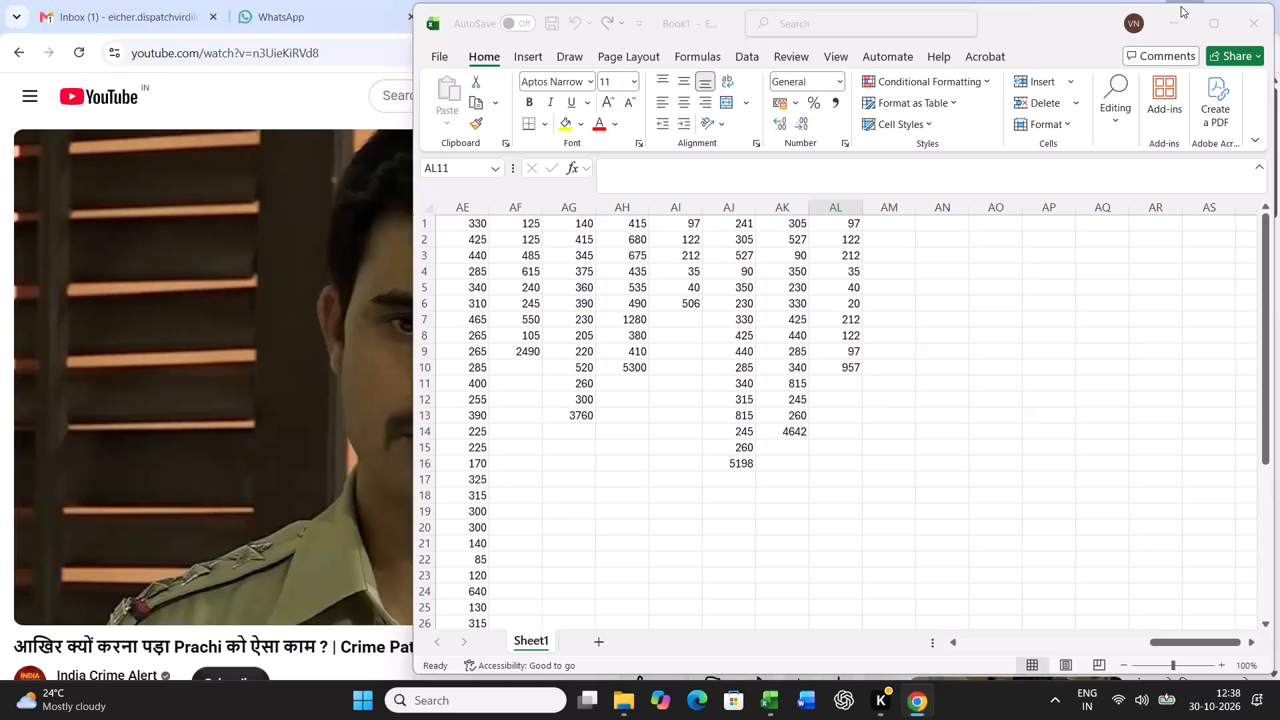
Switch to Chrome and restore its window down from full screen.
click(910, 707)
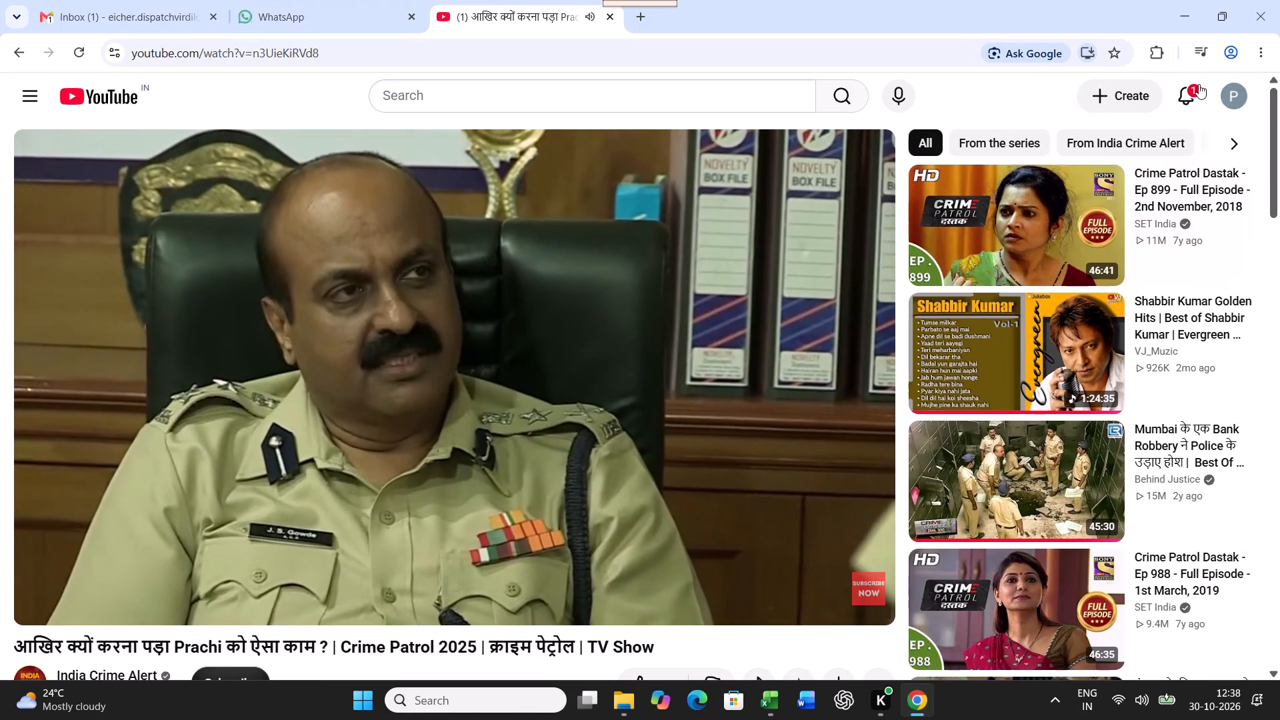
click(1223, 20)
In the Excel workbook, enter 95, 97, 122, 212 and 35 down cells AM1 to AM5.
click(961, 359)
click(897, 226)
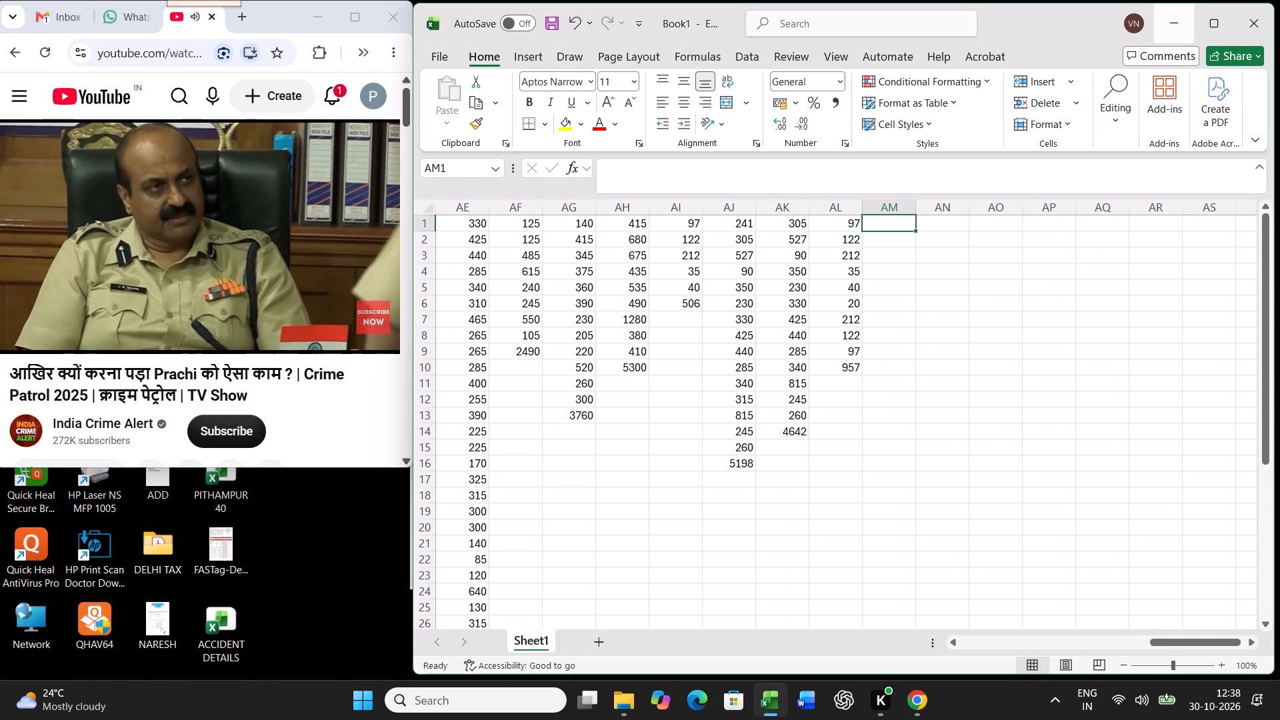
text(95)
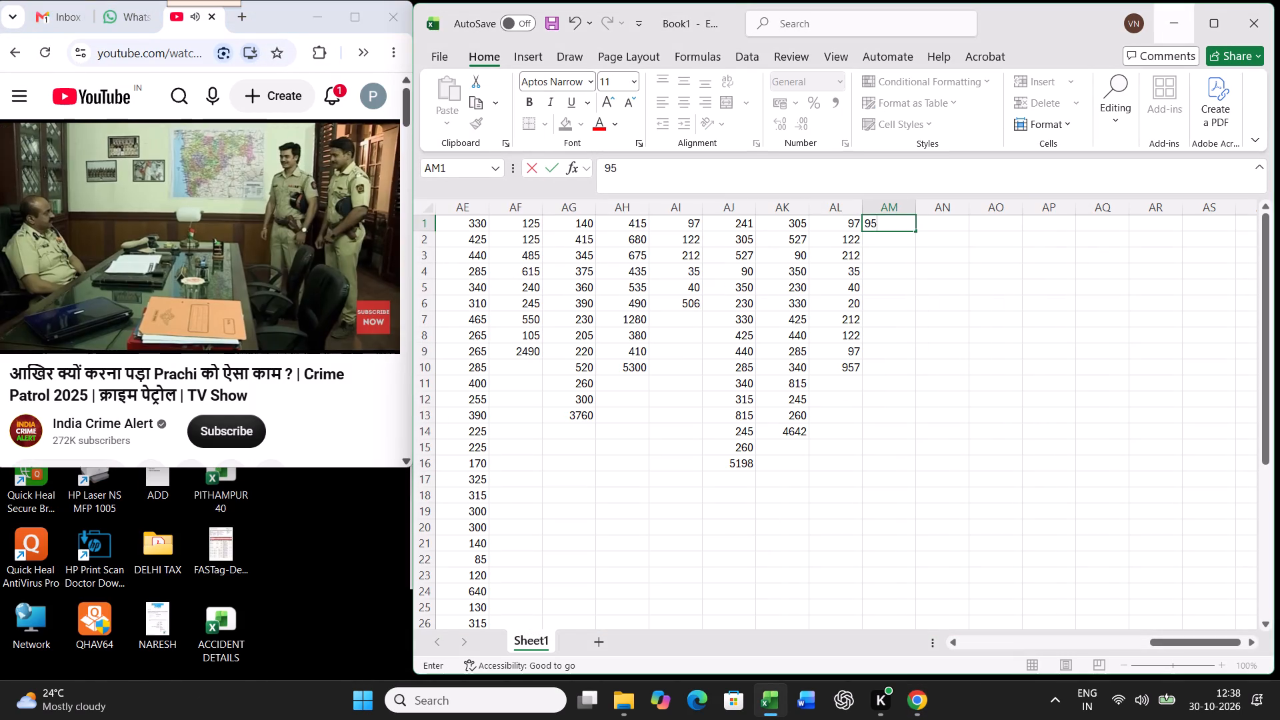
key(Return)
text(97)
key(Return)
text(122)
key(Return)
text(212)
key(Return)
text(35)
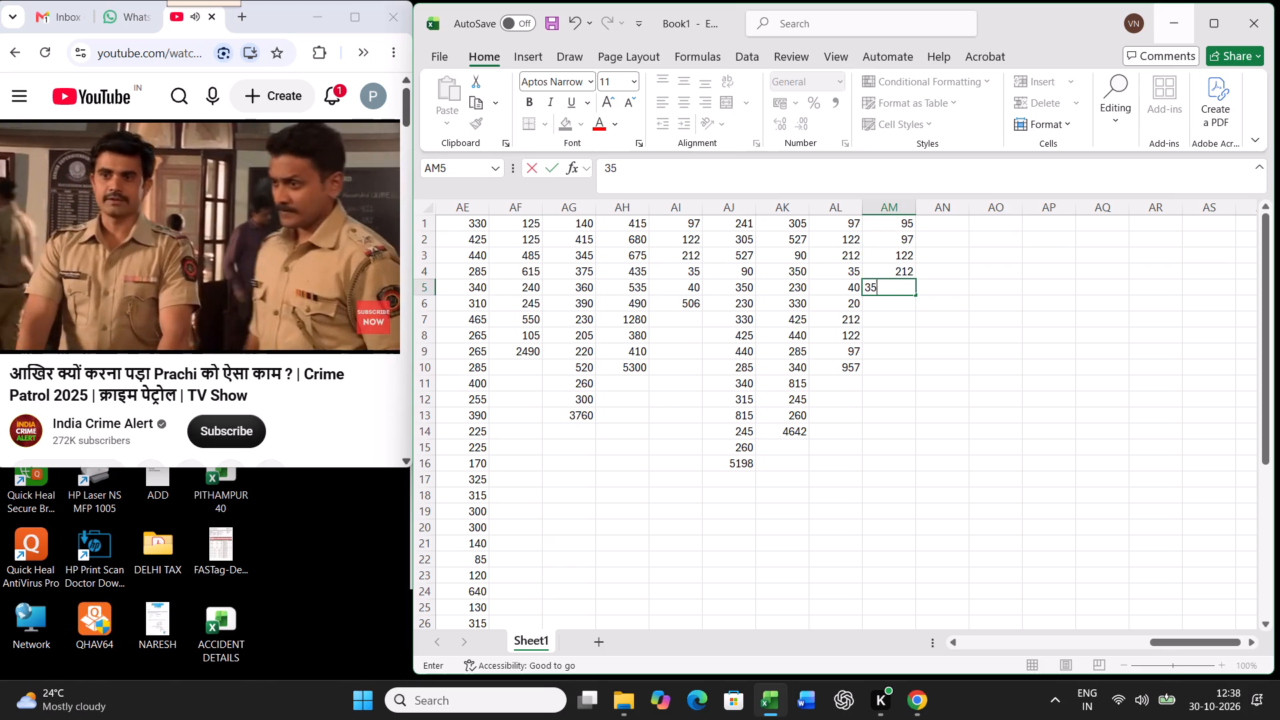
key(Return)
Continue column AM with 165, 95, 25, 50 and 60 in cells AM6 to AM10.
text(165)
key(Return)
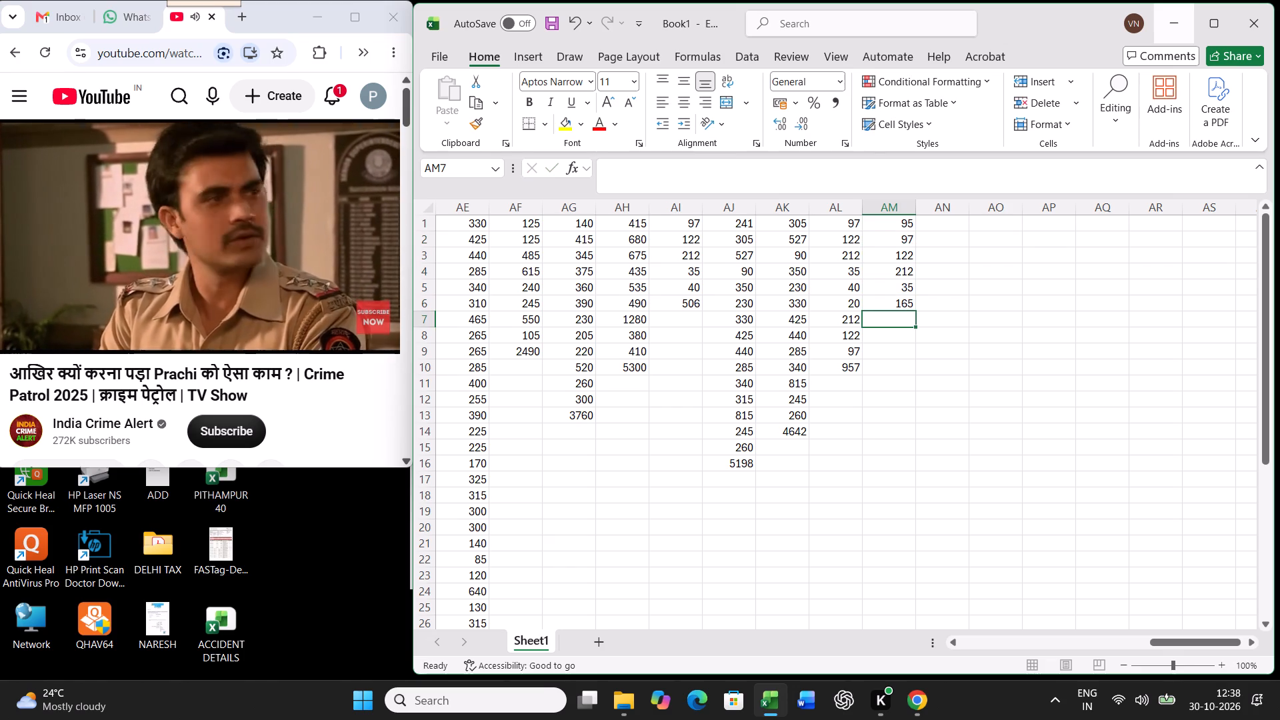
text(95)
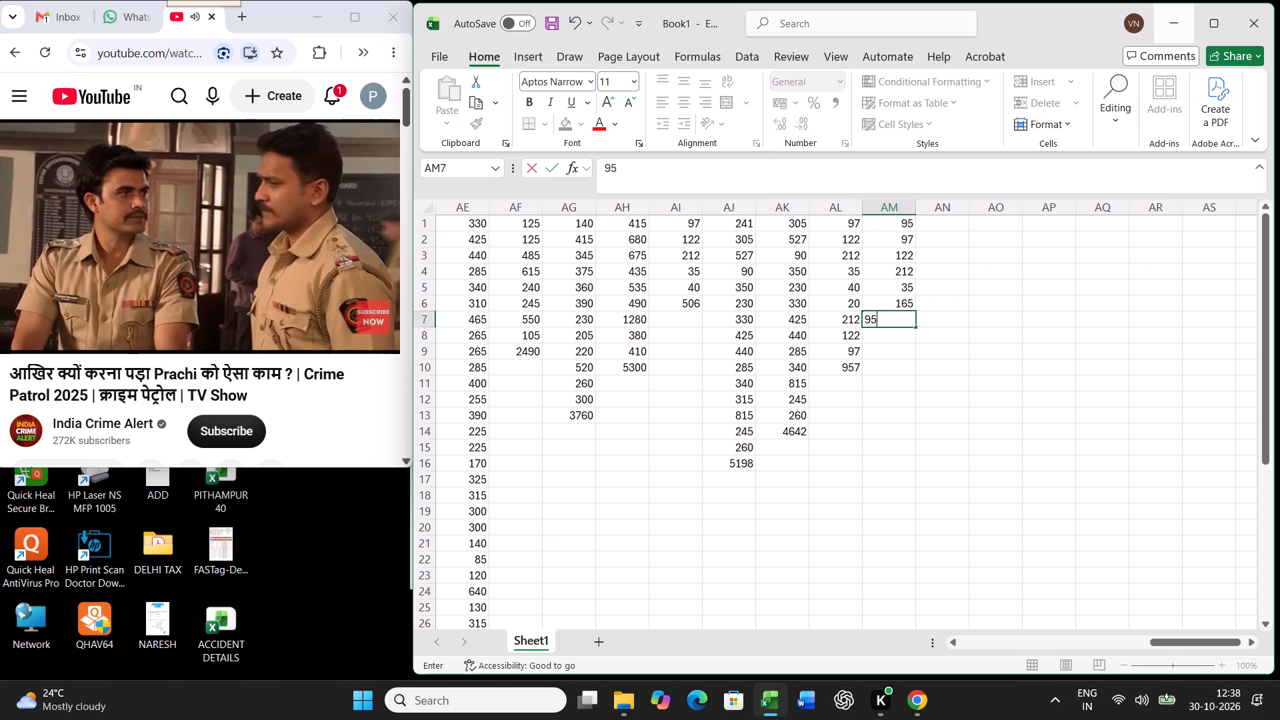
key(Return)
text(25)
key(Return)
text(50)
key(Return)
text(60)
key(Return)
Enter 240, 300, 120 and 135 down cells AM11 to AM14.
text(240)
key(Return)
key(3)
text(00)
key(Return)
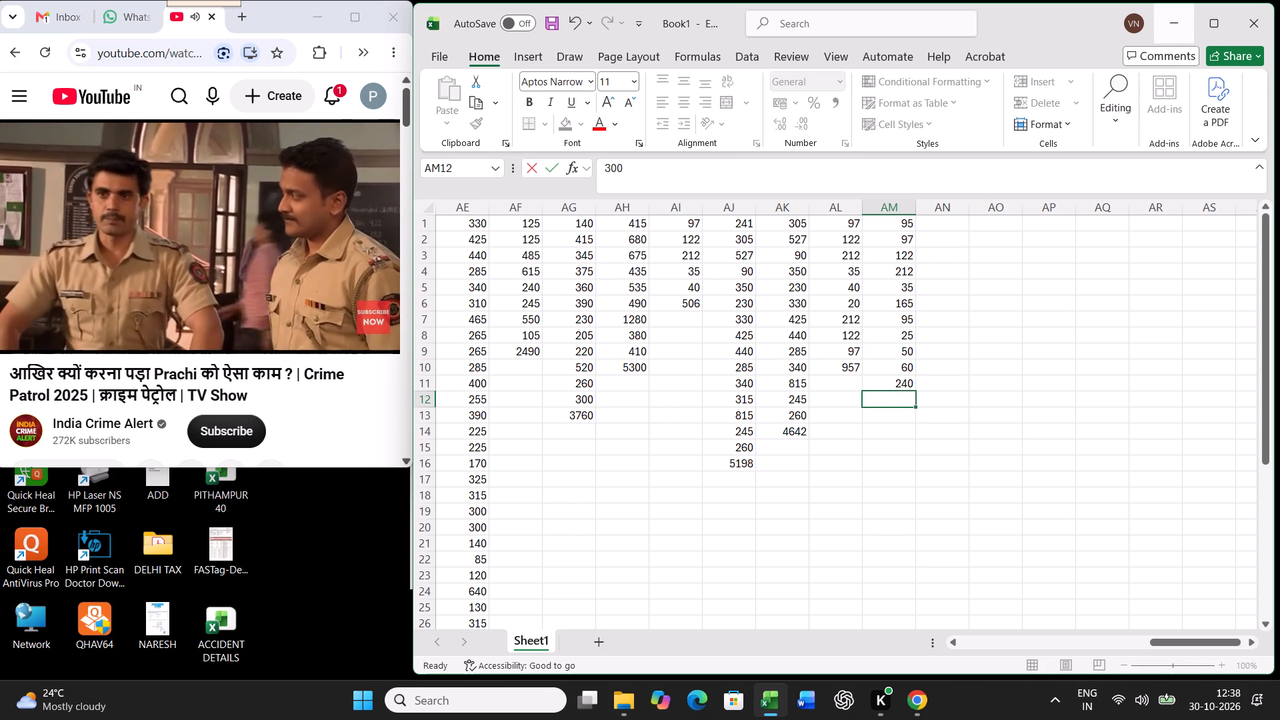
text(120)
key(Return)
text(135)
key(Return)
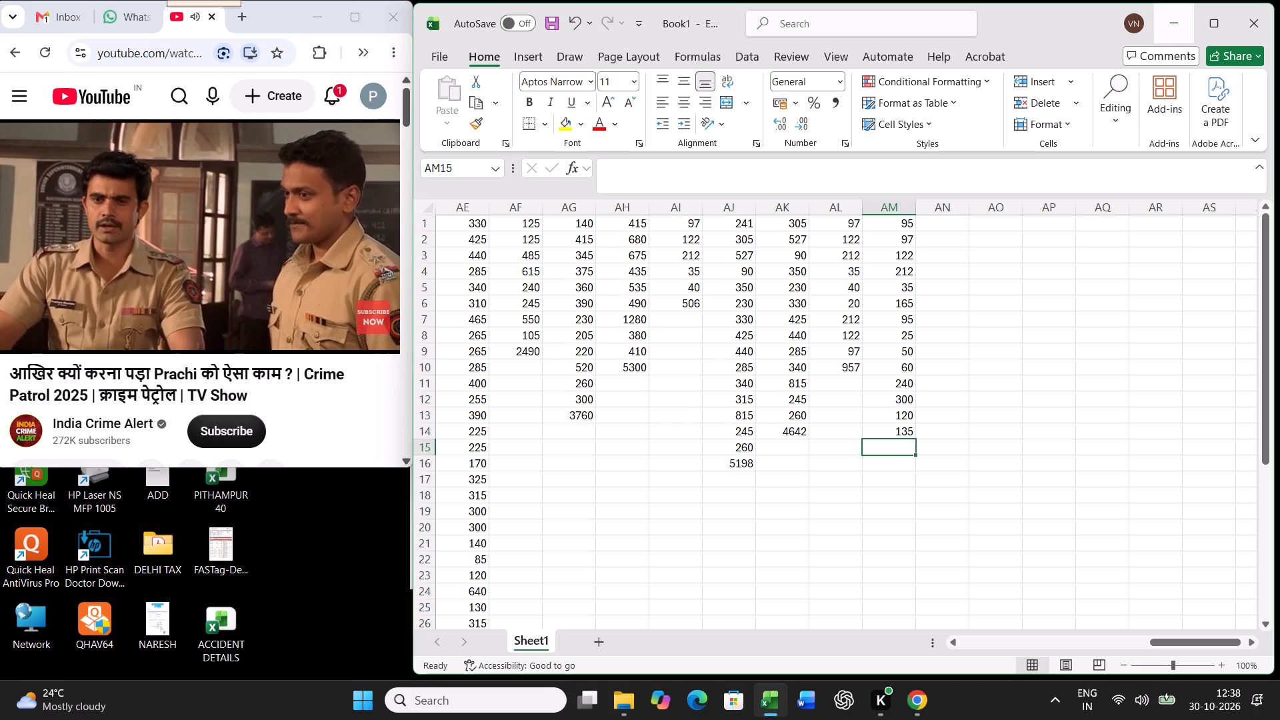
Total column AM with AutoSum in AM15, enlarging the workbook window only for this operation.
click(1221, 19)
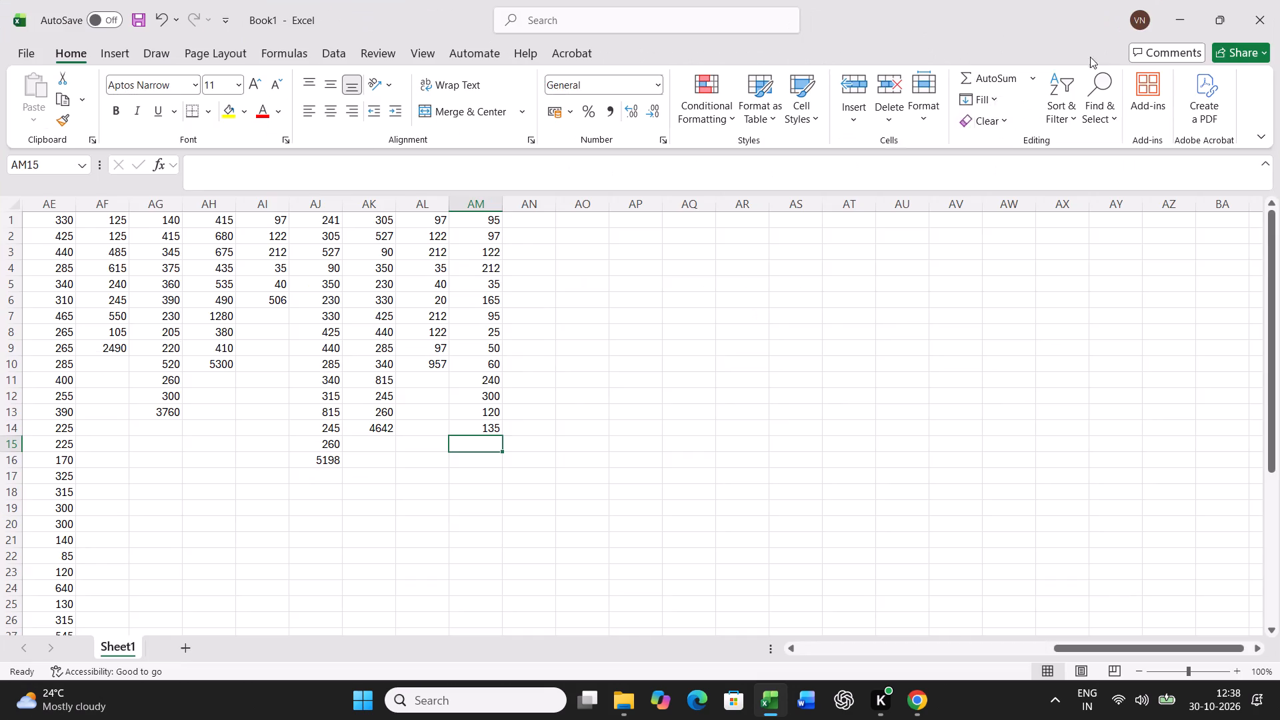
click(1005, 77)
key(Return)
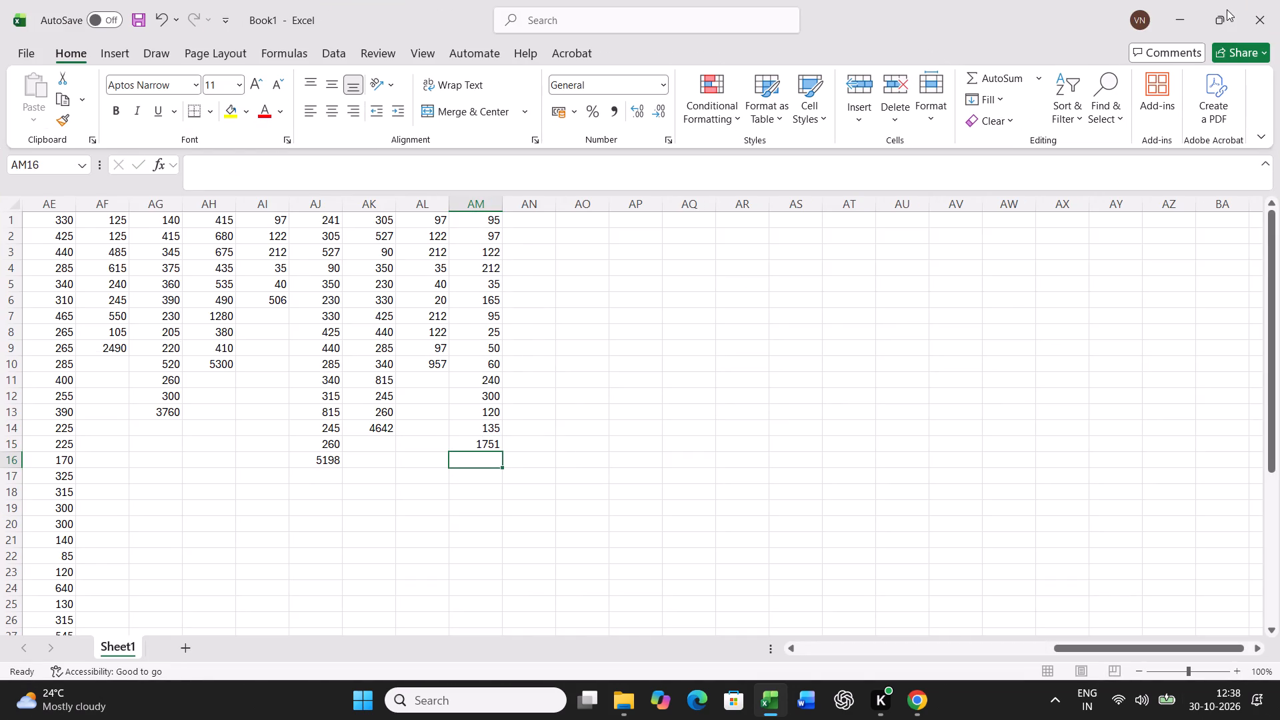
click(1227, 9)
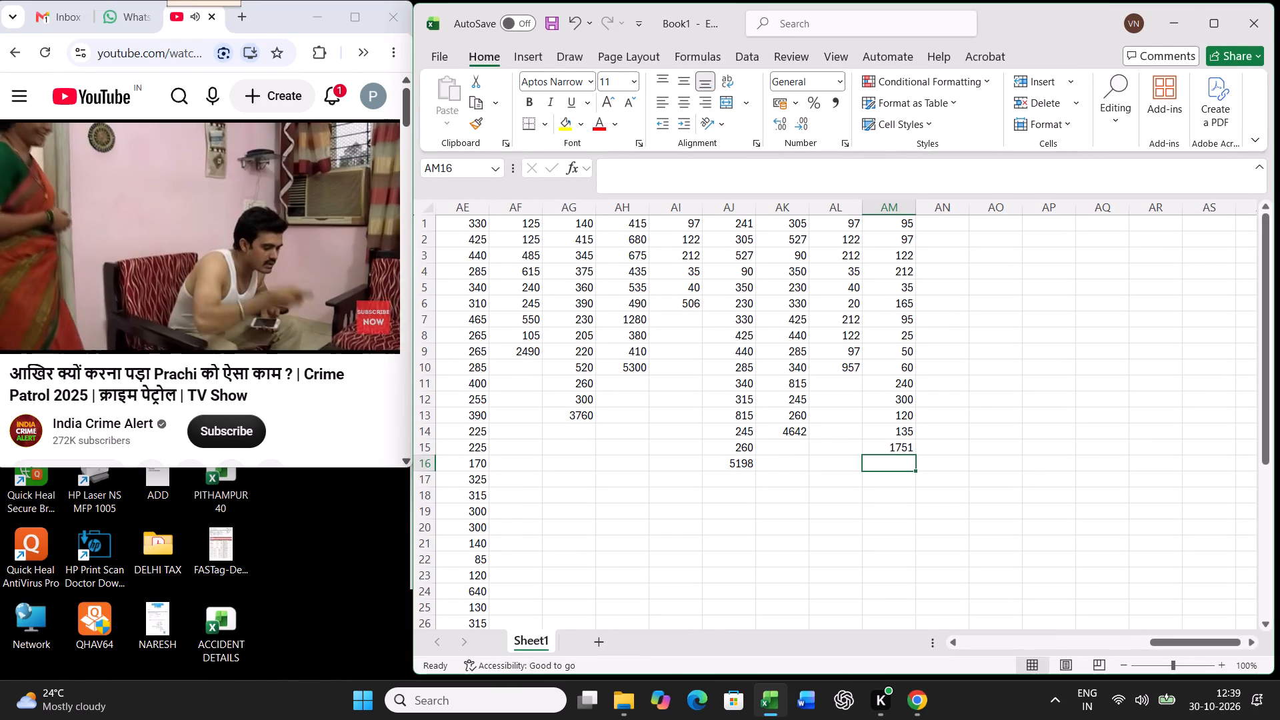
Start column AN by entering 140, 565, 310 and 375 down cells AN1 to AN4.
key(Up)
key(Up)
key(Up)
key(Up)
key(Up)
key(Up)
key(Up)
key(Up)
key(Up)
key(Up)
key(Up)
key(Up)
key(Up)
key(Up)
key(Up)
key(Up)
key(Up)
key(Up)
key(Up)
key(Up)
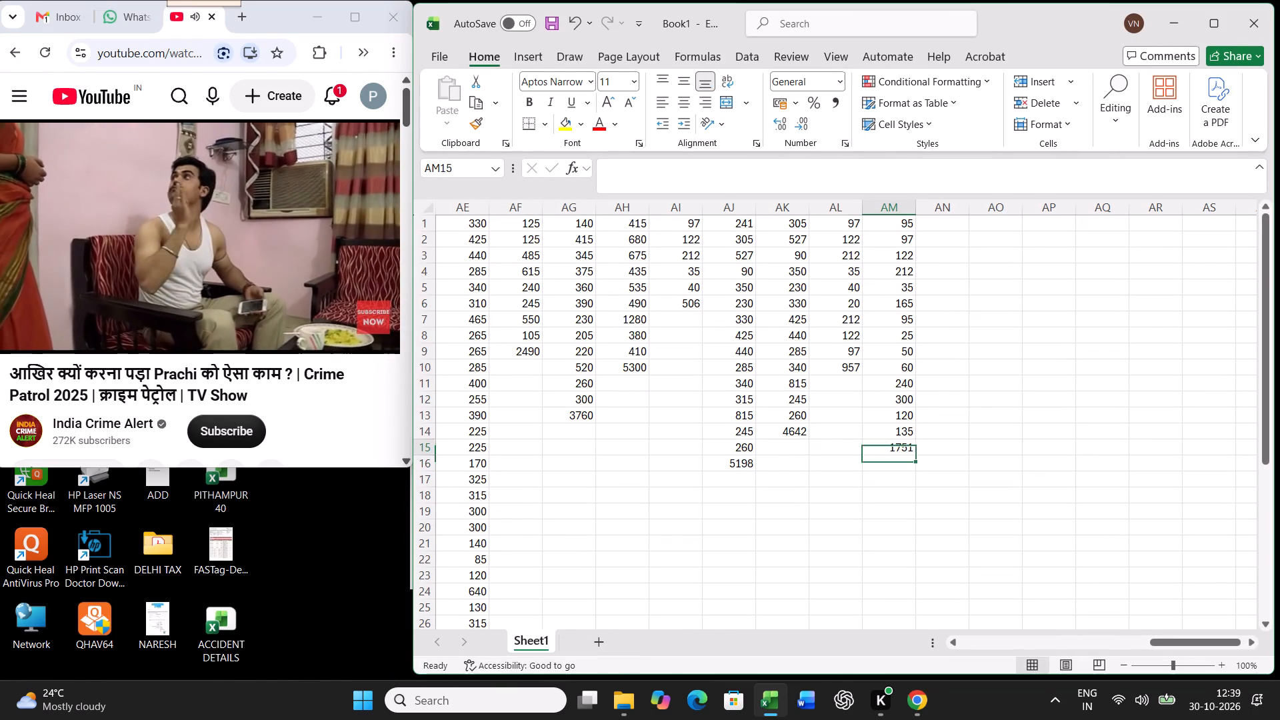
key(Right)
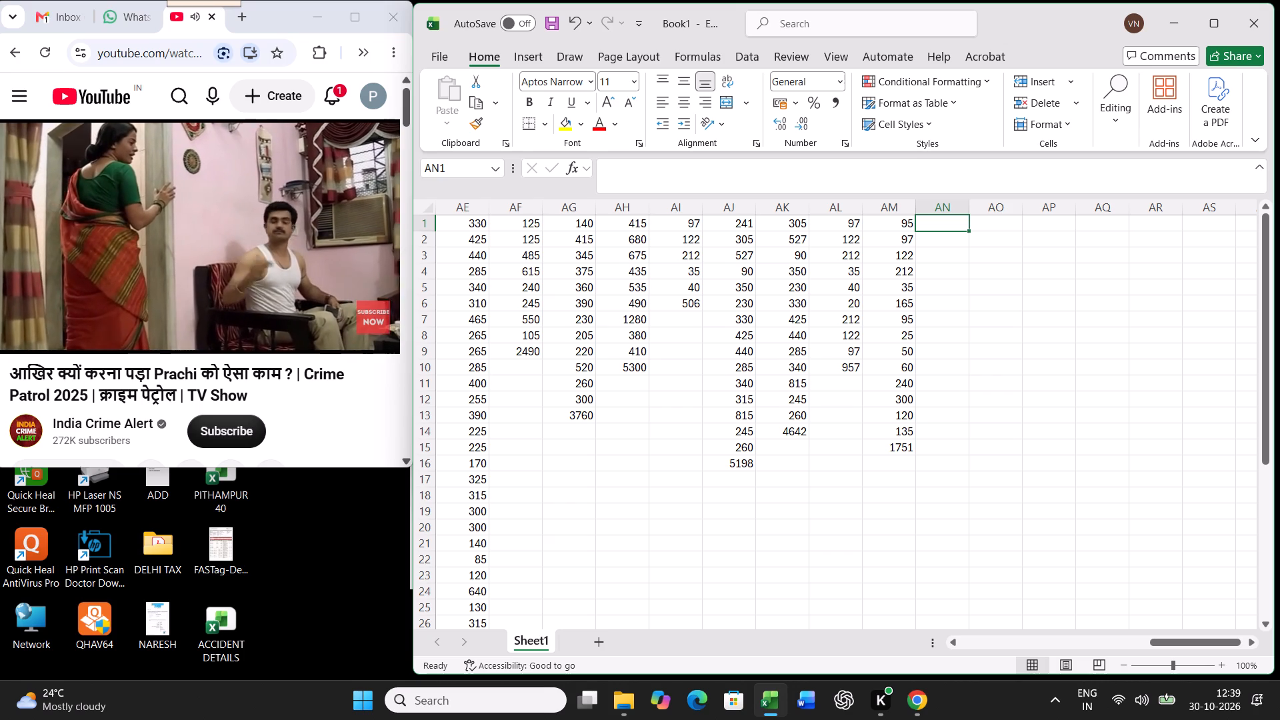
text(140)
key(Return)
text(565)
key(Return)
text(310)
key(Return)
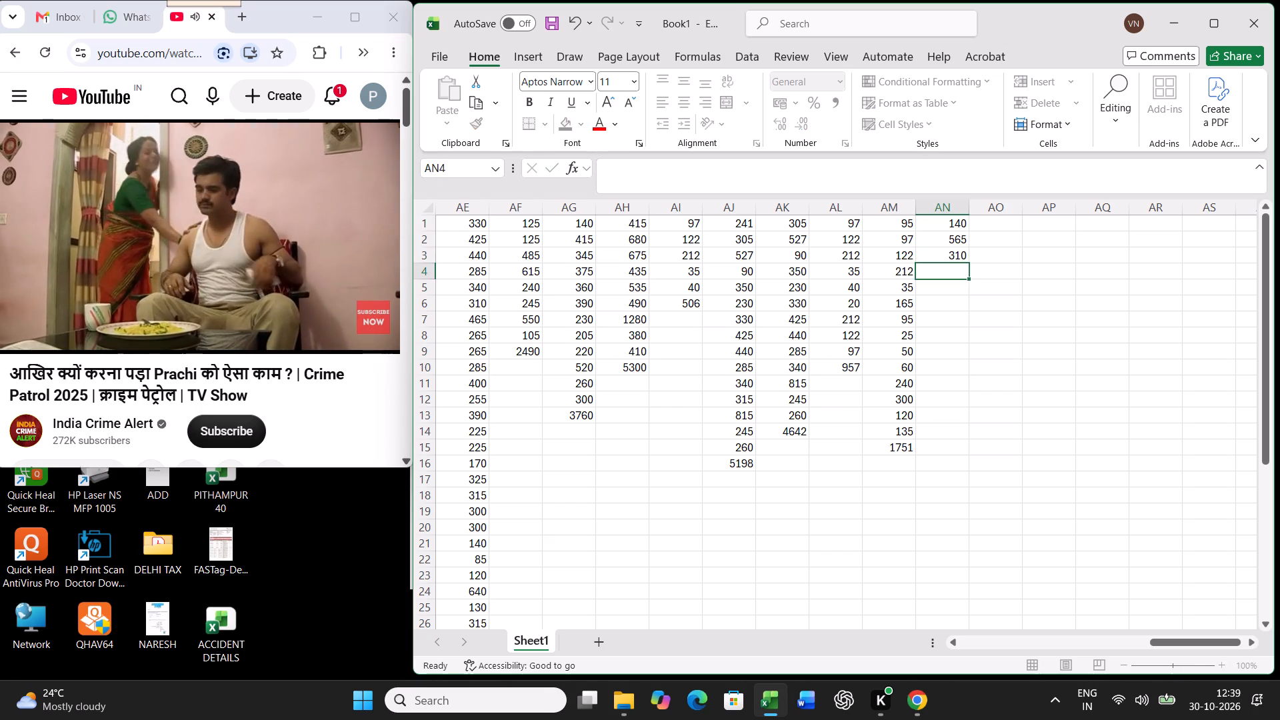
text(375)
key(Return)
Enter 360, 390, 105 and 105 down cells AN5 to AN8.
text(360)
key(Return)
text(390)
key(Return)
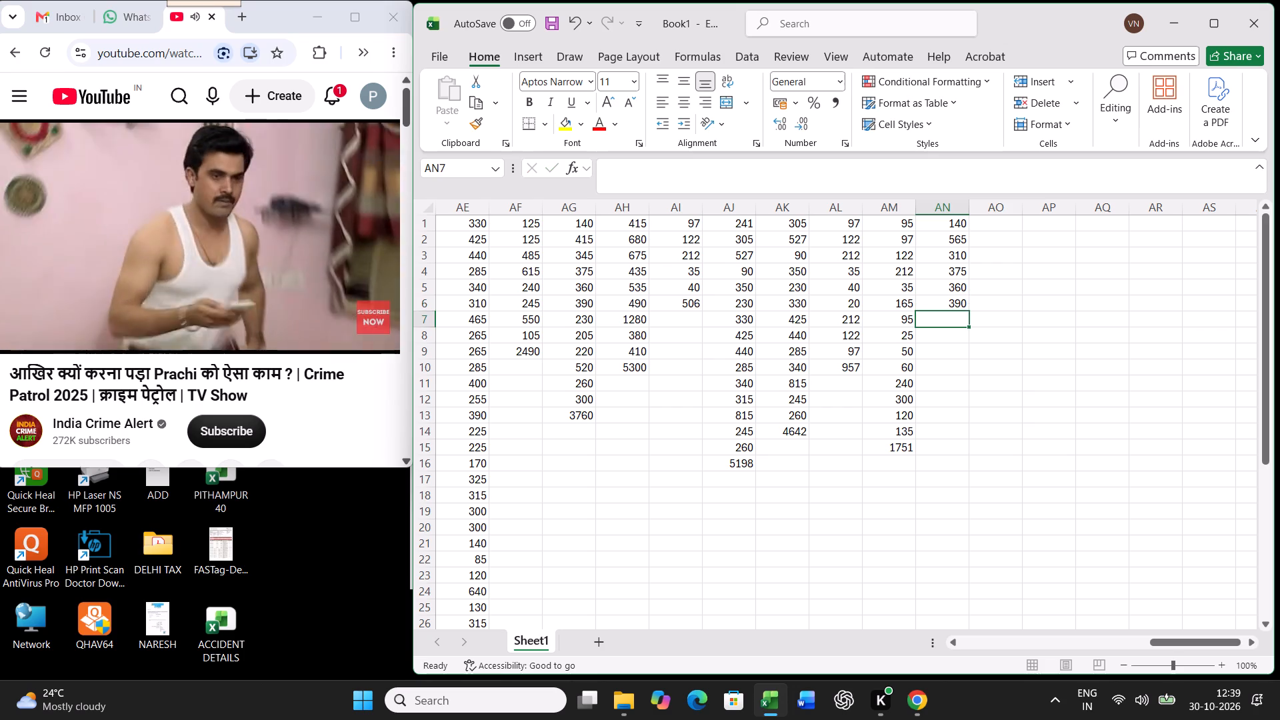
text(105)
key(Return)
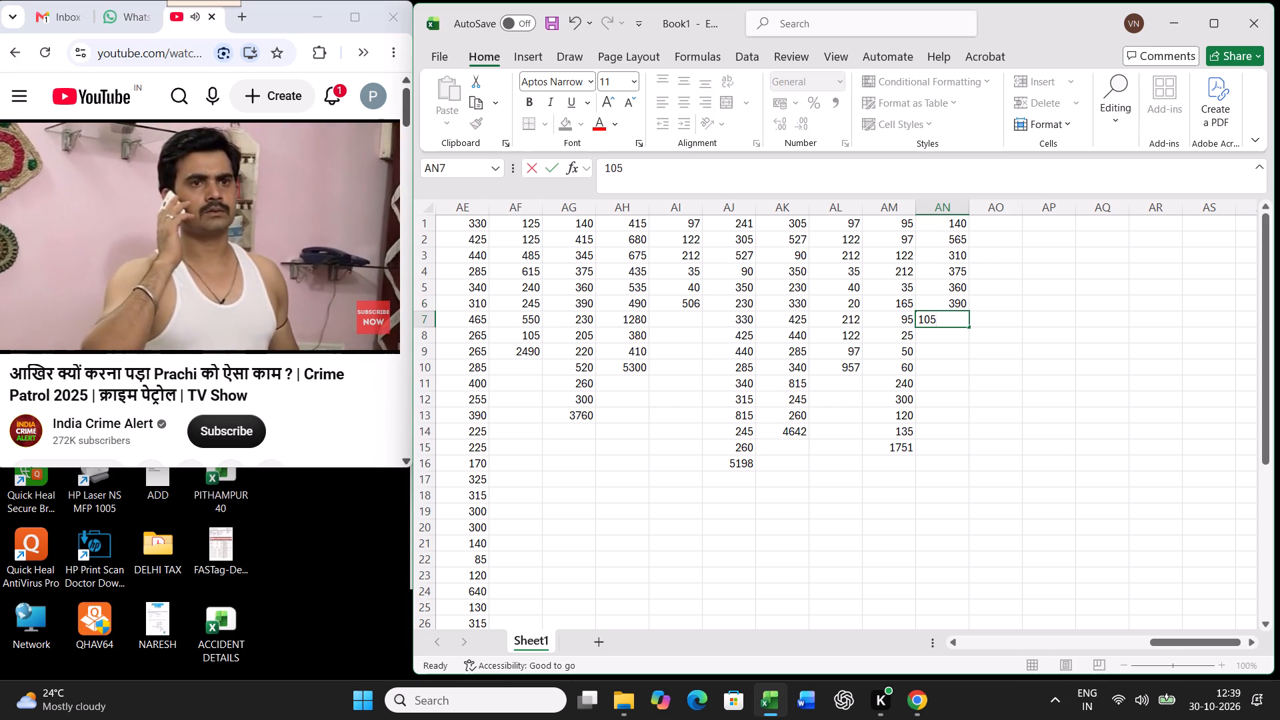
text(105)
key(Return)
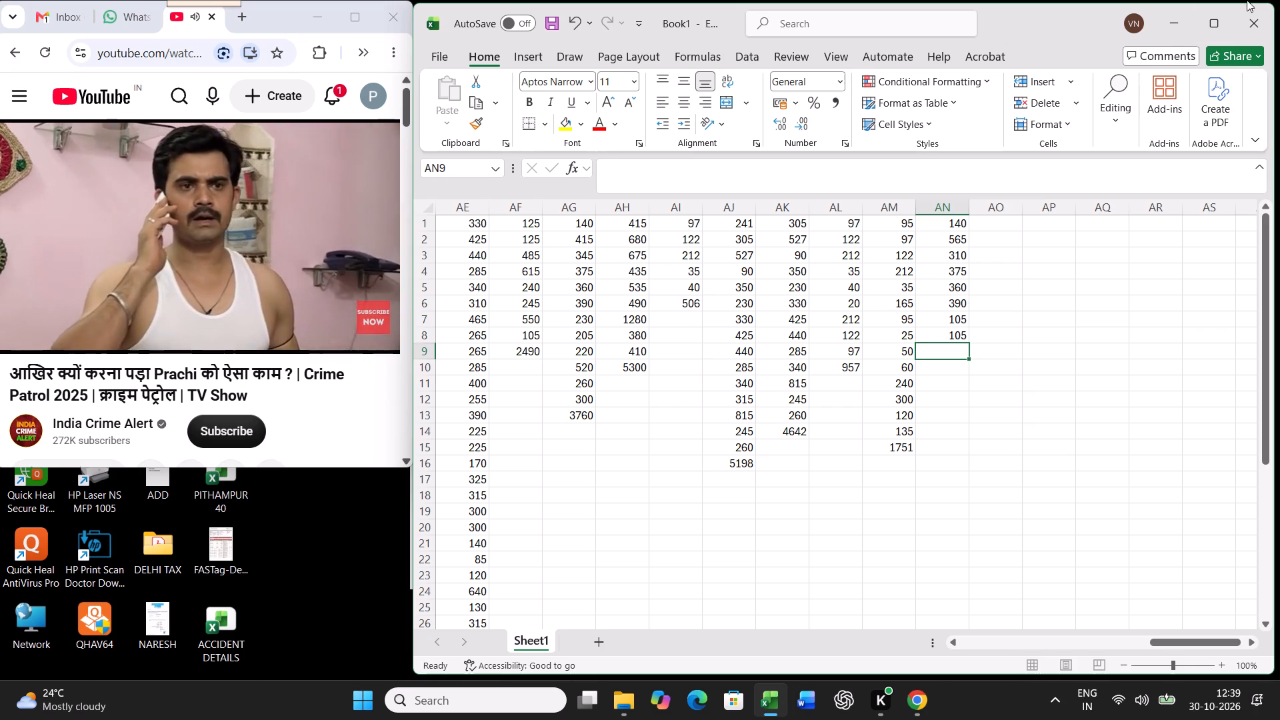
Total column AN with AutoSum in AN9, enlarging the workbook window only for this operation.
click(1215, 17)
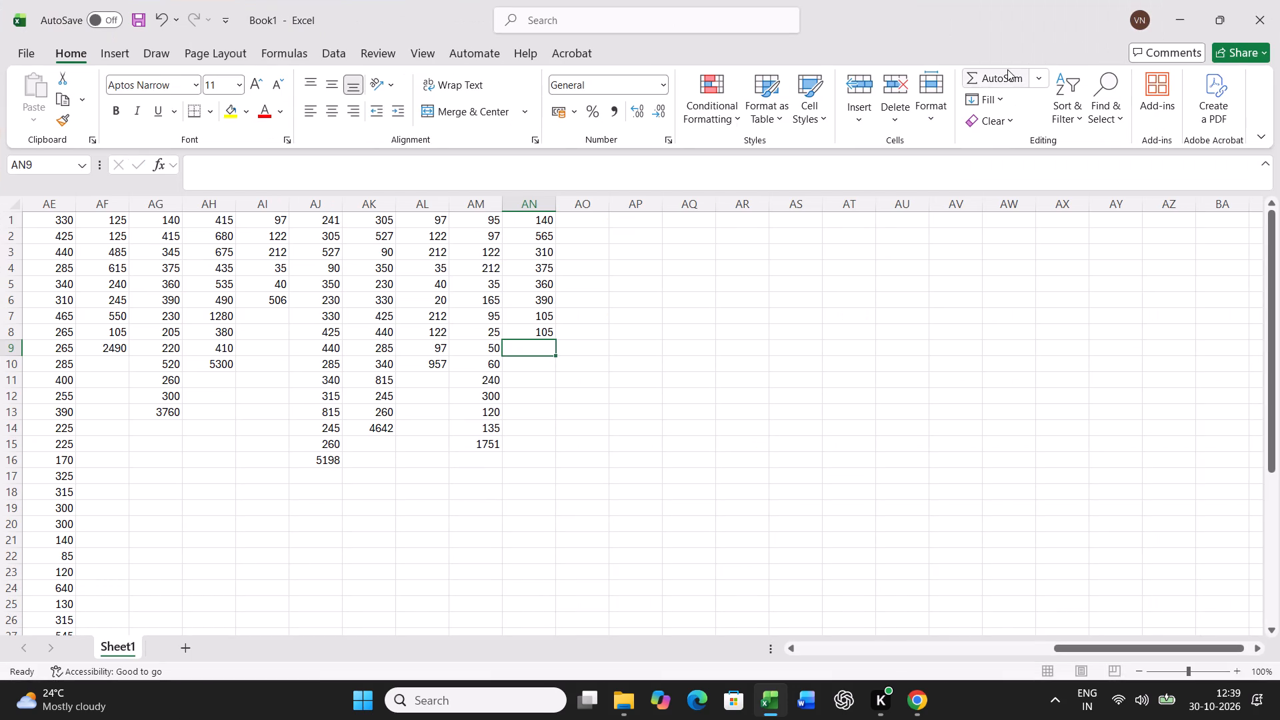
click(1007, 69)
key(Return)
click(1221, 10)
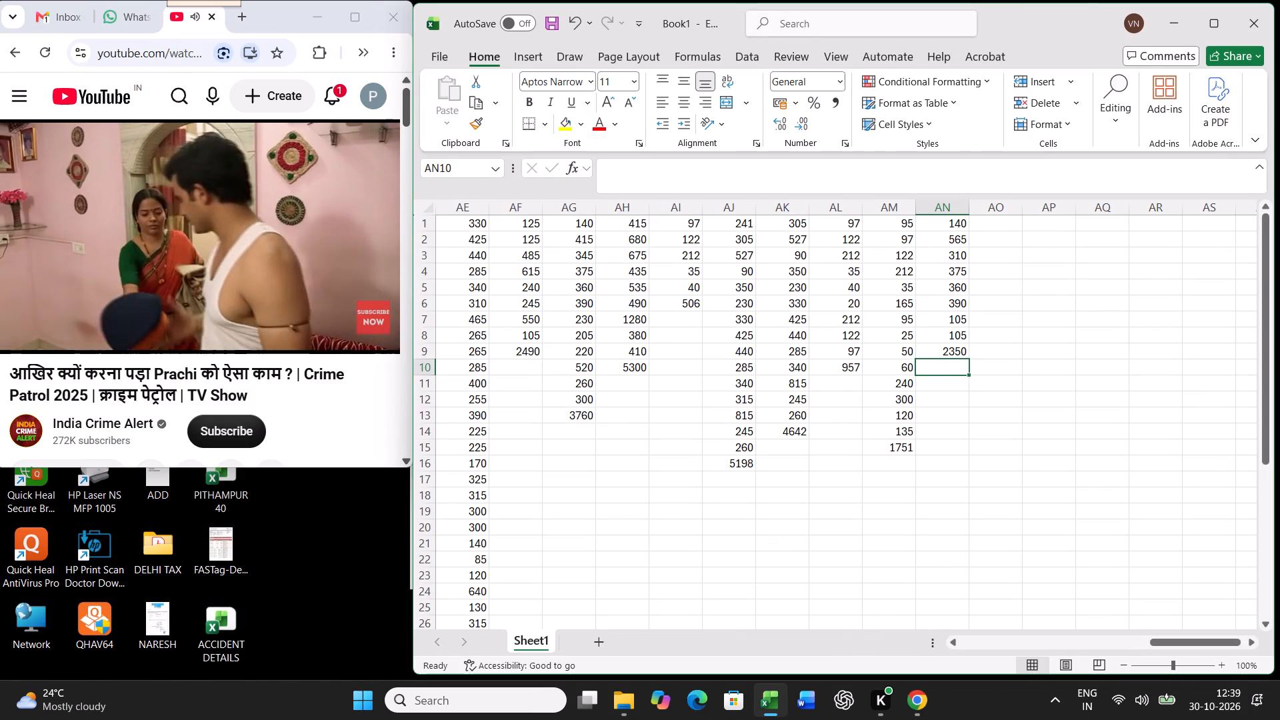
Start column AO by entering 241, 305, 527, 250 and 460 down cells AO1 to AO5.
key(Up)
key(Up)
key(Up)
key(Up)
key(Up)
key(Up)
key(Up)
key(Up)
key(Up)
key(Up)
key(Up)
key(Up)
key(Up)
key(Up)
key(Up)
key(Up)
key(Up)
key(Up)
key(Up)
key(Right)
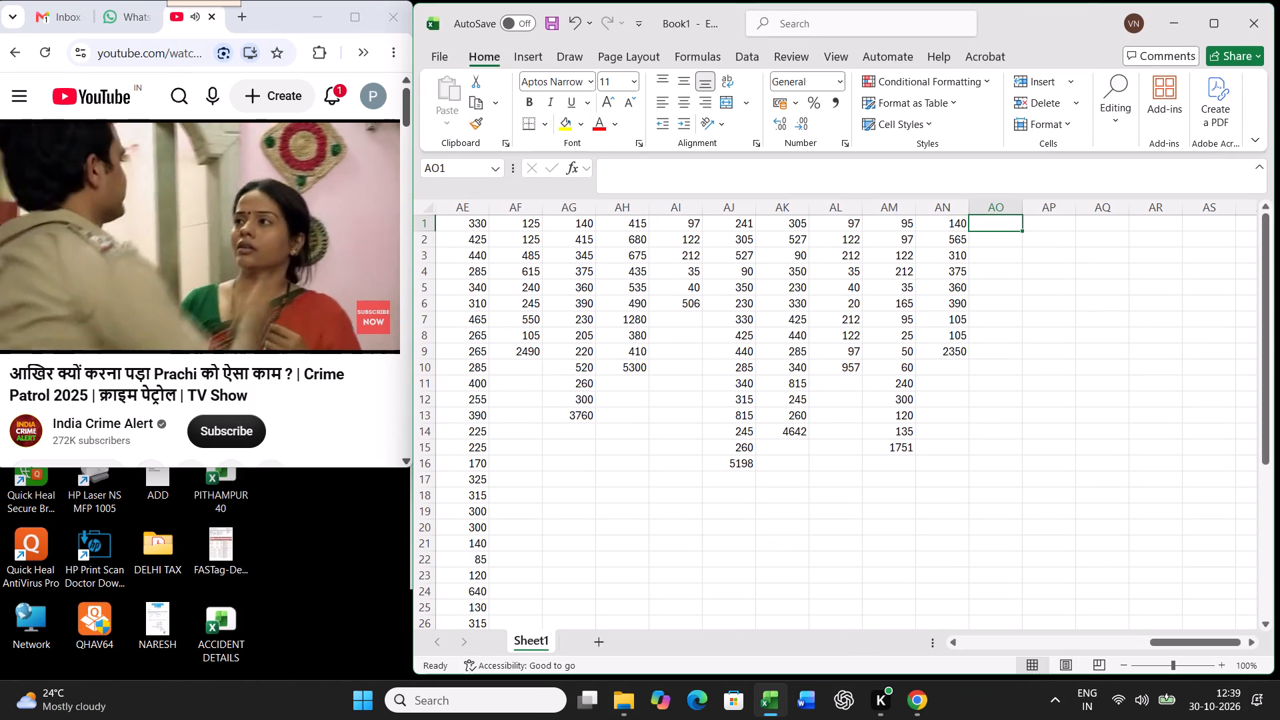
text(241)
key(Return)
text(305)
key(Return)
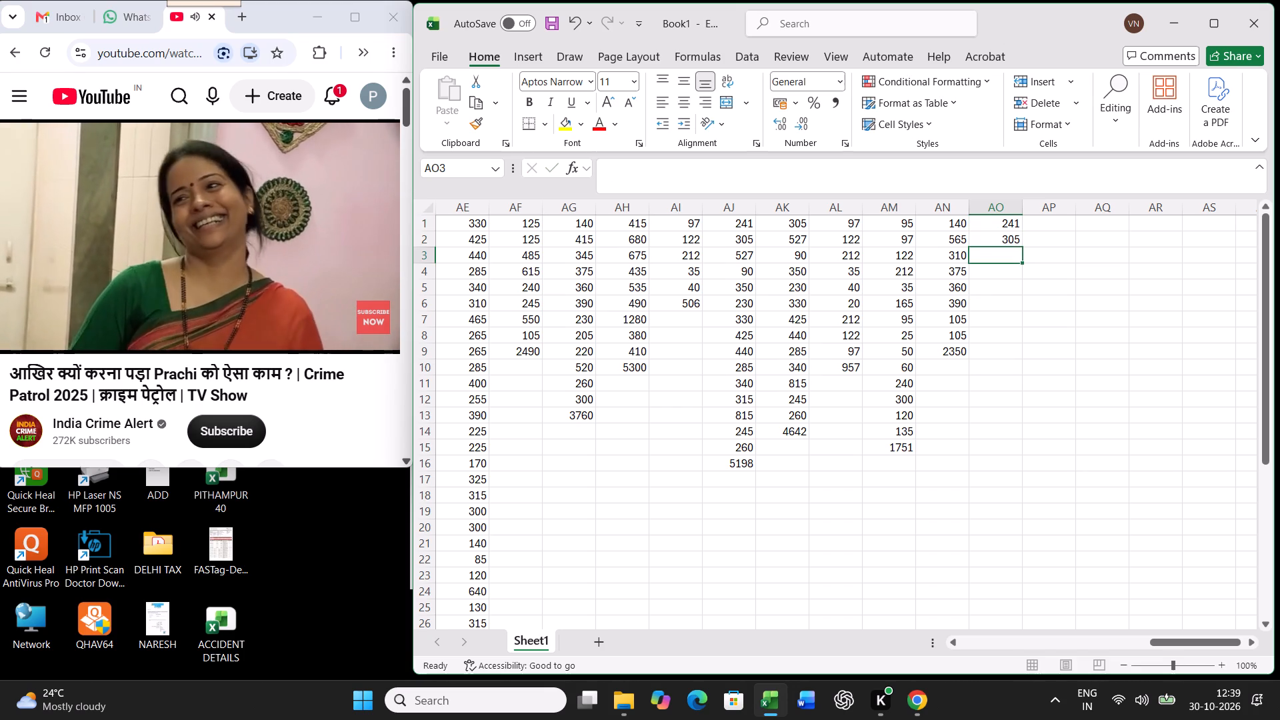
text(527)
key(Return)
text(250)
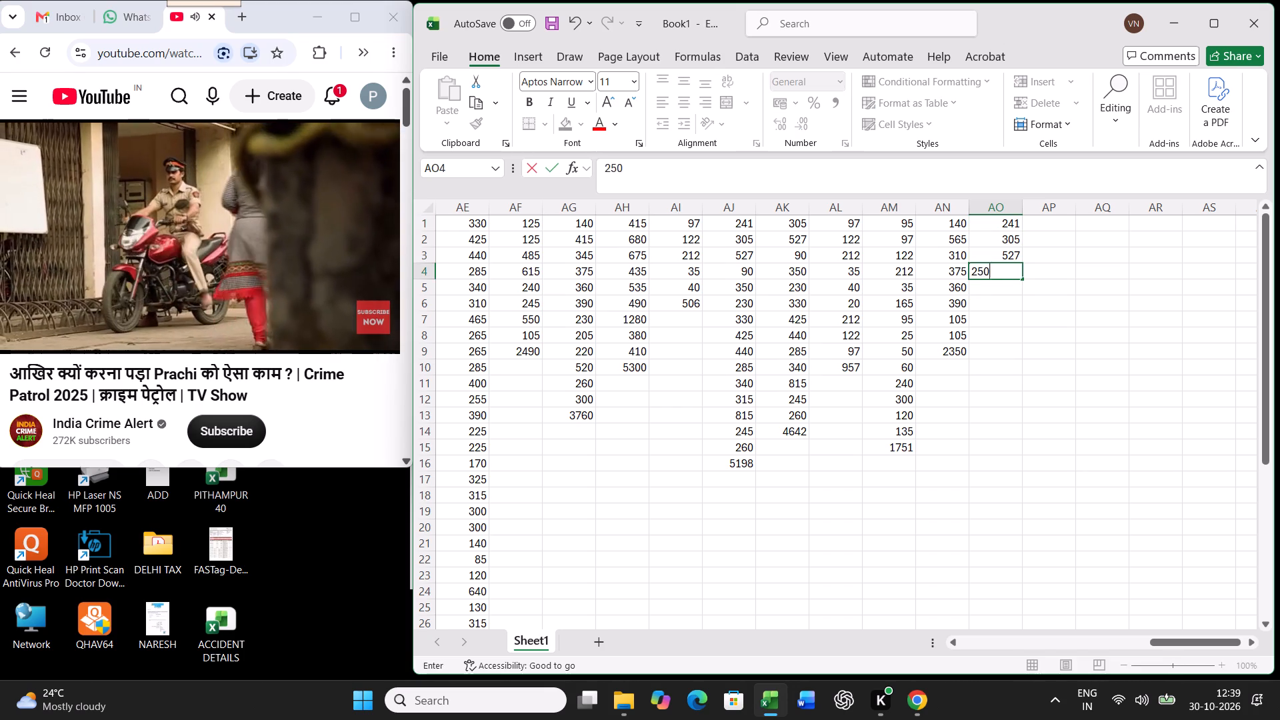
key(Return)
text(460)
key(Return)
Continue column AO with 615, 520, 370, 185 and 115 in cells AO6 to AO10.
text(615)
key(Return)
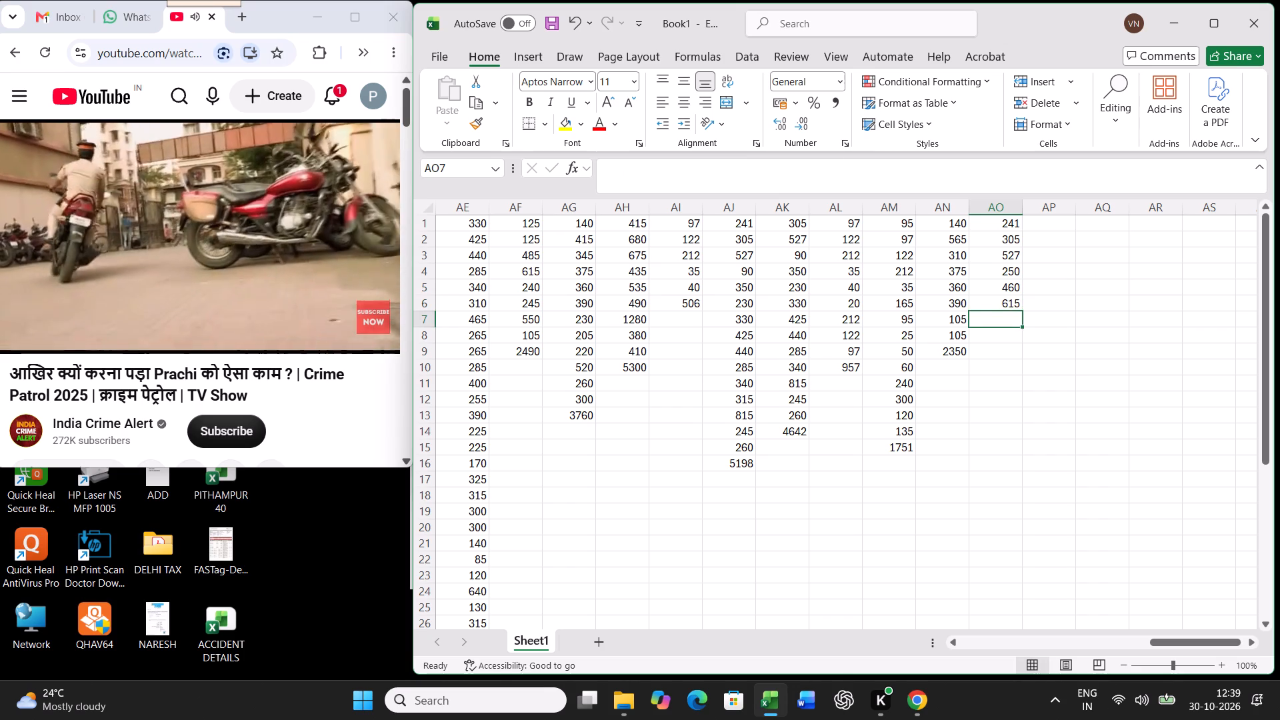
text(520)
key(Return)
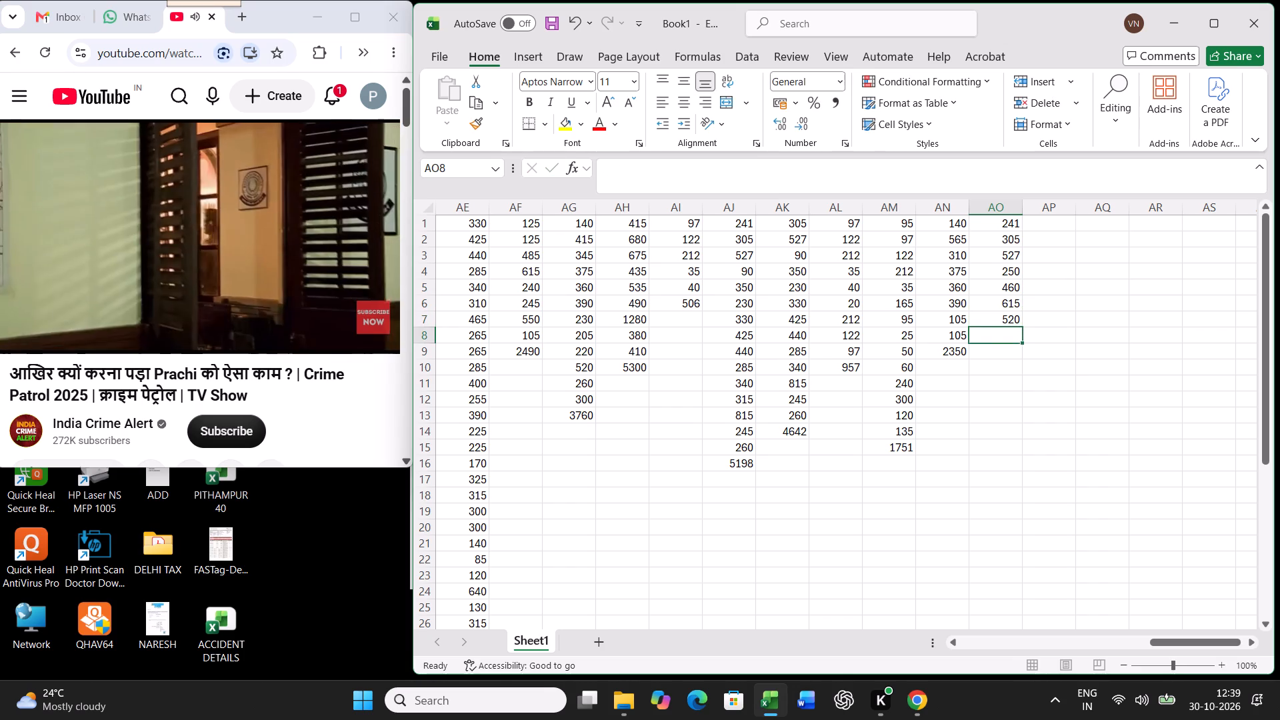
text(370)
key(Return)
text(185)
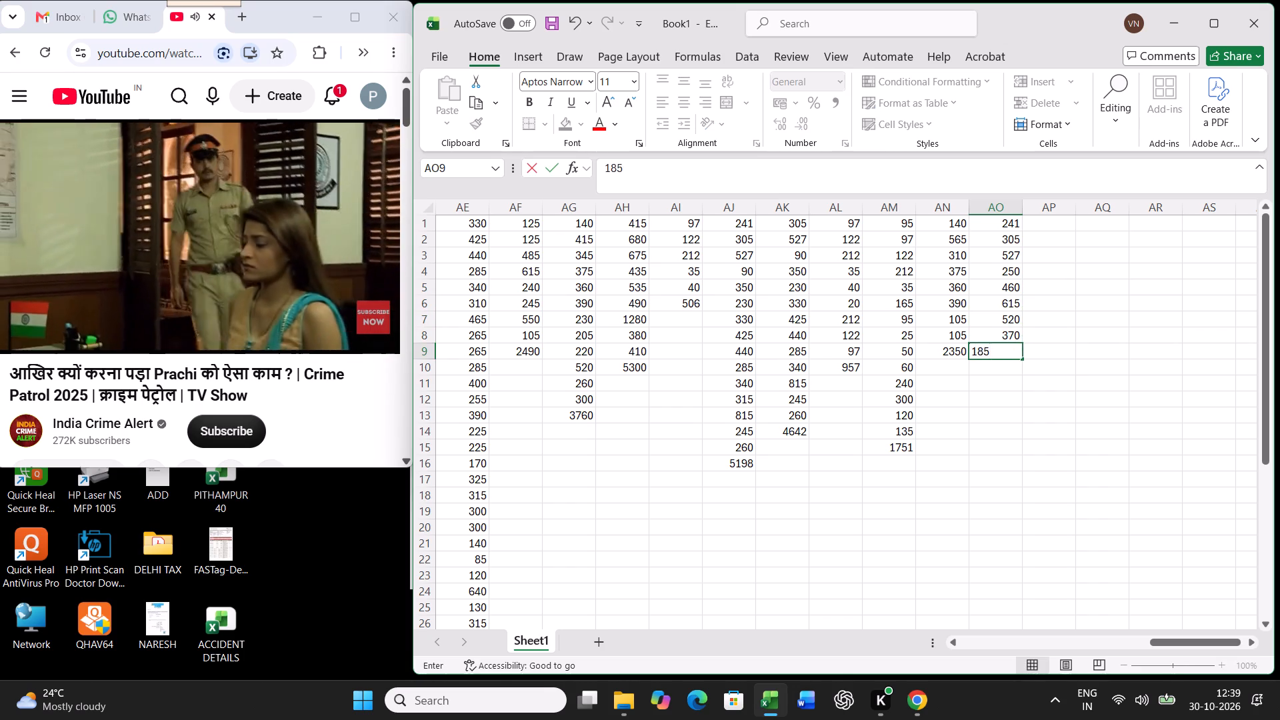
key(Return)
text(115)
key(Return)
Enter 72, 235, 150, 315, 200, 335 and 295 down cells AO11 to AO17.
text(72)
key(Return)
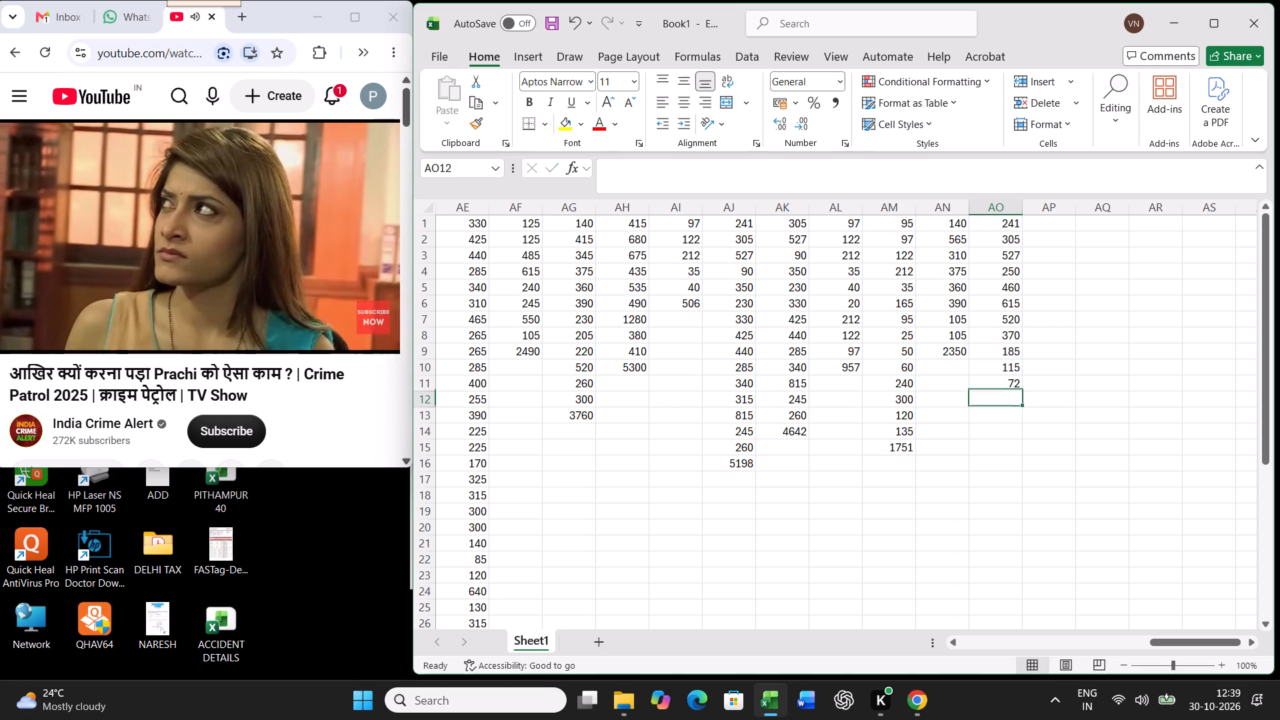
text(235)
key(Return)
text(150)
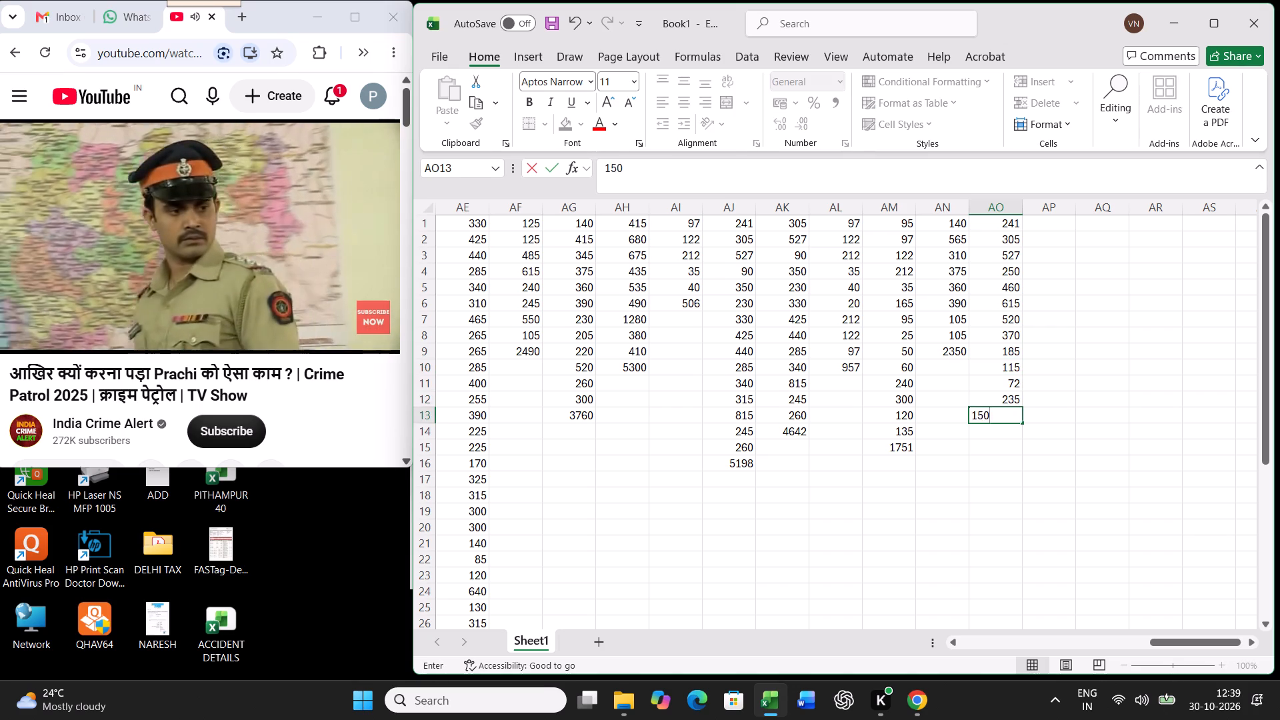
key(Return)
text(315)
key(Return)
text(200)
key(Return)
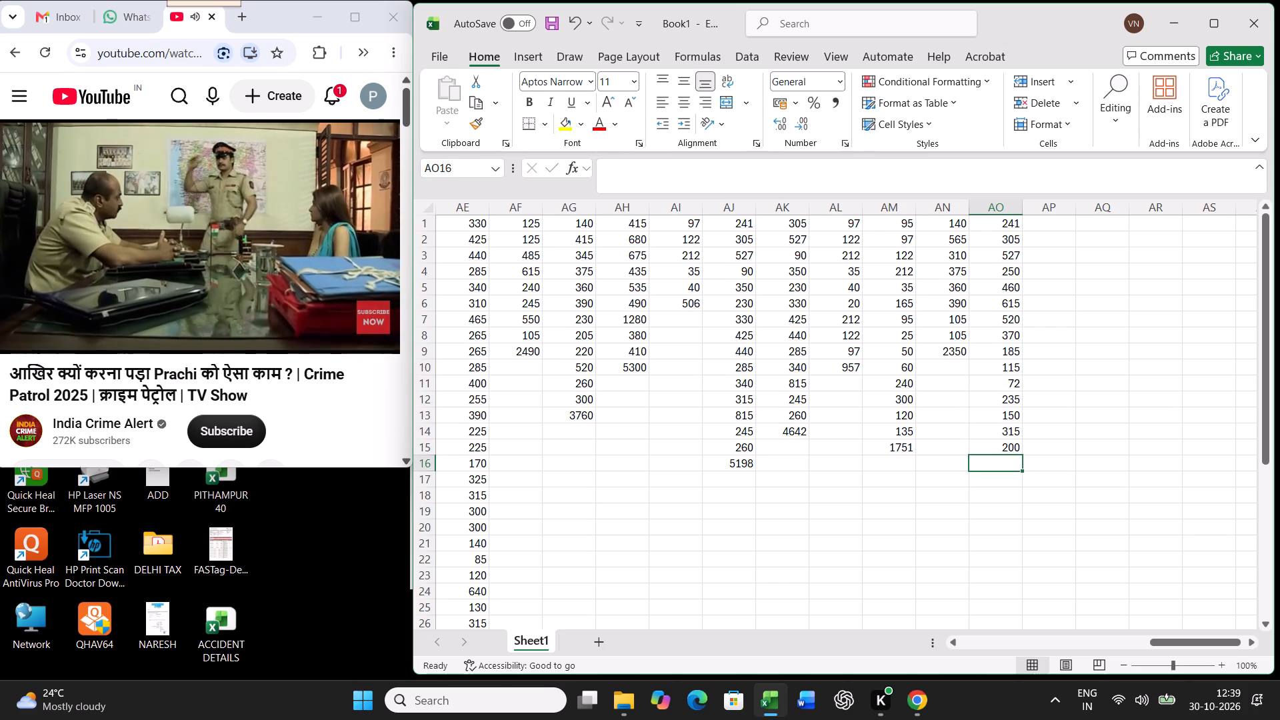
text(335)
key(Return)
text(295)
key(Return)
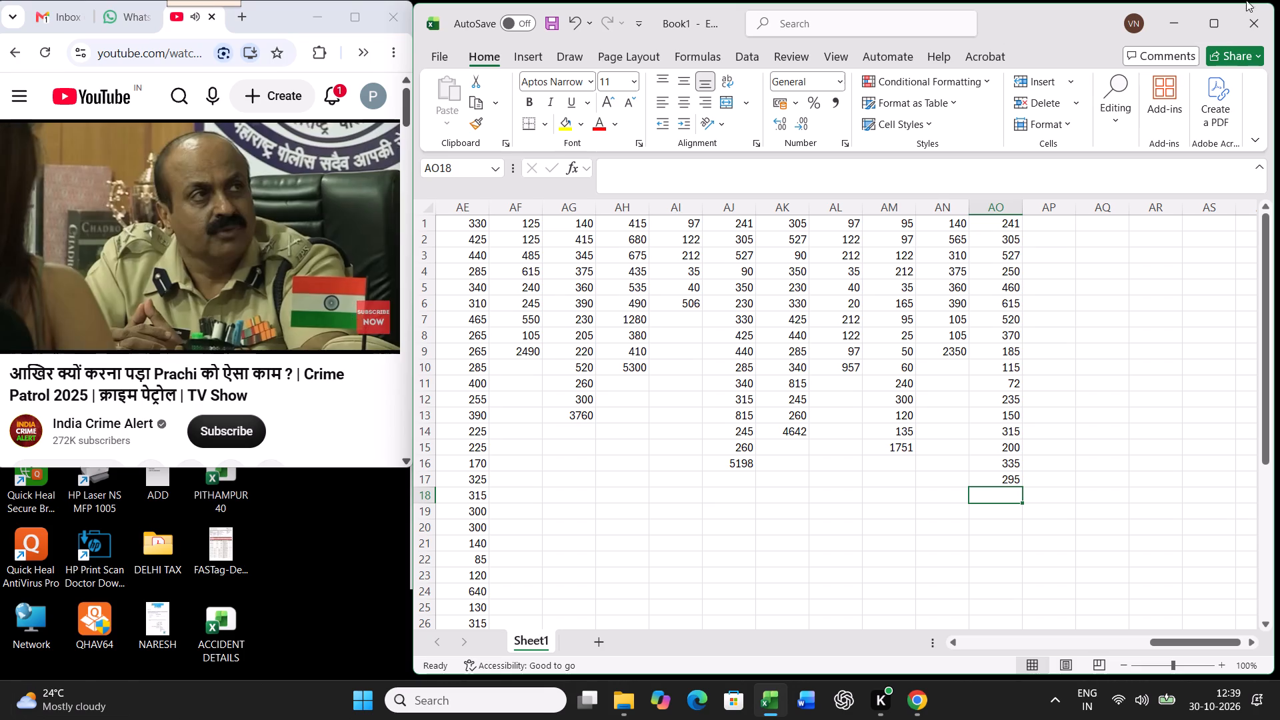
Total column AO with AutoSum in AO18, enlarging the workbook window only for this operation.
click(1207, 10)
click(1002, 78)
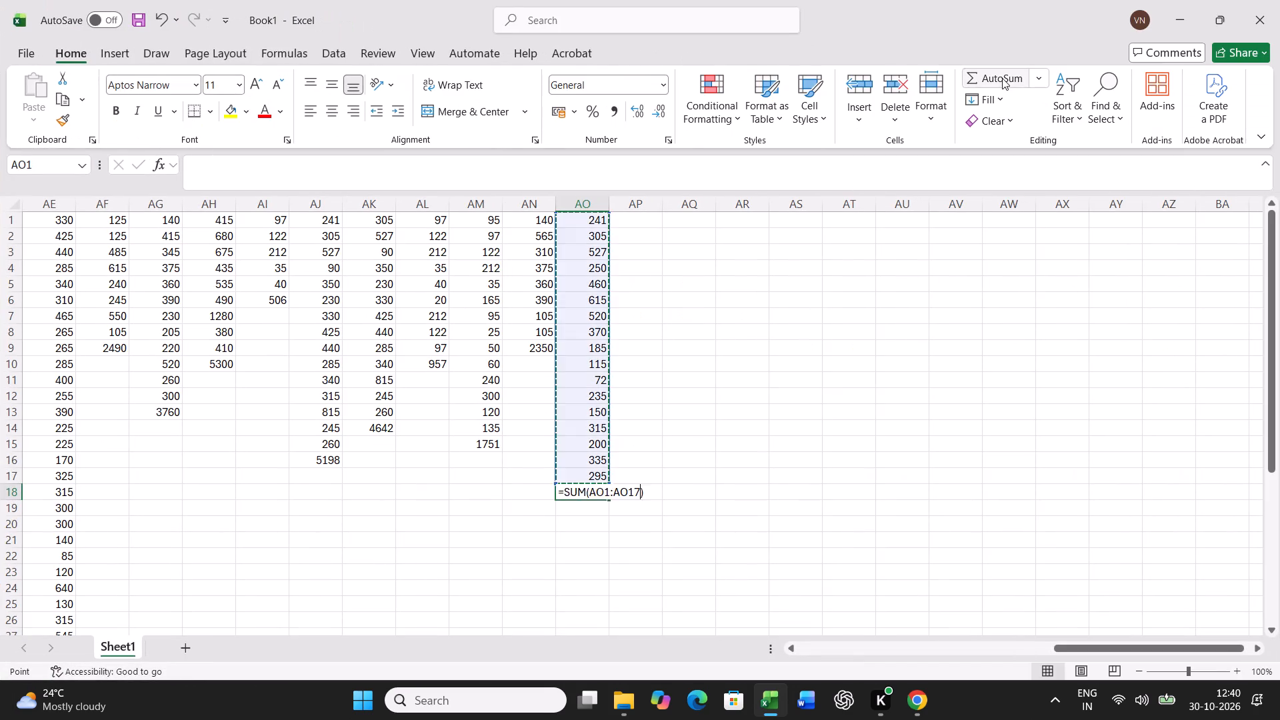
key(Return)
click(1229, 4)
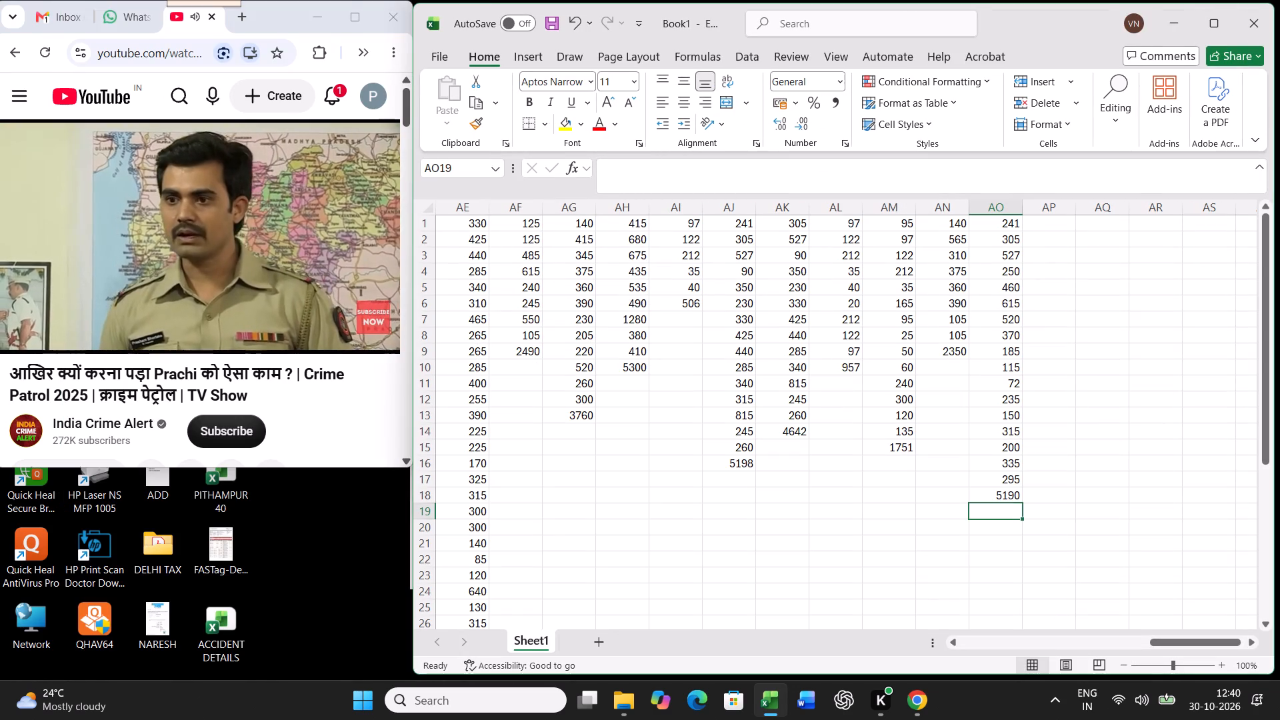
Start column AP by entering 241, 305, 527, 90 and 350 down cells AP1 to AP5.
key(Up)
key(Up)
key(Up)
key(Up)
key(Up)
key(Up)
key(Up)
key(Up)
key(Up)
key(Up)
key(Up)
key(Up)
key(Up)
key(Up)
key(Up)
key(Up)
key(Up)
key(Up)
key(Up)
key(Up)
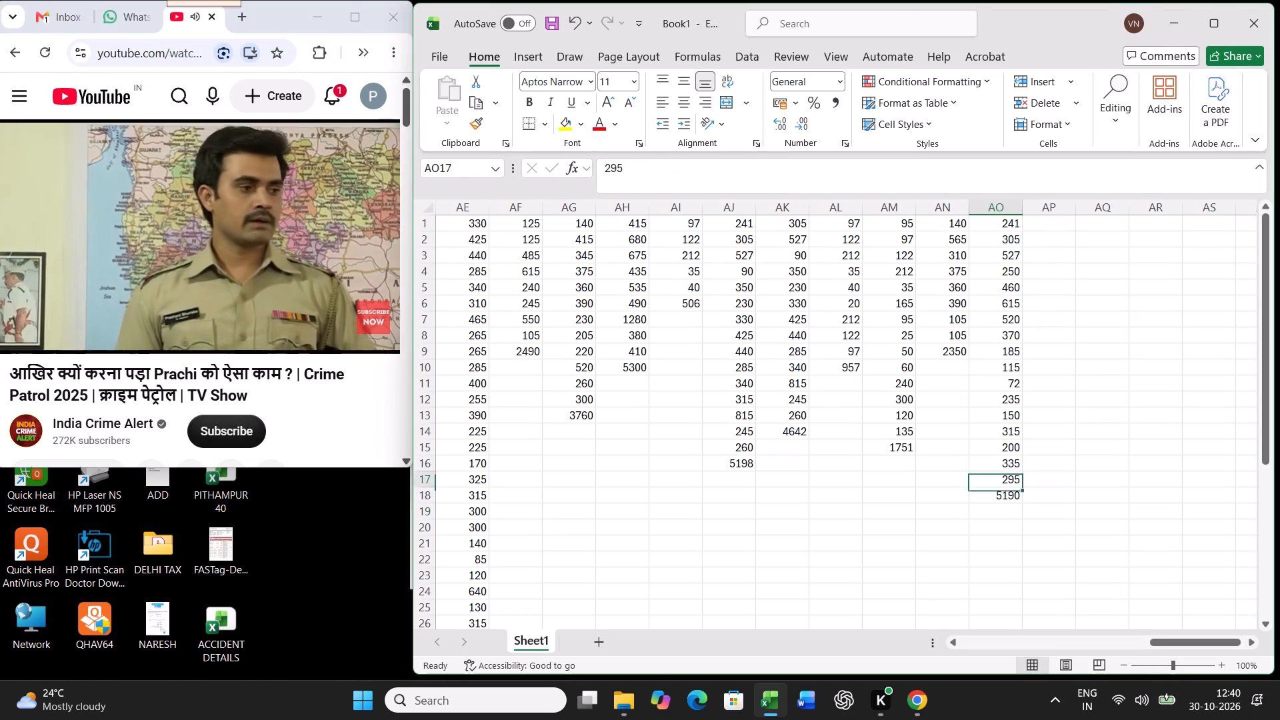
key(Right)
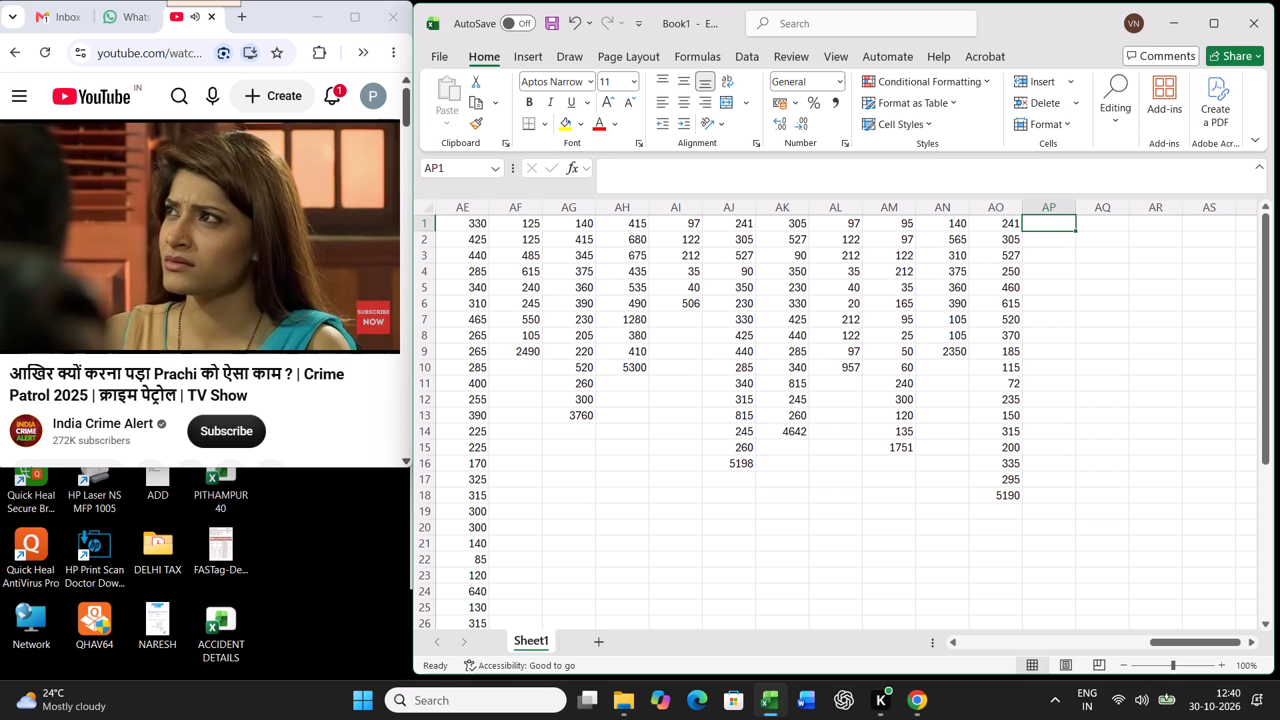
text(241)
key(Return)
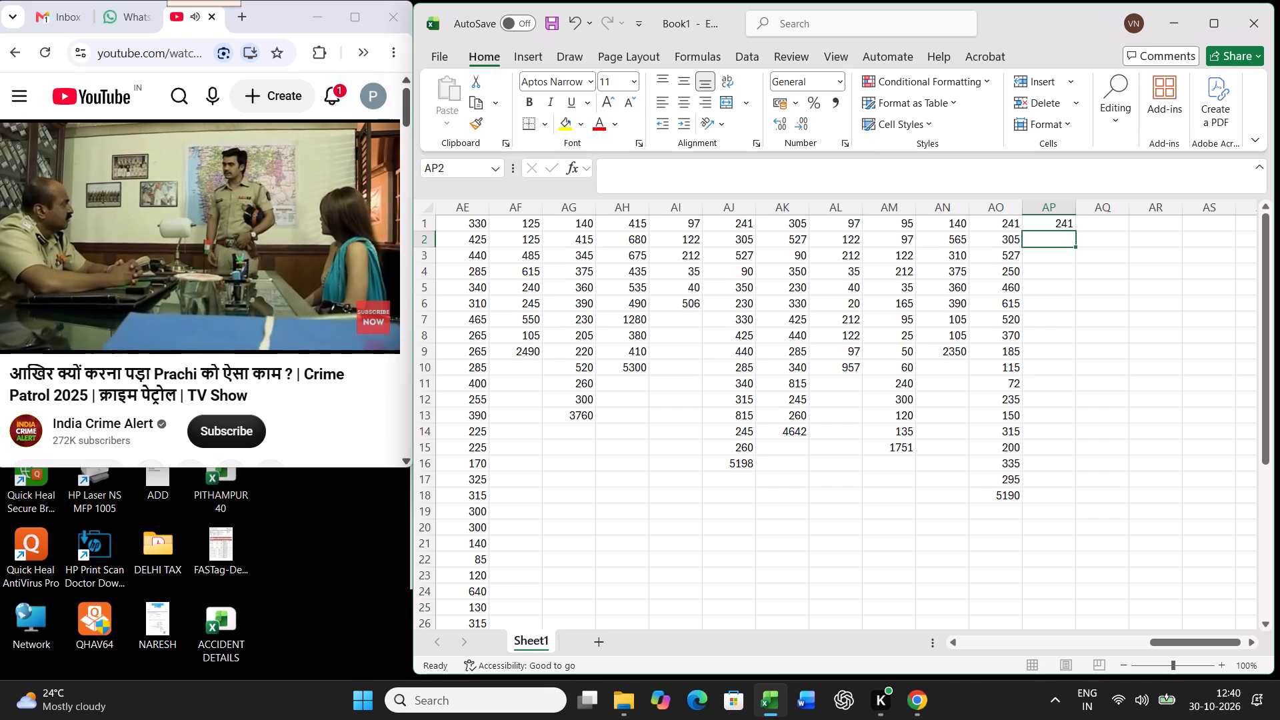
text(305)
key(Return)
text(527)
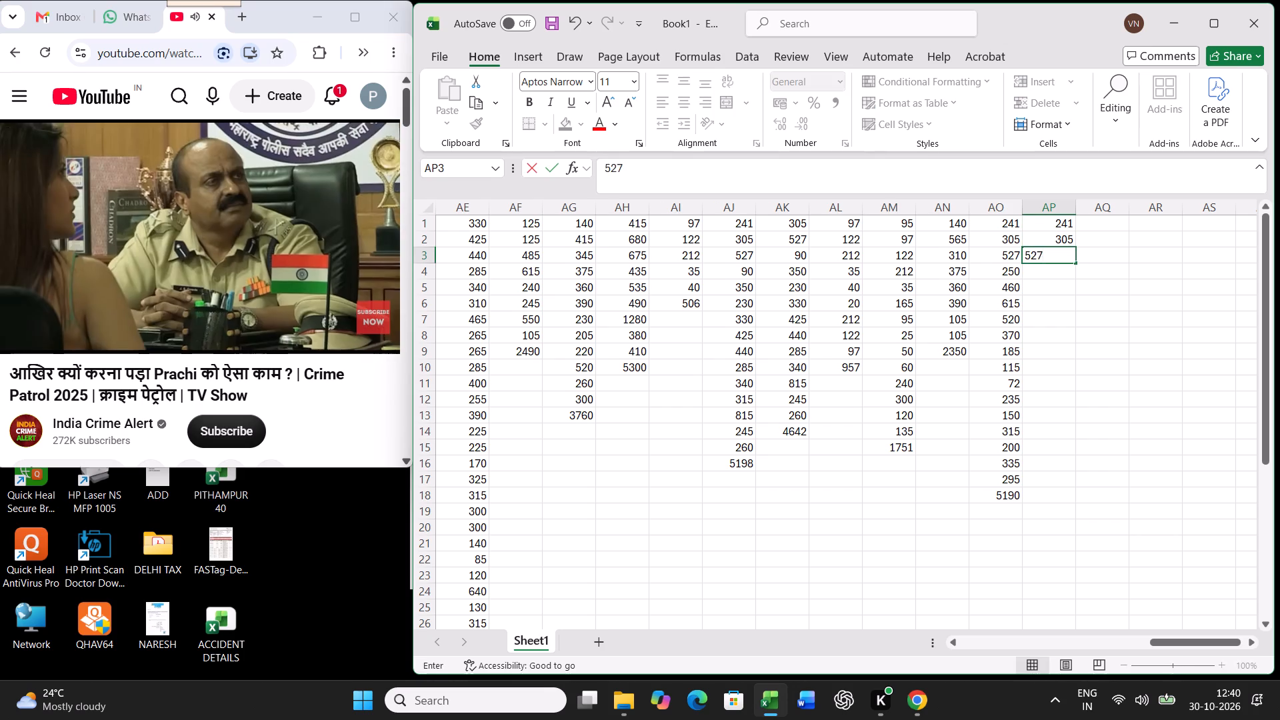
key(Return)
text(90)
key(Return)
text(350)
key(Return)
Continue column AP with 70, 125, 125, 485, 615, 165, 75 and 75 in cells AP6 to AP13.
text(70)
key(Return)
text(125)
key(Return)
text(125)
key(Return)
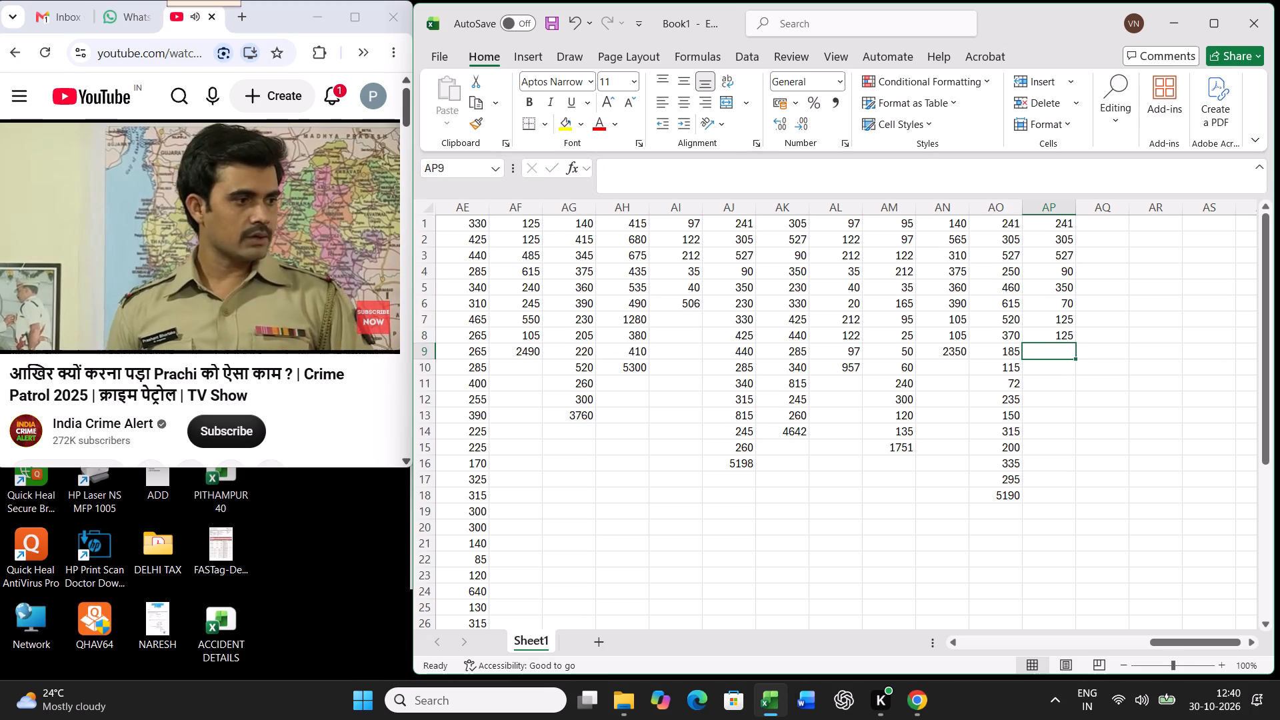
text(485)
key(Return)
text(615)
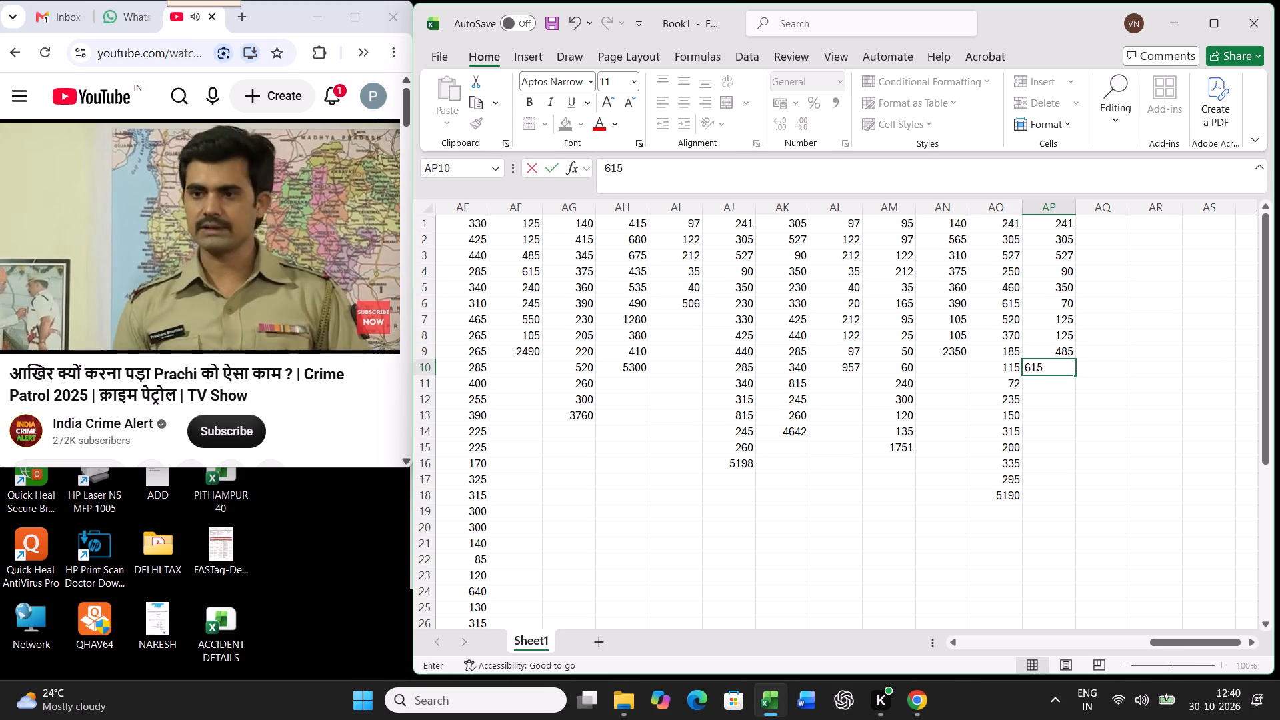
key(Return)
text(165)
key(Return)
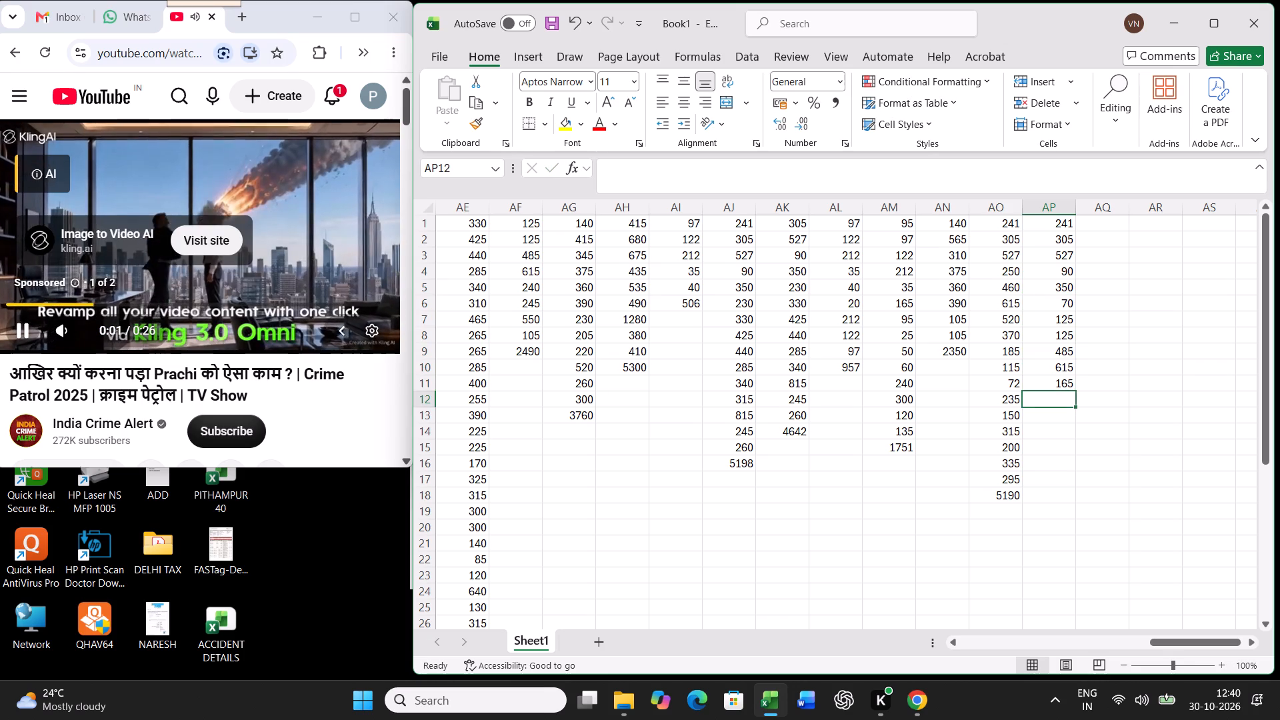
text(75)
key(Return)
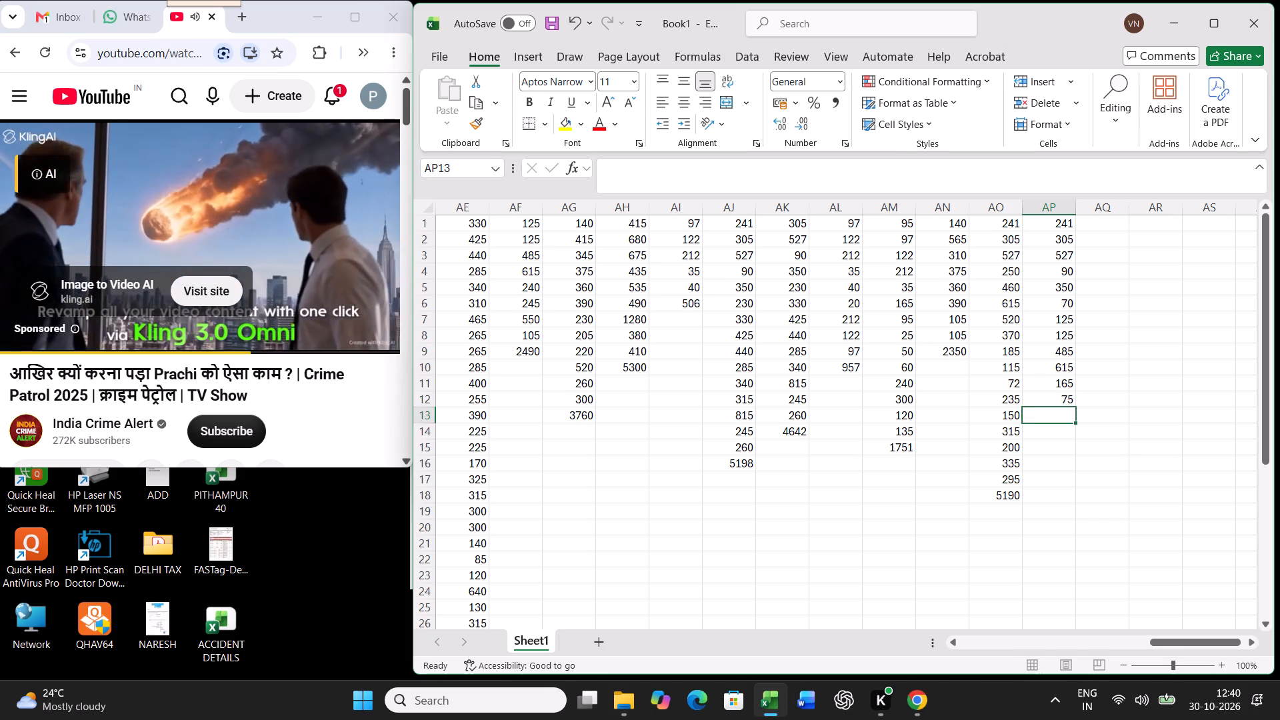
text(75)
key(Return)
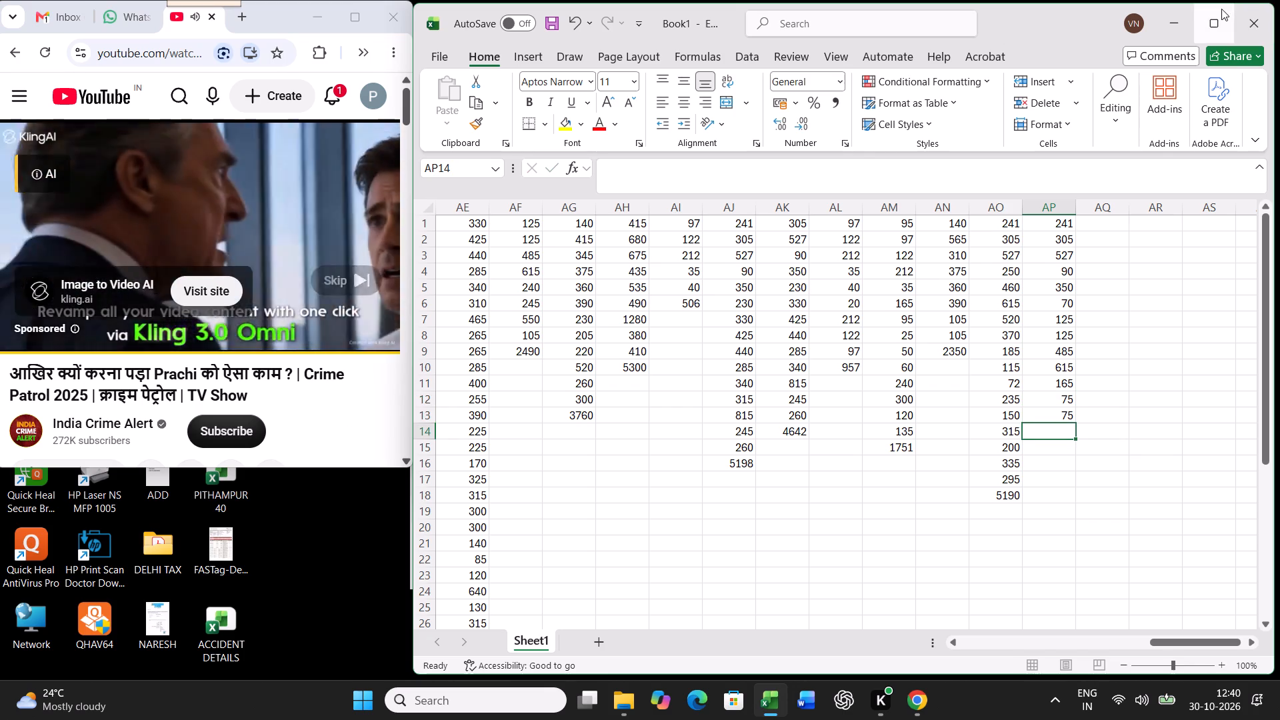
Total column AP with AutoSum in AP14, enlarging the workbook window only for this operation.
click(1221, 9)
click(1006, 79)
key(Return)
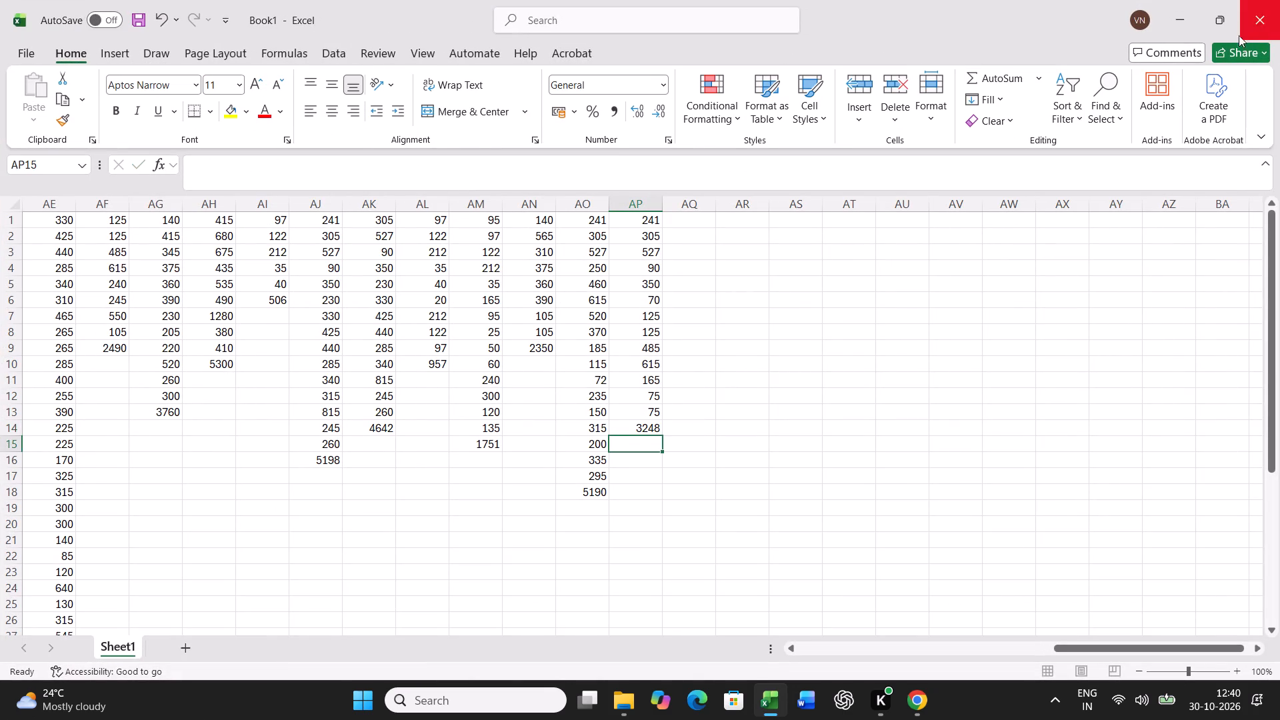
click(1224, 12)
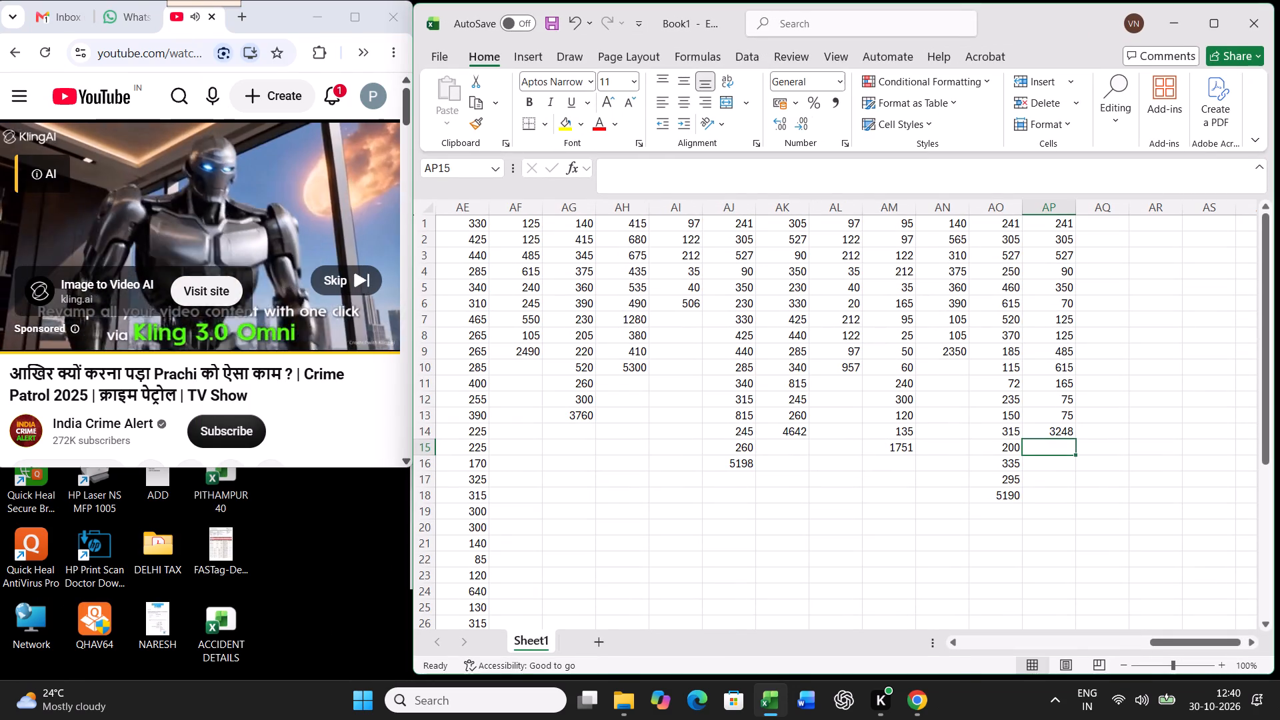
Switch to the YouTube video in Chrome and skip the advertisement.
click(330, 274)
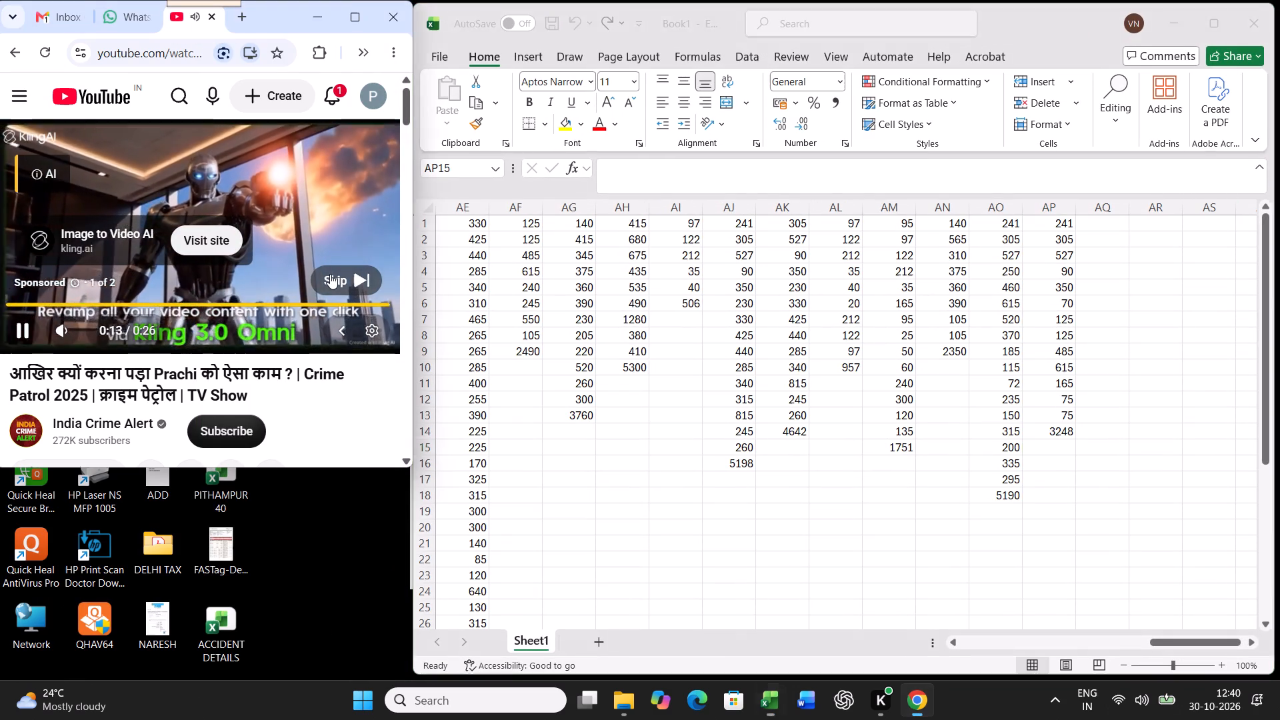
Return to the Excel workbook and enter 241, 305, 527 and 250 down cells AQ1 to AQ4.
click(1032, 446)
click(1095, 229)
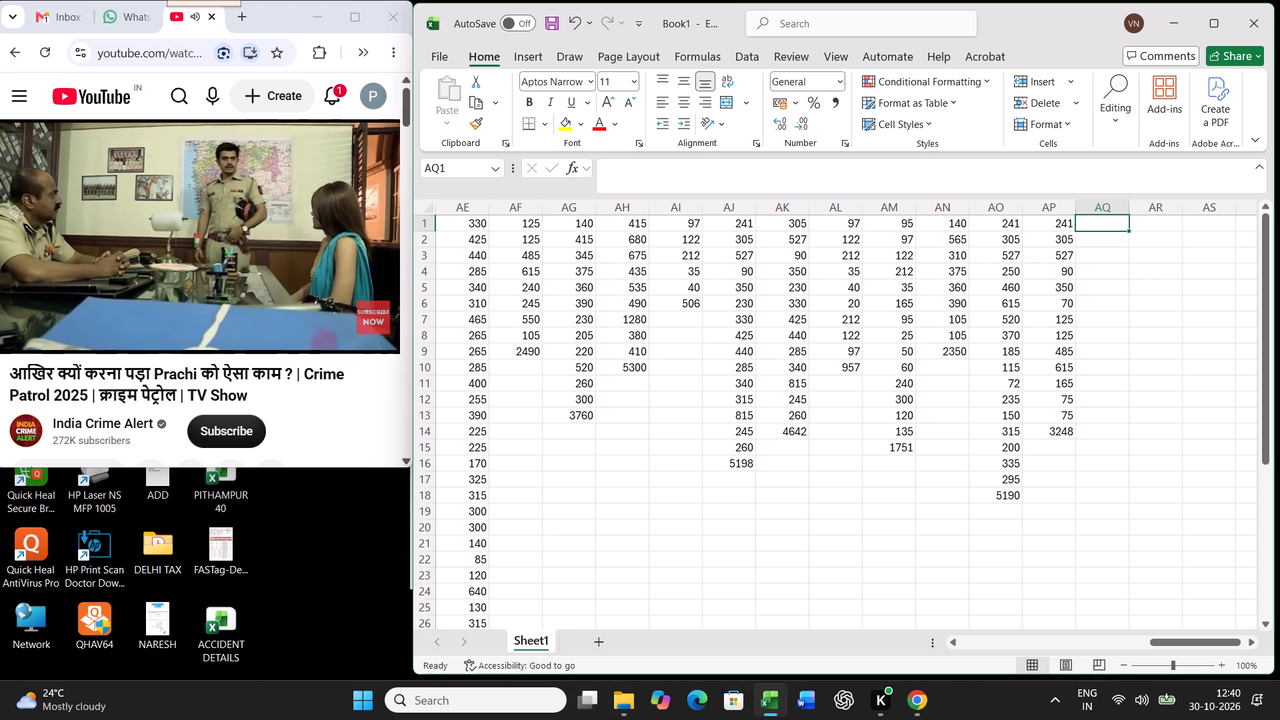
text(241)
key(Return)
text(305)
key(Return)
text(527)
key(Return)
text(250)
key(Return)
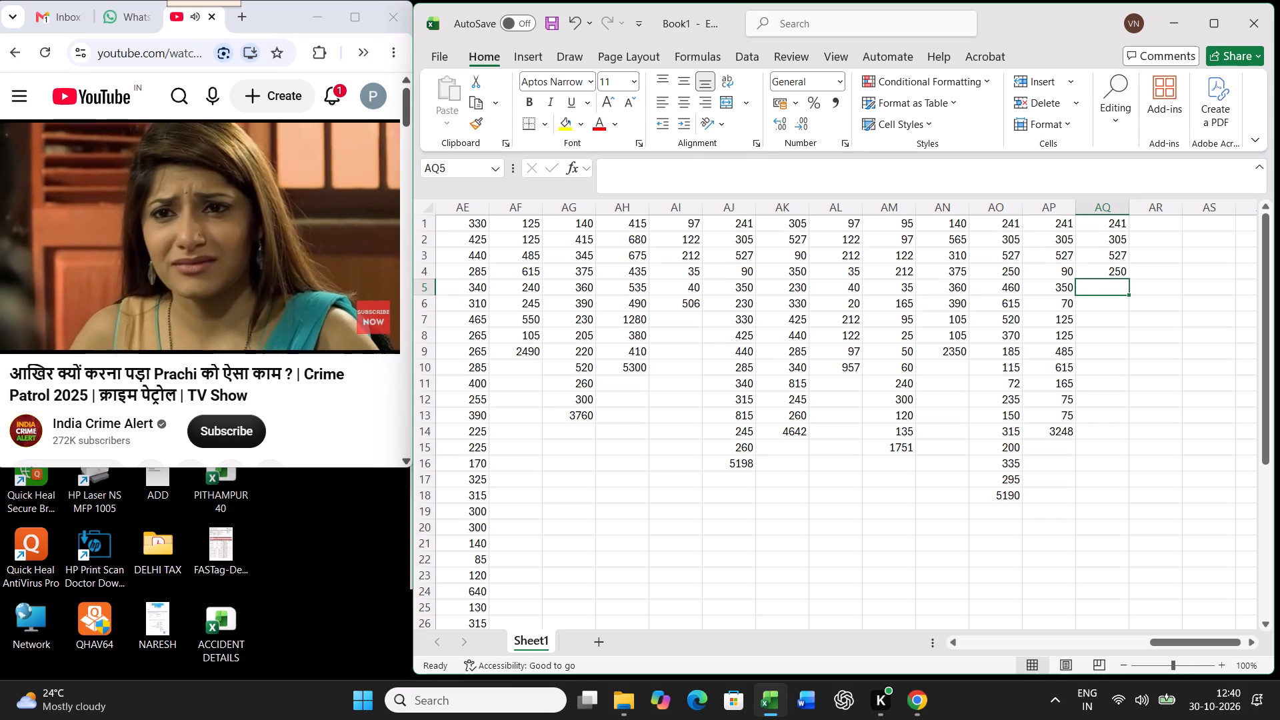
Continue column AQ with 460, 615, 520 and 185 in cells AQ5 to AQ8.
text(460)
key(Return)
text(615)
key(Return)
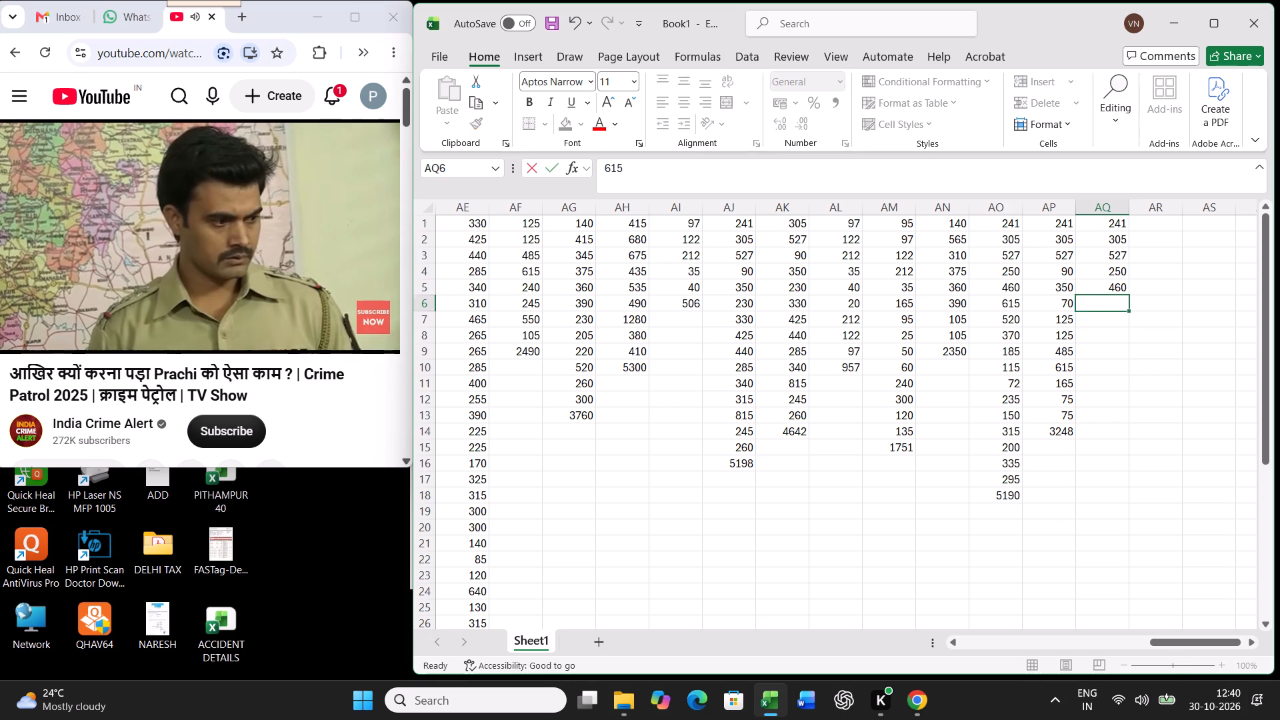
text(520)
key(Return)
text(185)
key(Return)
Total column AQ with AutoSum in AQ9, enlarging the workbook window only for this operation.
click(1207, 10)
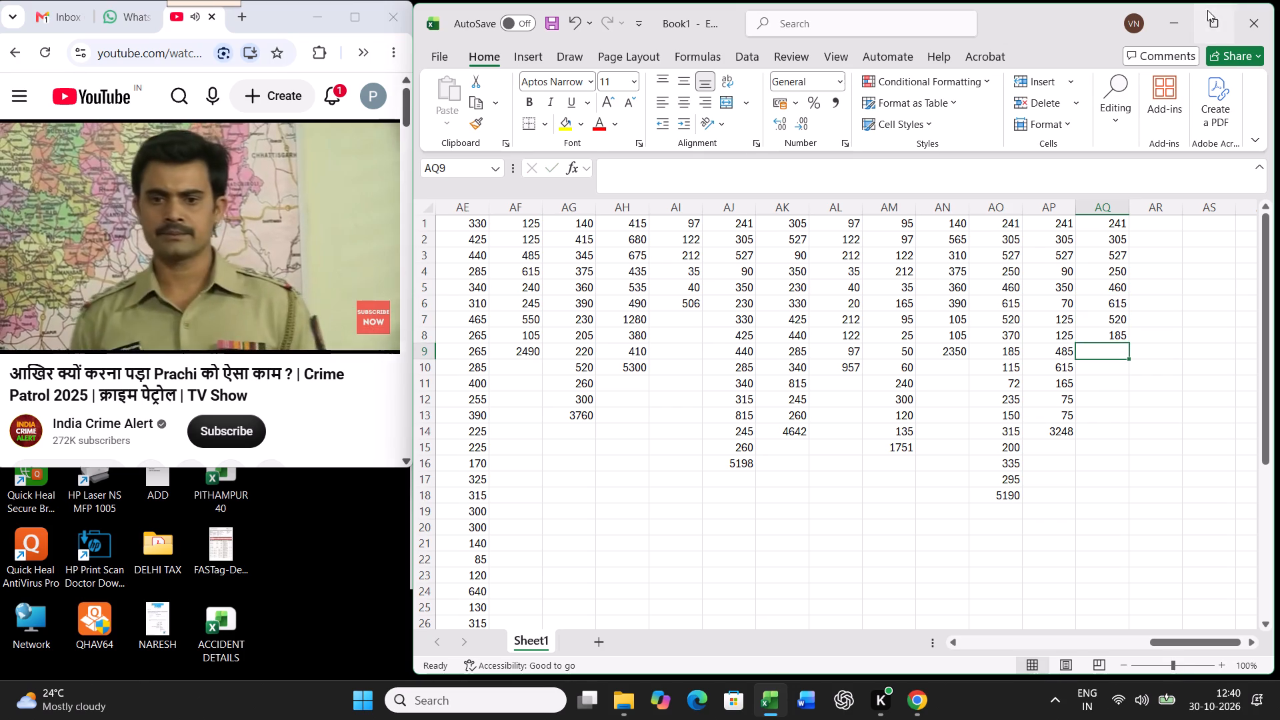
click(1009, 74)
key(Return)
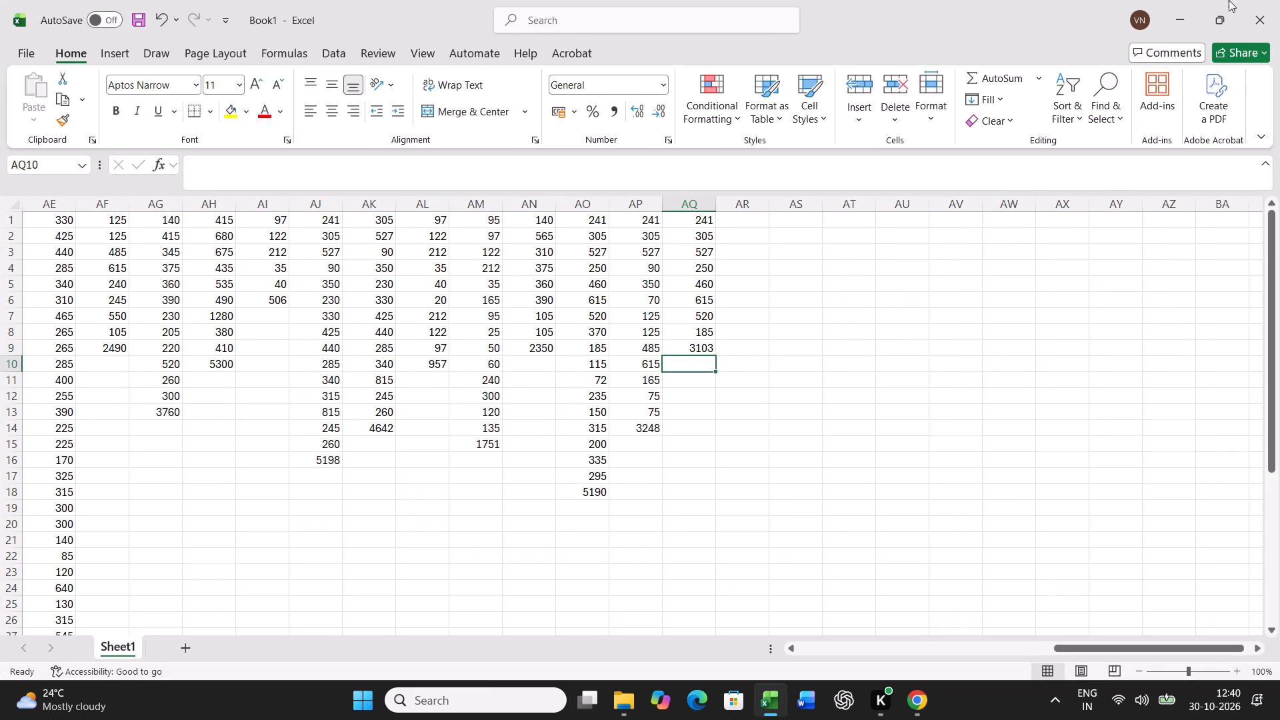
click(1227, 0)
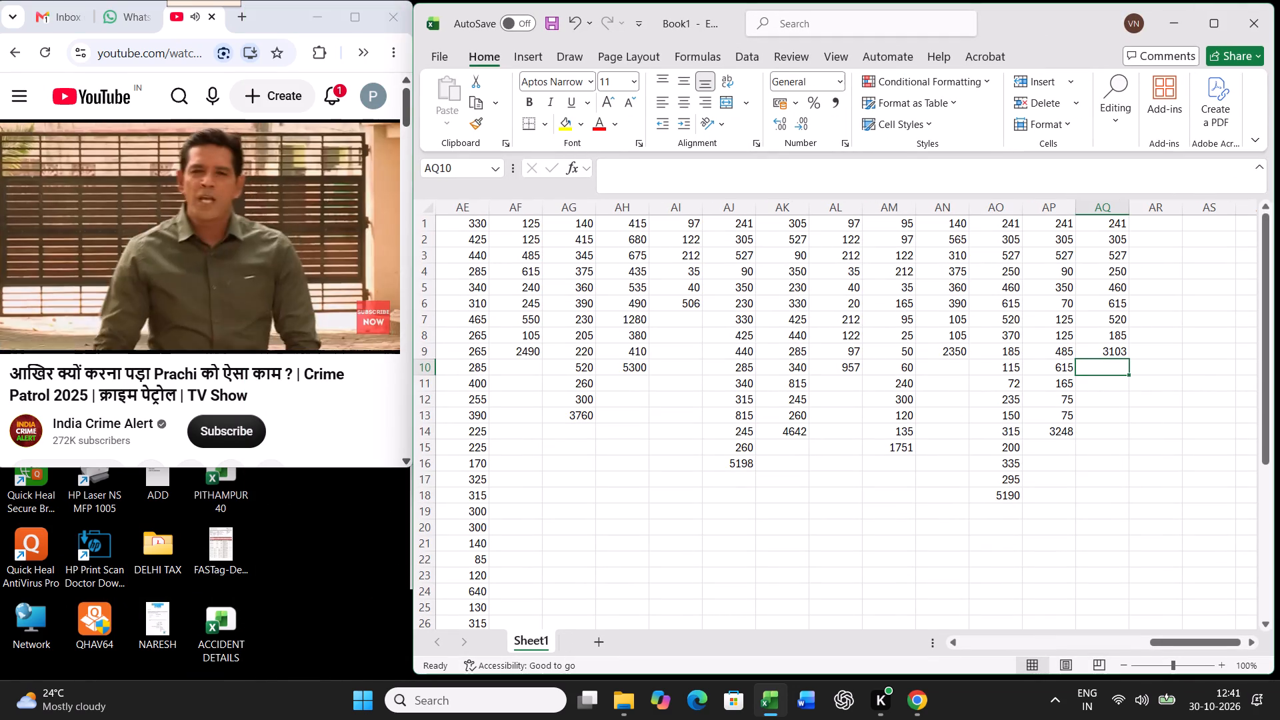
Start column AR by entering 97, 122, 212, 35 and 165 down cells AR1 to AR5.
key(Up)
key(Up)
key(Up)
key(Up)
key(Up)
key(Up)
key(Up)
key(Up)
key(Up)
key(Up)
key(Up)
key(Up)
key(Up)
key(Up)
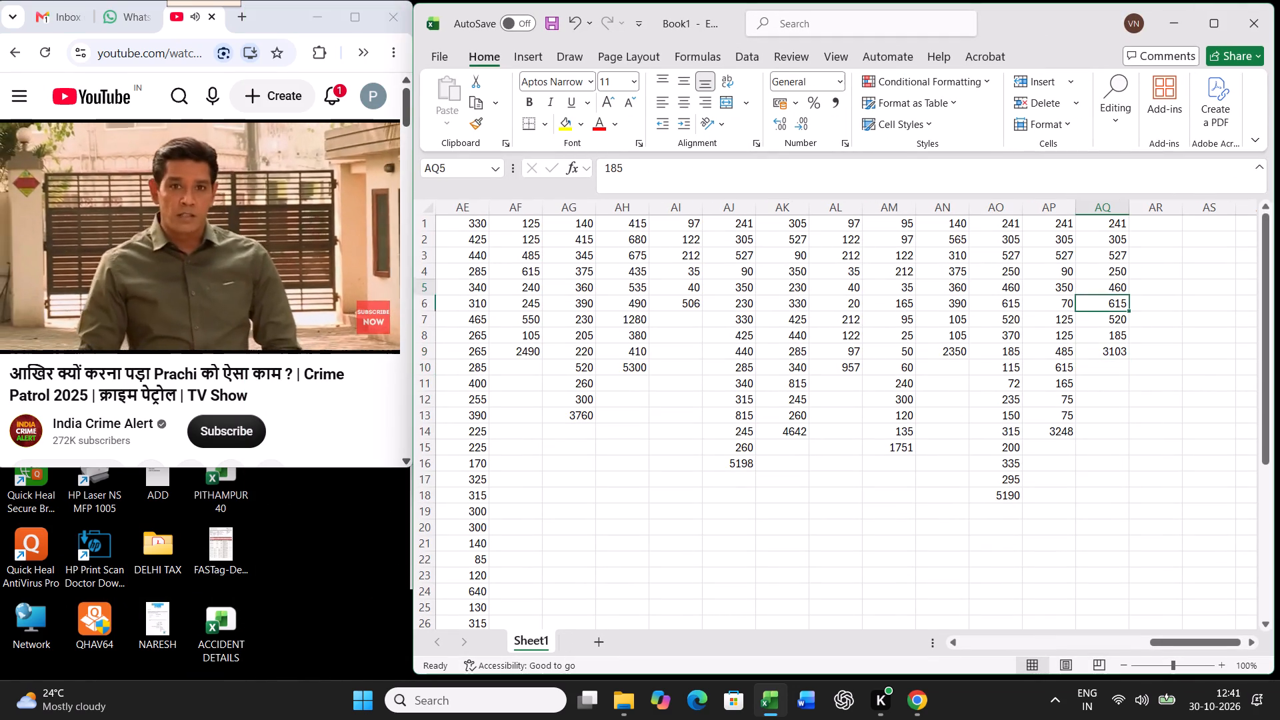
key(Right)
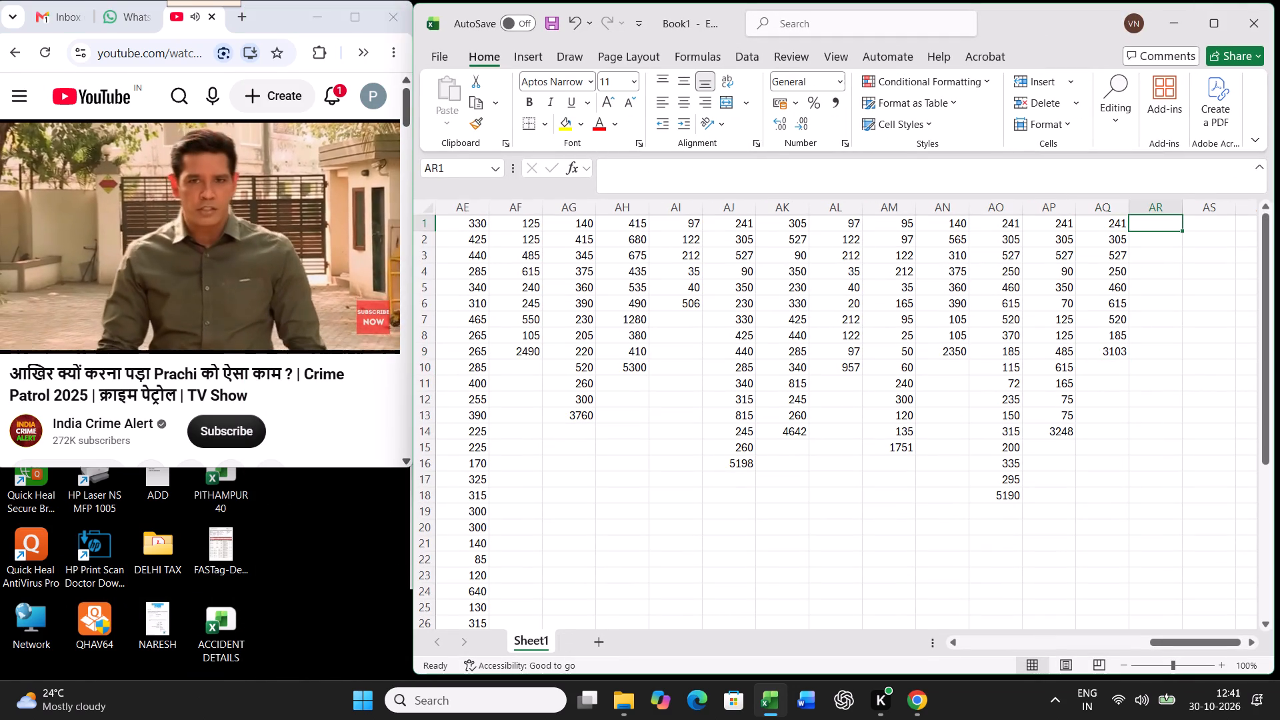
text(97)
key(Return)
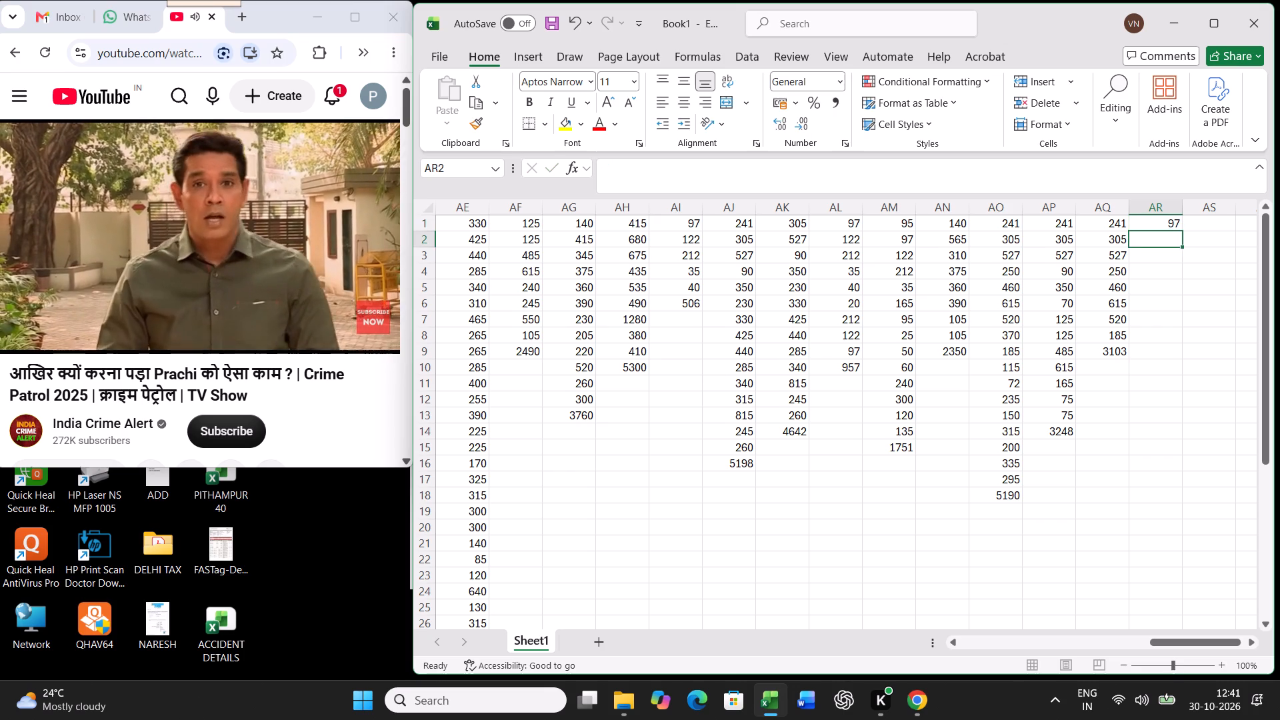
text(122)
key(Return)
text(212)
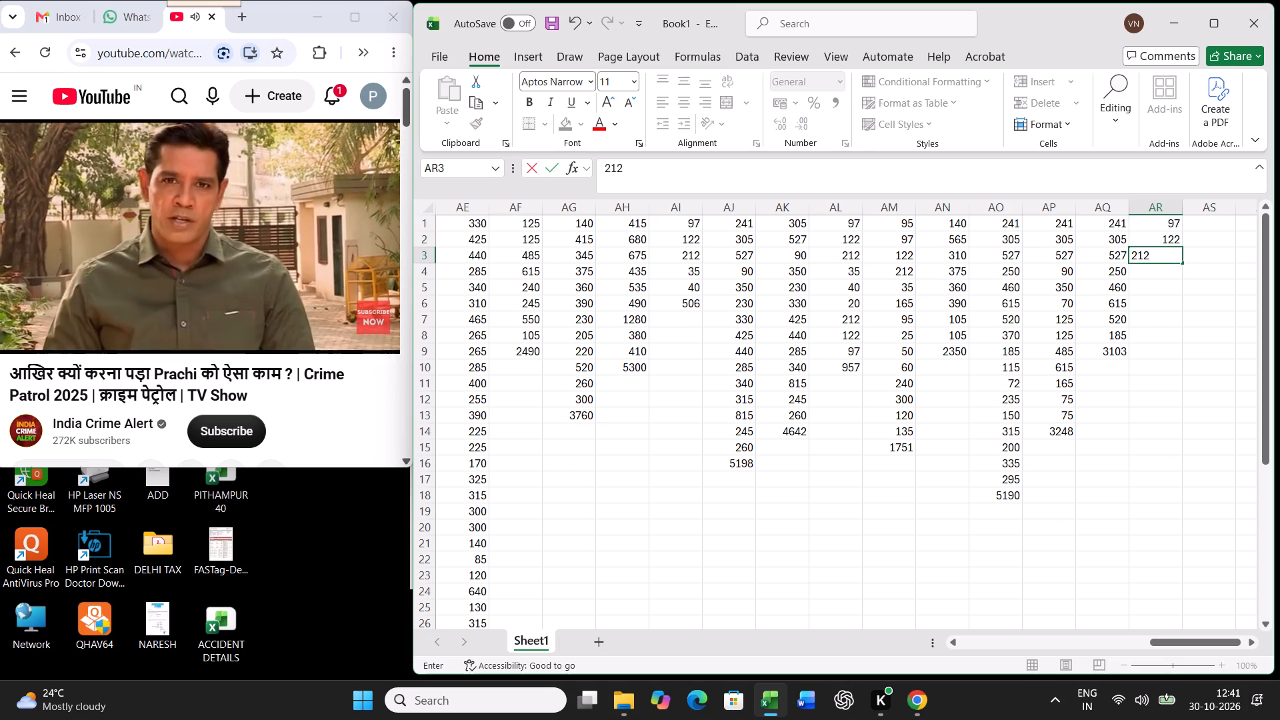
key(Return)
text(35)
key(Return)
text(165)
key(Return)
Continue column AR with 110, 160, 210, 218 and 215 in cells AR6 to AR10.
text(110)
key(Return)
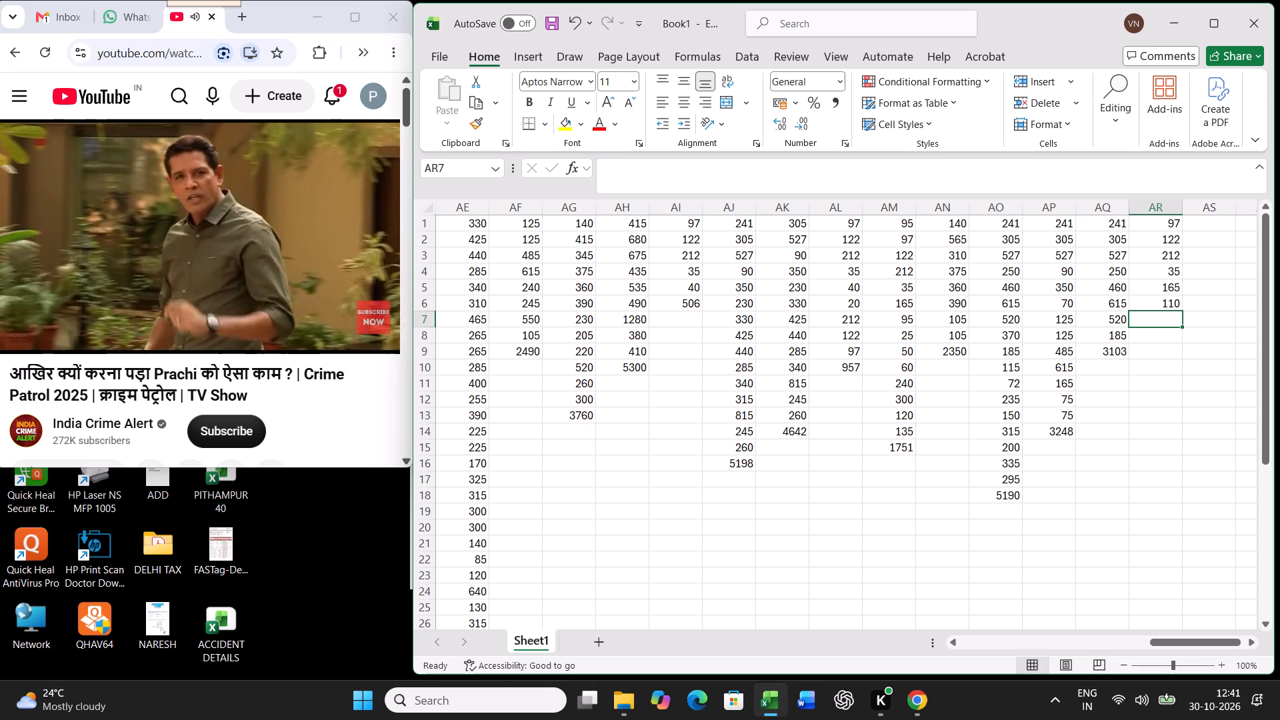
text(160)
key(Return)
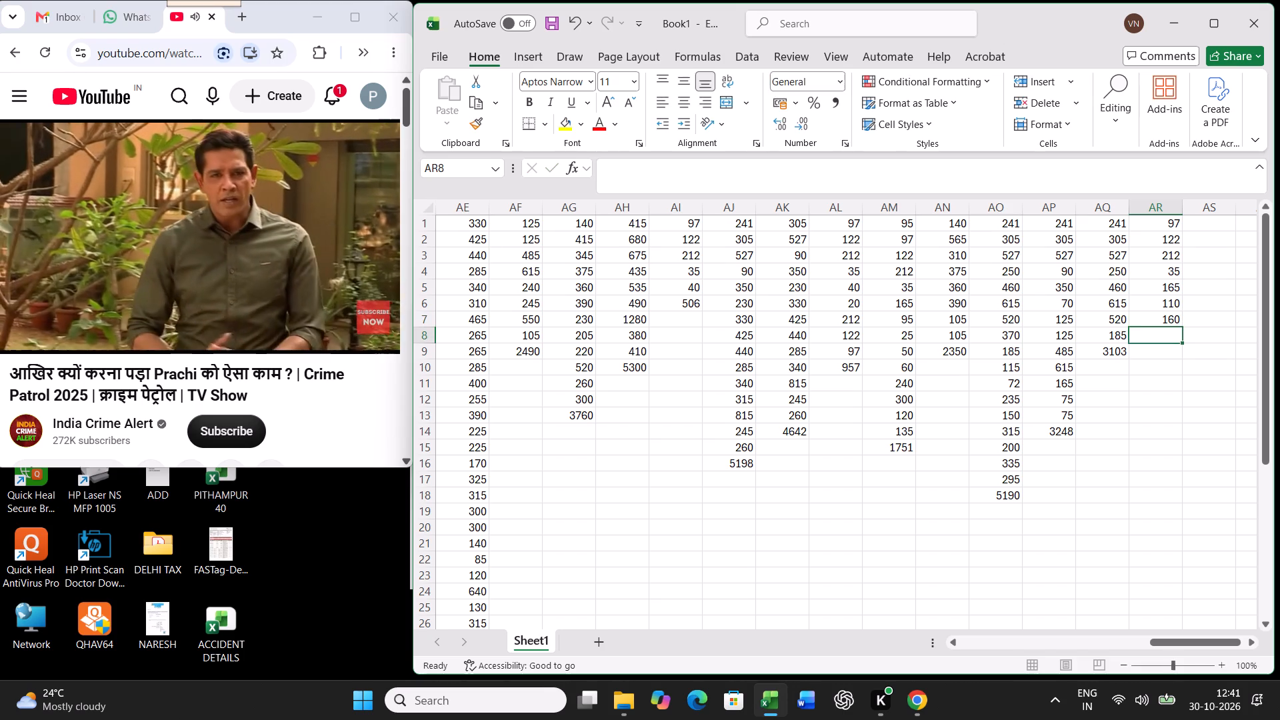
text(210)
key(Return)
text(218)
key(Return)
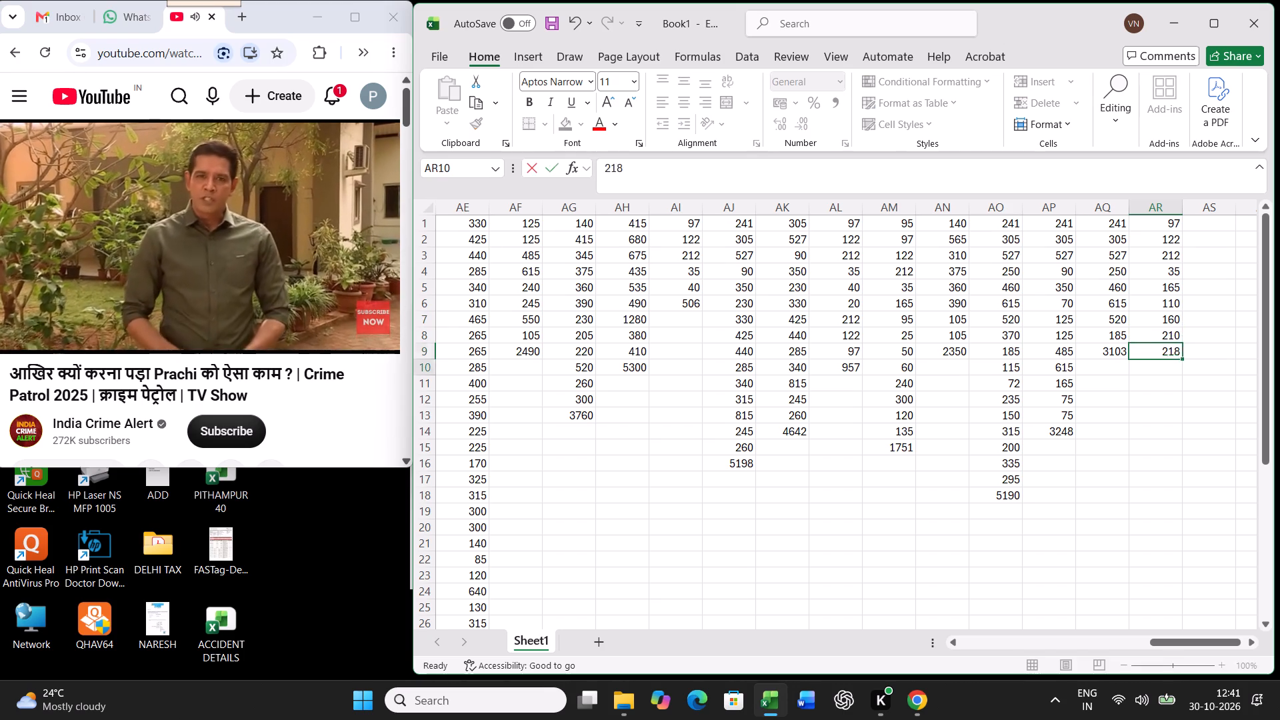
text(215)
key(Return)
Enter 140, 165, 150, 390, 115 and 125 down cells AR11 to AR16.
text(140)
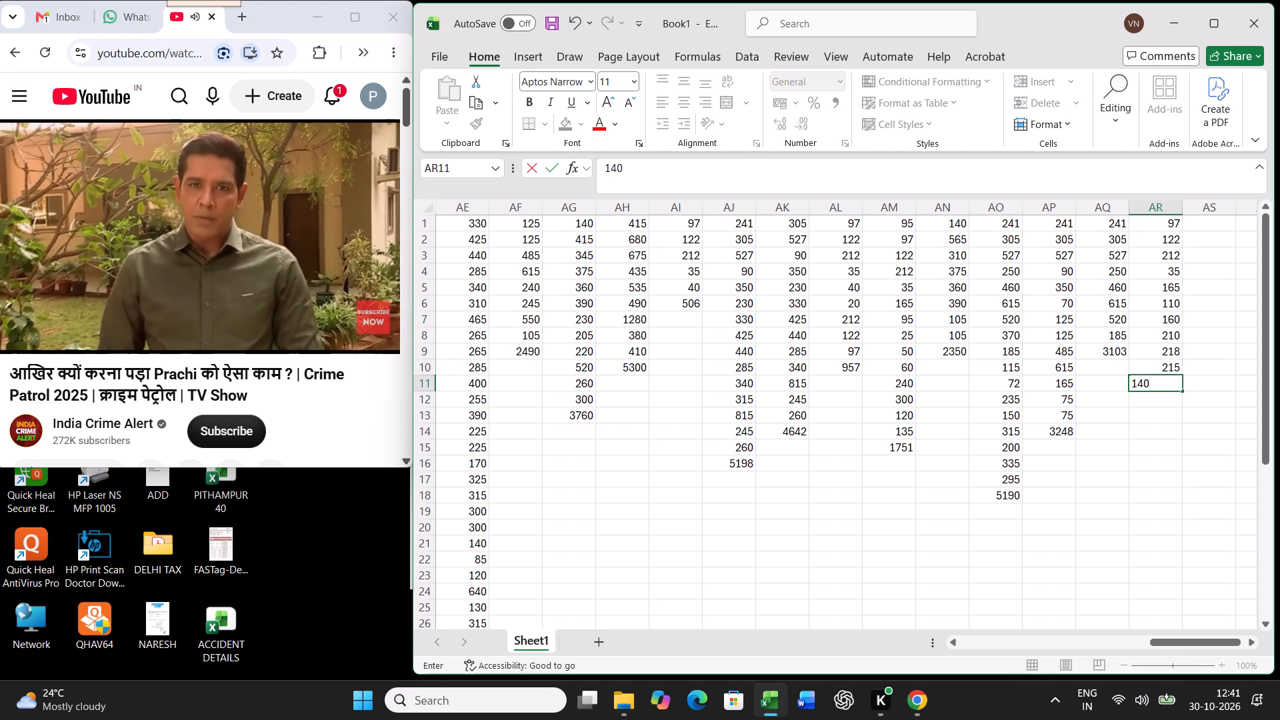
key(Return)
text(165)
key(Return)
text(150)
key(Return)
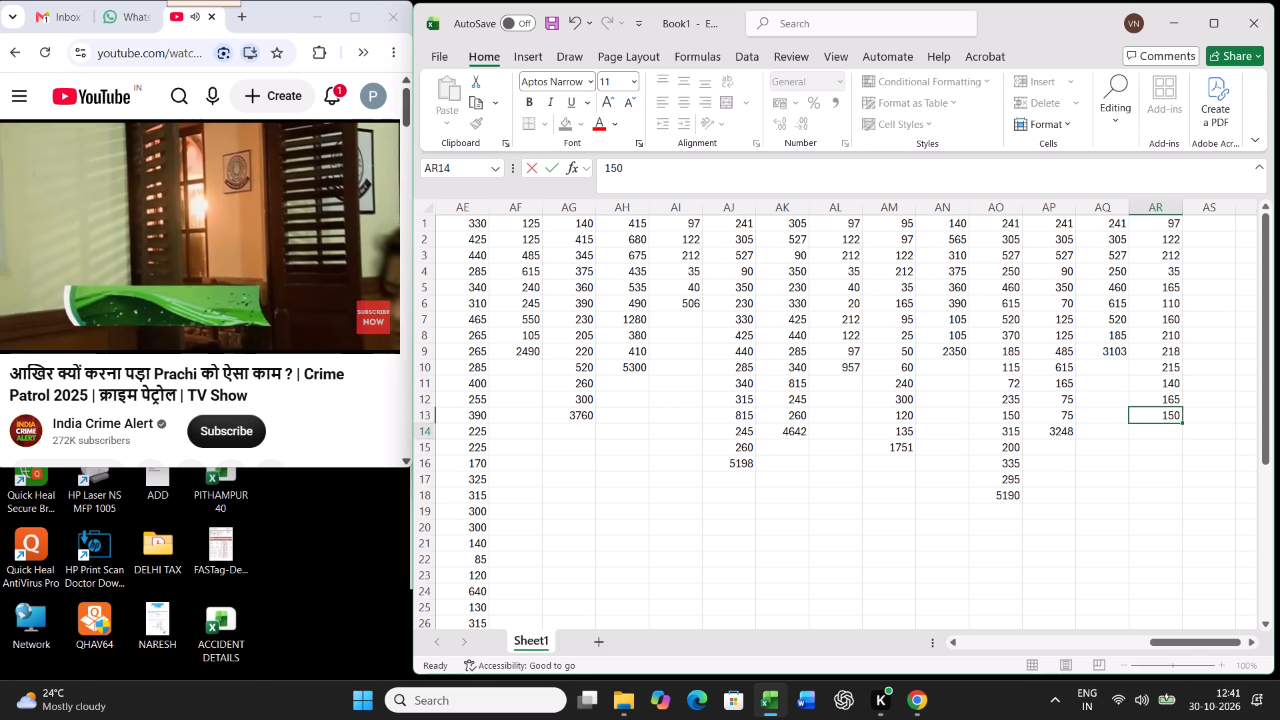
text(390)
key(Return)
text(115)
key(Return)
text(125)
key(Return)
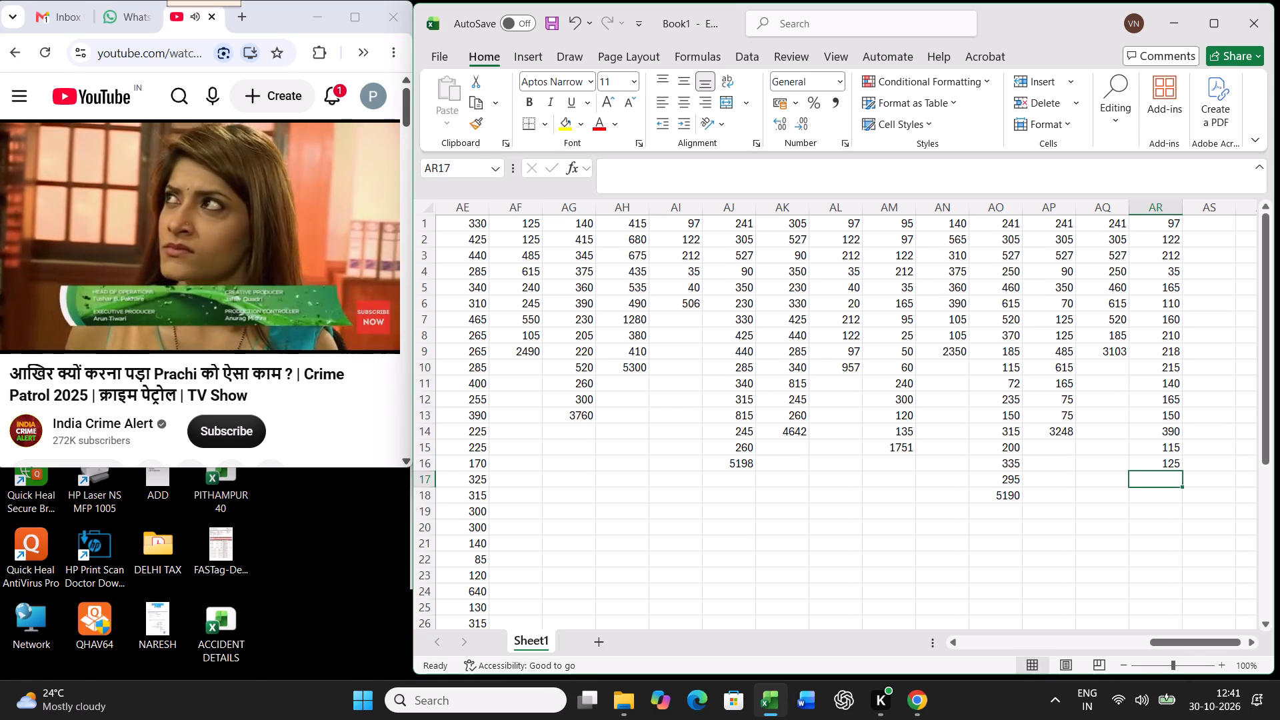
Total column AR with AutoSum in AR17, enlarging the workbook window only for this operation.
click(1207, 21)
click(983, 78)
key(Return)
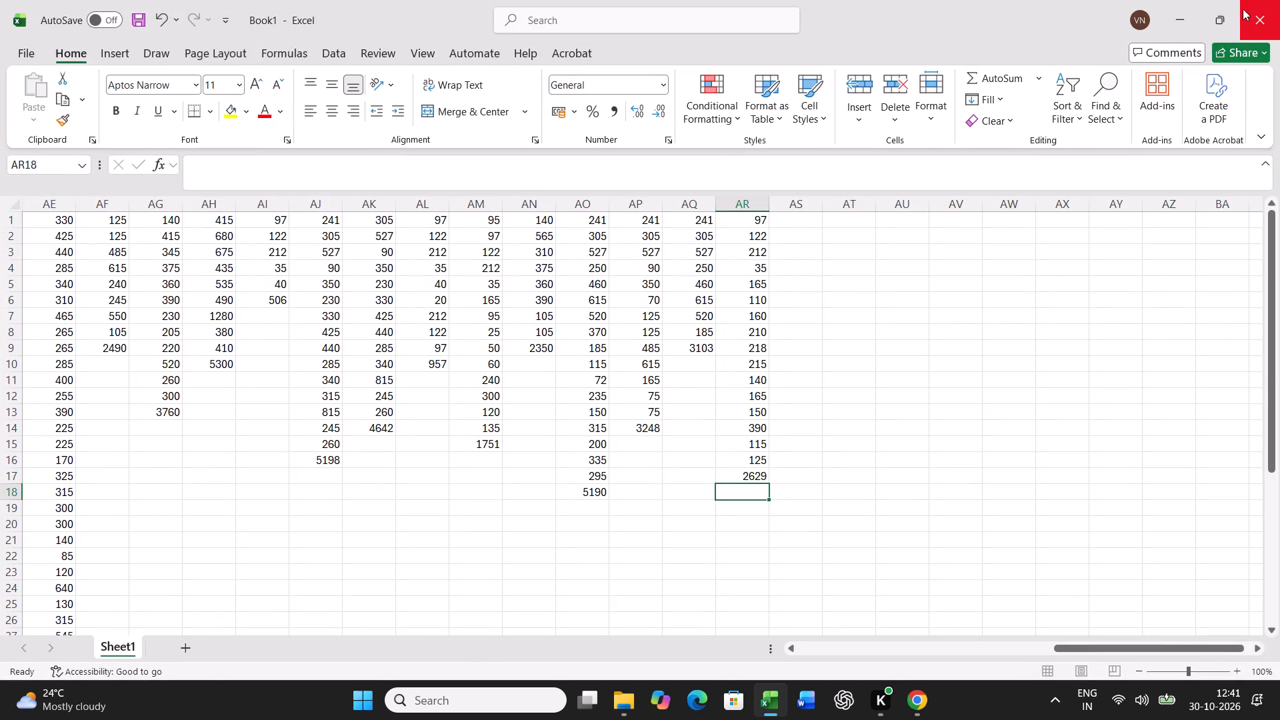
click(1226, 9)
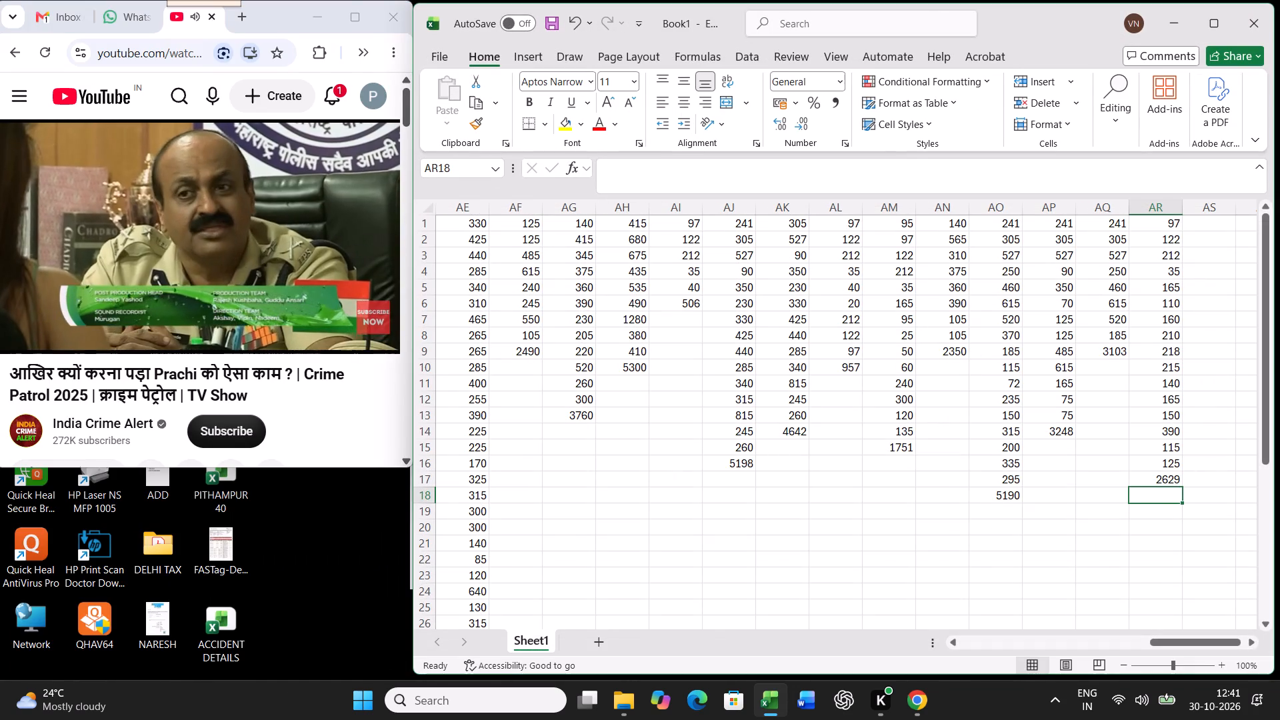
Start column AS by entering 65, 270, 150, 180 and 170 down cells AS1 to AS5.
key(Up)
key(Up)
key(Up)
key(Up)
key(Up)
key(Up)
key(Up)
key(Up)
key(Up)
key(Up)
key(Up)
key(Up)
key(Up)
key(Up)
key(Up)
key(Up)
key(Up)
key(Up)
key(Up)
key(Up)
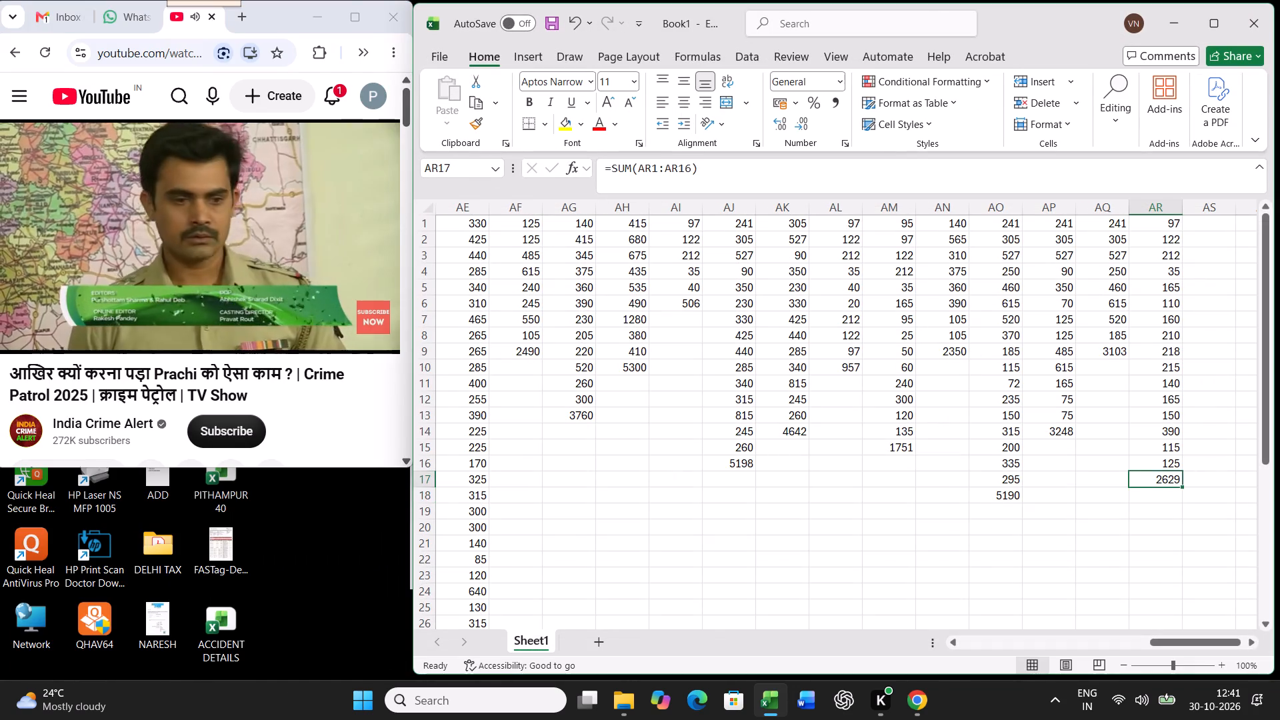
key(Right)
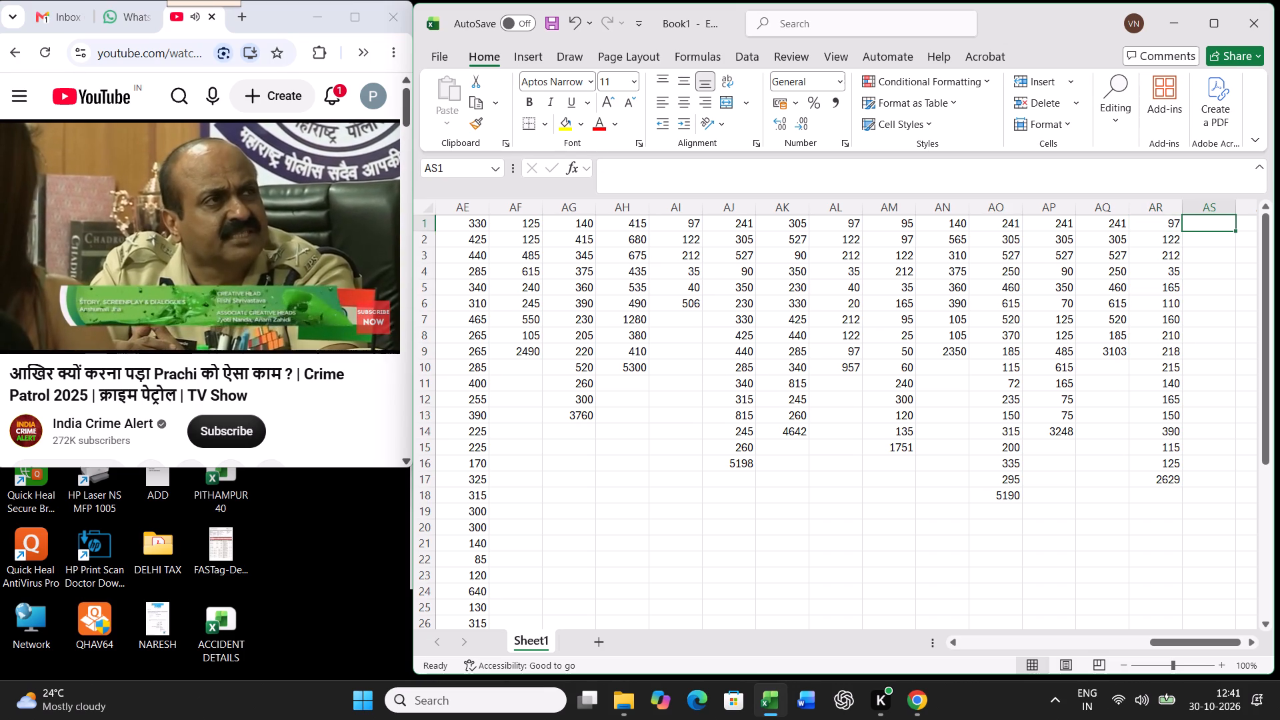
text(65)
key(Return)
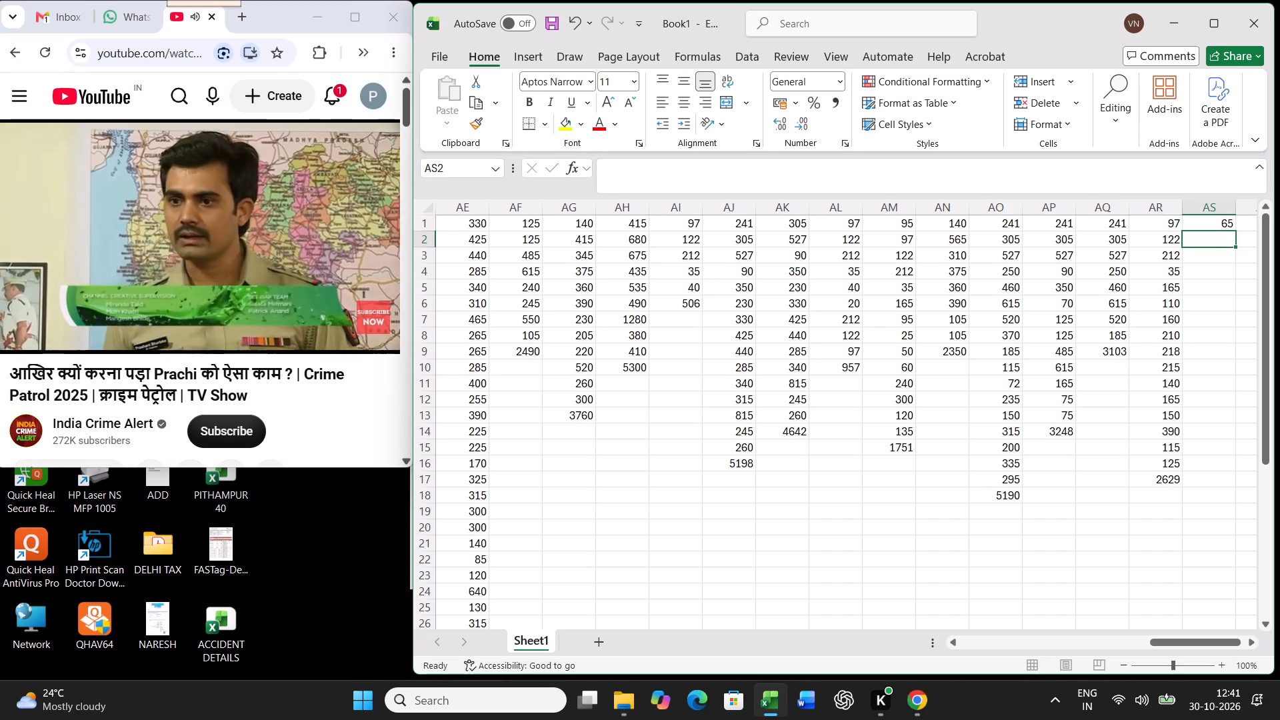
text(270)
key(Return)
text(150)
key(Return)
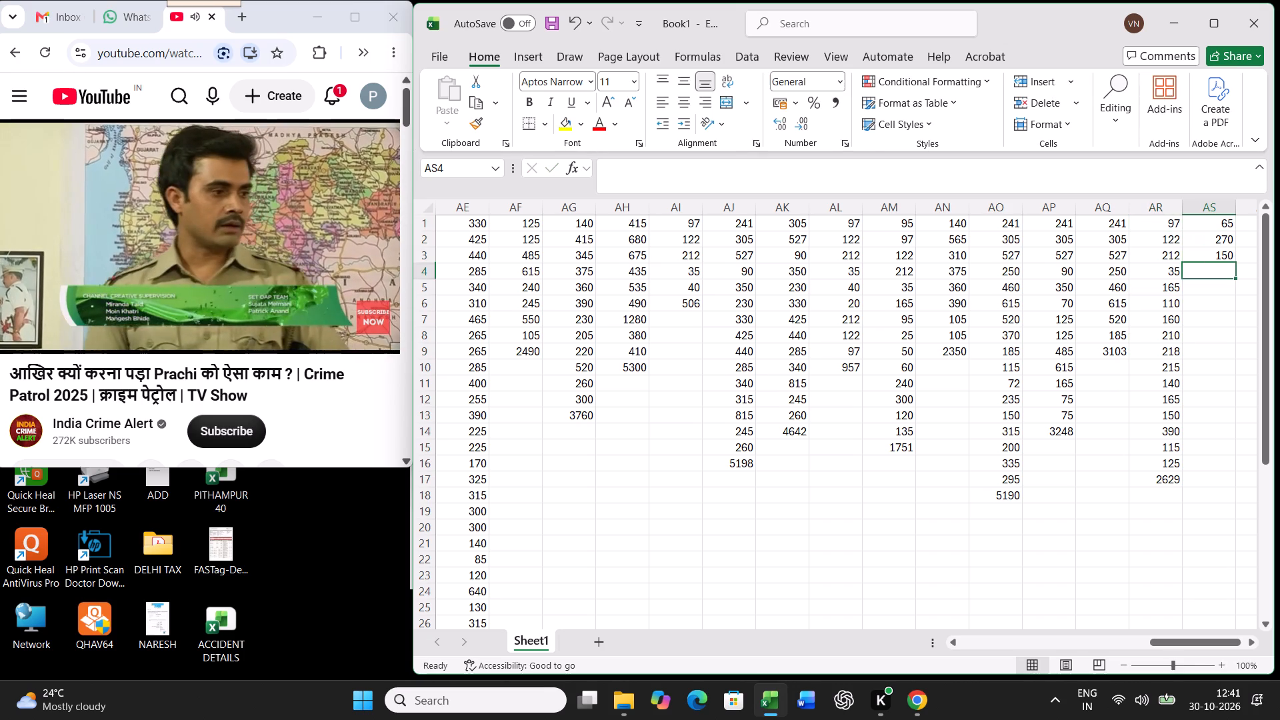
text(180)
key(Return)
text(170)
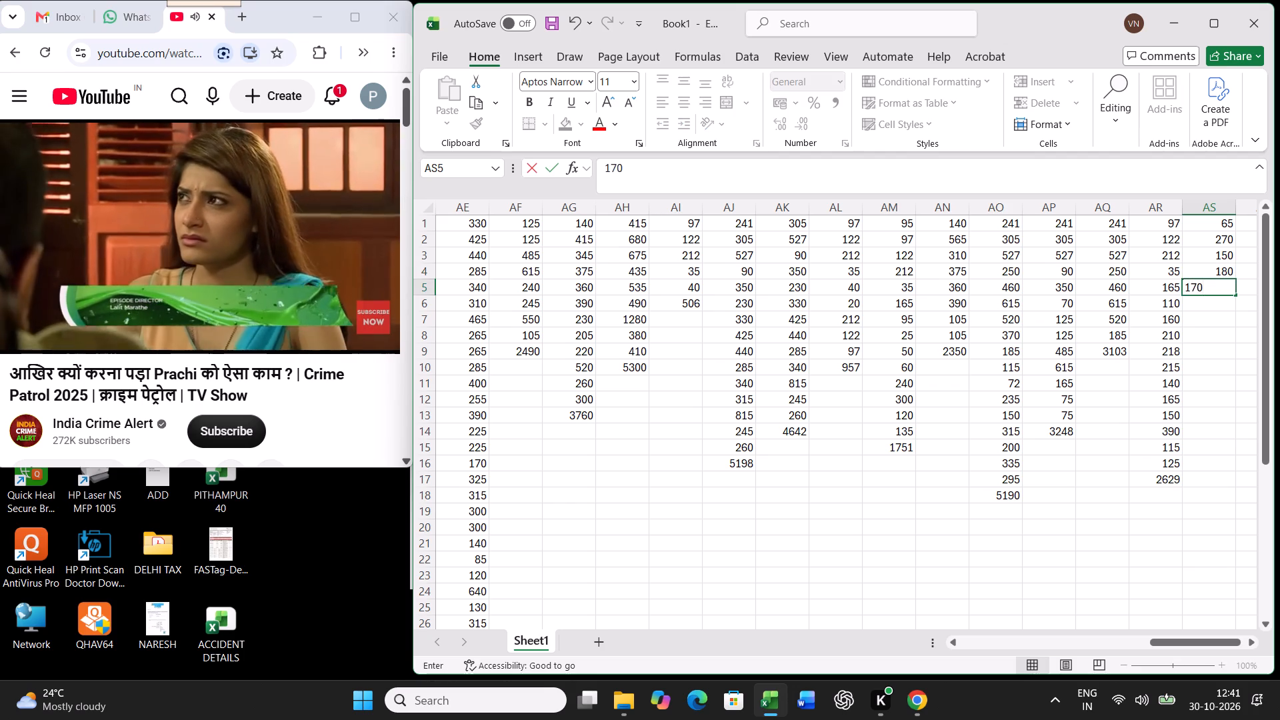
key(Return)
Continue column AS with 185, 255, 200, 190, 170 and 180 in cells AS6 to AS11.
text(185)
key(Return)
text(255)
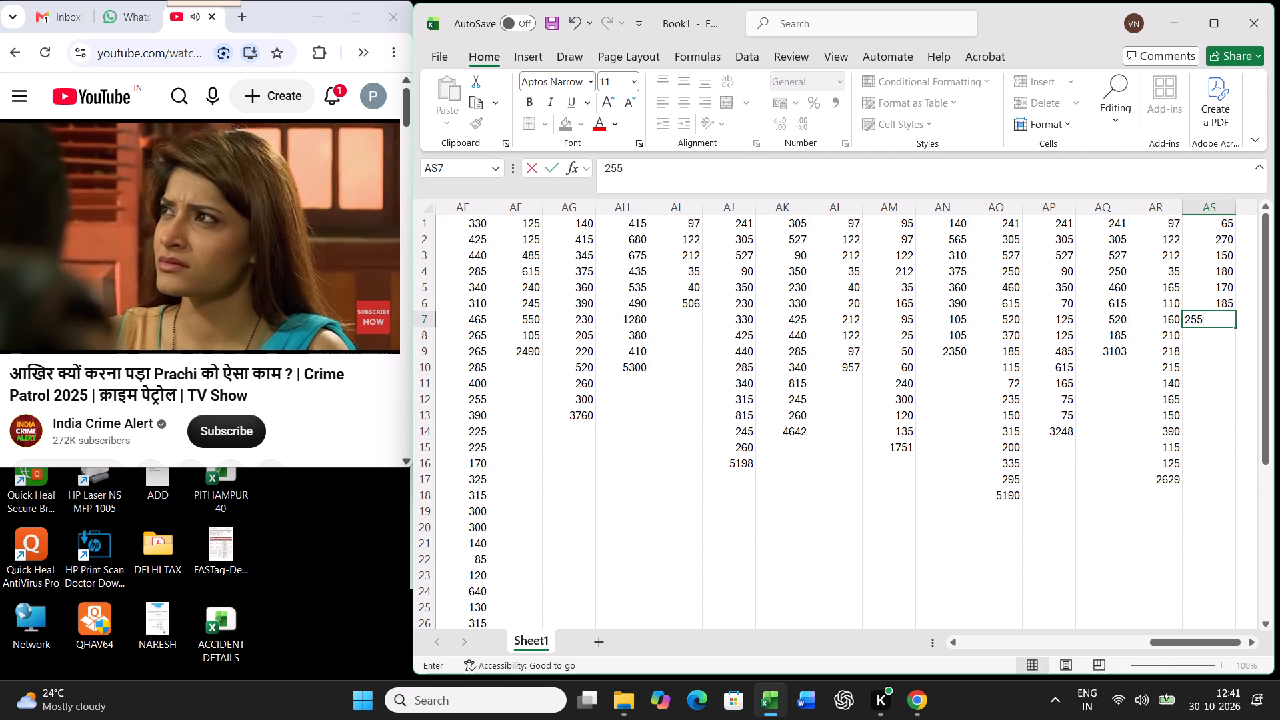
key(Return)
text(200)
key(Return)
text(190)
key(Return)
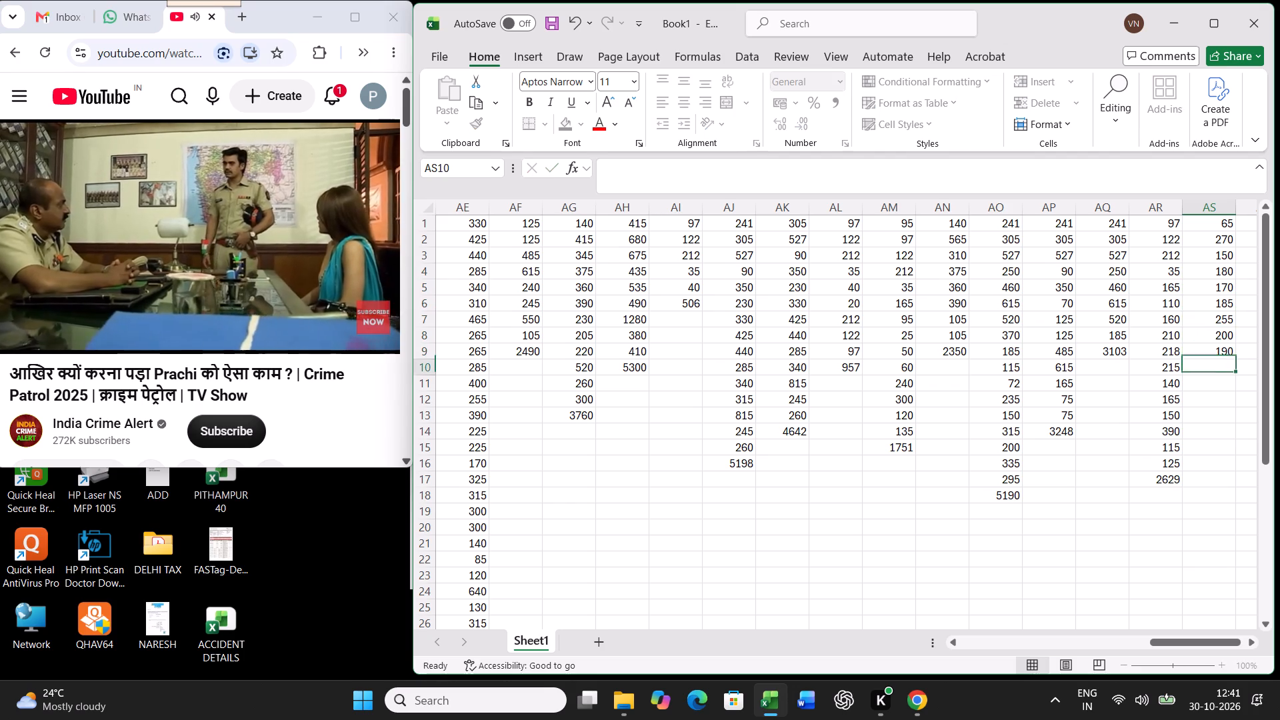
text(170)
key(Return)
text(180)
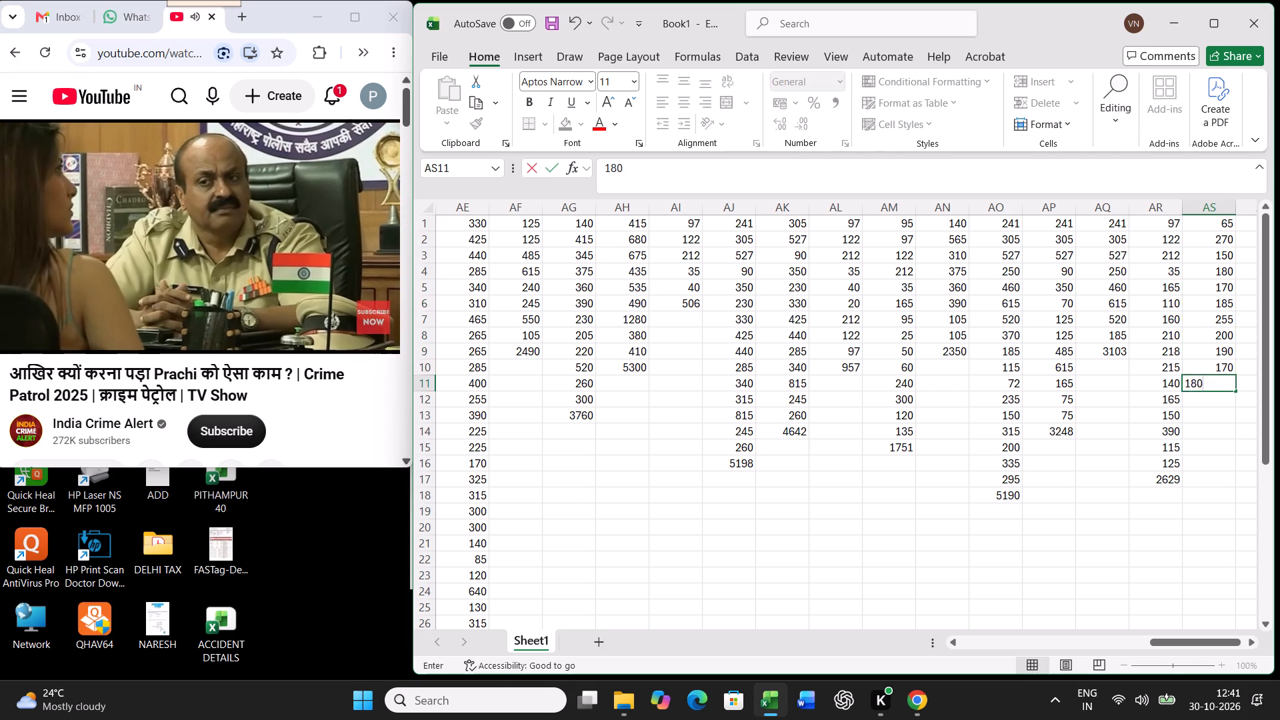
key(Return)
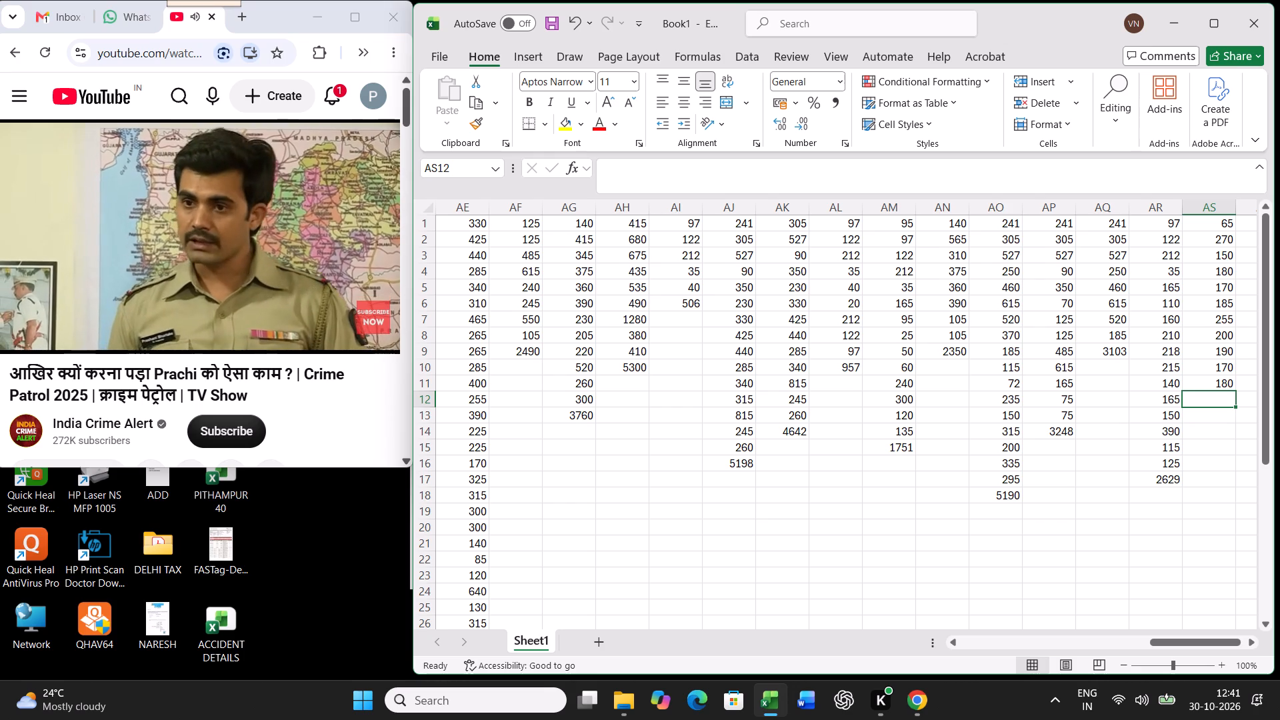
Enter 105, 150, 160, 155 and 130 down cells AS12 to AS16.
text(105)
key(Return)
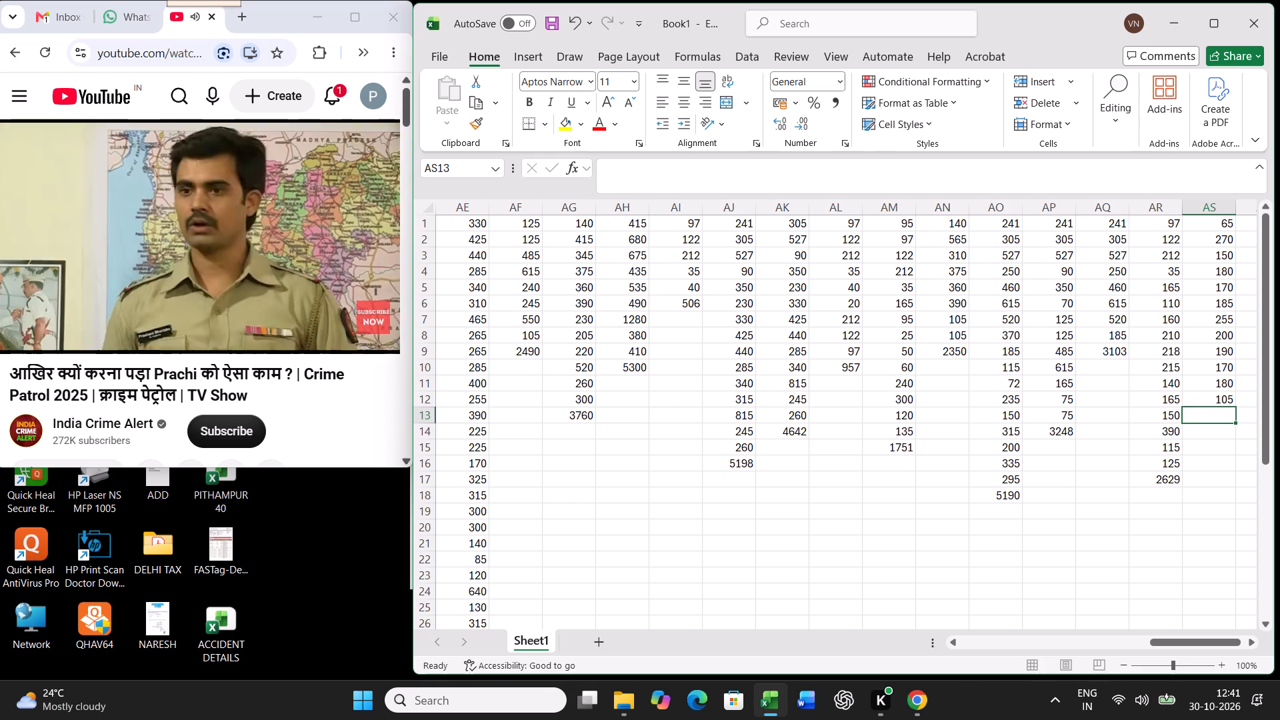
text(150)
key(Return)
text(160)
key(Return)
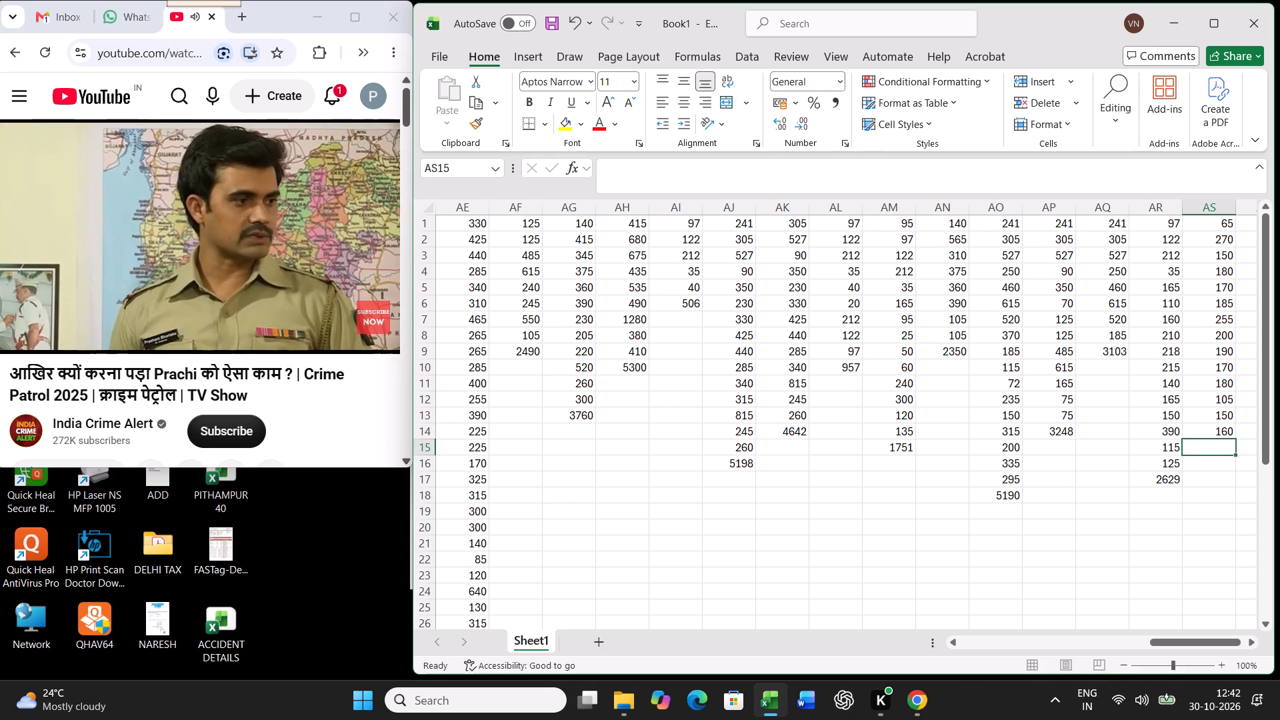
text(155)
key(Return)
text(130)
key(Return)
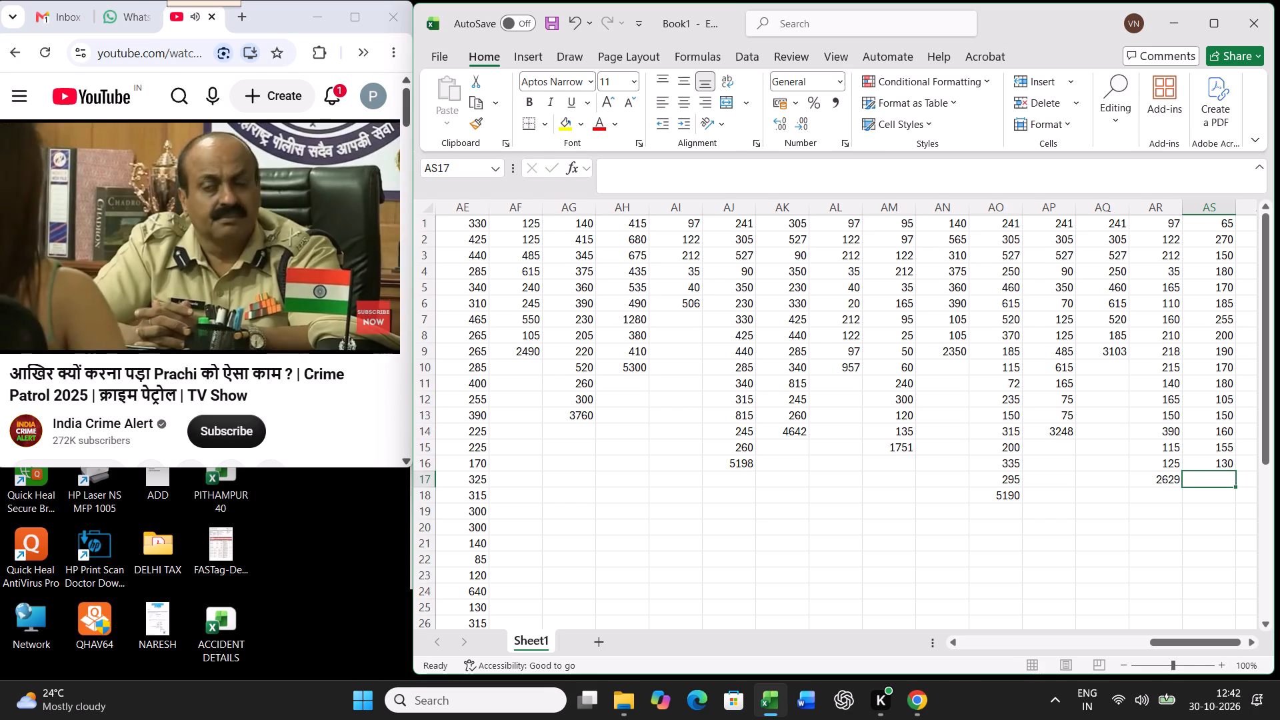
Finish the column AS list with 170, 157, 155, 175, 110 and 70 in cells AS17 to AS22.
text(170)
key(Return)
text(157)
key(Return)
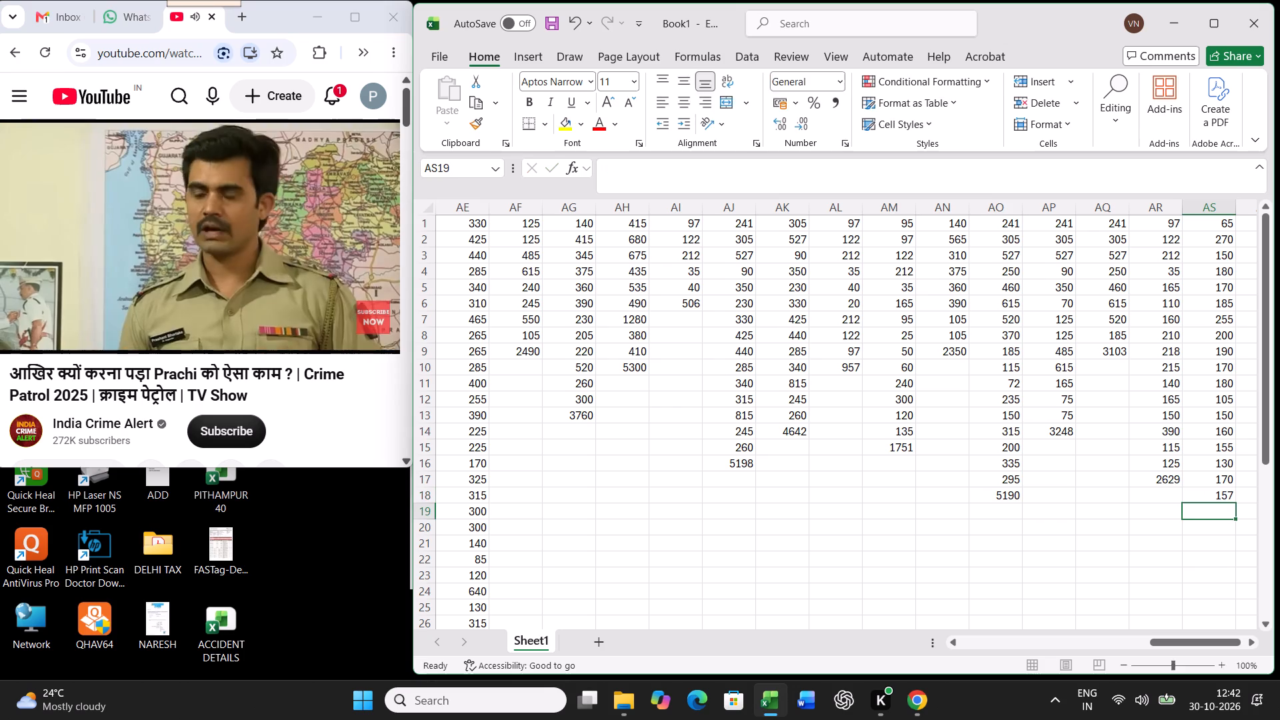
text(155)
key(Return)
text(175)
key(Return)
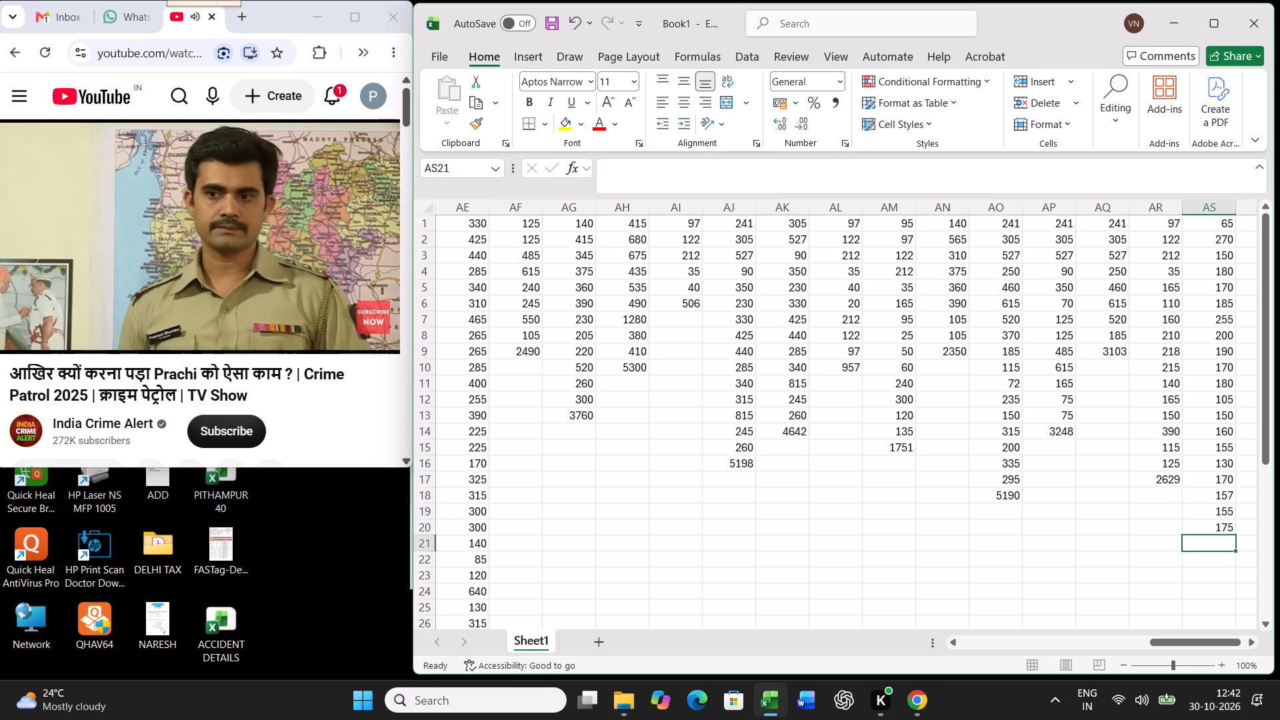
text(110)
key(Return)
text(70)
key(Return)
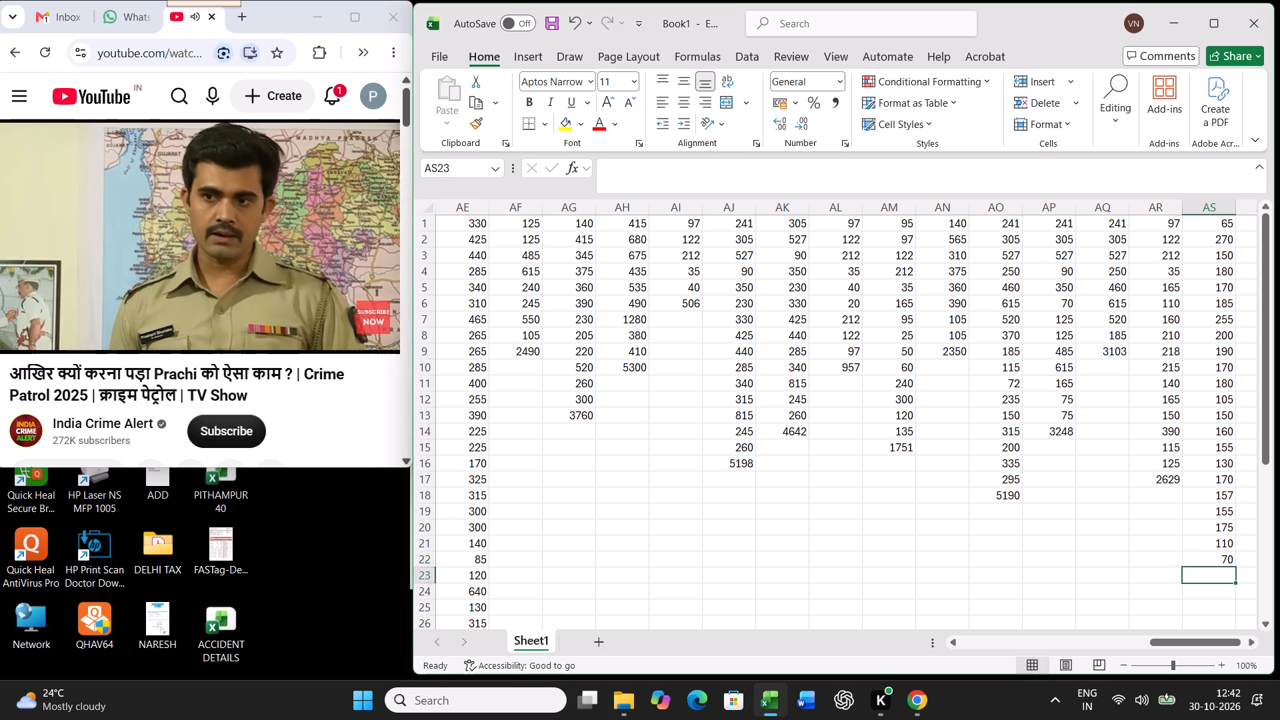
Total column AS with AutoSum in AS23, enlarging the workbook window only for this operation.
click(1213, 23)
click(995, 83)
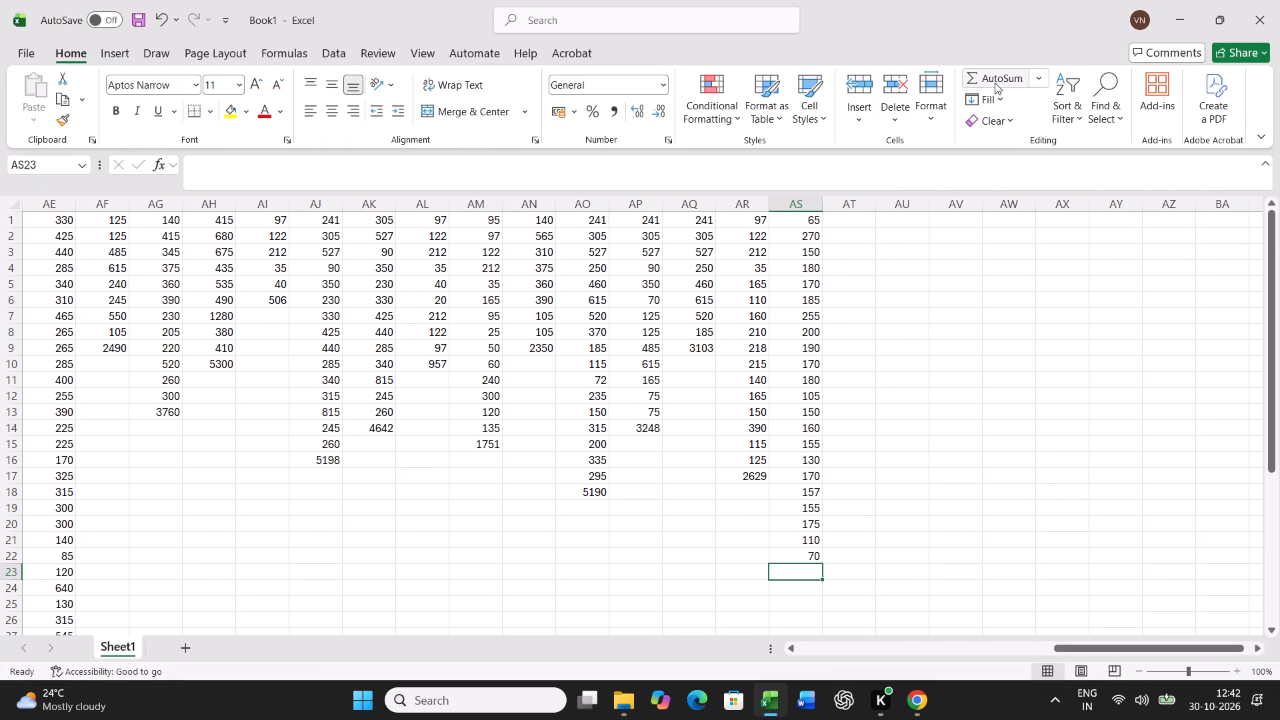
key(Return)
click(1224, 11)
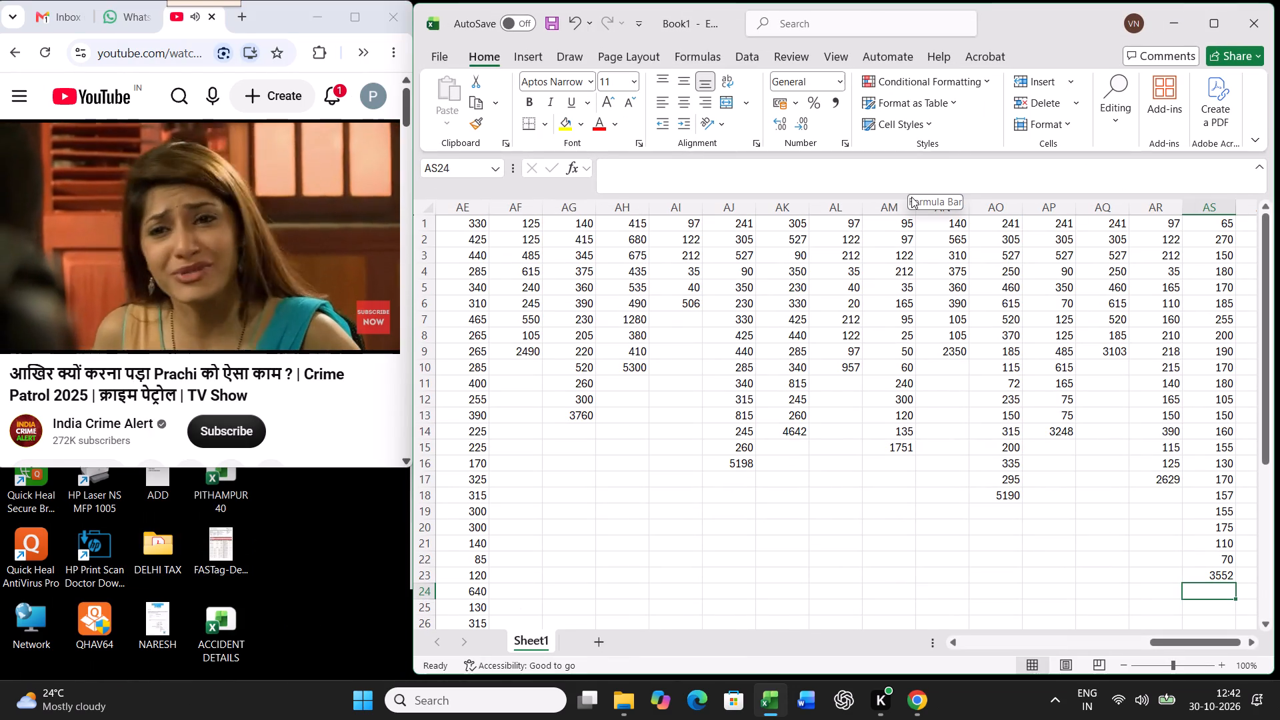
Start column AT by entering 122, 212, 165, 110 and 160 down cells AT1 to AT5.
key(Up)
key(Up)
key(Up)
key(Up)
key(Up)
key(Up)
key(Up)
key(Up)
key(Up)
key(Up)
key(Up)
key(Up)
key(Up)
key(Up)
key(Up)
key(Up)
key(Up)
key(Up)
key(Up)
key(Up)
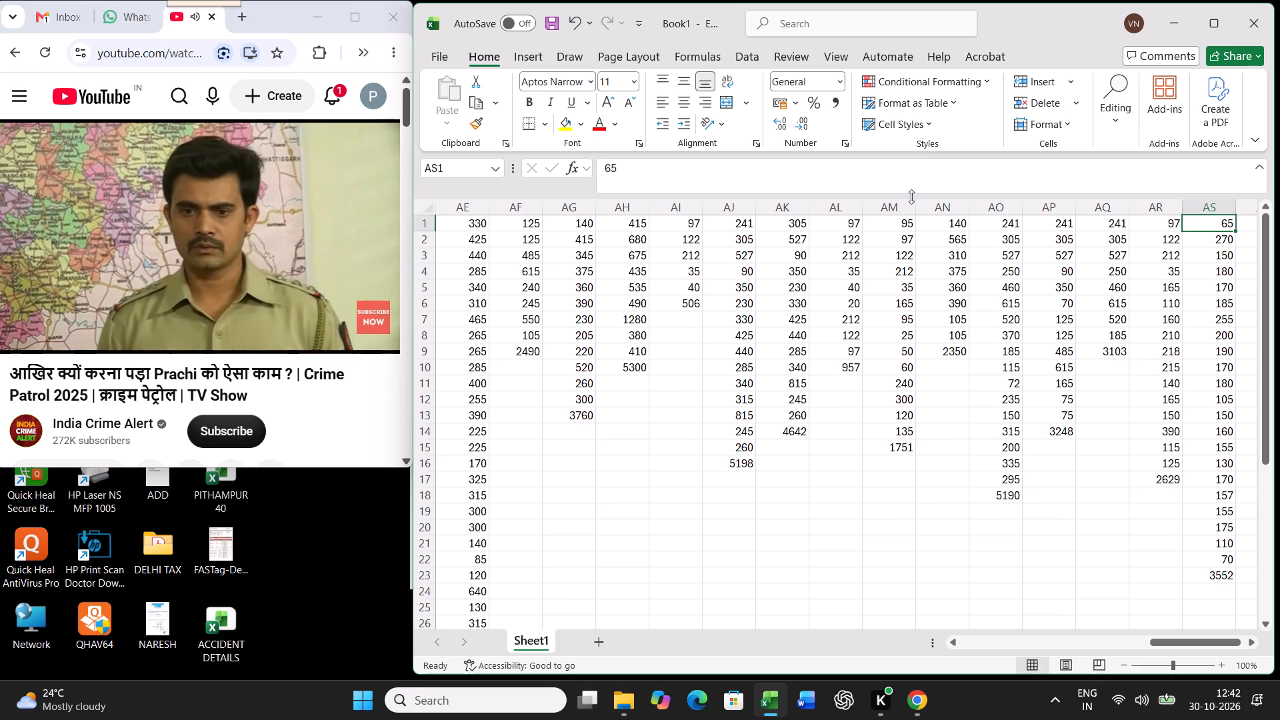
key(Right)
key(Right)
key(Right)
key(Right)
key(Right)
key(Right)
key(Right)
key(Right)
key(Right)
key(Right)
key(Right)
key(Right)
key(Right)
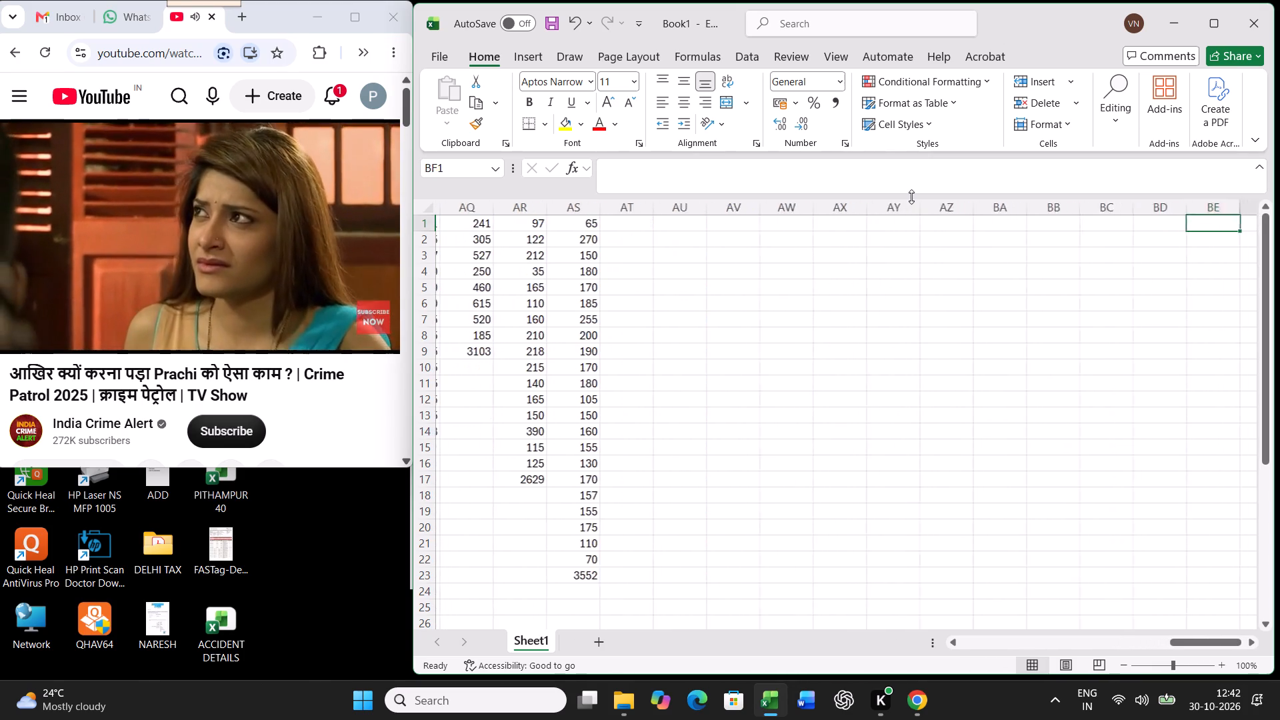
key(Right)
key(Right)
key(Left)
key(Left)
key(Left)
key(Left)
key(Left)
key(Left)
key(Left)
key(Left)
key(Left)
key(Left)
key(Left)
key(Left)
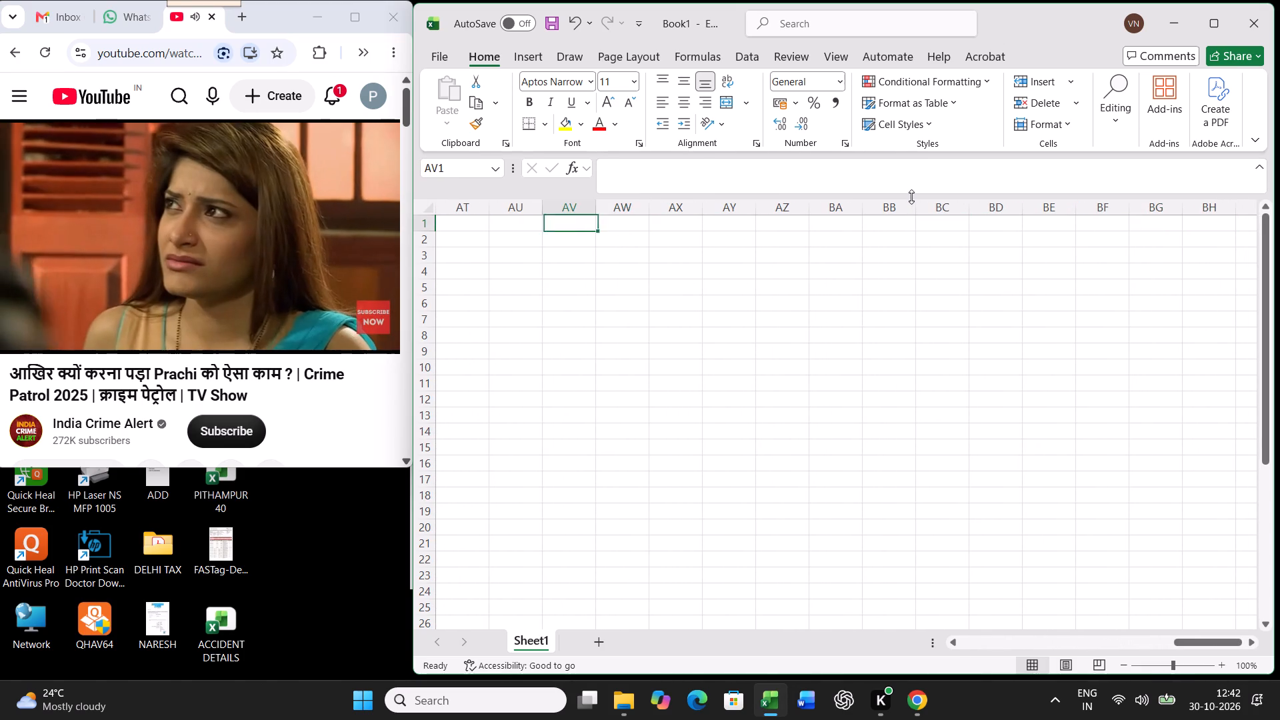
key(Left)
key(Left)
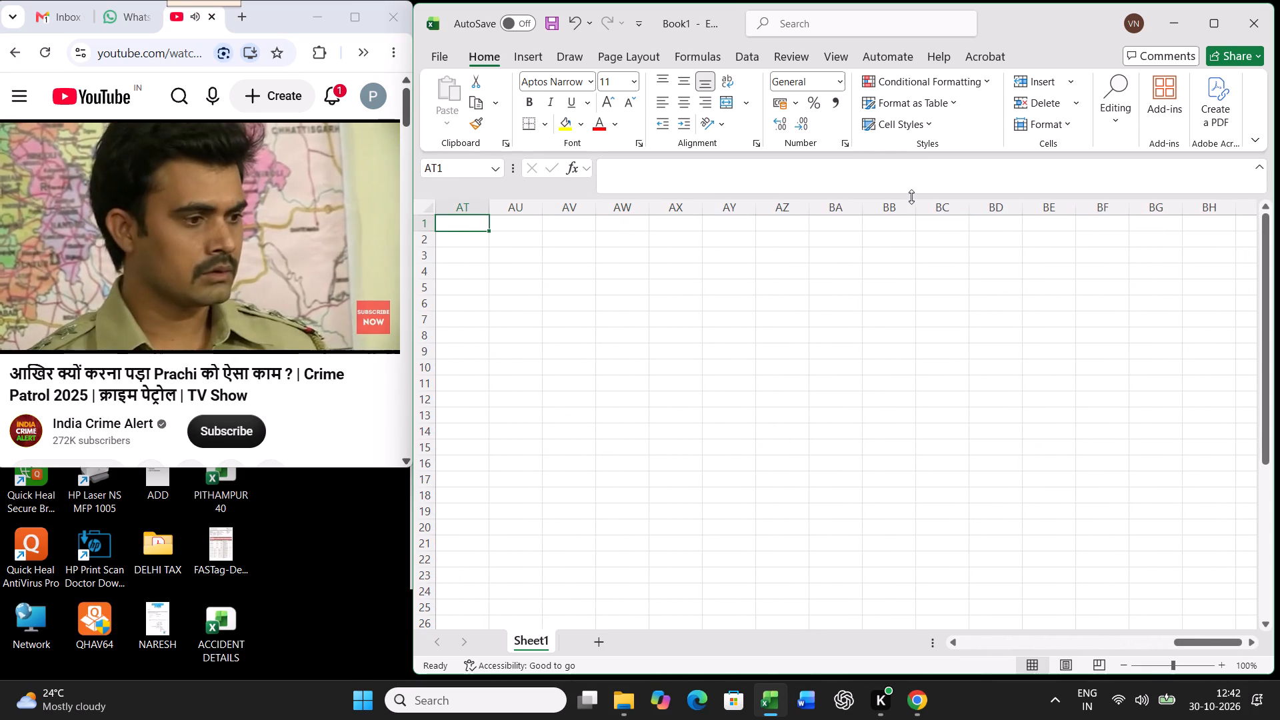
text(122)
key(Return)
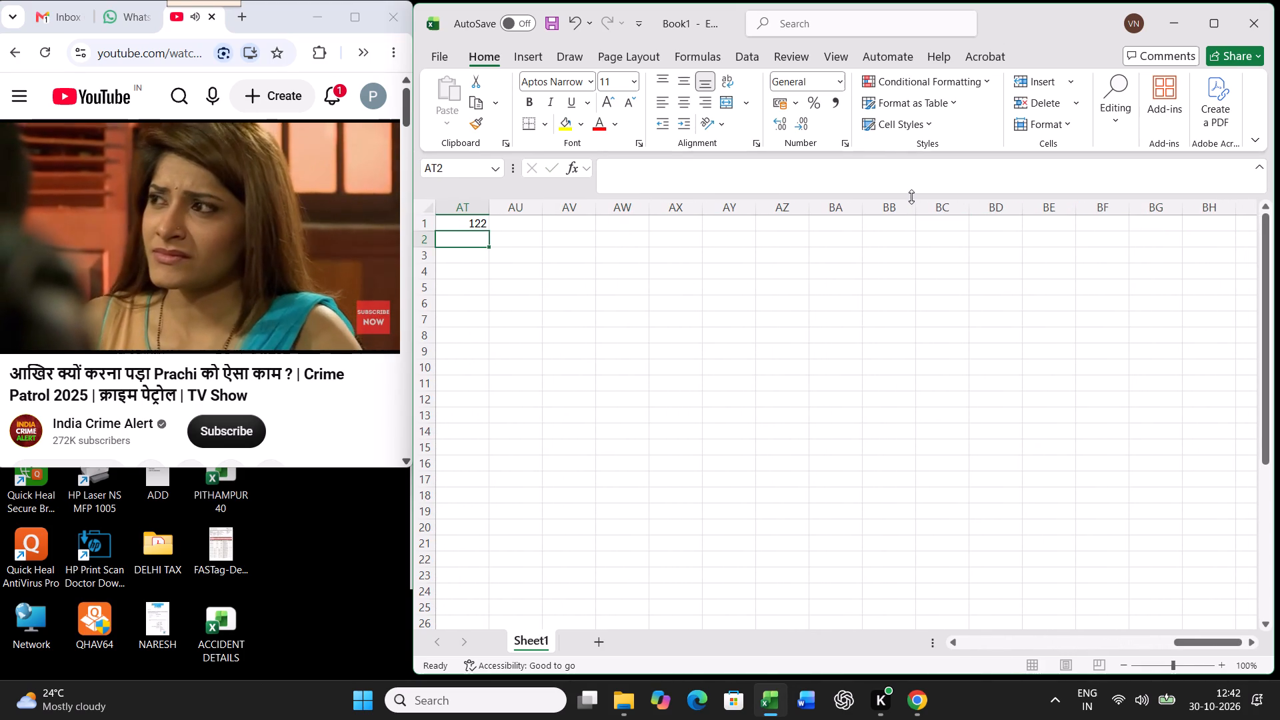
text(212)
key(Return)
text(165)
key(Return)
text(110)
key(Return)
text(160)
key(Return)
Continue column AT with 210, 215, 140 and 165 in cells AT6 to AT9.
text(210)
key(Return)
text(215)
key(Return)
text(140)
key(Return)
text(165)
key(Return)
Enter 150, 390, 115 and 125 down cells AT10 to AT13.
text(150)
key(Return)
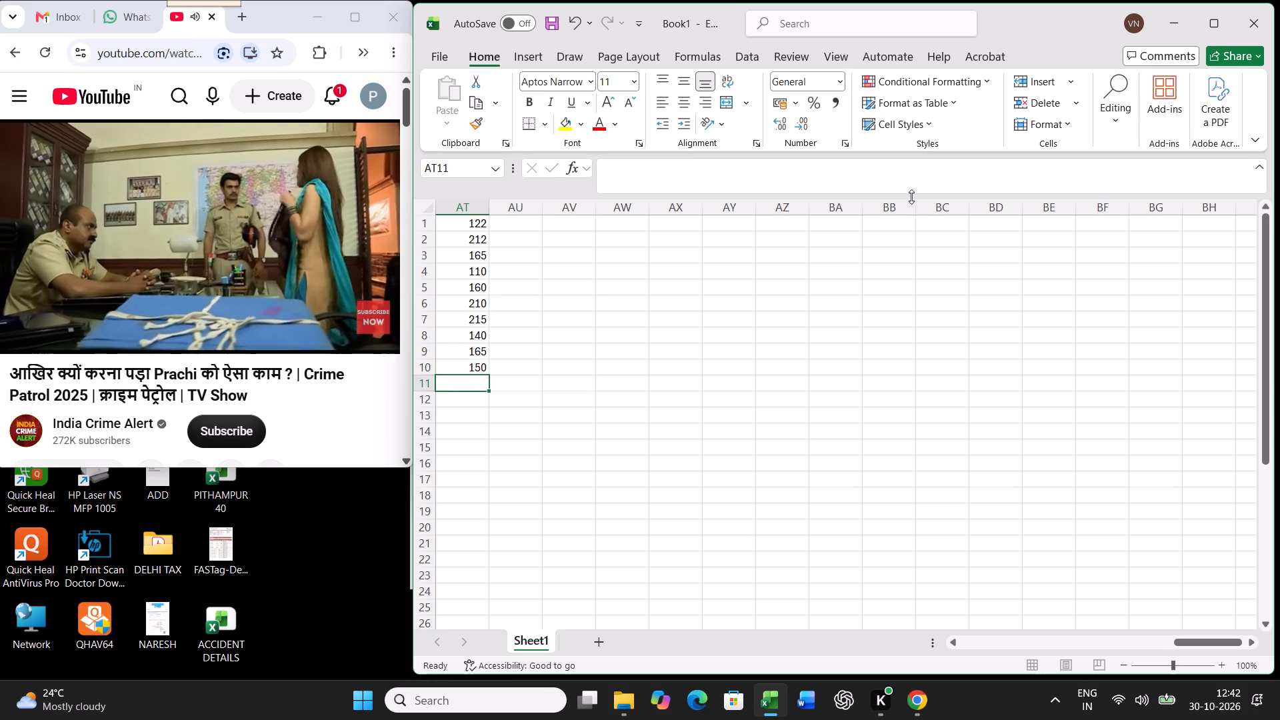
text(390)
key(Return)
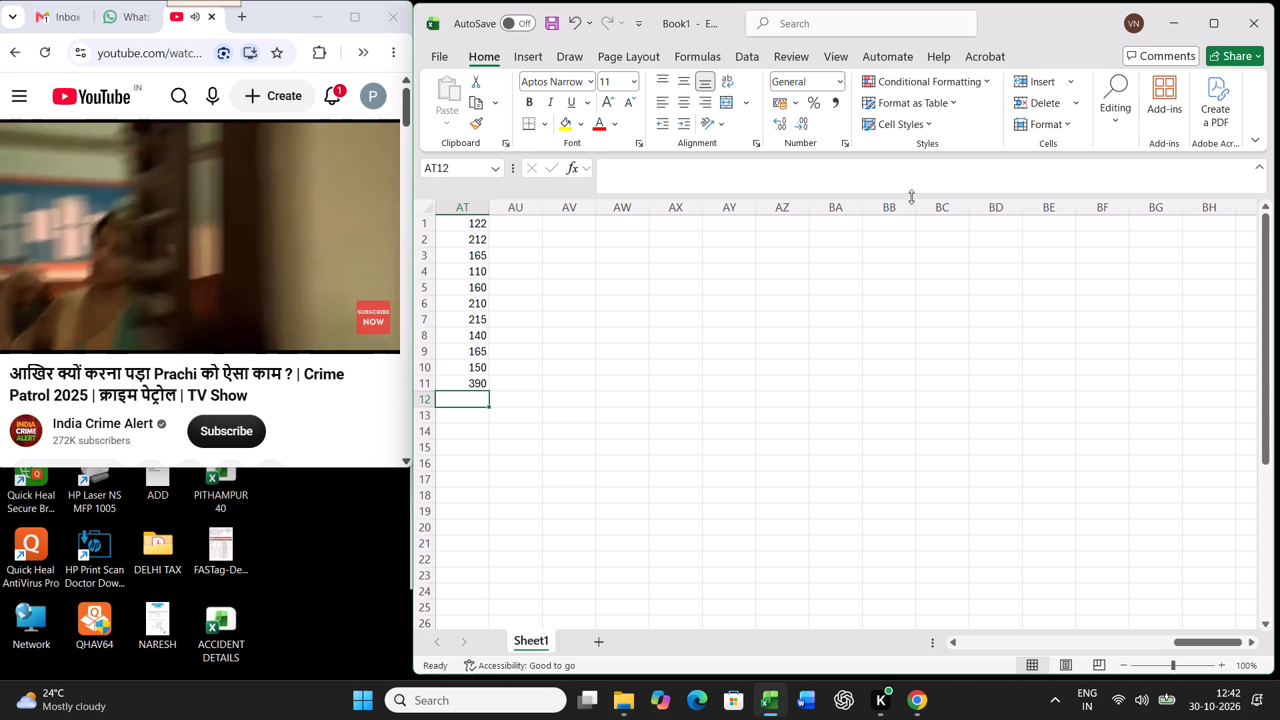
text(115)
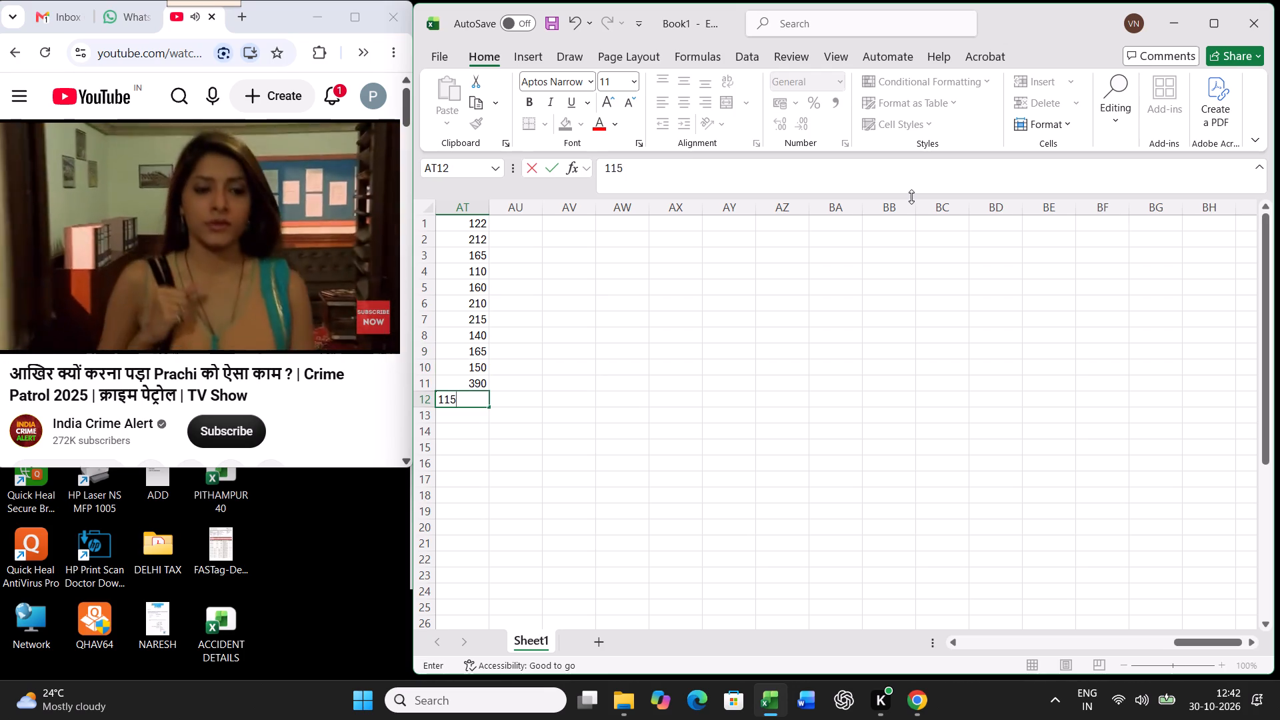
key(Return)
text(125)
key(Return)
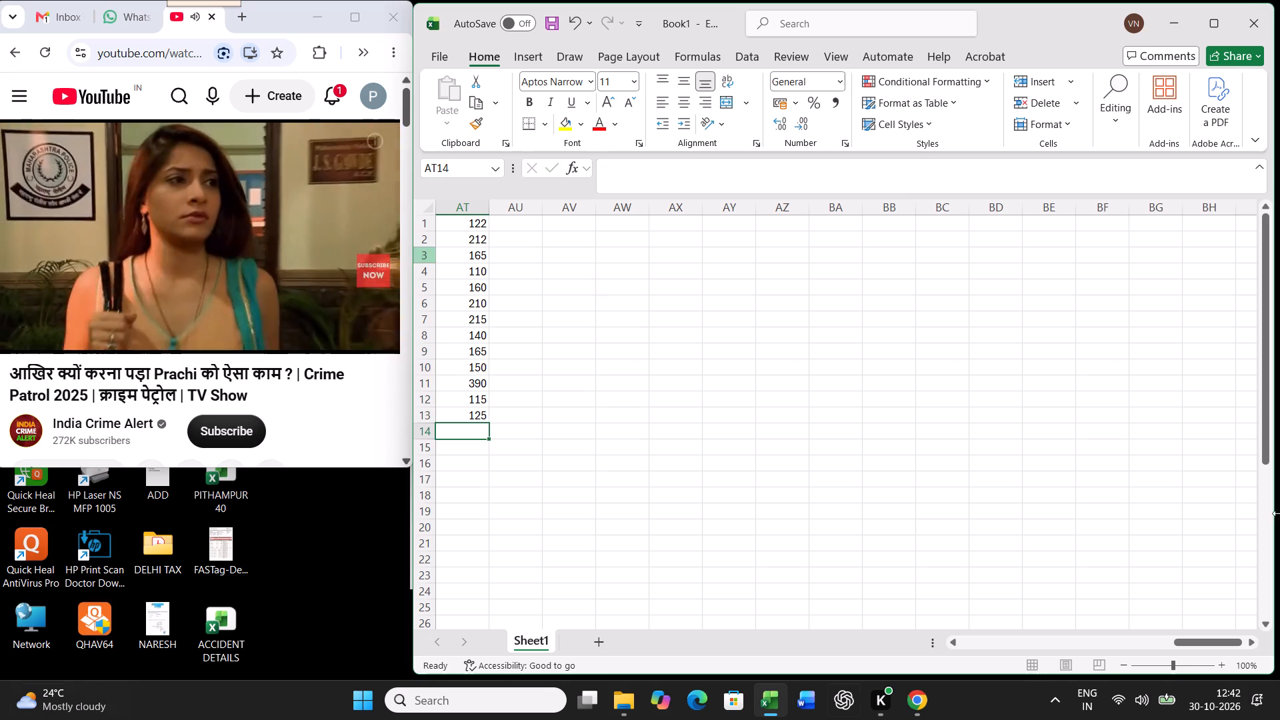
Total column AT with AutoSum in AT14, enlarging the workbook window only for this operation.
click(1221, 20)
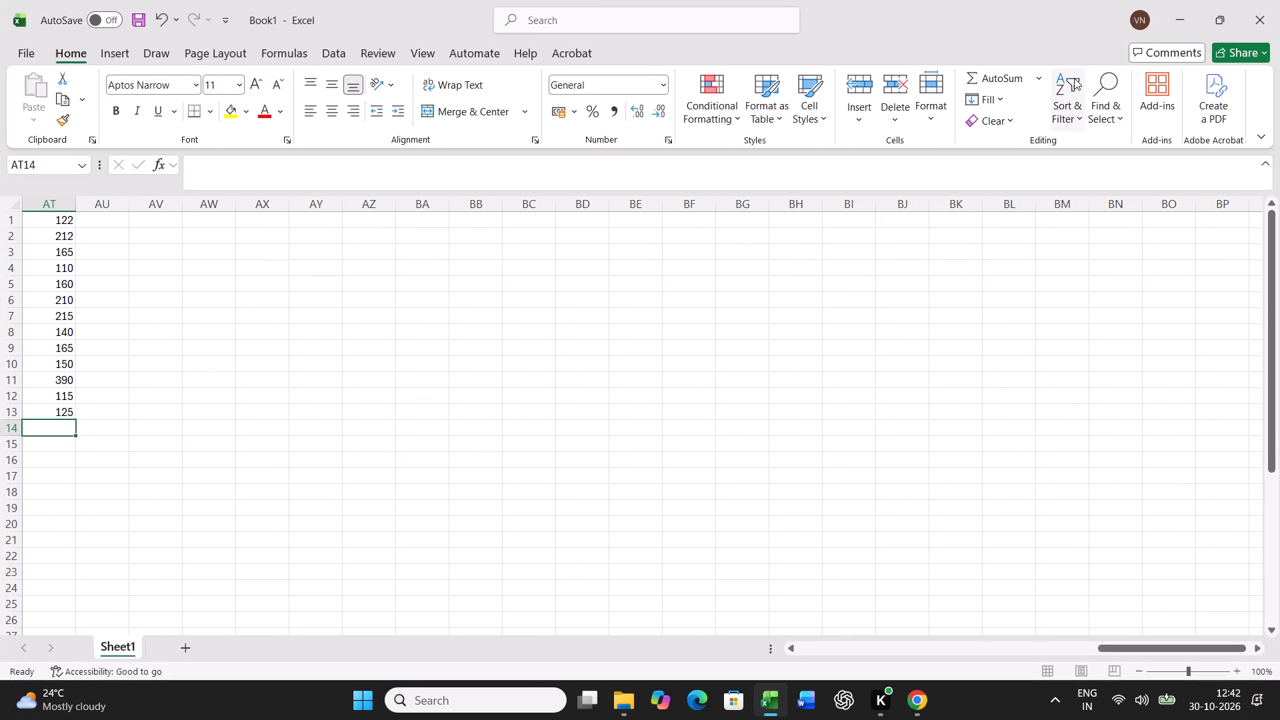
click(1013, 79)
key(Return)
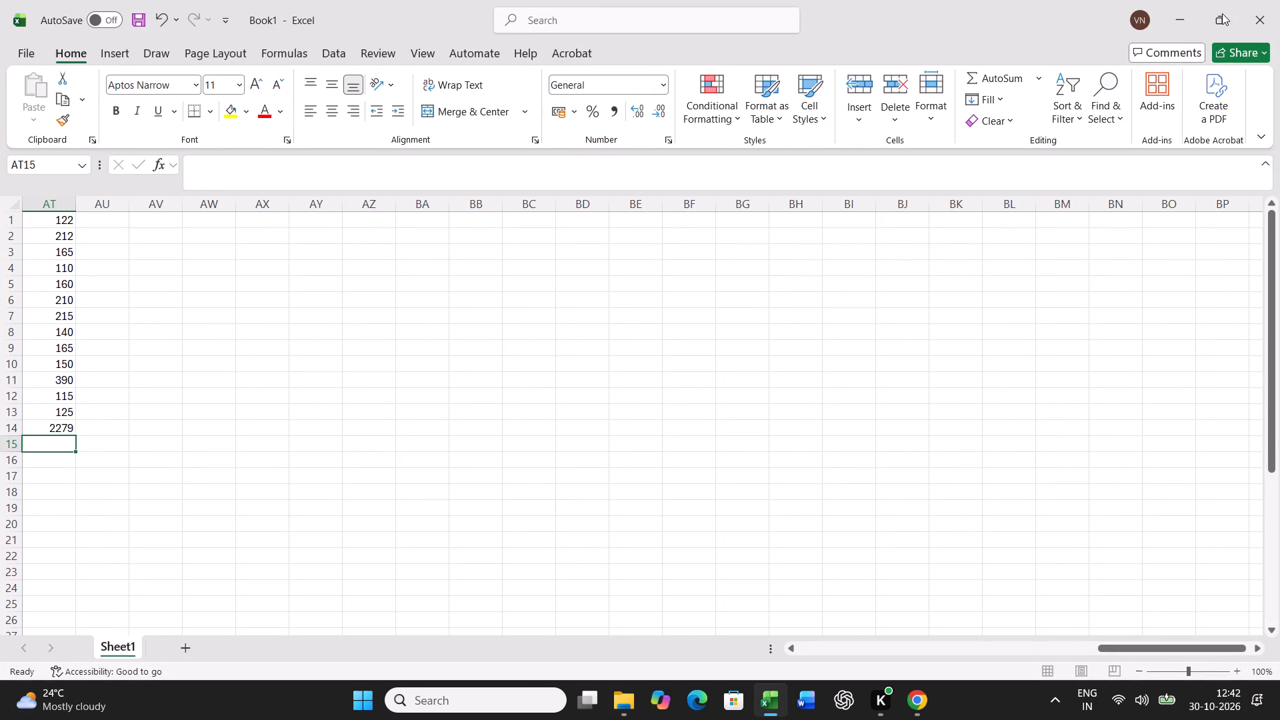
click(1222, 13)
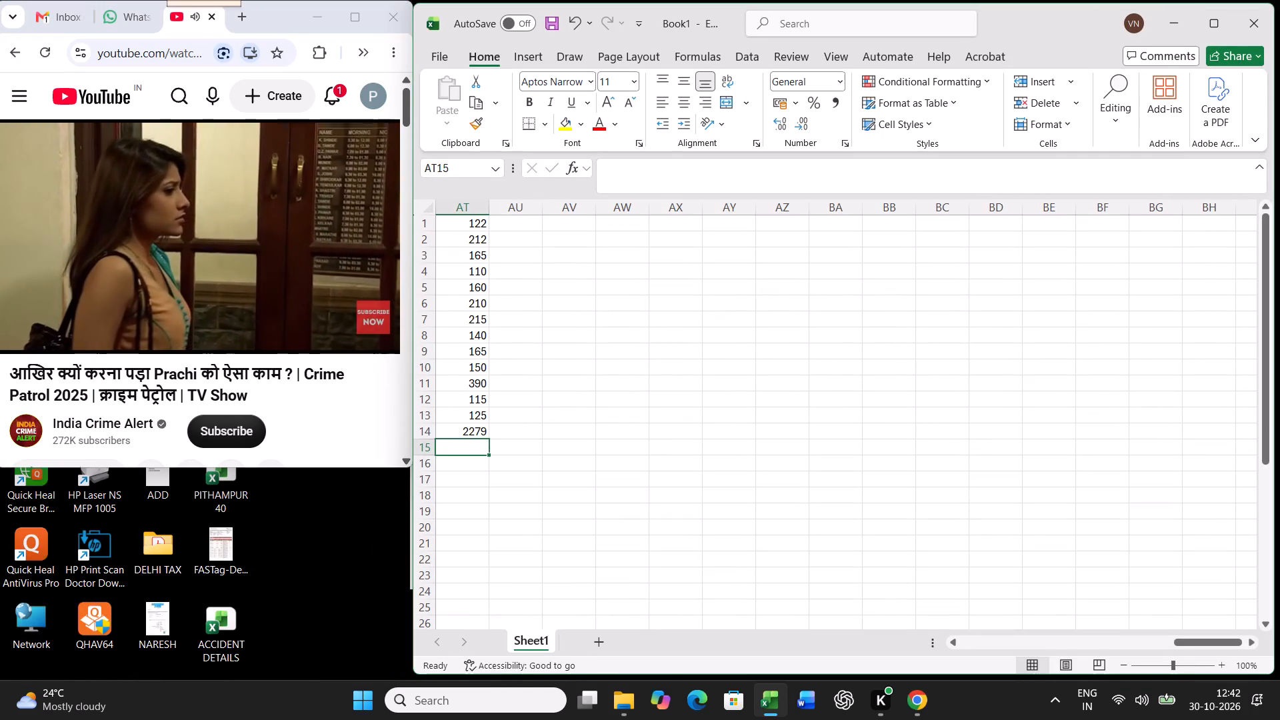
Start column AU by entering 122, 212, 35, 165 and 110 down cells AU1 to AU5.
key(Up)
key(Up)
key(Up)
key(Up)
key(Up)
key(Up)
key(Up)
key(Up)
key(Up)
key(Up)
key(Up)
key(Up)
key(Up)
key(Up)
key(Up)
key(Up)
key(Up)
key(Up)
key(Up)
key(Up)
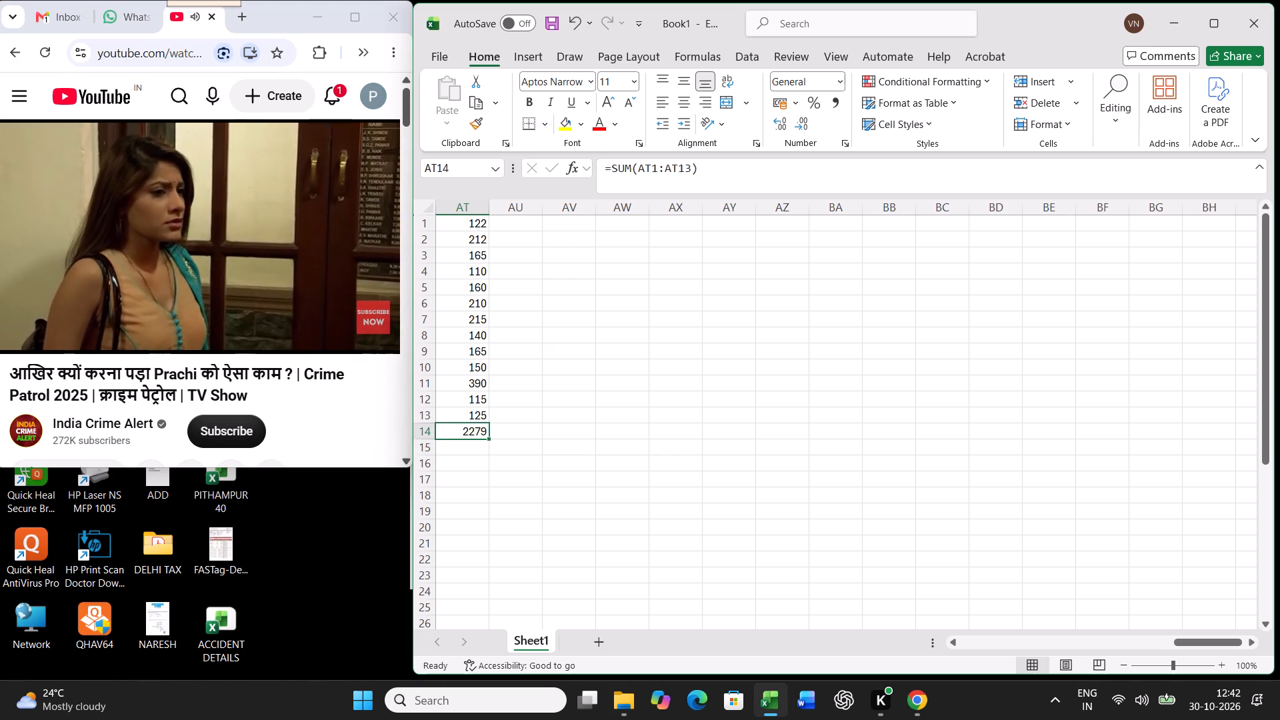
key(Right)
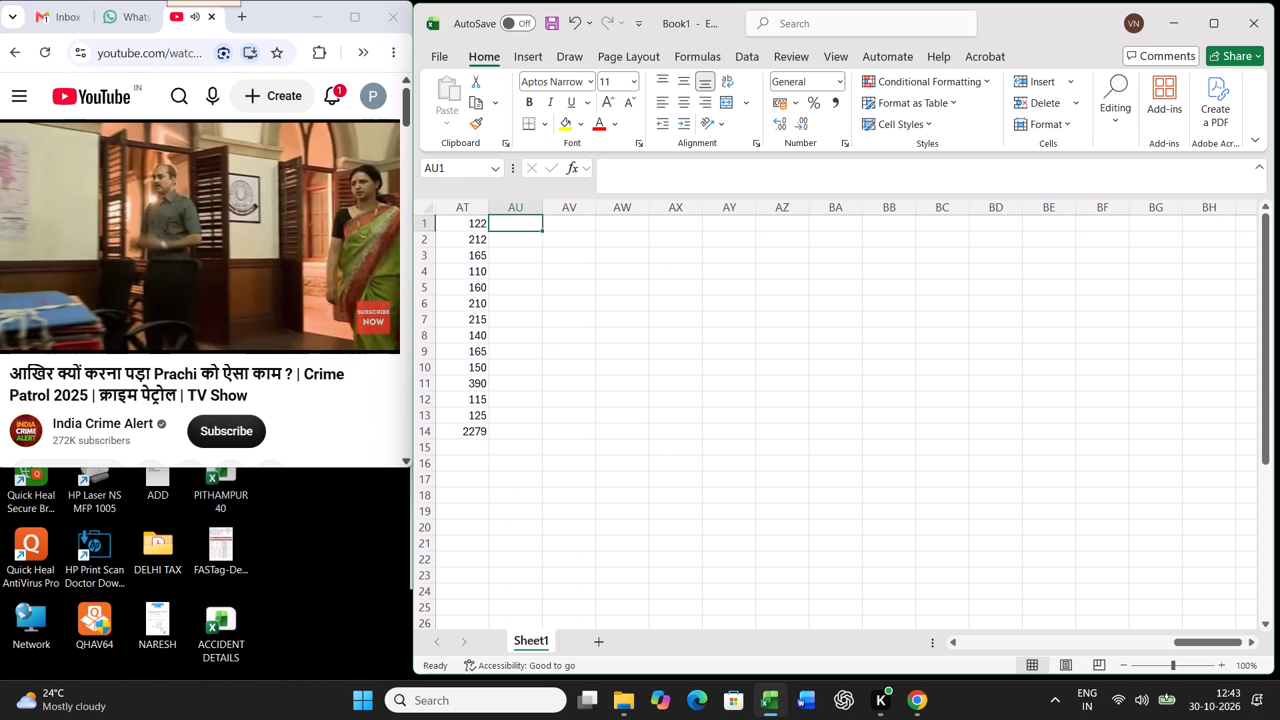
text(122)
key(Return)
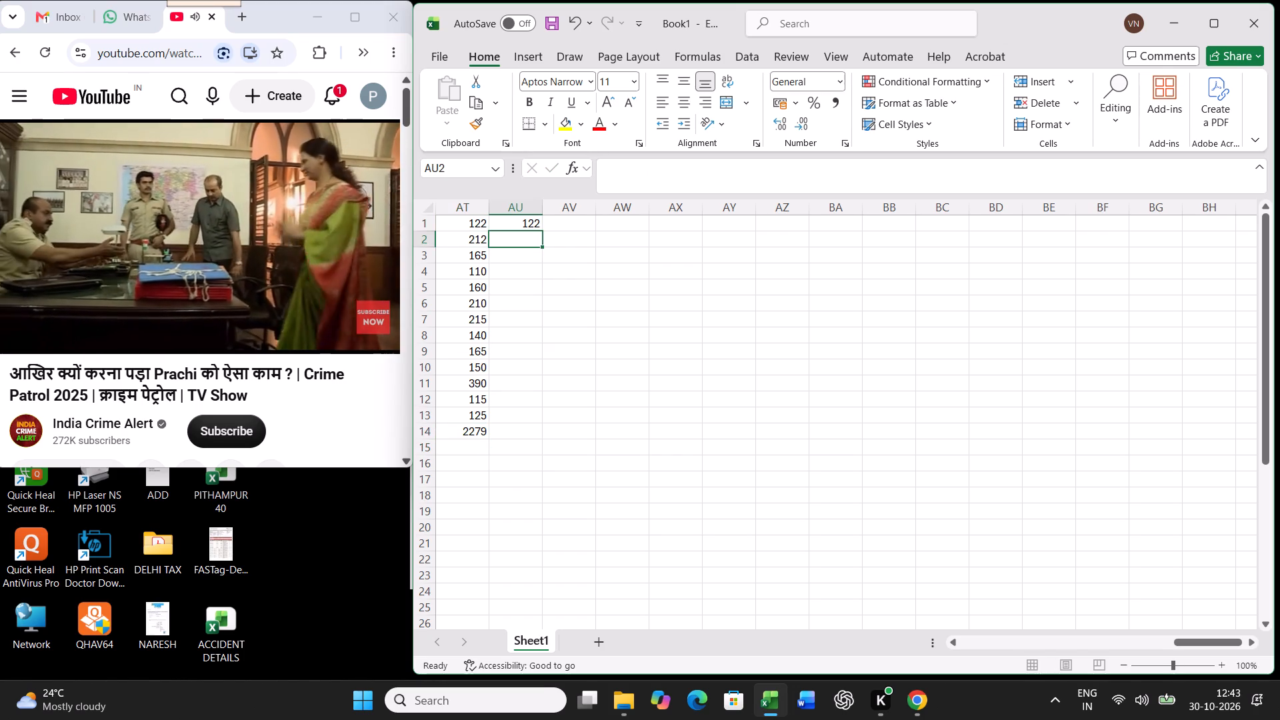
text(212)
key(Return)
text(35)
key(Return)
text(165)
key(Return)
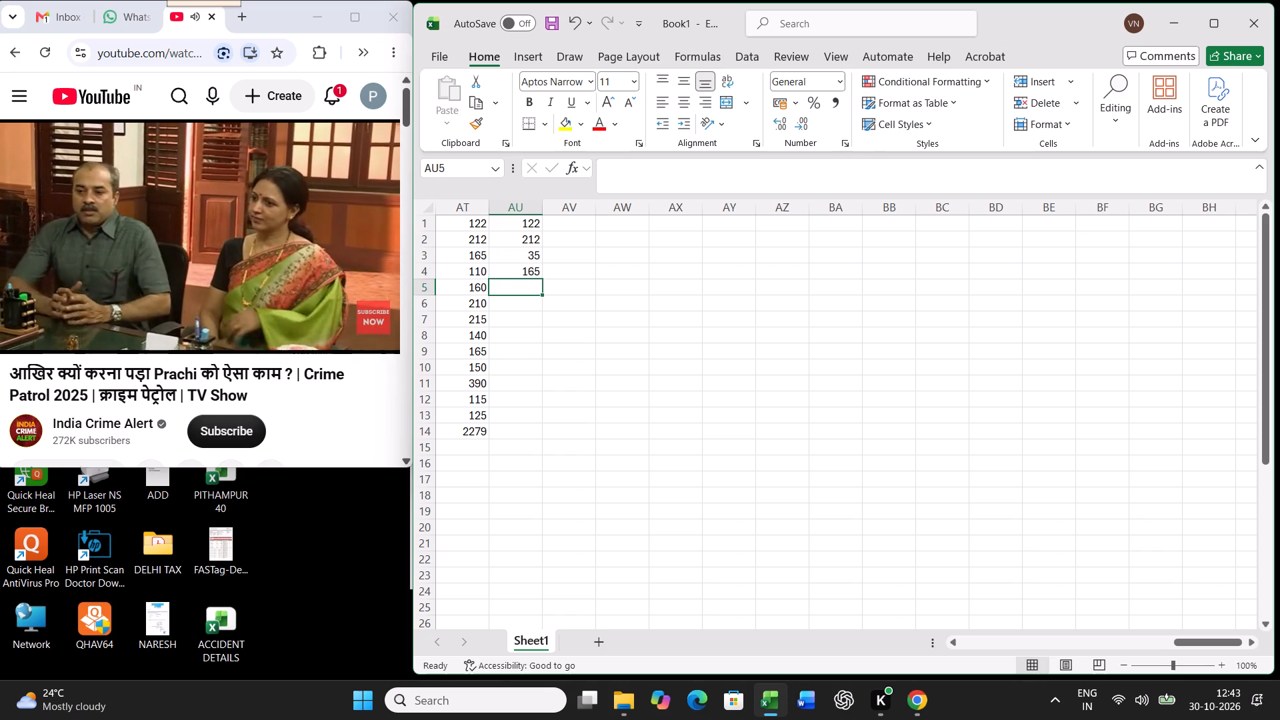
text(110)
key(Return)
Continue column AU with 160, 210, 215, 140 and 165 in cells AU6 to AU10.
text(160)
key(Return)
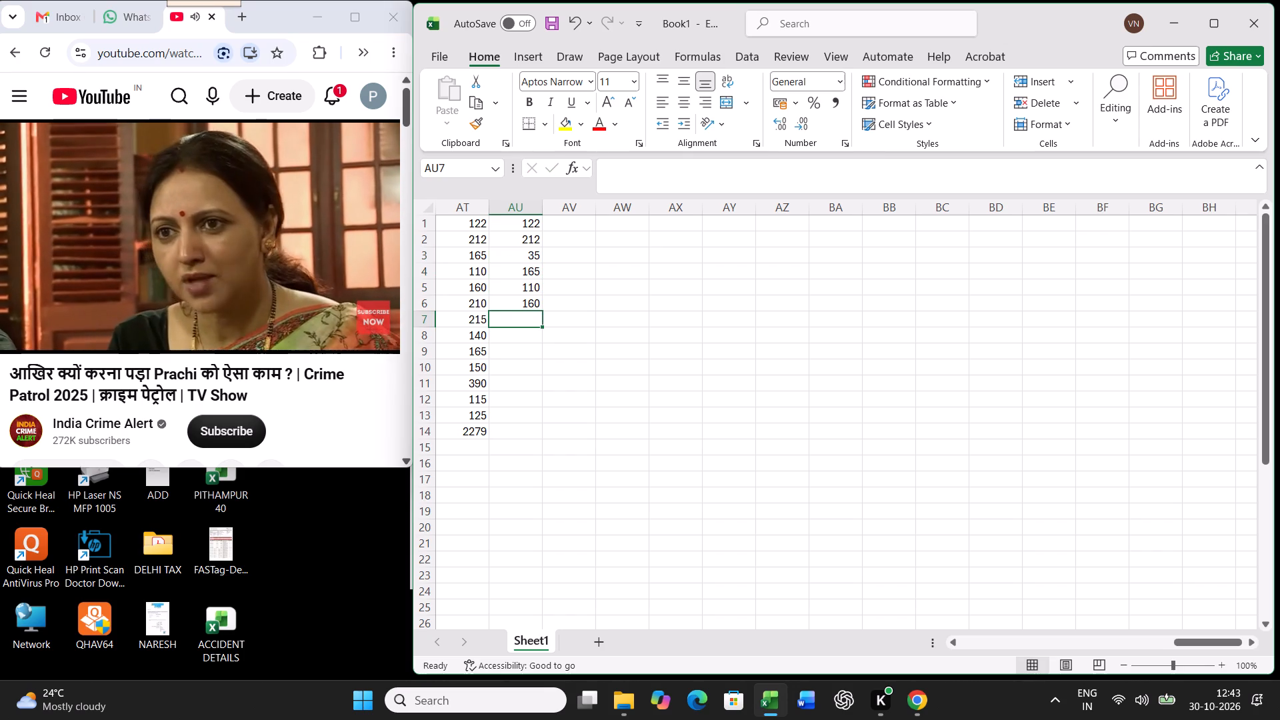
text(210)
key(Return)
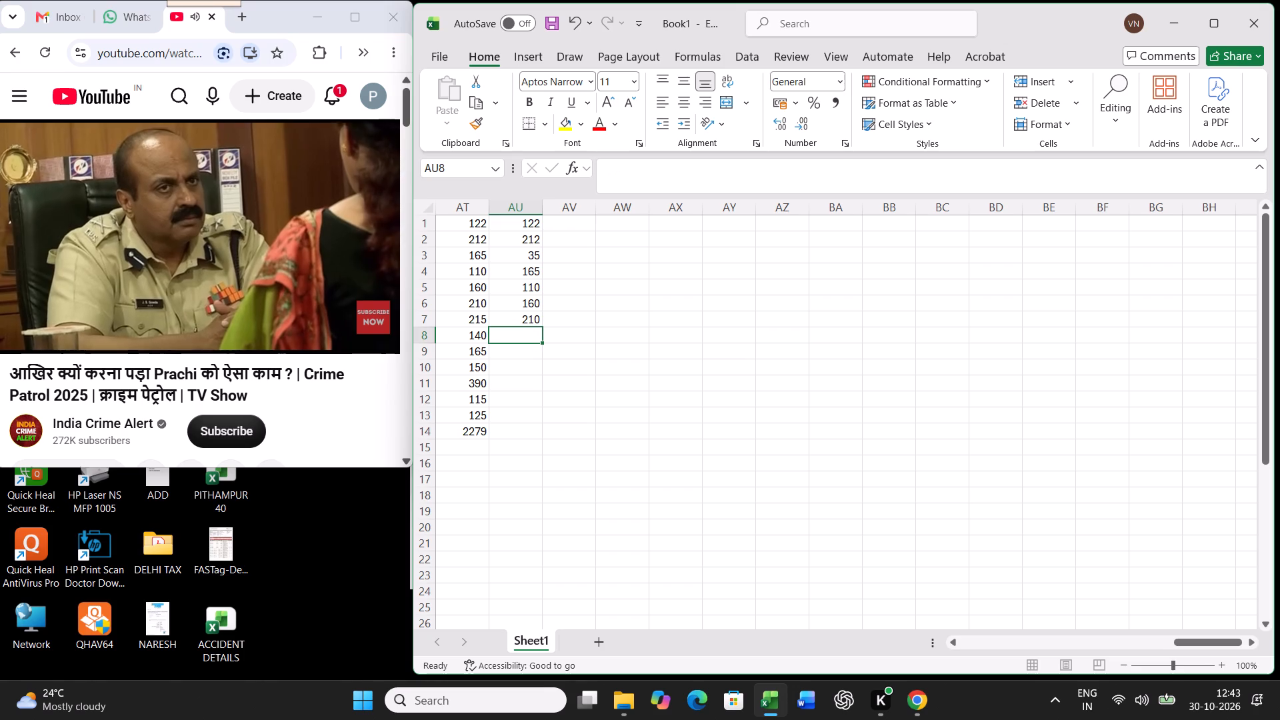
text(215)
key(Return)
text(140)
key(Return)
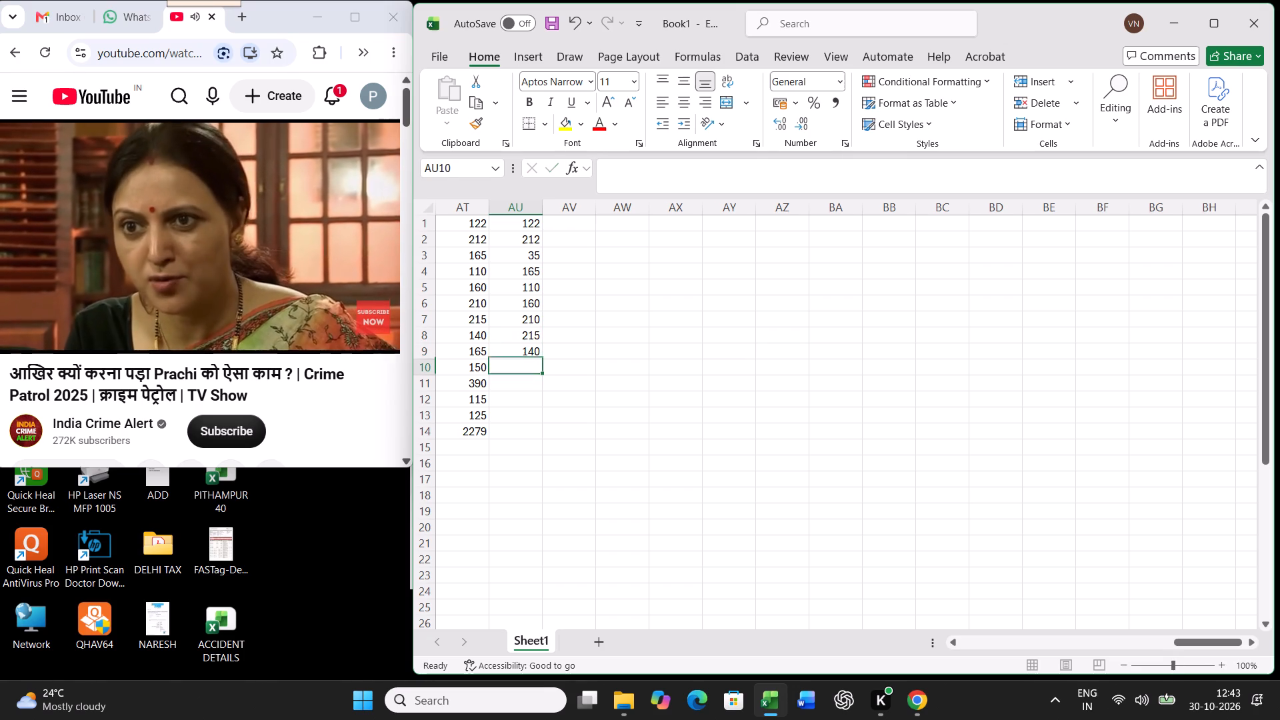
text(165)
key(Return)
Enter 150, 390, 115, 125, 125 and 60 down cells AU11 to AU16.
text(150)
key(Return)
text(390)
key(Return)
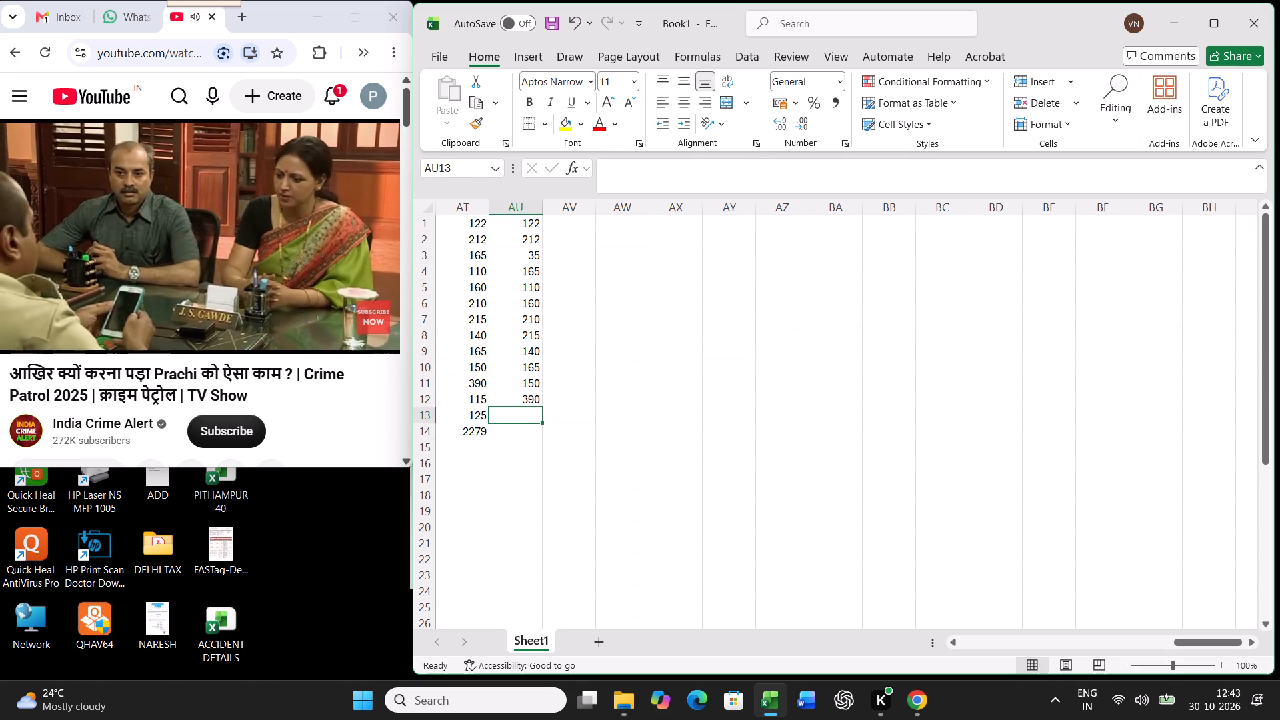
text(115)
key(Return)
text(125)
key(Return)
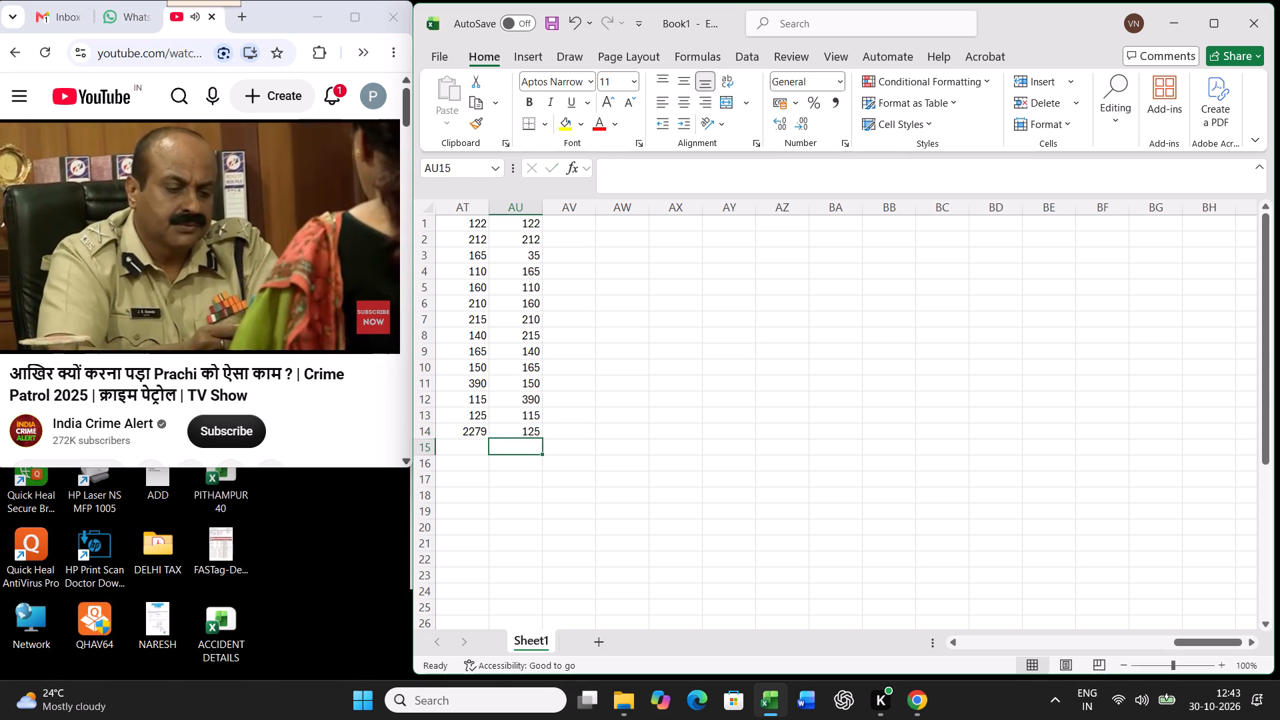
text(125)
key(Return)
text(60)
key(Return)
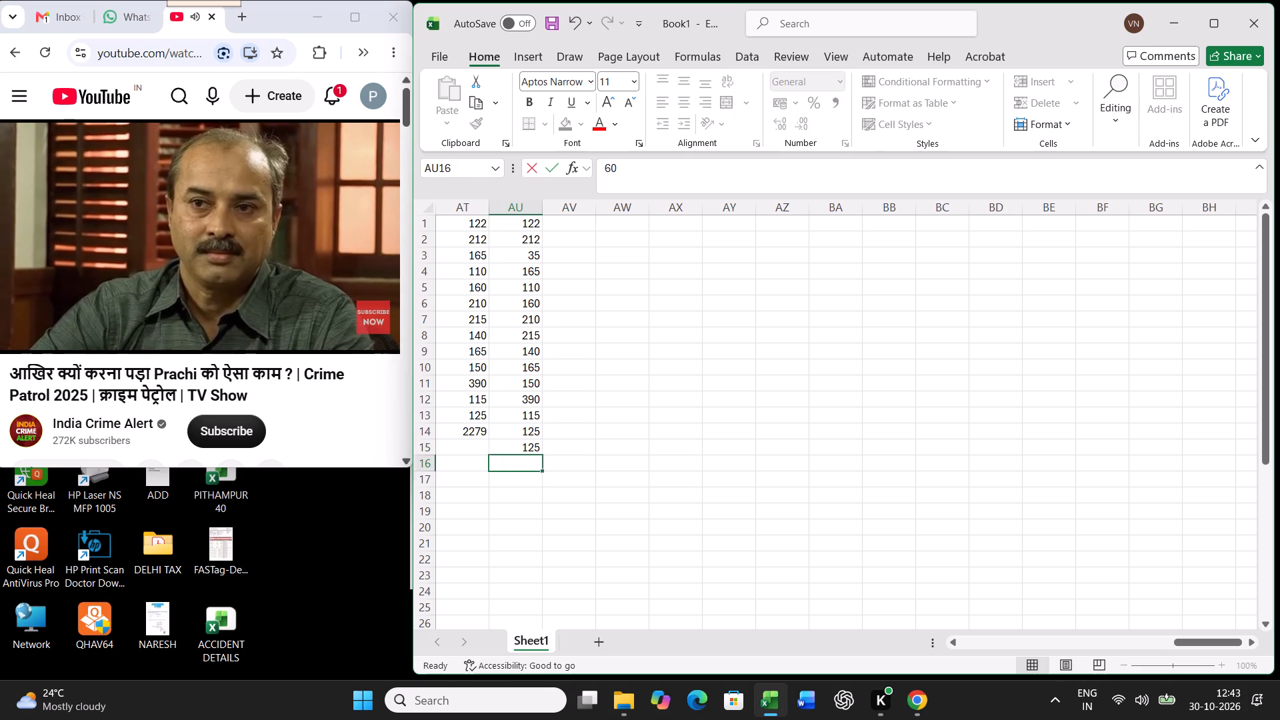
Total column AU with AutoSum in AU17, enlarging the workbook window only for this operation.
click(1223, 5)
click(1004, 78)
key(Return)
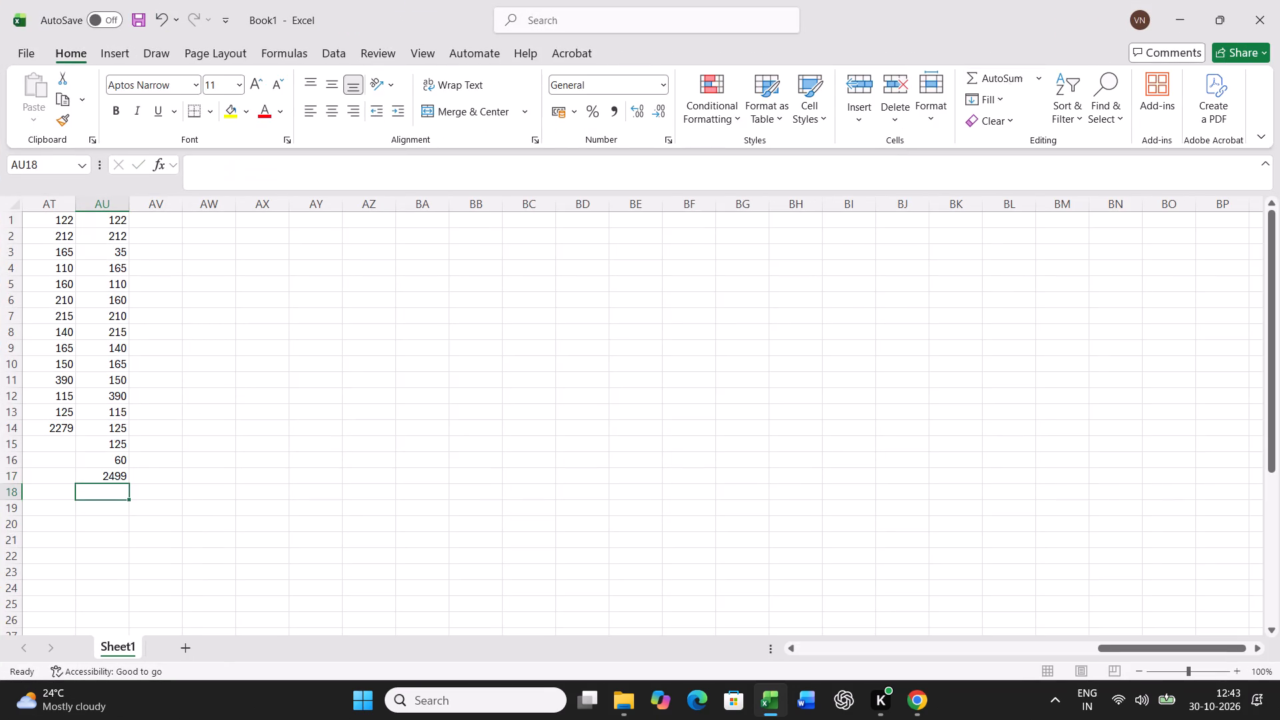
click(1231, 7)
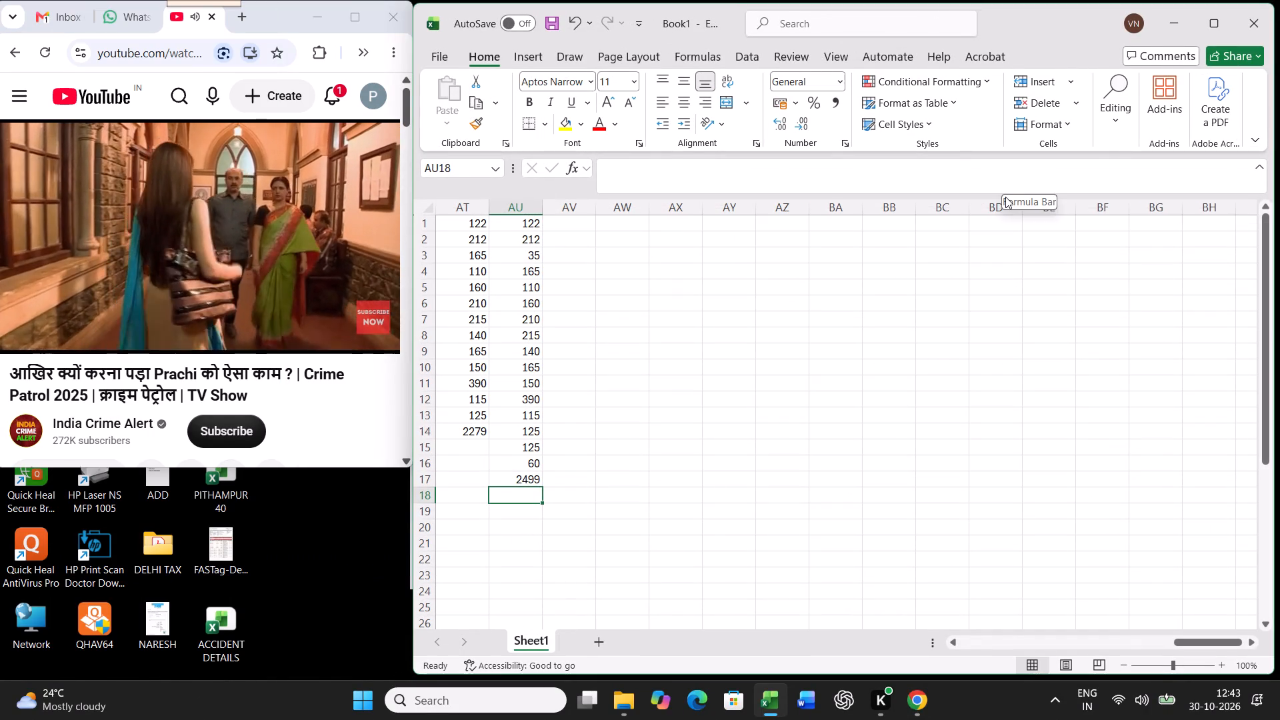
Start column AV by entering 95, 95, 97, 122 and 212 down cells AV1 to AV5.
key(Up)
key(Up)
key(Up)
key(Up)
key(Up)
key(Up)
key(Up)
key(Up)
key(Up)
key(Up)
key(Up)
key(Up)
key(Up)
key(Up)
key(Up)
key(Up)
key(Up)
key(Up)
key(Up)
key(Up)
key(Right)
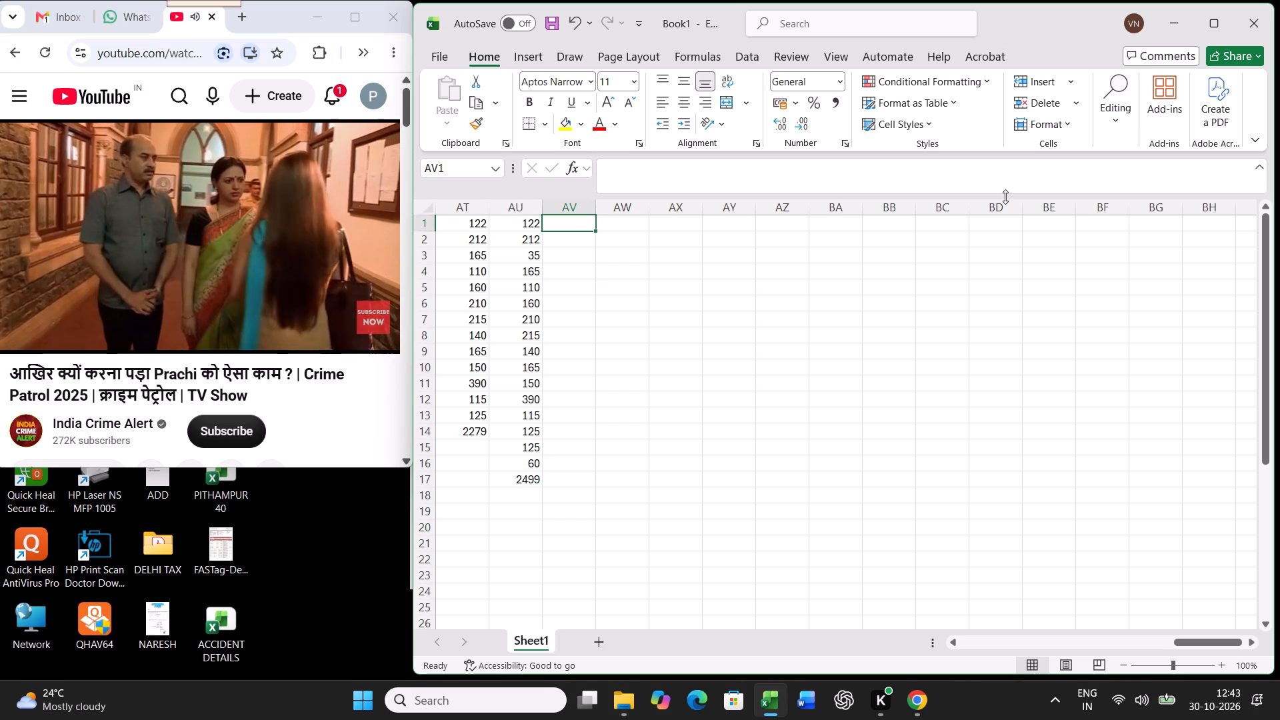
text(95)
key(Return)
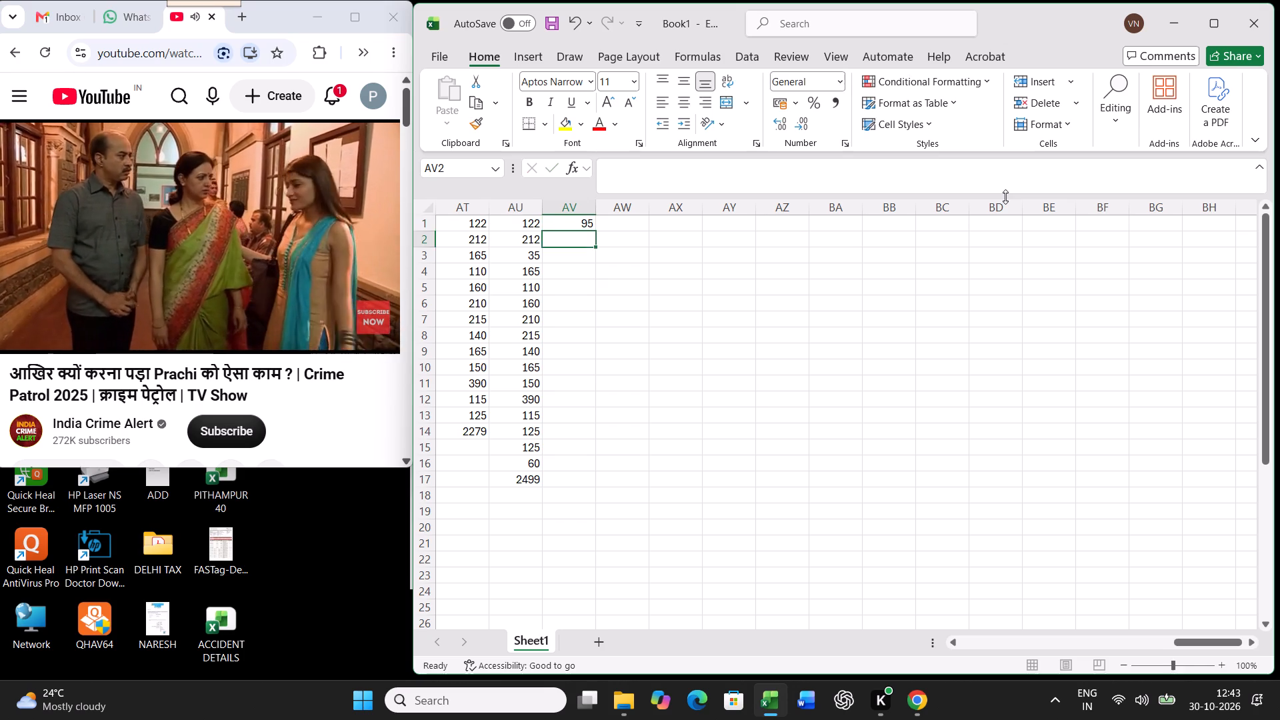
text(95)
key(Return)
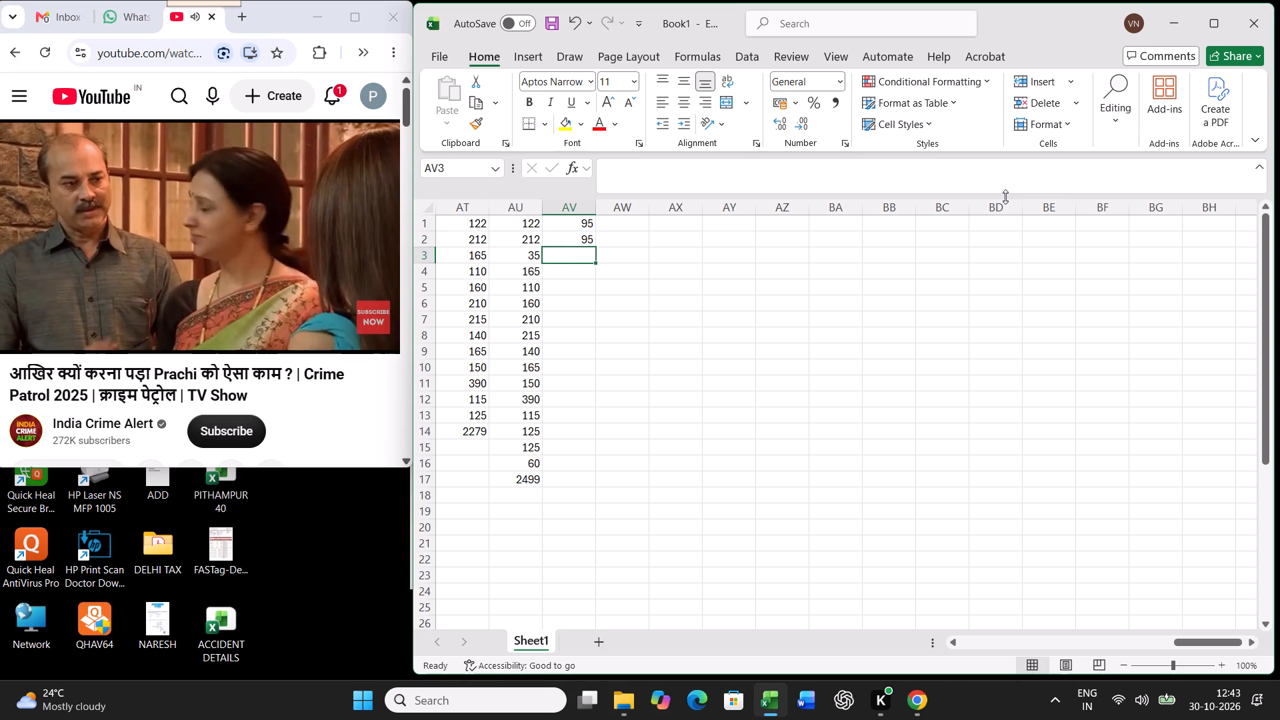
text(97)
key(Return)
text(122)
key(Return)
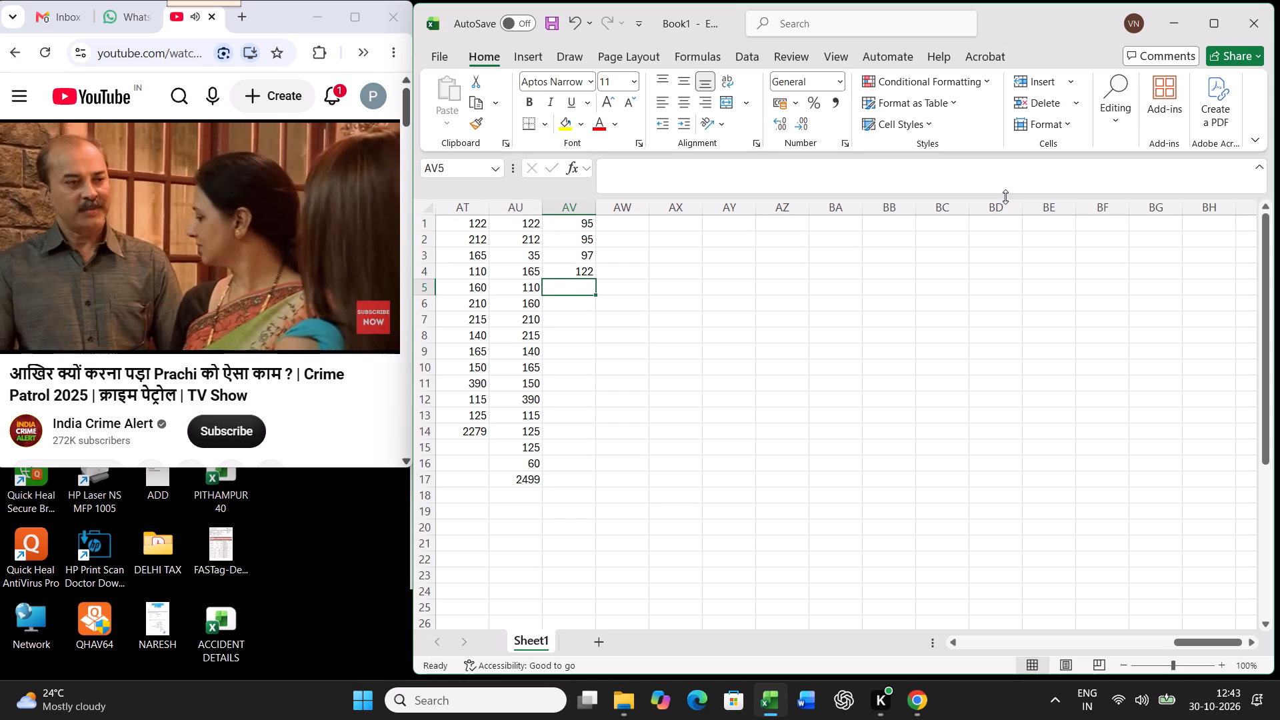
text(212)
key(Return)
Continue column AV with 35, 165, 25, 50 and 60 in cells AV6 to AV10.
text(35)
key(Return)
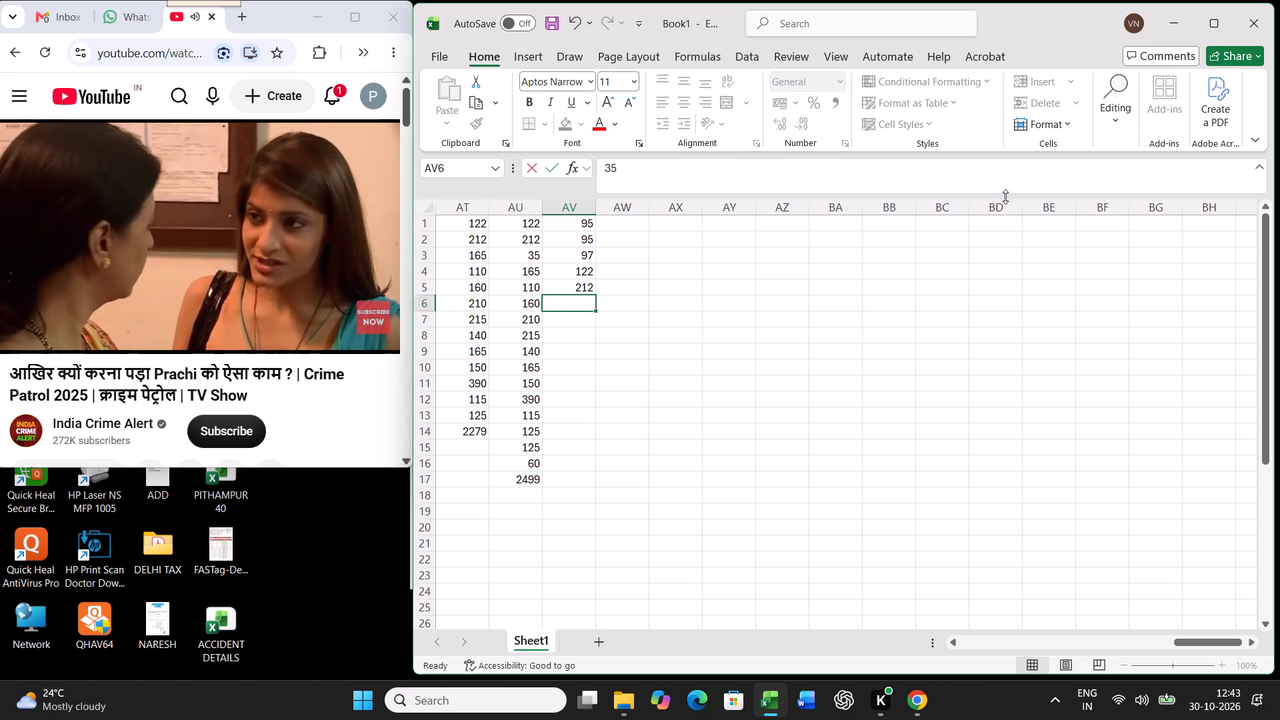
text(165)
key(Return)
text(25)
key(Return)
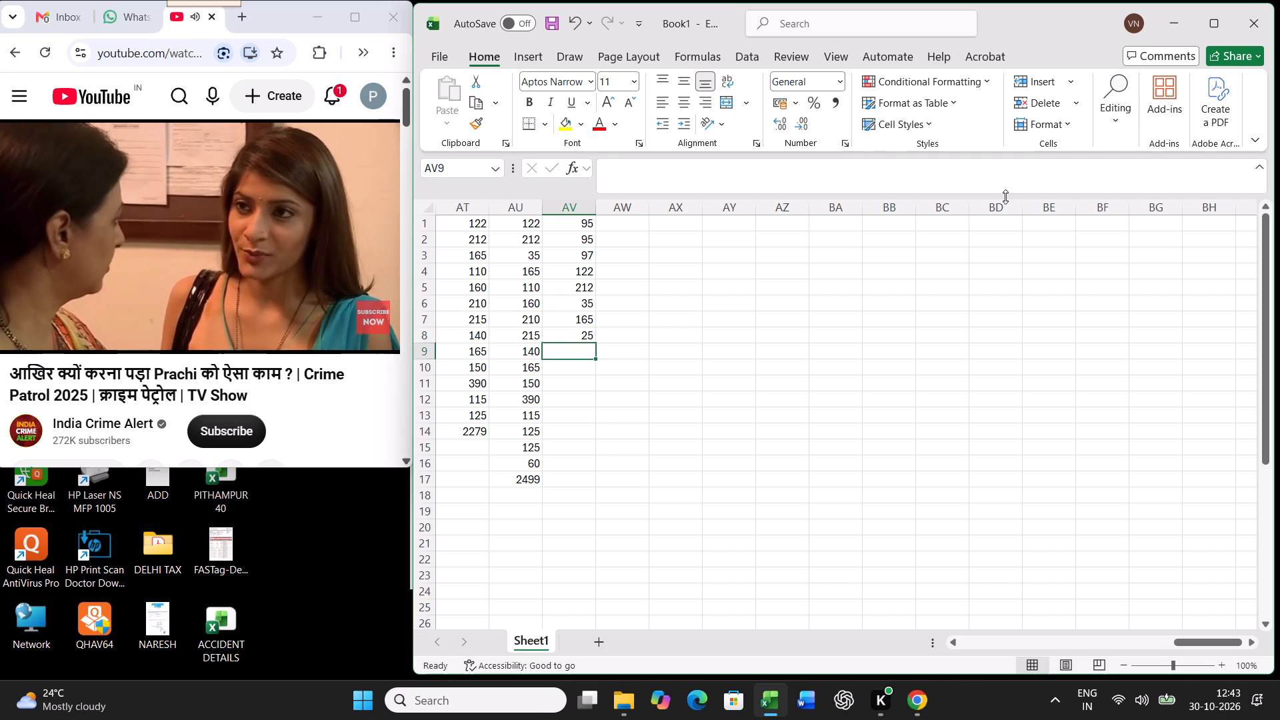
text(50)
key(Return)
text(60)
key(Return)
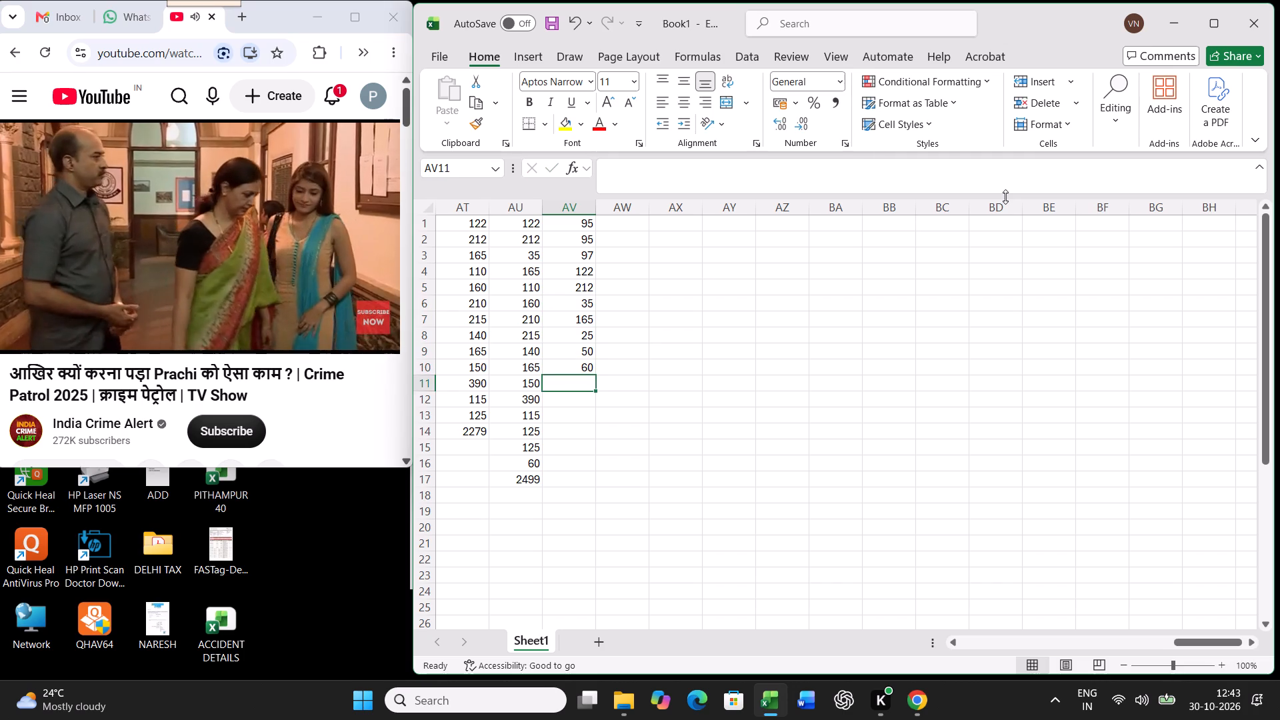
Enter 240, 300, 230 and 36 down cells AV11 to AV14.
text(240)
key(Return)
text(300)
key(Return)
text(230)
key(Return)
text(36)
key(Return)
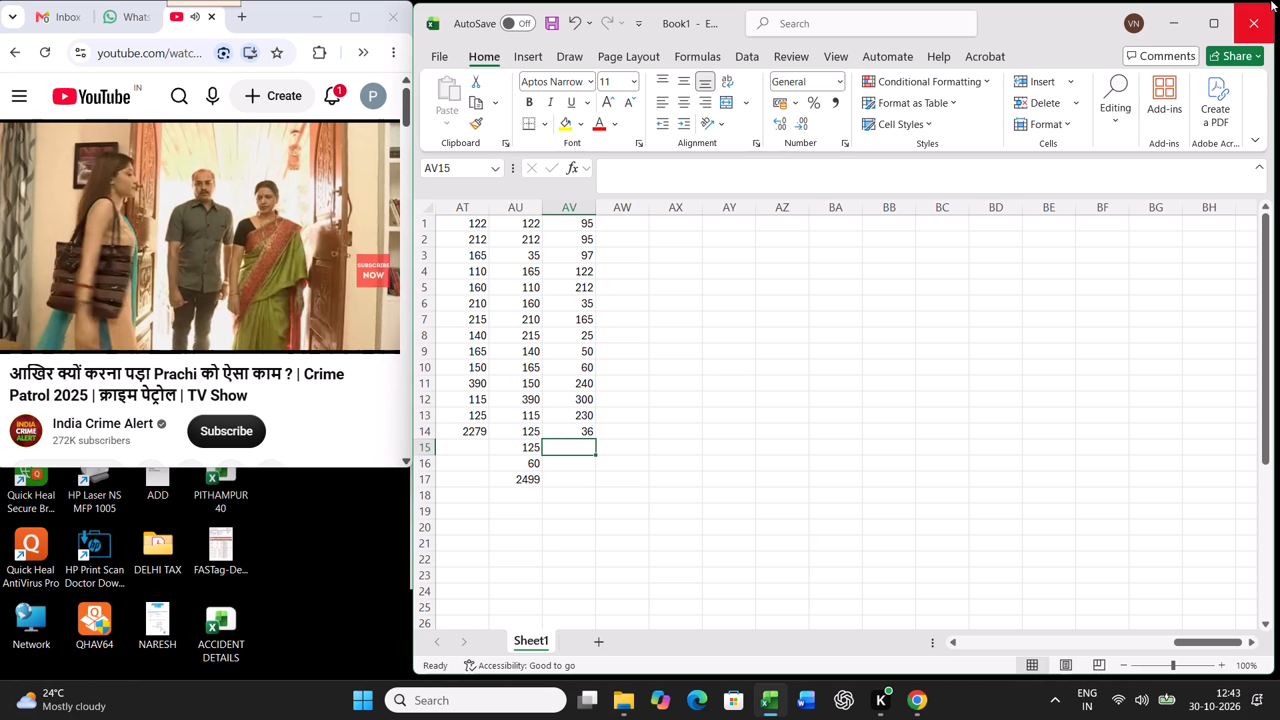
Total column AV with AutoSum in AV15, maximizing the workbook window just for the sum and restoring it.
click(1208, 18)
click(1007, 71)
key(Return)
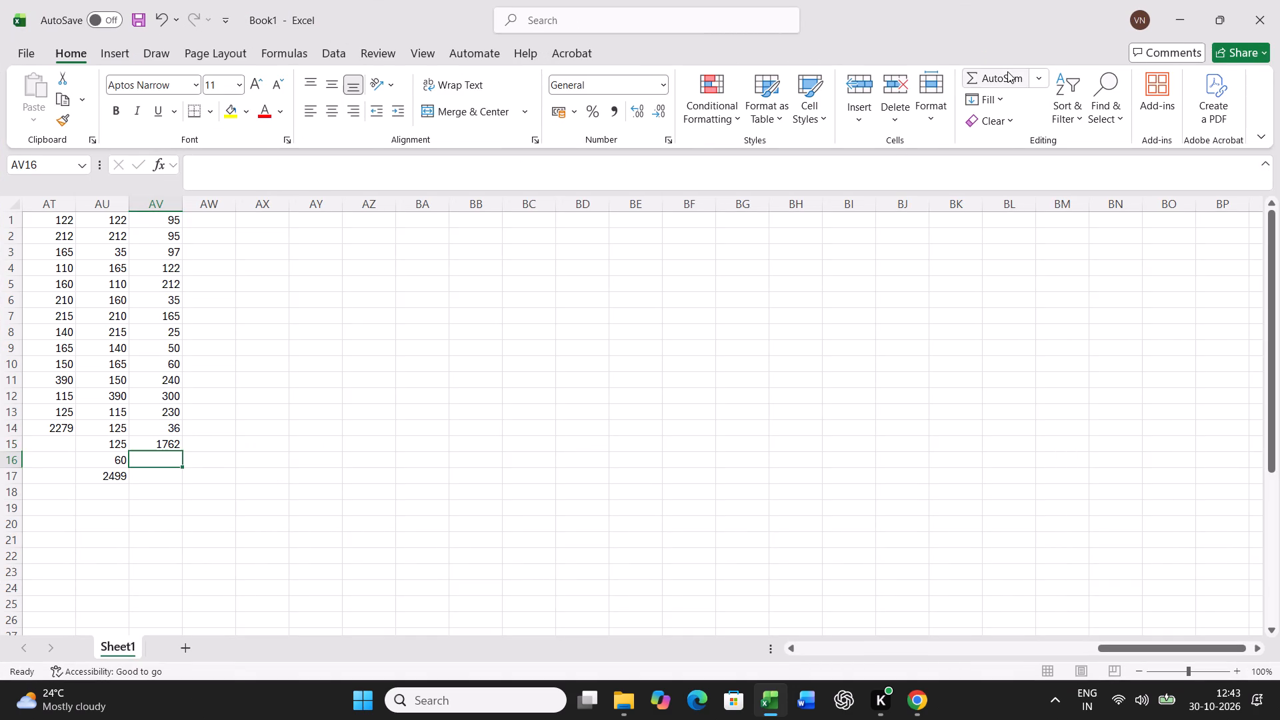
click(1218, 9)
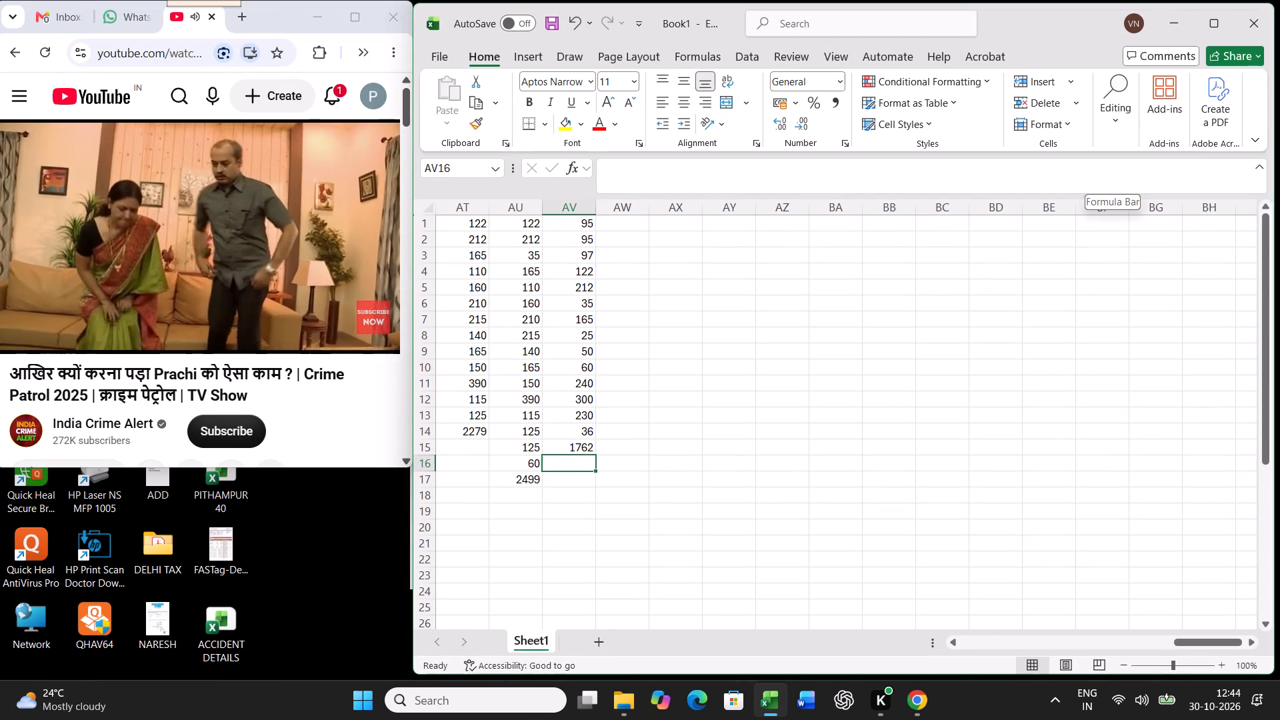
Fill column AW with 270, 150, 180 and 40 in cells AW1 to AW4.
key(Up)
key(Up)
key(Up)
key(Up)
key(Up)
key(Up)
key(Up)
key(Up)
key(Up)
key(Up)
key(Up)
key(Up)
key(Up)
key(Up)
key(Up)
key(Up)
key(Up)
key(Up)
key(Up)
key(Up)
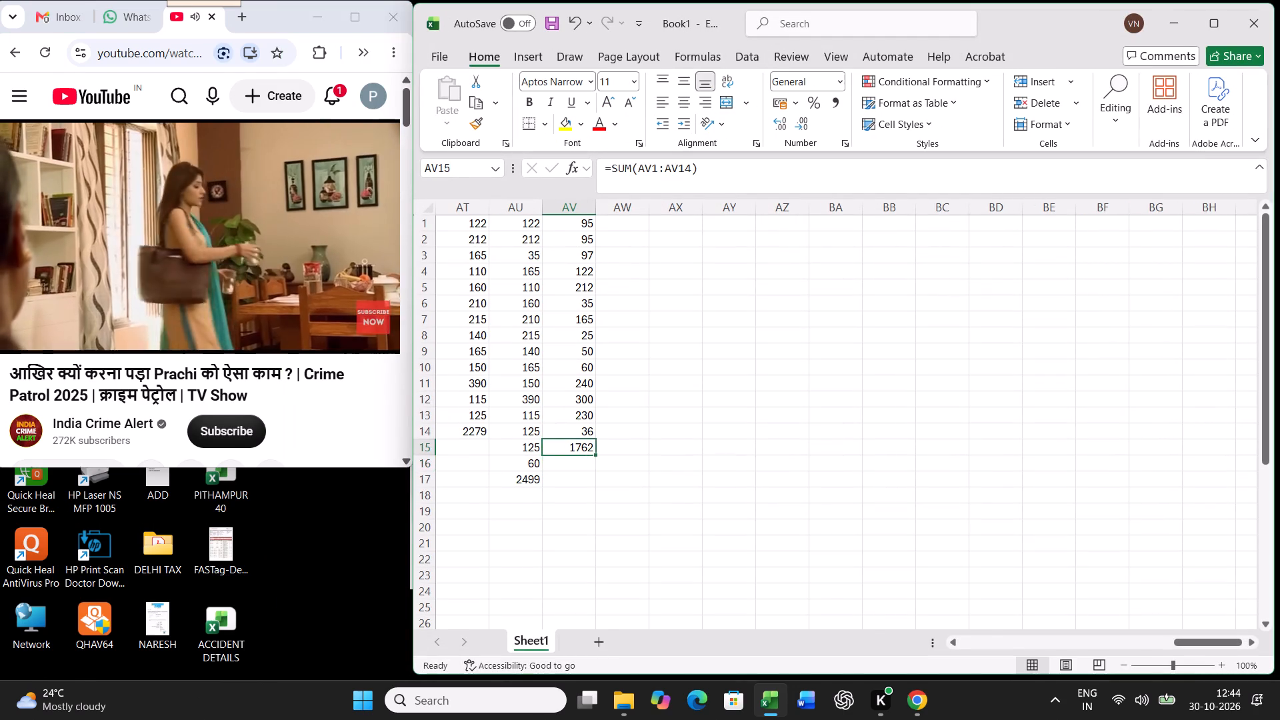
key(Right)
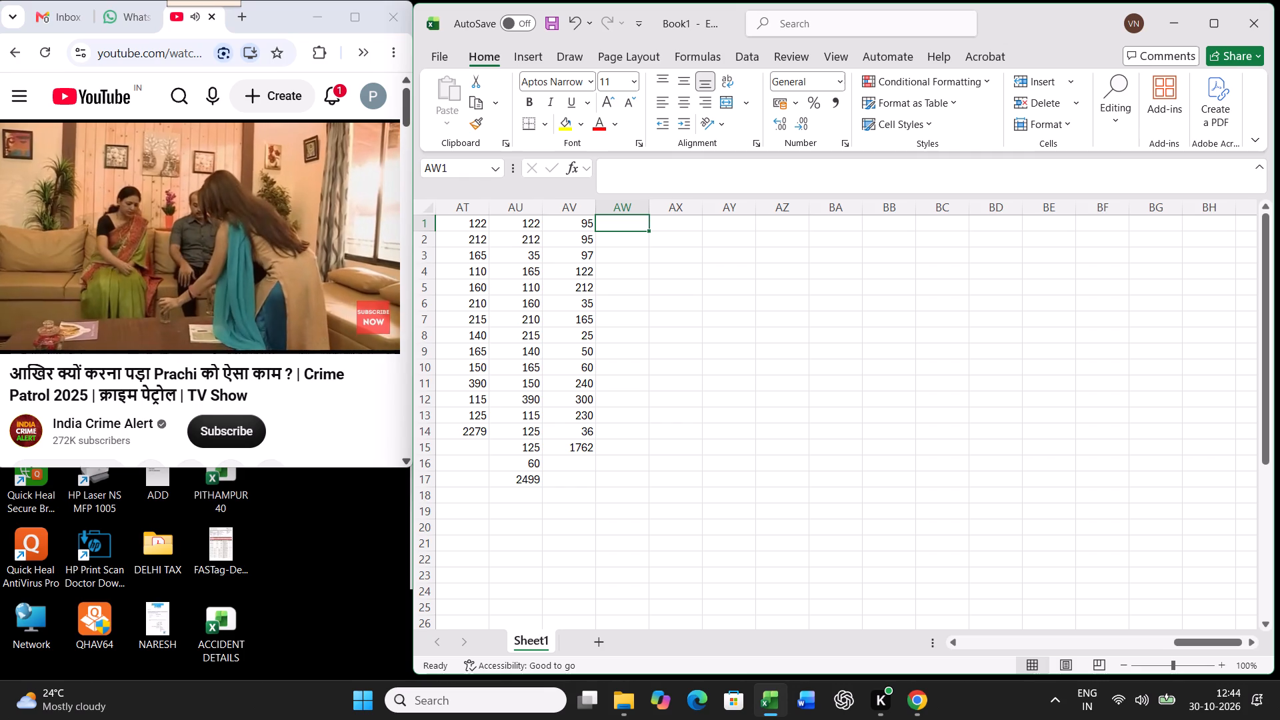
text(270)
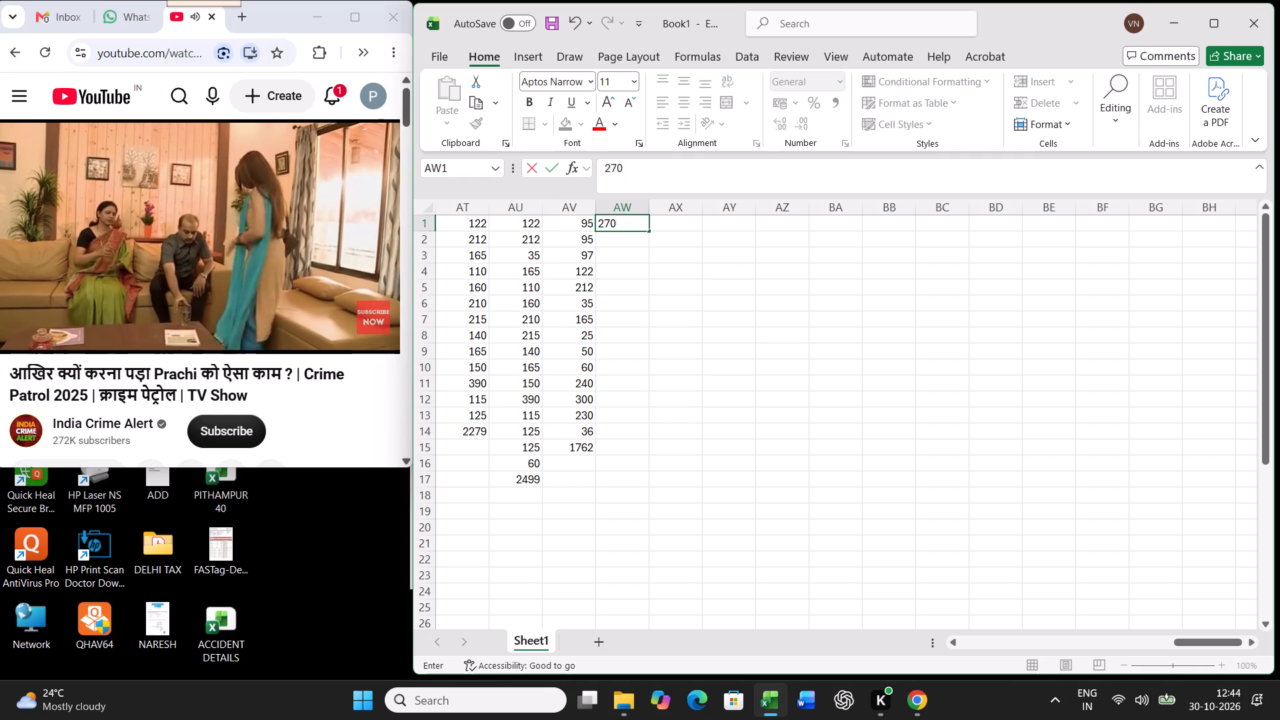
key(Return)
text(150)
key(Return)
text(180)
key(Return)
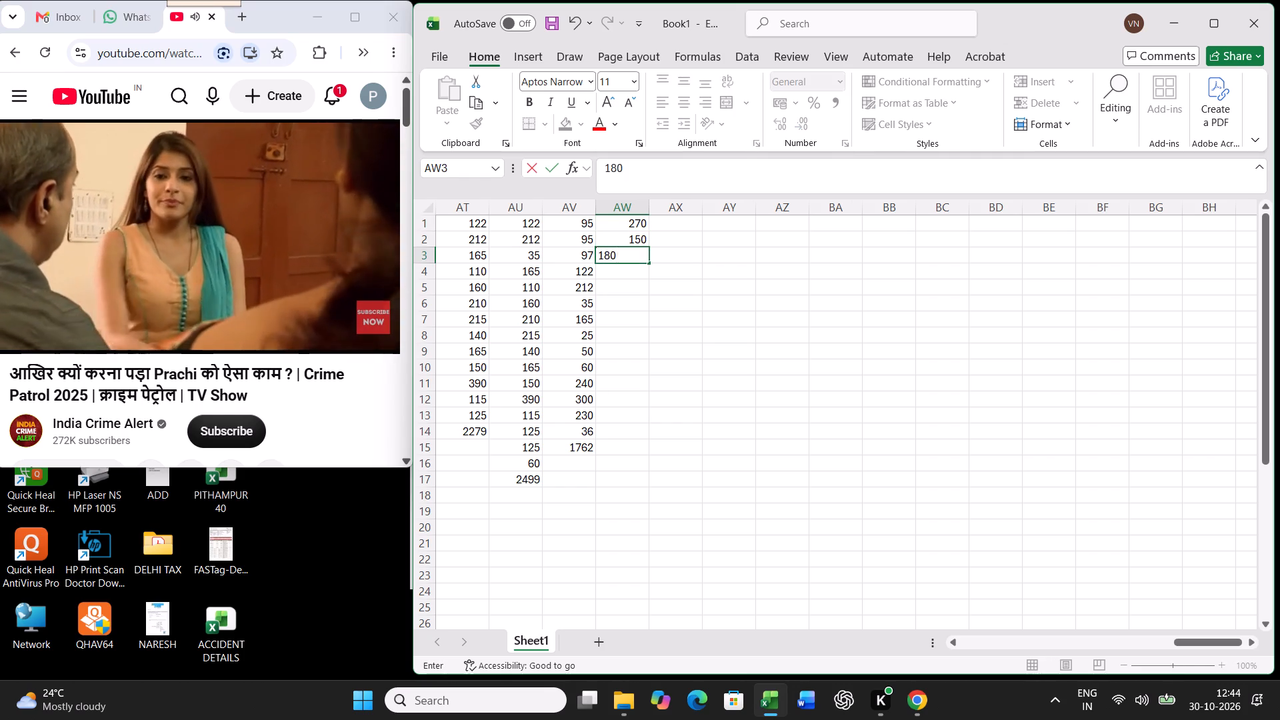
text(40)
key(Return)
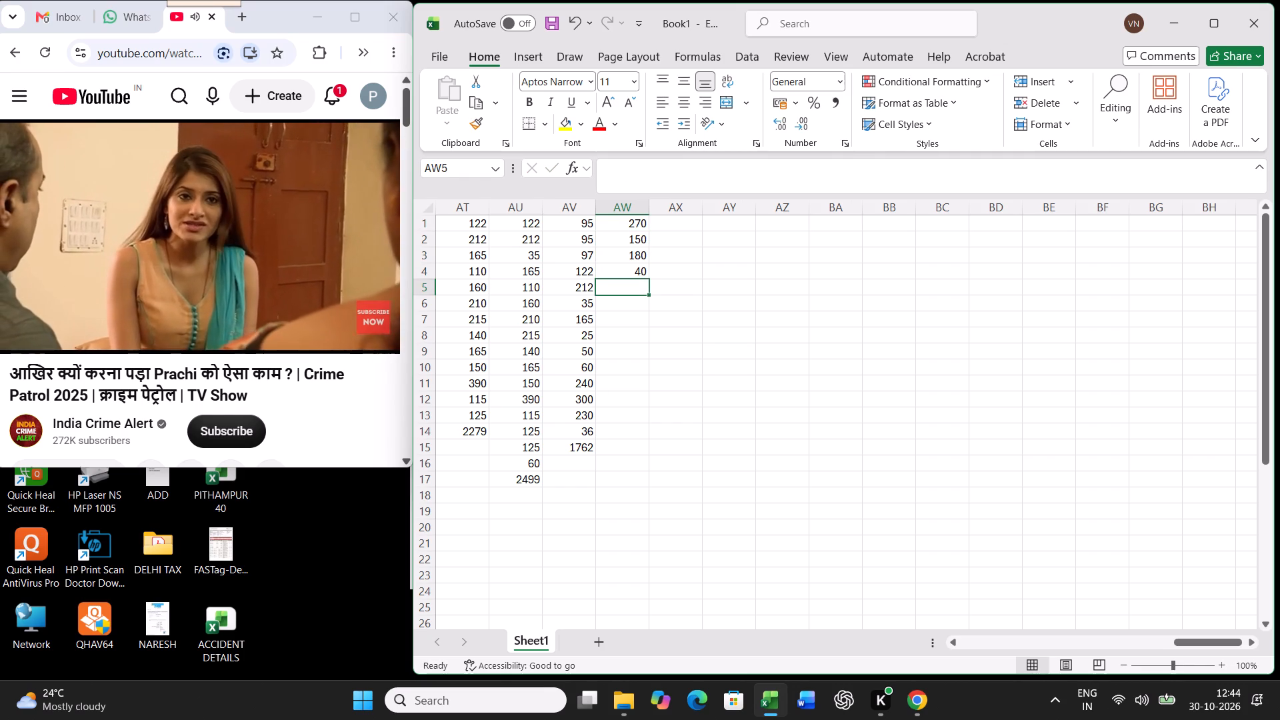
Total column AW with AutoSum in AW5, enlarging the workbook window only for this operation.
click(1218, 17)
click(1009, 80)
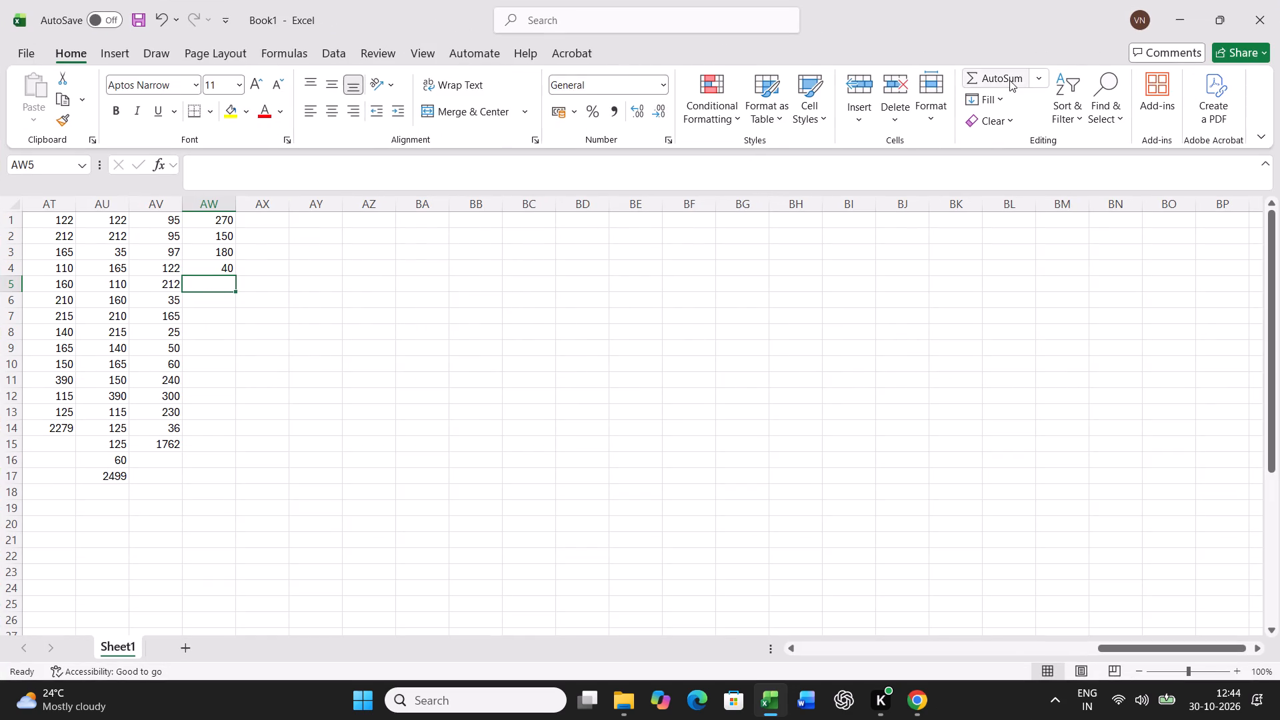
key(Return)
click(1221, 6)
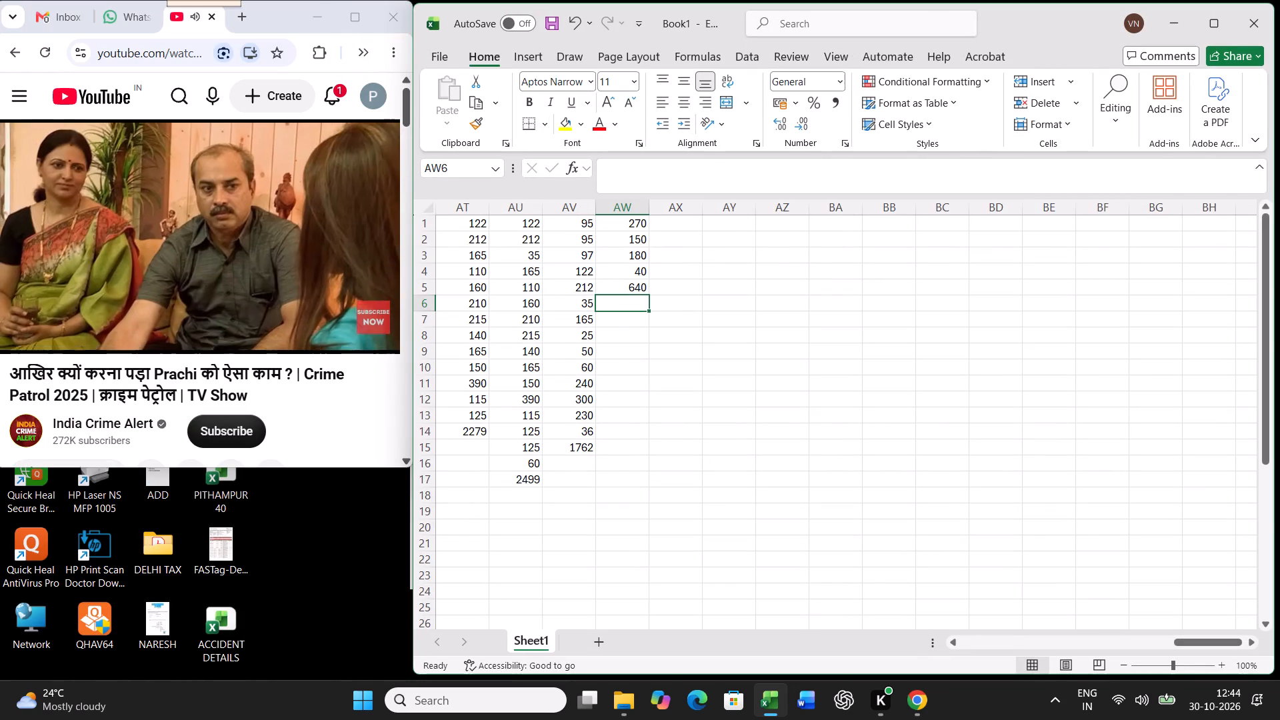
Fill column AX with 305, 527, 90, 350 and 70 in cells AX1 to AX5.
key(Up)
key(Up)
key(Up)
key(Up)
key(Up)
key(Up)
key(Up)
key(Up)
key(Up)
key(Up)
key(Up)
key(Right)
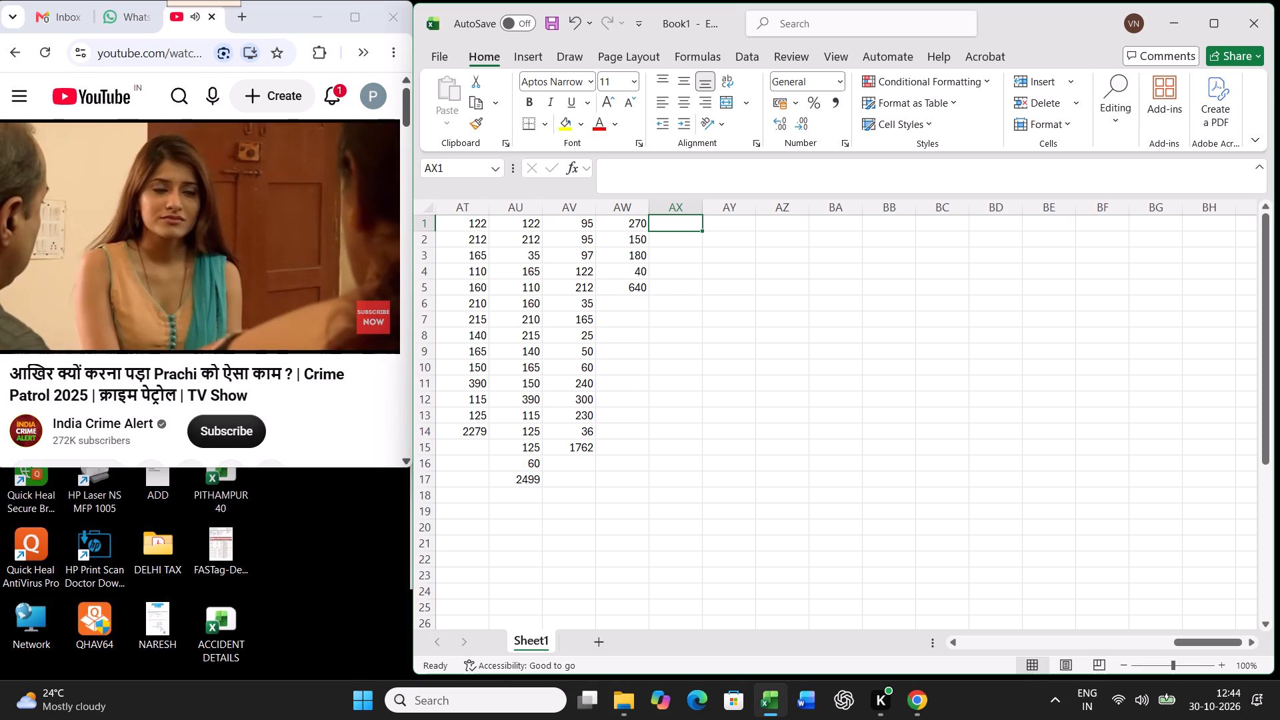
text(305)
key(Return)
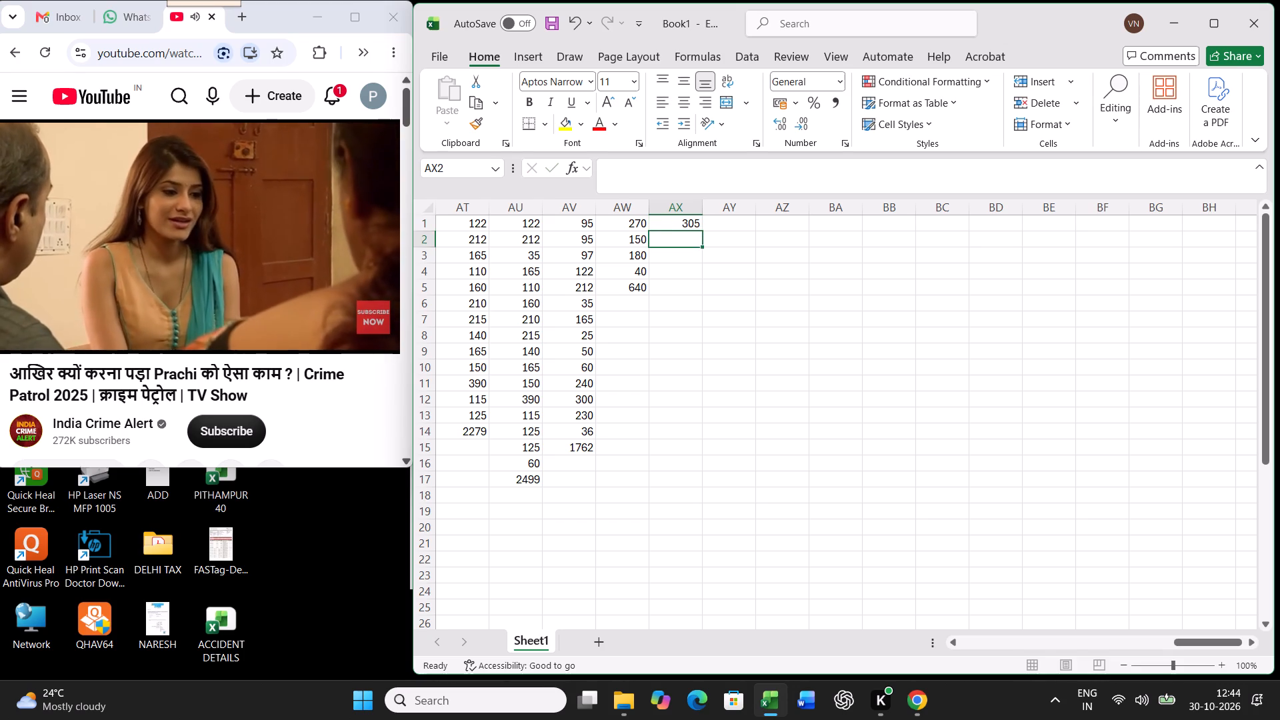
text(527)
key(Return)
text(90)
key(Return)
text(350)
key(Return)
text(70)
key(Return)
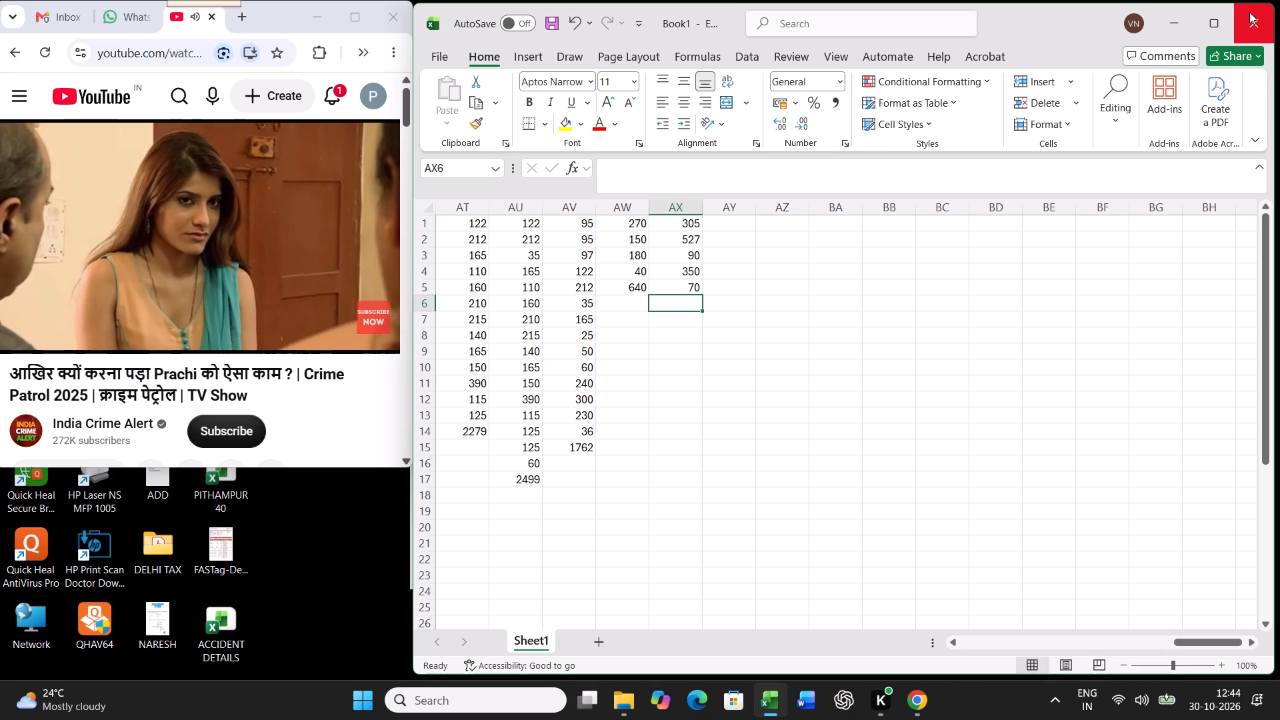
Total column AX with AutoSum in AX6, maximizing the workbook window just for the sum and restoring it.
click(1220, 17)
click(1009, 74)
key(Return)
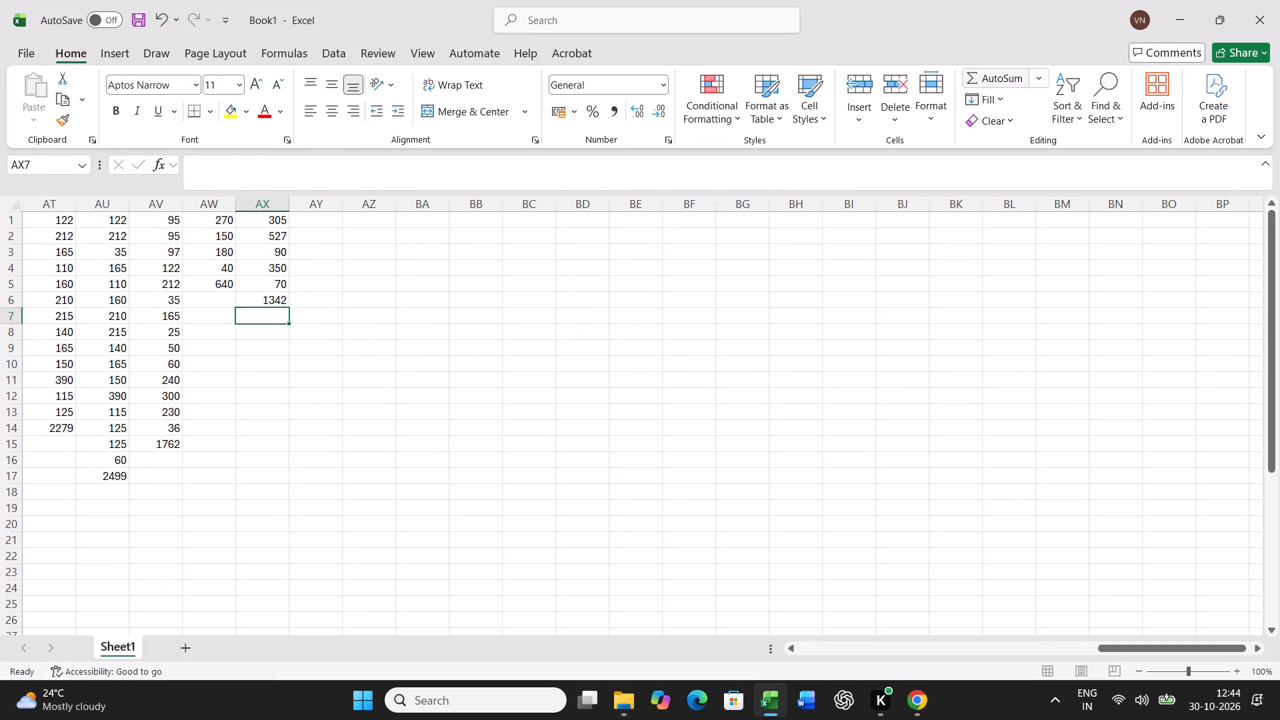
click(1220, 7)
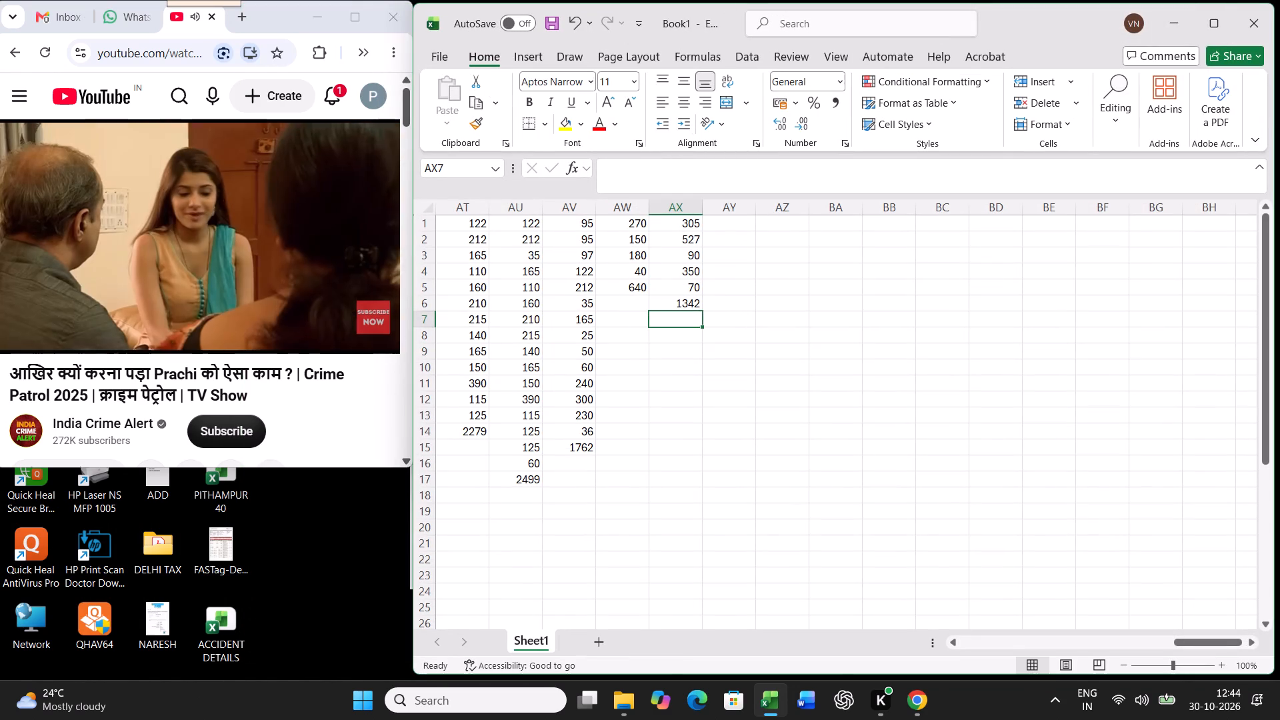
Fill column AY with 305, 527, 90 and 230 in cells AY1 to AY4.
key(Up)
key(Up)
key(Up)
key(Up)
key(Up)
key(Up)
key(Up)
key(Up)
key(Up)
key(Up)
key(Up)
key(Up)
key(Up)
key(Up)
key(Up)
key(Up)
key(Up)
key(Right)
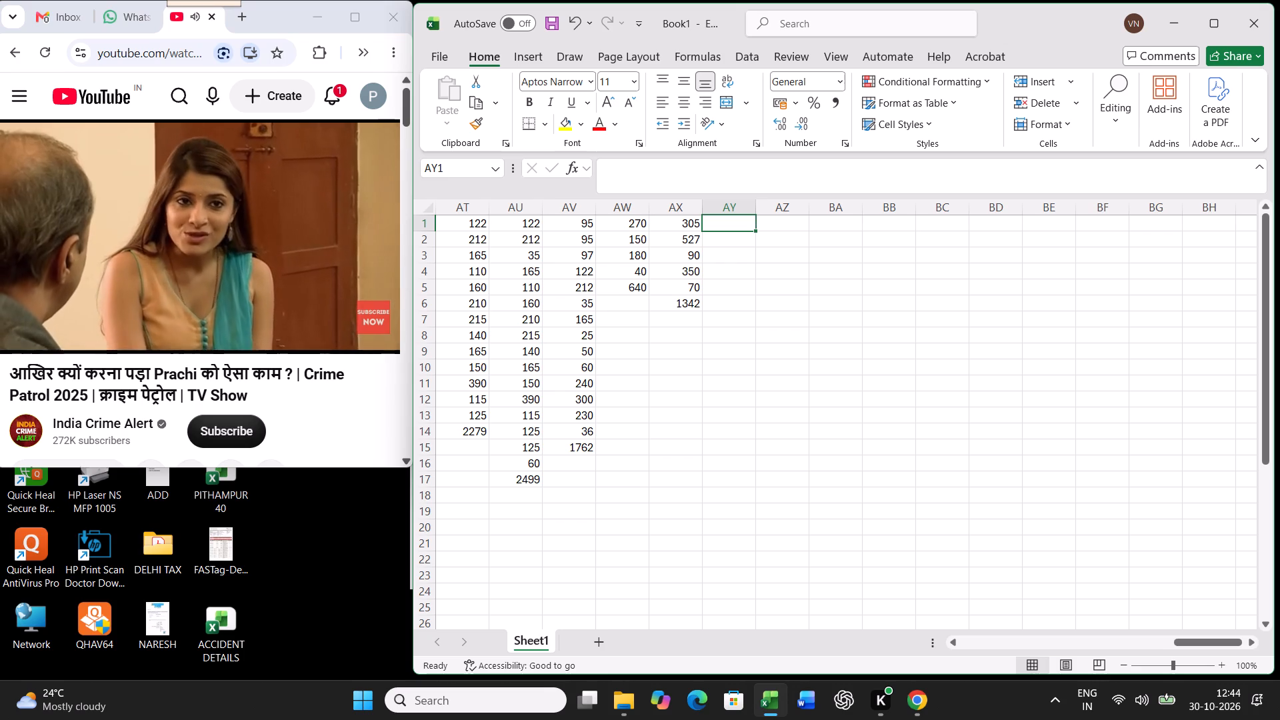
text(305)
key(Return)
text(527)
key(Return)
text(90)
key(Return)
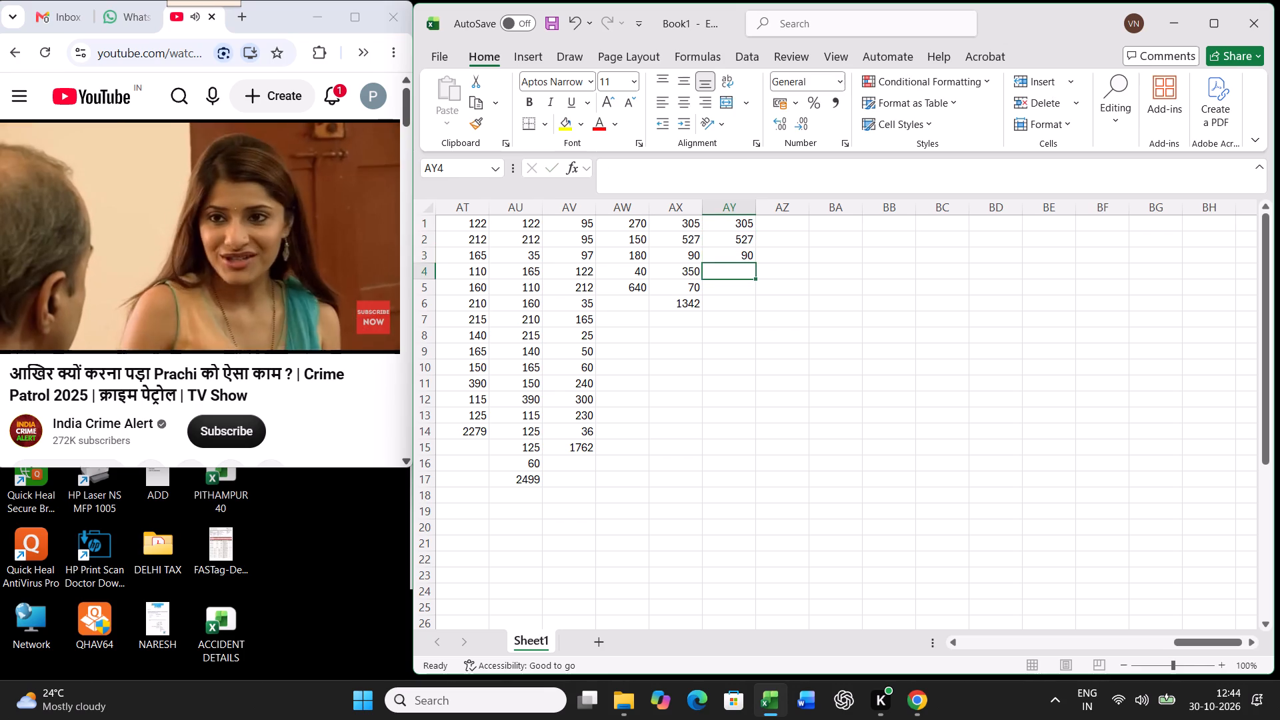
text(230)
key(Return)
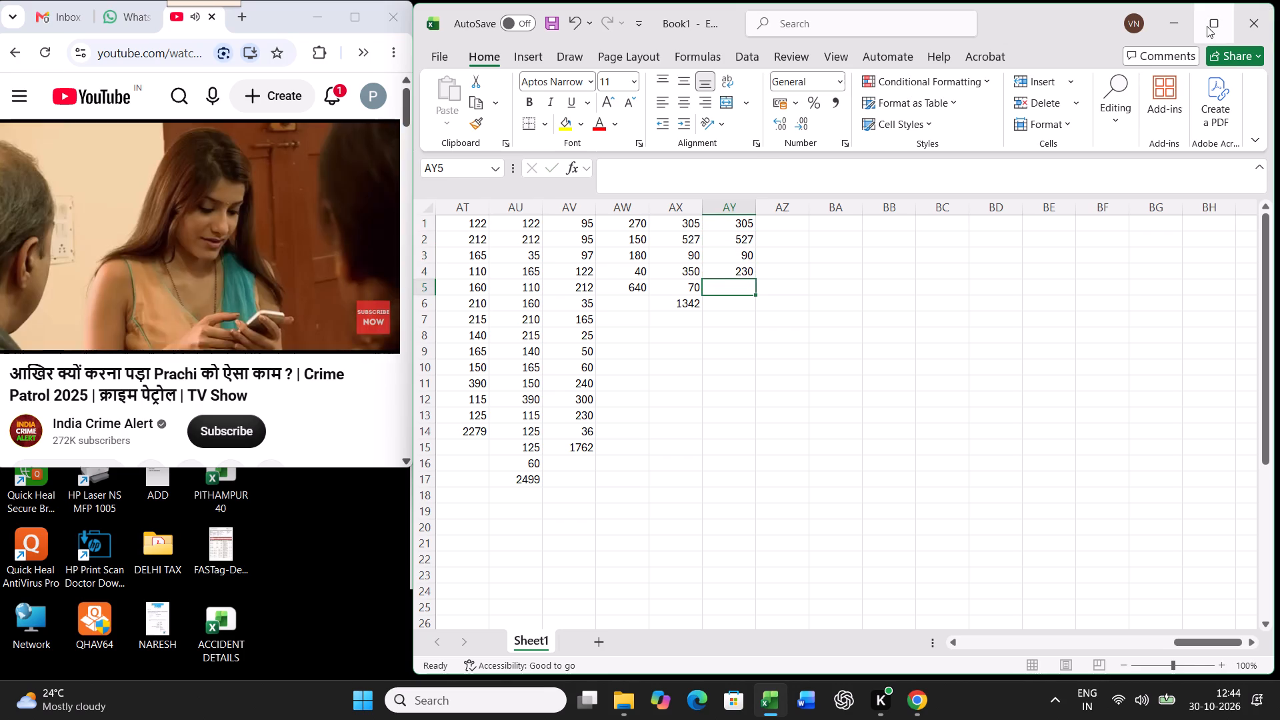
Total column AY with AutoSum in AY5, enlarging the workbook window only for this operation.
click(1207, 26)
click(982, 74)
key(Return)
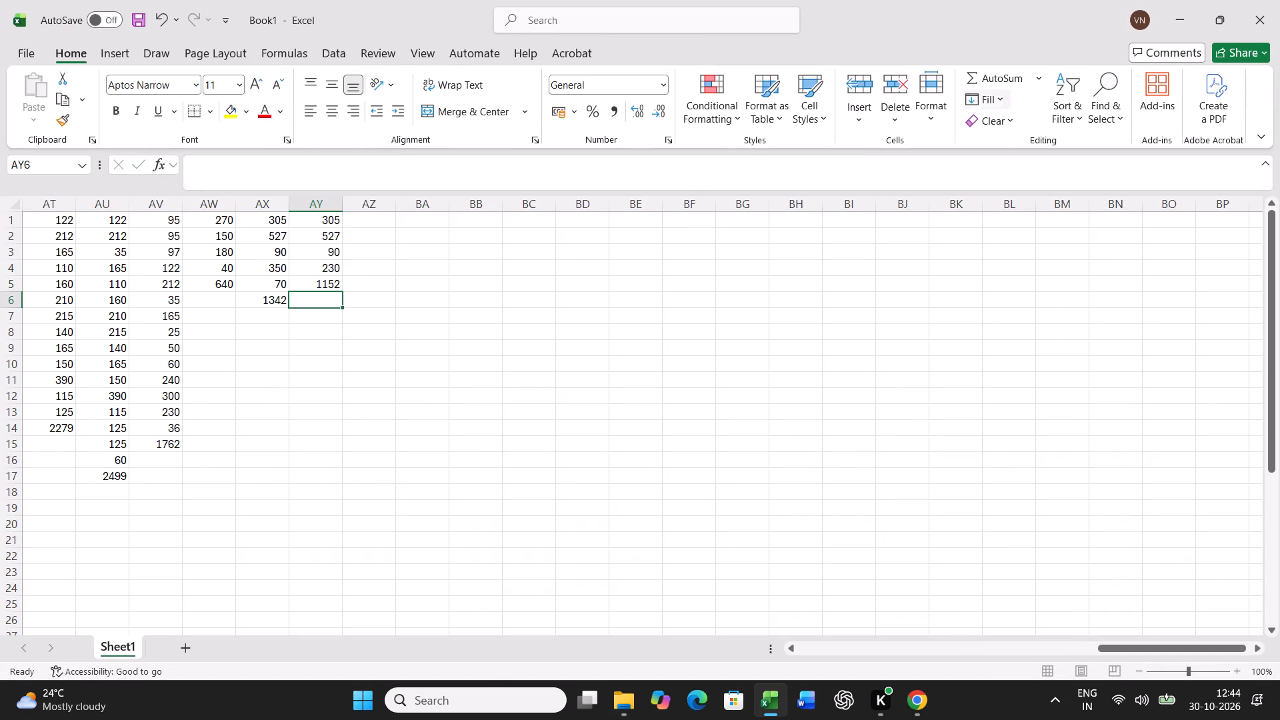
click(1217, 5)
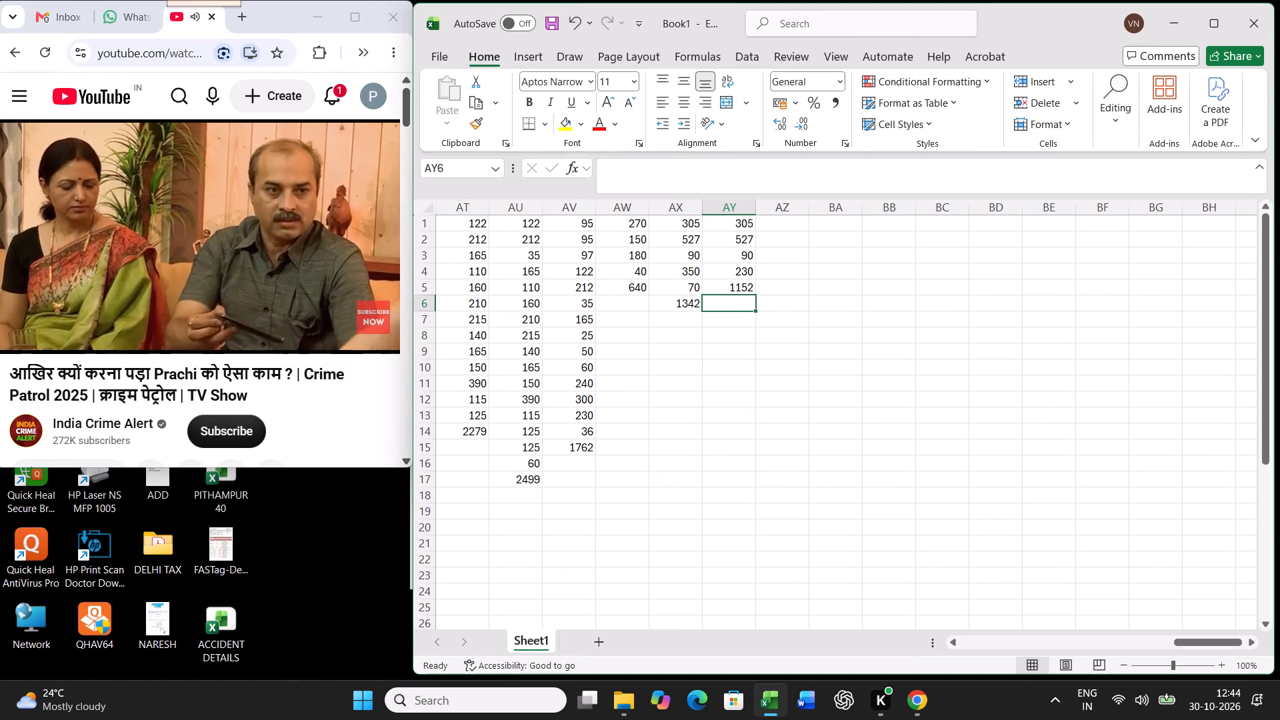
Fill column AZ with 122, 212, 35, 165 and 25 in cells AZ1 to AZ5.
key(Up)
key(Up)
key(Up)
key(Up)
key(Up)
key(Up)
key(Up)
key(Up)
key(Up)
key(Up)
key(Up)
key(Up)
key(Up)
key(Up)
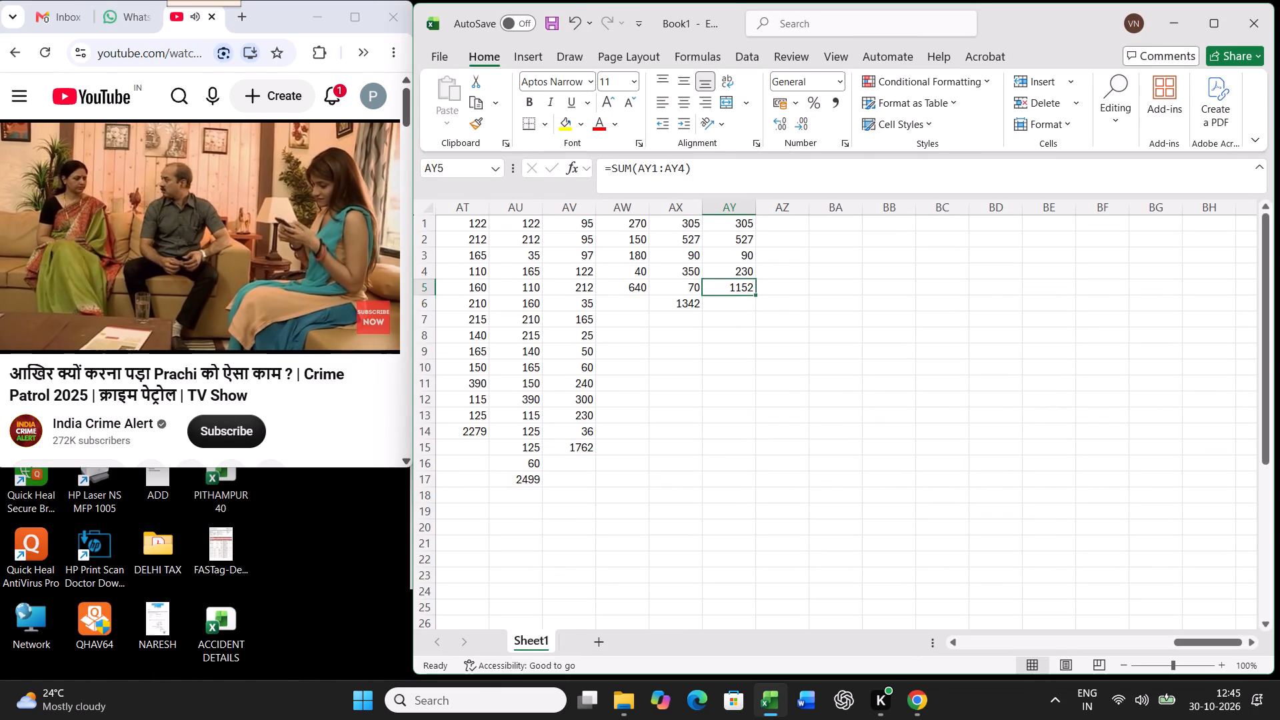
key(Right)
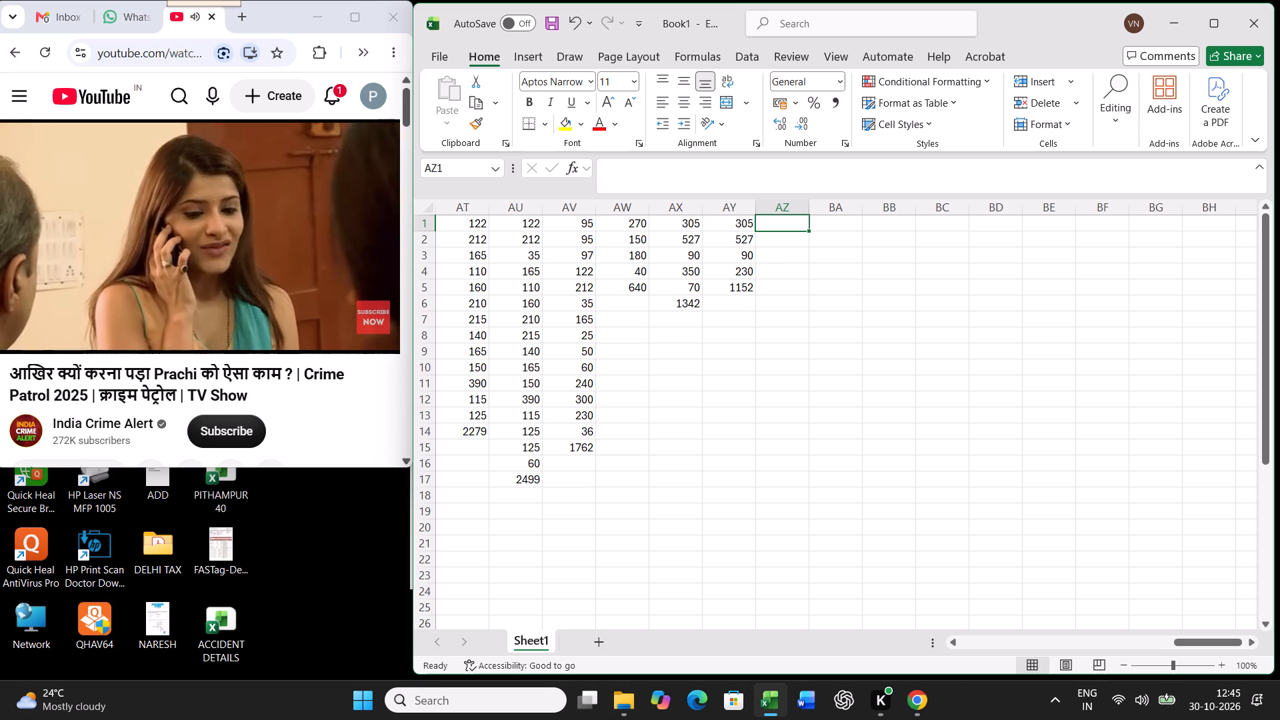
text(122)
key(Return)
text(212)
key(Return)
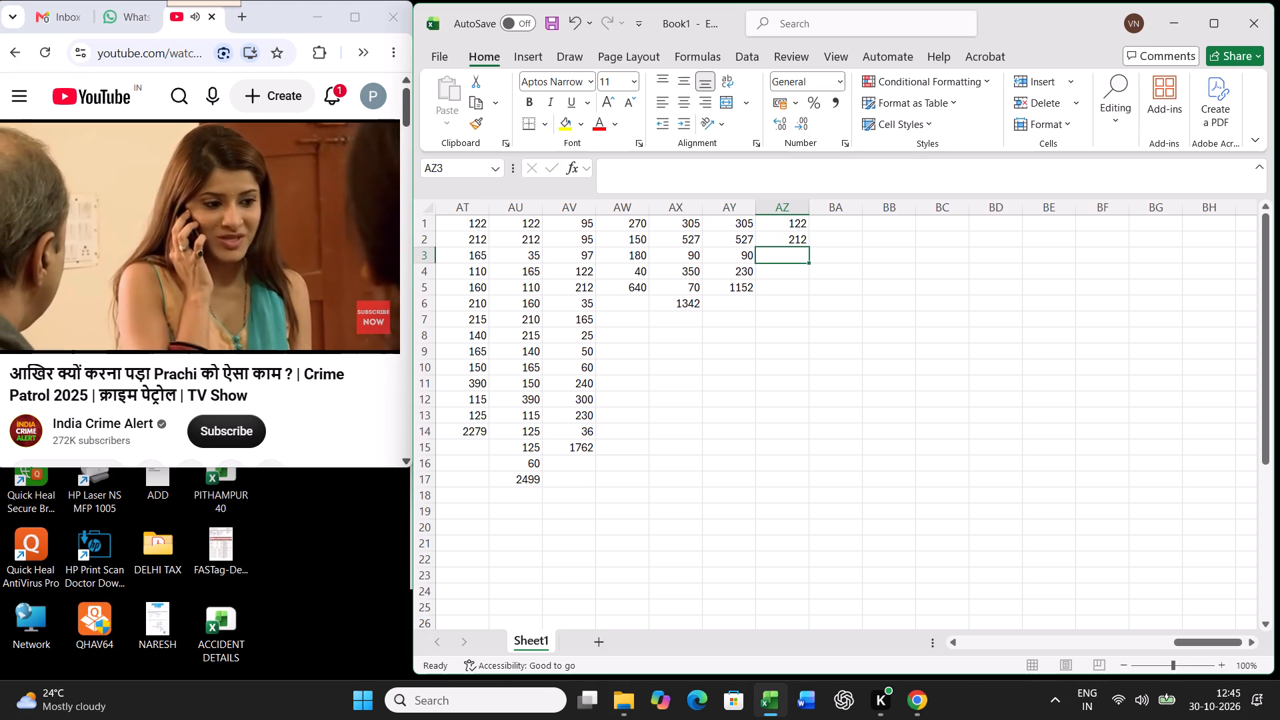
text(35)
key(Return)
text(165)
key(Return)
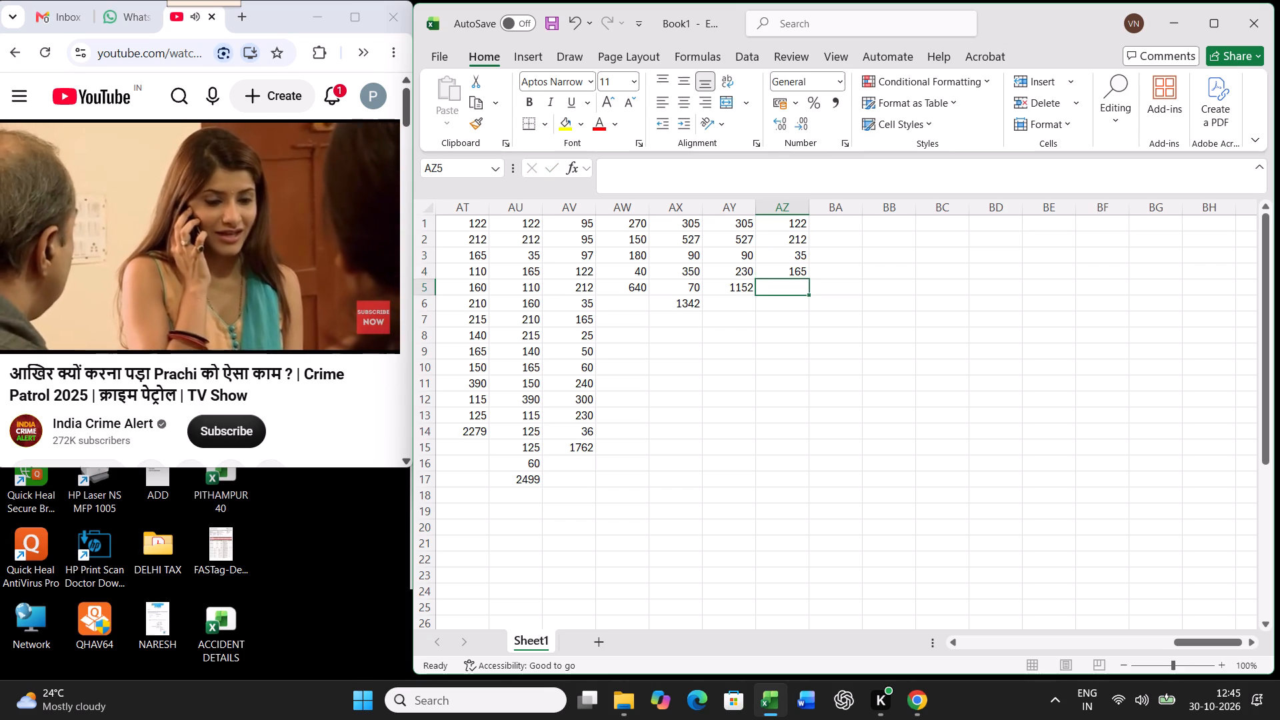
text(25)
key(Return)
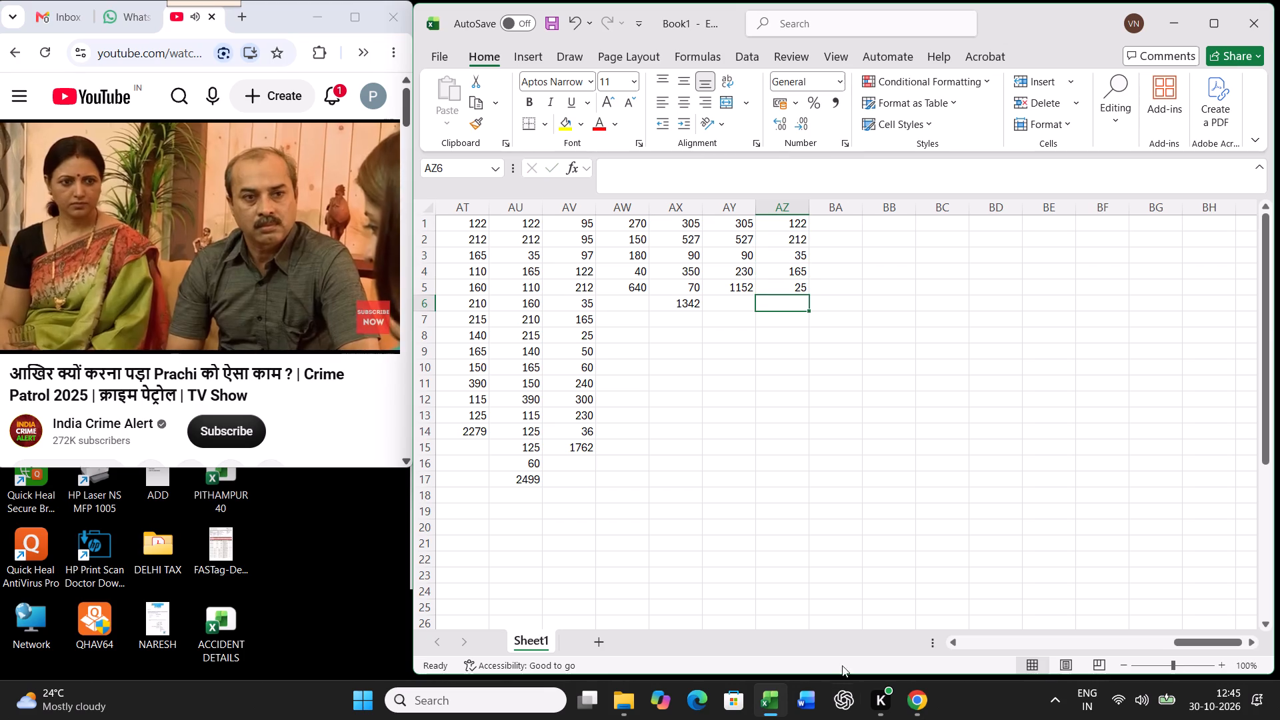
Total column AZ with AutoSum in AZ6, maximizing the workbook window for the sum and restoring it.
click(1222, 11)
click(1005, 79)
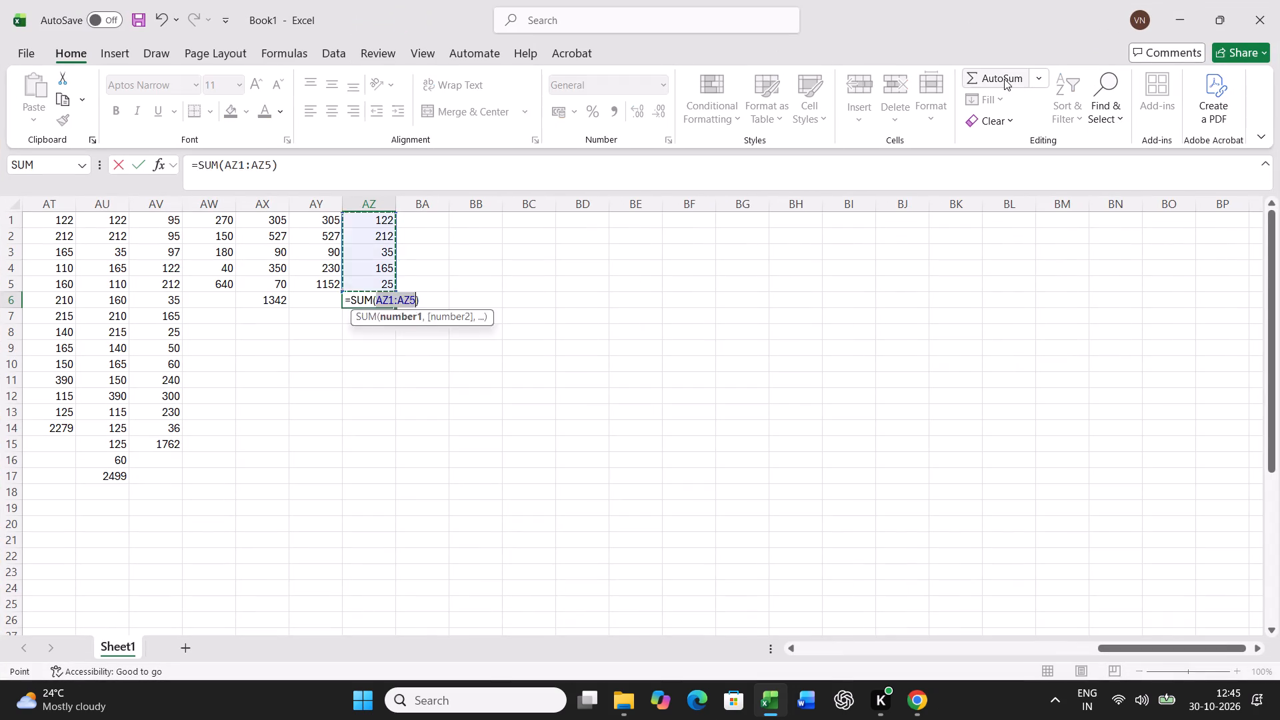
key(Return)
click(1222, 20)
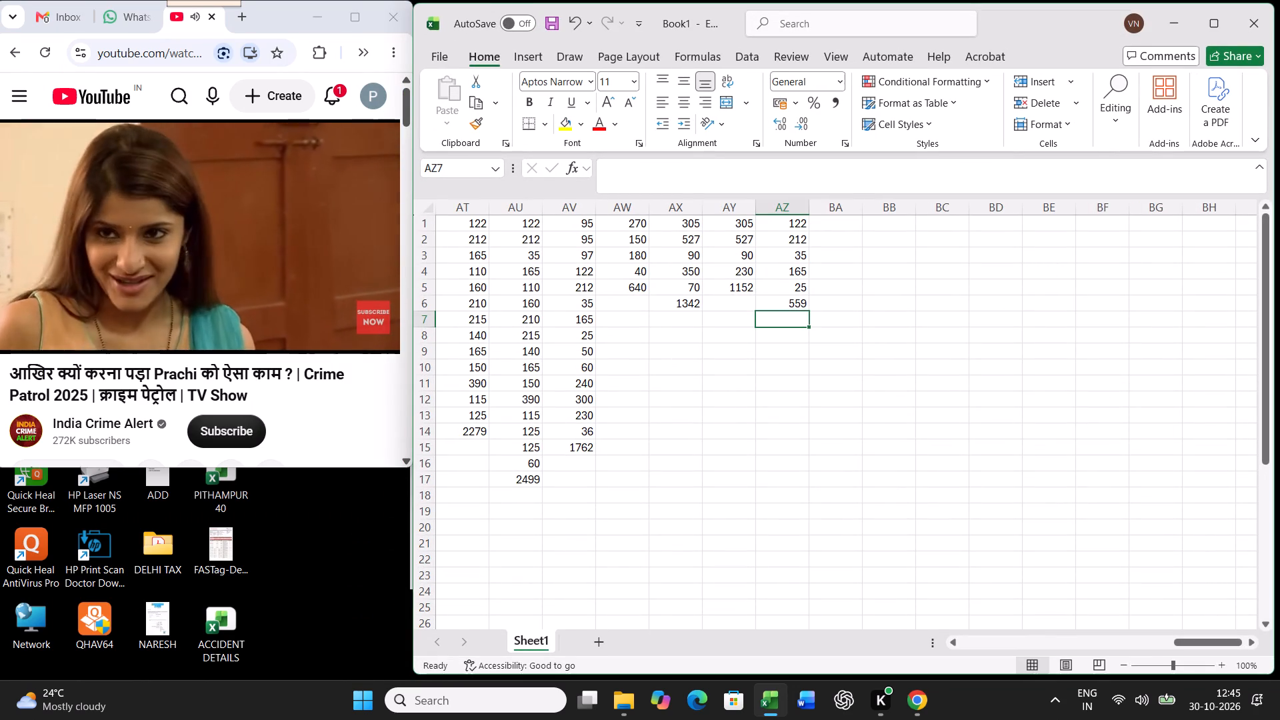
Fill column BA with 122, 212, 35, 165 and 25 in cells BA1 to BA5.
key(Up)
key(Up)
key(Up)
key(Up)
key(Up)
key(Up)
key(Up)
key(Up)
key(Up)
key(Up)
key(Up)
key(Up)
key(Right)
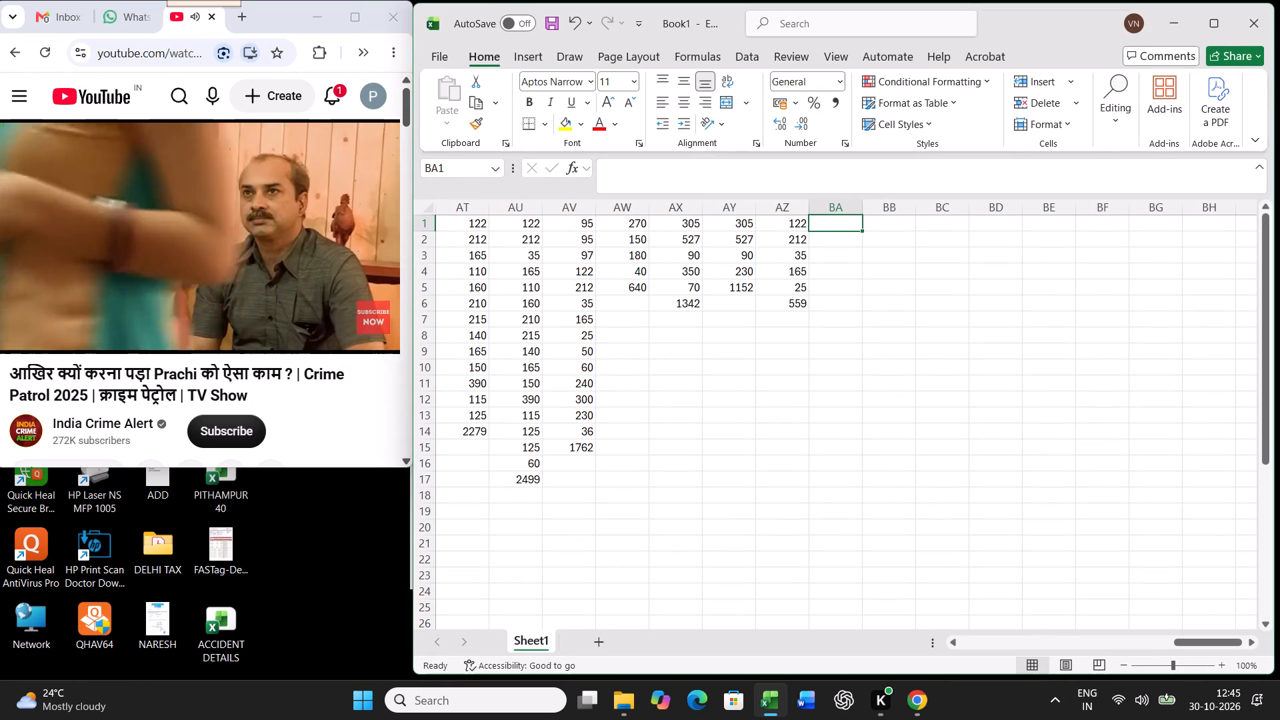
text(122)
key(Return)
text(212)
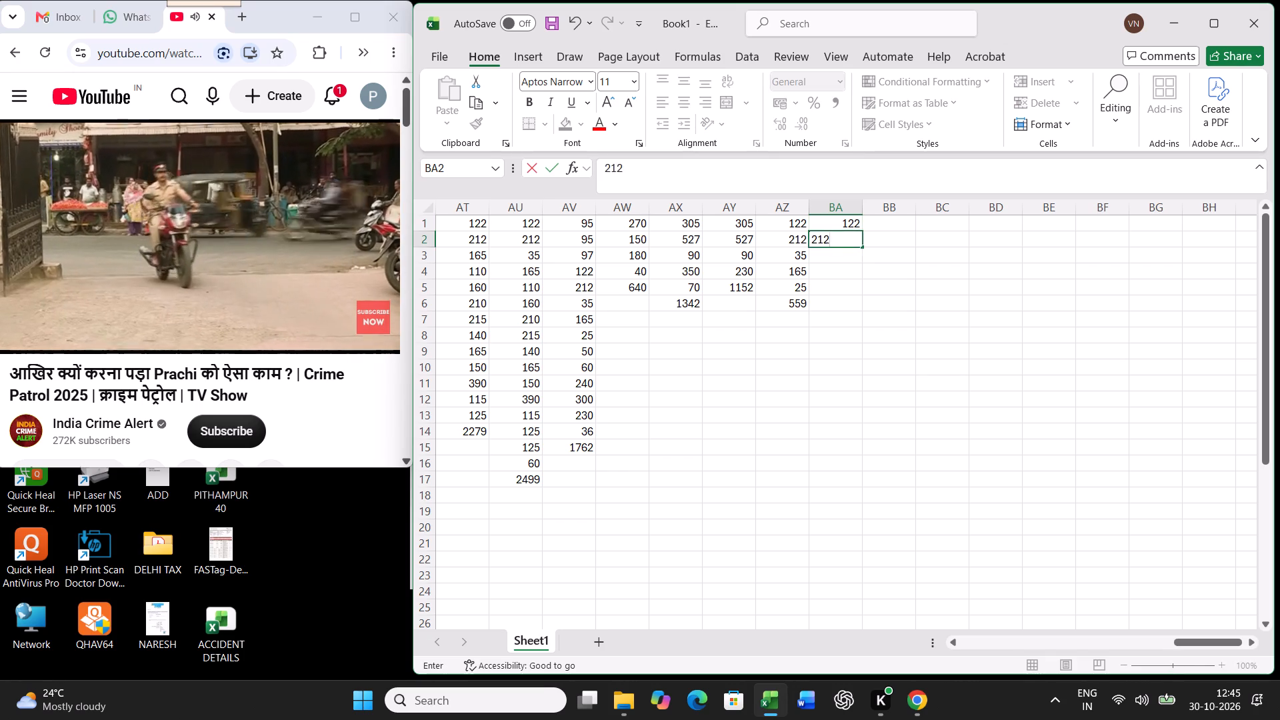
key(Return)
text(35)
key(Return)
text(165)
key(Return)
text(25)
key(Return)
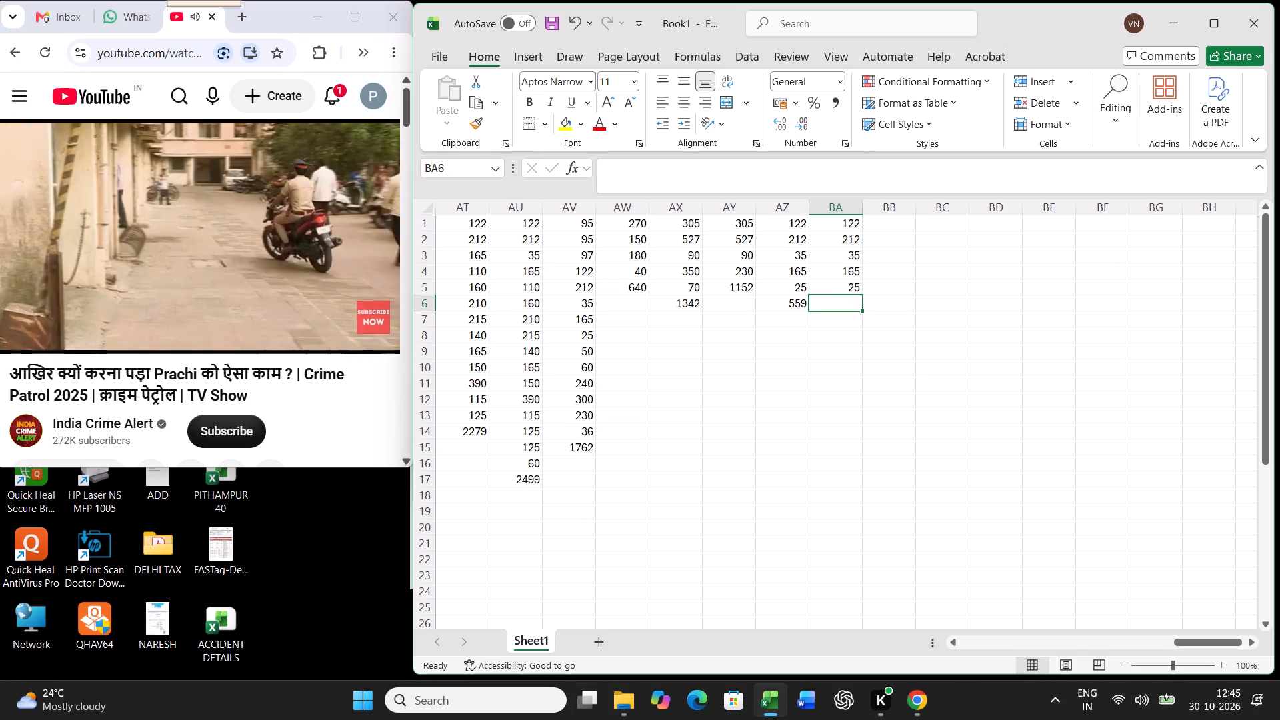
Total column BA with AutoSum in BA6, enlarging the workbook window only for this operation.
click(1218, 28)
click(1017, 80)
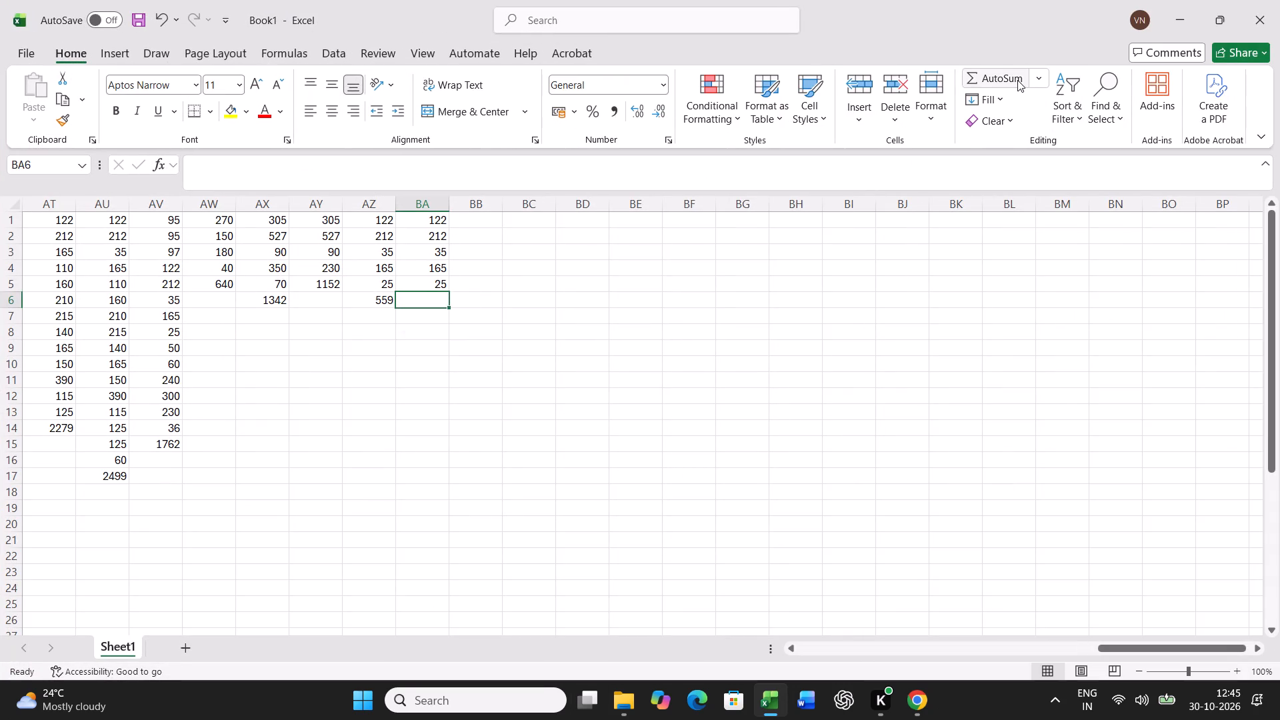
key(Return)
click(1220, 21)
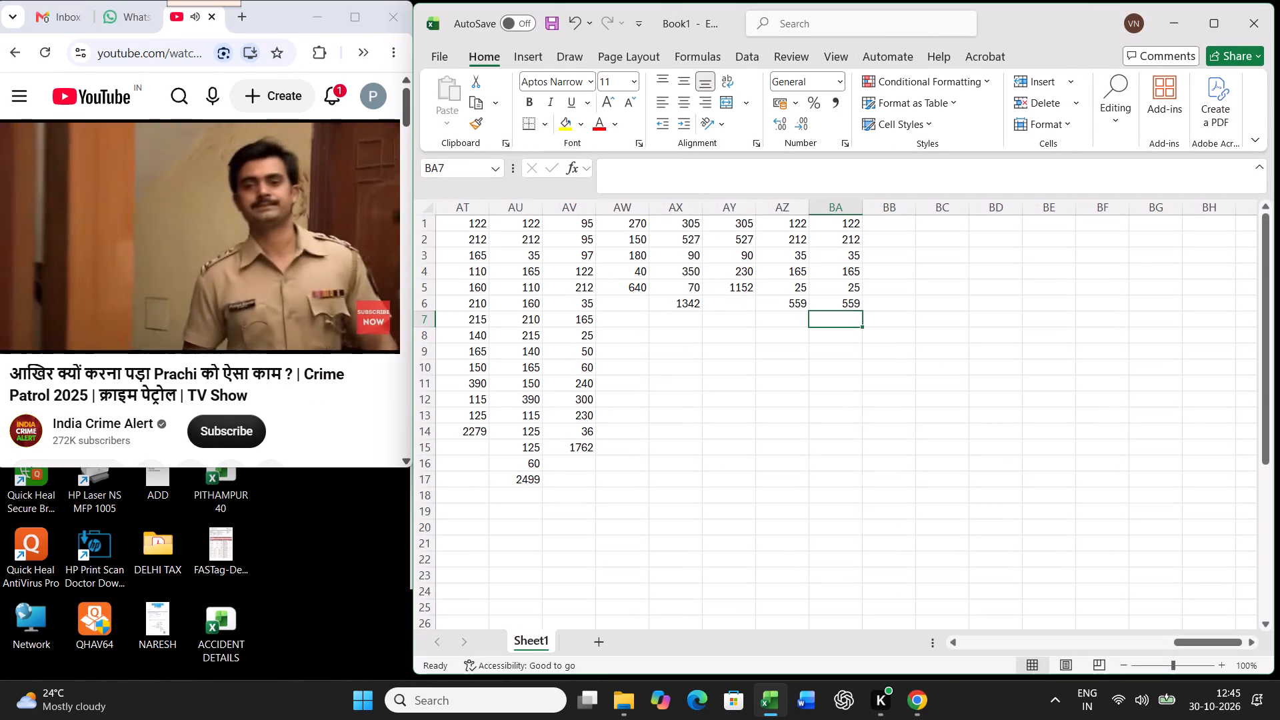
Enter 95, 75, 140, 260, 200, 195 and 165 down cells BB1 to BB7.
key(Up)
key(Up)
key(Up)
key(Up)
key(Up)
key(Up)
key(Up)
key(Up)
key(Up)
key(Up)
key(Up)
key(Up)
key(Up)
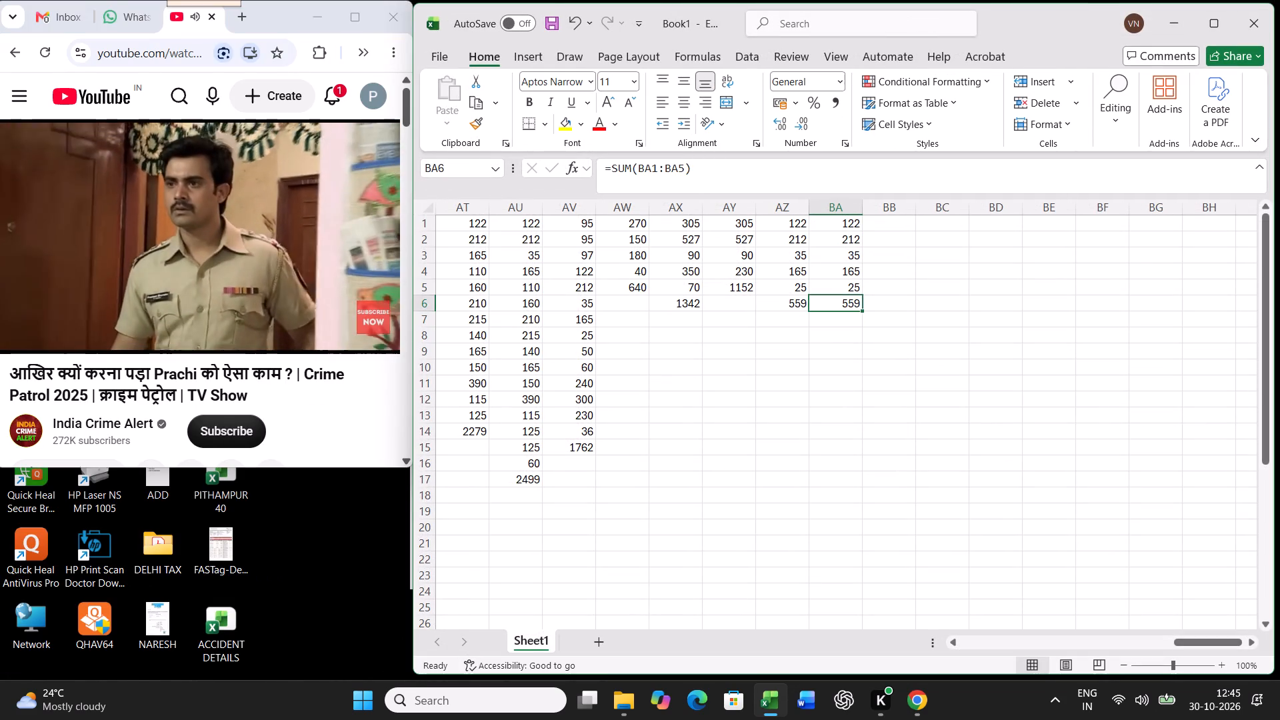
key(Right)
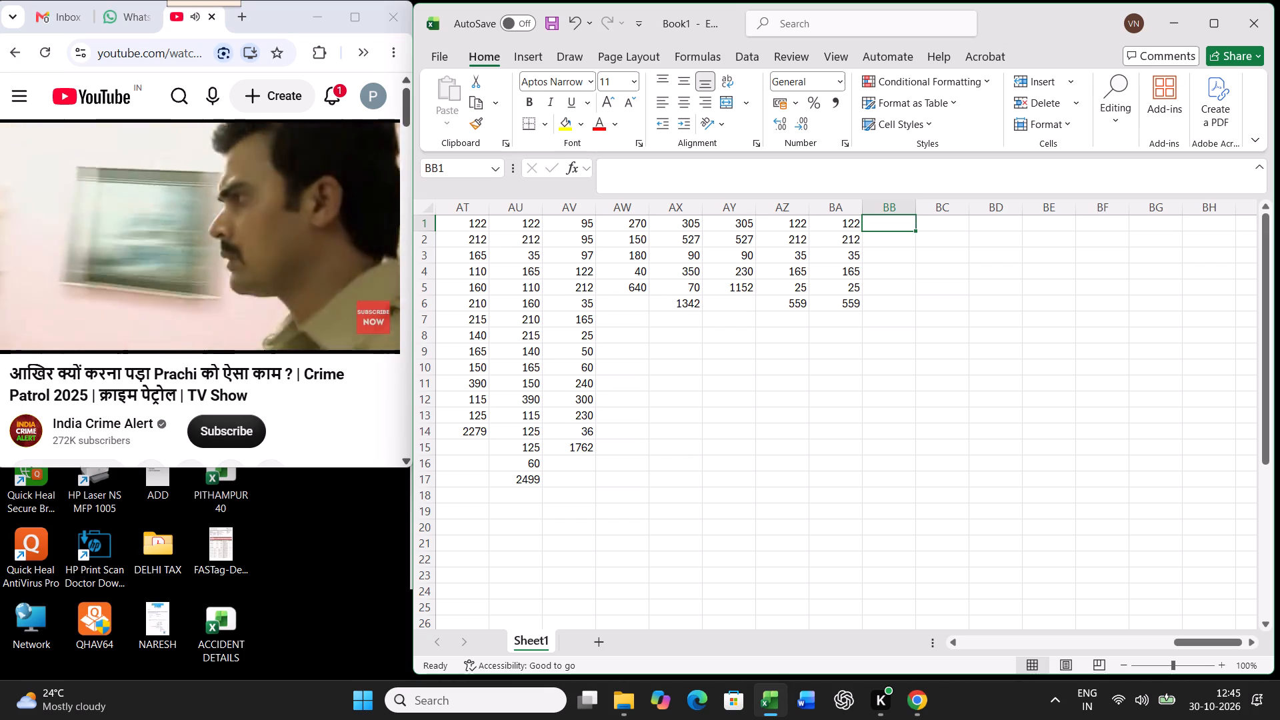
text(95)
key(Return)
text(75)
key(Return)
text(140)
key(Return)
text(260)
key(Return)
text(200)
key(Return)
text(195)
key(Return)
text(165)
key(Return)
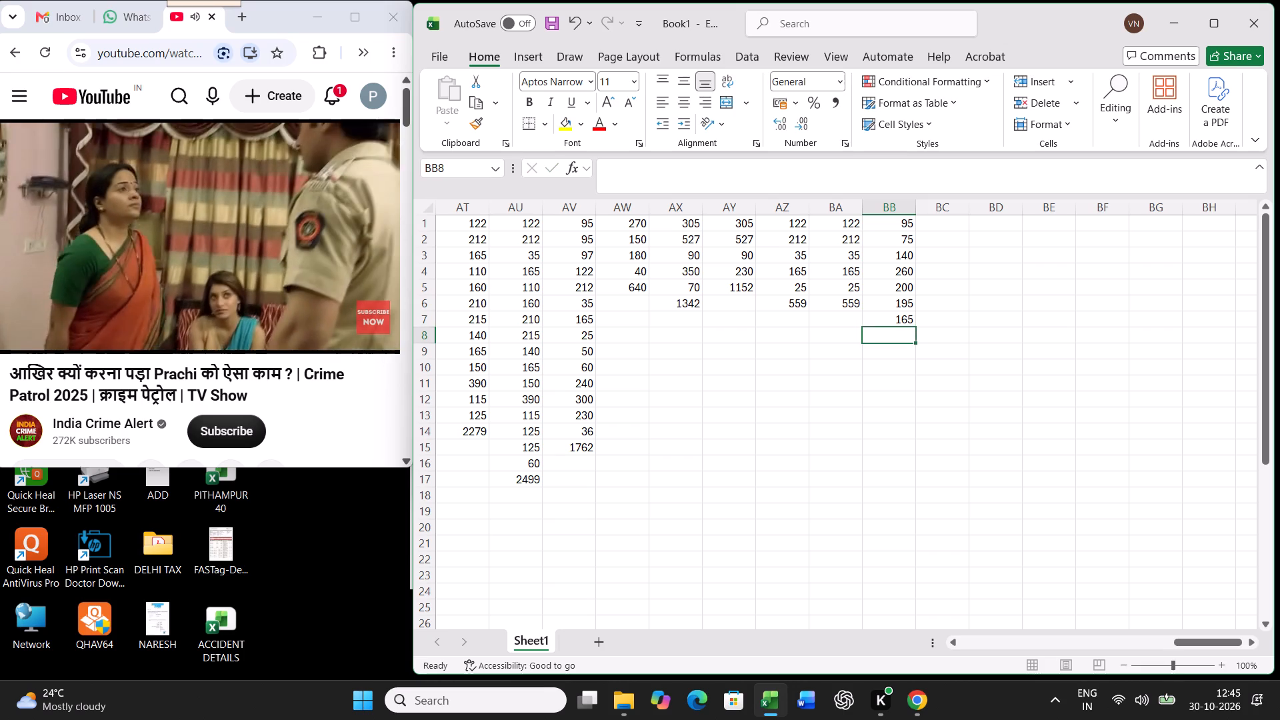
Continue column BB with 150, 140, 175, 160, 460, 195 and 65 in cells BB8 to BB14.
text(150)
key(Return)
text(140)
key(Return)
text(175)
key(Return)
text(160)
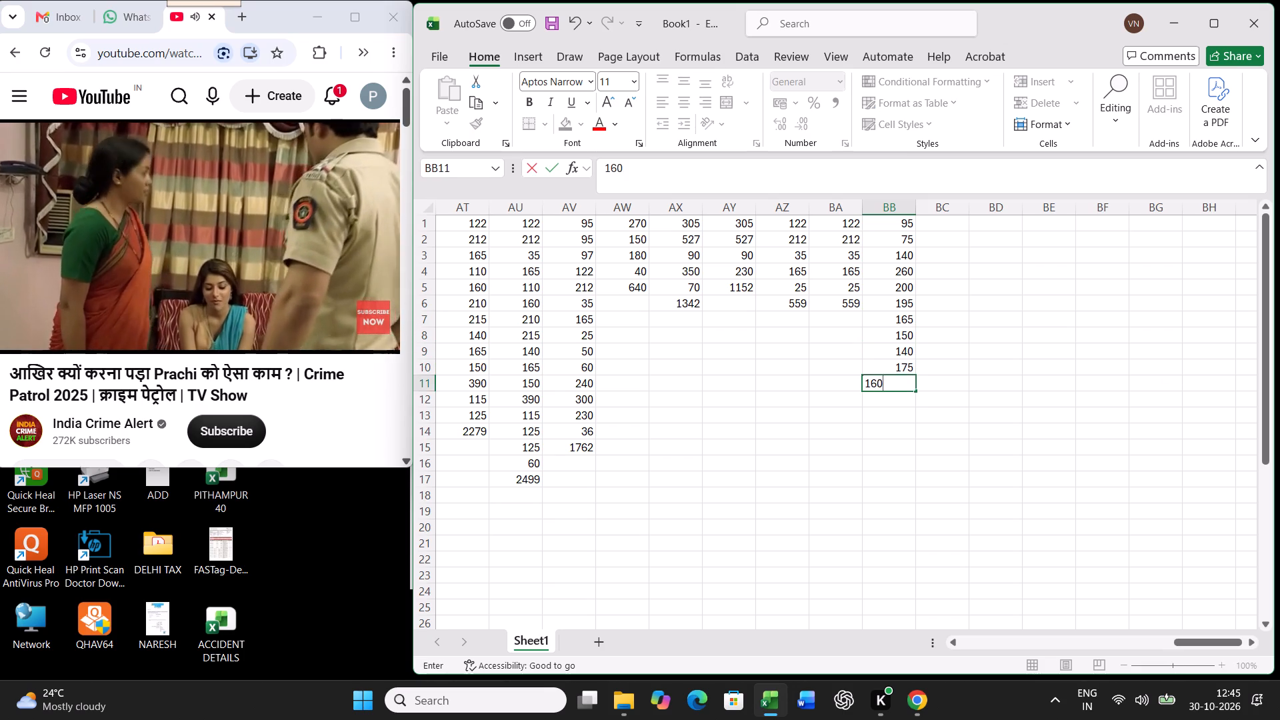
key(Return)
text(460)
key(Return)
text(195)
key(Return)
text(65)
key(Return)
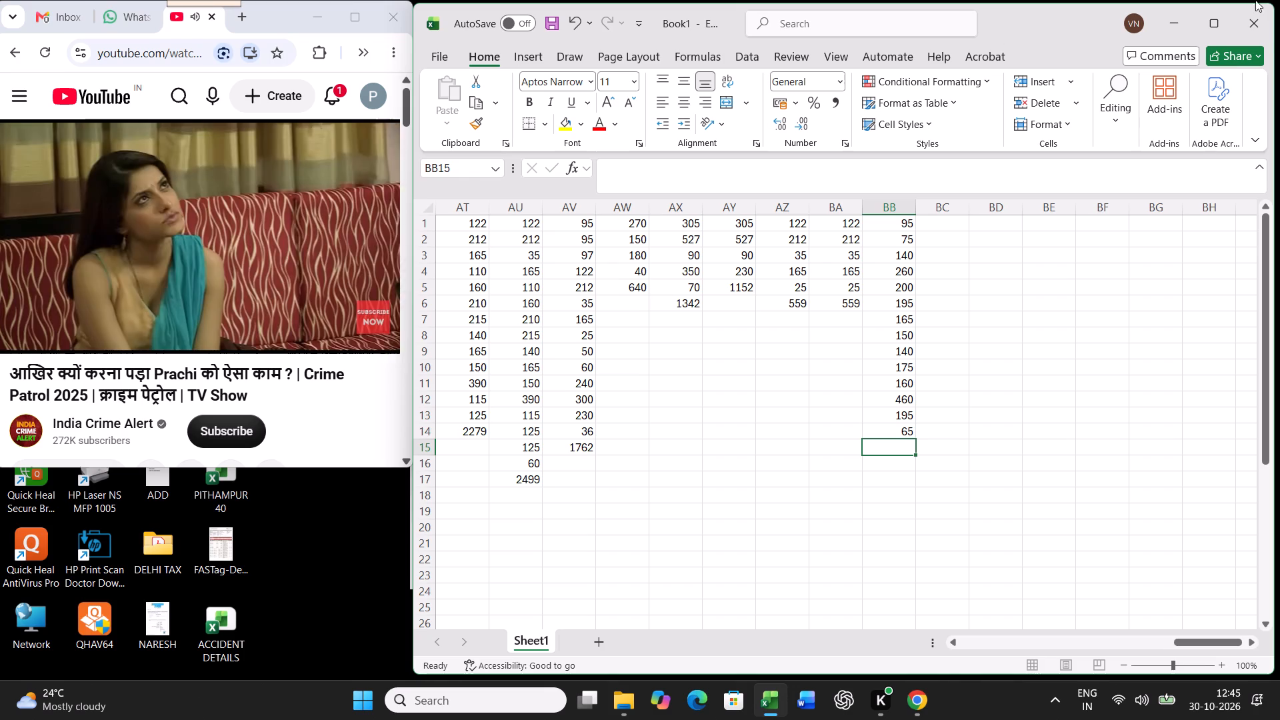
Total column BB with AutoSum in BB15, maximizing the workbook window just for the sum and restoring it.
click(1210, 21)
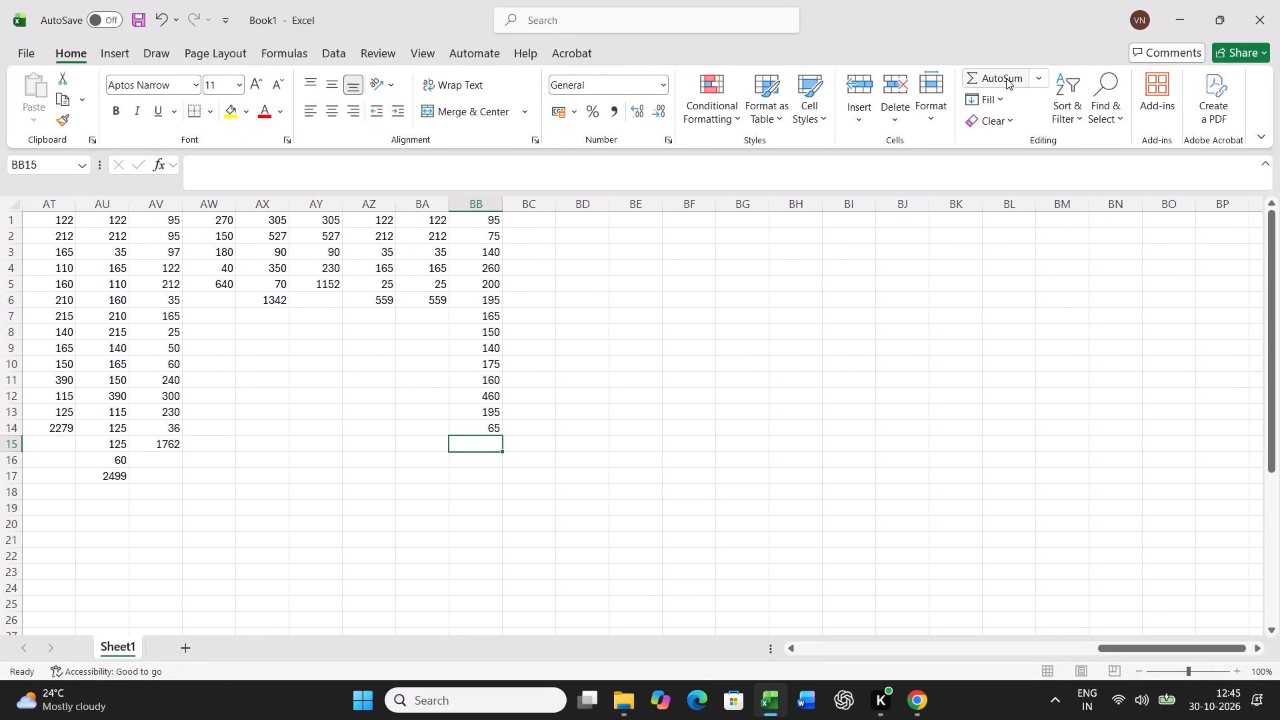
click(1006, 78)
key(Return)
click(1222, 0)
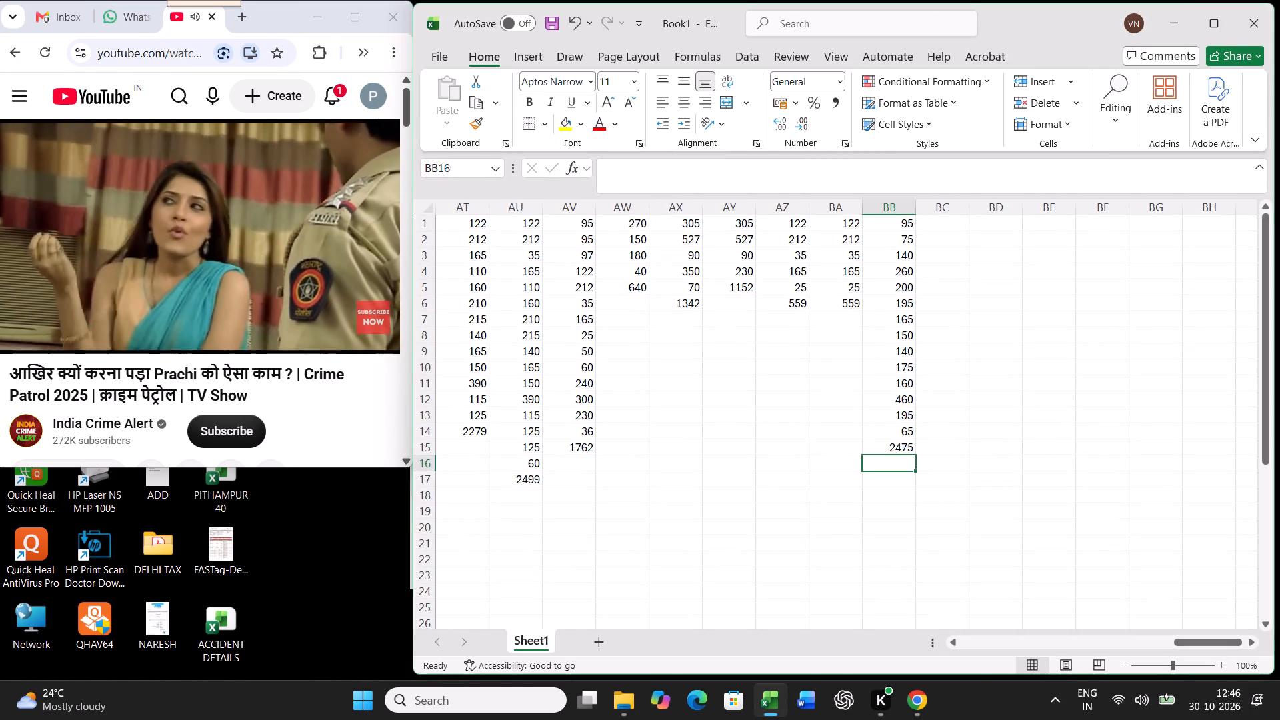
Enter 125, 125, 485, 615 and 465 down cells BC1 to BC5.
key(Up)
key(Up)
key(Up)
key(Up)
key(Up)
key(Up)
key(Up)
key(Up)
key(Up)
key(Up)
key(Up)
key(Up)
key(Up)
key(Up)
key(Up)
key(Up)
key(Up)
key(Up)
key(Up)
key(Up)
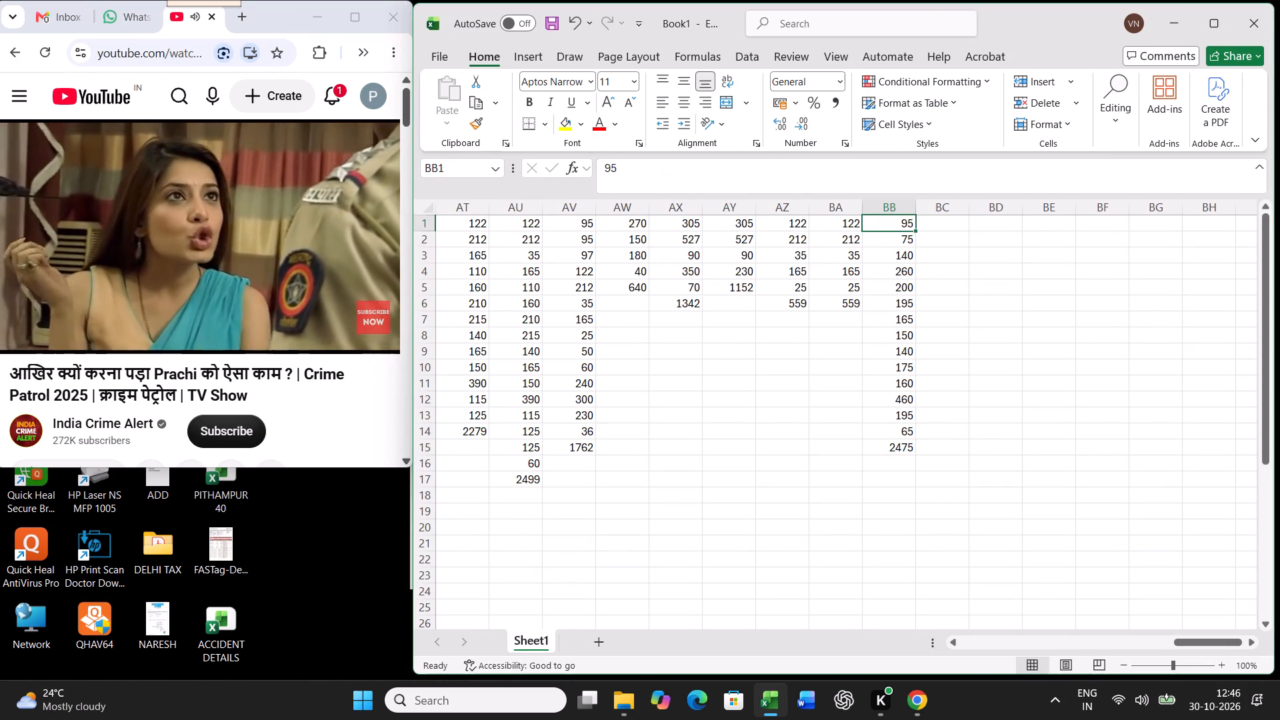
key(Right)
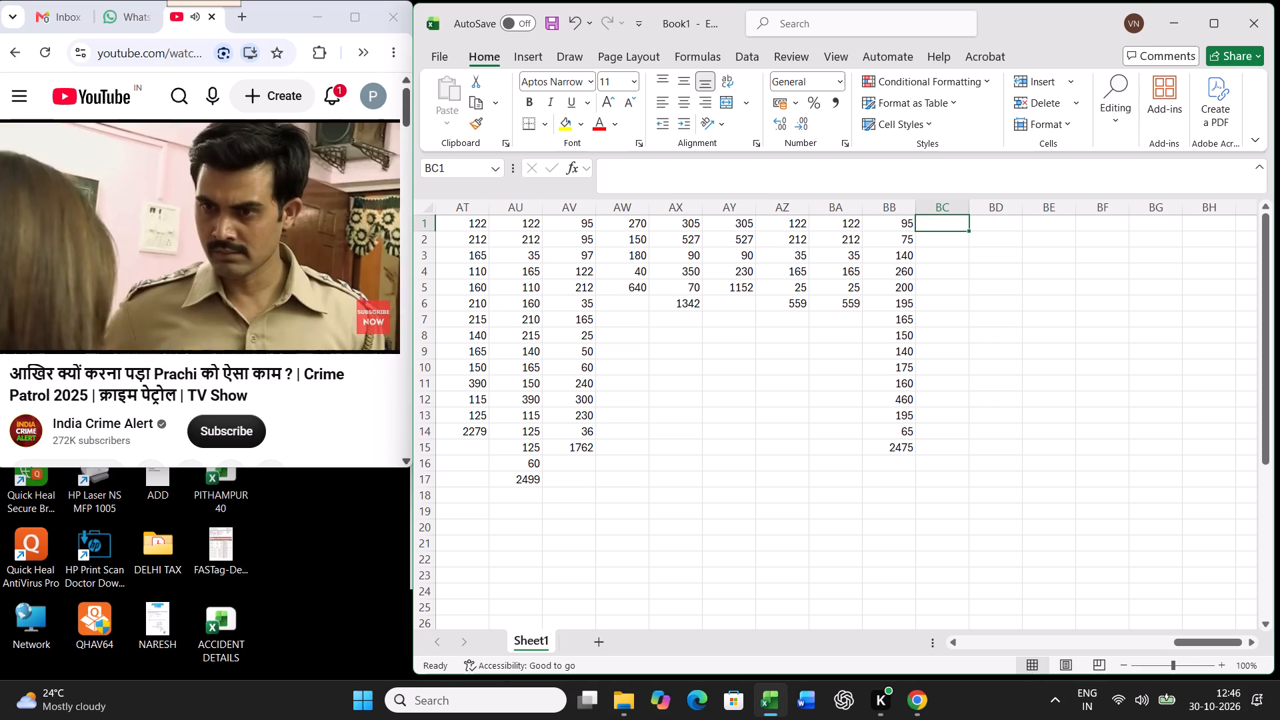
text(125)
key(Return)
text(125)
key(Return)
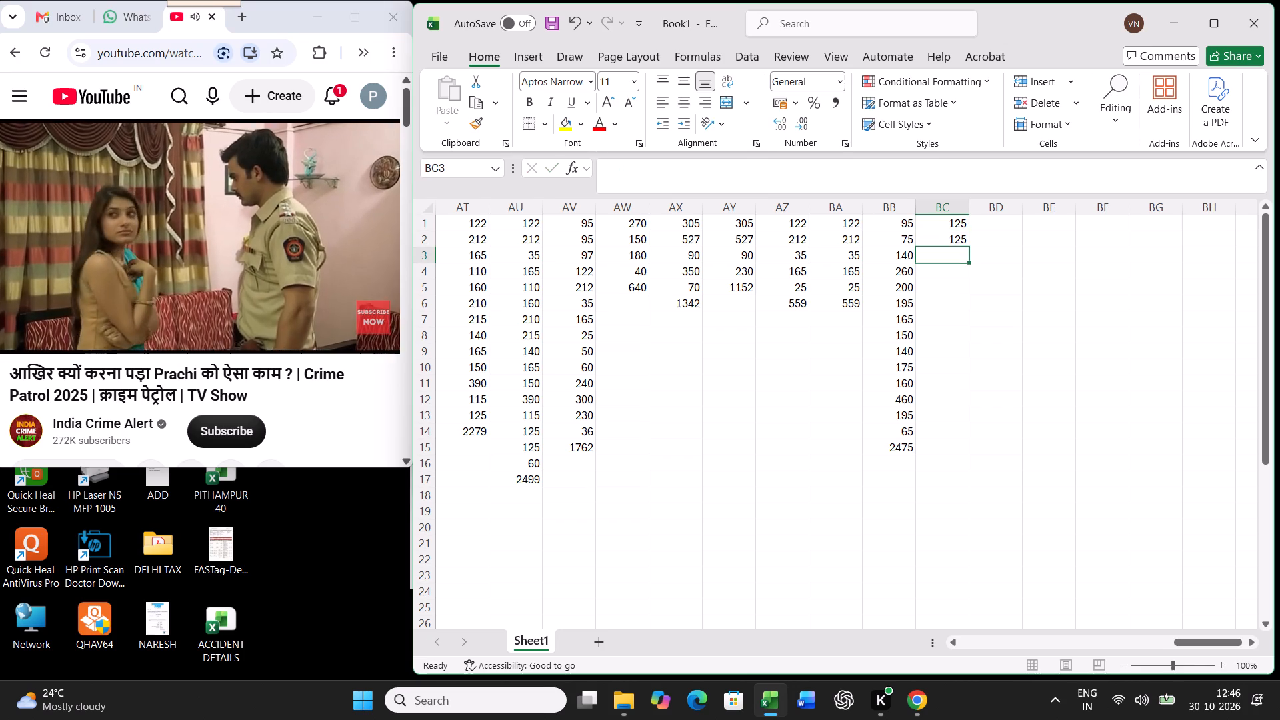
text(485)
key(Return)
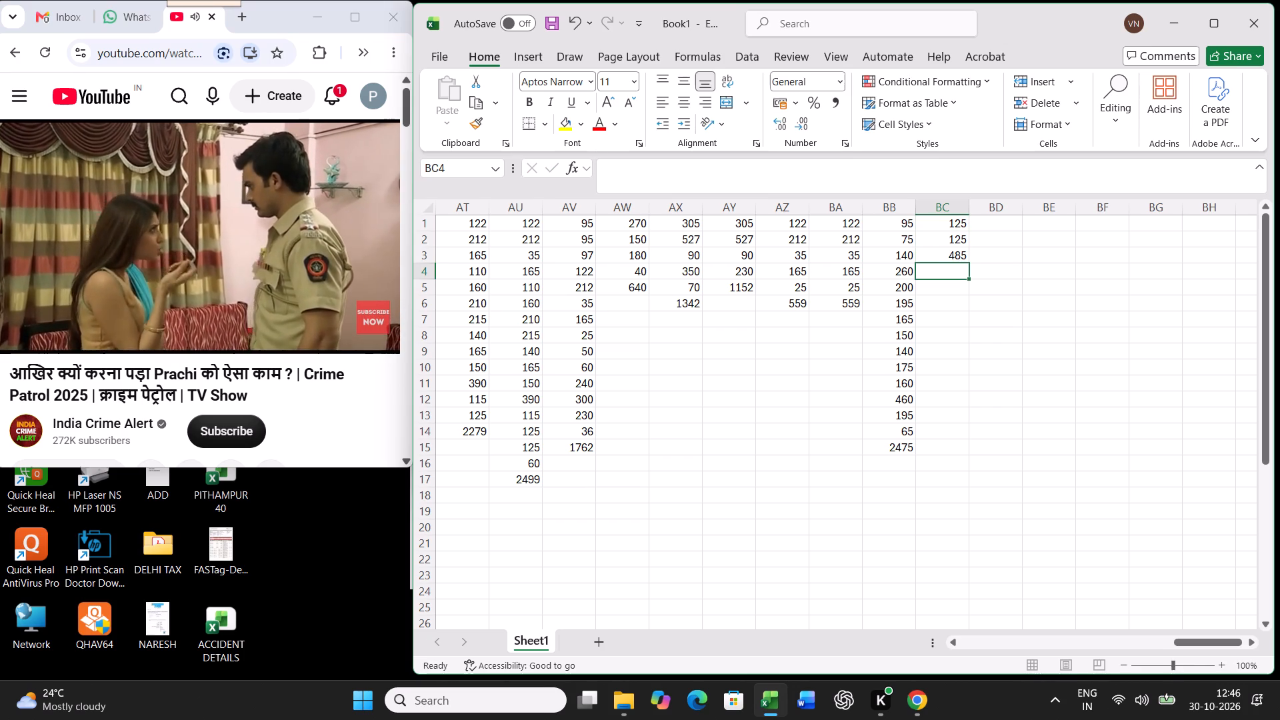
text(615)
key(Return)
text(465)
key(Return)
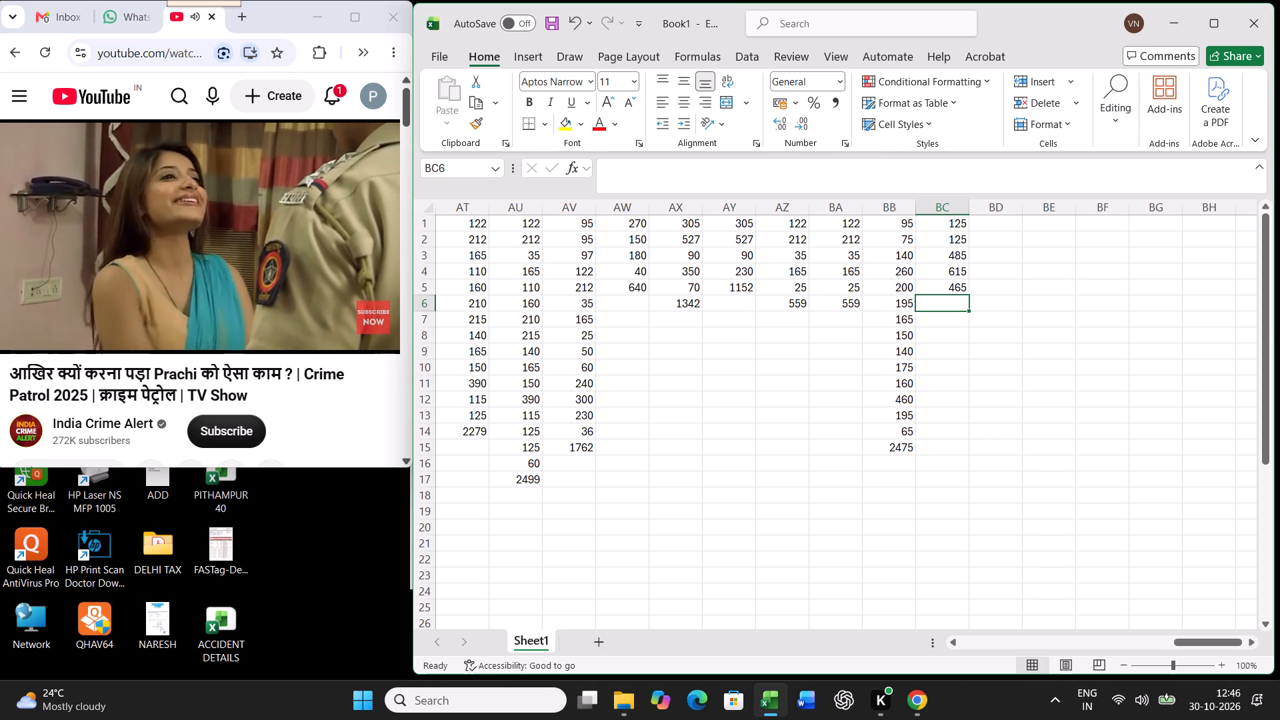
Total column BC with AutoSum in BC6, maximizing the workbook window just for the sum and restoring it.
click(1216, 11)
click(985, 79)
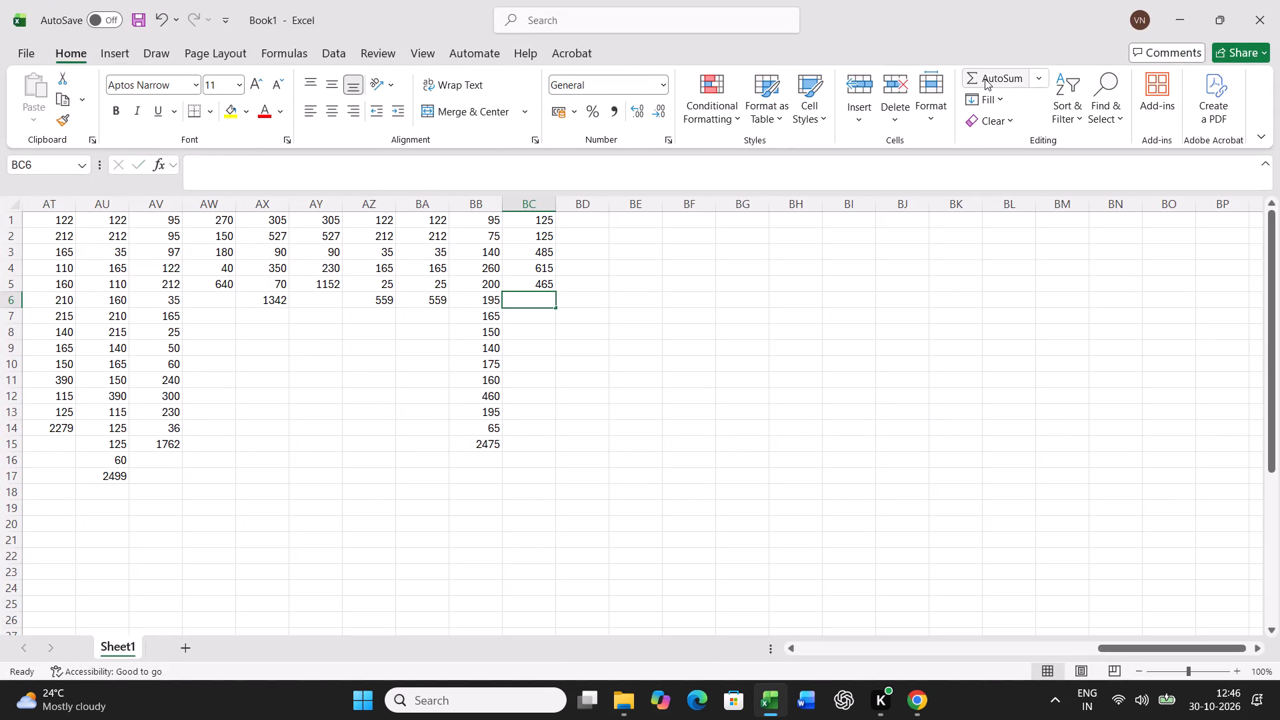
key(Return)
click(1208, 4)
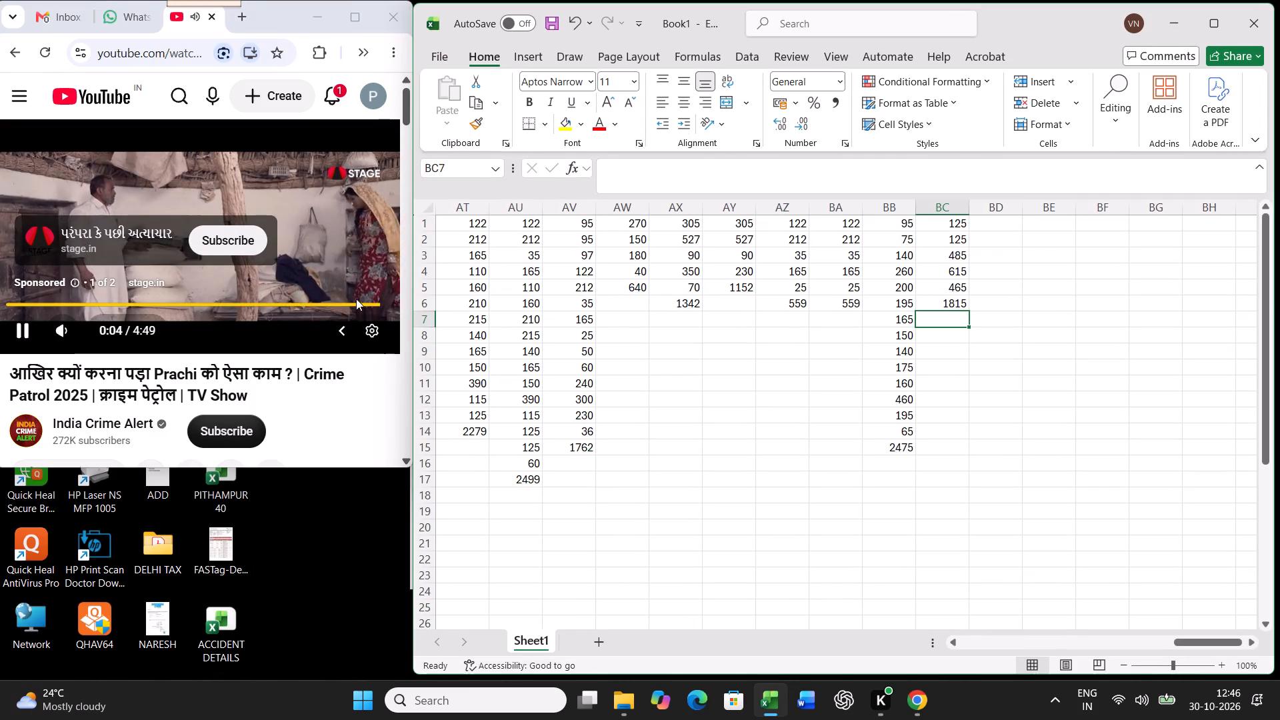
Switch to Chrome and skip the sponsored ad in the YouTube video.
click(346, 283)
Back in Excel, enter 415, 680, 675, 435, 950, 335 and 430 down cells BD1 to BD7.
click(983, 430)
click(981, 228)
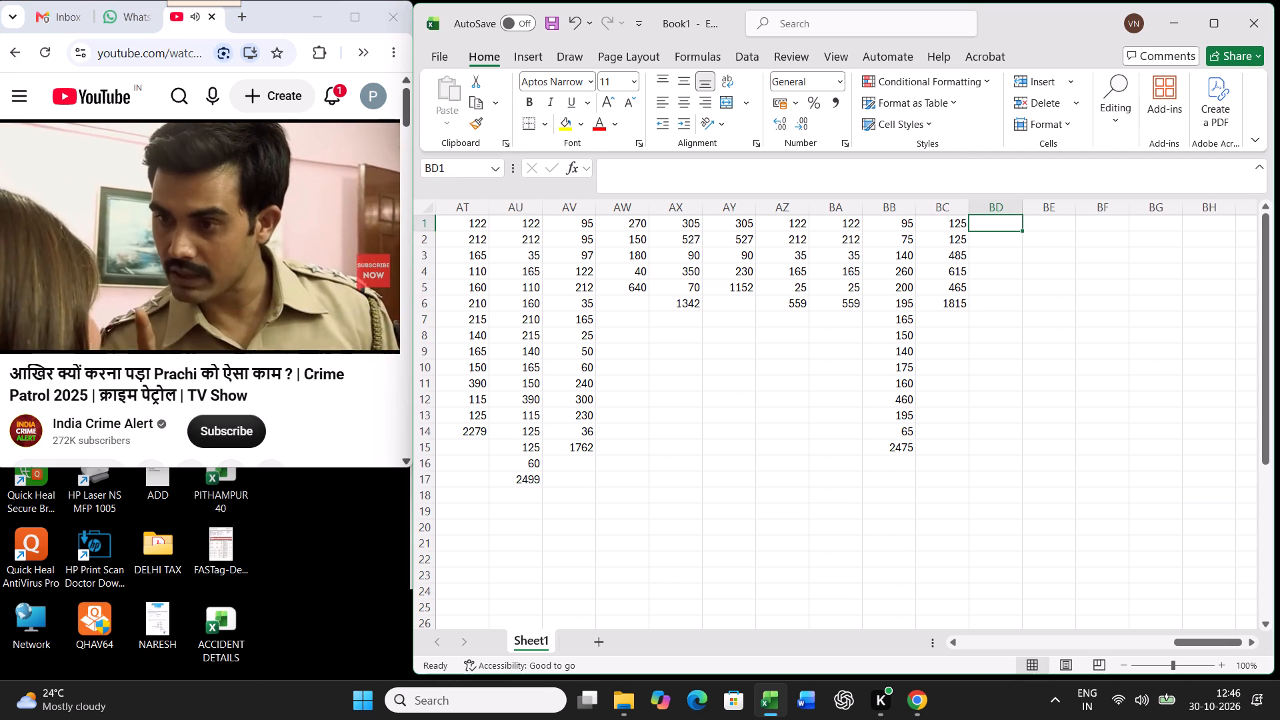
text(415)
key(Return)
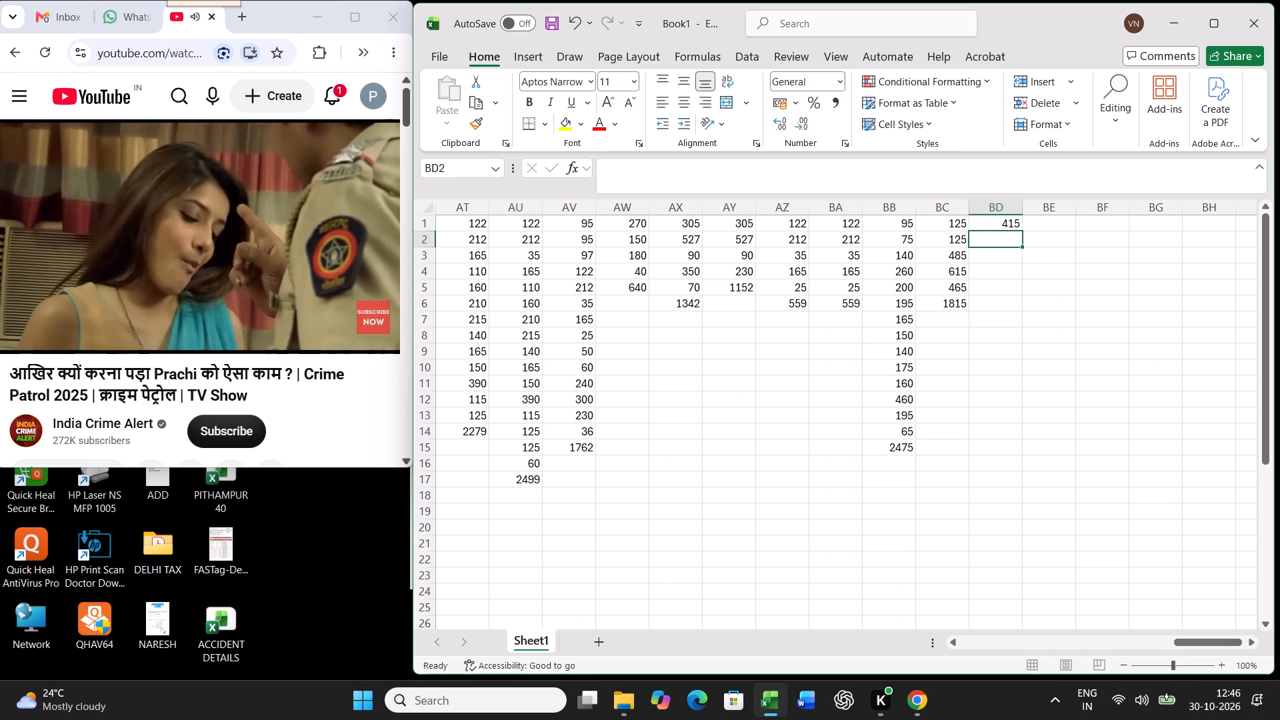
text(680)
key(Return)
text(675)
key(Return)
text(435)
key(Return)
text(950)
key(Return)
text(335)
key(Return)
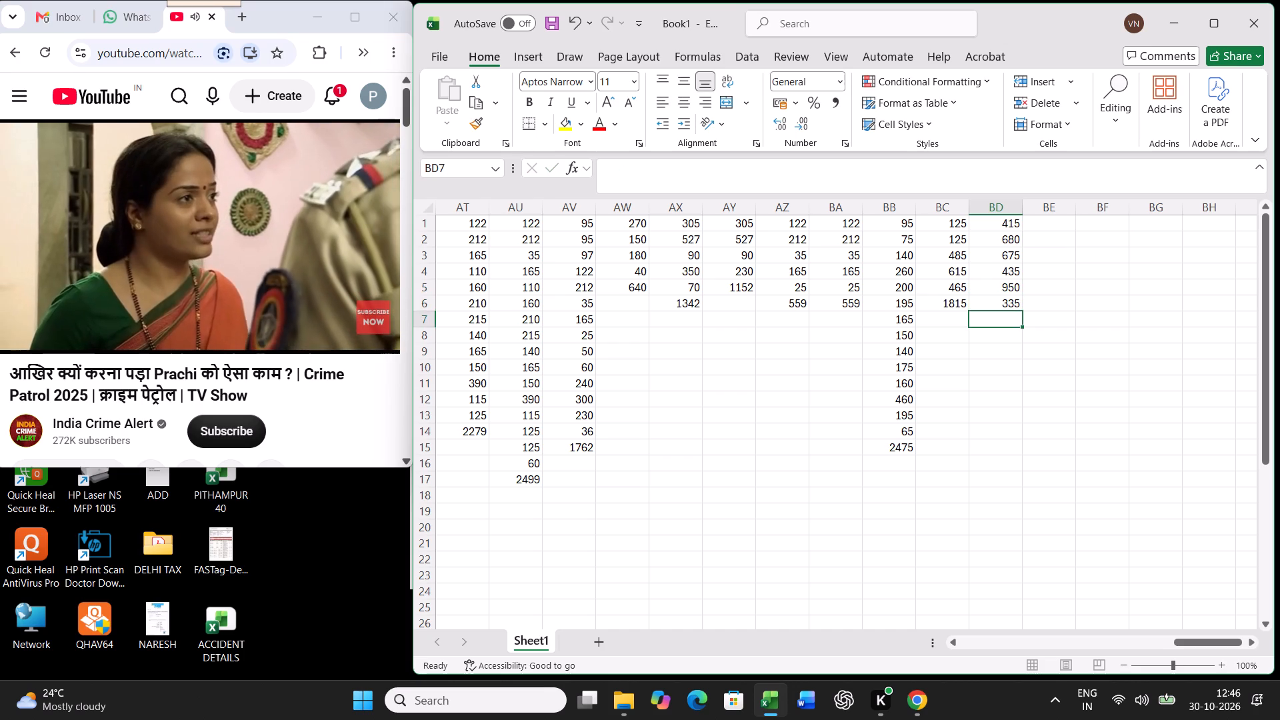
text(430)
key(Return)
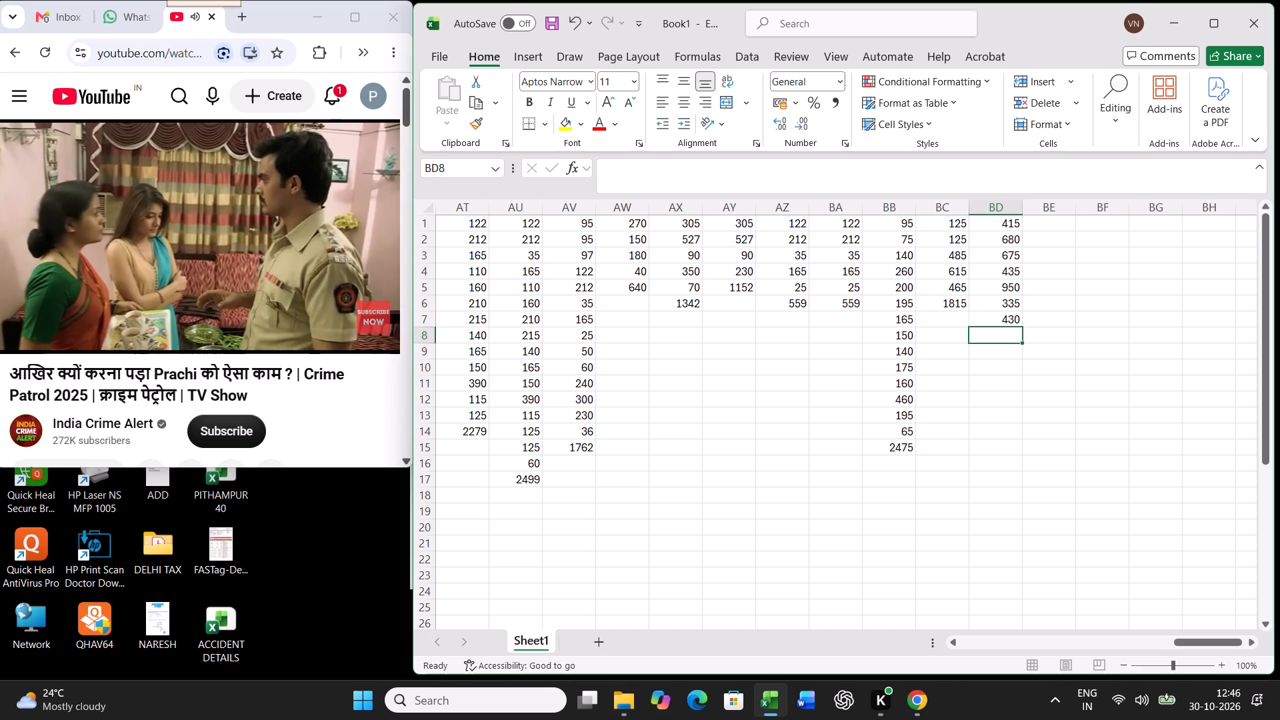
Total column BD with AutoSum in BD8, maximizing the workbook window just for the sum and restoring it.
click(1218, 9)
click(1024, 84)
key(Return)
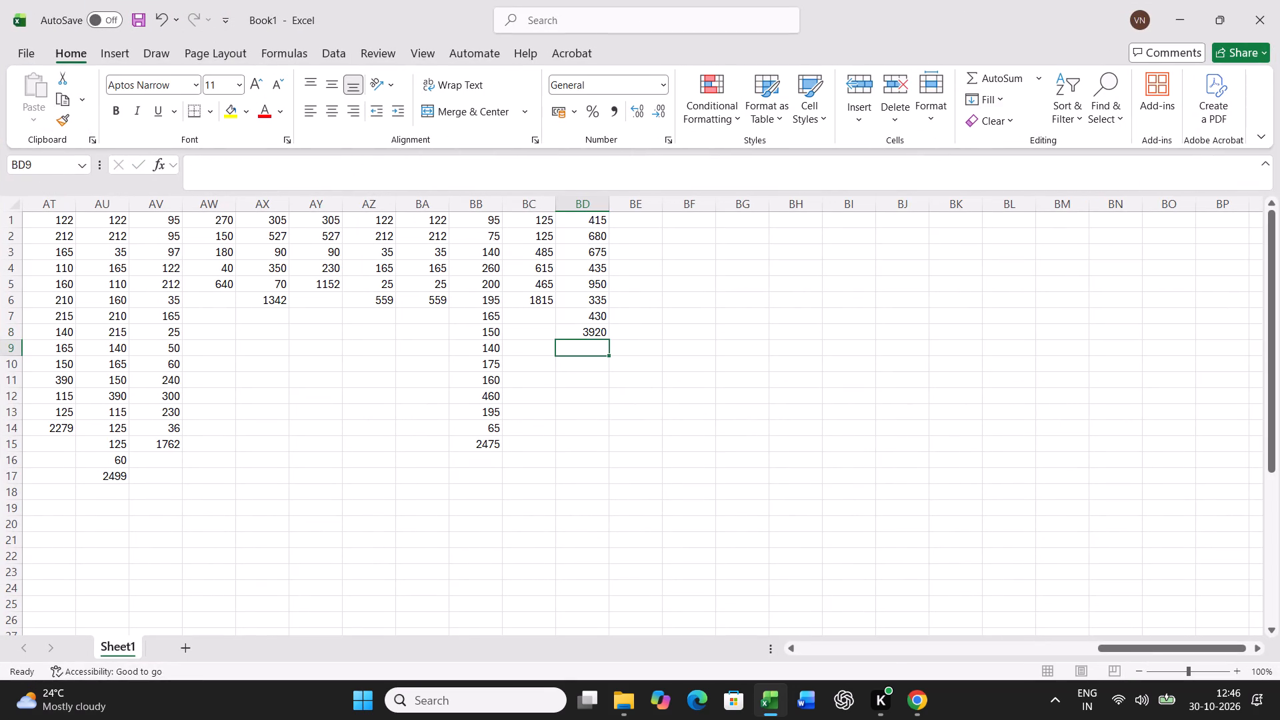
click(1216, 5)
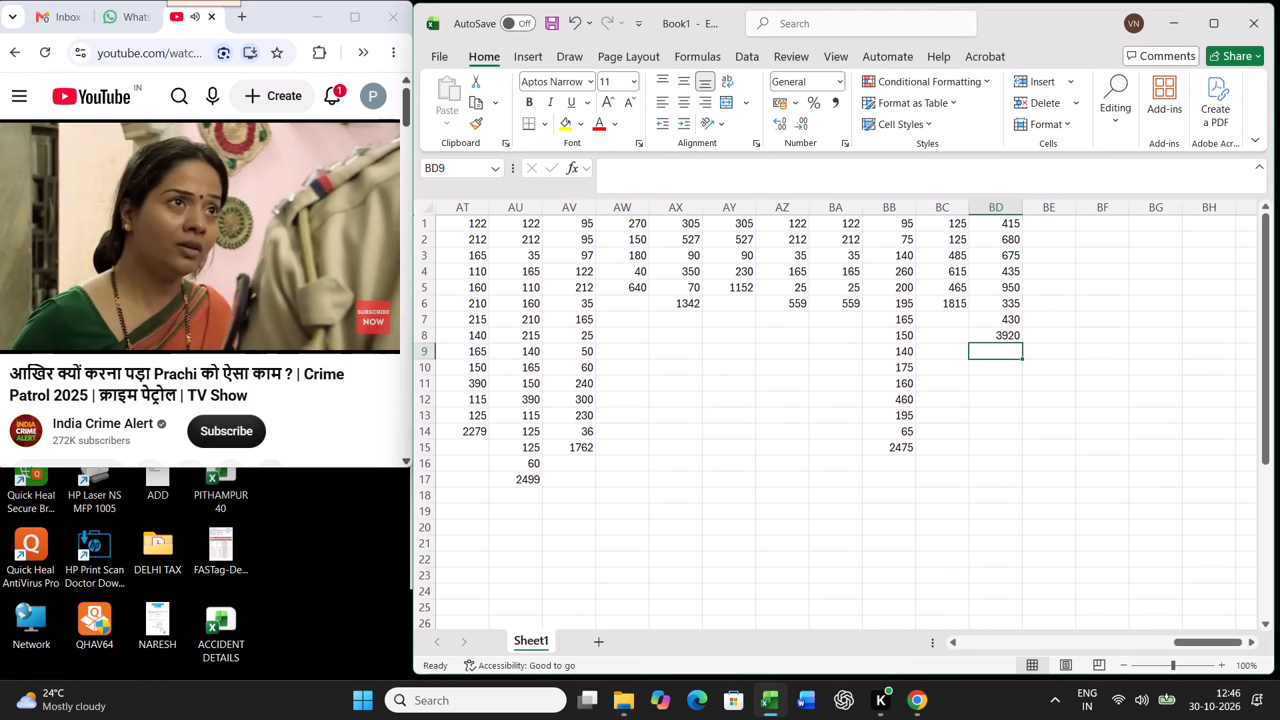
Enter 415, 680, 675, 435, 950, 335, 430 and 510 down cells BE1 to BE8.
key(Up)
key(Up)
key(Up)
key(Up)
key(Up)
key(Up)
key(Up)
key(Up)
key(Up)
key(Up)
key(Up)
key(Up)
key(Up)
key(Up)
key(Up)
key(Up)
key(Up)
key(Up)
key(Right)
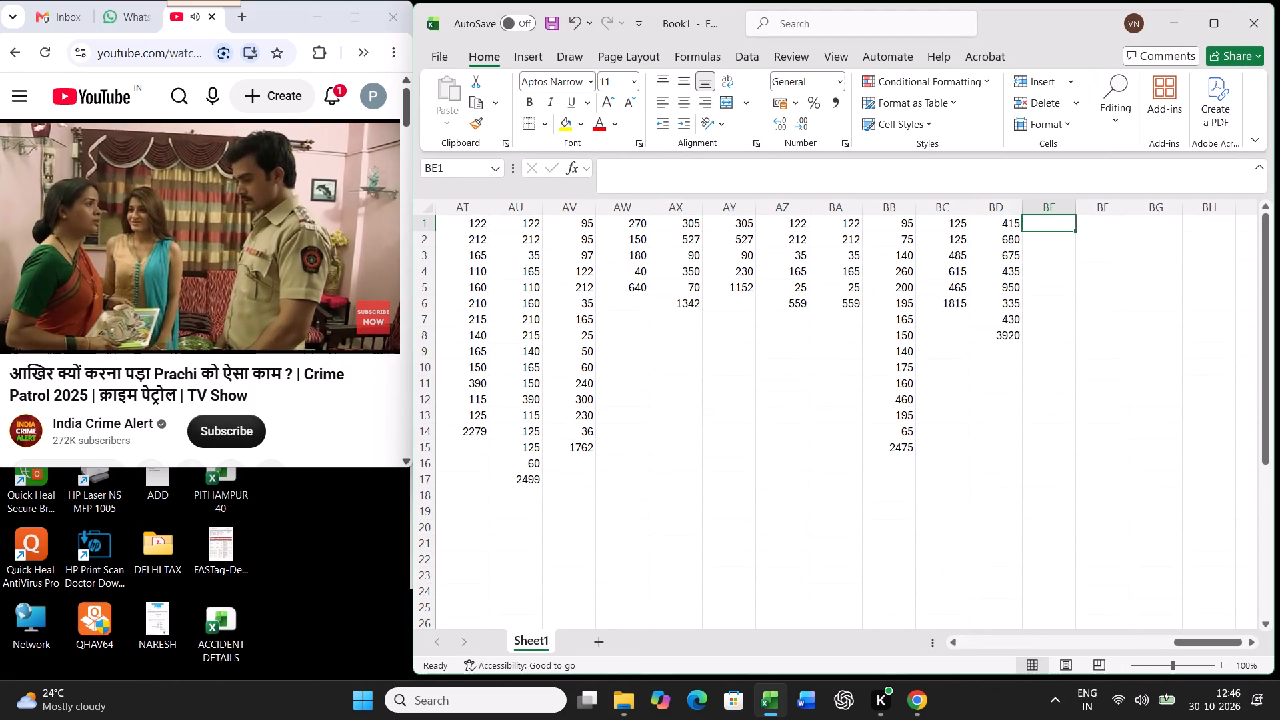
text(415)
key(Return)
text(680)
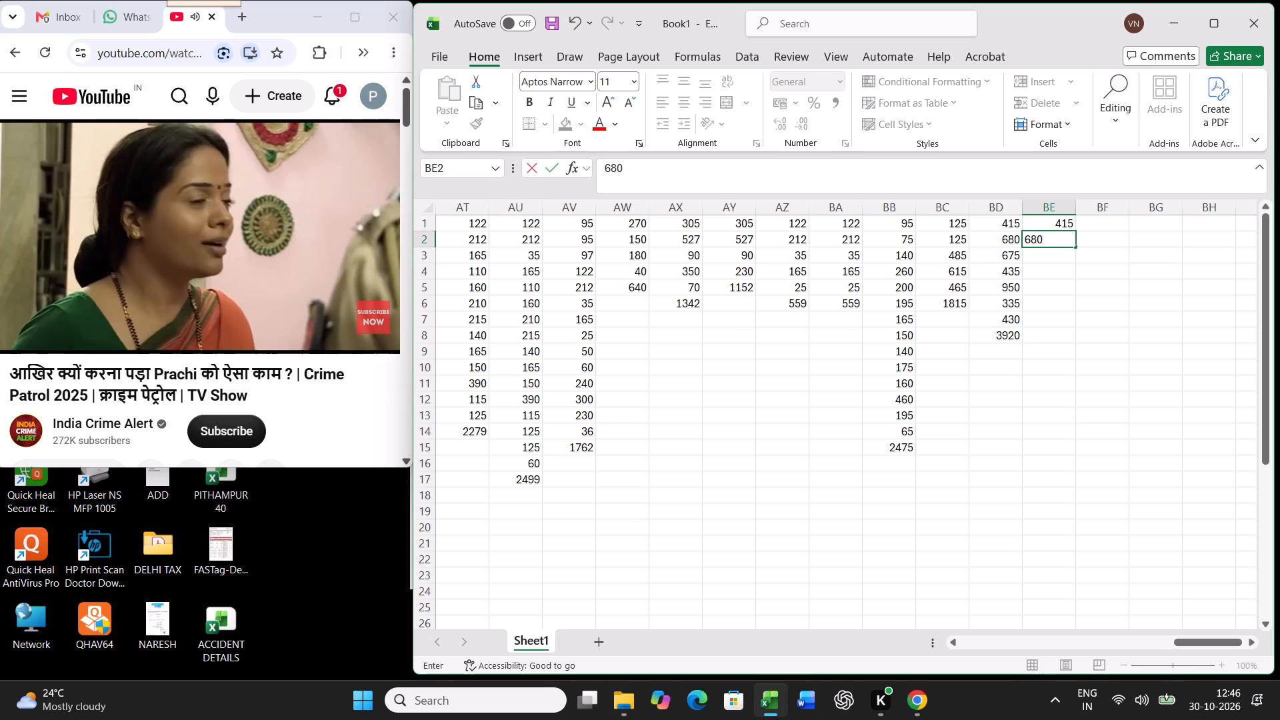
key(Return)
text(675)
key(Return)
text(435)
key(Return)
text(950)
key(Return)
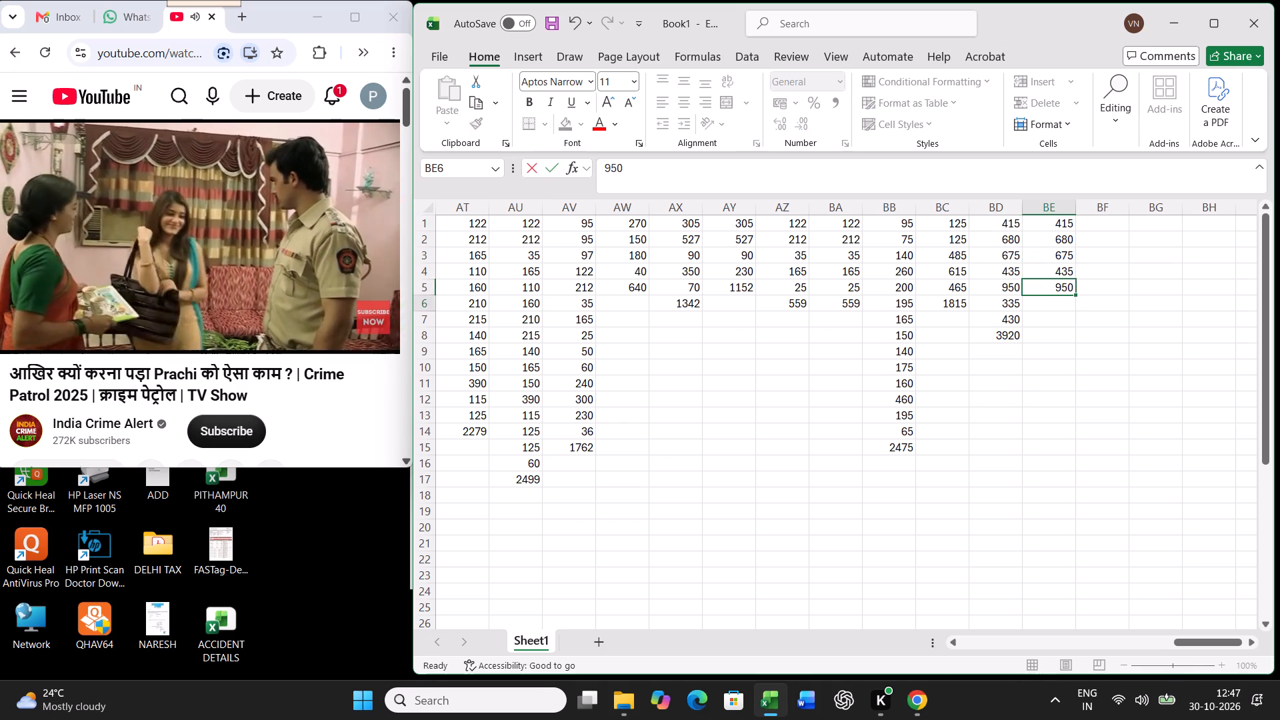
text(335)
key(Return)
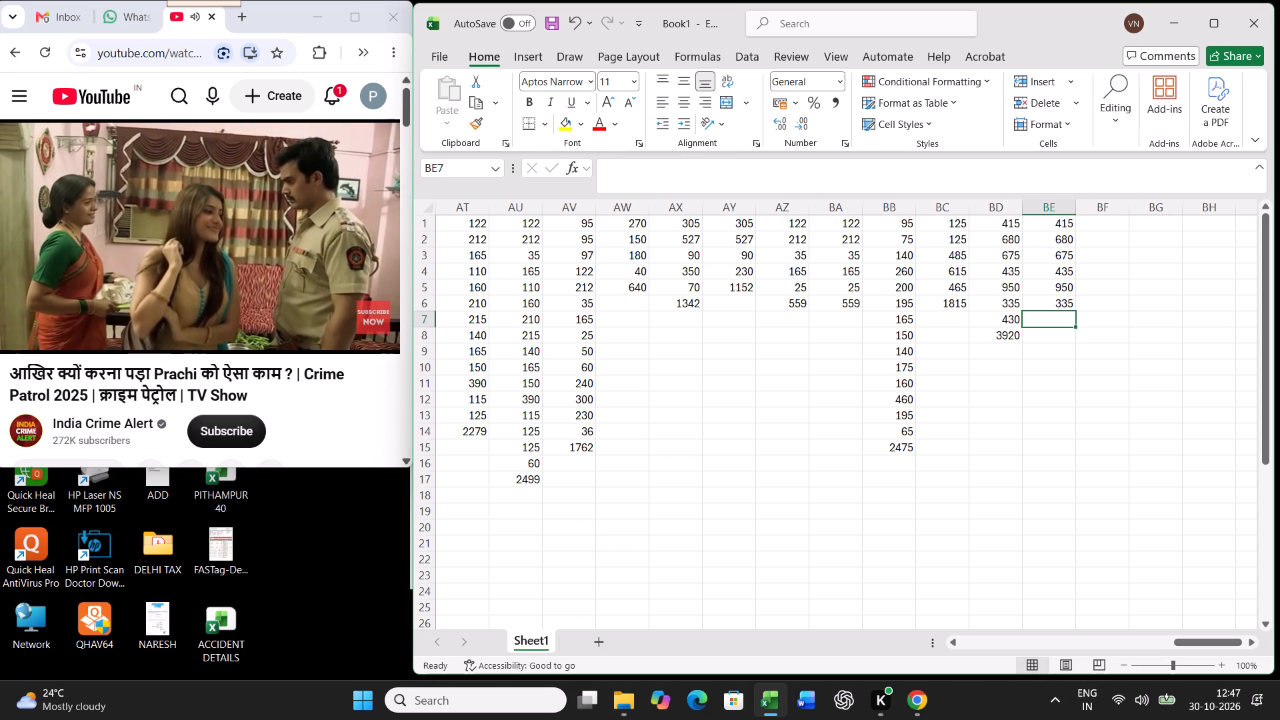
text(430)
key(Return)
text(510)
key(Return)
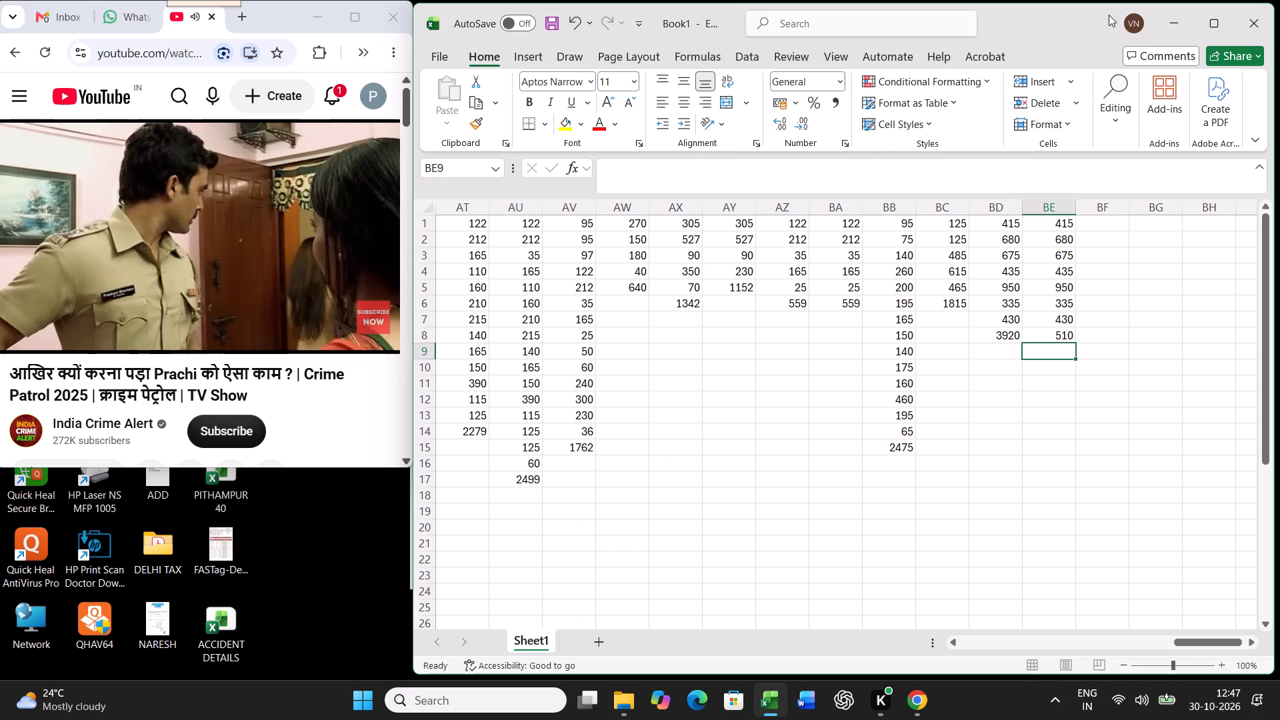
Total column BE with AutoSum in BE9, maximizing the workbook window just for the sum and restoring it.
click(1213, 23)
click(1007, 76)
key(Return)
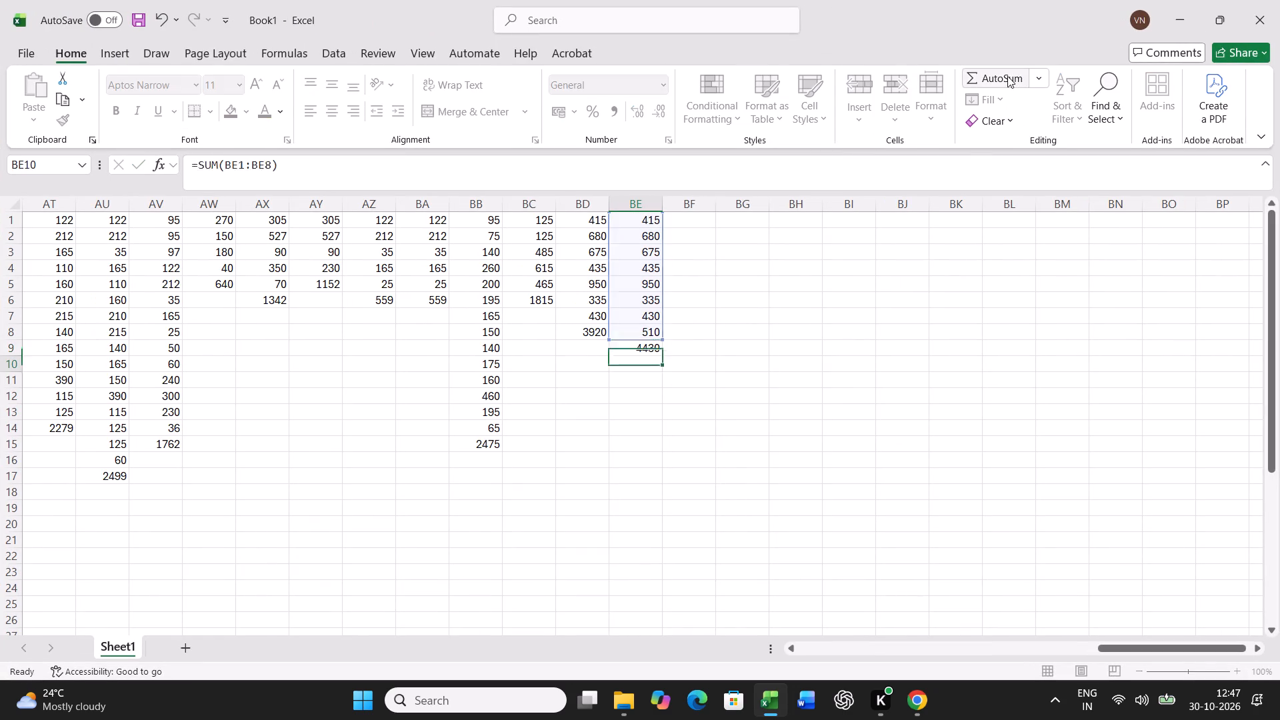
click(1214, 19)
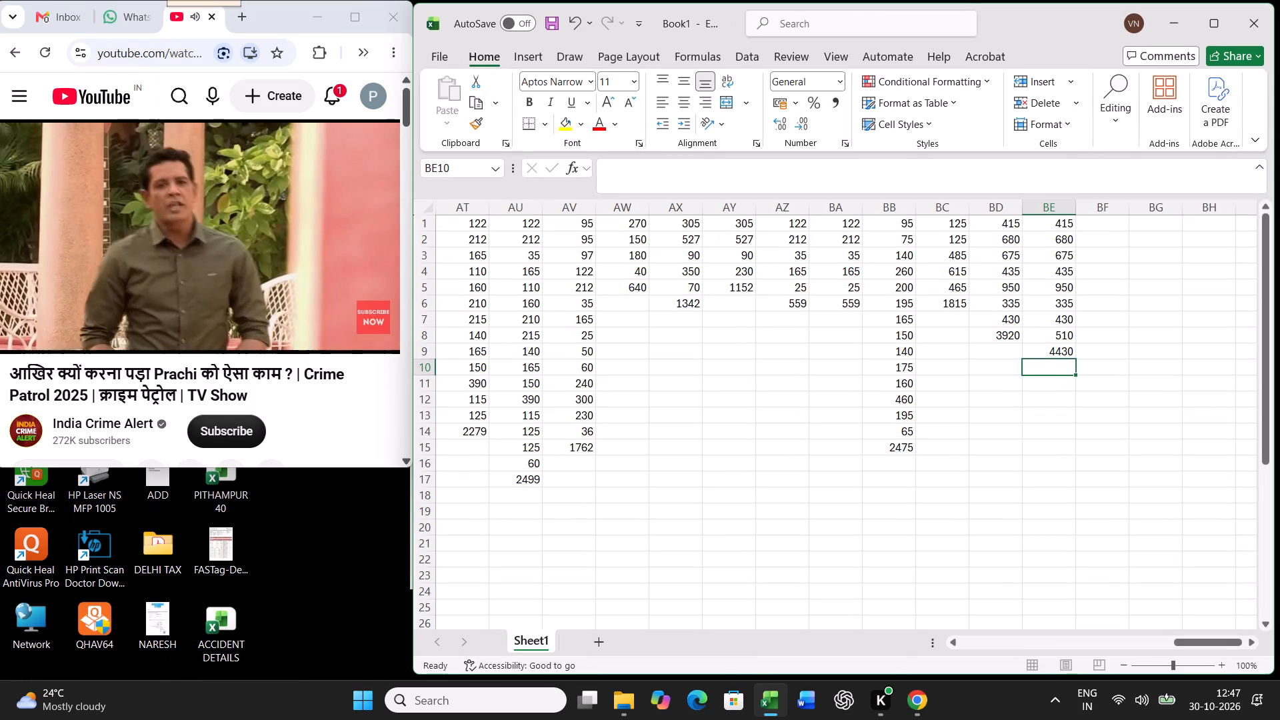
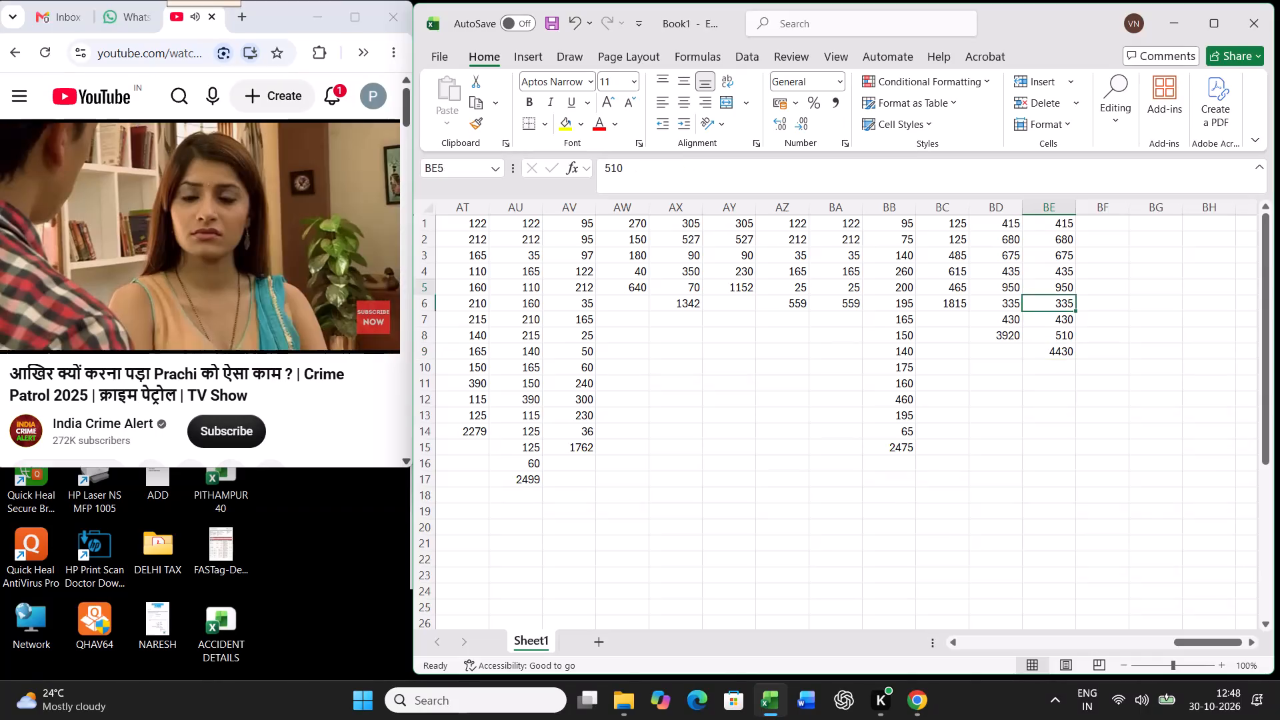
Enter 70, 170, 130, 220, 175, 205, 135 and 140 down cells BF1 to BF8.
key(Right)
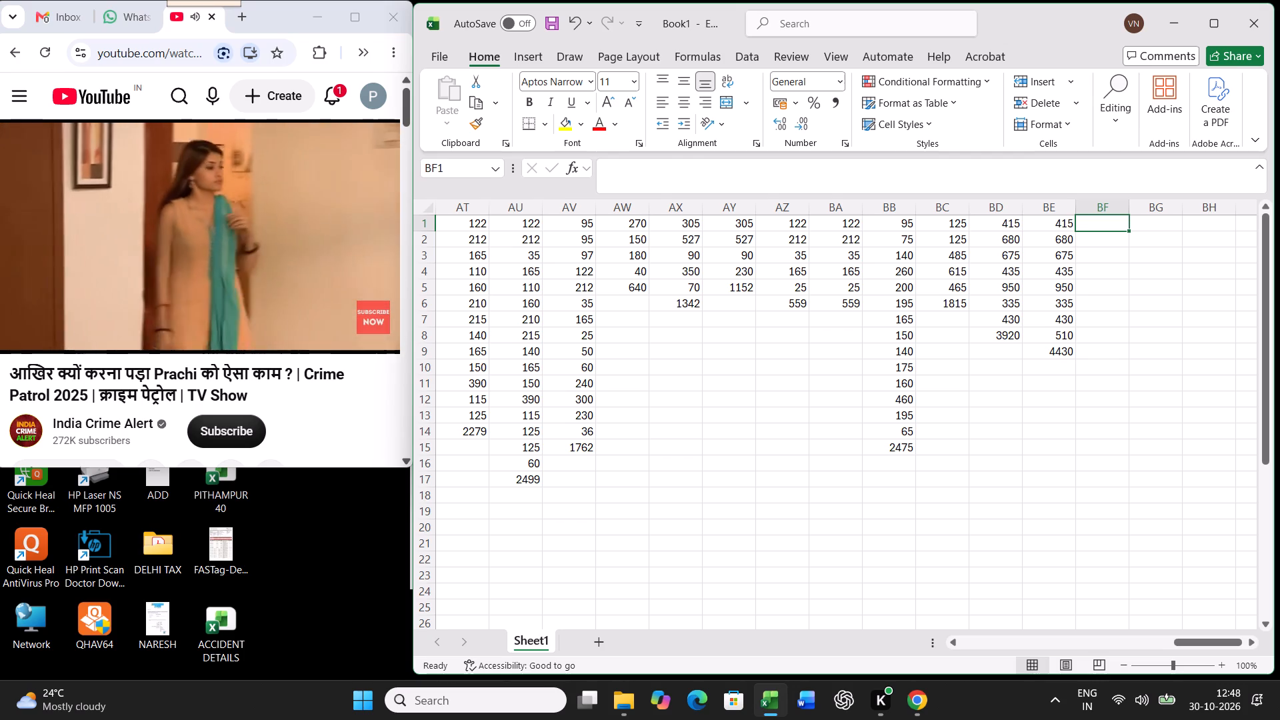
text(70)
key(Return)
text(170)
key(Return)
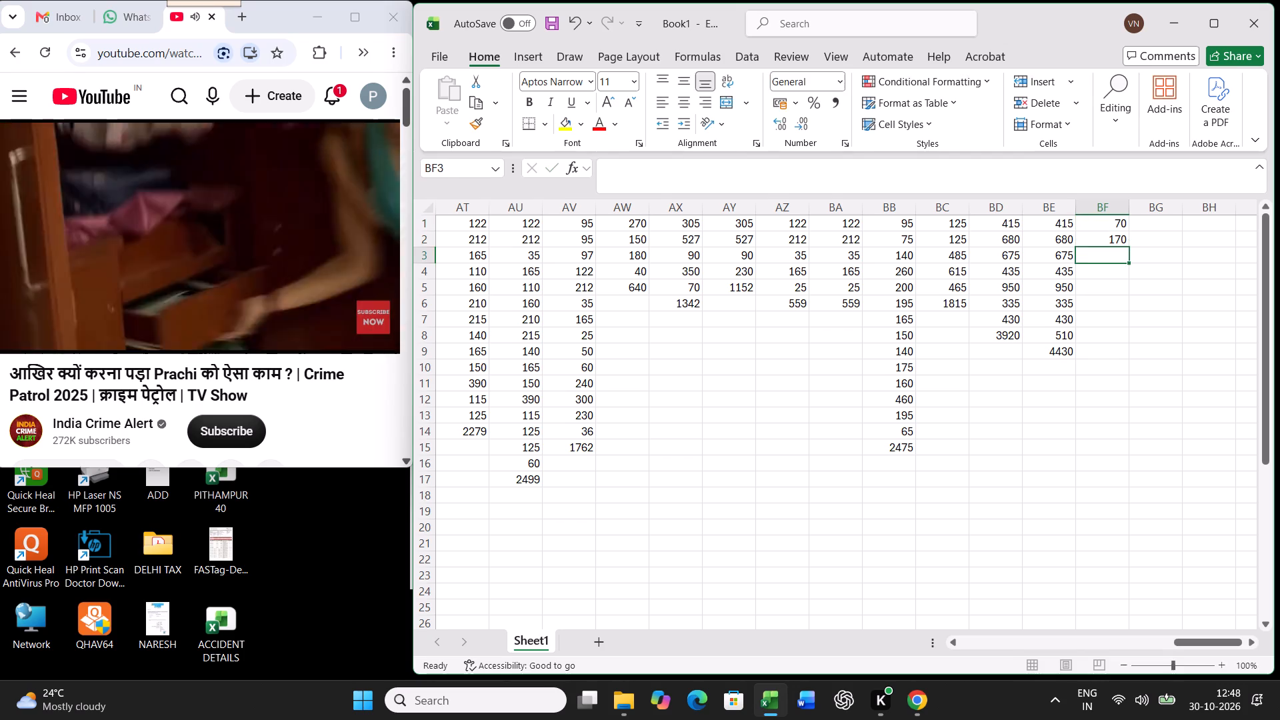
text(130)
key(Return)
text(220)
key(Return)
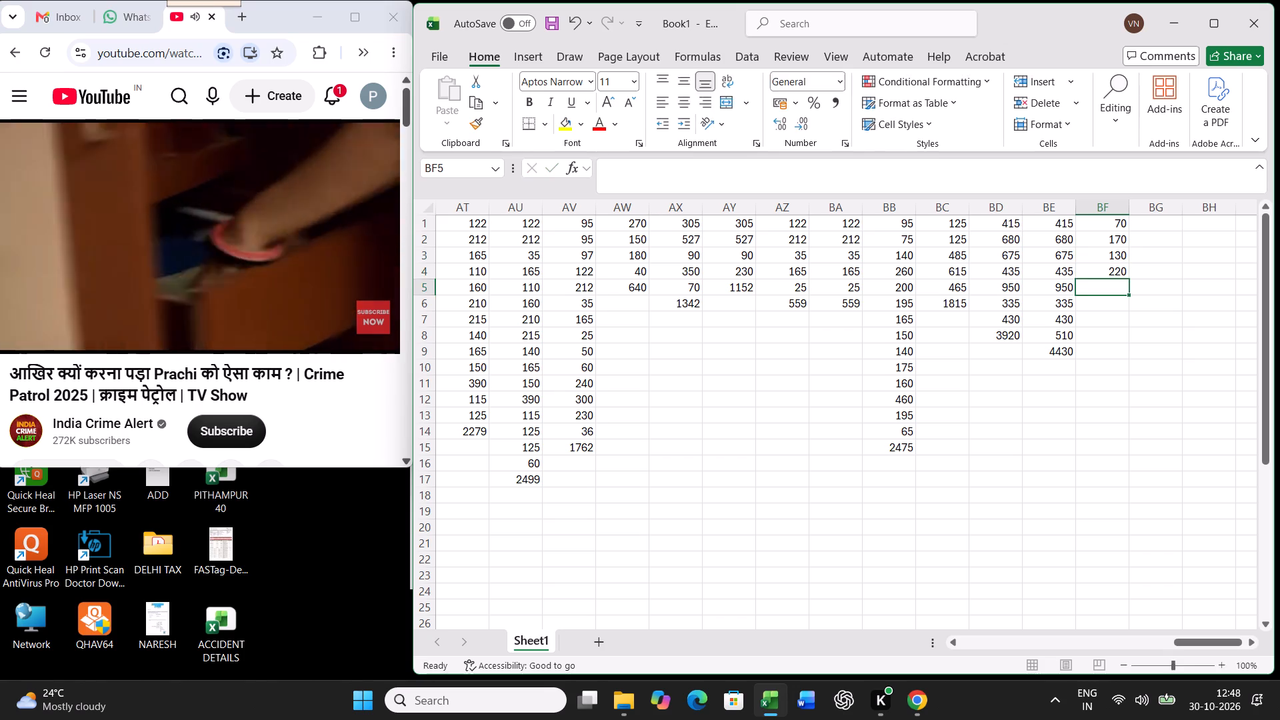
text(175)
key(Return)
text(205)
key(Return)
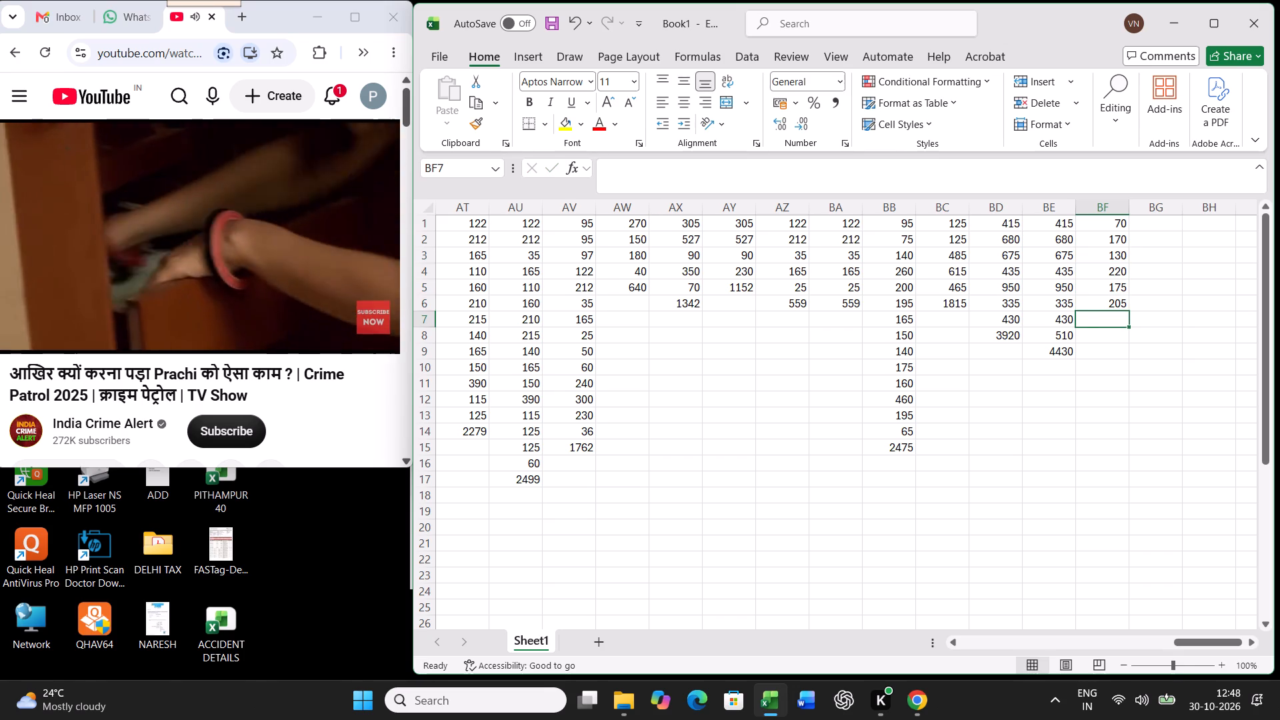
text(135)
key(Return)
text(140)
key(Return)
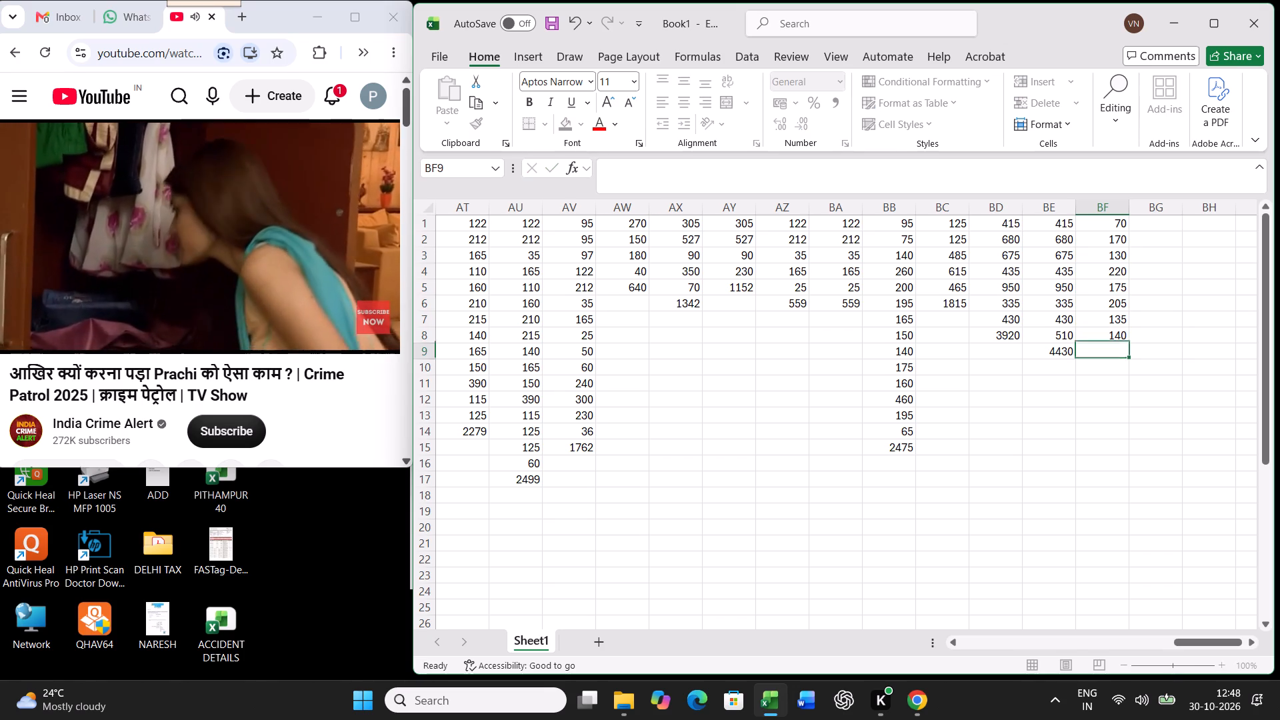
Continue column BF with 140, 140, 210, 25, 215, 155, 145, 235 and 145 down cells BF9 to BF17.
text(140)
key(Return)
text(140)
key(Return)
text(210)
key(Return)
text(25)
key(Return)
text(215)
key(Return)
text(155)
key(Return)
text(145)
key(Return)
text(235)
key(Return)
text(145)
key(Return)
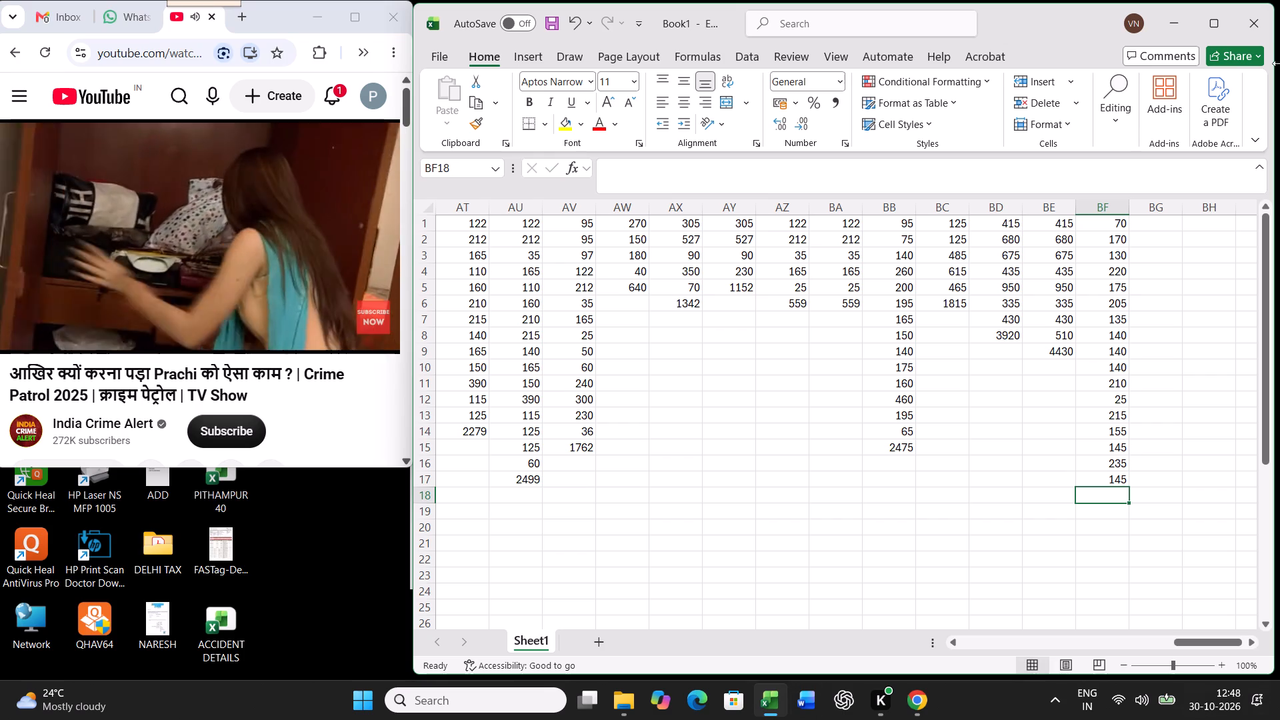
Total column BF with AutoSum in BF18, maximizing the workbook window just for the sum and restoring it.
click(1218, 19)
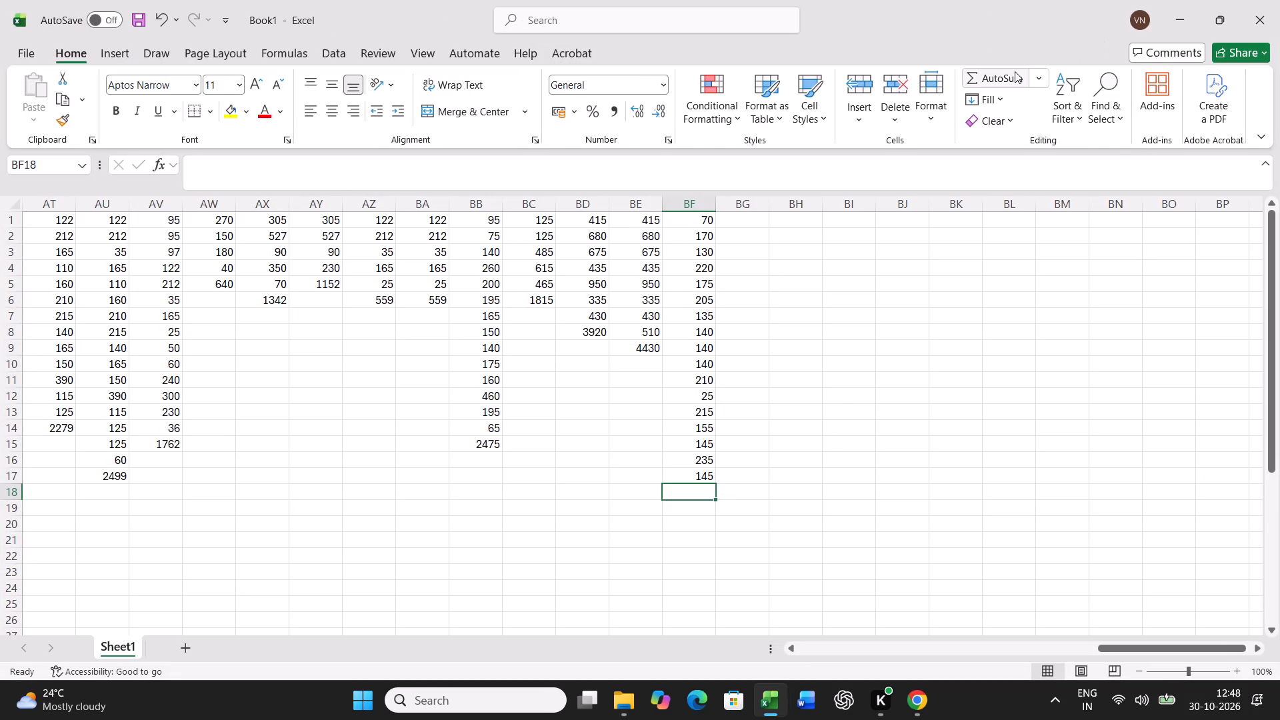
click(1002, 78)
key(Return)
click(1221, 11)
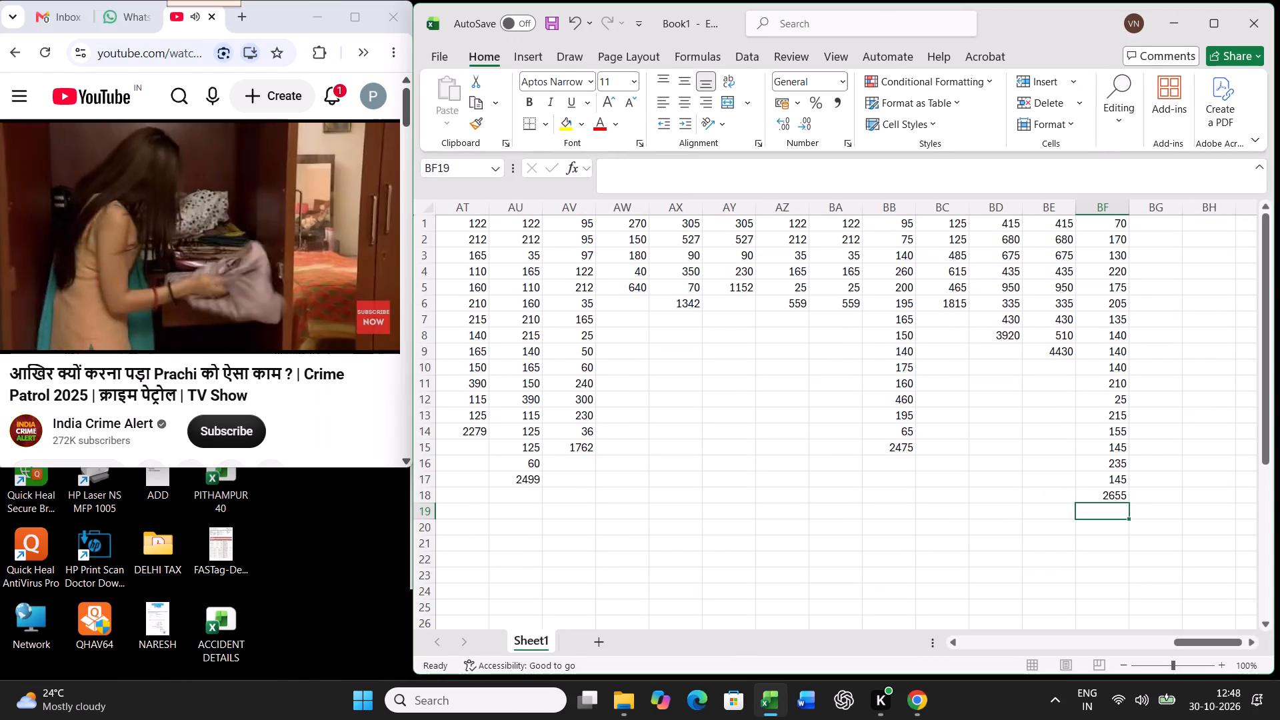
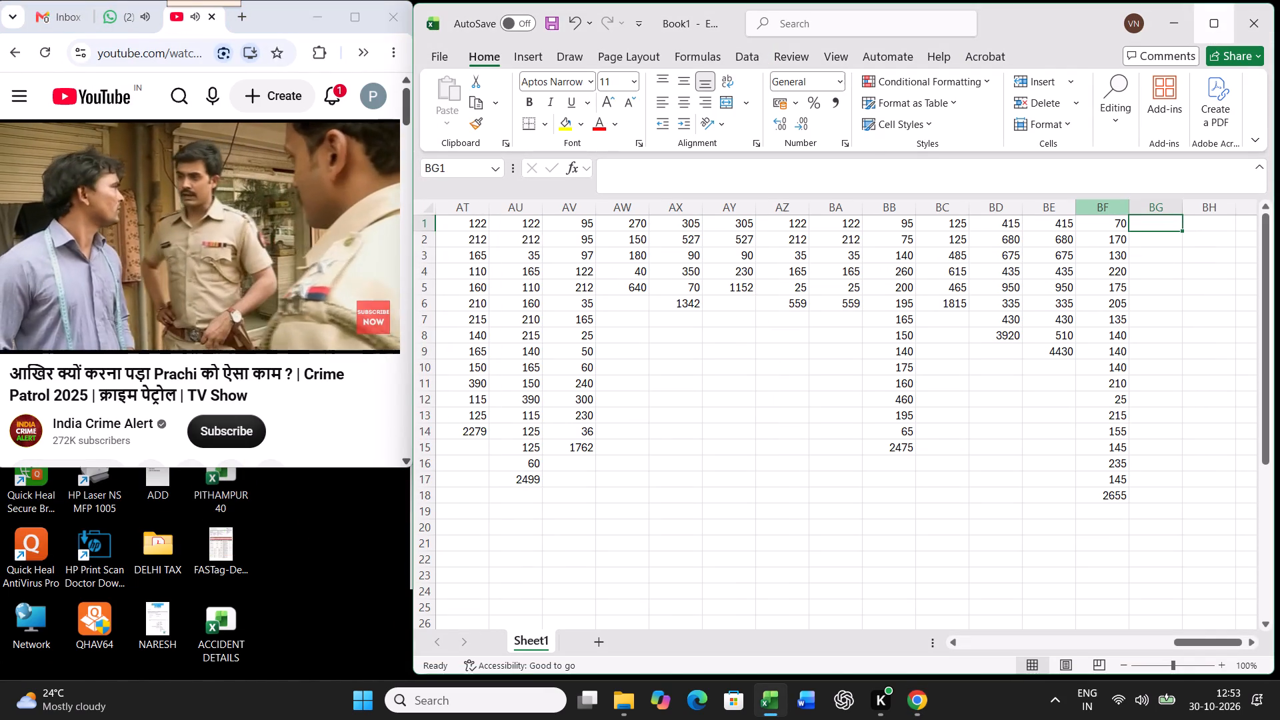
Enter 65, 270, 150, 180, 70, 205 and 95 down cells BG1 to BG7.
text(65)
key(Return)
text(270)
key(Return)
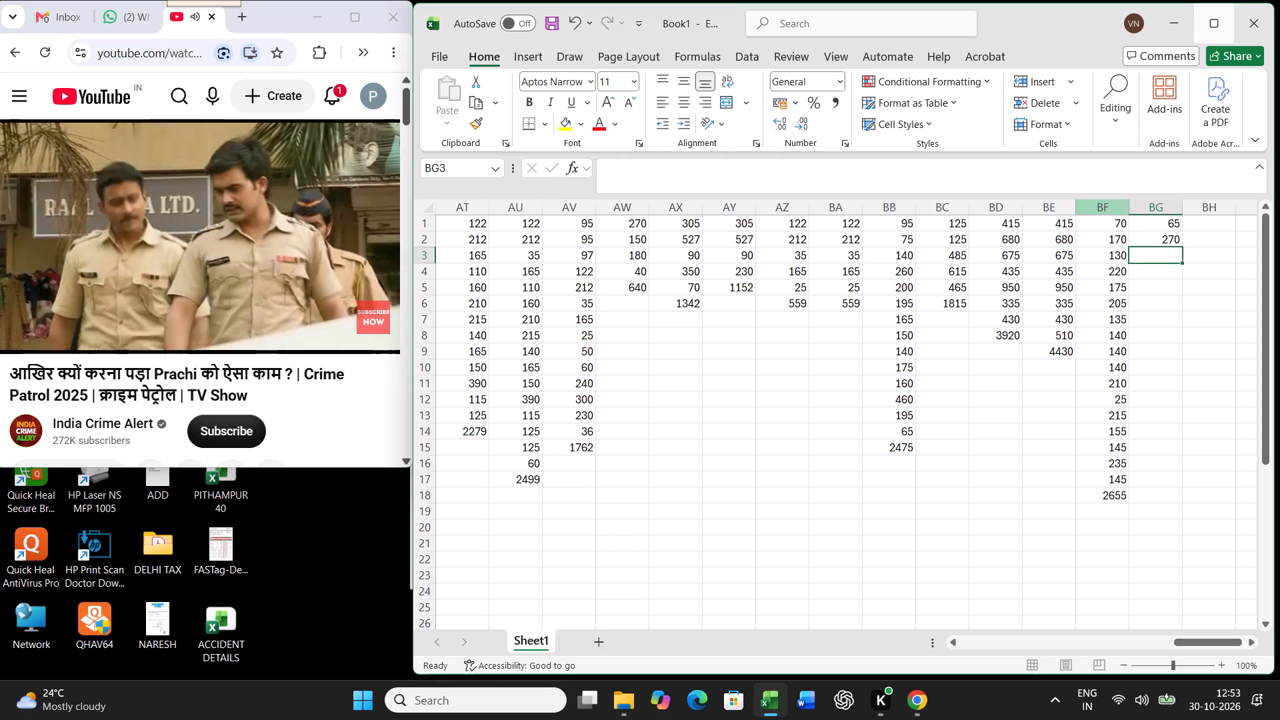
text(150)
key(Return)
text(180)
key(Return)
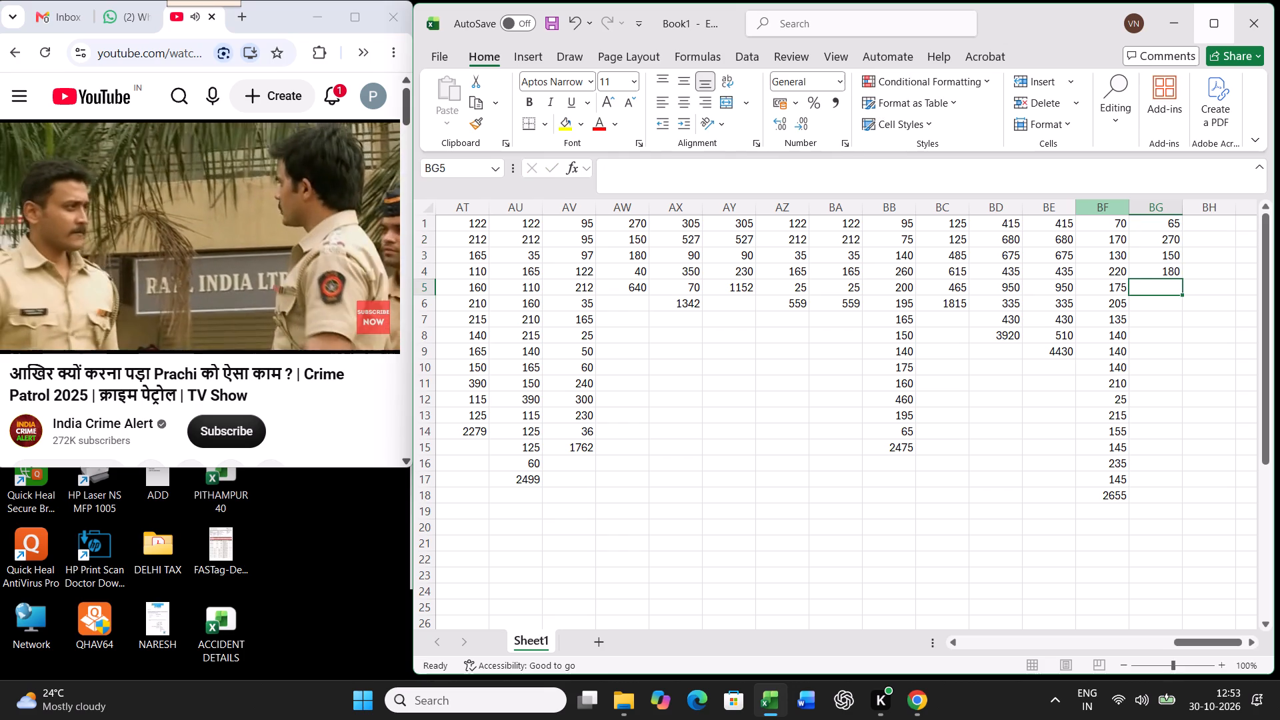
text(70)
key(Return)
text(205)
key(Return)
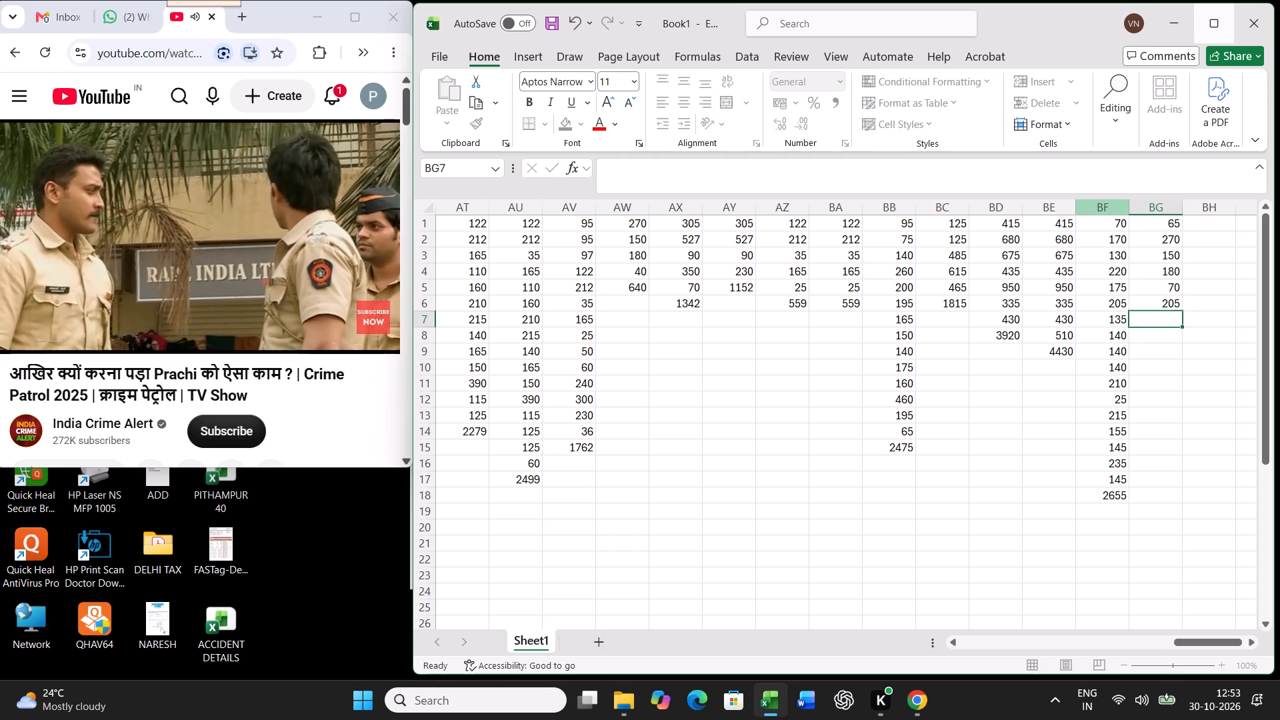
text(95)
key(Return)
Continue column BG with 205, 135, 140, 210, 165, 130 and 135 down cells BG8 to BG14.
text(205)
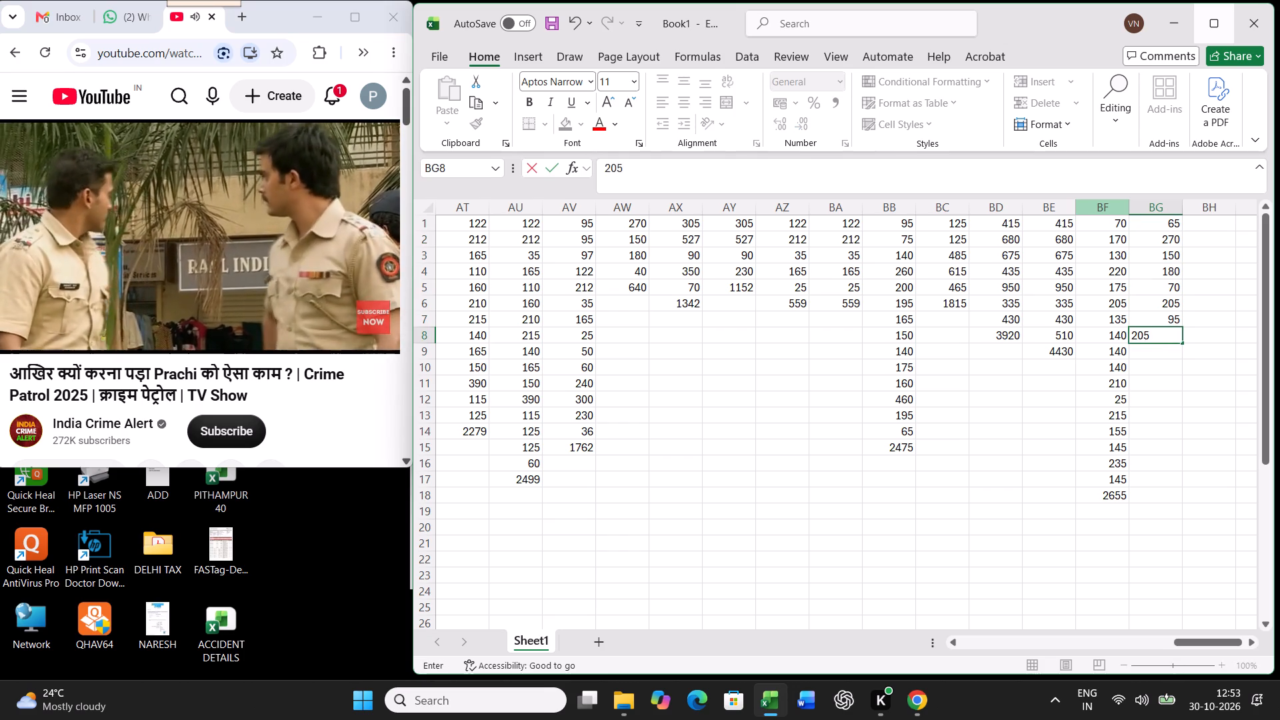
key(Return)
text(135)
key(Return)
text(140)
key(Return)
text(210)
key(Return)
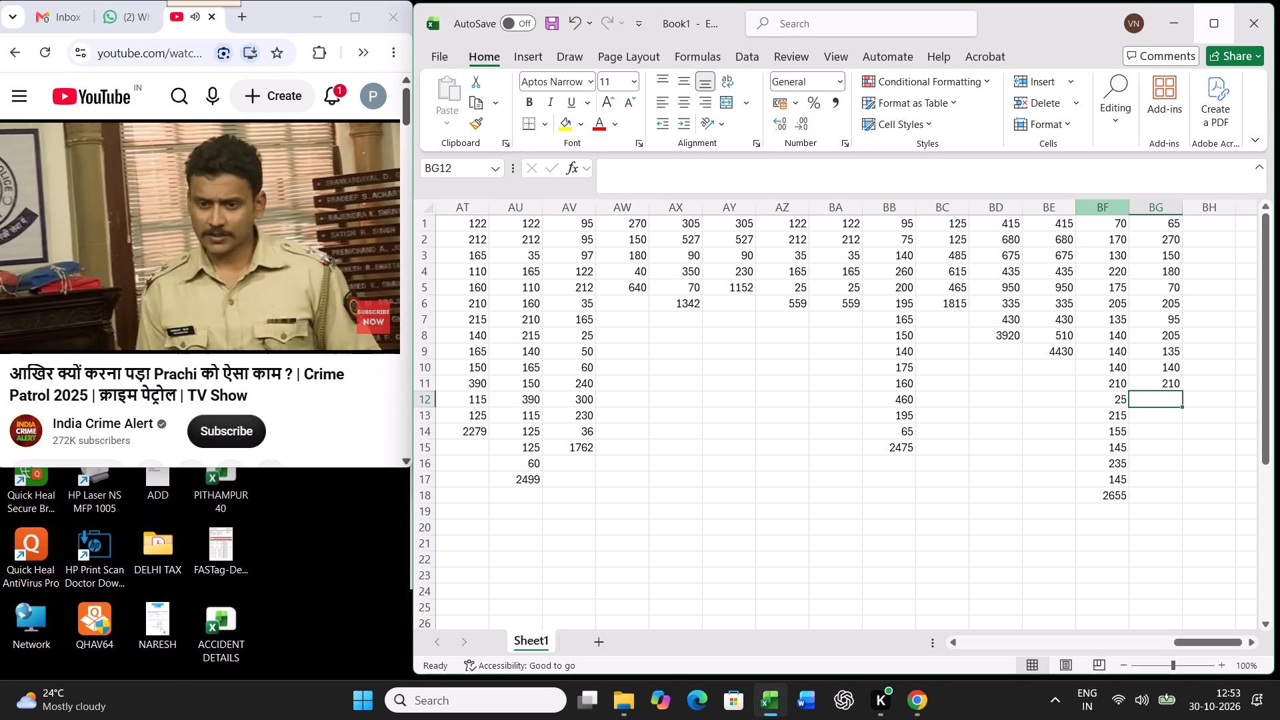
text(165)
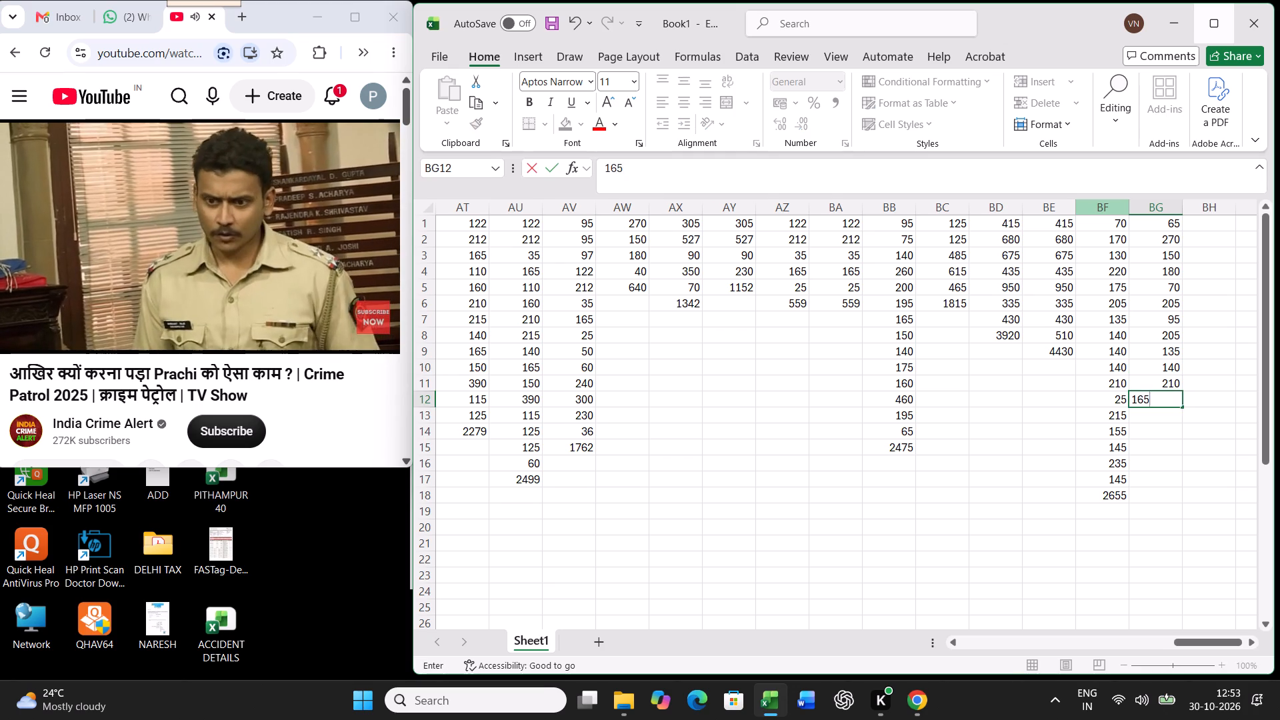
key(Return)
text(130)
key(Return)
text(135)
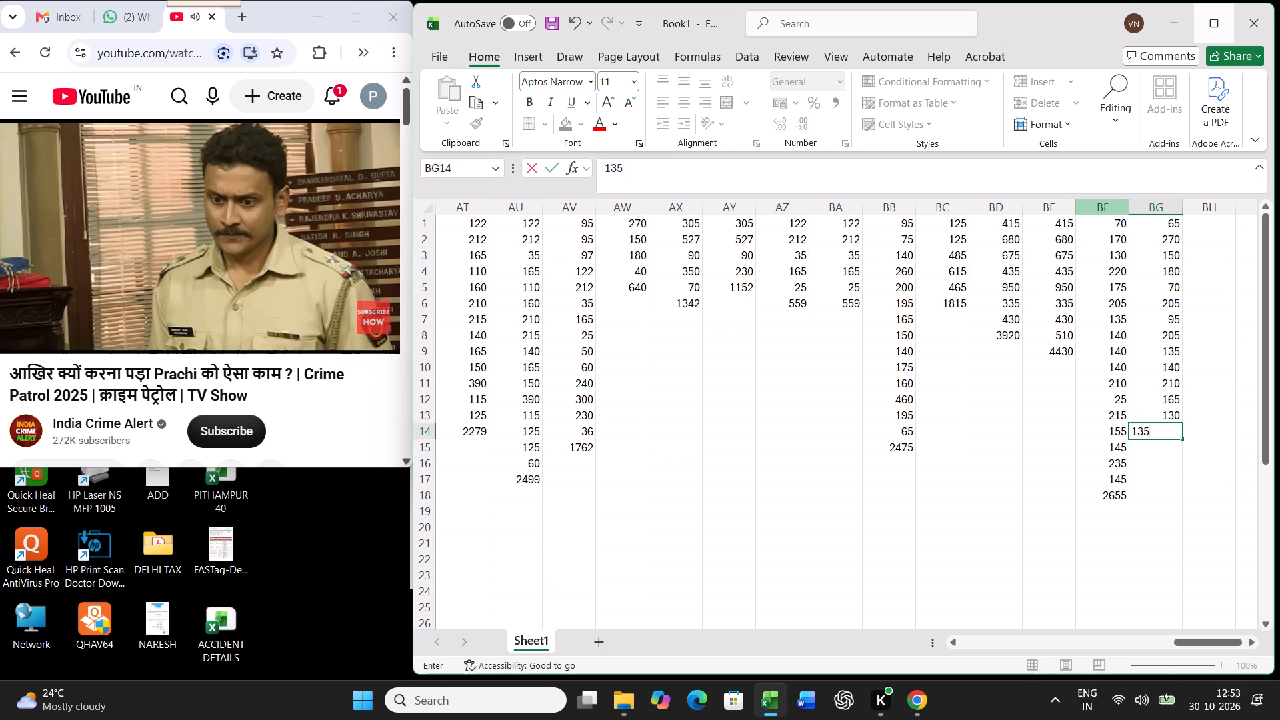
key(Return)
Continue column BG with 175, 190, 120, 65, 75, 185 and 170 down cells BG15 to BG21.
text(175)
key(Return)
text(190)
key(Return)
text(120)
key(Return)
text(65)
key(Return)
text(75)
key(Return)
text(185)
key(Return)
text(170)
key(Return)
Finish column BG's list with 100, 85, 85, 220, 260 and 160 down cells BG22 to BG27.
text(100)
key(Return)
text(85)
key(Return)
text(85)
key(Return)
text(220)
key(Return)
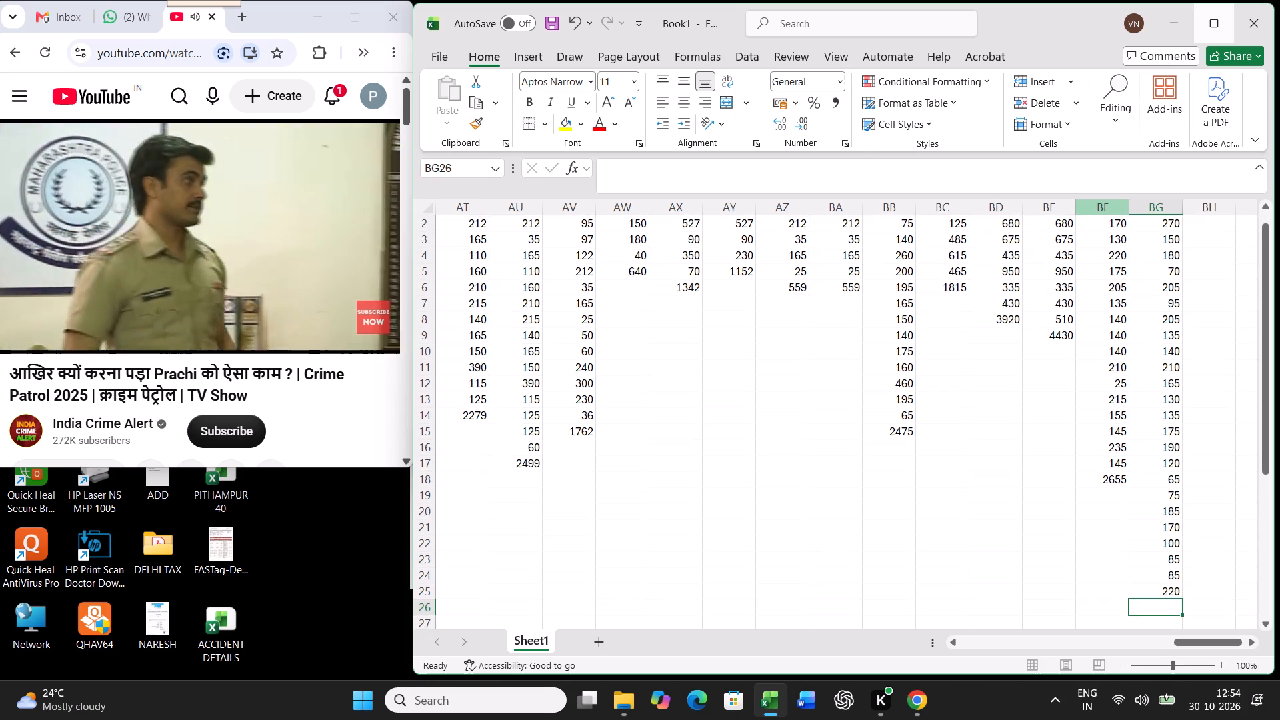
text(260)
key(Return)
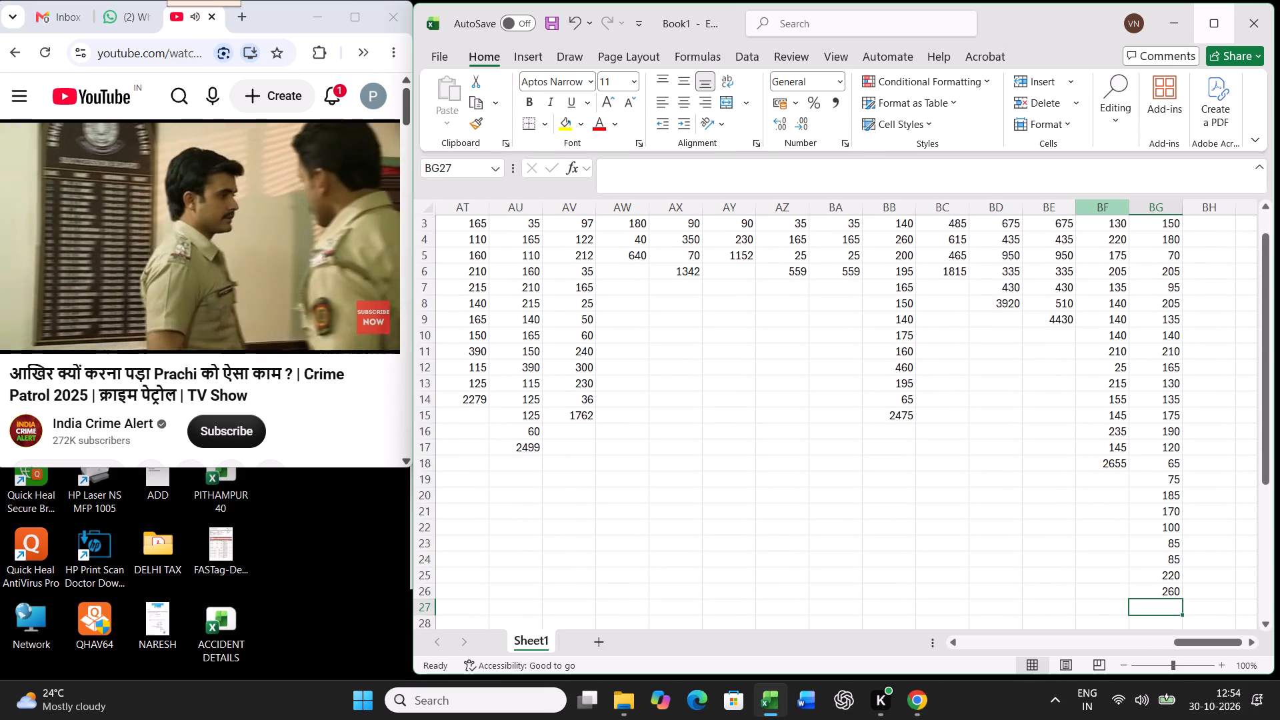
text(160)
key(Return)
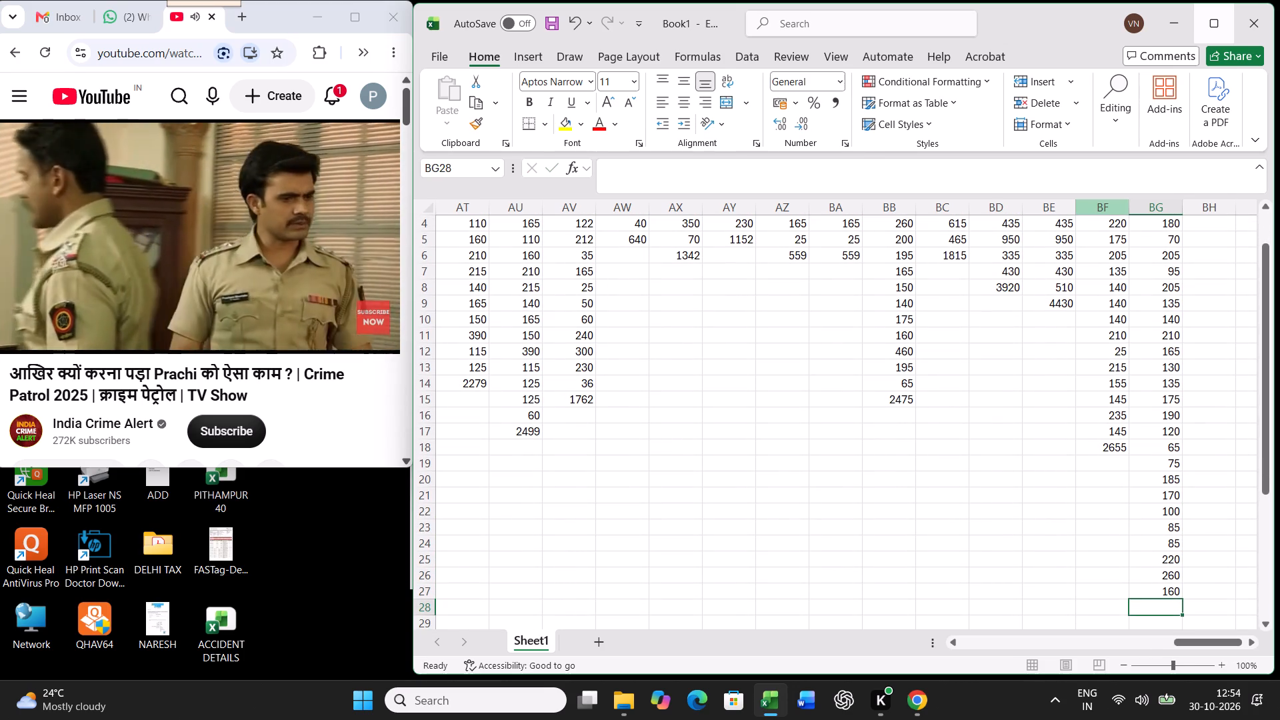
Total column BG with AutoSum in BG28, maximizing the workbook window just for the sum and restoring it.
click(1215, 7)
click(1021, 77)
key(Return)
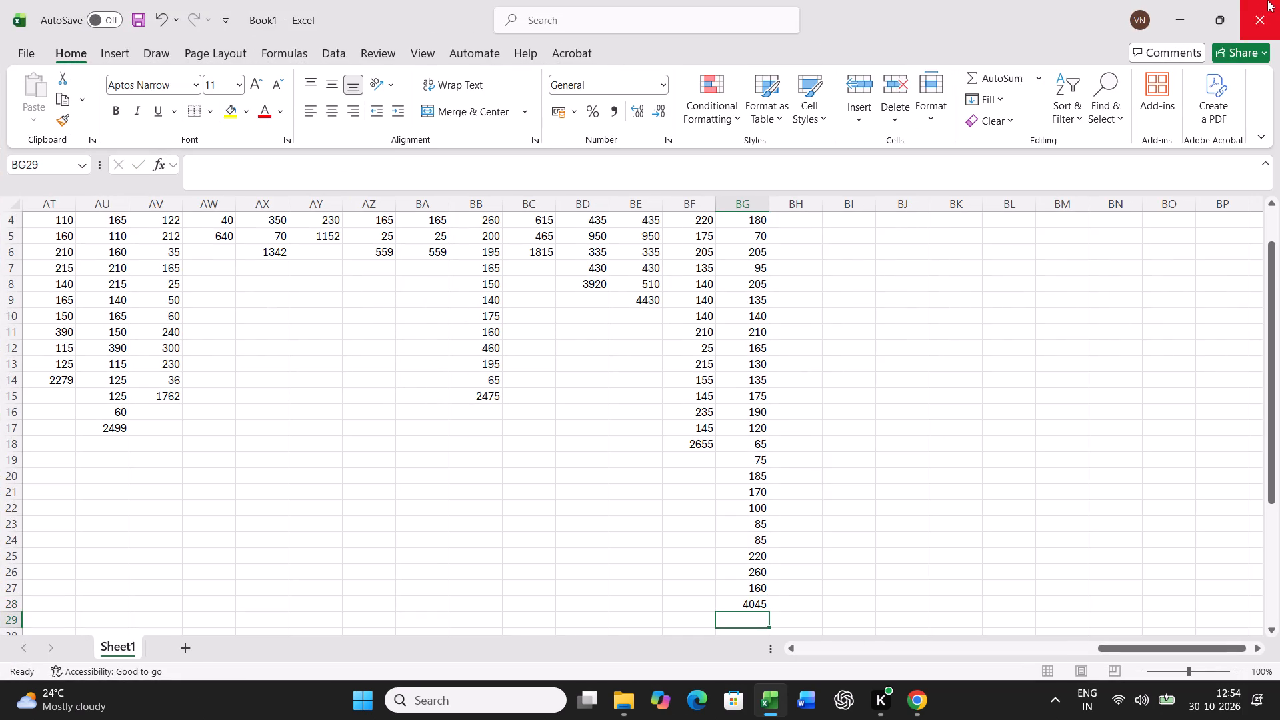
click(1225, 0)
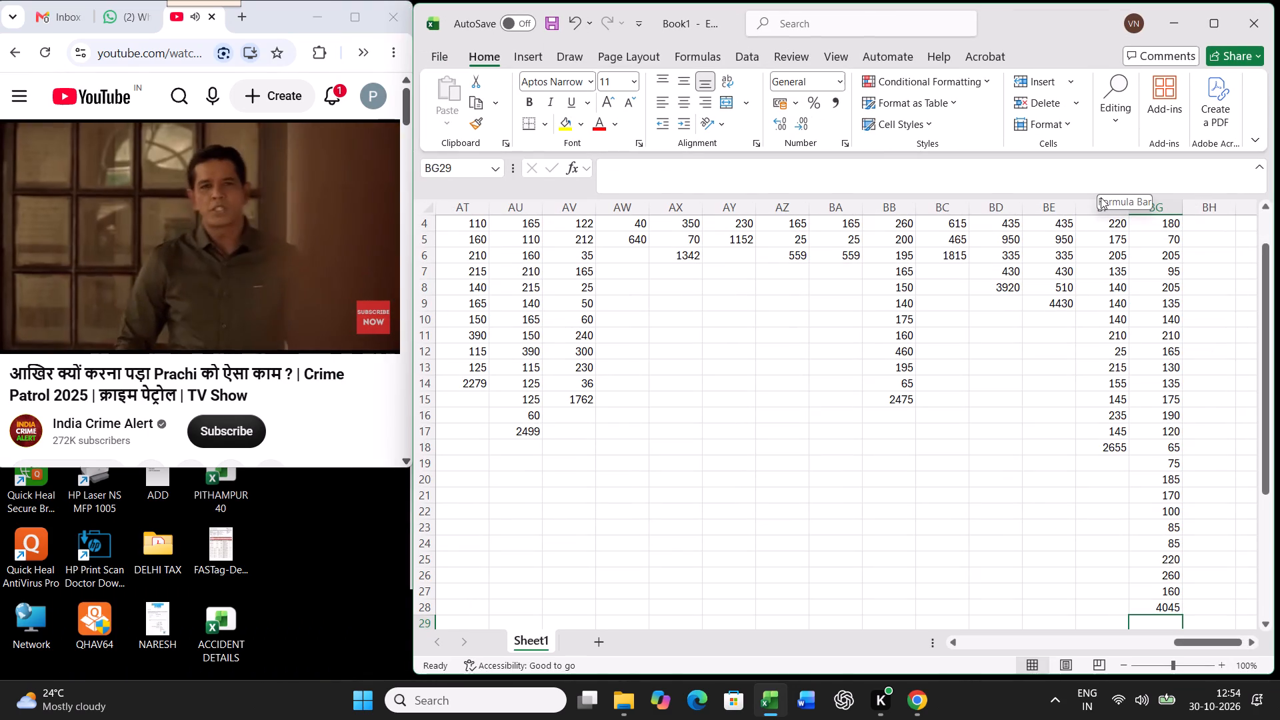
Start column BH at the first row, entering 95, 95, 65, 270, 150, 180 and 70 down cells BH1 to BH7.
key(Up)
key(Up)
key(Up)
key(Up)
key(Up)
key(Up)
key(Up)
key(Up)
key(Up)
key(Up)
key(Up)
key(Up)
key(Up)
key(Up)
key(Up)
key(Up)
key(Up)
key(Up)
key(Up)
key(Up)
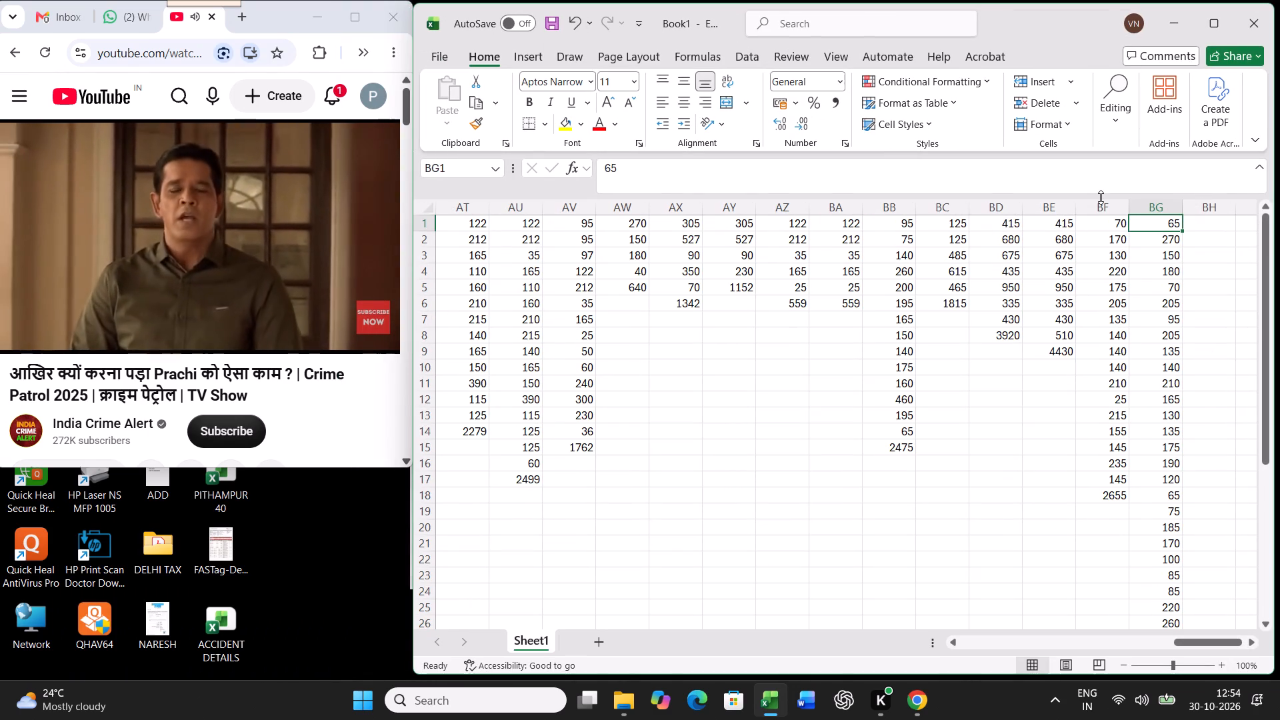
key(Right)
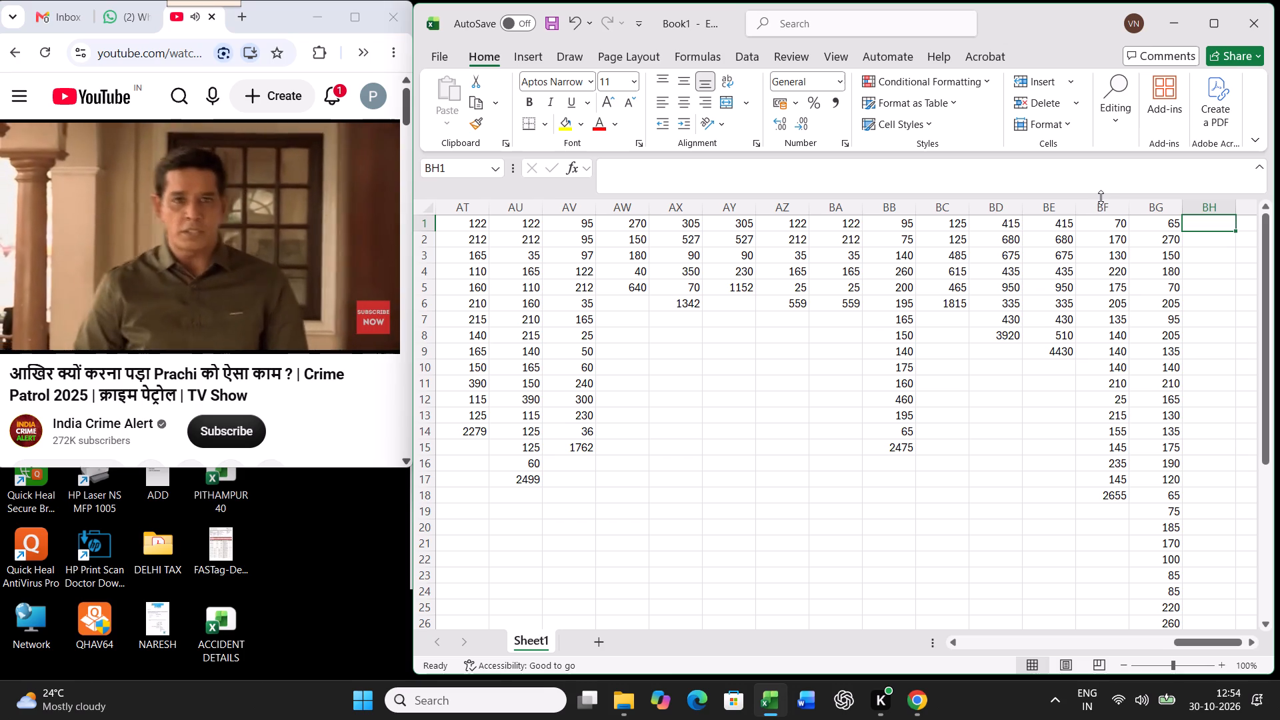
text(95)
key(Return)
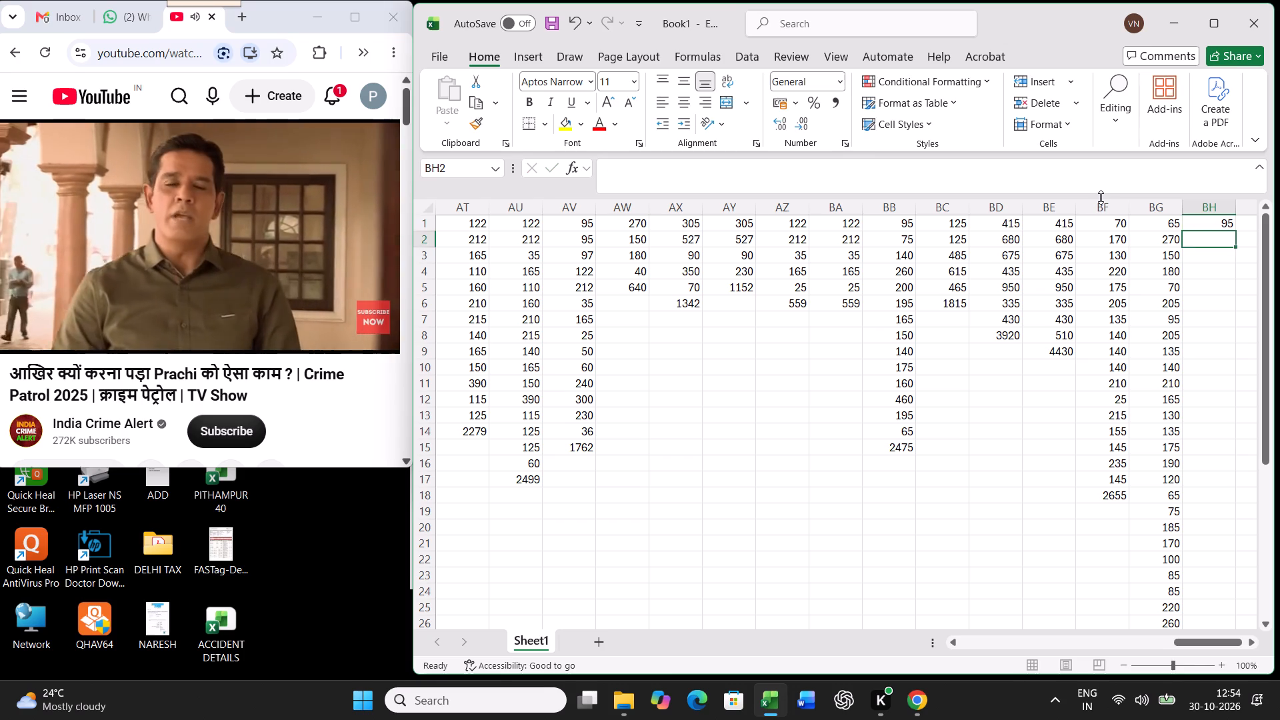
text(95)
key(Return)
text(65)
key(Return)
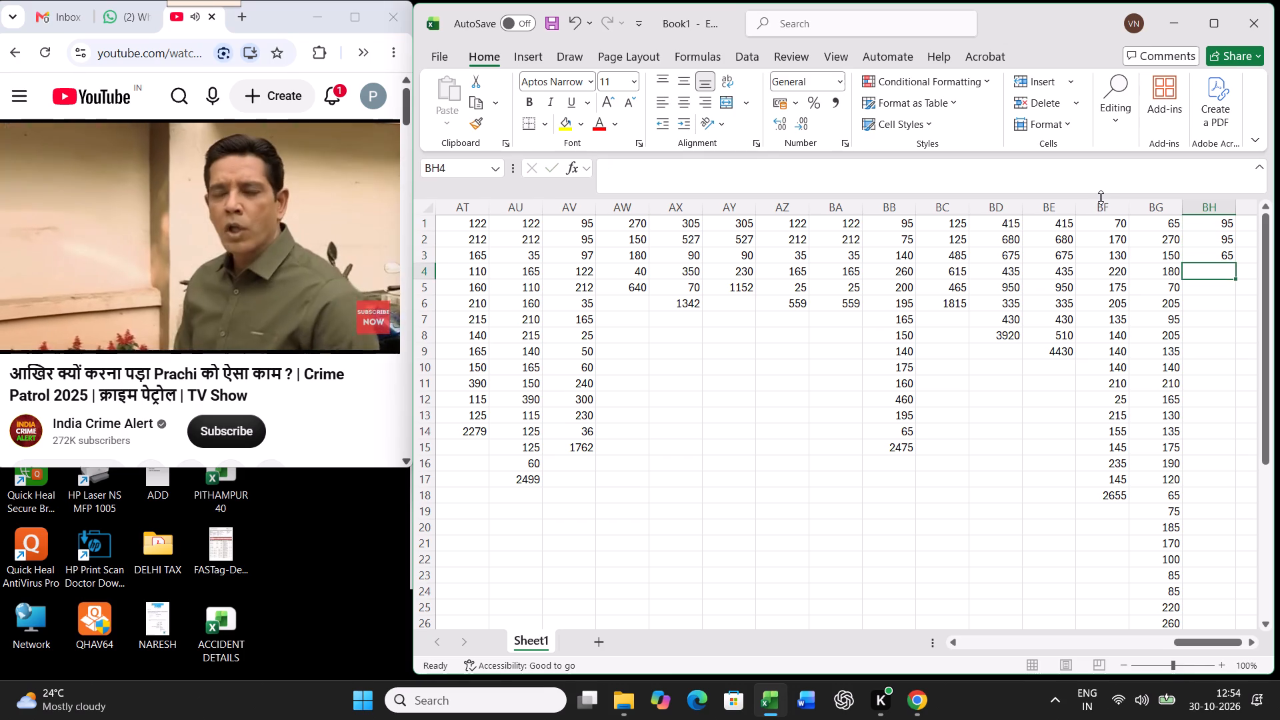
text(270)
key(Return)
text(150)
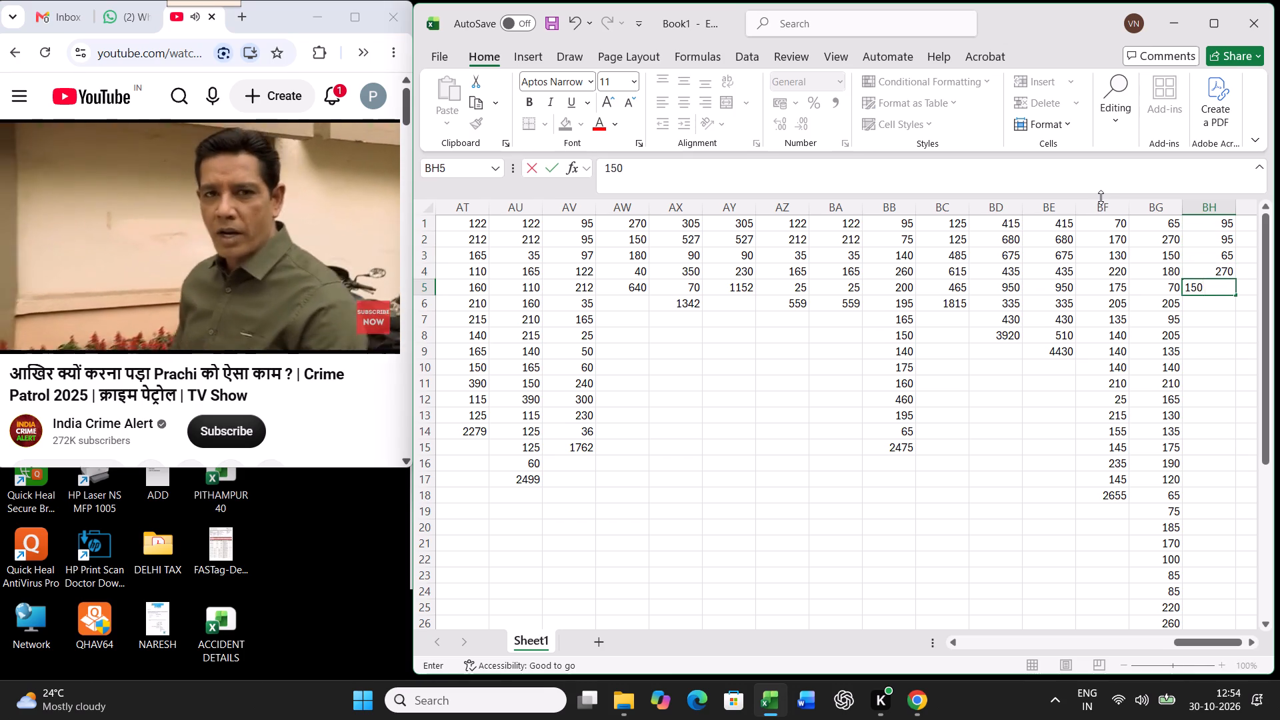
key(Return)
text(180)
key(Return)
text(70)
key(Return)
Continue column BH with 205, 95, 205, 135, 140, 210 and 165 down cells BH8 to BH14.
text(205)
key(Return)
text(95)
key(Return)
text(205)
key(Return)
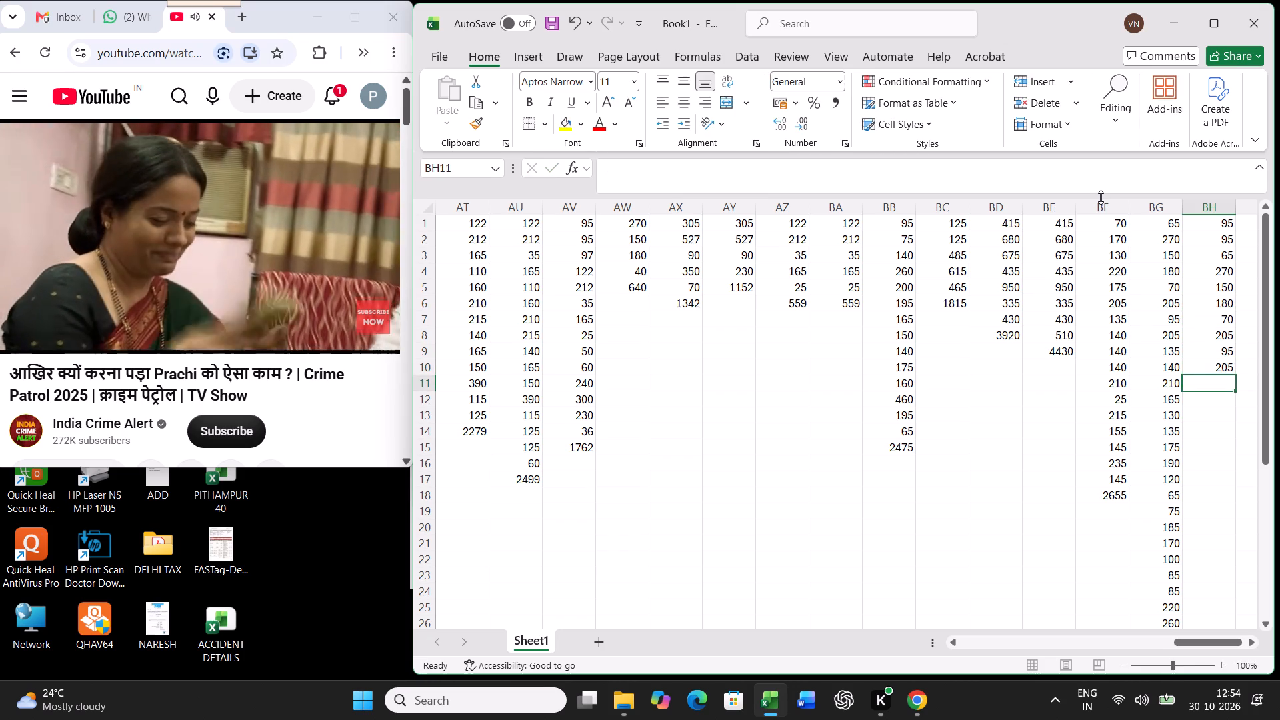
text(135)
key(Return)
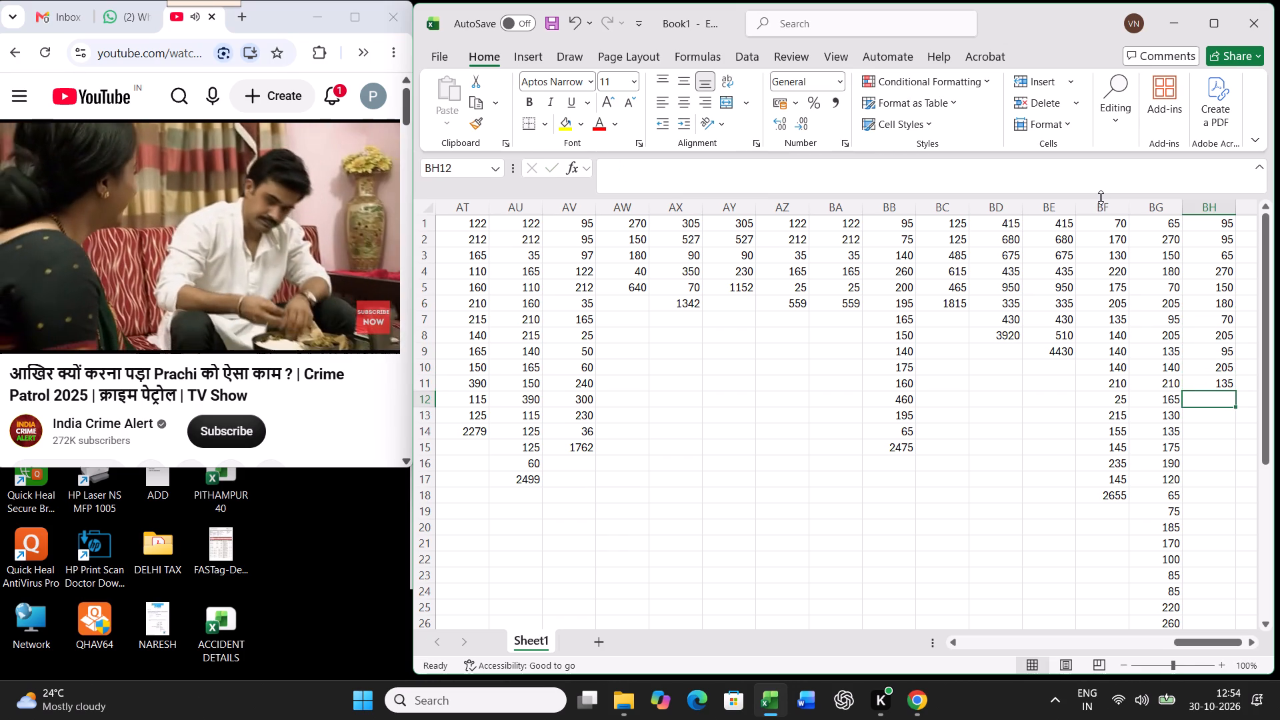
text(140)
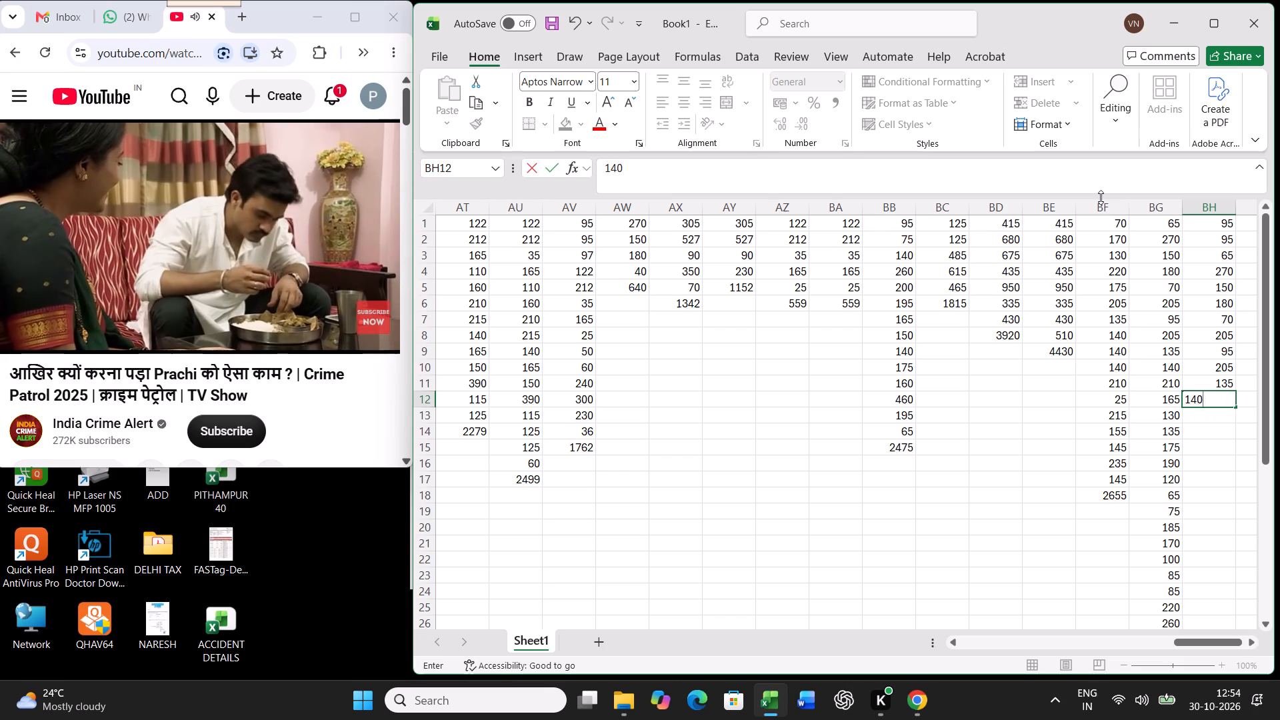
key(Return)
text(210)
key(Return)
text(165)
key(Return)
Continue column BH with 130, 135, 175, 190, 120, 65 and 75 down cells BH15 to BH21.
text(130)
key(Return)
text(135)
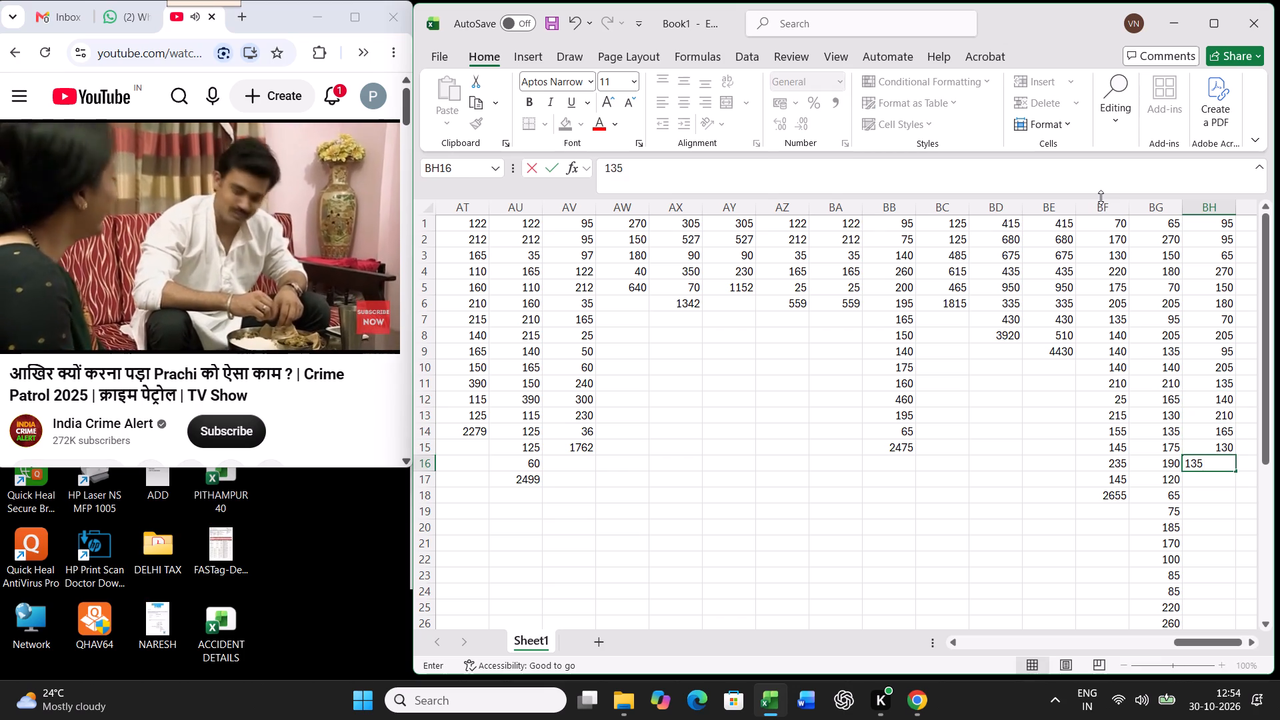
key(Return)
text(175)
key(Return)
text(190)
key(Return)
text(120)
key(Return)
text(65)
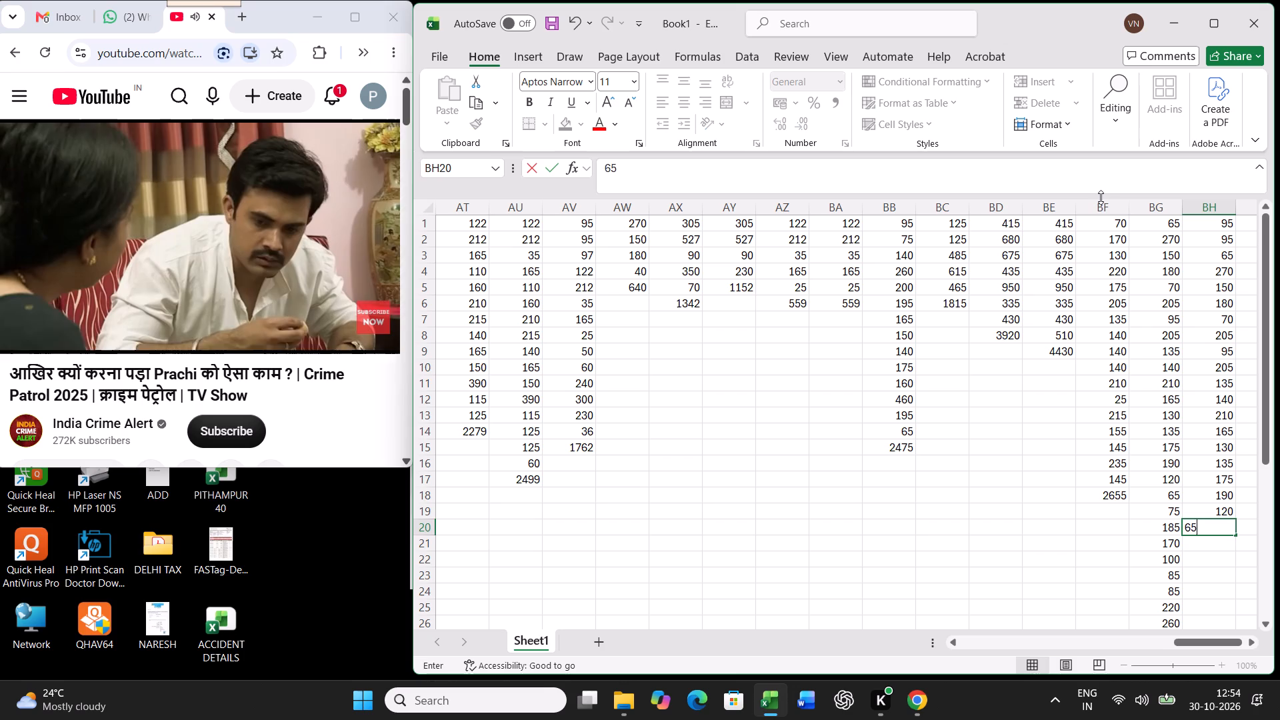
key(Return)
text(75)
key(Return)
Finish column BH's list with 185, 170, 100, 85, 85, 125 and 220 down cells BH22 to BH28.
text(185)
key(Return)
text(170)
key(Return)
text(100)
key(Return)
text(85)
key(Return)
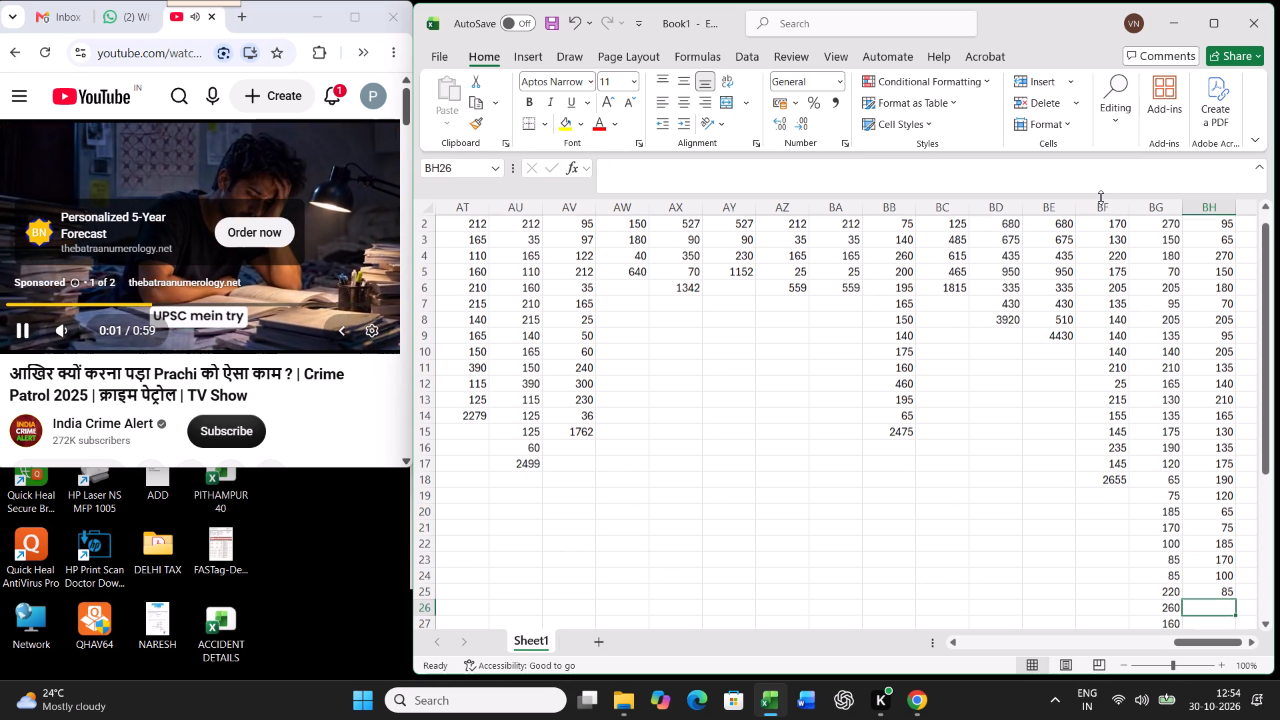
text(85)
key(Return)
text(125)
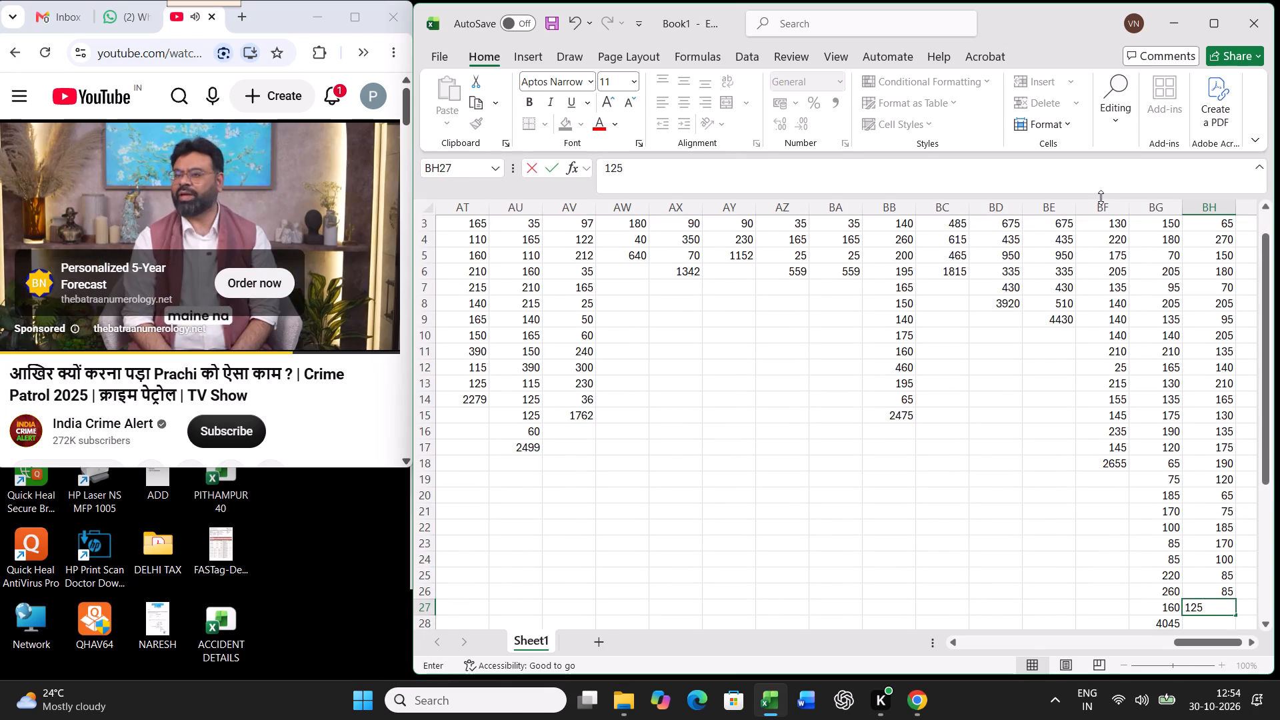
key(Return)
text(220)
key(Return)
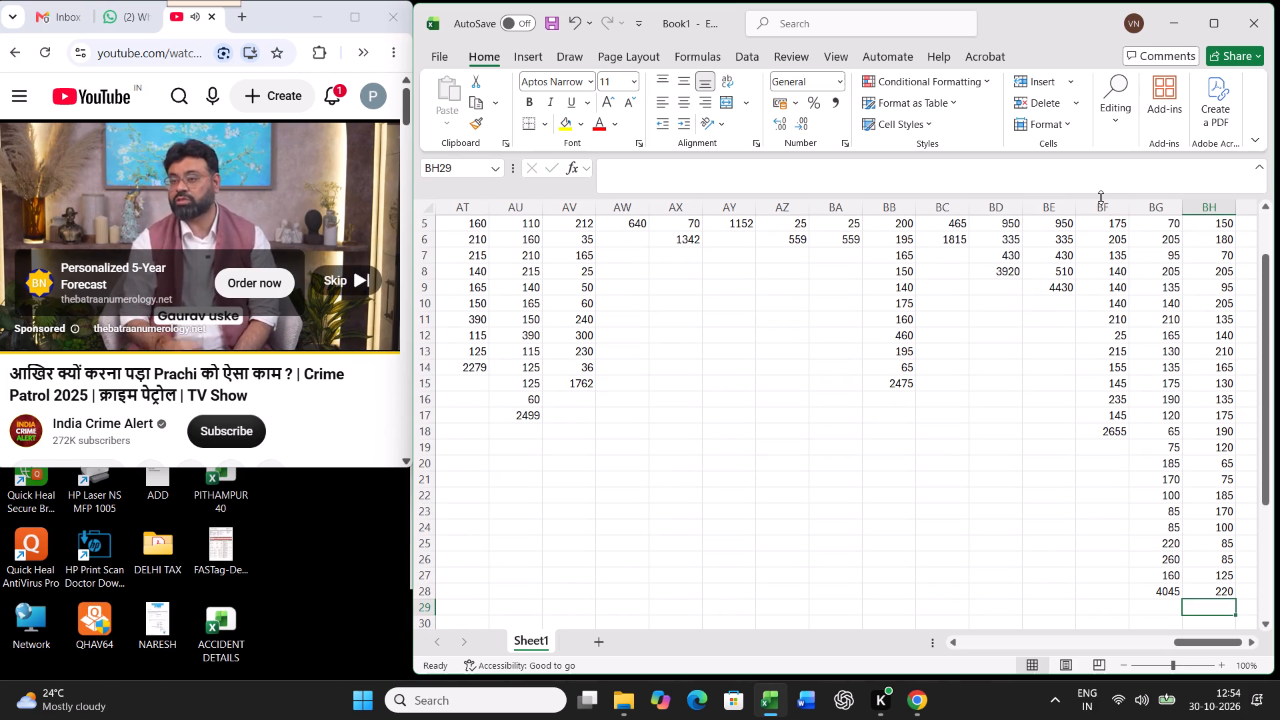
Switch to the YouTube window in Chrome and skip the advertisement in the video.
click(329, 277)
Back in Excel, total column BH with AutoSum in BH29, maximizing the workbook window just for the sum and restoring it.
click(1209, 27)
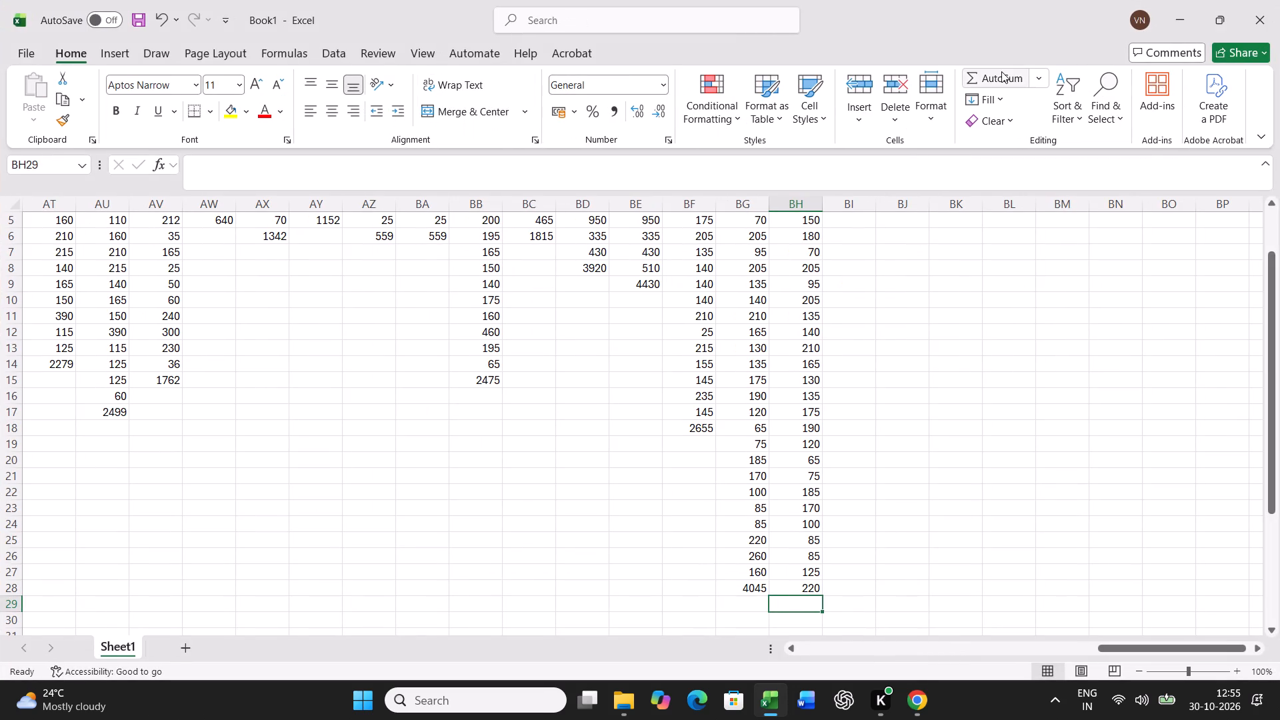
click(1001, 71)
key(Return)
click(1211, 14)
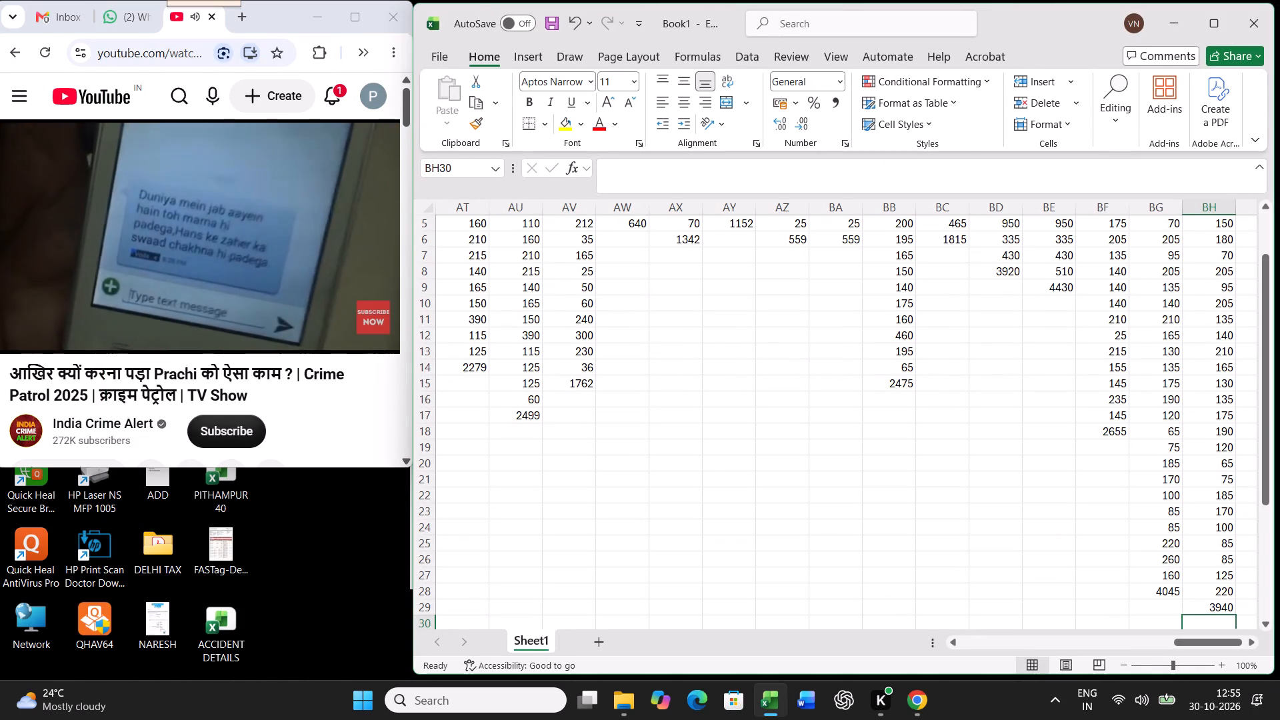
Start a new list in column BI with 122, 212, 35, 40 and 270 down cells BI1 to BI5.
key(Up)
key(Up)
key(Up)
key(Up)
key(Up)
key(Up)
key(Up)
key(Up)
key(Up)
key(Up)
key(Up)
key(Up)
key(Up)
key(Up)
key(Up)
key(Up)
key(Up)
key(Up)
key(Up)
key(Up)
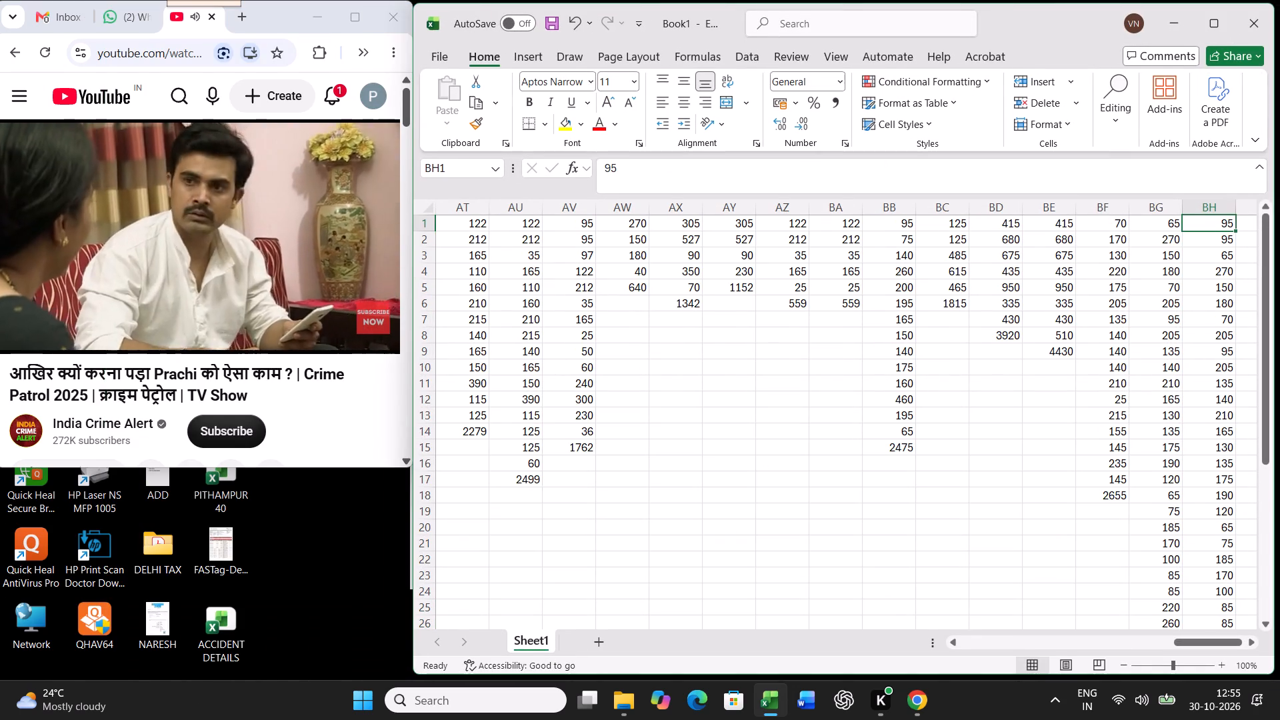
key(Right)
key(Right)
key(Right)
key(Right)
key(Right)
key(Right)
key(Right)
key(Right)
key(Right)
key(Right)
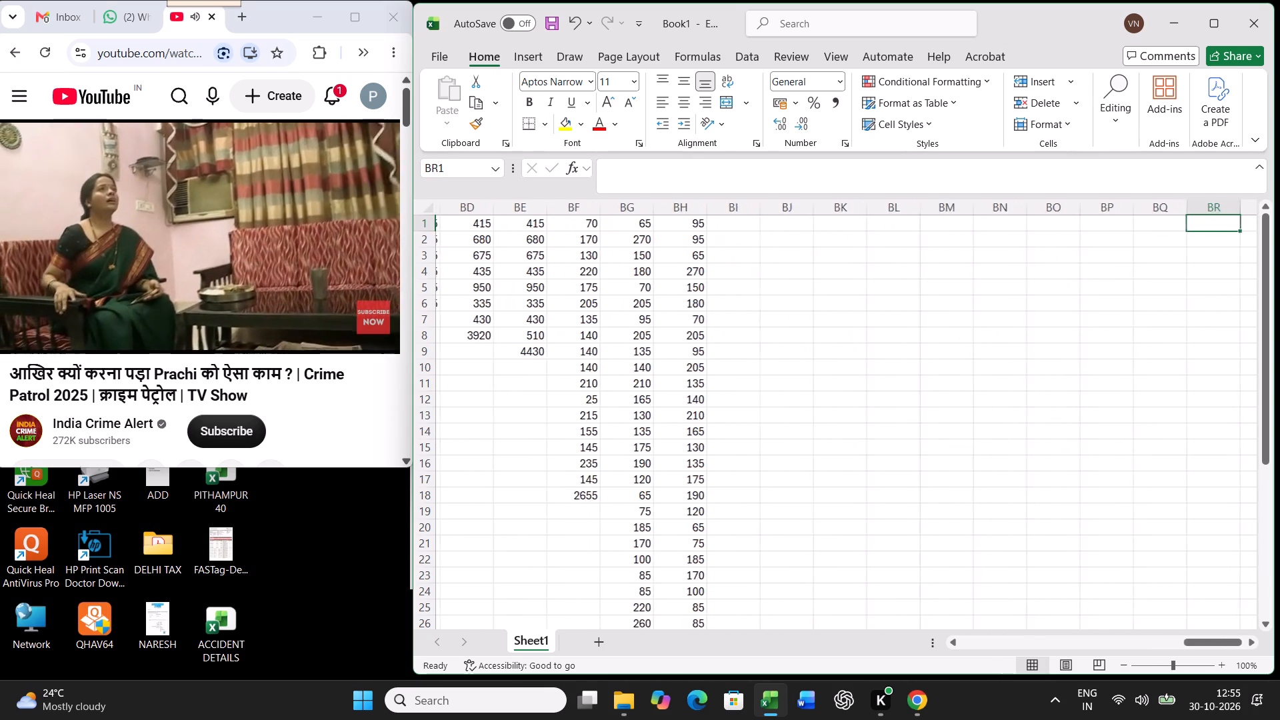
key(Right)
key(Right)
key(Right)
key(Right)
key(Right)
key(Left)
key(Left)
key(Left)
key(Left)
key(Left)
key(Left)
key(Left)
key(Left)
key(Left)
key(Left)
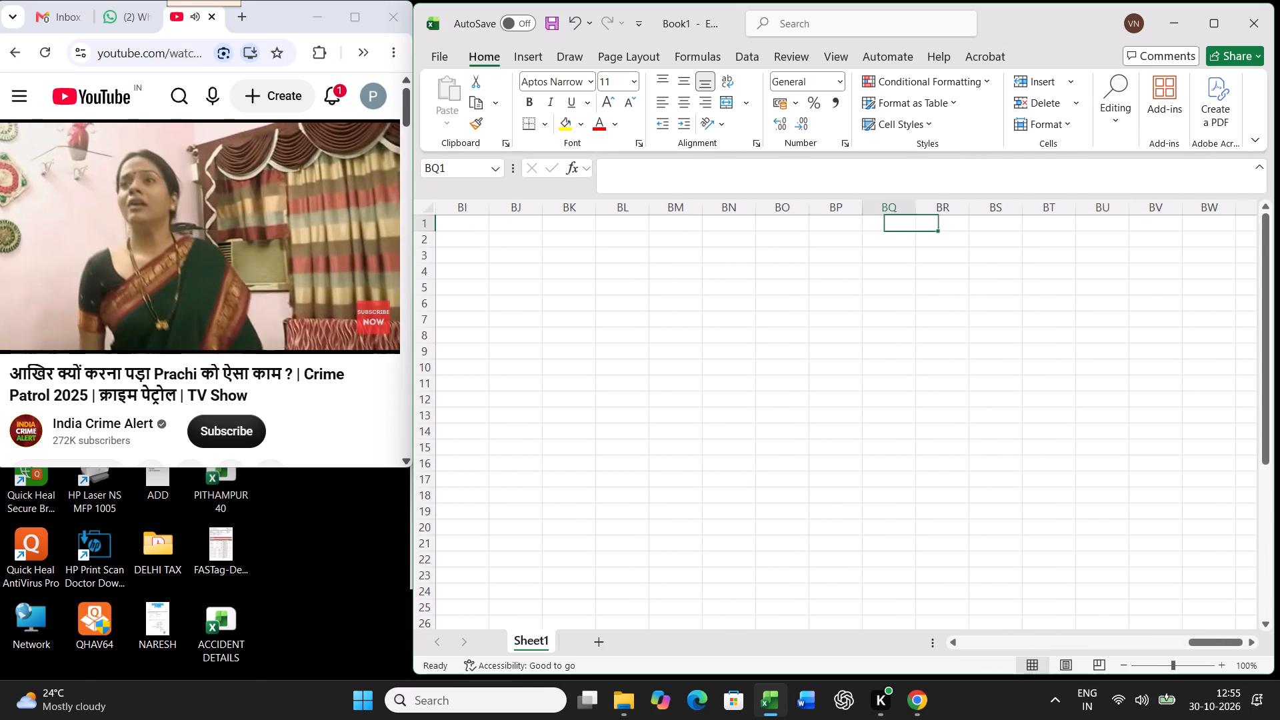
key(Left)
key(Left)
key(Left)
key(Left)
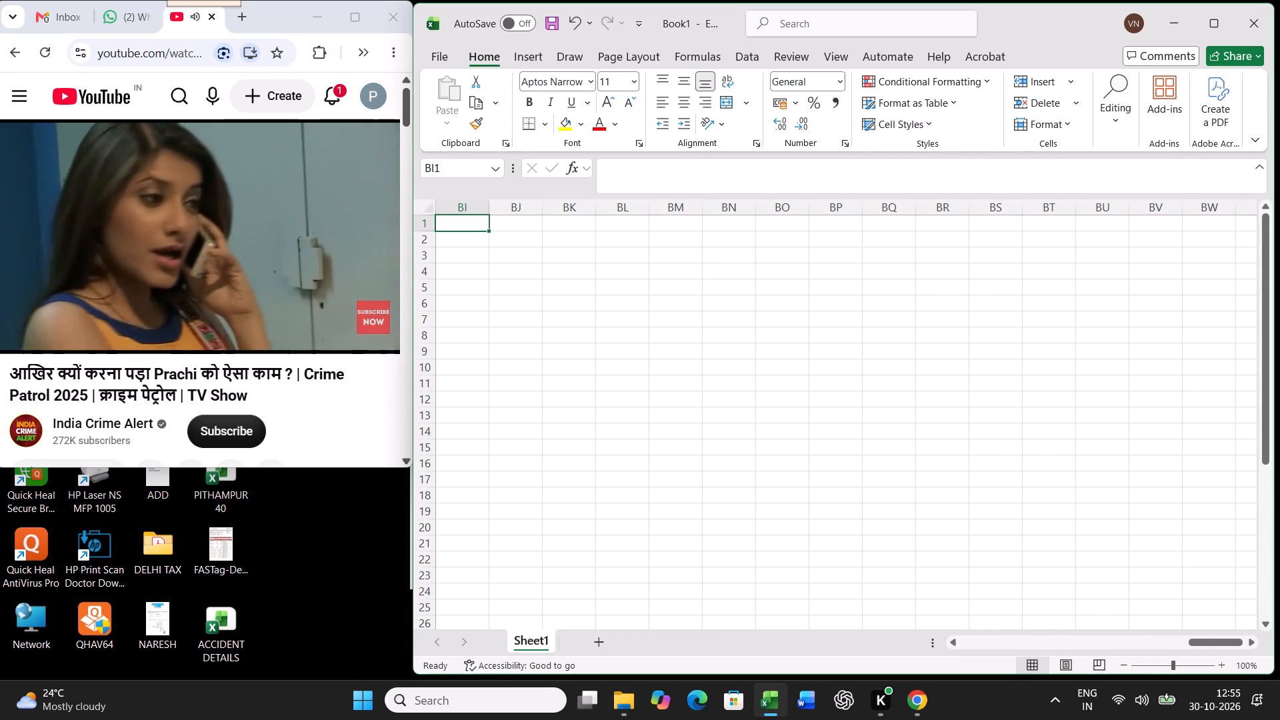
text(122)
key(Return)
text(212)
key(Return)
text(35)
key(Return)
text(40)
key(Return)
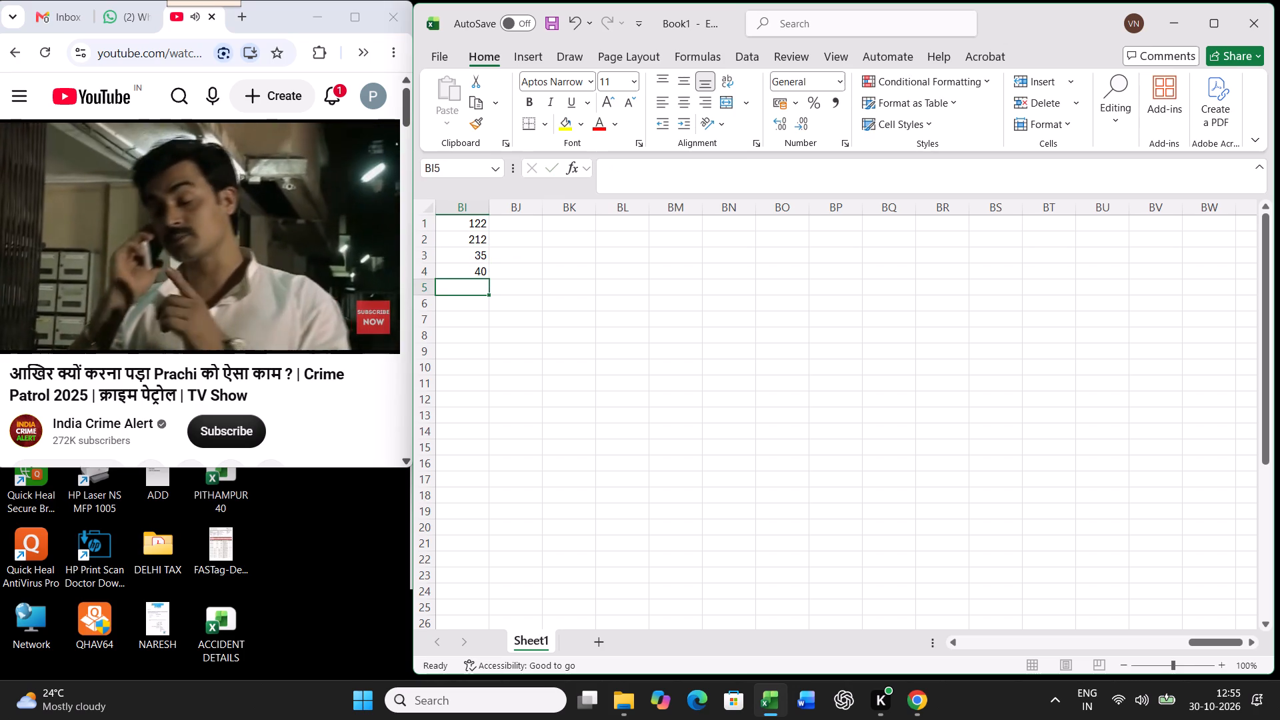
text(270)
key(Return)
Finish column BI's list with 60, 240, 300, 250 and 420 down cells BI6 to BI10.
text(60)
key(Return)
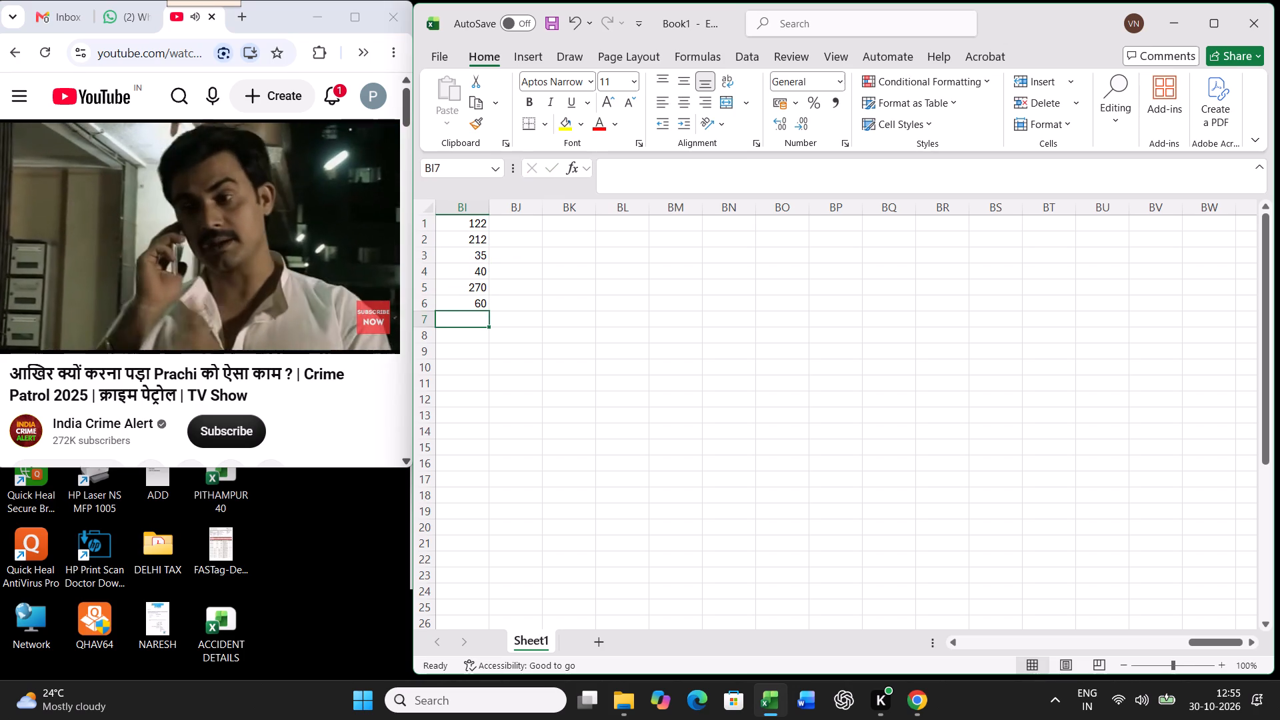
text(240)
key(Return)
text(300)
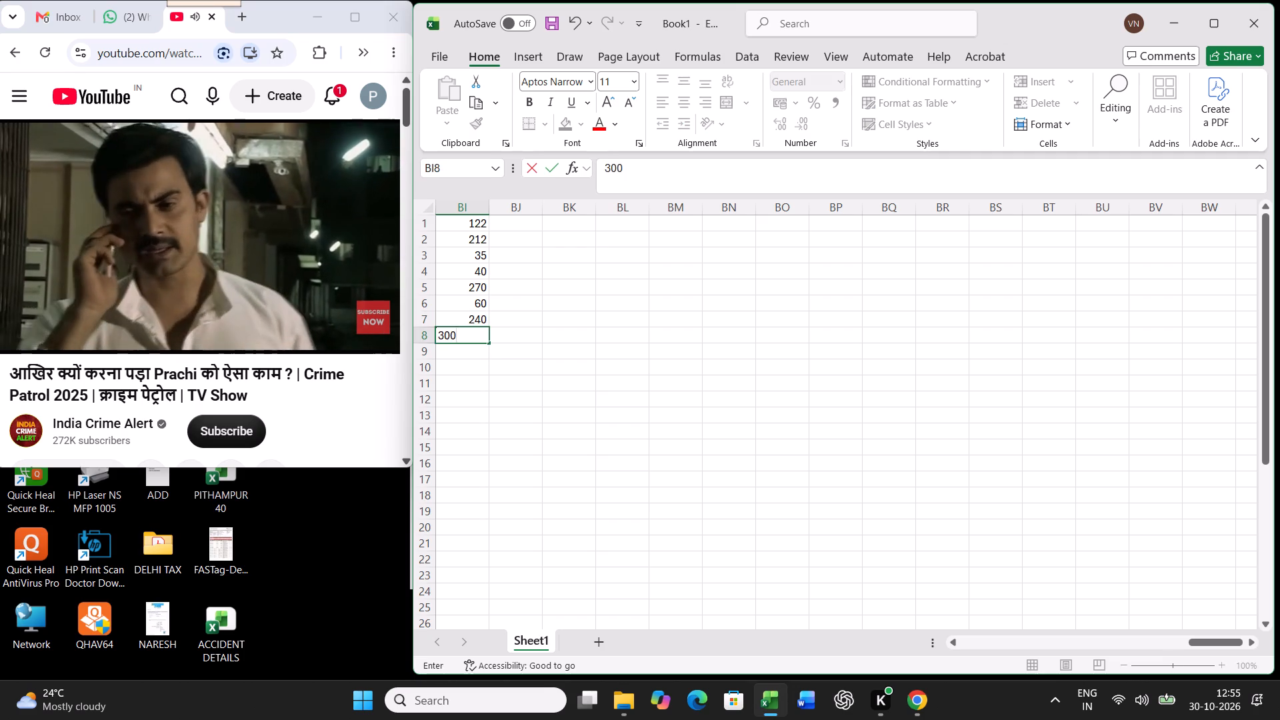
key(Return)
text(250)
key(Return)
text(420)
key(Return)
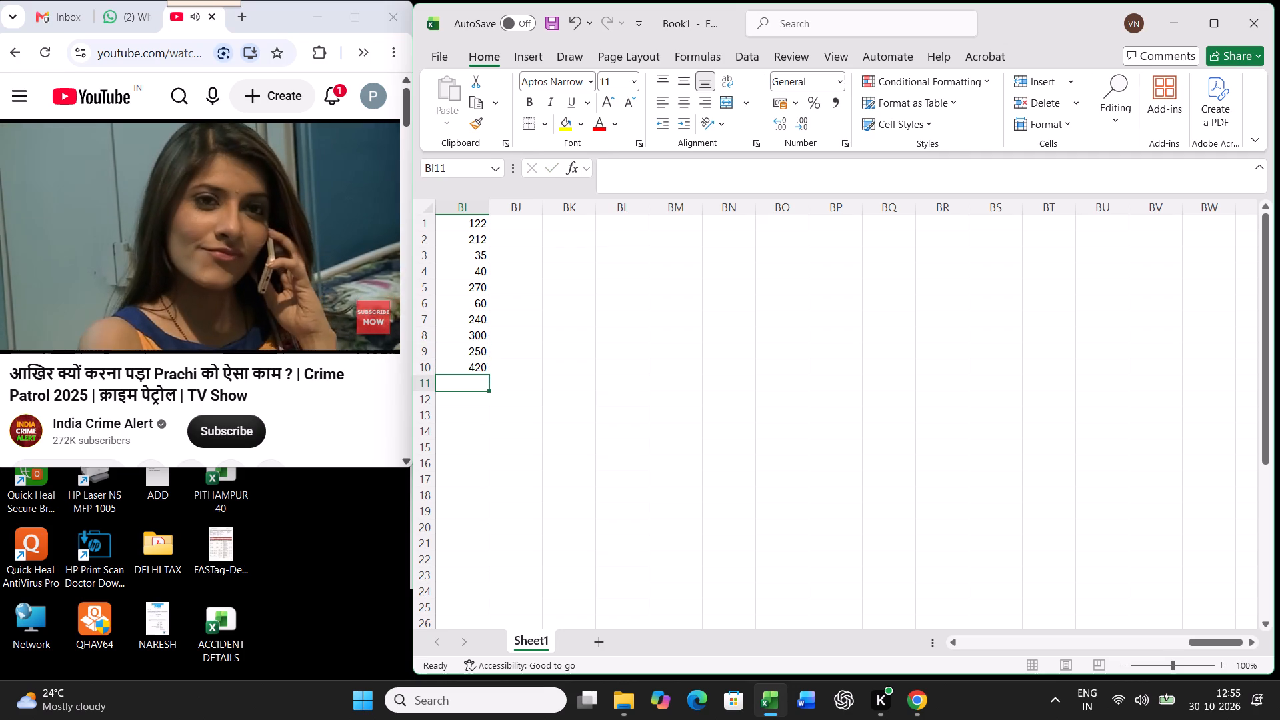
Total column BI with AutoSum in BI11, maximizing the workbook window just for the sum and restoring it.
click(1217, 8)
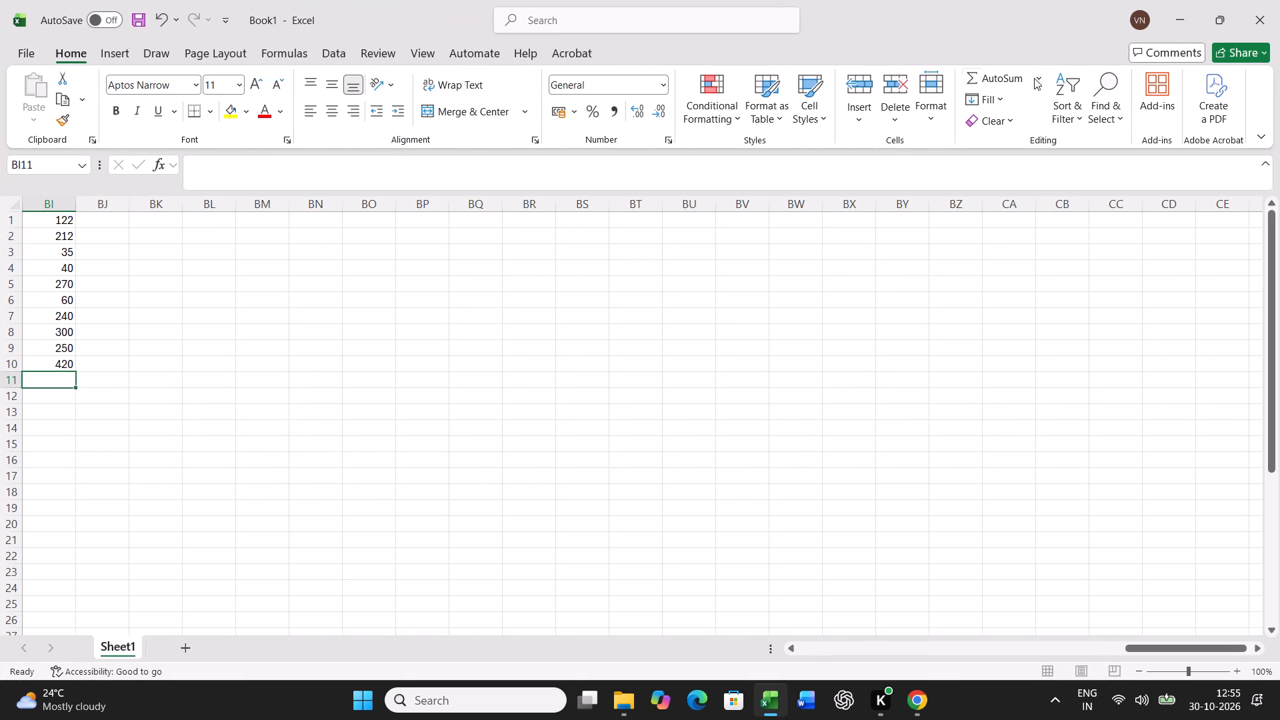
click(995, 79)
key(Return)
click(1227, 15)
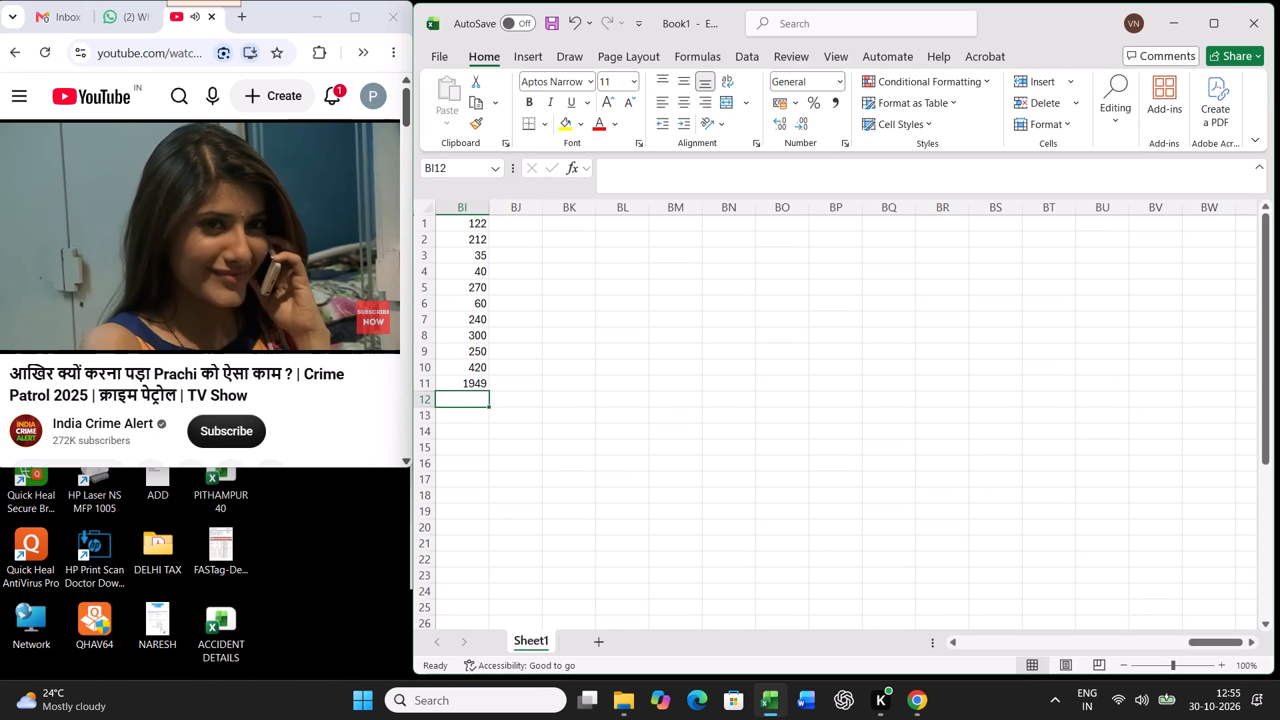
Start a new list in column BJ with 65, 270, 150, 75 and 85 down cells BJ1 to BJ5.
key(Up)
key(Up)
key(Up)
key(Up)
key(Up)
key(Up)
key(Up)
key(Up)
key(Up)
key(Up)
key(Up)
key(Up)
key(Up)
key(Up)
key(Up)
key(Up)
key(Up)
key(Up)
key(Up)
key(Right)
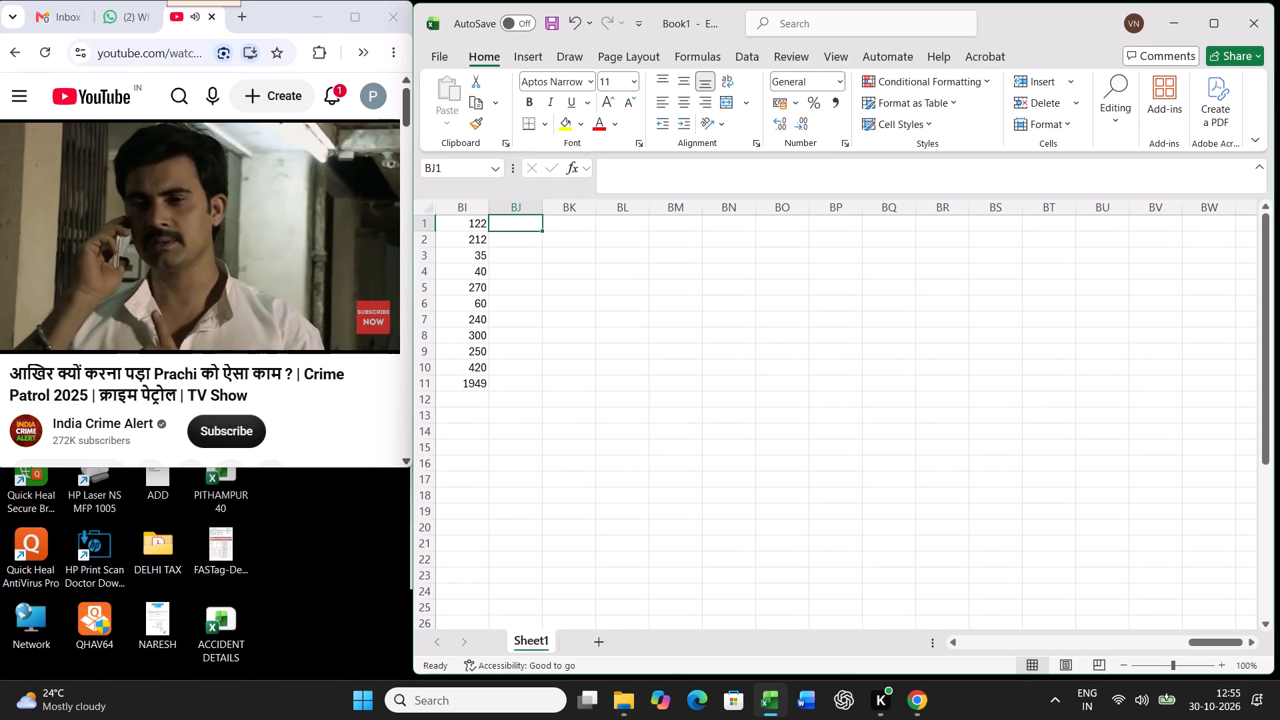
text(65)
key(Return)
text(270)
key(Return)
text(150)
key(Return)
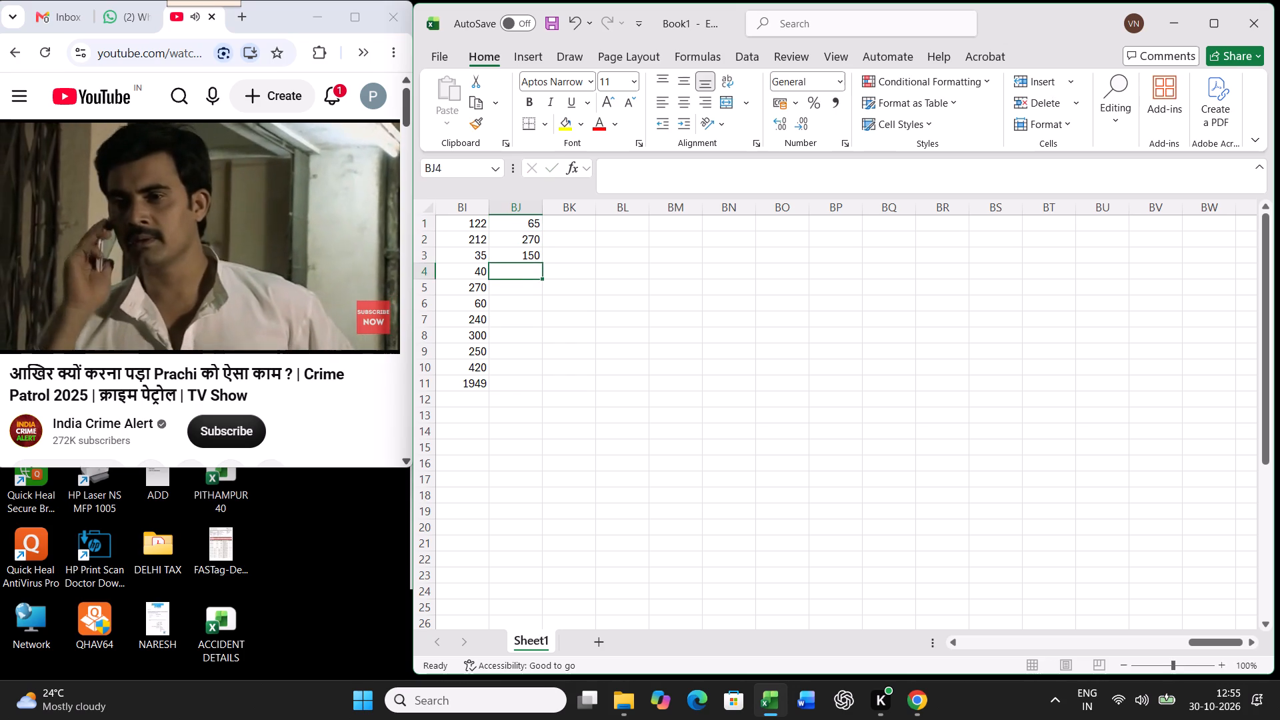
text(75)
key(Return)
text(85)
key(Return)
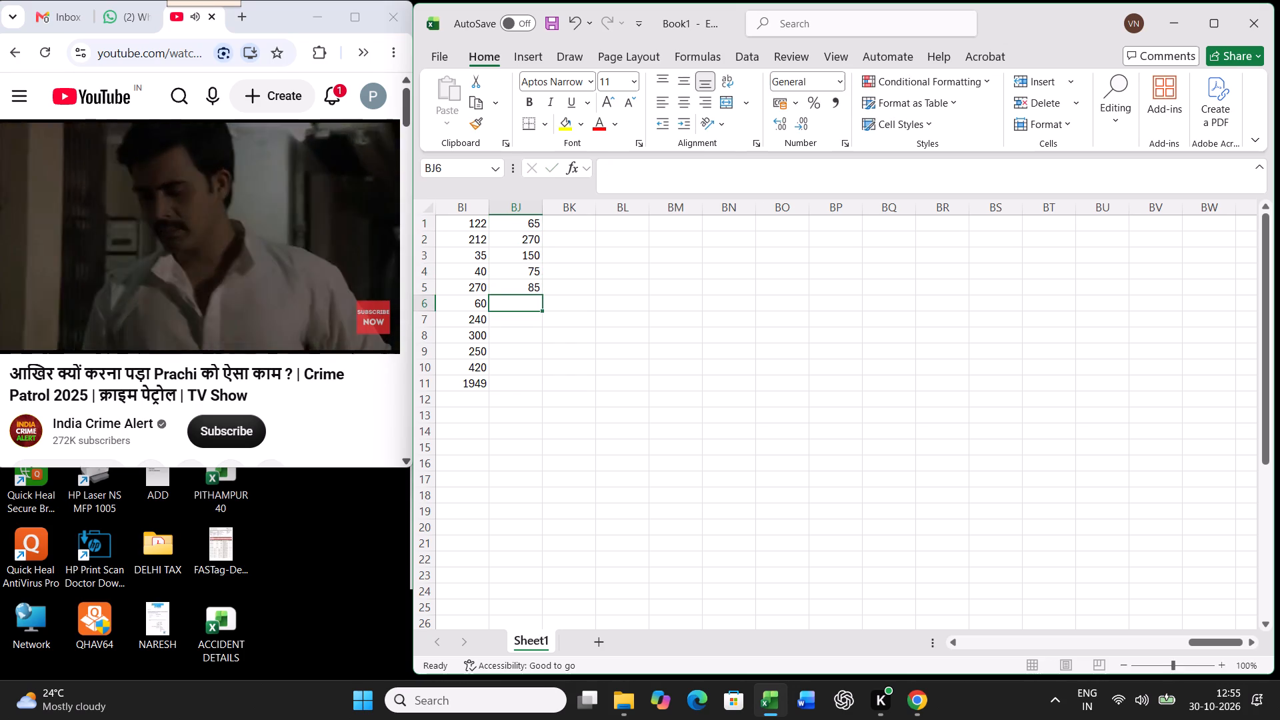
Continue column BJ with 190, 135, 130, 130, 135, 190 and 75 down cells BJ6 to BJ12.
text(190)
key(Return)
text(135)
key(Return)
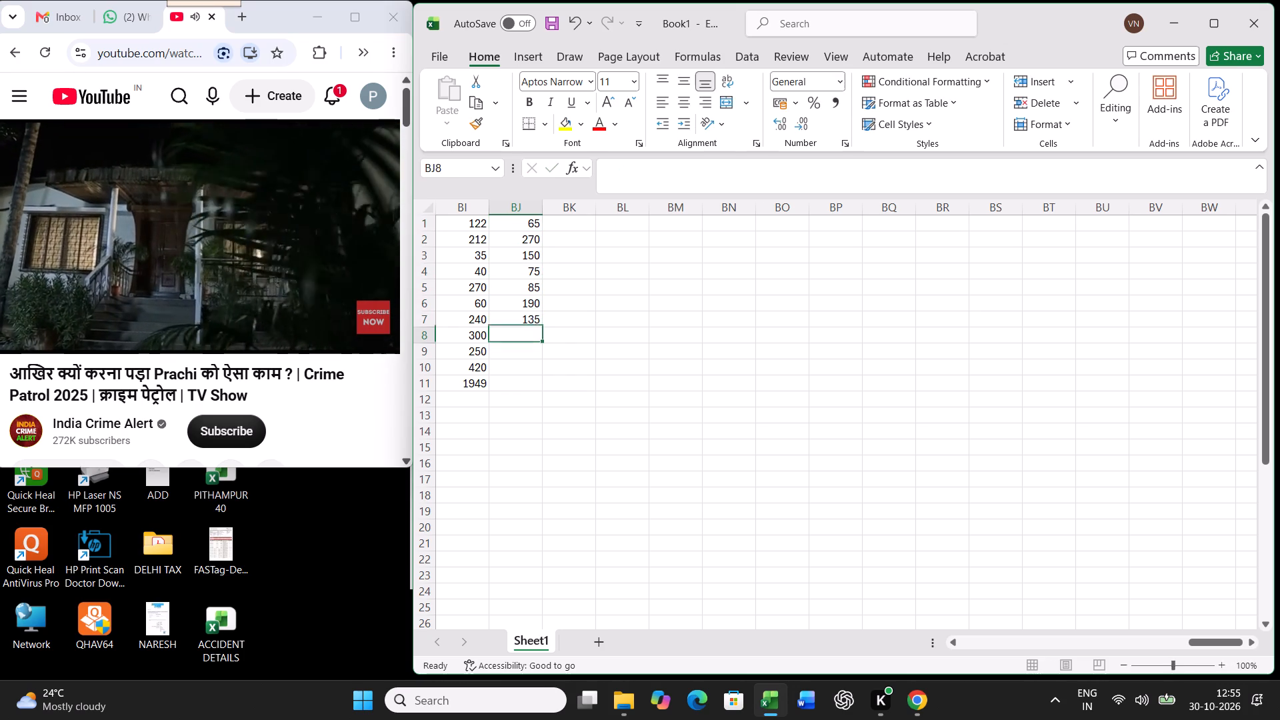
text(130)
key(Return)
text(130.)
key(BackSpace)
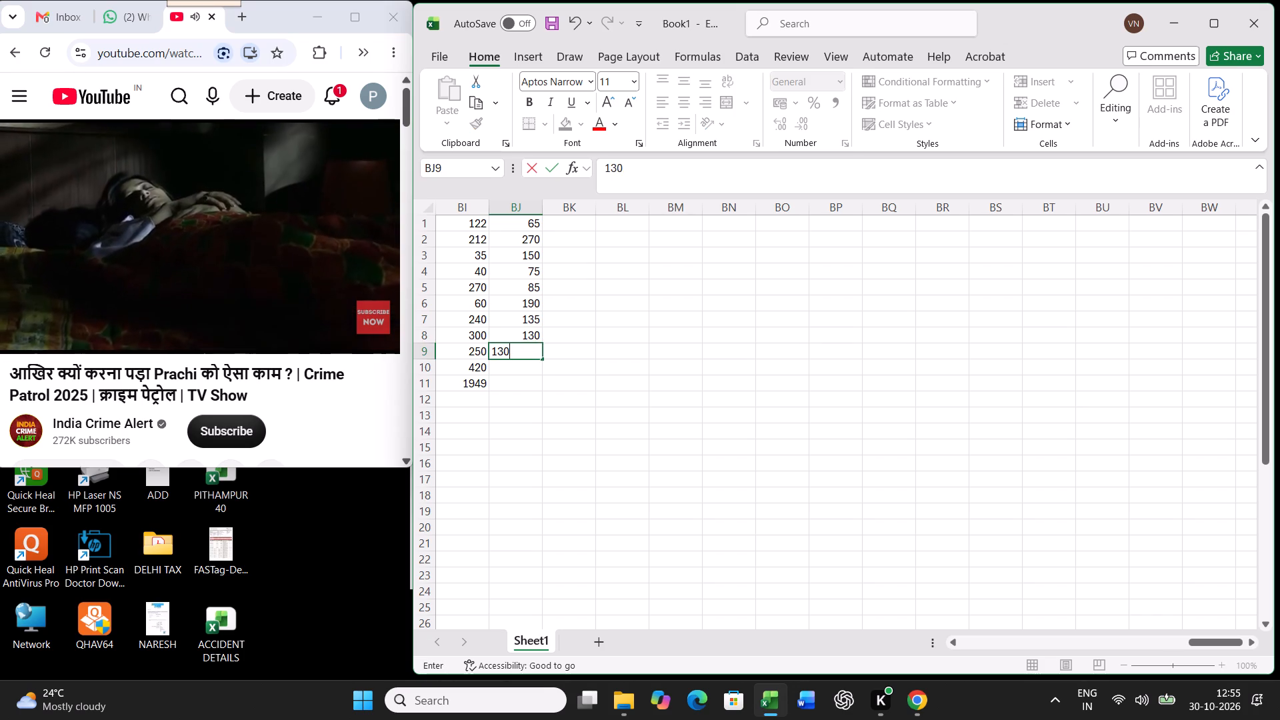
key(Return)
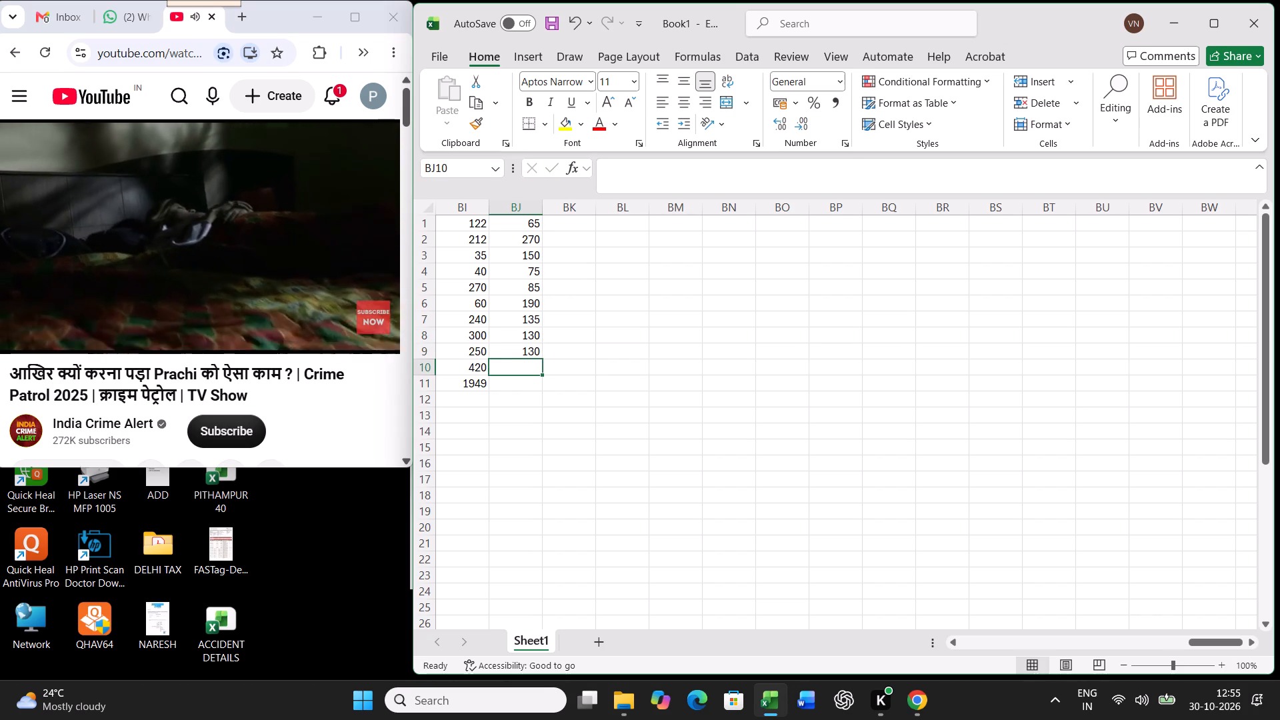
text(135)
key(Return)
text(190)
key(Return)
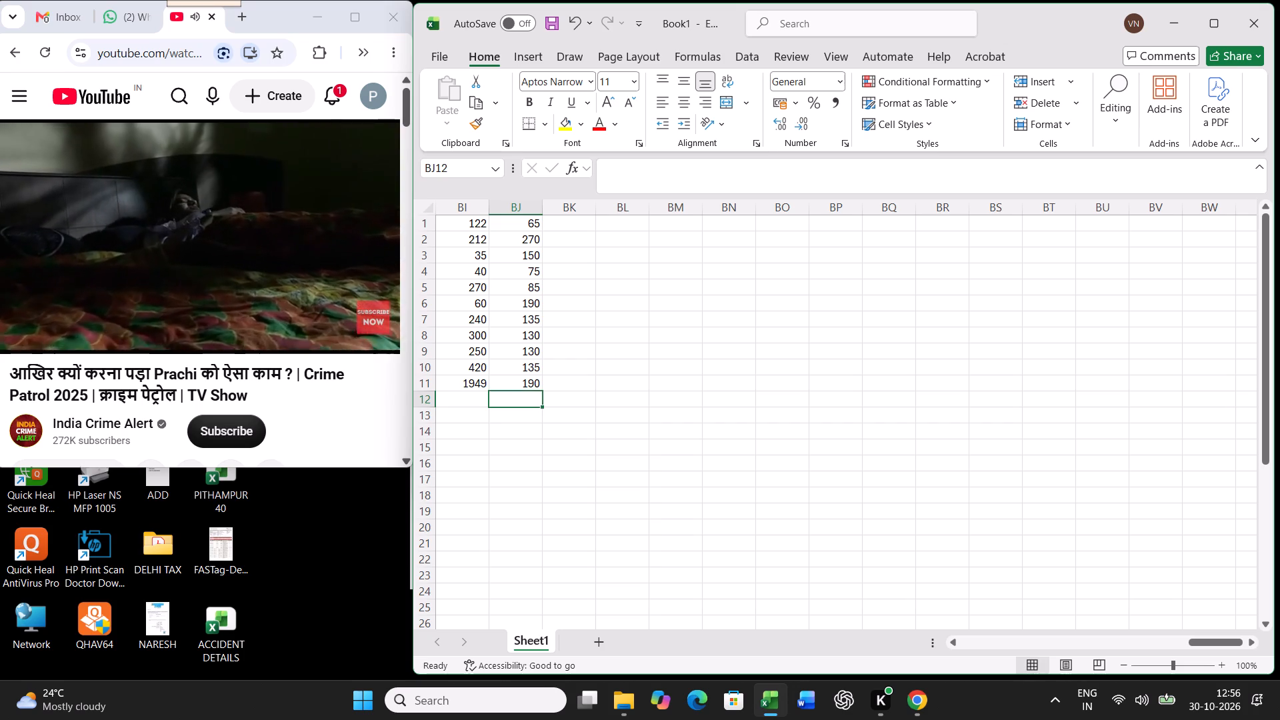
text(75)
key(Return)
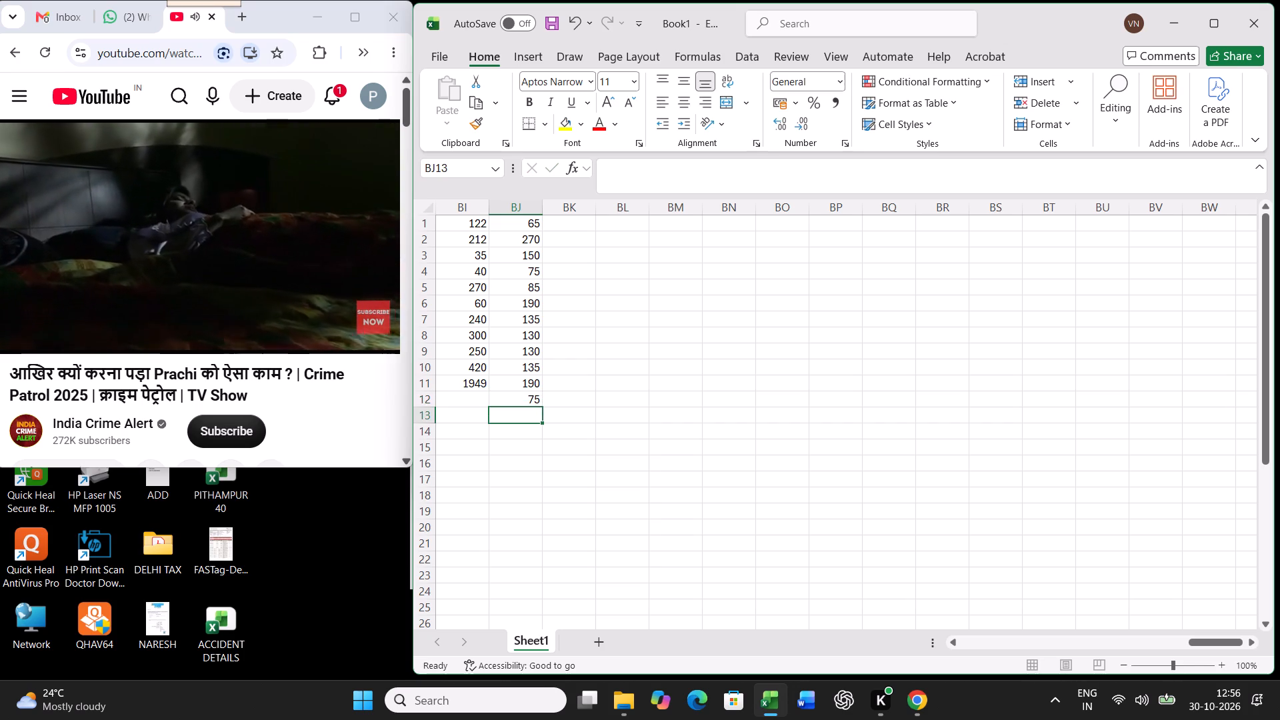
Finish column BJ's list with 185, 170, 100, 85 and 85 down cells BJ13 to BJ17.
text(185)
key(Return)
text(170)
key(Return)
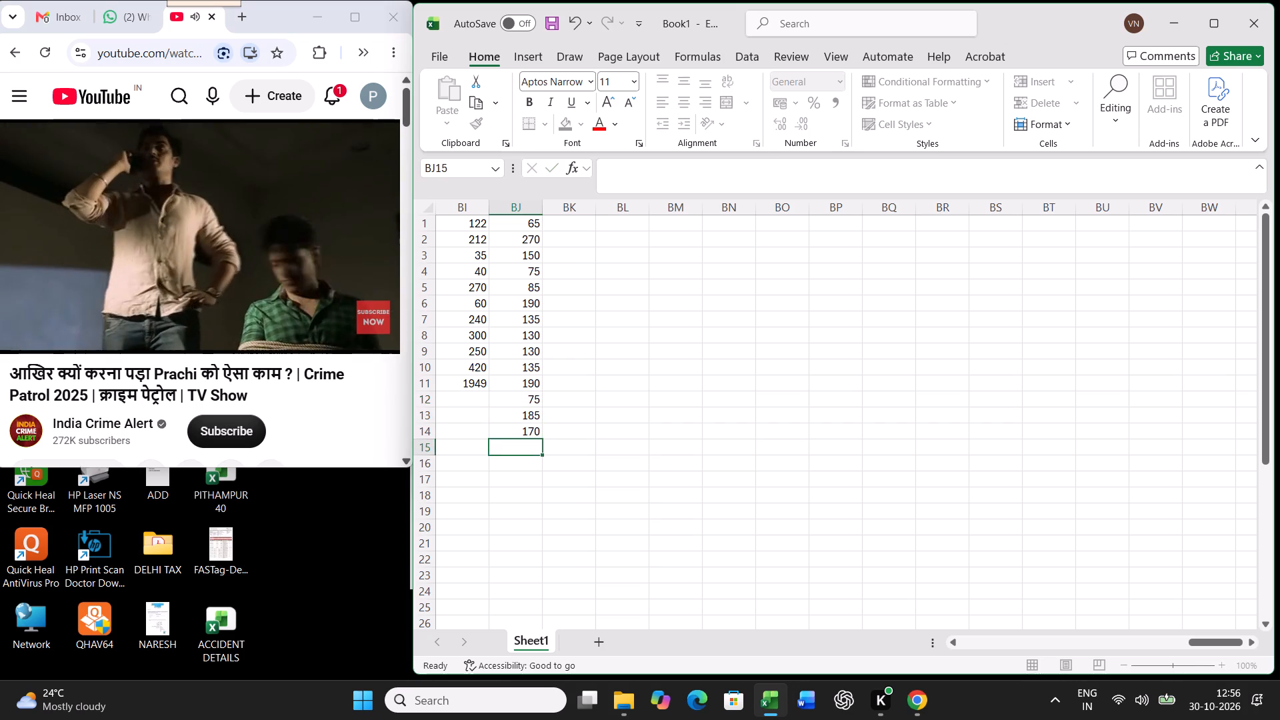
text(100)
key(Return)
text(85)
key(Return)
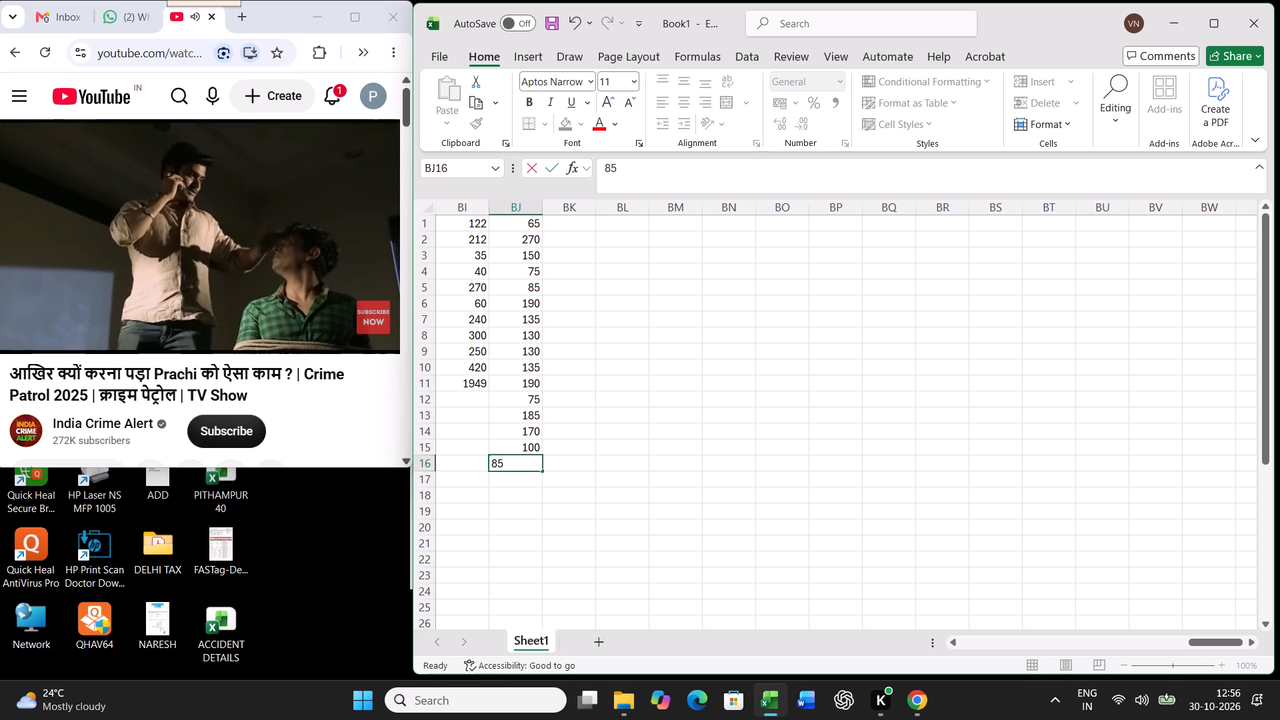
text(85)
key(Return)
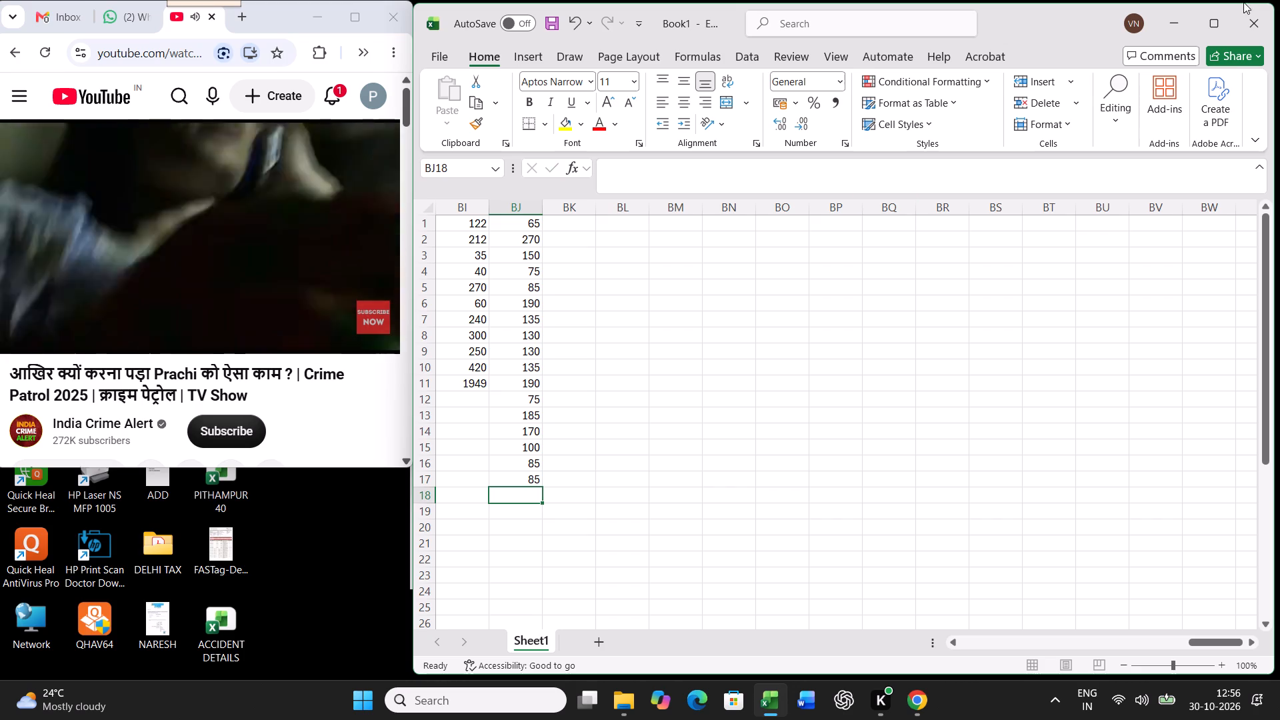
Total column BJ with AutoSum in BJ18, maximizing the workbook window just for the sum and restoring it.
click(1219, 13)
click(1004, 72)
key(Return)
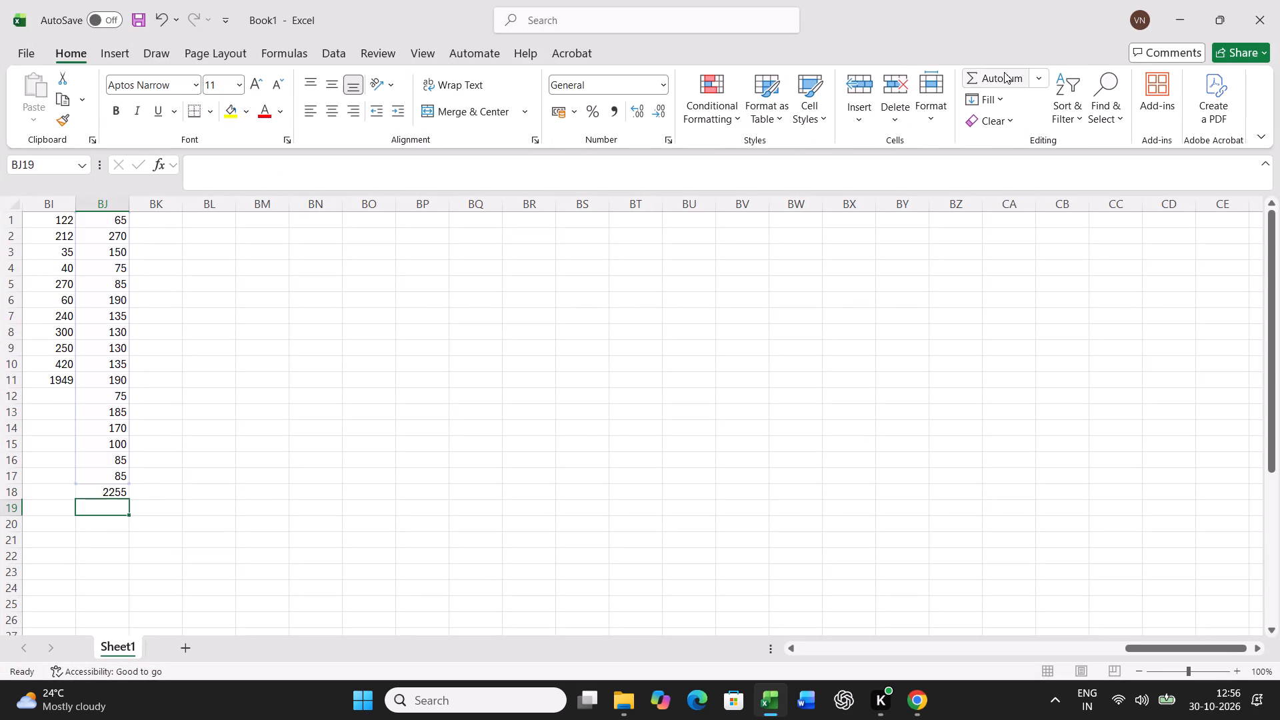
click(1215, 22)
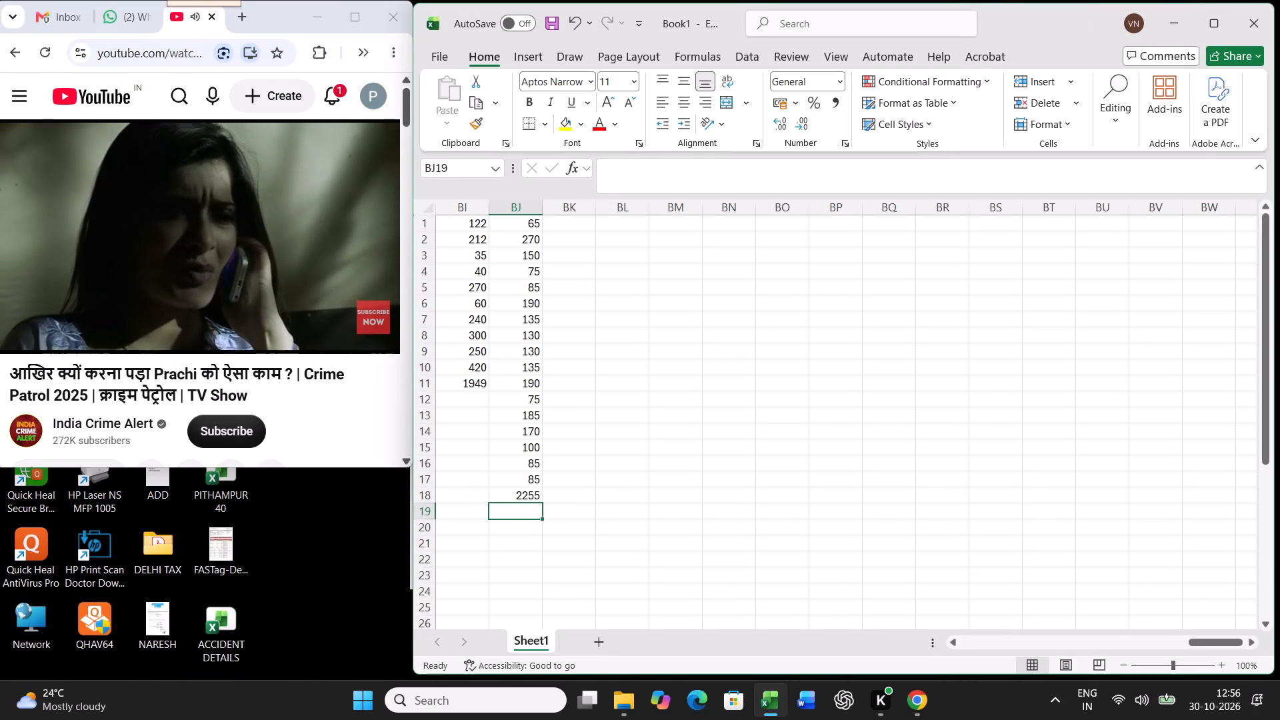
Enter a new list in column BK with 140, 565, 310, 375, 360, 390 and 105 down cells BK1 to BK7.
key(Up)
key(Up)
key(Up)
key(Up)
key(Up)
key(Up)
key(Up)
key(Up)
key(Up)
key(Up)
key(Up)
key(Up)
key(Up)
key(Up)
key(Up)
key(Up)
key(Up)
key(Up)
key(Up)
key(Up)
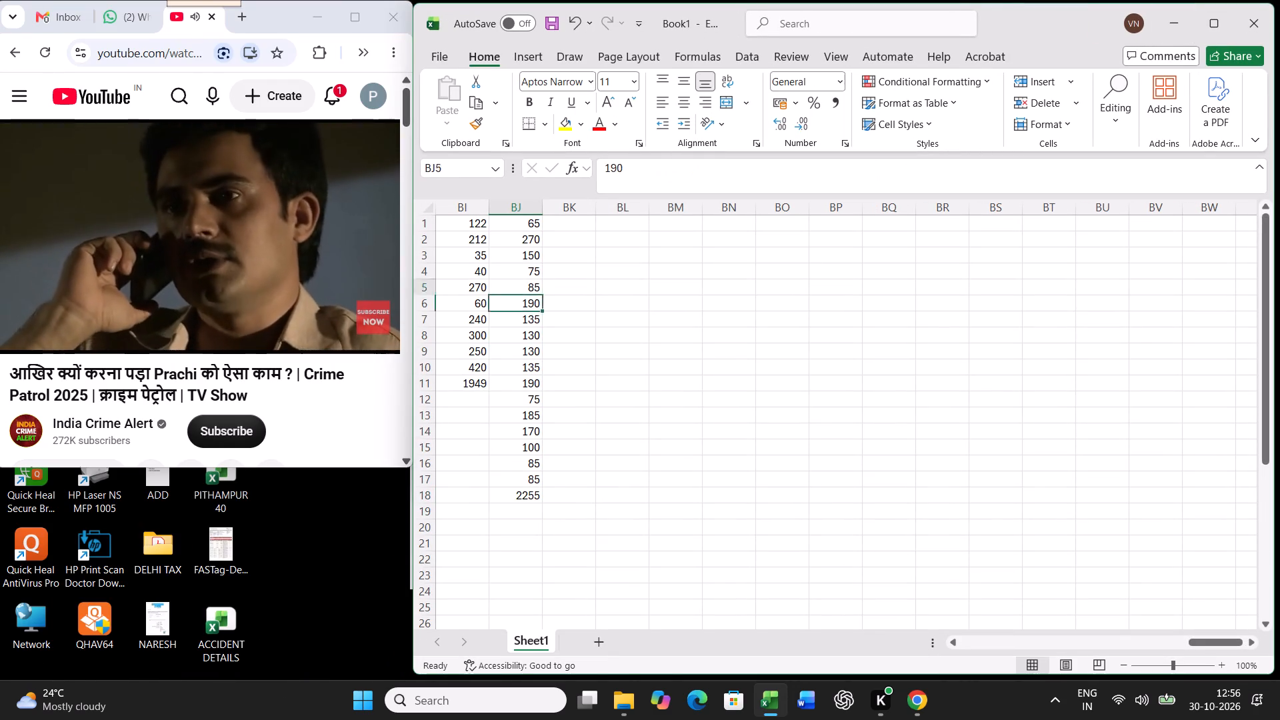
key(Right)
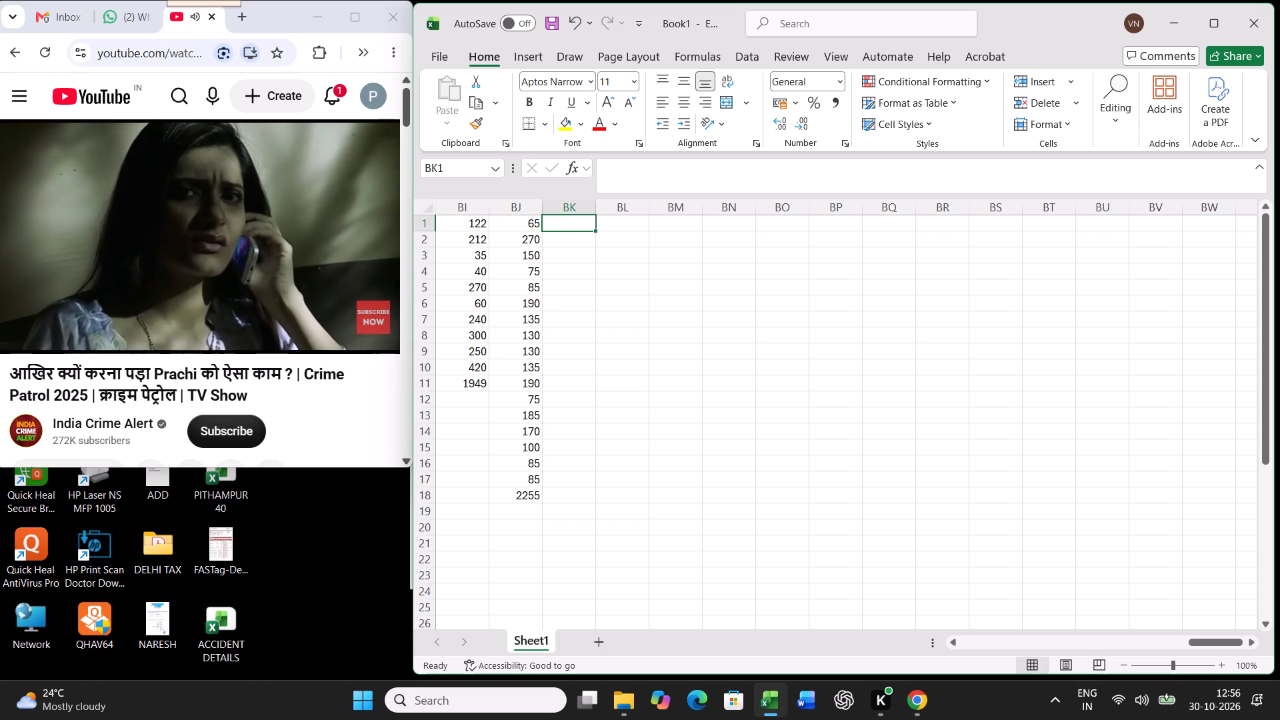
text(140)
key(Return)
text(565)
key(Return)
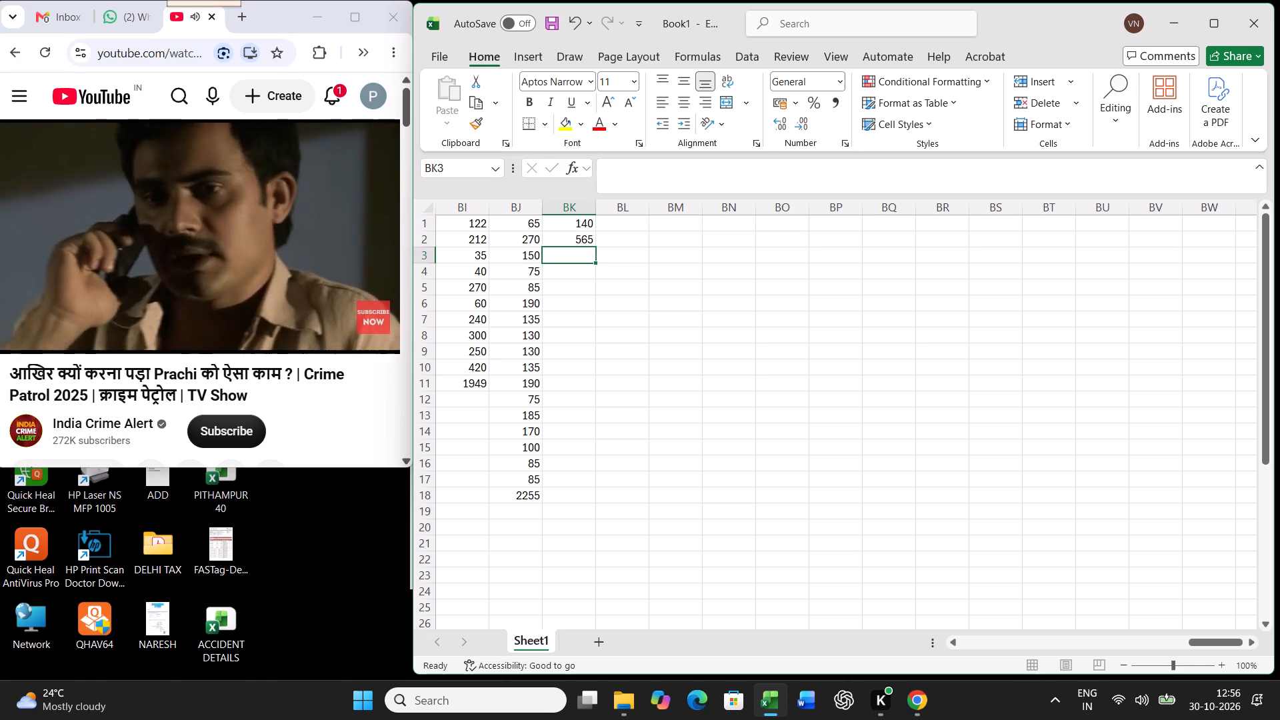
text(310)
key(Return)
text(375)
key(Return)
text(360)
key(Return)
text(390)
key(Return)
text(105)
key(Return)
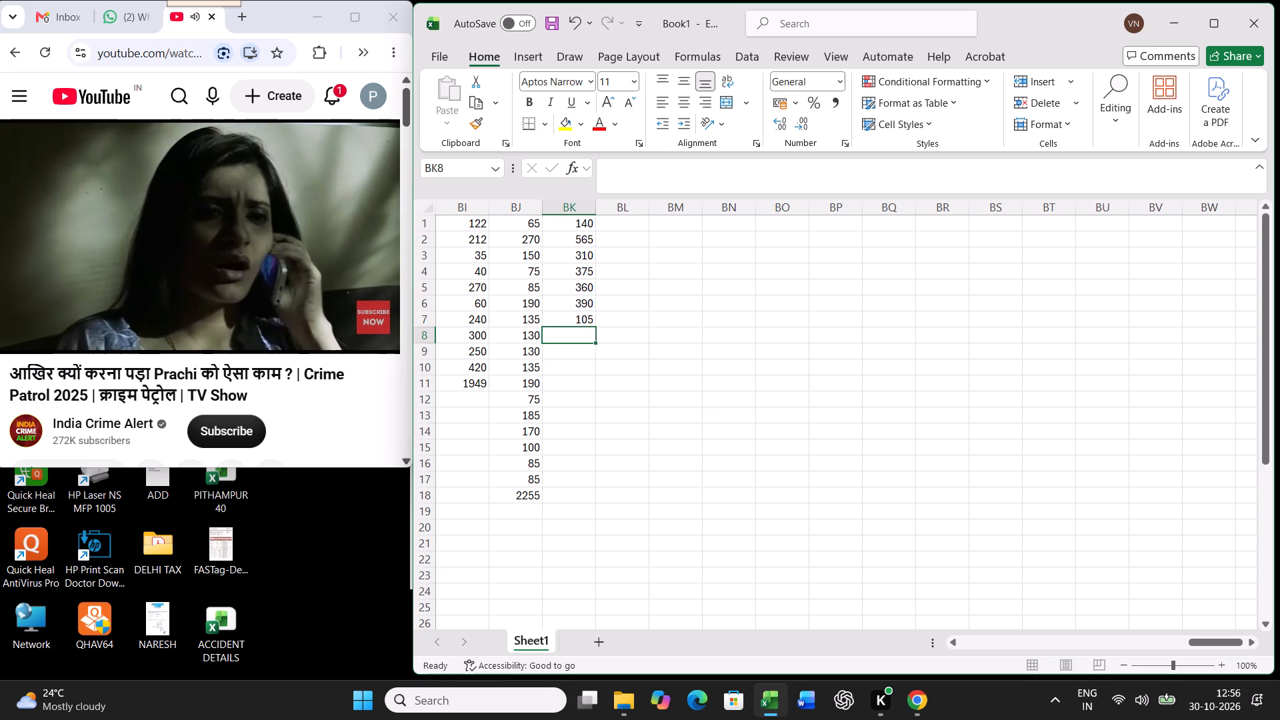
Total column BK with AutoSum in BK8, maximizing the workbook window just for the sum and restoring it.
click(1219, 12)
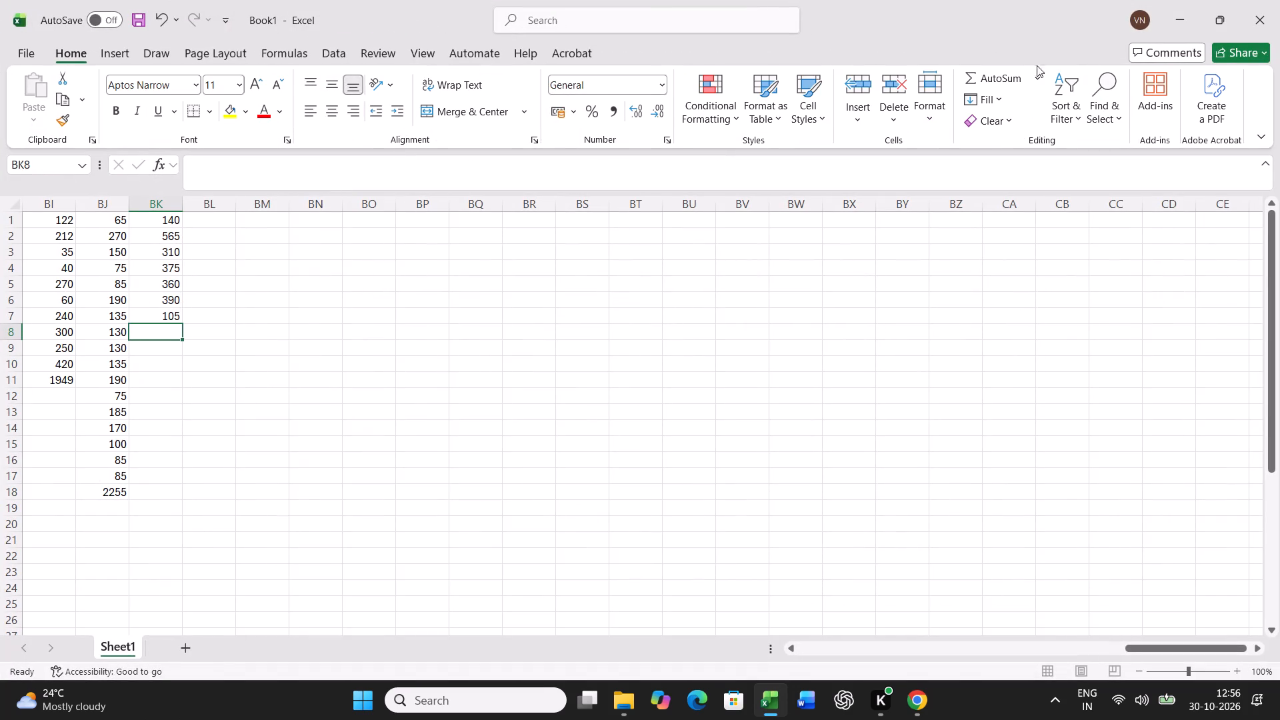
click(1011, 70)
key(Return)
click(1223, 8)
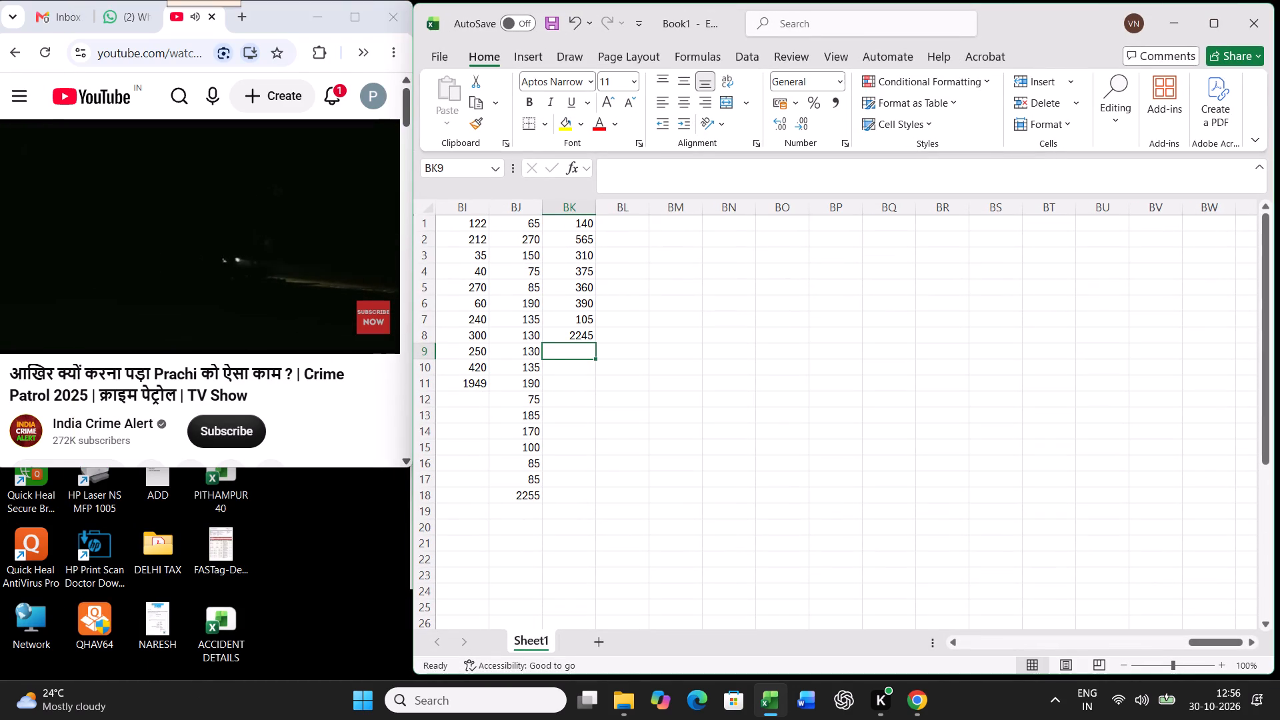
Start a new list in column BL with 95, 97, 122, 212 and 35 down cells BL1 to BL5.
key(Up)
key(Up)
key(Up)
key(Up)
key(Up)
key(Up)
key(Up)
key(Up)
key(Up)
key(Up)
key(Up)
key(Up)
key(Up)
key(Up)
key(Up)
key(Up)
key(Up)
key(Up)
key(Up)
key(Up)
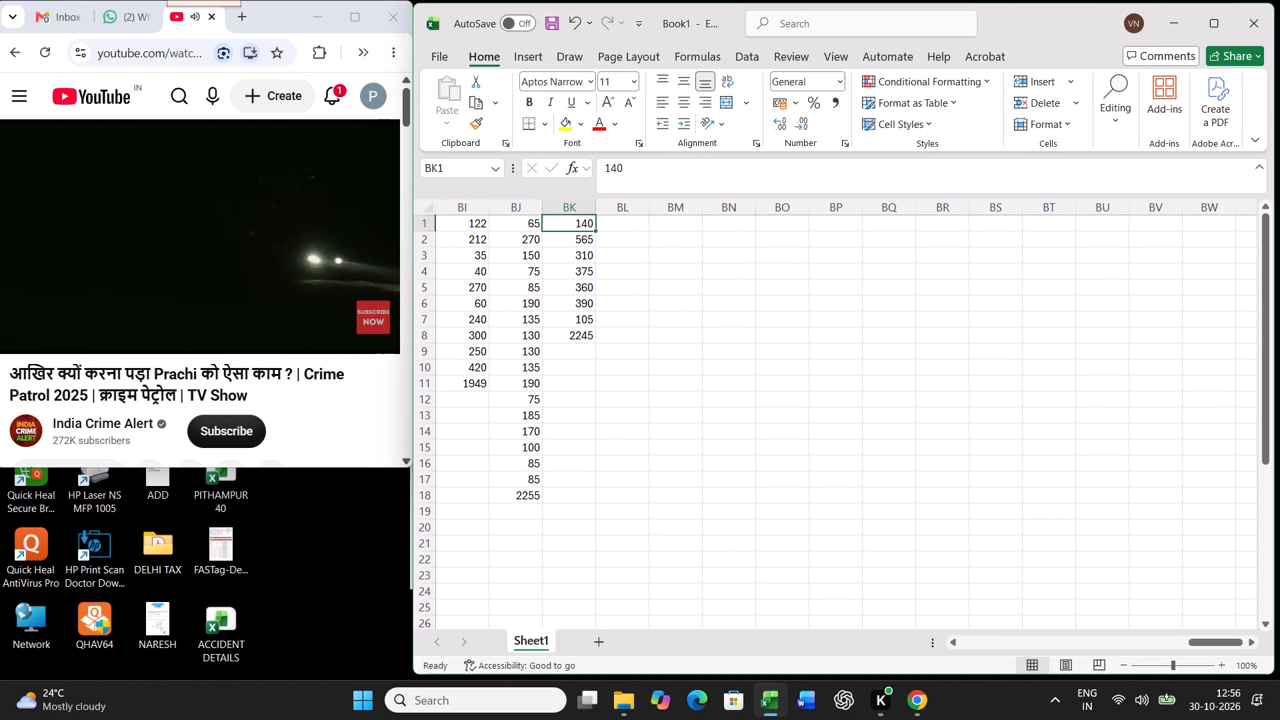
key(Right)
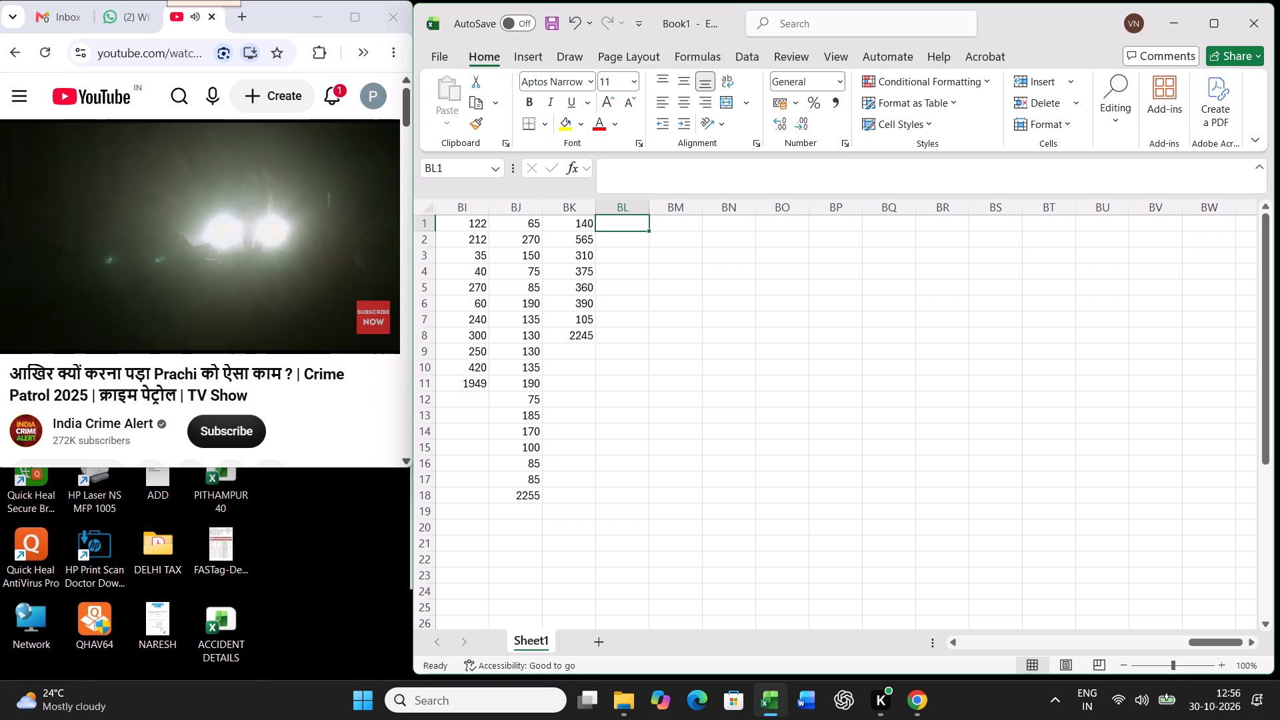
text(95)
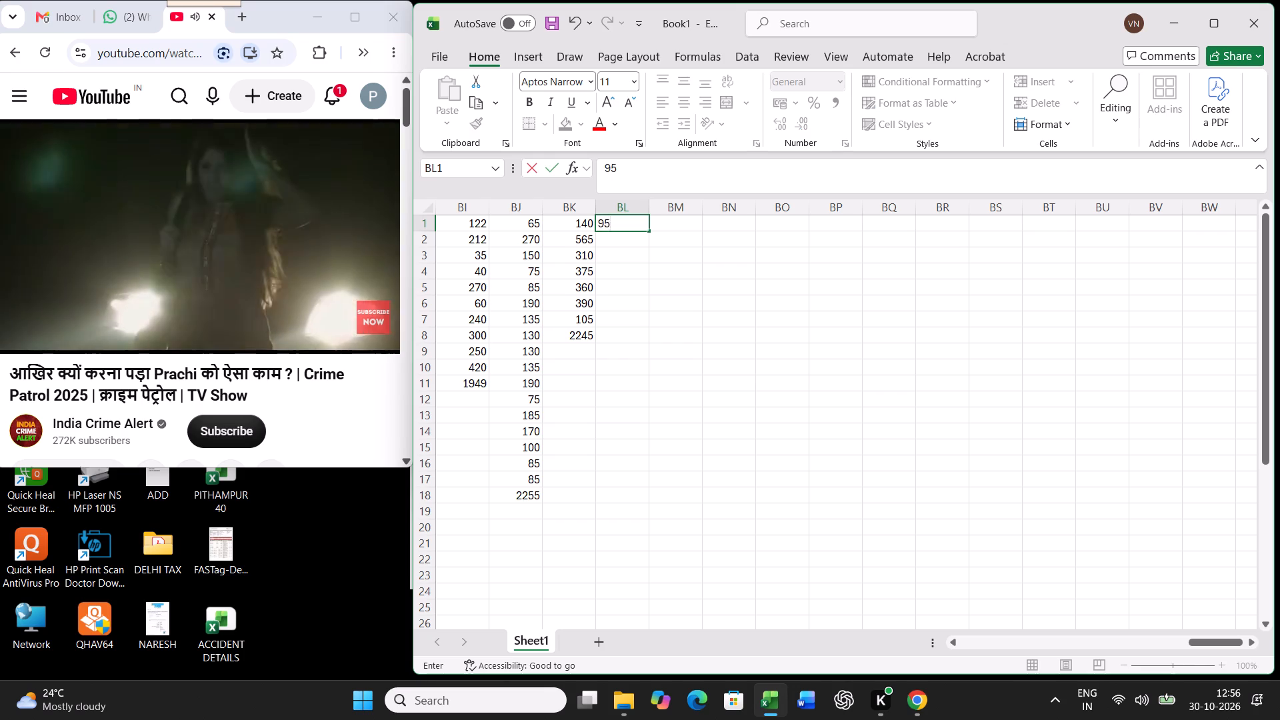
key(Return)
text(97)
key(Return)
text(12)
key(2)
key(Return)
text(212)
key(Return)
text(35)
key(Return)
Continue column BL with 165, 110, 160, 210, 215 and 140 down cells BL6 to BL11.
text(165)
key(Return)
text(110)
key(Return)
text(160)
key(Return)
text(210)
key(Return)
text(215)
key(Return)
text(140)
key(Return)
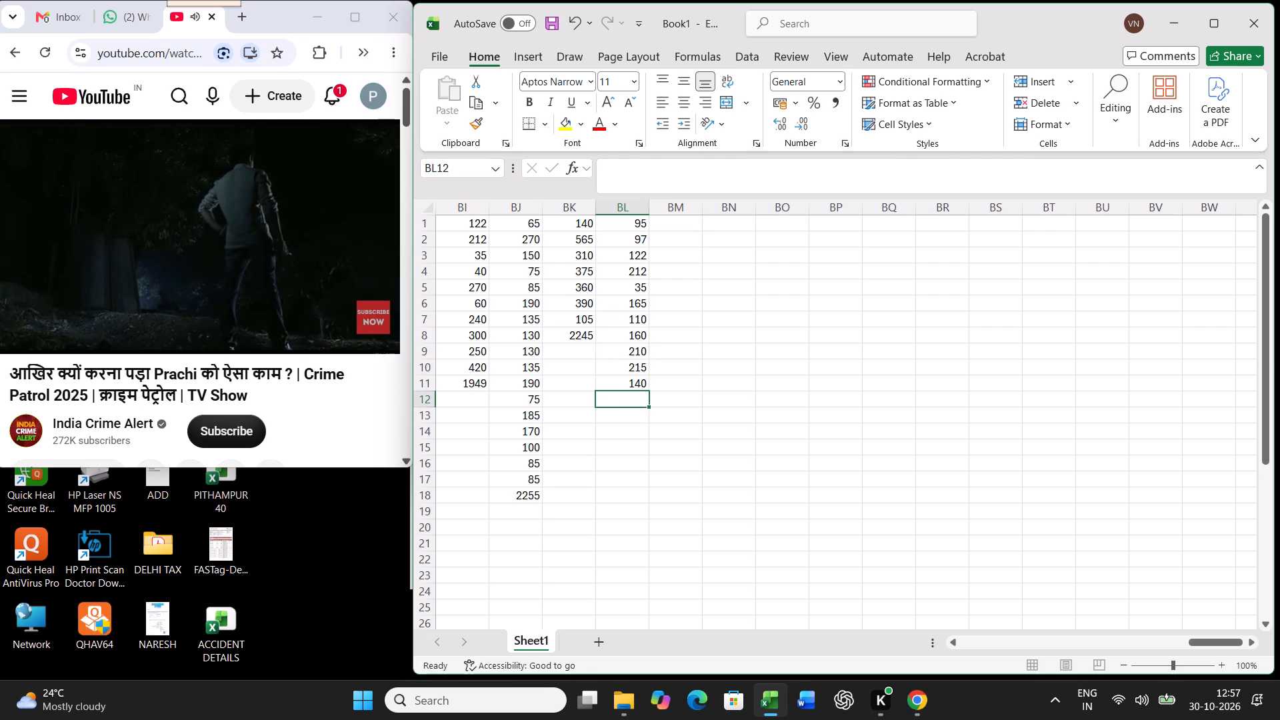
Finish column BL's list with 165, 150, 390, 115 and 125 down cells BL12 to BL16.
text(165)
key(Return)
text(150)
key(Return)
text(390)
key(Return)
text(115)
key(Return)
text(125)
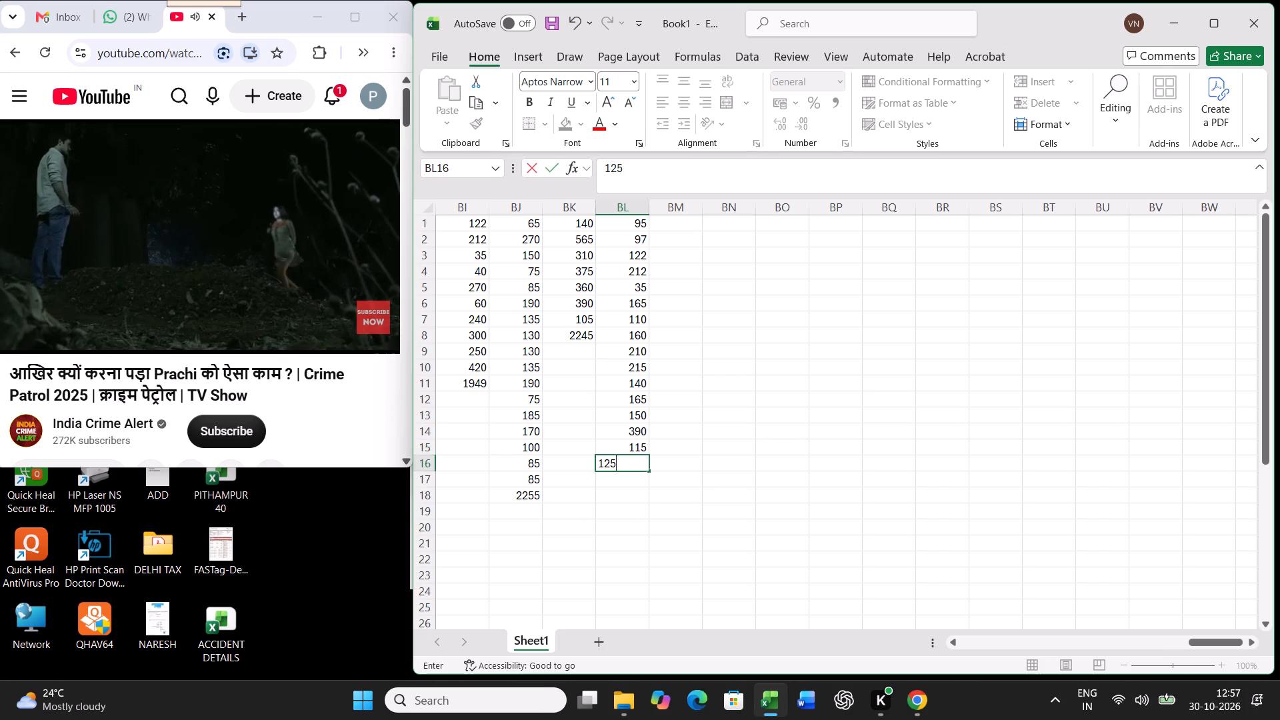
key(Return)
Total column BL with AutoSum in BL17, maximizing the workbook window just for the sum and restoring it.
click(1214, 9)
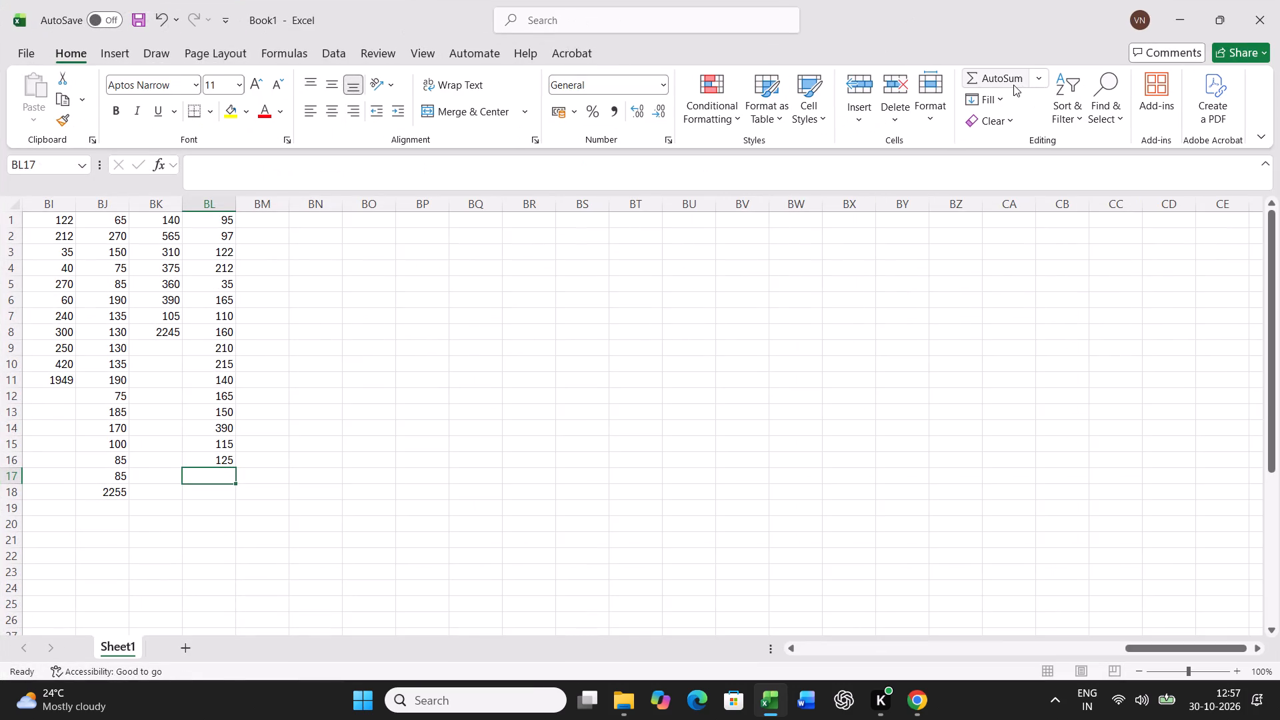
click(998, 79)
key(Return)
click(1226, 4)
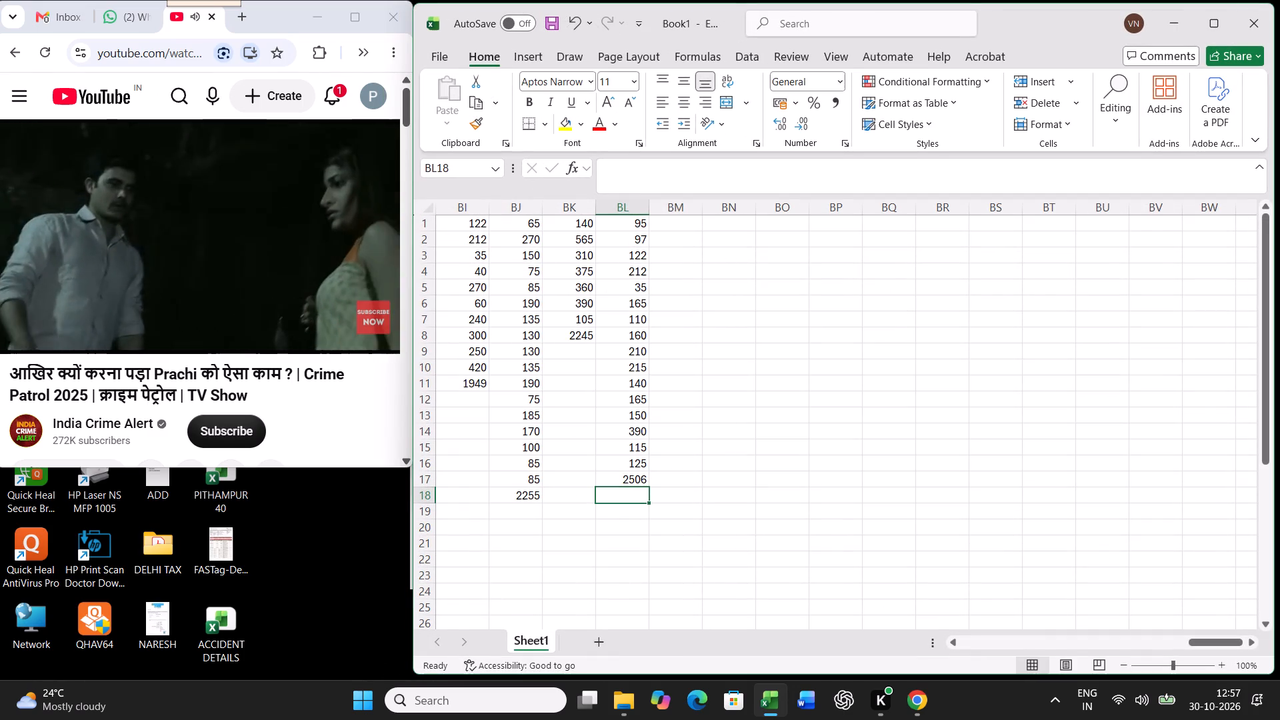
Start a new list in column BM with 122, 212, 35, 165 and 25 down cells BM1 to BM5.
key(Up)
key(Up)
key(Up)
key(Up)
key(Up)
key(Up)
key(Up)
key(Up)
key(Up)
key(Up)
key(Up)
key(Up)
key(Up)
key(Up)
key(Up)
key(Up)
key(Up)
key(Up)
key(Up)
key(Up)
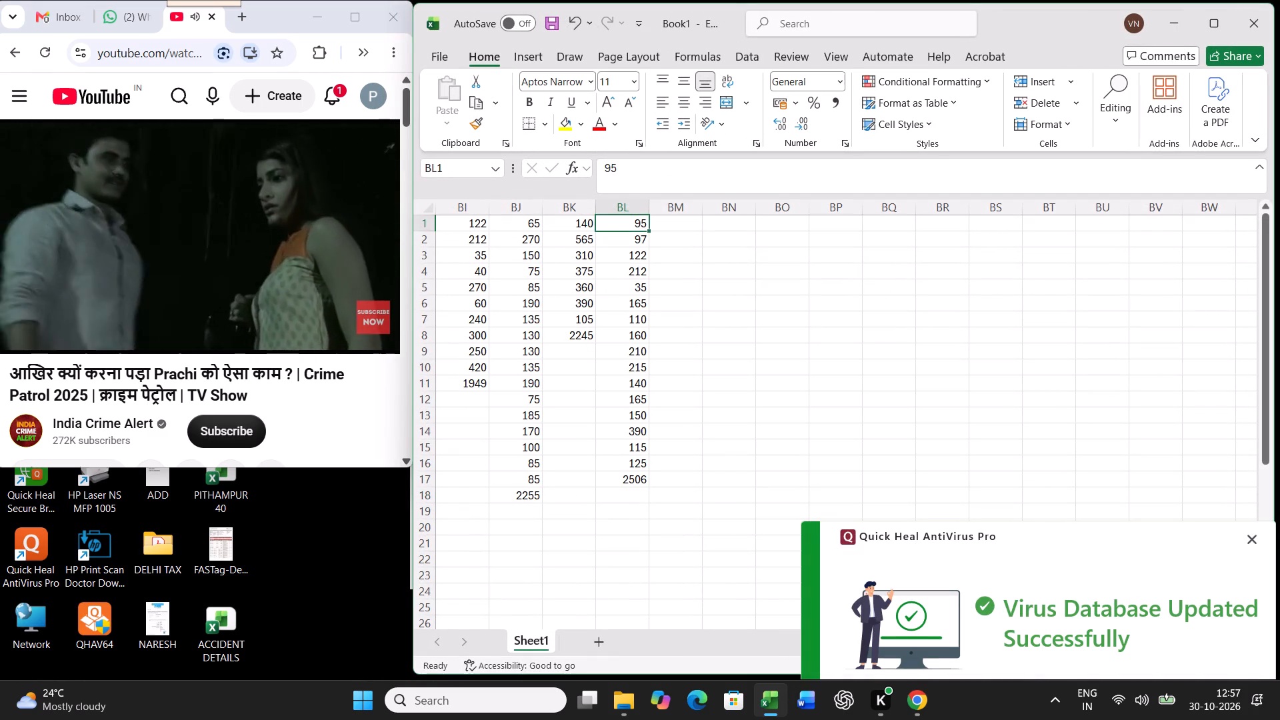
key(Right)
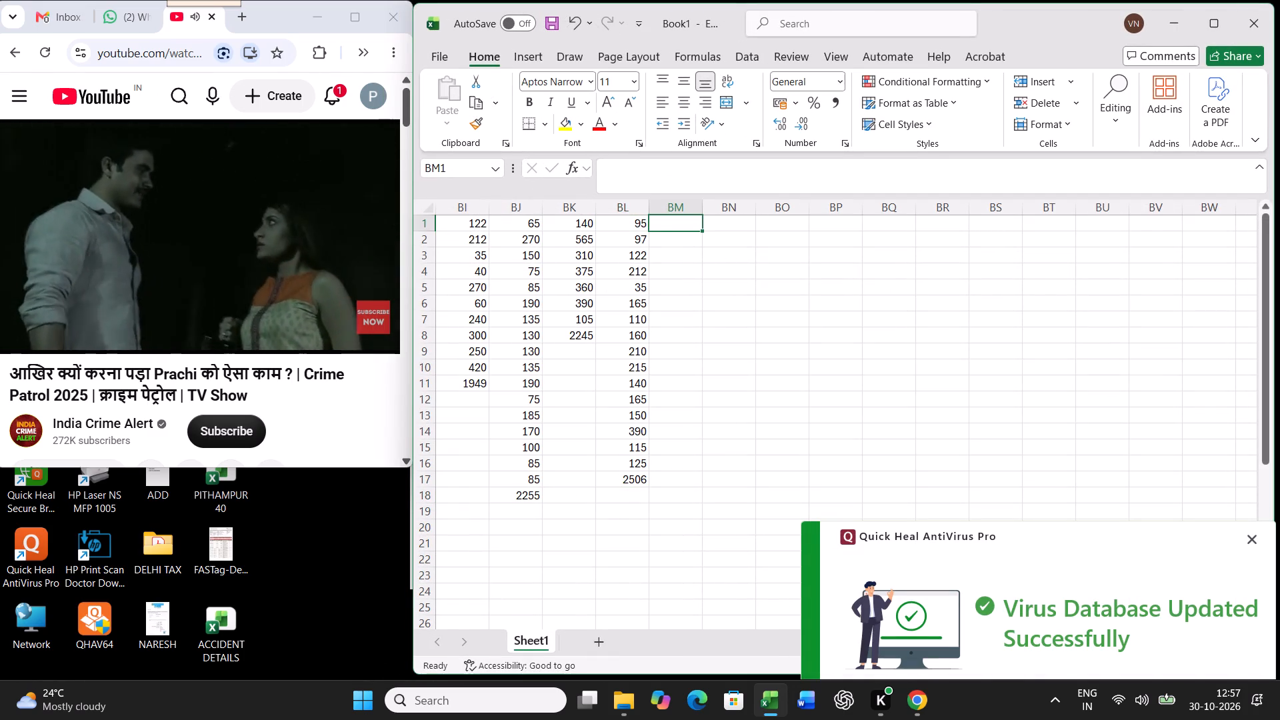
text(122)
key(Return)
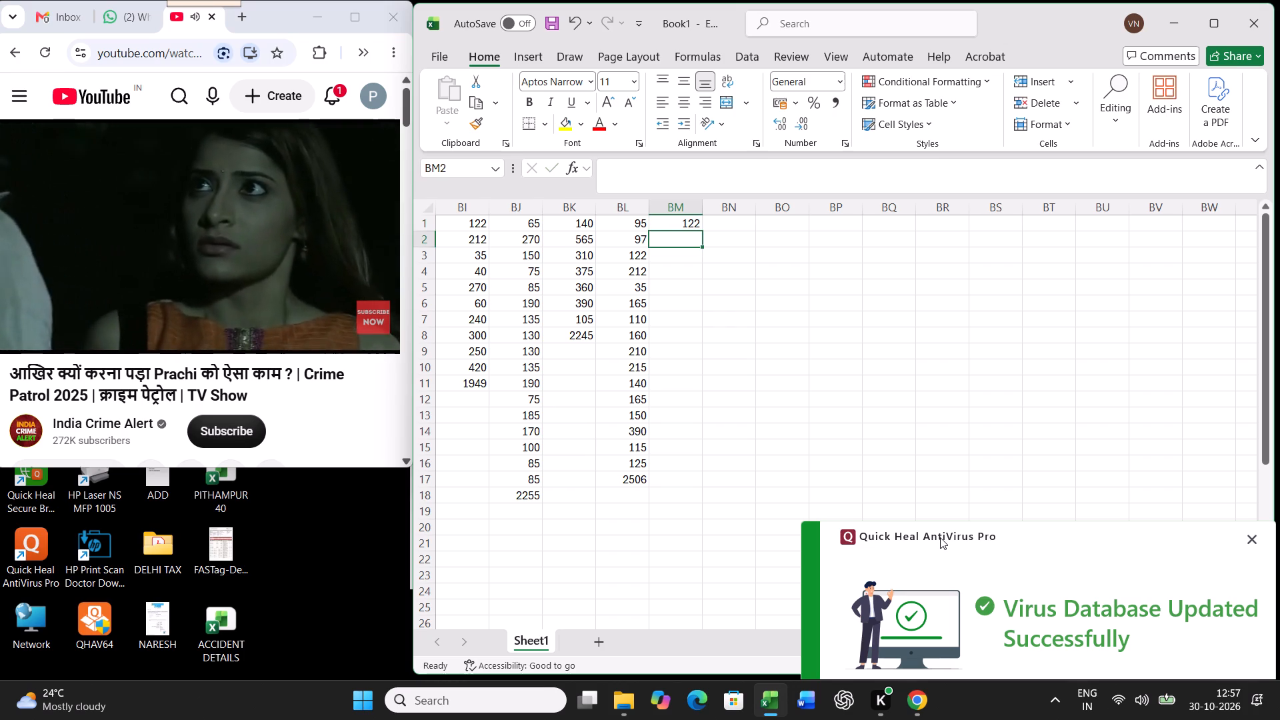
text(212)
key(Return)
text(35)
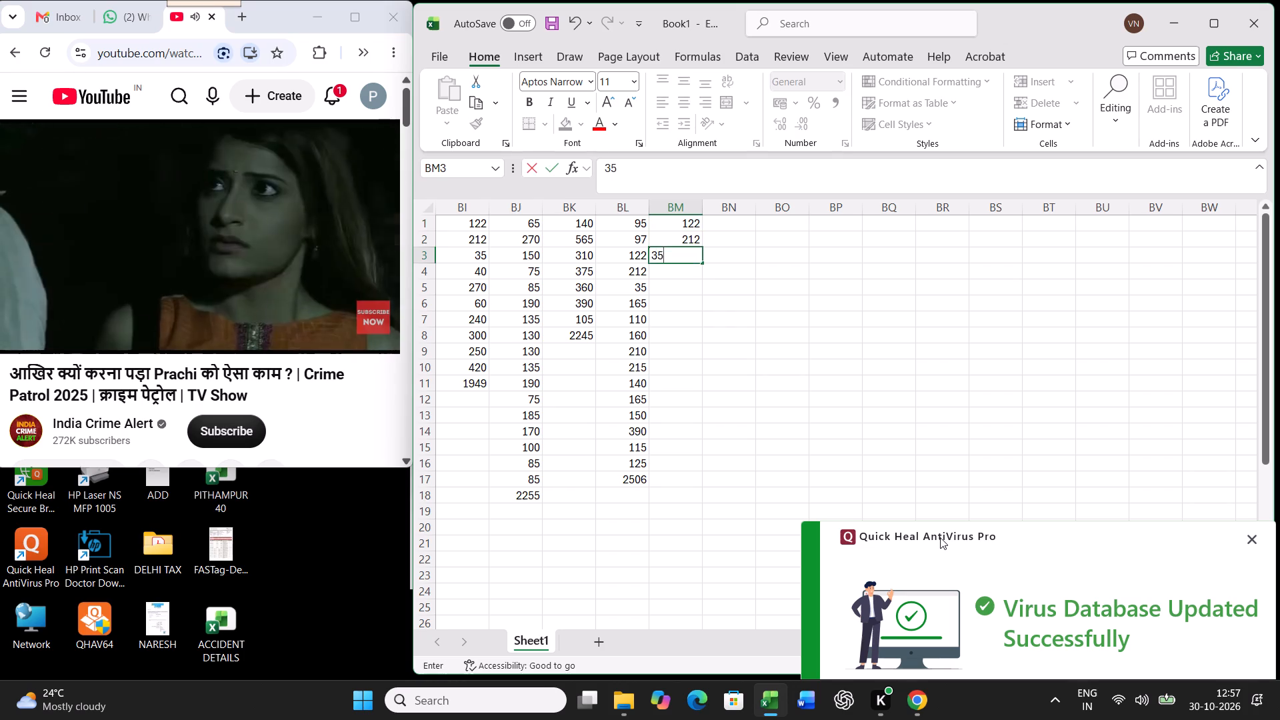
key(Return)
text(165)
key(Return)
text(25)
key(Return)
Finish column BM's list with 270, 60, 240, 300 and 230 down cells BM6 to BM10.
text(270)
key(Return)
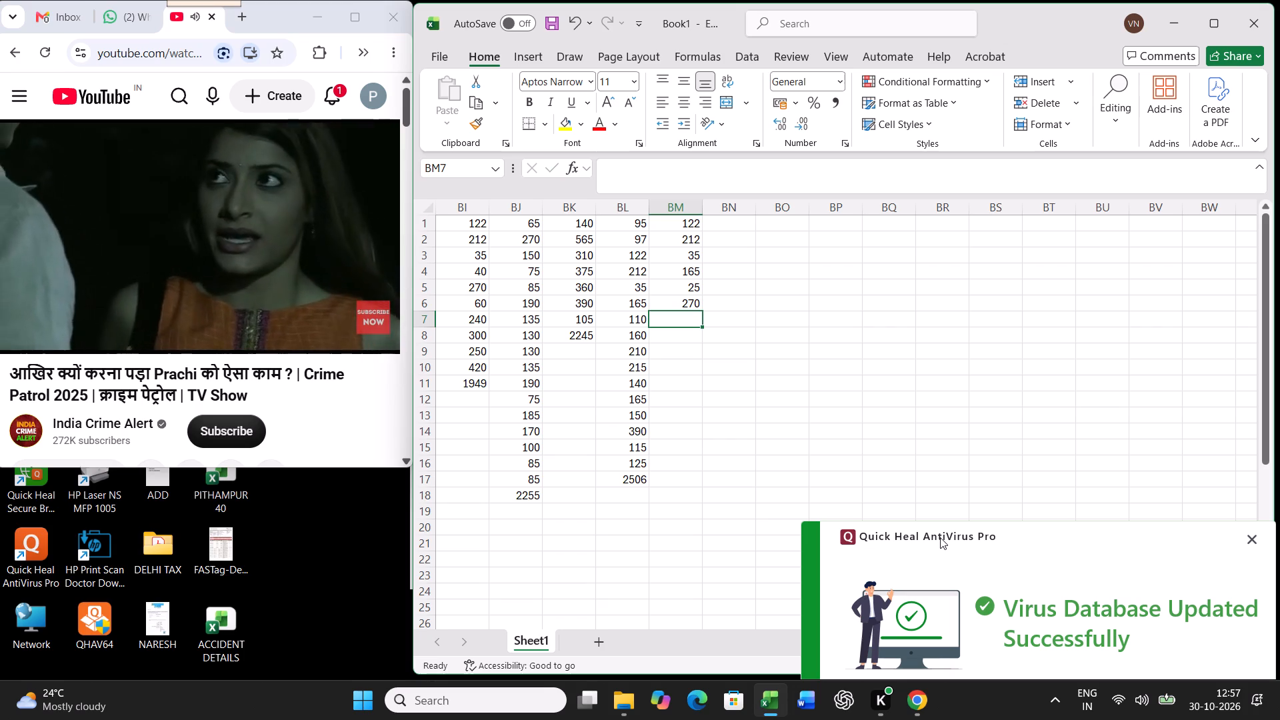
text(60)
key(Return)
text(240)
key(Return)
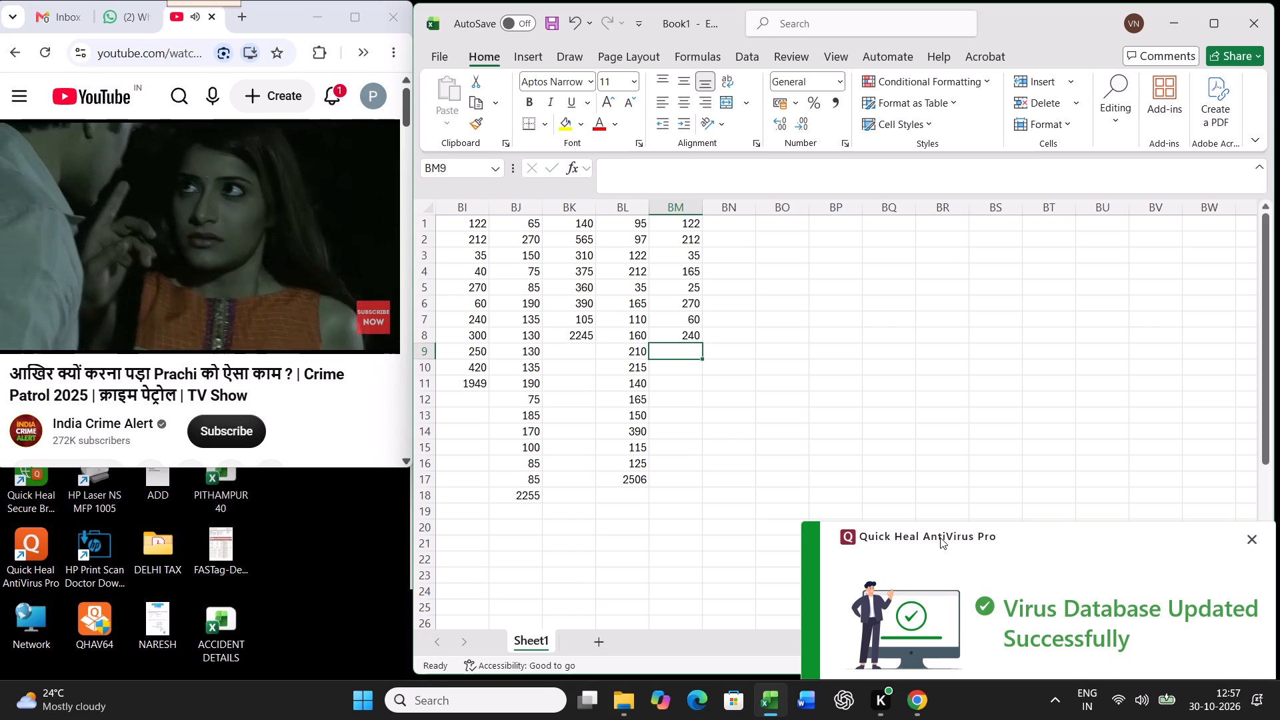
text(300)
key(Return)
text(230)
key(Return)
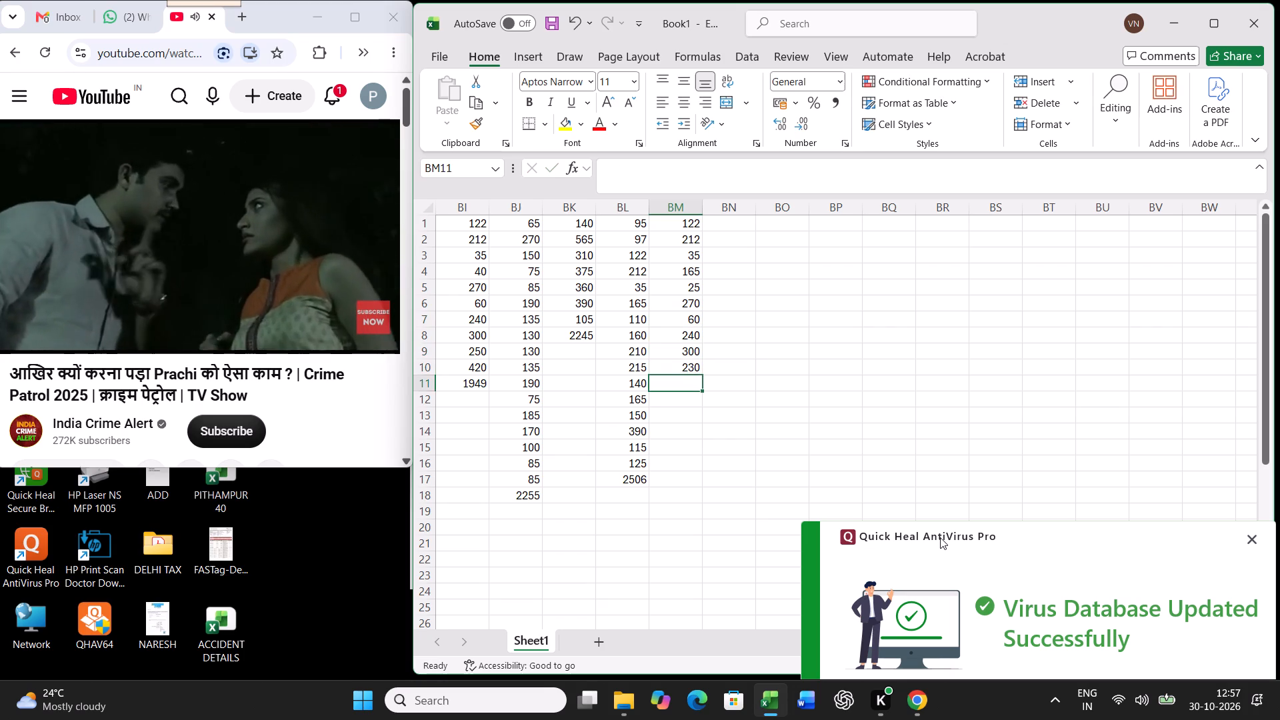
Total column BM with AutoSum in BM11, maximizing the workbook window just for the sum and restoring it.
click(1213, 11)
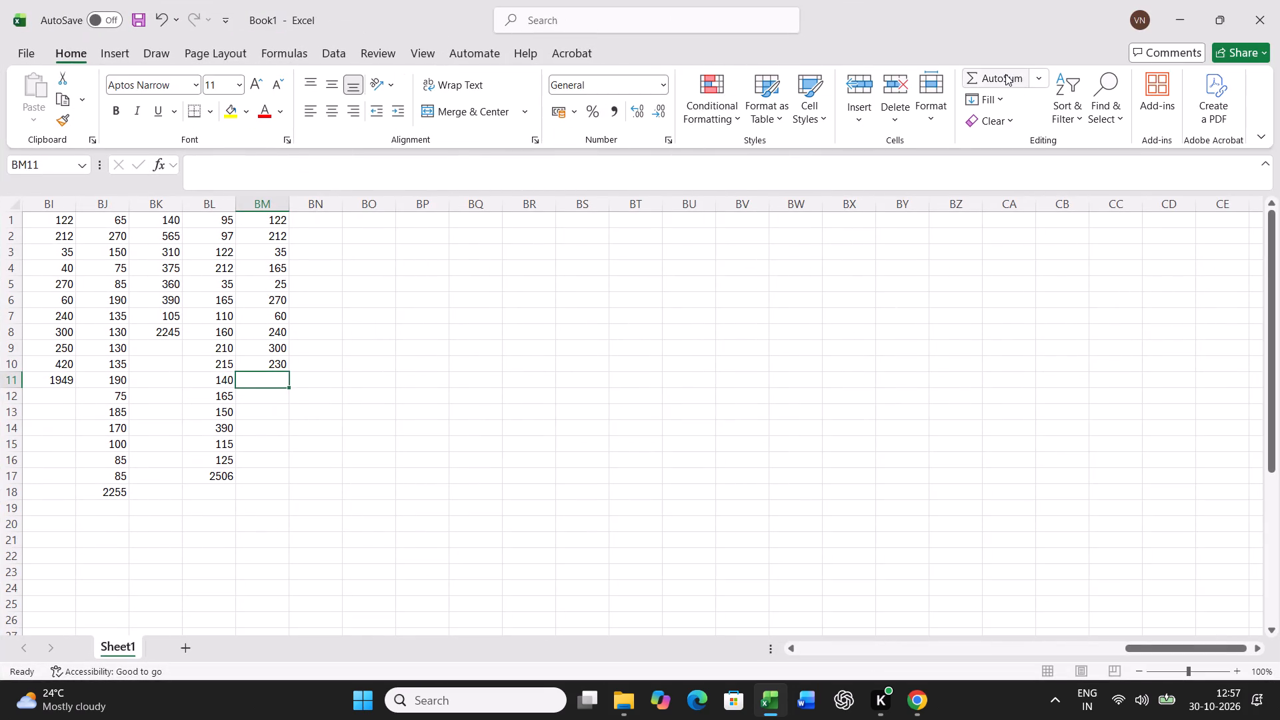
click(1005, 74)
key(Return)
click(1215, 13)
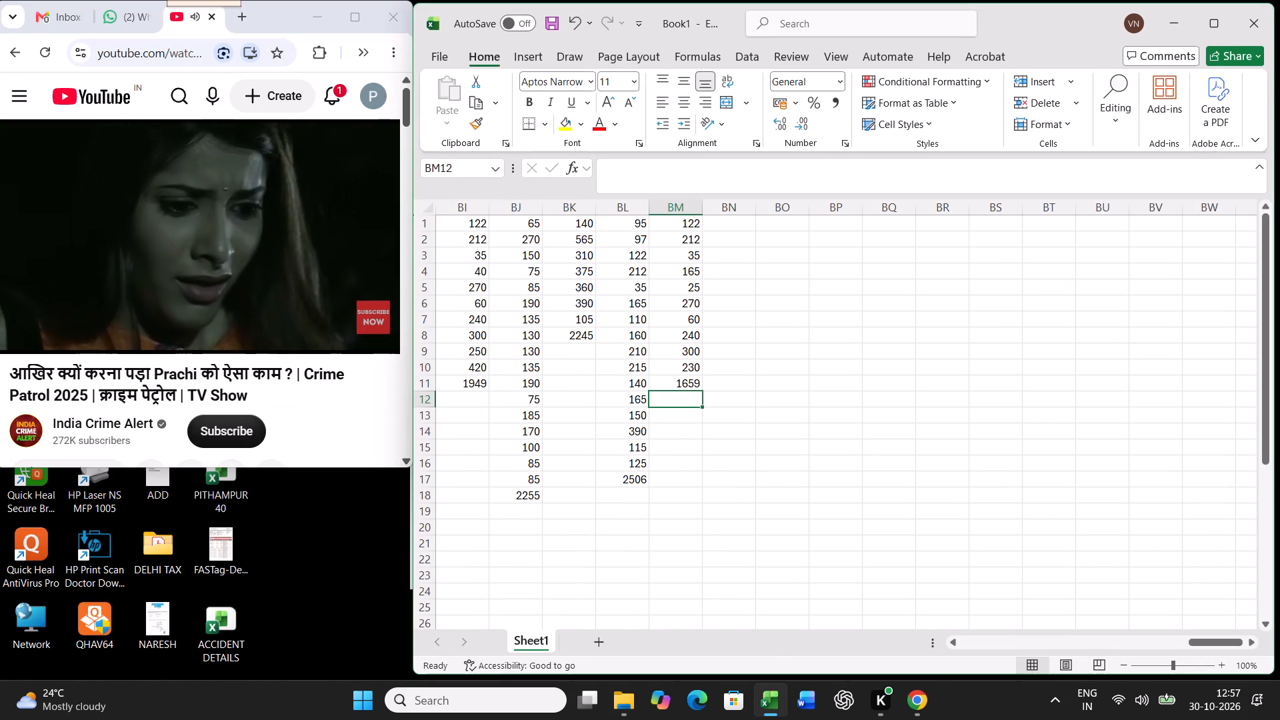
Start a new list in column BN with 122, 212, 35, 165, 110, 160 and 210 down cells BN1 to BN7.
key(Up)
key(Up)
key(Up)
key(Up)
key(Up)
key(Up)
key(Up)
key(Up)
key(Up)
key(Up)
key(Up)
key(Up)
key(Up)
key(Up)
key(Up)
key(Up)
key(Up)
key(Up)
key(Up)
key(Right)
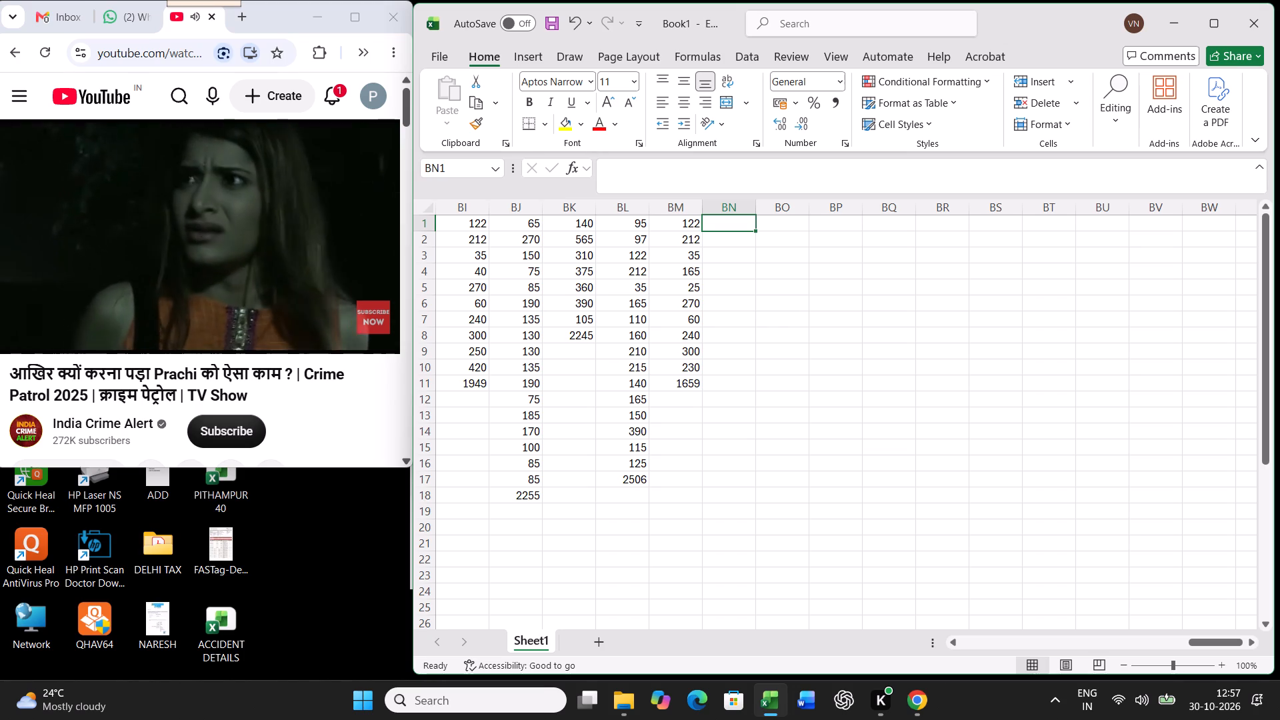
text(122)
key(Return)
text(212)
key(Return)
text(35)
key(Return)
text(165)
key(Return)
text(110)
key(Return)
text(160)
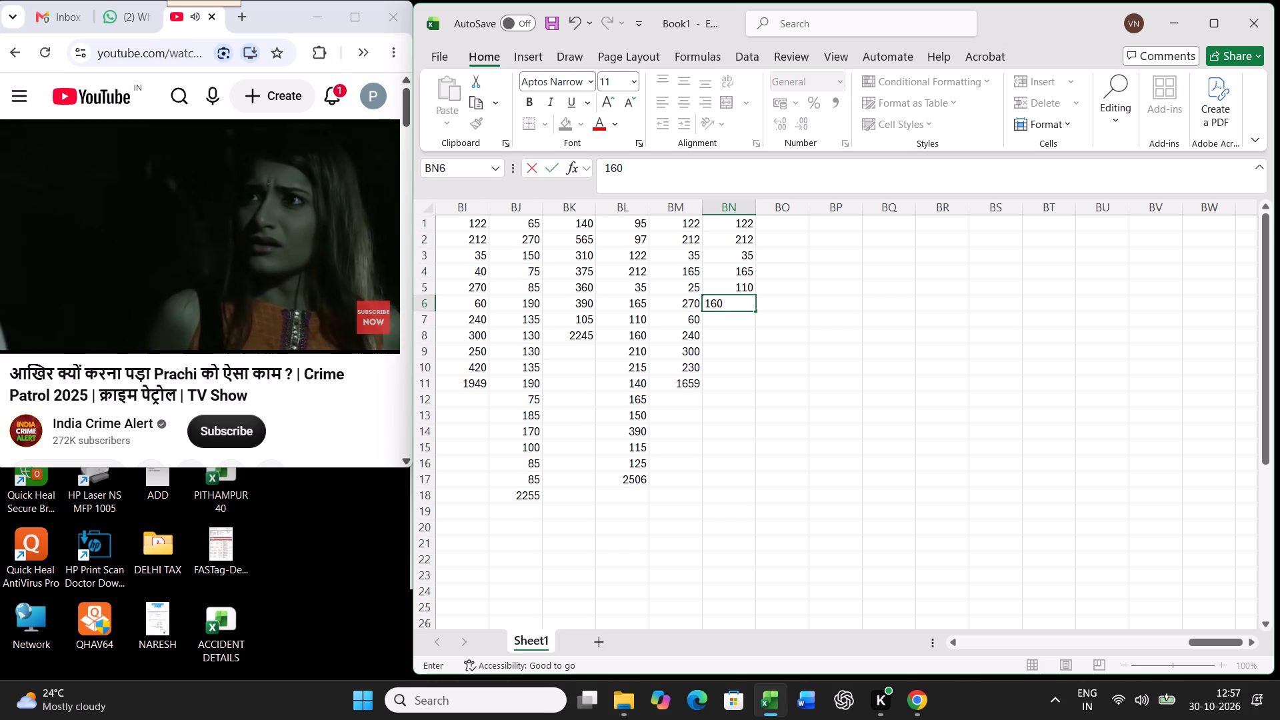
key(Return)
text(210)
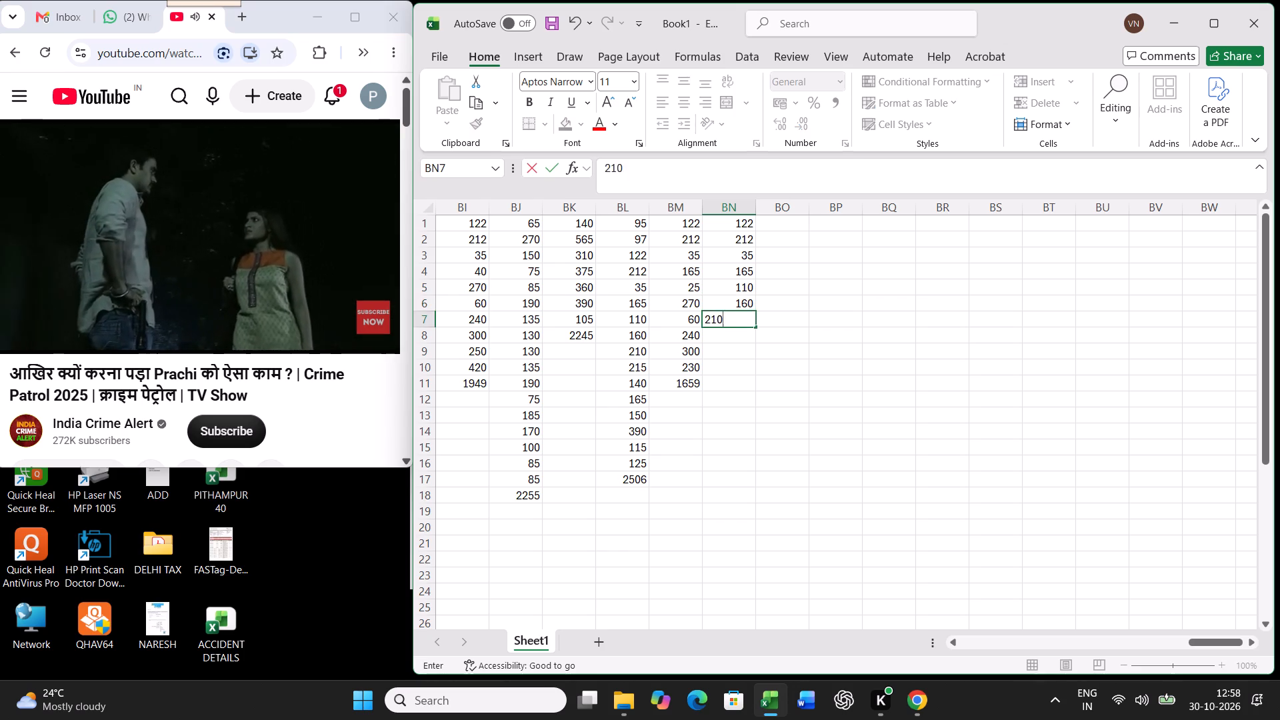
key(Return)
Finish column BN's list with 215, 140, 165, 150, 390, 115 and 125 down cells BN8 to BN14.
text(215)
key(Return)
text(140)
key(Return)
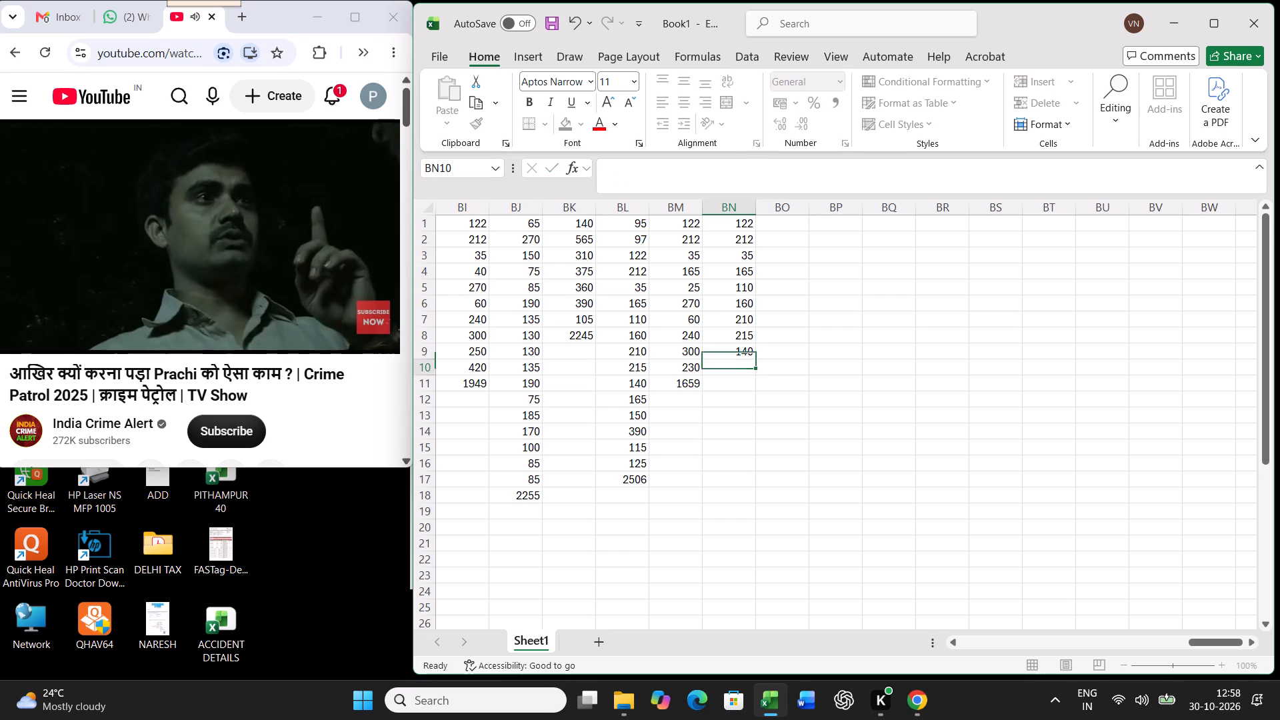
text(165)
key(Return)
text(150)
key(Return)
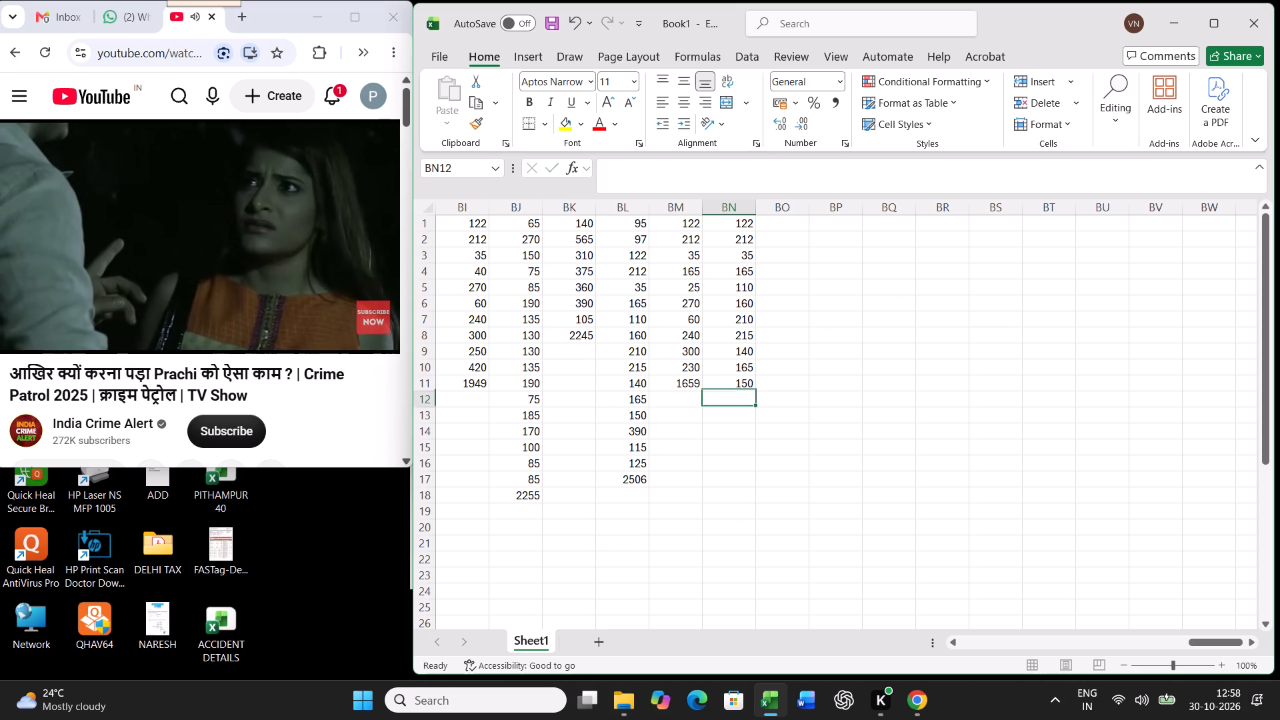
text(390)
key(Return)
text(115)
key(Return)
text(125)
key(Return)
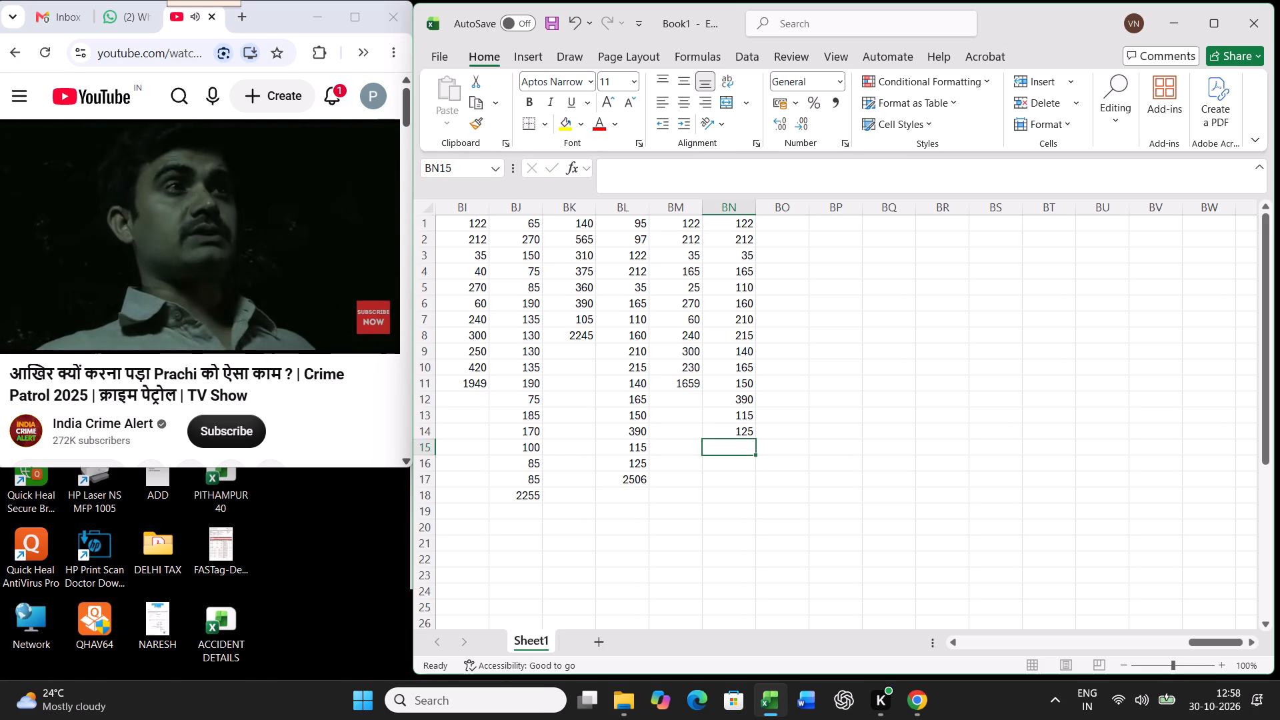
Total column BN with AutoSum in BN15, maximizing the workbook window just for the sum and restoring it.
click(1225, 15)
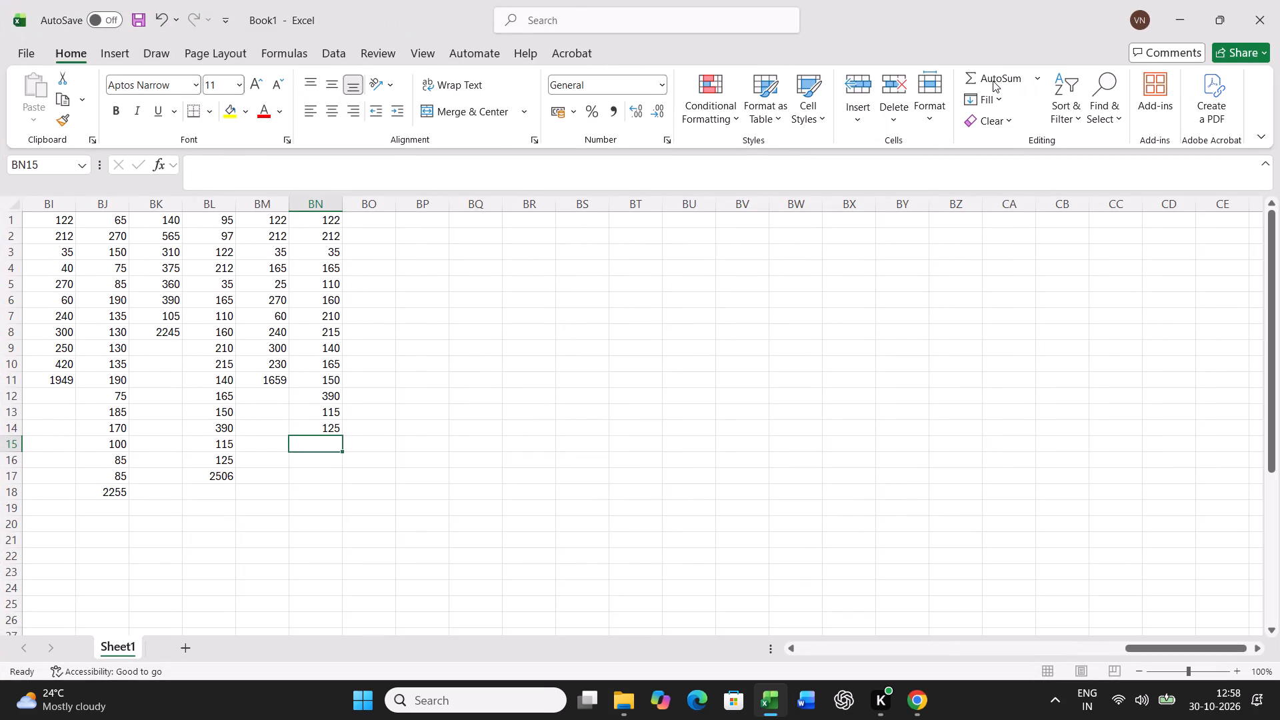
click(994, 73)
key(Return)
click(1213, 17)
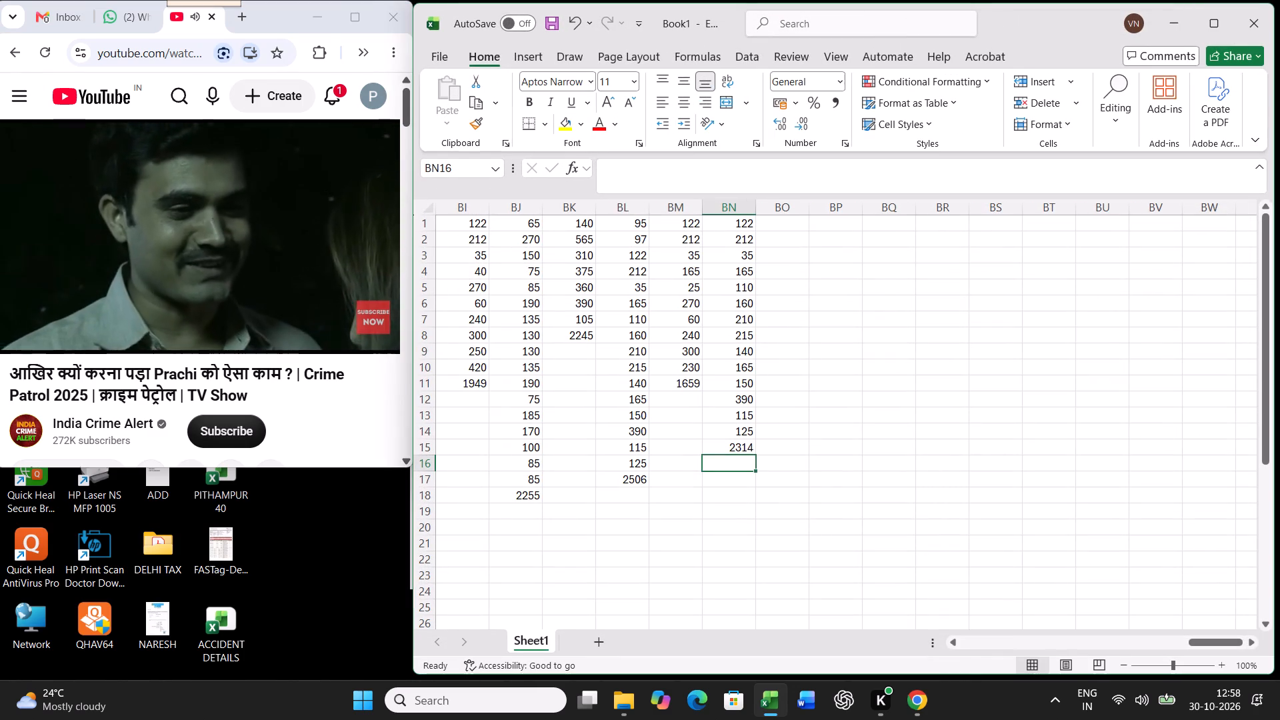
Start a new list in column BO with 122, 212, 35, 165, 110, 160 and 210 down cells BO1 to BO7.
key(Up)
key(Up)
key(Up)
key(Up)
key(Up)
key(Up)
key(Up)
key(Up)
key(Up)
key(Up)
key(Up)
key(Up)
key(Up)
key(Up)
key(Up)
key(Up)
key(Up)
key(Up)
key(Up)
key(Up)
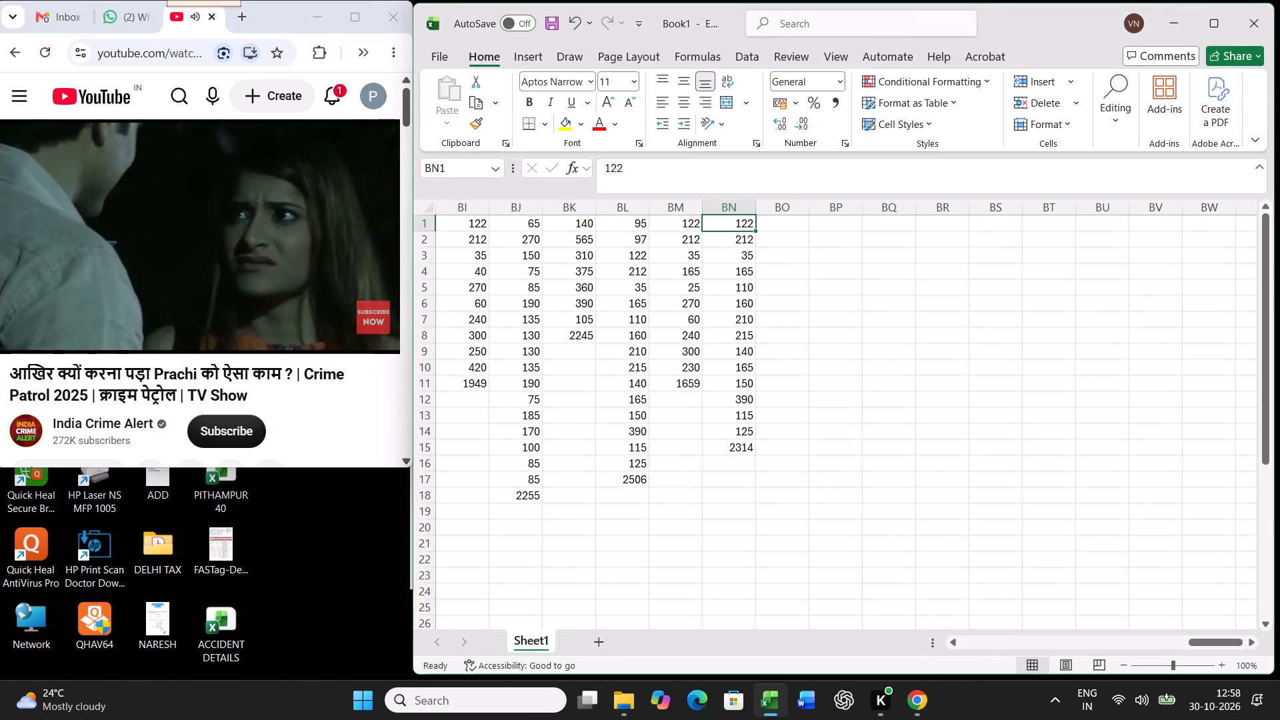
key(Right)
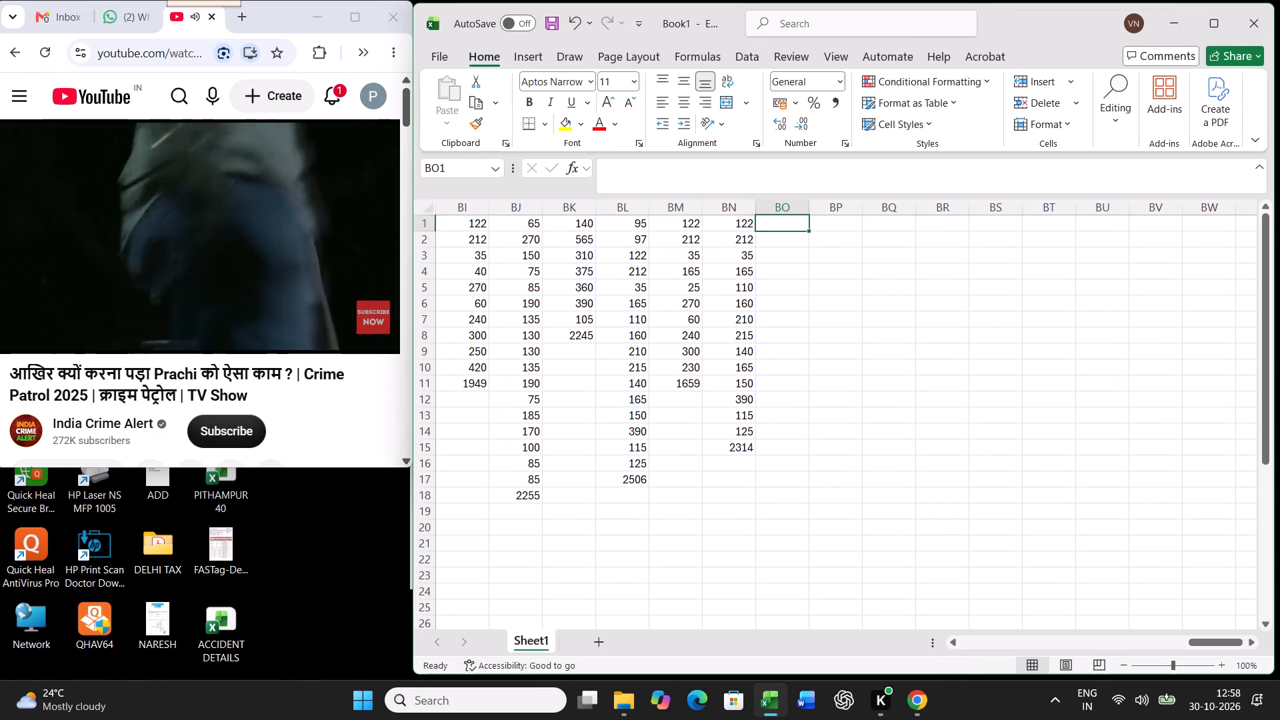
text(122)
key(Return)
text(212)
key(Return)
text(35)
key(Return)
text(165)
key(Return)
text(110)
key(Return)
text(160)
key(Return)
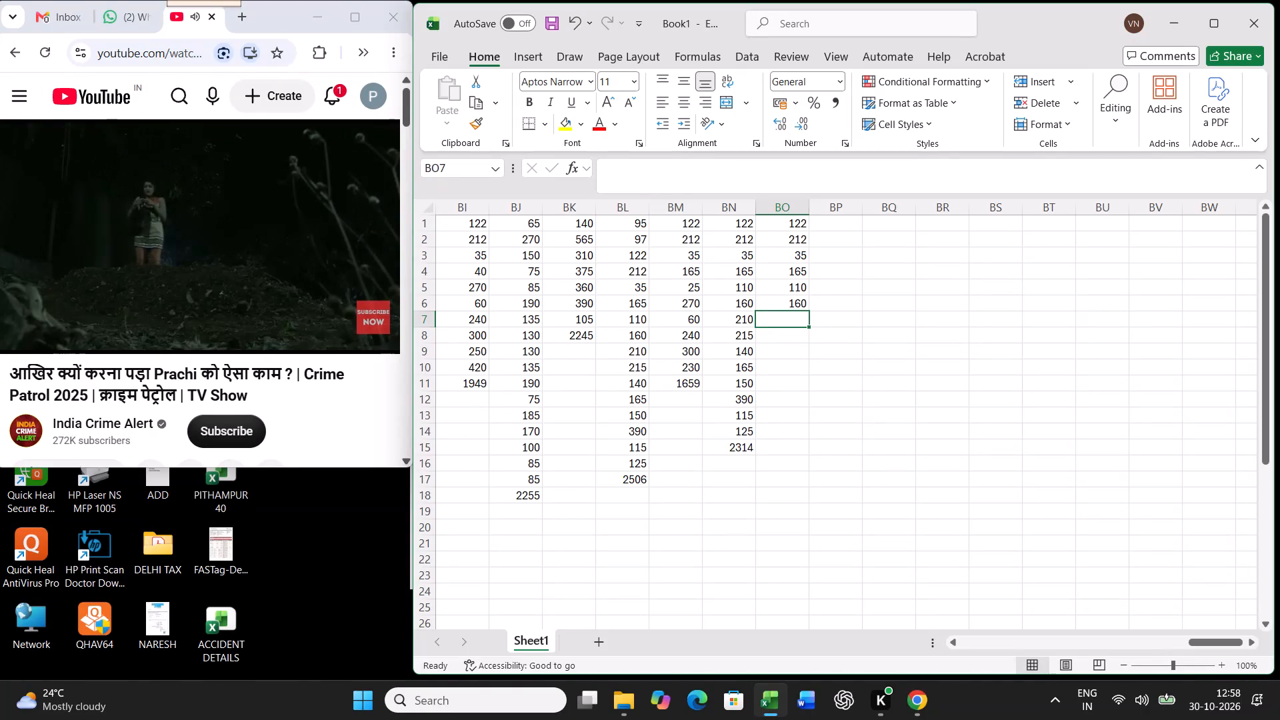
text(210)
key(Return)
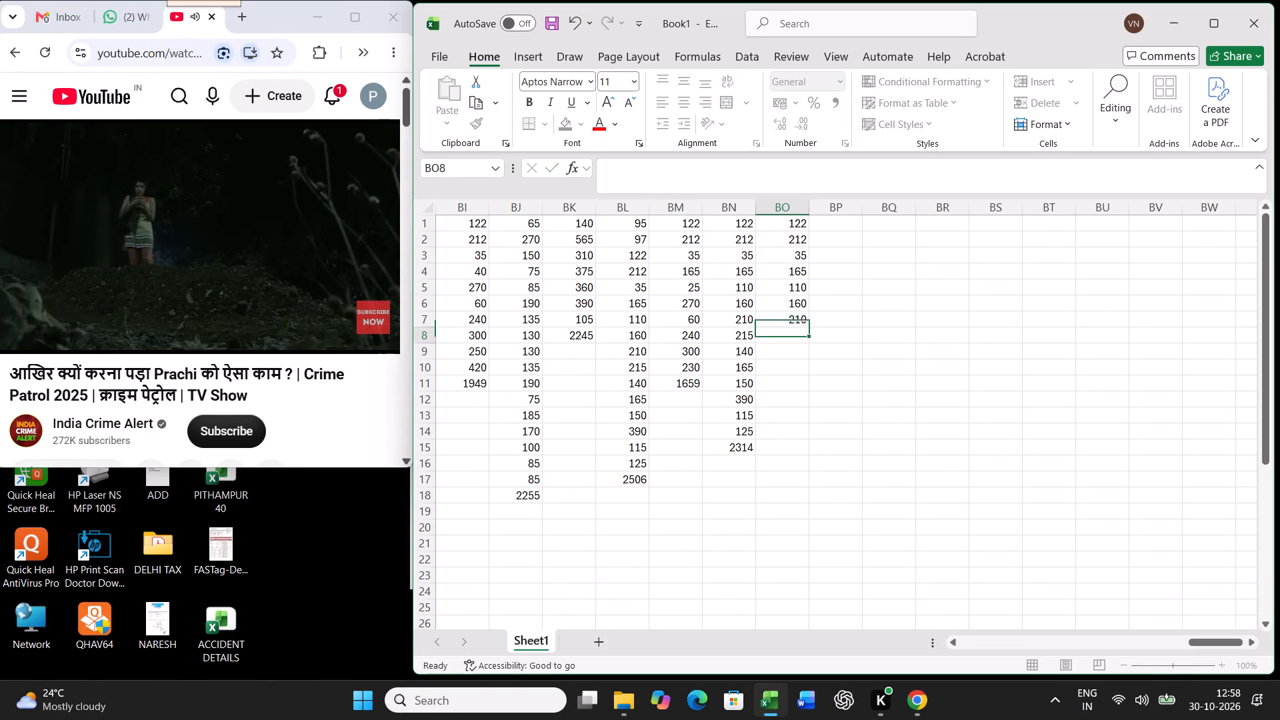
Finish column BO's list with 215, 140, 165, 150, 390, 115 and 125 down cells BO8 to BO14.
text(215)
key(Return)
text(140)
key(Return)
key(1)
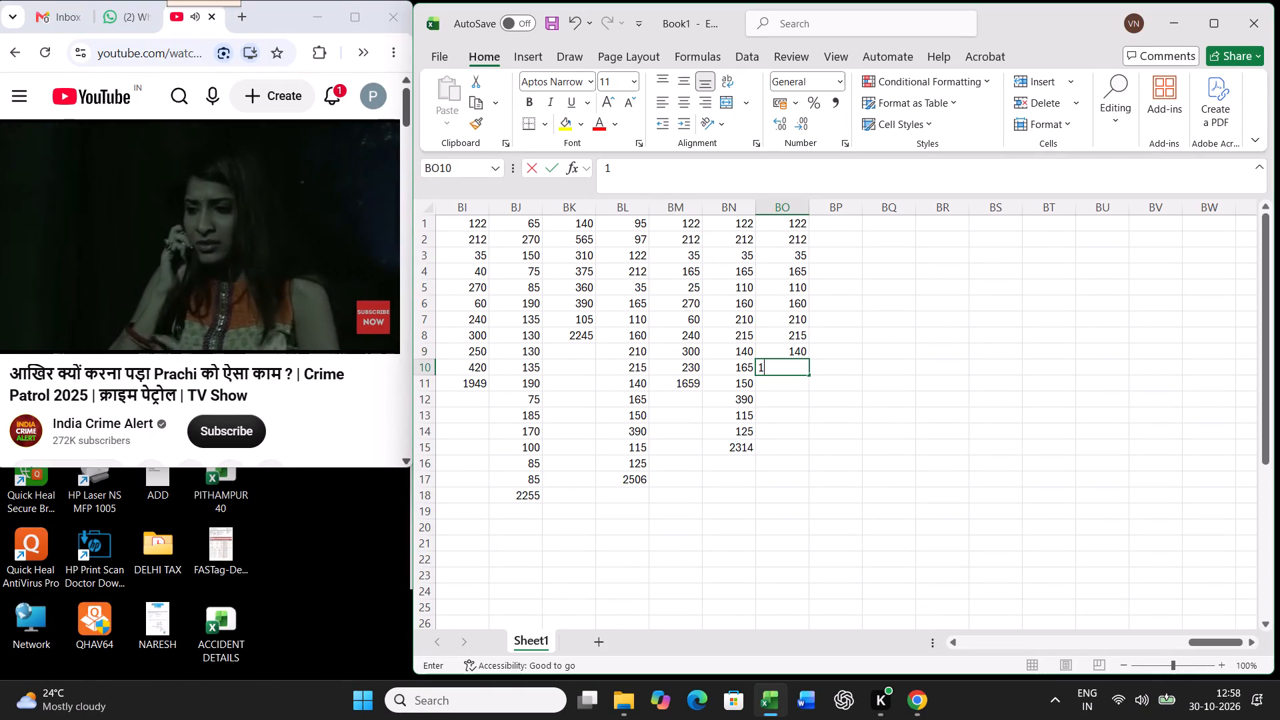
text(65)
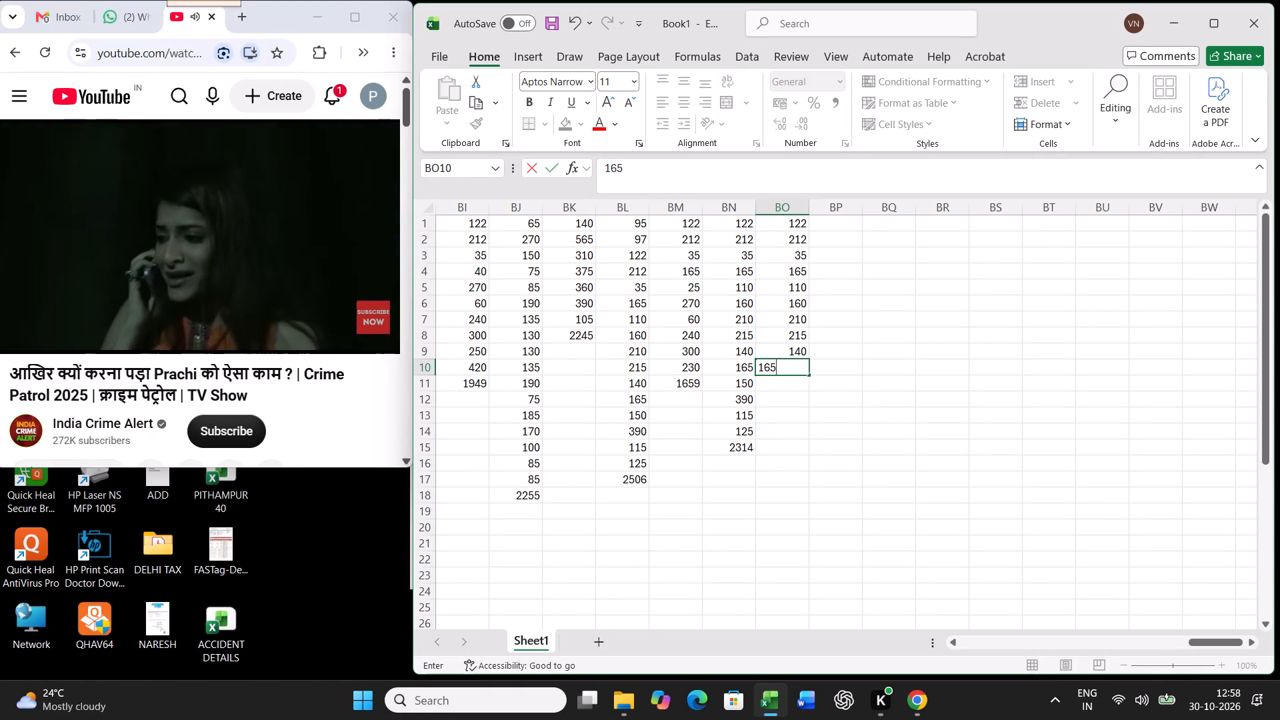
key(Return)
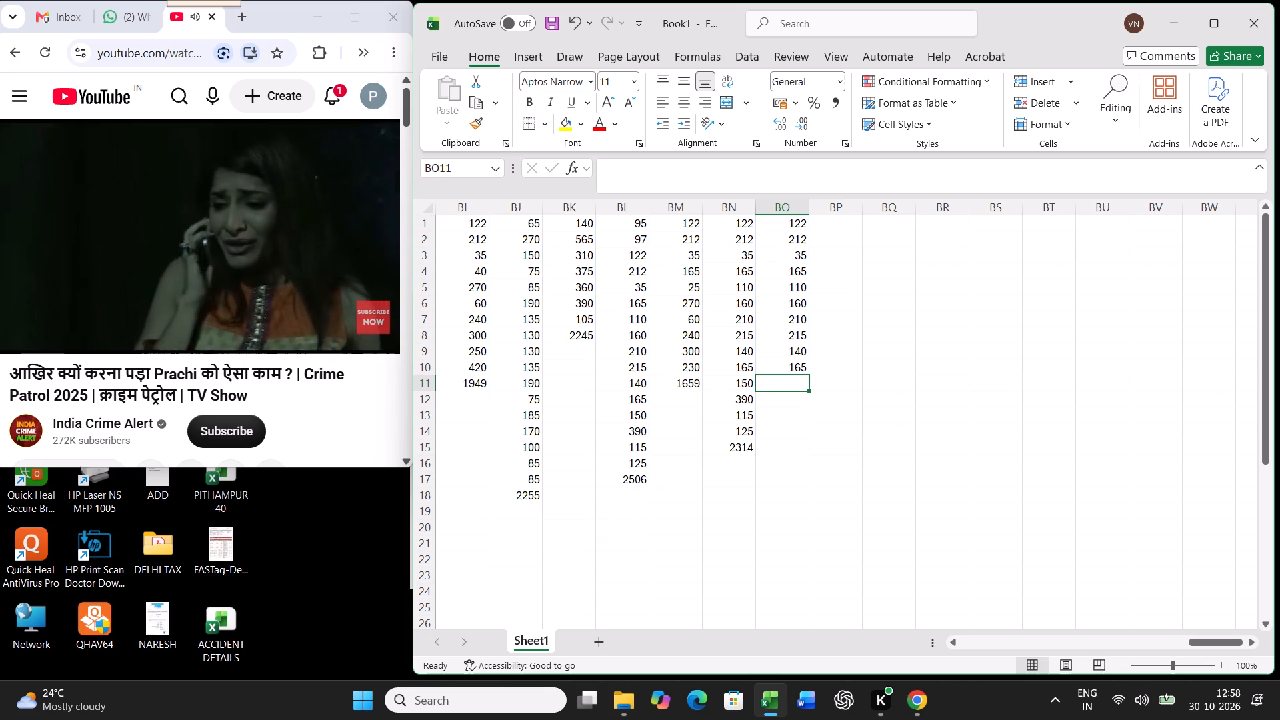
text(150)
key(Return)
text(390)
key(Return)
text(115)
key(Return)
text(125)
key(Return)
Total column BO with AutoSum in BO15, maximizing the workbook window just for the sum and restoring it.
click(1222, 10)
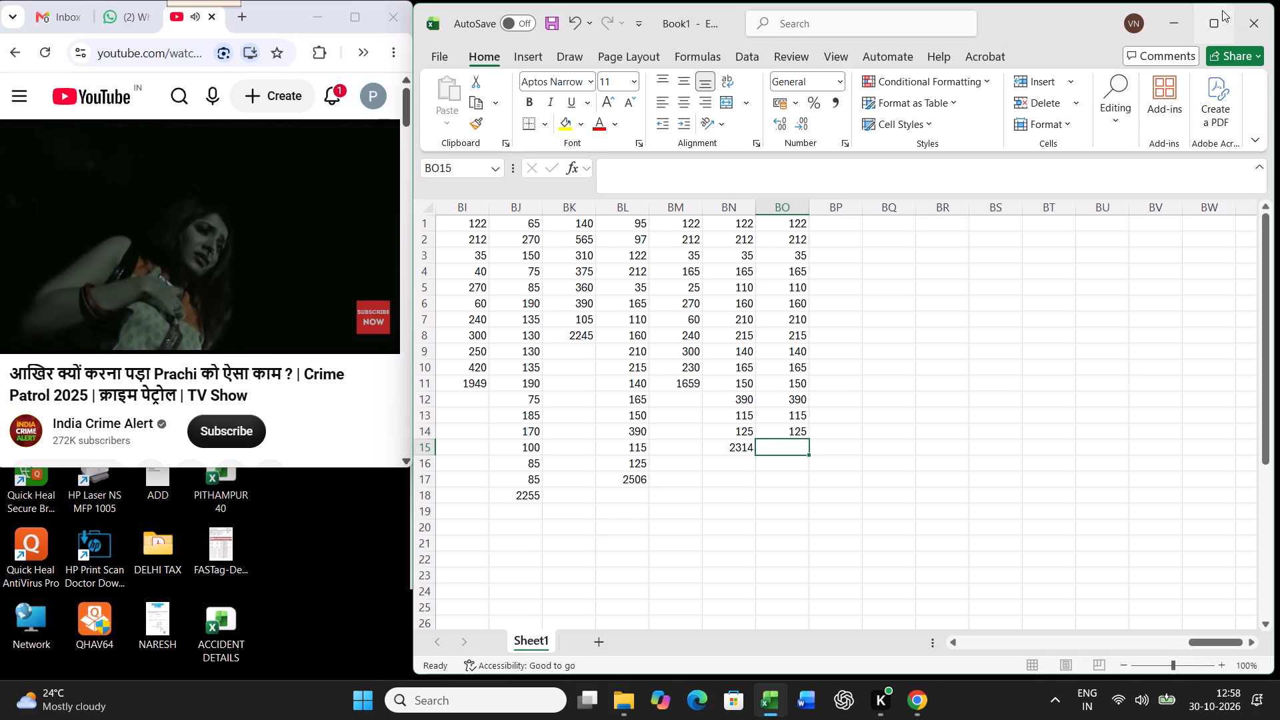
click(1022, 78)
key(Return)
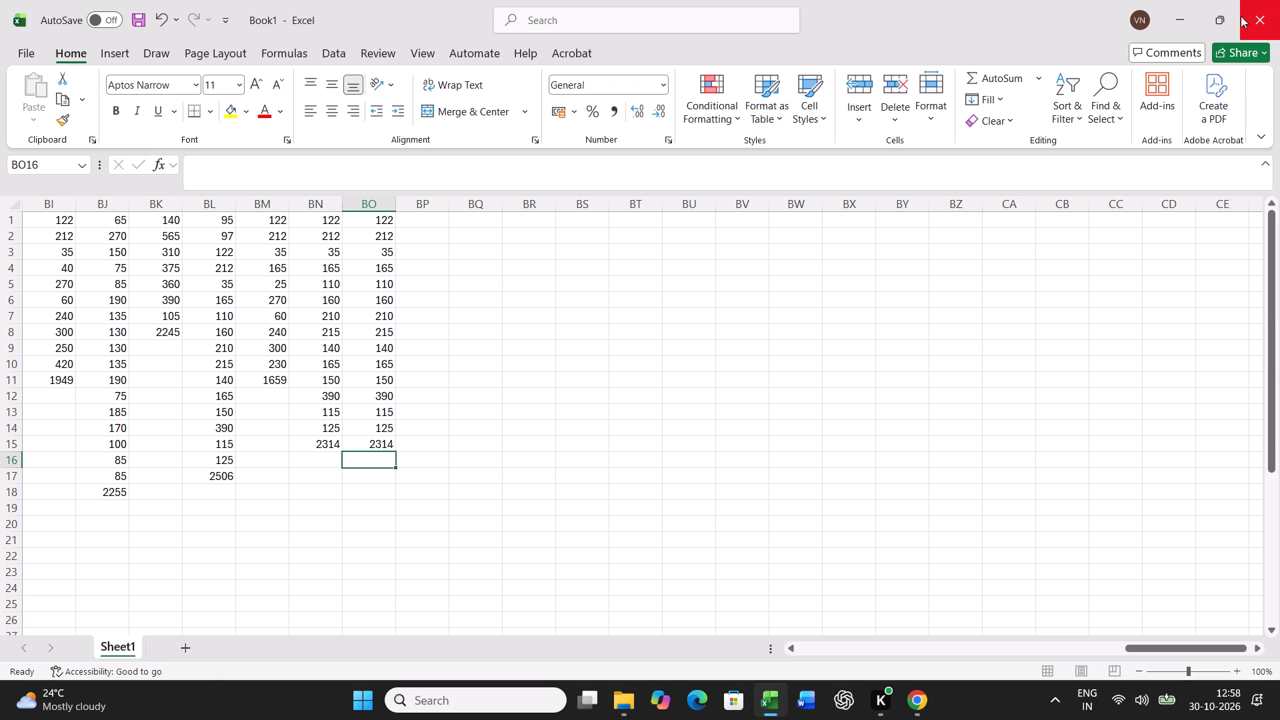
click(1225, 9)
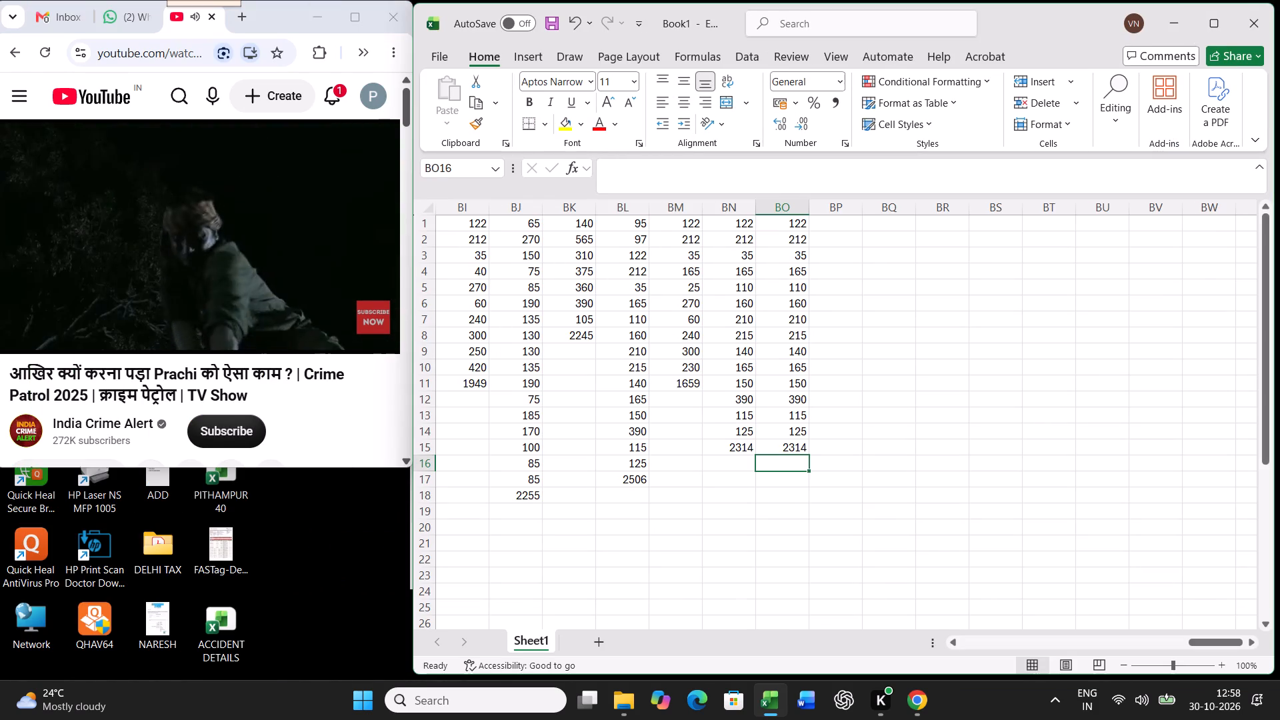
Start a new list in column BP with 95, 65, 270, 150, 180, 170, 185 and 255 down cells BP1 to BP8.
key(Up)
key(Up)
key(Up)
key(Up)
key(Up)
key(Up)
key(Up)
key(Up)
key(Up)
key(Up)
key(Up)
key(Up)
key(Up)
key(Up)
key(Up)
key(Up)
key(Up)
key(Up)
key(Up)
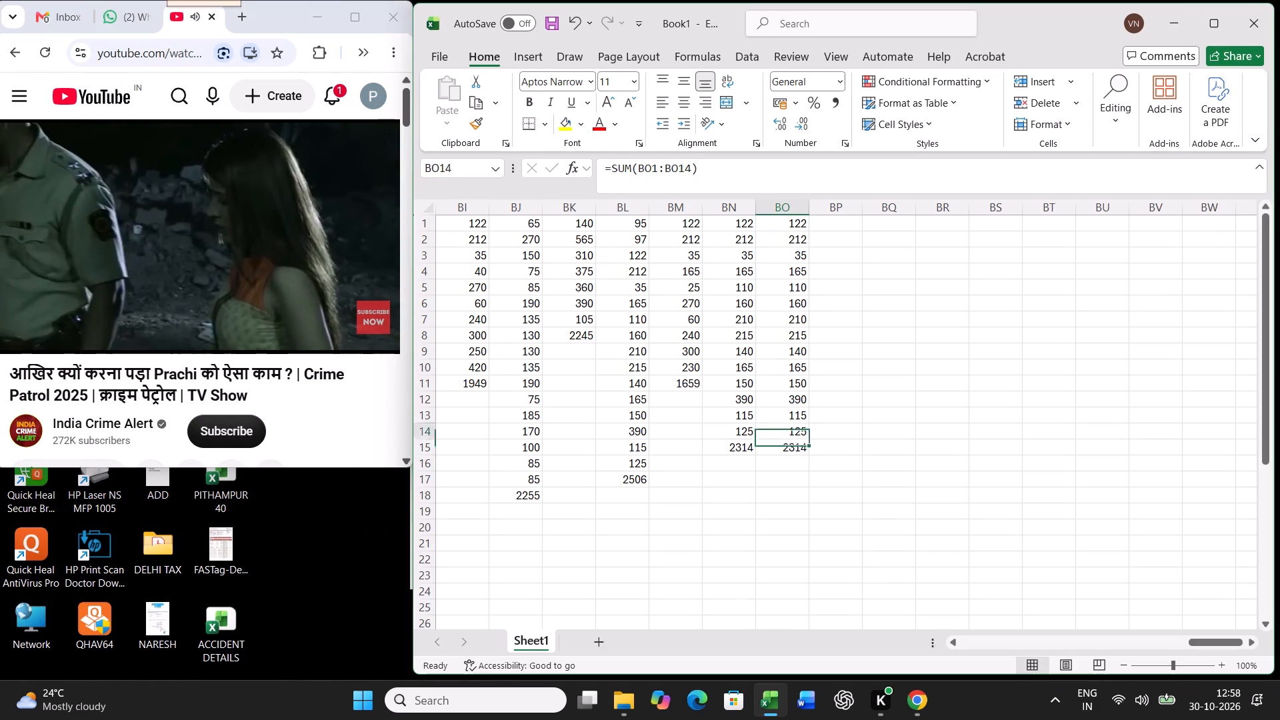
key(Right)
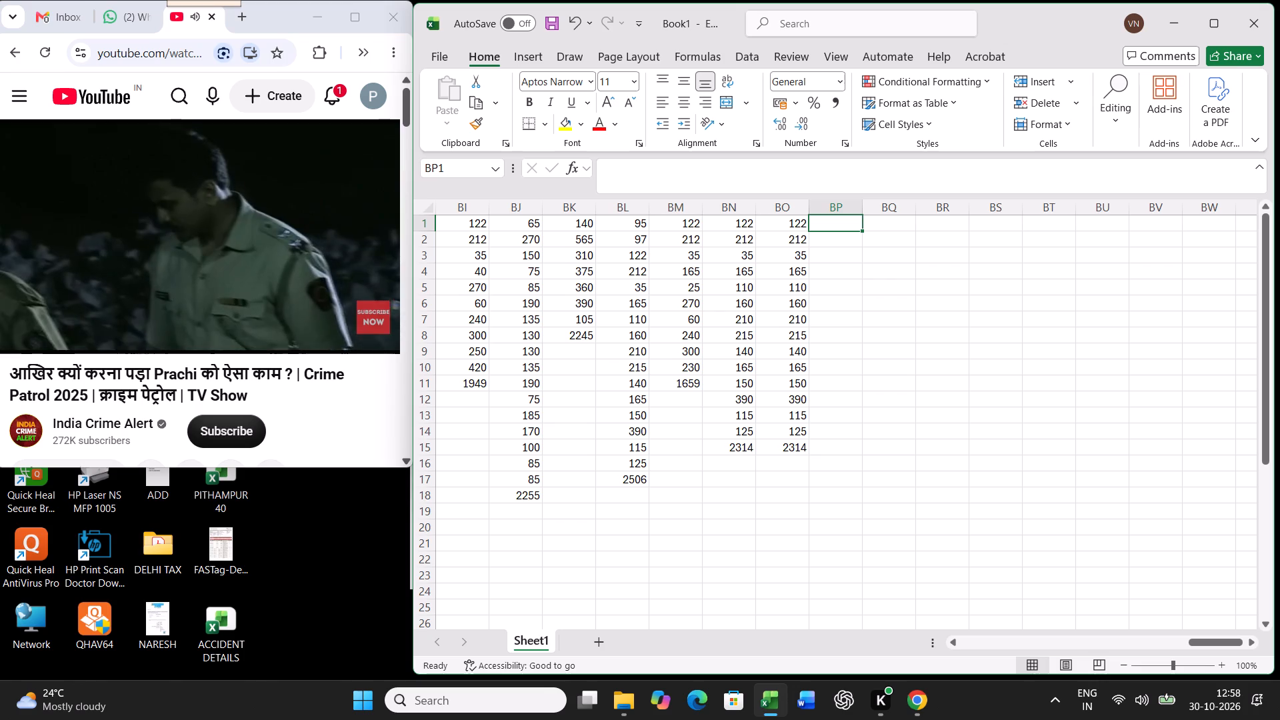
text(95)
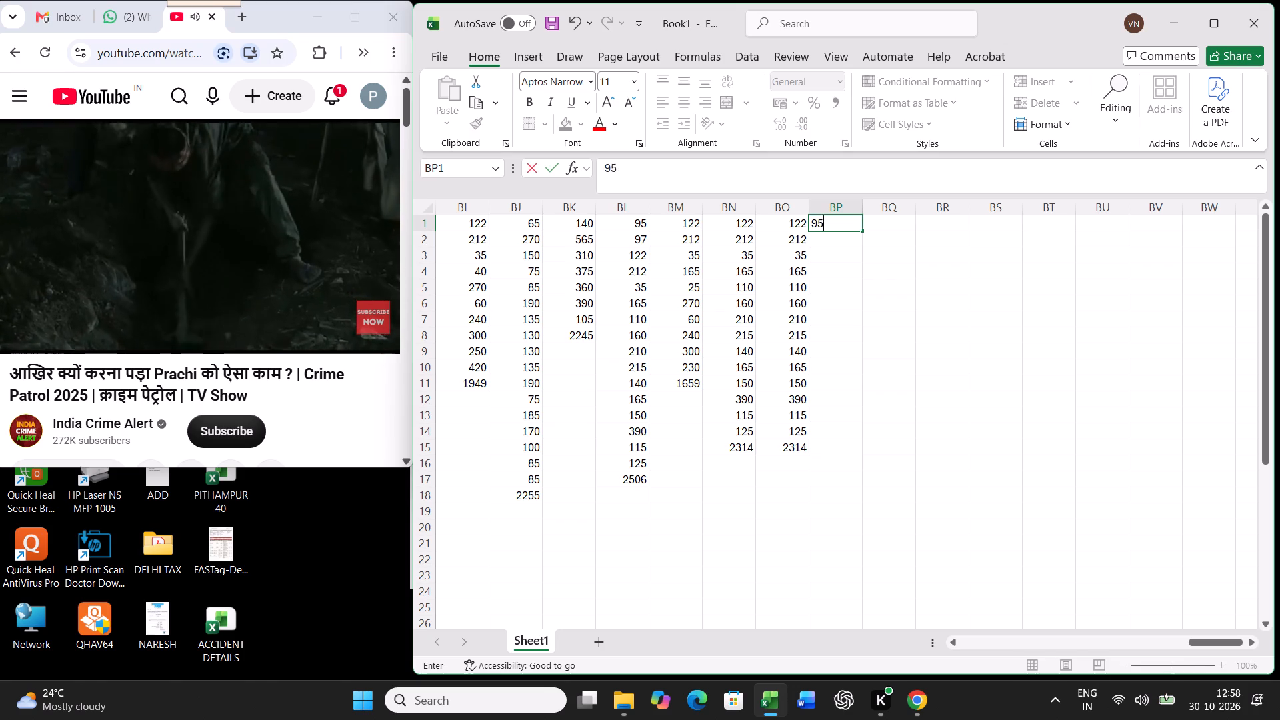
key(Return)
text(65)
key(Return)
text(270)
key(Return)
text(150)
key(Return)
text(180)
key(Return)
text(170)
key(Return)
text(185)
key(Return)
text(255)
key(Return)
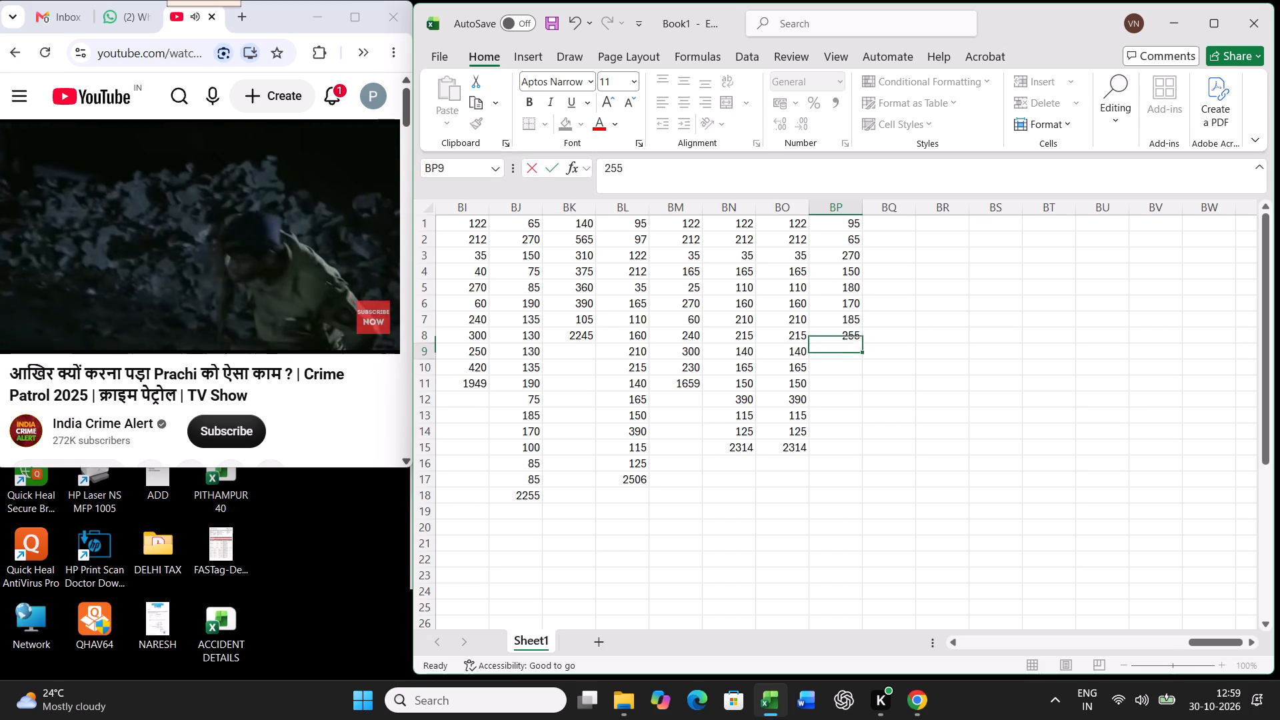
Finish column BP's list with 200, 190, 170, 180, 105, 150, 160 and 155 down cells BP9 to BP16.
text(200)
key(Return)
text(190)
key(Return)
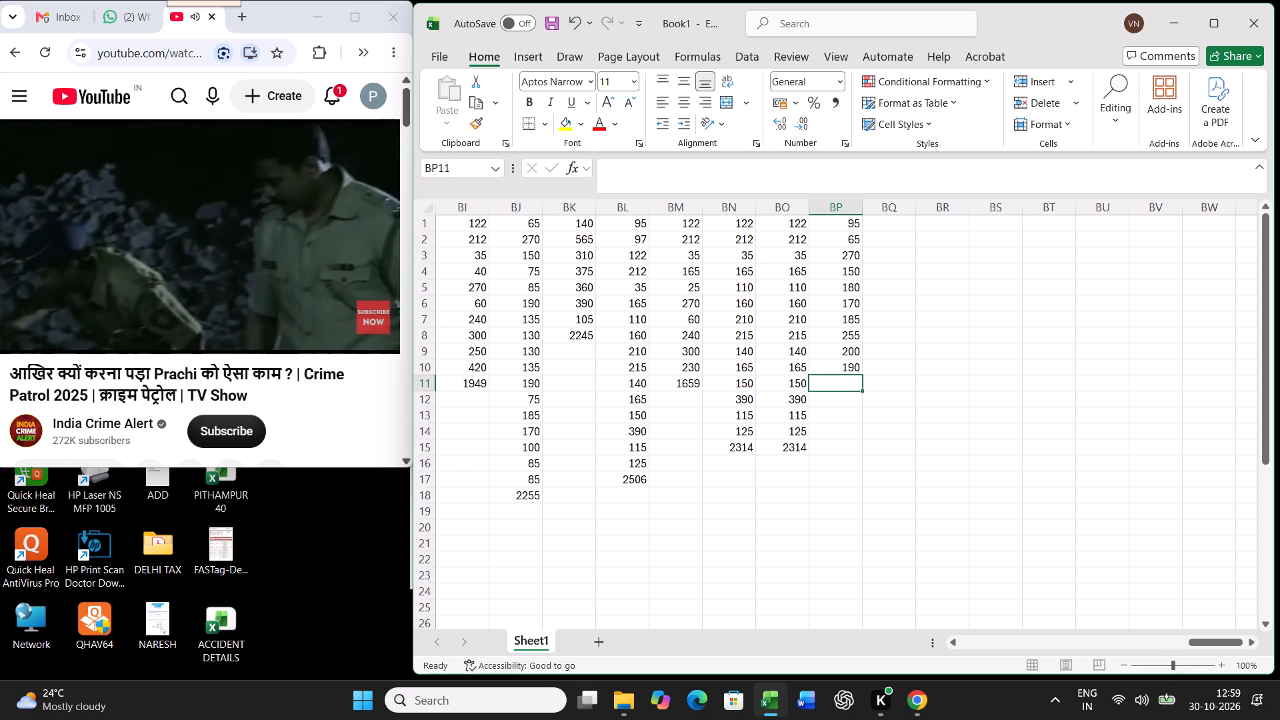
text(170)
key(Return)
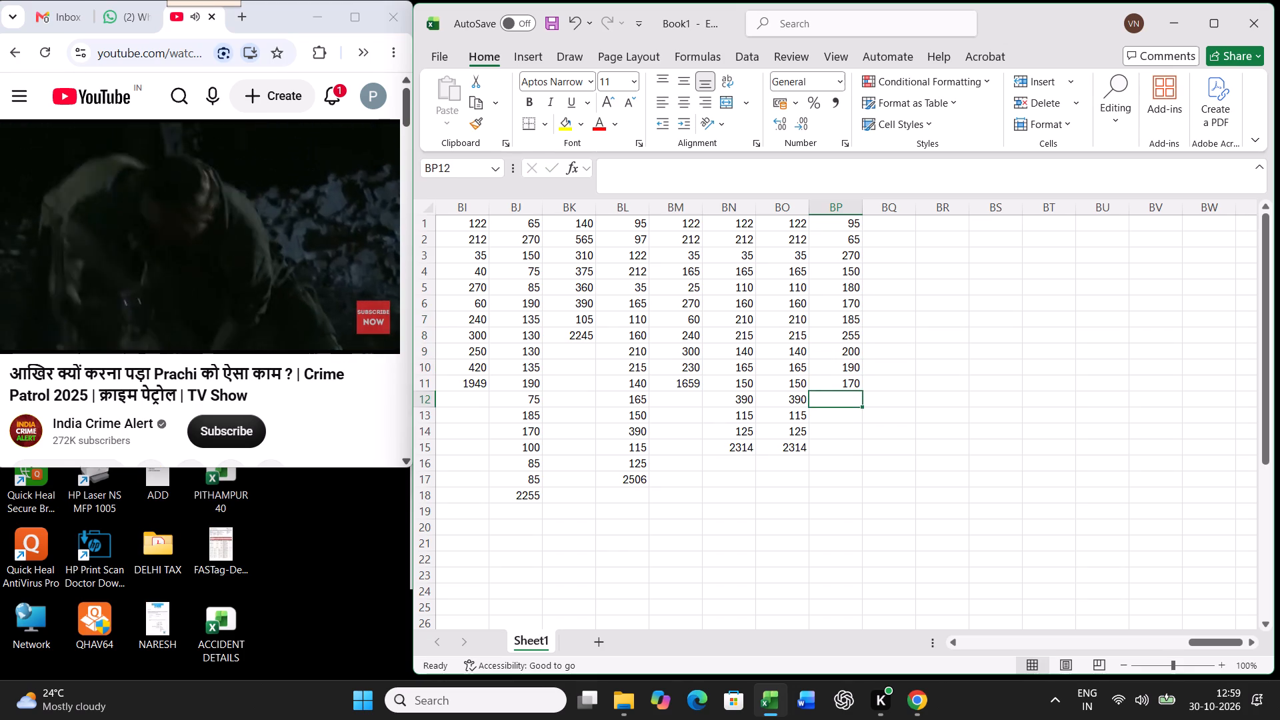
text(180)
key(Return)
text(105)
key(Return)
text(150)
key(Return)
text(160)
key(Return)
text(155)
key(Return)
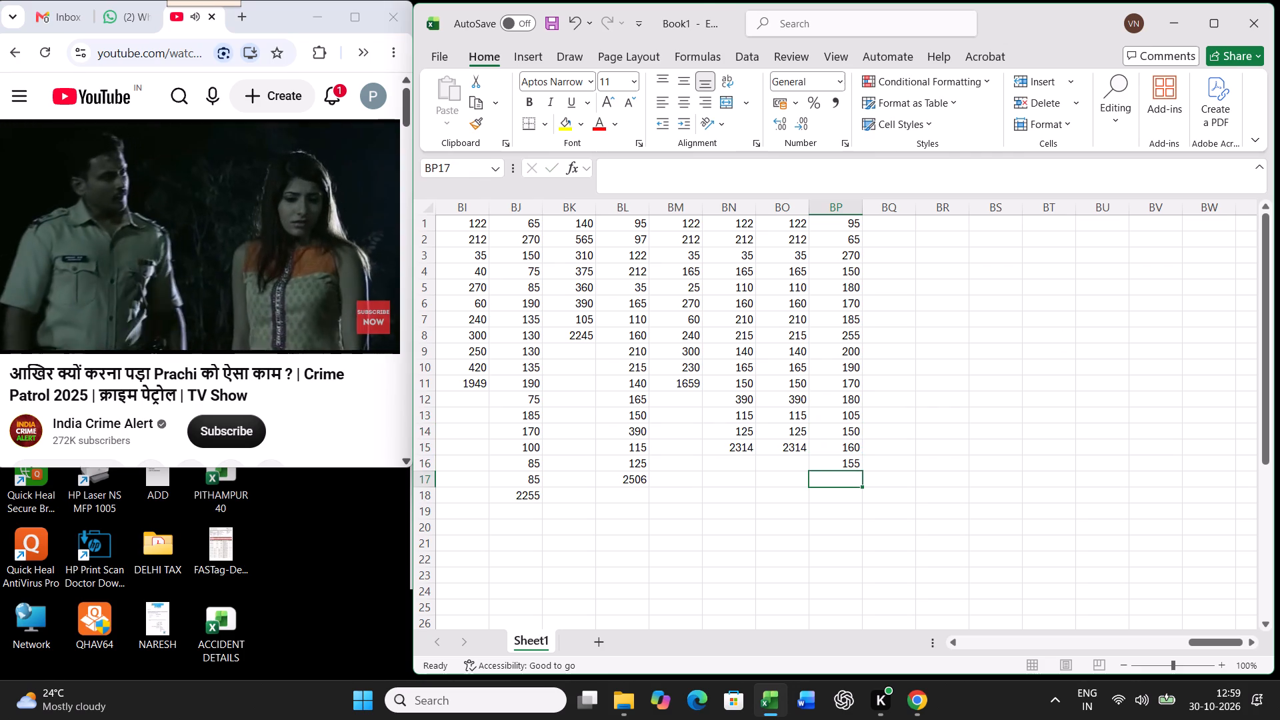
Total column BP with AutoSum in BP17, maximizing the workbook window just for the sum and restoring it.
click(1207, 22)
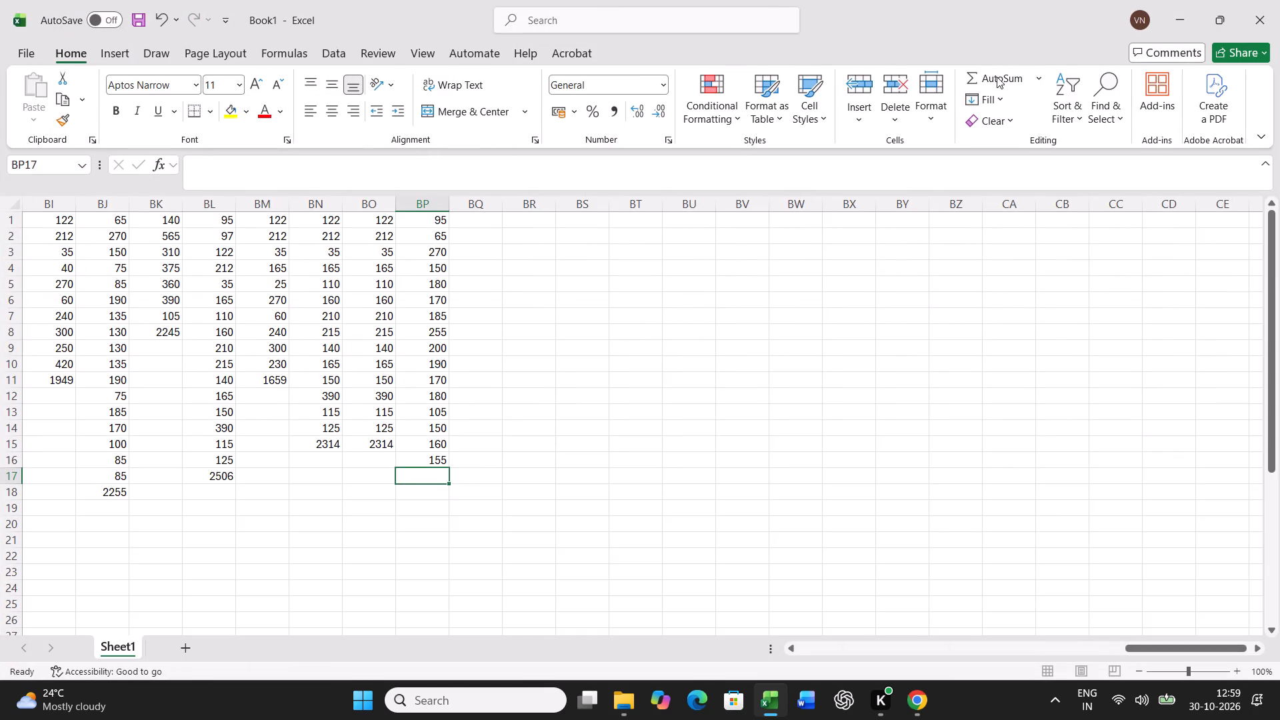
click(999, 75)
key(Return)
click(1233, 6)
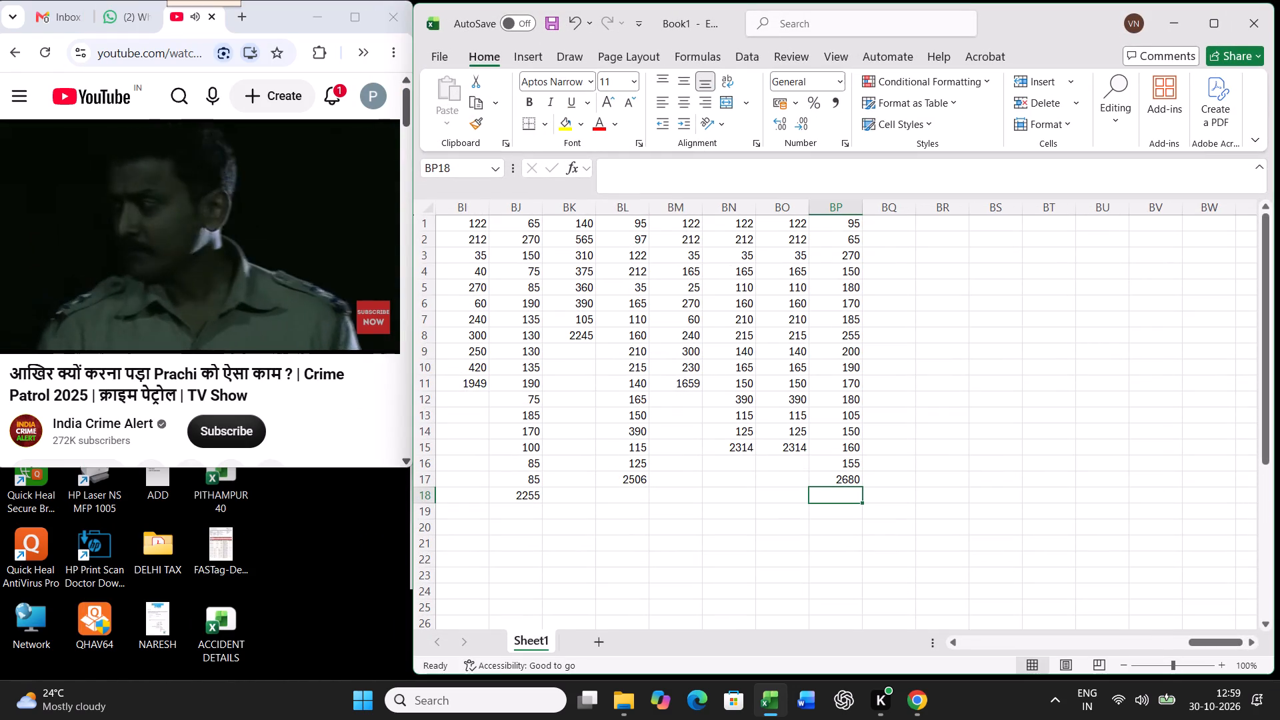
Enter a new list in column BQ with 65, 65, 35, 150 and 60 down cells BQ1 to BQ5.
key(Up)
key(Up)
key(Up)
key(Up)
key(Up)
key(Up)
key(Up)
key(Up)
key(Up)
key(Up)
key(Up)
key(Up)
key(Up)
key(Up)
key(Up)
key(Up)
key(Up)
key(Up)
key(Up)
key(Up)
key(Right)
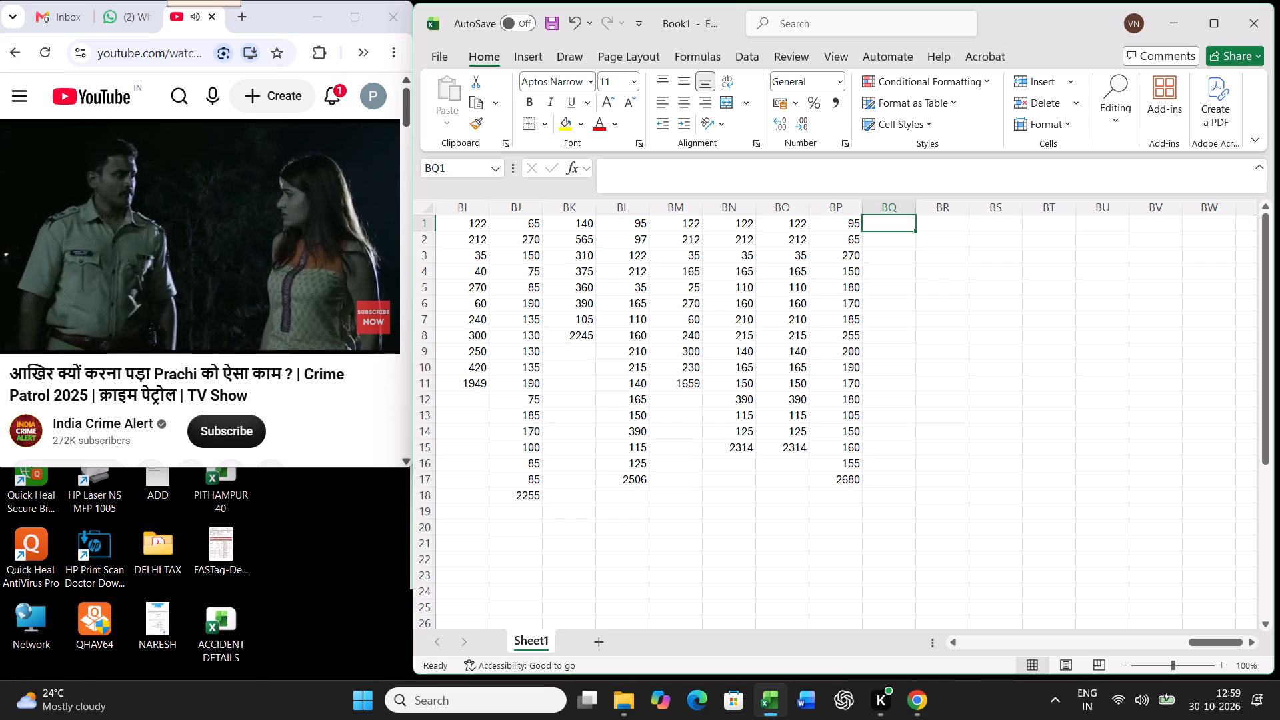
text(65)
key(Return)
text(65)
key(Return)
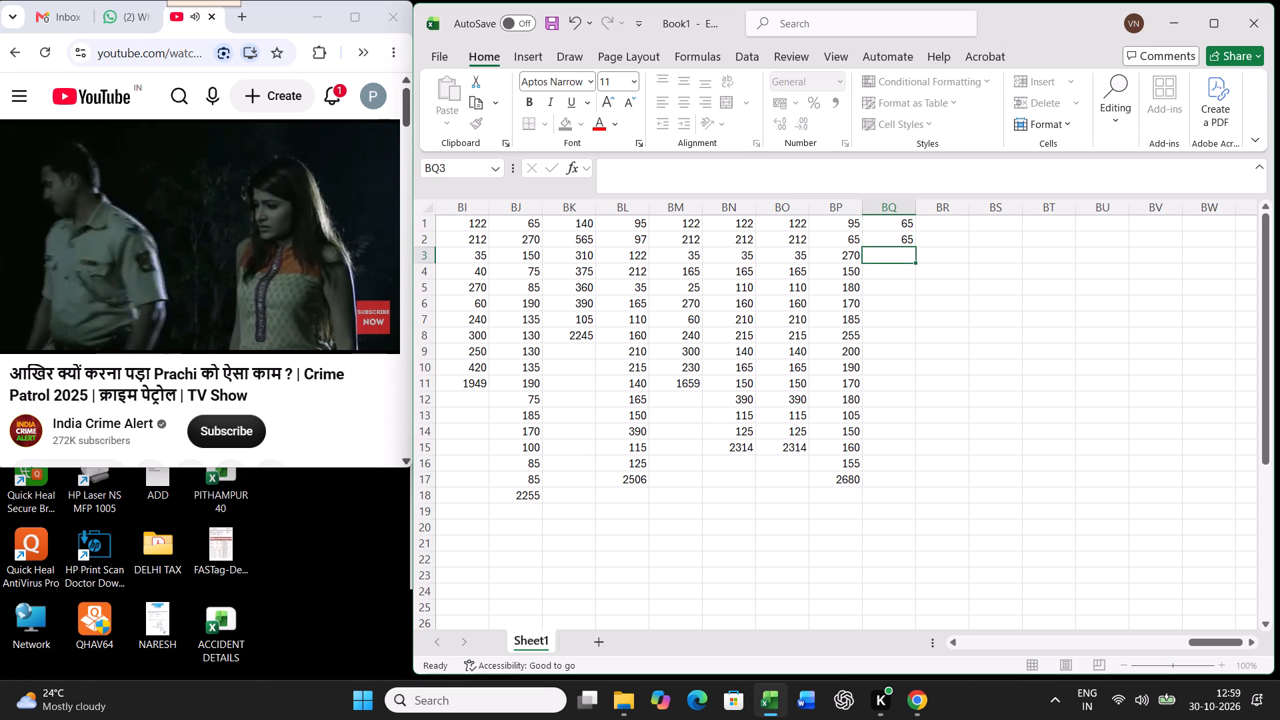
text(35)
key(Return)
text(150)
key(Return)
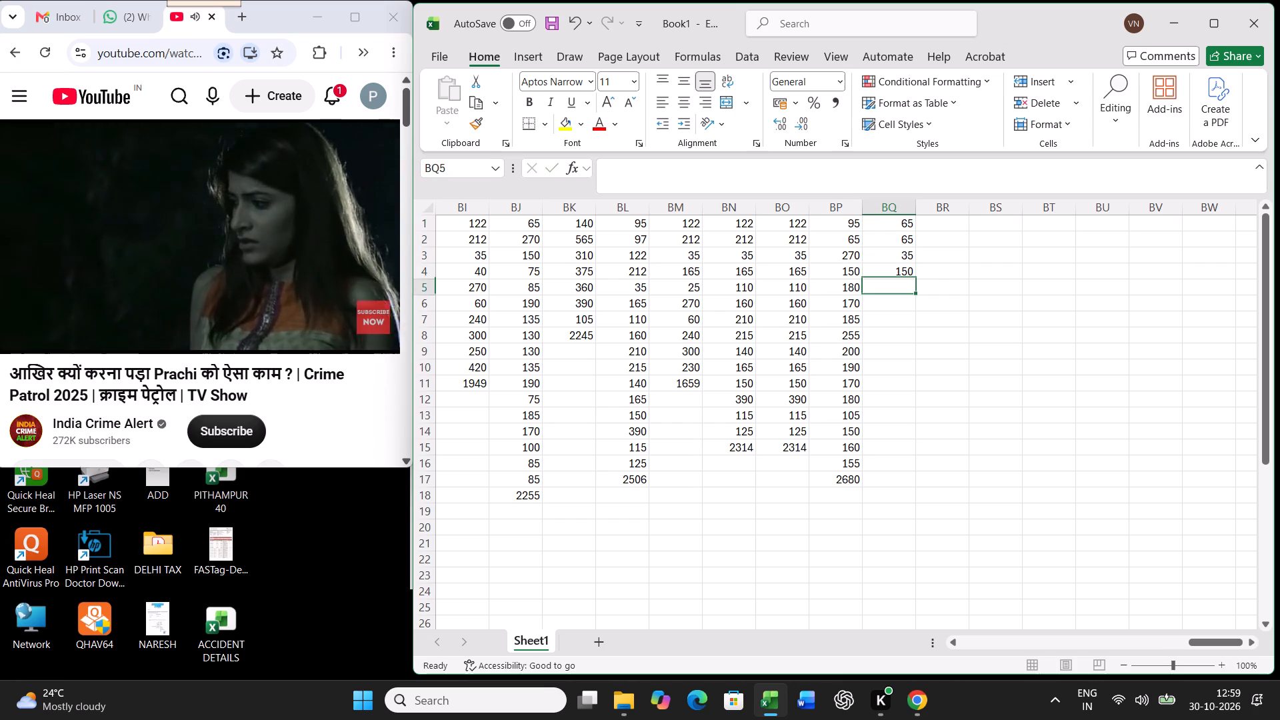
text(60)
key(Return)
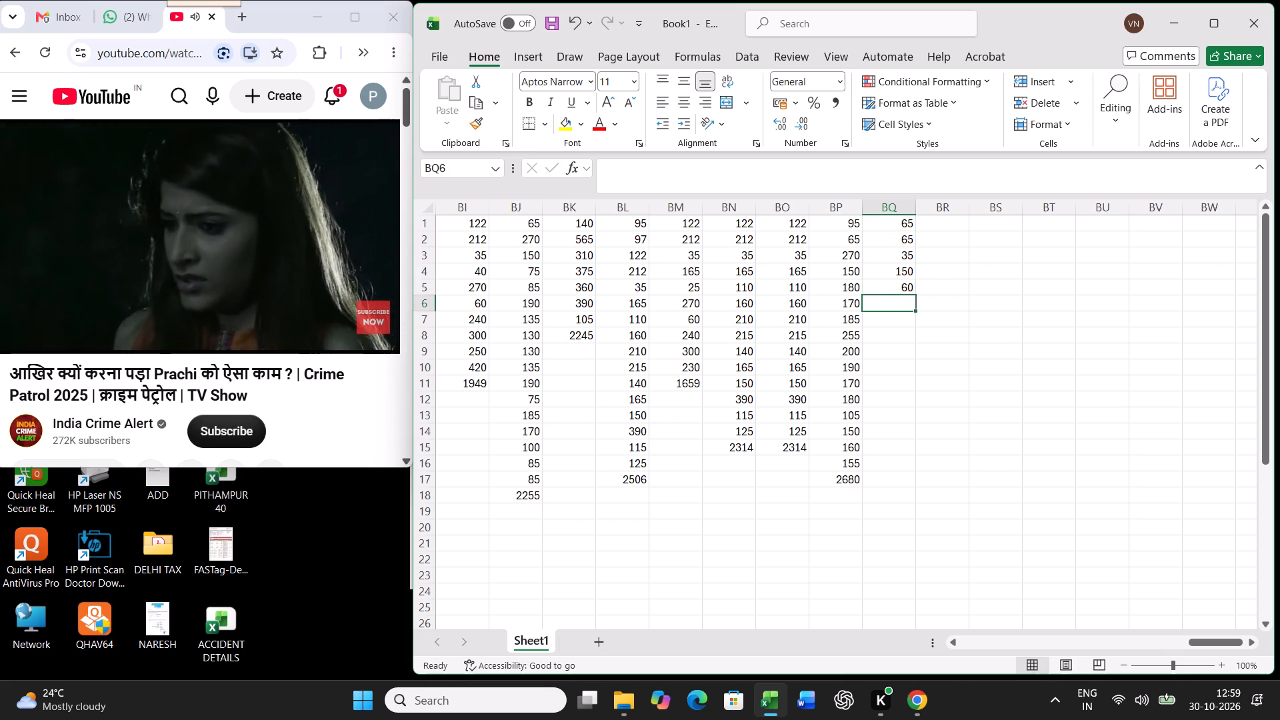
Total column BQ with AutoSum in BQ6, maximizing the workbook window just for the sum and restoring it.
click(1221, 9)
click(1011, 71)
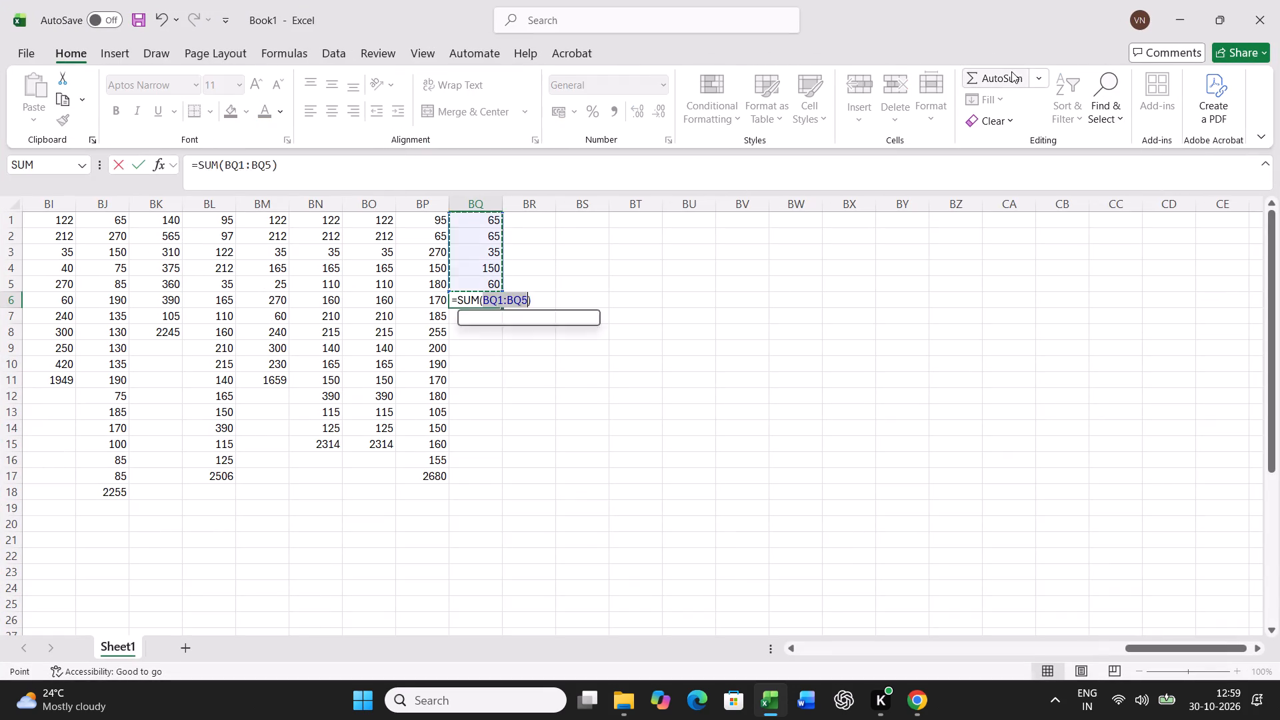
key(Return)
click(1225, 4)
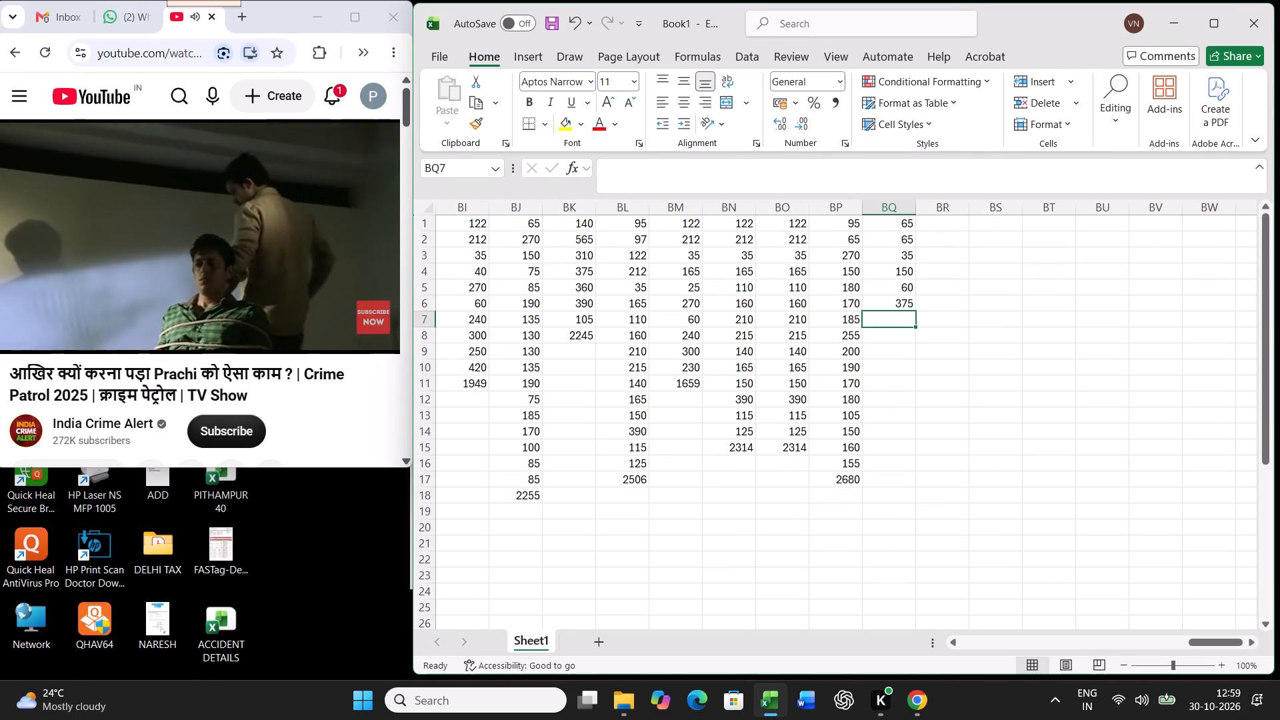
Enter a new list in column BR with 240, 241, 305, 527, 90, 350 and 70 down cells BR1 to BR7.
key(Up)
key(Up)
key(Up)
key(Up)
key(Up)
key(Up)
key(Up)
key(Up)
key(Up)
key(Up)
key(Up)
key(Up)
key(Up)
key(Right)
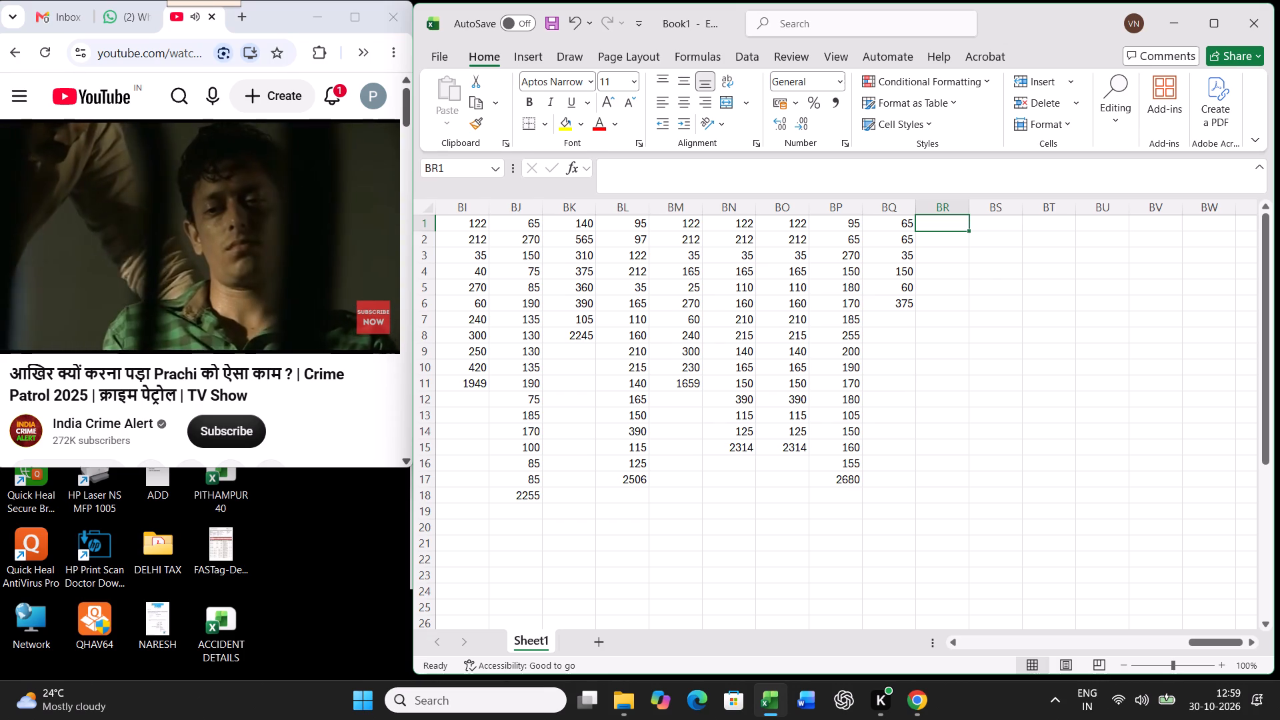
text(240)
key(Return)
text(241)
key(Return)
text(305)
key(Return)
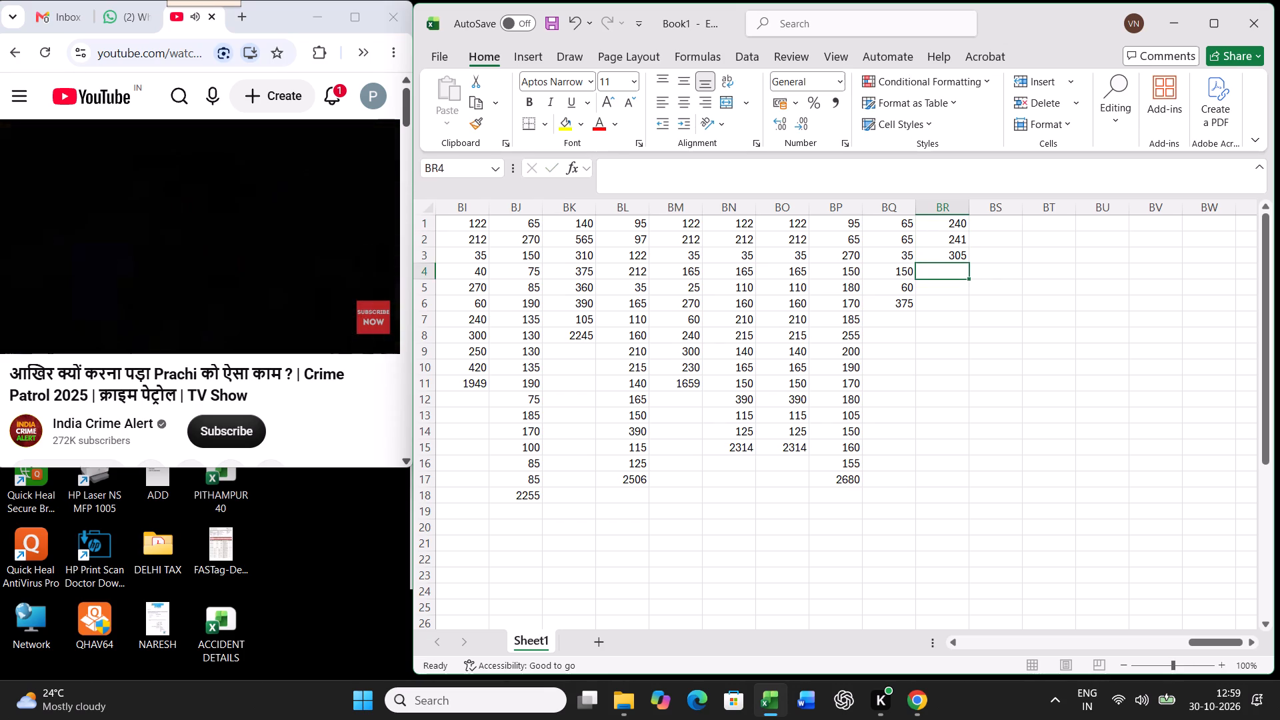
text(527)
key(Return)
text(90)
key(Return)
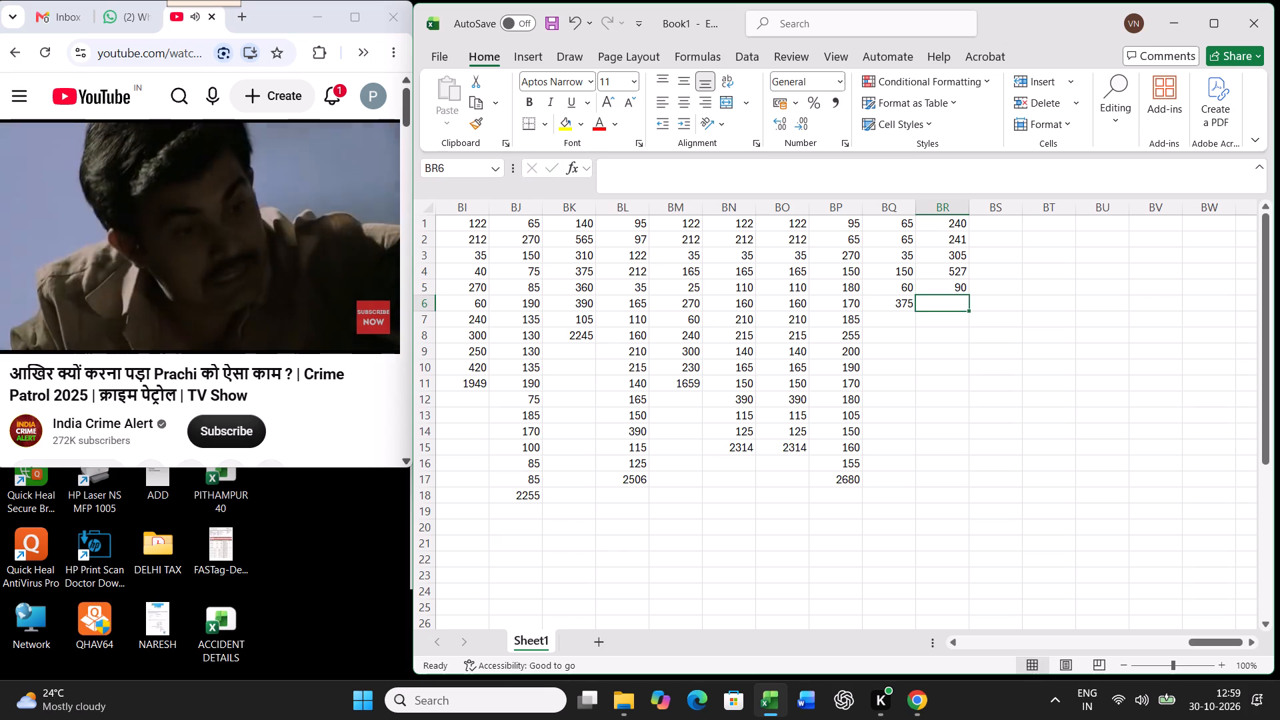
text(350)
key(Return)
text(70)
key(Return)
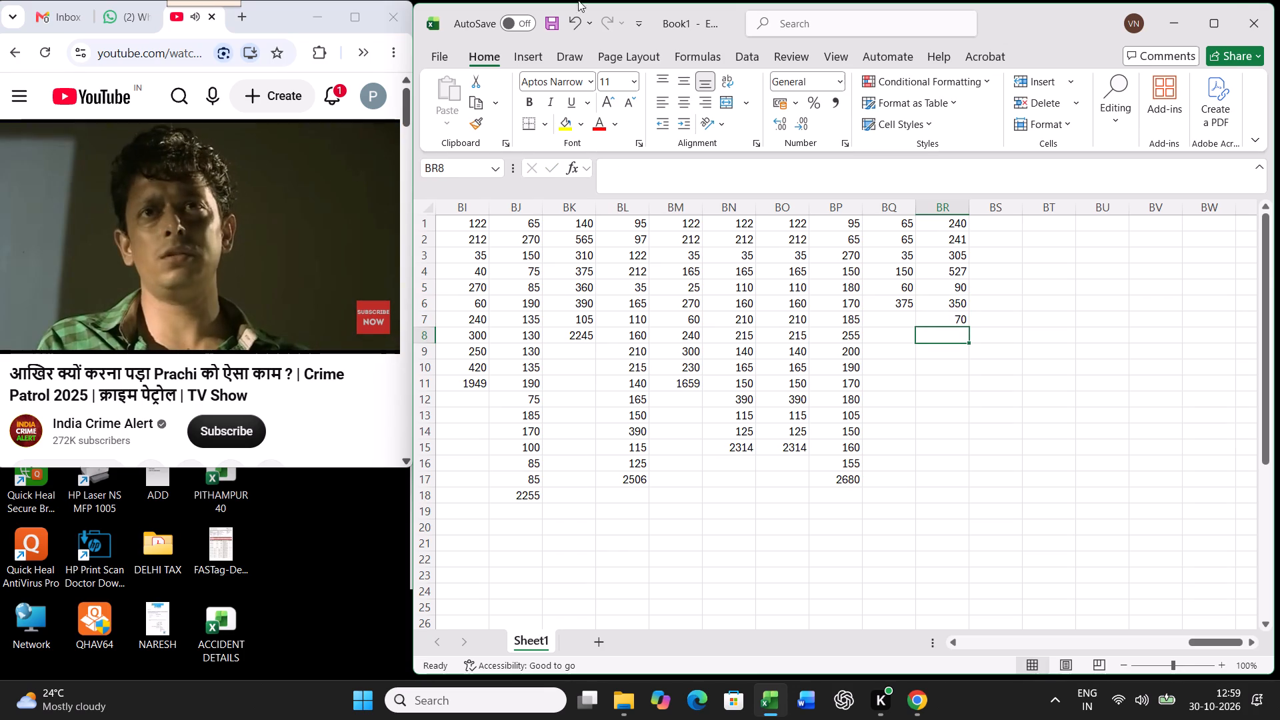
Total column BR with AutoSum in BR8, maximizing the workbook window just for the sum and restoring it.
click(1224, 9)
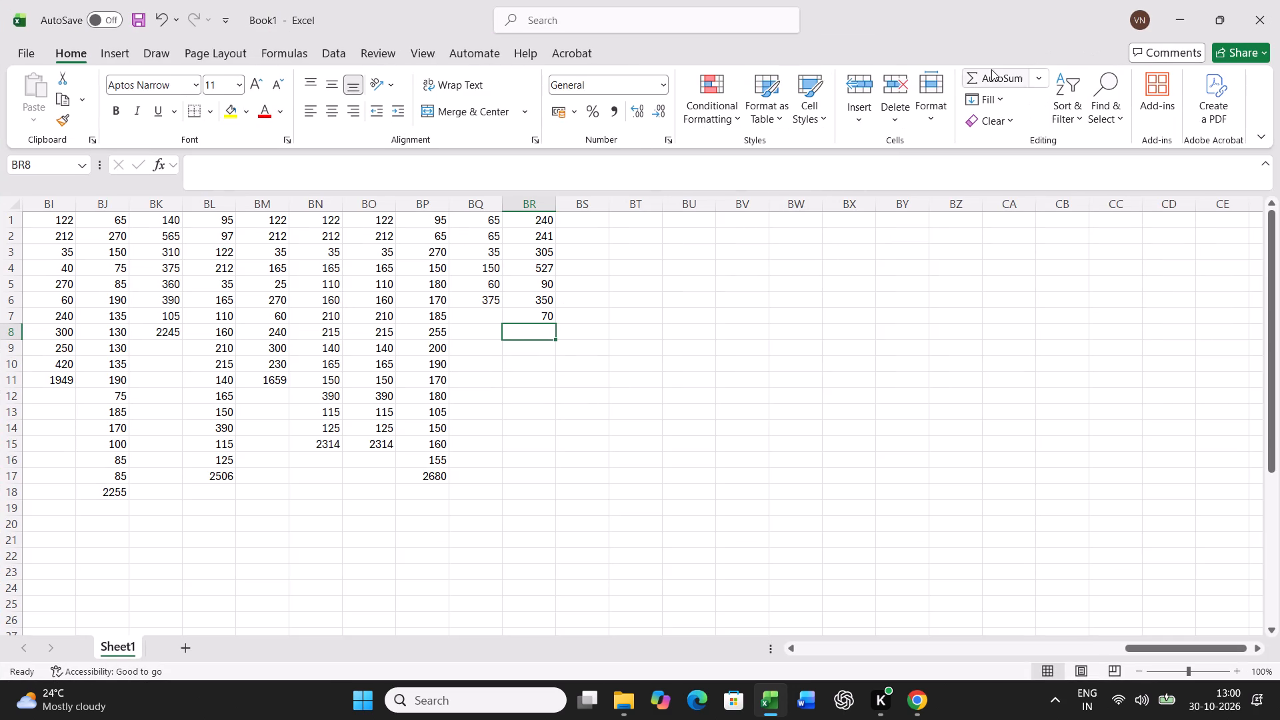
click(991, 69)
key(Return)
click(1227, 3)
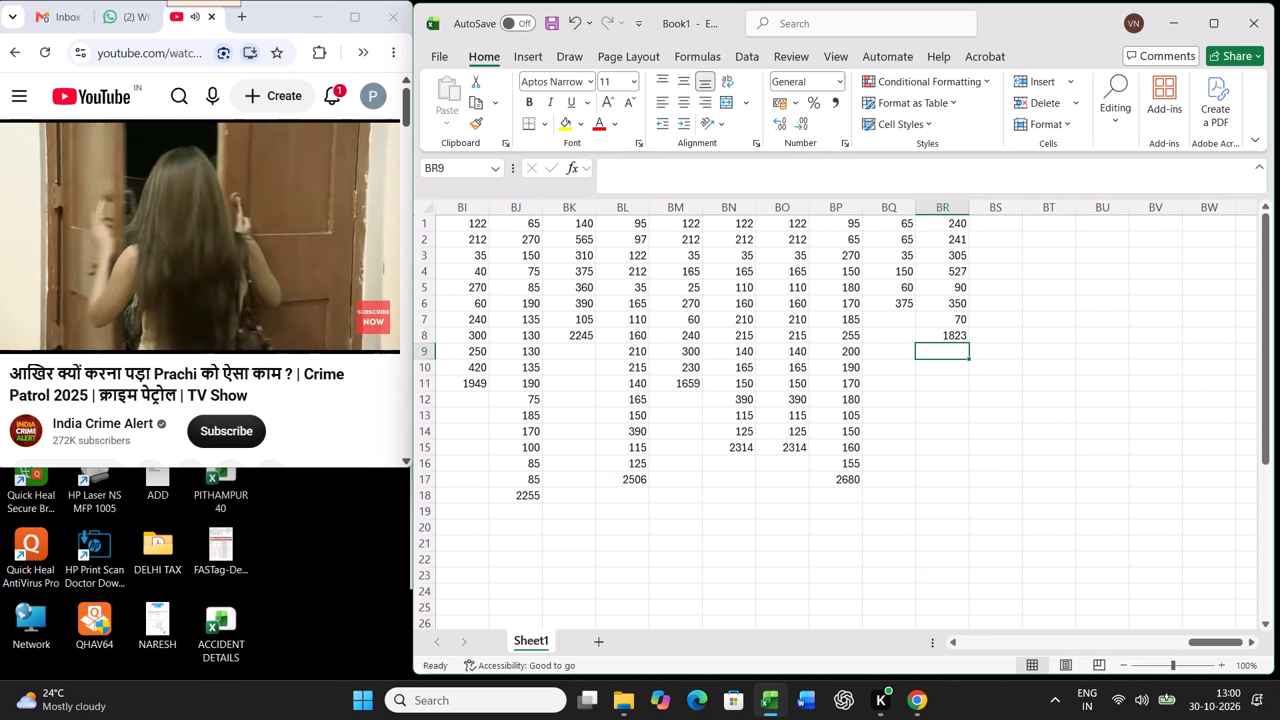
Start a new list in column BS with 255, 165, 170, 45, 215 and 280 down cells BS1 to BS6.
key(Up)
key(Up)
key(Up)
key(Up)
key(Up)
key(Up)
key(Up)
key(Up)
key(Up)
key(Up)
key(Up)
key(Up)
key(Up)
key(Up)
key(Up)
key(Up)
key(Up)
key(Up)
key(Right)
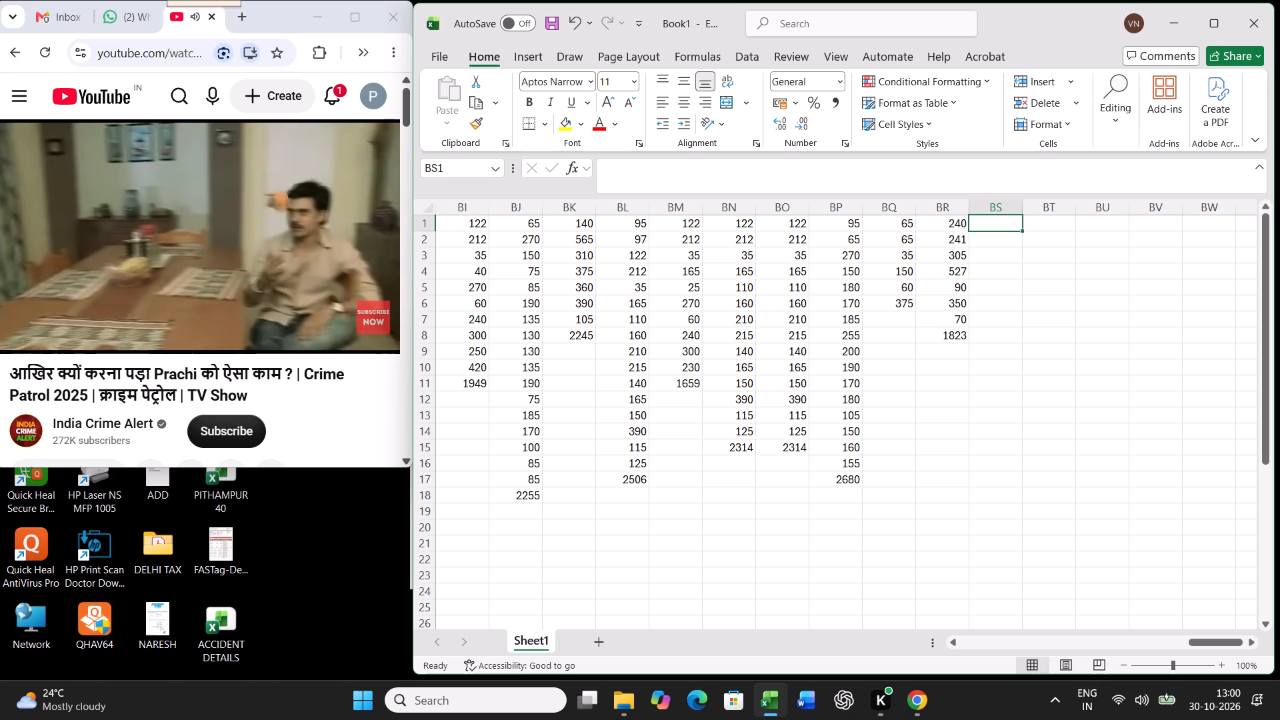
text(255)
key(Return)
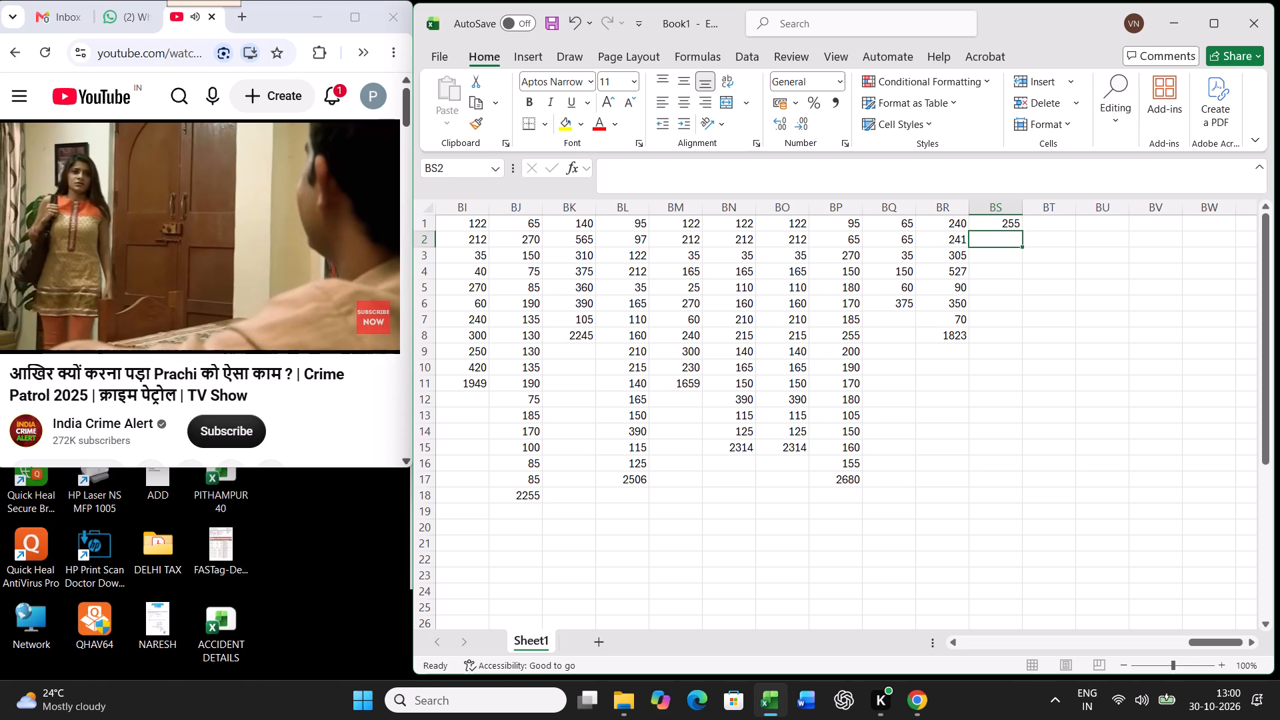
text(165)
key(Return)
text(170)
key(Return)
text(45)
key(Return)
text(215)
key(Return)
text(280)
key(Return)
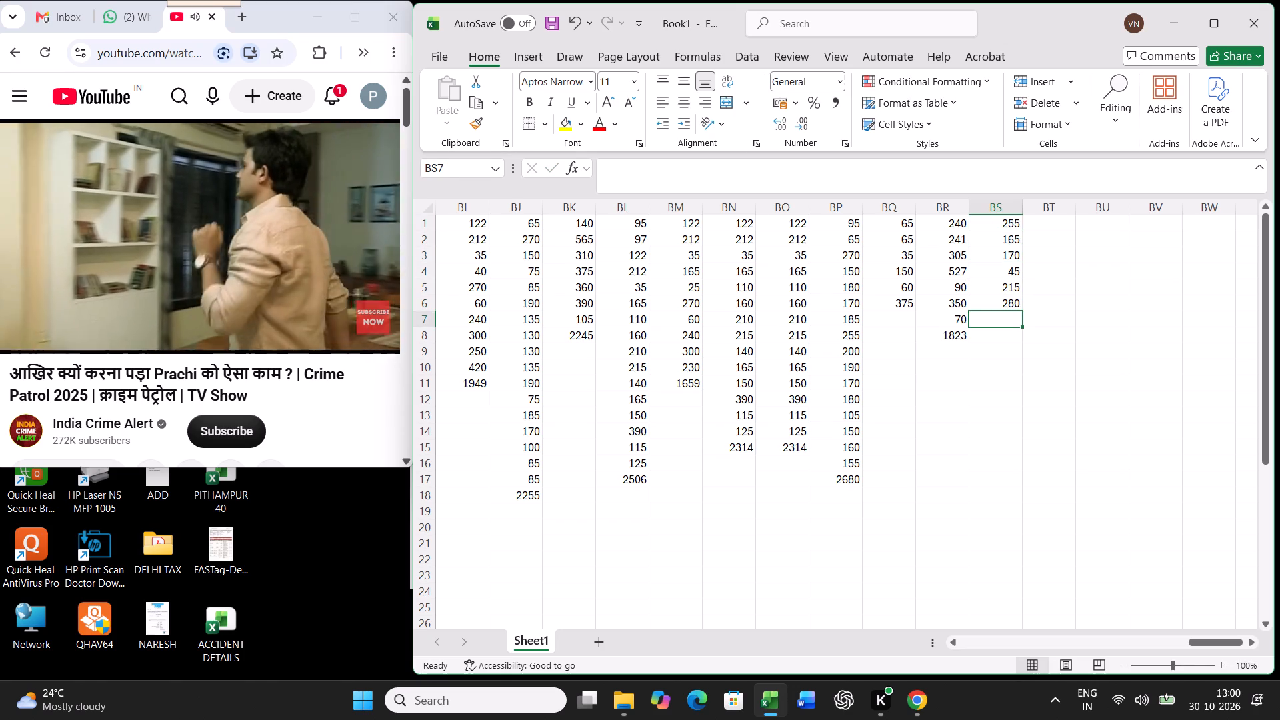
Finish column BS's list with 195, 145, 115, 190, 95 and 90 down cells BS7 to BS12.
text(195)
key(Return)
text(145)
key(Return)
text(115)
key(Return)
text(190)
key(Return)
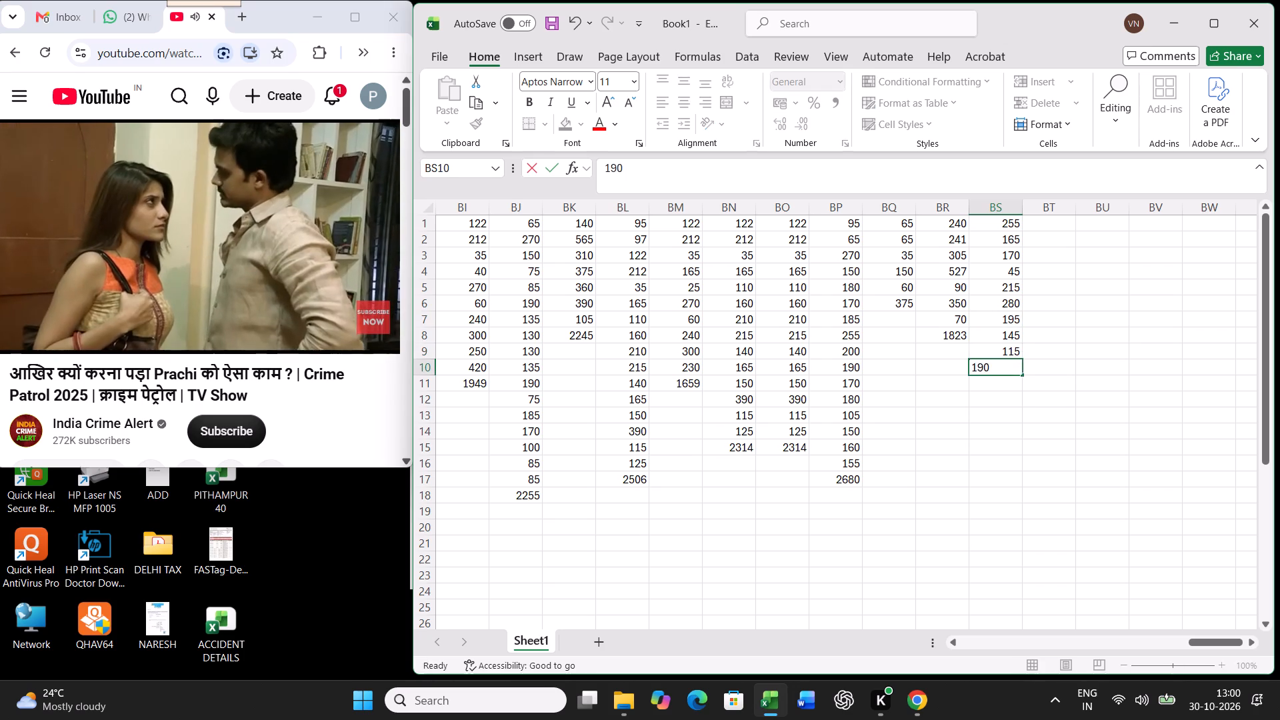
text(95)
key(Return)
text(90)
key(Return)
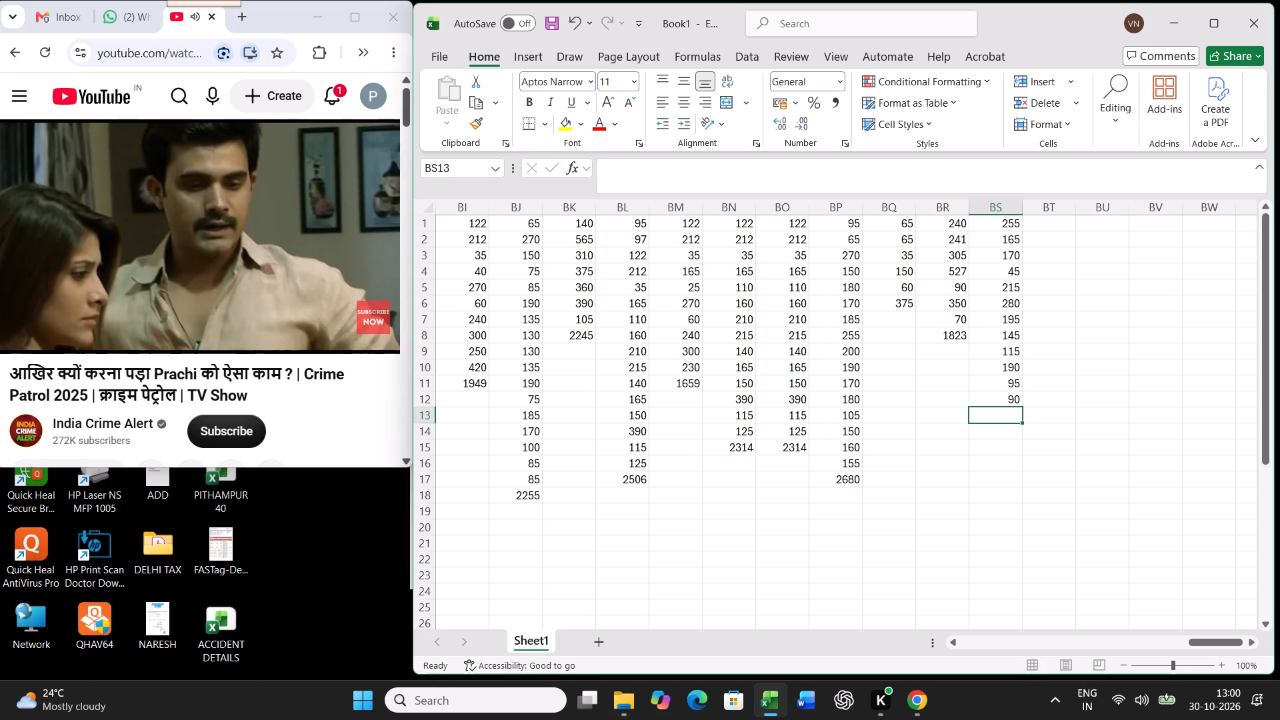
Total column BS with AutoSum in BS13, maximizing the workbook window just for the sum and restoring it.
click(1205, 23)
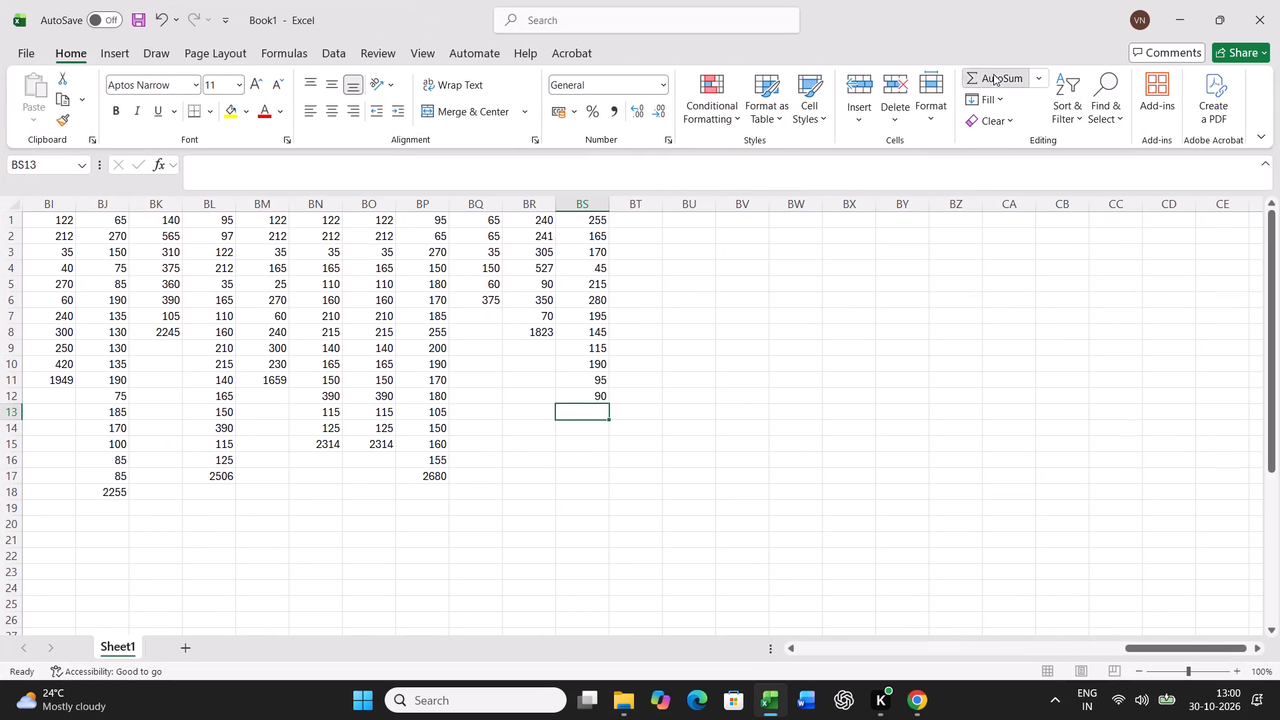
click(993, 74)
key(Return)
click(1222, 10)
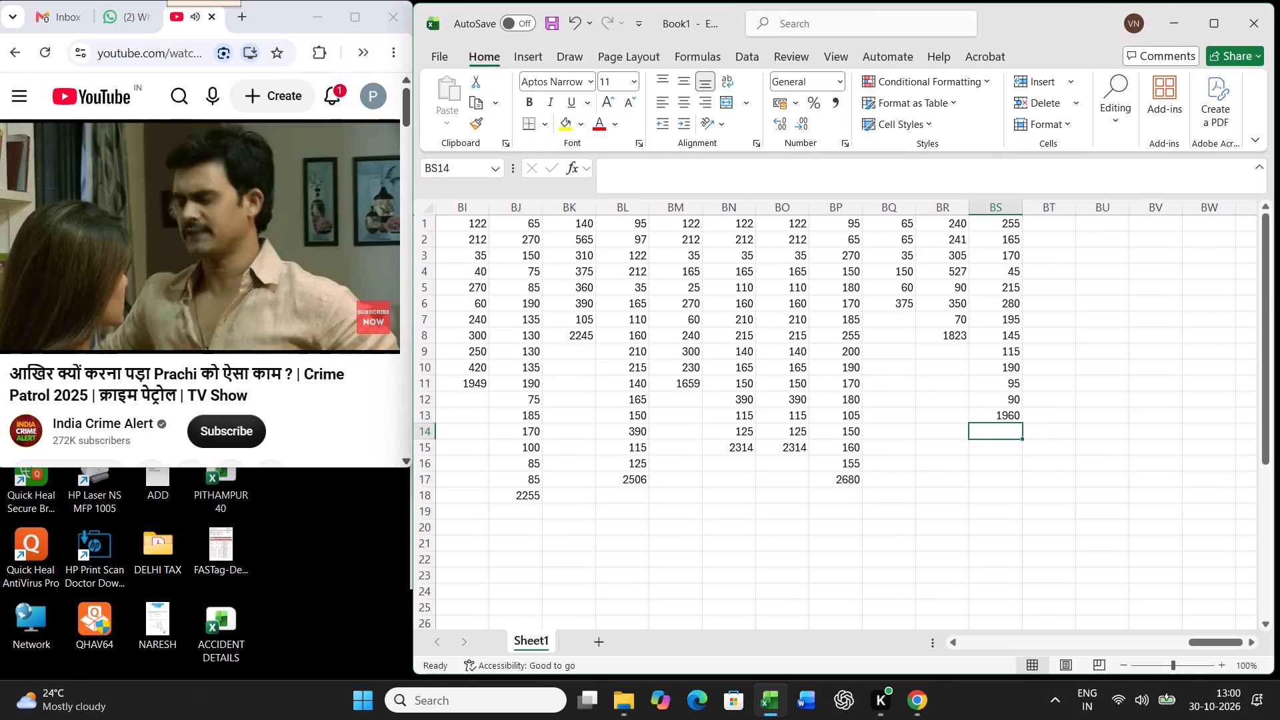
Start a new list in column BT with 95, 255, 165, 170, 215 and 280 down cells BT1 to BT6.
key(Up)
key(Up)
key(Up)
key(Up)
key(Up)
key(Up)
key(Up)
key(Up)
key(Up)
key(Up)
key(Up)
key(Up)
key(Up)
key(Up)
key(Up)
key(Up)
key(Right)
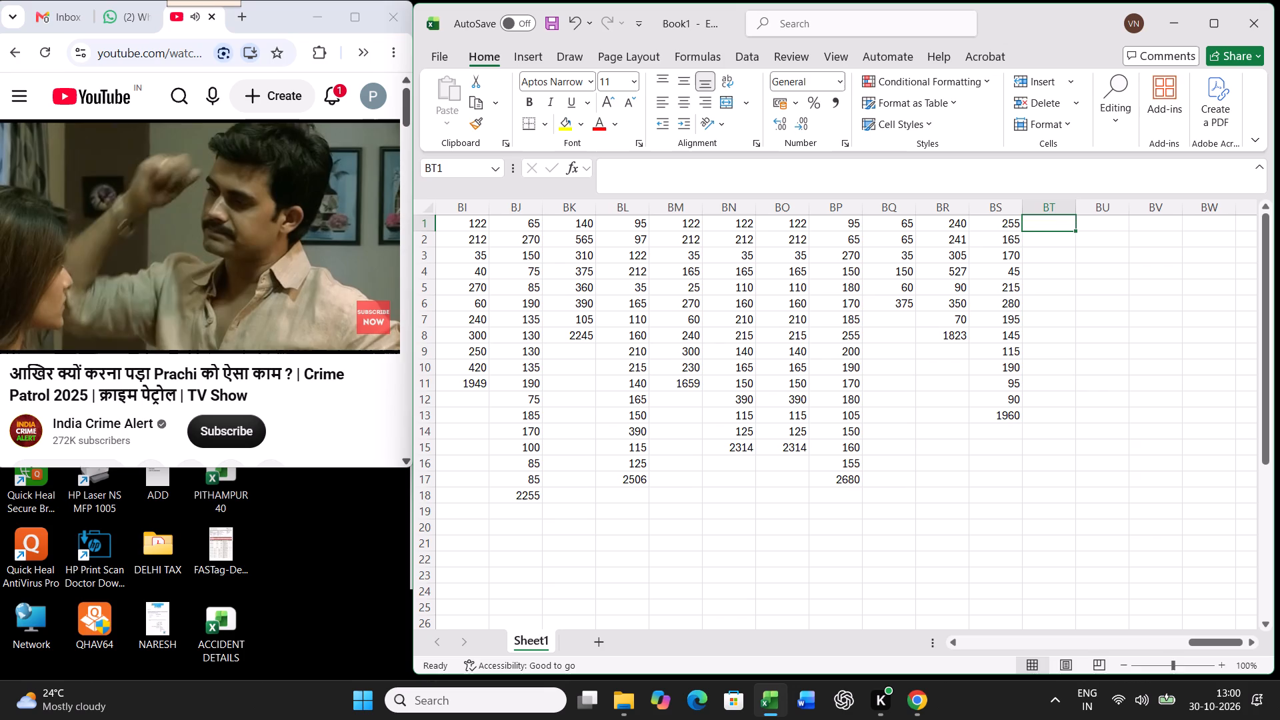
text(95)
key(Return)
text(255)
key(Return)
text(165)
key(Return)
text(170)
key(Return)
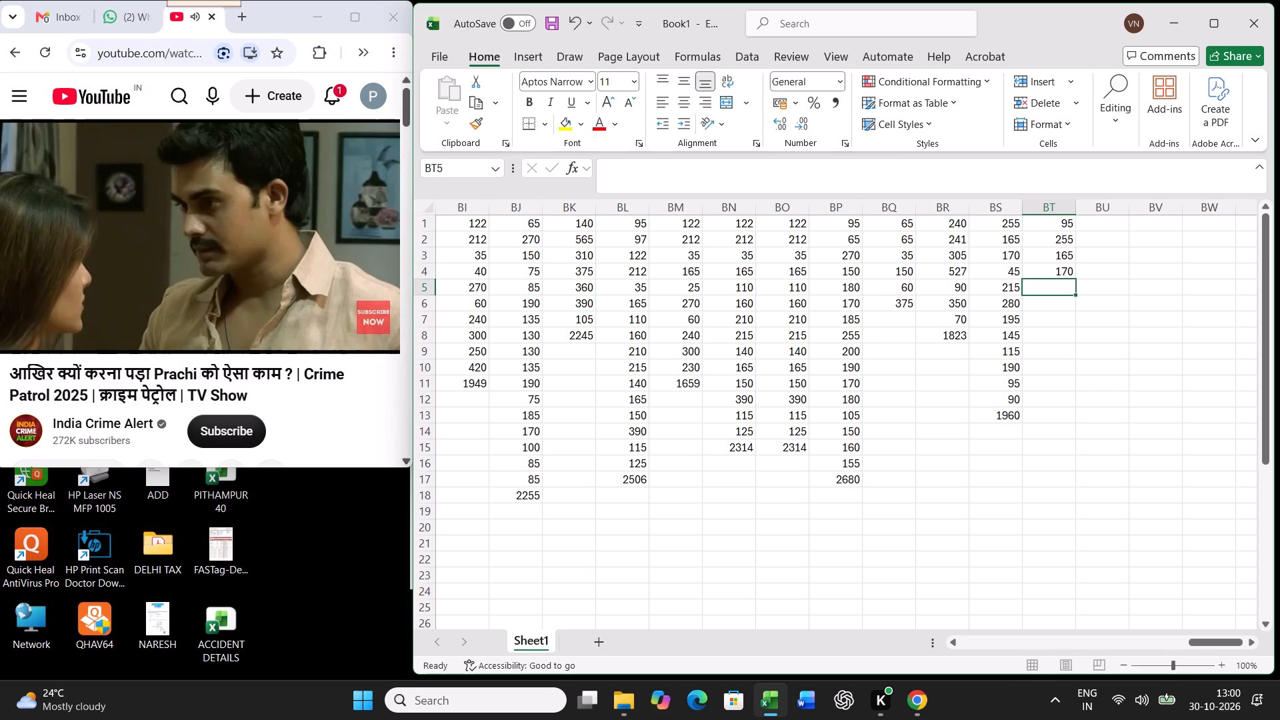
text(215)
key(Return)
text(280)
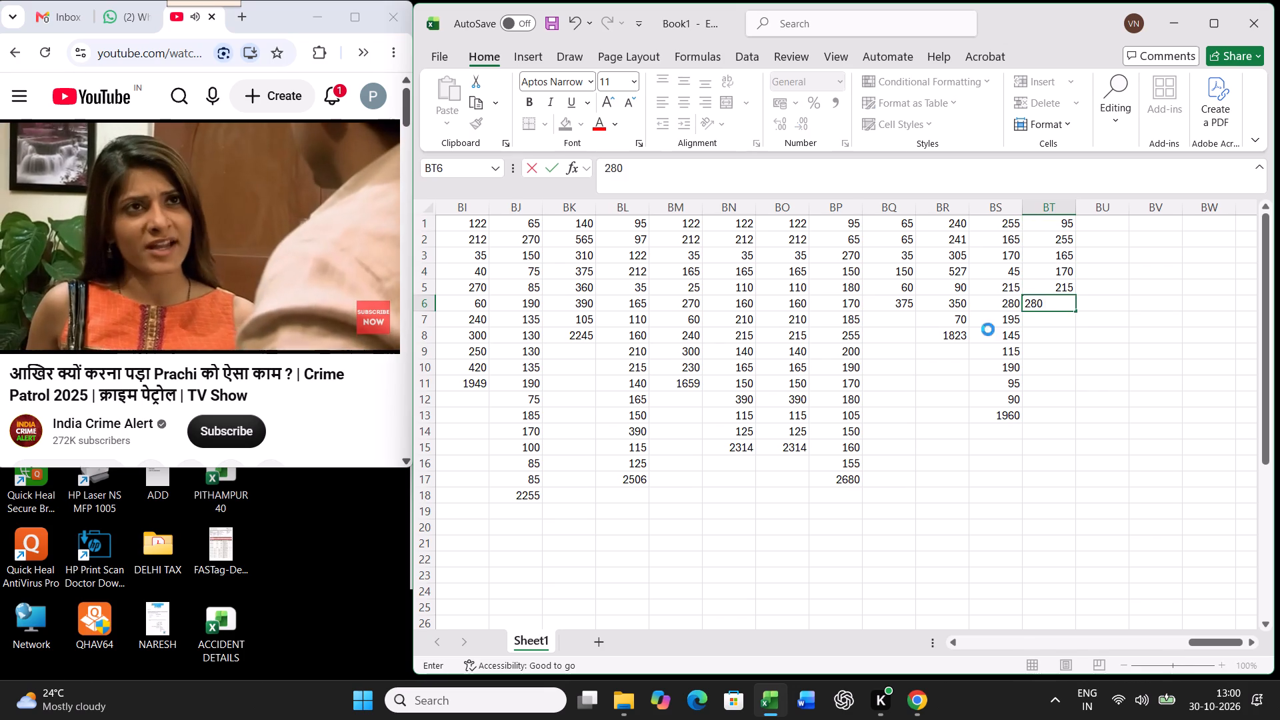
key(Return)
Continue column BT's list with 195, 145, 115, 190 and 240 down cells BT7 to BT11.
text(195)
key(Return)
text(145)
key(Return)
text(115)
key(Return)
text(190)
key(Return)
text(240)
key(Return)
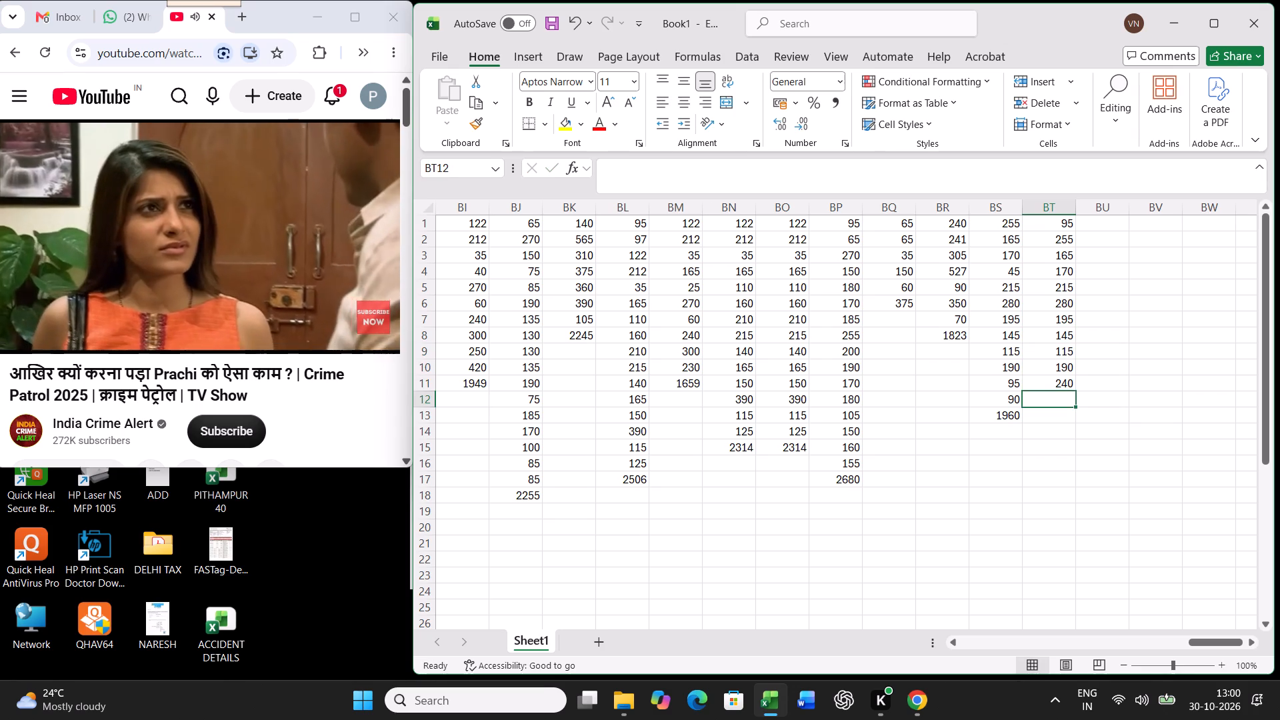
Finish column BT's list with 105, 240, 165, 210 and 220 down cells BT12 to BT16.
text(105)
key(Return)
text(240)
key(Return)
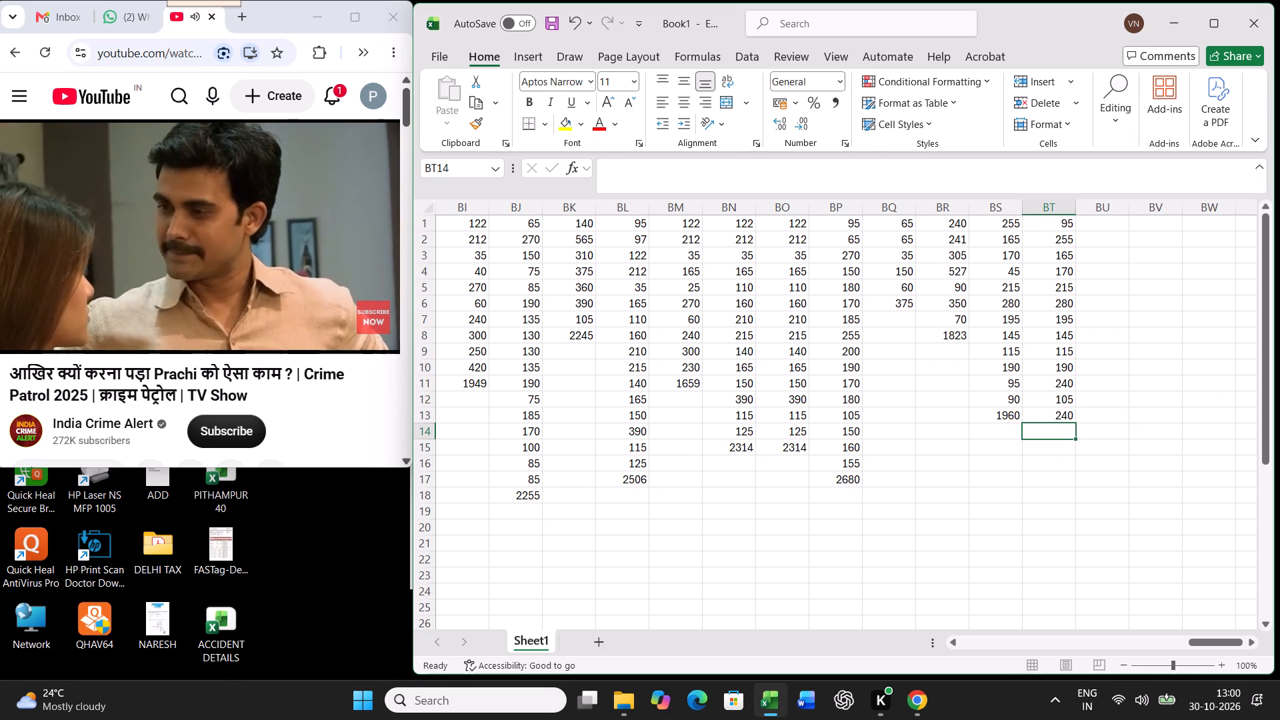
text(165)
key(Return)
text(210)
key(Return)
text(220)
key(Return)
Total column BT with AutoSum in BT17, maximizing the workbook window just for the sum and restoring it.
click(1212, 20)
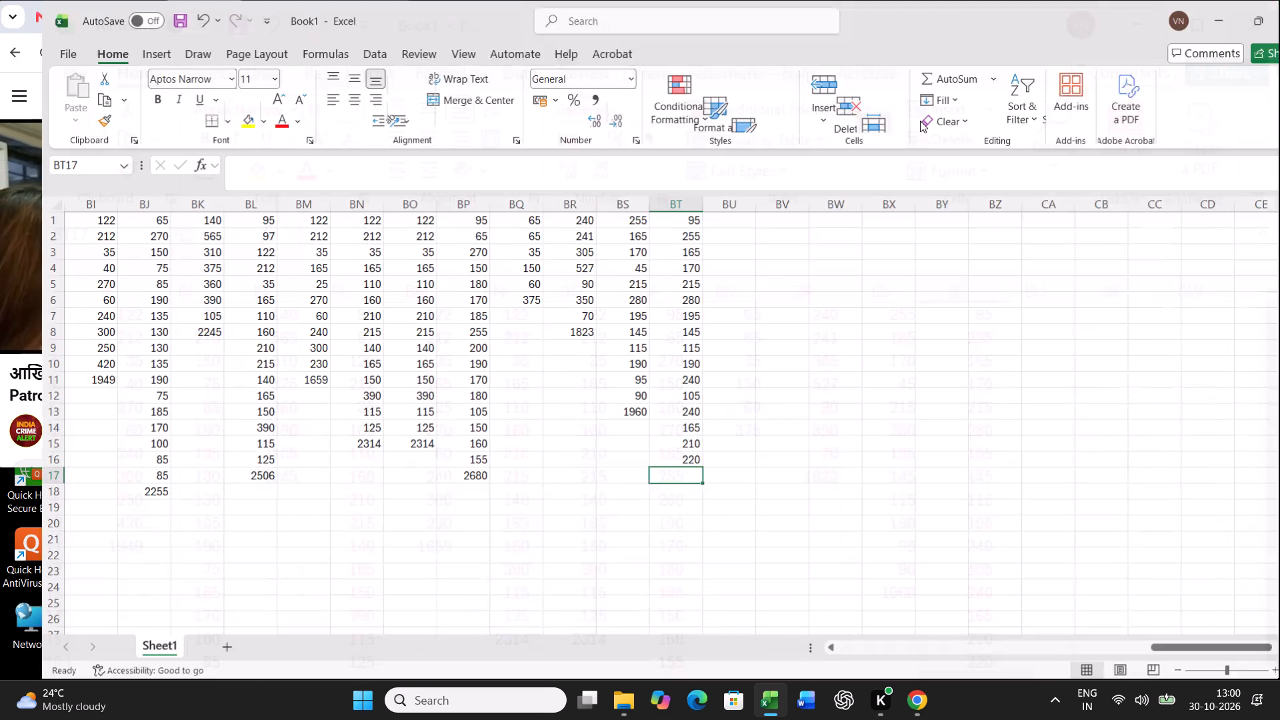
click(1000, 80)
key(Return)
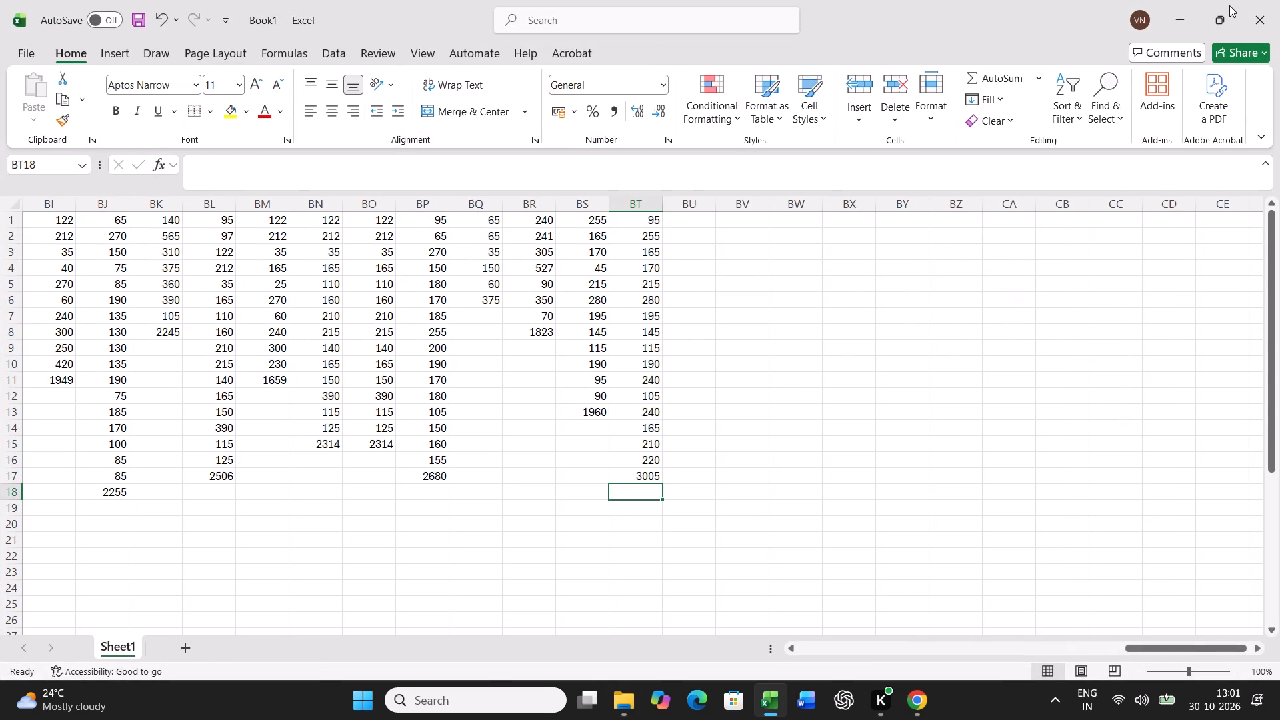
click(1229, 5)
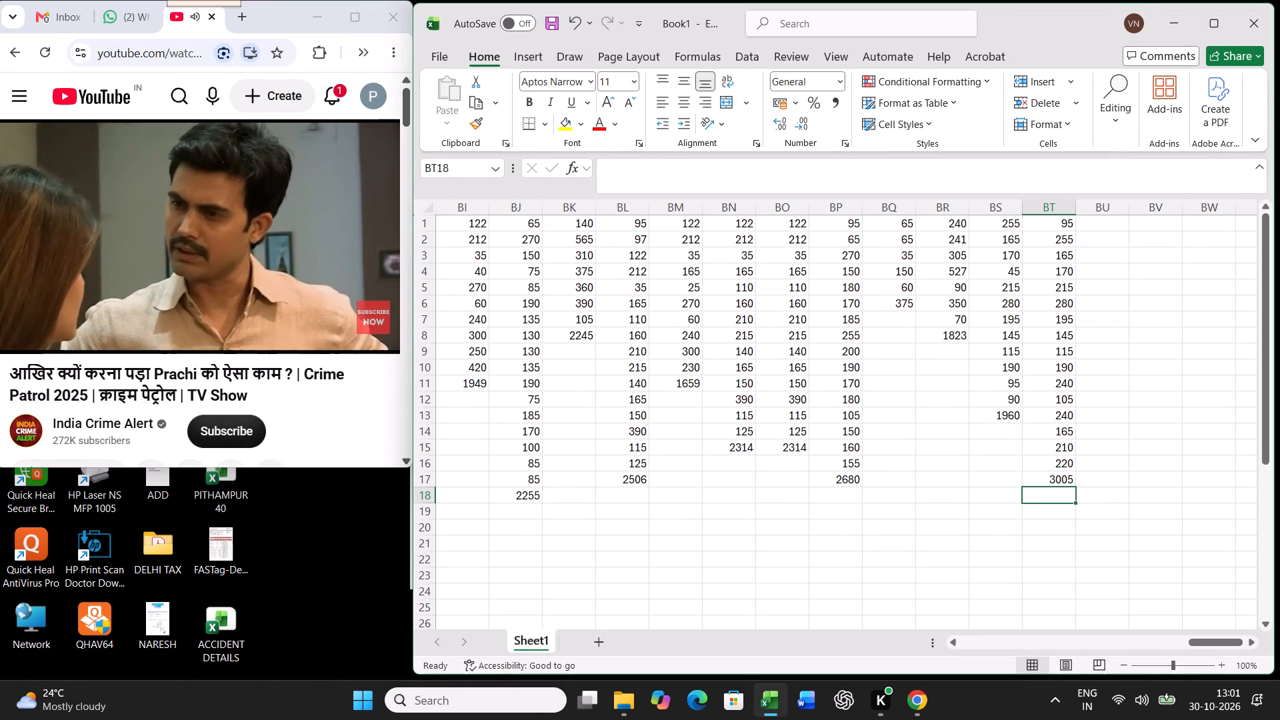
Start a new list in column BU with 255, 165, 170, 70, 215 and 280 down cells BU1 to BU6.
key(Up)
key(Up)
key(Up)
key(Up)
key(Up)
key(Up)
key(Up)
key(Up)
key(Up)
key(Up)
key(Up)
key(Up)
key(Up)
key(Up)
key(Up)
key(Up)
key(Up)
key(Up)
key(Up)
key(Up)
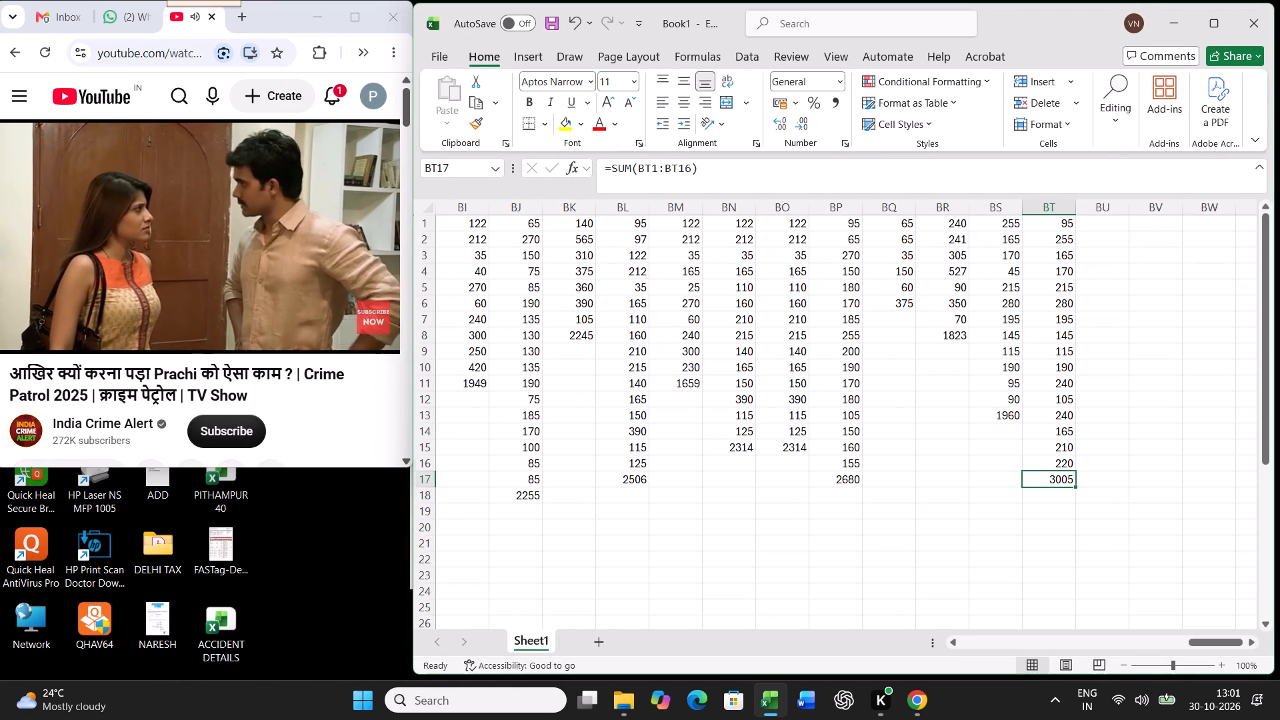
key(Right)
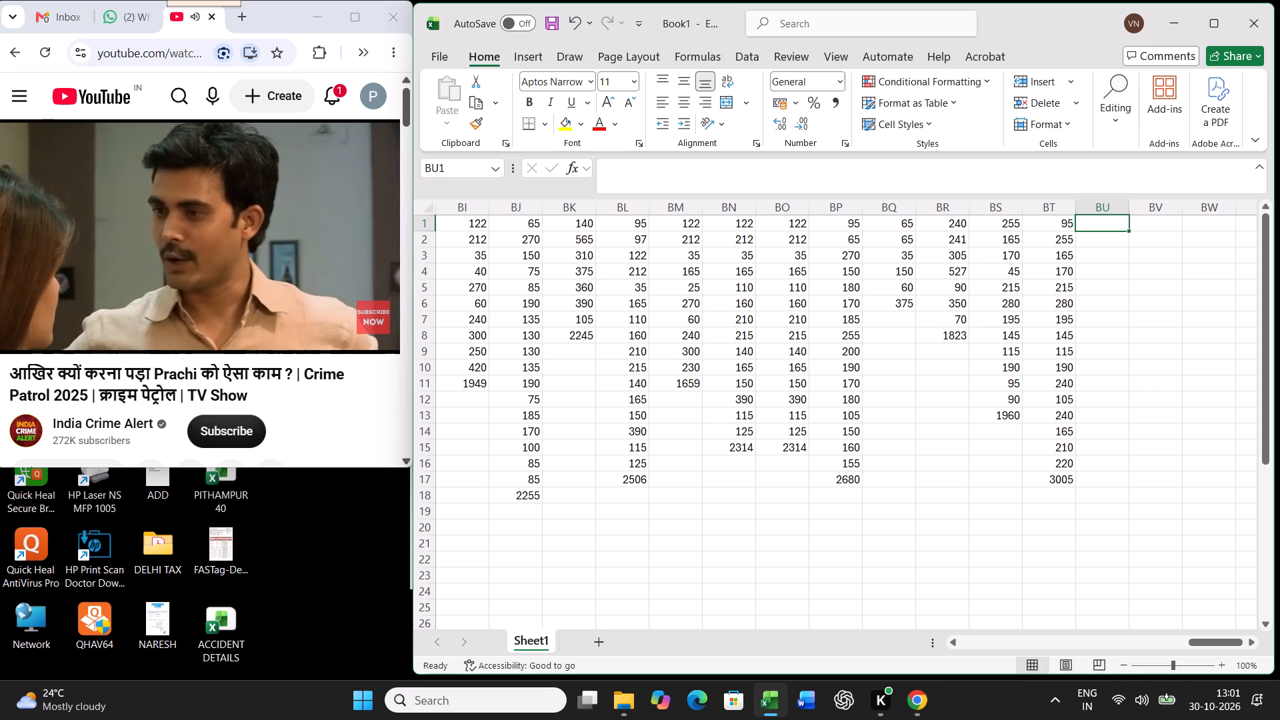
text(255)
key(Return)
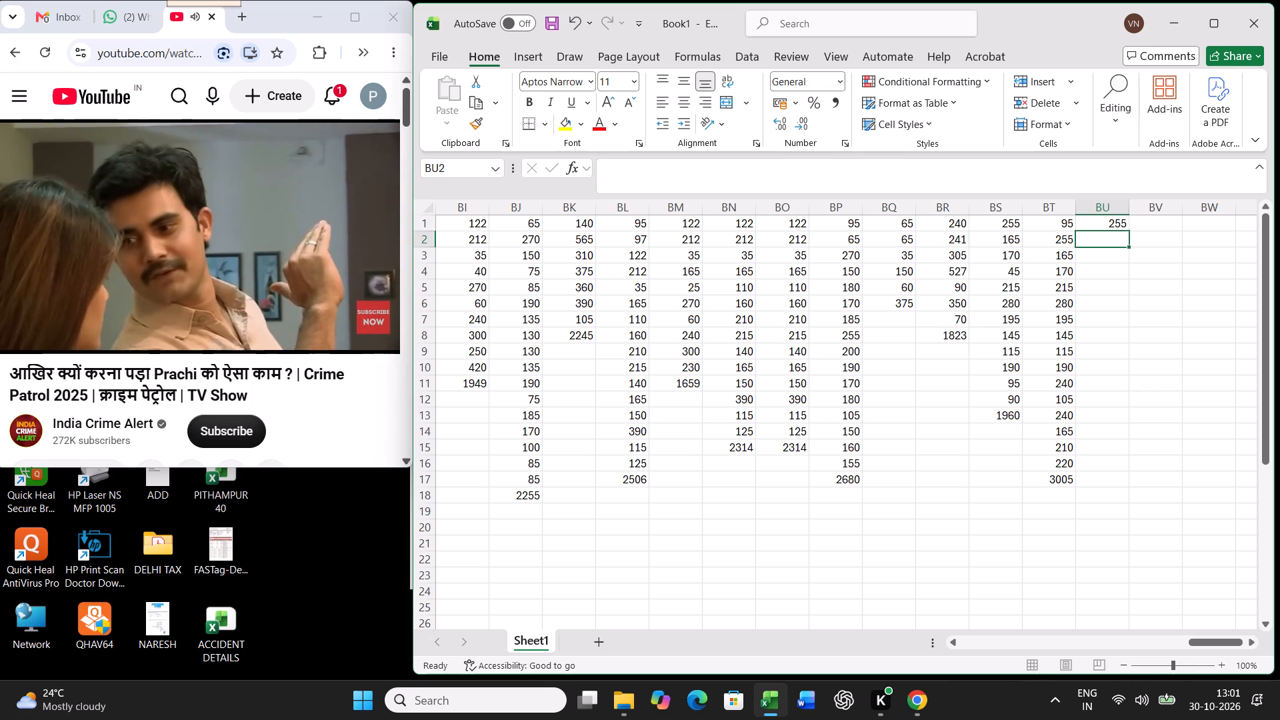
text(165)
key(Return)
text(170)
key(Return)
text(70)
key(Return)
text(215)
key(Return)
text(280)
key(Return)
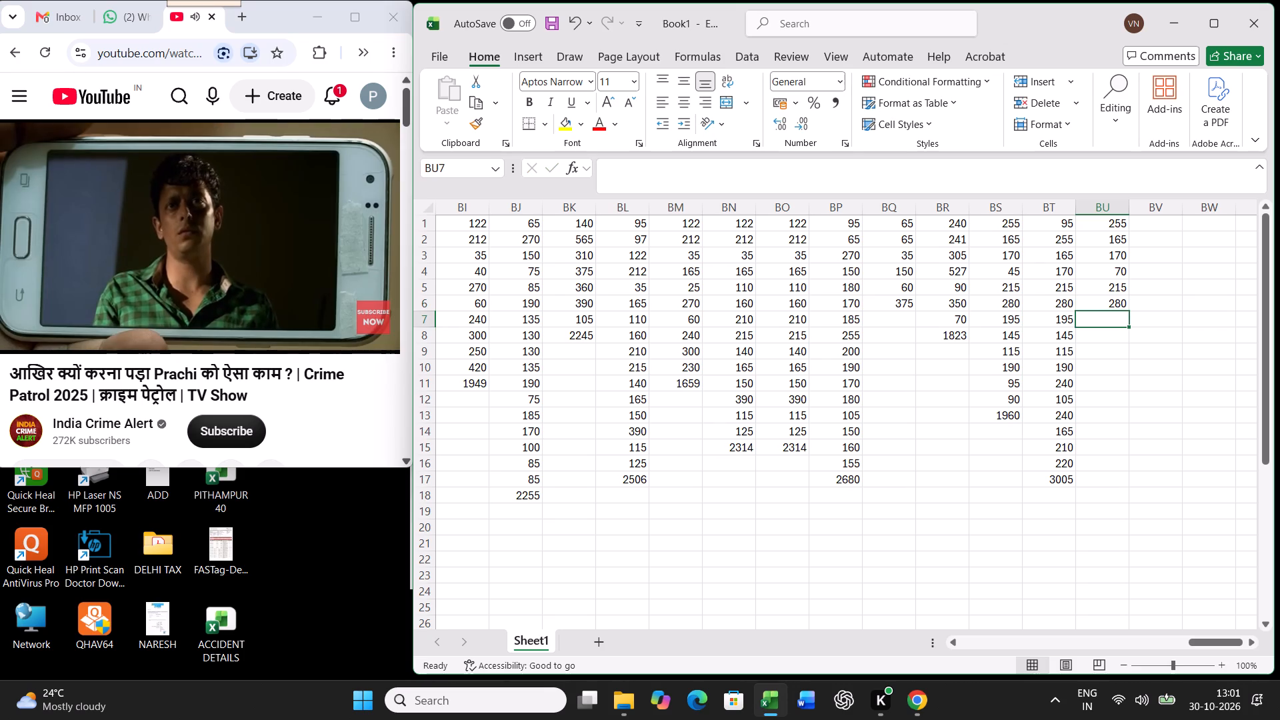
Continue column BU's list with 195, 145, 115 and 190 down cells BU7 to BU10.
text(195)
key(Return)
text(145)
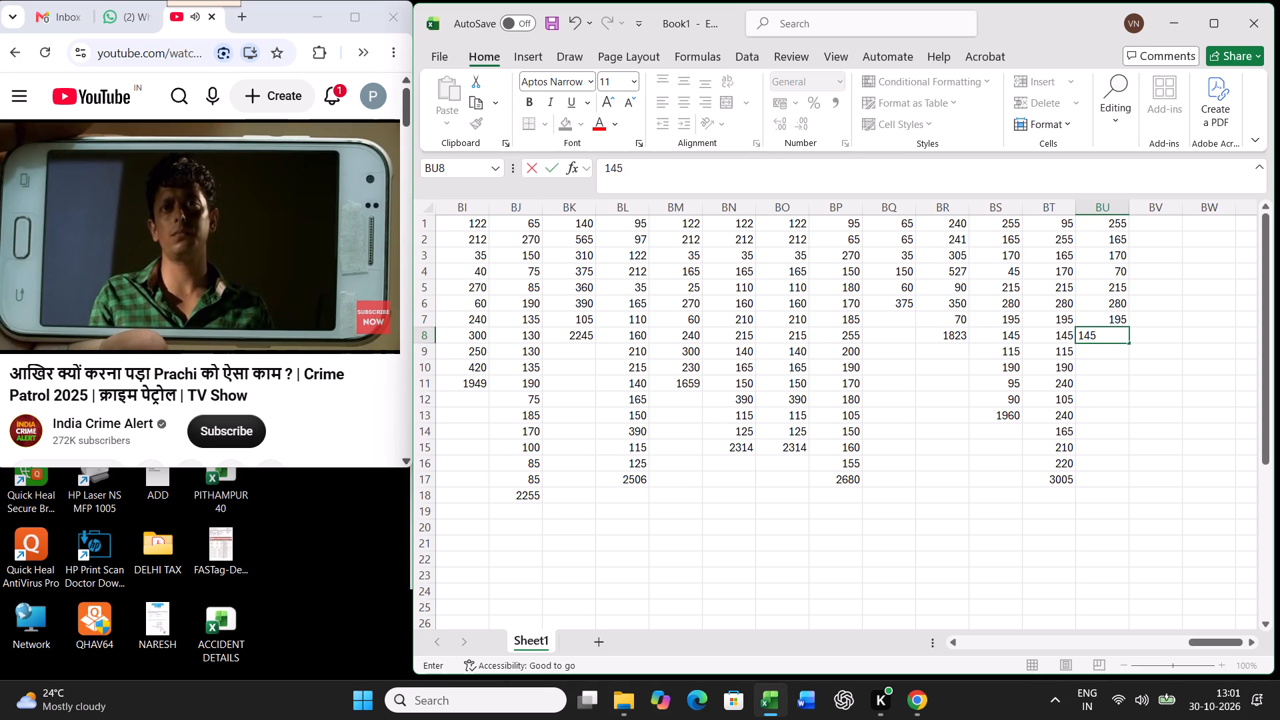
key(Return)
text(115)
key(Return)
text(190)
key(Return)
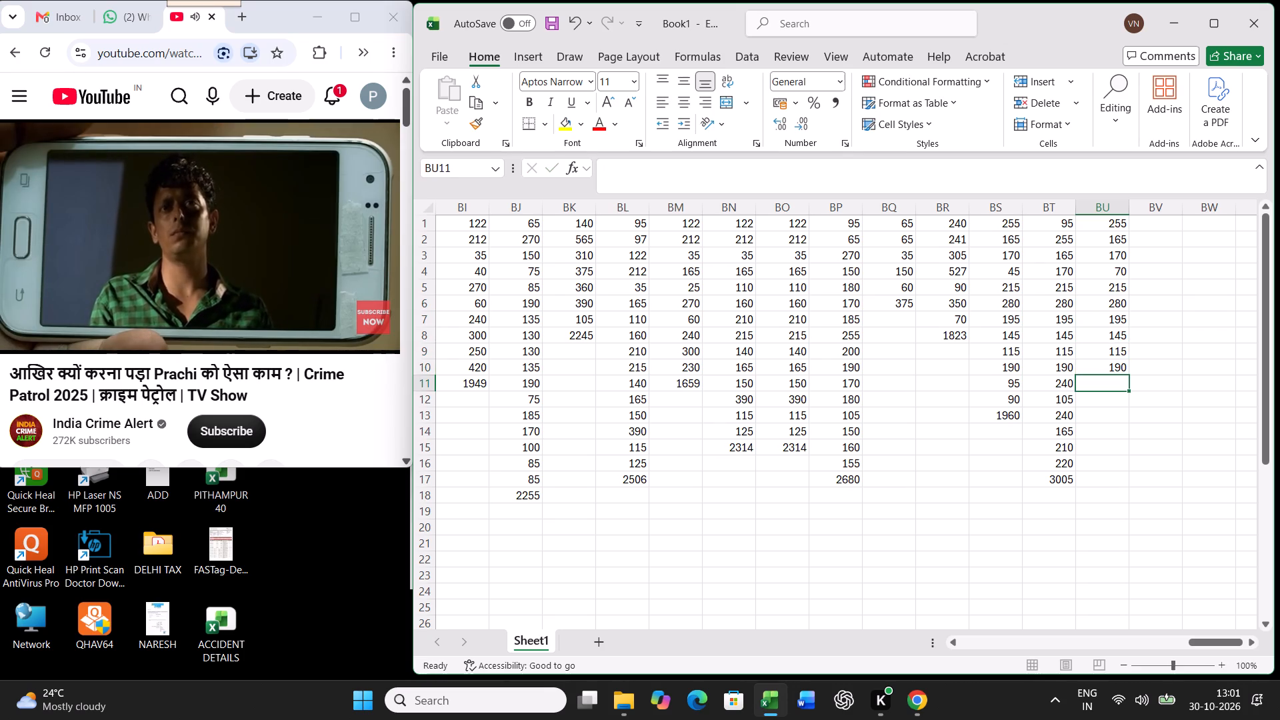
Finish column BU's list with 105, 240, 165, 210 and 220 down cells BU11 to BU15.
text(105)
key(Return)
text(240)
key(Return)
text(165)
key(Return)
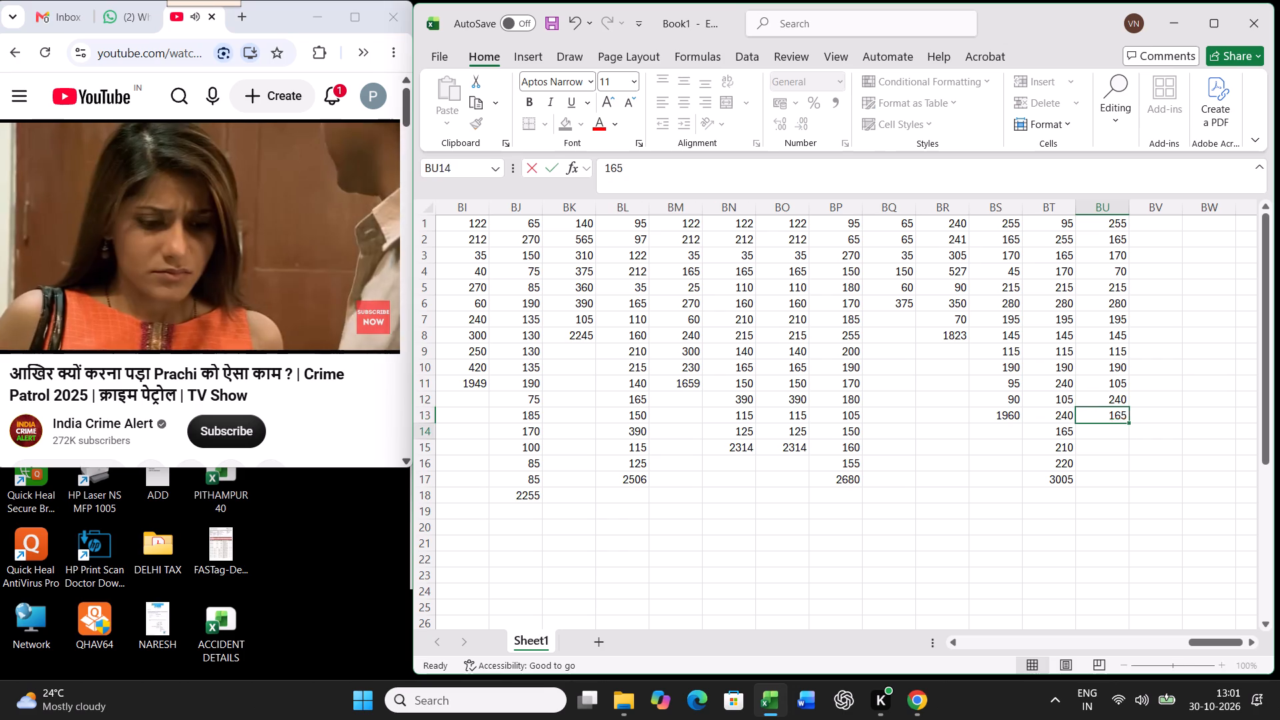
text(210)
key(Return)
text(220)
key(Return)
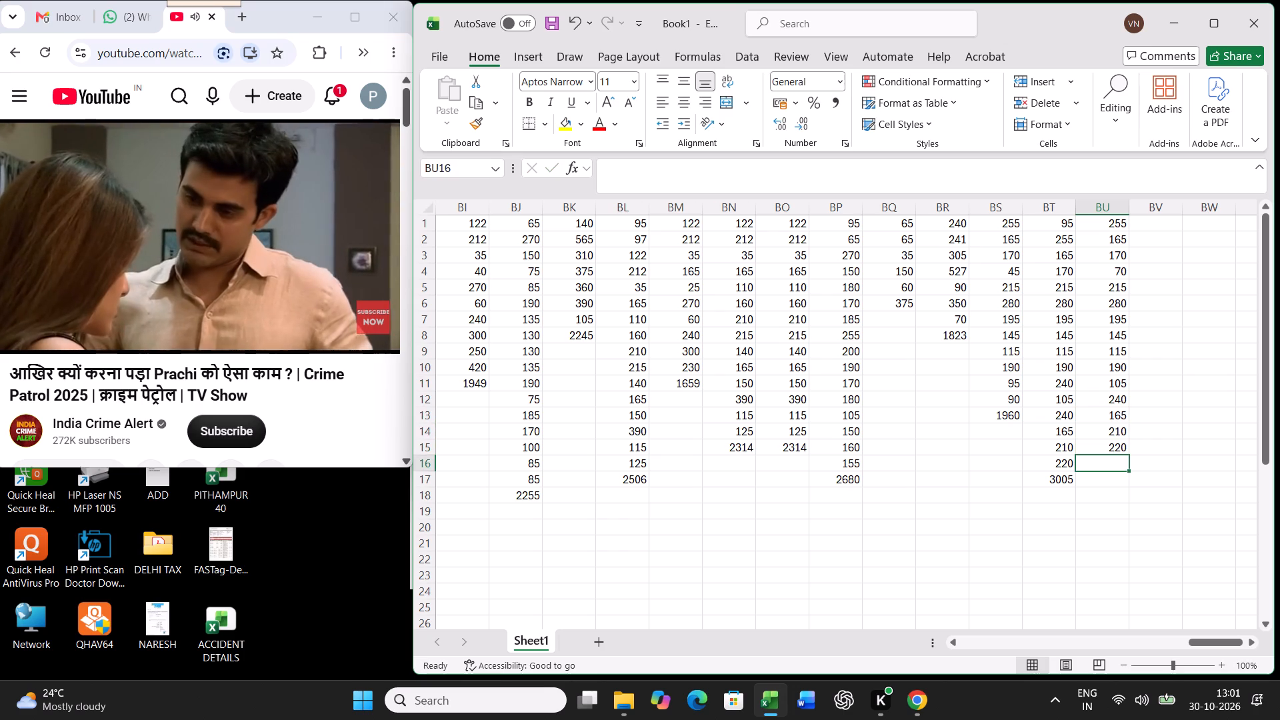
Total column BU with AutoSum in BU16, maximizing the workbook window just for the sum and restoring it.
click(1213, 20)
click(991, 84)
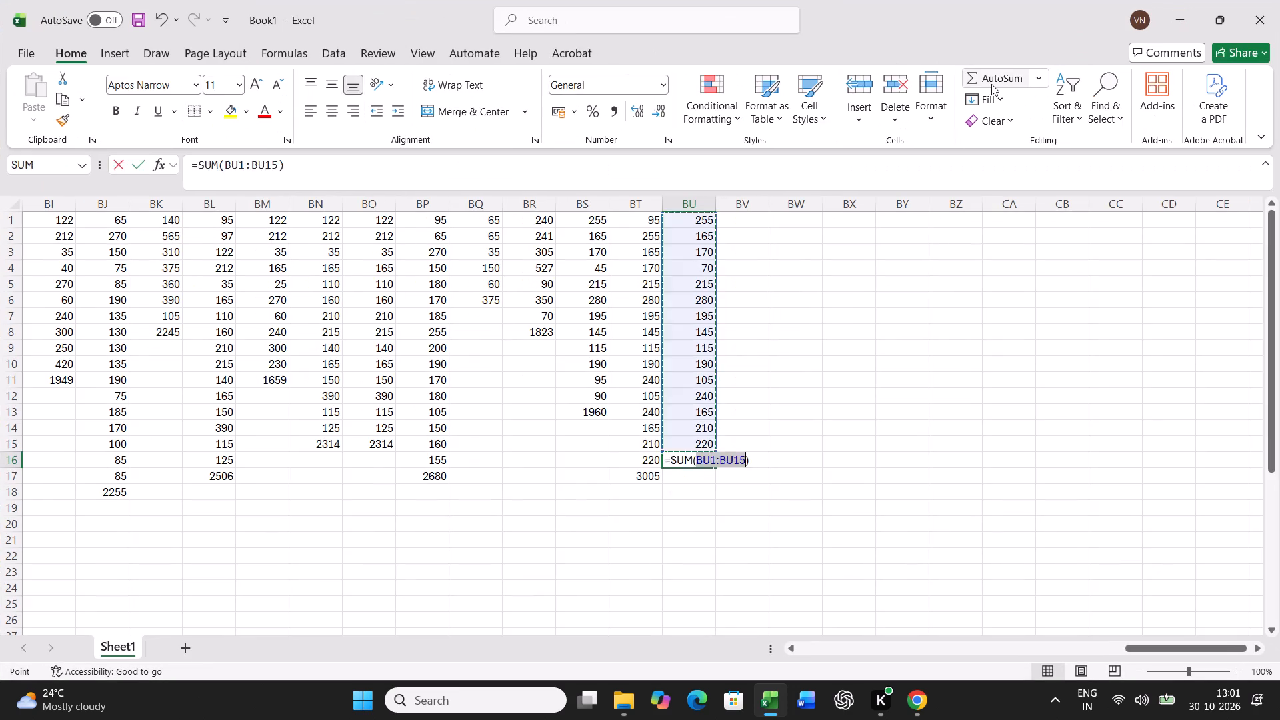
key(Return)
click(1234, 0)
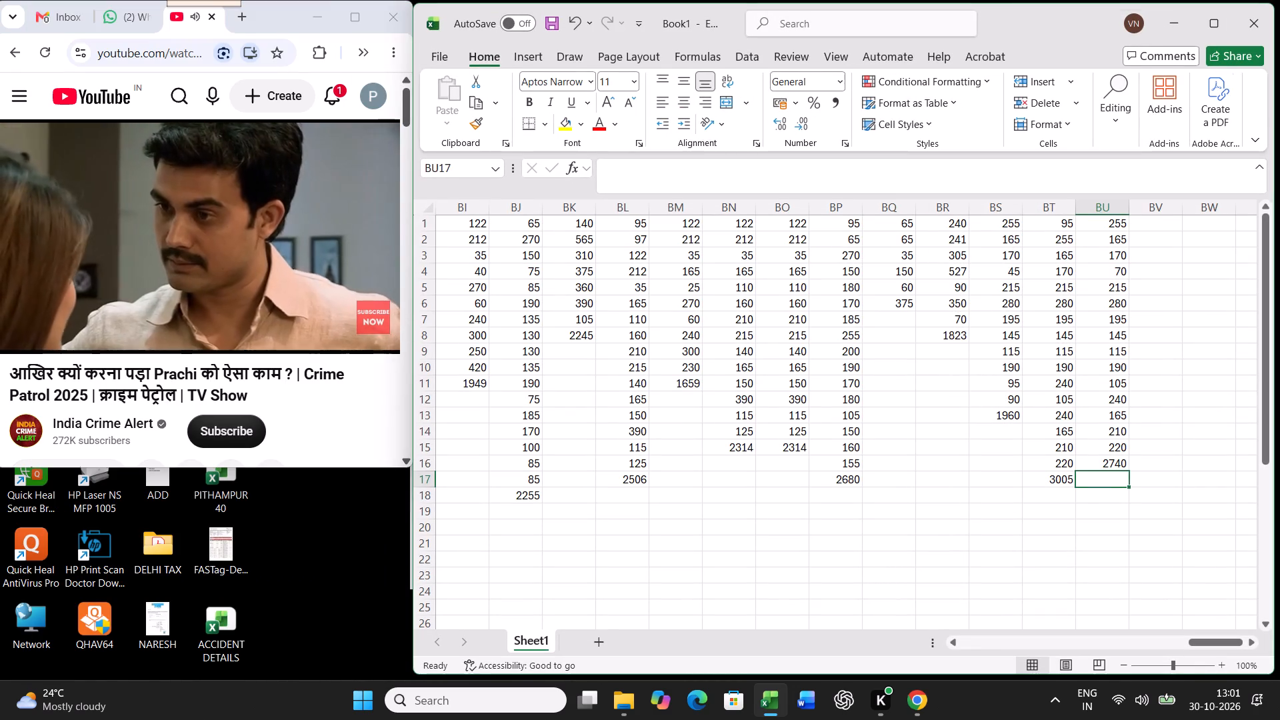
Start a new list in column BV with 95, 45, 80 and 120 down cells BV1 to BV4.
key(Up)
key(Up)
key(Up)
key(Up)
key(Up)
key(Up)
key(Up)
key(Up)
key(Up)
key(Up)
key(Up)
key(Up)
key(Up)
key(Up)
key(Up)
key(Up)
key(Up)
key(Up)
key(Up)
key(Up)
key(Right)
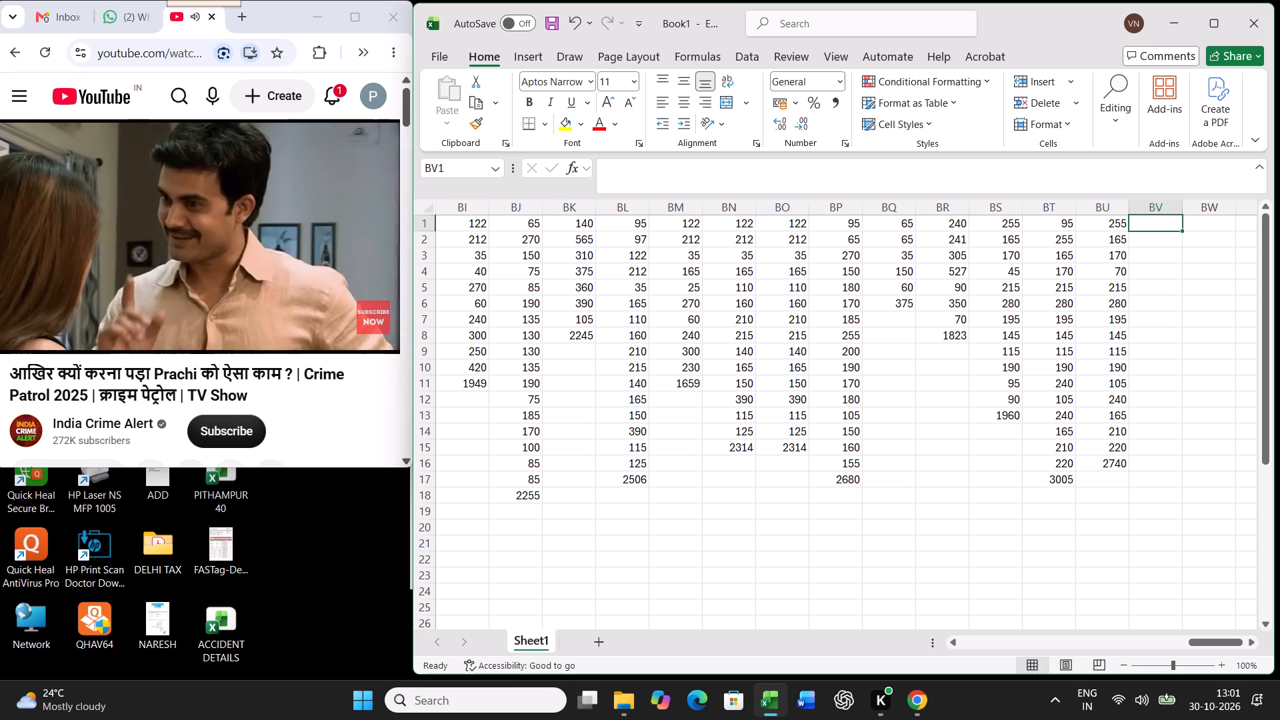
text(95)
key(Return)
text(45)
key(Return)
text(80)
key(Return)
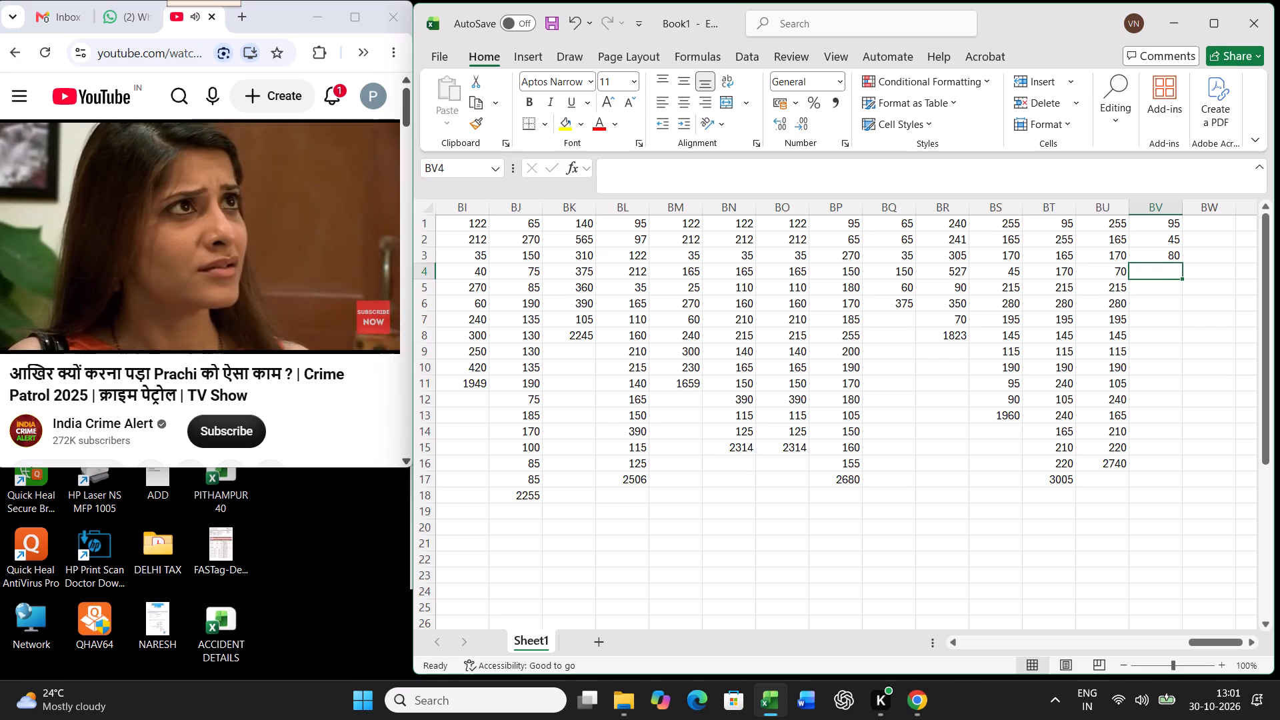
text(120)
key(Return)
Finish column BV's list with 35, 35, 95 and 55 down cells BV5 to BV8.
text(35)
key(Return)
text(35)
key(Return)
text(95)
key(Return)
text(55)
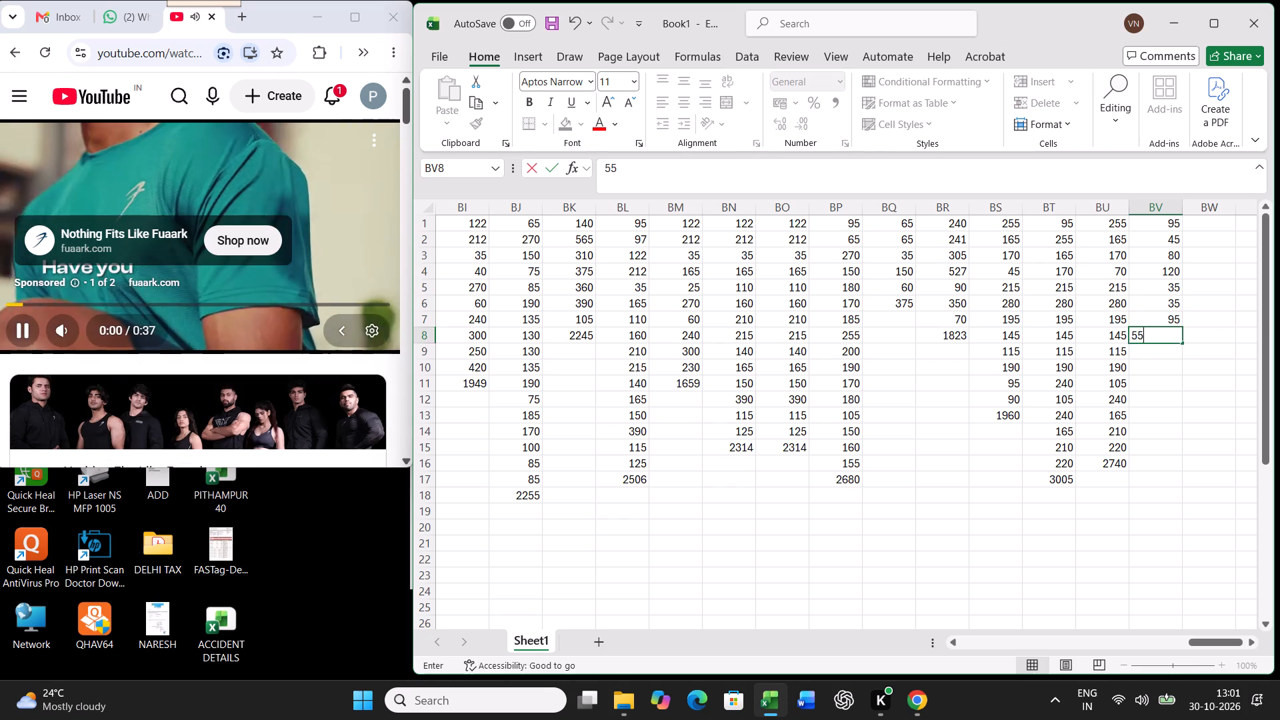
key(Return)
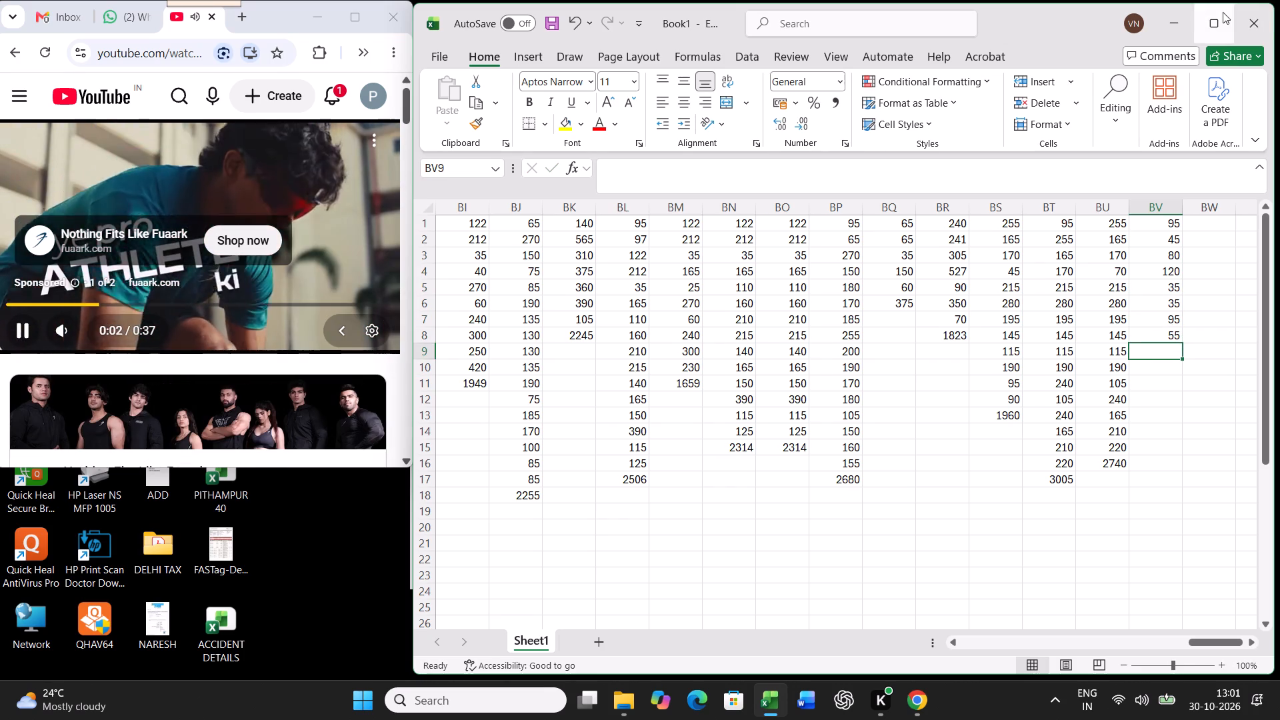
Total column BV with AutoSum in BV9, maximizing the workbook window just for the sum and restoring it.
click(1223, 12)
click(1019, 74)
key(Return)
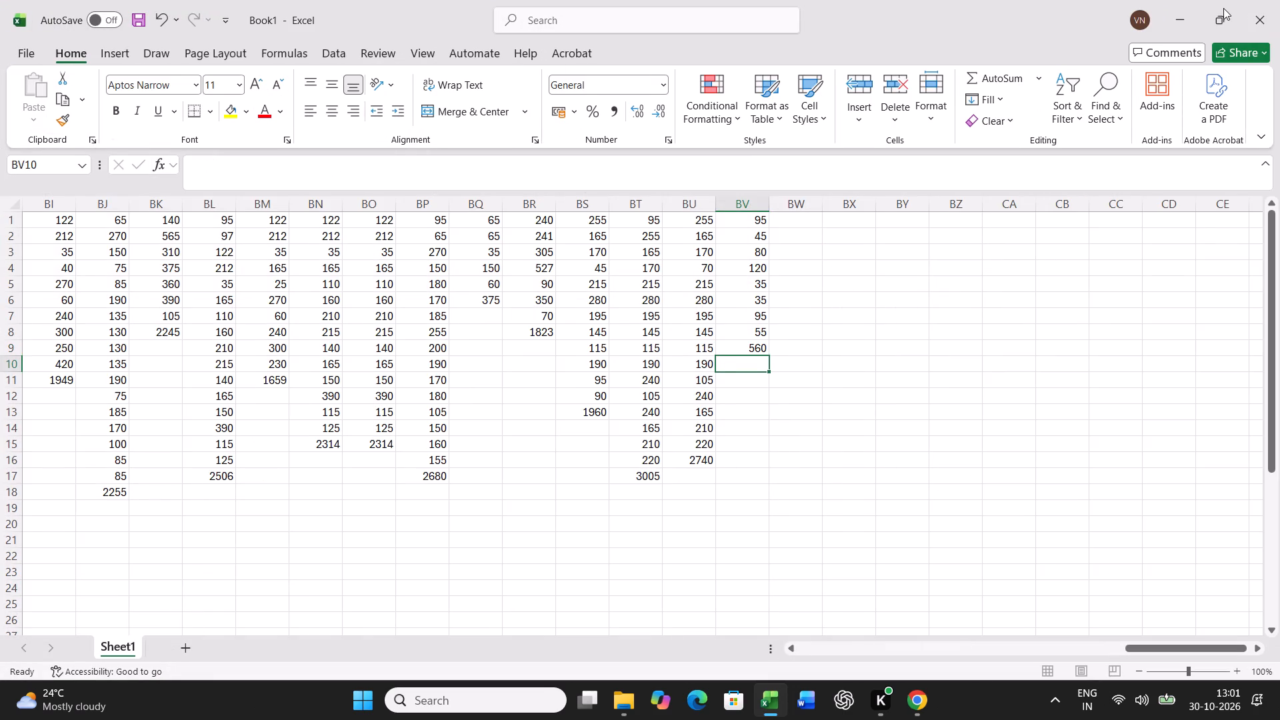
click(1223, 8)
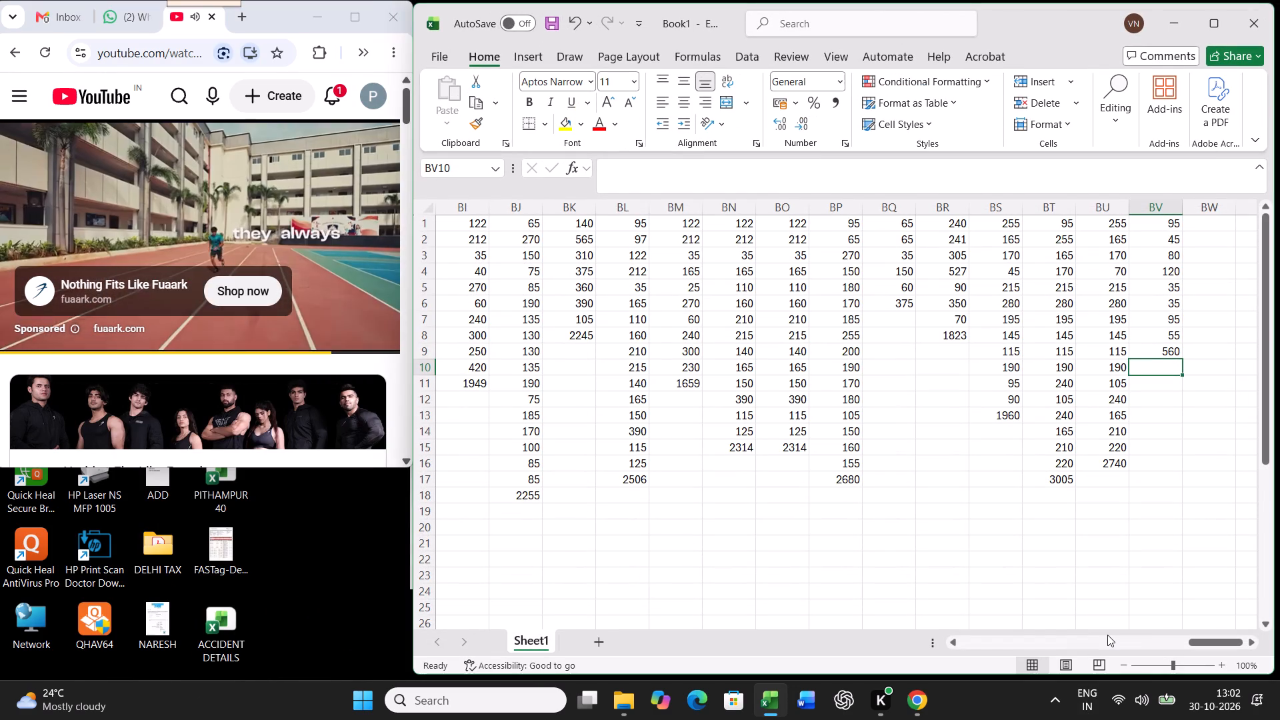
Start a new list in column BW with 255, 165, 170, 60, 155 and 80 down cells BW1 to BW6, skipping the YouTube ad first.
key(Up)
key(Up)
key(Up)
key(Up)
key(Up)
key(Up)
key(Up)
key(Up)
key(Up)
key(Up)
key(Up)
key(Up)
key(Up)
key(Up)
key(Up)
key(Up)
key(Up)
key(Up)
key(Up)
key(Up)
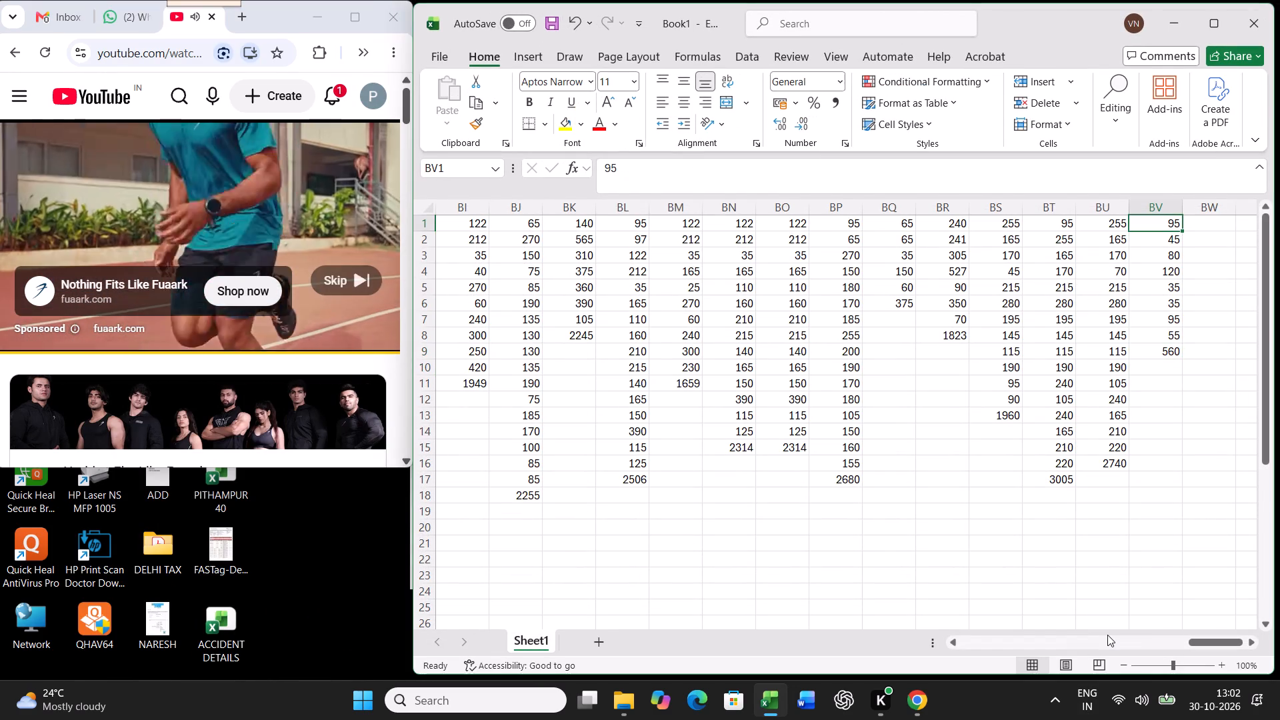
click(351, 271)
click(1133, 501)
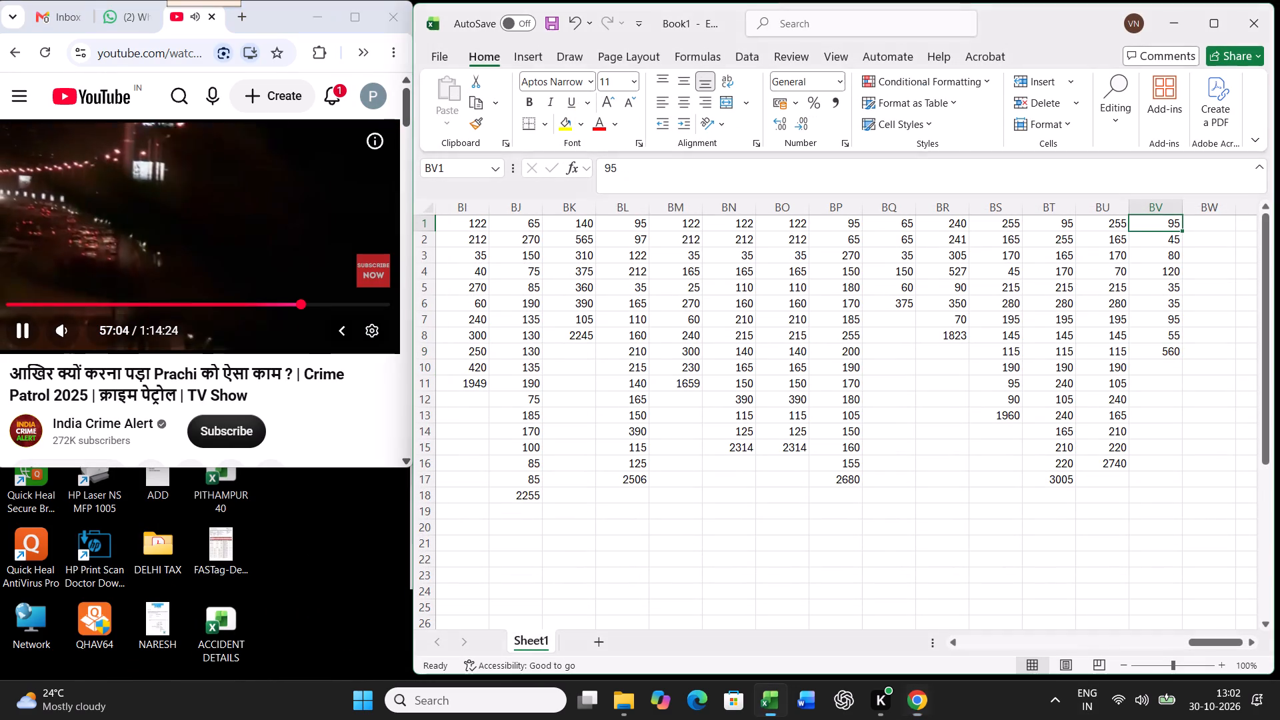
key(Right)
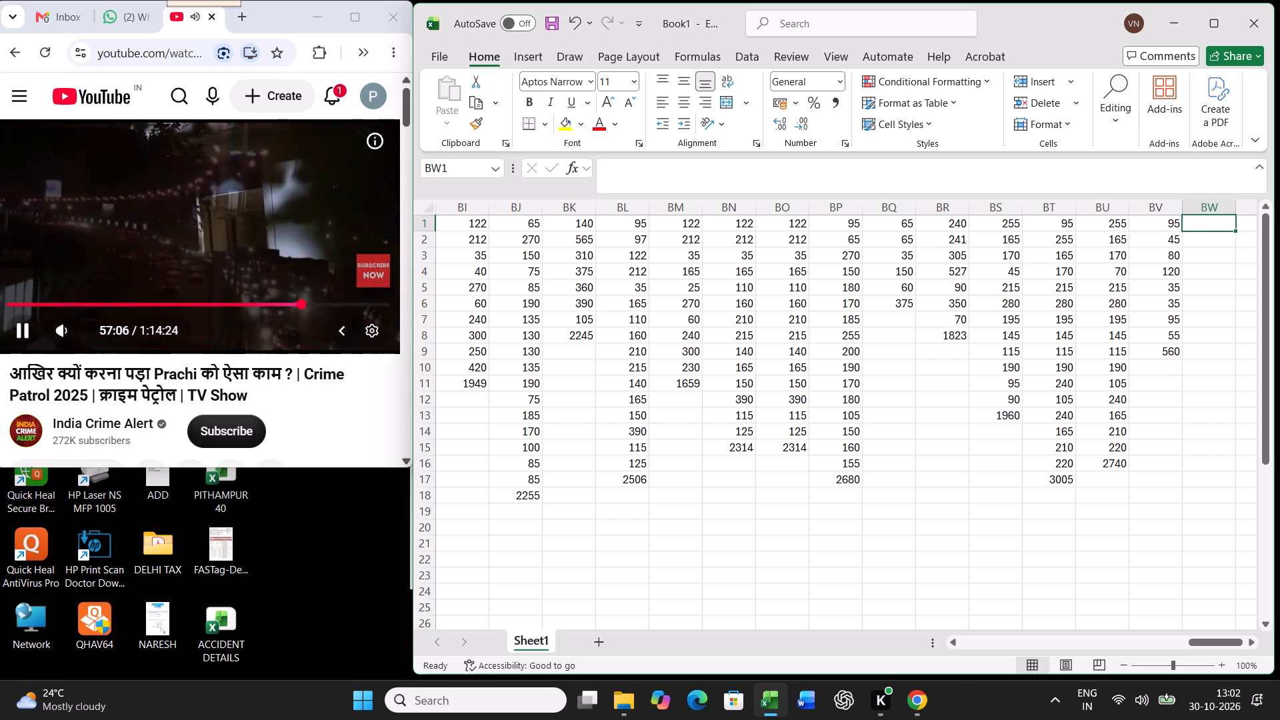
text(255)
key(Return)
text(165)
key(Return)
text(170)
key(Return)
text(60)
key(Return)
text(155)
key(Return)
text(80)
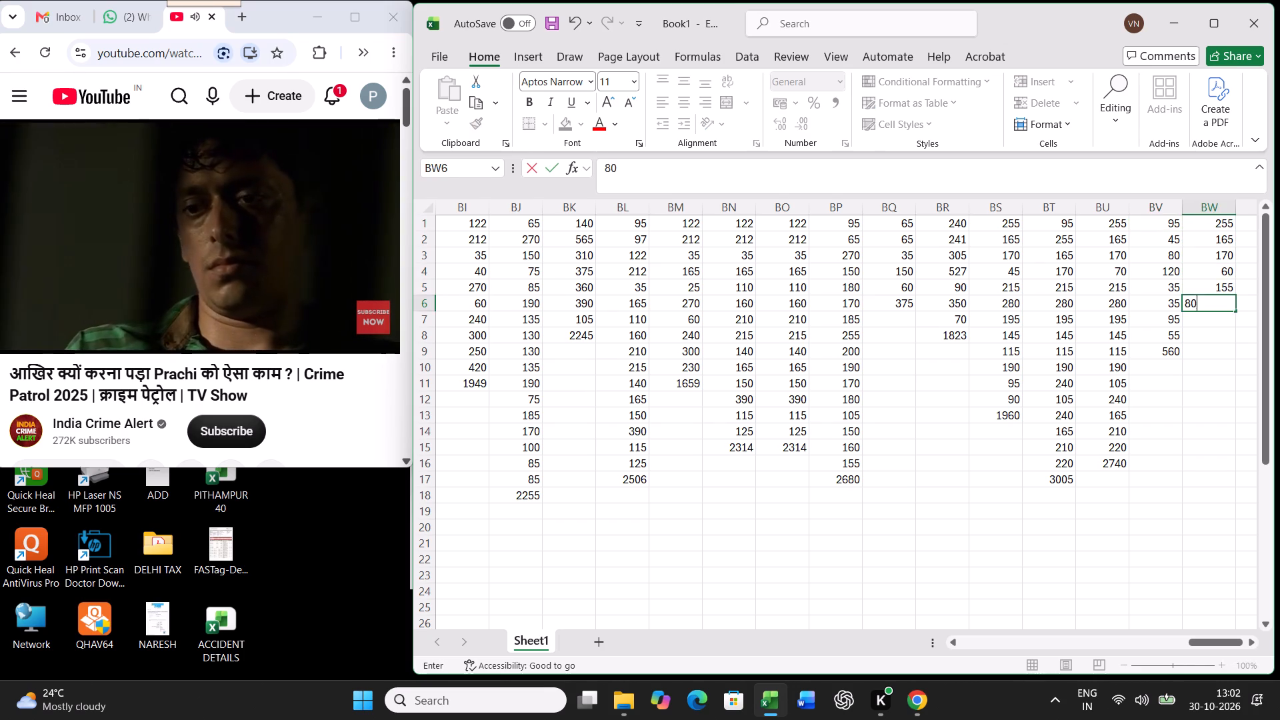
key(Return)
Finish column BW's list with 105, 160, 115, 290, 220 and 265 down cells BW7 to BW12.
text(105)
key(Return)
text(160)
key(Return)
text(115)
key(Return)
text(290)
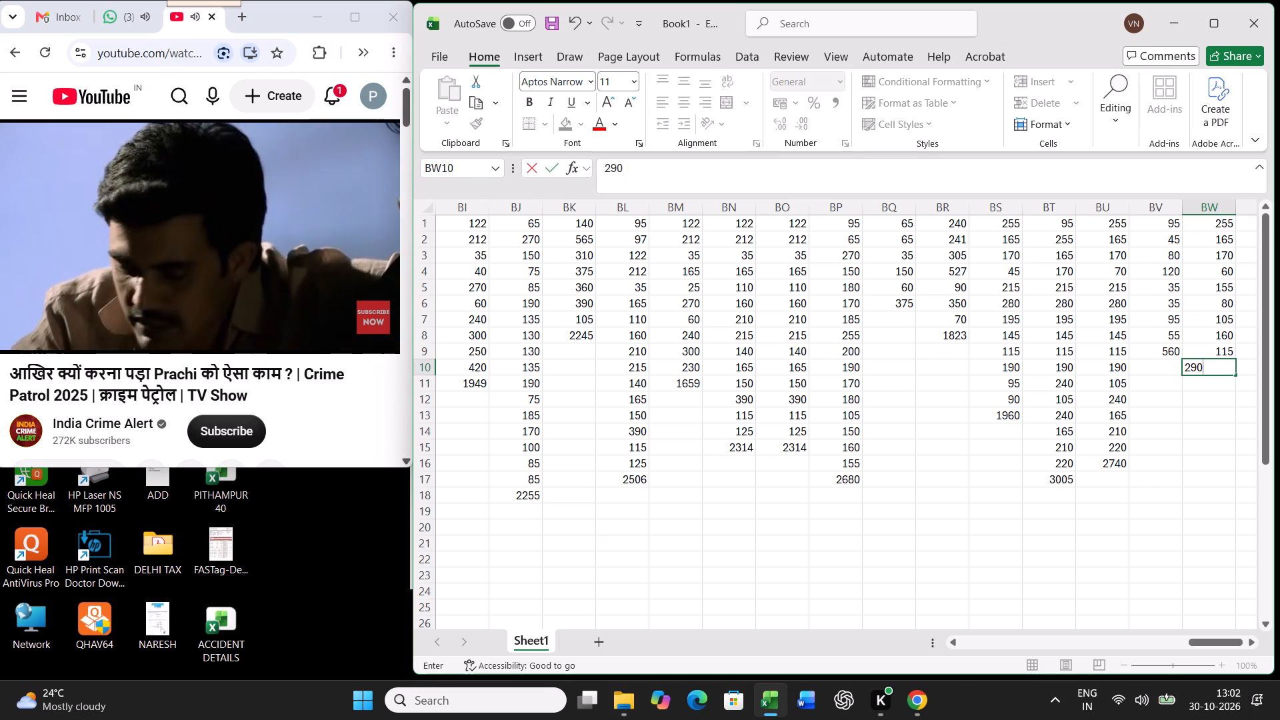
key(Return)
text(220)
key(Return)
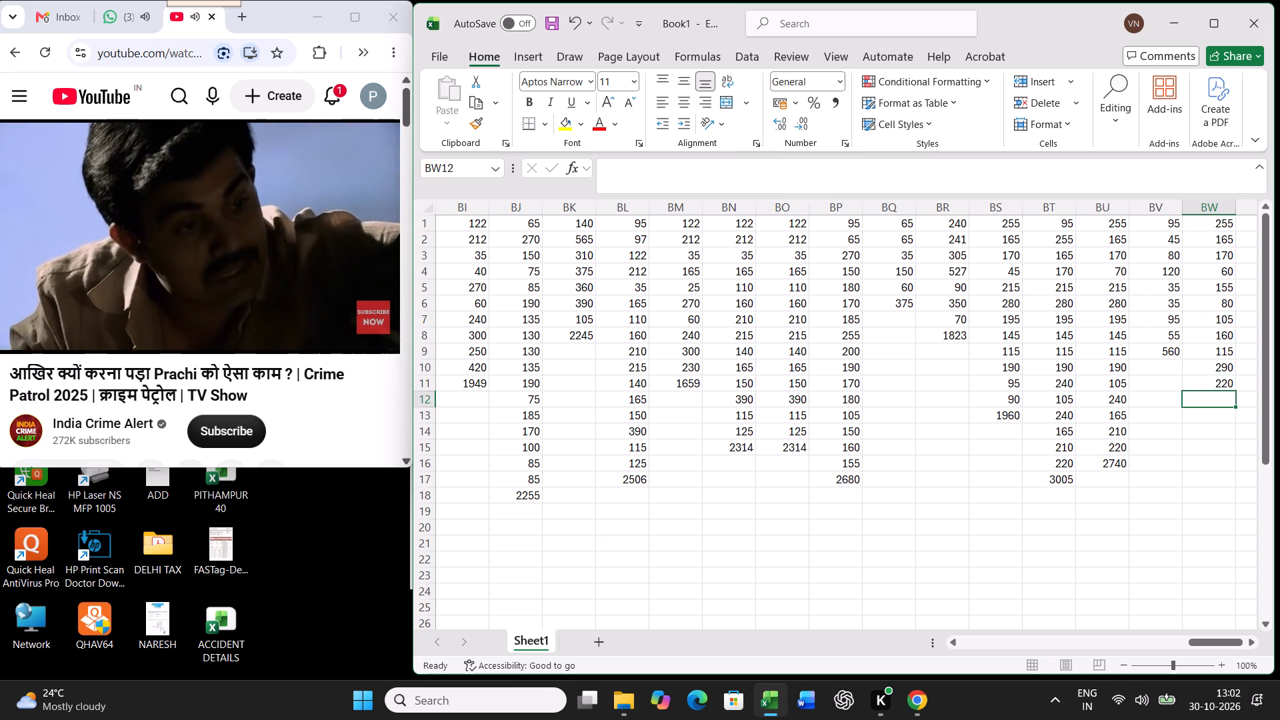
text(265)
key(Return)
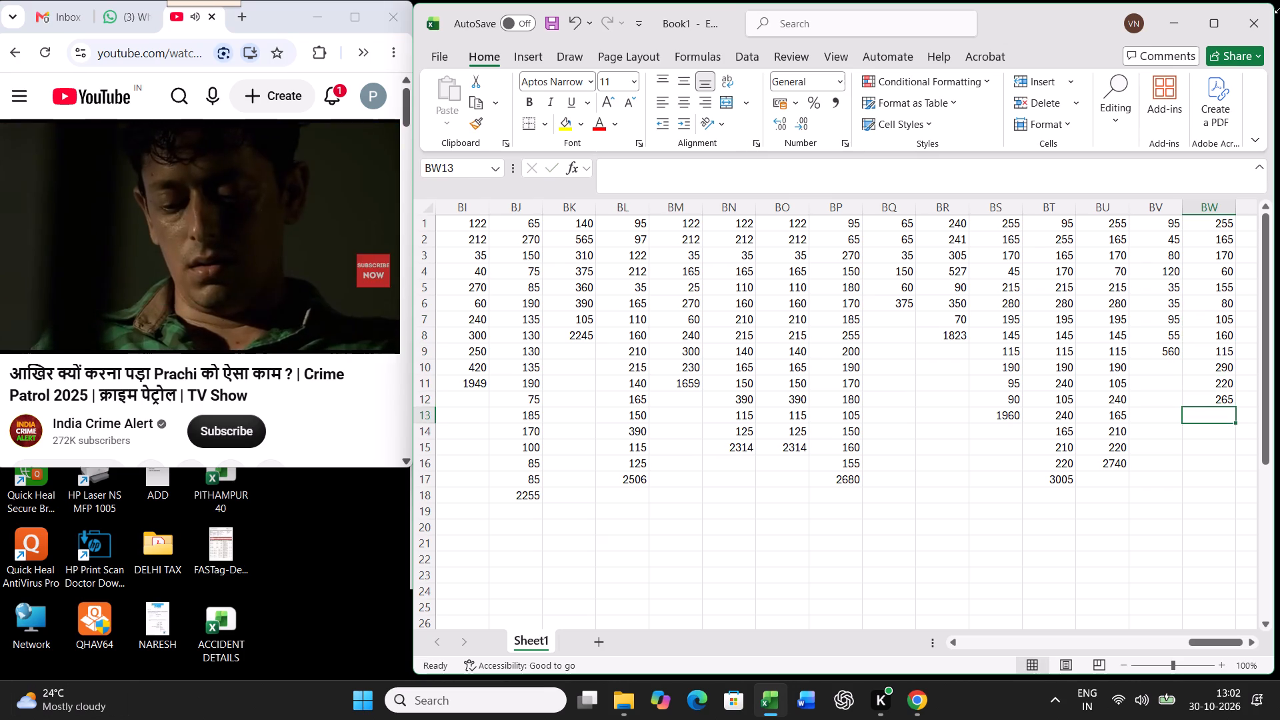
Total column BW with AutoSum in BW13, maximizing the workbook window just for the sum and restoring it.
click(1213, 11)
click(1011, 71)
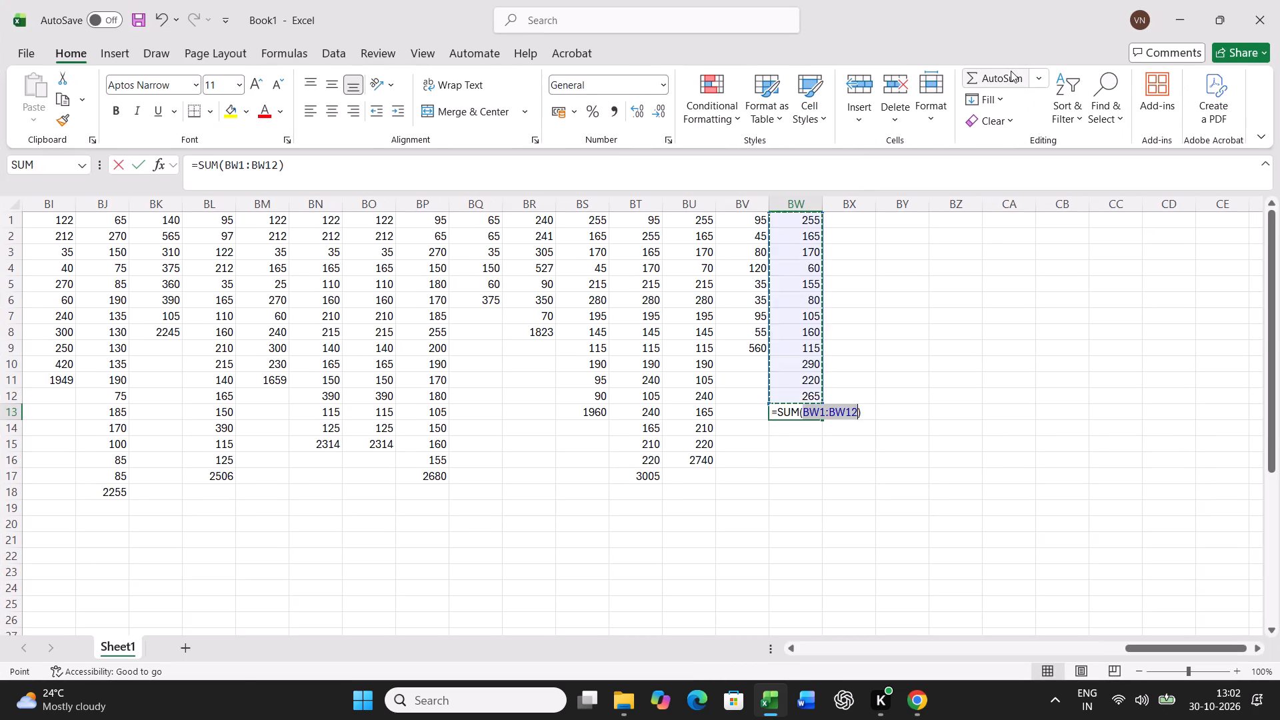
key(Return)
click(1224, 1)
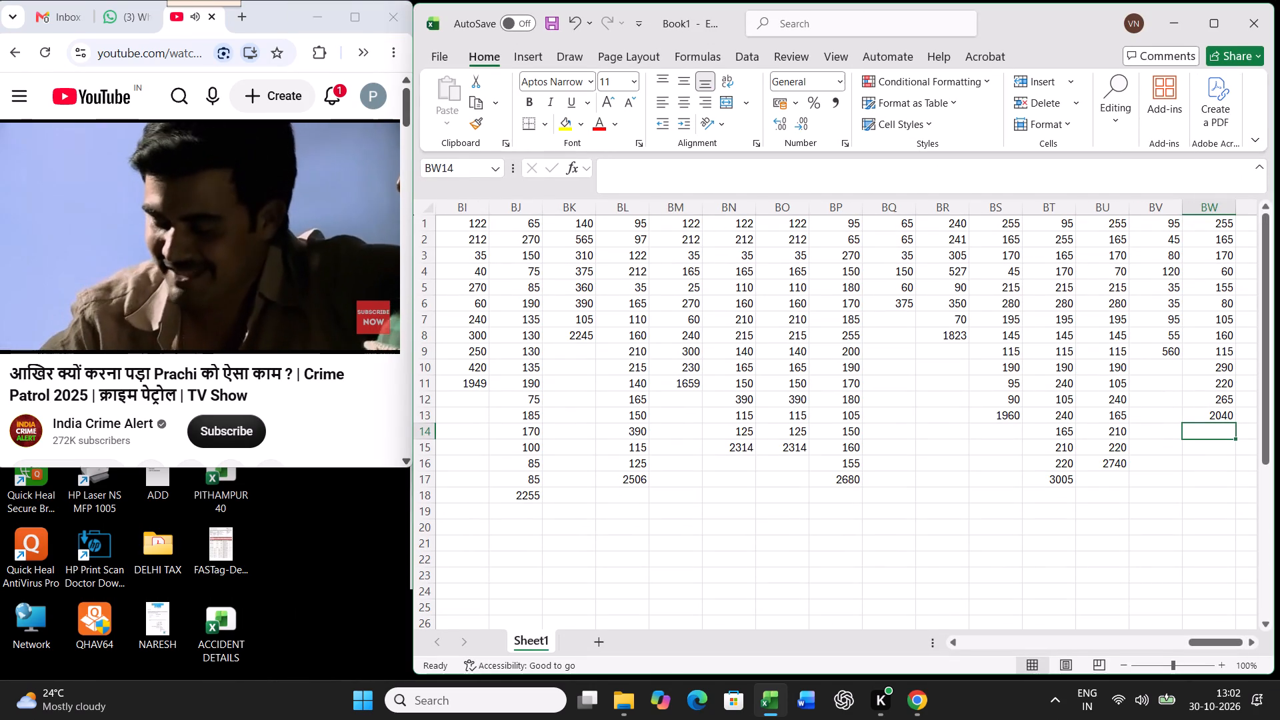
Start a new list in column BX with 65, 270, 150, 75, 85 and 190 down cells BX1 to BX6.
key(Up)
key(Up)
key(Up)
key(Up)
key(Up)
key(Up)
key(Up)
key(Up)
key(Up)
key(Up)
key(Up)
key(Up)
key(Up)
key(Up)
key(Up)
key(Up)
key(Up)
key(Up)
key(Up)
key(Up)
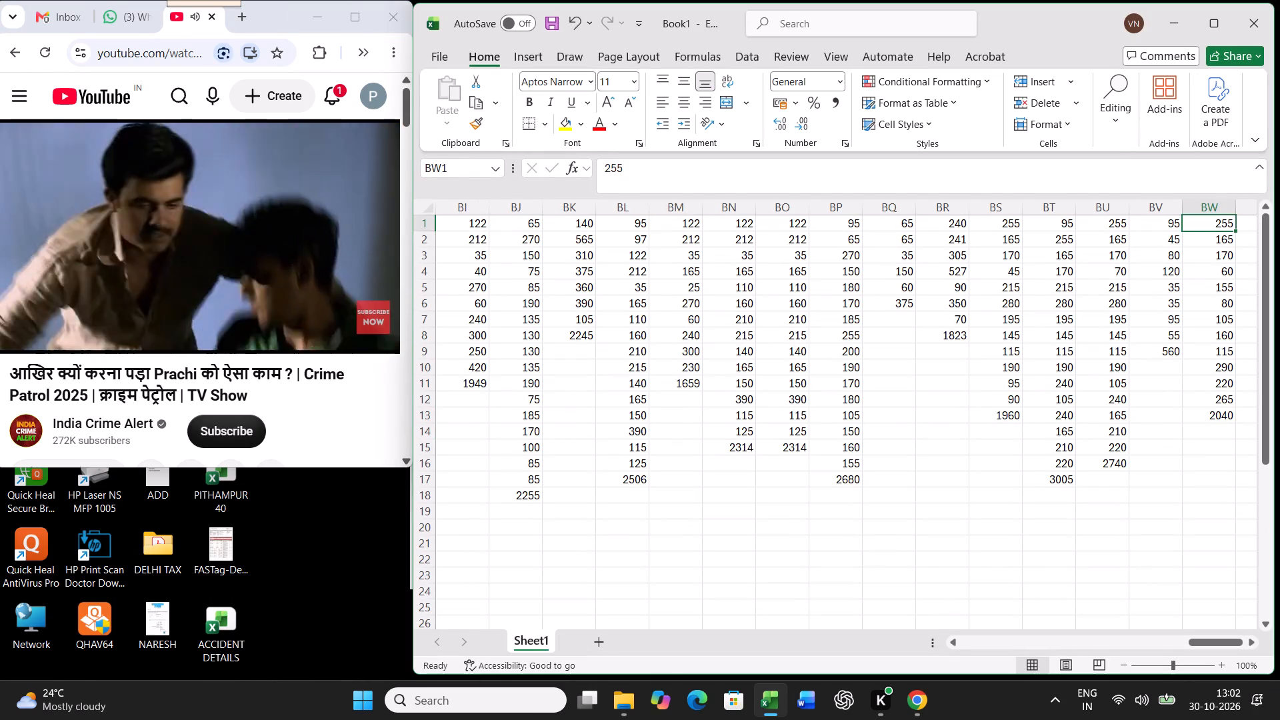
key(Right)
key(Right)
key(Right)
key(Right)
key(Right)
key(Right)
key(Right)
key(Right)
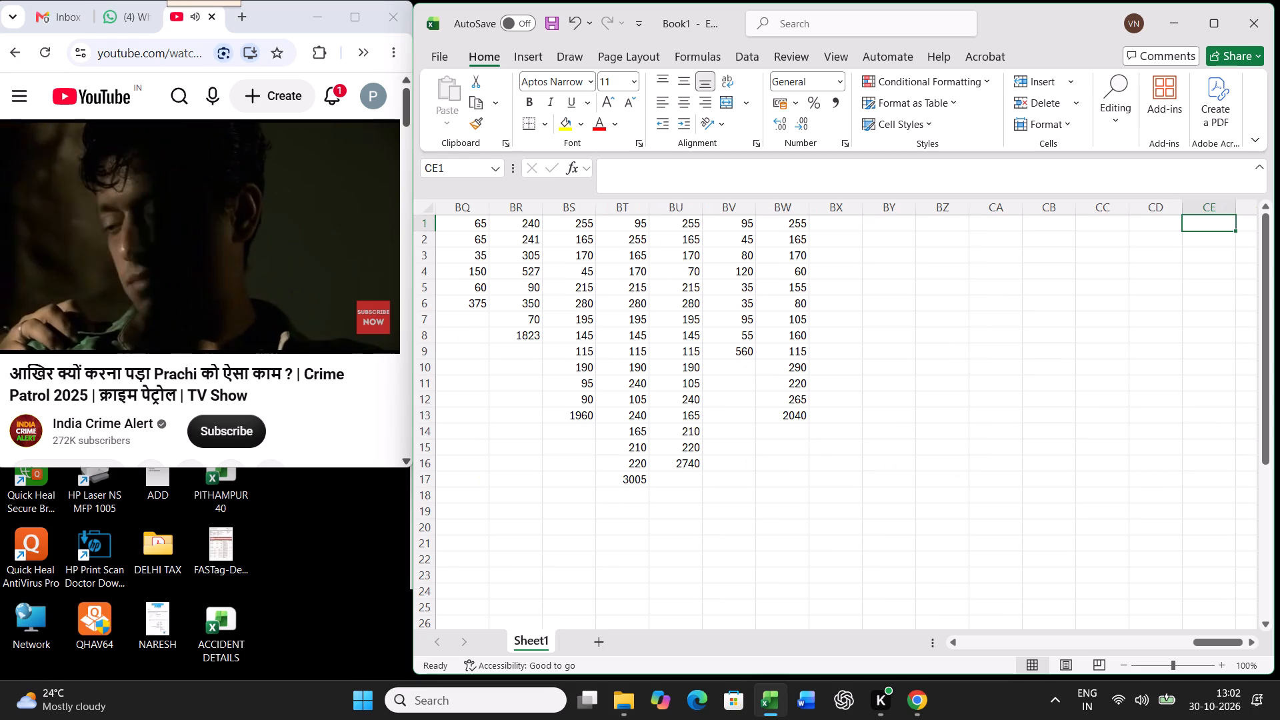
key(Right)
key(Right)
key(Right)
key(Right)
key(Right)
key(Right)
key(Right)
key(Left)
key(Left)
key(Left)
key(Left)
key(Left)
key(Left)
key(Left)
key(Left)
key(Left)
key(Left)
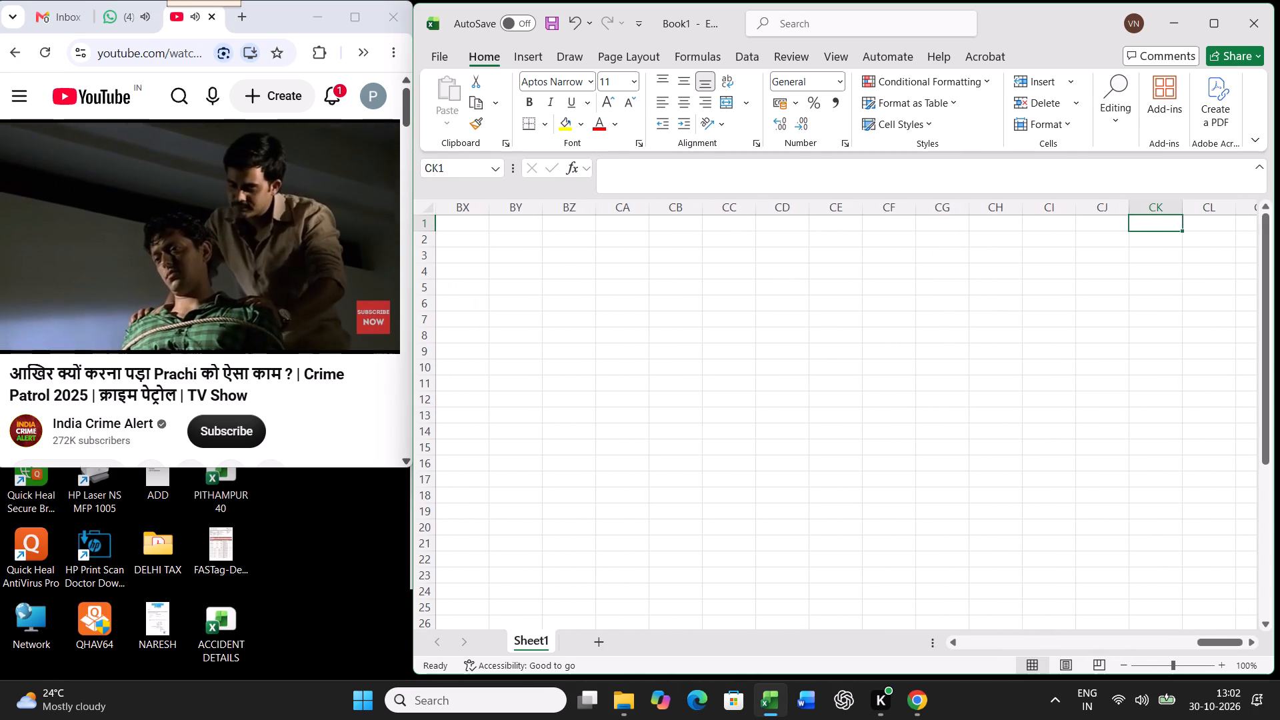
key(Left)
key(Left)
key(Left)
key(Left)
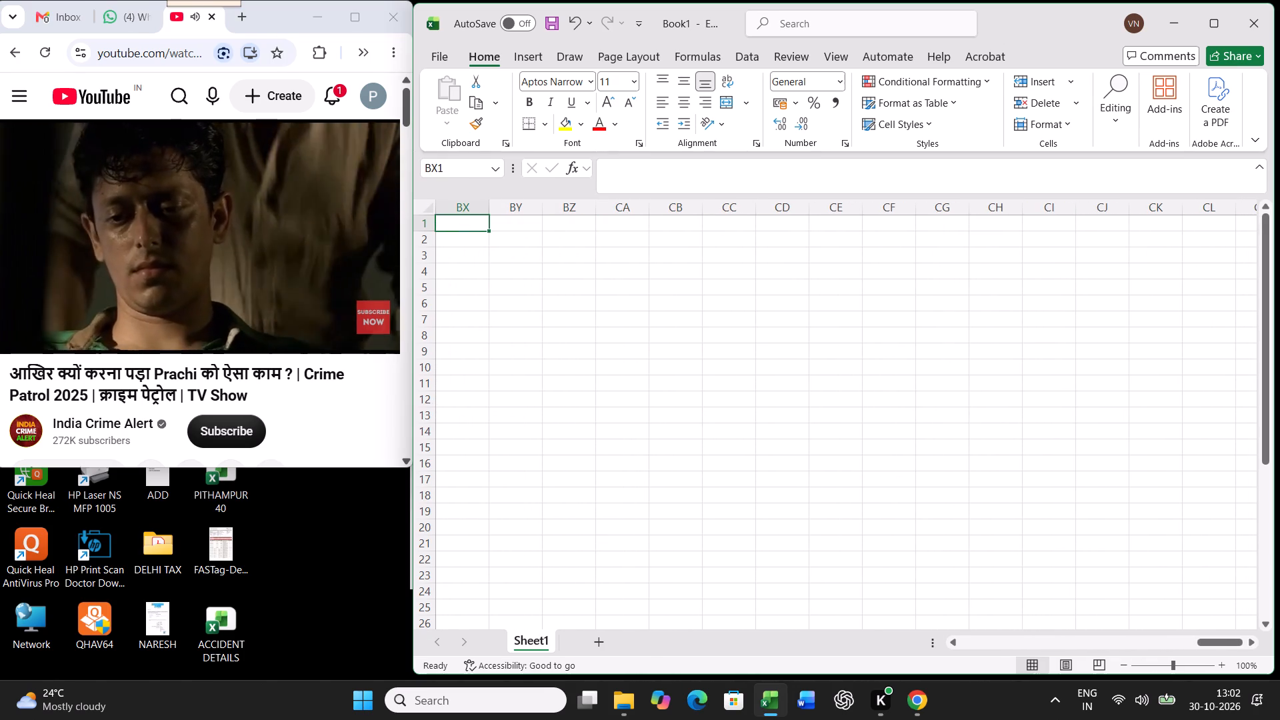
text(65)
key(Return)
text(270)
key(Return)
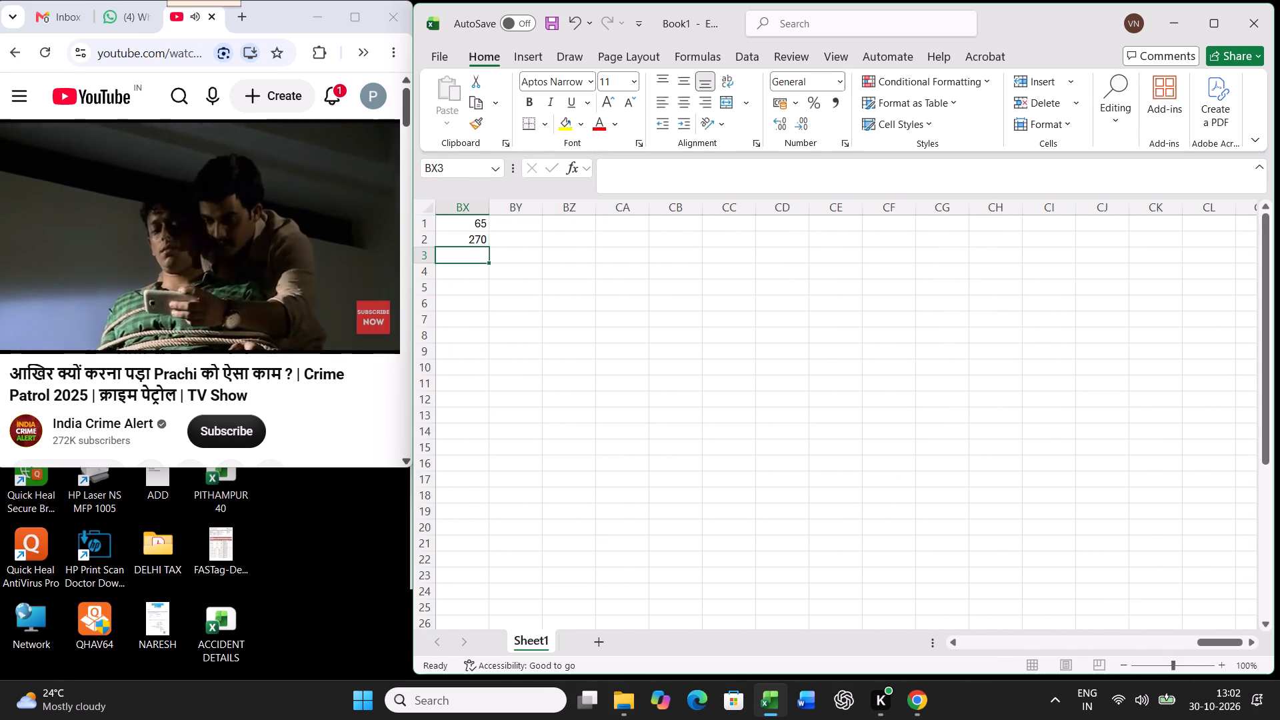
text(150)
key(Return)
text(75)
key(Return)
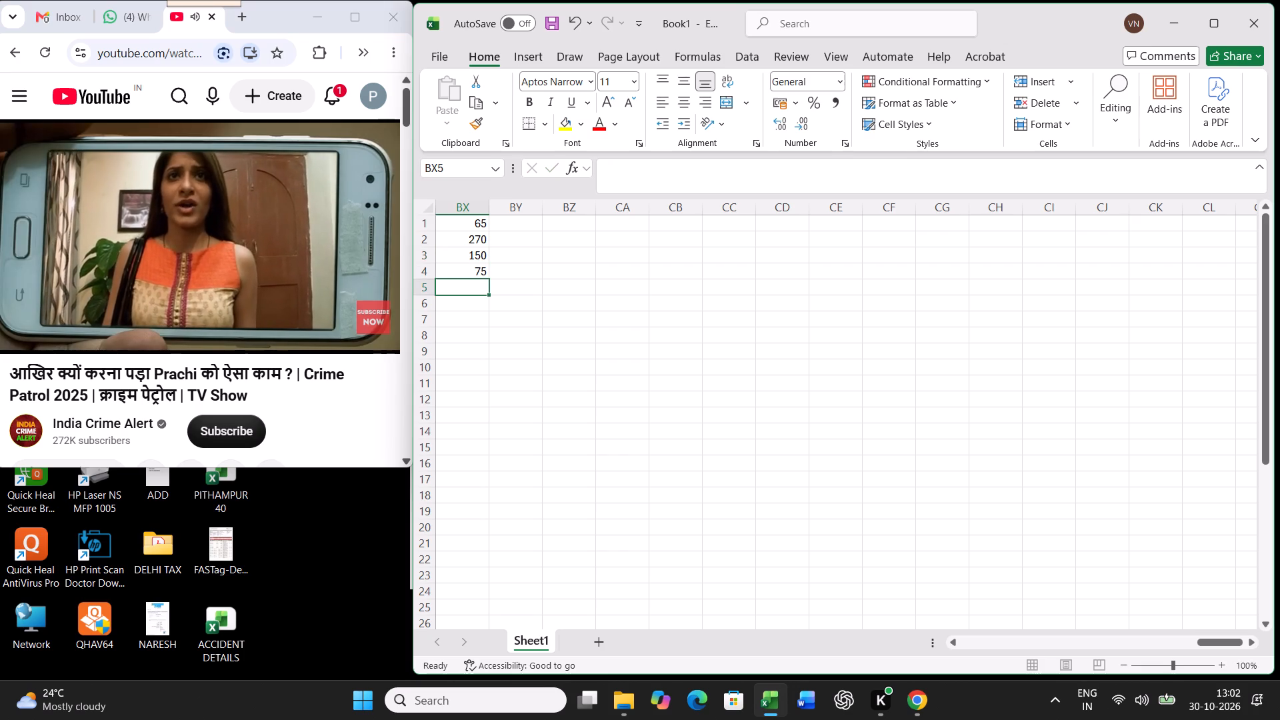
text(85)
key(Return)
text(190)
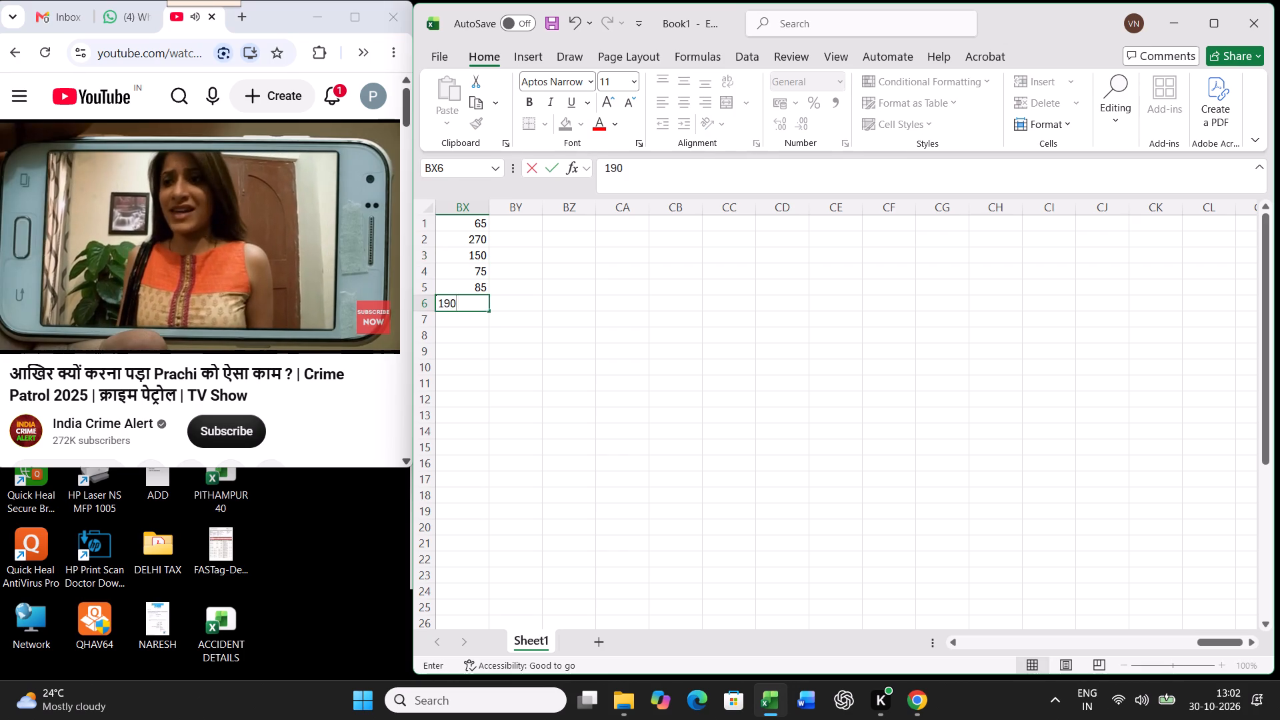
key(Return)
Continue column BX's list with 135, 130, 130, 135, 190 and 120 down cells BX7 to BX12.
text(135)
key(Return)
text(130)
key(Return)
text(130)
key(Return)
text(135)
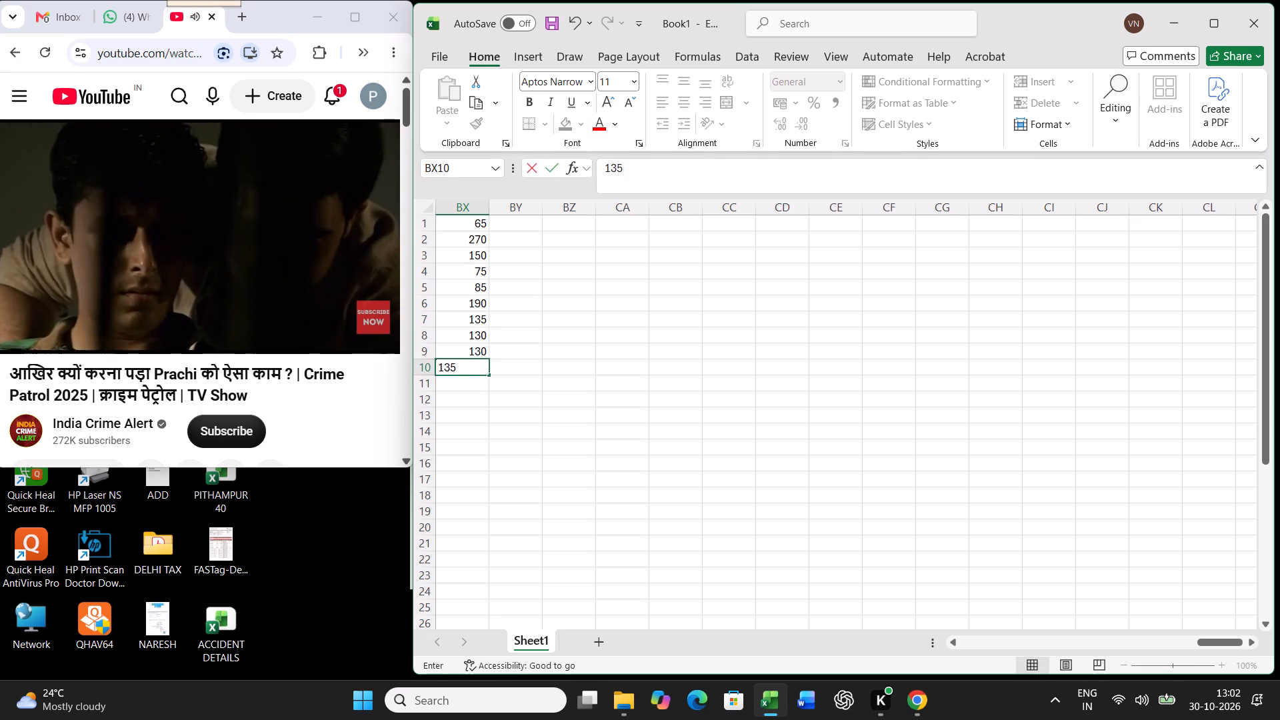
key(Return)
text(190)
key(Return)
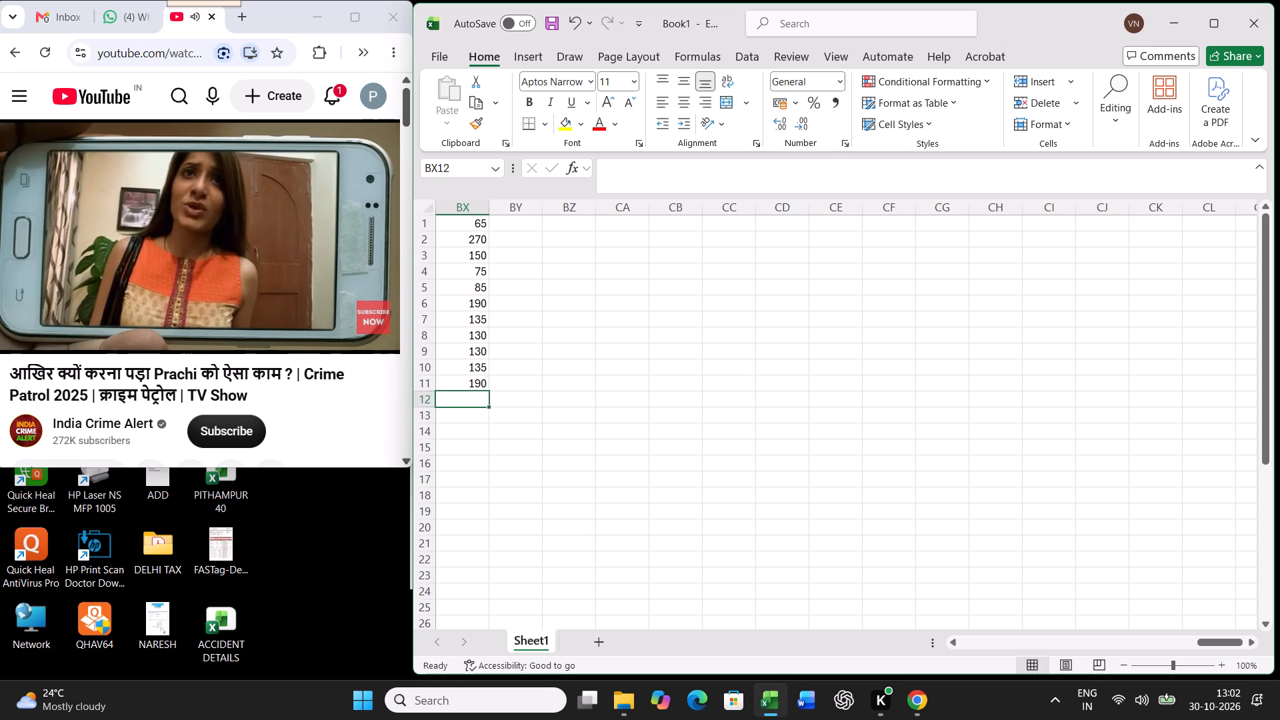
text(120)
key(Return)
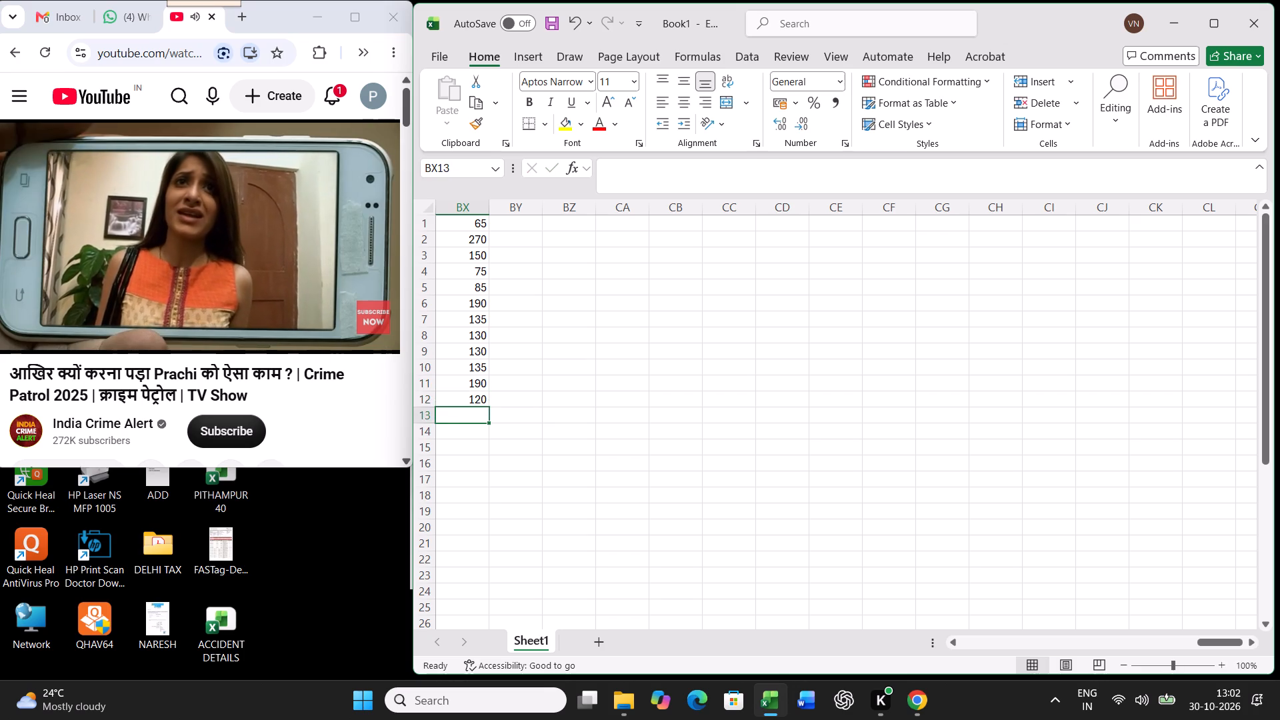
Continue column BX's list with 190, 110, 110, 80, 155 and 150 down cells BX13 to BX18.
text(190)
key(Return)
text(110)
key(Return)
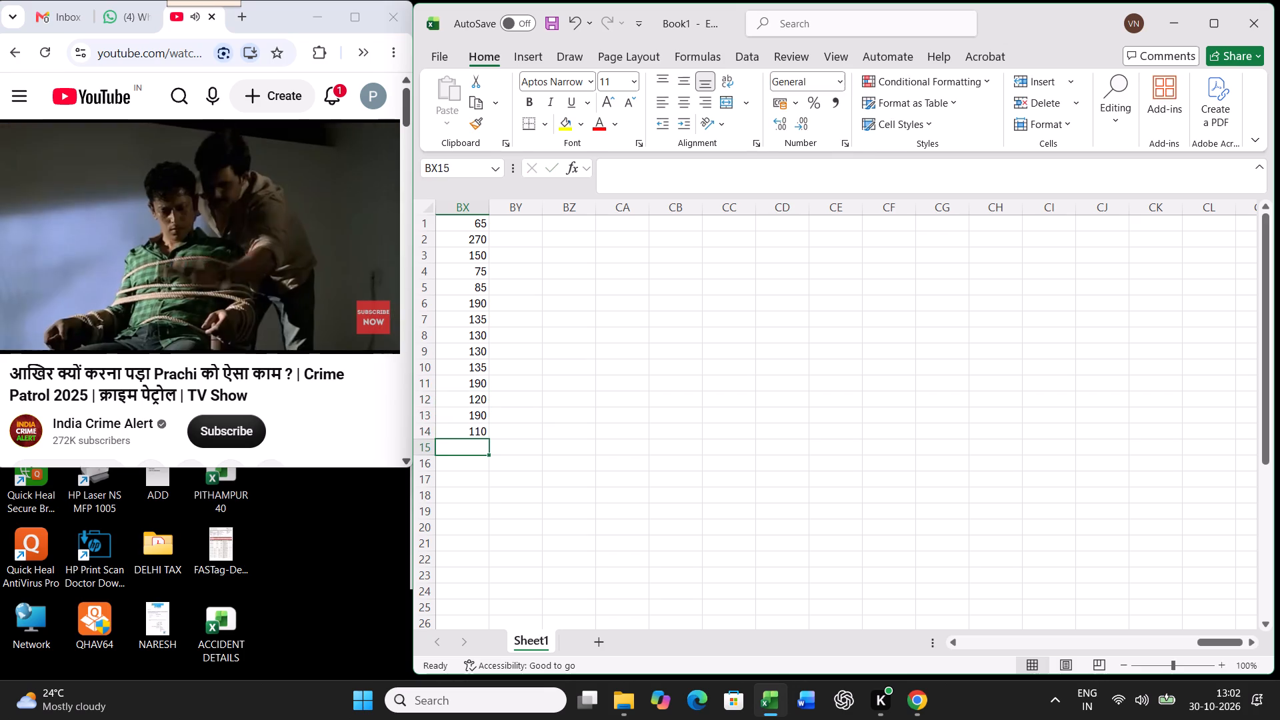
text(110)
key(Return)
text(80)
key(Return)
text(155)
key(Return)
text(150)
key(Return)
Continue column BX's list with 145, 145, 65, 40, 55 and 386 down cells BX19 to BX24.
text(145)
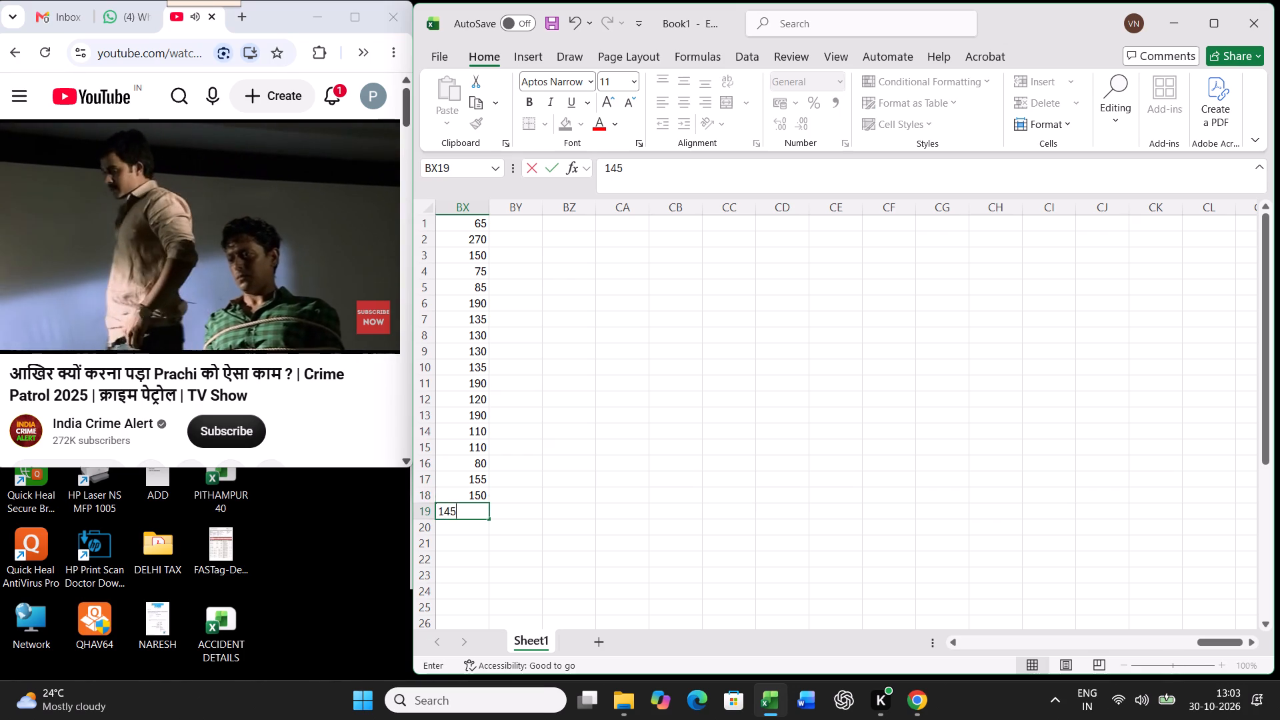
key(Return)
text(145)
key(Return)
text(65)
key(Return)
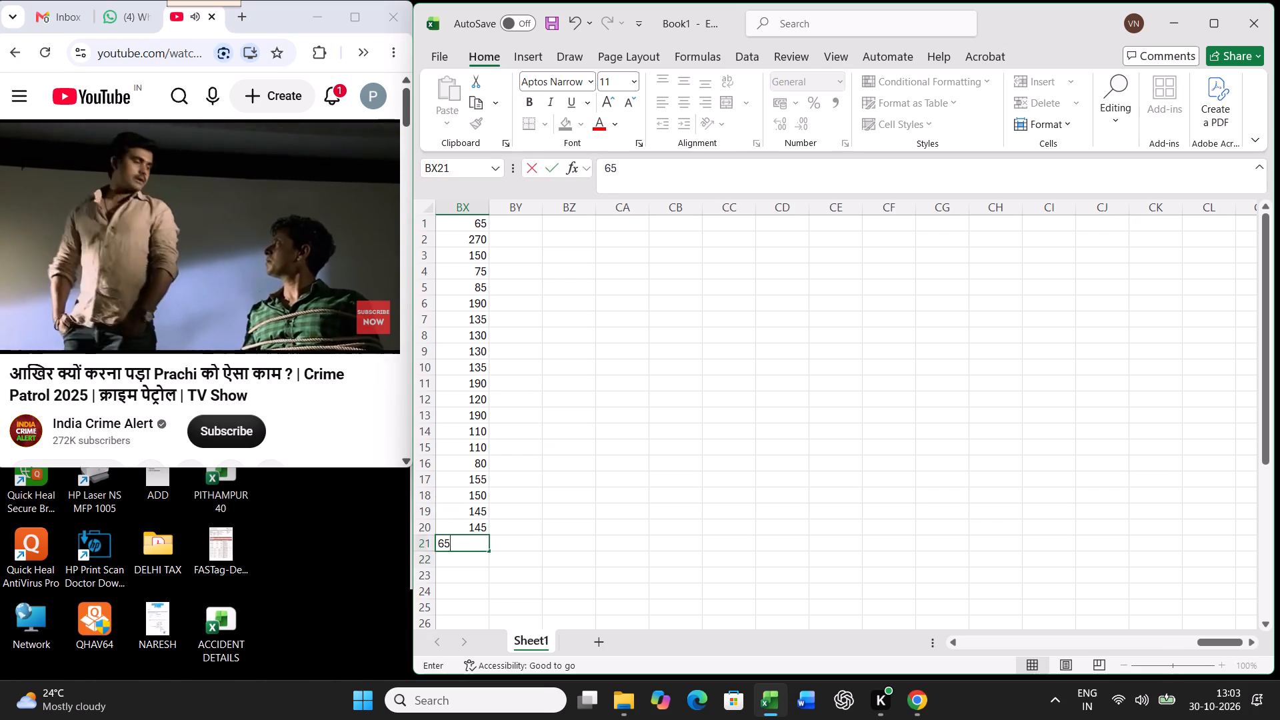
text(40)
key(Return)
text(55)
key(Return)
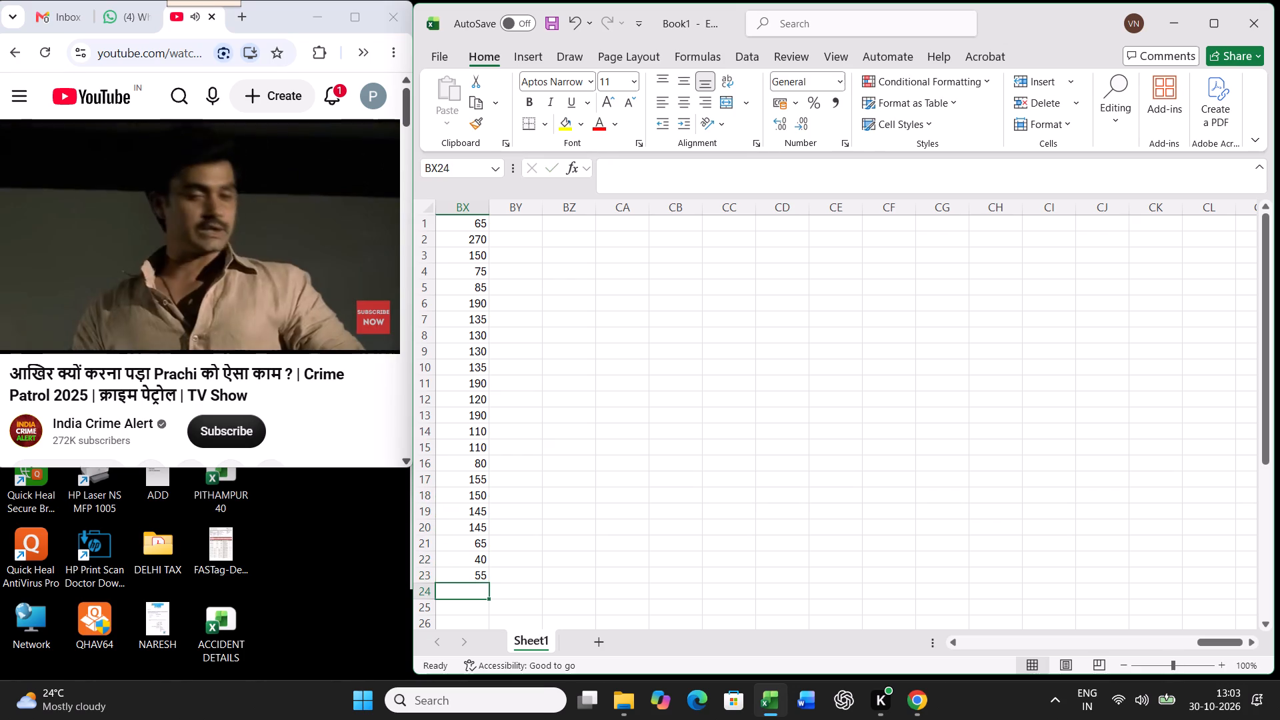
text(386)
key(Return)
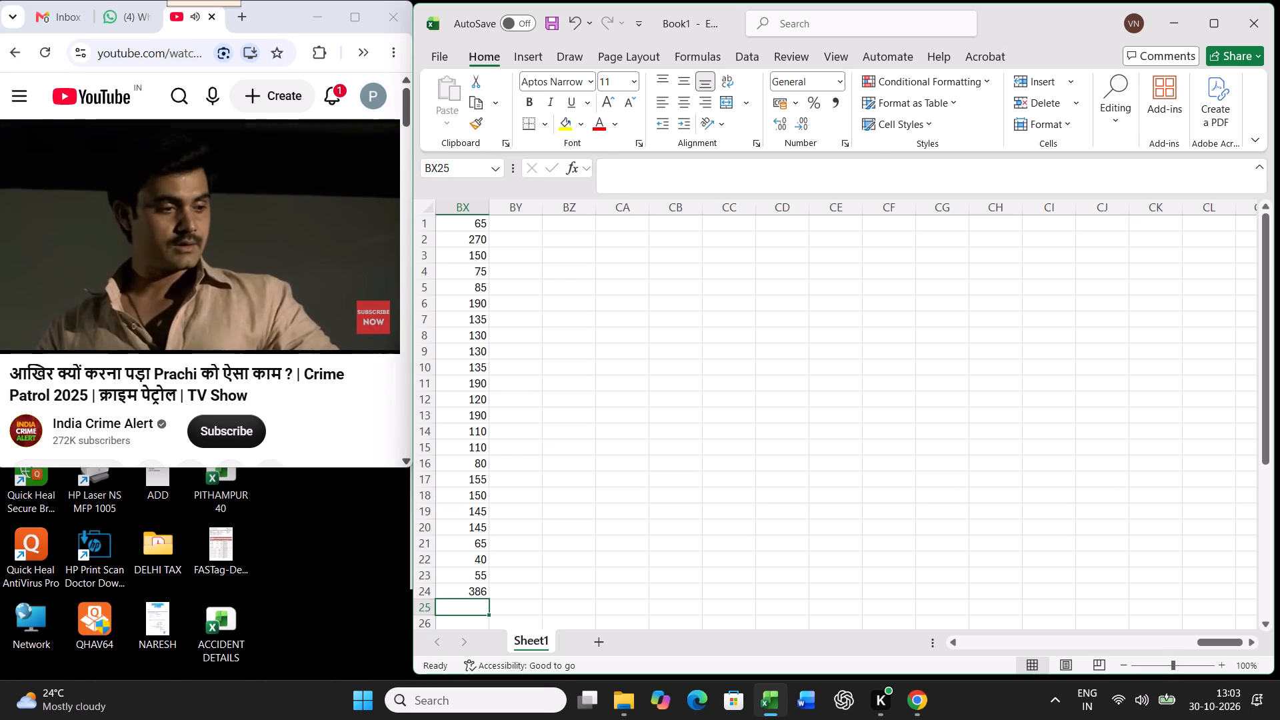
Enter 65 in BX25 and 115 in BX26, and correct the BX26 entry to 150.
text(65)
key(Return)
text(115)
key(Return)
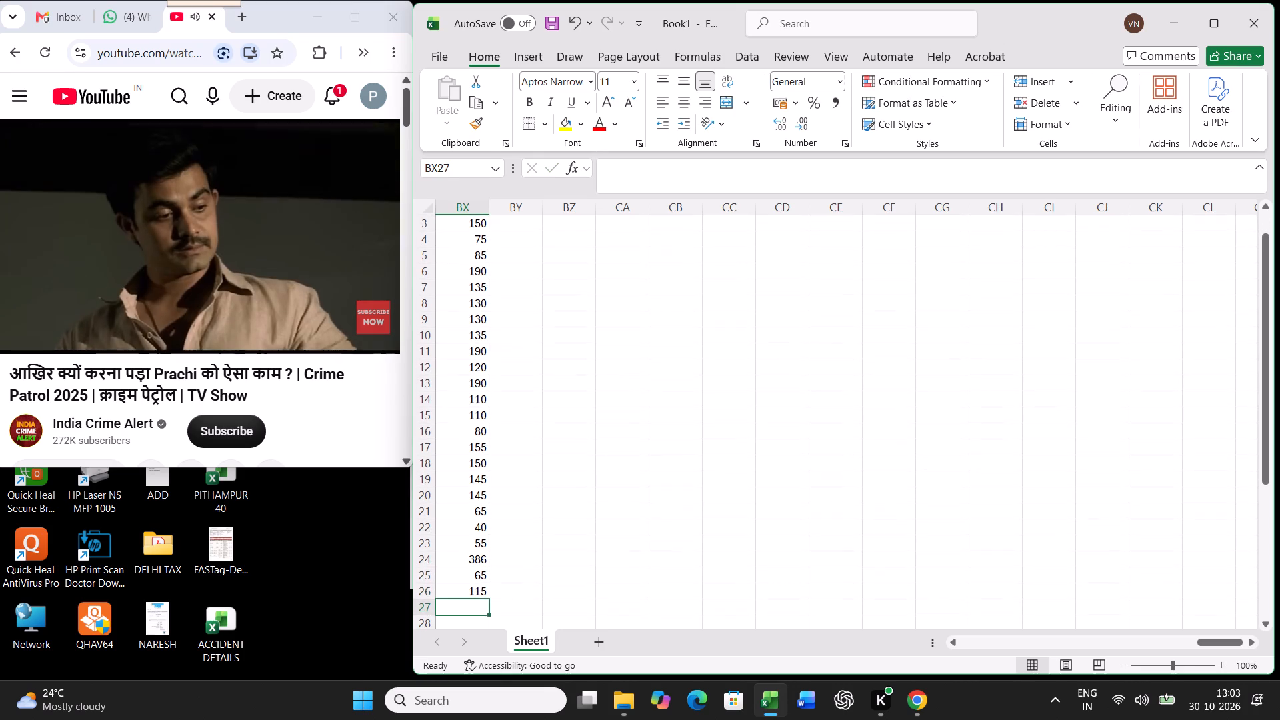
key(Up)
text(150)
key(Return)
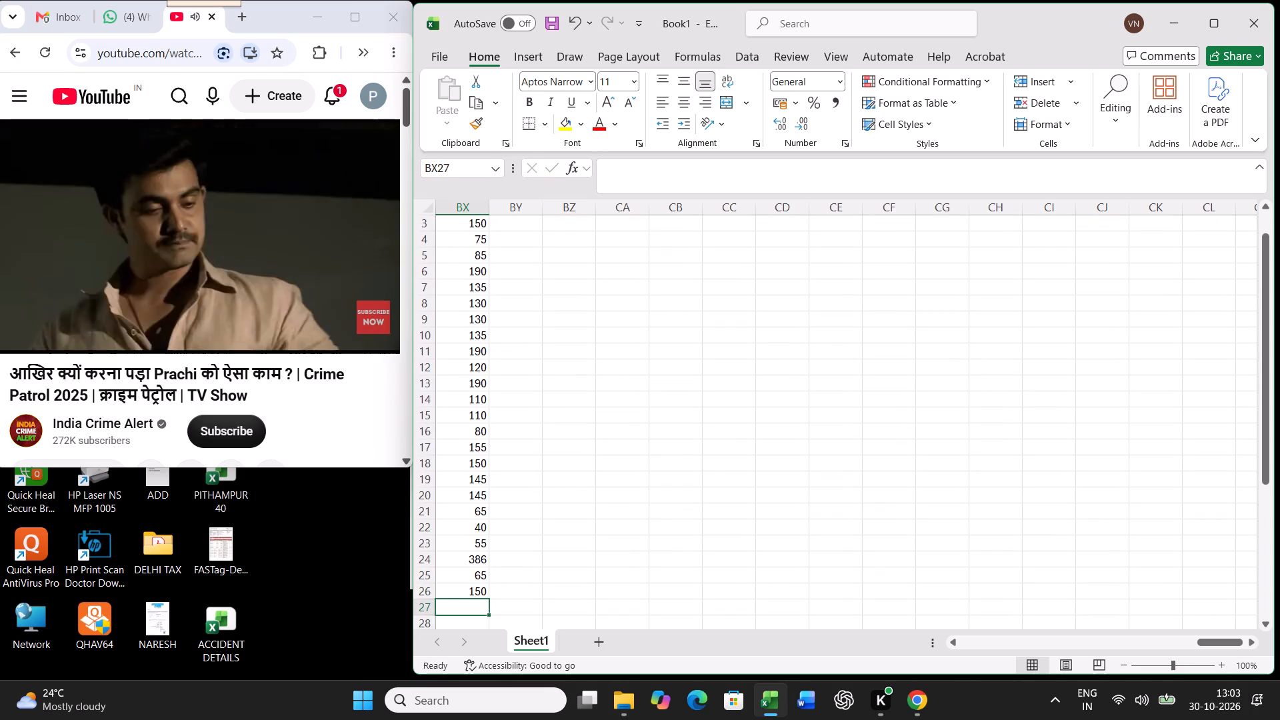
Finish column BX's list with 200, 190, 70 and 85 down cells BX27 to BX30.
text(200)
key(Return)
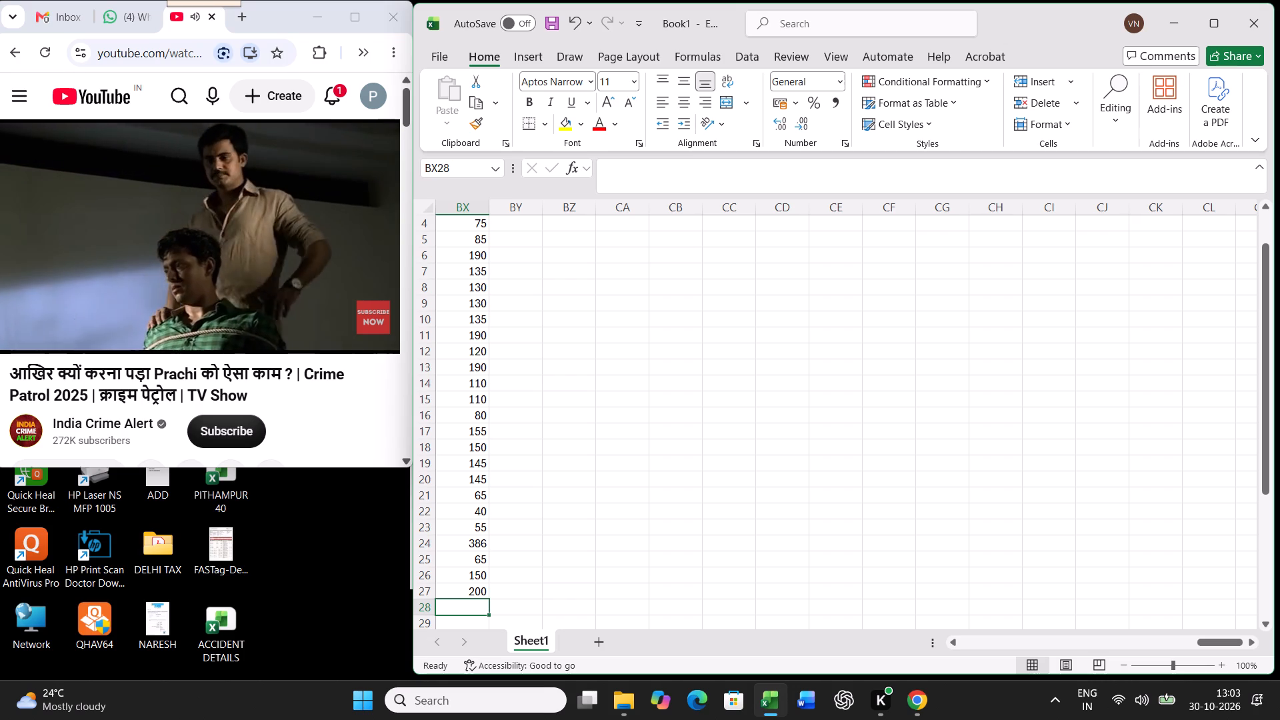
text(190)
key(Return)
text(70)
key(Return)
text(85)
key(Return)
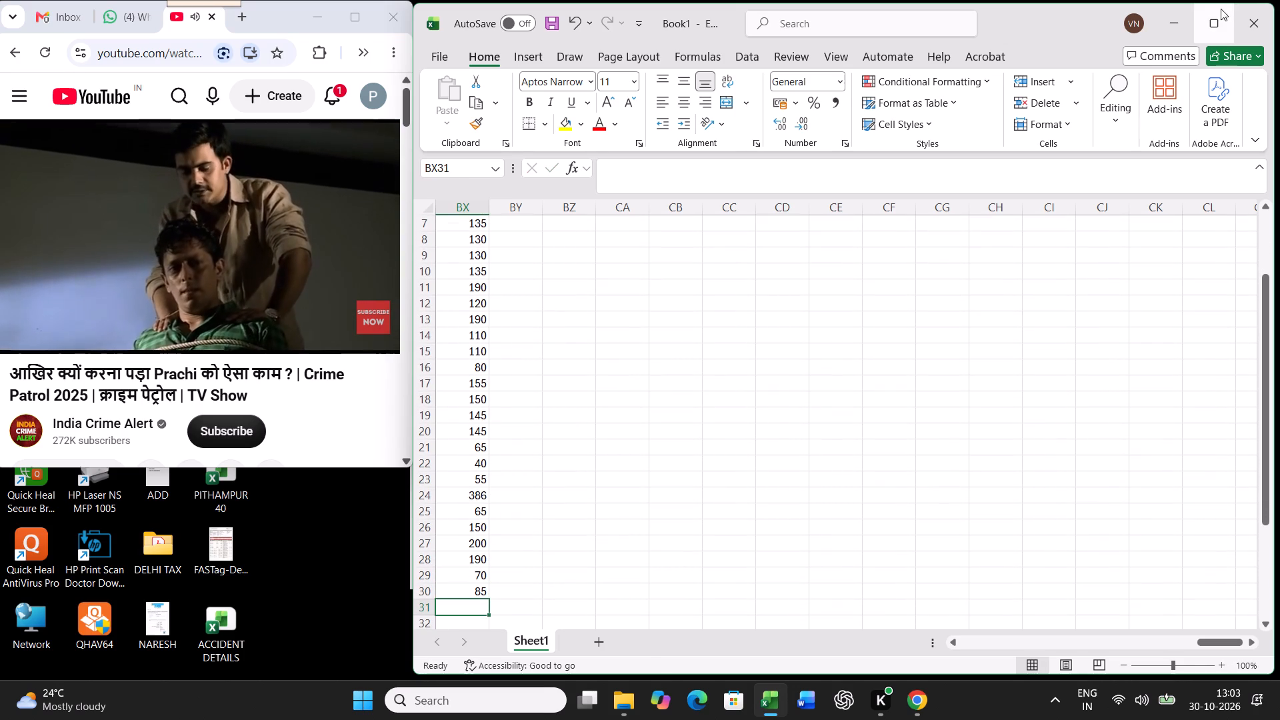
Total column BX with AutoSum in BX31, maximizing the workbook window just for the sum and restoring it.
click(1213, 14)
click(1008, 81)
key(Return)
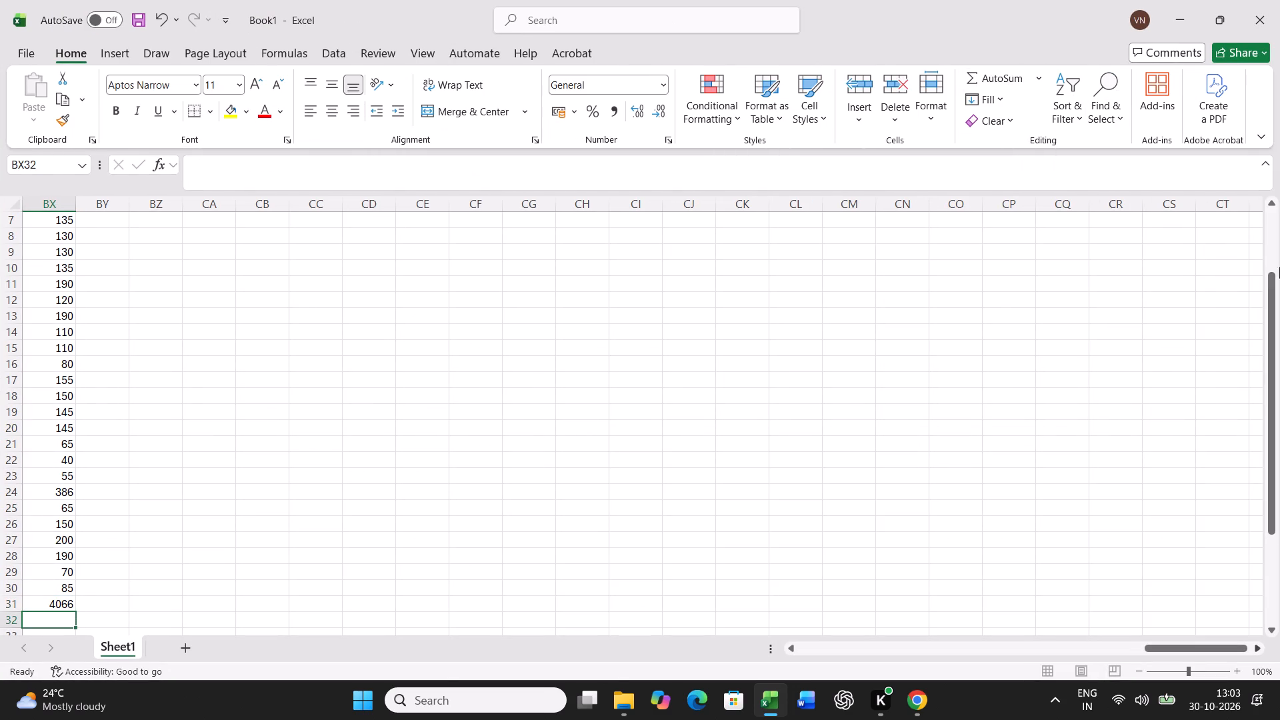
click(1229, 18)
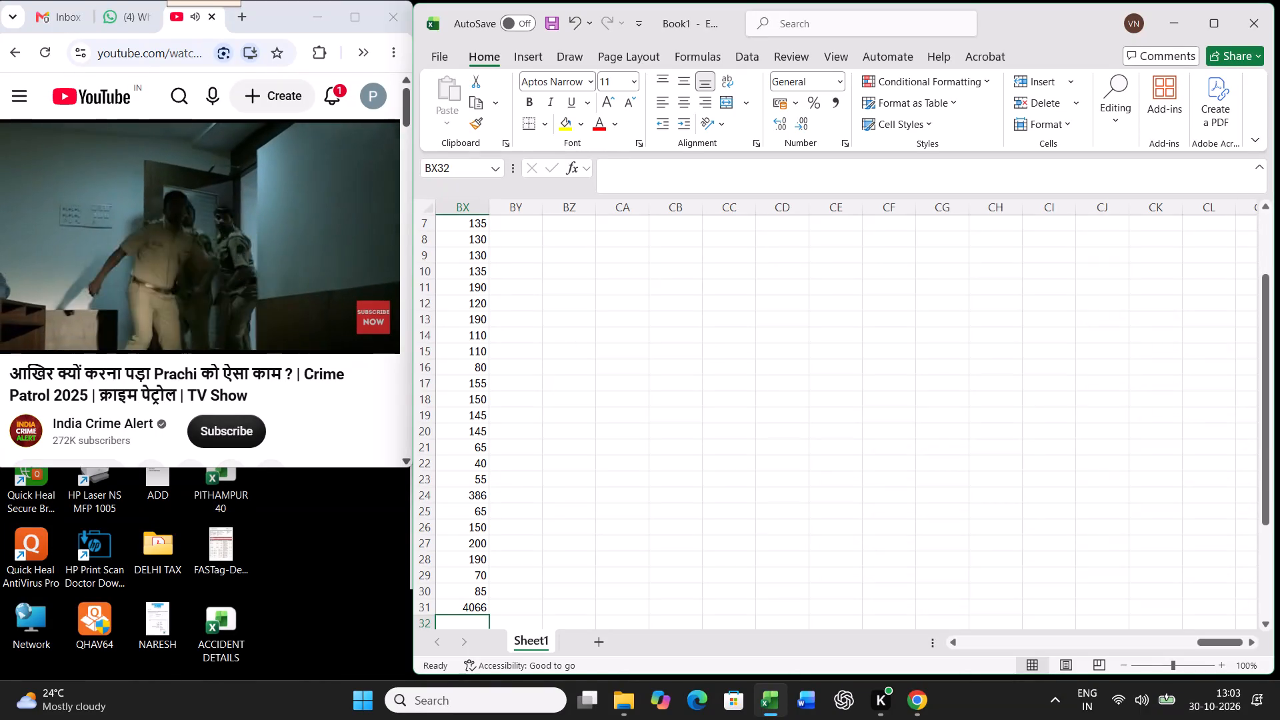
Start a new list in column BY with 270, 150, 75, 85, 190, 135 and 130 down cells BY1 to BY7.
key(Up)
key(Up)
key(Up)
key(Up)
key(Up)
key(Up)
key(Up)
key(Up)
key(Up)
key(Up)
key(Up)
key(Up)
key(Up)
key(Up)
key(Up)
key(Up)
key(Up)
key(Up)
key(Up)
key(Up)
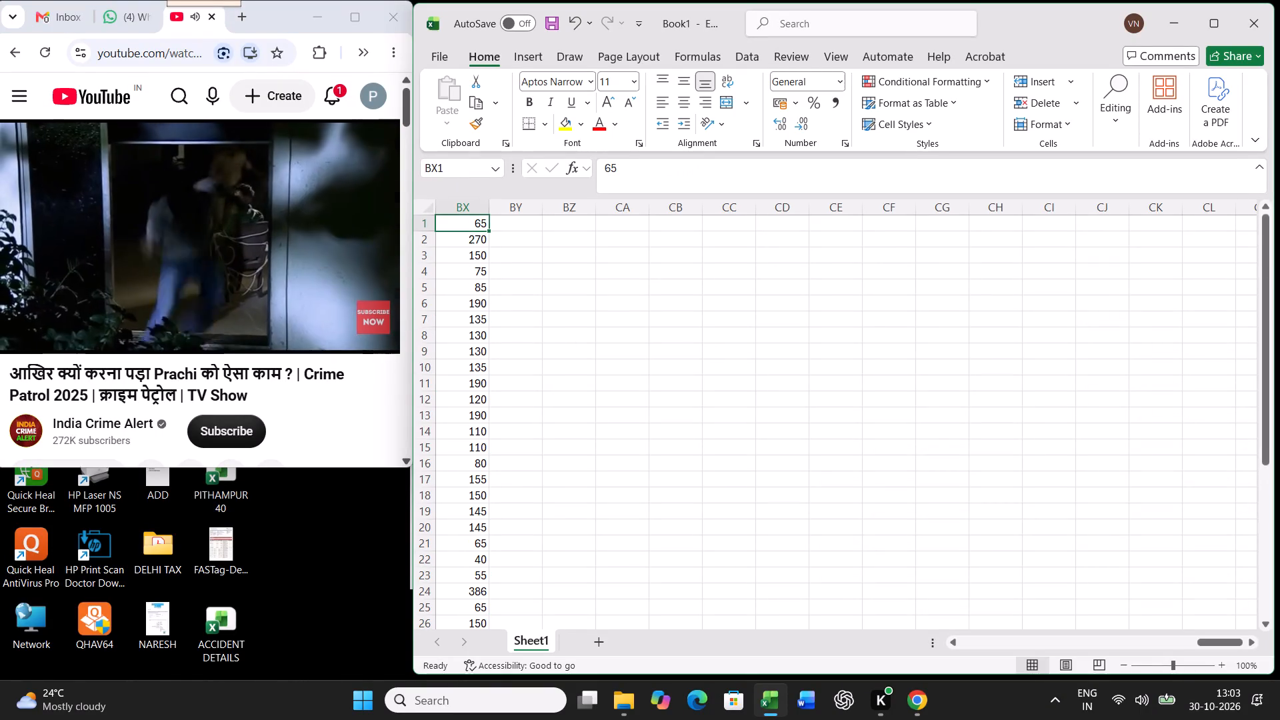
key(Right)
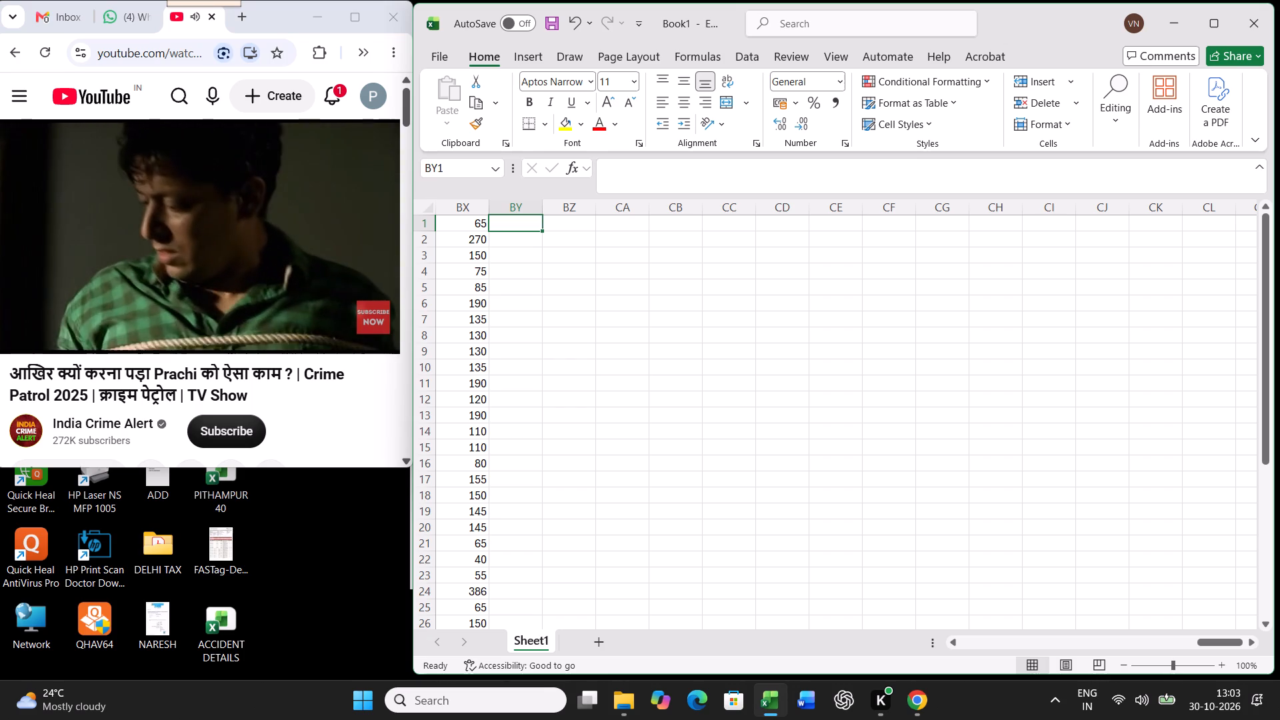
text(270)
key(Return)
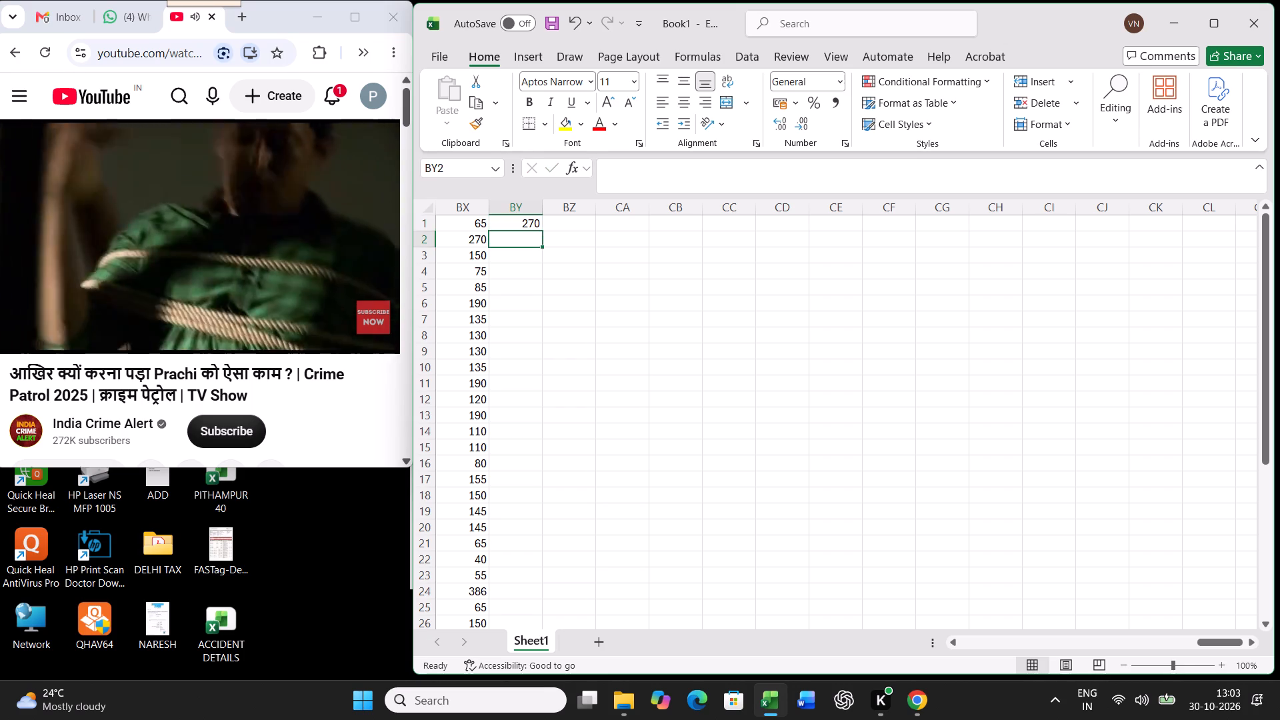
text(150)
key(Return)
text(75)
key(Return)
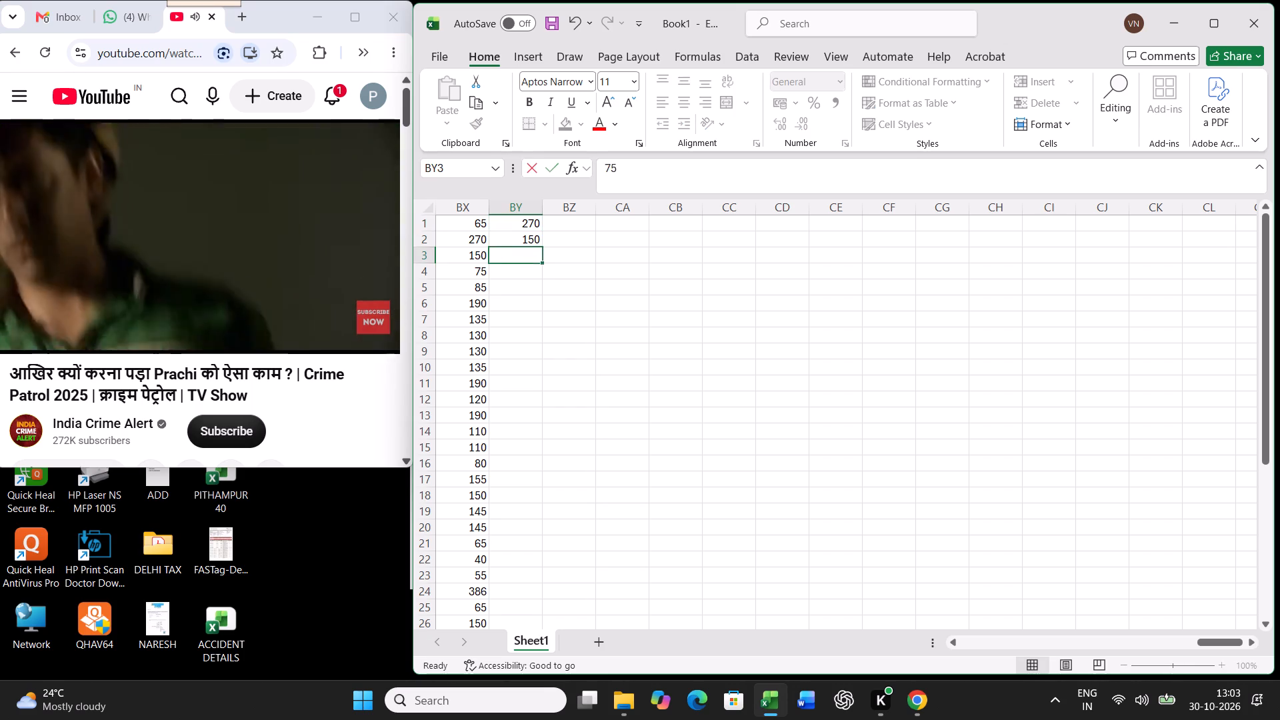
text(85)
key(Return)
text(190)
key(Return)
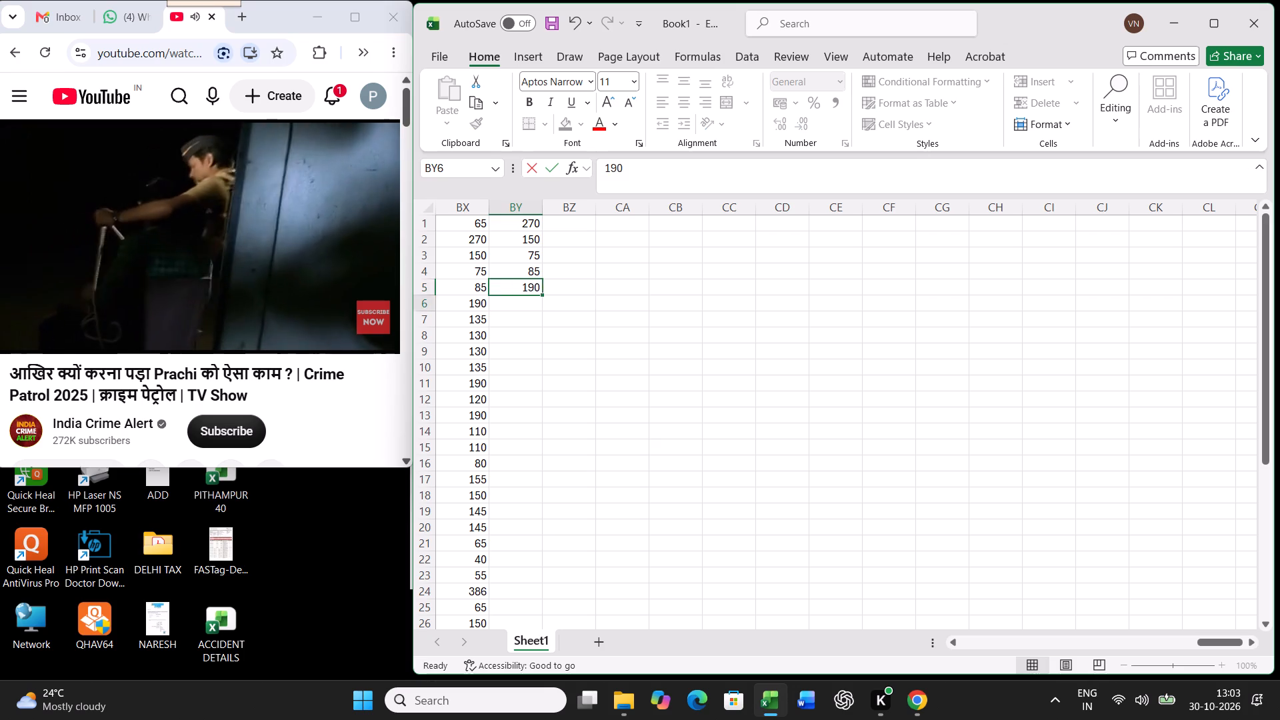
text(135)
key(Return)
text(130)
key(Return)
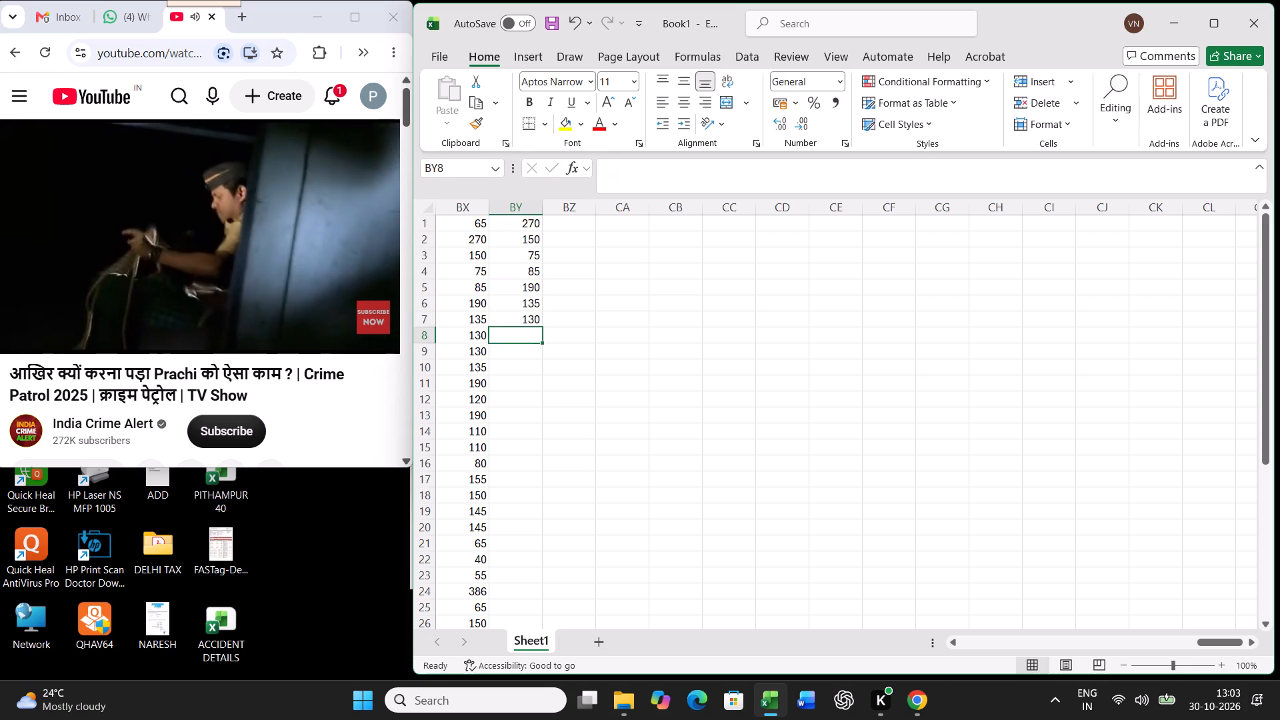
Continue column BY's list with 130, 135, 190, 120, 190 and 110 down cells BY8 to BY13.
text(130)
key(Return)
text(135)
key(Return)
text(190)
key(Return)
text(120)
key(Return)
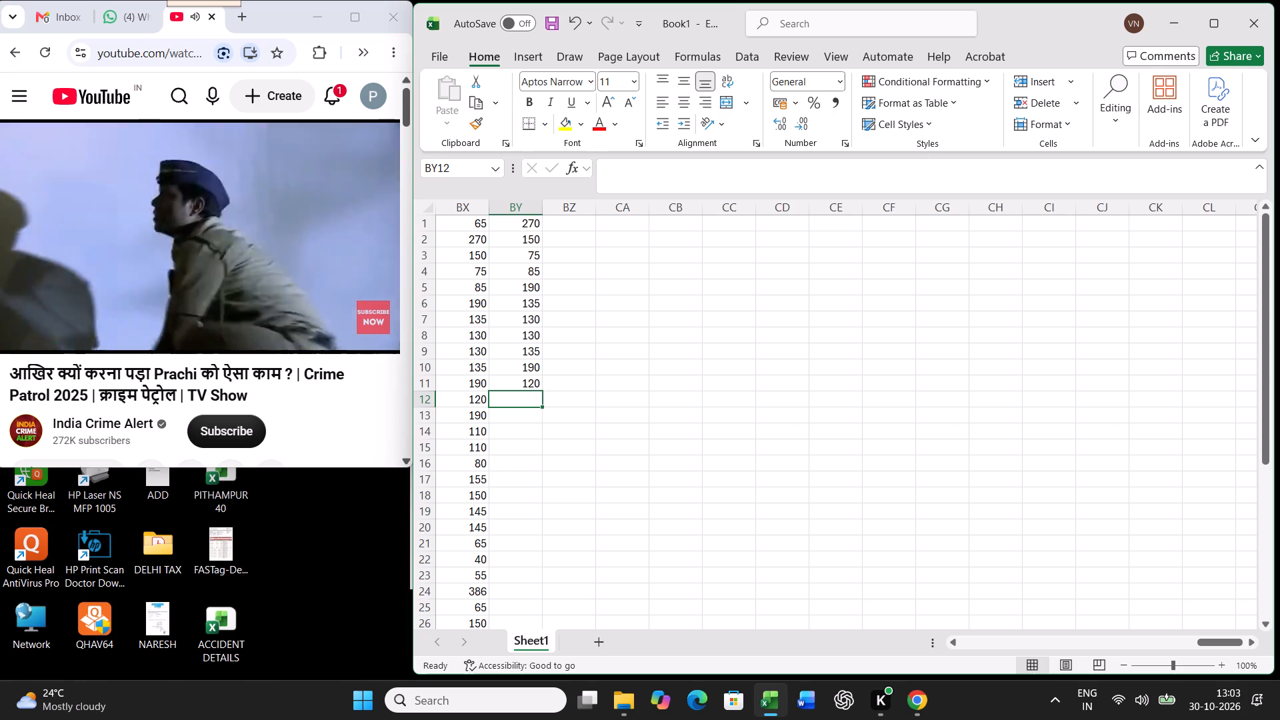
text(190)
key(Return)
text(110)
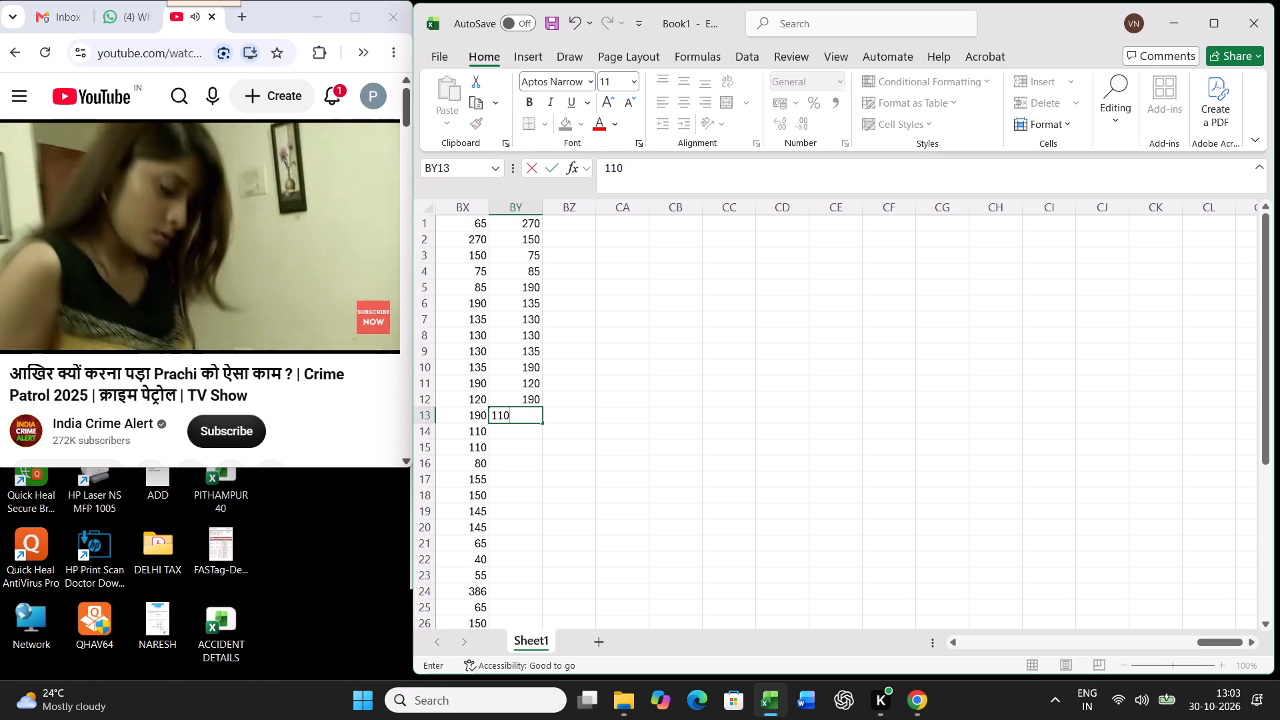
key(Return)
Enter 110, 80, 155, 150, 145, 145 and 65 down cells BY14 to BY20.
text(110)
key(Return)
text(80)
key(Return)
text(155)
key(Return)
text(150)
key(Return)
text(145)
key(Return)
text(145)
key(Return)
text(65)
key(Return)
Enter 40, 55, 386, 65, 145 and 260 down cells BY21 to BY26.
text(40)
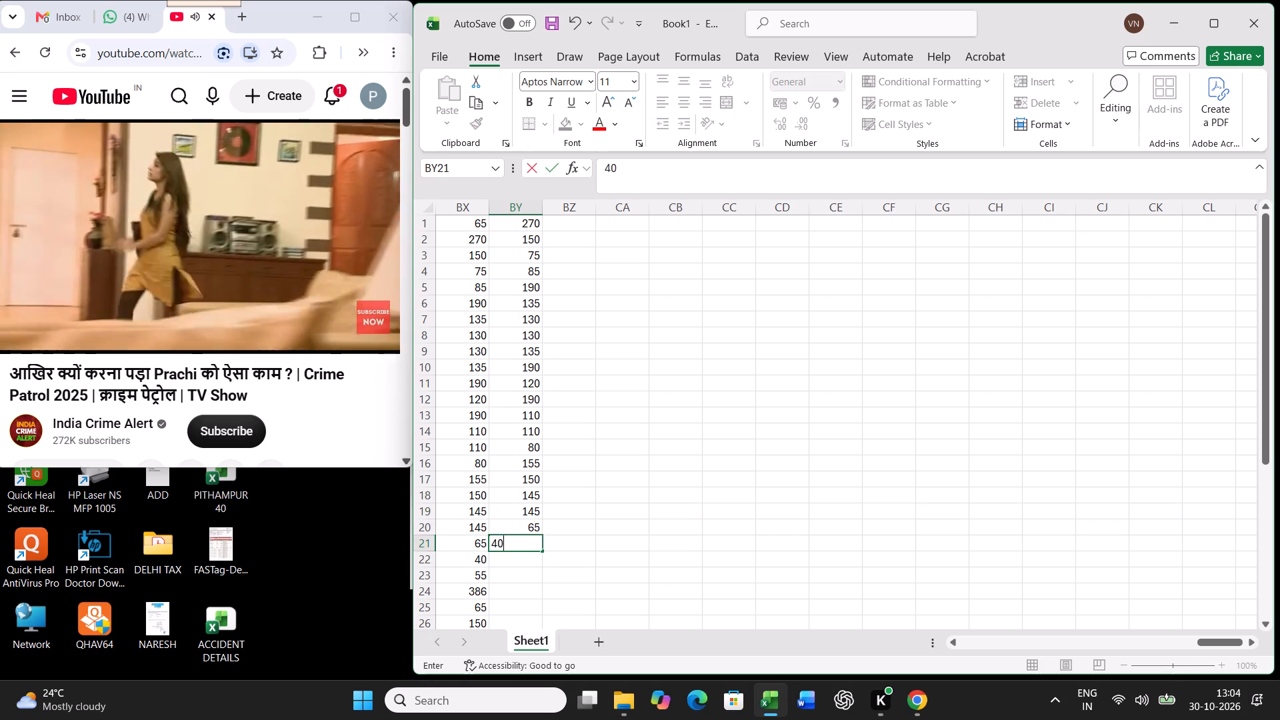
key(Return)
text(55)
key(Return)
text(386)
key(Return)
text(65)
key(Return)
text(145)
key(Return)
text(260)
key(Return)
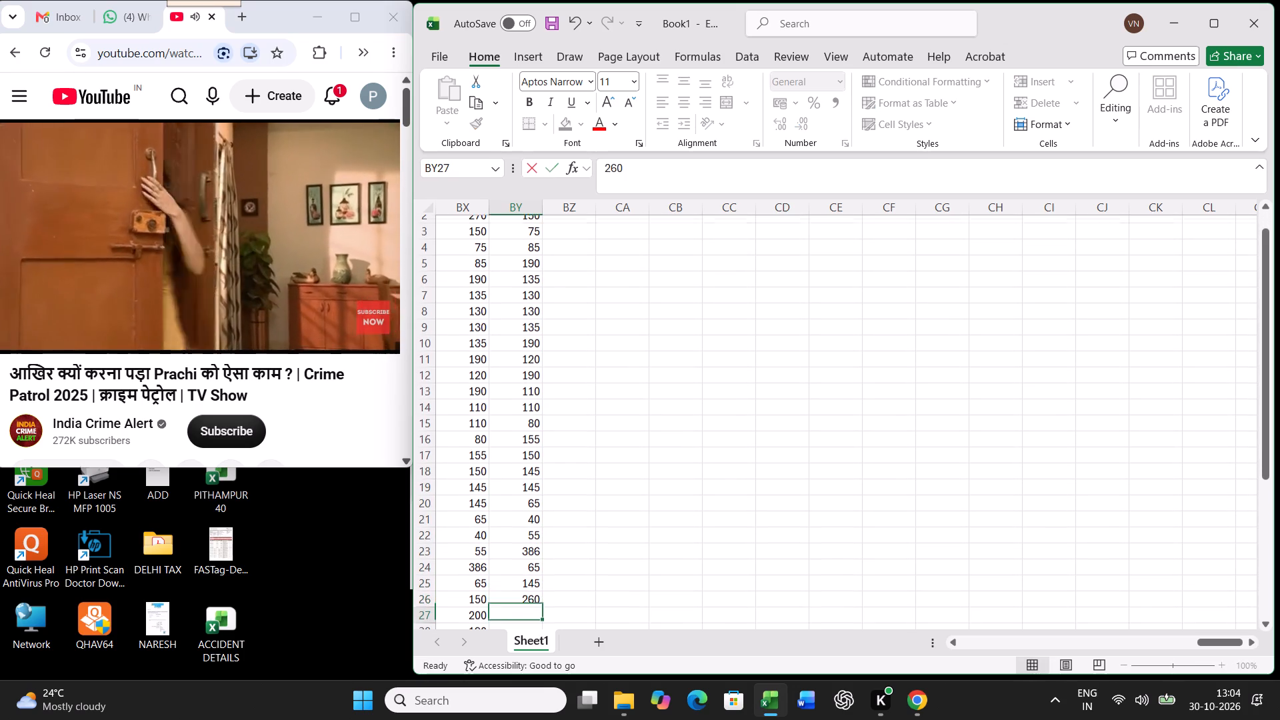
Finish column BY's list with 195, 130, 205 and 150 down cells BY27 to BY30.
text(195)
key(Return)
text(130)
key(Return)
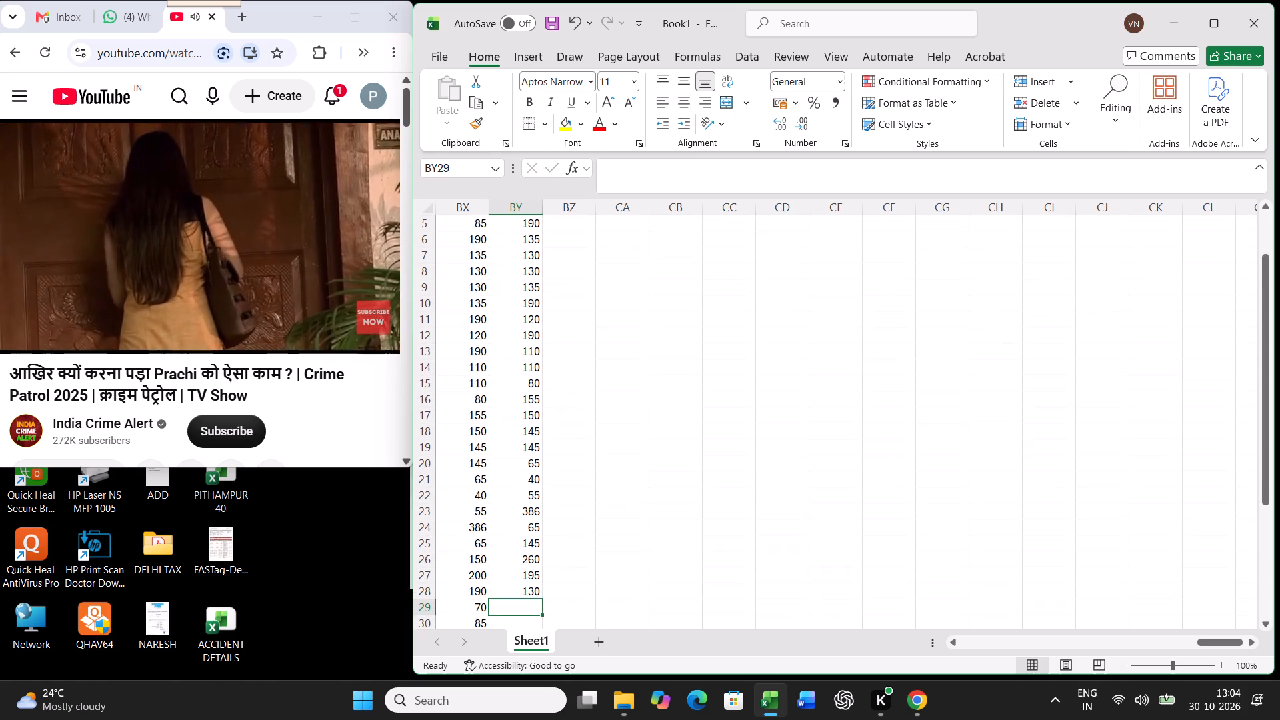
text(205)
key(Return)
text(150)
key(Return)
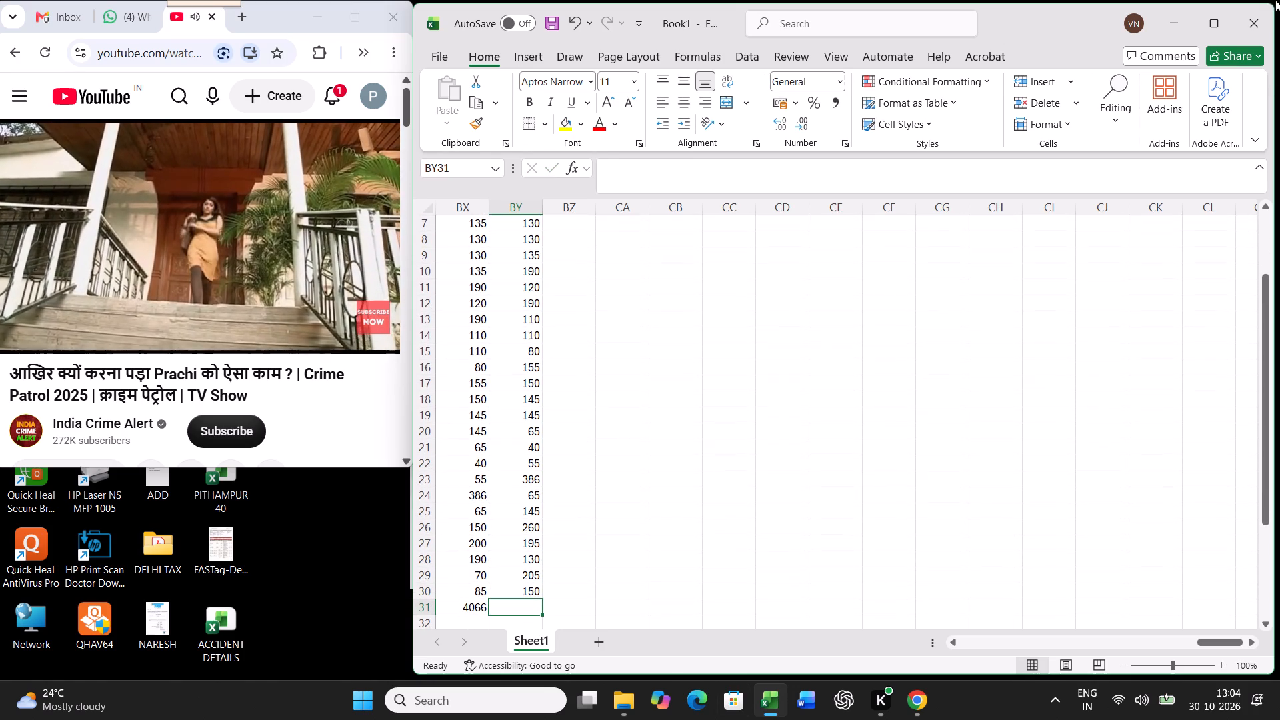
Maximize the workbook window and total column BY with AutoSum in BY31.
click(1215, 11)
click(996, 80)
key(Return)
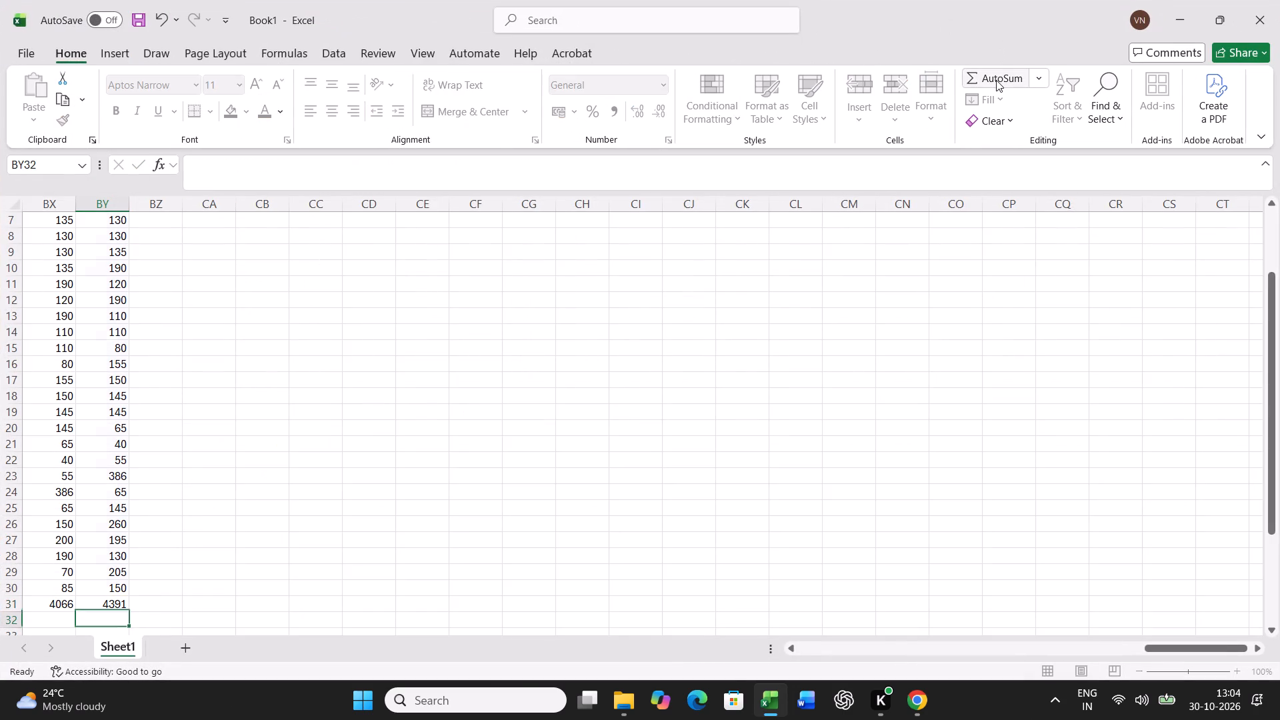
Restore the workbook window to its smaller size beside the browser.
click(1221, 12)
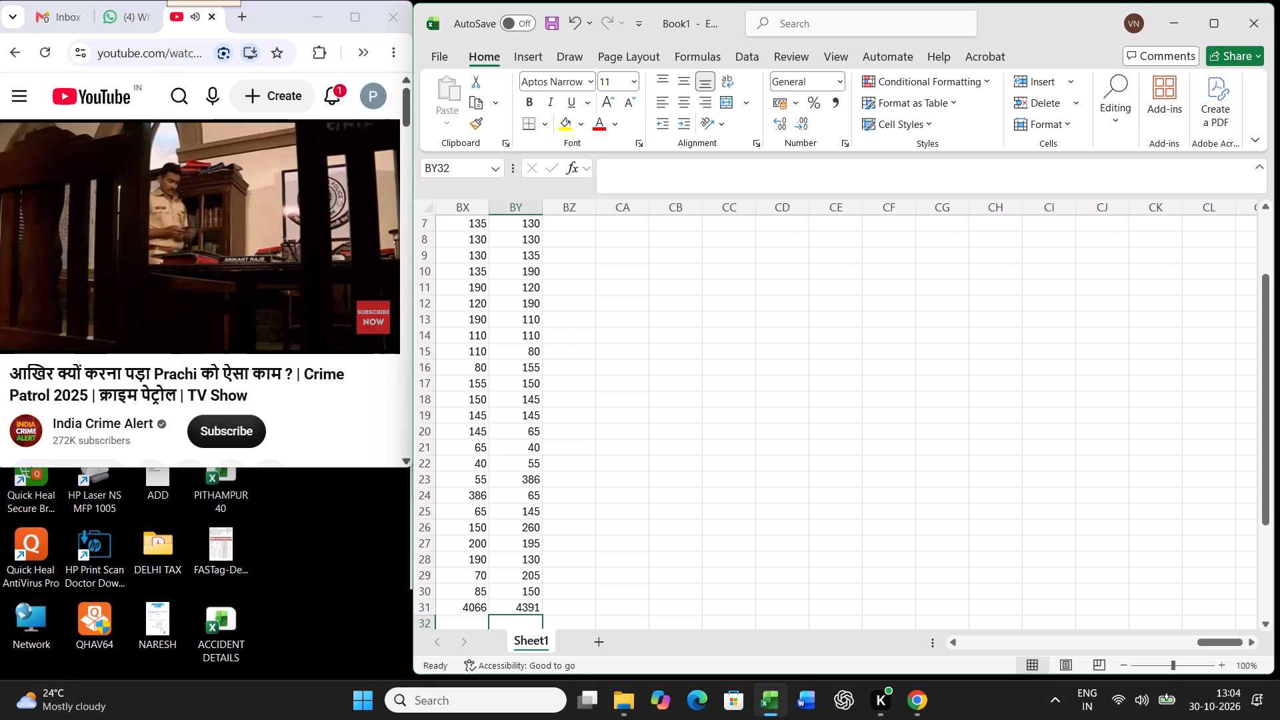
Go back up through column BY's entries from below the total towards the top of the list.
key(Up)
key(Up)
key(Up)
key(Up)
key(Up)
key(Up)
key(Up)
key(Up)
key(Up)
key(Up)
key(Up)
key(Up)
key(Up)
key(Up)
key(Up)
key(Up)
key(Up)
key(Up)
key(Up)
key(Up)
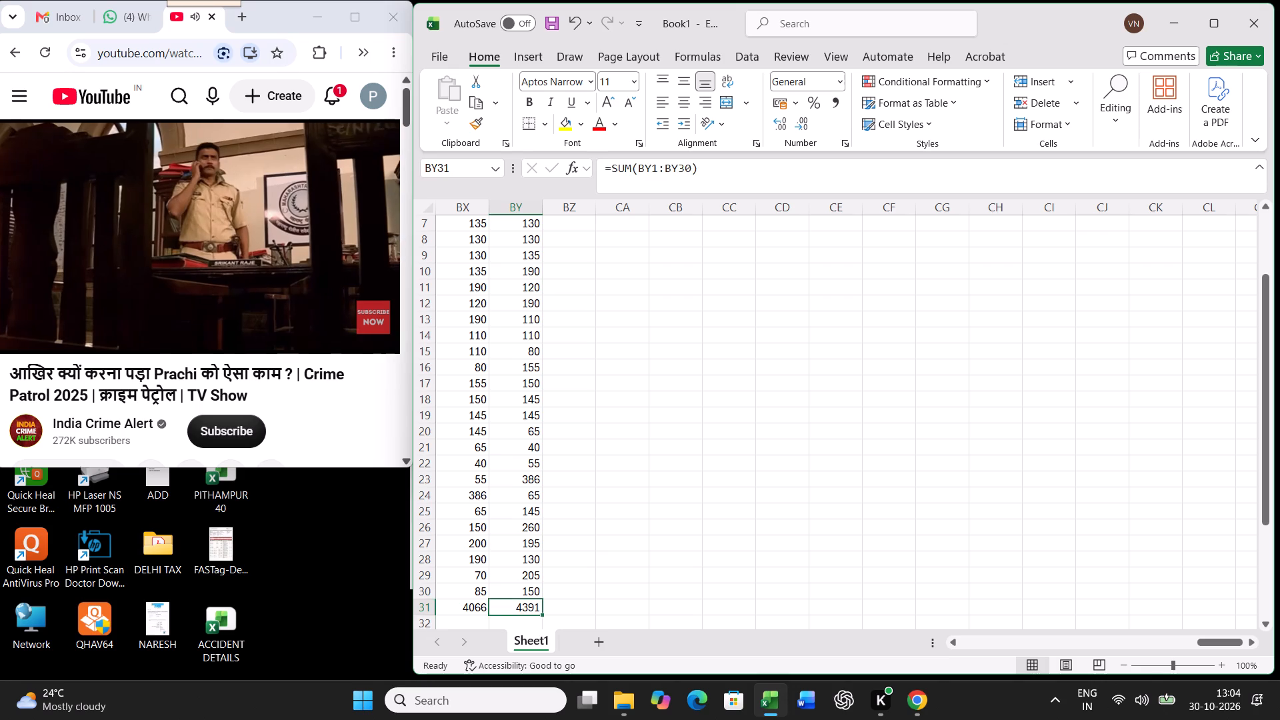
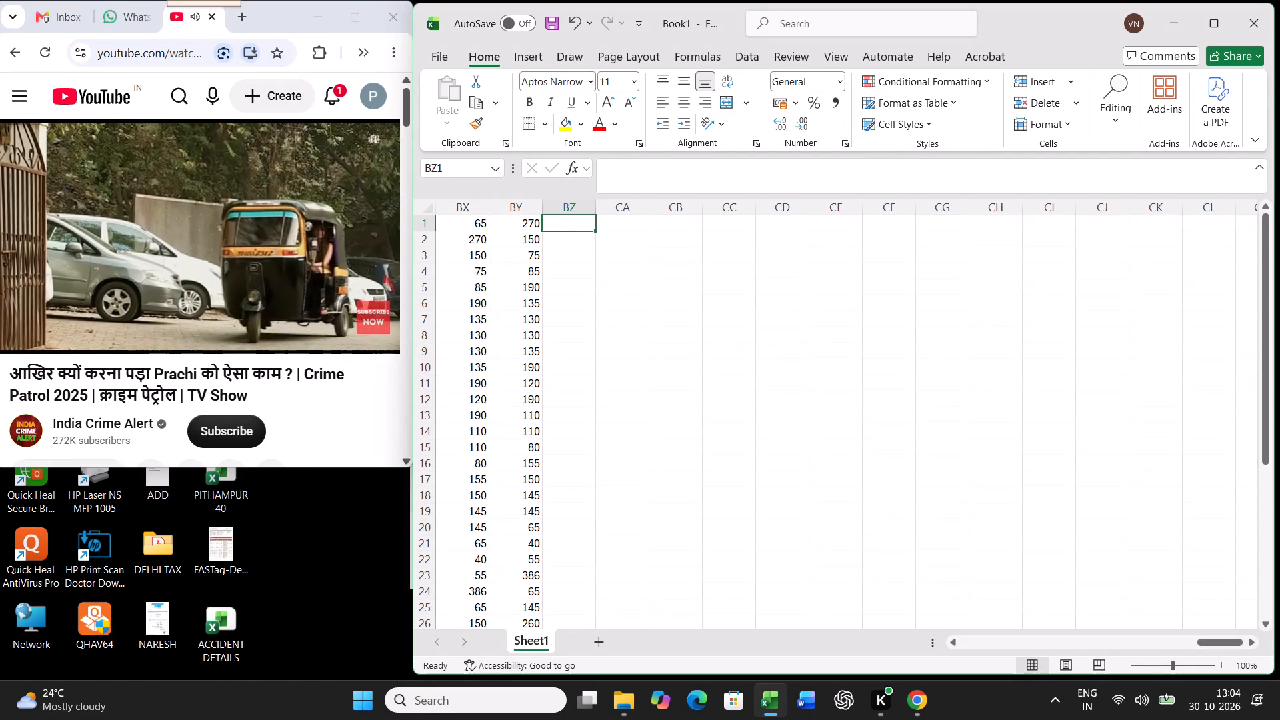
Enter 241, 305, 527, 90, 350 and 230 down cells BZ1 to BZ6.
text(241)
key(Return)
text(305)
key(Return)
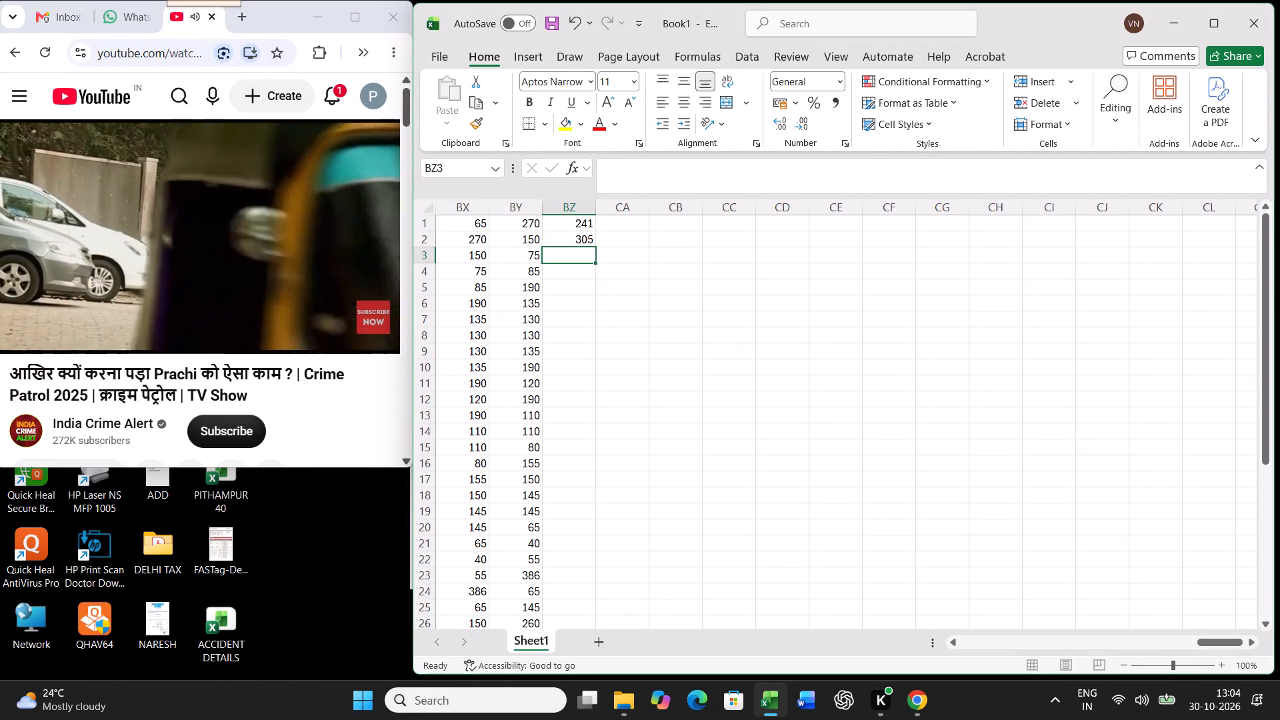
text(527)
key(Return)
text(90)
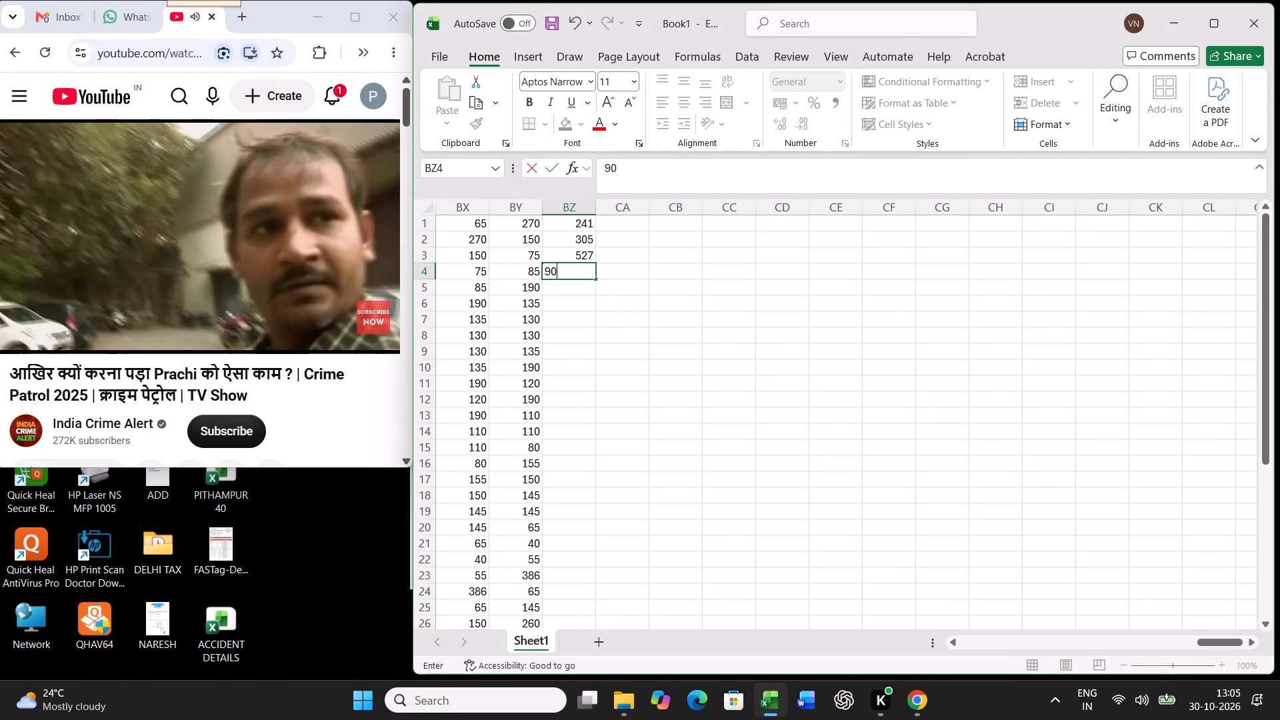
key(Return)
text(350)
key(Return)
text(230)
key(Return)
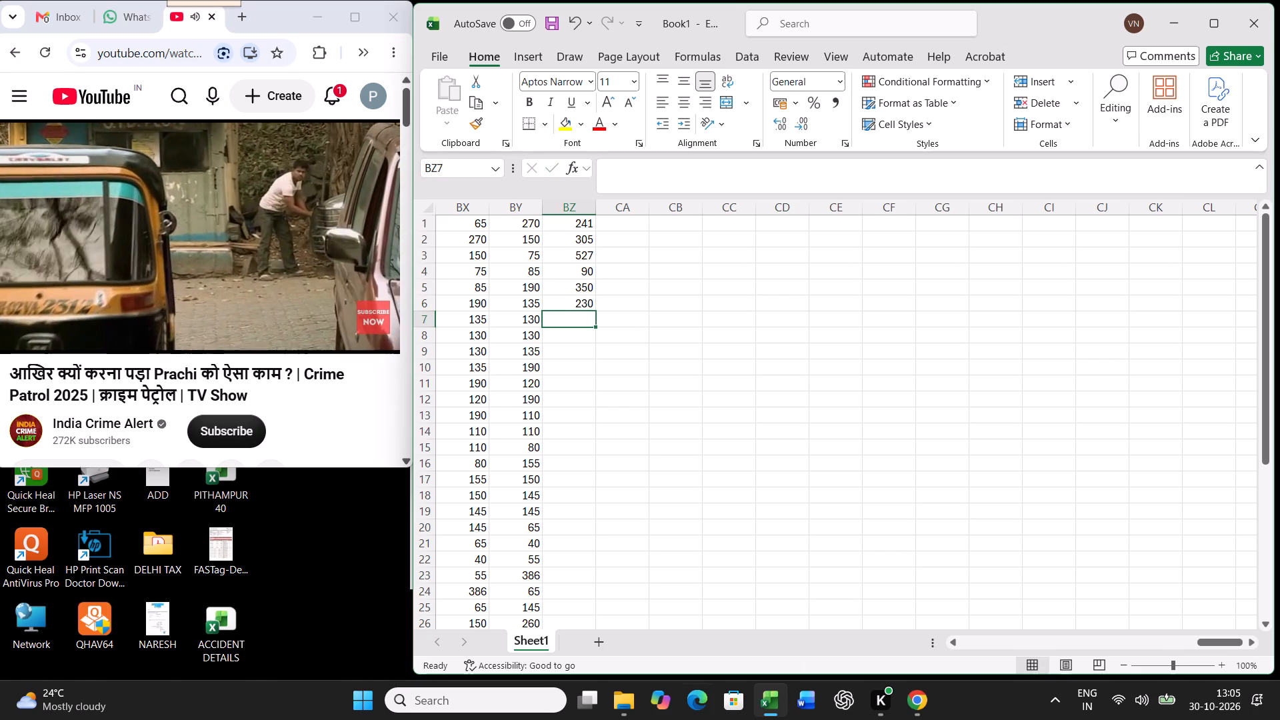
Total column BZ with AutoSum in BZ7, maximizing the workbook window for it and restoring the window's smaller size.
click(1220, 16)
click(1007, 82)
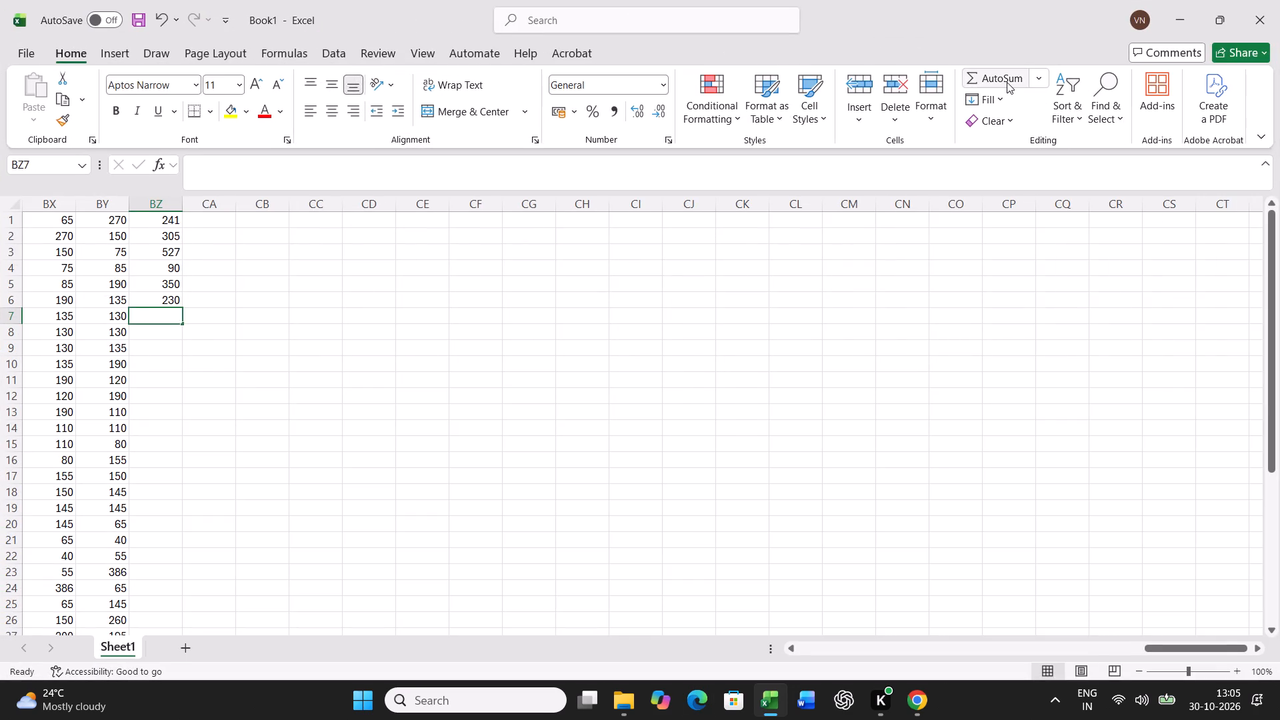
key(Return)
click(1217, 5)
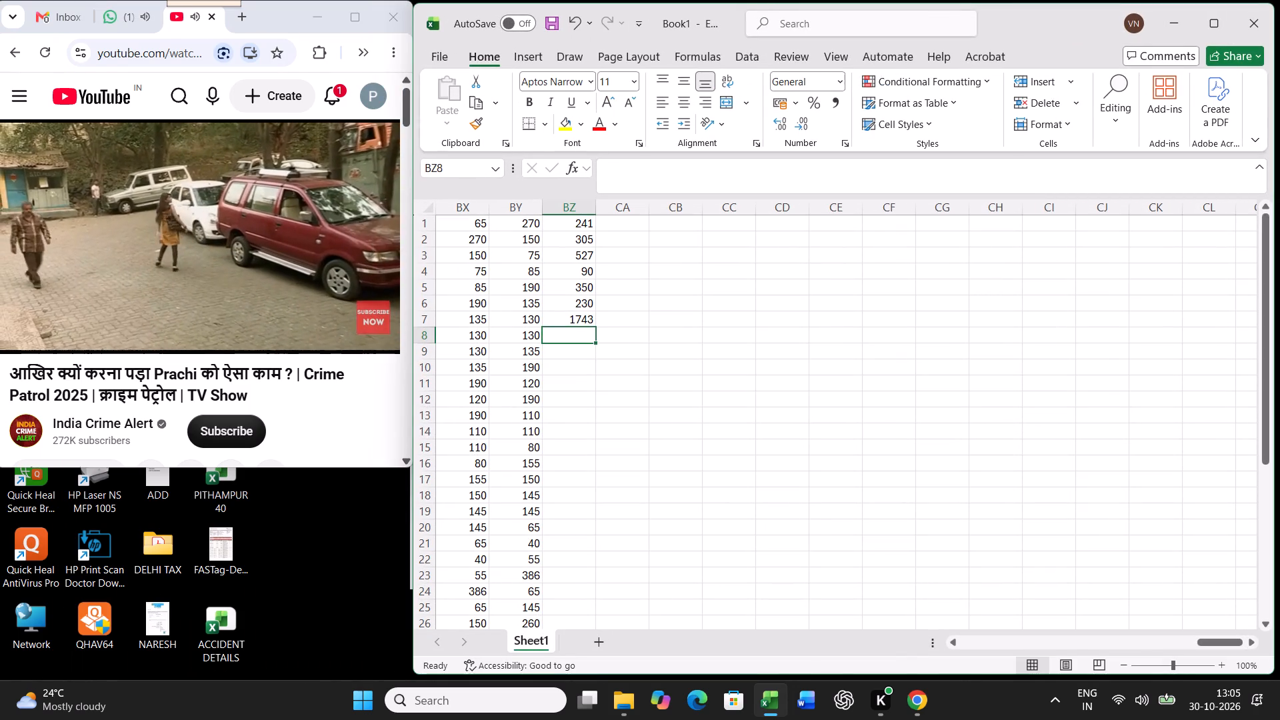
Go to cell CA1 at the top of the next empty column.
key(Up)
key(Up)
key(Up)
key(Up)
key(Up)
key(Up)
key(Up)
key(Up)
key(Up)
key(Up)
key(Up)
key(Up)
key(Up)
key(Up)
key(Up)
key(Up)
key(Up)
key(Right)
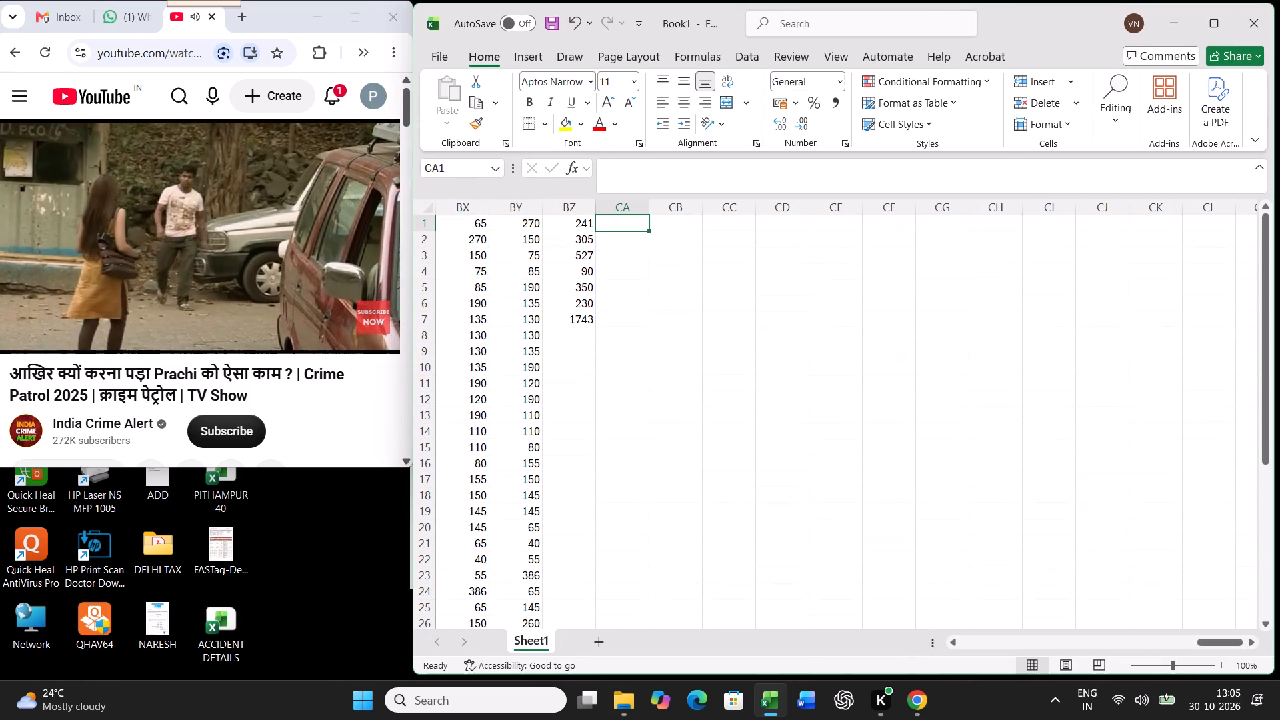
Enter 305, 527, 90, 350 and 70 down cells CA1 to CA5.
text(305)
key(Return)
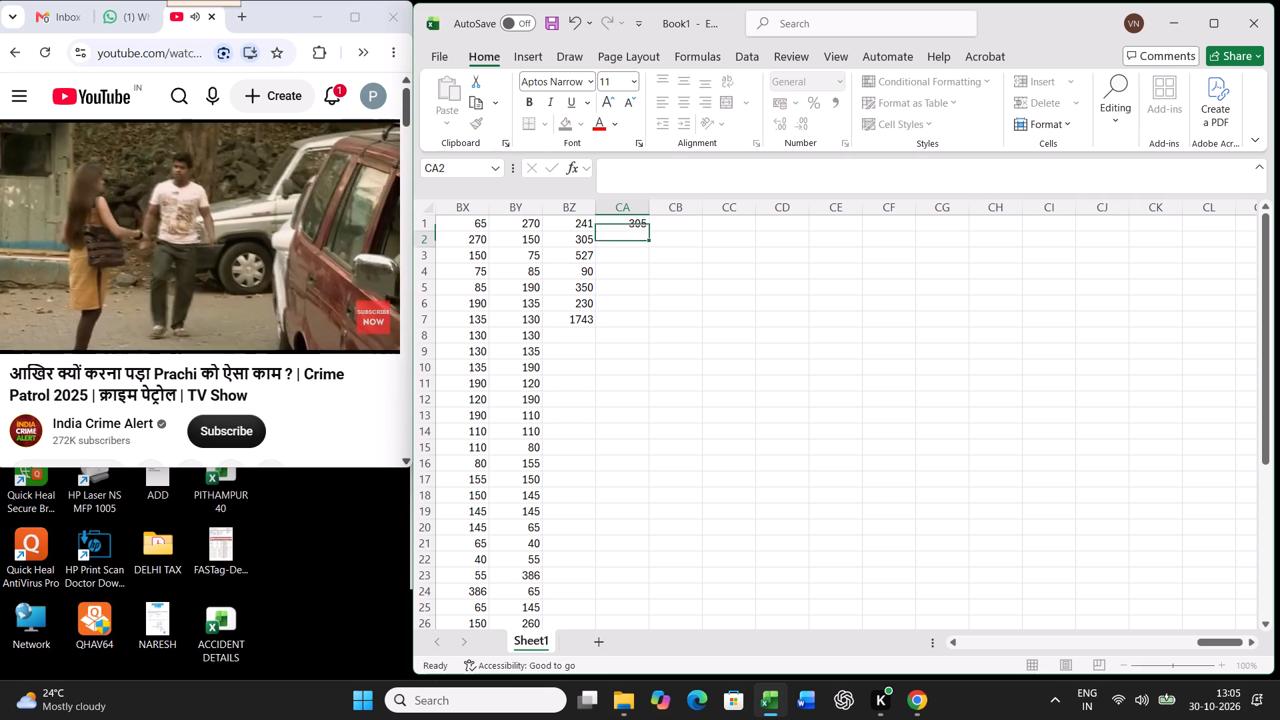
text(527)
key(Return)
text(90)
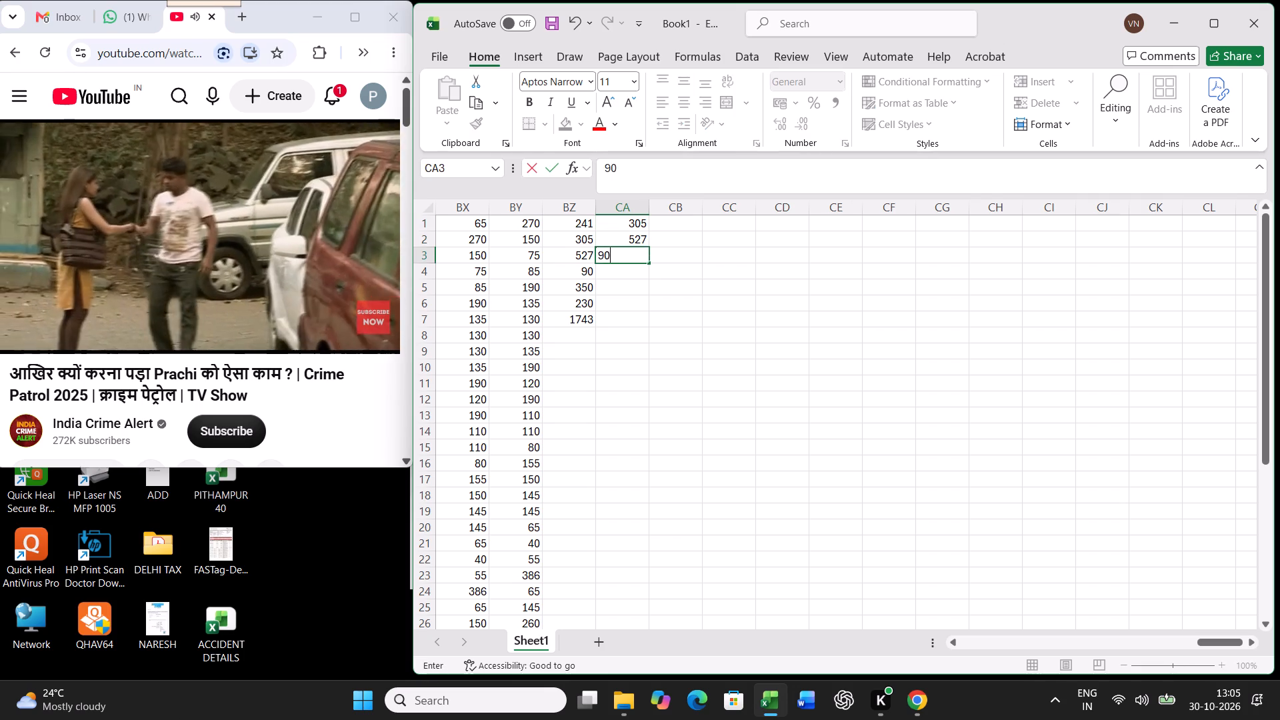
key(Return)
text(350)
key(Return)
text(70)
key(Return)
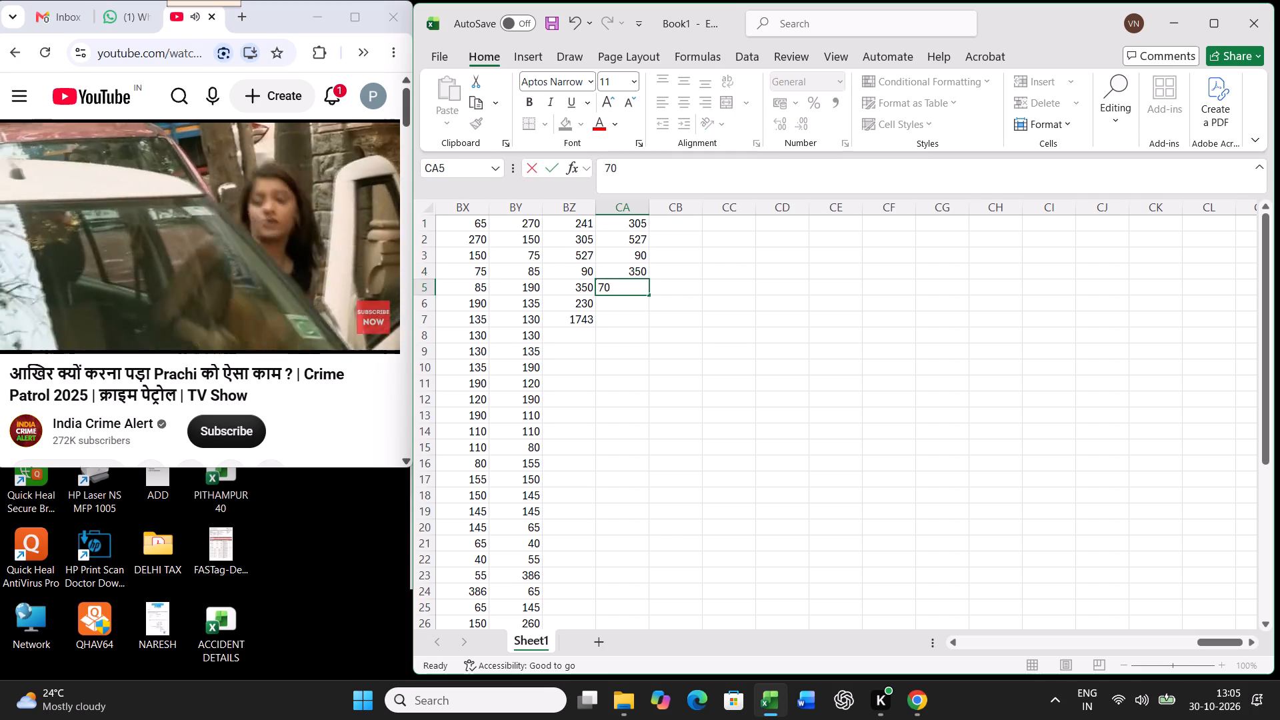
Total column CA with AutoSum in CA6, maximizing the workbook window for it and restoring its size when done.
click(1223, 5)
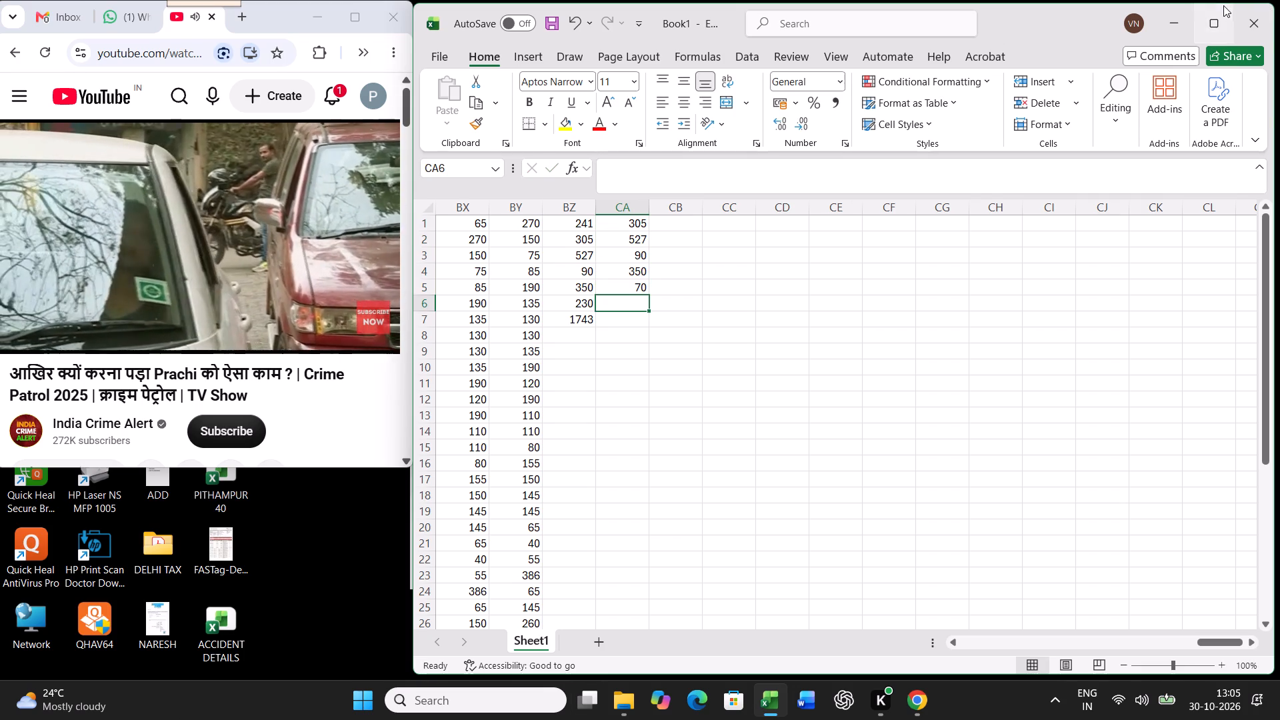
click(991, 74)
key(Return)
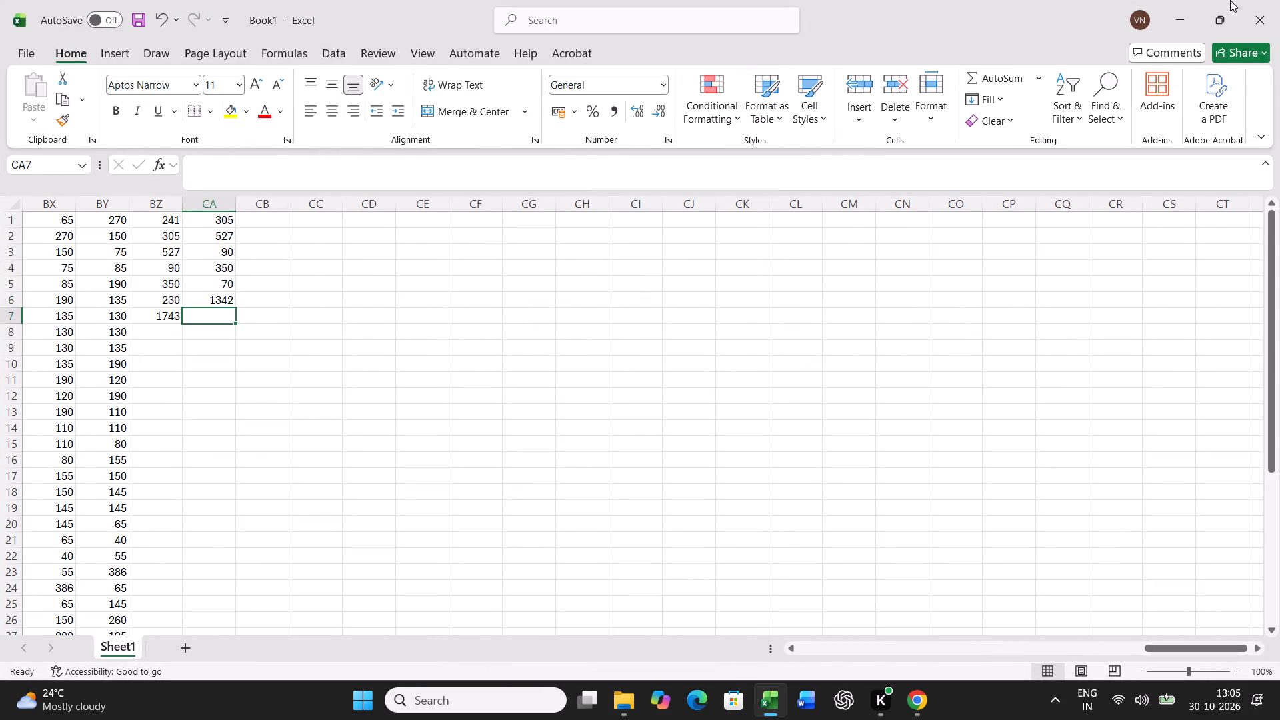
click(1230, 0)
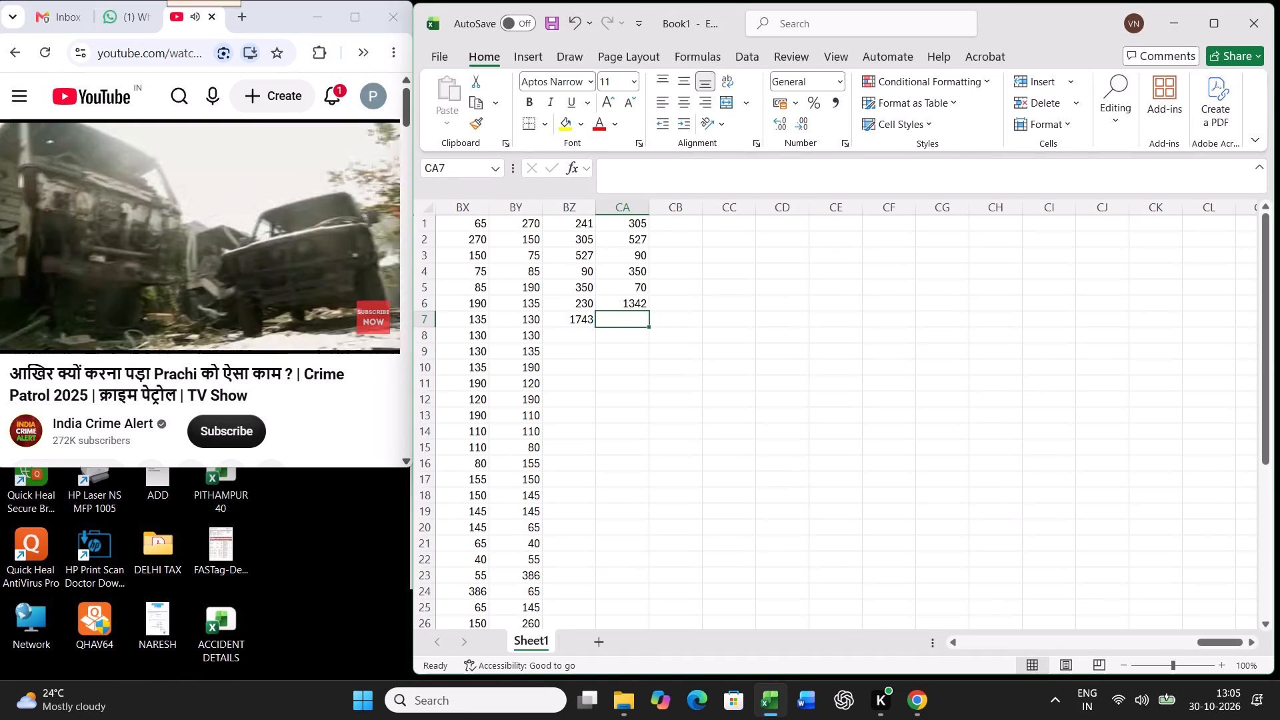
Start a new list in column CB with 240, 305, 527, 90 and 85 down cells CB1 to CB5.
key(Up)
key(Up)
key(Up)
key(Up)
key(Up)
key(Up)
key(Up)
key(Up)
key(Up)
key(Up)
key(Up)
key(Up)
key(Up)
key(Up)
key(Up)
key(Up)
key(Up)
key(Up)
key(Up)
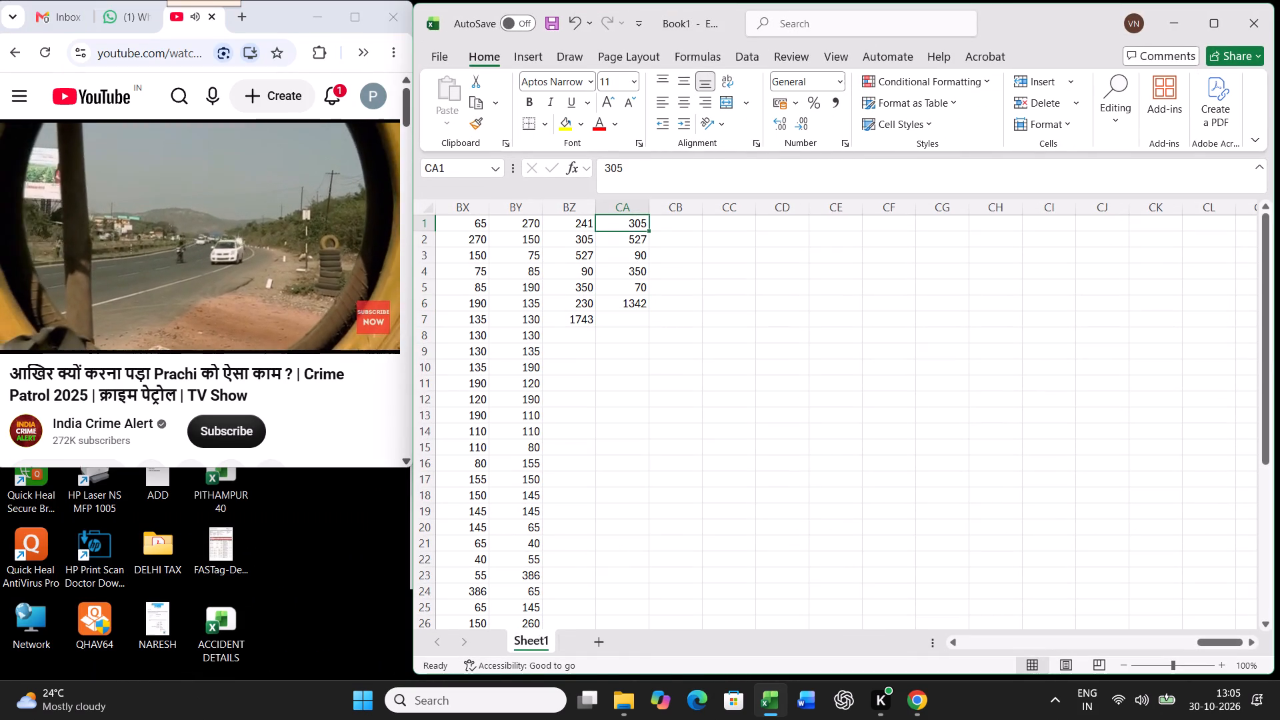
key(Right)
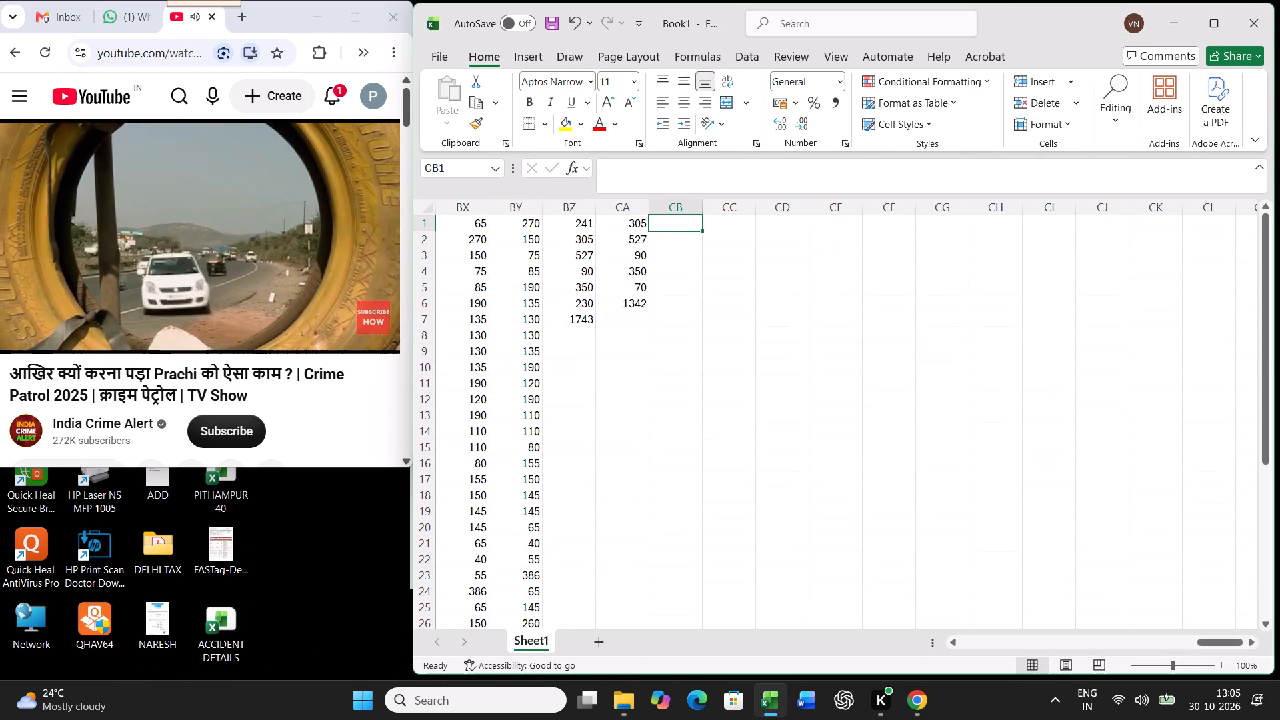
text(240)
key(Return)
text(305)
key(Return)
text(527)
key(Return)
text(90)
key(Return)
text(85)
key(Return)
Finish column CB's list with 550, 125, 485, 615, 240 and 245 down cells CB6 to CB11.
text(550)
key(Return)
text(125)
key(Return)
text(485)
key(Return)
text(615)
key(Return)
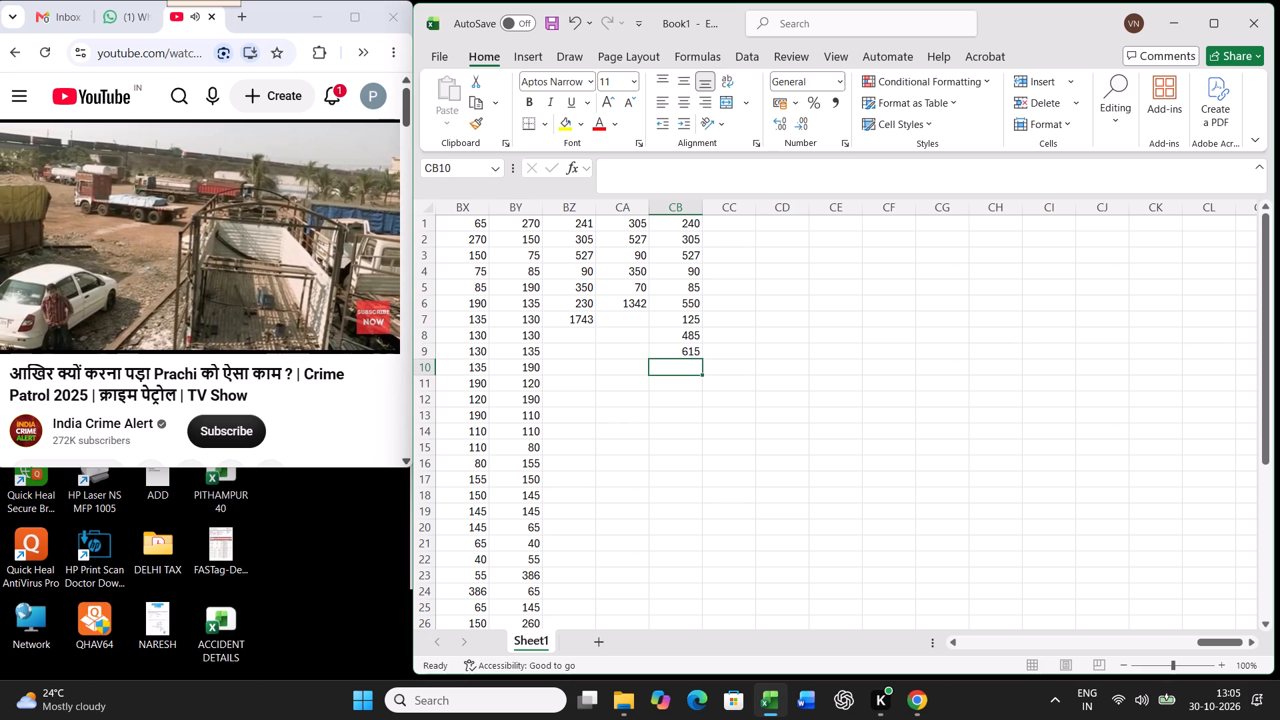
text(240)
key(Return)
text(245)
key(Return)
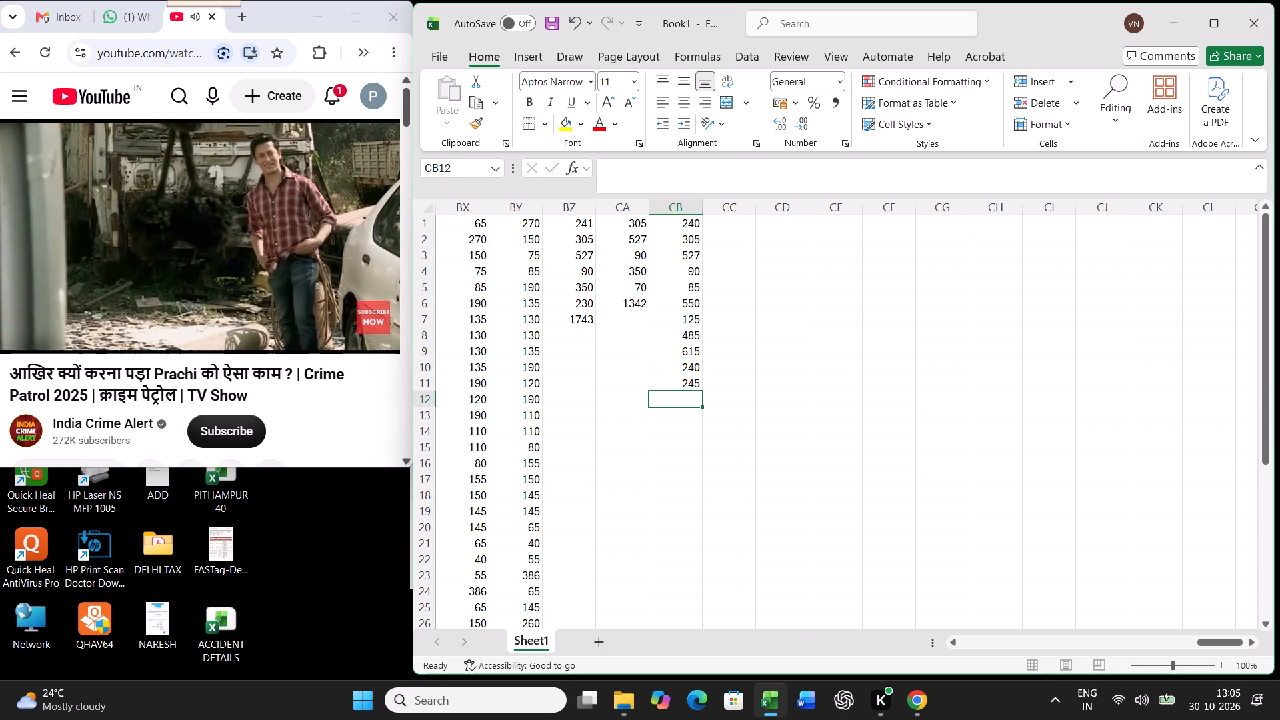
Total column CB with AutoSum in CB12, maximizing the workbook window for it and restoring its size when done.
click(1215, 25)
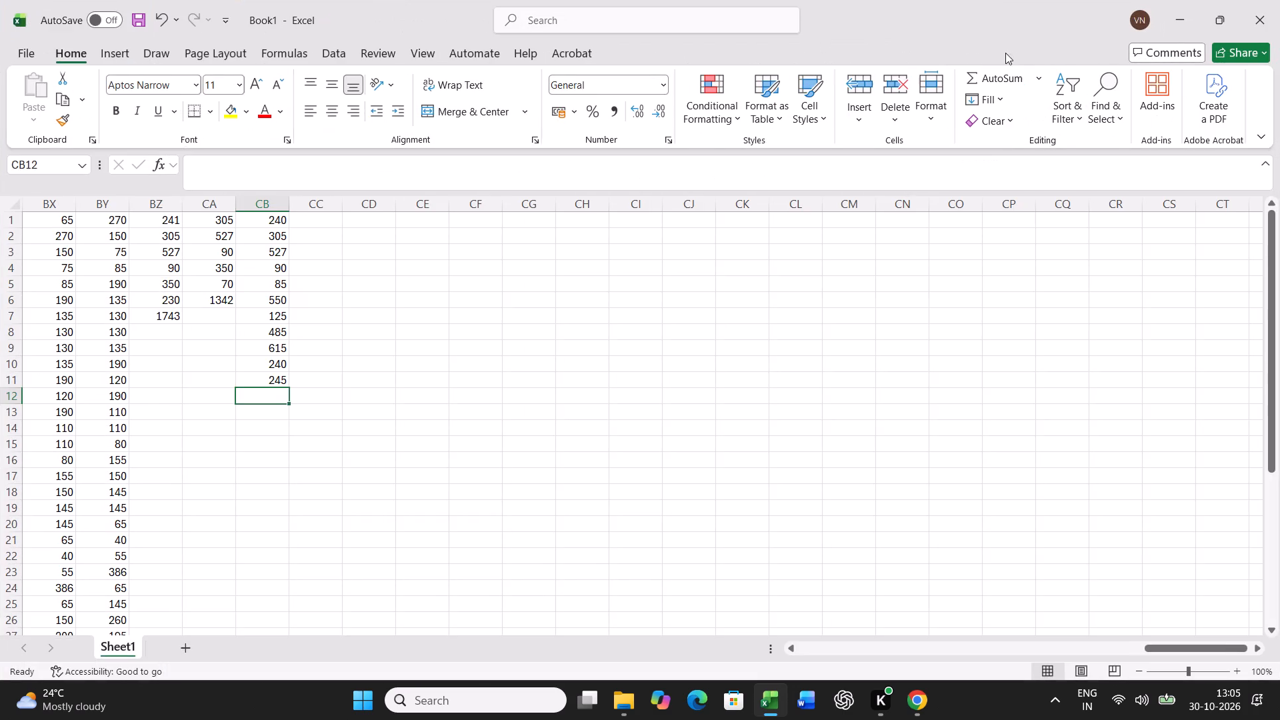
click(1001, 81)
key(Return)
click(1227, 9)
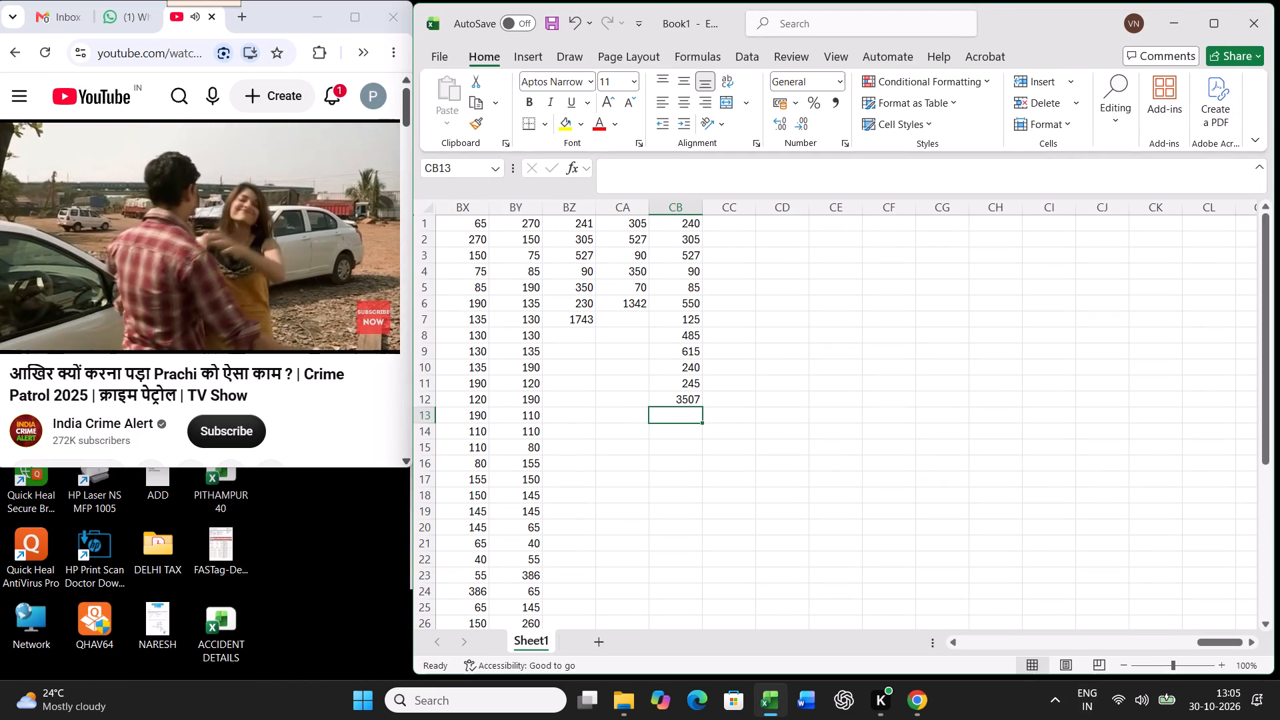
Enter 240, 241, 305, 527, 90, 350 and 70 down cells CC1 to CC7.
key(Up)
key(Up)
key(Up)
key(Up)
key(Up)
key(Up)
key(Up)
key(Up)
key(Up)
key(Up)
key(Up)
key(Up)
key(Up)
key(Up)
key(Up)
key(Up)
key(Up)
key(Up)
key(Up)
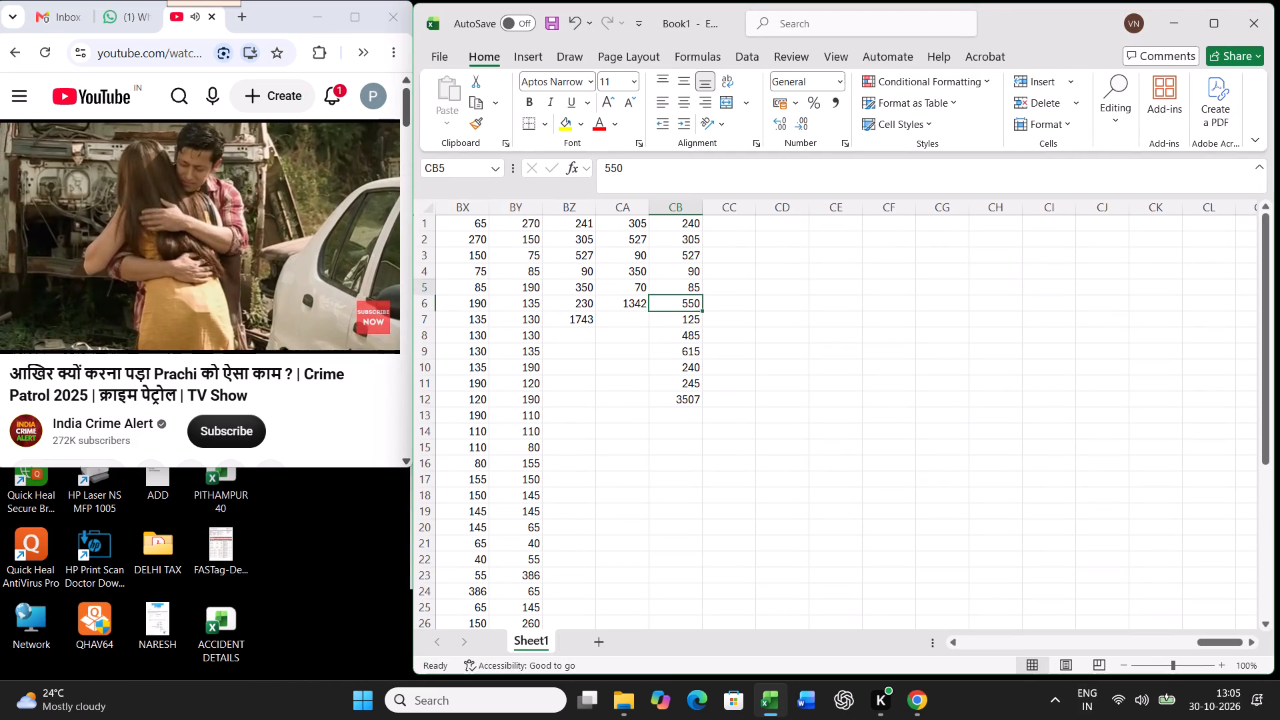
key(Right)
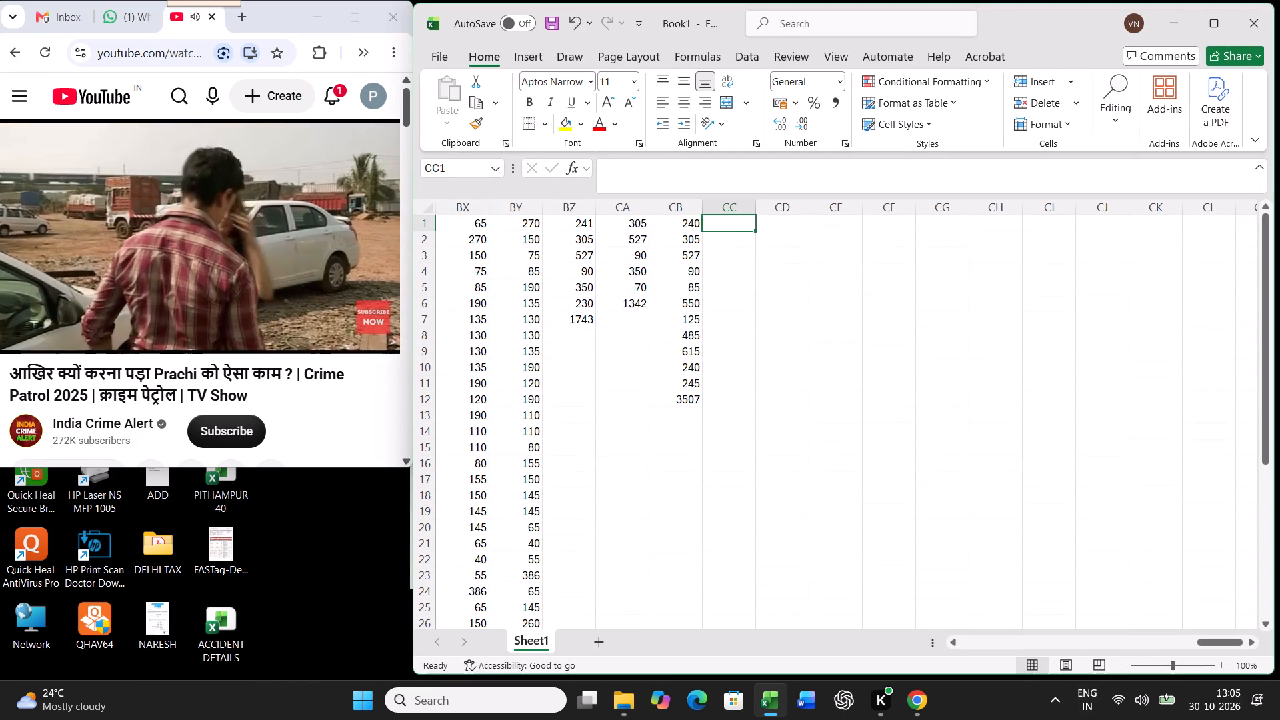
text(240)
key(Return)
text(241)
key(Return)
text(305)
key(Return)
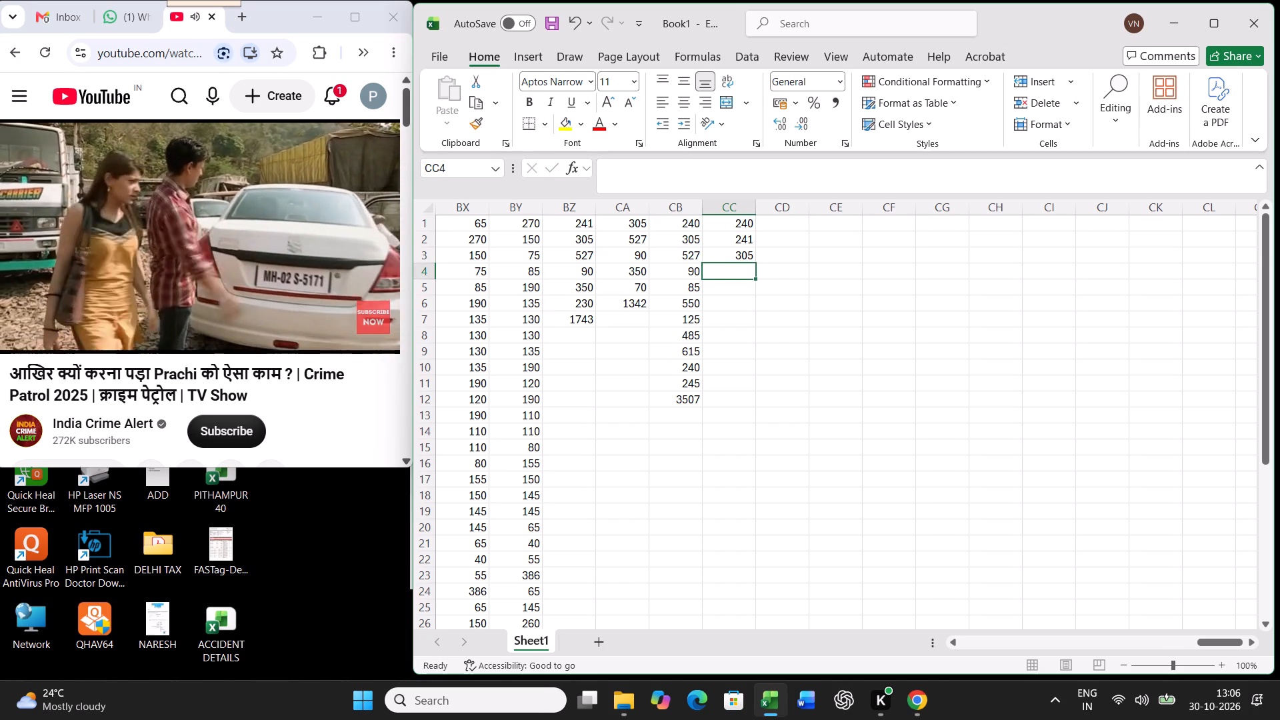
text(527)
key(Return)
text(90)
key(Return)
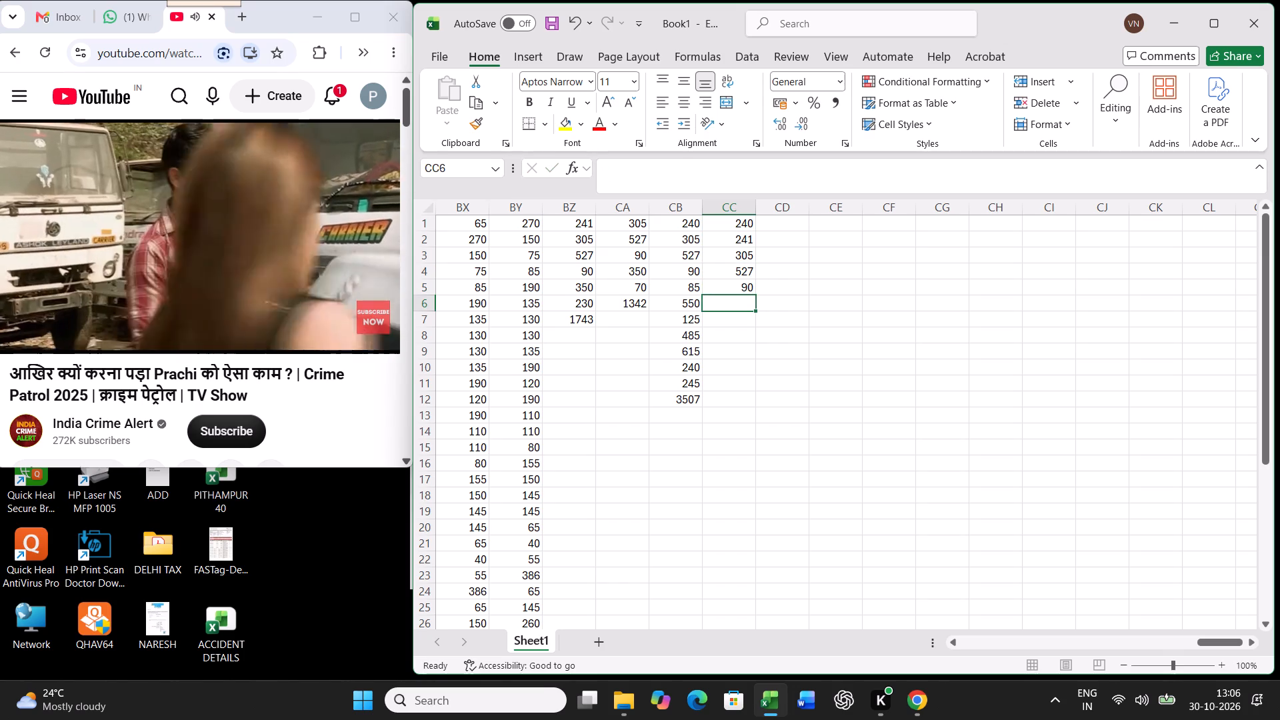
text(350)
key(Return)
text(70)
key(Return)
Total column CC with AutoSum in CC8, maximizing the workbook window for it and restoring its size when done.
click(1223, 18)
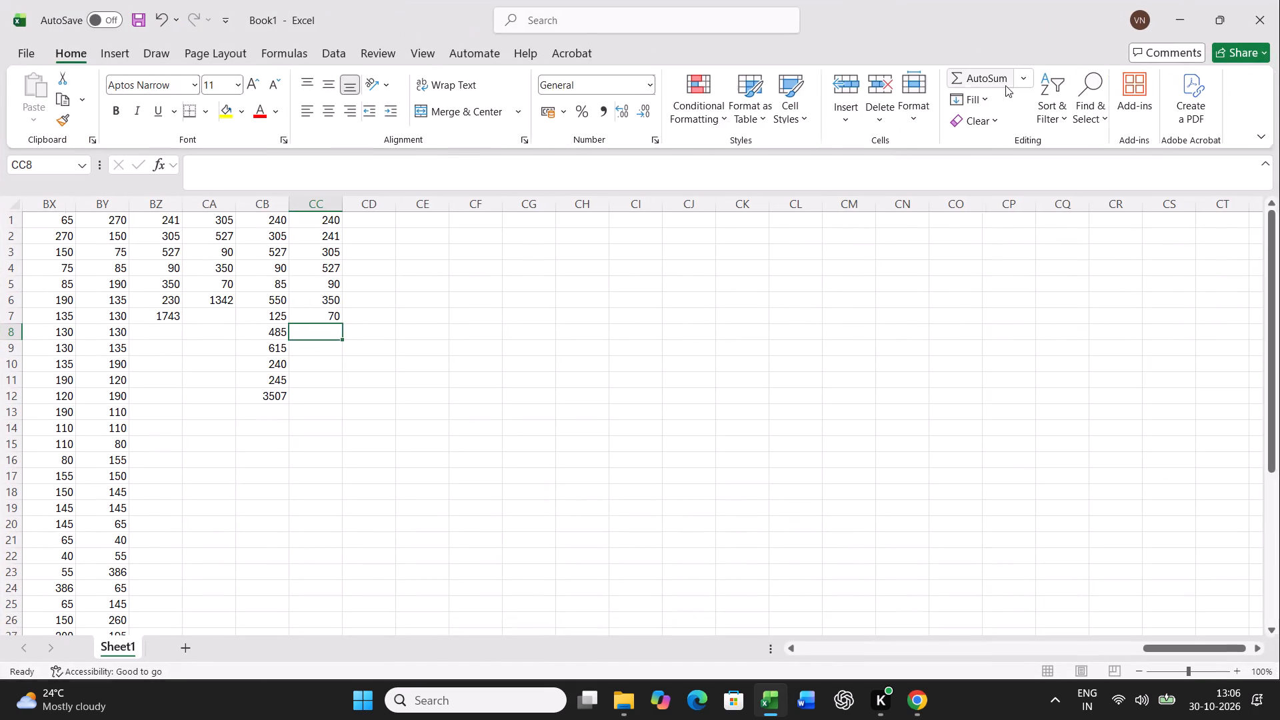
click(997, 77)
key(Return)
click(1223, 12)
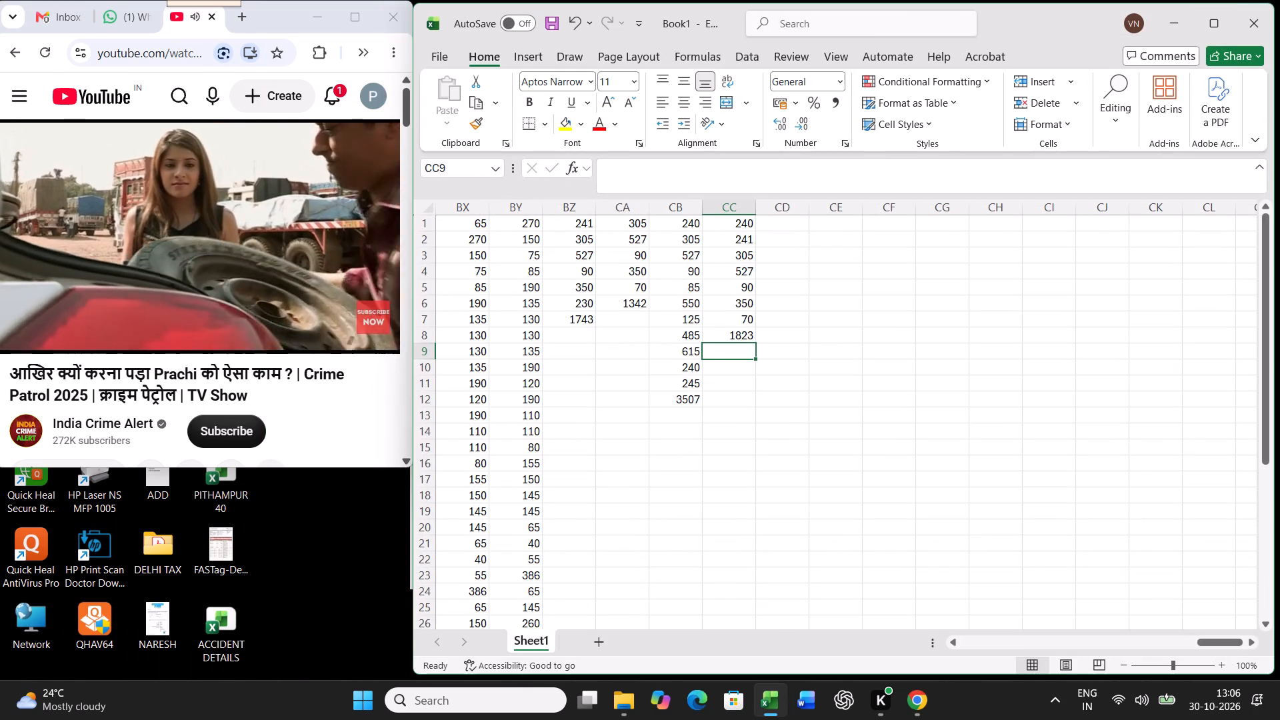
Enter 240, 241, 305, 527, 90, 350 and 70 down cells CD1 to CD7.
key(Up)
key(Up)
key(Up)
key(Up)
key(Up)
key(Up)
key(Up)
key(Up)
key(Up)
key(Up)
key(Up)
key(Up)
key(Up)
key(Up)
key(Up)
key(Up)
key(Up)
key(Up)
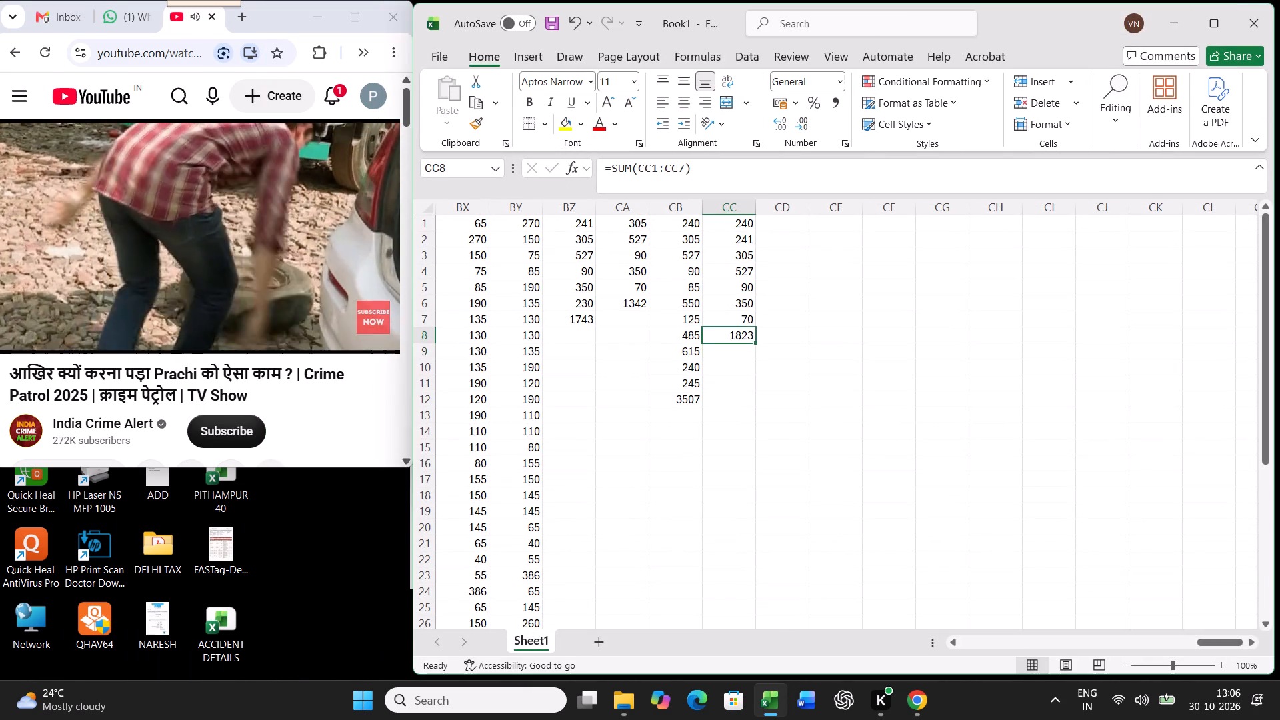
key(Right)
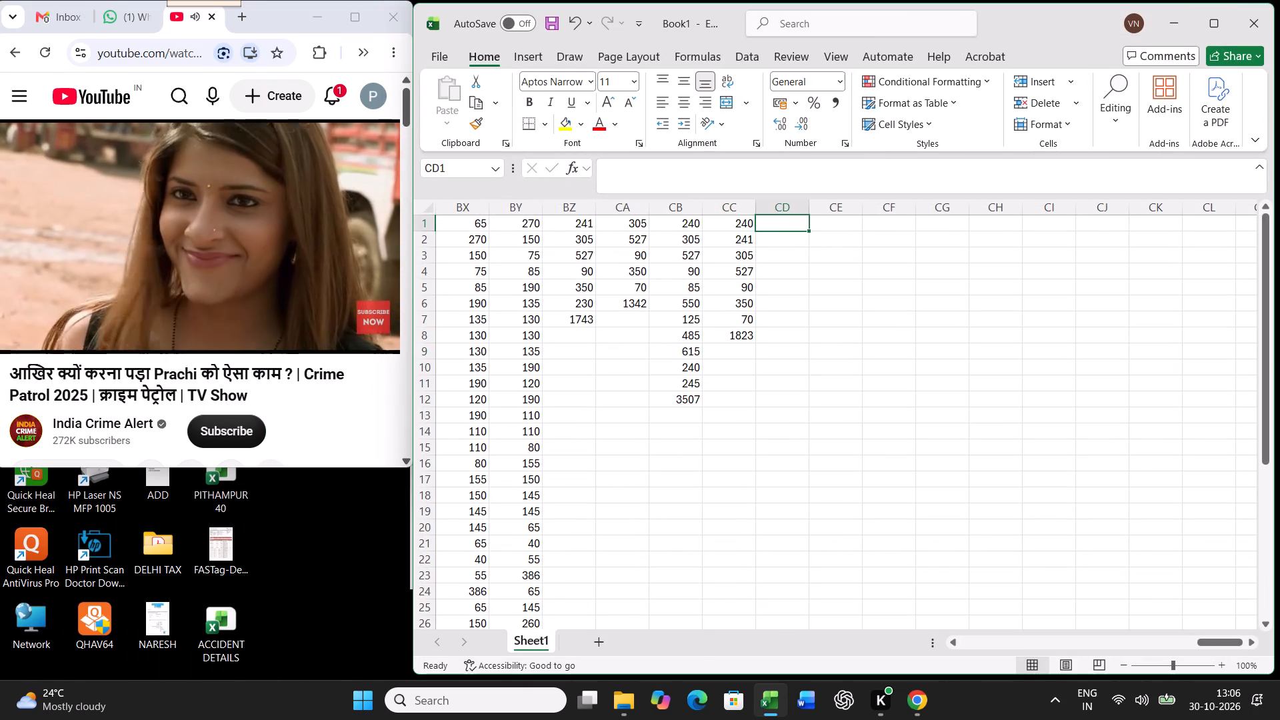
text(240)
key(Return)
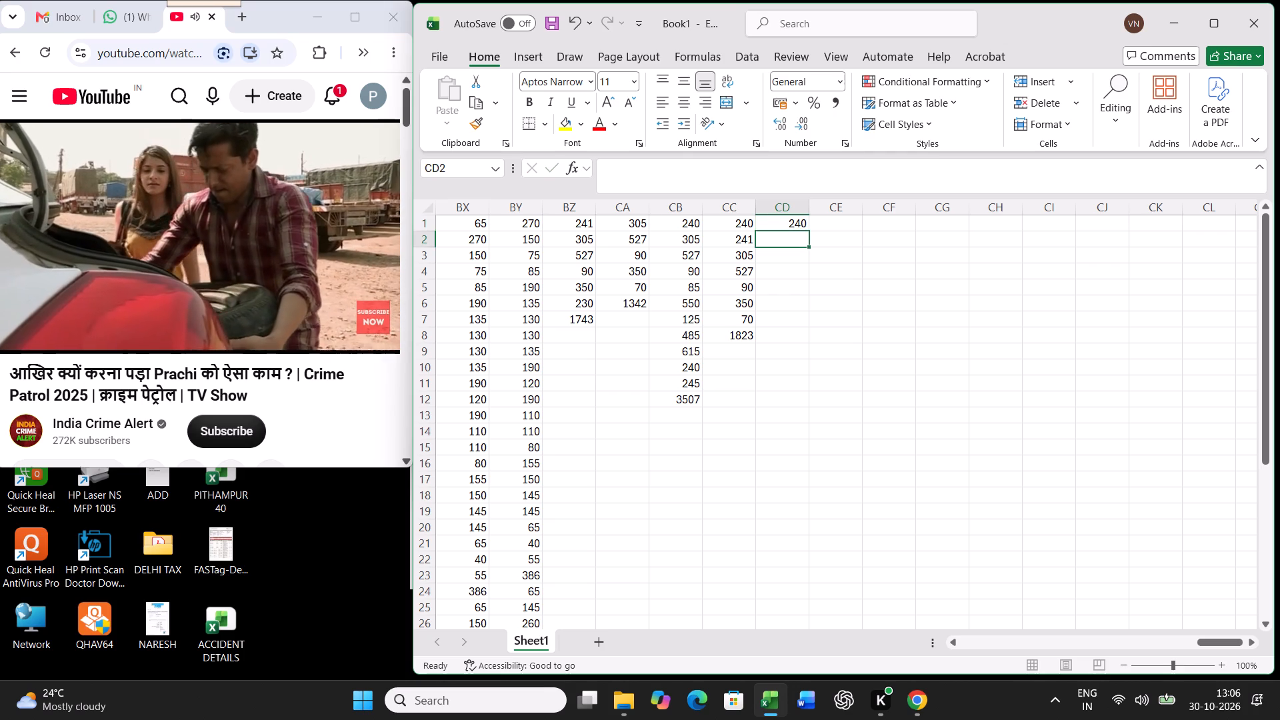
text(241)
key(Return)
text(305)
key(Return)
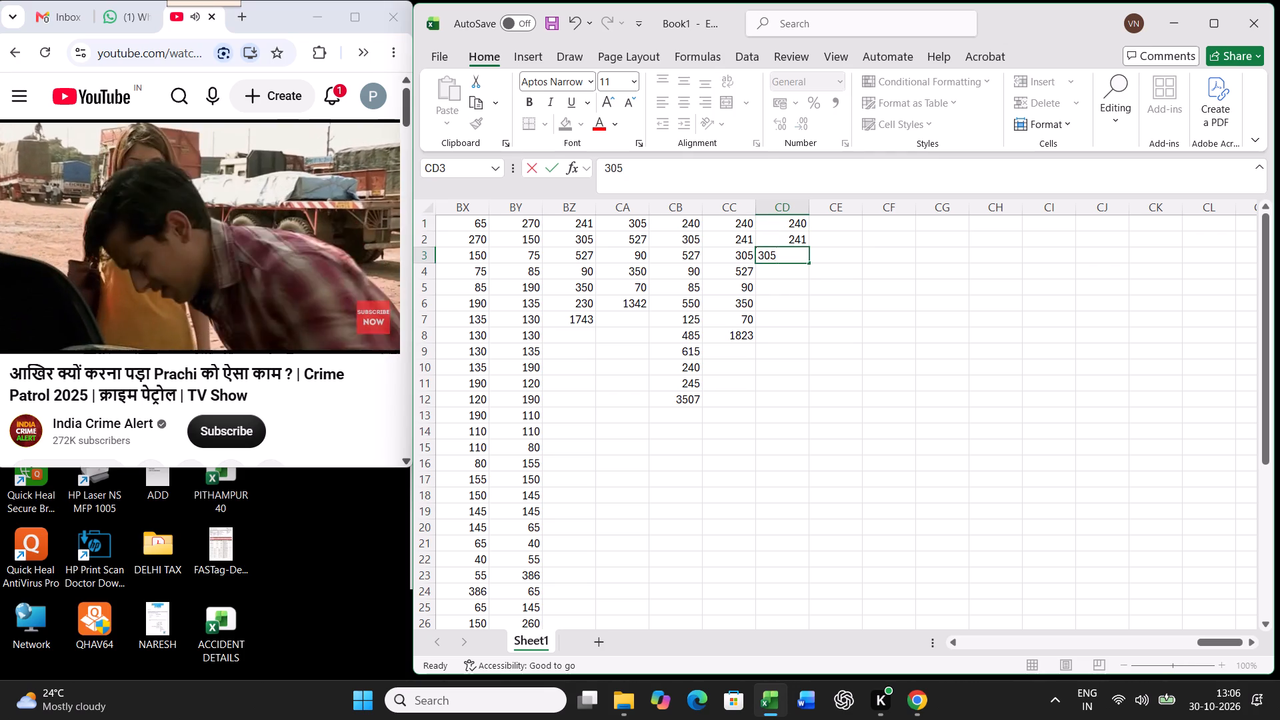
text(527)
key(Return)
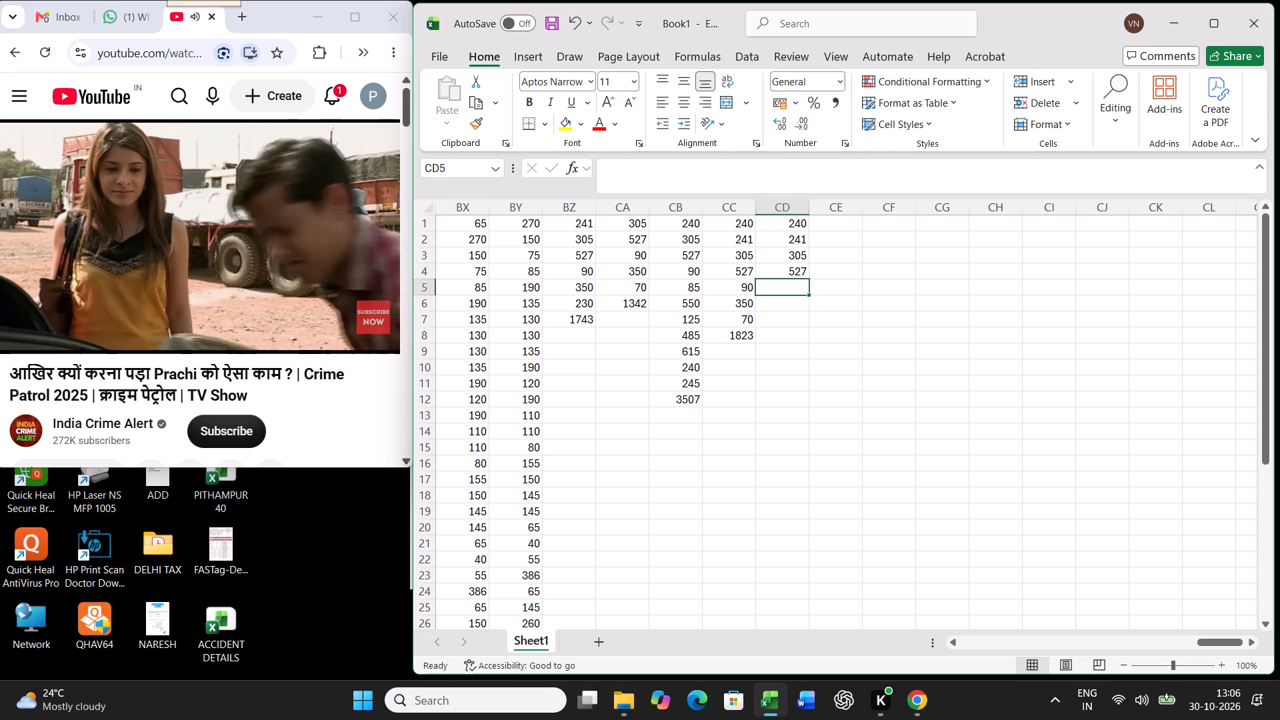
text(90)
key(Return)
text(350)
key(Return)
text(70)
key(Return)
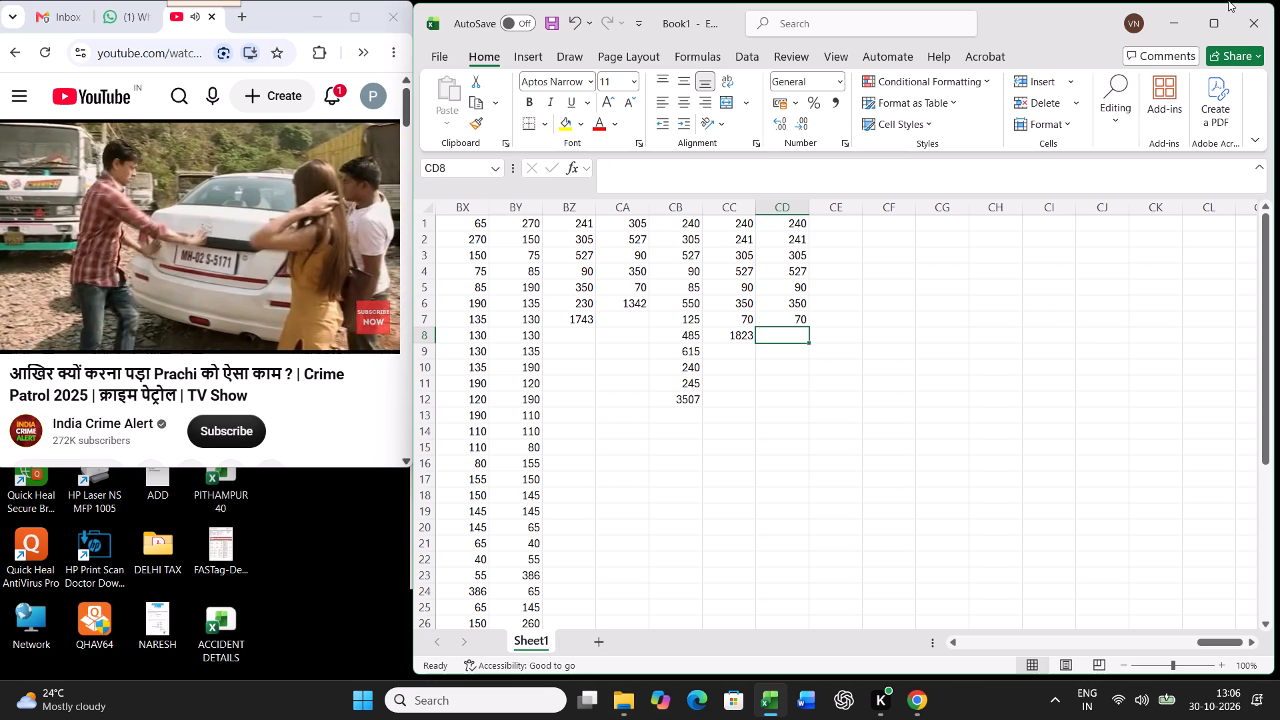
Total column CD with AutoSum in CD8, maximizing the workbook window for it and restoring its size when done.
click(1209, 16)
click(1011, 83)
key(Return)
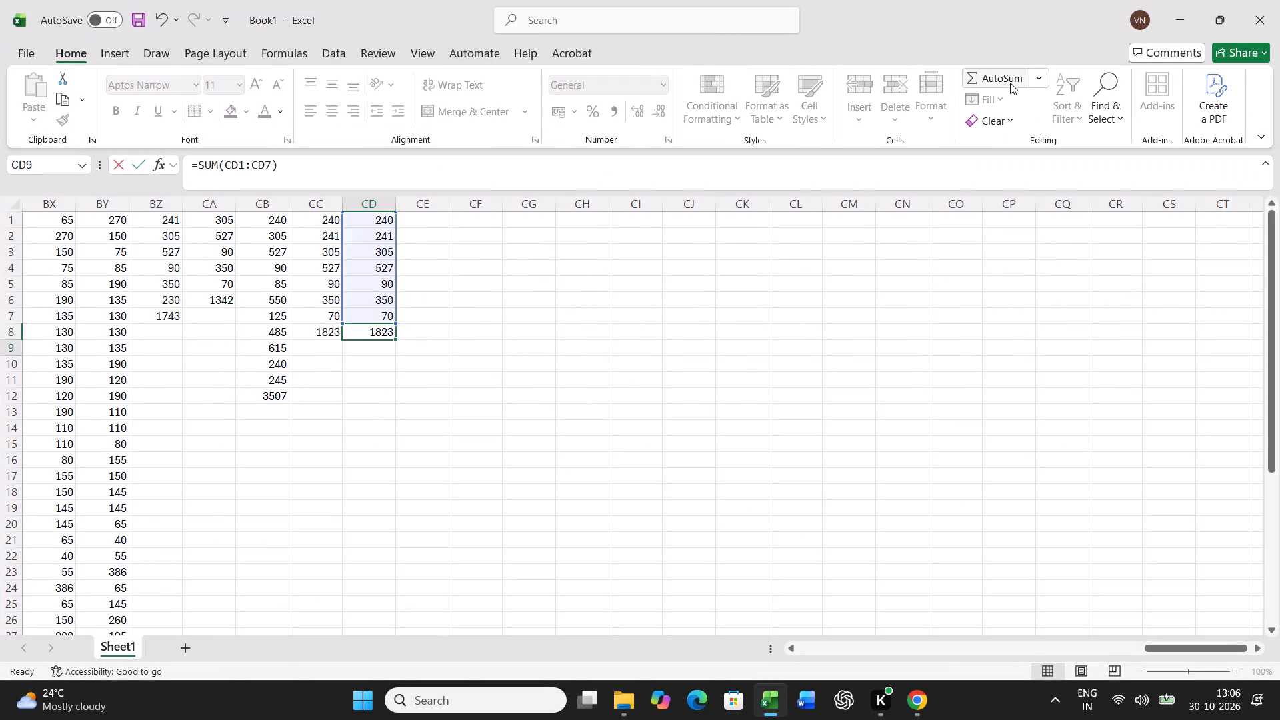
click(1222, 1)
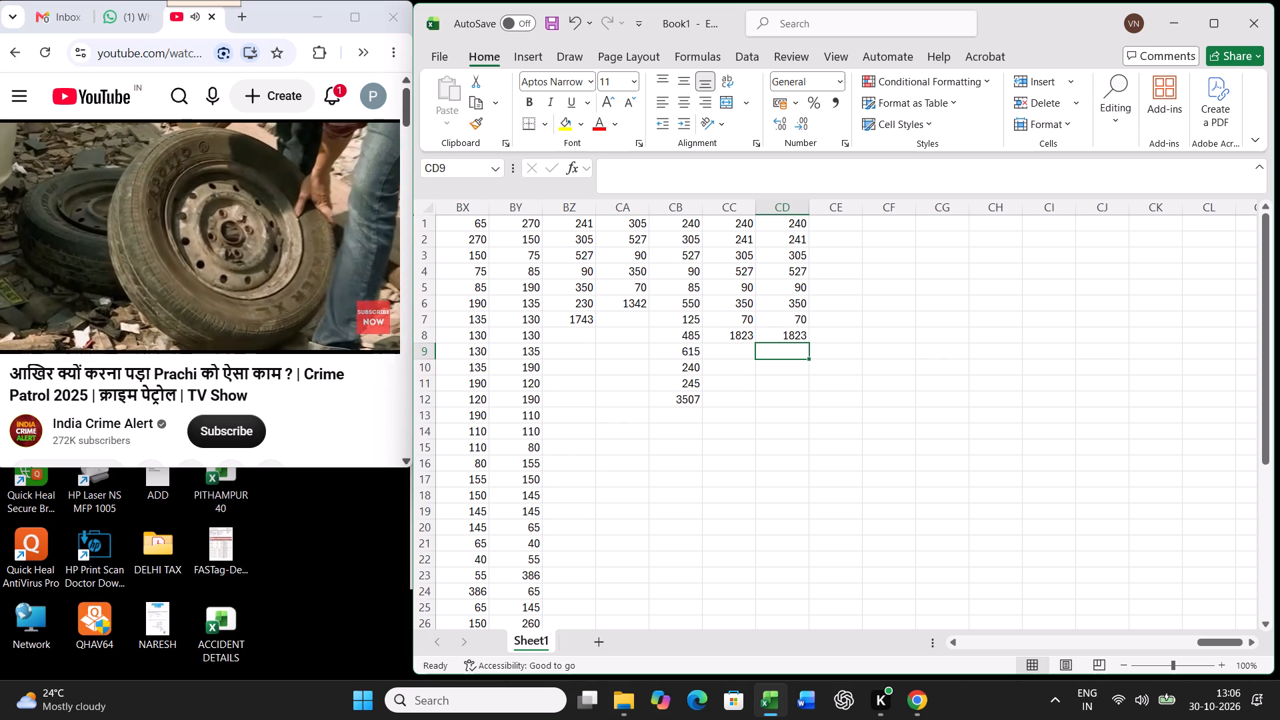
Enter 240, 241, 305, 527, 90, 350 and 70 down cells CE1 to CE7.
key(Up)
key(Up)
key(Up)
key(Up)
key(Up)
key(Up)
key(Up)
key(Up)
key(Up)
key(Up)
key(Up)
key(Up)
key(Up)
key(Up)
key(Up)
key(Up)
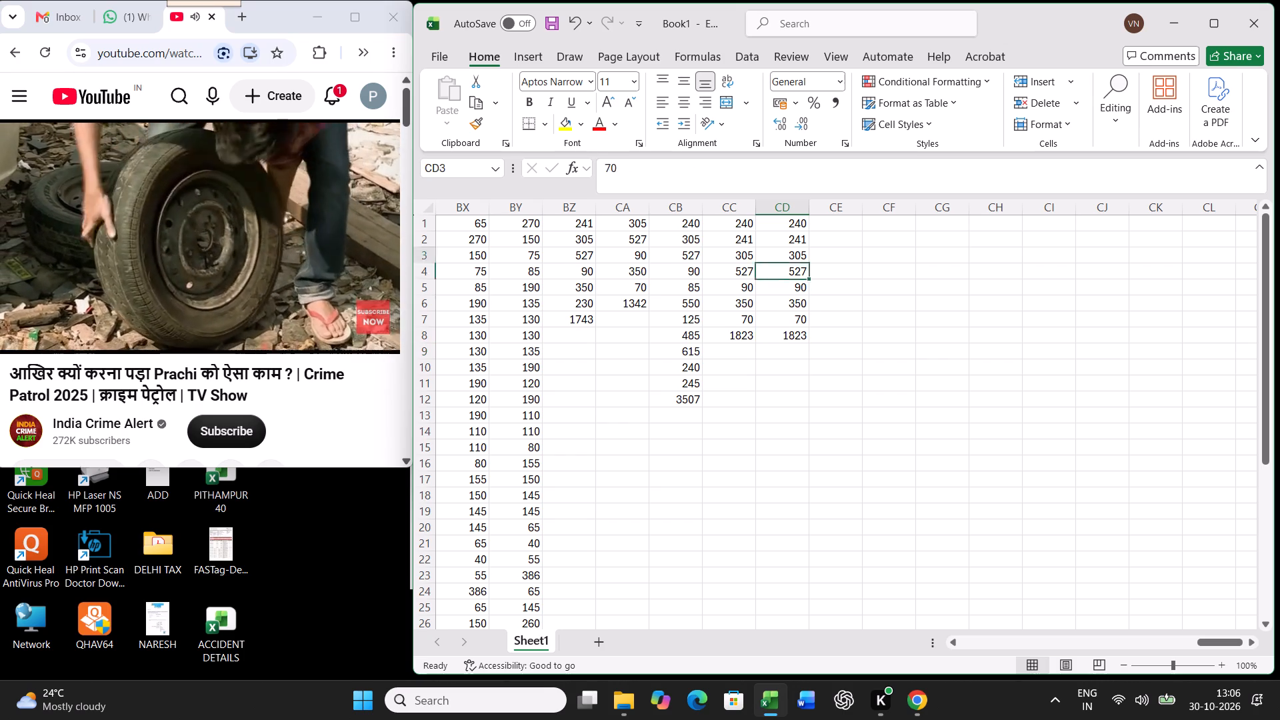
key(Right)
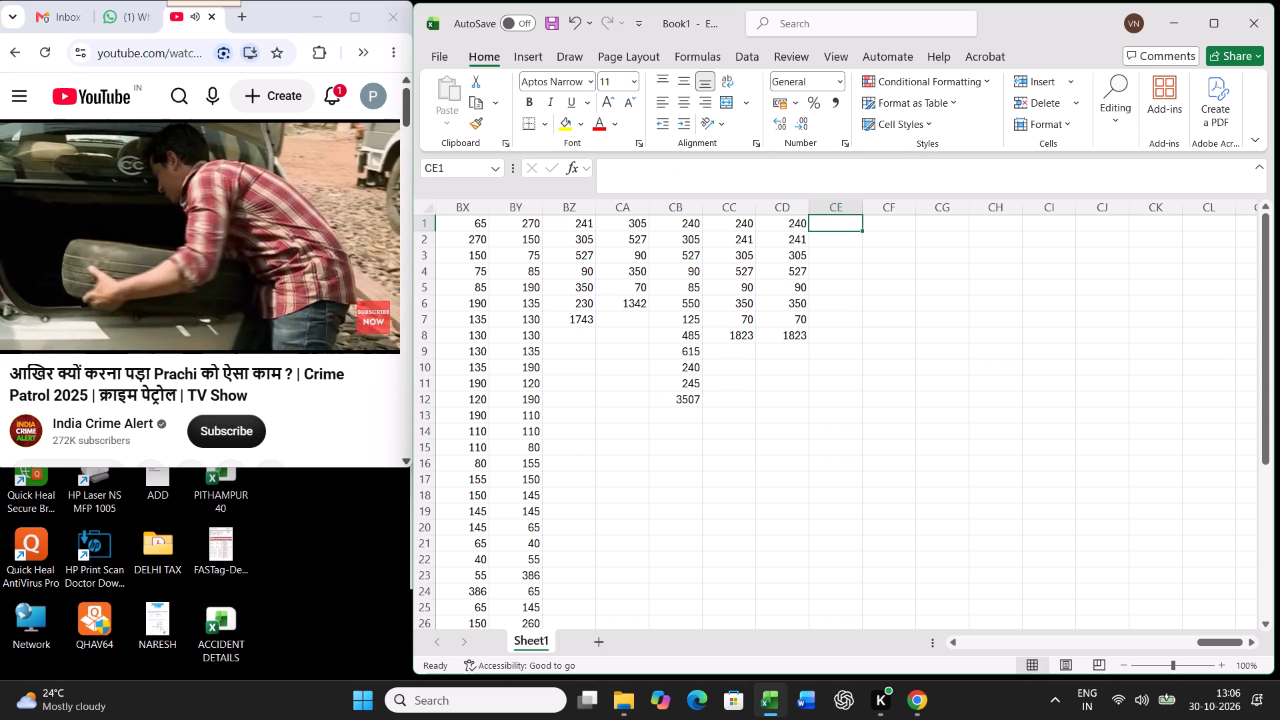
text(240)
key(Return)
text(241)
key(Return)
text(305)
key(Return)
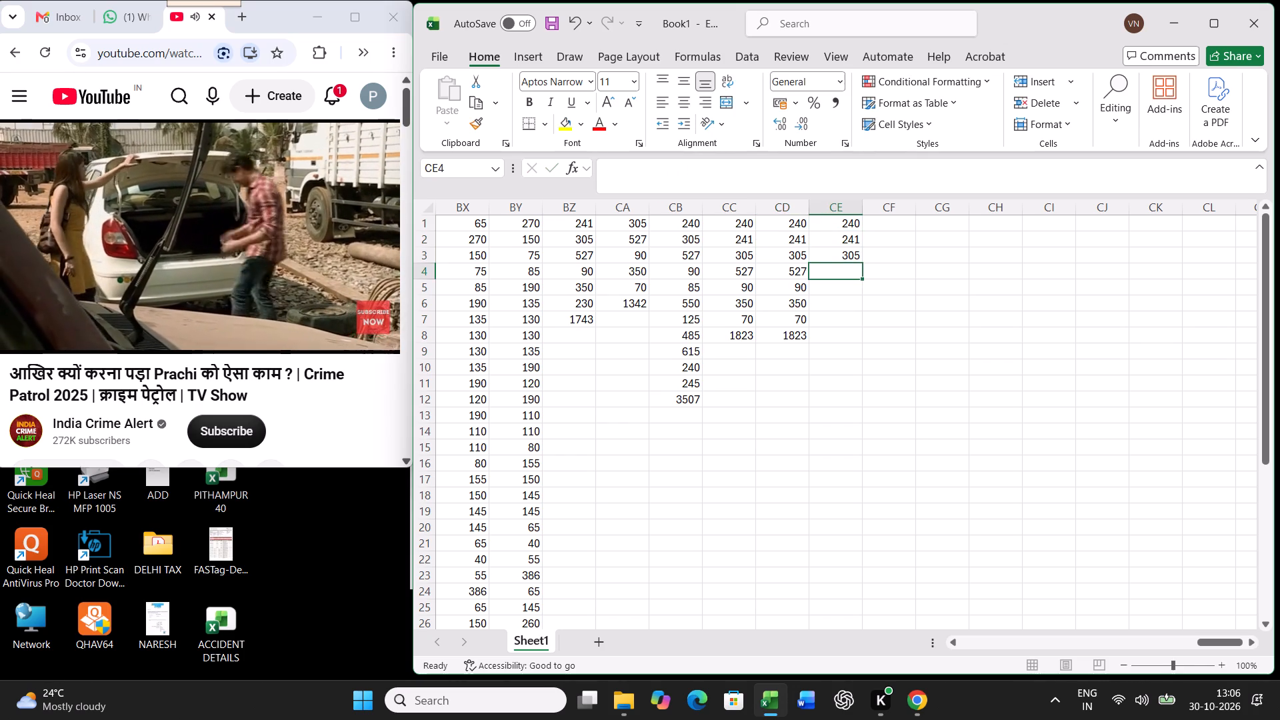
text(527)
key(Return)
text(90)
key(Return)
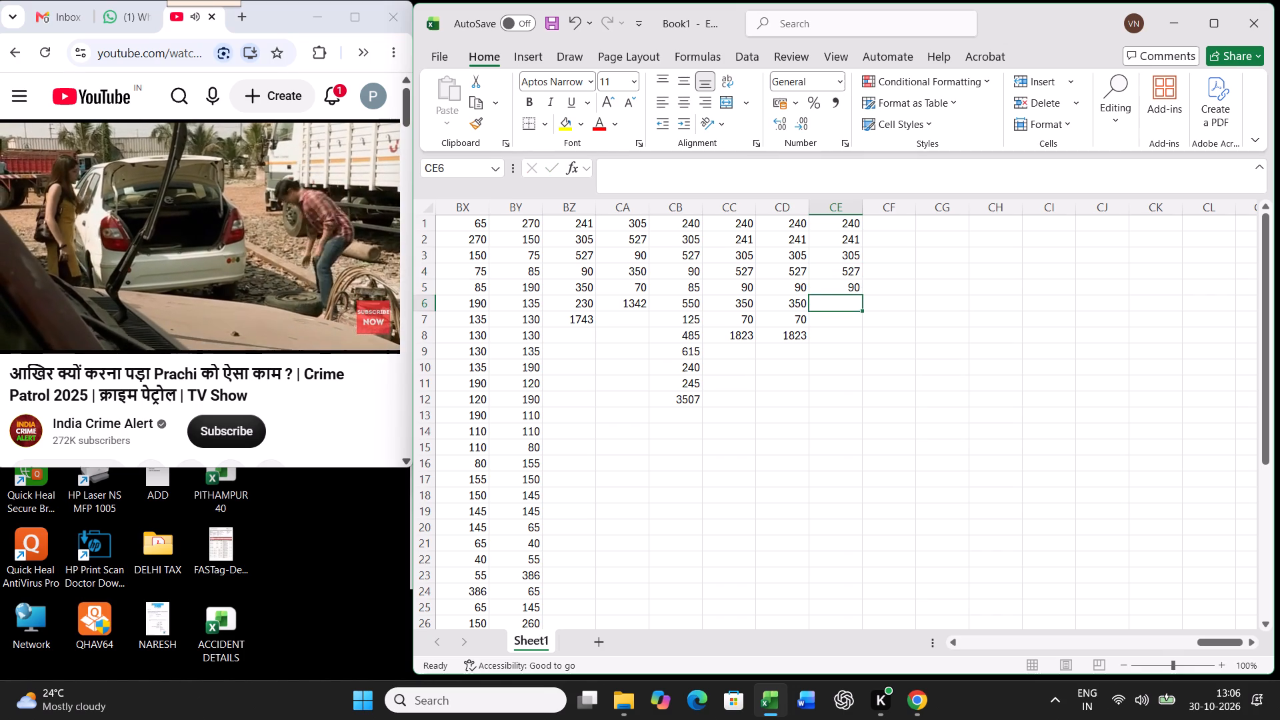
text(350)
key(Return)
text(70)
key(Return)
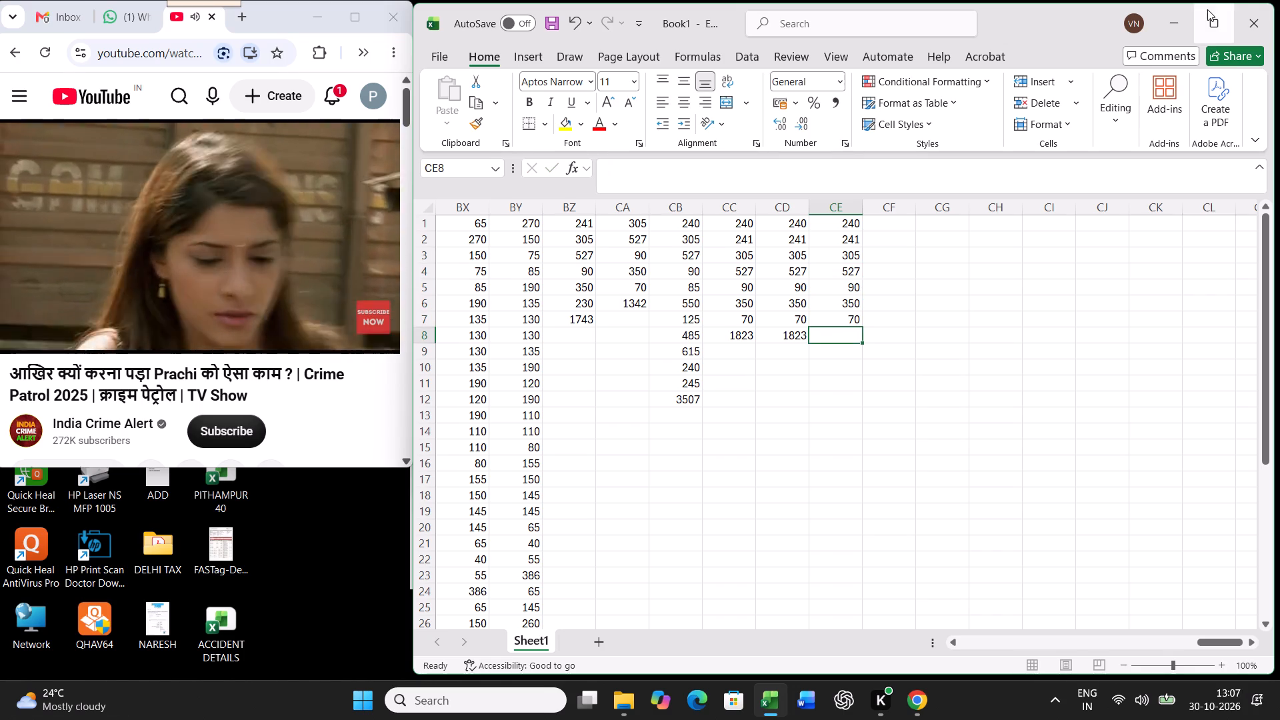
Total column CE with AutoSum in CE8, maximizing the workbook window for it and restoring its size when done.
click(1207, 9)
click(1006, 85)
key(Return)
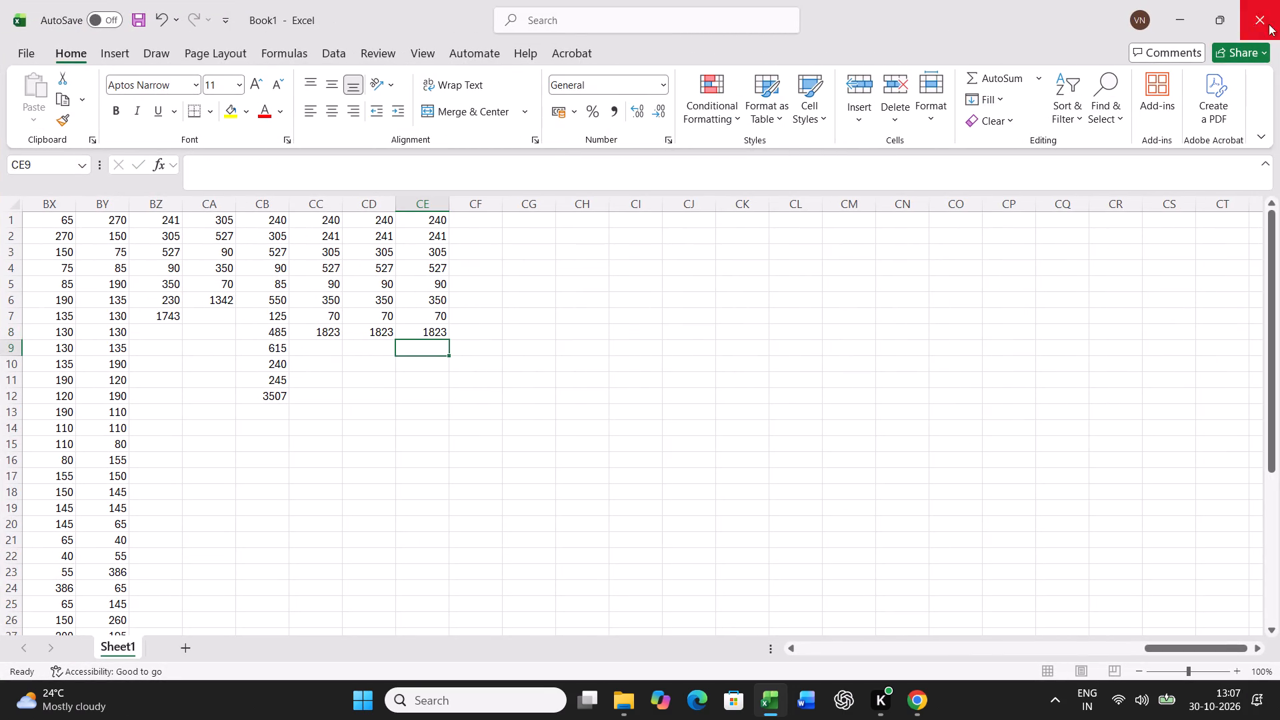
click(1211, 10)
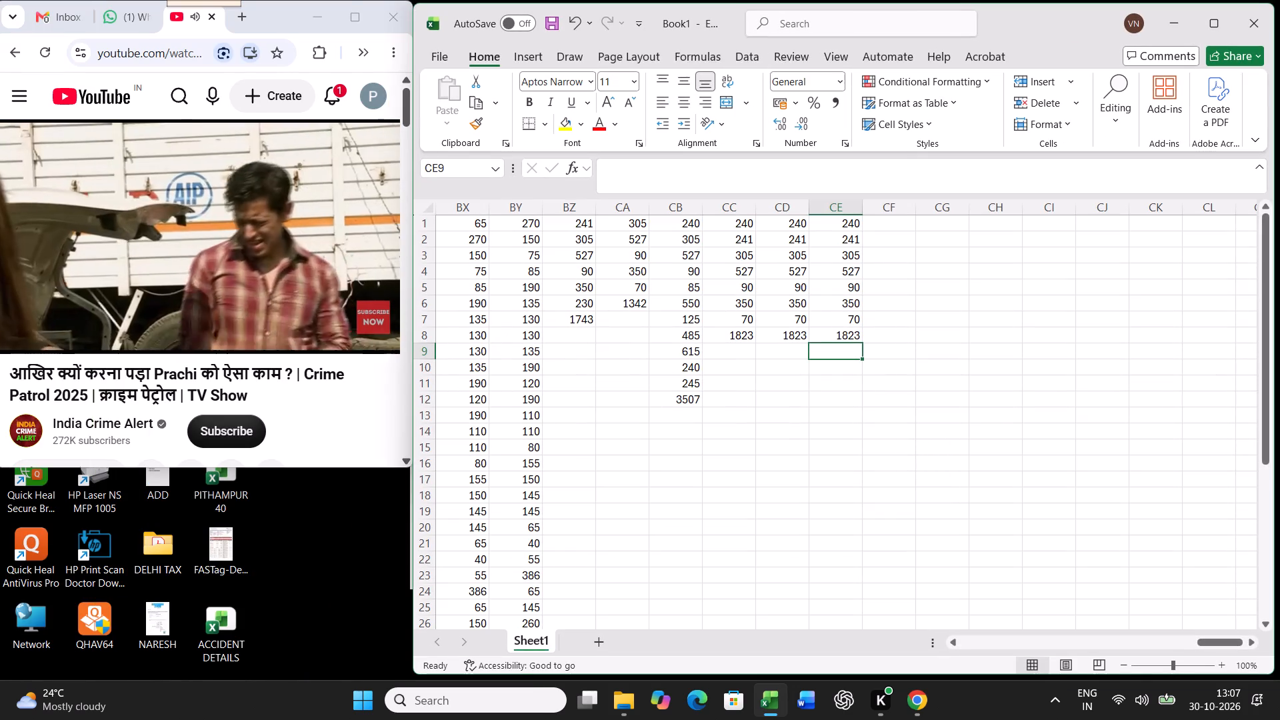
Enter 240, 241, 305, 527, 90, 350 and 230 down cells CF1 to CF7.
key(Up)
key(Up)
key(Up)
key(Up)
key(Up)
key(Up)
key(Up)
key(Up)
key(Up)
key(Up)
key(Up)
key(Up)
key(Up)
key(Up)
key(Up)
key(Up)
key(Up)
key(Up)
key(Up)
key(Up)
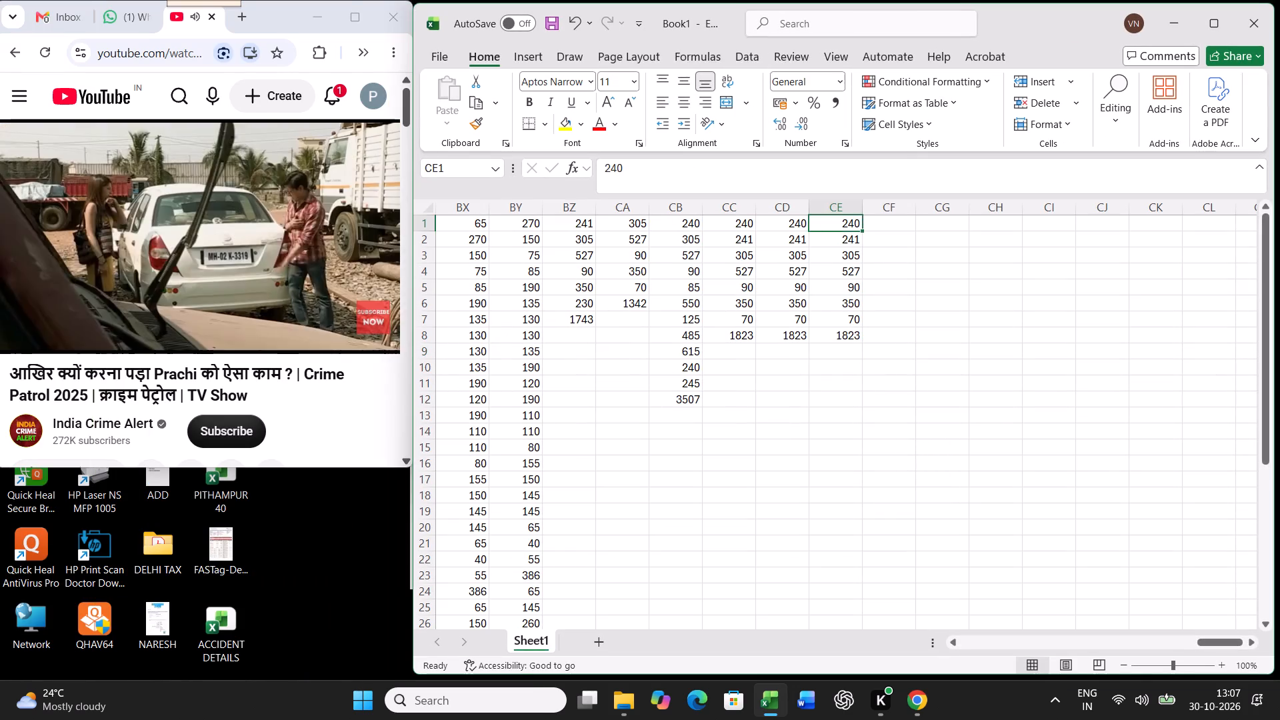
key(Right)
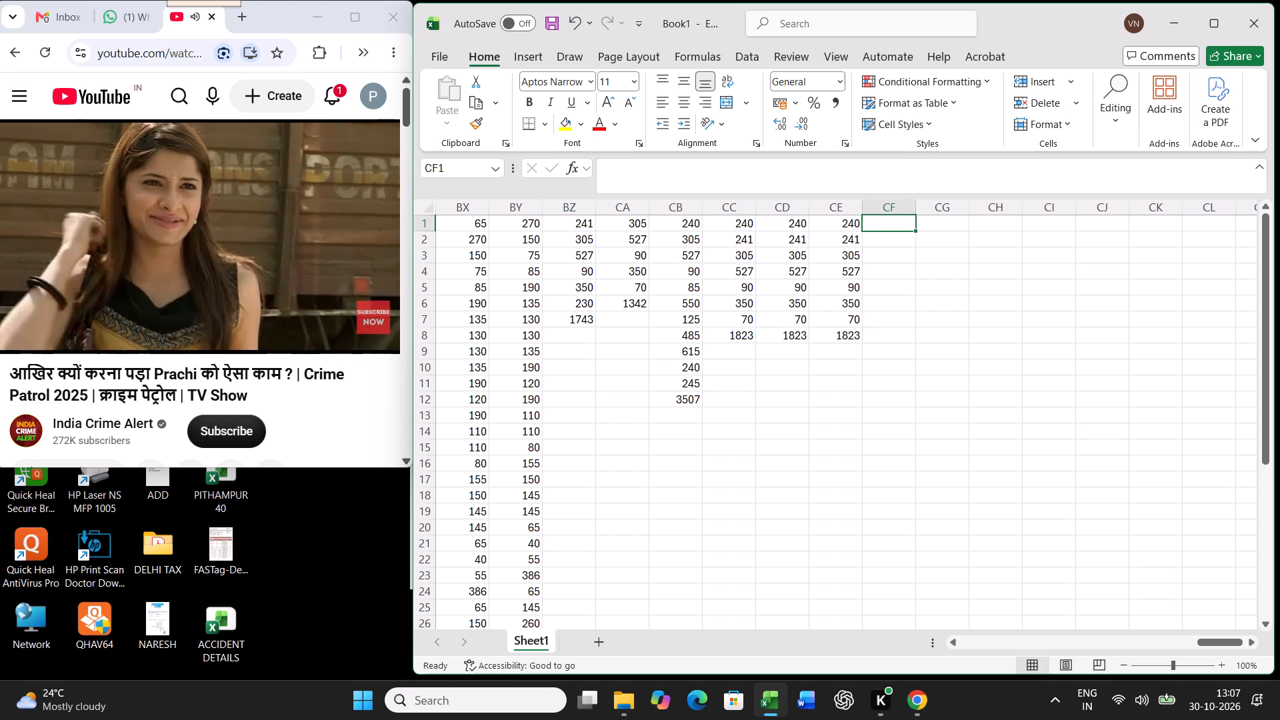
text(240)
key(Return)
text(241)
key(Return)
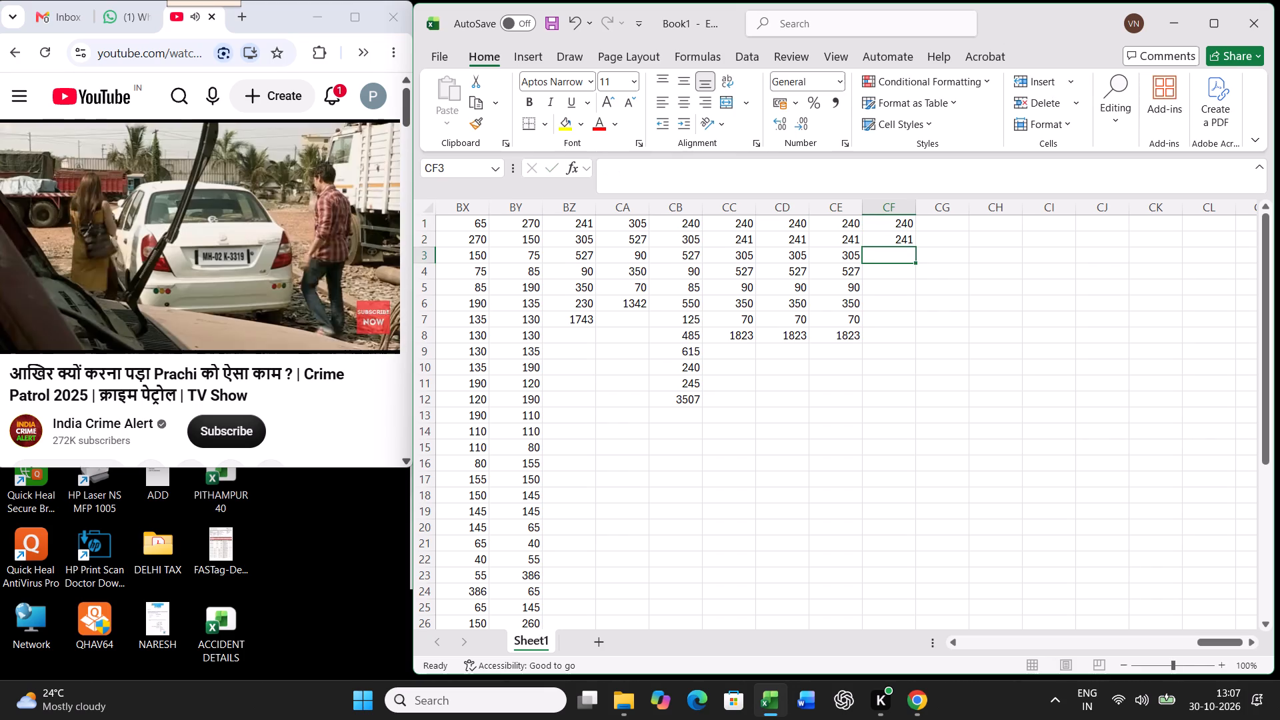
text(305)
key(Return)
text(527)
key(Return)
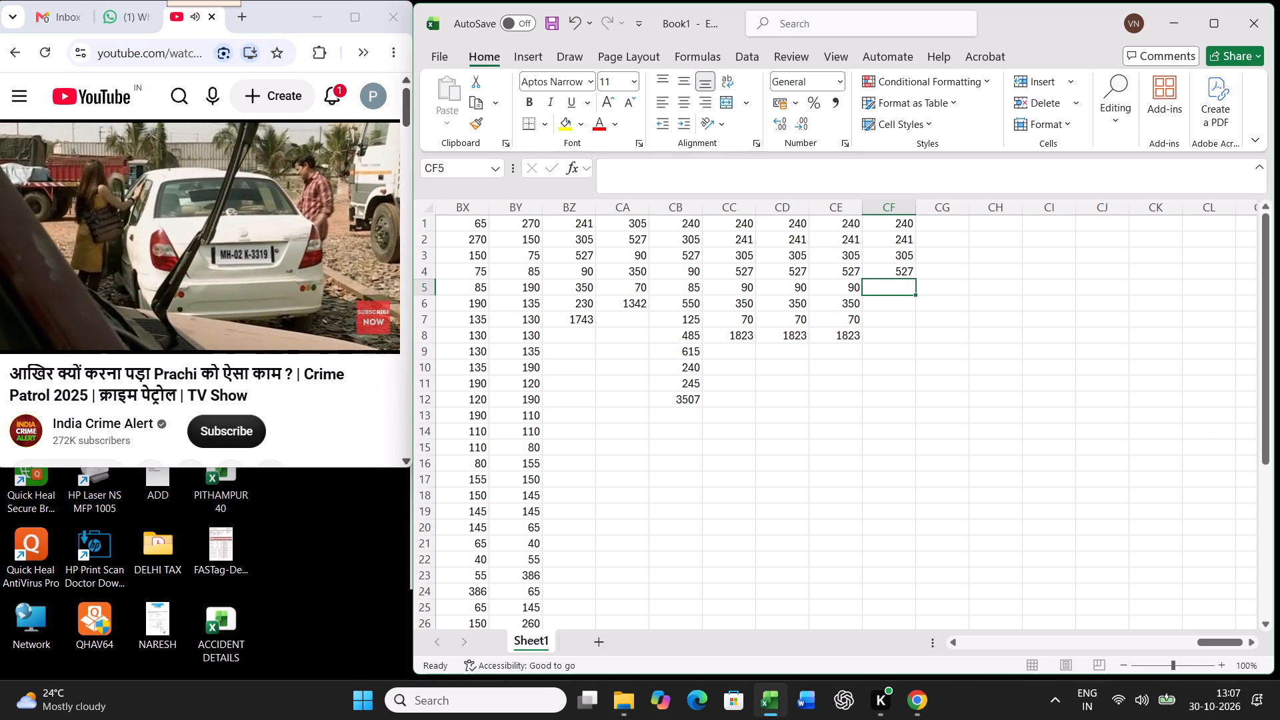
text(90)
key(Return)
text(350)
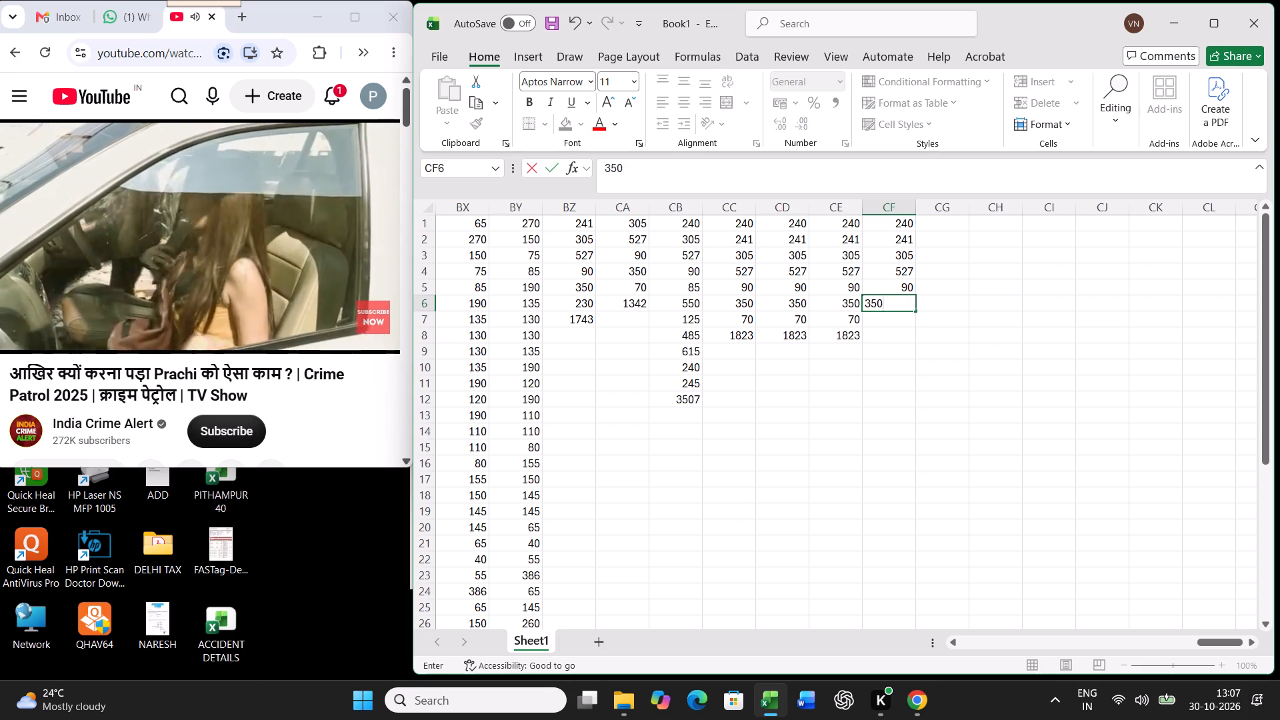
key(Return)
text(230)
key(Return)
Total column CF with AutoSum in CF8, maximizing the workbook window for it and restoring its size when done.
click(1215, 19)
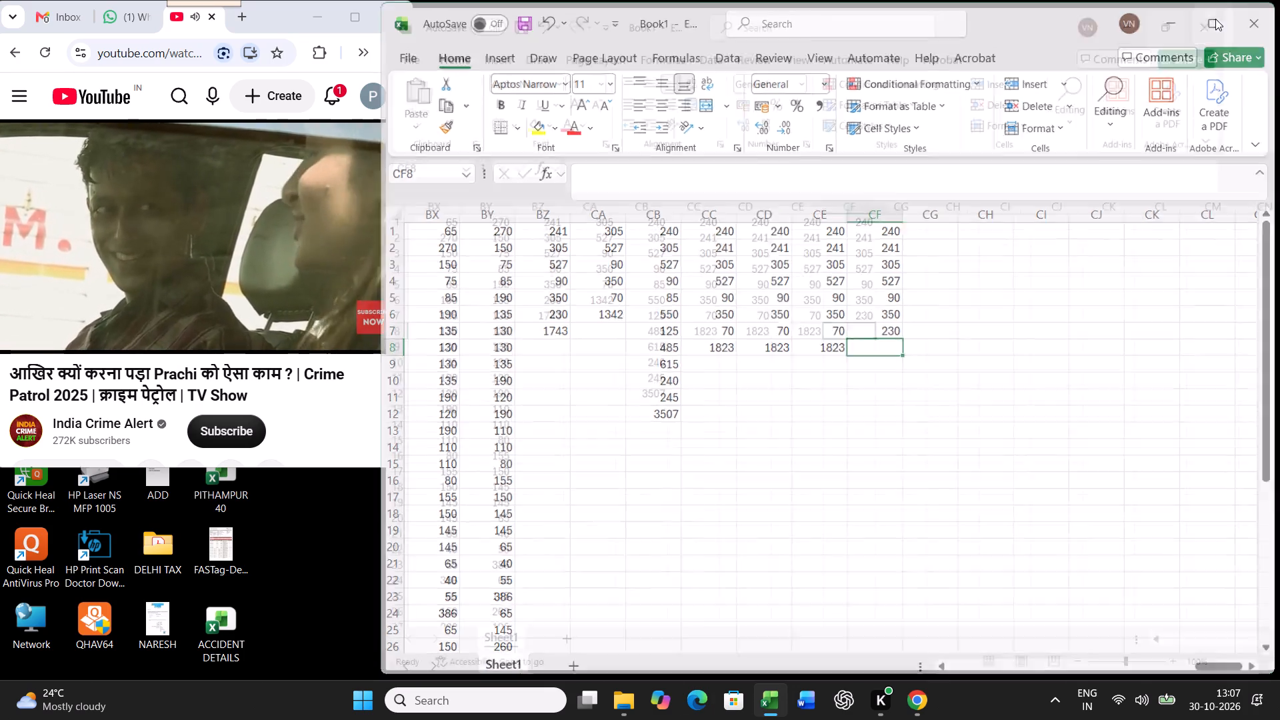
click(1007, 76)
key(Return)
click(1221, 24)
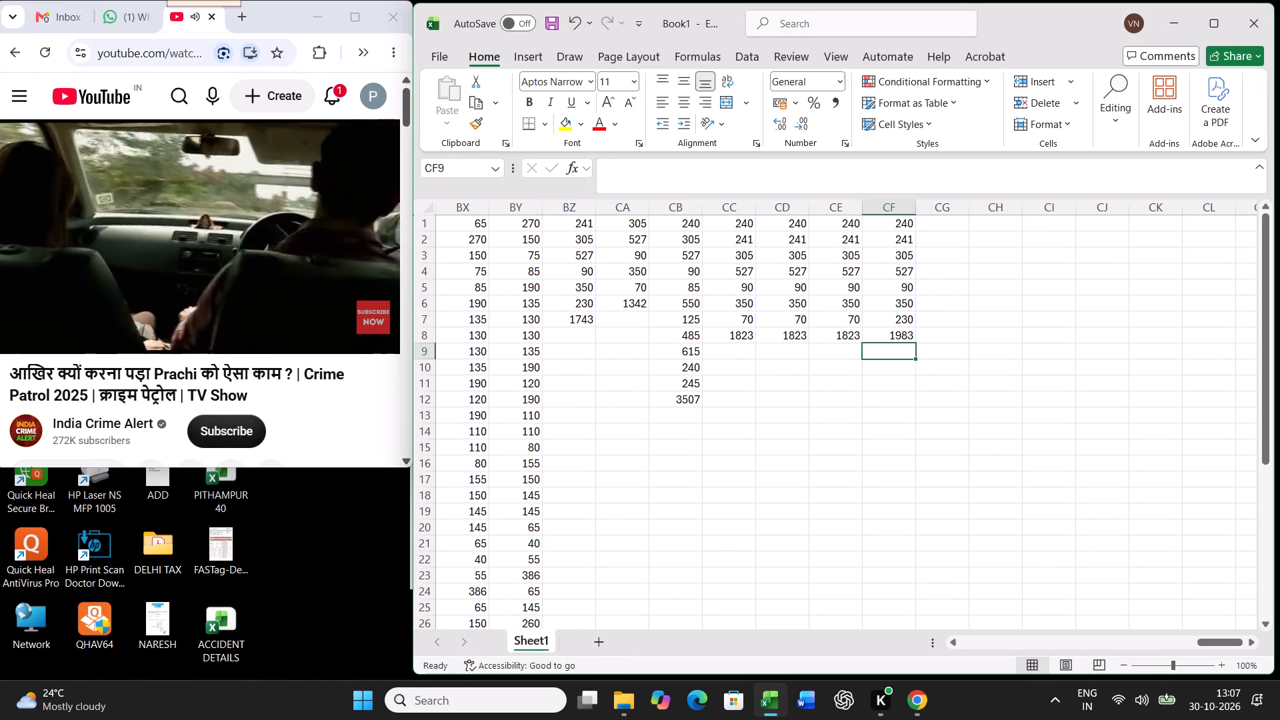
Enter 240, 241, 305, 90, 527, 350 and 70 down cells CG1 to CG7.
key(Up)
key(Up)
key(Up)
key(Up)
key(Up)
key(Up)
key(Up)
key(Up)
key(Up)
key(Up)
key(Up)
key(Up)
key(Up)
key(Up)
key(Up)
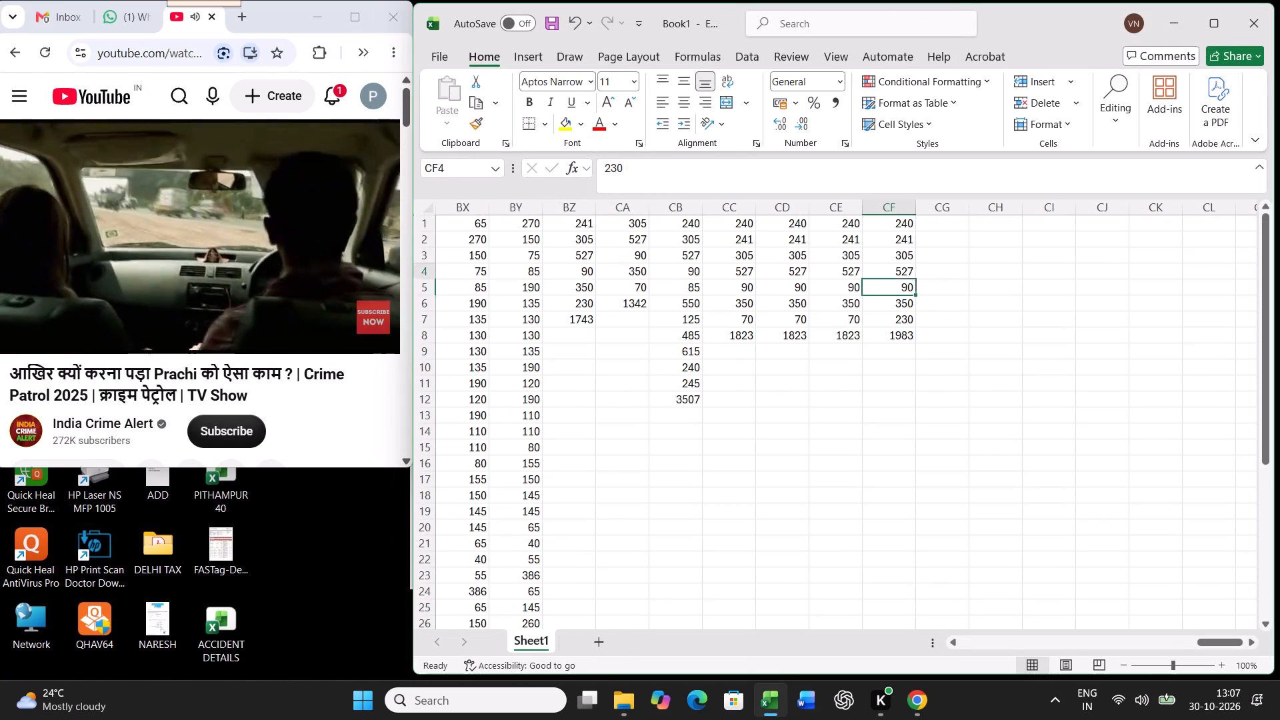
key(Right)
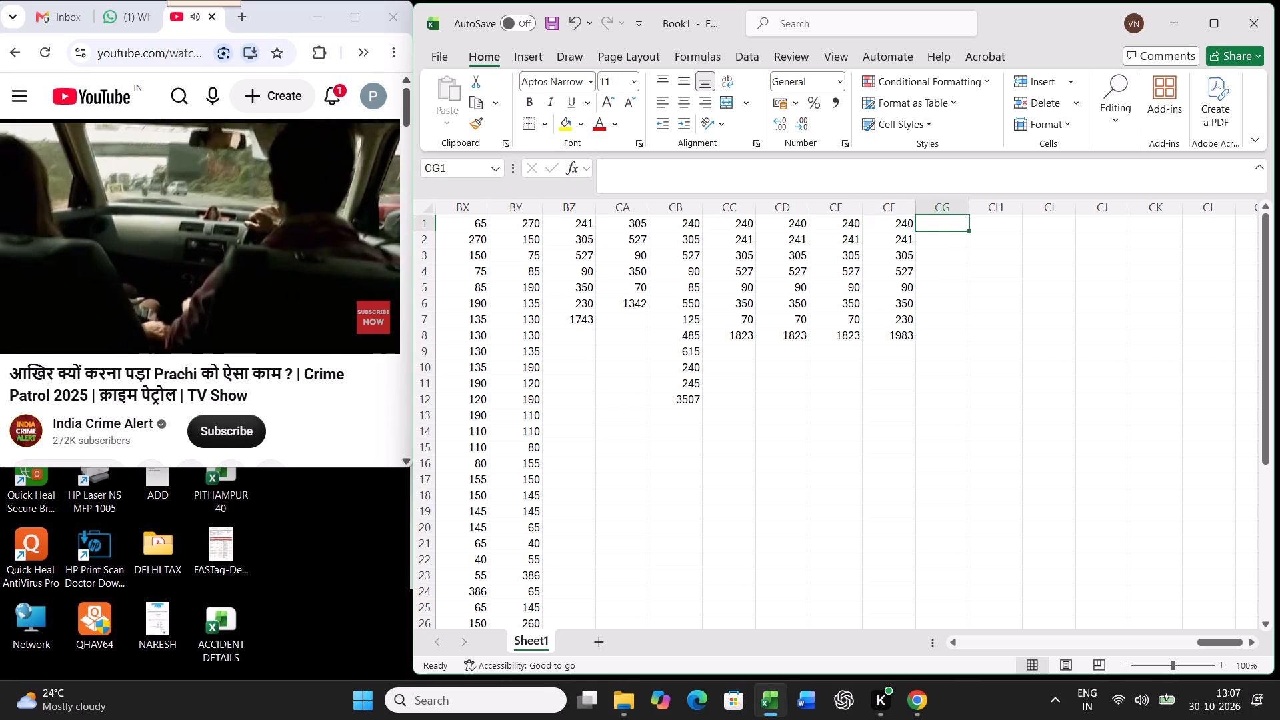
text(240)
key(Return)
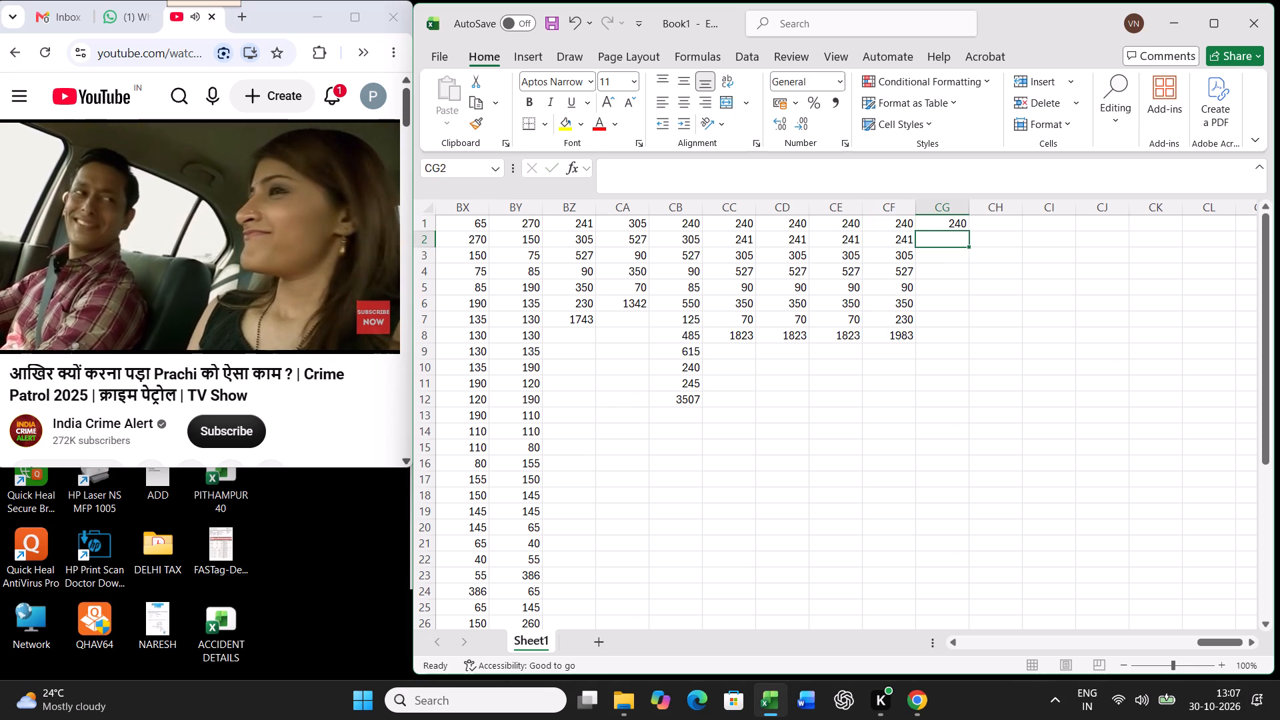
text(241)
key(Return)
text(305)
key(Return)
text(90)
key(Return)
text(527)
key(Return)
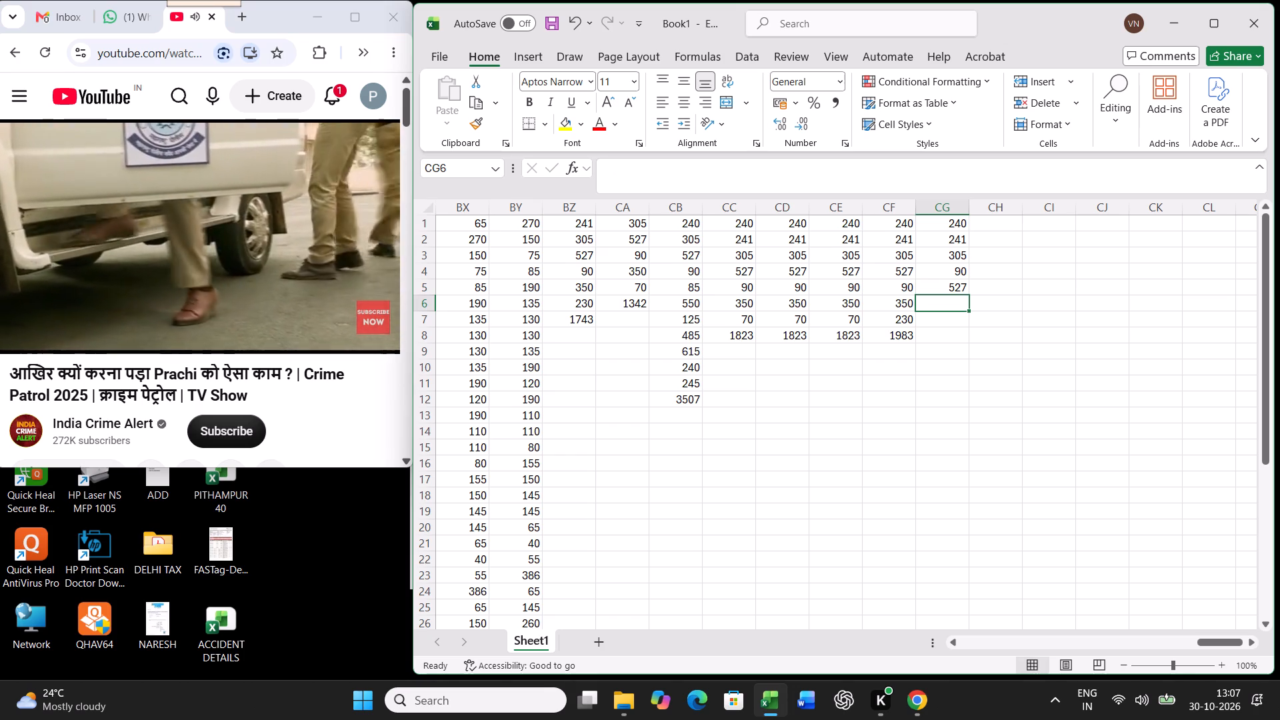
text(350)
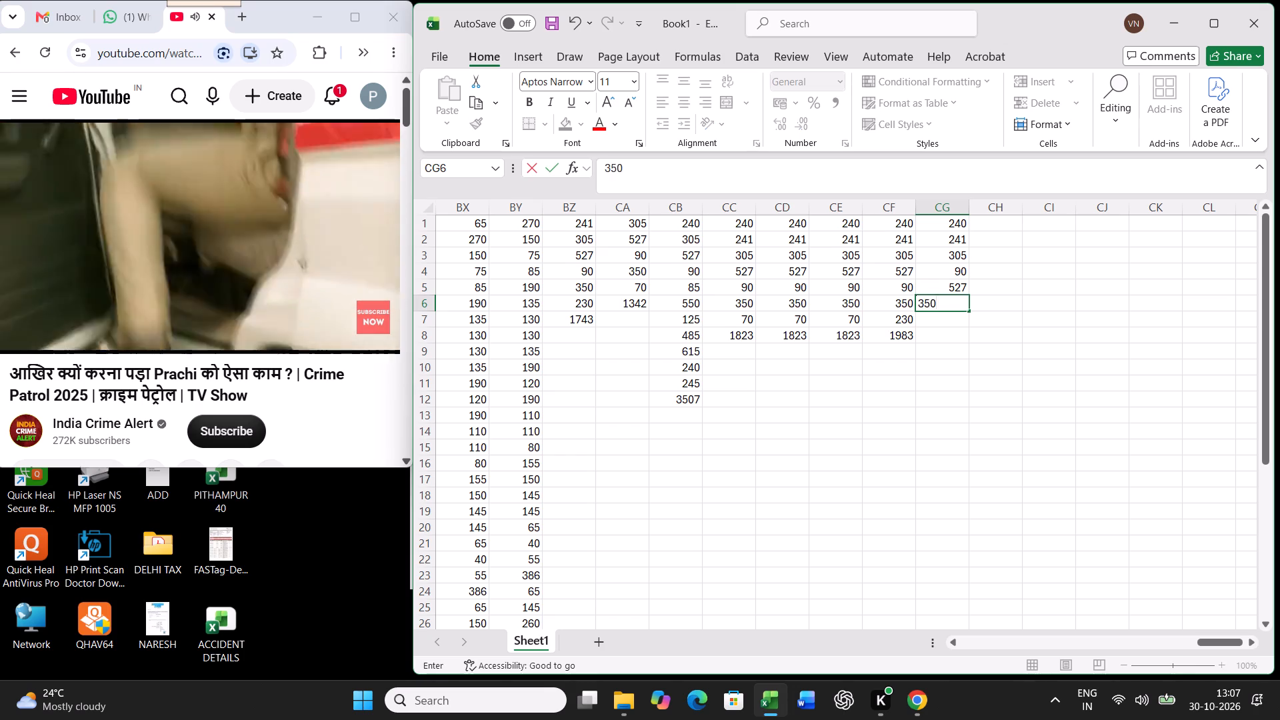
key(Return)
text(70)
key(Return)
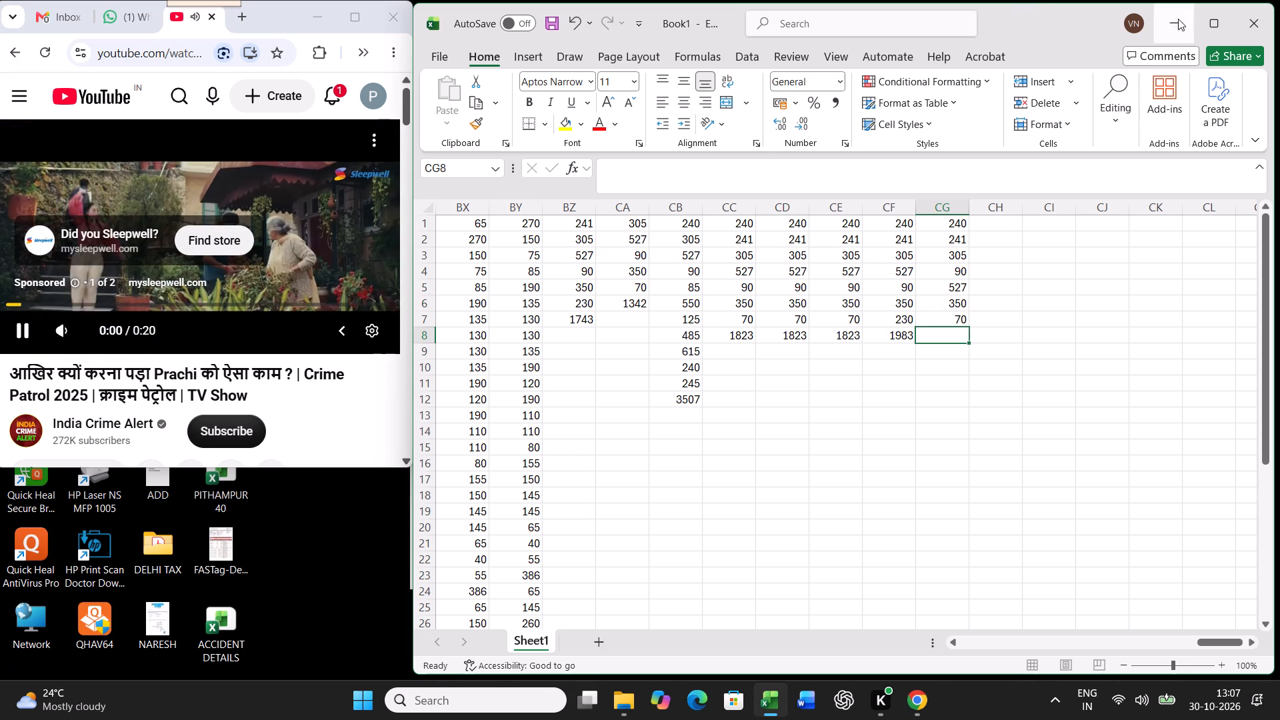
Total column CG with AutoSum in CG8, maximizing the workbook window for it and restoring its size when done.
click(1220, 14)
click(996, 79)
key(Return)
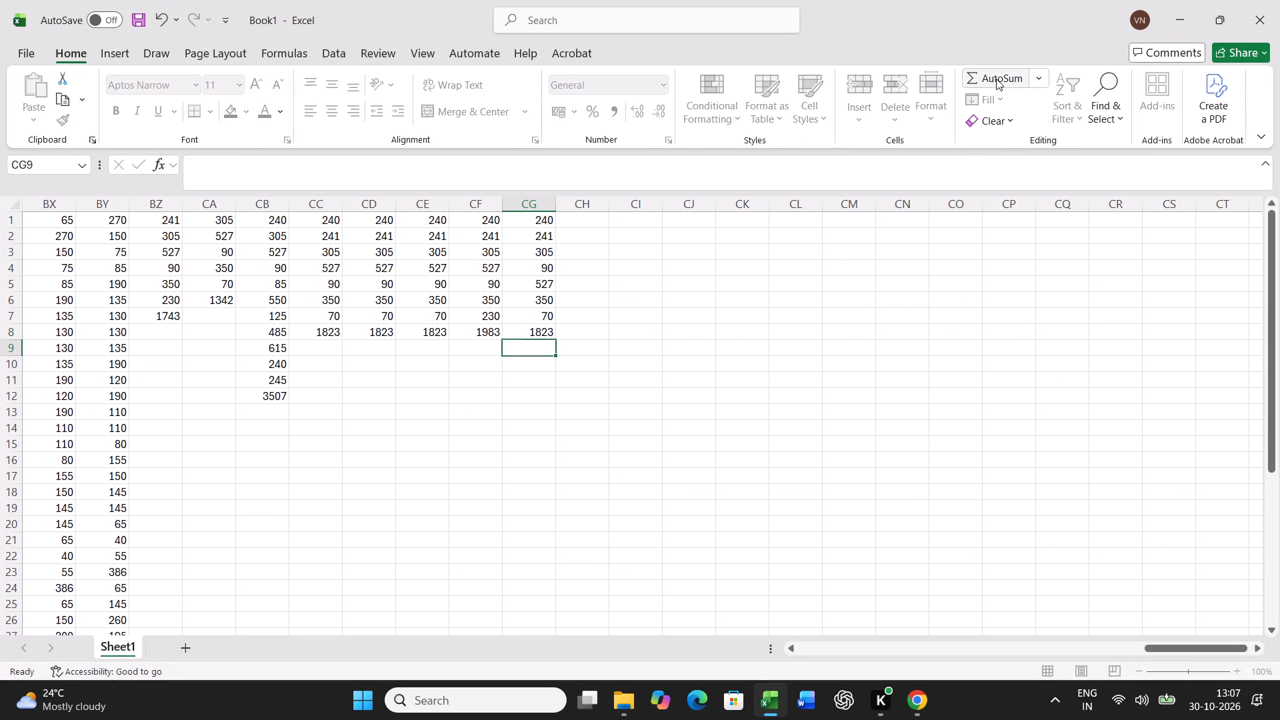
click(1227, 6)
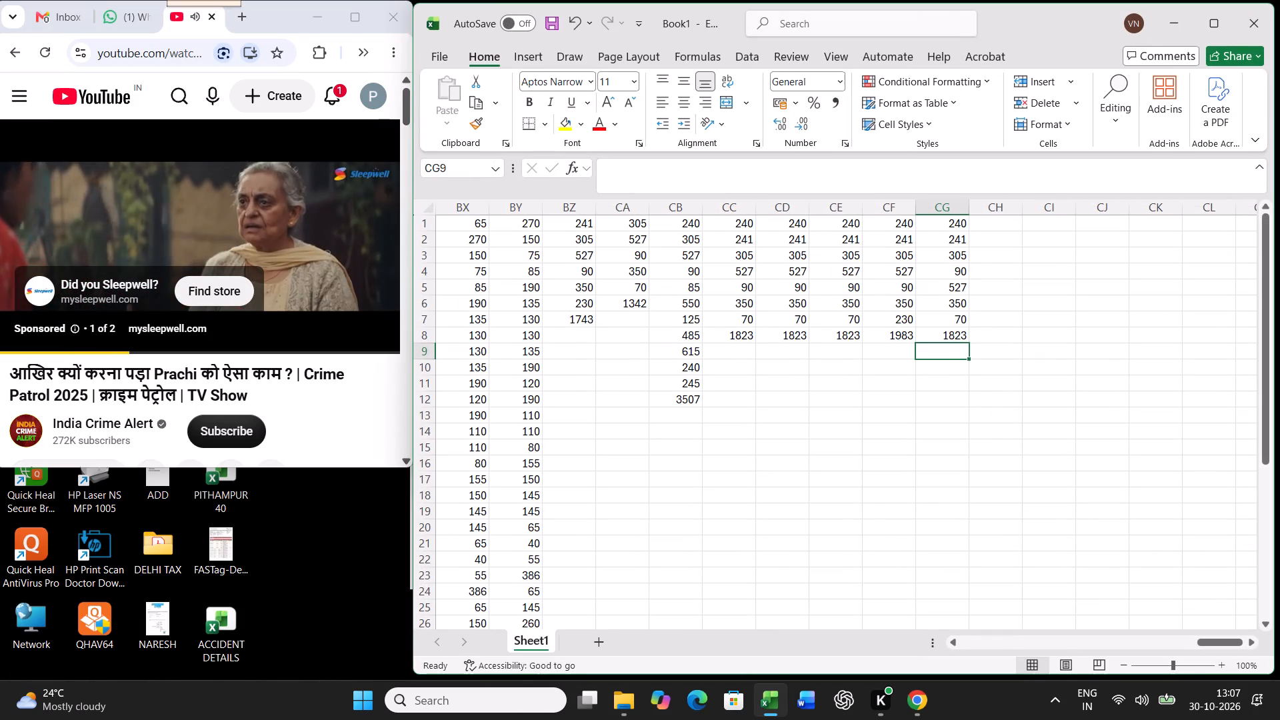
Enter 241, 305, 527, 90, 350 and 230 down cells CH1 to CH6.
key(Up)
key(Up)
key(Up)
key(Up)
key(Up)
key(Up)
key(Up)
key(Up)
key(Up)
key(Up)
key(Up)
key(Up)
key(Up)
key(Up)
key(Up)
key(Up)
key(Up)
key(Up)
key(Up)
key(Up)
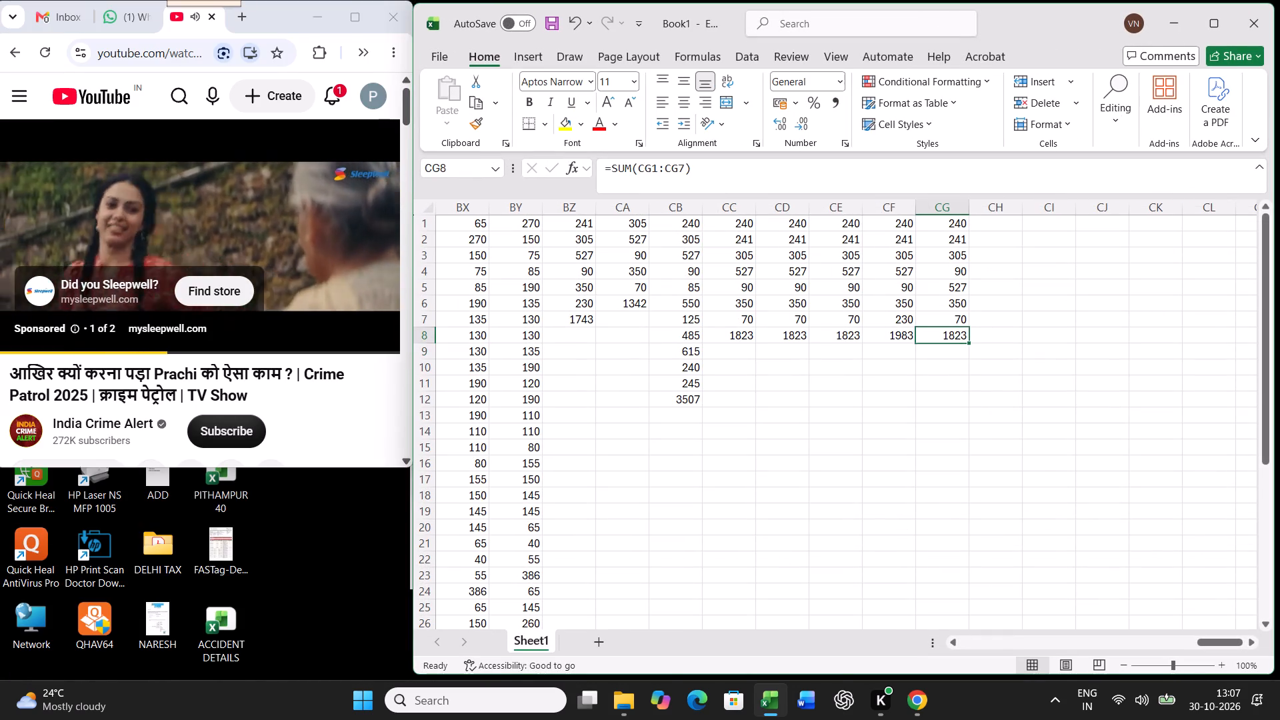
key(Right)
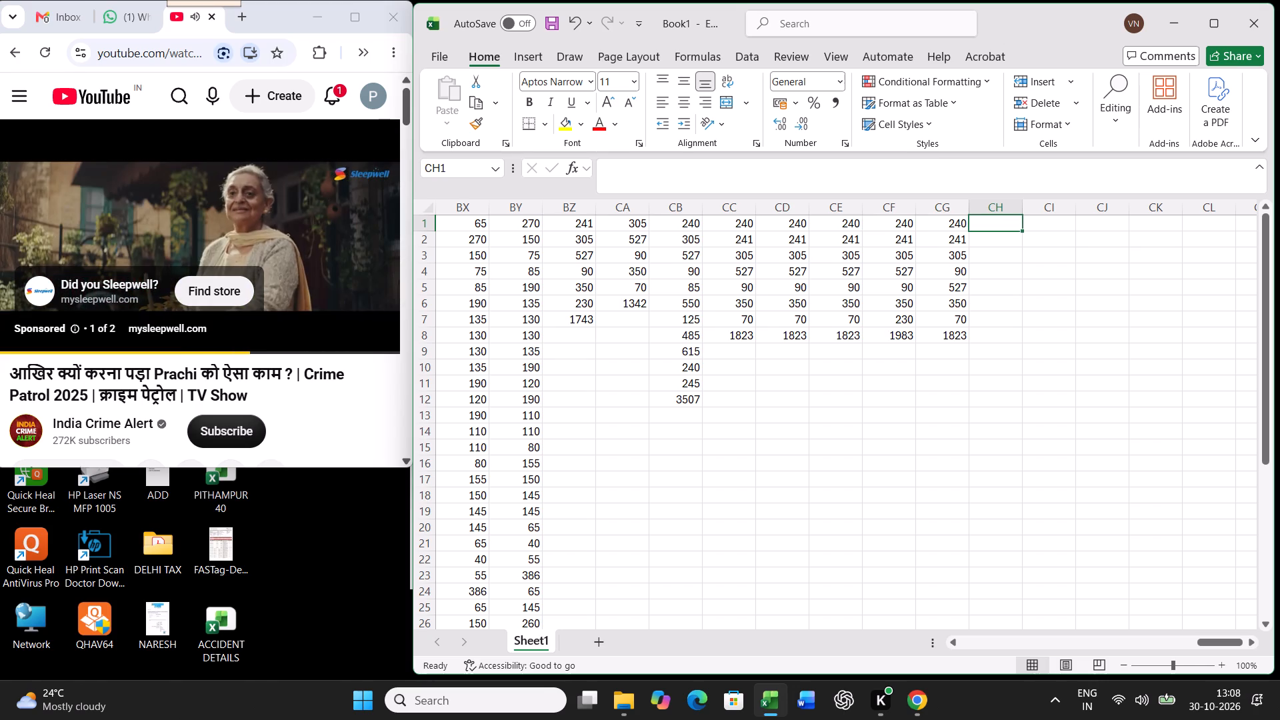
text(241)
key(Return)
text(305)
key(Return)
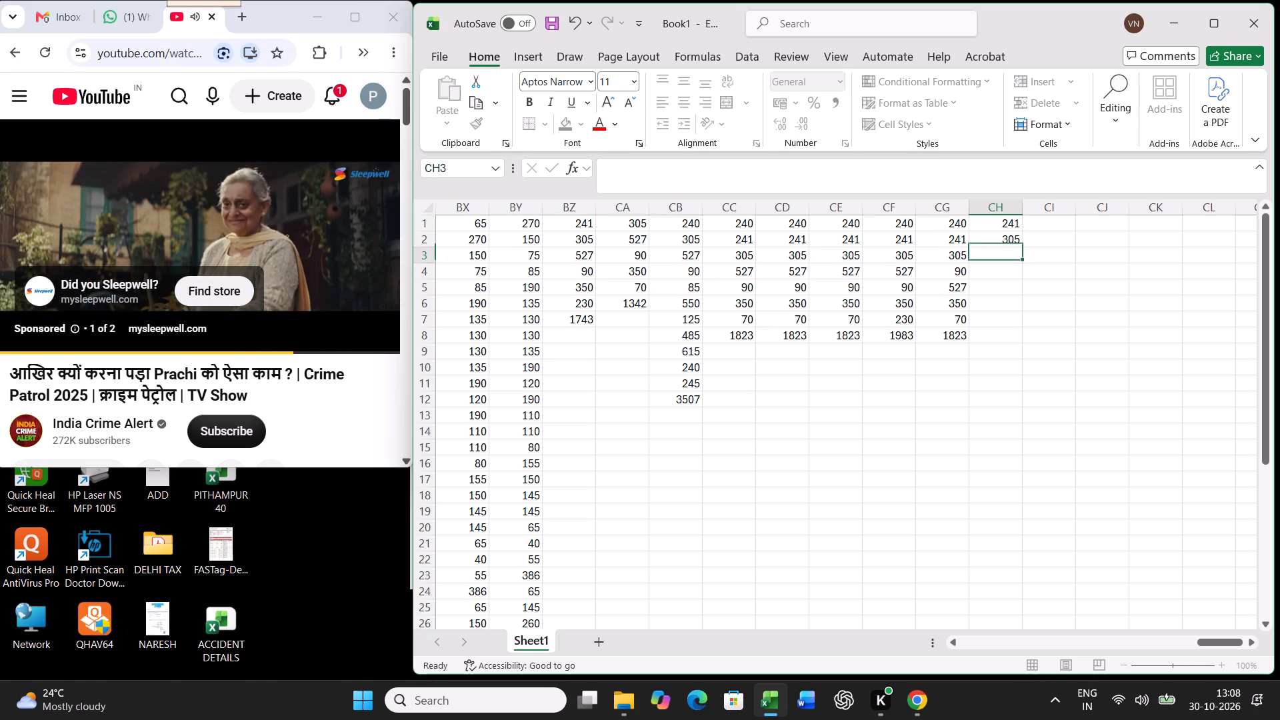
text(527)
key(Return)
text(90)
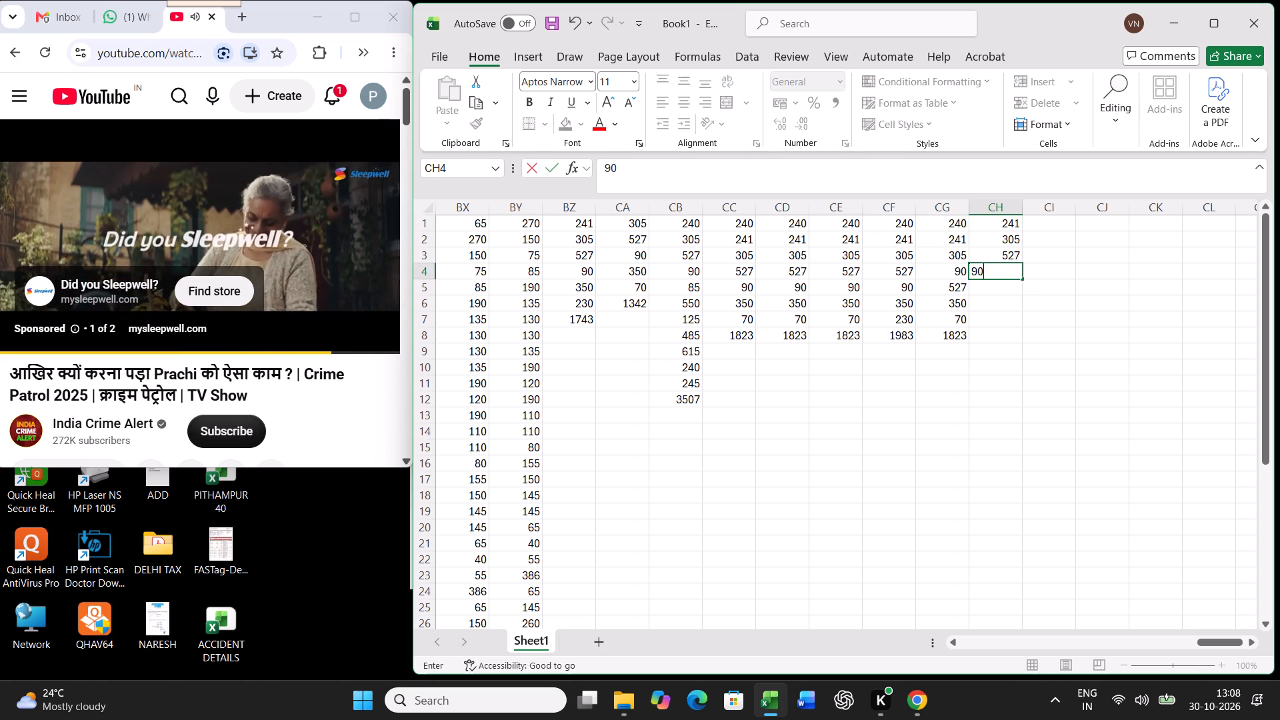
key(Return)
text(350)
key(Return)
text(230)
key(Return)
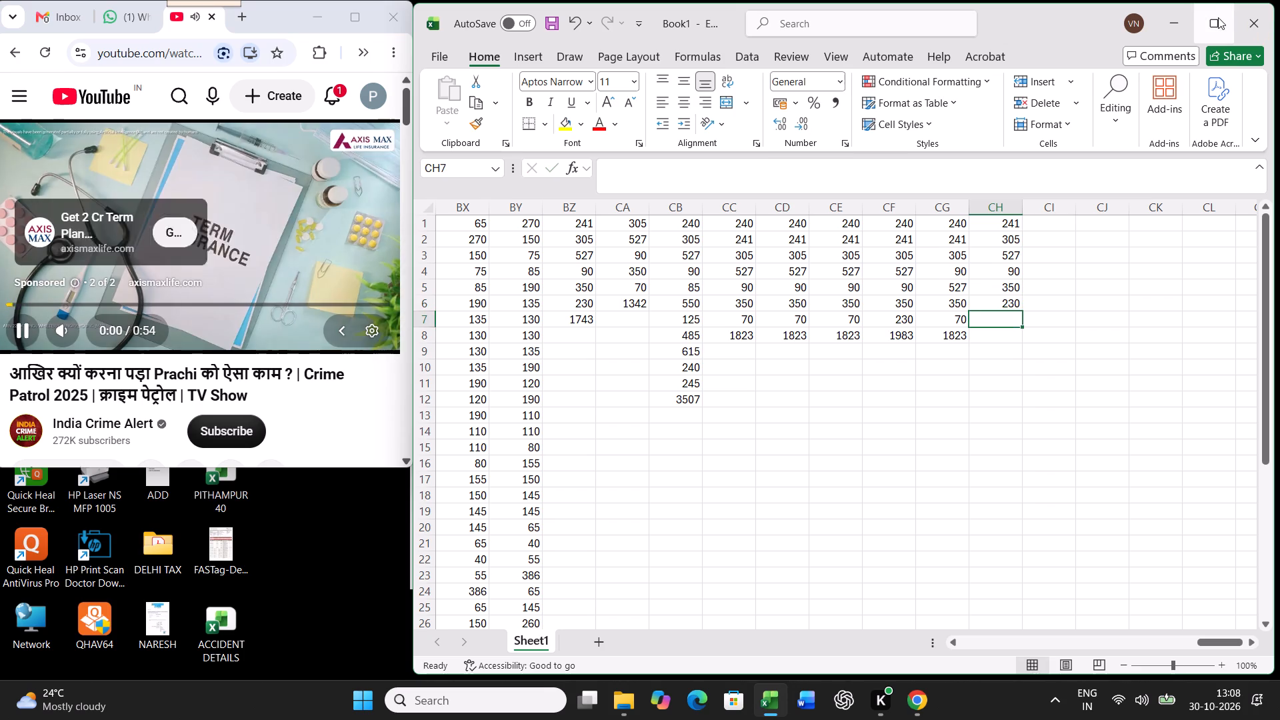
Total column CH with AutoSum in CH7, maximizing the workbook window for it and restoring its size when done.
click(1218, 17)
click(1013, 85)
key(Return)
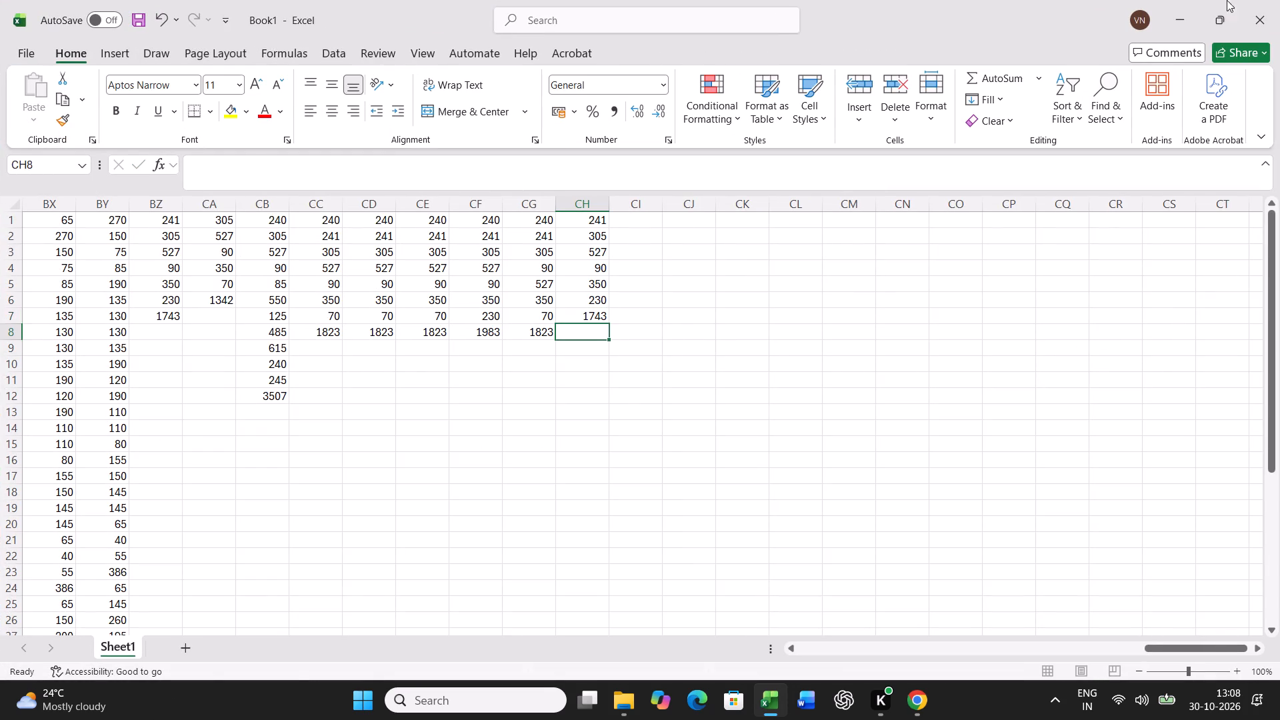
click(1225, 0)
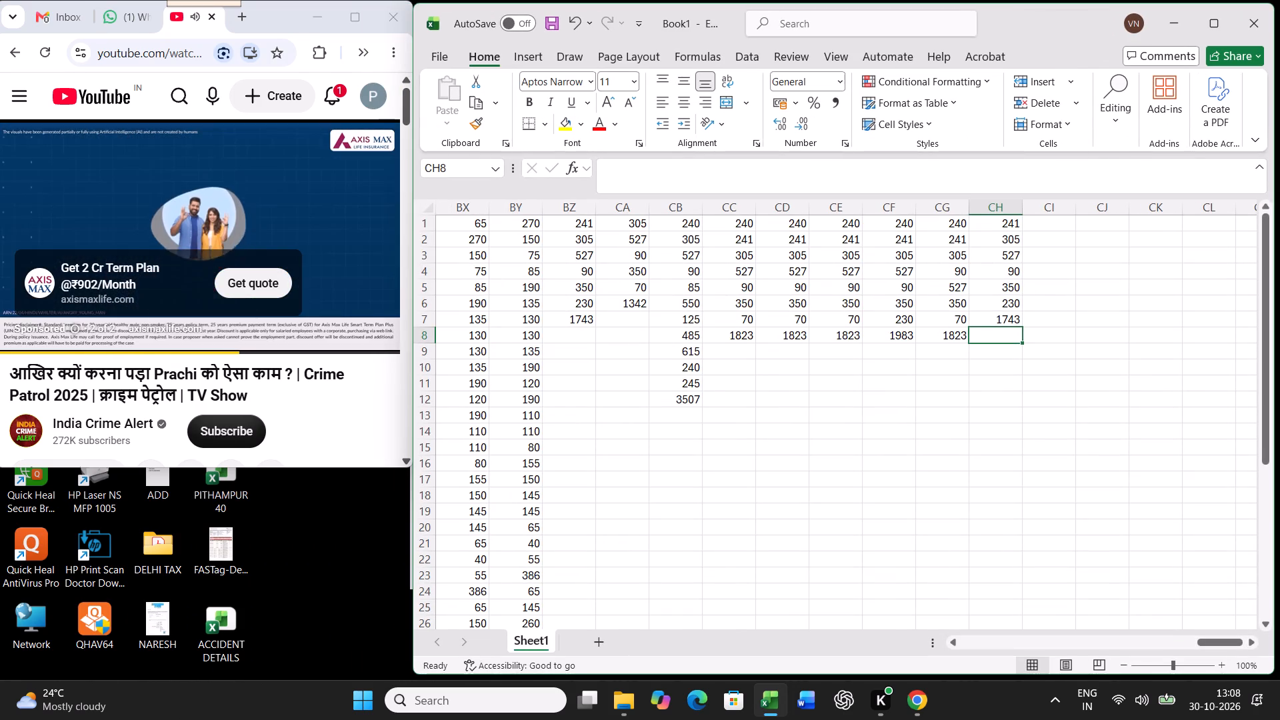
Select cell CI1, at the top of the empty column beside CH.
key(Up)
key(Up)
key(Up)
key(Up)
key(Up)
key(Up)
key(Up)
key(Up)
key(Up)
key(Up)
key(Up)
key(Up)
key(Up)
key(Up)
key(Up)
key(Up)
key(Up)
key(Up)
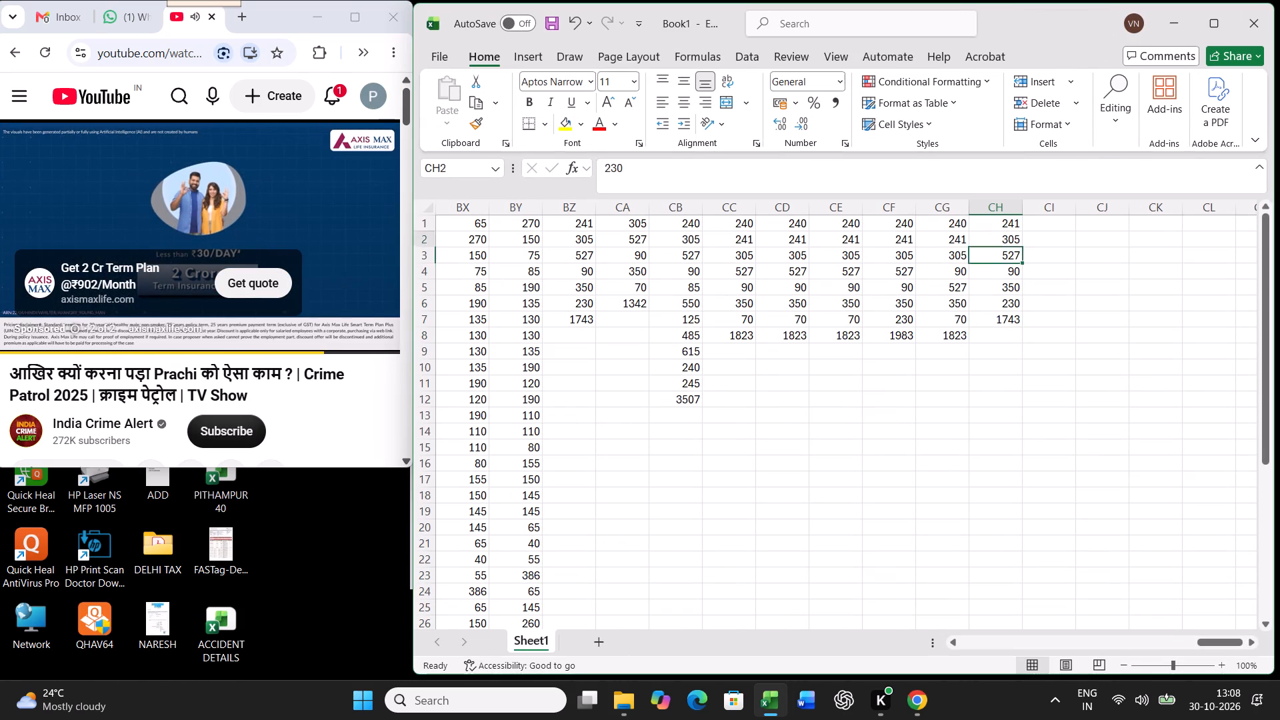
key(Right)
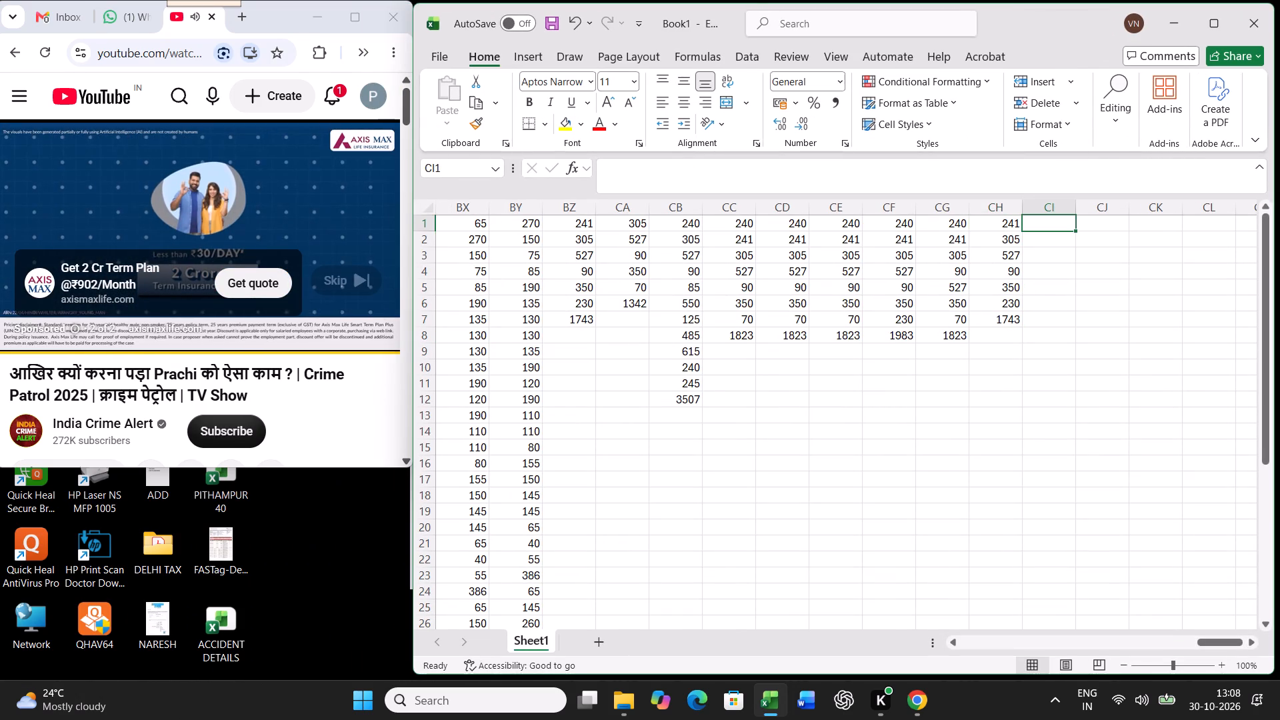
Skip the advertisement playing in the YouTube video and return to the Excel workbook.
click(347, 279)
click(923, 401)
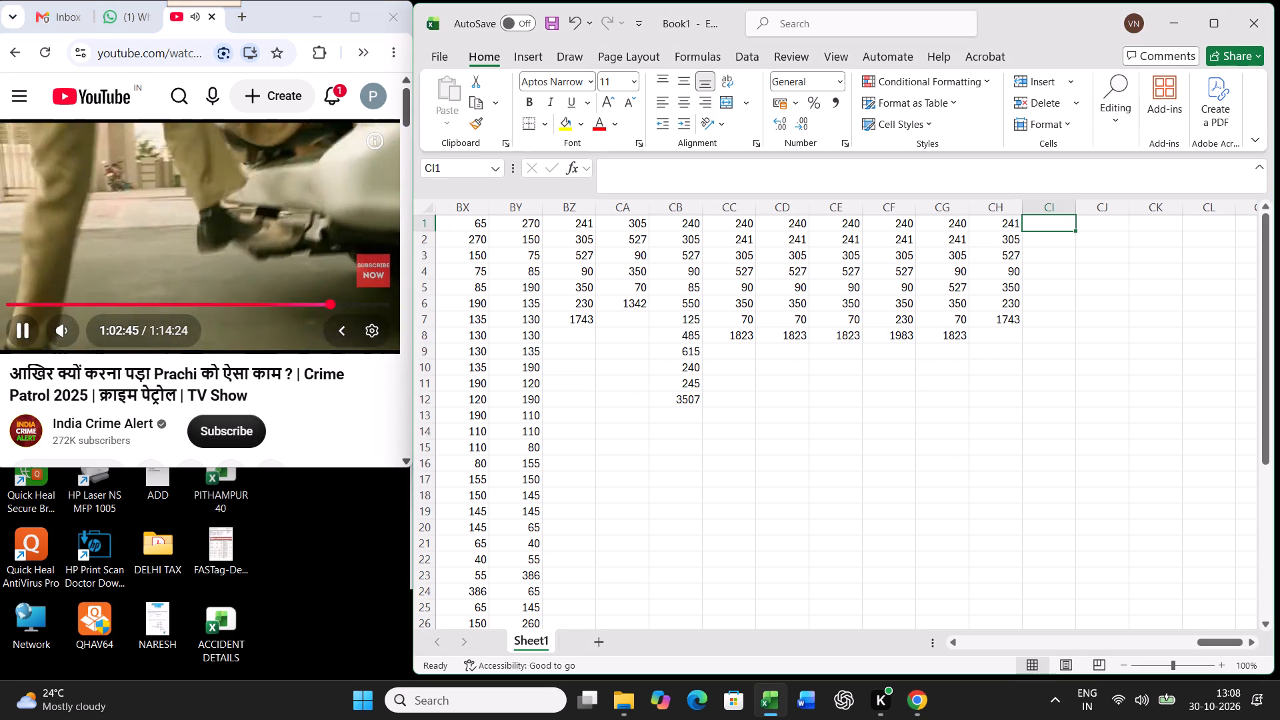
Enter 95, 75, 140, 260, 200, 195 and 170 down cells CI1 to CI7.
text(95)
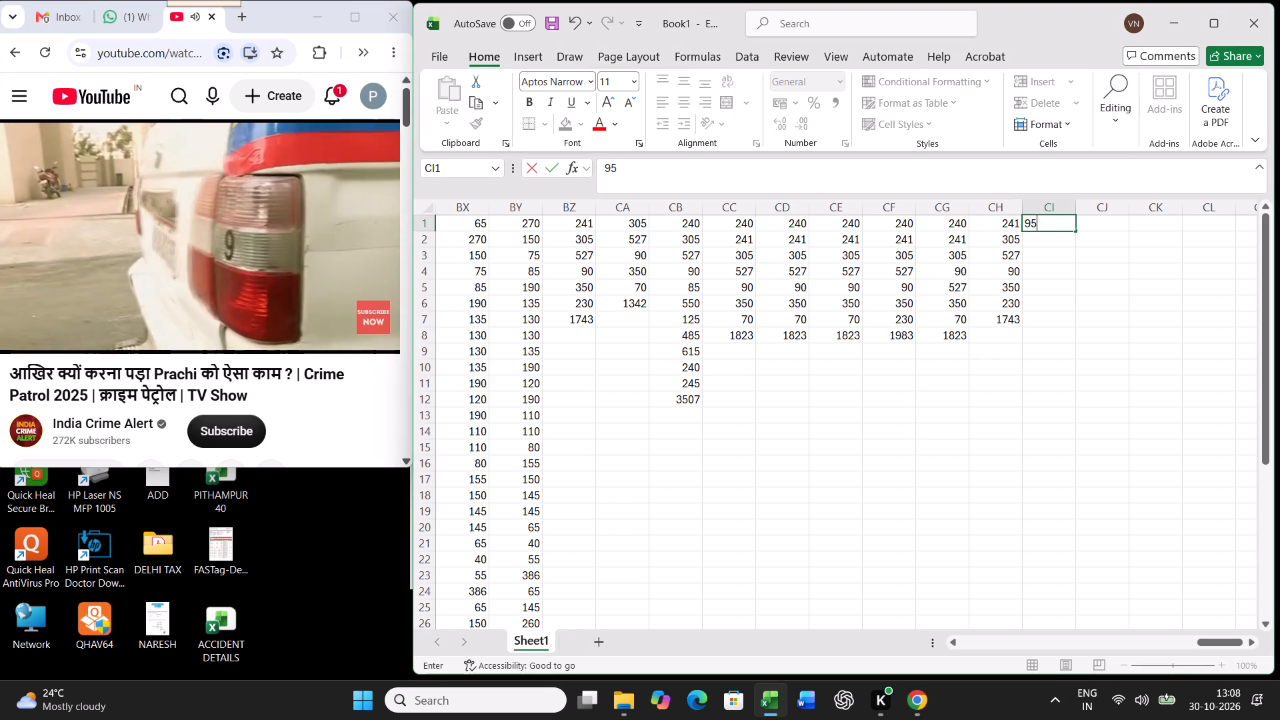
key(Return)
text(75)
key(Return)
text(140)
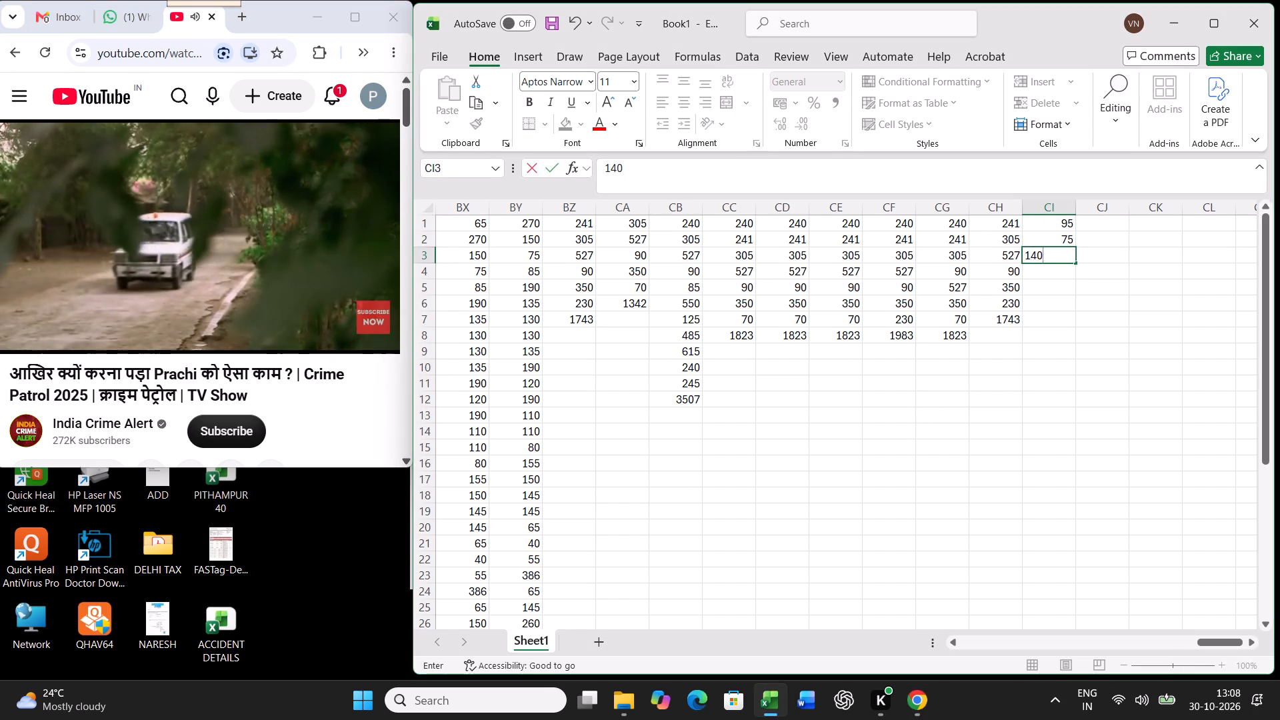
key(Return)
text(260)
key(Return)
text(200)
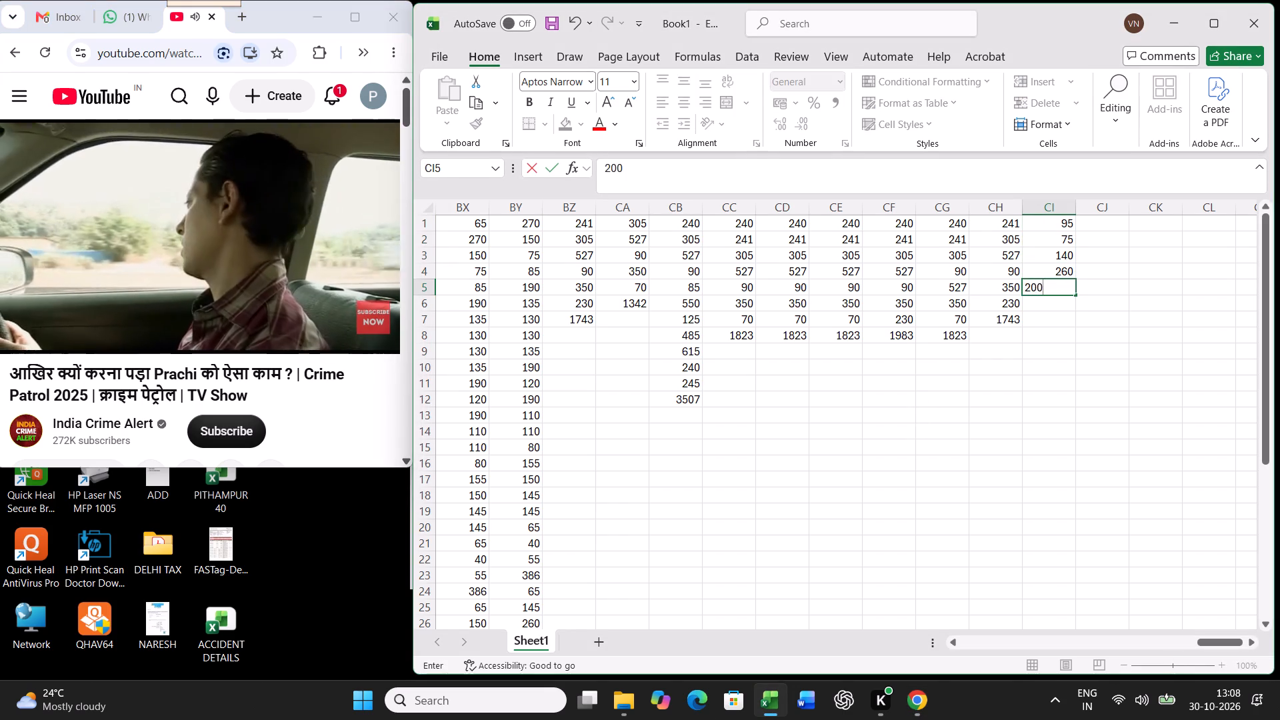
key(Return)
text(195)
key(Return)
text(170)
key(Return)
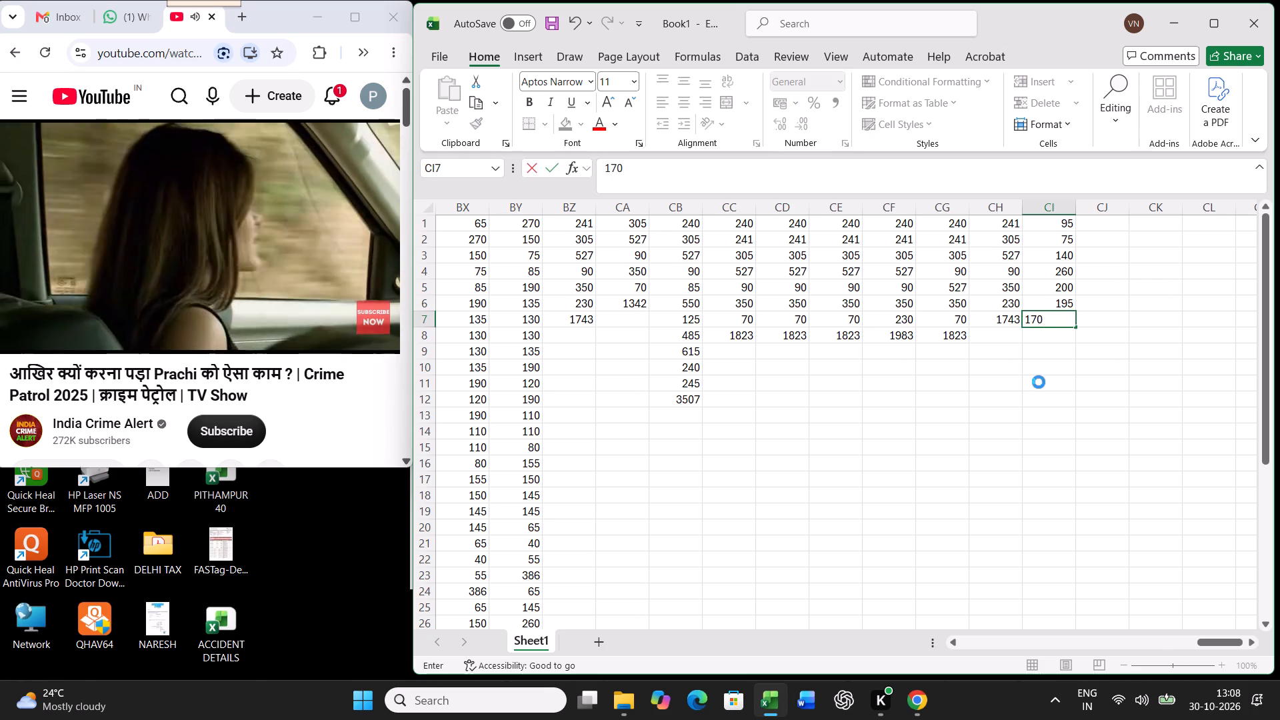
Continue column CI with 165, 150, 140, 175, 160, 200 and 55 down cells CI8 to CI14.
text(165)
key(Return)
text(150)
key(Return)
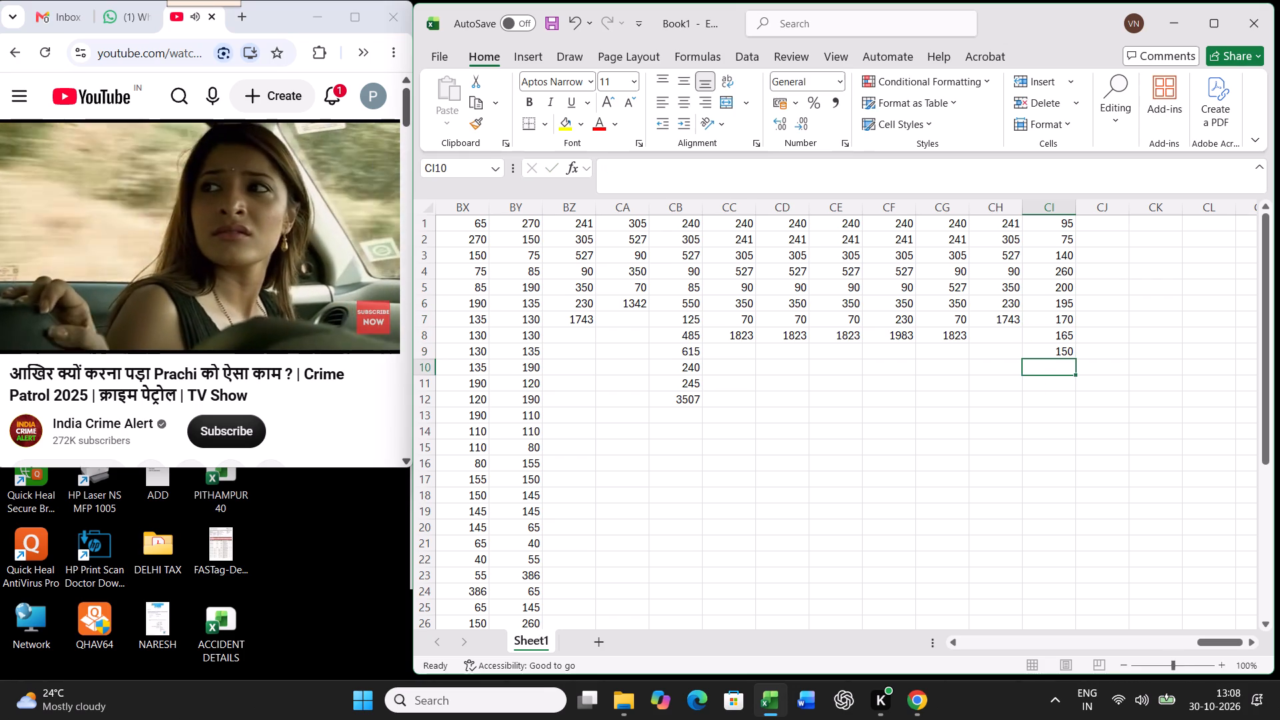
text(140)
key(Return)
text(175)
key(Return)
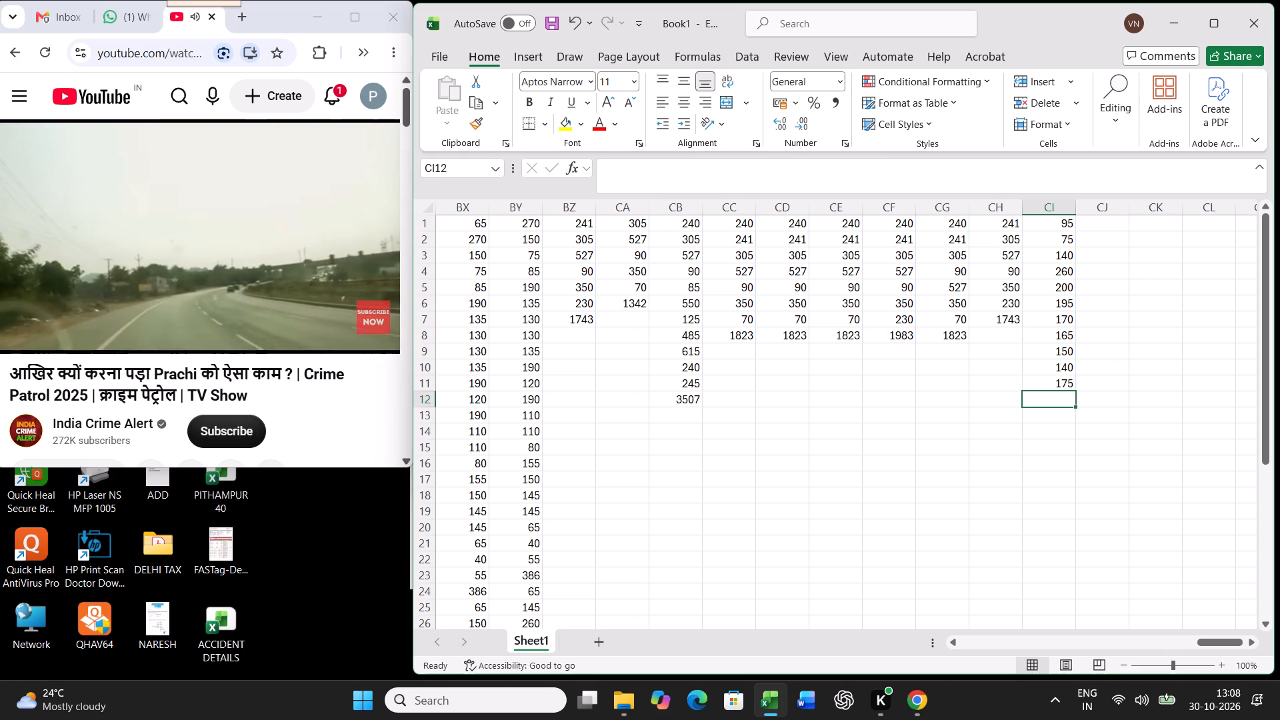
text(160)
key(Return)
text(200)
key(Return)
text(55)
key(Return)
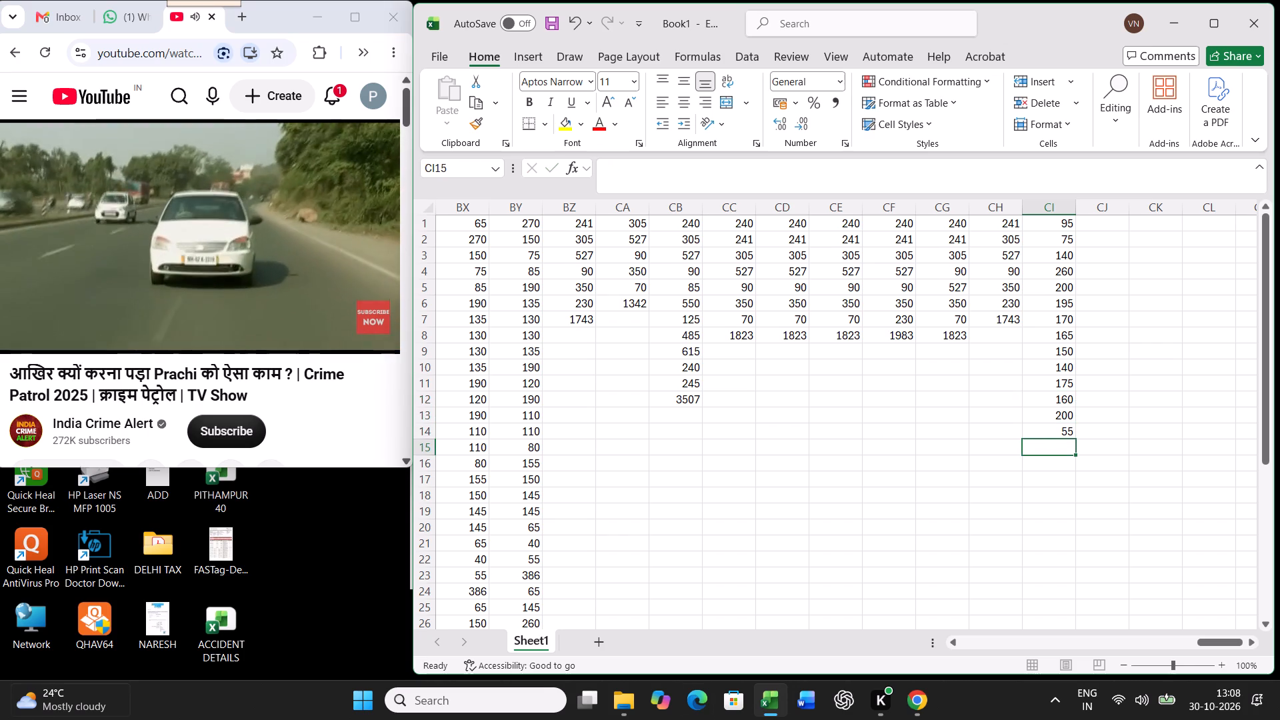
Total column CI with AutoSum in CI15, maximizing the workbook window for it and restoring its size when done.
click(1213, 7)
click(1014, 77)
key(Return)
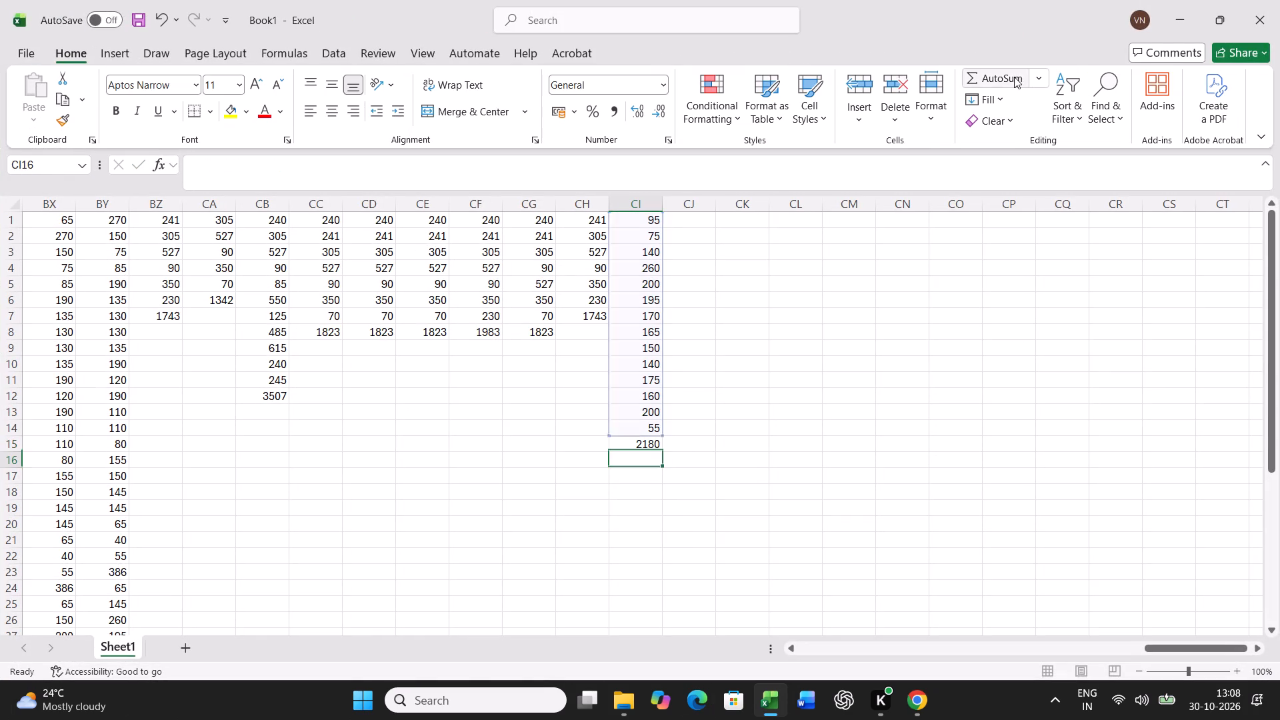
click(1220, 7)
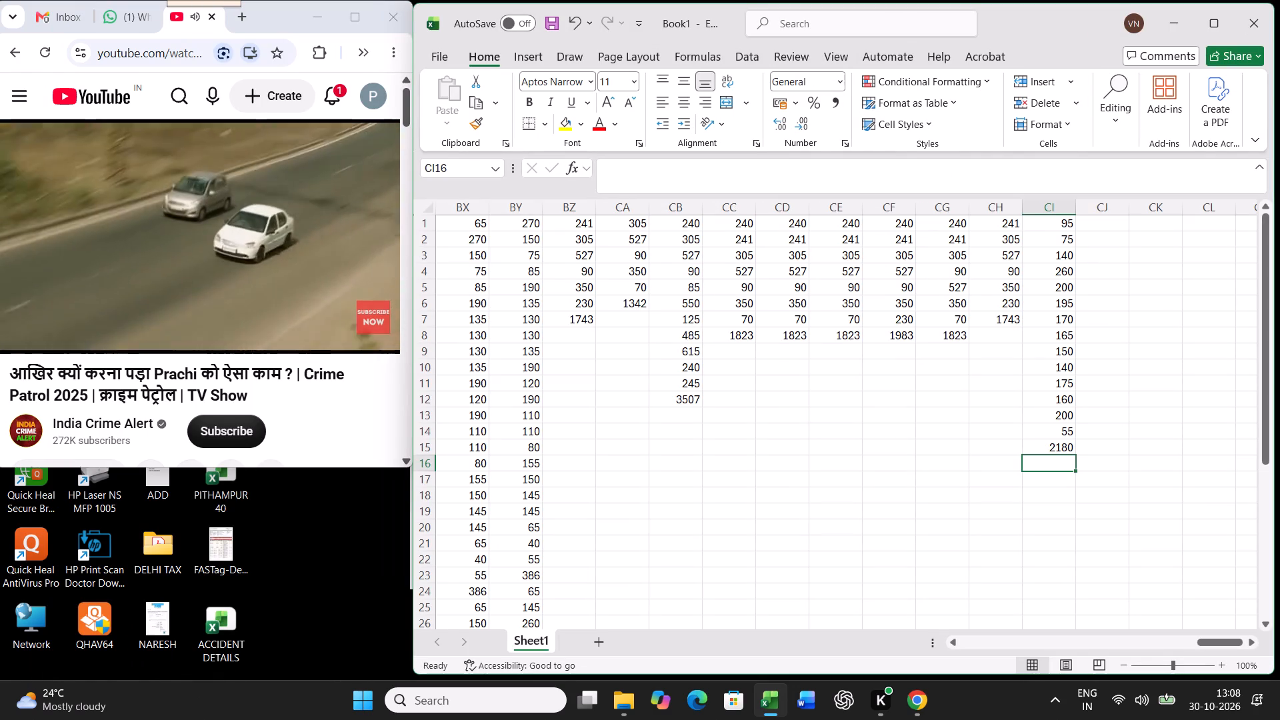
Enter 95, 75, 140, 260, 200, 195 and 165 down cells CJ1 to CJ7.
key(Up)
key(Up)
key(Up)
key(Up)
key(Up)
key(Up)
key(Up)
key(Up)
key(Up)
key(Up)
key(Up)
key(Up)
key(Up)
key(Up)
key(Up)
key(Up)
key(Up)
key(Up)
key(Up)
key(Up)
key(Right)
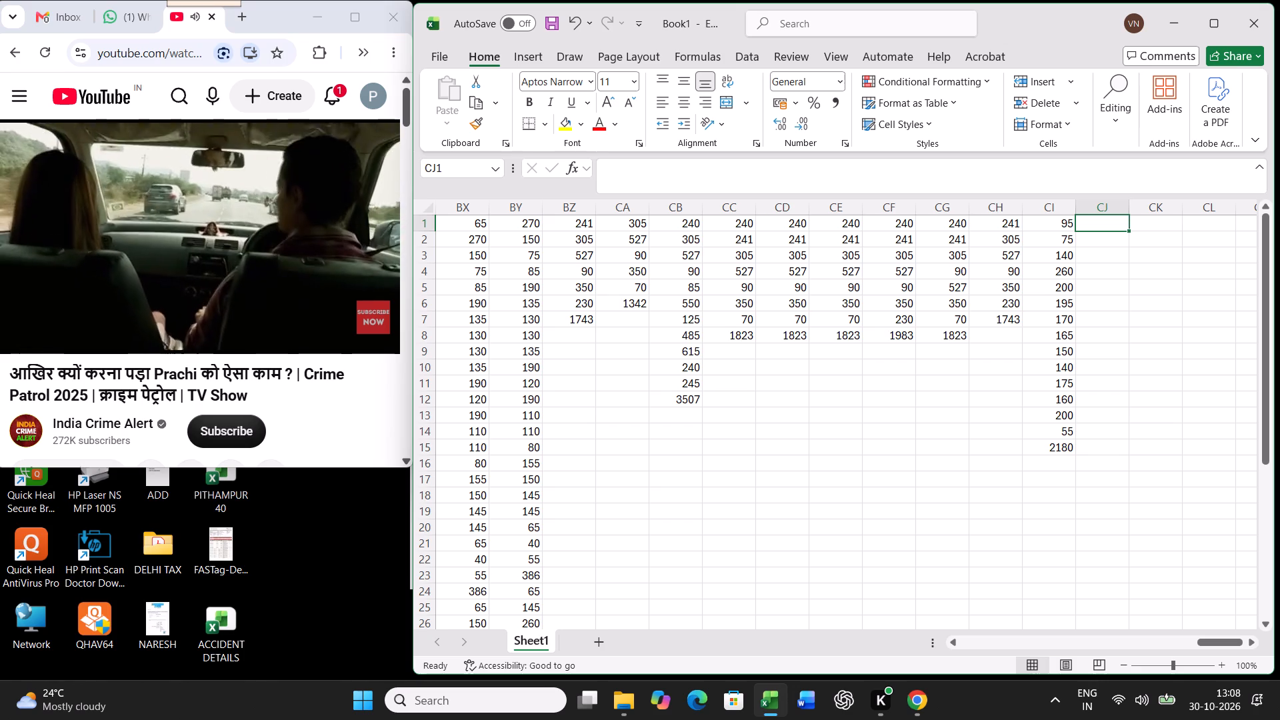
text(95)
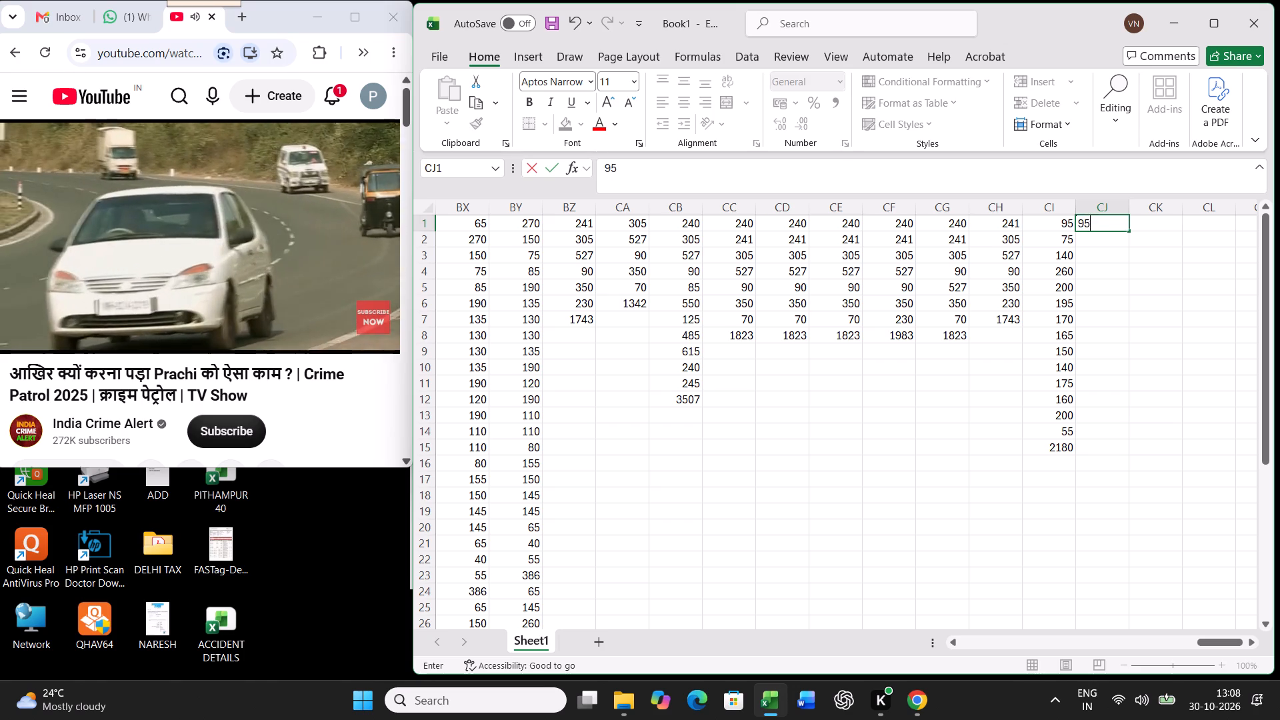
key(Return)
text(75)
key(Return)
text(140)
key(Return)
text(260)
key(Return)
text(200)
key(Return)
text(195)
key(Return)
text(165)
key(Return)
Continue column CJ with 150, 140, 175, 160, 200 and 55 down cells CJ8 to CJ13.
text(150)
key(Return)
text(140)
key(Return)
text(175)
key(Return)
text(160)
key(Return)
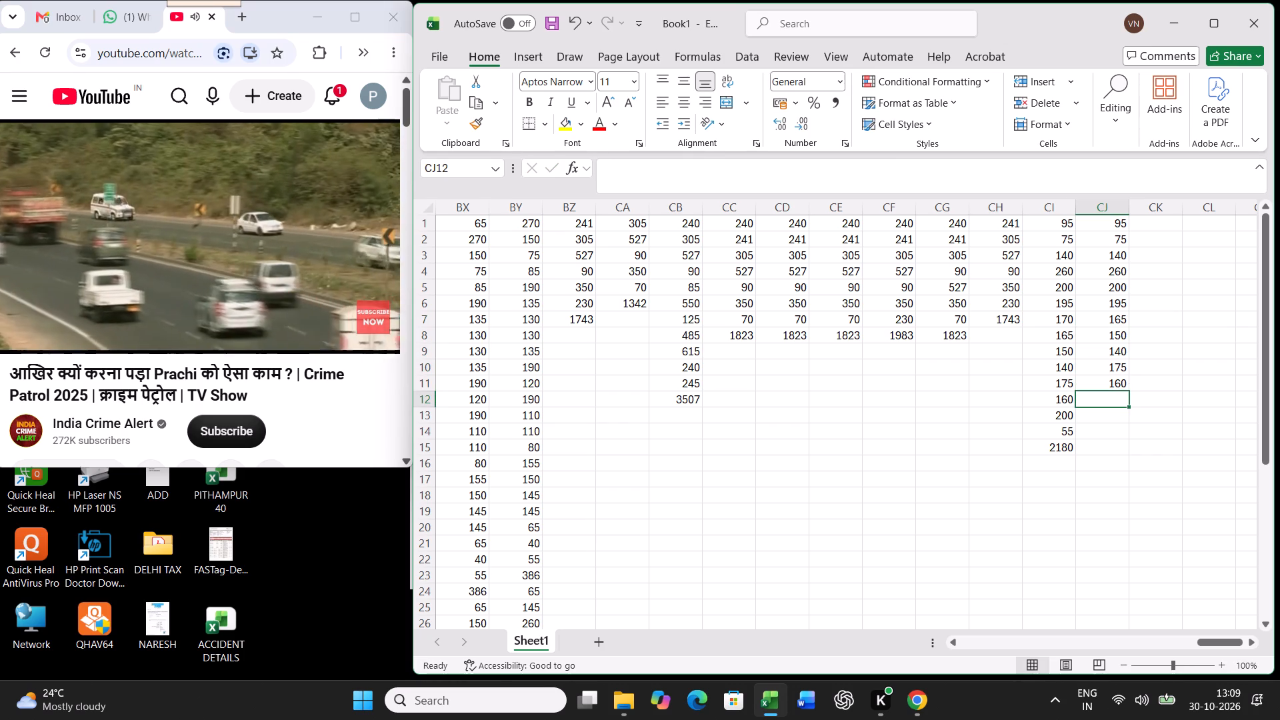
text(200)
key(Return)
text(55)
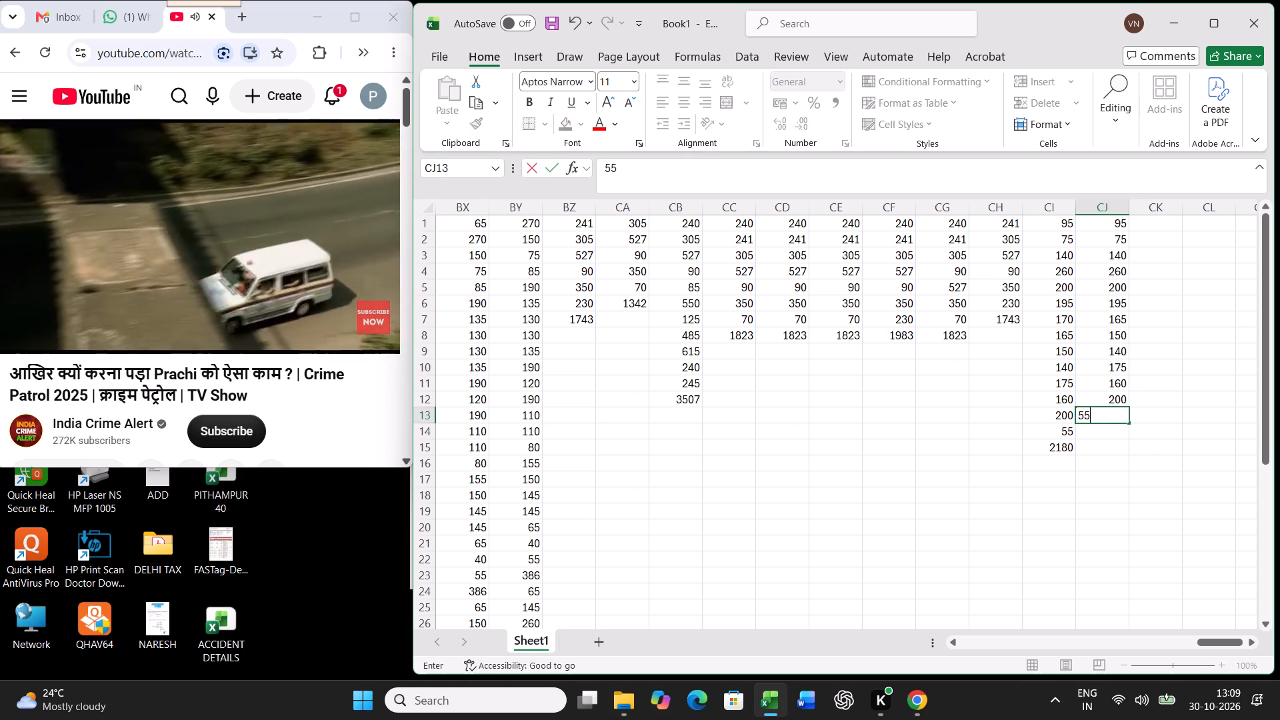
key(Return)
Total column CJ with AutoSum in CJ14, maximizing the workbook window for it and restoring its size when done.
click(1205, 14)
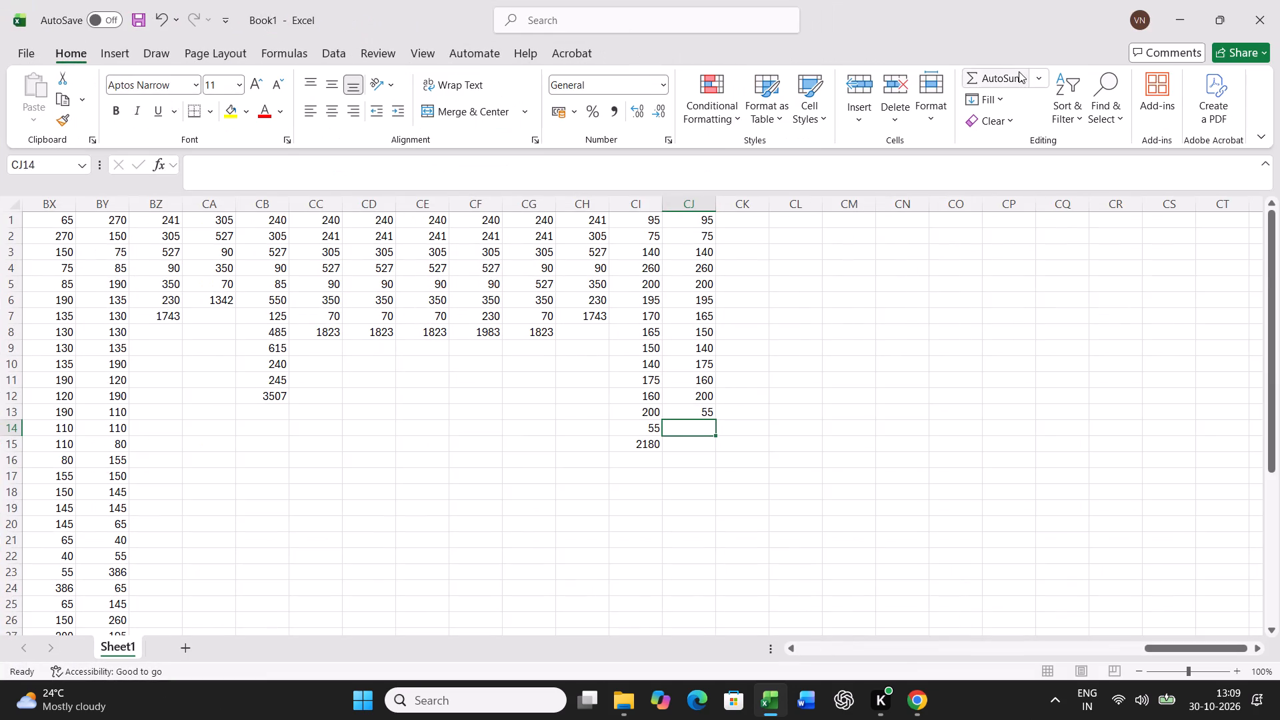
click(1012, 73)
key(Return)
click(1221, 1)
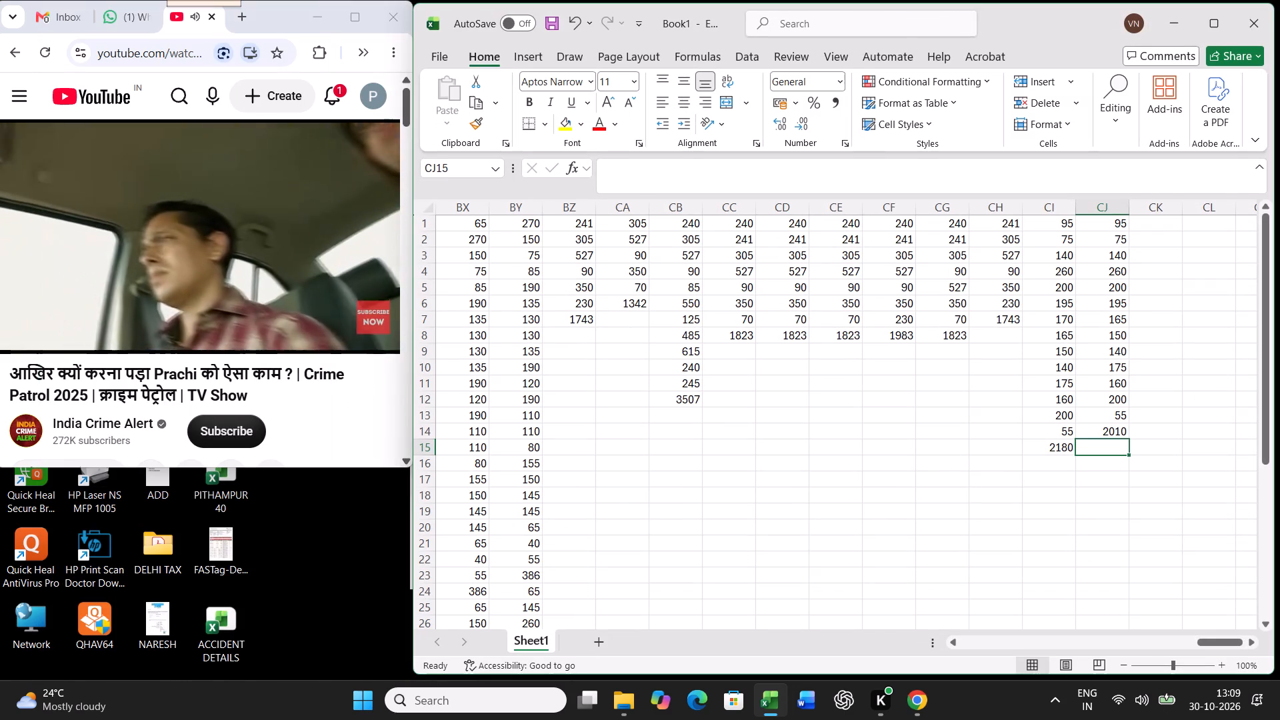
Enter 240, 180, 300, 550, 415, 410 and 350 down cells CK1 to CK7.
key(Up)
key(Up)
key(Up)
key(Up)
key(Up)
key(Up)
key(Up)
key(Up)
key(Up)
key(Up)
key(Up)
key(Up)
key(Up)
key(Up)
key(Up)
key(Up)
key(Up)
key(Up)
key(Up)
key(Up)
key(Right)
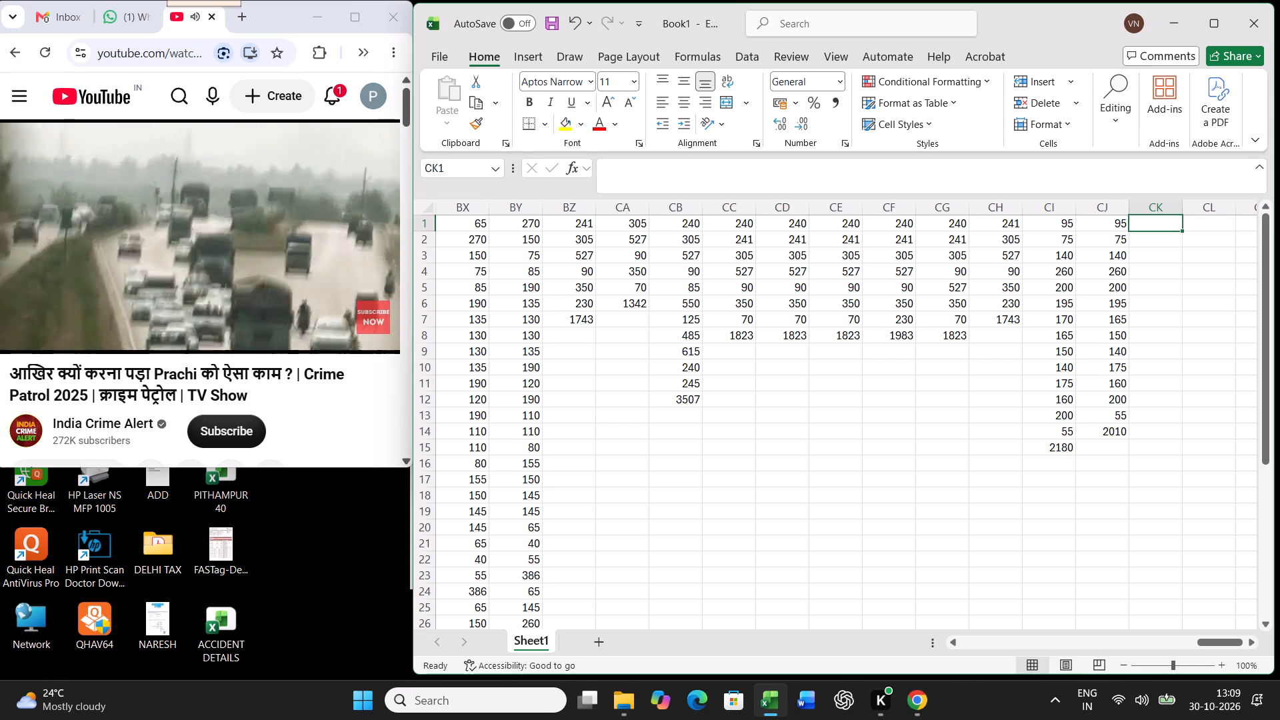
text(240)
key(Return)
text(180)
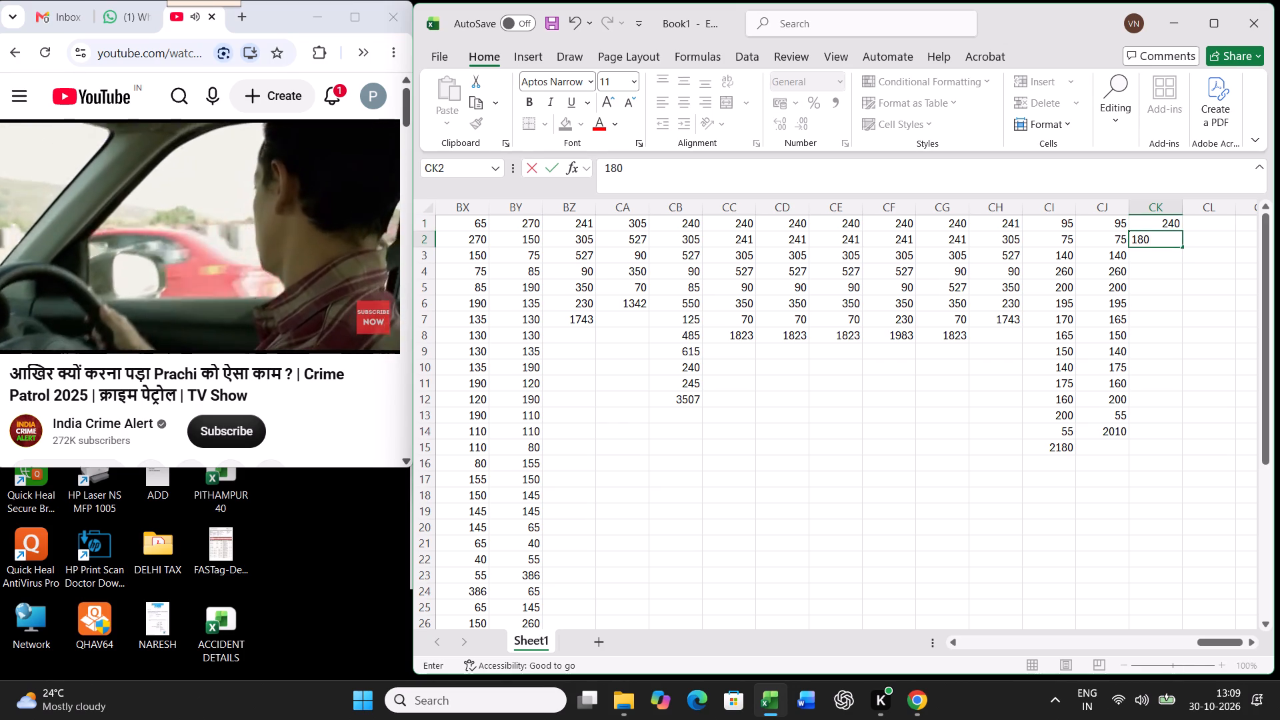
key(Return)
text(300)
key(Return)
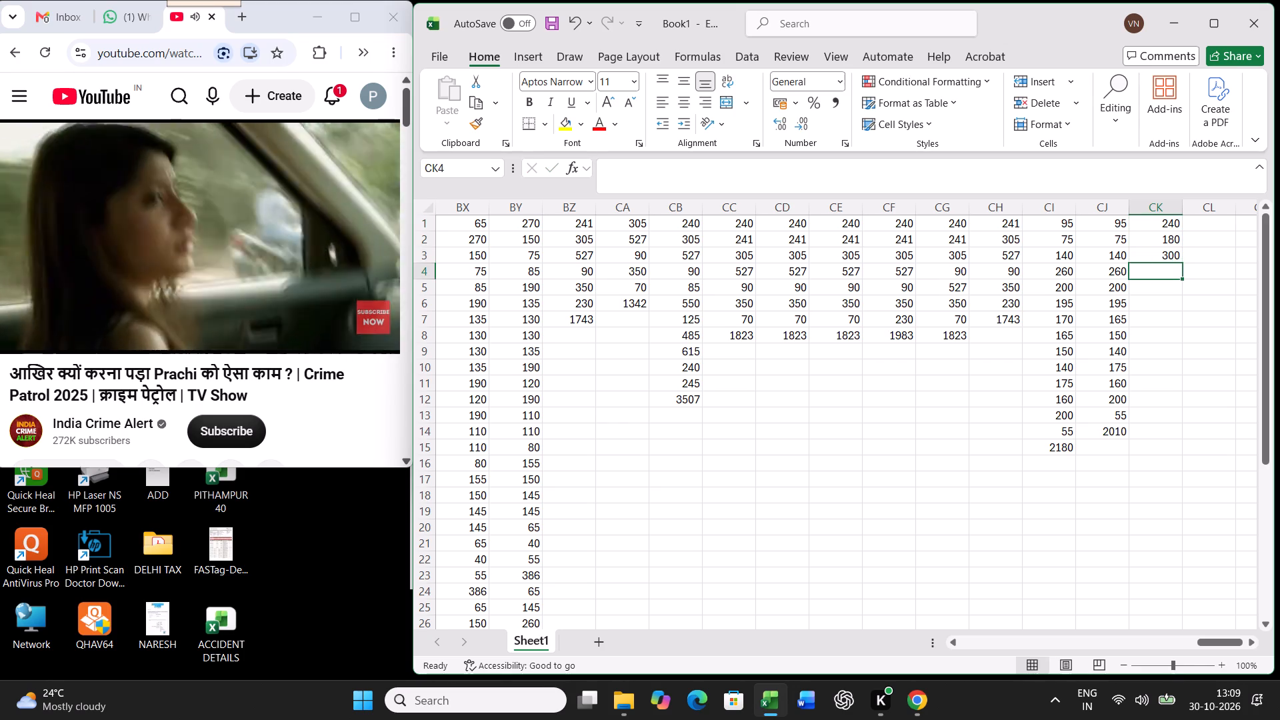
text(550)
key(Return)
text(415)
key(Return)
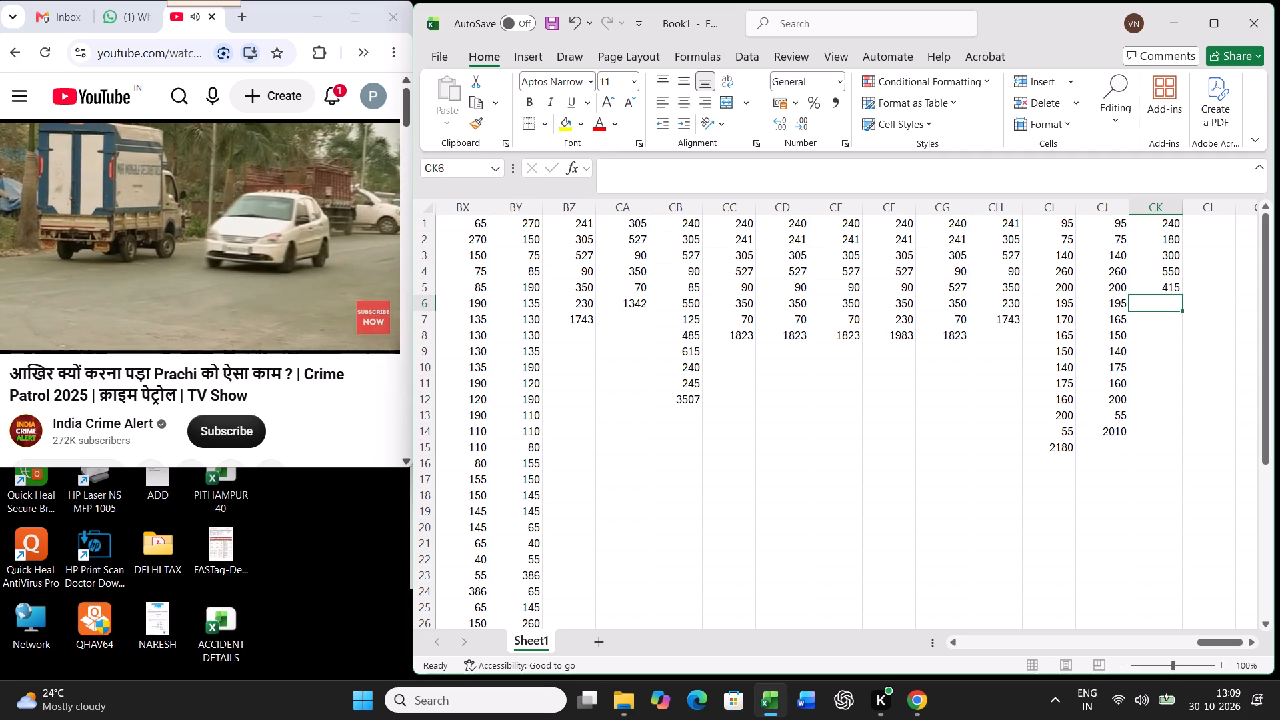
text(410)
key(Return)
text(350)
key(Return)
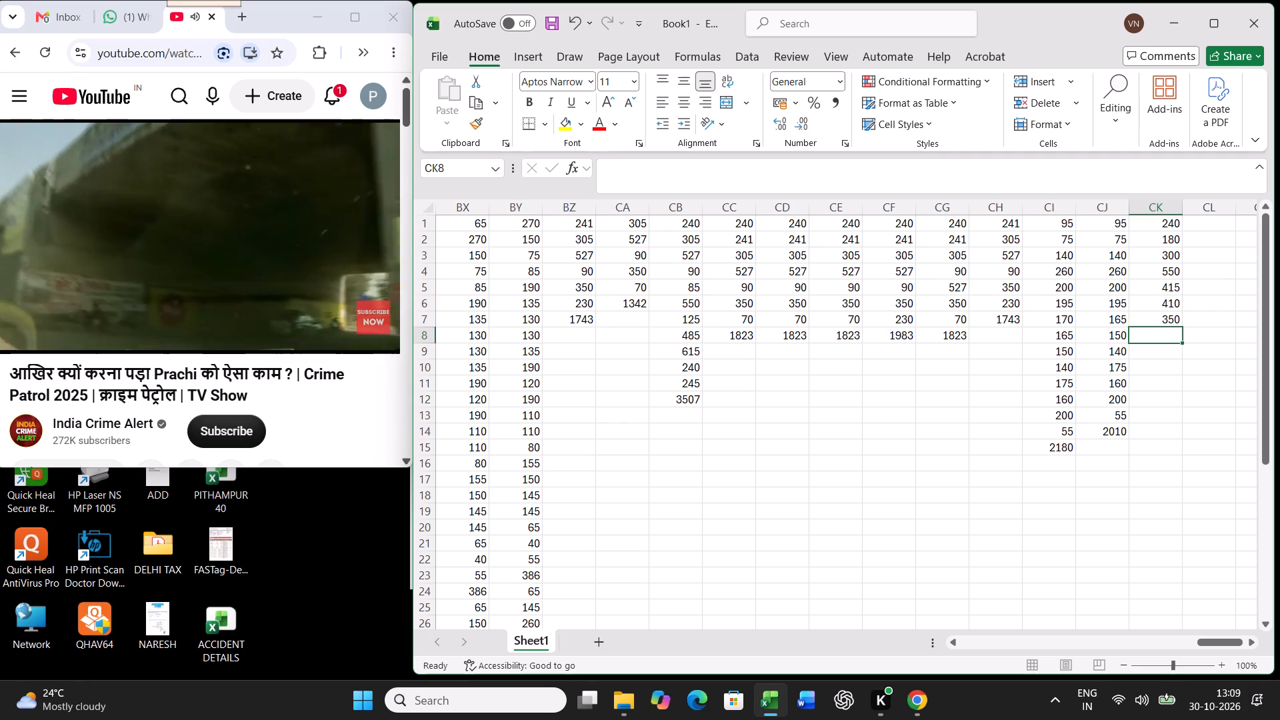
Continue column CK with 345, 320, 290 and 365 down cells CK8 to CK11.
text(345)
key(Return)
text(320)
key(Return)
text(290)
key(Return)
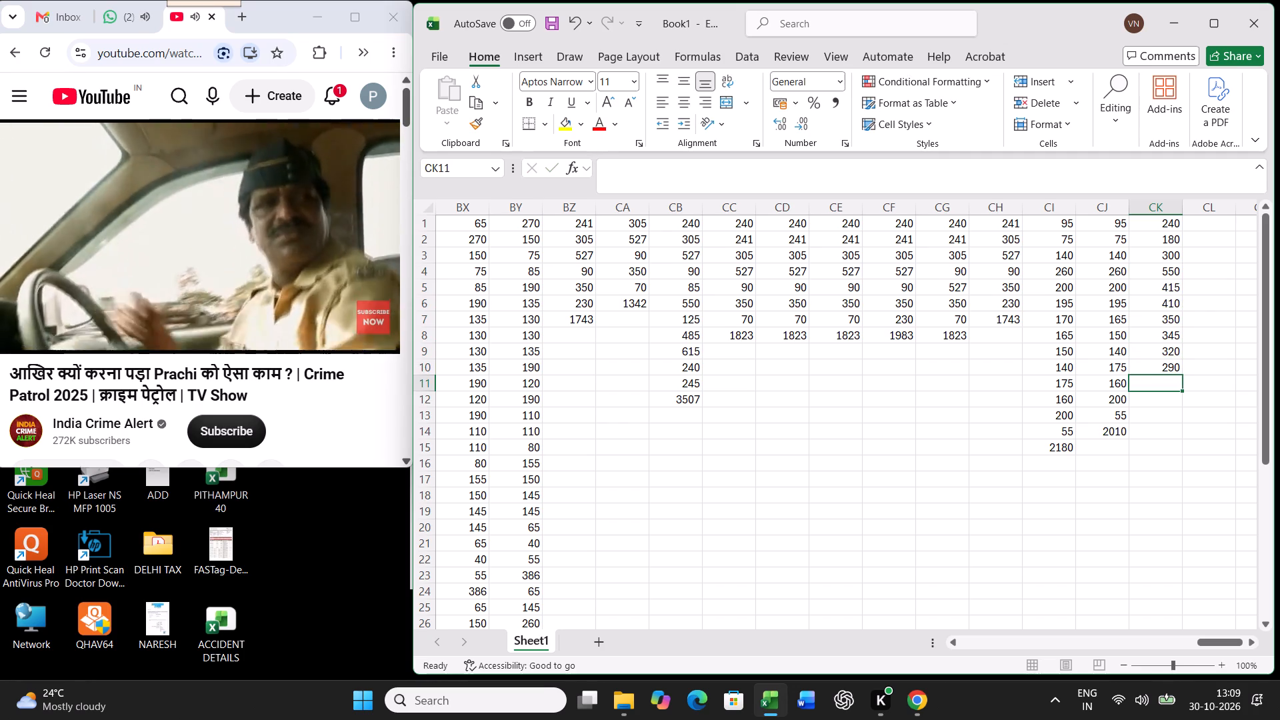
text(365)
key(Return)
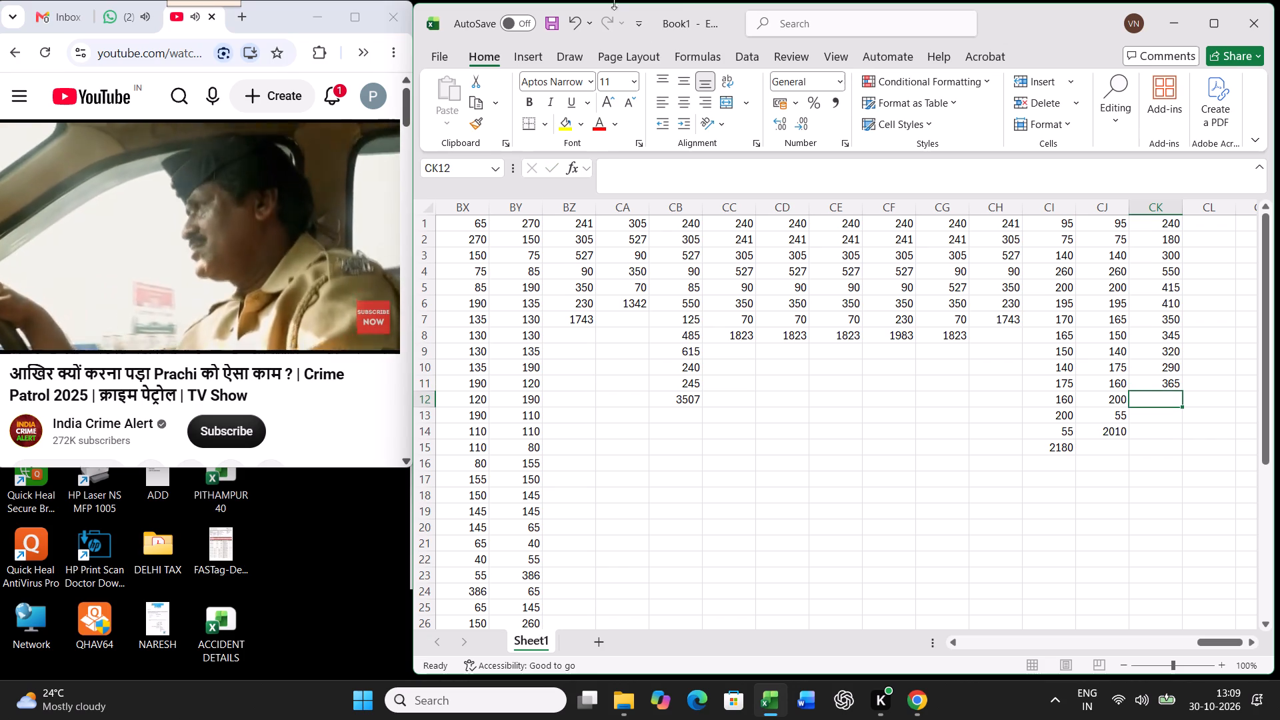
Total column CK with AutoSum in CK12, maximizing the workbook window for it and restoring its size when done.
click(1205, 10)
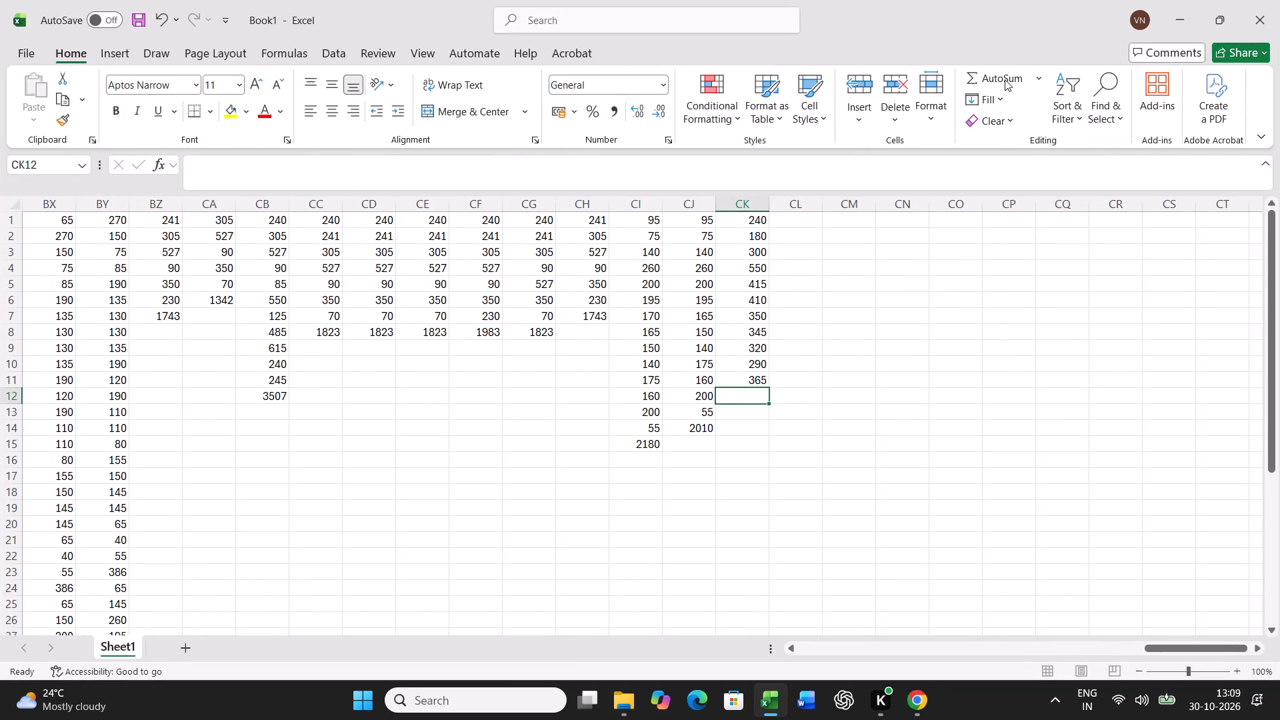
click(1005, 79)
key(Return)
click(1218, 3)
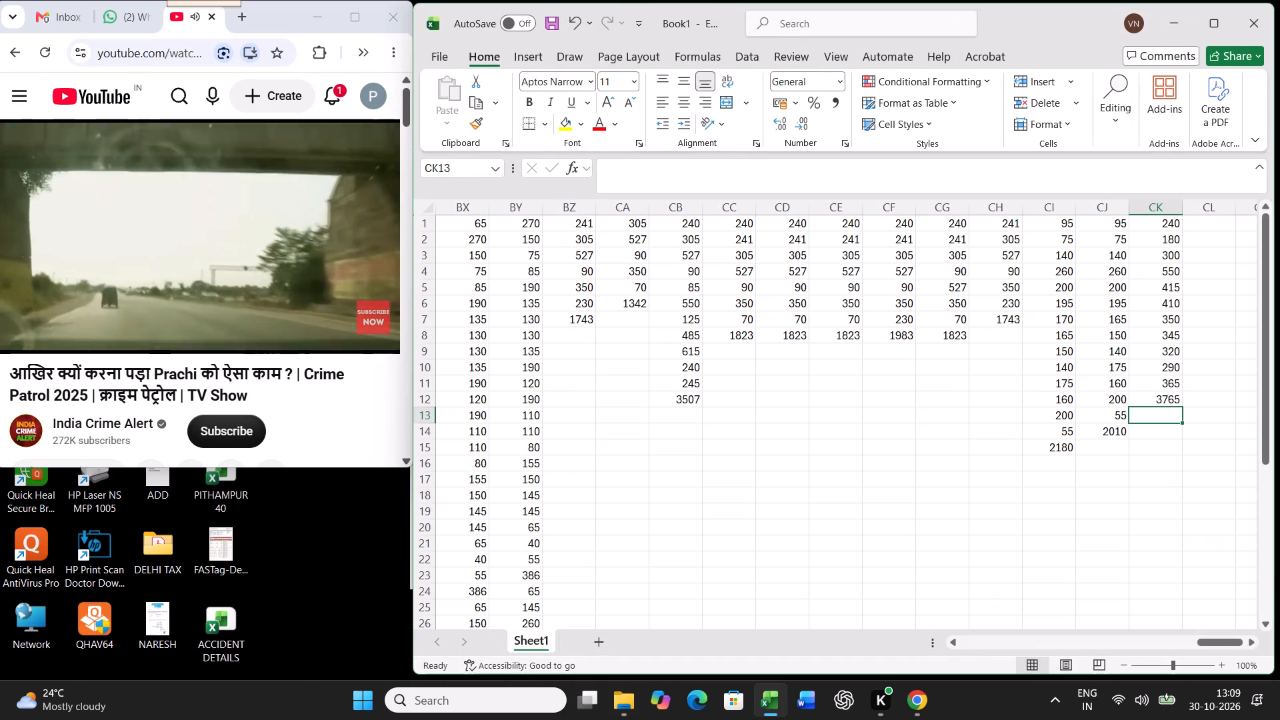
Enter 95, 75, 140, 260, 200 and 195 down cells CL1 to CL6.
key(Up)
key(Up)
key(Up)
key(Up)
key(Up)
key(Up)
key(Up)
key(Up)
key(Up)
key(Up)
key(Up)
key(Up)
key(Up)
key(Up)
key(Up)
key(Up)
key(Up)
key(Up)
key(Right)
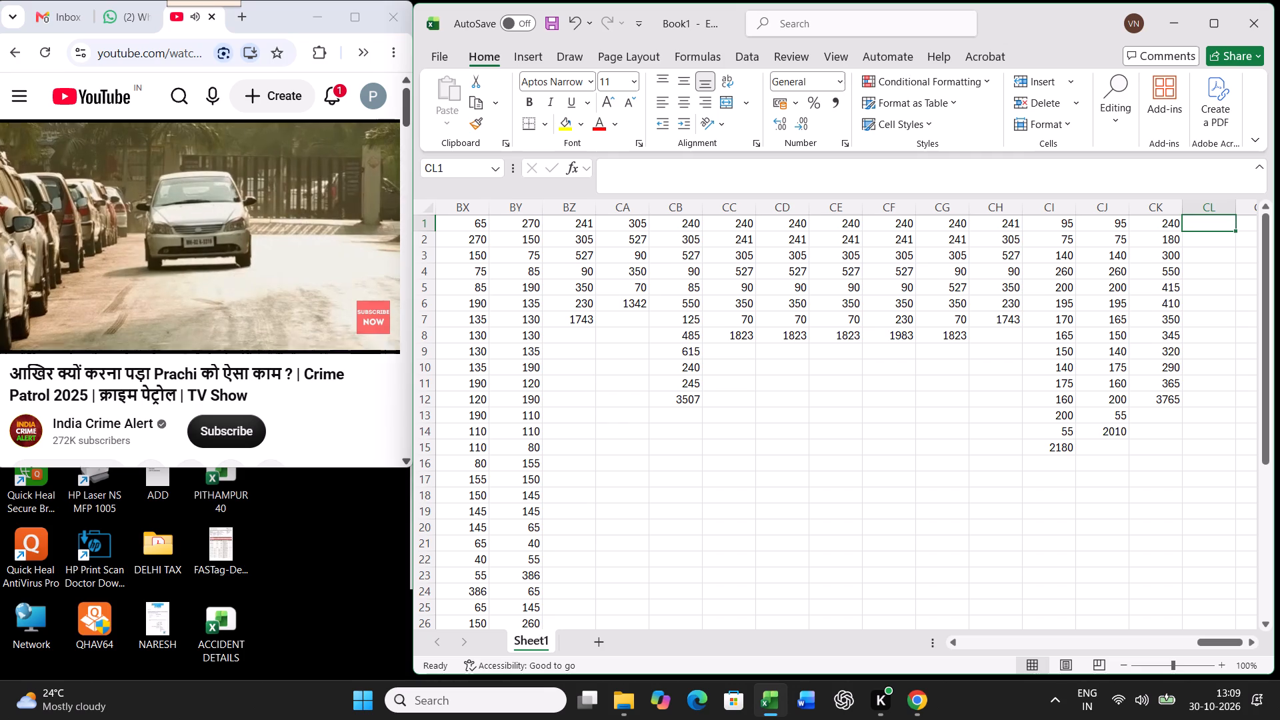
text(95)
key(Return)
text(75)
key(Return)
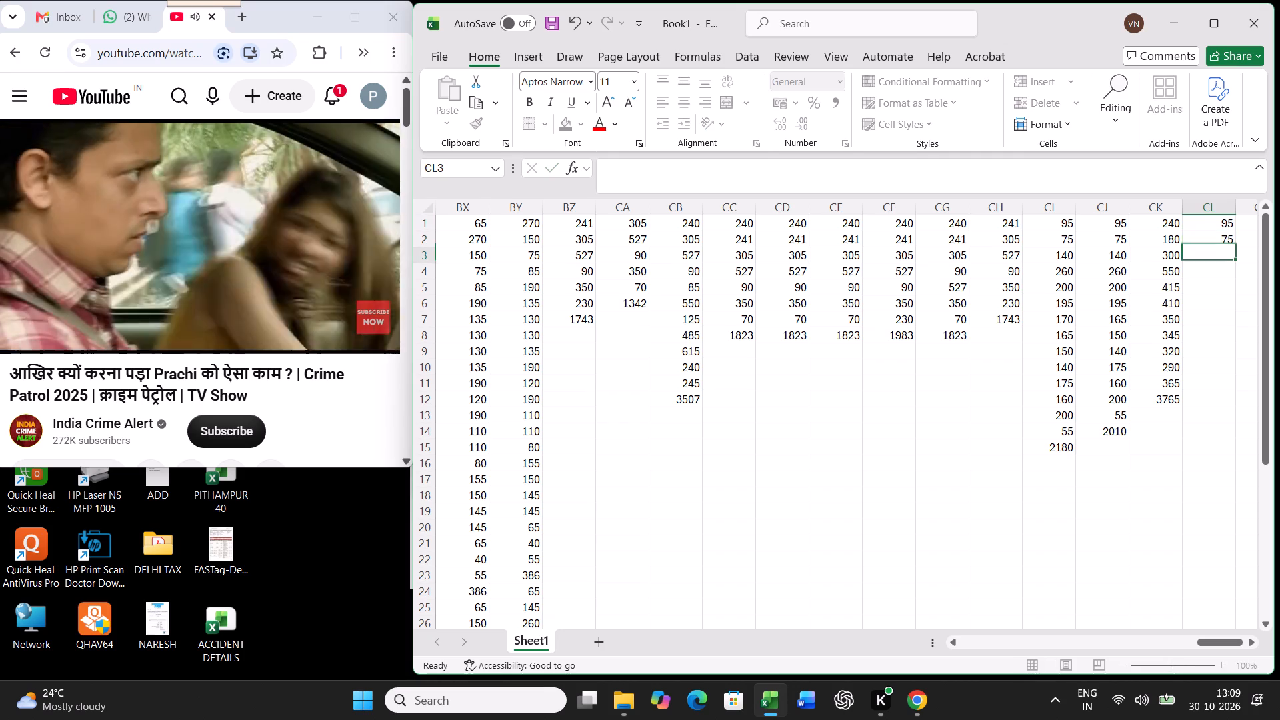
text(140)
key(Return)
text(260)
key(Return)
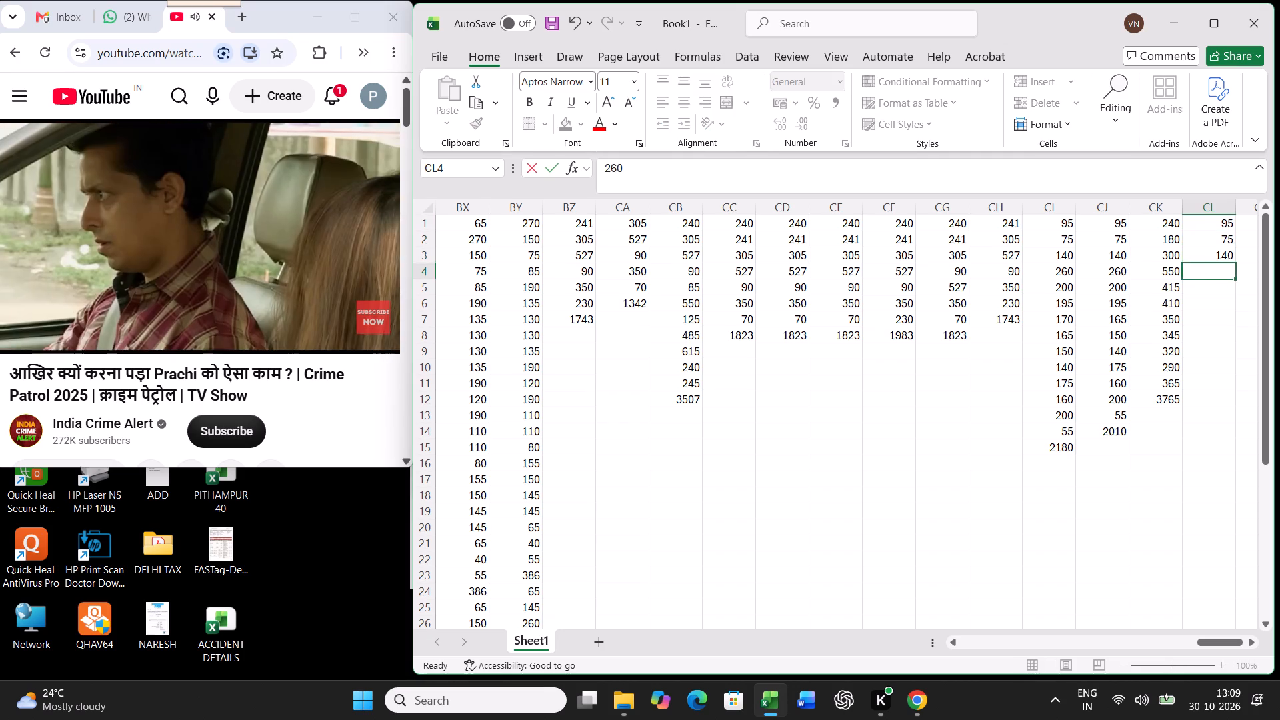
text(200)
key(Return)
text(195)
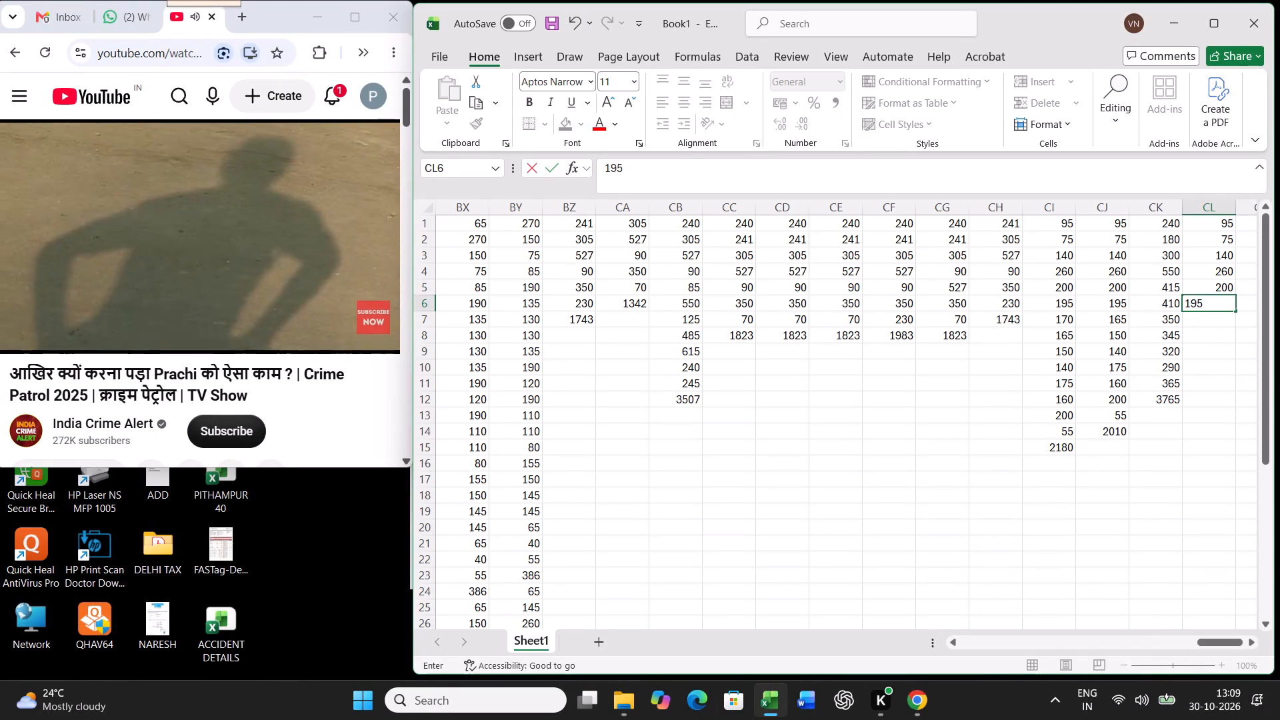
key(Return)
Continue column CL with 165, 150, 140, 175, 160 and 165 down cells CL7 to CL12.
text(165)
key(Return)
text(150)
key(Return)
text(140)
key(Return)
text(175)
key(Return)
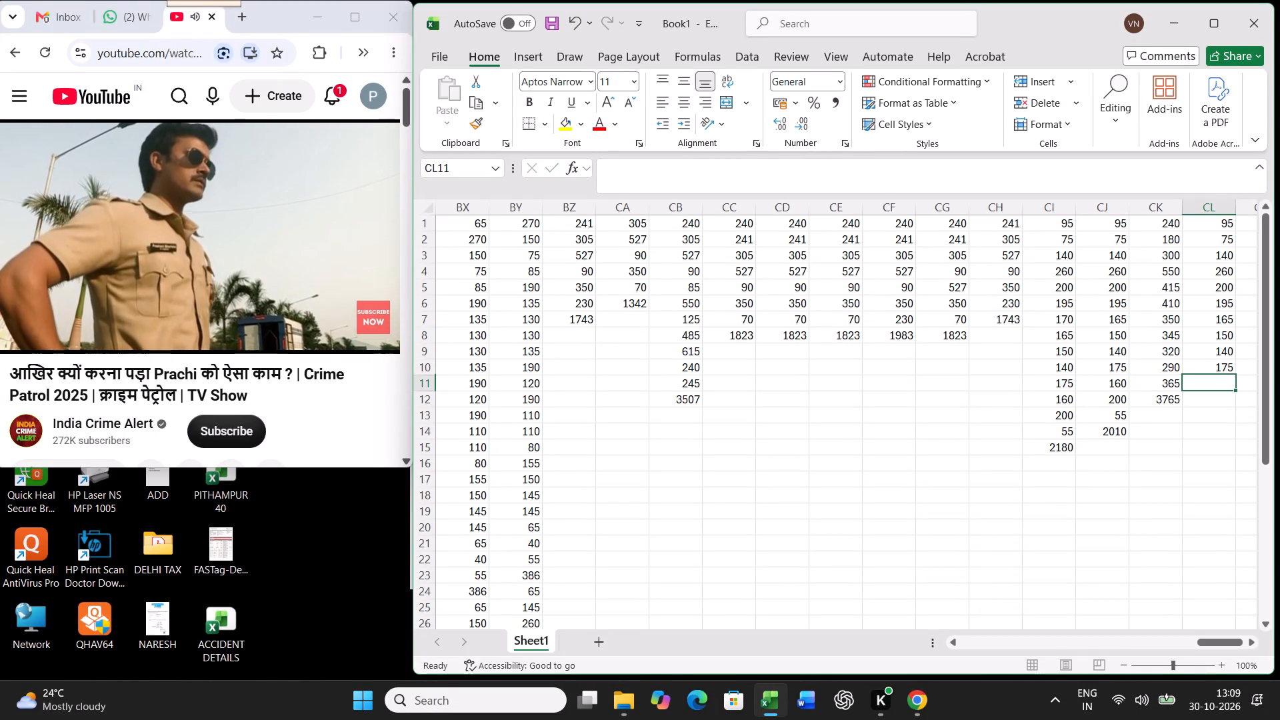
text(160)
key(Return)
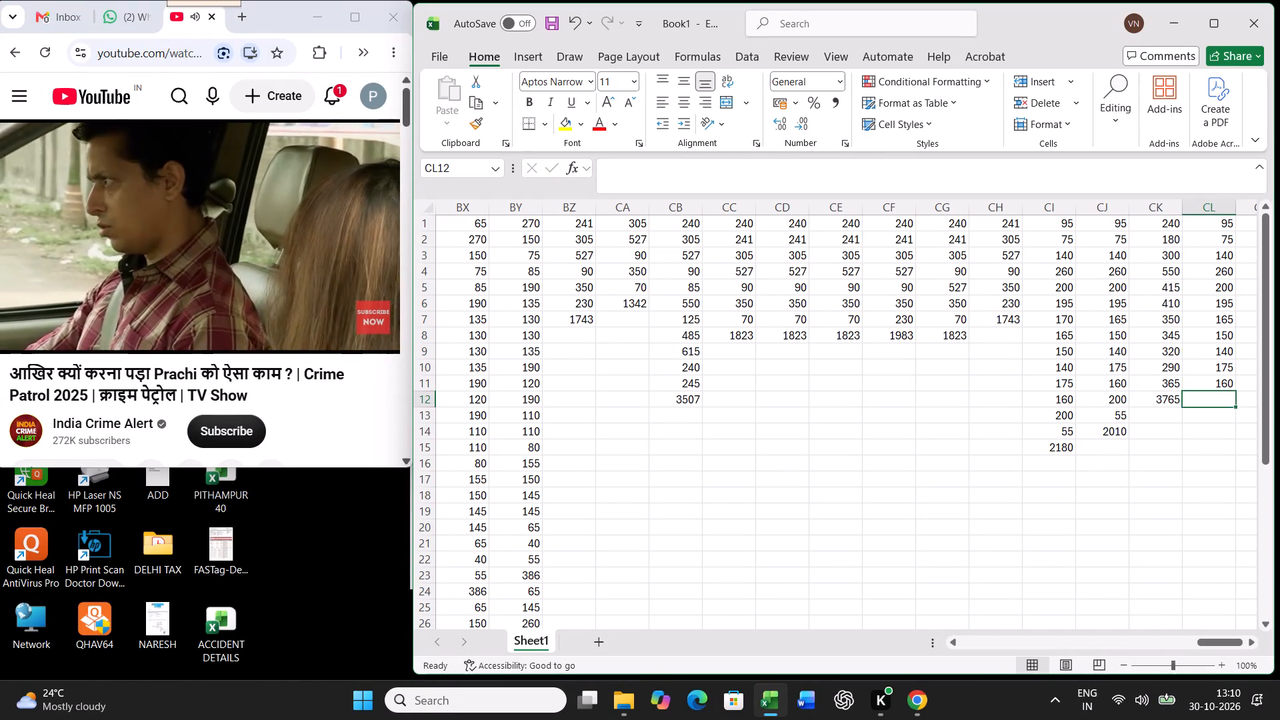
text(165)
key(Return)
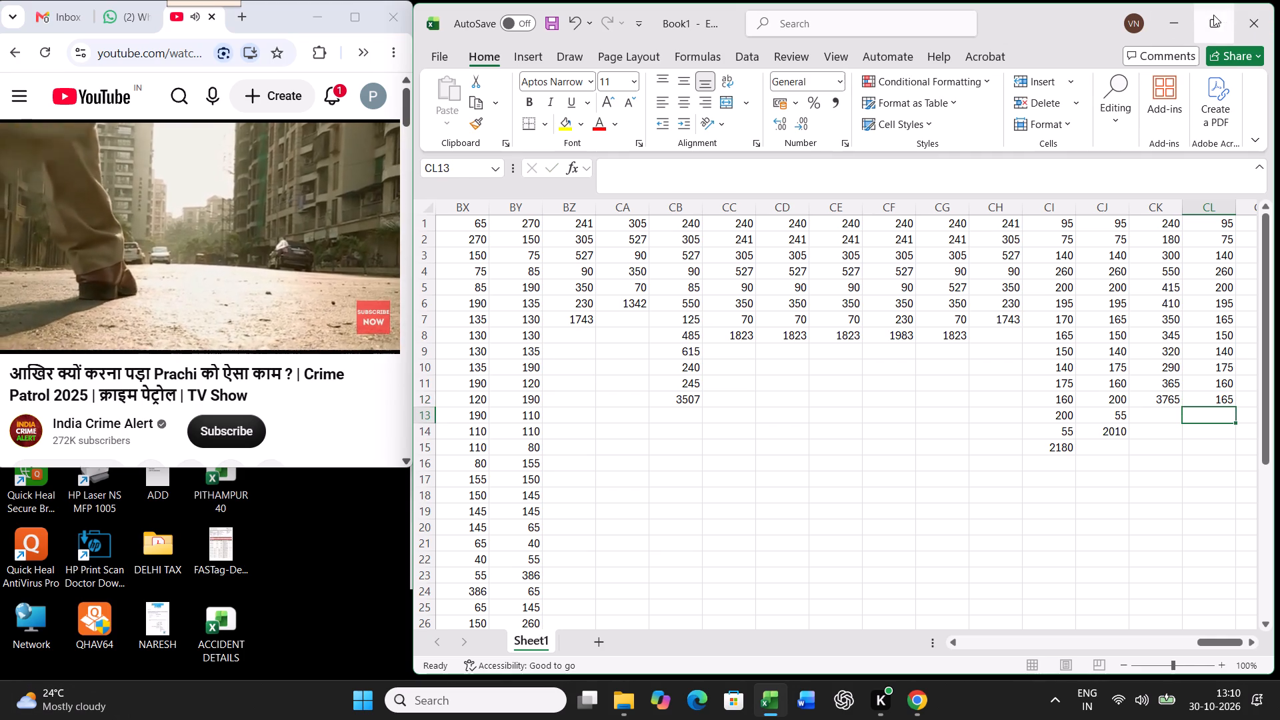
Total column CL with AutoSum in CL13, maximizing the workbook window for it and restoring its size when done.
click(1213, 15)
click(989, 80)
key(Return)
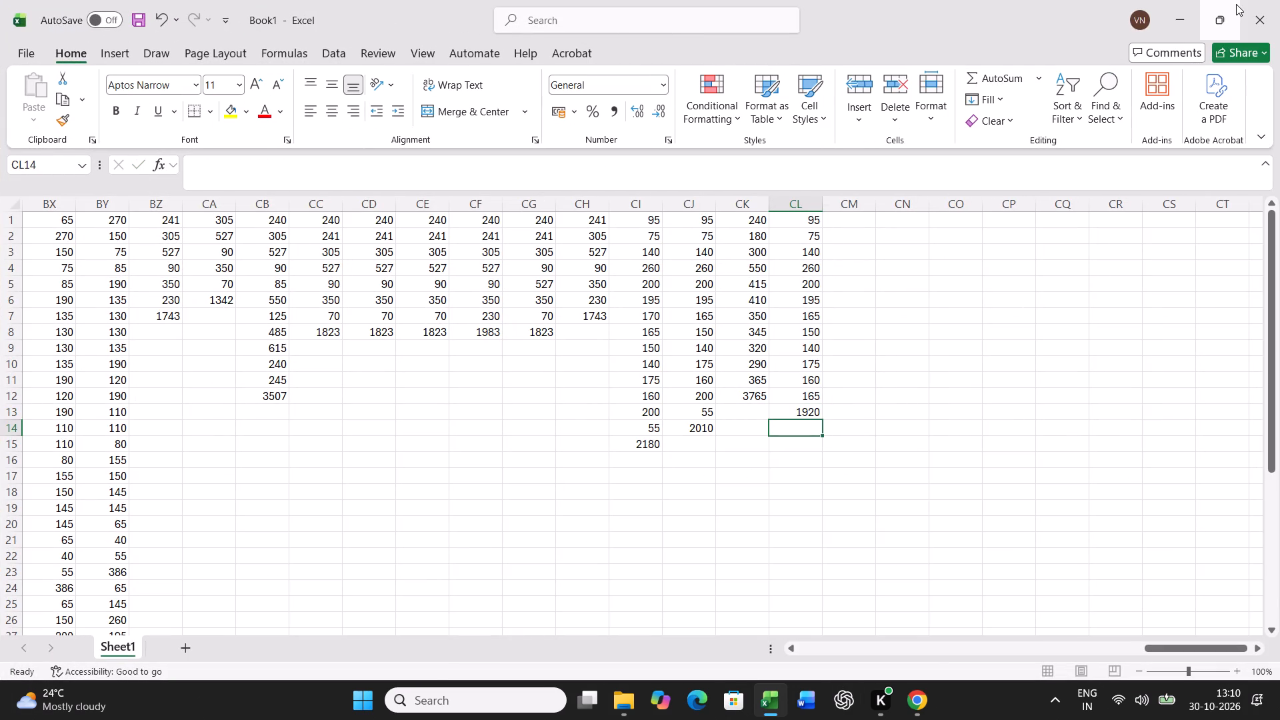
click(1225, 11)
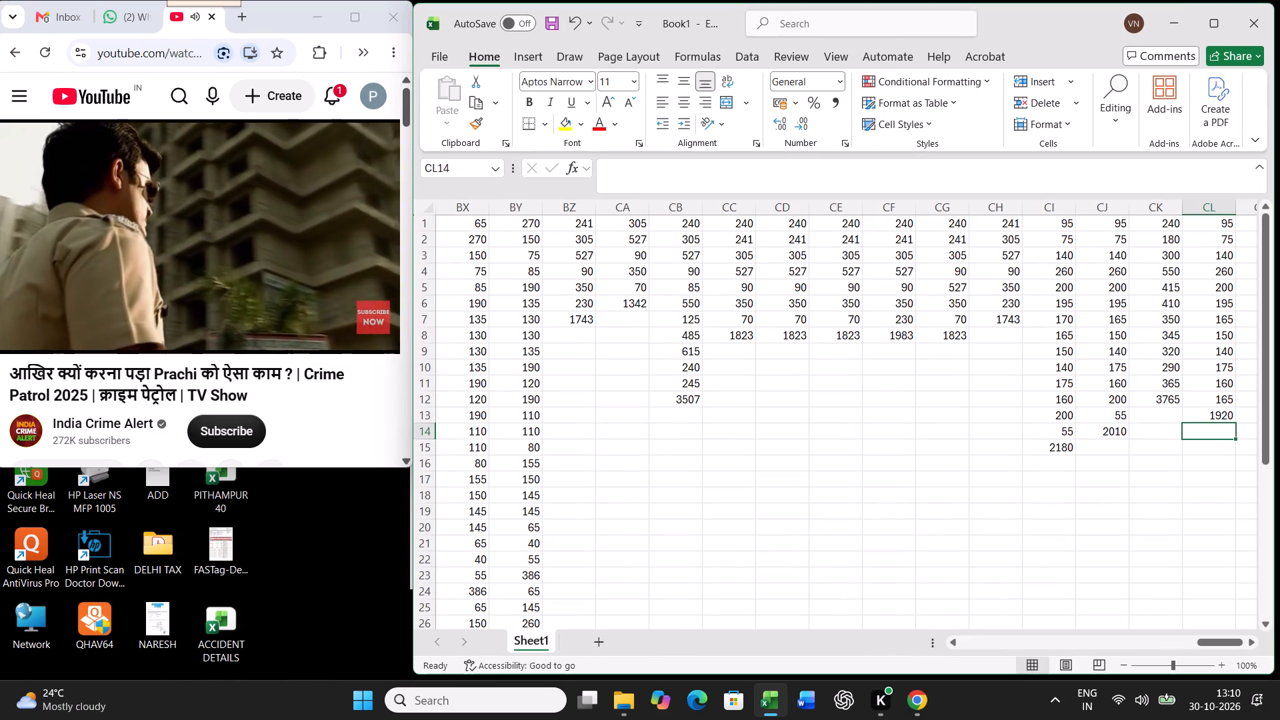
Enter 240, 180, 300, 550, 415 and 410 down cells CM1 to CM6.
key(Up)
key(Up)
key(Up)
key(Up)
key(Up)
key(Up)
key(Up)
key(Up)
key(Up)
key(Up)
key(Up)
key(Up)
key(Up)
key(Up)
key(Up)
key(Up)
key(Up)
key(Up)
key(Up)
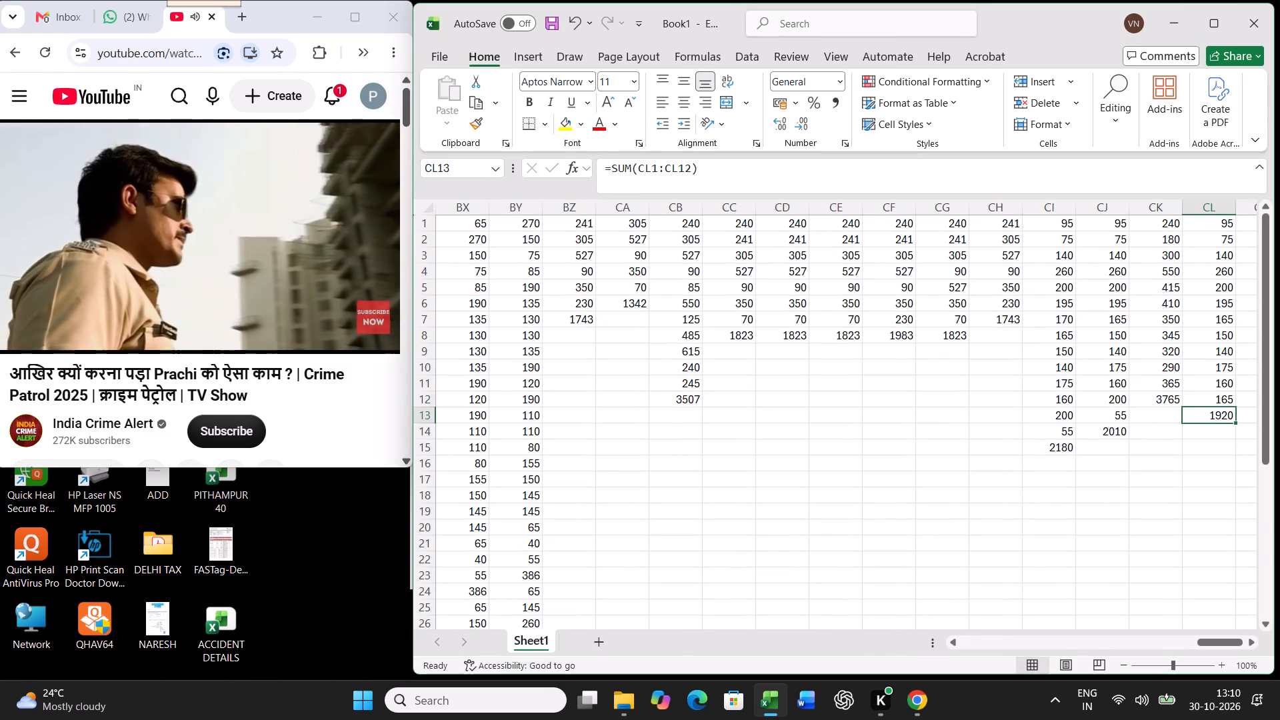
key(Right)
key(Right)
key(Right)
key(Right)
key(Right)
key(Right)
key(Right)
key(Right)
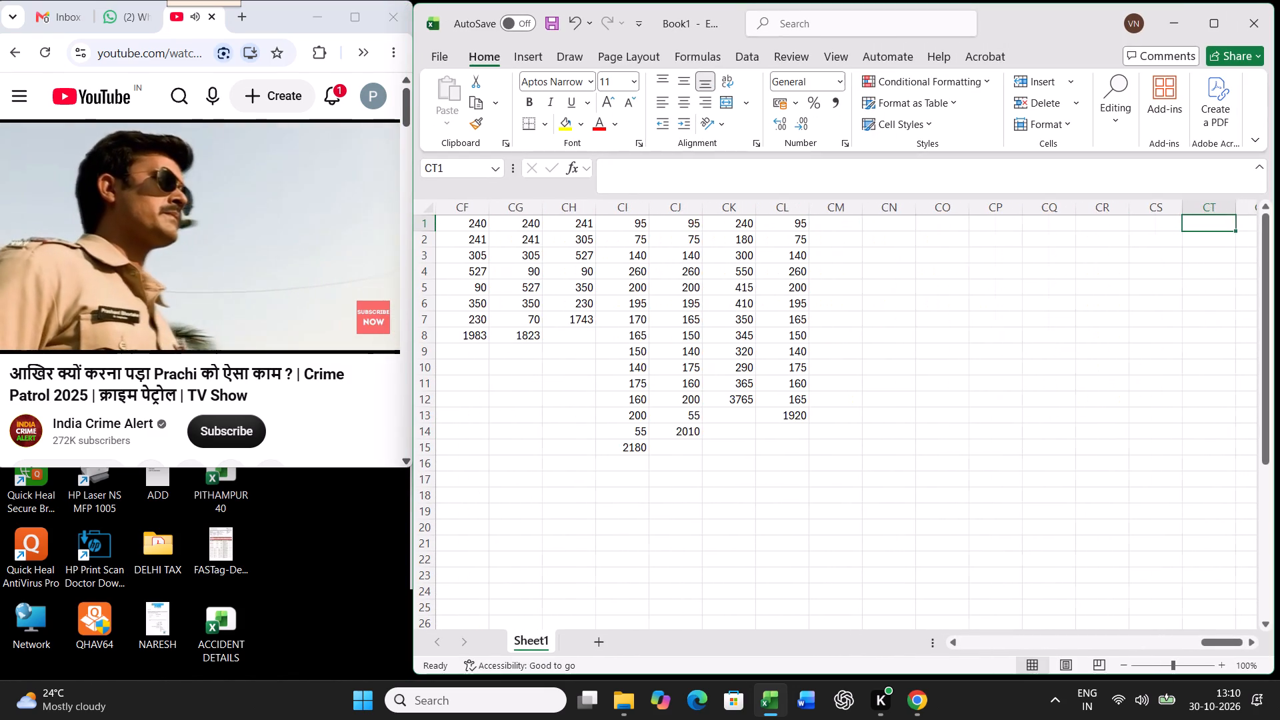
key(Right)
key(Right)
key(Right)
key(Right)
key(Right)
key(Right)
key(Right)
key(Left)
key(Left)
key(Left)
key(Left)
key(Left)
key(Left)
key(Left)
key(Left)
key(Left)
key(Left)
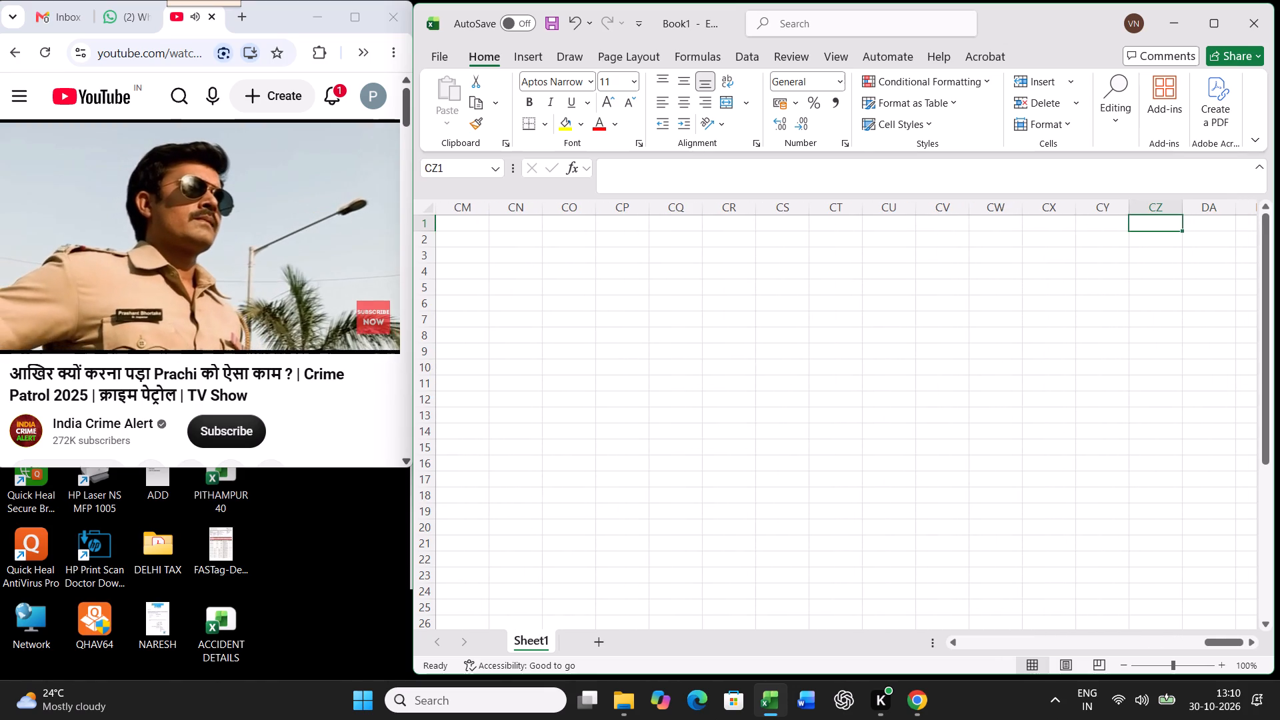
key(Left)
key(Left)
key(Left)
key(Left)
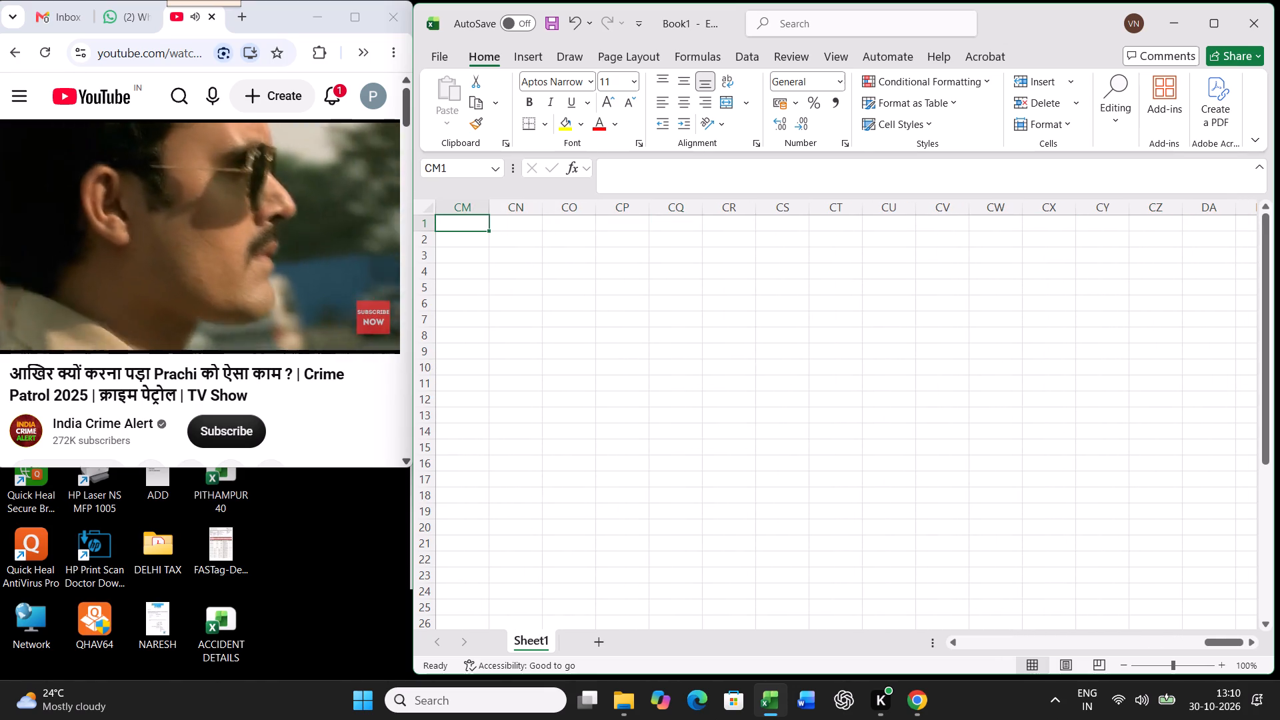
text(240)
key(Return)
text(180)
key(Return)
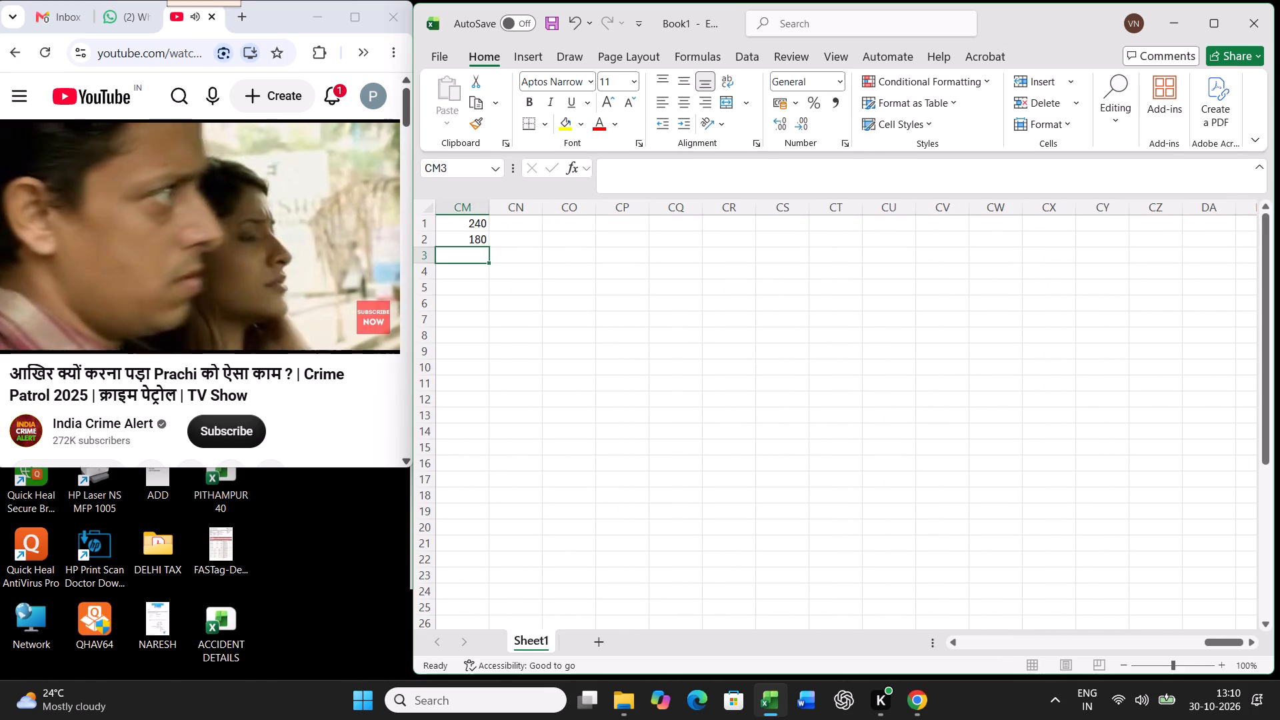
text(300)
key(Return)
text(550)
key(Return)
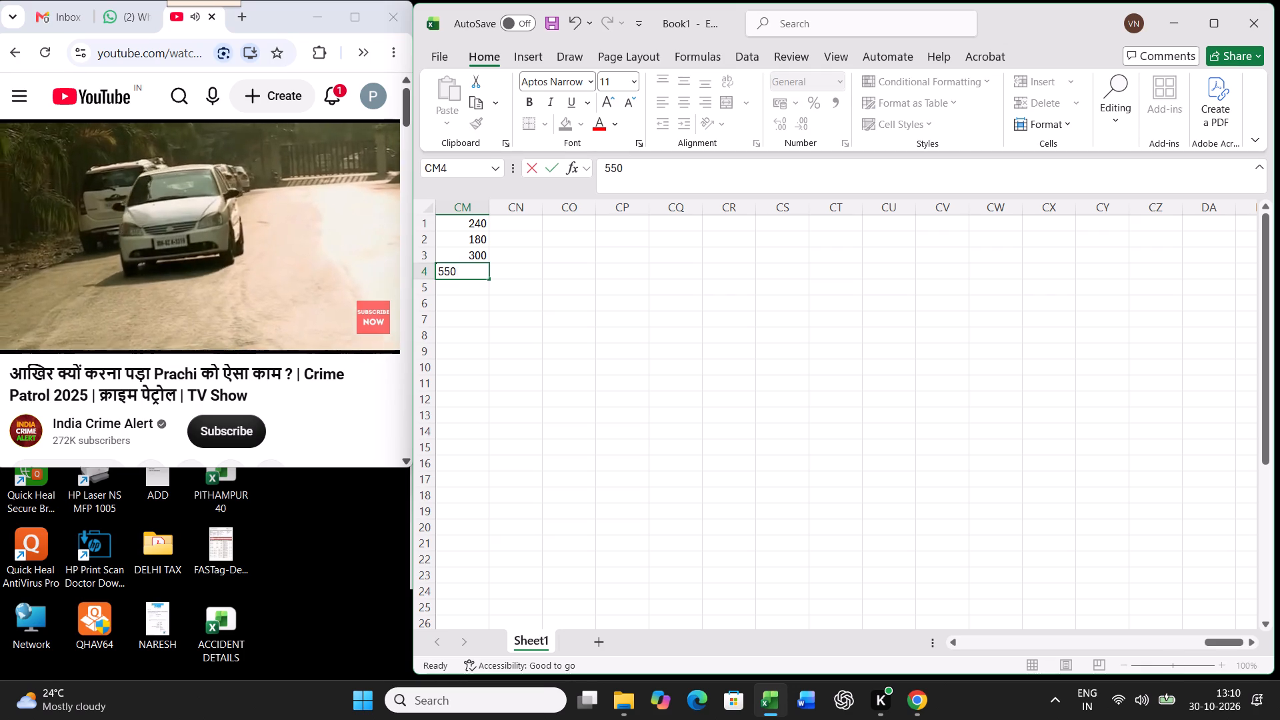
text(415)
key(Return)
text(410)
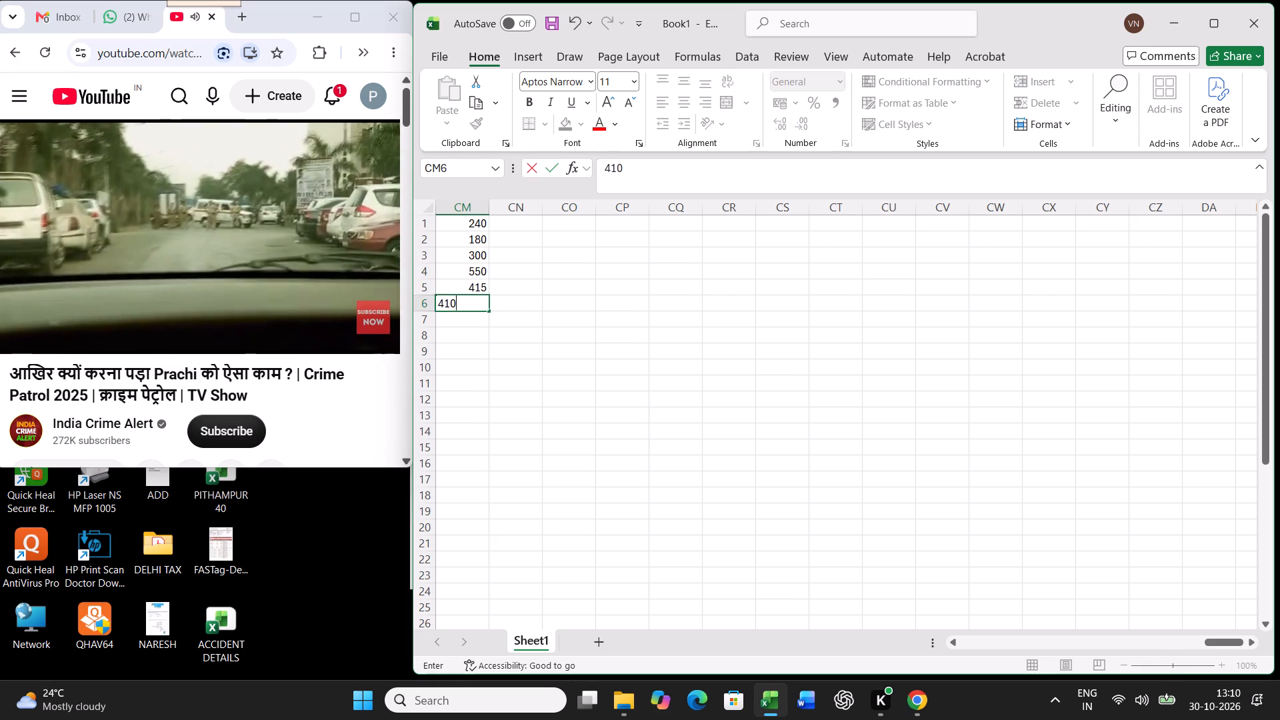
key(Return)
Continue column CM with 350, 345, 320 and 290 down cells CM7 to CM10.
text(350)
key(Return)
text(345)
key(Return)
text(320)
key(Return)
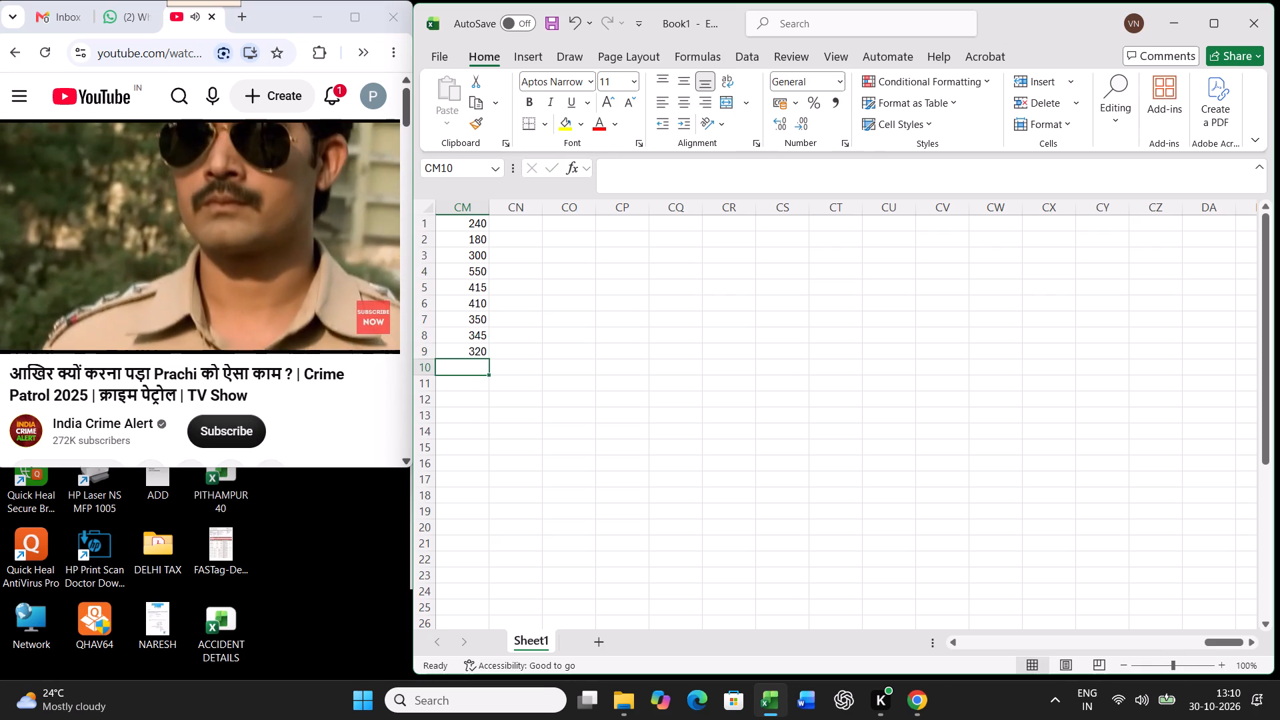
text(290)
key(Return)
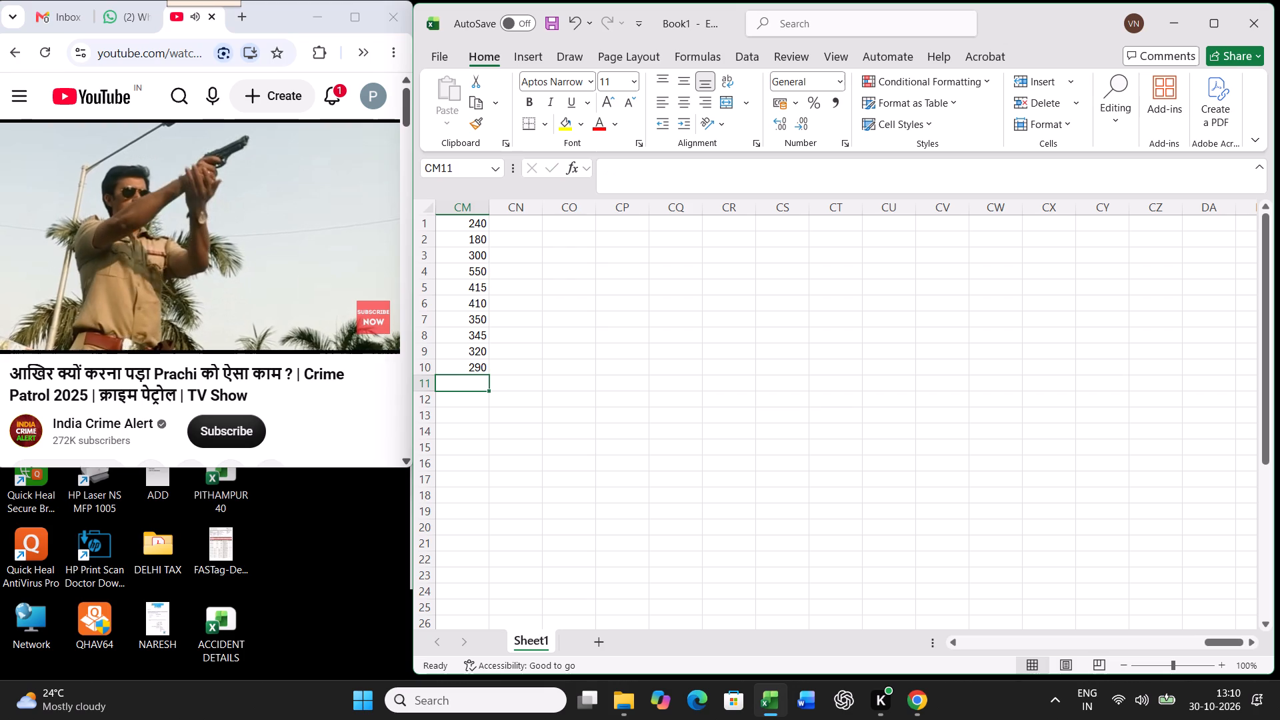
Total column CM with AutoSum in CM11, maximizing the workbook window for it and restoring its size when done.
click(1214, 15)
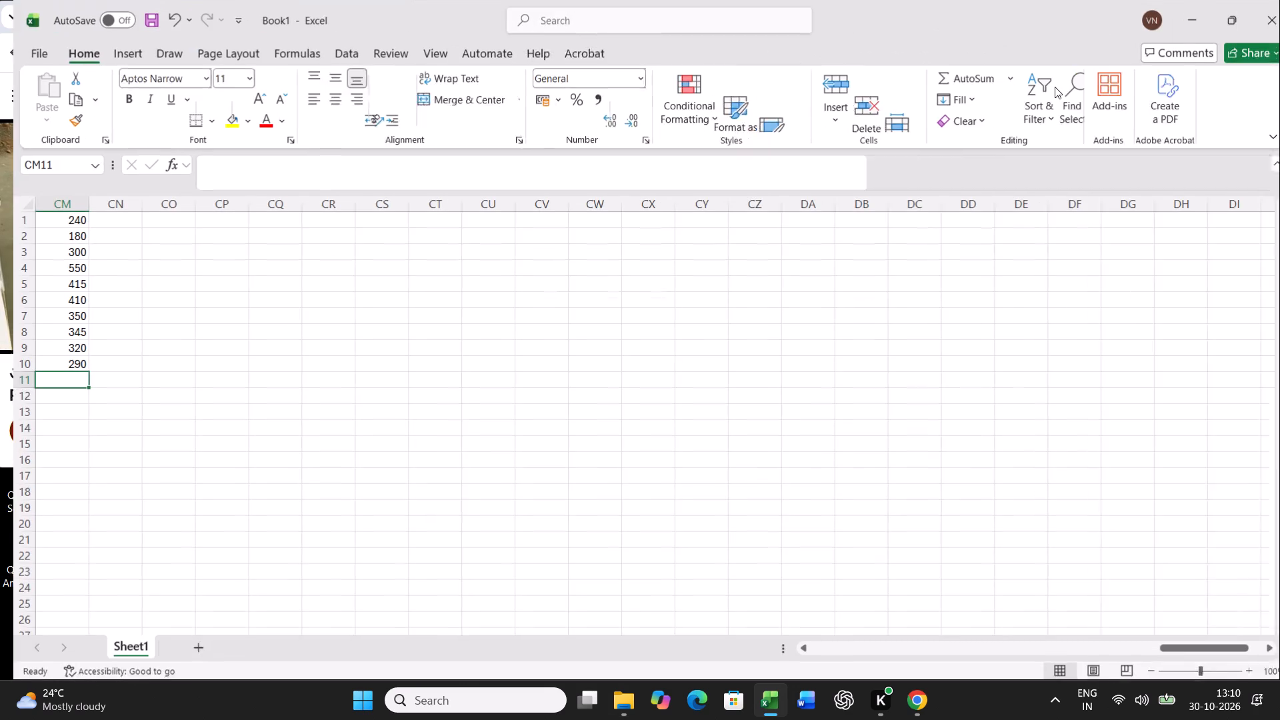
click(1002, 86)
key(Return)
click(1227, 13)
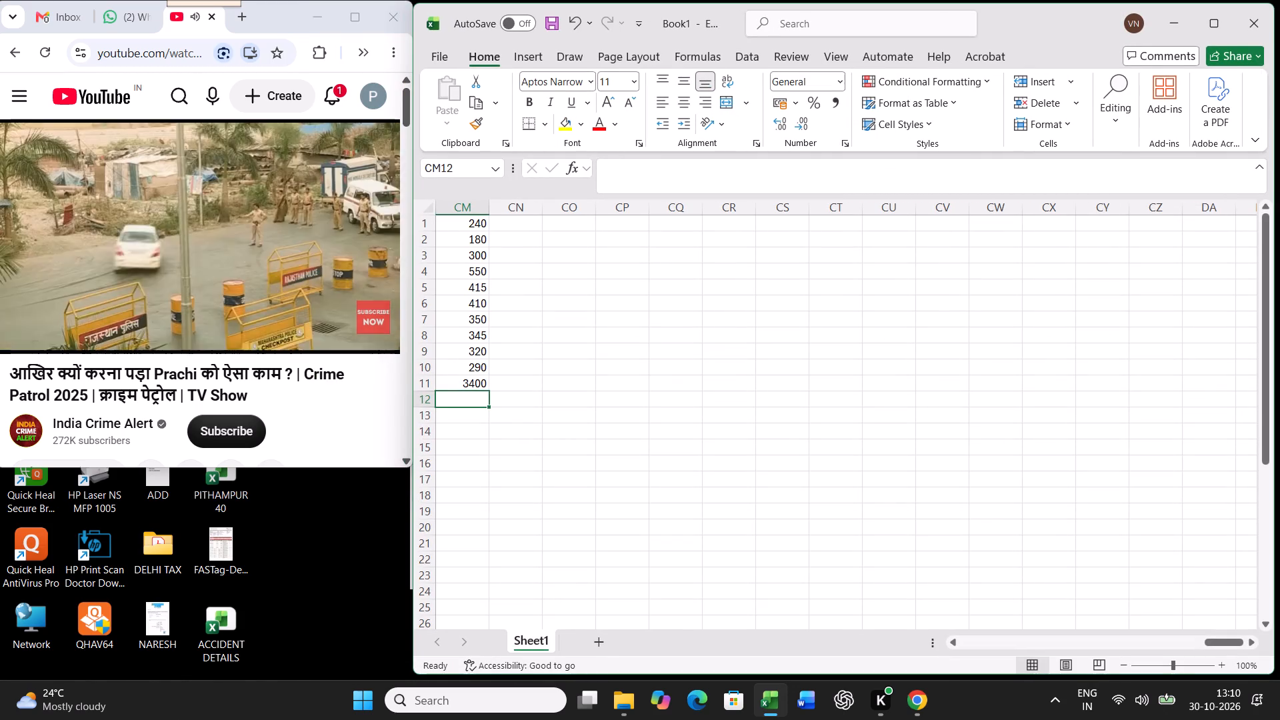
Enter 95, 75, 140, 260, 200 and 195 down cells CN1 to CN6.
key(Up)
key(Up)
key(Up)
key(Up)
key(Up)
key(Up)
key(Up)
key(Up)
key(Up)
key(Up)
key(Up)
key(Up)
key(Up)
key(Up)
key(Up)
key(Up)
key(Up)
key(Up)
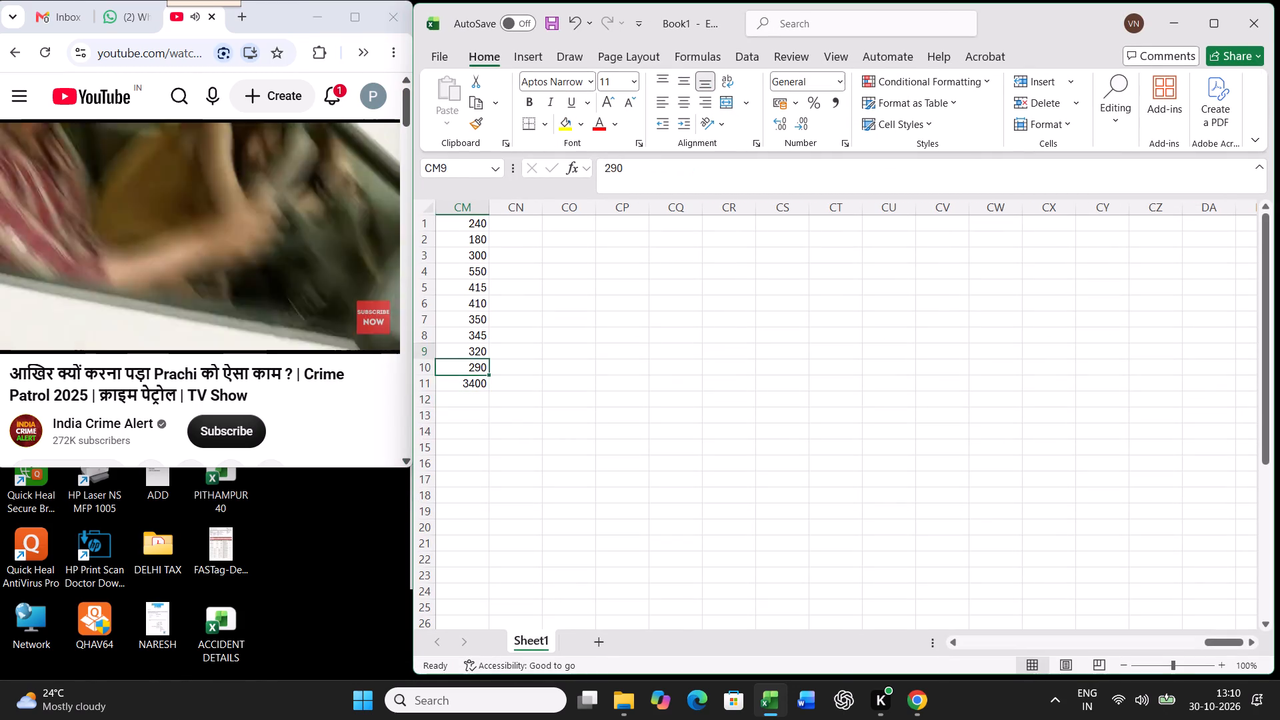
key(Right)
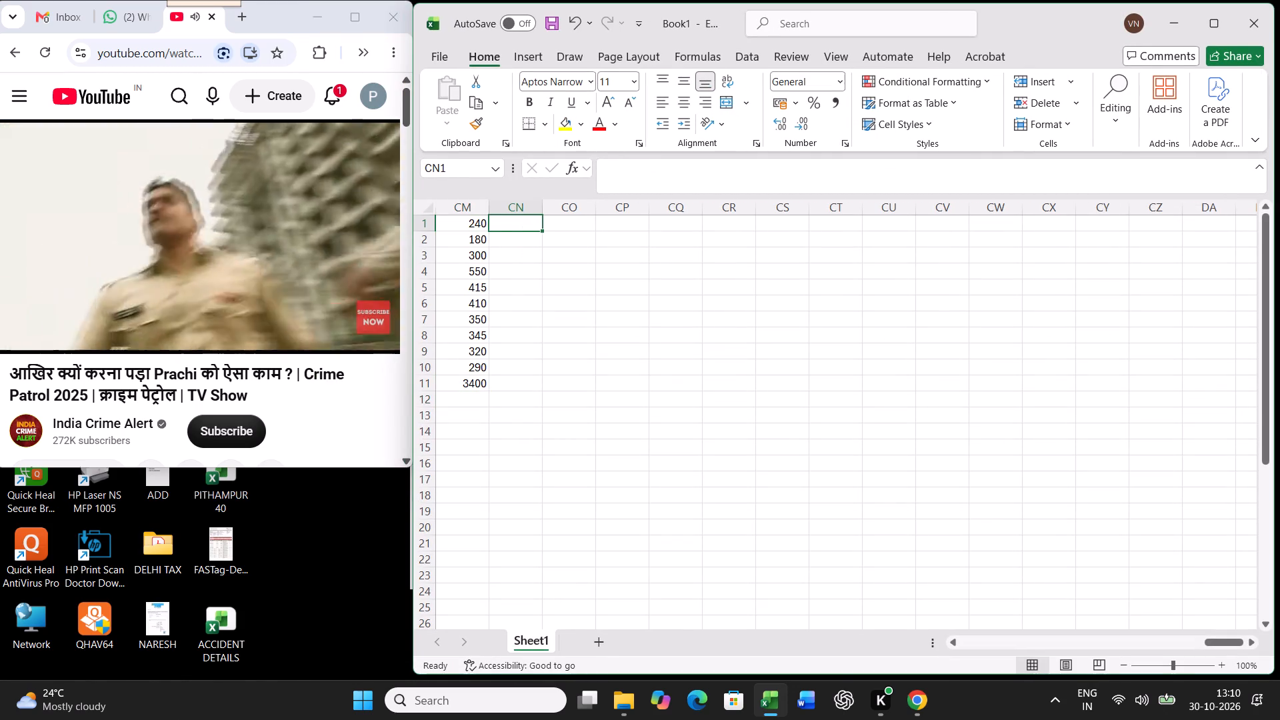
text(95)
key(Return)
text(75)
key(Return)
text(140)
key(Return)
text(260)
key(Return)
text(200)
key(Return)
text(195)
key(Return)
Continue column CN with 165, 150, 140, 175 and 160 down cells CN7 to CN11.
text(165)
key(Return)
text(150)
key(Return)
text(140)
key(Return)
text(175)
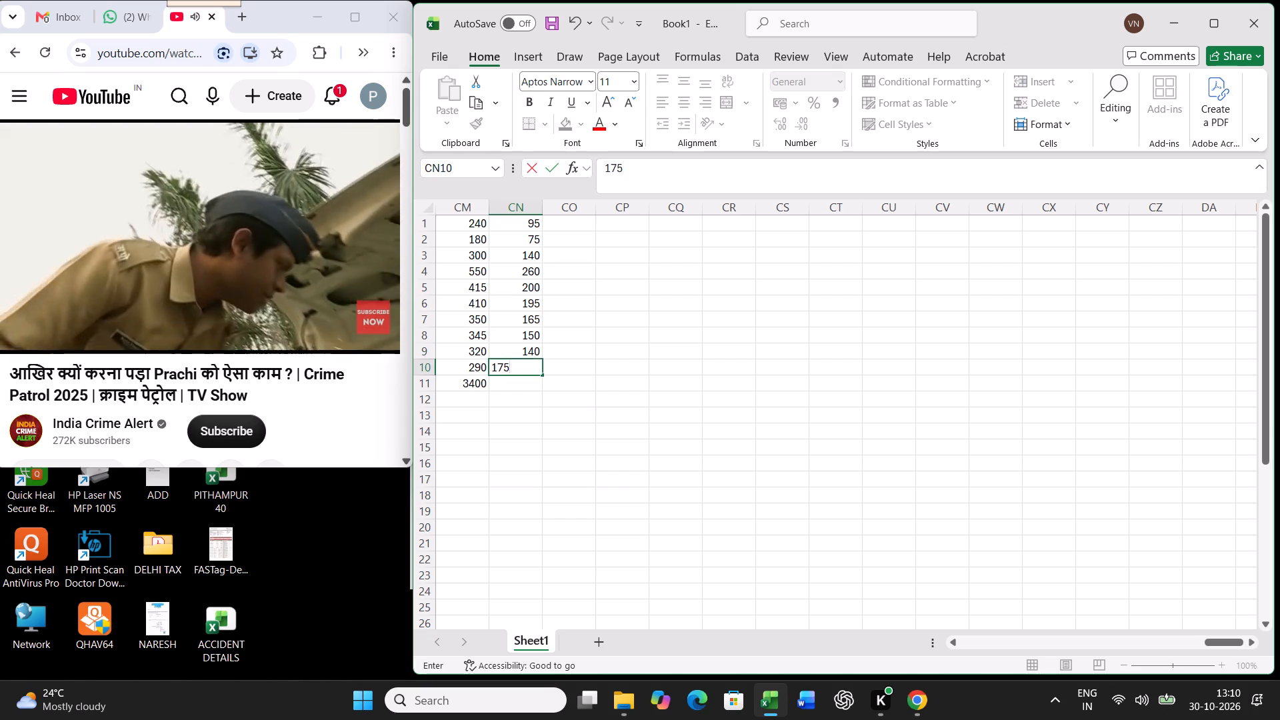
key(Return)
text(160)
key(Return)
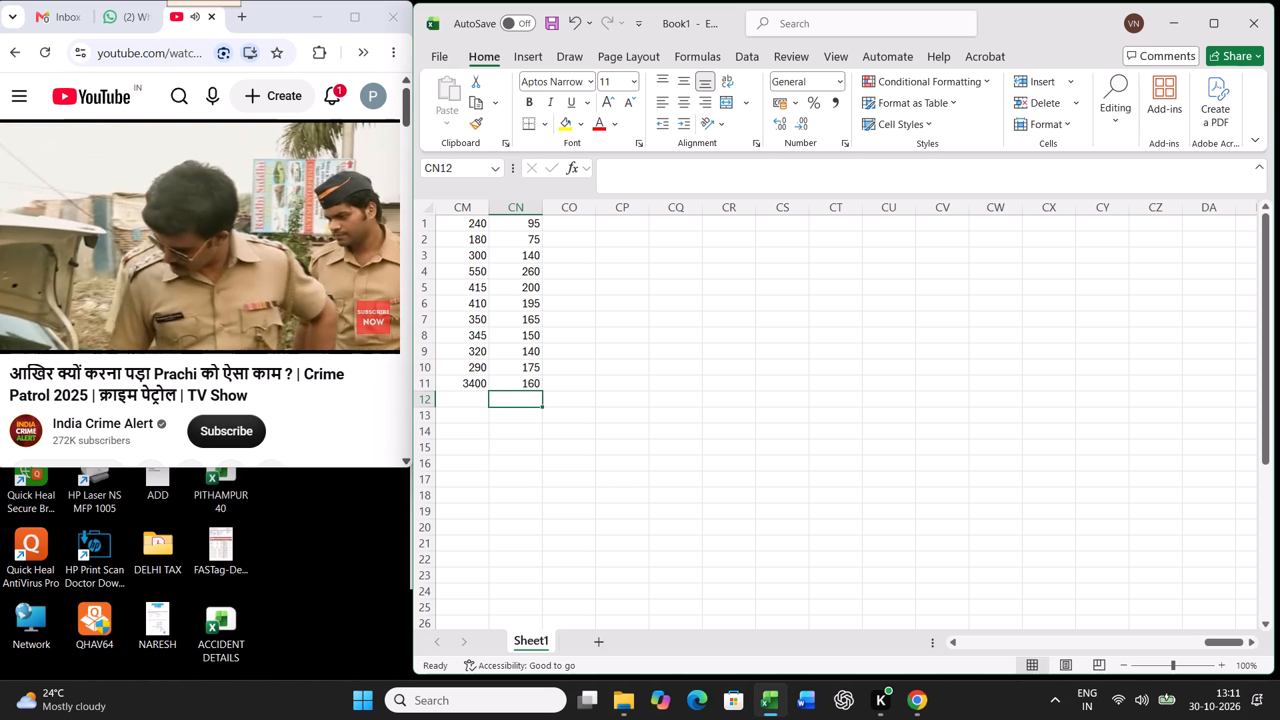
Enter 200 in CN12 and total column CN with AutoSum in CN13, maximizing the workbook window for it and restoring its size when done.
text(200)
key(Return)
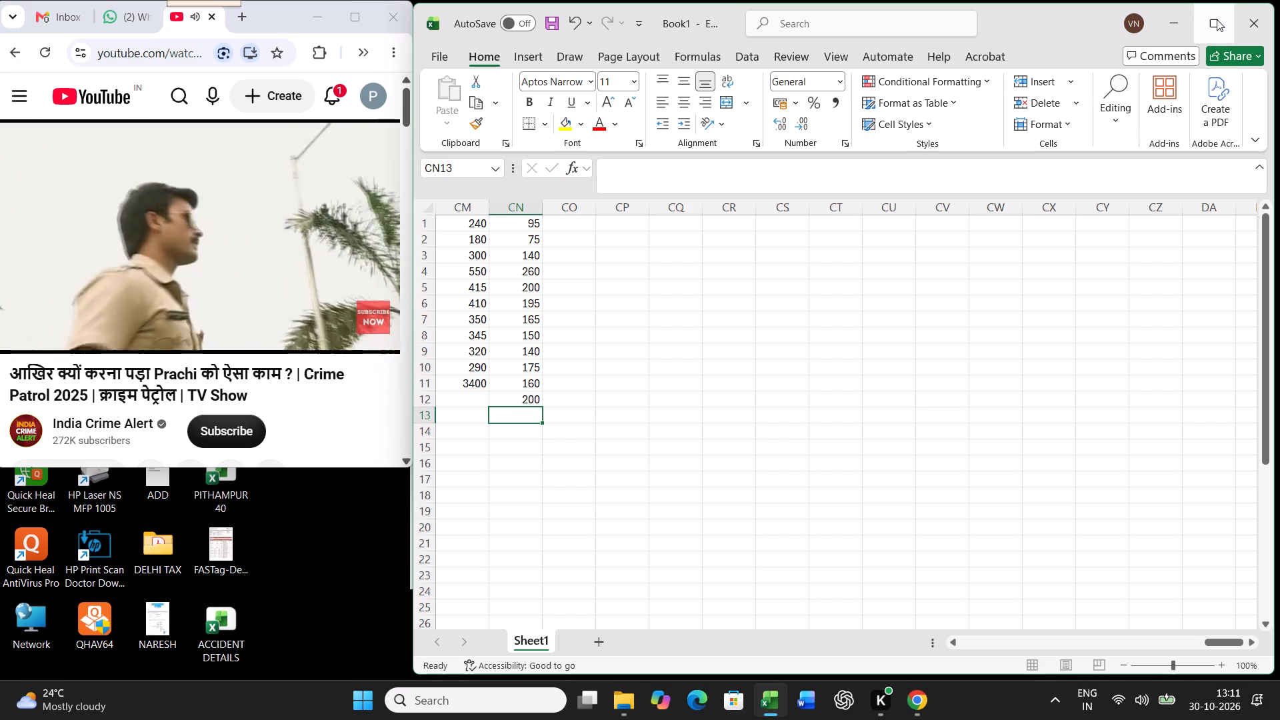
click(1217, 19)
click(997, 76)
key(Return)
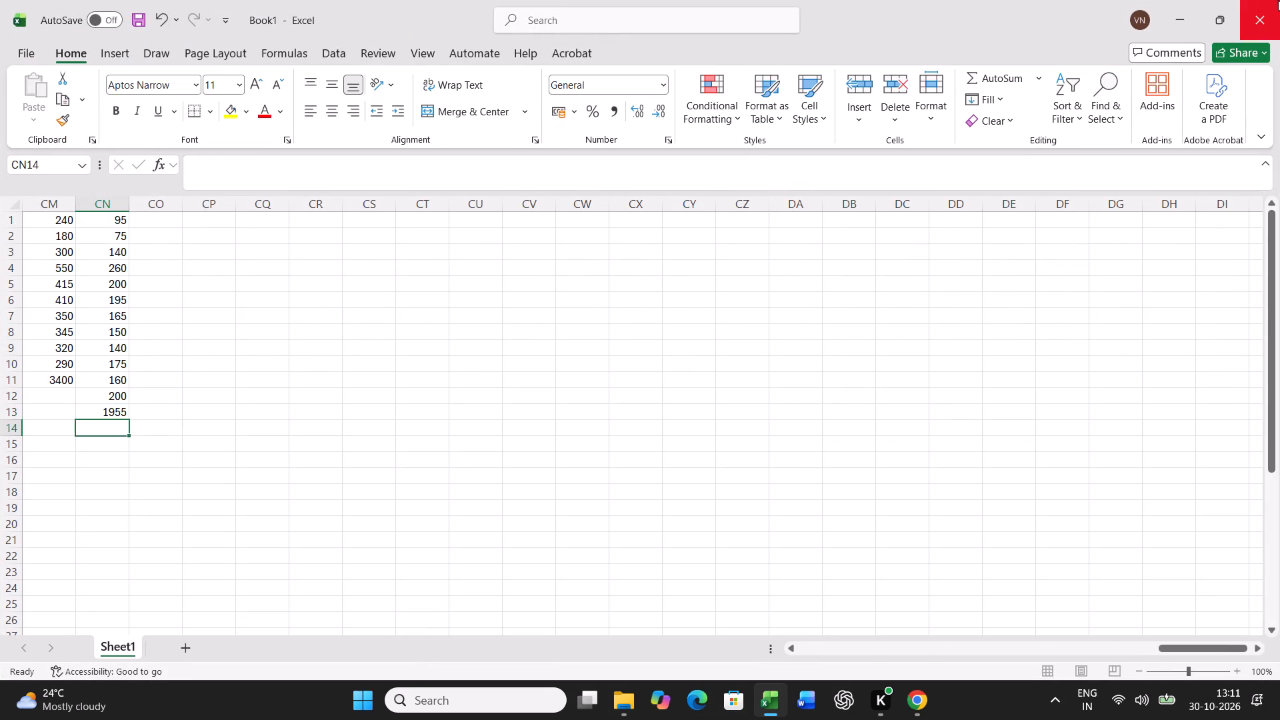
click(1223, 8)
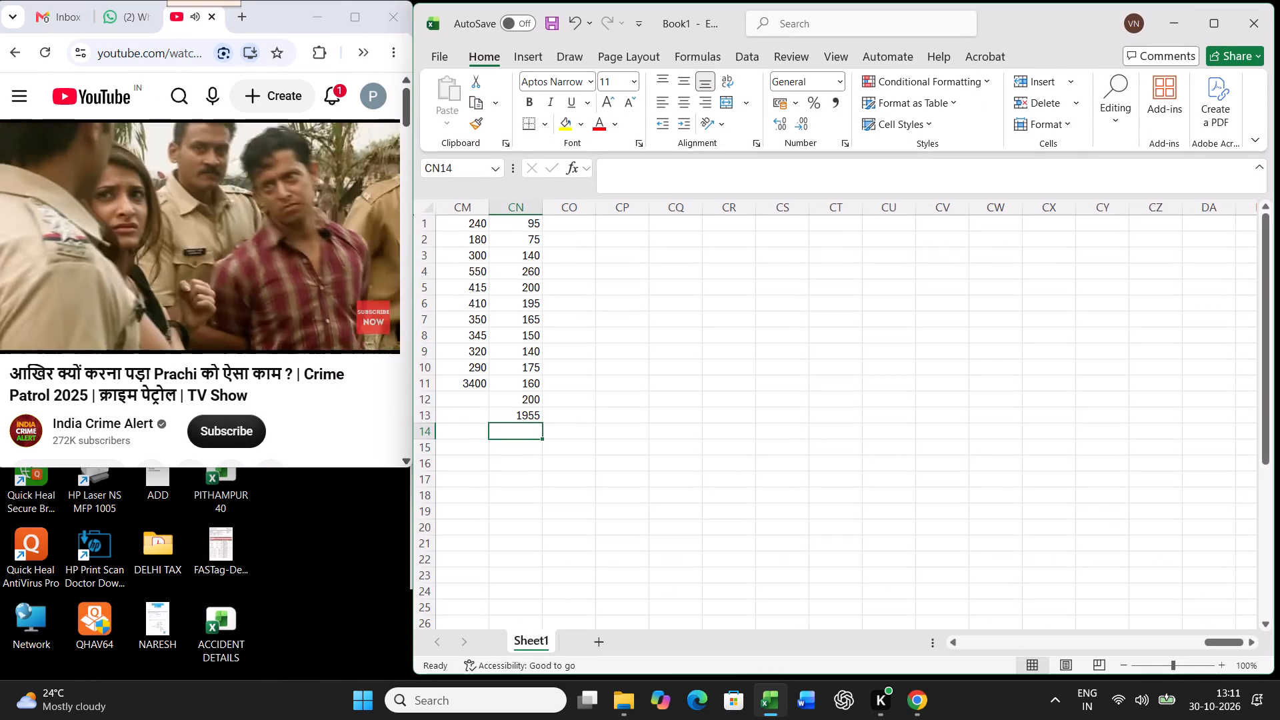
Enter 95, 75, 140, 260, 200 and 195 down cells CO1 to CO6.
key(Up)
key(Up)
key(Up)
key(Up)
key(Up)
key(Up)
key(Up)
key(Up)
key(Up)
key(Up)
key(Up)
key(Up)
key(Up)
key(Up)
key(Up)
key(Up)
key(Up)
key(Up)
key(Up)
key(Up)
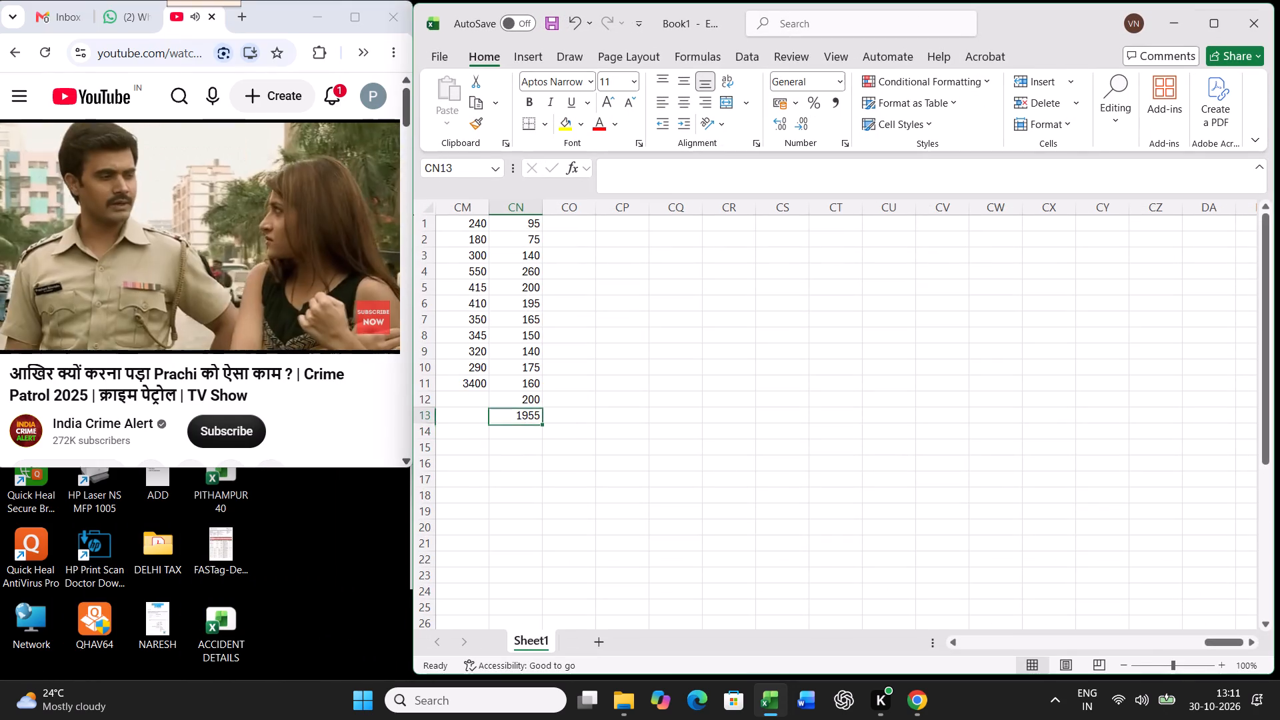
key(Right)
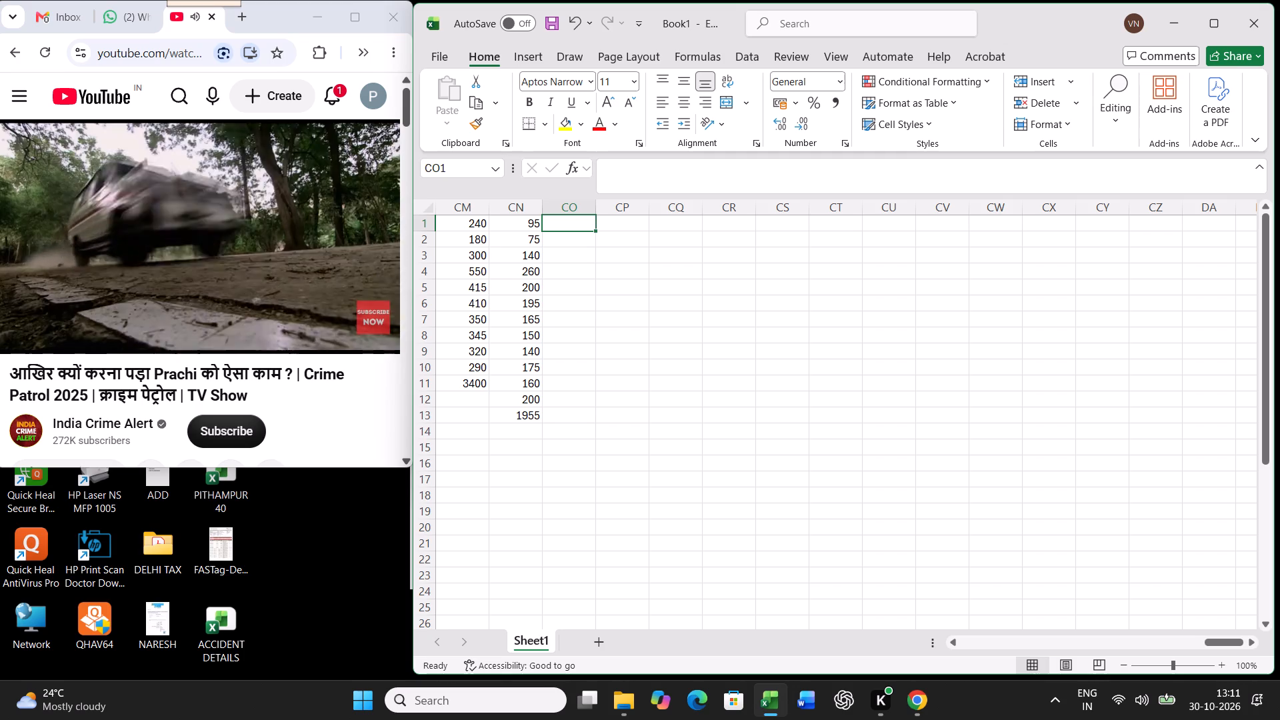
text(95)
key(Return)
text(75)
key(Return)
text(140)
key(Return)
text(260)
key(Return)
text(200)
key(Return)
text(195)
key(Return)
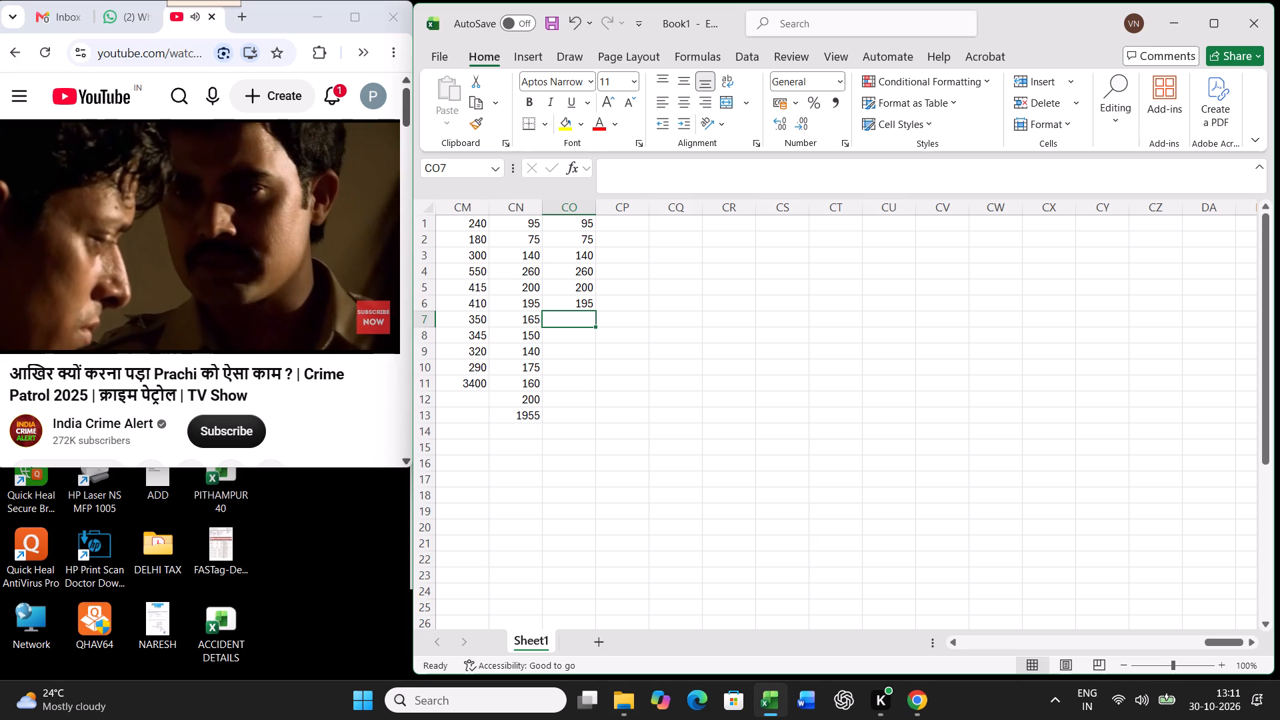
Continue column CO with 165, 150, 140, 175, 160 and 165 down cells CO7 to CO12.
text(165)
key(Return)
text(150)
key(Return)
text(140)
key(Return)
text(175)
key(Return)
text(160)
key(Return)
text(165)
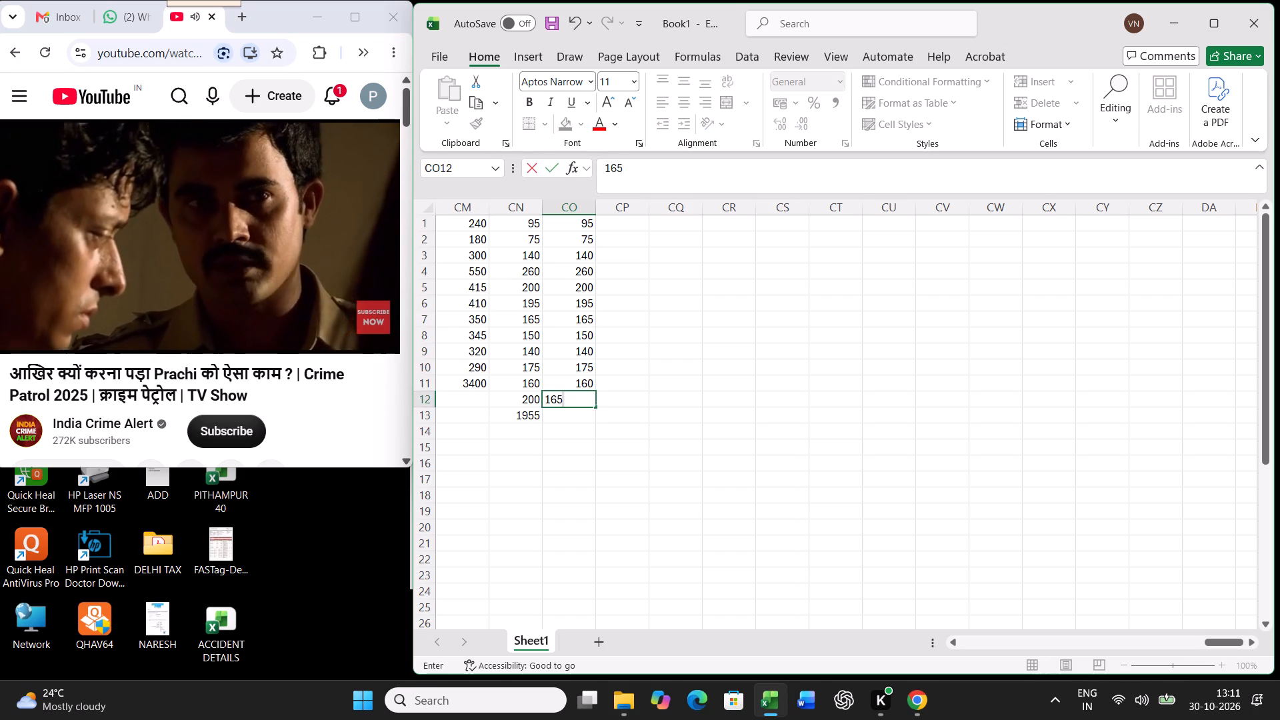
key(Return)
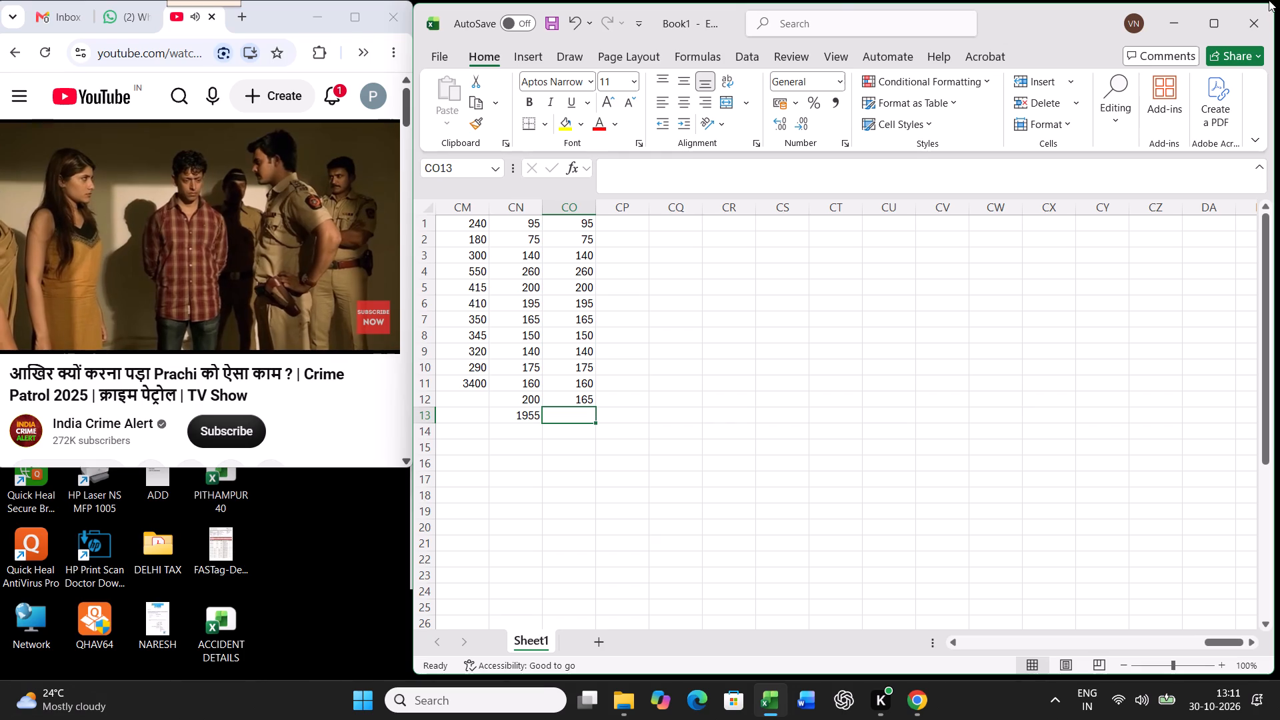
Total column CO with AutoSum in CO13, maximizing the workbook window for it and restoring its size when done.
click(1225, 15)
click(1015, 73)
key(Return)
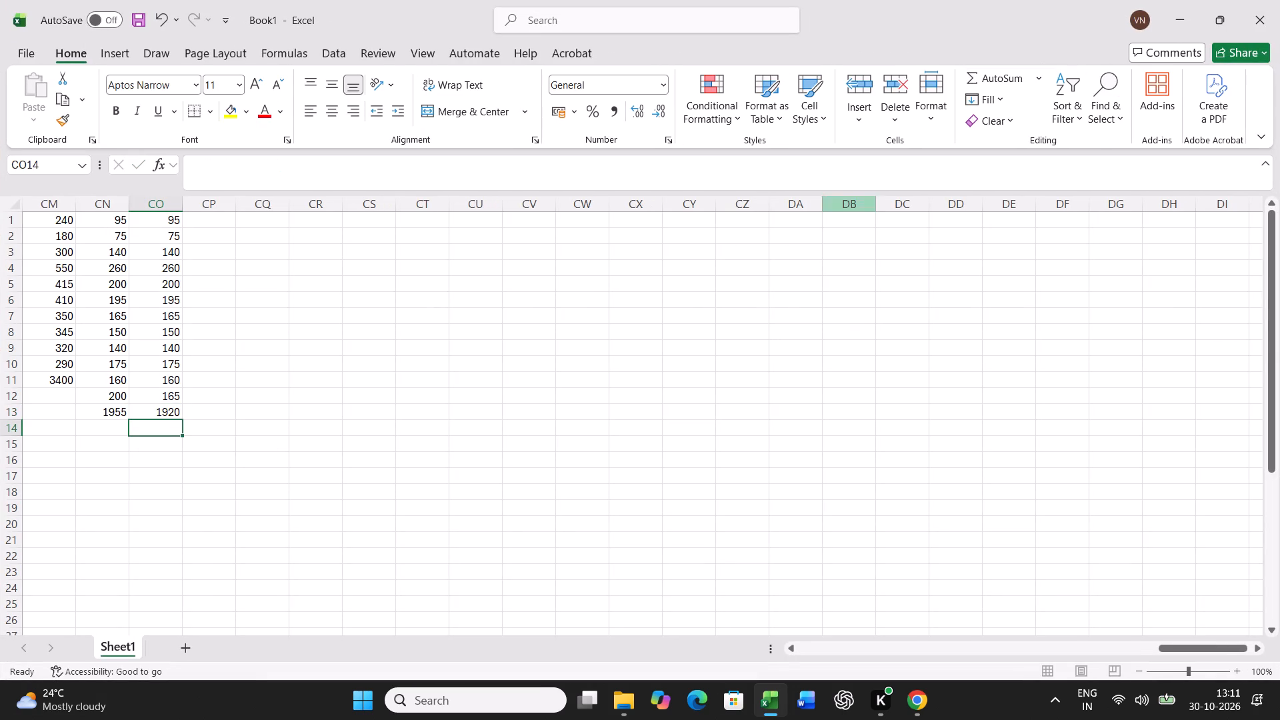
click(1234, 12)
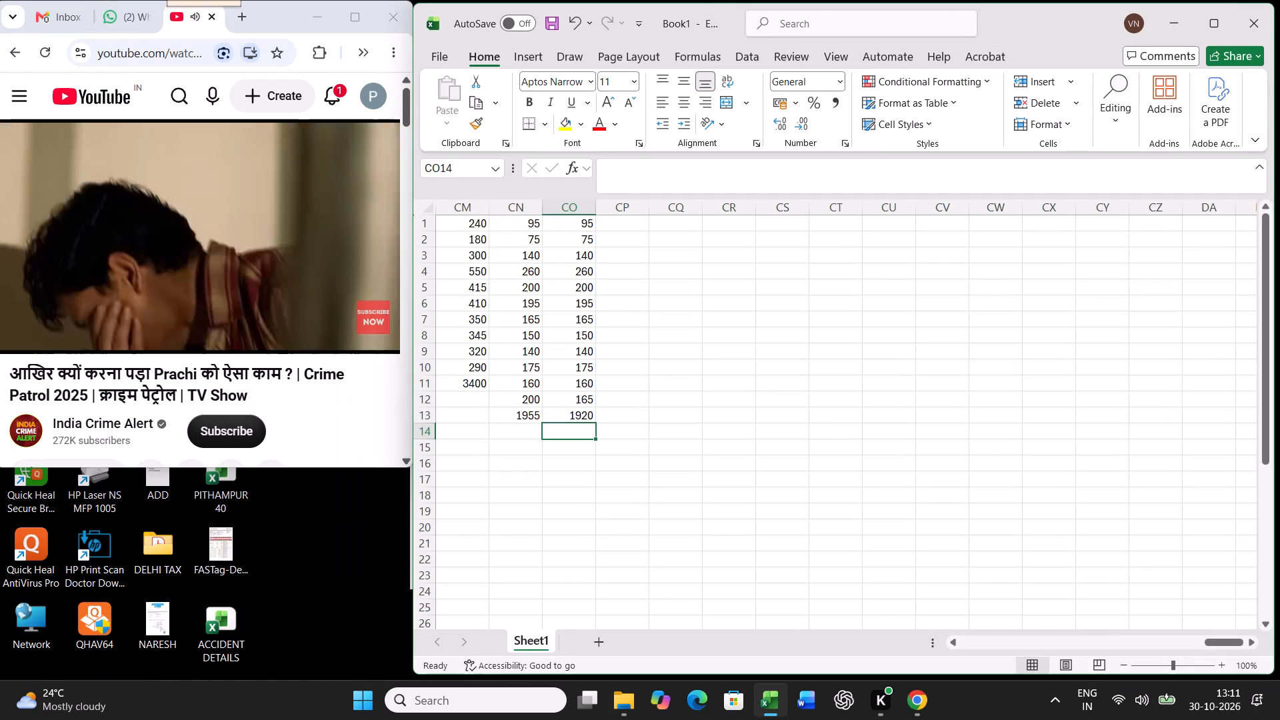
Enter 95, 75, 140, 260, 200 and 195 down cells CP1 to CP6.
key(Up)
key(Up)
key(Up)
key(Up)
key(Up)
key(Up)
key(Up)
key(Up)
key(Up)
key(Up)
key(Up)
key(Up)
key(Up)
key(Up)
key(Up)
key(Up)
key(Up)
key(Up)
key(Up)
key(Up)
key(Right)
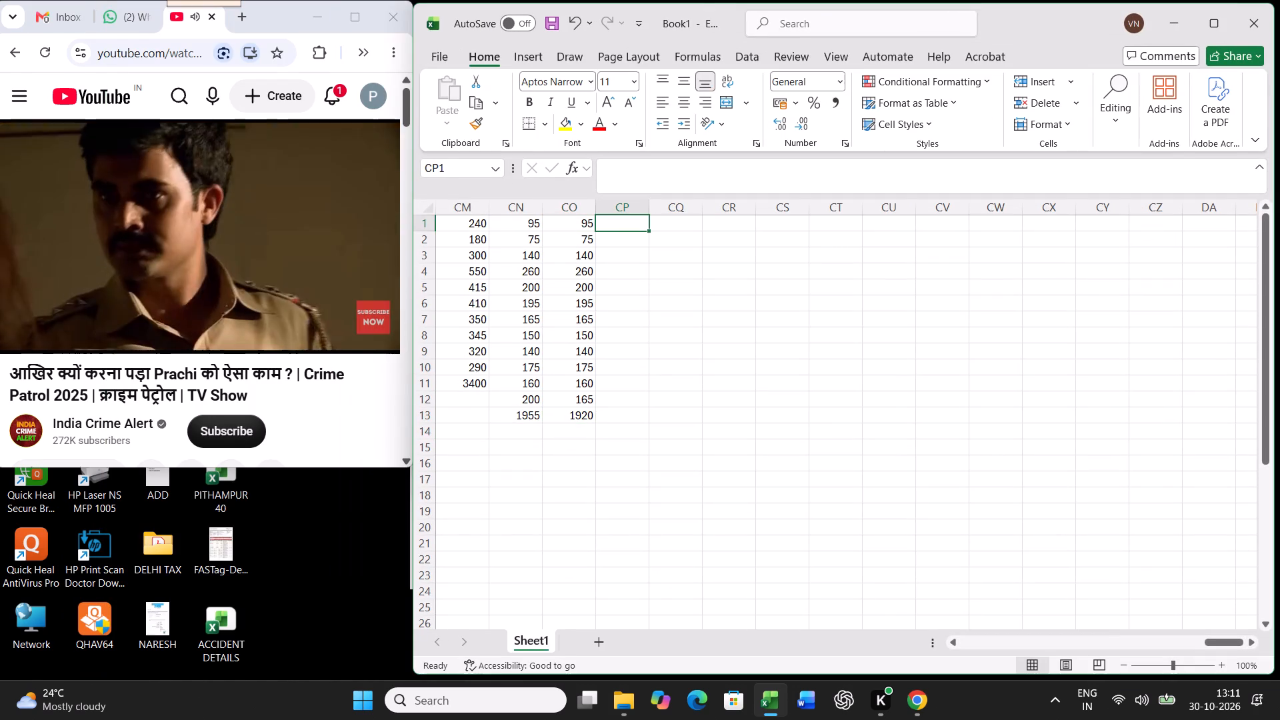
text(95)
key(Return)
text(75)
key(Return)
text(140)
key(Return)
text(260)
key(Return)
text(200)
key(Return)
text(195)
key(Return)
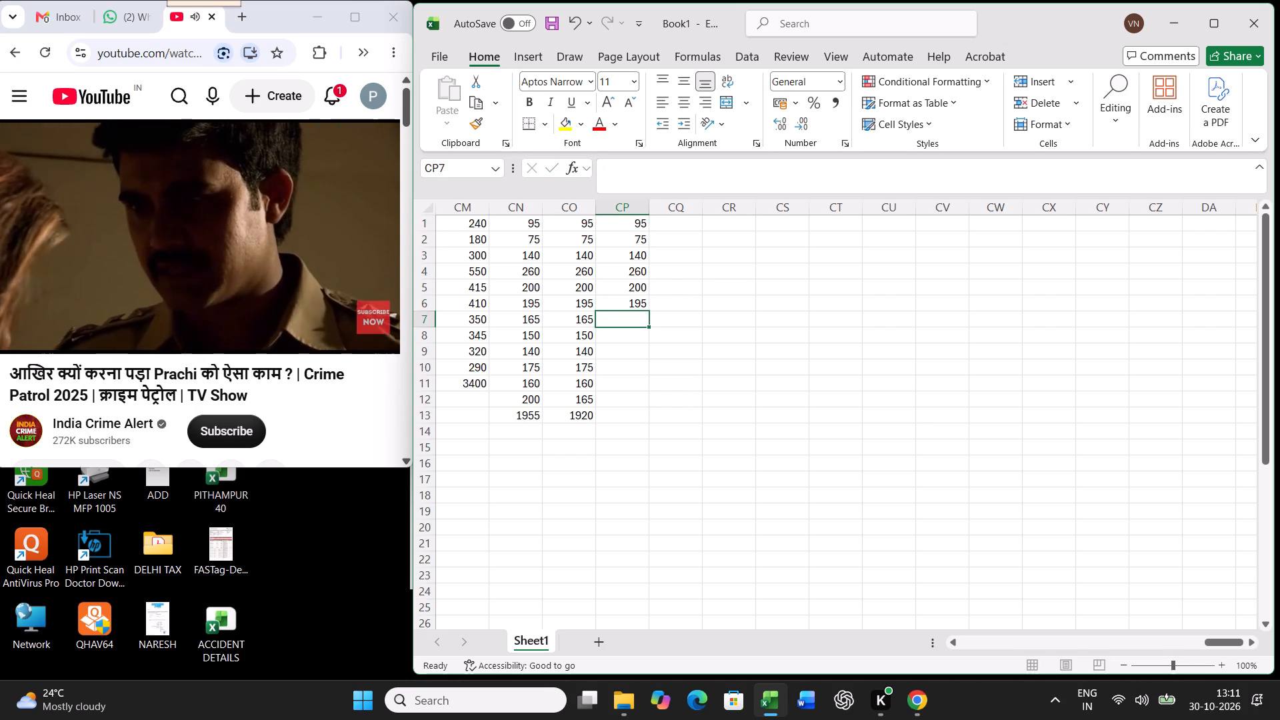
Continue column CP with 170, 165, 150, 140, 175 and 160 down cells CP7 to CP12.
text(170)
key(Return)
text(165)
key(Return)
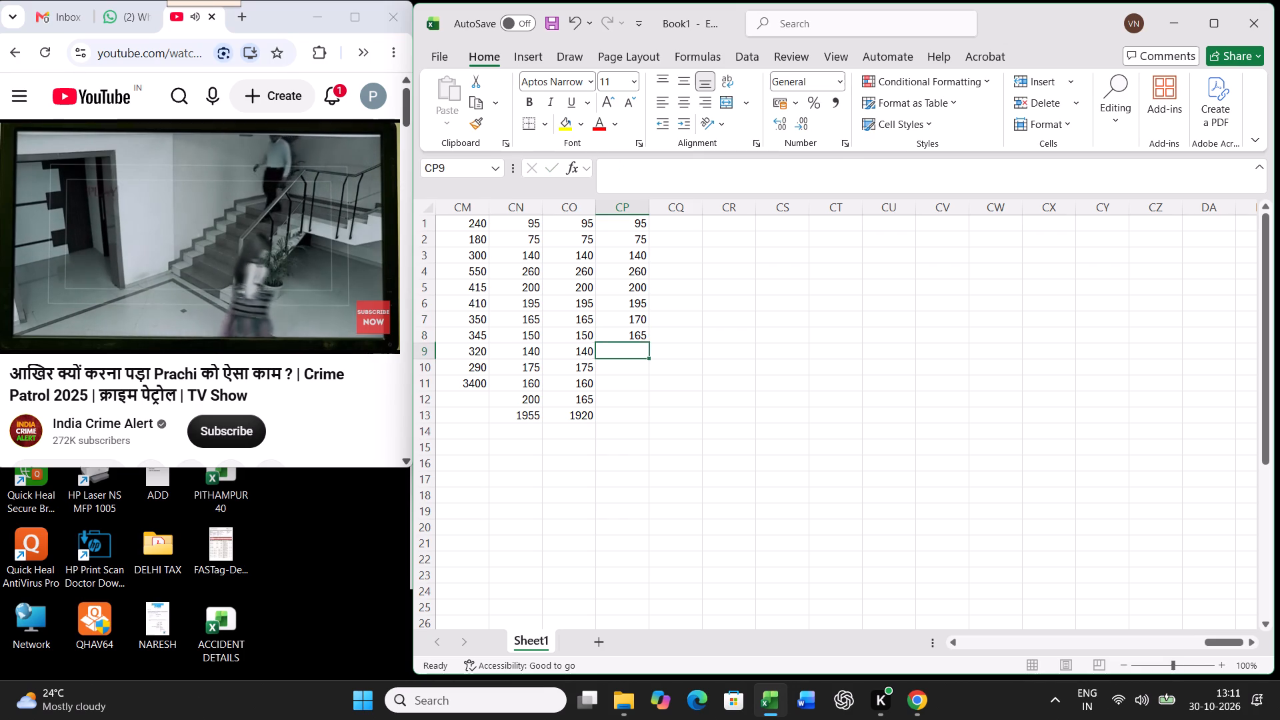
text(150)
key(Return)
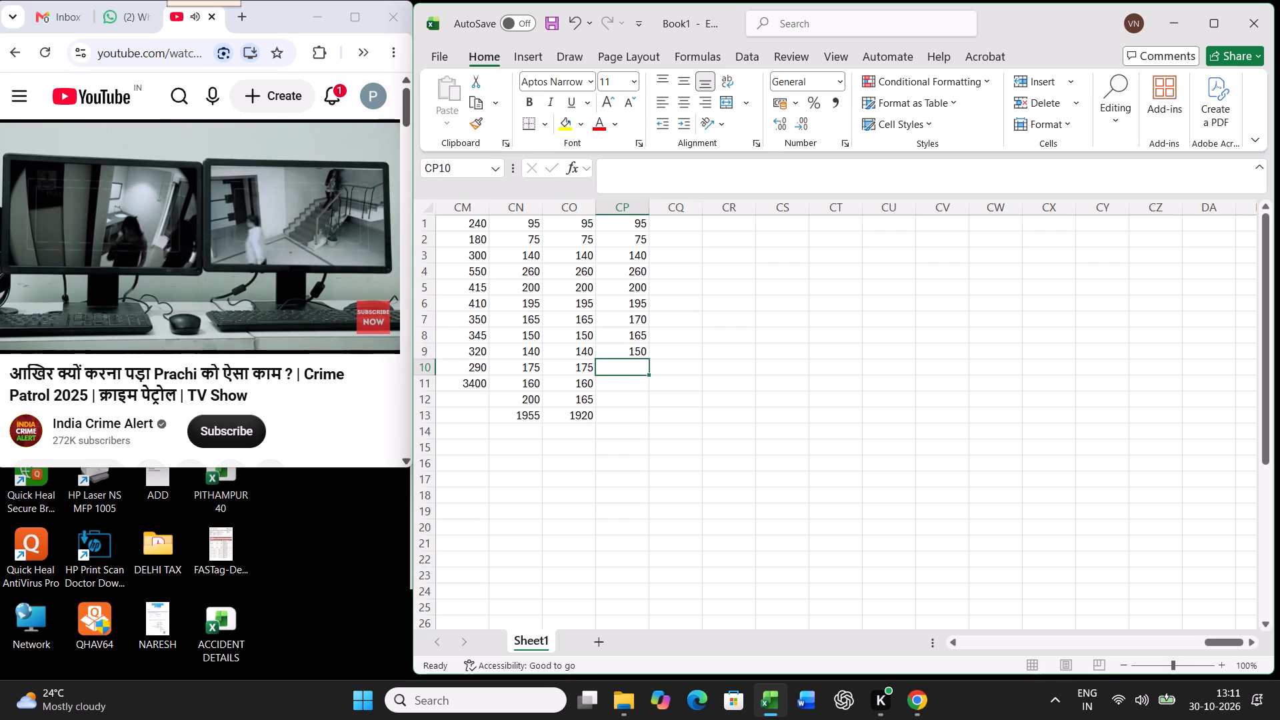
text(140)
key(Return)
text(175)
key(Return)
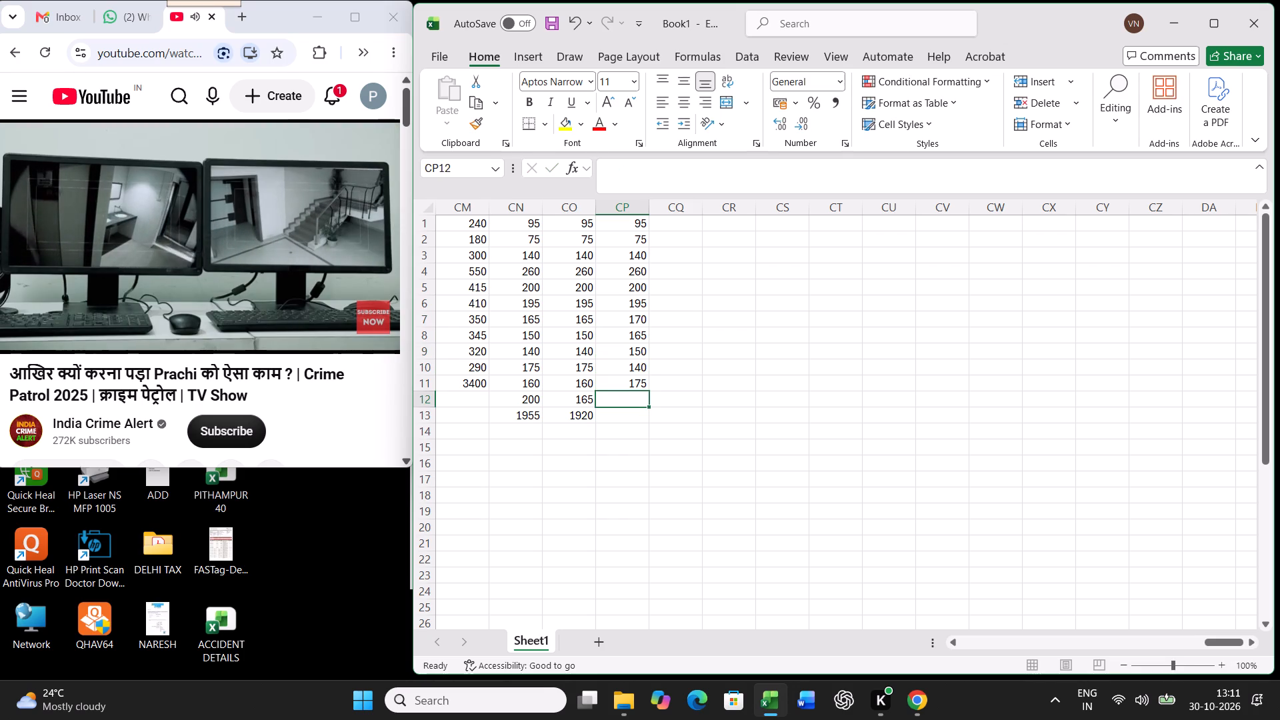
text(160)
key(Return)
Continue column CP with 365, 520, 180, 205, 60 and 275 down cells CP13 to CP18.
text(365)
key(Return)
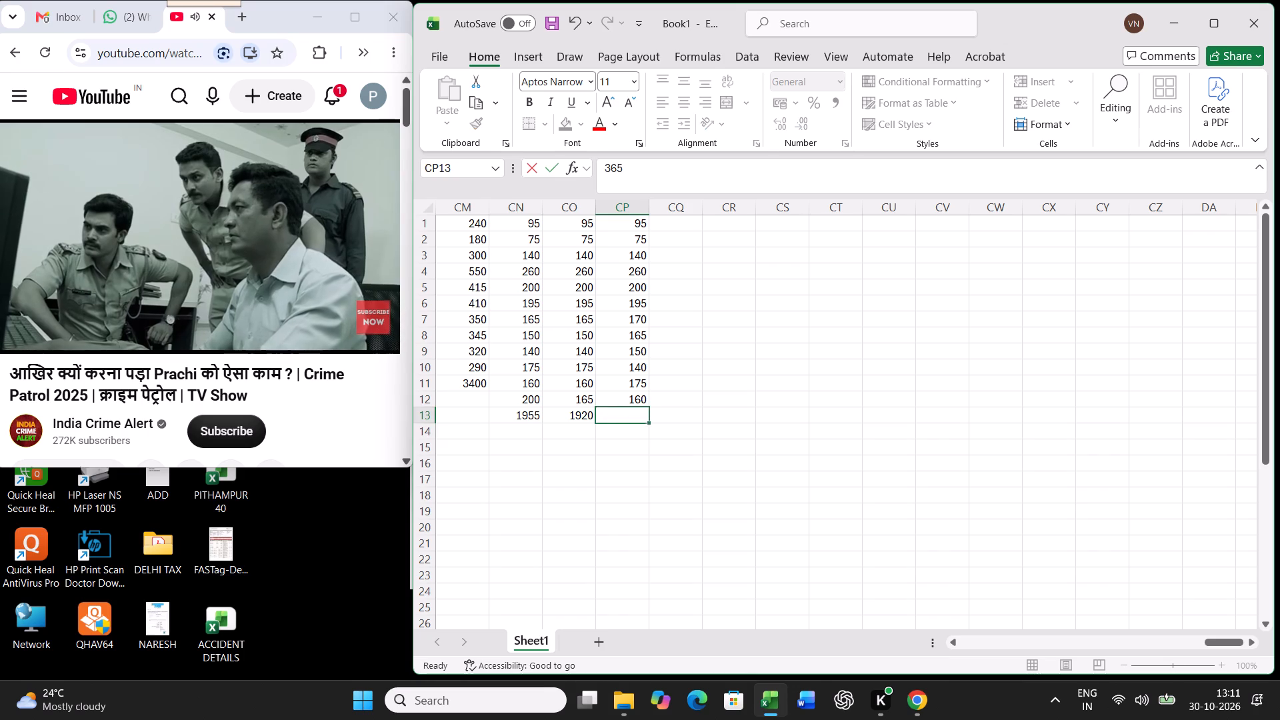
text(520)
key(Return)
text(180)
key(Return)
text(205)
key(Return)
text(60)
key(Return)
text(275)
key(Return)
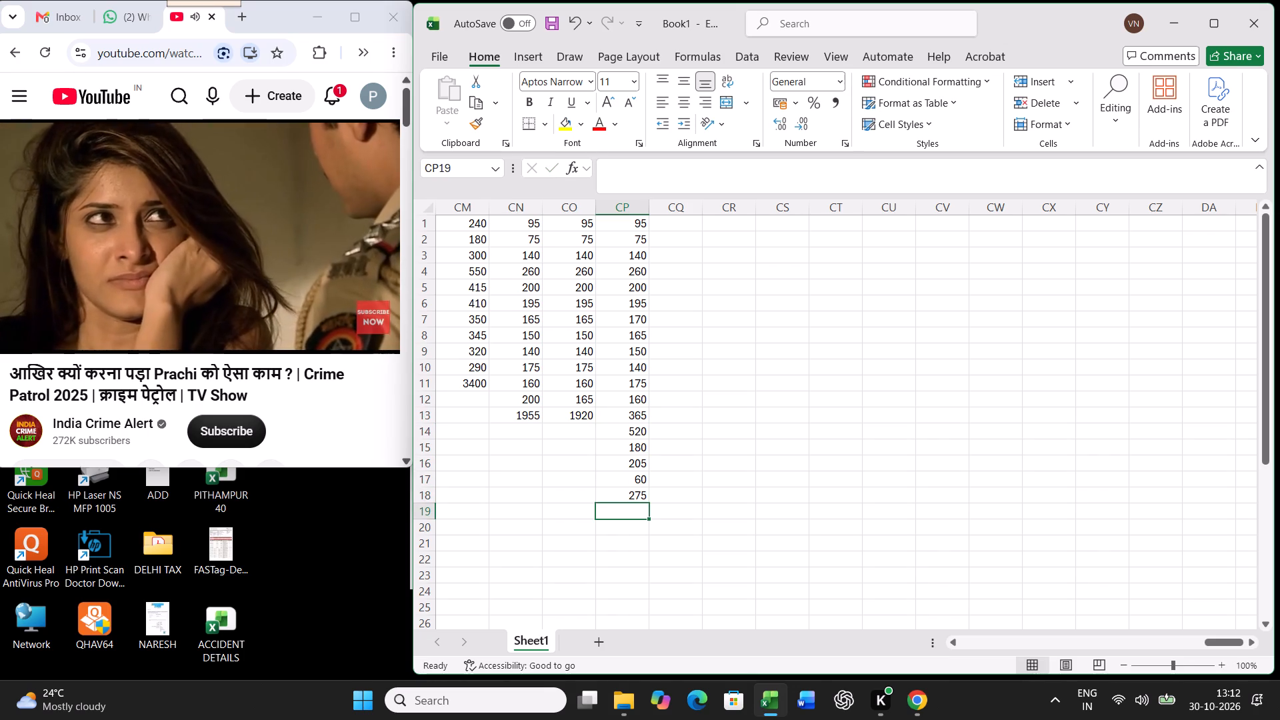
Total column CP with AutoSum in CP19, maximizing the workbook window for it and restoring its size when done.
click(1213, 12)
click(1013, 74)
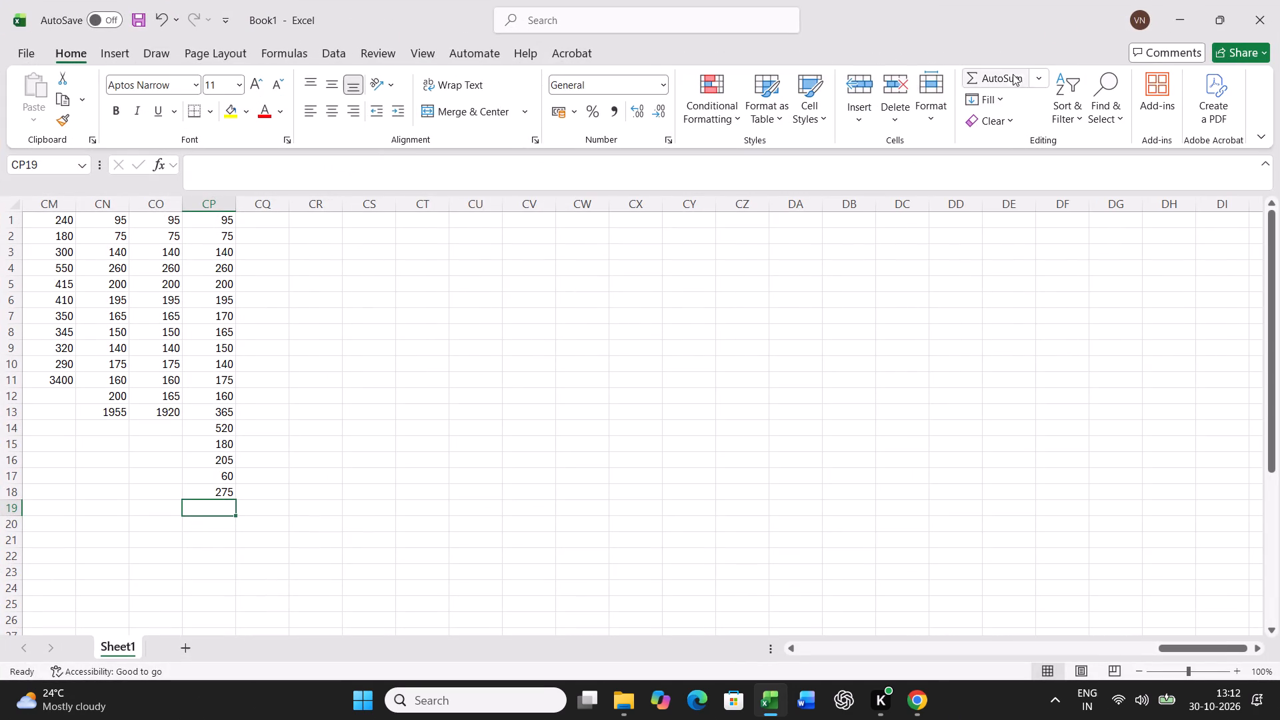
key(Return)
click(1221, 11)
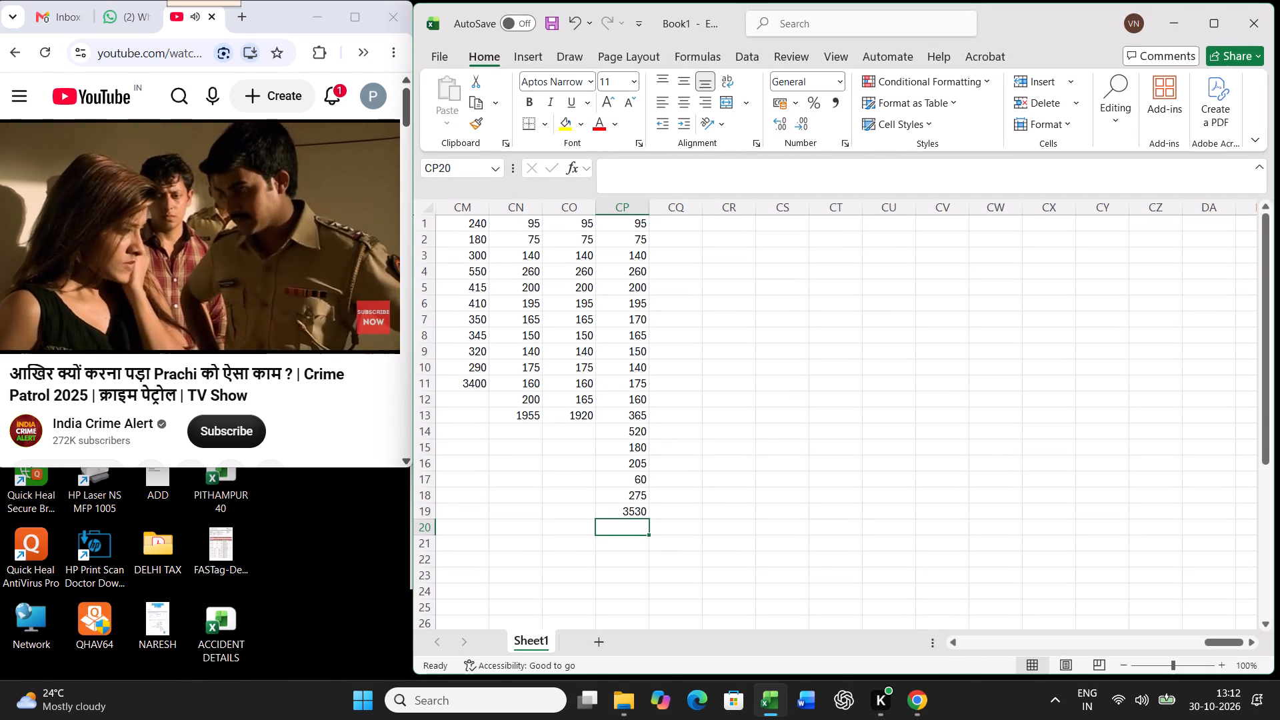
Enter 95, 95, 75, 140, 260, 200 and 195 down cells CQ1 to CQ7.
key(Up)
key(Up)
key(Up)
key(Up)
key(Up)
key(Up)
key(Up)
key(Up)
key(Up)
key(Up)
key(Up)
key(Up)
key(Up)
key(Up)
key(Up)
key(Up)
key(Up)
key(Up)
key(Up)
key(Up)
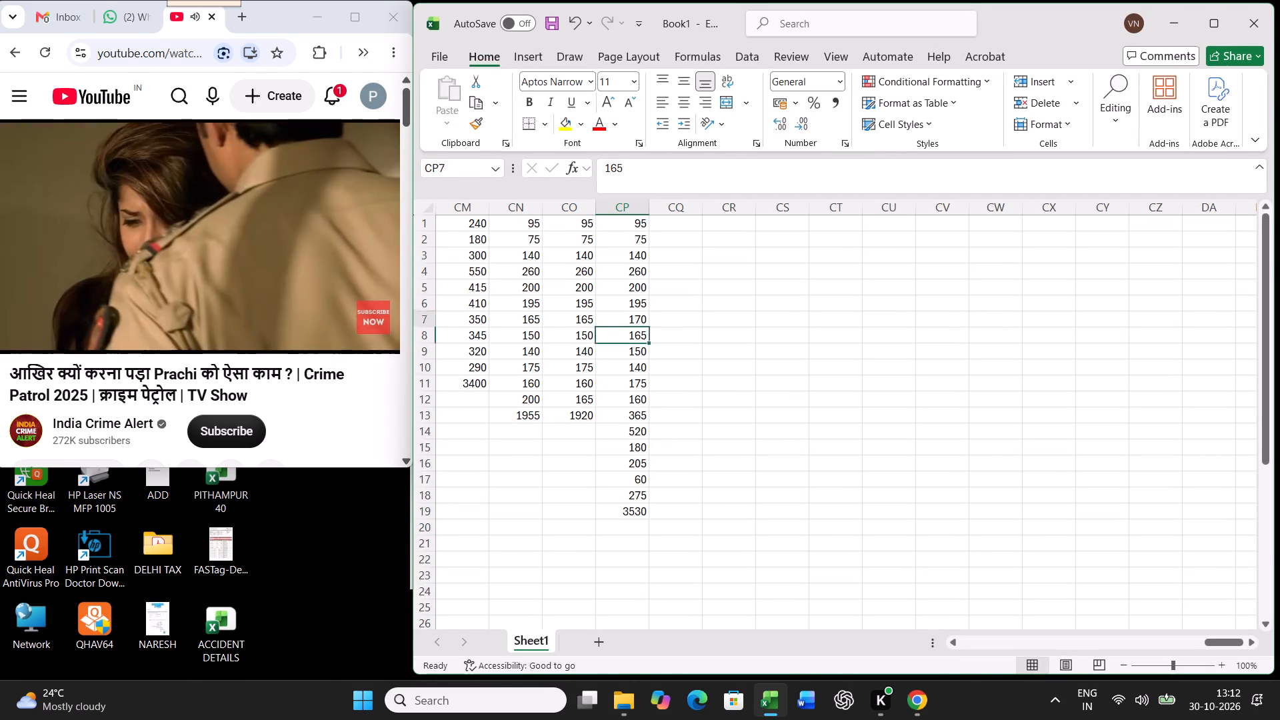
key(Right)
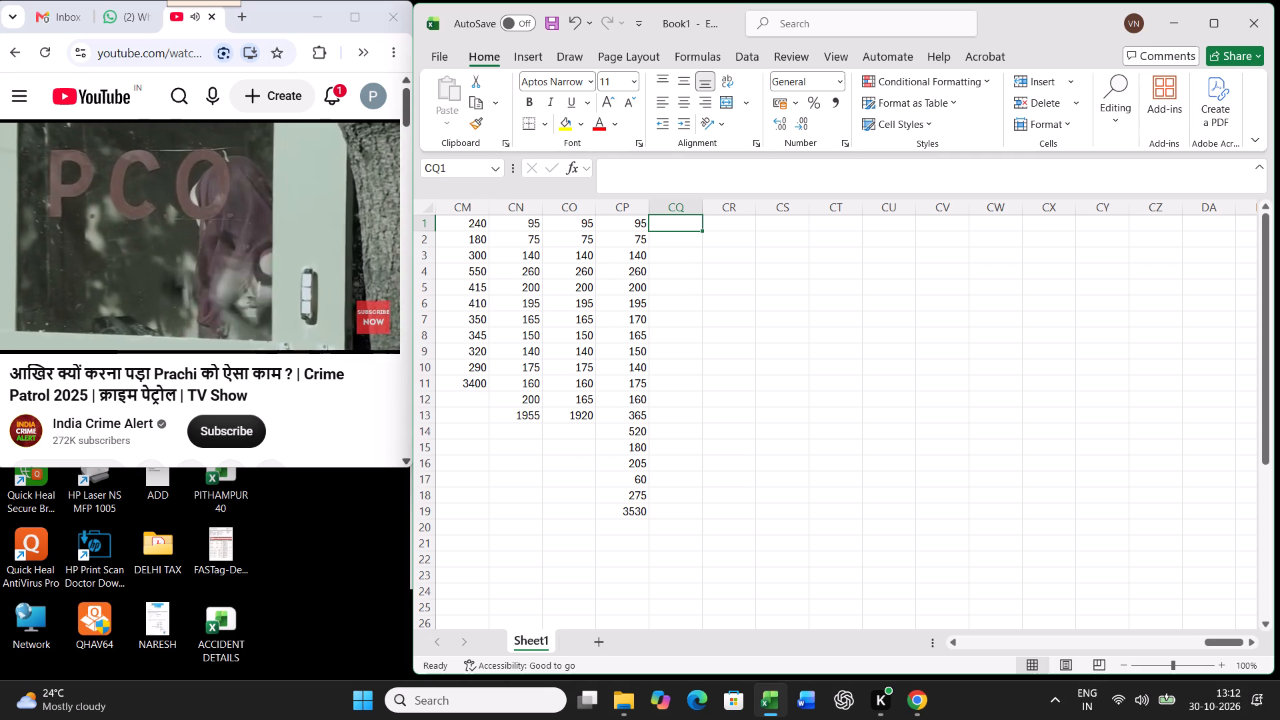
text(95)
key(Return)
text(95)
key(Return)
text(75)
key(Return)
text(140)
key(Return)
text(260)
key(Return)
text(200)
key(Return)
text(195)
key(Return)
Continue column CQ with 165, 150, 140, 175, 160, 365 and 610 down cells CQ8 to CQ14.
text(165)
key(Return)
text(150)
key(Return)
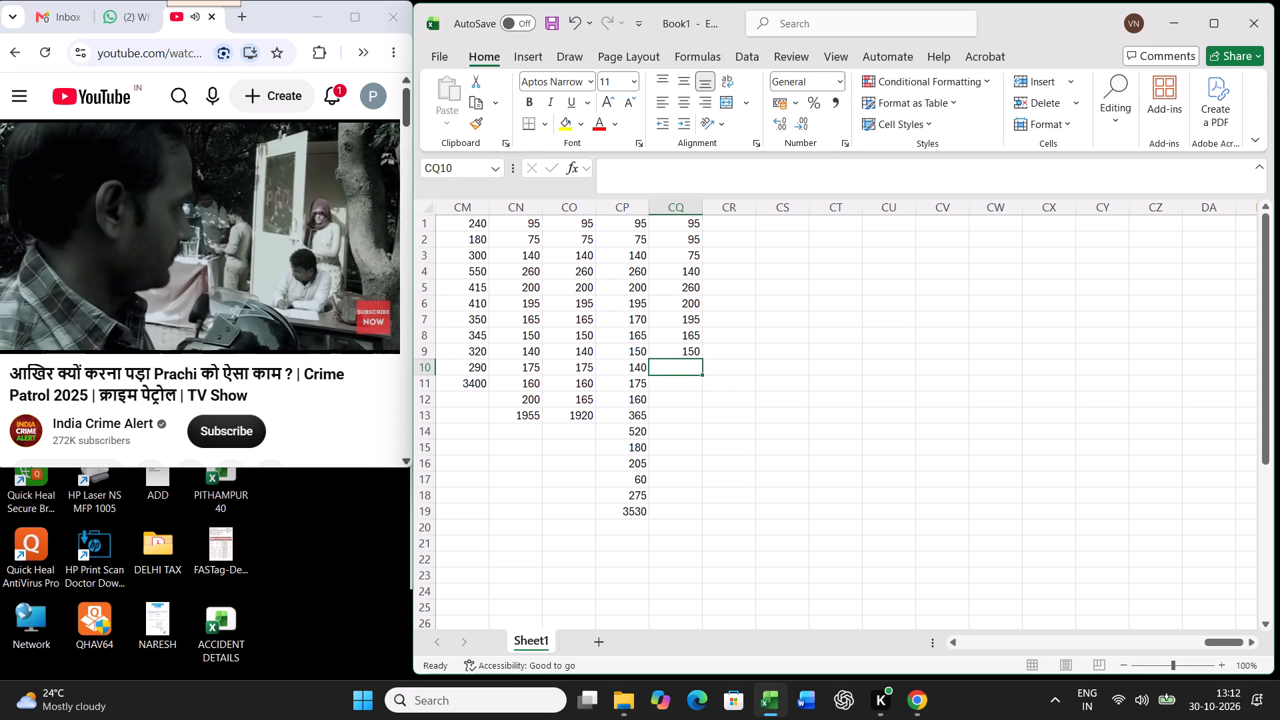
text(140)
key(Return)
text(175)
key(Return)
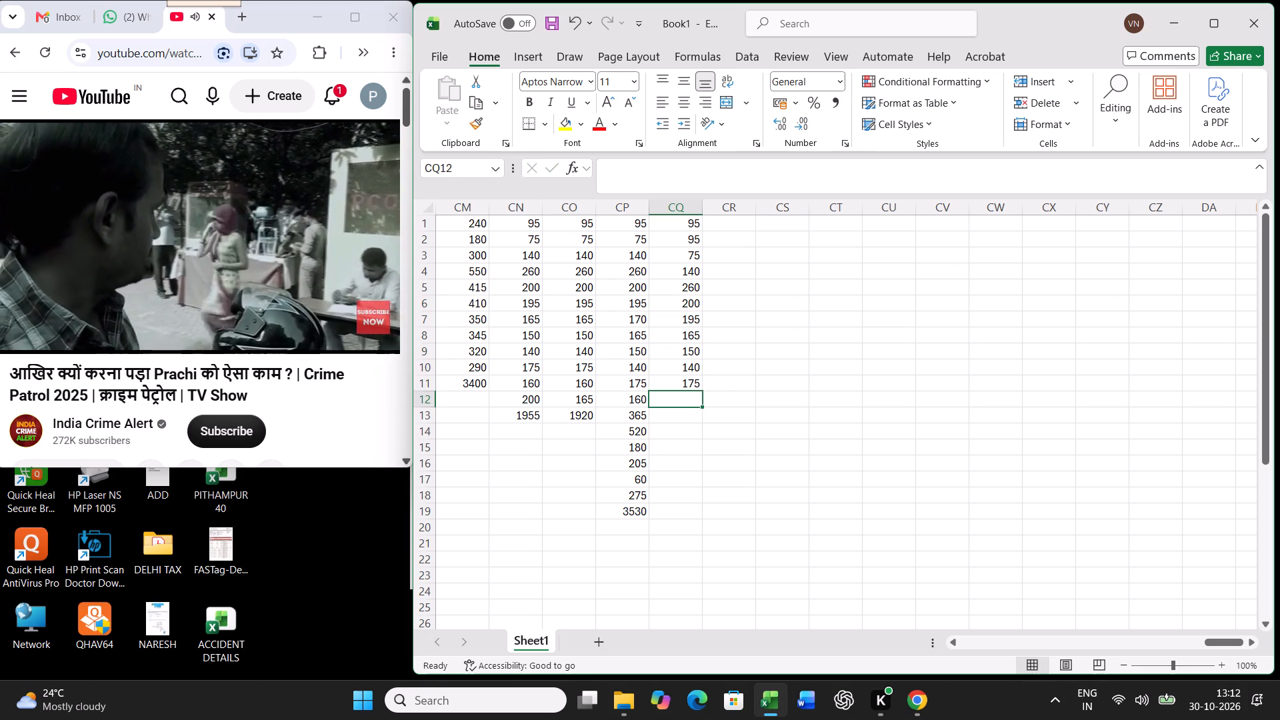
text(160)
key(Return)
text(365)
key(Return)
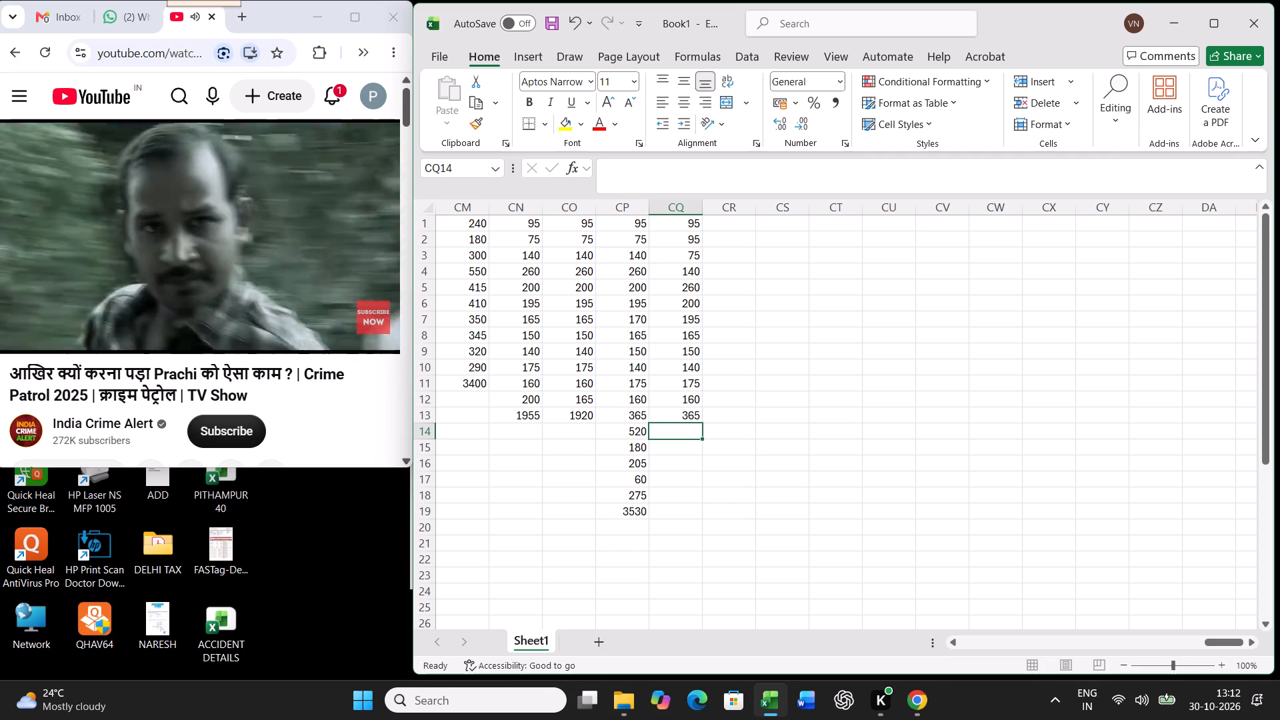
text(610)
key(Return)
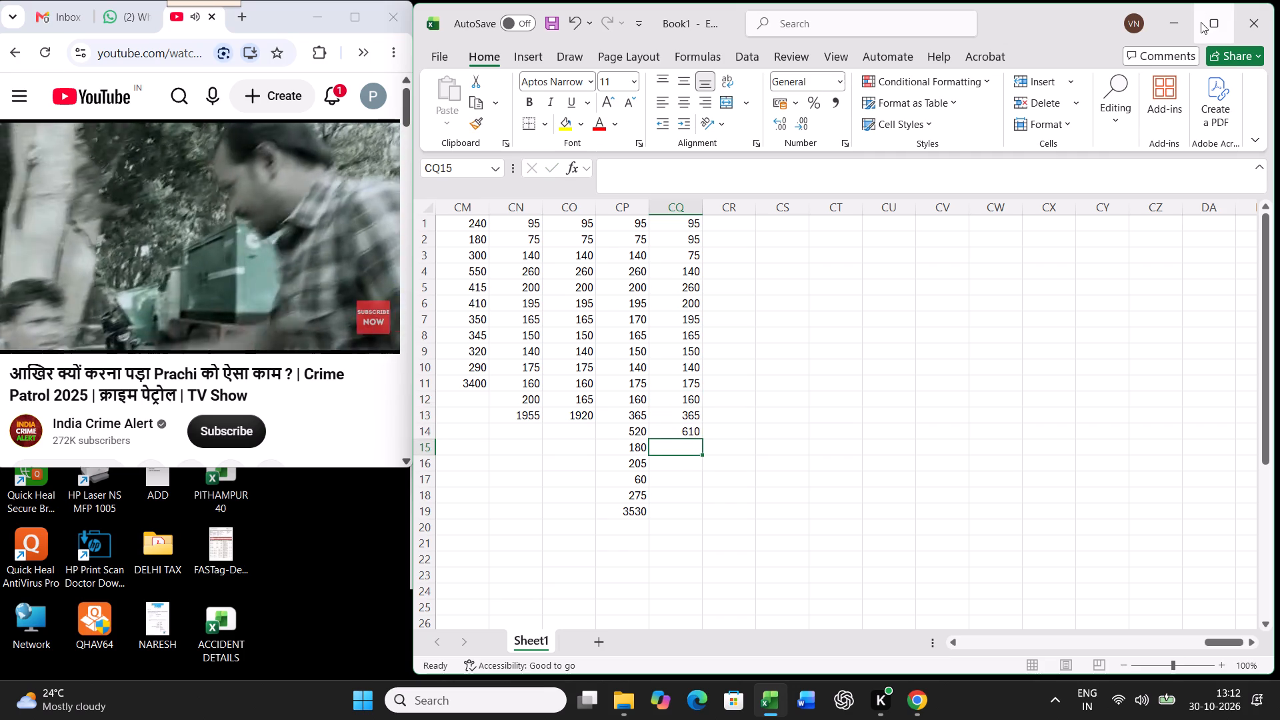
Total column CQ with AutoSum in CQ15, maximizing the workbook window for it and restoring its size when done.
click(1204, 24)
click(1011, 71)
key(Return)
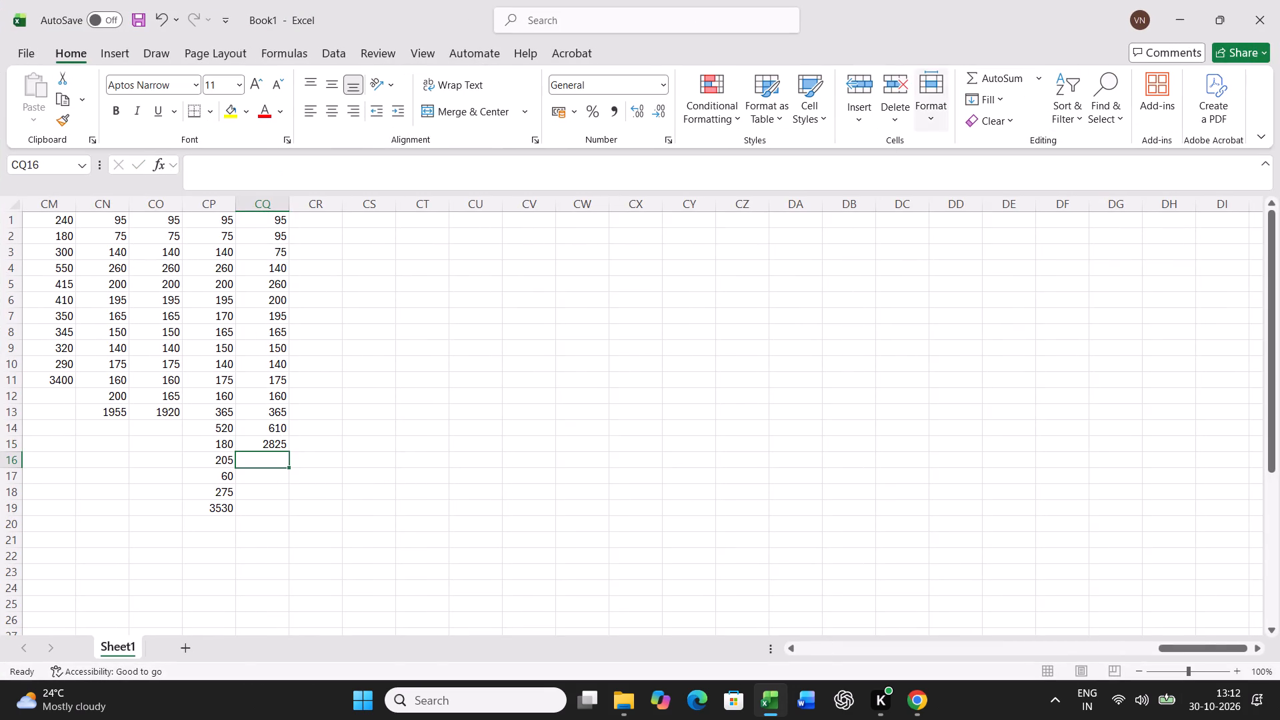
click(1229, 15)
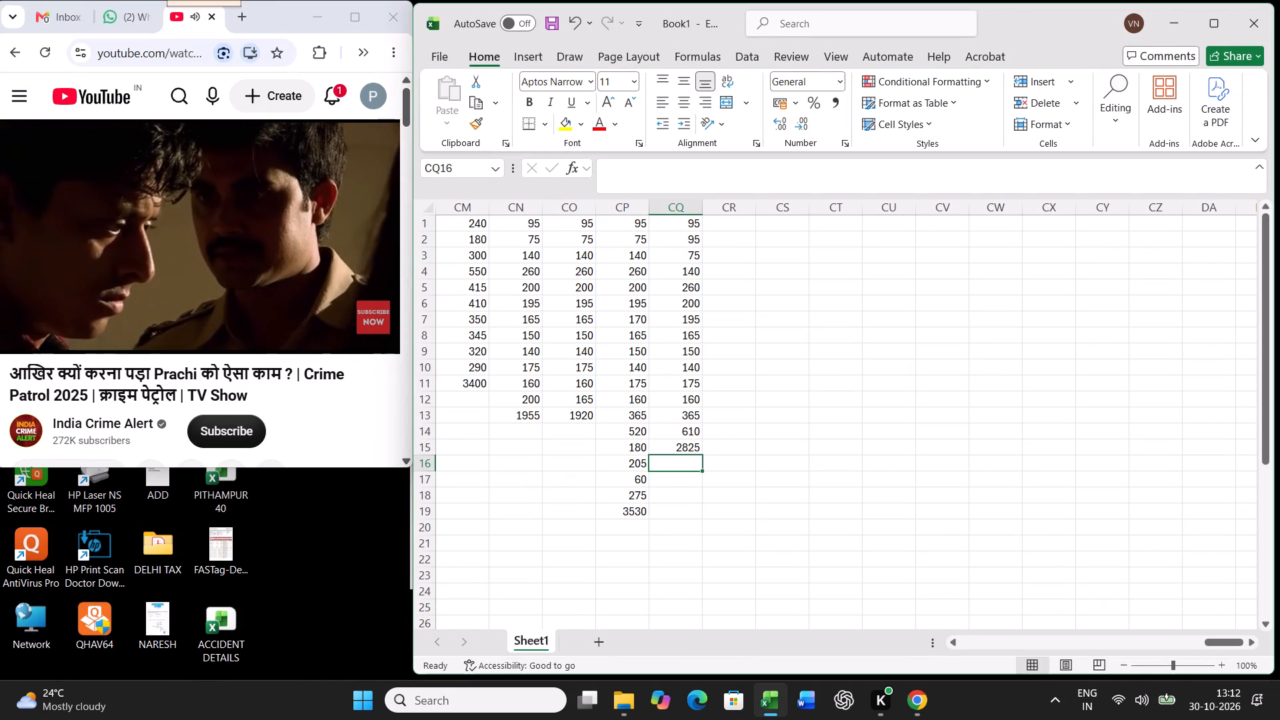
Enter 250, 195, 745, 950 and 710 down cells CR1 to CR5.
key(Up)
key(Up)
key(Up)
key(Up)
key(Up)
key(Up)
key(Up)
key(Up)
key(Up)
key(Up)
key(Up)
key(Up)
key(Up)
key(Up)
key(Up)
key(Up)
key(Up)
key(Up)
key(Up)
key(Up)
key(Right)
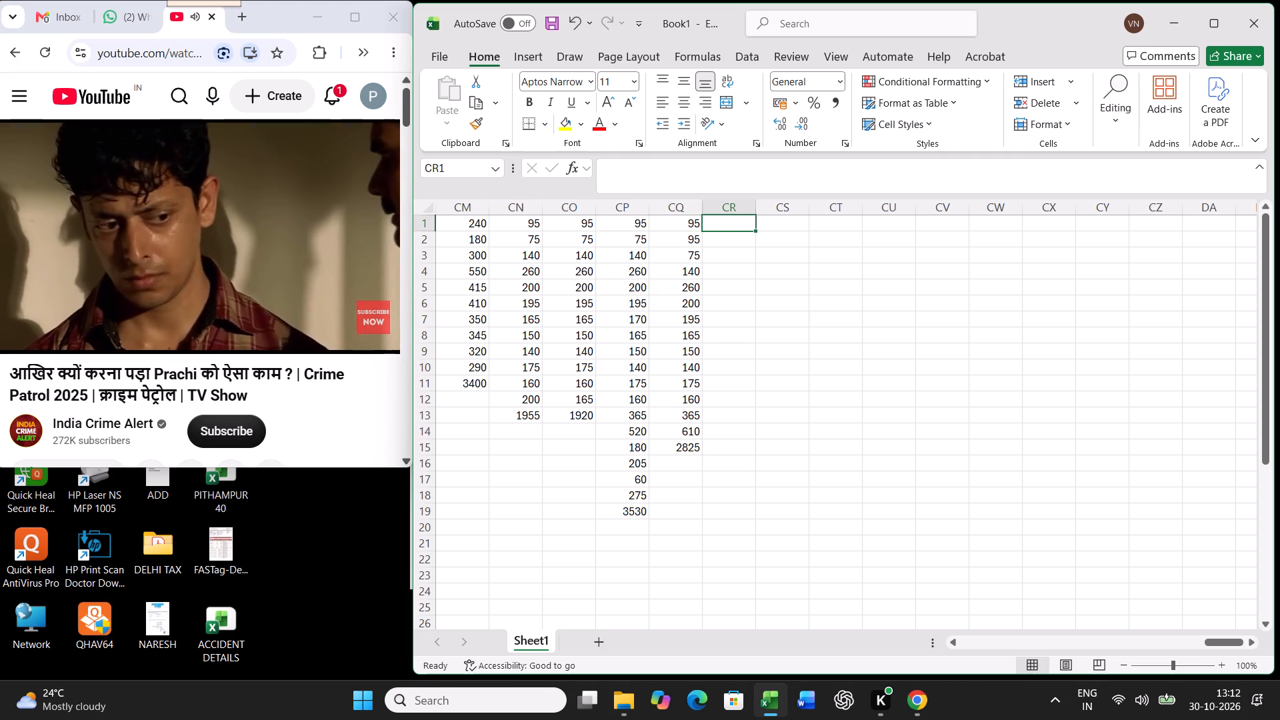
text(250)
key(Return)
text(195)
key(Return)
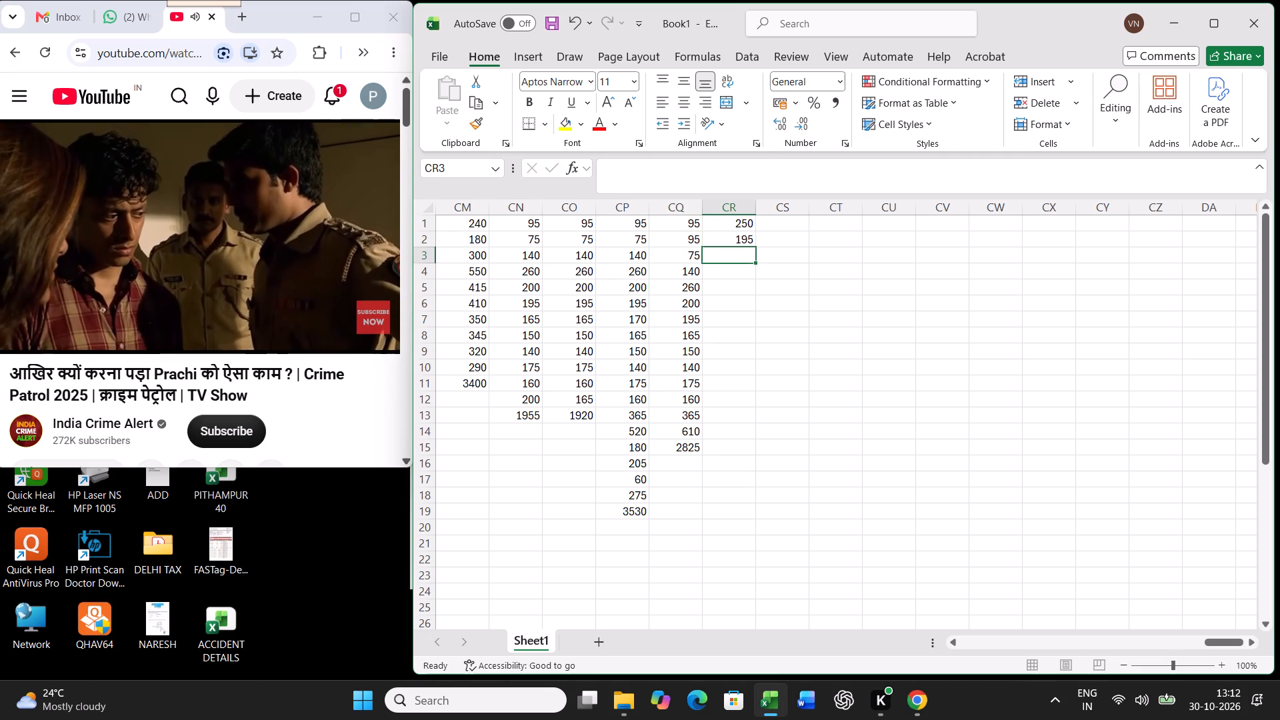
text(745)
key(Return)
text(950)
key(Return)
text(710)
key(Return)
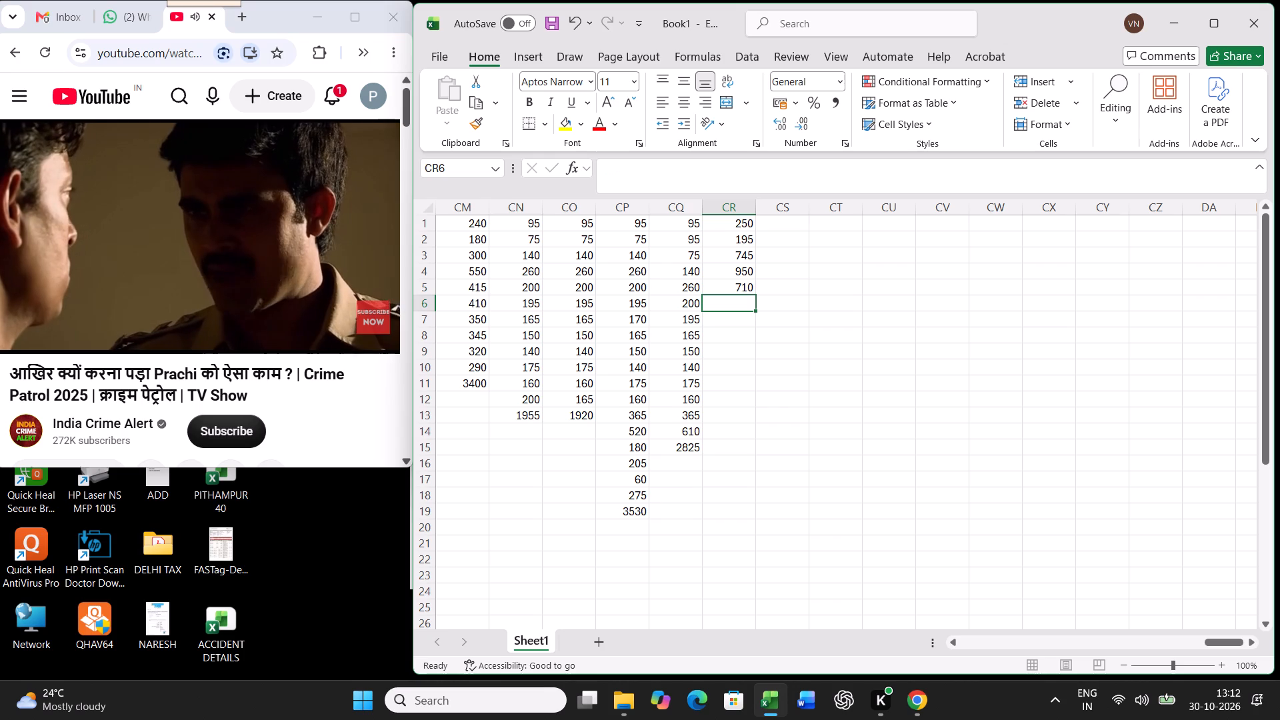
Total column CR with AutoSum in CR6, maximizing the workbook window for it and restoring its size when done.
click(1211, 14)
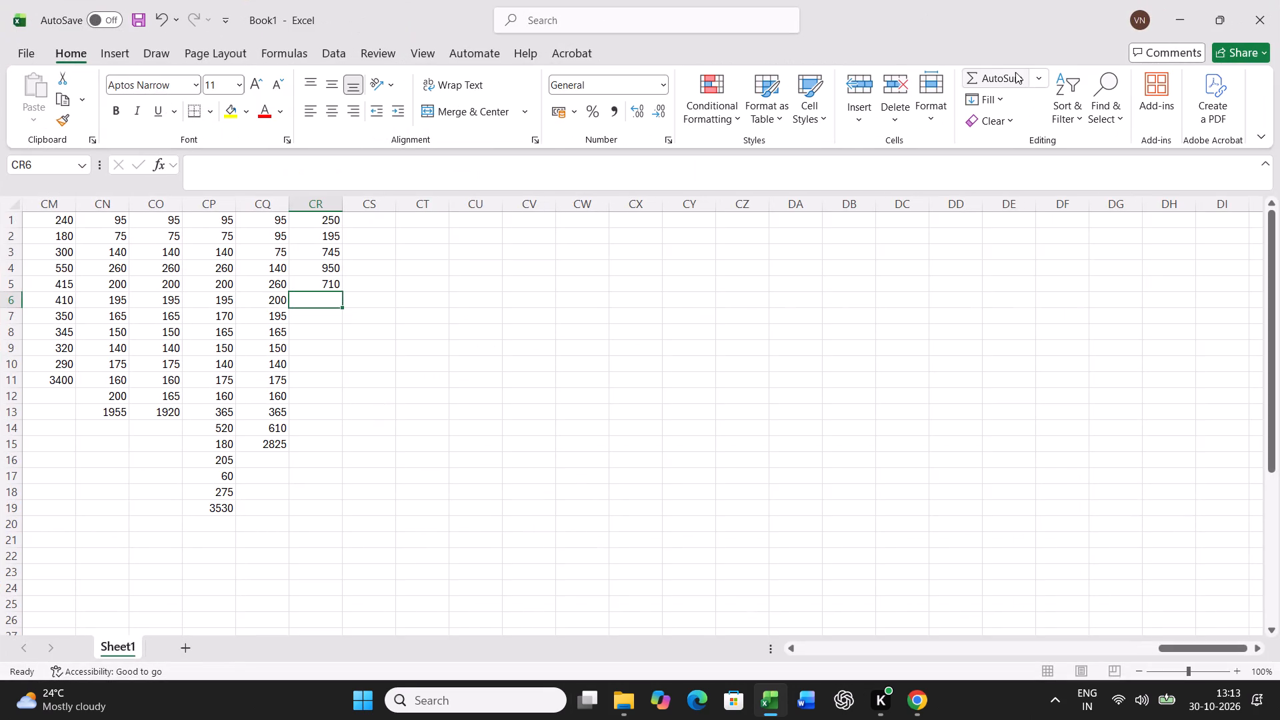
click(1012, 72)
key(Return)
click(1231, 9)
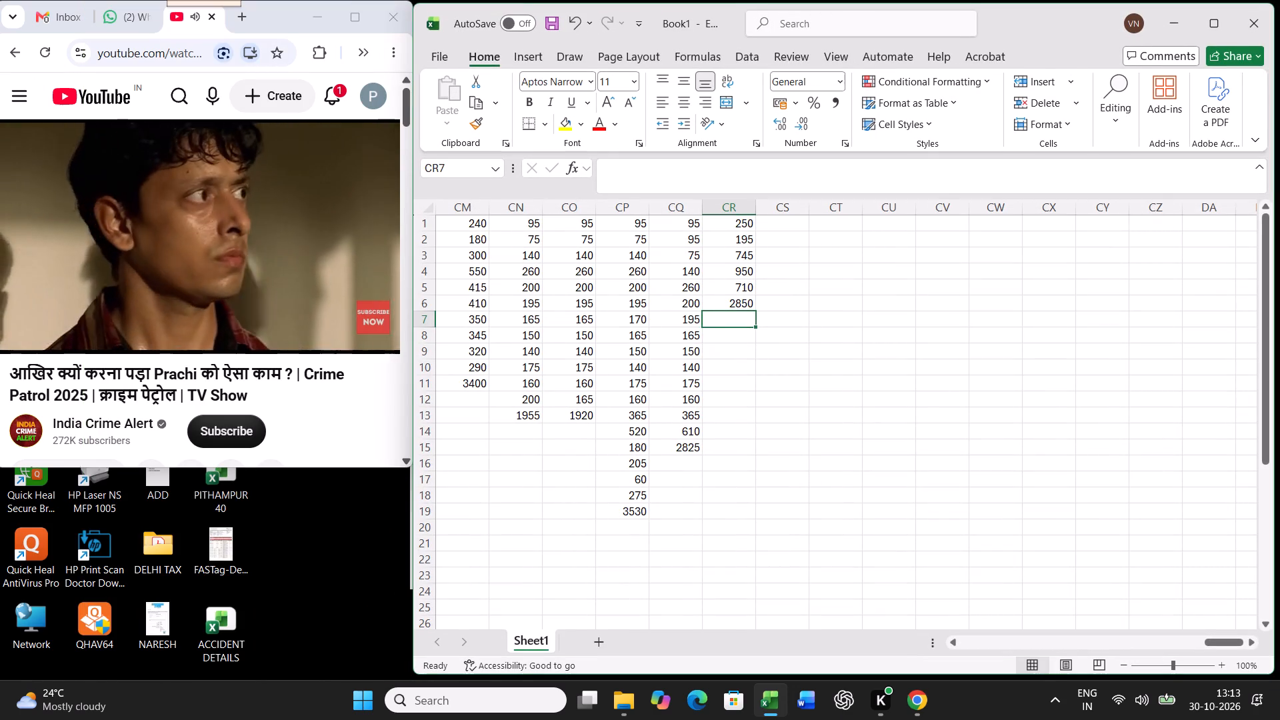
Enter 250, 195, 745, 950, 710 and 670 down cells CS1 to CS6.
key(Up)
key(Up)
key(Up)
key(Up)
key(Up)
key(Up)
key(Up)
key(Up)
key(Up)
key(Up)
key(Up)
key(Up)
key(Up)
key(Up)
key(Up)
key(Up)
key(Up)
key(Up)
key(Up)
key(Up)
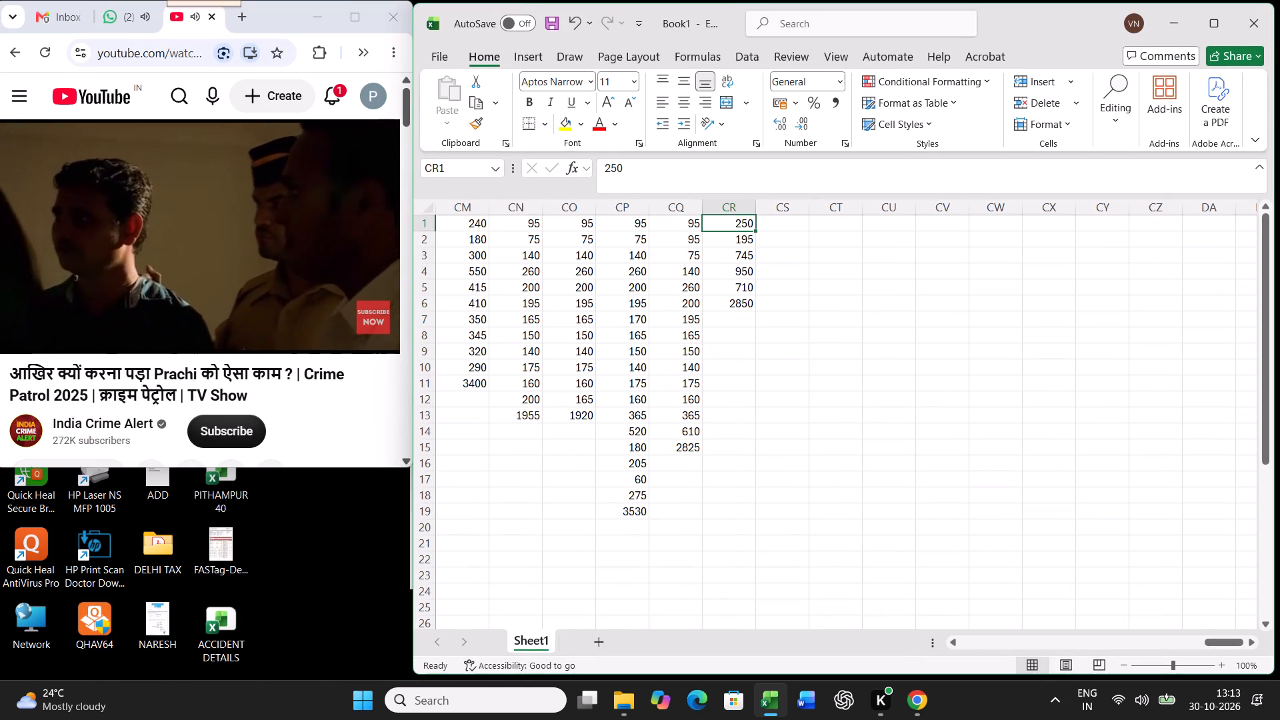
key(Right)
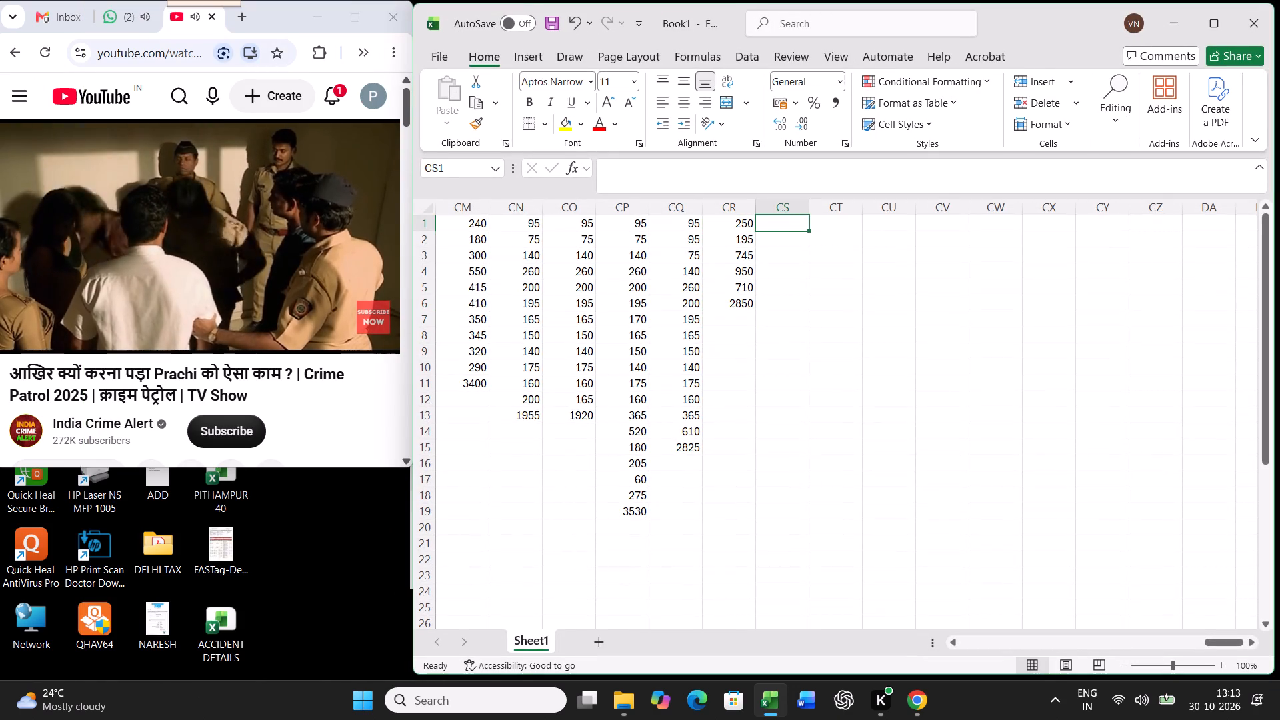
text(250)
key(Return)
text(195)
key(Return)
text(745)
key(Return)
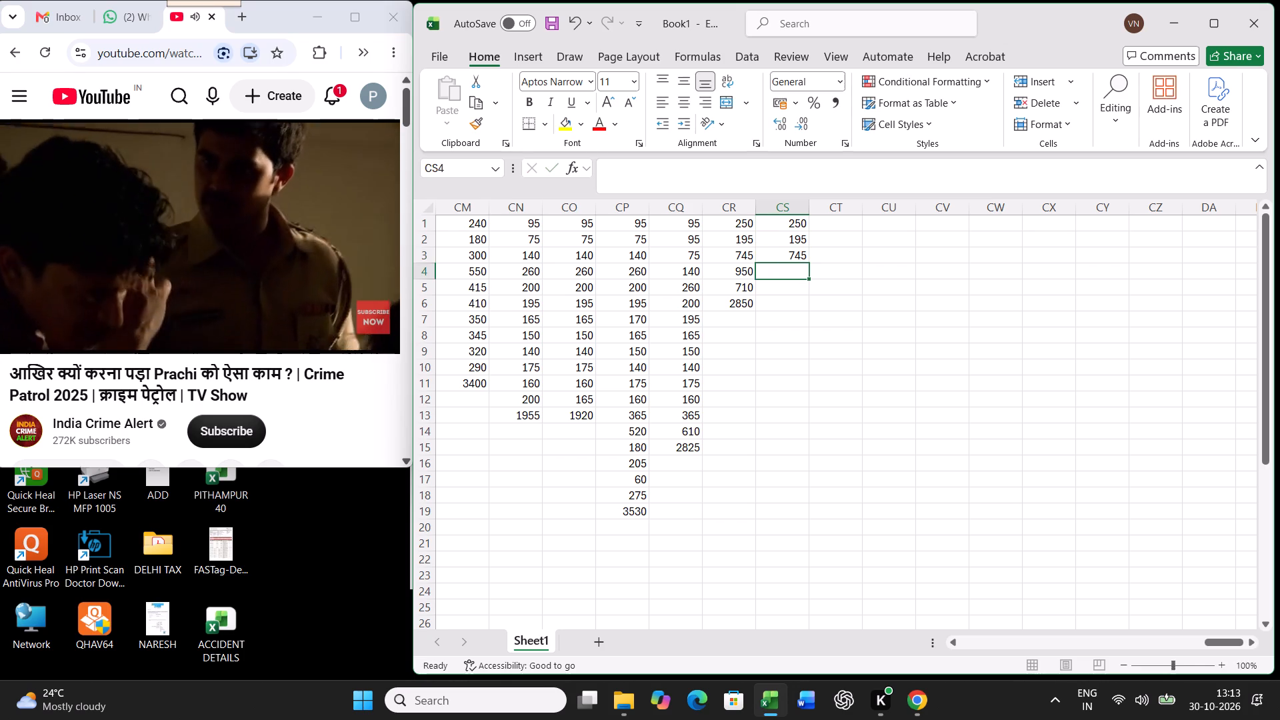
text(950)
key(Return)
text(710)
key(Return)
text(670)
key(Return)
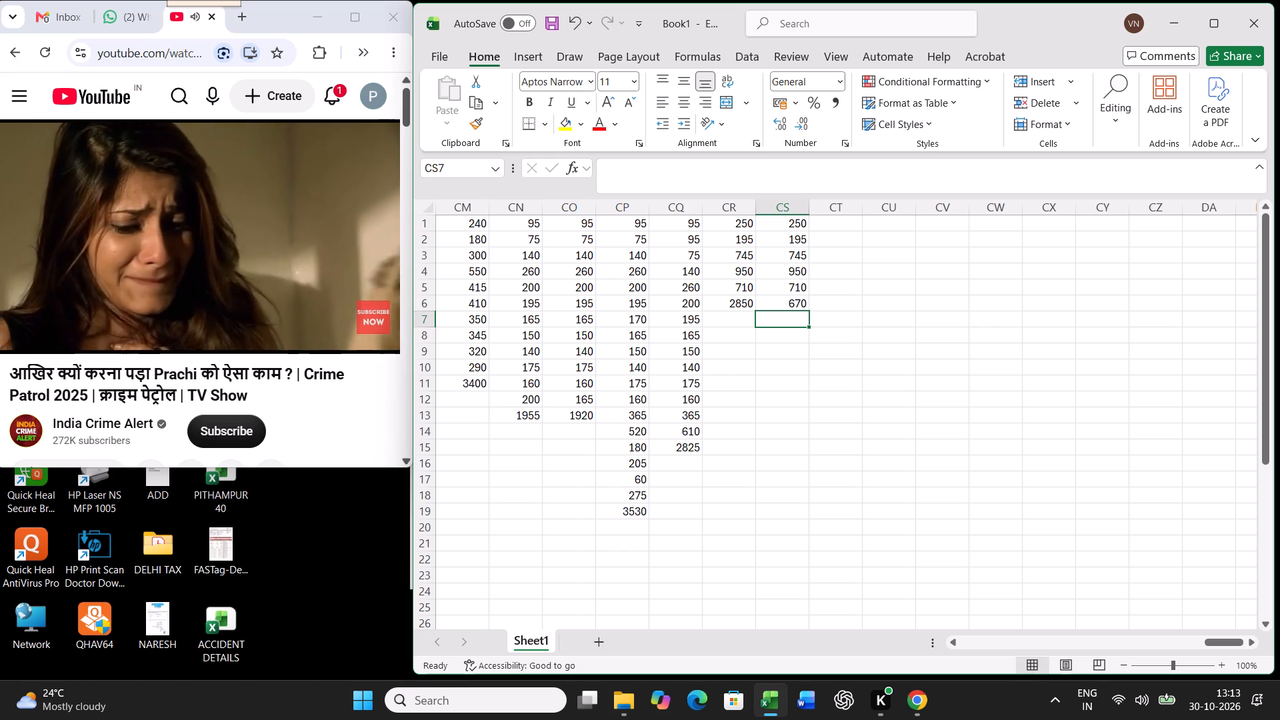
Continue column CS with 210, 115, 340 and 670 down cells CS7 to CS10.
text(210)
key(Return)
text(115)
key(Return)
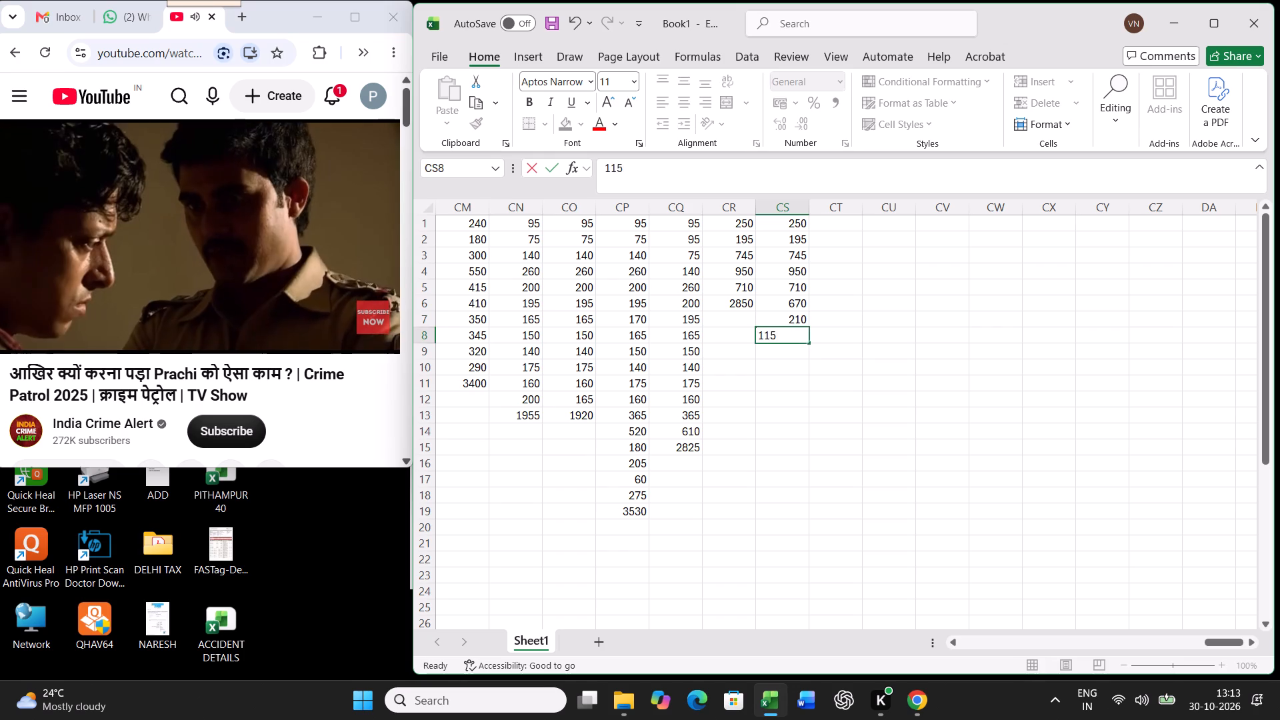
text(340)
key(Return)
text(670)
key(Return)
Total column CS with AutoSum in CS11, maximizing the workbook window for it and restoring its size when done.
click(1206, 25)
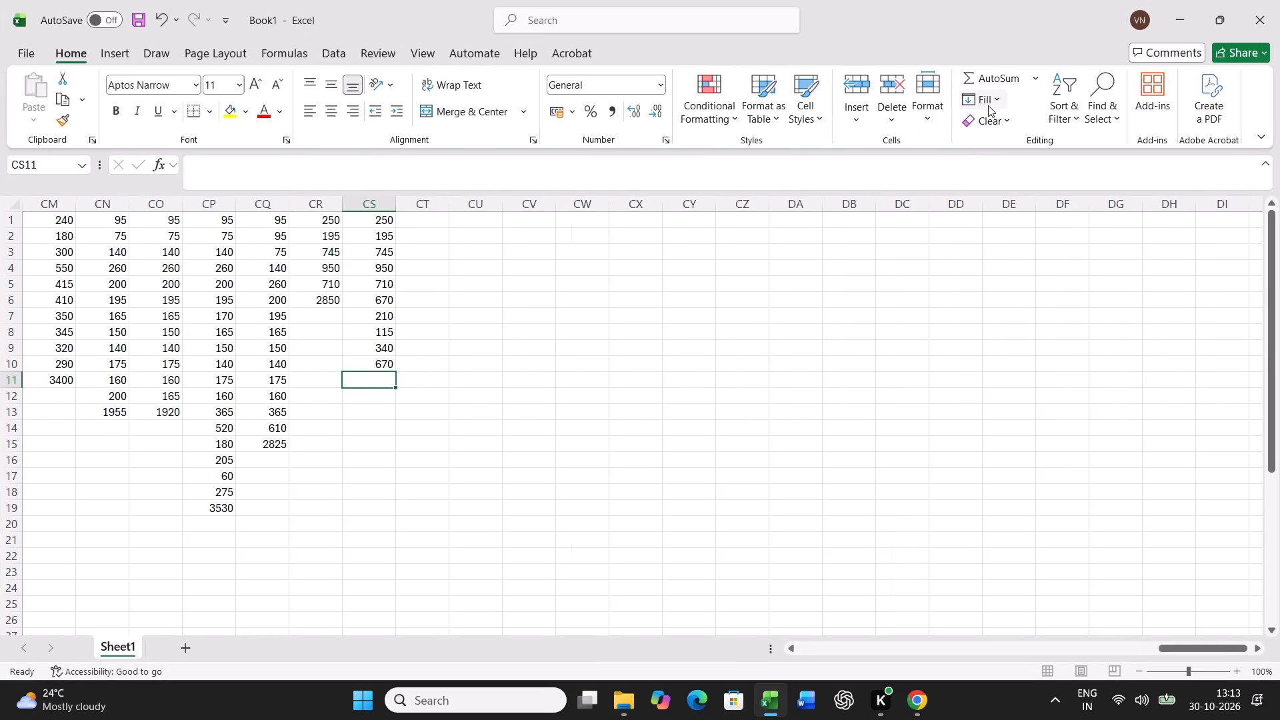
click(997, 74)
key(Return)
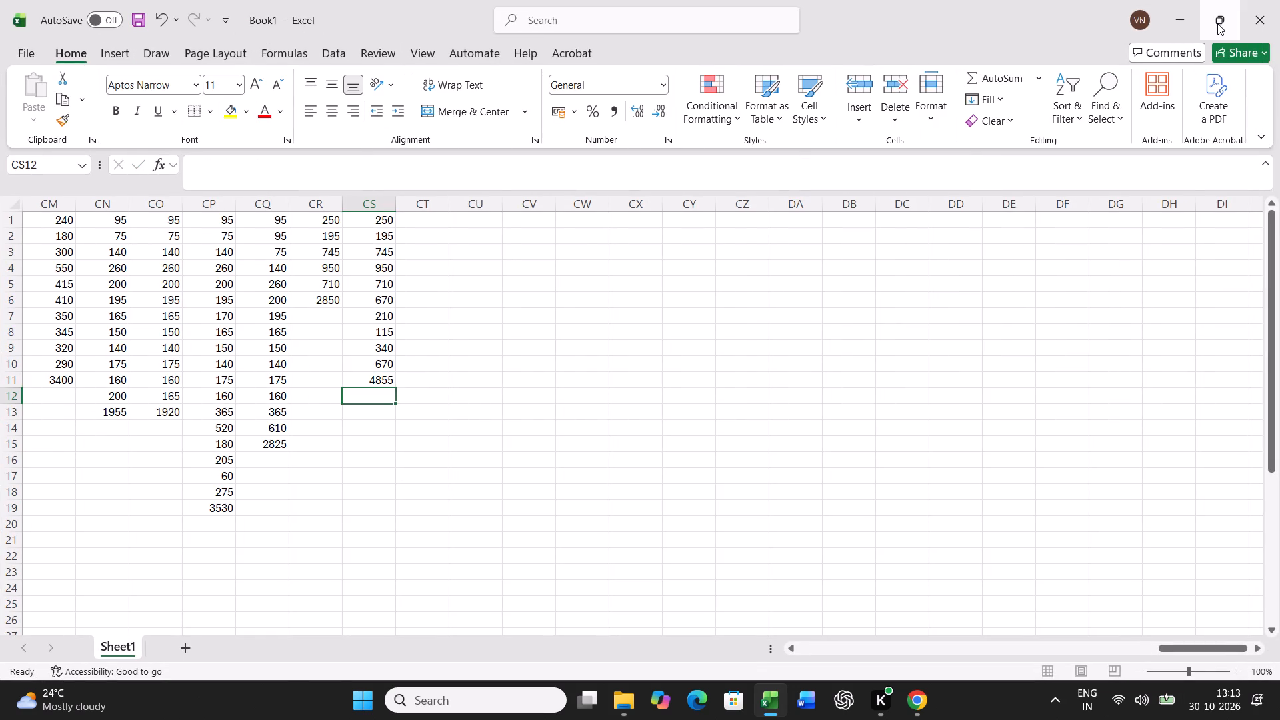
click(1217, 23)
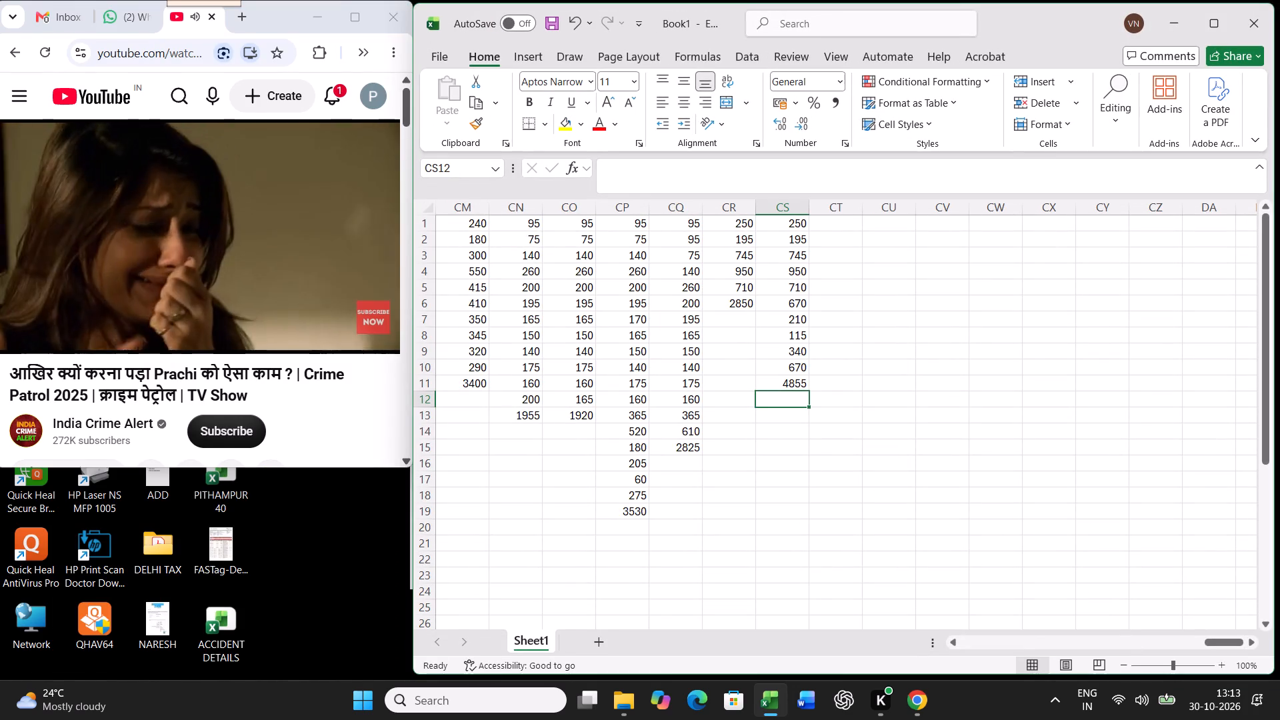
Enter 250, 195, 745, 950, 385, 575, 860 and 165 down cells CT1 to CT8.
key(Up)
key(Up)
key(Up)
key(Up)
key(Up)
key(Up)
key(Up)
key(Up)
key(Up)
key(Up)
key(Up)
key(Up)
key(Up)
key(Up)
key(Up)
key(Up)
key(Up)
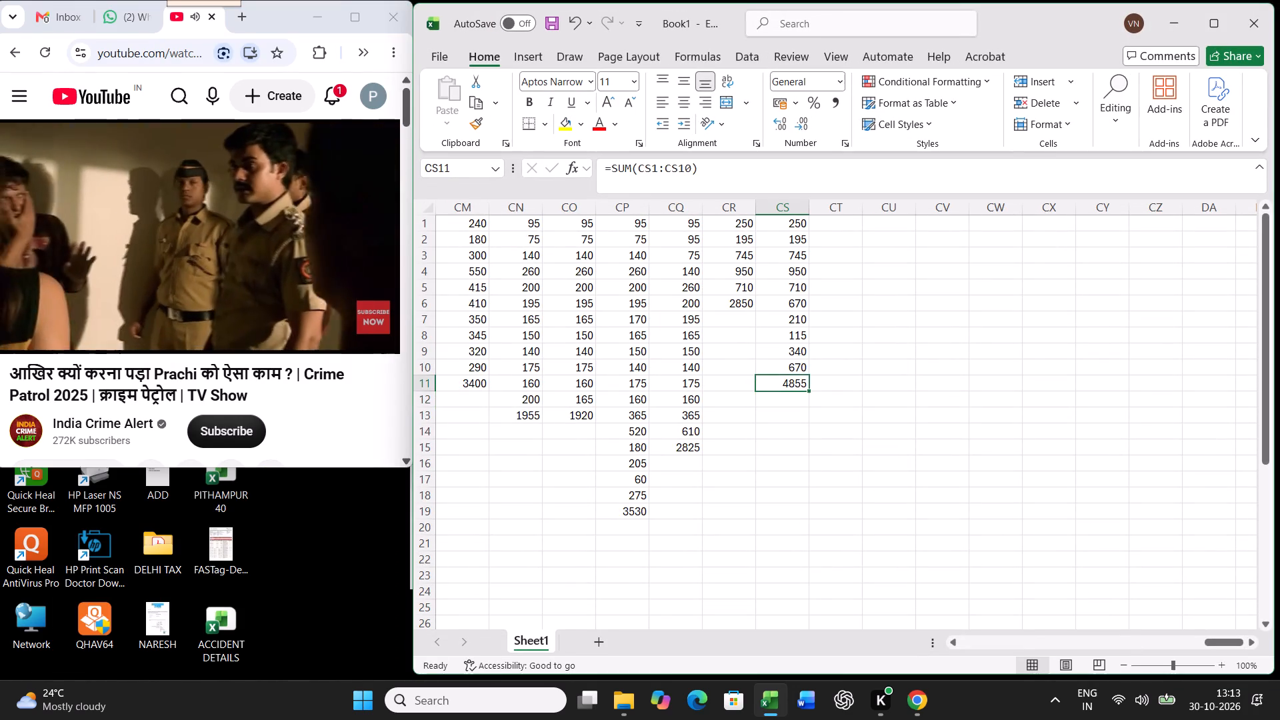
key(Right)
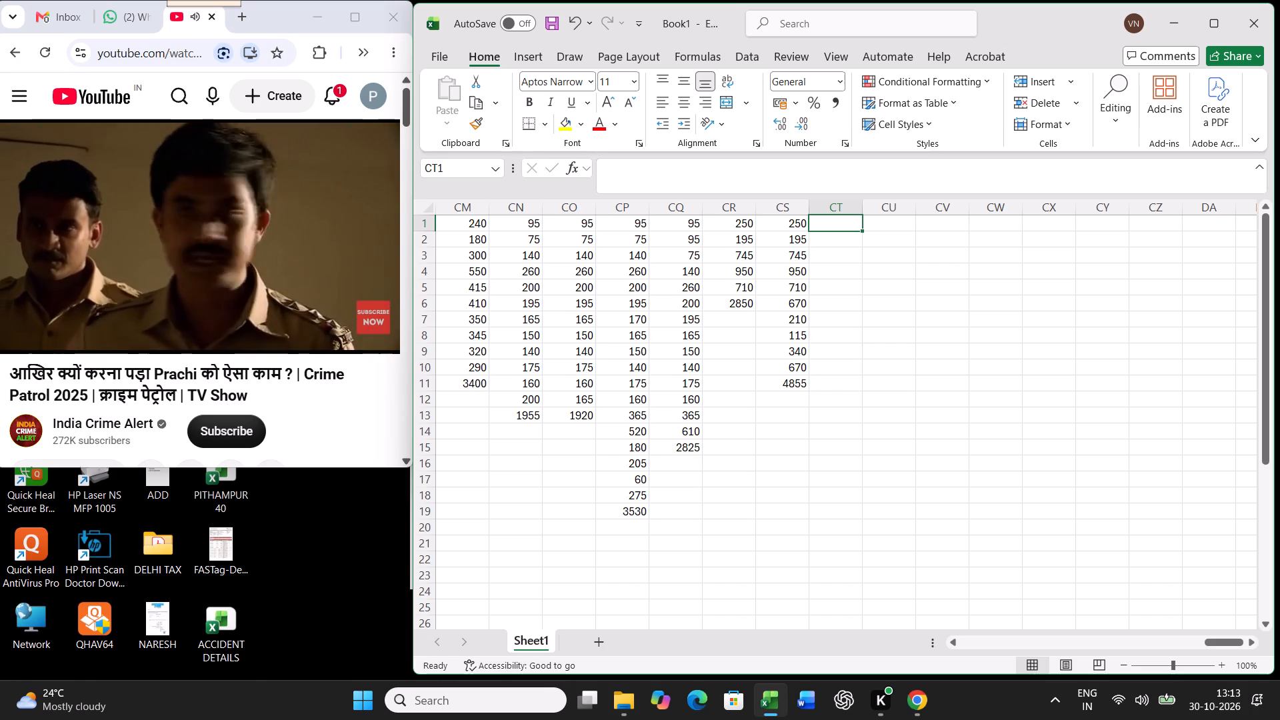
text(250)
key(Return)
text(195)
key(Return)
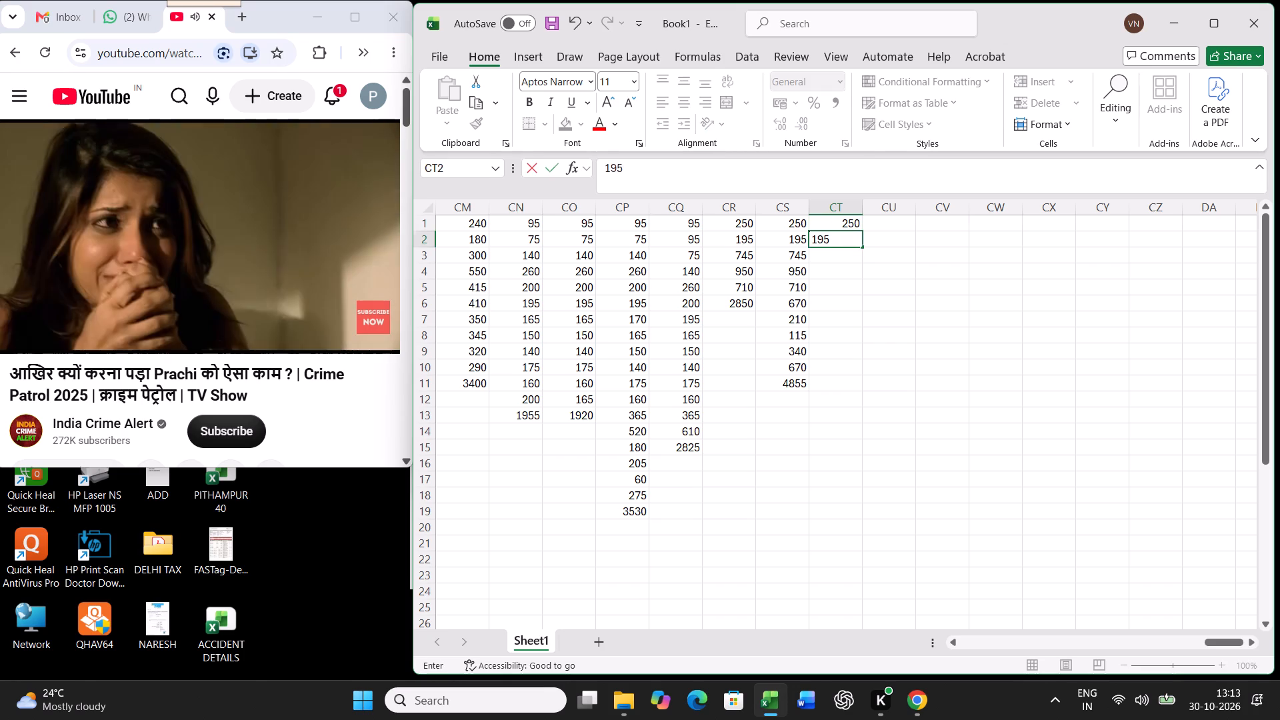
text(745)
key(Return)
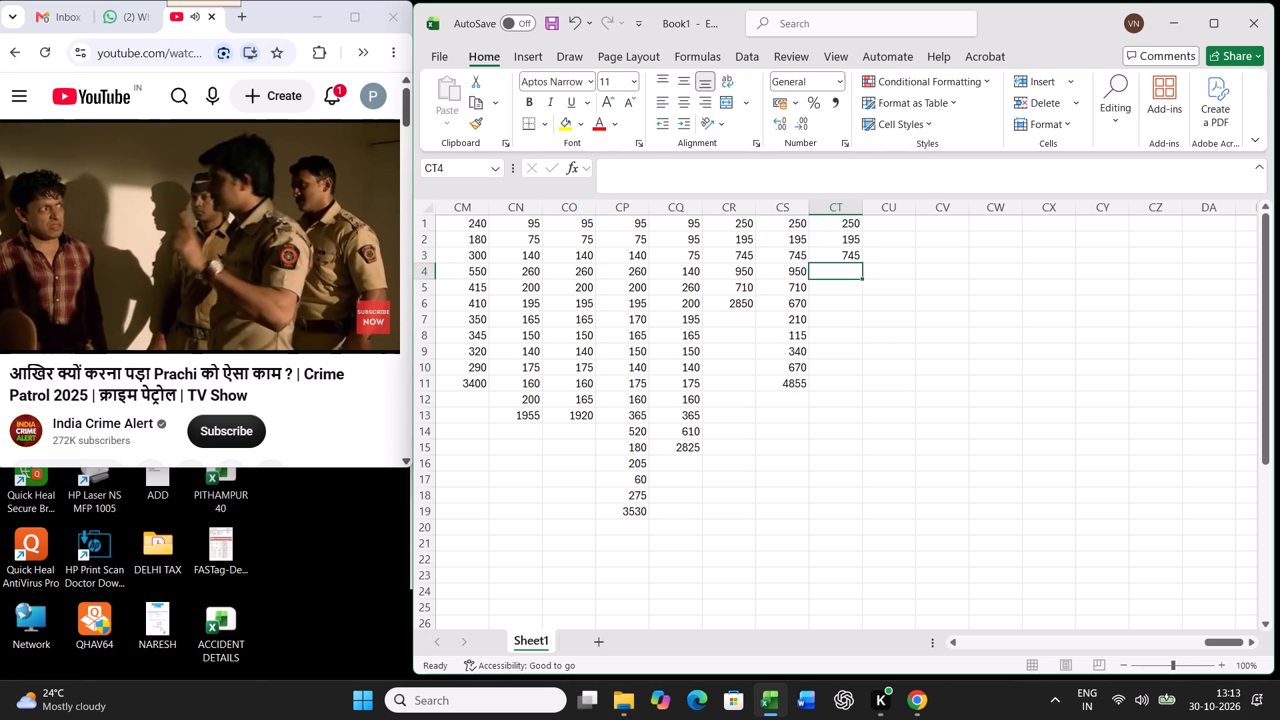
text(950)
key(Return)
text(385)
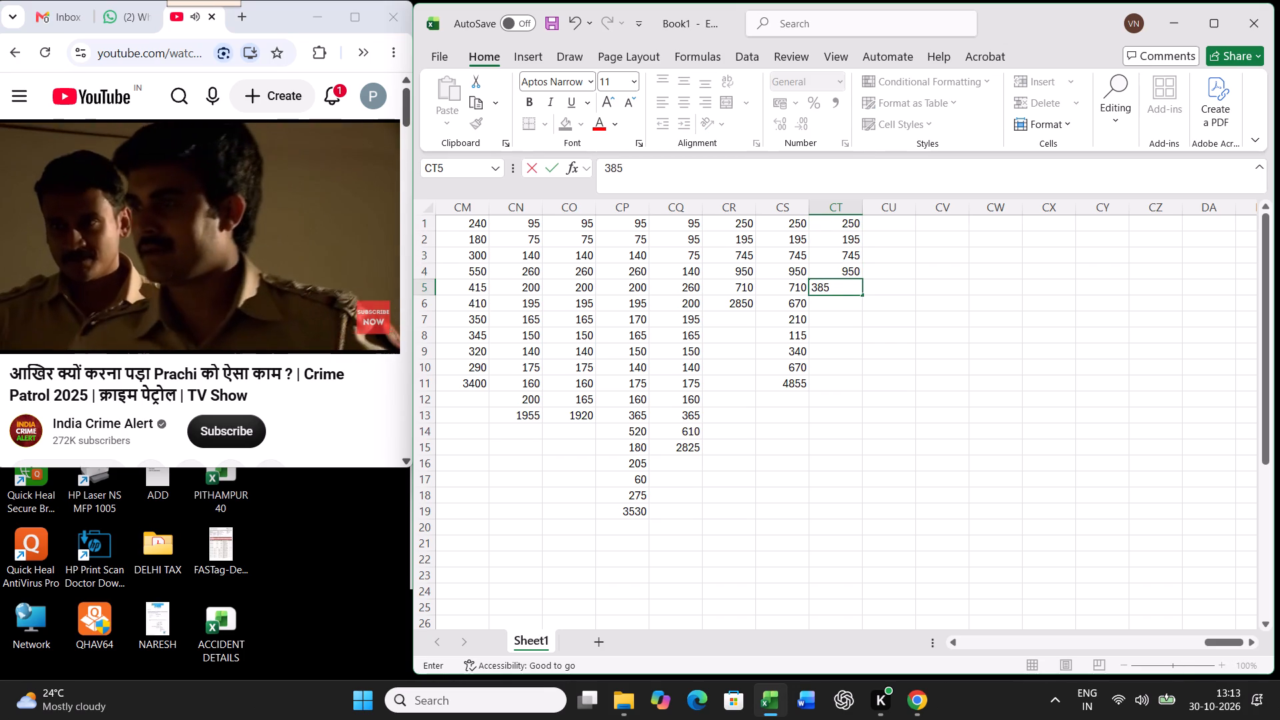
key(Return)
text(575)
key(Return)
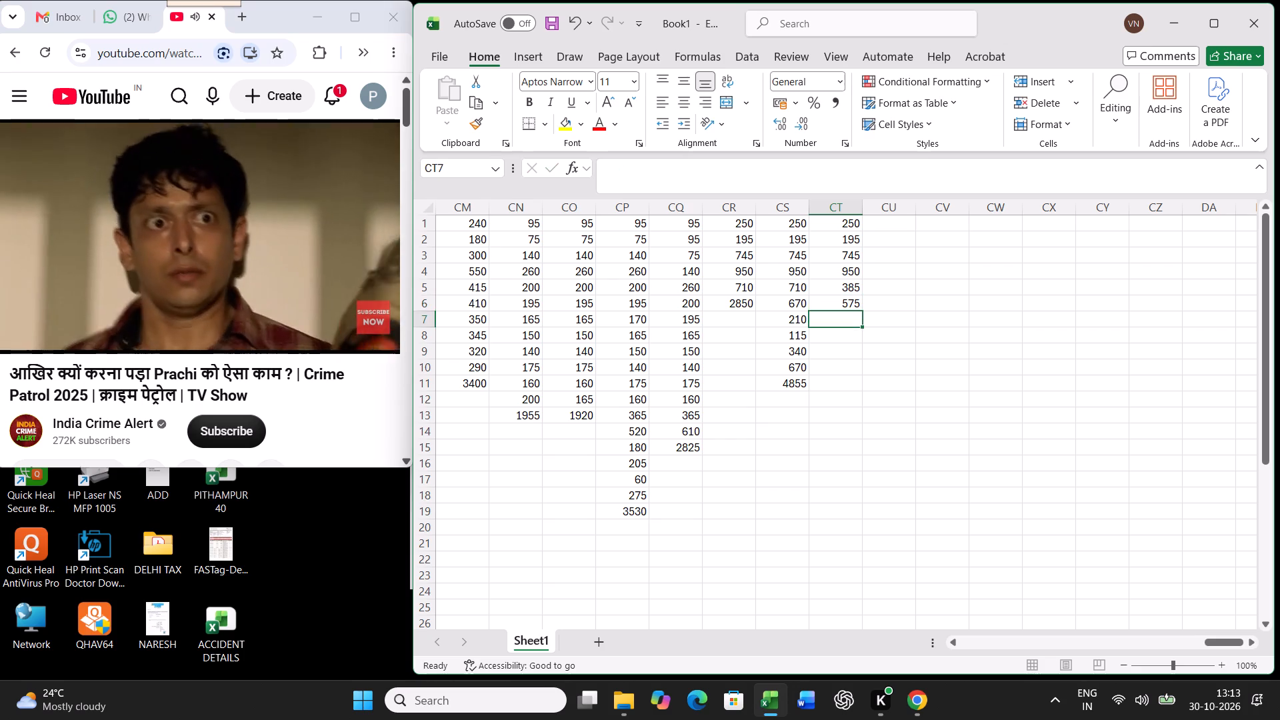
text(860)
key(Return)
text(165)
key(Return)
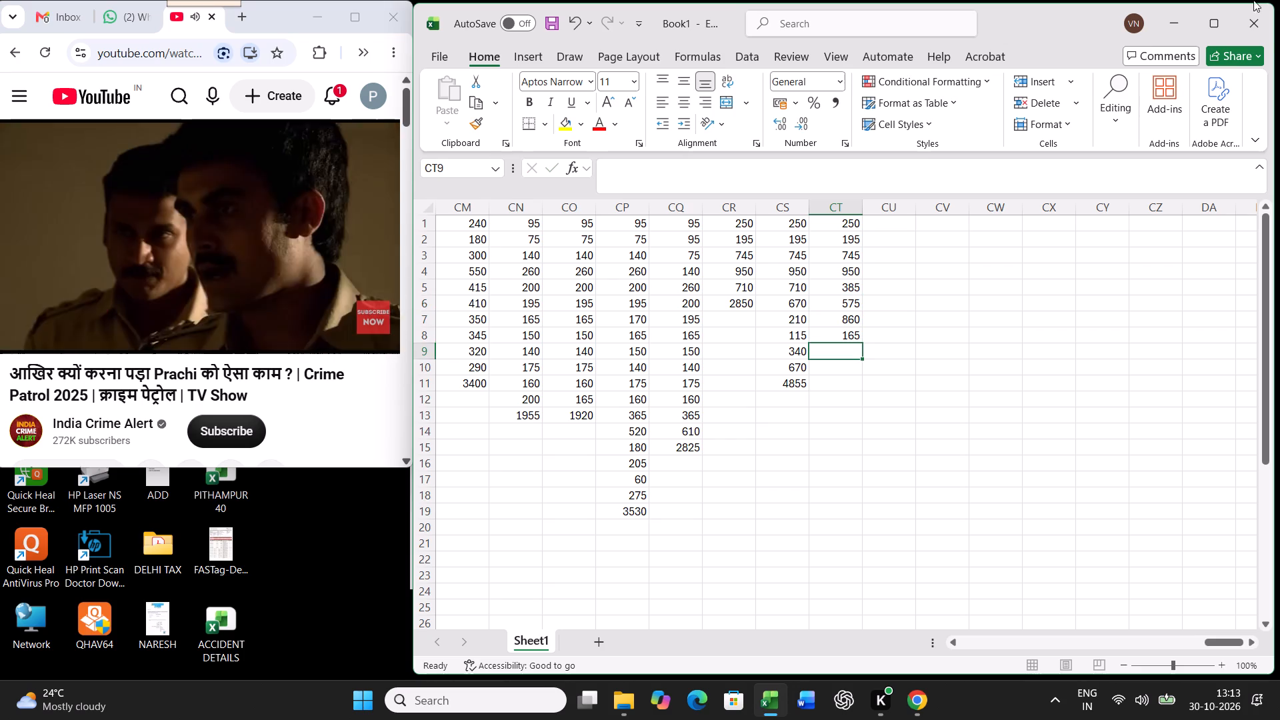
Total column CT with AutoSum in CT9, maximizing the workbook window for it and restoring its size when done.
click(1221, 13)
click(1009, 80)
key(Return)
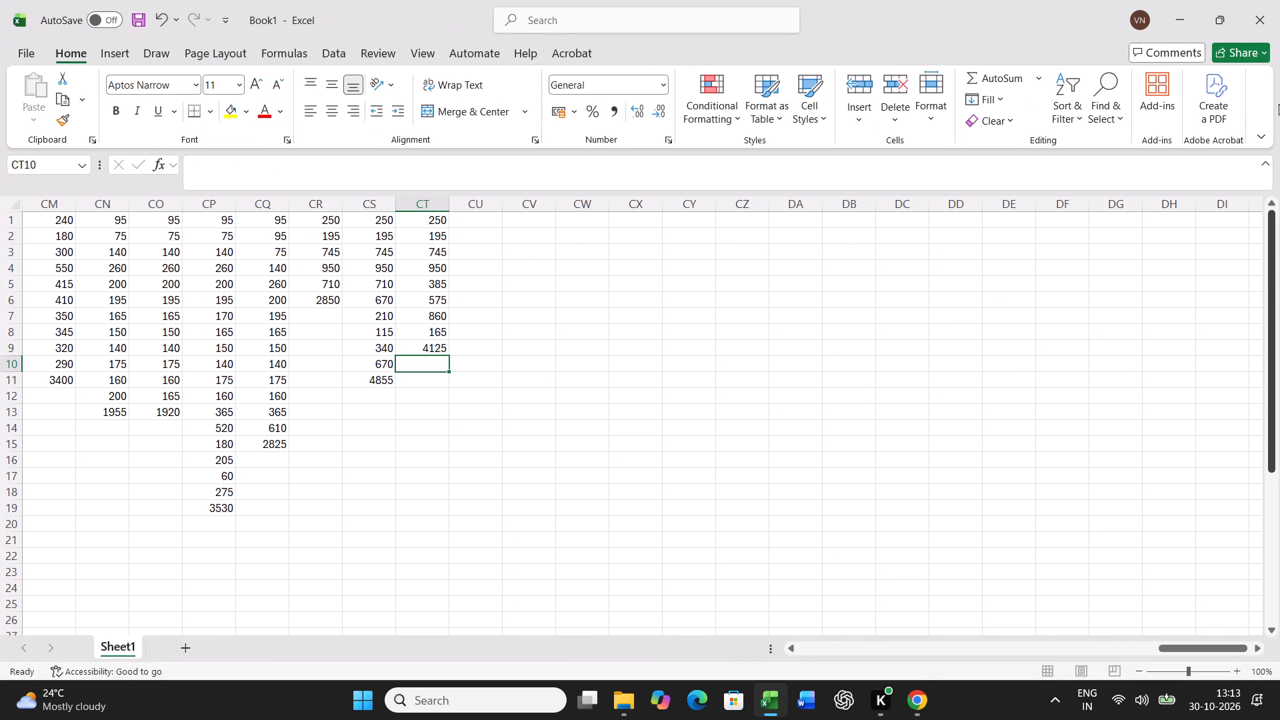
click(1231, 22)
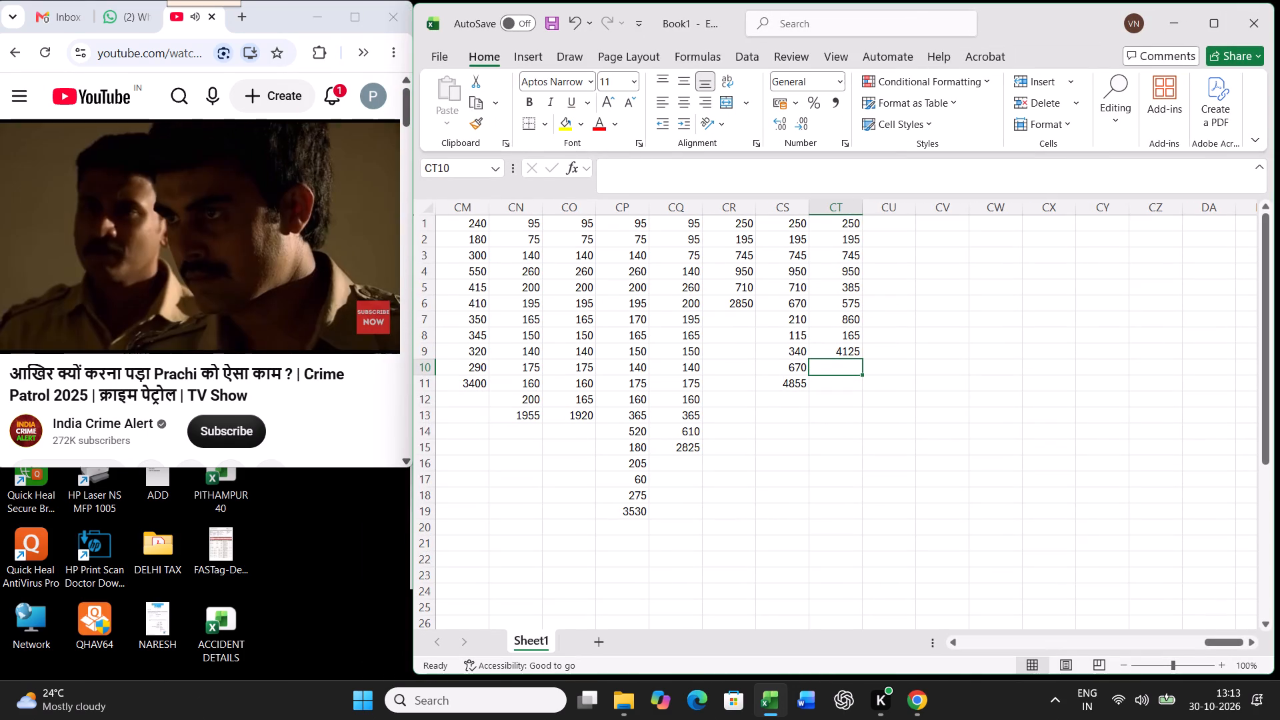
Enter 195, 745, 950 and 710 down cells CU1 to CU4.
key(Up)
key(Up)
key(Up)
key(Up)
key(Up)
key(Up)
key(Up)
key(Up)
key(Up)
key(Up)
key(Up)
key(Up)
key(Up)
key(Up)
key(Up)
key(Up)
key(Up)
key(Up)
key(Up)
key(Up)
key(Right)
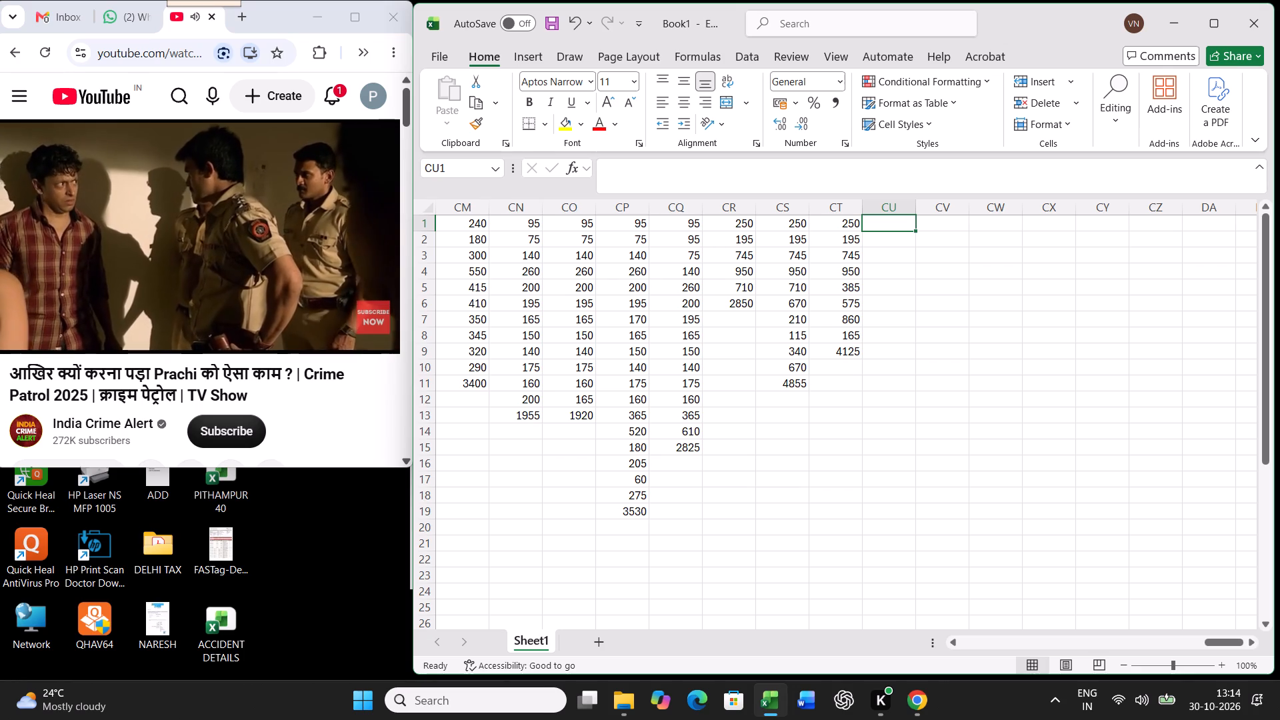
text(195)
key(Return)
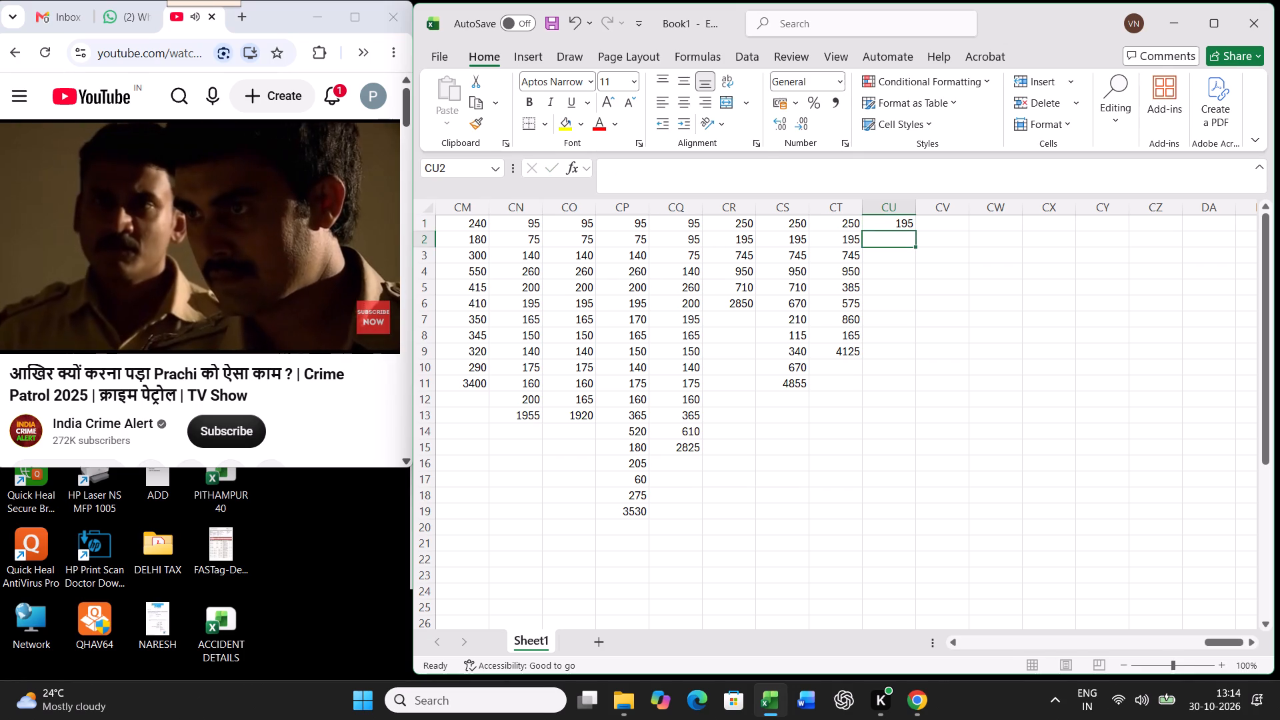
text(745)
key(Return)
text(950)
key(Return)
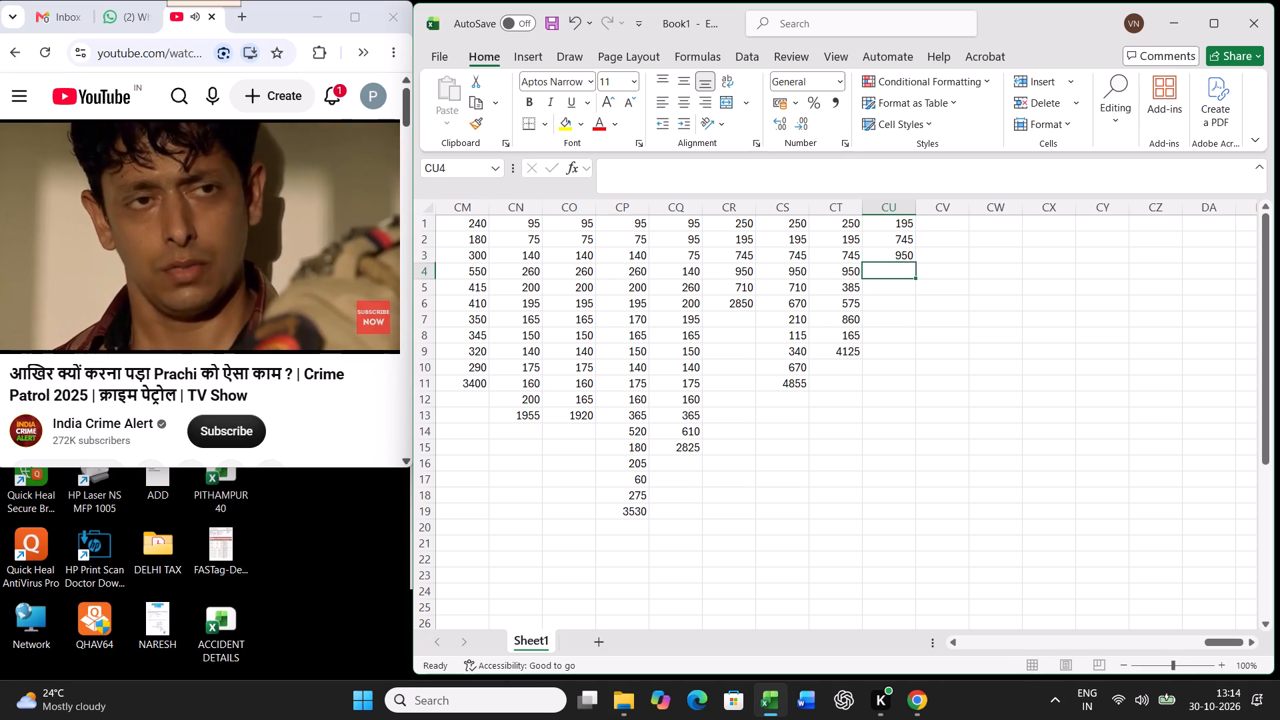
text(710)
key(Return)
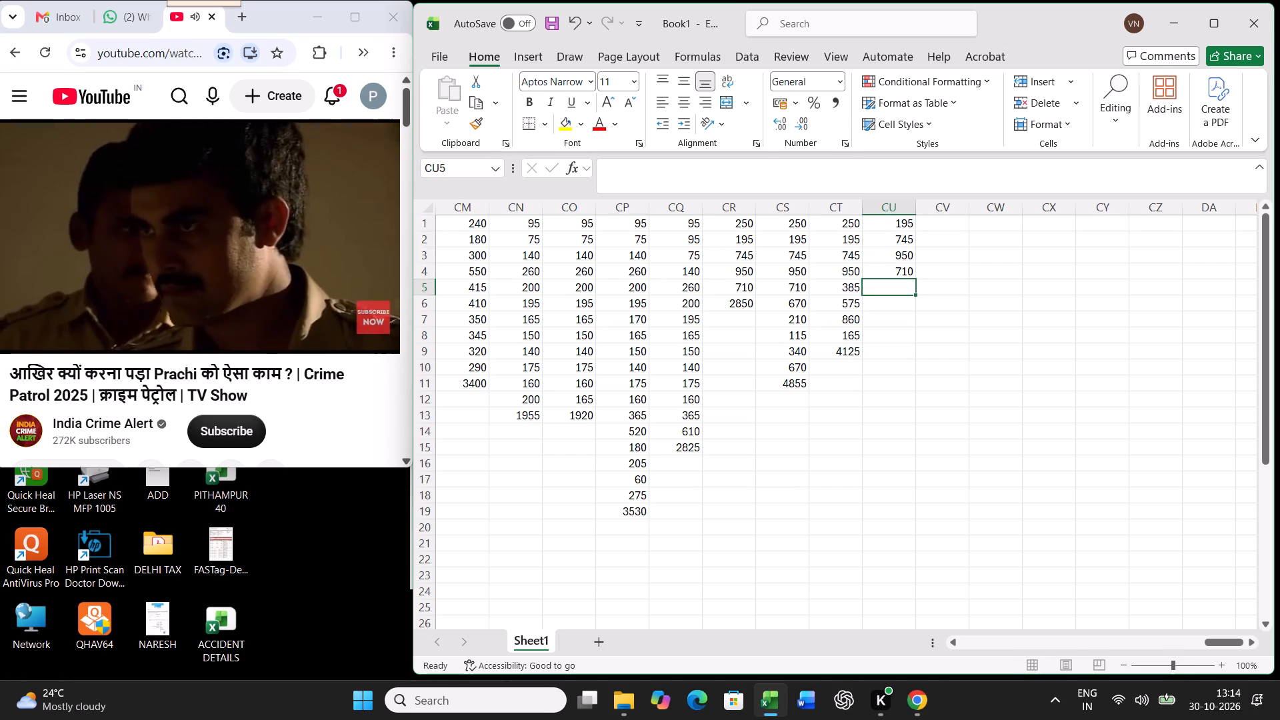
Total column CU with AutoSum in CU5, maximizing the workbook window for it and restoring its size when done.
click(1222, 11)
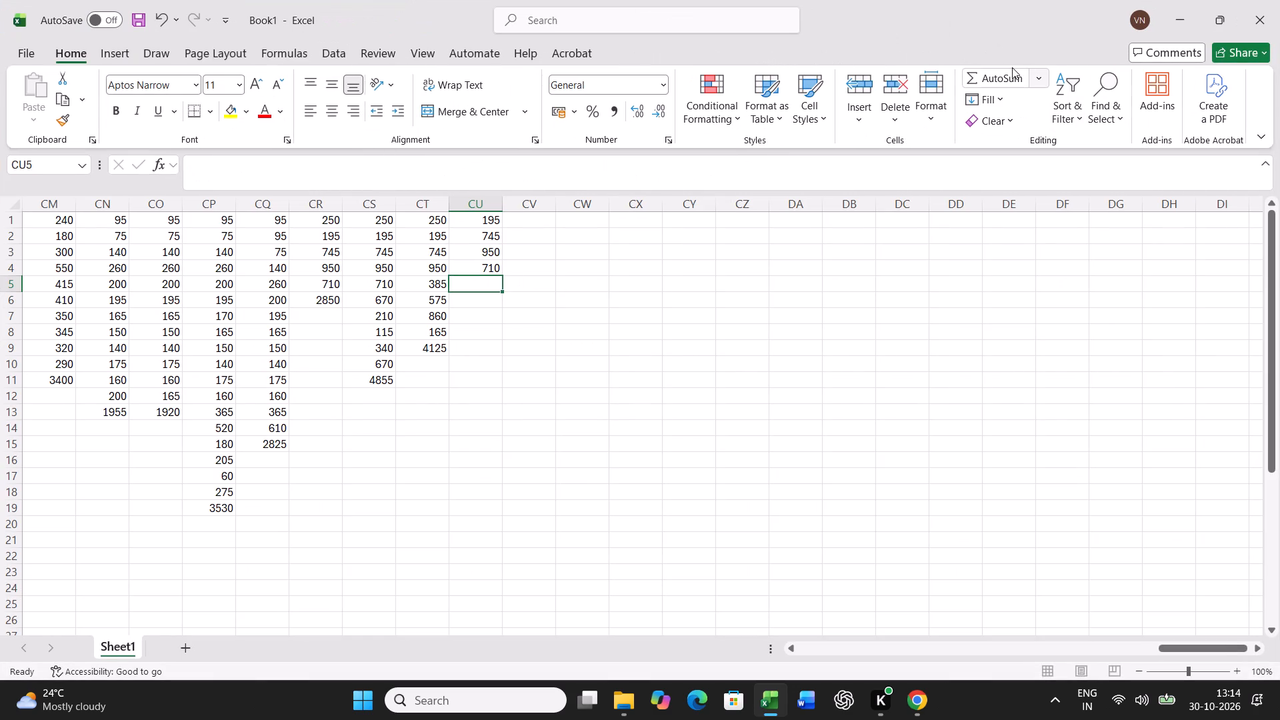
click(1011, 75)
key(Return)
click(1223, 1)
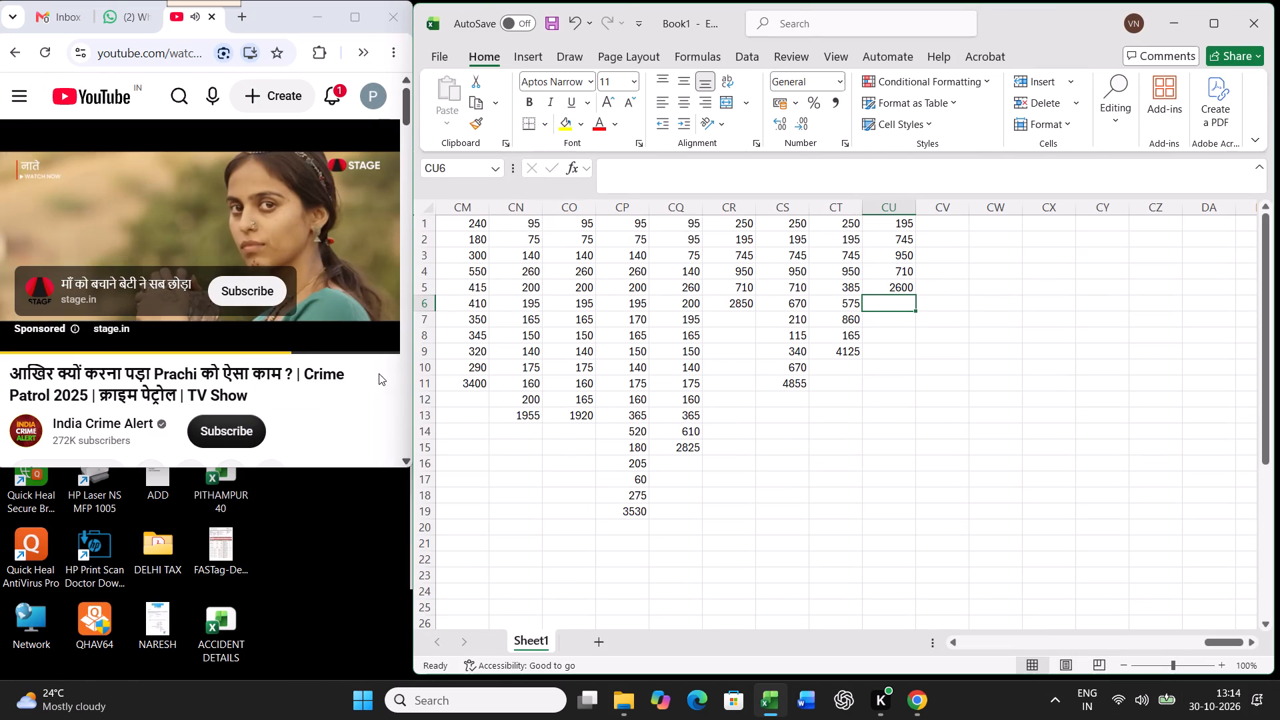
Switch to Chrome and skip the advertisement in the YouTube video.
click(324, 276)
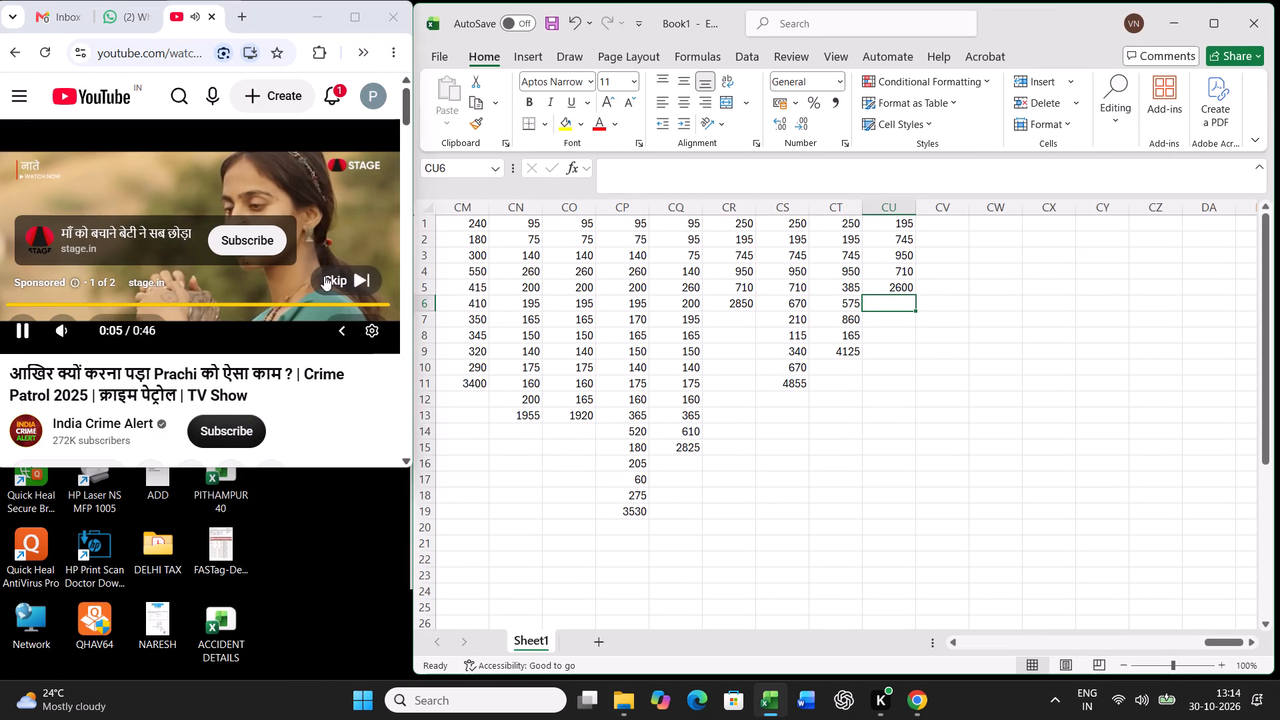
Switch back to Excel and enter 125, 125, 485, 615 and 465 down cells CV1 to CV5.
click(979, 347)
click(955, 219)
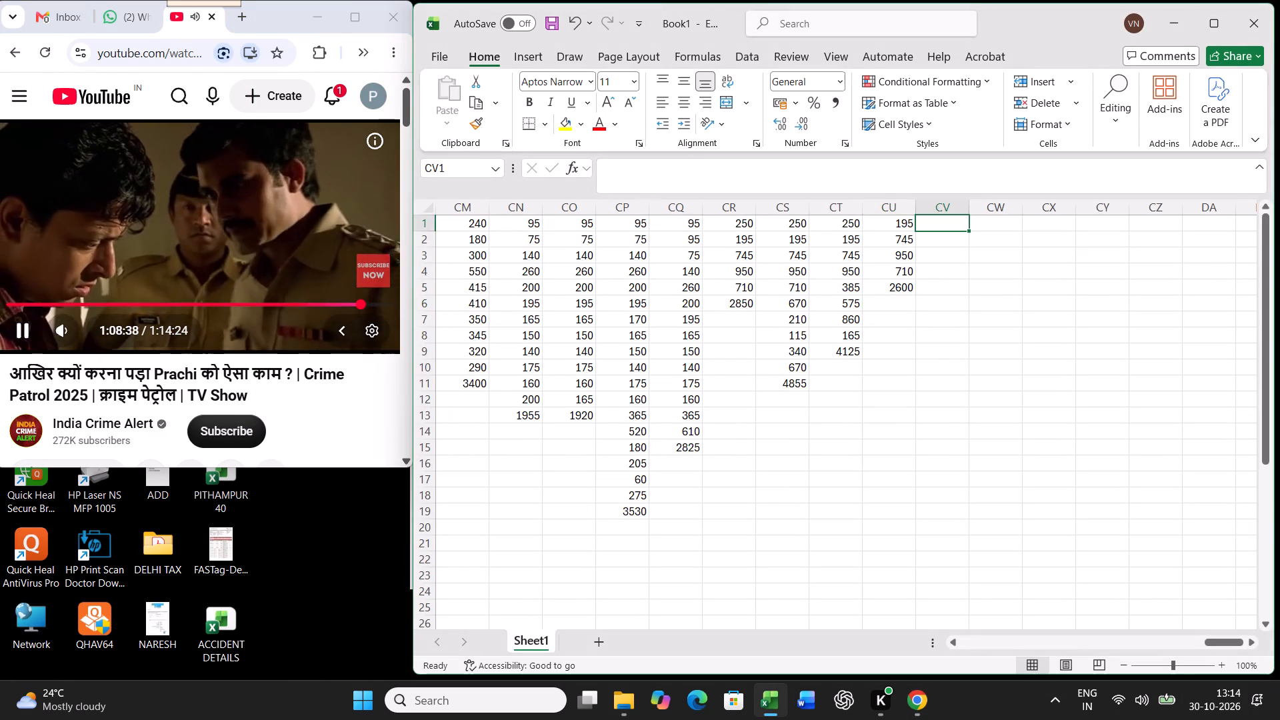
text(125)
key(Return)
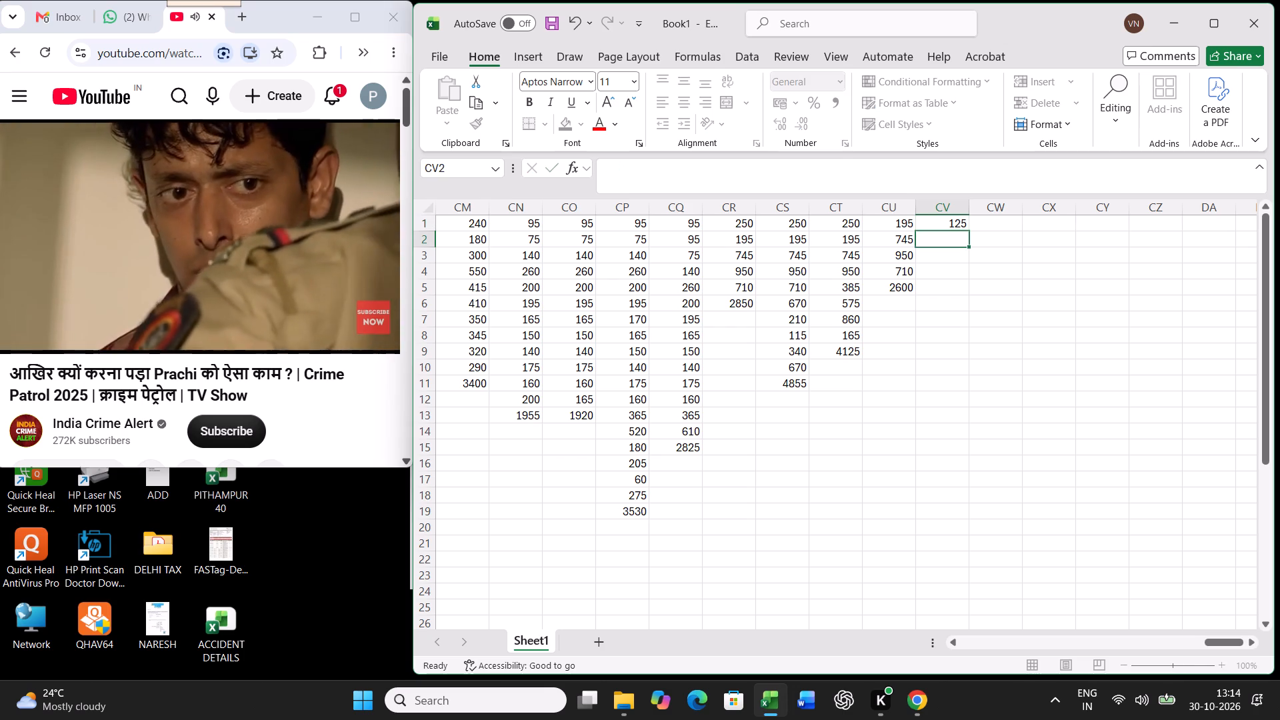
text(125)
key(Return)
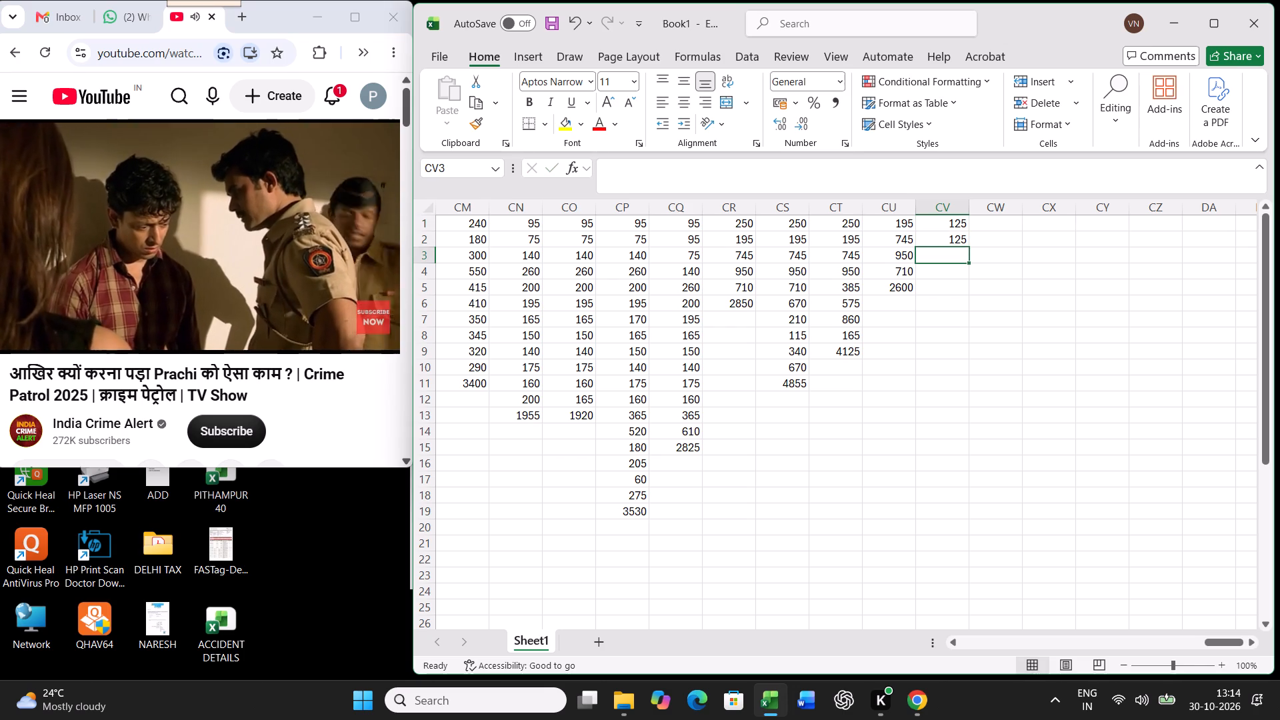
text(485)
key(Return)
text(615)
key(Return)
text(465)
key(Return)
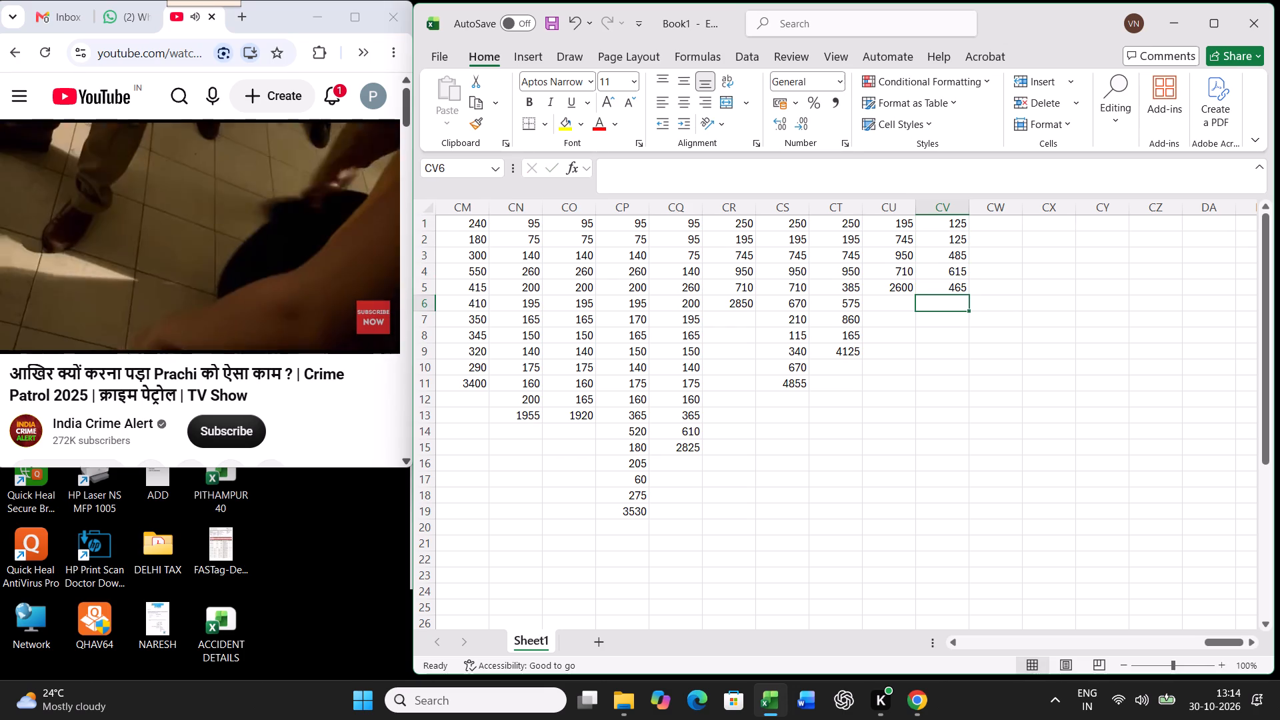
Total column CV with AutoSum in CV6, maximizing the workbook window for it and restoring its size when done.
click(1211, 13)
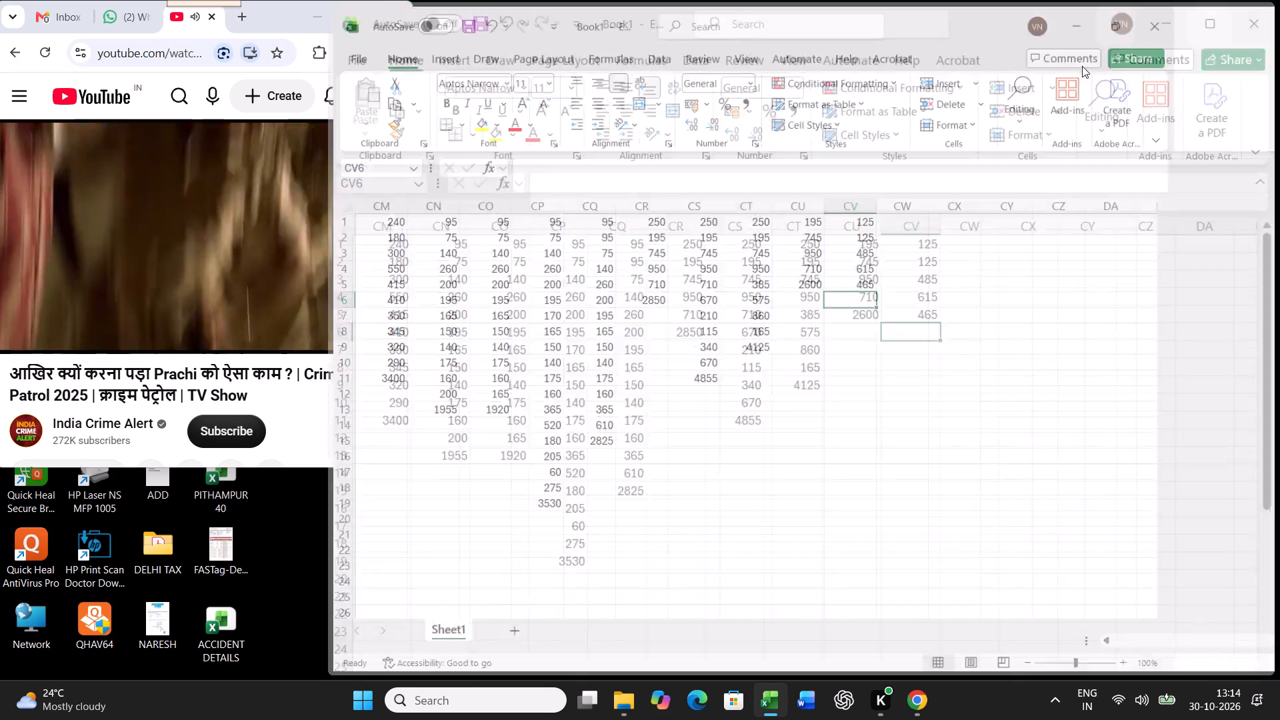
click(982, 73)
key(Return)
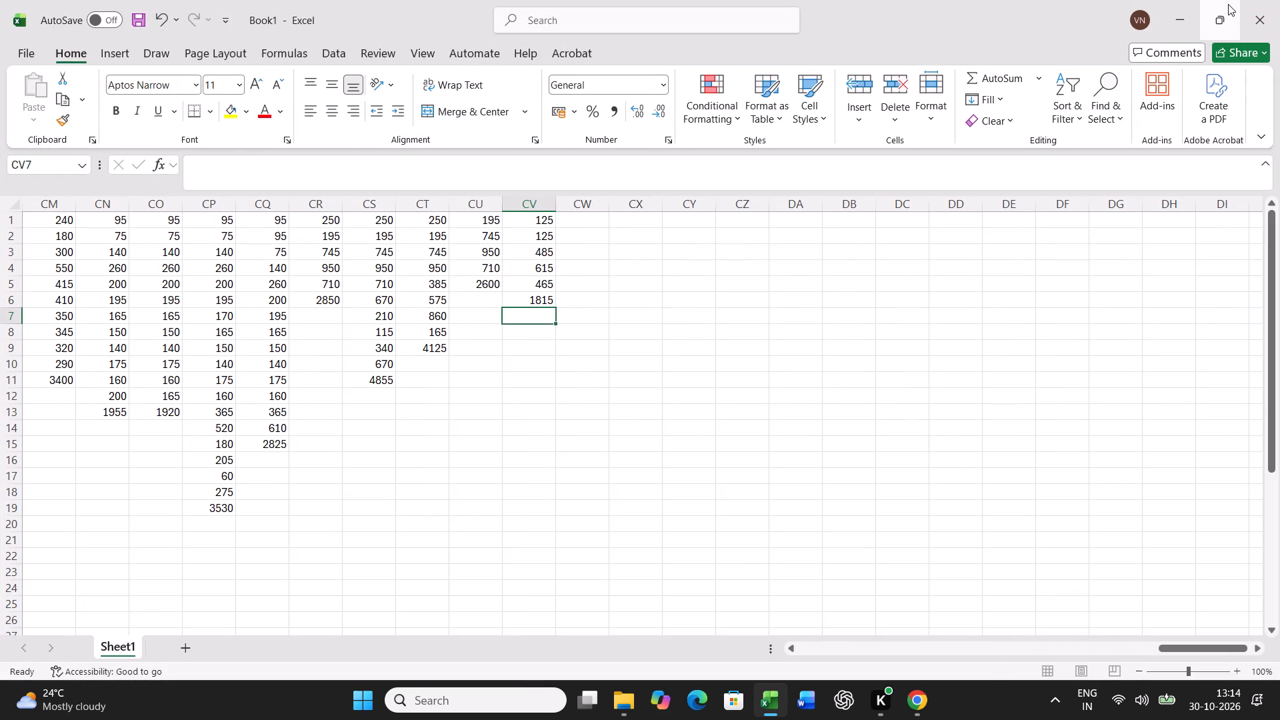
click(1228, 4)
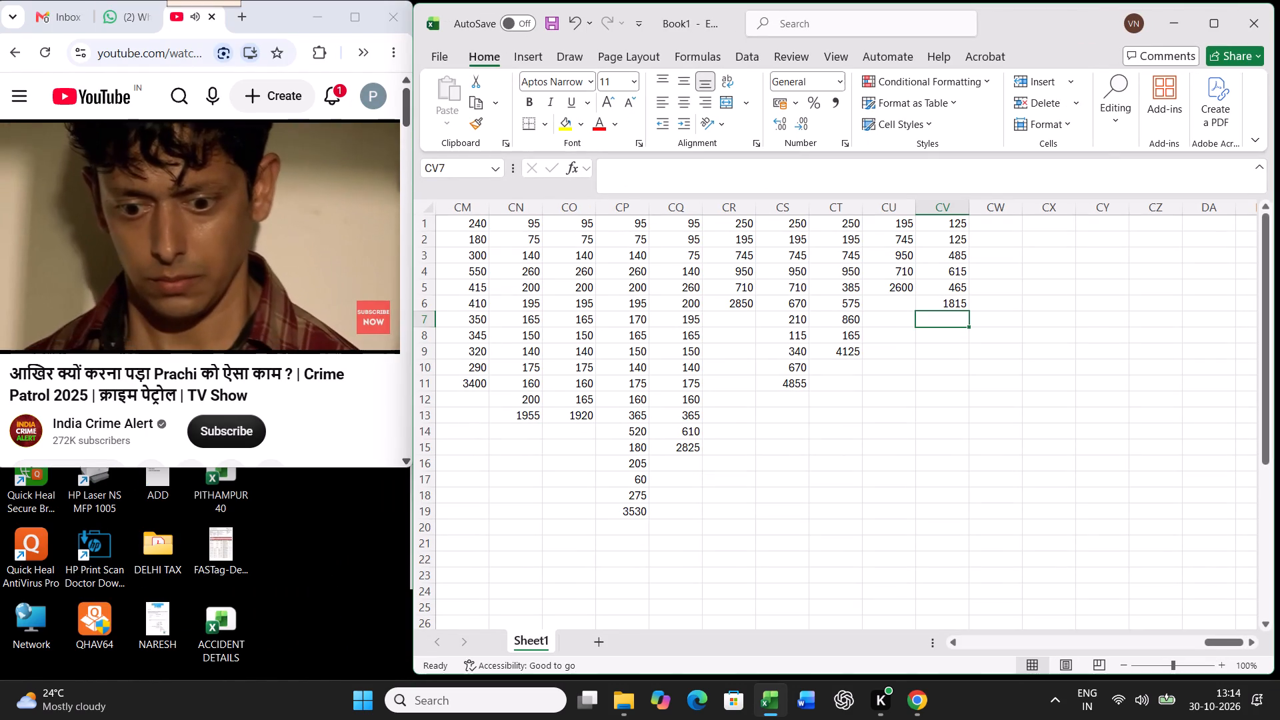
Enter 125, 125, 485, 615 and 465 down cells CW1 to CW5.
key(Up)
key(Up)
key(Up)
key(Up)
key(Up)
key(Up)
key(Up)
key(Up)
key(Up)
key(Up)
key(Up)
key(Up)
key(Up)
key(Up)
key(Up)
key(Up)
key(Up)
key(Up)
key(Up)
key(Up)
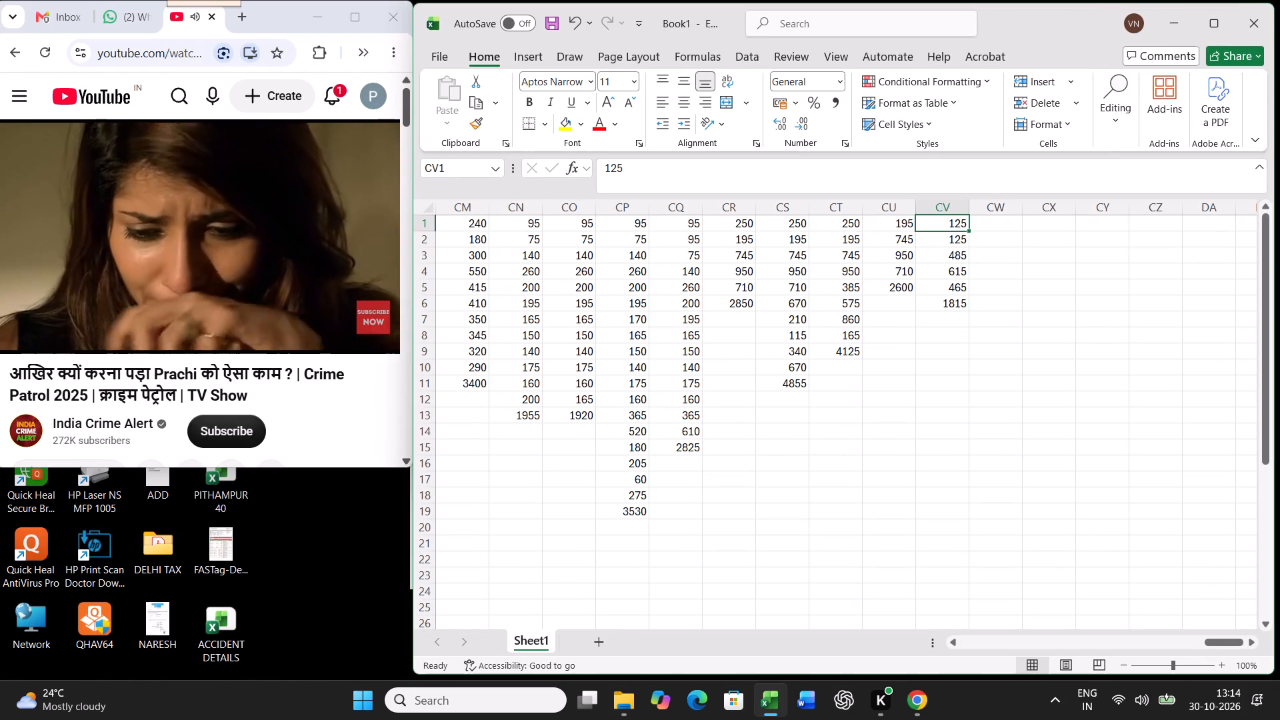
key(Right)
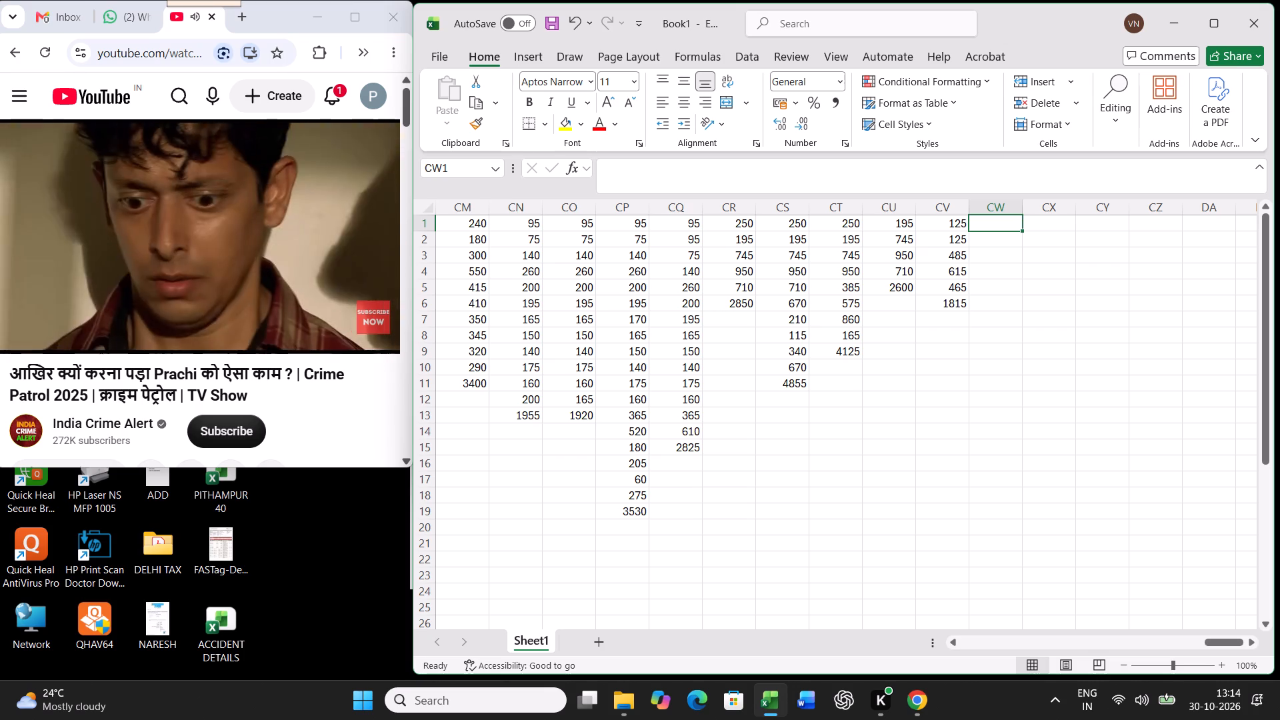
text(125)
key(Return)
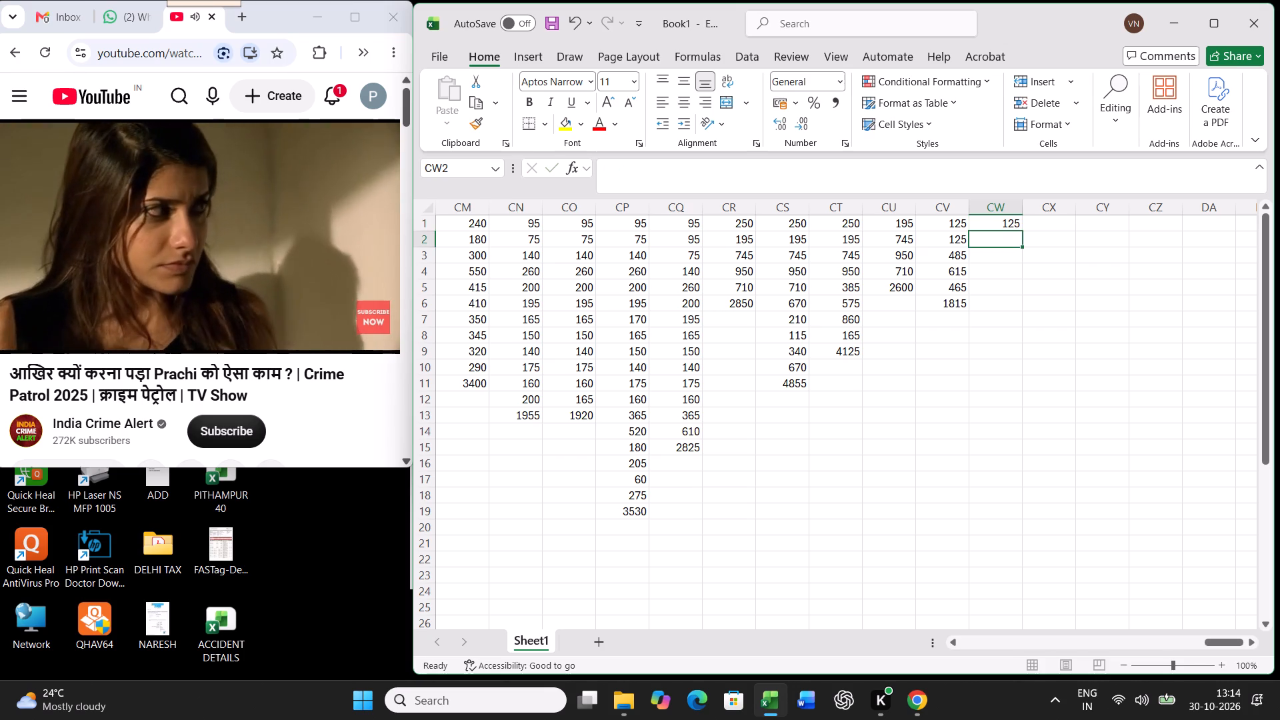
text(125)
key(Return)
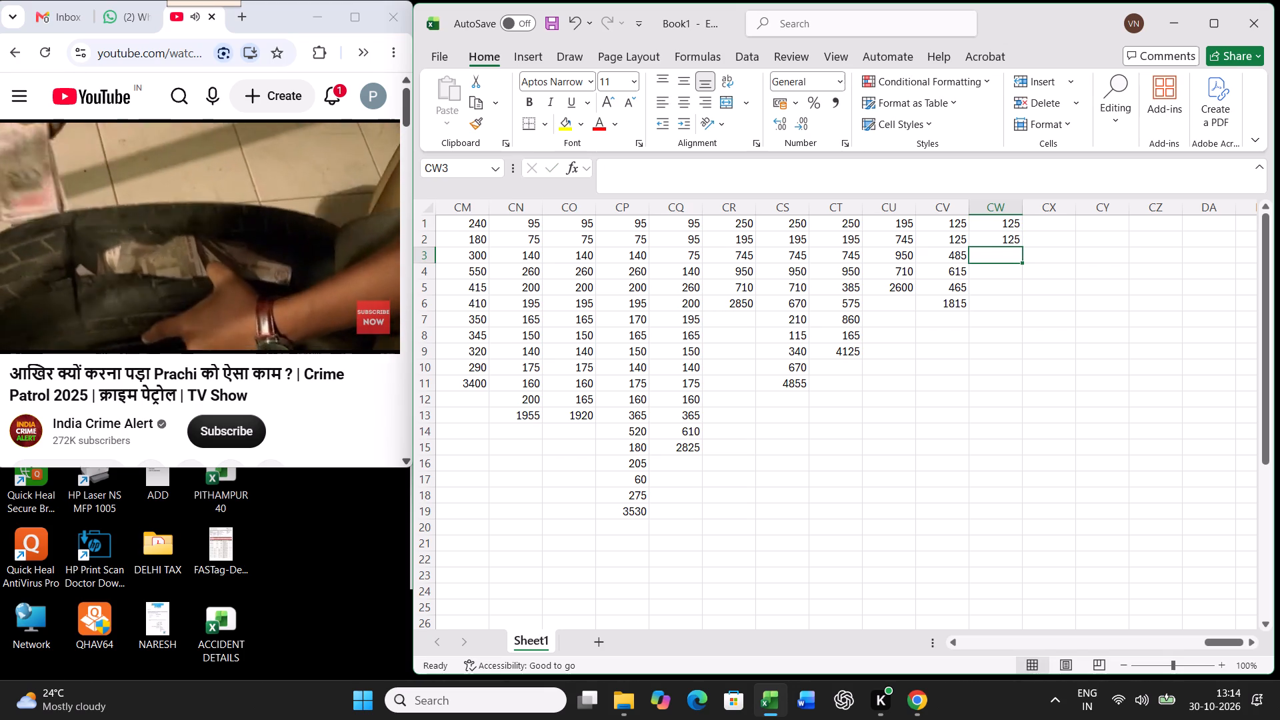
text(485)
key(Return)
text(615)
key(Return)
text(465)
key(Return)
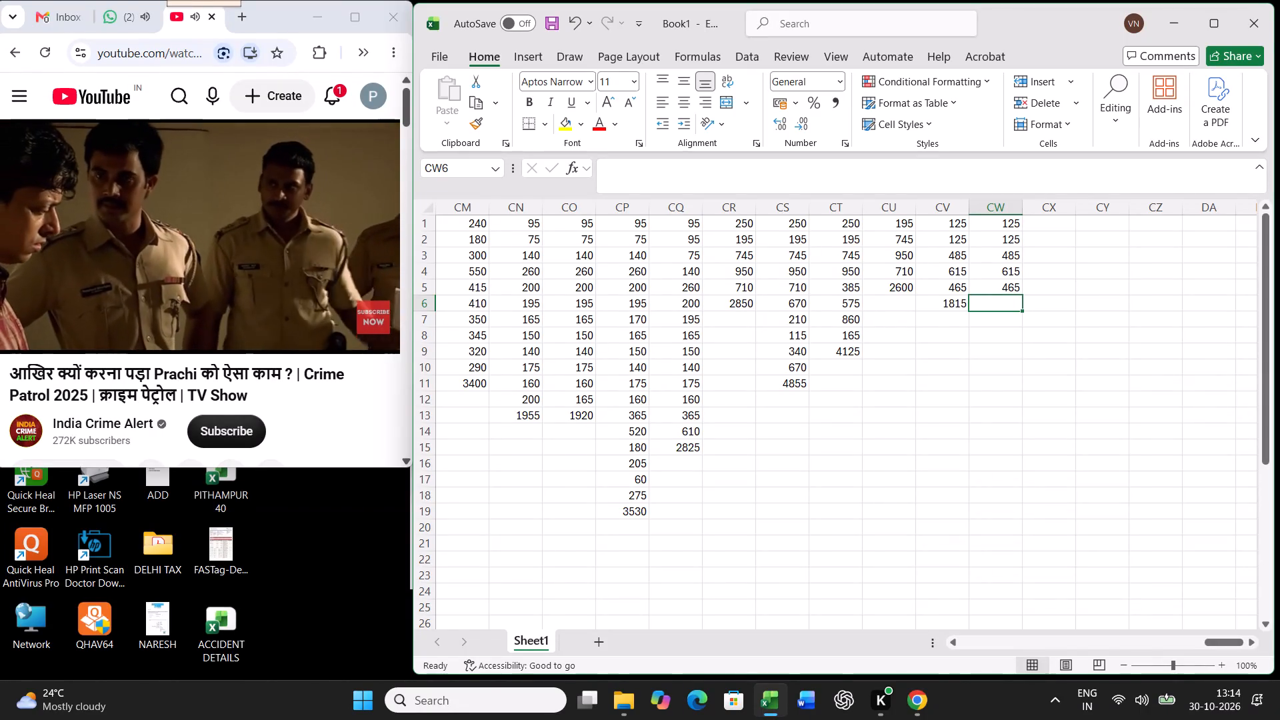
Total column CW with AutoSum in CW6, maximizing the workbook window for it and restoring its size when done.
click(1211, 13)
click(998, 73)
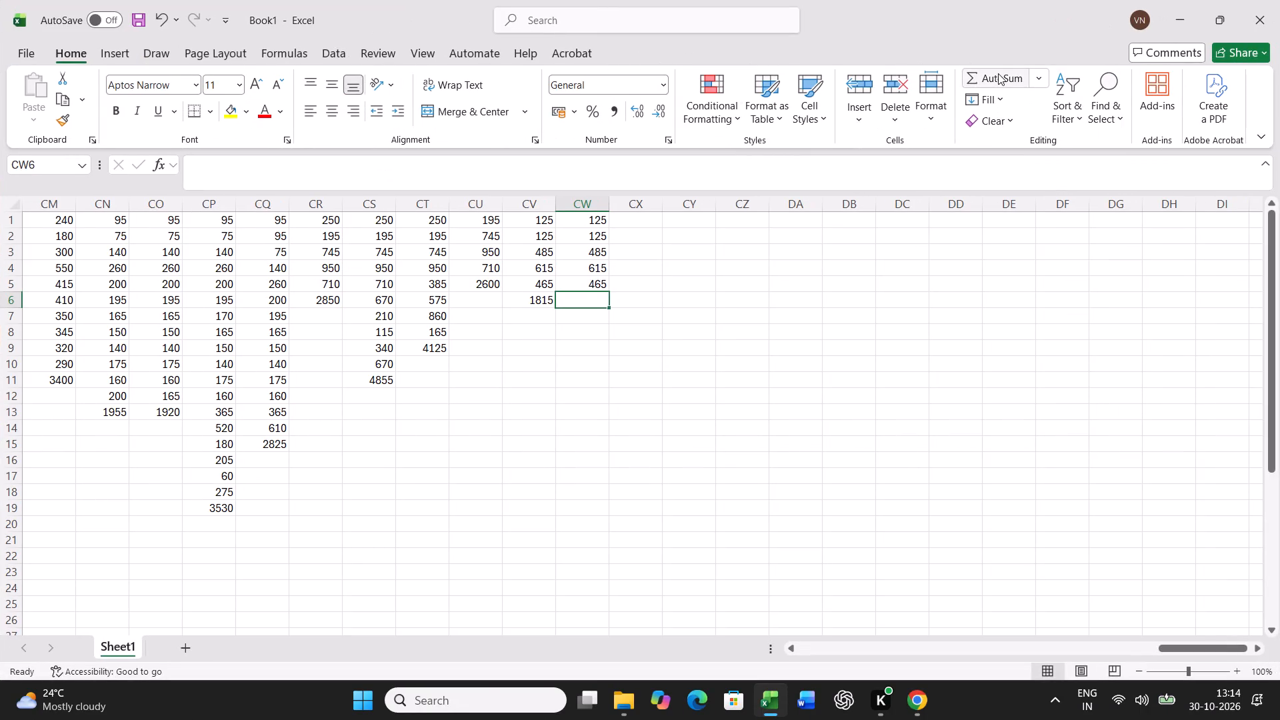
key(Return)
click(1211, 3)
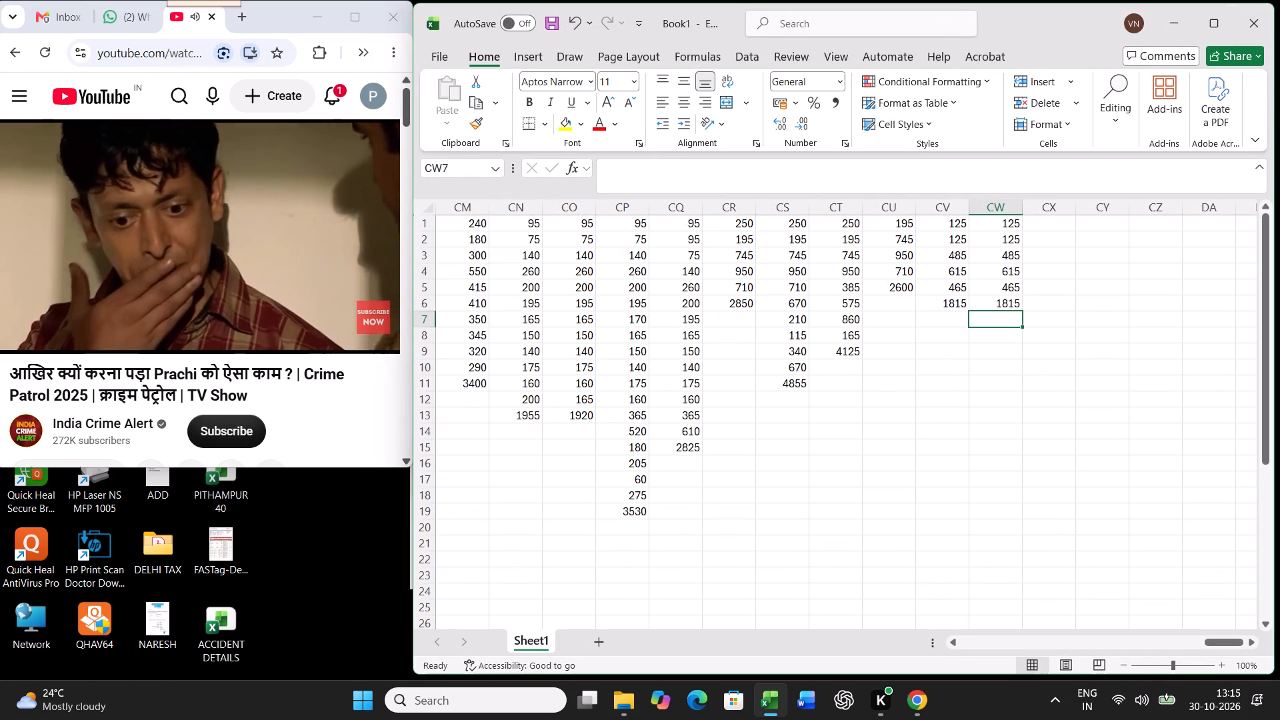
Enter 95, 65, 270, 150, 75, 85, 190 and 135 down cells CX1 to CX8.
key(Up)
key(Up)
key(Up)
key(Up)
key(Up)
key(Up)
key(Up)
key(Up)
key(Up)
key(Up)
key(Up)
key(Up)
key(Up)
key(Right)
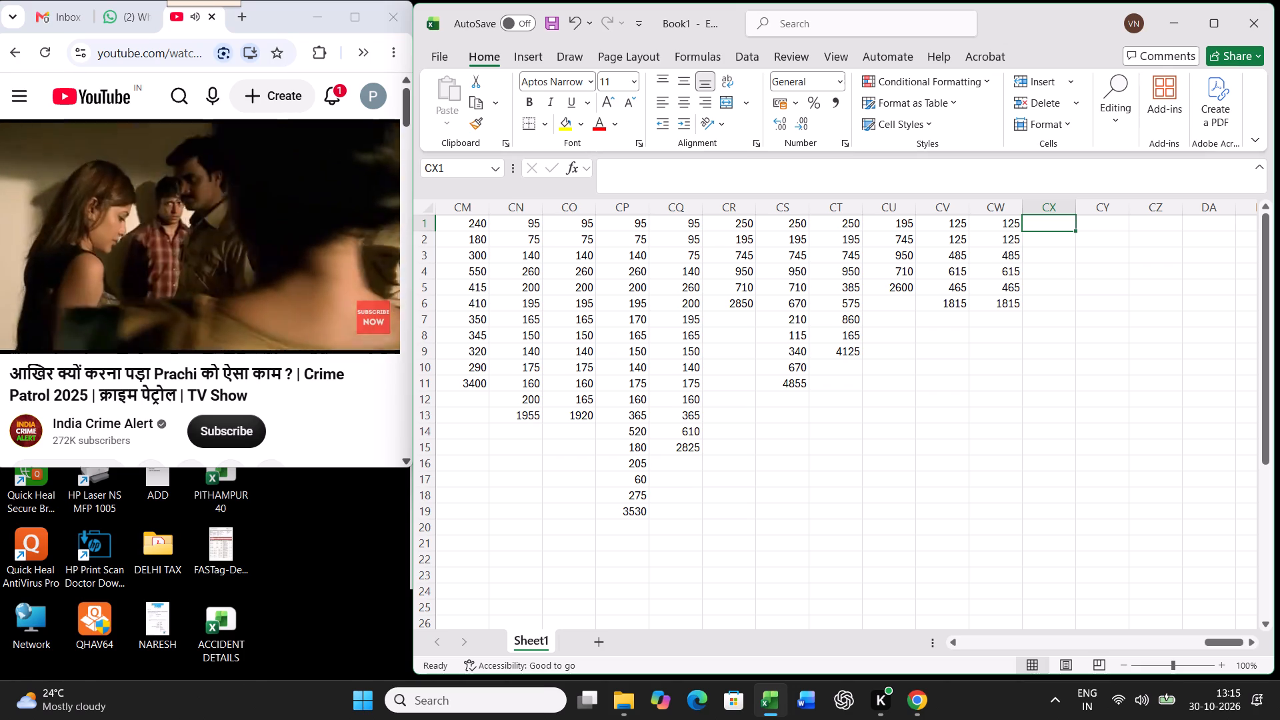
text(95)
key(Return)
text(65)
key(Return)
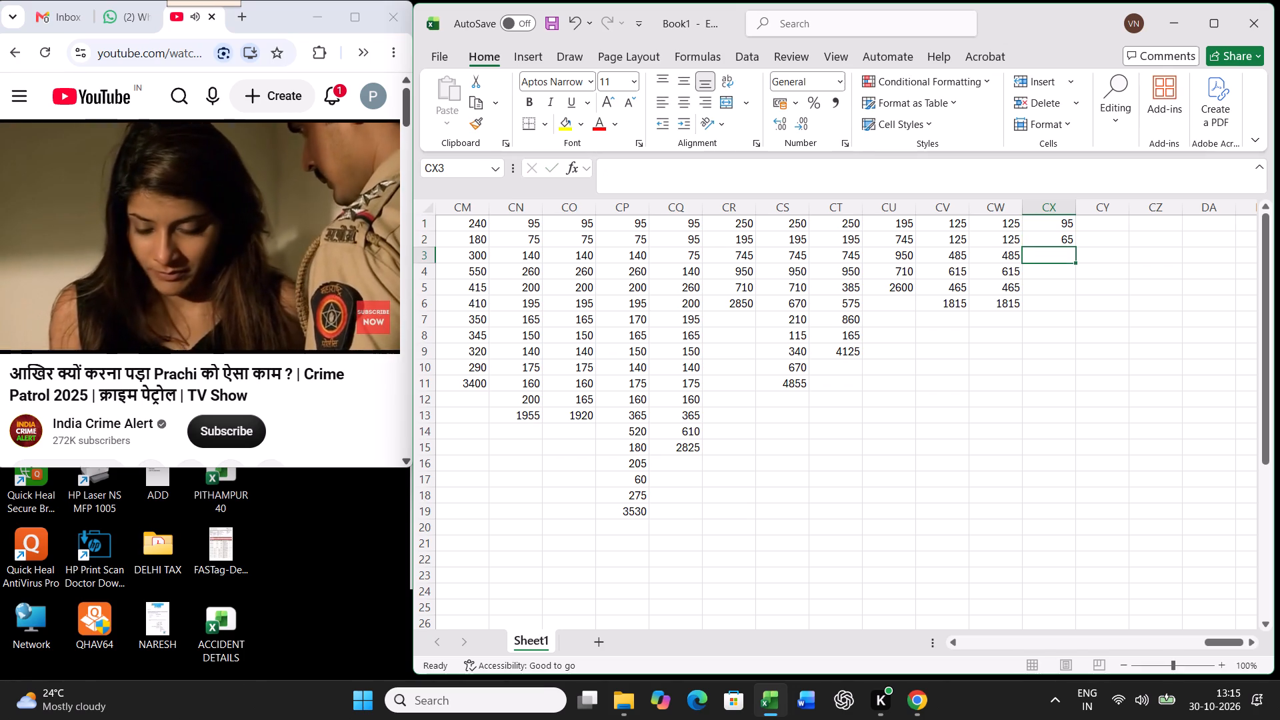
text(270)
key(Return)
text(150)
key(Return)
text(75)
key(Return)
text(85)
key(Return)
text(190)
key(Return)
text(135)
key(Return)
Continue column CX with 130, 130, 135, 190, 120, 190, 110 and 110 down cells CX9 to CX16.
text(130)
key(Return)
text(130)
key(Return)
text(135)
key(Return)
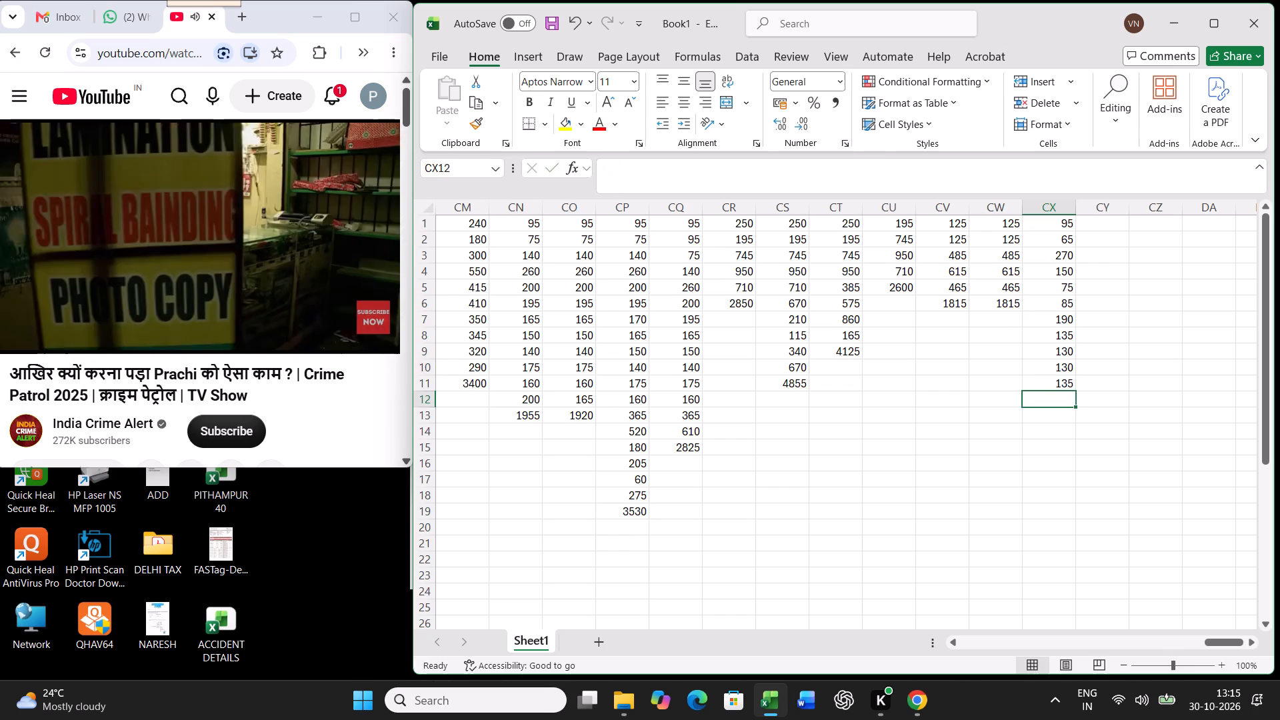
text(190)
key(Return)
text(120)
key(Return)
text(190)
key(Return)
text(110)
key(Return)
text(110)
key(Return)
Continue column CX with 80, 155, 150, 145, 145, 65 and 40 down cells CX17 to CX23.
text(80)
key(Return)
text(155)
key(Return)
text(150)
key(Return)
text(145)
key(Return)
text(145)
key(Return)
text(65)
key(Return)
text(40)
key(Return)
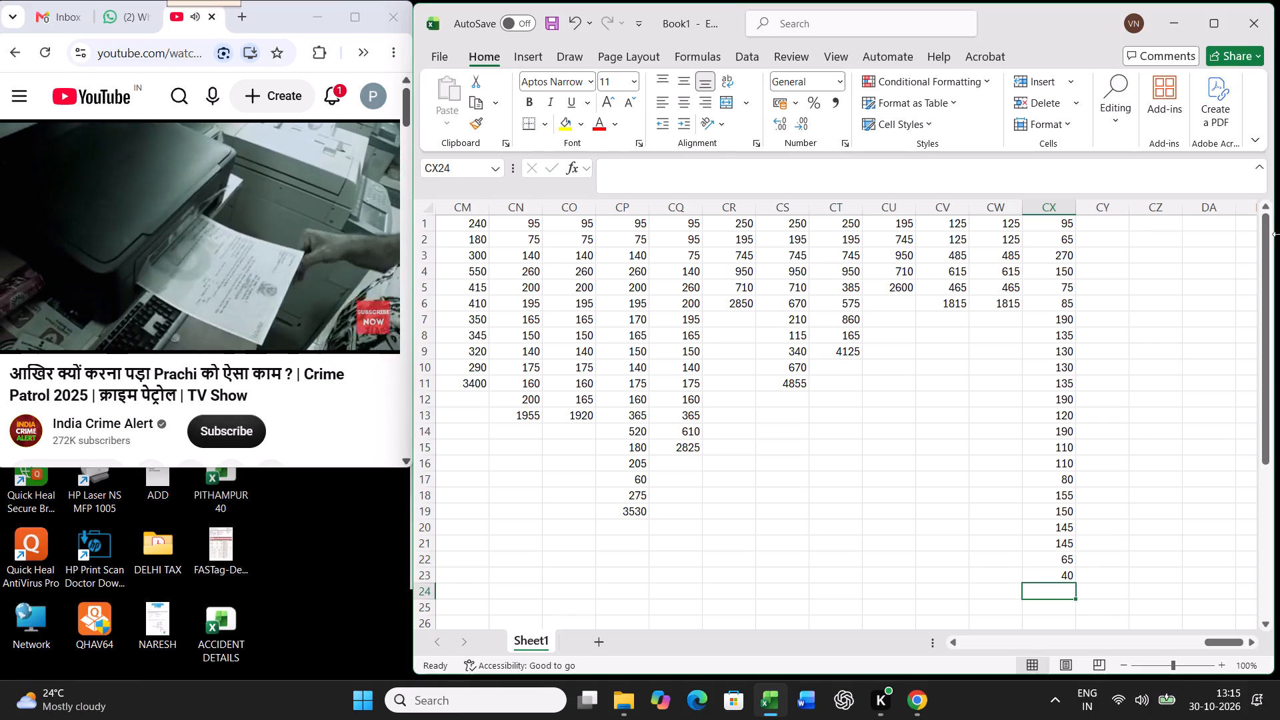
Total column CX with AutoSum in CX24, maximizing the workbook window for it and restoring its size when done.
click(1205, 17)
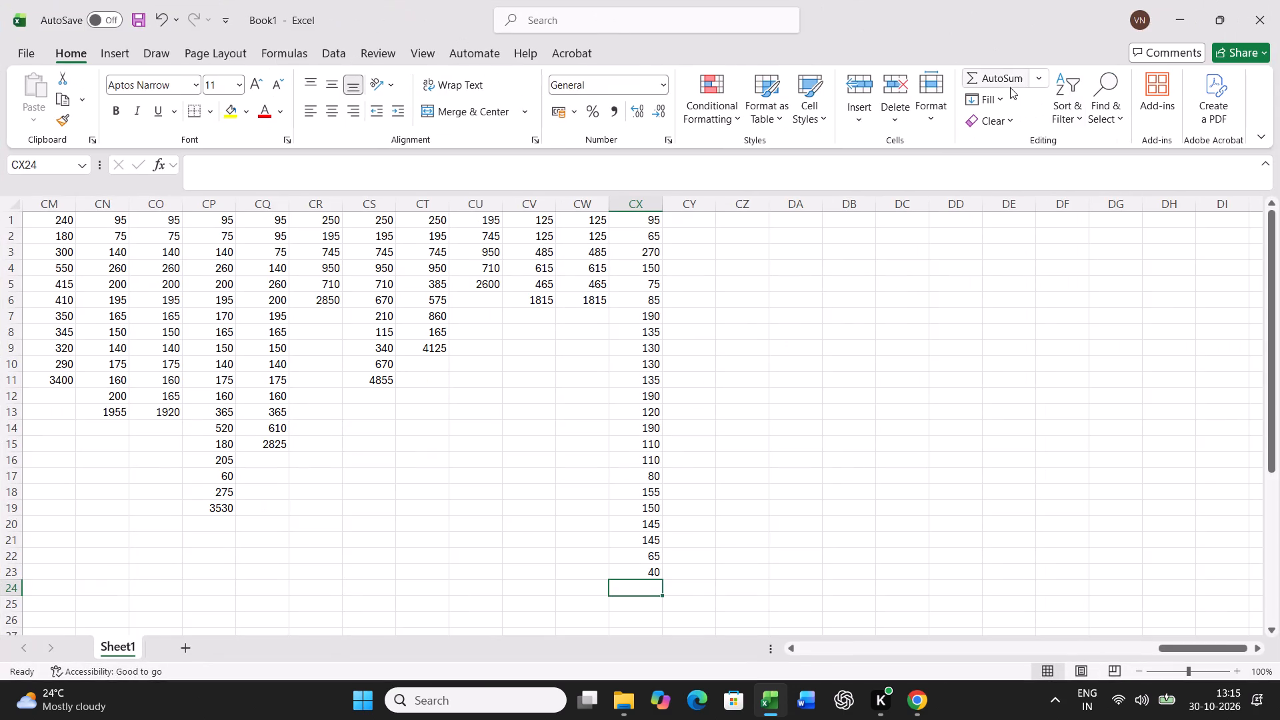
click(1005, 73)
key(Return)
click(1221, 21)
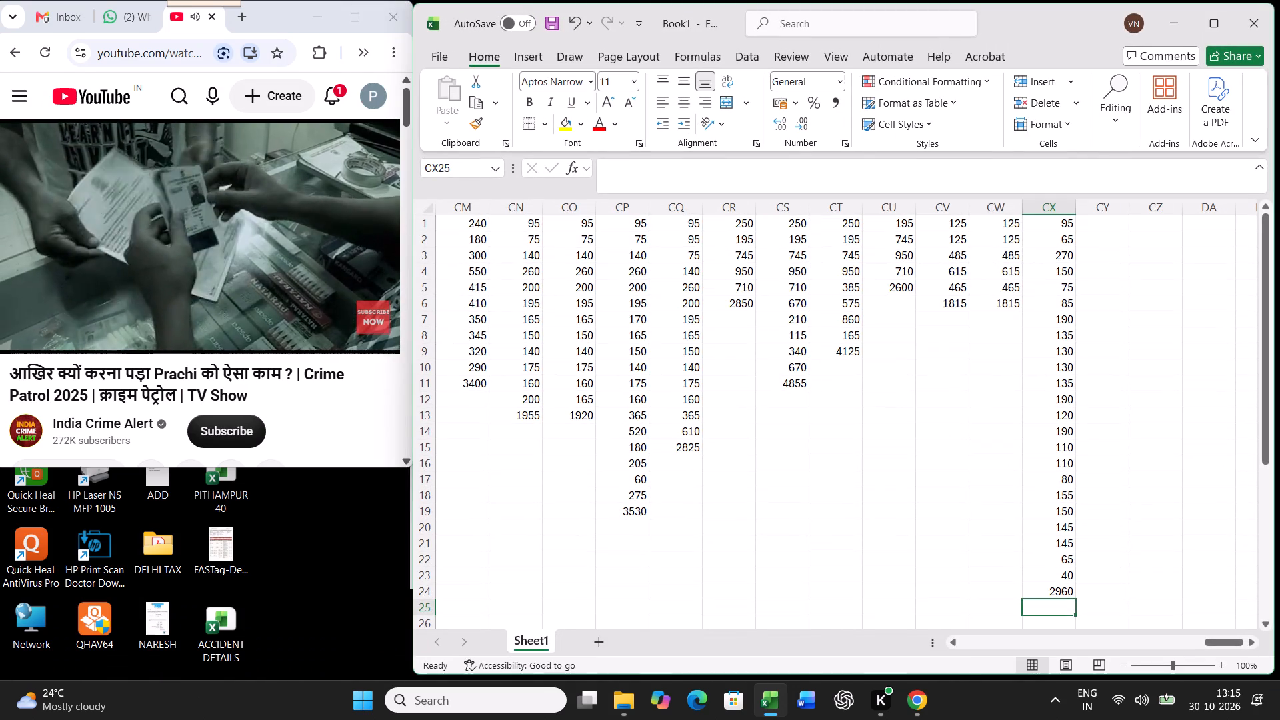
Enter 65, 270, 150, 75, 85, 190, 135 and 130 down cells CY1 to CY8.
key(Up)
key(Up)
key(Up)
key(Up)
key(Up)
key(Up)
key(Up)
key(Up)
key(Up)
key(Up)
key(Up)
key(Up)
key(Up)
key(Up)
key(Up)
key(Up)
key(Up)
key(Up)
key(Up)
key(Up)
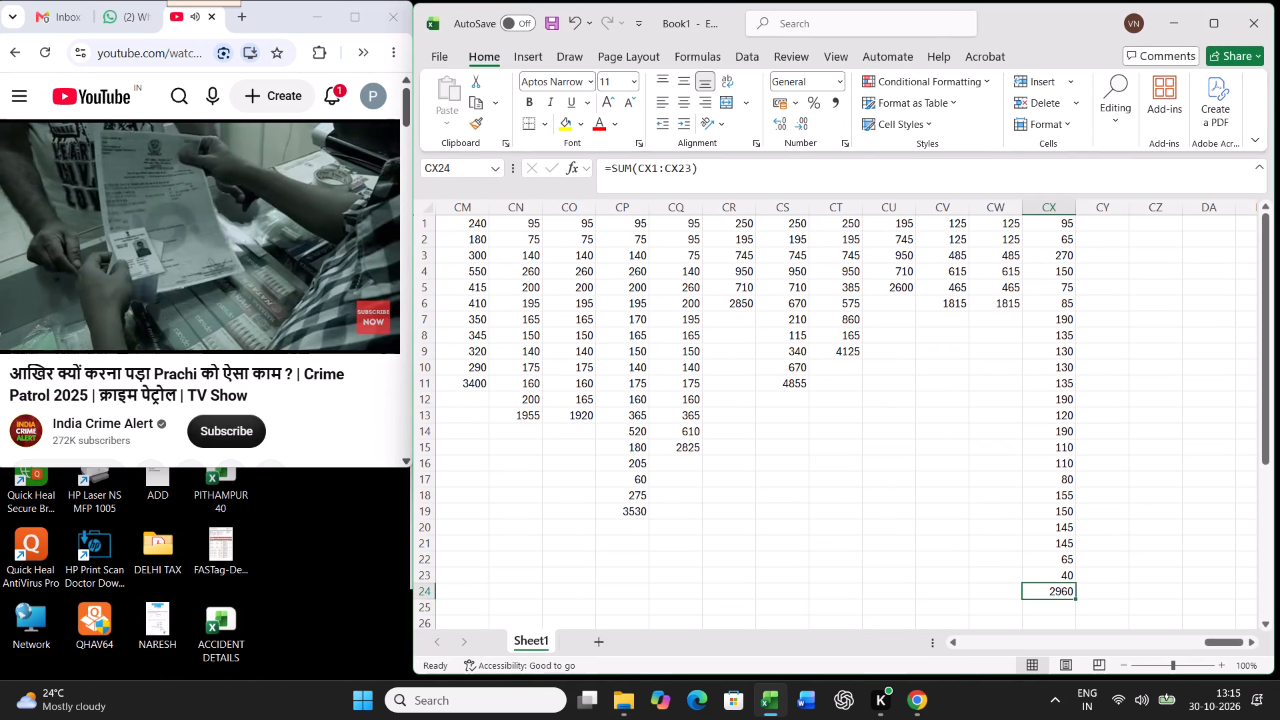
key(Right)
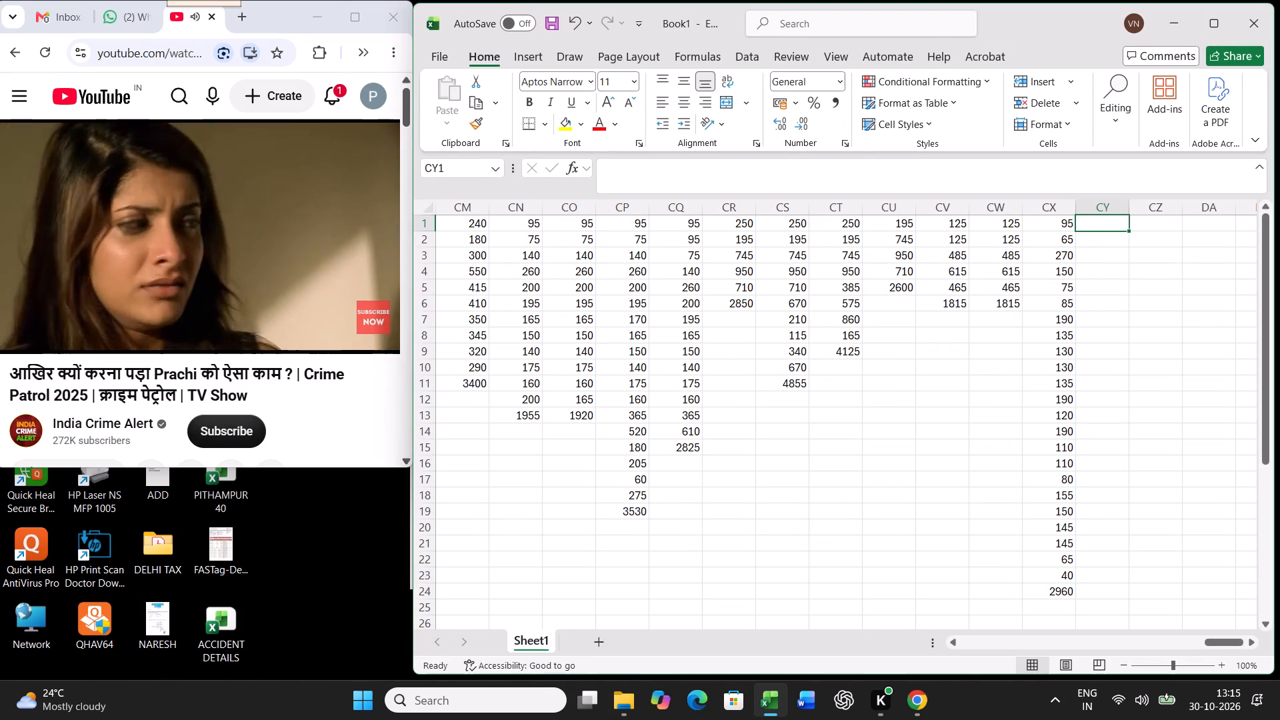
text(65)
key(Return)
text(270)
key(Return)
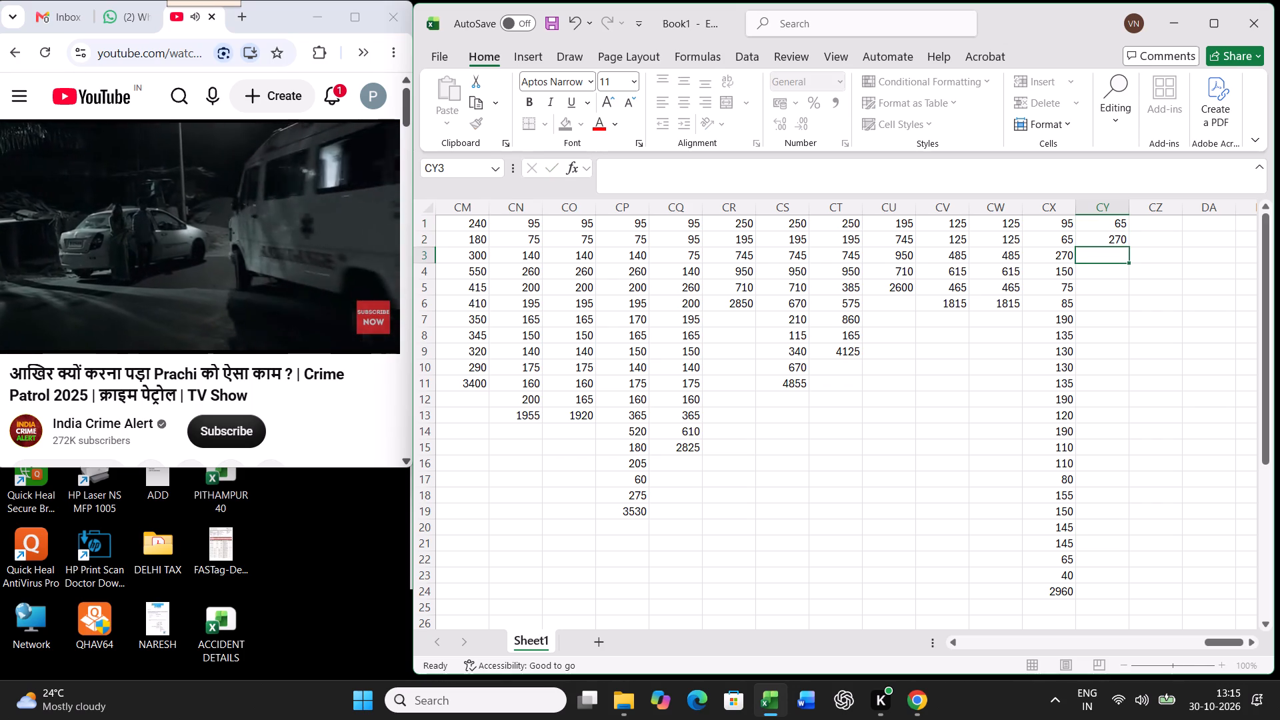
text(150)
key(Return)
text(75)
key(Return)
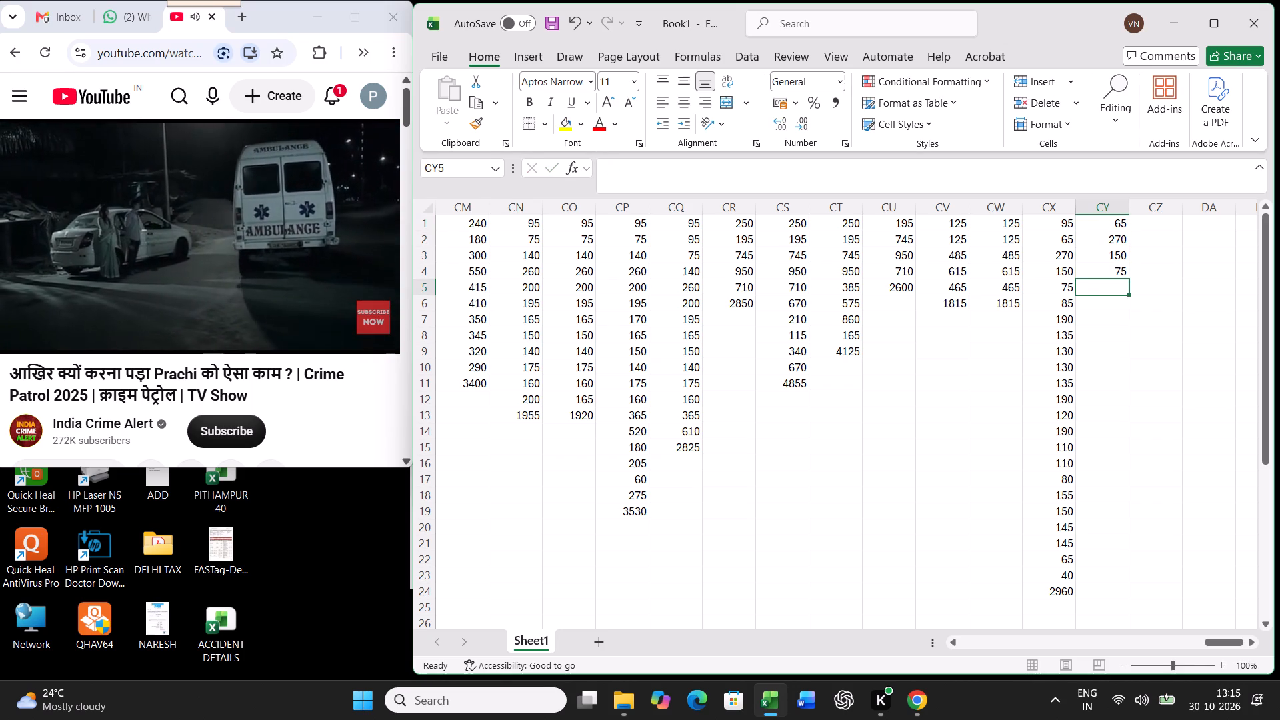
text(85)
key(Return)
text(190)
key(Return)
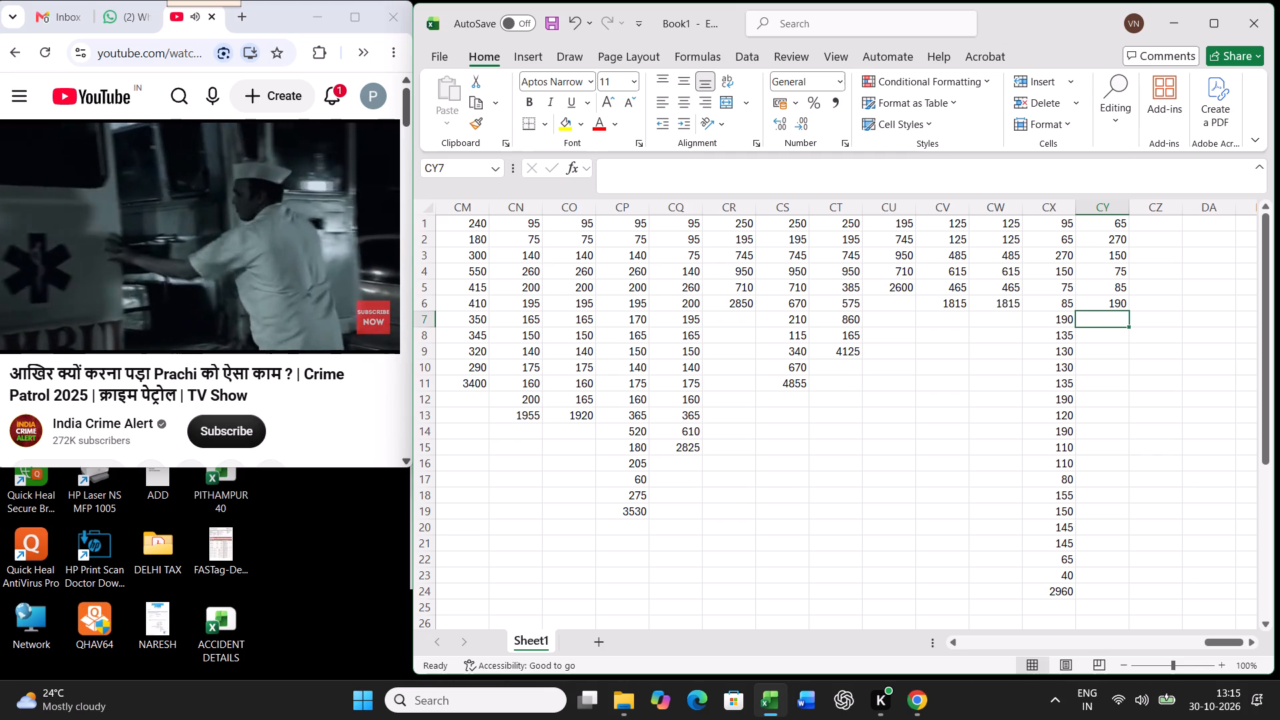
text(135)
key(Return)
text(130)
key(Return)
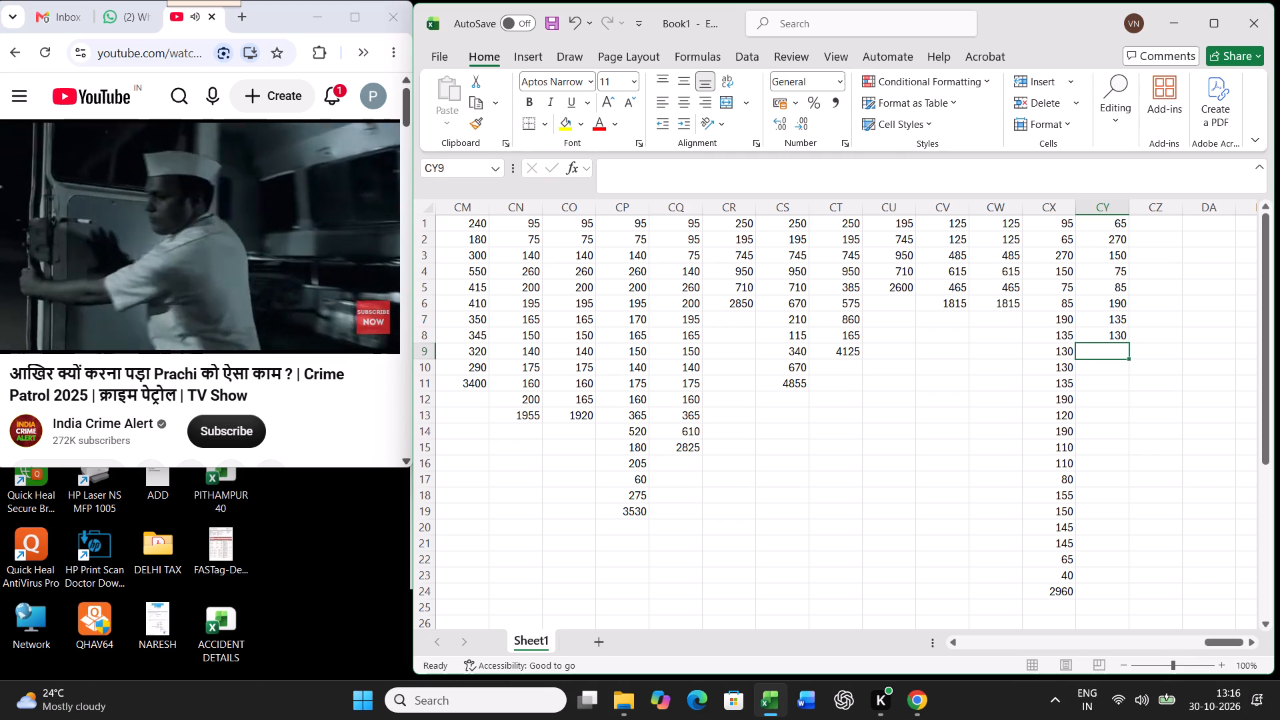
Continue column CY with 130, 135, 190, 75, 50, 80 and 55 down cells CY9 to CY15.
text(130)
key(Return)
text(135)
key(Return)
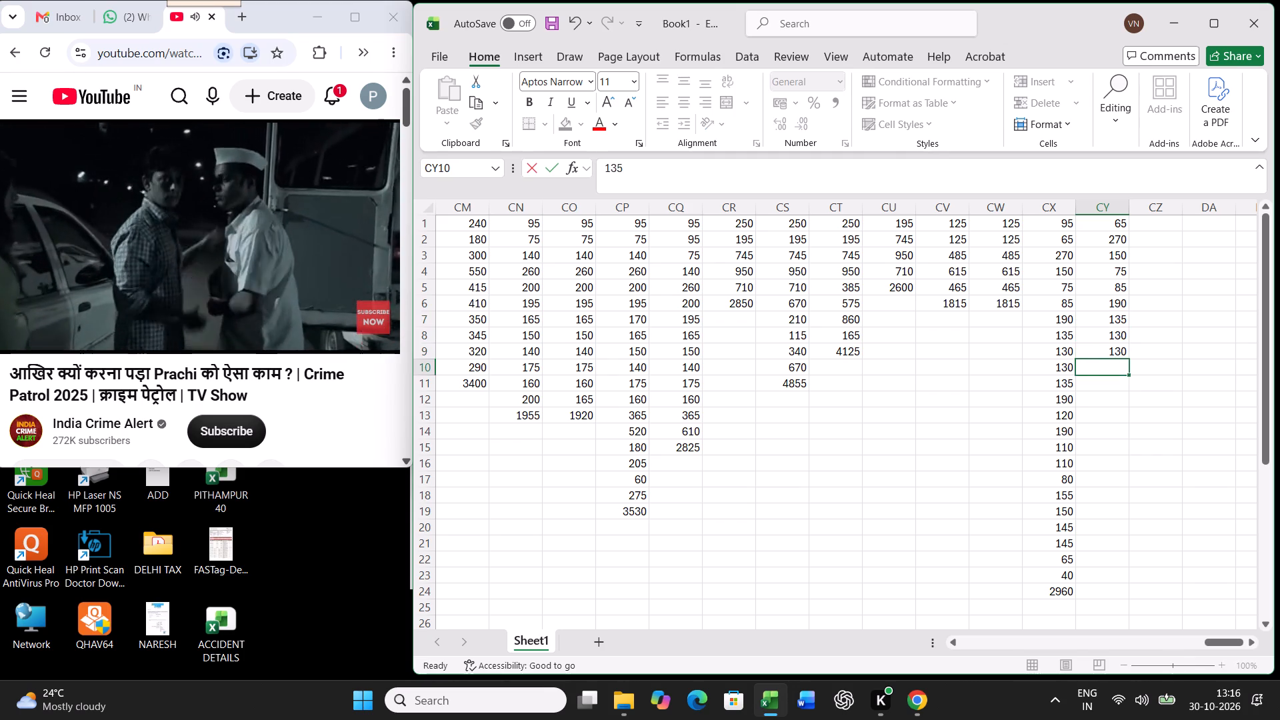
text(190)
key(Return)
text(75)
key(Return)
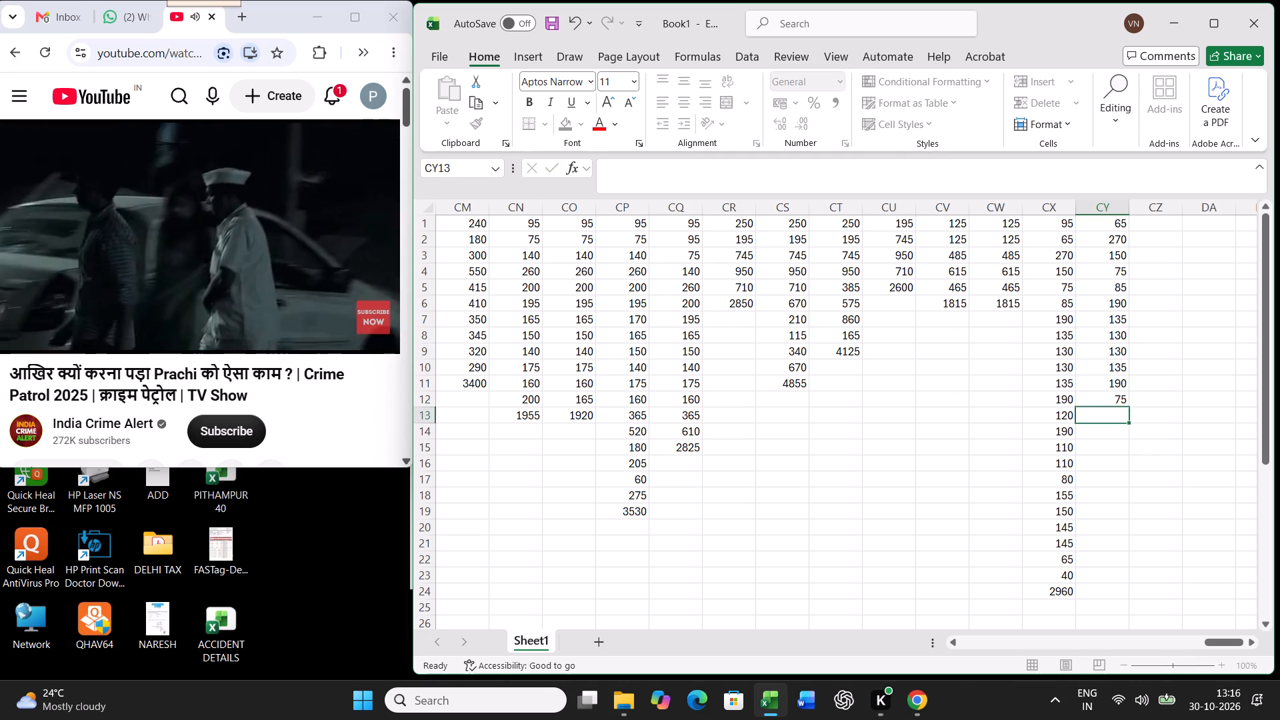
text(50)
key(Return)
text(80)
key(Return)
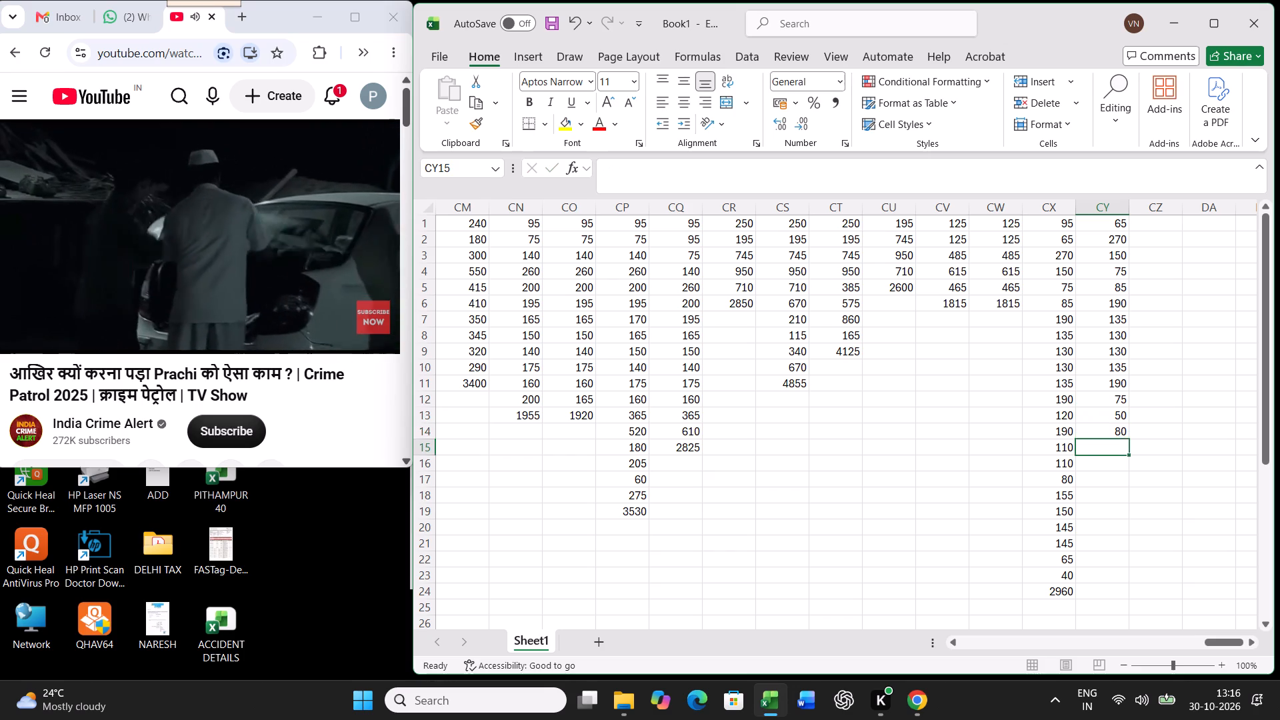
text(55)
key(Return)
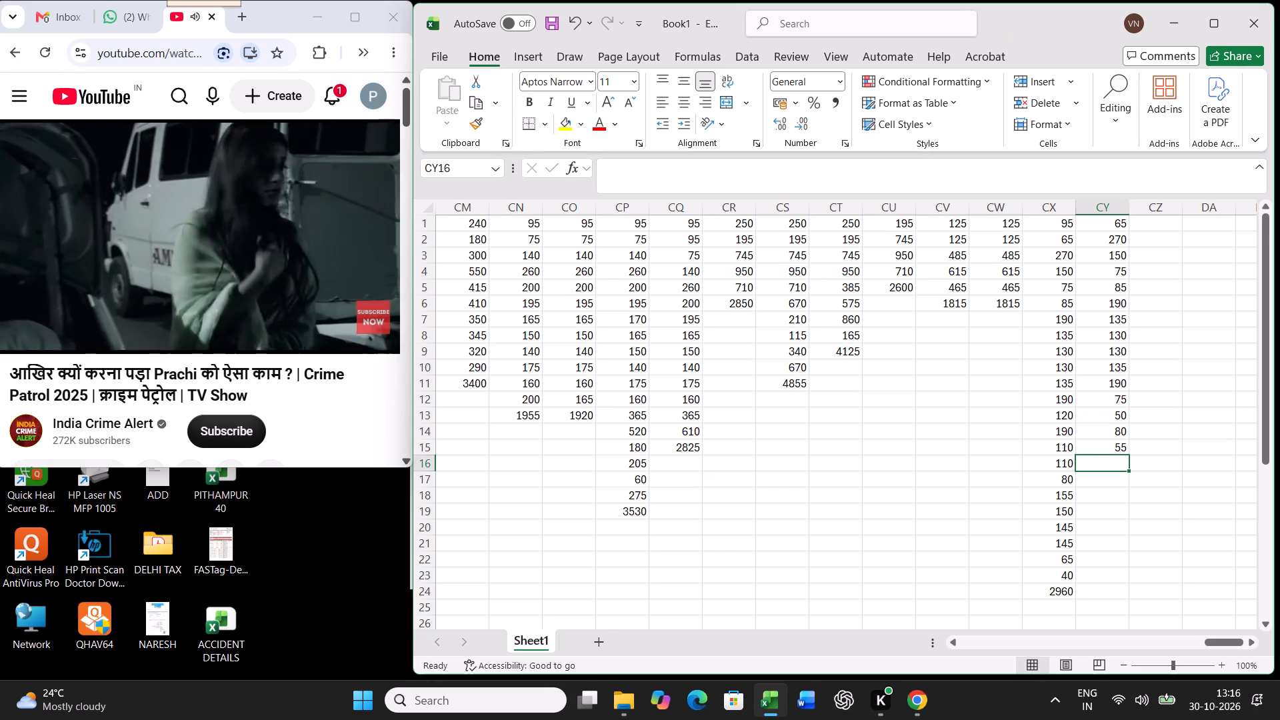
Total column CY with AutoSum in CY16, maximizing the workbook window for it and restoring its size when done.
click(1213, 14)
click(985, 80)
key(Return)
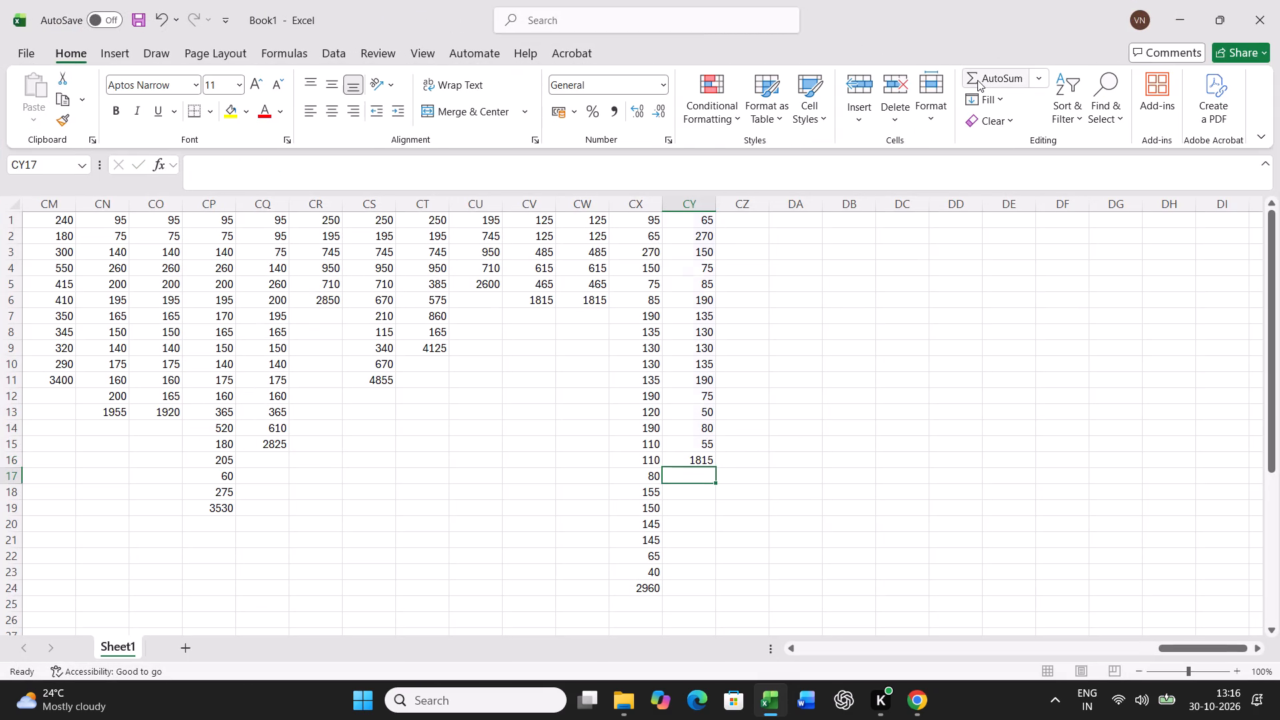
click(1221, 3)
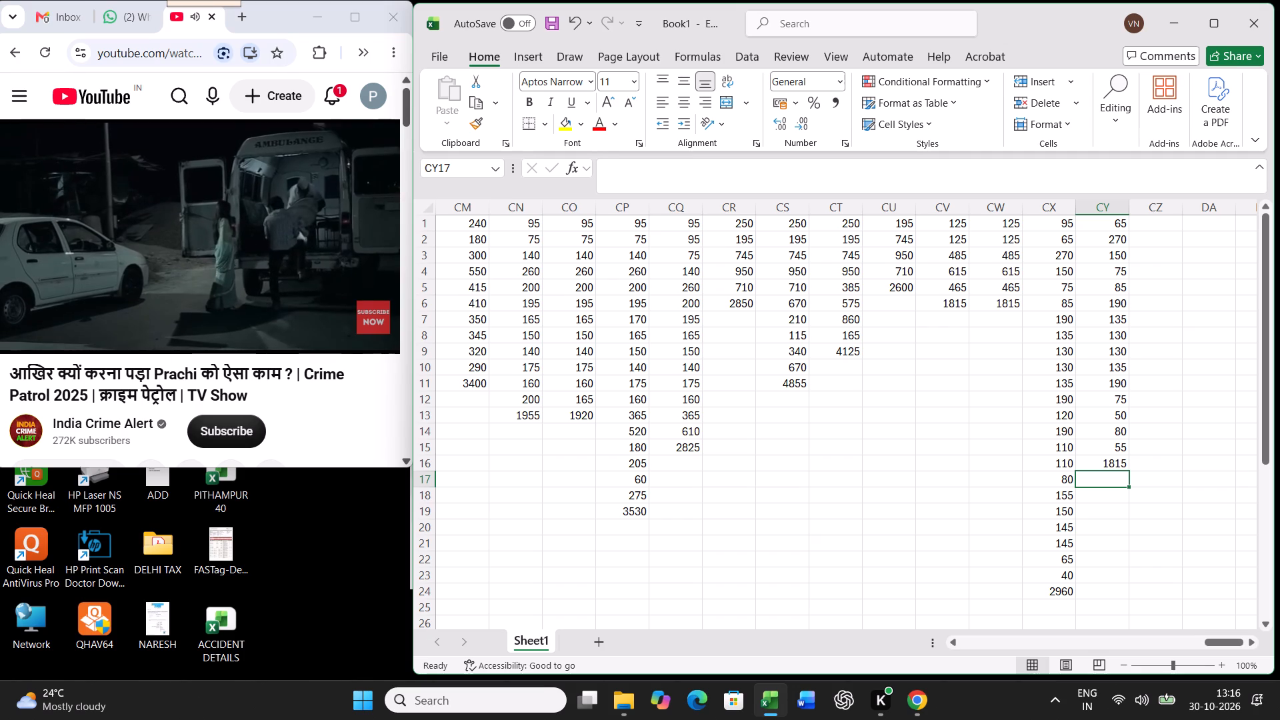
Enter 270, 150, 75, 85, 190, 135 and 130 down cells CZ1 to CZ7.
key(Up)
key(Up)
key(Up)
key(Up)
key(Up)
key(Up)
key(Up)
key(Up)
key(Up)
key(Up)
key(Up)
key(Up)
key(Up)
key(Up)
key(Up)
key(Up)
key(Up)
key(Up)
key(Up)
key(Up)
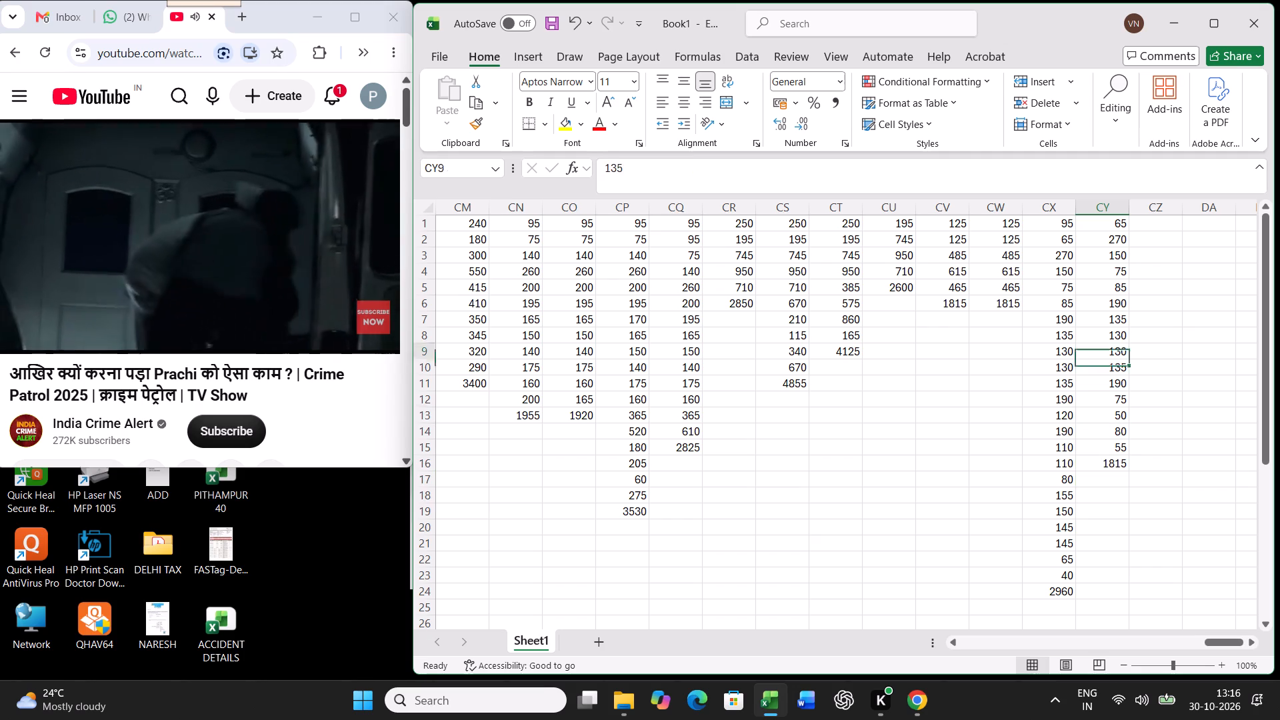
key(Right)
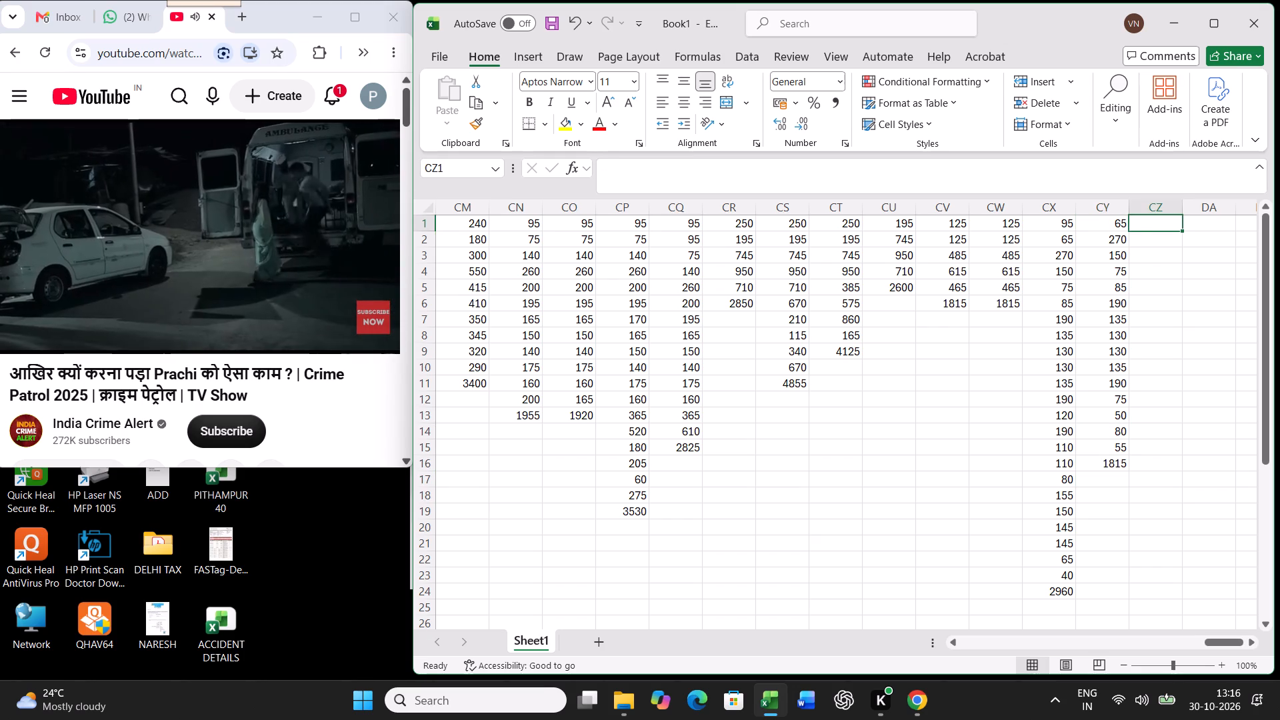
text(270)
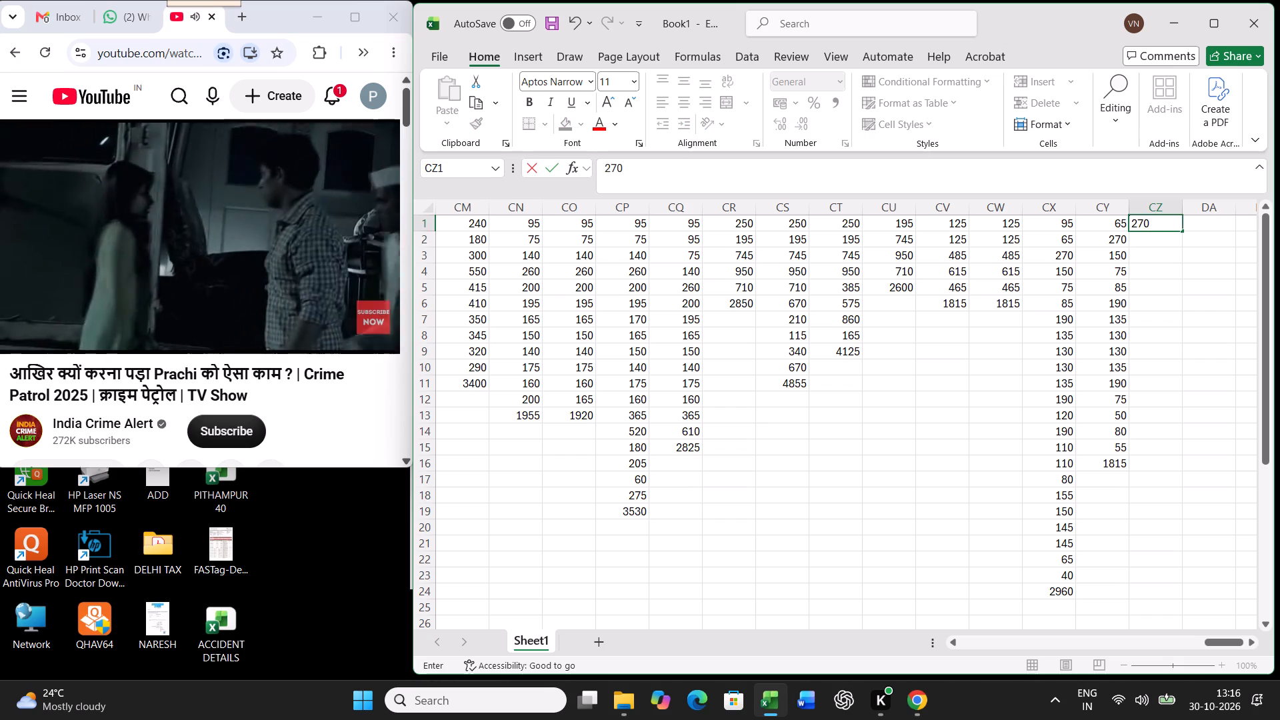
key(Return)
text(150)
key(Return)
text(75)
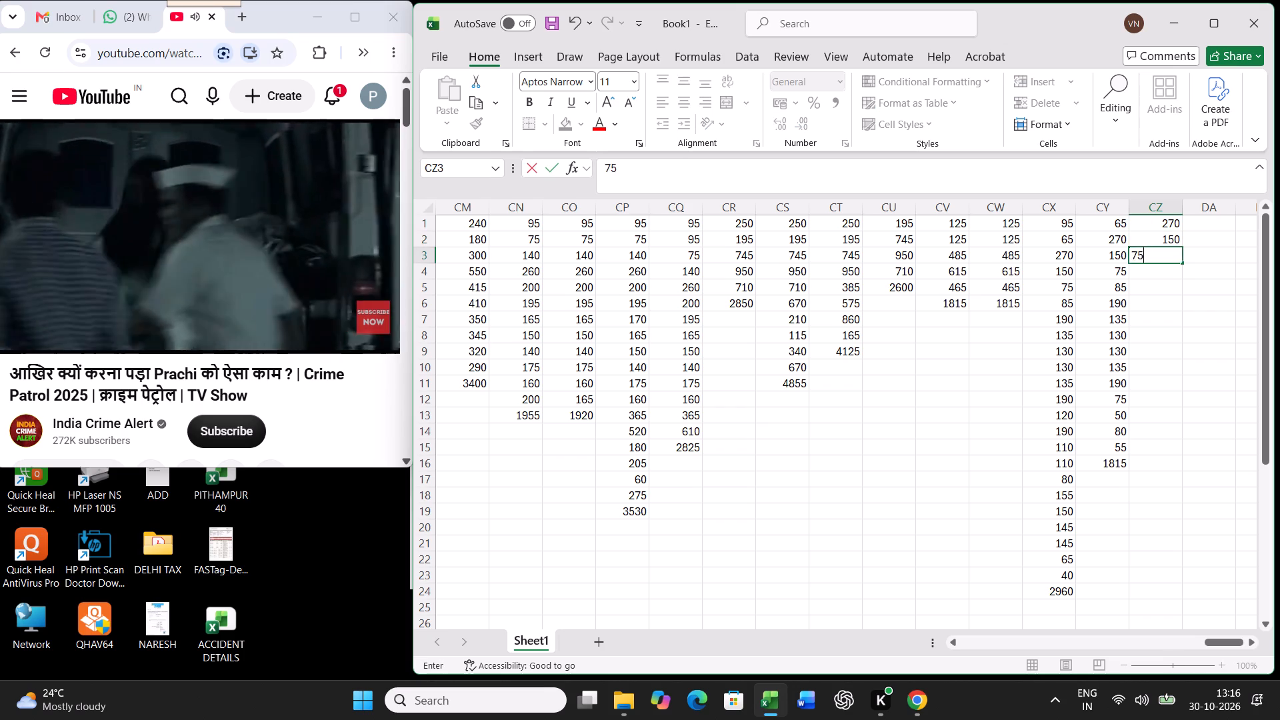
key(Return)
text(85)
key(Return)
text(190)
key(Return)
text(135)
key(Return)
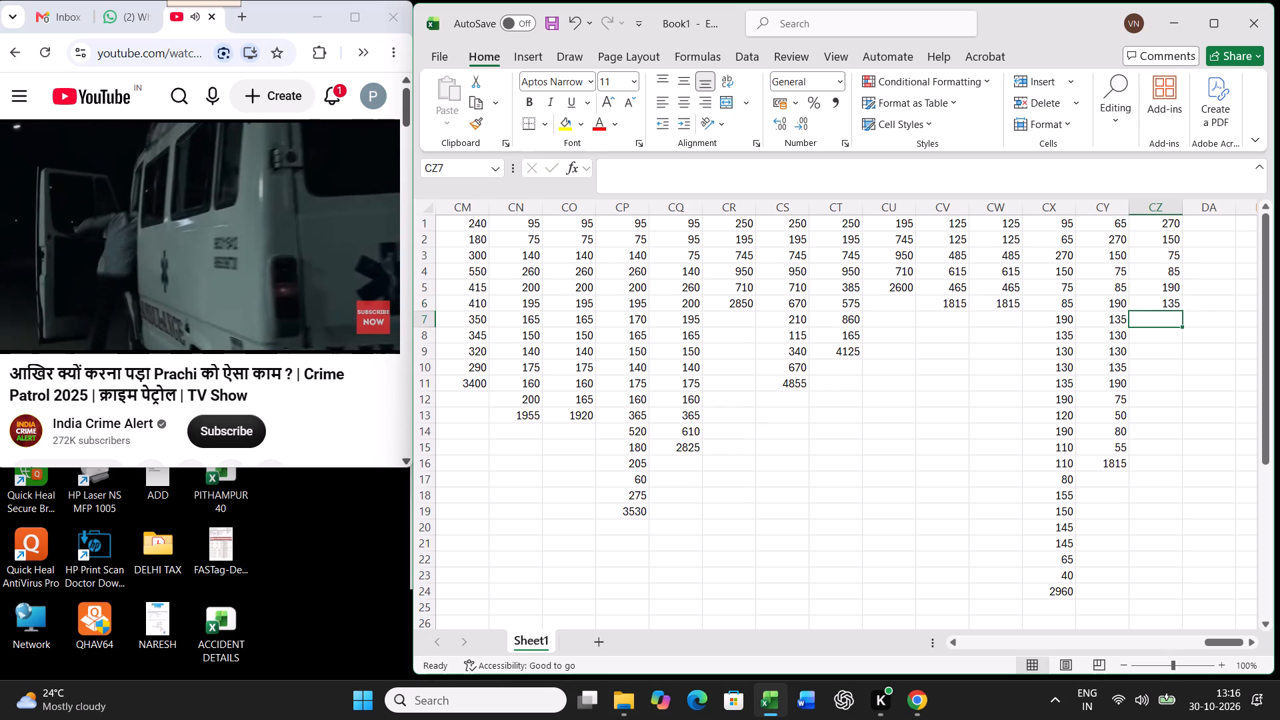
text(130)
key(Return)
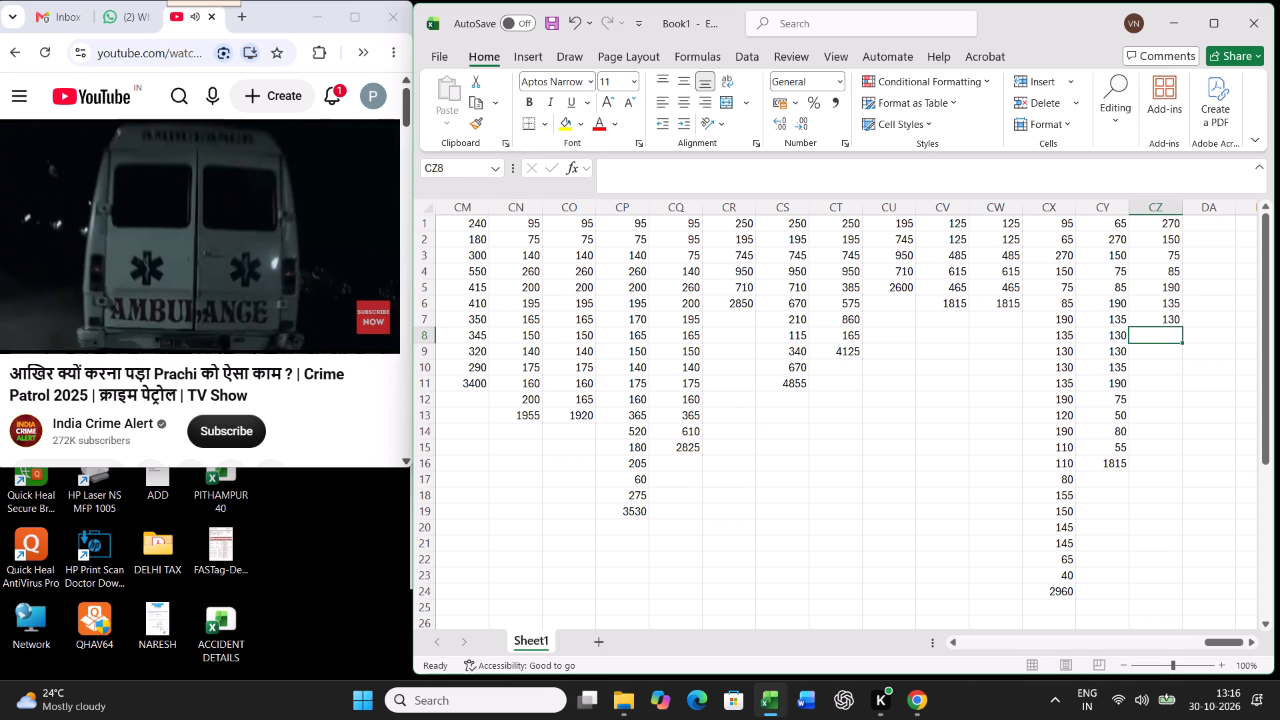
Continue column CZ with 130, 135, 190, 120, 190, 110 and 110 down cells CZ8 to CZ14.
text(130)
key(Return)
text(135)
key(Return)
text(190)
key(Return)
text(120)
key(Return)
text(190)
key(Return)
text(110)
key(Return)
text(110)
key(Return)
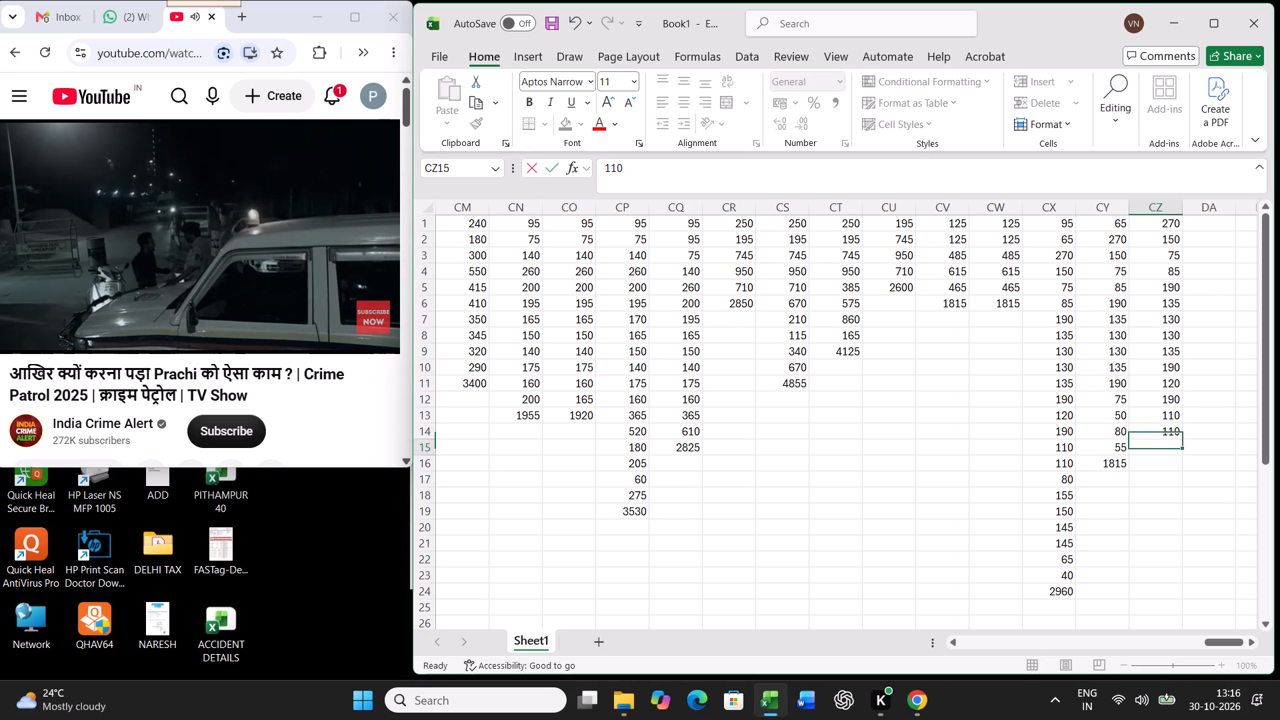
Continue column CZ with 80, 155, 150, 145, 145 and 65 down cells CZ15 to CZ20.
text(80)
key(Return)
text(155)
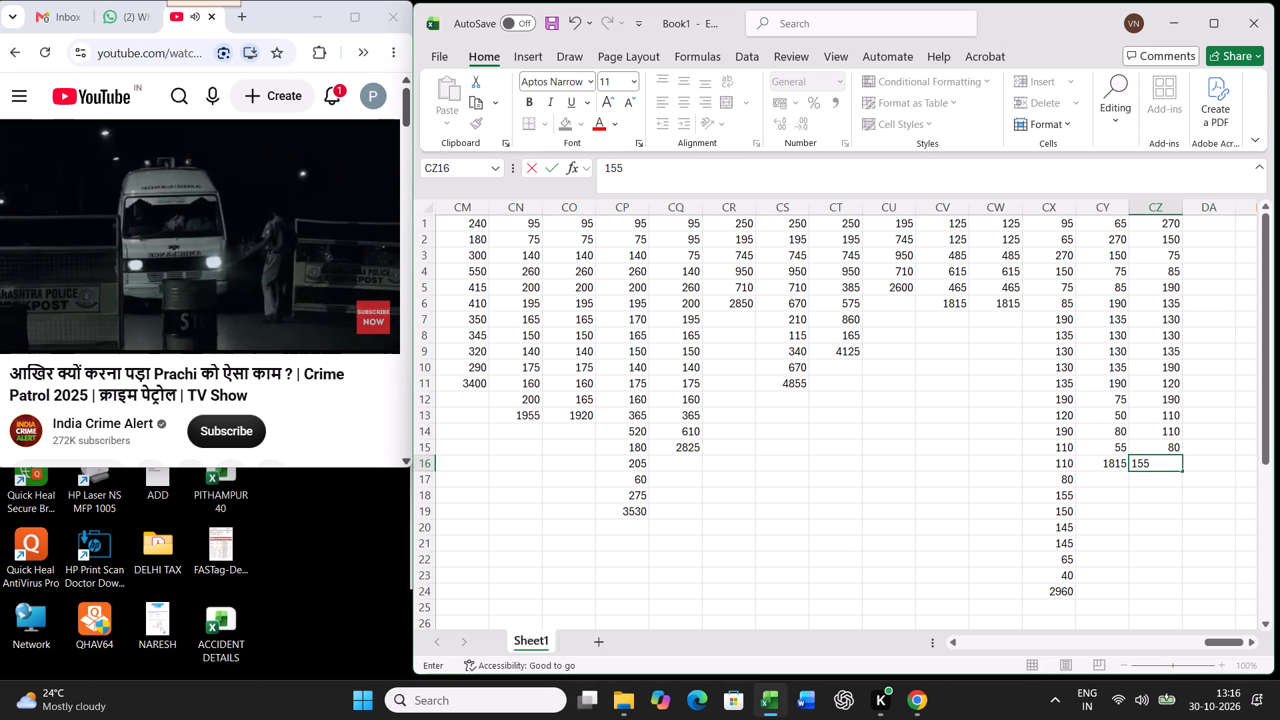
key(Return)
text(150)
key(Return)
text(145)
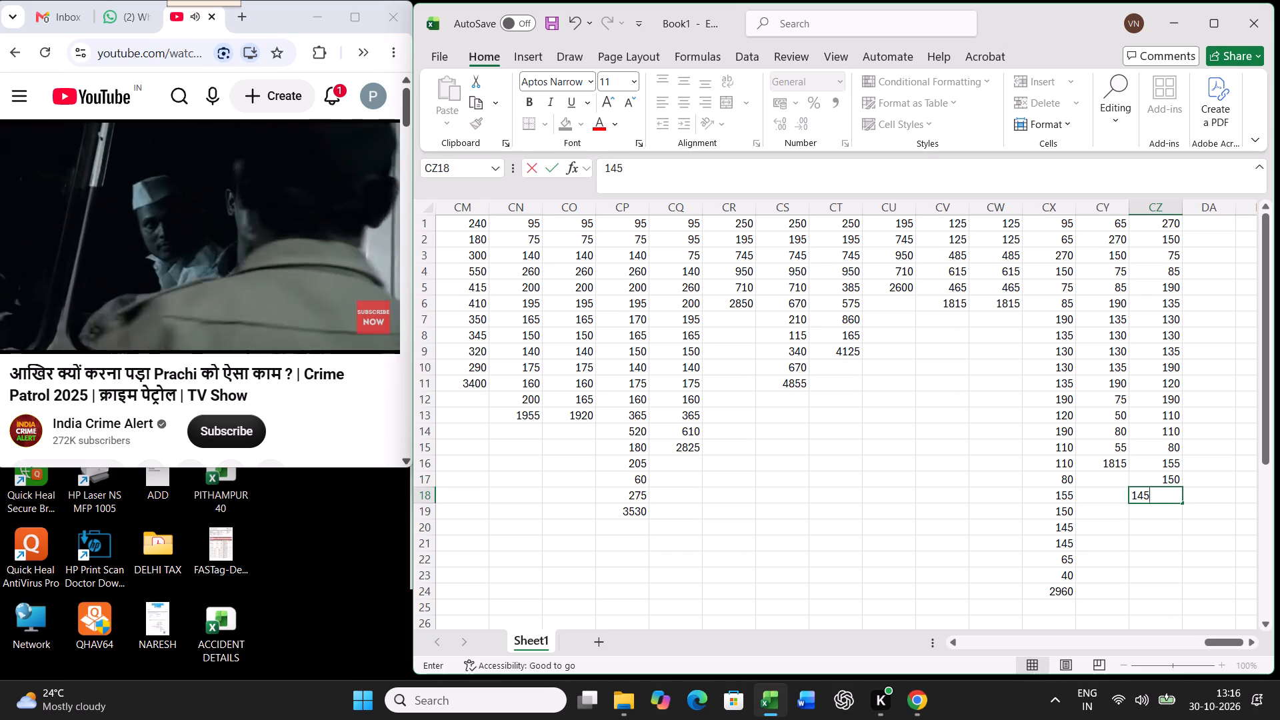
key(Return)
text(145)
key(Return)
text(65)
key(Return)
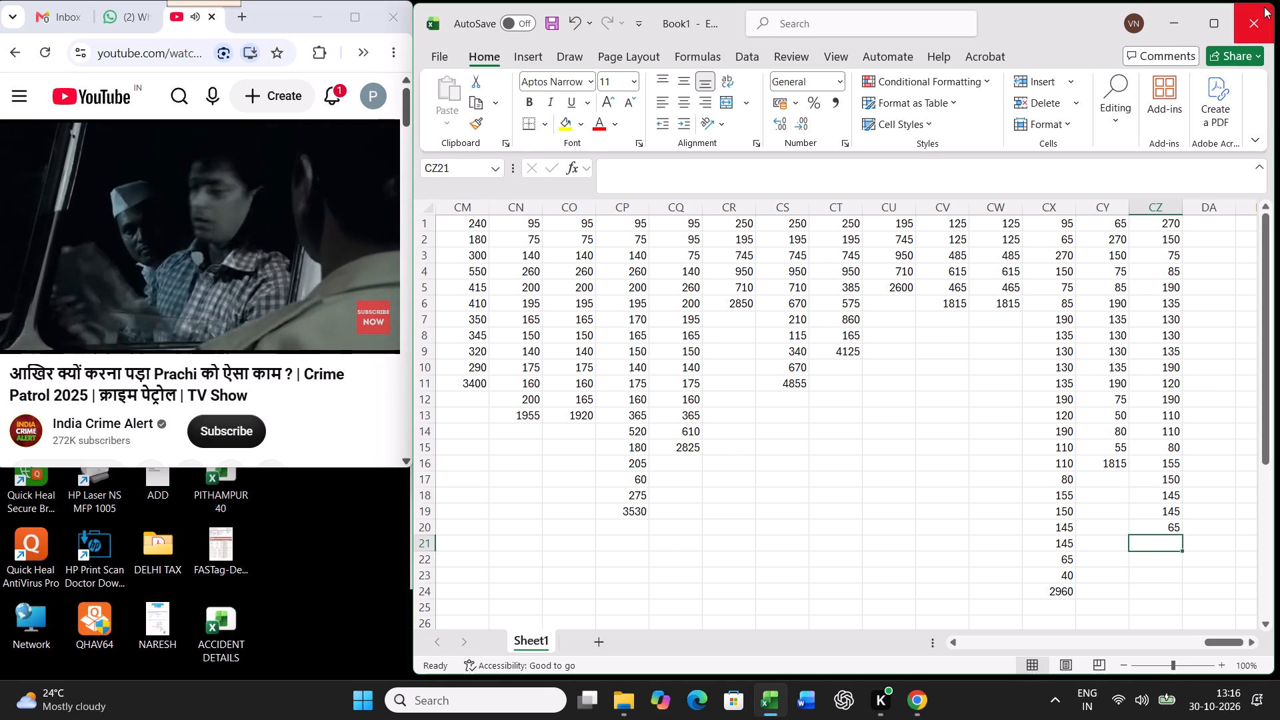
Total column CZ with AutoSum in CZ21, maximizing the workbook window for it and restoring its size when done.
click(1219, 7)
click(999, 73)
key(Return)
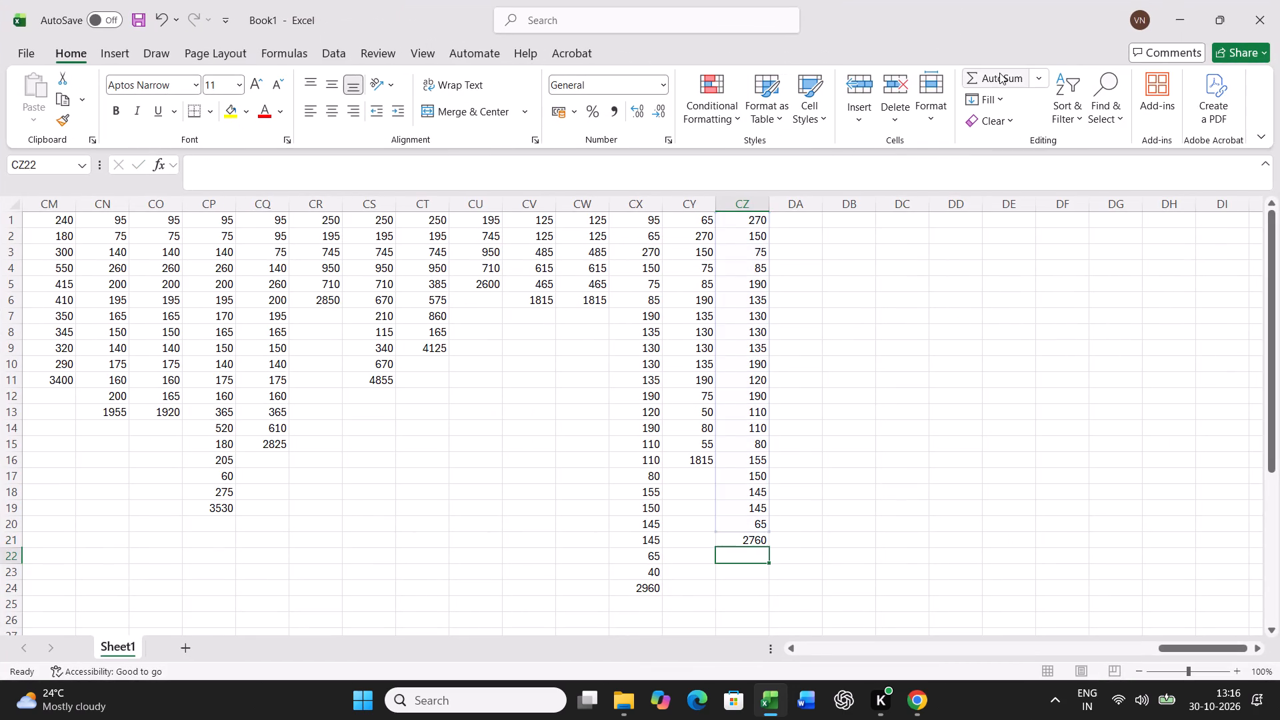
click(1217, 13)
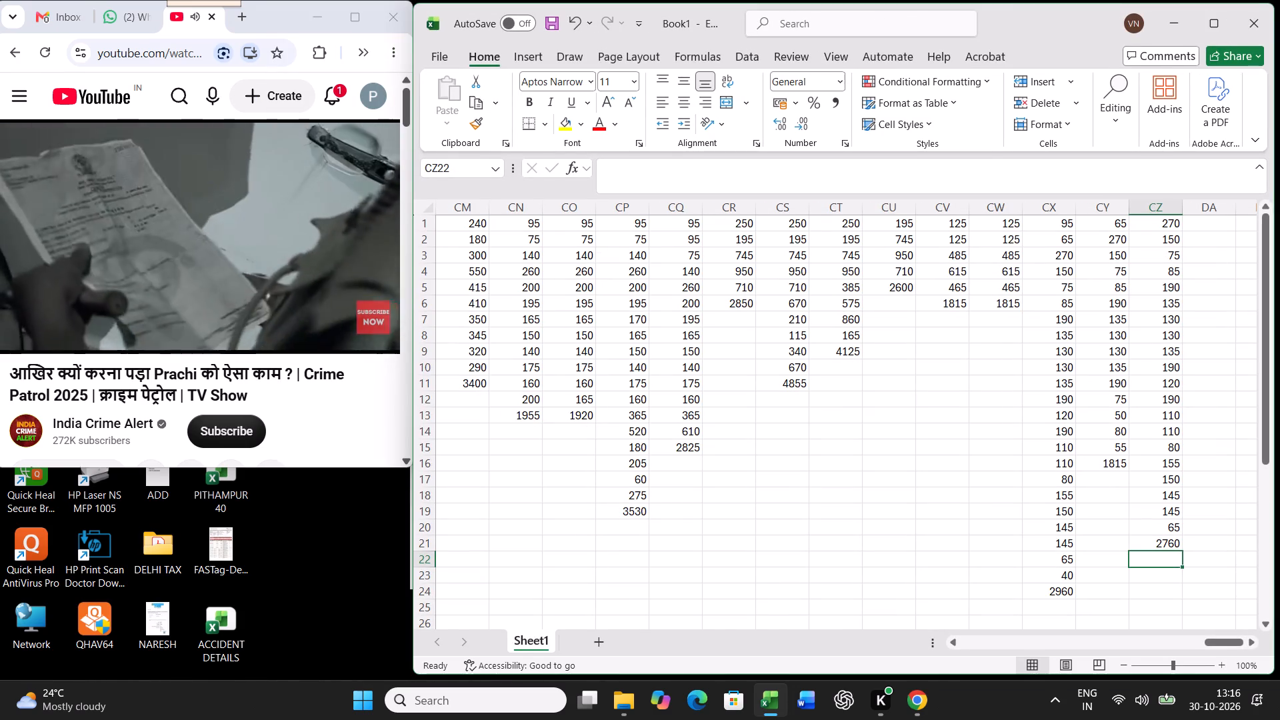
Enter 95, 270, 150, 205 and 95 down cells DA1 to DA5.
key(Up)
key(Up)
key(Up)
key(Up)
key(Up)
key(Up)
key(Up)
key(Up)
key(Up)
key(Up)
key(Up)
key(Up)
key(Up)
key(Up)
key(Up)
key(Up)
key(Up)
key(Up)
key(Up)
key(Up)
key(Right)
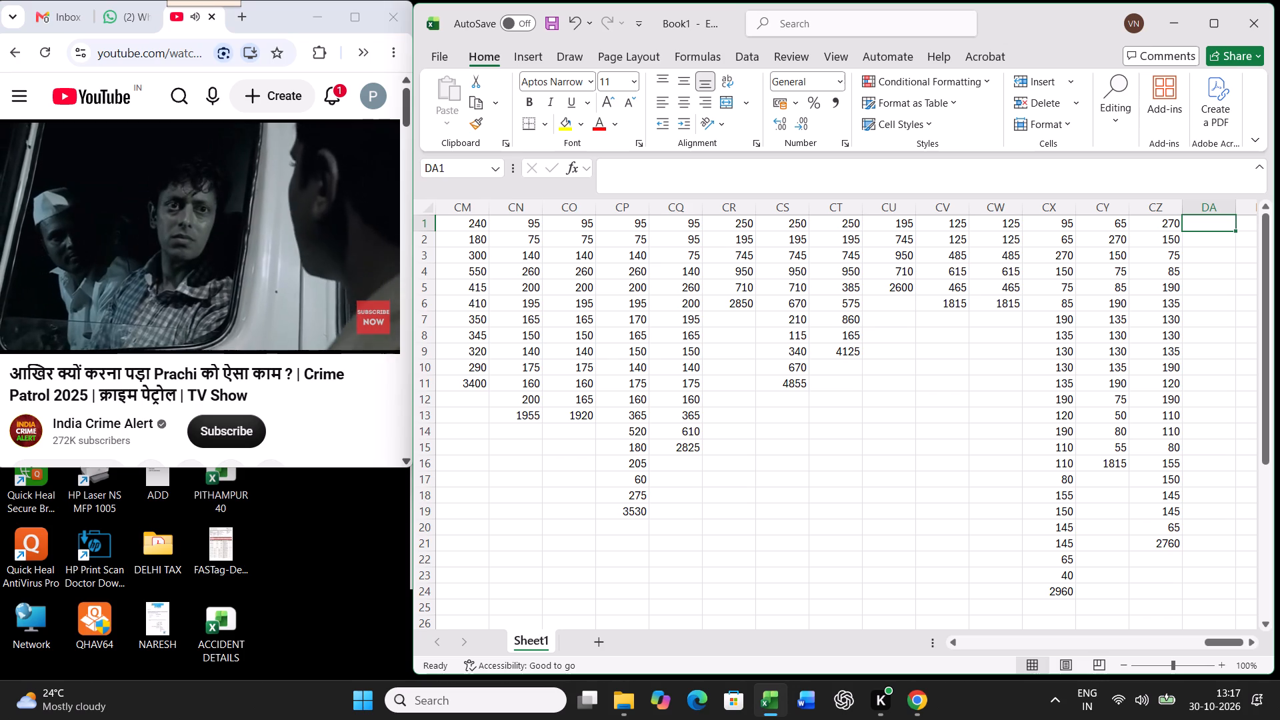
text(95)
key(Return)
text(270)
key(Return)
text(150)
key(Return)
text(205)
key(Return)
text(95)
key(Return)
Continue column DA with 205, 135, 140, 210 and 165 down cells DA6 to DA10.
text(205)
key(Return)
text(135)
key(Return)
text(140)
key(Return)
text(210)
key(Return)
text(165)
key(Return)
Continue column DA with 175, 130, 135, 190 and 75 down cells DA11 to DA15.
text(175)
key(Return)
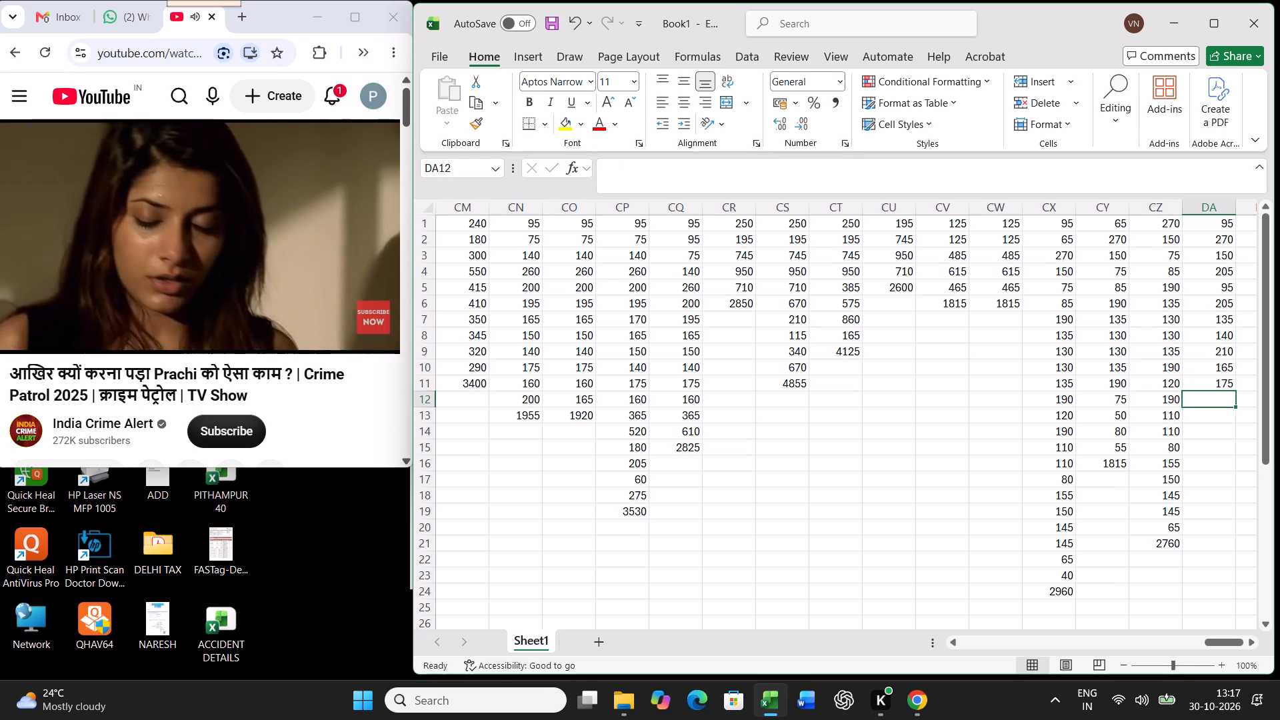
text(130)
key(Return)
text(135)
key(Return)
text(190)
key(Return)
text(75)
key(Return)
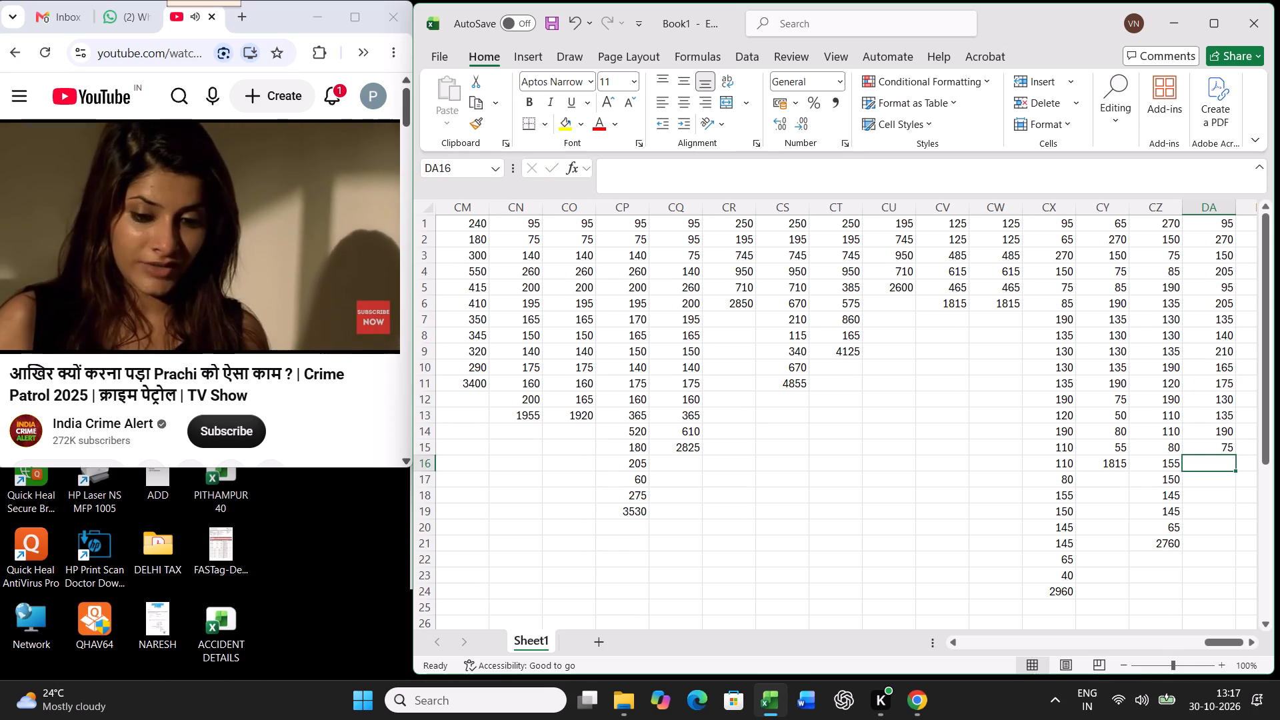
Total column DA with AutoSum in DA16, maximizing the workbook window for it and restoring its size when done.
click(1208, 17)
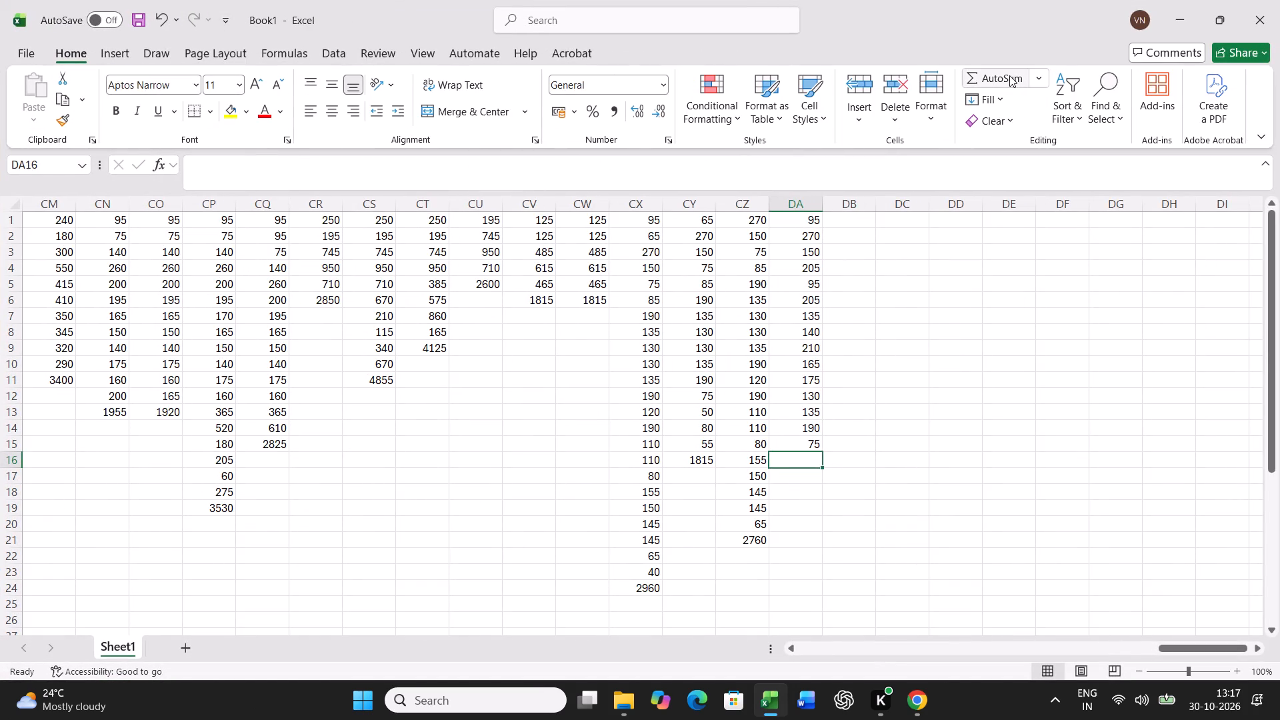
click(1009, 75)
key(Return)
click(1223, 14)
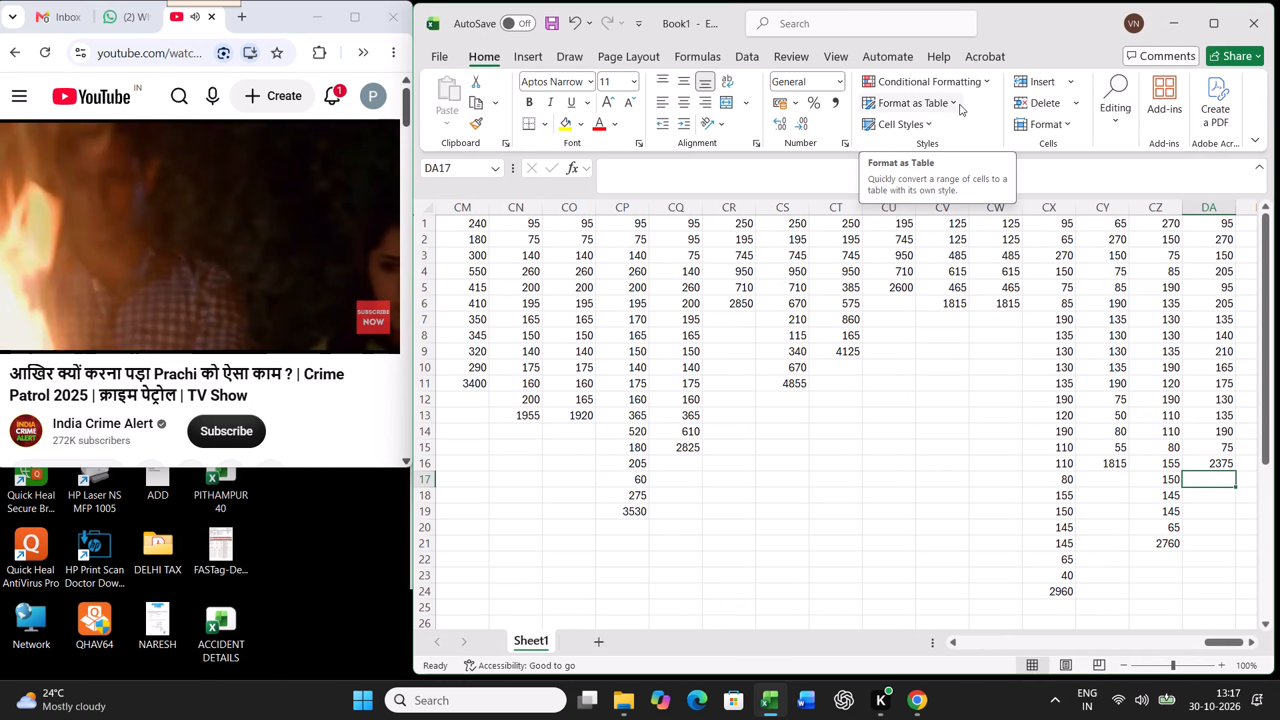
Enter 65, 270, 150, 75, 85 and 190 down cells DB1 to DB6.
key(Up)
key(Up)
key(Up)
key(Up)
key(Up)
key(Up)
key(Up)
key(Up)
key(Up)
key(Up)
key(Up)
key(Up)
key(Up)
key(Up)
key(Up)
key(Up)
key(Up)
key(Up)
key(Up)
key(Up)
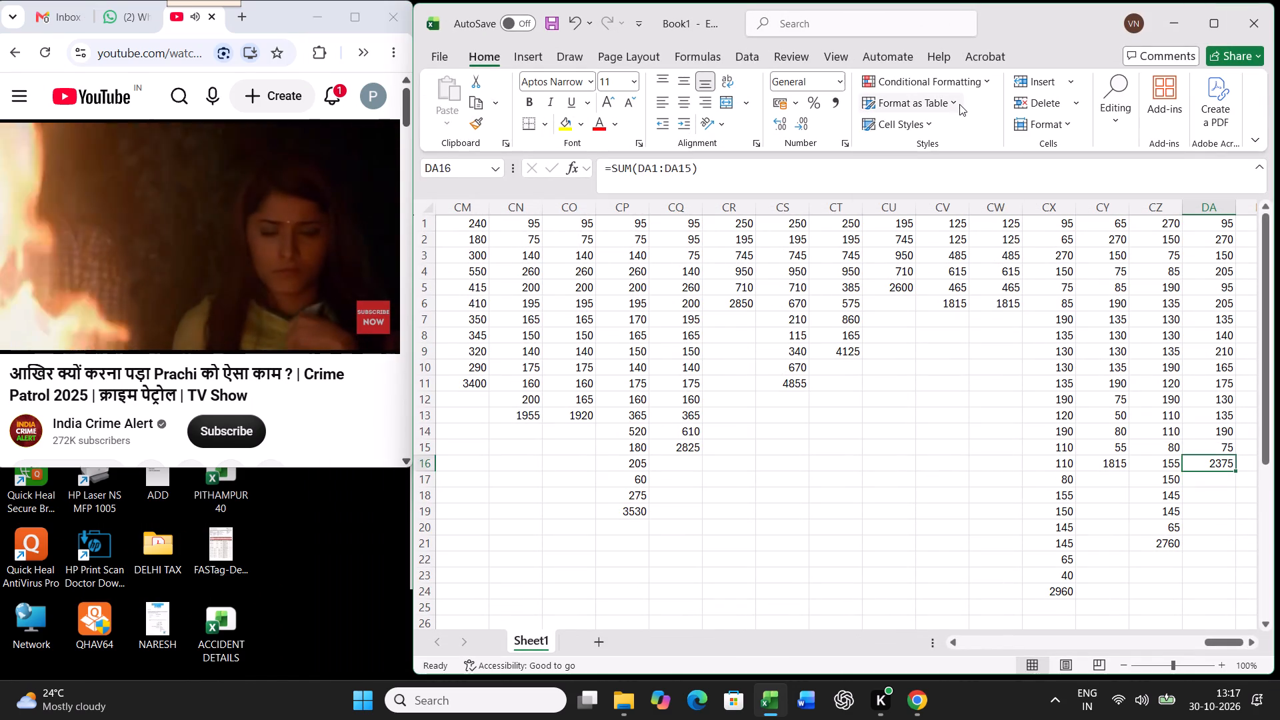
key(Right)
key(Right)
key(Right)
key(Right)
key(Right)
key(Right)
key(Right)
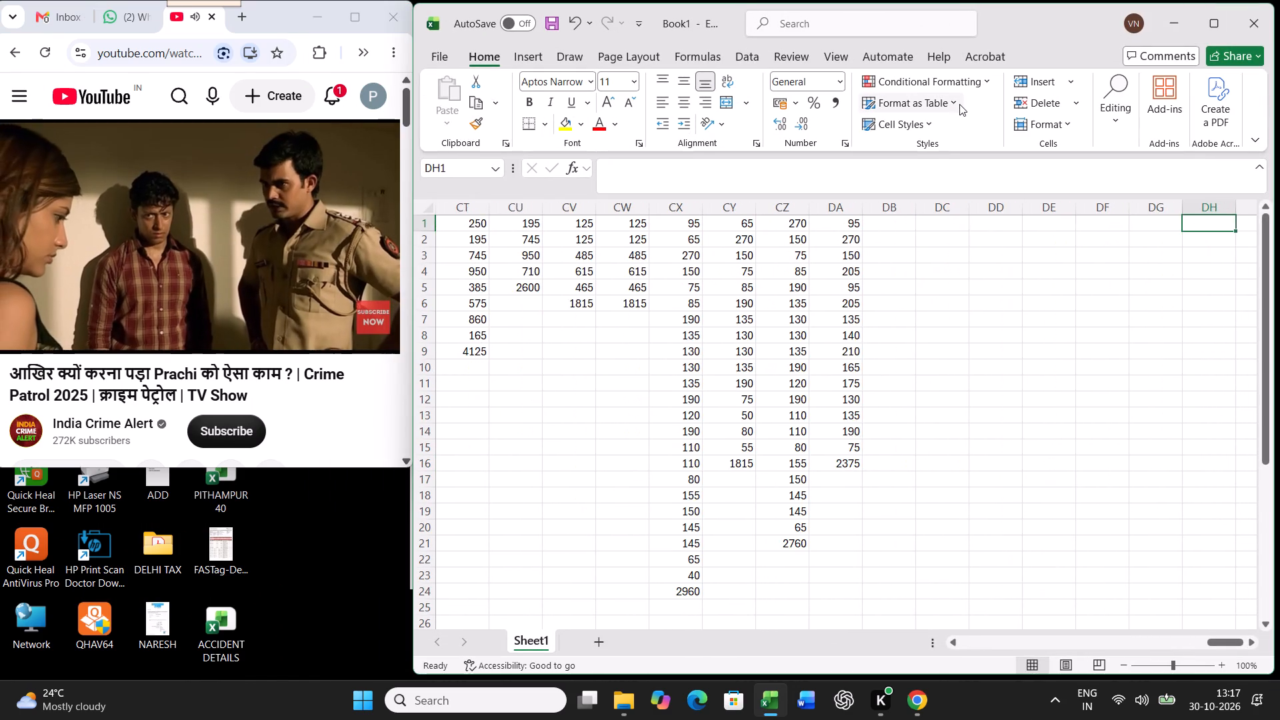
key(Right)
key(Right)
key(Right)
key(Right)
key(Right)
key(Right)
key(Right)
key(Right)
key(Left)
key(Left)
key(Left)
key(Left)
key(Left)
key(Left)
key(Left)
key(Left)
key(Left)
key(Left)
key(Left)
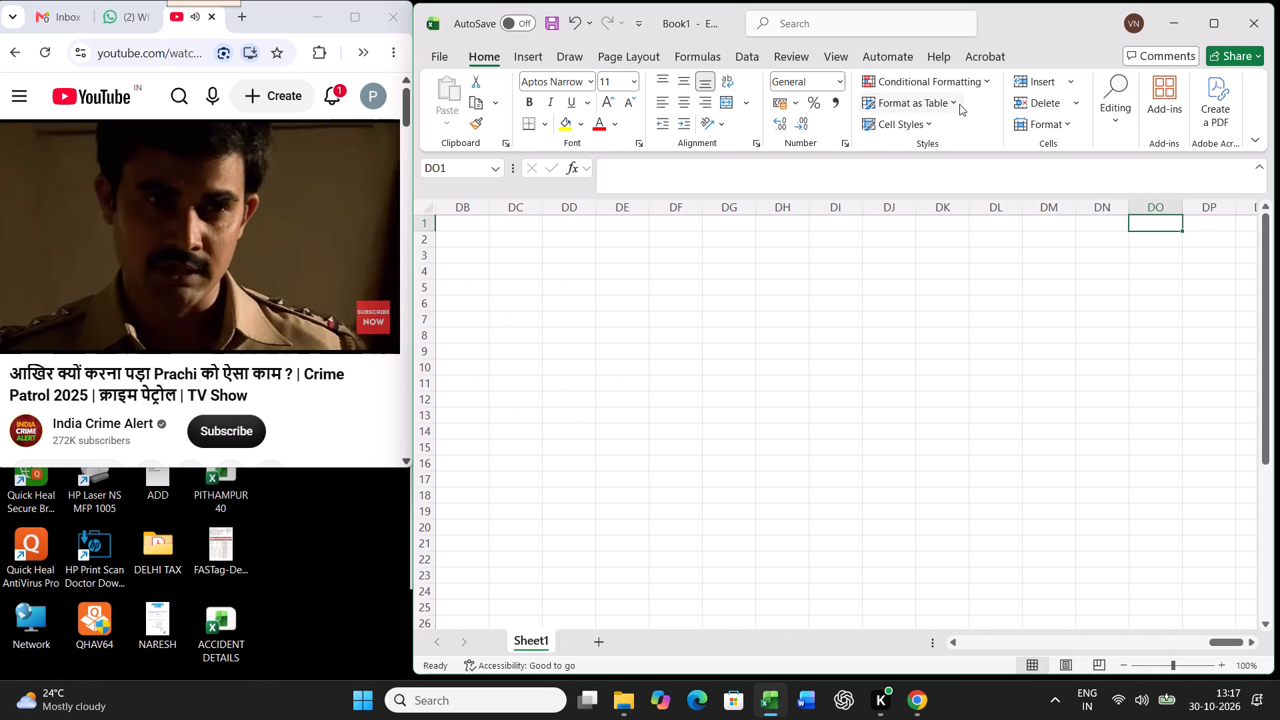
key(Left)
key(Left)
key(Left)
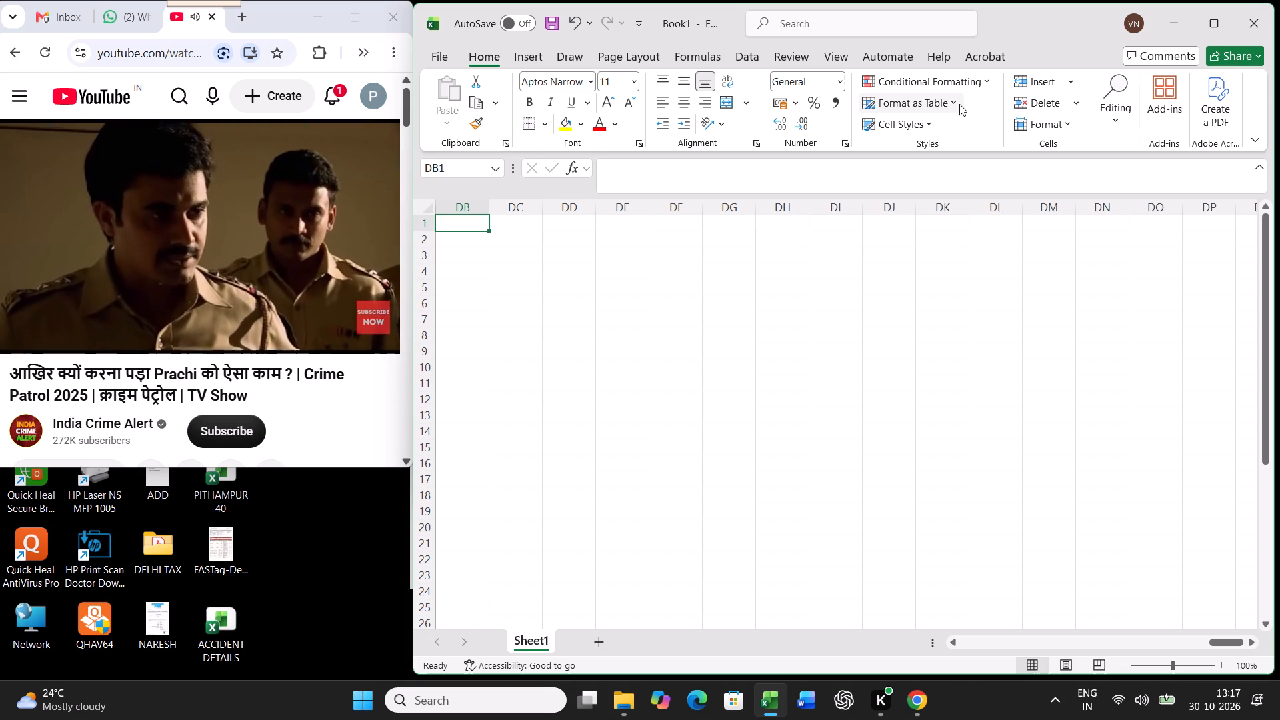
text(65)
key(Return)
text(270)
key(Return)
text(150)
key(Return)
text(75)
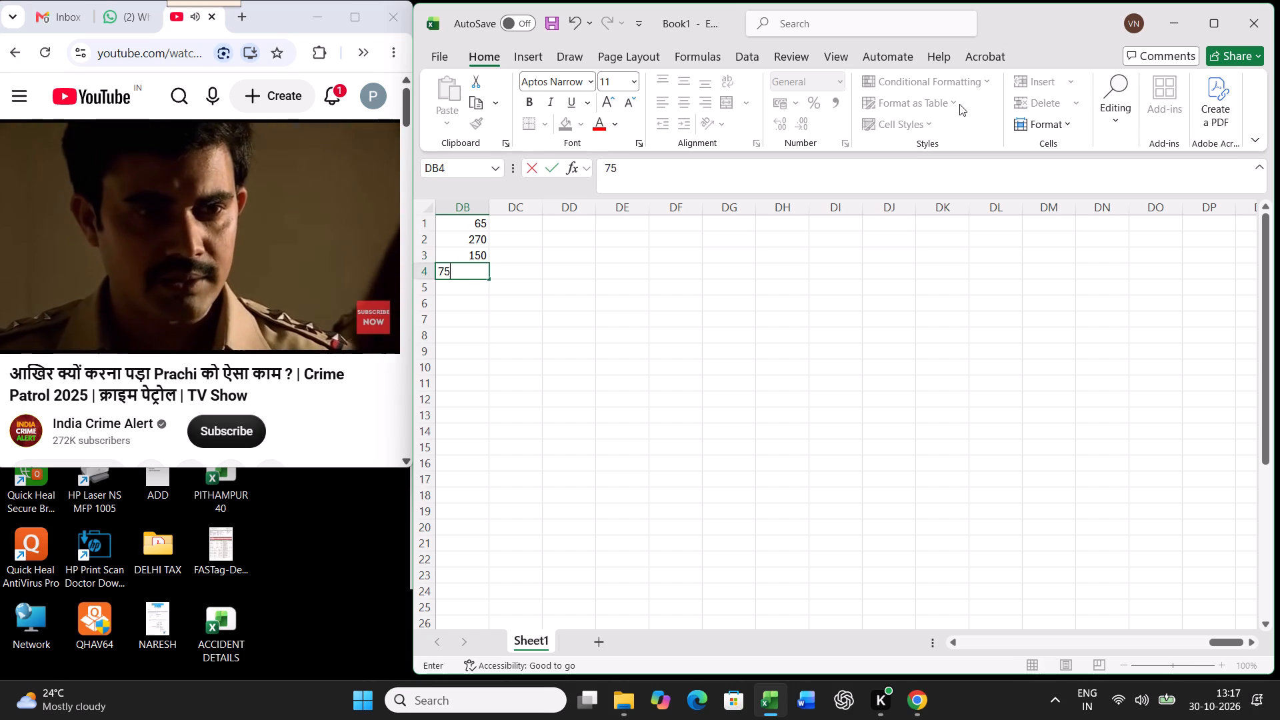
key(Return)
text(85)
key(Return)
text(190)
key(Return)
Continue column DB with 135, 130, 130, 135 and 190 down cells DB7 to DB11.
text(135)
key(Return)
text(130)
key(Return)
text(130)
key(Return)
text(135)
key(Return)
text(190)
key(Return)
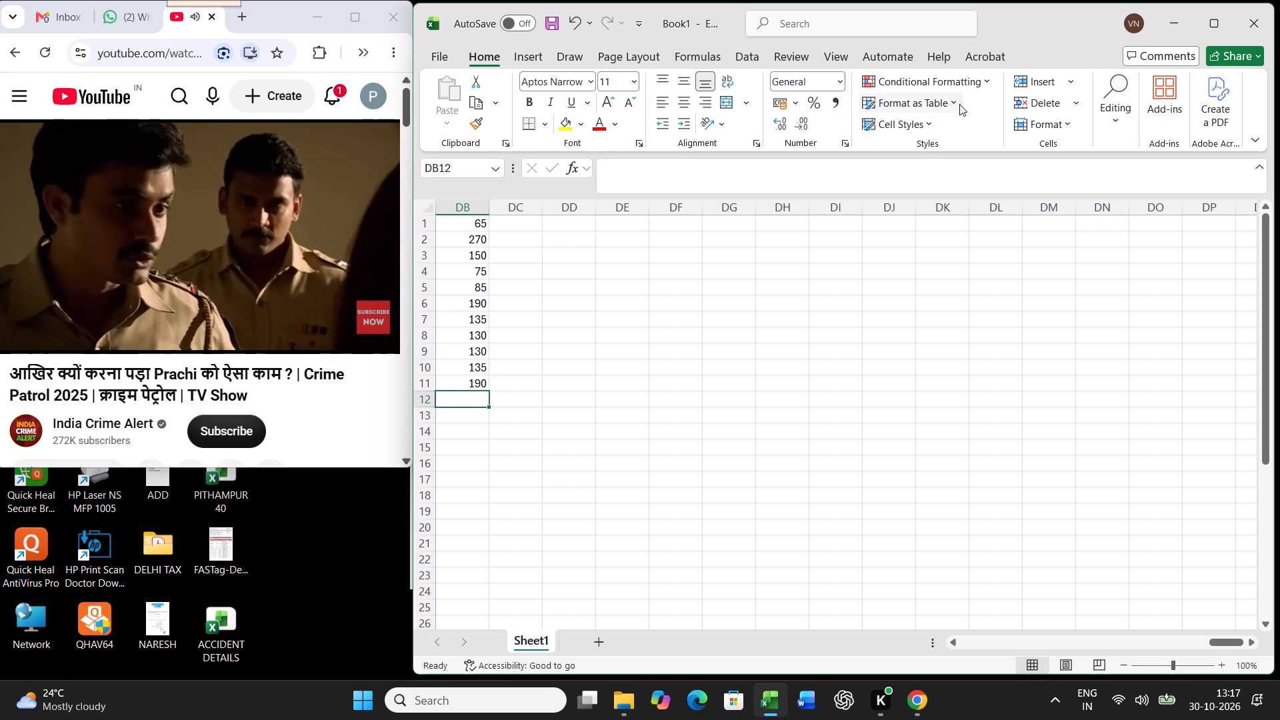
Continue column DB with 75, 185, 170, 100, 85 and 85 down cells DB12 to DB17.
text(75)
key(Return)
text(185)
key(Return)
text(170)
key(Return)
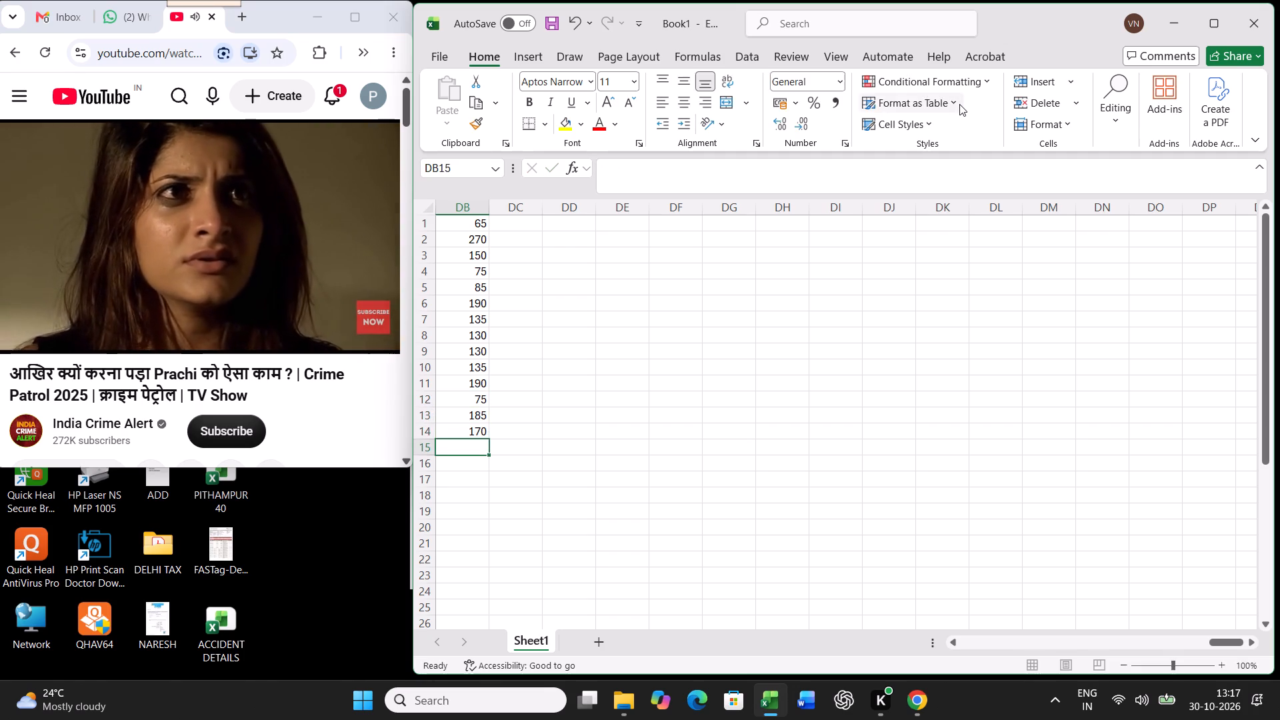
text(100)
key(Return)
text(85)
key(Return)
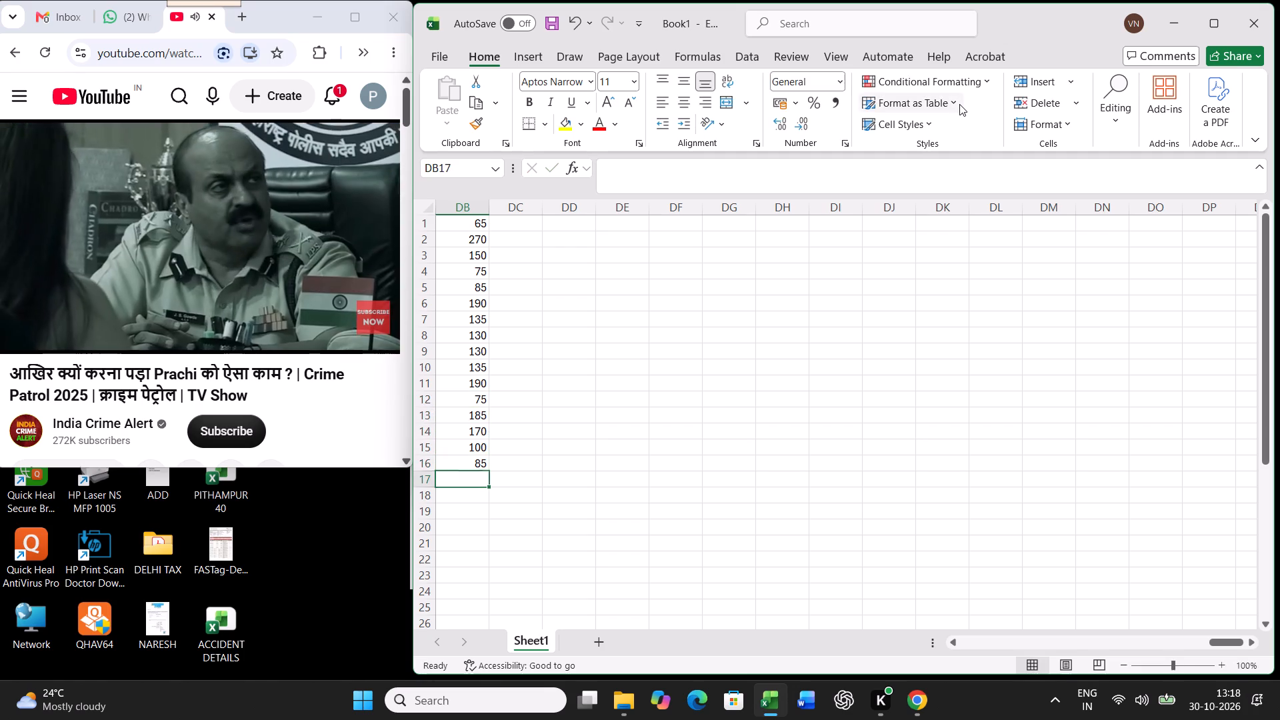
text(85)
key(Return)
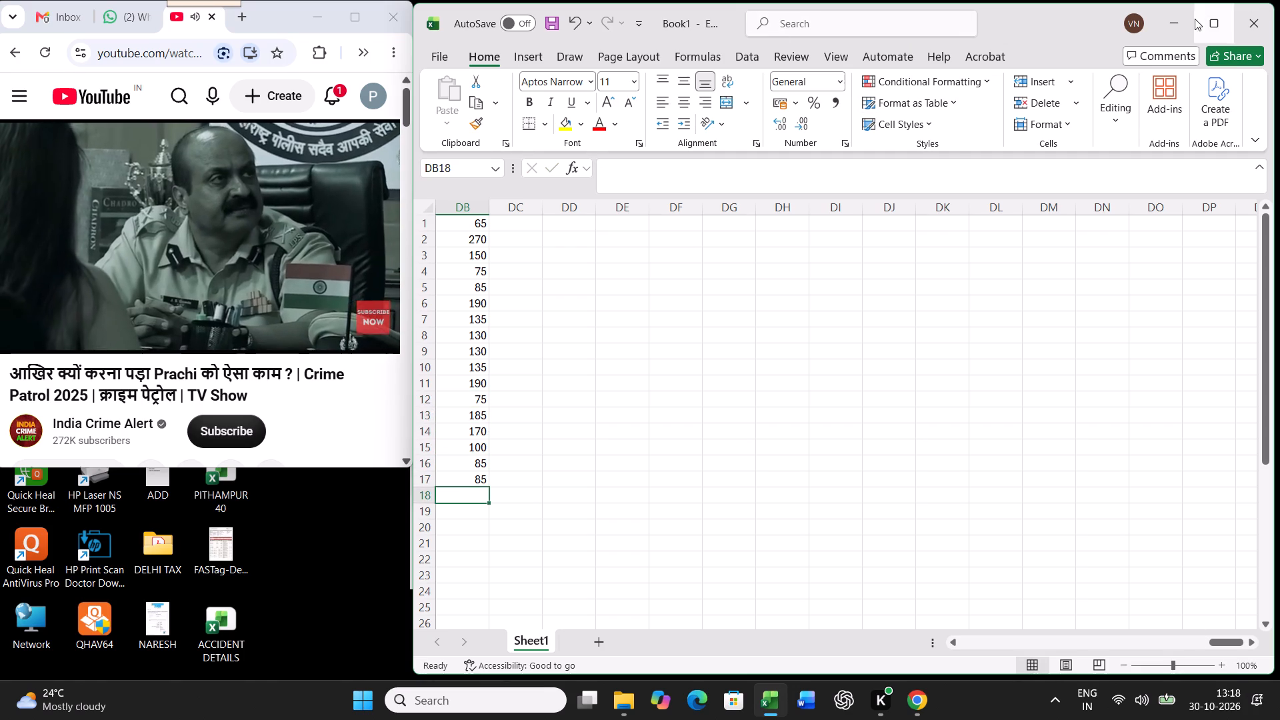
Total column DB with AutoSum in DB18, maximizing the workbook window for it and restoring its size when done.
click(1217, 17)
click(1009, 75)
key(Return)
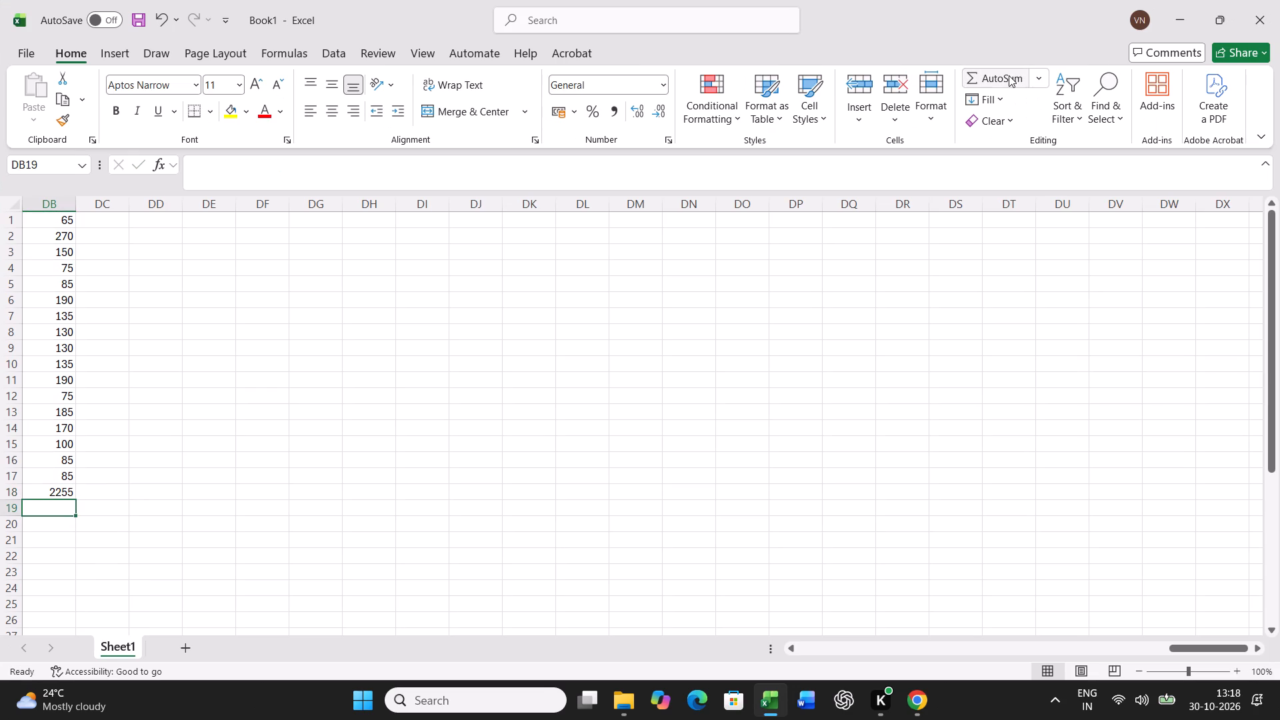
click(1223, 3)
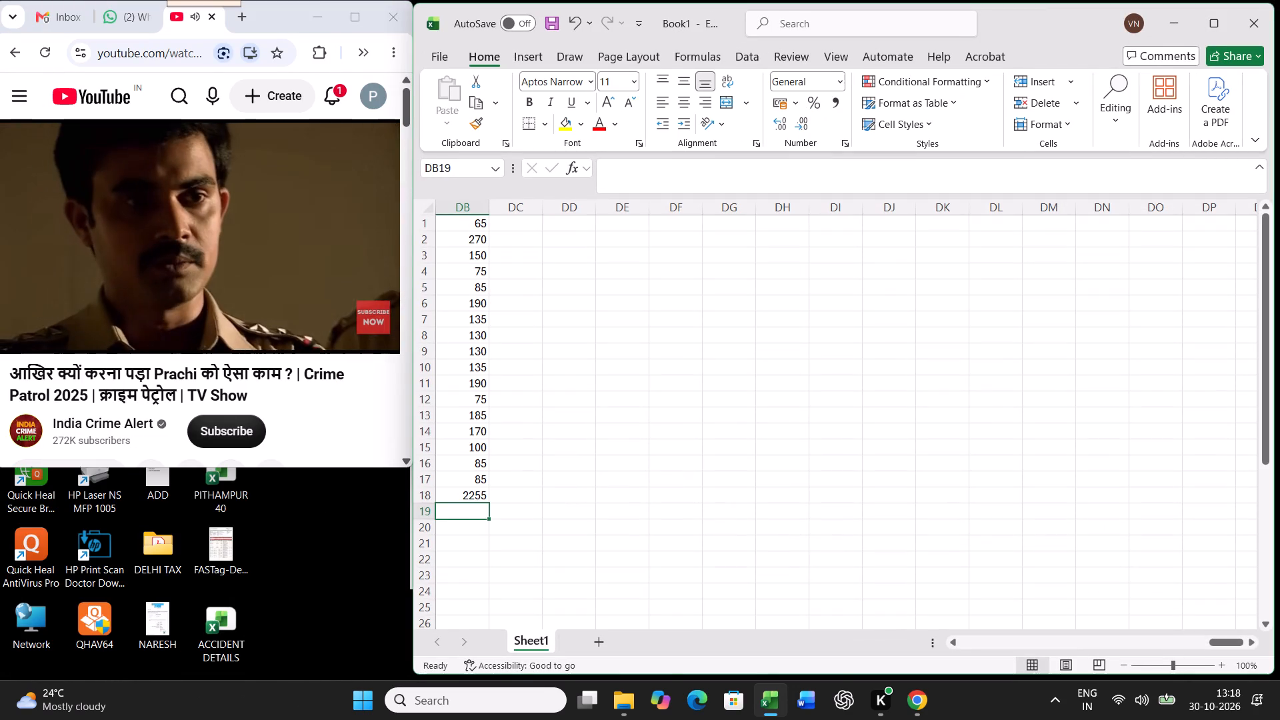
Enter 65, 270, 150, 75, 85 and 190 down cells DC1 to DC6.
key(Up)
key(Up)
key(Up)
key(Up)
key(Up)
key(Up)
key(Up)
key(Up)
key(Up)
key(Up)
key(Up)
key(Up)
key(Up)
key(Up)
key(Up)
key(Up)
key(Up)
key(Up)
key(Up)
key(Up)
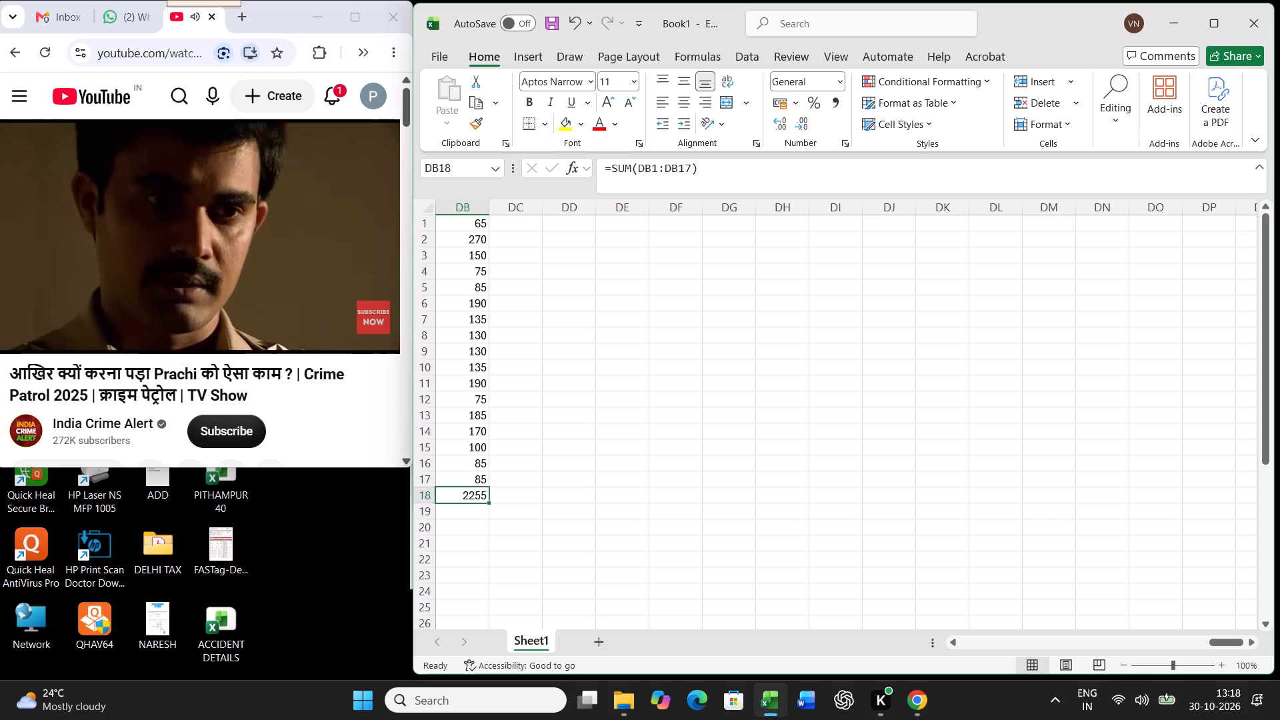
key(Right)
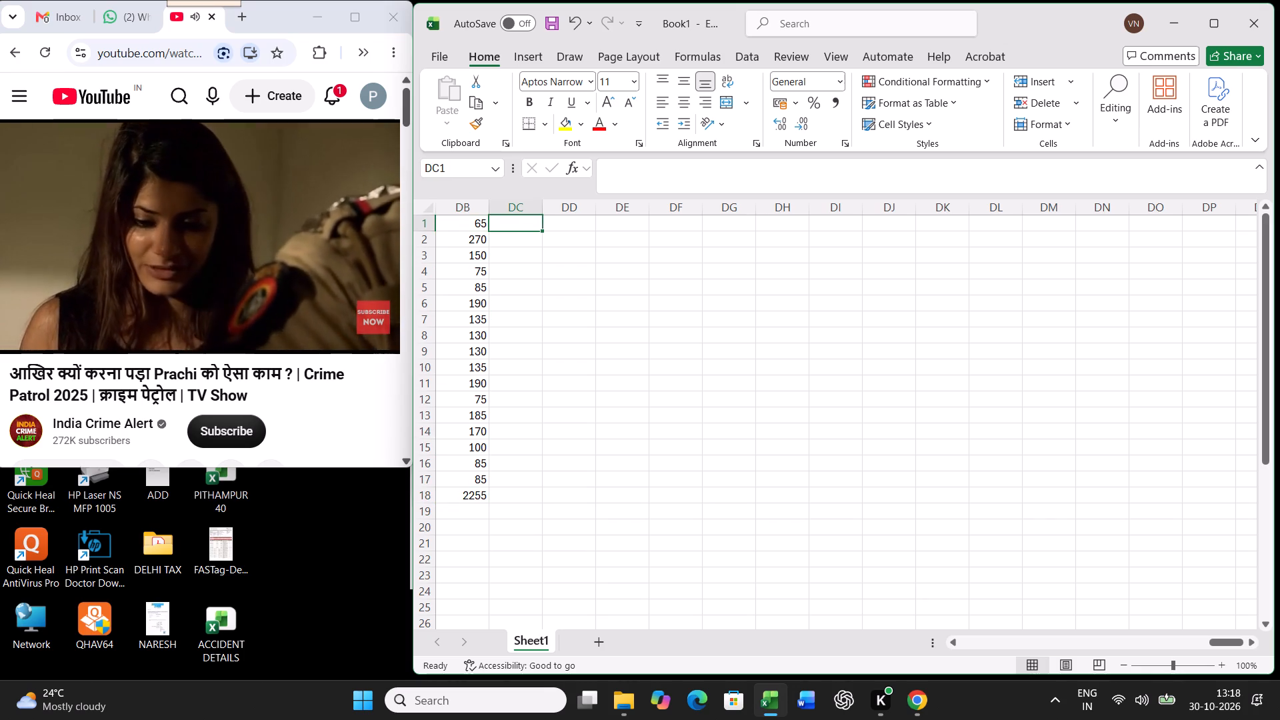
text(65)
key(Return)
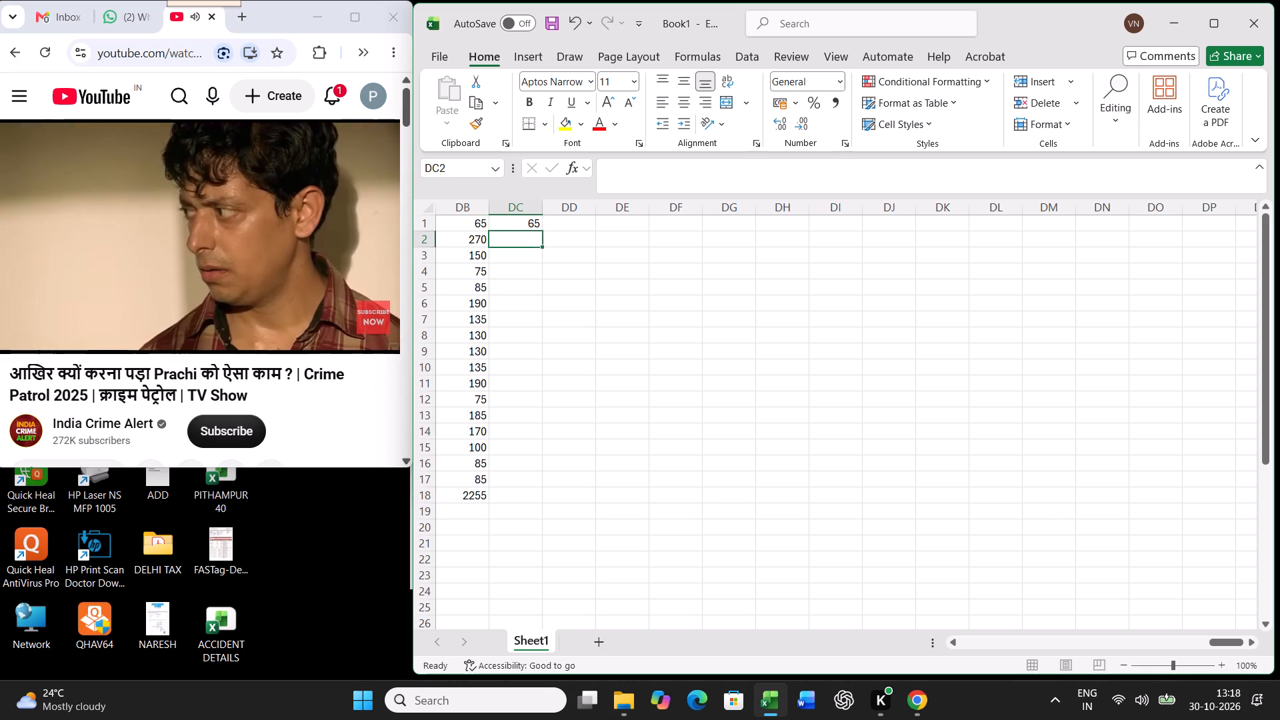
text(270)
key(Return)
text(150)
key(Return)
text(75)
key(Return)
text(85)
key(Return)
text(190)
key(Return)
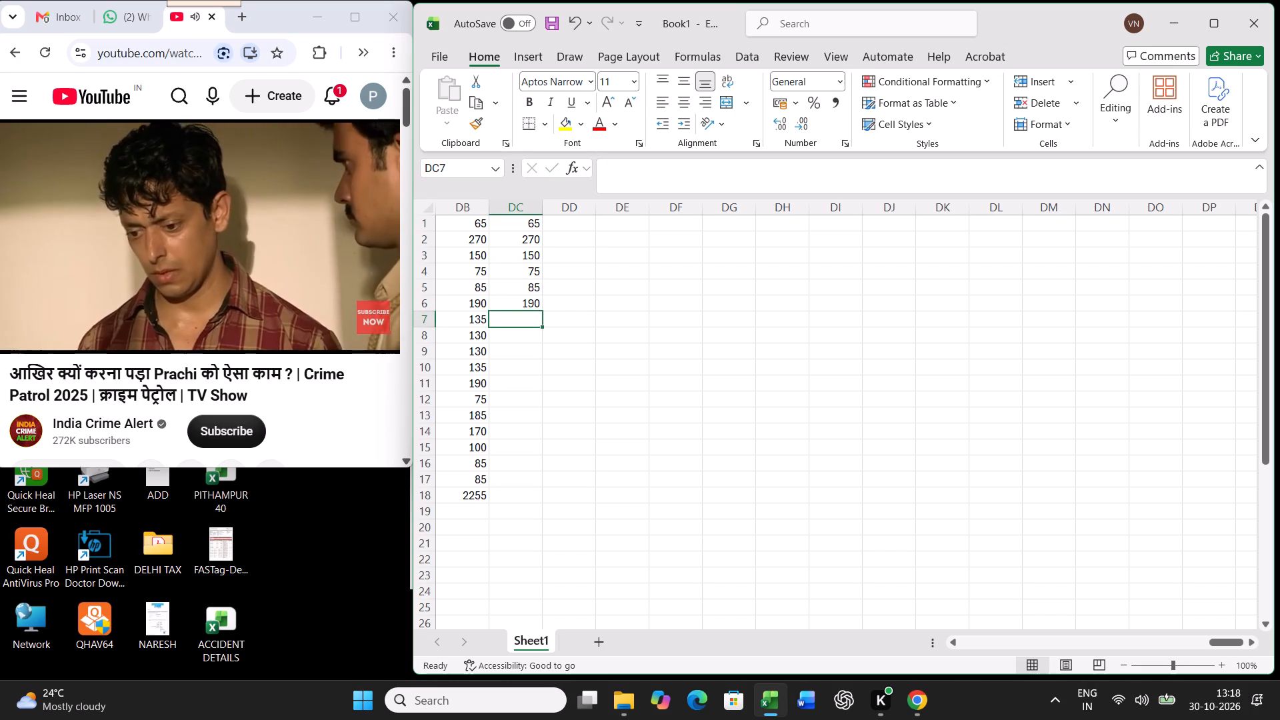
Continue column DC with 135, 130, 130, 135 and 190 down cells DC7 to DC11.
text(135)
key(Return)
text(130)
key(Return)
text(130)
key(Return)
text(135)
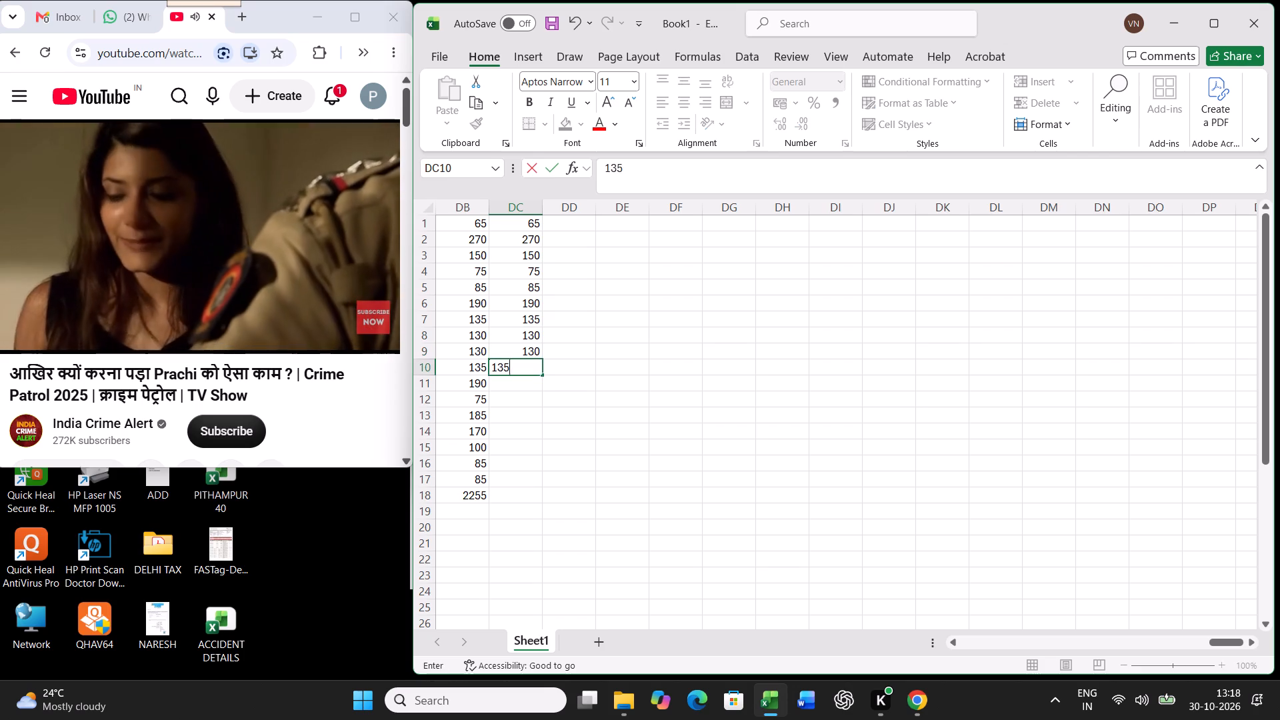
key(Return)
text(190)
key(Return)
Continue column DC with 75, 185, 170, 100, 85 and 85 down cells DC12 to DC17.
text(75)
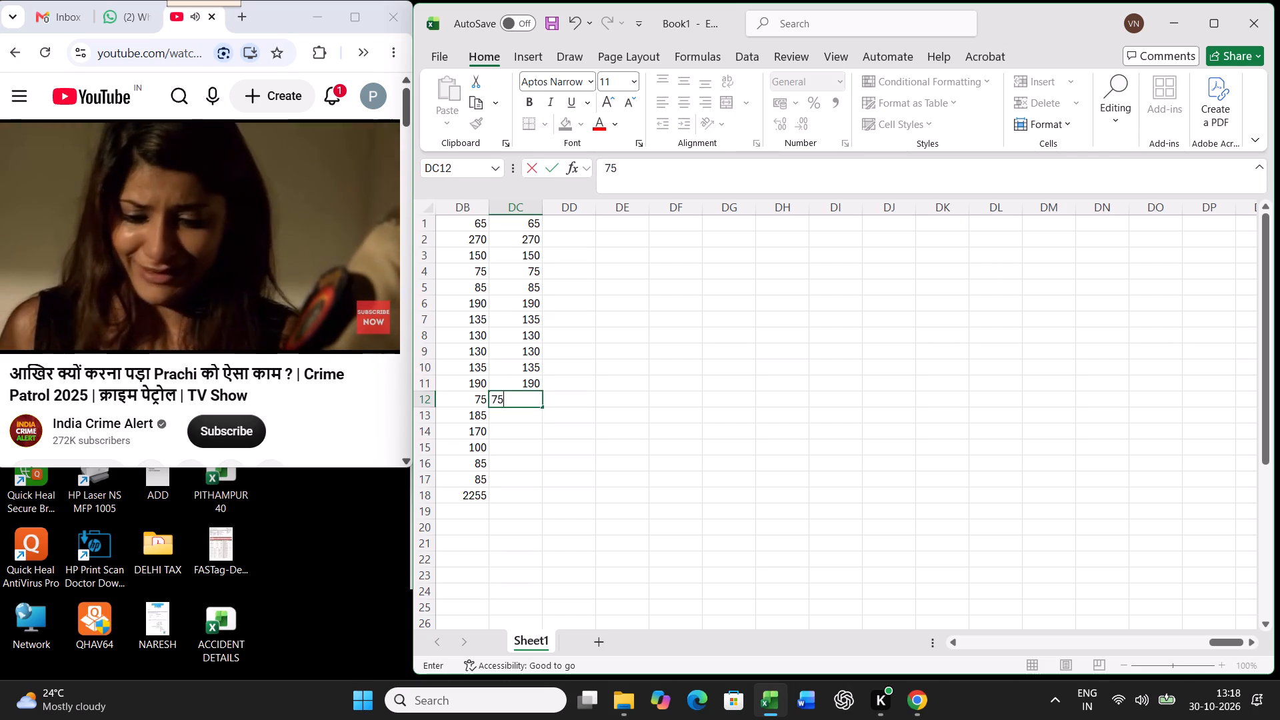
key(Return)
text(185)
key(Return)
text(170)
key(Return)
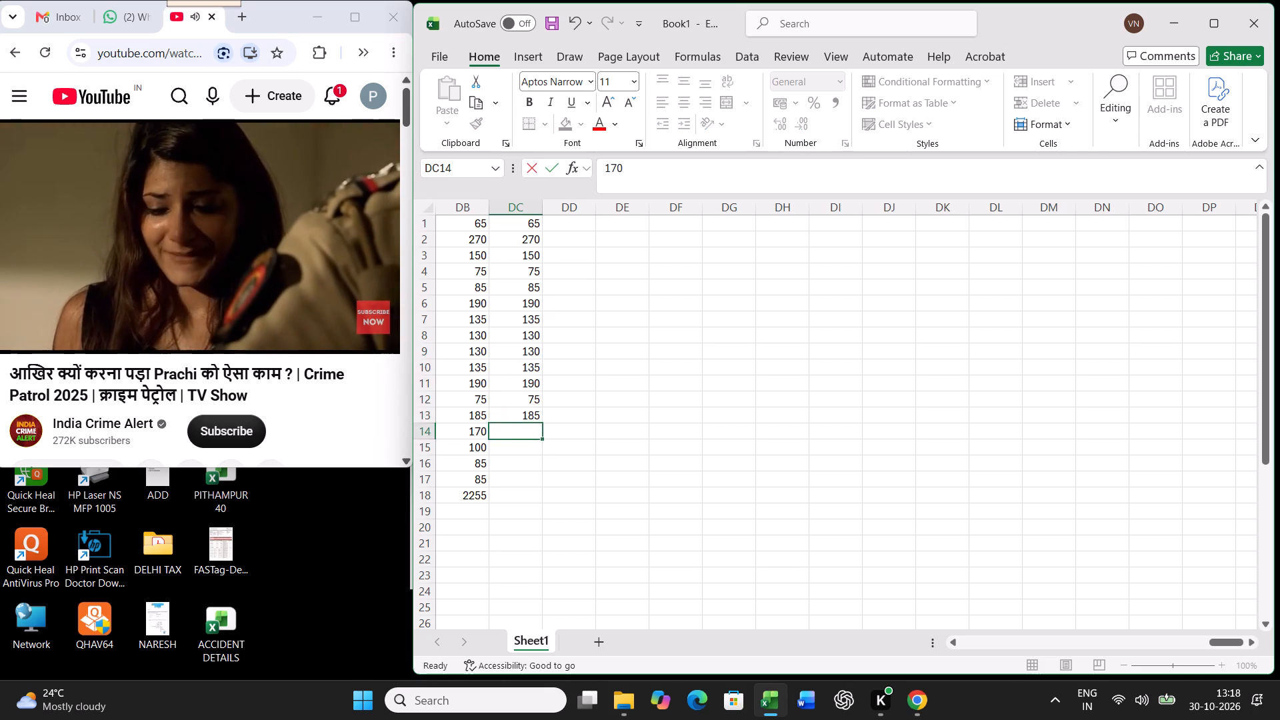
text(100)
key(Return)
text(85)
key(Return)
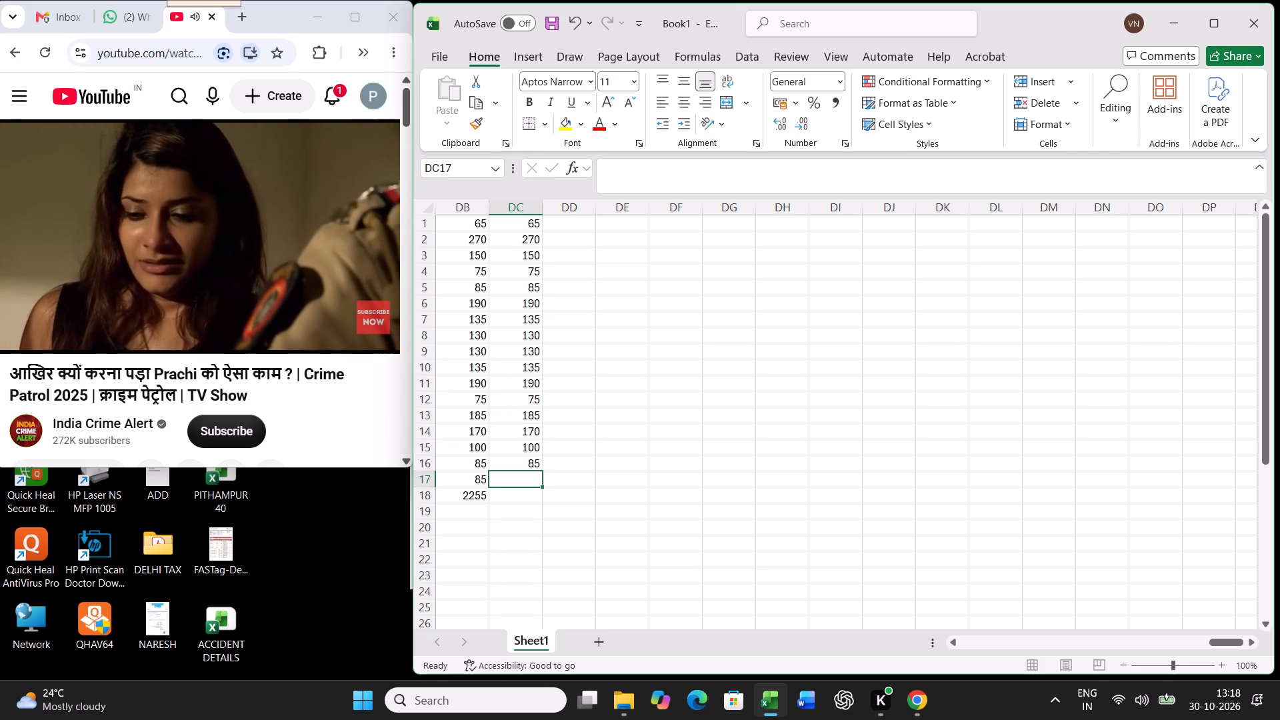
text(85)
key(Return)
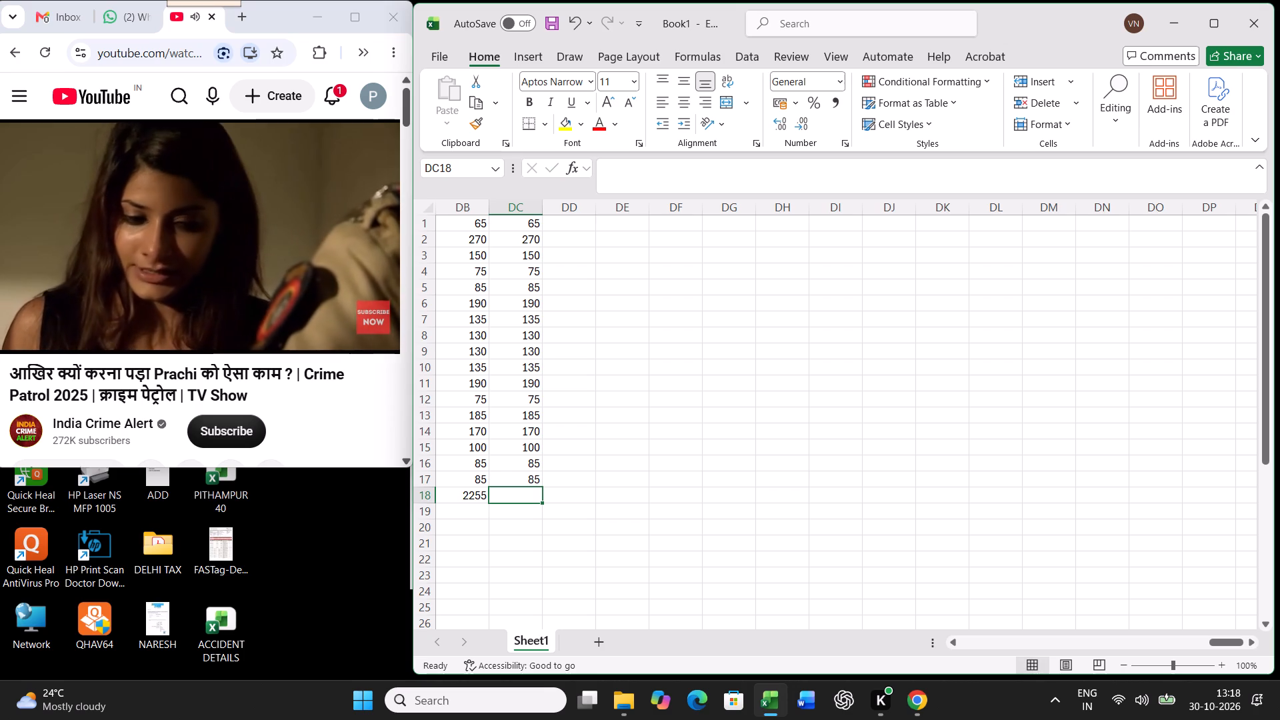
Total column DC with AutoSum in DC18, maximizing the workbook window for it and restoring its size when done.
click(1219, 26)
click(995, 79)
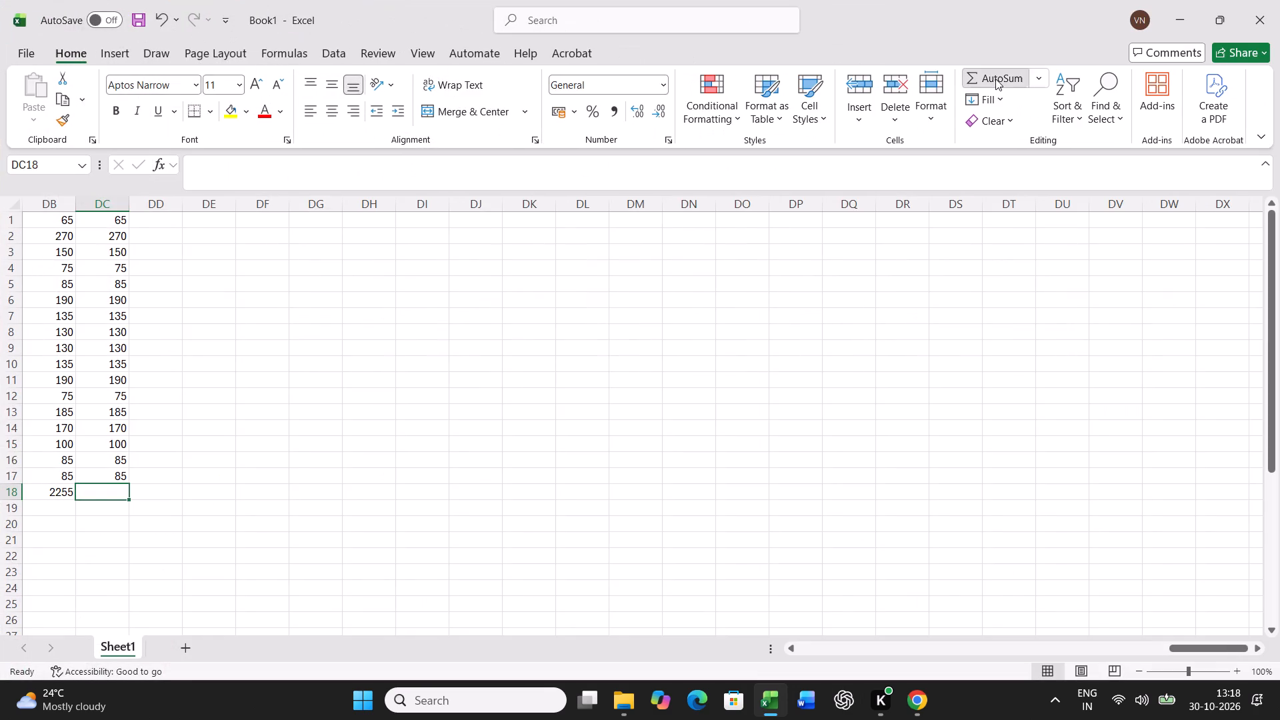
key(Return)
click(1215, 0)
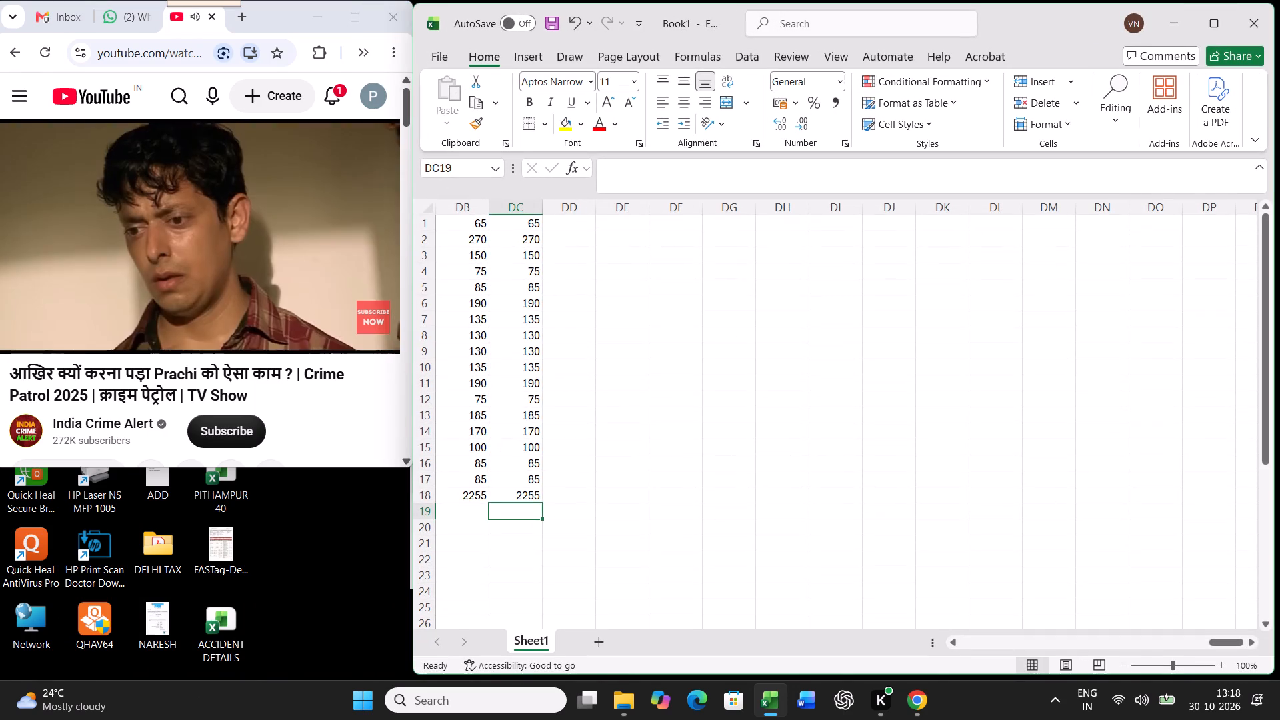
Enter 230, 350, 90, 505, 200 and 255 down cells DD1 to DD6.
key(Up)
key(Up)
key(Up)
key(Up)
key(Up)
key(Up)
key(Up)
key(Up)
key(Up)
key(Up)
key(Up)
key(Up)
key(Up)
key(Up)
key(Up)
key(Up)
key(Up)
key(Up)
key(Up)
key(Up)
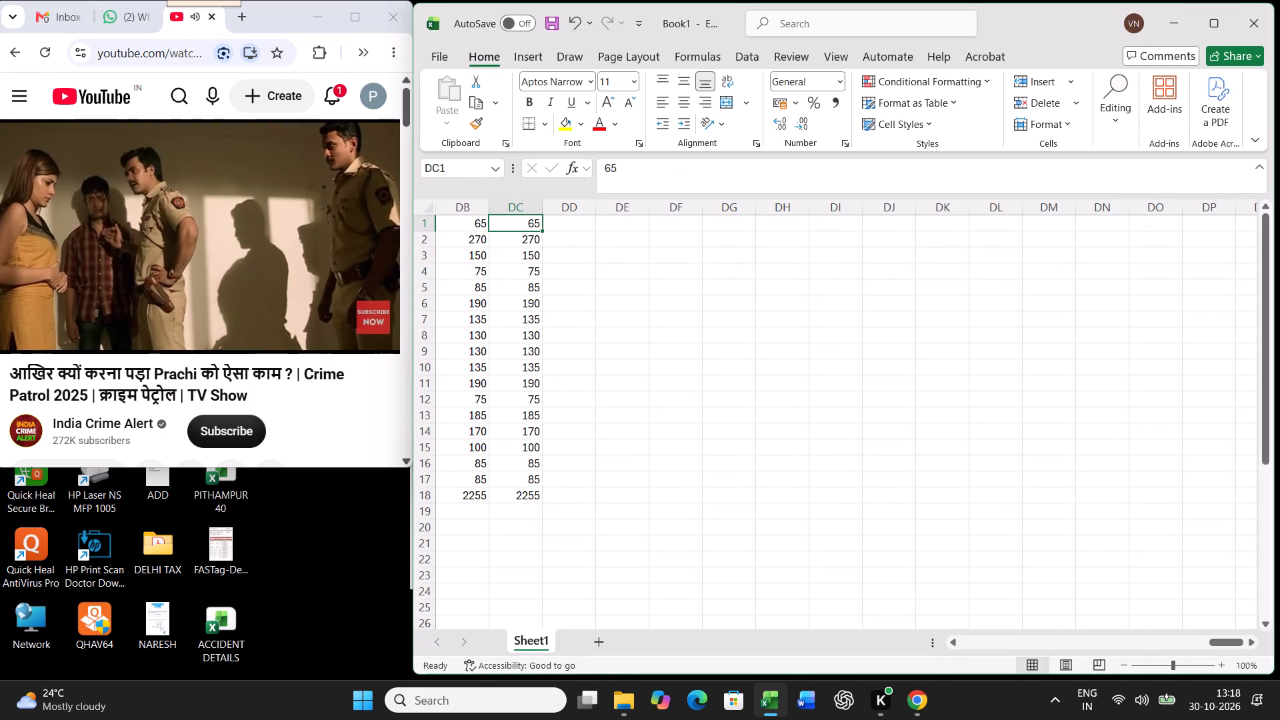
key(Right)
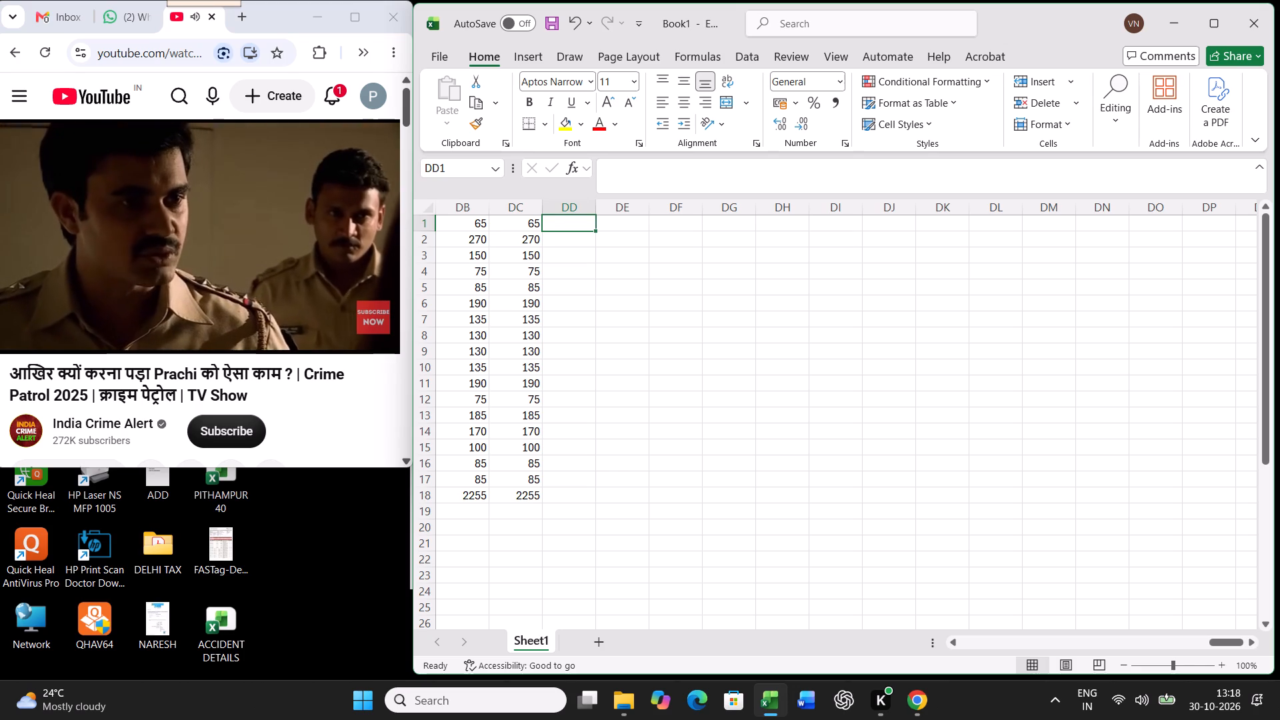
text(230)
key(Return)
text(350)
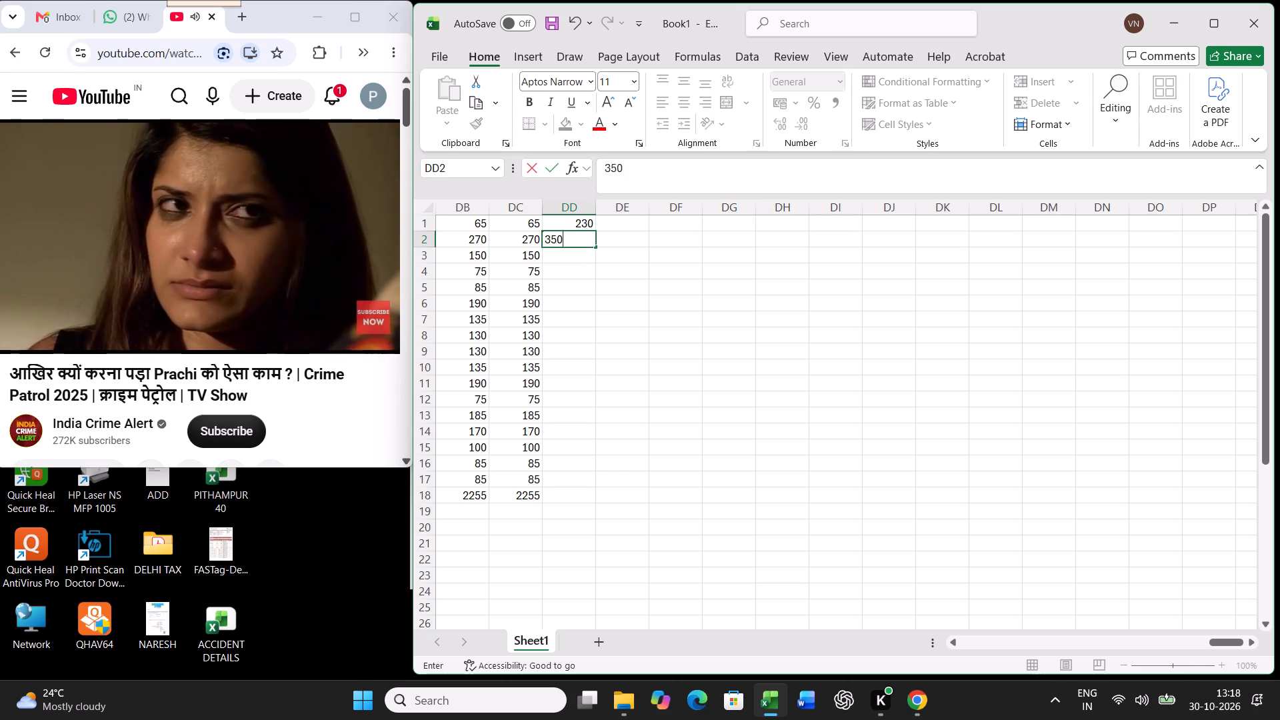
key(Return)
text(90)
key(Return)
text(505)
key(Return)
text(200)
key(Return)
text(255)
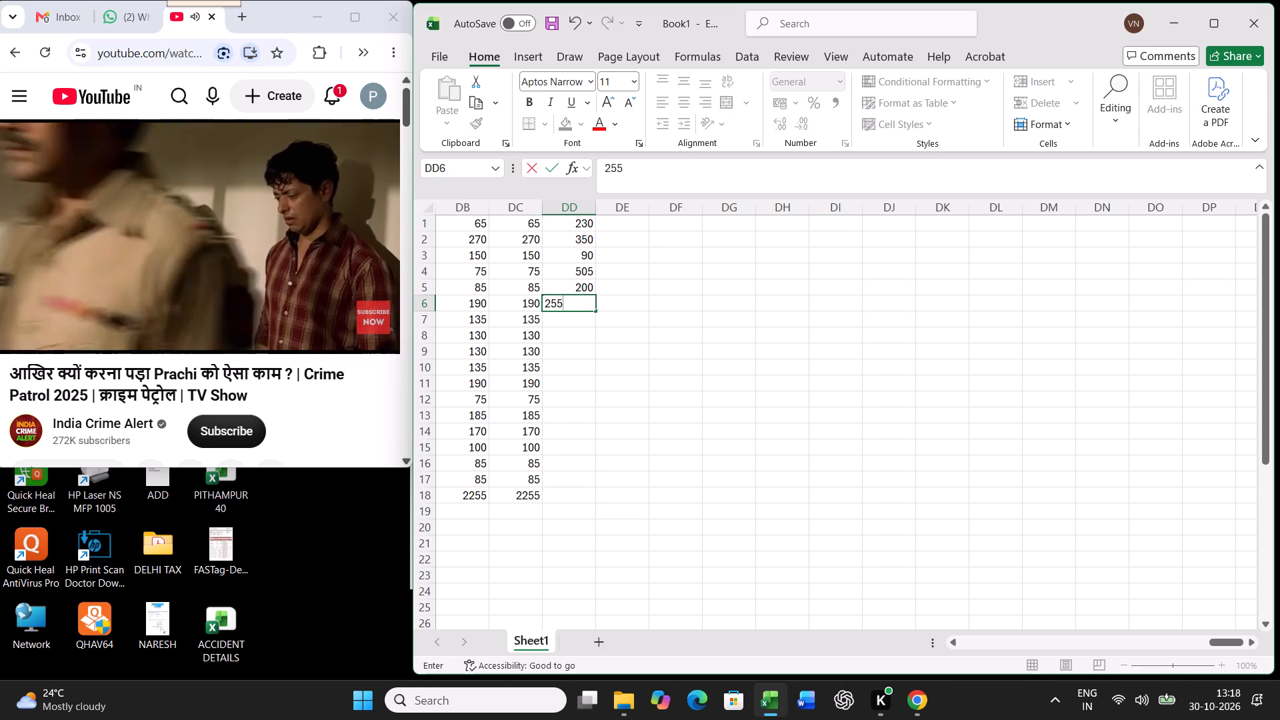
key(Return)
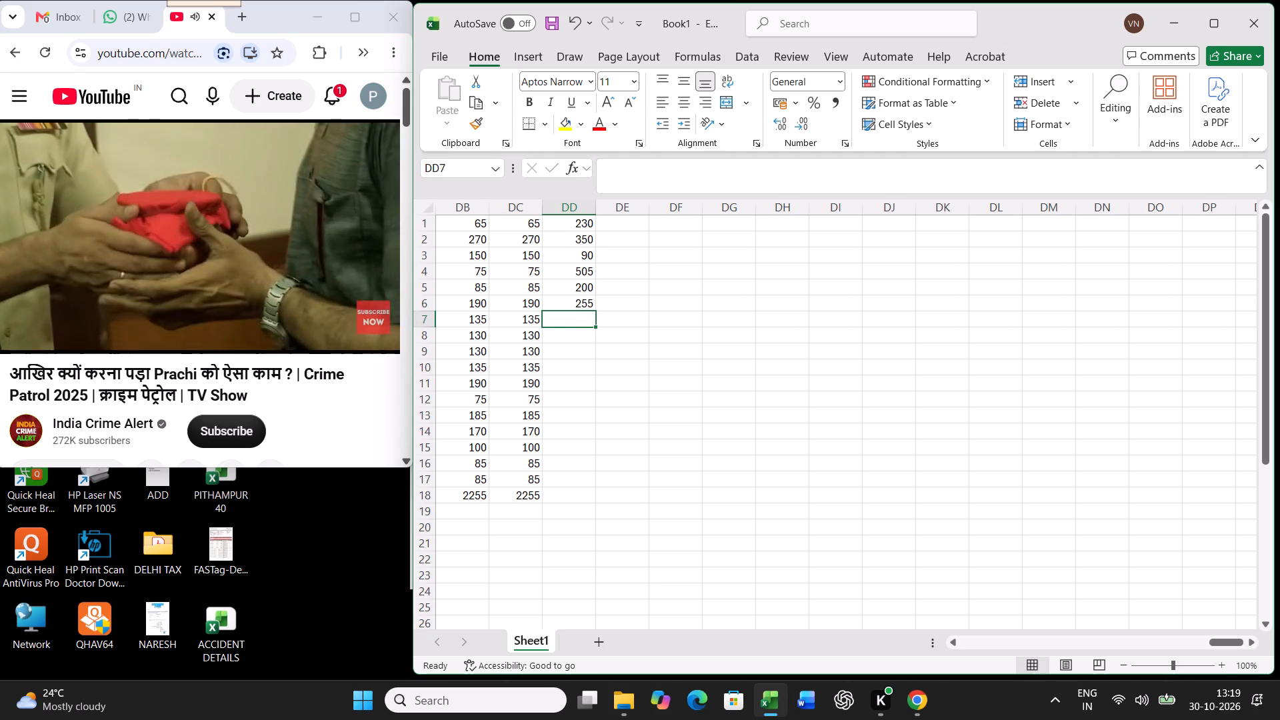
Continue column DD with 300, 550, 135, 440, 820, 160 and 140 down cells DD7 to DD13.
text(300)
key(Return)
text(550)
key(Return)
text(135)
key(Return)
text(440)
key(Return)
text(820)
key(Return)
text(160)
key(Return)
text(140)
key(Return)
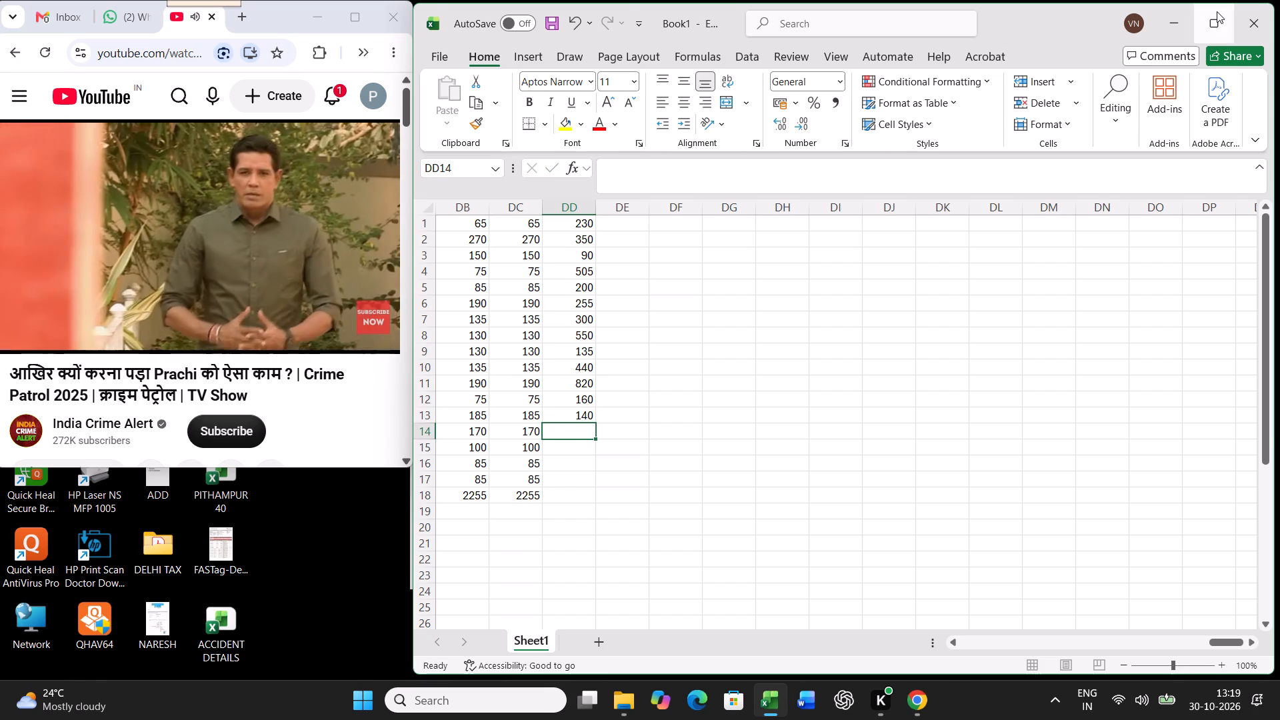
Total column DD with AutoSum in DD14, maximizing the workbook window for it and restoring its size when done.
click(1217, 11)
click(1007, 73)
key(Return)
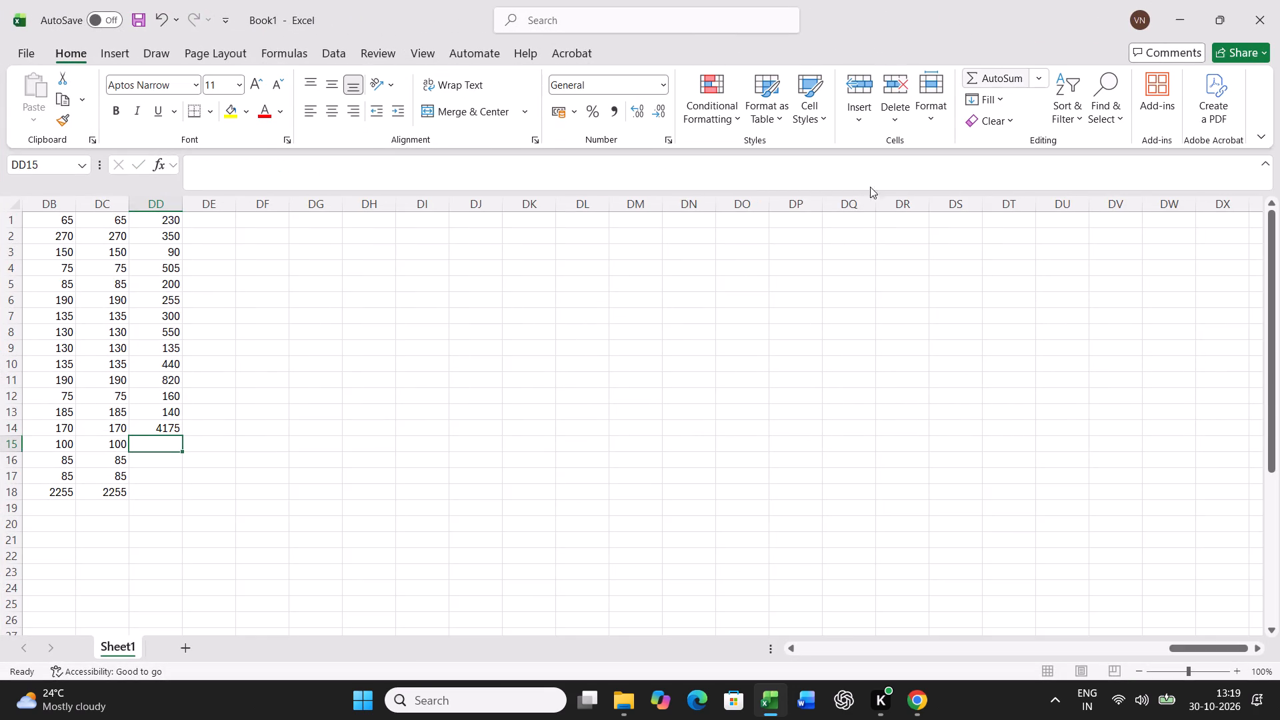
click(1226, 6)
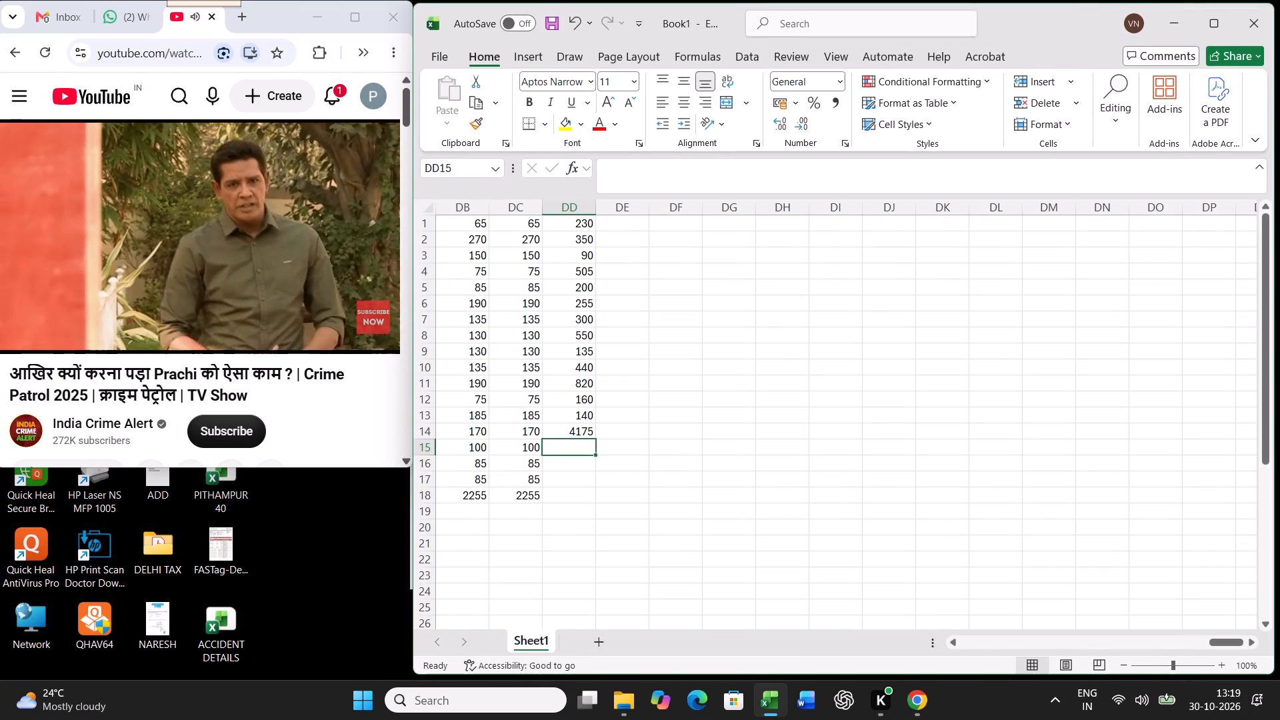
Return to cell DD1 at the top of the column and minimize the workbook window.
key(Up)
key(Up)
key(Up)
key(Up)
key(Up)
key(Up)
key(Up)
key(Up)
key(Up)
key(Up)
key(Up)
key(Up)
key(Up)
key(Up)
key(Up)
key(Up)
key(Up)
key(Up)
key(Up)
key(Up)
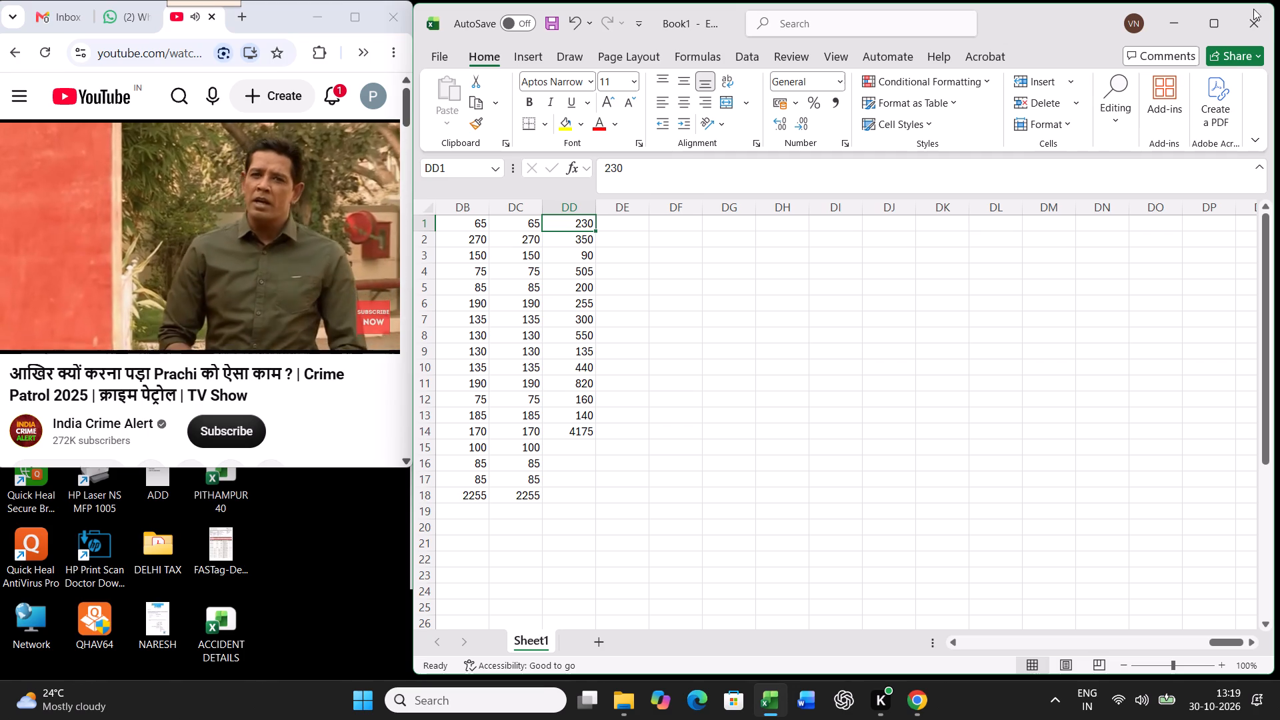
click(1181, 15)
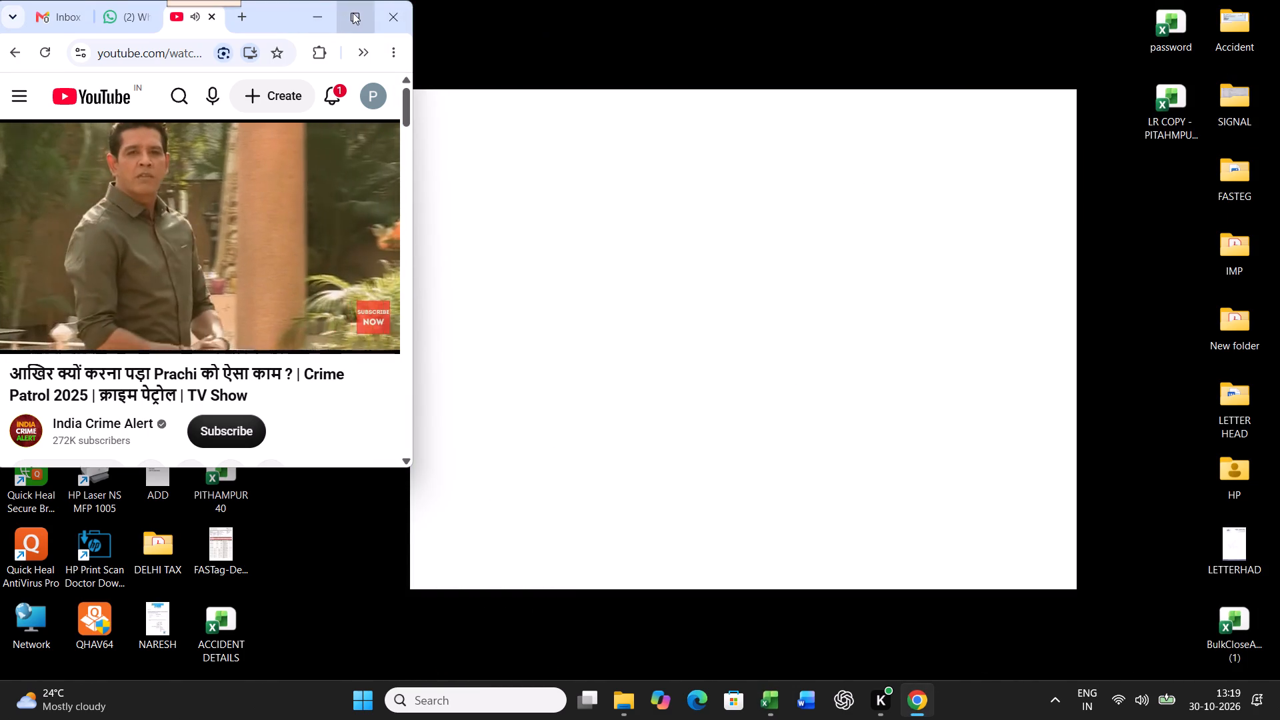
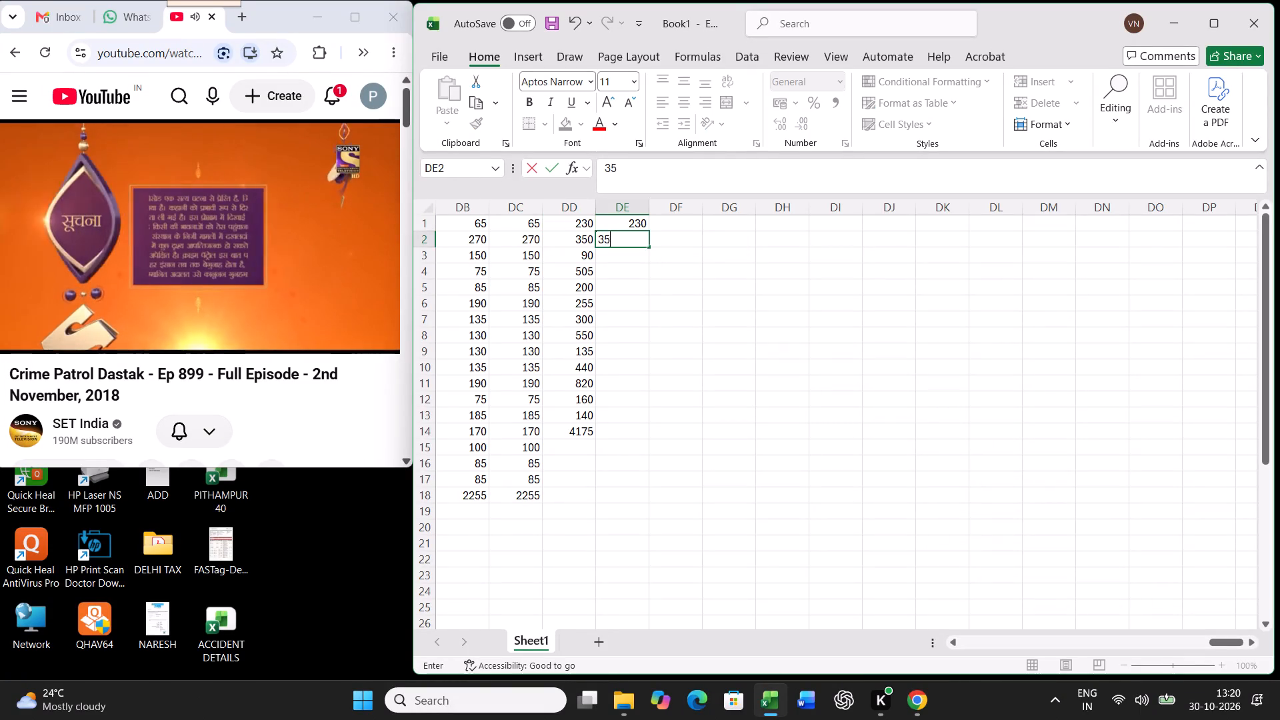
Finish entering 350 in DE2 and continue with 90, 505, 370, 255, 300 and 550 down cells DE3 to DE8.
key(Return)
text(90)
key(Return)
text(505)
key(Return)
text(370)
key(Return)
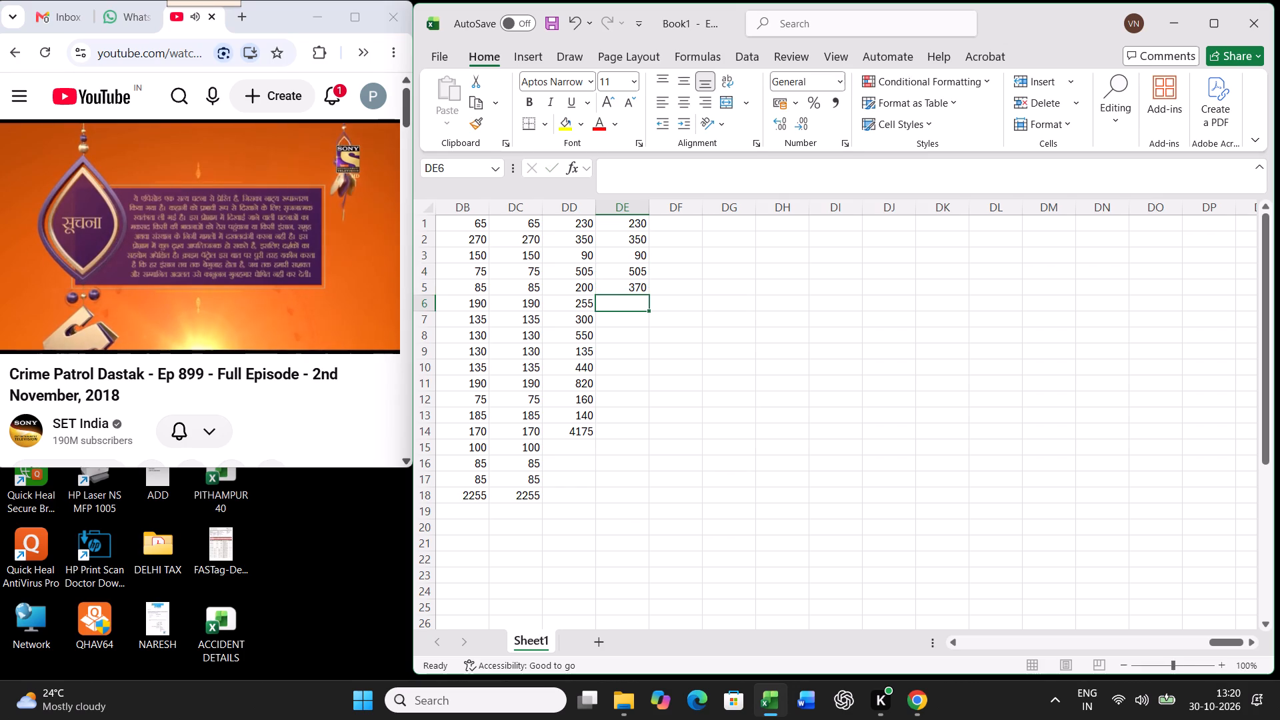
text(255)
key(Return)
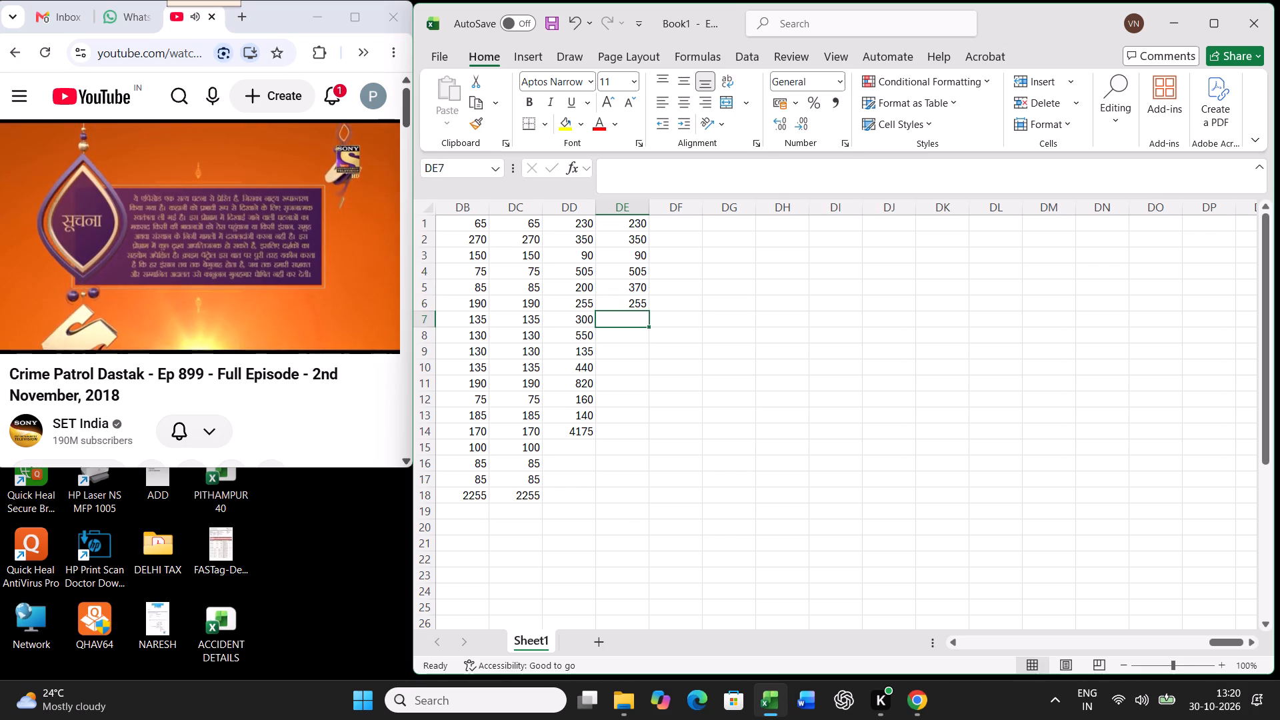
text(300)
key(Return)
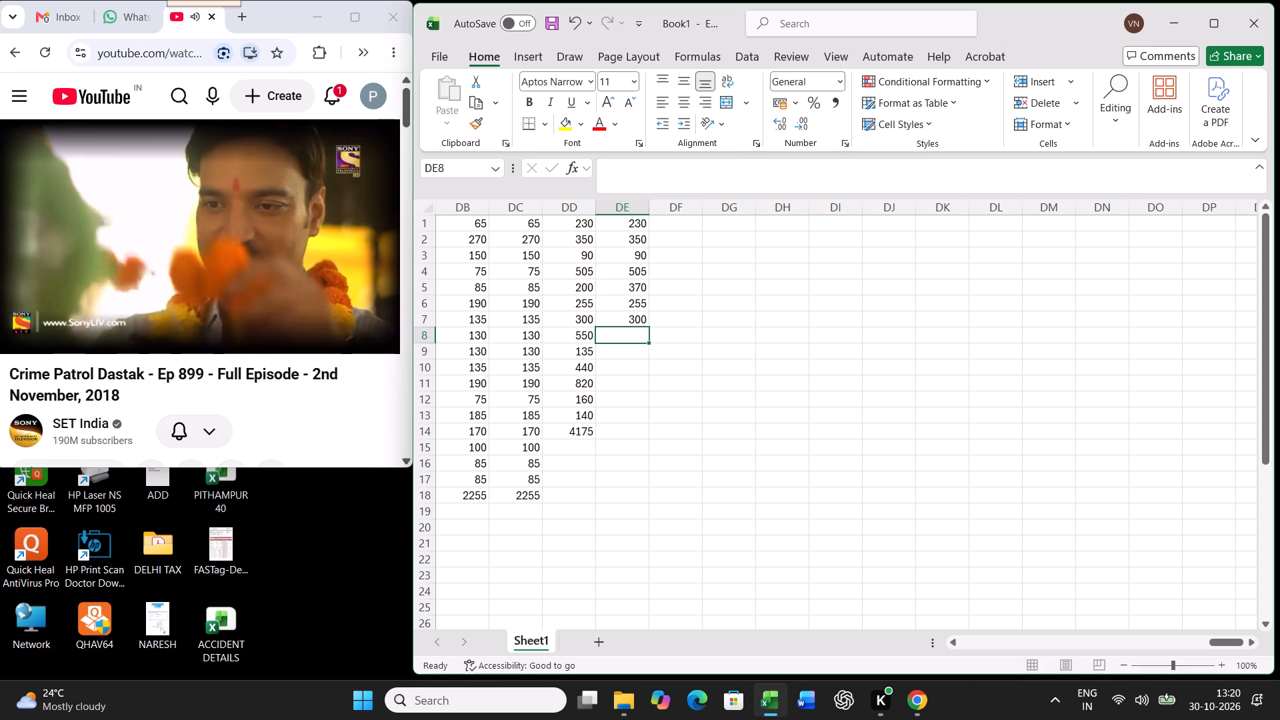
text(550)
key(Return)
Continue column DE with 470, 450, 440, 385, 605, 340 and 385 down cells DE9 to DE15.
text(470)
key(Return)
text(450)
key(Return)
text(440)
key(Return)
text(385)
key(Return)
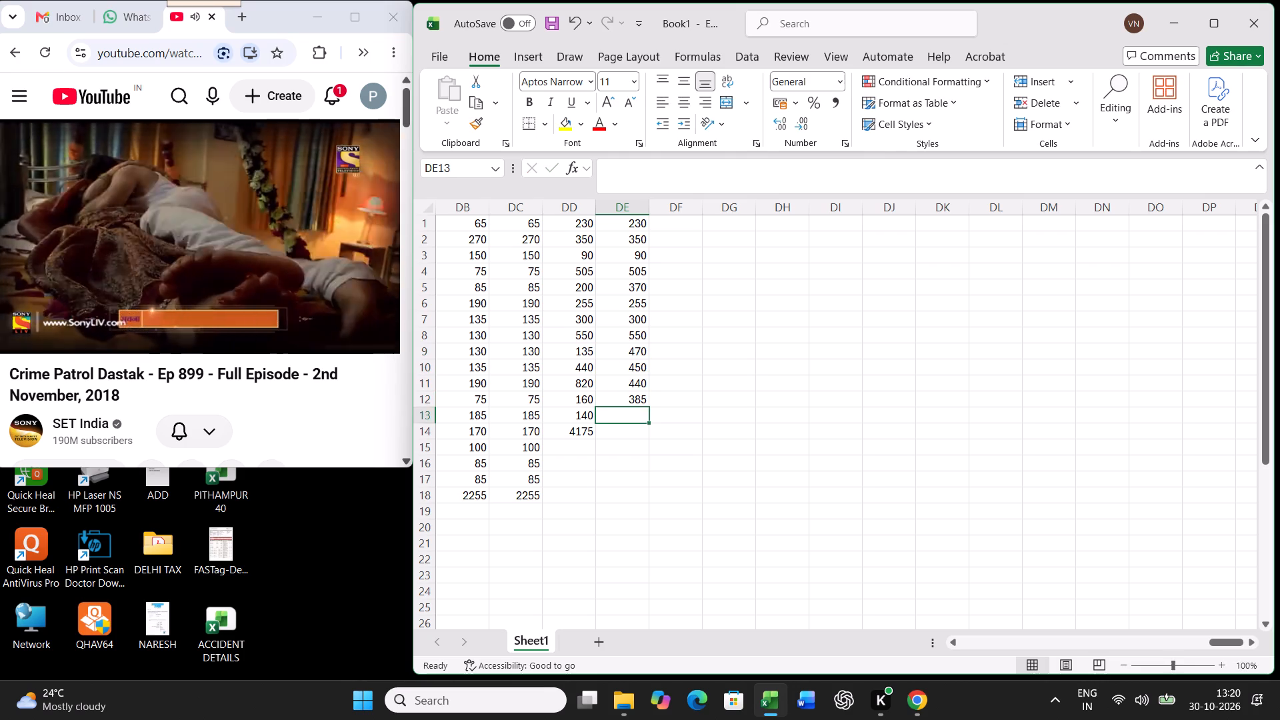
text(605)
key(Return)
text(340)
key(Return)
text(385)
key(Return)
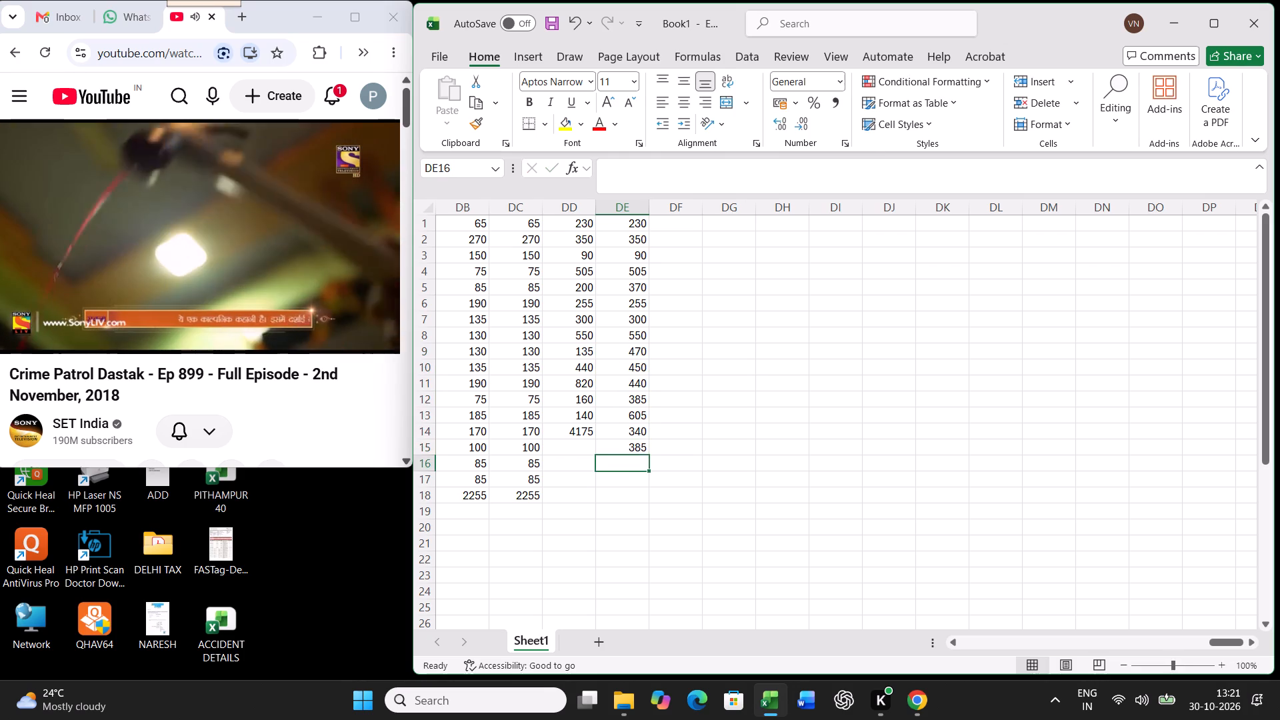
Continue column DE with 395, 370, 370, 360, 225, 510 and 450 down cells DE16 to DE22.
text(395)
key(Return)
text(370)
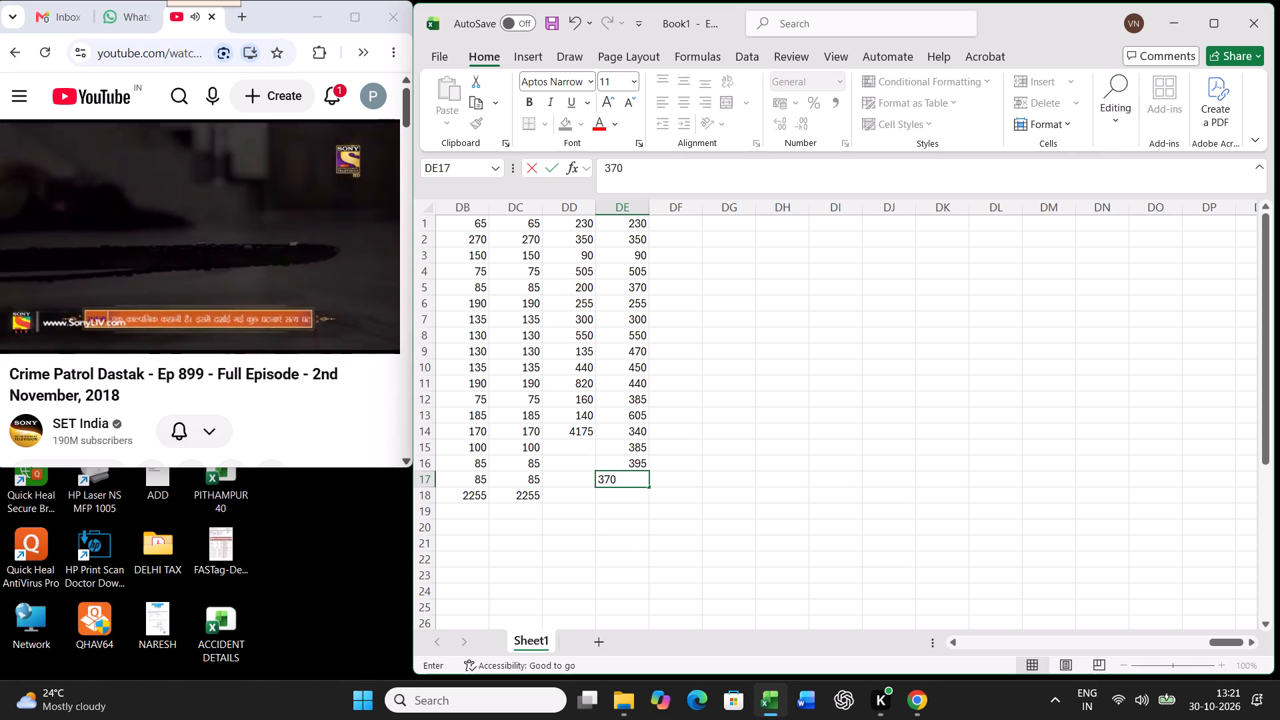
key(Return)
text(370)
key(Return)
text(360)
key(Return)
text(225)
key(Return)
text(510)
key(Return)
text(450)
key(Return)
Continue column DE with 510, 500, 390, 495, 315, 320 and 225 down cells DE23 to DE29.
text(510)
key(Return)
text(500)
key(Return)
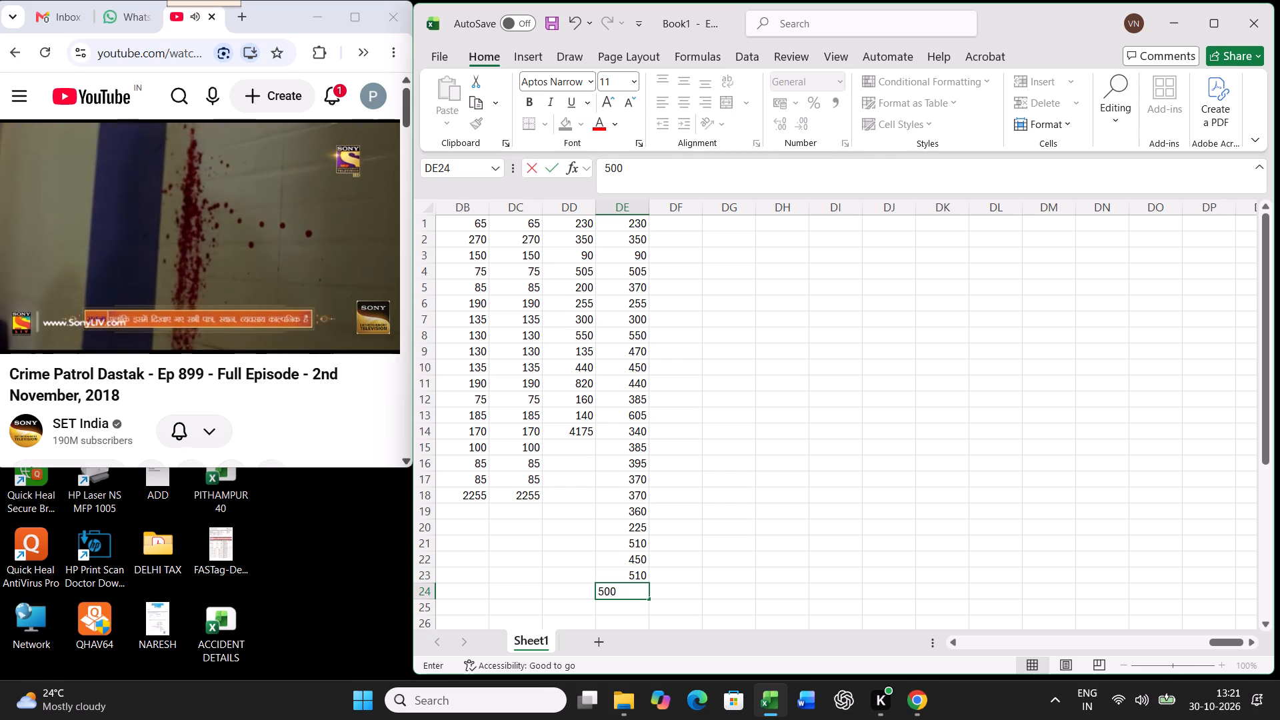
text(390)
key(Return)
text(495)
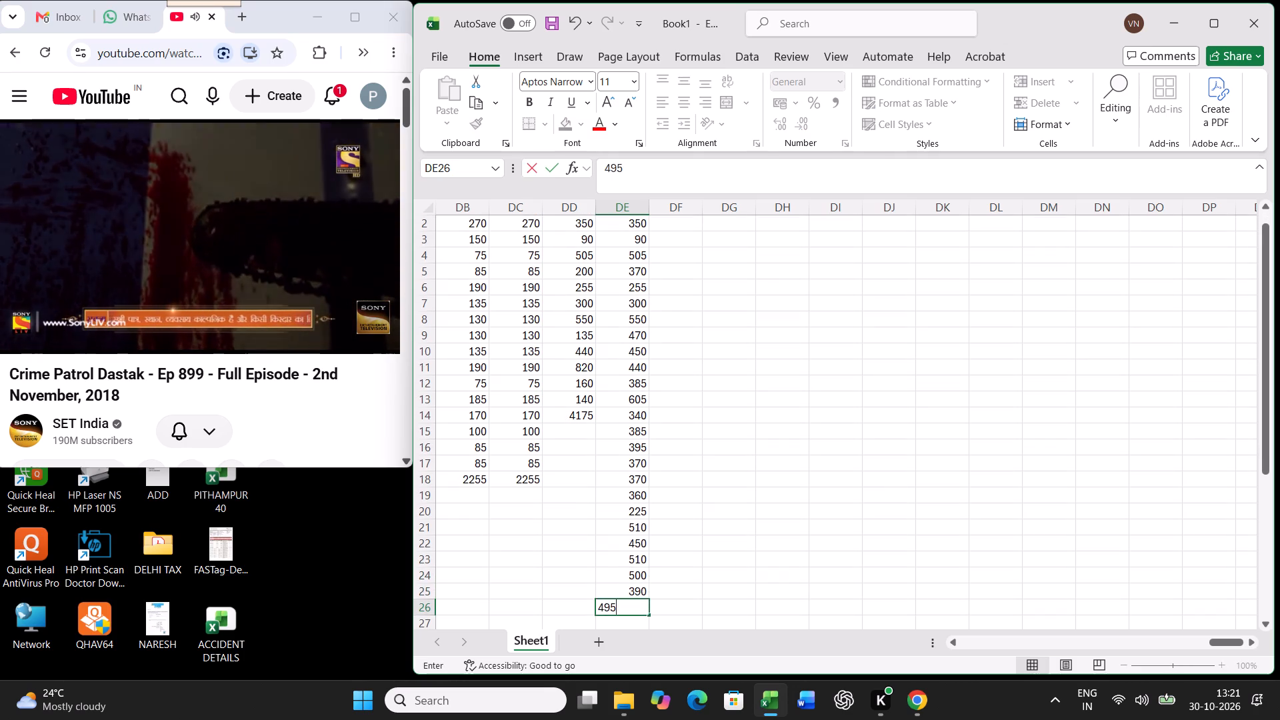
key(Return)
text(315)
key(Return)
text(320)
key(Return)
text(225)
key(Return)
Continue column DE with 345, 270, 300, 185 and 170 down cells DE30 to DE34.
text(345)
key(Return)
text(270)
key(Return)
text(300)
key(Return)
text(185)
key(Return)
text(170)
key(Return)
Complete the column DE list with 375, 330, 175 and 490 down cells DE35 to DE38.
text(375)
key(Return)
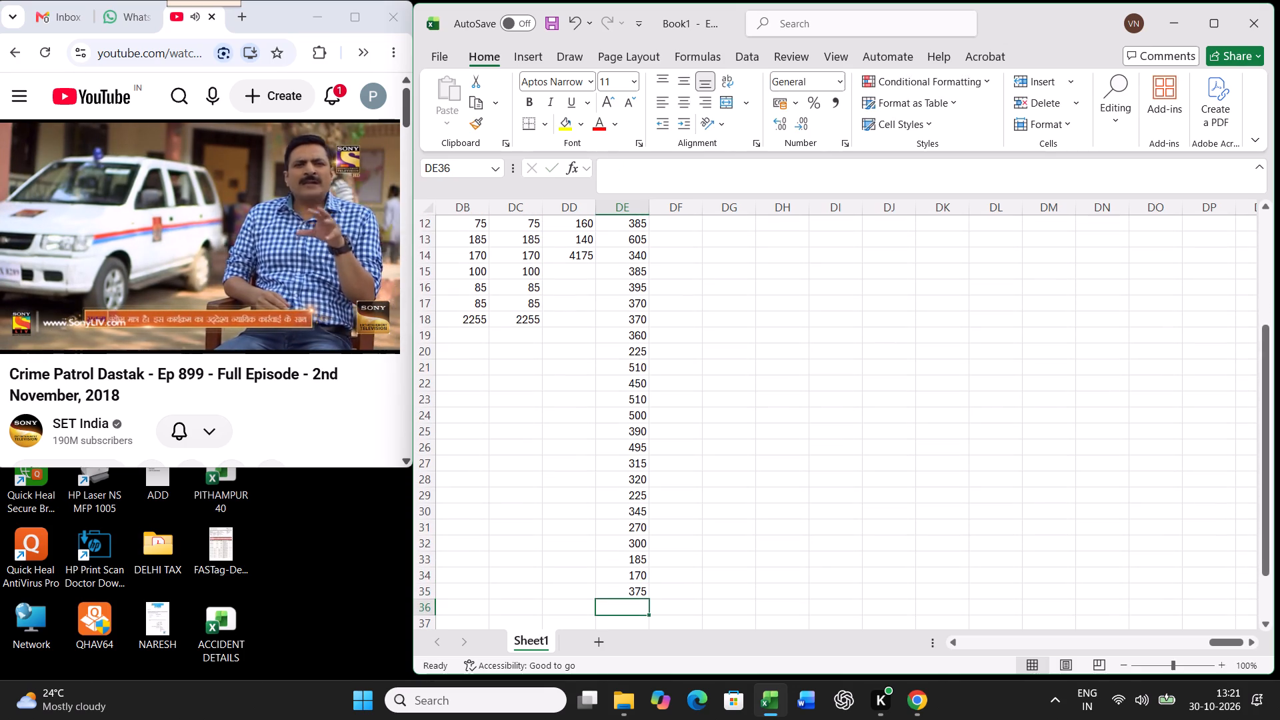
text(330)
key(Return)
text(175)
key(Return)
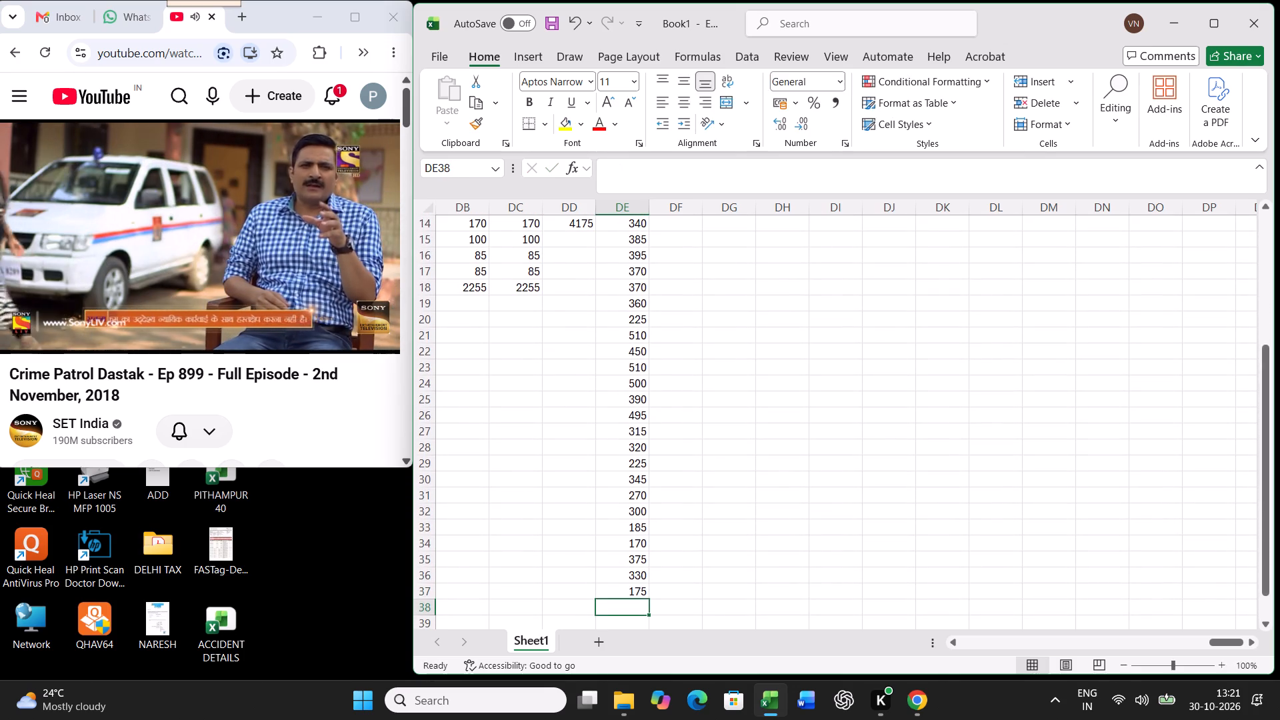
text(490)
key(Return)
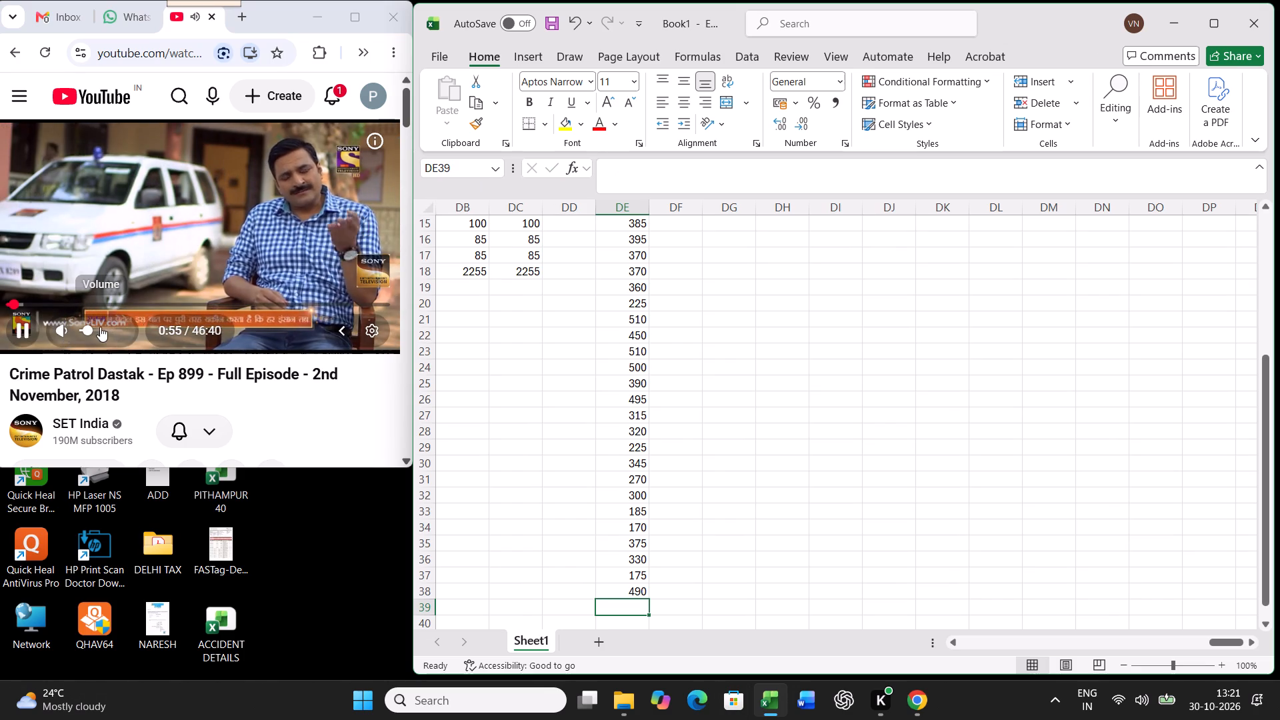
Adjust the volume of the YouTube video in Chrome.
click(89, 325)
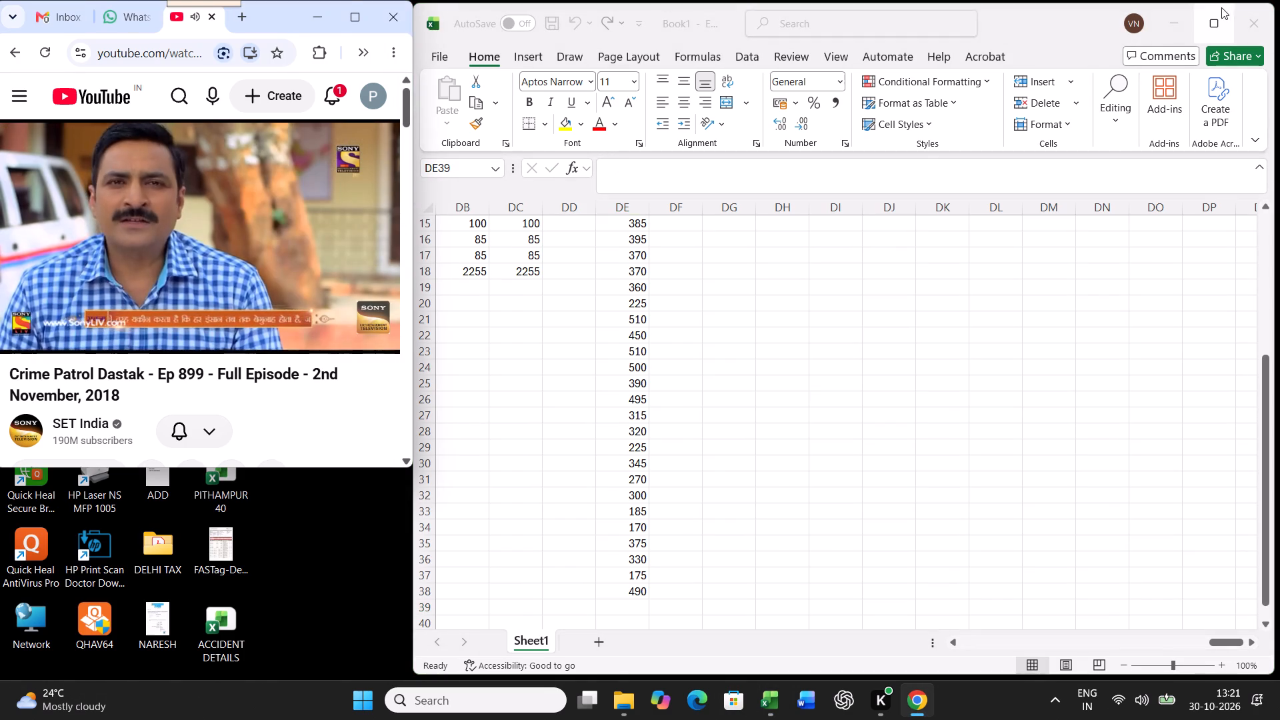
Total column DE with AutoSum in DE39, maximizing the Excel workbook window for it and restoring its size when done.
click(1221, 7)
click(986, 71)
key(Return)
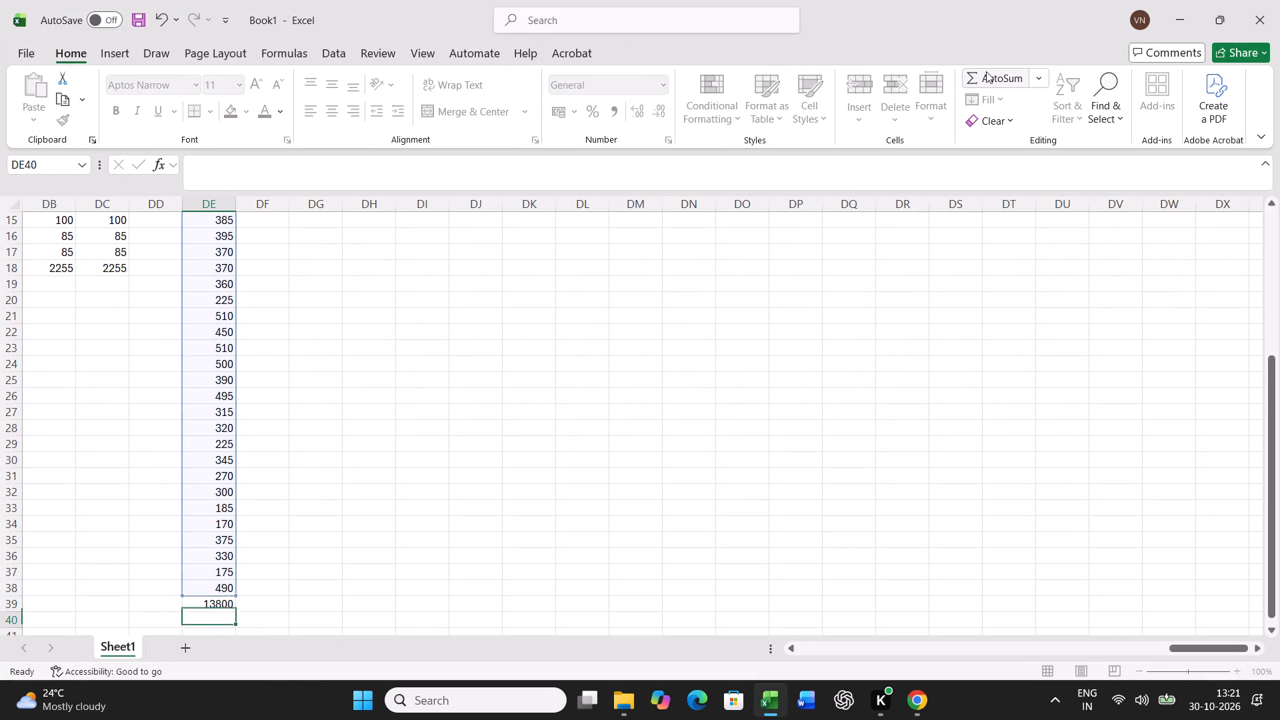
click(1211, 6)
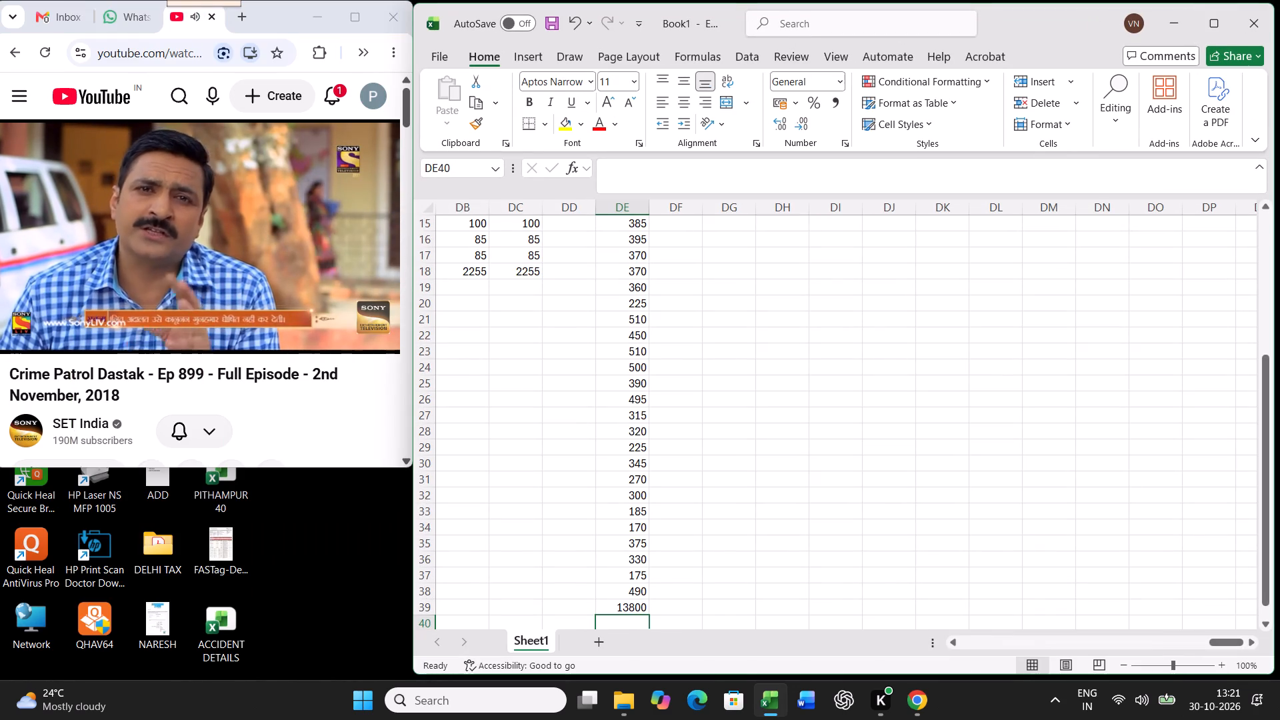
Start the next column at DF1, entering 230, 350, 90, 505, 100 and 255 down cells DF1 to DF6.
key(Up)
key(Up)
key(Up)
key(Up)
key(Up)
key(Up)
key(Up)
key(Up)
key(Up)
key(Up)
key(Up)
key(Up)
key(Up)
key(Up)
key(Up)
key(Up)
key(Up)
key(Up)
key(Up)
key(Up)
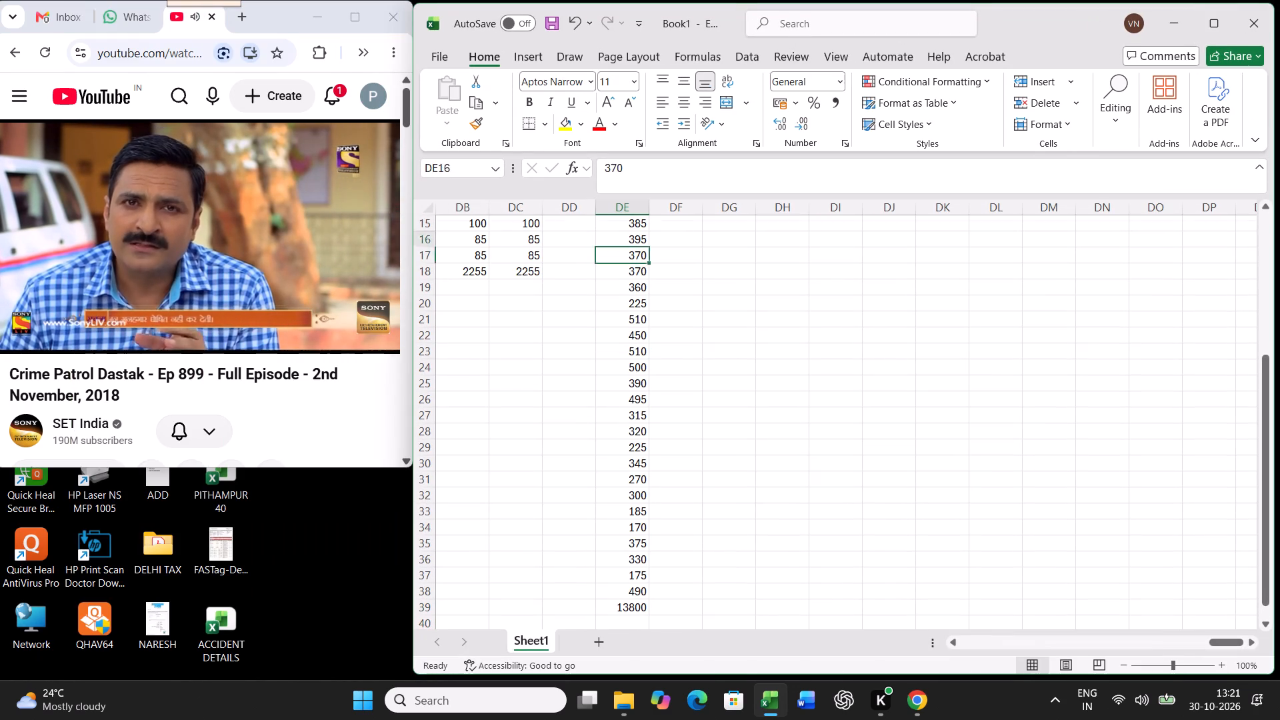
key(Right)
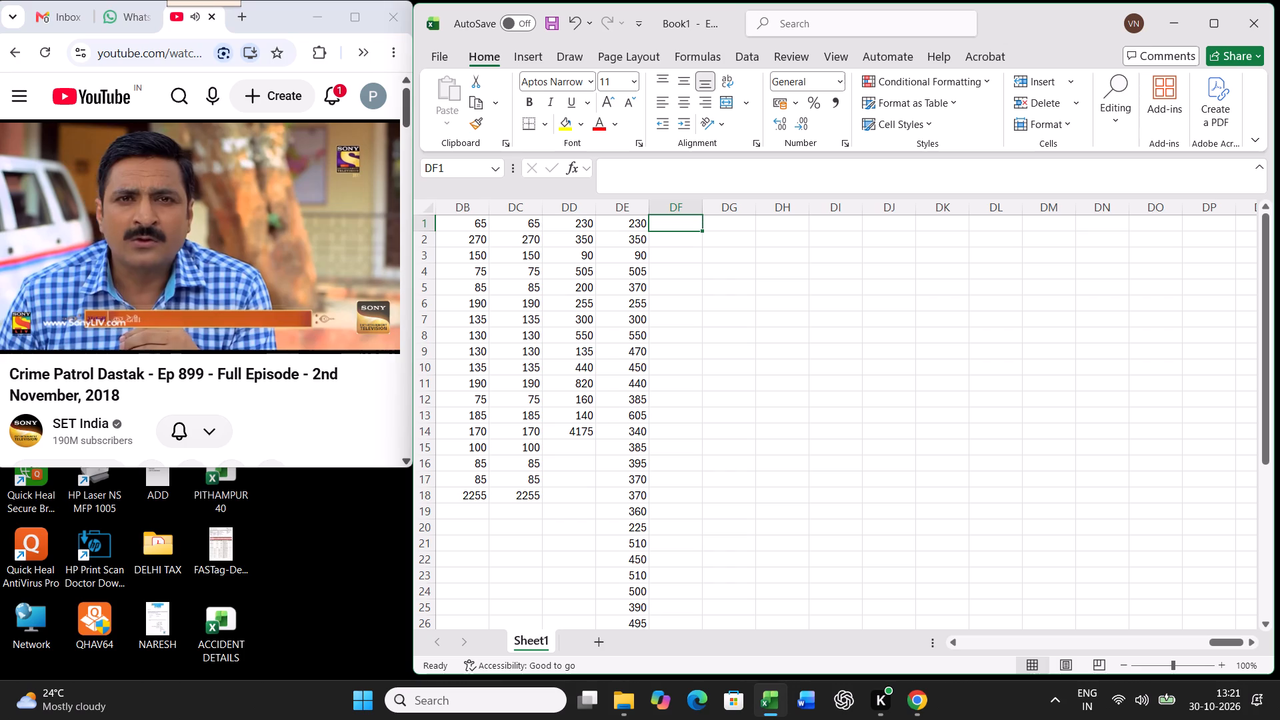
text(230)
key(Return)
text(350)
key(Return)
text(90)
key(Return)
text(505)
key(Return)
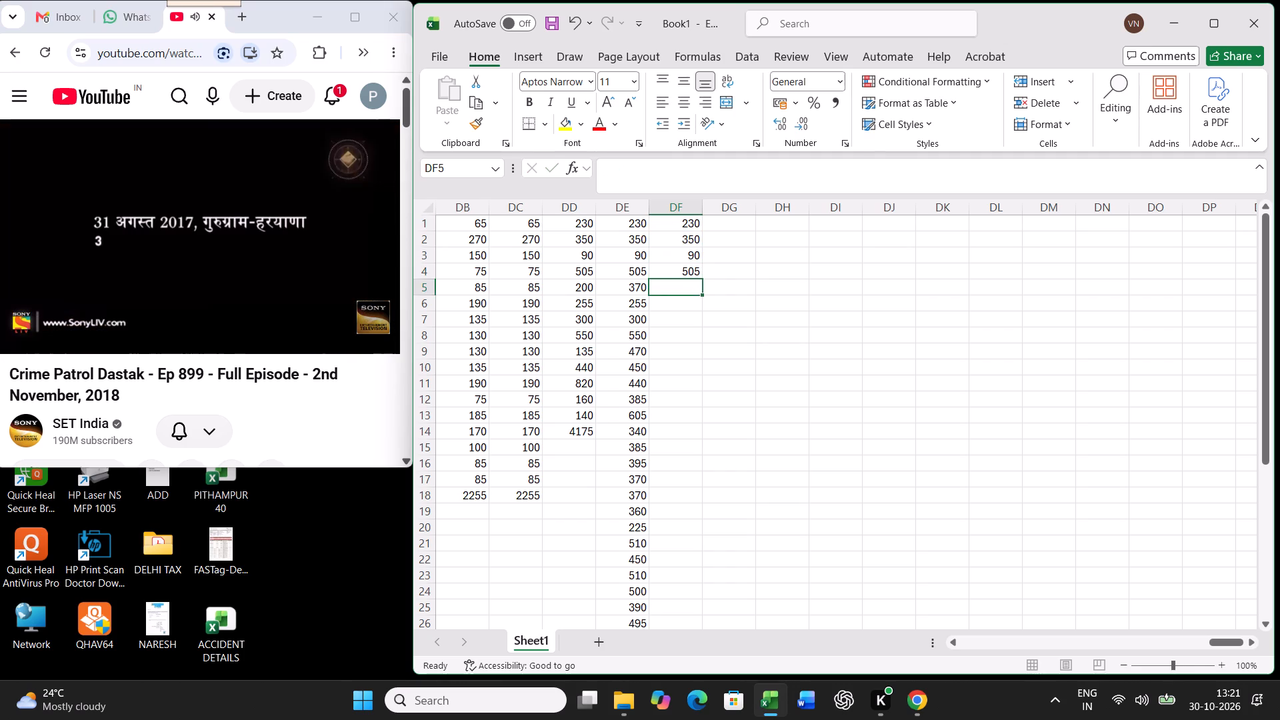
text(100)
key(Return)
text(255)
key(Return)
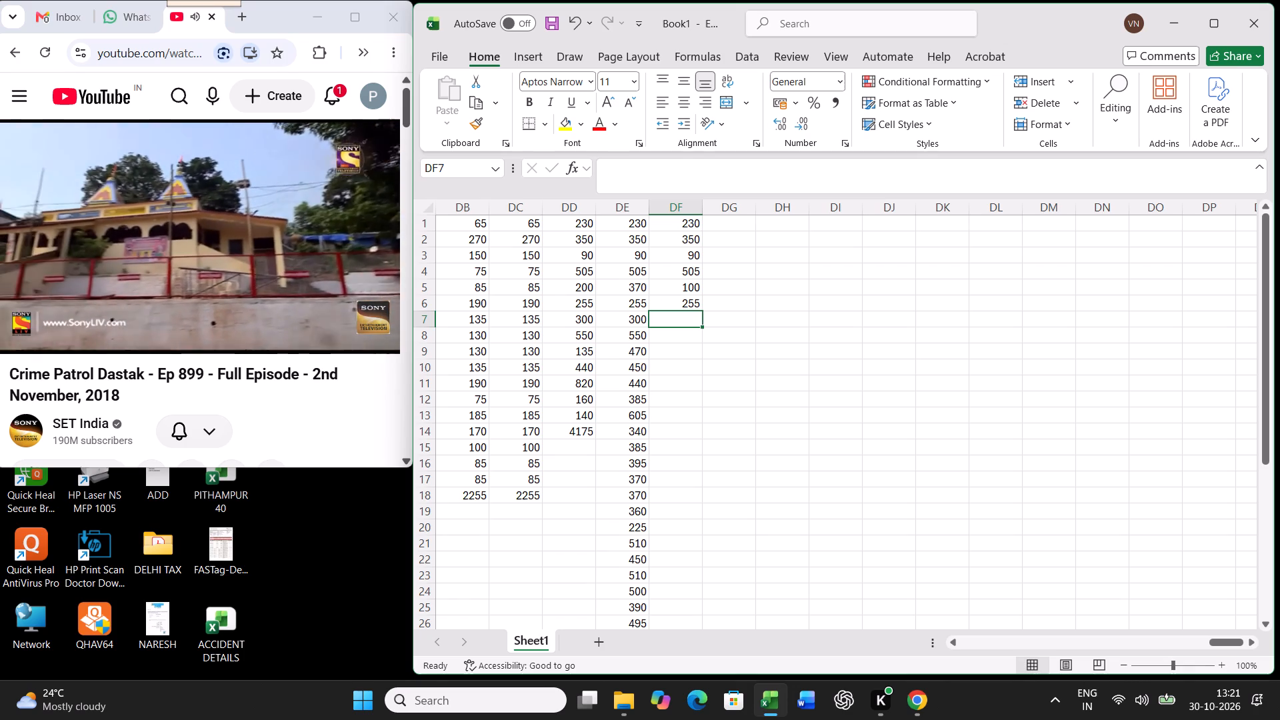
Continue column DF with 300, 550, 135, 250, 650 and 2240 down cells DF7 to DF12.
text(300)
key(Return)
text(550)
key(Return)
text(135)
key(Return)
text(250)
key(Return)
text(650)
key(Return)
text(2240)
key(Return)
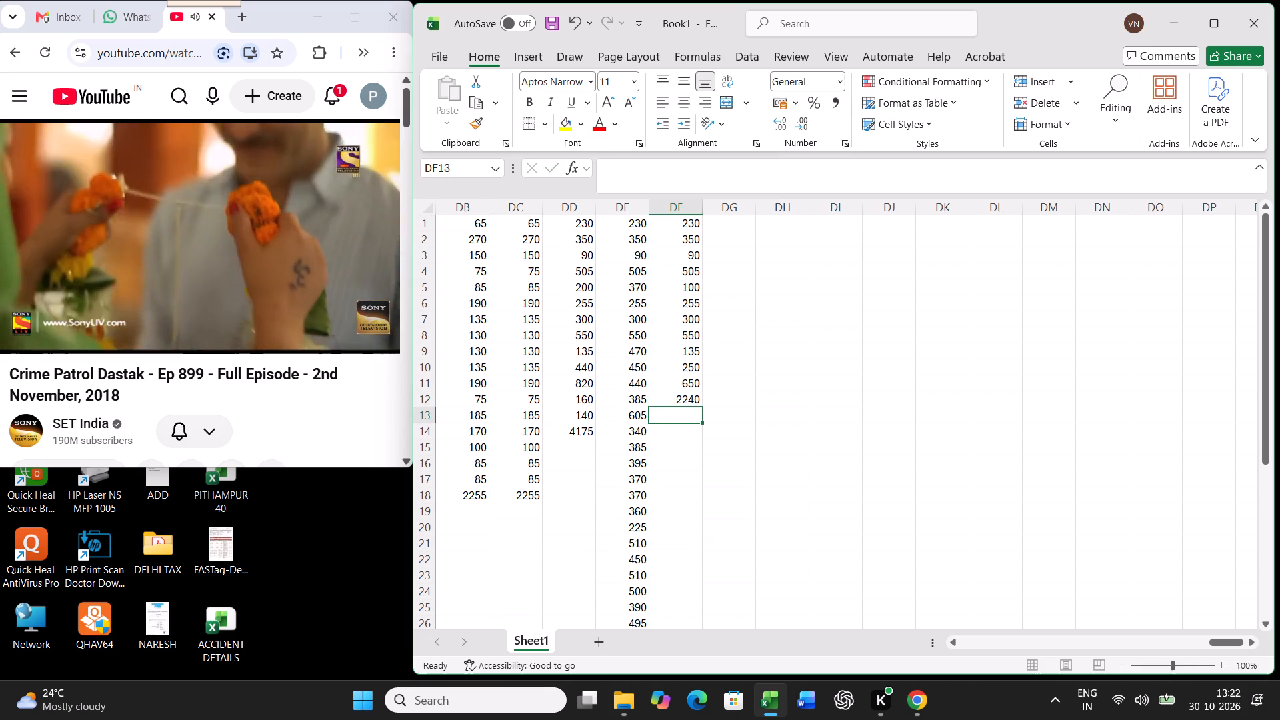
Continue column DF with 345, 370, 500, 390, 495, 320 and 315 down cells DF13 to DF19.
text(345)
key(Return)
text(370)
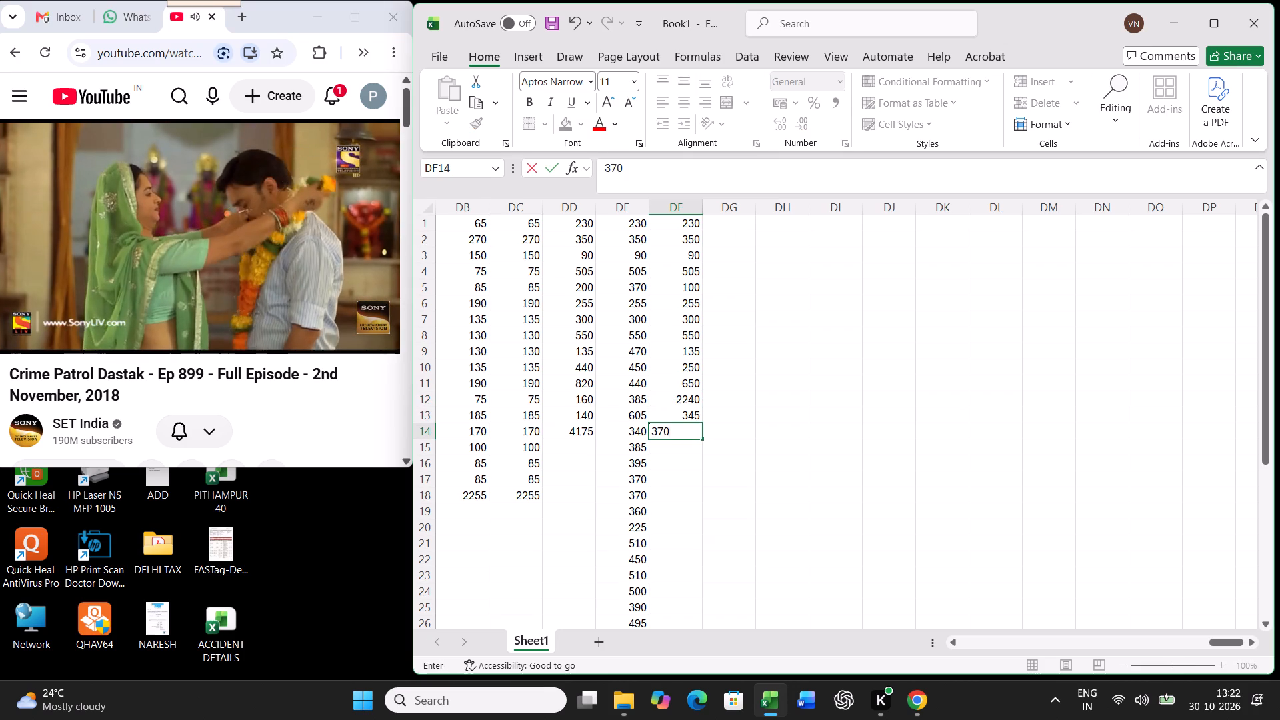
key(Return)
text(500)
key(Return)
text(390)
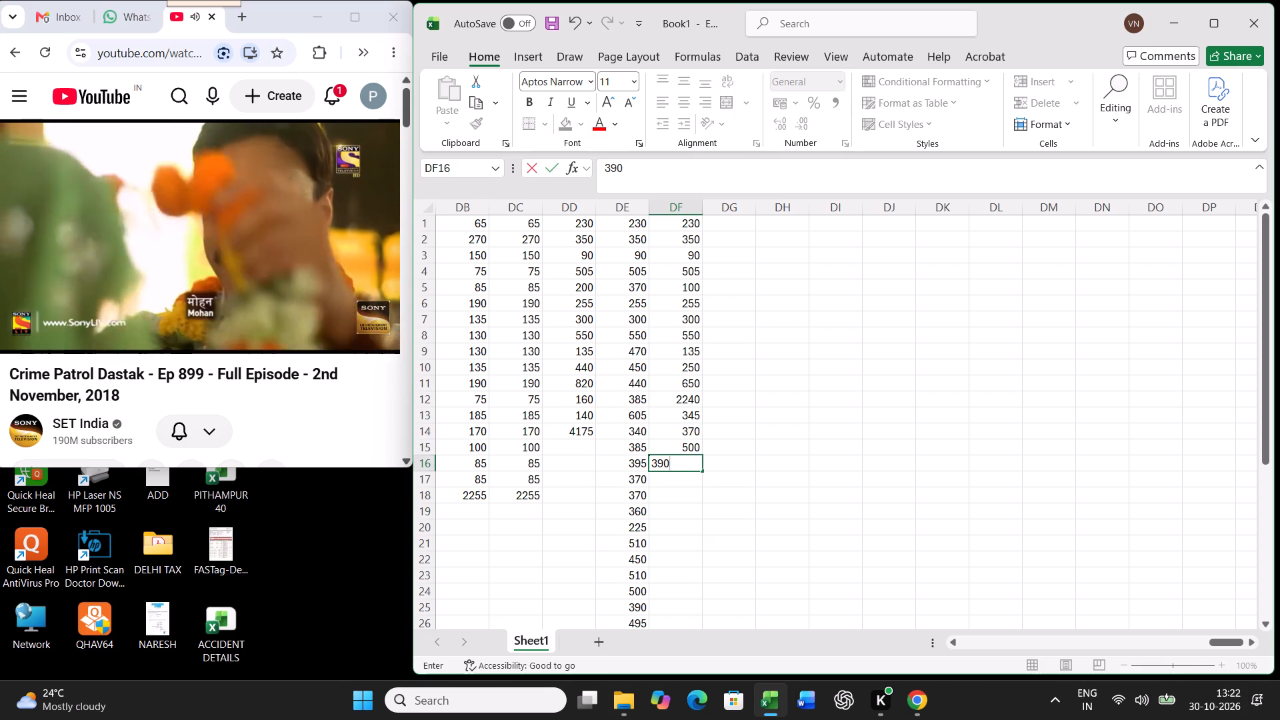
key(Return)
text(495)
key(Return)
text(320)
key(Return)
text(315)
key(Return)
Continue column DF with 230, 345, 2150, 270, 300 and 185 down cells DF20 to DF25.
text(230)
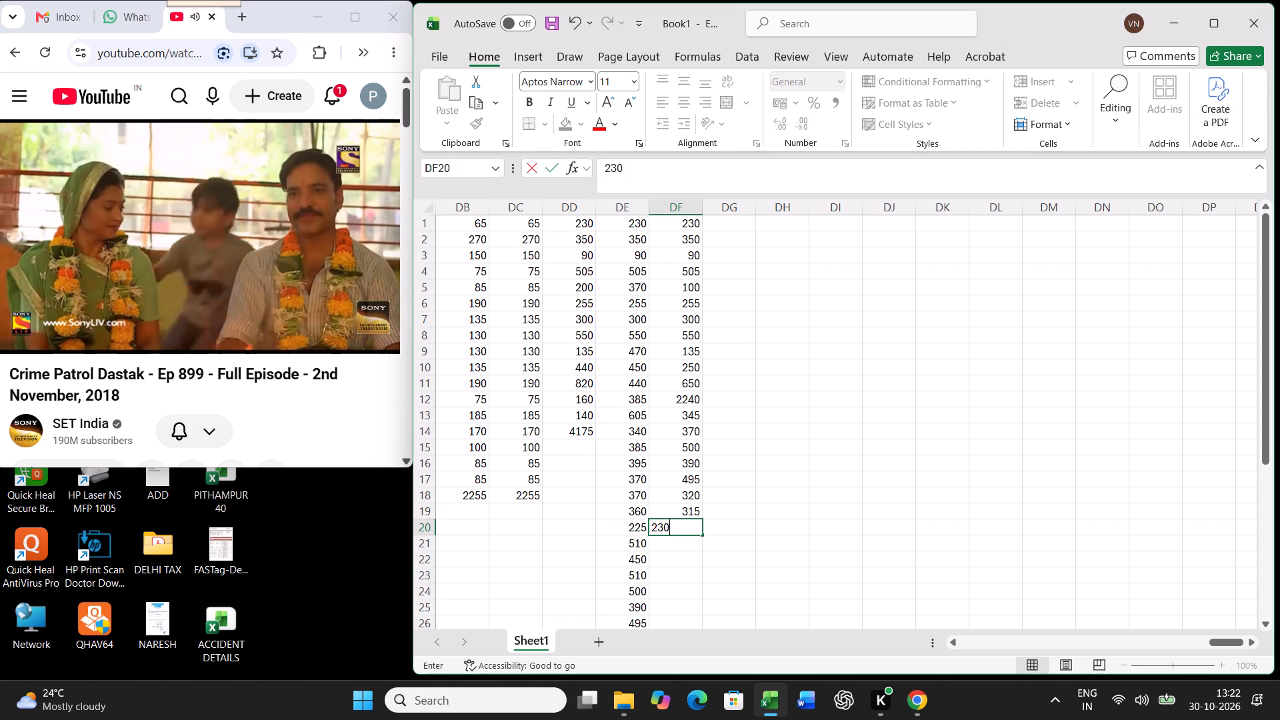
key(Return)
text(345)
key(Return)
text(2150)
key(Return)
text(270)
key(Return)
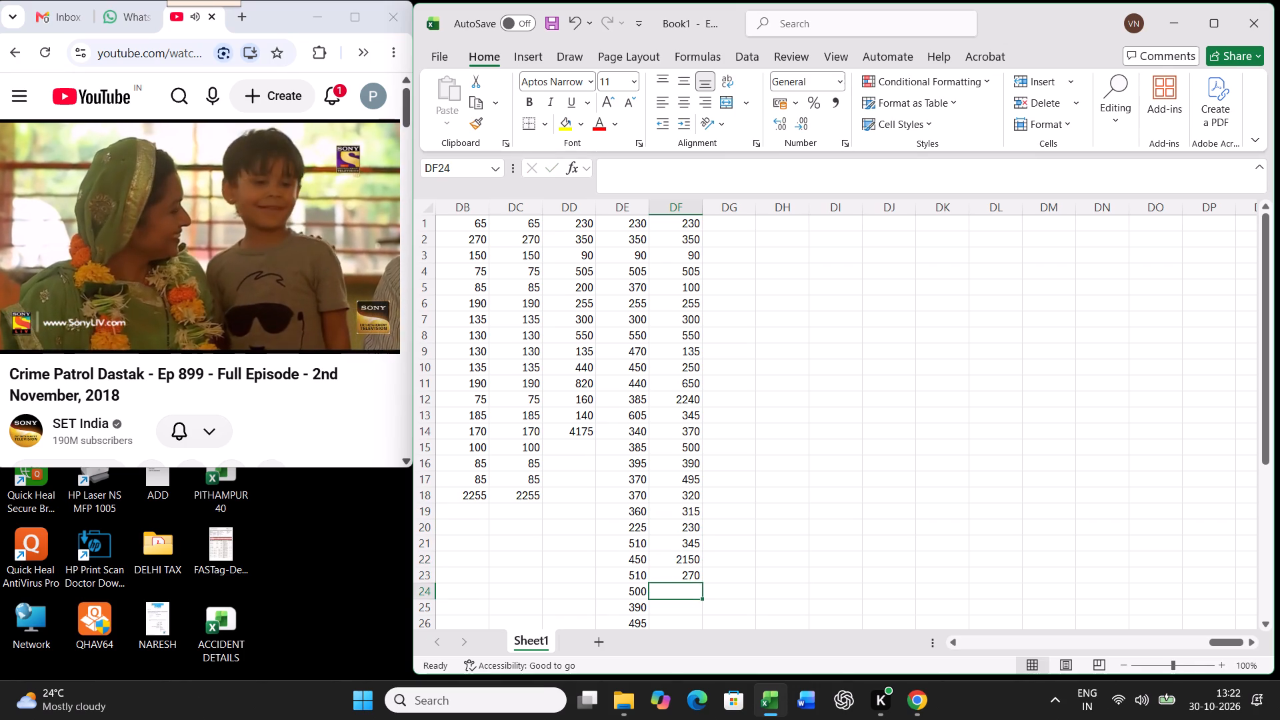
text(300)
key(Return)
text(185)
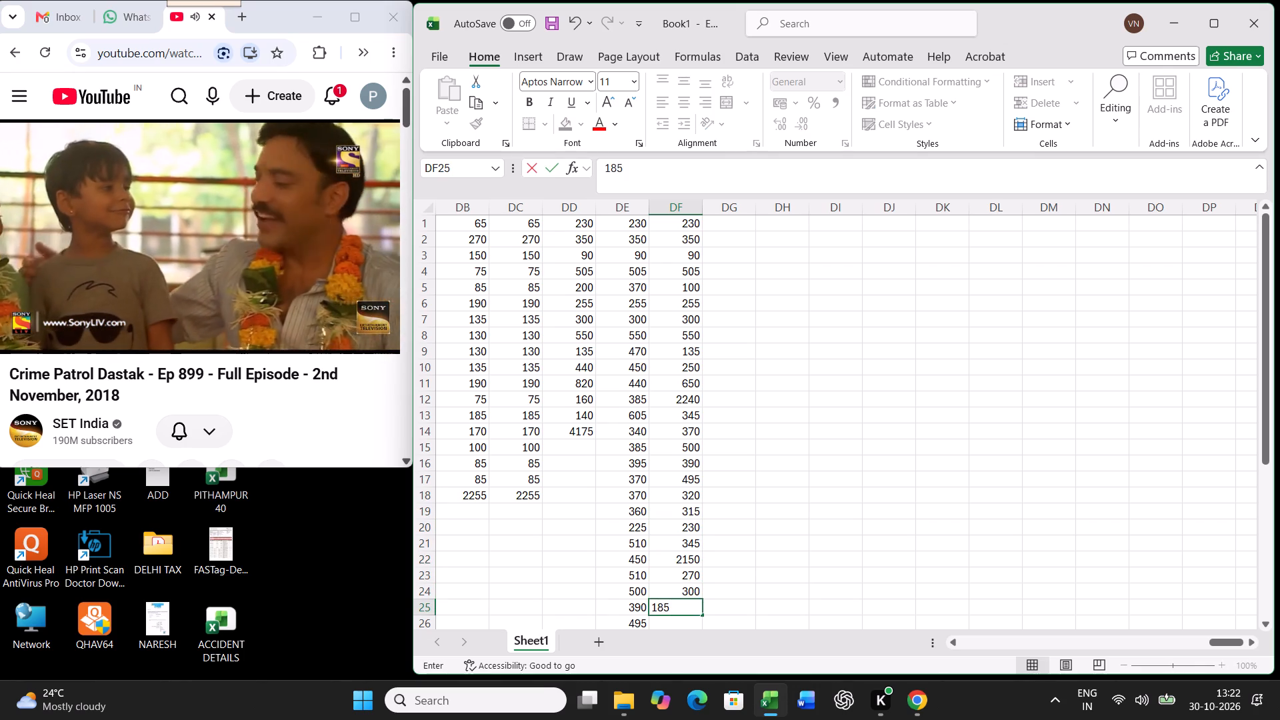
key(Return)
Complete the column DF list with 170, 375, 330, 175 and 490 down cells DF26 to DF30.
text(170)
key(Return)
text(375)
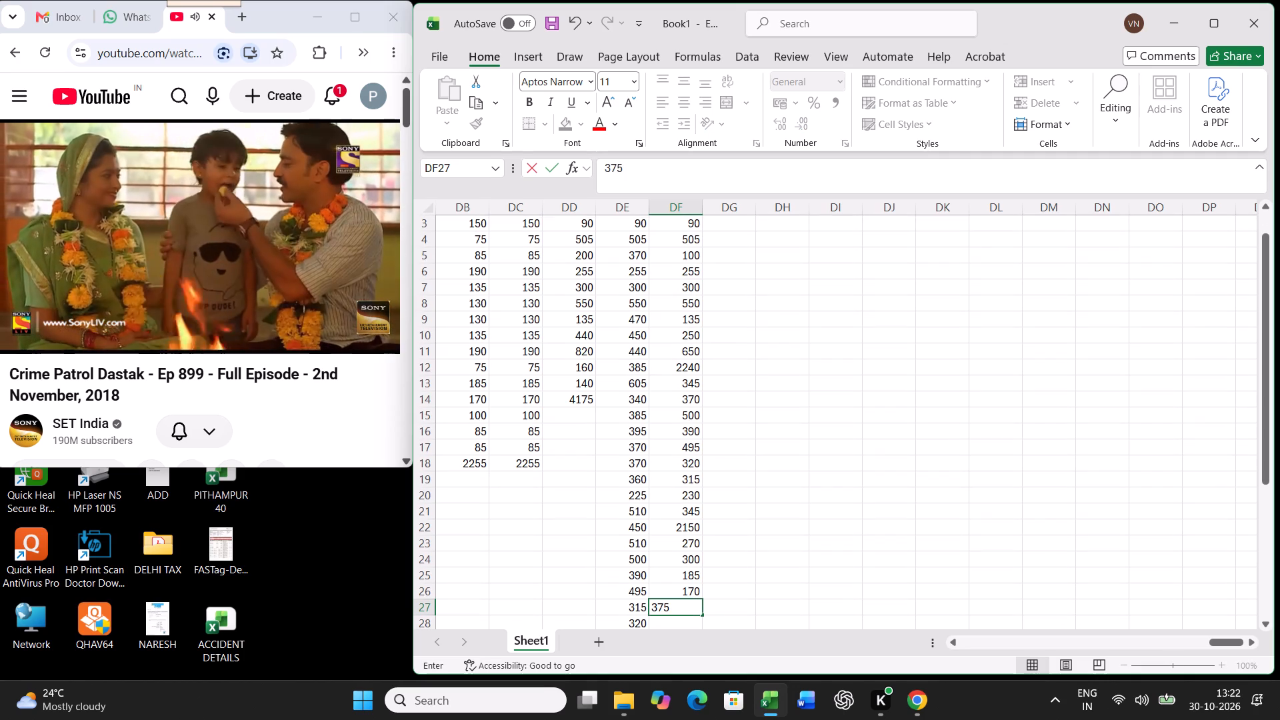
key(Return)
text(330)
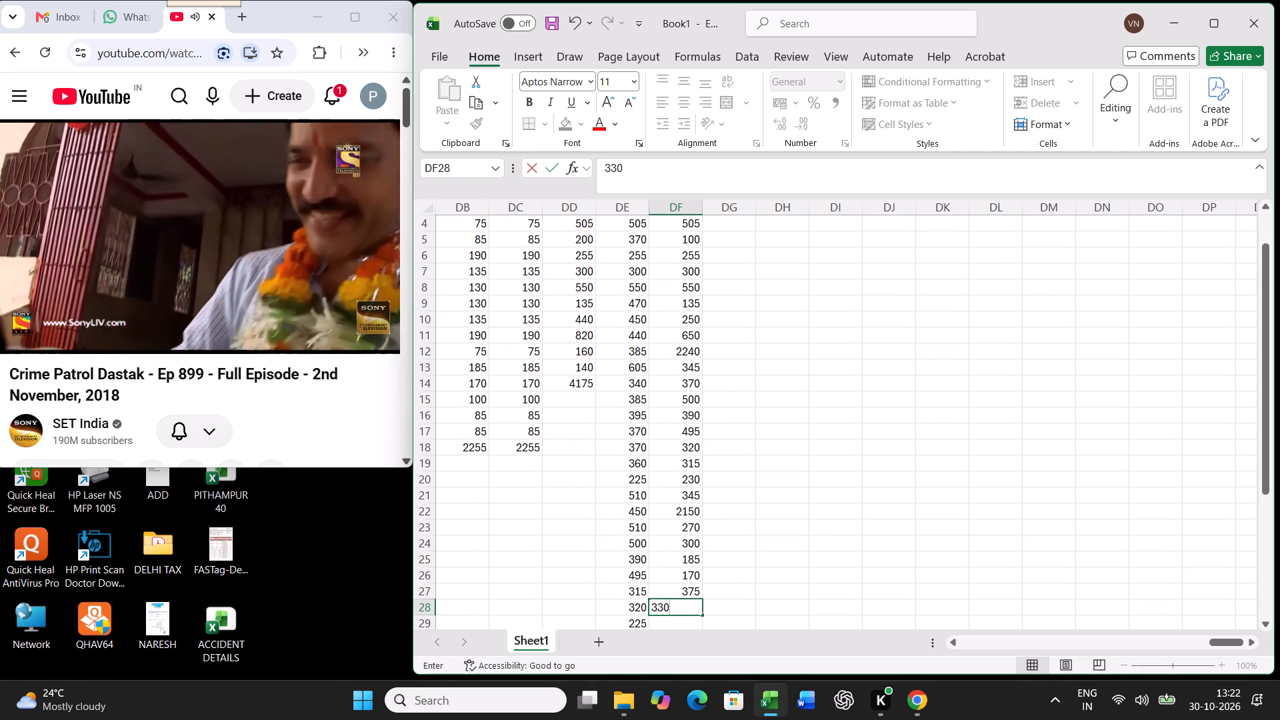
key(Return)
text(175)
key(Return)
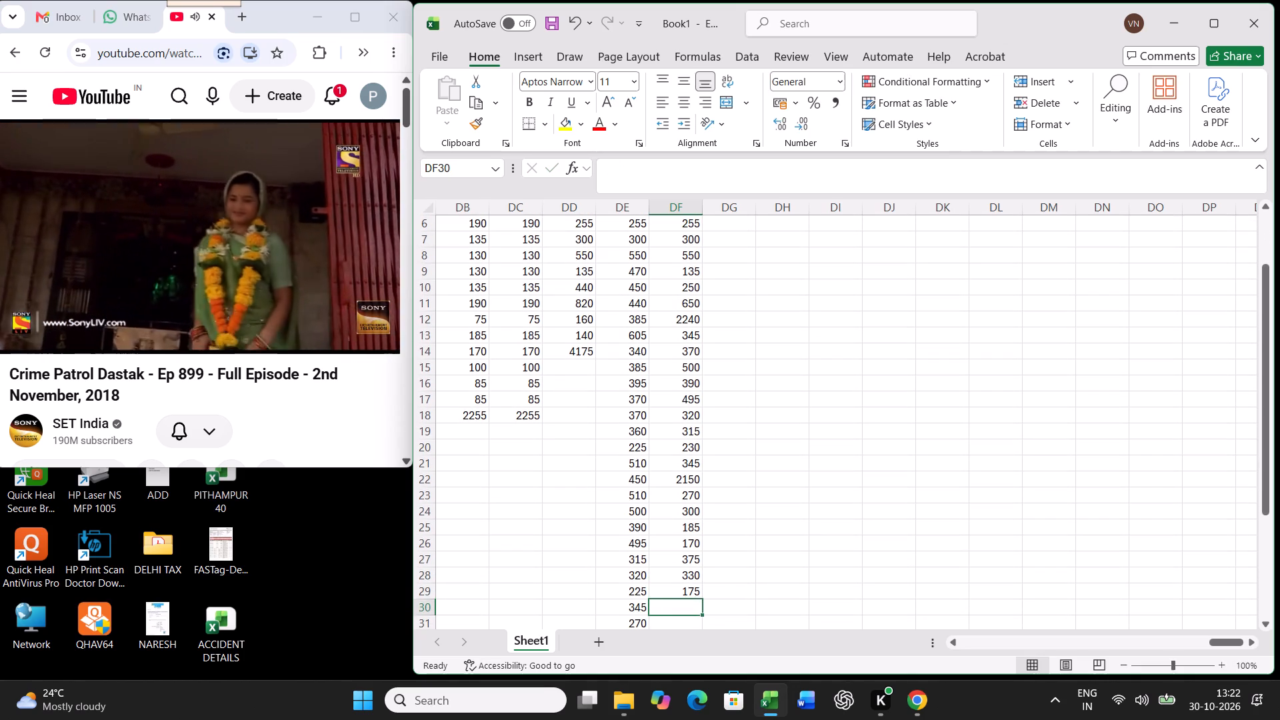
text(490)
key(Return)
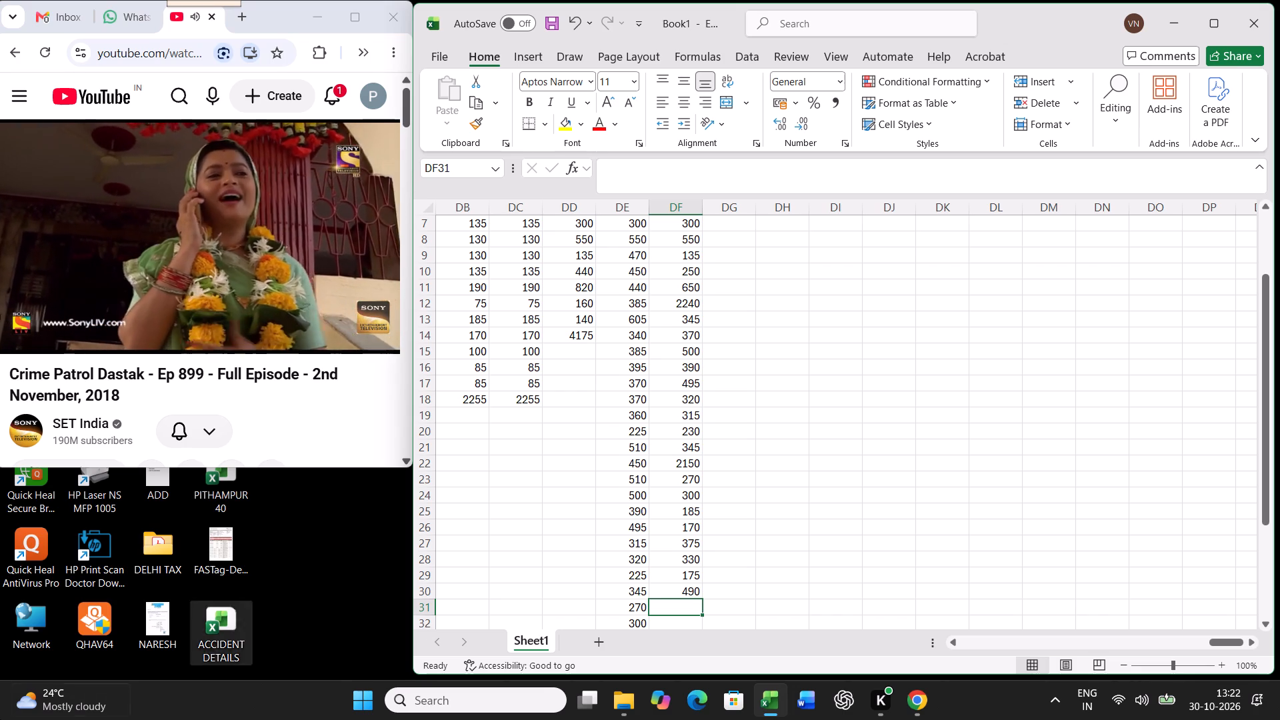
Total column DF with AutoSum in cell DF31.
click(1223, 20)
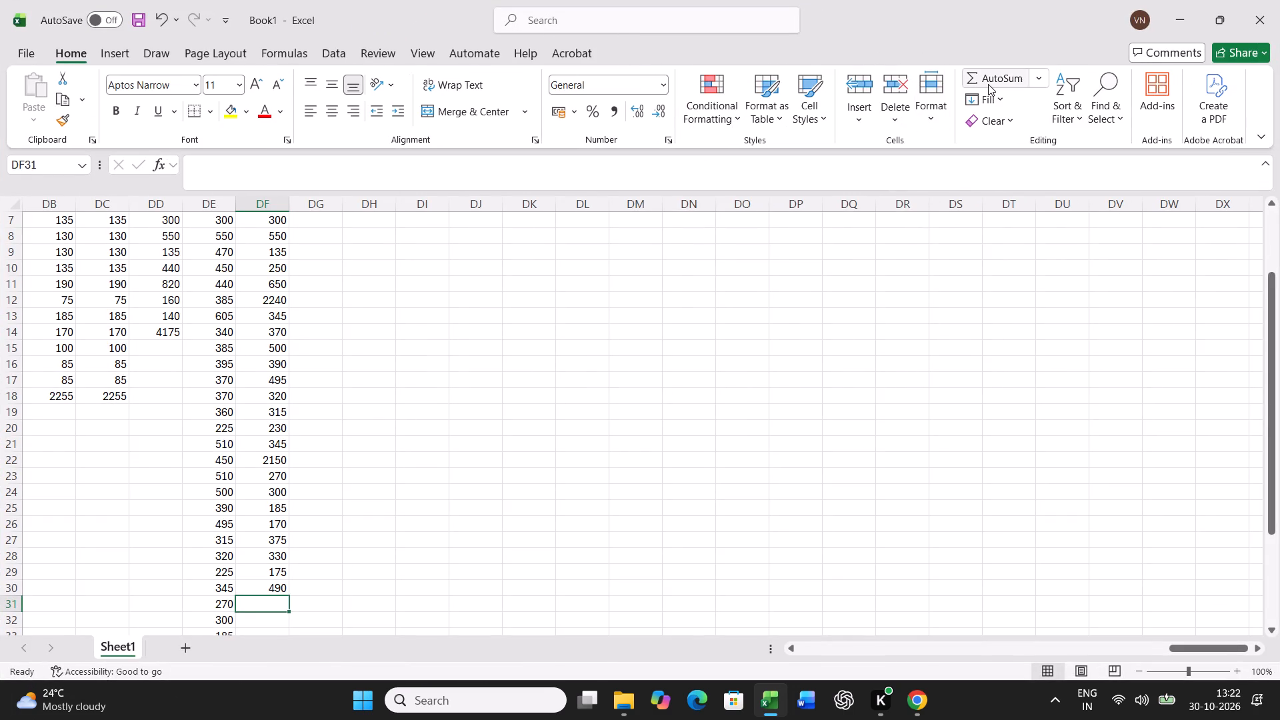
click(988, 84)
key(Return)
click(1230, 7)
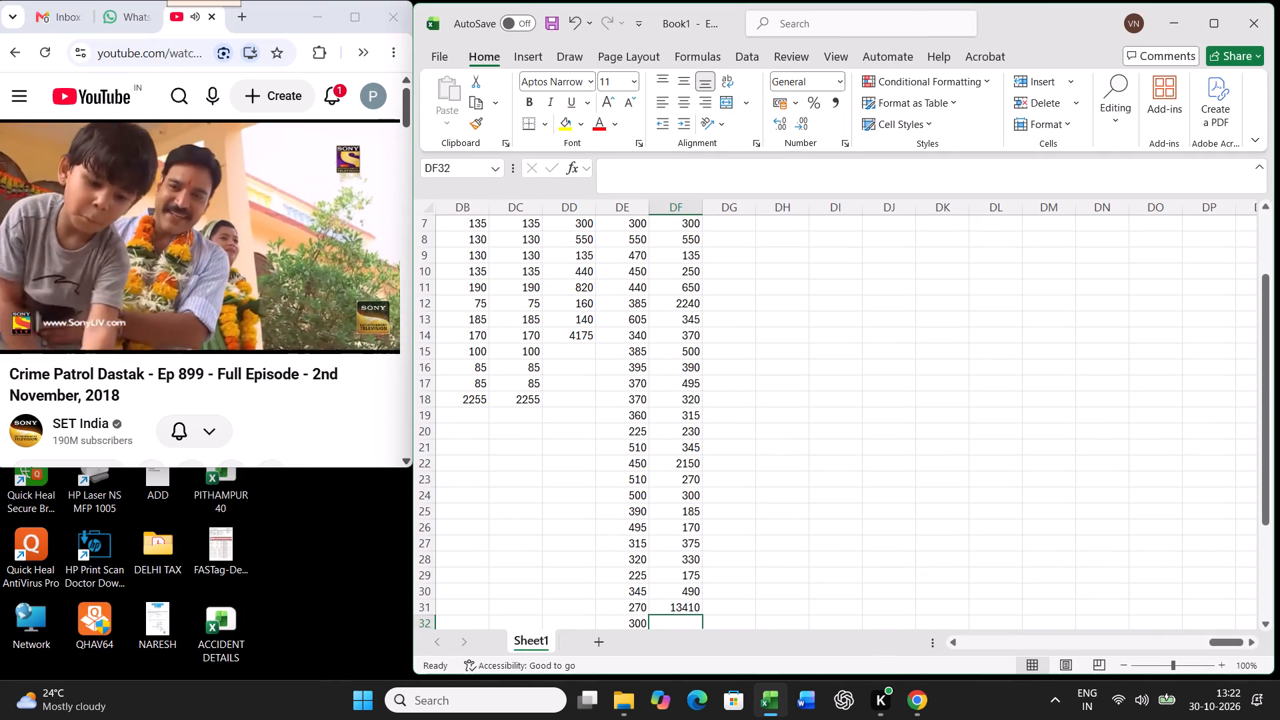
Start a new list at the top of column DG with 230, 505, 350, 370, 255, 300 and 550 in DG1 to DG7.
key(Up)
key(Up)
key(Up)
key(Up)
key(Up)
key(Up)
key(Up)
key(Up)
key(Up)
key(Up)
key(Up)
key(Up)
key(Up)
key(Up)
key(Up)
key(Up)
key(Up)
key(Up)
key(Up)
key(Up)
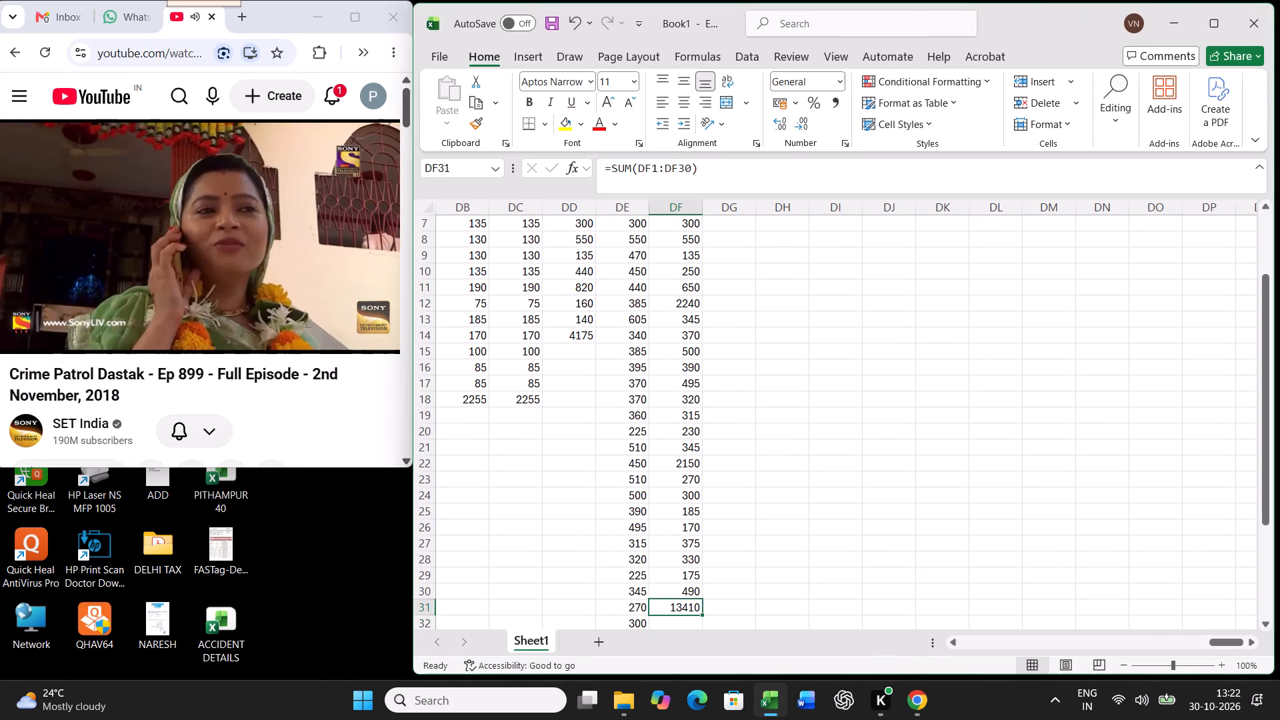
key(Right)
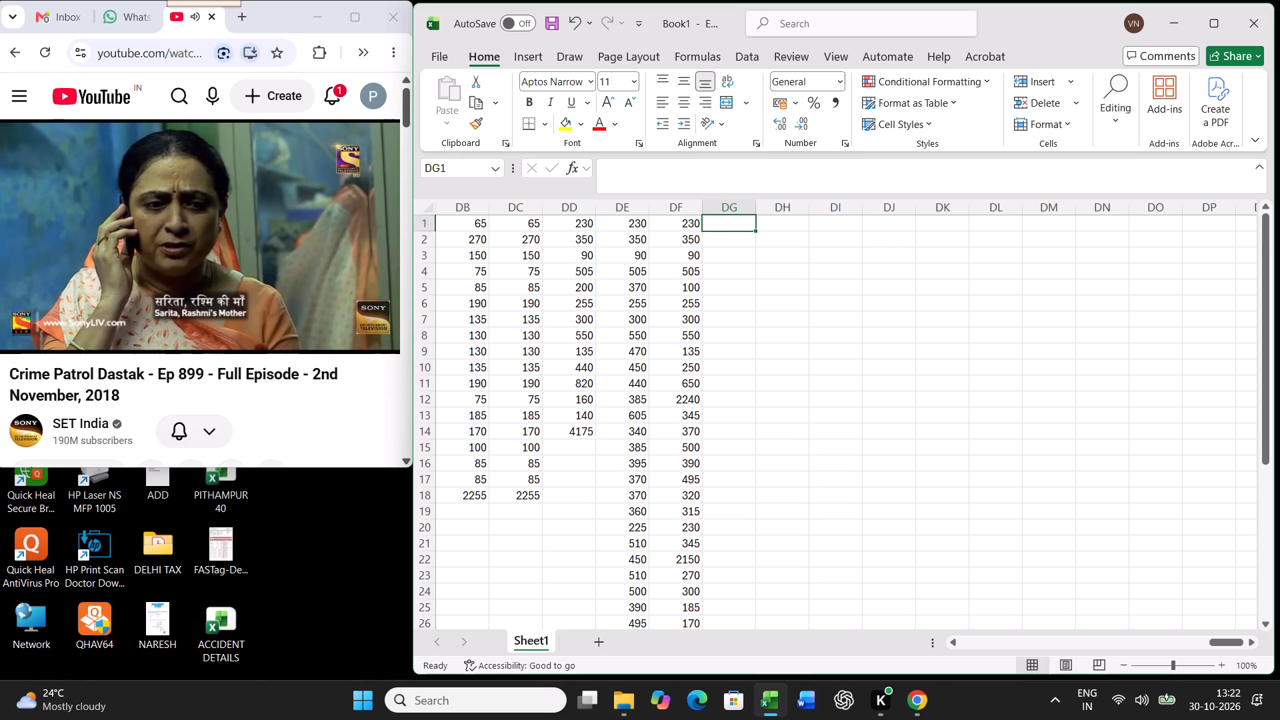
text(230)
key(Return)
text(505)
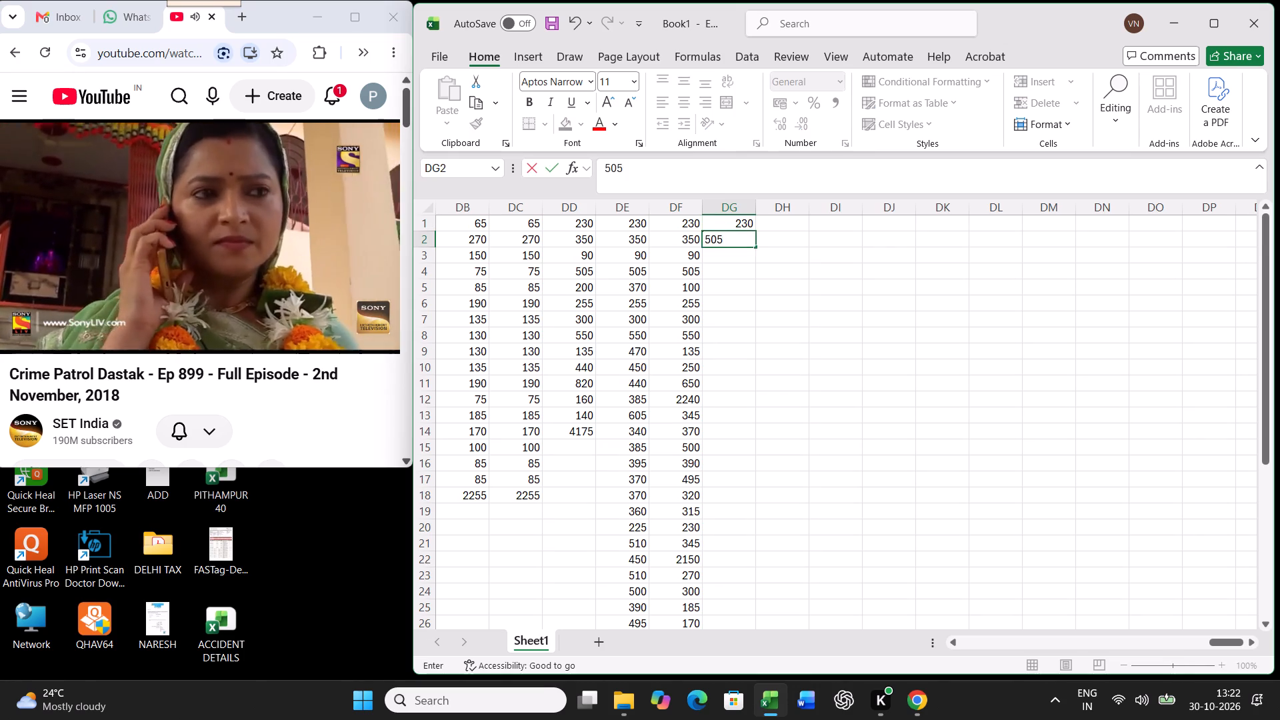
key(Return)
text(350)
key(Return)
text(370)
key(Return)
text(255)
key(Return)
text(300)
key(Return)
text(550)
key(Return)
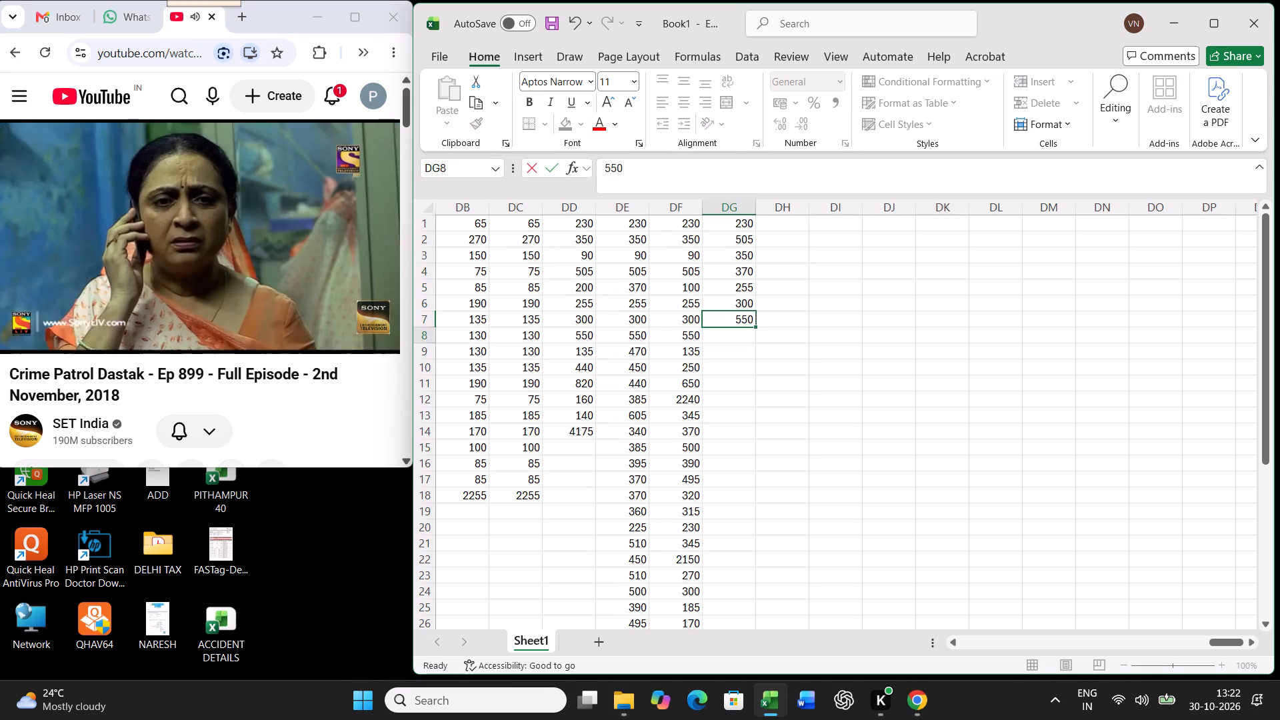
Continue column DG with 470, 550, 135, 480, 345, 755 and 620 down cells DG8 to DG14.
text(470)
key(Return)
text(550)
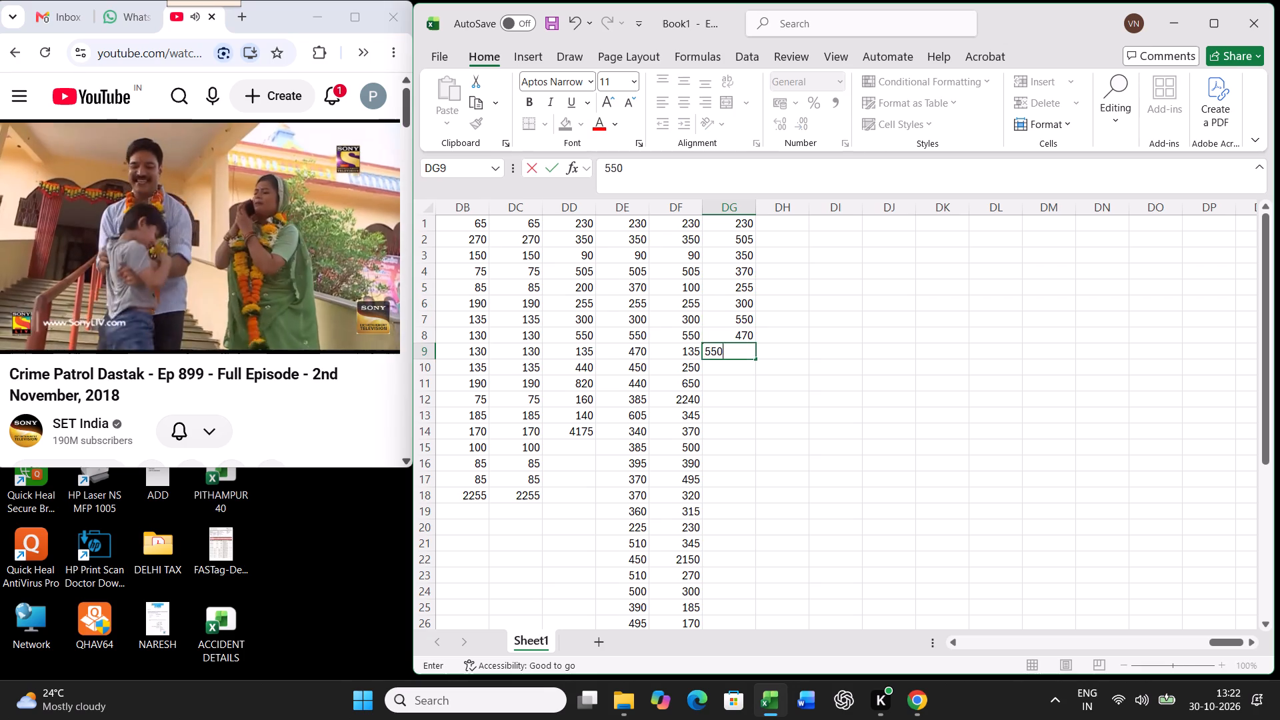
key(Return)
text(135)
key(Return)
text(480)
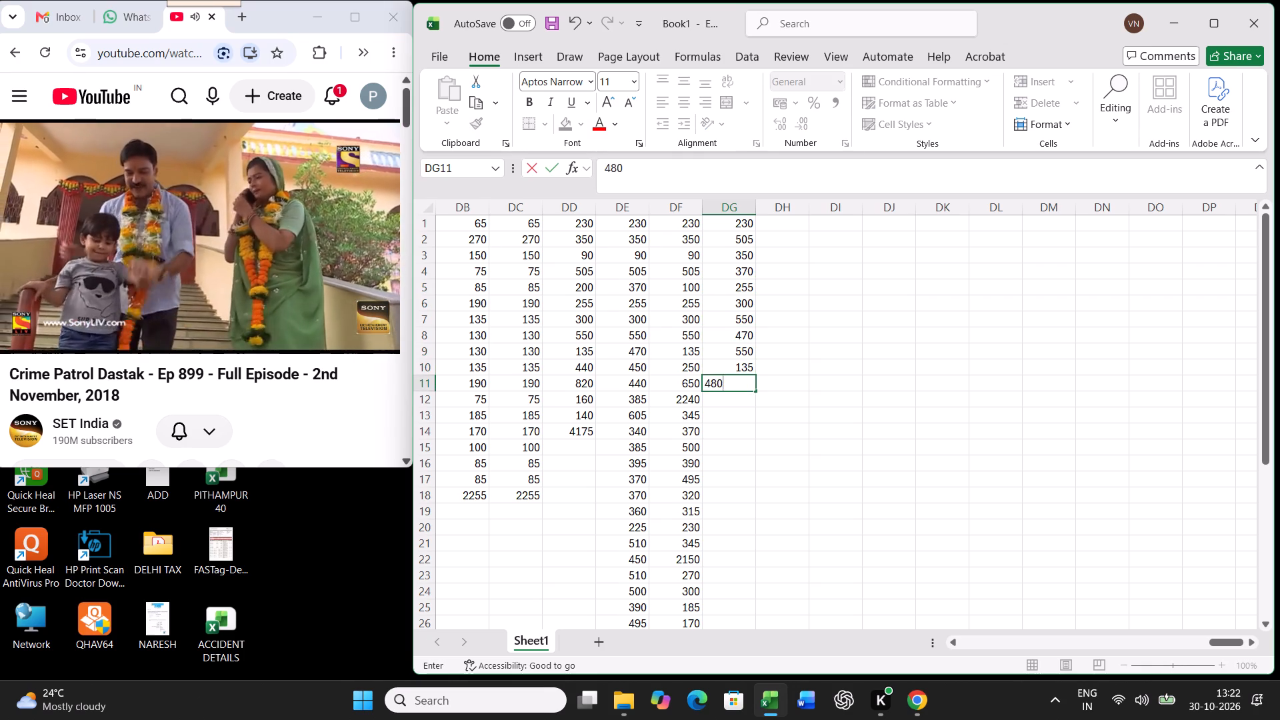
key(Return)
text(345)
key(Return)
text(755)
key(Return)
text(620)
key(Return)
Complete the column DG list with 290, 225, 500, 345, 440 and 460 down cells DG15 to DG20.
text(290)
key(Return)
text(225)
key(Return)
text(500)
key(Return)
text(345)
key(Return)
text(440)
key(Return)
text(460)
key(Return)
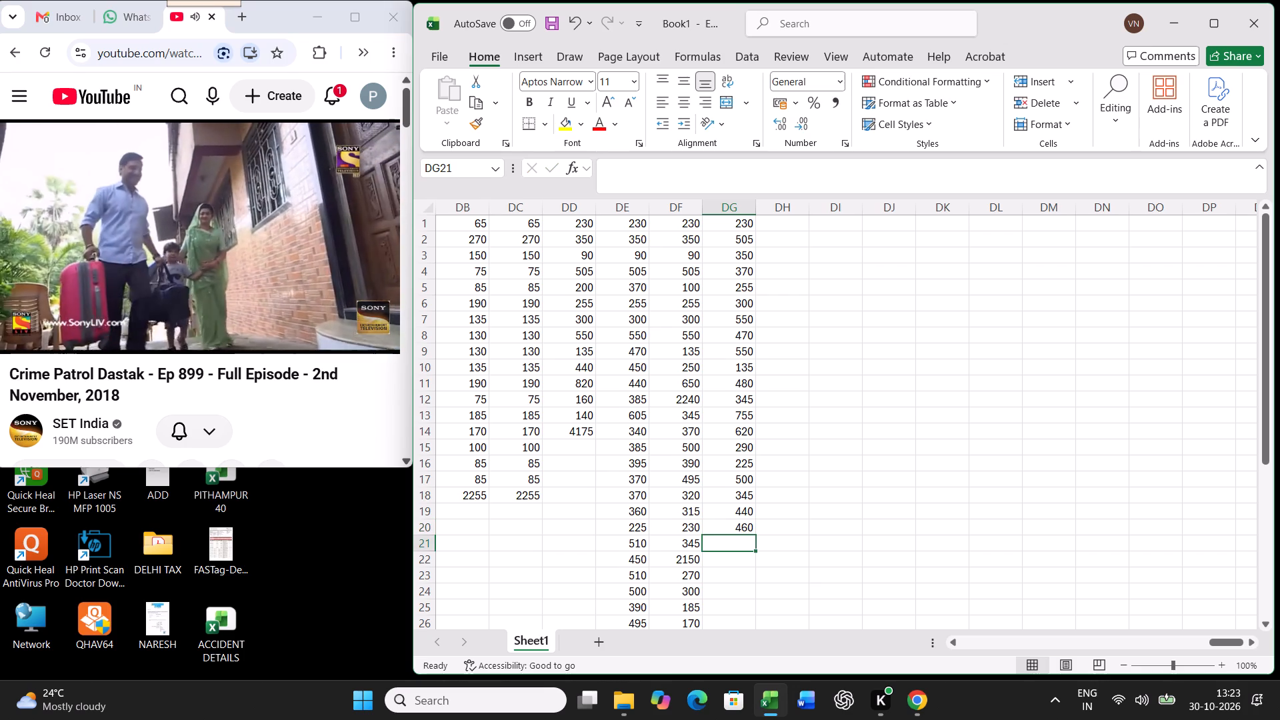
Total column DG with AutoSum in cell DG21.
click(1223, 17)
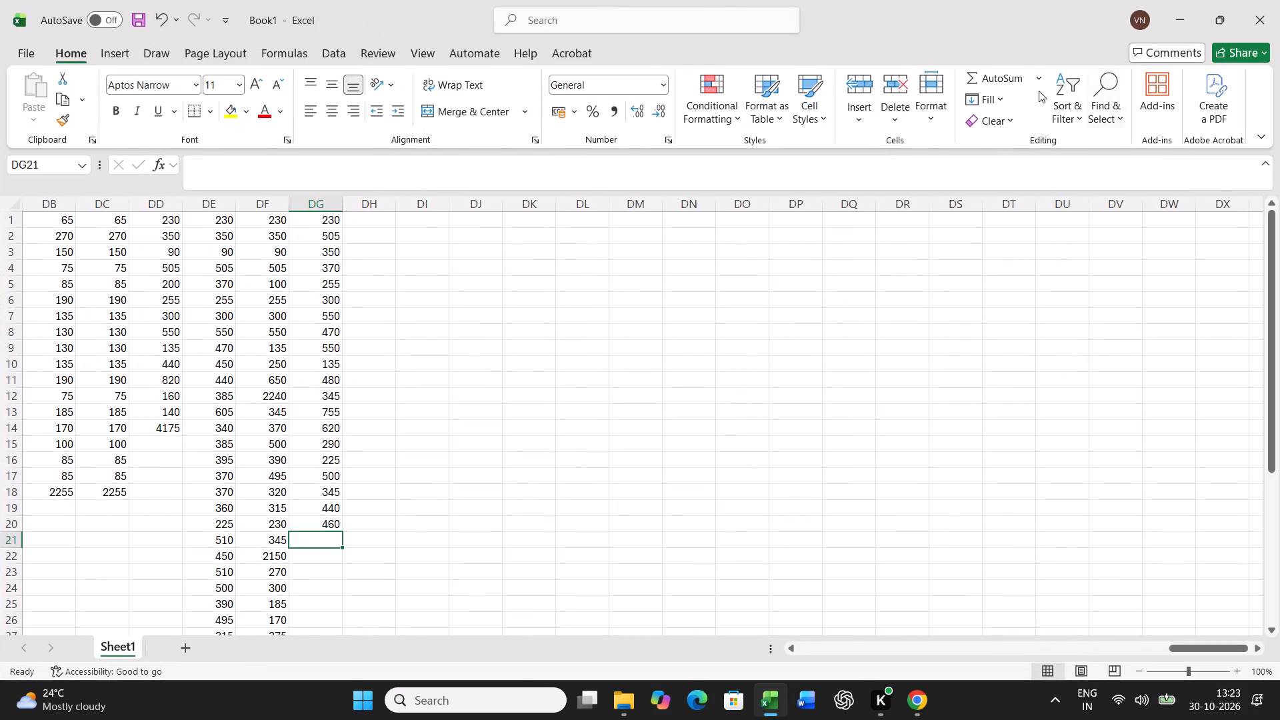
click(1001, 79)
key(Return)
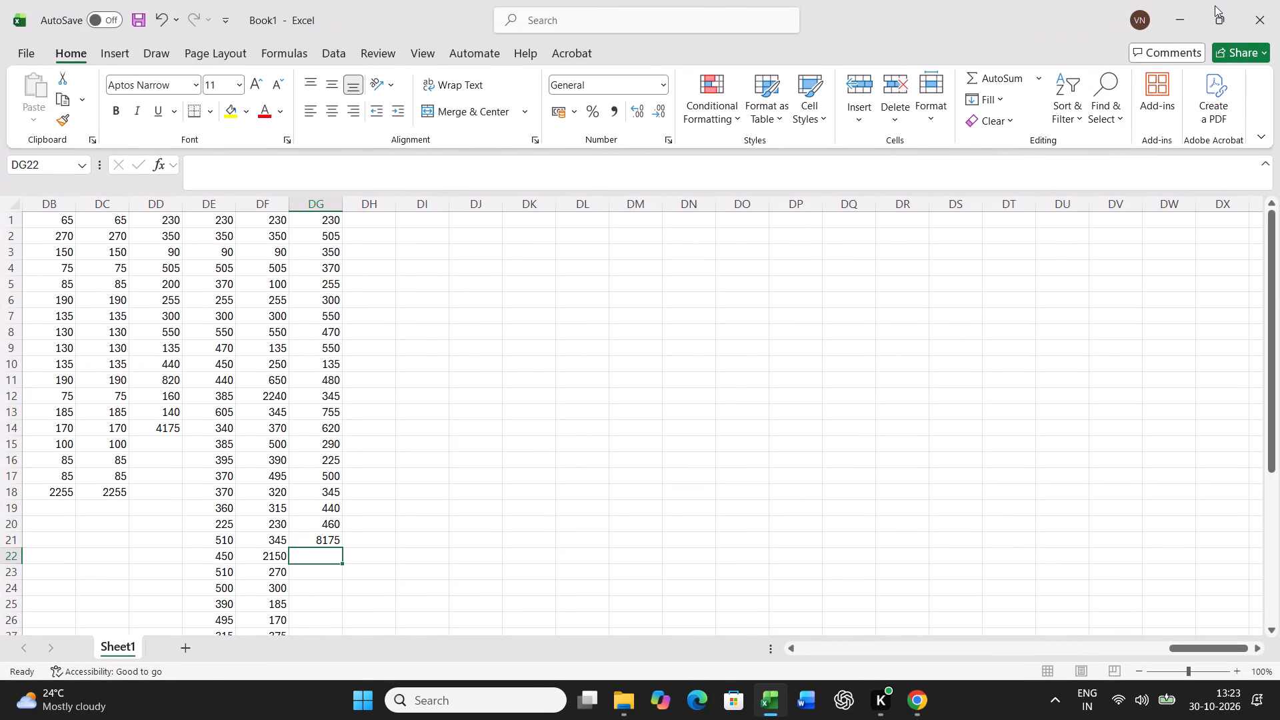
click(1215, 5)
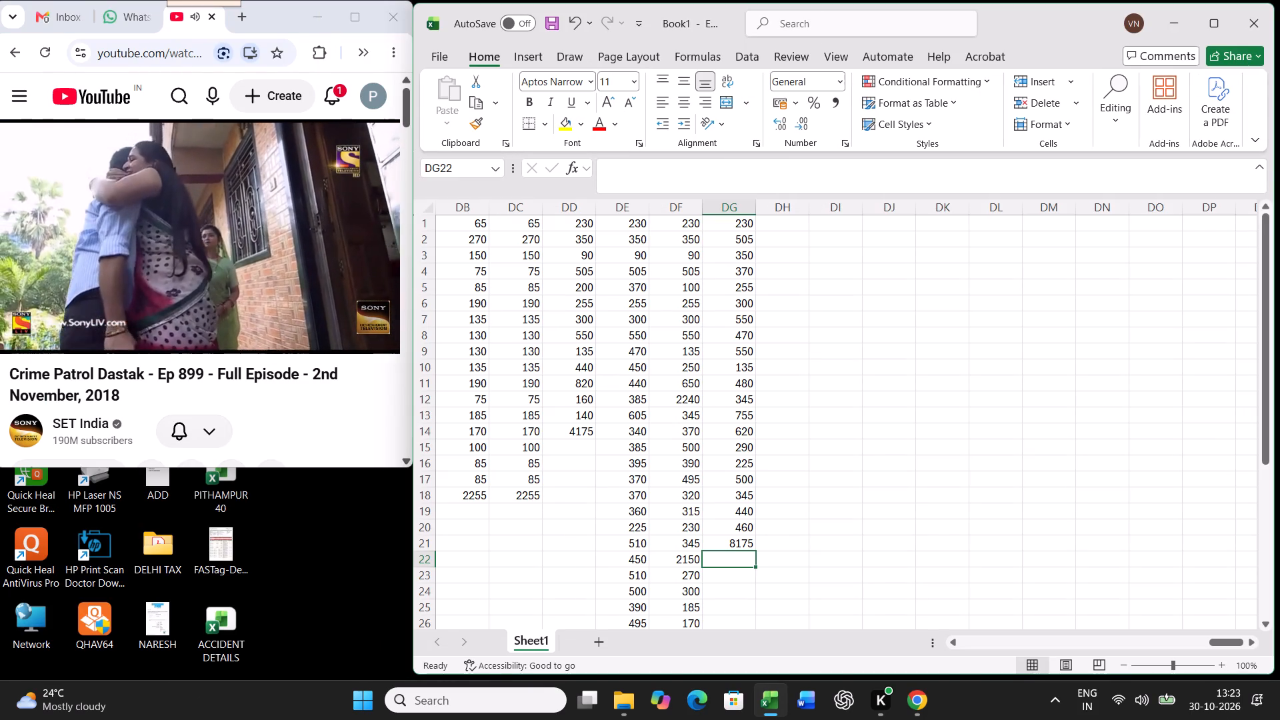
Start a new list at the top of column DH with 95, 95, 65, 255, 165, 170 and 70 in DH1 to DH7.
key(Up)
key(Up)
key(Up)
key(Up)
key(Up)
key(Up)
key(Up)
key(Up)
key(Up)
key(Up)
key(Up)
key(Up)
key(Up)
key(Up)
key(Up)
key(Up)
key(Up)
key(Up)
key(Up)
key(Up)
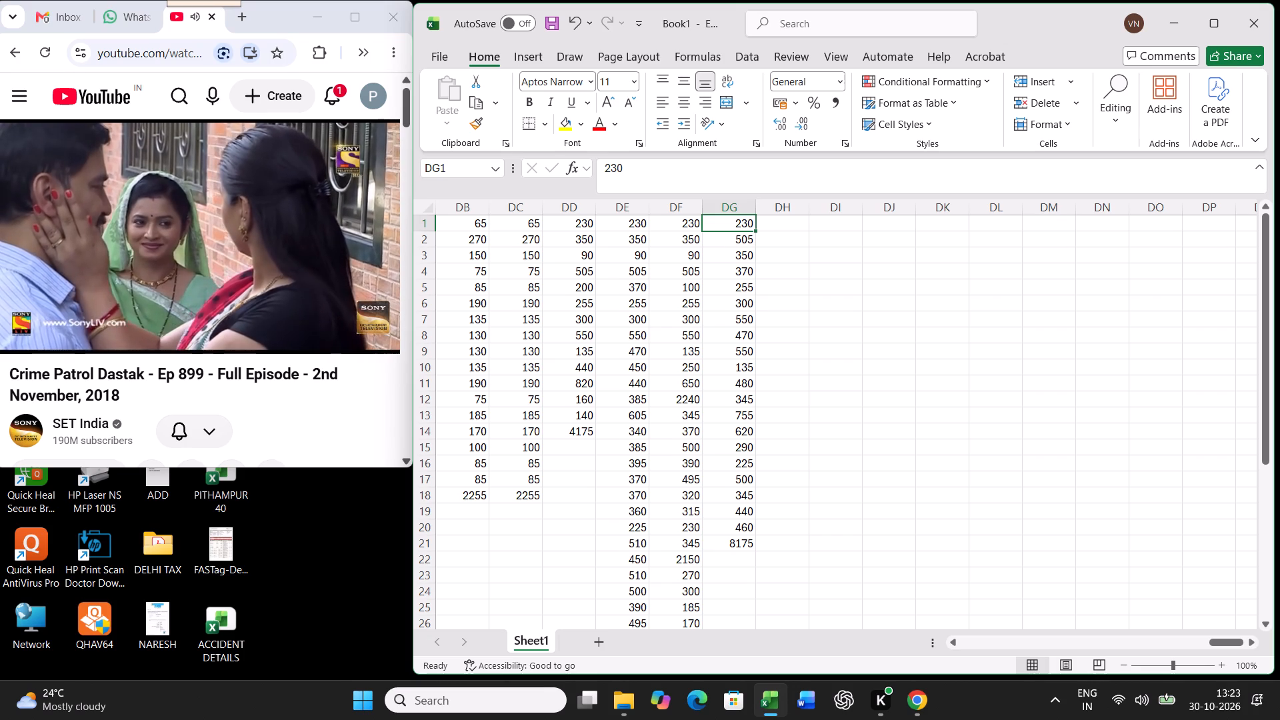
key(Right)
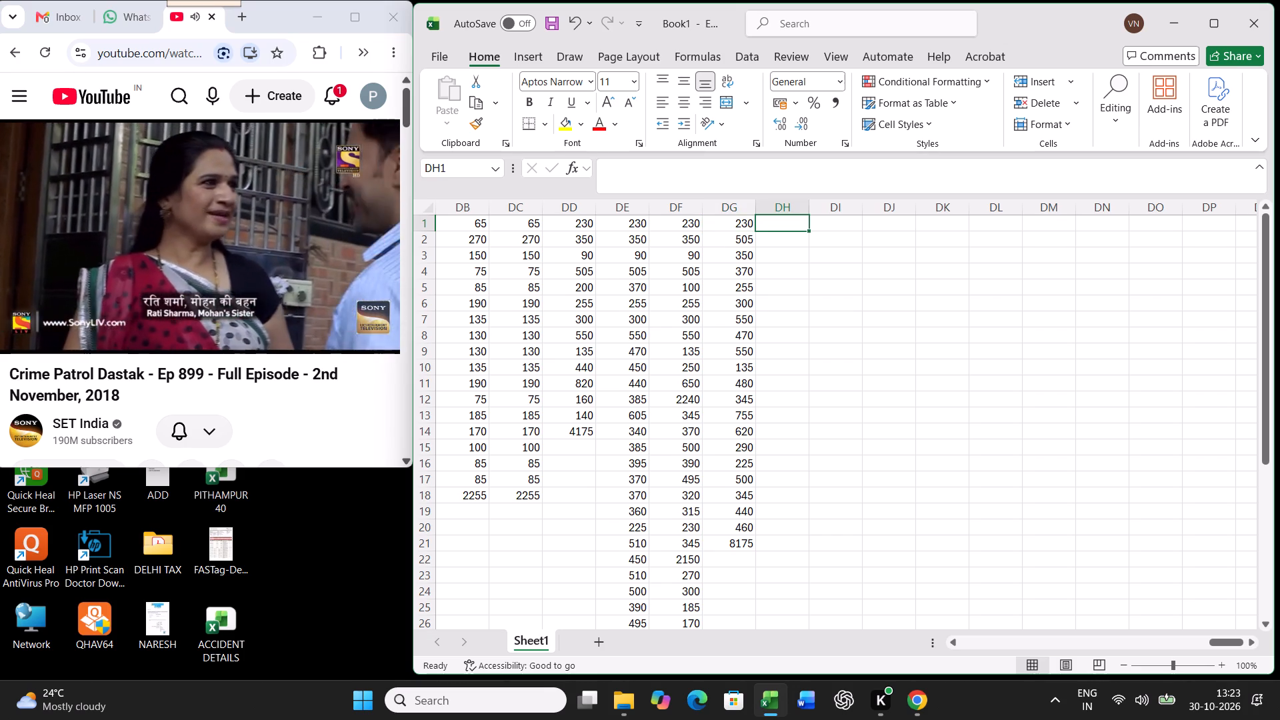
text(95)
key(Return)
text(95)
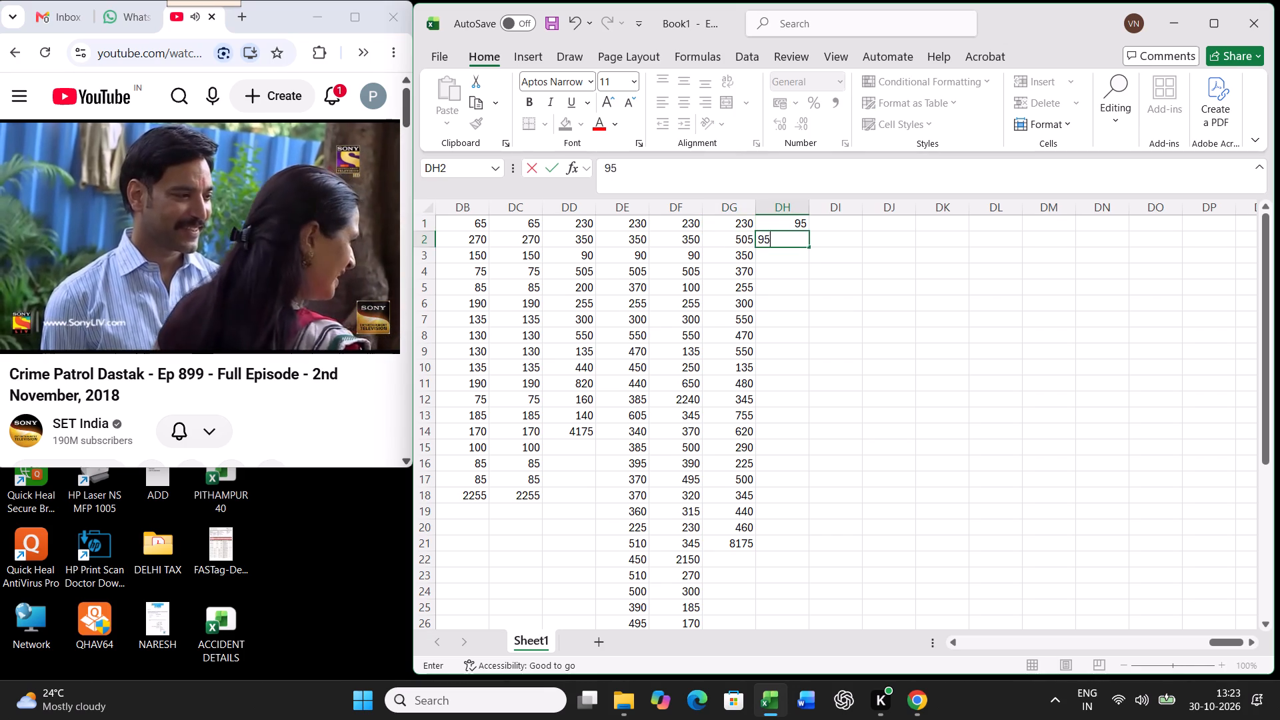
key(Return)
text(65)
key(Return)
text(255)
key(Return)
text(165)
key(Return)
text(170)
key(Return)
text(70)
key(Return)
Continue column DH with 215, 280, 195, 145, 115, 190 and 240 down cells DH8 to DH14.
text(215)
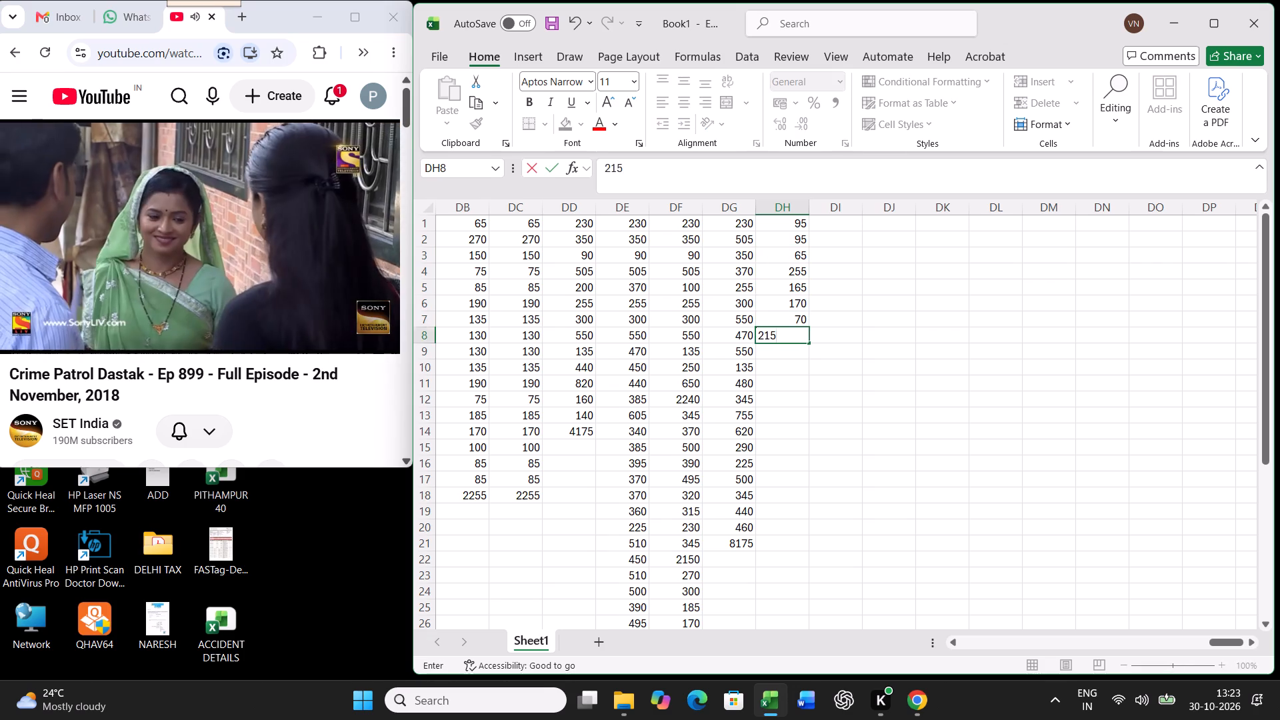
key(Return)
text(280)
key(Return)
text(195)
key(Return)
text(145)
key(Return)
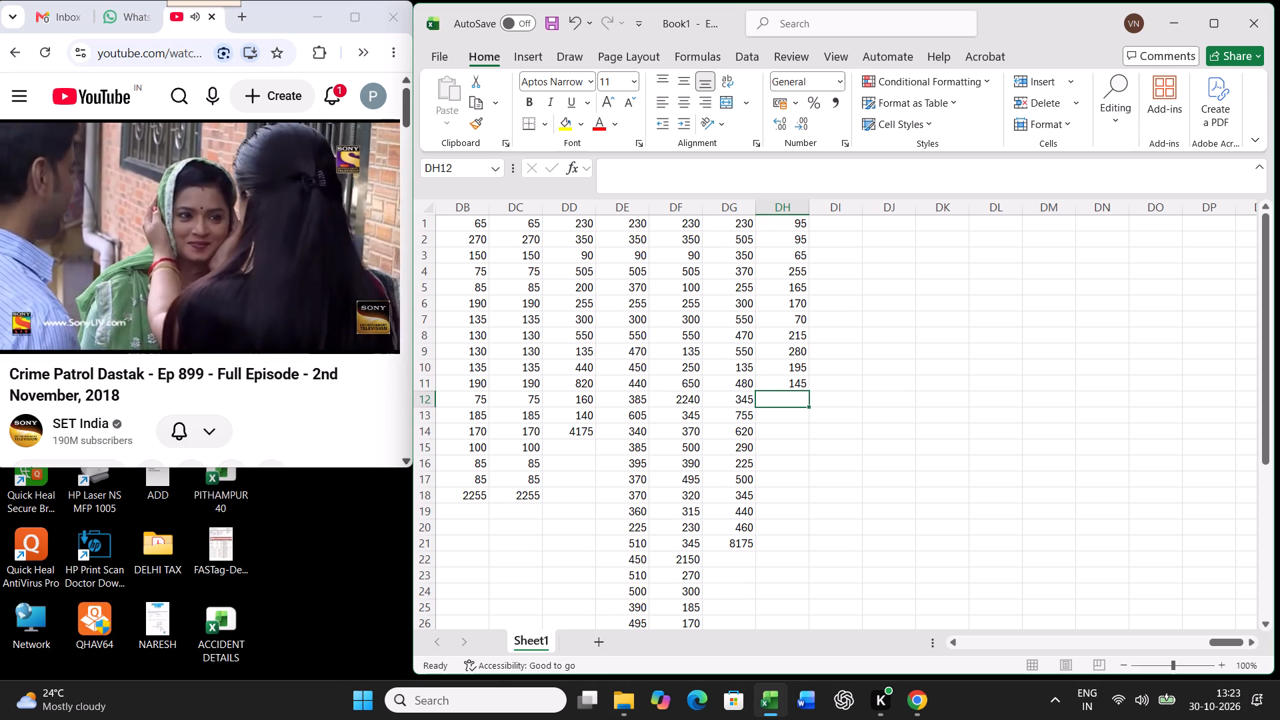
text(115)
key(Return)
text(190)
key(Return)
text(240)
key(Return)
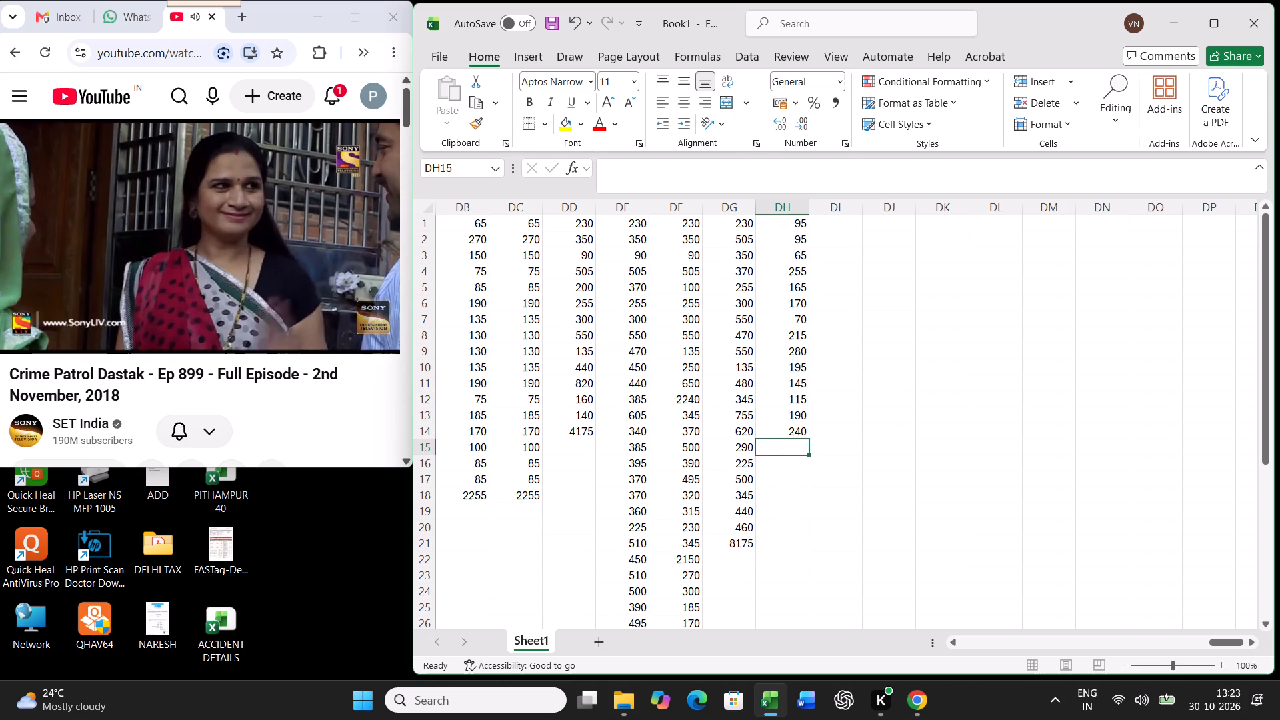
Continue column DH with 105, 240, 165, 210 and 220 down cells DH15 to DH19.
text(105)
key(Return)
text(240)
key(Return)
text(165)
key(Return)
text(210)
key(Return)
text(220)
key(Return)
Complete the column DH list with 170, 150, 180 and 180 down cells DH20 to DH23.
text(170)
key(Return)
text(150)
key(Return)
text(180)
key(Return)
text(180)
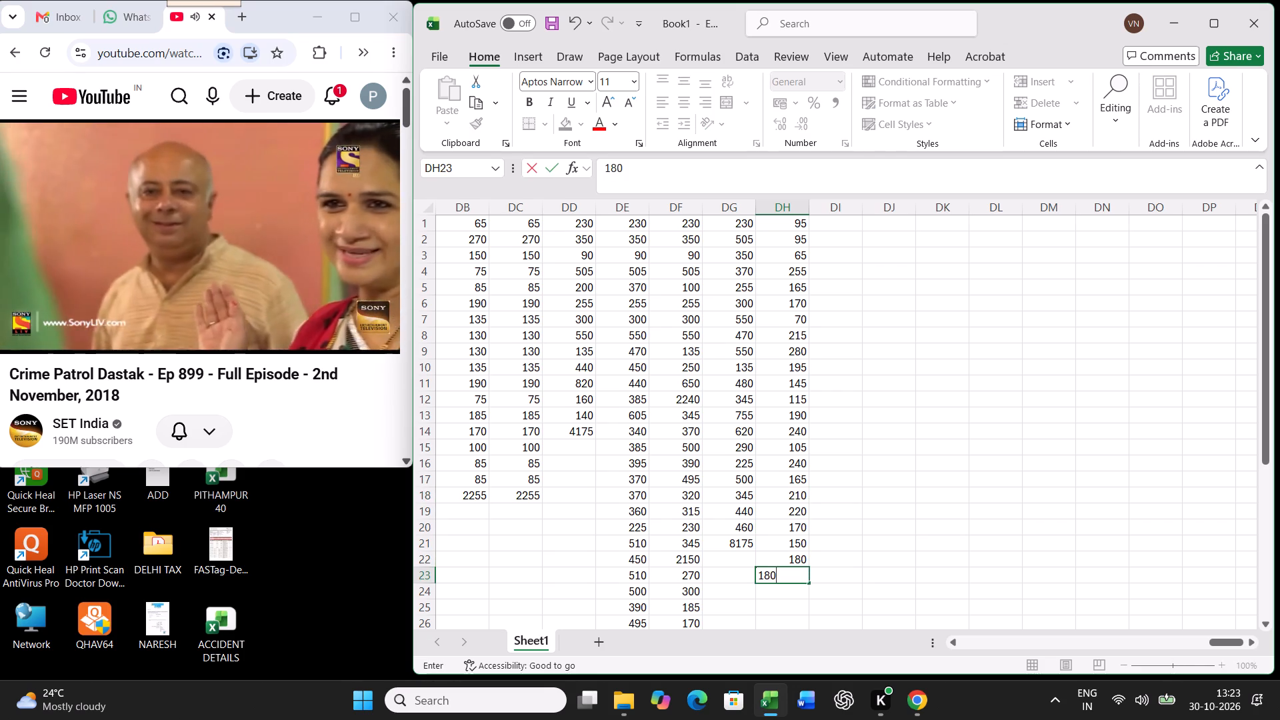
key(Return)
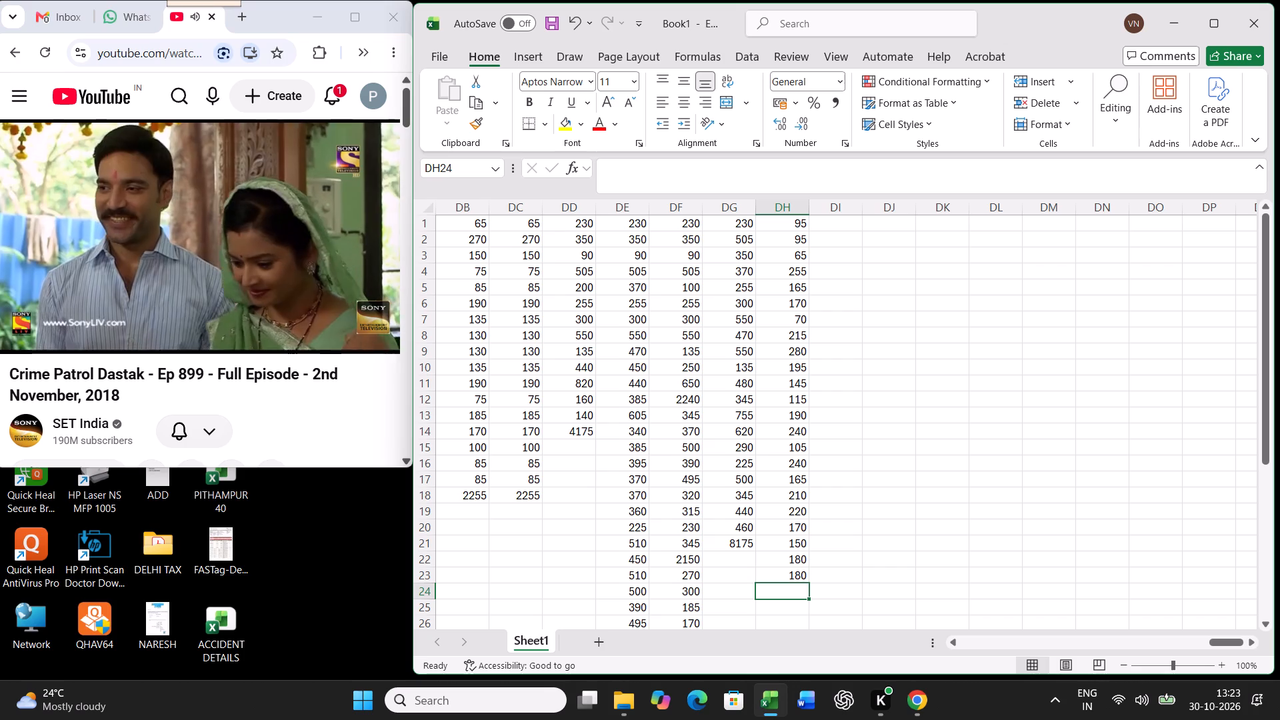
Total column DH with AutoSum in cell DH24.
click(1214, 17)
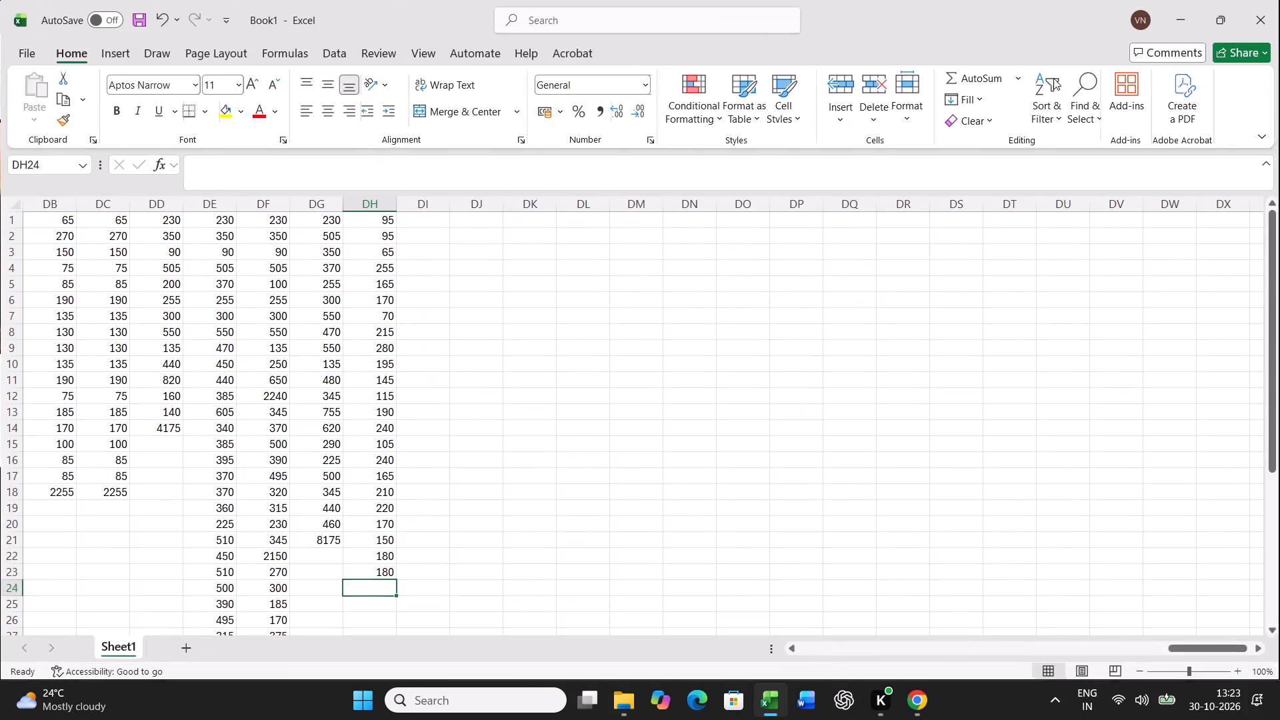
click(999, 73)
key(Return)
click(1225, 6)
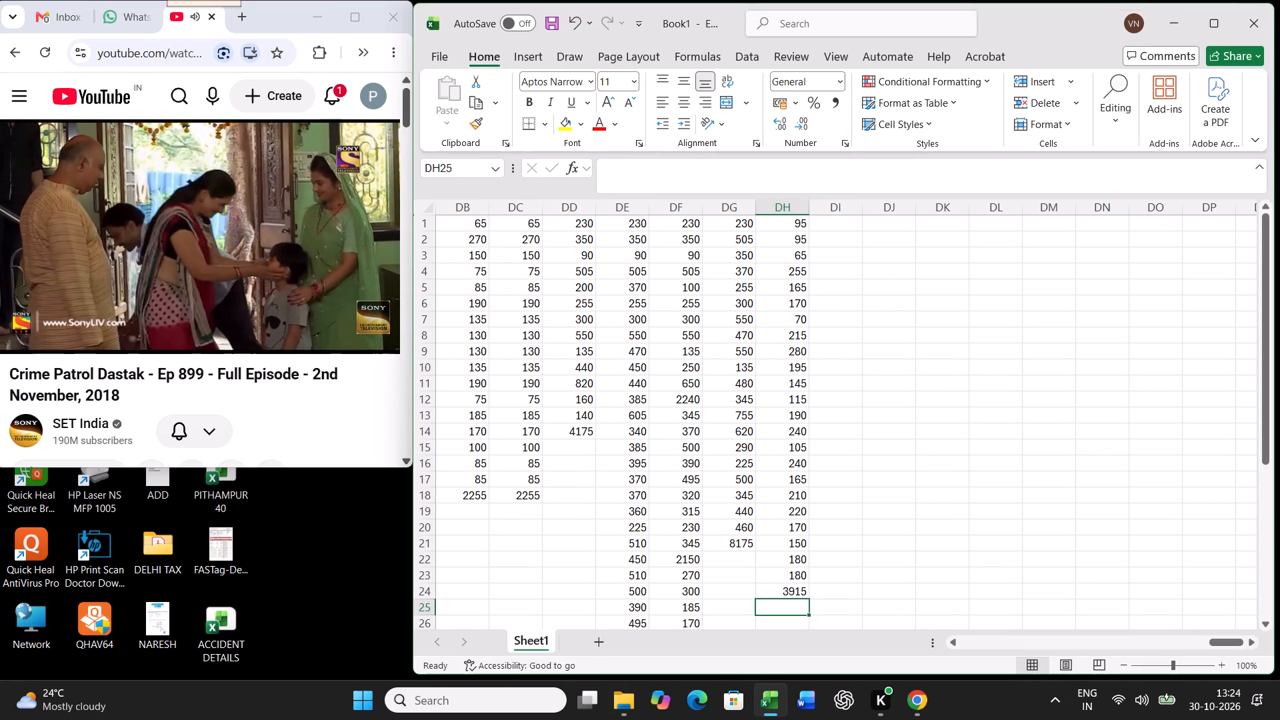
Start the column DI list with 65, 270, 150, 180, 70 and 205 down cells DI1 to DI6.
key(Up)
key(Up)
key(Up)
key(Up)
key(Up)
key(Up)
key(Up)
key(Up)
key(Up)
key(Up)
key(Up)
key(Up)
key(Up)
key(Up)
key(Up)
key(Up)
key(Up)
key(Up)
key(Up)
key(Up)
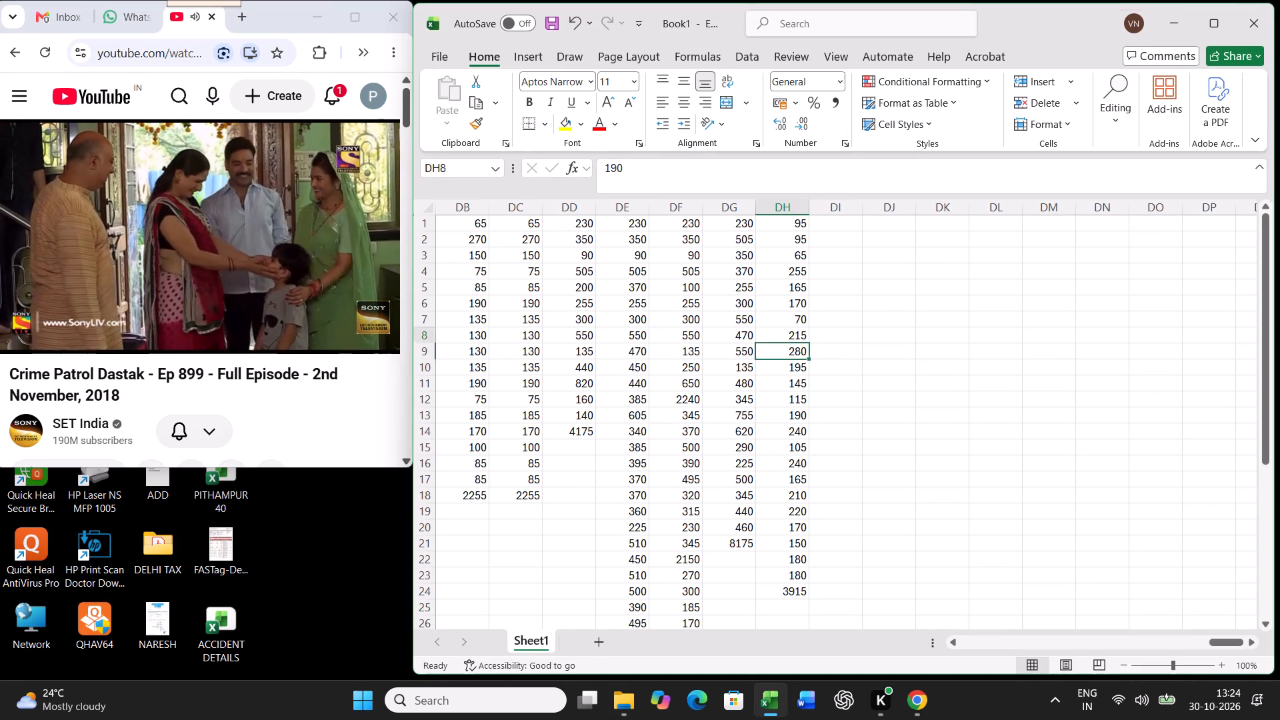
key(Right)
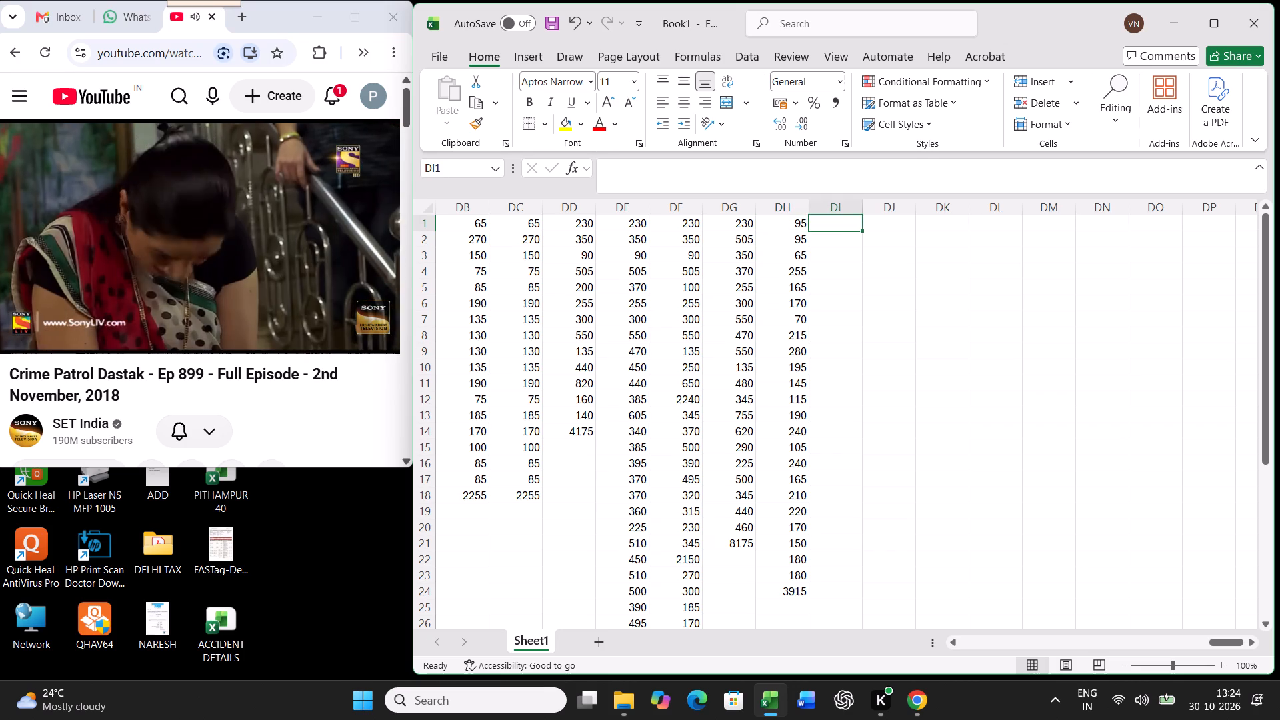
text(65)
key(Return)
text(270)
key(Return)
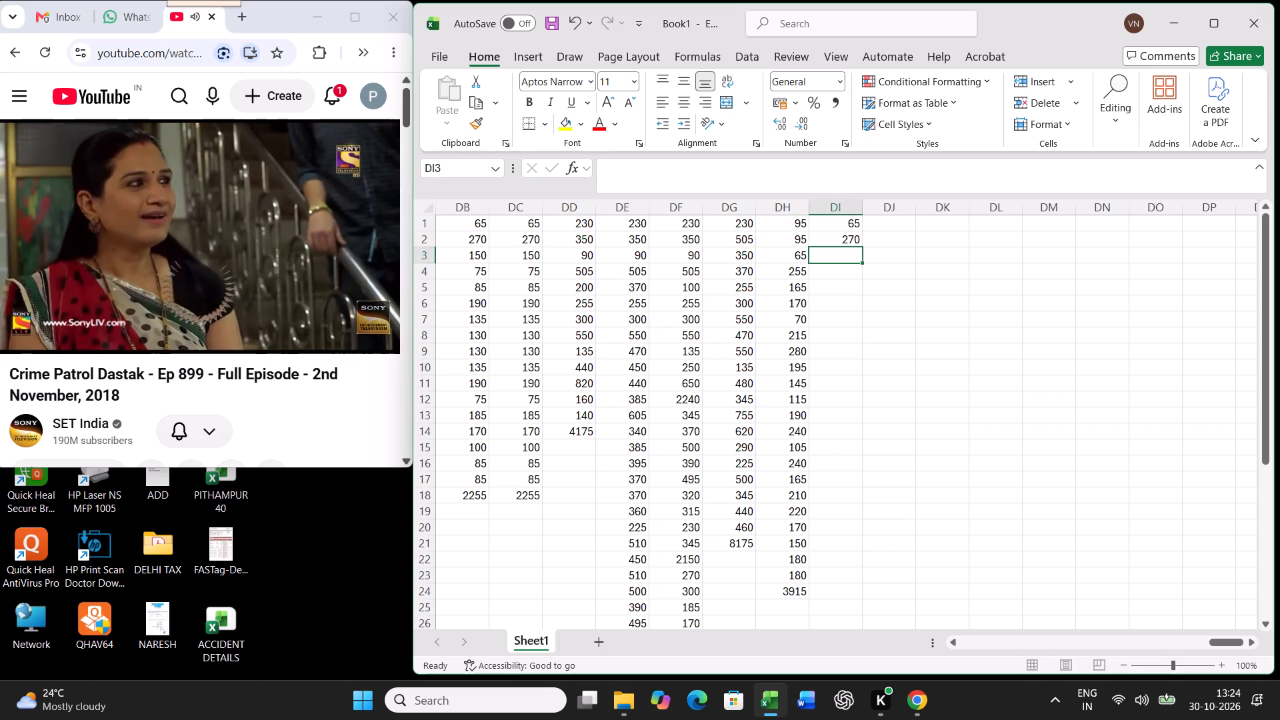
text(150)
key(Return)
text(180)
key(Return)
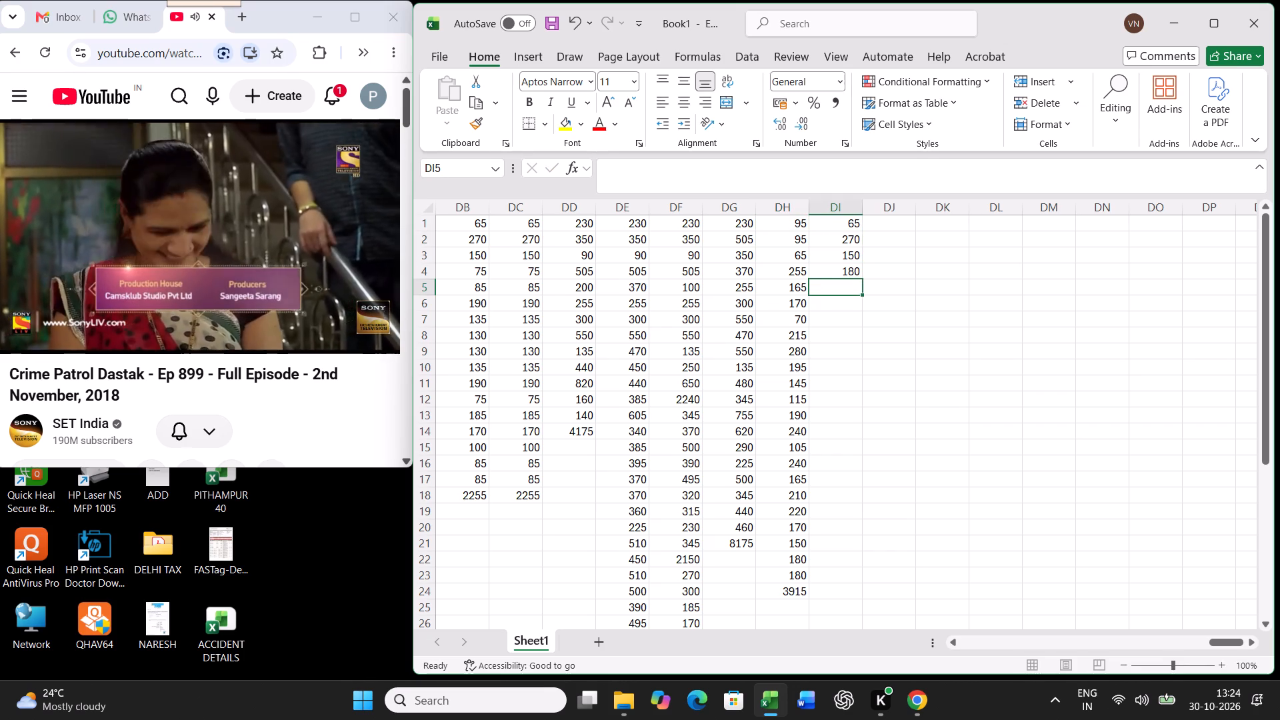
text(70)
key(Return)
text(205)
key(Return)
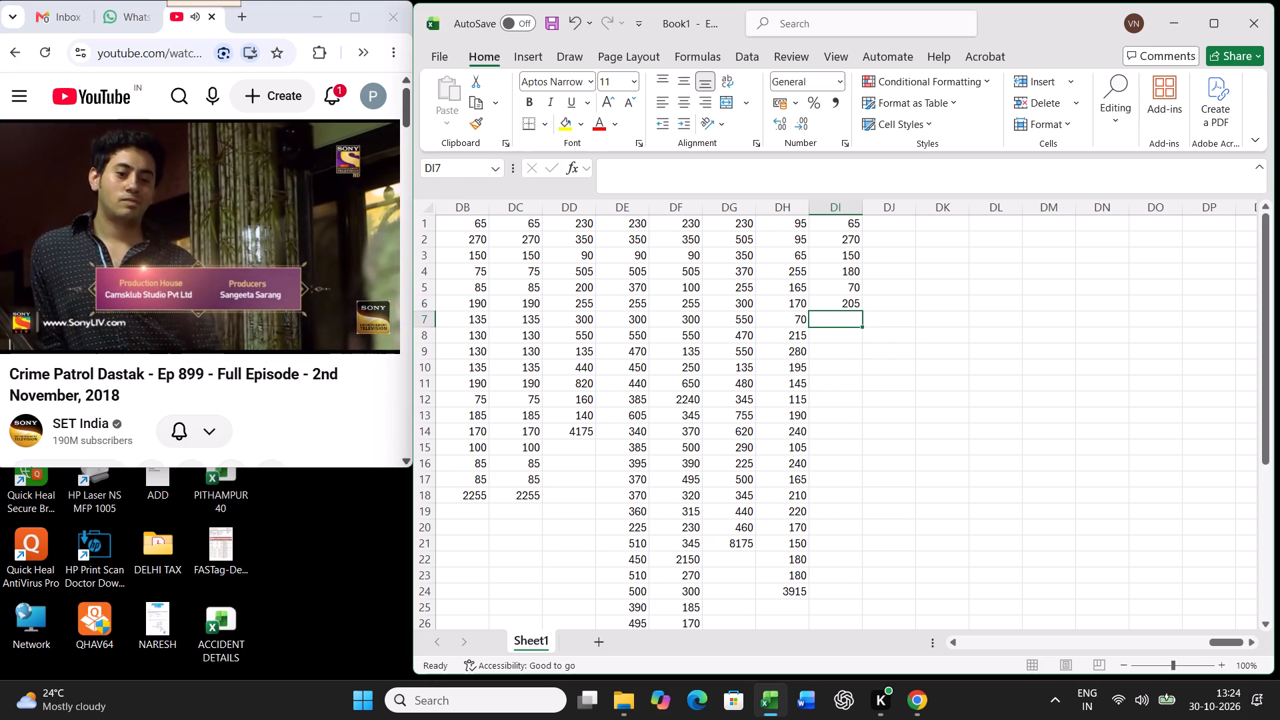
Continue column DI with 205, 135, 140, 210, 165 and 175 down cells DI7 to DI12.
text(205)
key(Return)
text(135)
key(Return)
text(140)
key(Return)
text(210)
key(Return)
text(165)
key(Return)
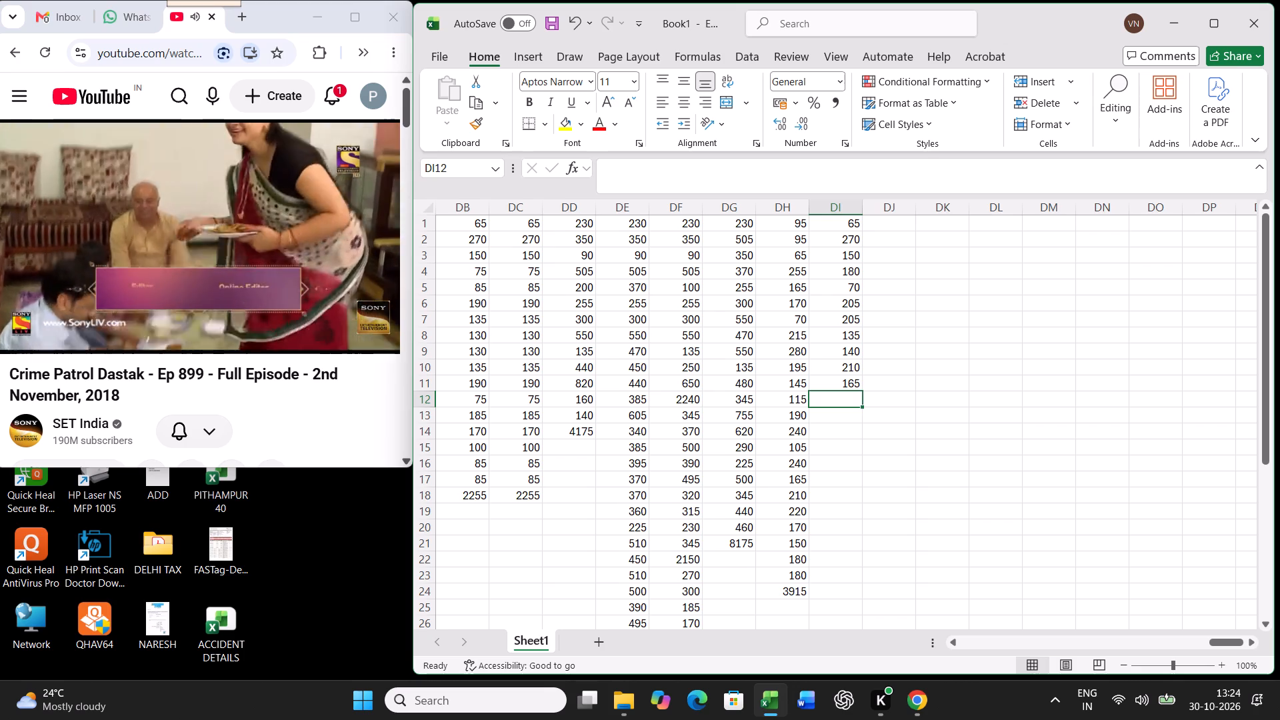
text(175)
key(Return)
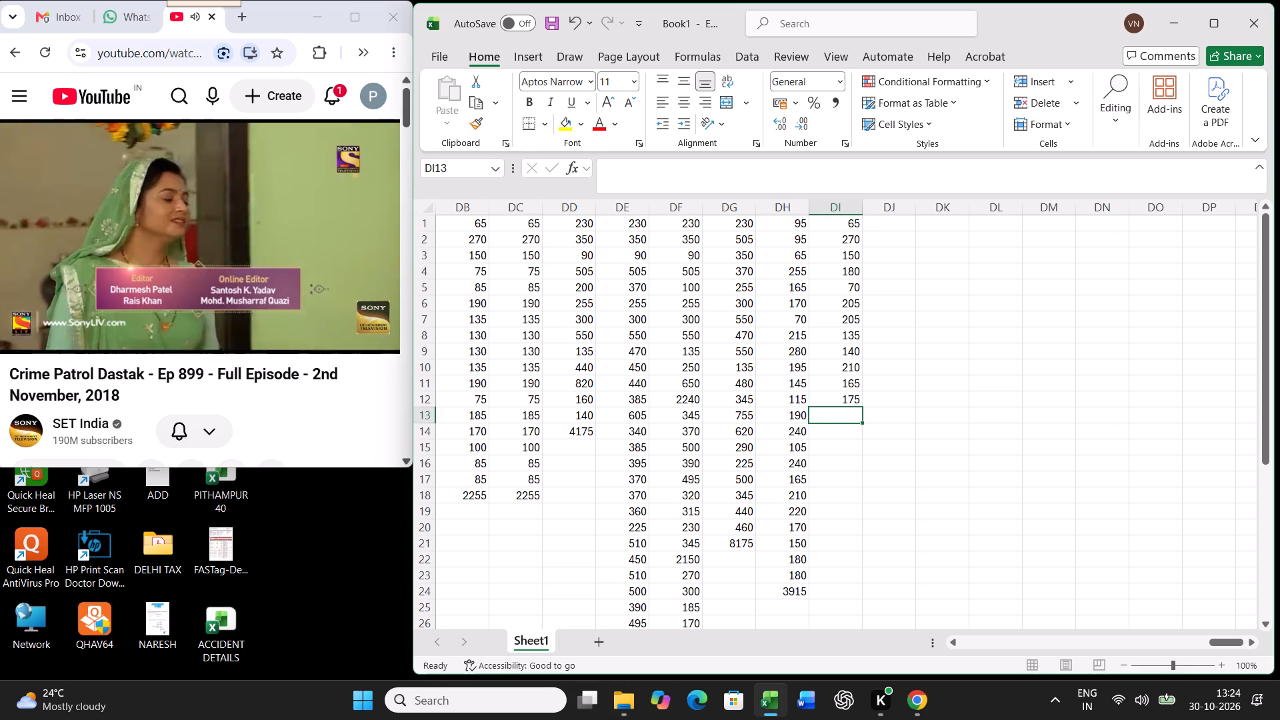
Continue column DI with 130, 135, 190, 120, 190, 110 and 110 down cells DI13 to DI19.
text(130)
key(Return)
text(135)
key(Return)
text(190)
key(Return)
text(120)
key(Return)
text(190)
key(Return)
text(110)
key(Return)
text(110)
key(Return)
Continue column DI with 80, 155, 150, 145, 145, 55 and 386 down cells DI20 to DI26.
text(80)
key(Return)
text(155)
key(Return)
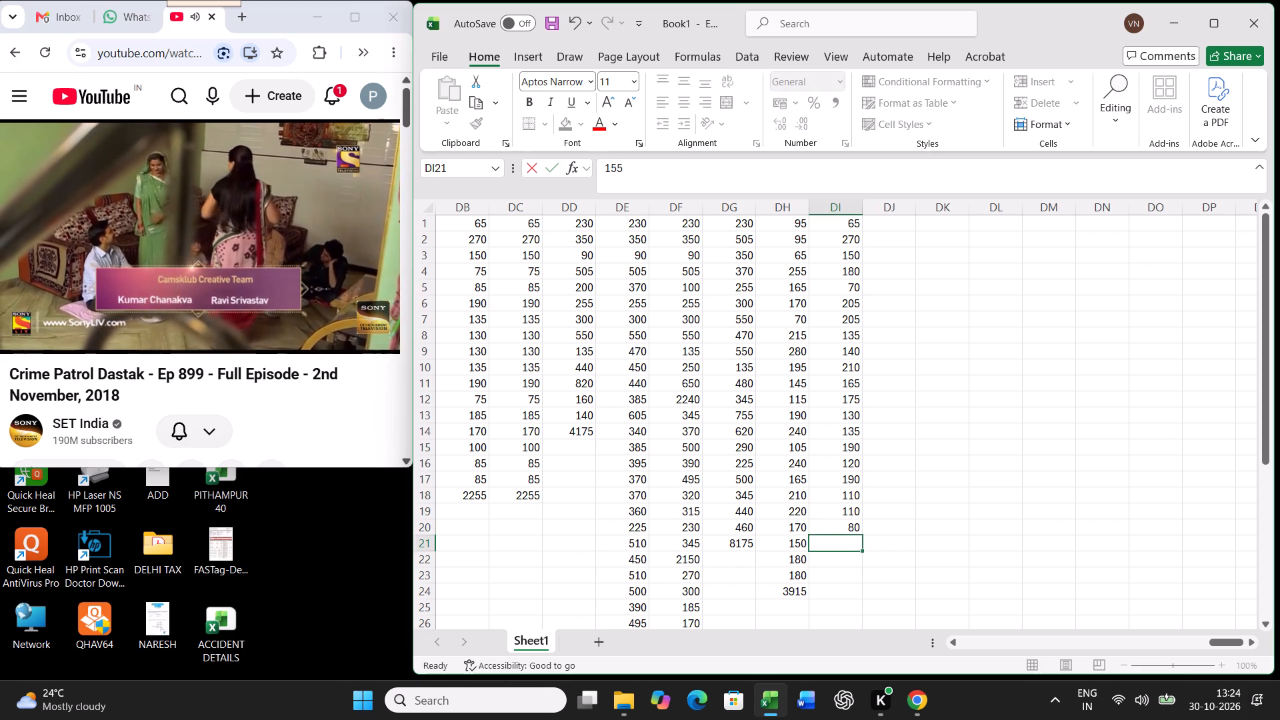
text(150)
key(Return)
text(145)
key(Return)
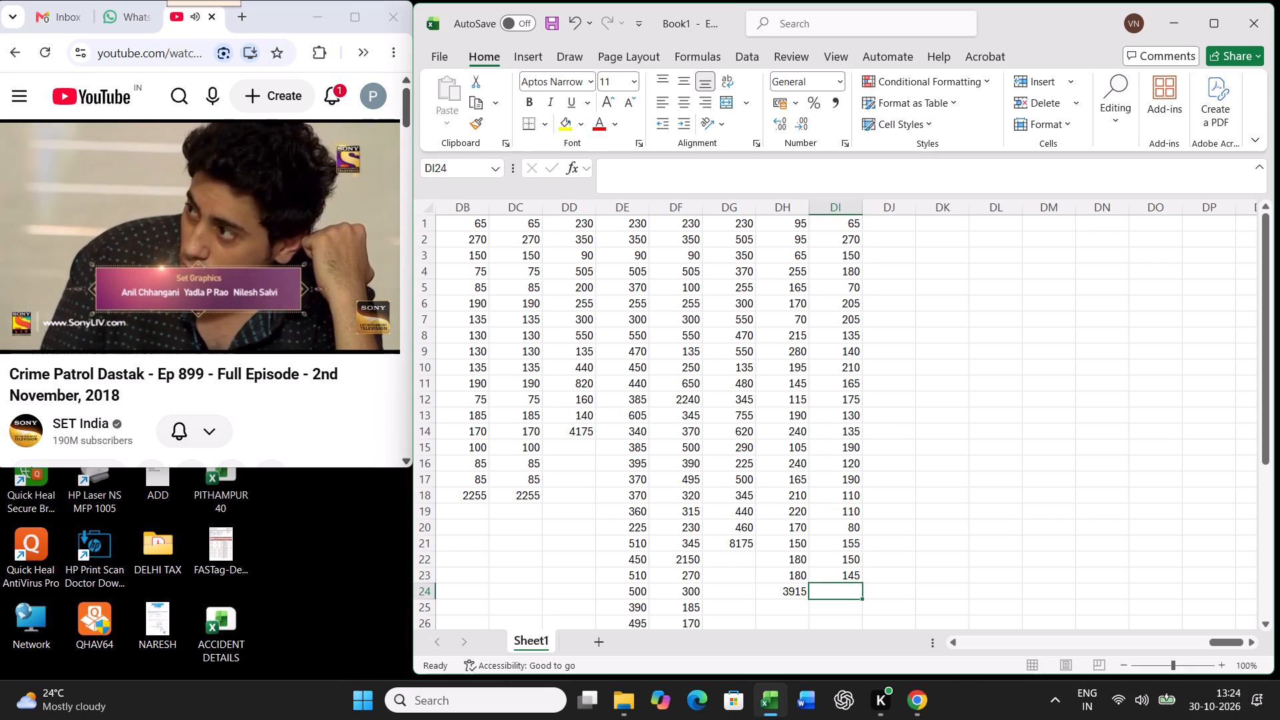
text(1455)
key(BackSpace)
key(BackSpace)
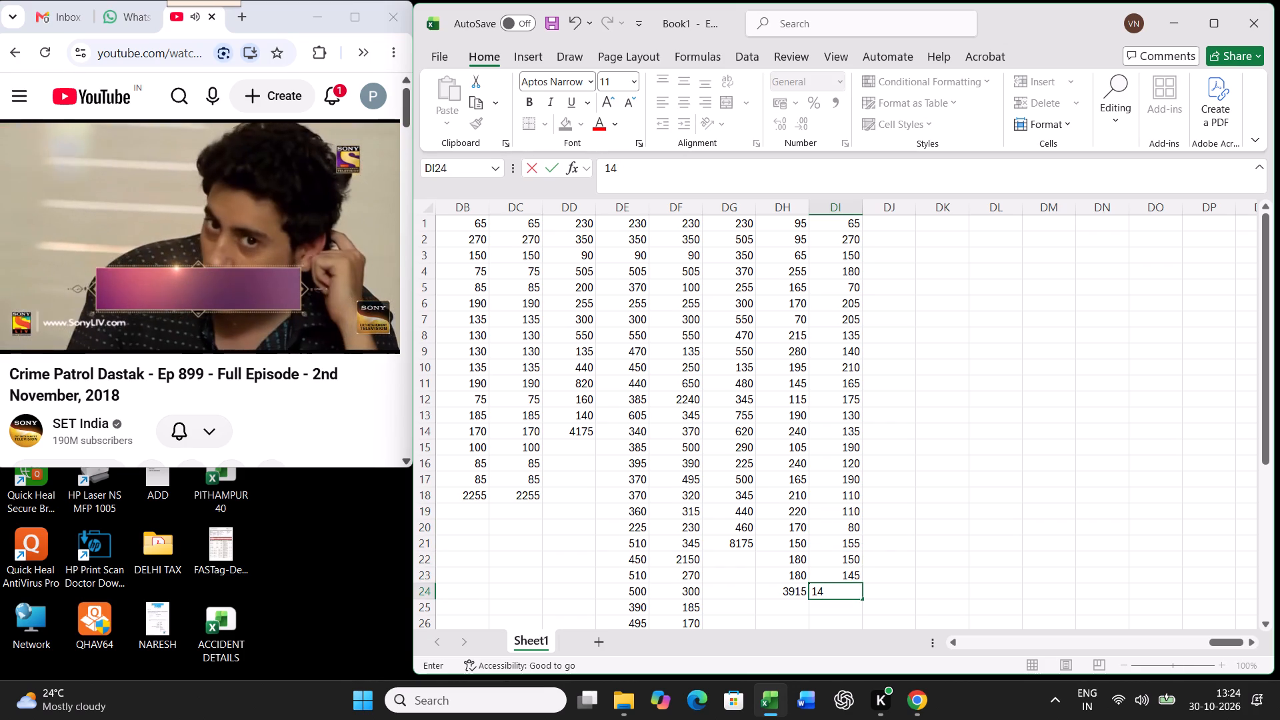
key(5)
key(Return)
text(55)
key(Return)
text(386)
key(Return)
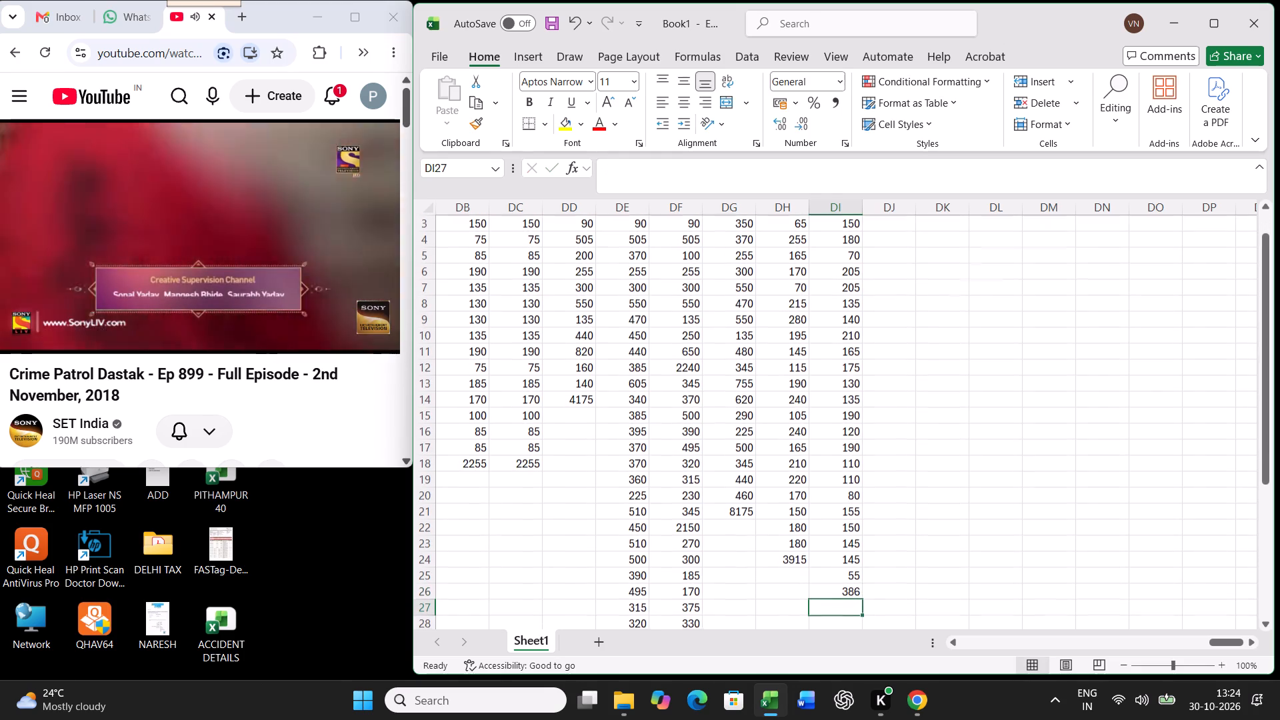
Continue column DI with 65, 65, 40 and 150 down cells DI27 to DI30.
text(65)
key(Return)
text(65)
key(Return)
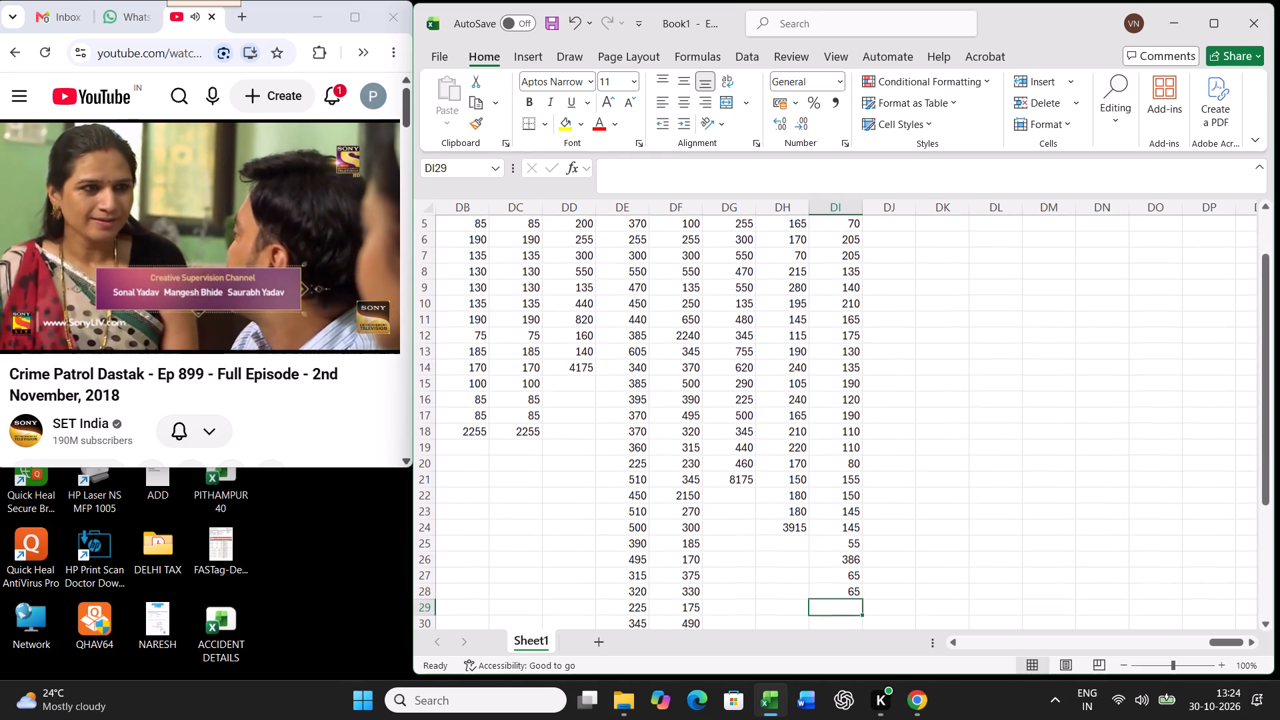
text(40)
key(Return)
text(150)
key(Return)
Complete the column DI list with 260, 195, 140, 195 and 125 down cells DI31 to DI35.
text(260)
key(Return)
text(195)
key(Return)
text(140)
key(Return)
text(195)
key(Return)
text(125)
key(Return)
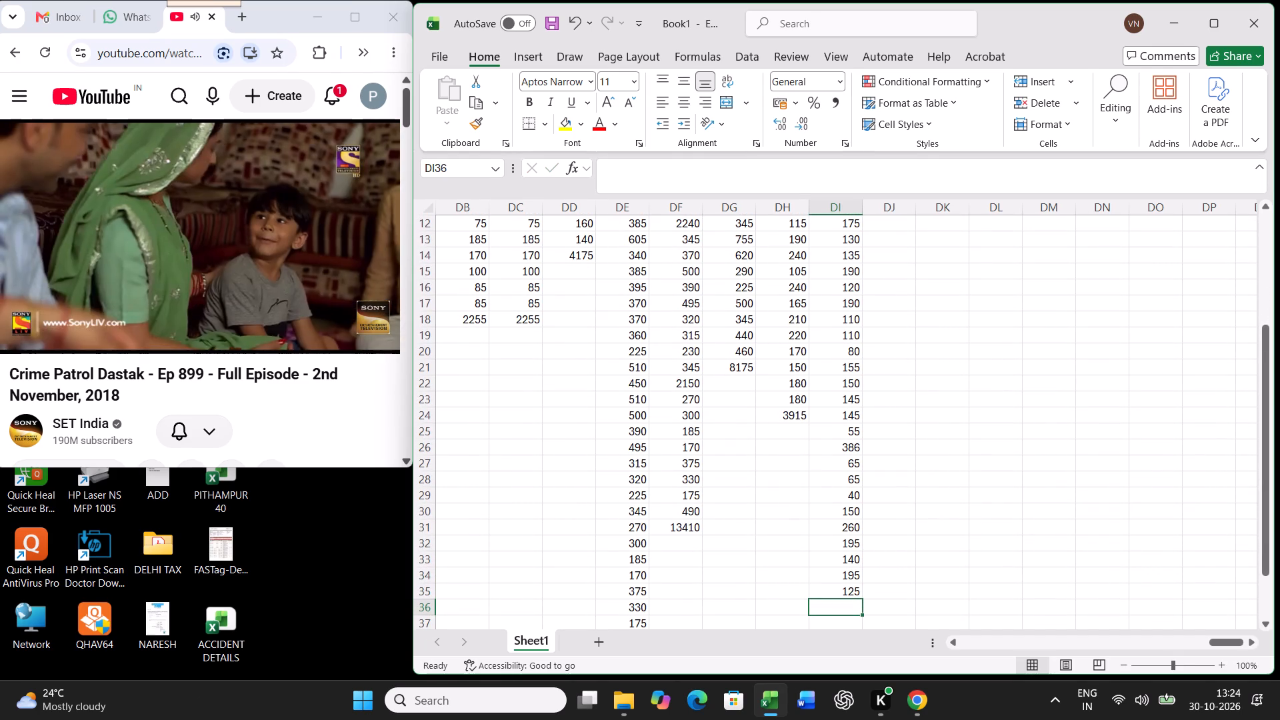
Total column DI with AutoSum in cell DI36.
click(1220, 23)
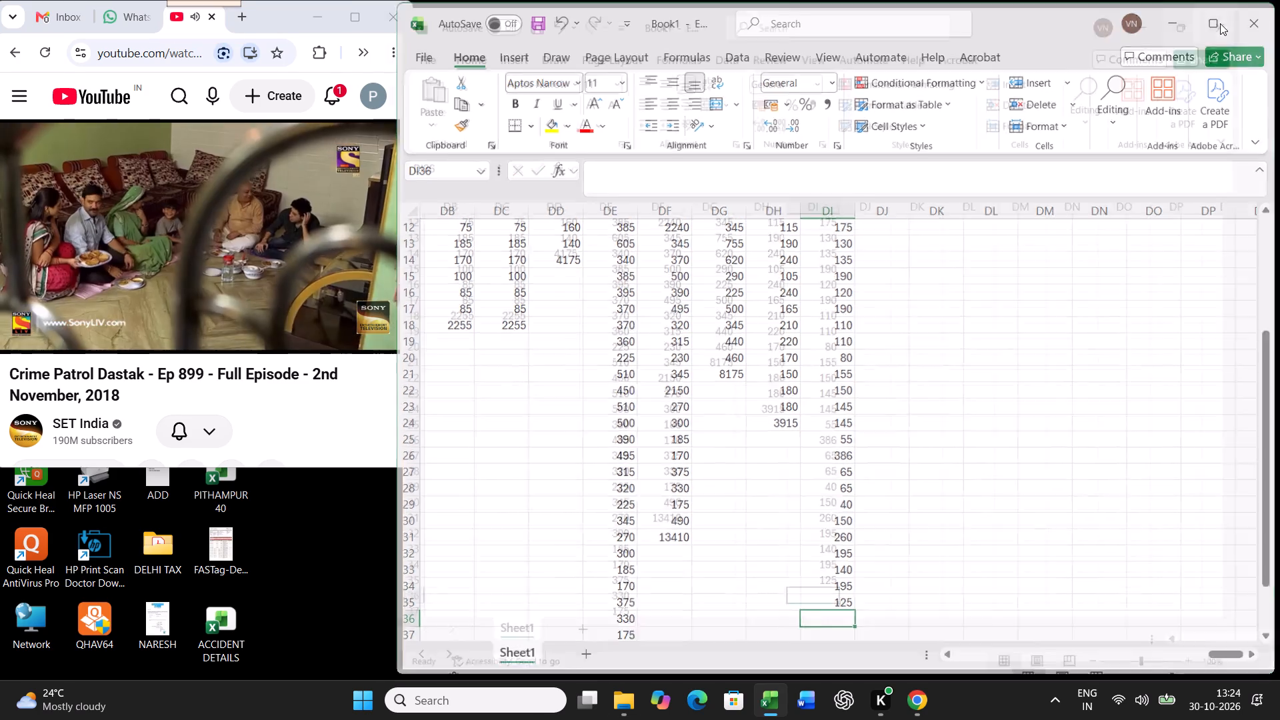
click(996, 81)
key(Return)
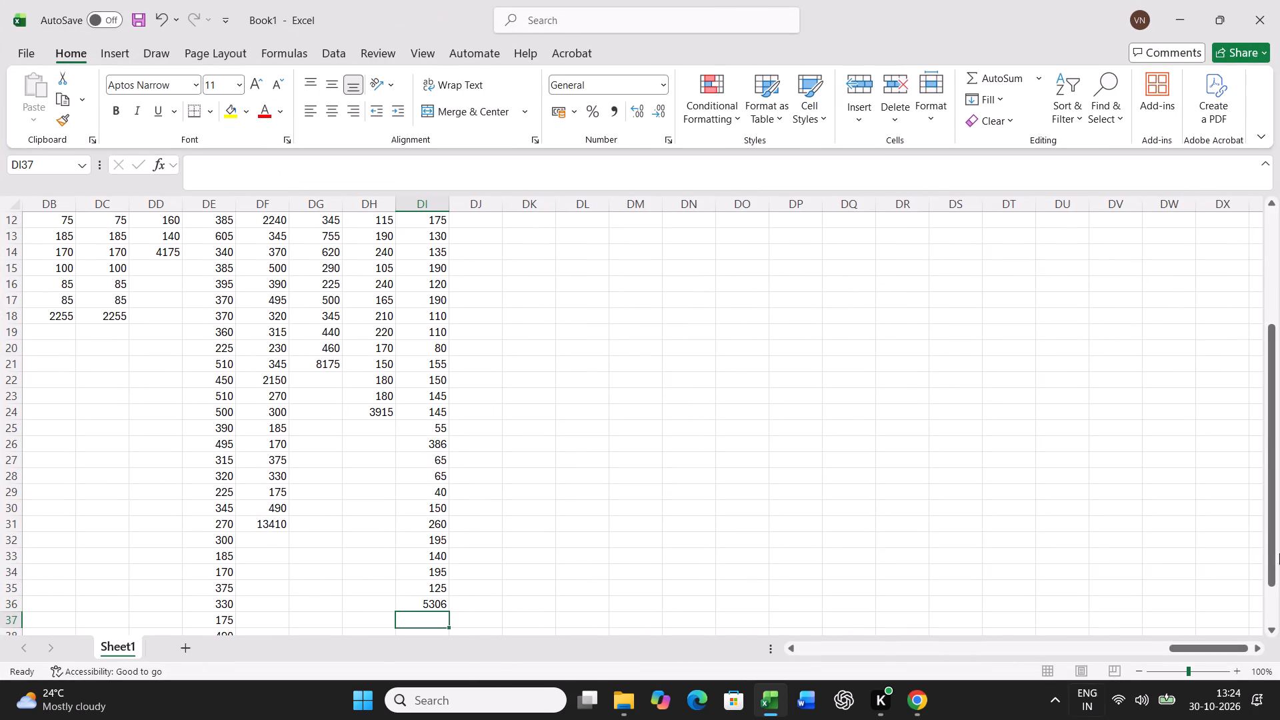
click(1218, 8)
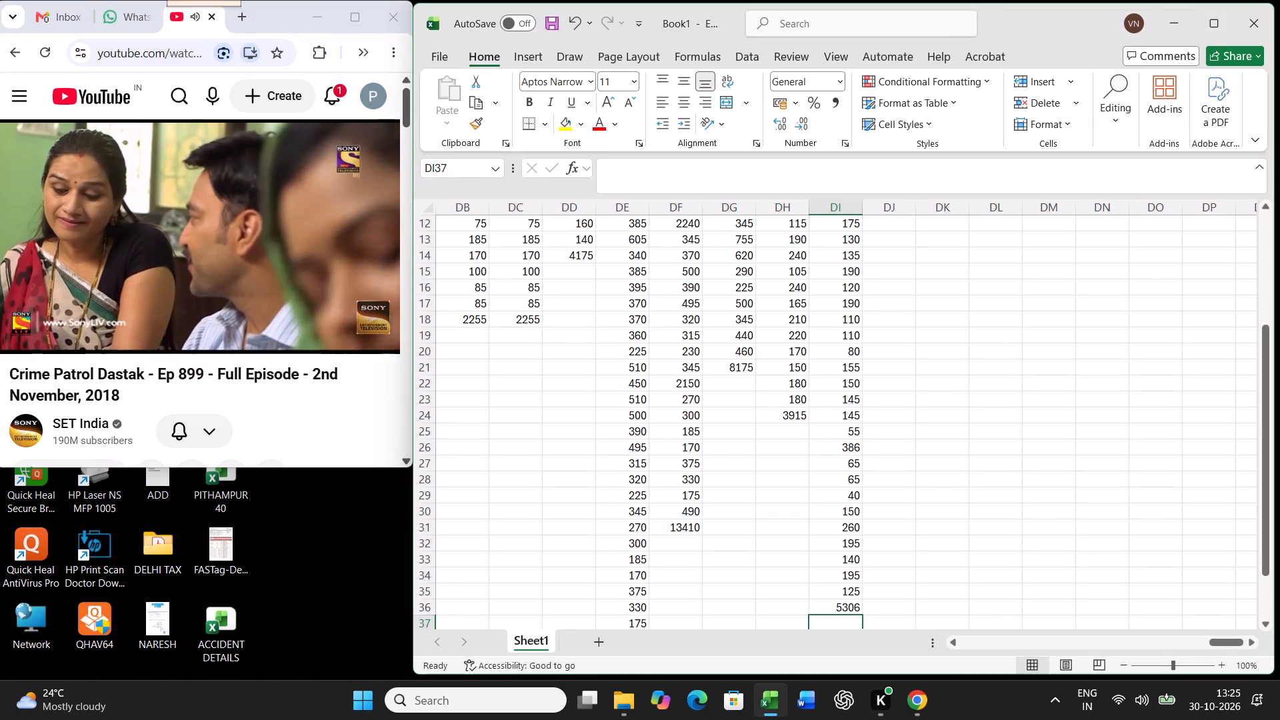
Start the column DJ list with 95, 122, 212, 35 and 165 down cells DJ1 to DJ5.
key(Up)
key(Up)
key(Up)
key(Up)
key(Up)
key(Up)
key(Up)
key(Up)
key(Up)
key(Up)
key(Up)
key(Up)
key(Up)
key(Up)
key(Up)
key(Up)
key(Up)
key(Up)
key(Up)
key(Up)
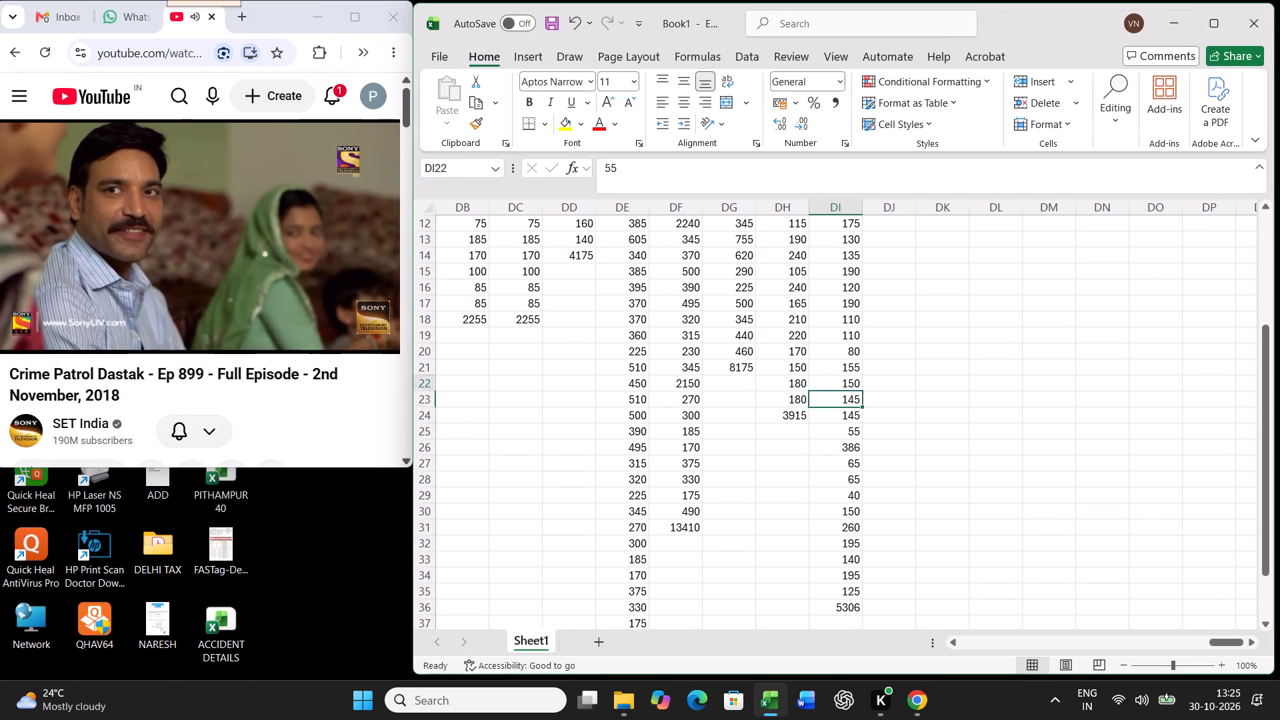
key(Right)
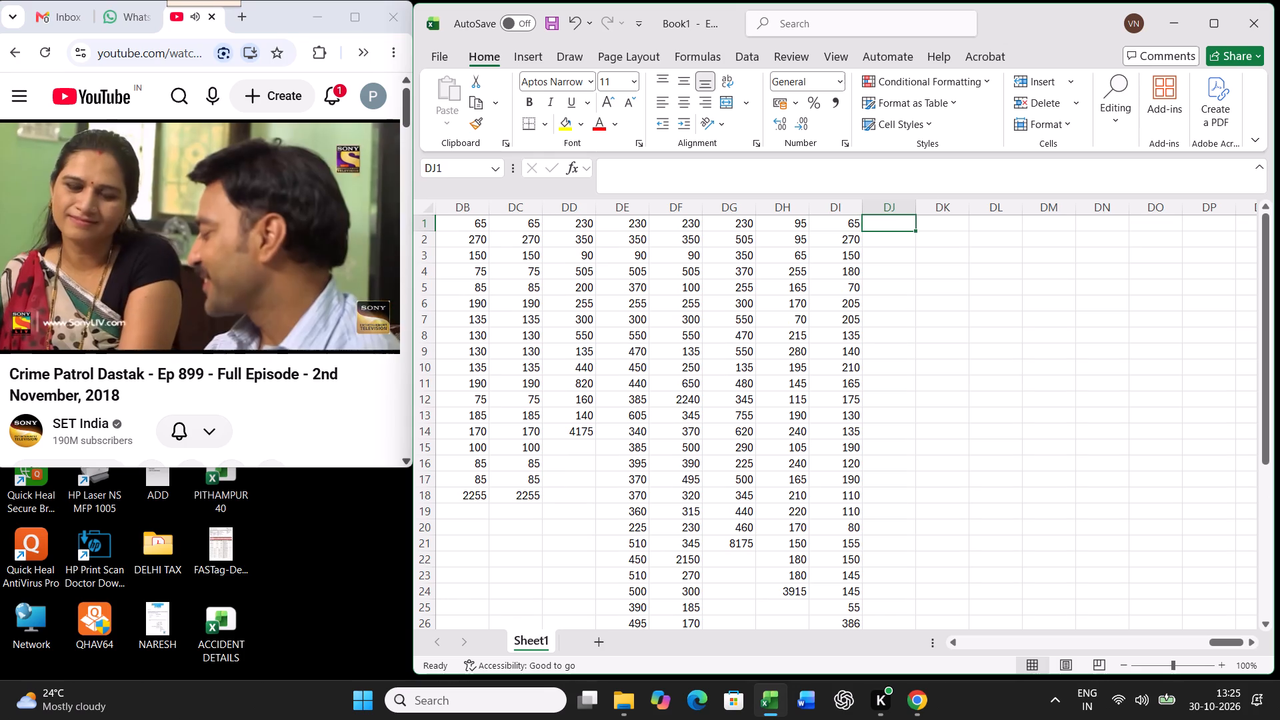
text(95)
key(Return)
text(122)
key(Return)
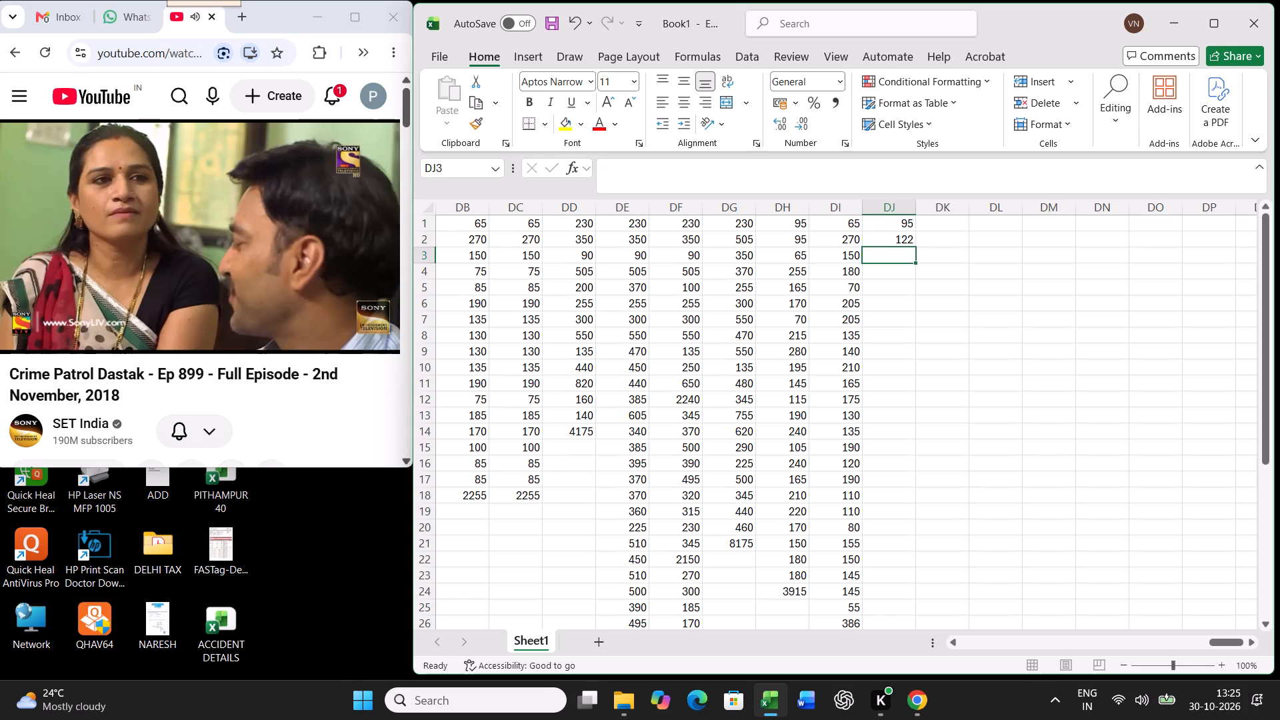
text(212)
key(Return)
text(35)
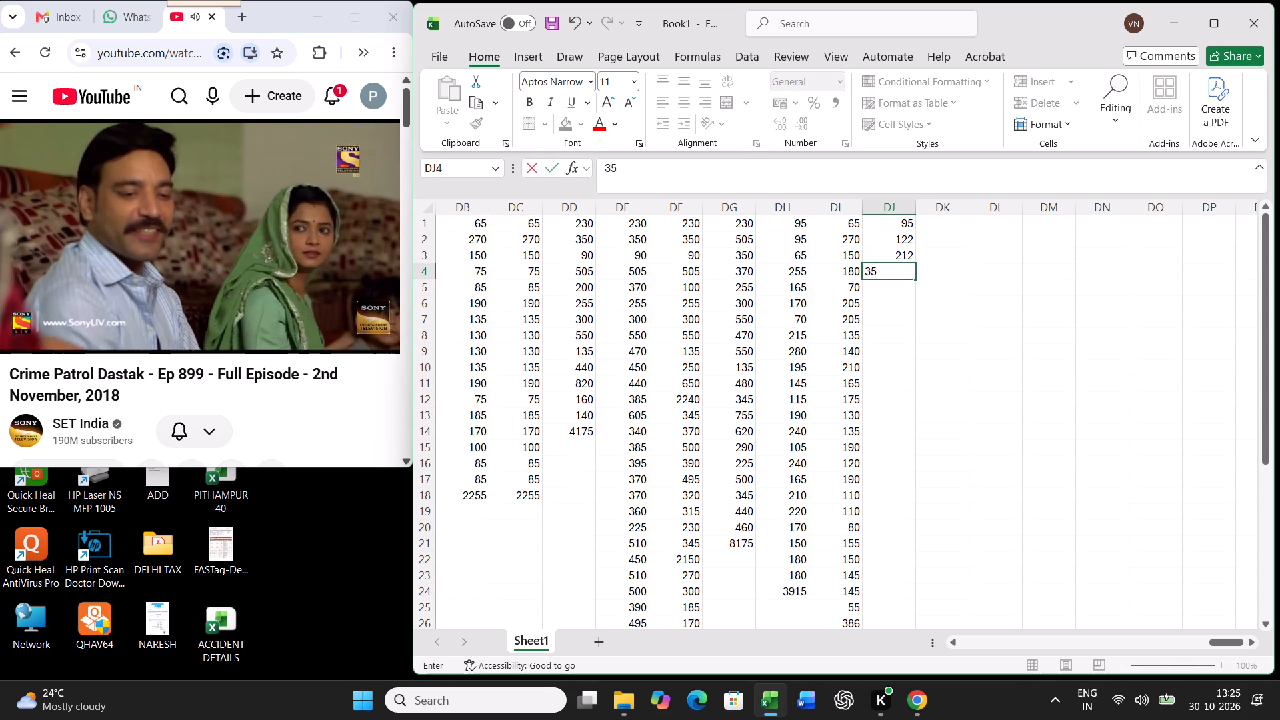
key(Return)
text(165)
key(Return)
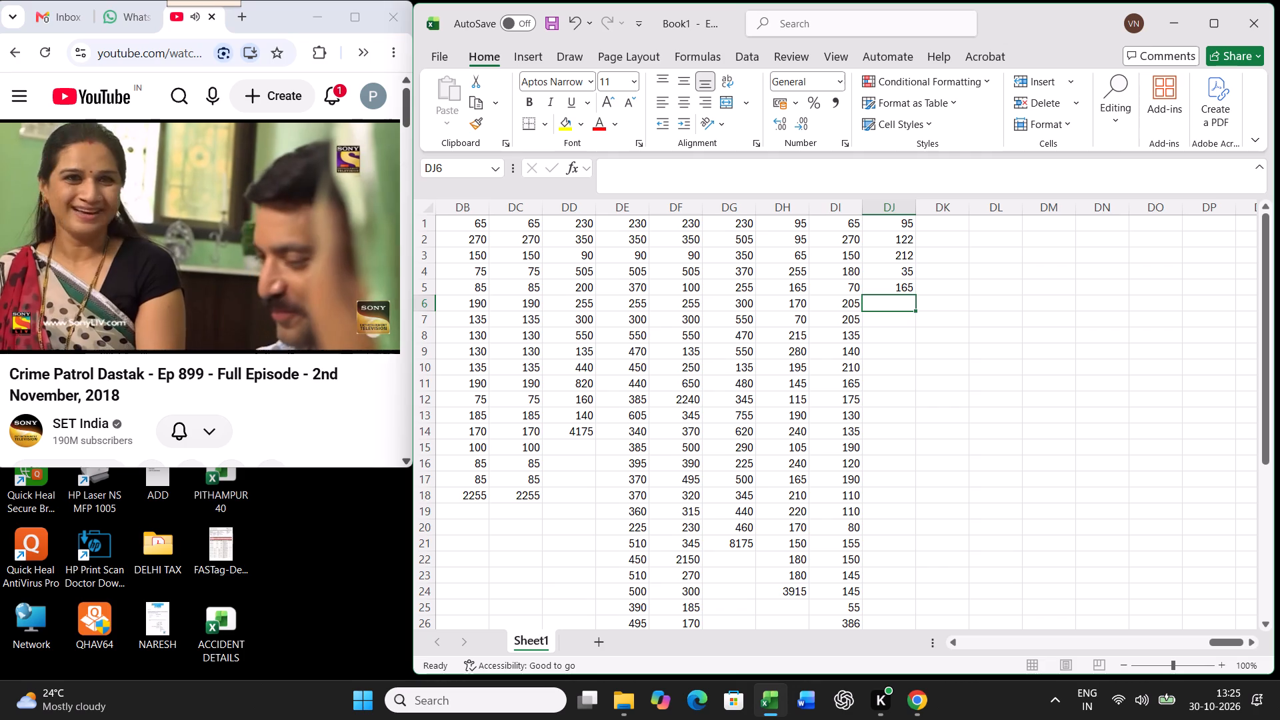
Continue column DJ with 70, 130, 210 and 215 down cells DJ6 to DJ9.
text(70)
key(Return)
text(130)
key(Return)
text(210)
key(Return)
text(215)
key(Return)
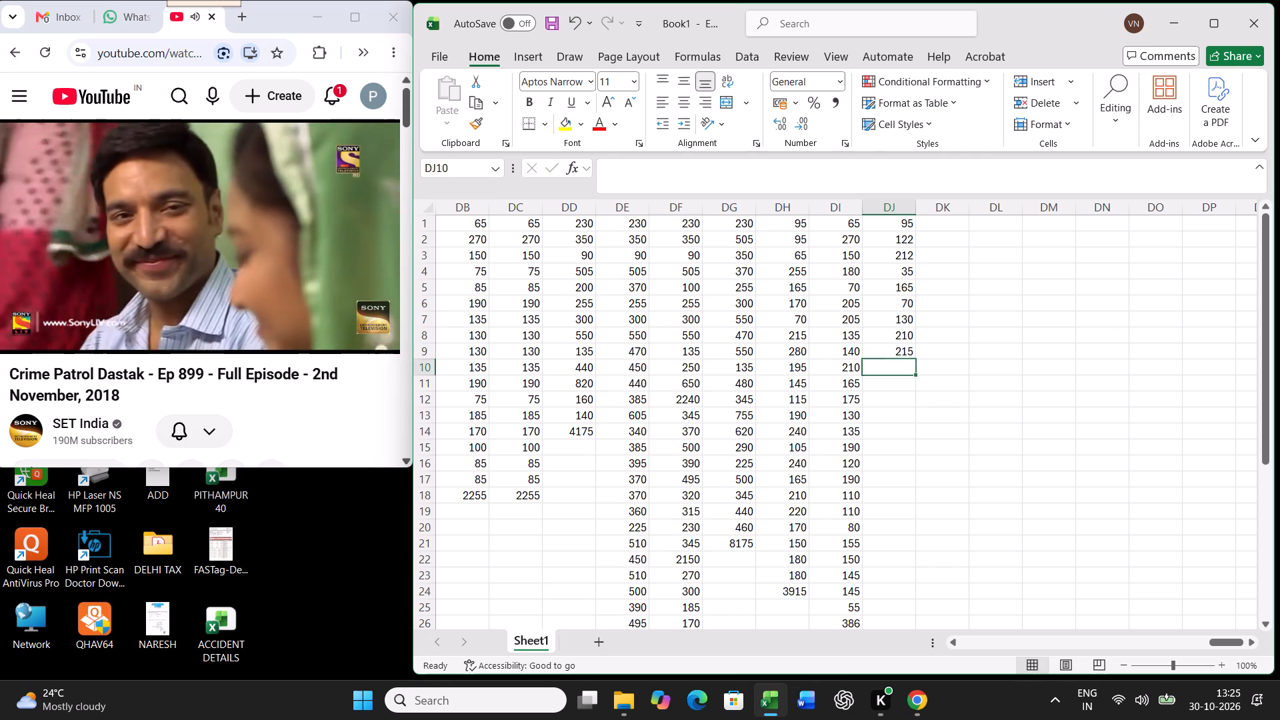
Complete the column DJ list with 140, 165, 150 and 390 down cells DJ10 to DJ13.
text(140)
key(Return)
text(165)
key(Return)
text(150)
key(Return)
text(390)
key(Return)
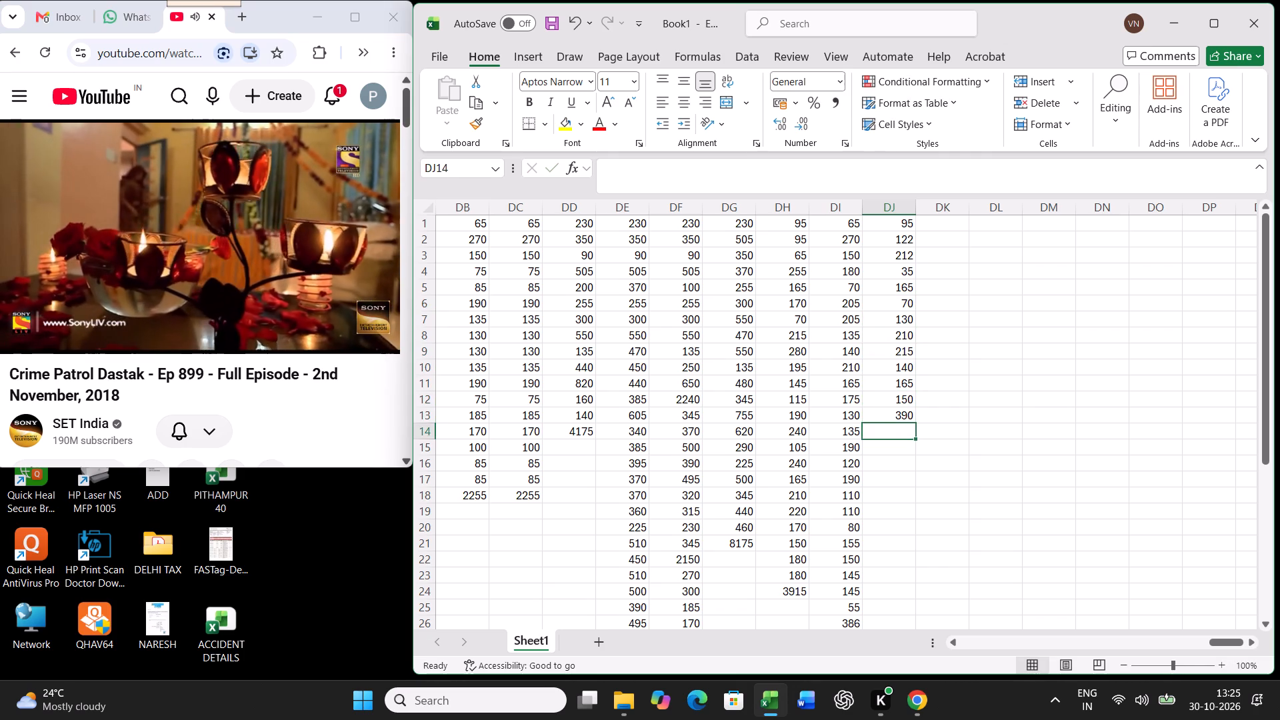
Total column DJ with AutoSum in cell DJ14.
click(1209, 18)
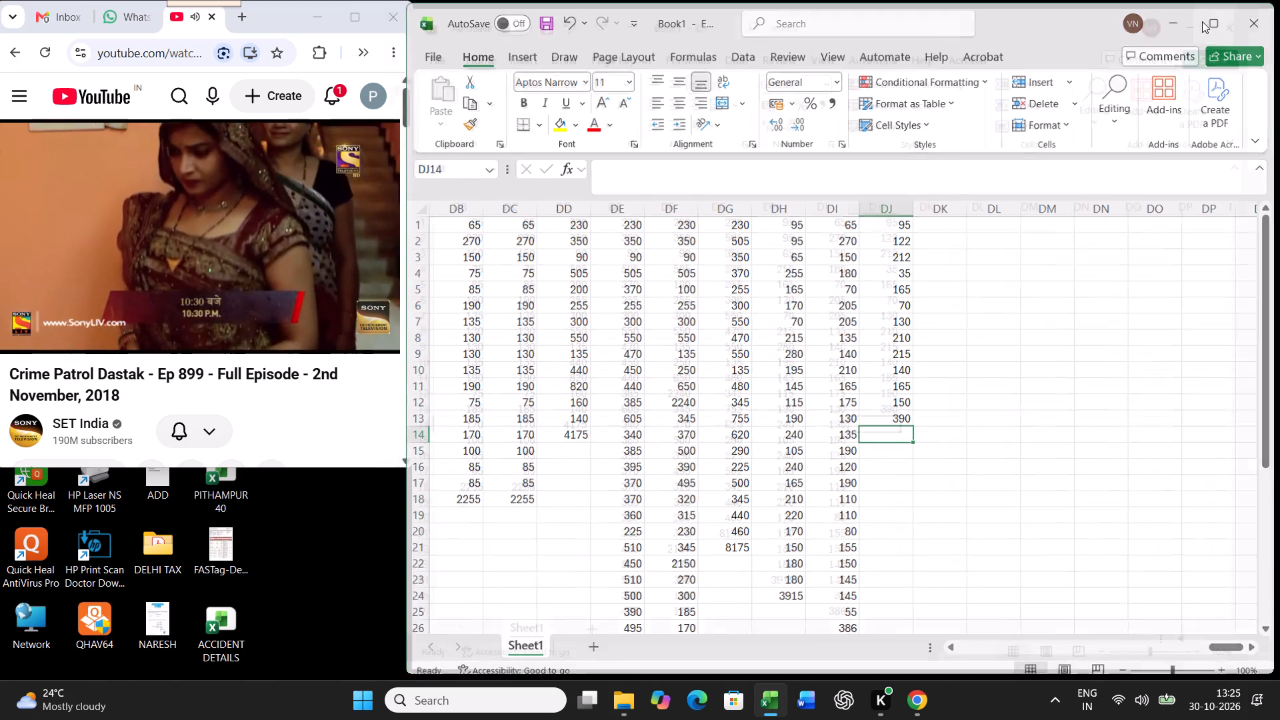
click(1005, 77)
key(Return)
click(1227, 17)
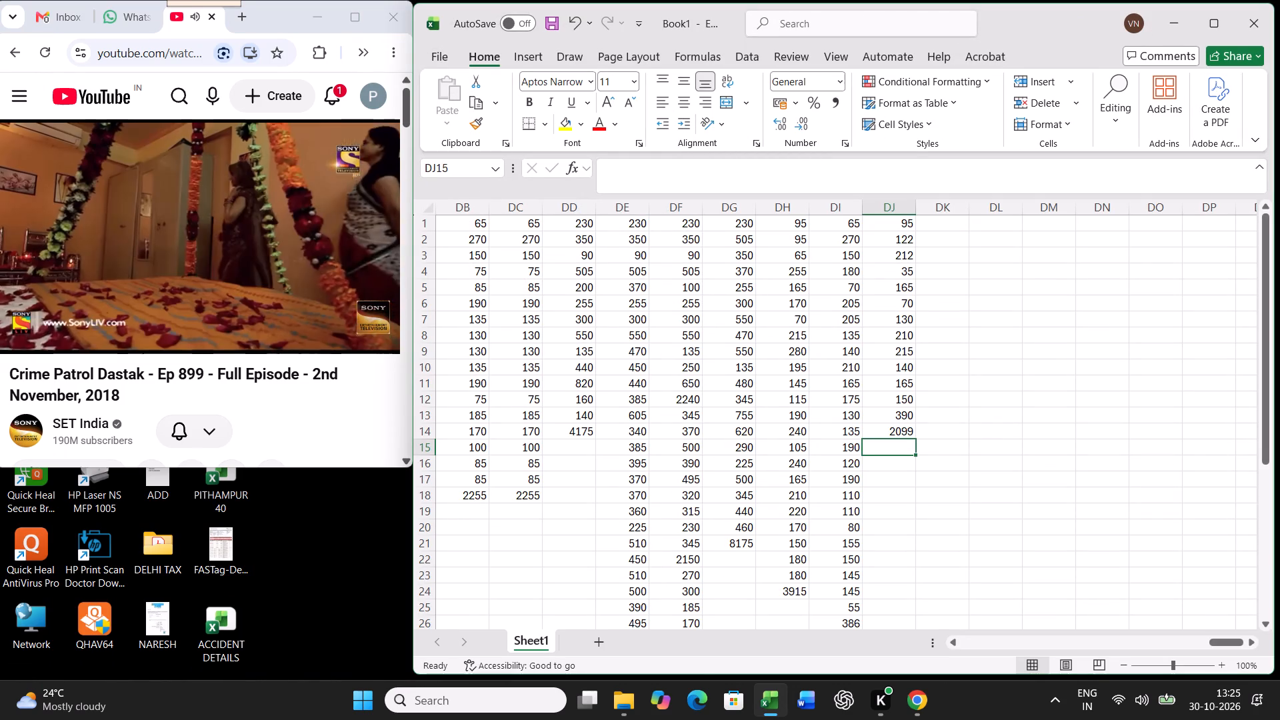
Enter the amounts 95, 97, 122, 212, 35, 165 and 25 down cells DK1 to DK7.
key(Up)
key(Up)
key(Up)
key(Up)
key(Up)
key(Up)
key(Up)
key(Up)
key(Up)
key(Up)
key(Up)
key(Up)
key(Up)
key(Up)
key(Up)
key(Up)
key(Up)
key(Up)
key(Up)
key(Up)
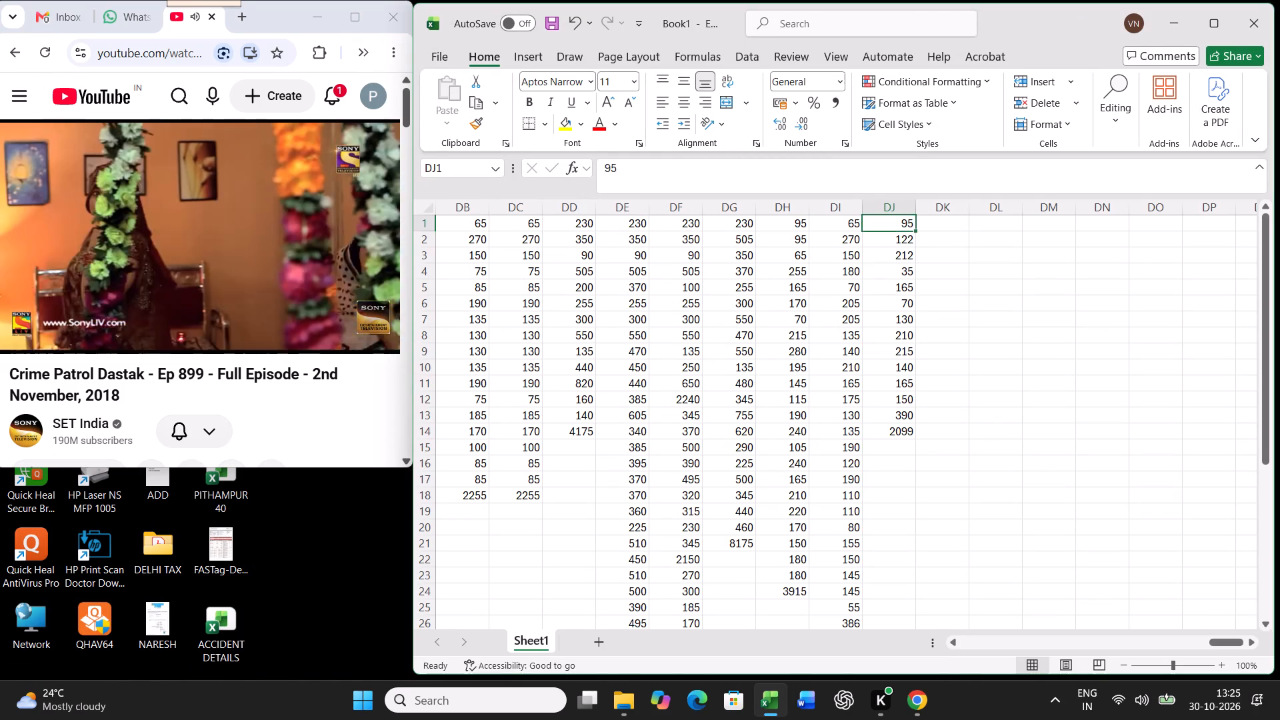
key(Right)
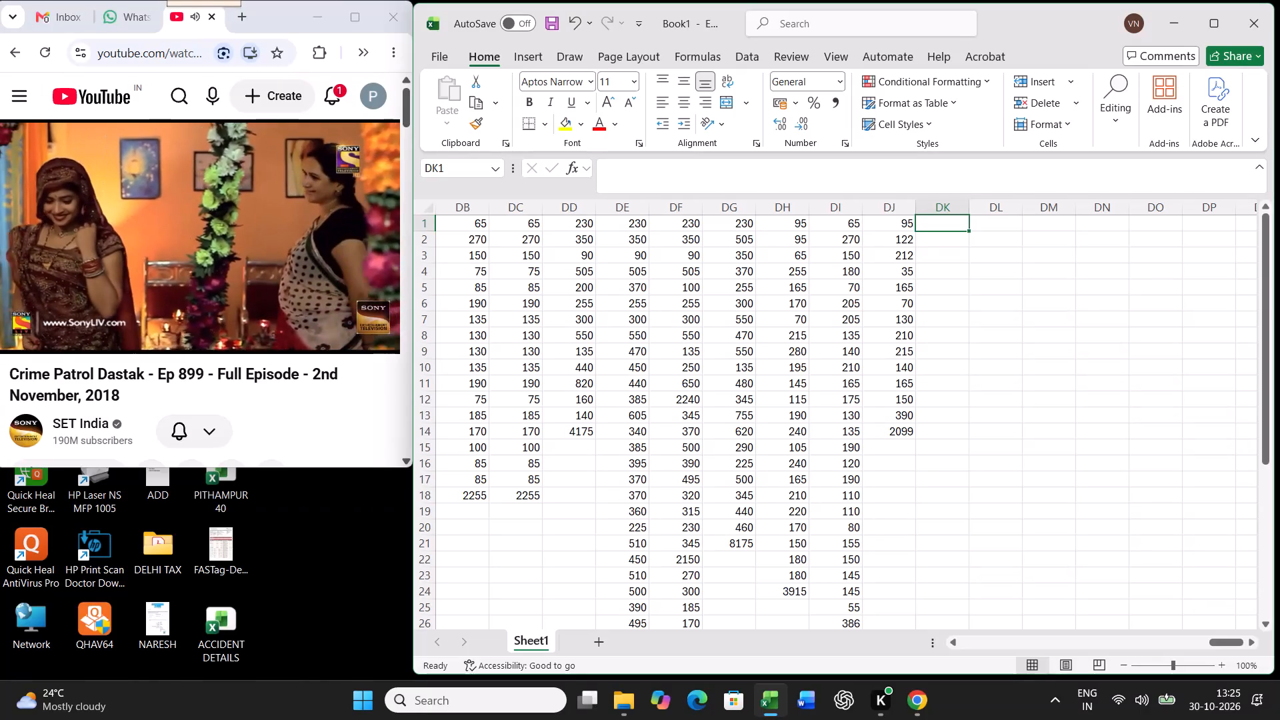
text(95)
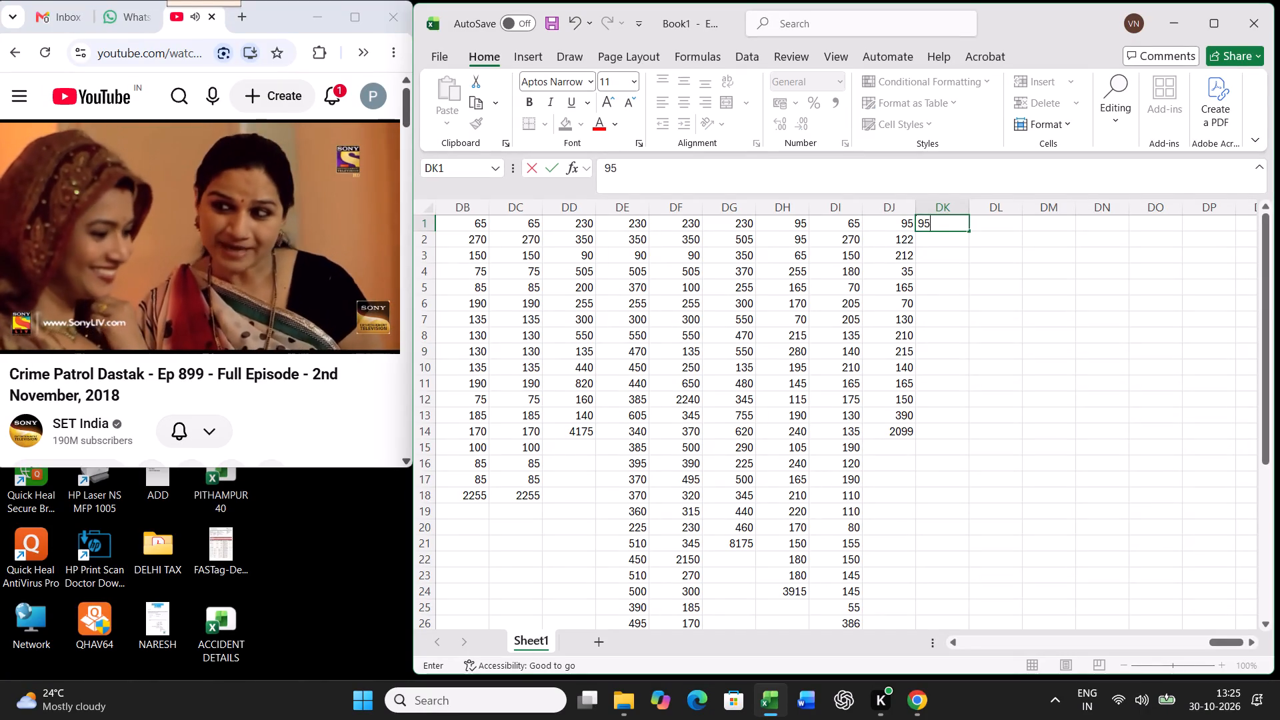
key(Return)
text(97)
key(Return)
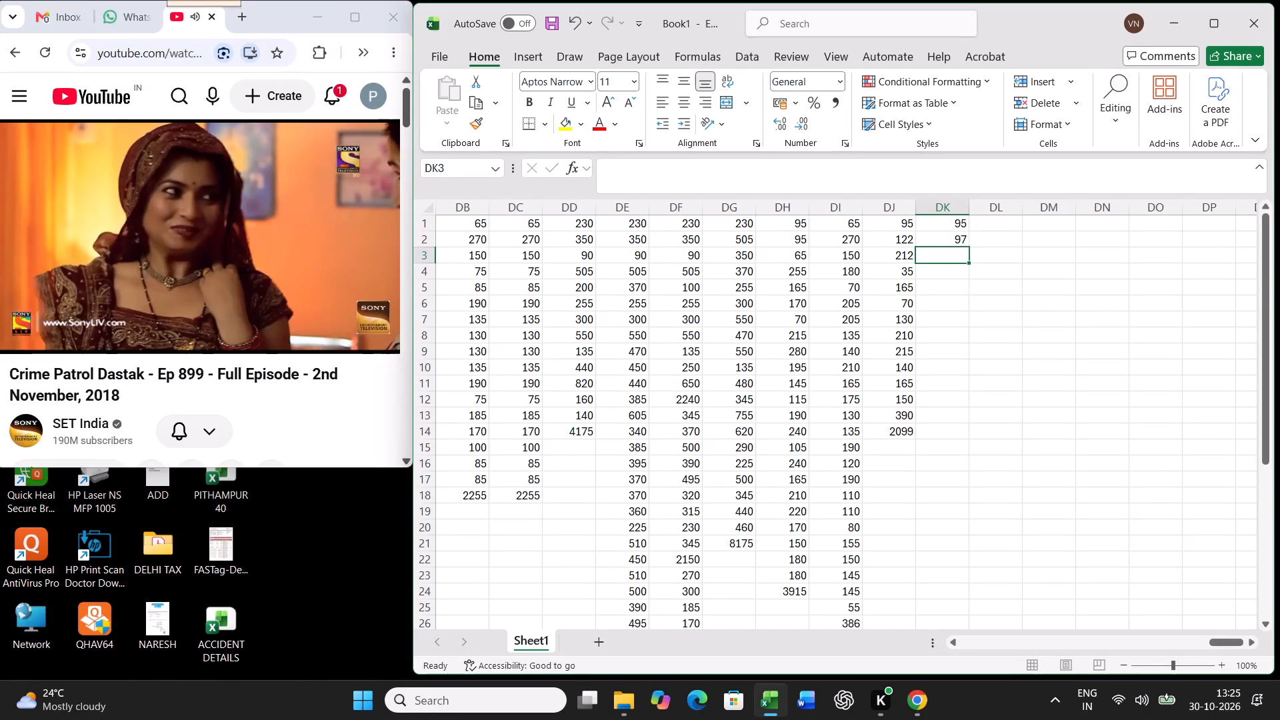
text(122)
key(Return)
text(212)
key(Return)
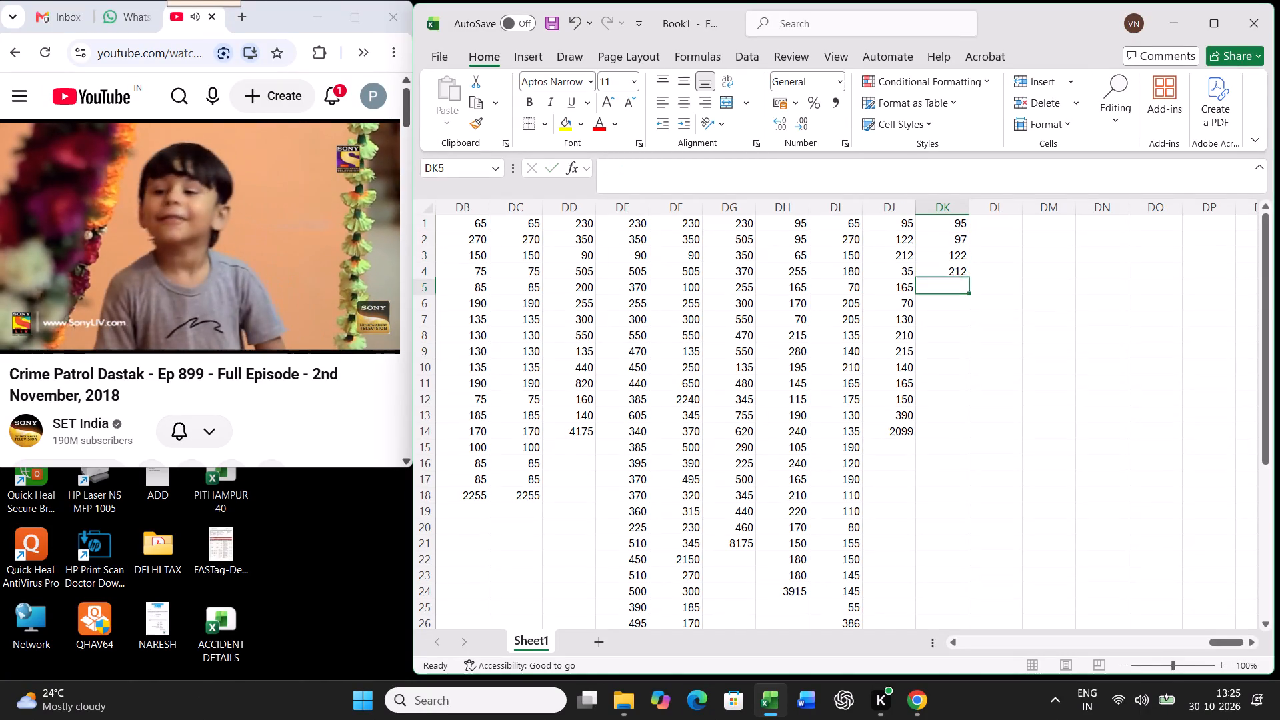
text(35)
key(Return)
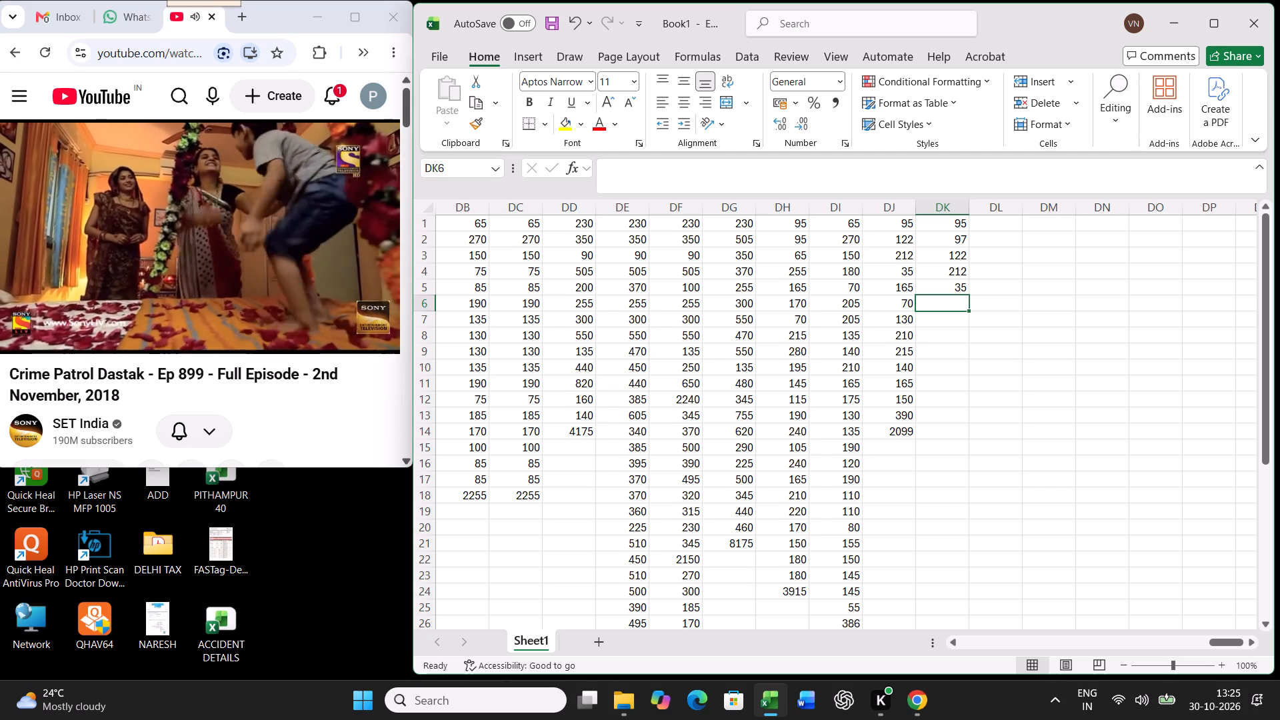
text(165)
key(Return)
text(25)
key(Return)
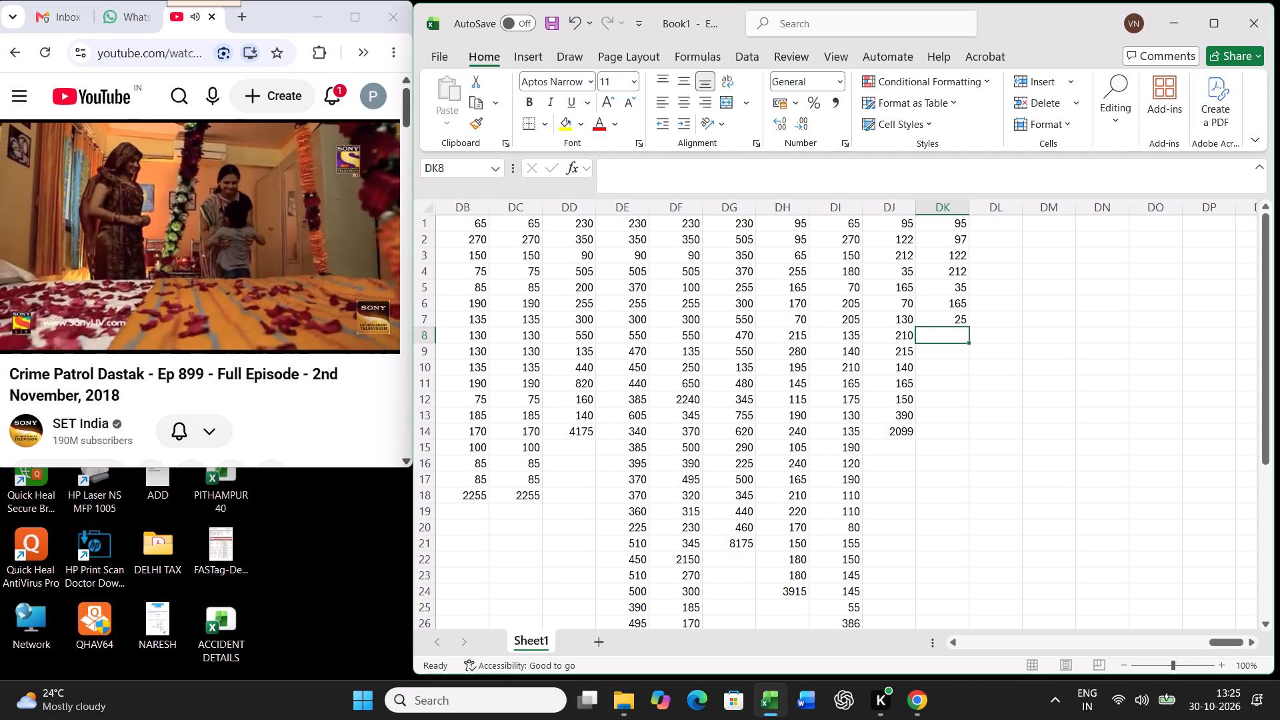
Total column DK with AutoSum in cell DK8.
click(1221, 12)
click(1001, 77)
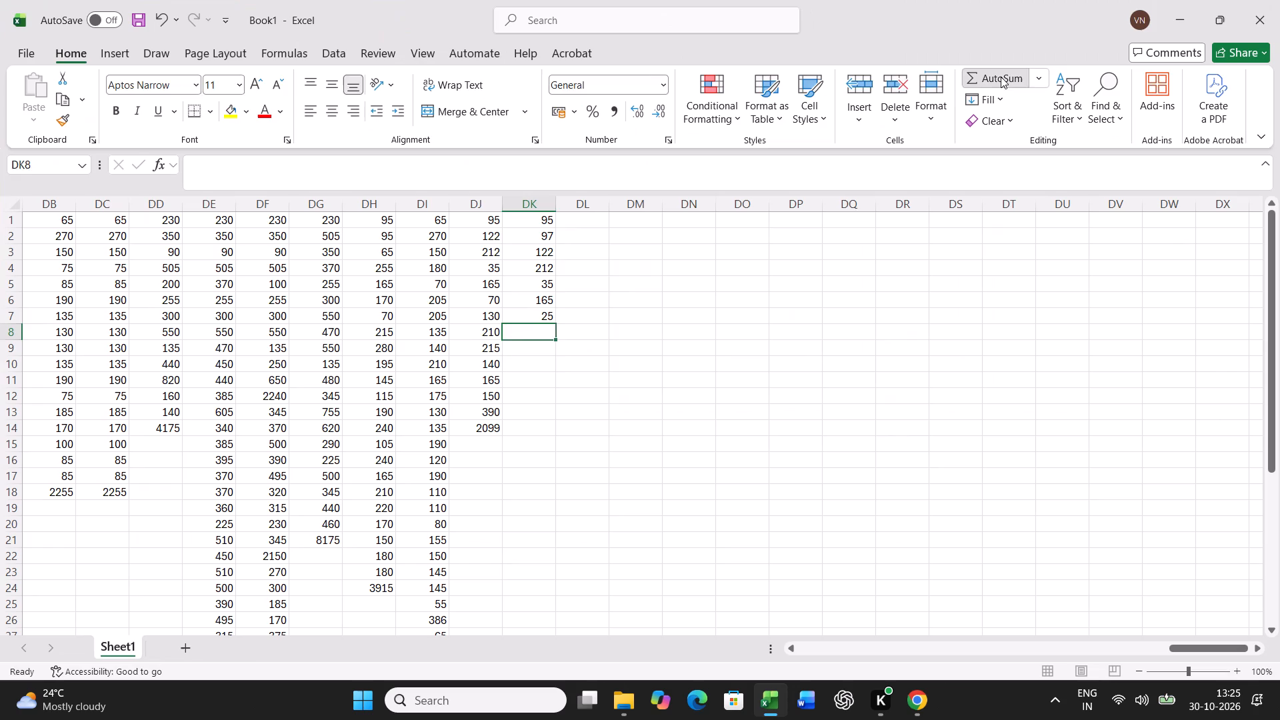
key(Return)
click(1219, 24)
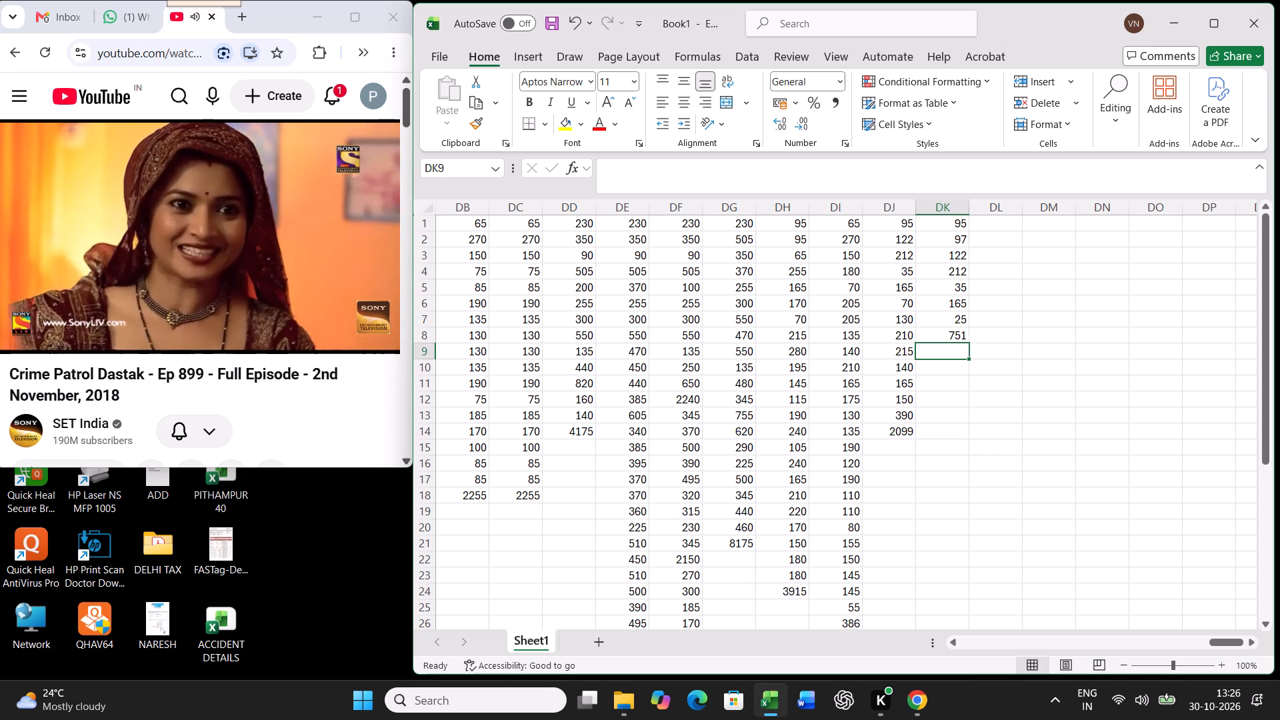
Enter the amounts 95, 97, 122, 212, 35, 165 and 70 down cells DL1 to DL7.
key(Up)
key(Up)
key(Up)
key(Up)
key(Up)
key(Up)
key(Up)
key(Up)
key(Up)
key(Up)
key(Up)
key(Up)
key(Up)
key(Up)
key(Up)
key(Up)
key(Up)
key(Up)
key(Up)
key(Up)
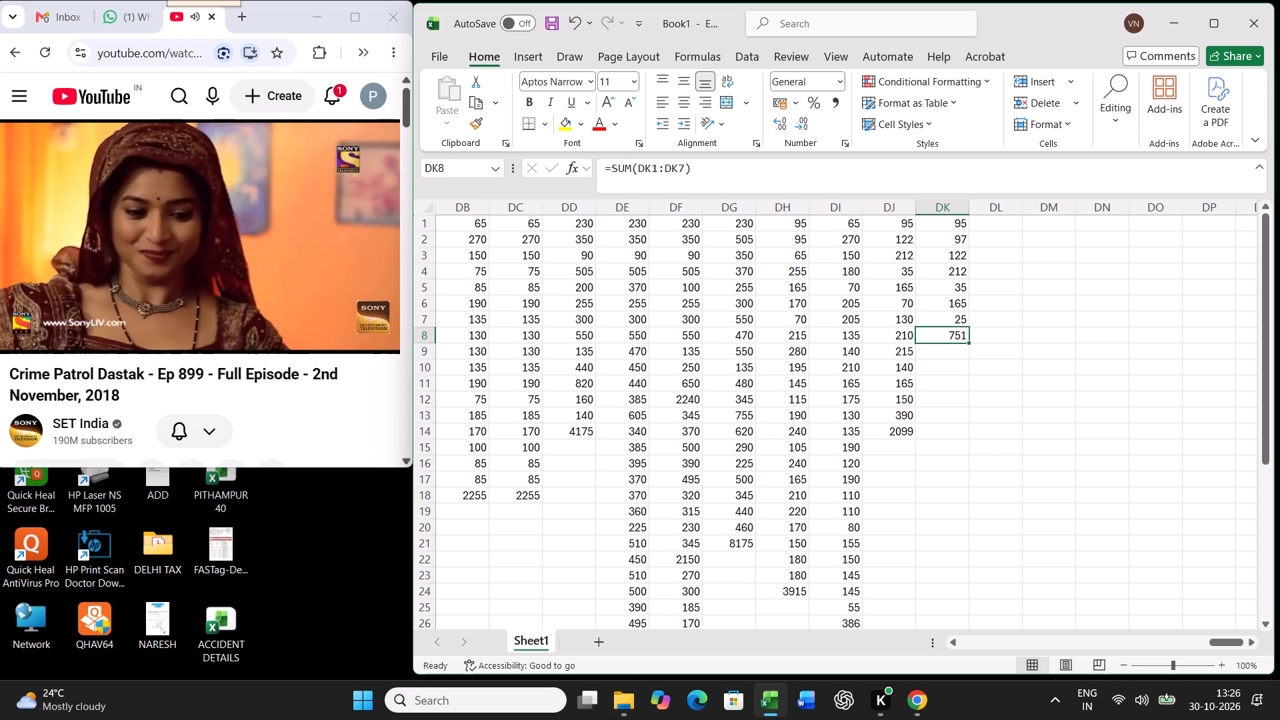
key(Right)
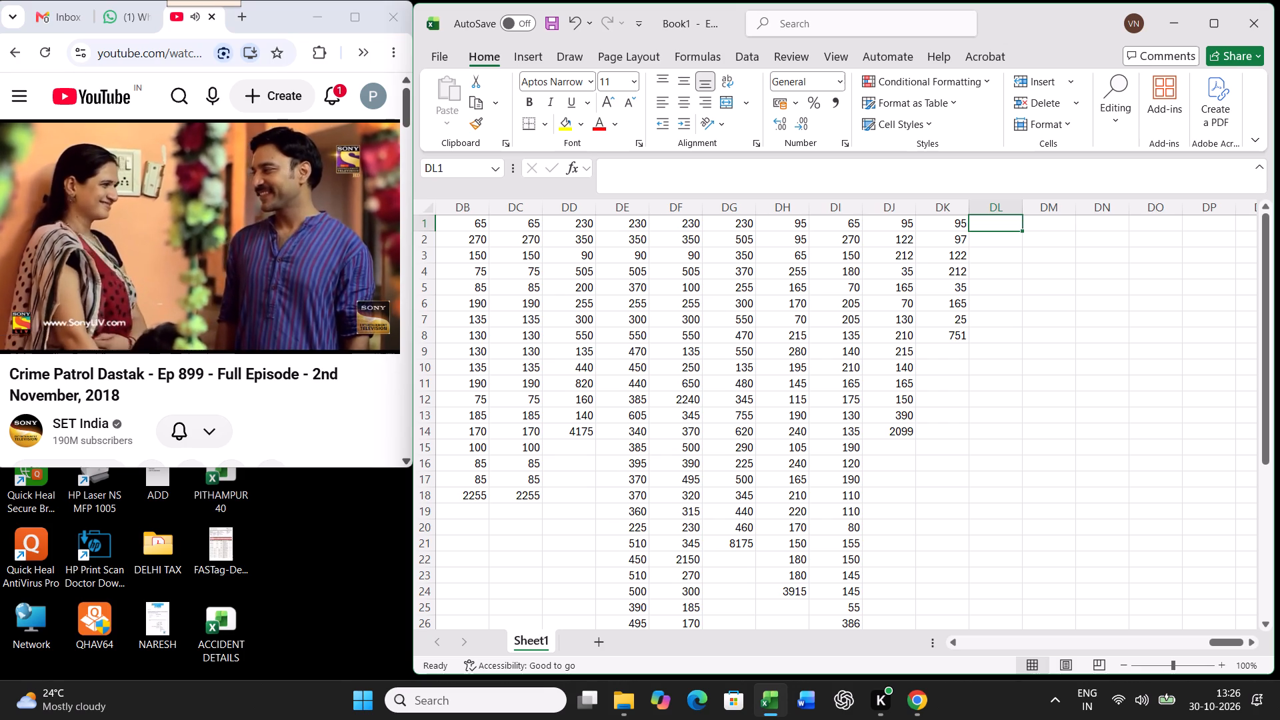
text(95)
key(Return)
text(97)
key(Return)
text(122)
key(Return)
text(212)
key(Return)
text(35)
key(Return)
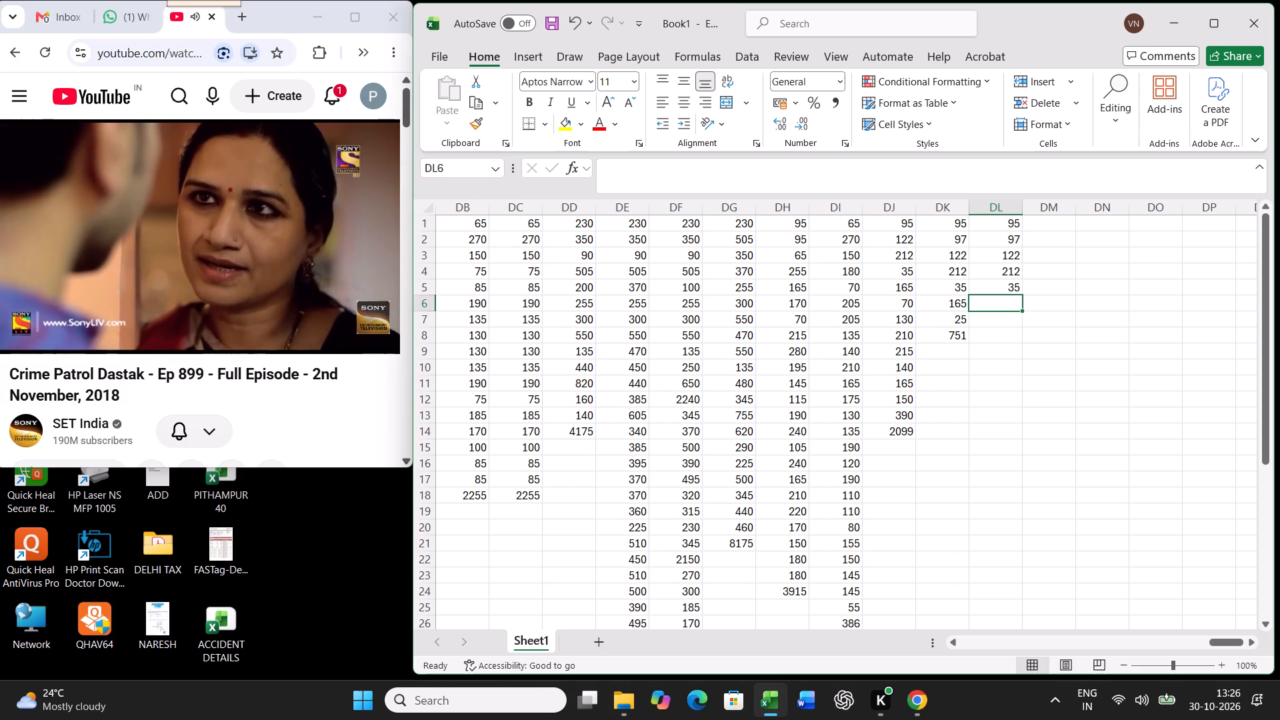
text(165)
key(Return)
text(70)
key(Return)
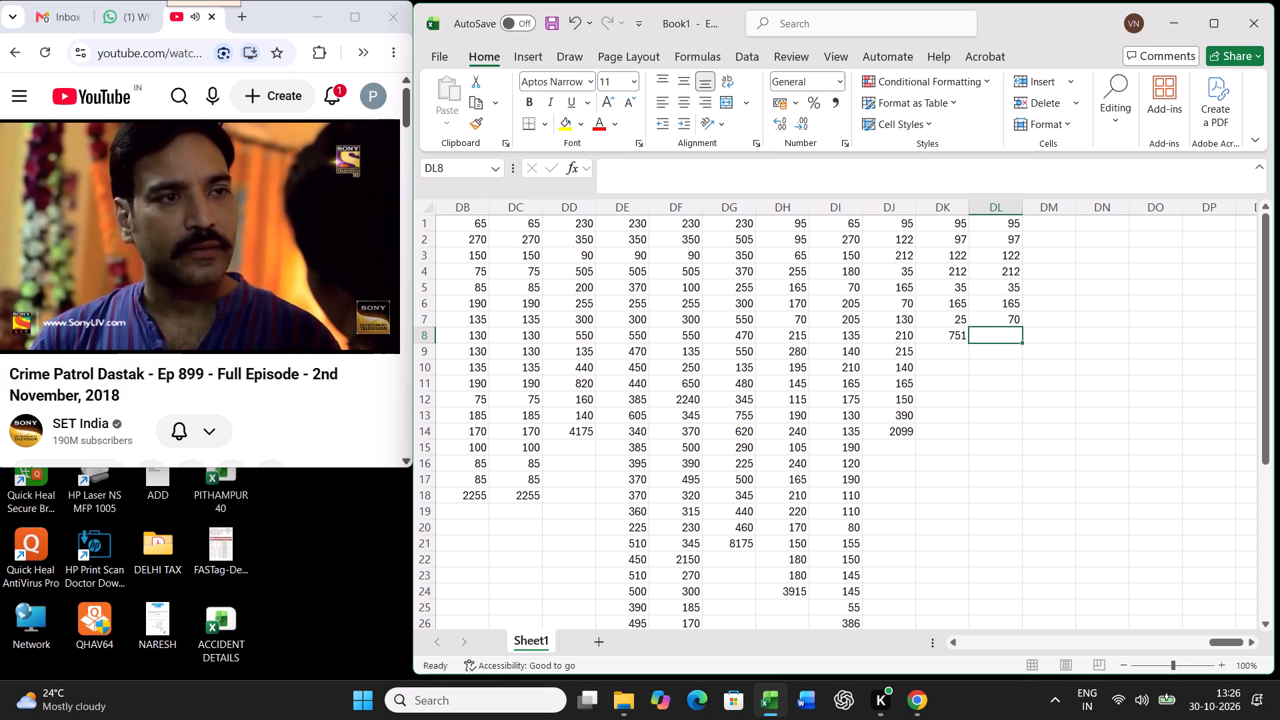
Total column DL with AutoSum in cell DL8.
click(1221, 16)
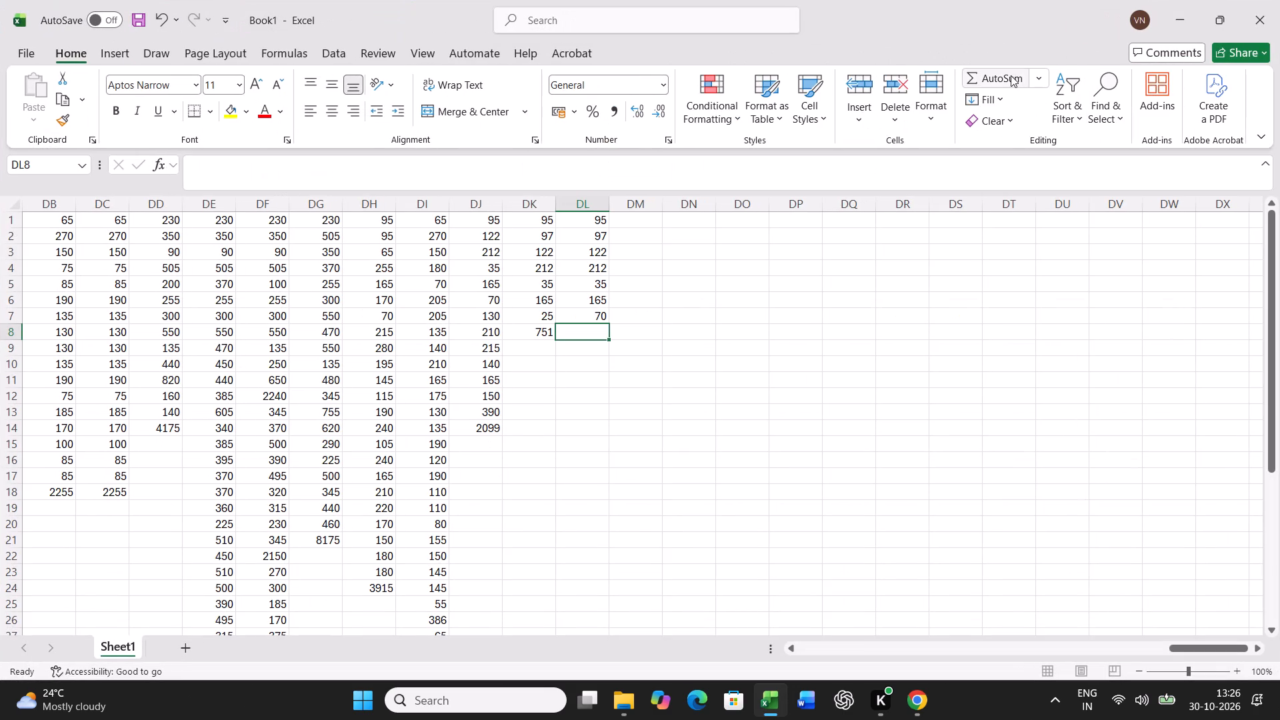
click(1009, 75)
key(Return)
click(1221, 10)
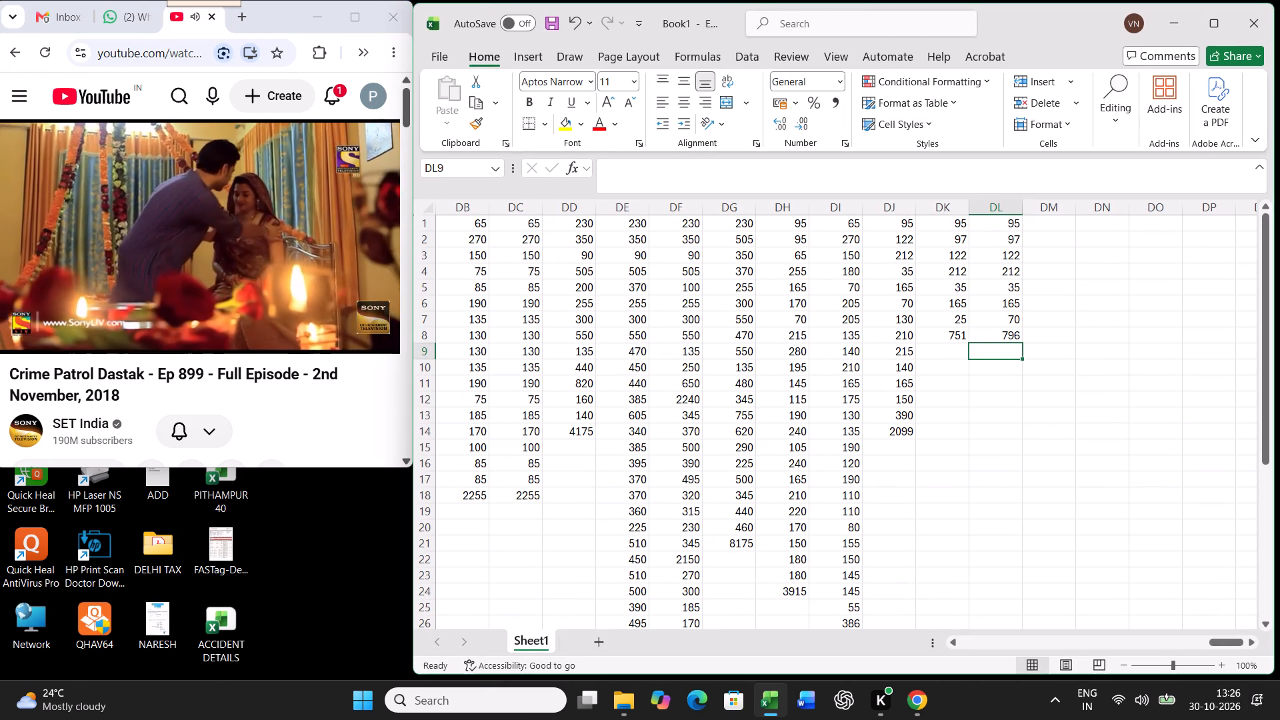
Enter the amounts 240, 241, 305, 527, 90, 350 and 70 down cells DM1 to DM7.
key(Up)
key(Up)
key(Up)
key(Up)
key(Up)
key(Up)
key(Up)
key(Up)
key(Up)
key(Up)
key(Up)
key(Up)
key(Up)
key(Up)
key(Up)
key(Up)
key(Up)
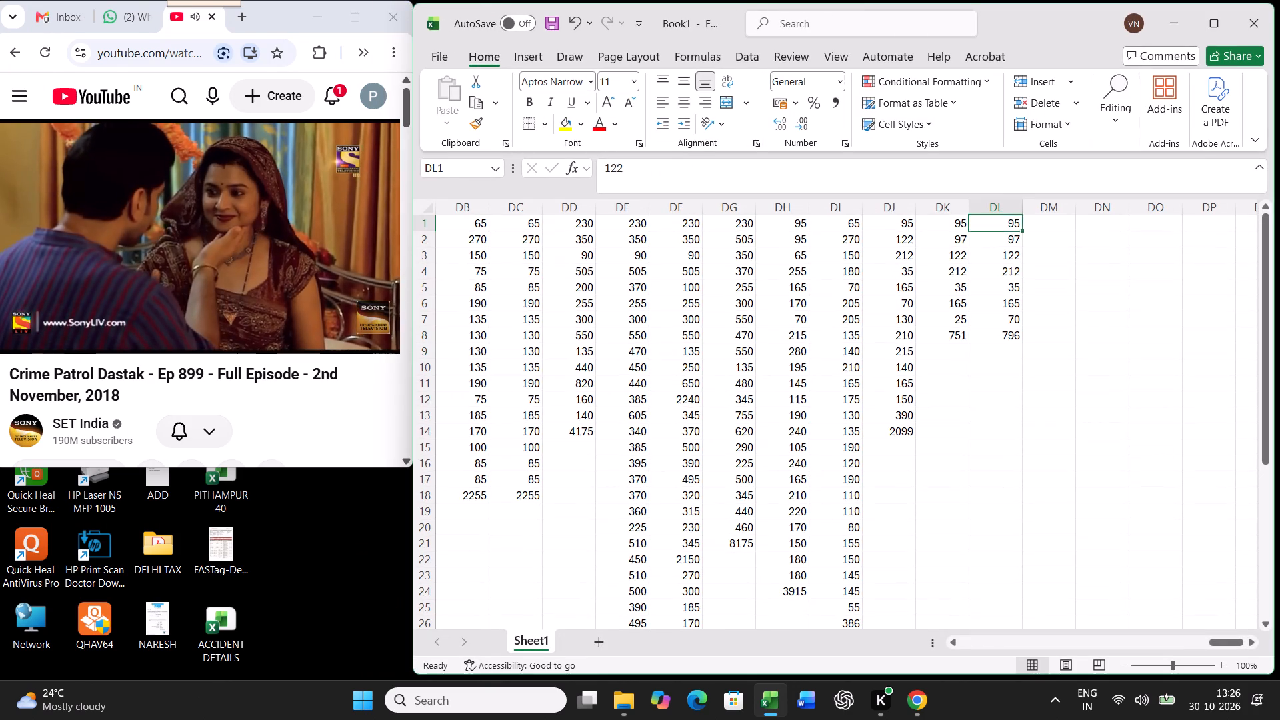
key(Right)
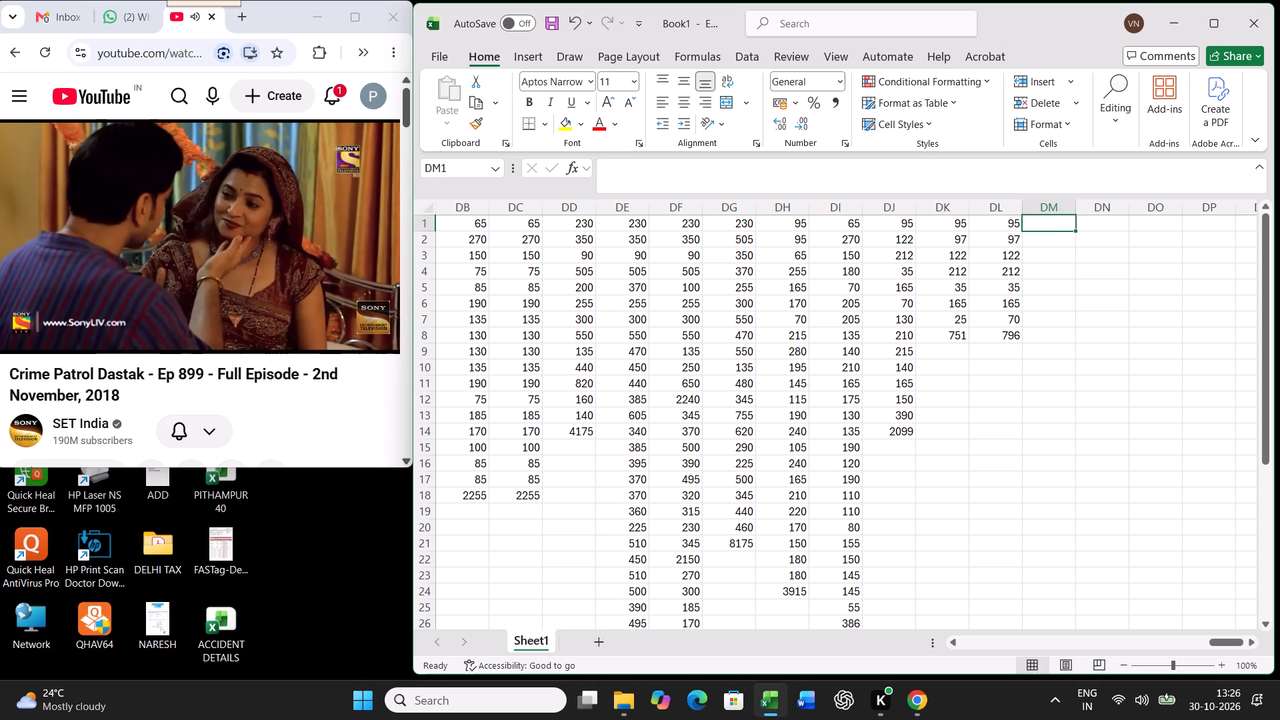
text(240)
key(Return)
text(241)
key(Return)
text(305)
key(Return)
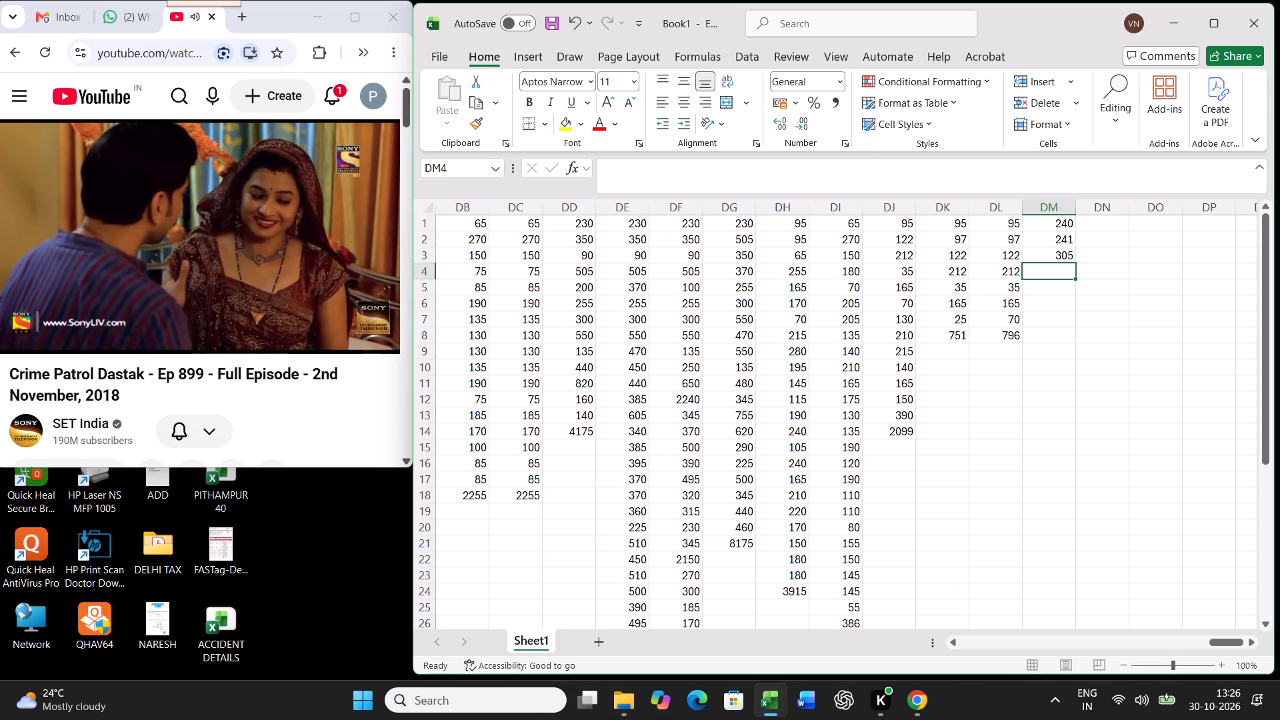
text(527)
key(Return)
text(90)
key(Return)
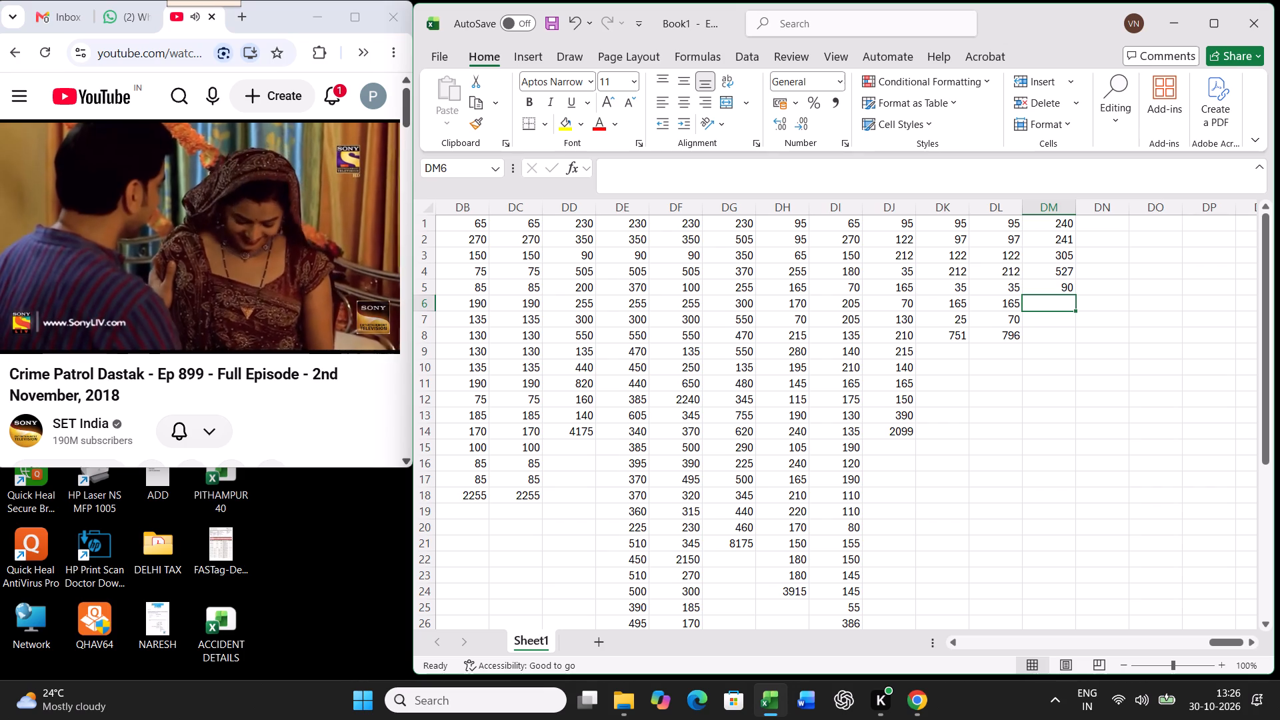
text(350)
key(Return)
text(70)
key(Return)
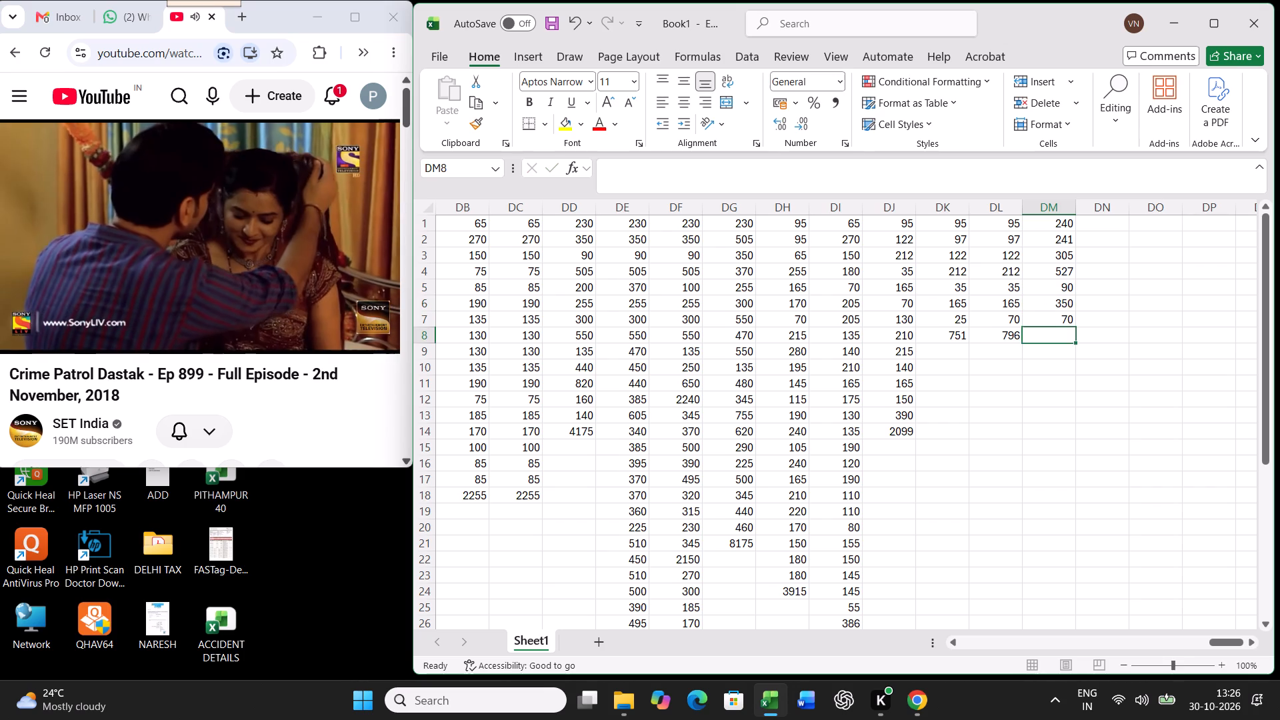
Total column DM with AutoSum in cell DM8.
click(1219, 16)
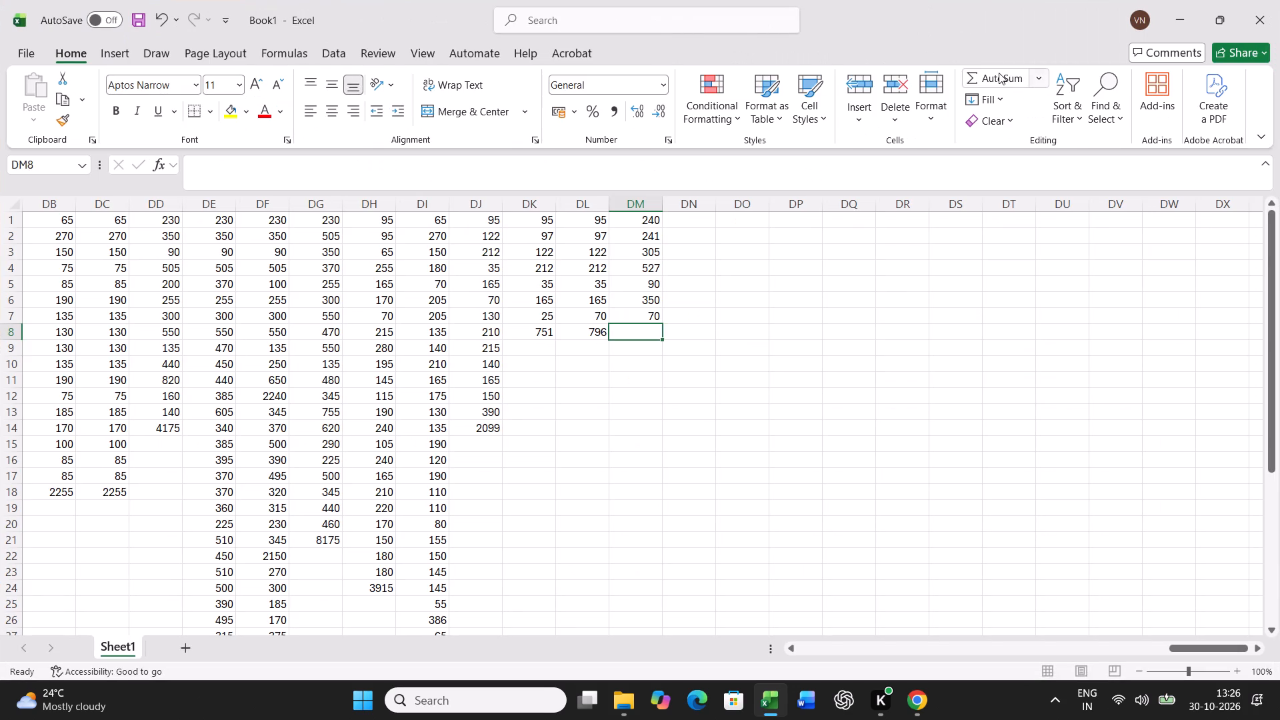
click(999, 73)
key(Return)
click(1228, 1)
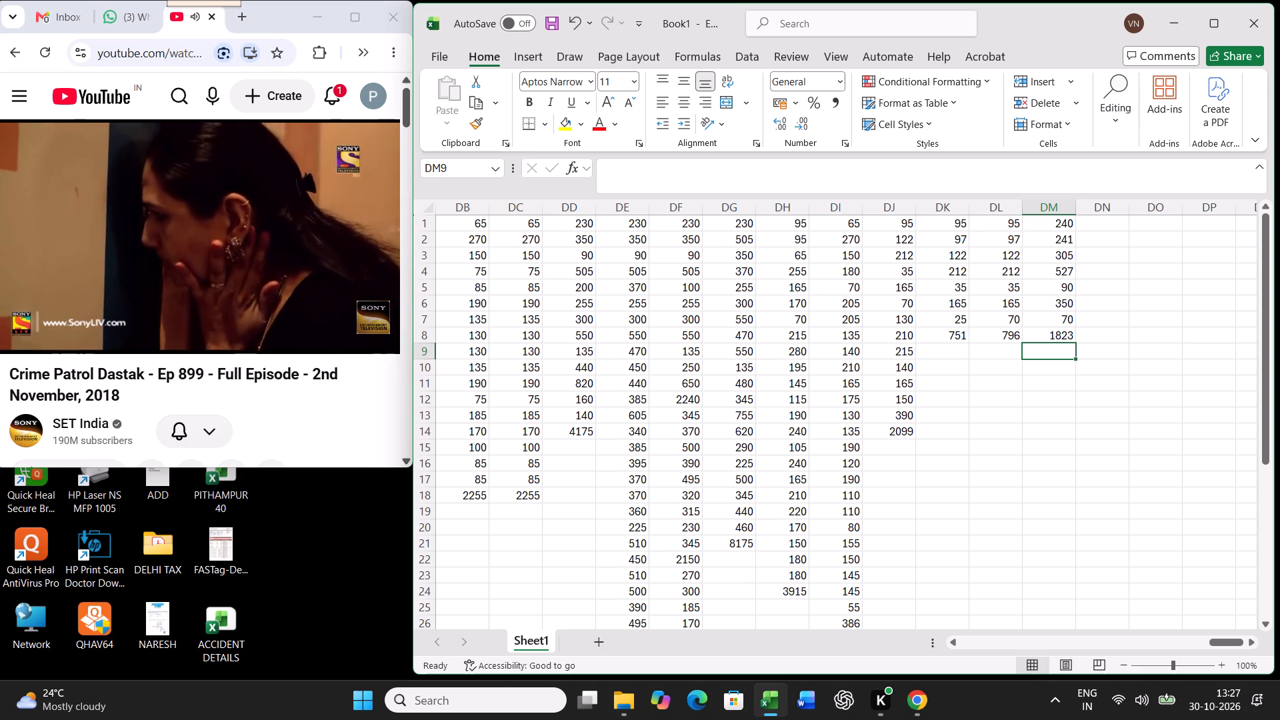
Start the column DN list with 250, 390, 300, 500, 400 and 470 down cells DN1 to DN6.
key(Up)
key(Up)
key(Up)
key(Up)
key(Up)
key(Up)
key(Up)
key(Up)
key(Up)
key(Up)
key(Up)
key(Up)
key(Up)
key(Up)
key(Up)
key(Up)
key(Up)
key(Up)
key(Up)
key(Up)
key(Right)
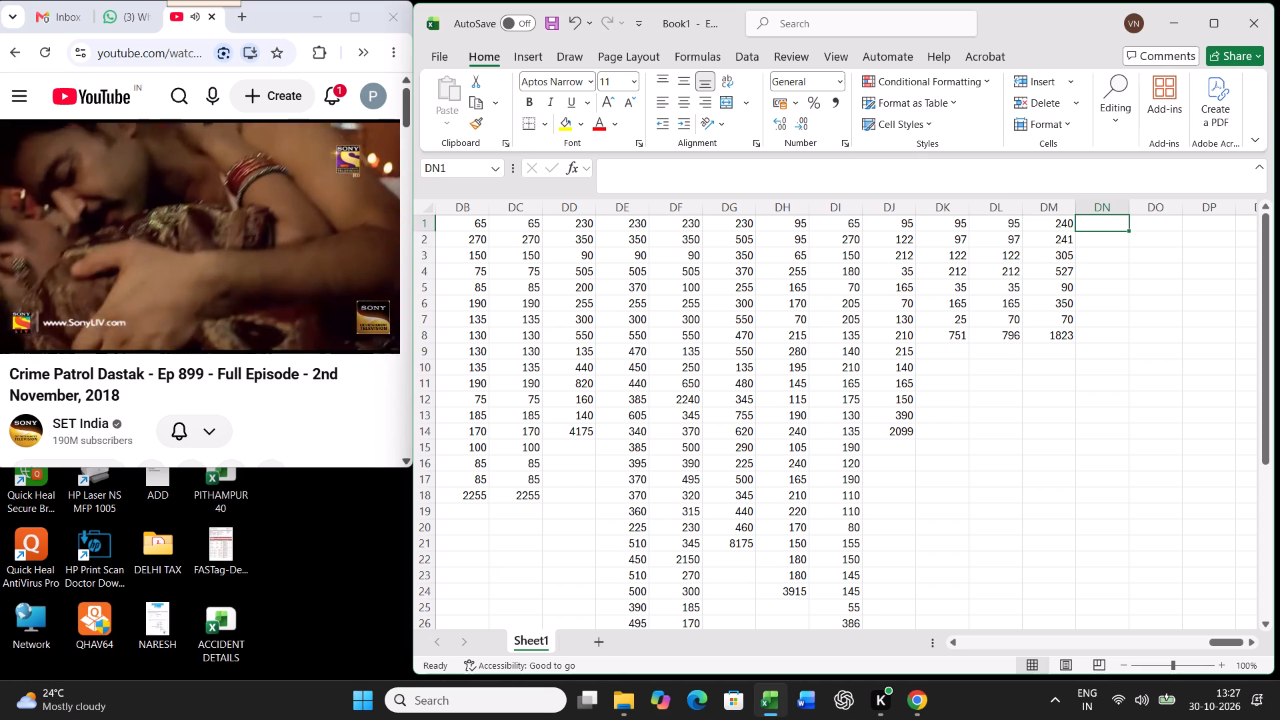
text(250)
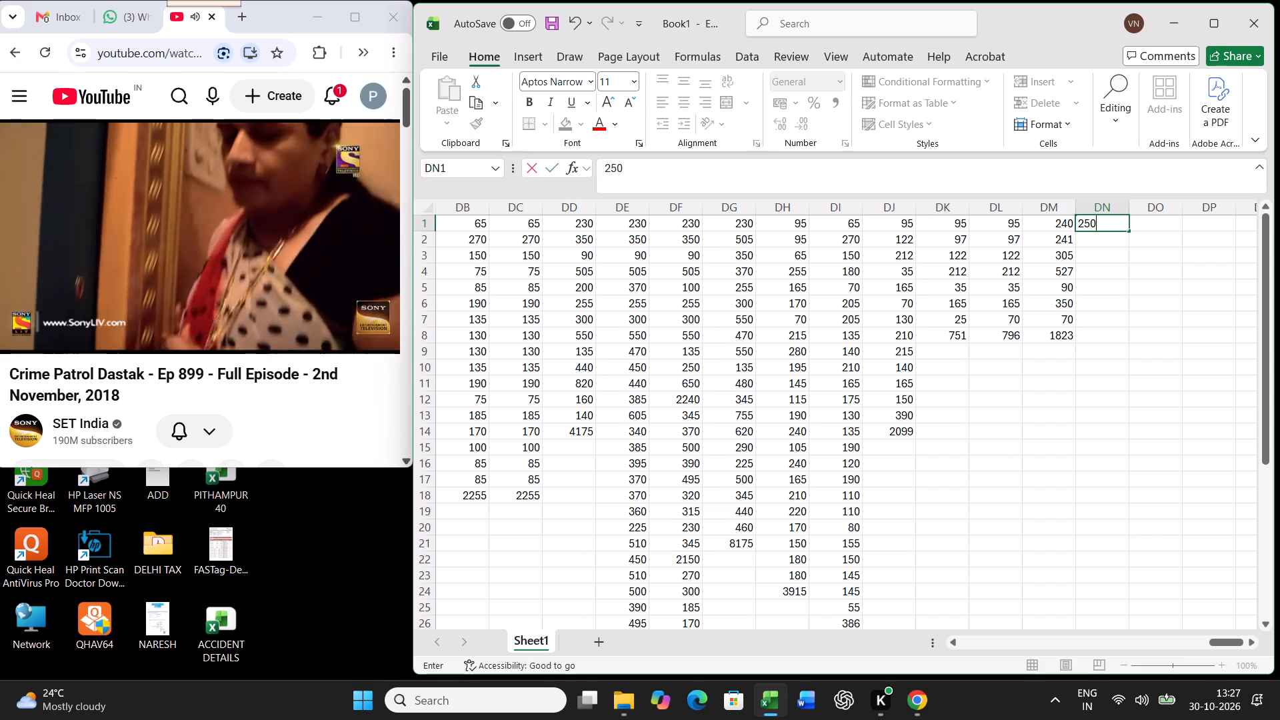
key(Return)
text(390)
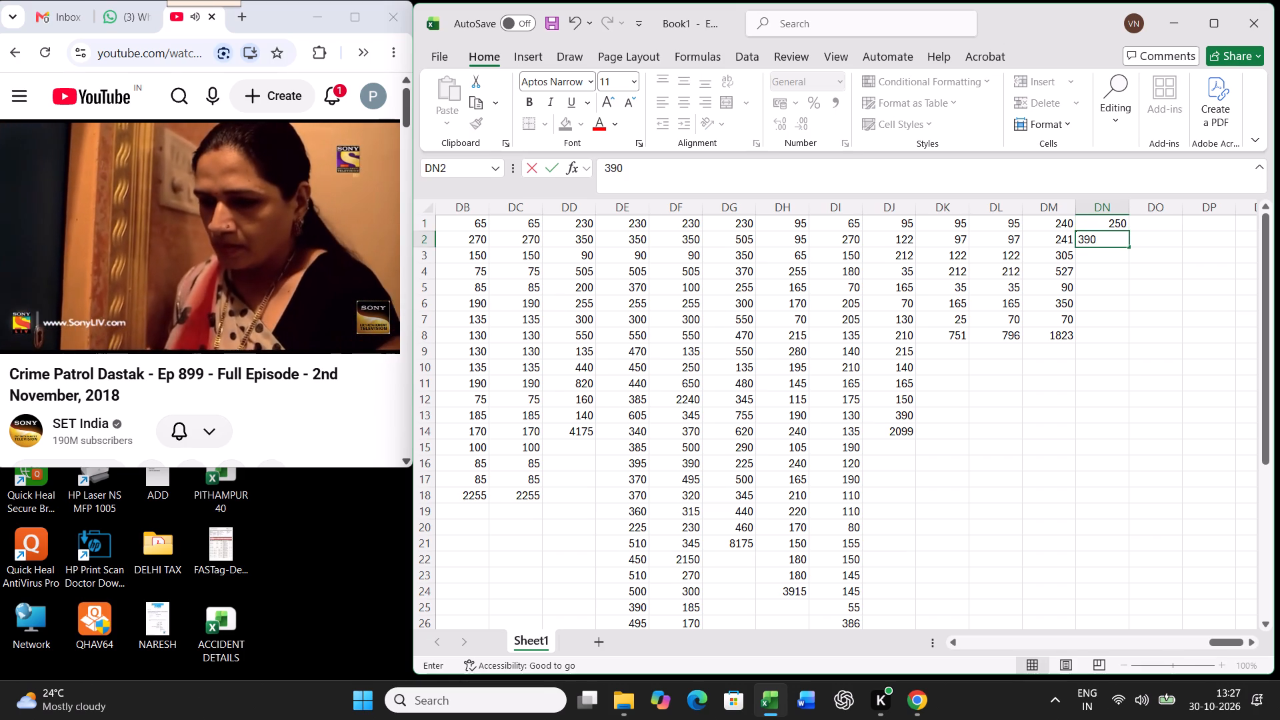
key(Return)
text(300)
key(Return)
text(500)
key(Return)
text(400)
key(Return)
text(470)
key(Return)
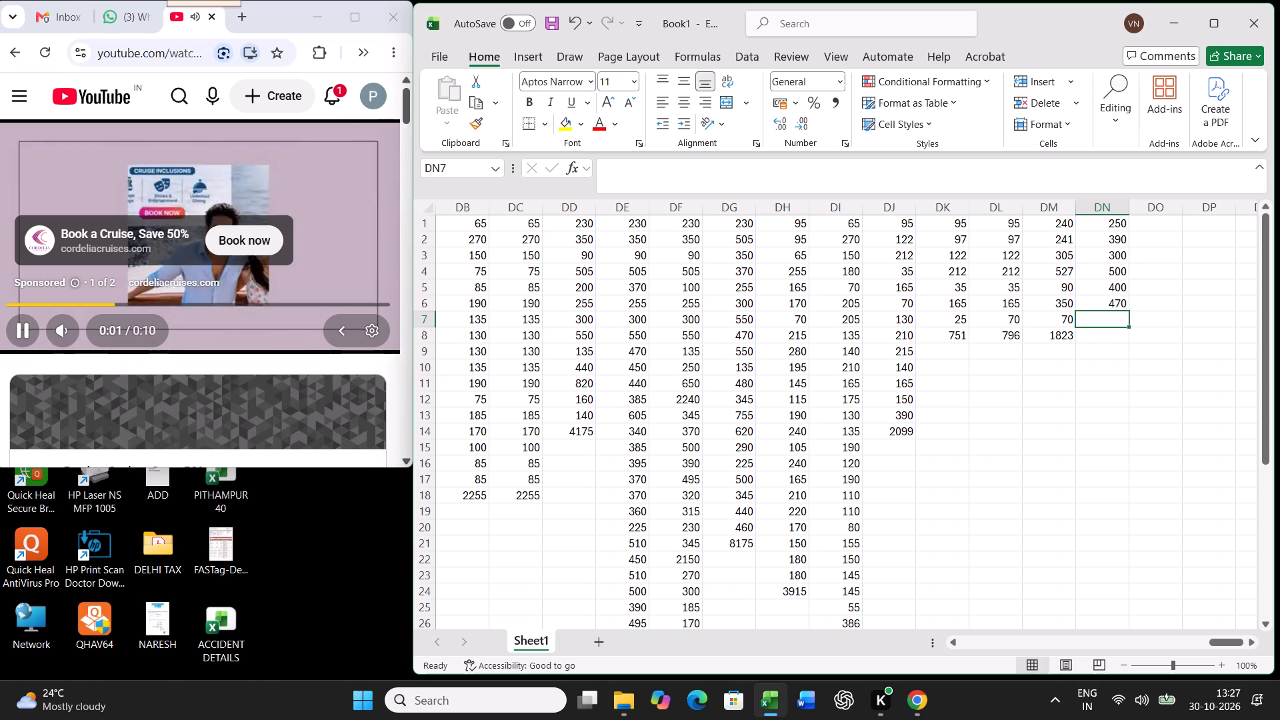
Continue column DN with 315, 470, 320, 470, 480 and 495 down cells DN7 to DN12.
text(315)
key(Return)
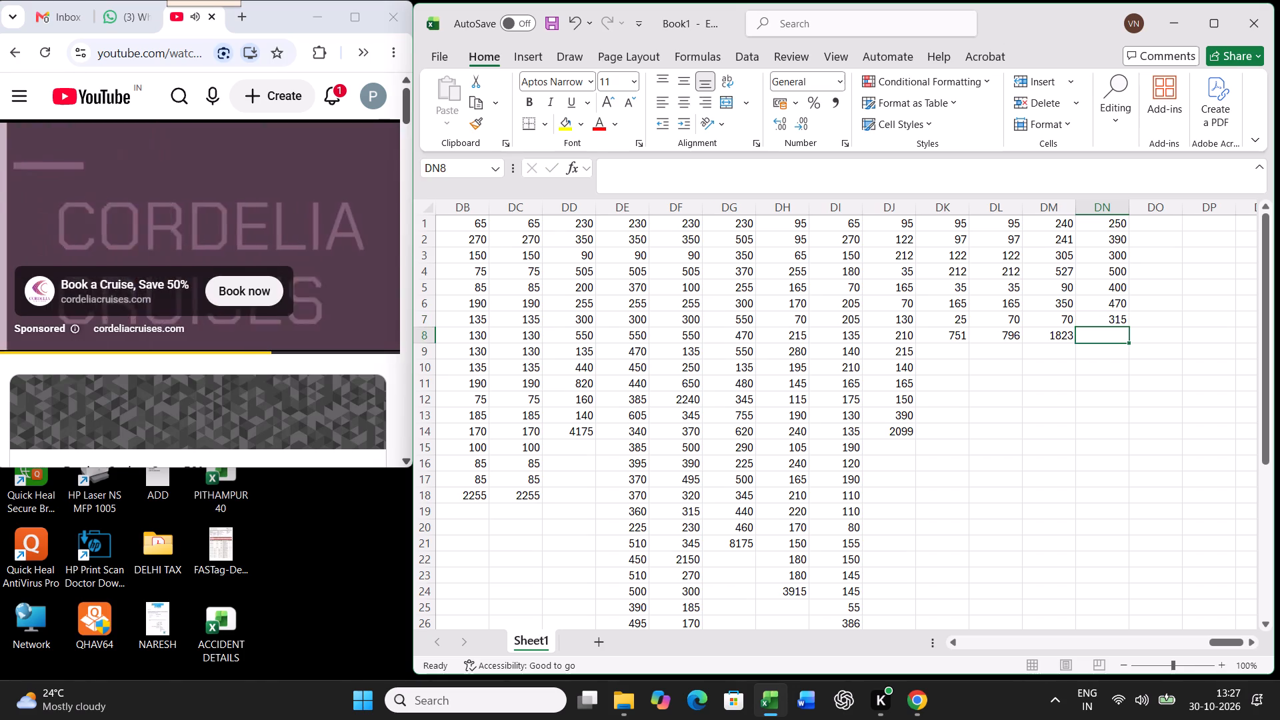
text(470)
key(Return)
text(320)
key(Return)
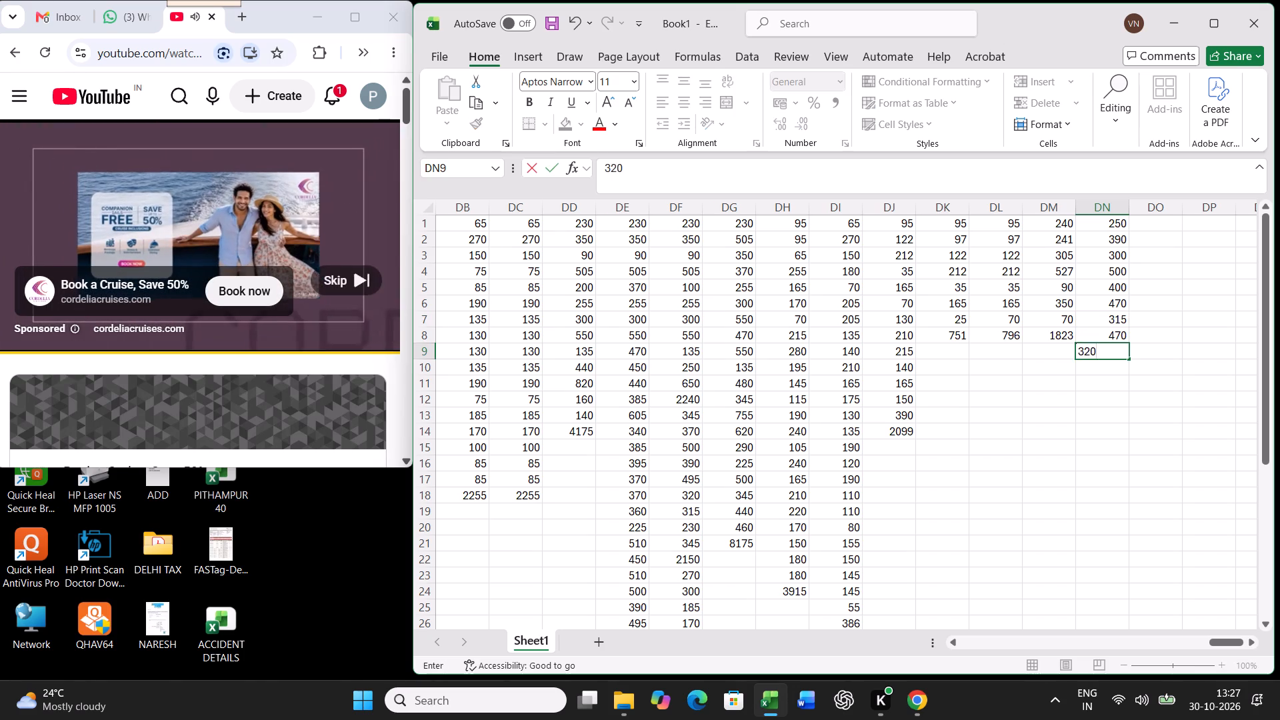
text(470)
key(Return)
text(480)
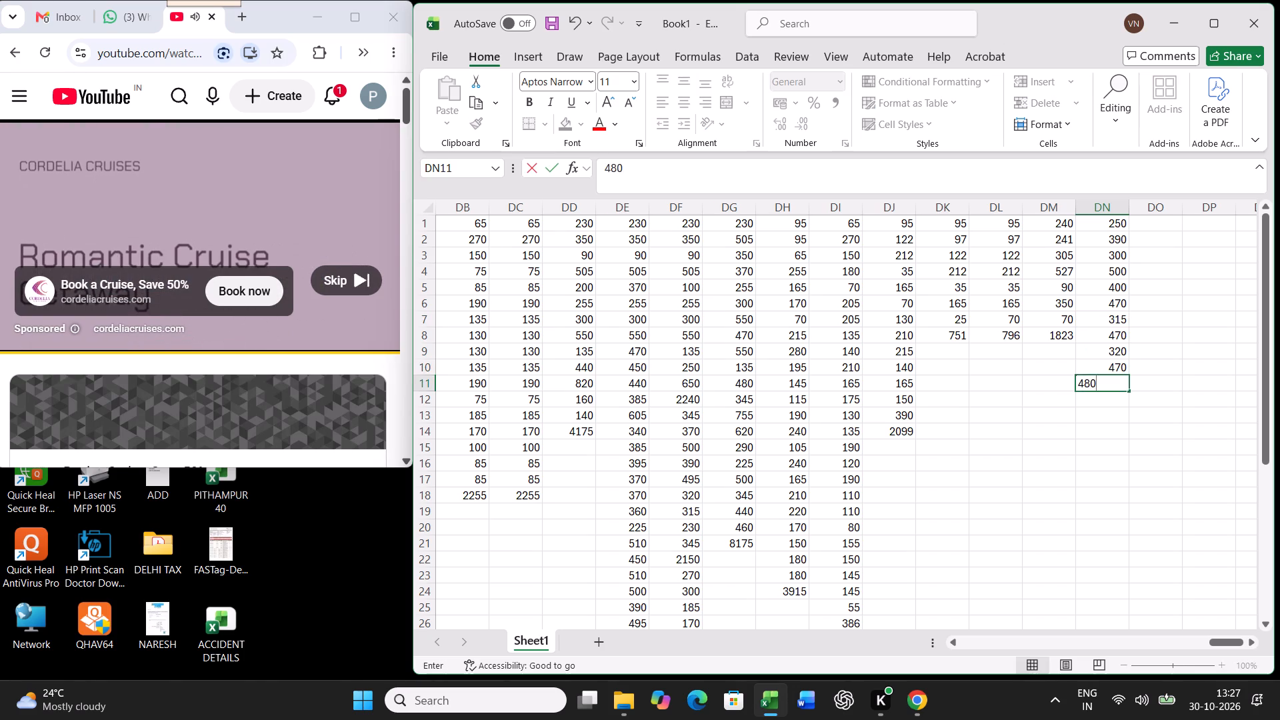
key(Return)
text(495)
key(Return)
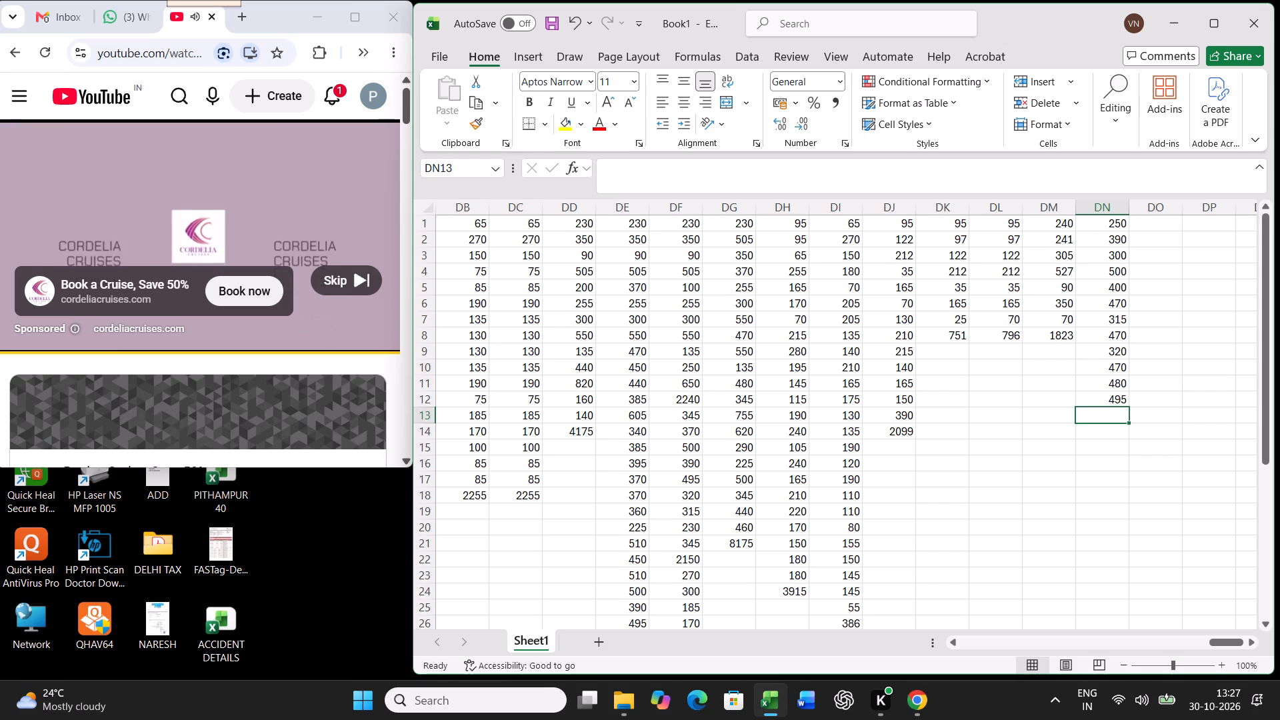
Enter 350 in cell DN13 to finish the column DN list.
text(350)
key(Return)
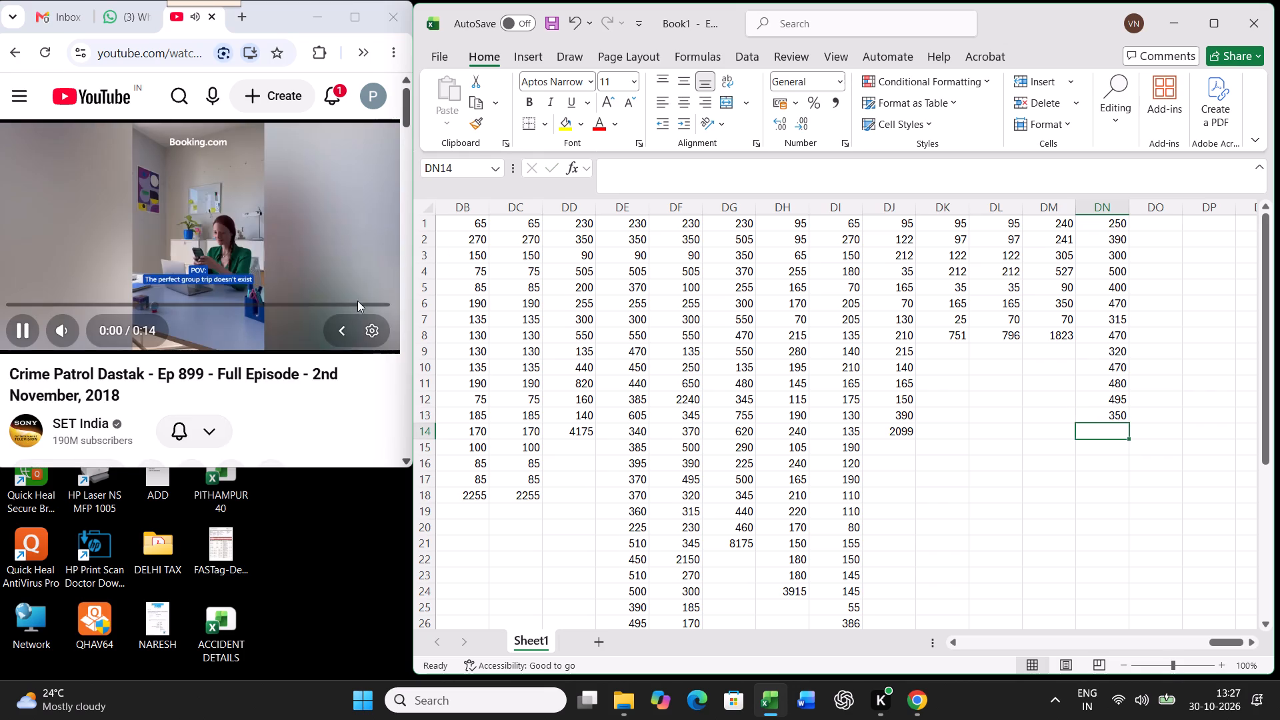
Total column DN with AutoSum in cell DN14.
click(1211, 19)
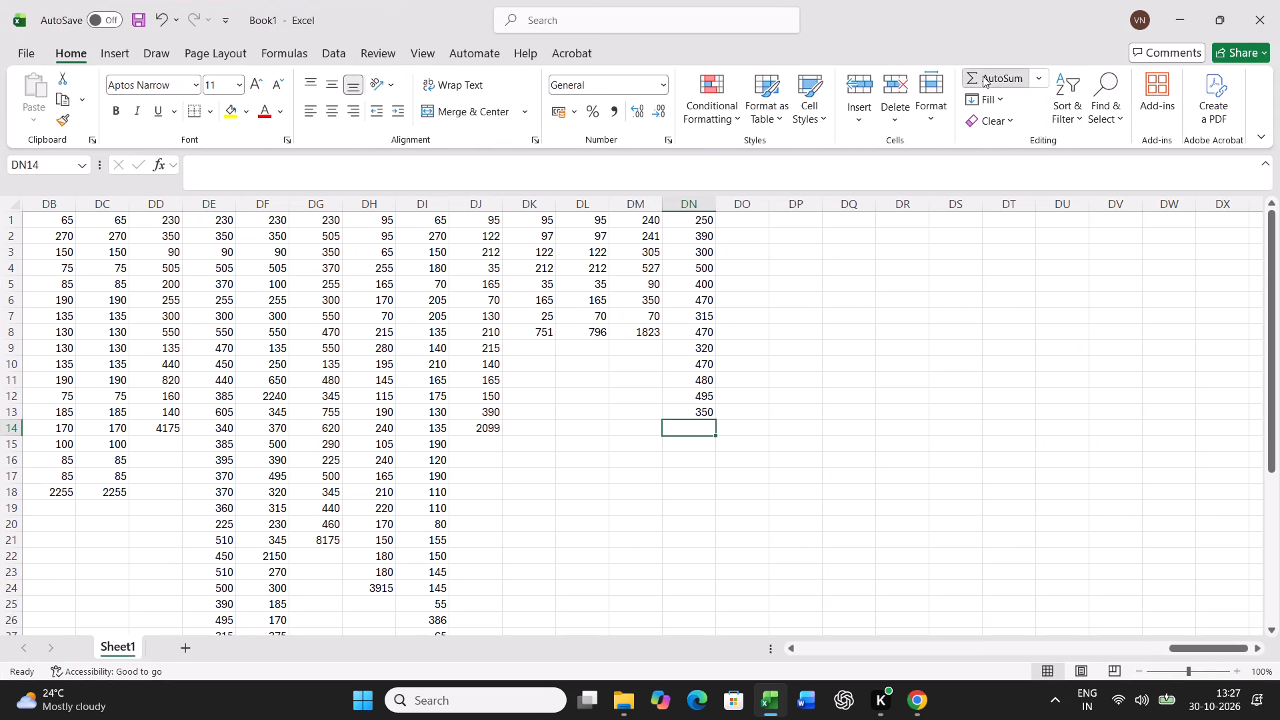
click(983, 76)
key(Return)
click(1231, 14)
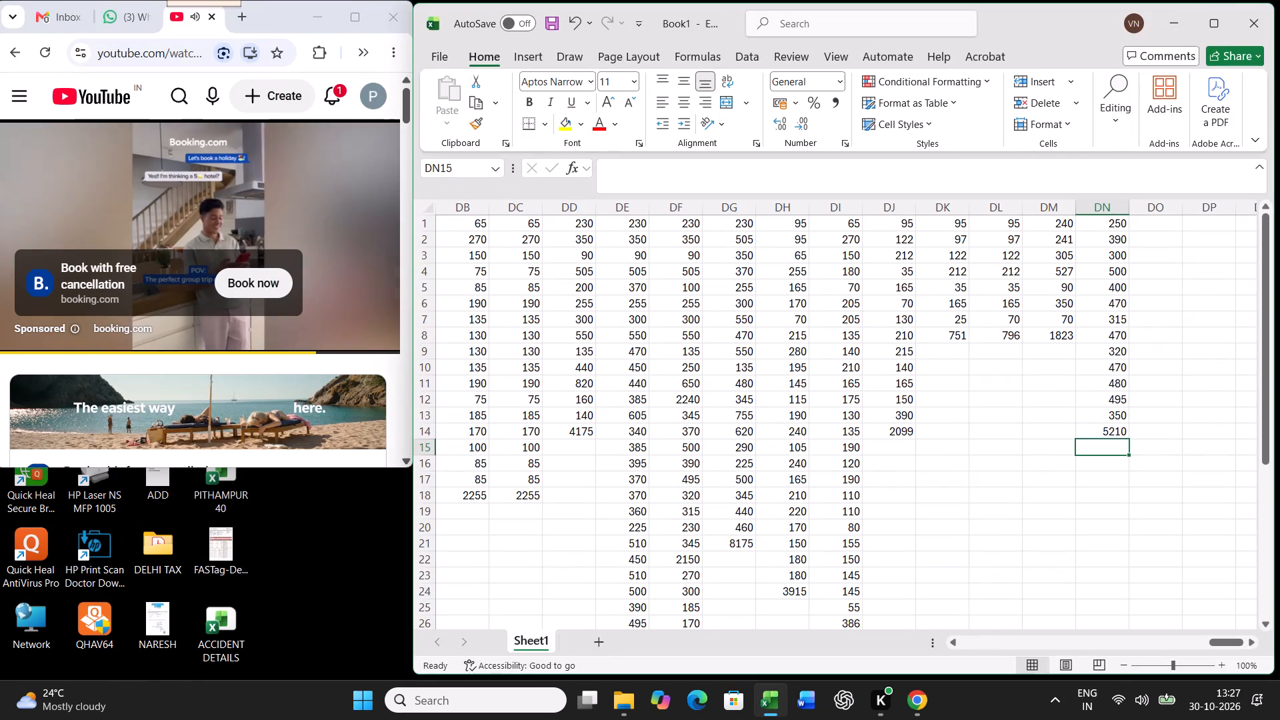
Skip the advertisement in the YouTube window and return to the Excel workbook.
click(357, 281)
click(860, 425)
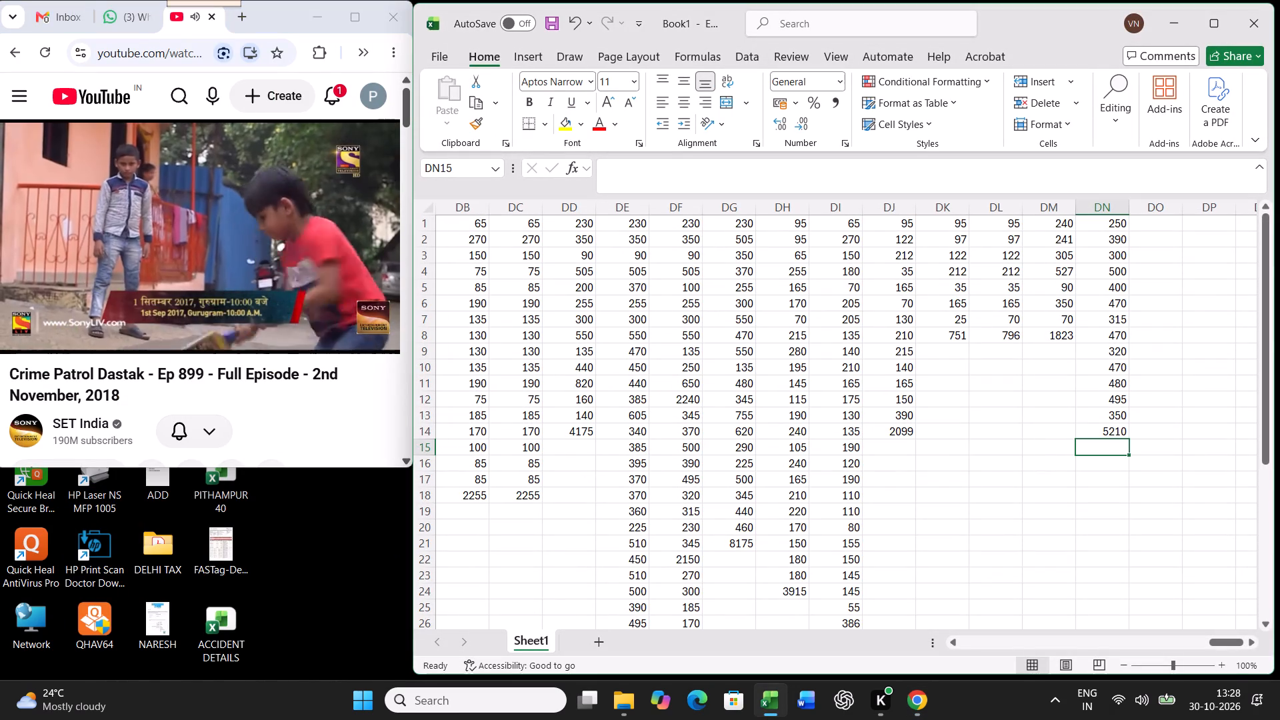
Start the column DO list with 230, 320, 415, 345, 375 and 360 down cells DO1 to DO6.
key(Up)
key(Up)
key(Up)
key(Up)
key(Up)
key(Up)
key(Up)
key(Up)
key(Up)
key(Up)
key(Up)
key(Up)
key(Up)
key(Up)
key(Up)
key(Up)
key(Up)
key(Up)
key(Up)
key(Up)
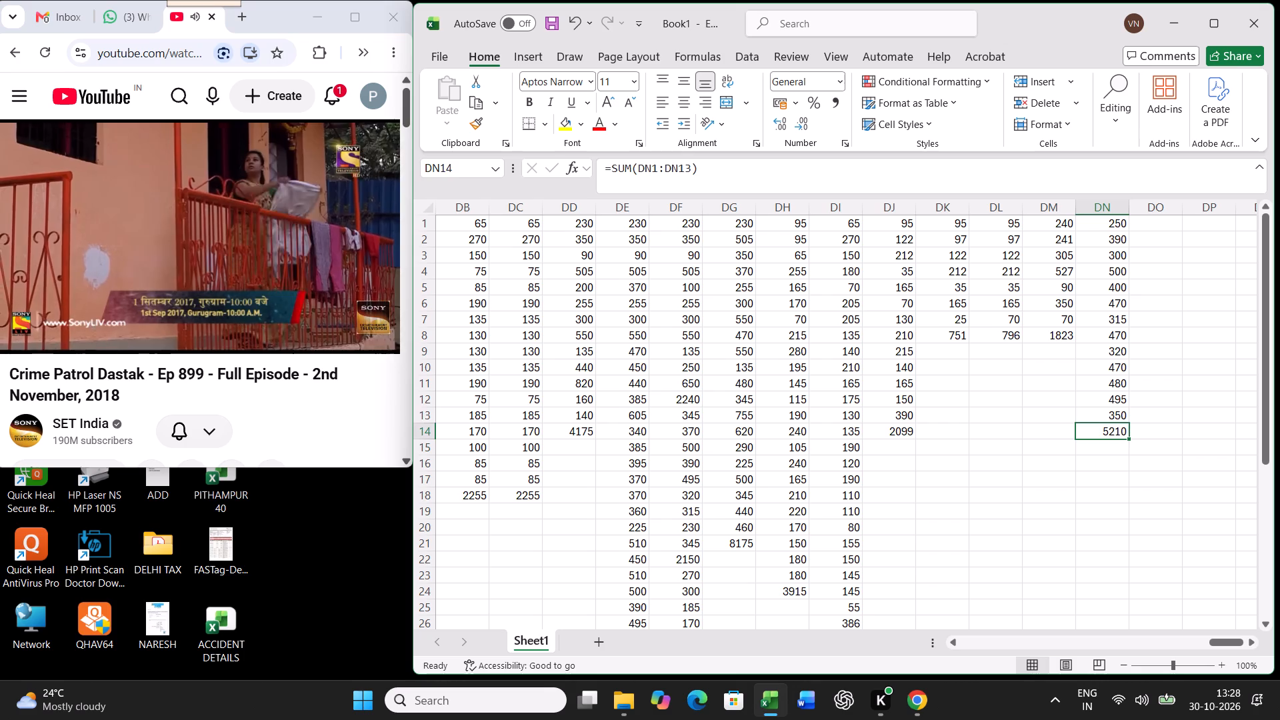
key(Right)
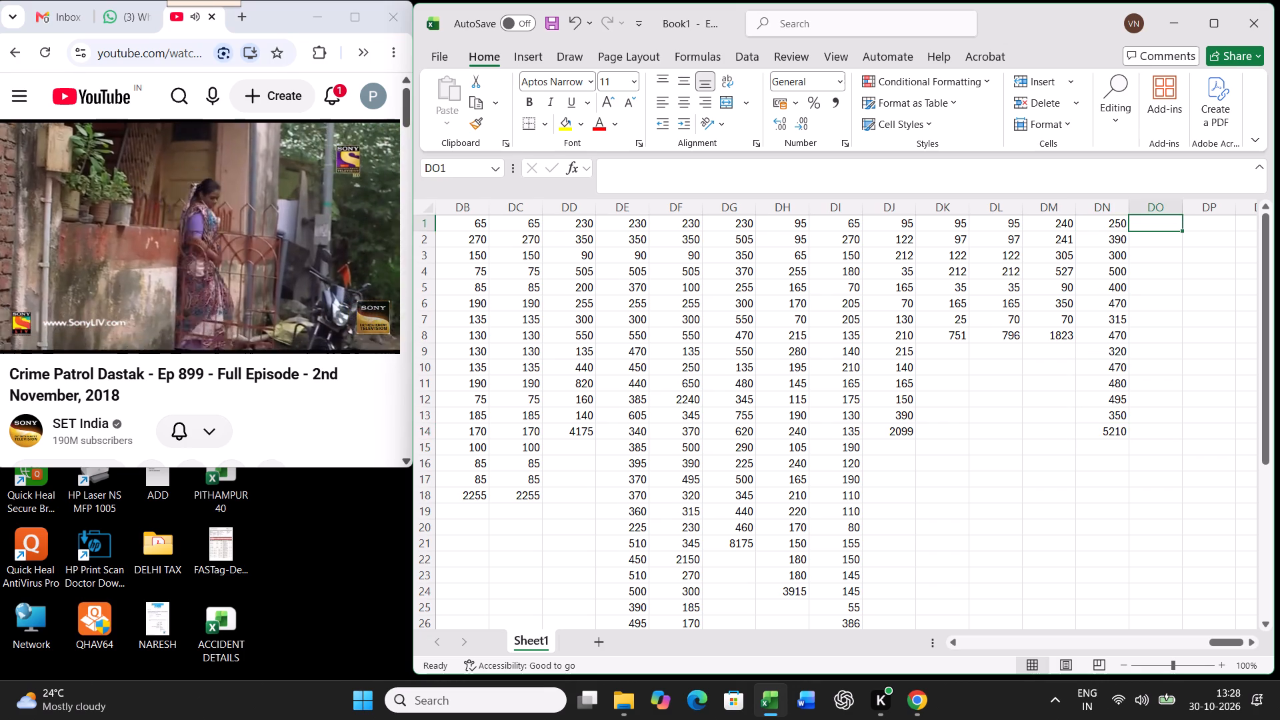
text(230)
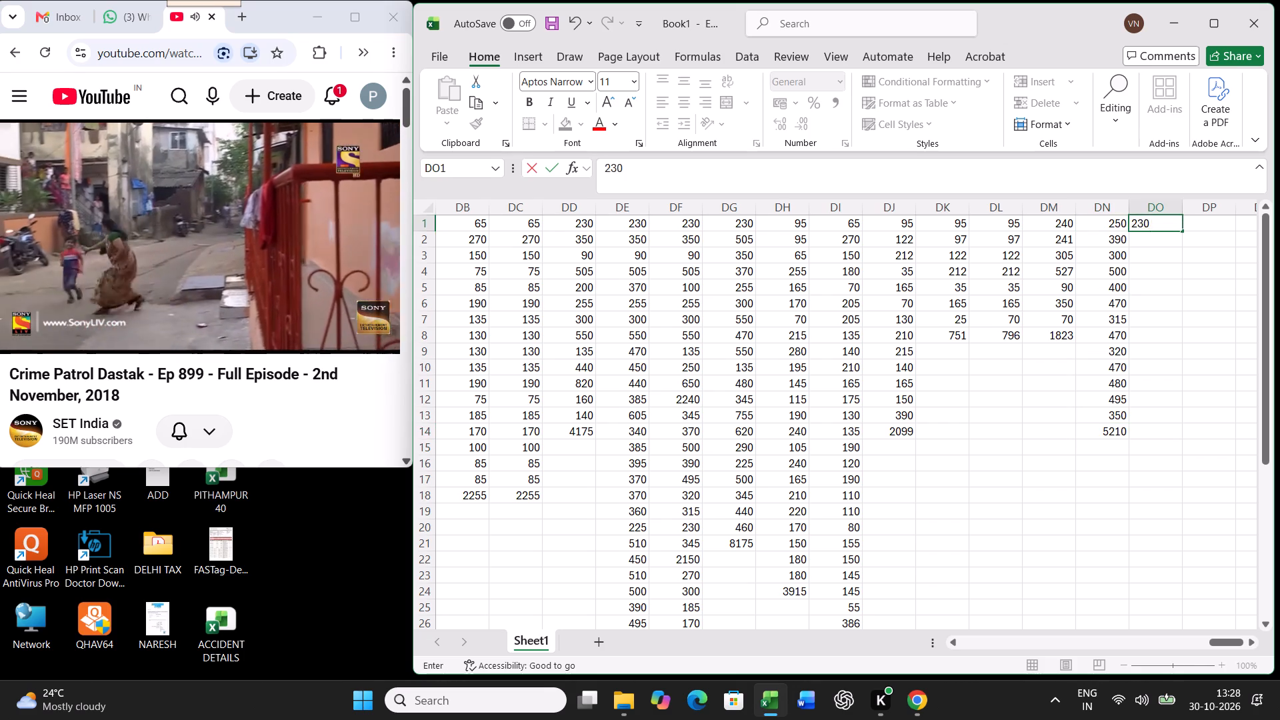
key(Return)
text(320)
key(Return)
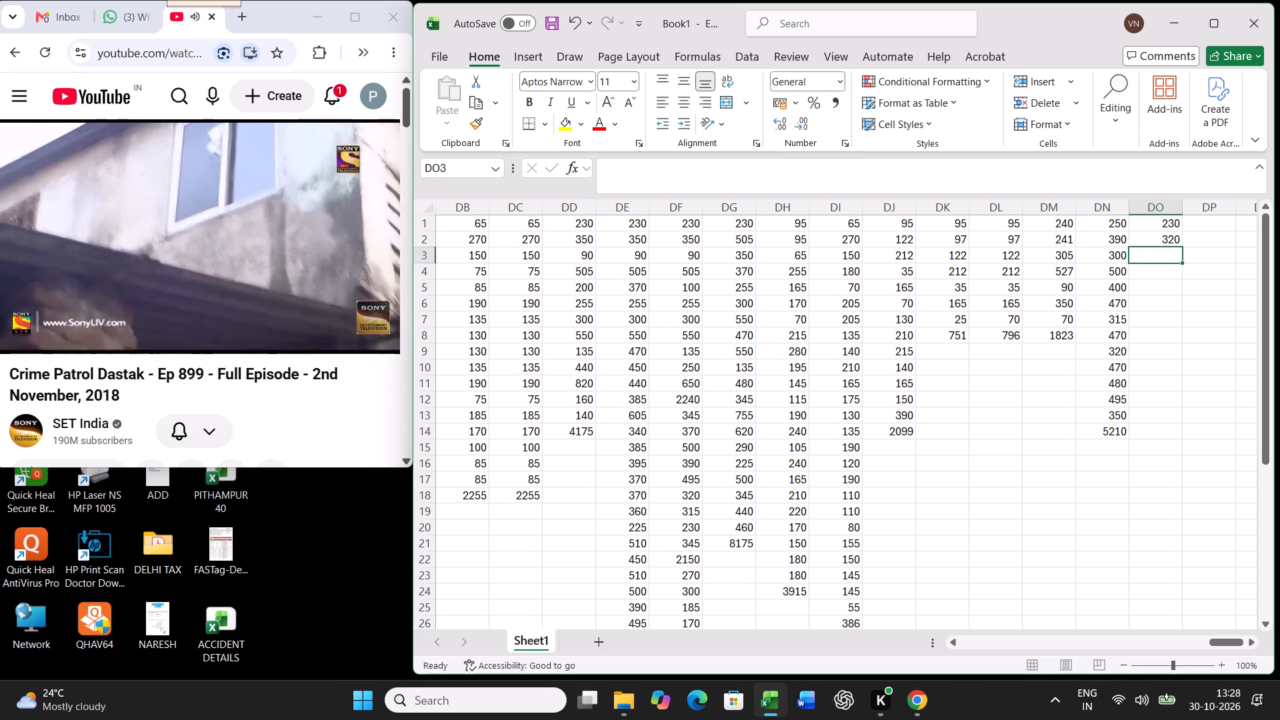
text(415)
key(Return)
text(345)
key(Return)
text(375)
key(Return)
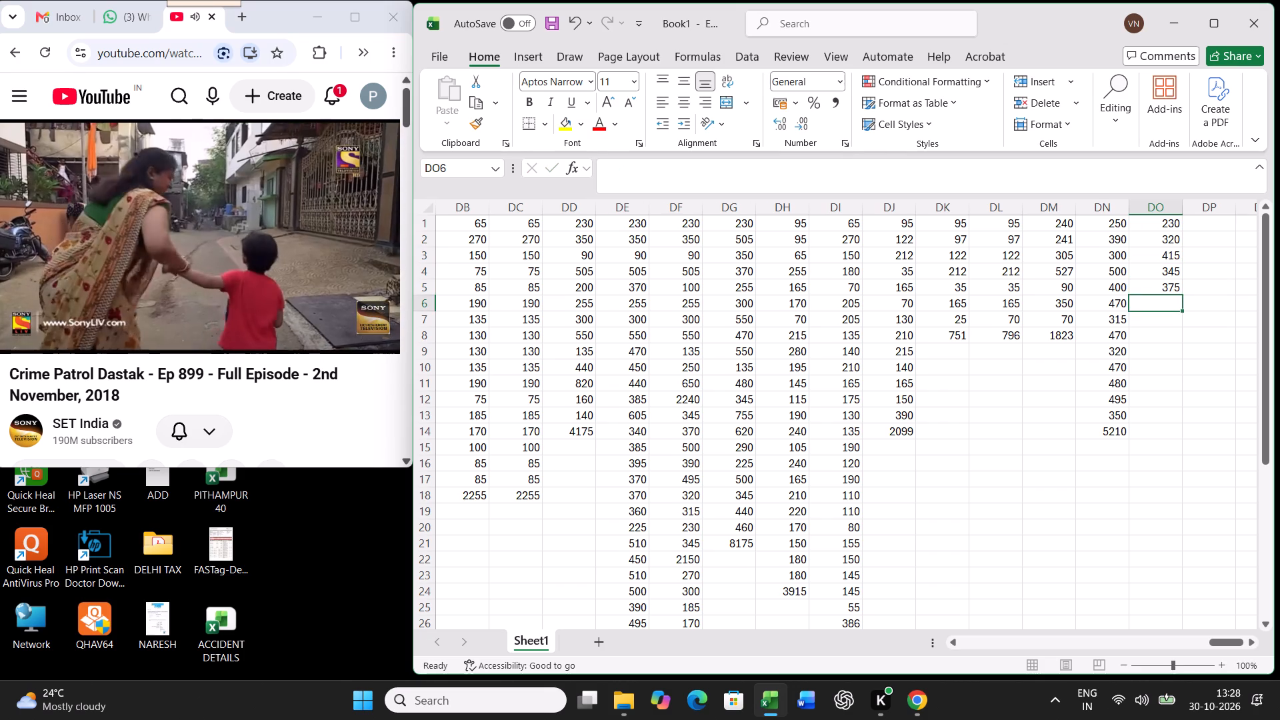
text(360)
key(Return)
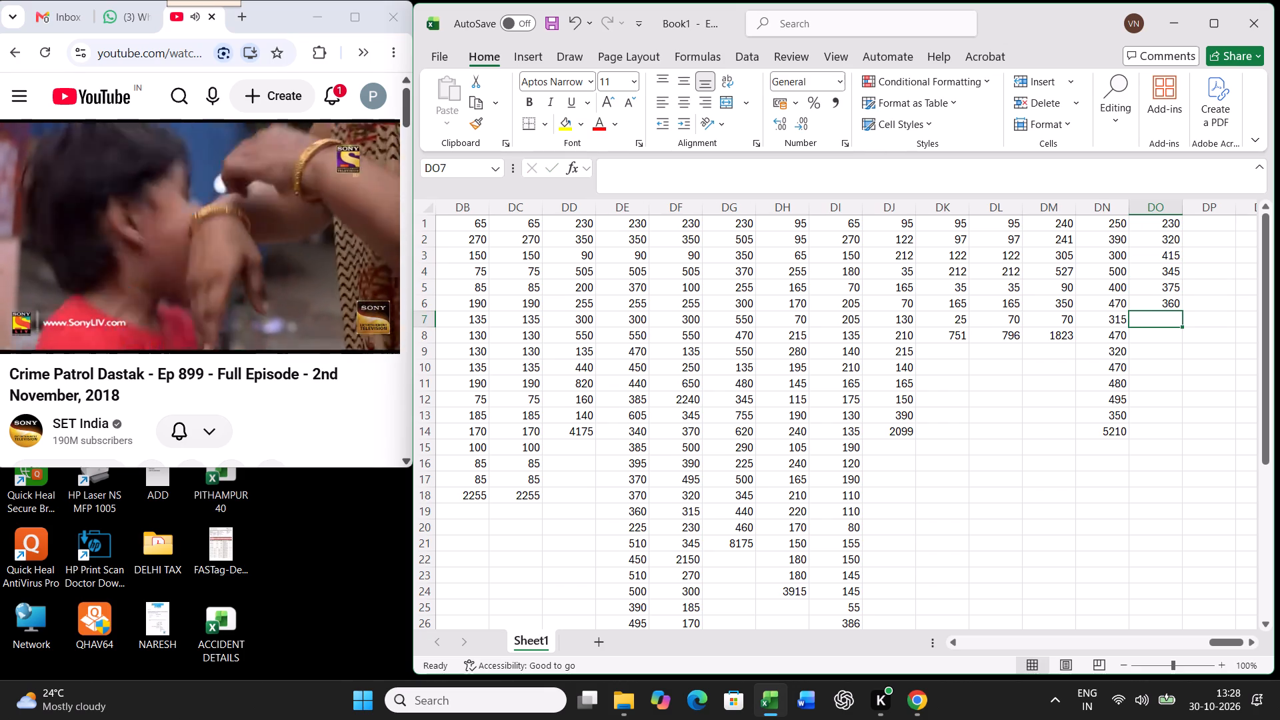
Continue column DO with 390, 240, 240, 370, 420 and 235 down cells DO7 to DO12.
text(390)
key(Return)
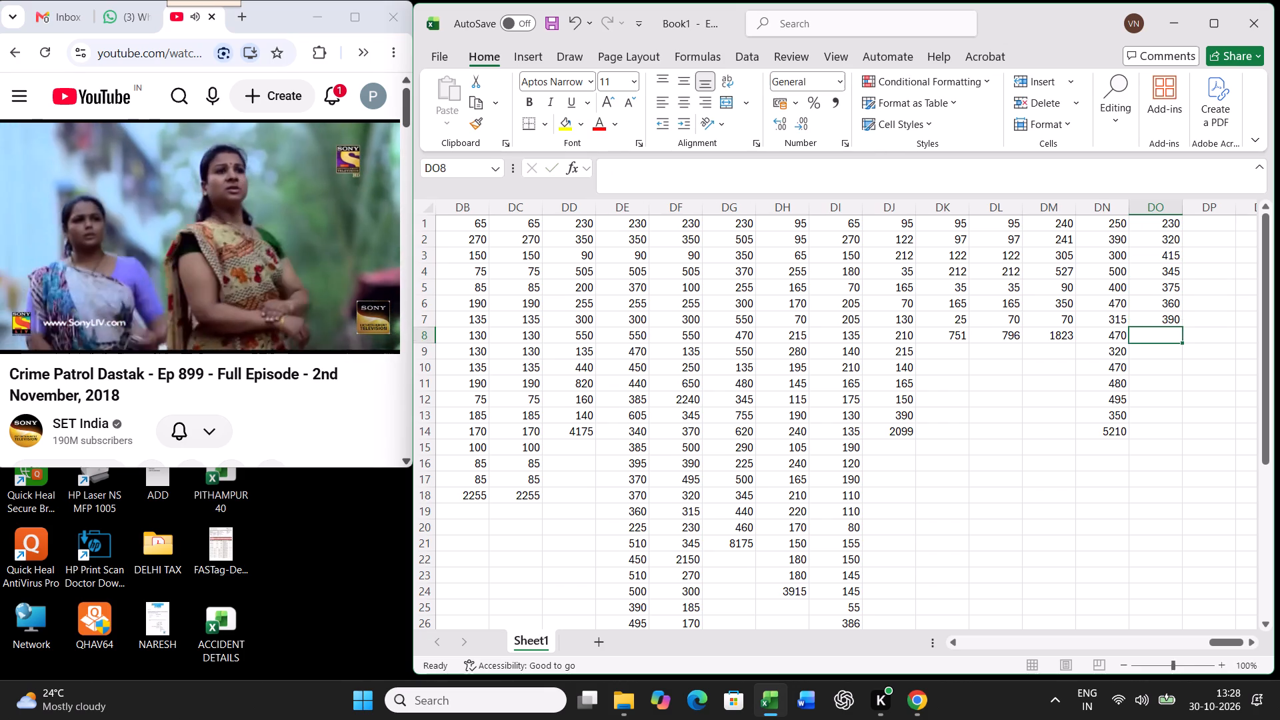
text(240)
key(Return)
text(240)
key(Return)
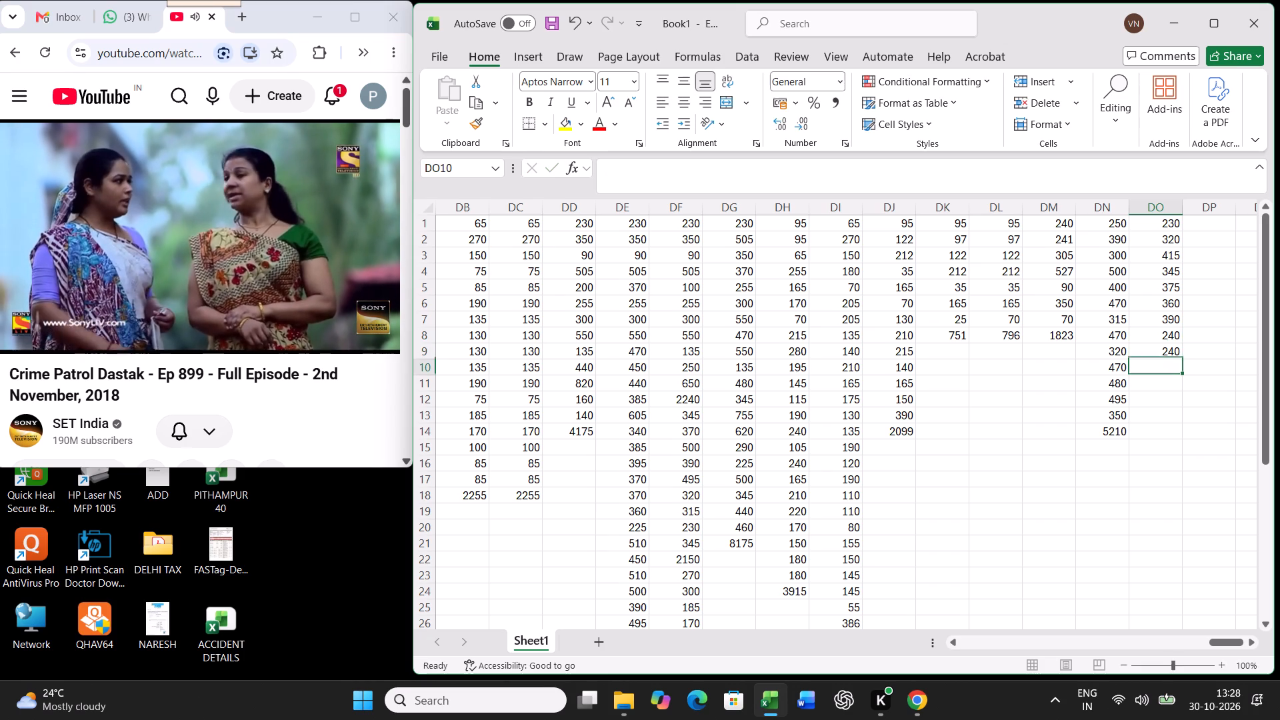
text(370)
key(Return)
text(420)
key(Return)
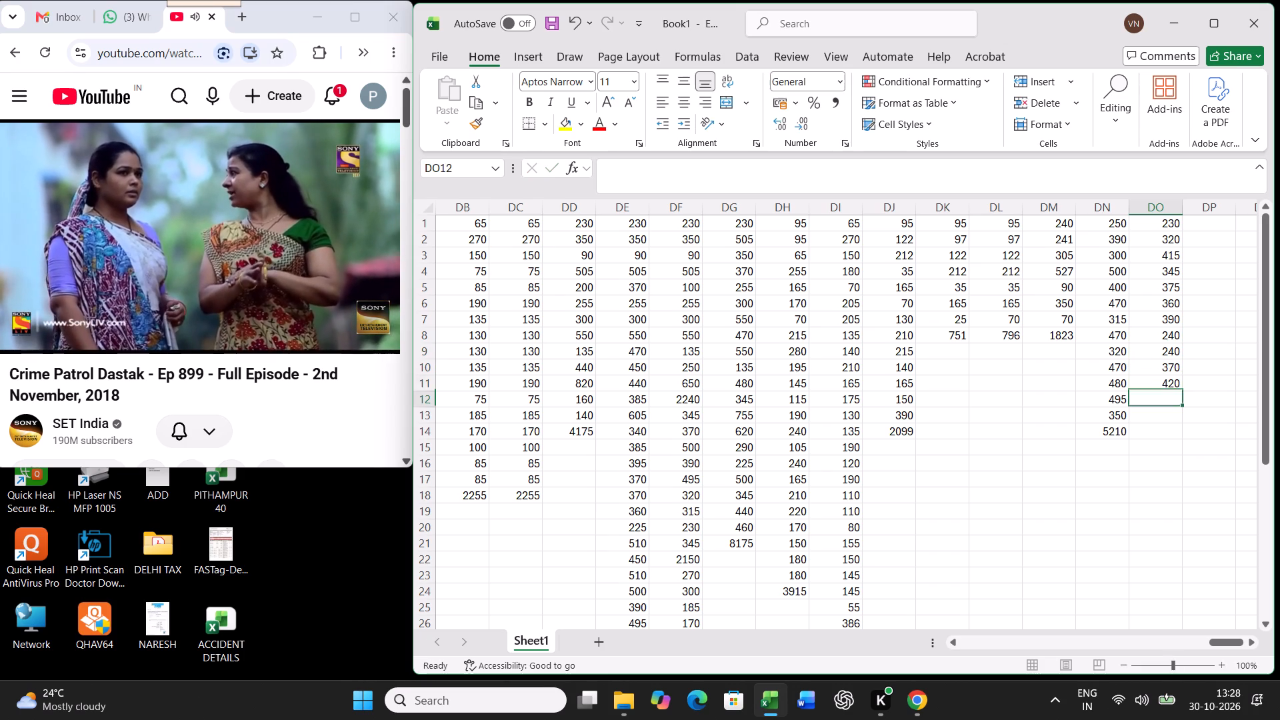
text(235)
key(Return)
Continue column DO with 85, 230, 600, 460, 550 and 275 down cells DO13 to DO18.
text(85)
key(Return)
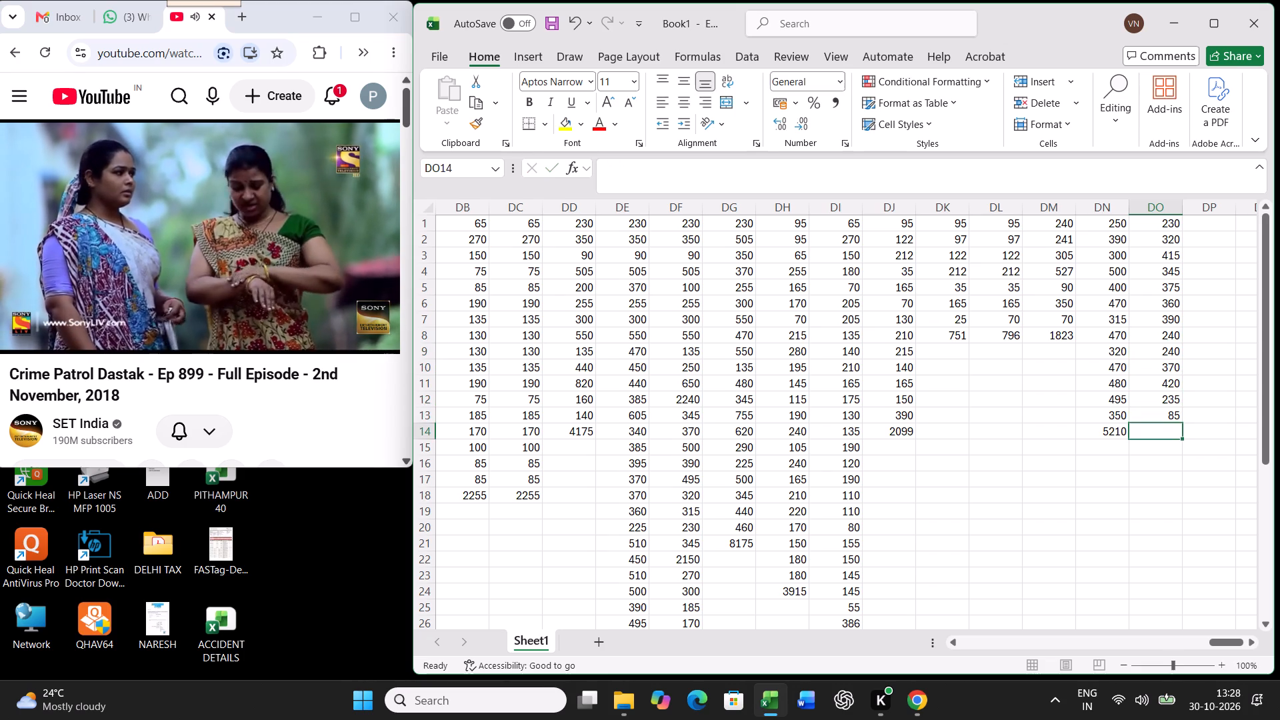
text(230)
key(Return)
text(600)
key(Return)
text(460)
key(Return)
text(550)
key(Return)
text(275)
key(Return)
Finish the column DO list with 515, 230, 375, 325 and 325 down cells DO19 to DO23.
text(515)
key(Return)
text(230)
key(Return)
text(375)
key(Return)
text(325)
key(Return)
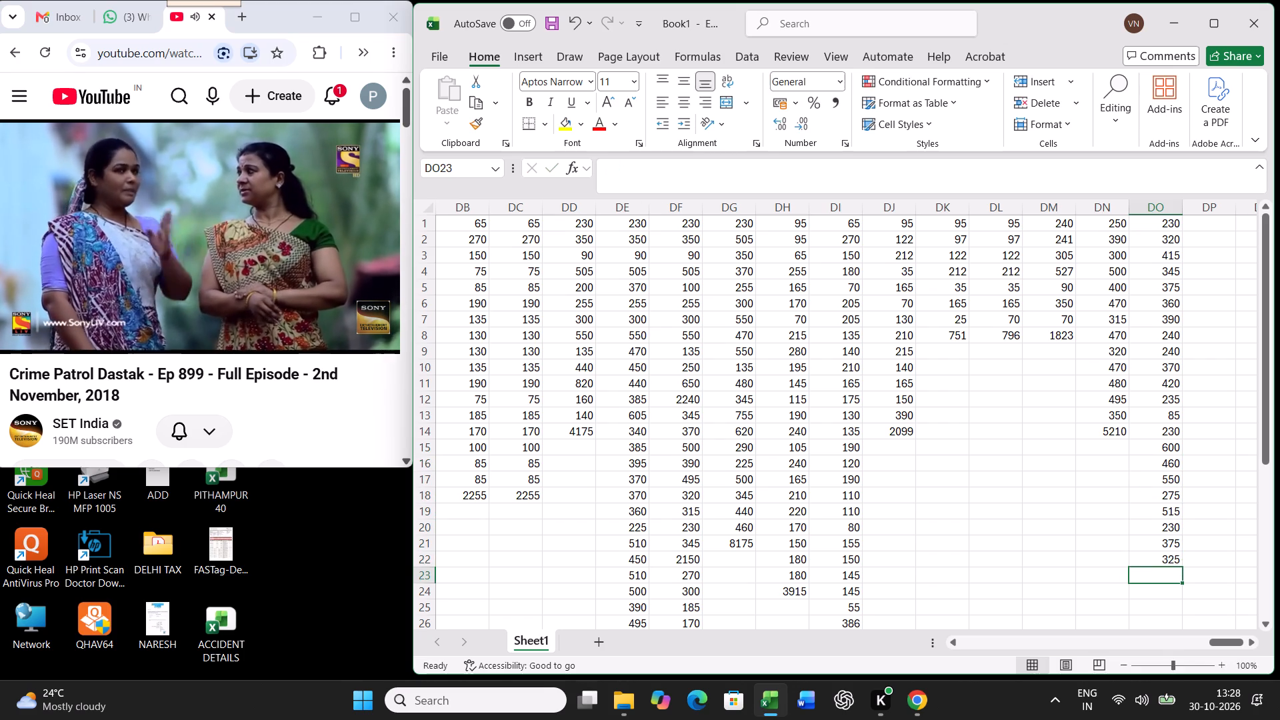
text(325)
key(Return)
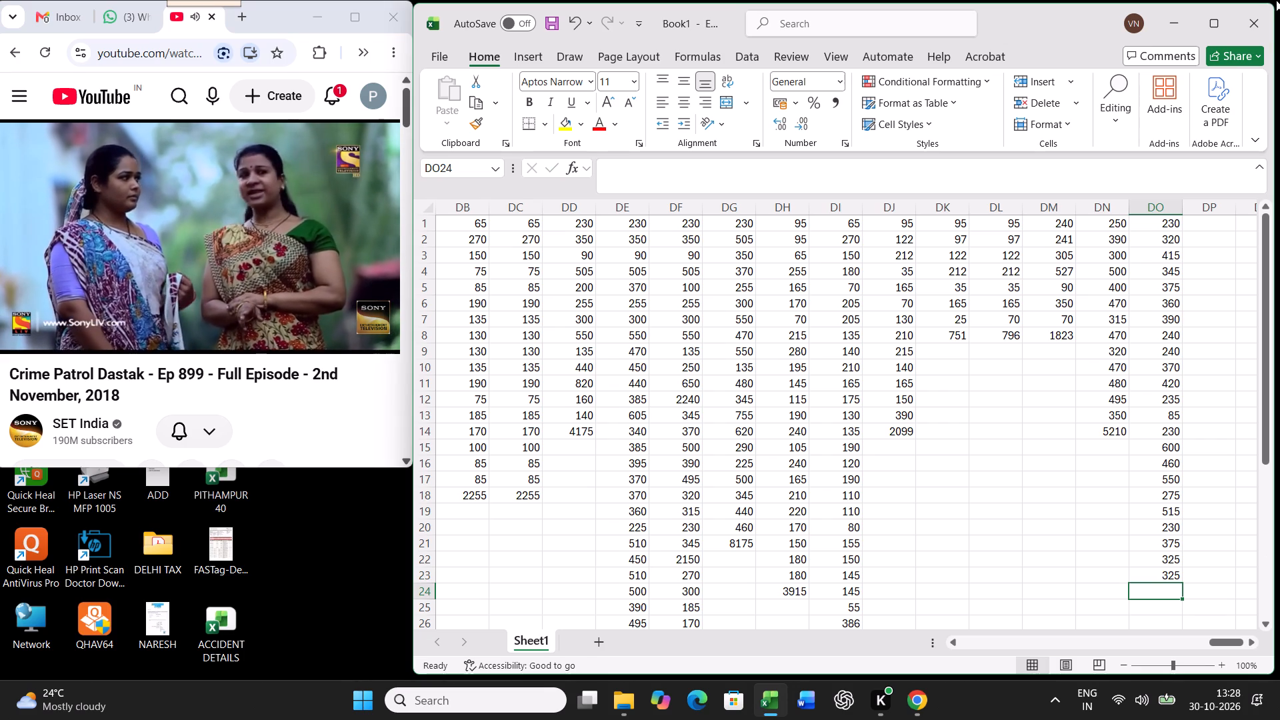
Total column DO with AutoSum in cell DO24.
click(1223, 11)
click(988, 79)
key(Return)
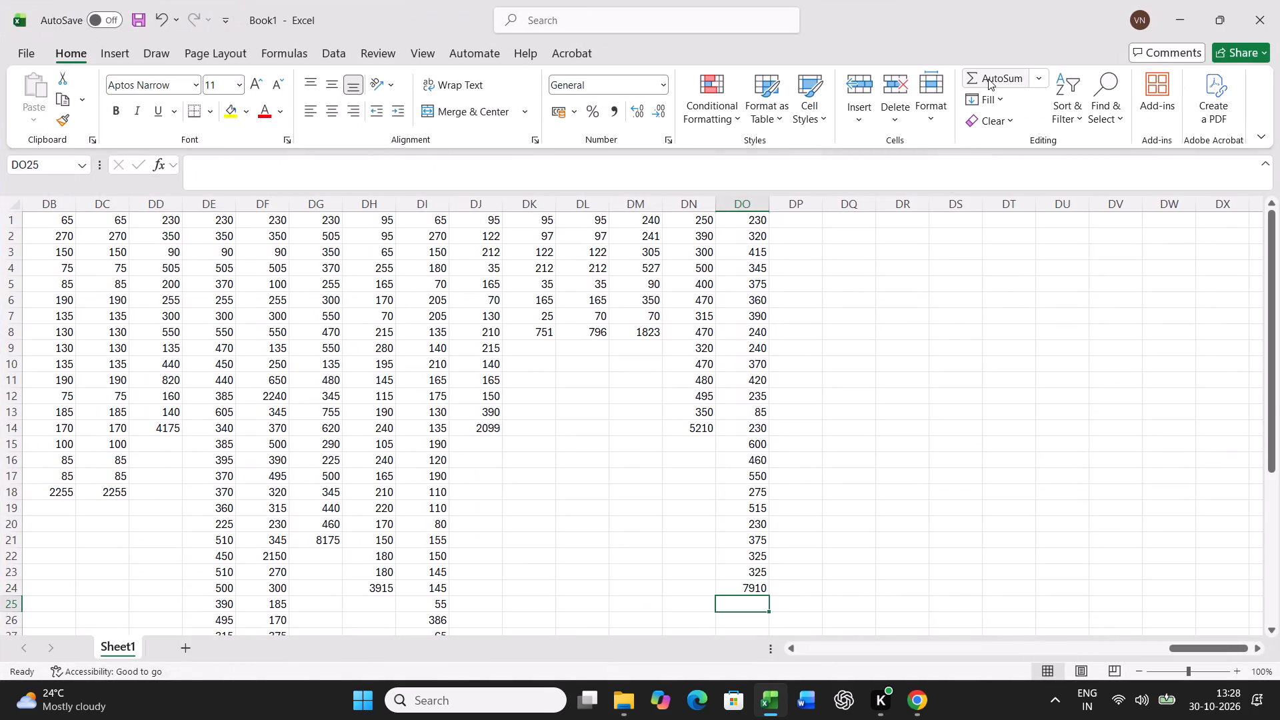
click(1225, 11)
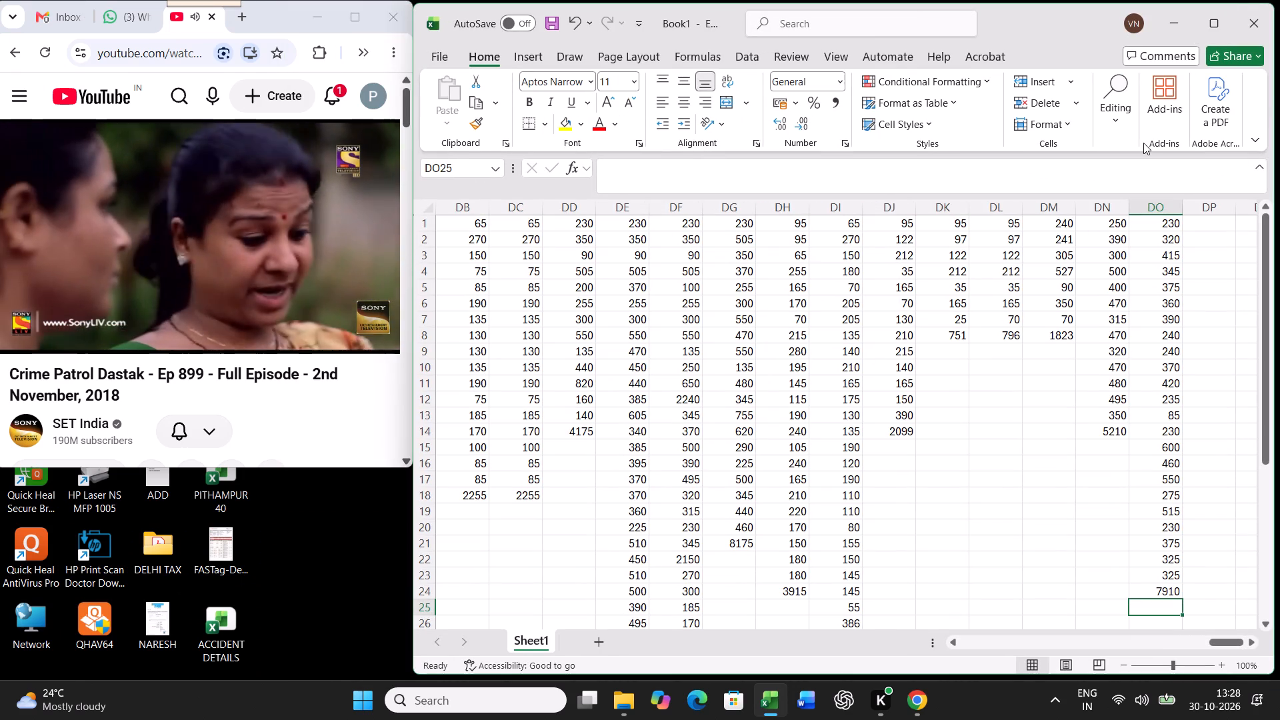
Start the column DP list with 230, 90, 505, 350, 370 and 255 down cells DP1 to DP6.
key(Up)
key(Up)
key(Up)
key(Up)
key(Up)
key(Up)
key(Up)
key(Up)
key(Up)
key(Up)
key(Up)
key(Up)
key(Up)
key(Up)
key(Up)
key(Up)
key(Up)
key(Up)
key(Up)
key(Up)
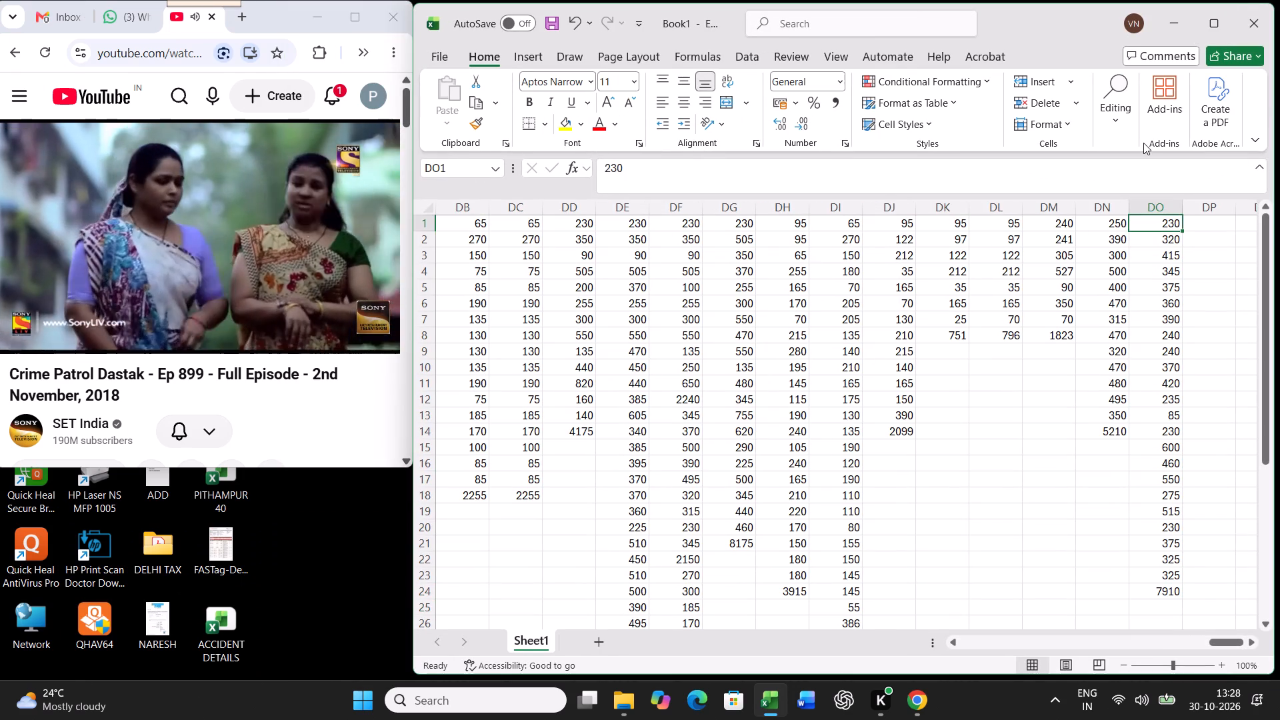
key(Right)
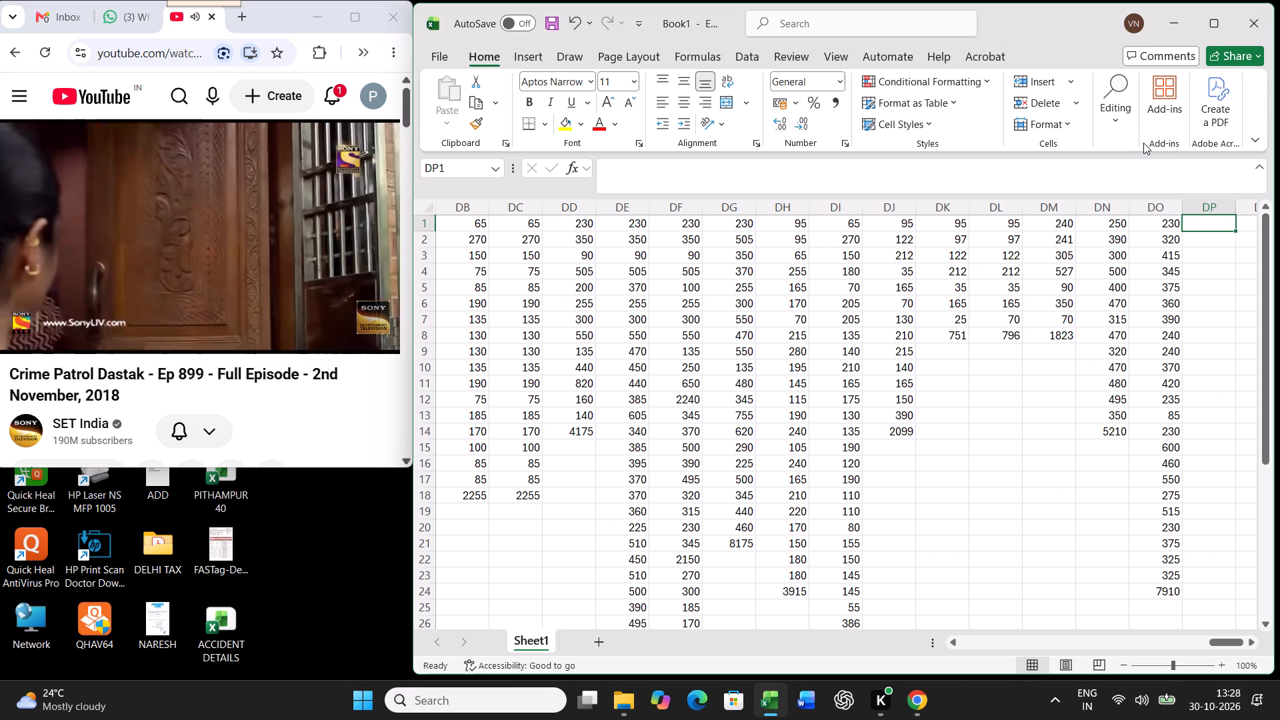
text(230)
key(Return)
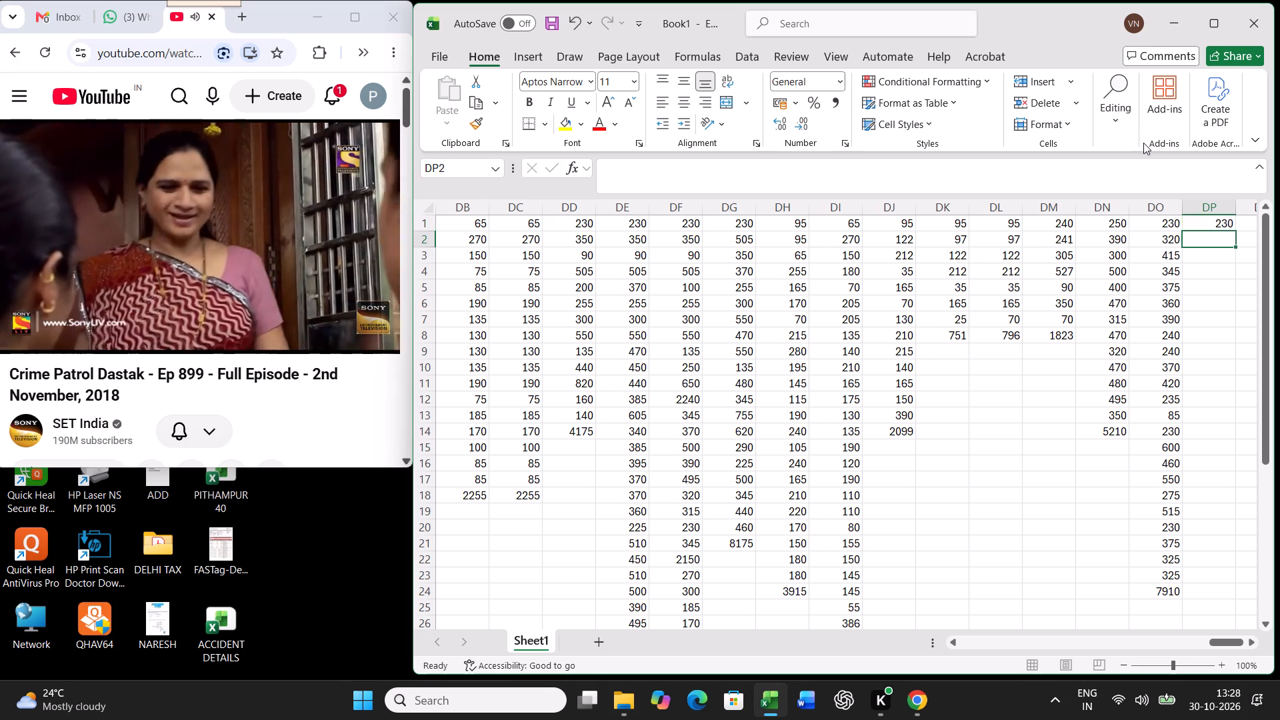
text(90)
key(Return)
text(505)
key(Return)
text(350)
key(Return)
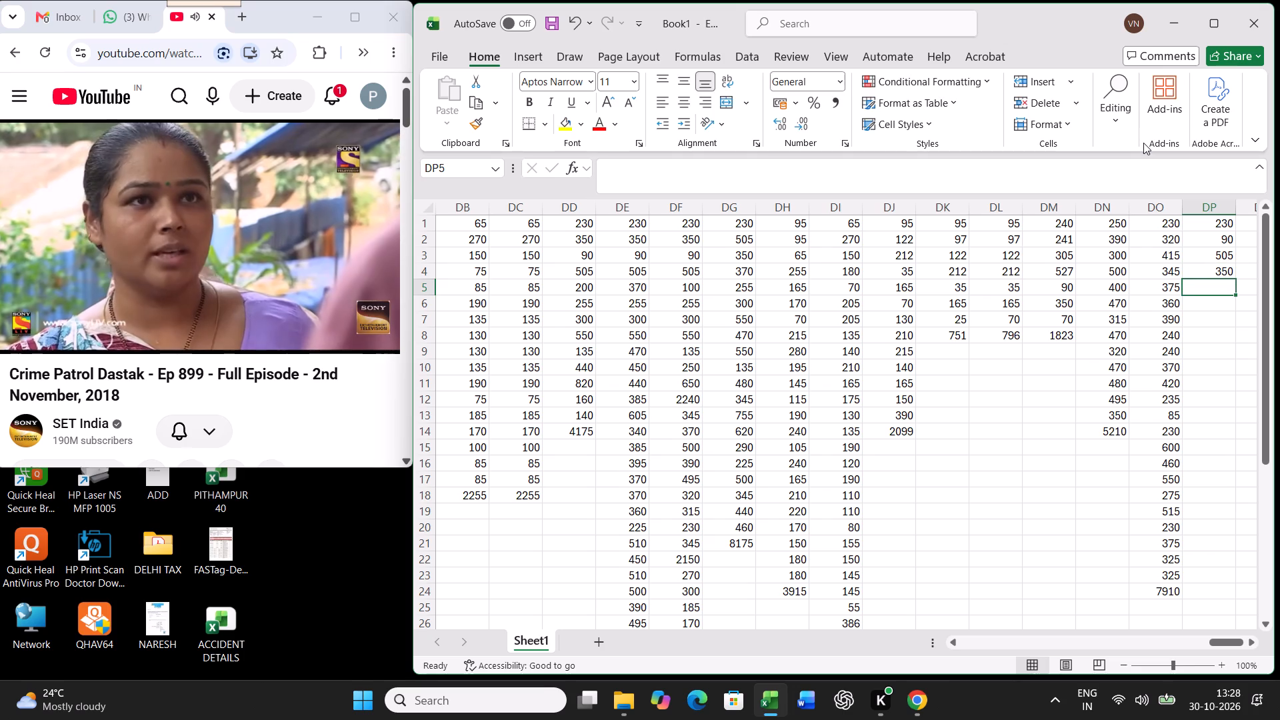
text(370)
key(Return)
text(255)
key(Return)
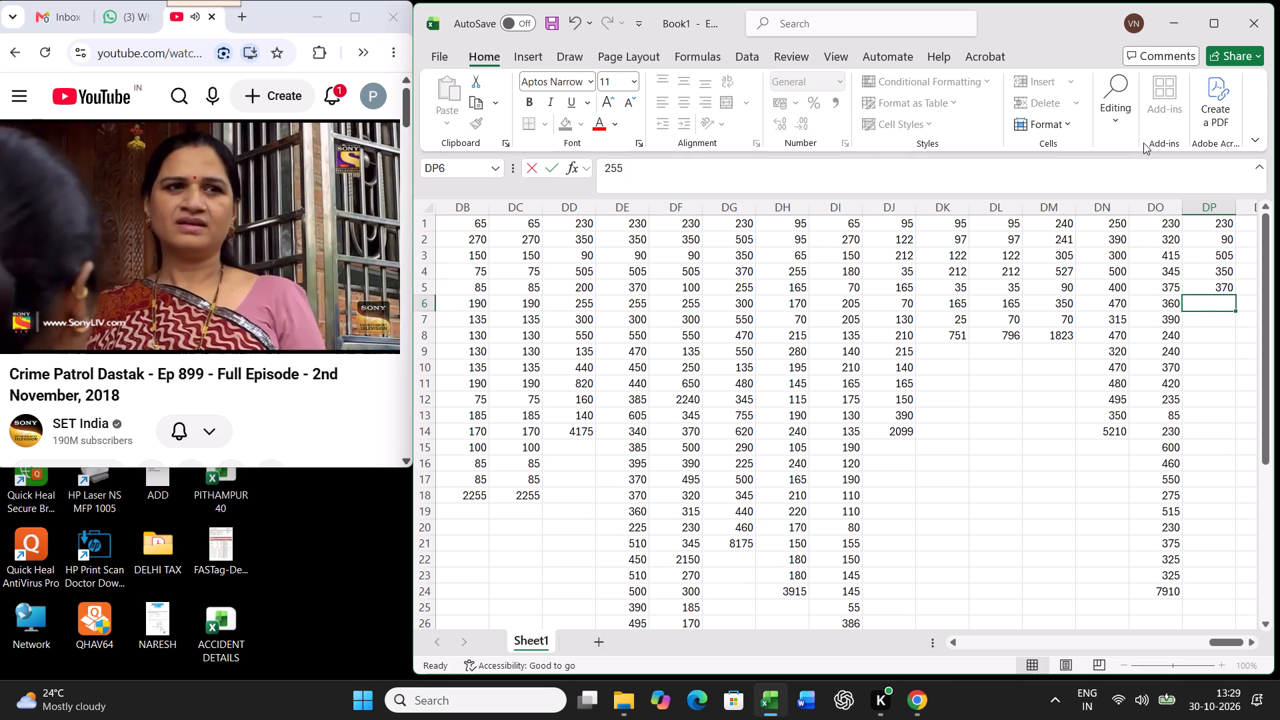
Continue column DP with 300, 550, 135, 250, 650 and 1170 down cells DP7 to DP12.
text(300)
key(Return)
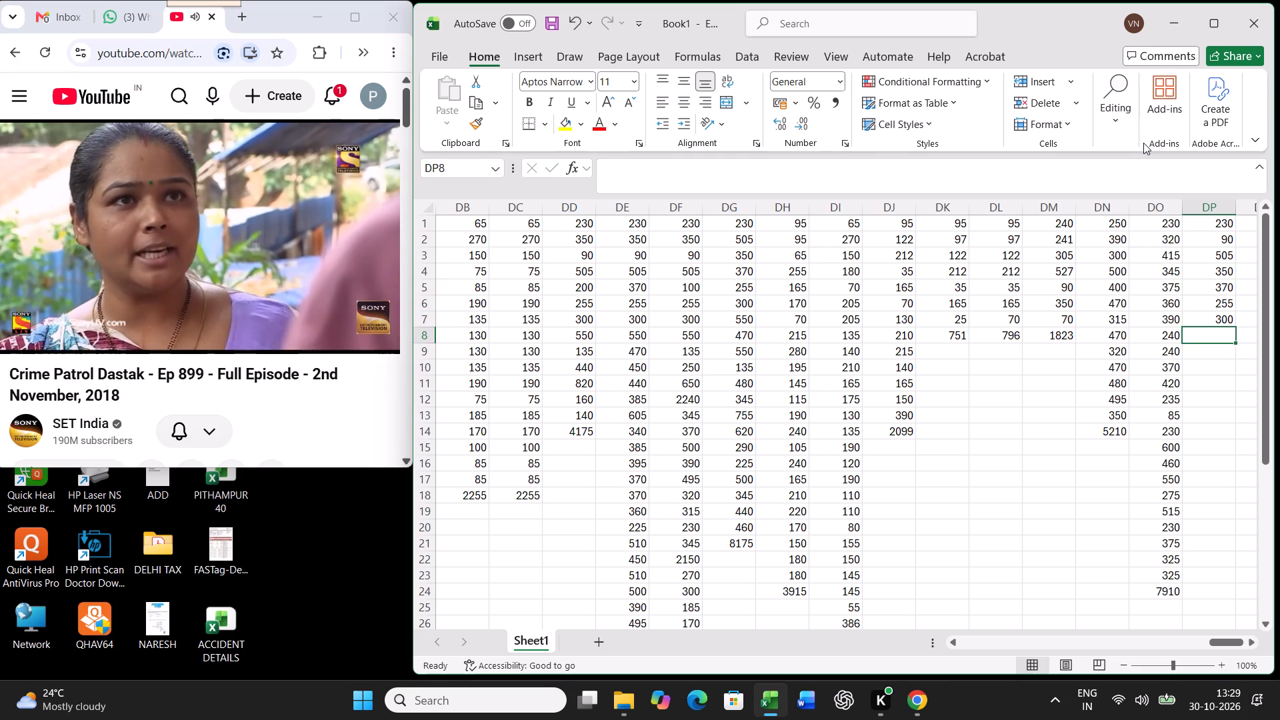
text(550)
key(Return)
text(135)
key(Return)
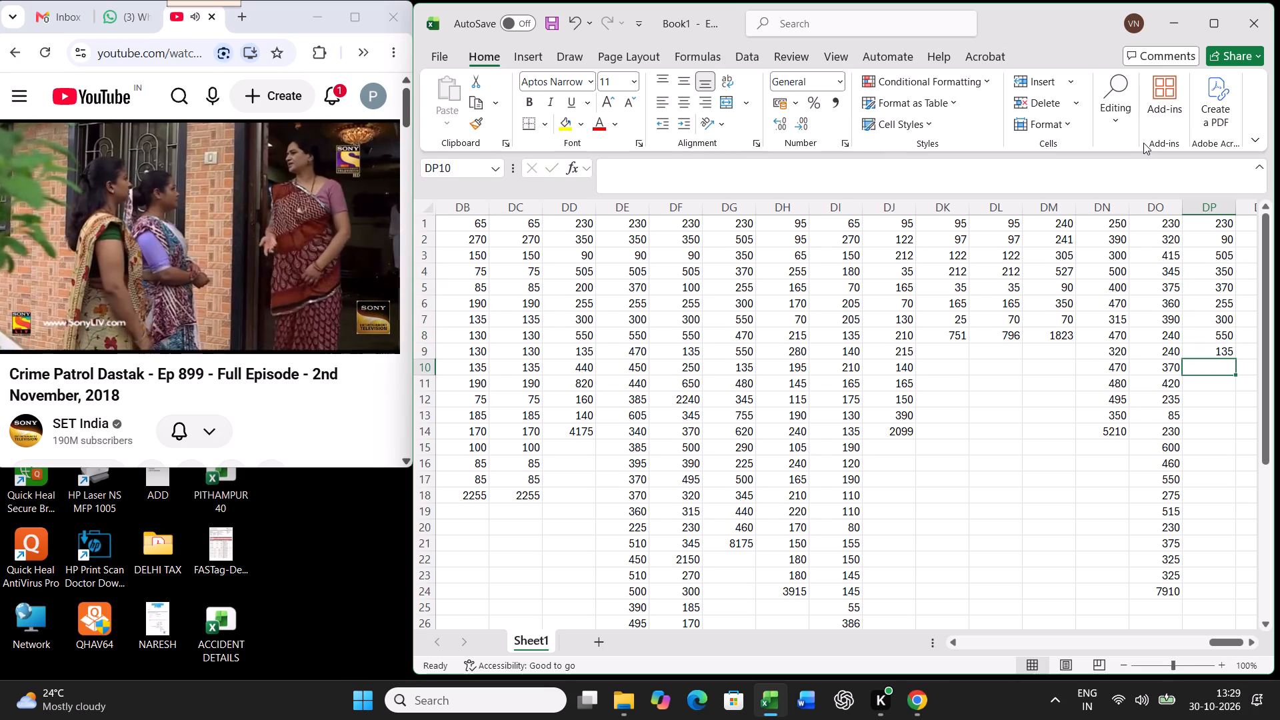
text(250)
key(Return)
text(650)
key(Return)
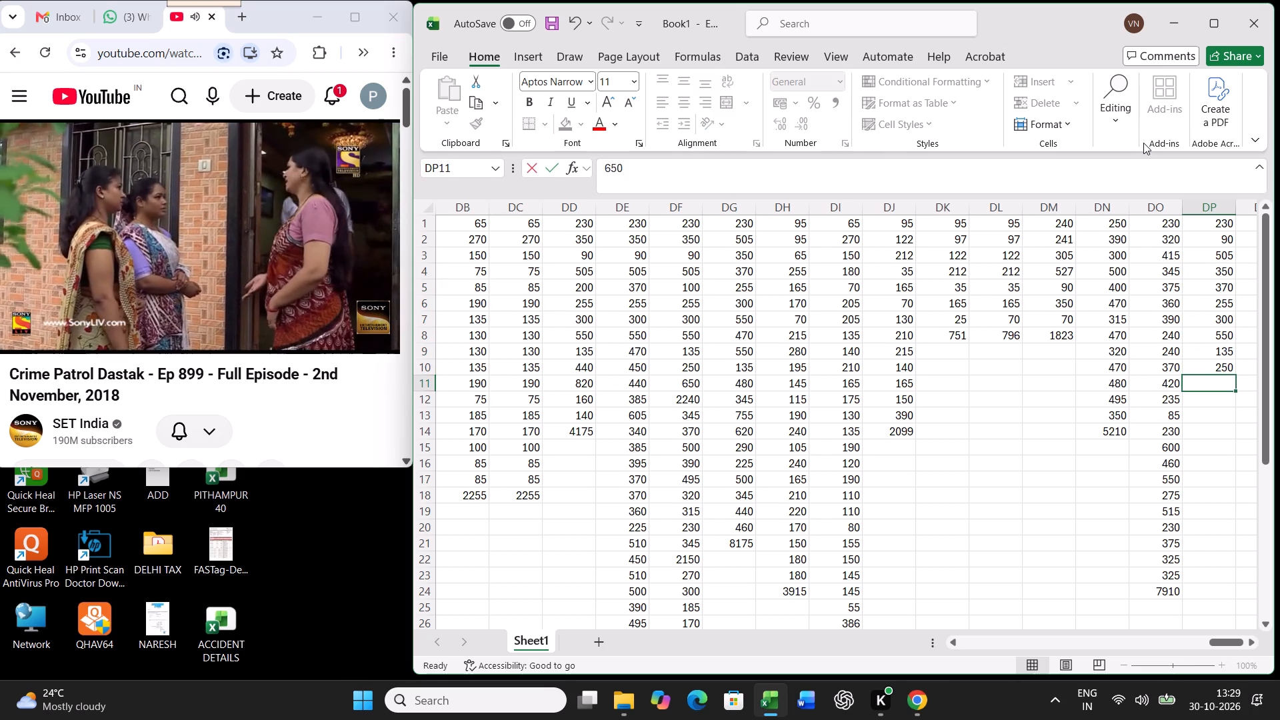
text(1170)
key(Return)
Continue column DP with 1705, 510, 450, 510, 500 and 390 down cells DP13 to DP18.
text(1705)
key(Return)
text(510)
key(Return)
text(450)
key(Return)
text(510)
key(Return)
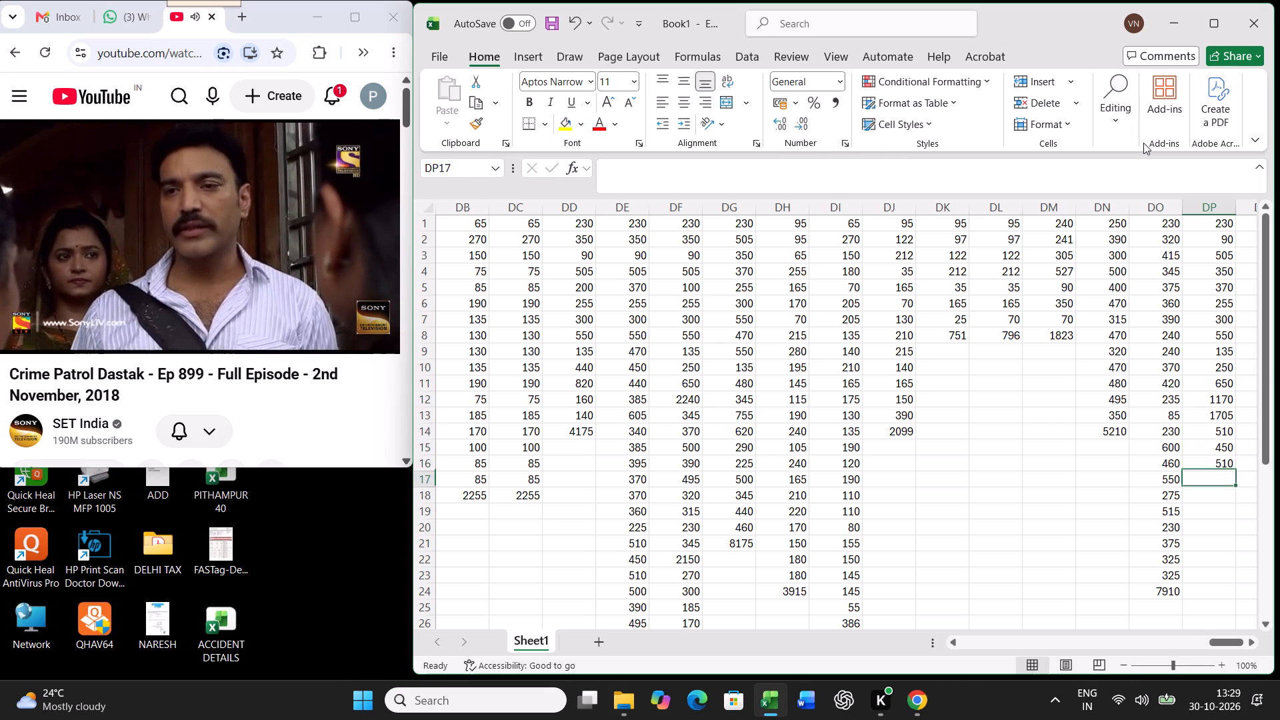
text(500)
key(Return)
text(390)
key(Return)
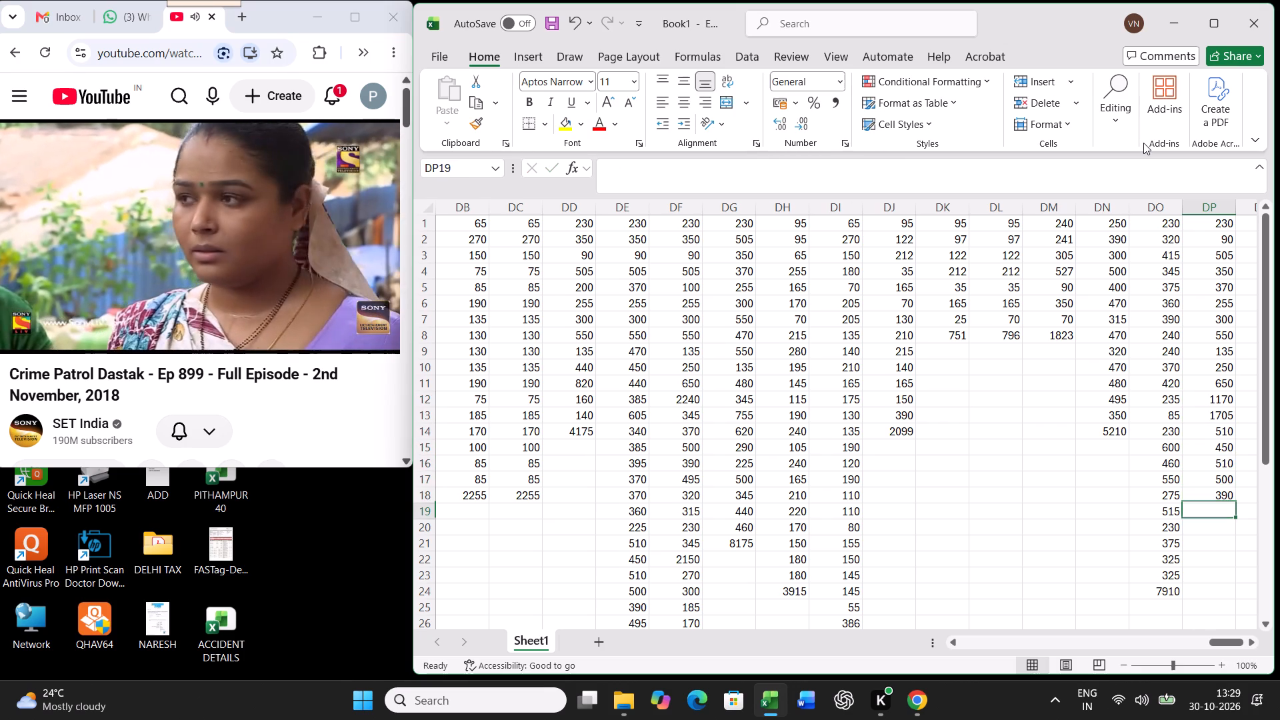
Continue column DP with 495, 320, 315, 345, 270 and 300 down cells DP19 to DP24.
text(495)
key(Return)
text(320)
key(Return)
text(315)
key(Return)
text(345)
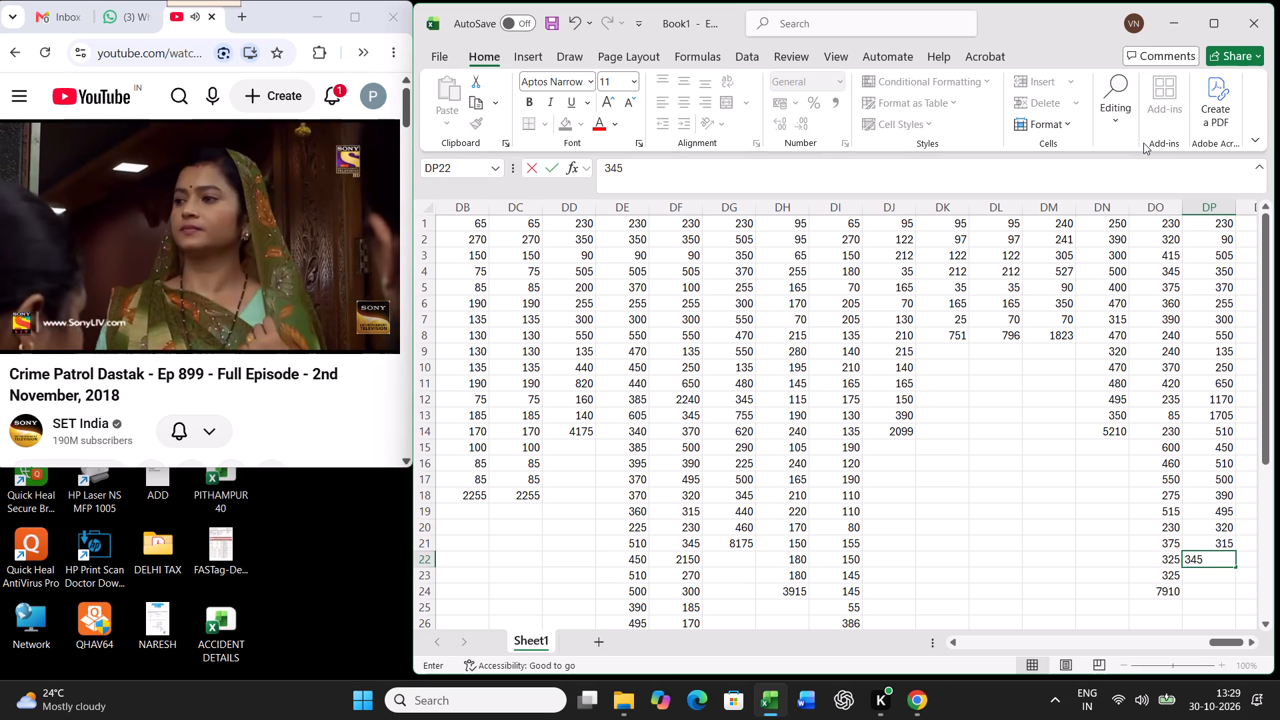
key(Return)
text(270)
key(Return)
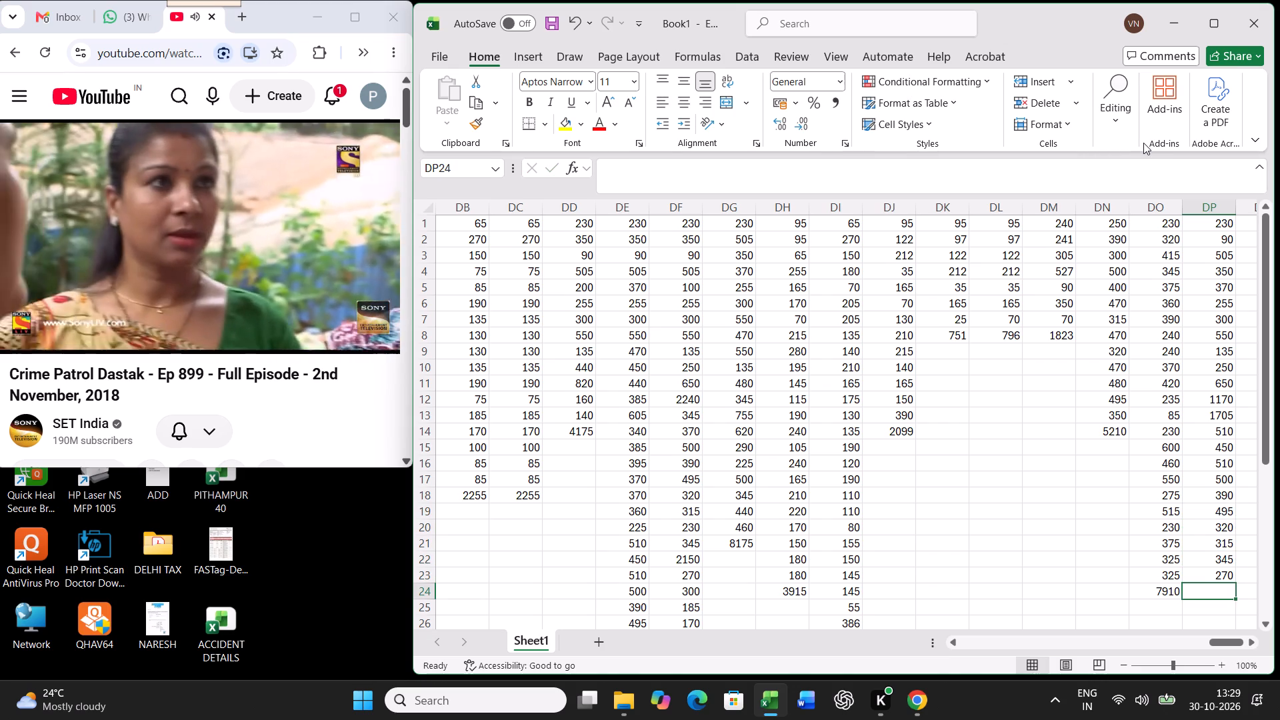
text(300)
key(Return)
Continue column DP with 185, 170, 375, 330, 175 and 490 down cells DP25 to DP30.
text(185)
key(Return)
text(170)
key(Return)
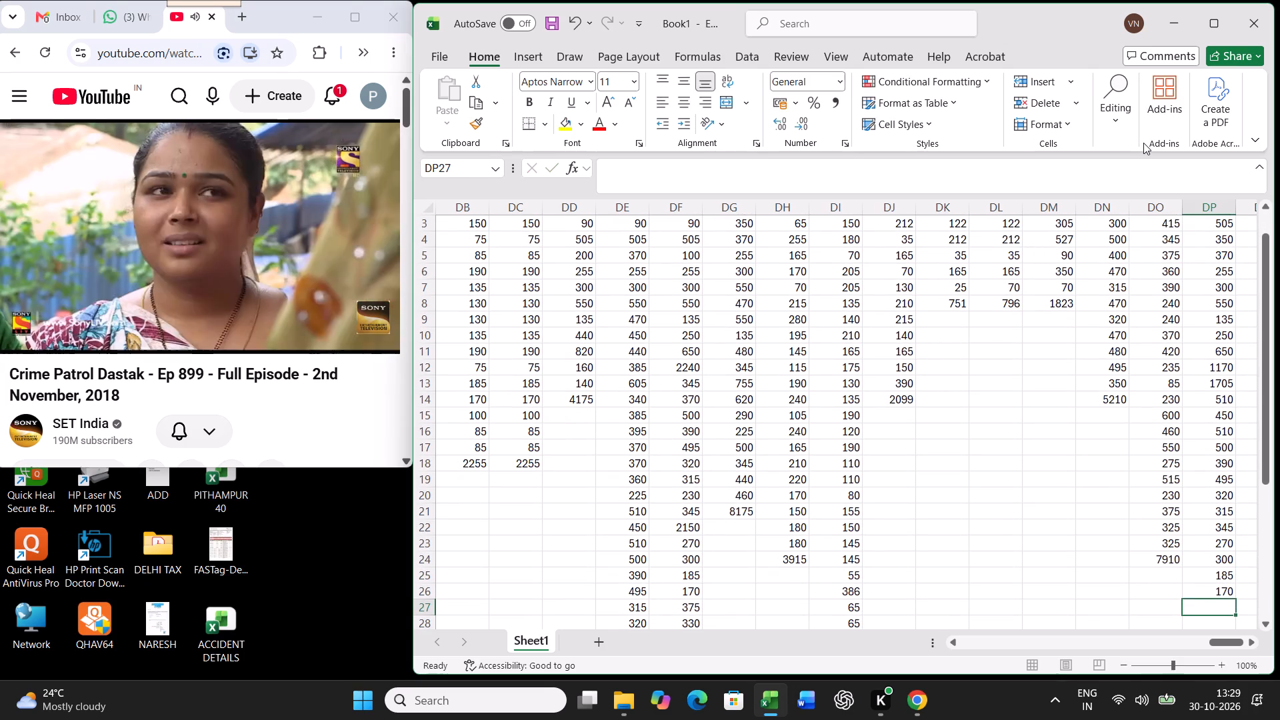
text(375)
key(Return)
text(330)
key(Return)
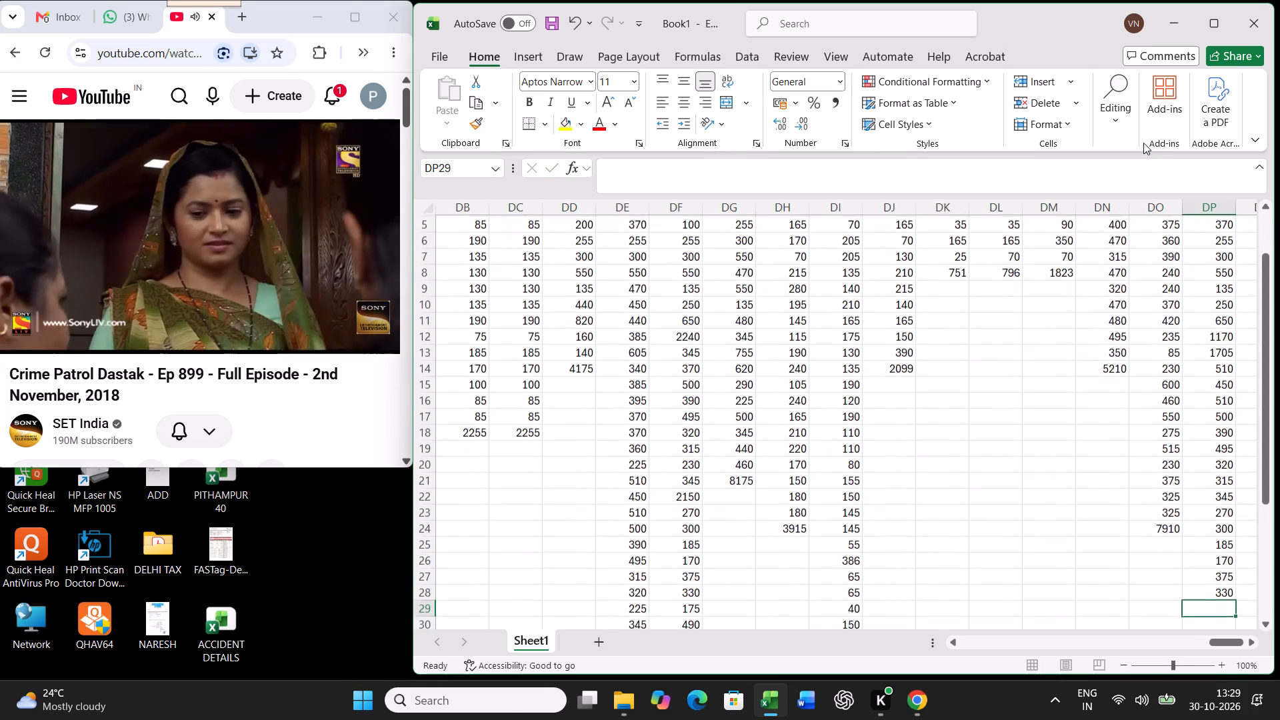
text(175)
key(Return)
text(490)
key(Return)
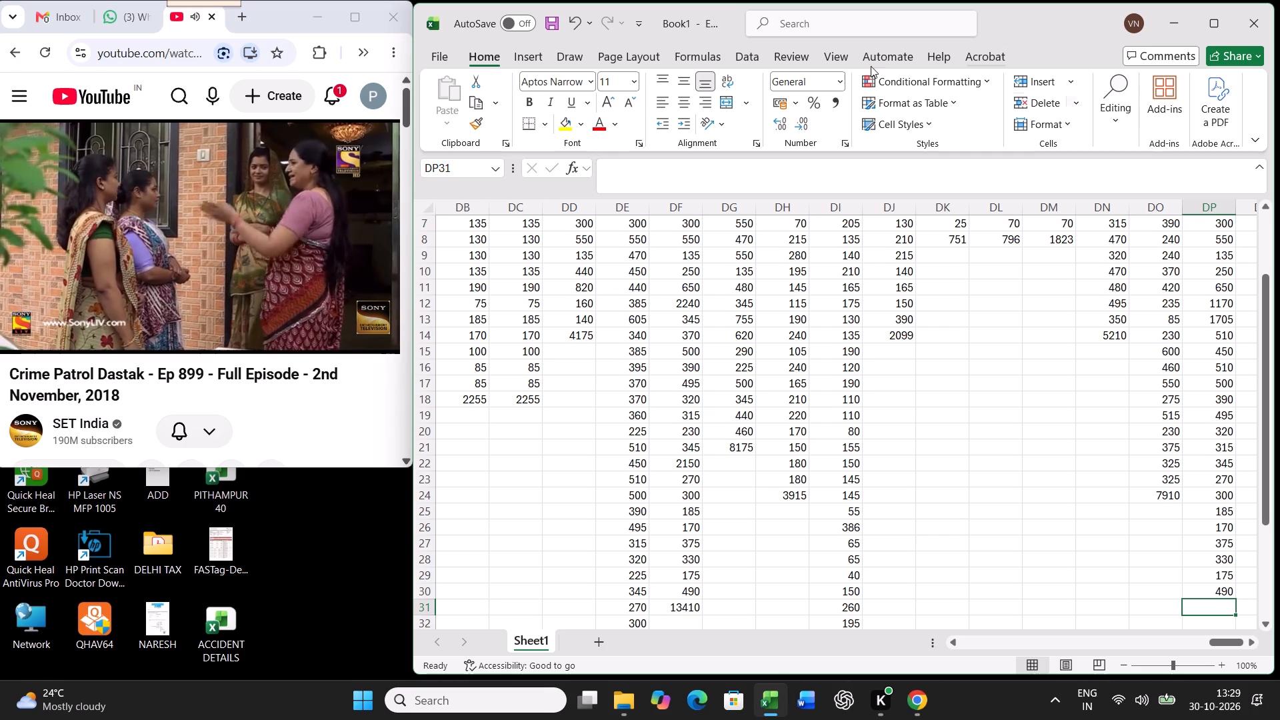
Total column DP with AutoSum in cell DP31.
click(1213, 13)
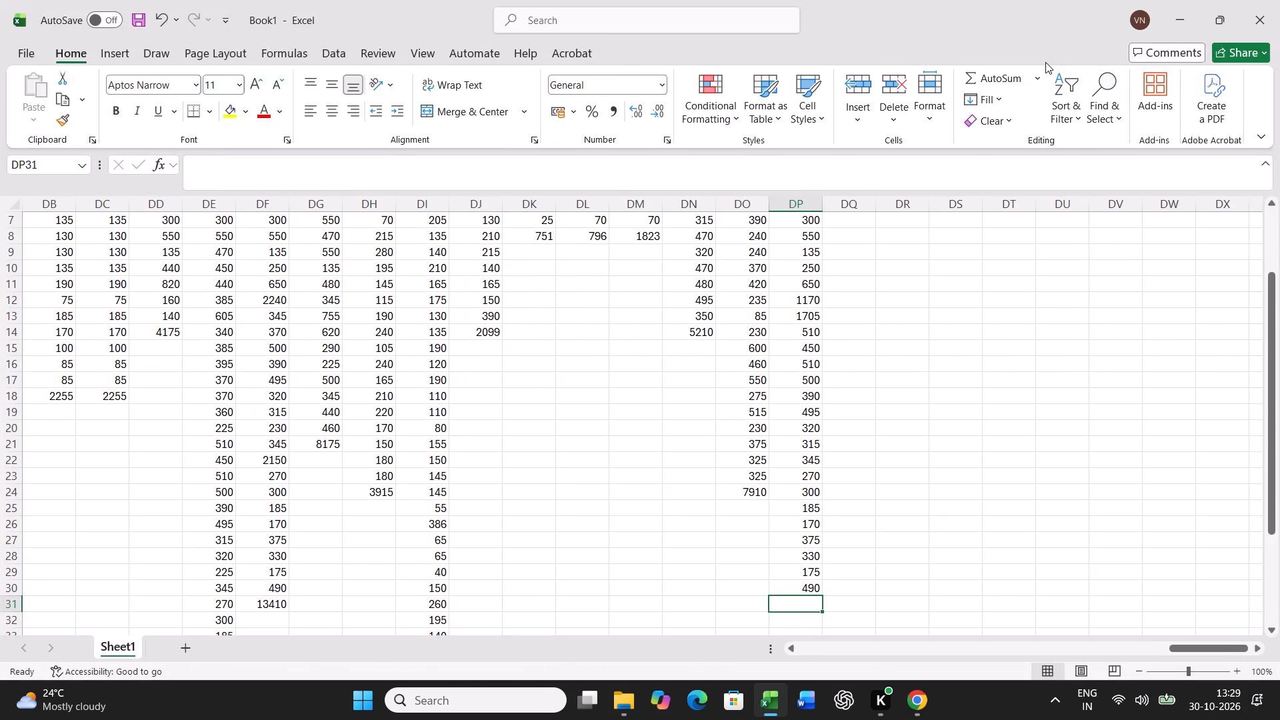
click(1013, 76)
key(Return)
click(1217, 7)
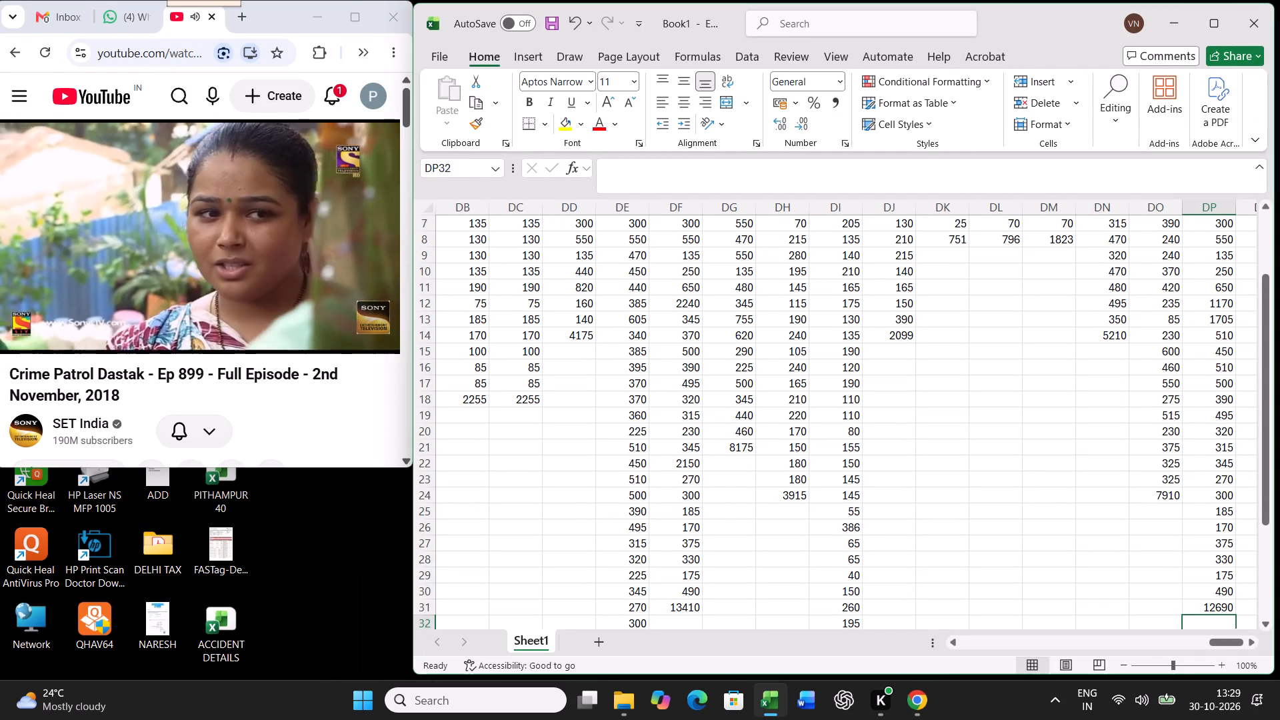
Start column DQ with 230, 350, 90, 505, 370 and 255 down cells DQ1 to DQ6.
key(Up)
key(Up)
key(Up)
key(Up)
key(Up)
key(Up)
key(Up)
key(Up)
key(Up)
key(Up)
key(Up)
key(Up)
key(Up)
key(Up)
key(Up)
key(Up)
key(Up)
key(Up)
key(Up)
key(Up)
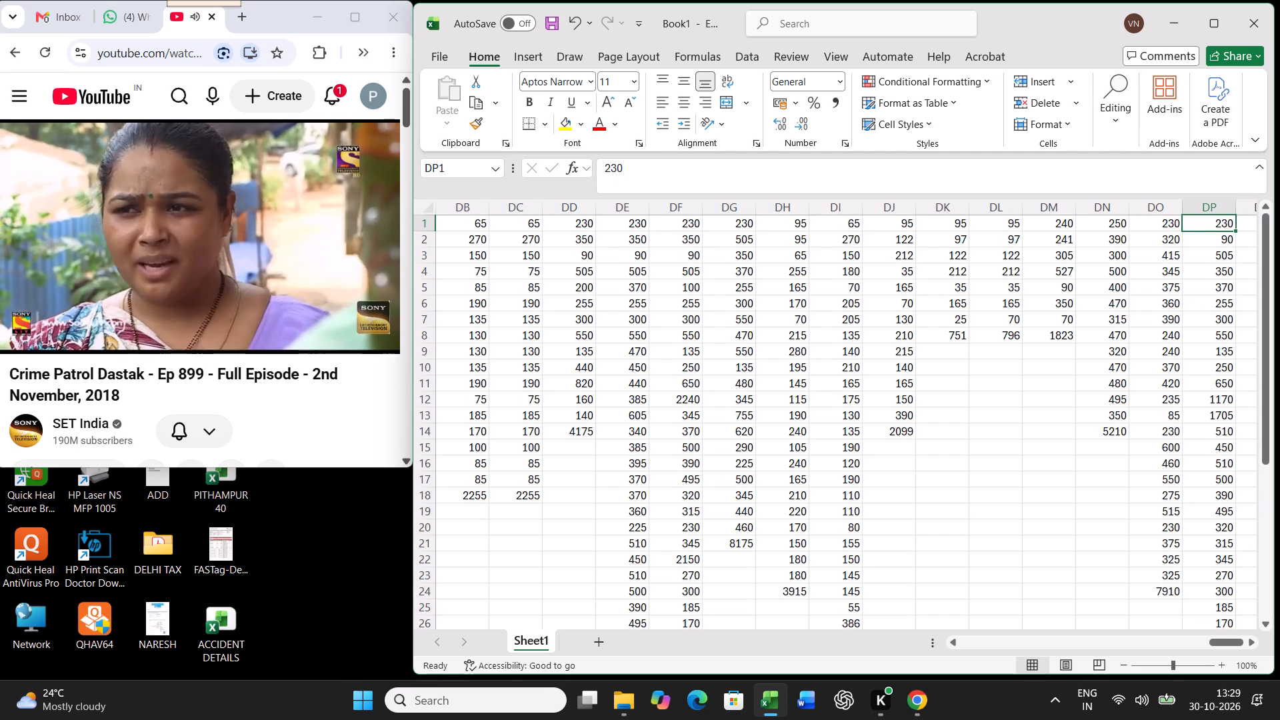
key(Right)
key(Right)
key(Right)
key(Right)
key(Right)
key(Right)
key(Right)
key(Right)
key(Right)
key(Right)
key(Right)
key(Right)
key(Right)
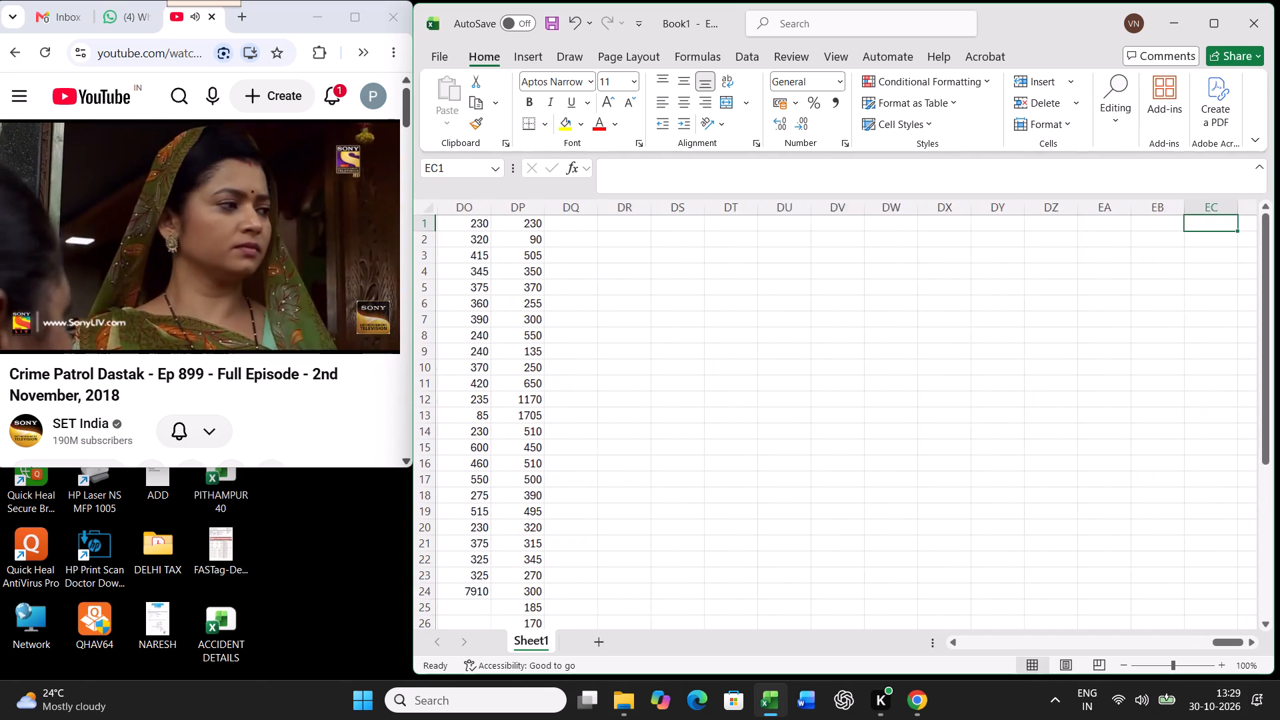
key(Right)
key(Right)
key(Left)
key(Left)
key(Left)
key(Left)
key(Left)
key(Left)
key(Left)
key(Left)
key(Left)
key(Left)
key(Left)
key(Left)
key(Left)
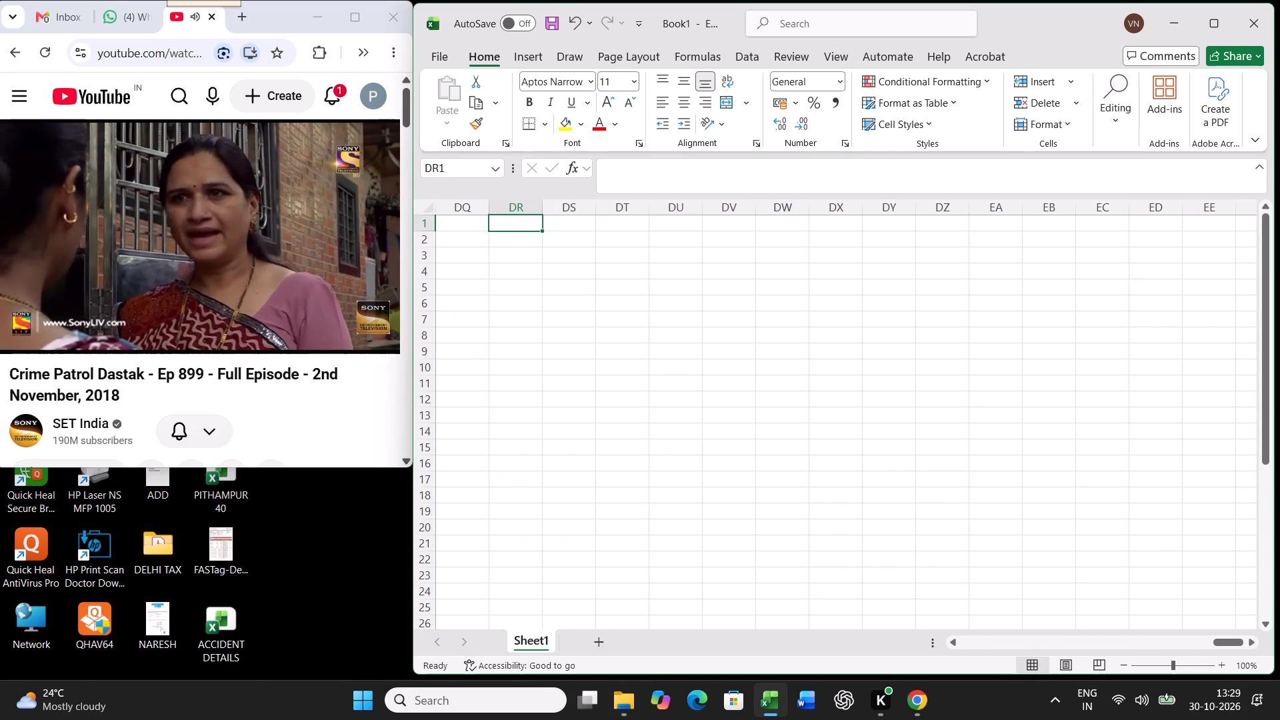
key(Left)
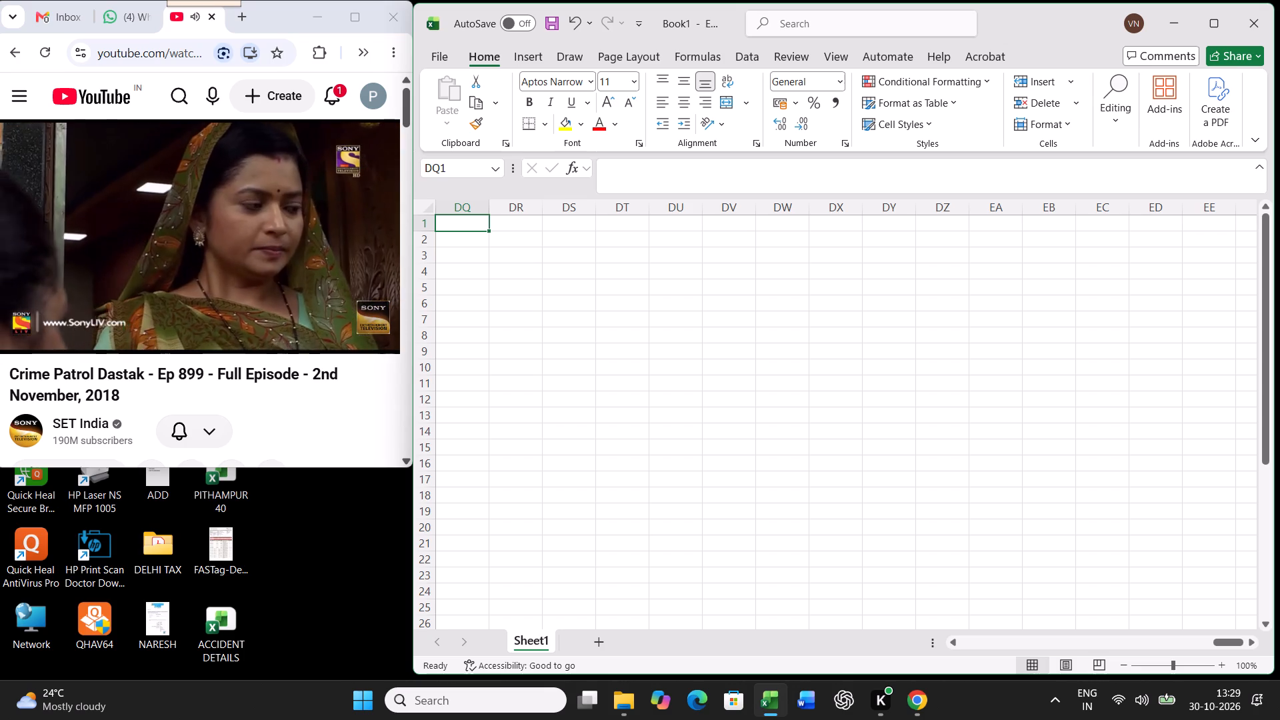
text(230)
key(Return)
text(350)
key(Return)
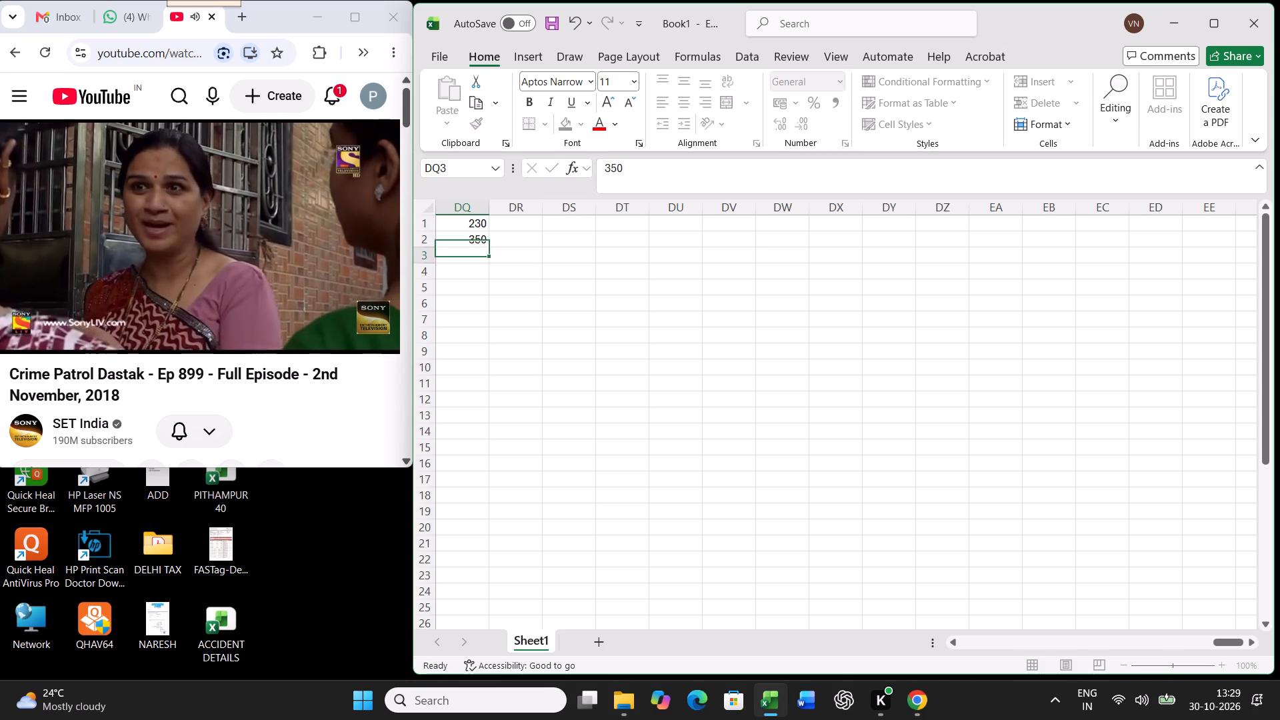
text(90)
key(Return)
text(505)
key(Return)
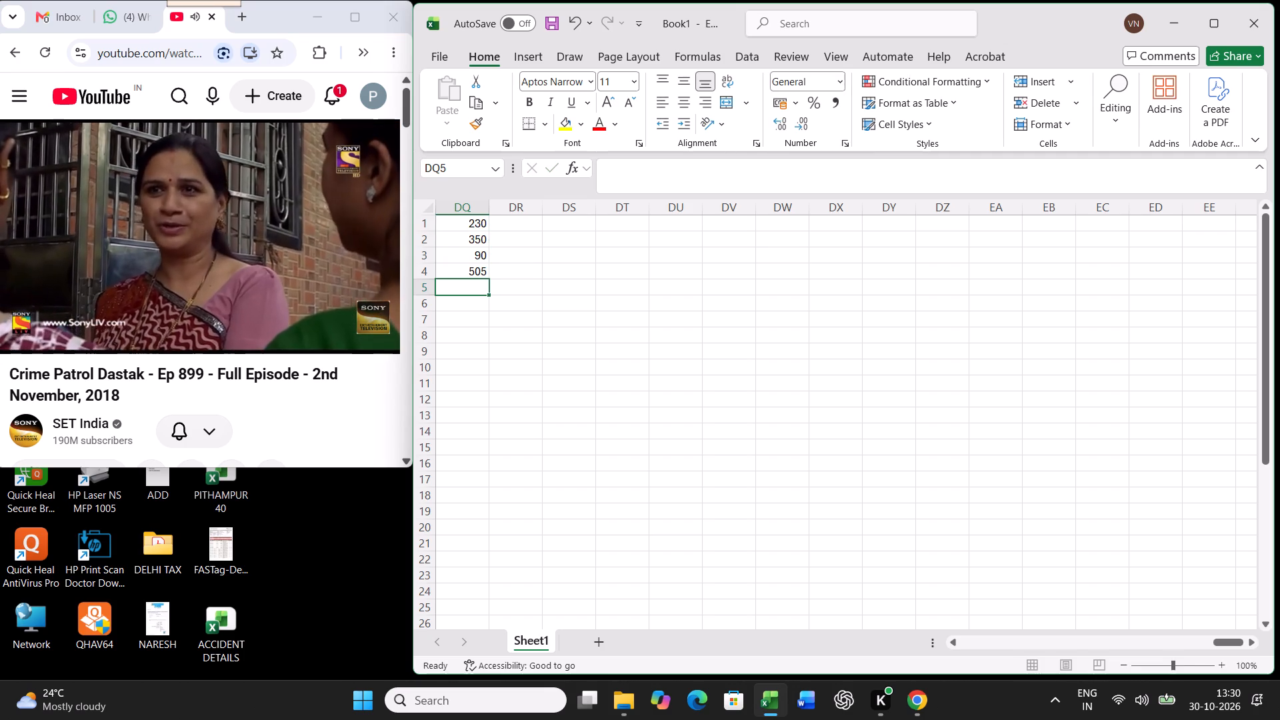
text(370)
key(Return)
text(255)
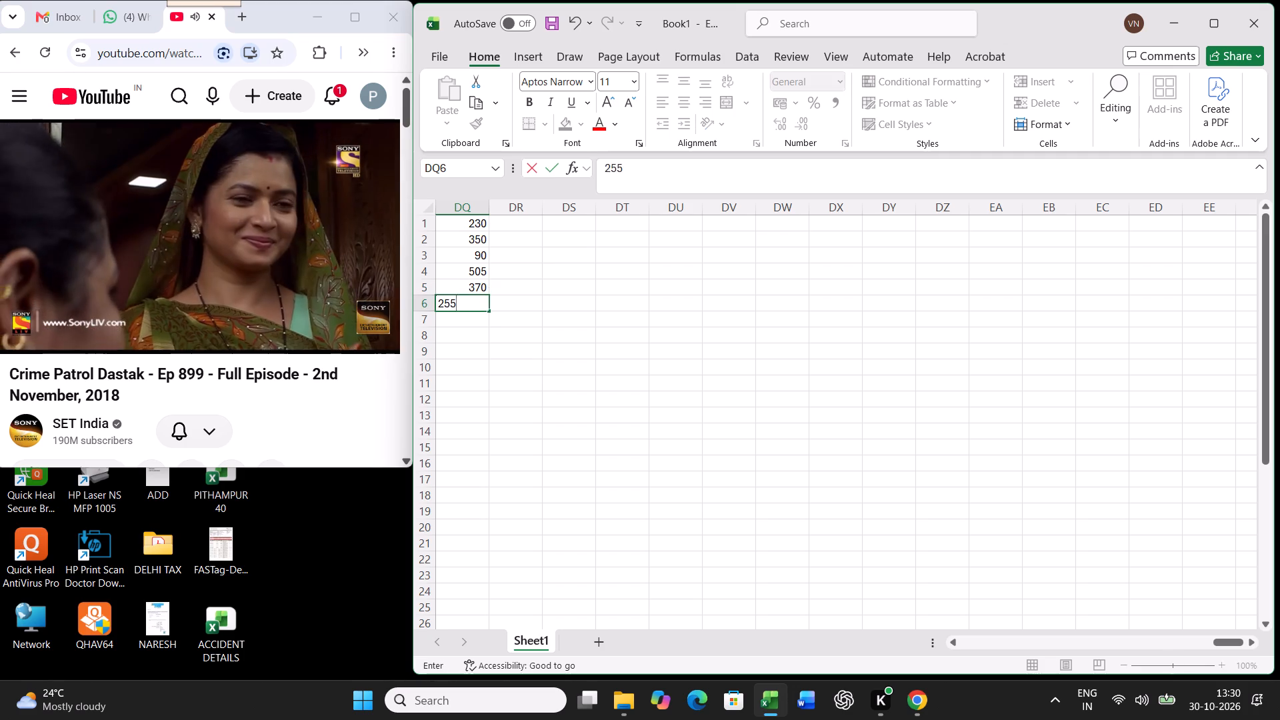
key(Return)
Continue column DQ with 300, 550, 470, 450, 440, 385 and 605 down cells DQ7 to DQ13.
text(300)
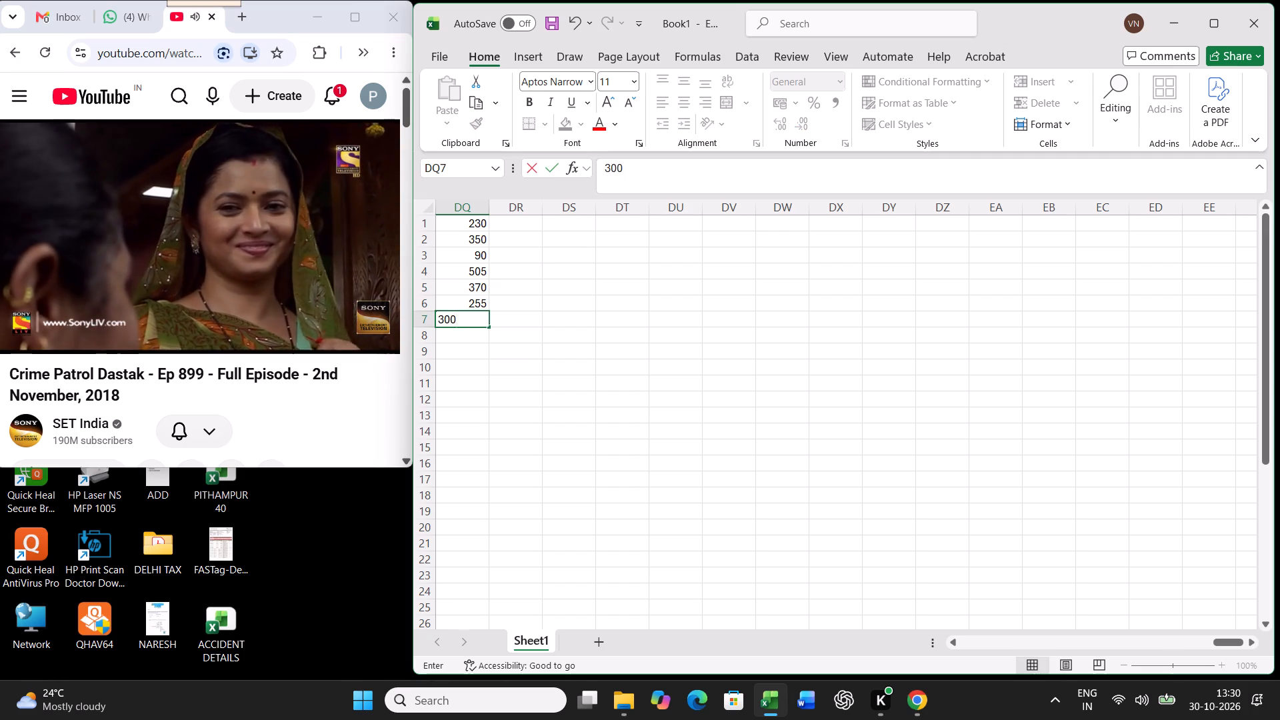
key(Return)
text(550)
key(Return)
text(470)
key(Return)
text(450)
key(Return)
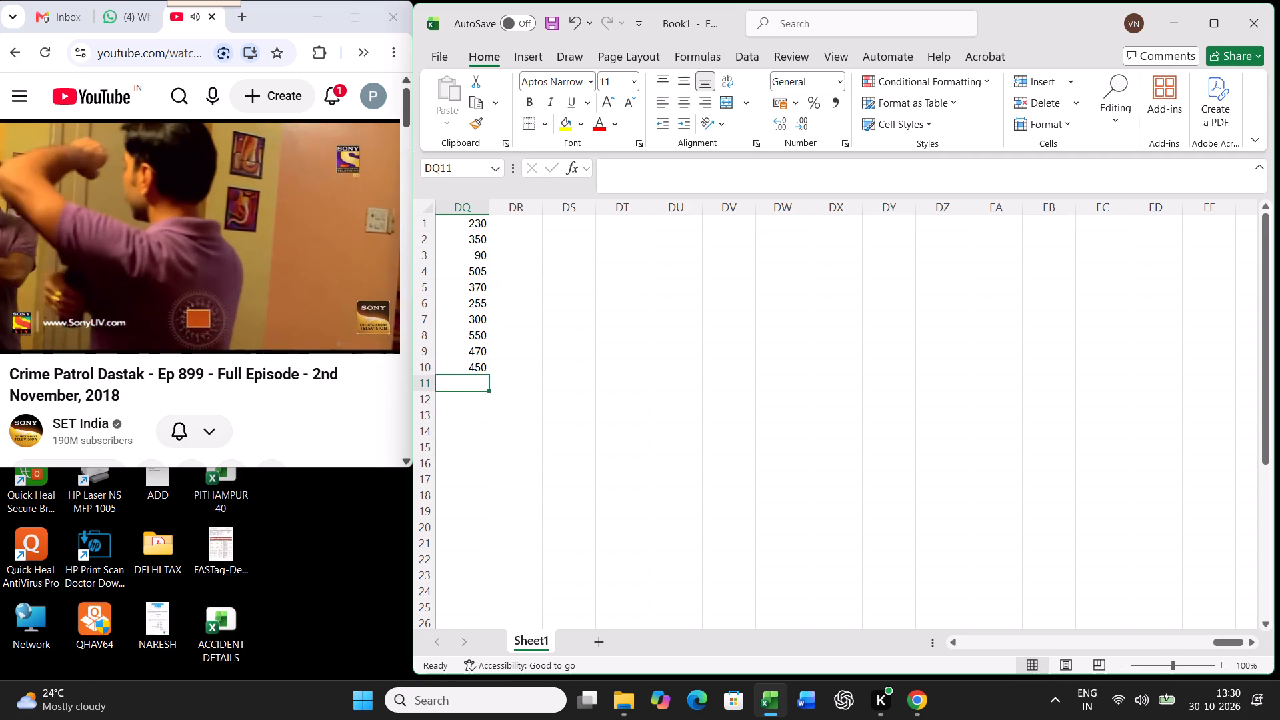
text(440)
key(Return)
text(385)
key(Return)
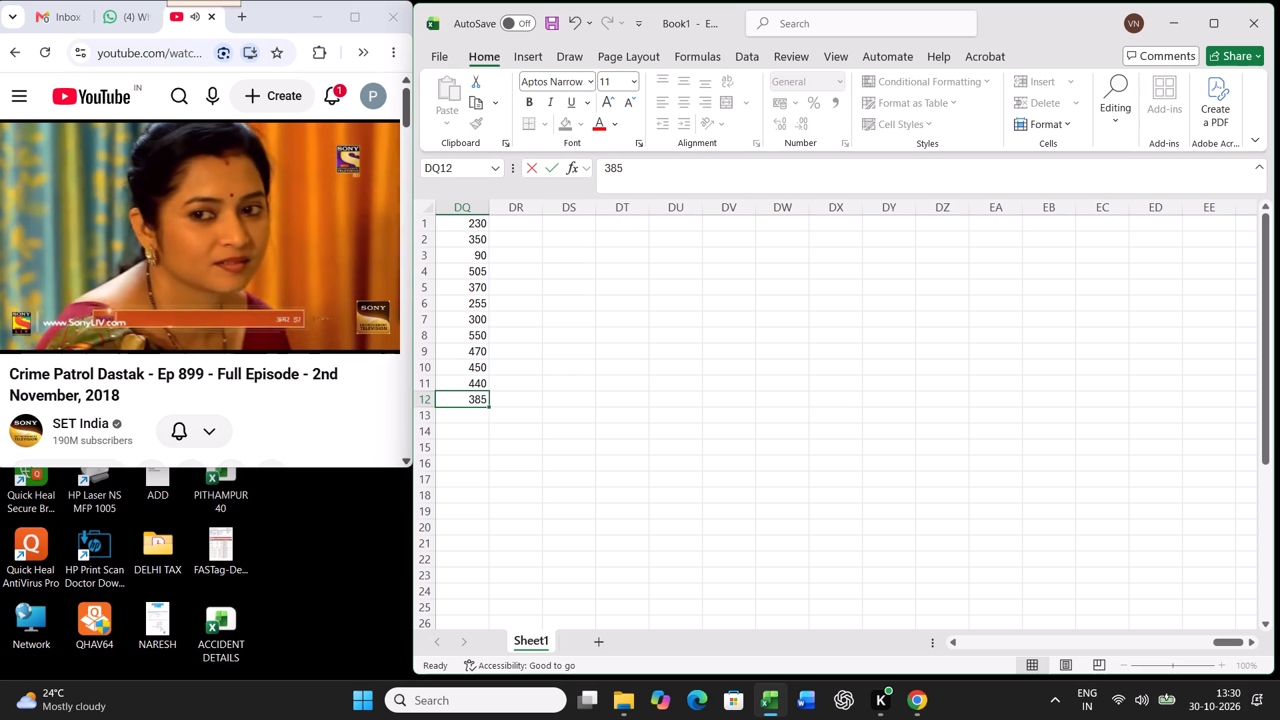
text(605)
key(Return)
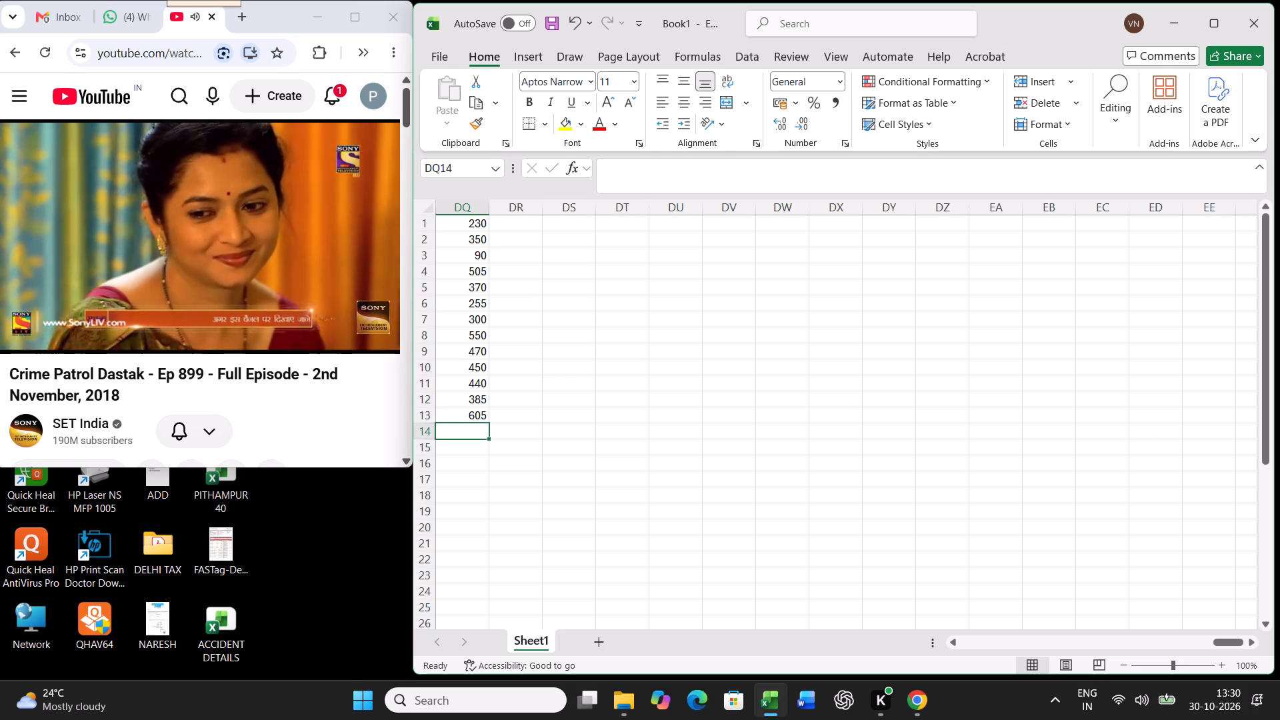
Total column DQ with AutoSum in cell DQ14.
click(1218, 7)
click(1014, 71)
key(Return)
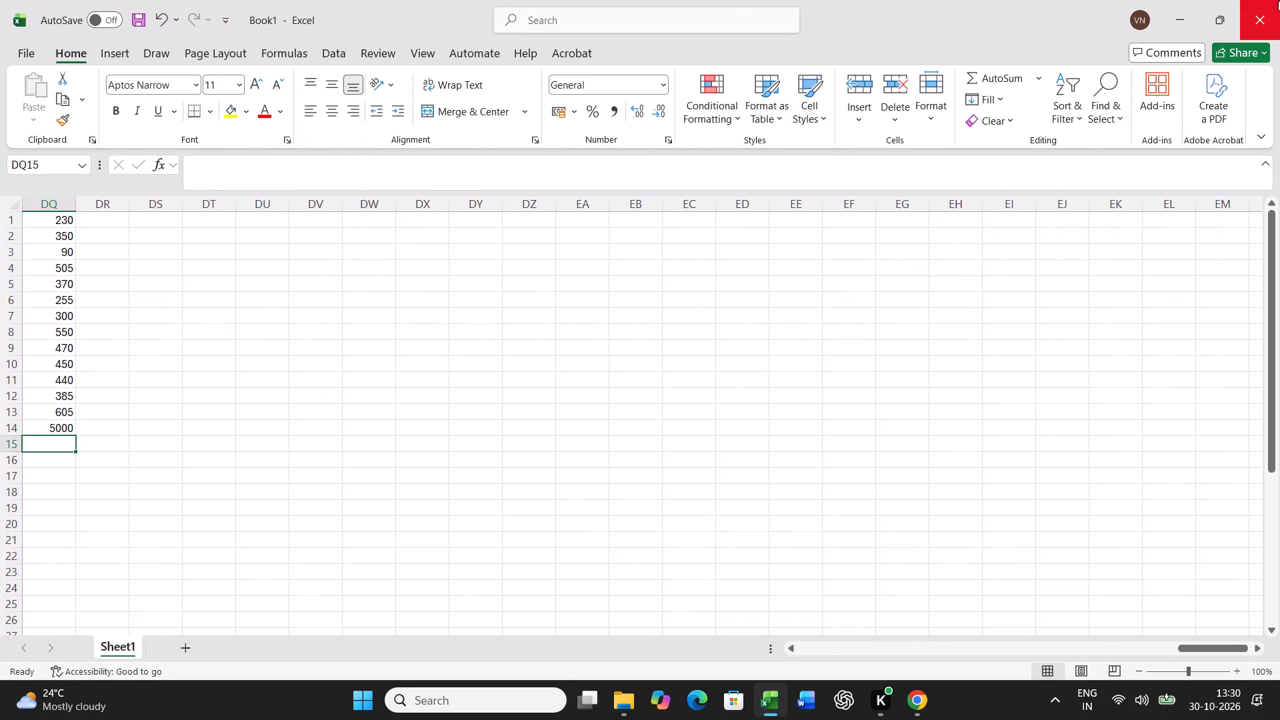
click(1225, 0)
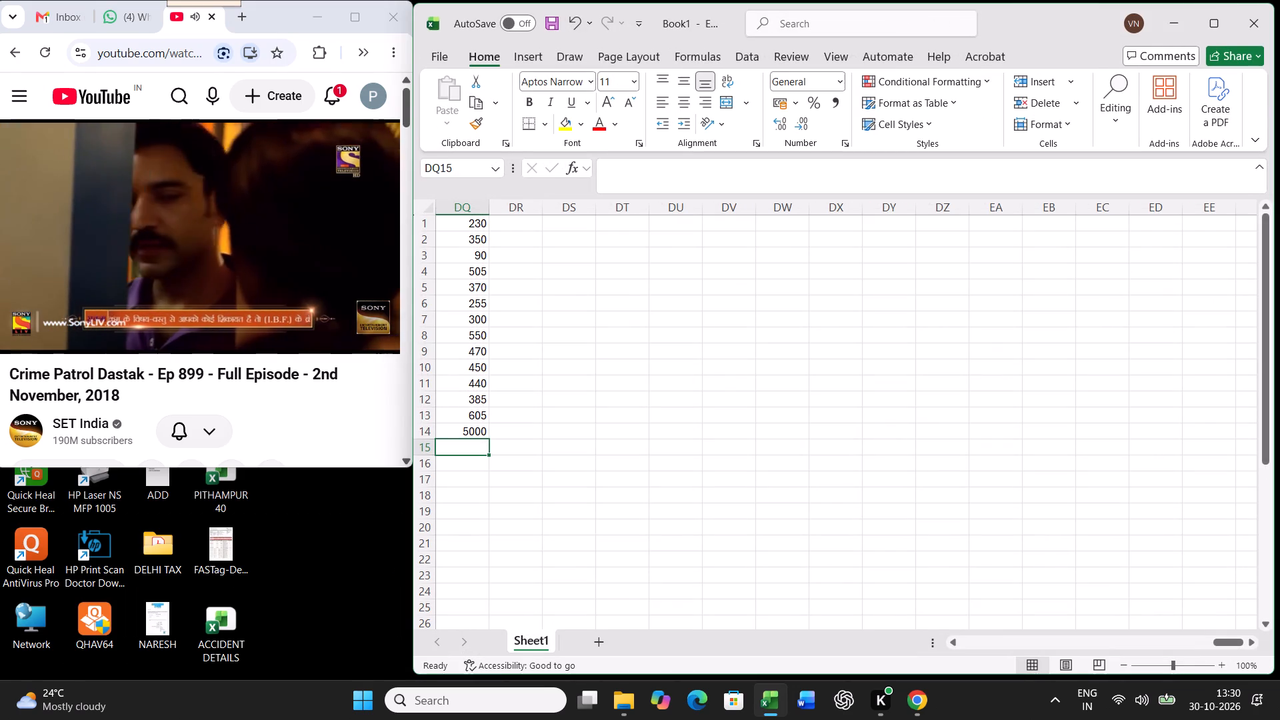
Start column DR with 230, 90, 505, 350, 370 and 255 down cells DR1 to DR6.
key(Up)
key(Up)
key(Up)
key(Up)
key(Up)
key(Up)
key(Up)
key(Up)
key(Up)
key(Up)
key(Up)
key(Up)
key(Up)
key(Up)
key(Up)
key(Up)
key(Up)
key(Up)
key(Up)
key(Up)
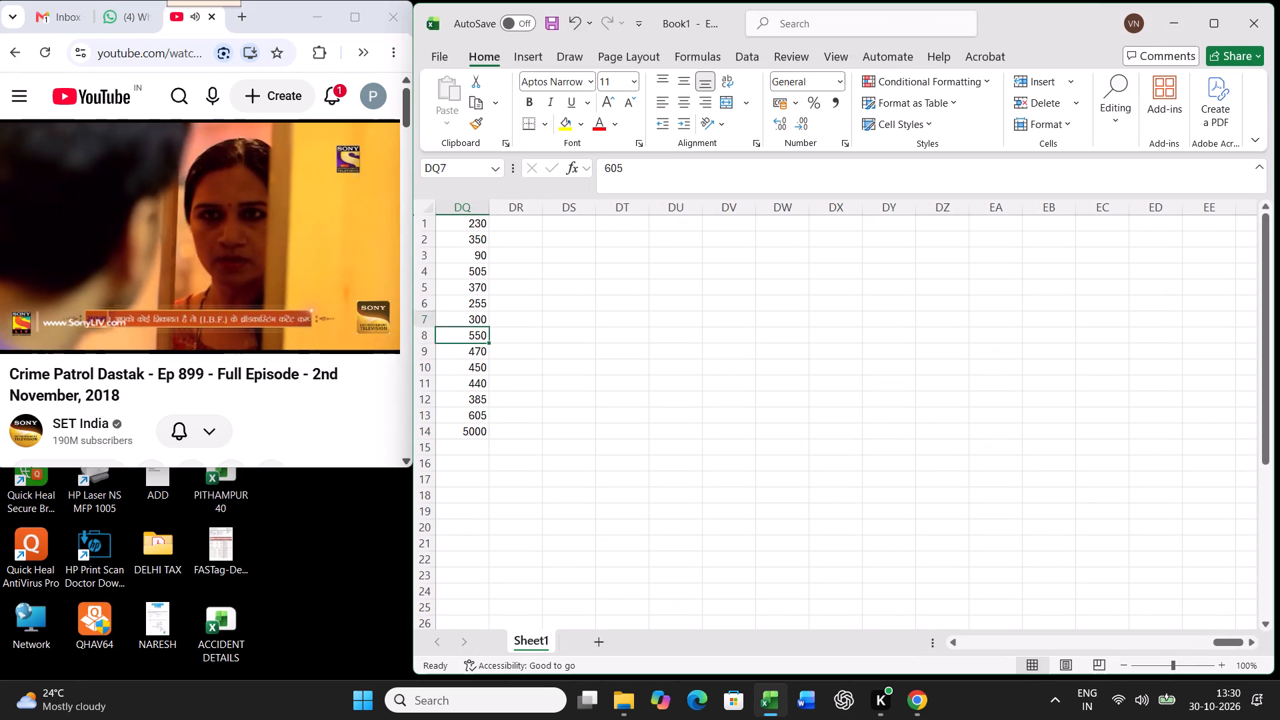
key(Right)
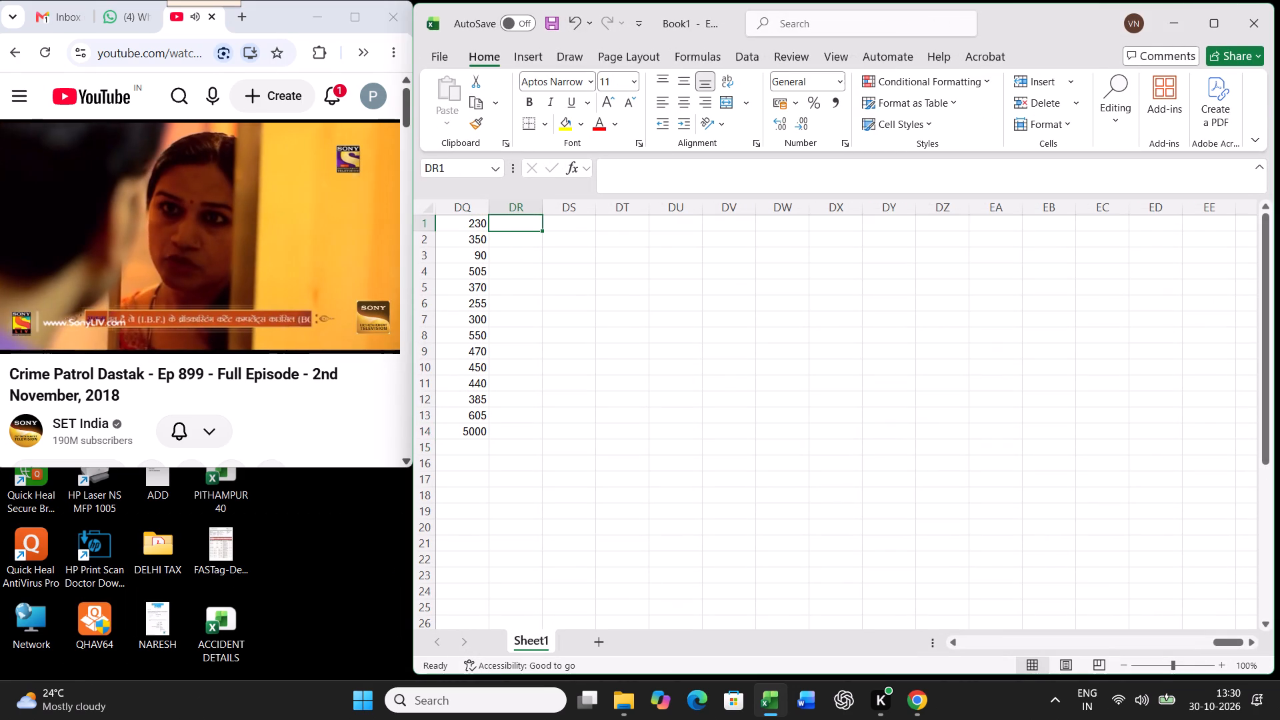
text(230)
key(Return)
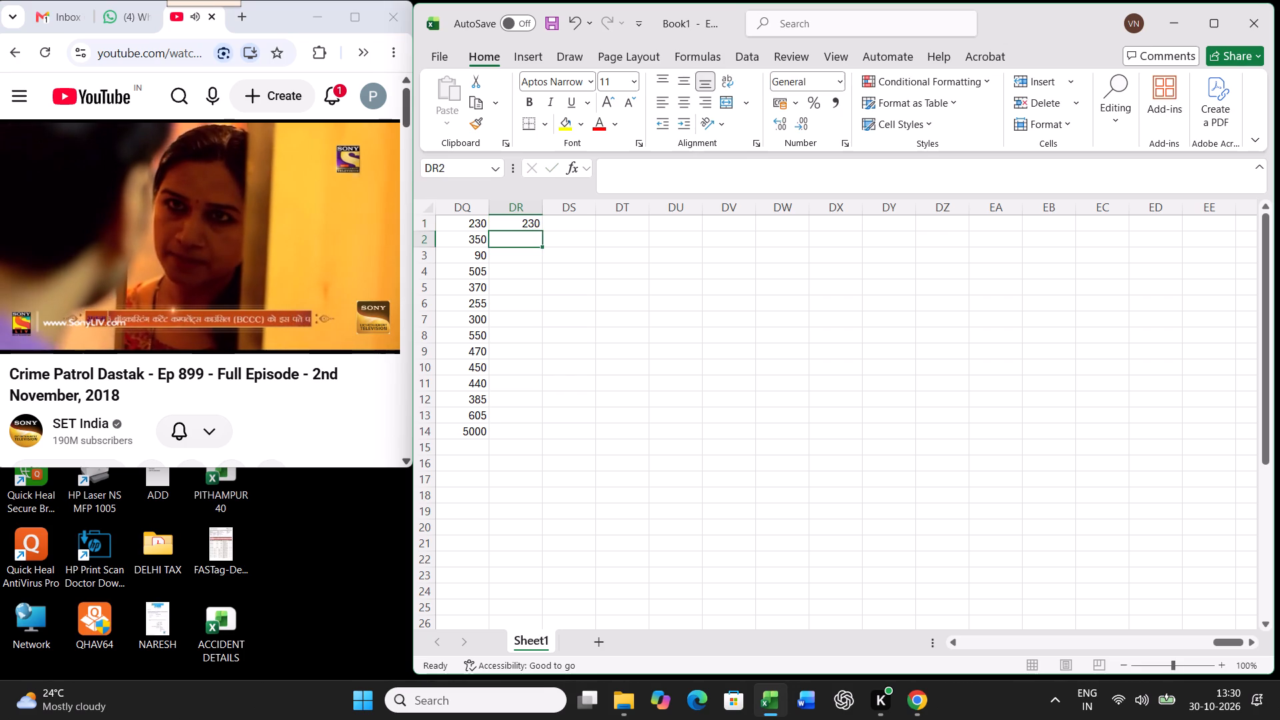
text(90)
key(Return)
text(505)
key(Return)
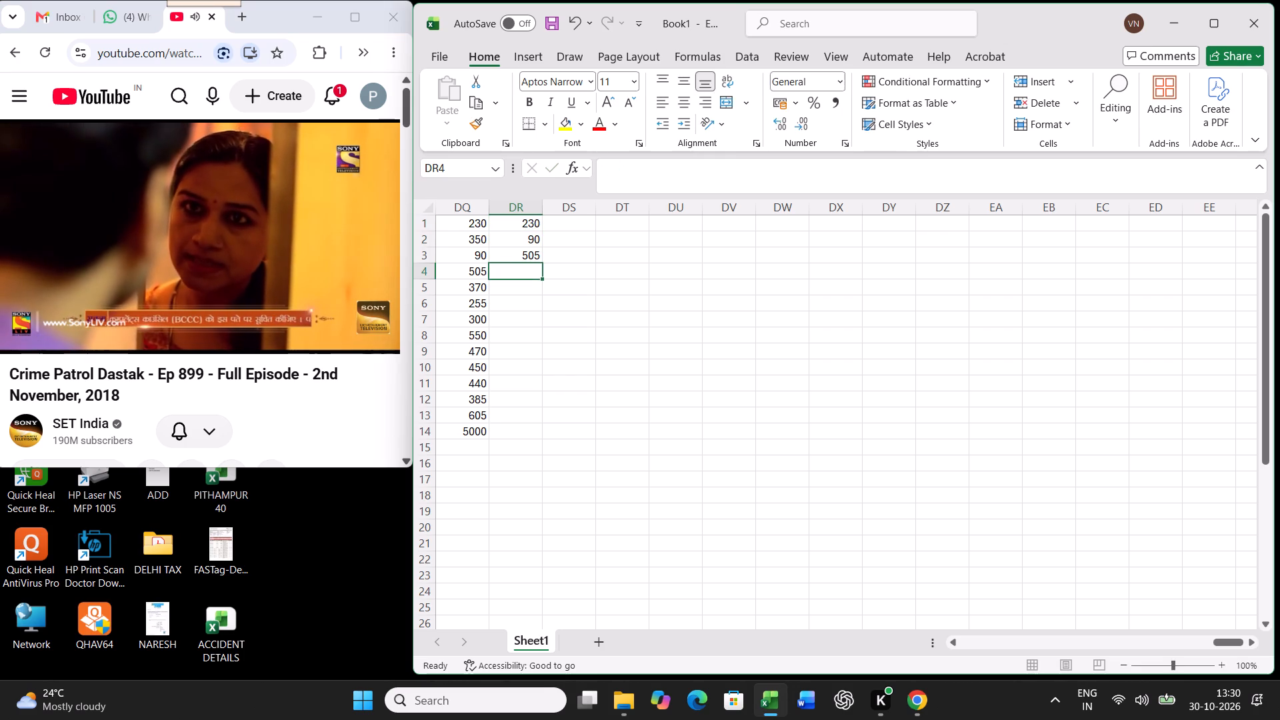
text(350)
key(Return)
text(370)
key(Return)
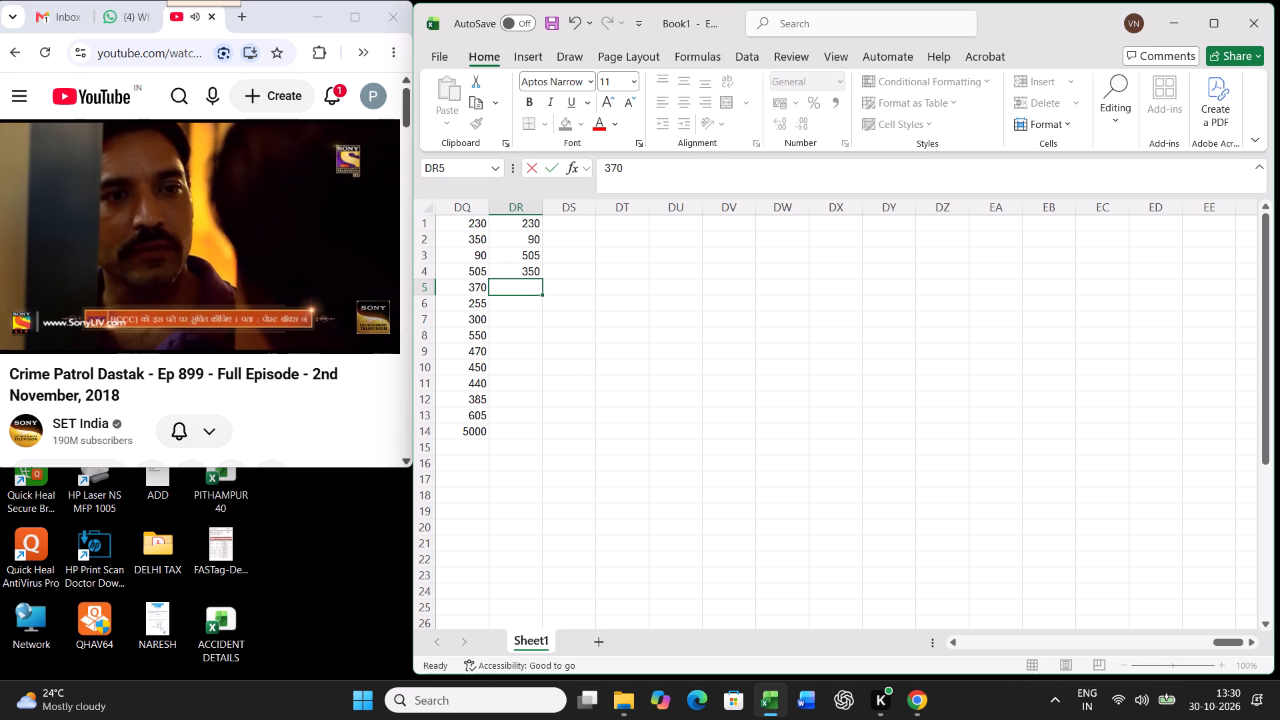
text(255)
key(Return)
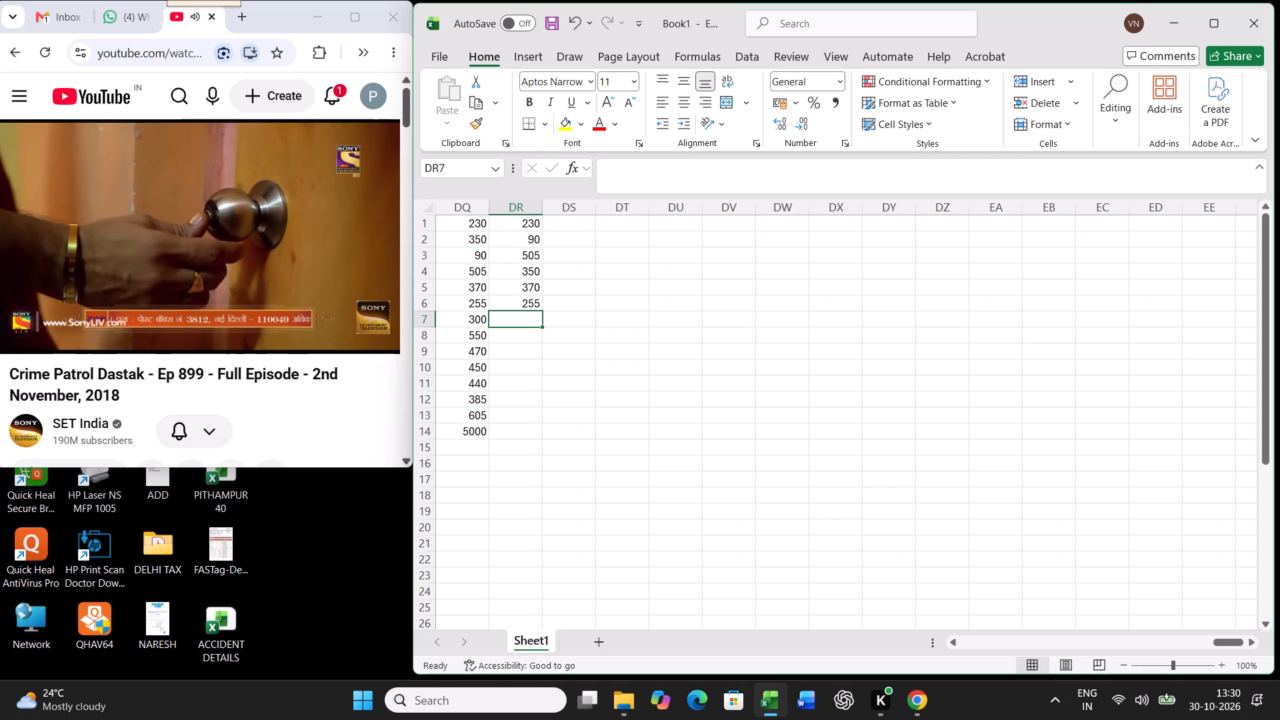
Continue column DR with 300, 550, 135, 250, 650 and 1230 down cells DR7 to DR12.
text(300)
key(Return)
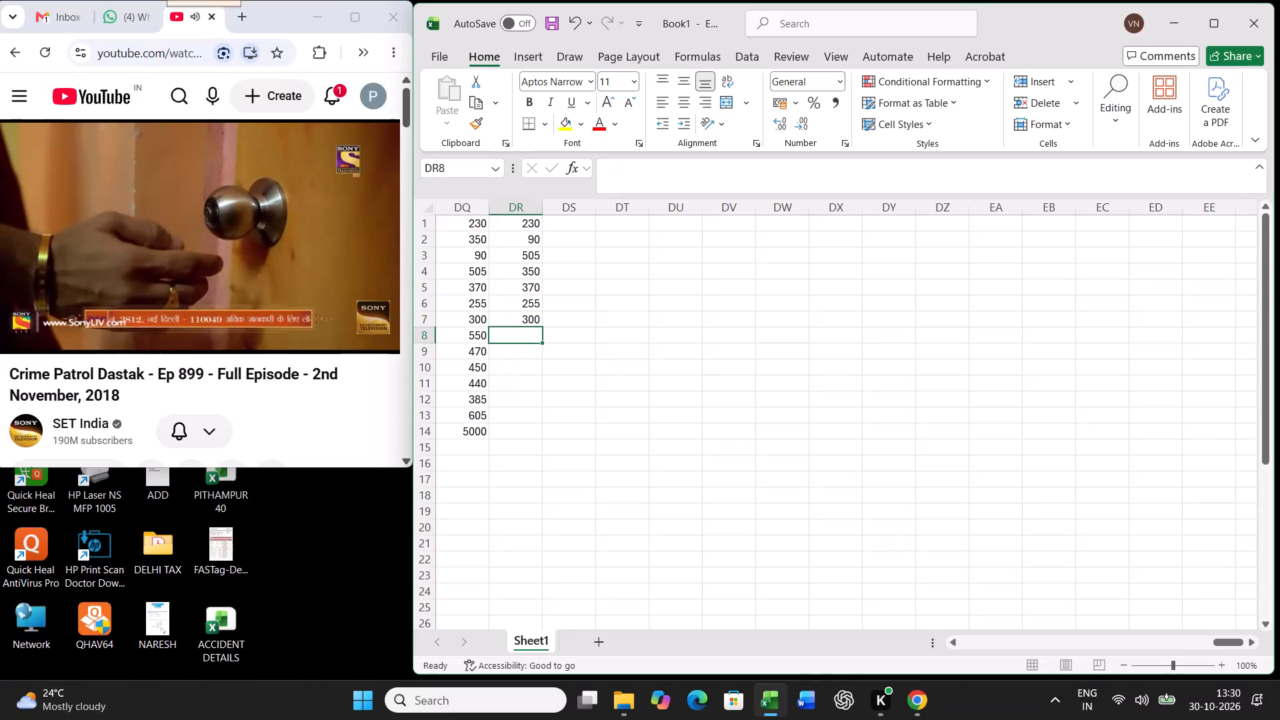
text(550)
key(Return)
text(135)
key(Return)
text(250)
key(Return)
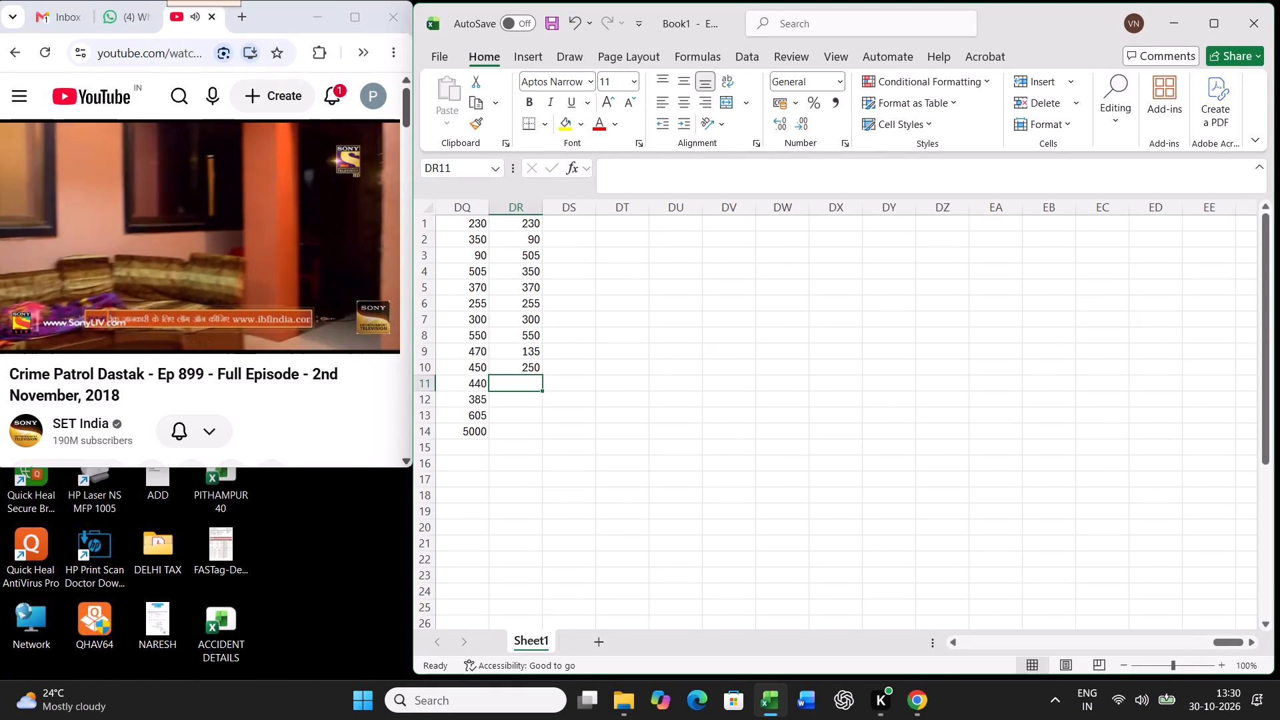
text(650)
key(Return)
text(1230)
key(Return)
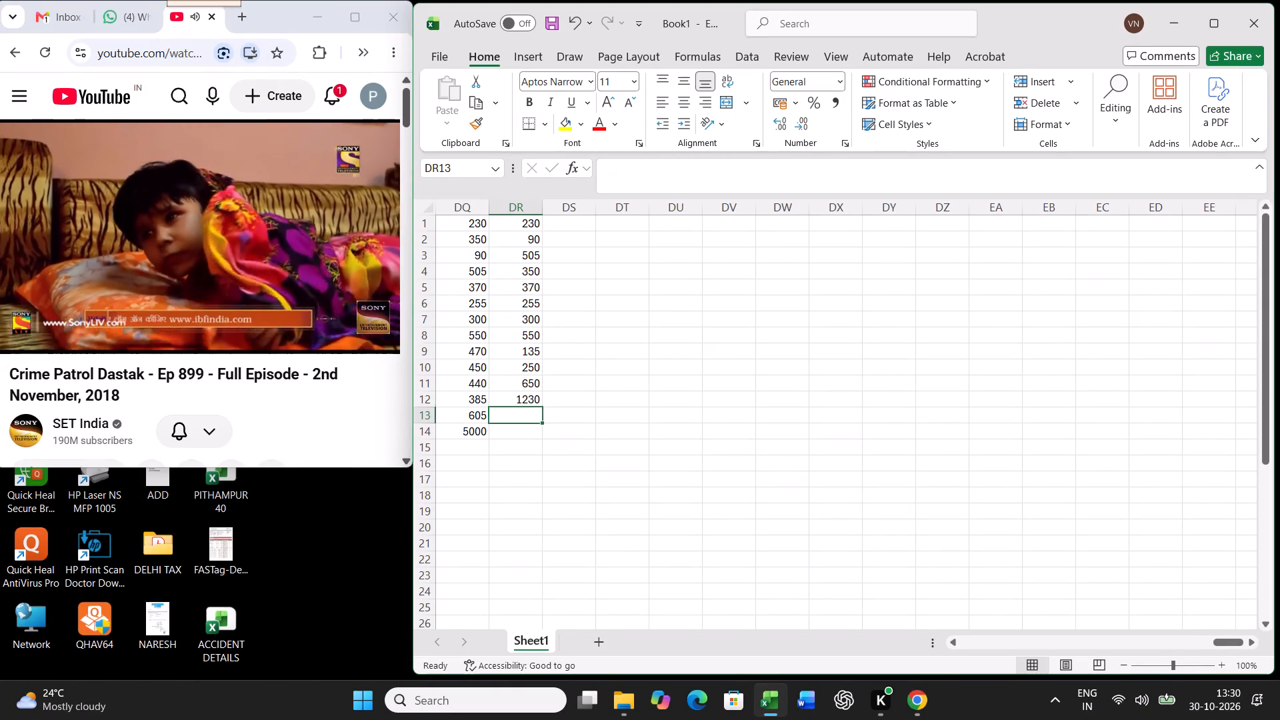
Continue column DR with 845, 1170, 225, 225 and 510 down cells DR13 to DR17.
text(845)
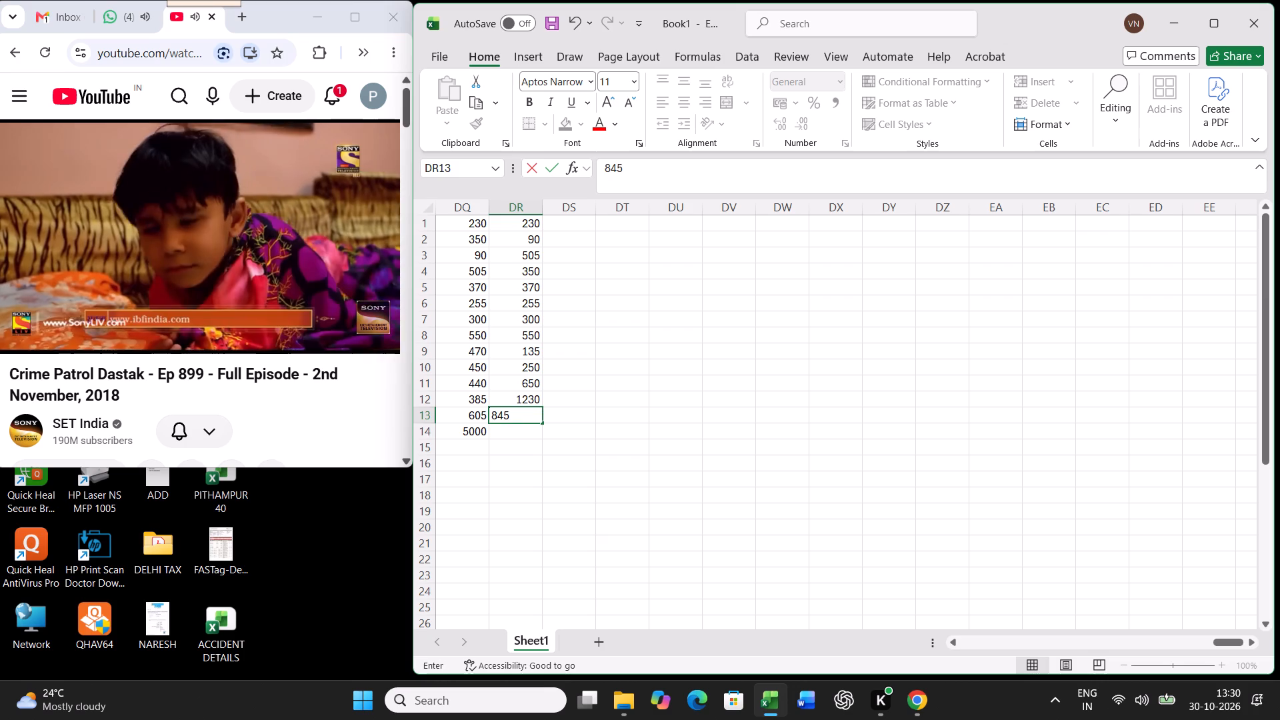
key(Return)
text(1170)
key(Return)
text(225)
key(Return)
text(225)
key(Return)
text(510)
key(Return)
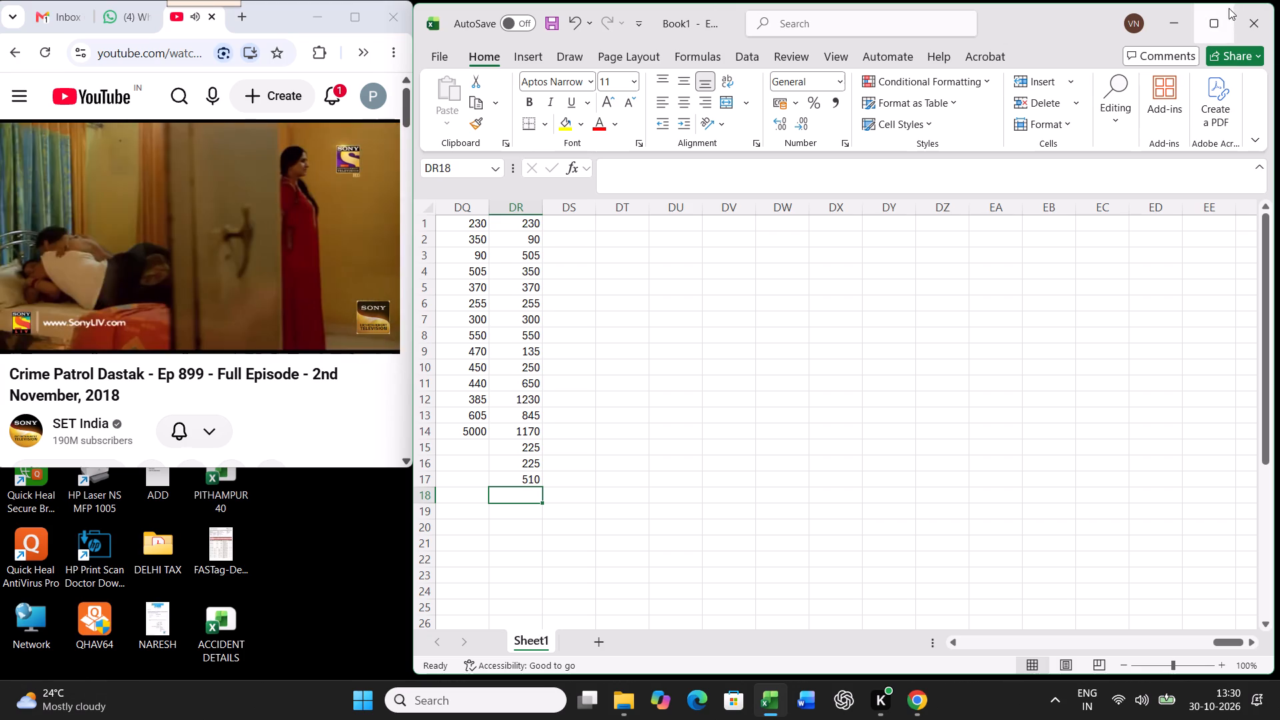
Total column DR with AutoSum in cell DR18.
click(1219, 11)
click(1003, 78)
key(Return)
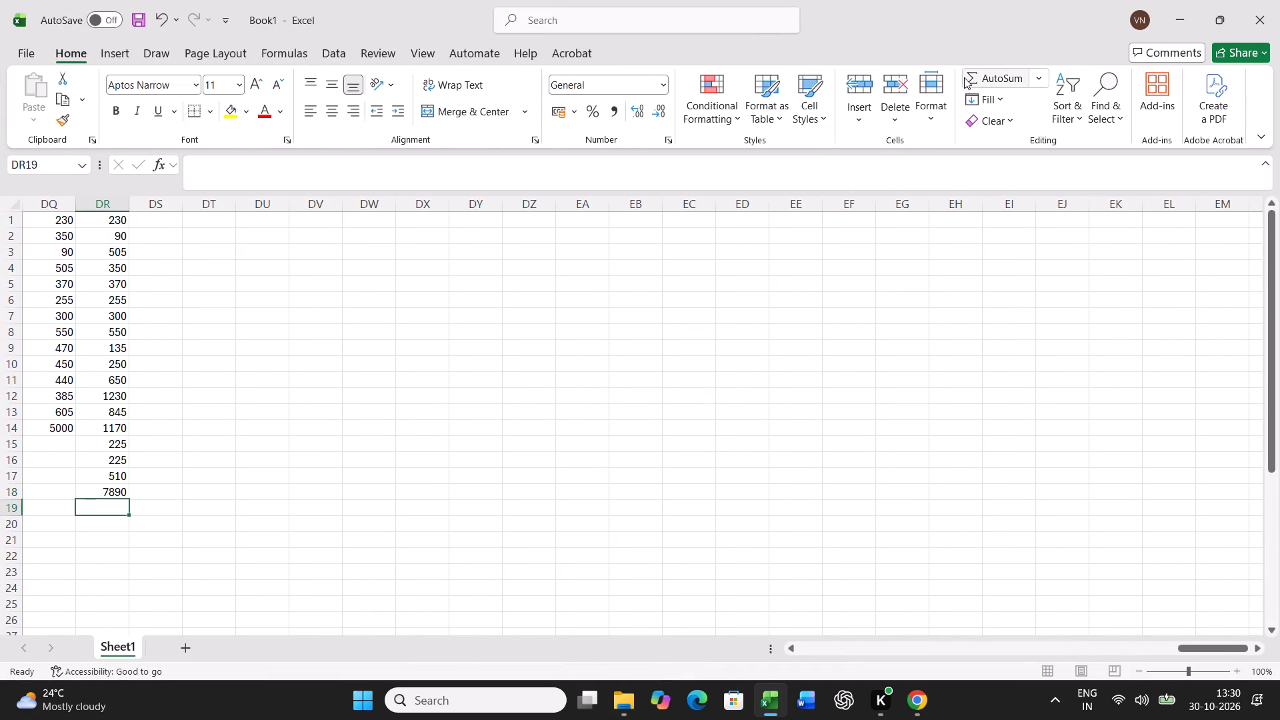
click(1219, 9)
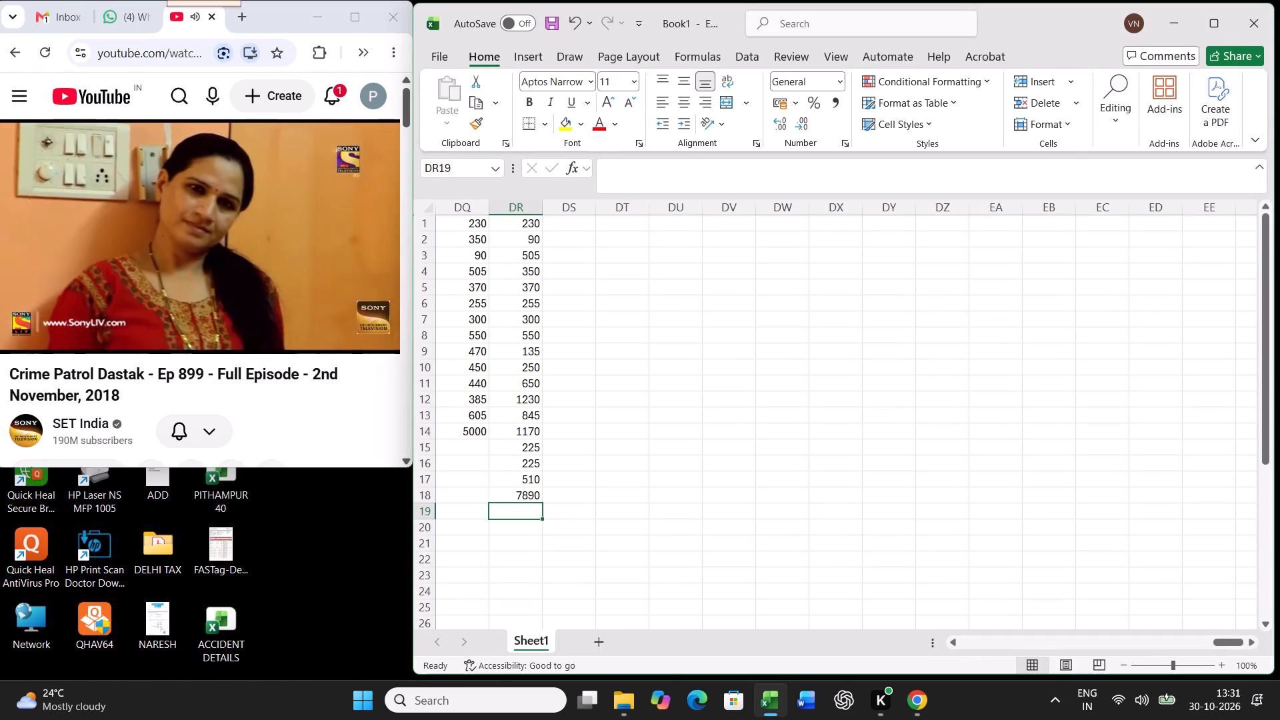
Start column DS with 230, 350, 90, 250, 745 and 1775 down cells DS1 to DS6.
key(Up)
key(Up)
key(Up)
key(Up)
key(Up)
key(Up)
key(Up)
key(Up)
key(Up)
key(Up)
key(Up)
key(Up)
key(Up)
key(Up)
key(Up)
key(Up)
key(Up)
key(Up)
key(Up)
key(Up)
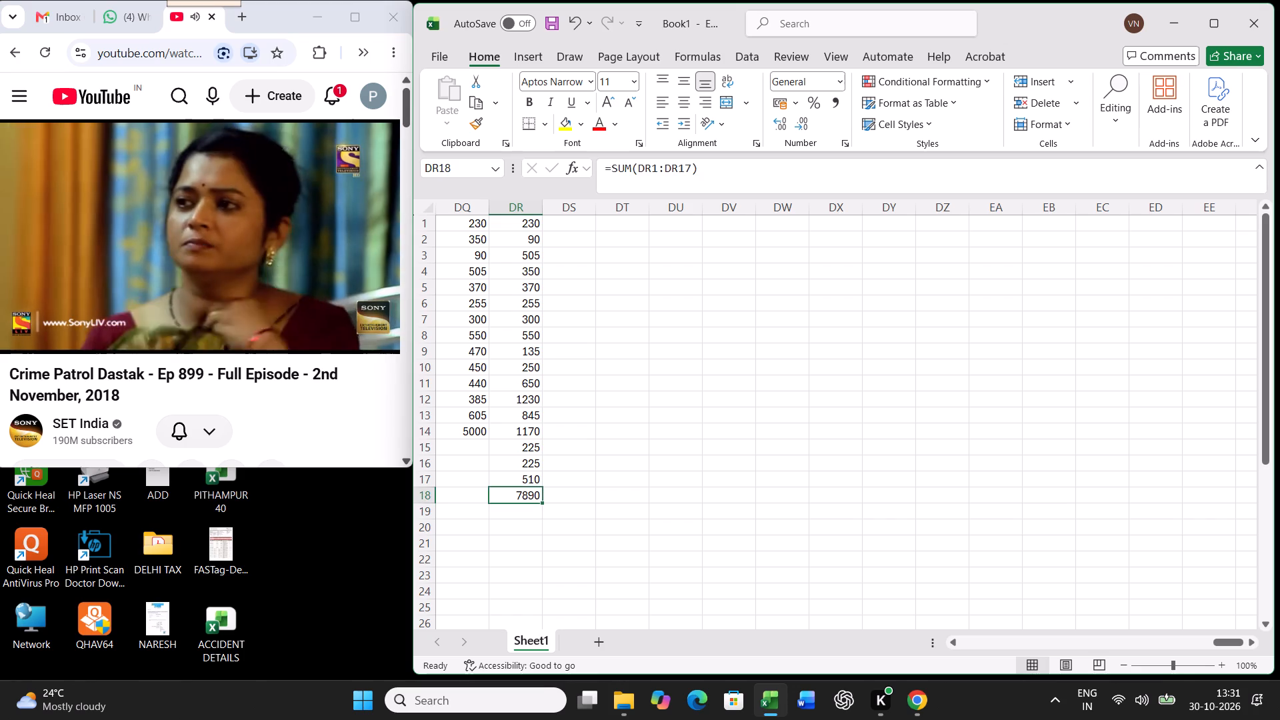
key(Right)
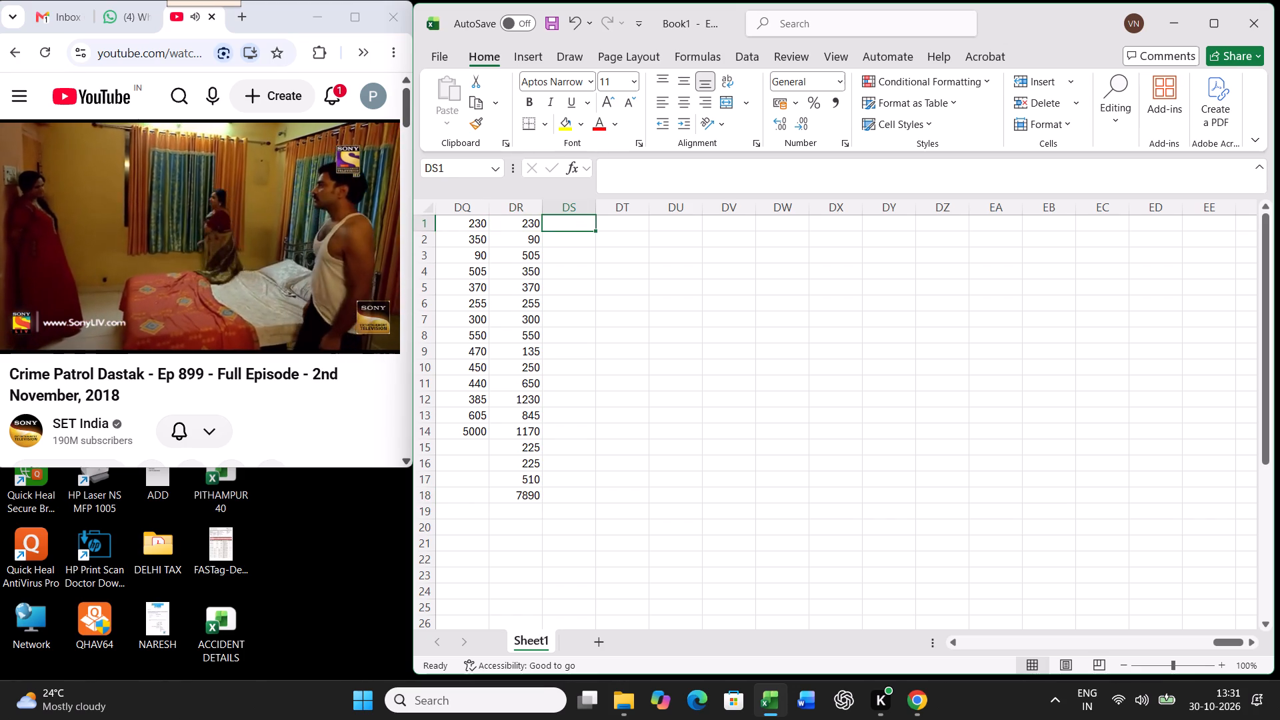
text(230)
key(Return)
text(350)
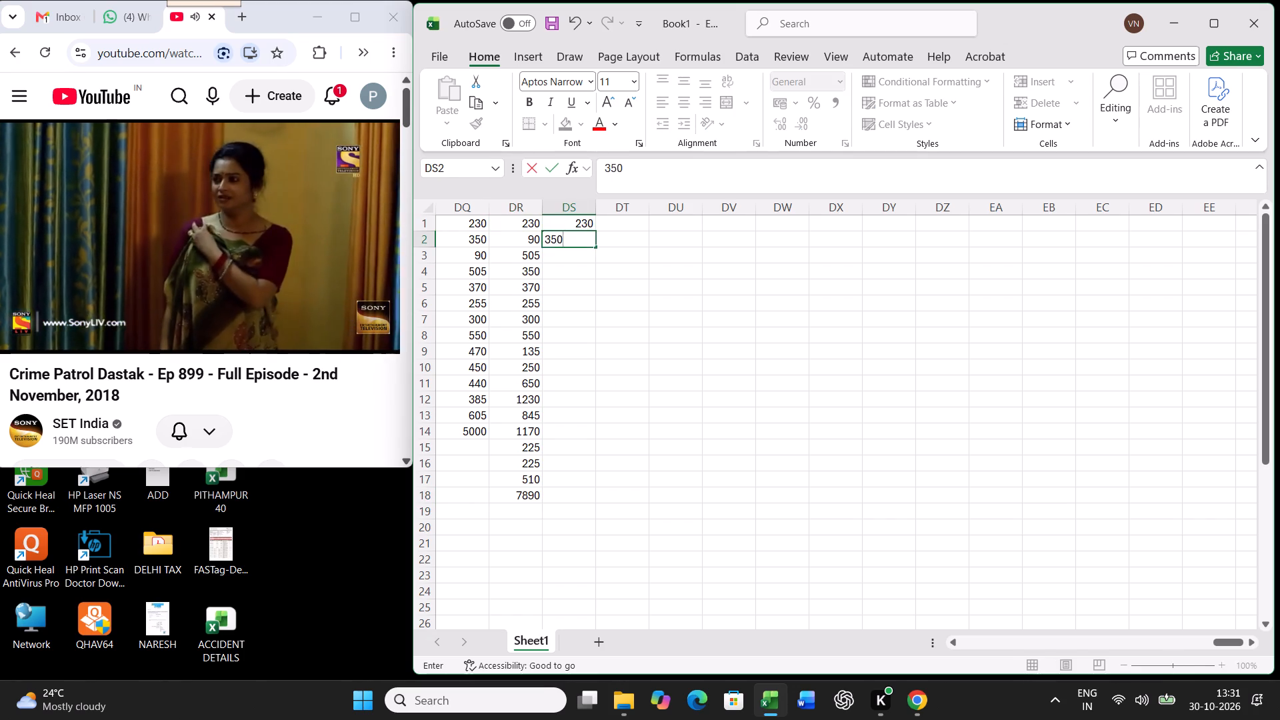
key(Return)
text(90)
key(Return)
text(250)
key(Return)
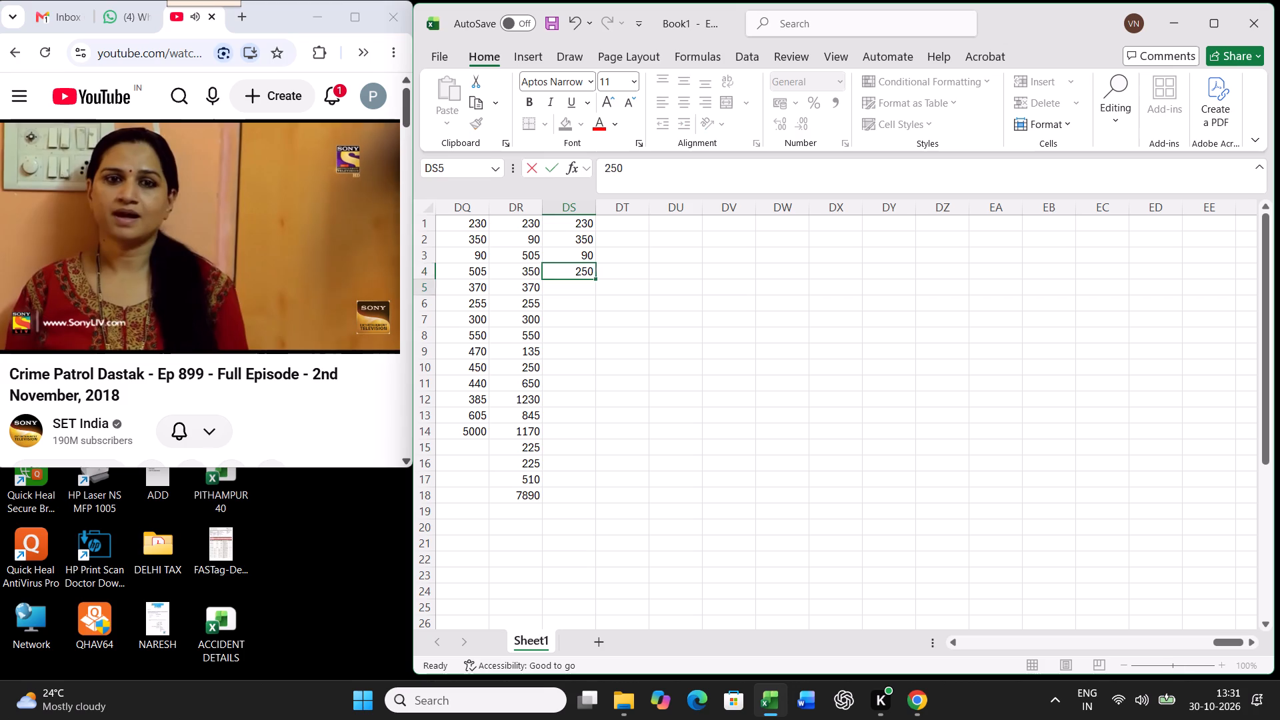
text(745)
key(Return)
text(1775)
key(Return)
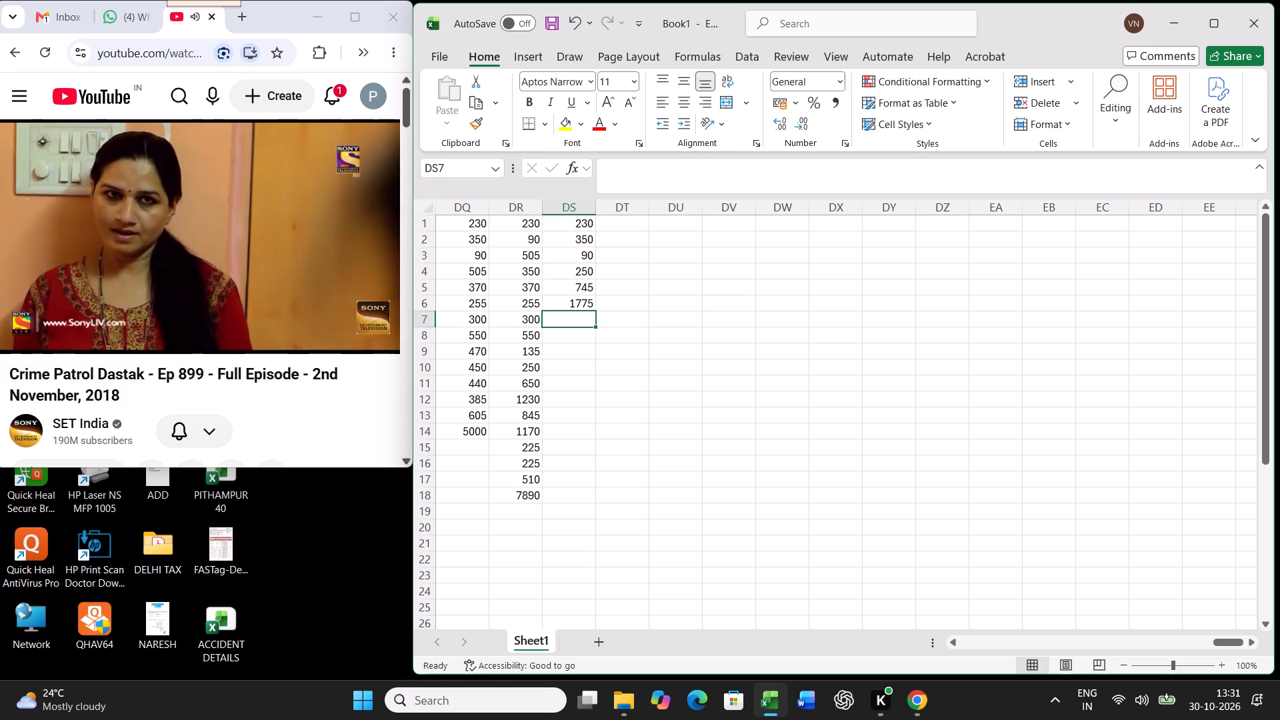
Continue column DS with 290, 220, 315, 480, 550 and 335 down cells DS7 to DS12.
text(290)
key(Return)
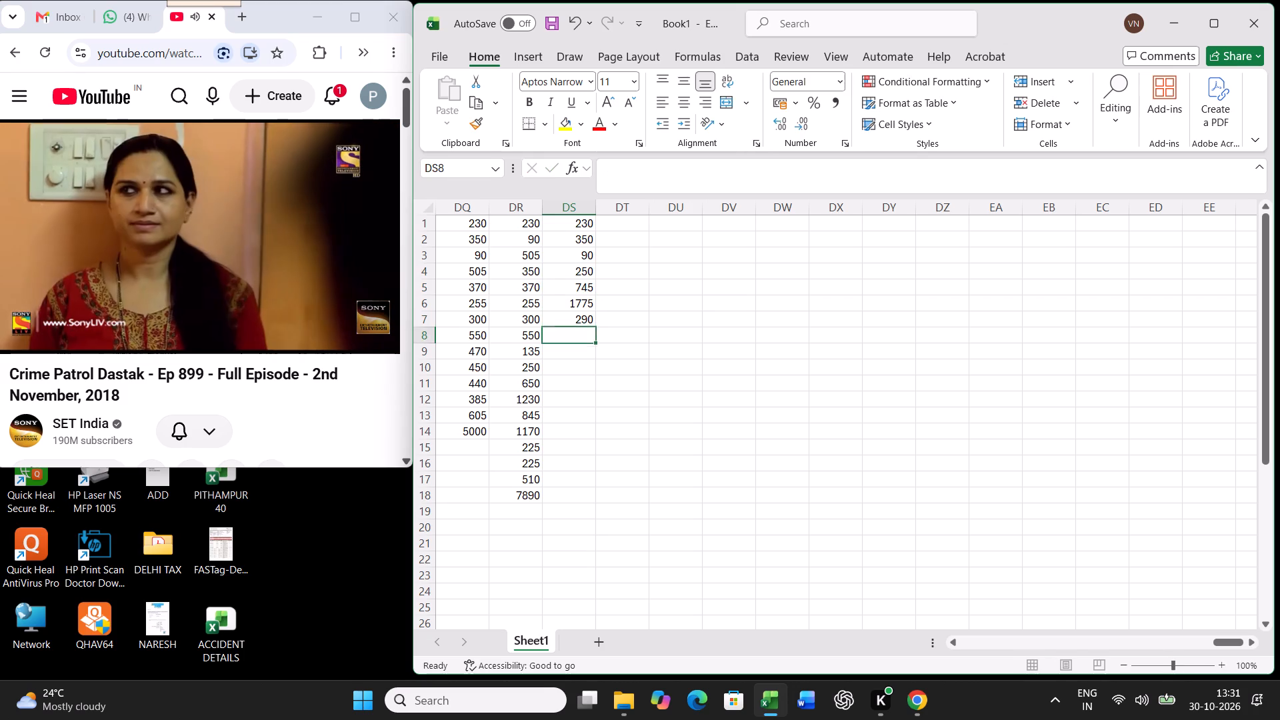
text(220)
key(Return)
text(315)
key(Return)
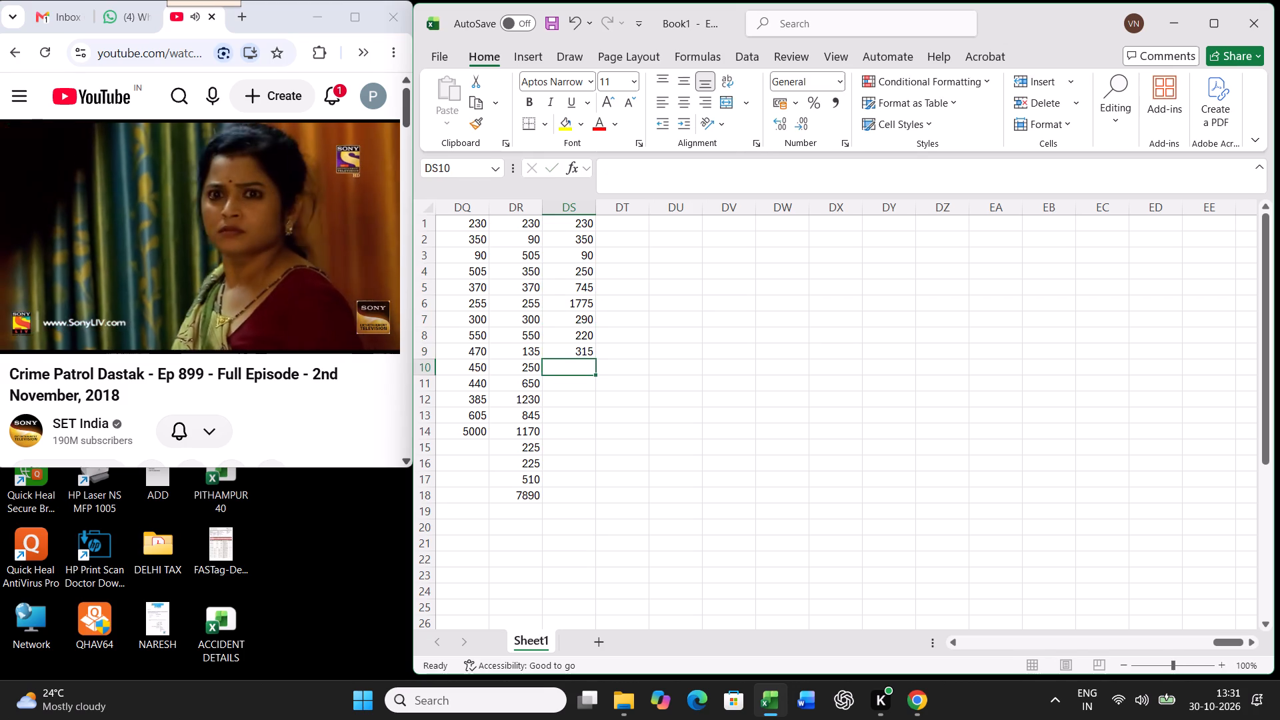
text(480)
key(Return)
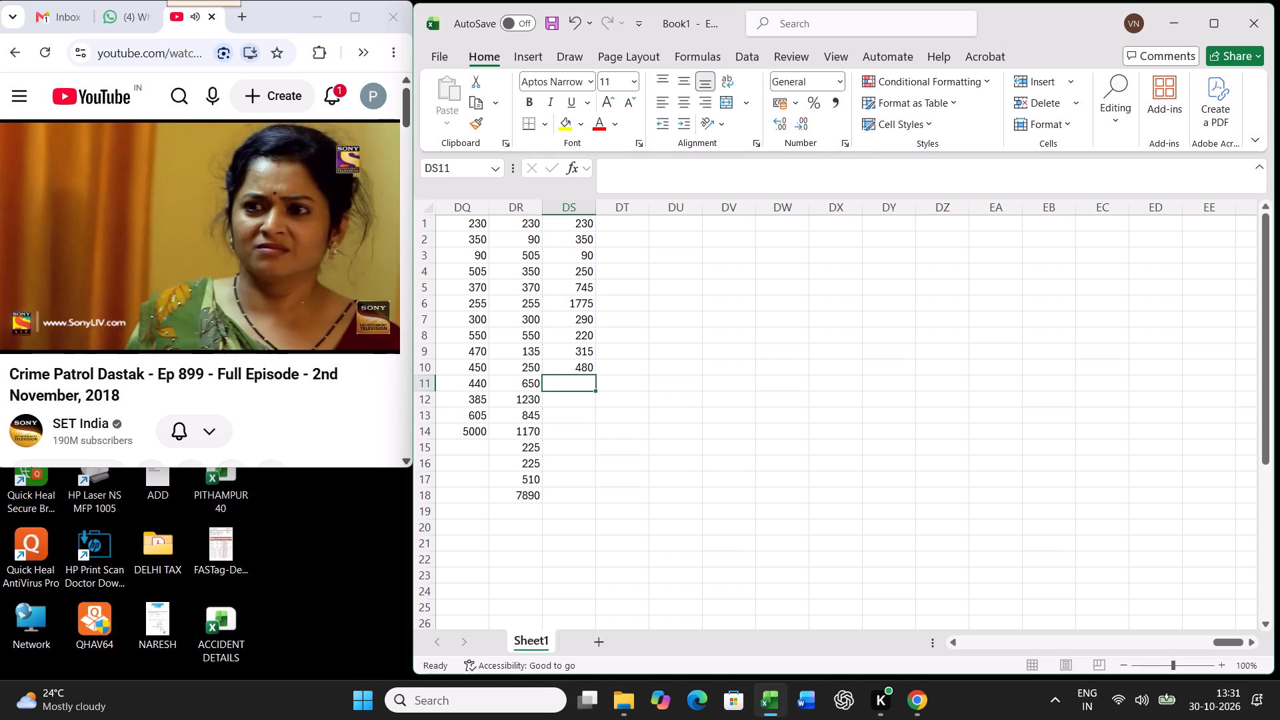
text(550)
key(Return)
text(335)
key(Return)
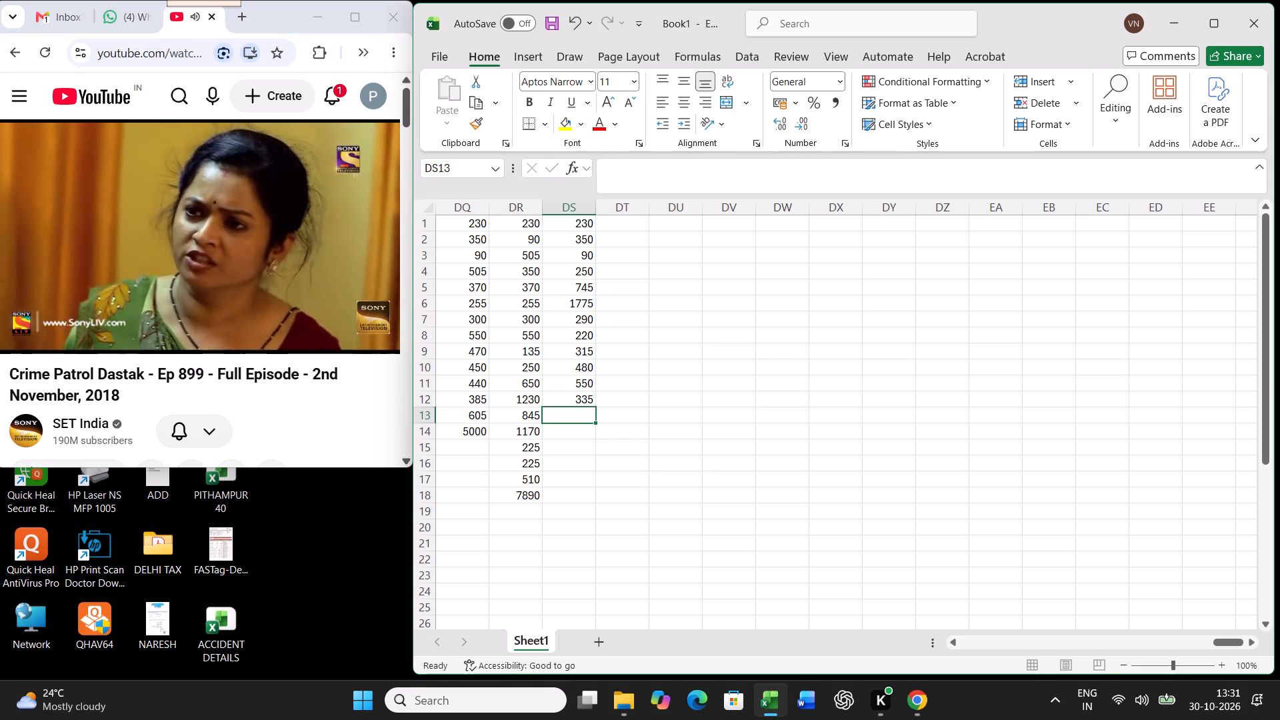
Total column DS with AutoSum in cell DS13.
click(1220, 23)
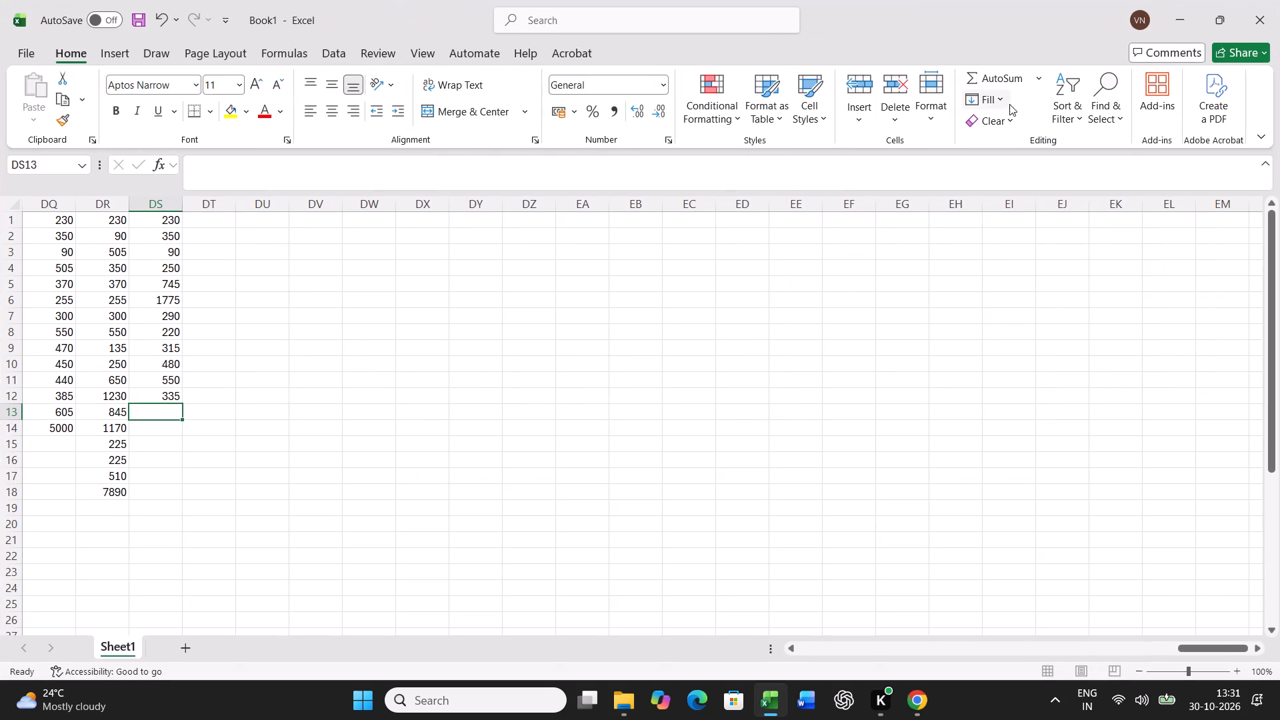
click(1003, 77)
key(Return)
click(1229, 9)
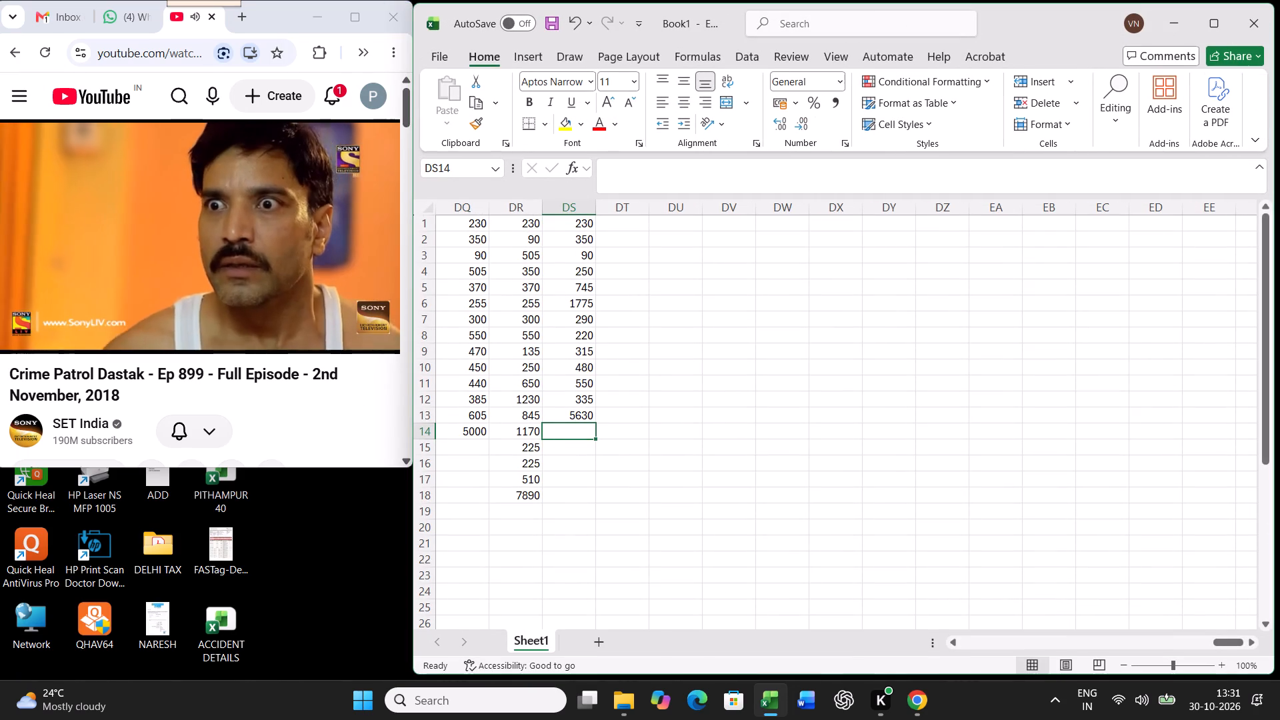
Start column DT with 110, 165, 35, 120, 355 and 845 down cells DT1 to DT6.
key(Up)
key(Up)
key(Up)
key(Up)
key(Up)
key(Up)
key(Up)
key(Up)
key(Up)
key(Up)
key(Up)
key(Up)
key(Up)
key(Up)
key(Up)
key(Up)
key(Up)
key(Up)
key(Up)
key(Up)
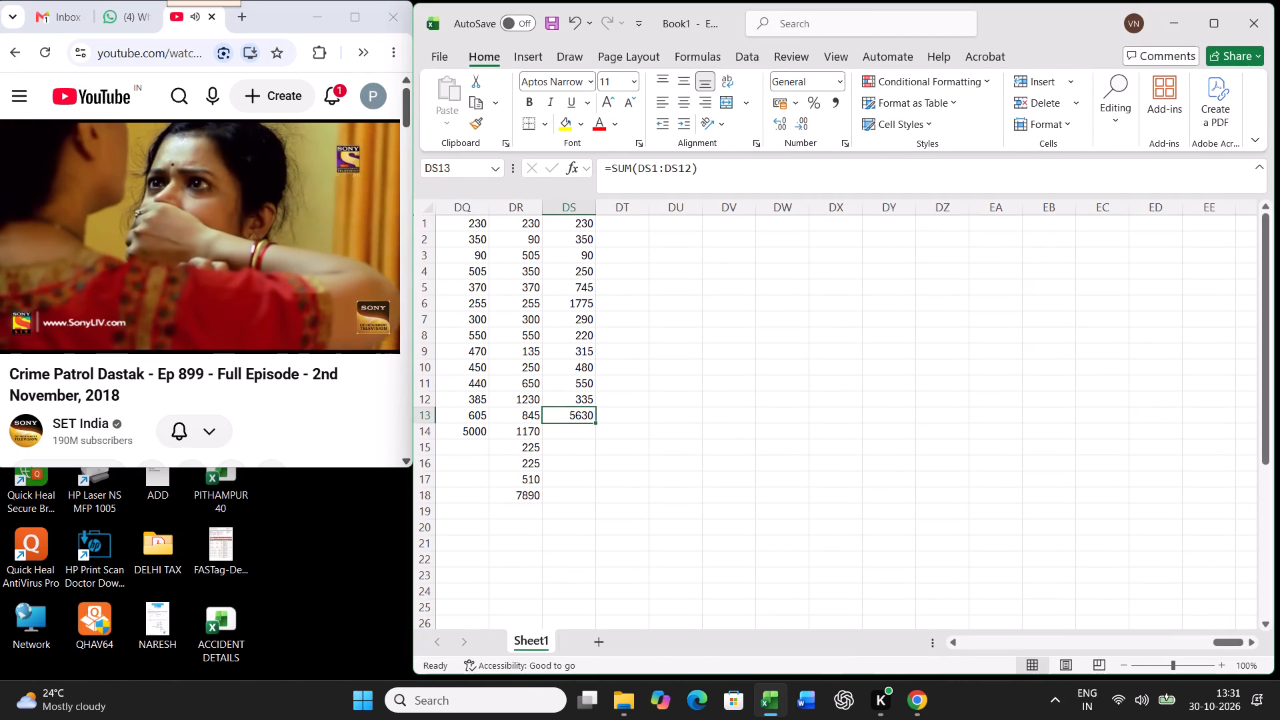
key(Right)
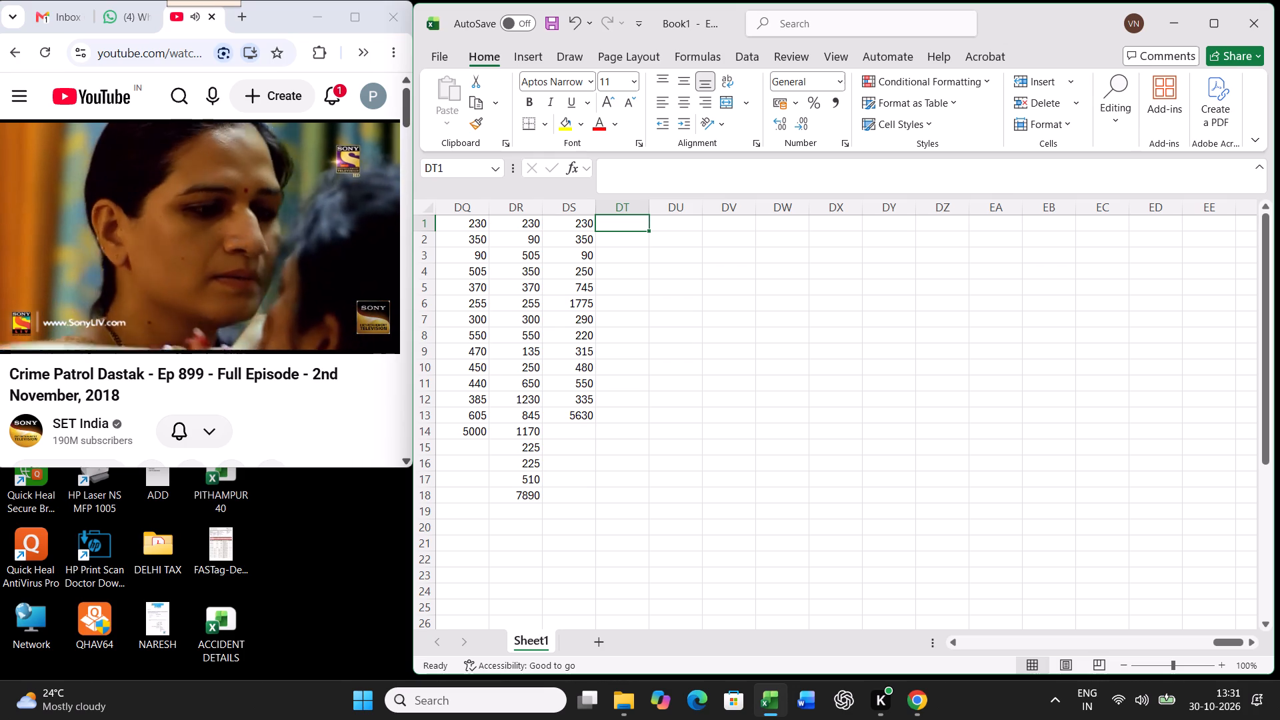
text(110)
key(Return)
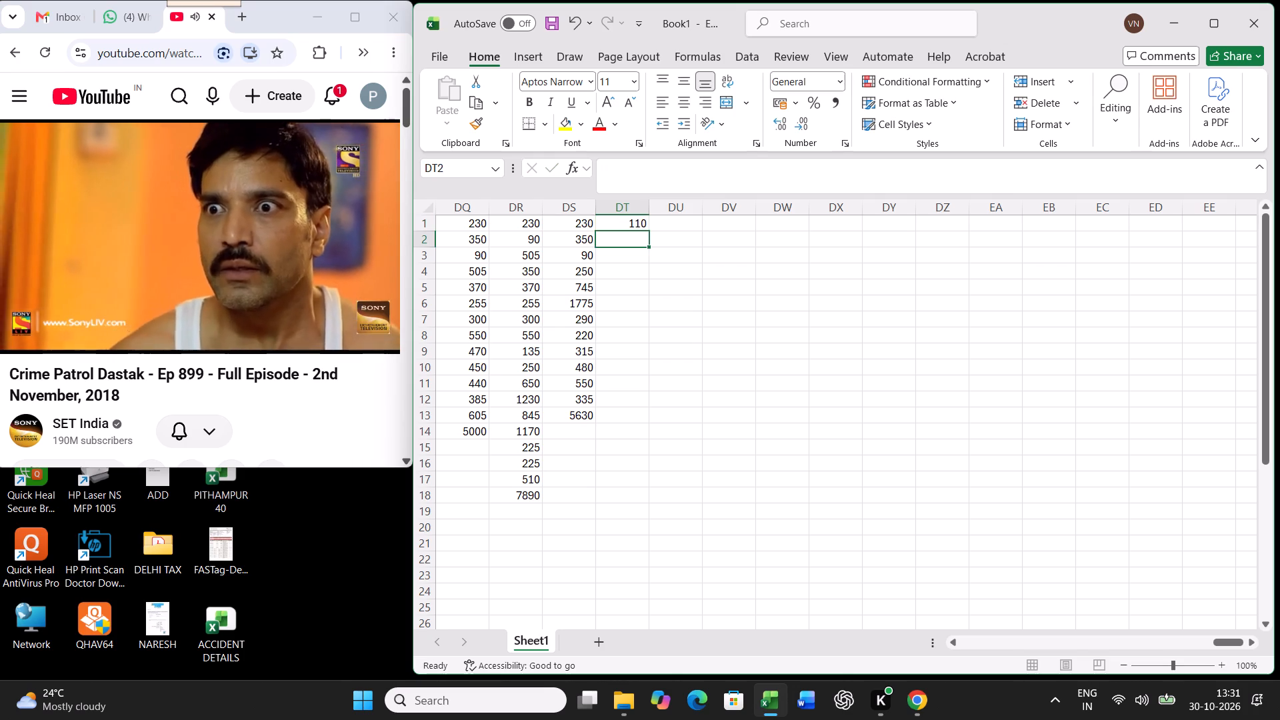
text(165)
key(Return)
text(35)
key(Return)
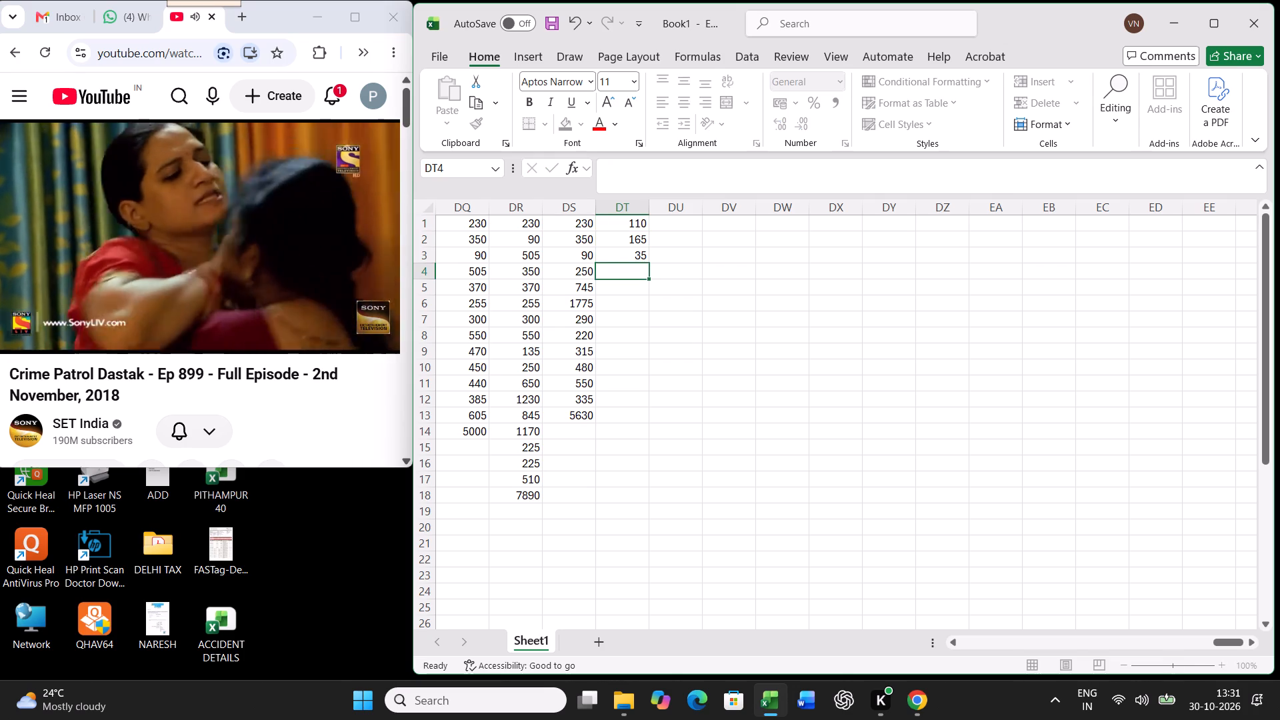
text(120)
key(Return)
text(355)
key(Return)
text(845)
key(Return)
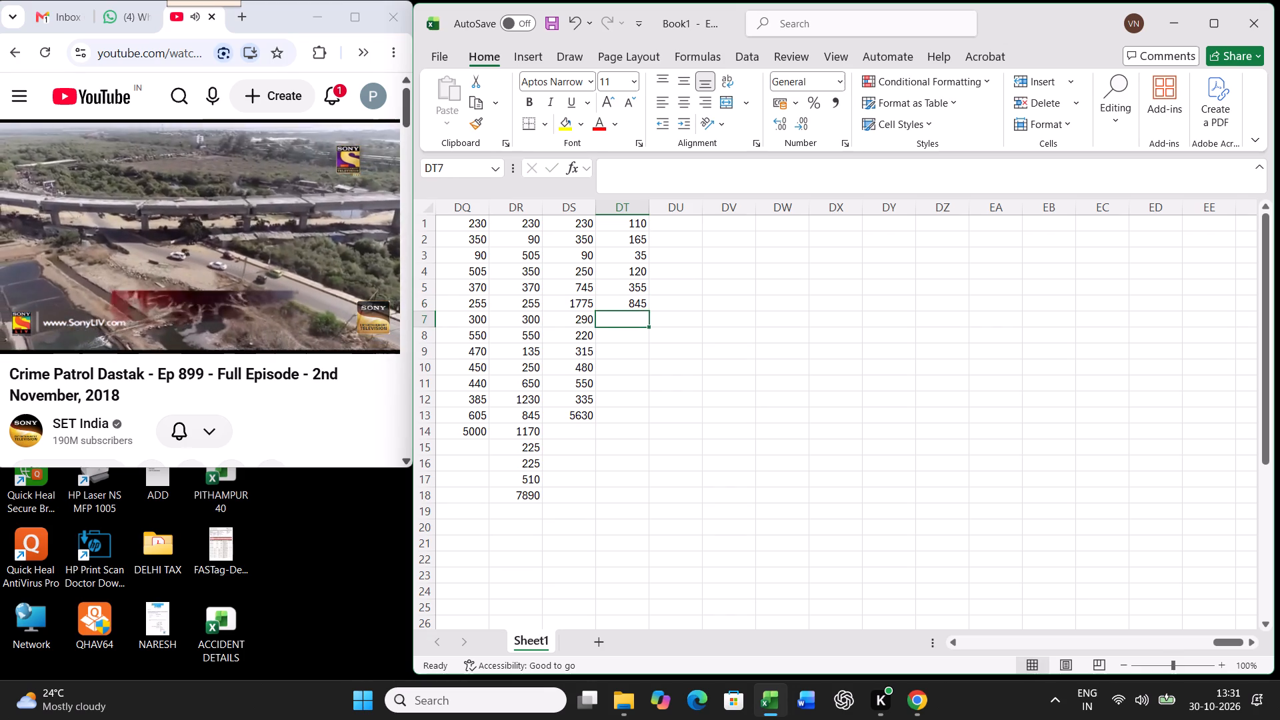
Continue column DT with 140, 105, 150, 230, 265 and 160 down cells DT7 to DT12.
text(140)
key(Return)
text(105)
key(Return)
text(150)
key(Return)
text(230)
key(Return)
text(265)
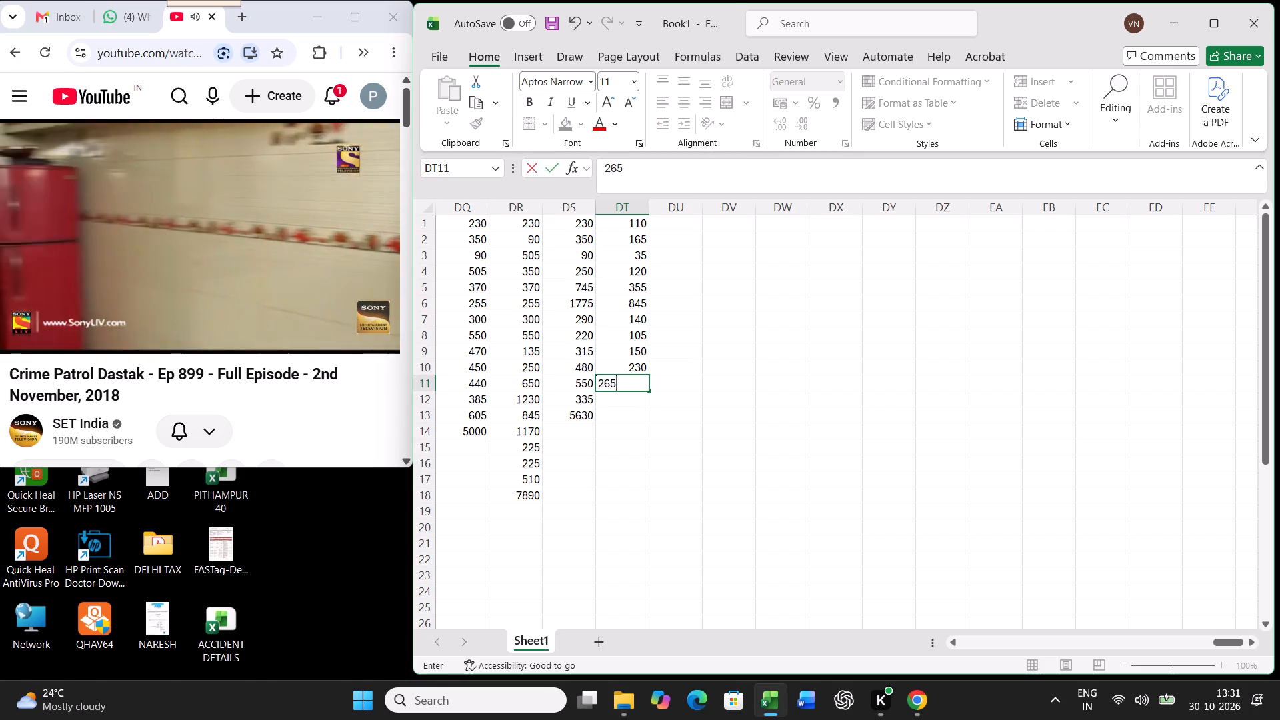
key(Return)
text(160)
key(Return)
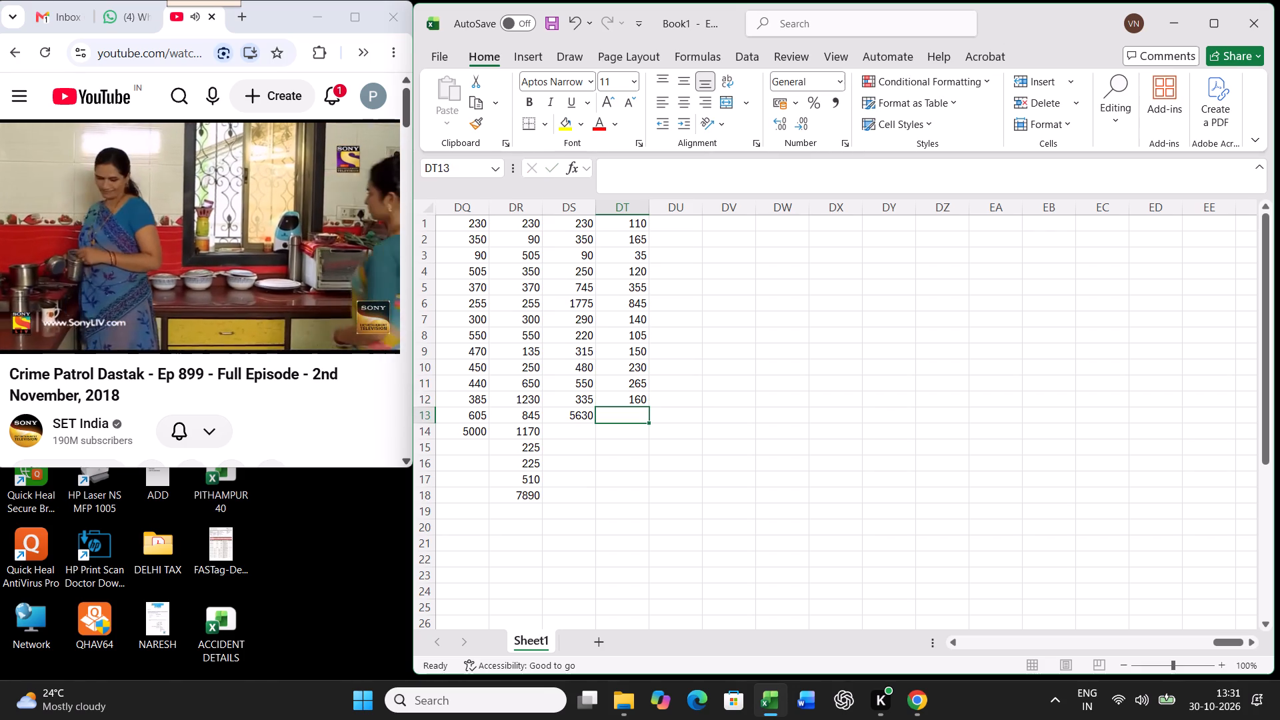
Total column DT with AutoSum in cell DT13.
click(1220, 13)
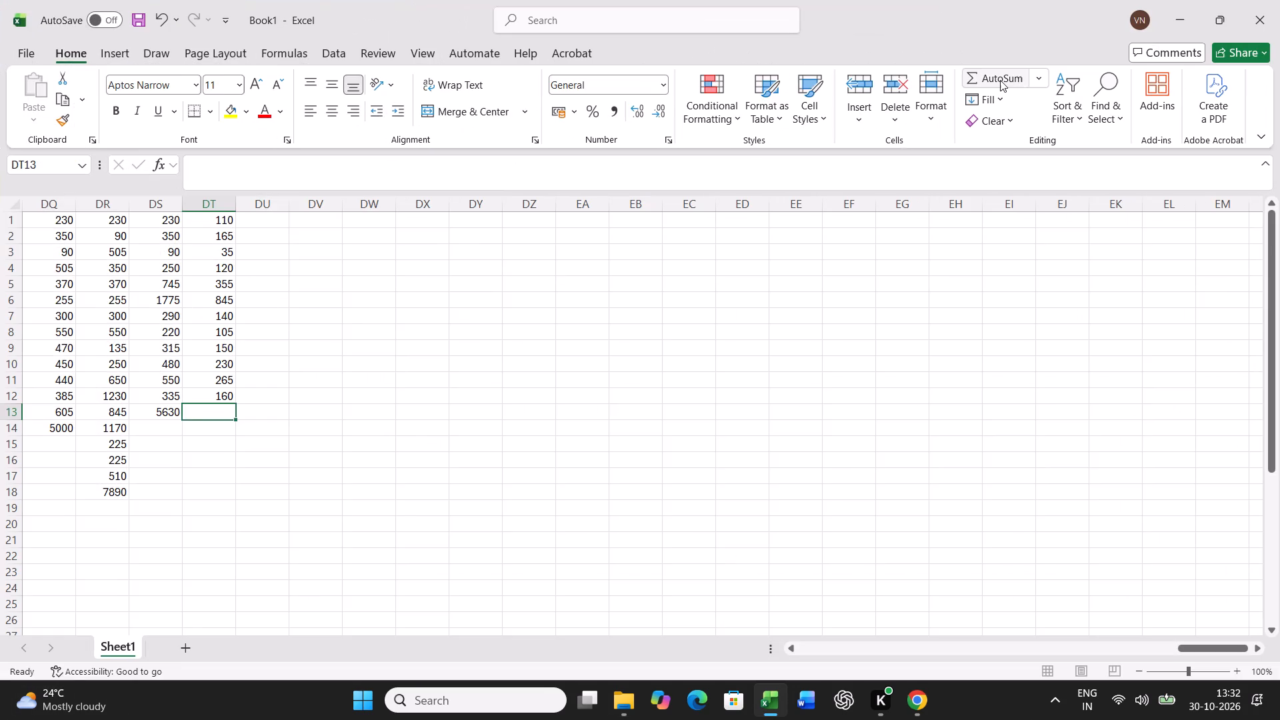
click(1000, 80)
key(Return)
click(1221, 9)
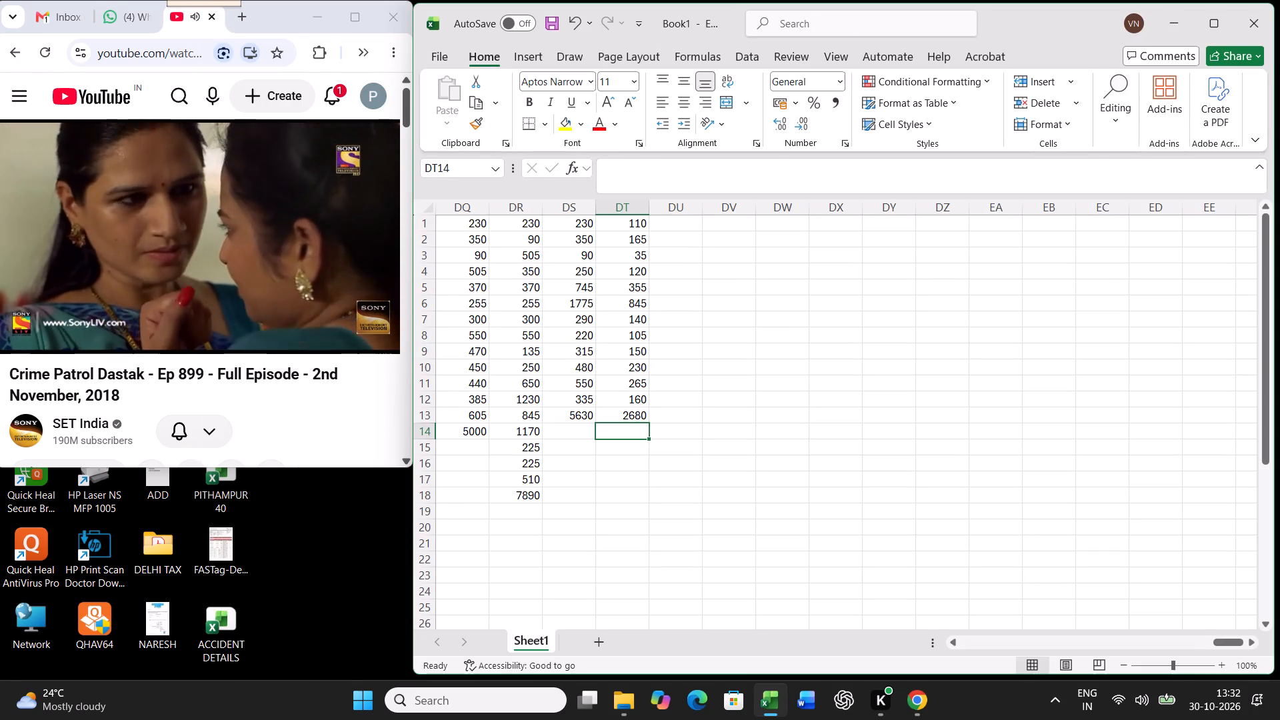
Start column DU with 230, 350, 90, 505, 370 and 255 down cells DU1 to DU6.
key(Up)
key(Up)
key(Up)
key(Up)
key(Up)
key(Up)
key(Up)
key(Up)
key(Up)
key(Up)
key(Up)
key(Up)
key(Up)
key(Up)
key(Up)
key(Up)
key(Up)
key(Up)
key(Up)
key(Up)
key(Right)
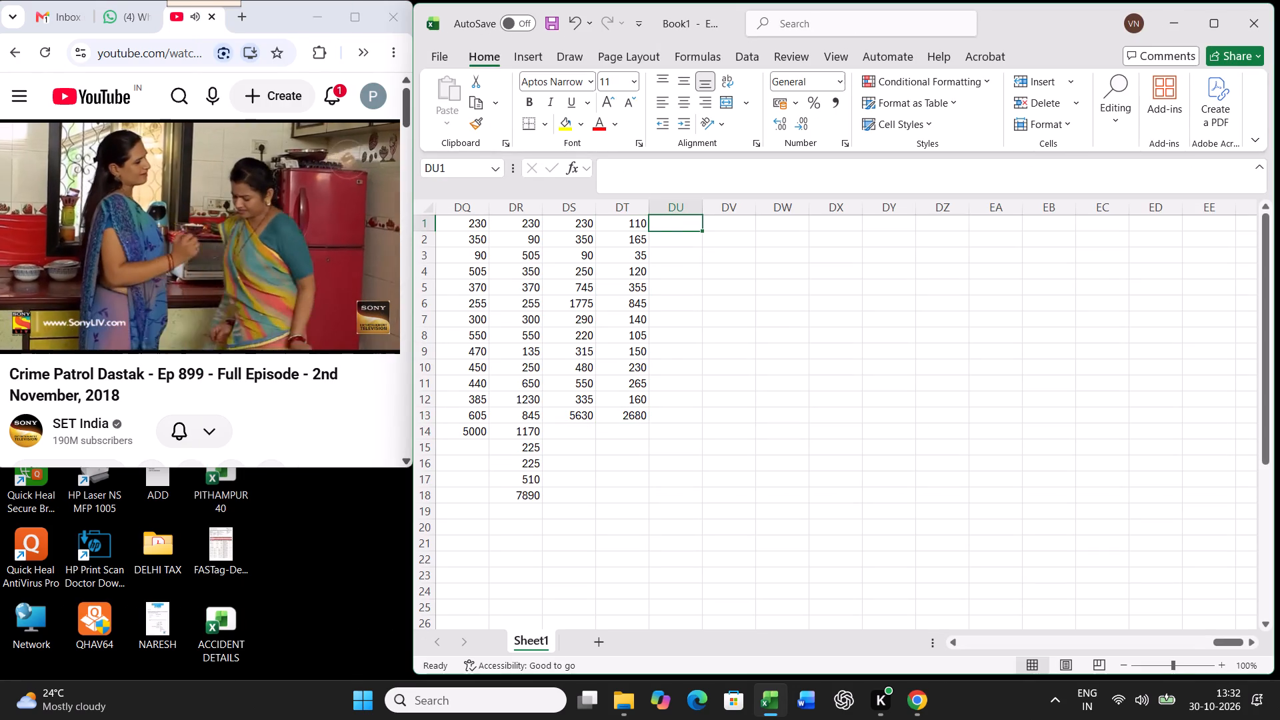
text(230)
key(Return)
text(350)
key(Return)
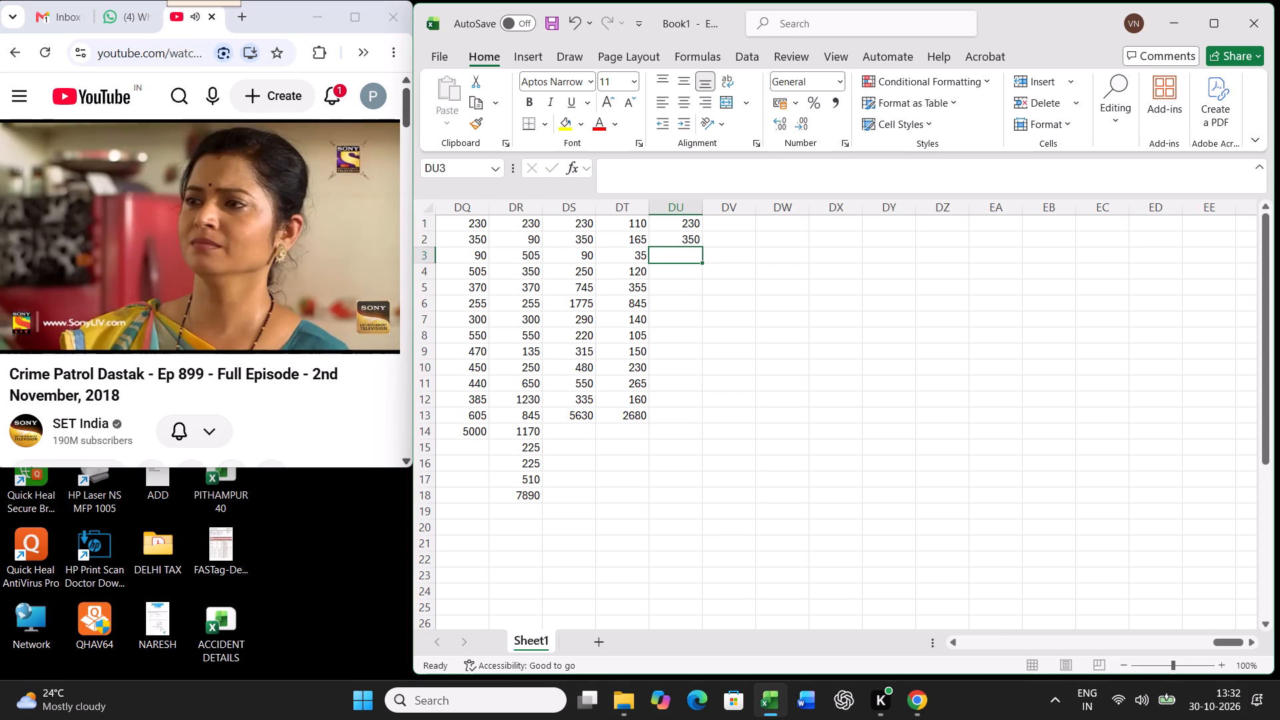
text(90)
key(Return)
text(505)
key(Return)
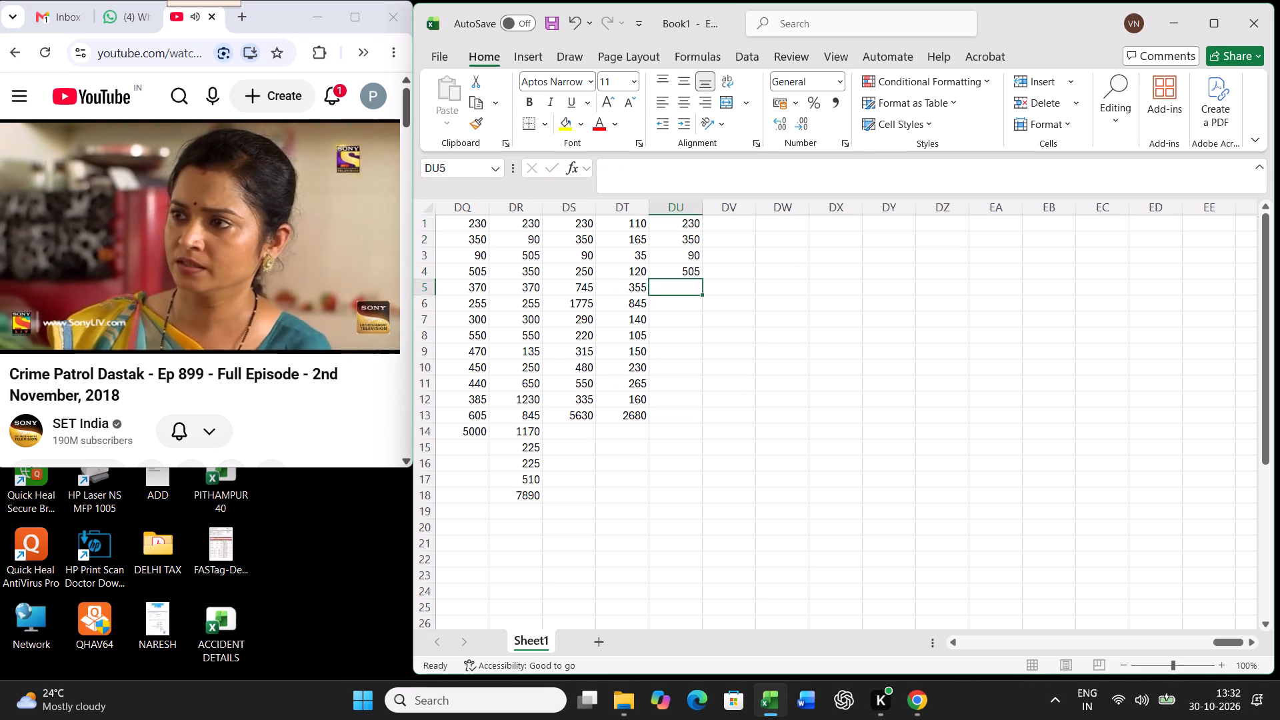
text(370)
key(Return)
text(255)
key(Return)
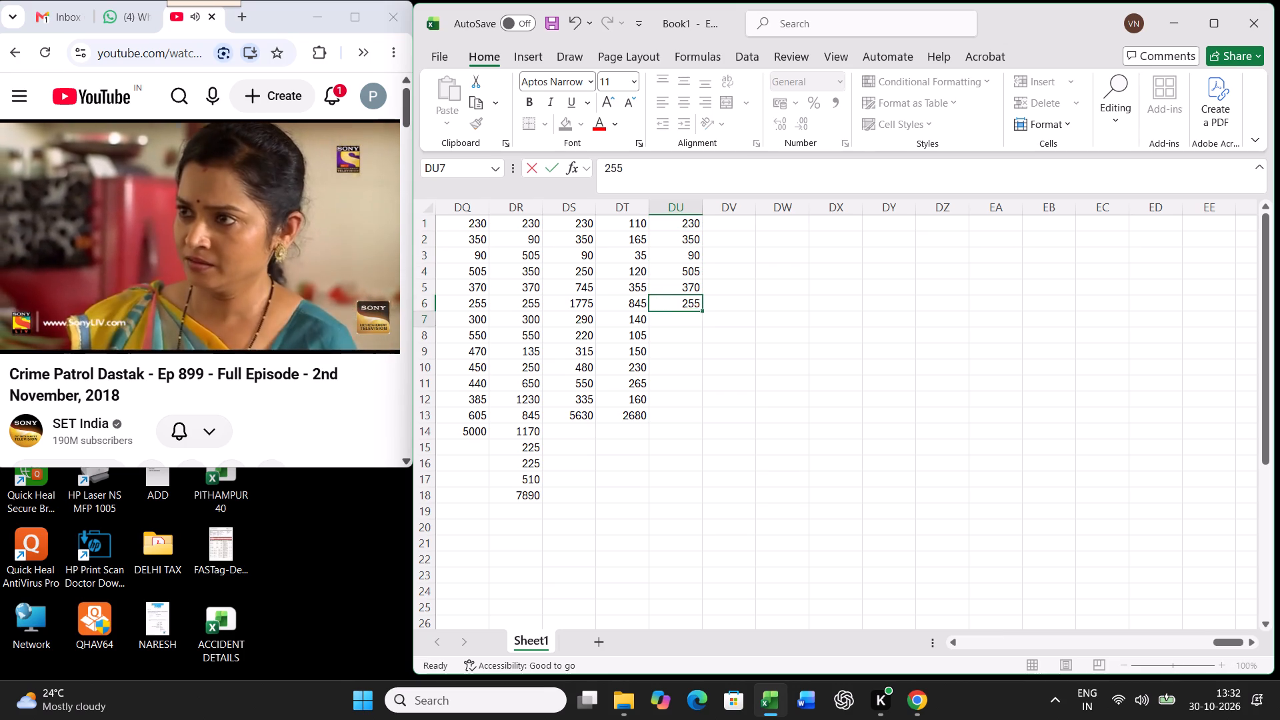
Continue column DU with 300, 550, 415, 410, 345 and 320 down cells DU7 to DU12.
text(300)
key(Return)
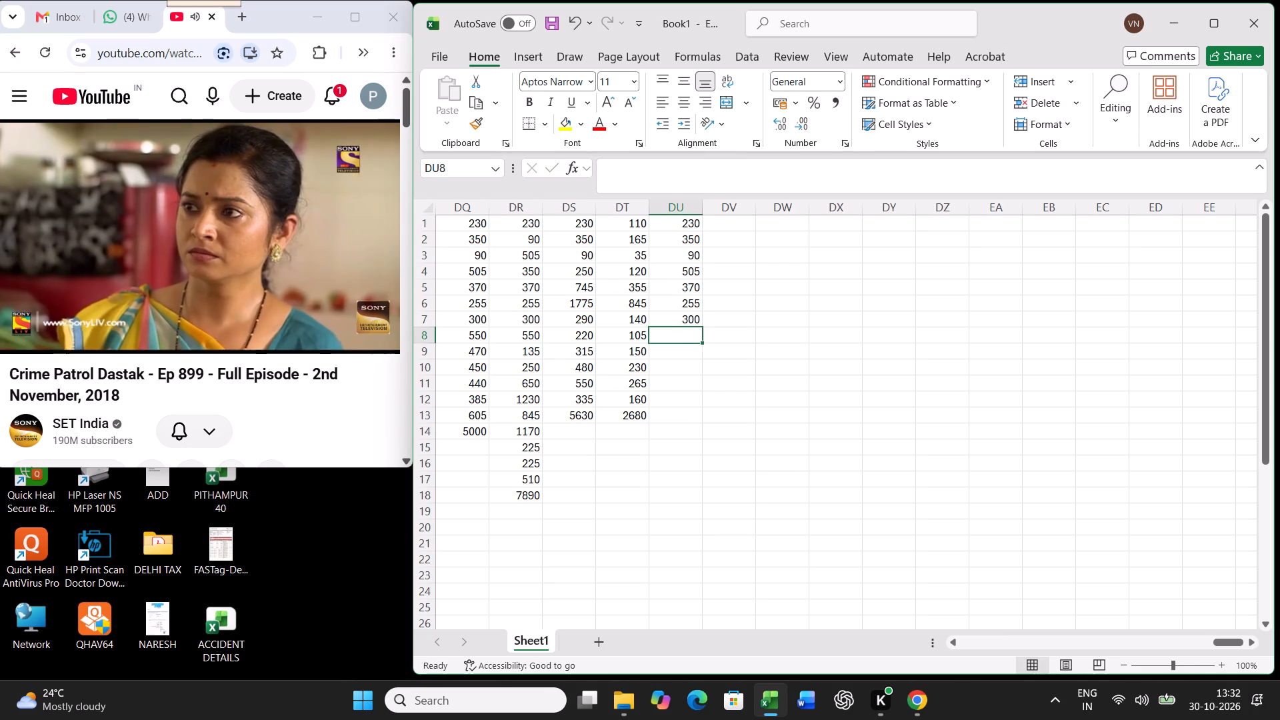
text(550)
key(Return)
text(415)
key(Return)
text(410)
key(Return)
text(345)
key(Return)
text(320)
key(Return)
Continue column DU with 290, 365, 335 and 195 down cells DU13 to DU16.
text(290)
key(Return)
text(365)
key(Return)
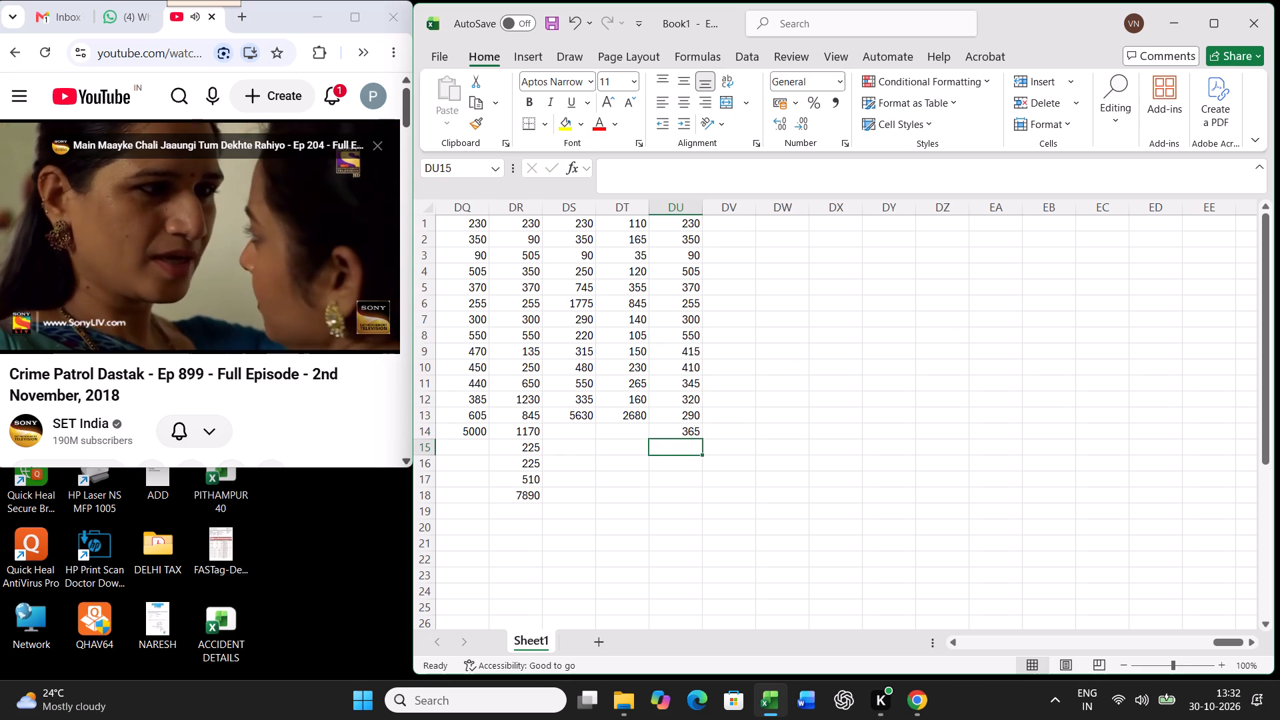
text(335)
key(Return)
text(195)
key(Return)
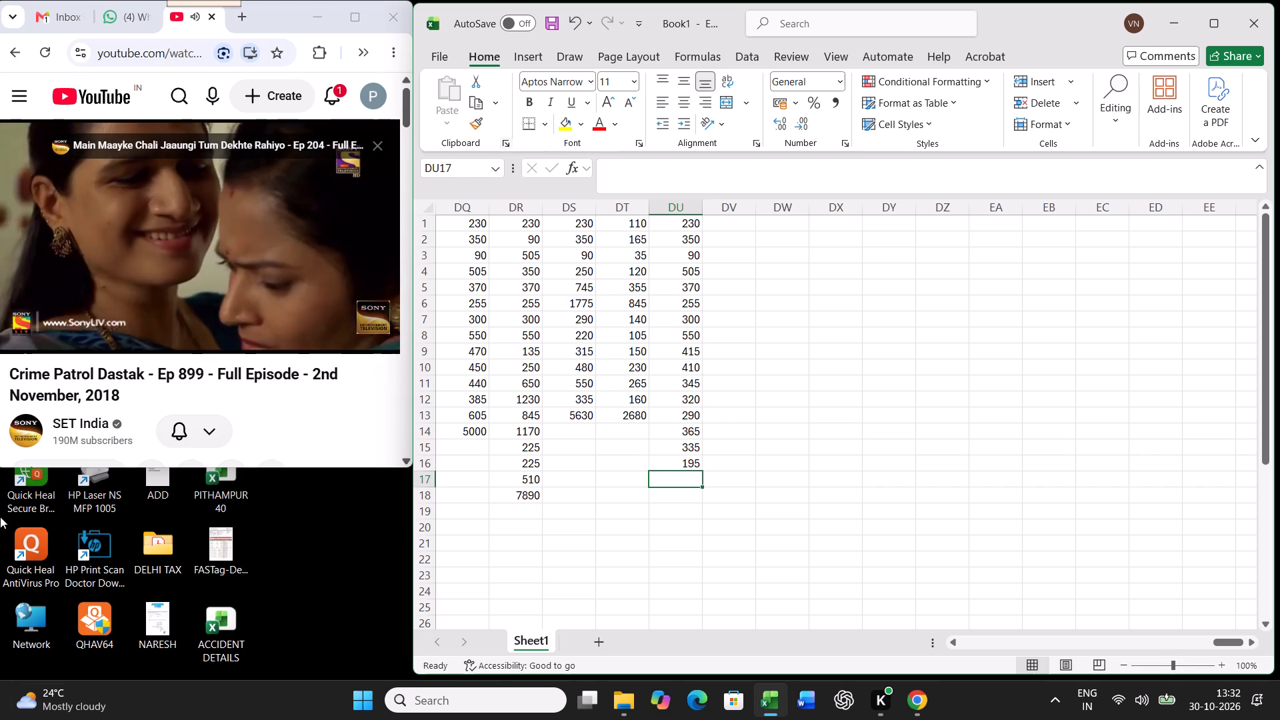
Total column DU with AutoSum in cell DU17.
click(1219, 10)
click(997, 81)
key(Return)
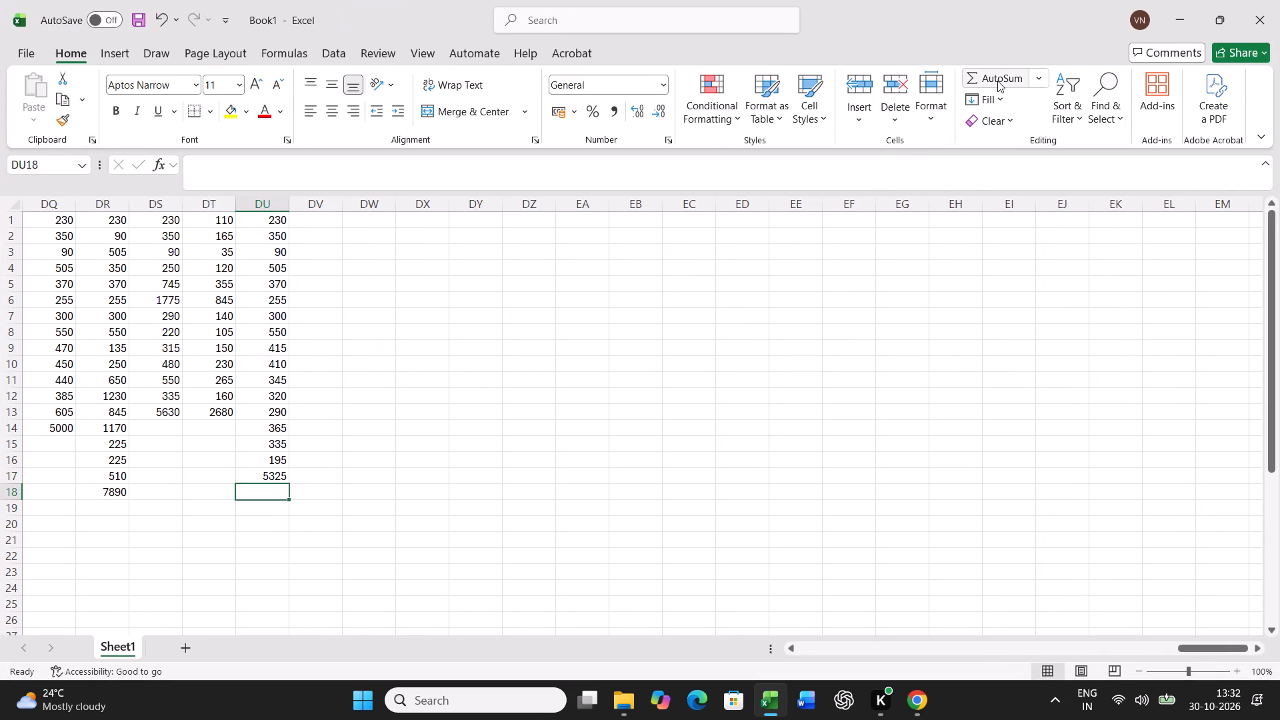
click(1226, 6)
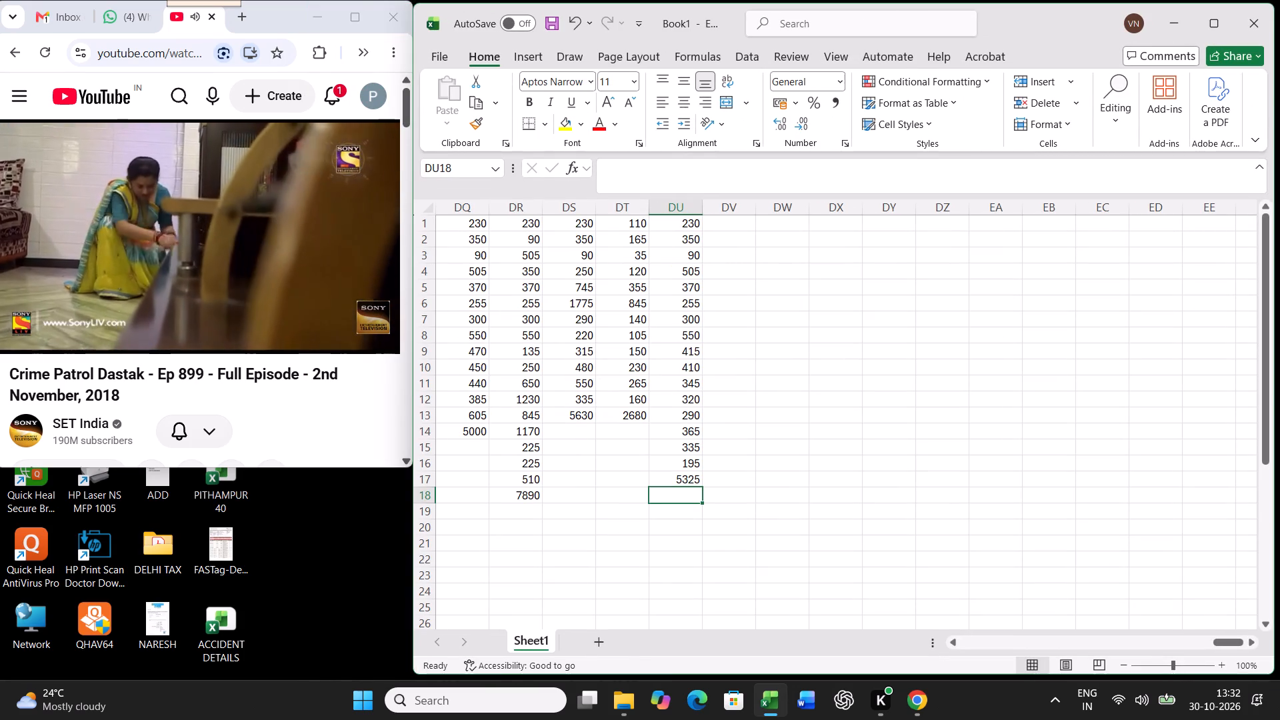
Fill column DV with 230, 350, 250, 745, 3245 and 540 down cells DV1 to DV6.
key(Up)
key(Up)
key(Up)
key(Up)
key(Up)
key(Up)
key(Up)
key(Up)
key(Up)
key(Up)
key(Up)
key(Up)
key(Up)
key(Up)
key(Up)
key(Up)
key(Up)
key(Up)
key(Up)
key(Up)
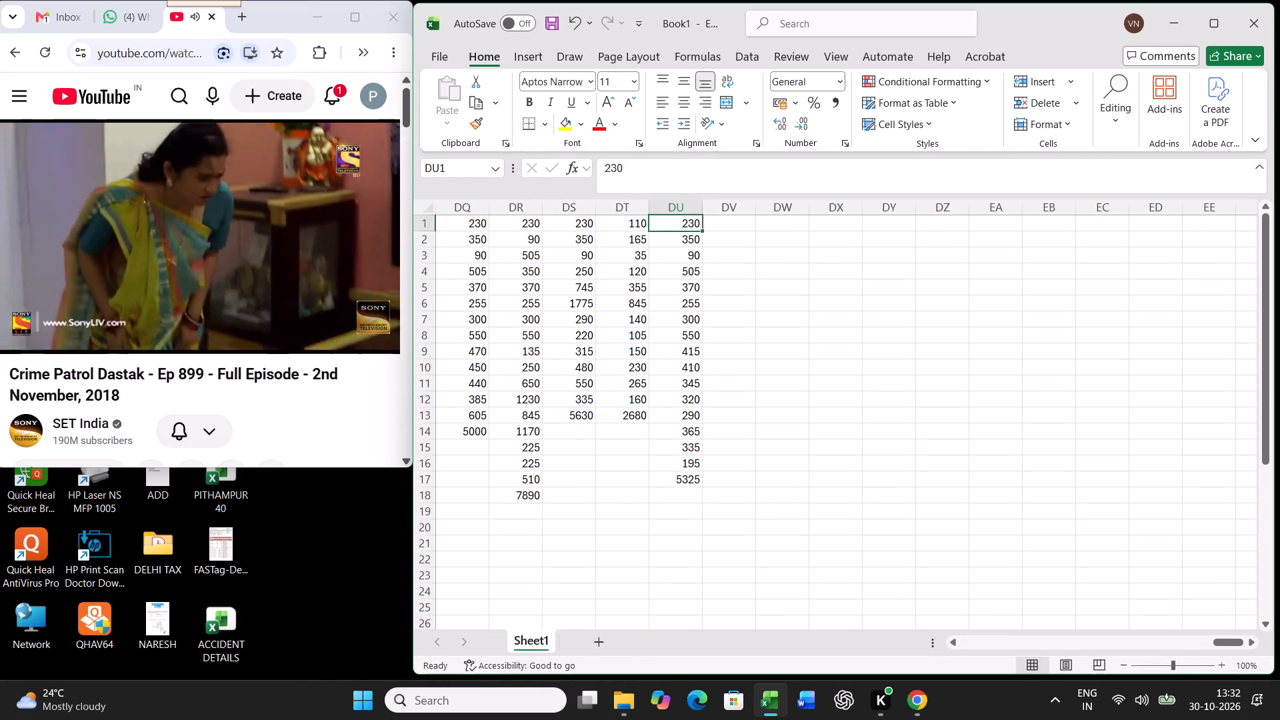
key(Right)
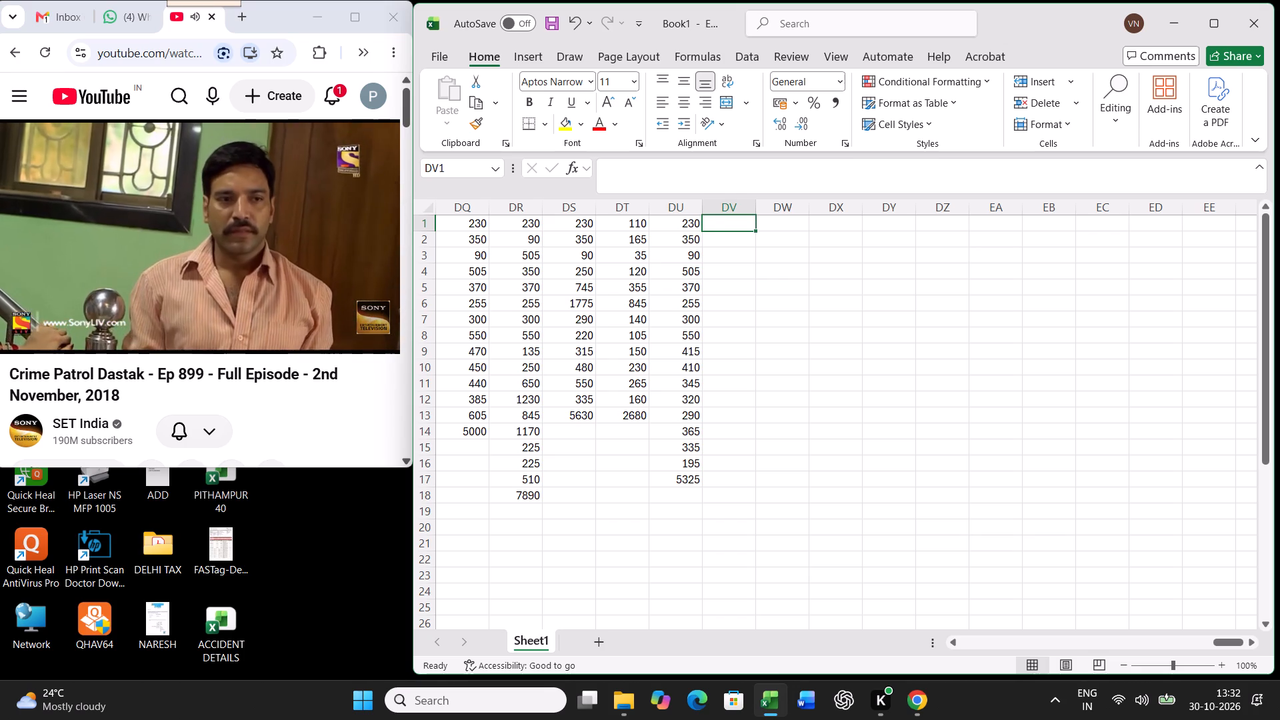
text(230)
key(Return)
text(350)
key(Return)
text(250)
key(Return)
text(745)
key(Return)
text(3245)
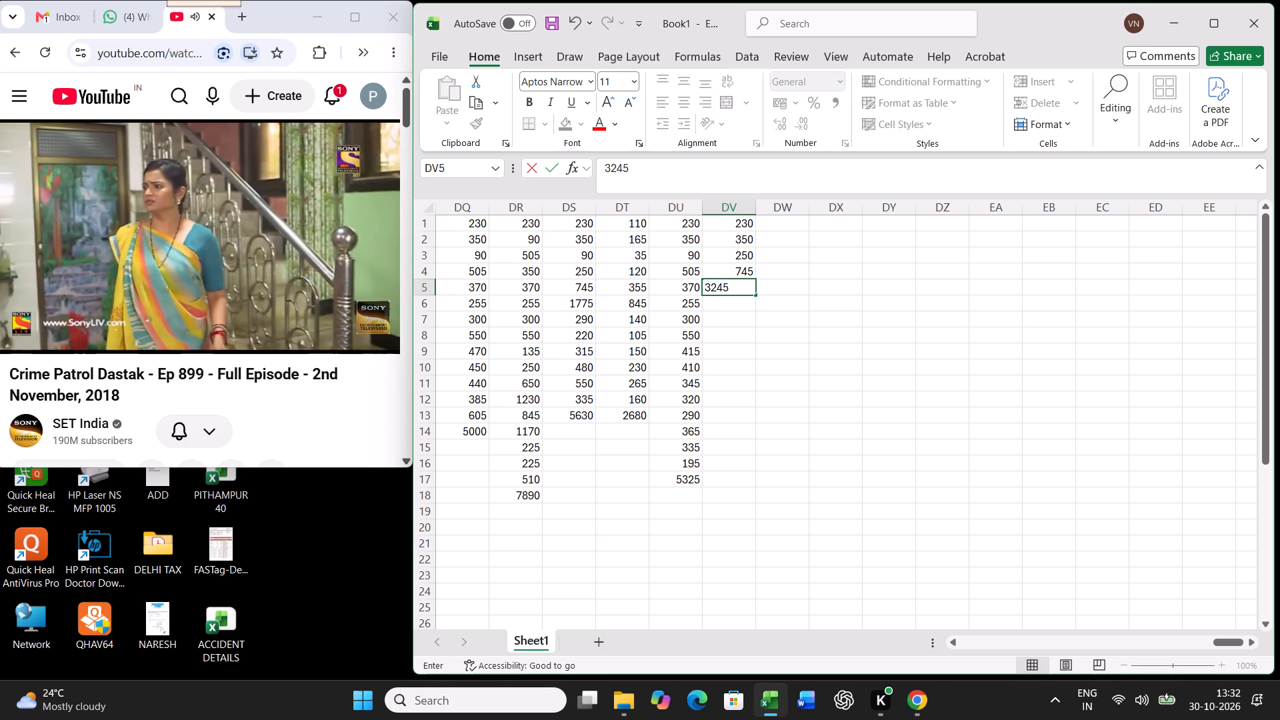
key(Return)
text(540)
key(Return)
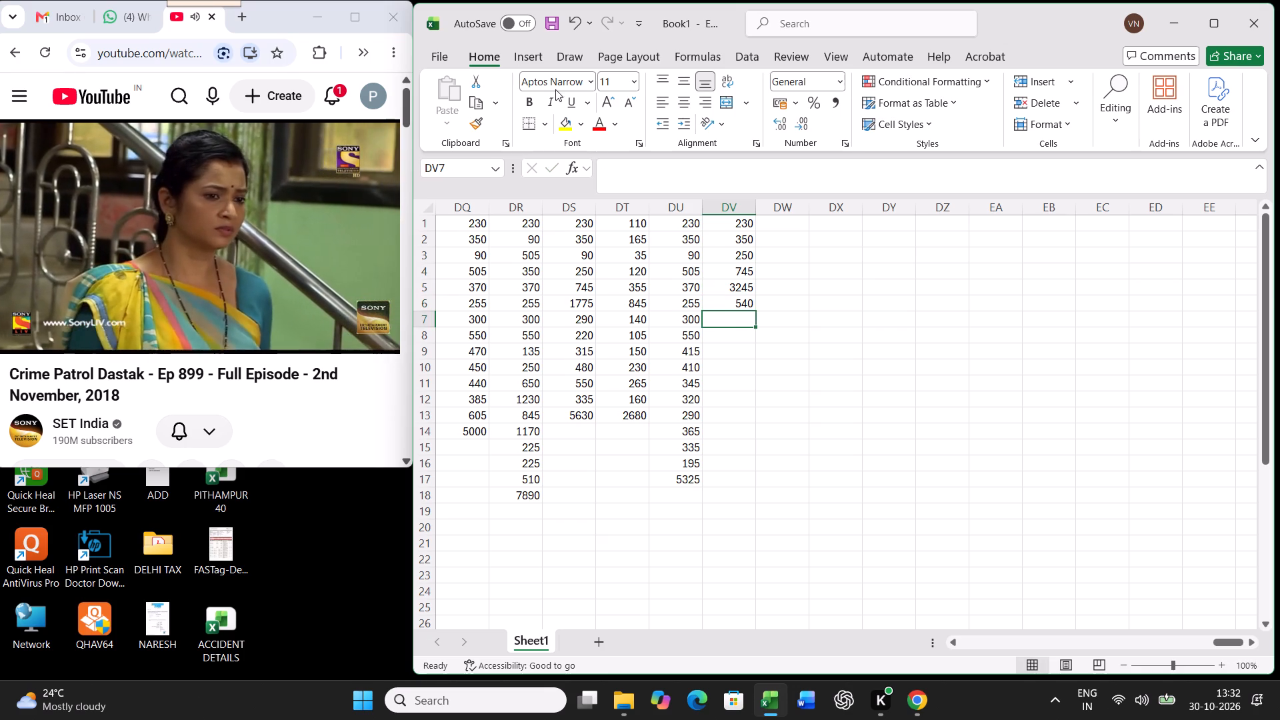
Total column DV with AutoSum in cell DV7.
click(1213, 20)
click(1009, 69)
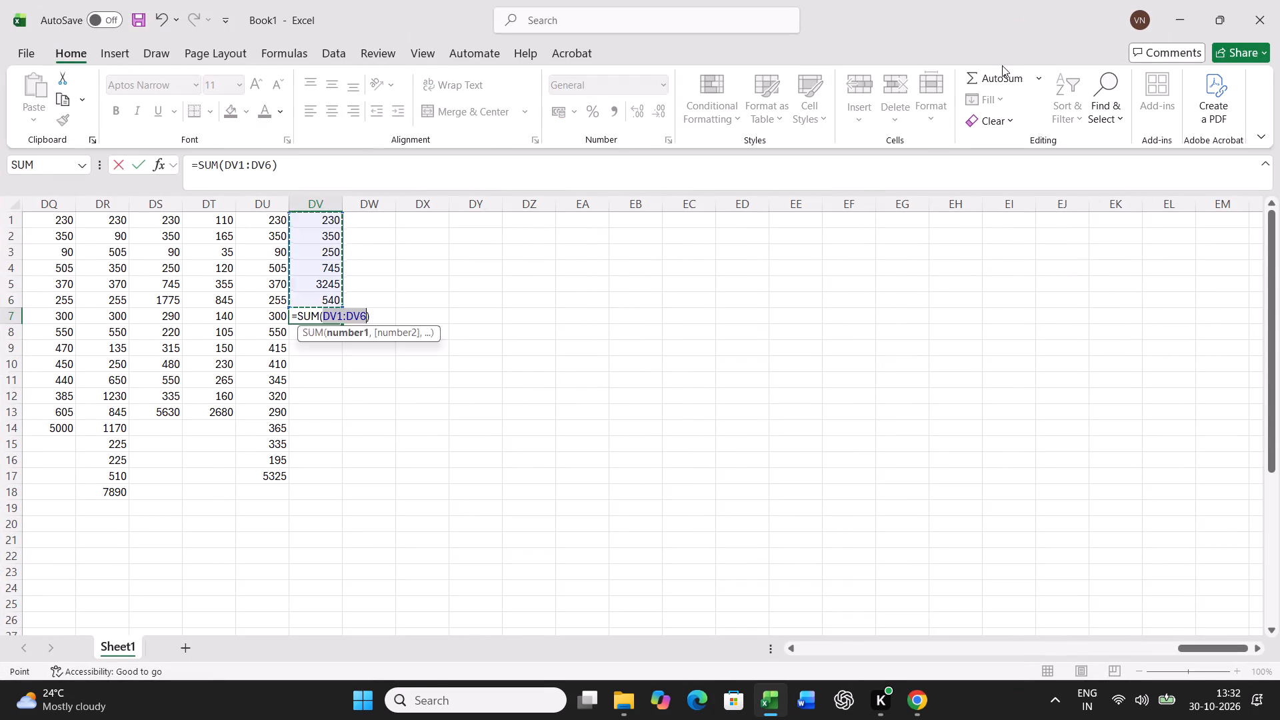
key(Return)
click(1225, 13)
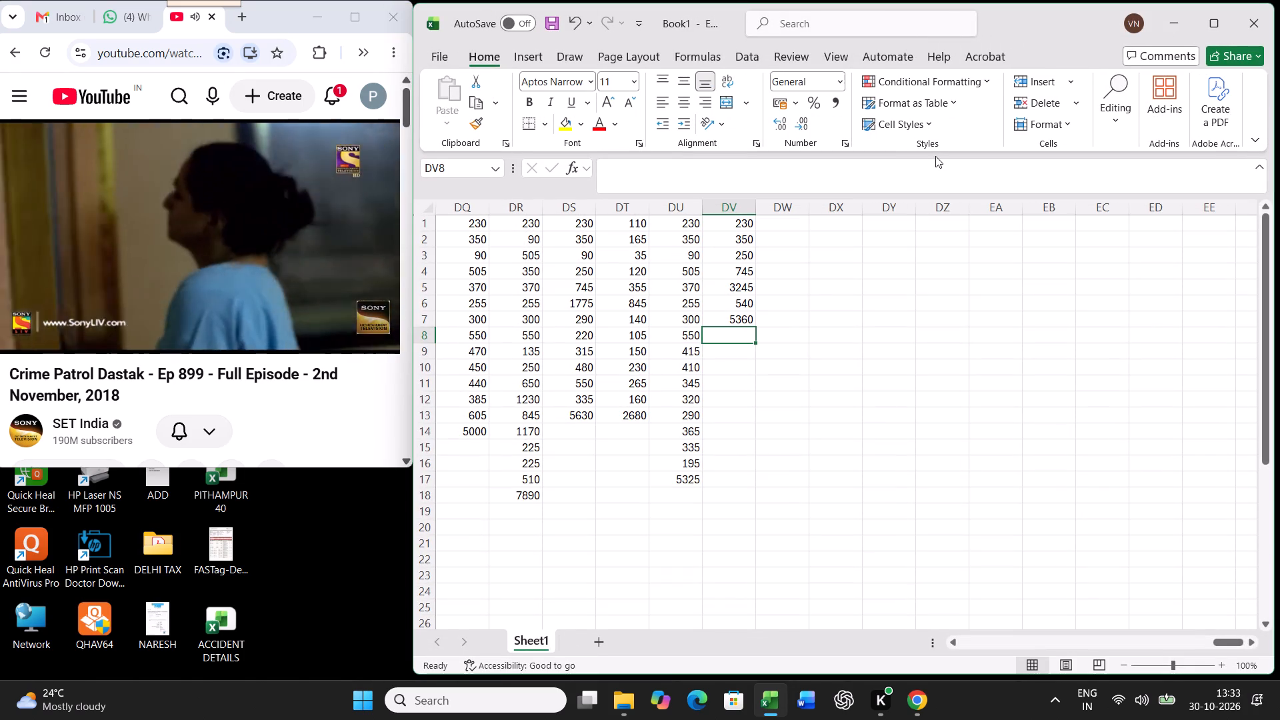
Start column DW with 230, 350, 90, 505, 370 and 255 down cells DW1 to DW6.
key(Up)
key(Up)
key(Up)
key(Up)
key(Up)
key(Up)
key(Up)
key(Up)
key(Up)
key(Up)
key(Up)
key(Up)
key(Up)
key(Up)
key(Up)
key(Up)
key(Up)
key(Up)
key(Up)
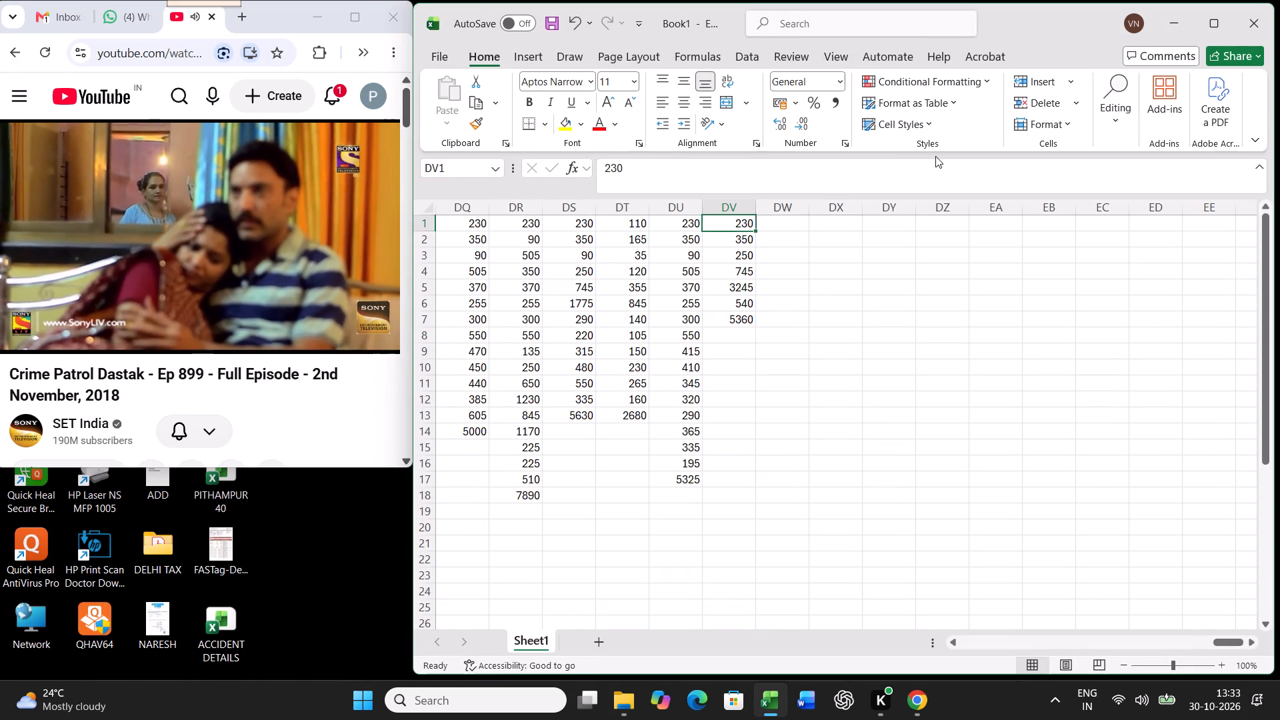
key(Right)
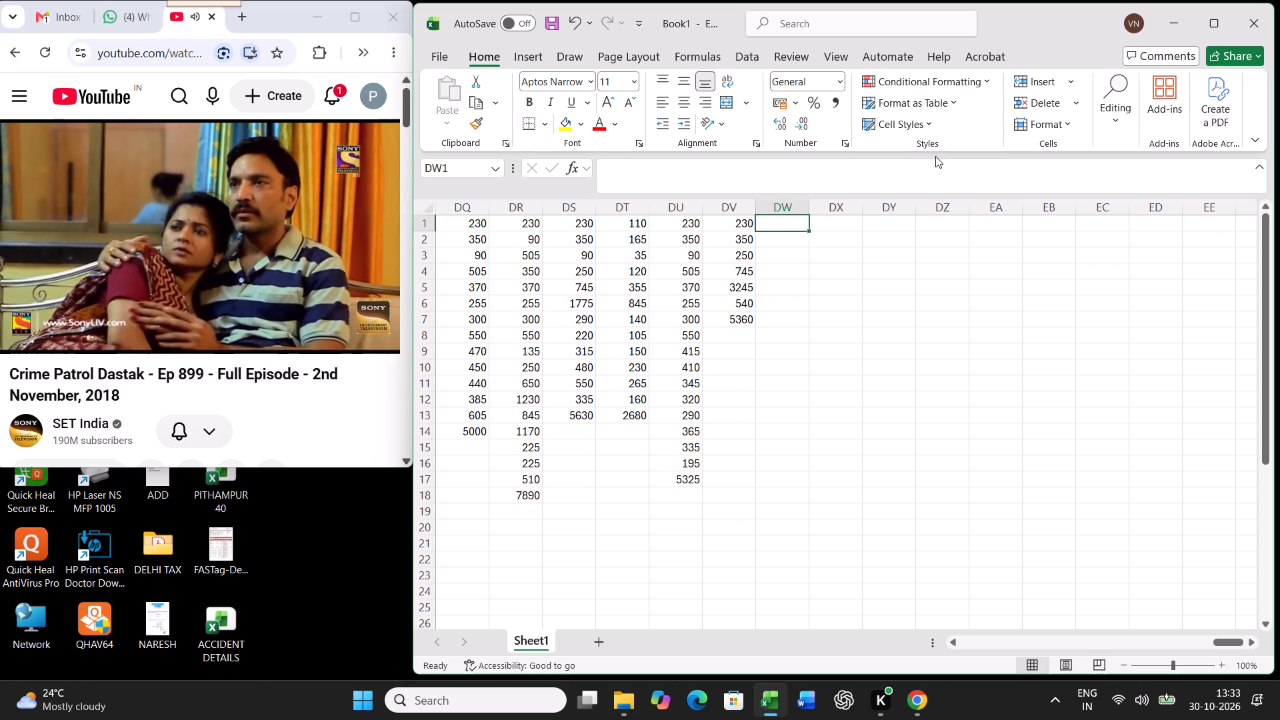
text(230)
key(Return)
text(350)
key(Return)
text(90)
key(Return)
text(505)
key(Return)
text(370)
key(Return)
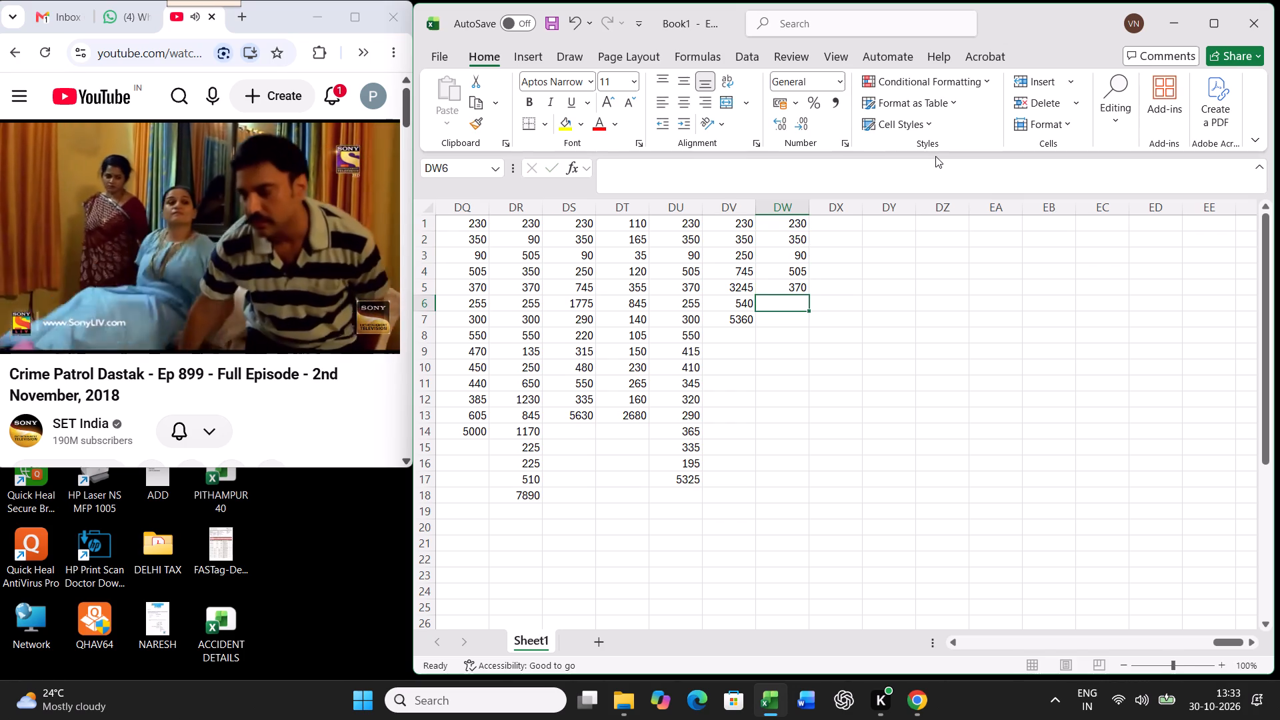
text(255)
key(Return)
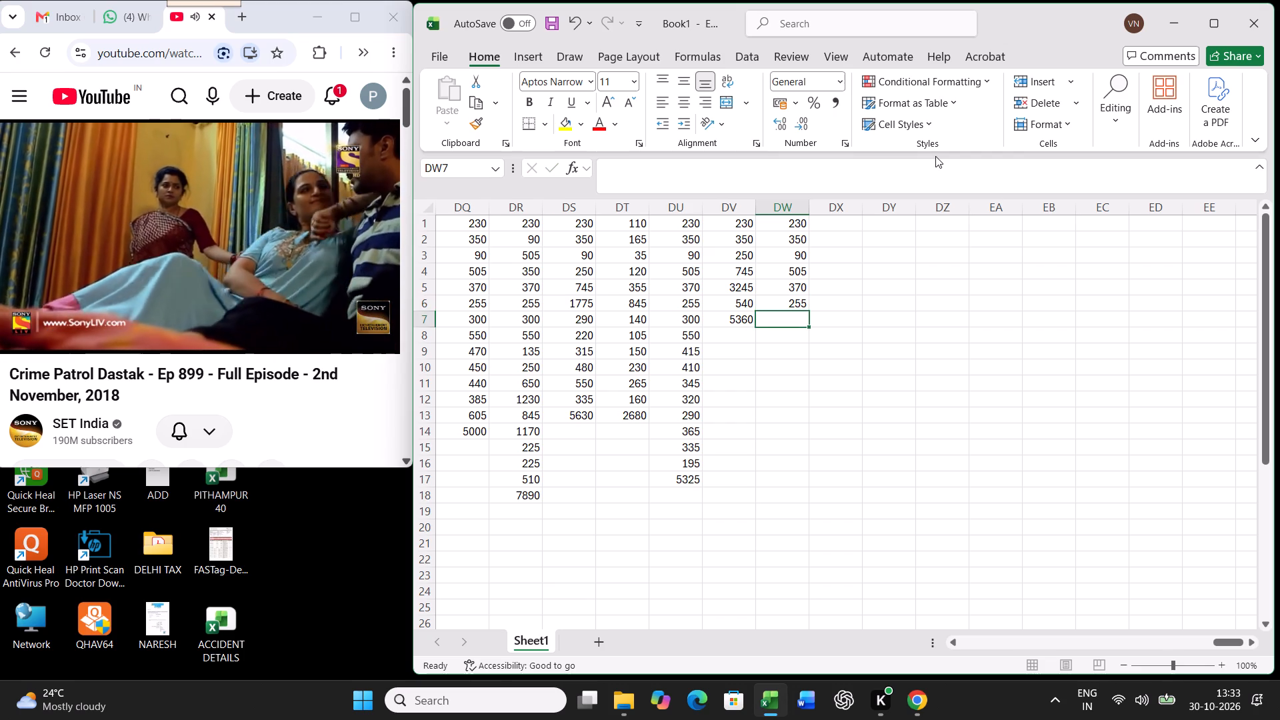
Continue column DW with 300, 550, 415, 410 and 350 down cells DW7 to DW11.
text(300)
key(Return)
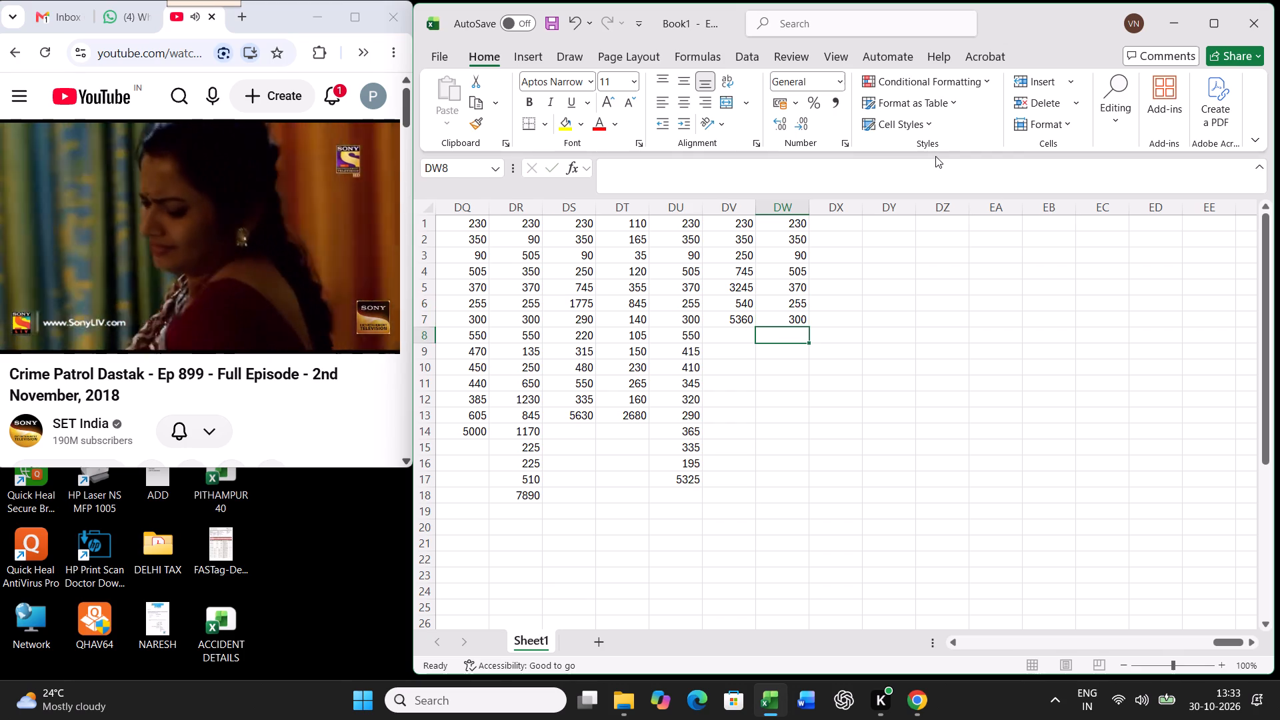
text(550)
key(Return)
text(415)
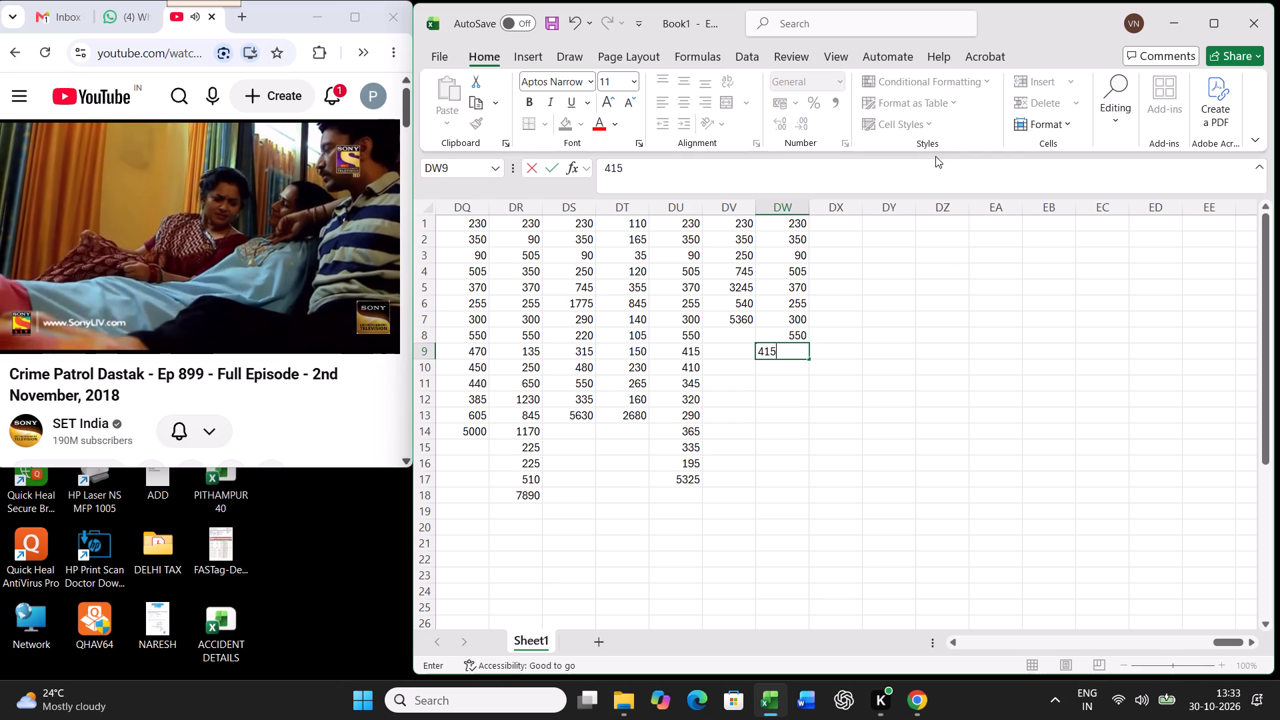
key(Return)
text(410)
key(Return)
text(350)
key(Return)
Continue column DW with 345, 320, 290 and 295 down cells DW12 to DW15.
text(345)
key(Return)
text(320)
key(Return)
text(290)
key(Return)
text(295)
key(Return)
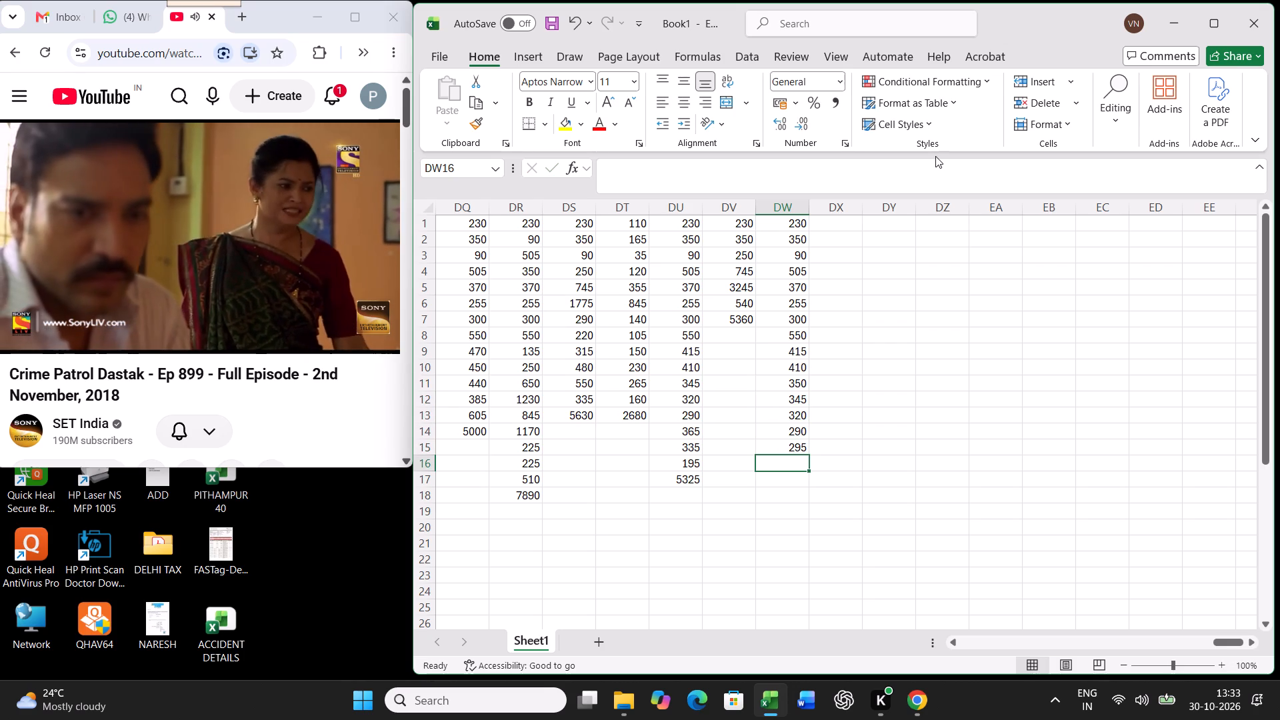
Total column DW with AutoSum in cell DW16.
click(1218, 15)
click(998, 77)
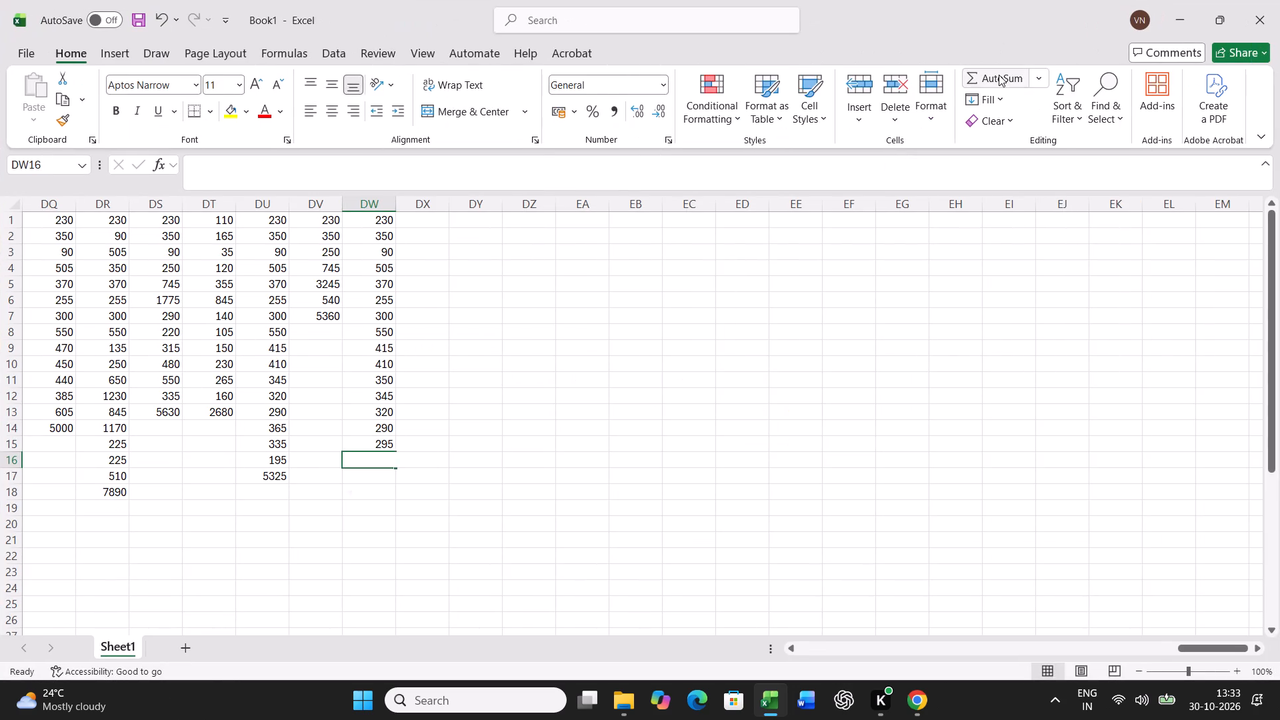
key(Return)
click(1212, 1)
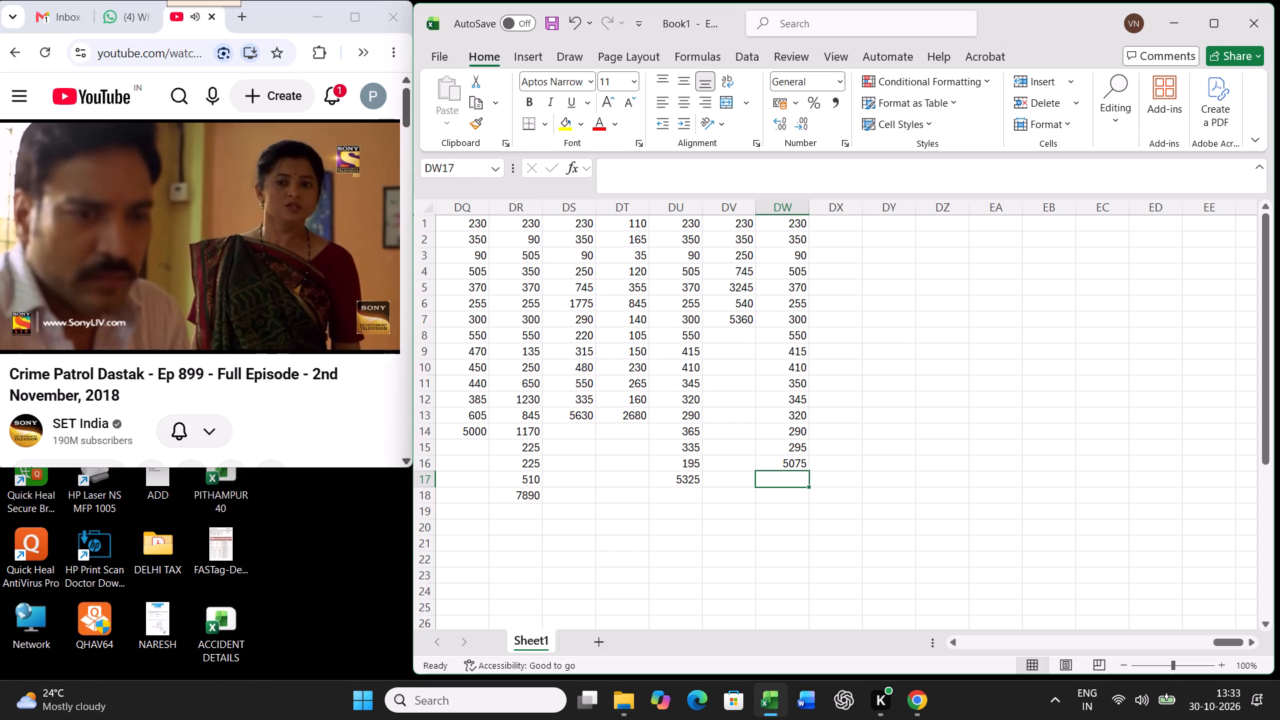
Fill column DX with 510, 430, 370, 435, 675, 680 and 360 down cells DX1 to DX7.
key(Up)
key(Up)
key(Up)
key(Up)
key(Up)
key(Up)
key(Up)
key(Up)
key(Up)
key(Up)
key(Up)
key(Up)
key(Up)
key(Up)
key(Up)
key(Up)
key(Up)
key(Up)
key(Up)
key(Up)
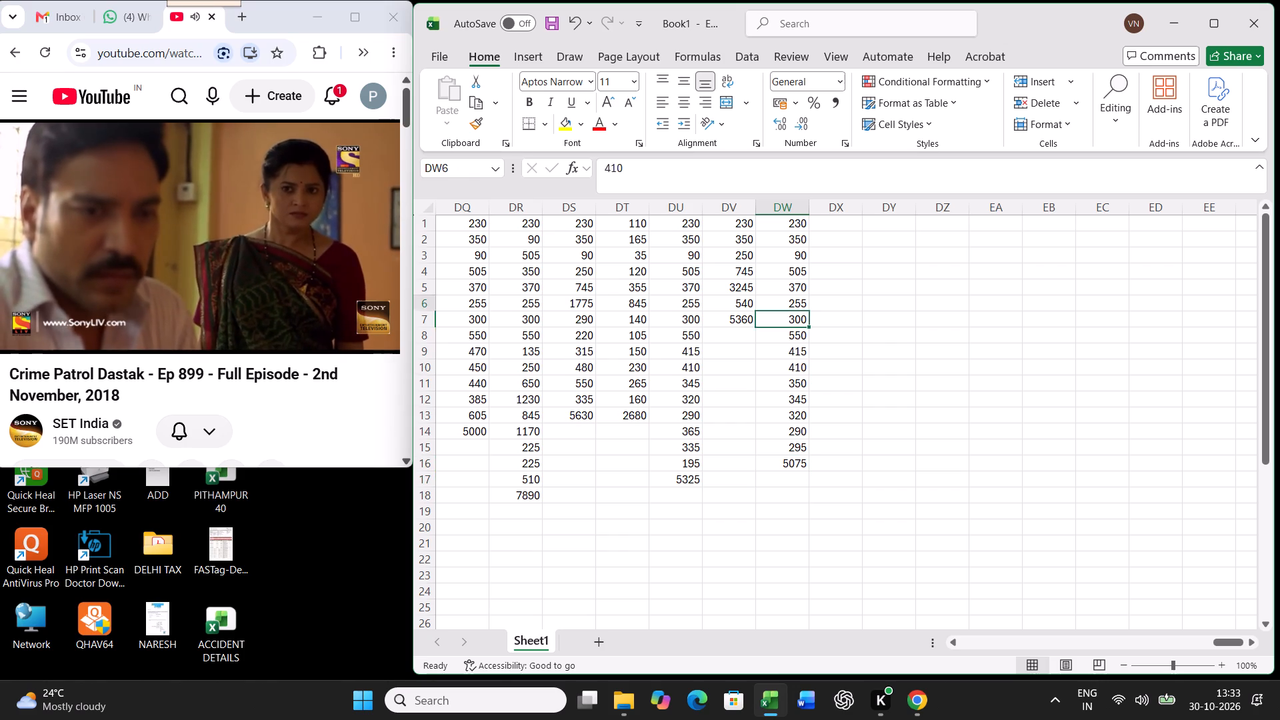
key(Right)
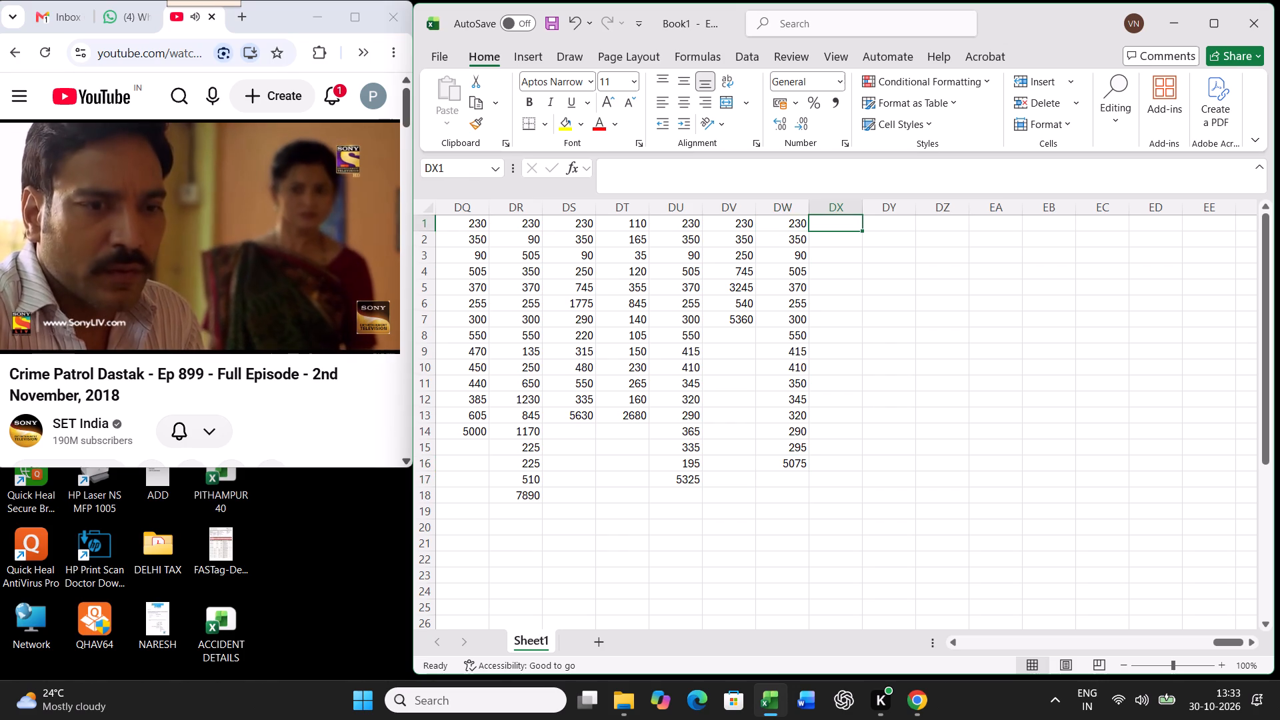
text(510)
key(Return)
text(430)
key(Return)
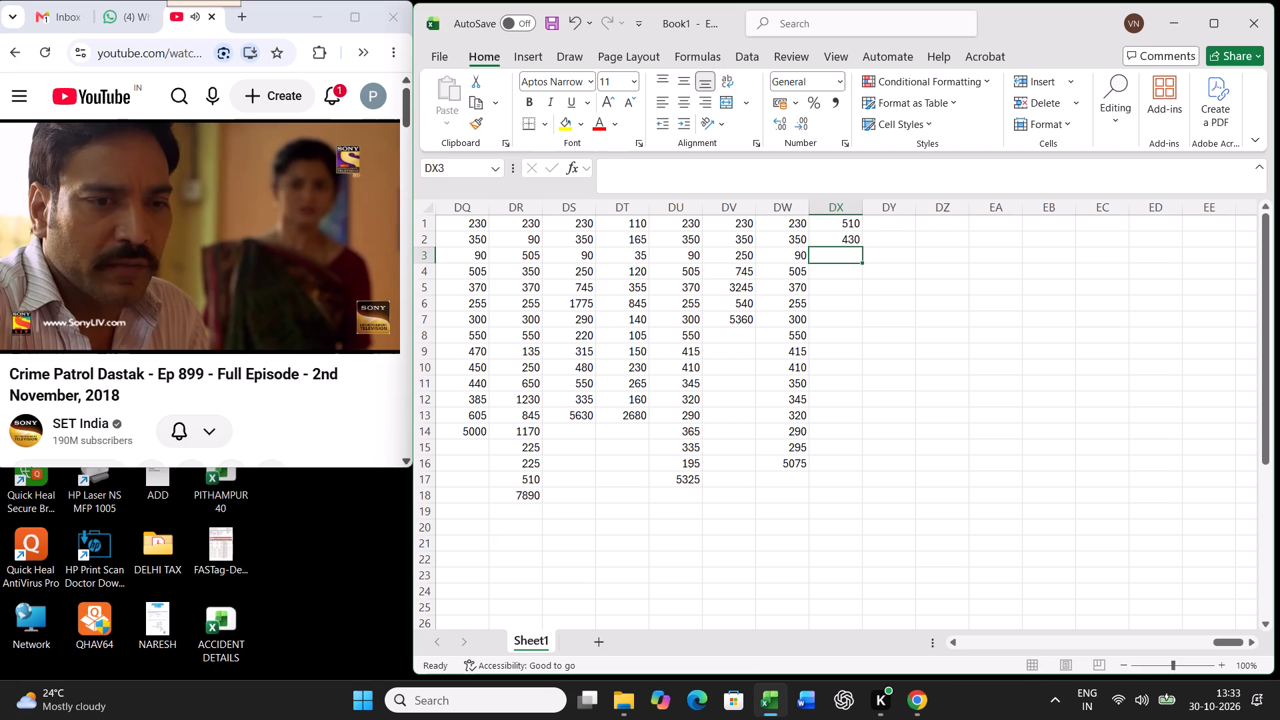
text(370)
key(Return)
text(435)
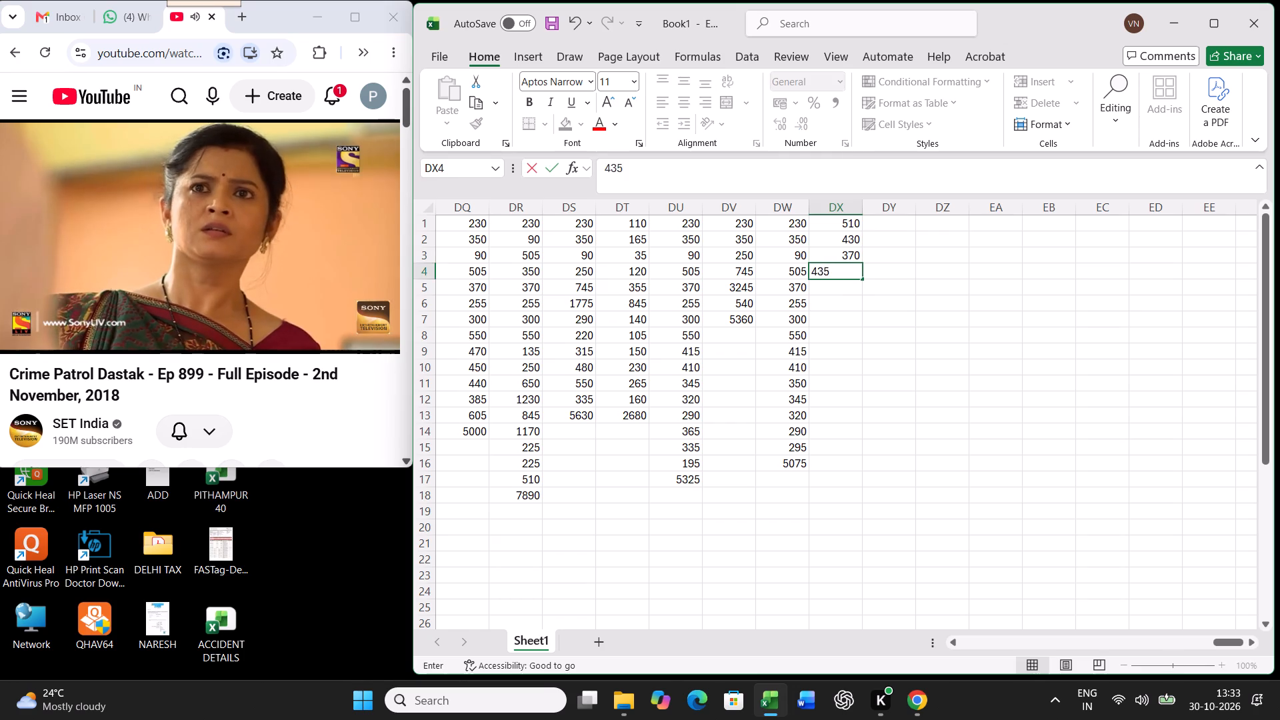
key(Return)
text(675)
key(Return)
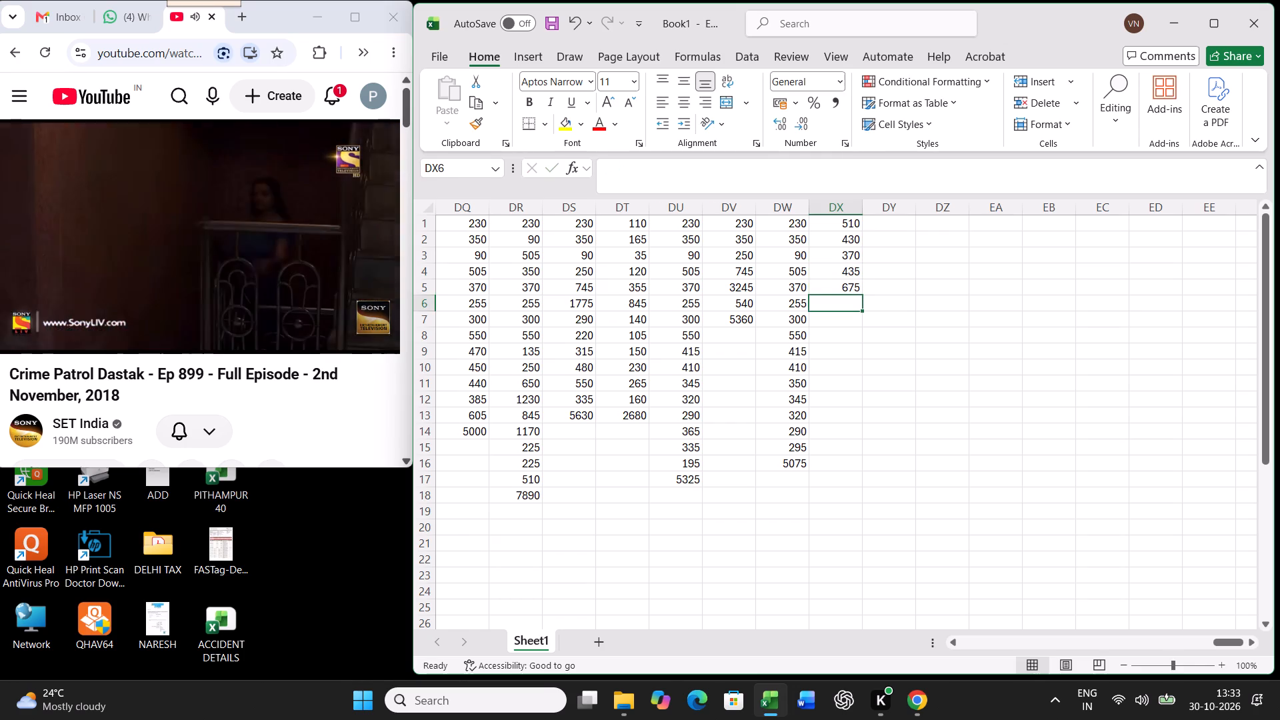
text(680)
key(Return)
text(360)
key(Return)
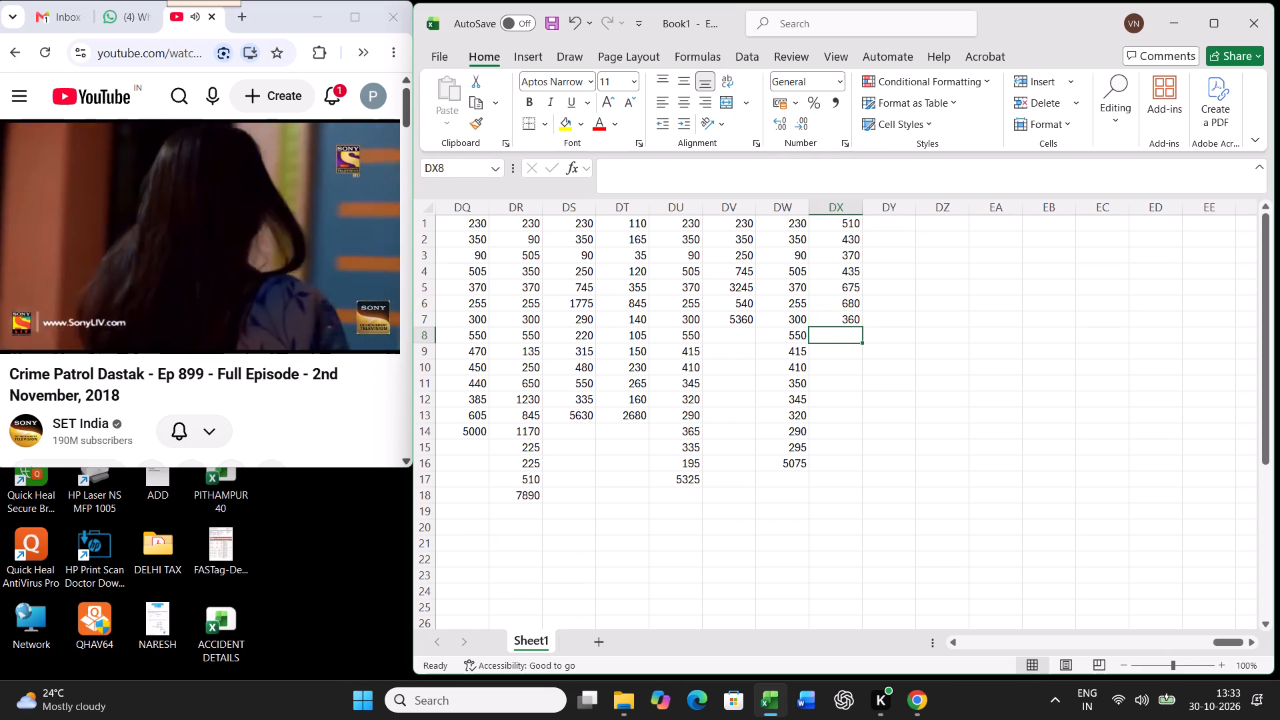
Total column DX with AutoSum in cell DX8.
click(1211, 15)
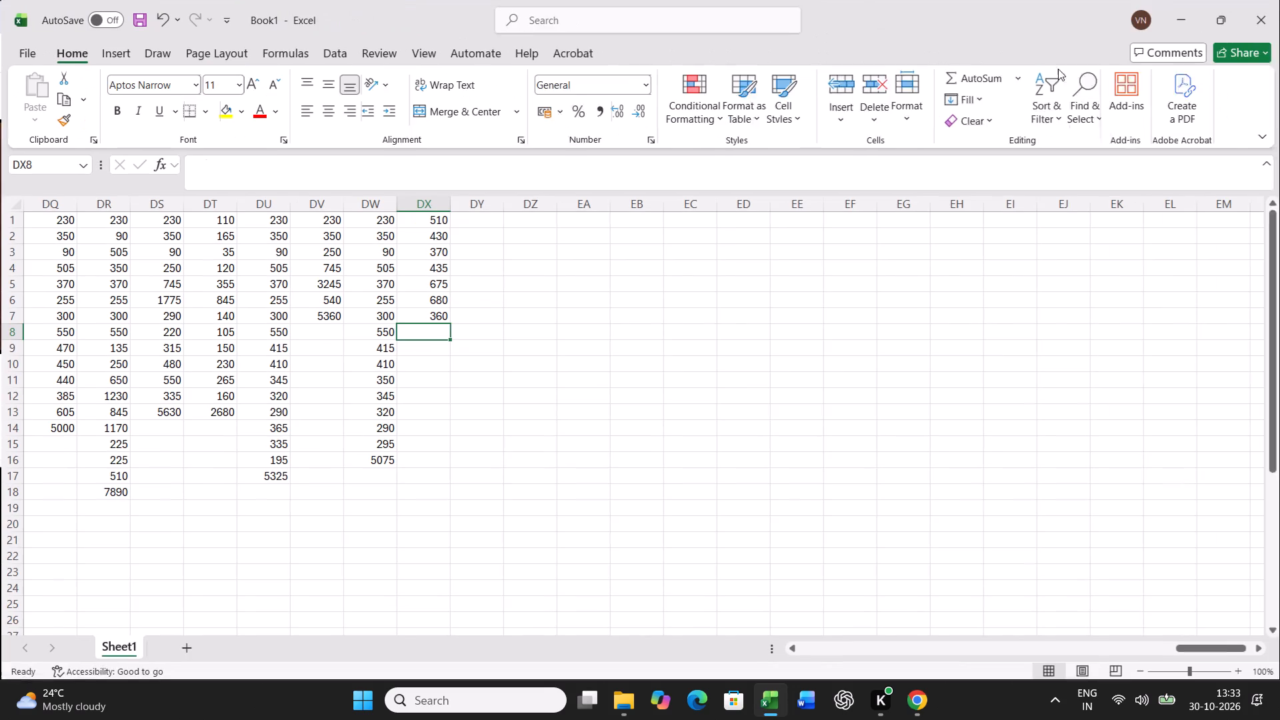
click(1011, 77)
key(Return)
click(1219, 15)
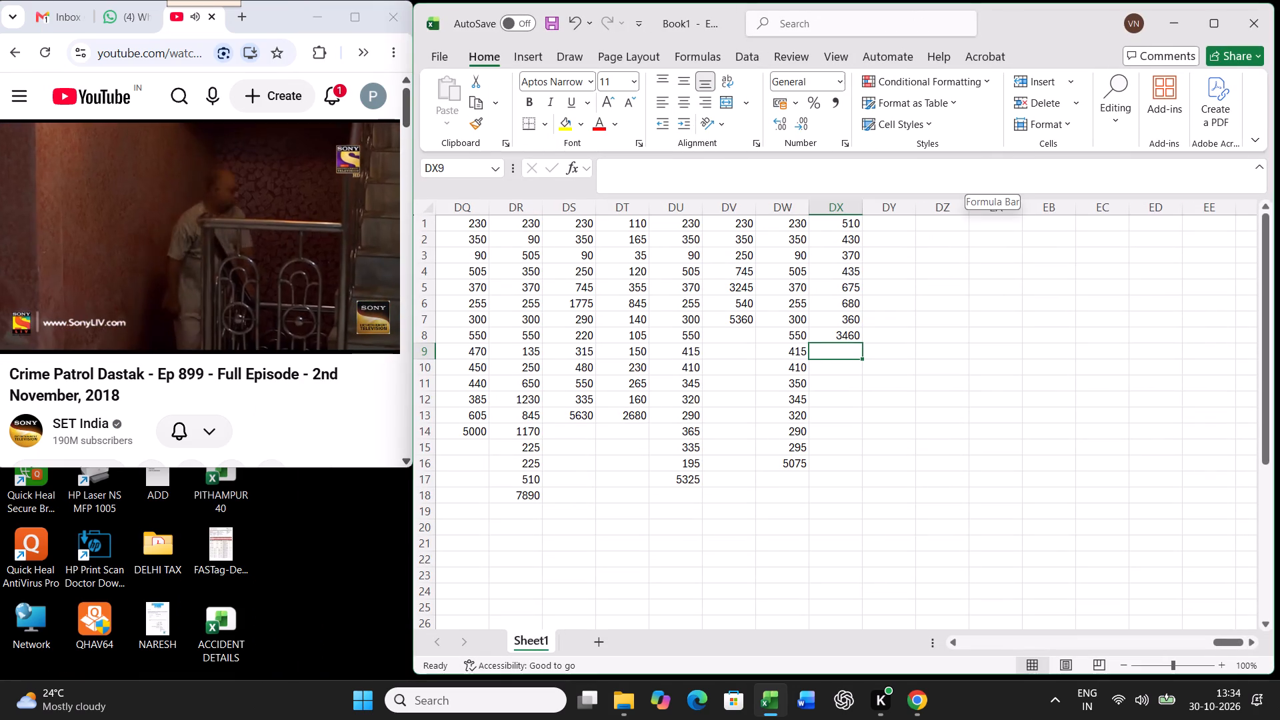
Fill column DY with 241, 305, 527, 90, 350, 230, 115 and 230 down cells DY1 to DY8.
key(Up)
key(Up)
key(Up)
key(Up)
key(Up)
key(Up)
key(Up)
key(Up)
key(Up)
key(Up)
key(Up)
key(Up)
key(Up)
key(Up)
key(Up)
key(Up)
key(Up)
key(Up)
key(Up)
key(Up)
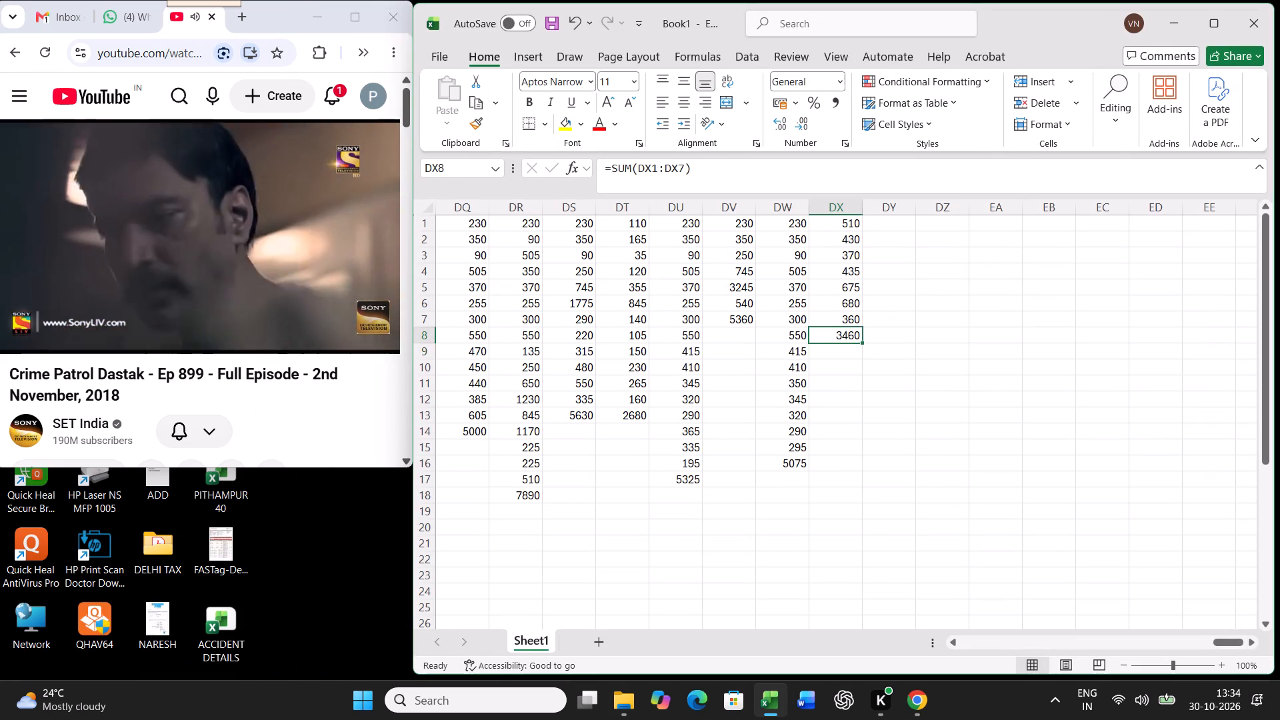
key(Right)
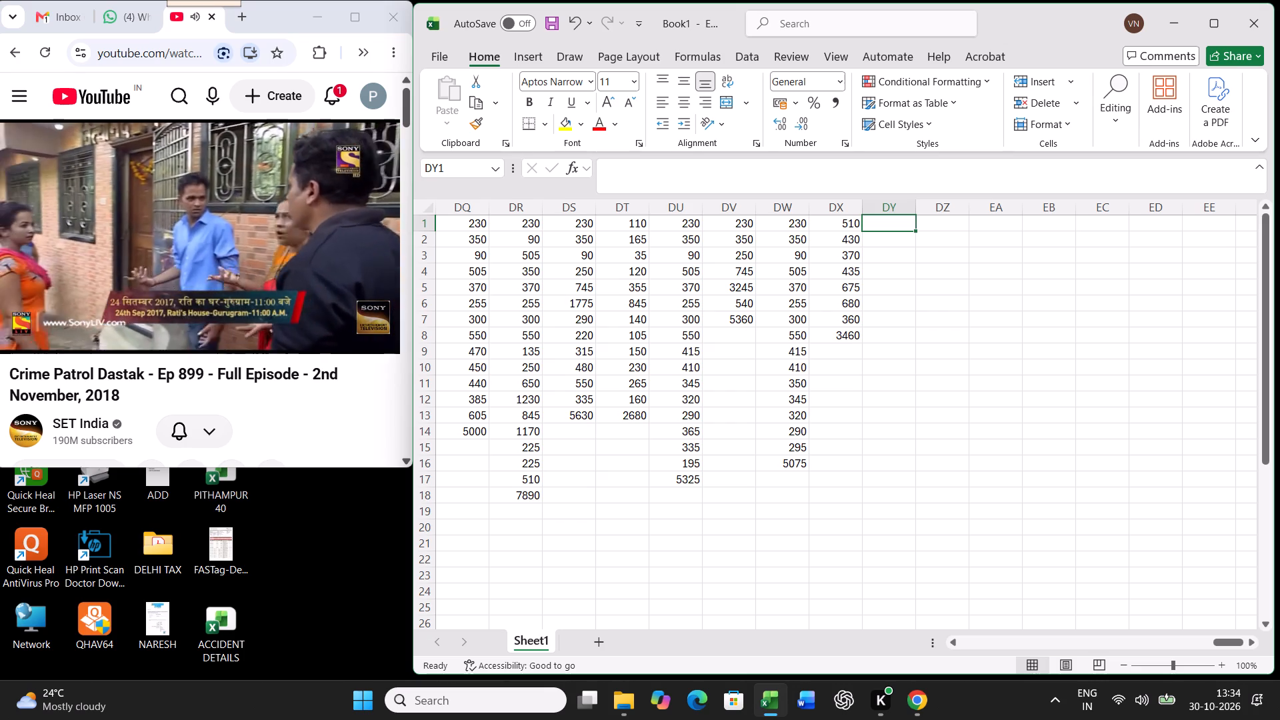
text(241)
key(Return)
text(305)
key(Return)
text(527)
key(Return)
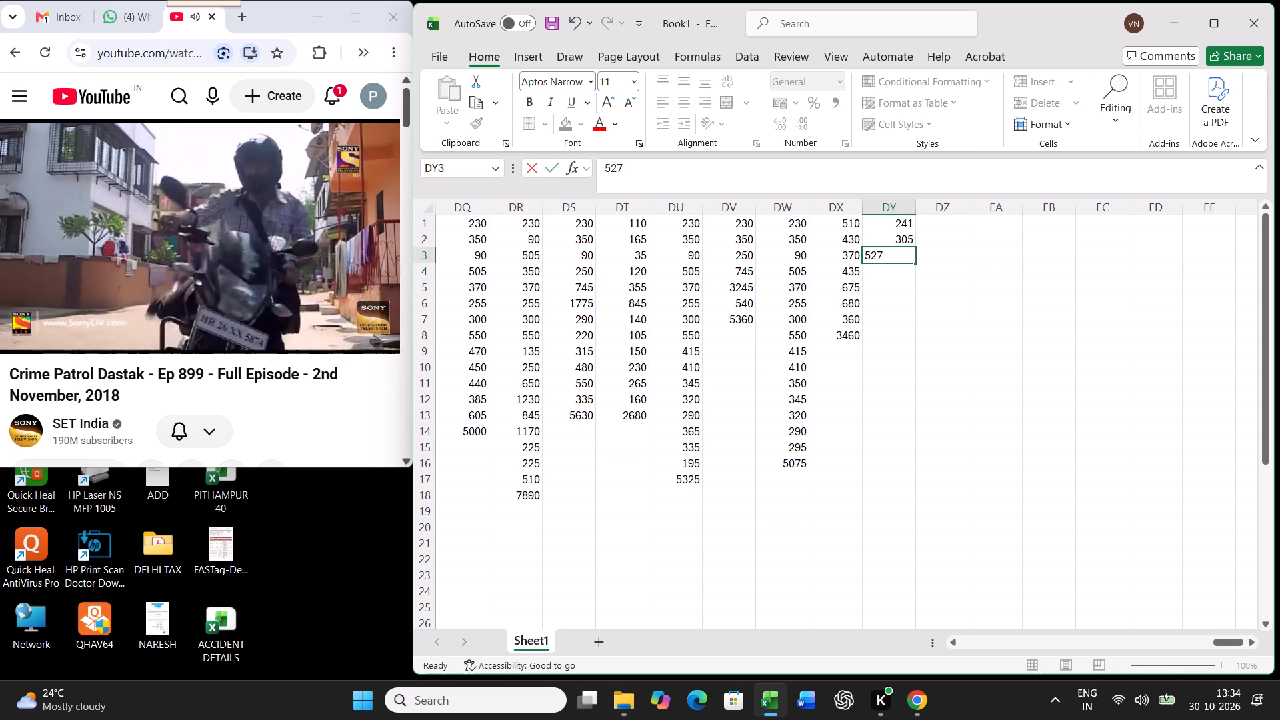
text(90)
key(Return)
text(350)
key(Return)
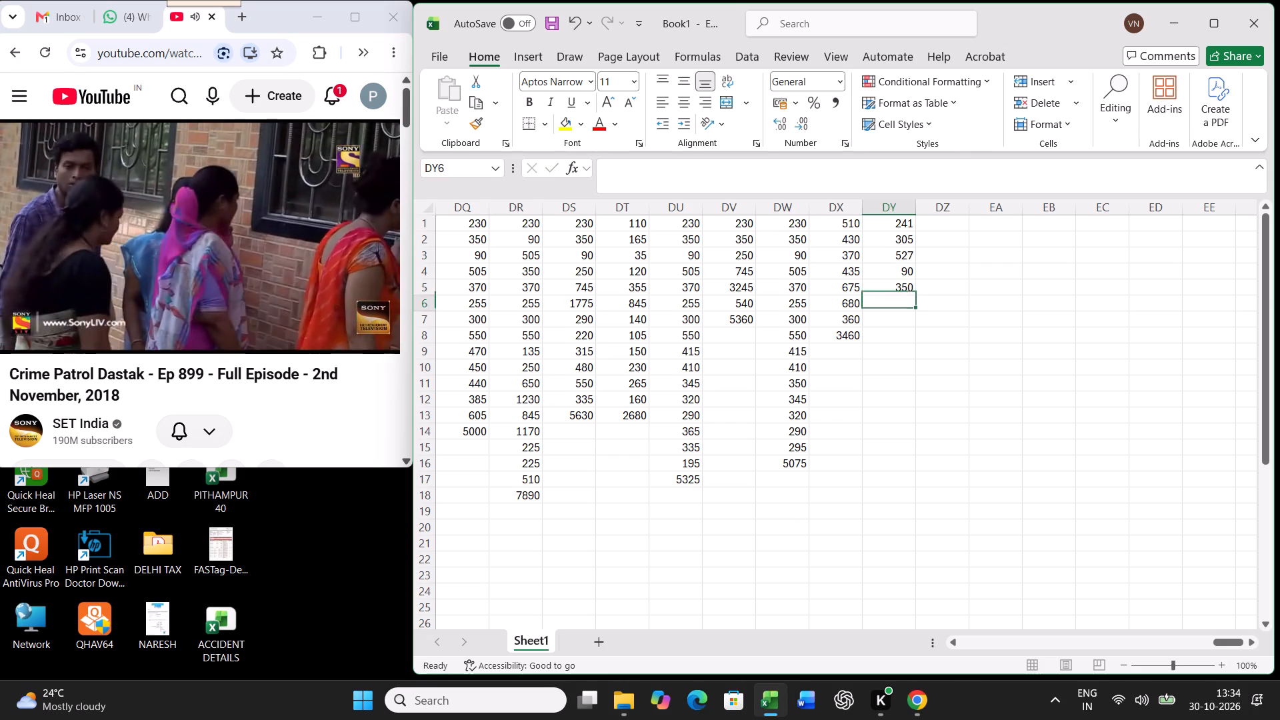
text(230)
key(Return)
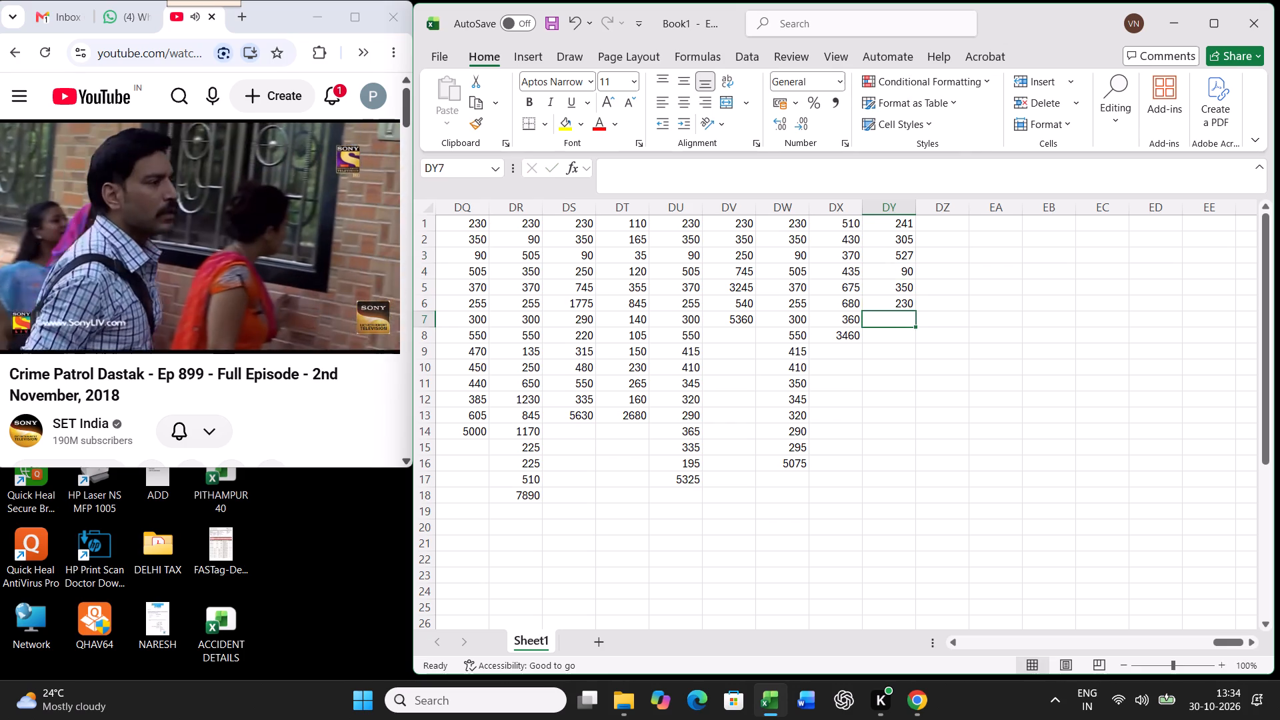
text(115)
key(Return)
text(230)
key(Return)
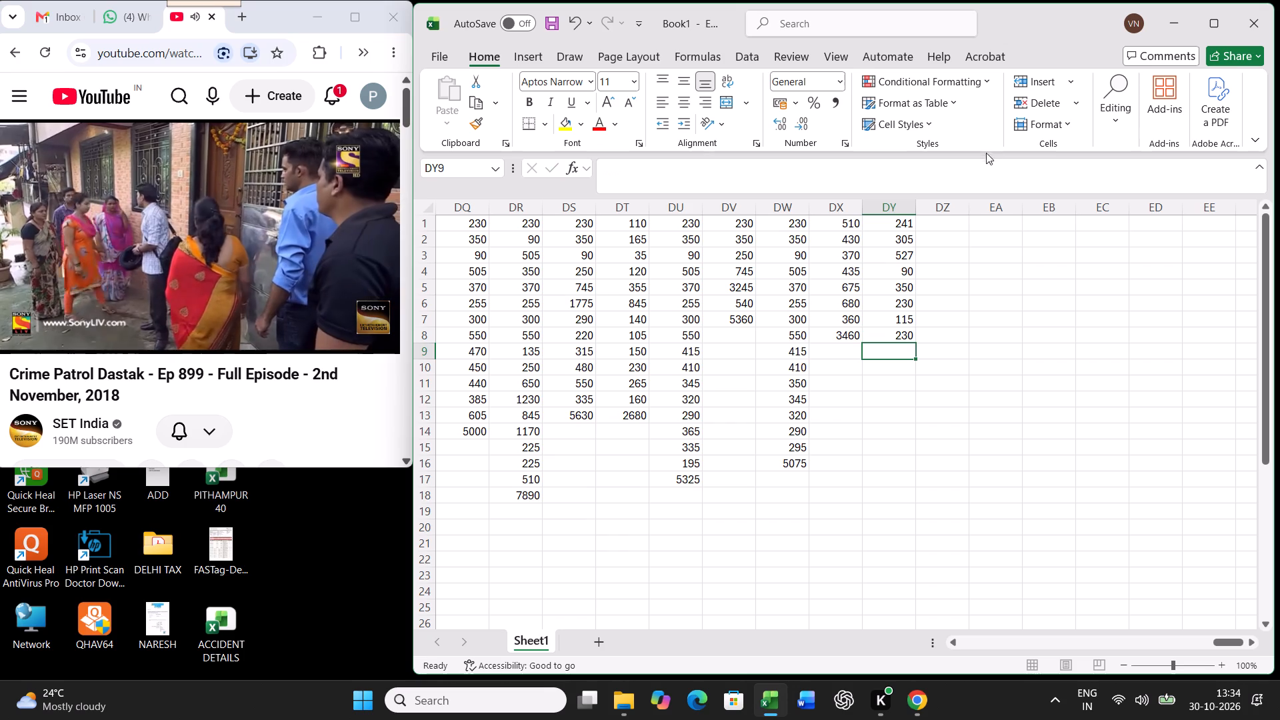
Total column DY with AutoSum in cell DY9.
click(1217, 11)
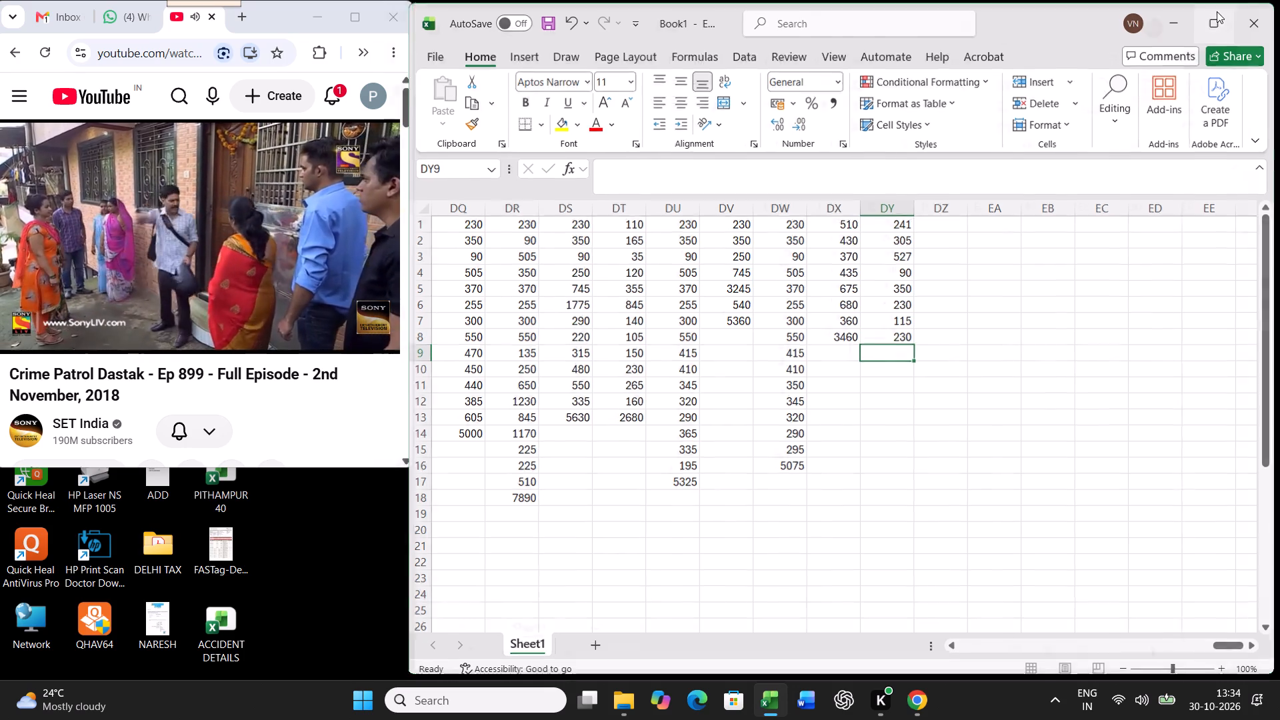
click(998, 71)
key(Return)
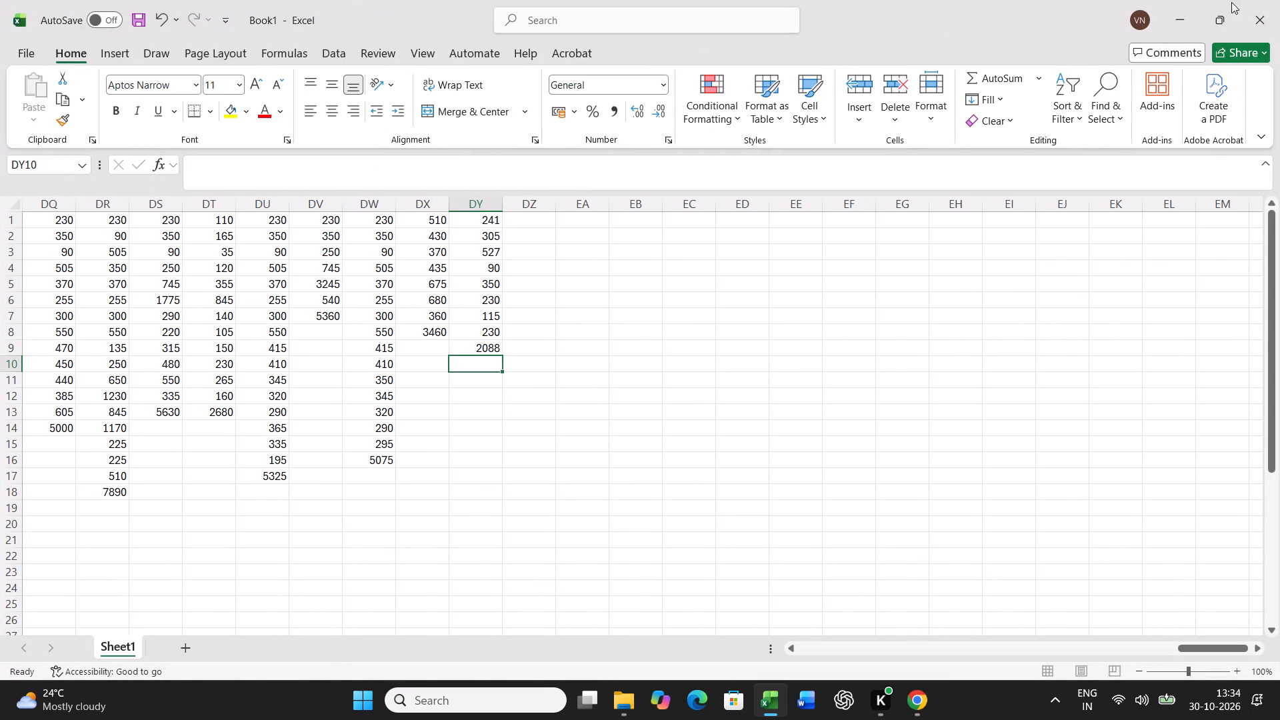
click(1223, 6)
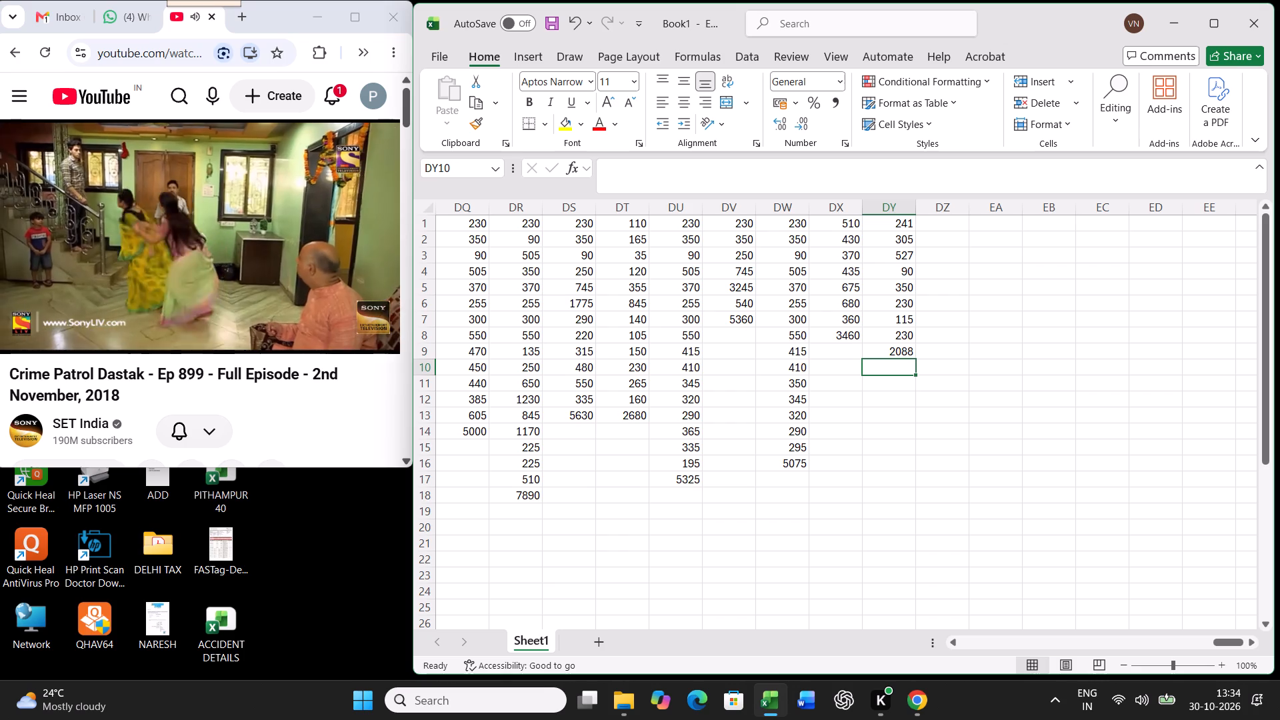
Fill column DZ with 97, 122, 212, 35, 165 and 110 down cells DZ1 to DZ6.
key(Up)
key(Up)
key(Up)
key(Up)
key(Up)
key(Up)
key(Up)
key(Up)
key(Up)
key(Up)
key(Up)
key(Up)
key(Up)
key(Up)
key(Up)
key(Up)
key(Up)
key(Up)
key(Right)
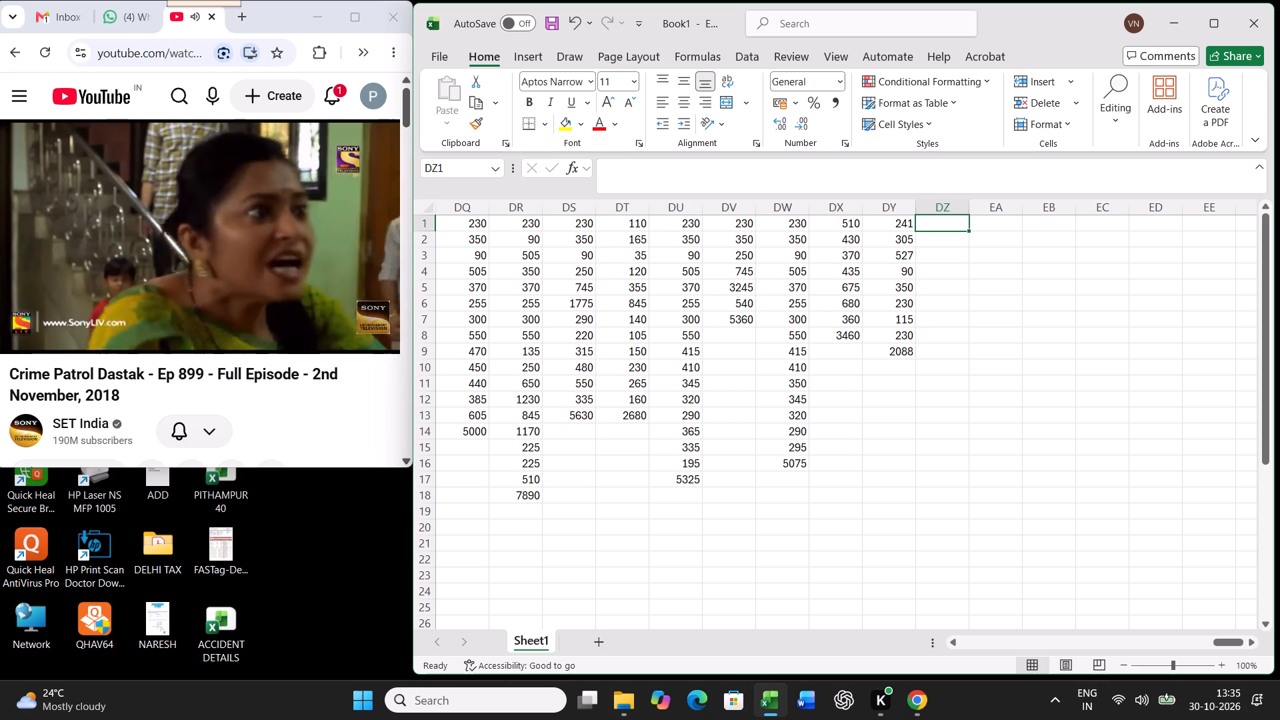
text(97)
key(Return)
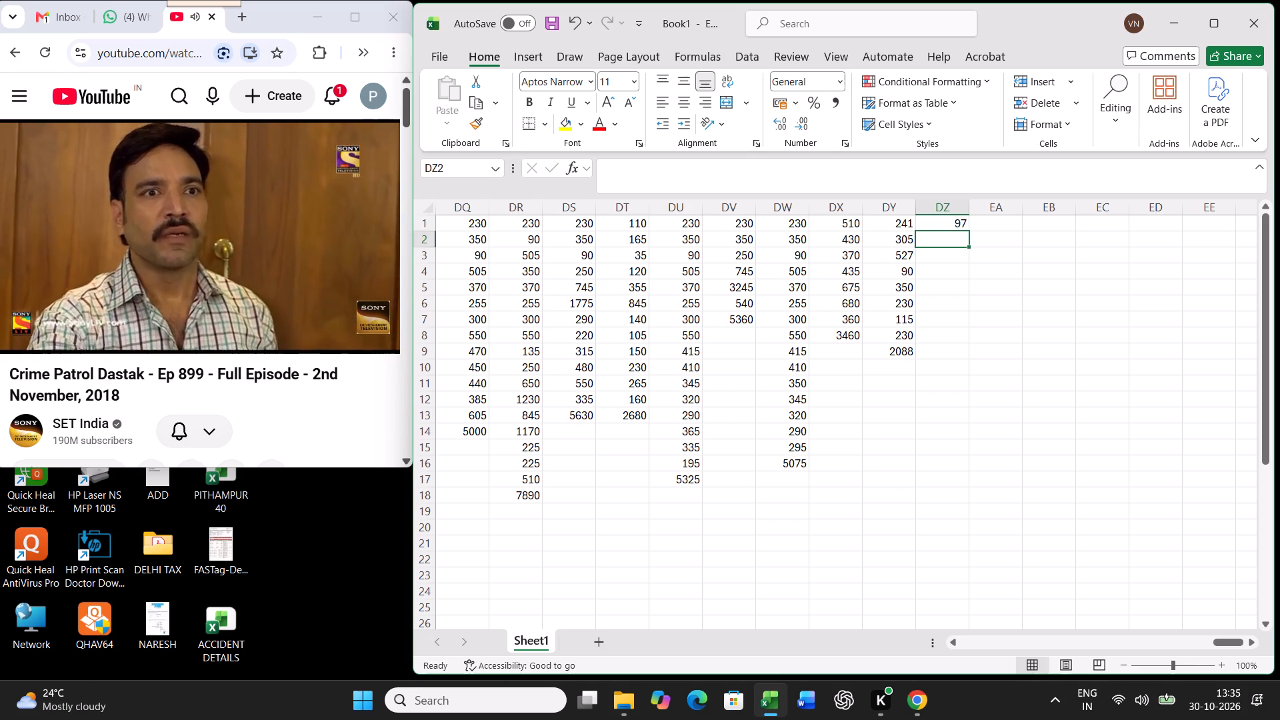
text(122)
key(Return)
text(212)
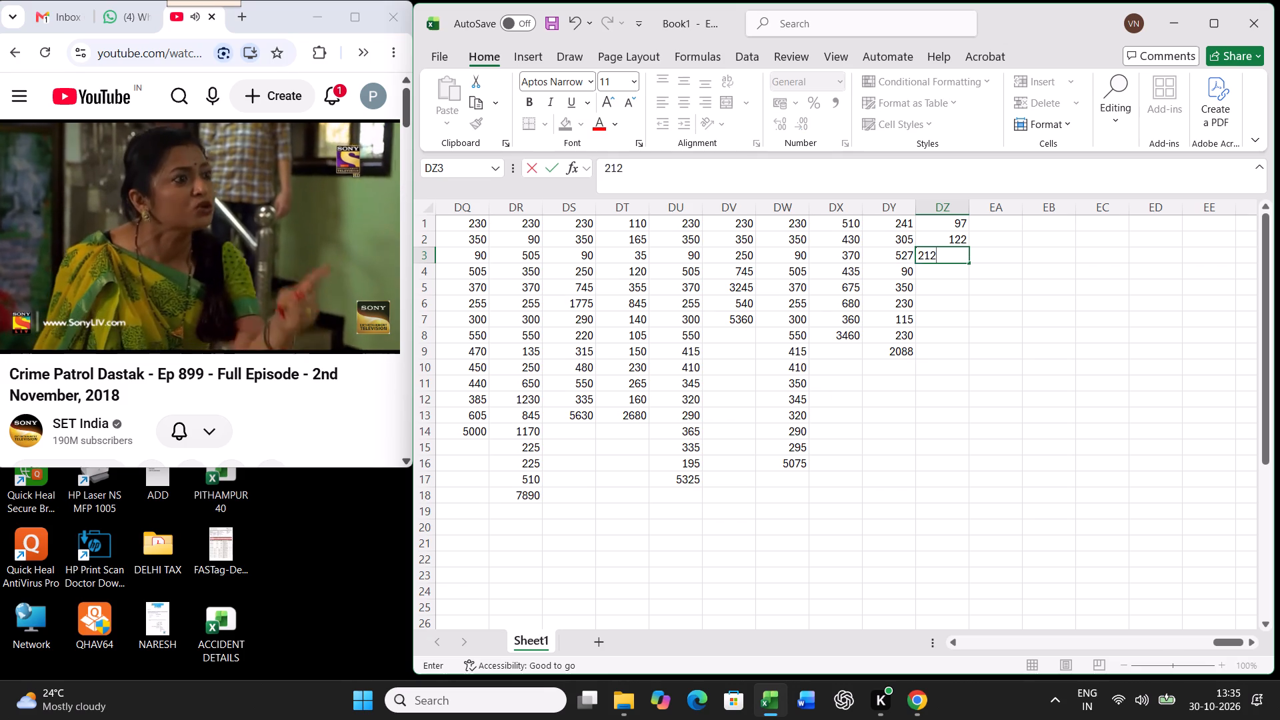
key(Return)
text(35)
key(Return)
text(165)
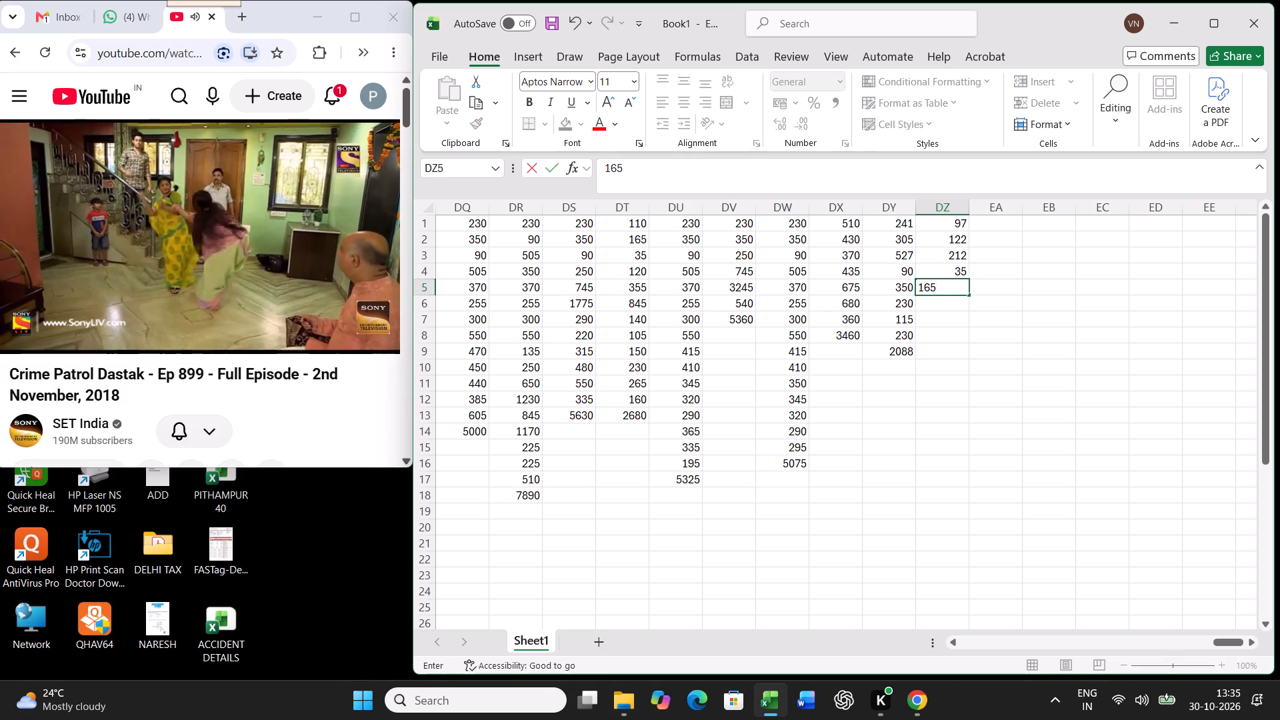
key(Return)
text(110)
key(Return)
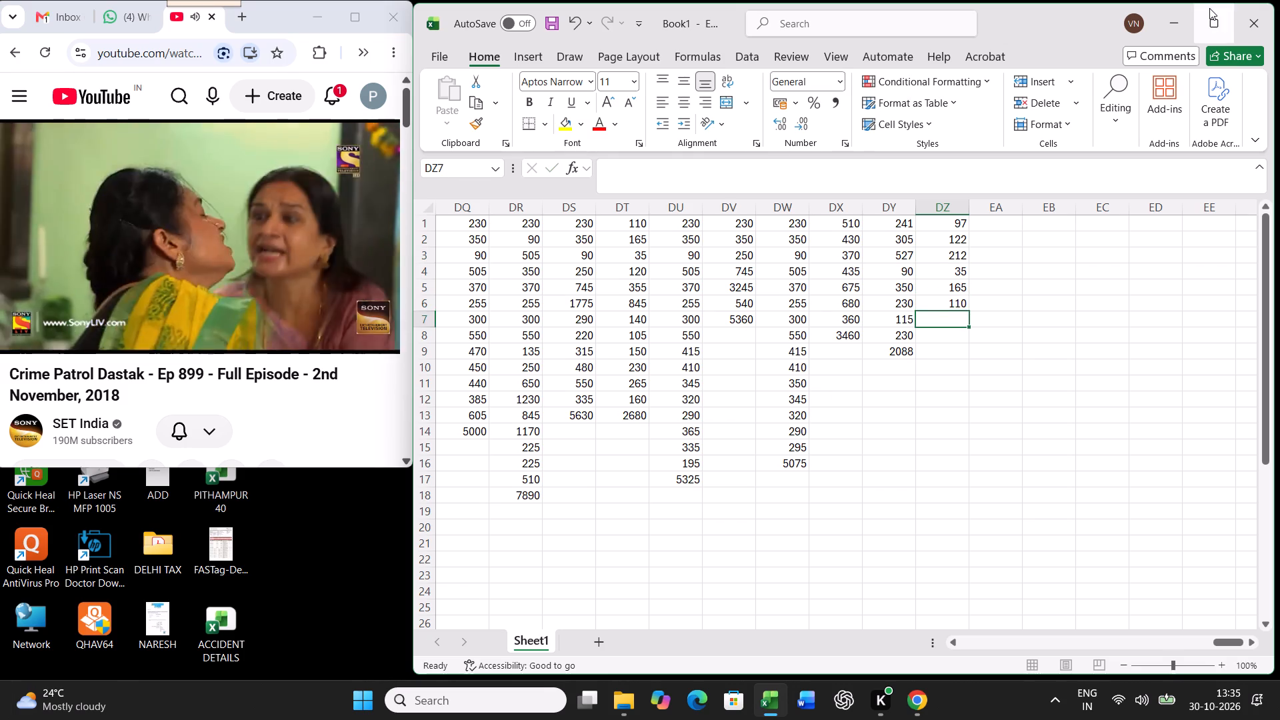
Total column DZ with AutoSum in cell DZ7.
click(1209, 8)
click(1015, 70)
key(Return)
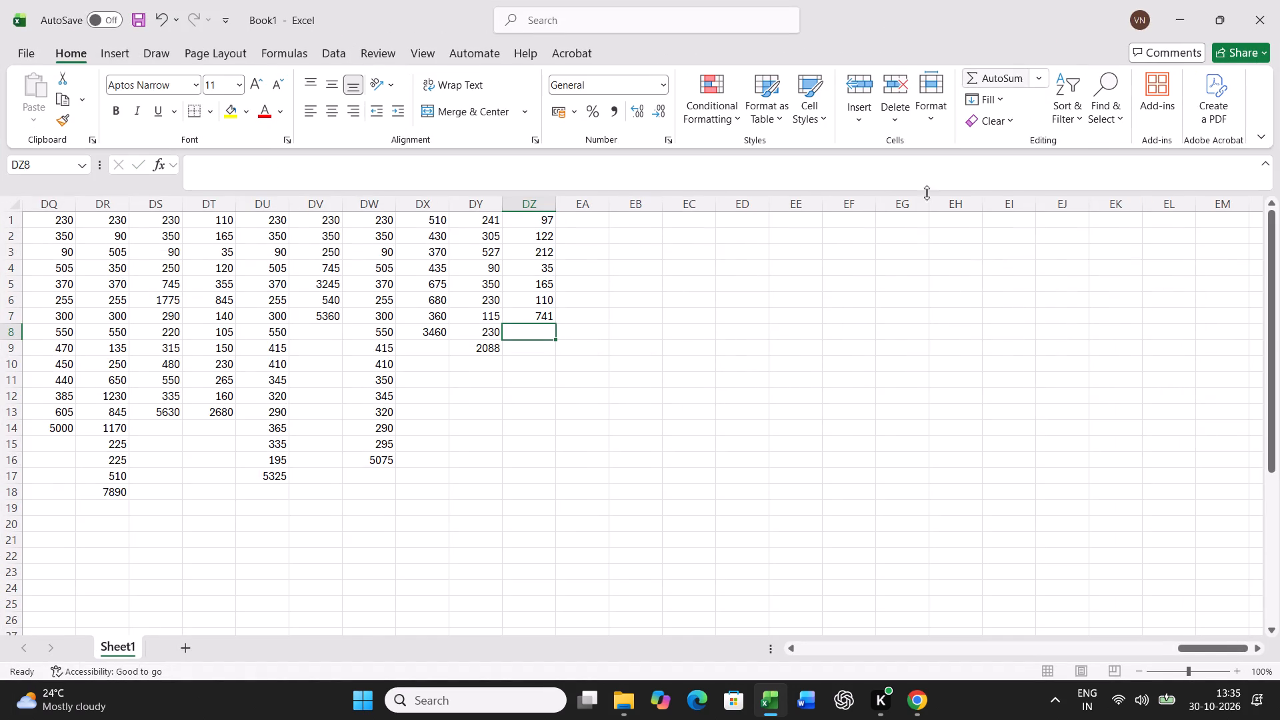
click(1225, 0)
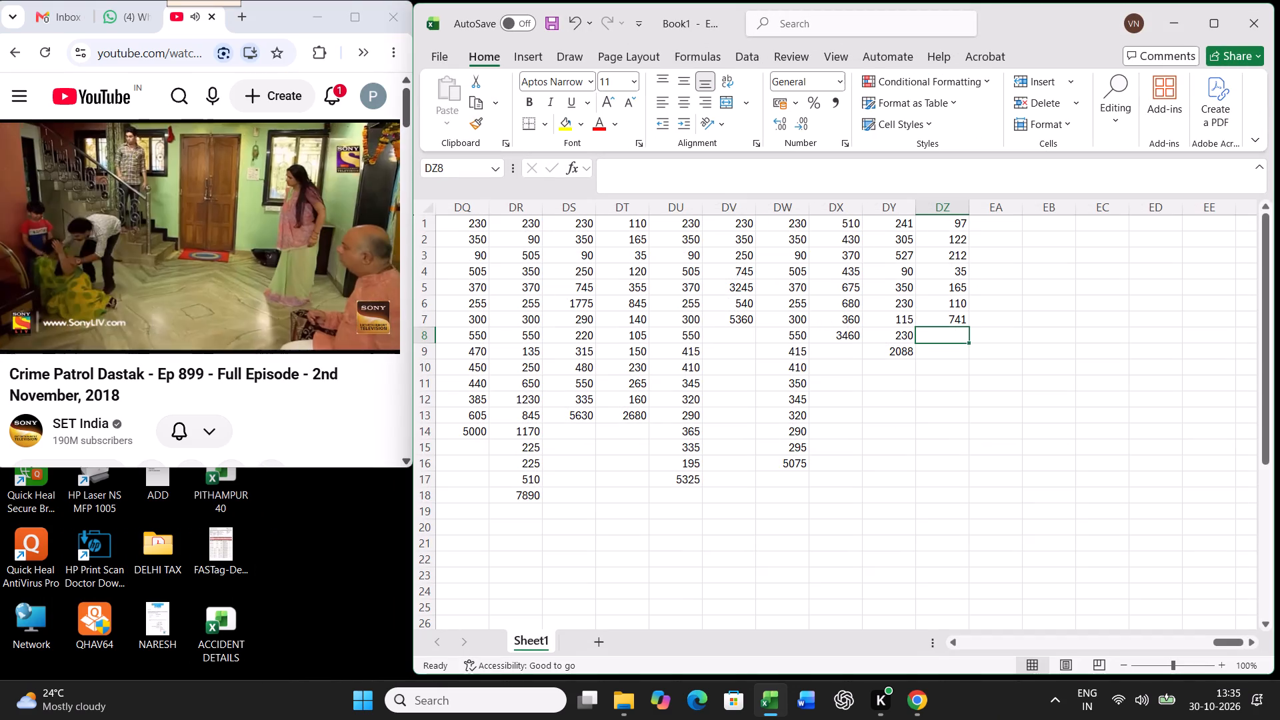
Fill column EA with 122, 212, 35 and 165 down cells EA1 to EA4.
key(Up)
key(Up)
key(Up)
key(Up)
key(Up)
key(Up)
key(Up)
key(Up)
key(Up)
key(Up)
key(Up)
key(Up)
key(Up)
key(Up)
key(Right)
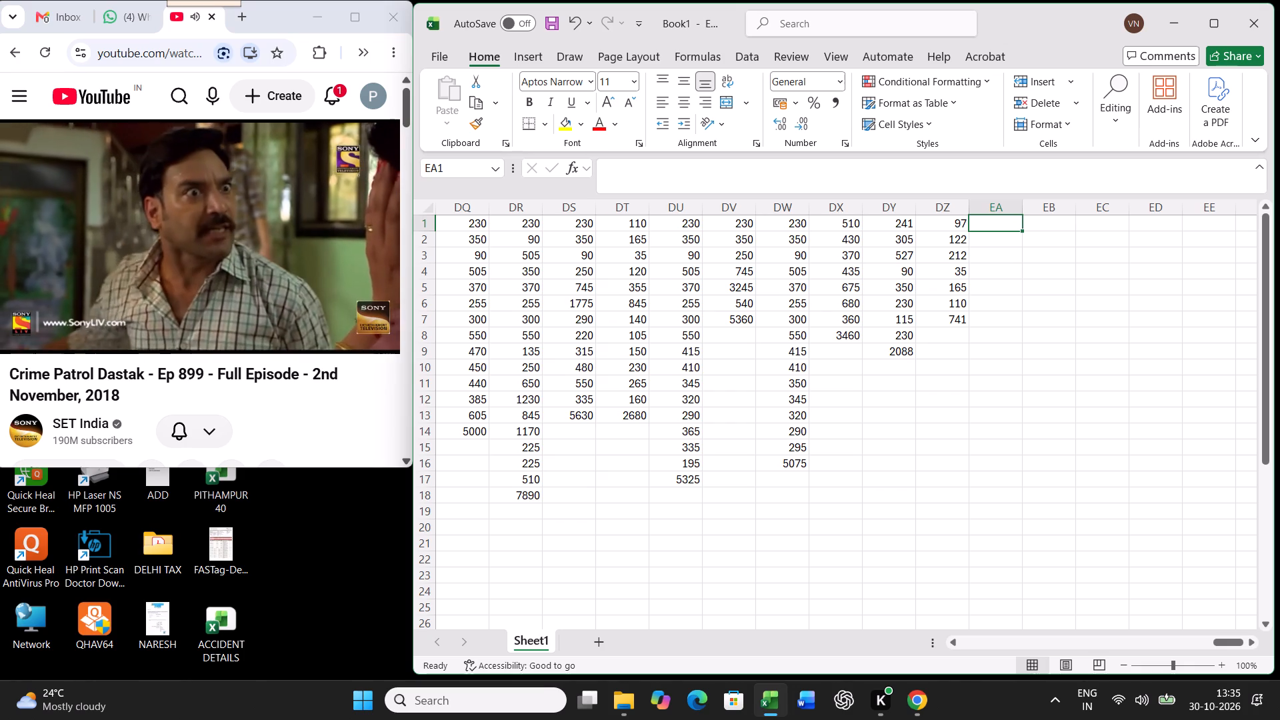
text(122)
key(Return)
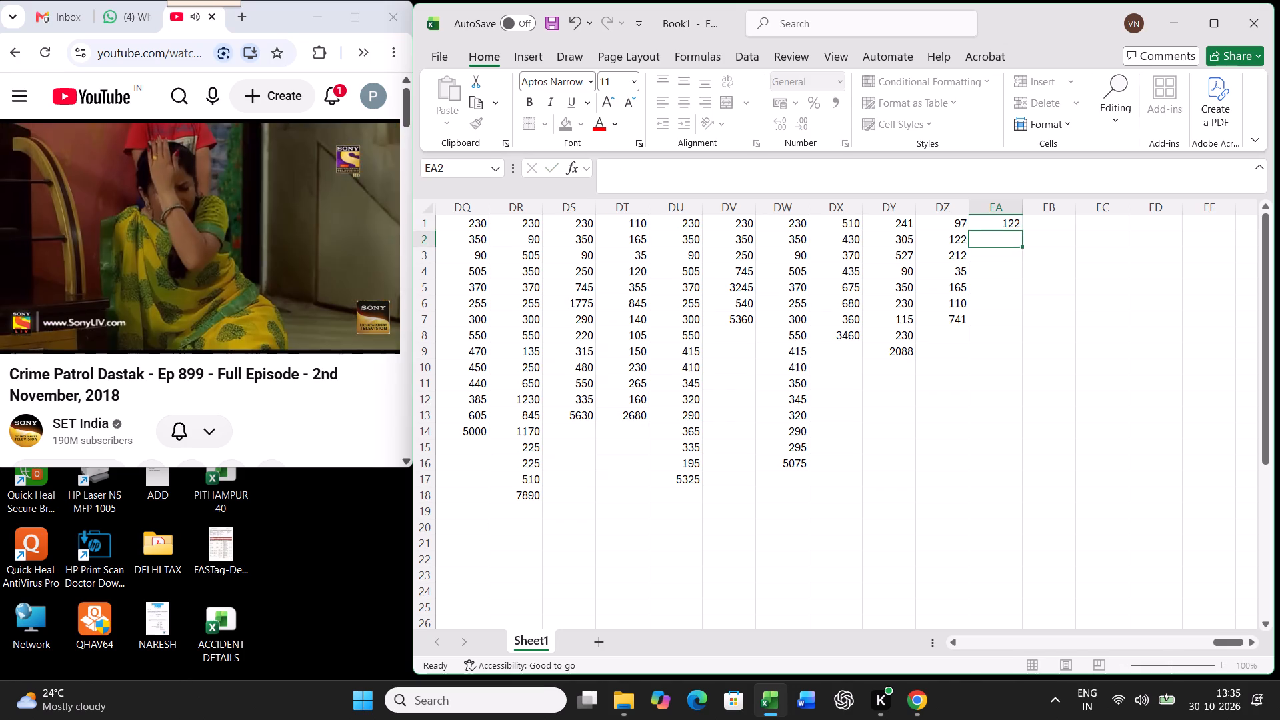
text(212)
key(Return)
text(35)
key(Return)
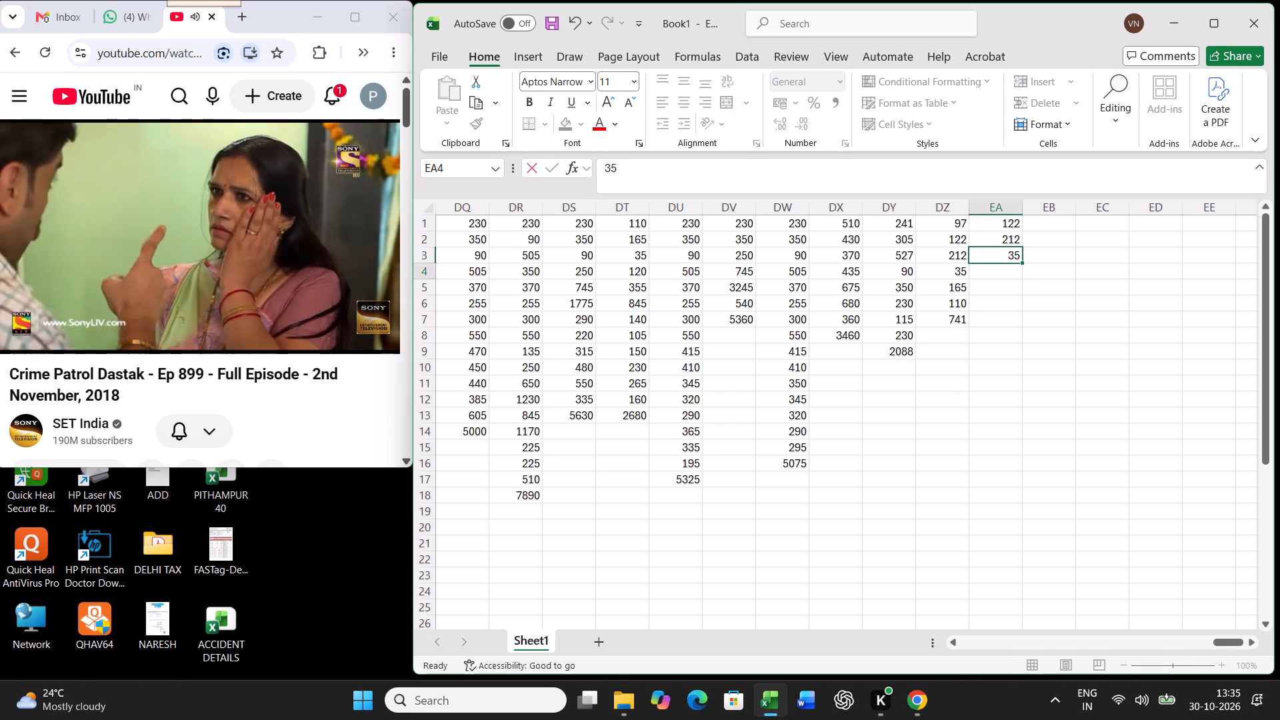
text(165)
key(Return)
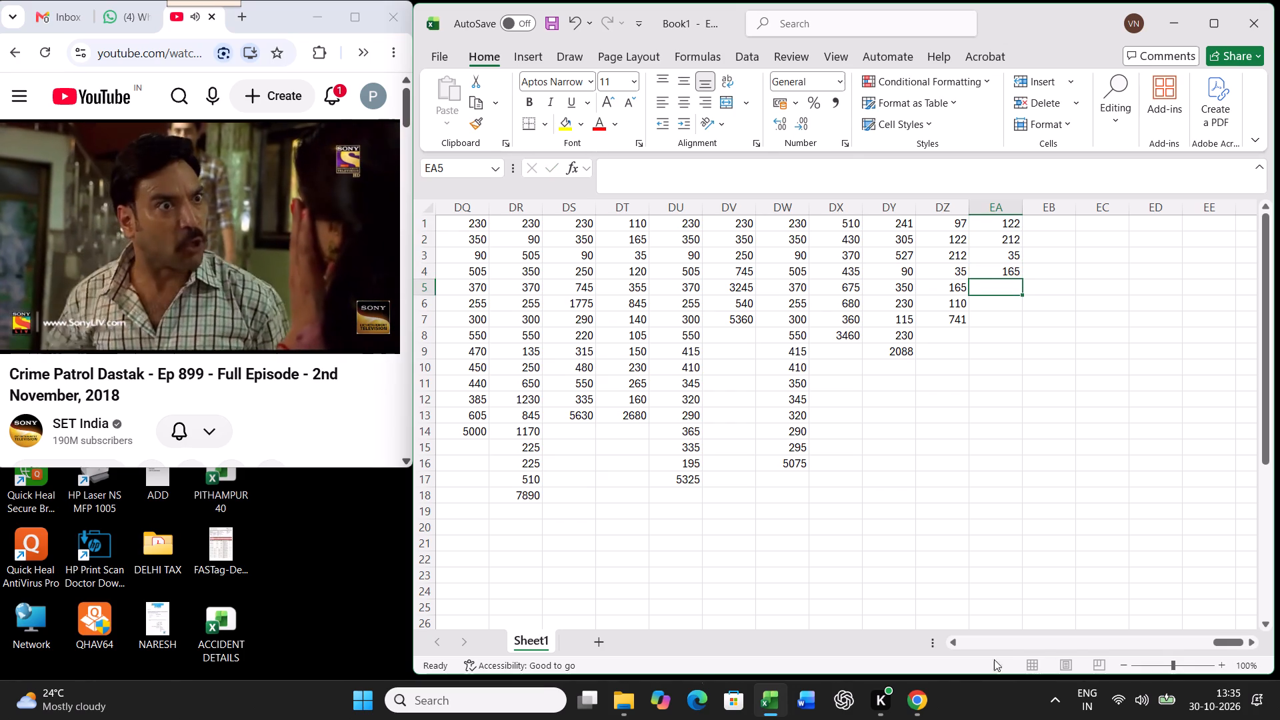
Total column EA with AutoSum in cell EA5.
click(1219, 17)
click(1005, 73)
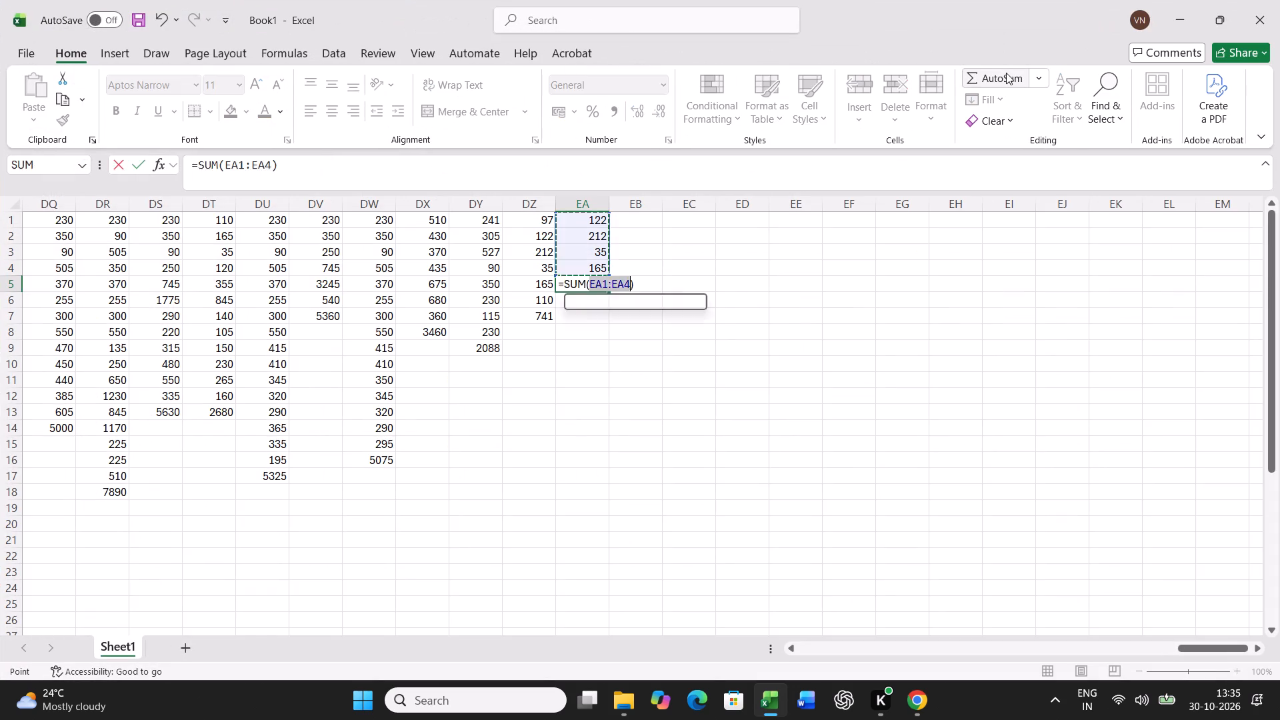
key(Return)
click(1214, 13)
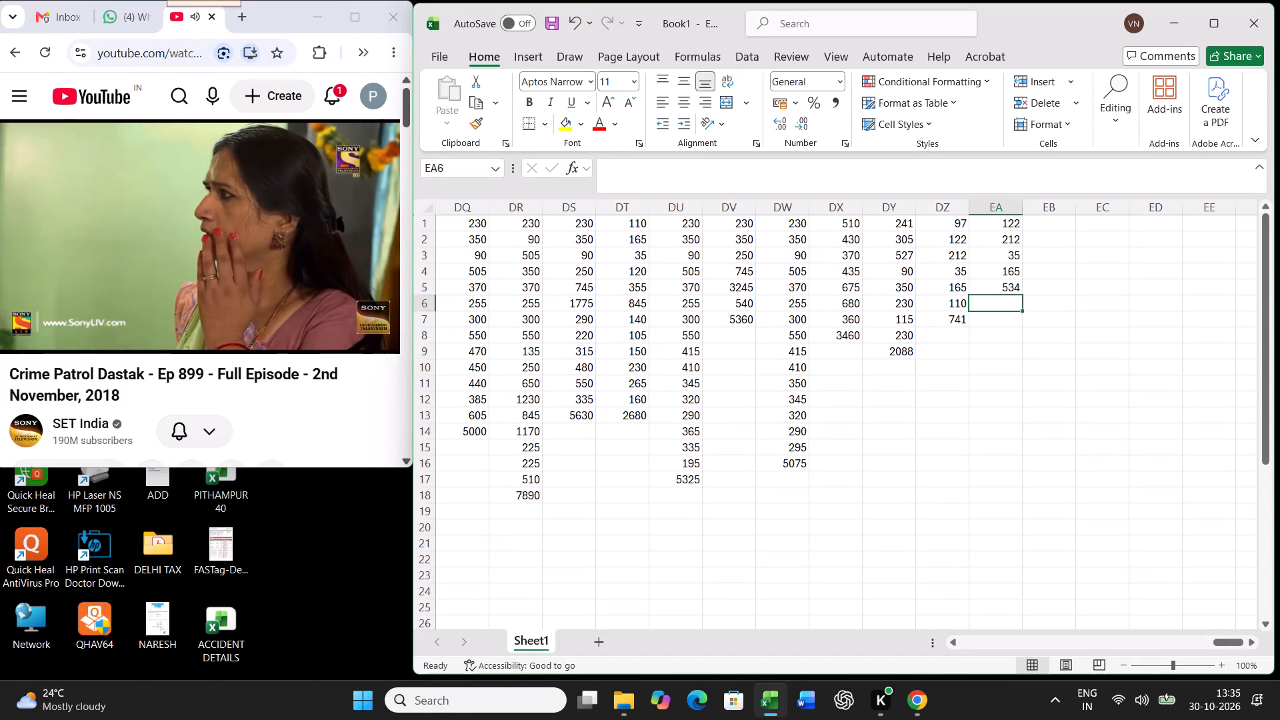
Fill column EB with 520, 680, 675, 435, 535, 620 and 730 down cells EB1 to EB7.
key(Up)
key(Up)
key(Up)
key(Up)
key(Up)
key(Up)
key(Up)
key(Up)
key(Up)
key(Up)
key(Up)
key(Up)
key(Up)
key(Up)
key(Up)
key(Up)
key(Up)
key(Up)
key(Up)
key(Up)
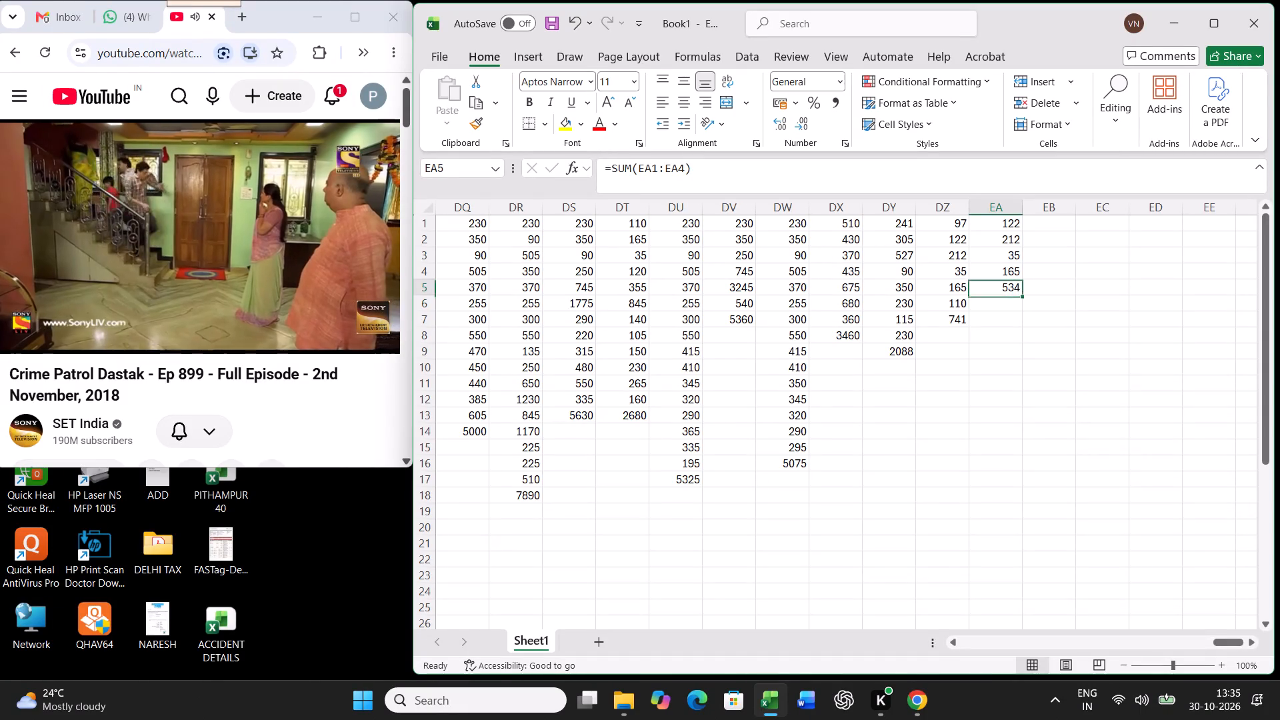
key(Right)
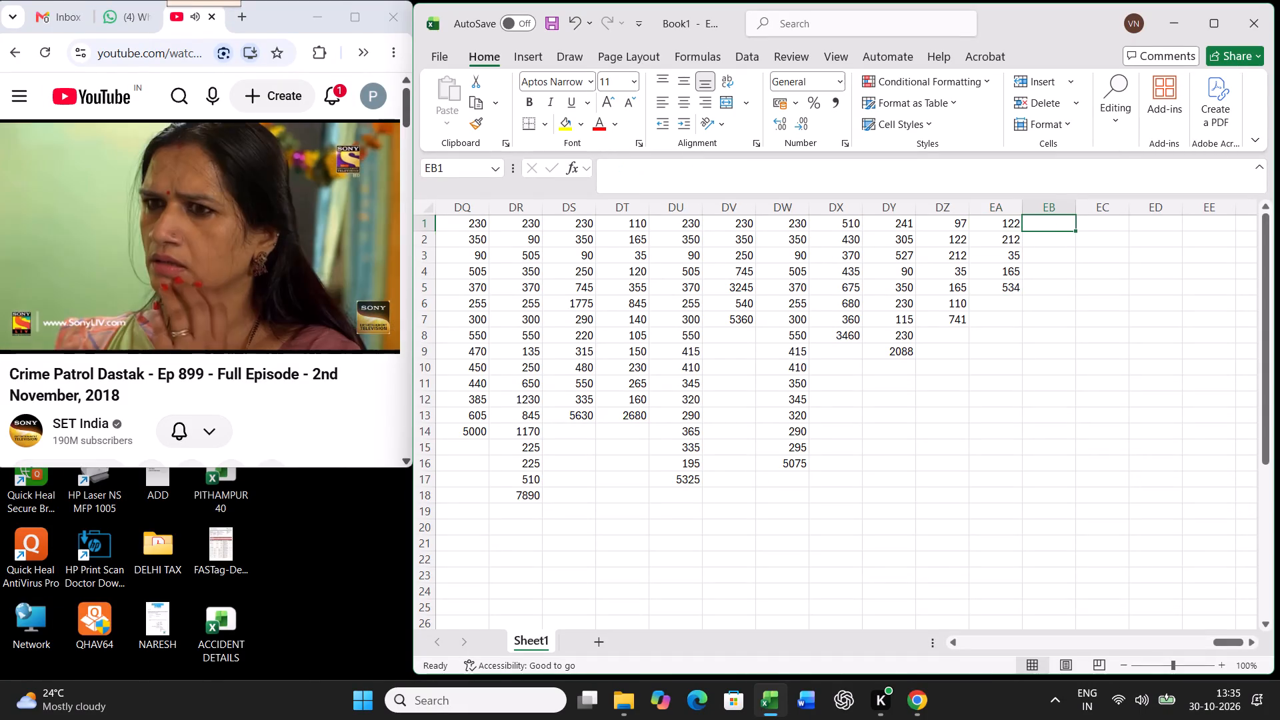
text(520)
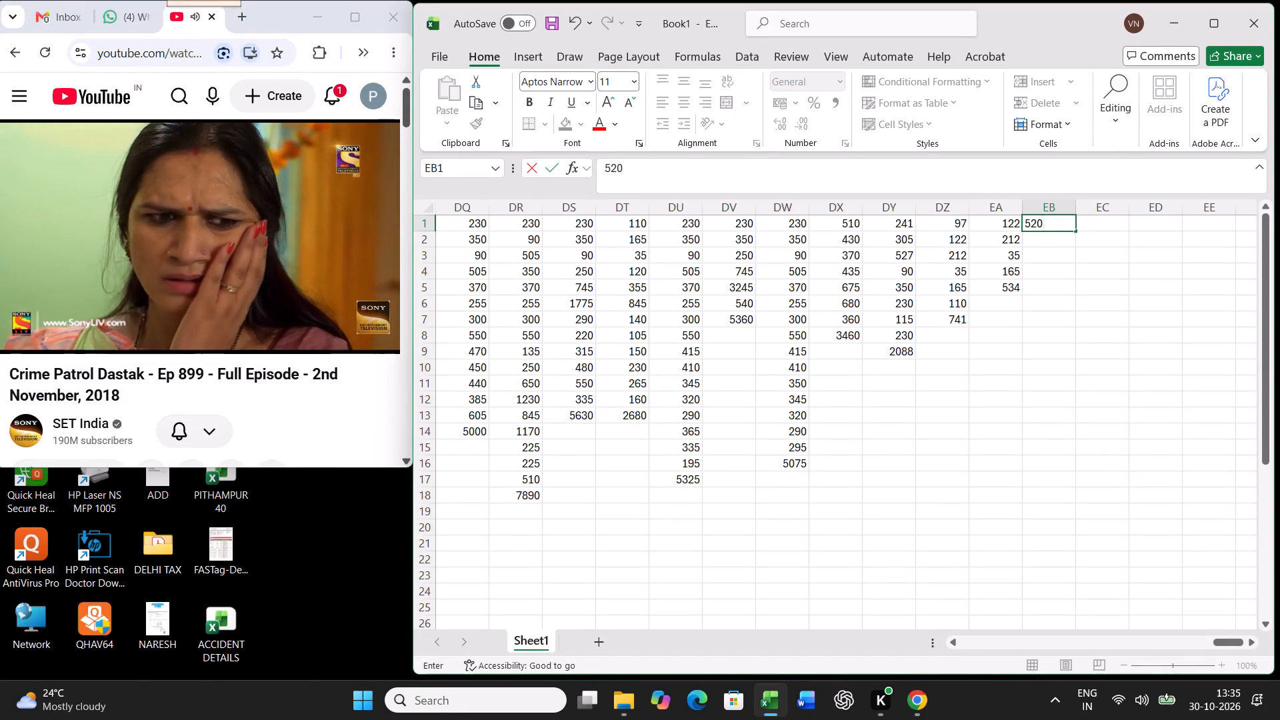
key(Return)
text(680)
key(Return)
text(675)
key(Return)
text(435)
key(Return)
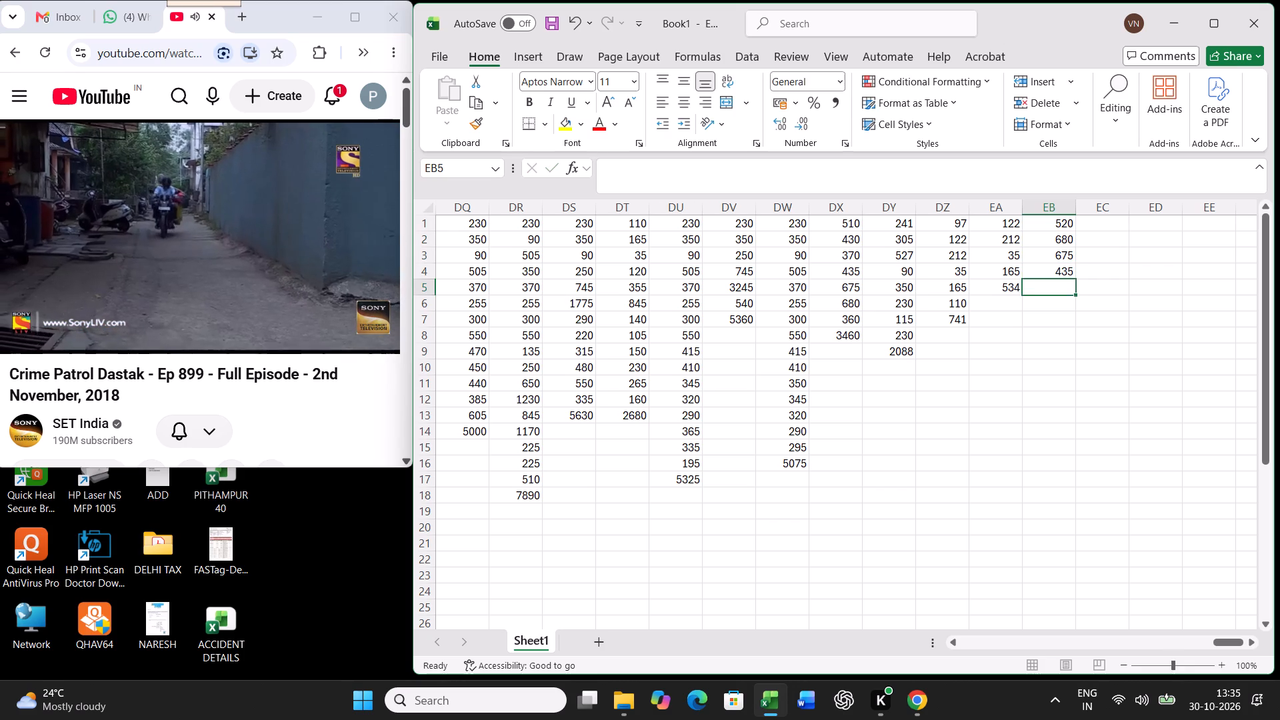
text(535)
key(Return)
text(620)
key(Return)
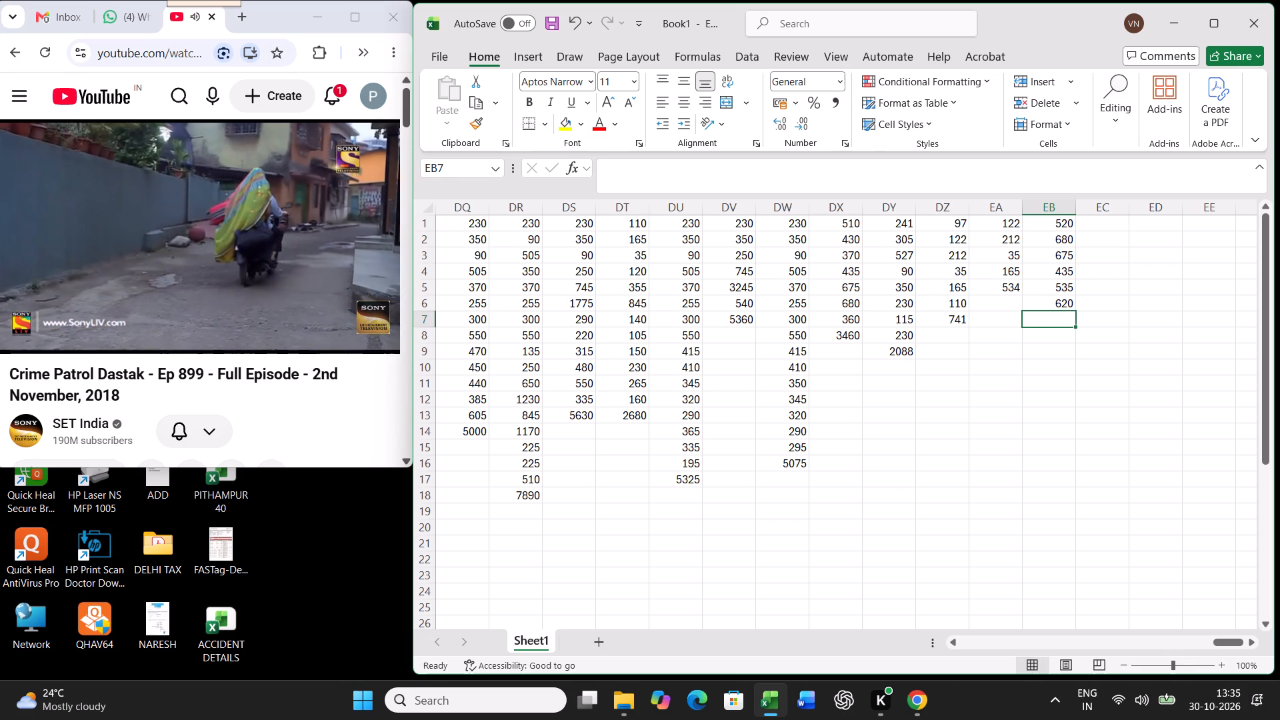
text(730)
key(Return)
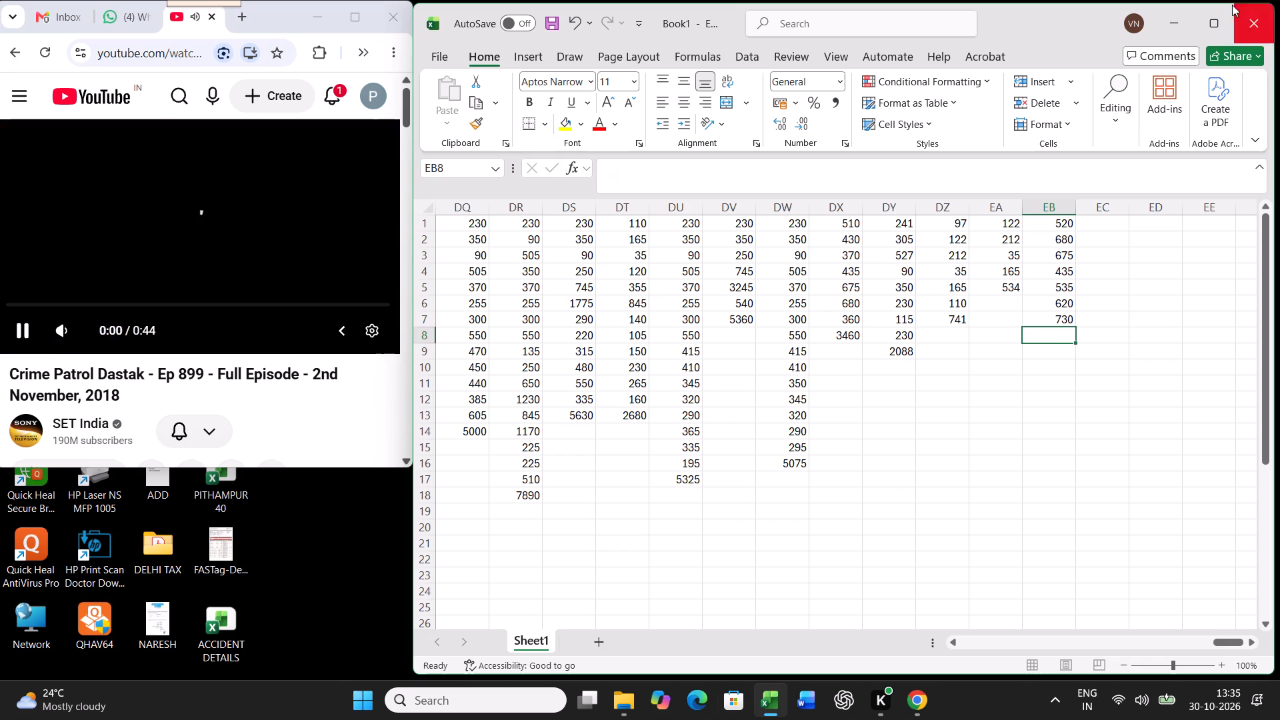
Total column EB with AutoSum in cell EB8.
click(1215, 10)
click(981, 74)
key(Return)
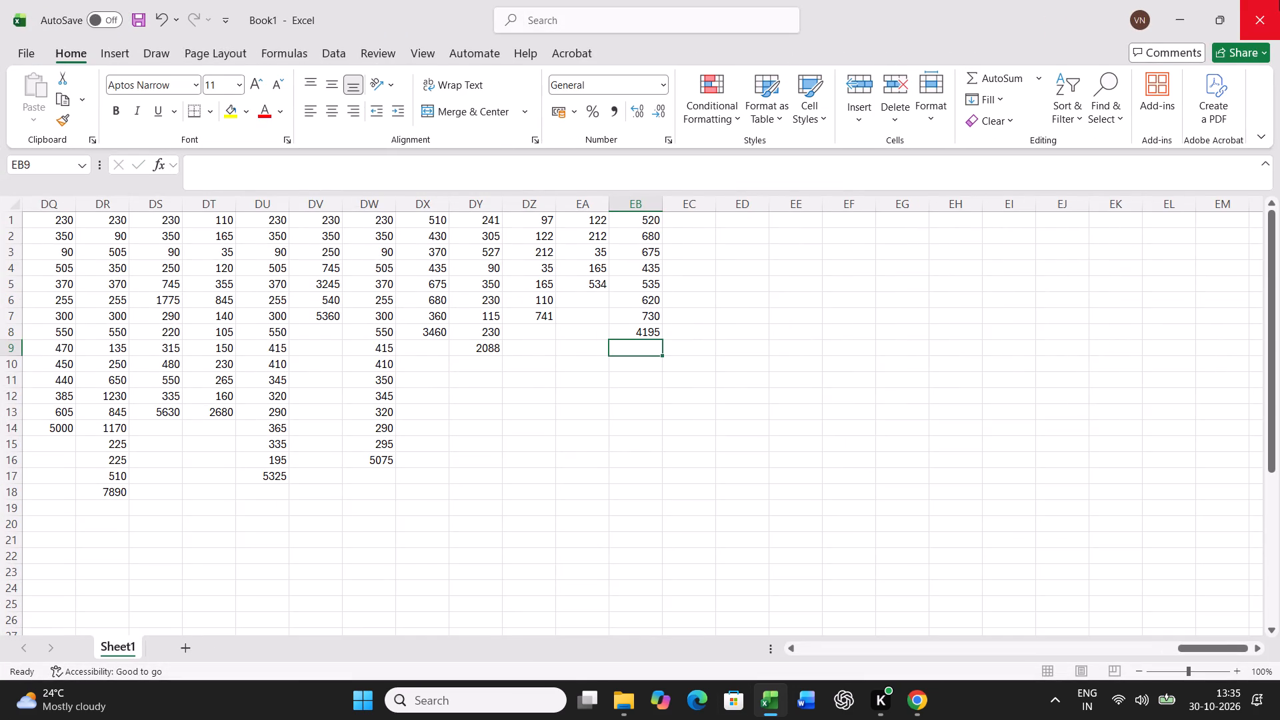
click(1219, 5)
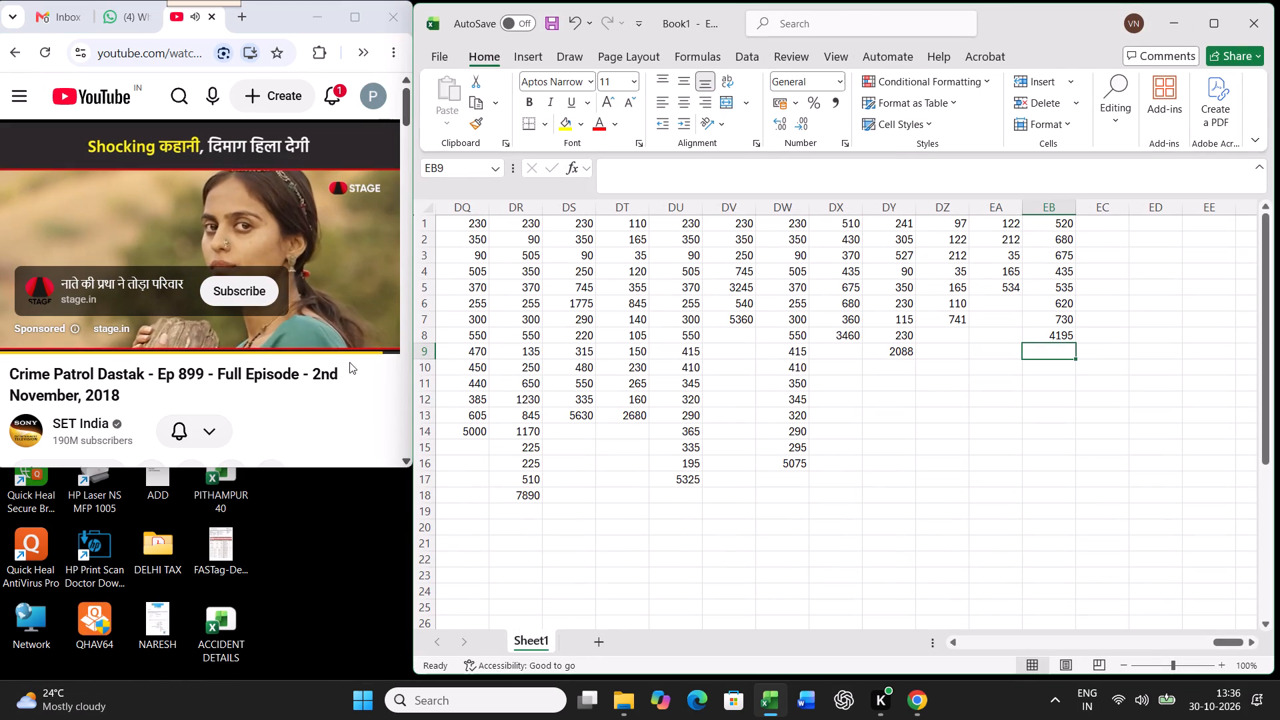
Skip the advertisement in the YouTube video playing in Chrome.
click(350, 283)
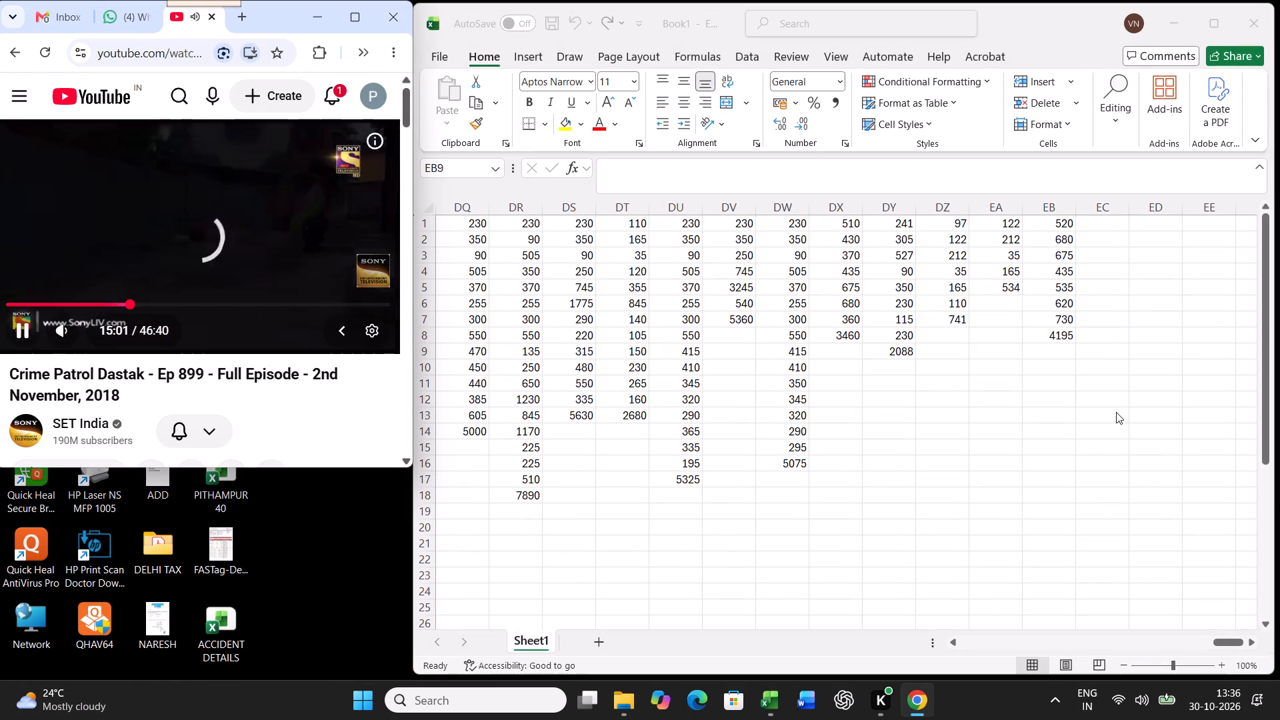
In Excel, fill column EC with 160, 210, 215, 140, 165 and 145 down cells EC1 to EC6.
click(1111, 271)
click(1103, 225)
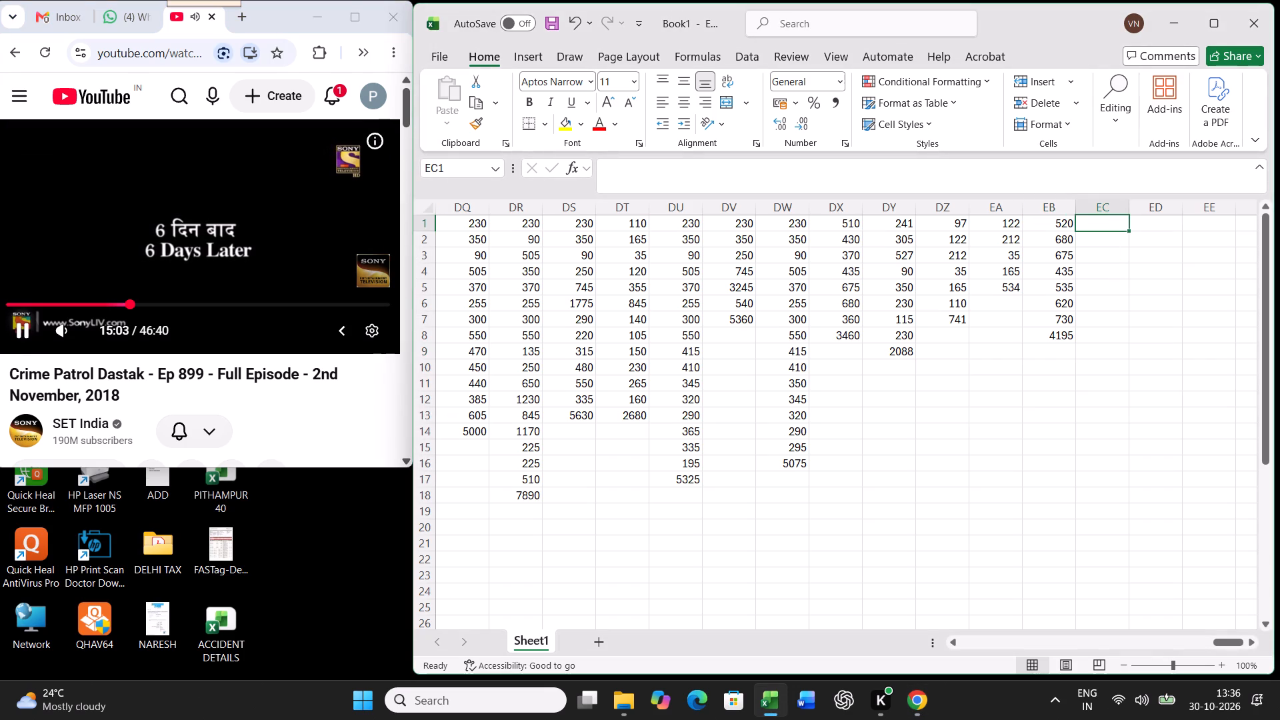
scroll(1073, 368, up, 2)
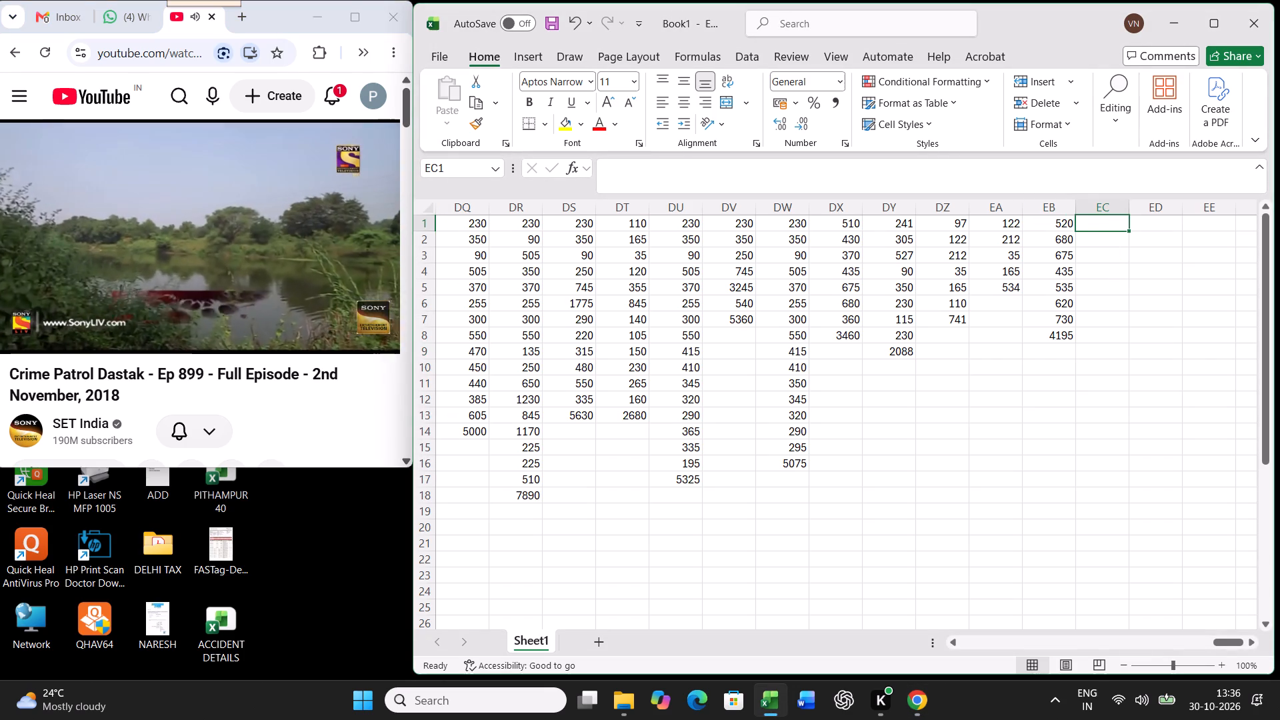
text(160)
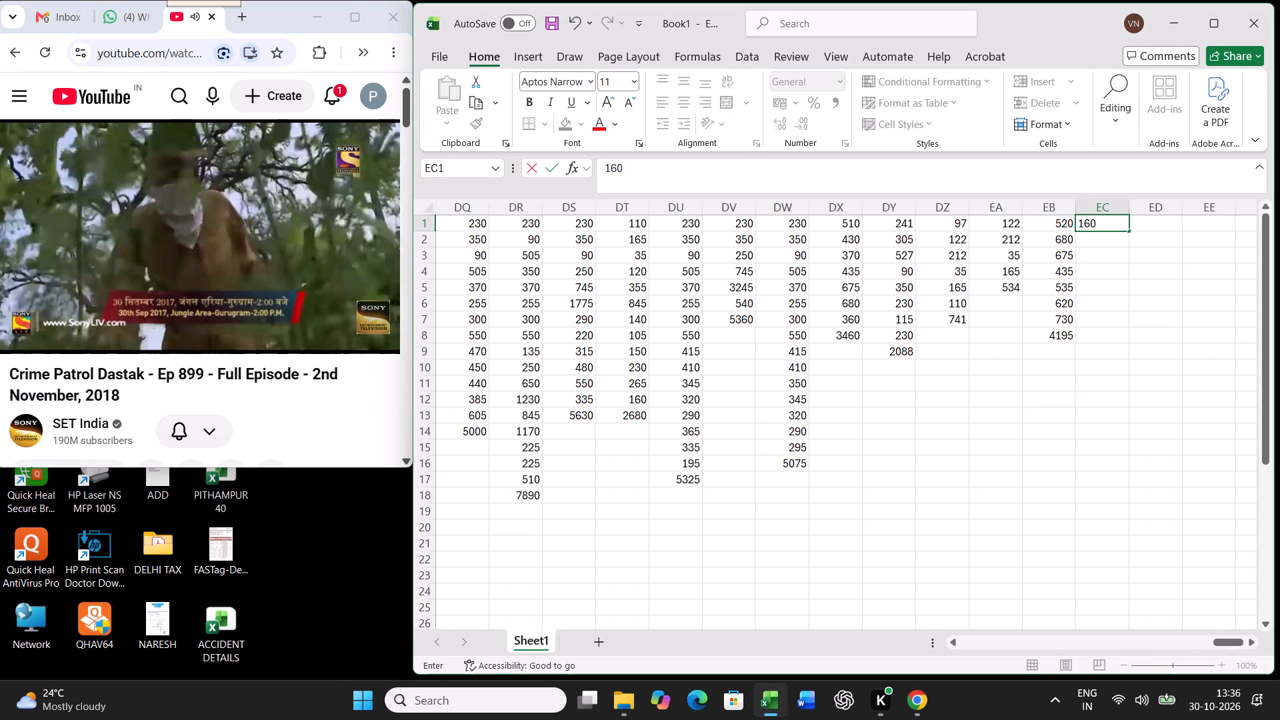
key(Return)
text(210)
key(Return)
text(215)
key(Return)
text(140)
key(Return)
text(165)
key(Return)
text(145)
key(Return)
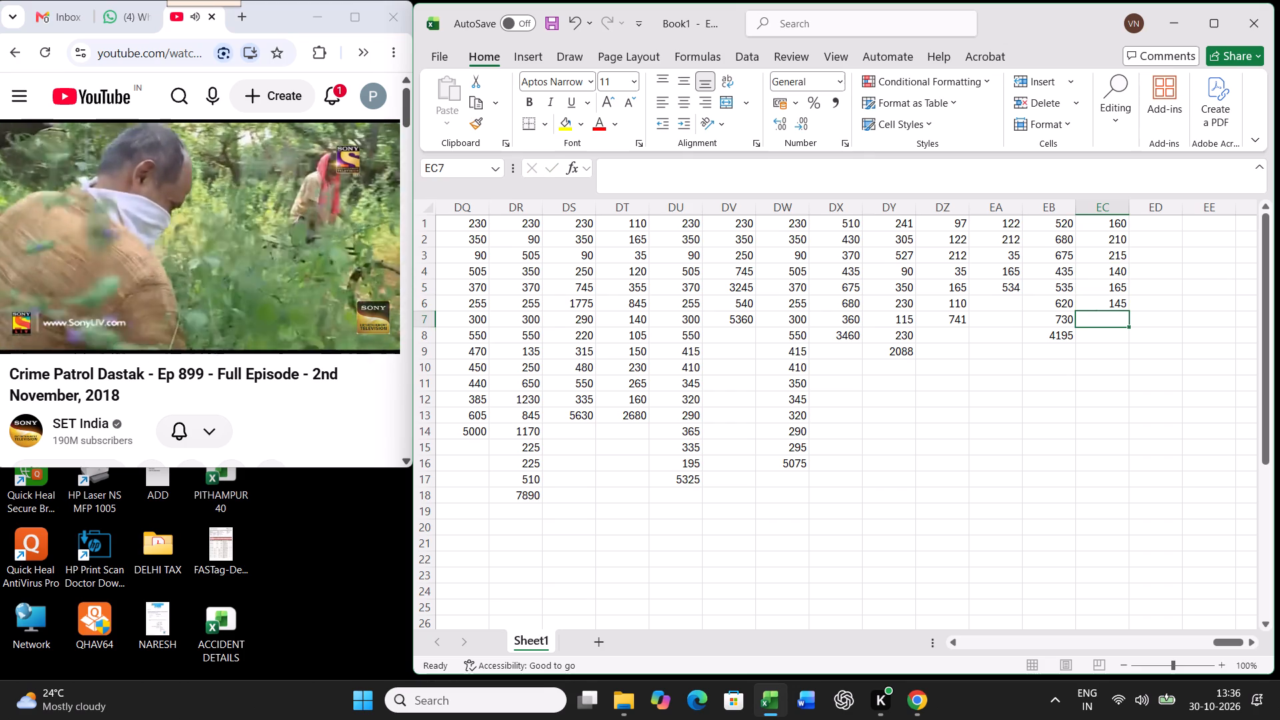
Continue column EC with 125 in cell EC7 and 225 in cell EC8.
text(125)
key(Return)
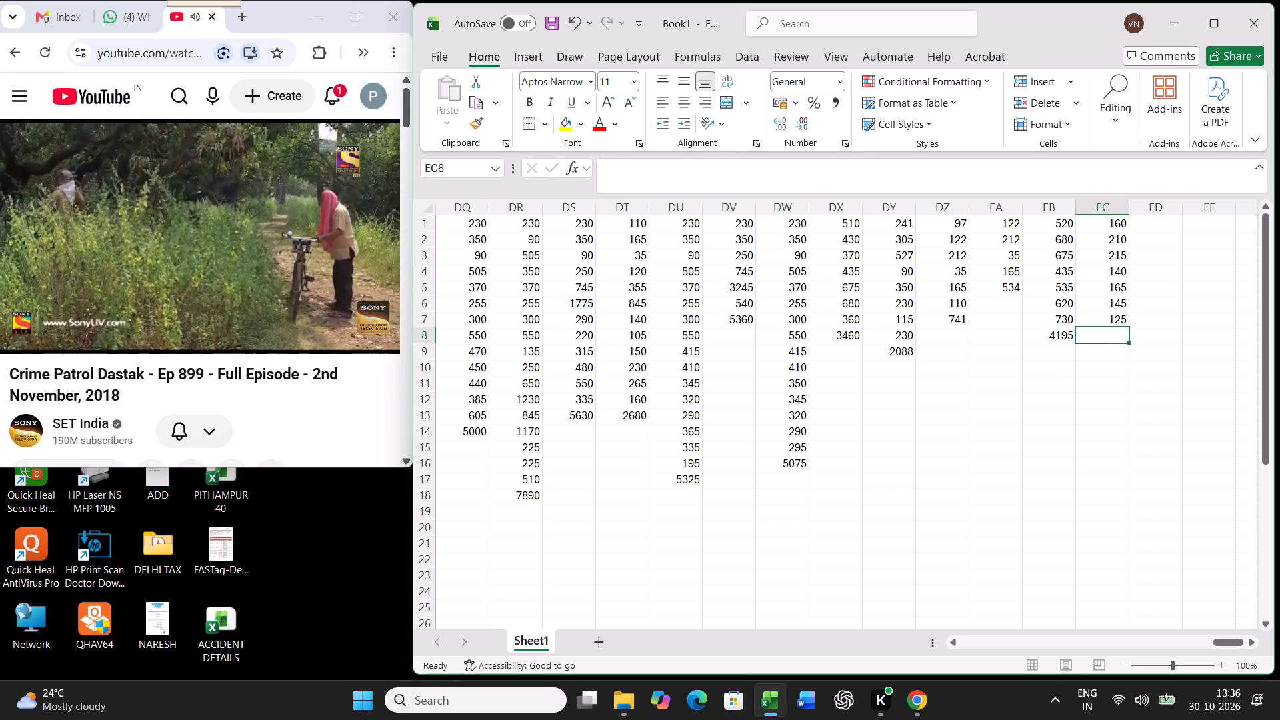
text(225)
key(Return)
Total column EC with AutoSum in cell EC9.
click(1214, 8)
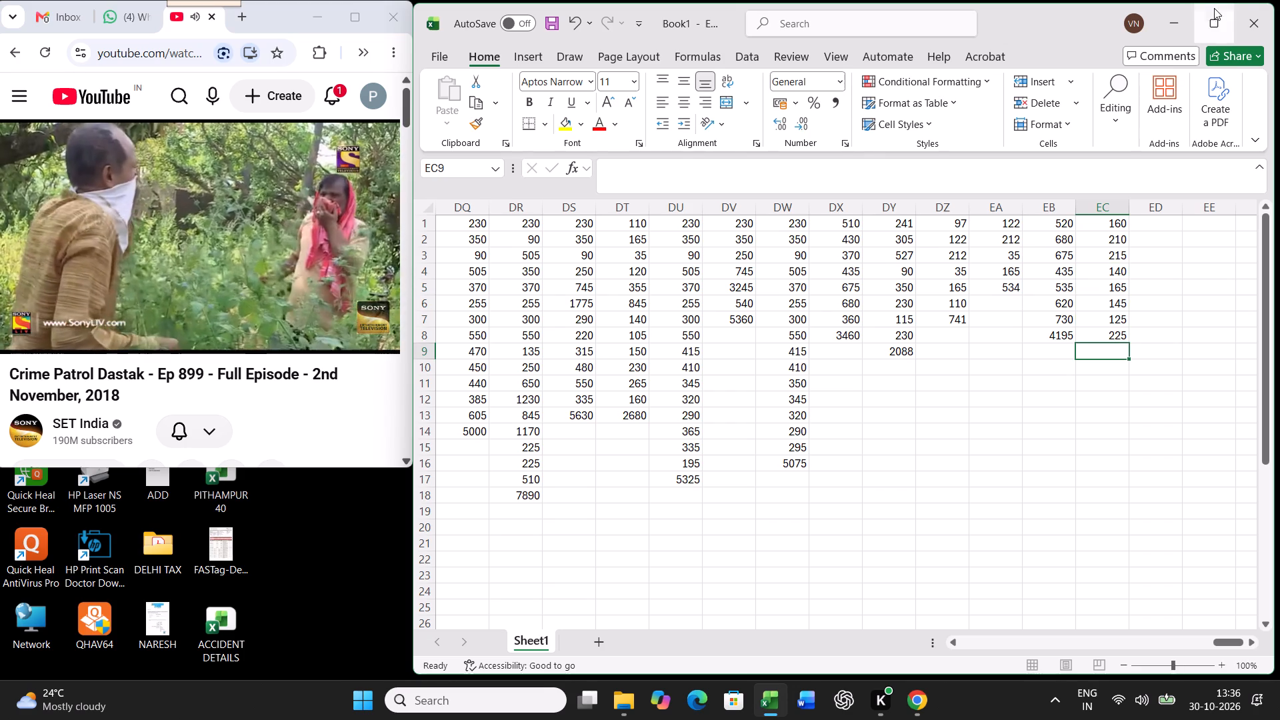
click(1007, 80)
key(Return)
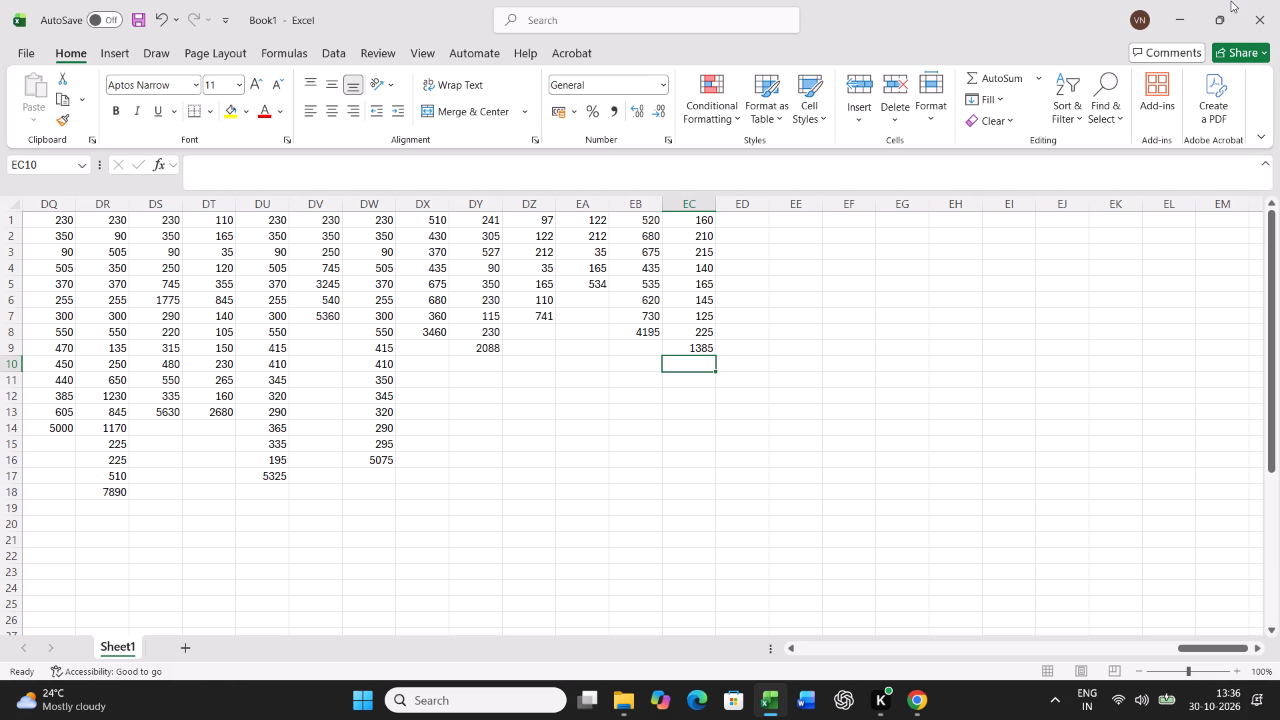
click(1225, 0)
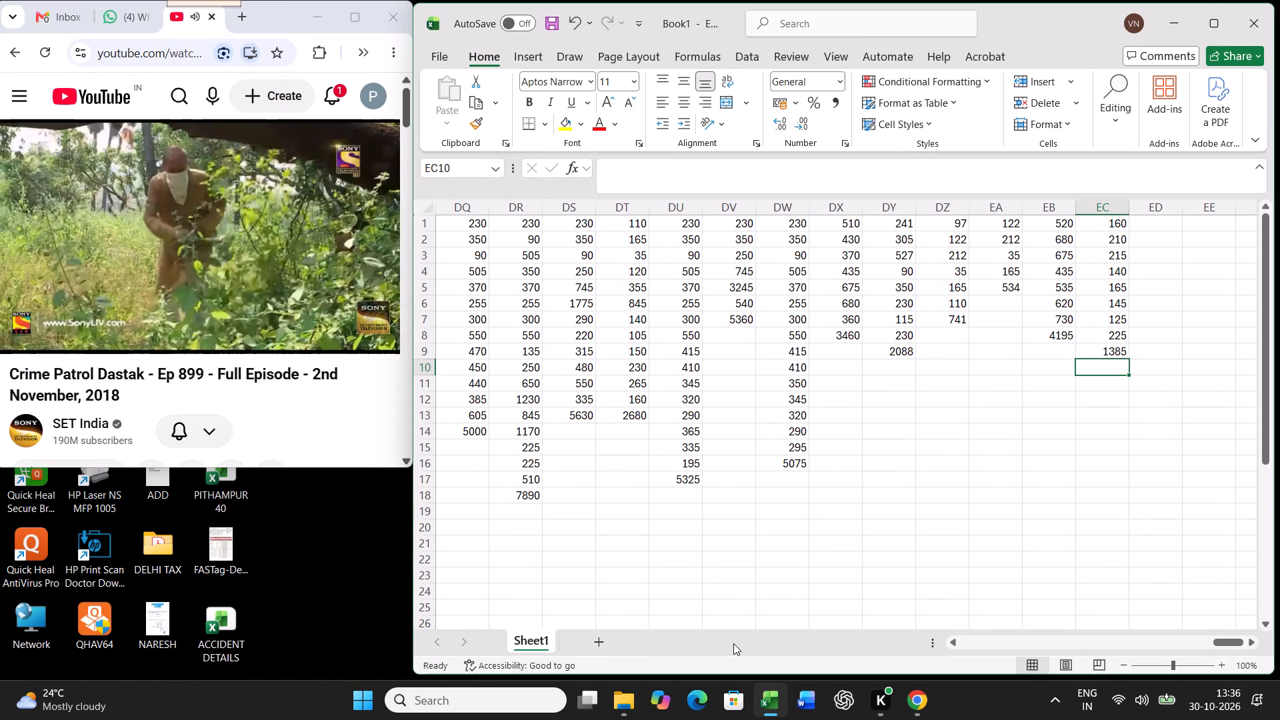
Fill column ED with 160, 210, 215, 140, 165, 145, 125 and 225 down cells ED1 to ED8.
key(Up)
key(Up)
key(Up)
key(Up)
key(Up)
key(Up)
key(Up)
key(Up)
key(Up)
key(Up)
key(Up)
key(Up)
key(Up)
key(Up)
key(Right)
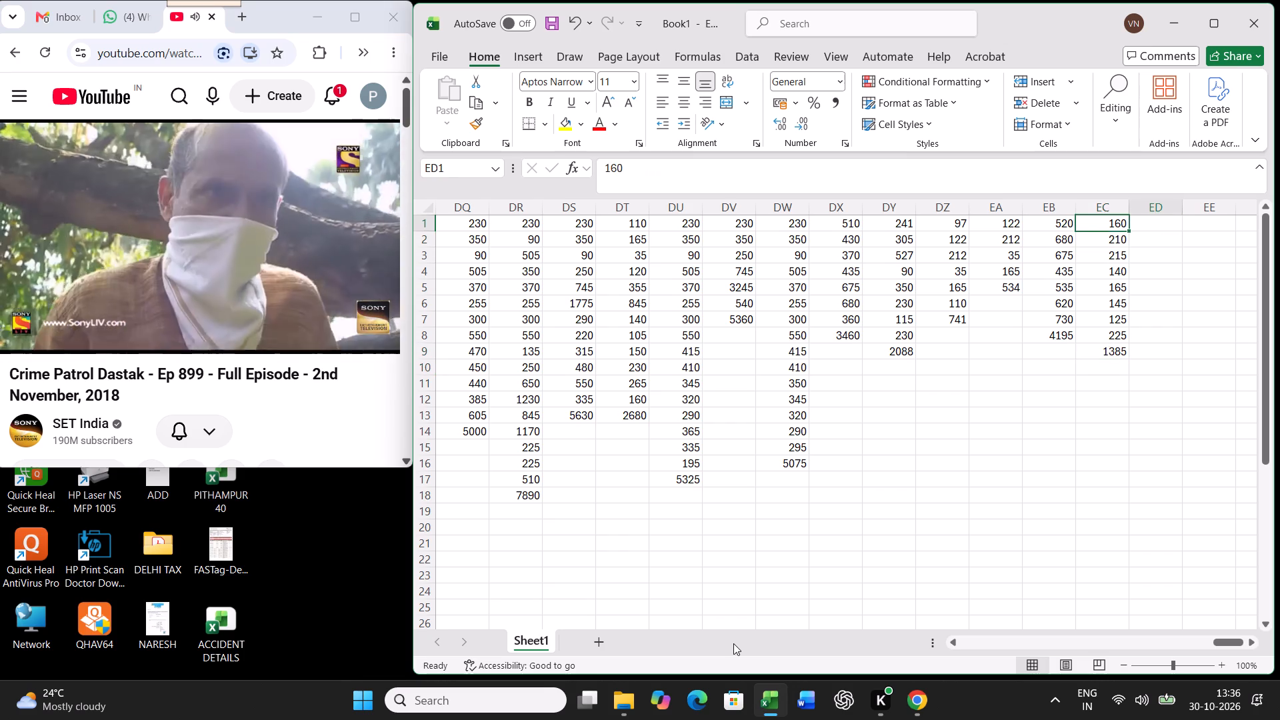
text(160)
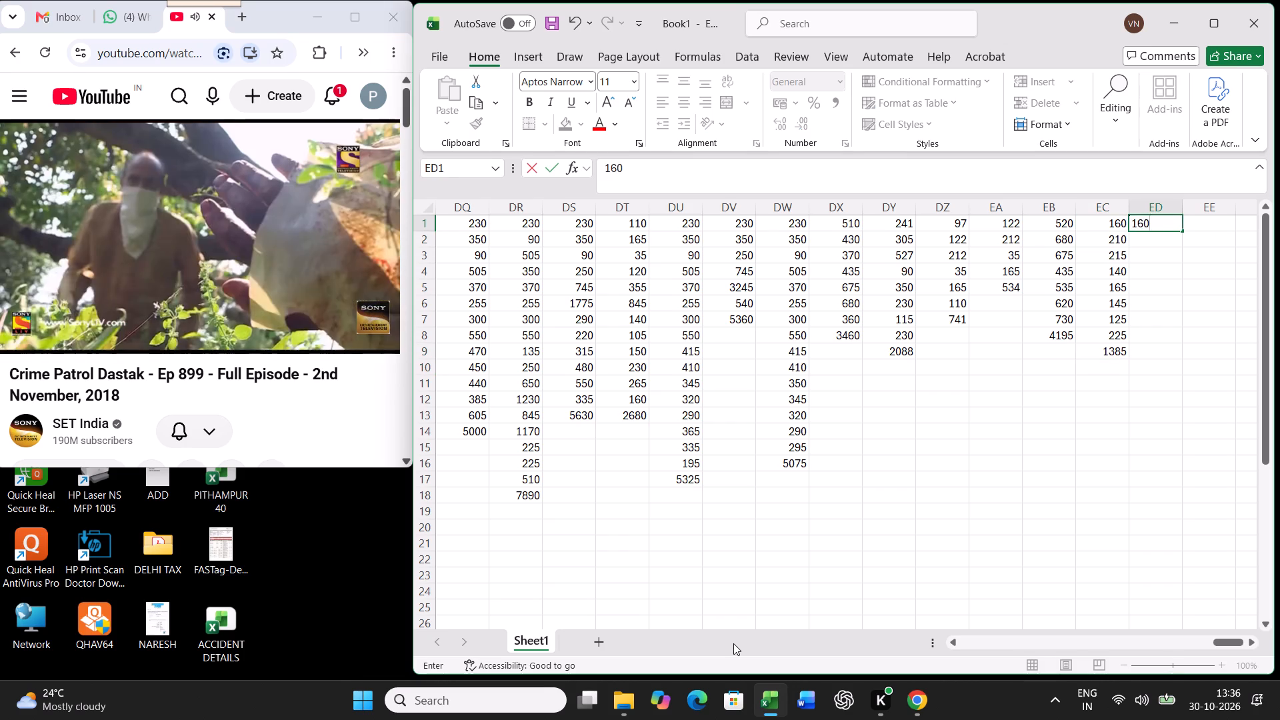
key(Return)
text(210)
key(Return)
text(215)
key(Return)
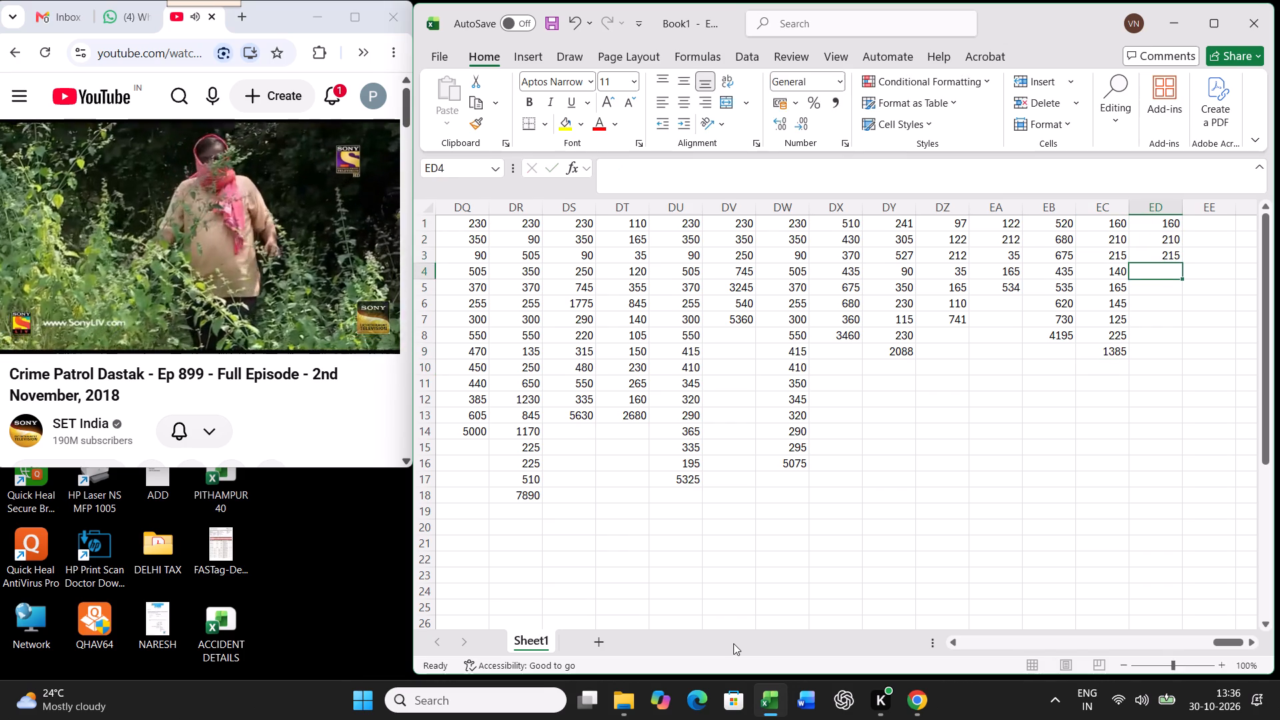
text(140)
key(Return)
text(165)
key(Return)
text(145)
key(Return)
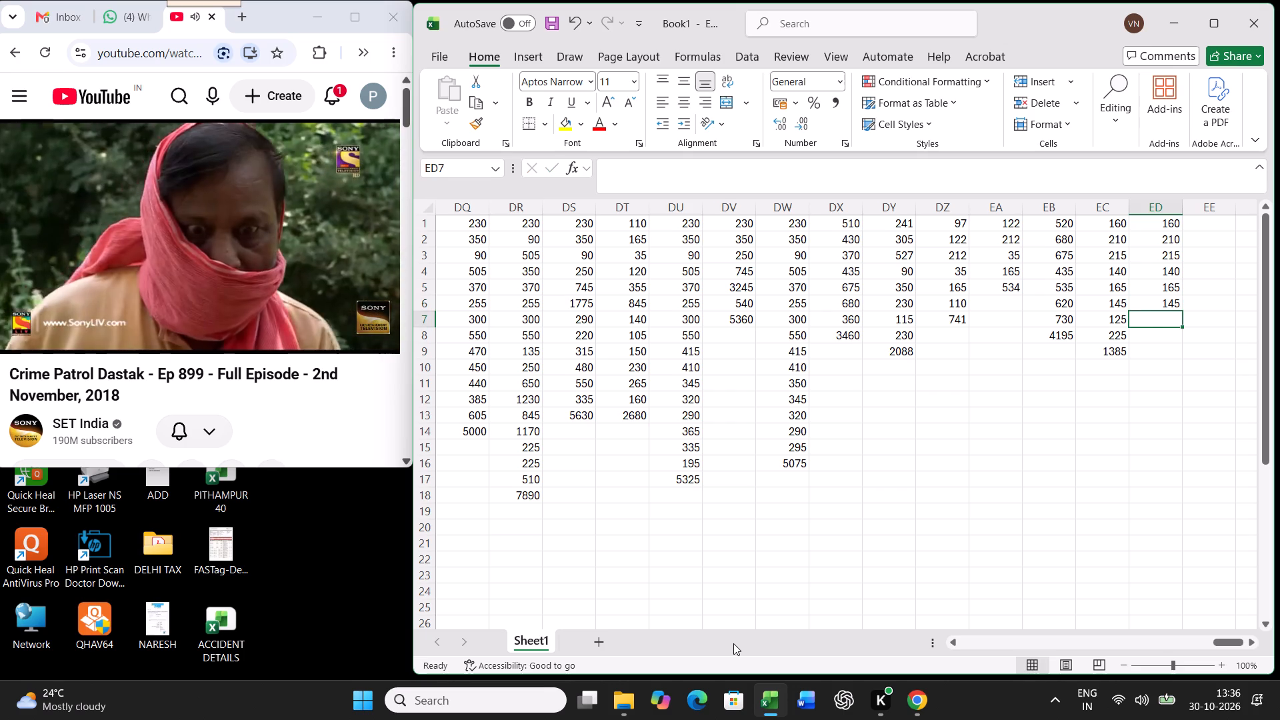
text(125)
key(Return)
text(225)
key(Return)
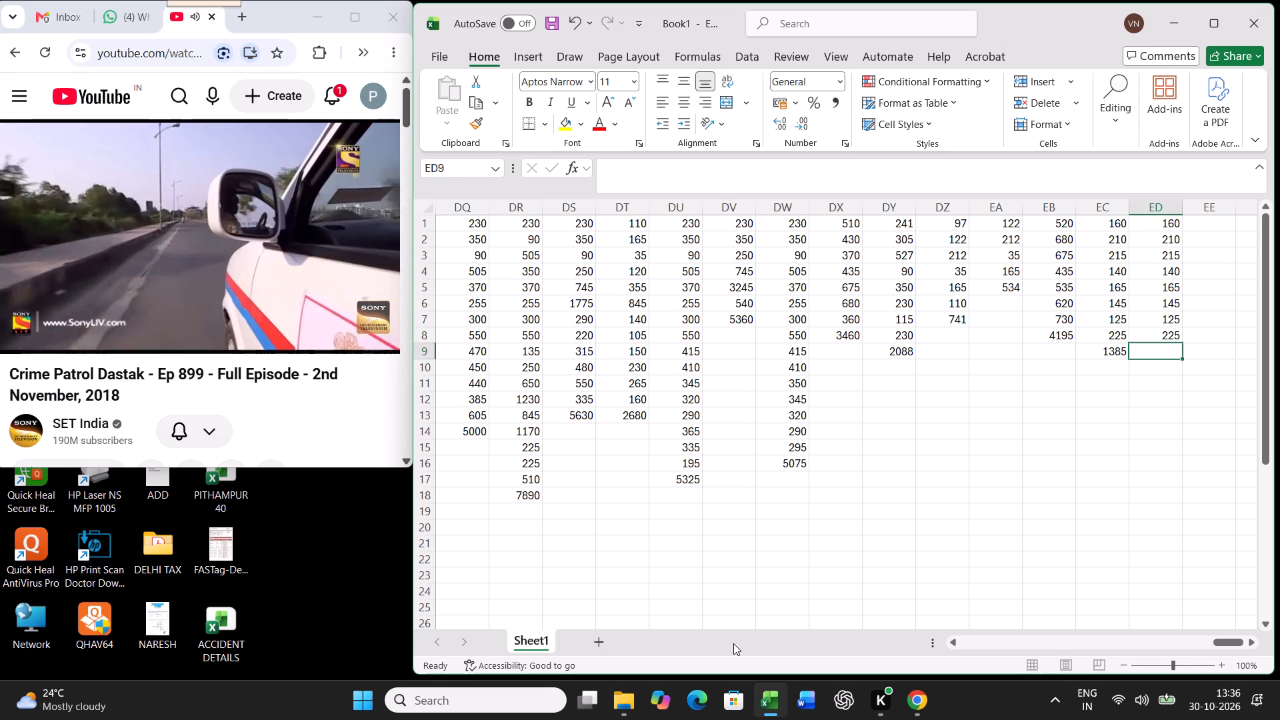
Total column ED with AutoSum in cell ED9.
click(1208, 11)
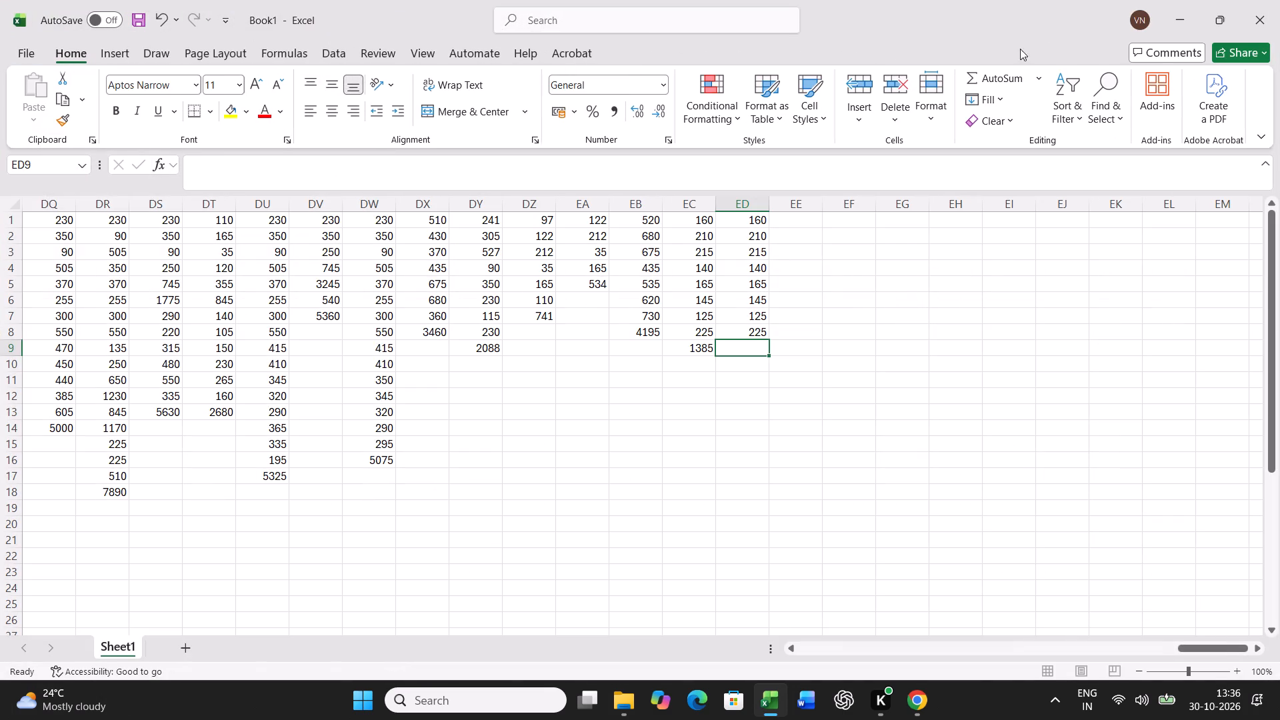
click(1010, 83)
key(Return)
click(1228, 0)
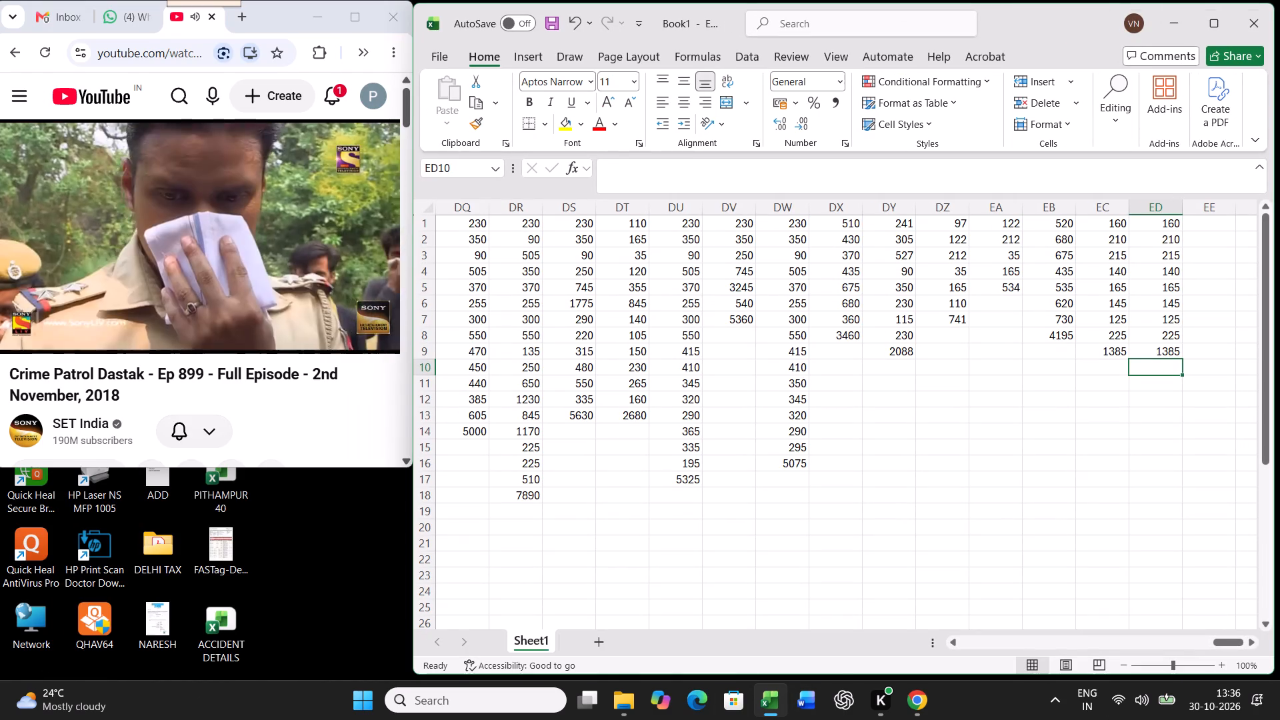
Fill column EE with 360, 680, 675, 435, 370, 430 and 510 down cells EE1 to EE7.
key(Up)
key(Up)
key(Up)
key(Up)
key(Up)
key(Up)
key(Up)
key(Up)
key(Up)
key(Up)
key(Up)
key(Up)
key(Up)
key(Up)
key(Up)
key(Up)
key(Up)
key(Up)
key(Up)
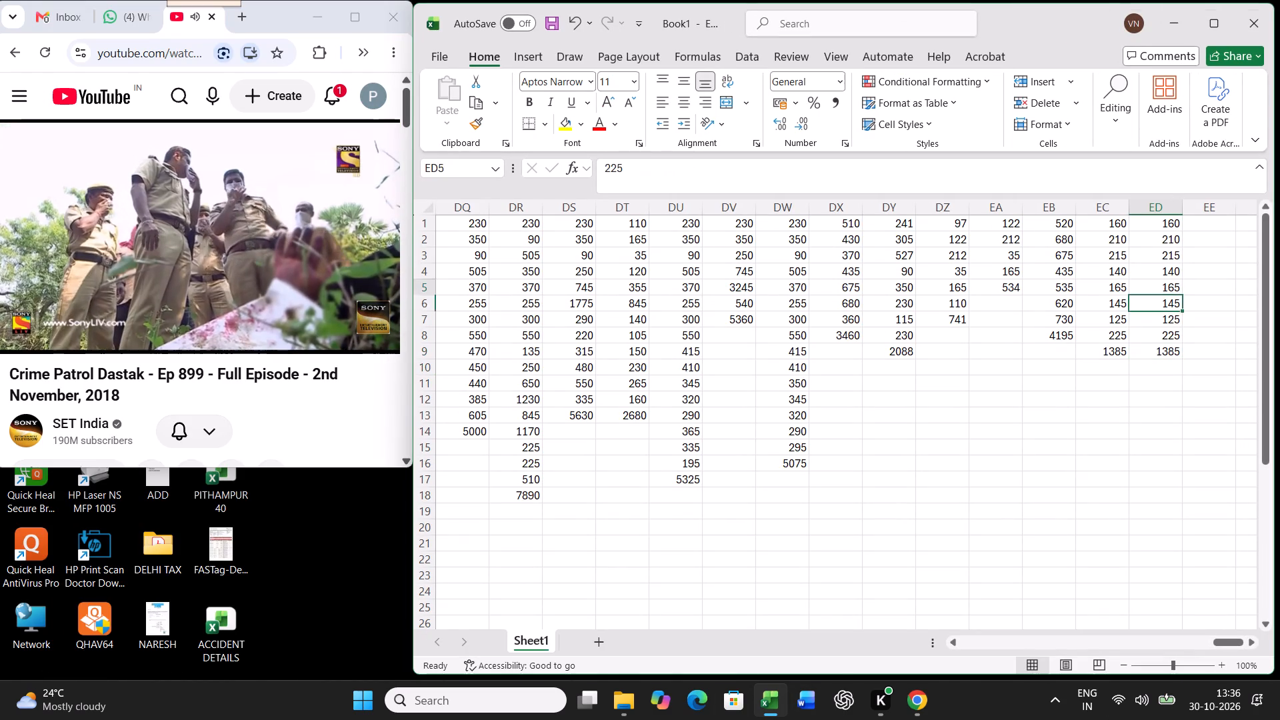
key(Right)
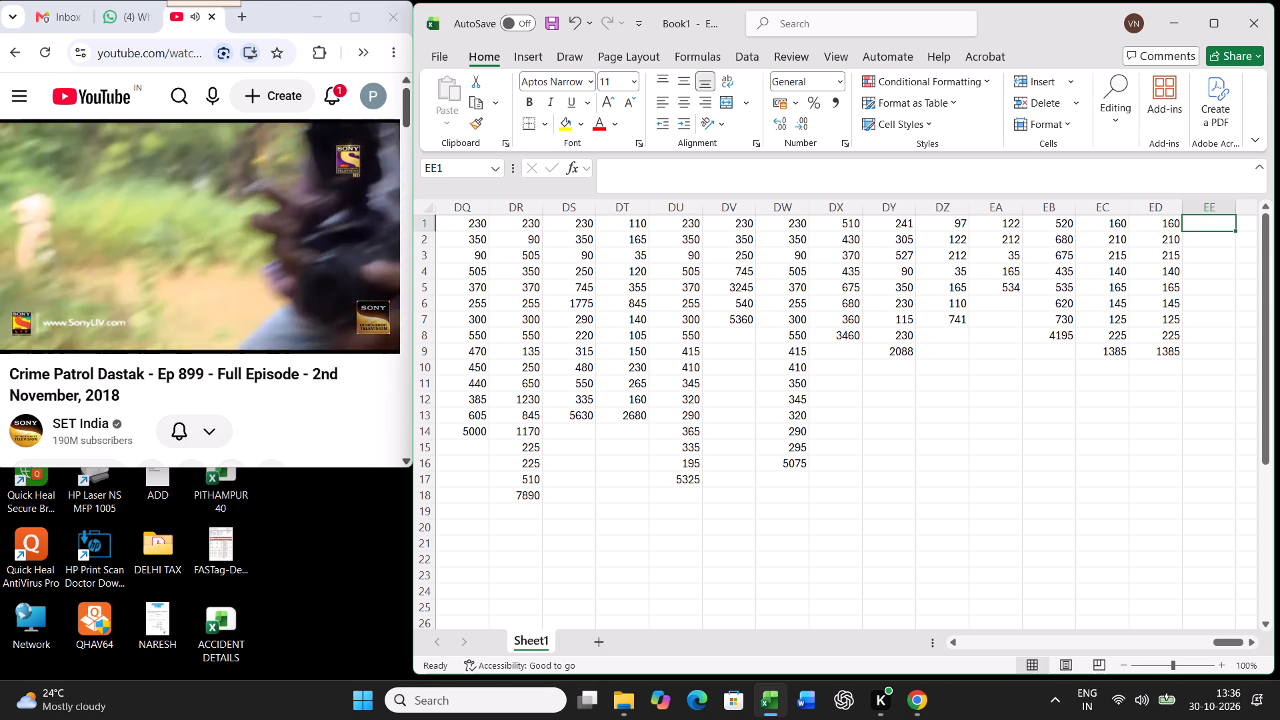
text(360)
key(Return)
text(680)
key(Return)
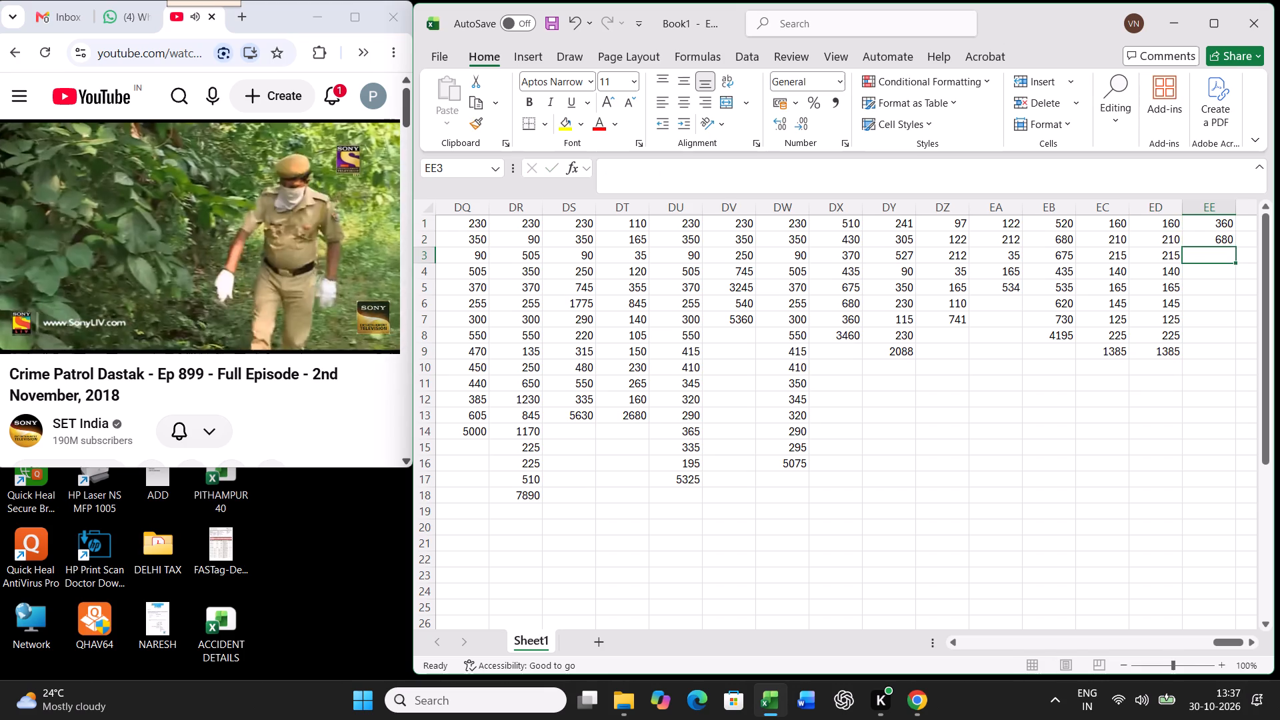
text(675)
key(Return)
text(435)
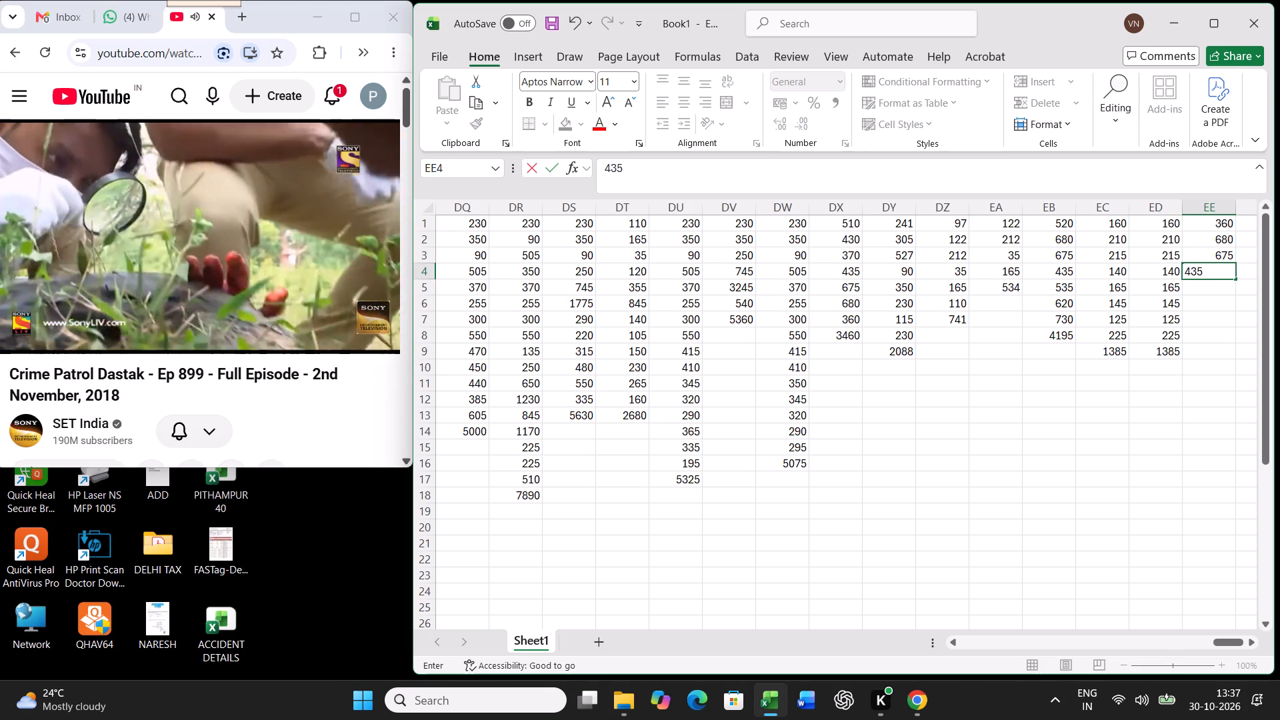
key(Return)
text(370)
key(Return)
text(430)
key(Return)
text(510)
key(Return)
Total column EE with AutoSum in cell EE8.
click(1197, 17)
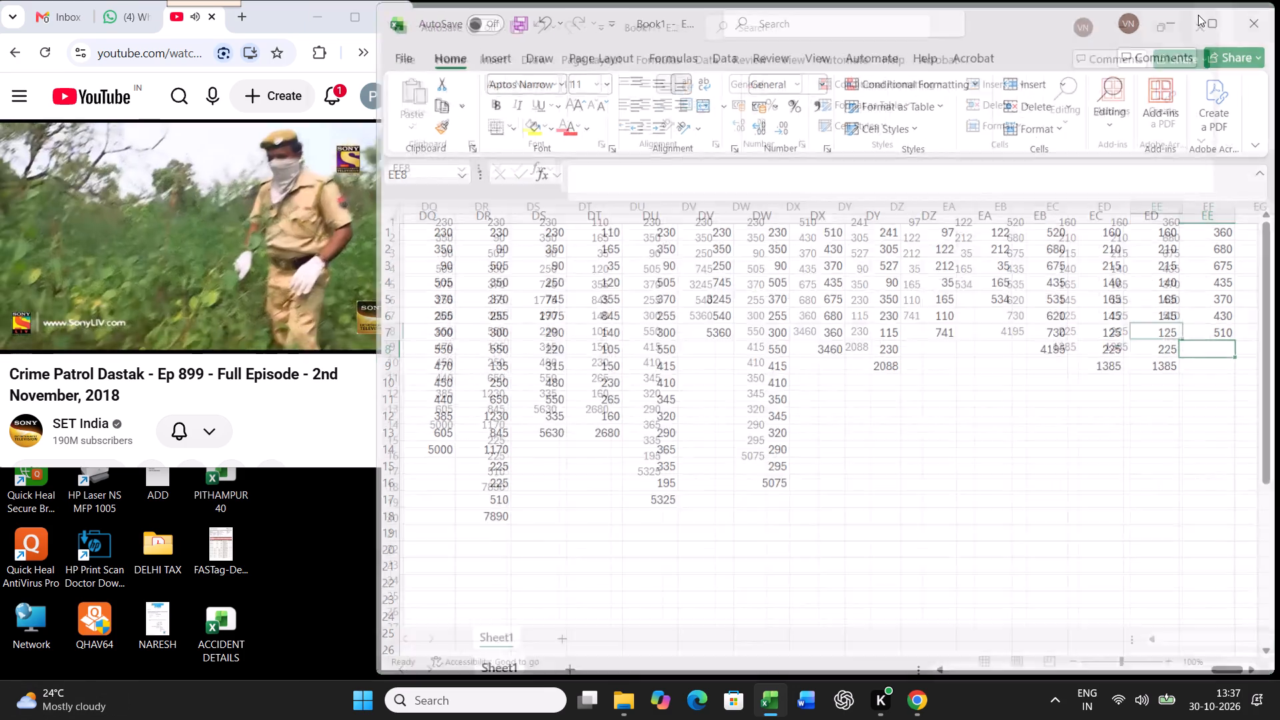
click(993, 79)
key(Return)
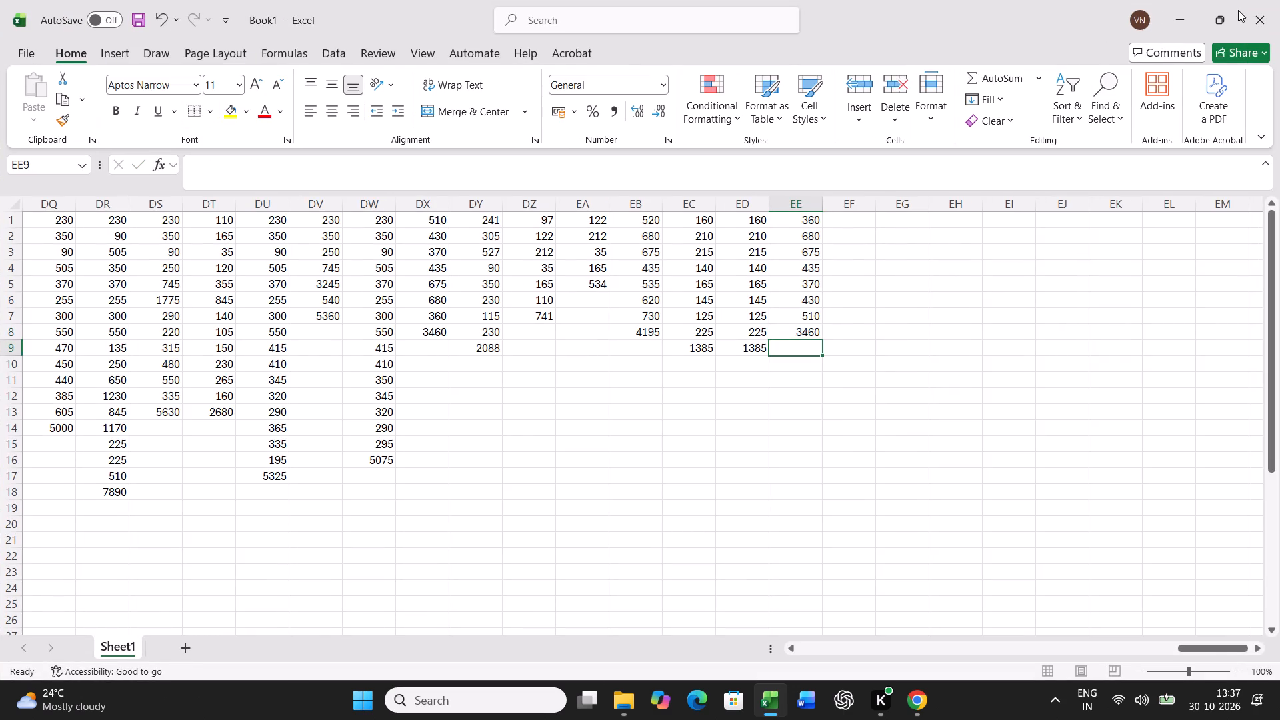
click(1229, 10)
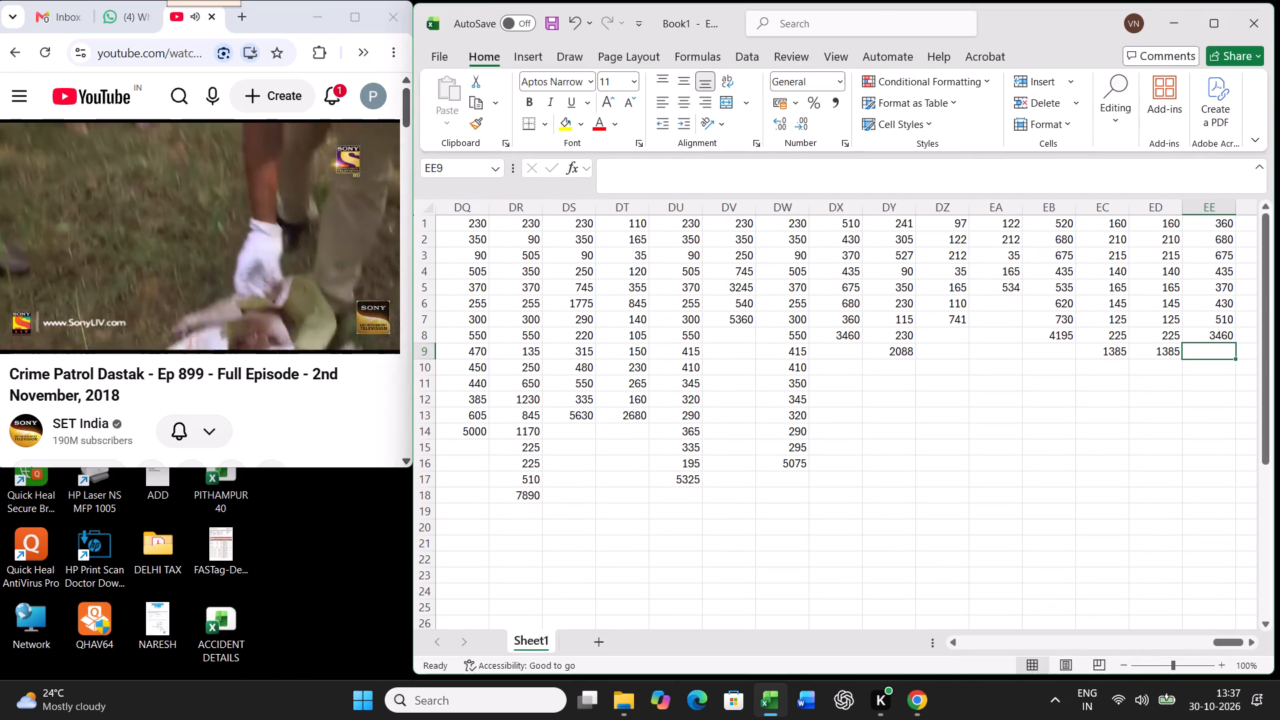
Fill column EF with 330, 425, 440, 285, 355, 190, 325, 295, 250 and 230 down cells EF1 to EF10.
key(Up)
key(Up)
key(Up)
key(Up)
key(Up)
key(Up)
key(Up)
key(Up)
key(Up)
key(Up)
key(Up)
key(Up)
key(Up)
key(Up)
key(Up)
key(Right)
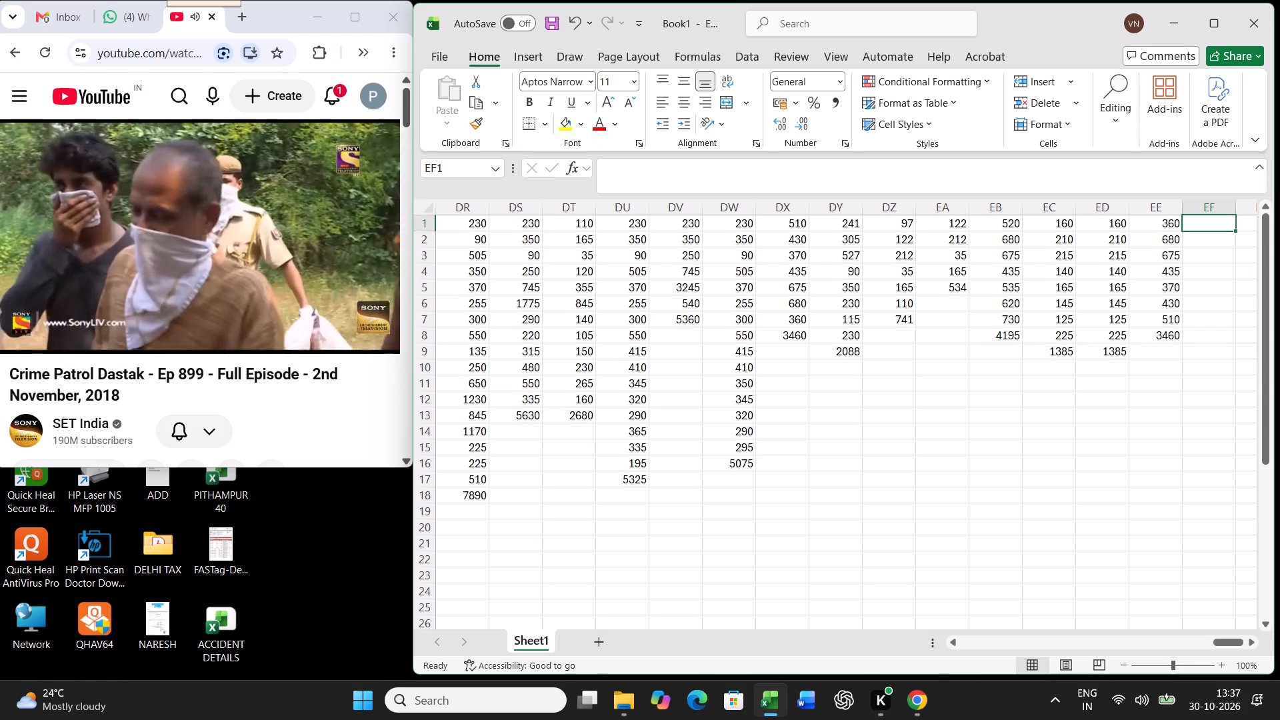
text(330)
key(Return)
text(425)
key(Return)
text(440)
key(Return)
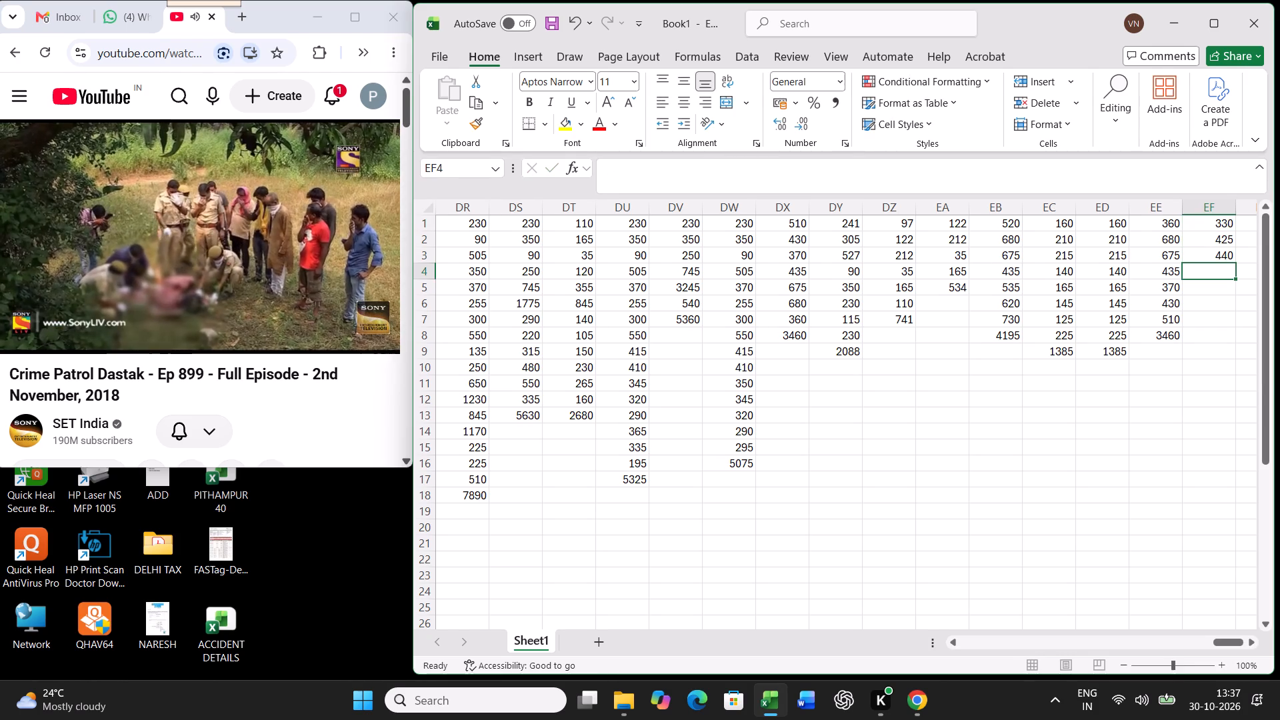
text(285)
key(Return)
text(355)
key(Return)
text(190)
key(Return)
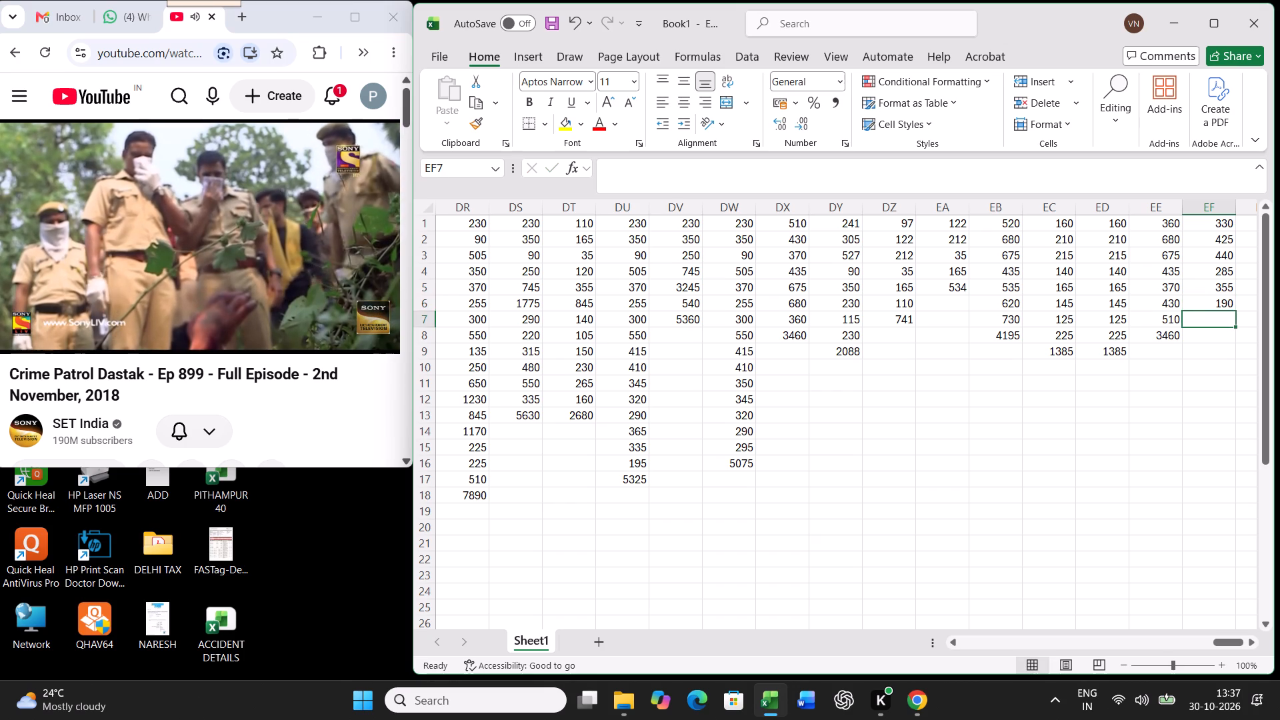
text(325)
key(Return)
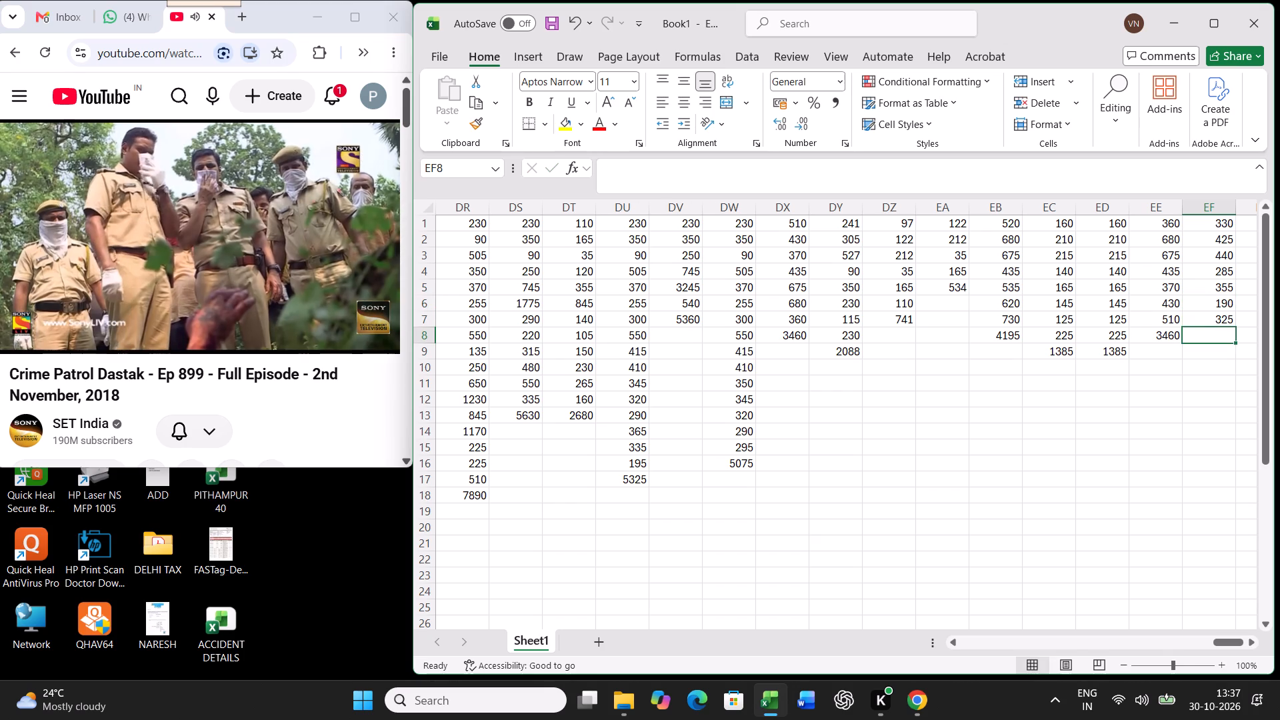
text(295)
key(Return)
text(250)
key(Return)
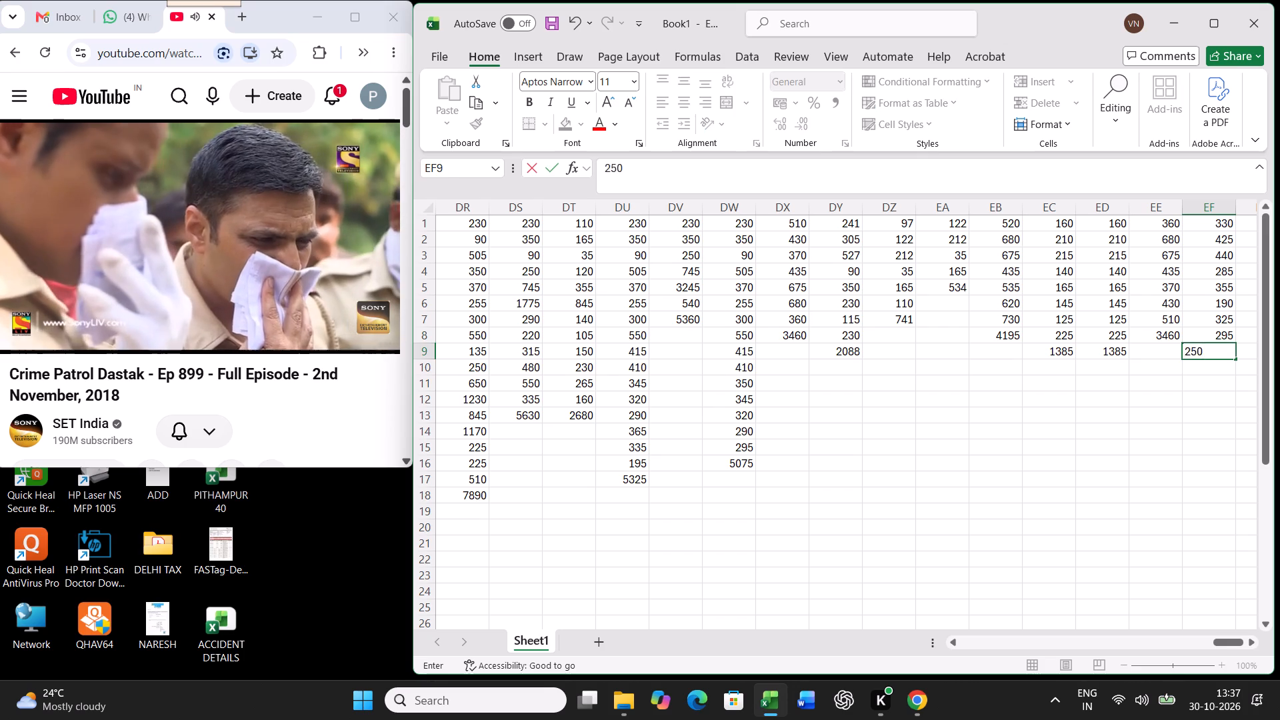
text(230)
key(Return)
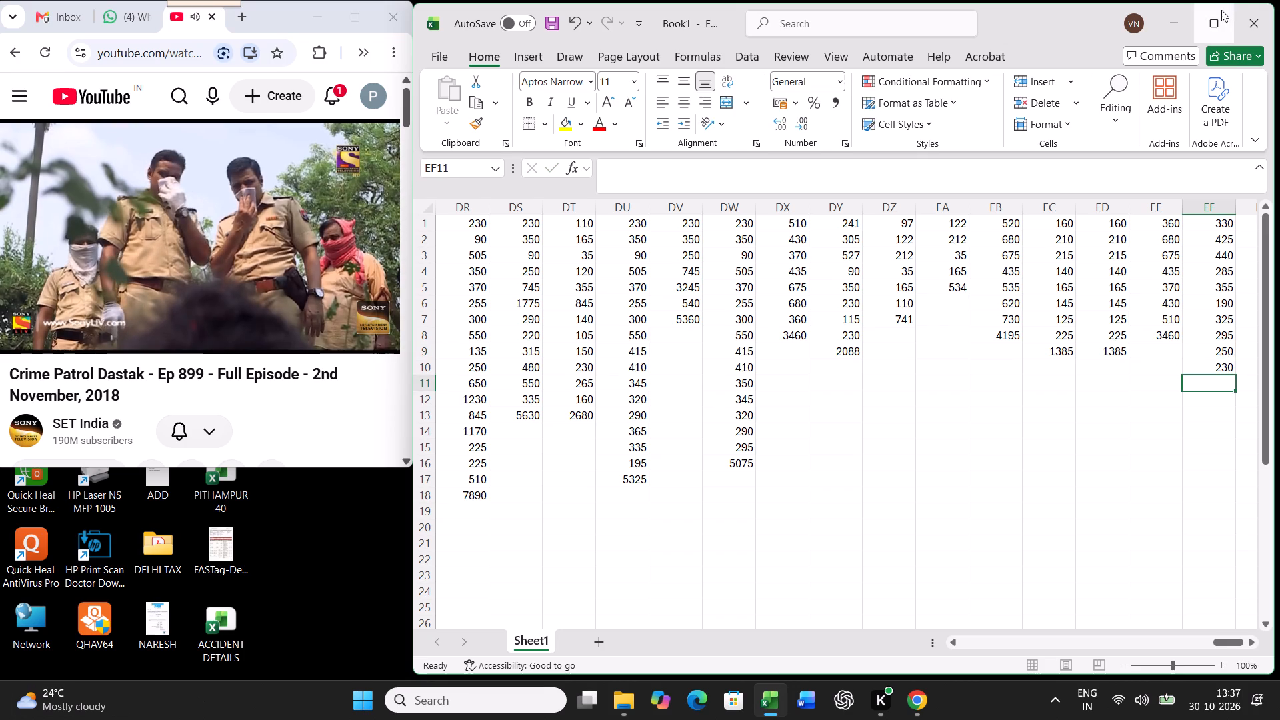
Total column EF with AutoSum in cell EF11.
click(1221, 10)
click(1011, 83)
key(Return)
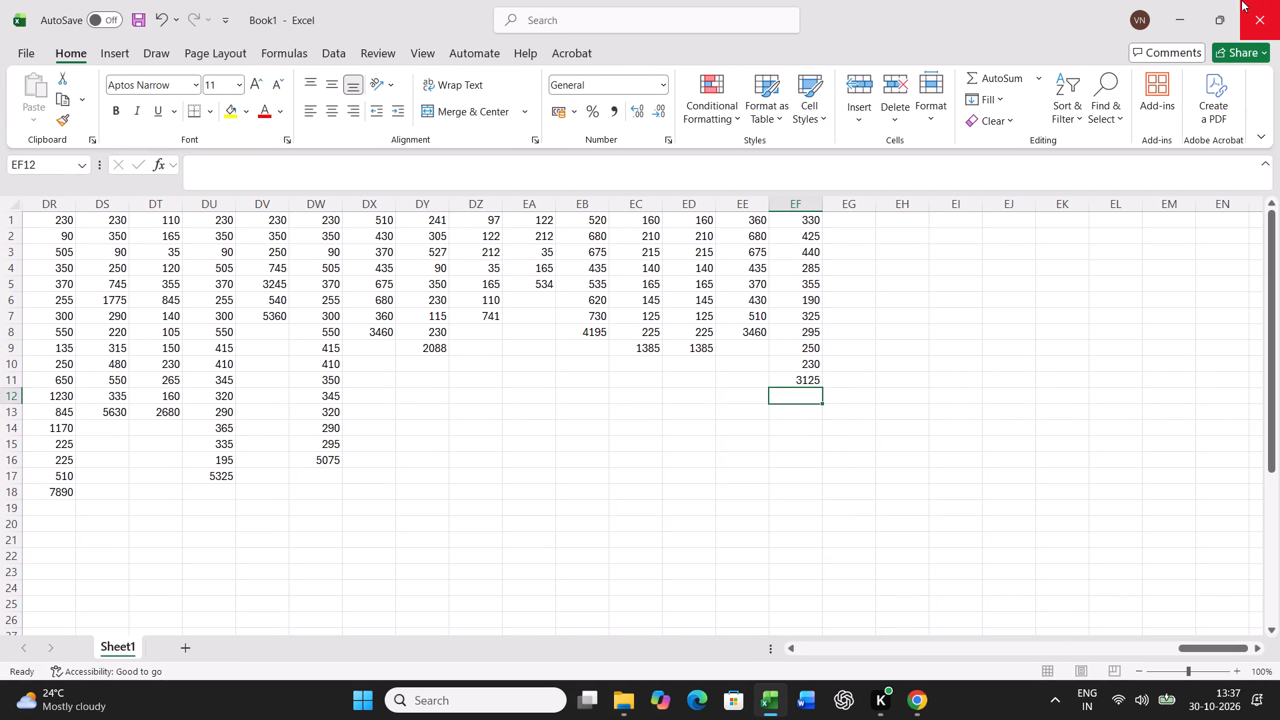
click(1229, 1)
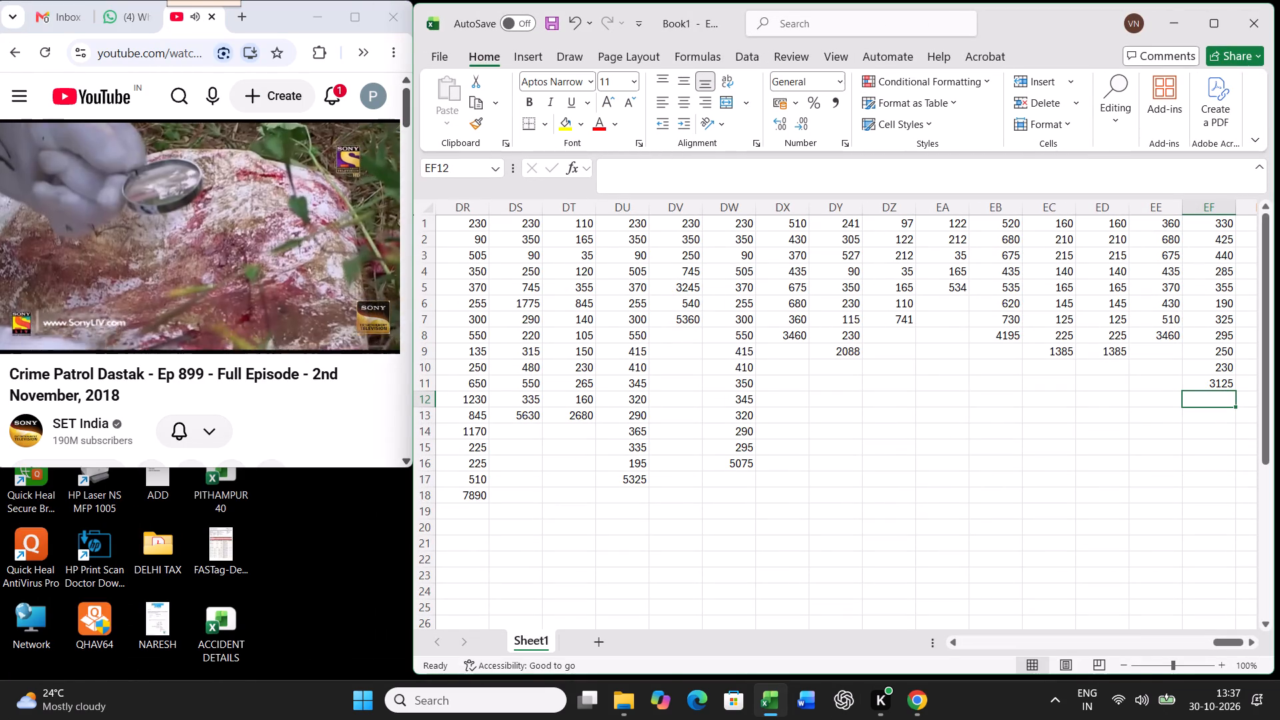
Fill column EG with 390, 300, 500, 400, 470, 315, 470, 320, 470, 480, 495 and 350 down cells EG1 to EG12.
key(Up)
key(Up)
key(Up)
key(Up)
key(Up)
key(Up)
key(Up)
key(Up)
key(Up)
key(Up)
key(Up)
key(Up)
key(Up)
key(Up)
key(Up)
key(Up)
key(Up)
key(Up)
key(Up)
key(Up)
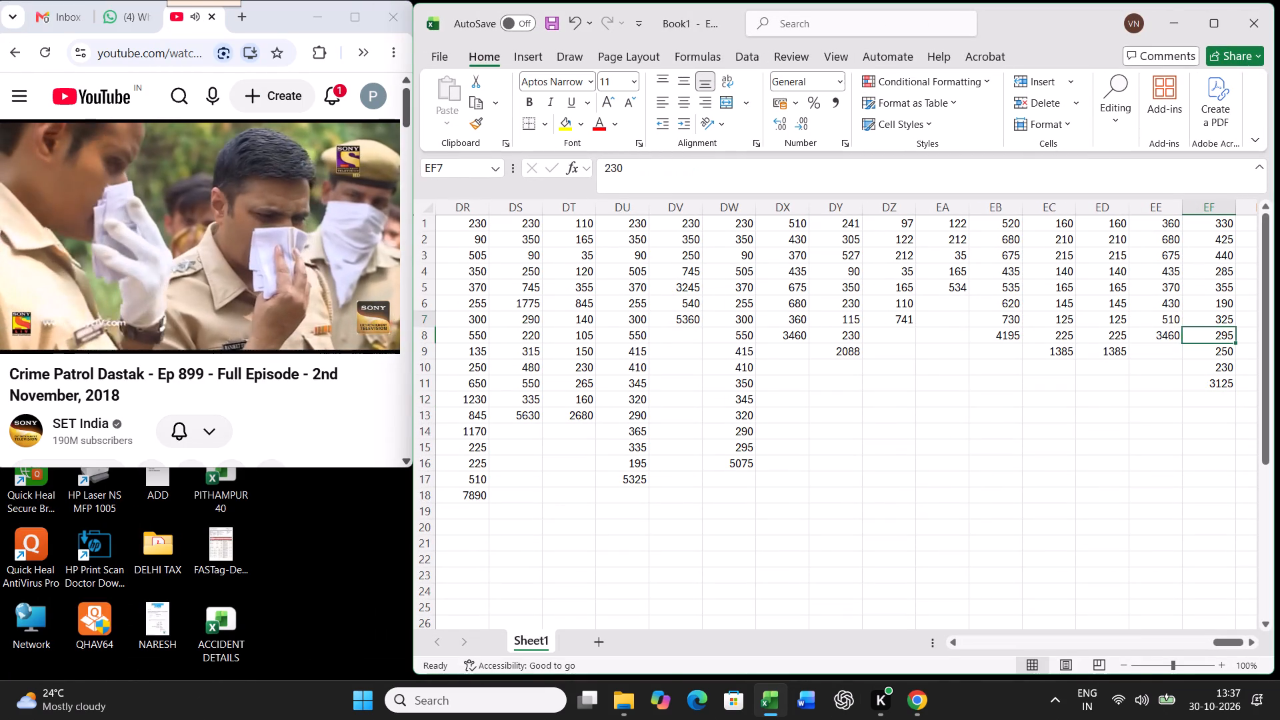
key(Right)
key(Right)
key(Right)
key(Right)
key(Right)
key(Right)
key(Right)
key(Right)
key(Right)
key(Right)
key(Right)
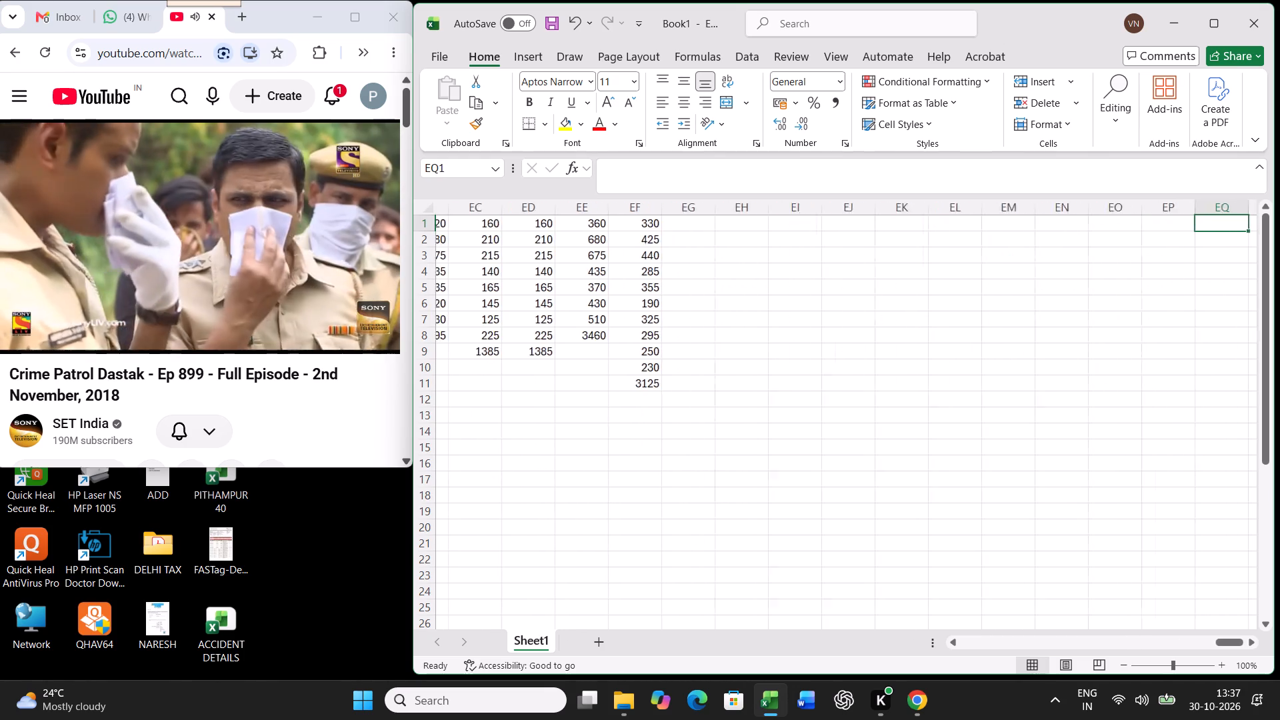
key(Right)
key(Right)
key(Right)
key(Right)
key(Left)
key(Left)
key(Left)
key(Left)
key(Left)
key(Left)
key(Left)
key(Left)
key(Left)
key(Left)
key(Left)
key(Left)
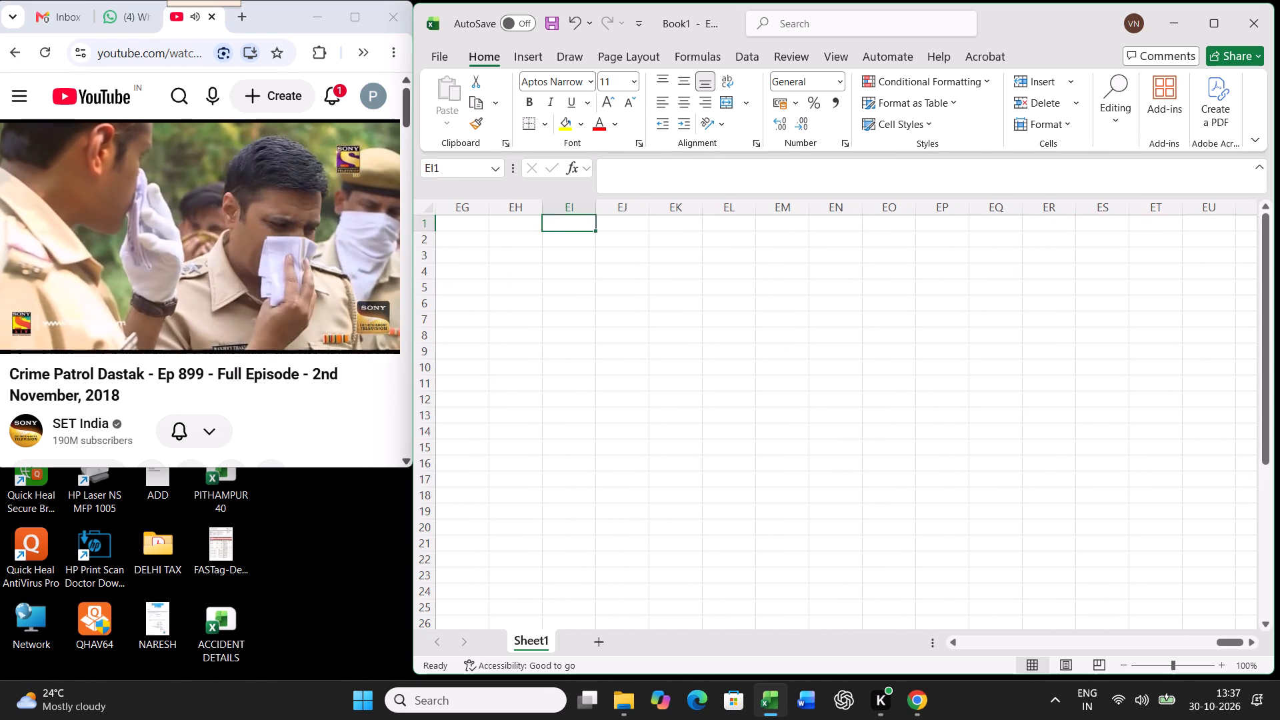
key(Left)
key(Left)
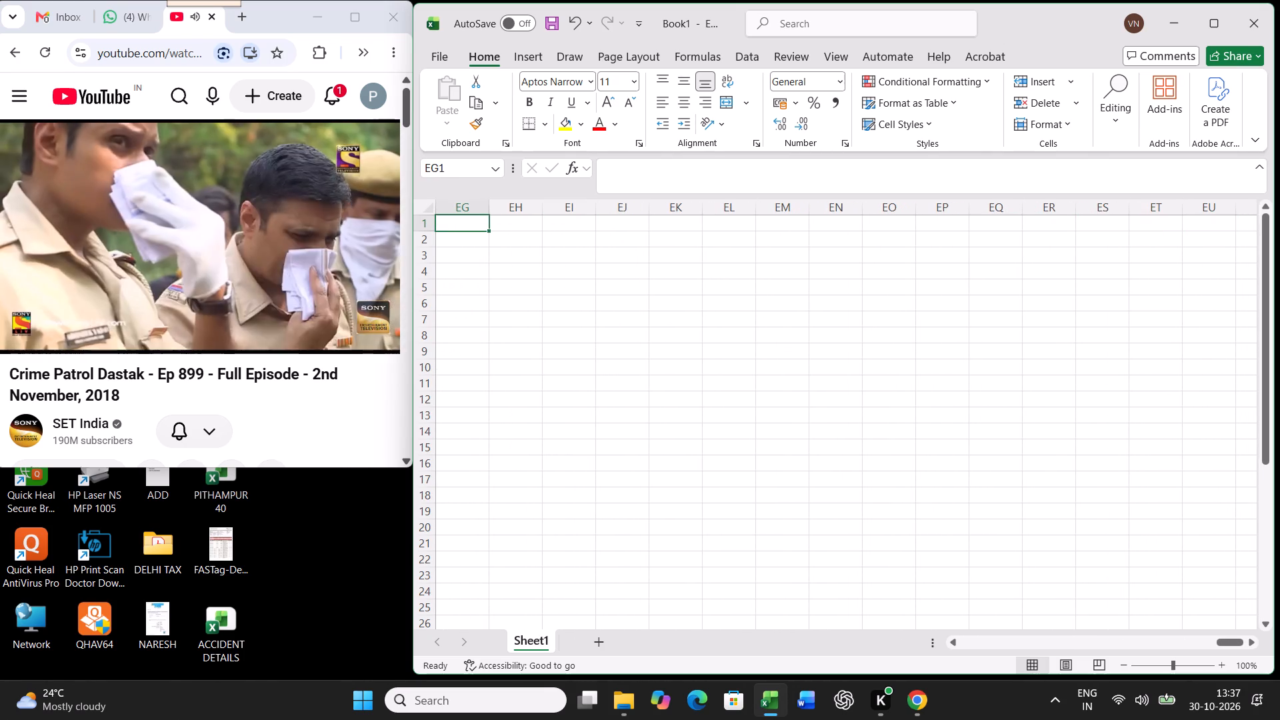
text(390)
key(Return)
text(300)
key(Return)
text(500)
key(Return)
text(400)
key(Return)
text(470)
key(Return)
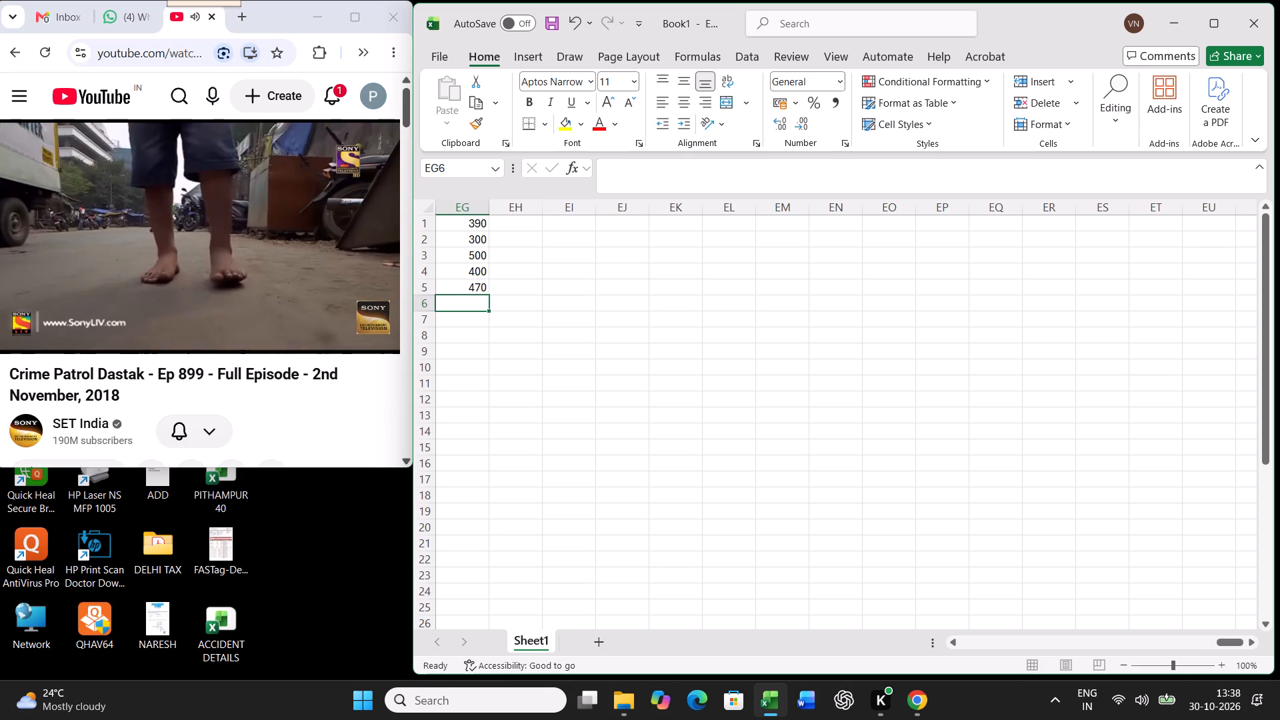
text(315)
key(Return)
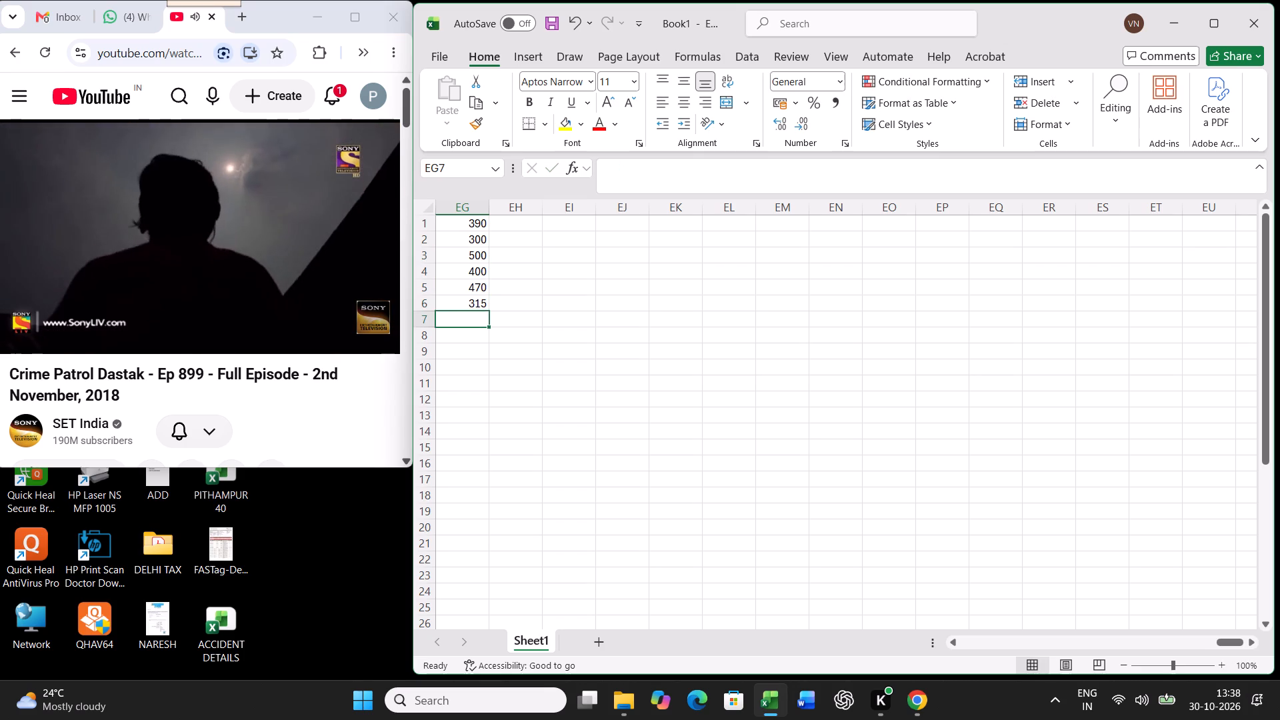
text(470)
key(Return)
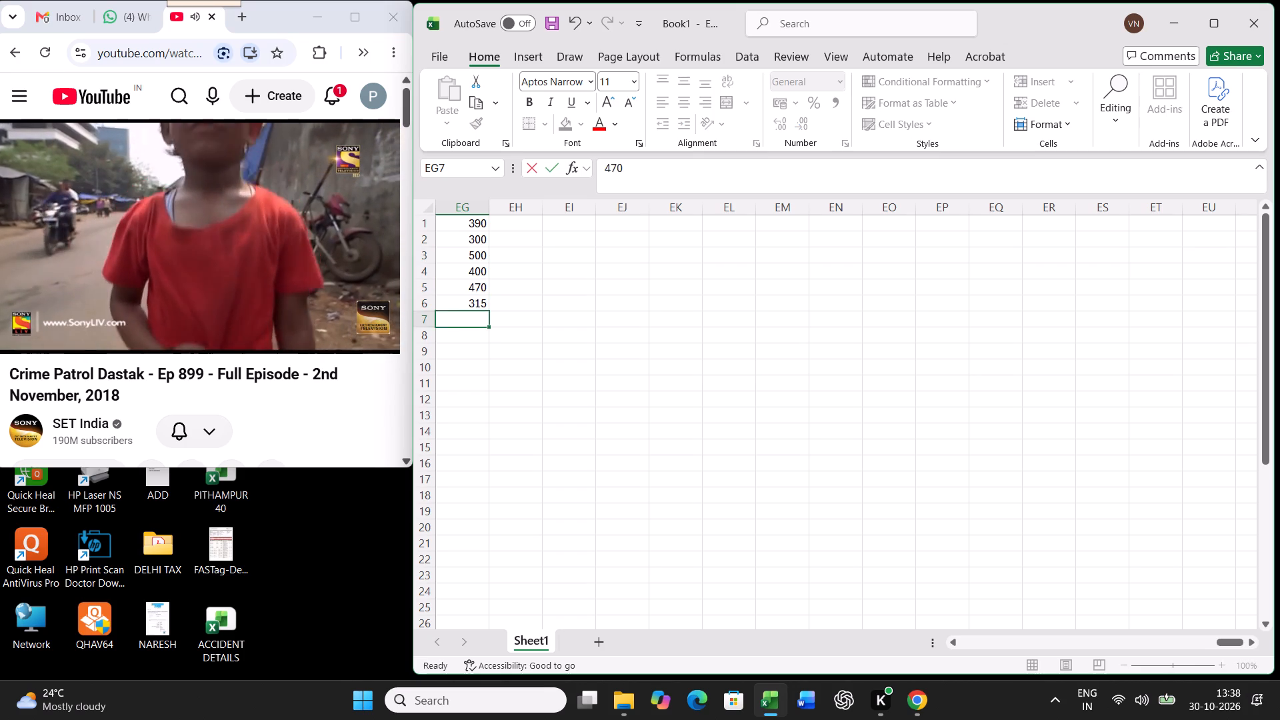
text(320)
key(Return)
text(470)
key(Return)
text(480)
key(Return)
text(495)
key(Return)
text(350)
key(Return)
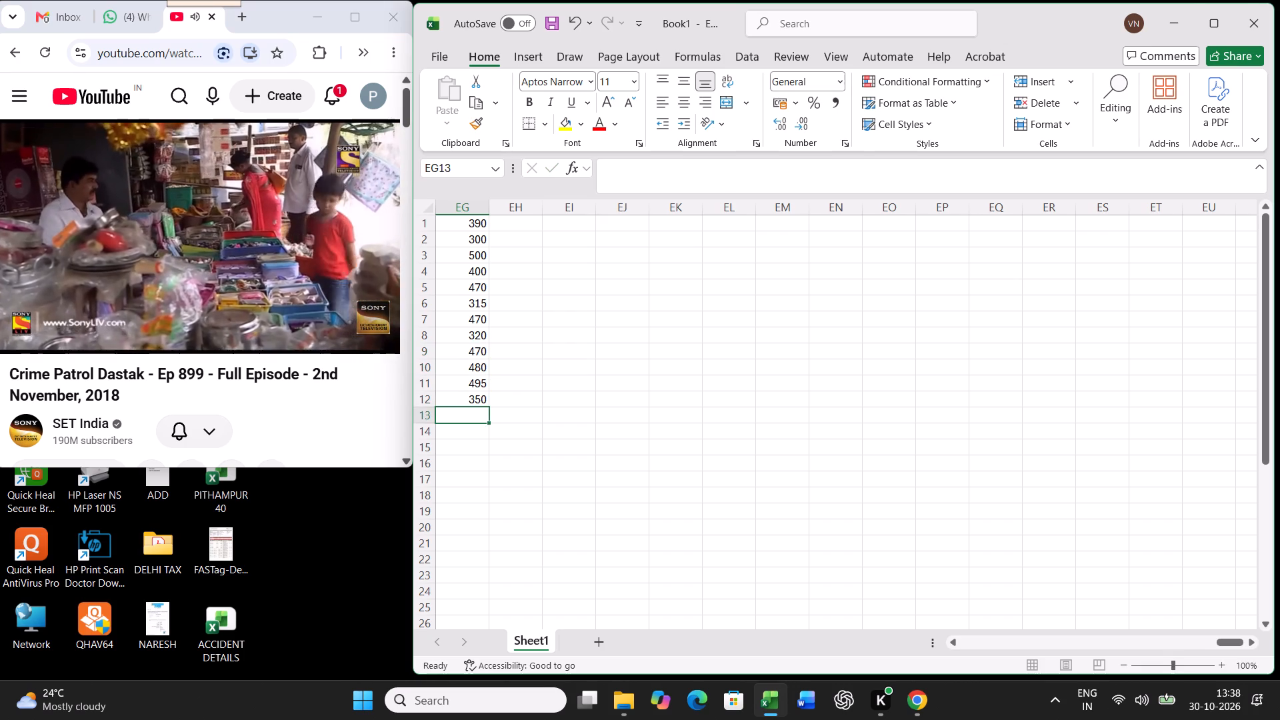
Total column EG with AutoSum in cell EG13.
click(1215, 15)
click(1009, 77)
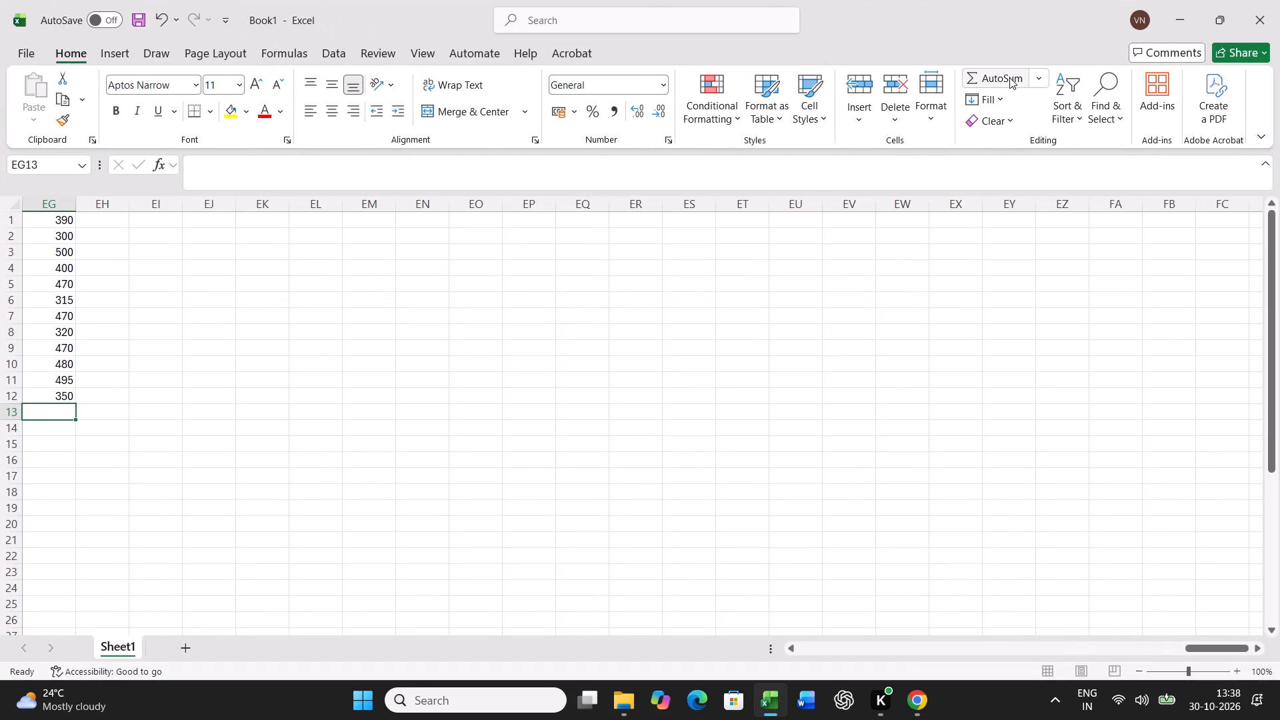
key(Return)
click(1225, 7)
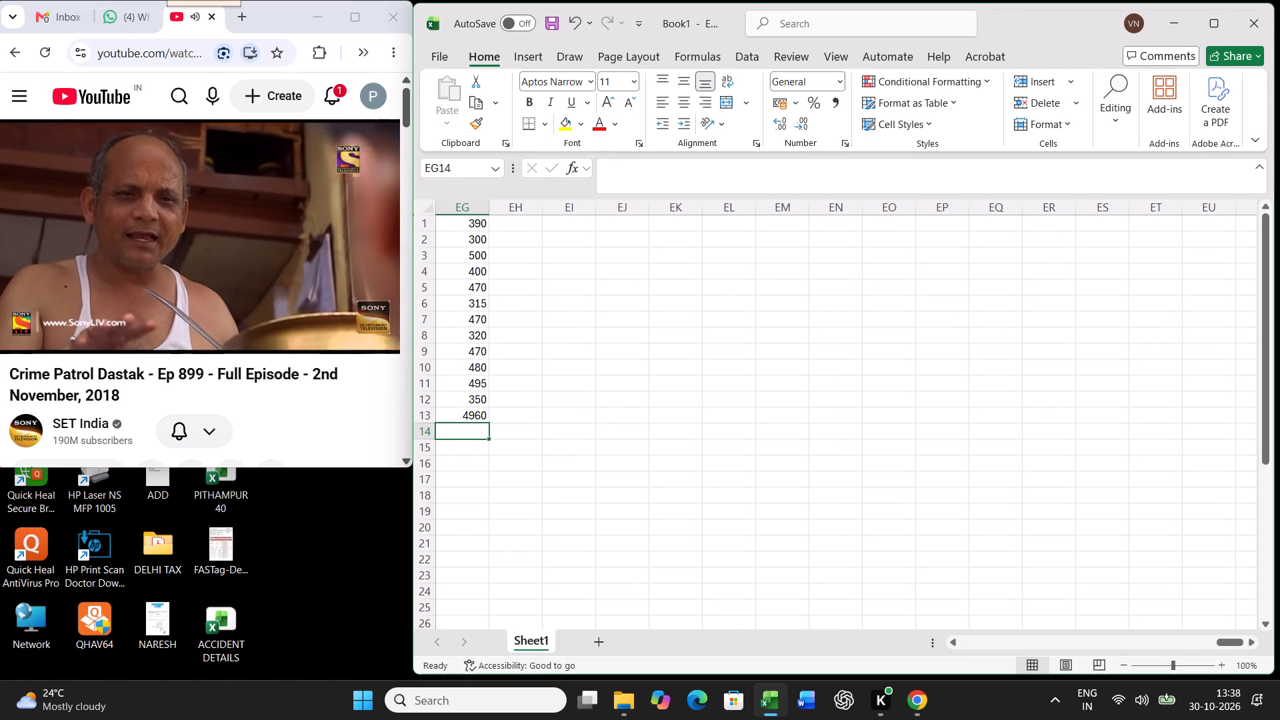
Fill column EH with 250, 190, 390, 300, 500, 400, 470, 315, 470, 320, 470, 480, 495 and 350 down cells EH1 to EH14.
key(Up)
key(Up)
key(Up)
key(Up)
key(Up)
key(Up)
key(Up)
key(Up)
key(Up)
key(Up)
key(Up)
key(Up)
key(Up)
key(Up)
key(Up)
key(Up)
key(Up)
key(Up)
key(Up)
key(Up)
key(Right)
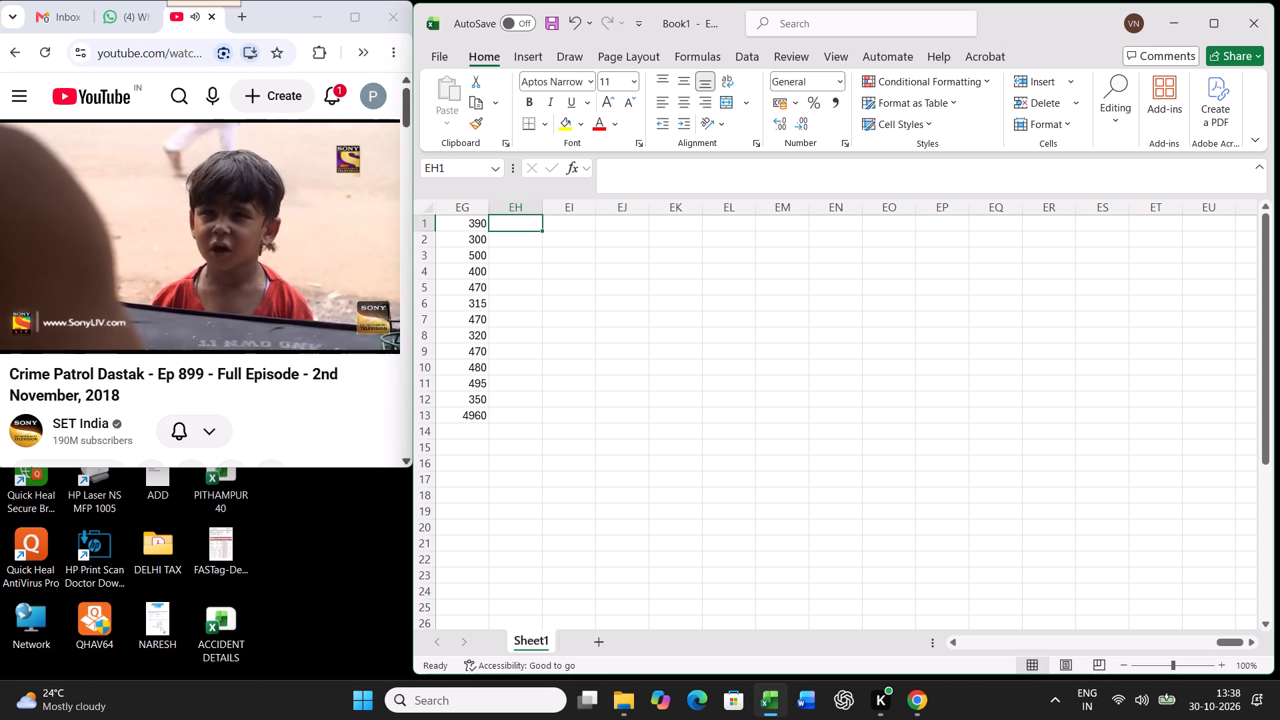
text(250)
key(Return)
text(190)
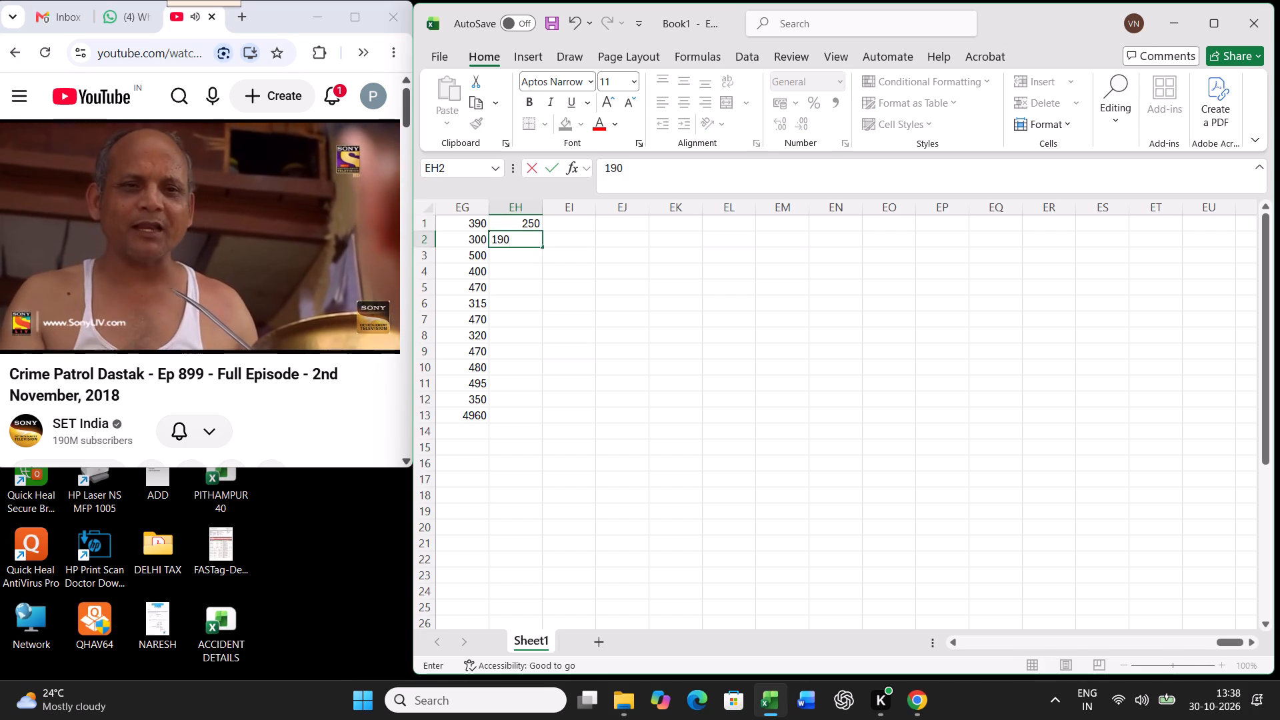
key(Return)
text(390)
key(Return)
text(300)
key(Return)
text(500)
key(Return)
text(400)
key(Return)
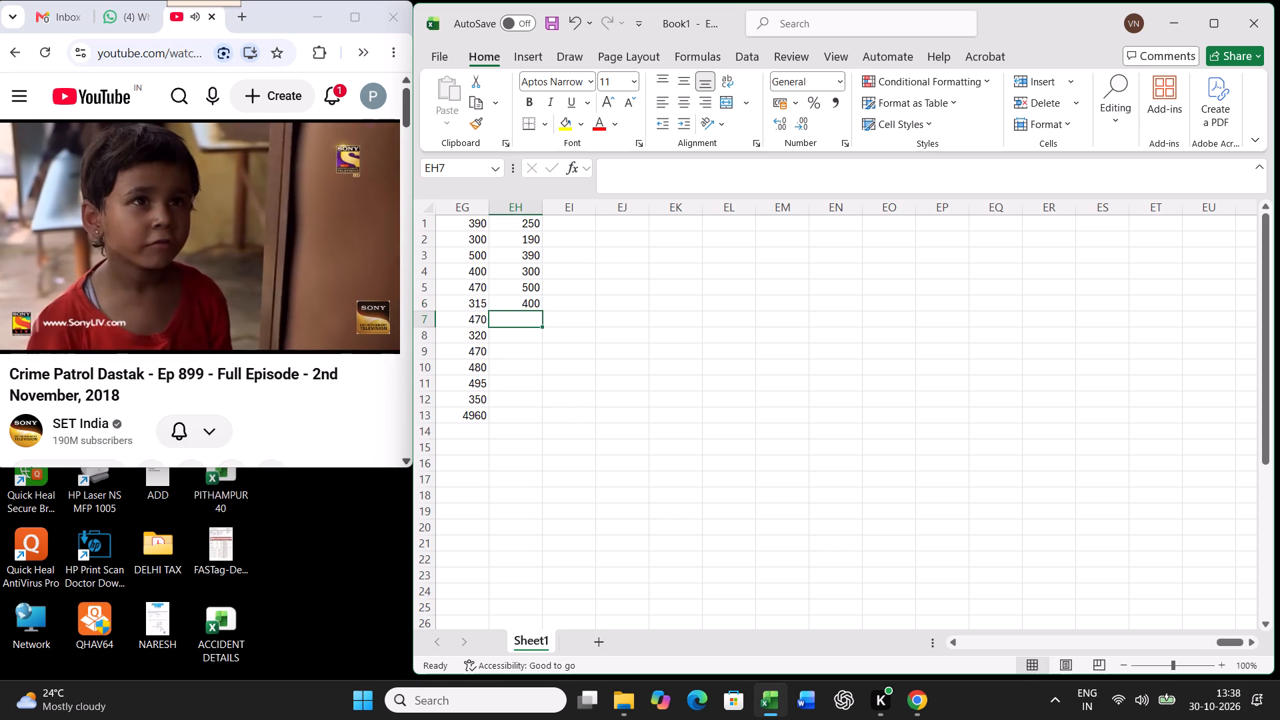
text(470)
key(Return)
text(315)
key(Return)
text(470)
key(Return)
text(320)
key(Return)
text(470)
key(Return)
text(480)
key(Return)
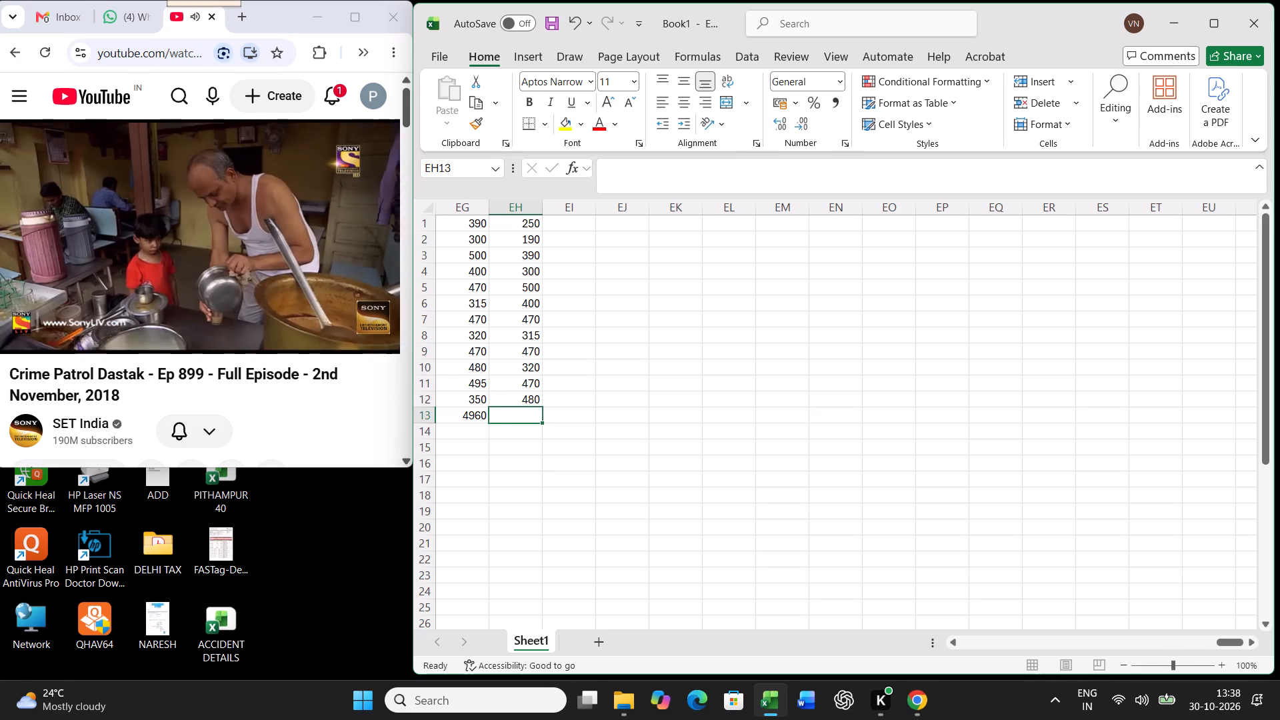
text(495)
key(Return)
text(350)
key(Return)
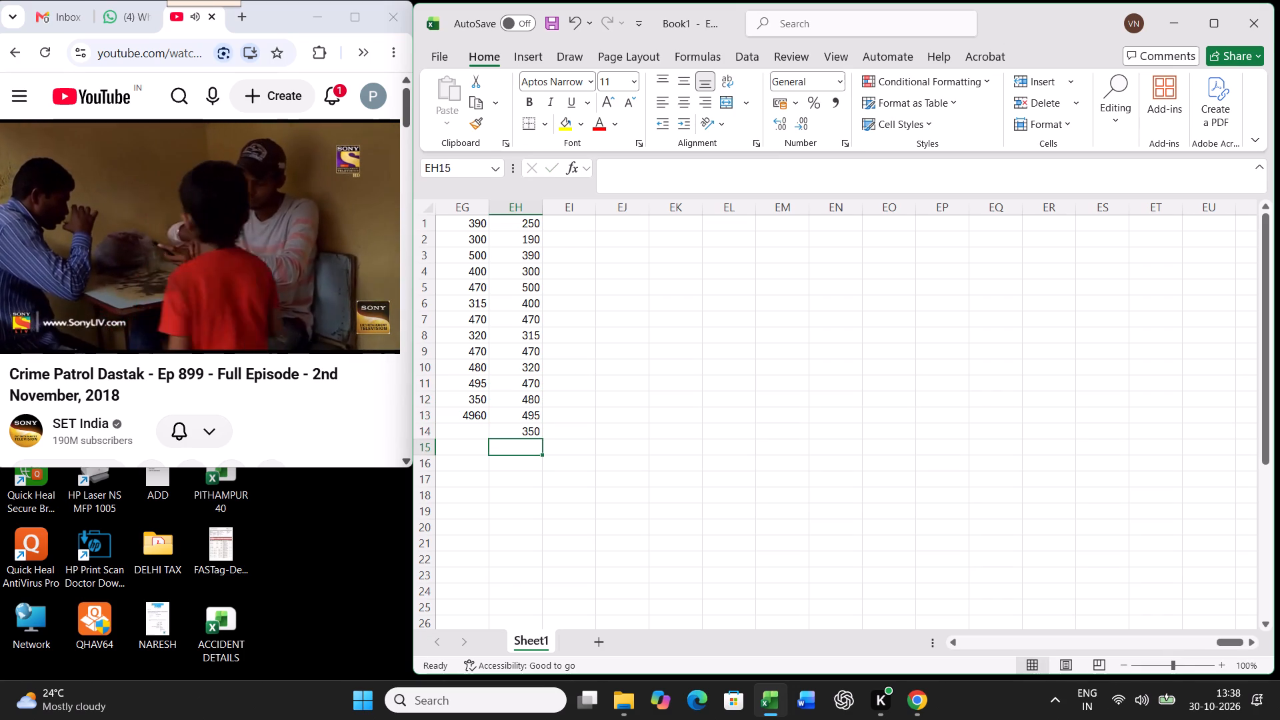
Total column EH with AutoSum in cell EH15.
click(1217, 22)
click(1021, 71)
key(Return)
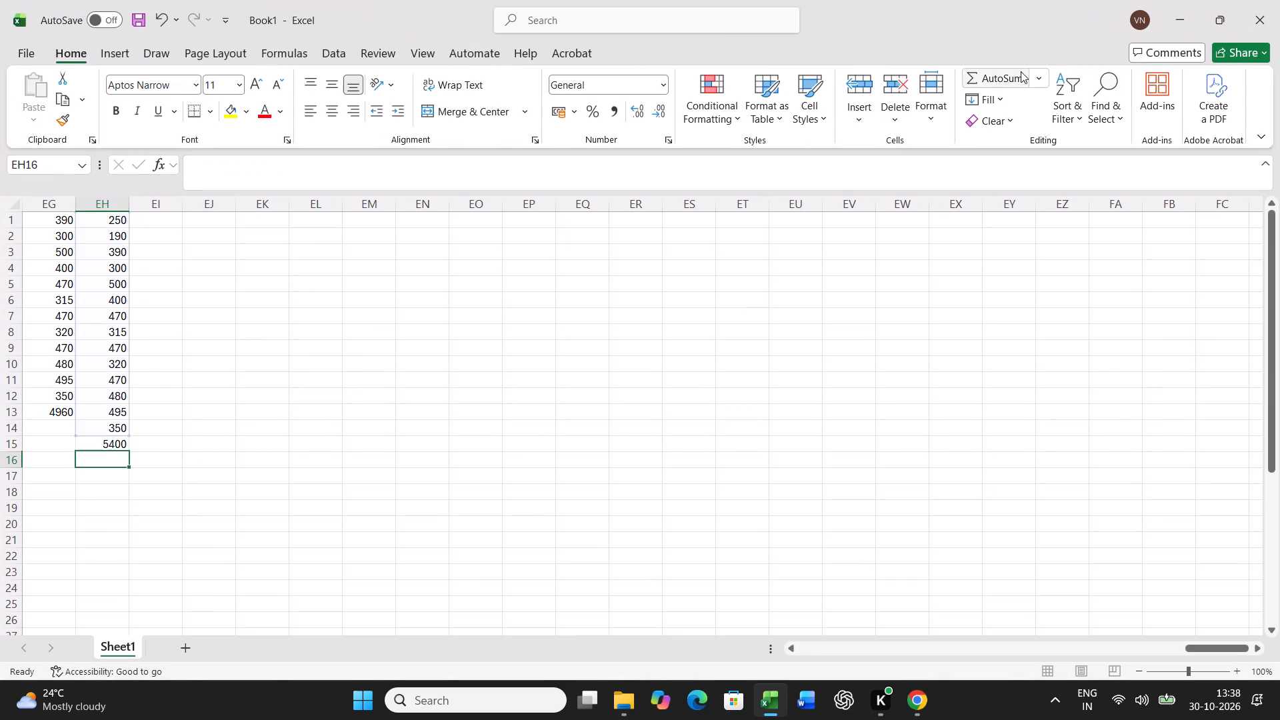
click(1217, 5)
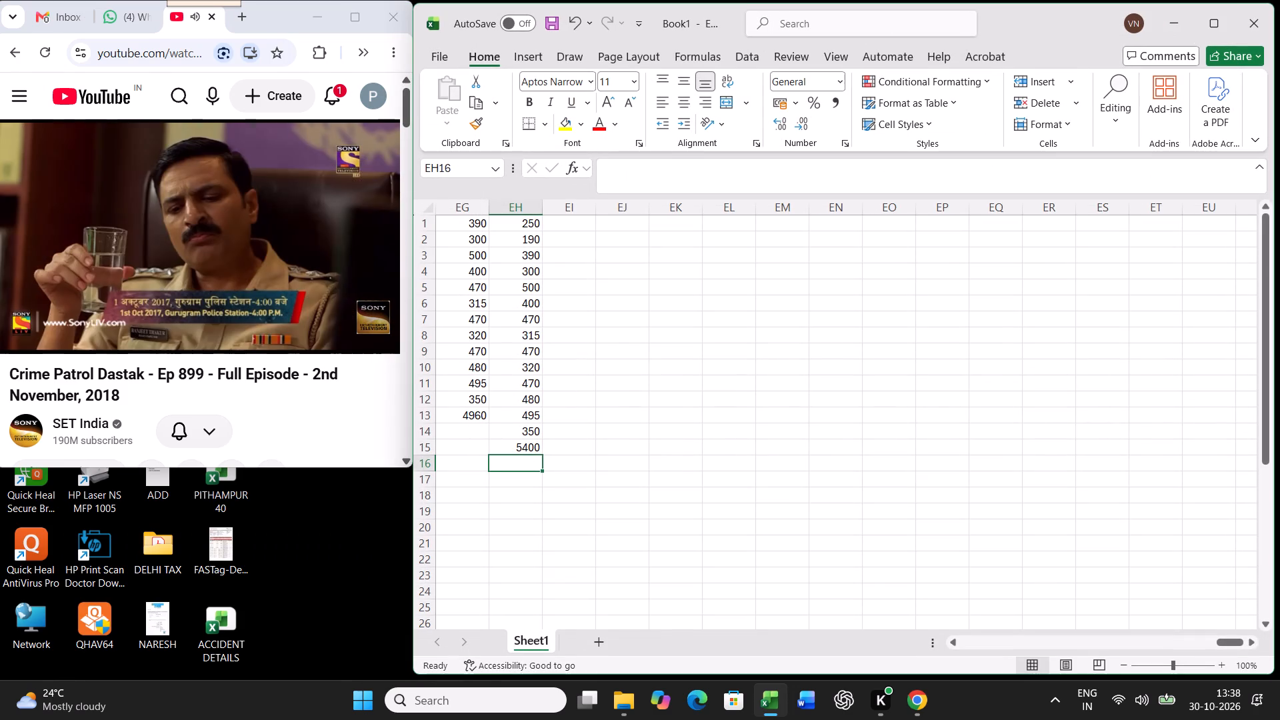
Fill column EI with 400, 315, 470 and 495 down cells EI1 to EI4.
key(Up)
key(Up)
key(Up)
key(Up)
key(Up)
key(Up)
key(Up)
key(Up)
key(Up)
key(Up)
key(Up)
key(Up)
key(Up)
key(Up)
key(Up)
key(Up)
key(Up)
key(Up)
key(Up)
key(Up)
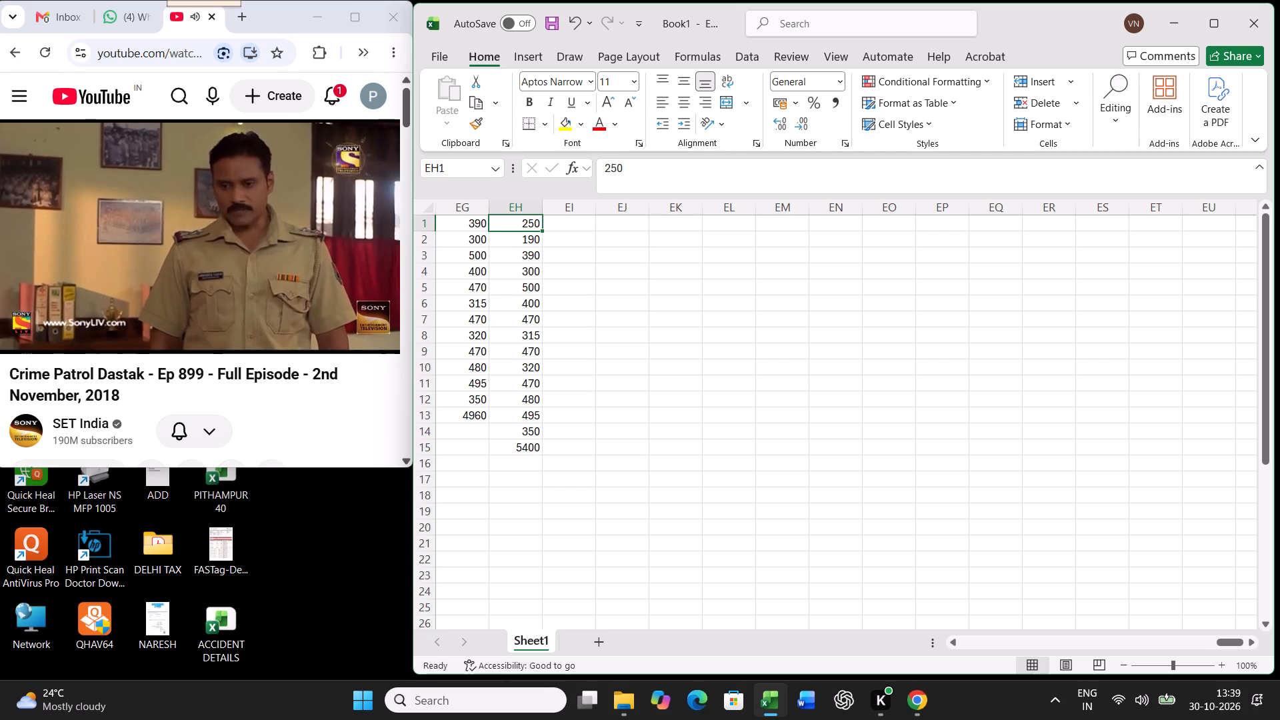
key(Up)
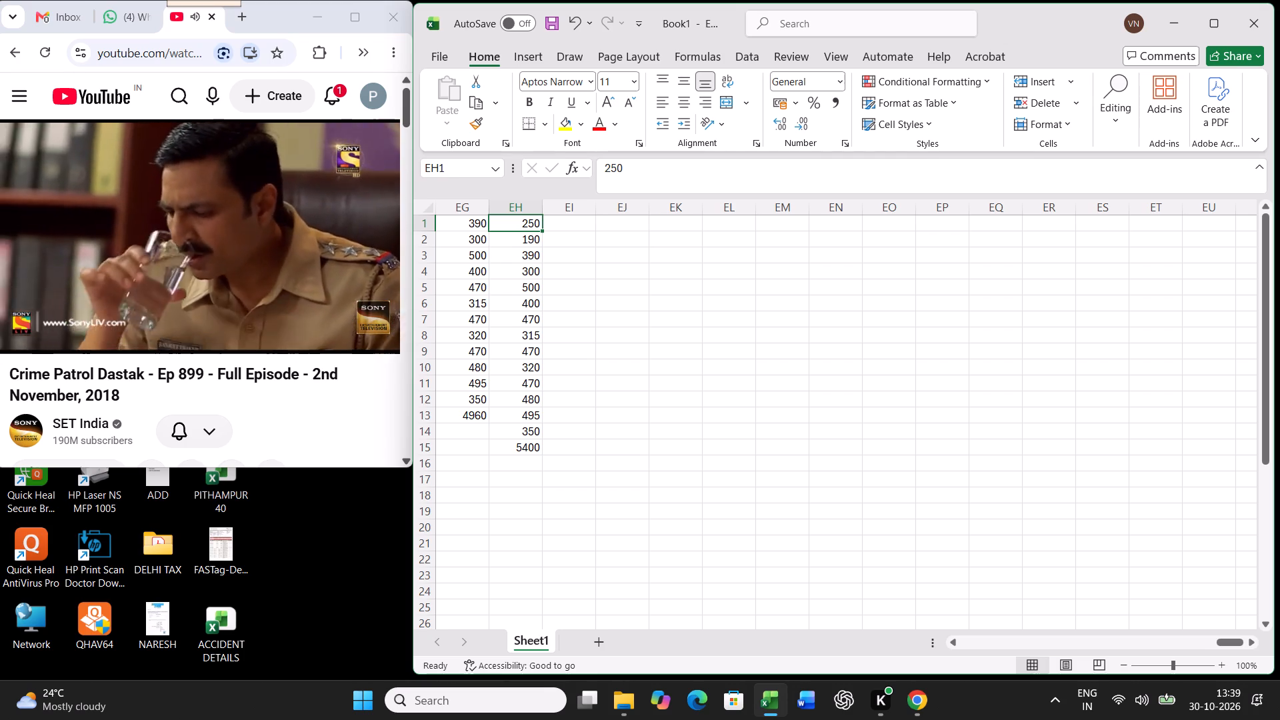
key(Right)
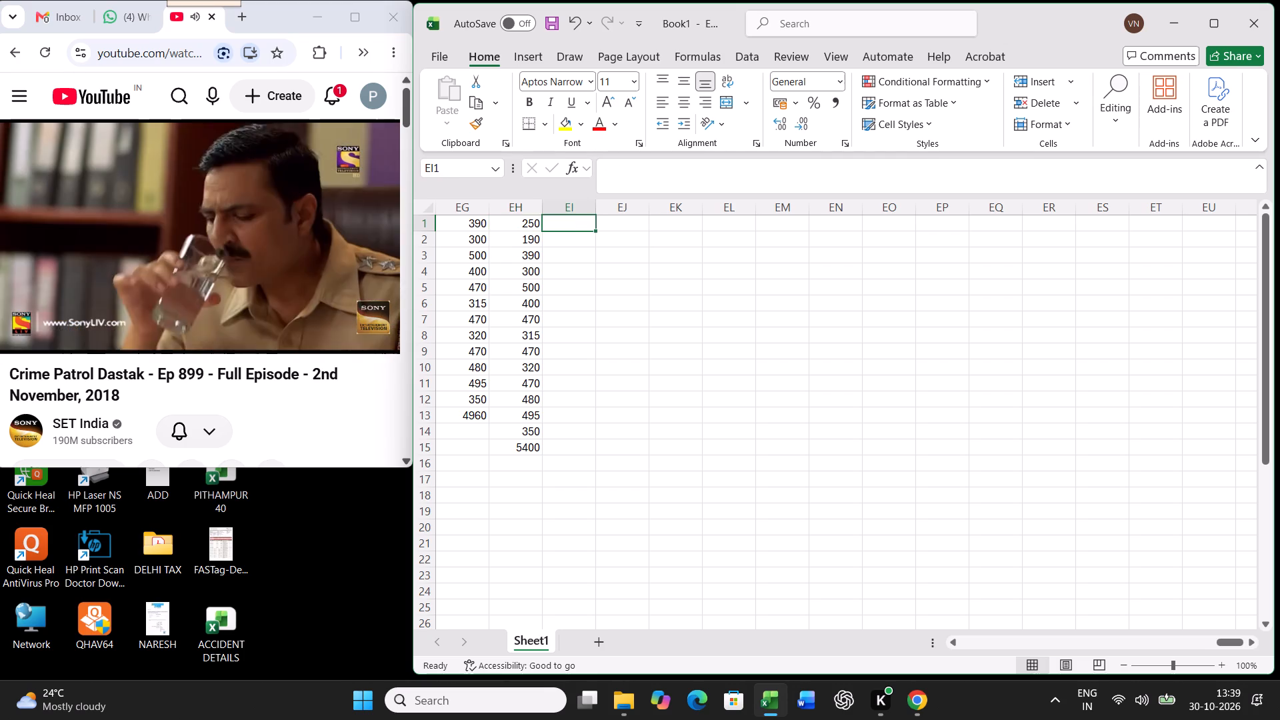
text(400)
key(Return)
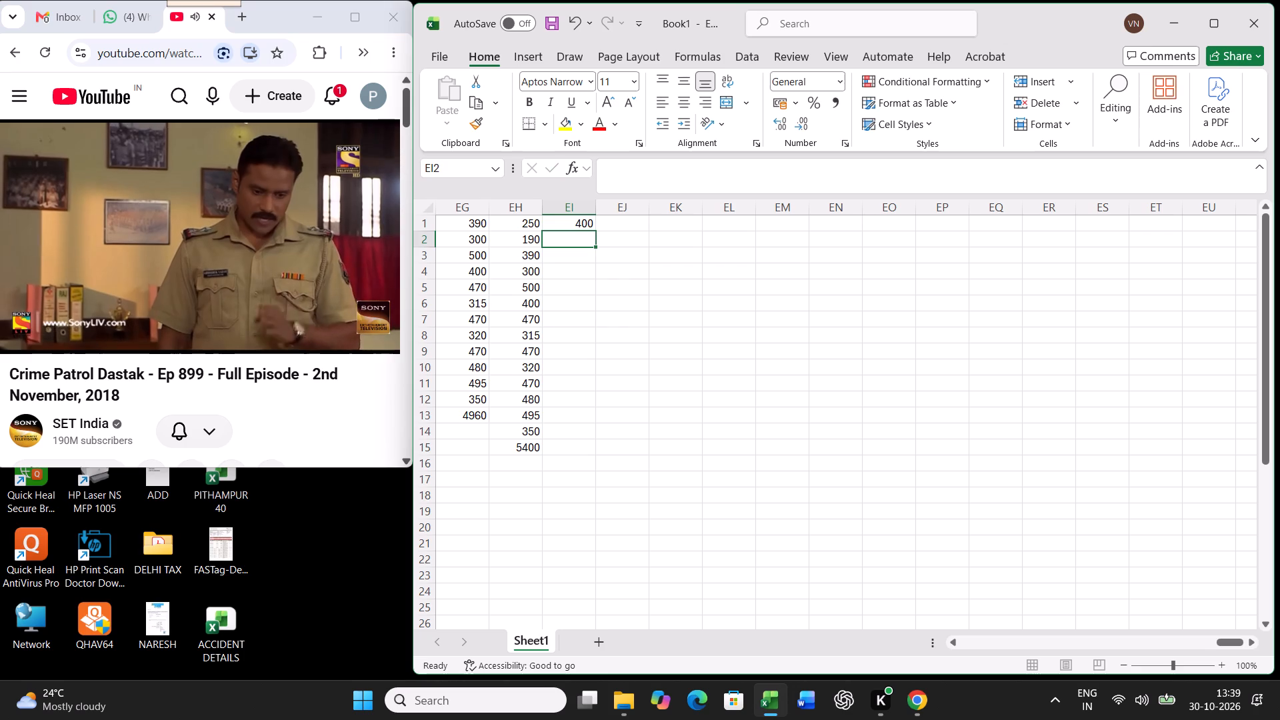
text(315)
key(Return)
text(470)
key(Return)
text(495)
key(Return)
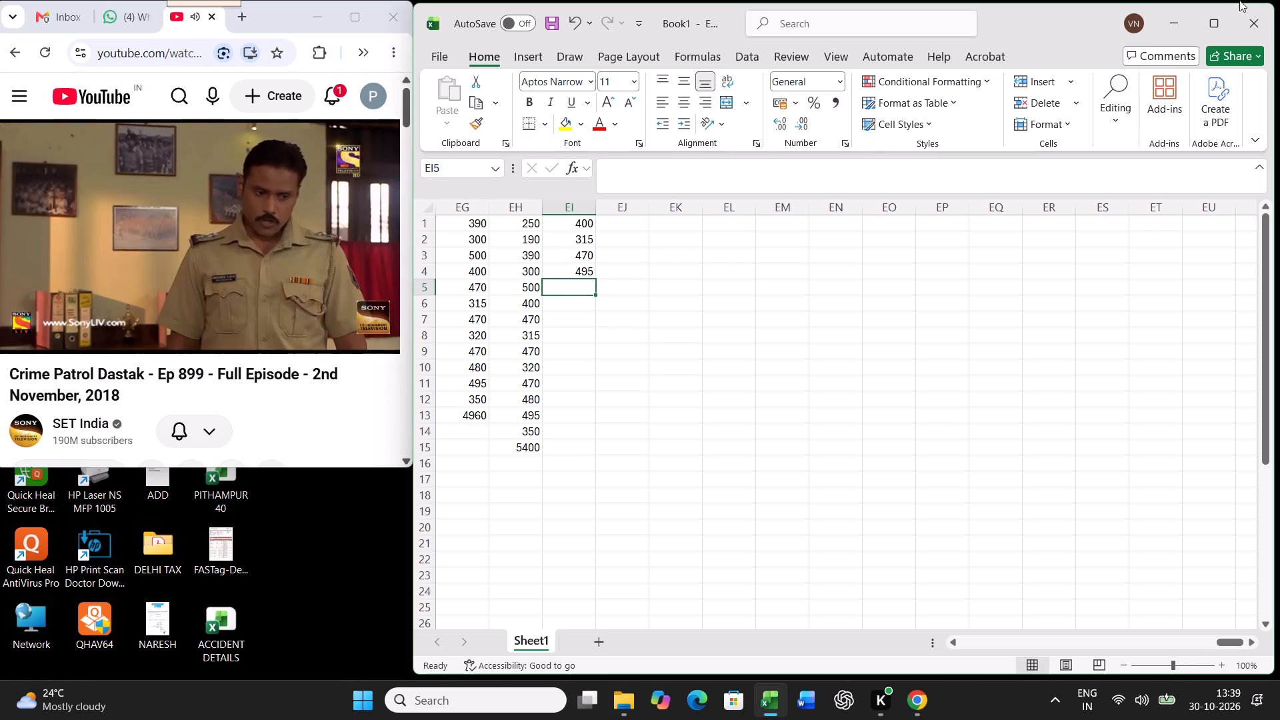
Total column EI with AutoSum in cell EI5.
click(1207, 14)
click(999, 75)
key(Return)
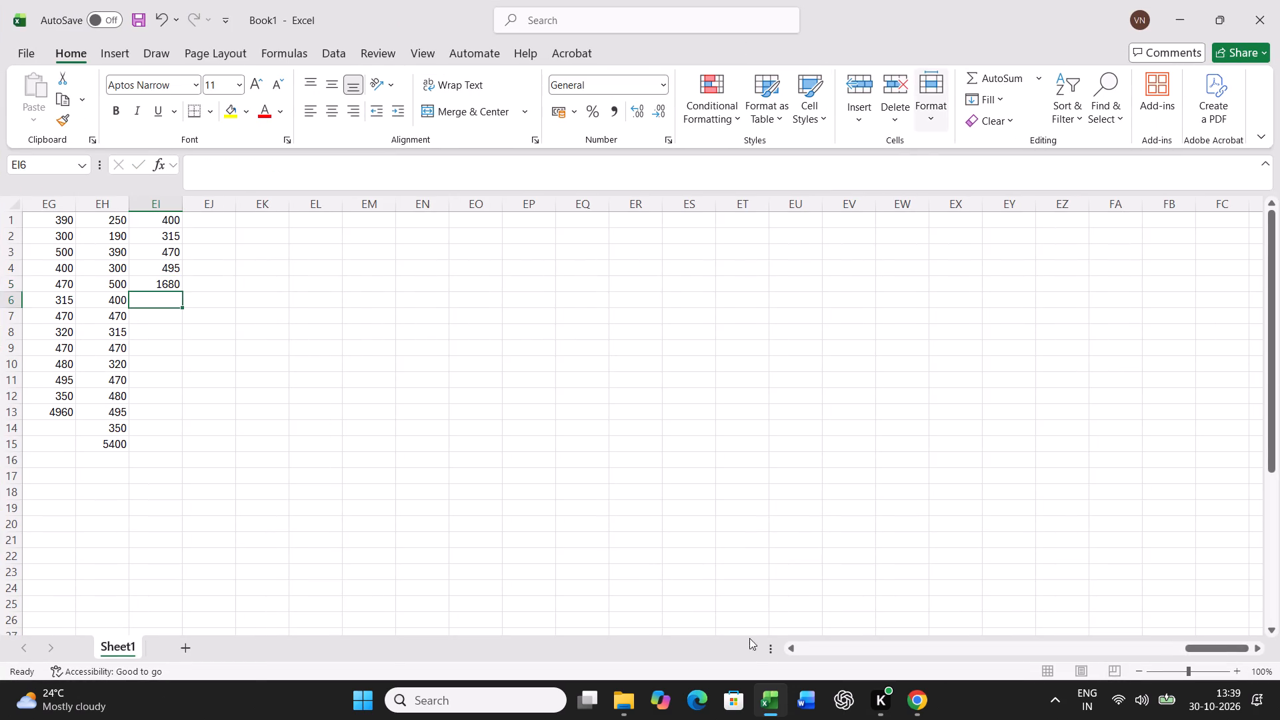
click(1225, 1)
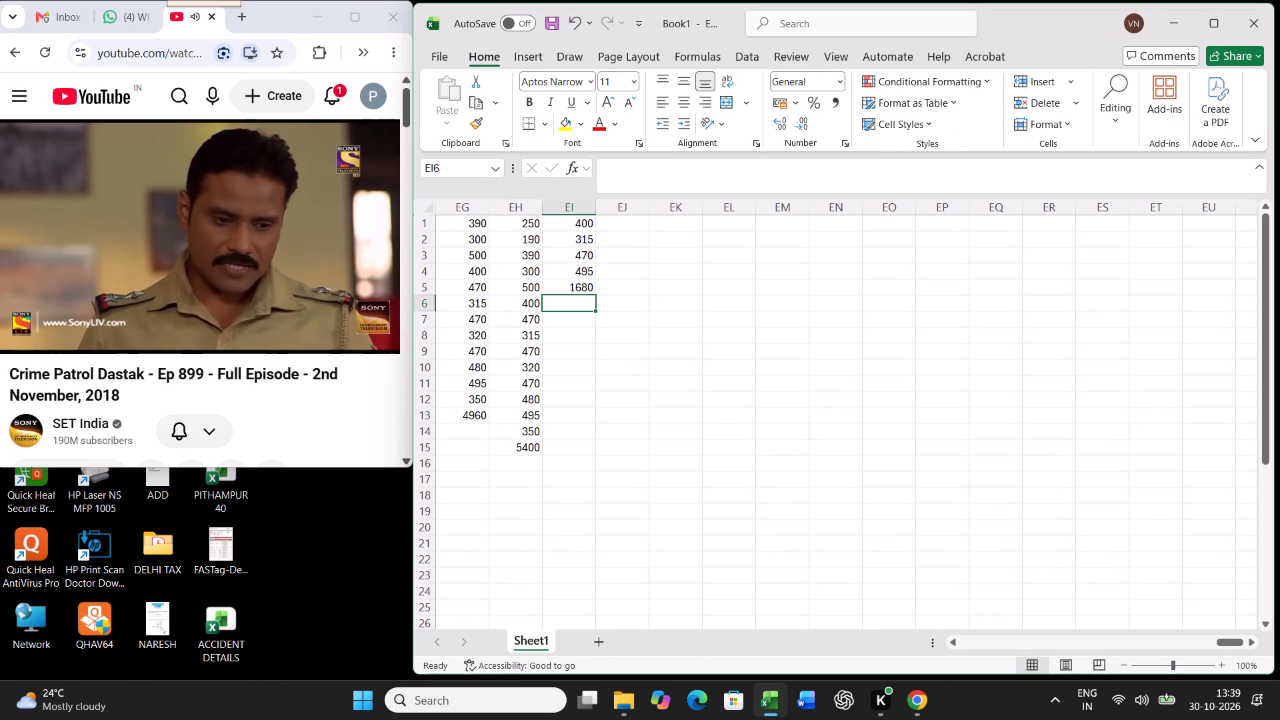
Fill column EJ with 250, 390, 300, 500, 400, 470, 315, 320, 470, 470, 480, 495 and 350 down cells EJ1 to EJ13.
key(Up)
key(Up)
key(Up)
key(Up)
key(Up)
key(Up)
key(Up)
key(Up)
key(Up)
key(Up)
key(Up)
key(Up)
key(Up)
key(Up)
key(Up)
key(Up)
key(Up)
key(Up)
key(Up)
key(Right)
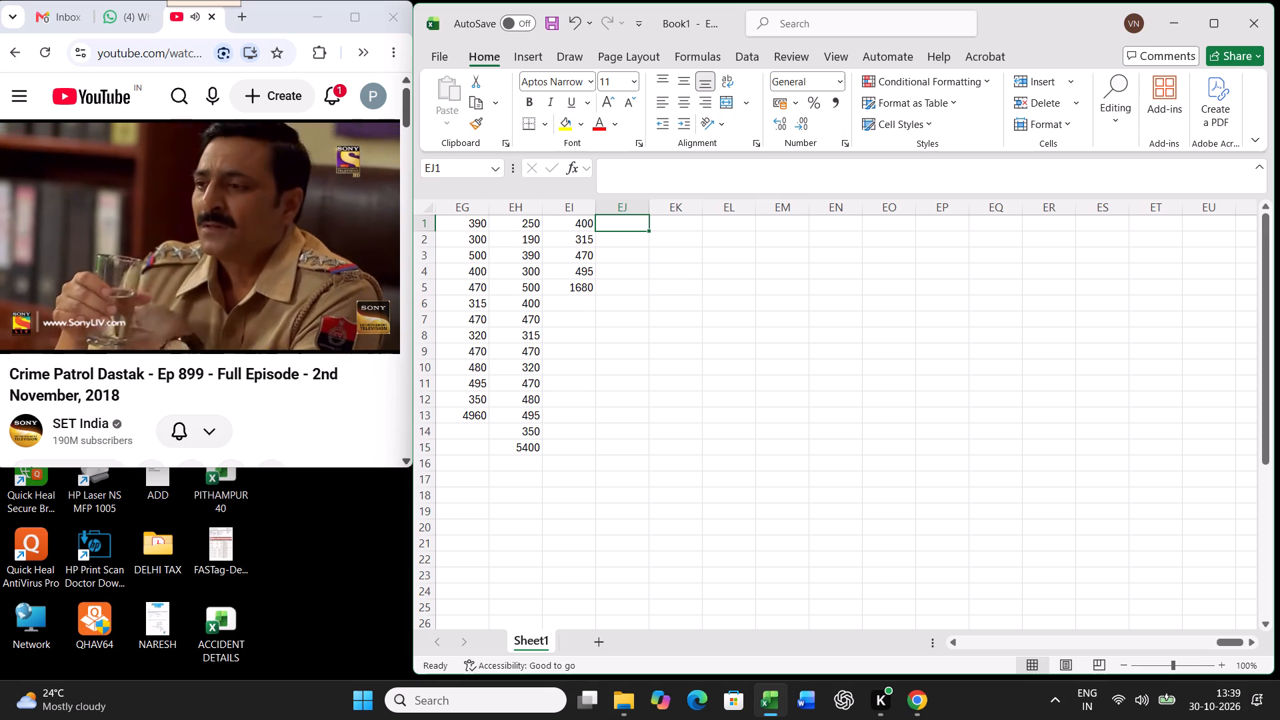
text(250)
key(Return)
text(390)
key(Return)
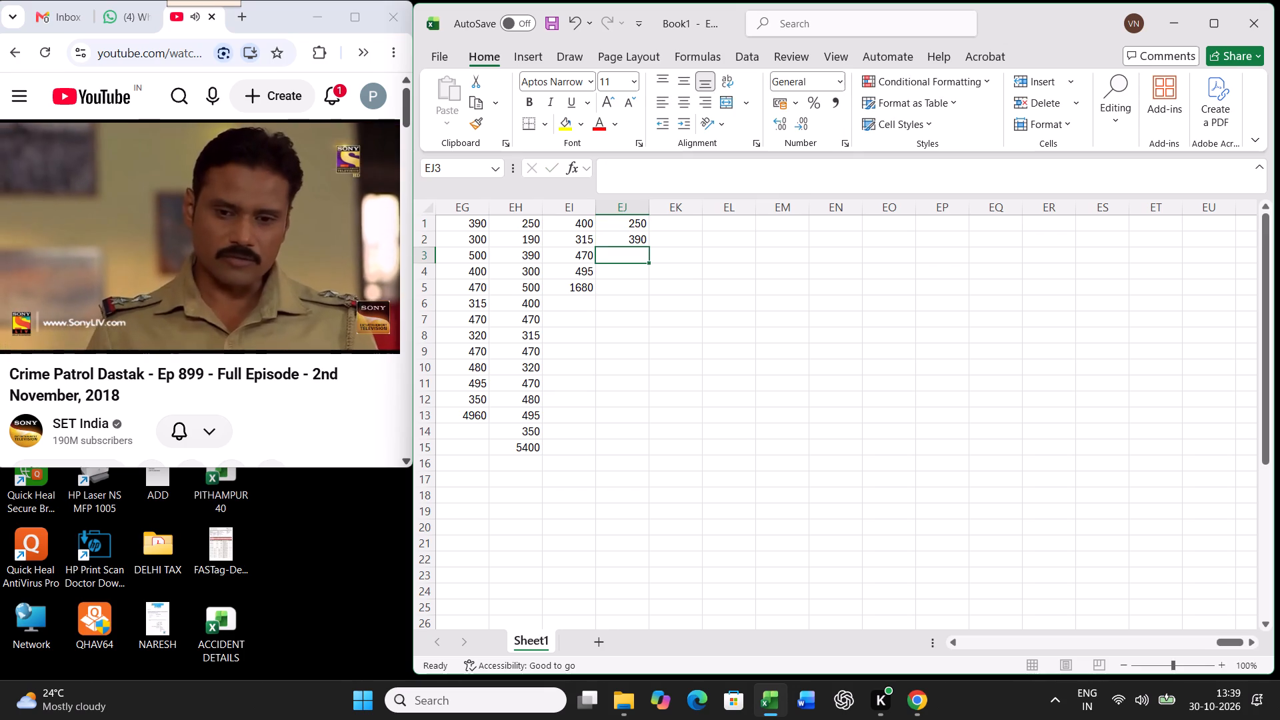
text(300)
key(Return)
text(500)
key(Return)
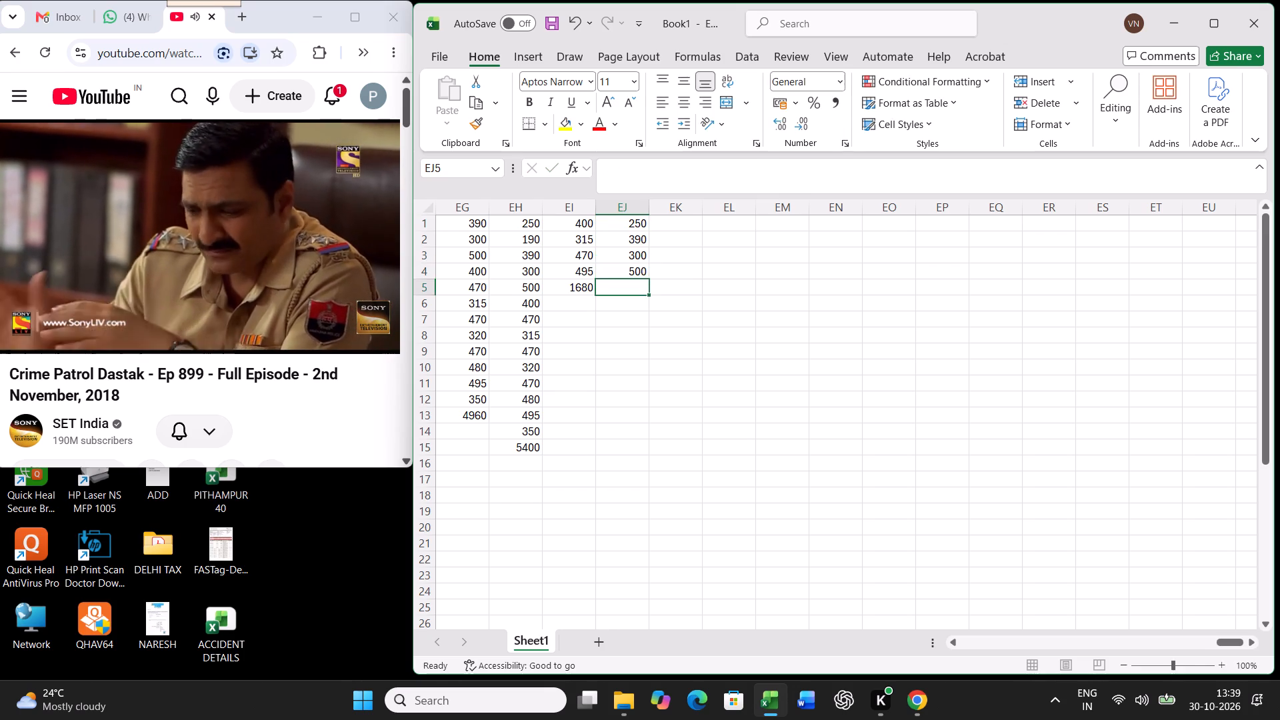
text(400)
key(Return)
text(470)
key(Return)
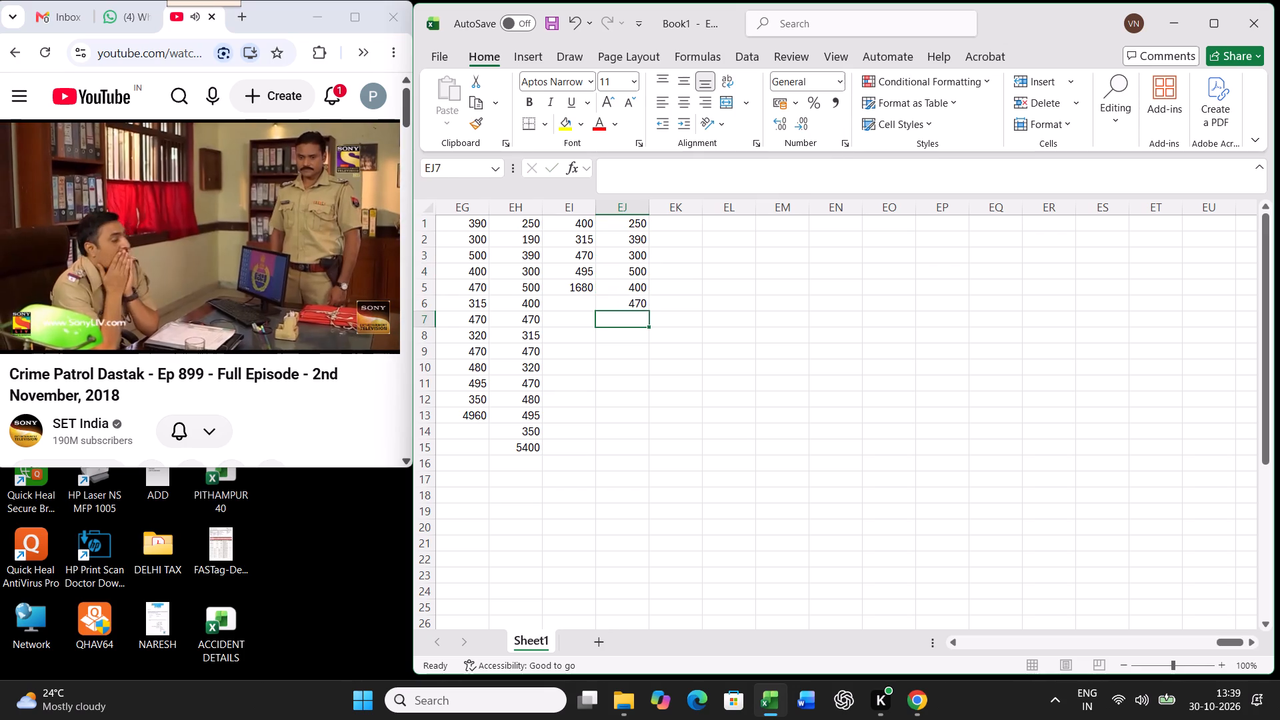
text(315)
key(Return)
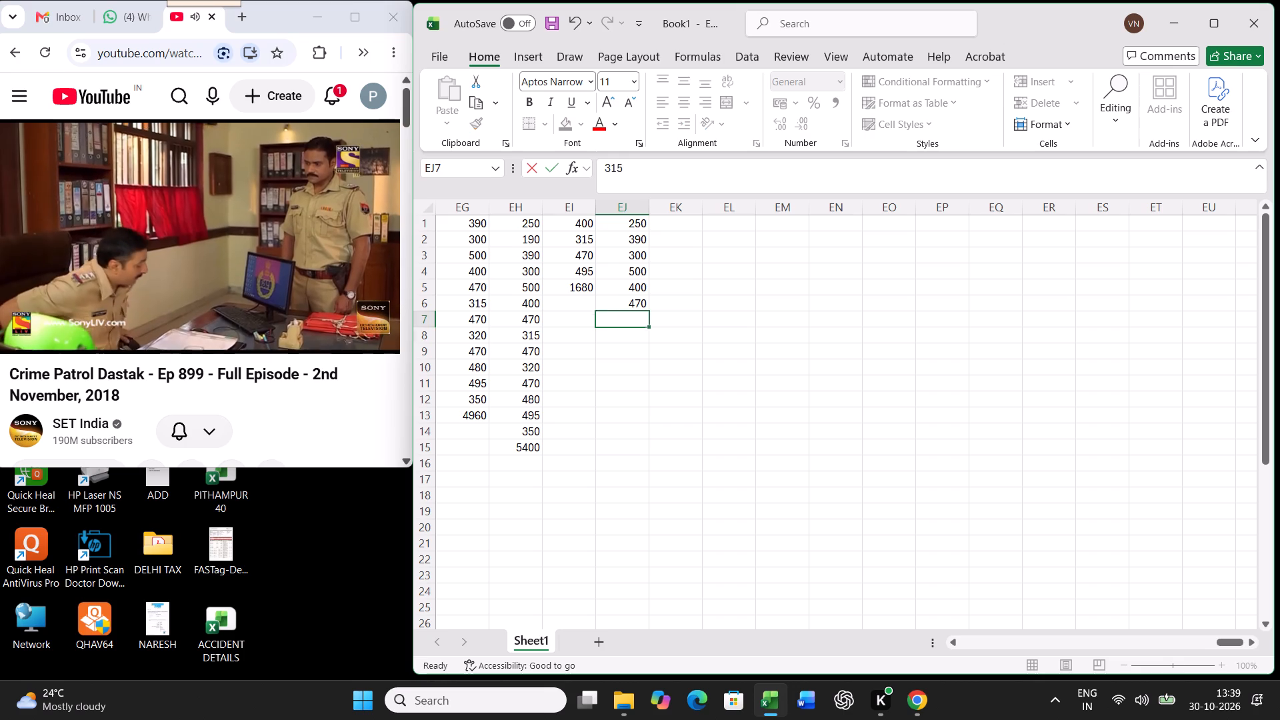
text(320)
key(Return)
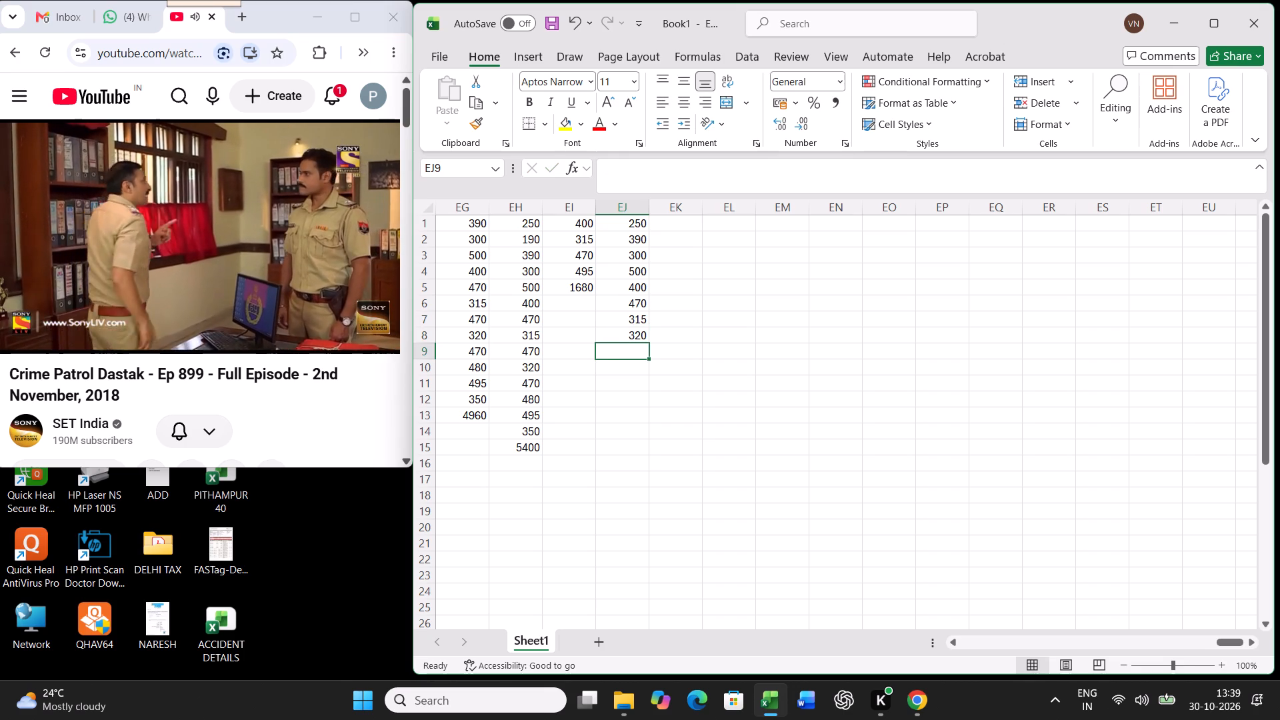
text(470)
key(Return)
text(470)
key(Return)
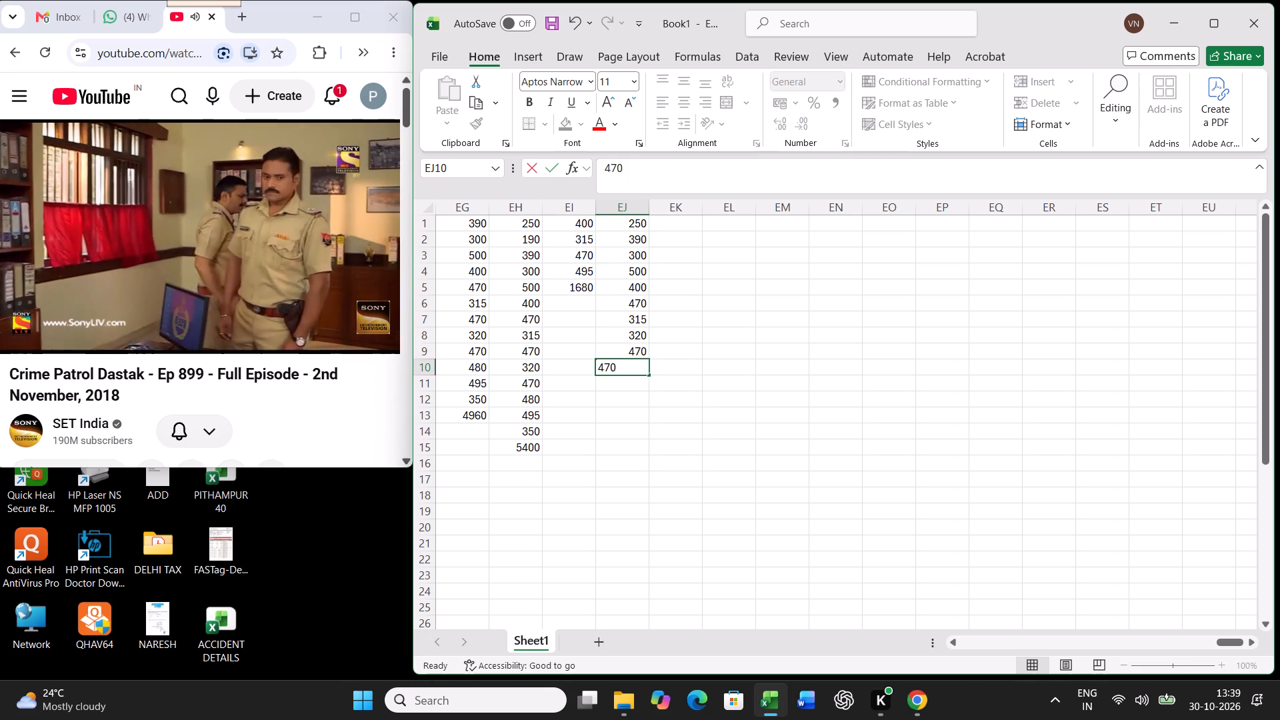
text(480)
key(Return)
text(495)
key(Return)
text(350)
key(Return)
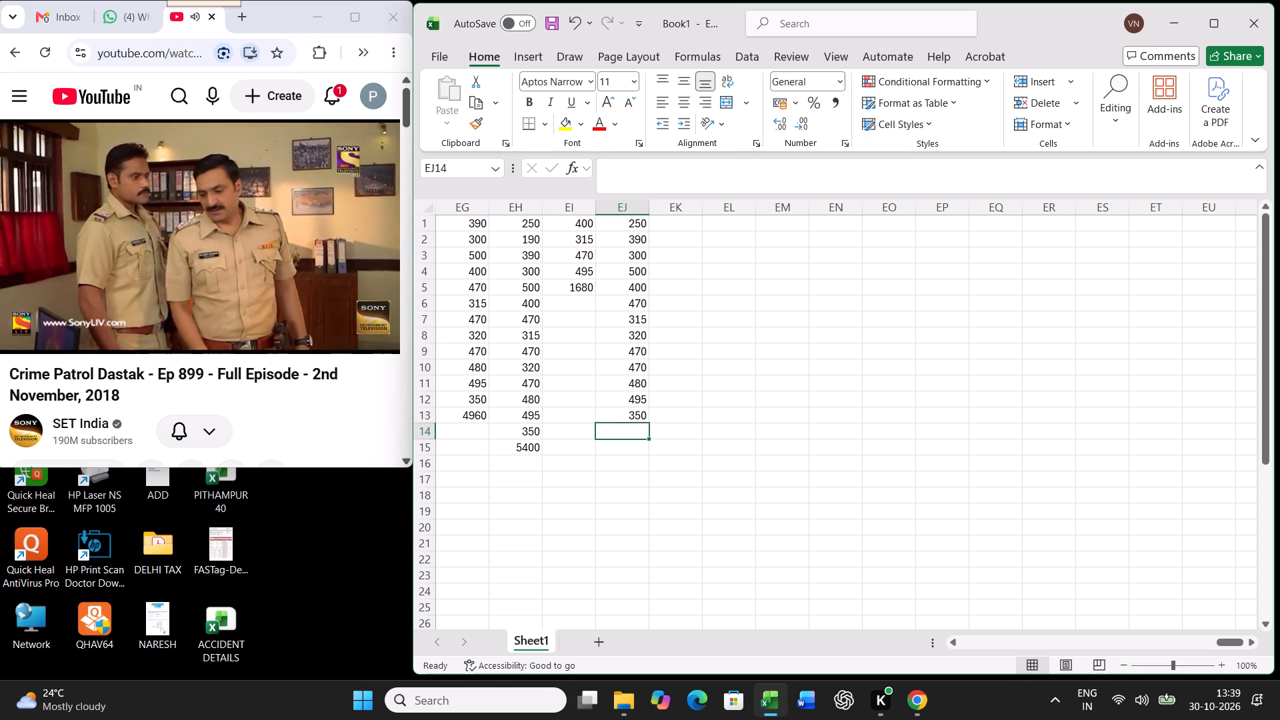
Total column EJ with AutoSum in cell EJ14.
click(1215, 5)
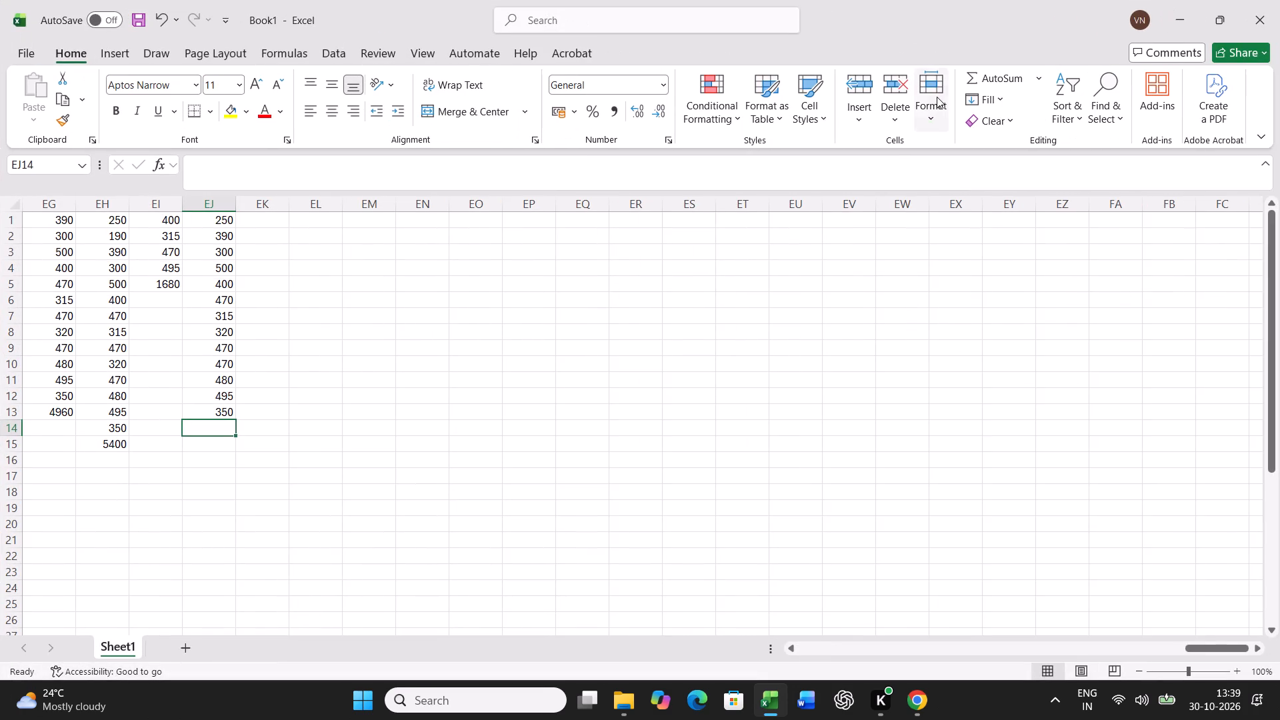
click(1007, 75)
key(Return)
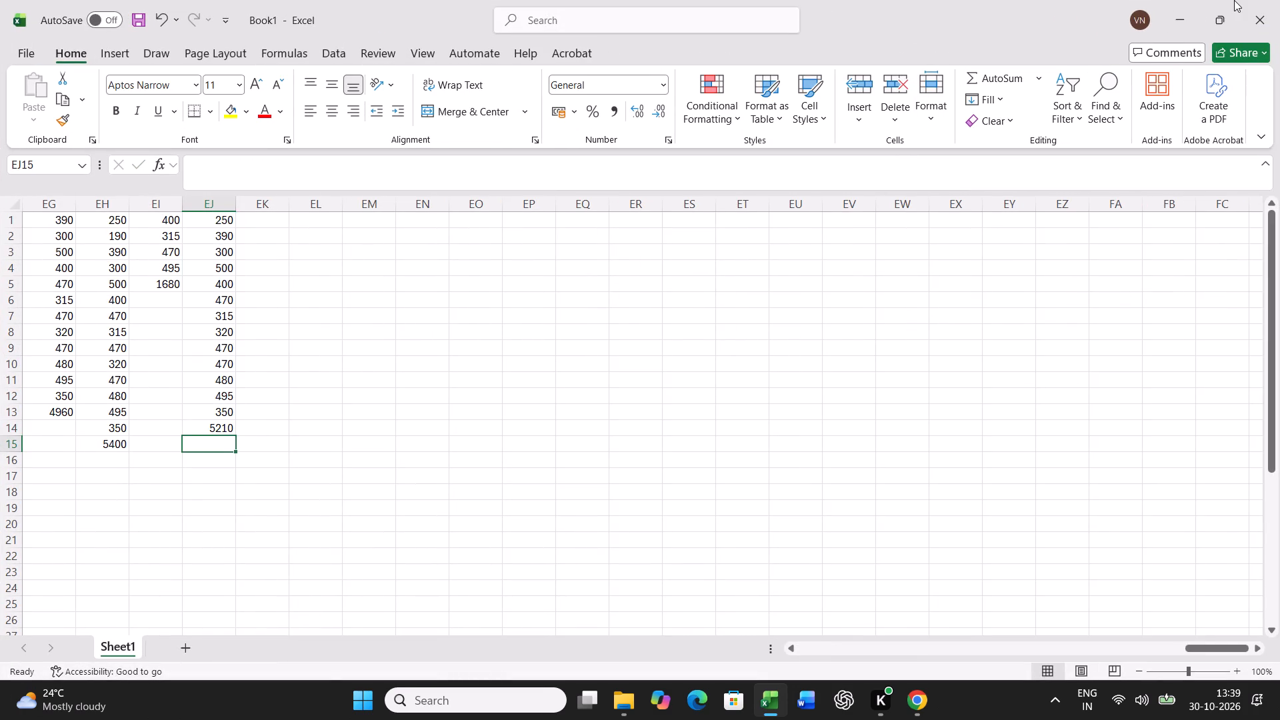
click(1234, 0)
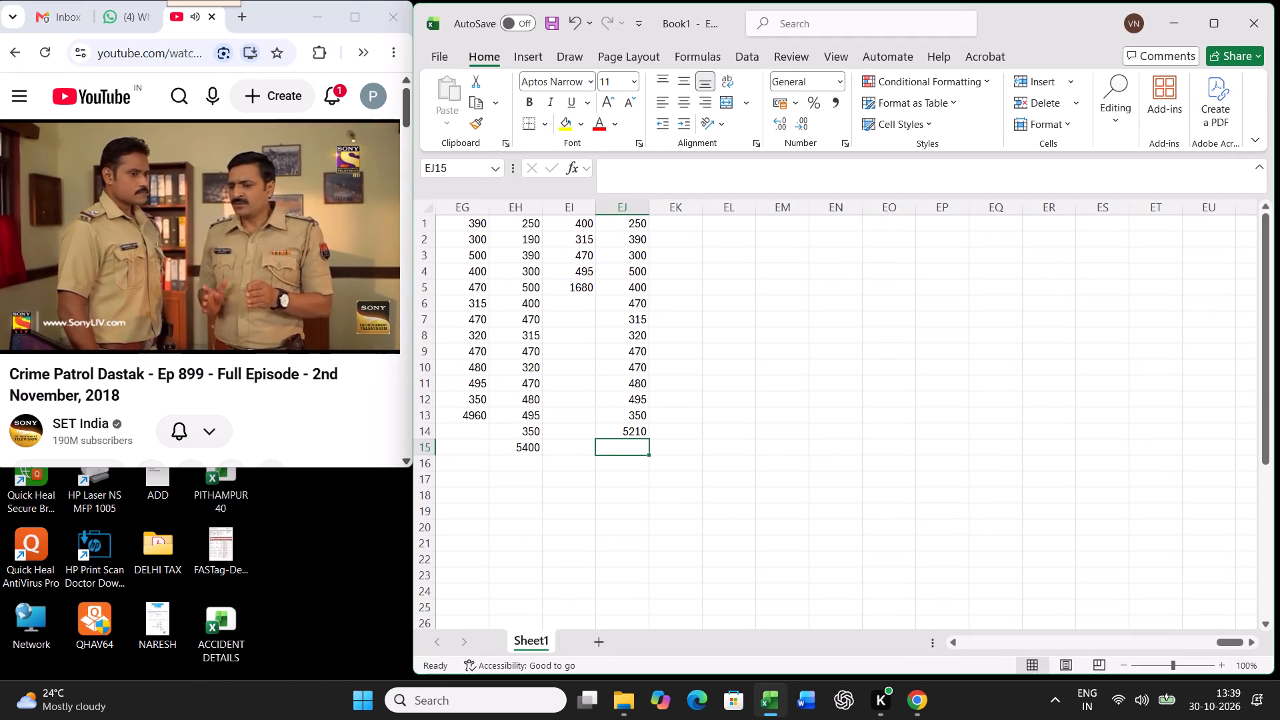
Fill column EK with 230, 360, 275, 460, 365, 430, 290 and 290 down cells EK1 to EK8.
key(Up)
key(Up)
key(Up)
key(Up)
key(Up)
key(Up)
key(Up)
key(Up)
key(Up)
key(Up)
key(Up)
key(Up)
key(Up)
key(Up)
key(Up)
key(Up)
key(Up)
key(Up)
key(Up)
key(Up)
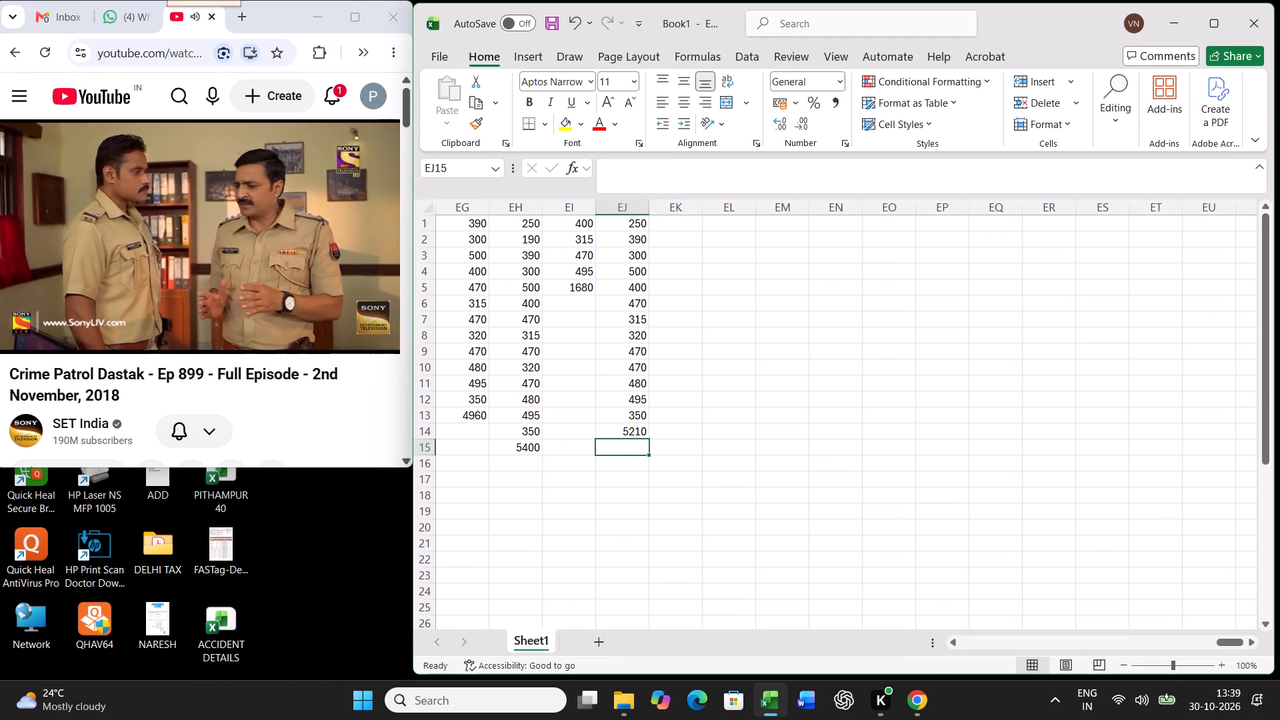
key(Right)
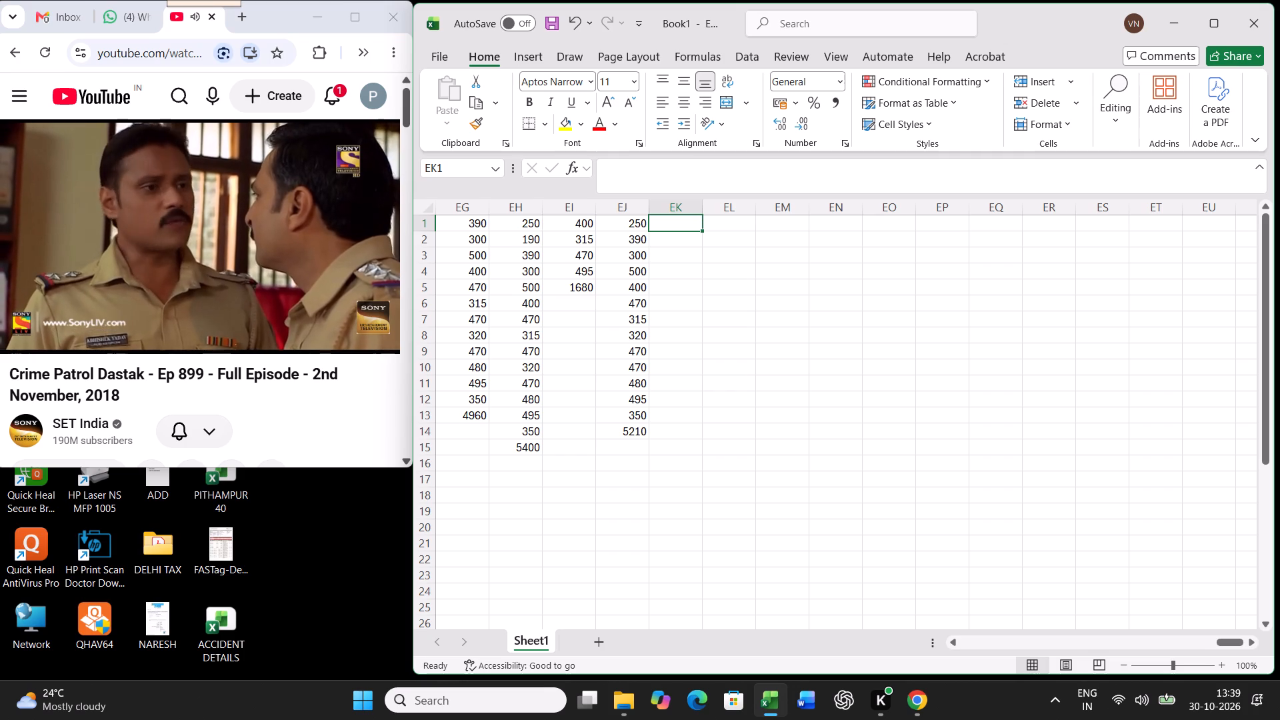
text(230)
key(Return)
text(360)
key(Return)
text(275)
key(Return)
text(460)
key(Return)
text(365)
key(Return)
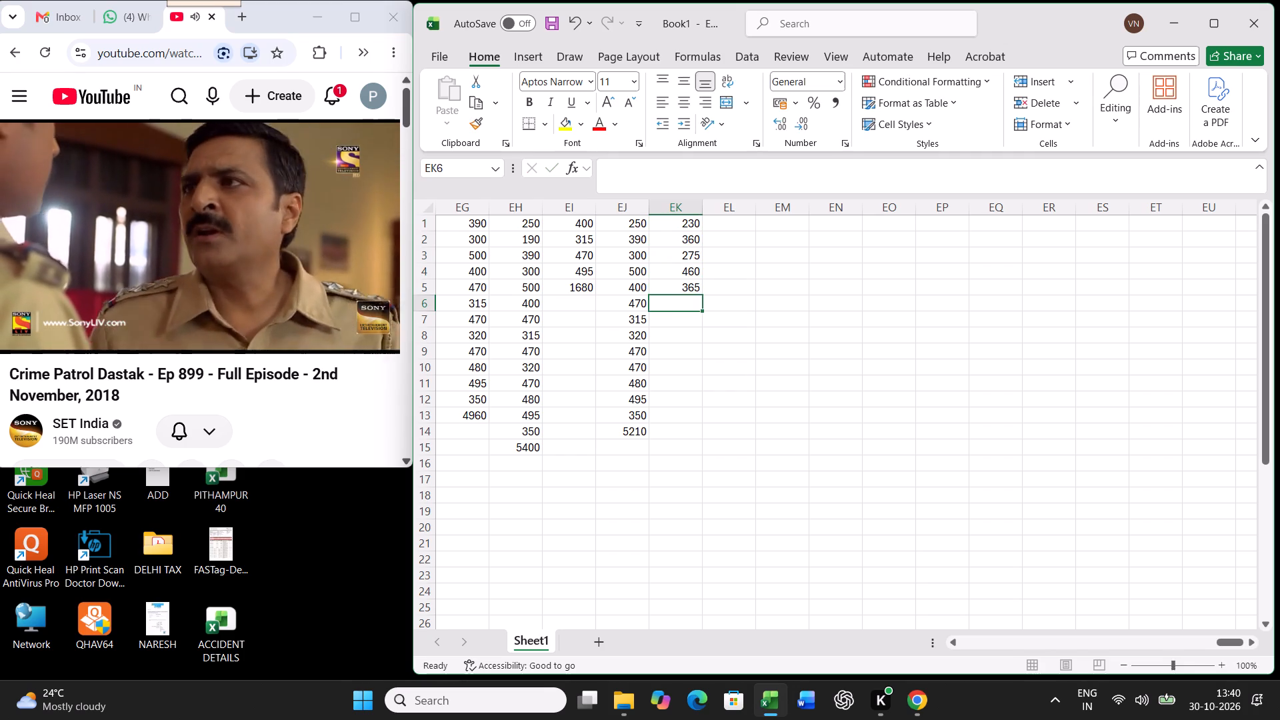
text(430)
key(Return)
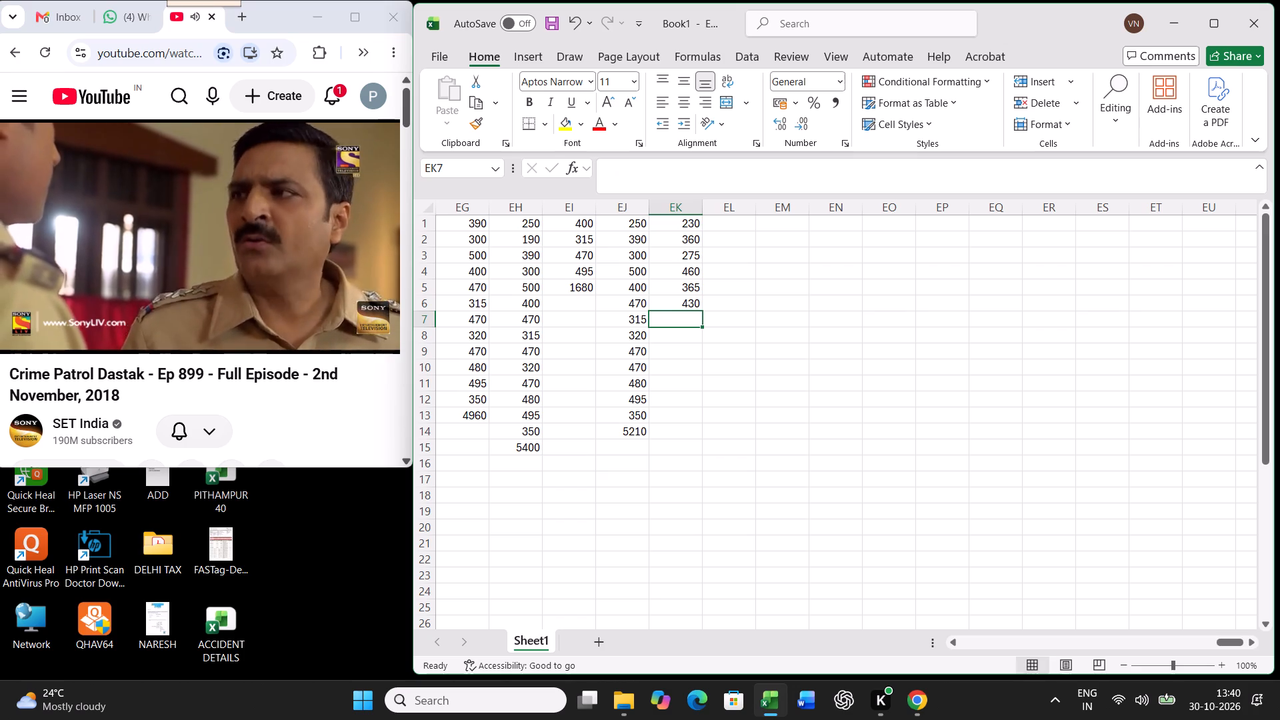
text(290)
key(Return)
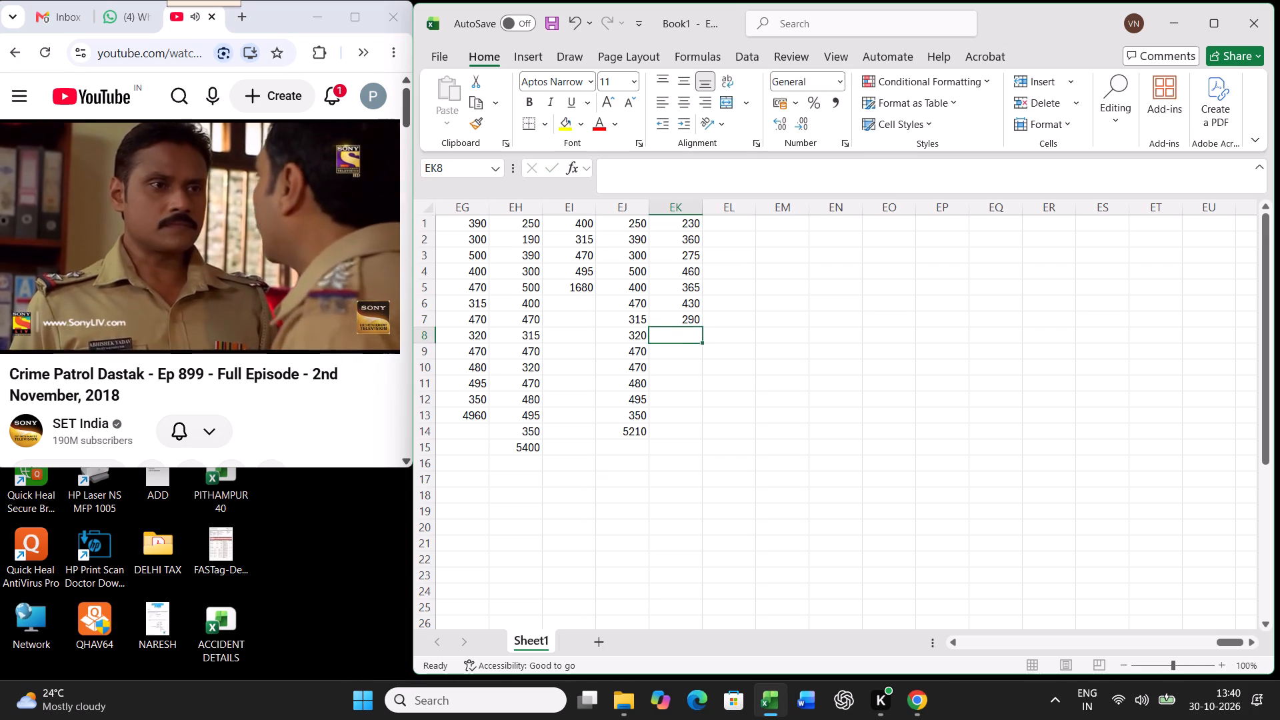
text(290)
key(Return)
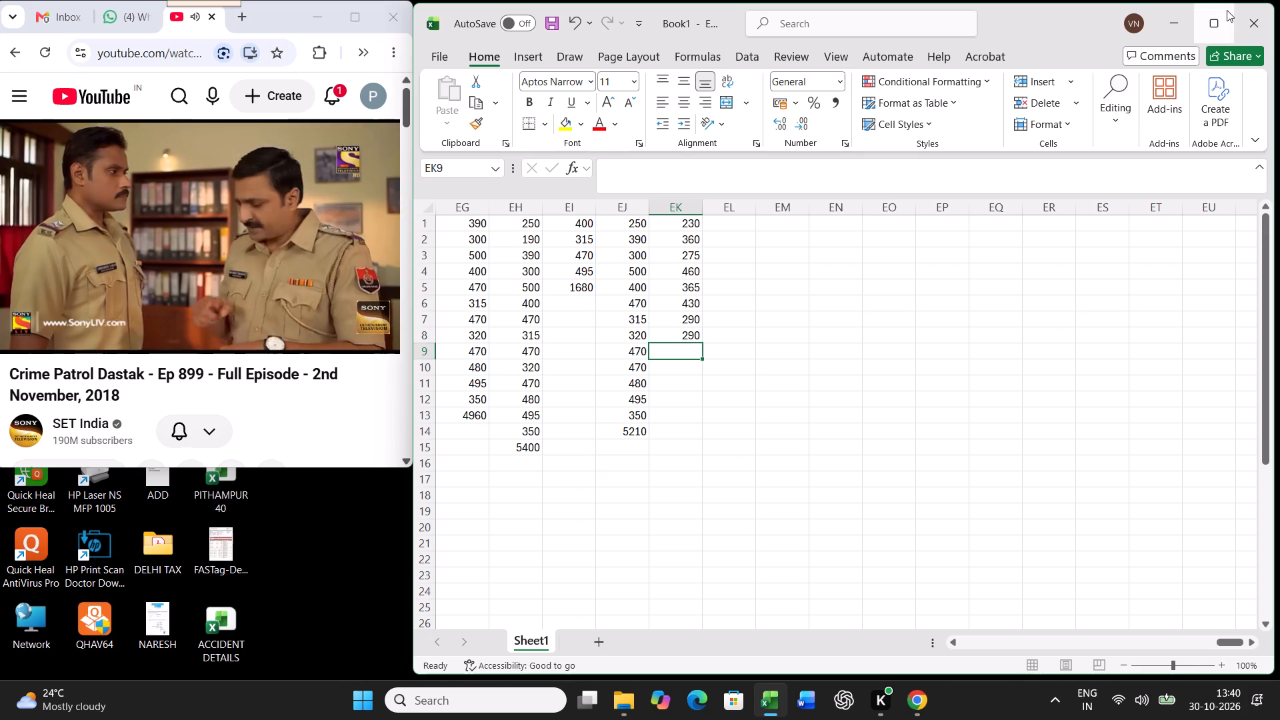
Total column EK with AutoSum in cell EK9.
click(1227, 10)
click(1012, 84)
key(Return)
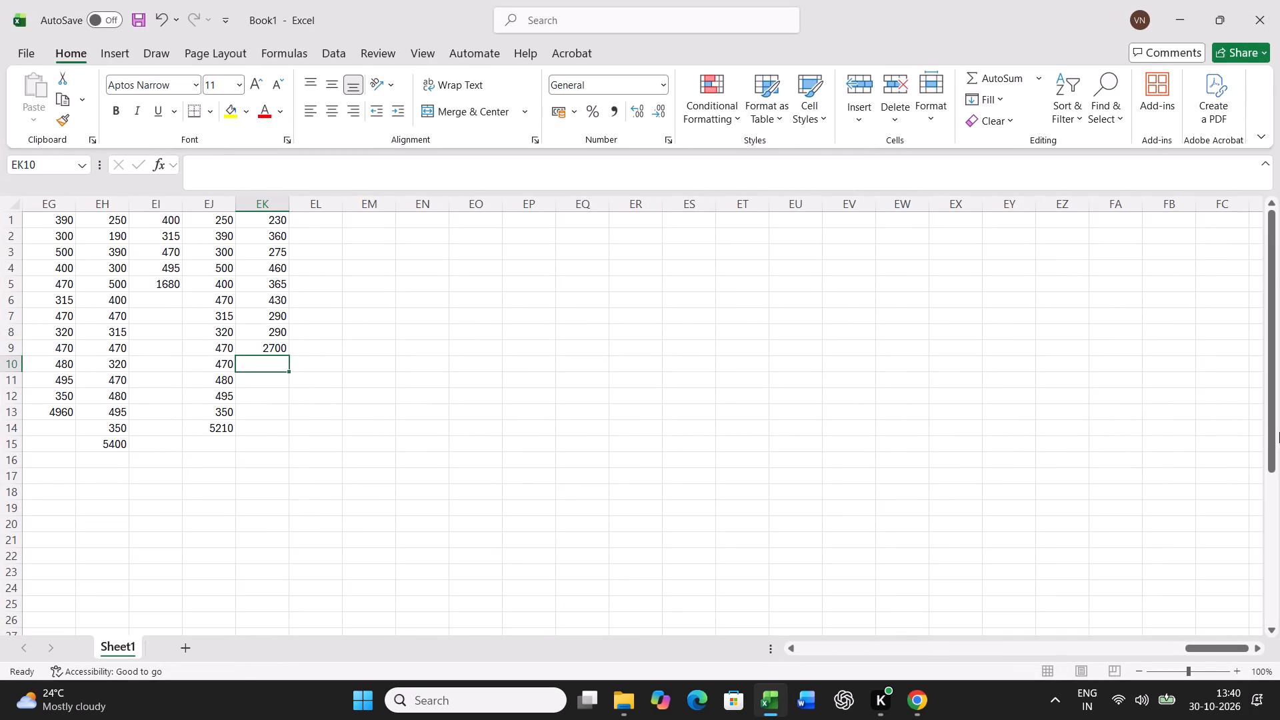
click(1213, 5)
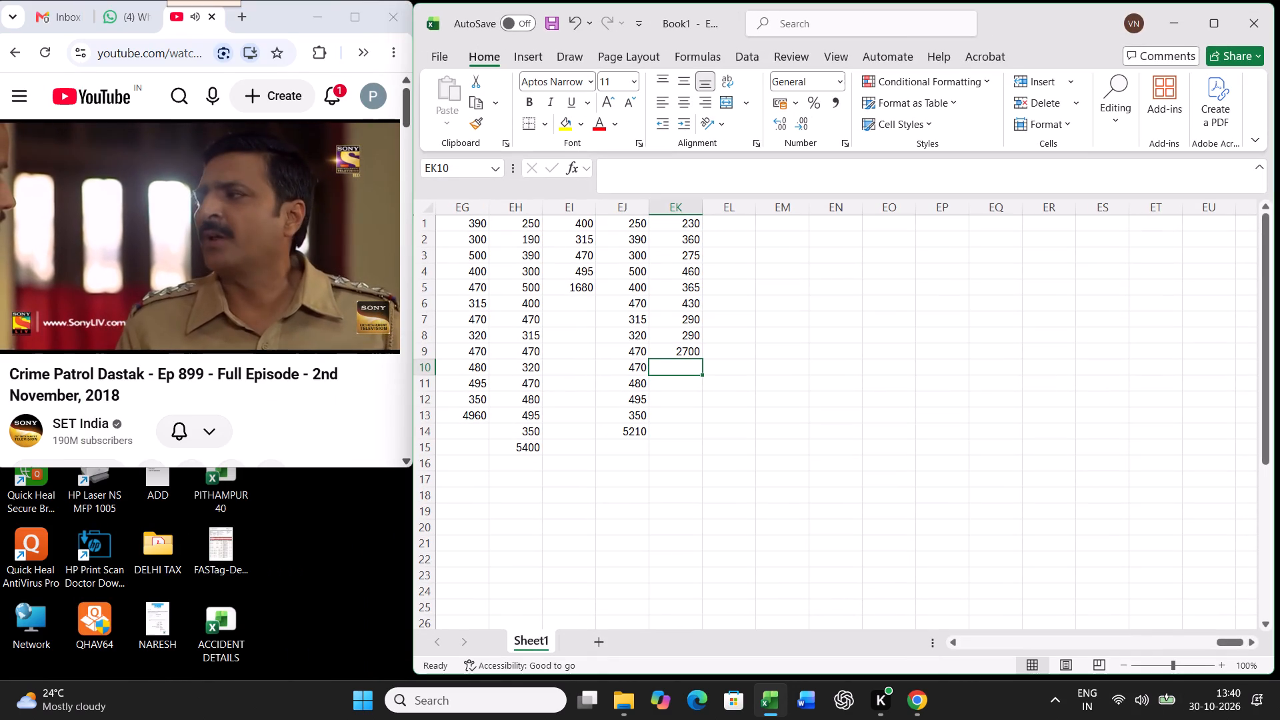
Fill column EL with 330, 425, 440, 285, 340, 315, 815, 245 and 260 down cells EL1 to EL9.
key(Up)
key(Up)
key(Up)
key(Up)
key(Up)
key(Up)
key(Up)
key(Up)
key(Up)
key(Up)
key(Up)
key(Up)
key(Up)
key(Up)
key(Up)
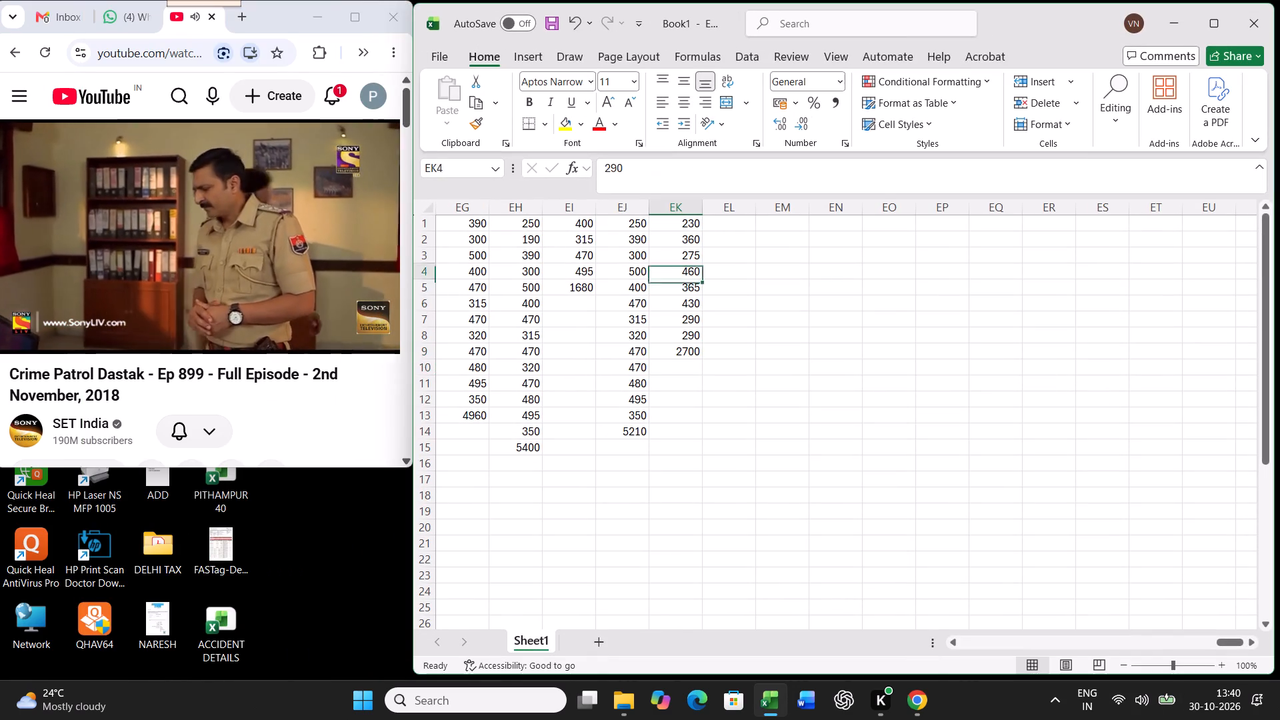
key(Right)
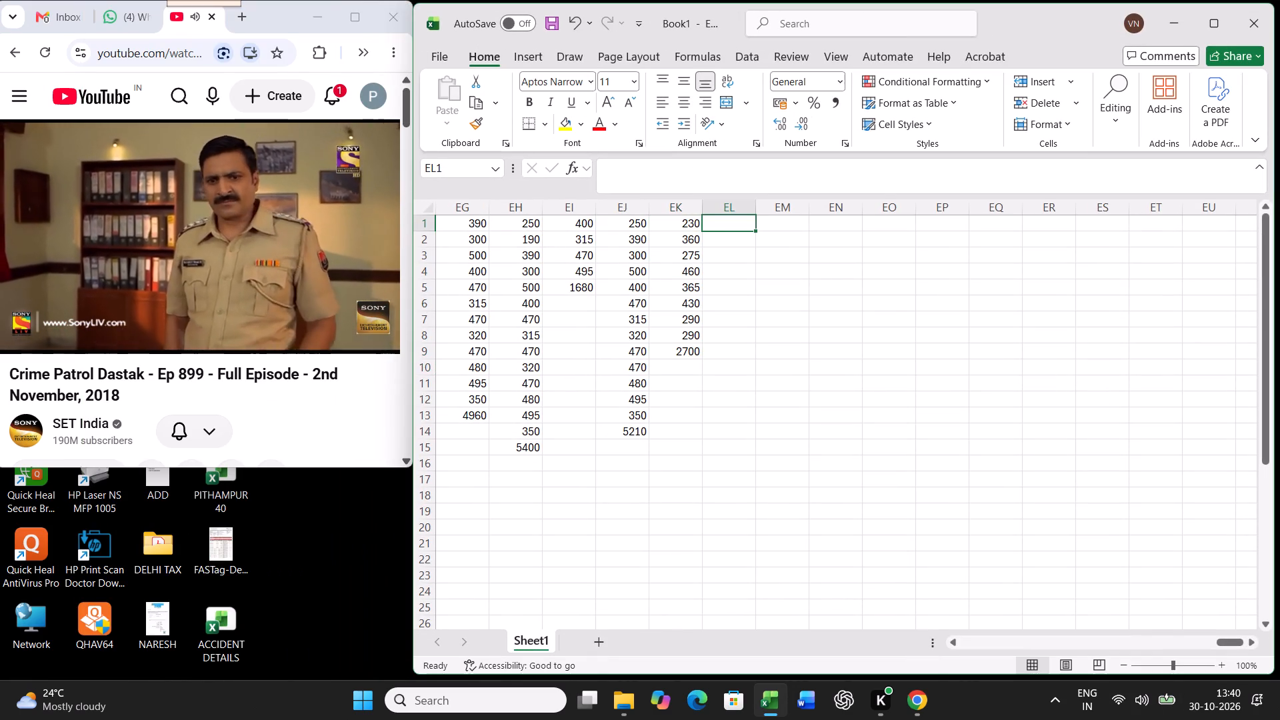
text(330)
key(Return)
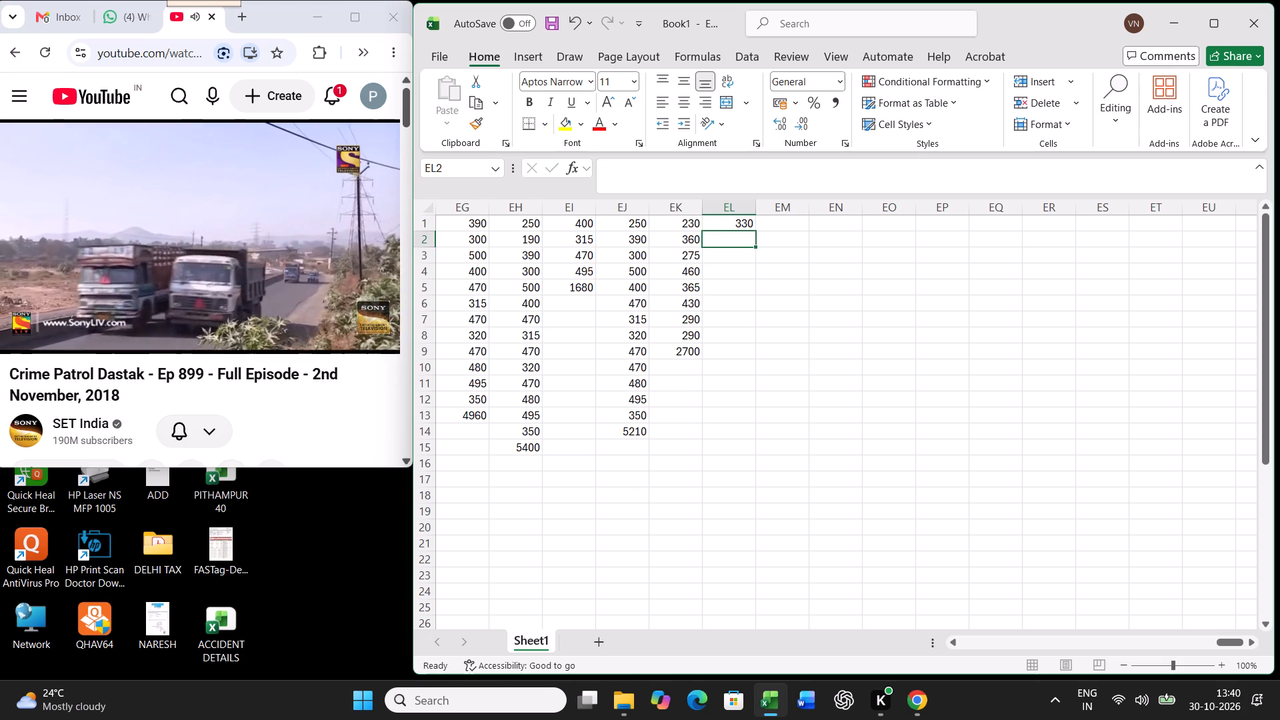
text(425)
key(Return)
text(440)
key(Return)
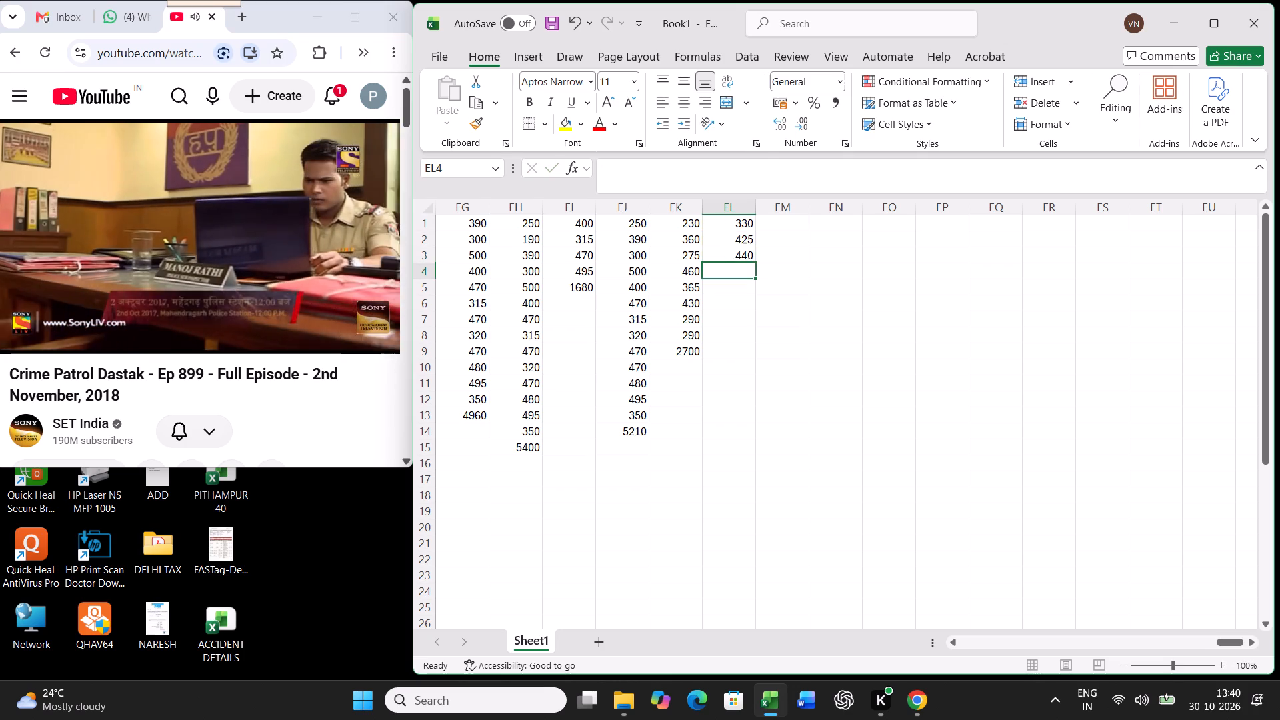
text(285)
key(Return)
text(340)
key(Return)
text(315)
key(Return)
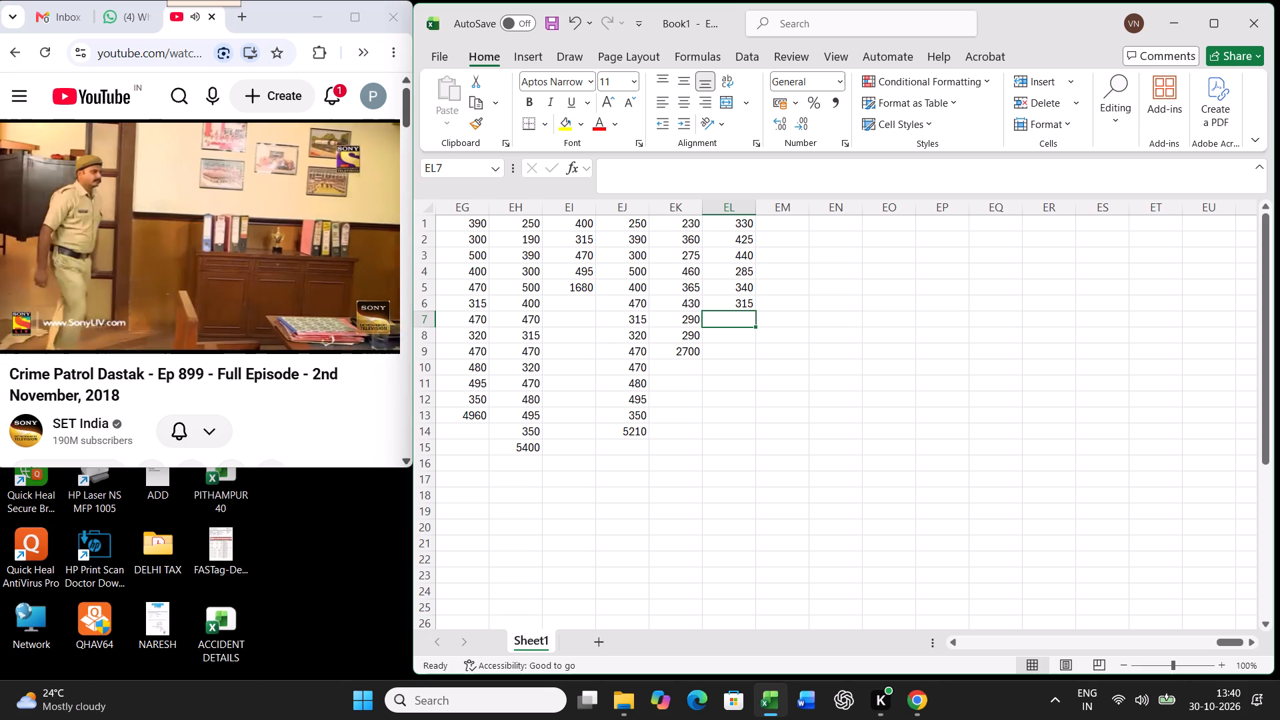
text(815)
key(Return)
text(245)
key(Return)
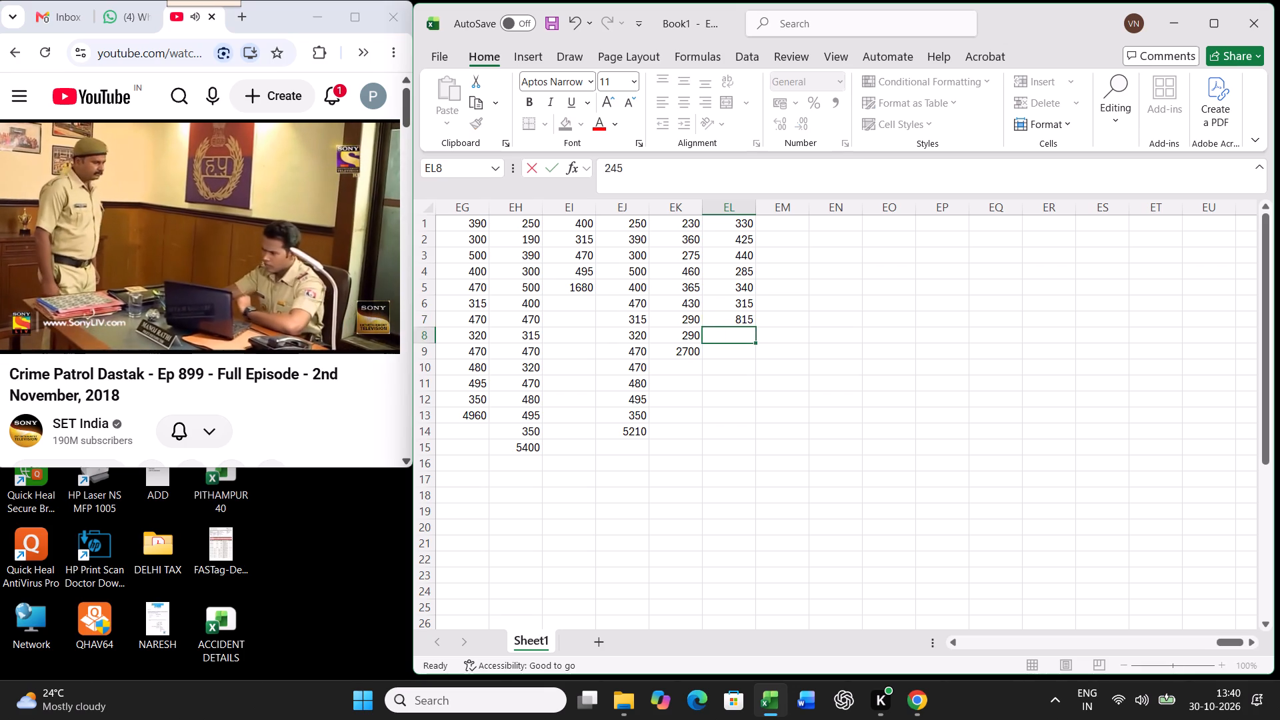
text(260)
key(Return)
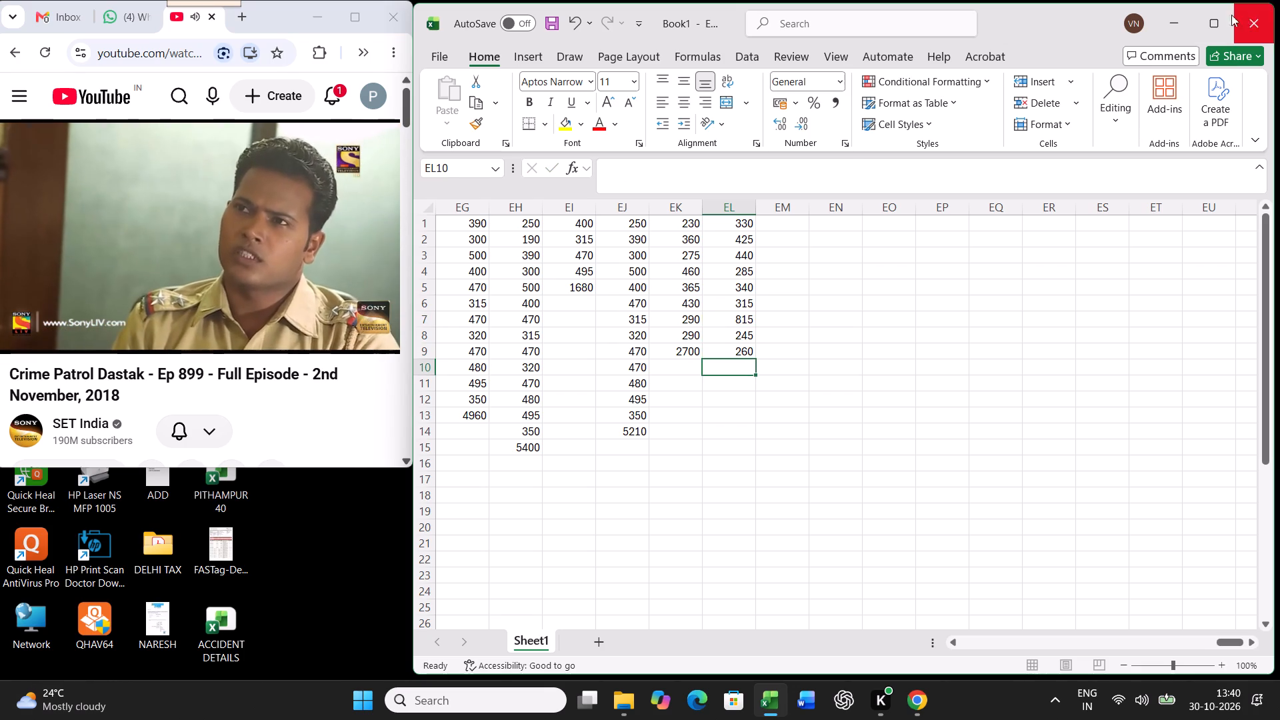
Total column EL with AutoSum in cell EL10.
click(1223, 15)
click(1009, 70)
key(Return)
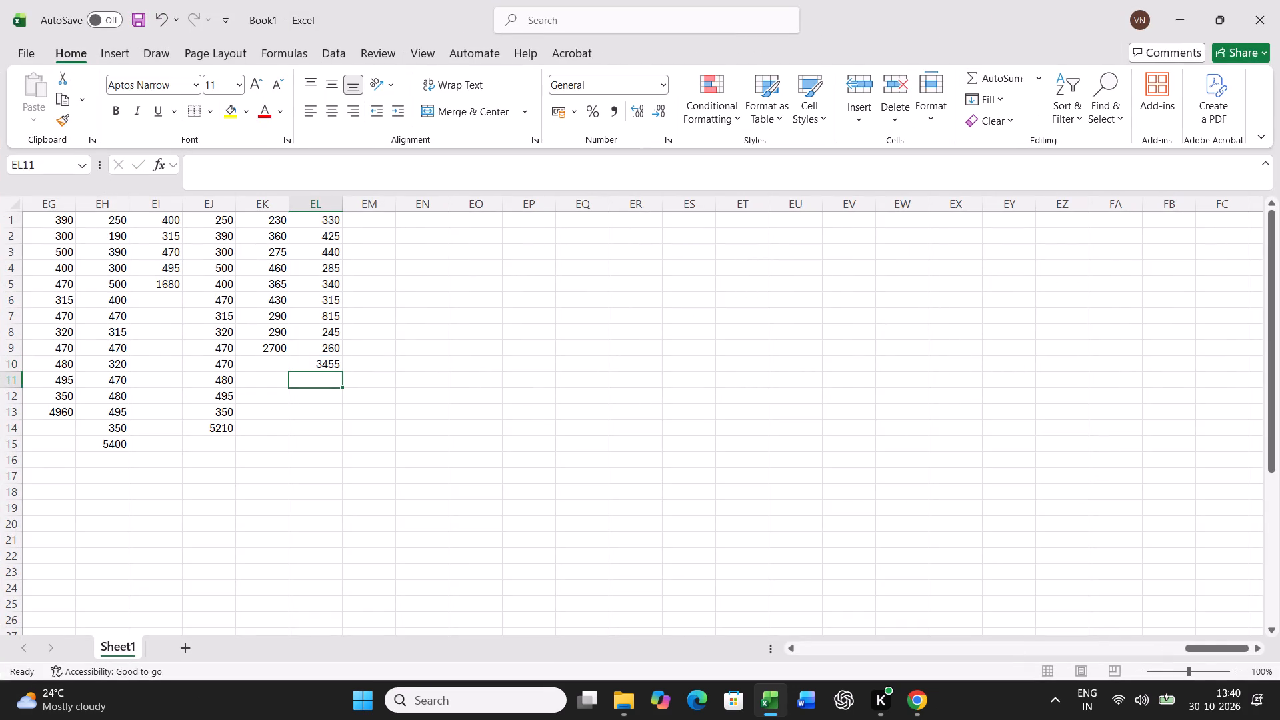
click(1219, 7)
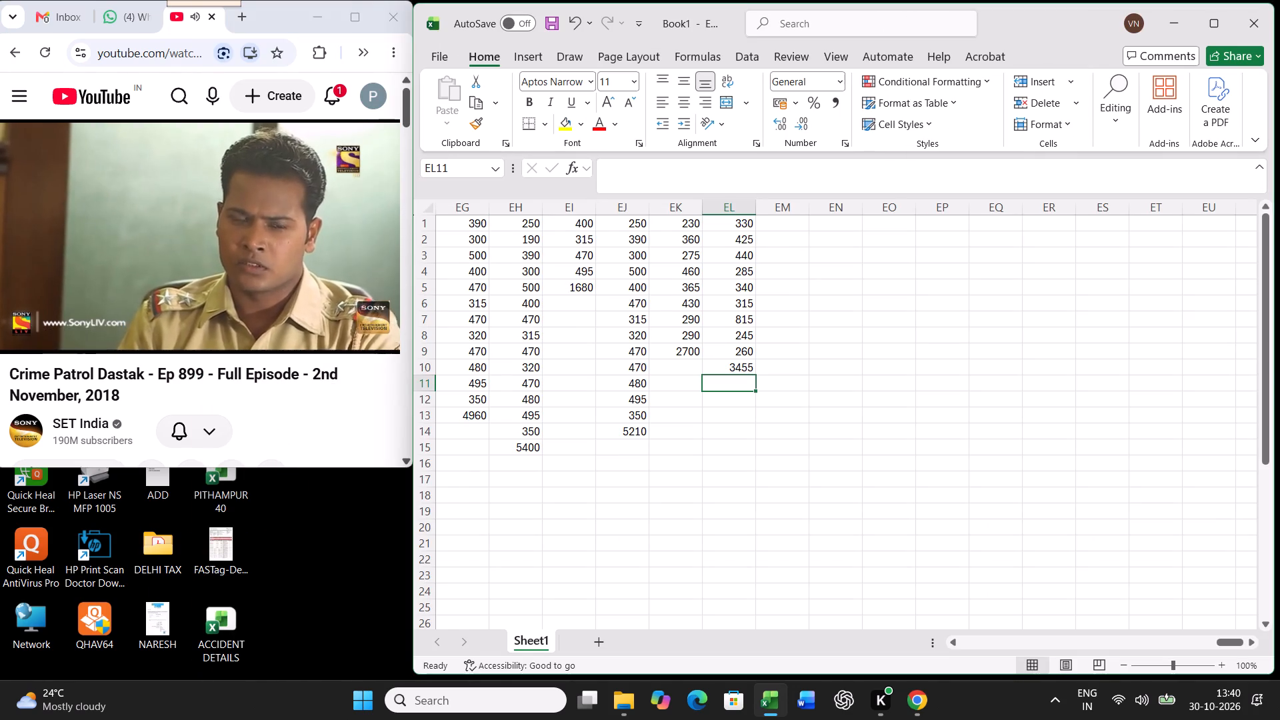
Fill column EM with 230, 350, 90, 505, 370, 255, 300, 550, 415 and 410 down cells EM1 to EM10.
key(Up)
key(Up)
key(Up)
key(Up)
key(Up)
key(Up)
key(Up)
key(Up)
key(Up)
key(Up)
key(Up)
key(Up)
key(Up)
key(Up)
key(Up)
key(Up)
key(Up)
key(Up)
key(Up)
key(Right)
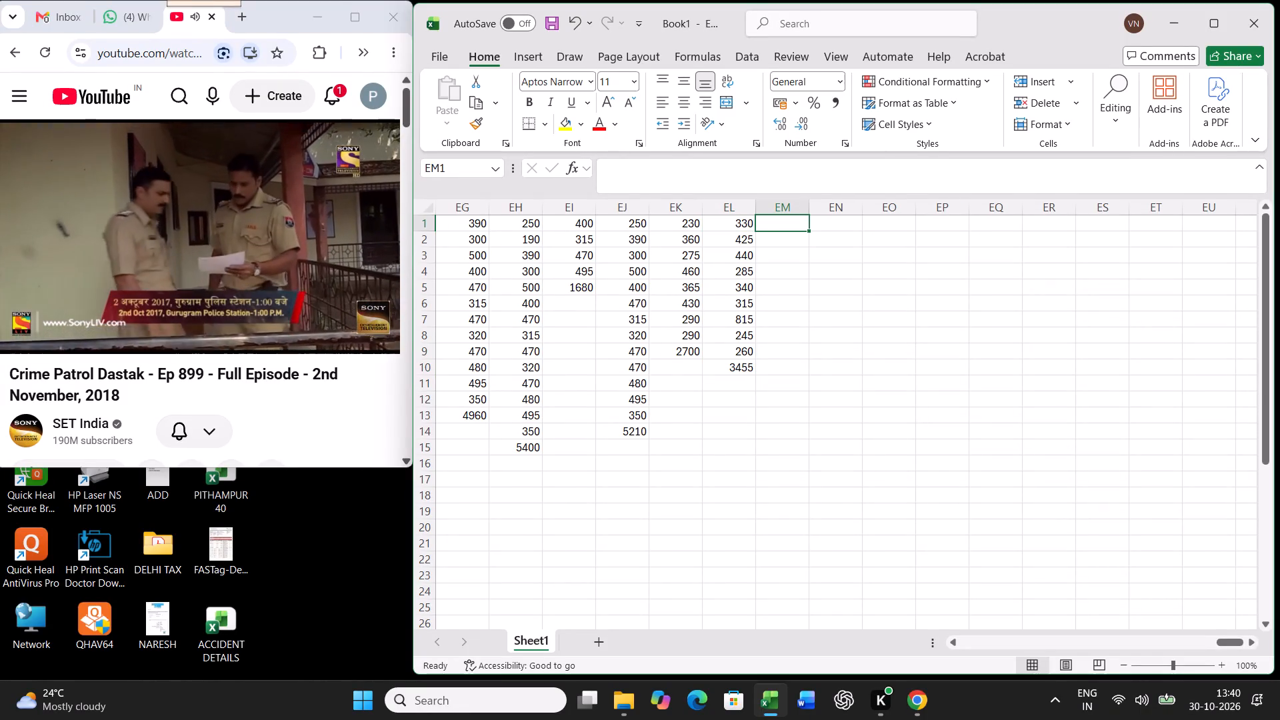
text(230)
key(Return)
text(350)
key(Return)
text(90)
key(Return)
text(505)
key(Return)
text(370)
key(Return)
text(255)
key(Return)
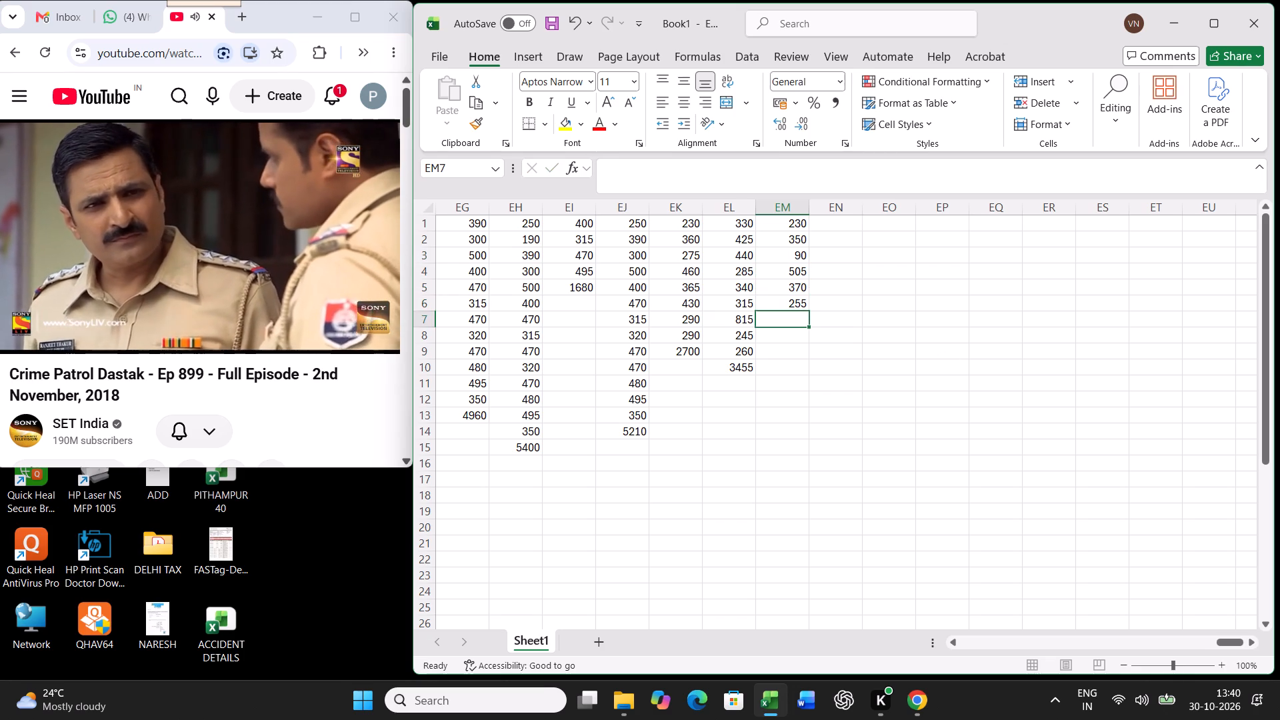
text(300)
key(Return)
text(550)
key(Return)
text(415)
key(Return)
text(410)
key(Return)
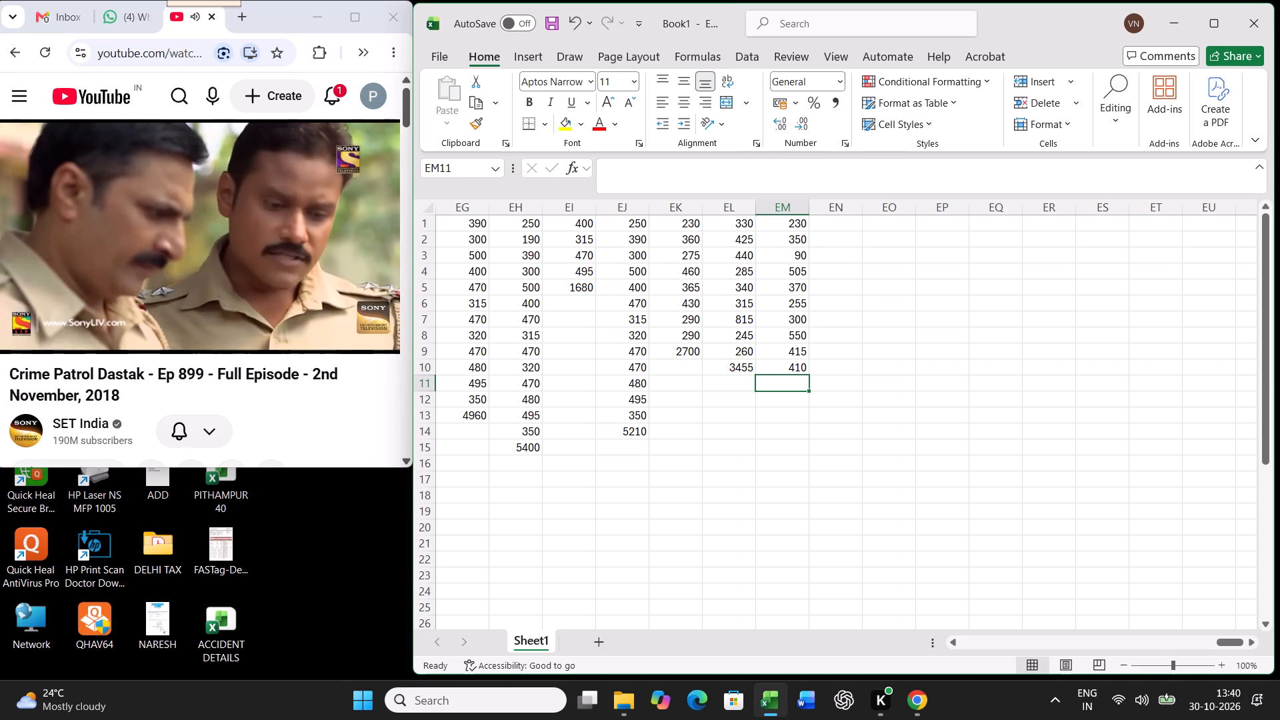
Total column EM with AutoSum in cell EM11.
click(1212, 7)
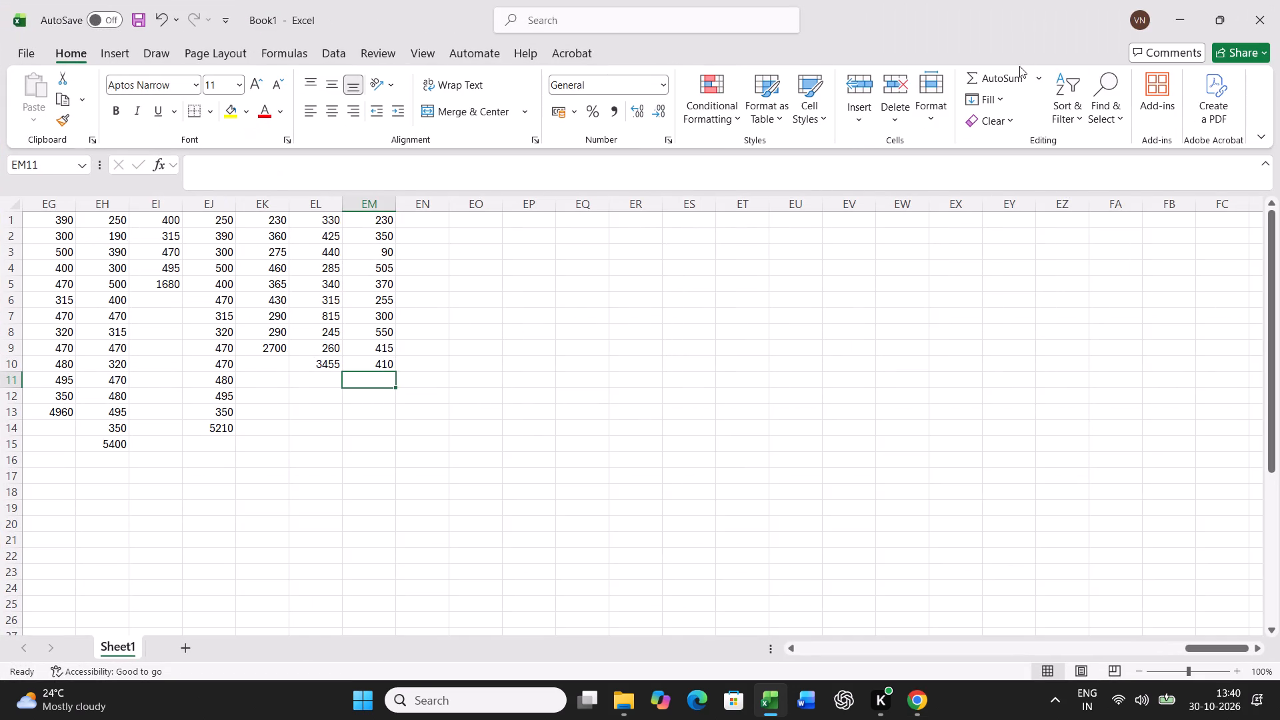
click(991, 73)
key(Return)
click(1213, 9)
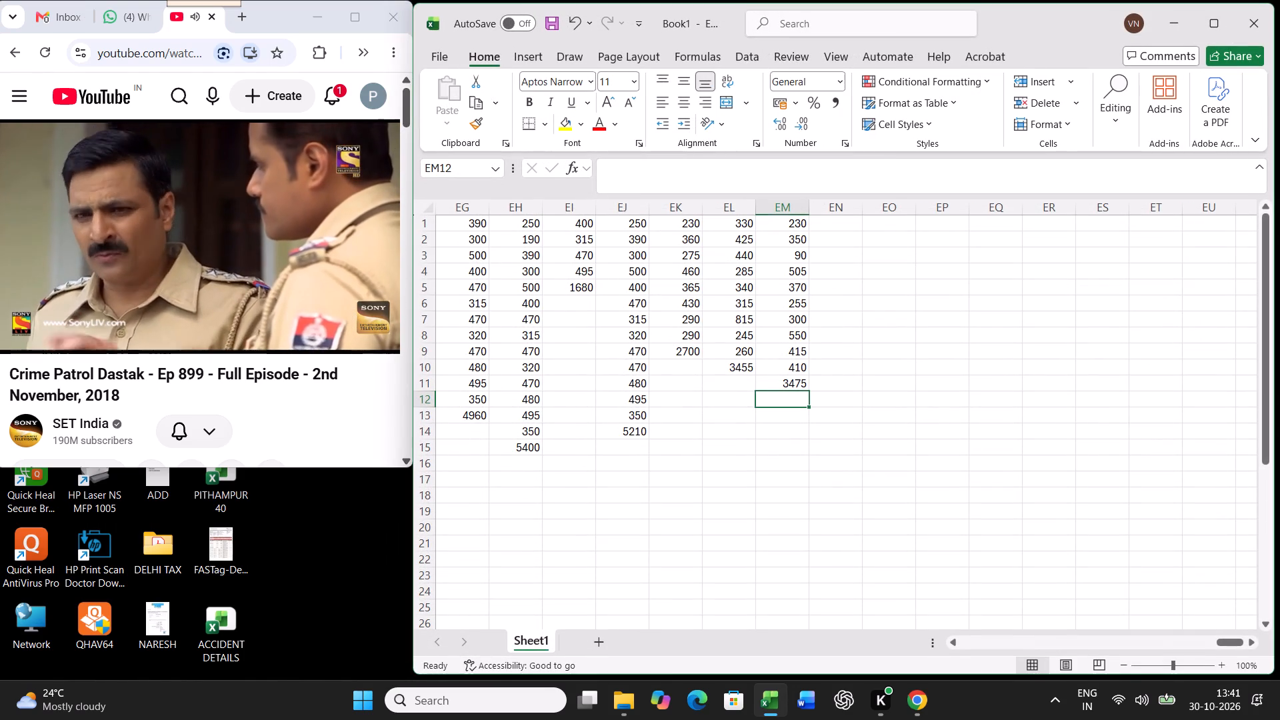
Fill column EN with 360, 680, 675, 435, 370, 340, 890, 265 and 285 down cells EN1 to EN9.
key(Up)
key(Up)
key(Up)
key(Up)
key(Up)
key(Up)
key(Up)
key(Up)
key(Up)
key(Up)
key(Up)
key(Up)
key(Up)
key(Up)
key(Up)
key(Up)
key(Up)
key(Up)
key(Up)
key(Up)
key(Right)
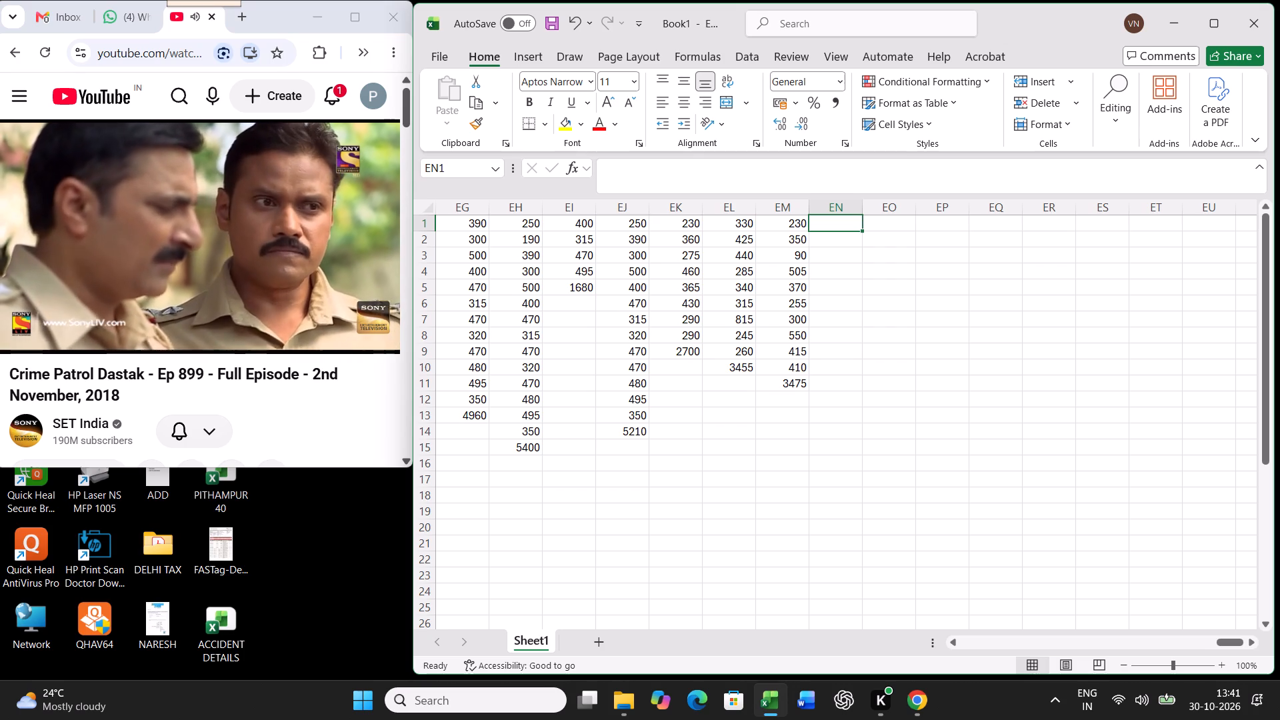
text(360)
key(Return)
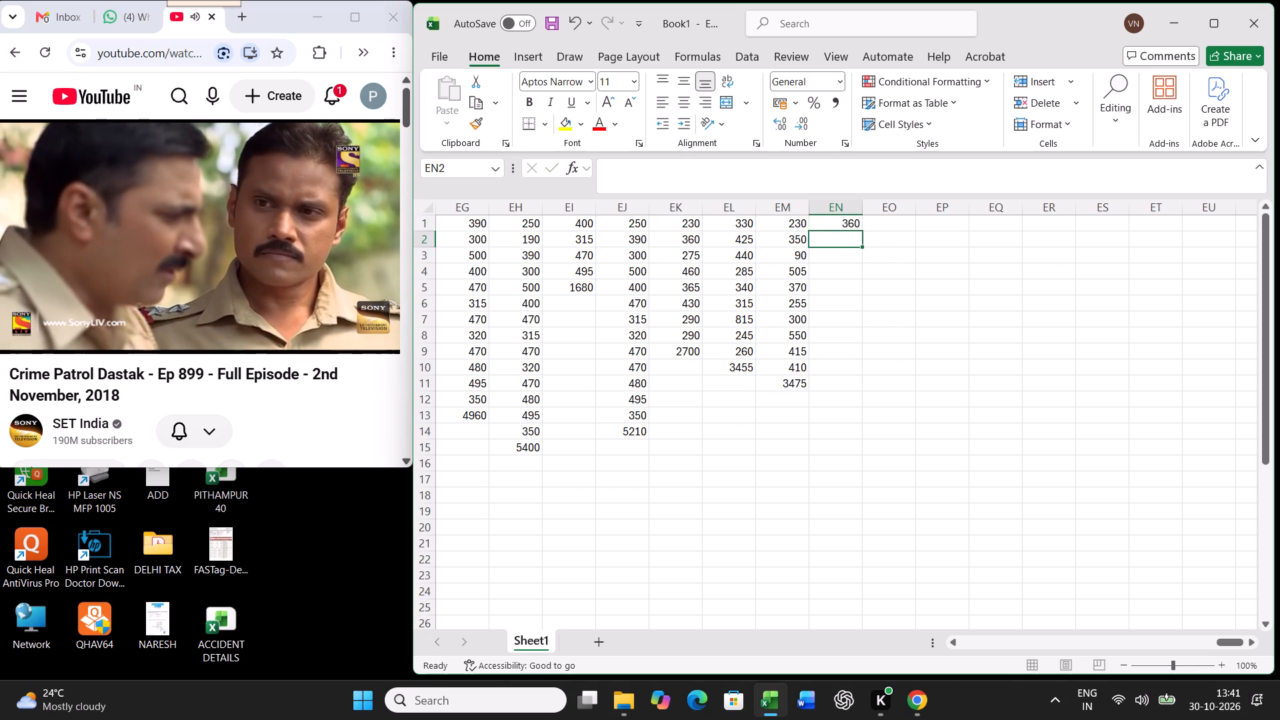
text(680)
key(Return)
text(675)
key(Return)
text(435)
key(Return)
text(370)
key(Return)
text(340)
key(Return)
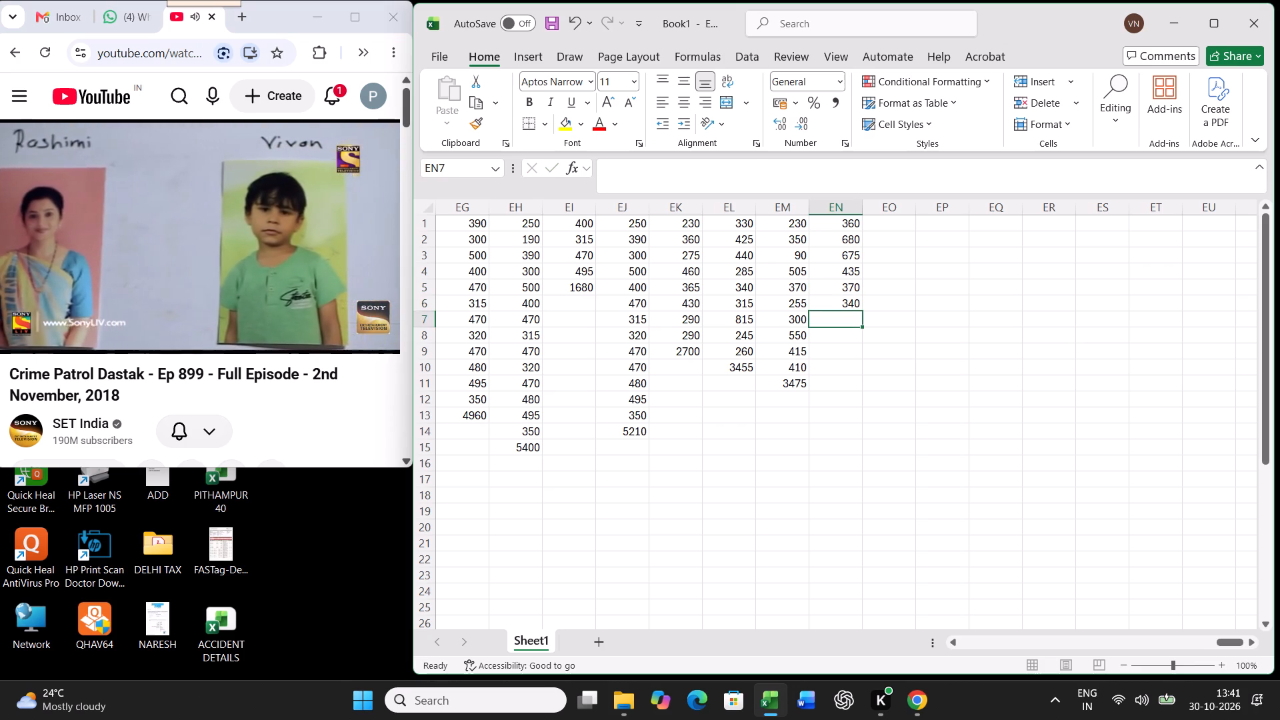
text(890)
key(Return)
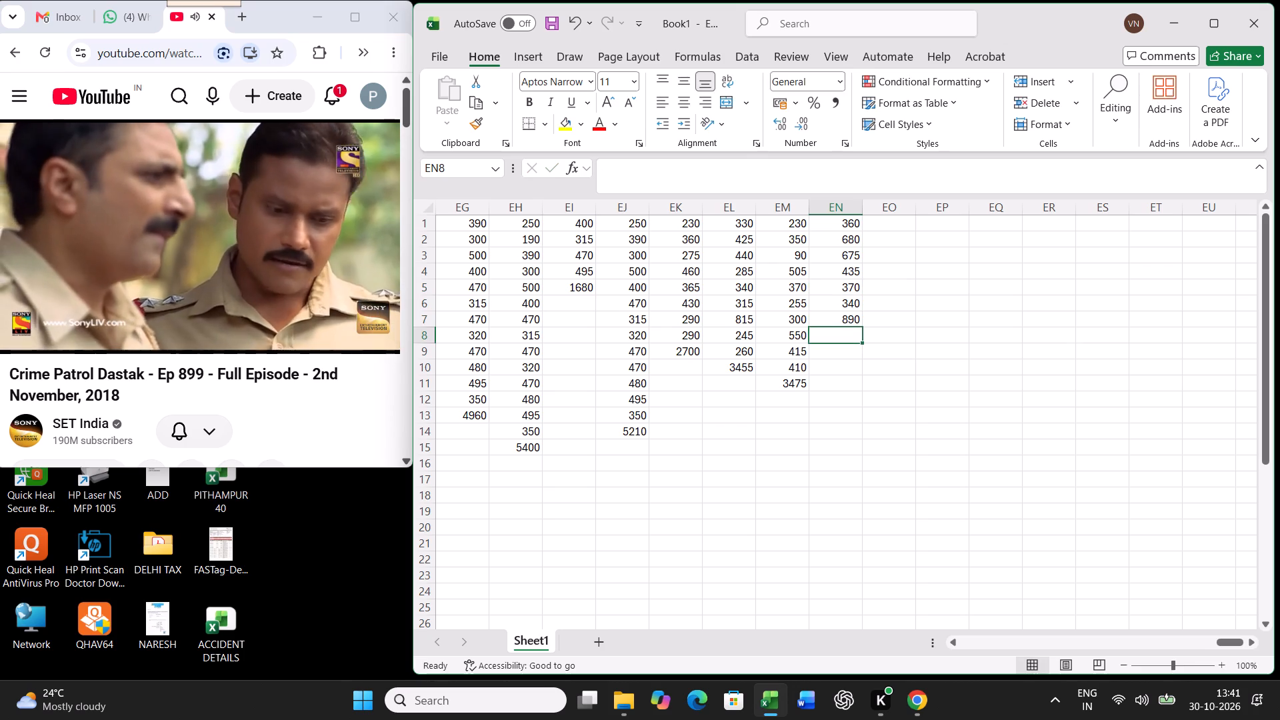
text(265)
key(Return)
text(285)
key(Return)
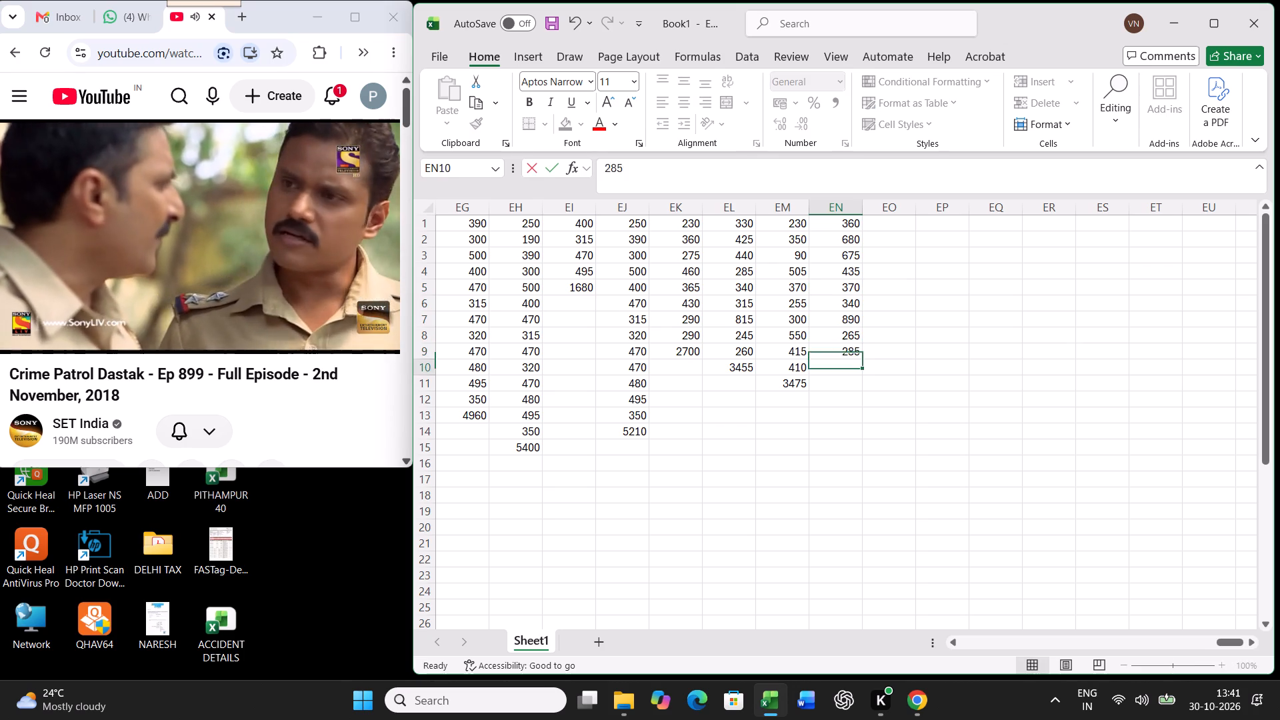
Total column EN with AutoSum in cell EN10.
click(1211, 17)
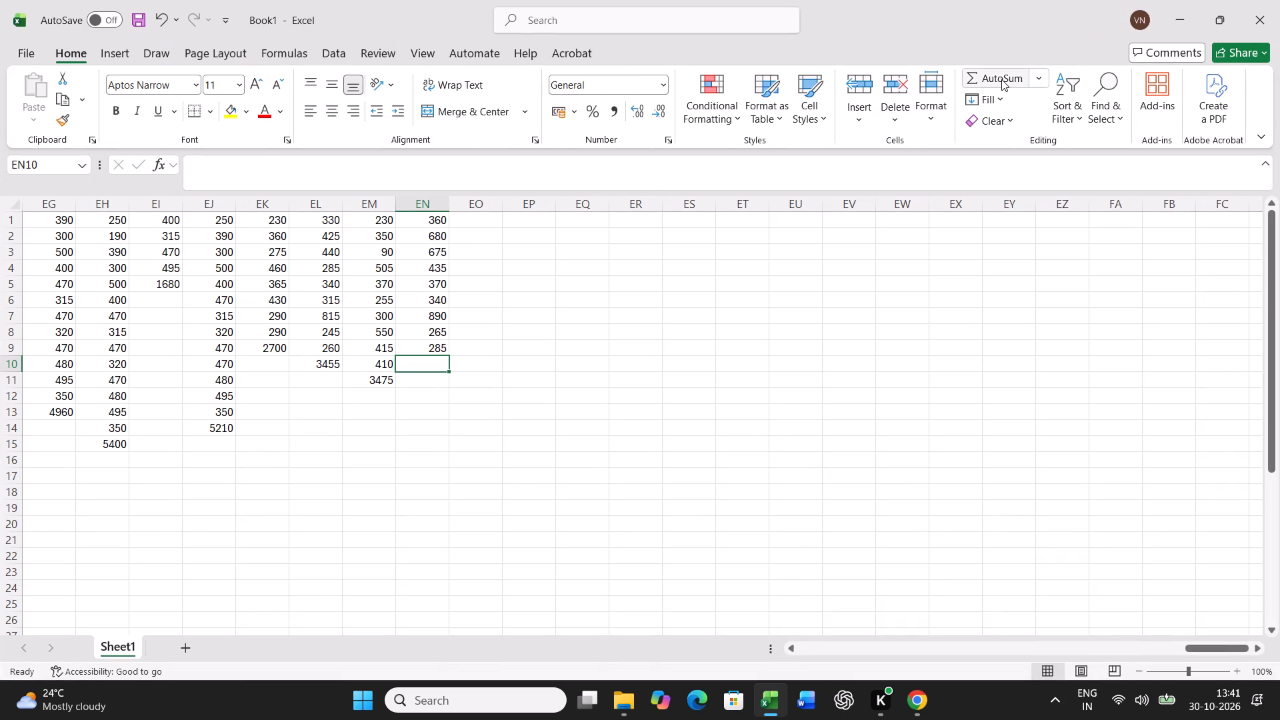
click(1001, 79)
key(Return)
click(1225, 2)
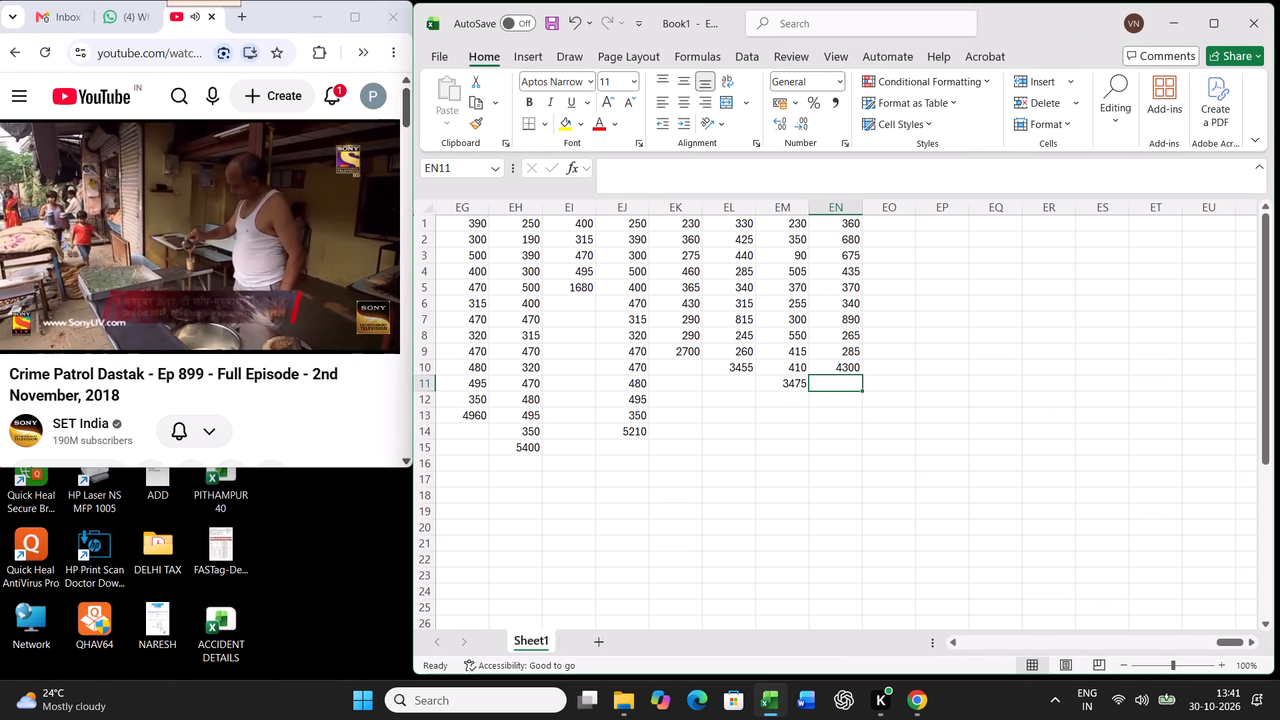
Fill column EO with 330, 425, 440, 285, 340, 315, 815, 245 and 260 down cells EO1 to EO9.
key(Up)
key(Up)
key(Up)
key(Up)
key(Up)
key(Up)
key(Up)
key(Up)
key(Up)
key(Up)
key(Up)
key(Up)
key(Up)
key(Up)
key(Up)
key(Up)
key(Up)
key(Up)
key(Up)
key(Right)
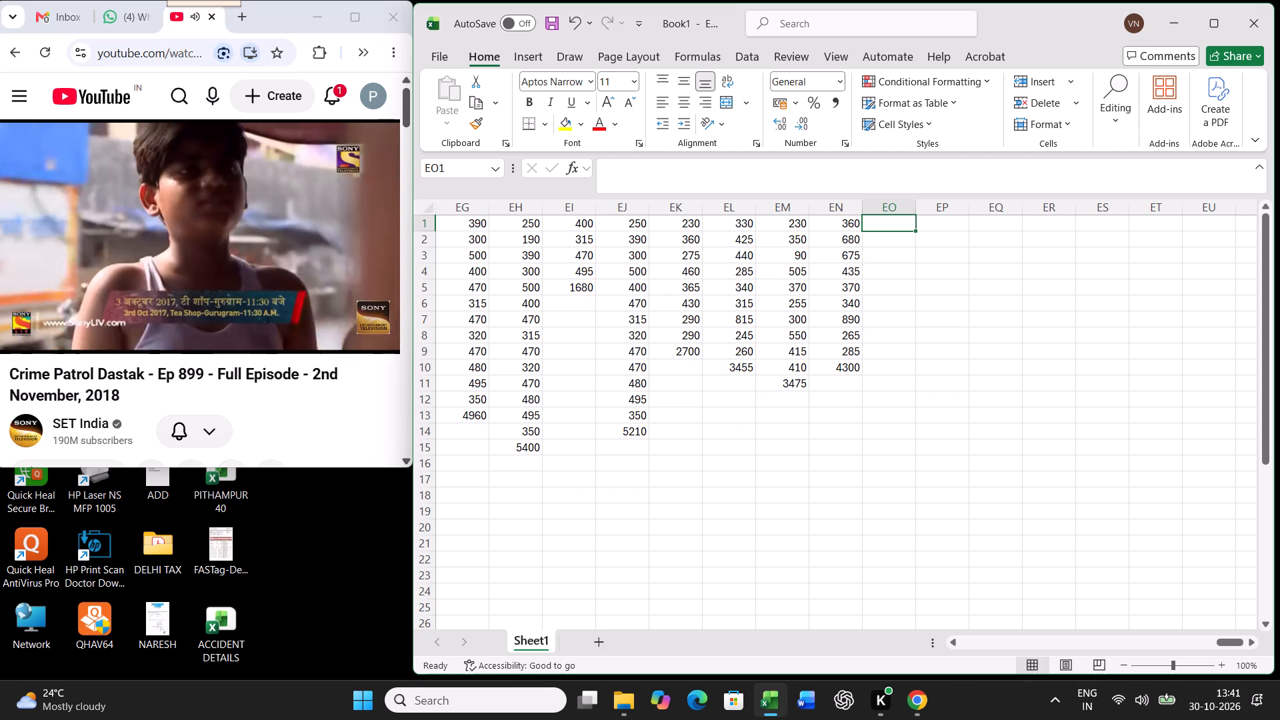
text(330)
key(Return)
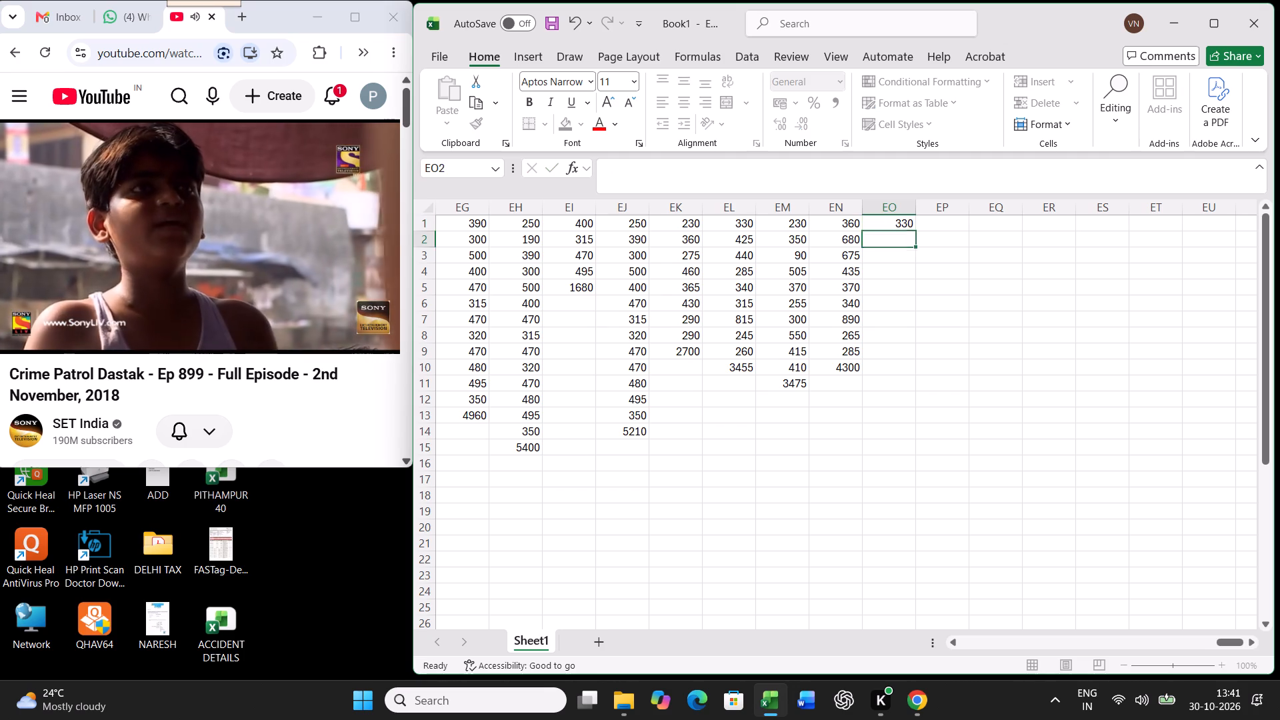
text(425)
key(Return)
text(440)
key(Return)
text(285)
key(Return)
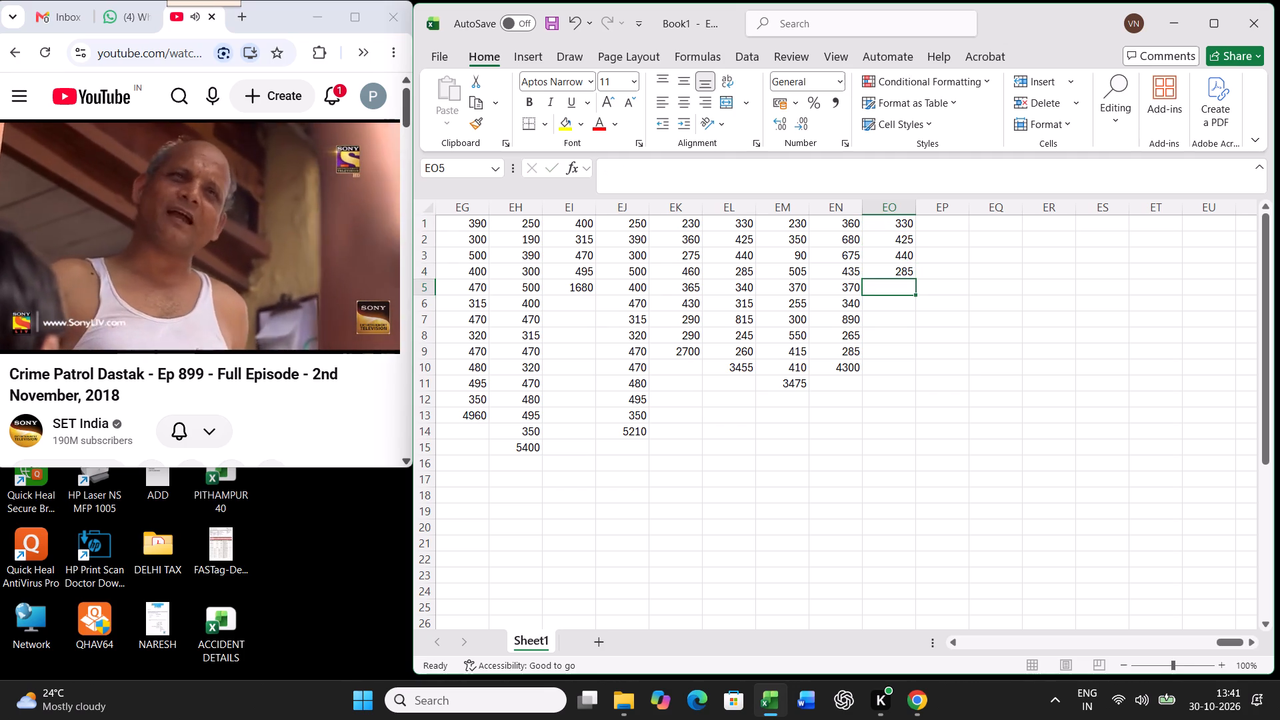
text(340)
key(Return)
text(315)
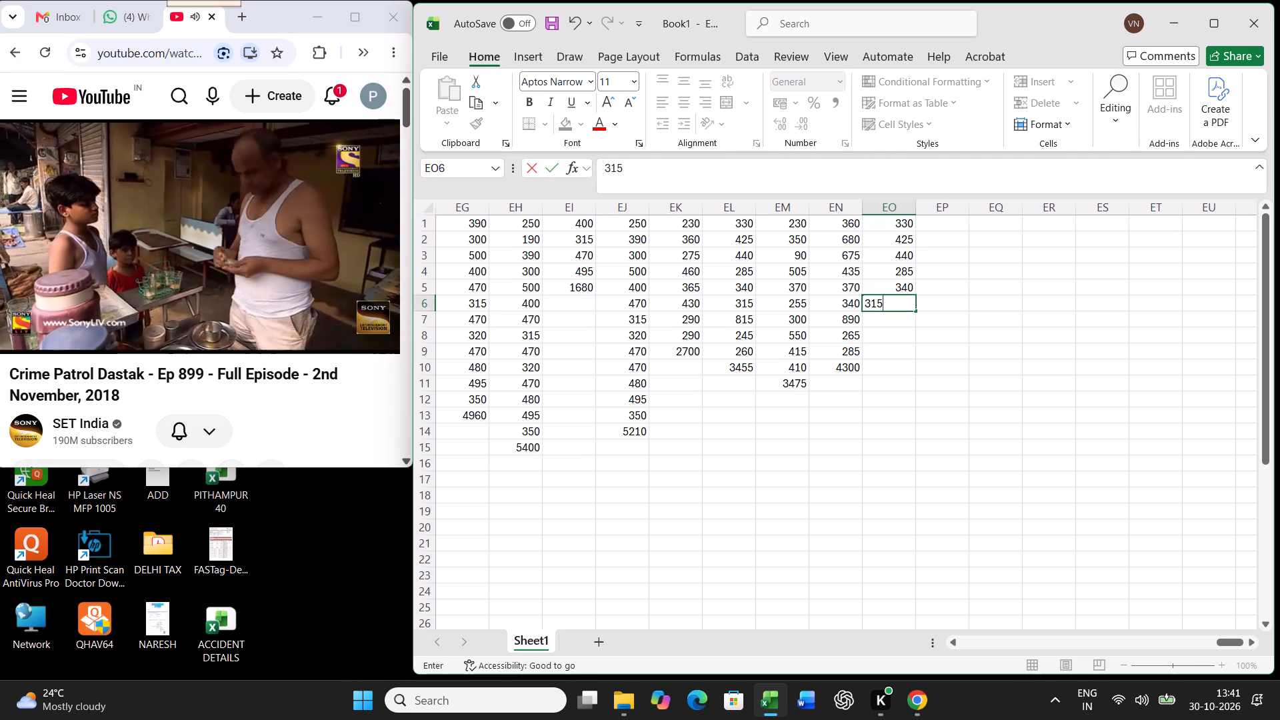
key(Return)
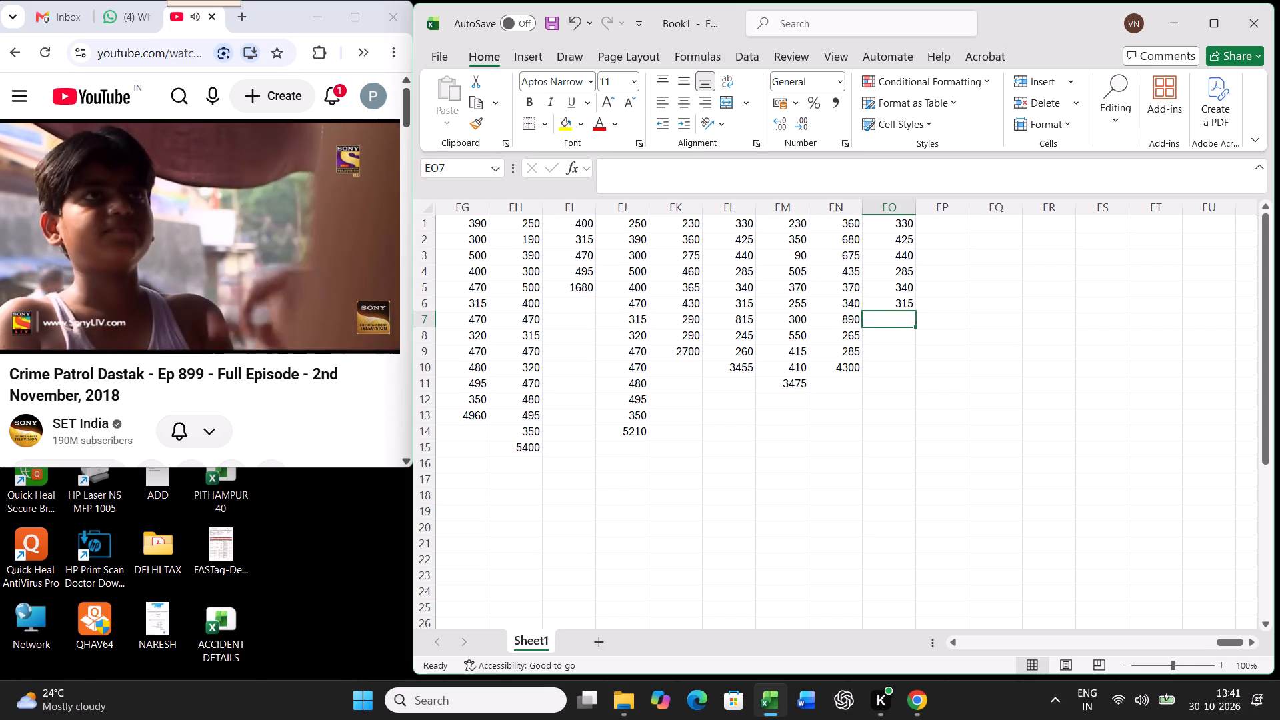
text(815)
key(Return)
text(245)
key(Return)
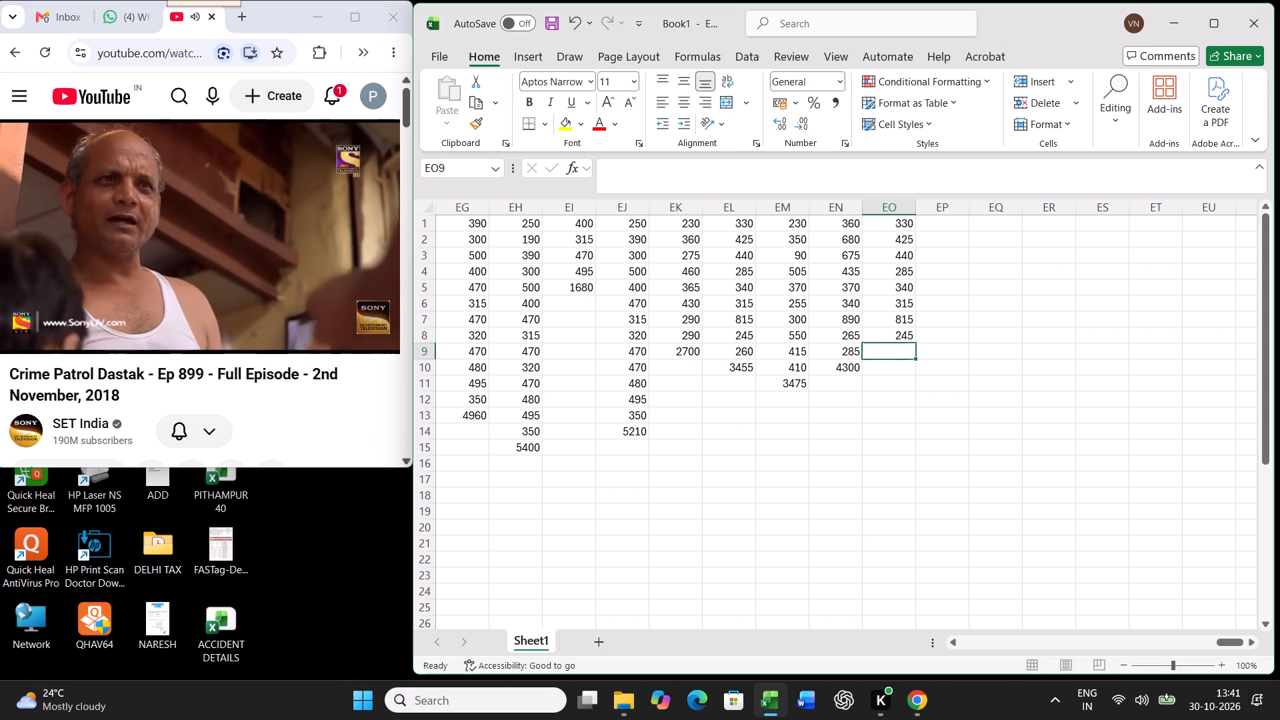
text(260)
key(Return)
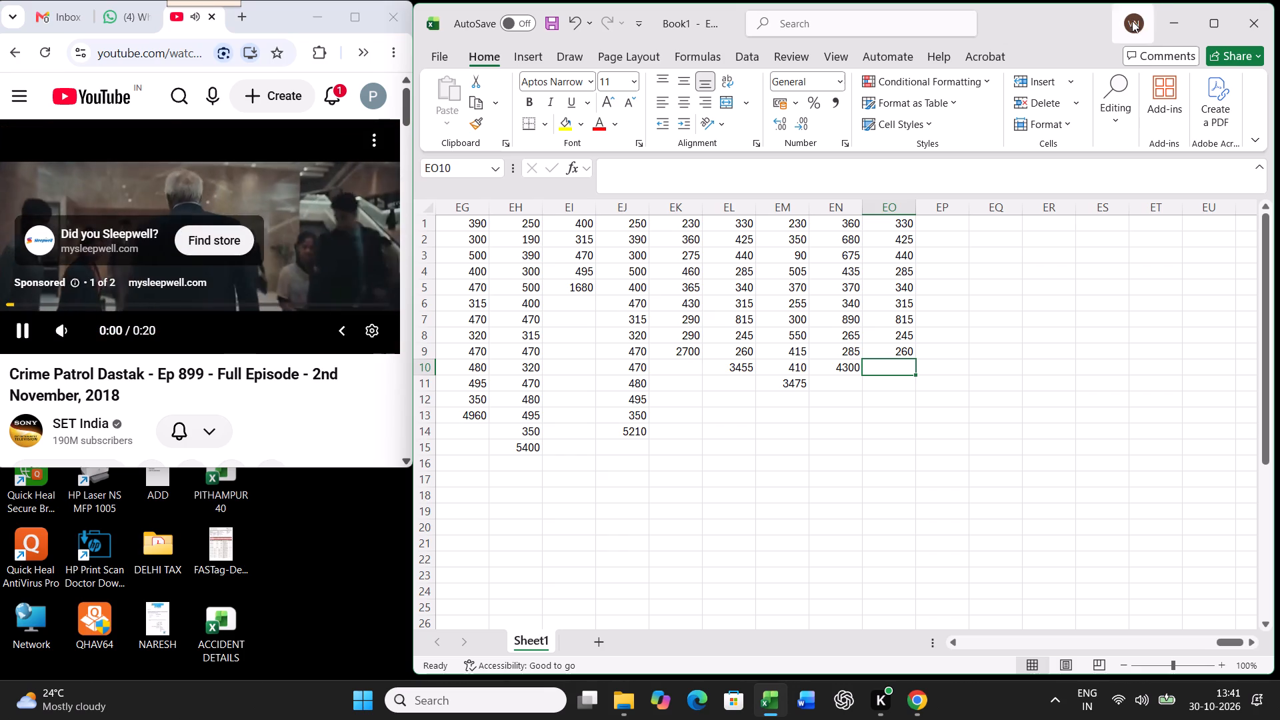
Total column EO with AutoSum in cell EO10.
click(1205, 12)
click(1003, 72)
key(Return)
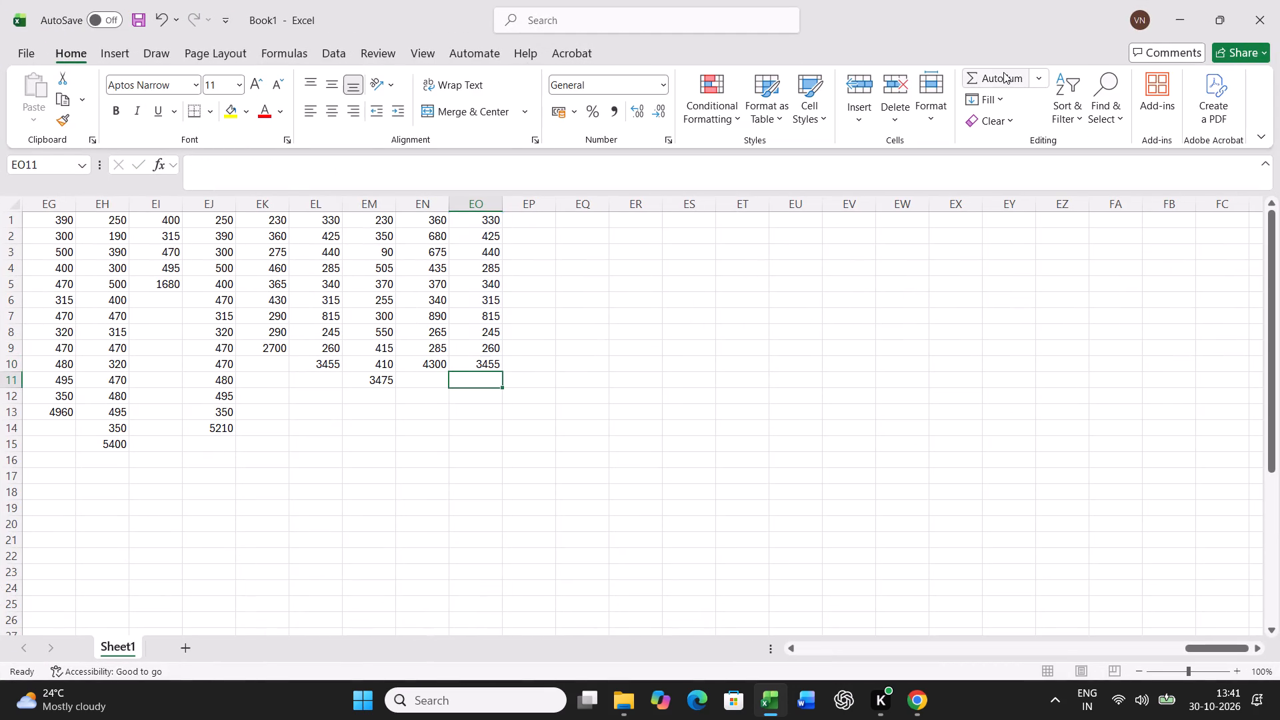
click(1226, 0)
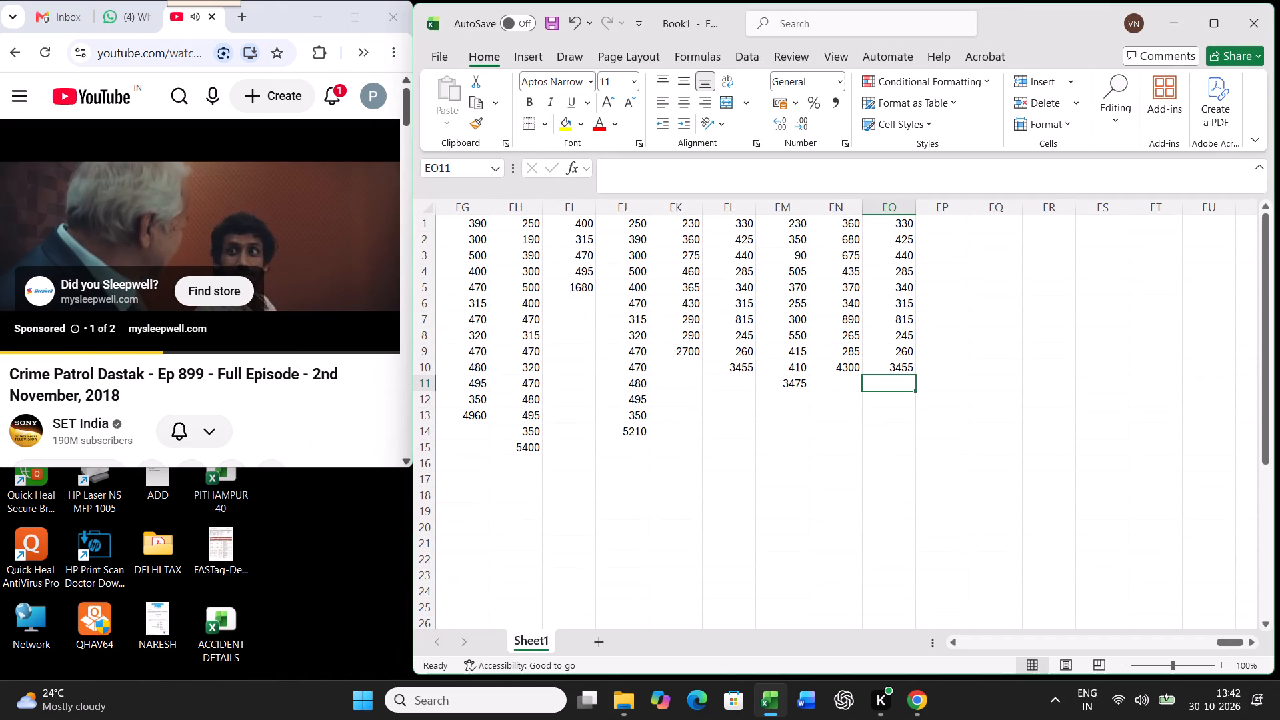
Fill column EP with 230, 360, 275, 460, 365, 430, 290, 290, 300, 300, 315, 335 and 320 down cells EP1 to EP13.
click(932, 221)
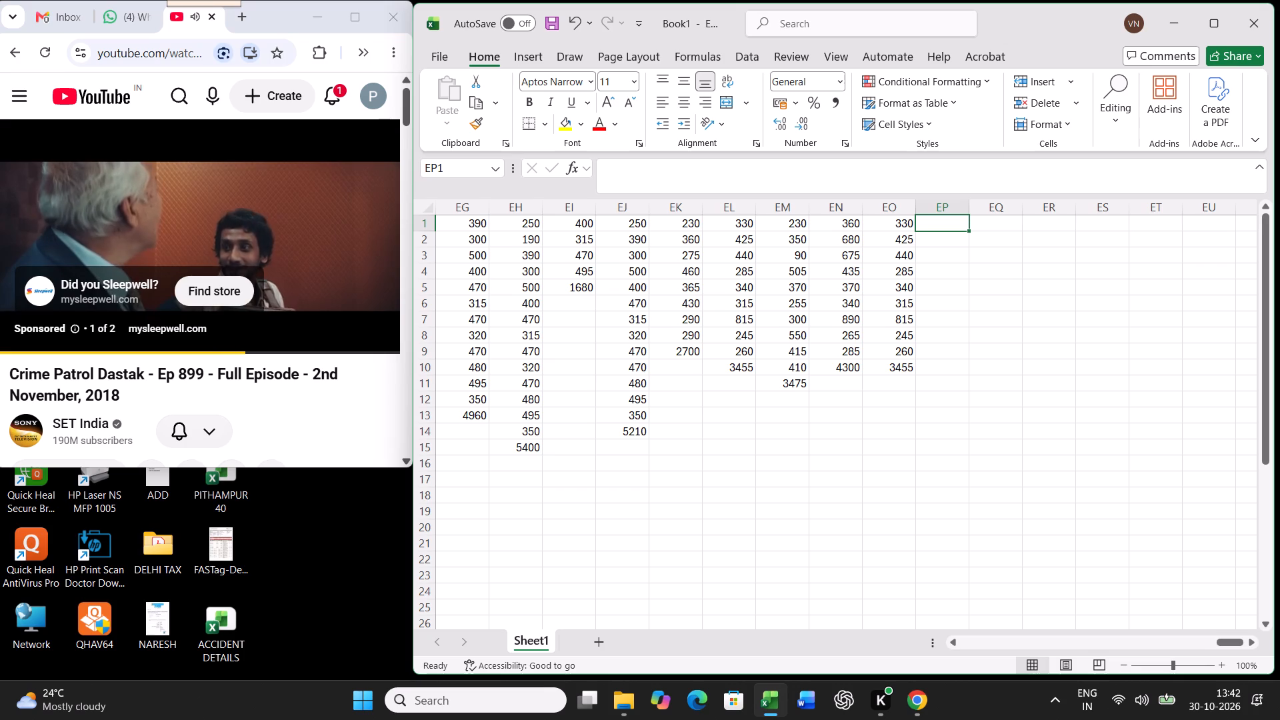
text(230)
key(Return)
text(360)
key(Return)
text(275)
key(Return)
text(460)
key(Return)
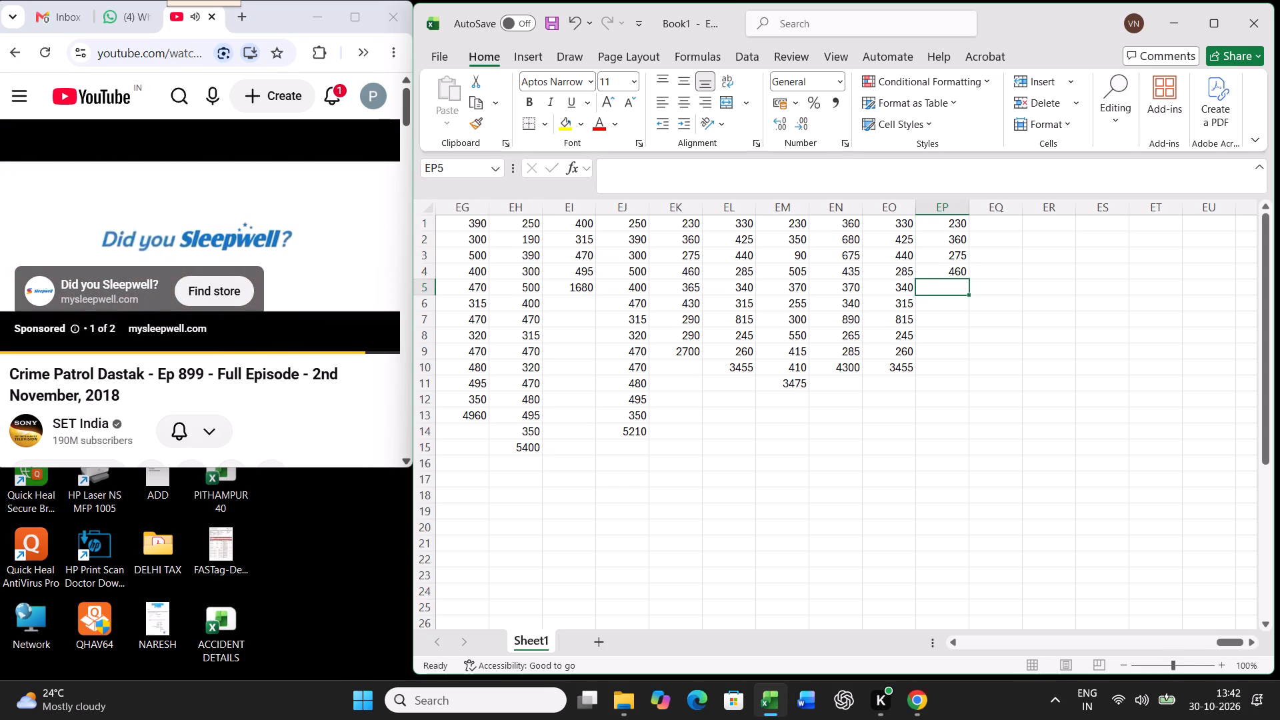
text(365)
key(Return)
text(430)
key(Return)
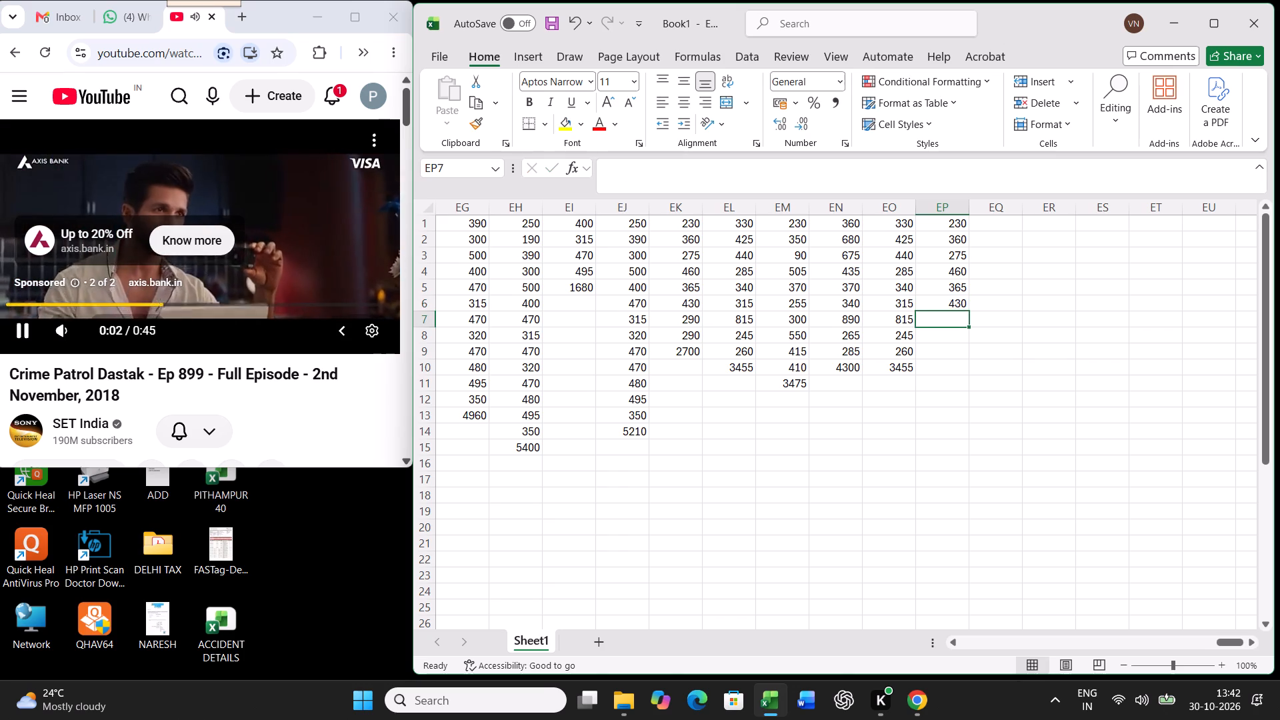
text(290)
key(Return)
text(290)
key(Return)
text(300)
key(Return)
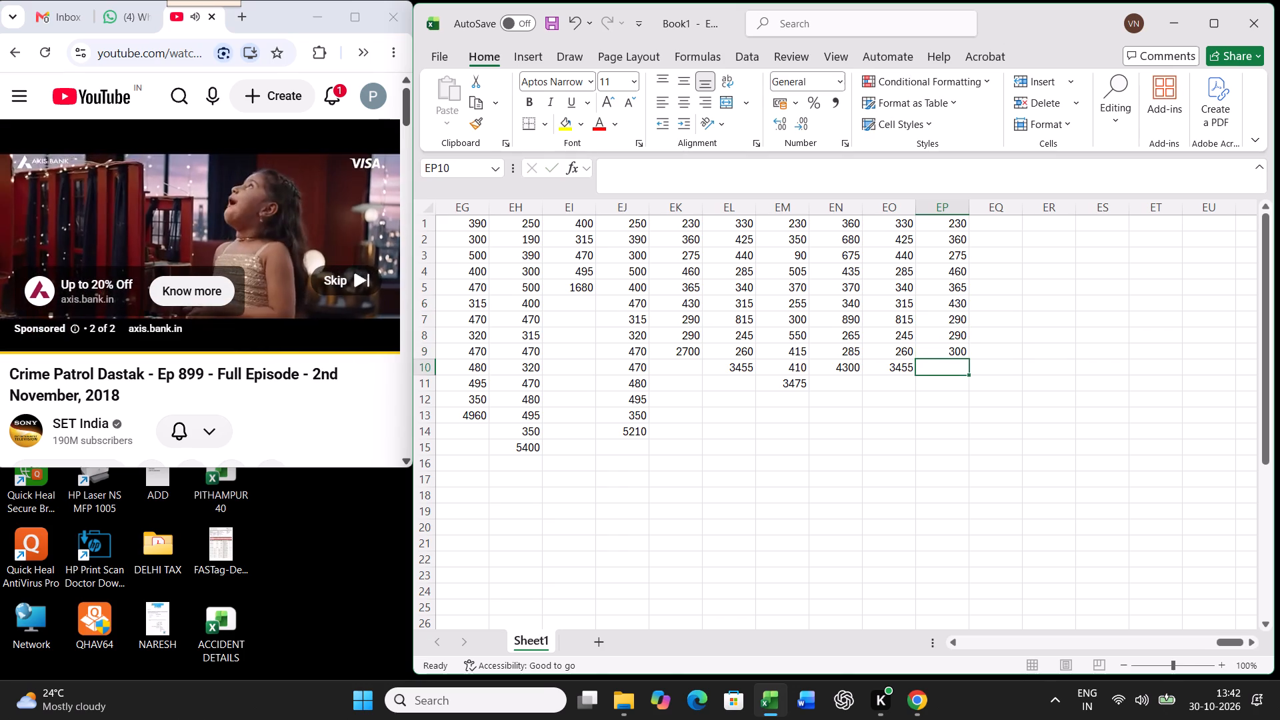
text(300)
key(Return)
text(315)
key(Return)
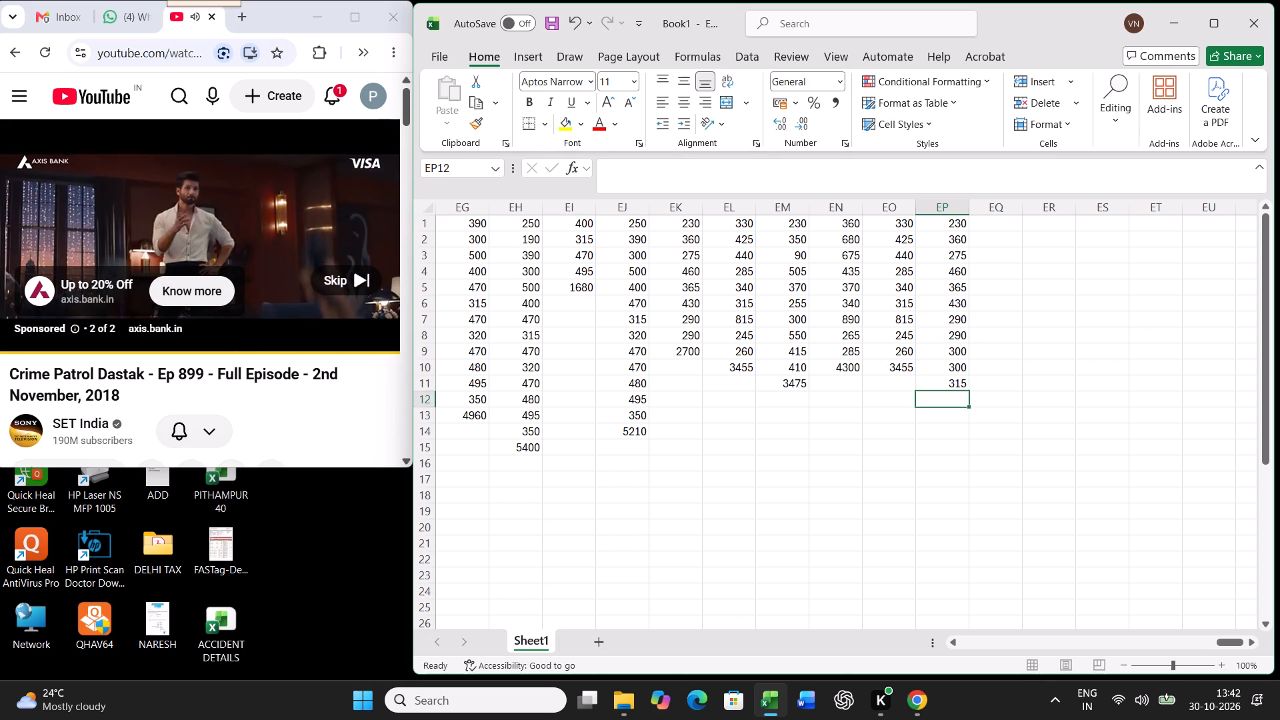
text(335)
key(Return)
text(320)
key(Return)
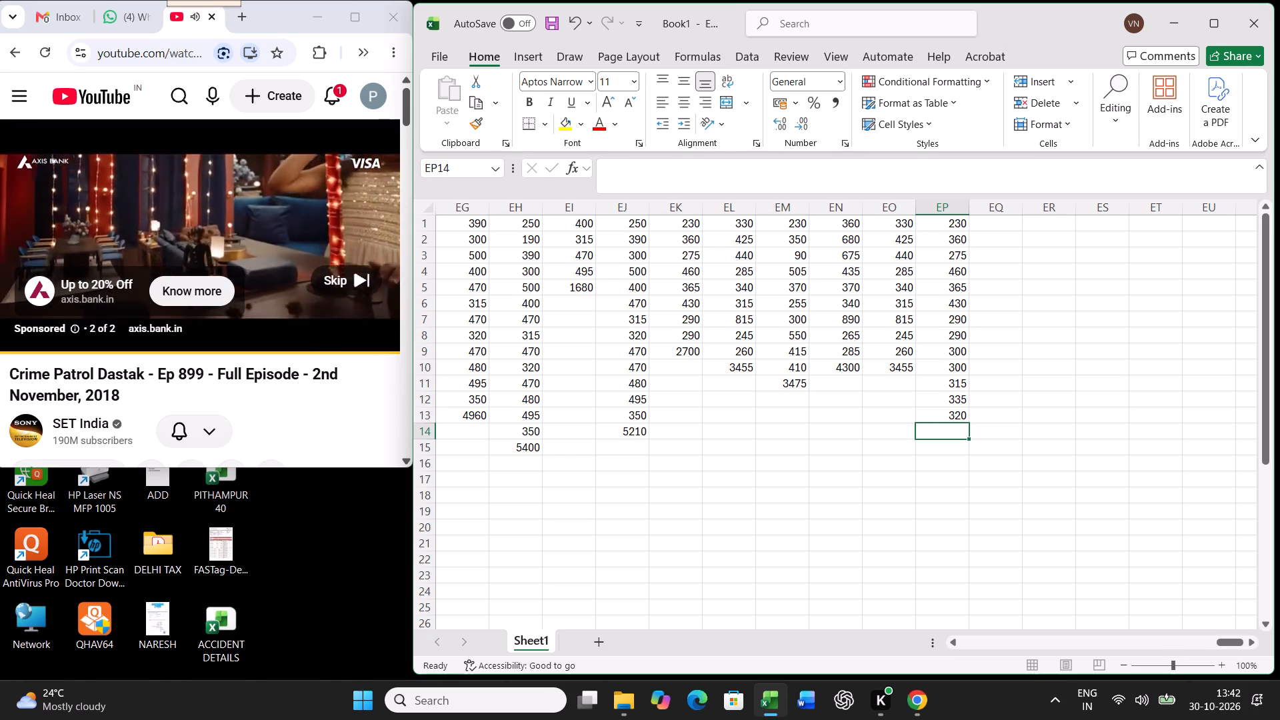
Switch to the YouTube video in Chrome and skip the advertisement.
click(347, 283)
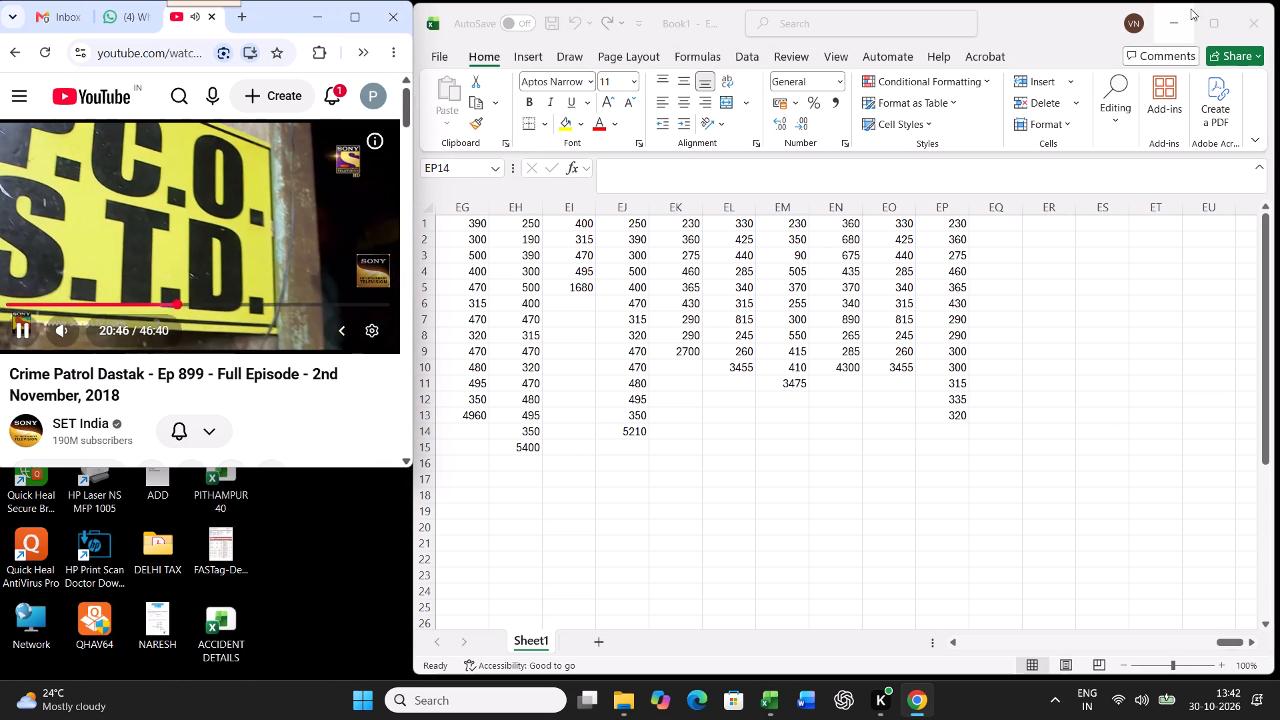
Return to the Excel sheet and total column EP with AutoSum in cell EP14.
click(1210, 17)
click(1001, 81)
key(Return)
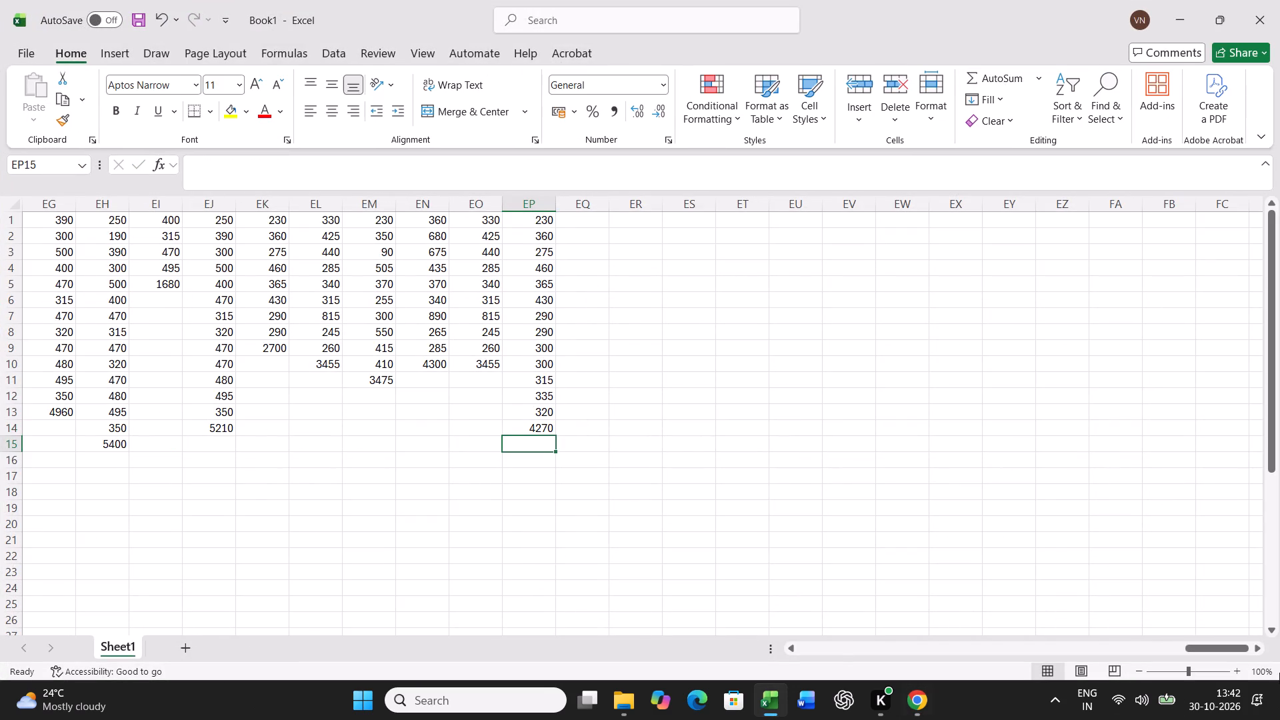
Fill cells EQ1 to EQ15 with 360, 545, 180, 1052, 608, 481, 220, 830, 545, 560, 360, 700, 915, 645 and 475.
click(1219, 3)
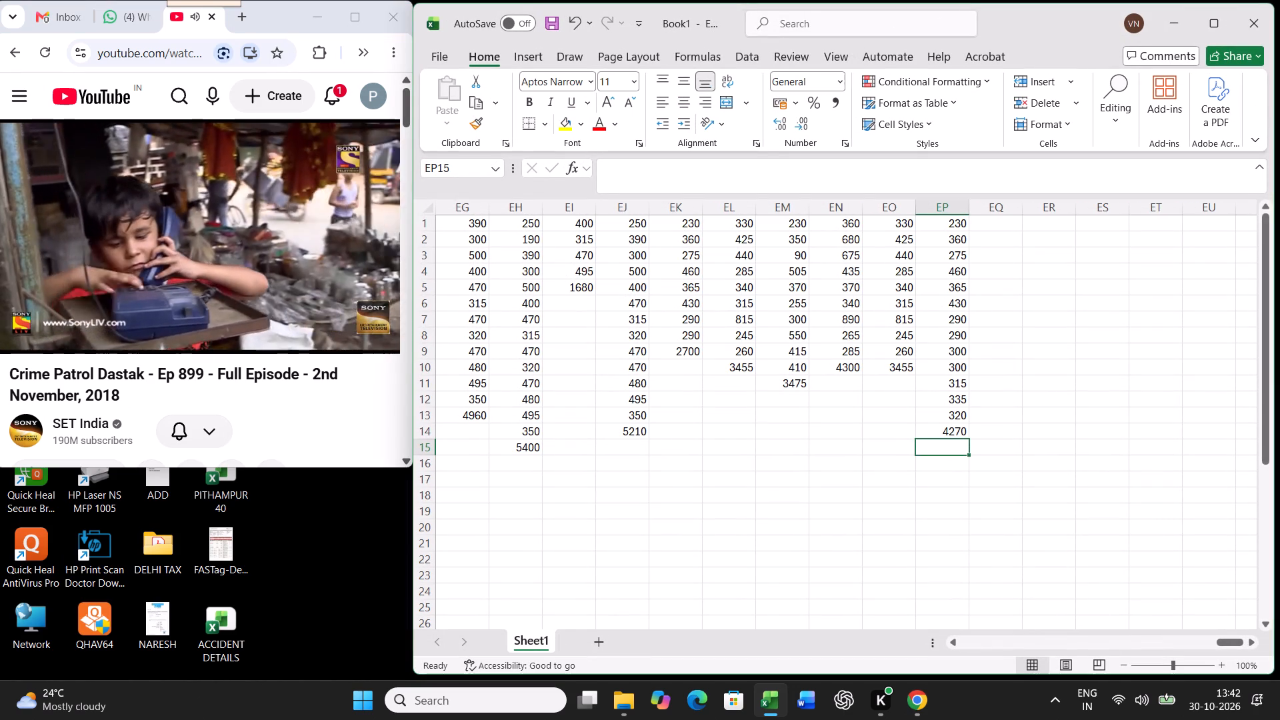
key(Up)
key(Up)
key(Up)
key(Up)
key(Up)
key(Up)
key(Up)
key(Up)
key(Up)
key(Up)
key(Up)
key(Up)
key(Up)
key(Up)
key(Up)
key(Up)
key(Up)
key(Up)
key(Up)
key(Up)
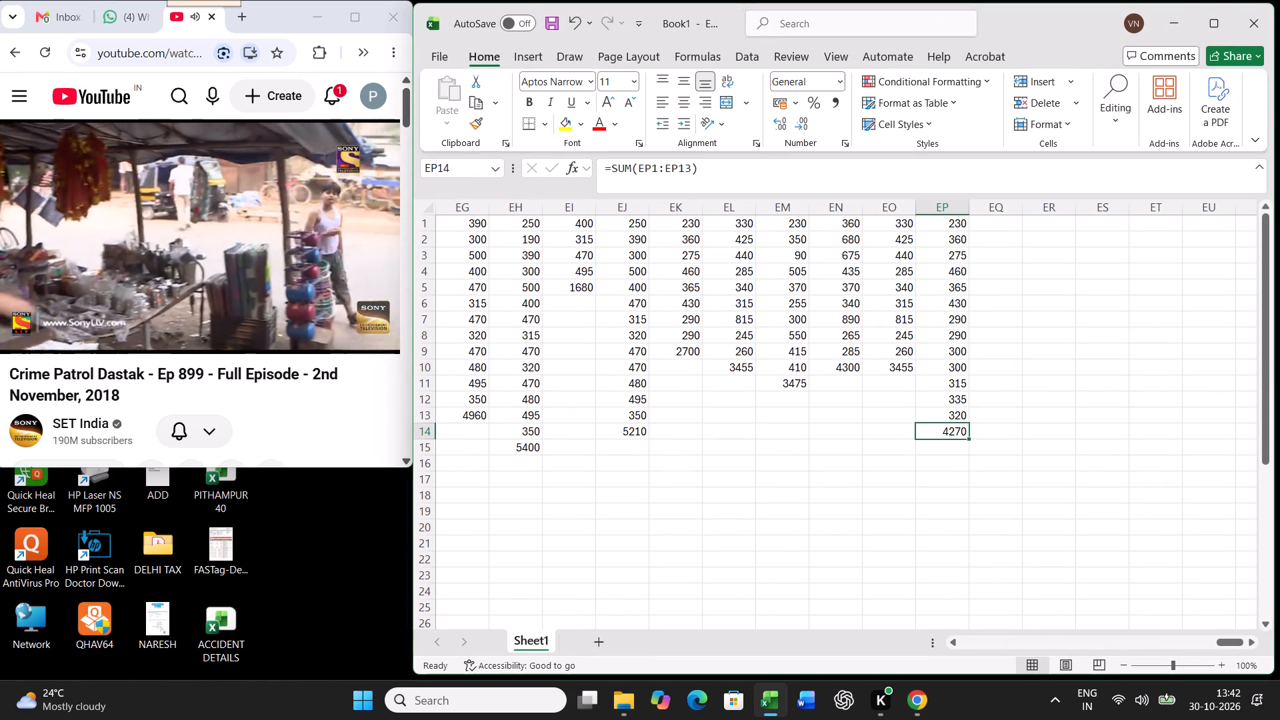
key(Right)
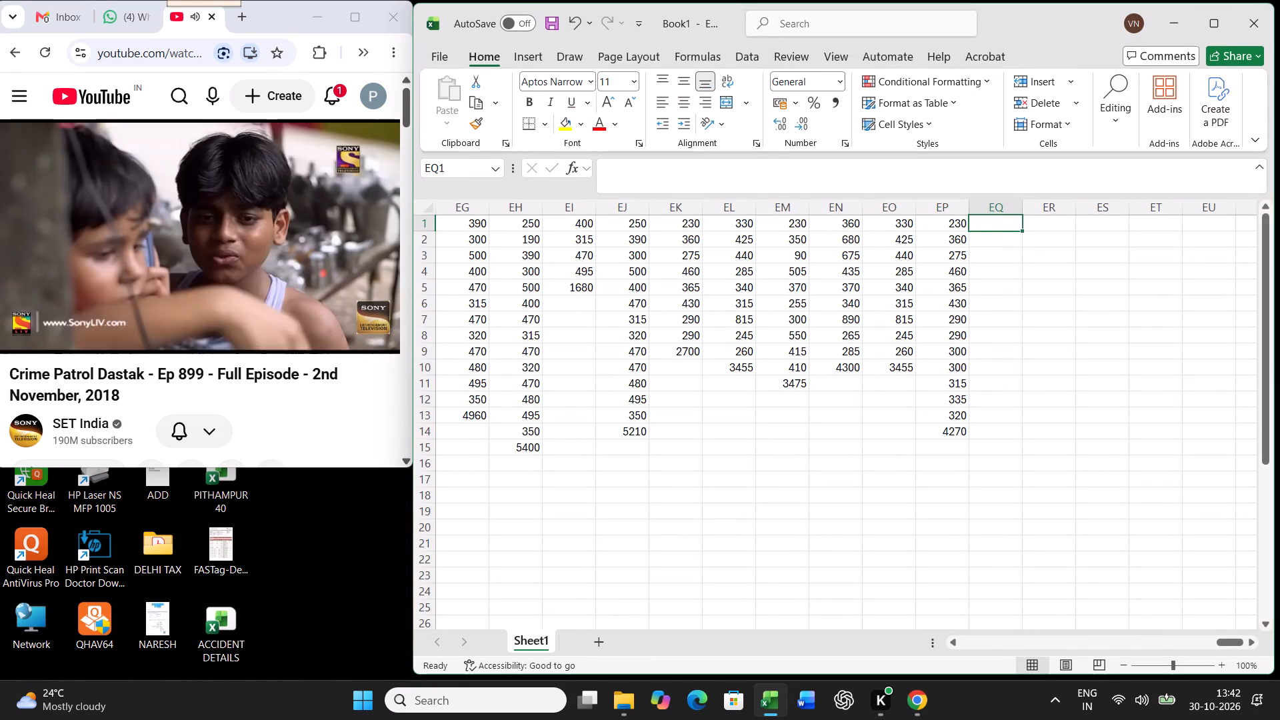
text(360)
key(Return)
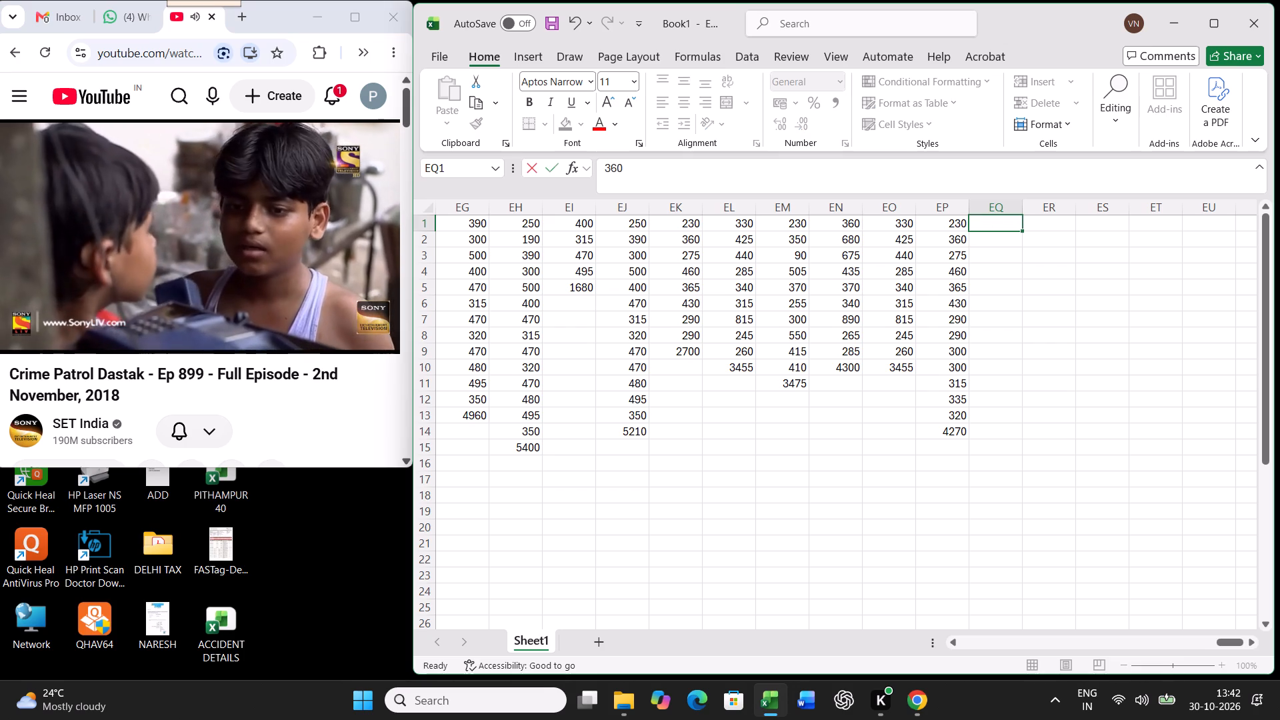
text(545)
key(Return)
text(180)
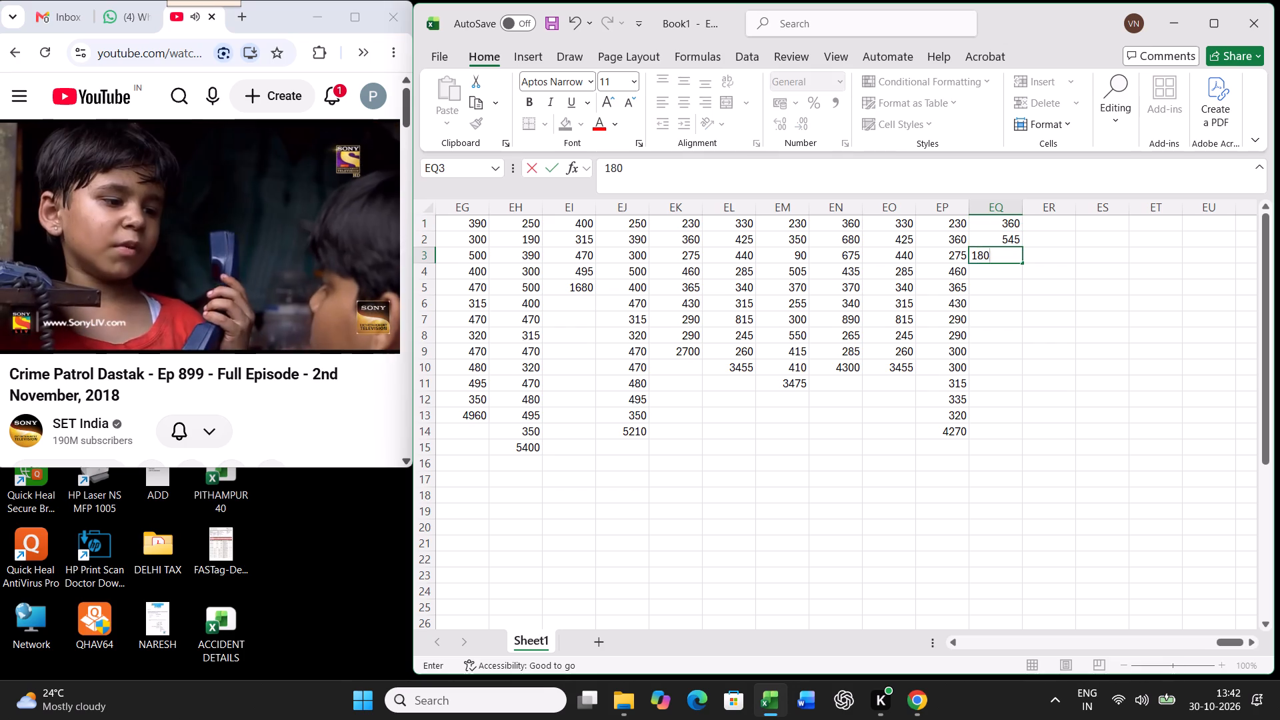
key(Return)
text(1052)
key(Return)
text(608)
key(Return)
text(481)
key(Return)
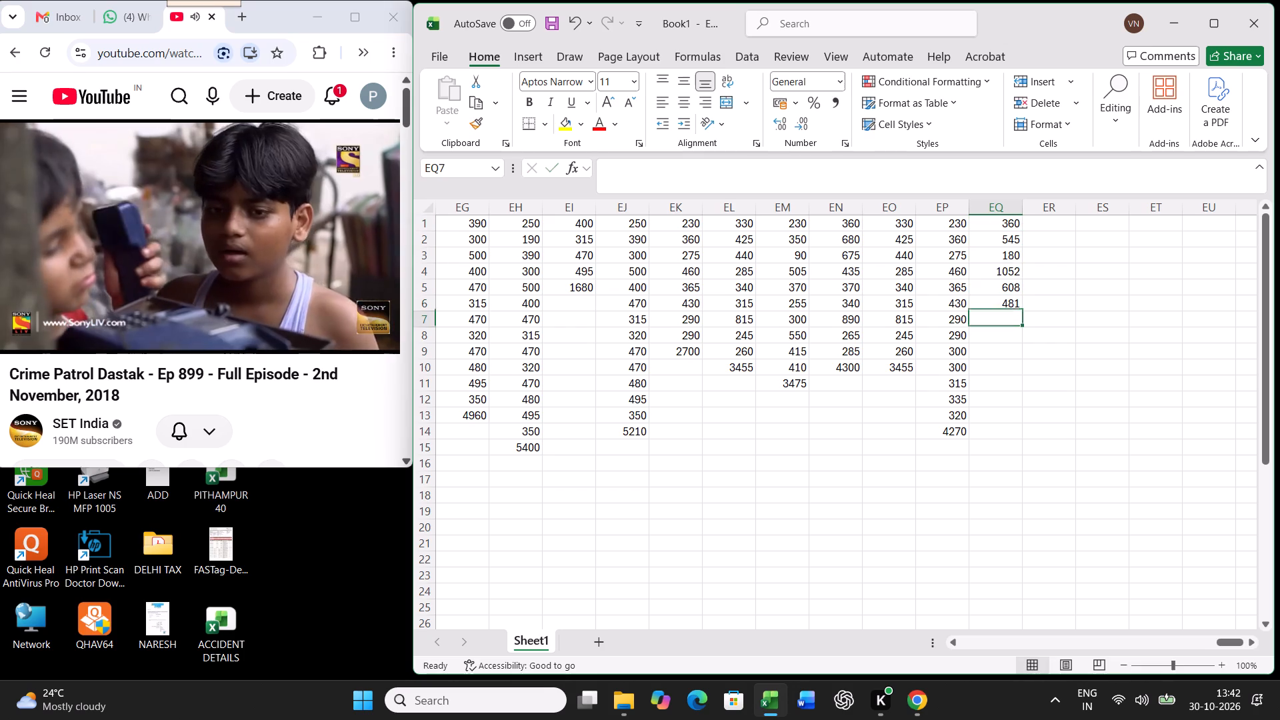
text(220)
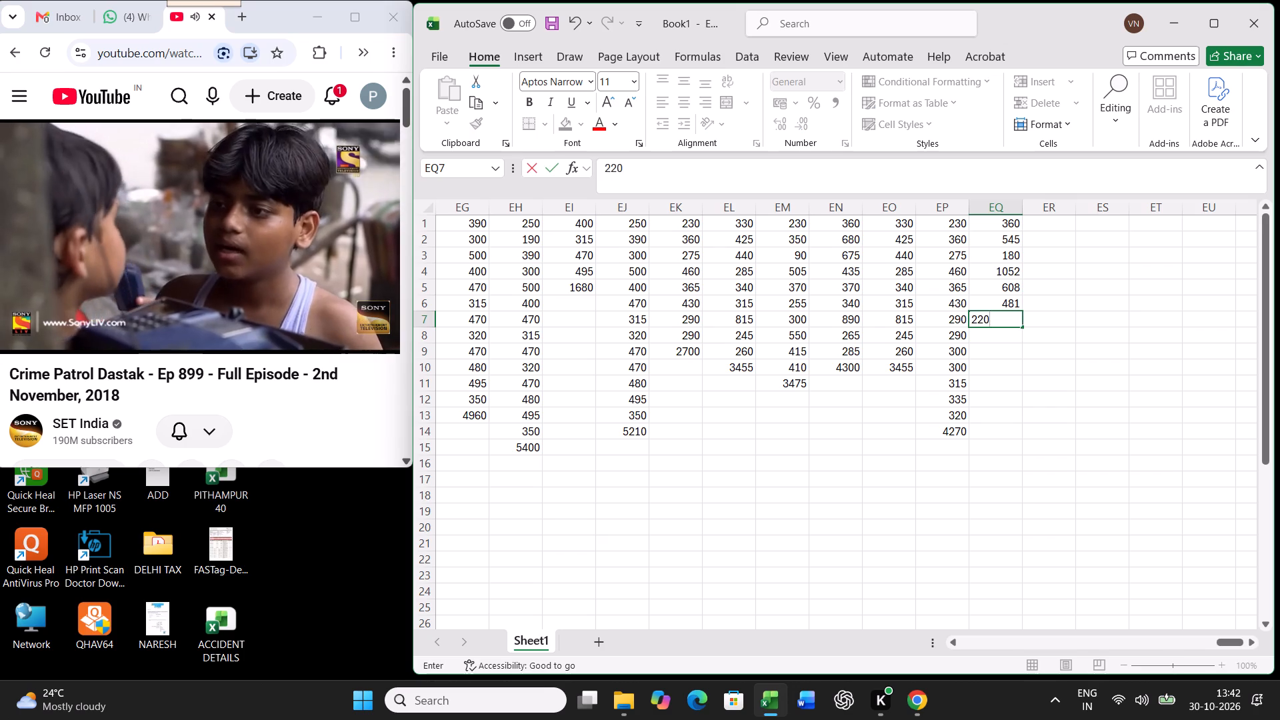
key(Return)
text(830)
key(Return)
text(545)
key(Return)
text(560)
key(Return)
text(360)
key(Return)
text(700)
key(Return)
text(915)
key(Return)
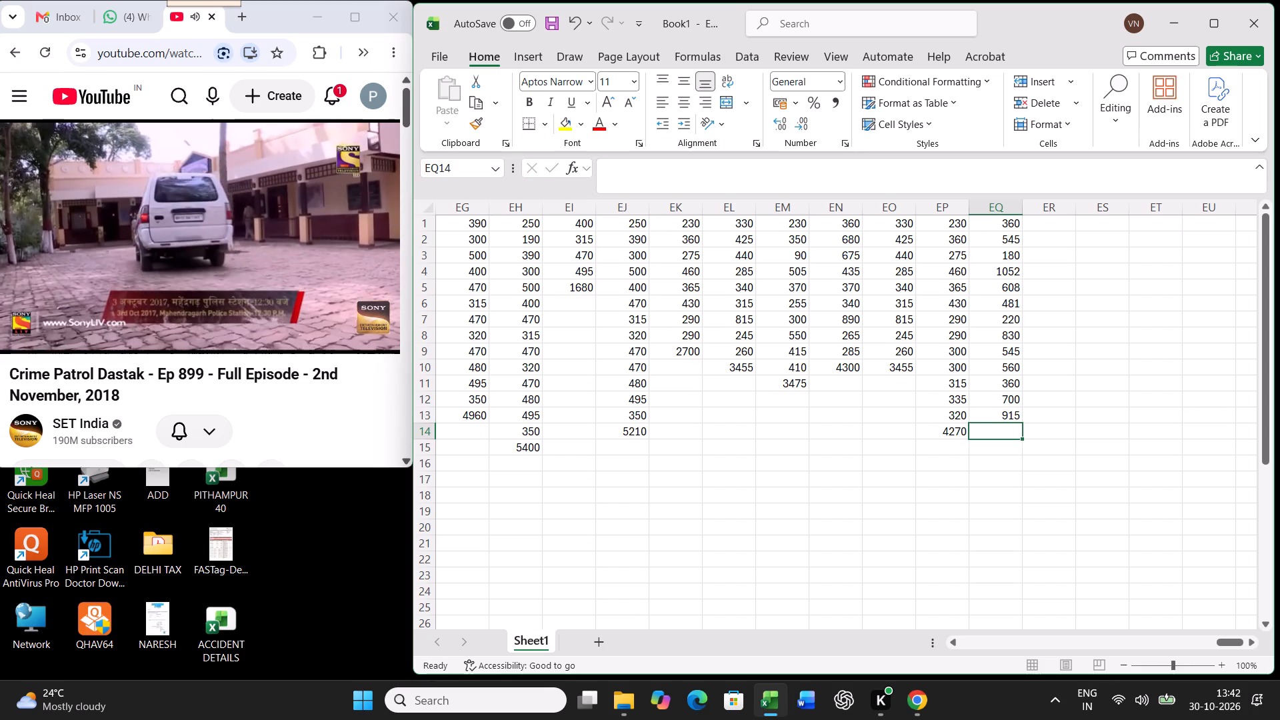
text(645)
key(Return)
text(475)
key(Return)
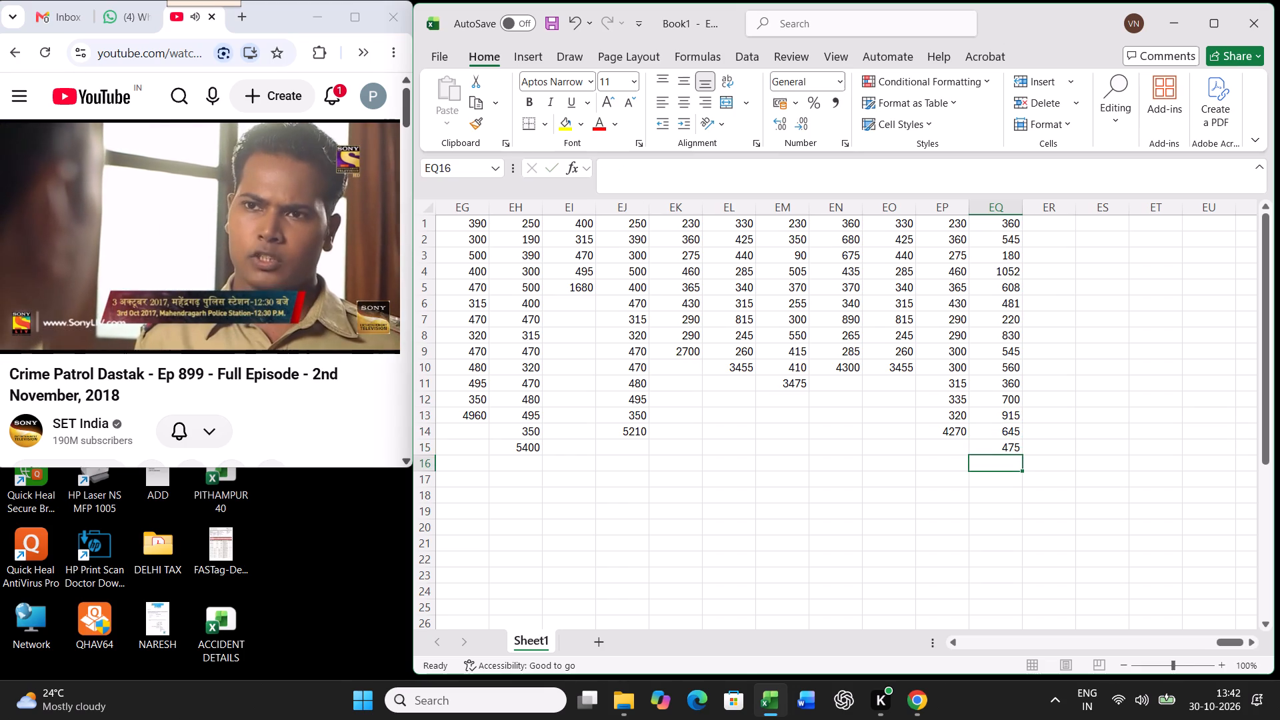
Total column EQ with AutoSum in cell EQ16.
click(1219, 10)
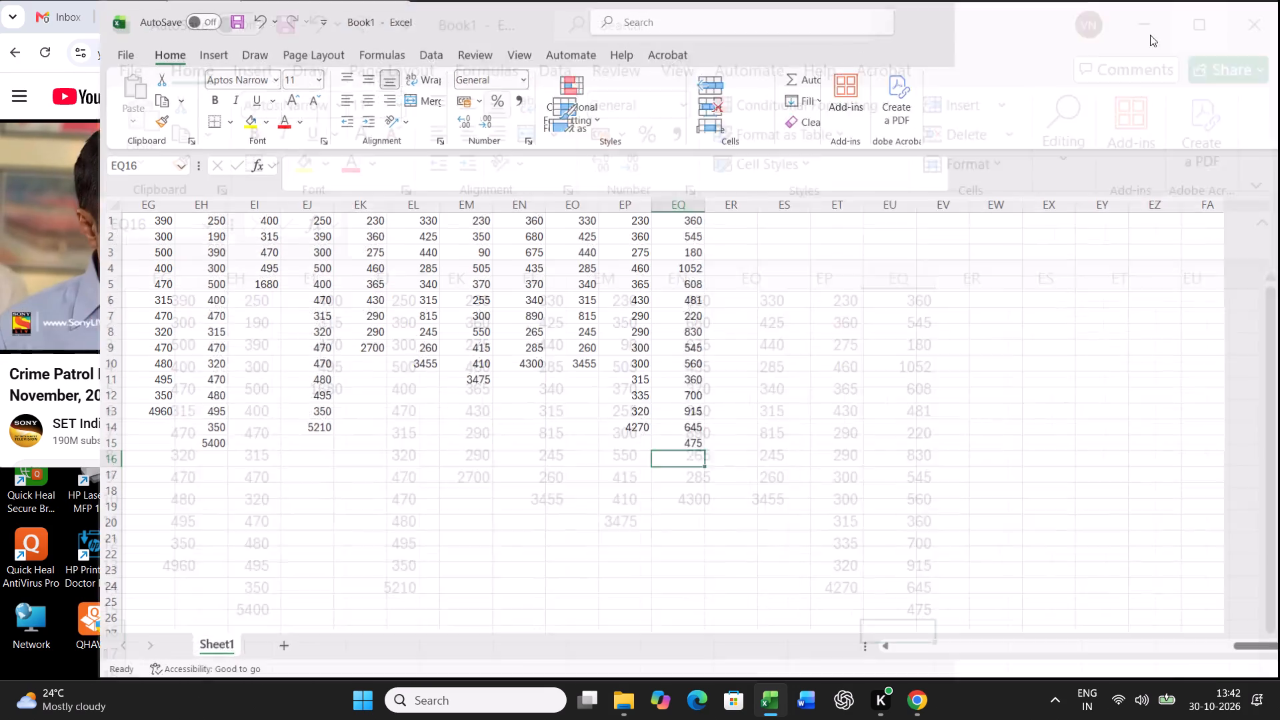
click(1009, 71)
key(Return)
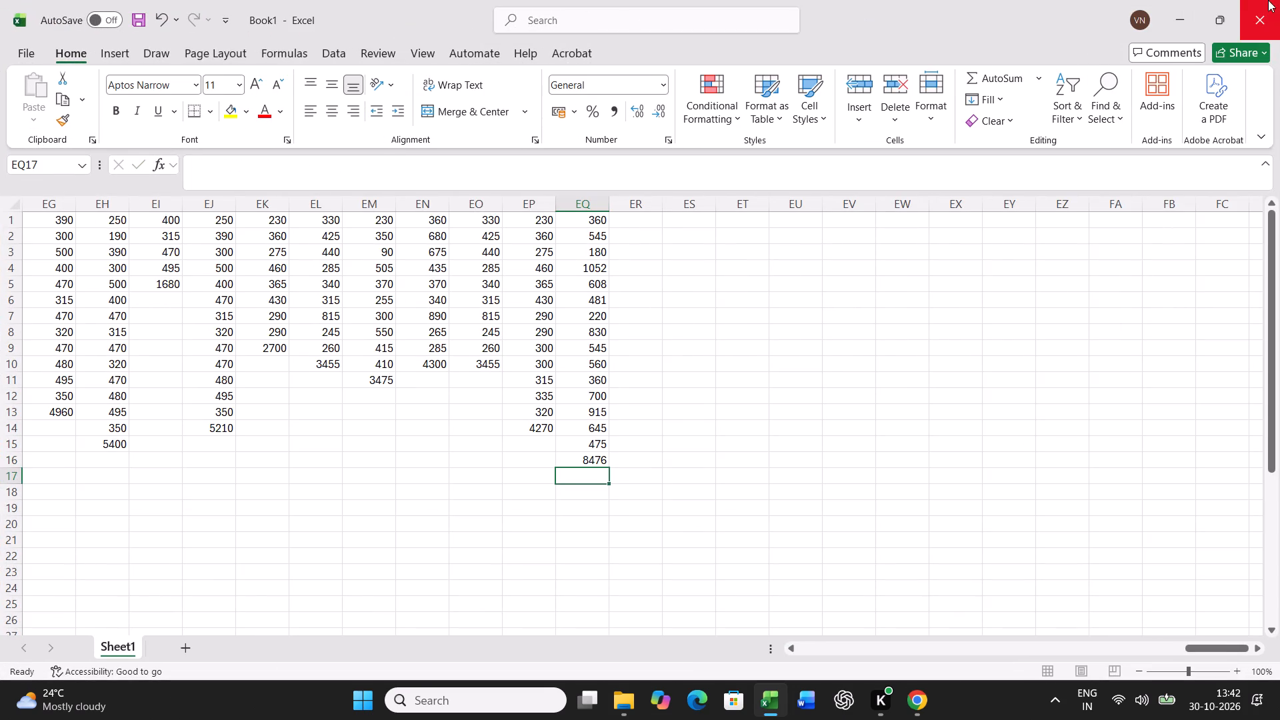
Fill cells ER1 to ER12 with 230, 360, 275, 460, 365, 430, 290, 290, 315, 335, 320 and 100.
click(1226, 11)
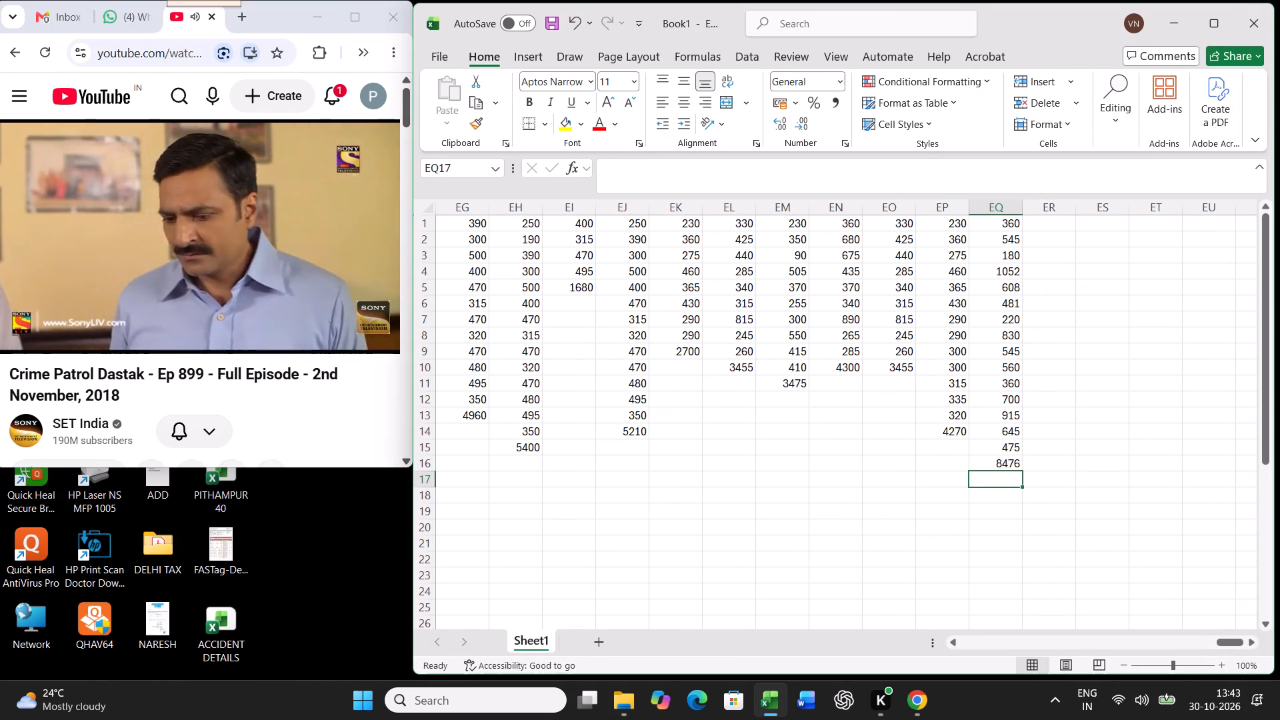
key(Up)
key(Up)
key(Up)
key(Up)
key(Up)
key(Up)
key(Up)
key(Up)
key(Up)
key(Up)
key(Up)
key(Up)
key(Up)
key(Up)
key(Up)
key(Up)
key(Up)
key(Up)
key(Up)
key(Up)
key(Right)
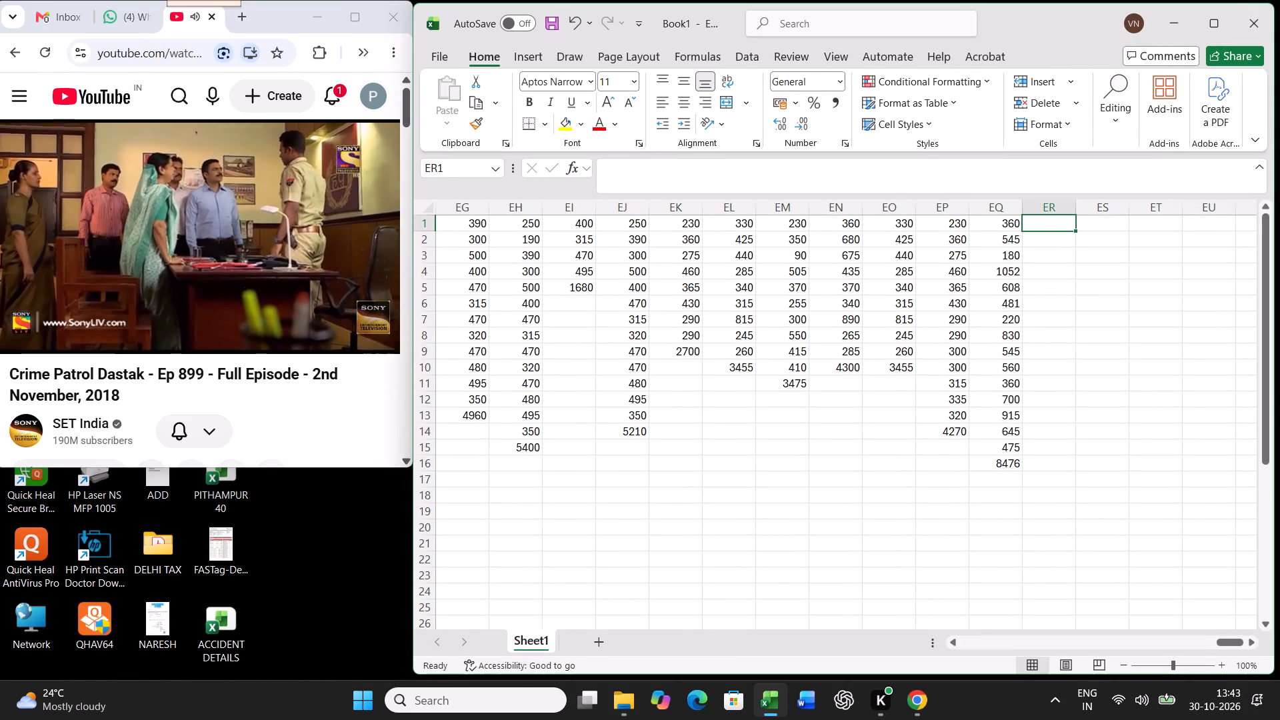
text(230)
key(Return)
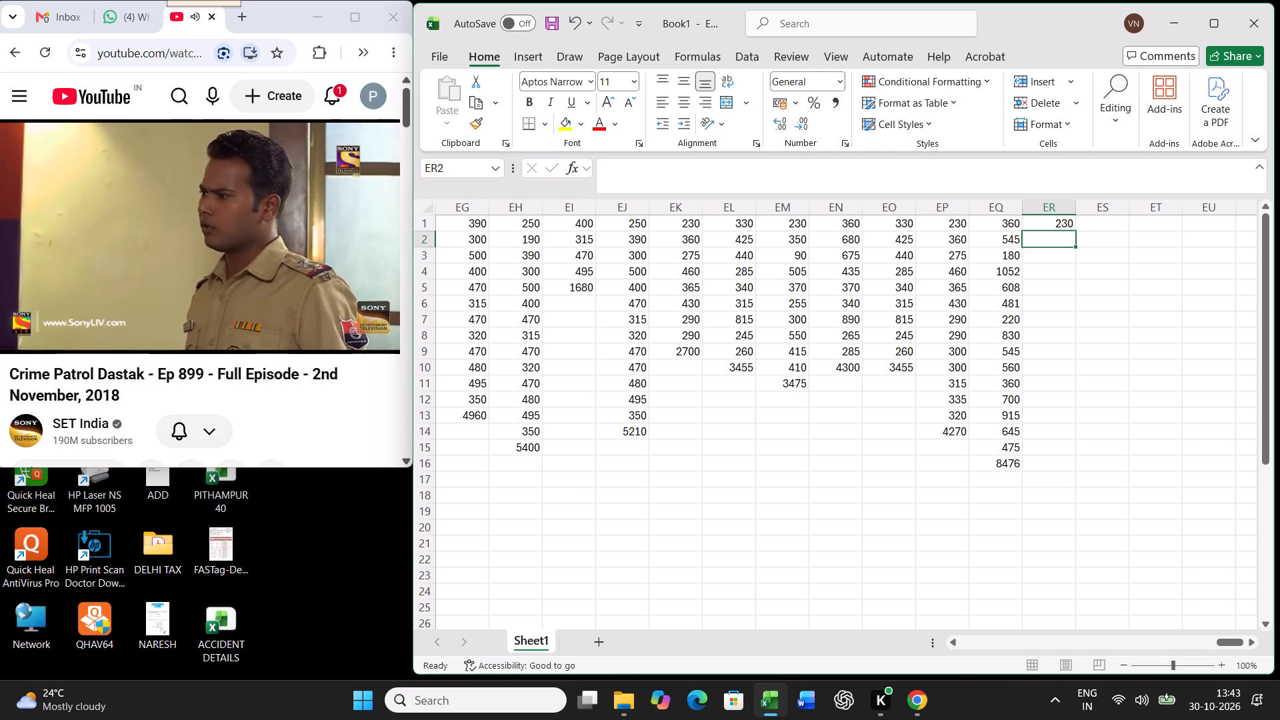
text(360)
key(Return)
text(275)
key(Return)
text(460)
key(Return)
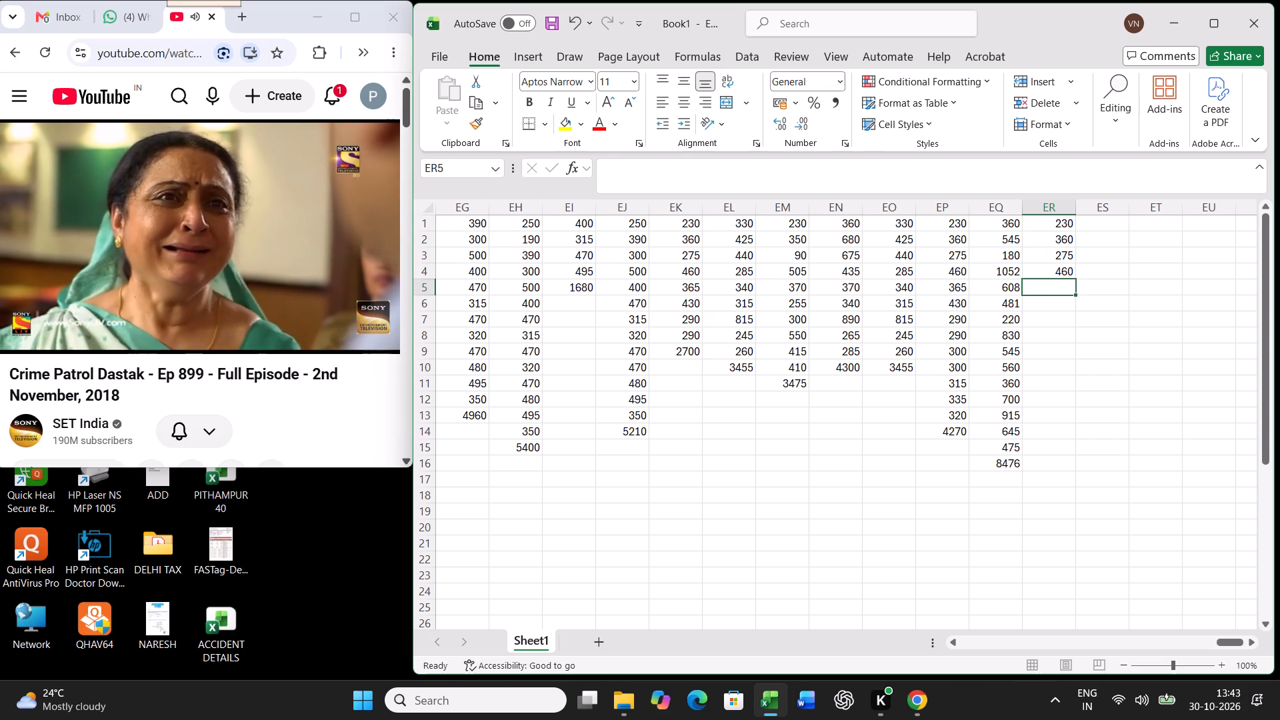
text(365)
key(Return)
text(430)
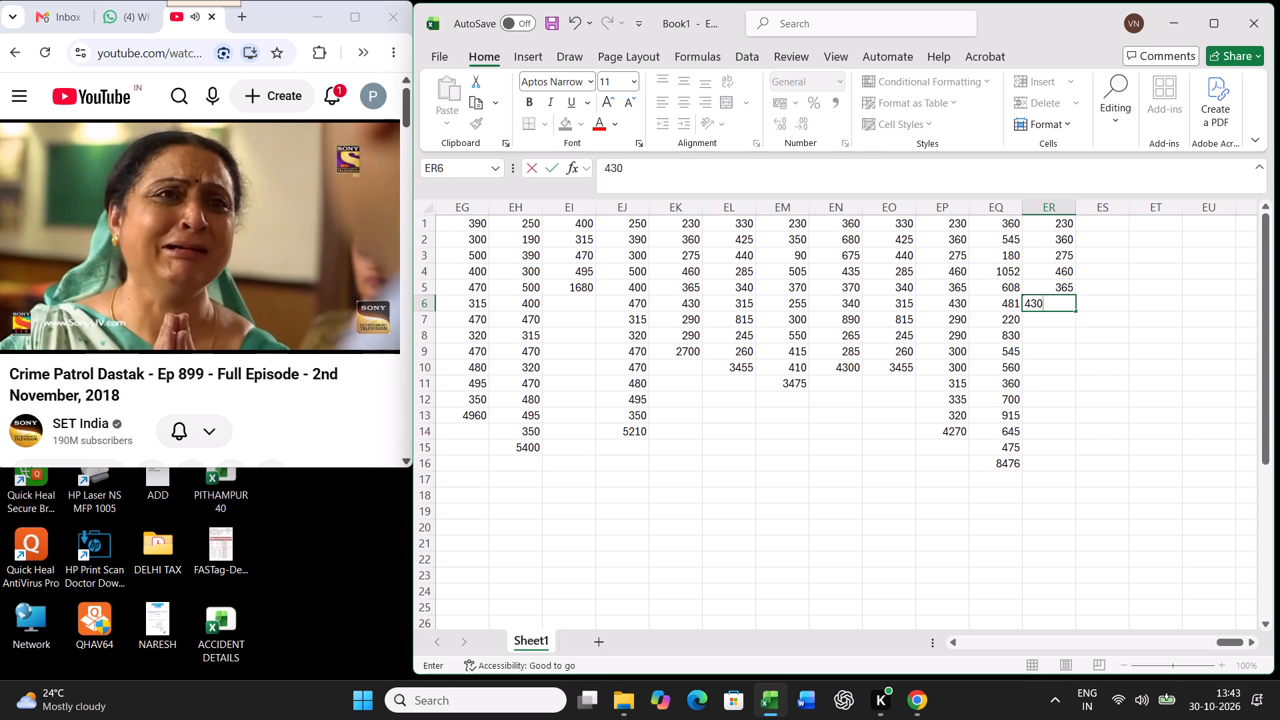
key(Return)
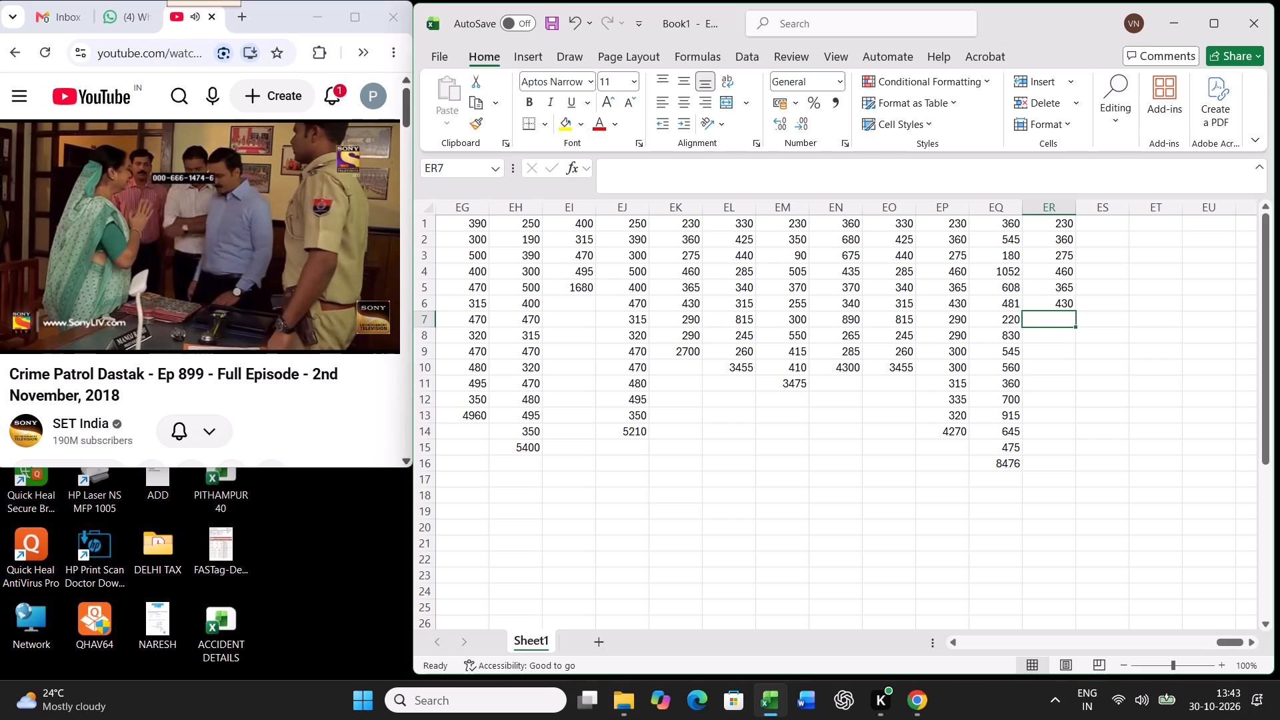
text(290)
key(Return)
text(290)
key(Return)
text(315)
key(Return)
text(335)
key(Return)
text(320)
key(Return)
text(100)
key(Return)
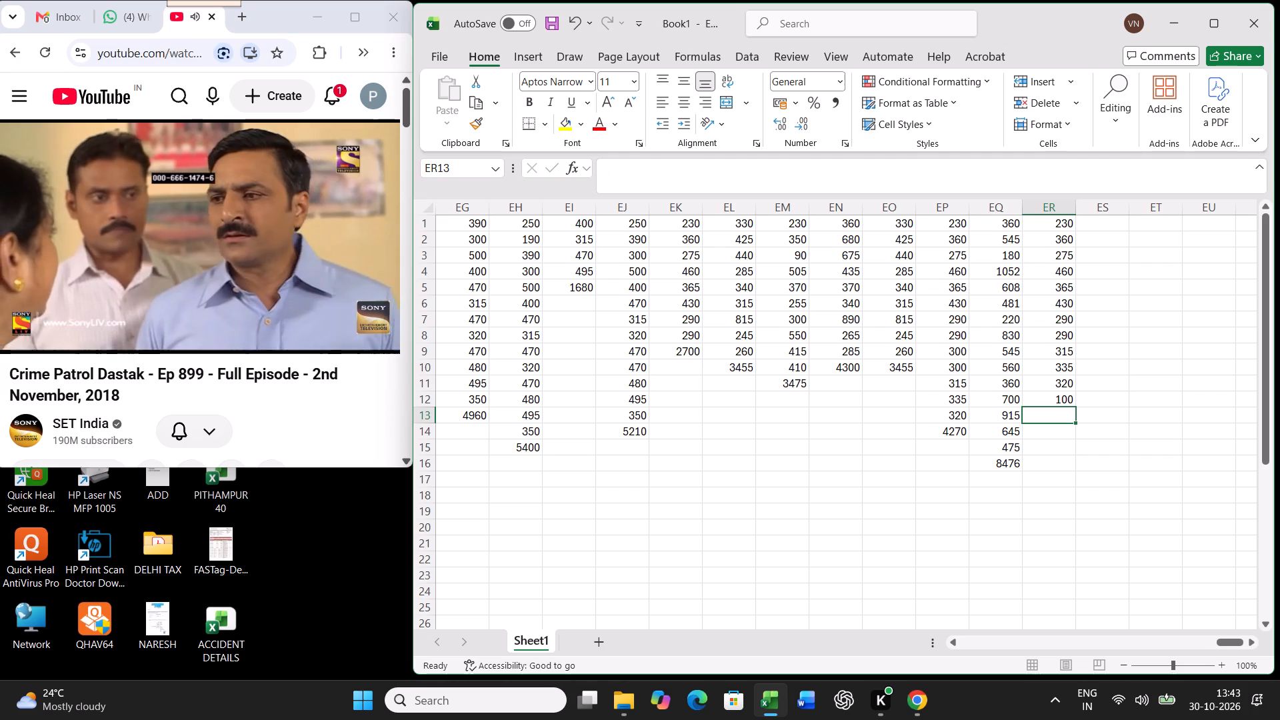
Total column ER with AutoSum in cell ER13.
click(1217, 20)
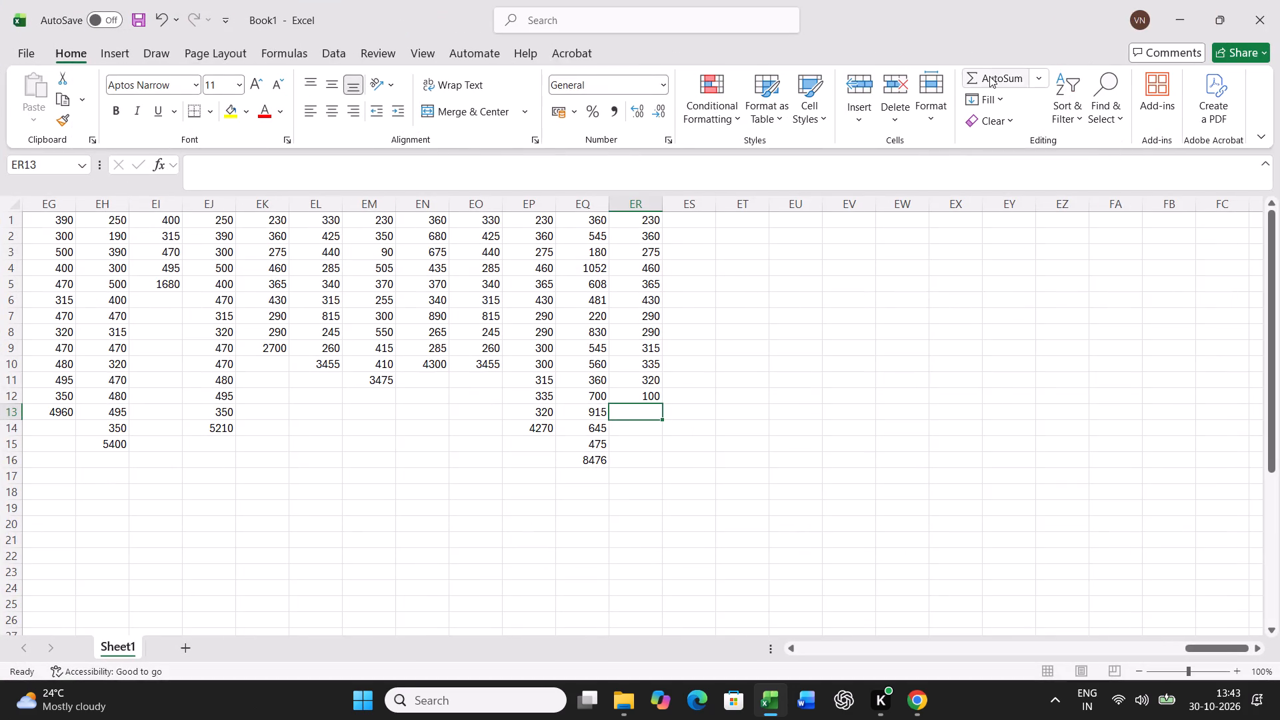
click(989, 76)
key(Return)
Fill cells ES1 to ES12 with 230, 360, 275, 460, 365, 430, 290, 290, 315, 335, 320 and 100.
click(1214, 1)
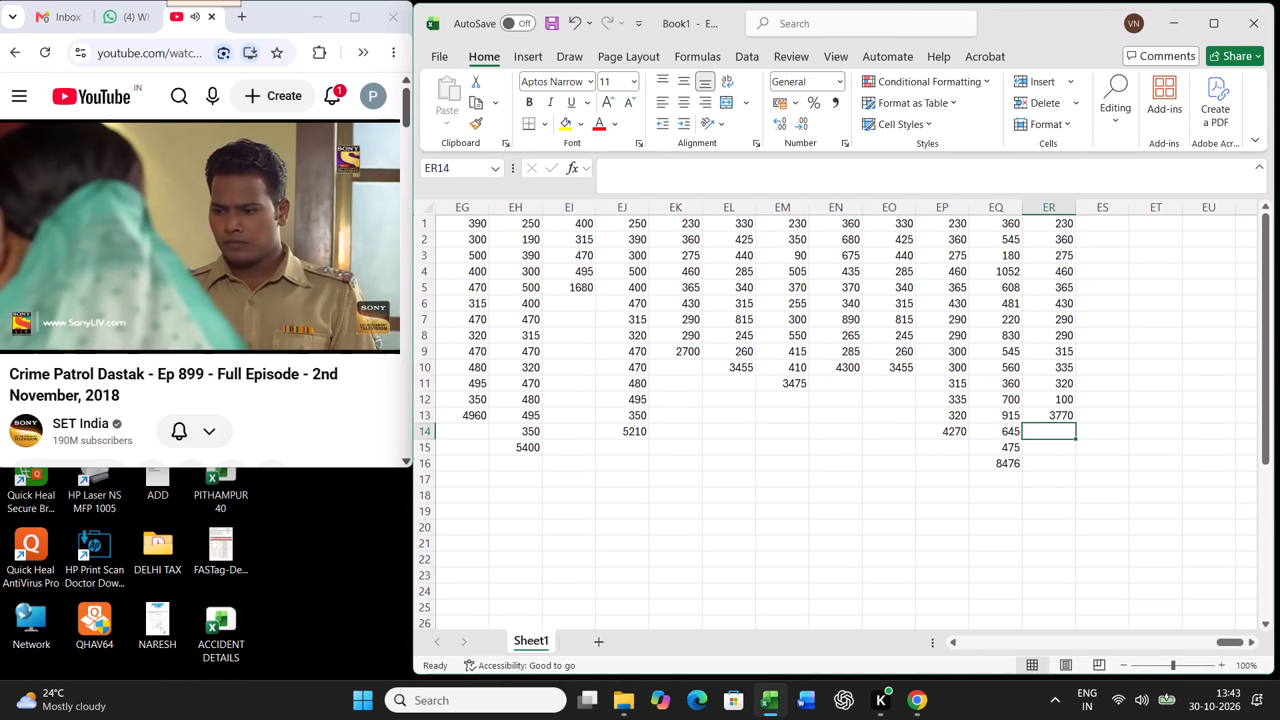
key(Up)
key(Up)
key(Up)
key(Up)
key(Up)
key(Up)
key(Up)
key(Up)
key(Up)
key(Up)
key(Up)
key(Up)
key(Up)
key(Up)
key(Up)
key(Up)
key(Up)
key(Up)
key(Up)
key(Up)
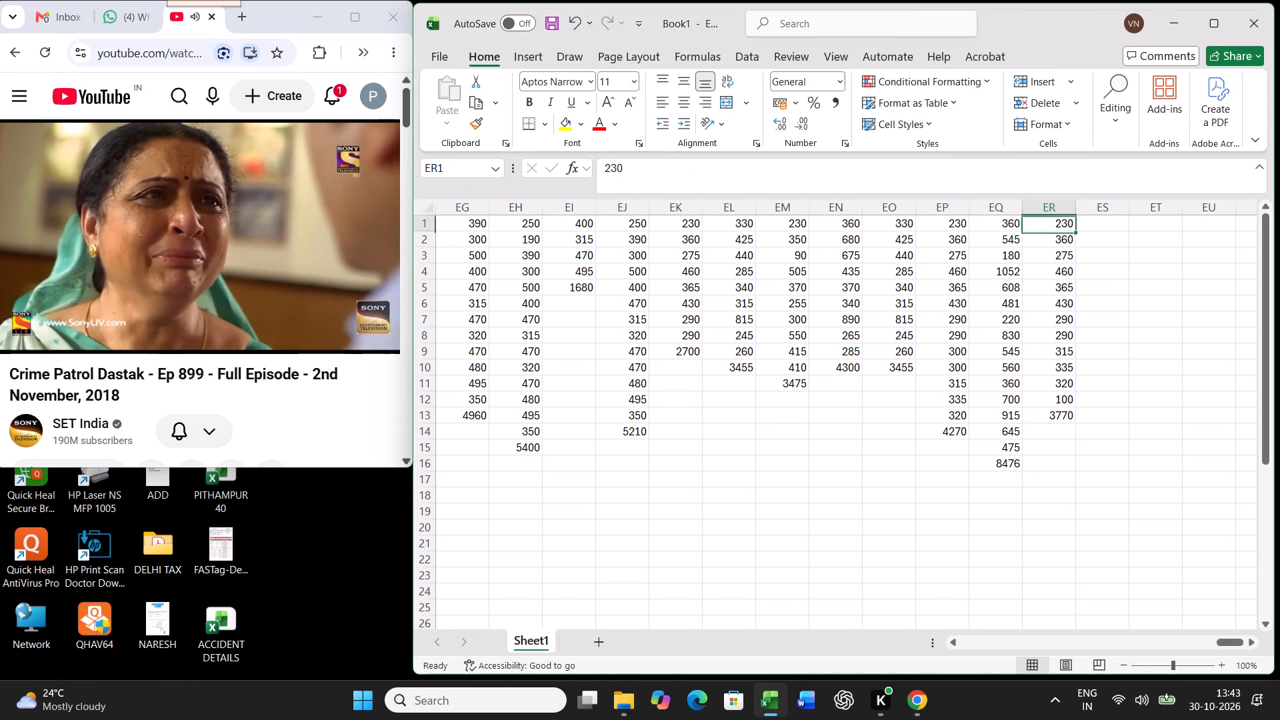
key(Right)
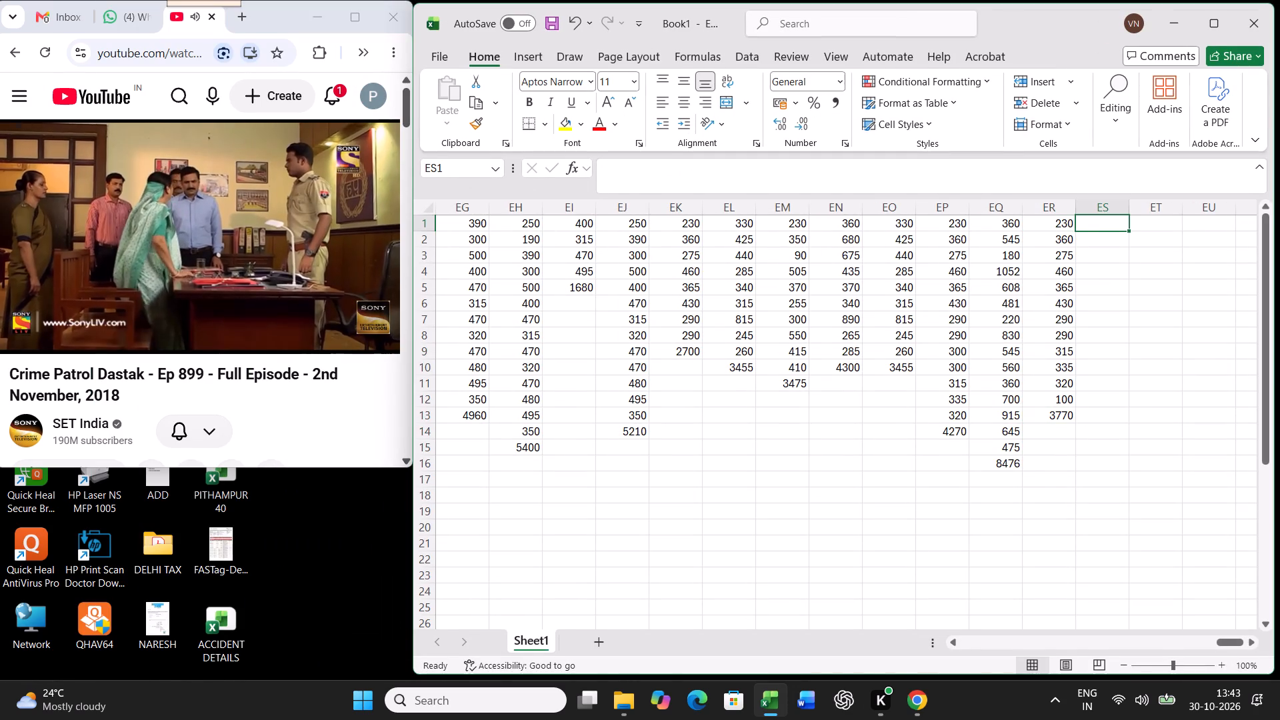
text(230)
key(Return)
text(360)
key(Return)
text(275)
key(Return)
text(460)
key(Return)
text(365)
key(Return)
text(430)
key(Return)
text(290)
key(Return)
text(290)
key(Return)
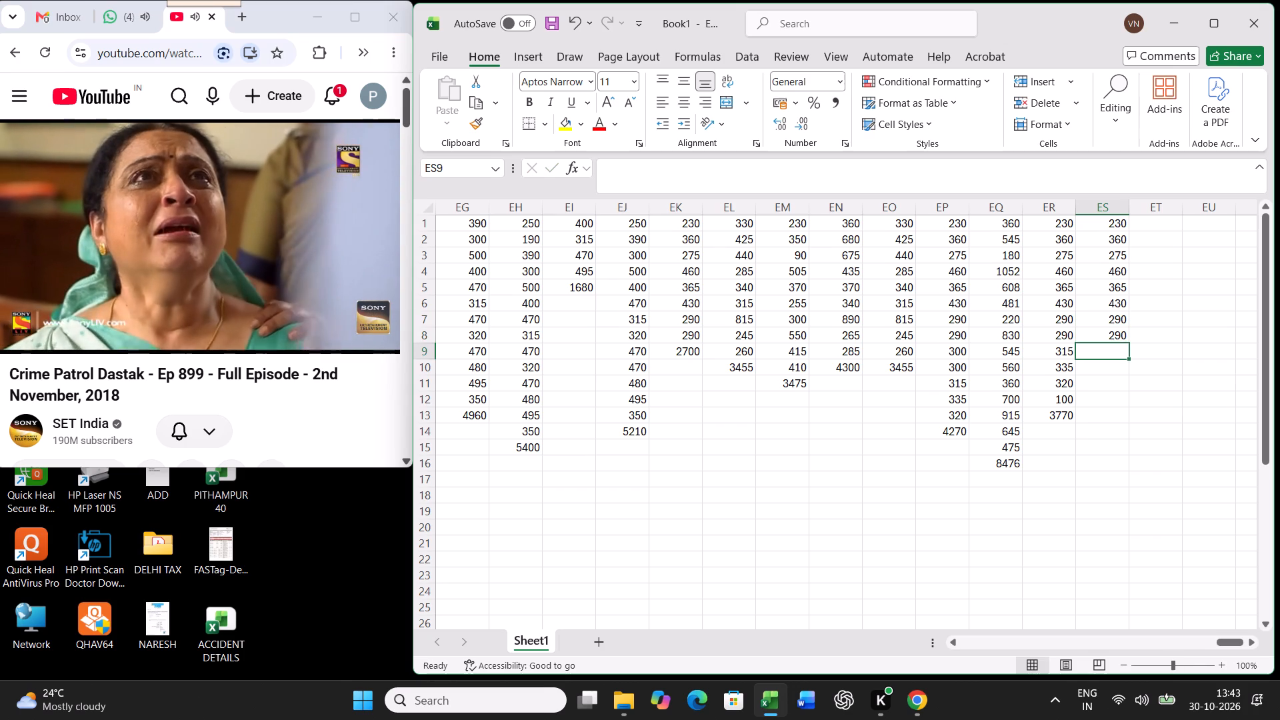
text(315)
key(Return)
text(335)
key(Return)
text(320)
key(Return)
text(100)
key(Return)
Total column ES with AutoSum in cell ES13.
click(1213, 11)
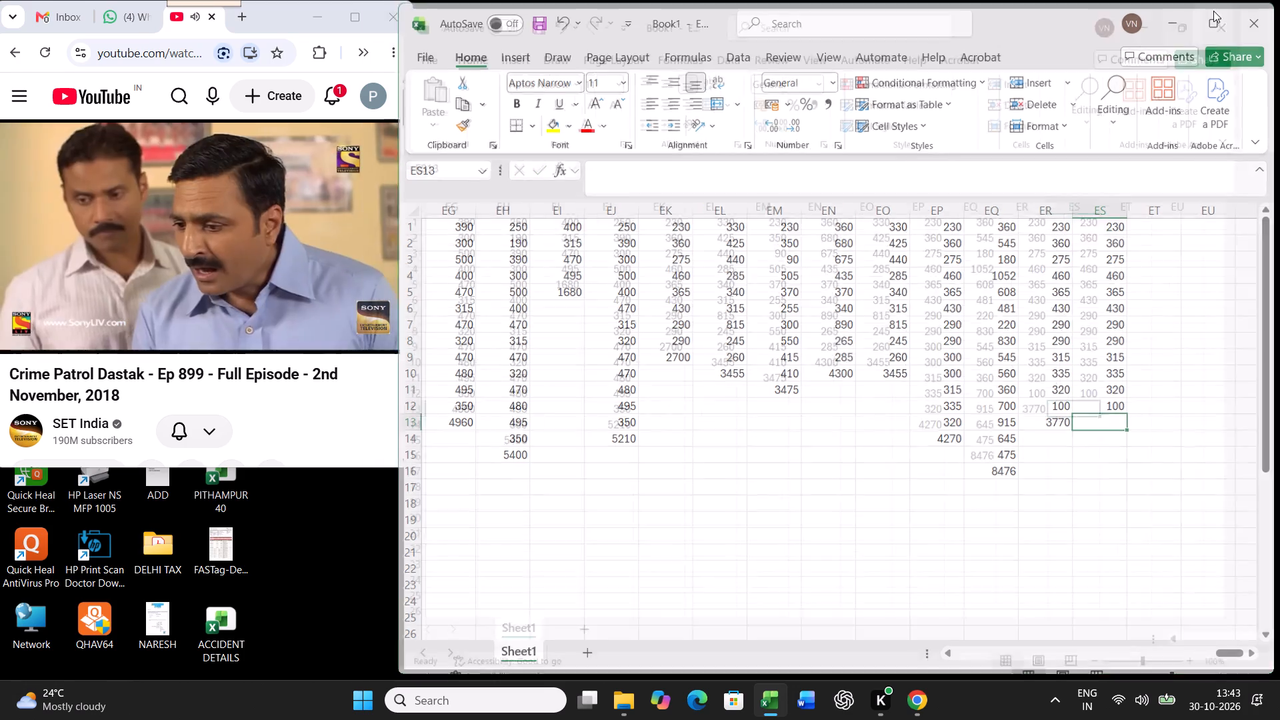
click(1001, 80)
key(Return)
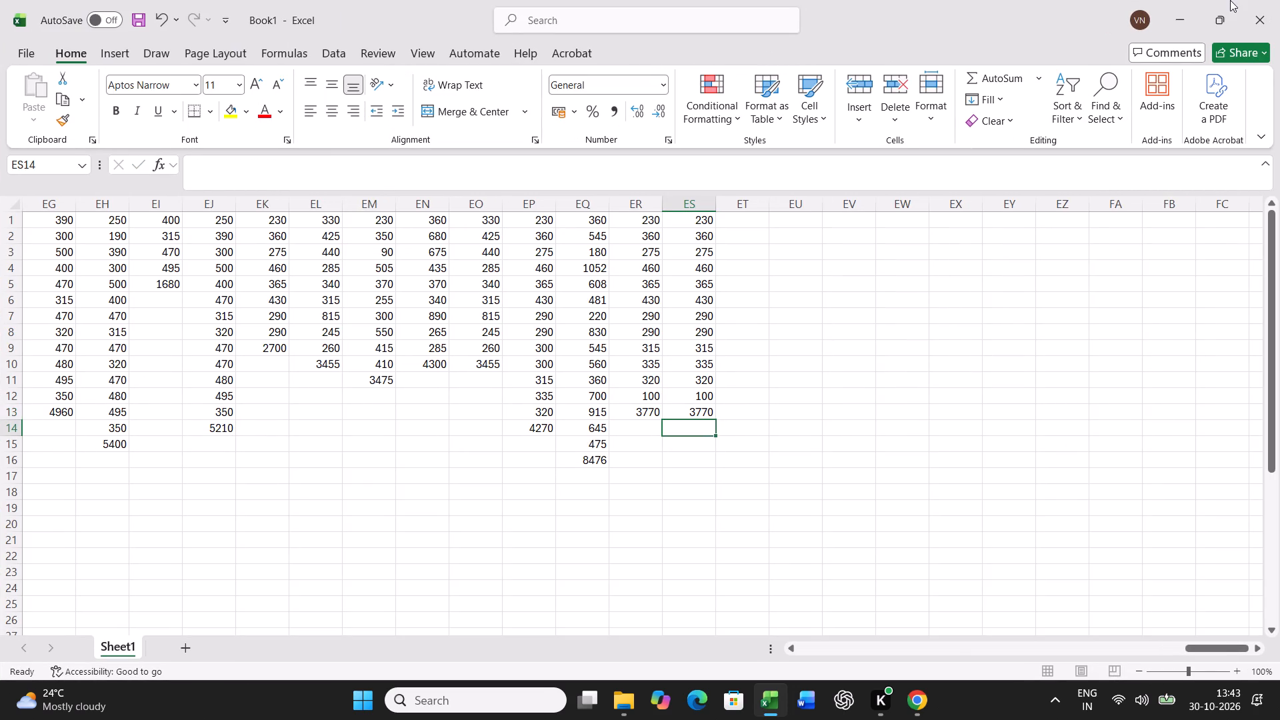
click(1223, 2)
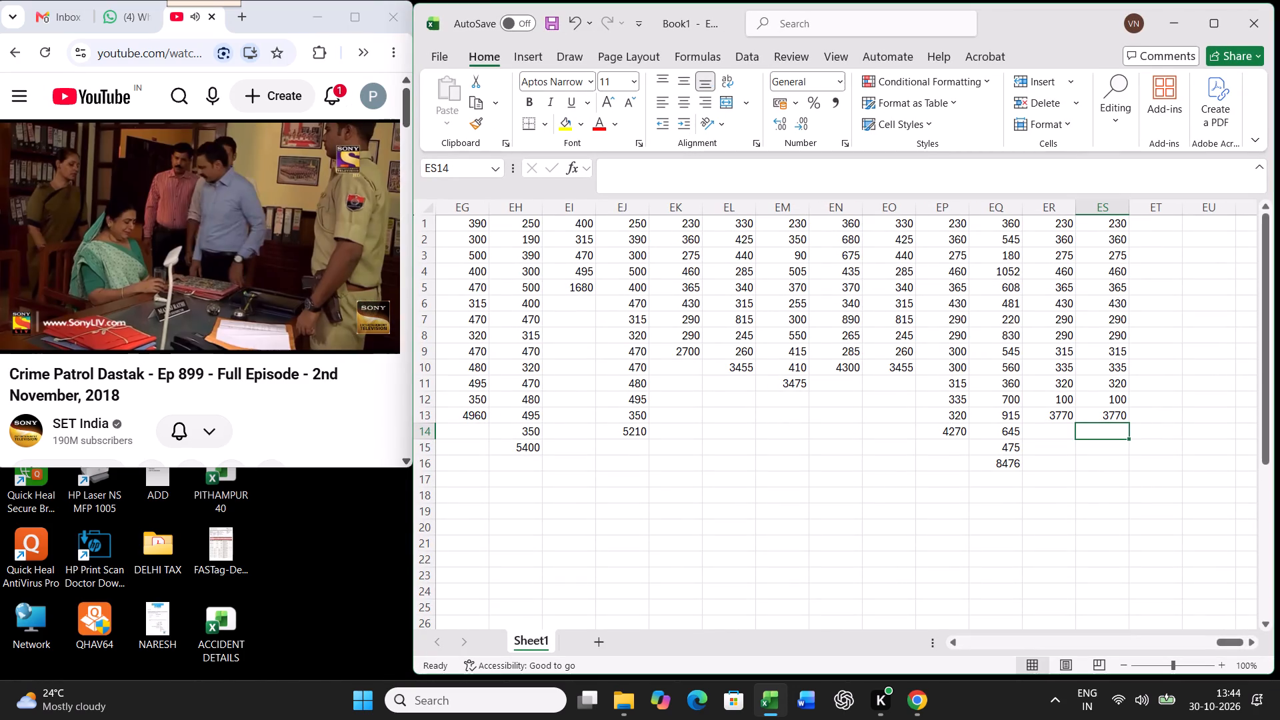
Fill cells ET1 to ET9 with 360, 680, 675, 435, 370, 340, 890, 265 and 285.
key(Up)
key(Up)
key(Up)
key(Up)
key(Up)
key(Up)
key(Up)
key(Up)
key(Up)
key(Up)
key(Up)
key(Up)
key(Up)
key(Up)
key(Up)
key(Up)
key(Up)
key(Up)
key(Up)
key(Up)
key(Right)
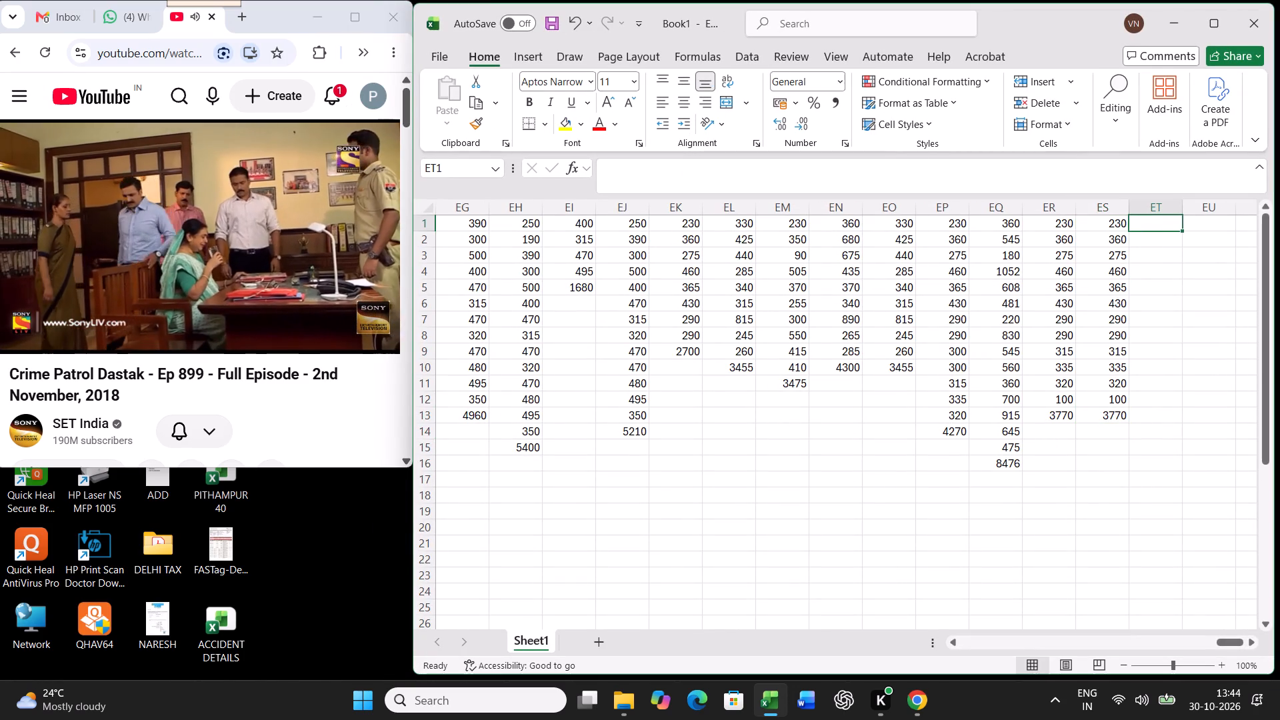
text(360)
key(Return)
text(680)
key(Return)
text(675)
key(Return)
text(435)
key(Return)
text(370)
key(Return)
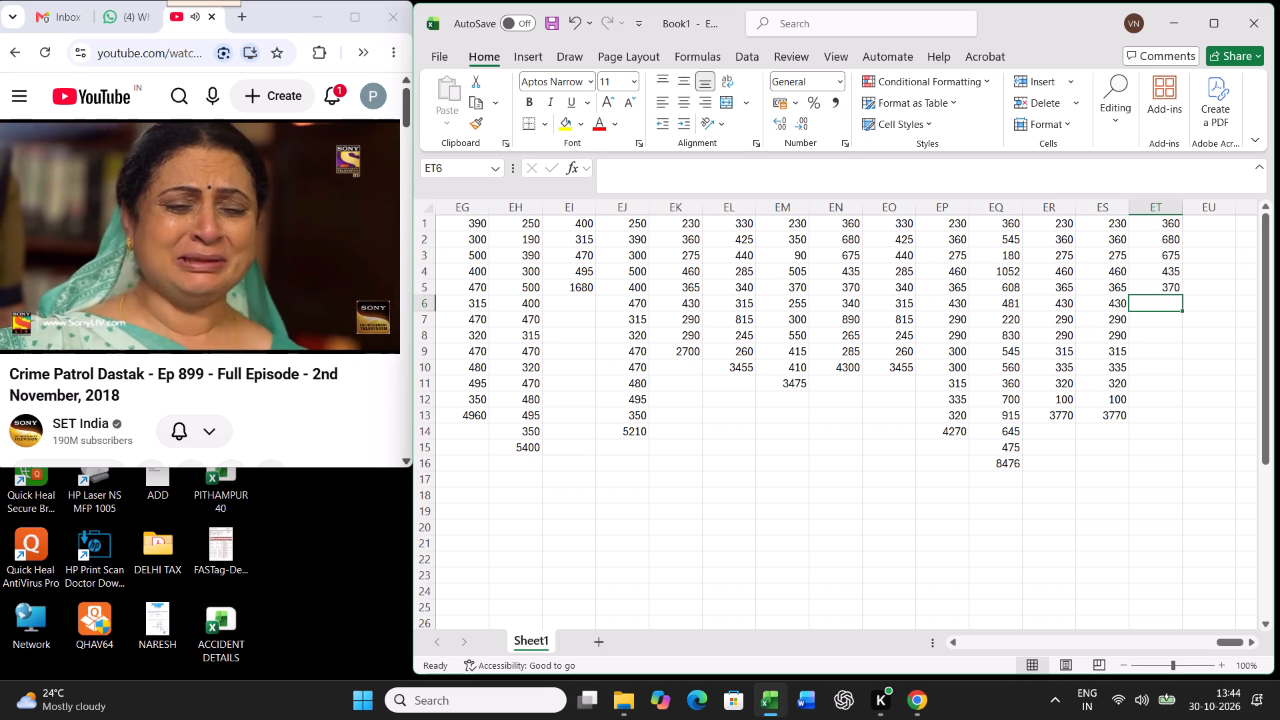
text(340)
key(Return)
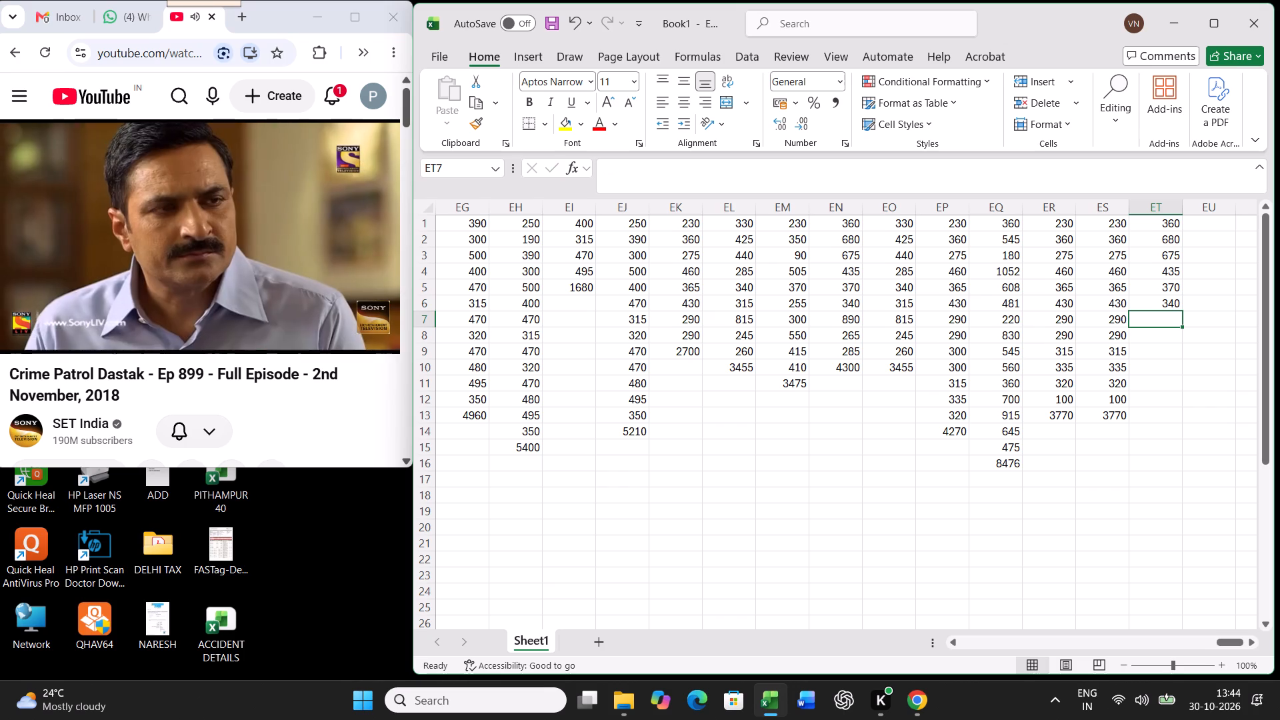
text(890)
key(Return)
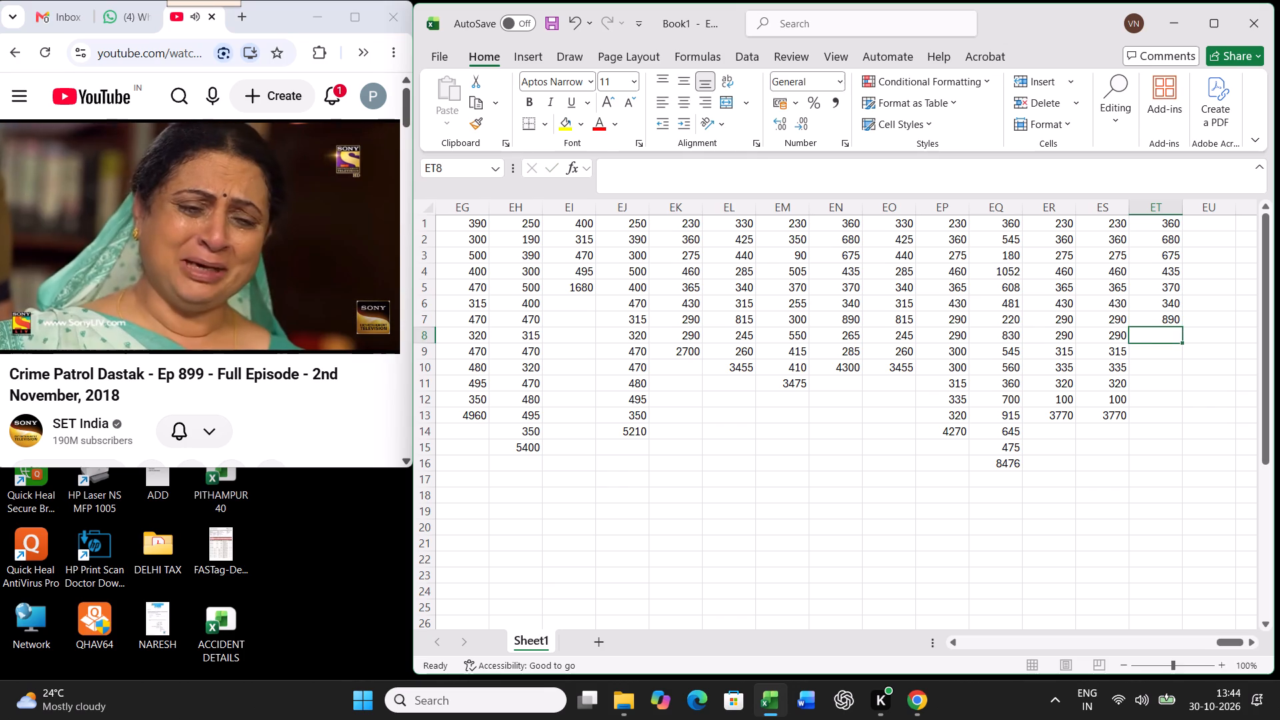
text(265)
key(Return)
text(285)
key(Return)
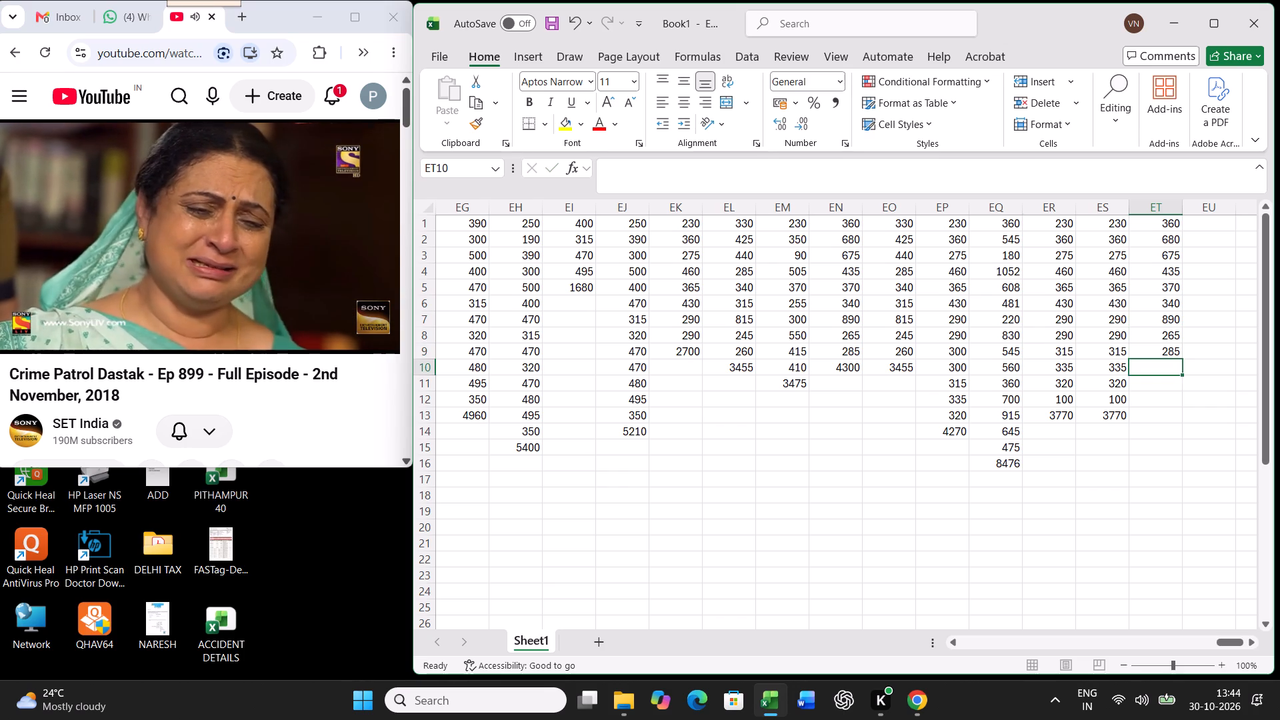
Total column ET with AutoSum in cell ET10.
click(1210, 5)
click(1003, 85)
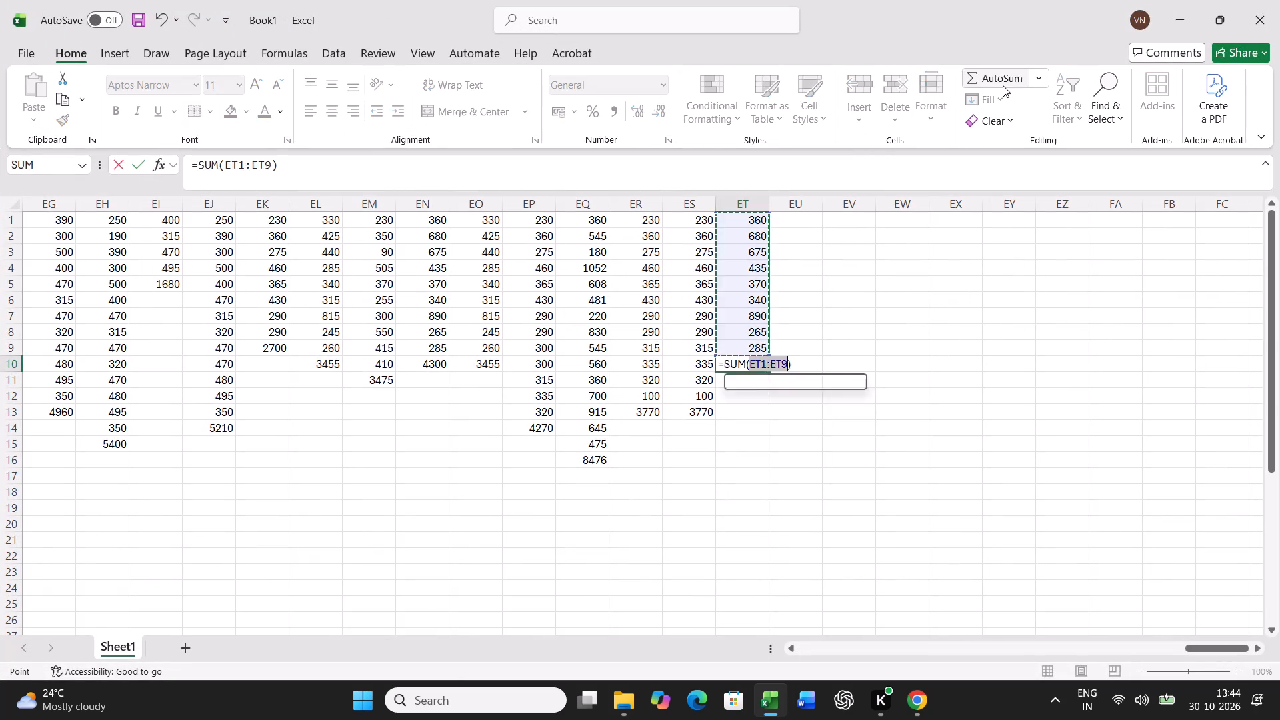
key(Return)
click(1228, 5)
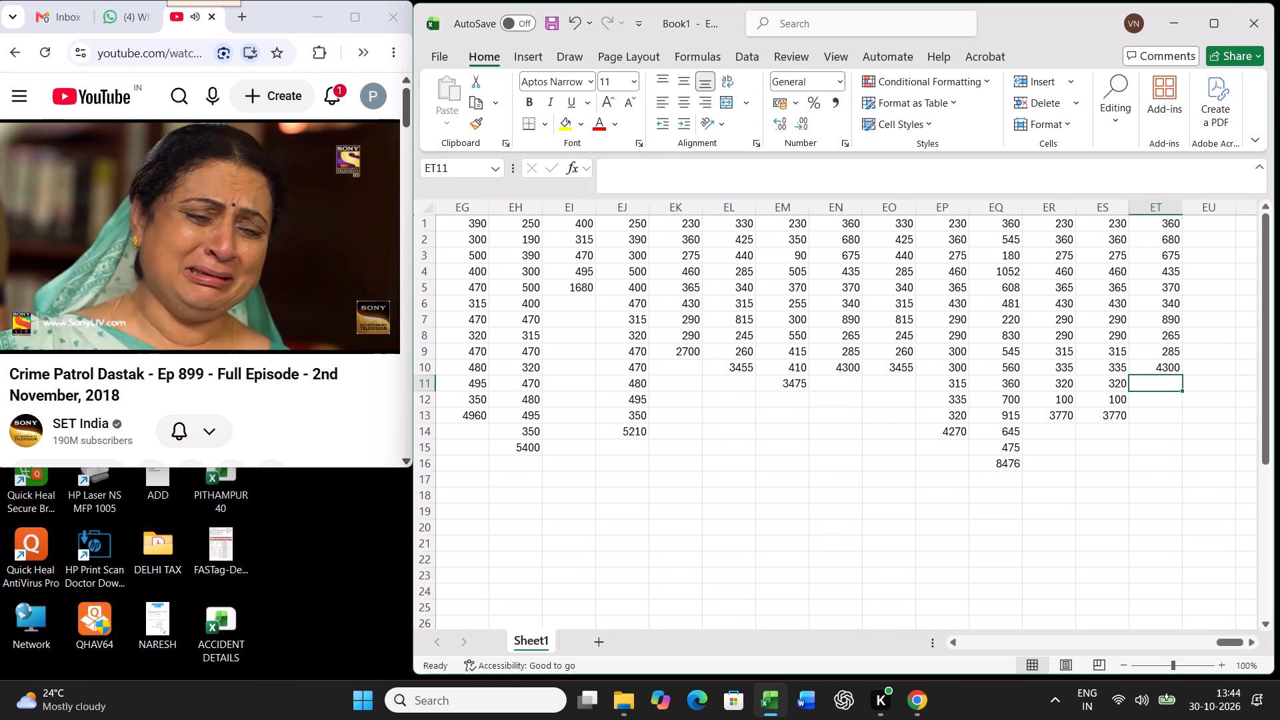
Fill cells EU1 to EU15 with 110, 170, 130, 220, 175, 205, 135, 140, 140, 140, 210, 215, 30, 20 and 220.
key(Up)
key(Up)
key(Up)
key(Up)
key(Up)
key(Up)
key(Up)
key(Up)
key(Up)
key(Up)
key(Up)
key(Up)
key(Up)
key(Up)
key(Up)
key(Up)
key(Up)
key(Up)
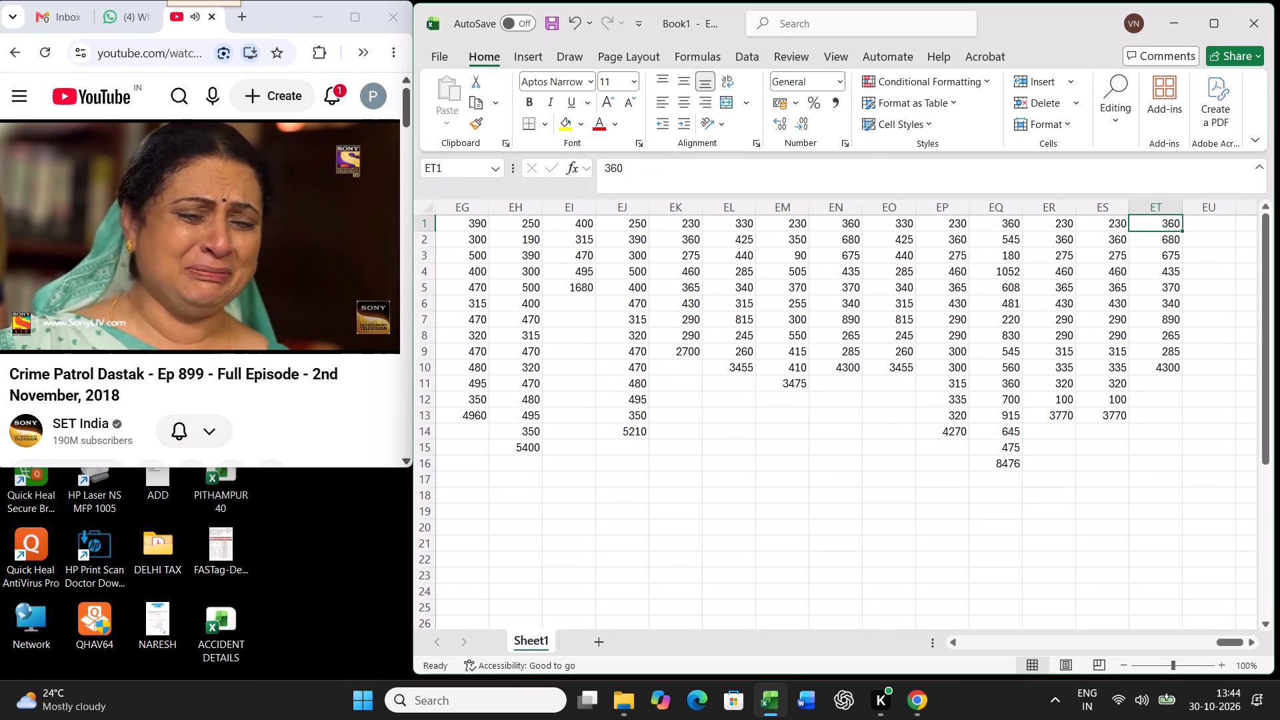
key(Right)
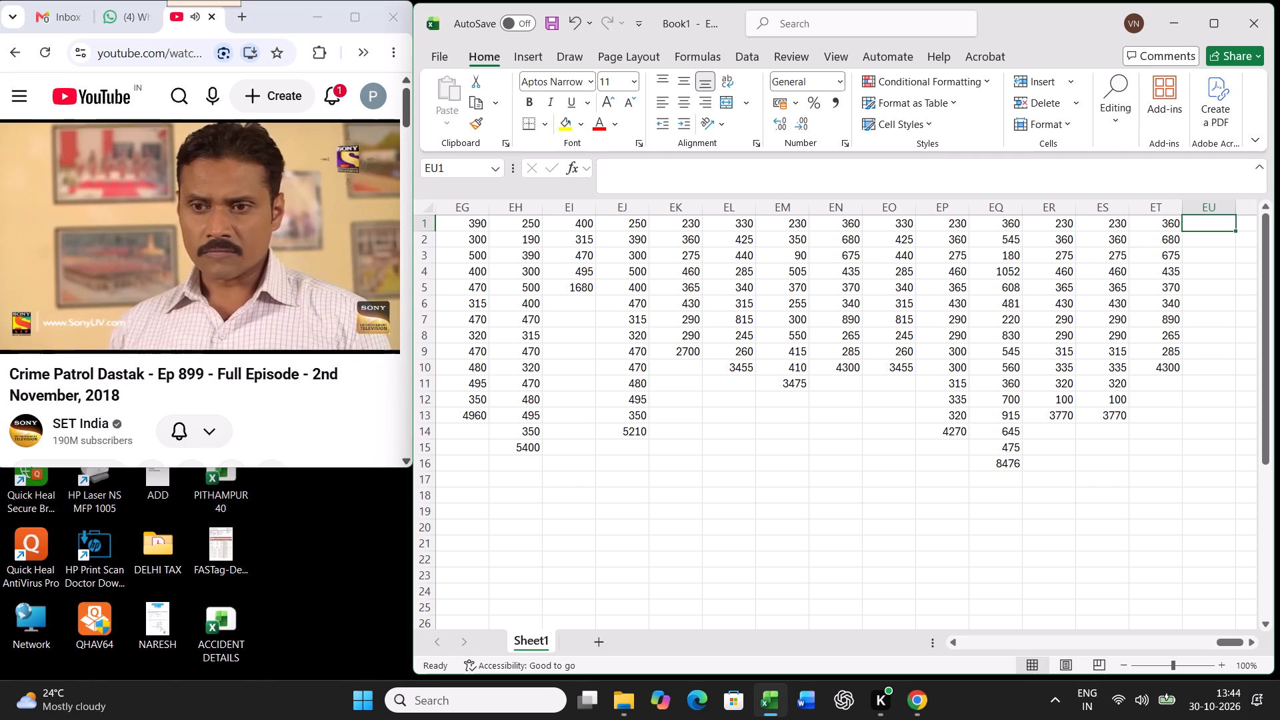
text(110)
key(Return)
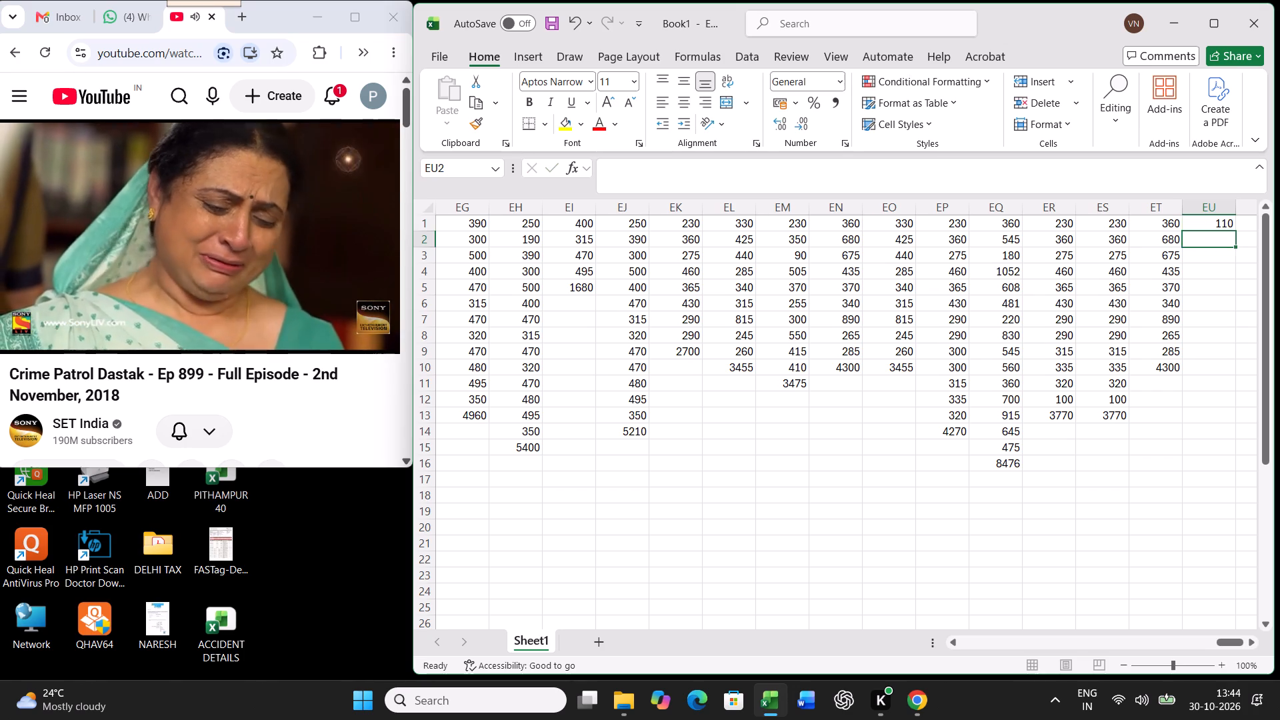
text(170)
key(Return)
text(130)
key(Return)
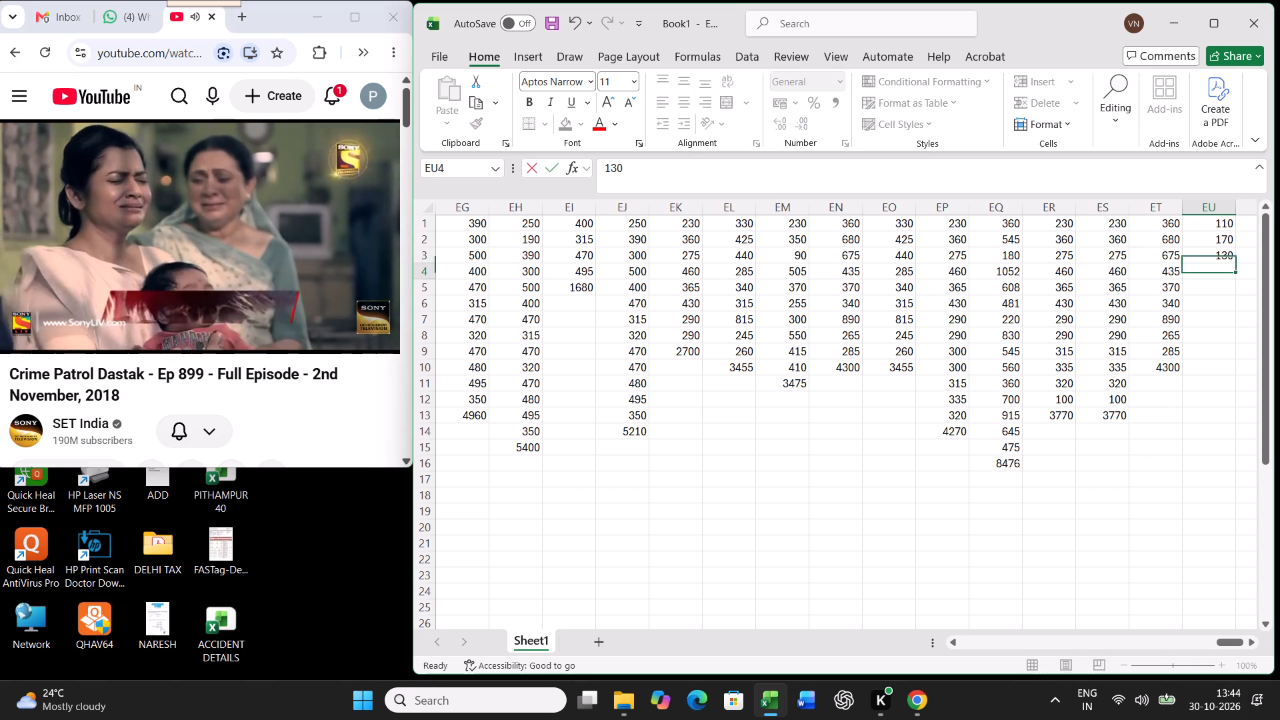
text(220)
key(Return)
text(175)
key(Return)
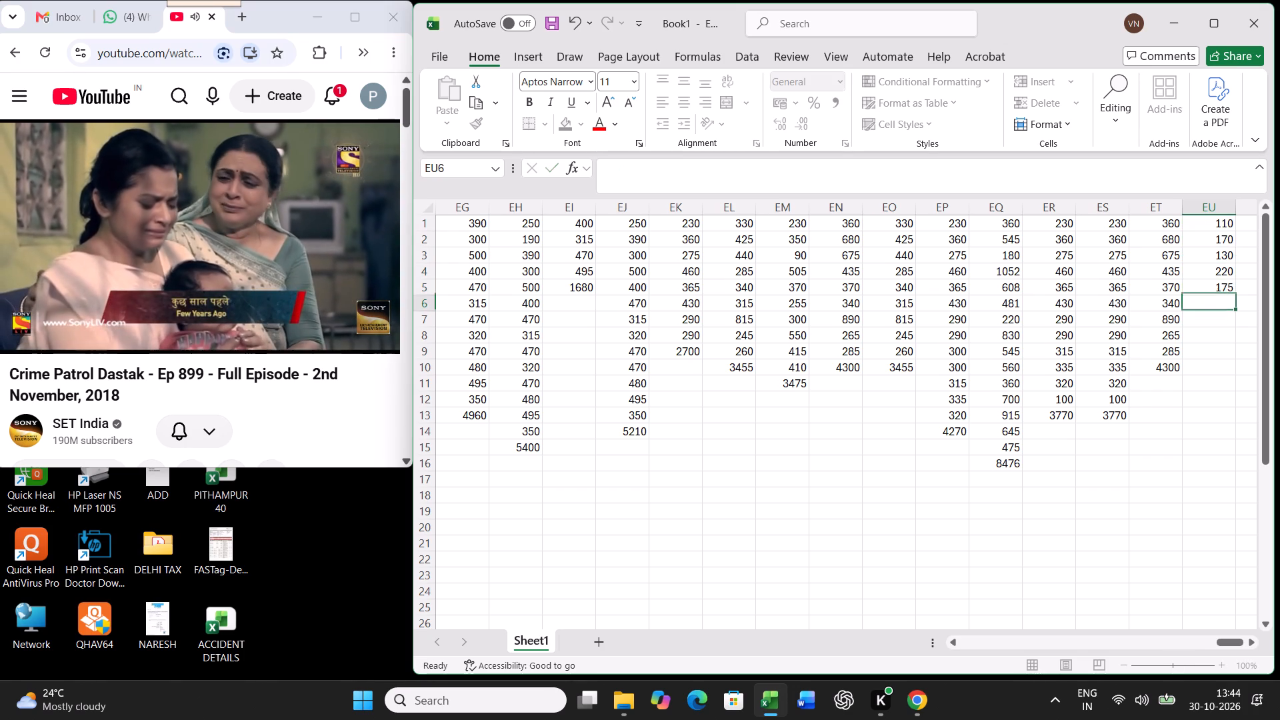
text(205)
key(Return)
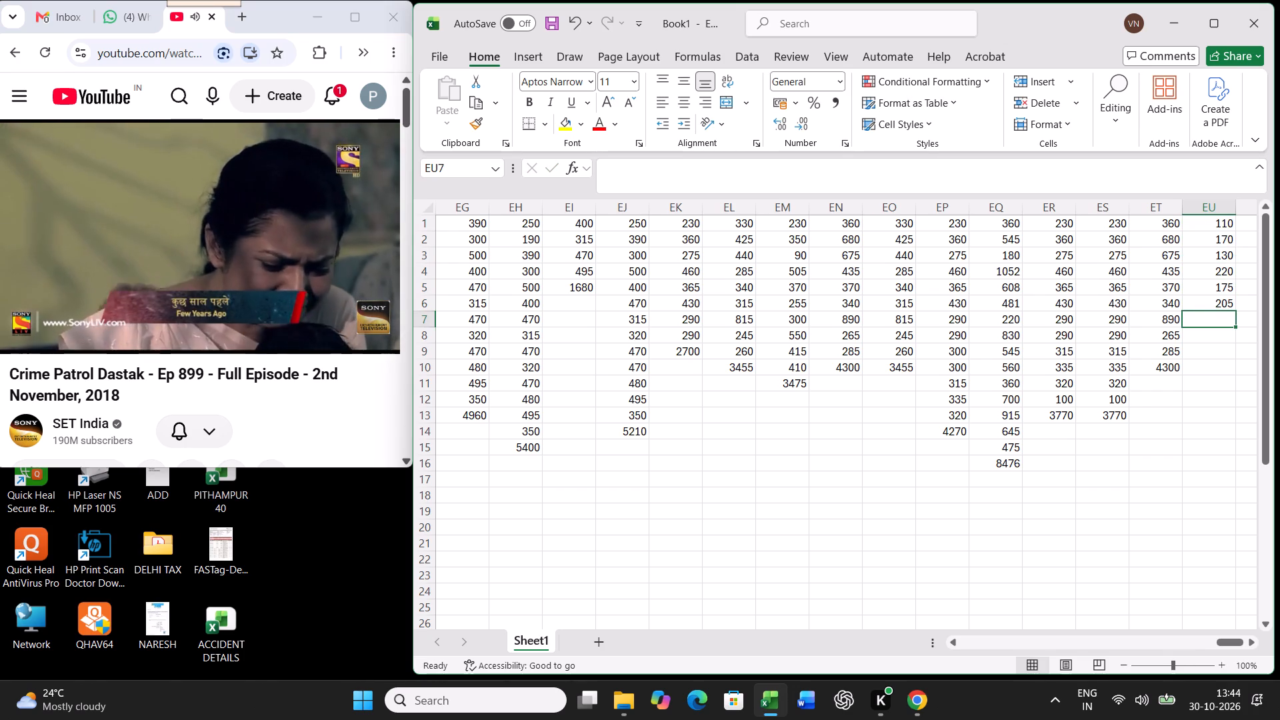
text(135)
key(Return)
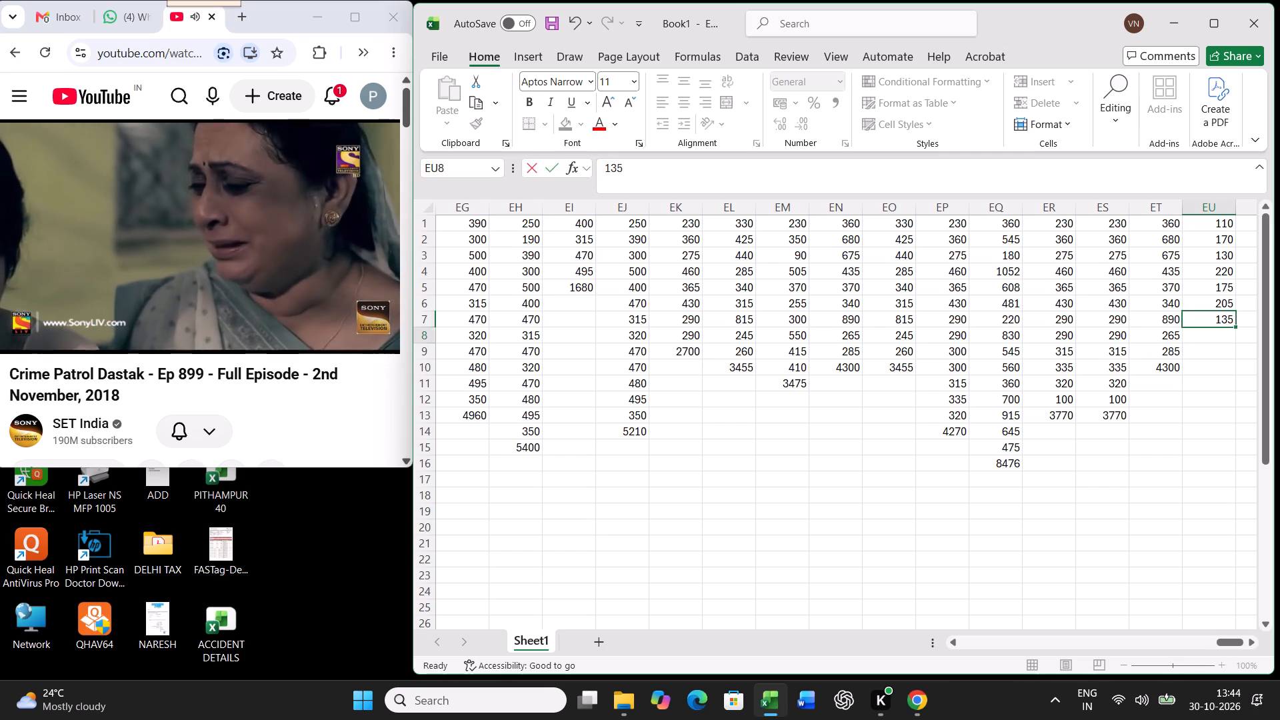
text(140)
key(Return)
text(140)
key(Return)
text(140)
key(Return)
text(210)
key(Return)
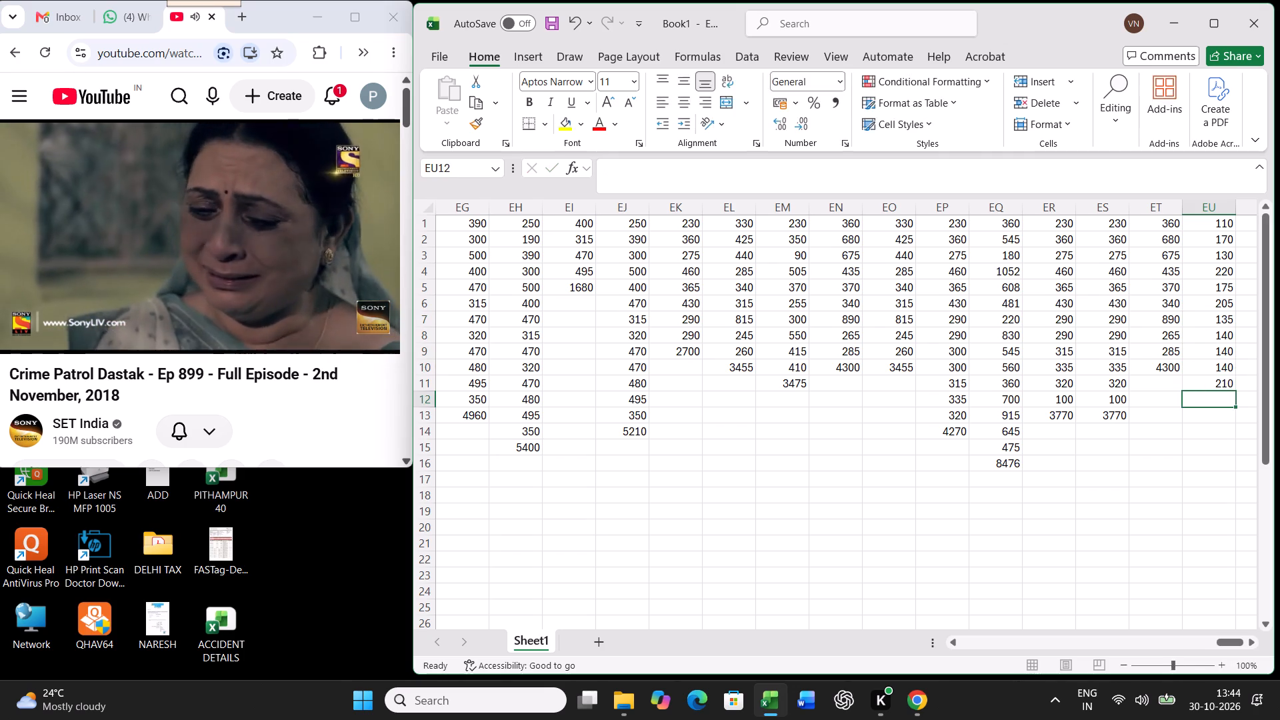
text(215)
key(Return)
text(30)
key(Return)
text(20)
key(Return)
text(220)
key(Return)
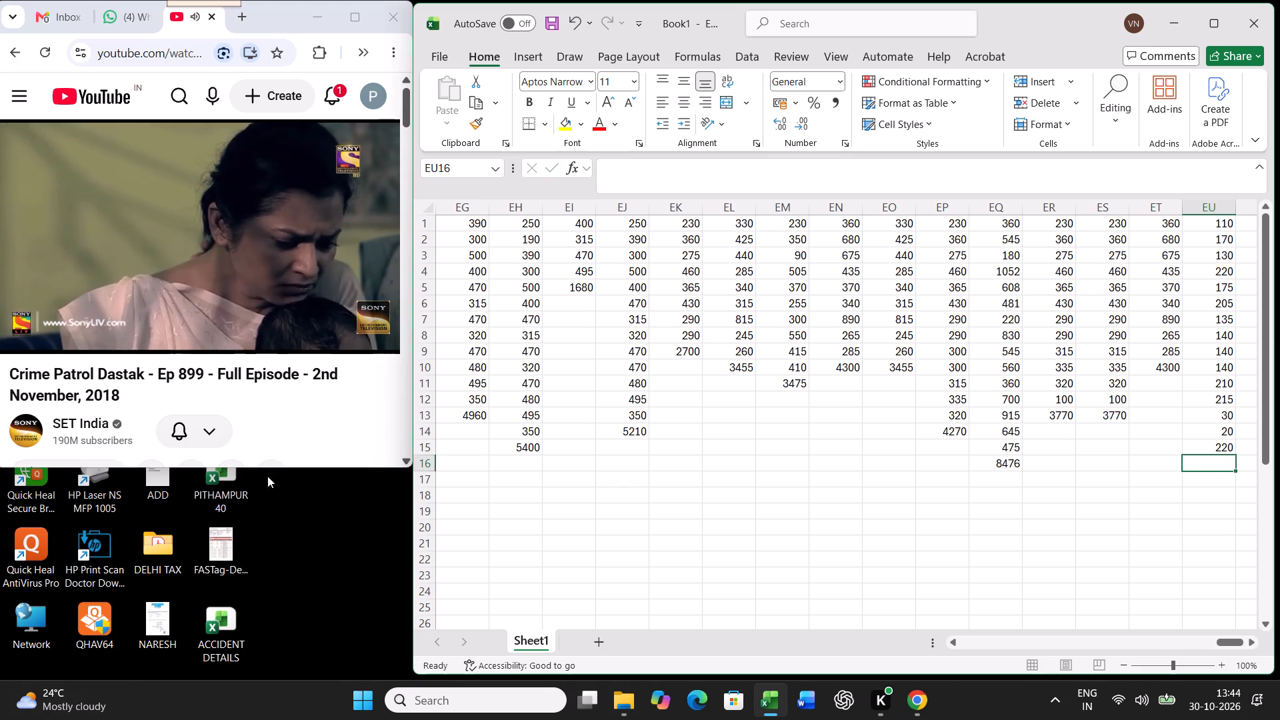
Total column EU with AutoSum in cell EU16.
click(1215, 7)
click(1009, 75)
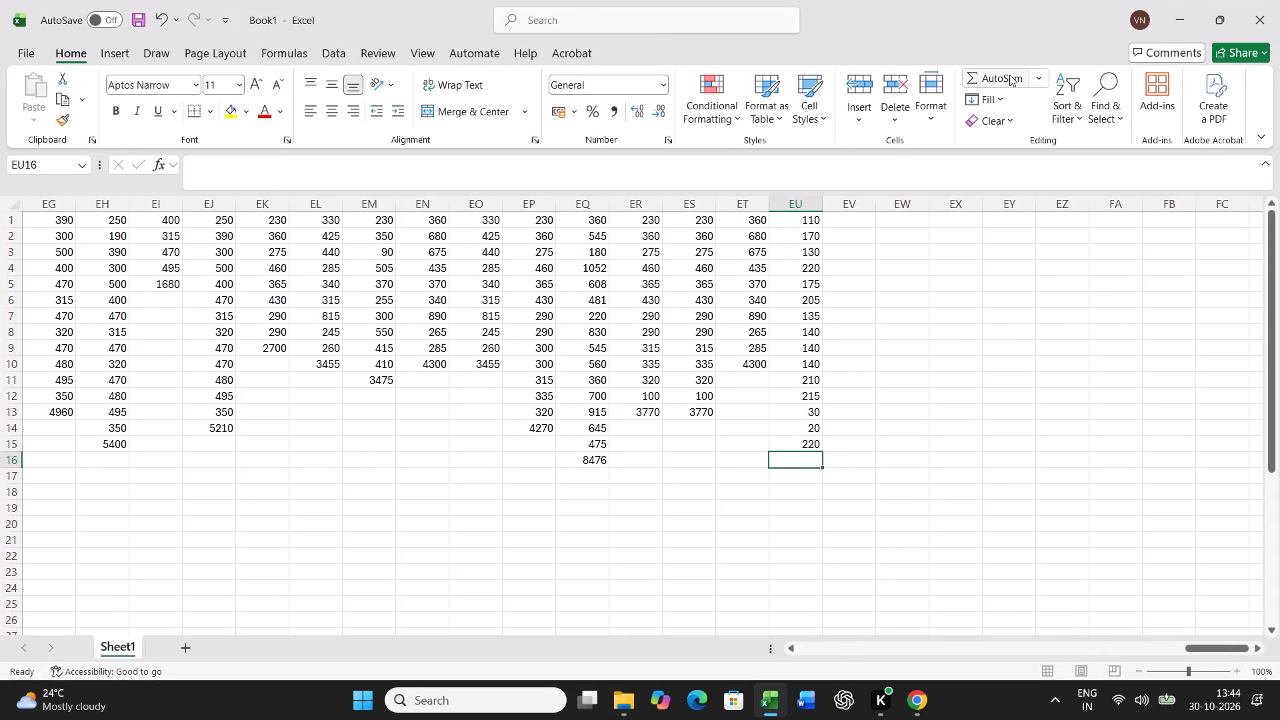
key(Return)
click(1229, 5)
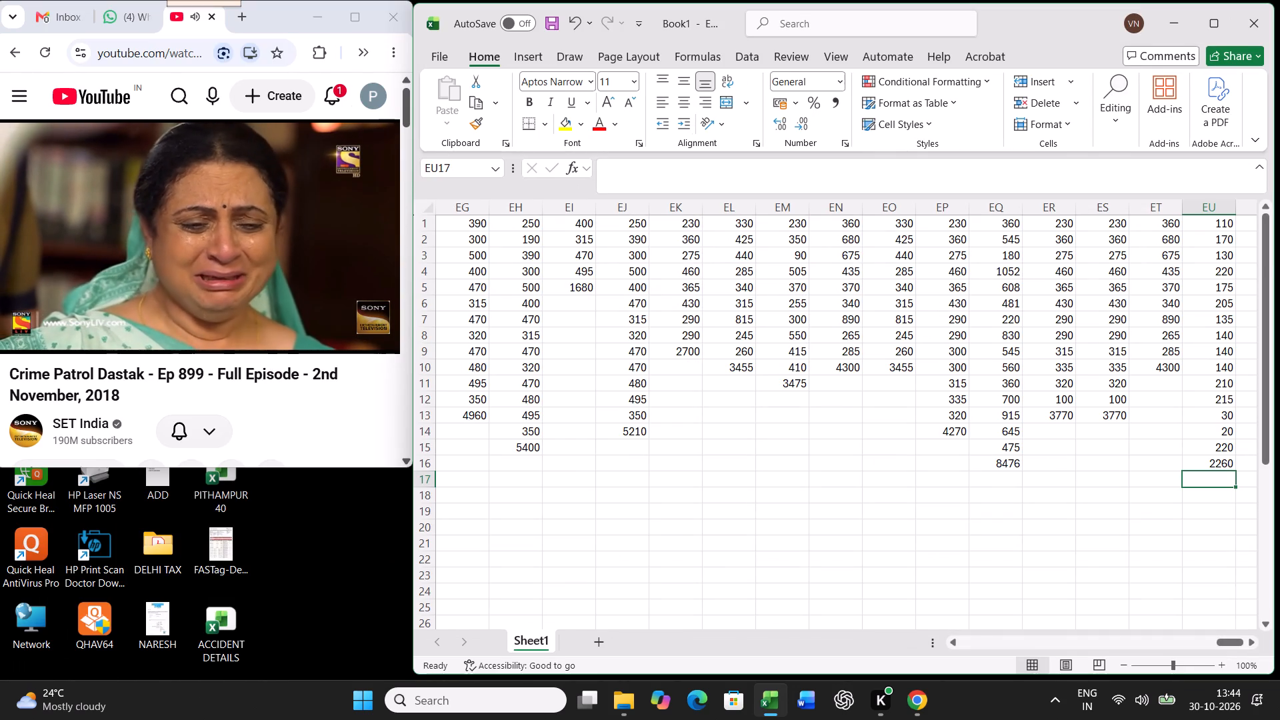
Return to cell EU1 at the top of column EU.
key(Up)
key(Up)
key(Up)
key(Up)
key(Up)
key(Up)
key(Up)
key(Up)
key(Up)
key(Up)
key(Up)
key(Up)
key(Up)
key(Up)
key(Up)
key(Up)
key(Up)
key(Up)
key(Up)
key(Up)
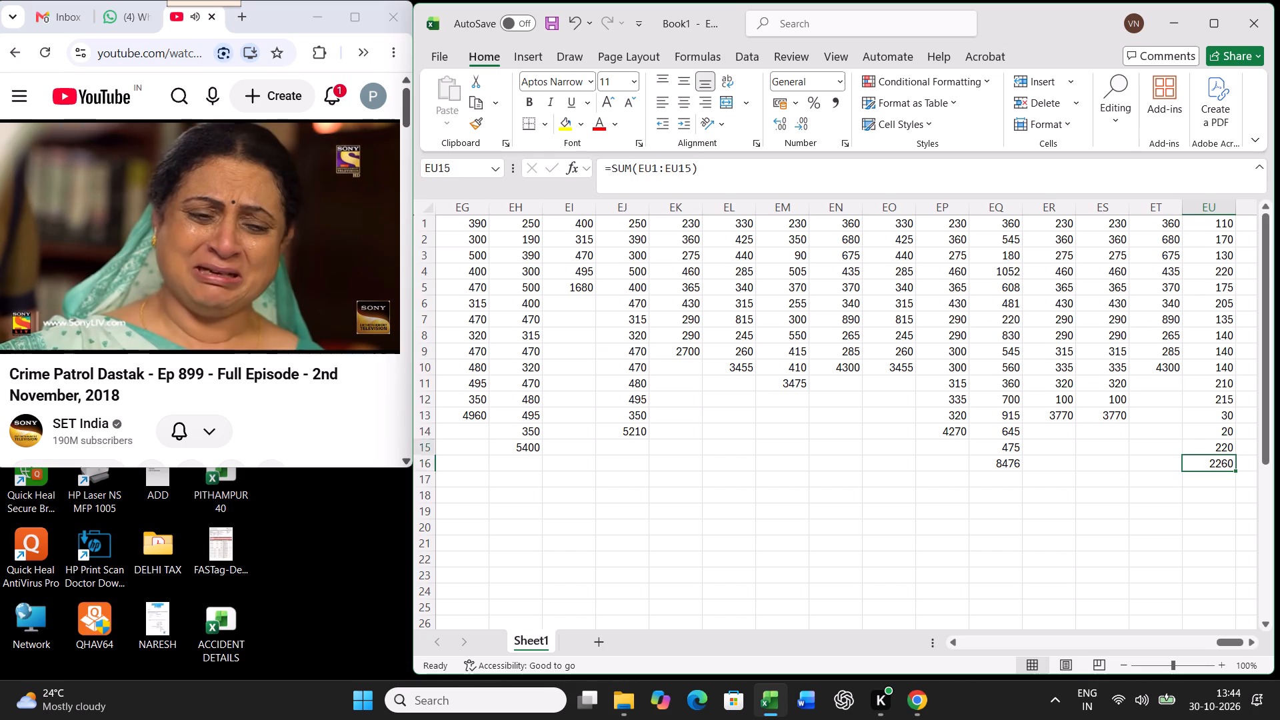
Switch to the YouTube window in Chrome and pause the playing video.
click(162, 254)
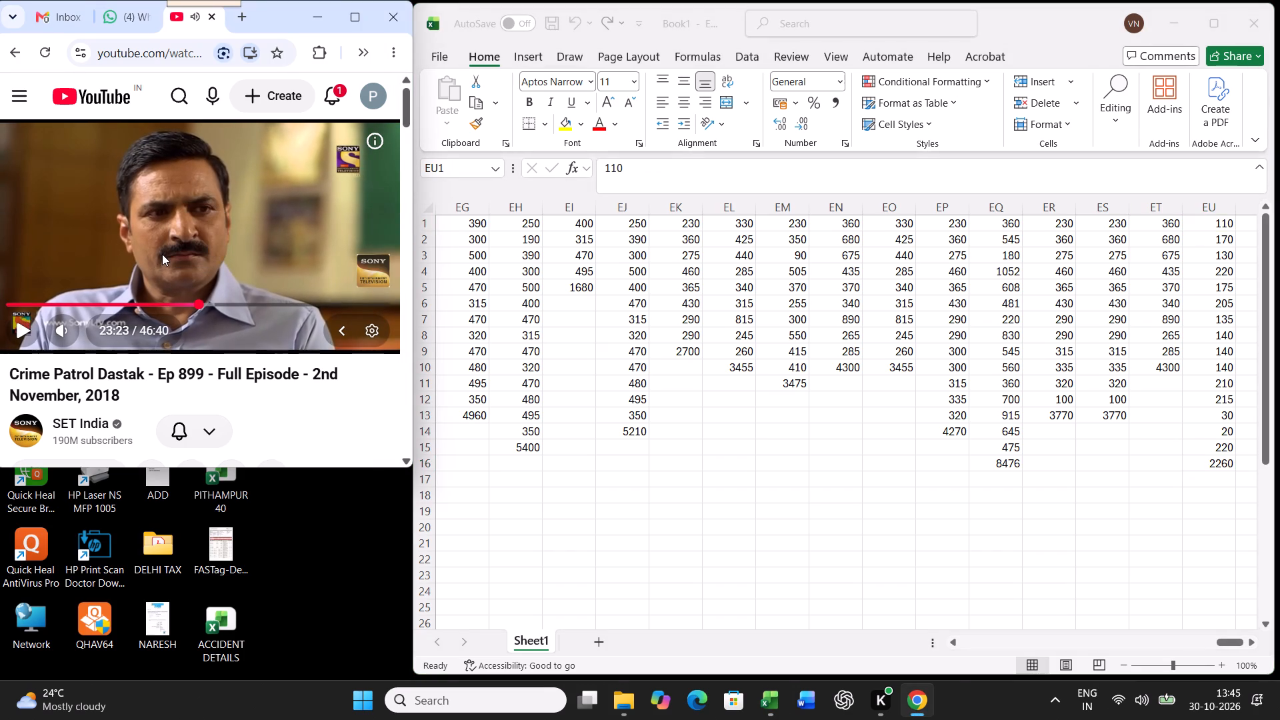
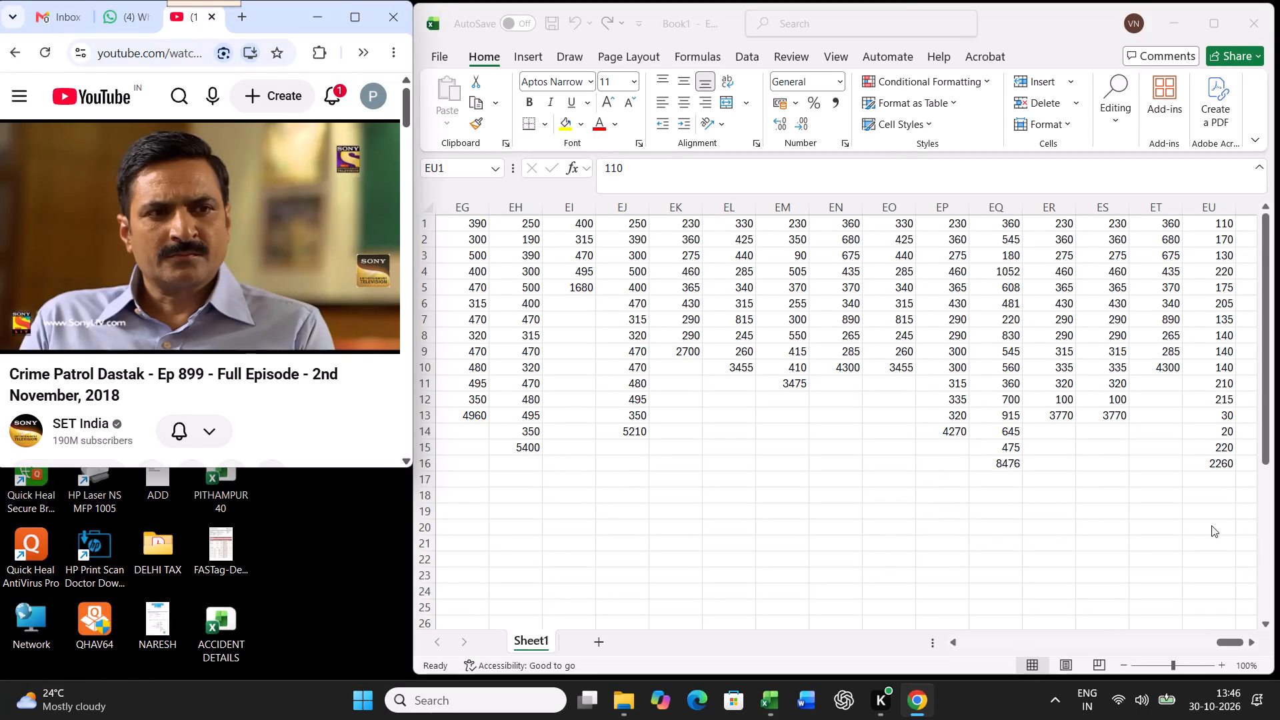
Resume playback of the paused Crime Patrol episode in Chrome.
click(1207, 525)
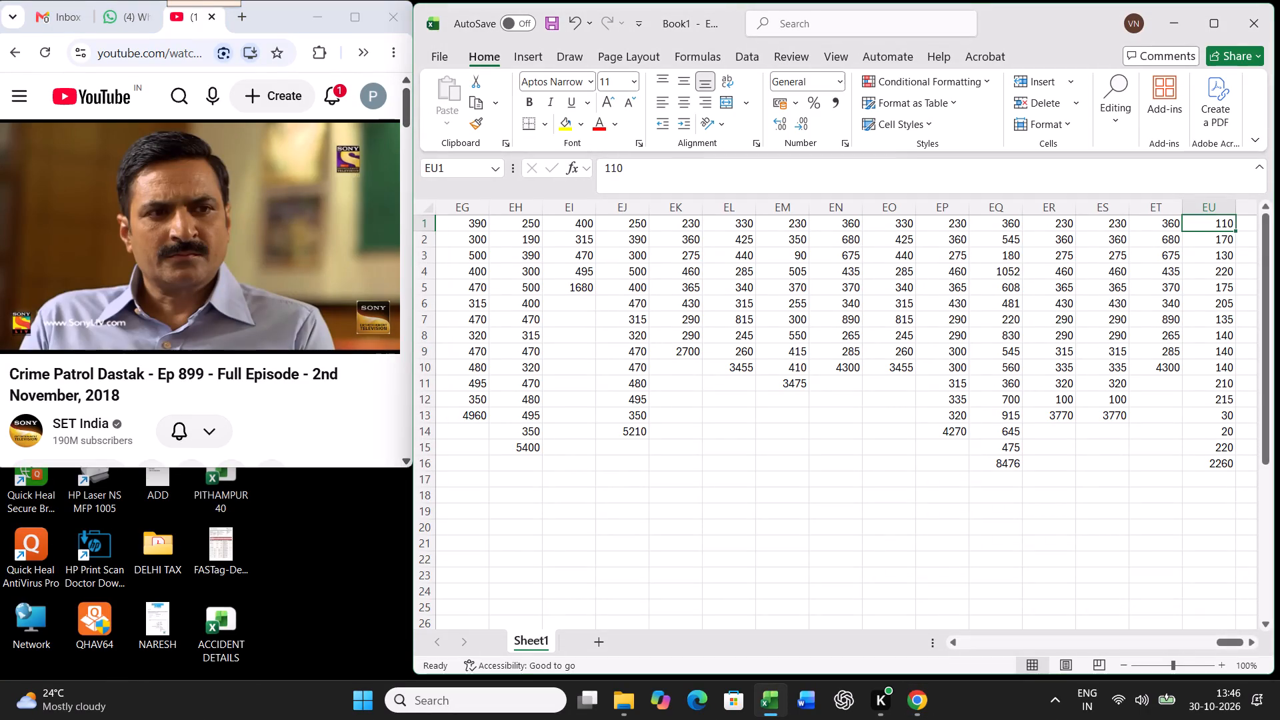
click(241, 234)
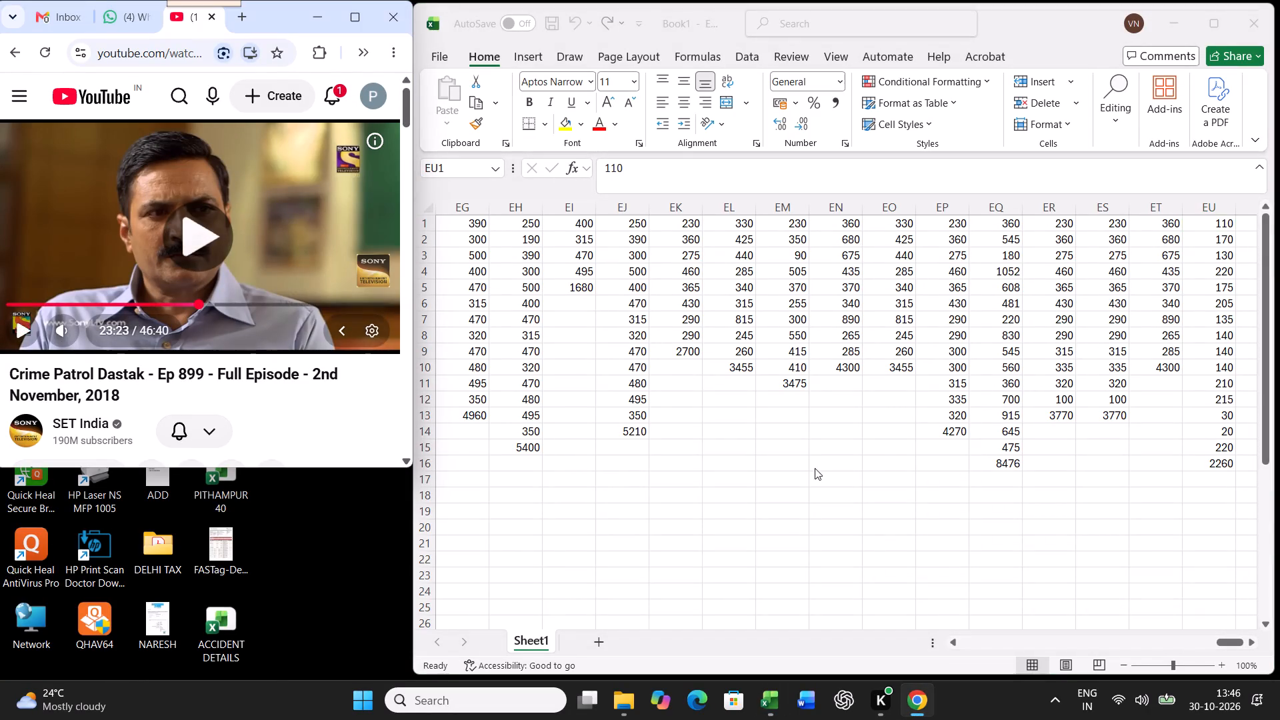
In the Excel sheet, start the first empty column by entering 160, 210, 215, 140, 165 and 145 down cells EV1 to EV6.
click(940, 395)
key(Right)
key(Right)
key(Right)
key(Right)
key(Right)
key(Right)
key(Right)
key(Right)
key(Right)
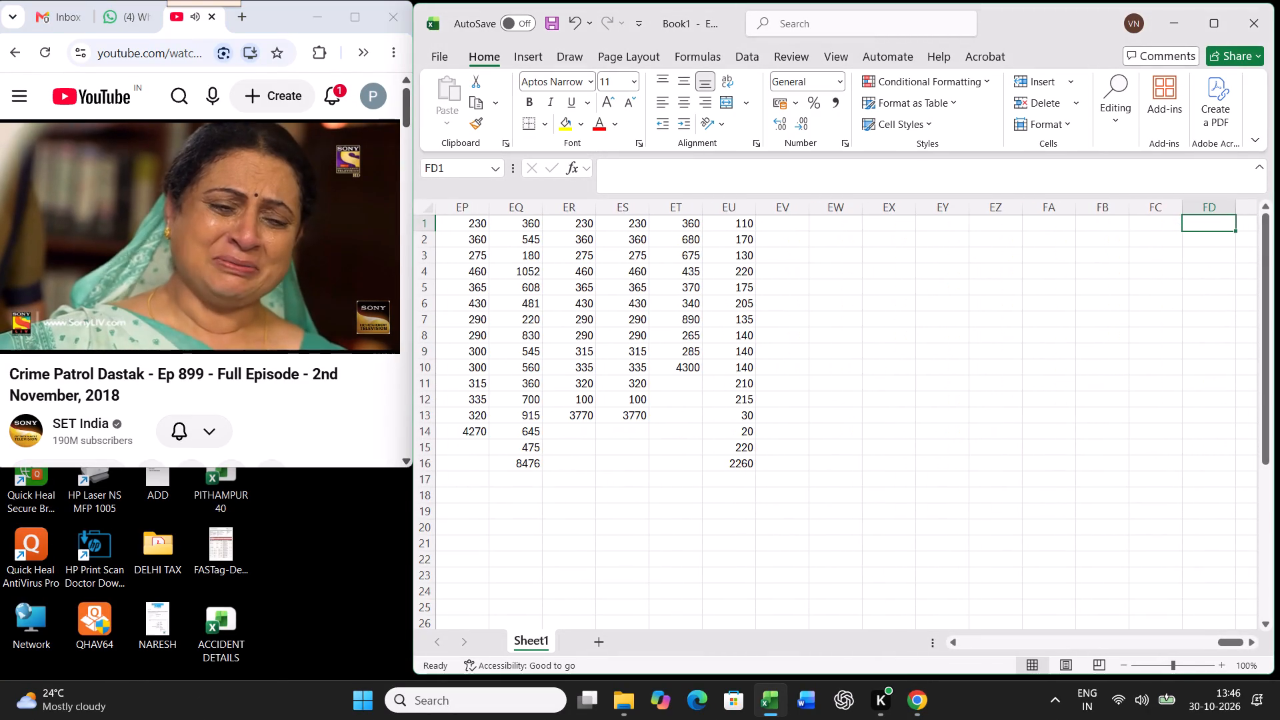
key(Right)
key(Right)
key(Right)
key(Right)
key(Right)
key(Right)
key(Left)
key(Left)
key(Left)
key(Left)
key(Left)
key(Left)
key(Left)
key(Left)
key(Left)
key(Left)
key(Left)
key(Left)
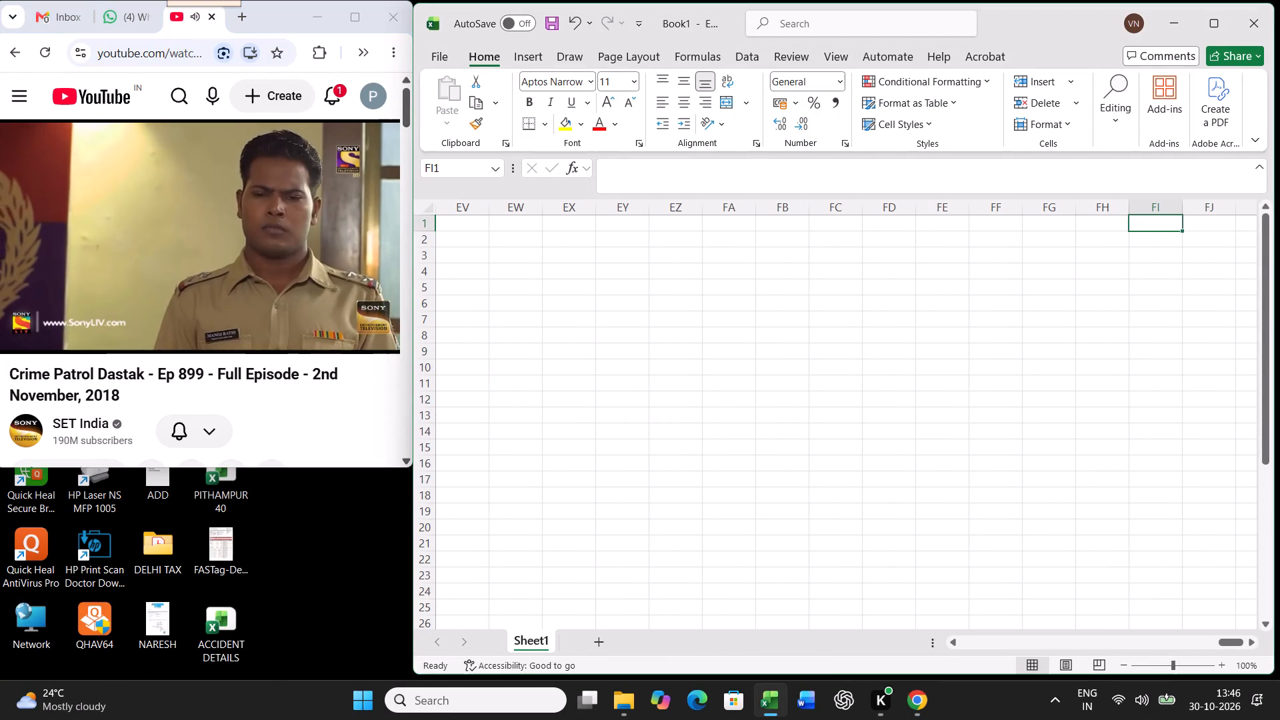
key(Left)
key(Left)
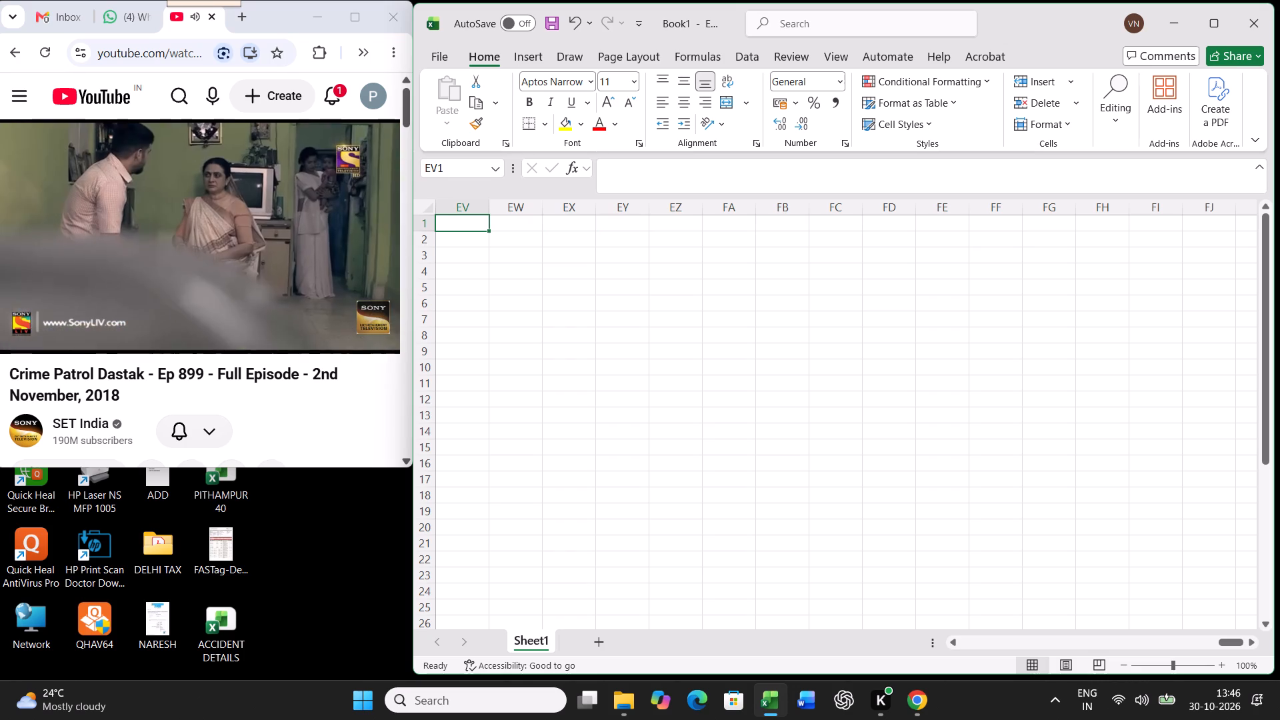
text(160)
key(Return)
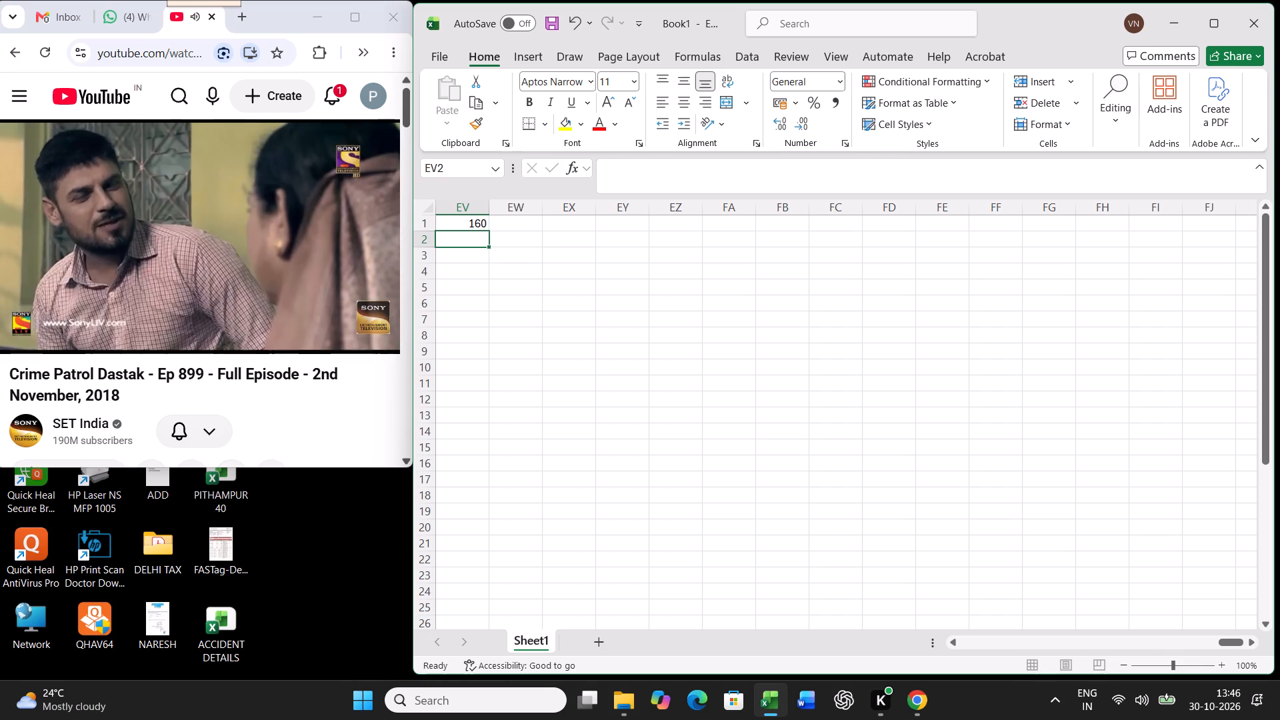
text(210)
key(Return)
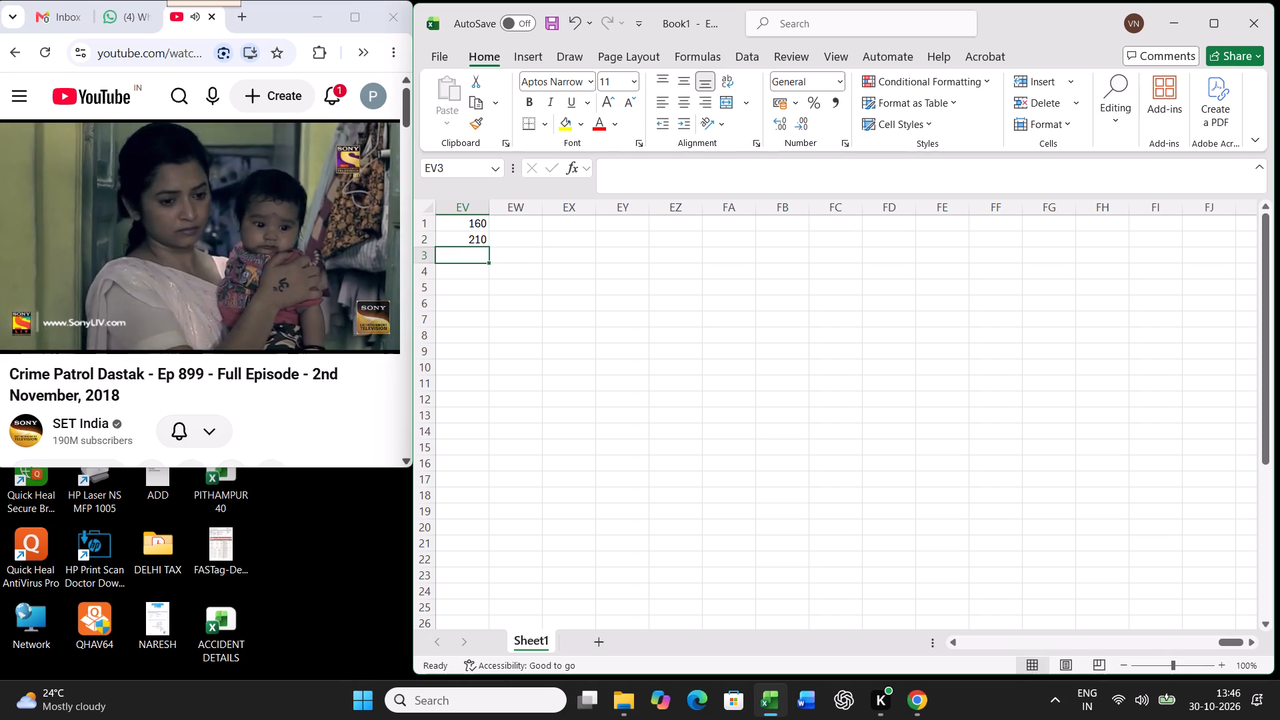
text(215)
key(Return)
text(140)
key(Return)
text(165)
key(Return)
text(145)
key(Return)
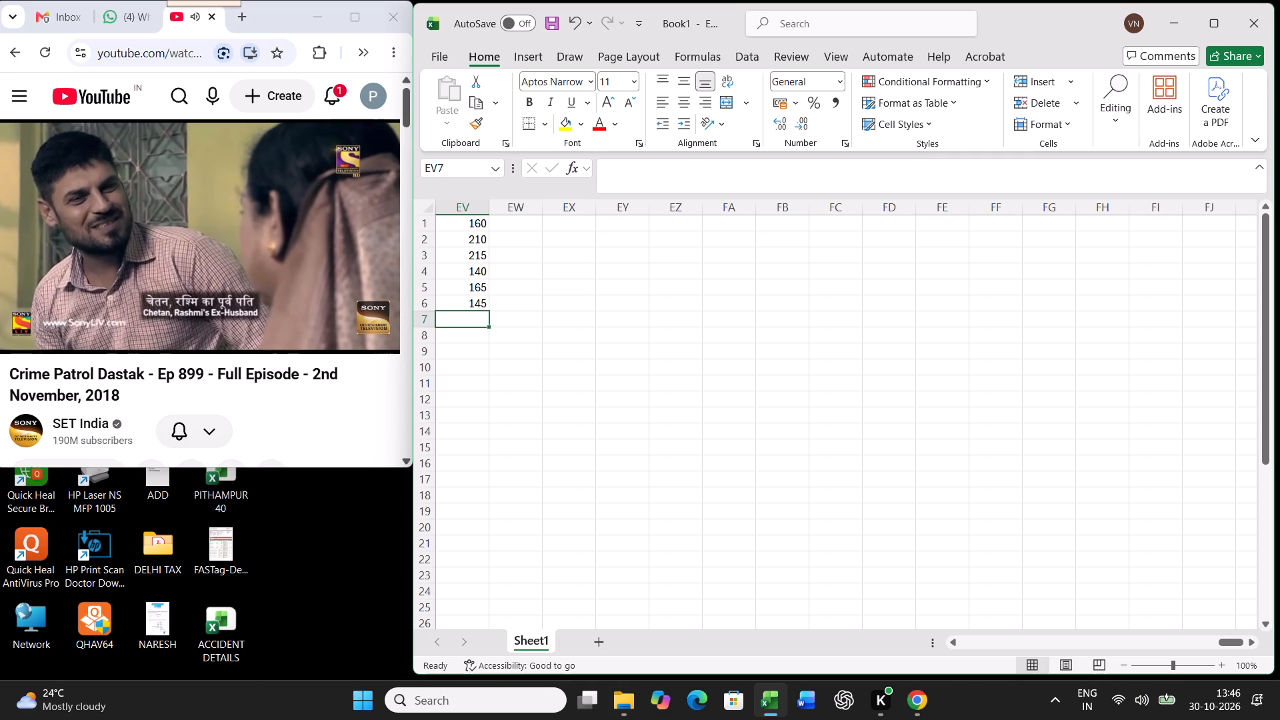
Continue column EV with 225, 125, 125, 135, 190, 120 and 190 in cells EV7 to EV13.
text(225)
key(Return)
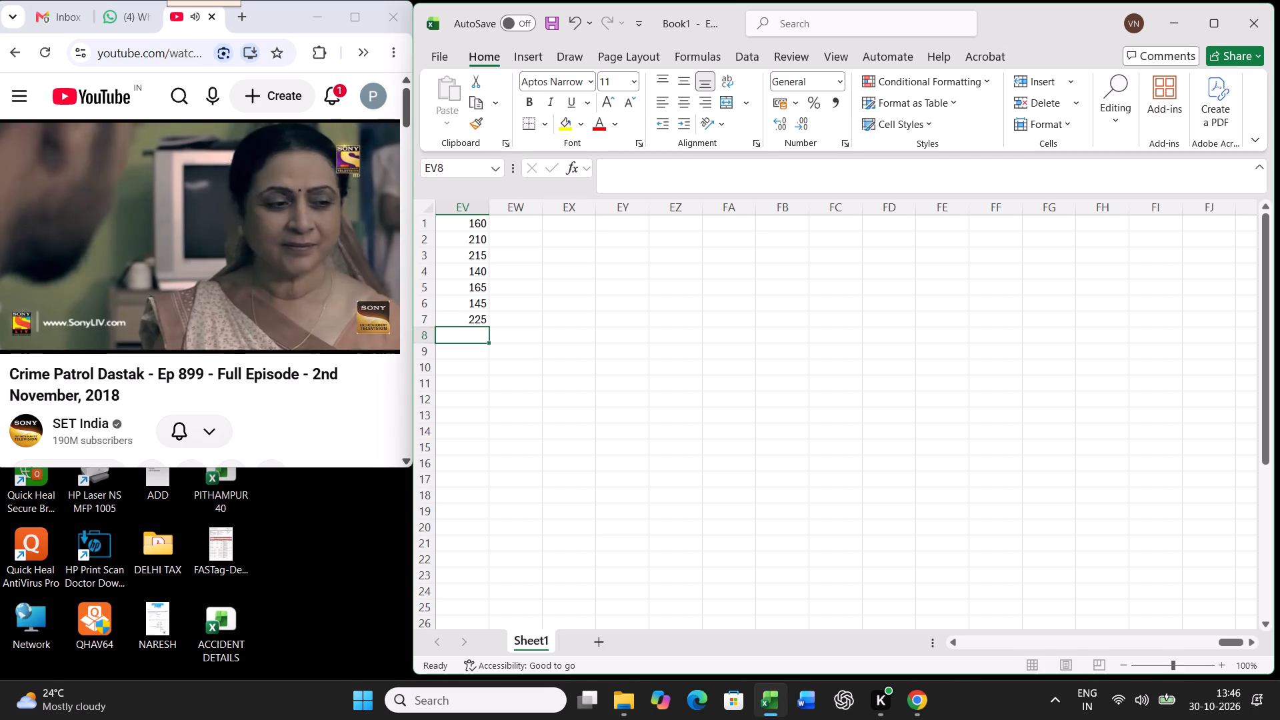
text(125)
key(Return)
text(125)
key(Return)
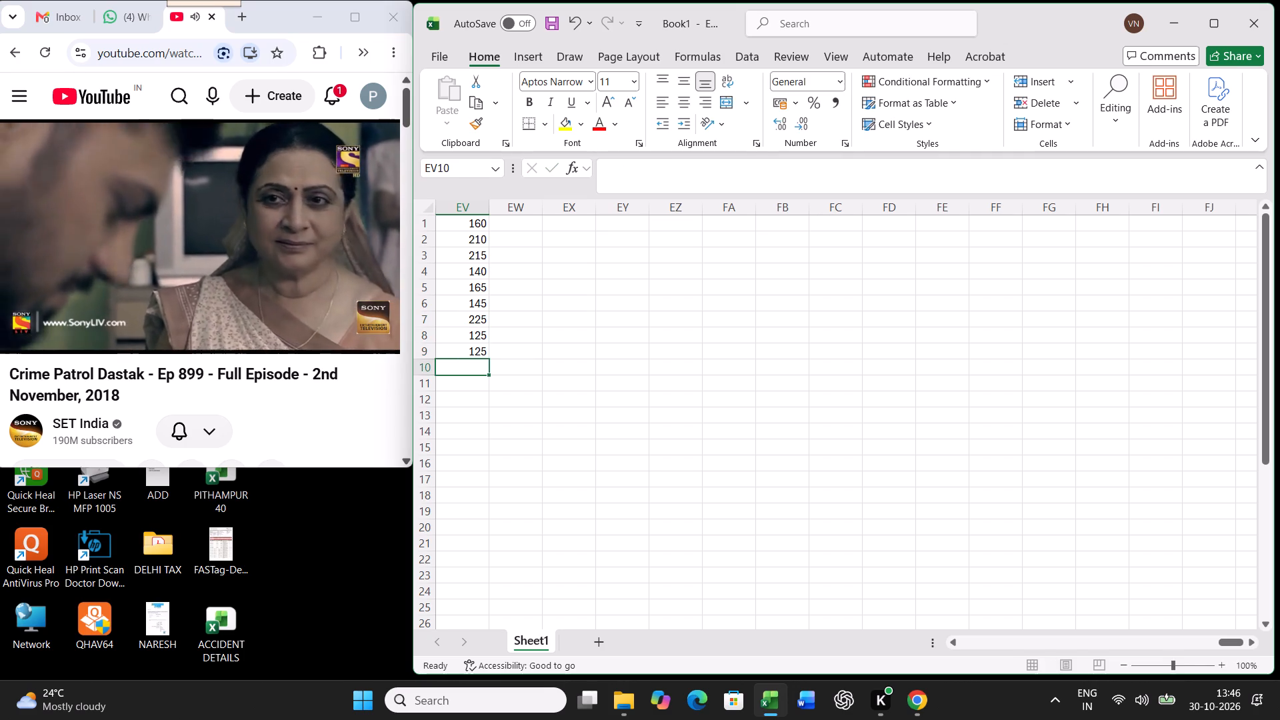
text(135)
key(Return)
text(190)
key(Return)
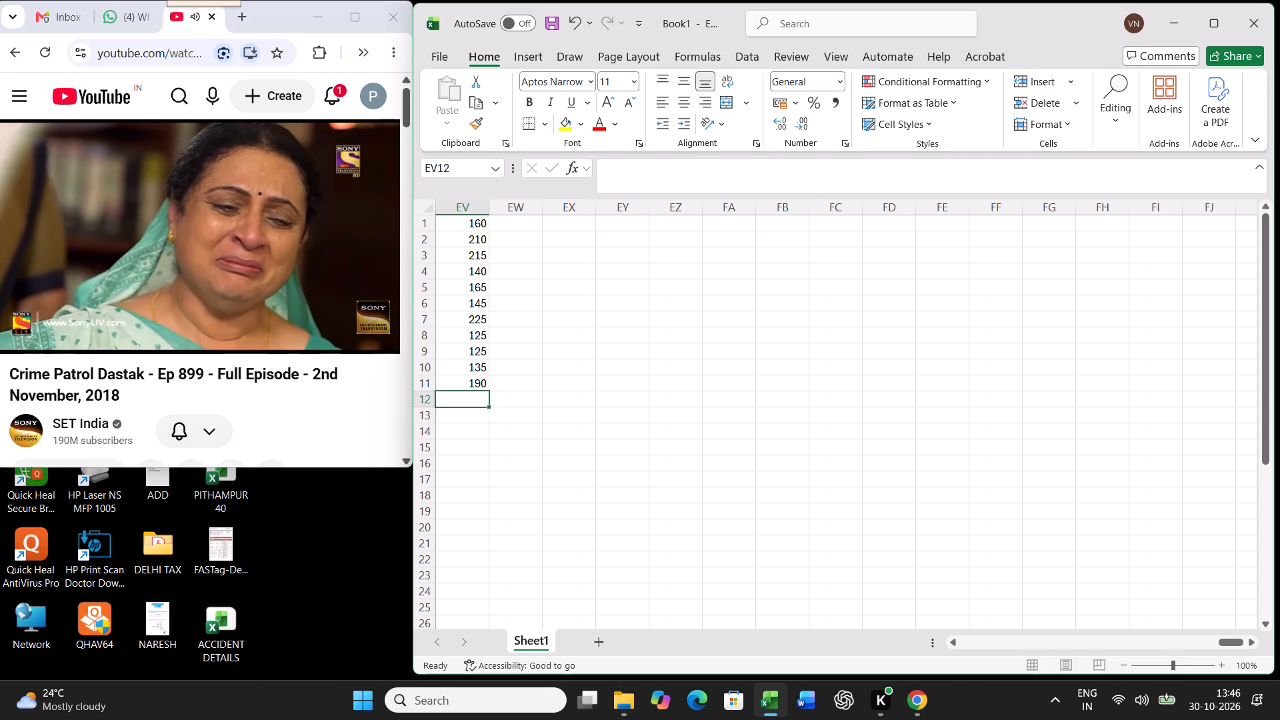
text(120)
key(Return)
text(190)
key(Return)
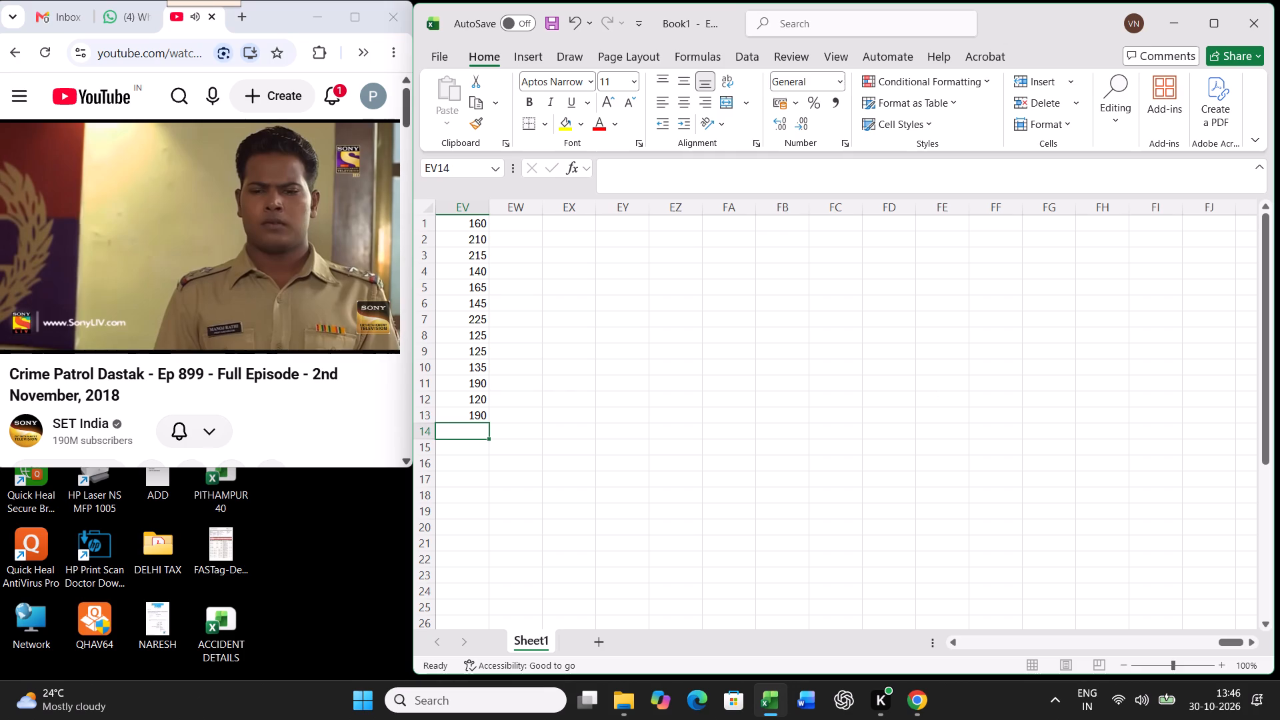
Enter 110, 110, 80, 155, 150, 145 and 145 down cells EV14 to EV20.
text(110)
key(Return)
text(110)
key(Return)
text(80)
key(Return)
text(155)
key(Return)
text(150)
key(Return)
text(145)
key(Return)
text(145)
key(Return)
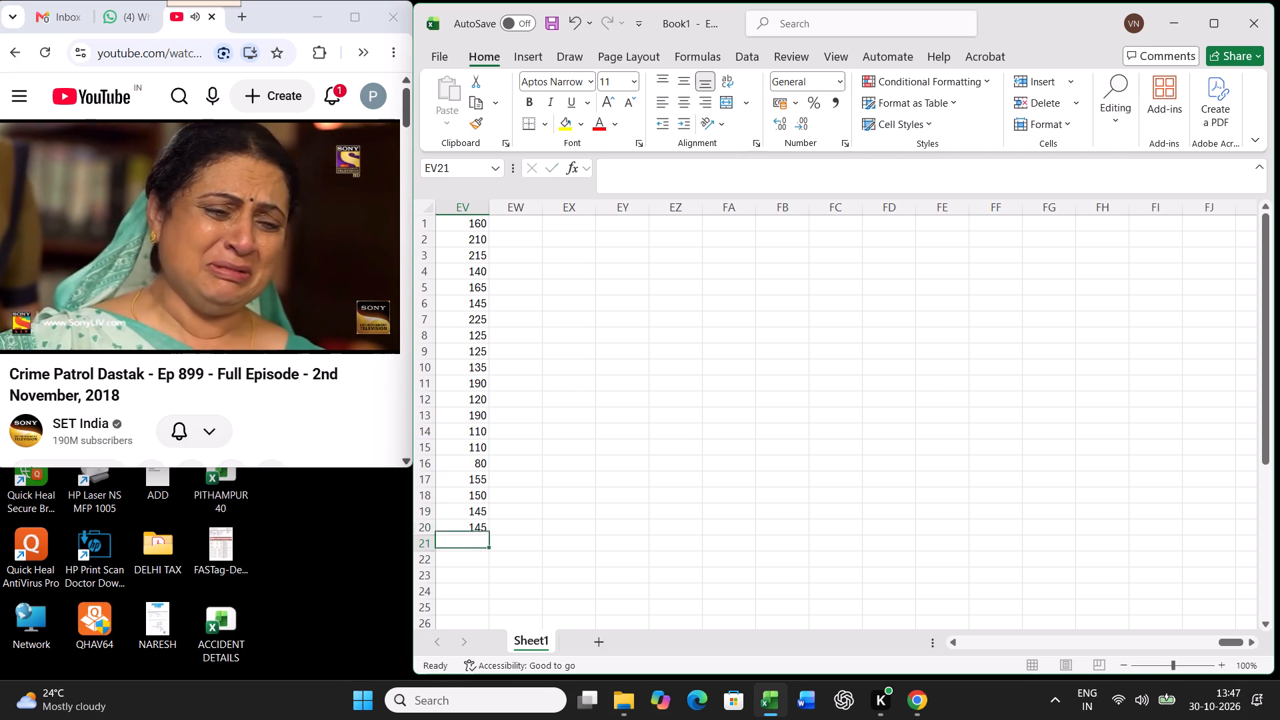
Enter 65, 40, 55, 386, 65, 150 and 260 down cells EV21 to EV27.
text(65)
key(Return)
text(40)
key(Return)
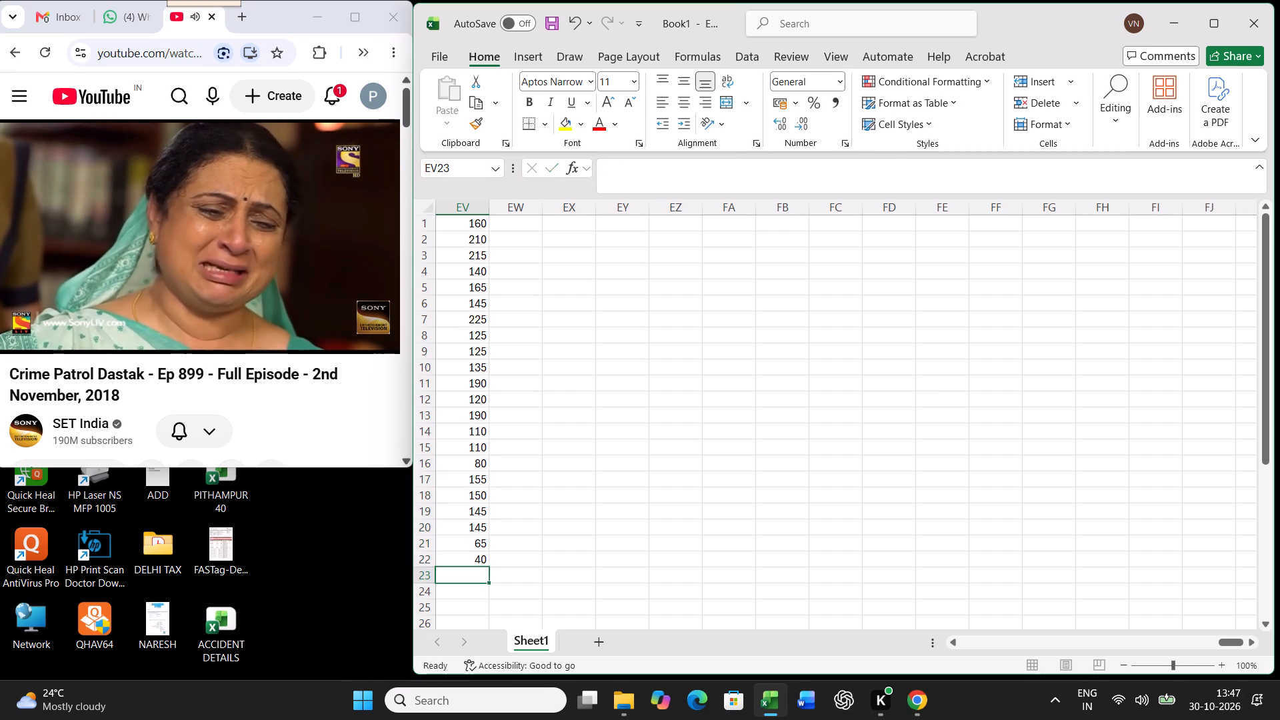
text(55)
key(Return)
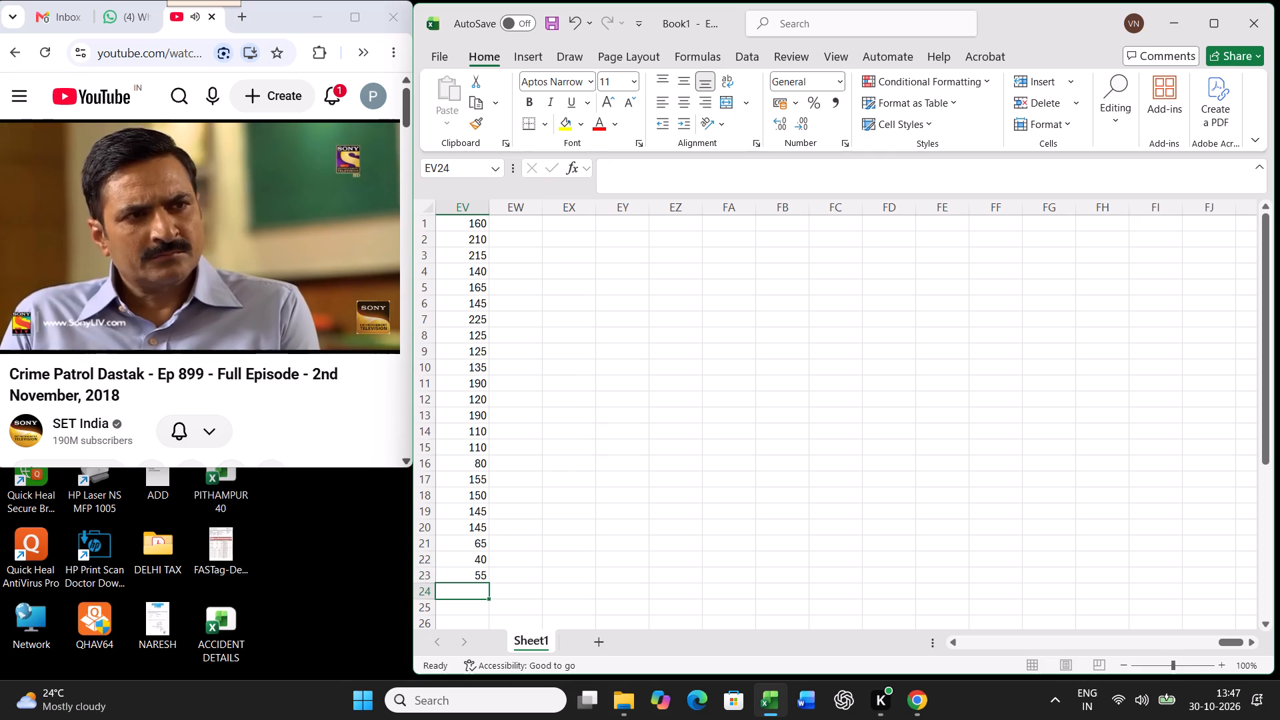
text(386)
key(Return)
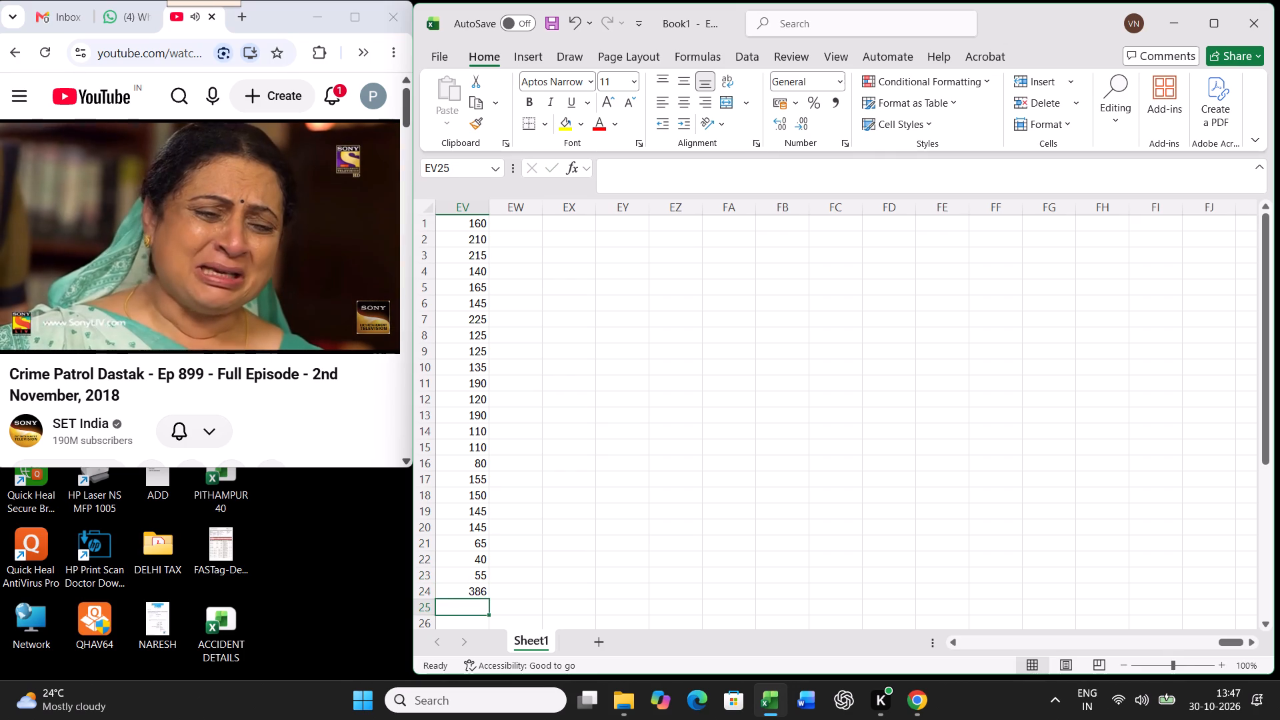
text(65)
key(Return)
text(150)
key(Return)
text(260)
key(Return)
Enter 195, 130, 205, 150, 175, 175 and 215 down cells EV28 to EV34.
text(195)
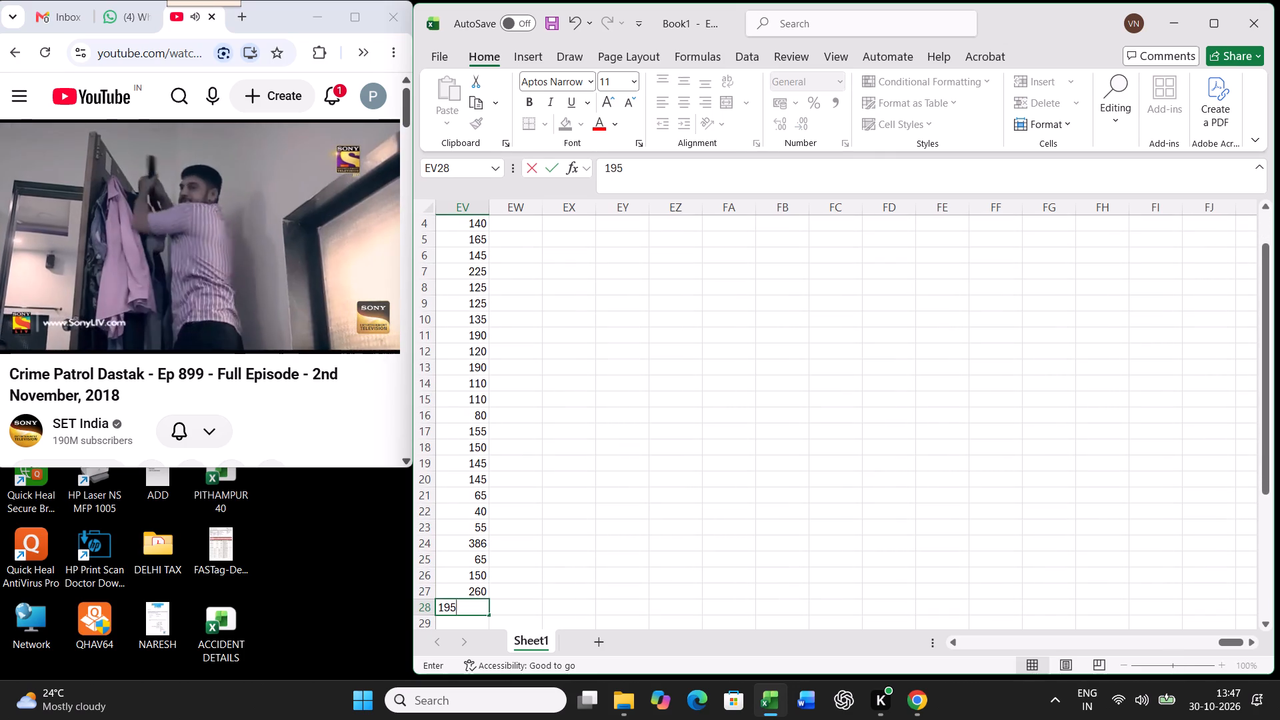
key(Return)
text(130)
key(Return)
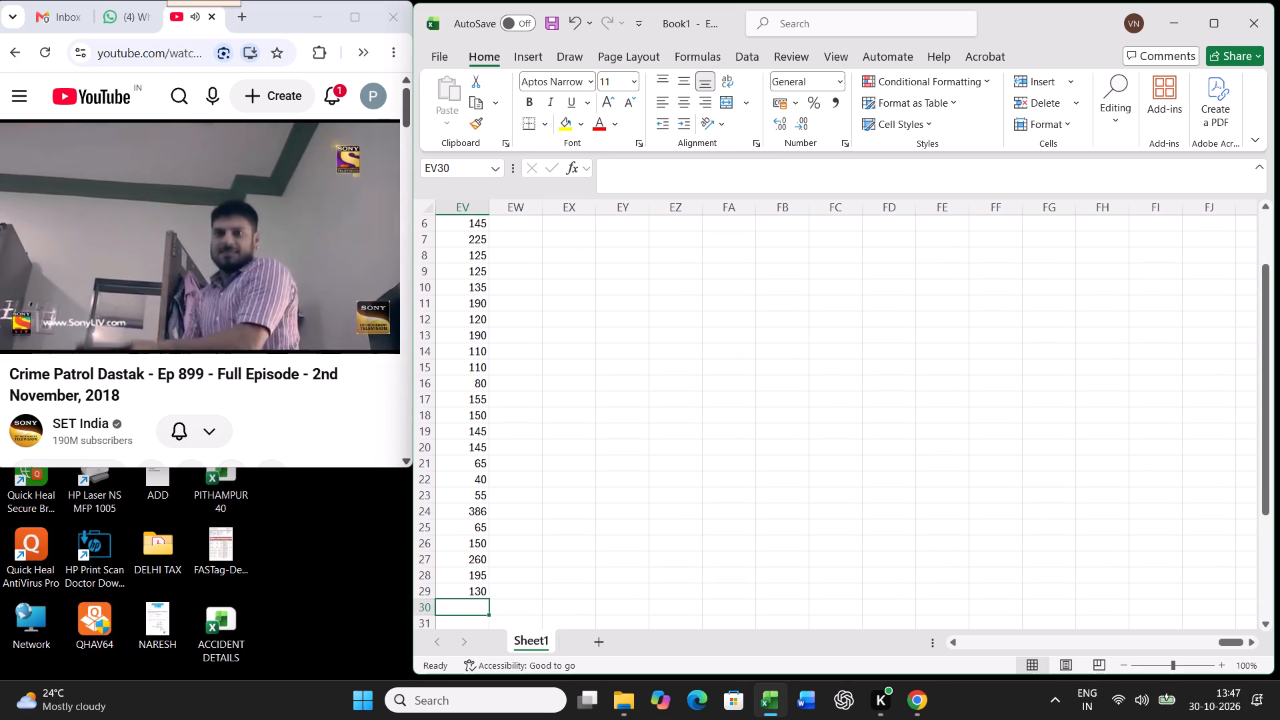
text(205)
key(Return)
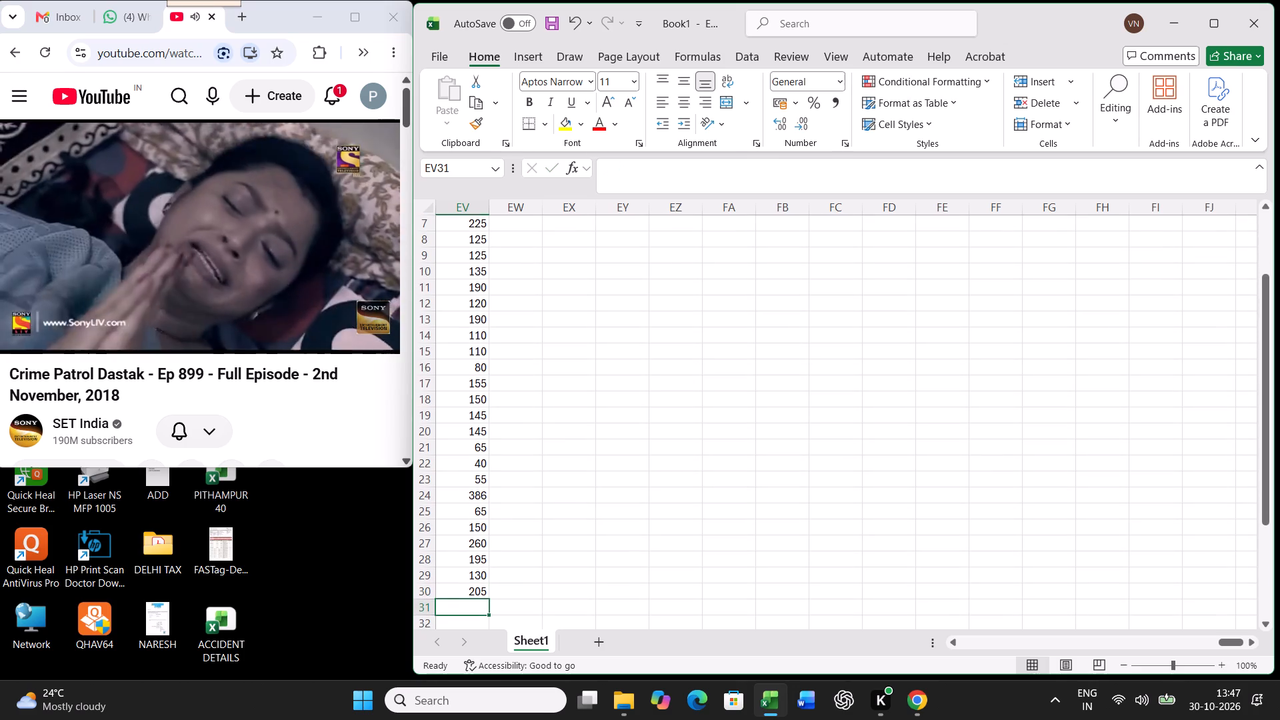
text(150)
key(Return)
text(175)
key(Return)
text(175)
key(Return)
text(215)
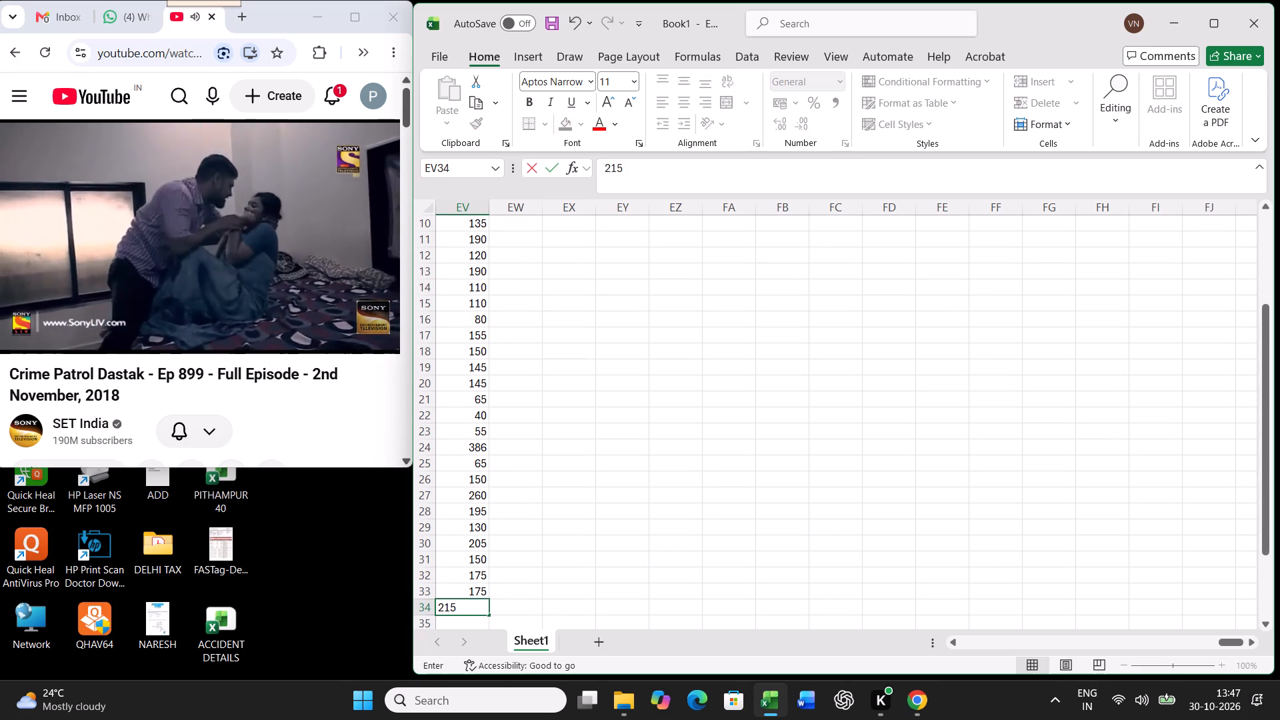
key(Return)
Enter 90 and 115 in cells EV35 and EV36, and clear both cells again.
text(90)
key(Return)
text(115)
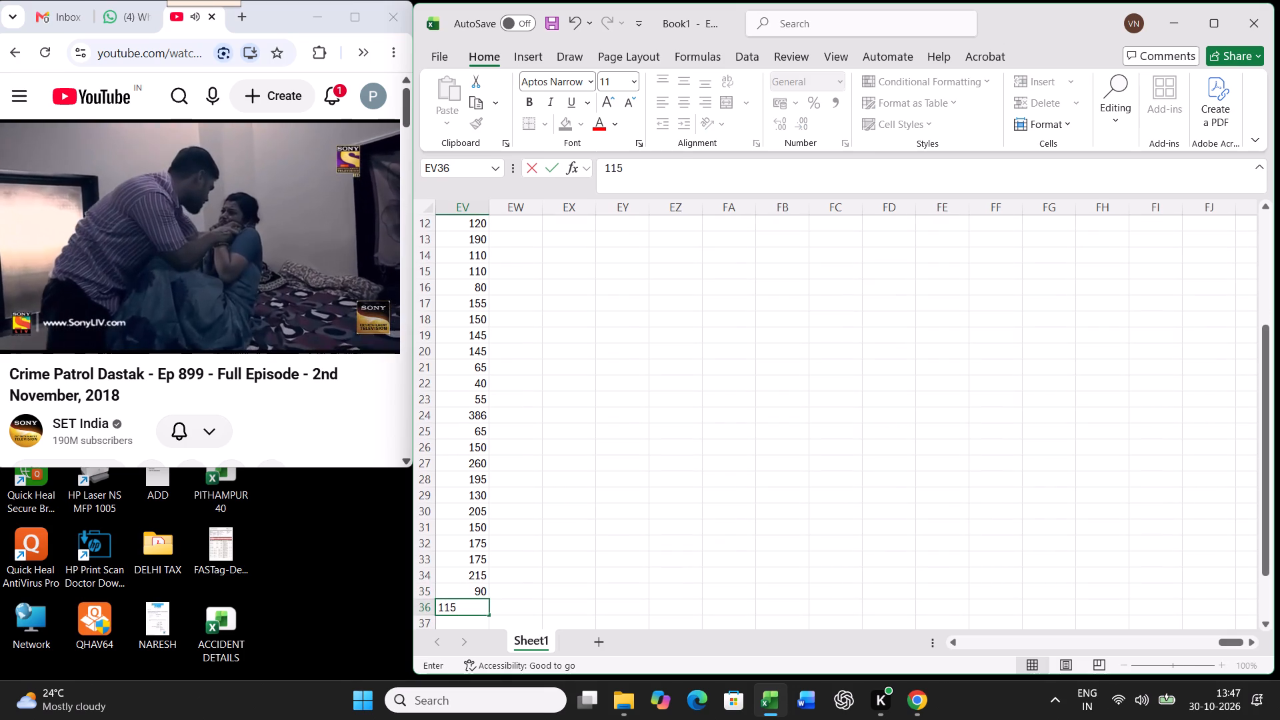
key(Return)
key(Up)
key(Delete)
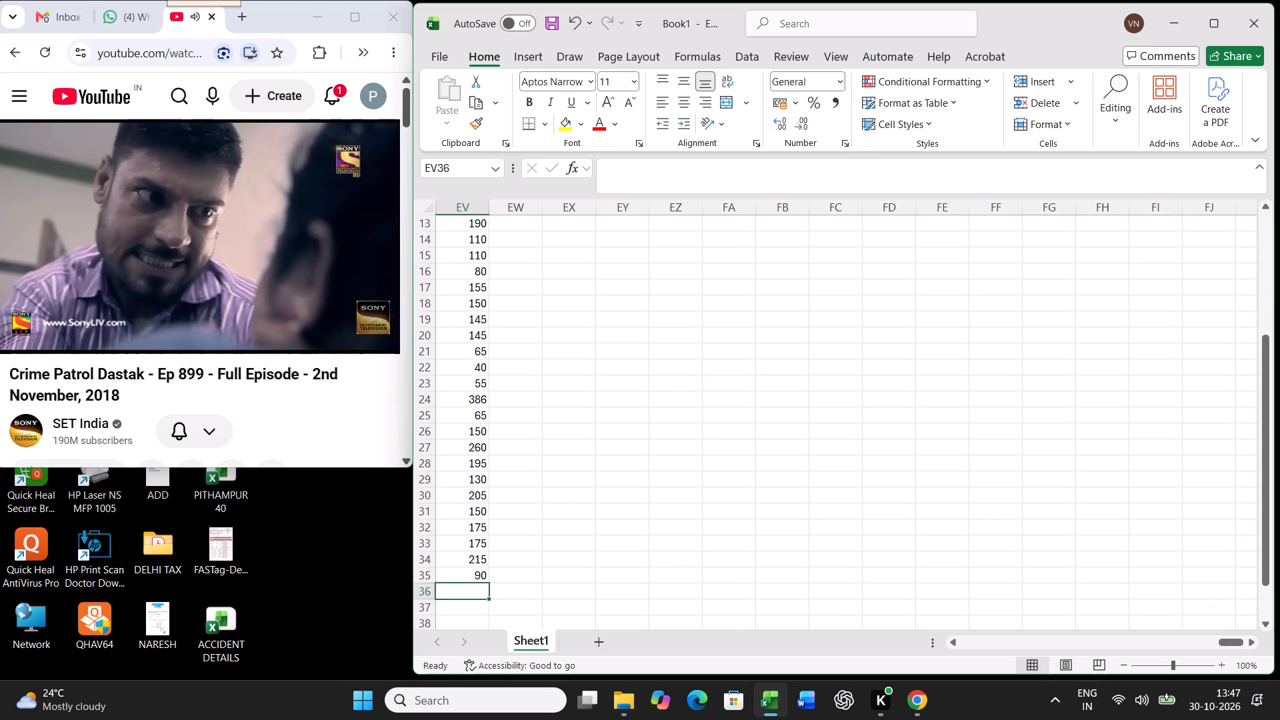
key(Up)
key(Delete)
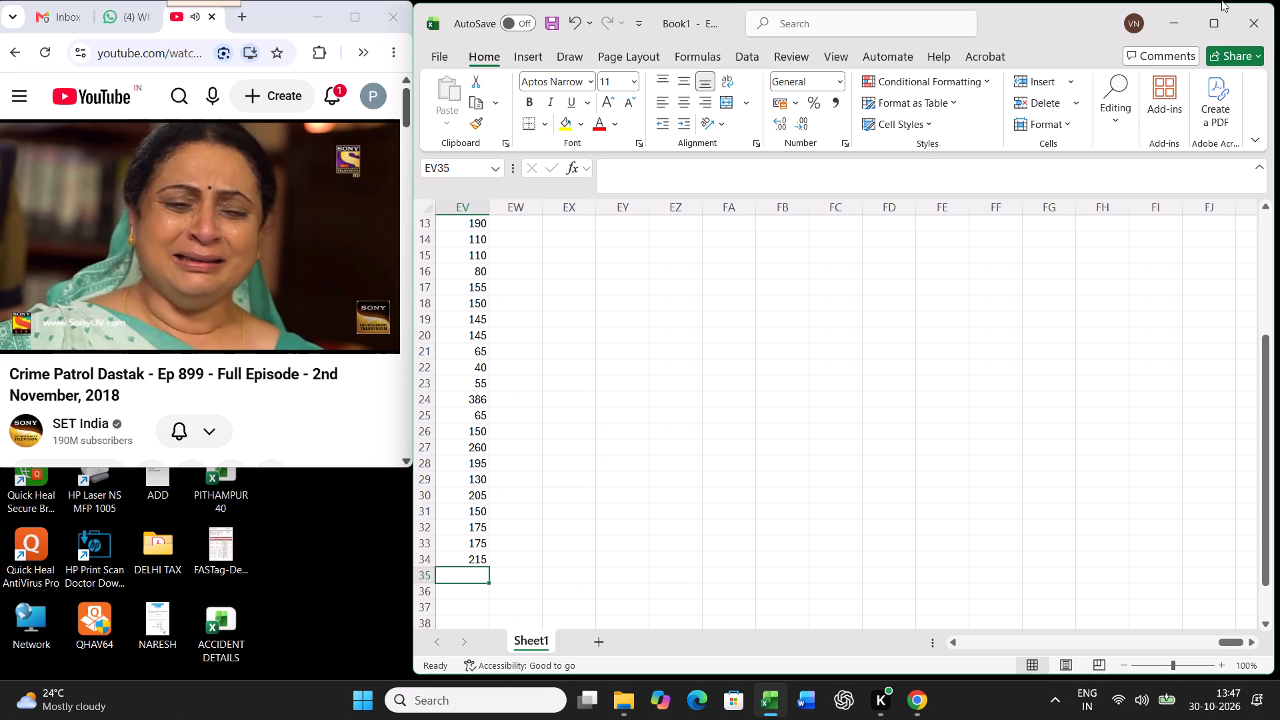
Maximize the workbook window, total EV1 to EV34 with AutoSum in cell EV35, and restore the window size.
click(1209, 19)
click(1003, 73)
key(Return)
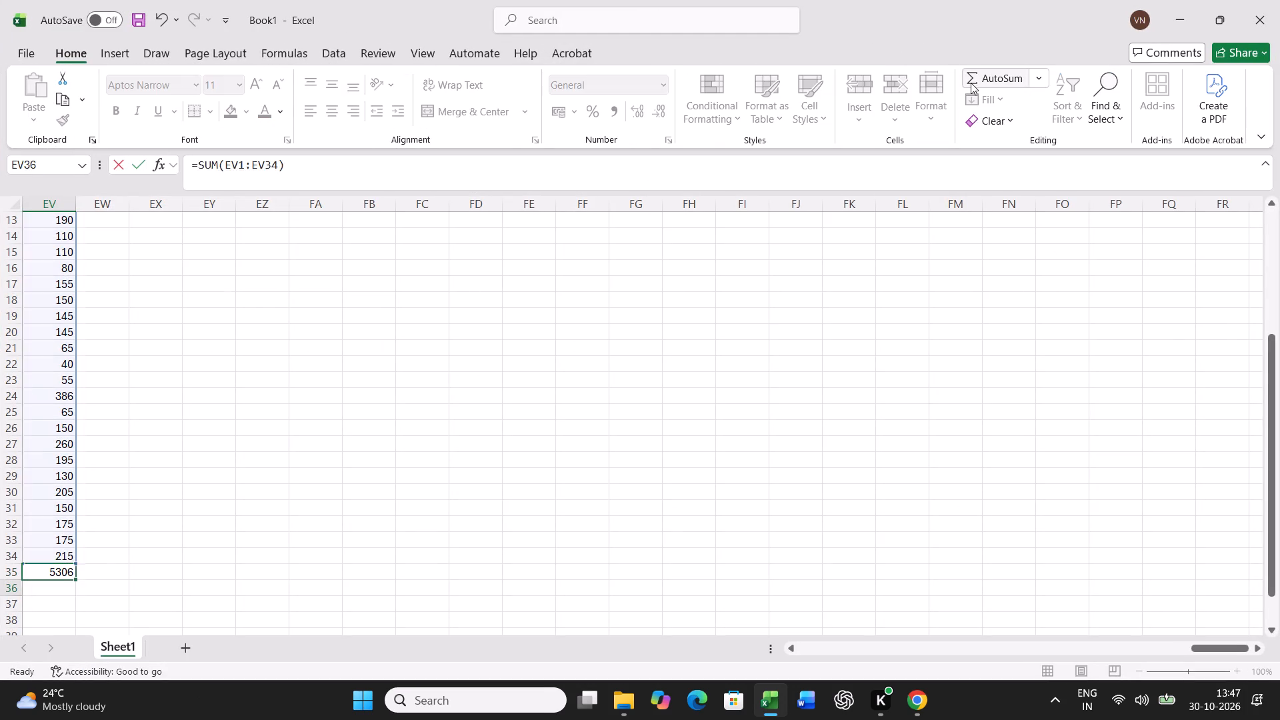
click(1226, 15)
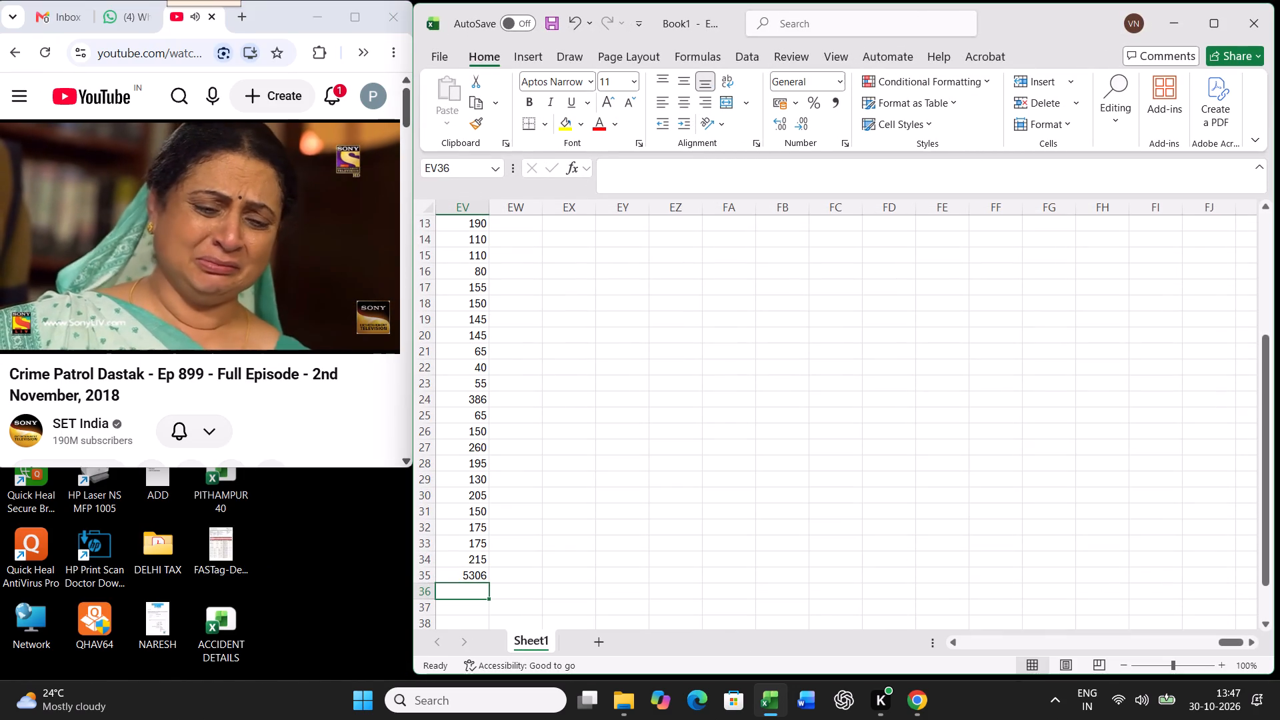
Start column EW from row 1 by entering 230, 360, 275, 460, 365 and 430 down cells EW1 to EW6.
key(Up)
key(Up)
key(Up)
key(Up)
key(Up)
key(Up)
key(Up)
key(Up)
key(Up)
key(Up)
key(Up)
key(Up)
key(Up)
key(Up)
key(Up)
key(Up)
key(Up)
key(Up)
key(Up)
key(Up)
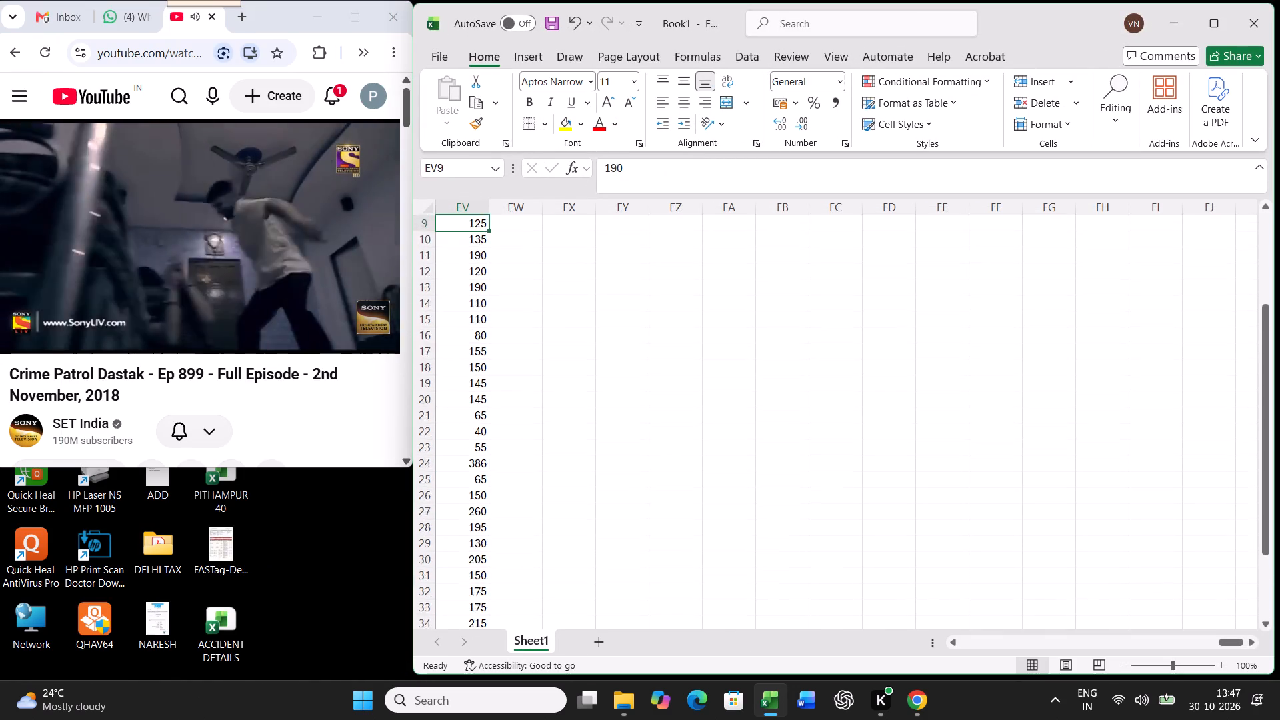
key(Right)
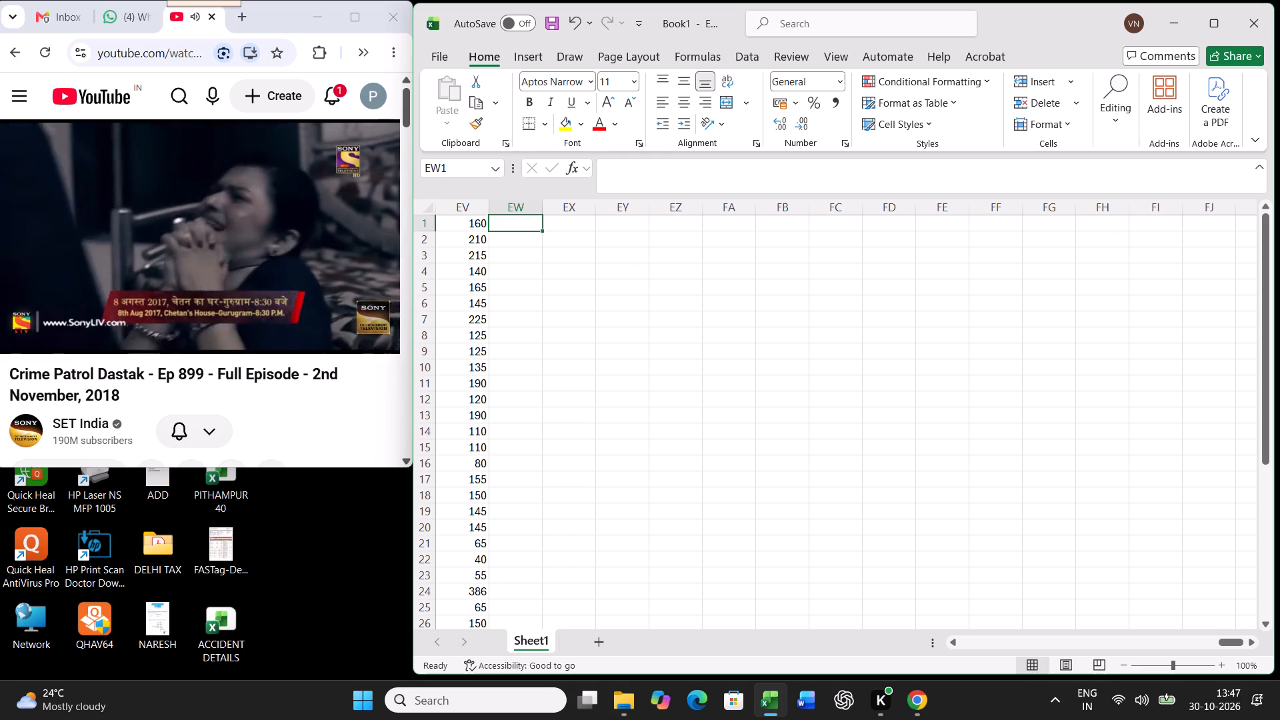
text(230)
key(Return)
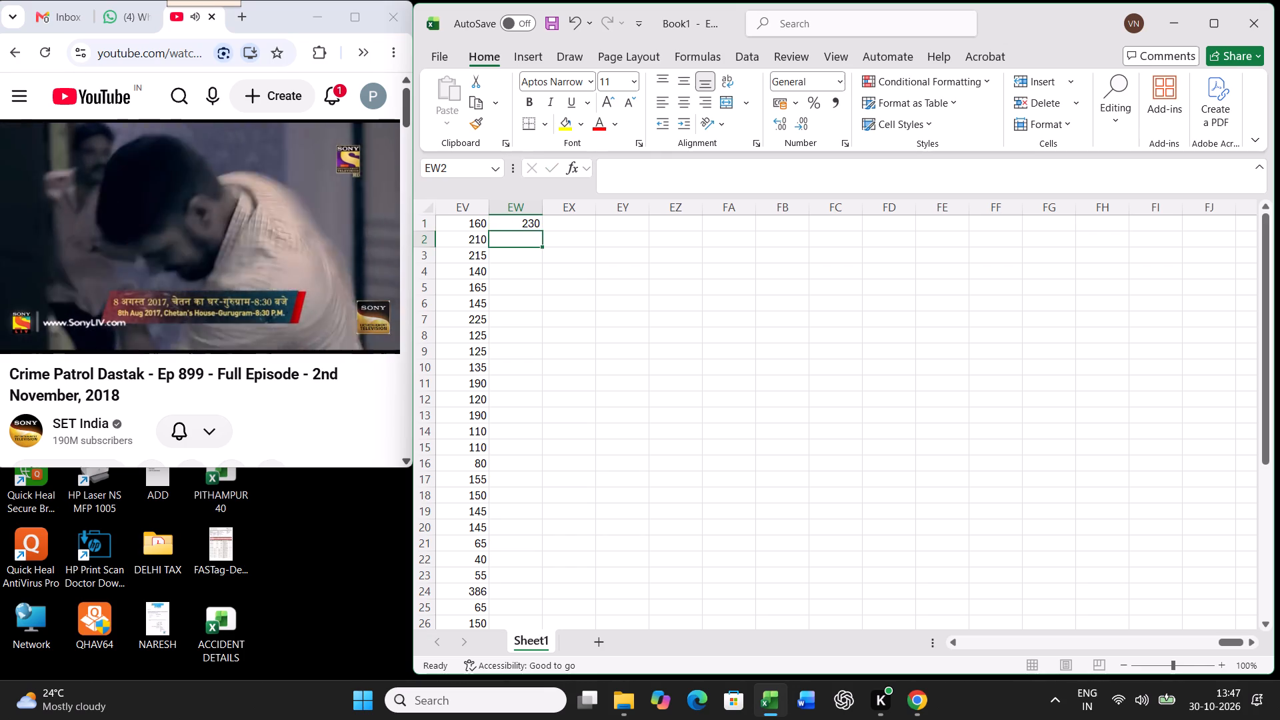
text(360)
key(Return)
text(275)
key(Return)
text(460)
key(Return)
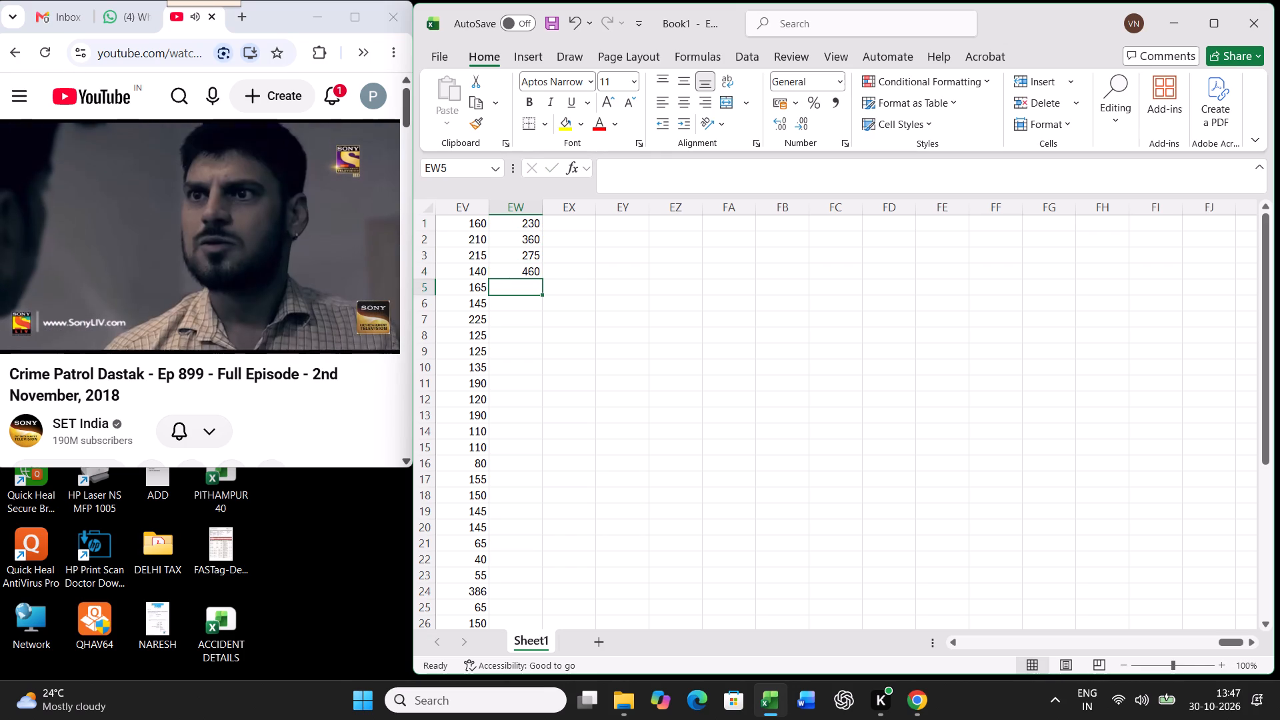
text(365)
key(Return)
text(430)
key(Return)
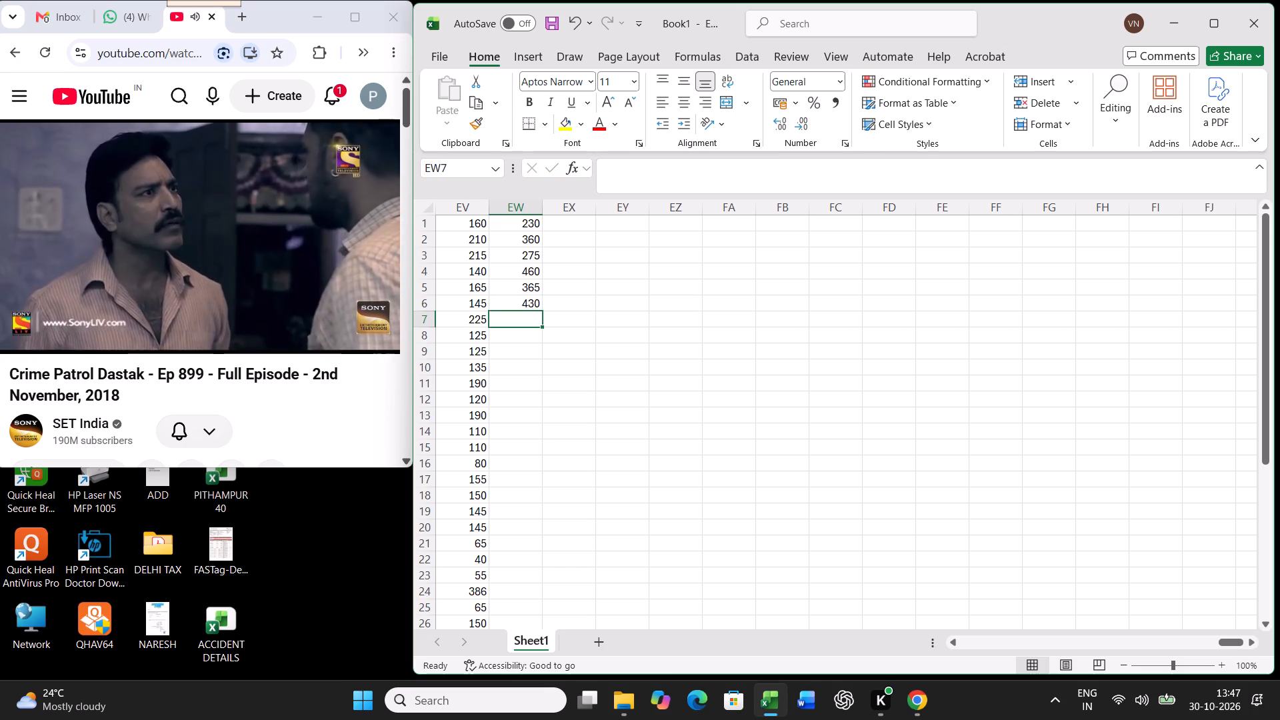
Continue column EW with 290, 290, 300, 300, 440 and 450 in cells EW7 to EW12.
text(290)
key(Return)
text(290)
key(Return)
text(300)
key(Return)
text(300)
key(Return)
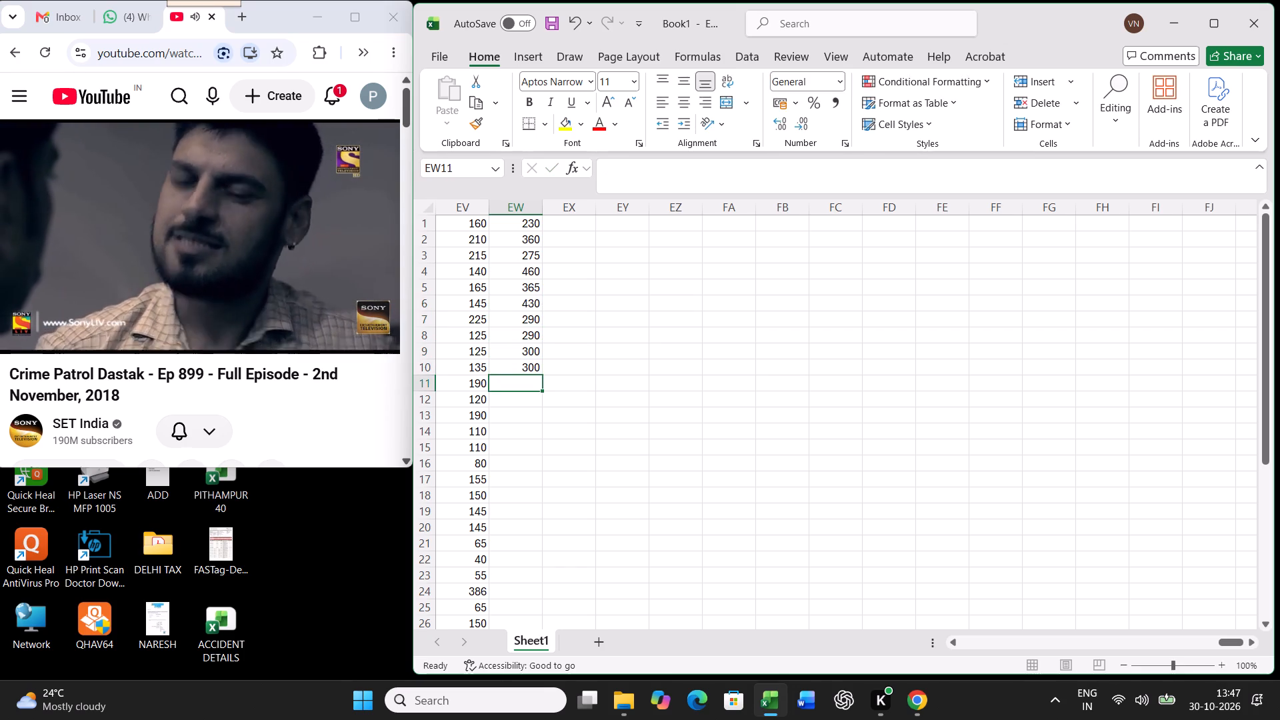
text(440)
key(Return)
text(450)
key(Return)
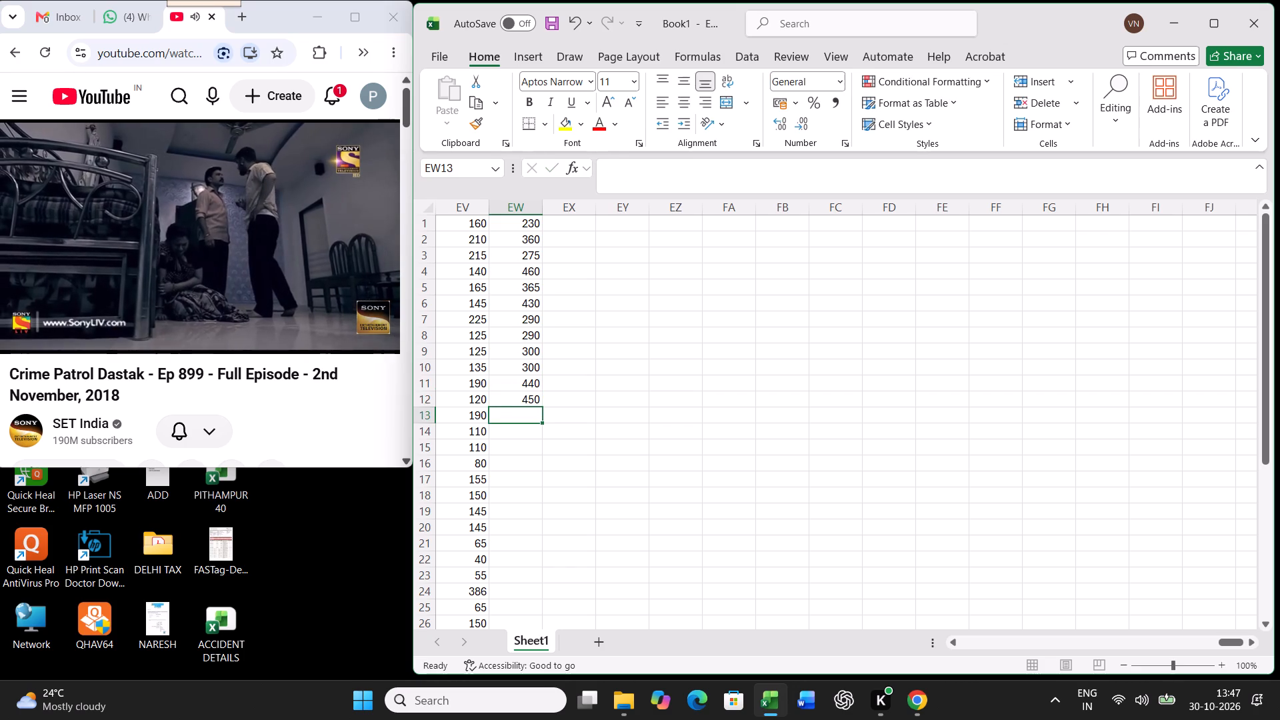
Continue column EW with 500, 270, 322 and 170 in cells EW13 to EW16.
text(500)
key(Return)
text(270)
key(Return)
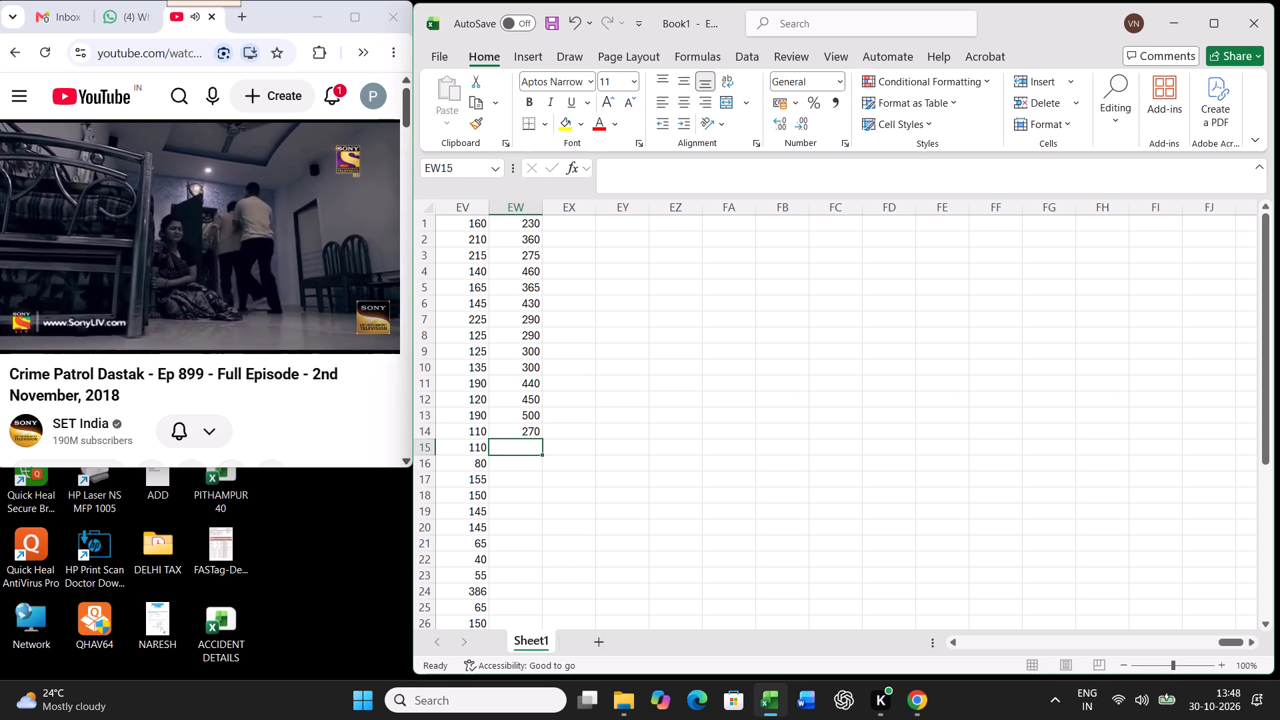
text(322)
key(Return)
text(170)
key(Return)
Continue column EW with 330, 485, 485 and 455 in cells EW17 to EW20.
text(330)
key(Return)
text(485)
key(Return)
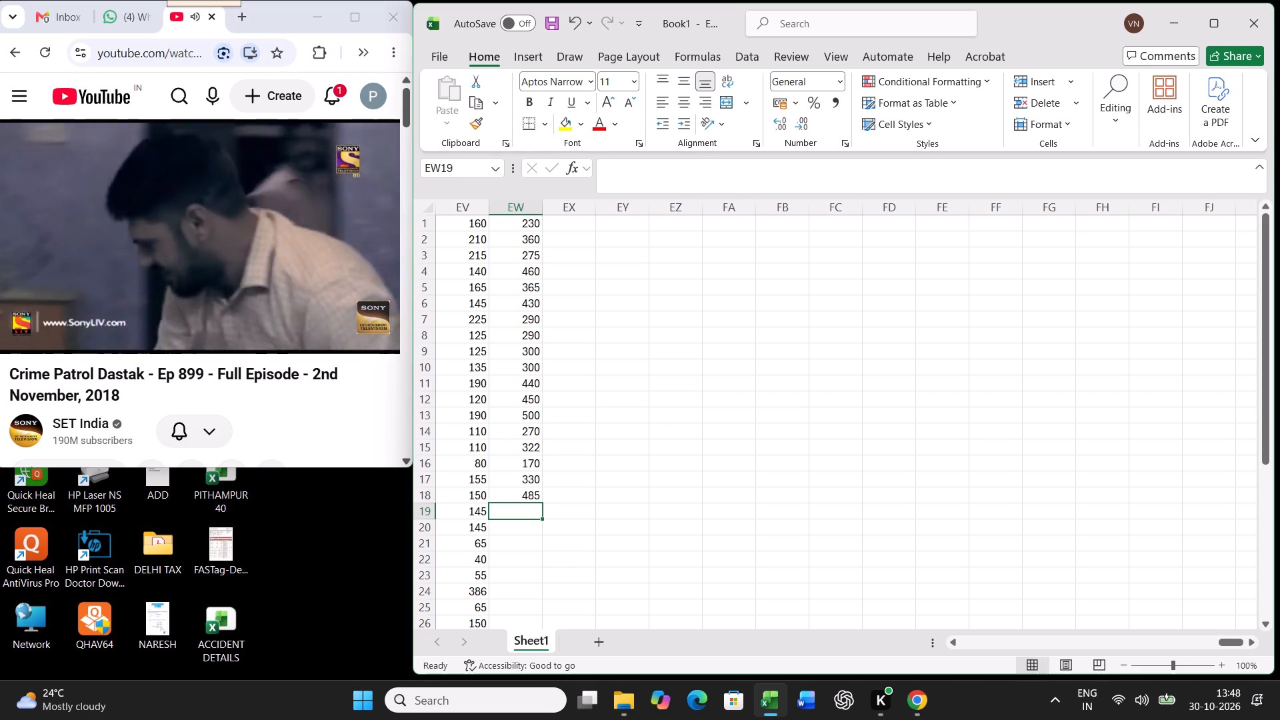
text(485)
key(Return)
text(455)
key(Return)
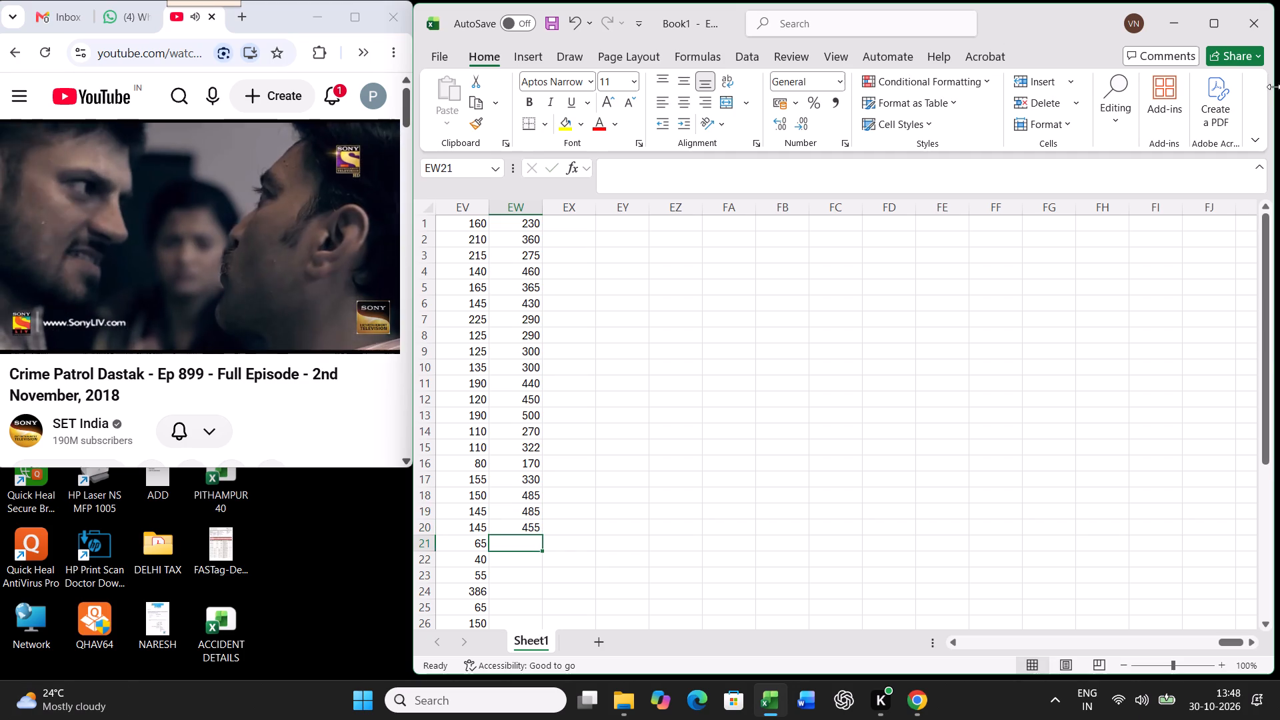
Maximize the workbook window, total EW1 to EW20 with AutoSum in cell EW21, and restore the window size.
click(1213, 15)
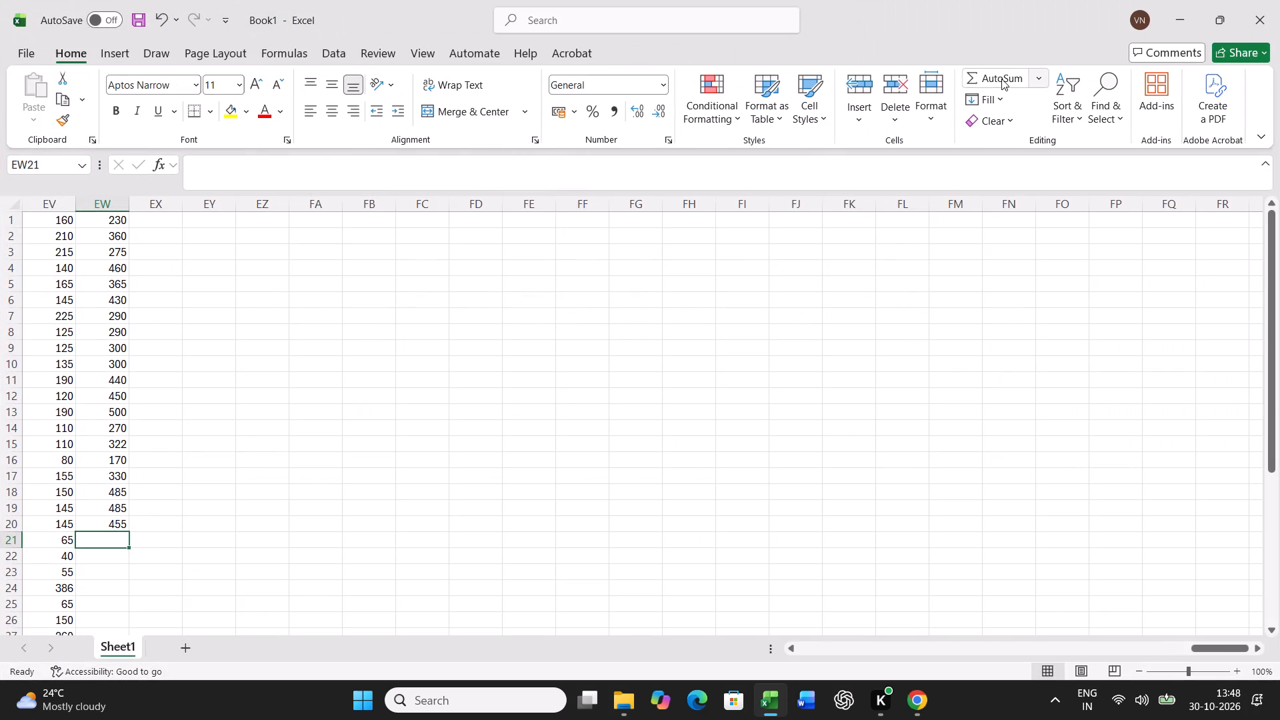
click(1001, 79)
key(Return)
click(1233, 1)
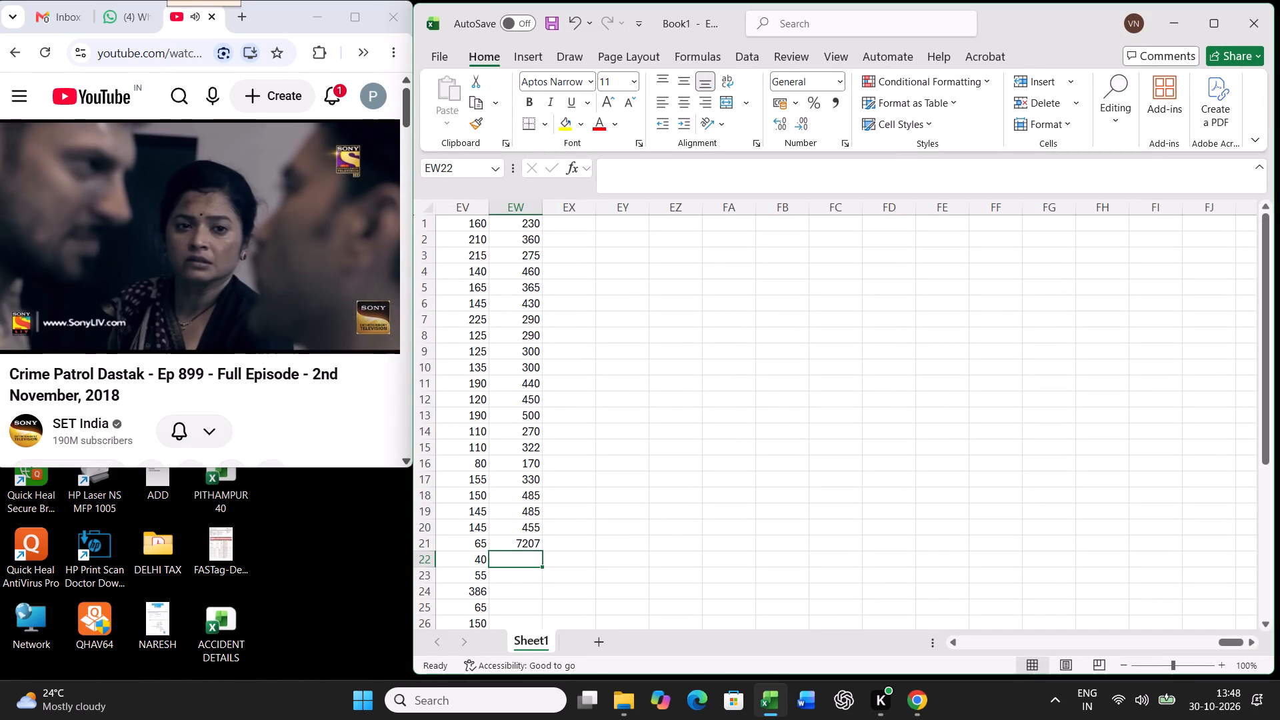
Start column EX from row 1 by entering 160, 210, 215, 140, 165 and 145 down cells EX1 to EX6.
key(Up)
key(Up)
key(Up)
key(Up)
key(Up)
key(Up)
key(Up)
key(Up)
key(Up)
key(Up)
key(Up)
key(Up)
key(Up)
key(Up)
key(Up)
key(Up)
key(Up)
key(Up)
key(Up)
key(Up)
key(Right)
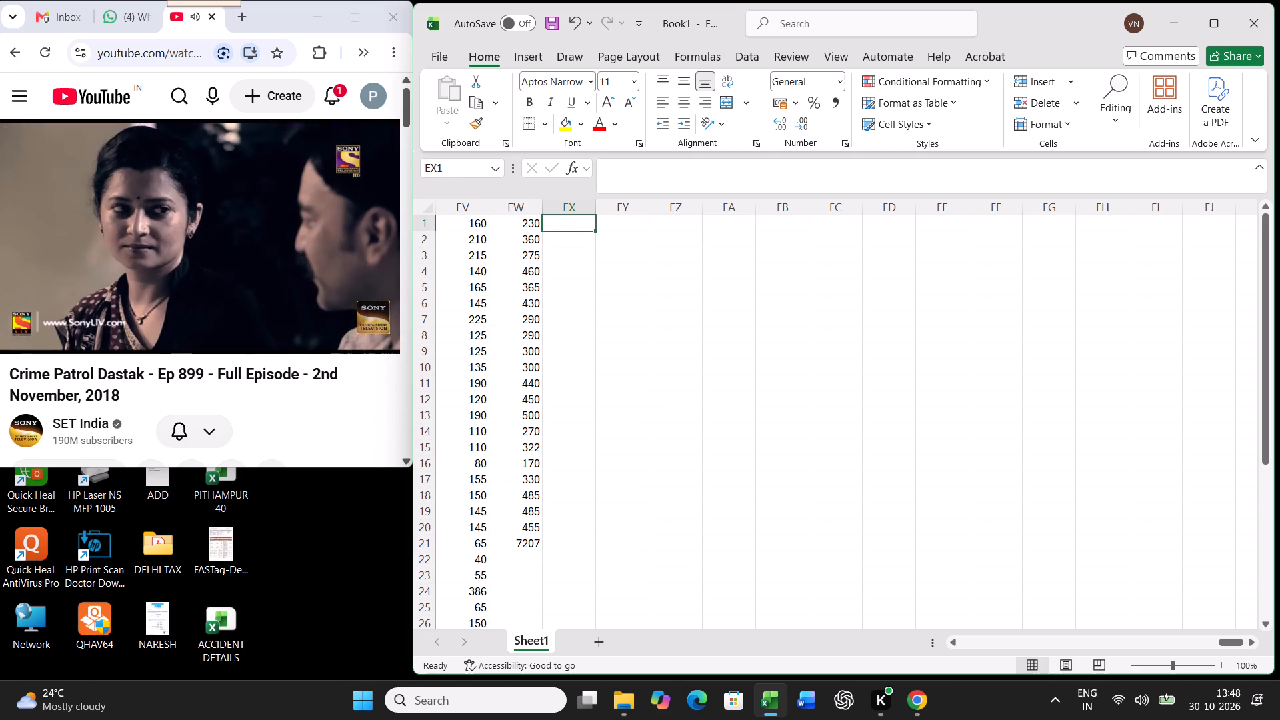
text(160)
key(Return)
text(210)
key(Return)
text(215)
key(Return)
text(140)
key(Return)
text(165)
key(Return)
text(145)
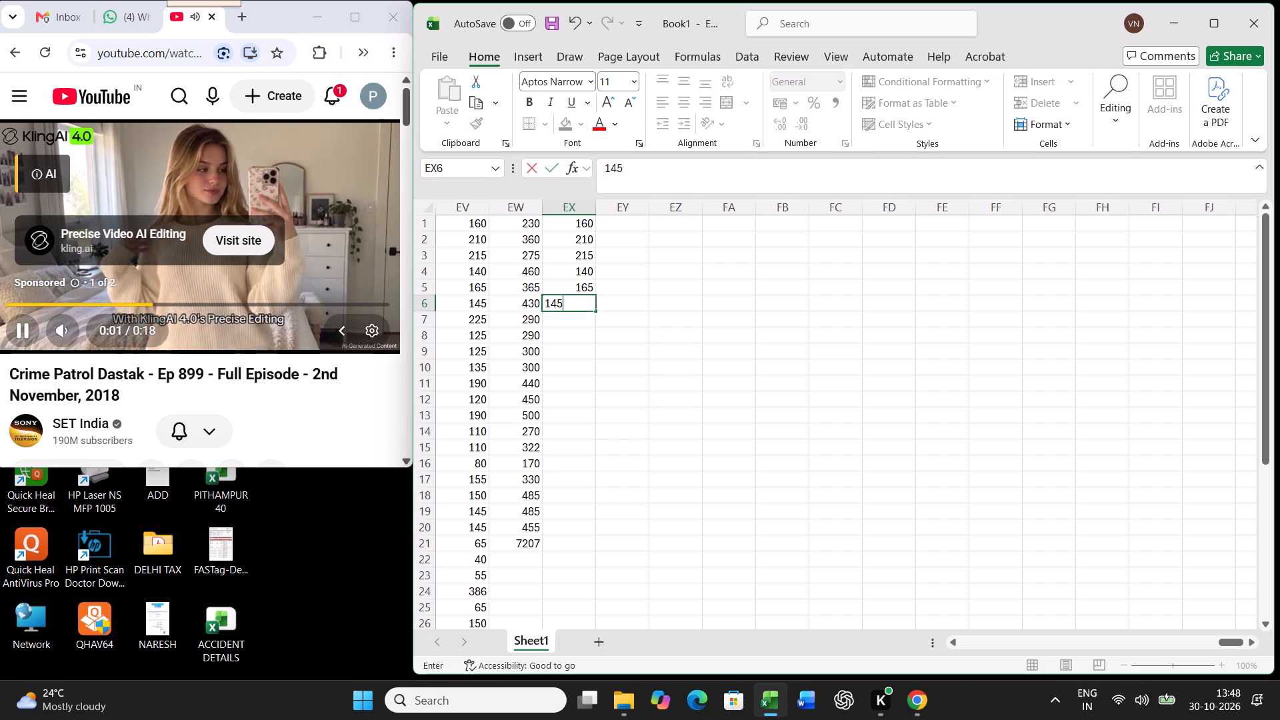
key(Return)
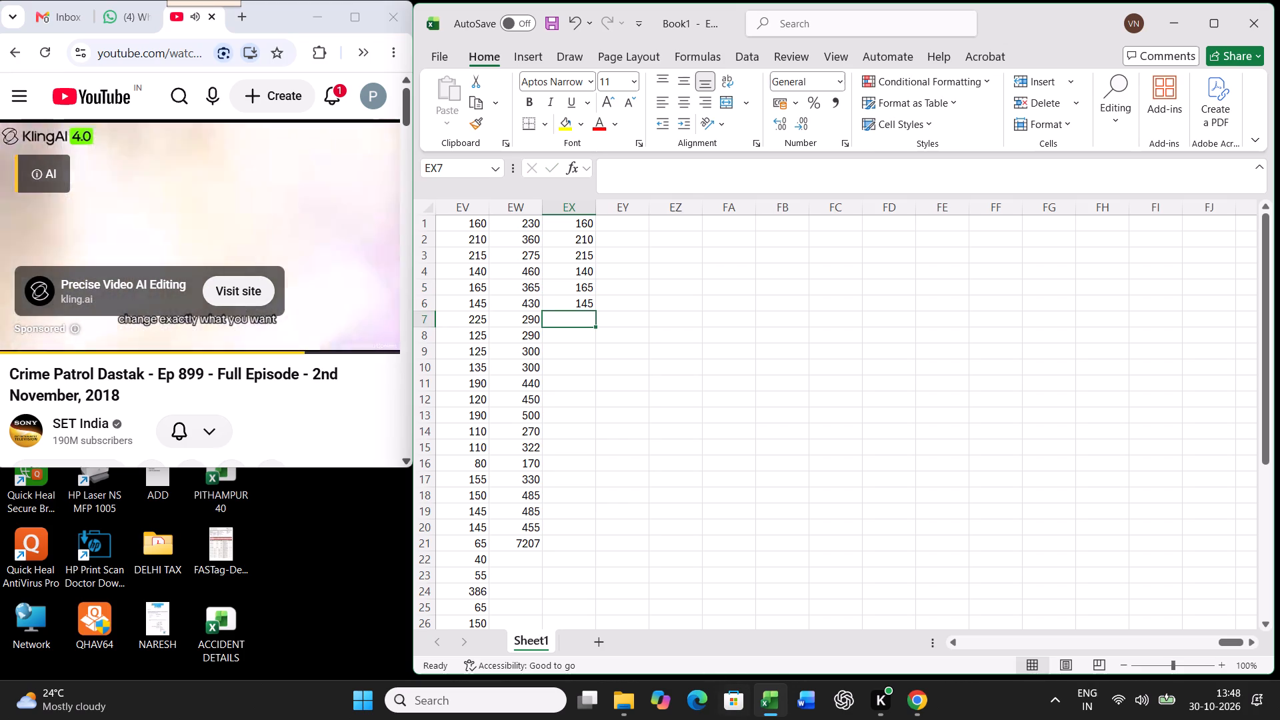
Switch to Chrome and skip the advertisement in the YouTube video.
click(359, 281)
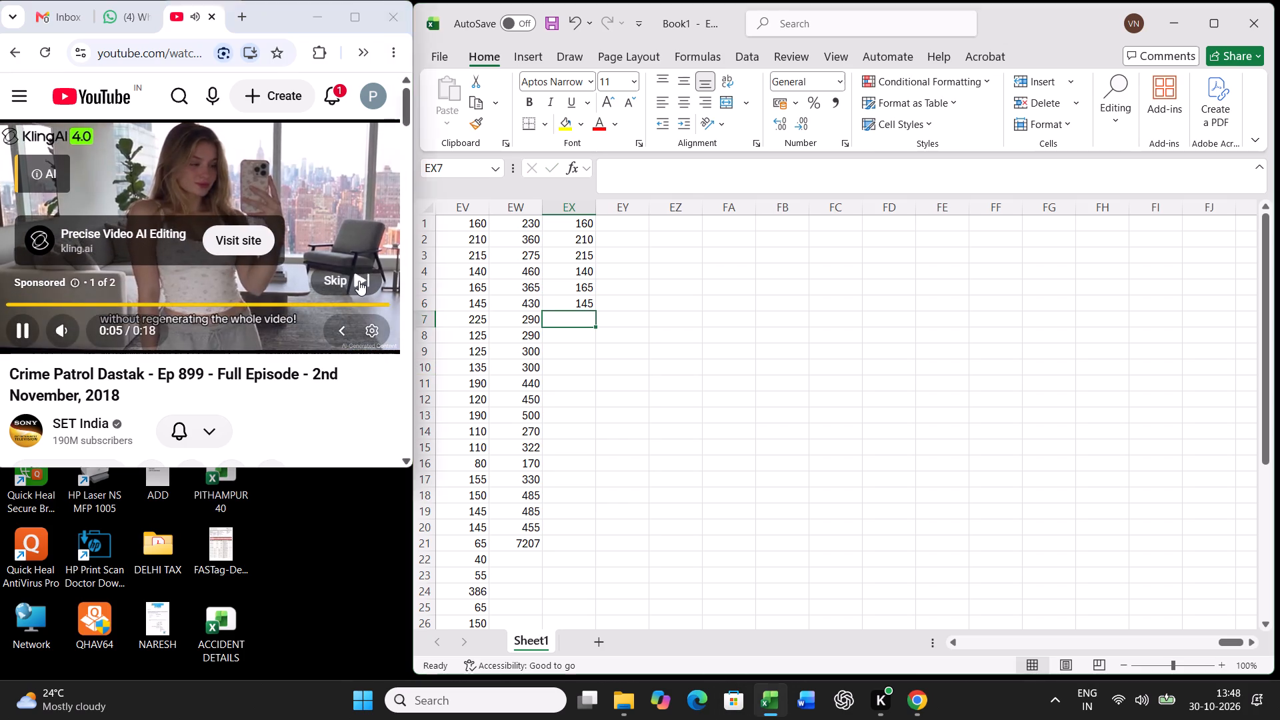
Return to Excel and continue column EX with 125, 120, 110, 100 and 60 in cells EX7 to EX11.
click(623, 370)
text(125)
key(Return)
text(120)
key(Return)
text(110)
key(Return)
text(100)
key(Return)
text(60)
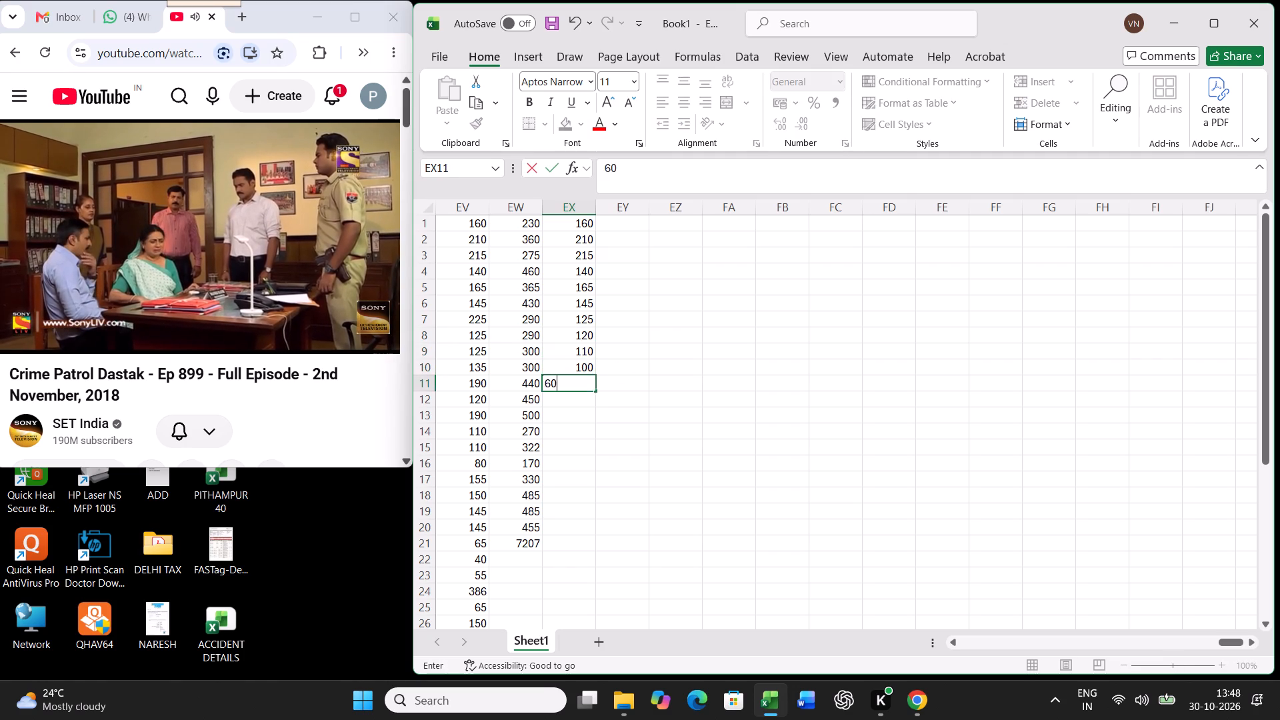
key(Return)
Continue column EX with 200, 185, 170, 100, 85, 85 and 220 in cells EX12 to EX18.
text(200)
key(Return)
text(185)
key(Return)
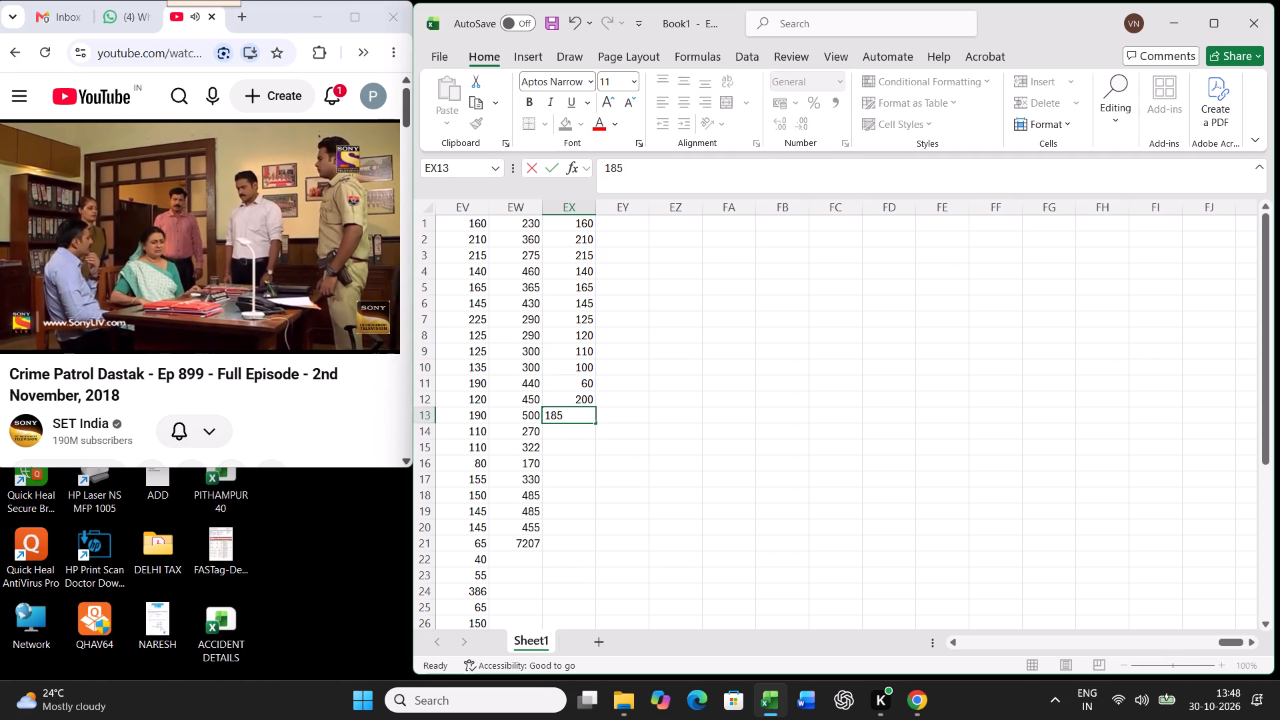
text(170)
key(Return)
text(100)
key(Return)
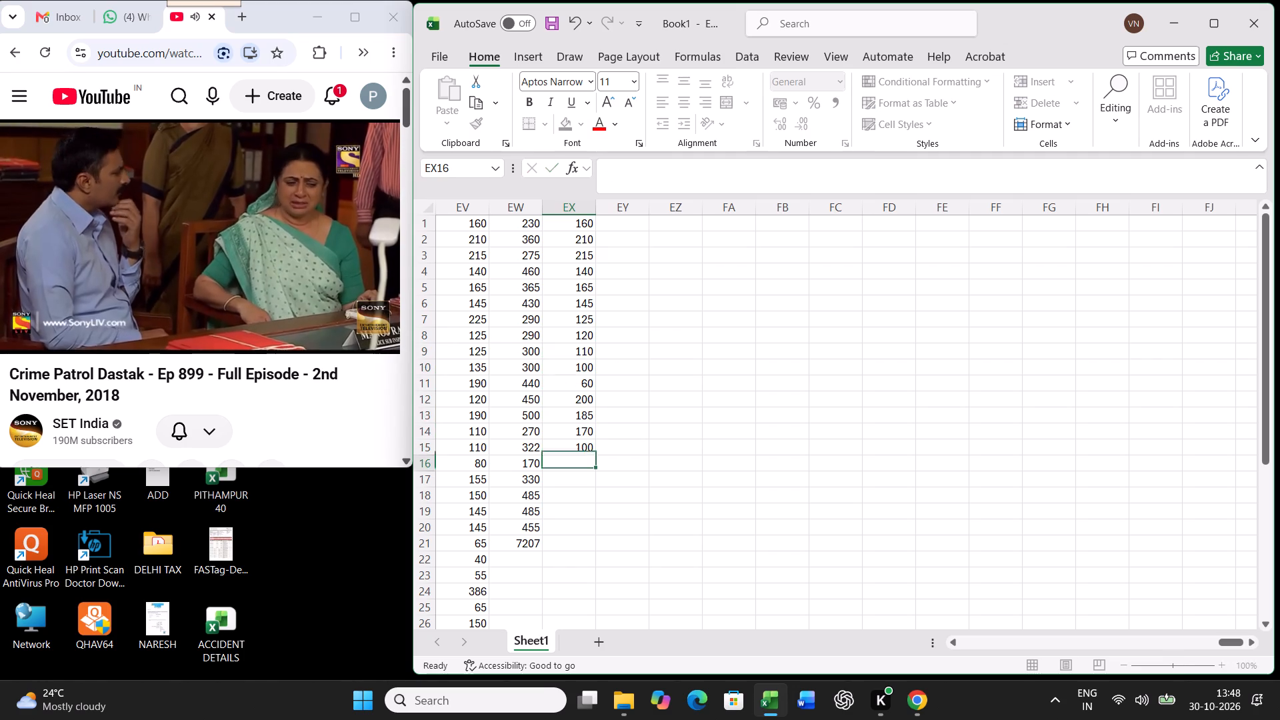
text(85)
key(Return)
text(85)
key(Return)
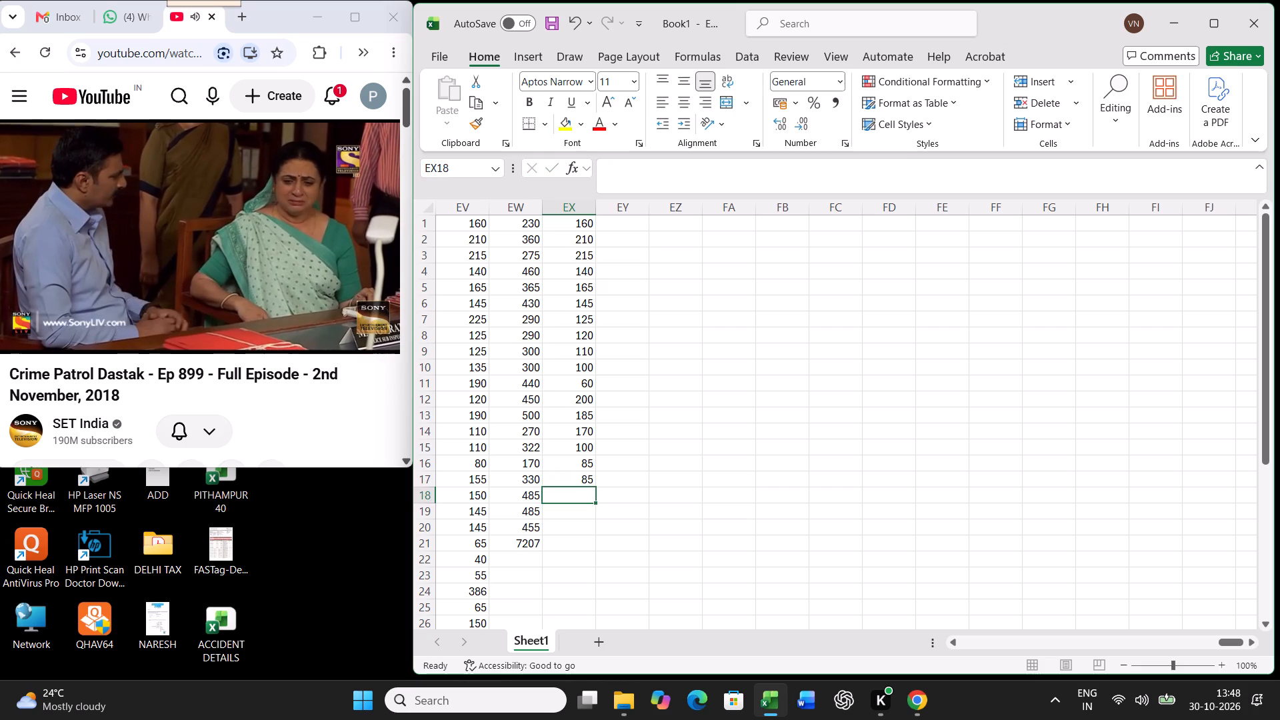
text(220)
key(Return)
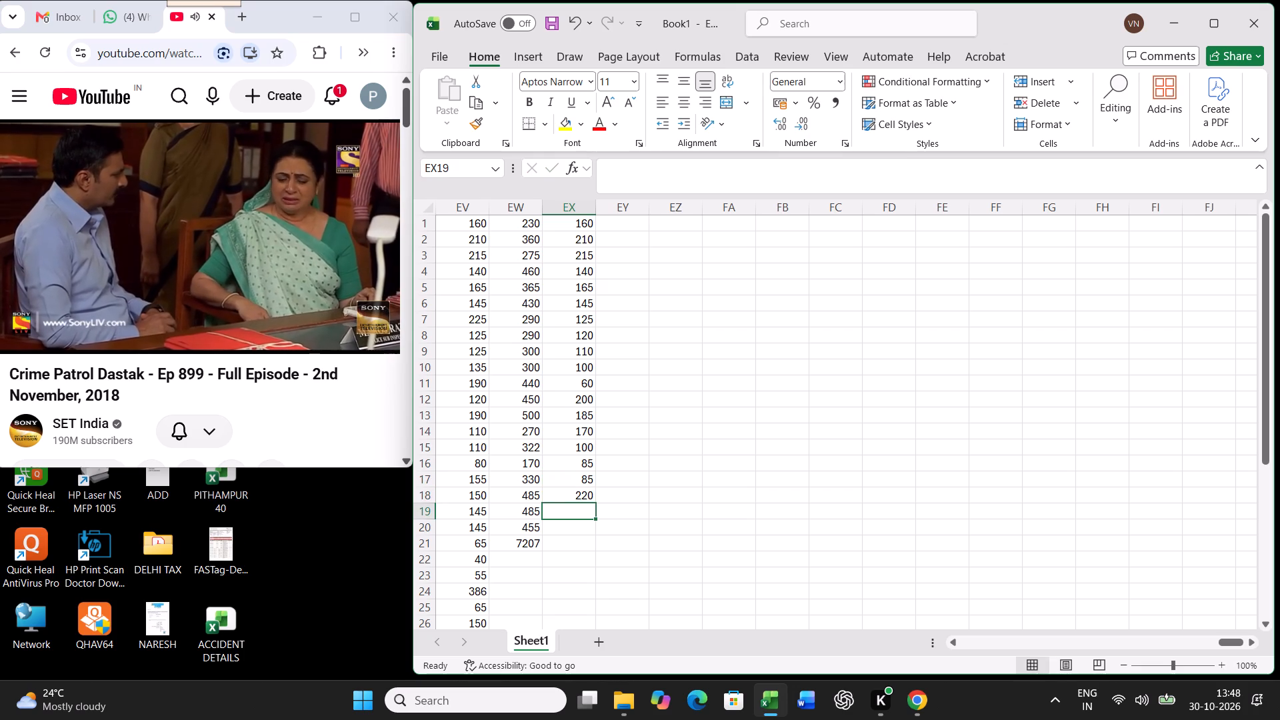
Maximize the workbook window, total EX1 to EX18 with AutoSum in cell EX19, and restore the window size.
click(1206, 23)
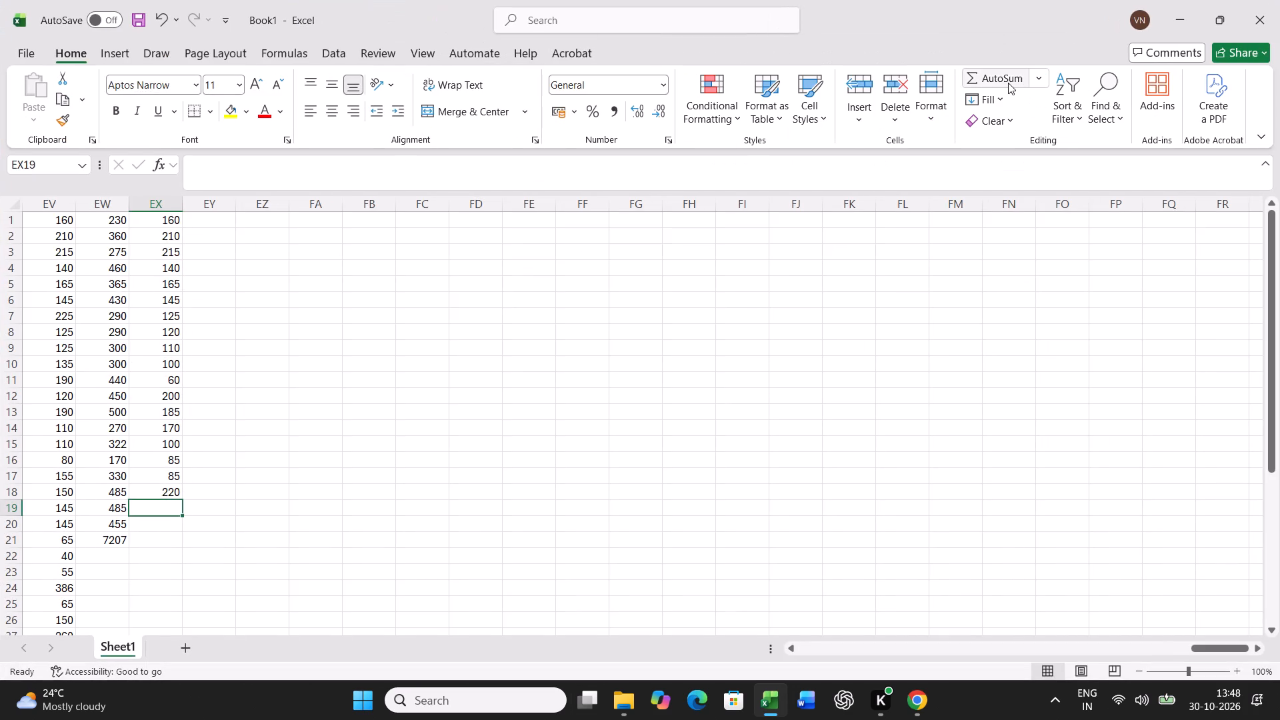
click(1007, 83)
key(Return)
click(1219, 21)
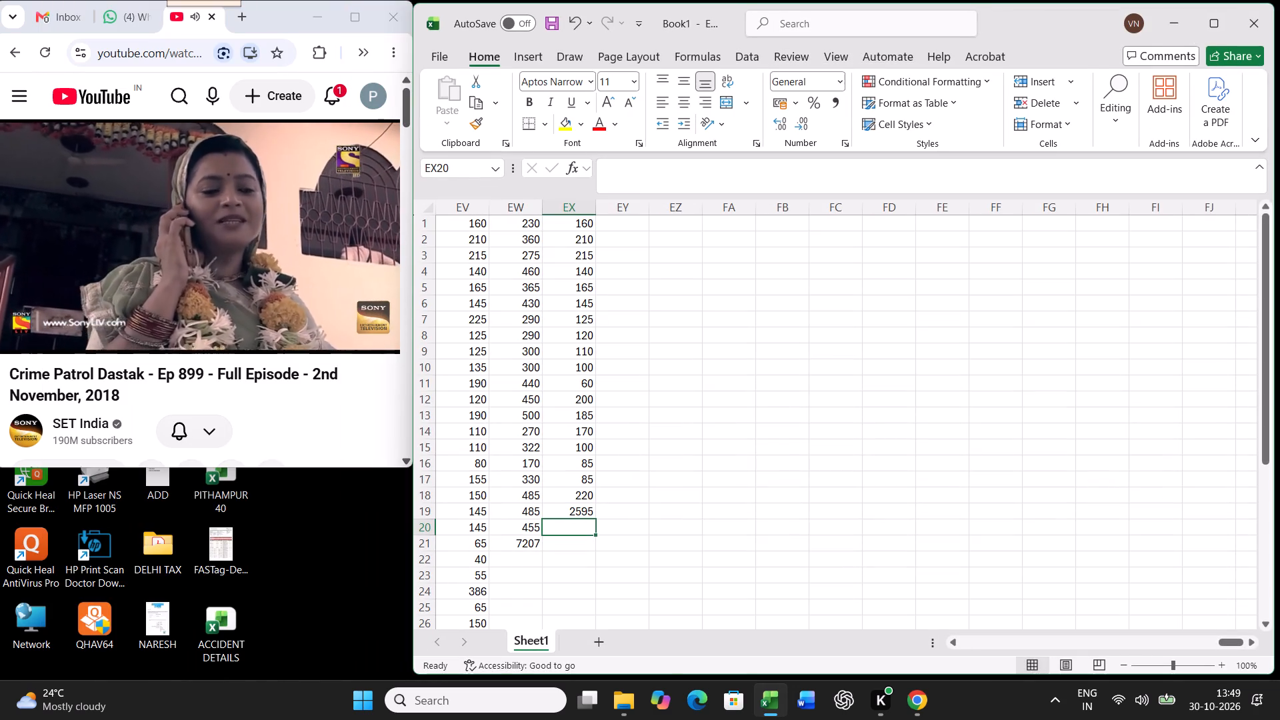
Start column EY from row 1 by entering 360, 680, 675, 370, 335 and 510 down cells EY1 to EY6.
key(Up)
key(Up)
key(Up)
key(Up)
key(Up)
key(Up)
key(Up)
key(Up)
key(Up)
key(Up)
key(Up)
key(Up)
key(Up)
key(Up)
key(Up)
key(Up)
key(Up)
key(Up)
key(Up)
key(Up)
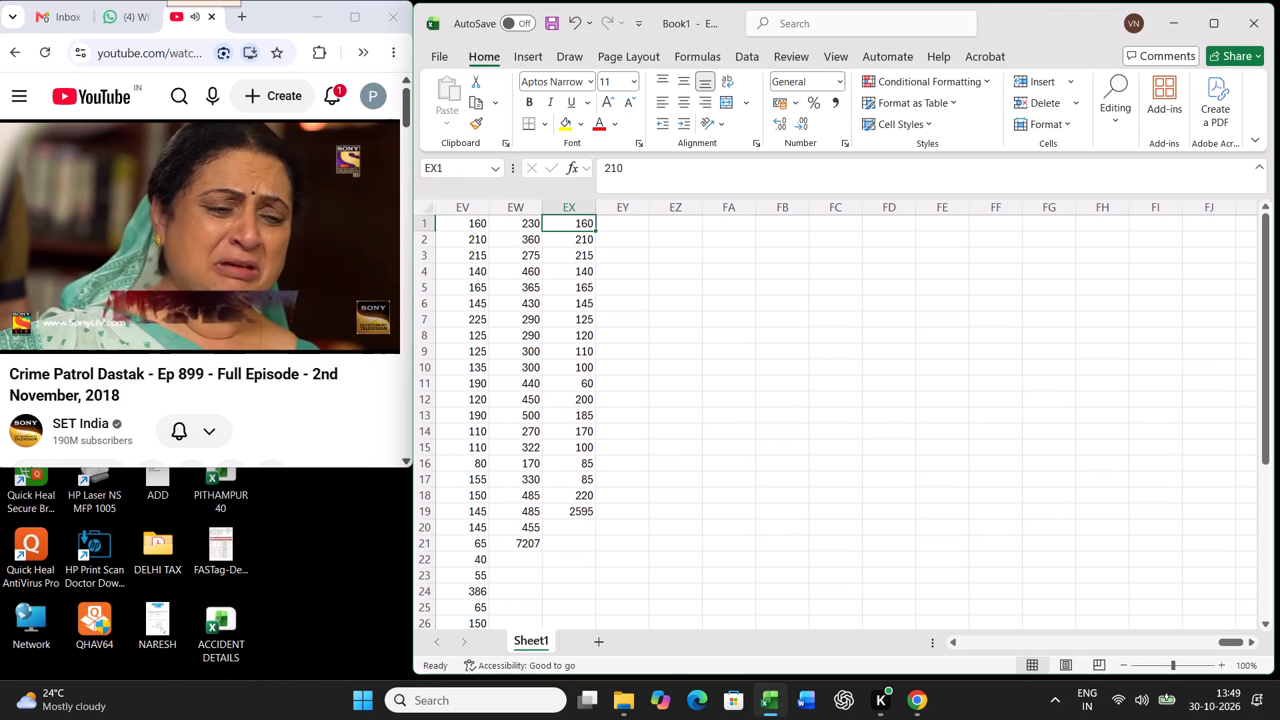
key(Right)
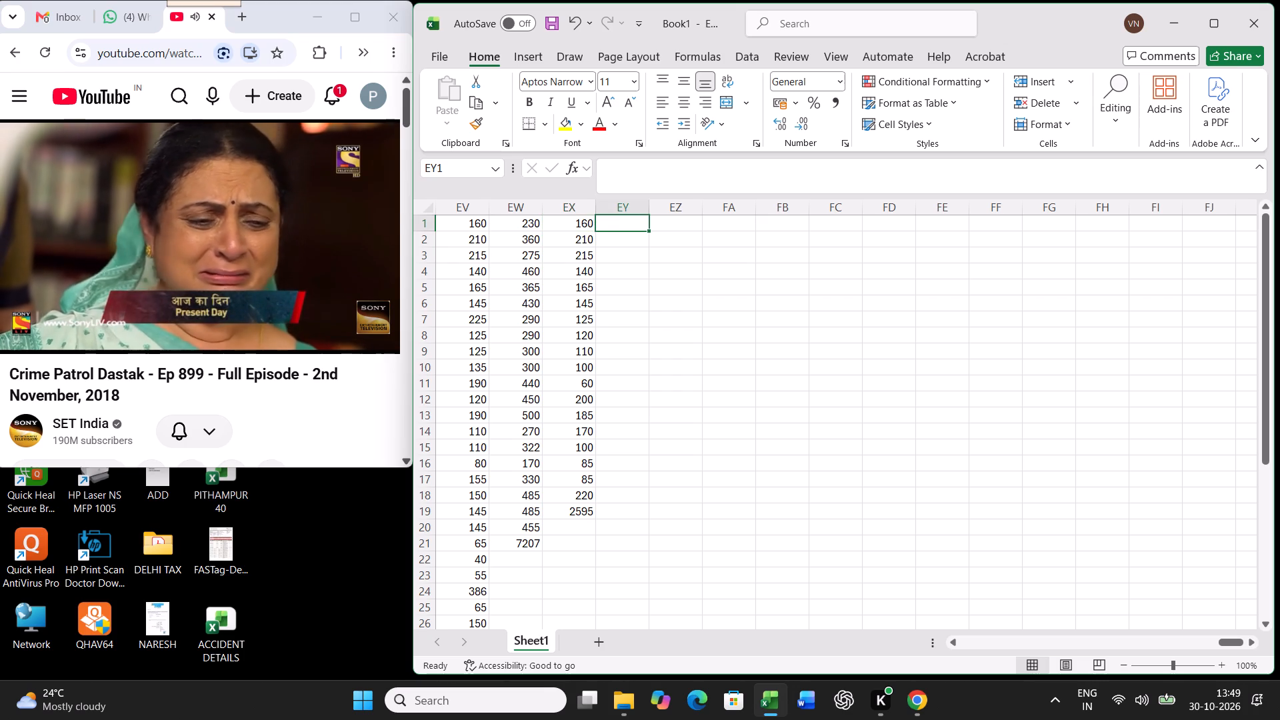
text(360)
key(Return)
text(680)
key(Return)
text(675)
key(Return)
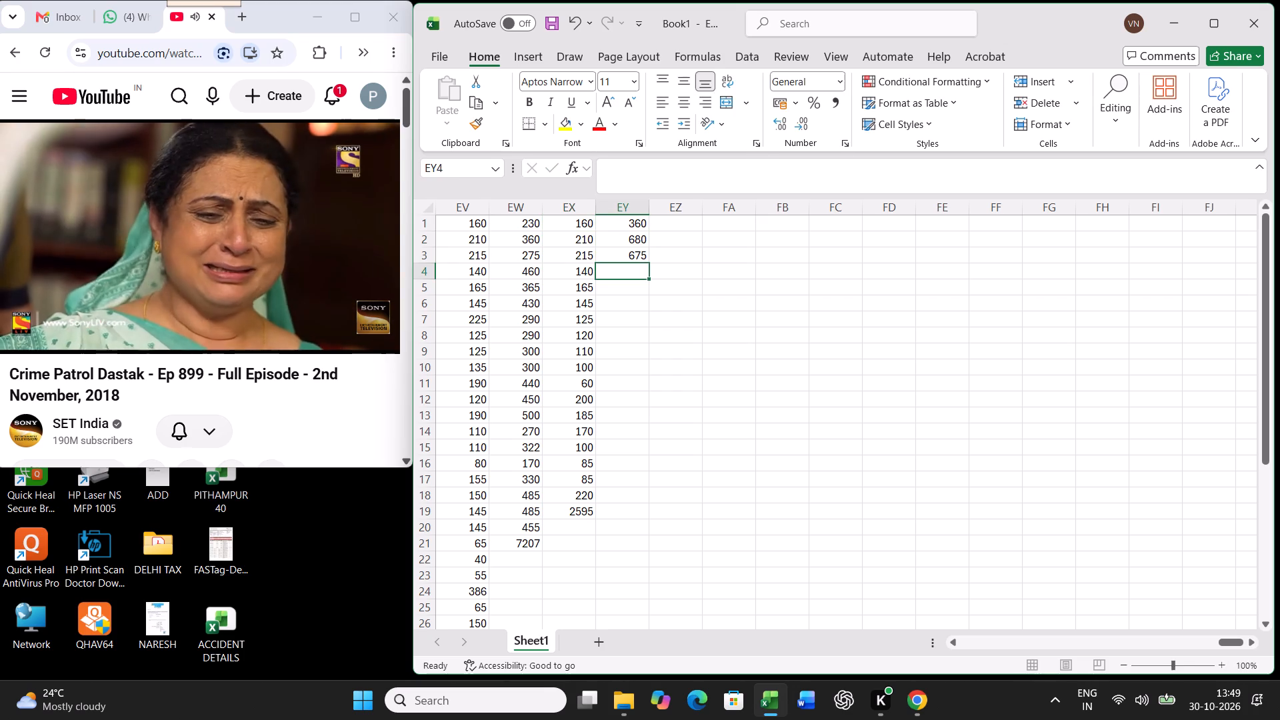
text(370)
key(Return)
text(335)
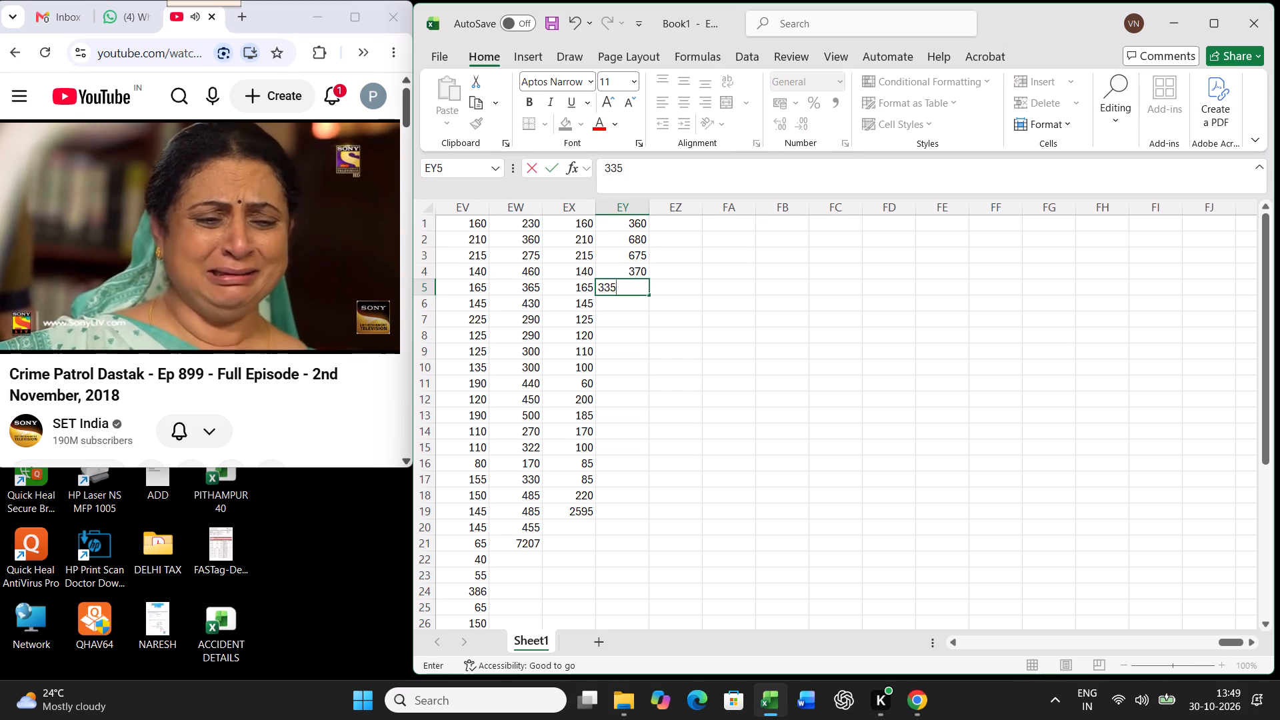
key(Return)
text(510)
key(Return)
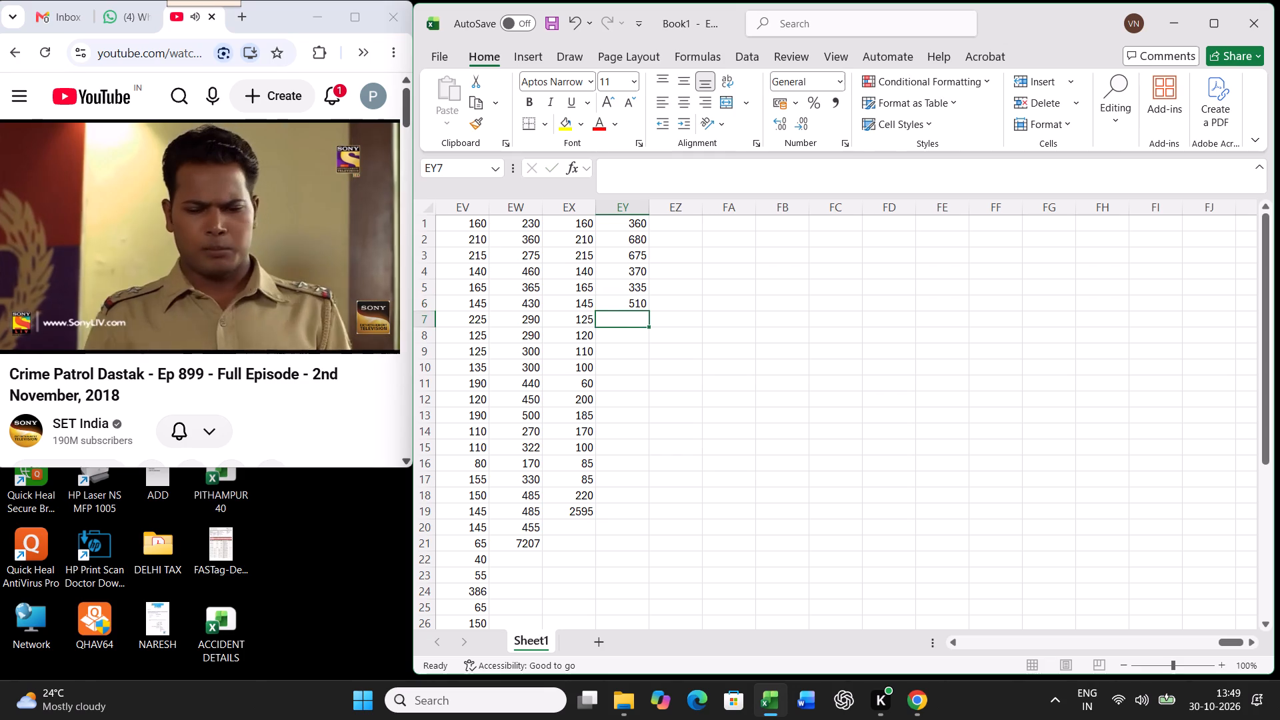
Continue column EY with 420, 315, 435, 400, 600 and 355 in cells EY7 to EY12.
text(420)
key(Return)
text(315)
key(Return)
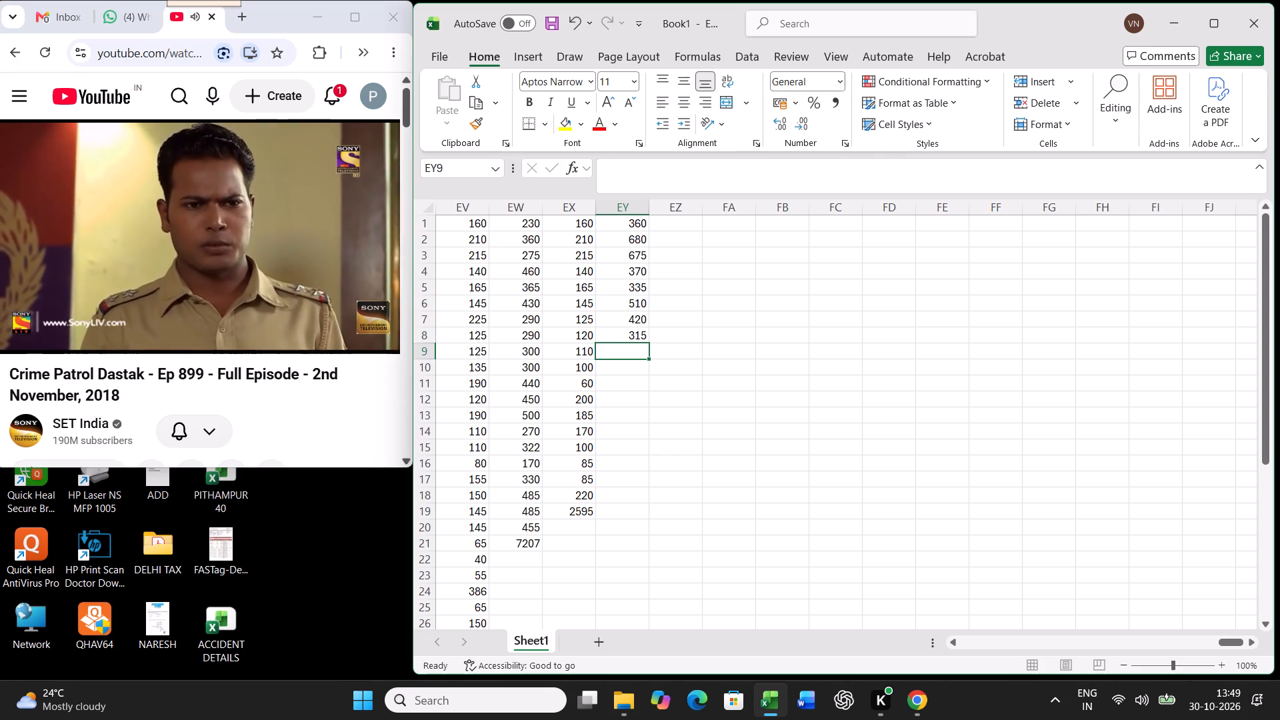
text(435)
key(Return)
text(400)
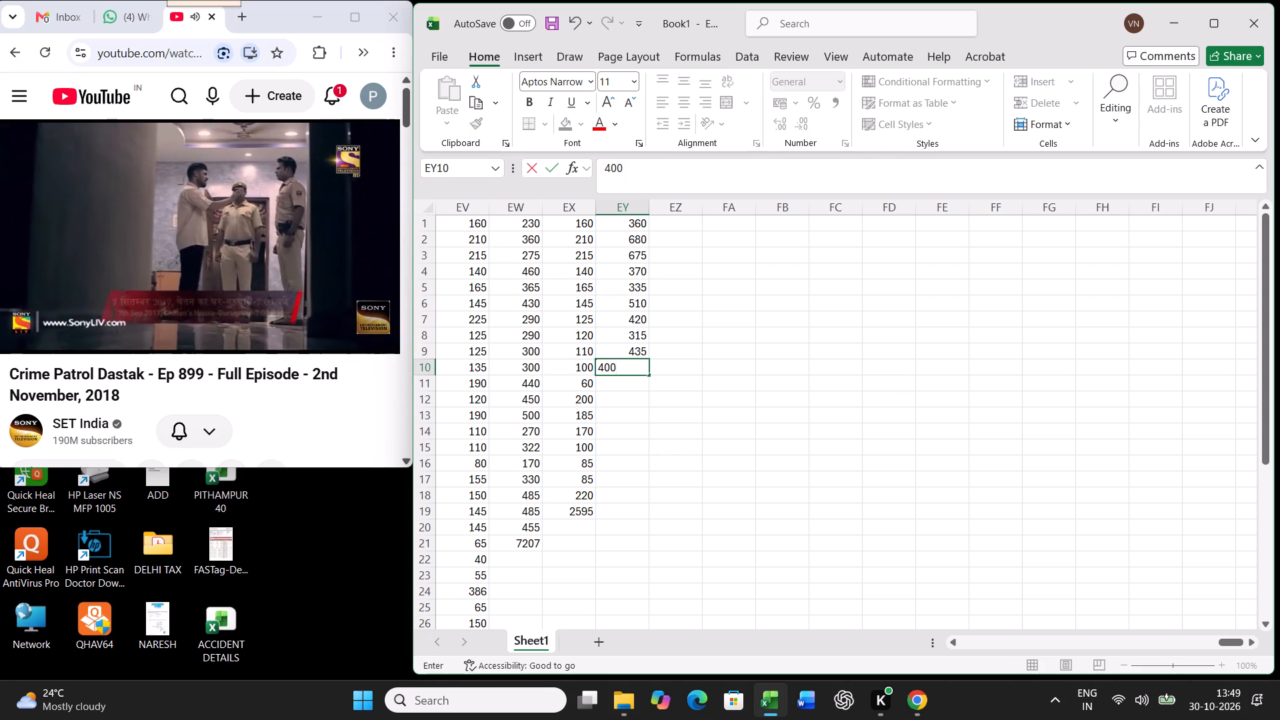
key(Return)
text(600)
key(Return)
text(355)
key(Return)
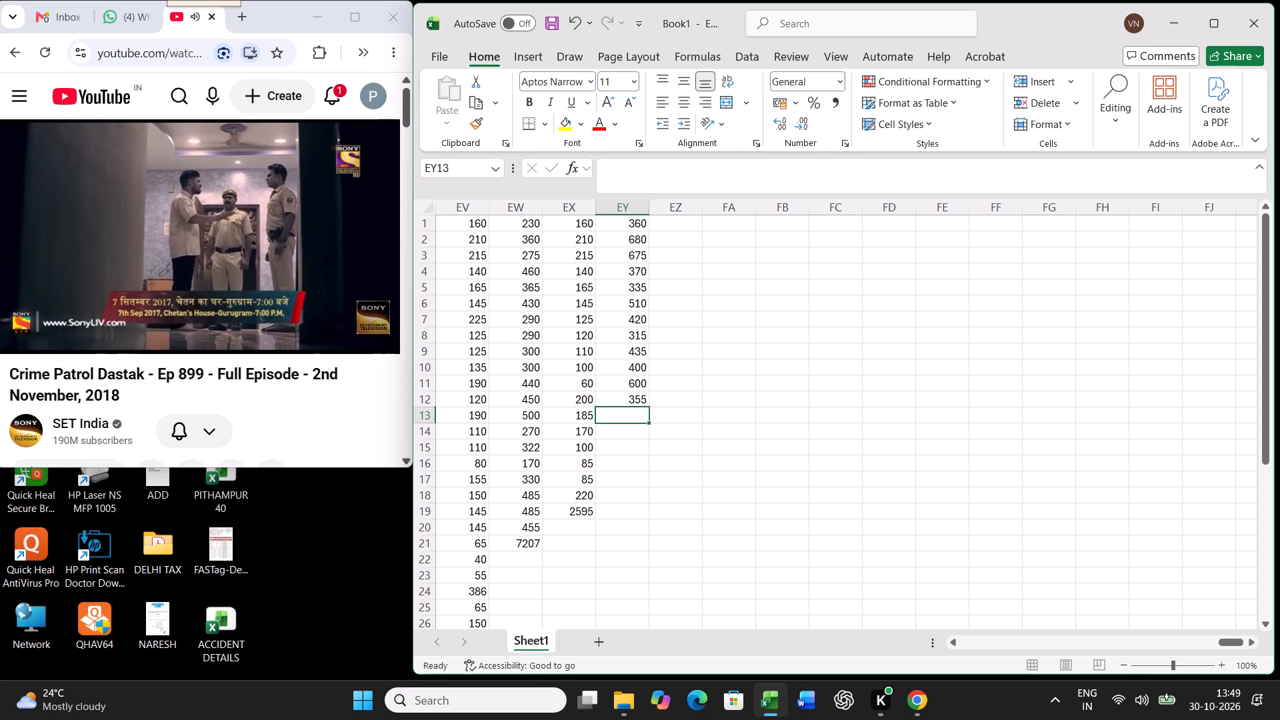
Continue column EY with 355, 255, 355 and 345 in cells EY13 to EY16.
text(355)
key(Return)
text(255)
key(Return)
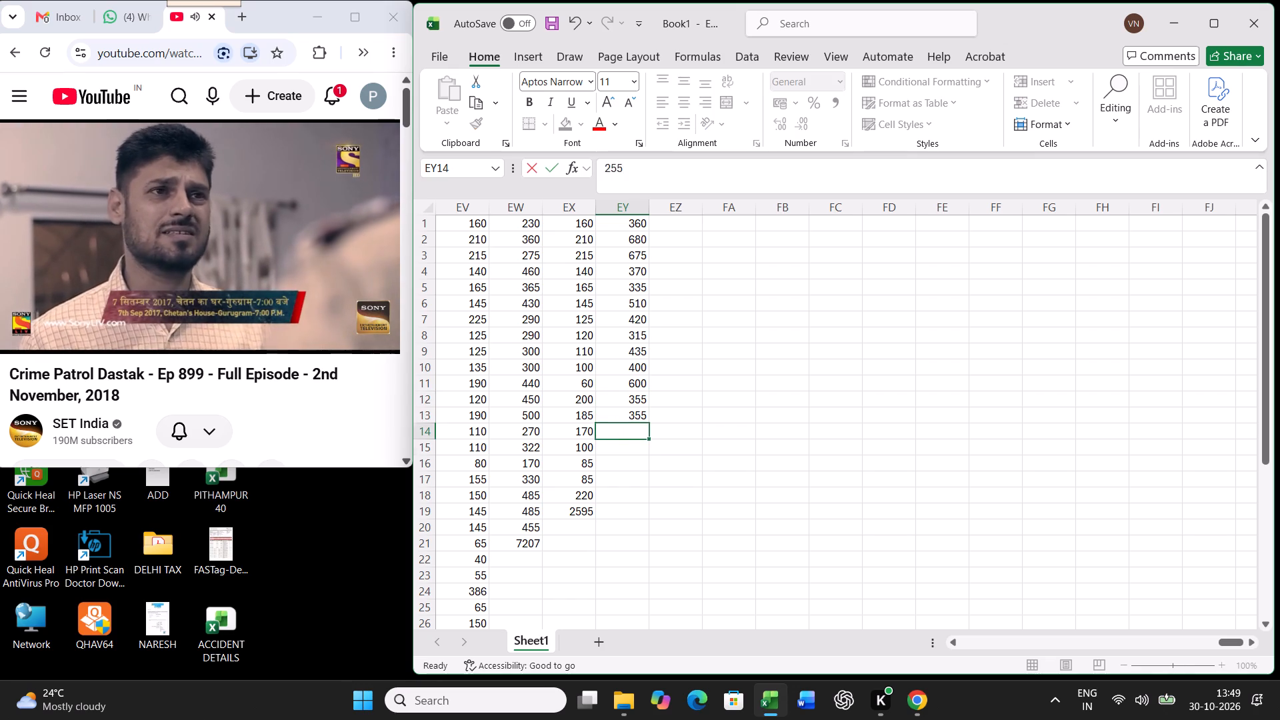
text(355)
key(Return)
text(345)
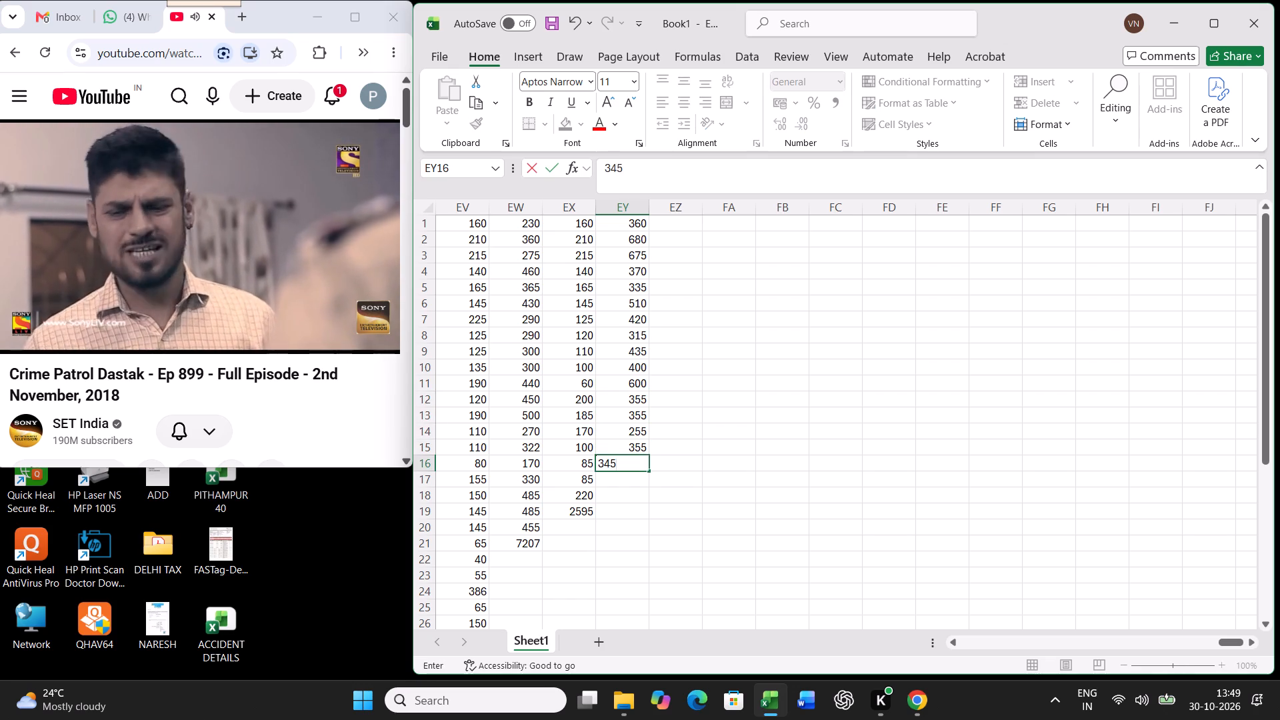
key(Return)
Continue column EY with 470, 470, 150, 130, 95 and 640 in cells EY17 to EY22.
text(470)
key(Return)
text(470)
key(Return)
text(150)
key(Return)
text(130)
key(Return)
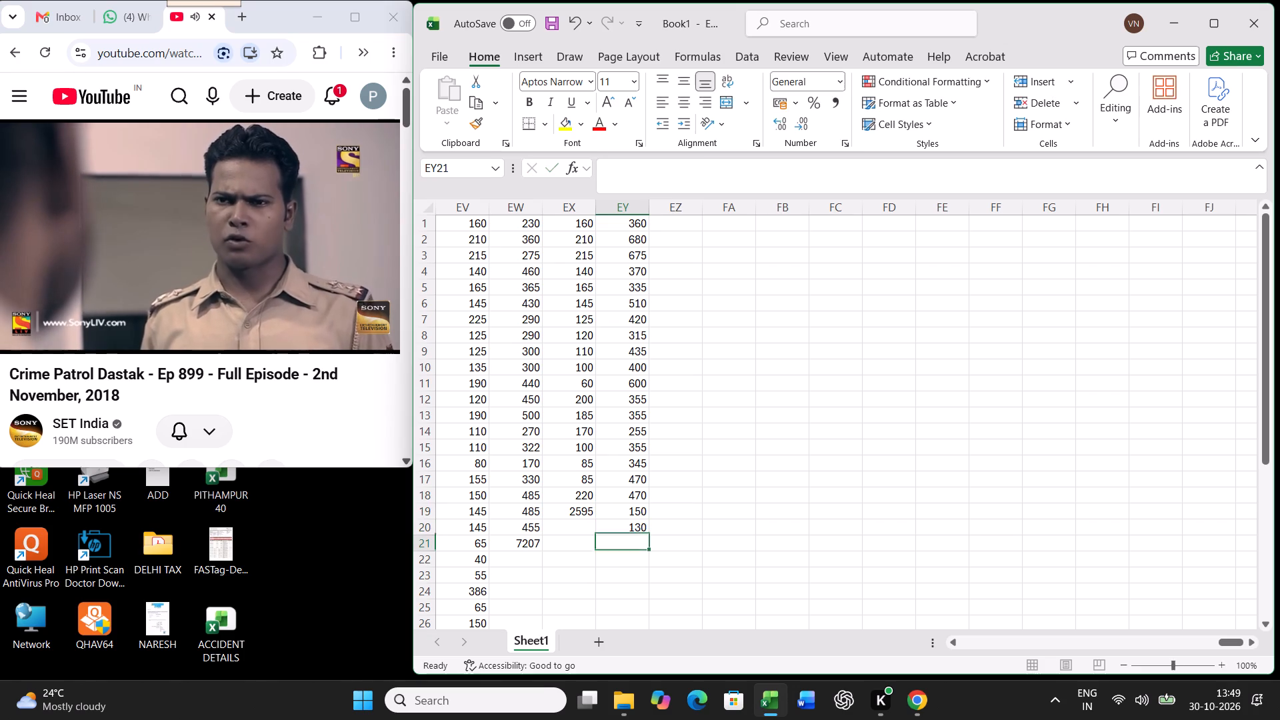
text(95)
key(Return)
text(640)
key(Return)
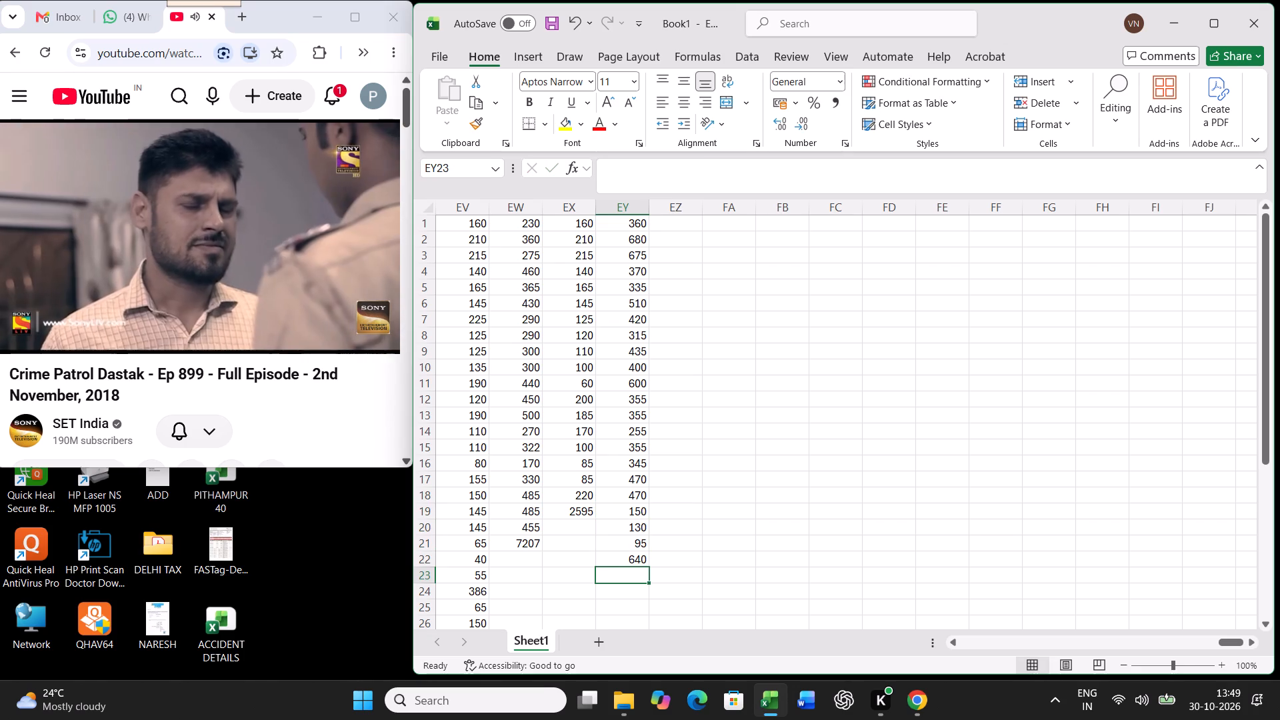
Maximize the workbook window, total EY1 to EY22 with AutoSum in cell EY23, and restore the window size.
click(1217, 14)
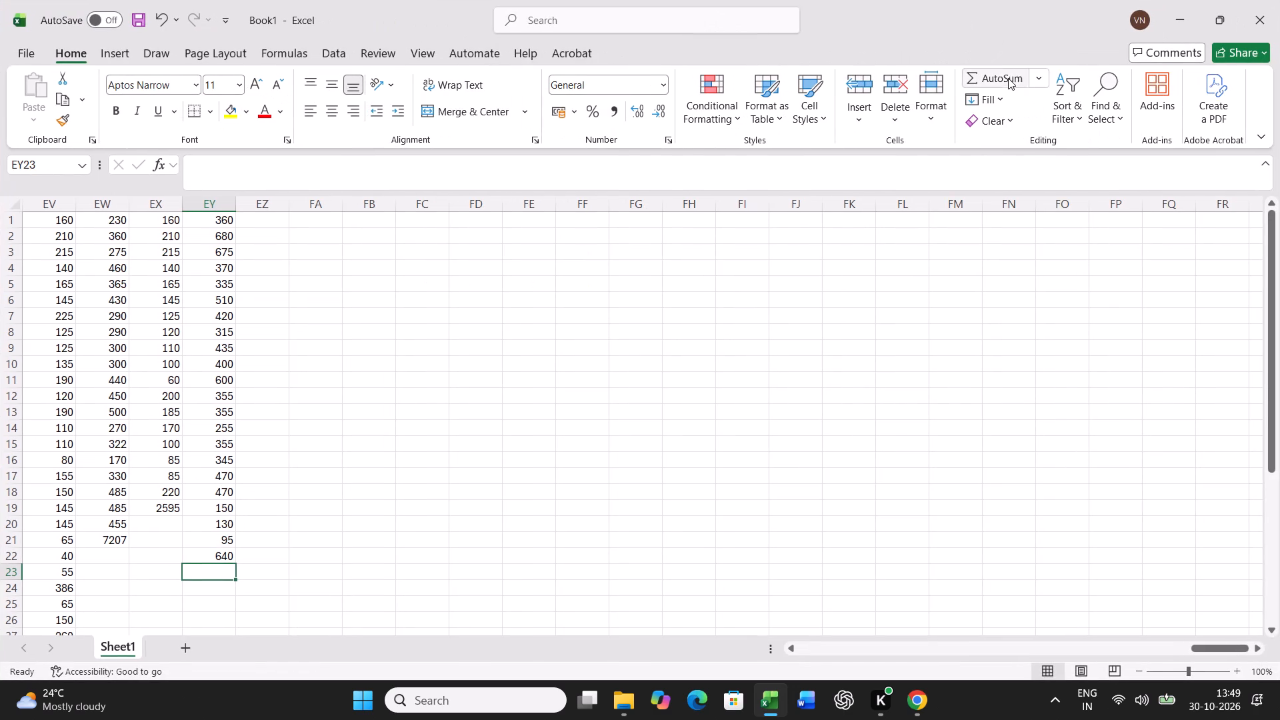
click(1012, 67)
click(1012, 73)
key(Return)
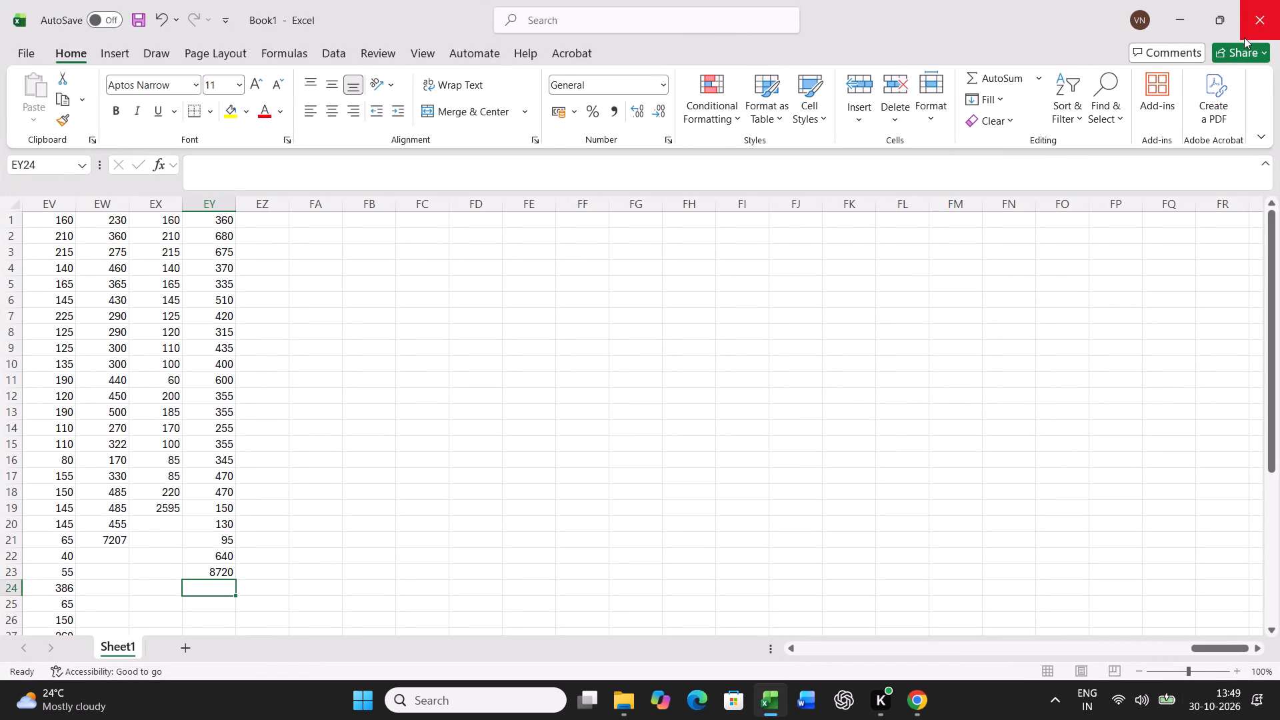
click(1223, 19)
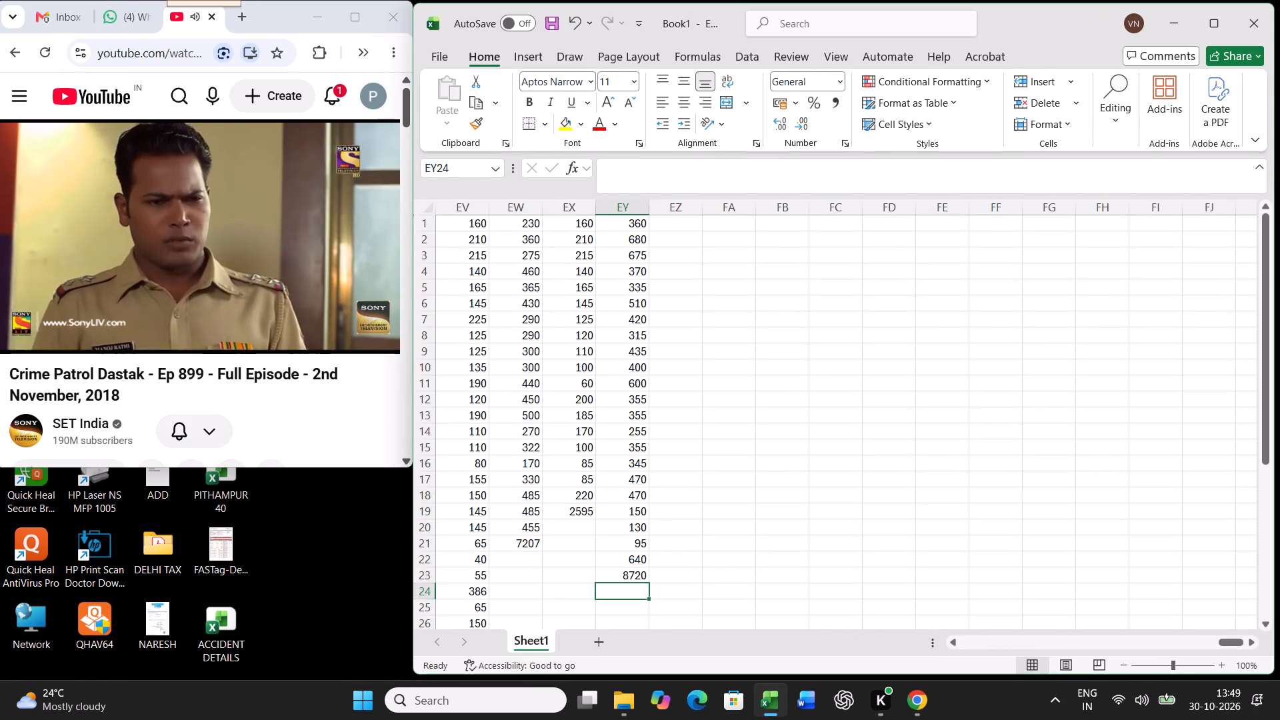
Start column EZ with 330, 425, 440, 285, 340 and 170 in cells EZ1 to EZ6.
key(Up)
key(Up)
key(Up)
key(Up)
key(Up)
key(Up)
key(Up)
key(Up)
key(Up)
key(Up)
key(Up)
key(Up)
key(Up)
key(Up)
key(Up)
key(Up)
key(Up)
key(Up)
key(Up)
key(Up)
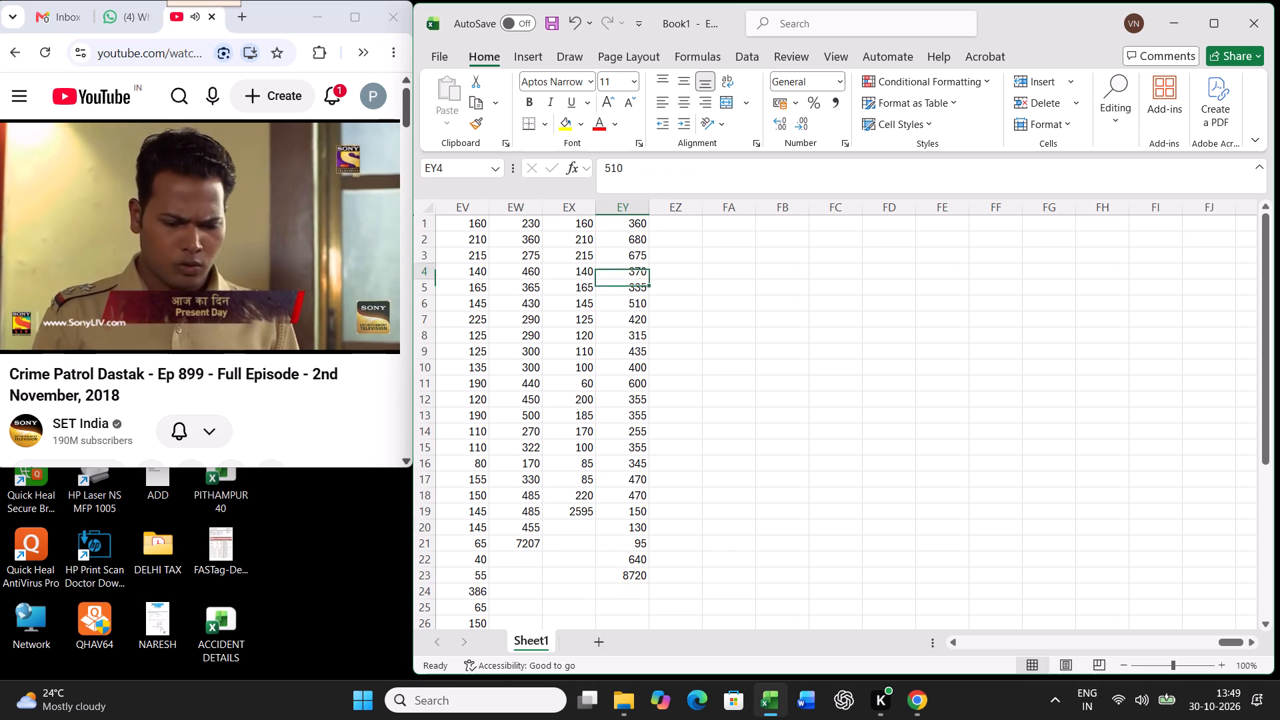
key(Right)
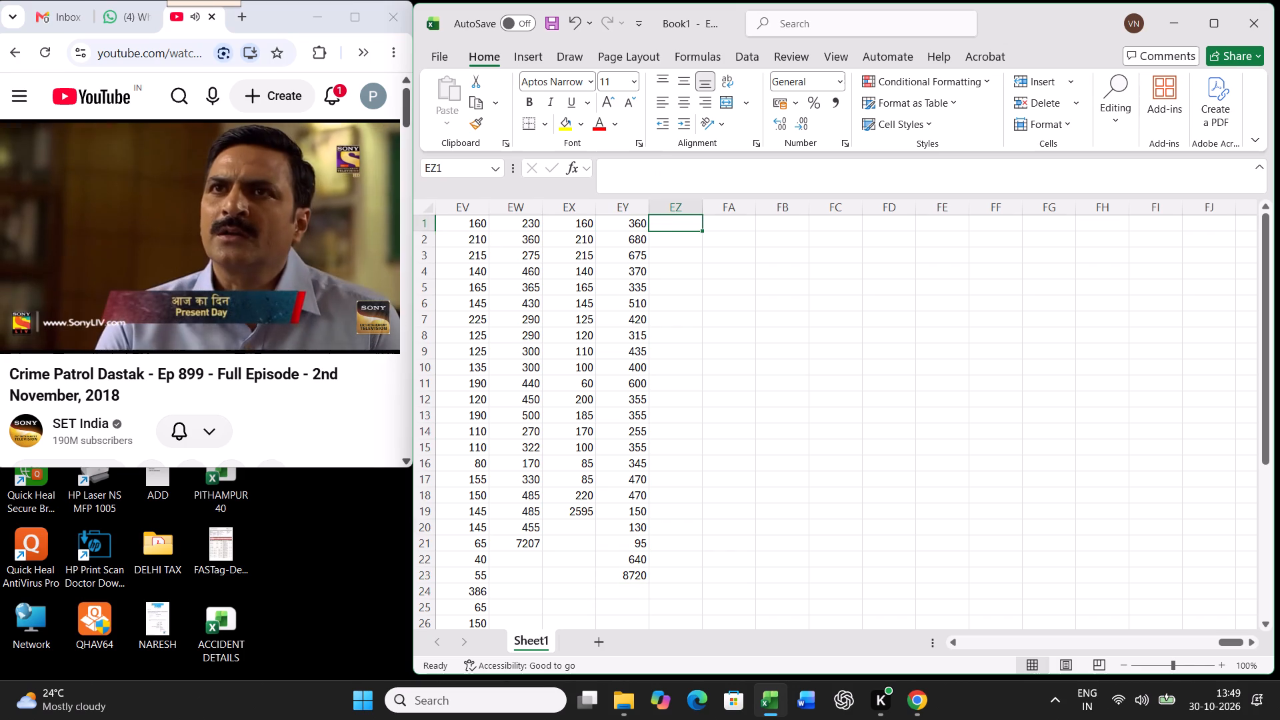
text(330)
key(Return)
text(425)
key(Return)
text(440)
key(Return)
text(285)
key(Return)
text(340)
key(Return)
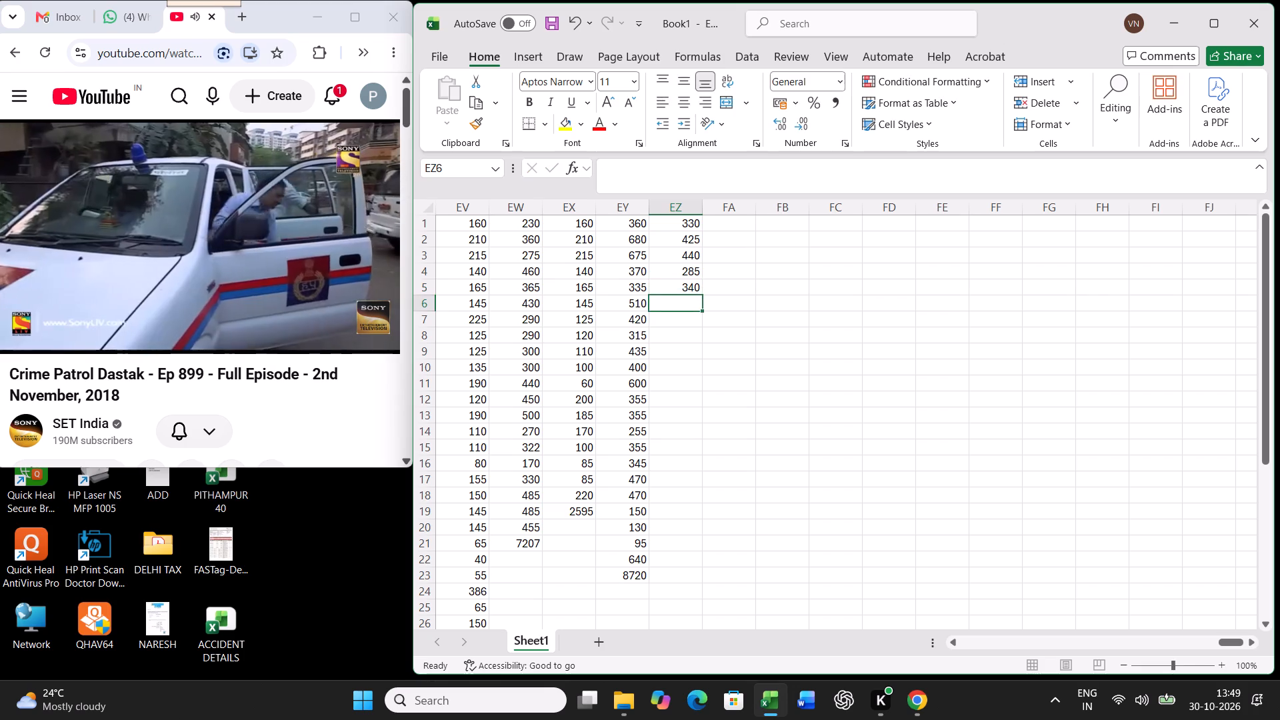
text(170)
key(Return)
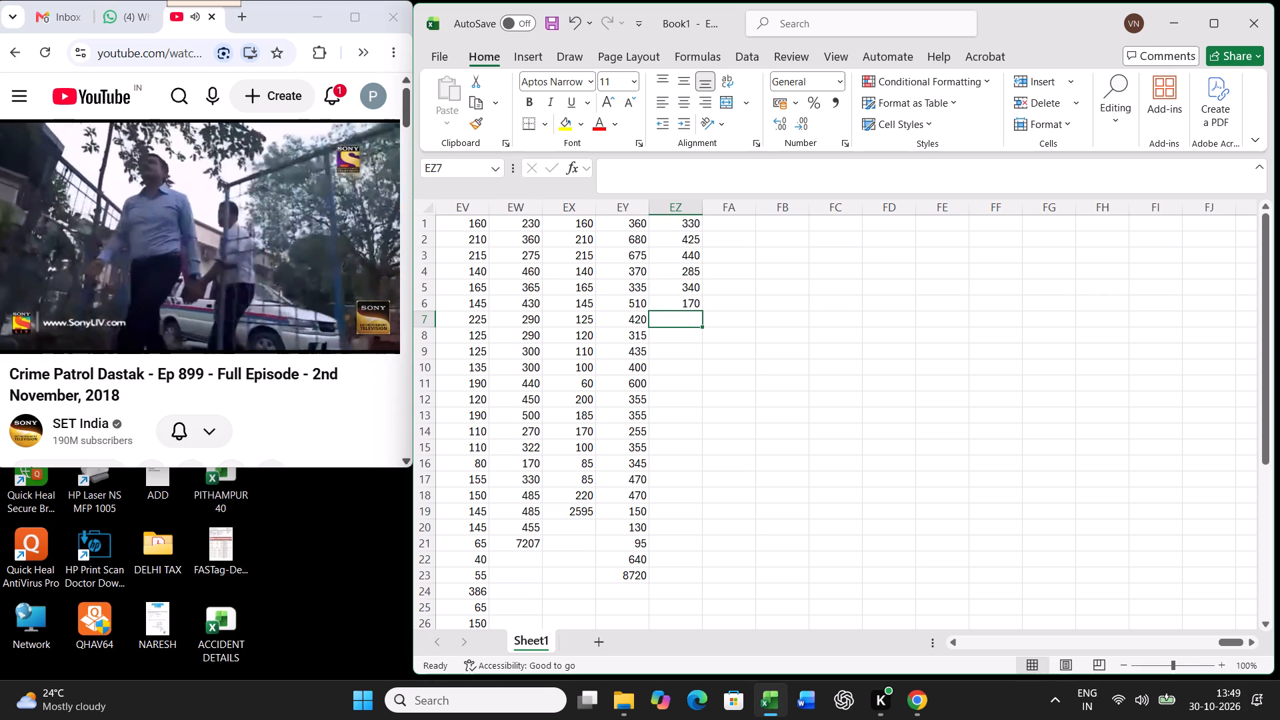
Maximize the workbook window, total EZ1 to EZ6 with AutoSum in cell EZ7, and restore the window size.
click(1211, 30)
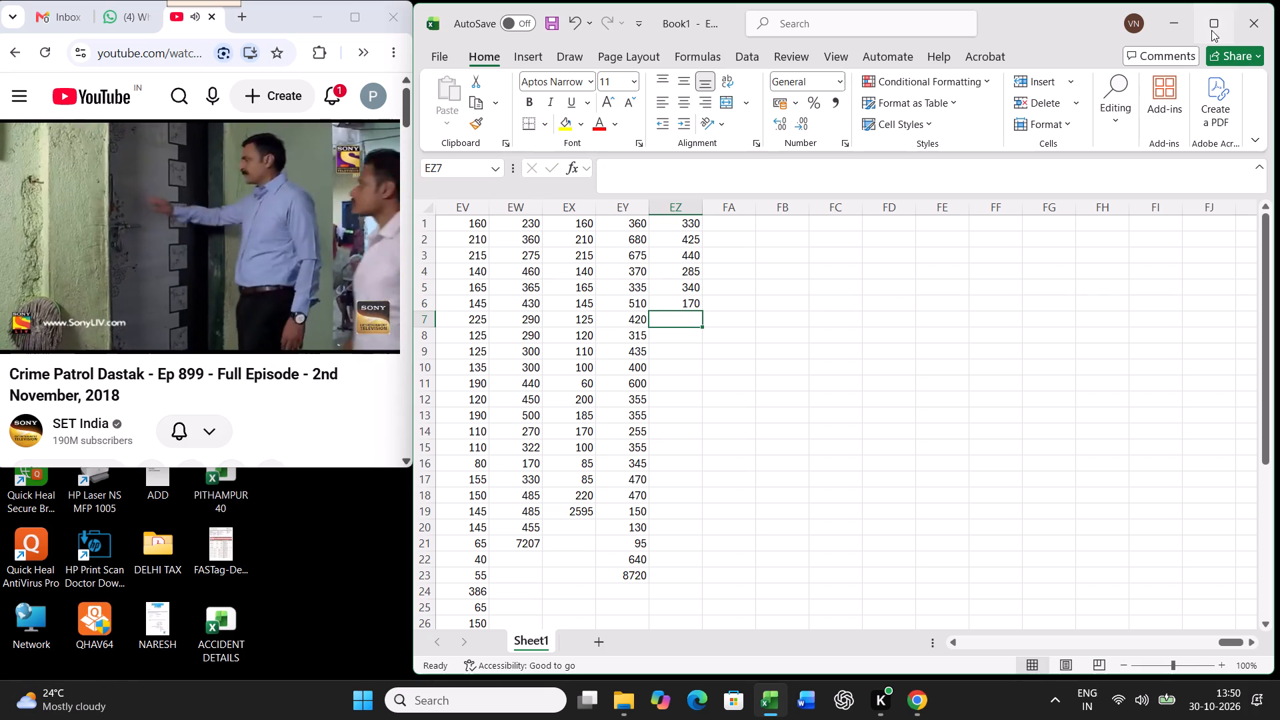
click(1017, 74)
key(Return)
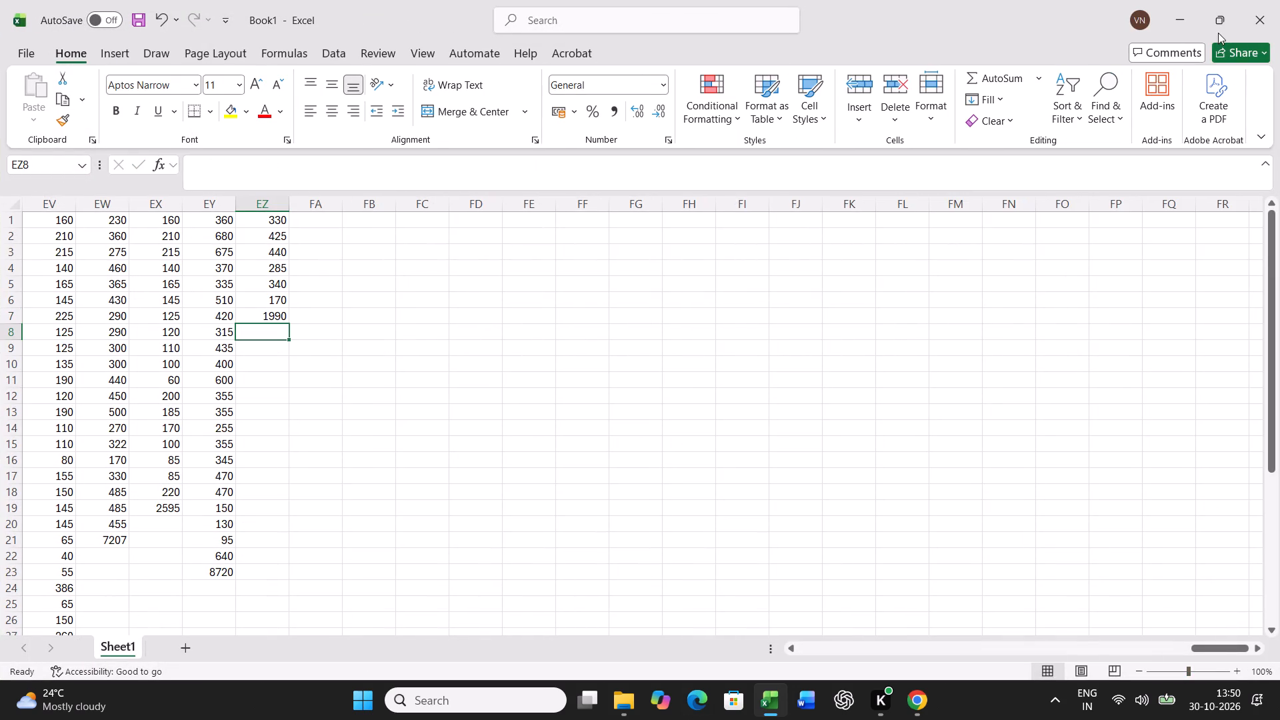
click(1218, 33)
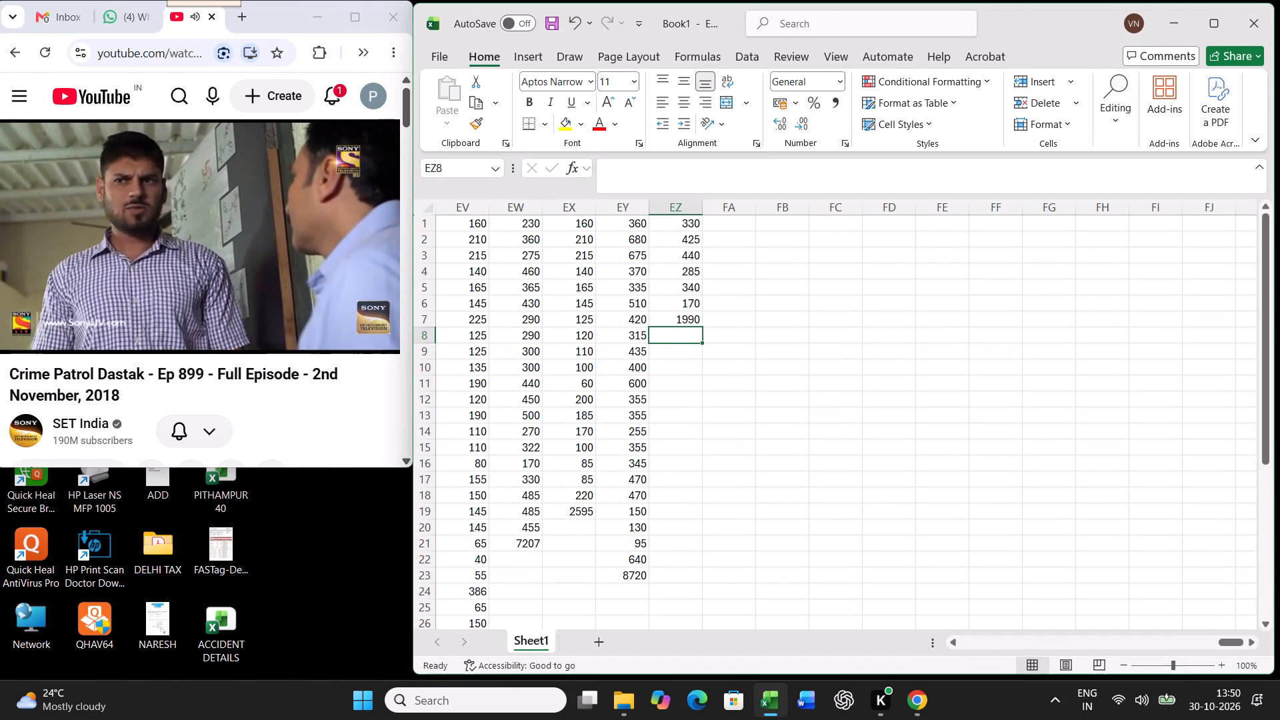
Start column FA with 360, 545, 180, 1052, 608 and 481 in cells FA1 to FA6.
key(Up)
key(Up)
key(Up)
key(Up)
key(Up)
key(Up)
key(Up)
key(Up)
key(Up)
key(Up)
key(Up)
key(Up)
key(Up)
key(Up)
key(Up)
key(Up)
key(Up)
key(Right)
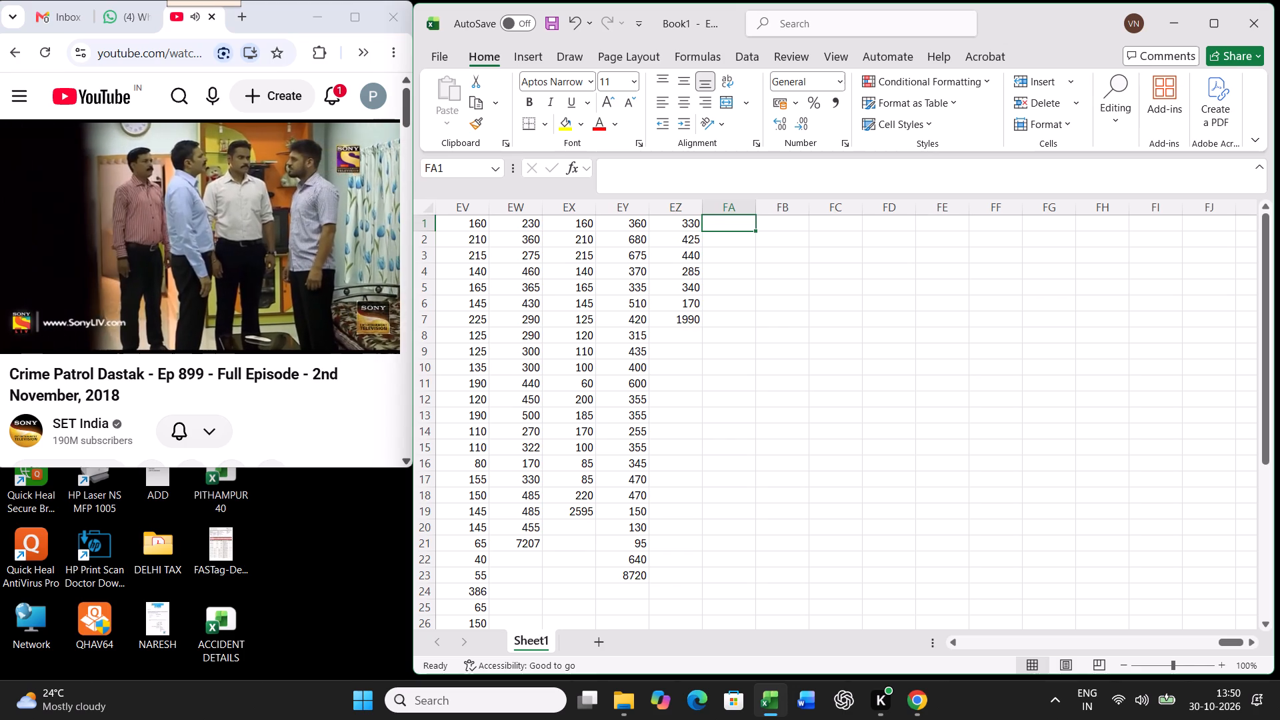
text(360)
key(Return)
text(545)
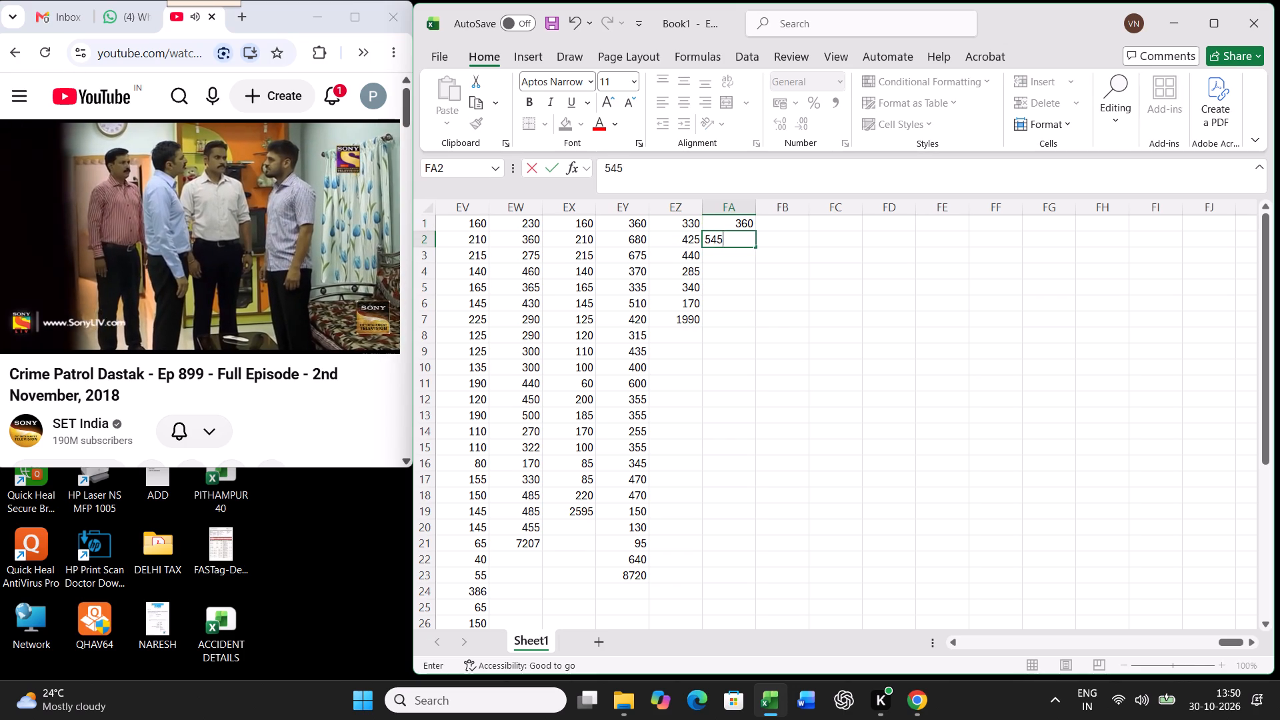
key(Return)
text(180)
key(Return)
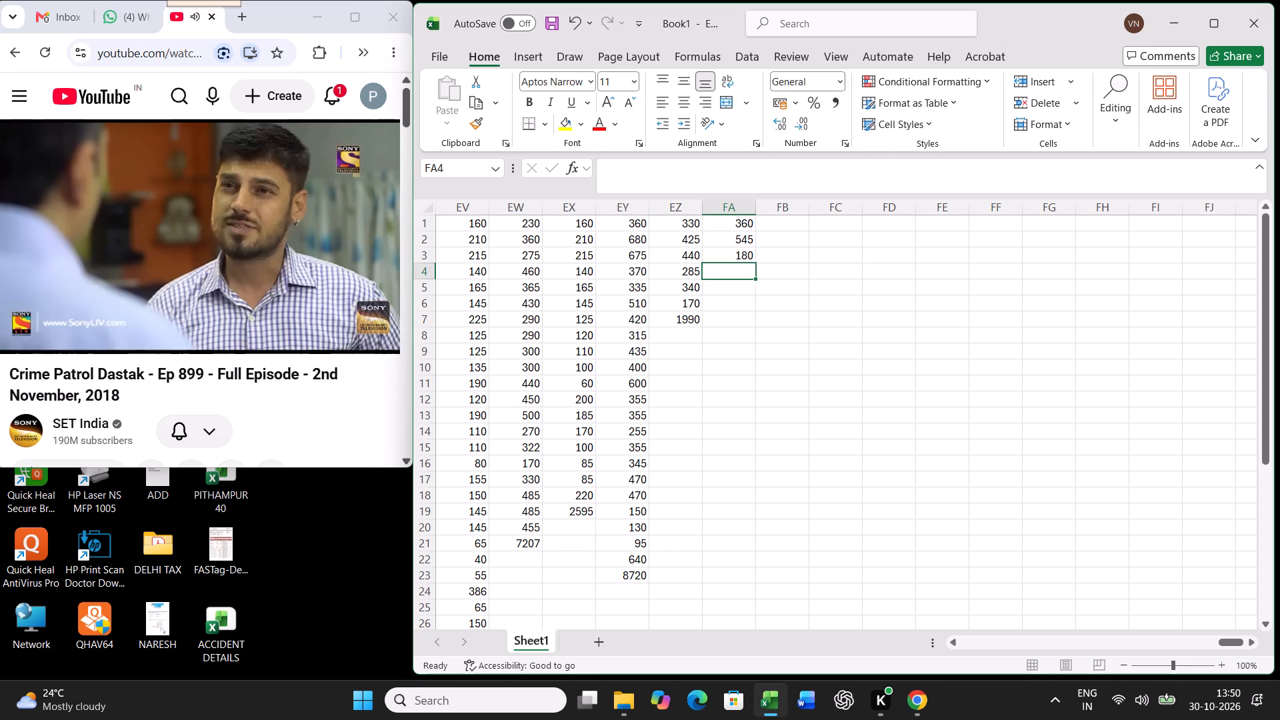
text(1052)
key(Return)
text(608)
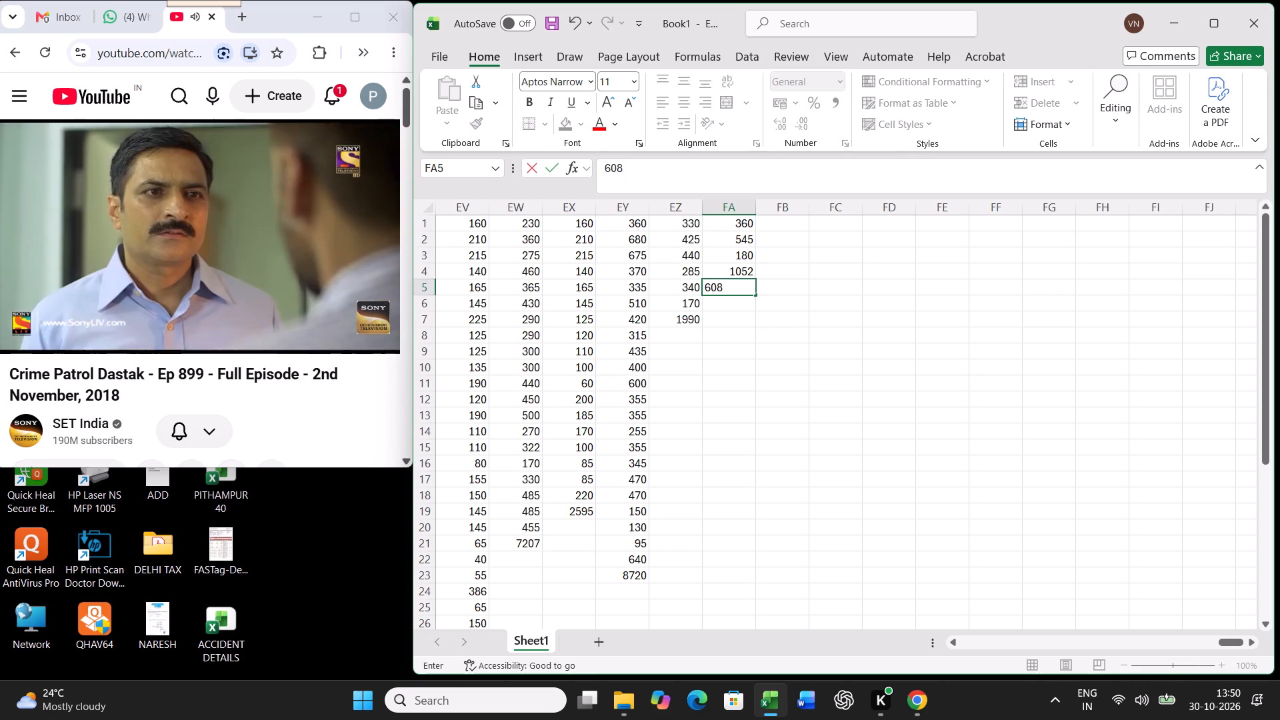
key(Return)
text(481)
key(Return)
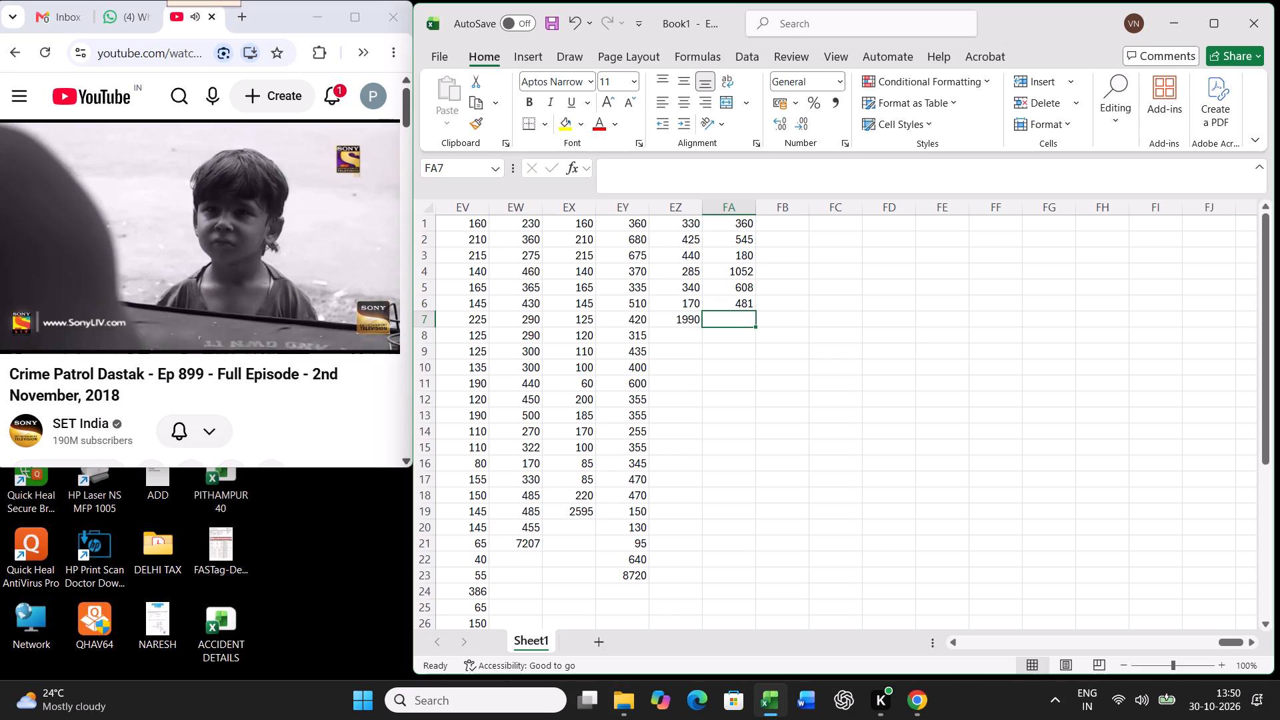
Continue column FA with 220, 830, 545, 560, 360, 700 and 915 in cells FA7 to FA13.
text(220)
key(Return)
text(830)
key(Return)
text(545)
key(Return)
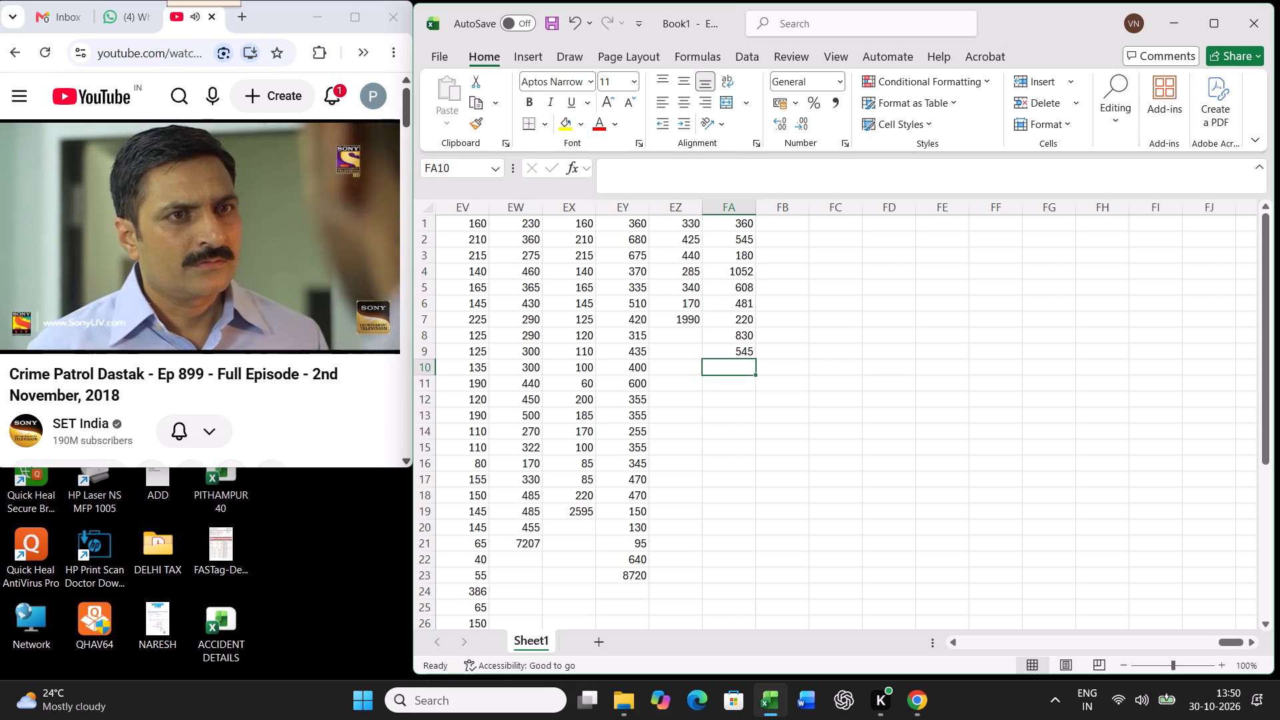
text(560)
key(Return)
text(360)
key(Return)
text(700)
key(Return)
text(915)
key(Return)
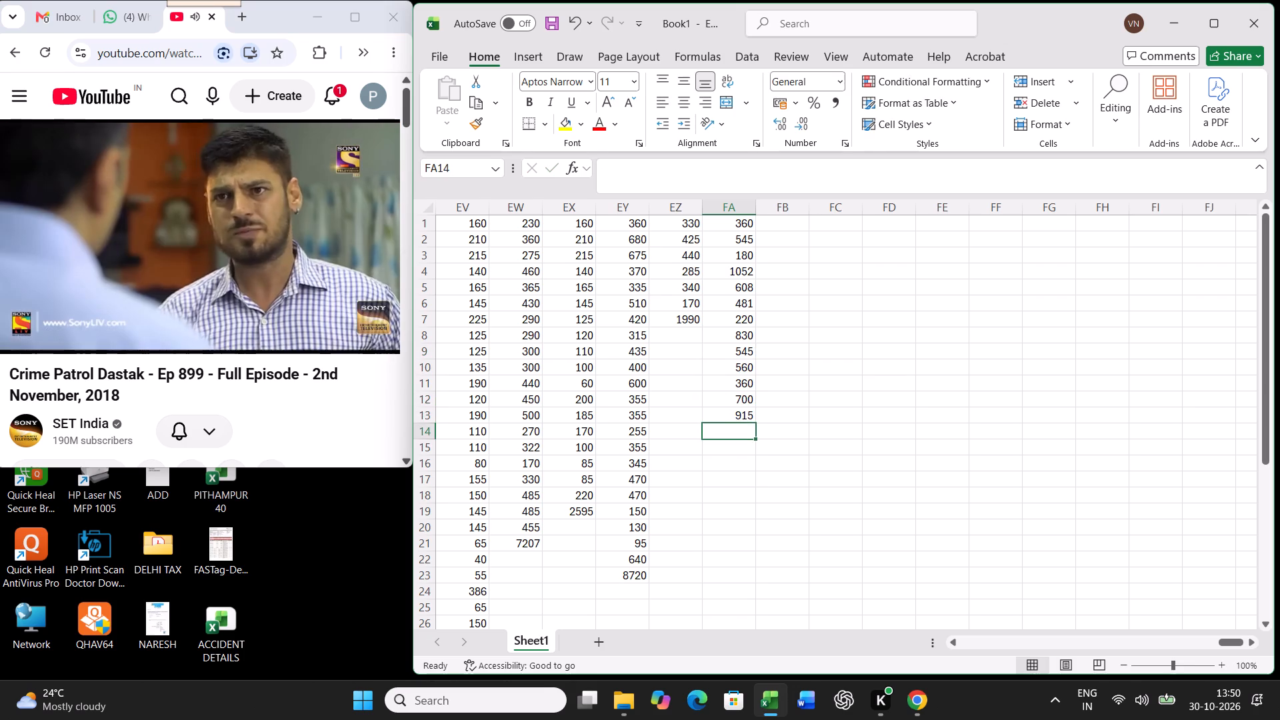
Continue column FA with 645, 85, 360 and 355 in cells FA14 to FA17.
text(645)
key(Return)
text(85)
key(Return)
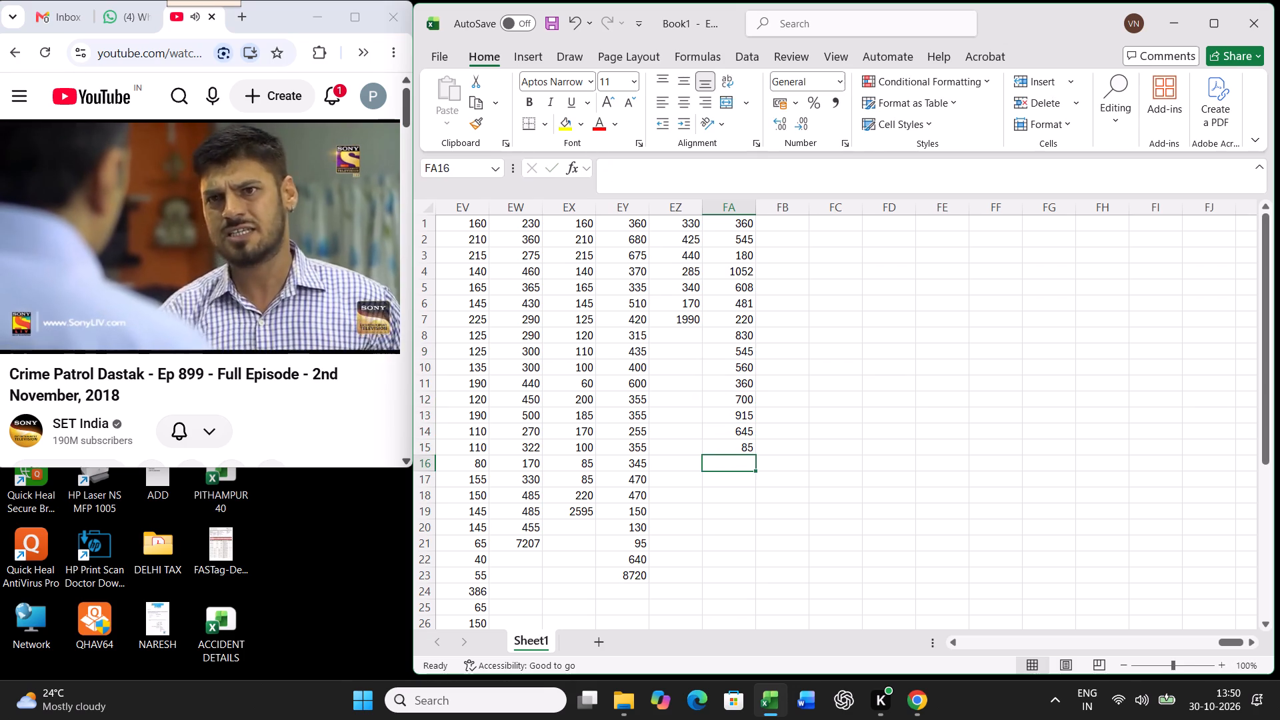
text(360)
key(Return)
text(355)
key(Return)
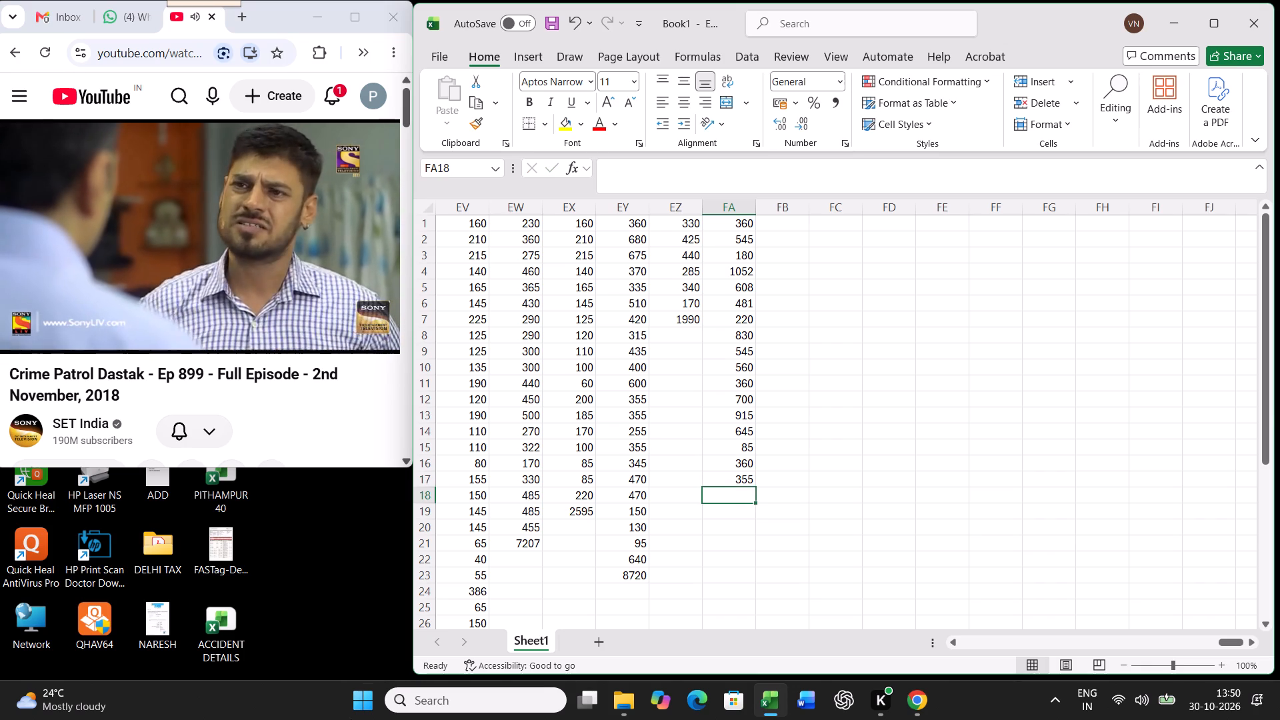
Maximize the workbook window, total FA1 to FA17 with AutoSum in cell FA18, and restore the window size.
click(1223, 12)
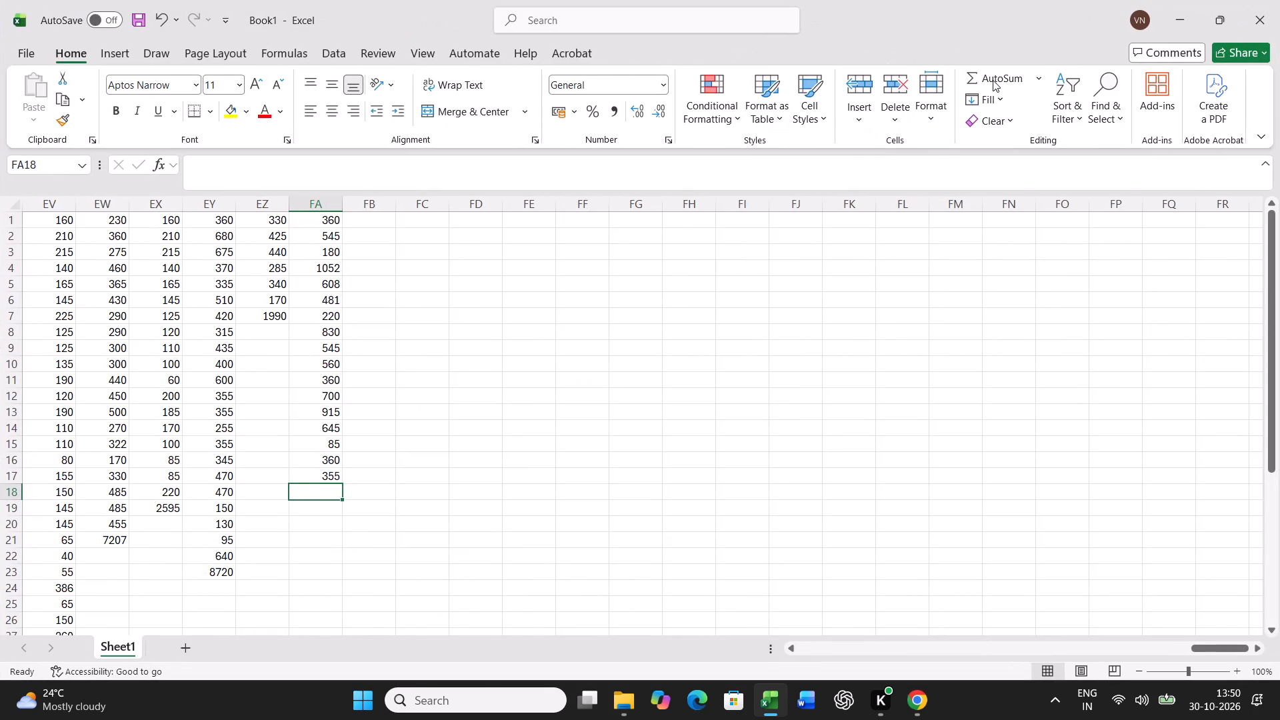
click(993, 80)
key(Return)
click(1233, 1)
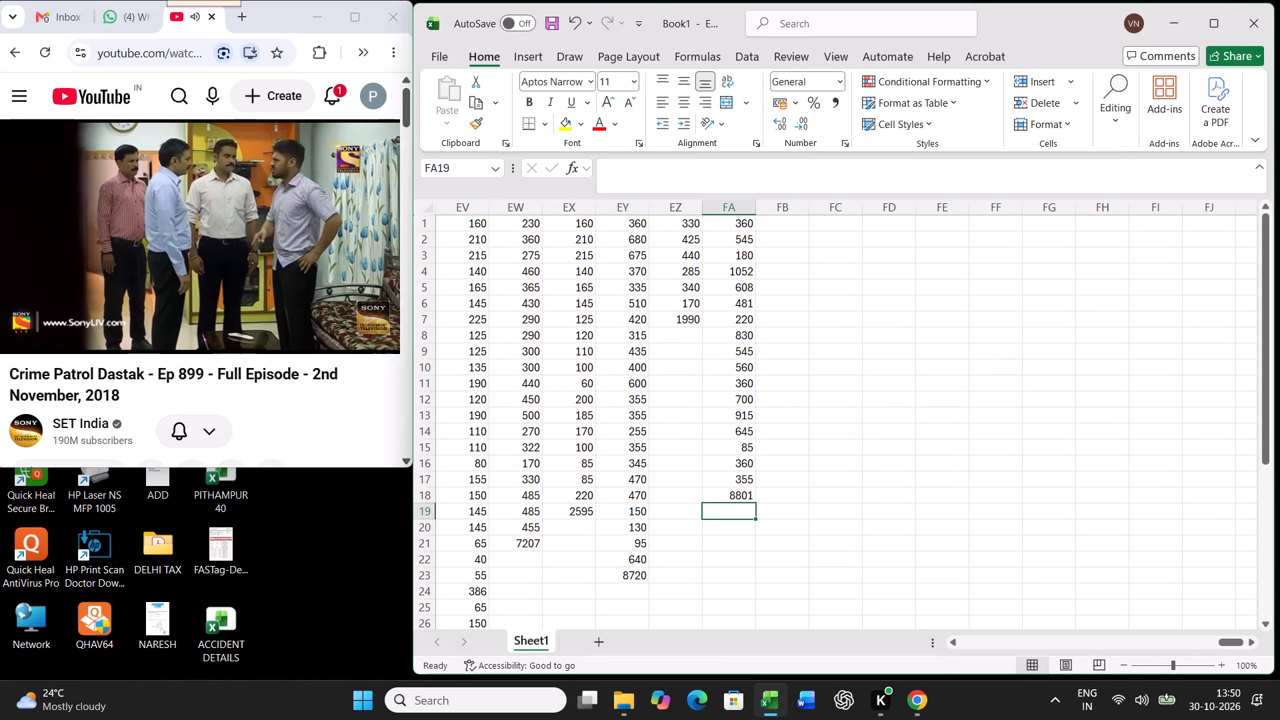
Start column FB with 520, 680, 675, 435, 535 and 490 in cells FB1 to FB6.
key(Up)
key(Up)
key(Up)
key(Up)
key(Up)
key(Up)
key(Up)
key(Up)
key(Up)
key(Up)
key(Up)
key(Up)
key(Up)
key(Up)
key(Up)
key(Up)
key(Up)
key(Up)
key(Up)
key(Up)
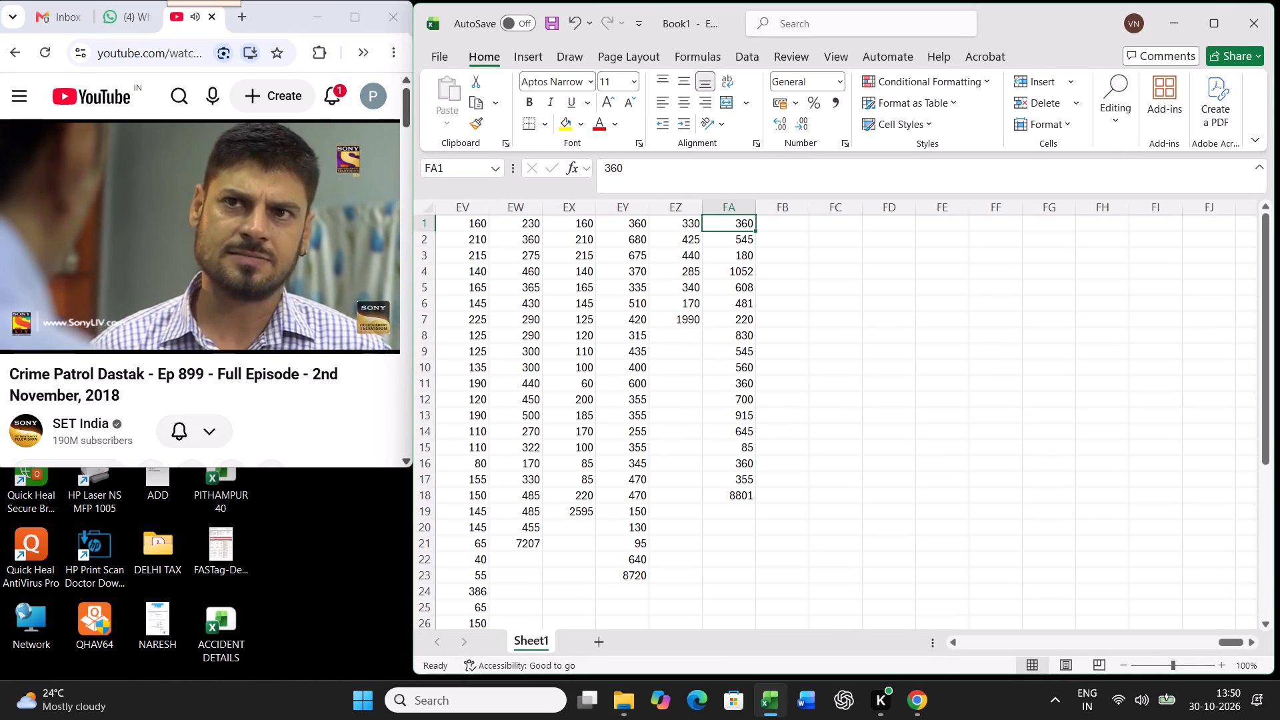
key(Right)
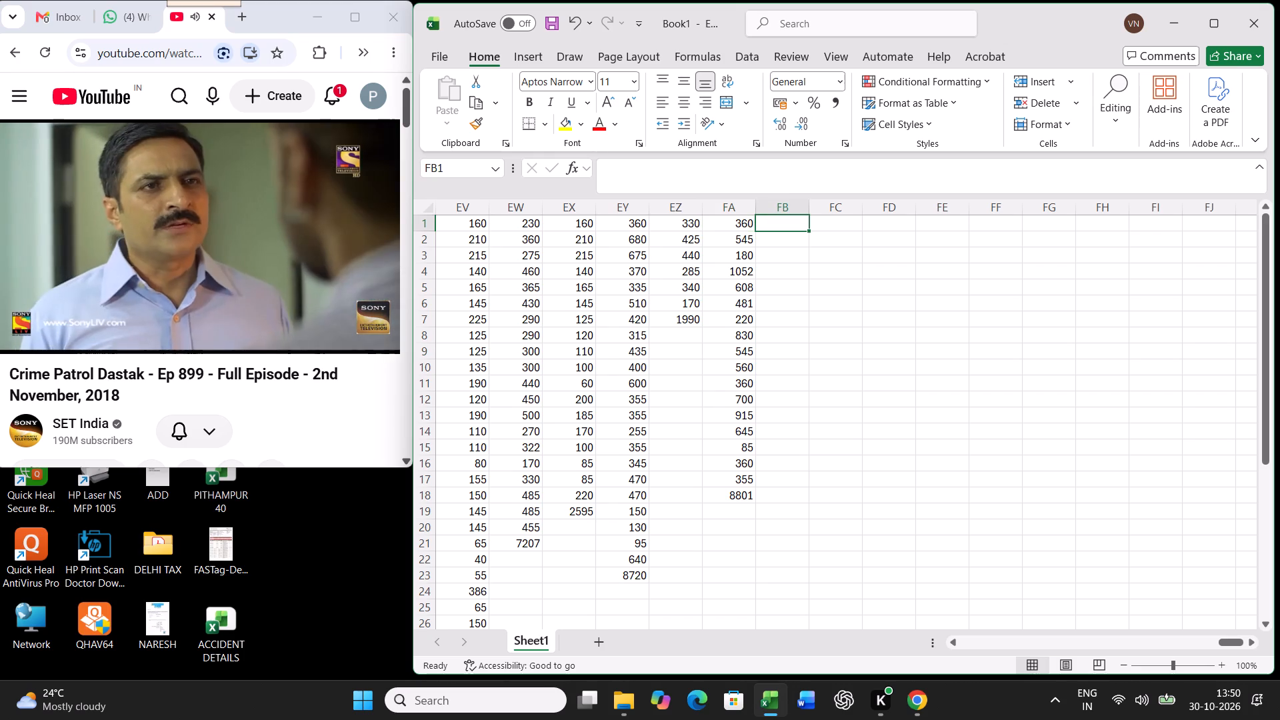
text(520)
key(Return)
text(680)
key(Return)
text(675)
key(Return)
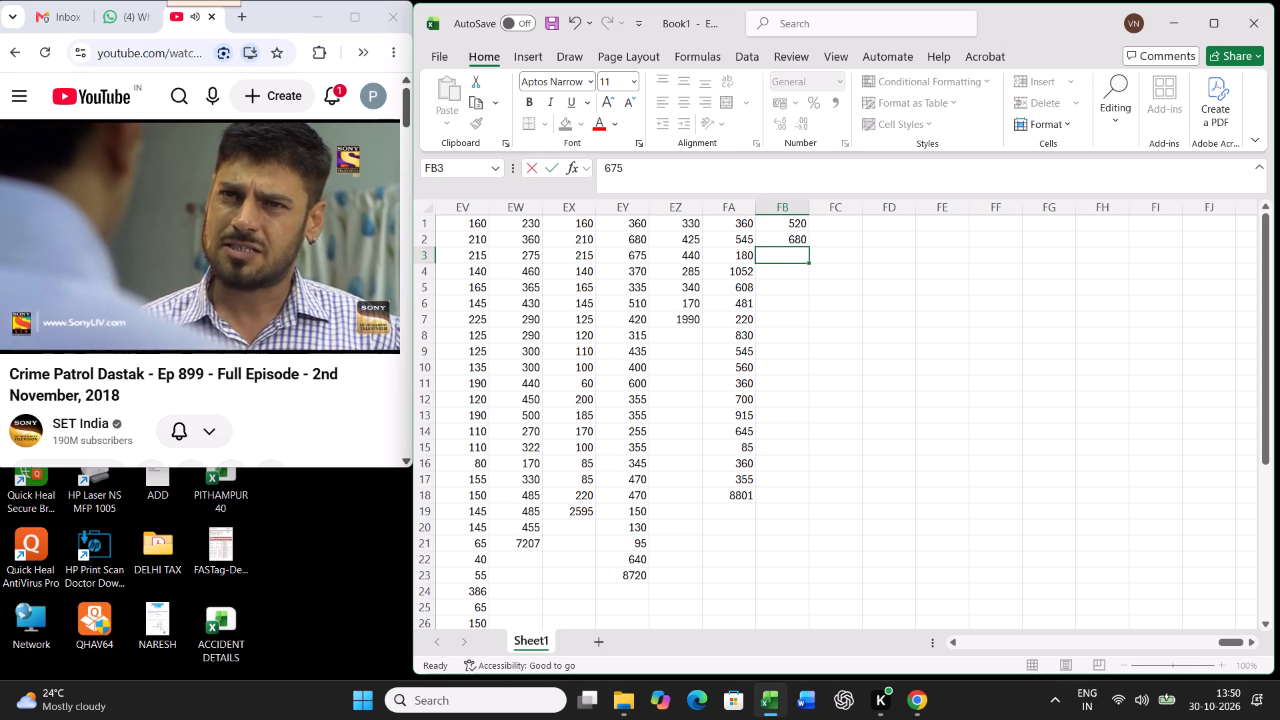
text(435)
key(Return)
text(535)
key(Return)
text(490)
key(Return)
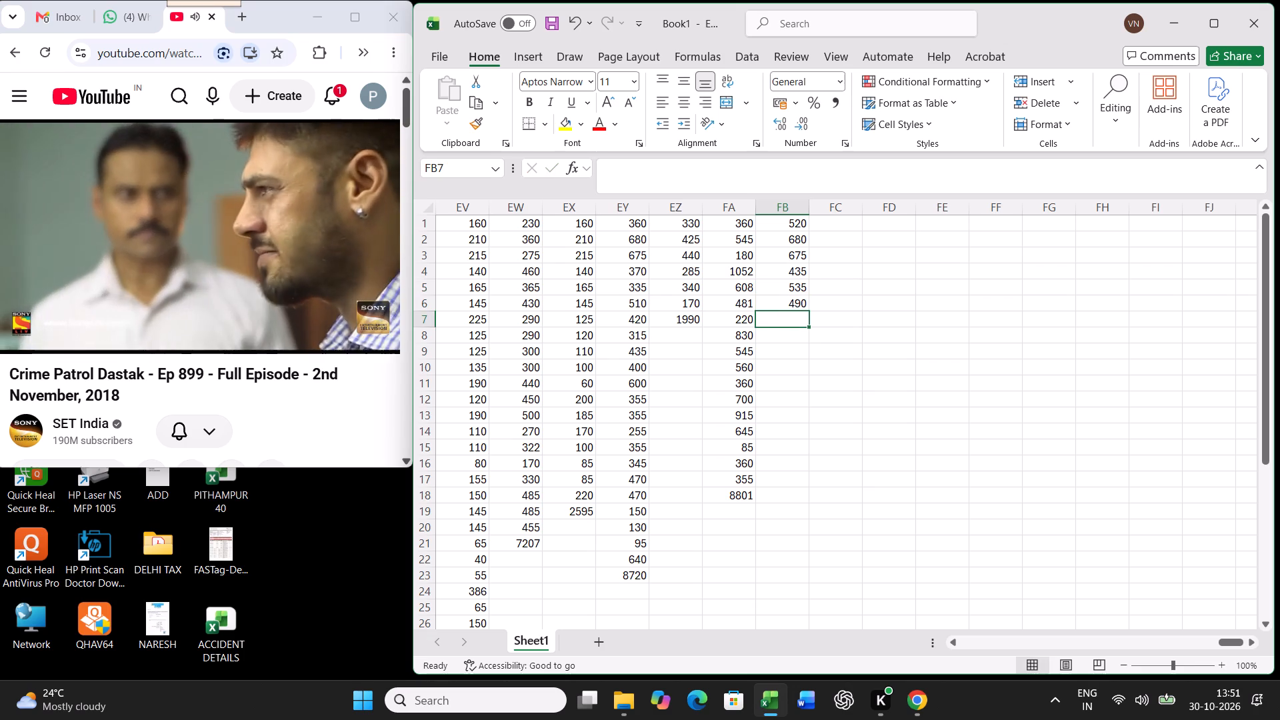
Continue column FB with 1280, 380 and 410 in cells FB7 to FB9.
text(1280)
key(Return)
text(380)
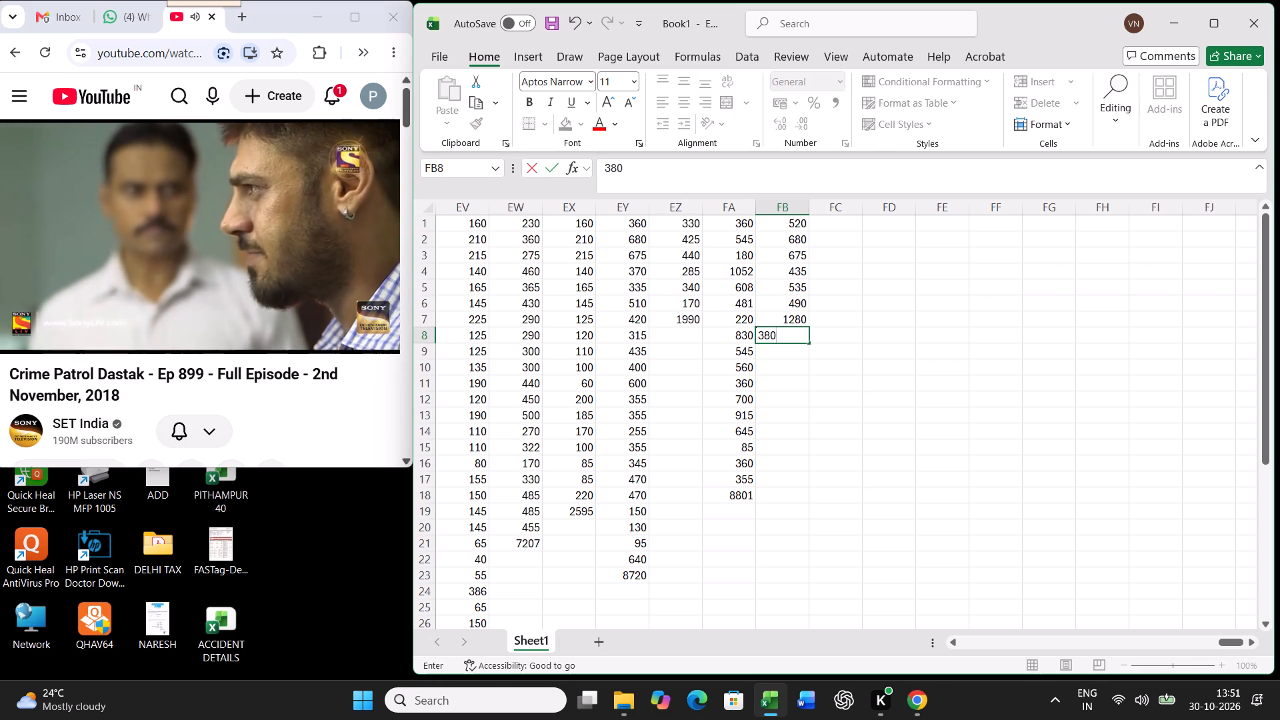
key(Return)
text(410)
key(Return)
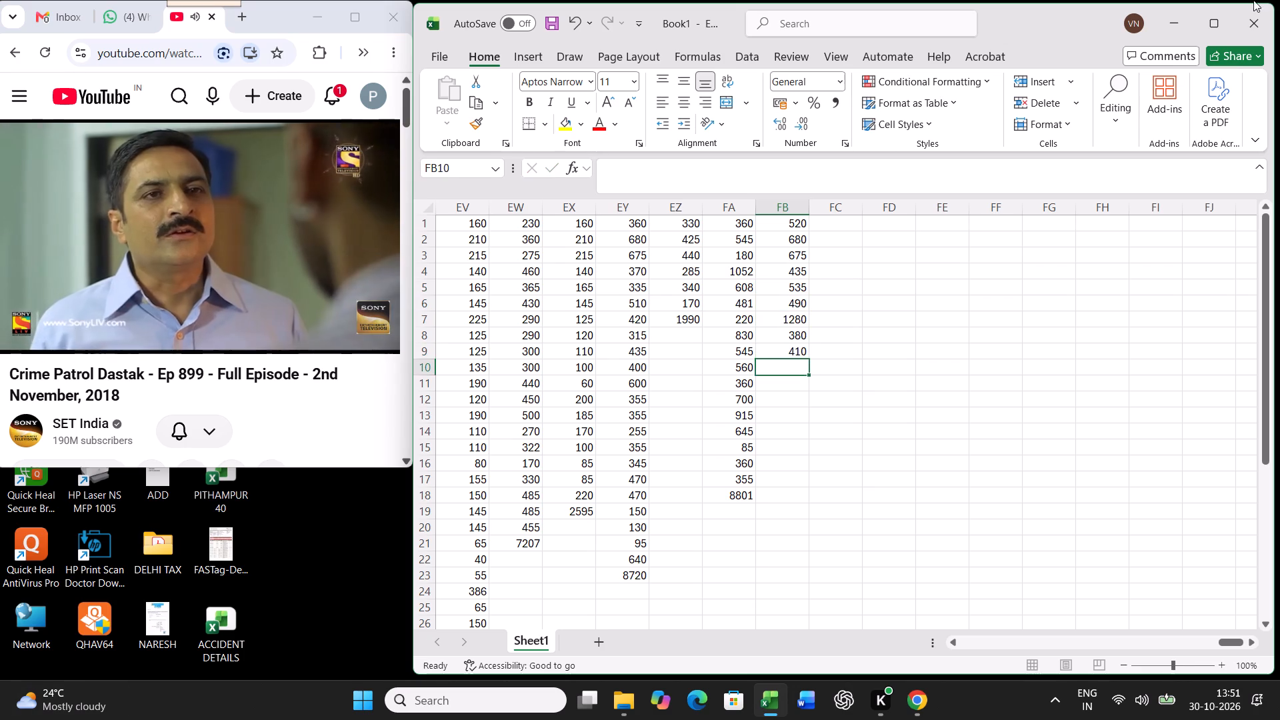
Maximize the workbook window, total FB1 to FB9 with AutoSum in cell FB10, and restore the window size.
click(1223, 10)
click(1017, 75)
key(Return)
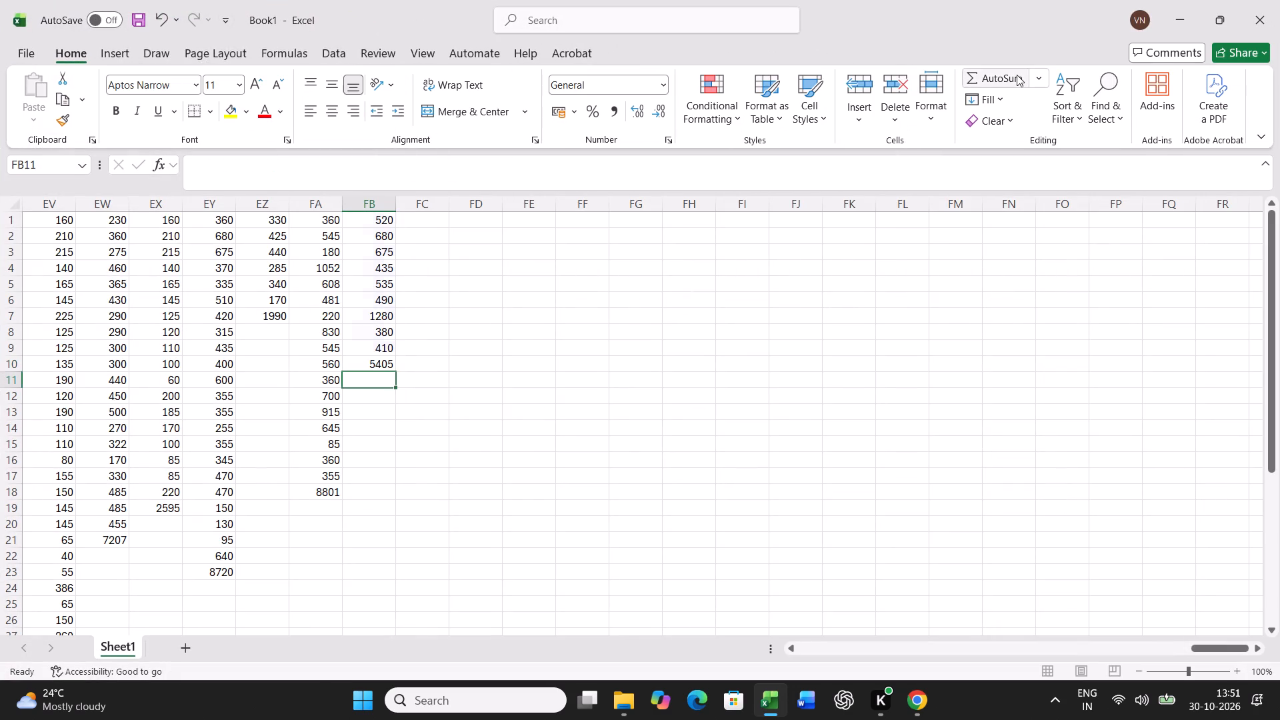
click(1223, 10)
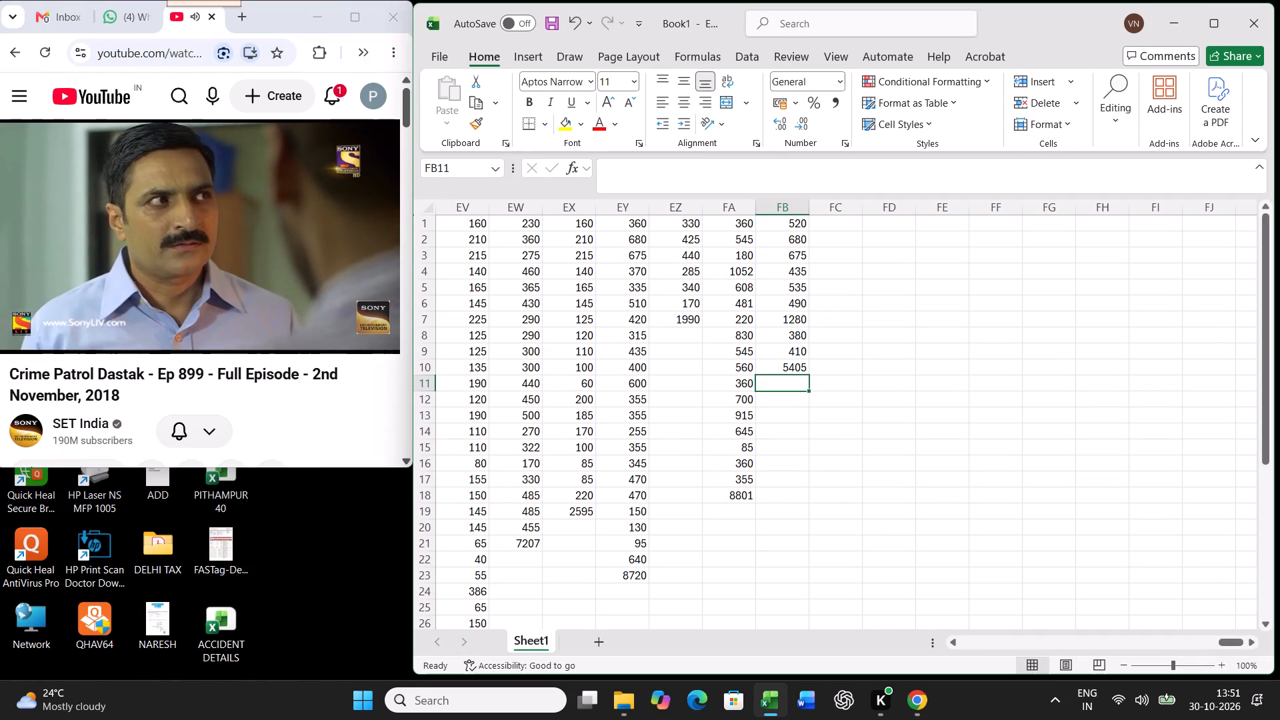
Start column FC with 160, 210, 215, 140, 165 and 150 in cells FC1 to FC6.
key(Up)
key(Up)
key(Up)
key(Up)
key(Up)
key(Up)
key(Up)
key(Up)
key(Up)
key(Up)
key(Up)
key(Up)
key(Up)
key(Up)
key(Up)
key(Up)
key(Up)
key(Up)
key(Up)
key(Right)
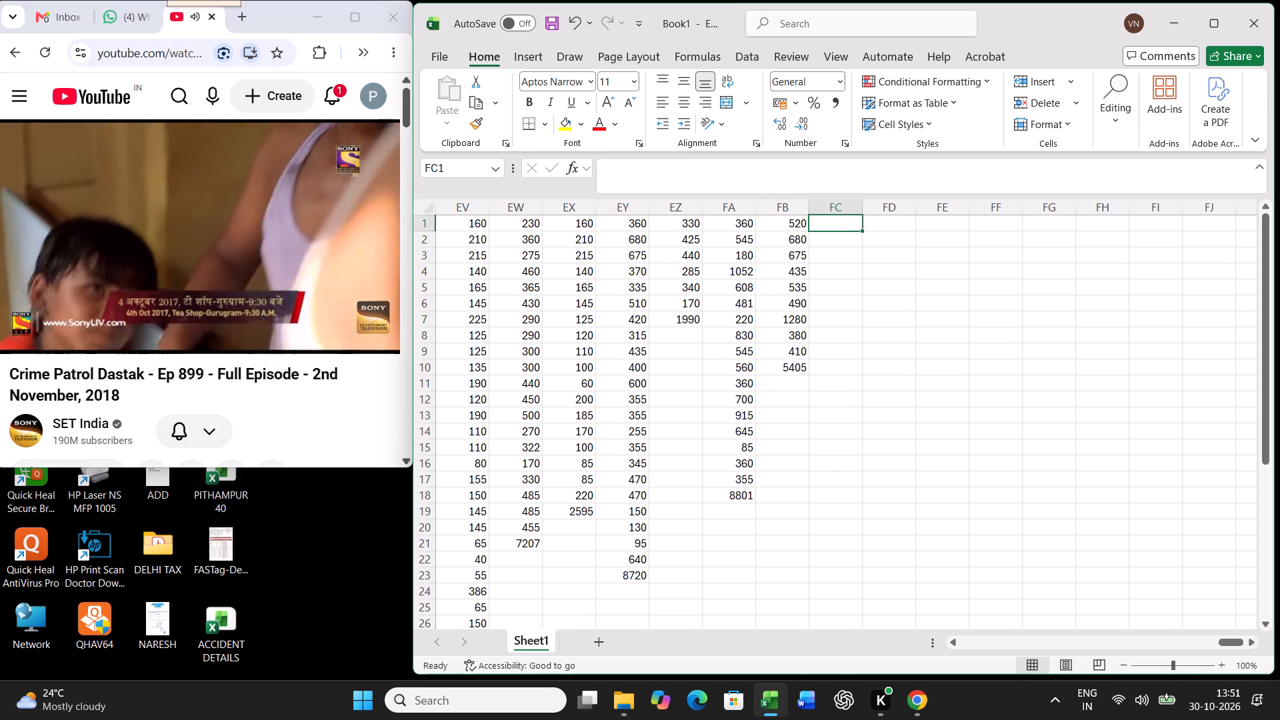
text(160)
key(Return)
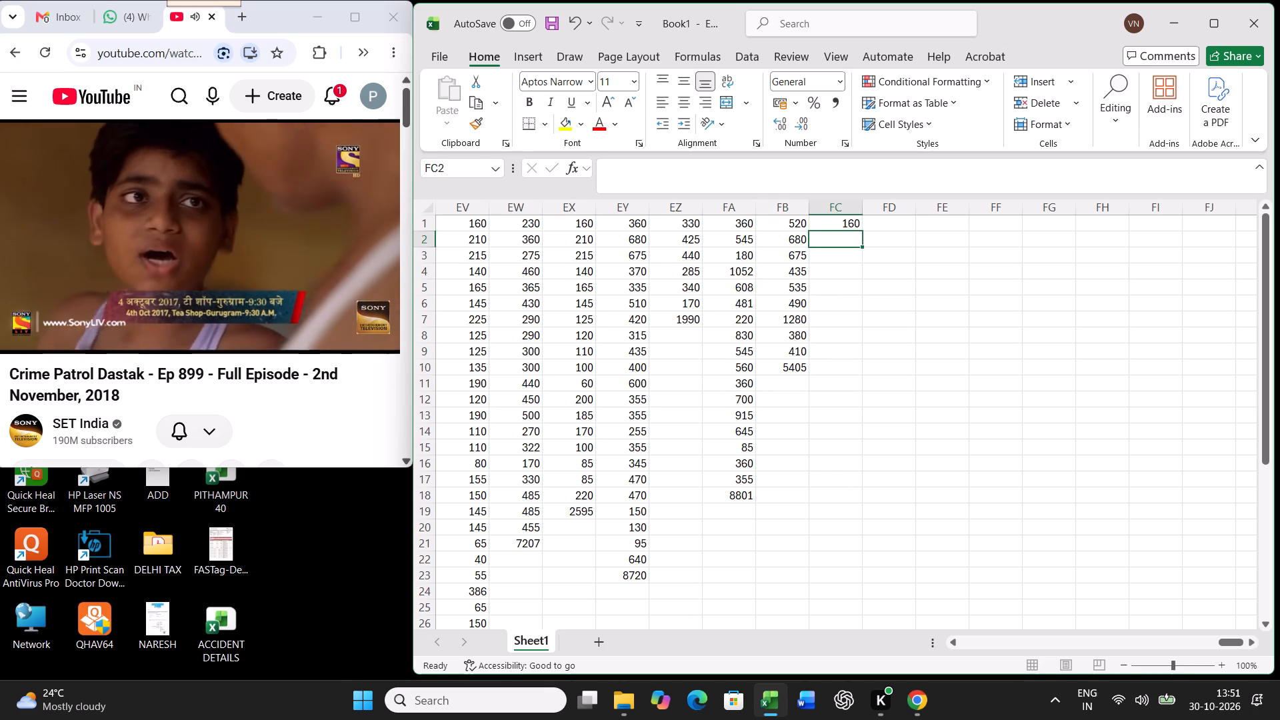
text(210)
key(Return)
text(215)
key(Return)
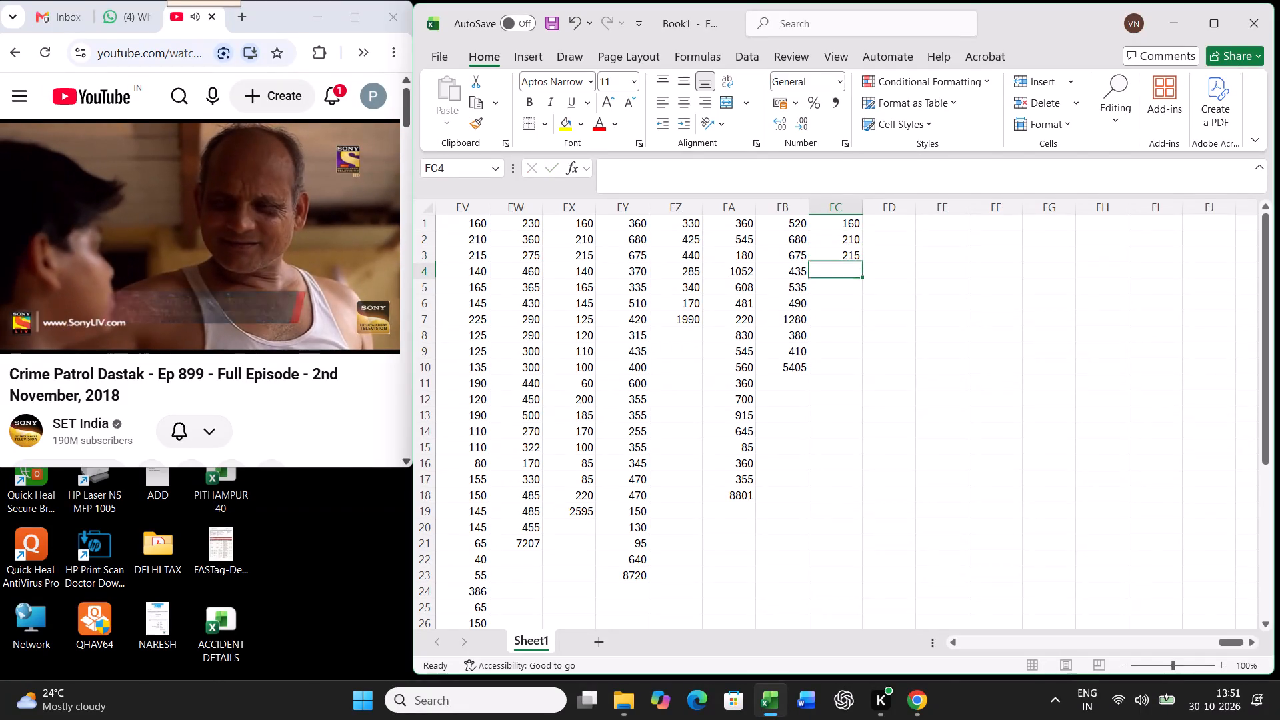
text(140)
key(Return)
text(165)
key(Return)
text(150)
key(Return)
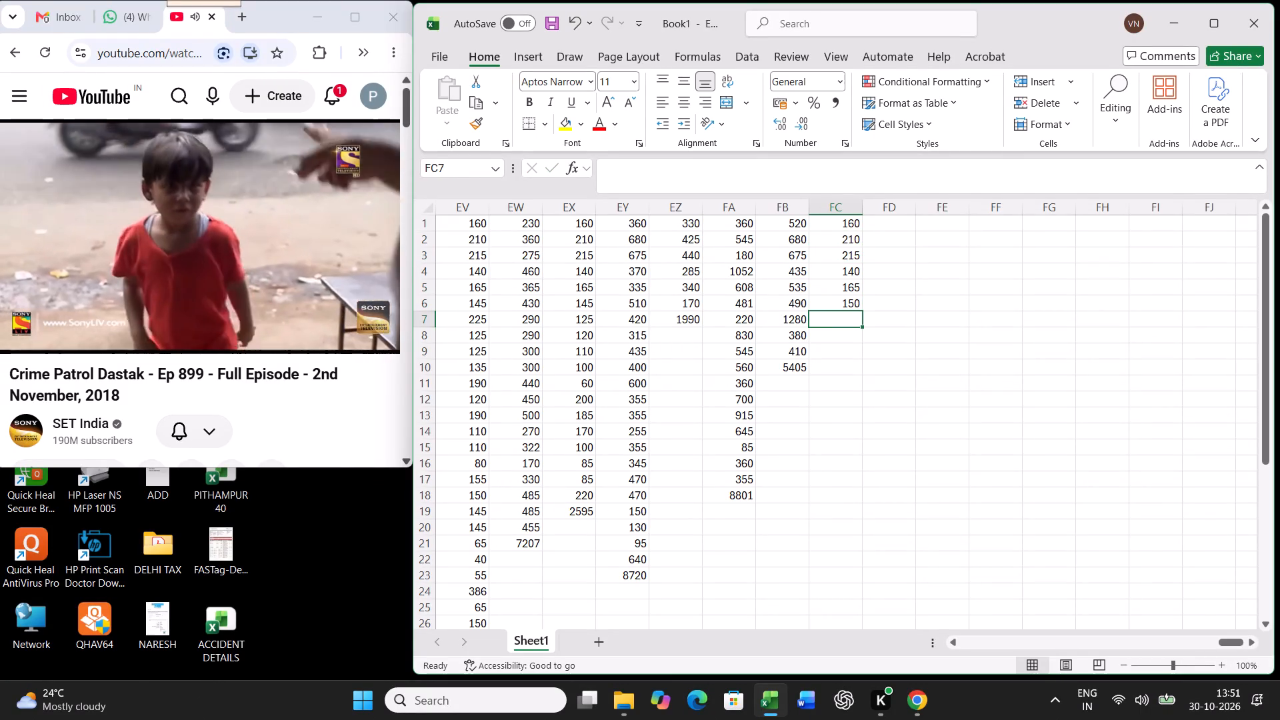
Continue column FC with 390, 75, 190, 220, 115 and 90 in cells FC7 to FC12.
text(390)
key(Return)
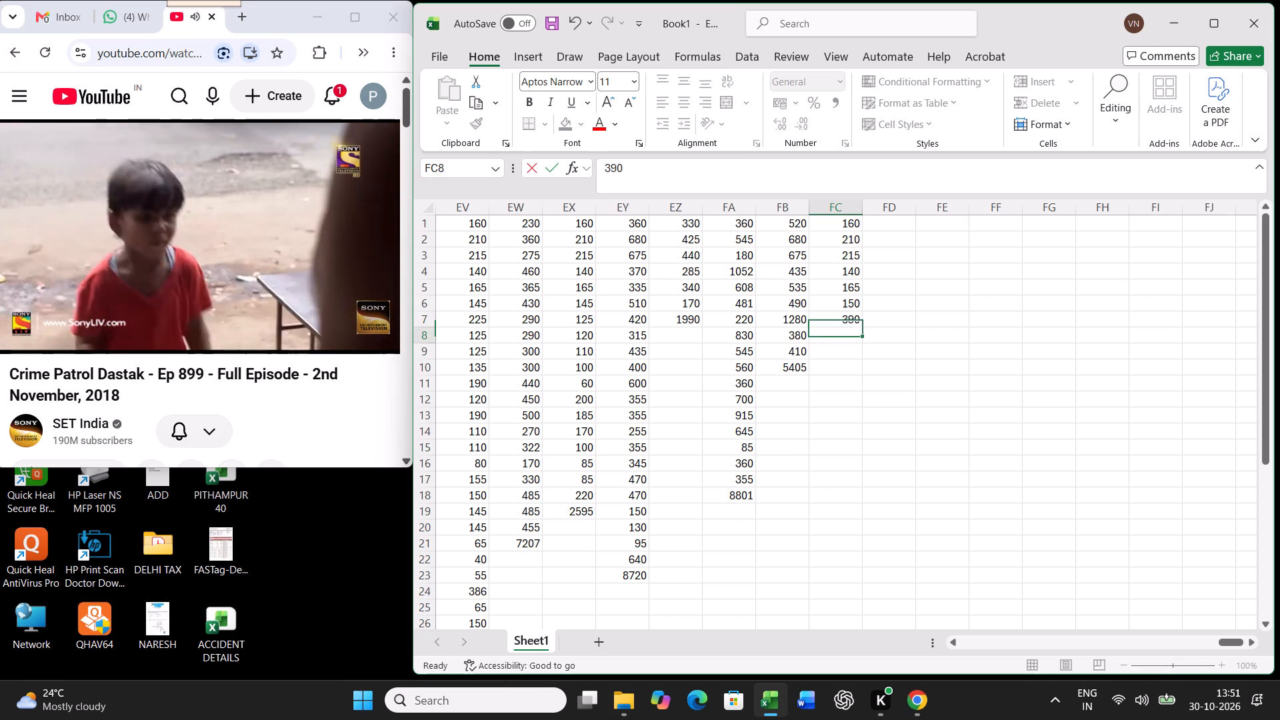
text(75)
key(Return)
text(190)
key(Return)
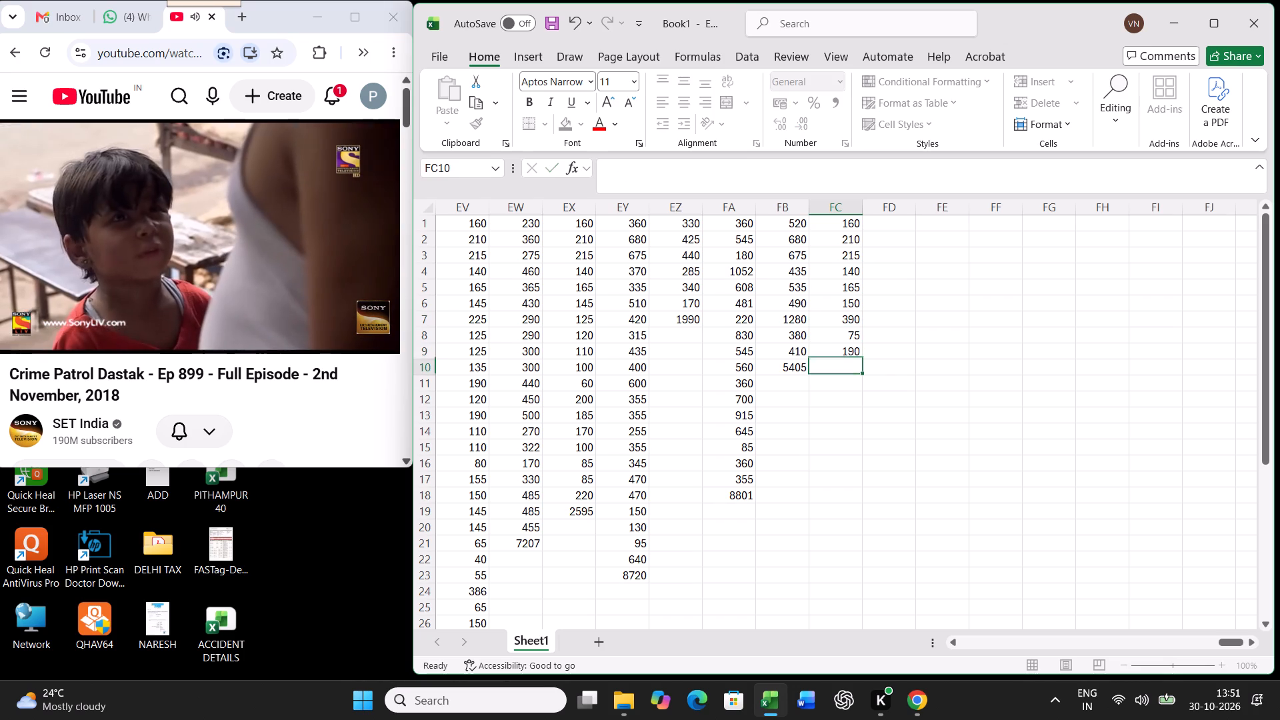
text(220)
key(Return)
text(115)
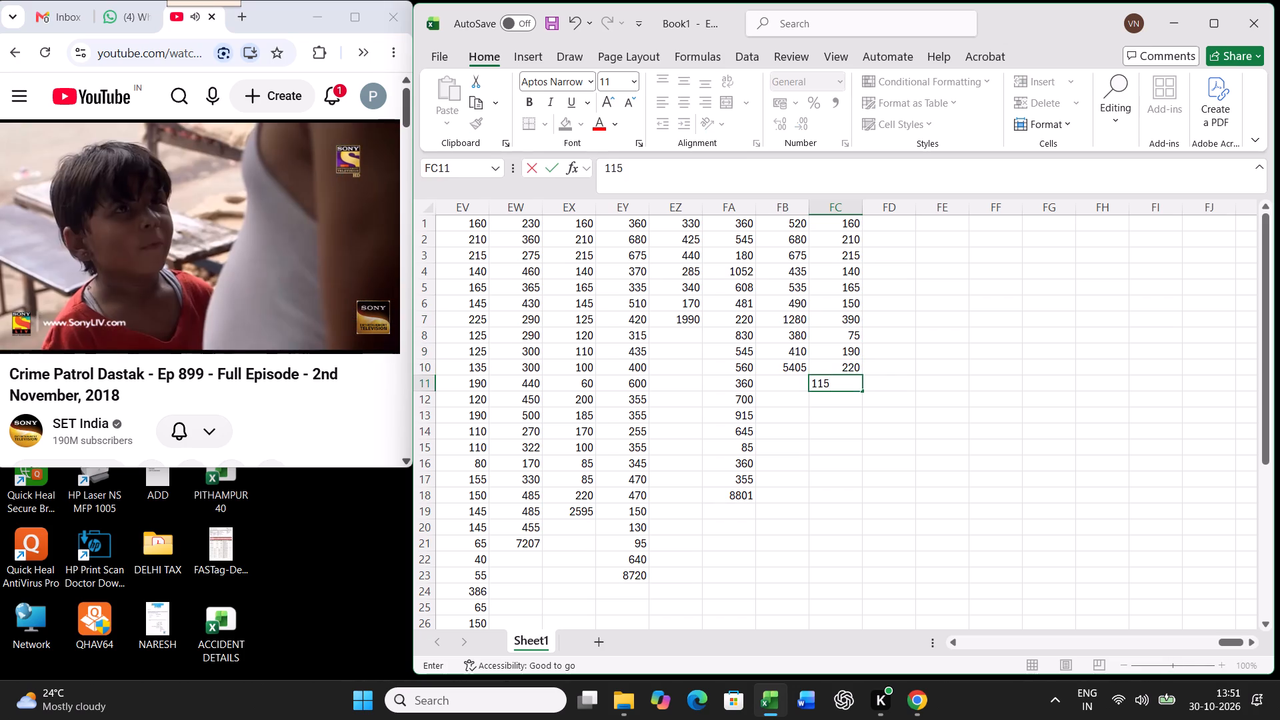
key(Return)
text(90)
key(Return)
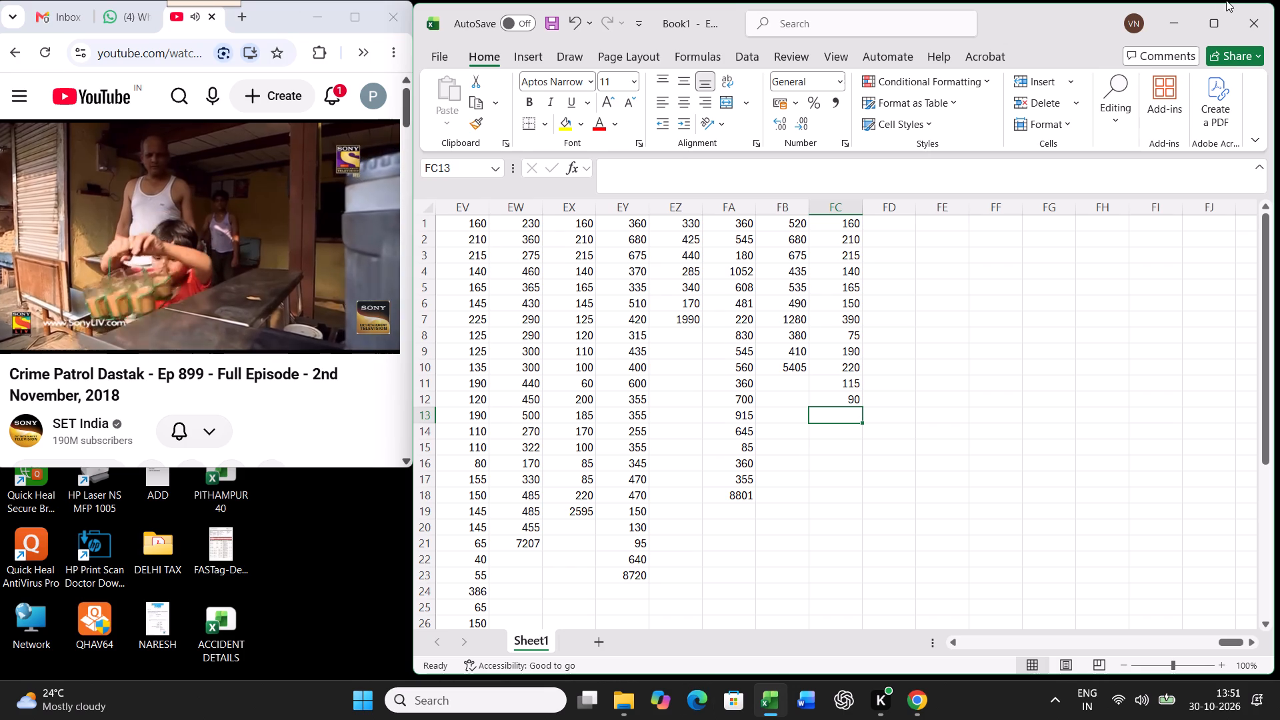
Maximize the workbook window, total FC1 to FC12 with AutoSum in cell FC13, and restore the window size.
click(1213, 13)
click(1009, 79)
key(Return)
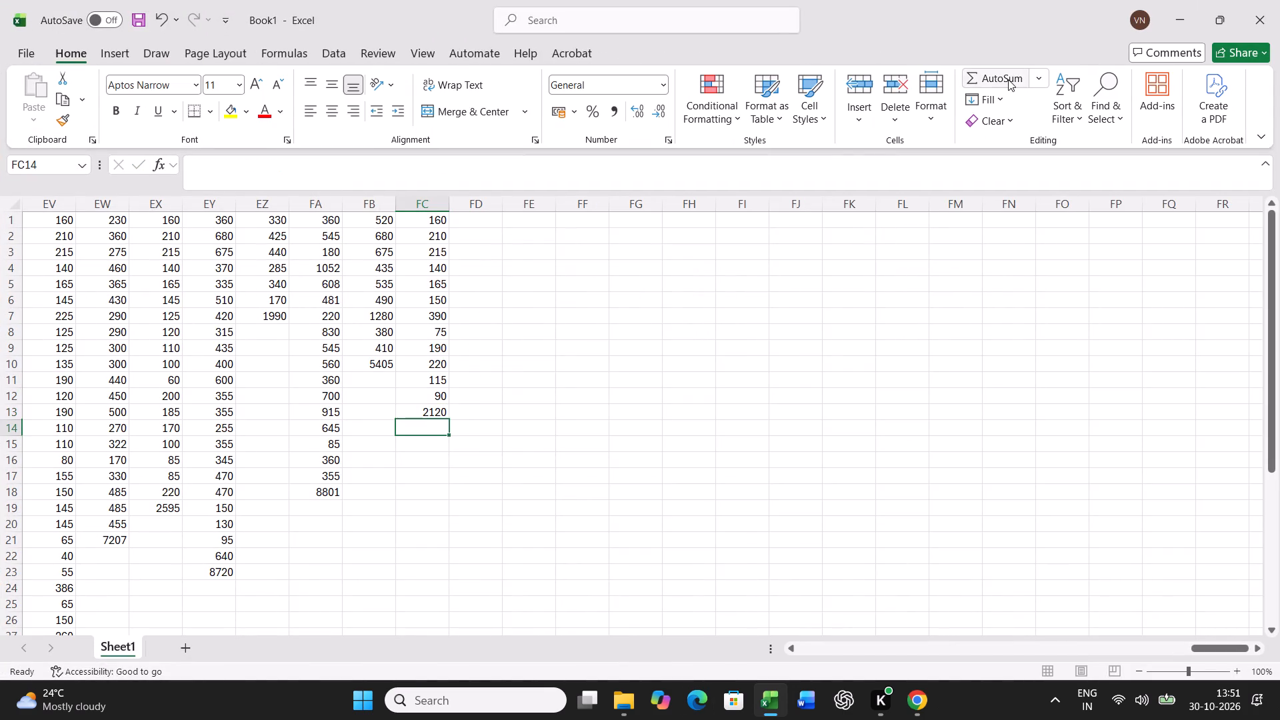
click(1232, 5)
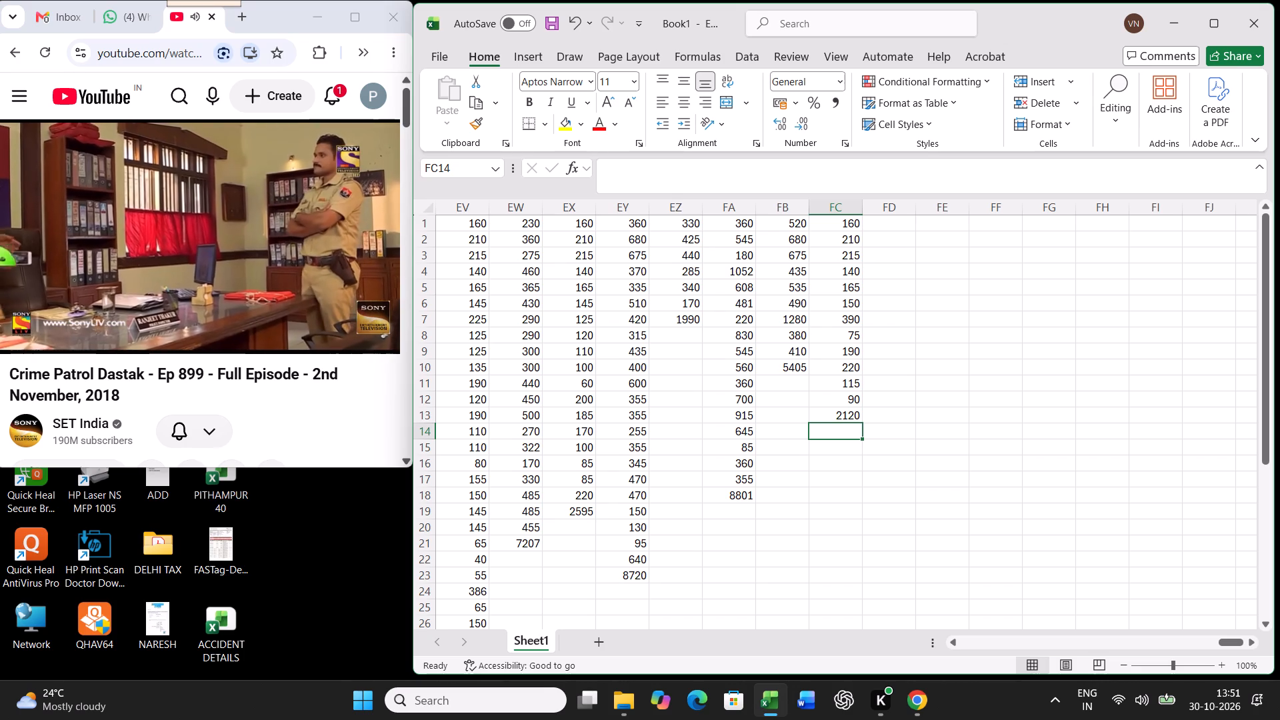
Start column FD with 160, 210, 215, 140, 170 and 90 in cells FD1 to FD6.
key(Up)
key(Up)
key(Up)
key(Up)
key(Up)
key(Up)
key(Up)
key(Up)
key(Up)
key(Up)
key(Up)
key(Up)
key(Up)
key(Up)
key(Up)
key(Up)
key(Up)
key(Up)
key(Up)
key(Up)
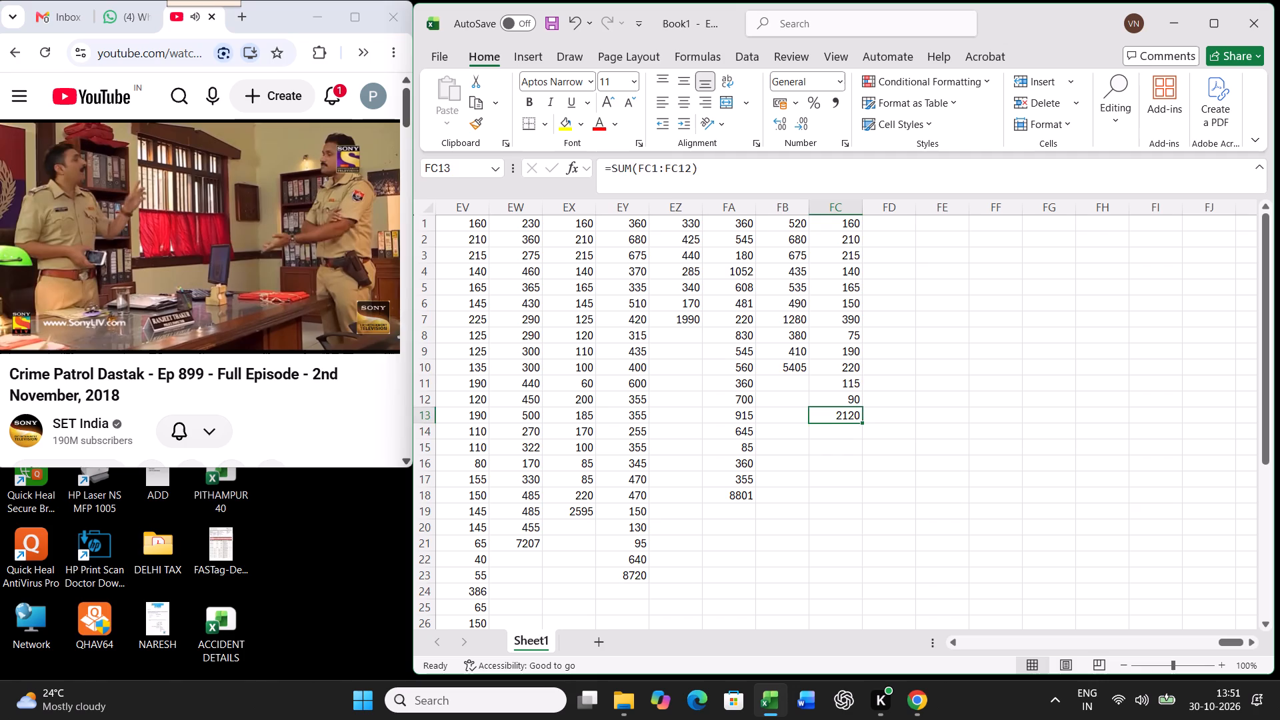
key(Right)
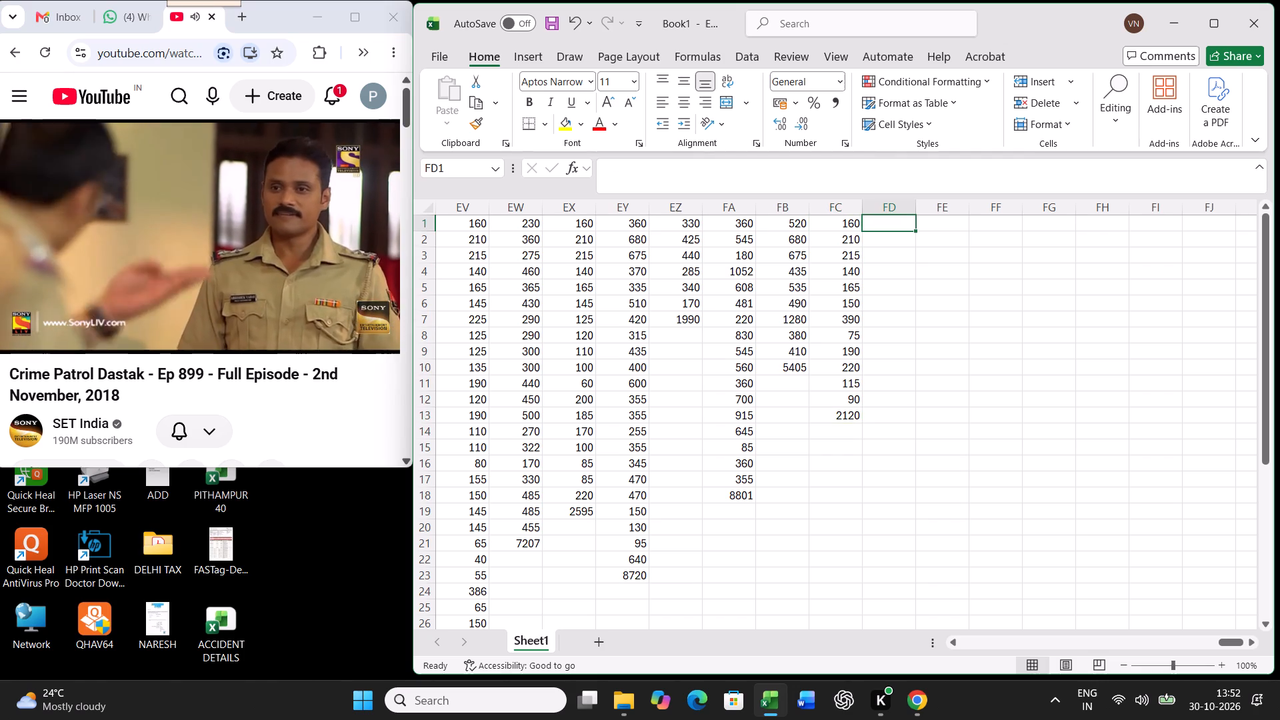
text(160)
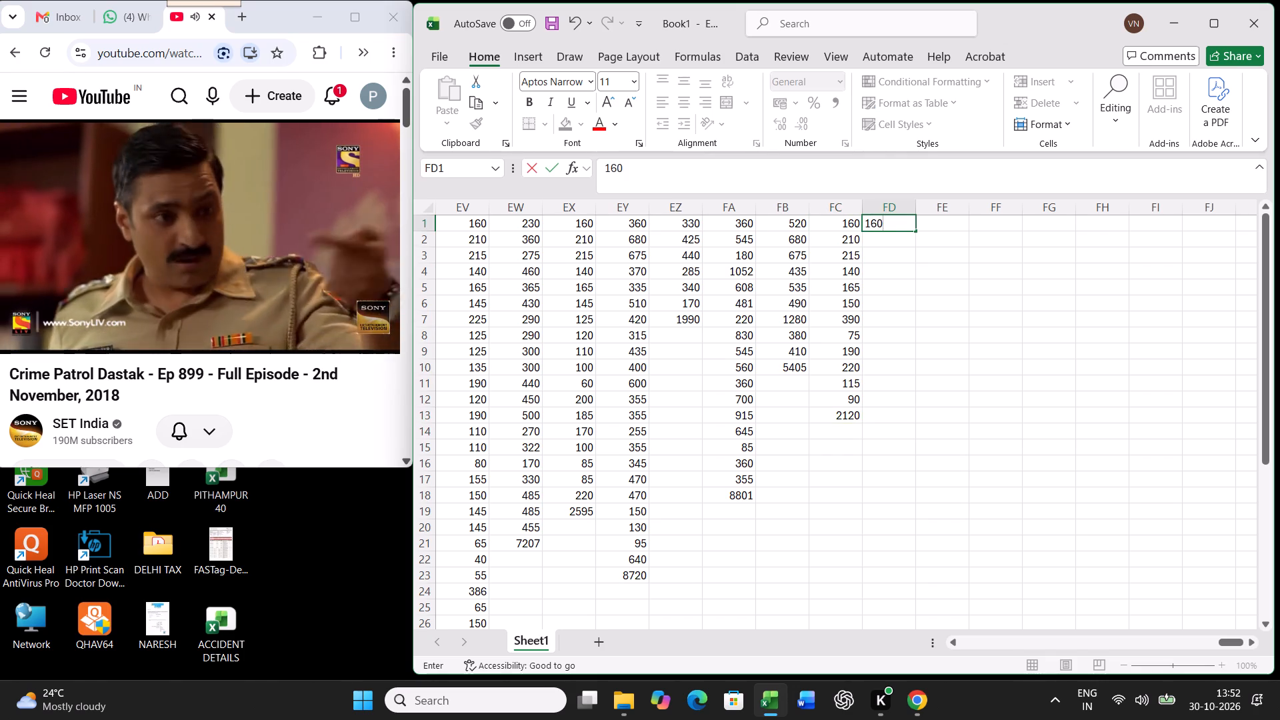
key(Return)
text(210)
key(Return)
text(215)
key(Return)
text(140)
key(Return)
text(170)
key(Return)
text(90)
key(Return)
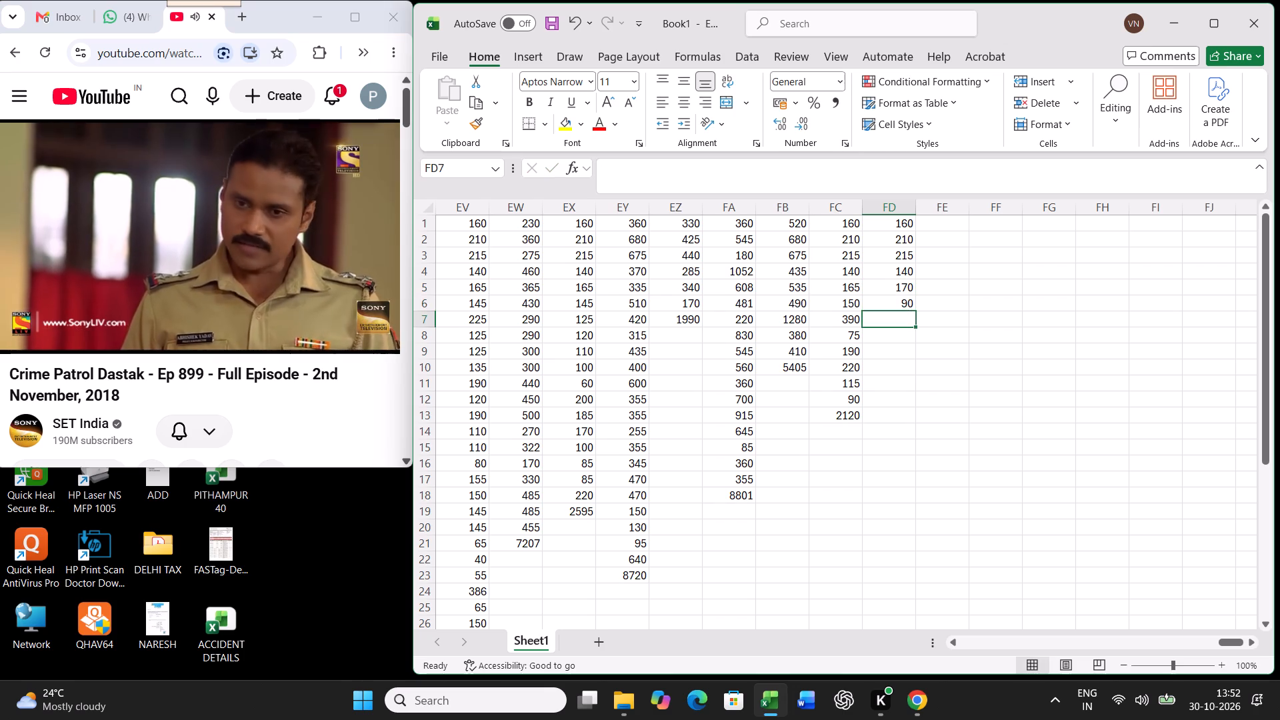
Continue column FD with 115, 185, 190, 135, 130 and 130 in cells FD7 to FD12.
text(115)
key(Return)
text(185)
key(Return)
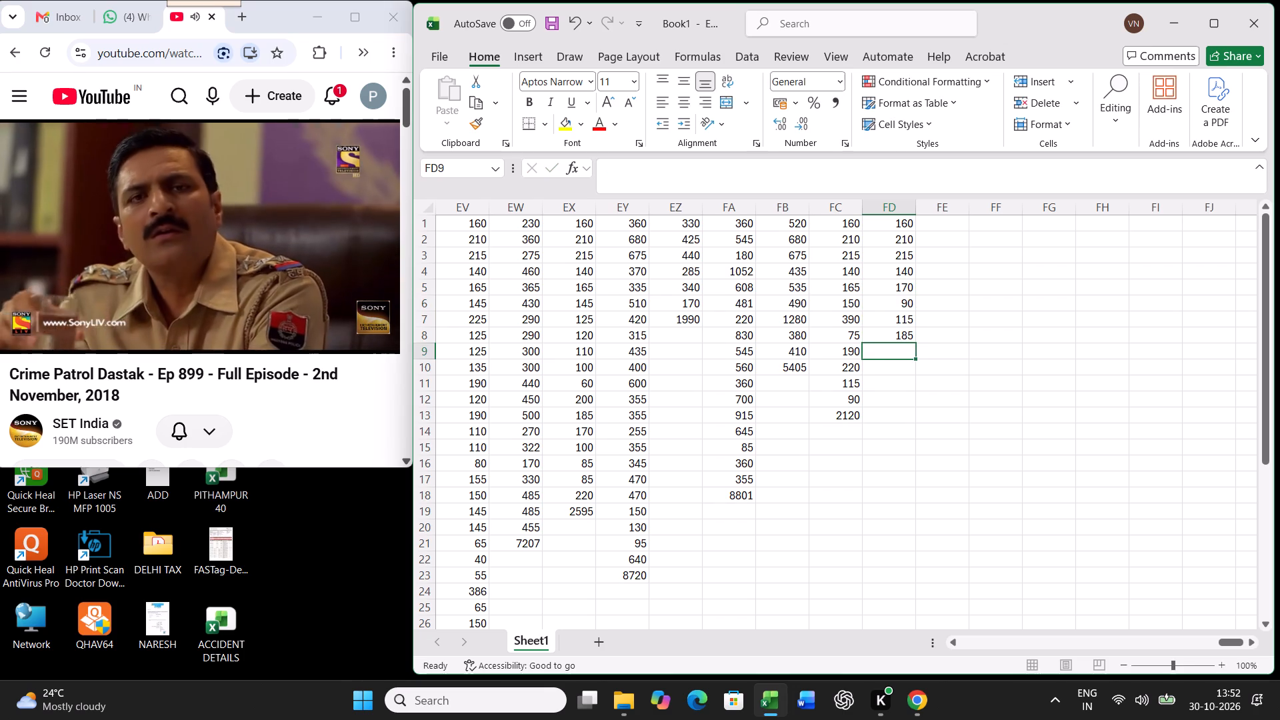
text(190)
key(Return)
text(135)
key(Return)
text(130)
key(Return)
text(130)
key(Return)
Continue column FD with 135, 190, 120, 190, 110 and 110 in cells FD13 to FD18.
text(135)
key(Return)
text(190)
key(Return)
text(120)
key(Return)
text(190)
key(Return)
text(110)
key(Return)
text(110)
key(Return)
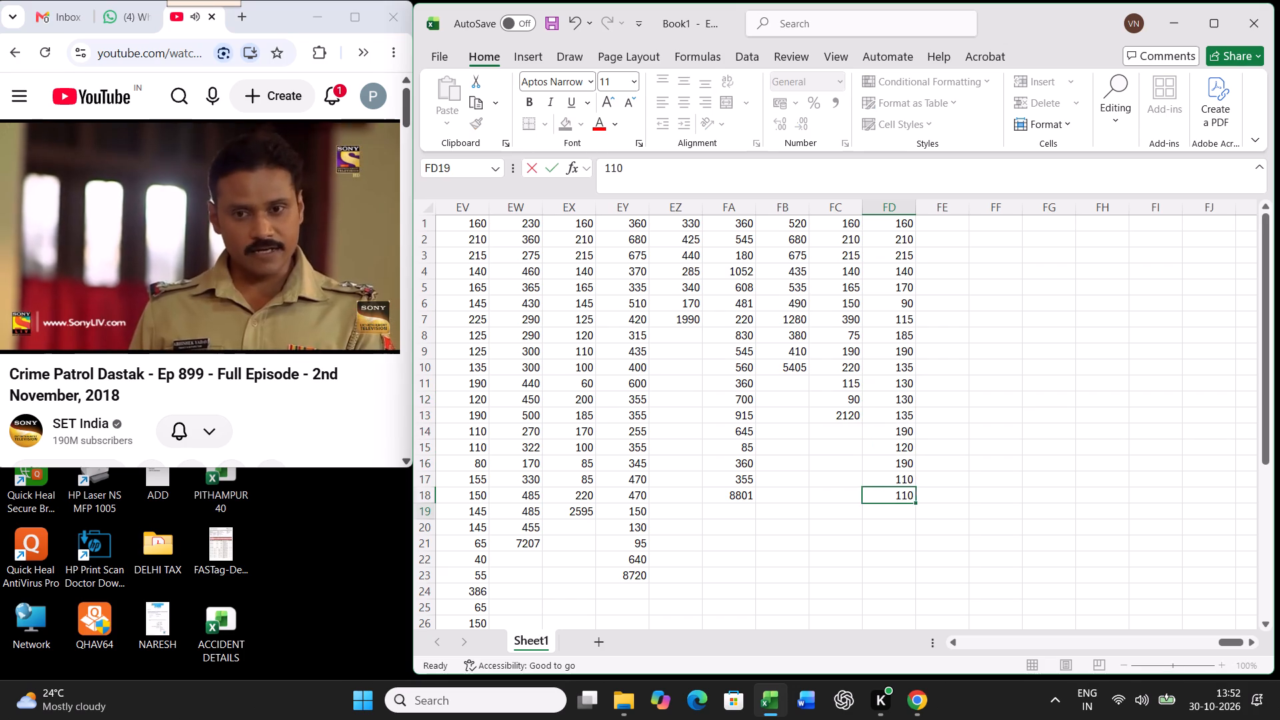
Continue column FD with 80, 155, 150, 145 and 145 in cells FD19 to FD23.
text(80)
key(Return)
text(155)
key(Return)
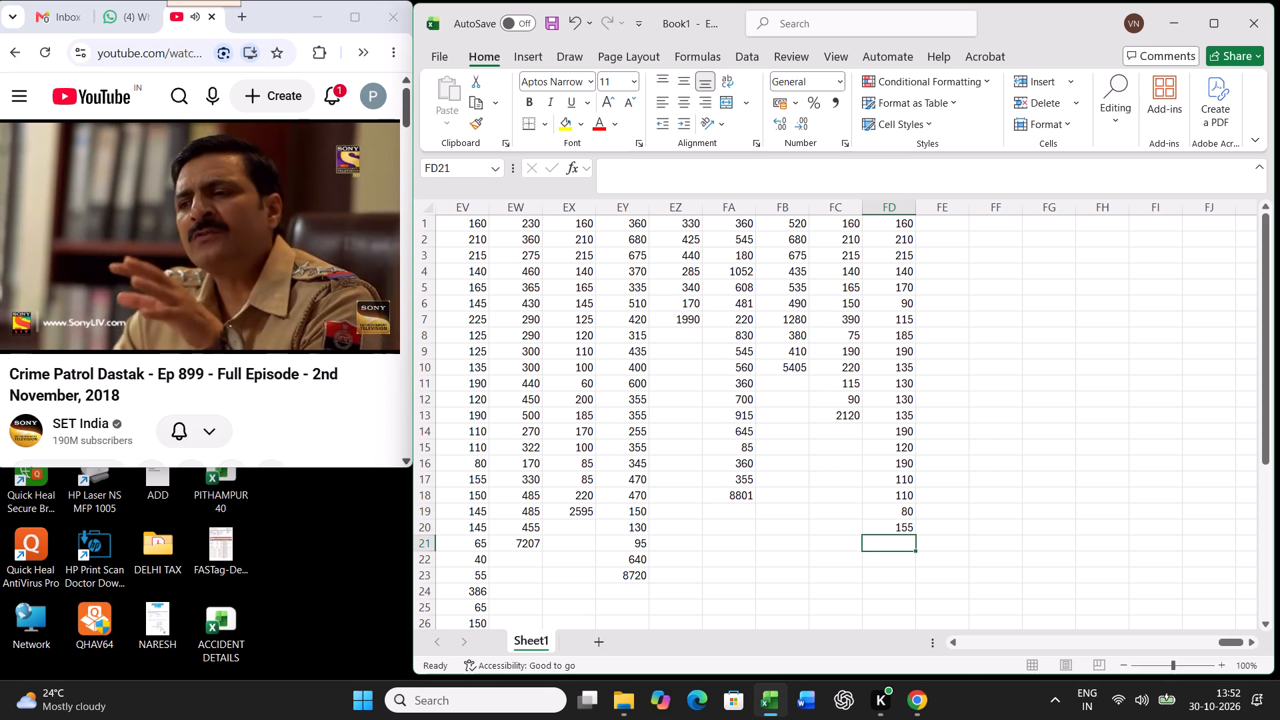
text(150)
key(Return)
text(145)
key(Return)
text(145)
key(Return)
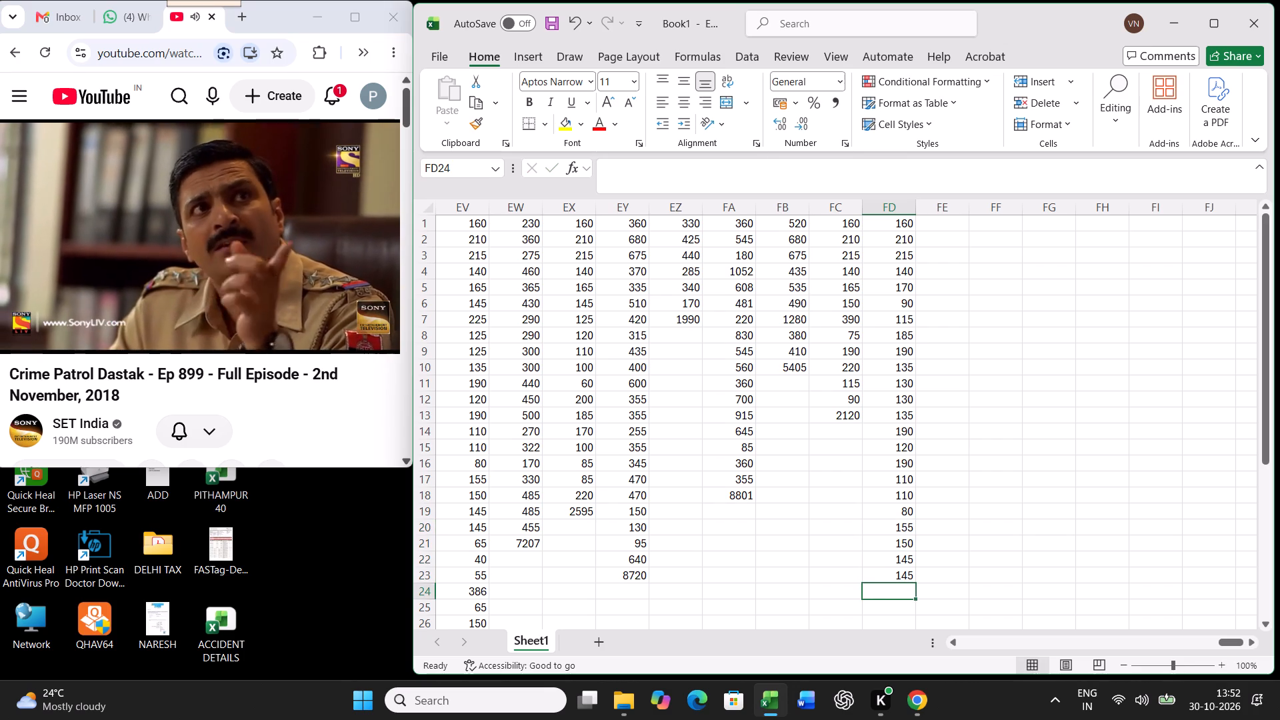
Continue column FD with 65, 55, 40, 386, 65, 150 and 260 in cells FD24 to FD30.
text(65)
key(Return)
text(55)
key(Return)
text(40)
key(Return)
text(386)
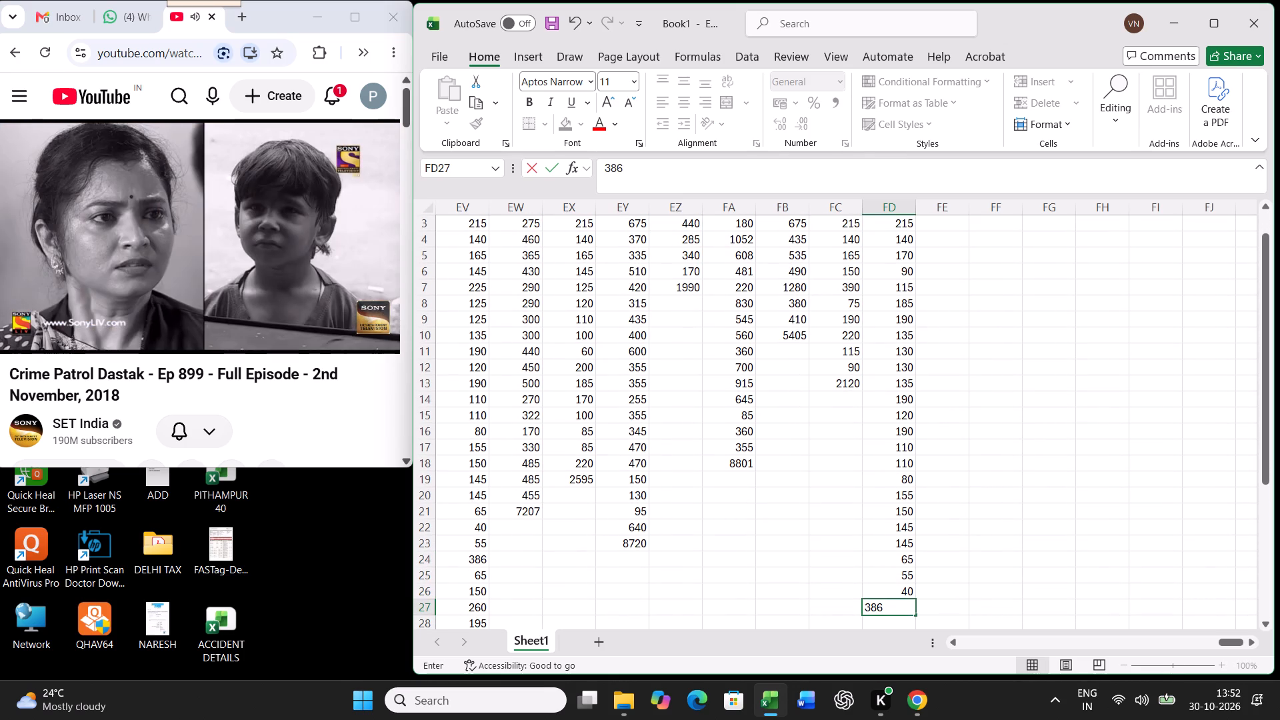
key(Return)
text(65)
key(Return)
text(150)
key(Return)
text(260)
key(Return)
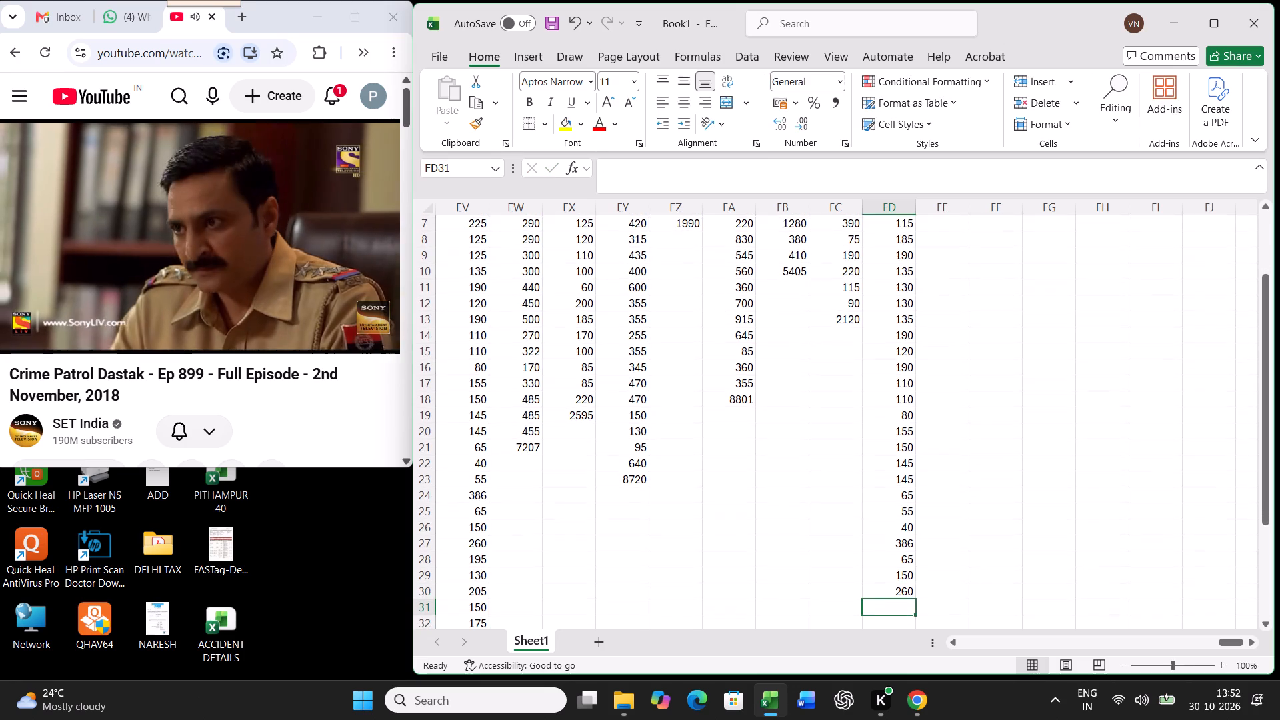
Continue column FD with 195, 130, 90 and 205 in cells FD31 to FD34.
text(195)
key(Return)
text(130)
key(Return)
text(90)
key(Return)
text(205)
key(Return)
Continue column FD with 150, 150, 175, 175 and 215 in cells FD35 to FD39.
text(150)
key(Return)
text(150)
key(Return)
text(175)
key(Return)
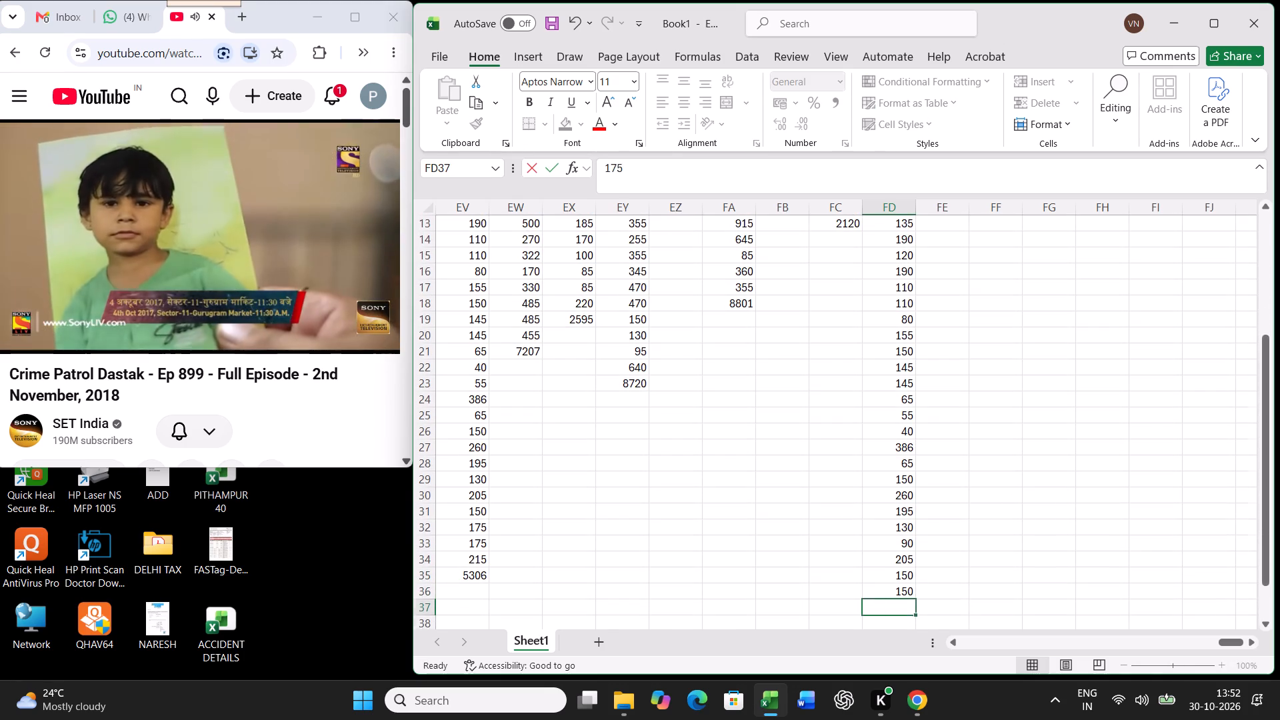
text(175)
key(Return)
text(215)
key(Return)
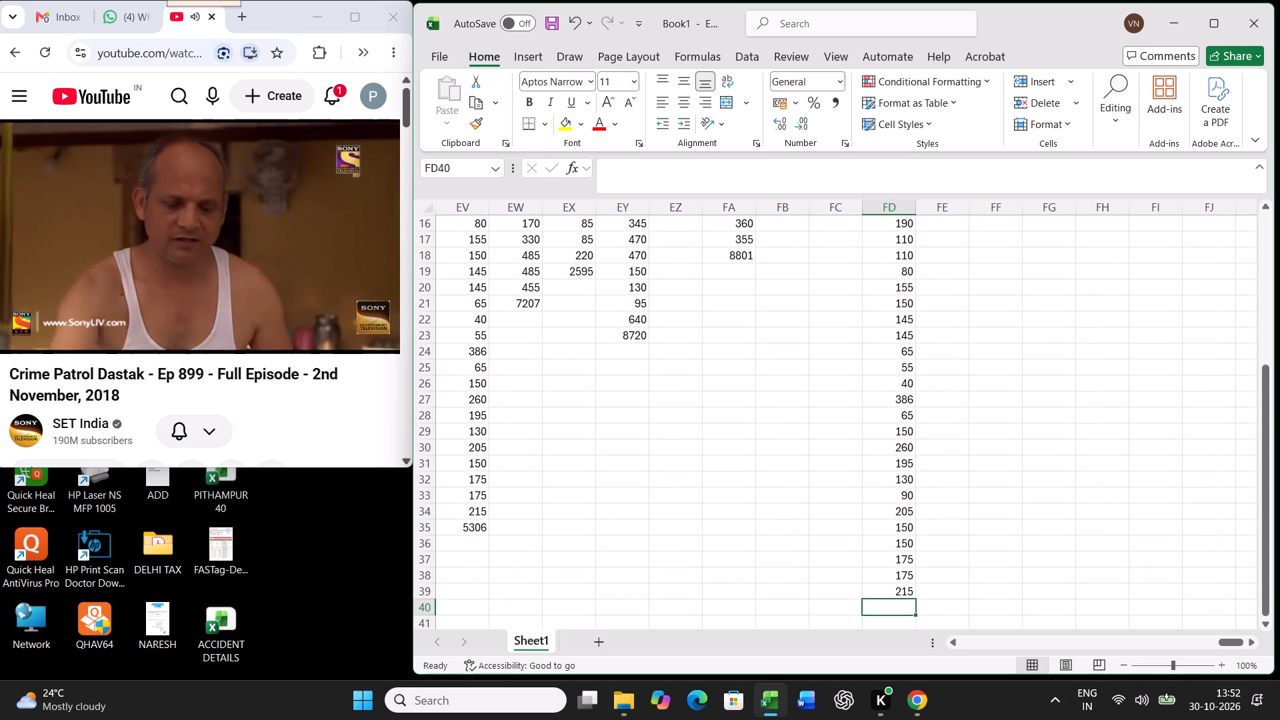
Maximize the workbook window, total FD1 to FD39 with AutoSum in cell FD40, and restore the window size.
click(1225, 9)
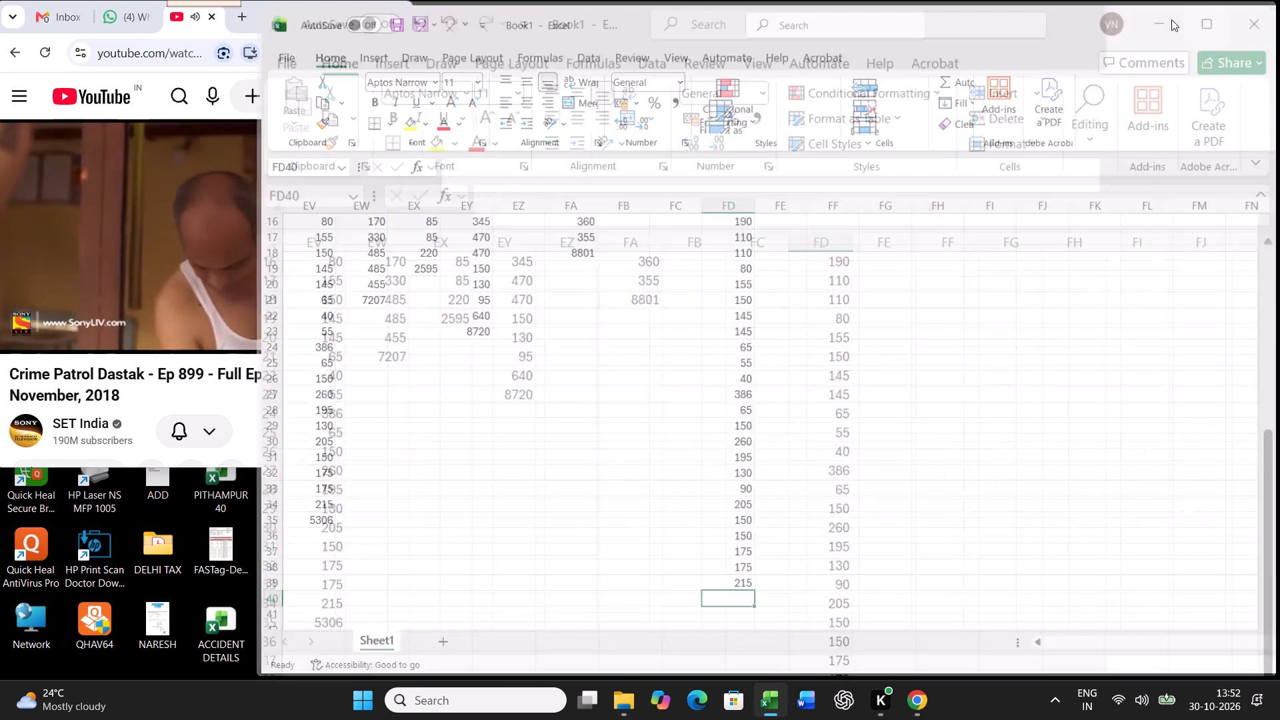
click(1010, 75)
key(Return)
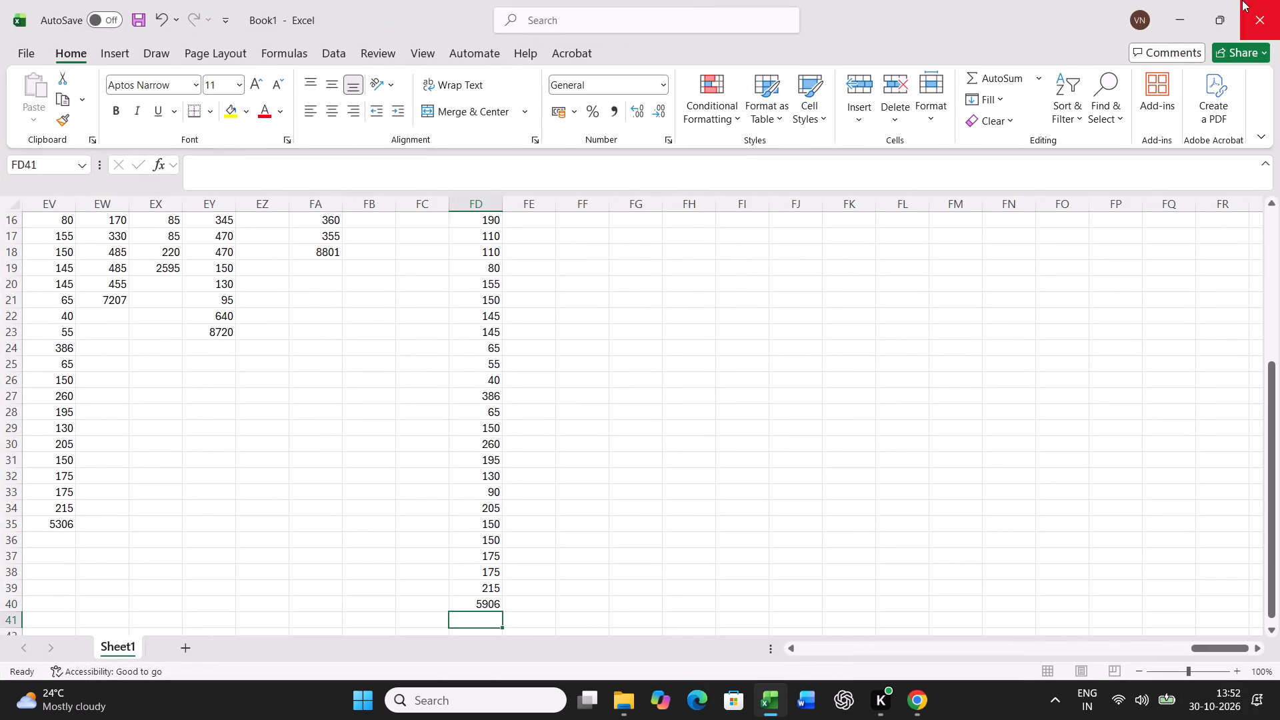
click(1217, 1)
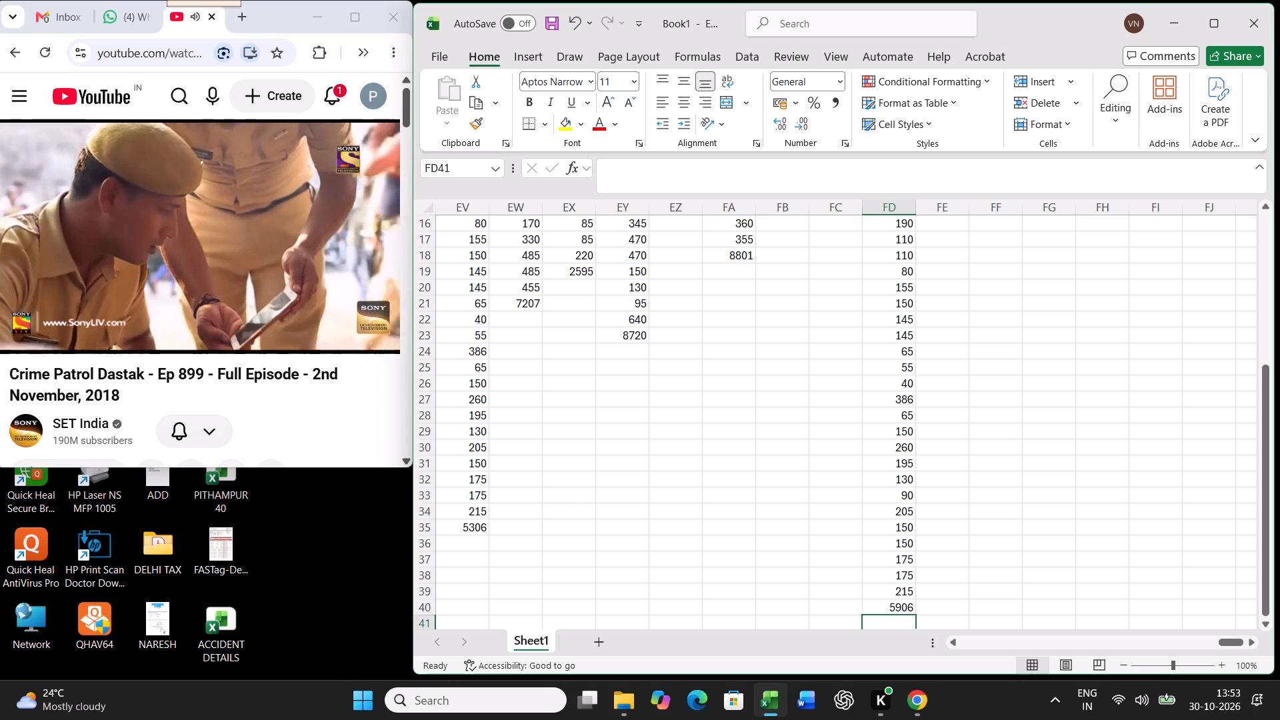
Start column FE with 330, 425, 440, 285, 355 and 190 in cells FE1 to FE6.
key(Up)
key(Up)
key(Up)
key(Up)
key(Up)
key(Up)
key(Up)
key(Up)
key(Up)
key(Up)
key(Up)
key(Up)
key(Up)
key(Up)
key(Up)
key(Up)
key(Up)
key(Up)
key(Up)
key(Up)
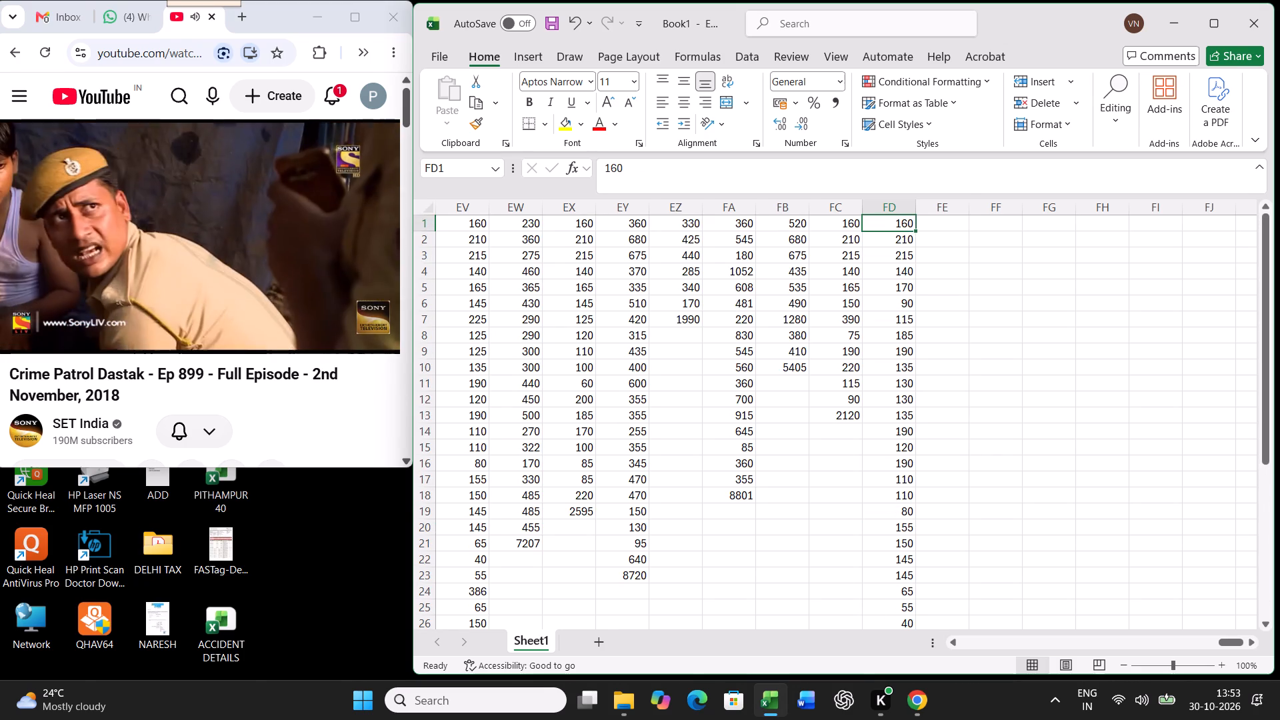
key(Right)
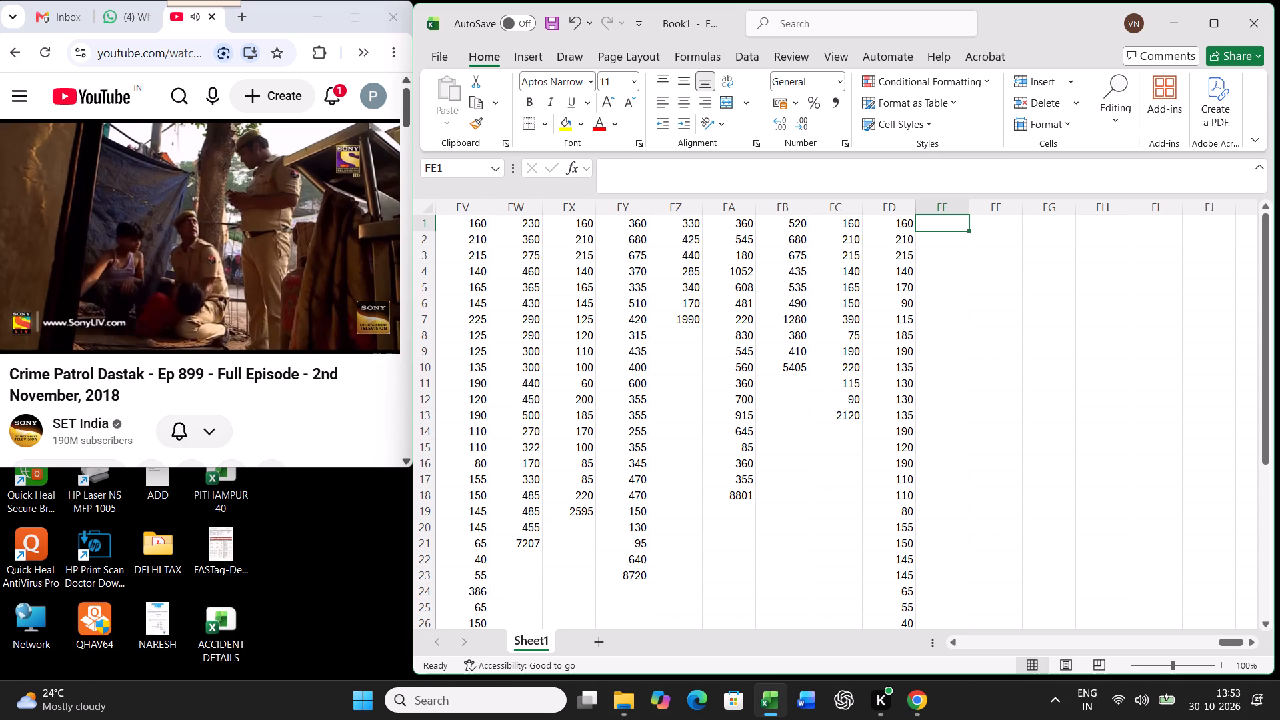
text(330)
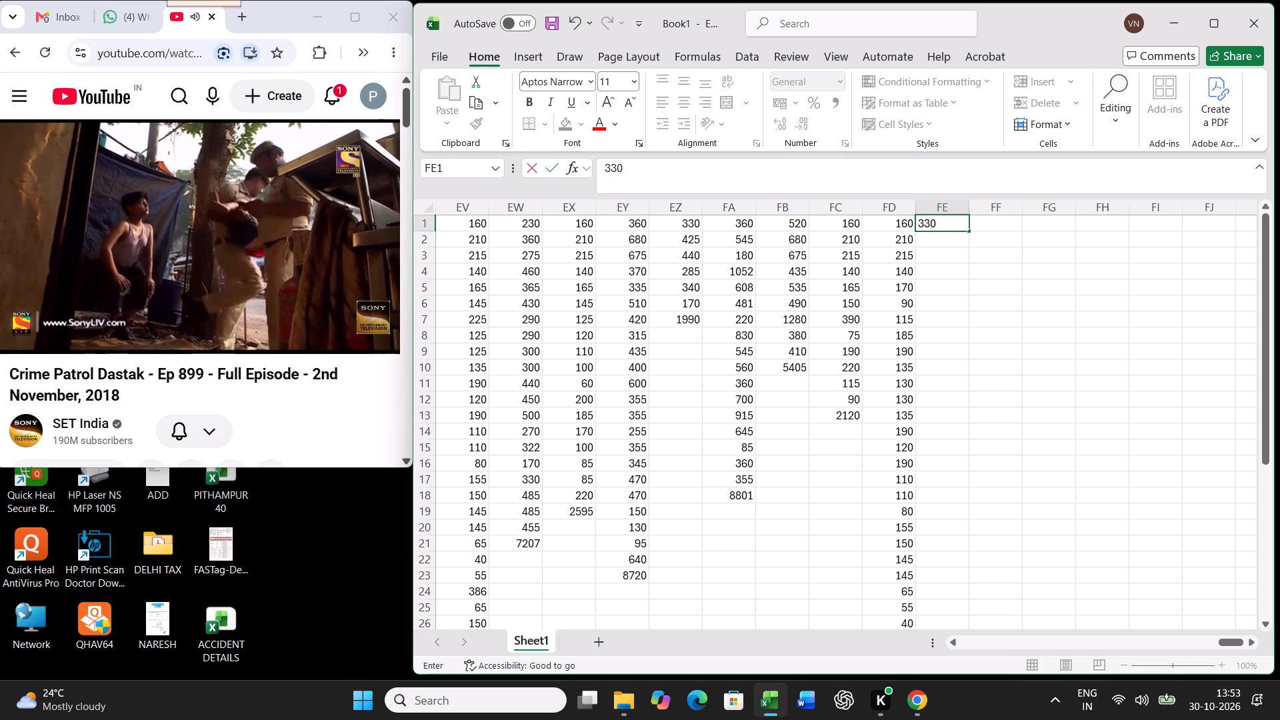
key(Return)
text(425)
key(Return)
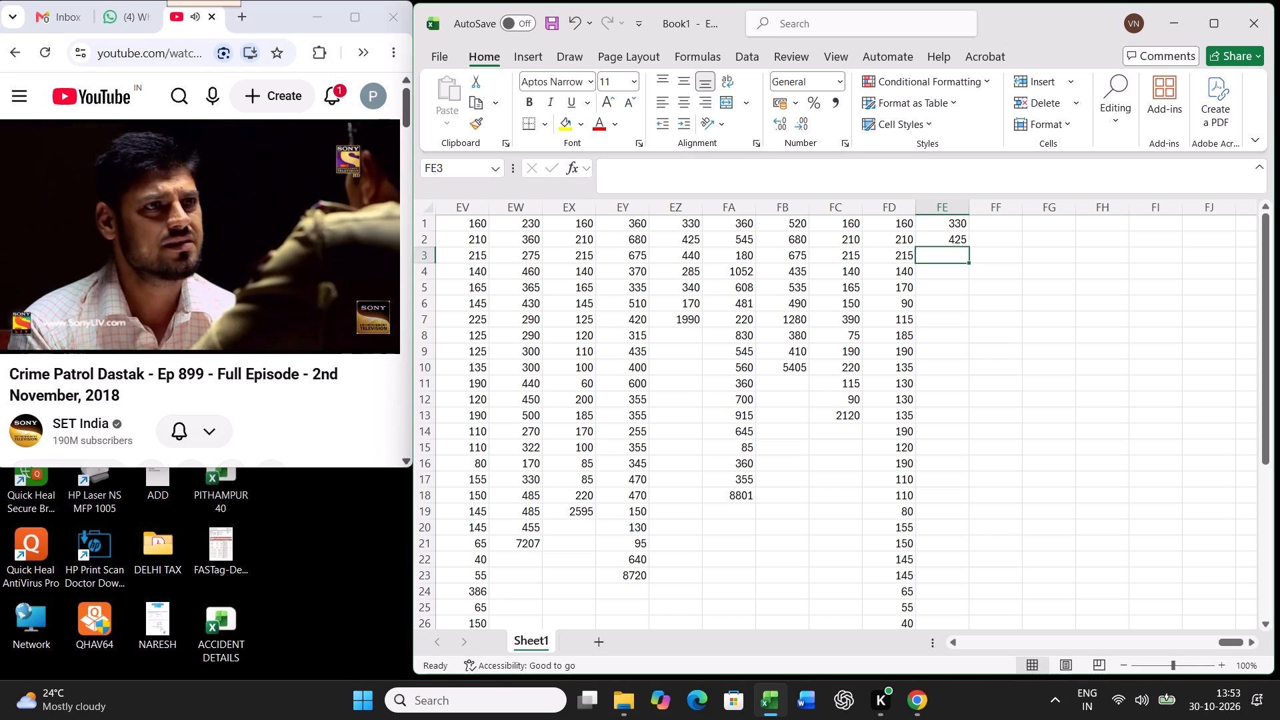
text(440)
key(Return)
text(285)
key(Return)
text(355)
key(Return)
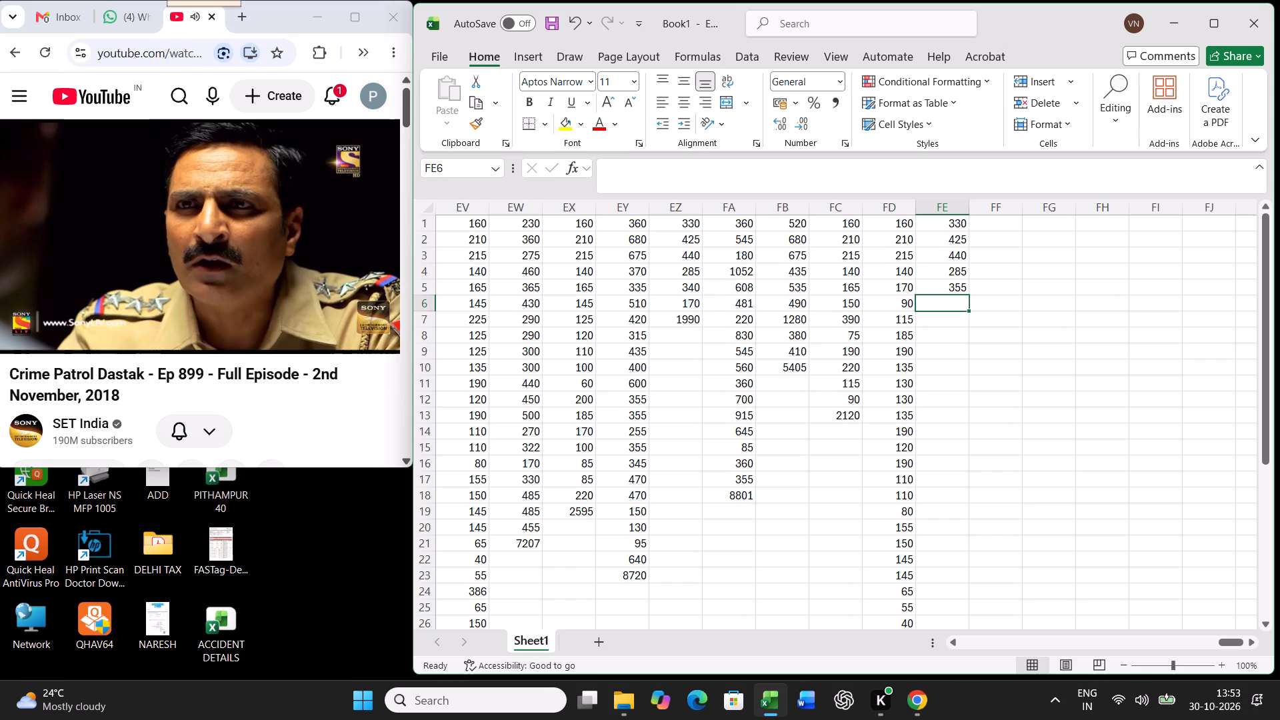
text(190)
key(Return)
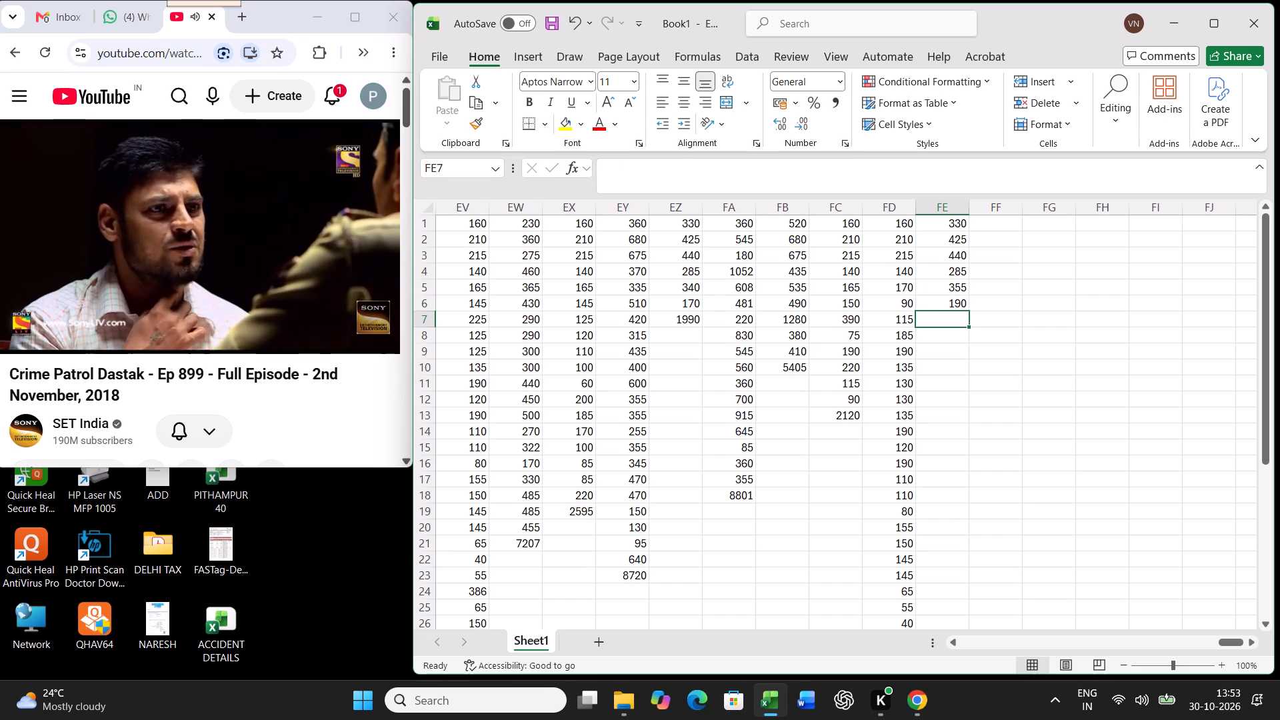
Continue column FE with 245, 390, 395, 285, 270, 265 and 285 in cells FE7 to FE13.
text(245)
key(Return)
text(390)
key(Return)
text(395)
key(Return)
text(285)
key(Return)
text(270)
key(Return)
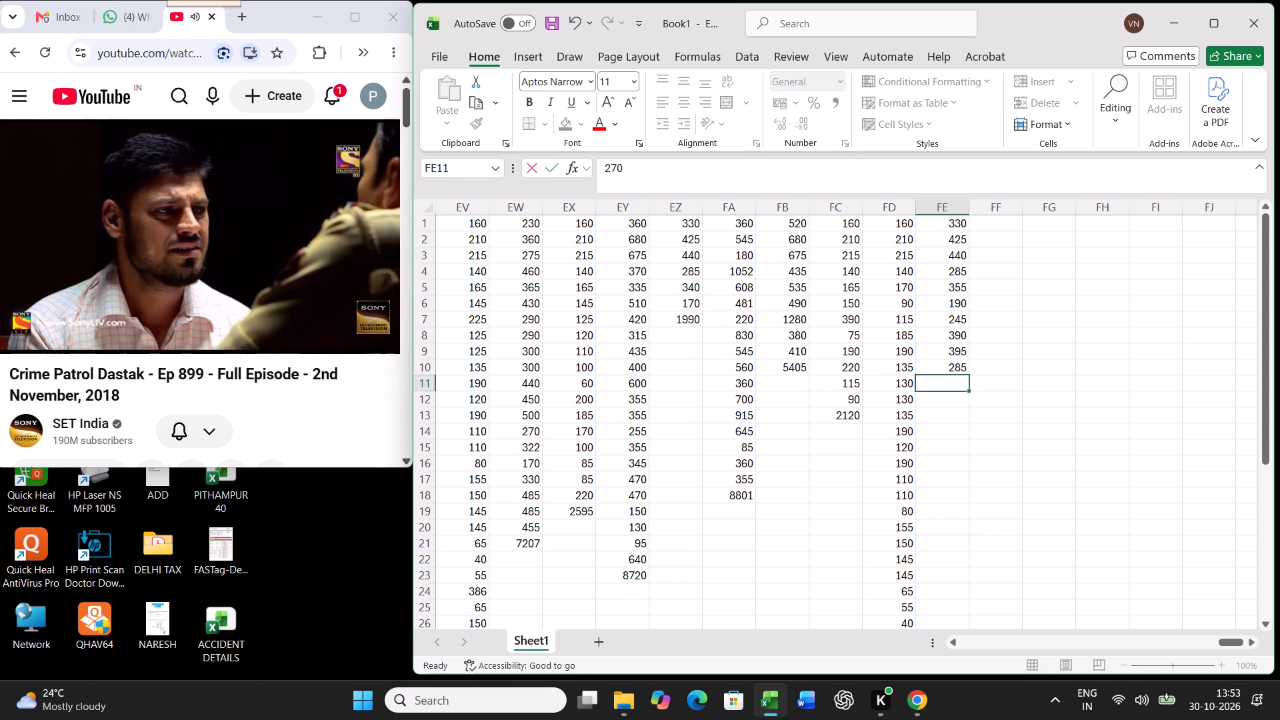
text(265)
key(Return)
text(285)
key(Return)
Continue column FE with 400, 255, 390, 225, 225 and 170 in cells FE14 to FE19.
text(400)
key(Return)
text(255)
key(Return)
text(390)
key(Return)
text(225)
key(Return)
text(225)
key(Return)
text(170)
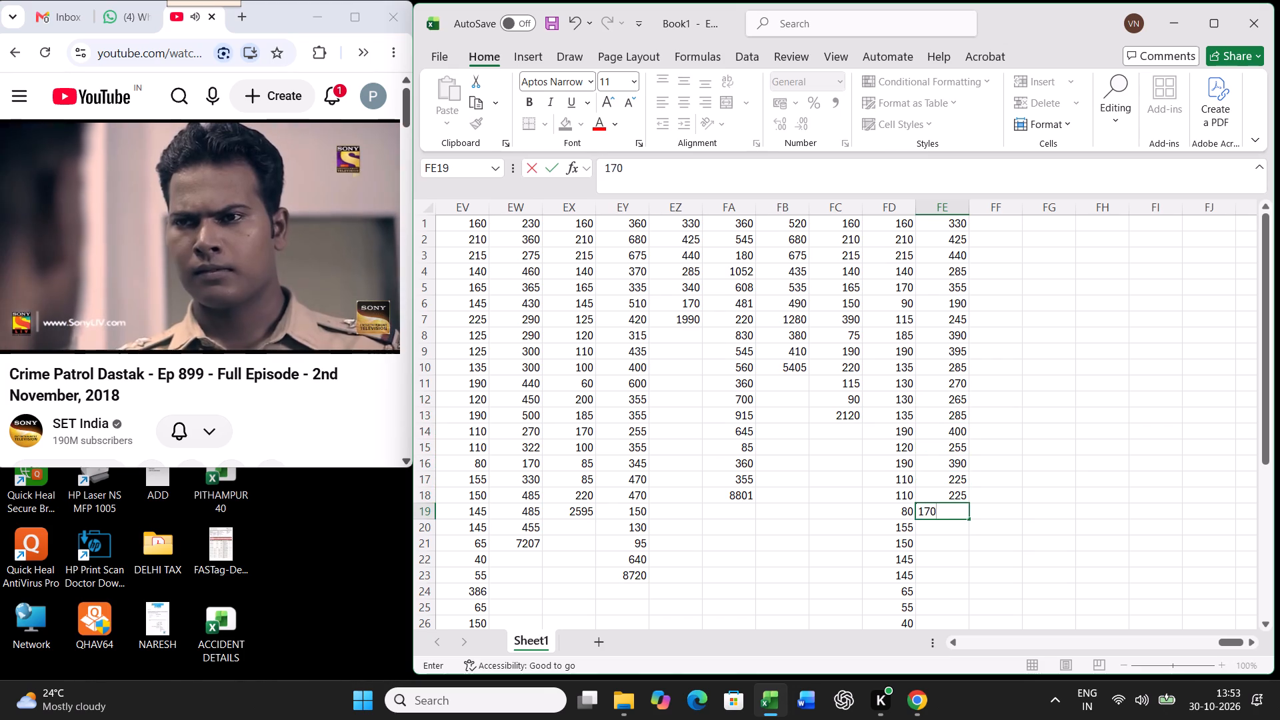
key(Return)
Continue column FE with 325, 315, 300, 300, 140 and 85 in cells FE20 to FE25.
text(325)
key(Return)
text(315)
key(Return)
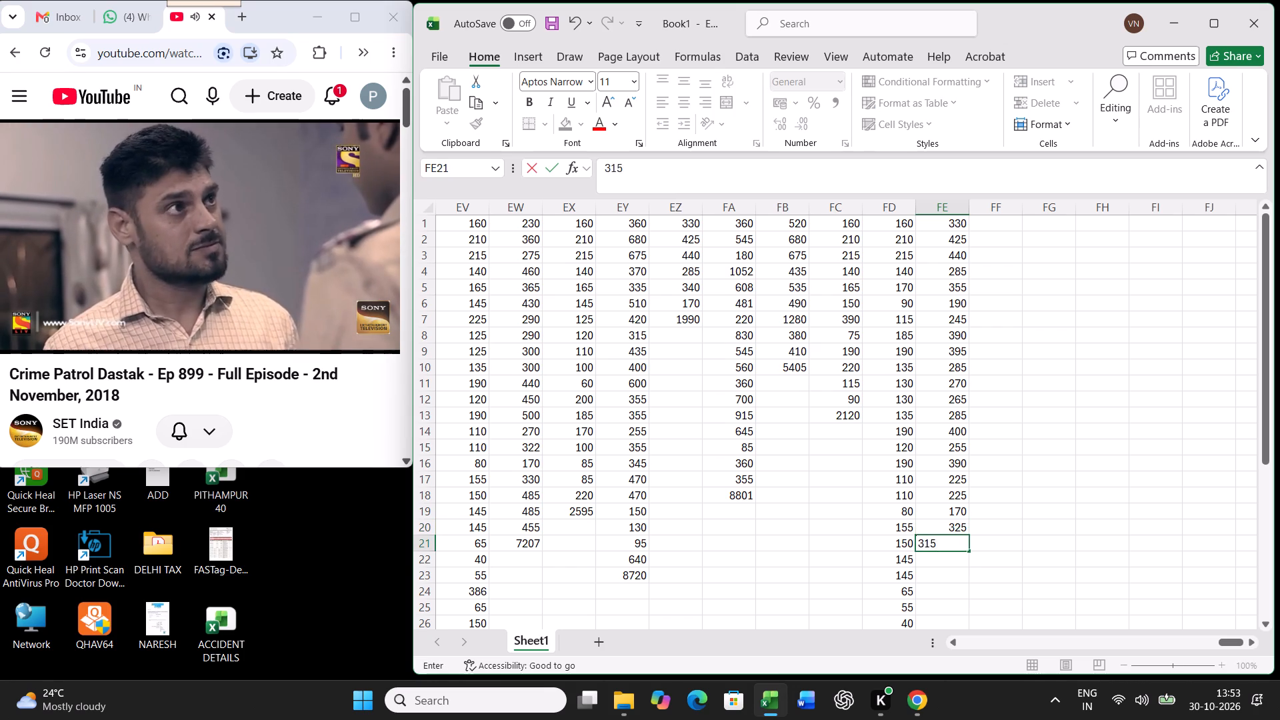
text(300)
key(Return)
text(300)
key(Return)
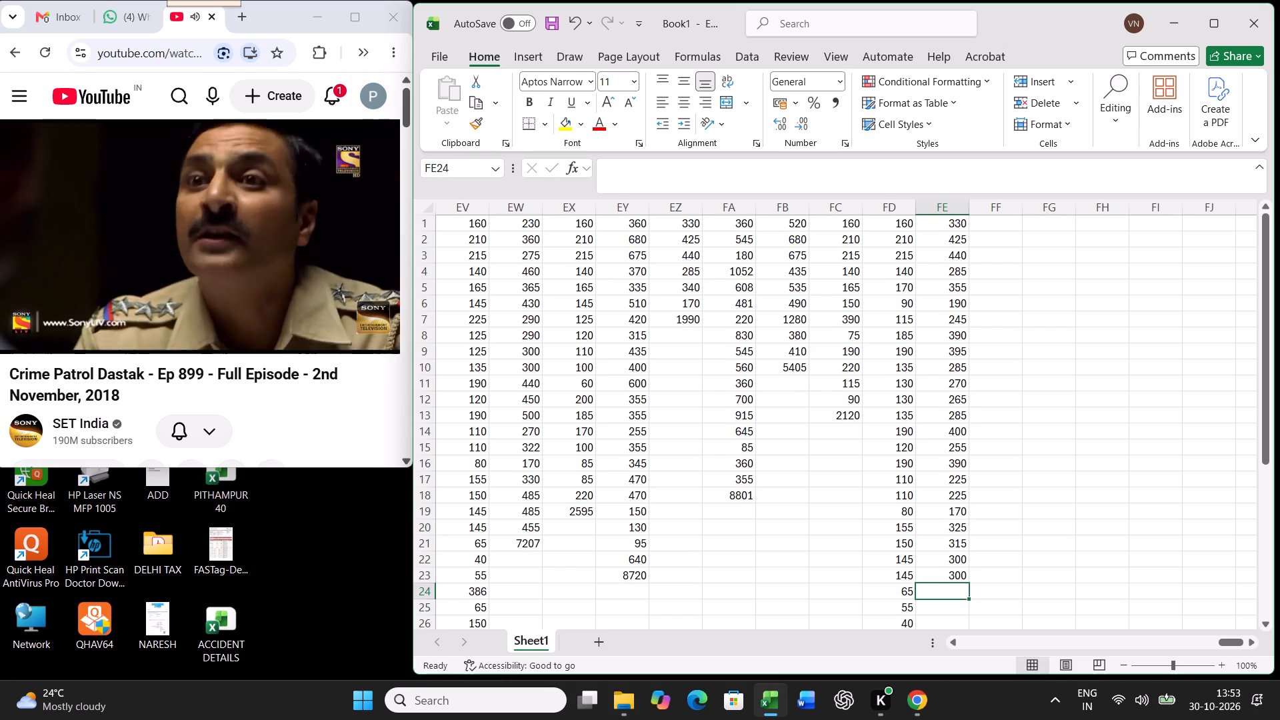
text(140)
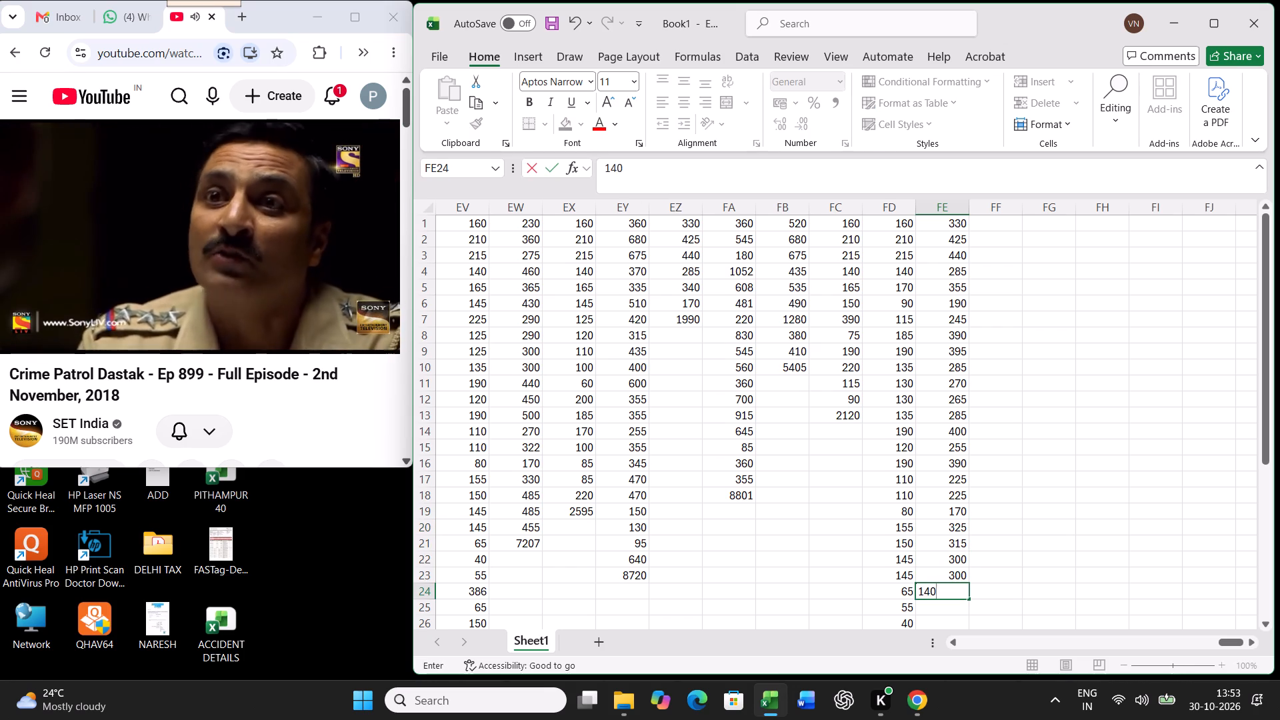
key(Return)
text(85)
key(Return)
Continue column FE with 120, 640, 130, 315, 220, 205 and 125 in cells FE26 to FE32.
text(120)
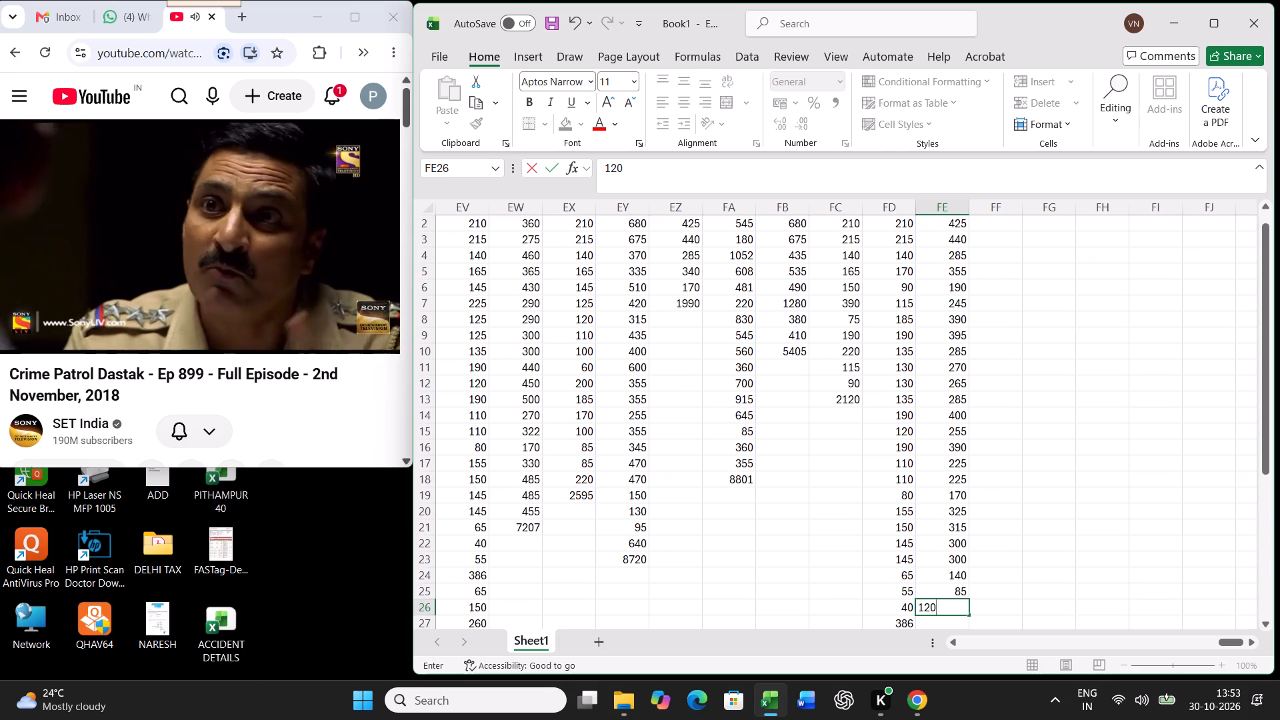
key(Return)
text(640)
key(Return)
text(130)
key(Return)
text(315)
key(Return)
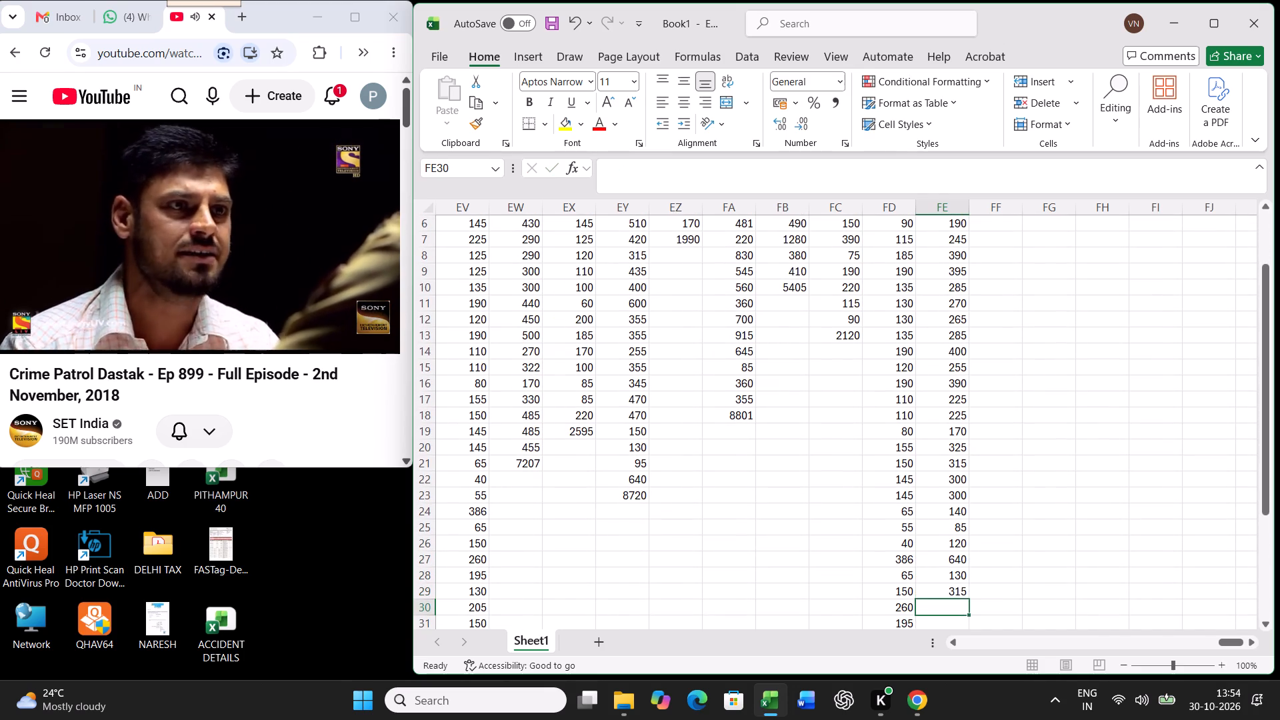
text(220)
key(Return)
text(205)
key(Return)
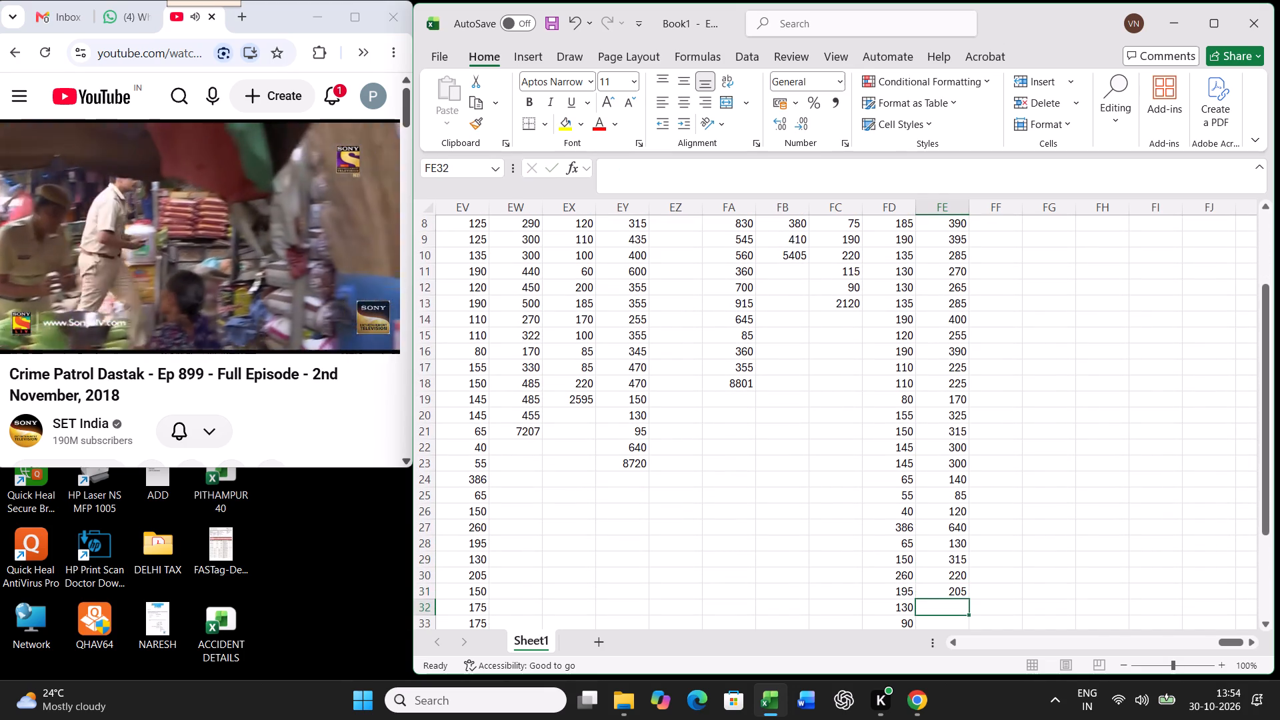
text(125)
key(Return)
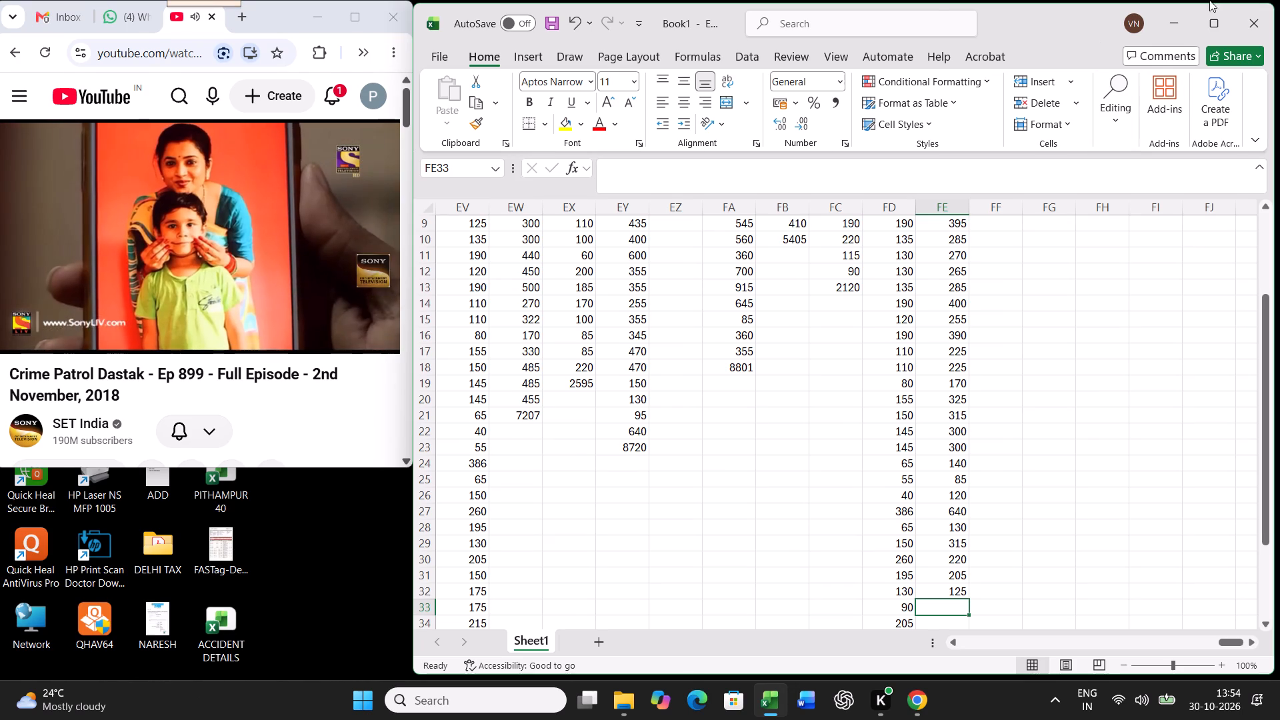
Maximize the workbook window, total FE1 to FE32 with AutoSum in cell FE33, and restore the window size.
click(1211, 21)
click(991, 77)
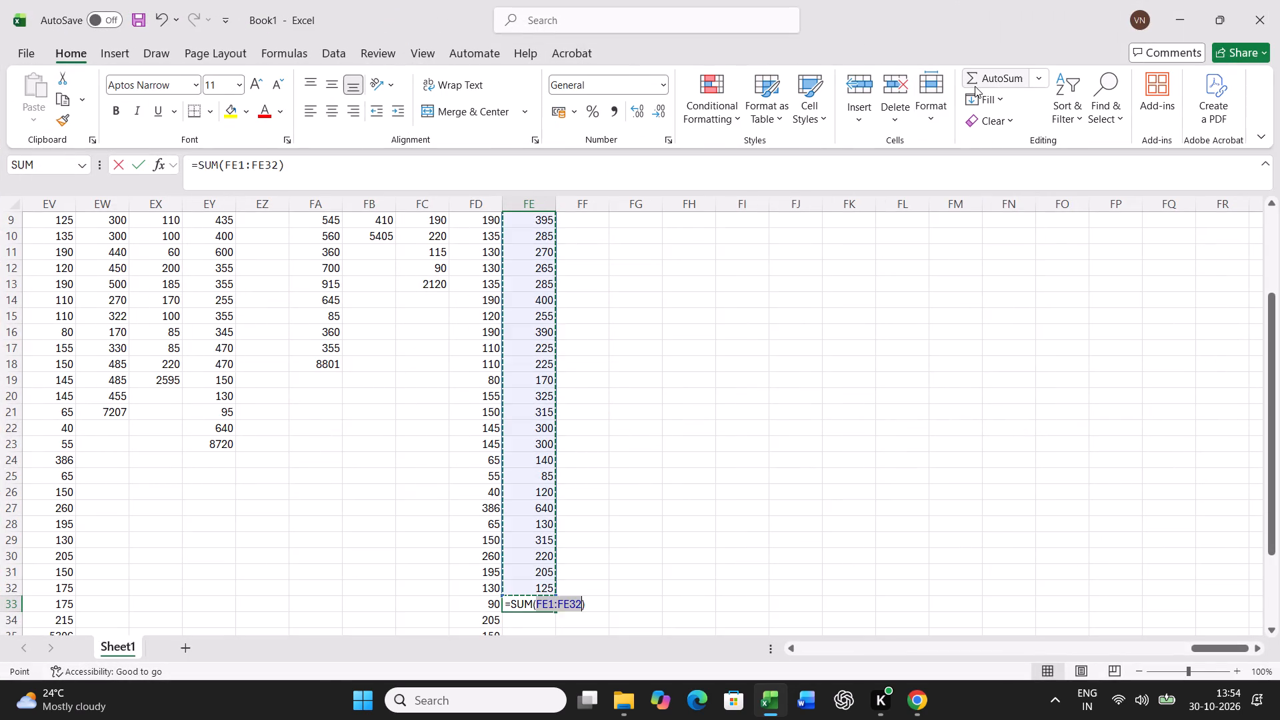
key(Return)
click(1214, 7)
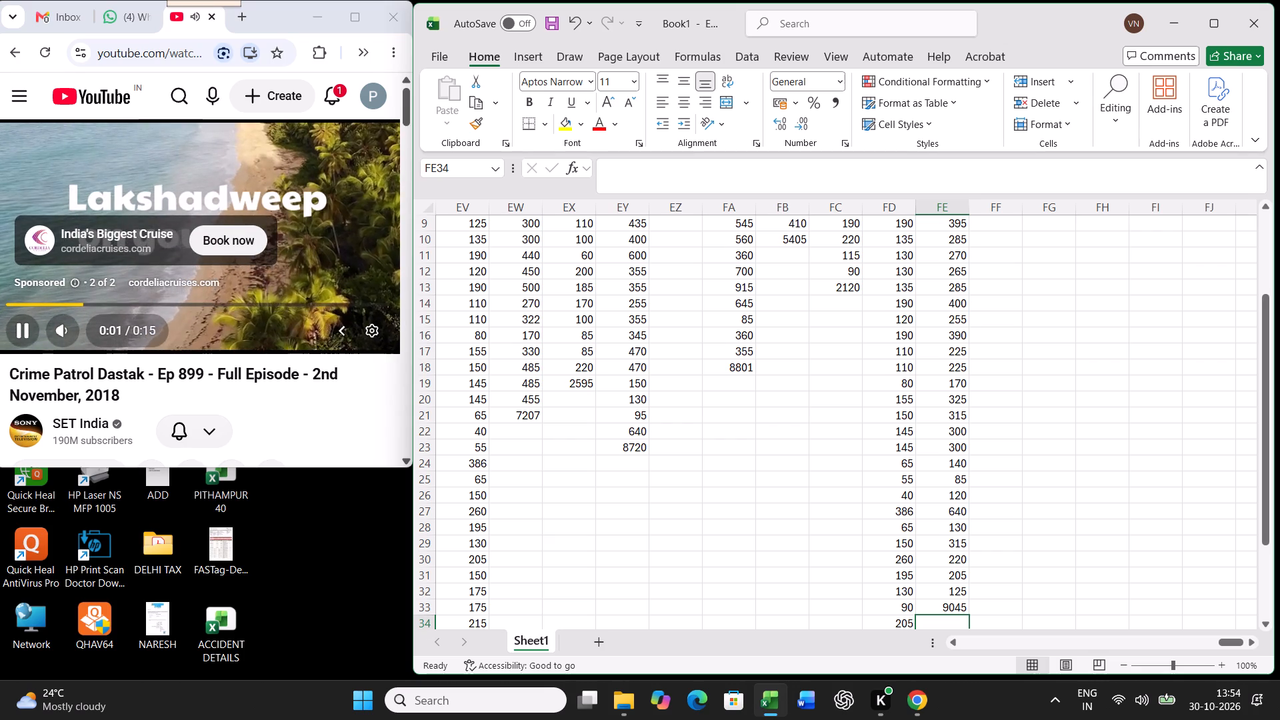
Select cell FF1 at the top of the next empty column.
scroll(954, 437, up, 4)
scroll(954, 437, down, 2)
scroll(954, 437, up, 7)
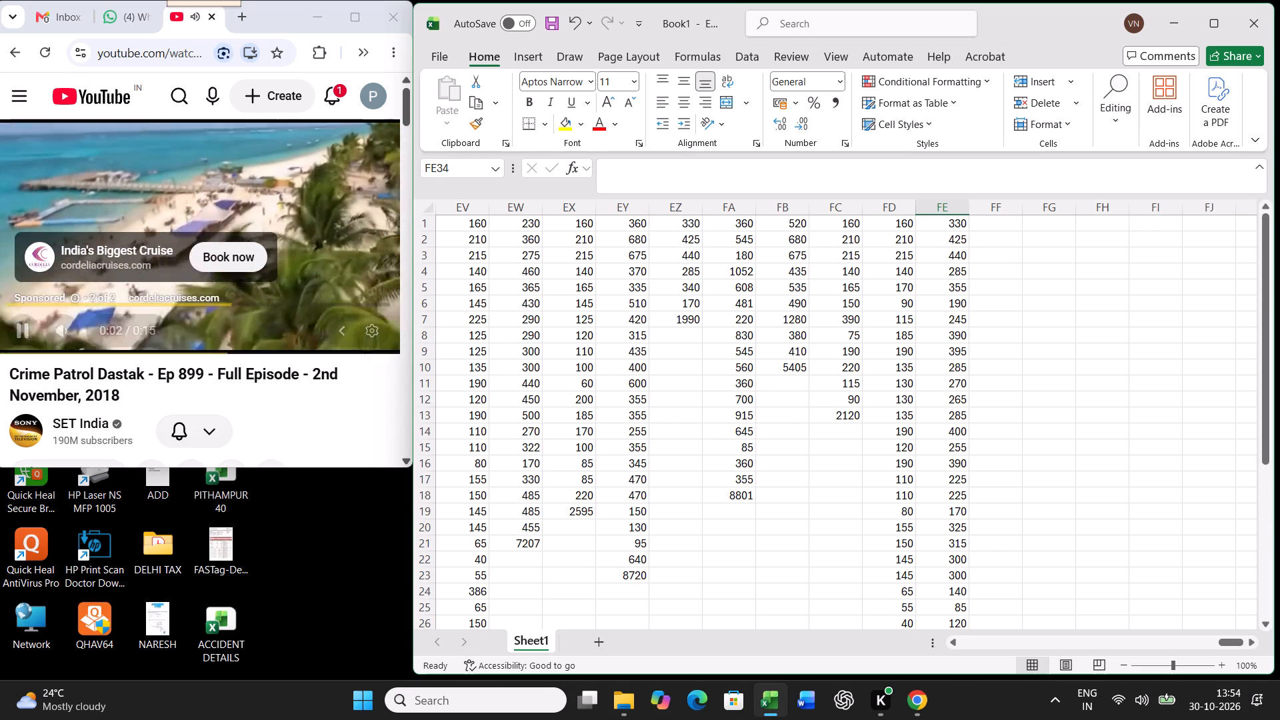
click(1005, 217)
key(Up)
key(Up)
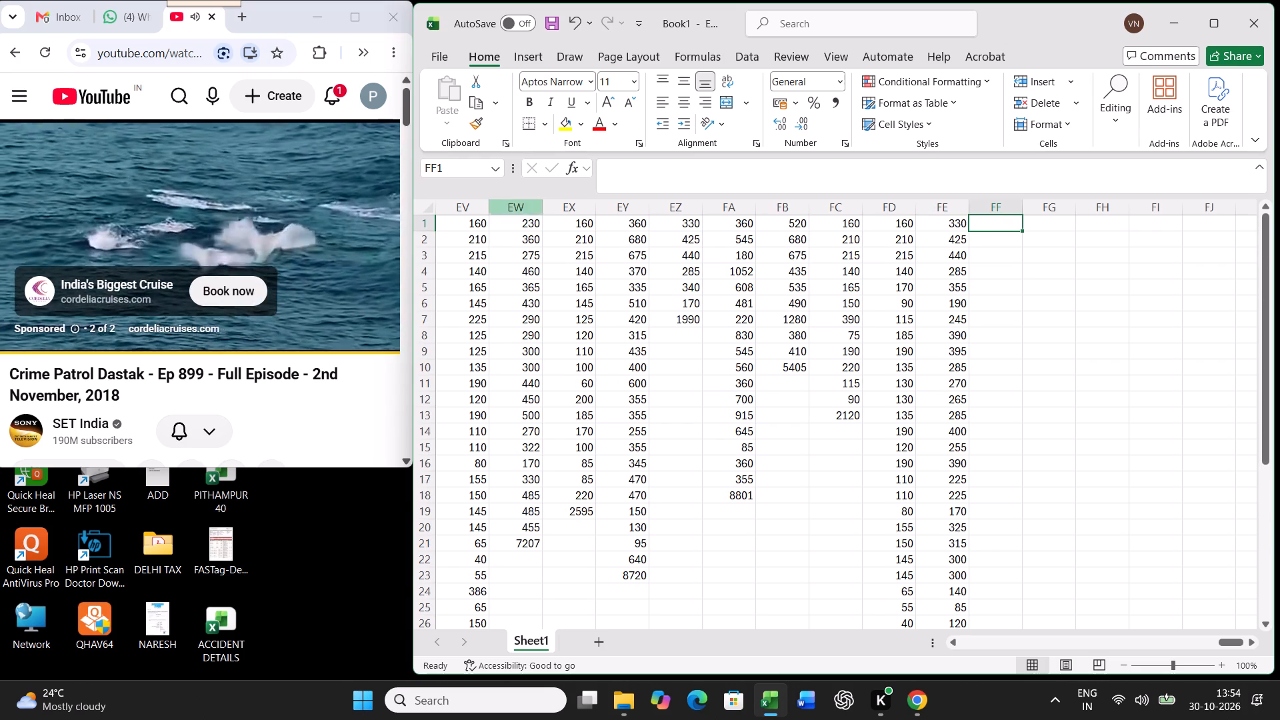
Skip the advertisement in the YouTube video in Chrome and return to the Excel workbook.
click(349, 278)
click(1142, 424)
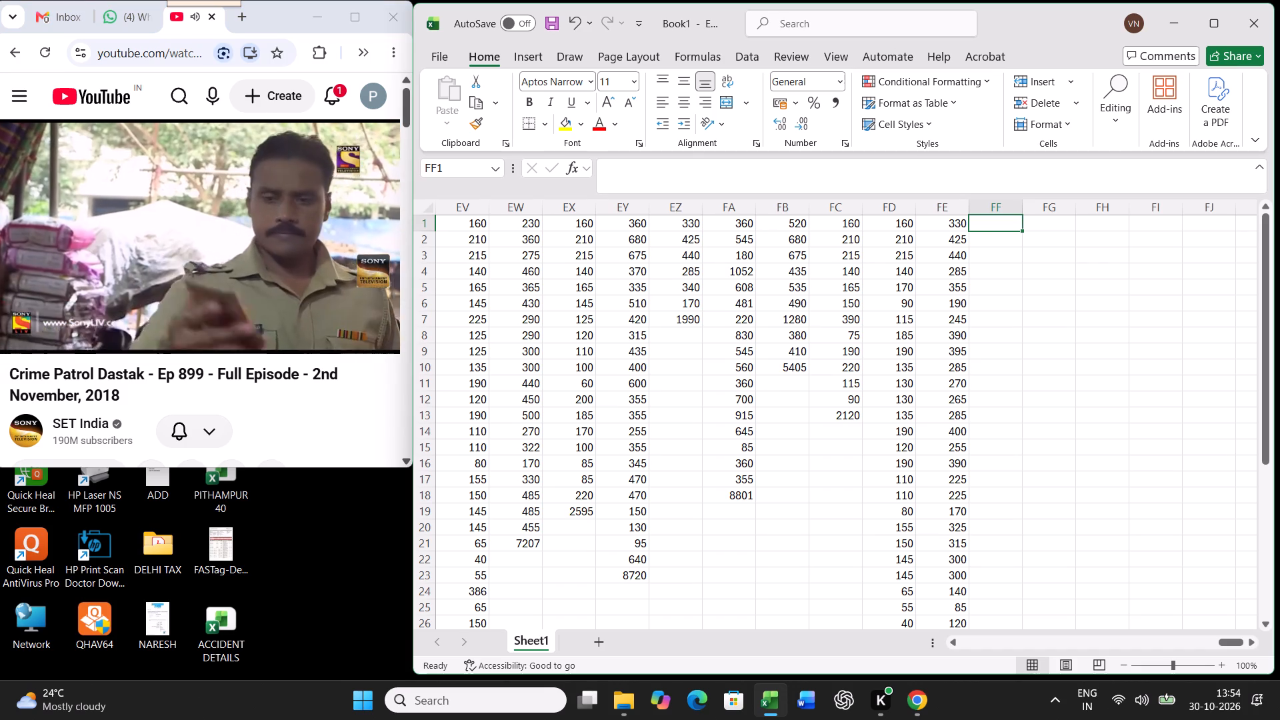
Start column FF with 520, 680, 675, 435, 555 and 295 in cells FF1 to FF6.
text(520)
key(Return)
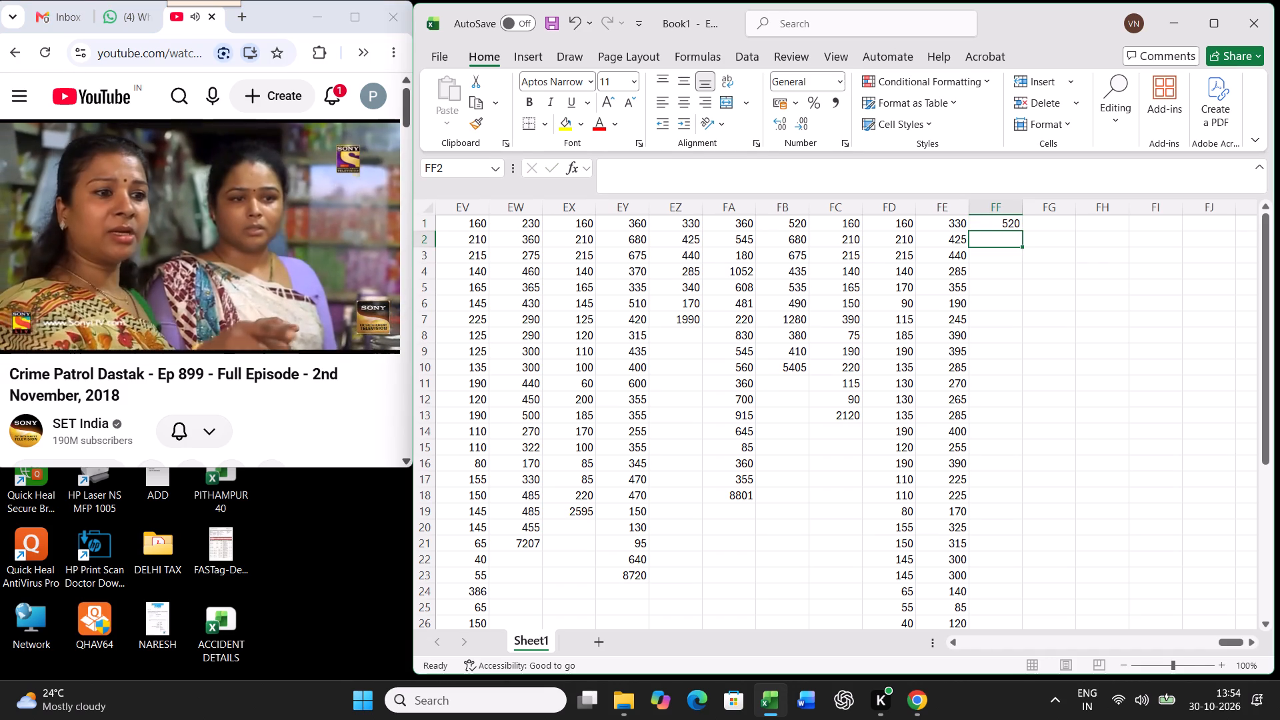
text(680)
key(Return)
text(675)
key(Return)
text(435)
key(Return)
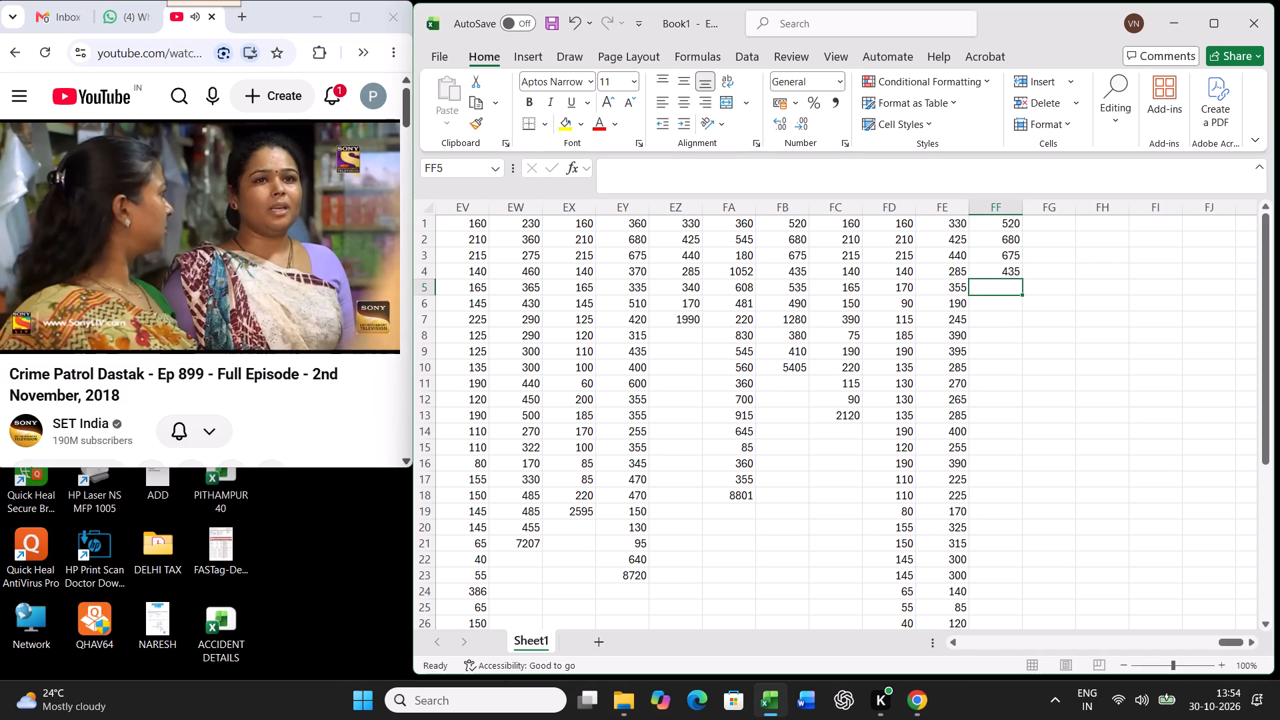
text(555)
key(Return)
text(295)
key(Return)
Continue column FF with 610, 620, 450, 420, 420 and 450 in cells FF7 to FF12.
text(610)
key(Return)
text(620)
key(Return)
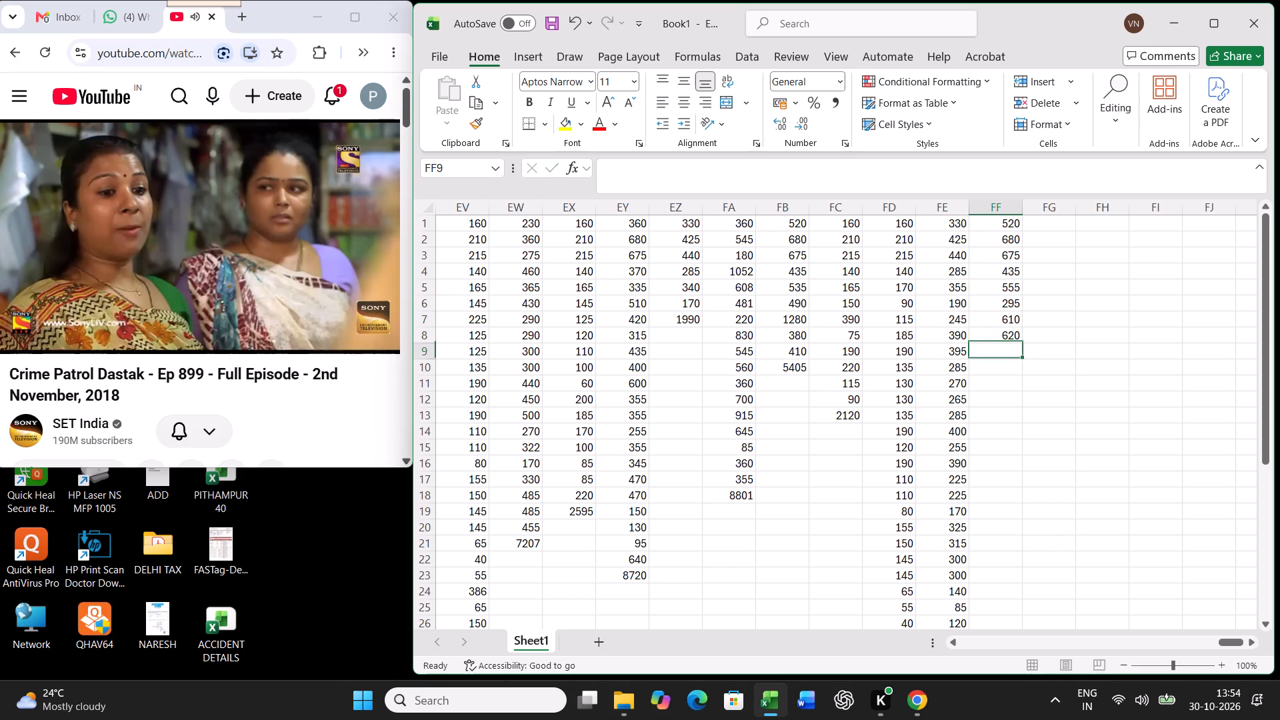
text(450)
key(Return)
text(420)
key(Return)
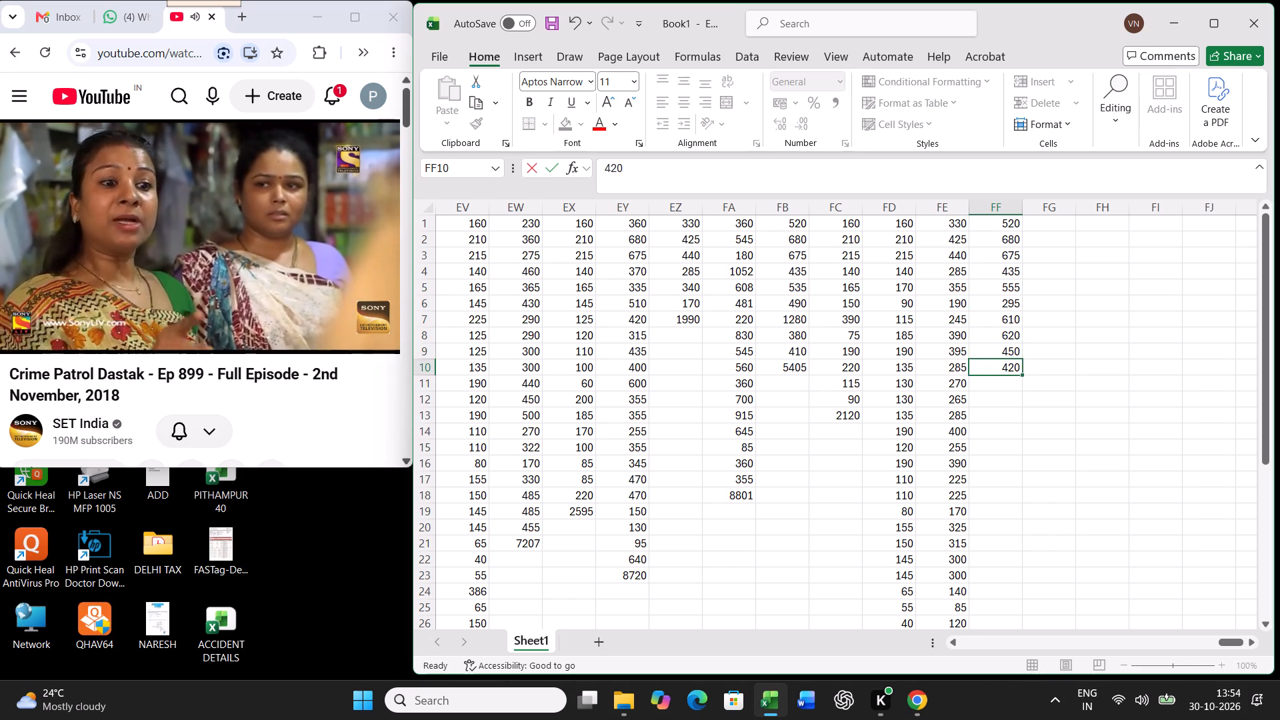
text(420)
key(Return)
text(450)
key(Return)
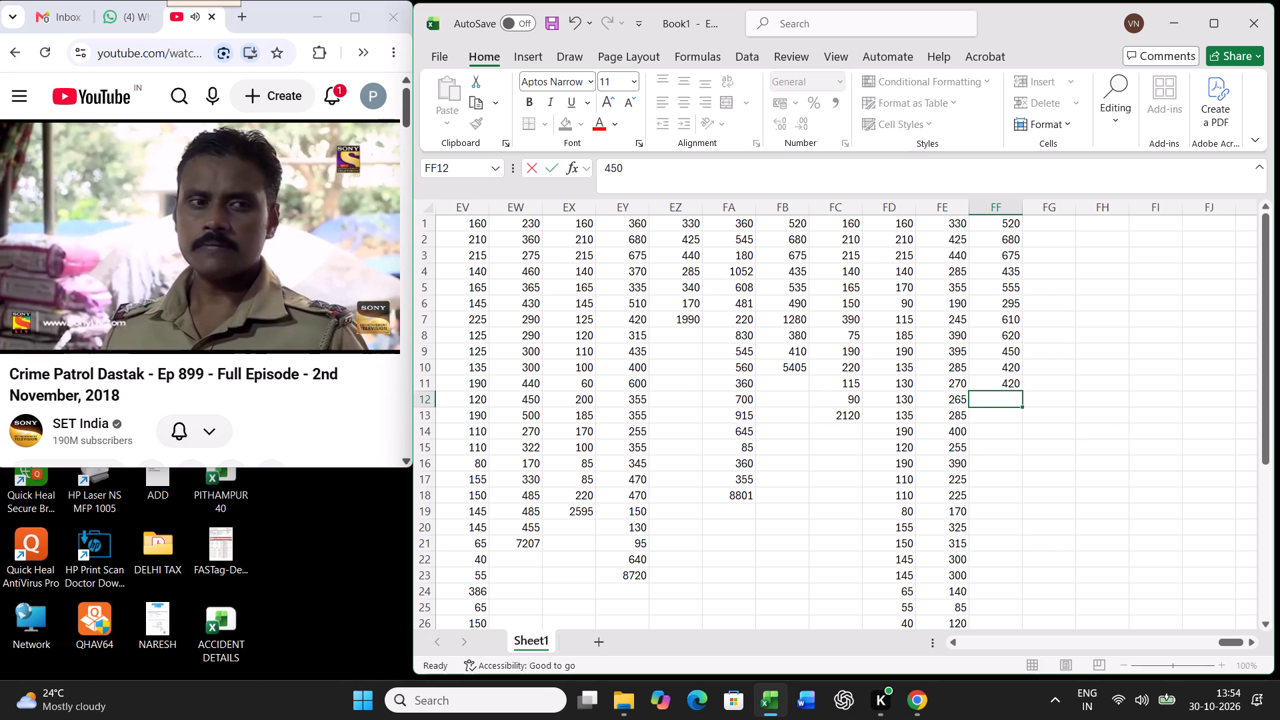
Continue column FF with 625, 400, 600, 355, 355, 255 and 505 in cells FF13 to FF19.
text(625)
key(Return)
text(400)
key(Return)
text(600)
key(Return)
text(355)
key(Return)
text(355)
key(Return)
text(255)
key(Return)
text(505)
key(Return)
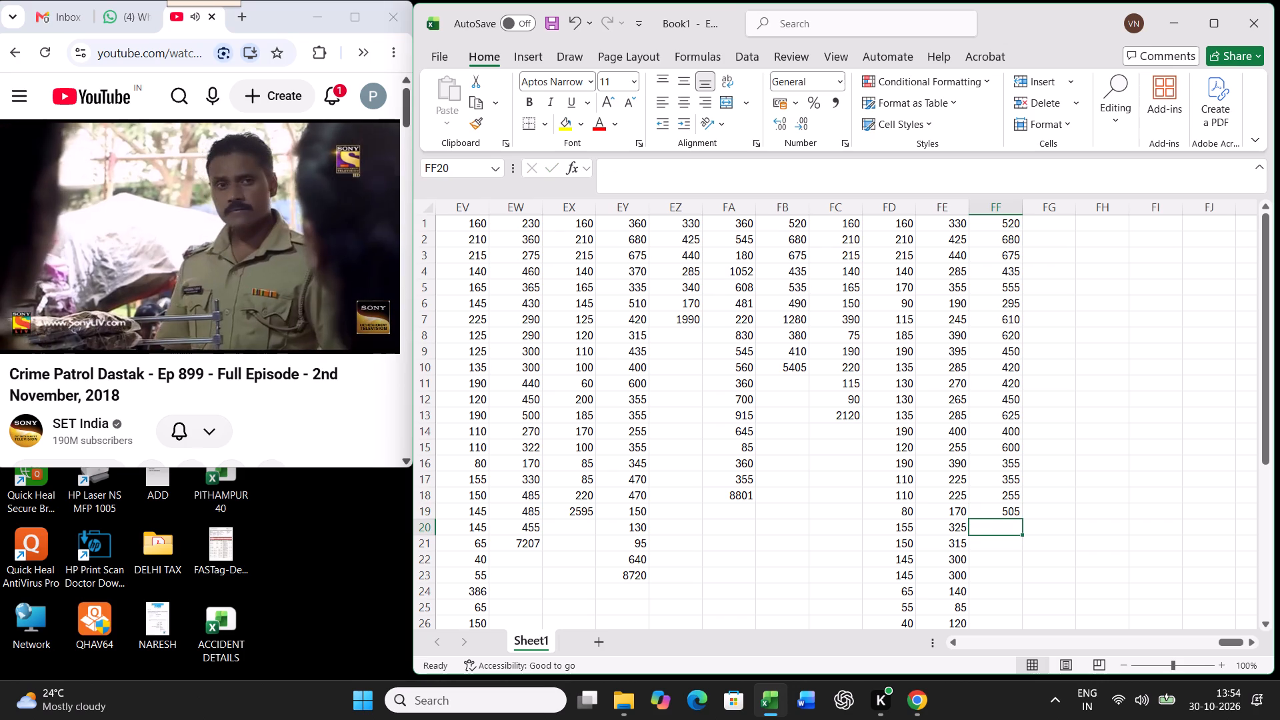
Continue column FF with 495, 470, 470, 215 and 135 in cells FF20 to FF24.
text(495)
key(Return)
text(470)
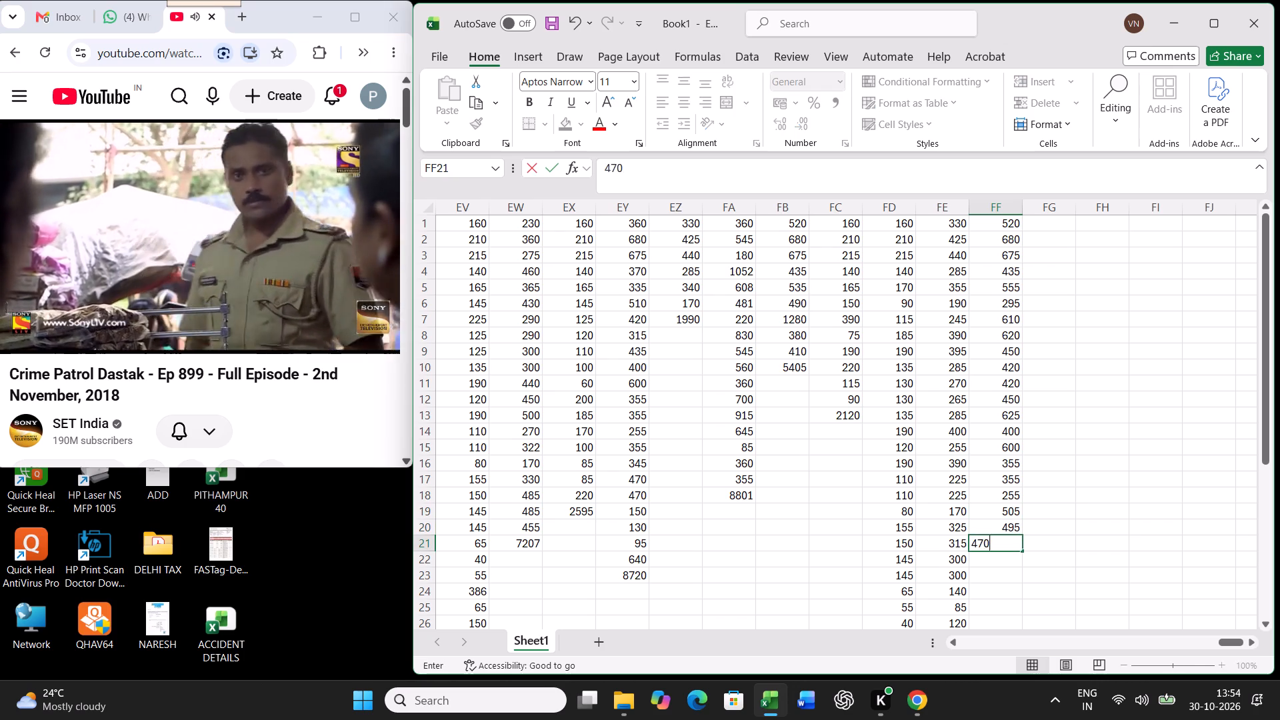
key(Return)
text(470)
key(Return)
text(215)
key(Return)
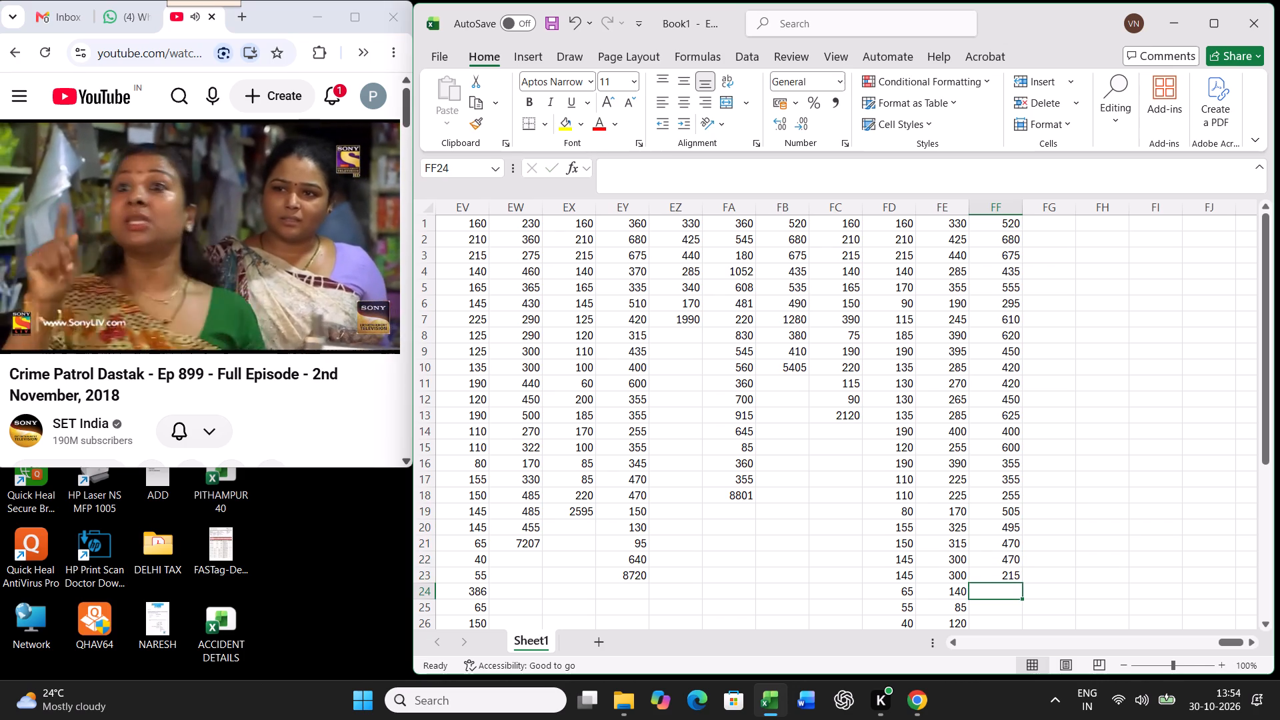
text(135)
key(Return)
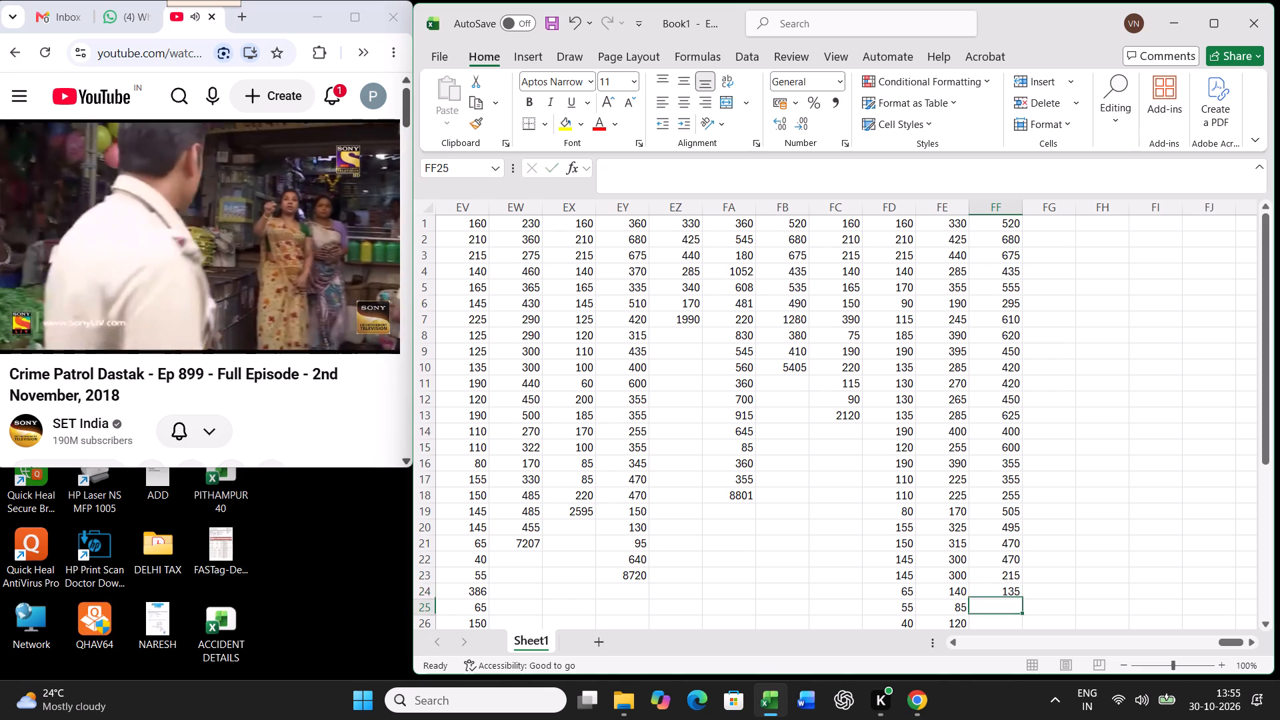
Continue column FF with 190, 1280, 275, 660 and 625 in cells FF25 to FF29.
text(190)
key(Return)
text(1280)
key(Return)
text(275)
key(Return)
text(660)
key(Return)
text(625)
key(Return)
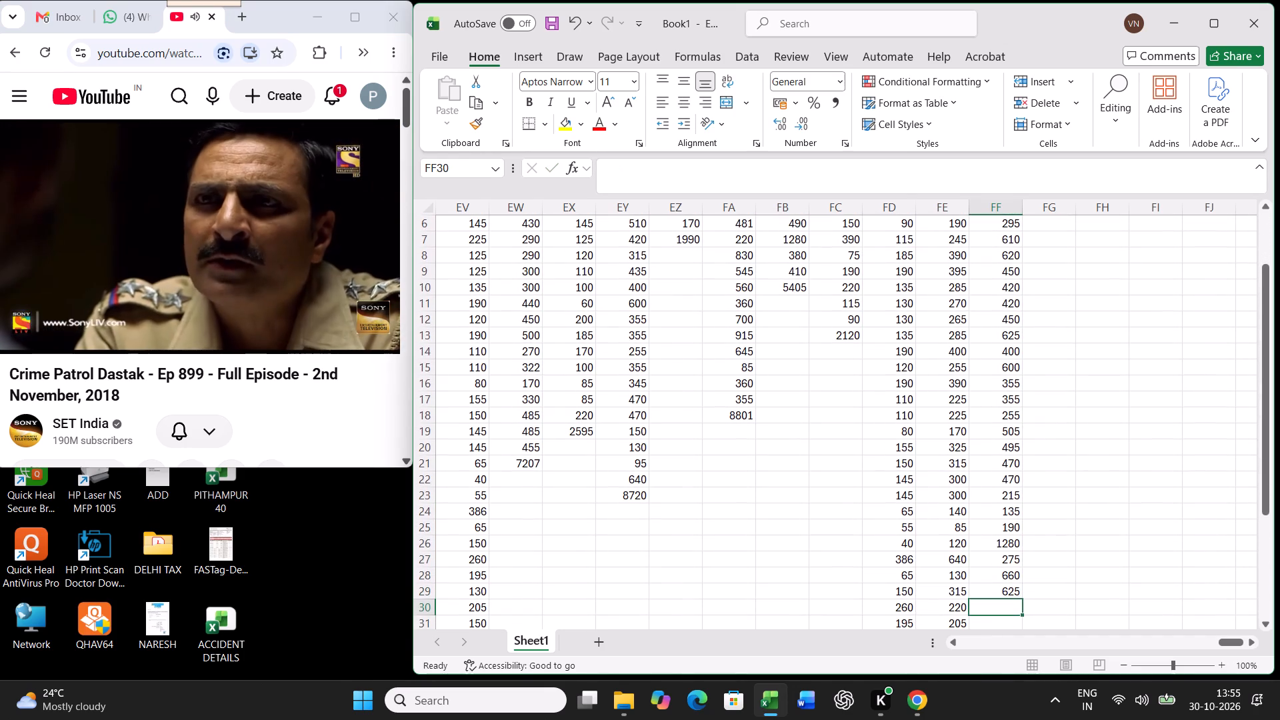
Continue column FF with 230, 495 and 270 in cells FF30 to FF32.
text(230)
key(Return)
text(495)
key(Return)
text(270)
key(Return)
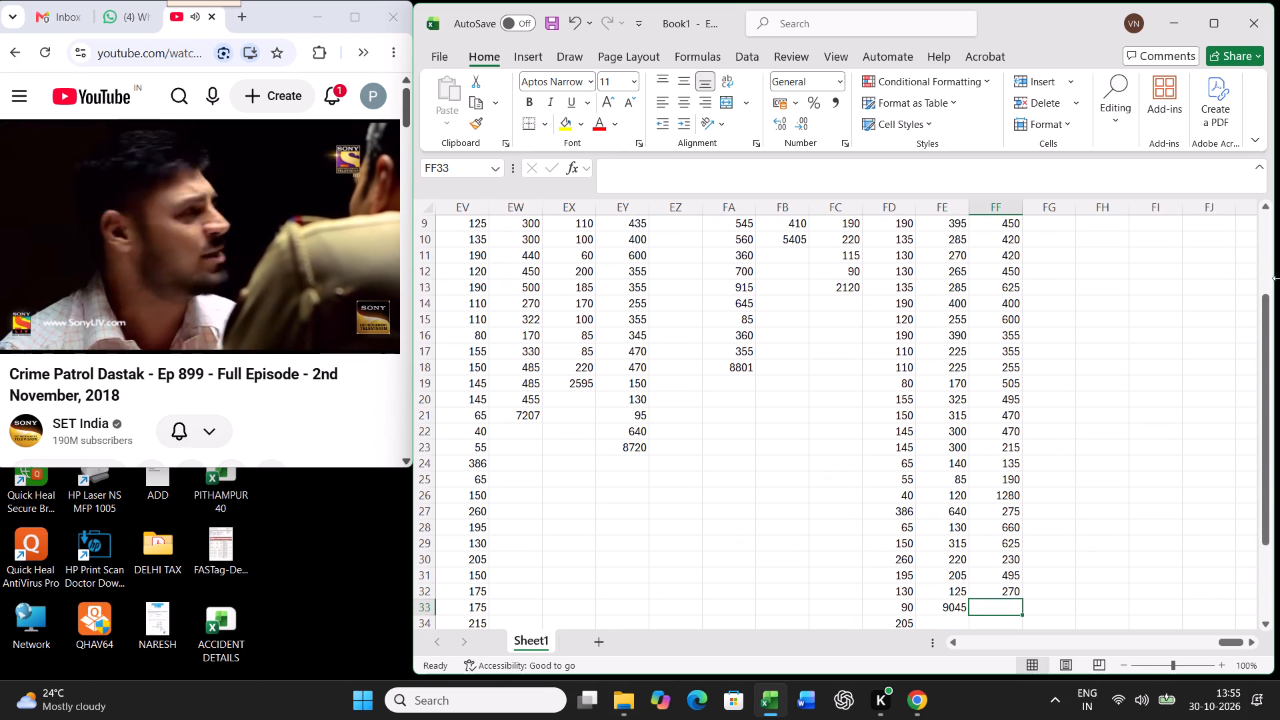
Total column FF in cell FF33 with AutoSum over FF1:FF32.
click(1224, 11)
click(1011, 74)
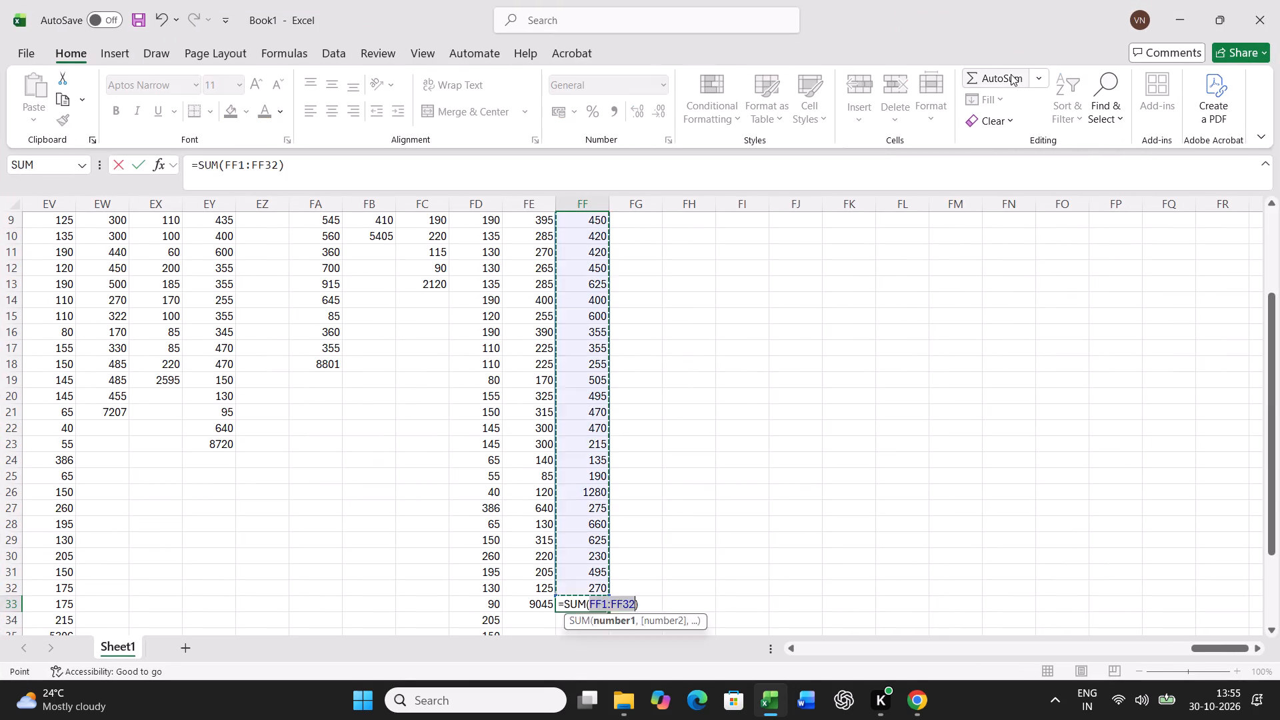
key(Return)
click(1216, 0)
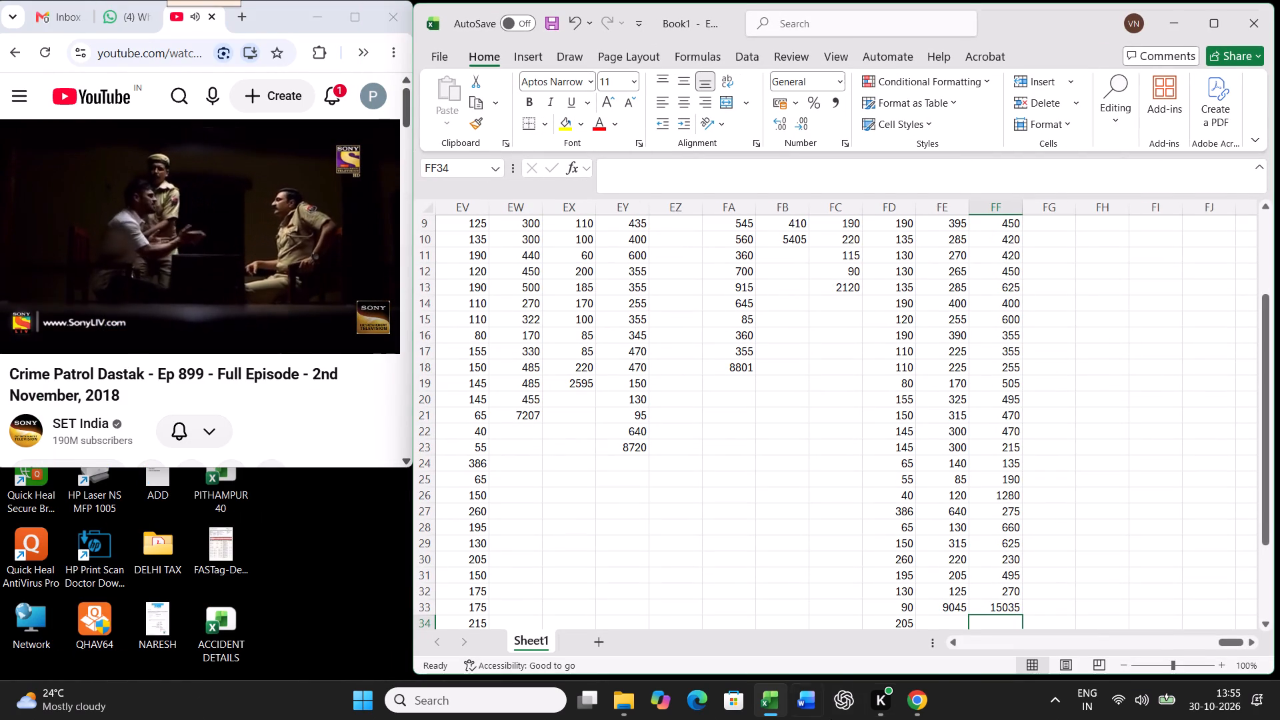
Start column FG with 110, 165, 35, 240 and 175 in cells FG1 to FG5.
scroll(1275, 516, up, 12)
click(1057, 222)
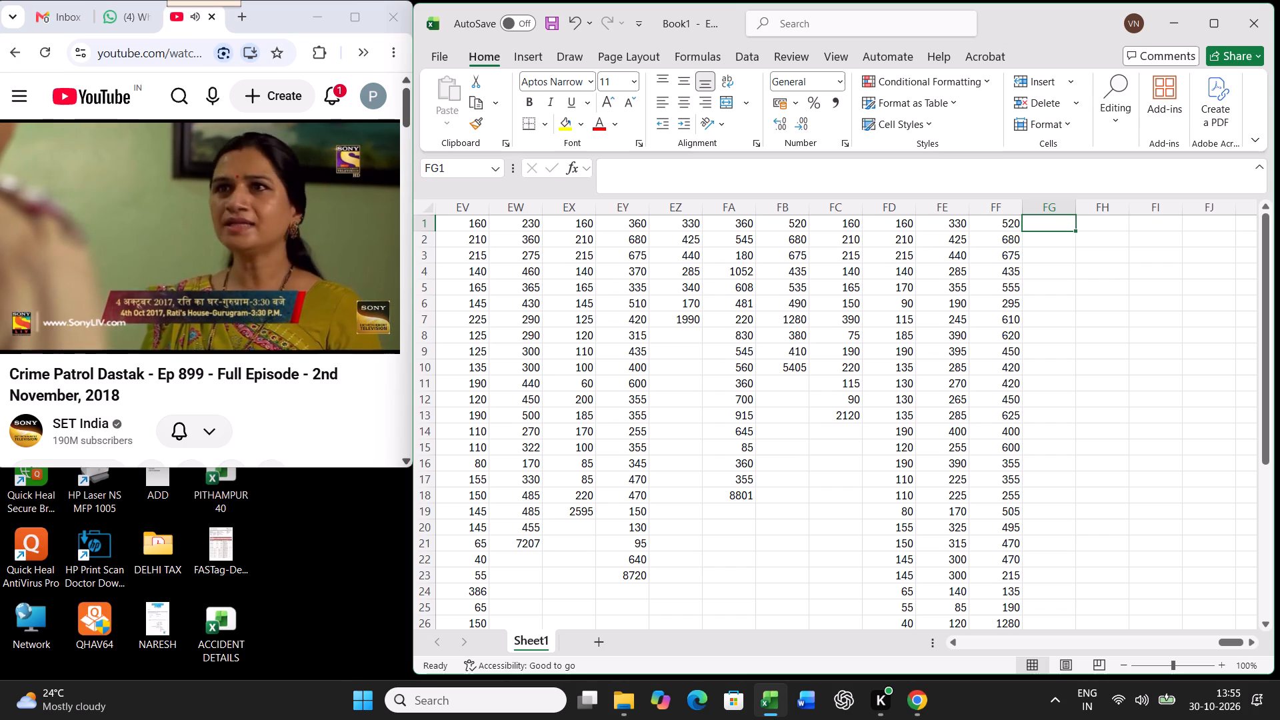
text(110)
key(Return)
text(165)
key(Return)
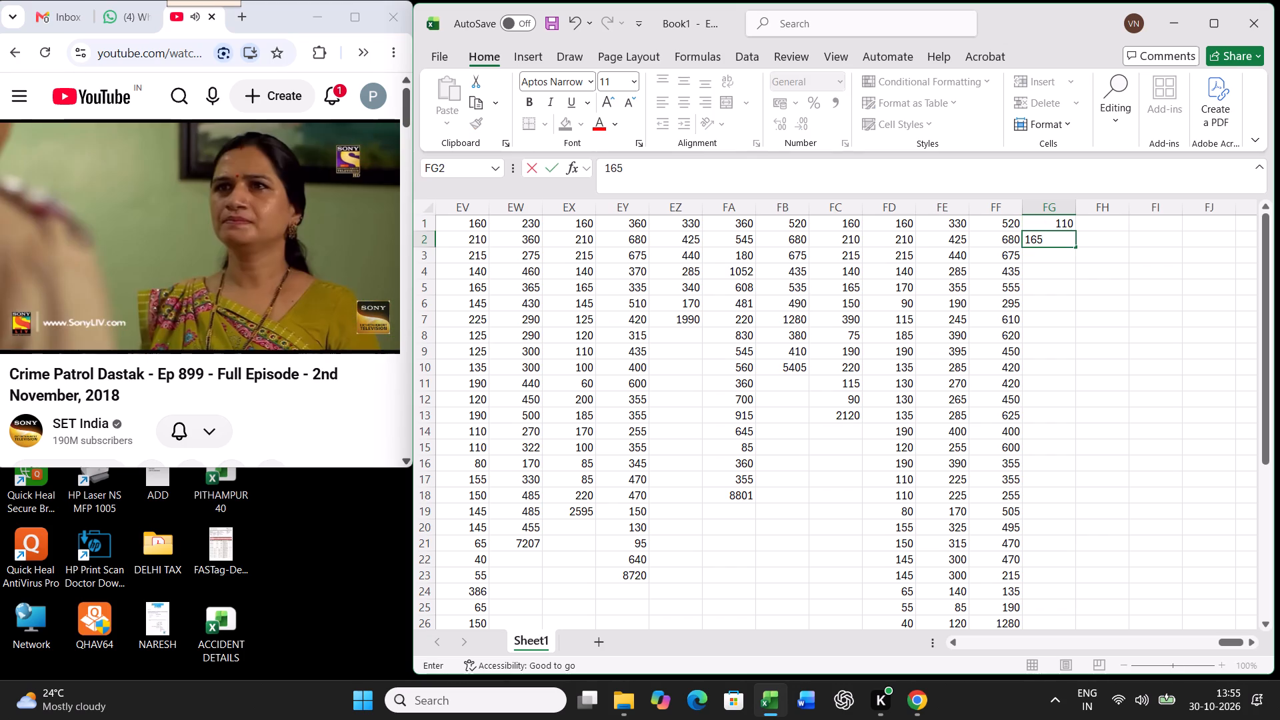
text(35)
key(Return)
text(240)
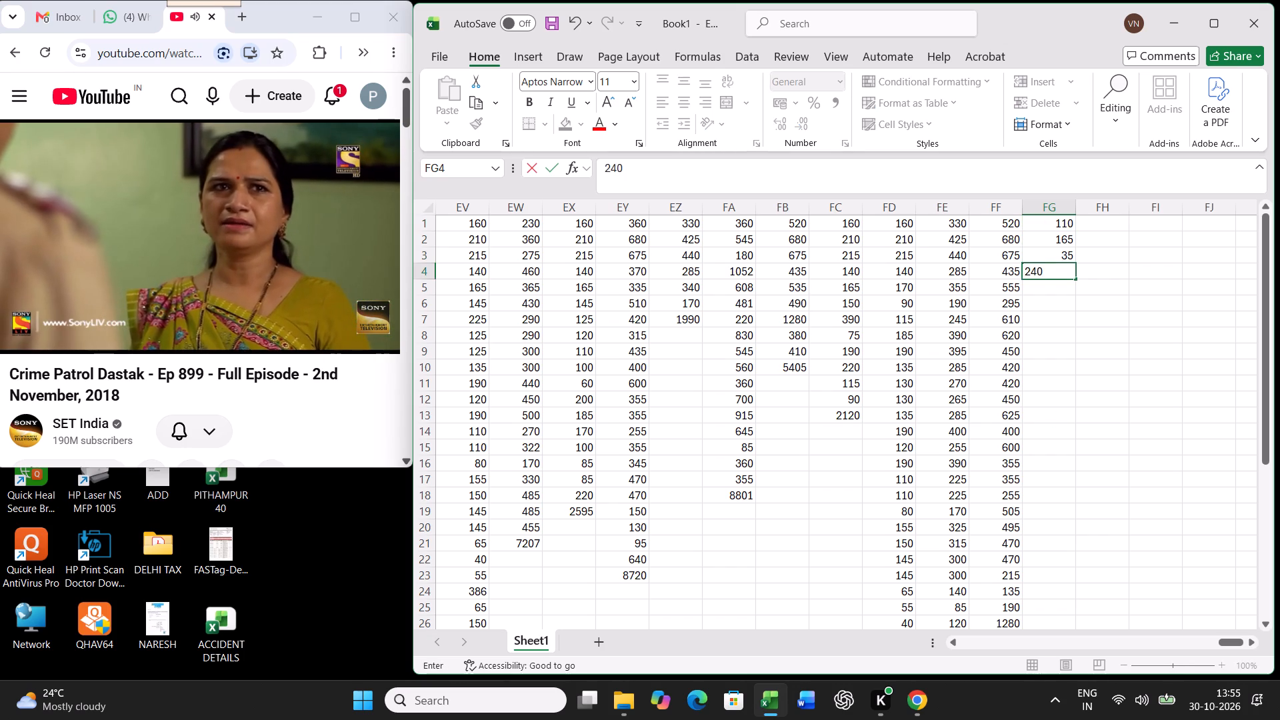
key(Return)
text(175)
key(Return)
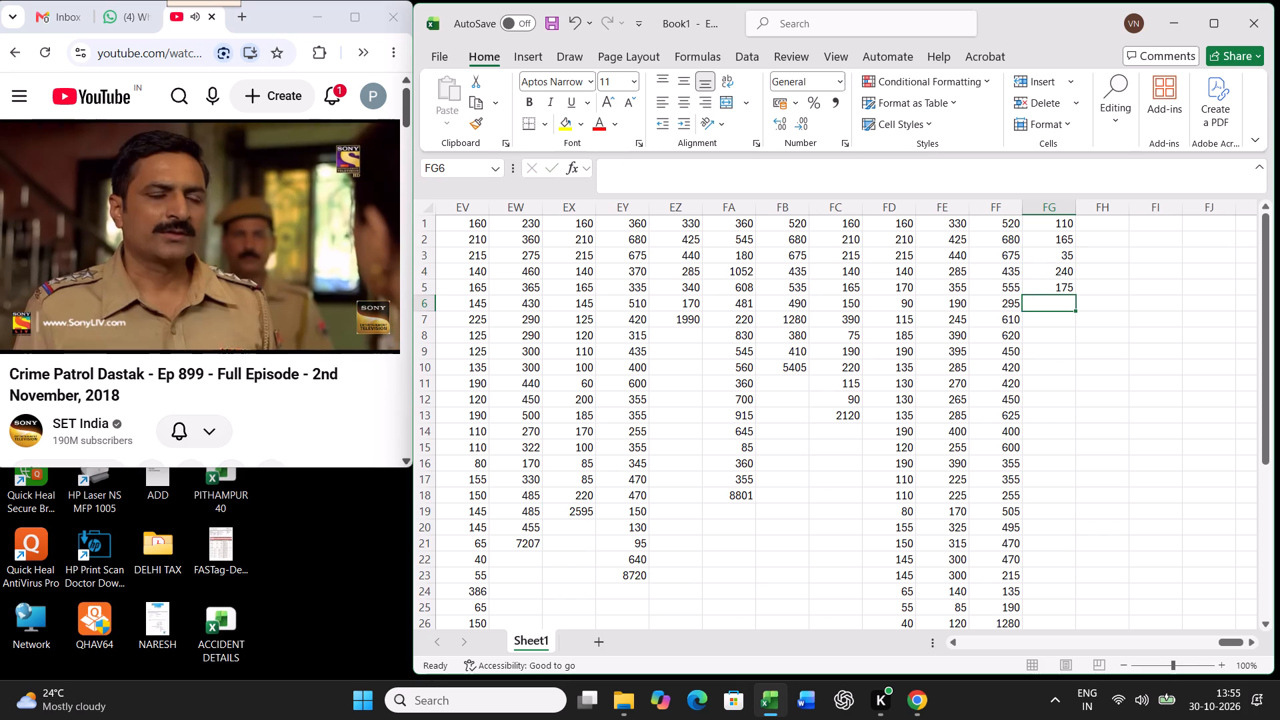
Continue column FG with 120, 140, 260, 225, 215 and 210 in cells FG6 to FG11.
text(120)
key(Return)
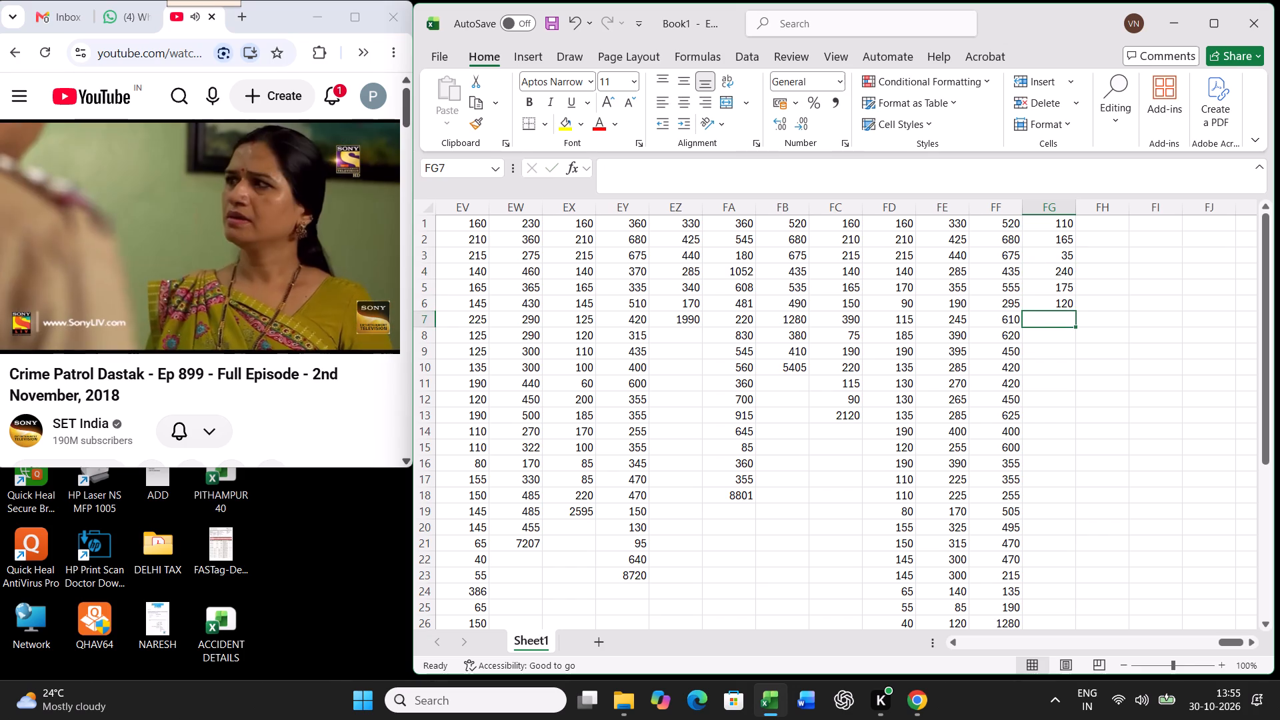
text(140)
key(Return)
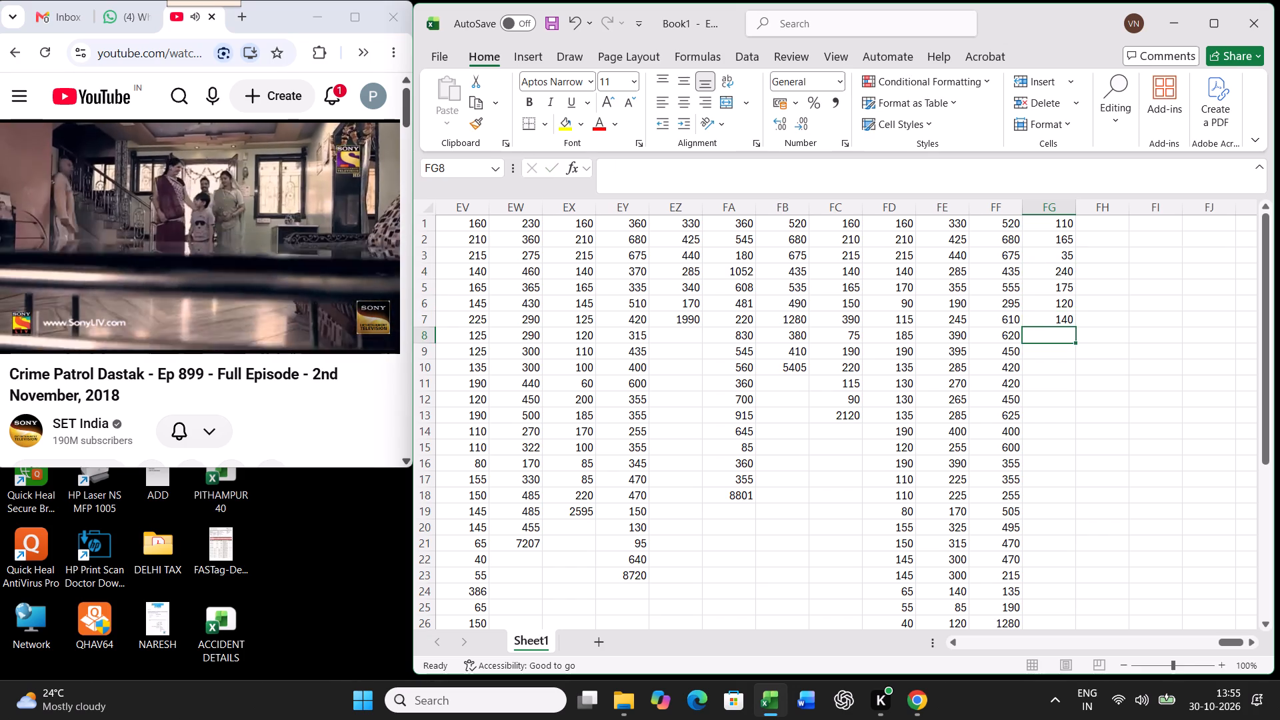
text(260)
key(Return)
text(225)
key(Return)
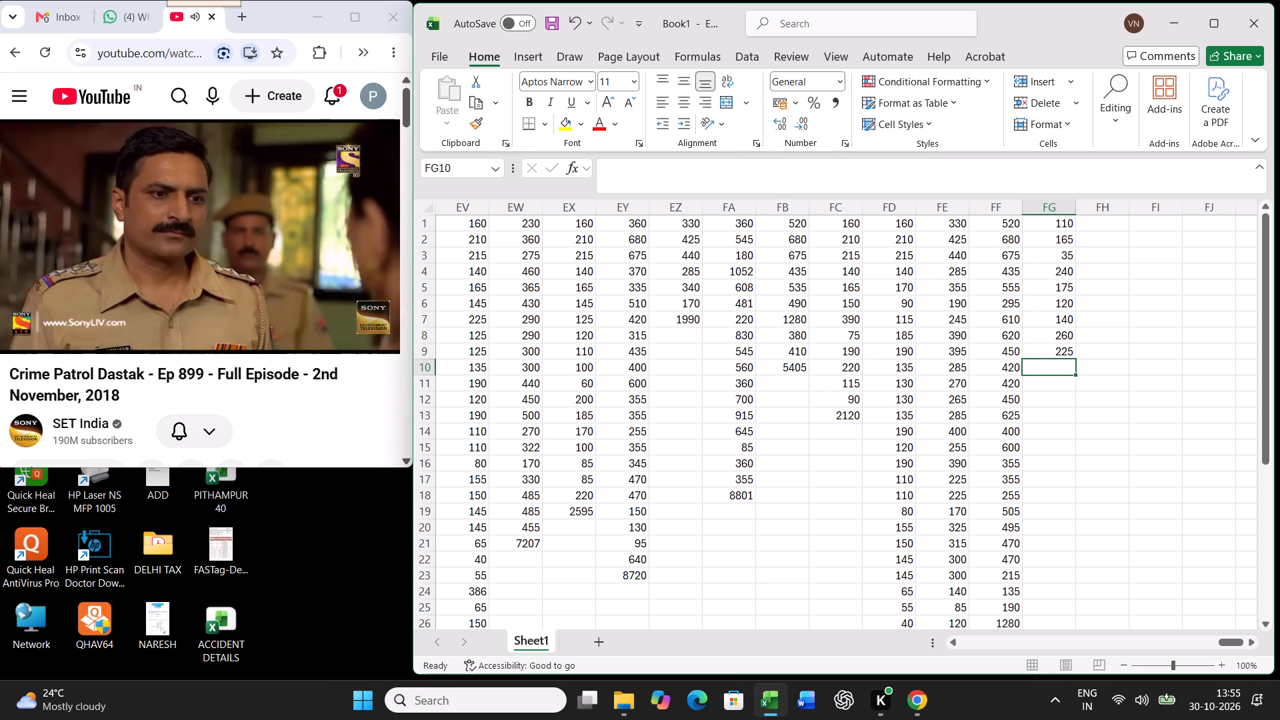
text(215)
key(Return)
text(210)
key(Return)
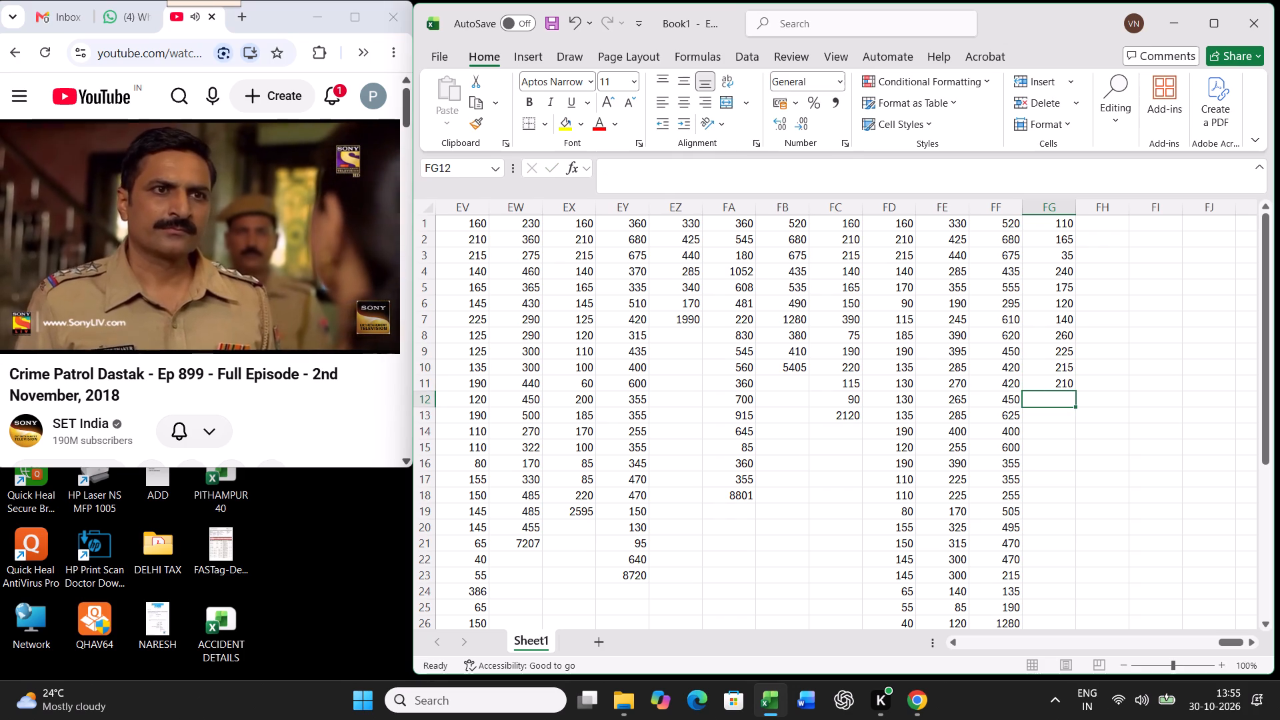
Continue column FG with 185, 295 and 160 in cells FG12 to FG14.
key(1)
text(85)
key(Return)
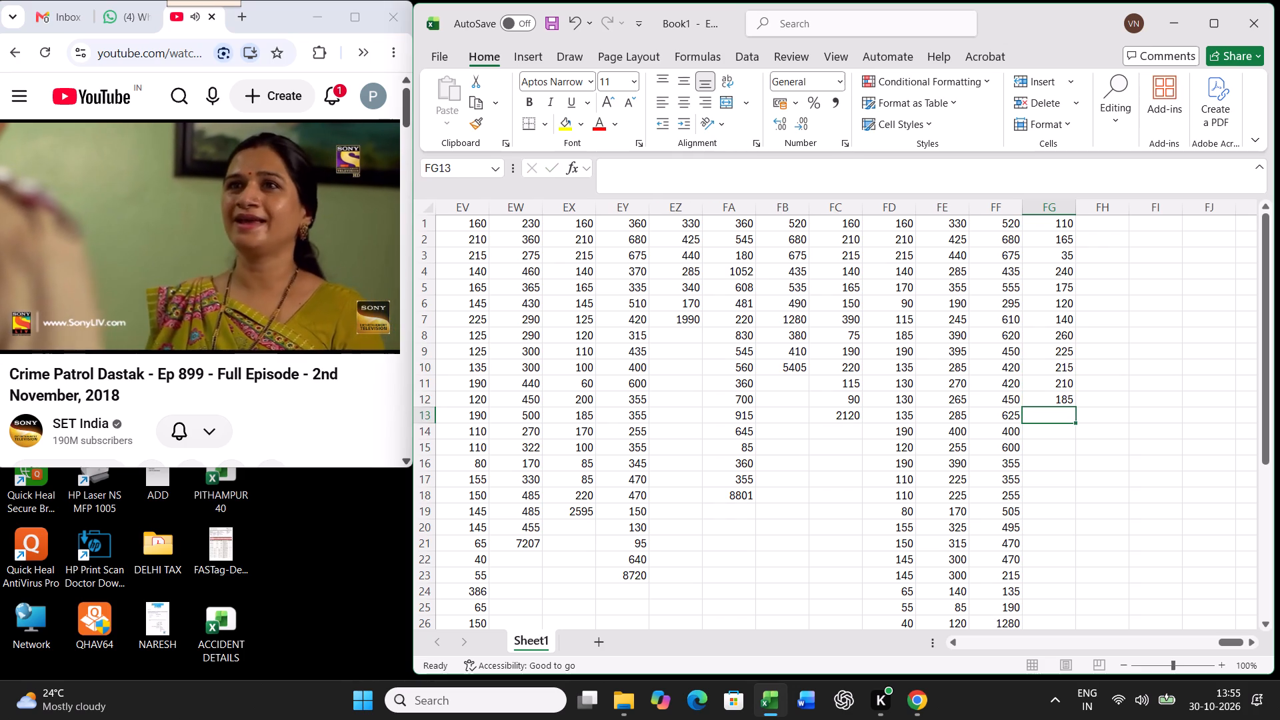
text(295)
key(Return)
text(160)
key(Return)
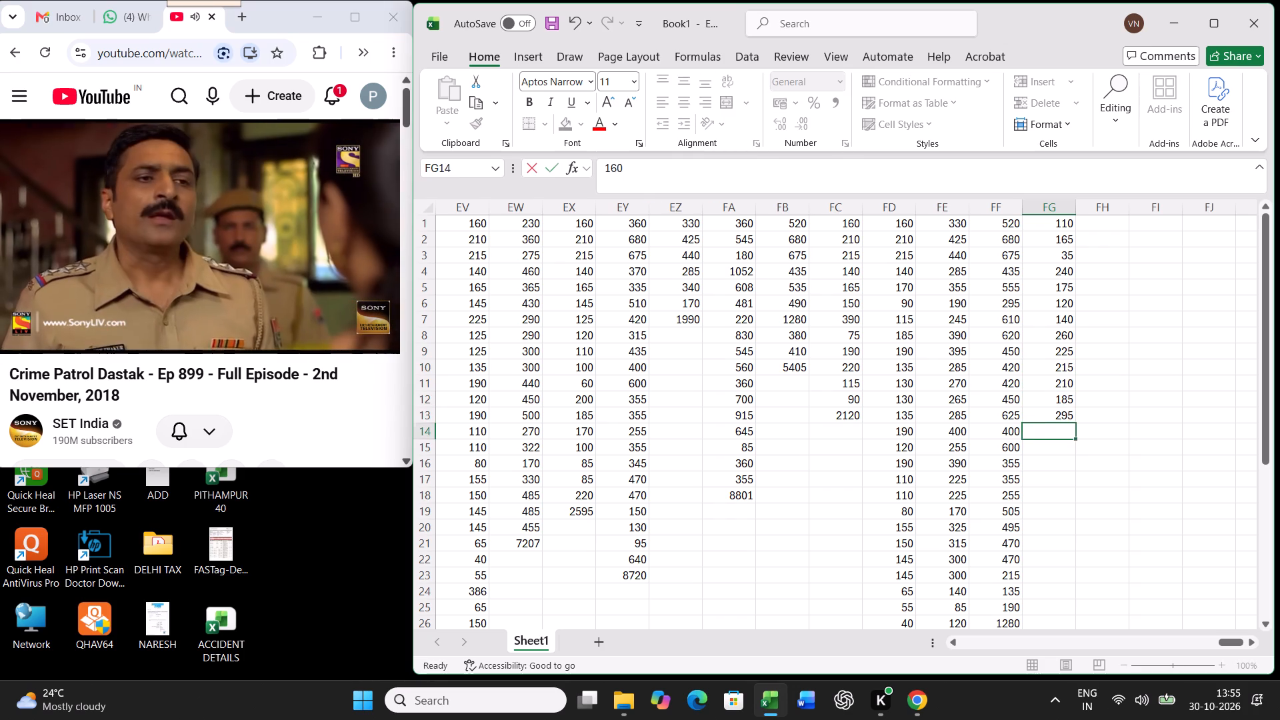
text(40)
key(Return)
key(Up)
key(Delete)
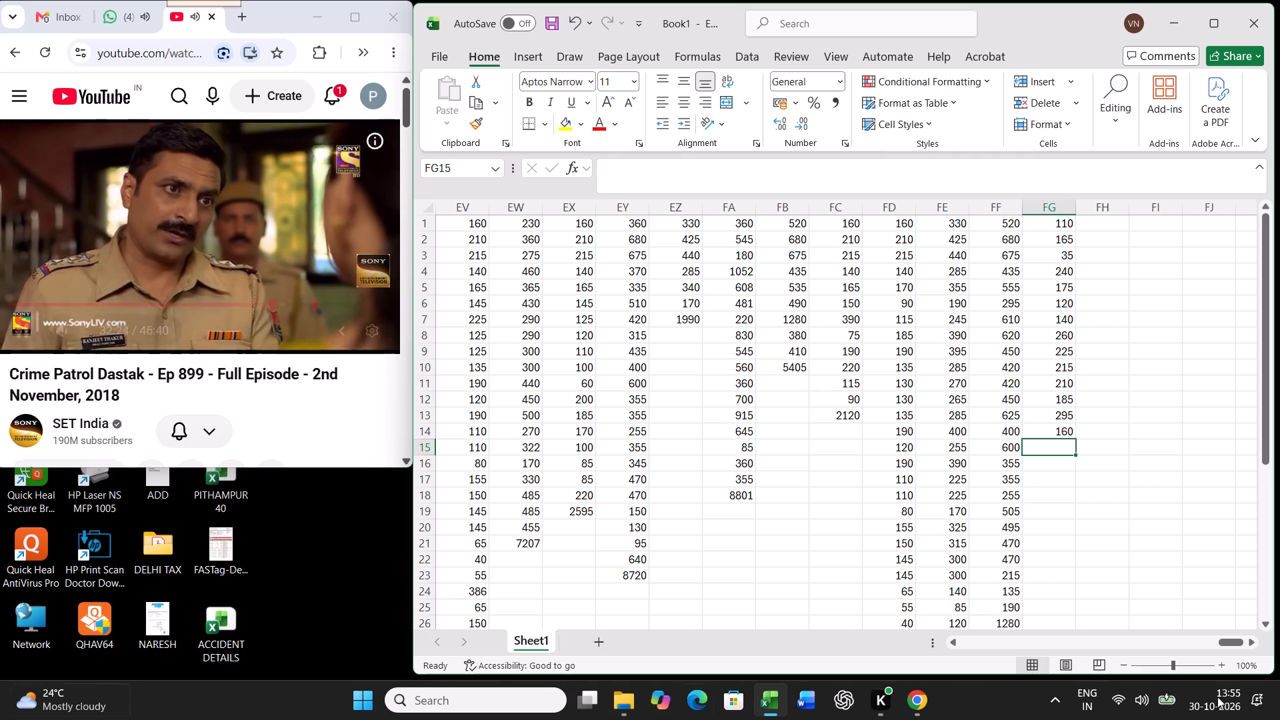
Total column FG in cell FG15 with AutoSum over FG1:FG14.
click(1211, 16)
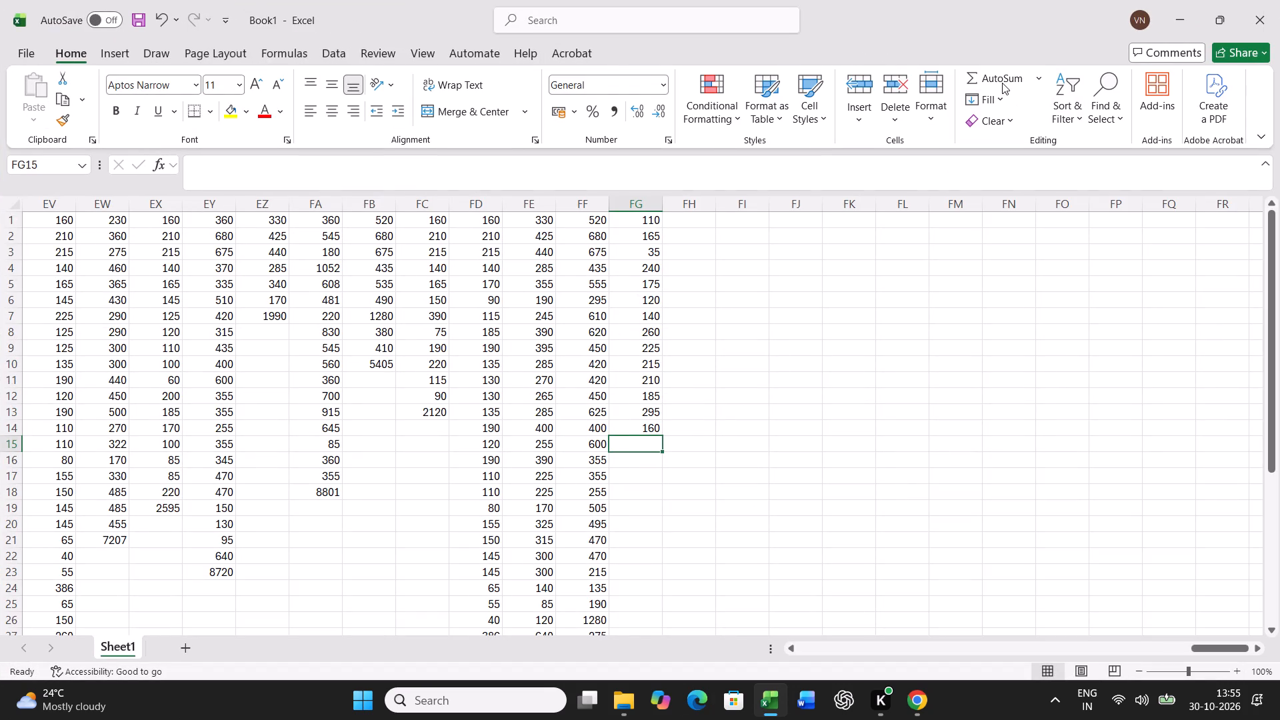
click(1002, 83)
key(Return)
click(1228, 1)
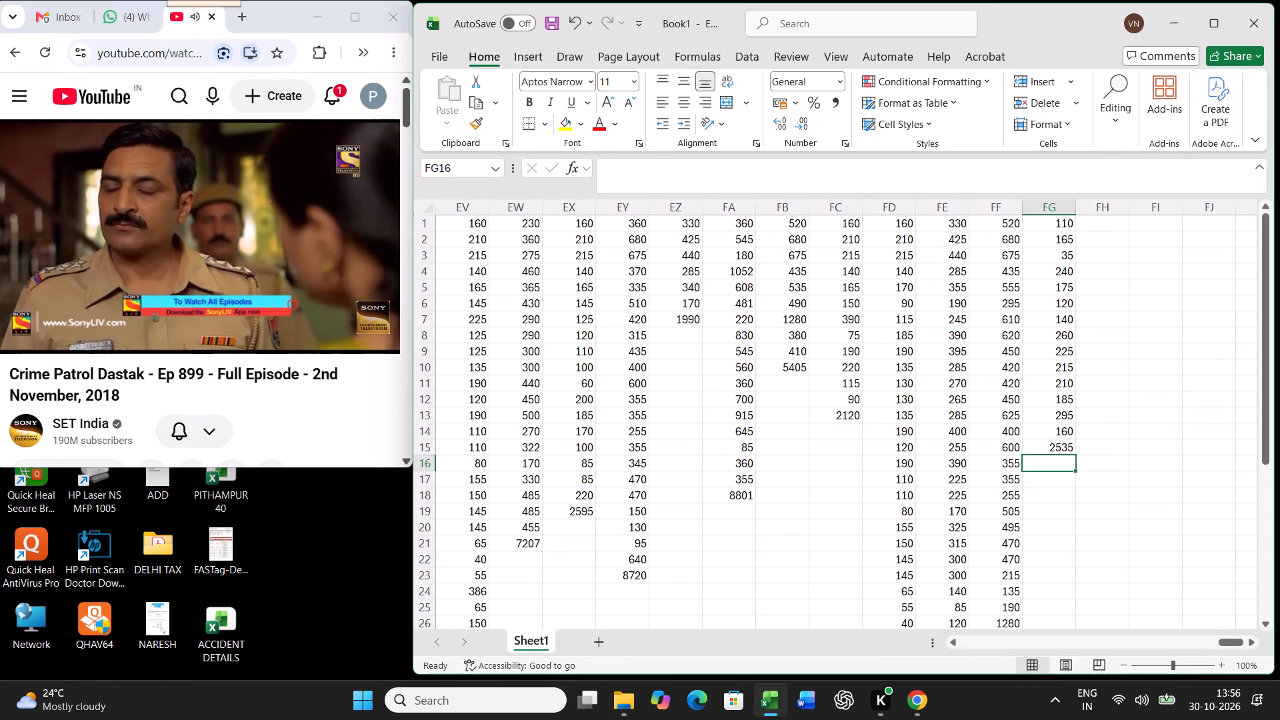
Start column FH with 250, 380, 180, 550, 435 and 275 in cells FH1 to FH6.
key(Up)
key(Up)
key(Up)
key(Up)
key(Up)
key(Up)
key(Up)
key(Up)
key(Up)
key(Up)
key(Up)
key(Up)
key(Up)
key(Up)
key(Up)
key(Up)
key(Up)
key(Up)
key(Up)
key(Up)
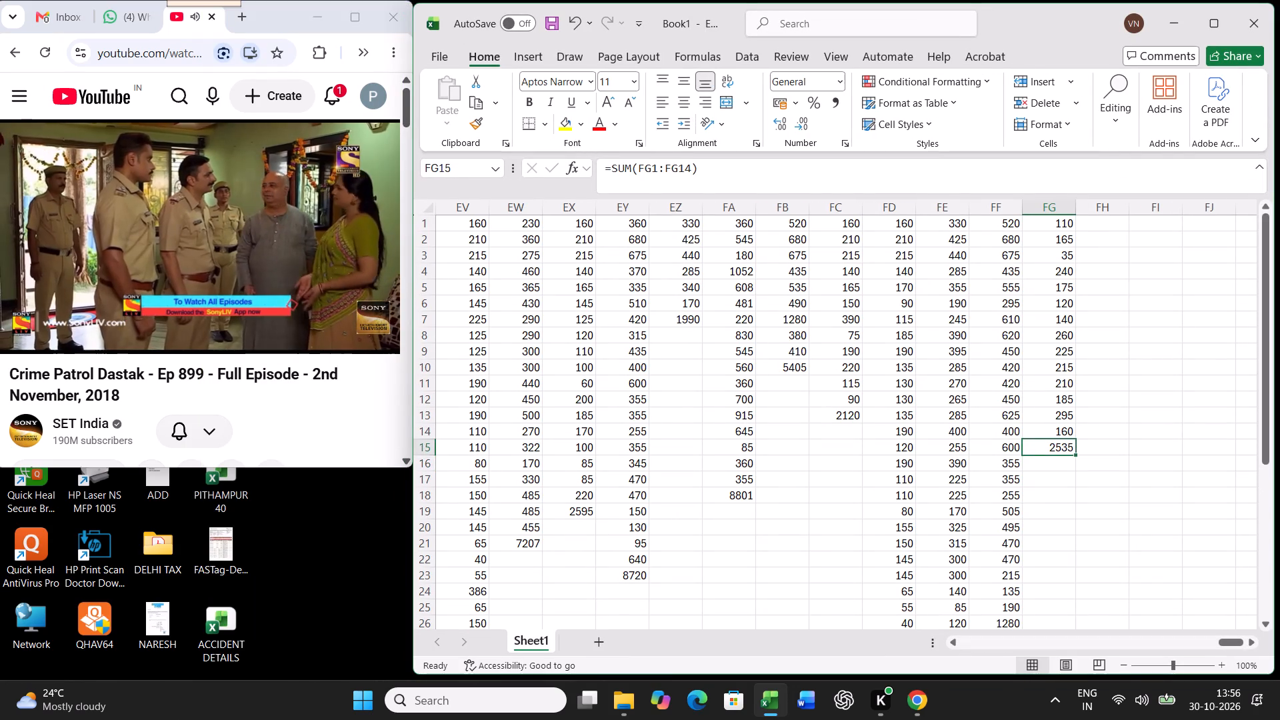
key(Right)
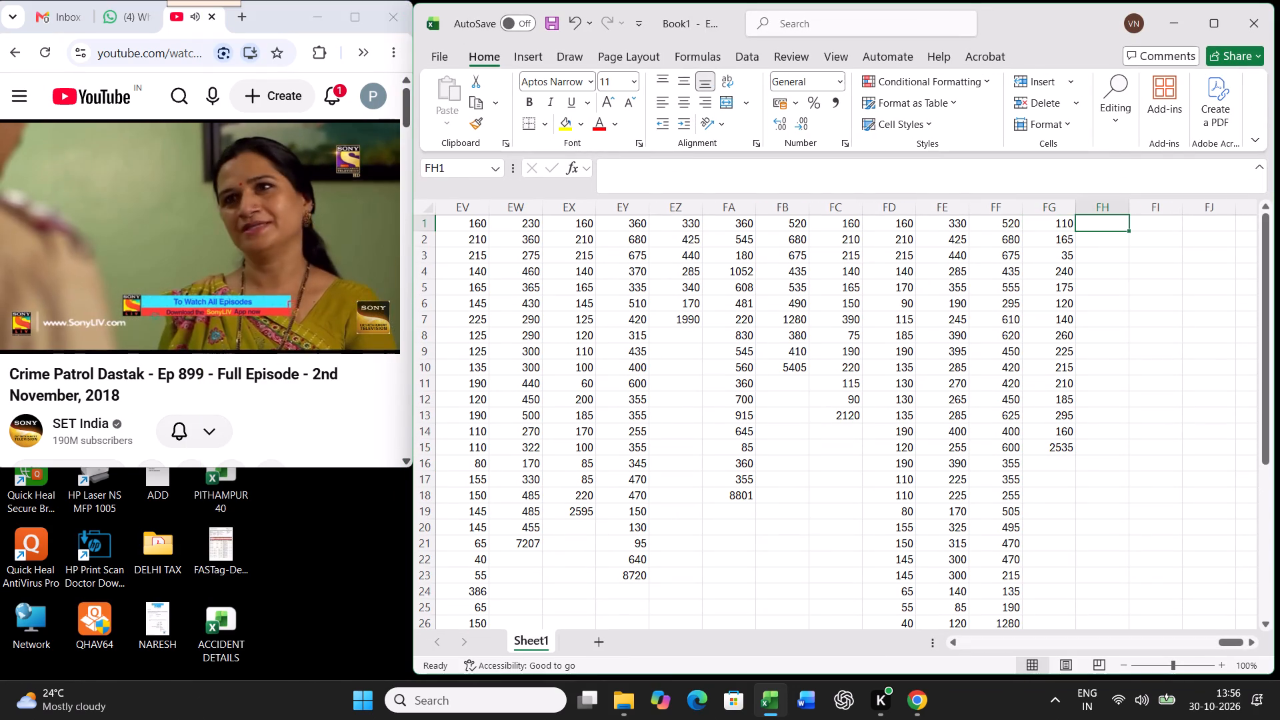
text(250)
key(Return)
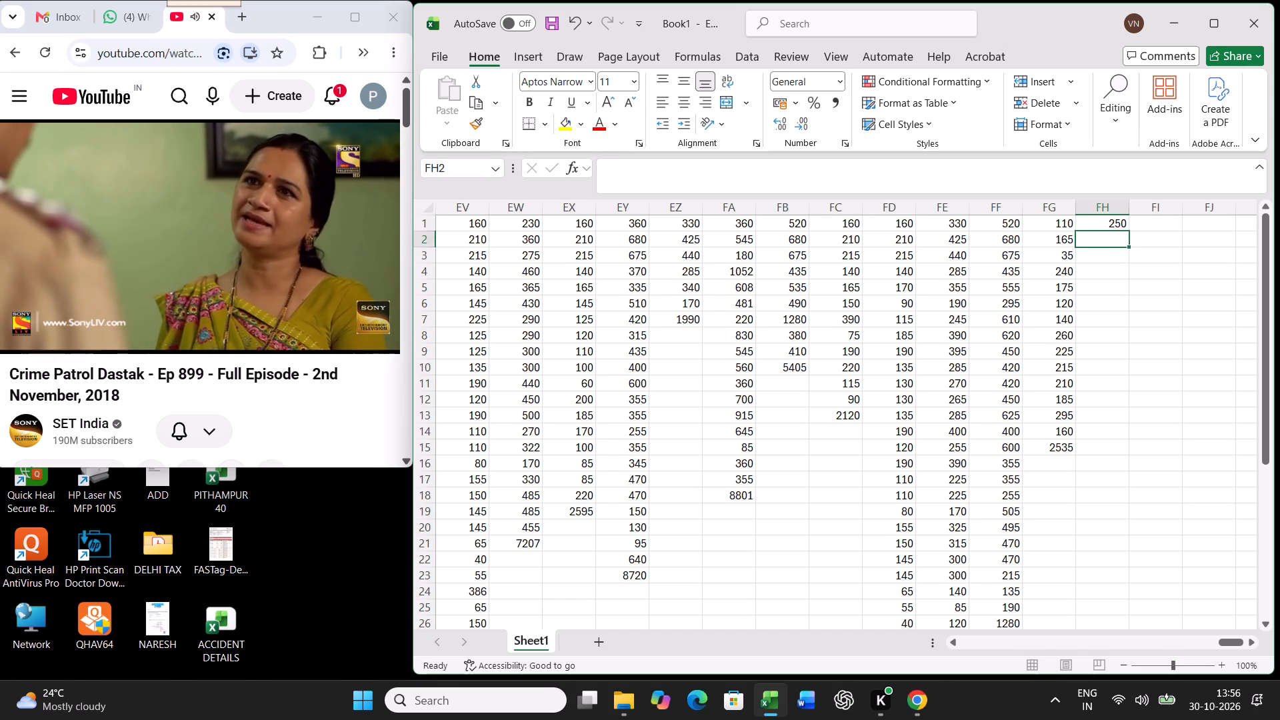
text(380)
key(Return)
text(180)
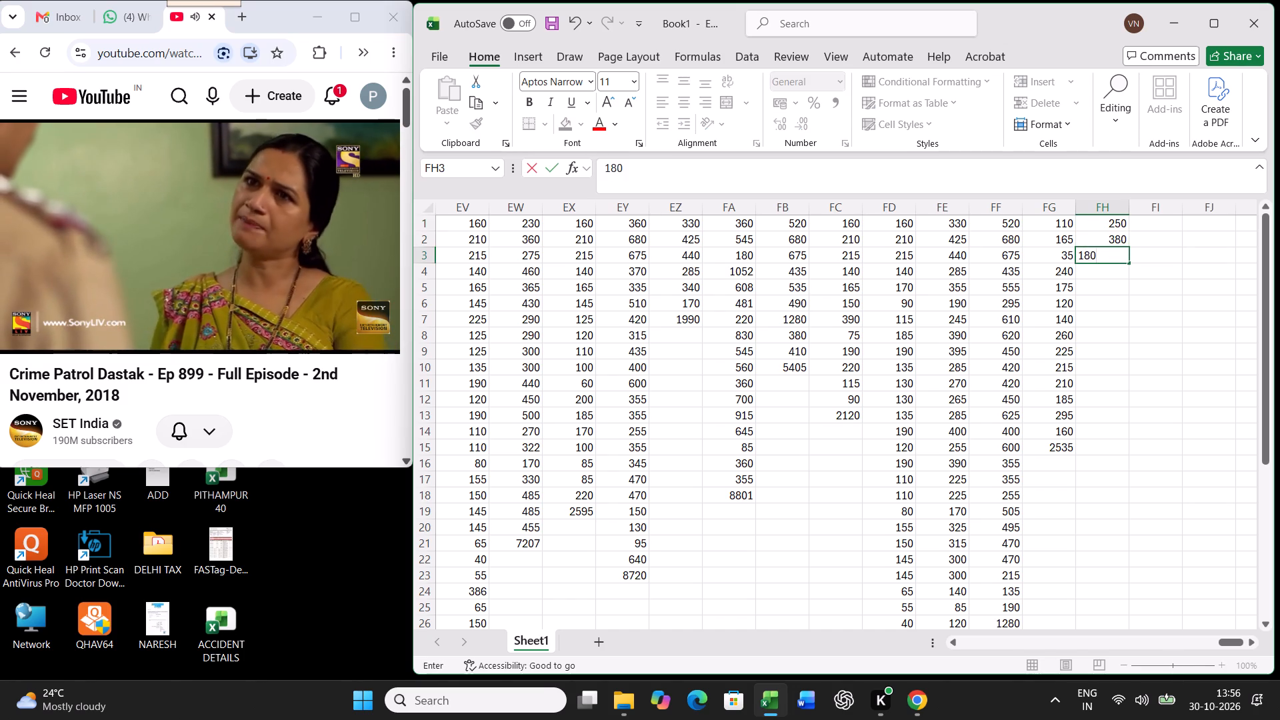
key(Return)
text(550)
key(Return)
text(435)
key(Return)
text(275)
key(Return)
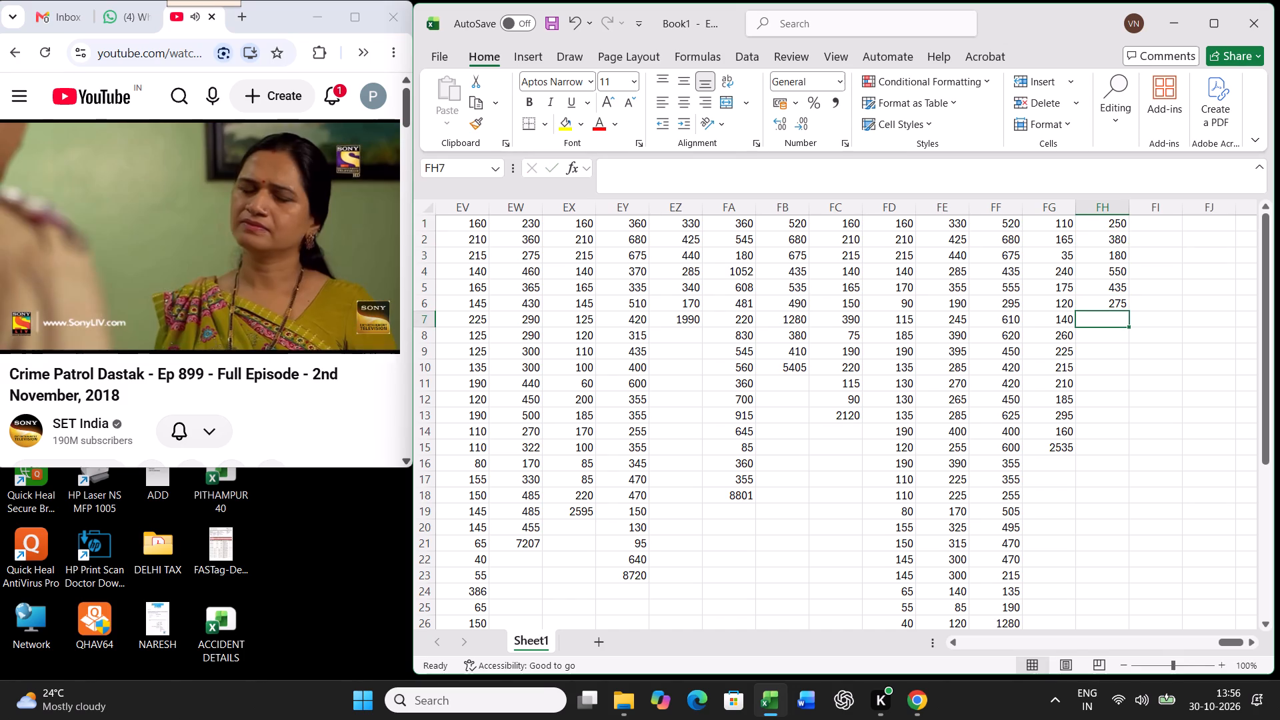
Continue column FH with 325, 600, 515, 490, 480 and 420 in cells FH7 to FH12.
text(325)
key(Return)
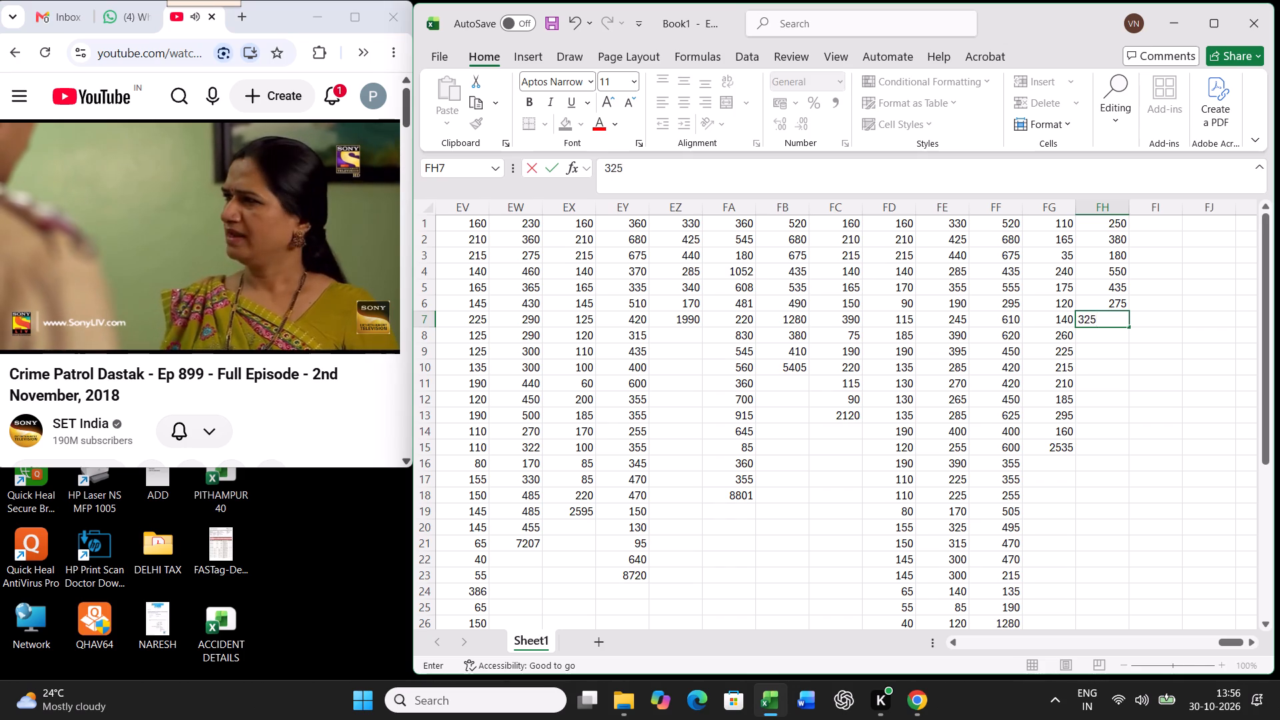
text(600)
key(Return)
text(515)
key(Return)
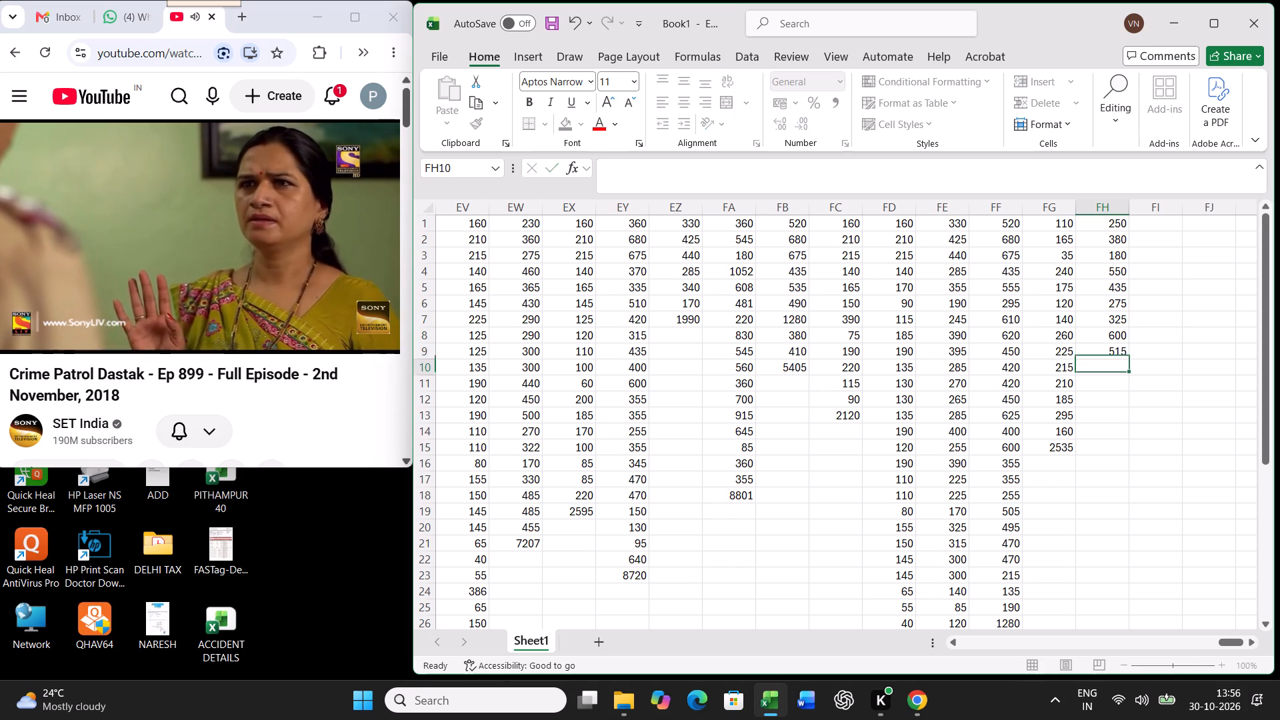
text(490)
key(Return)
text(480)
key(Return)
text(420)
key(Return)
Continue column FH with 660, 370, 420, 430, 400 and 400 in cells FH13 to FH18.
text(660)
key(Return)
text(370)
key(Return)
text(420)
key(Return)
text(430)
key(Return)
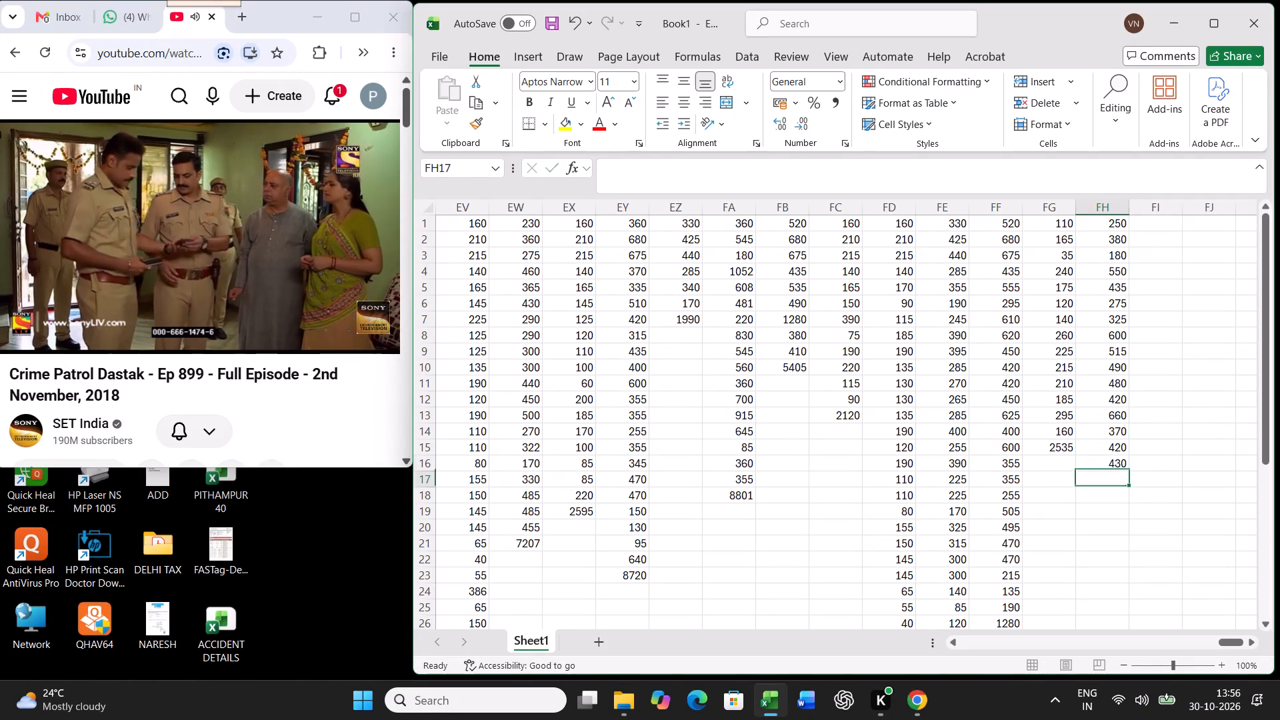
text(400)
key(Return)
text(400)
key(Return)
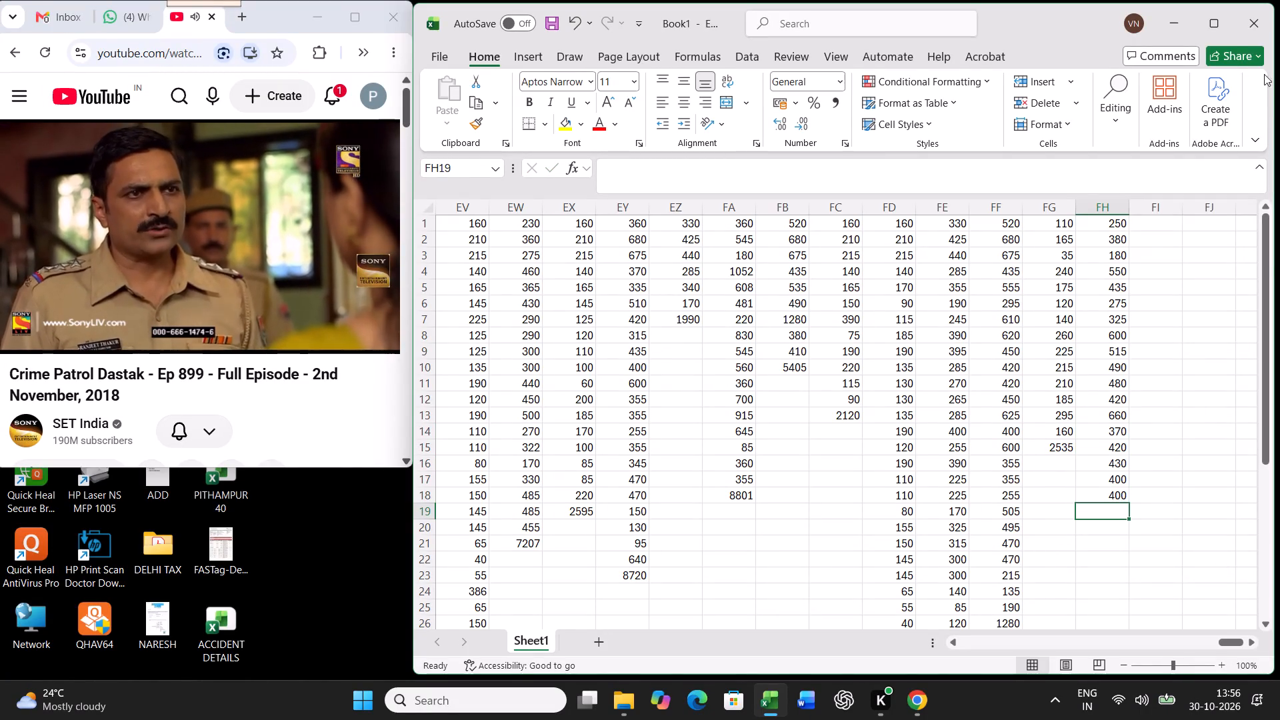
Total column FH in cell FH19 with AutoSum over FH1:FH18.
click(1221, 31)
click(1005, 74)
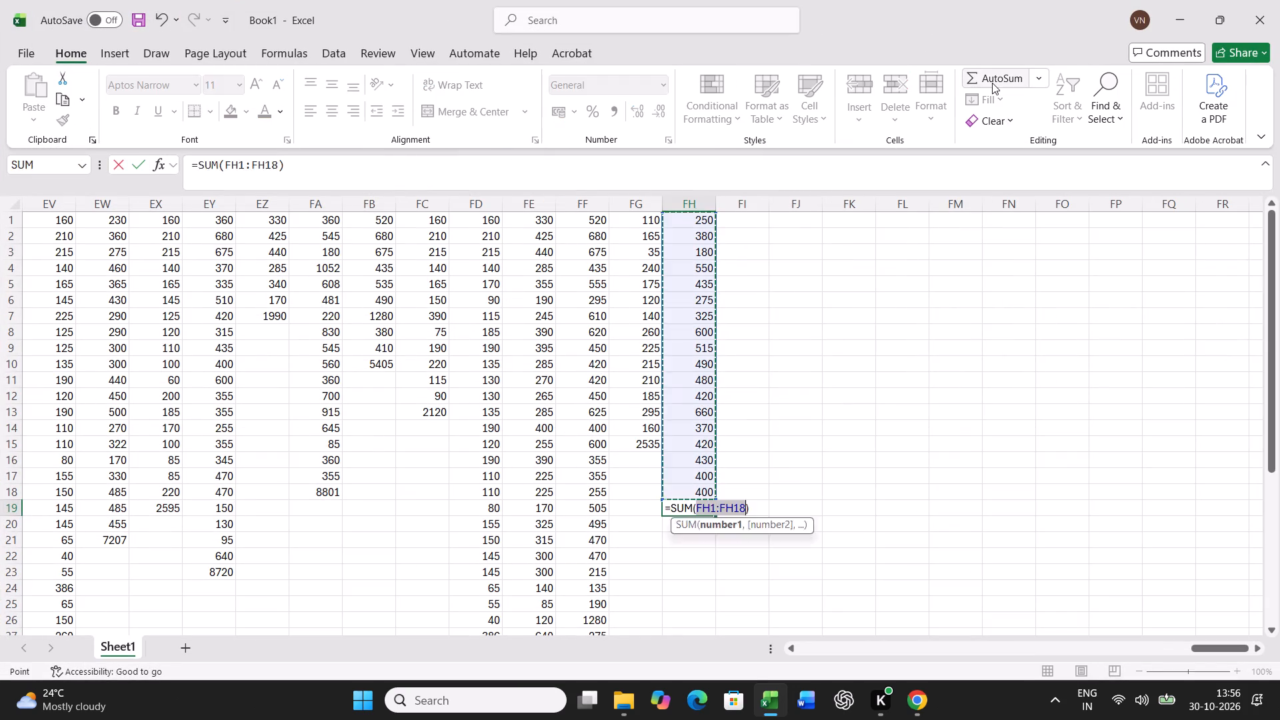
key(Return)
click(1228, 3)
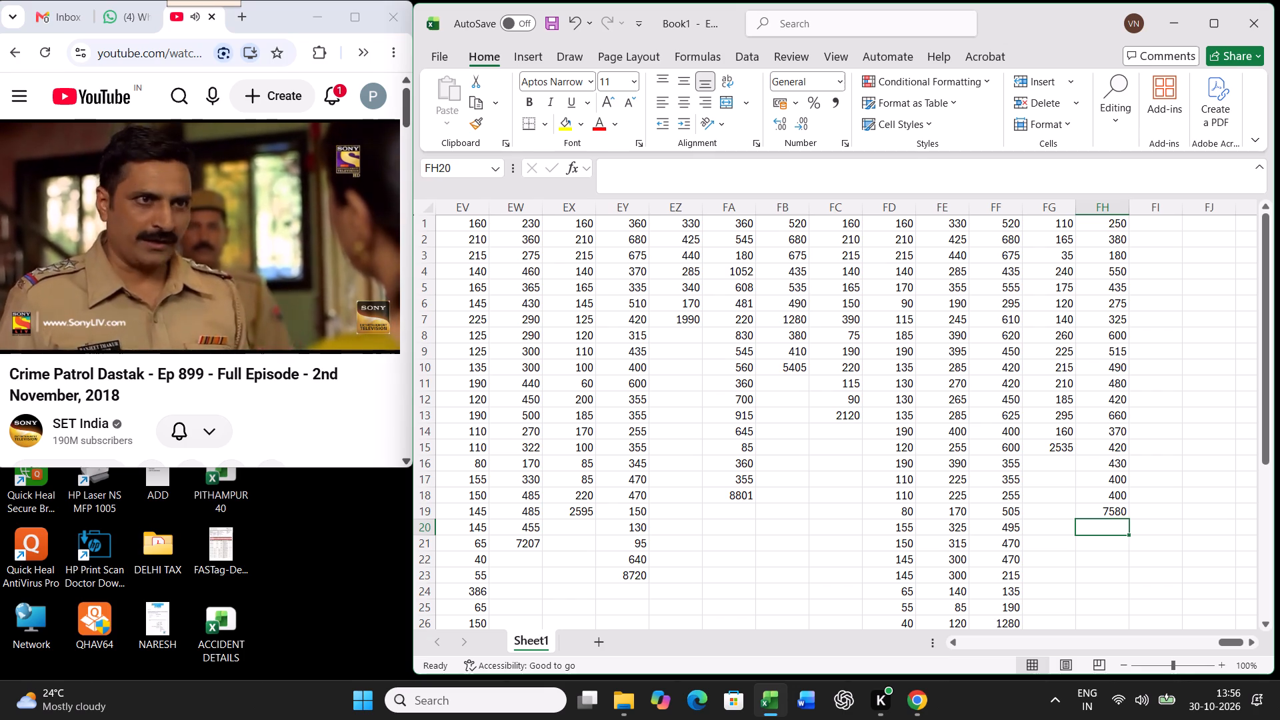
Fill the empty column FI with 97, 212, 35, 165 and 110 in cells FI1 to FI5.
key(Up)
key(Up)
key(Up)
key(Up)
key(Up)
key(Up)
key(Up)
key(Up)
key(Up)
key(Up)
key(Up)
key(Up)
key(Up)
key(Up)
key(Up)
key(Up)
key(Up)
key(Up)
key(Up)
key(Up)
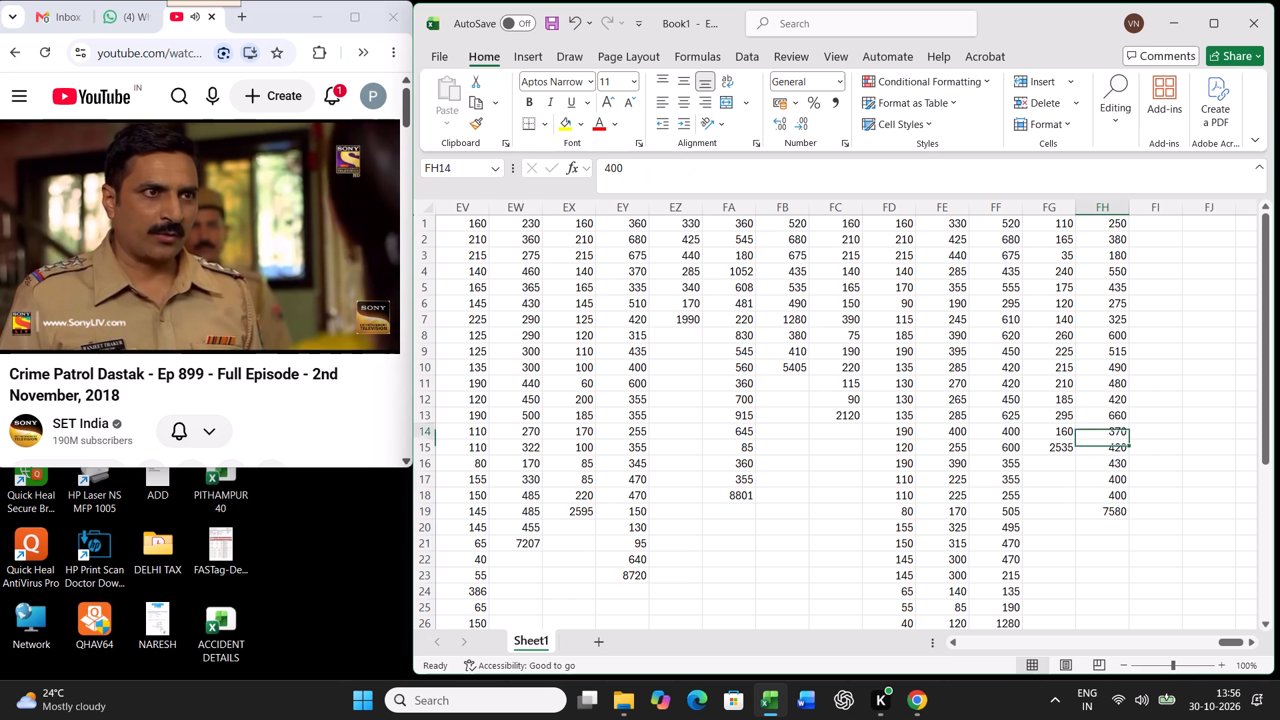
key(Right)
key(Right)
key(Right)
key(Right)
key(Right)
key(Right)
key(Right)
key(Right)
key(Right)
key(Right)
key(Right)
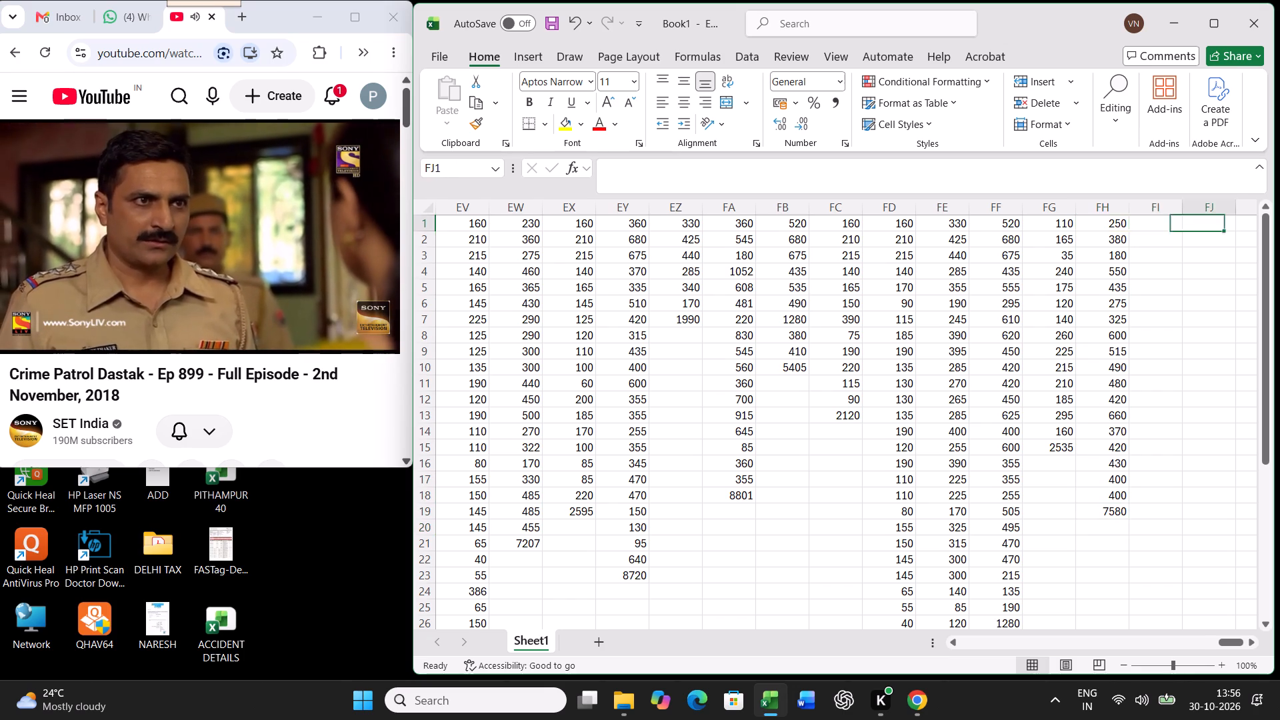
key(Right)
key(Right)
key(Right)
key(Right)
key(Left)
key(Left)
key(Left)
key(Left)
key(Left)
key(Left)
key(Left)
key(Left)
key(Left)
key(Left)
key(Left)
key(Left)
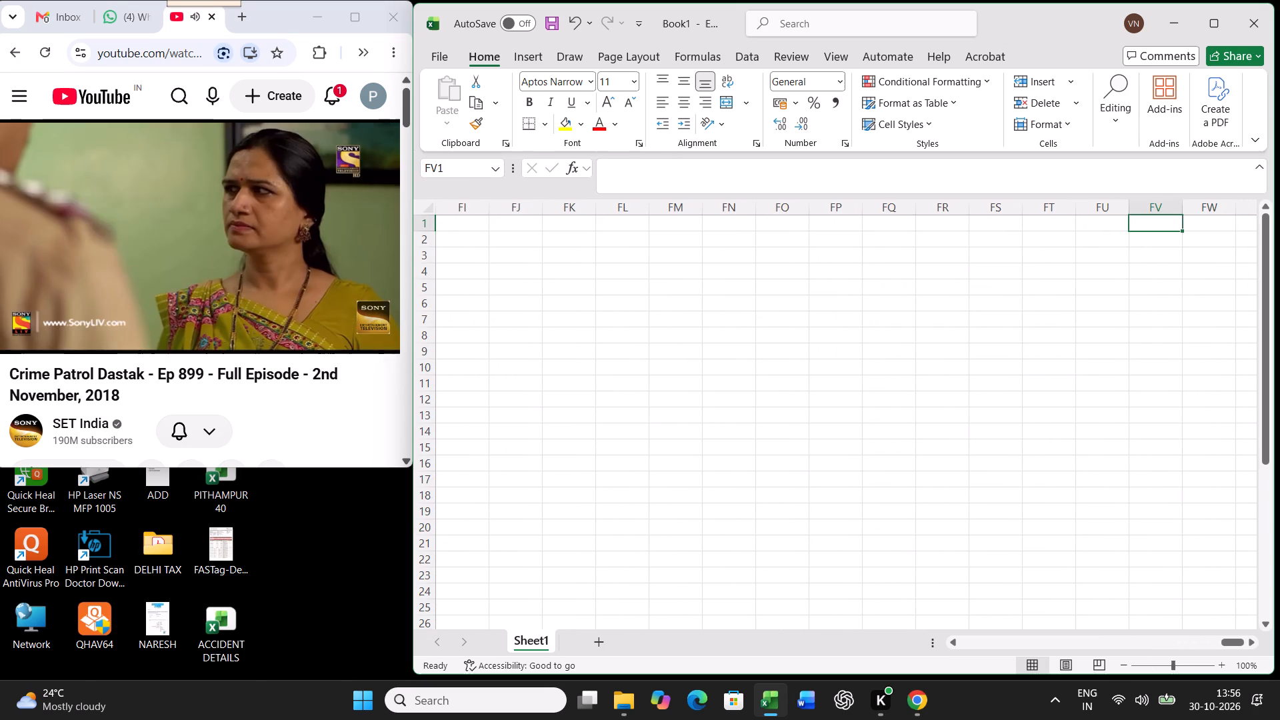
key(Left)
key(Left)
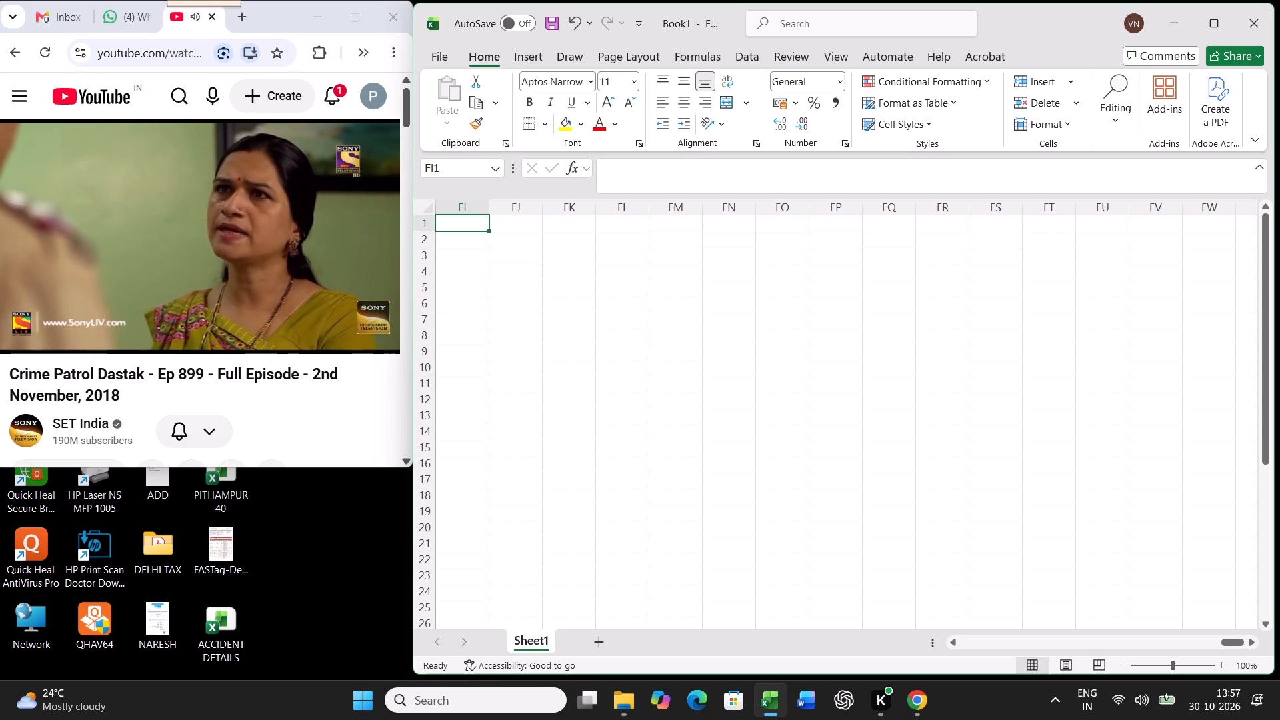
text(97)
key(Return)
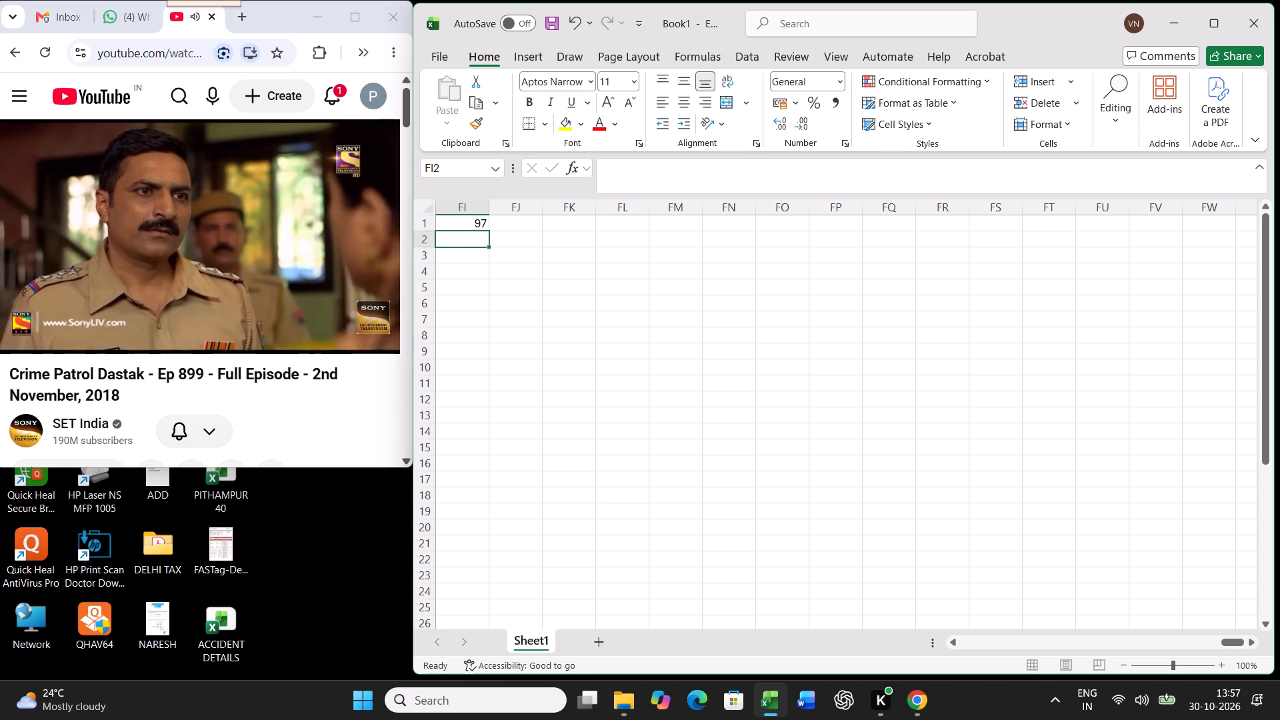
text(212)
key(Return)
text(35)
key(Return)
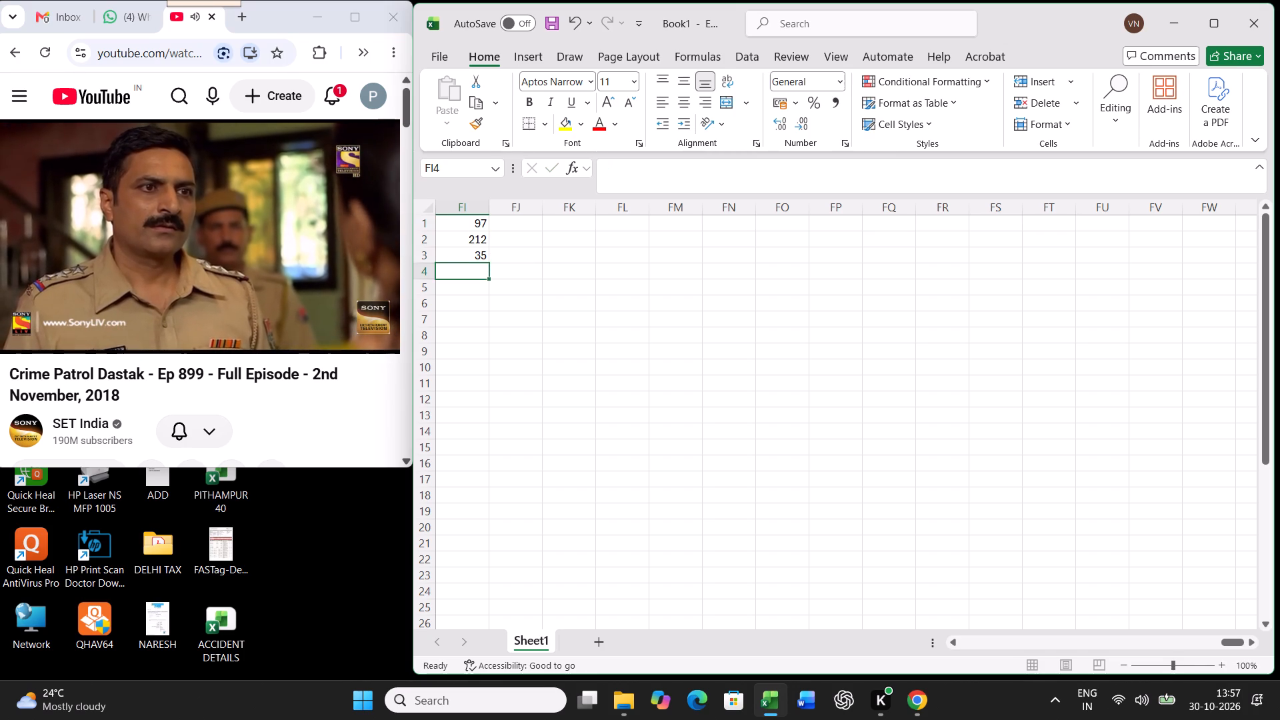
text(165)
key(Return)
text(110)
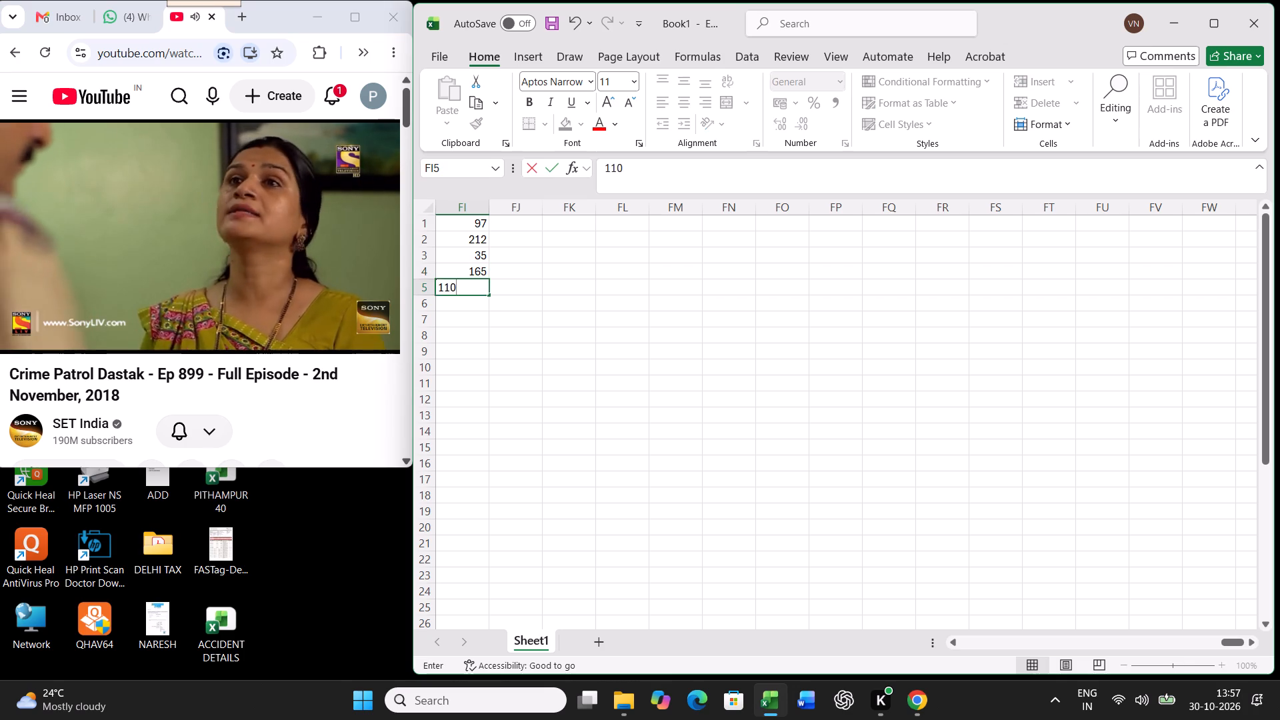
key(Return)
Total column FI in cell FI6 with AutoSum over FI1:FI5.
click(1209, 11)
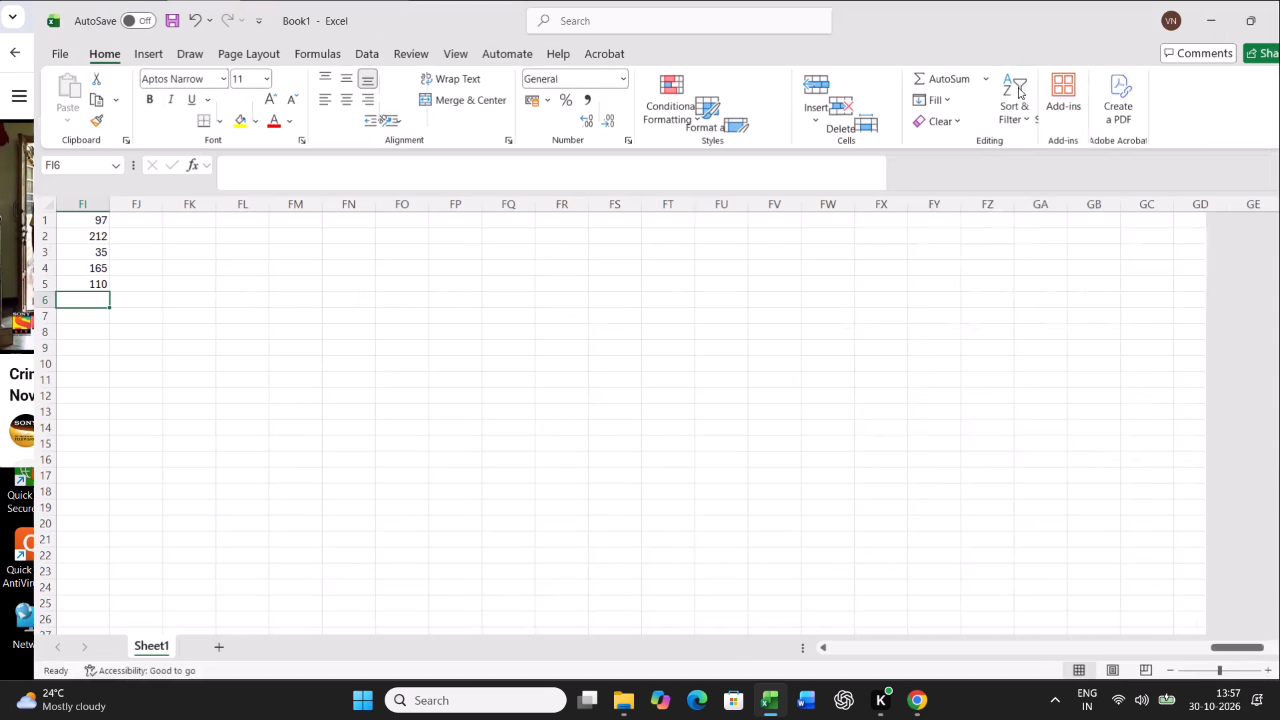
click(980, 79)
key(Return)
click(1228, 7)
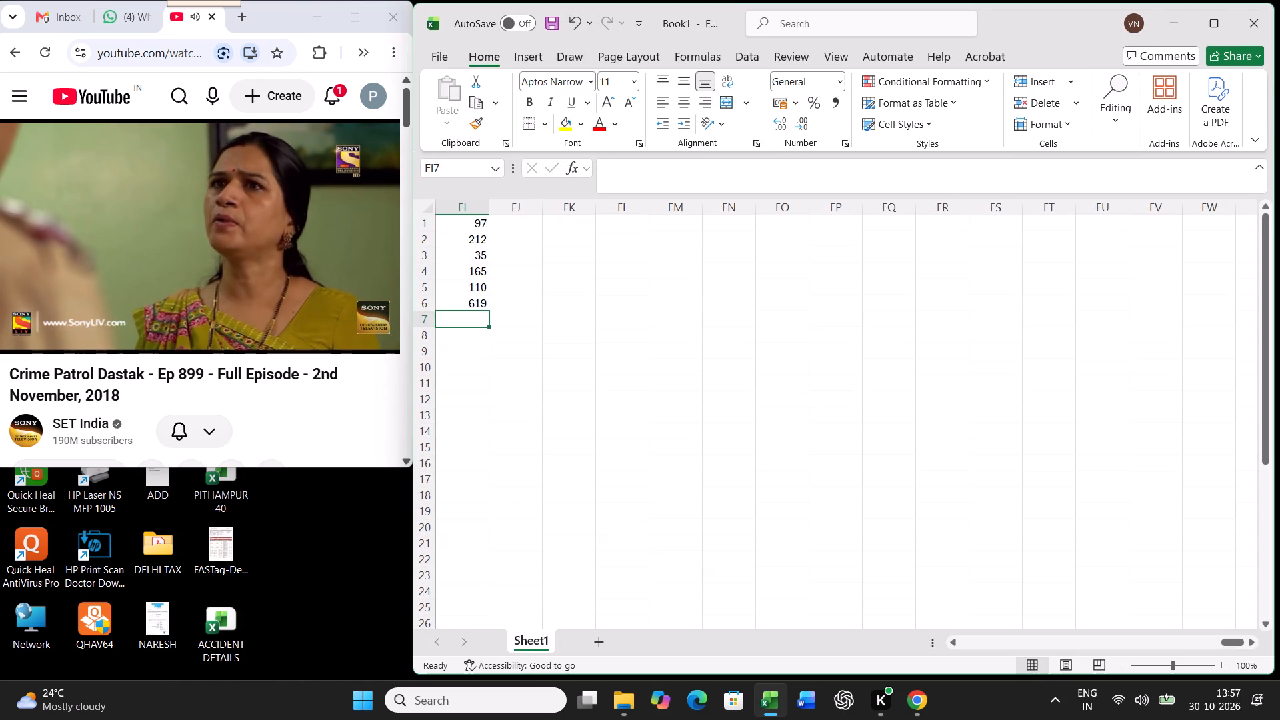
Enter 97, 122, 212, 35, 165 and 110 below the column FI total, in cells FI7 to FI12.
text(97)
key(Return)
text(122)
key(Return)
text(212)
key(Return)
text(35)
key(Return)
text(165)
key(Return)
text(110)
key(Return)
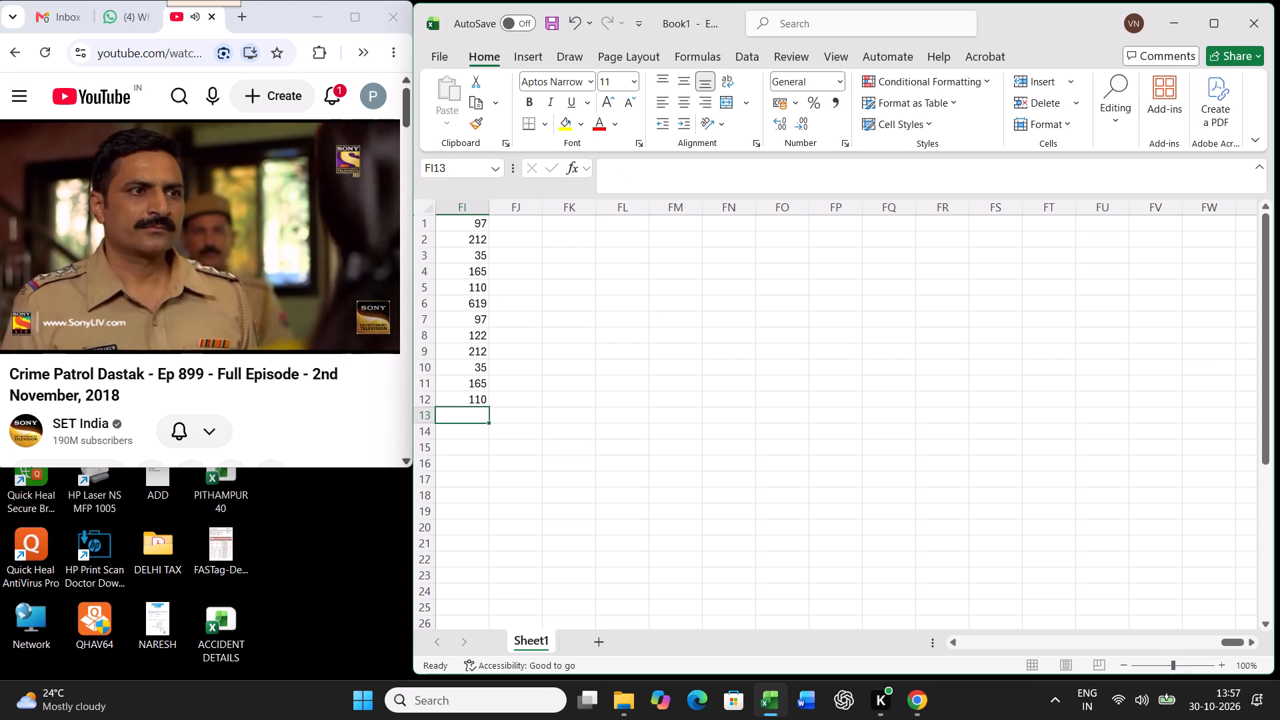
Move the six amounts in FI7:FI12 to the top of the adjacent column, starting at cell FJ1.
drag(477, 323, 481, 395)
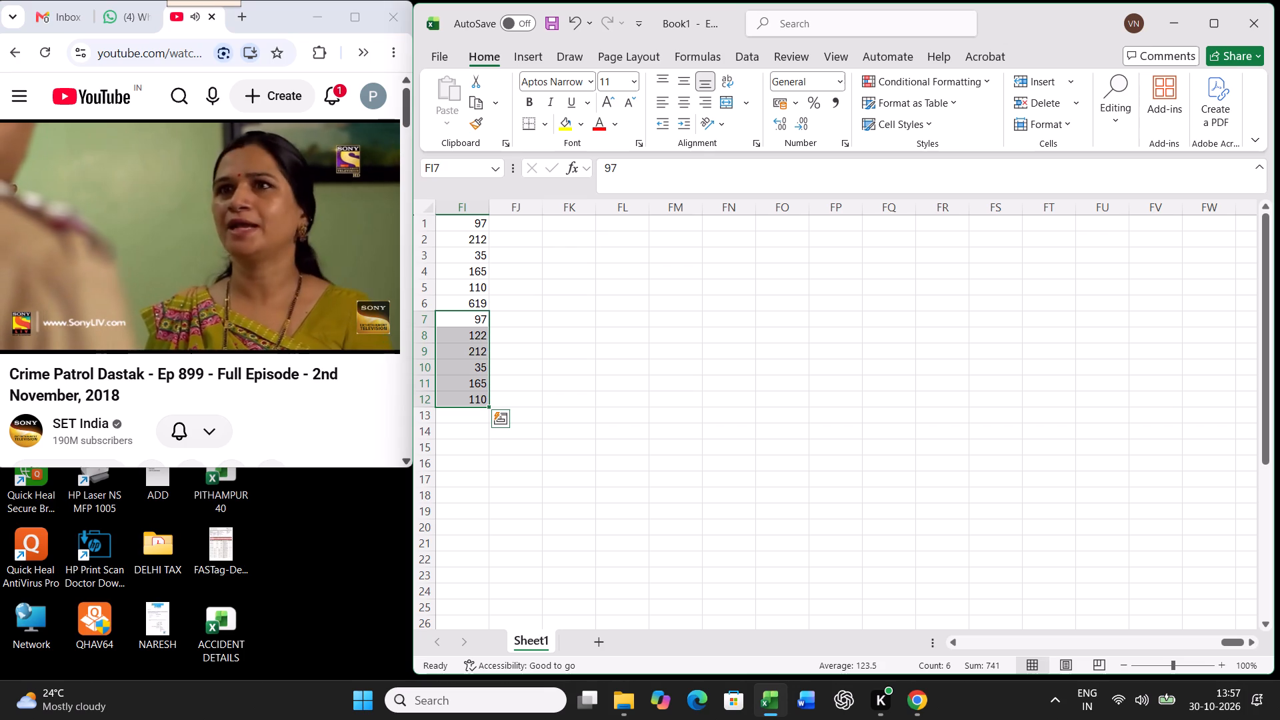
key(ctrl+x)
key(Up)
key(Up)
key(Up)
key(Up)
key(Up)
key(Up)
key(Up)
key(Up)
key(Up)
key(Up)
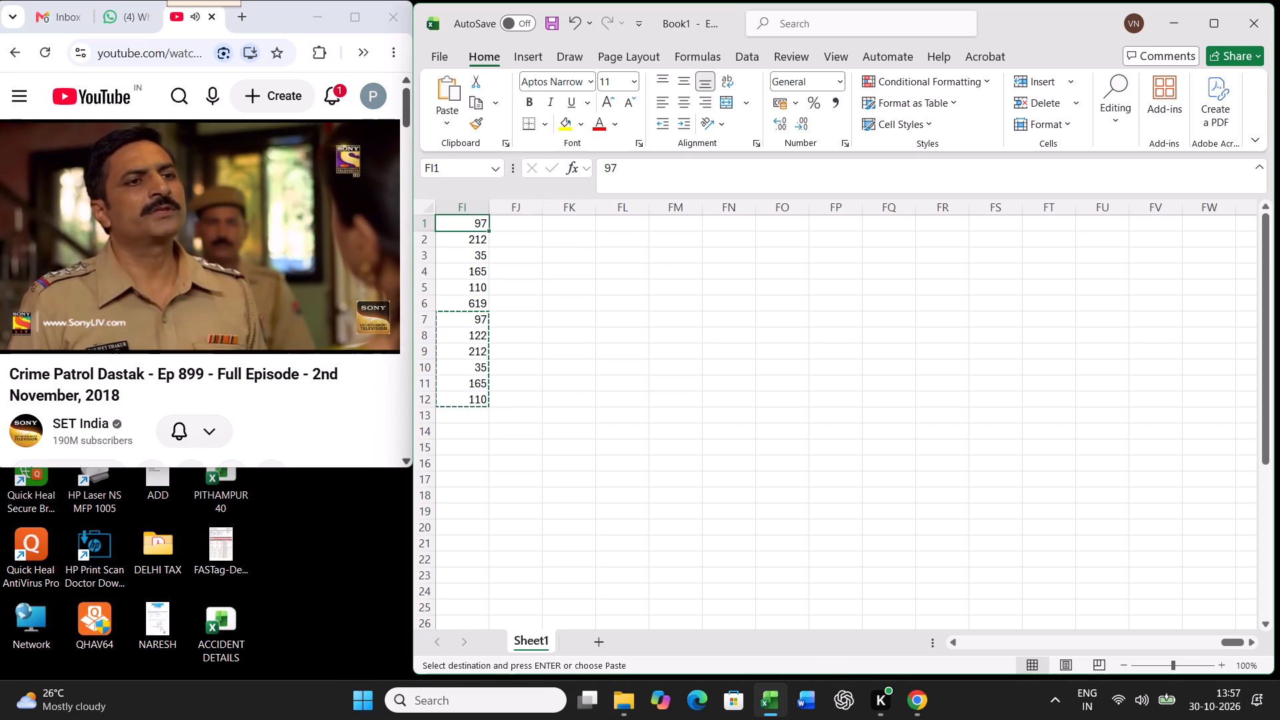
key(Right)
key(Return)
Total column FJ in cell FJ7 with AutoSum over FJ1:FJ6.
click(521, 323)
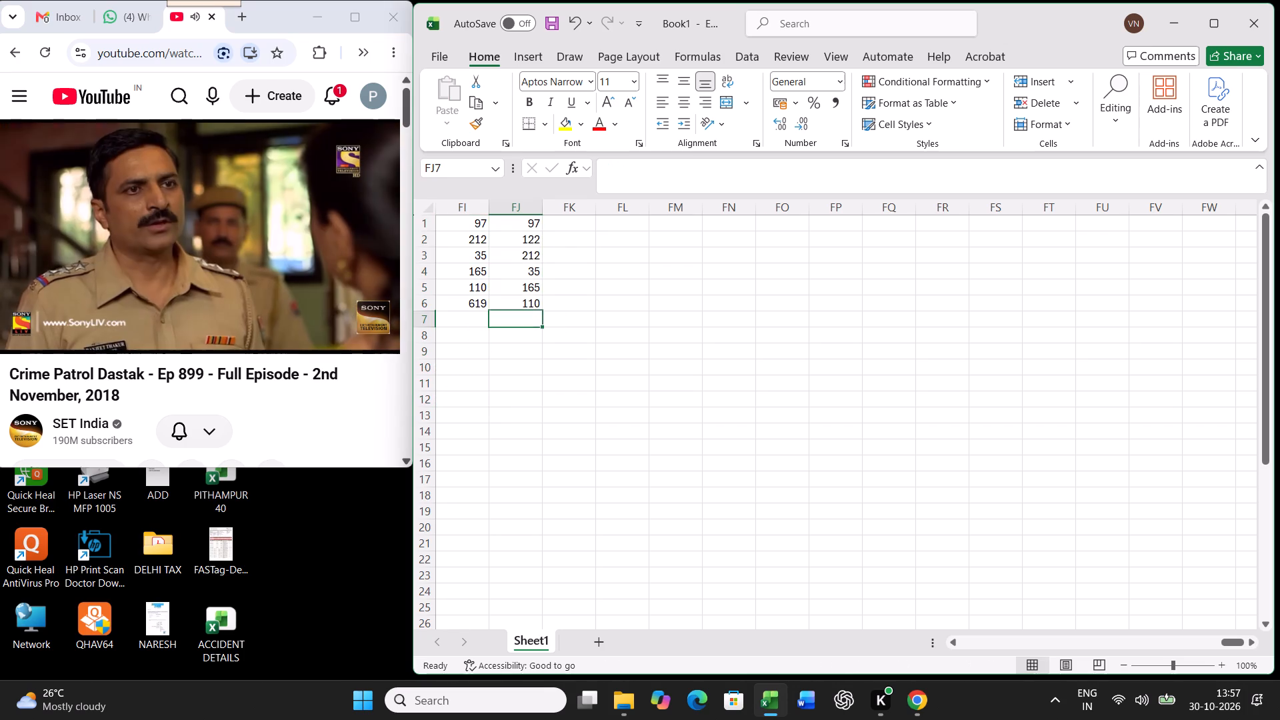
click(1204, 17)
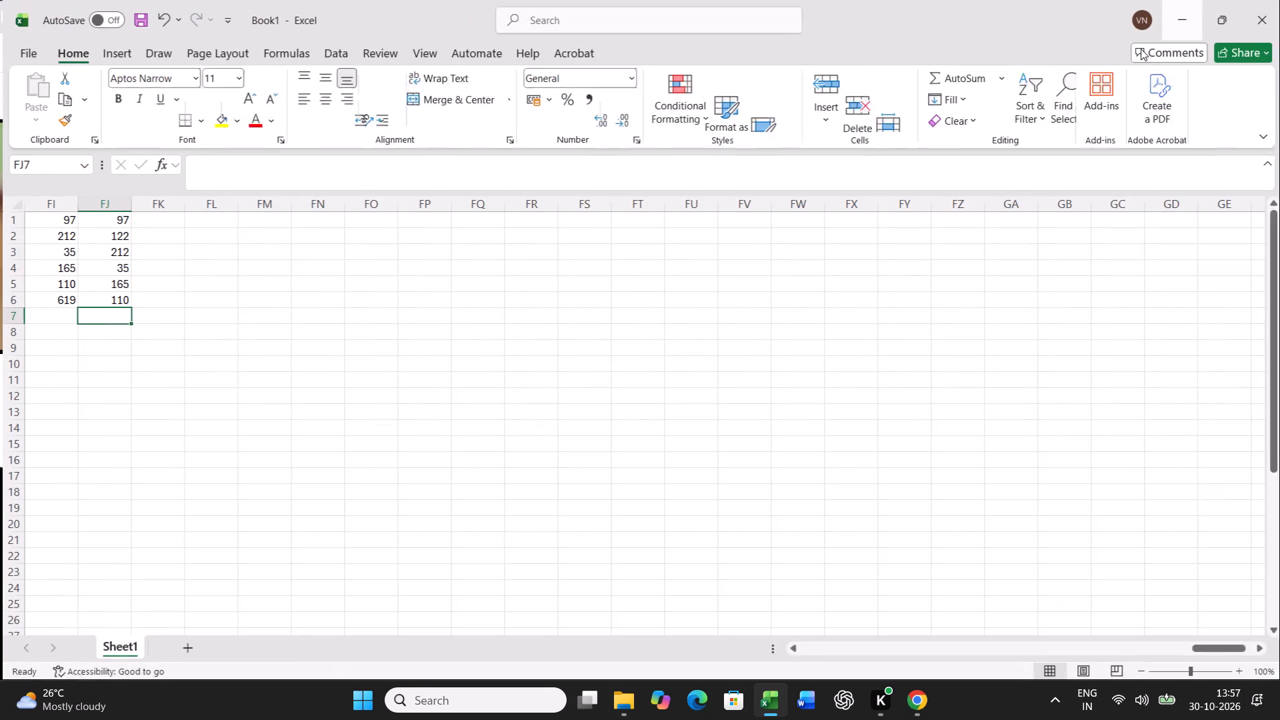
click(1007, 69)
key(Return)
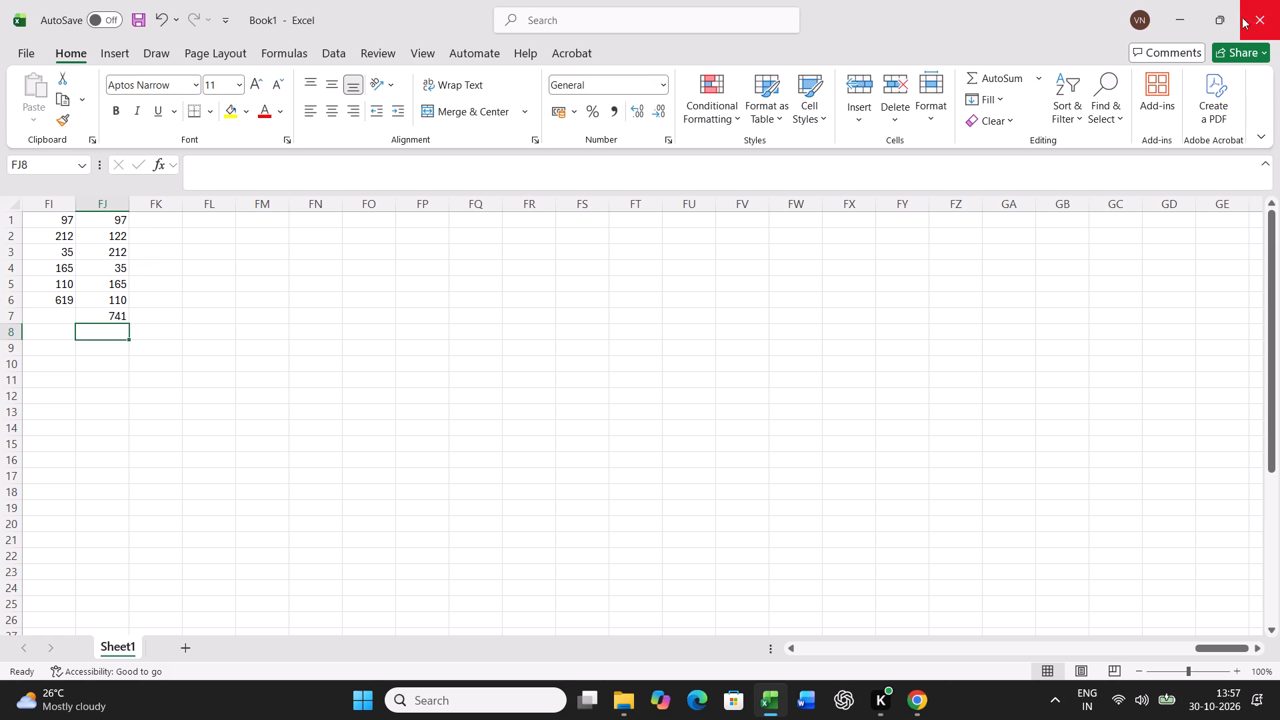
click(1227, 11)
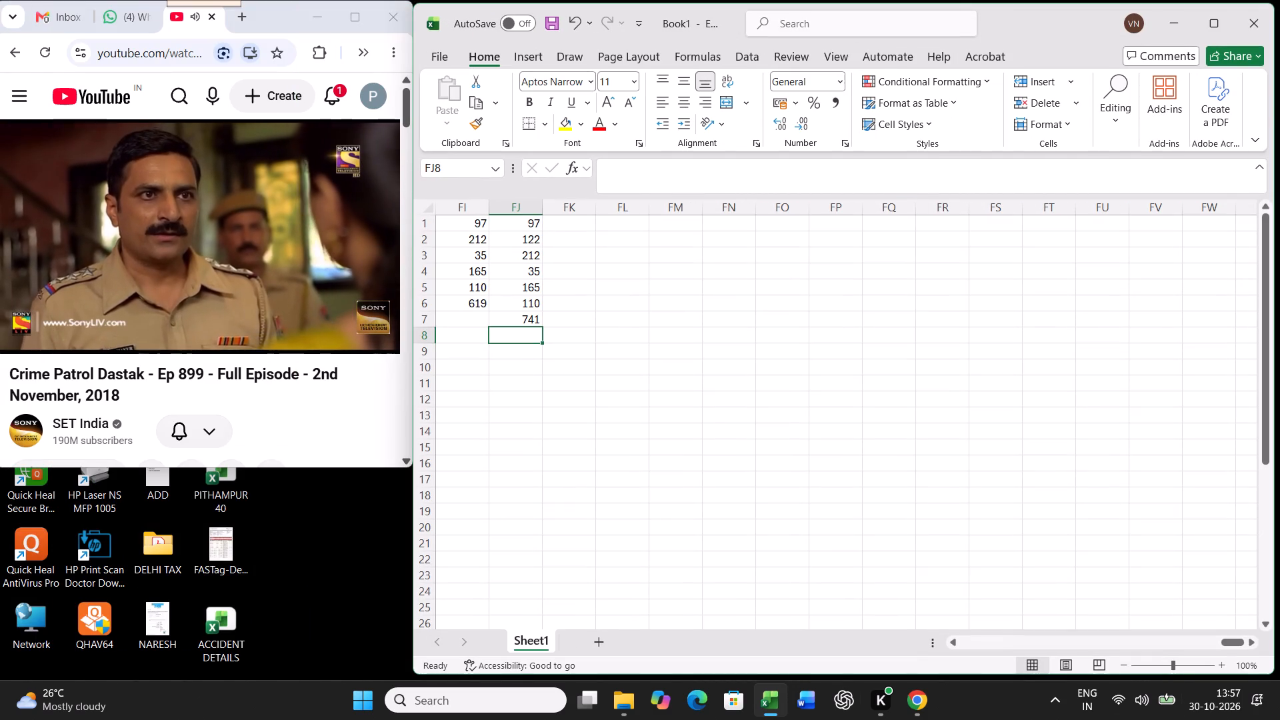
Fill column FK with 97, 122, 212, 35 and 165 in cells FK1 to FK5.
click(577, 225)
scroll(698, 434, up, 2)
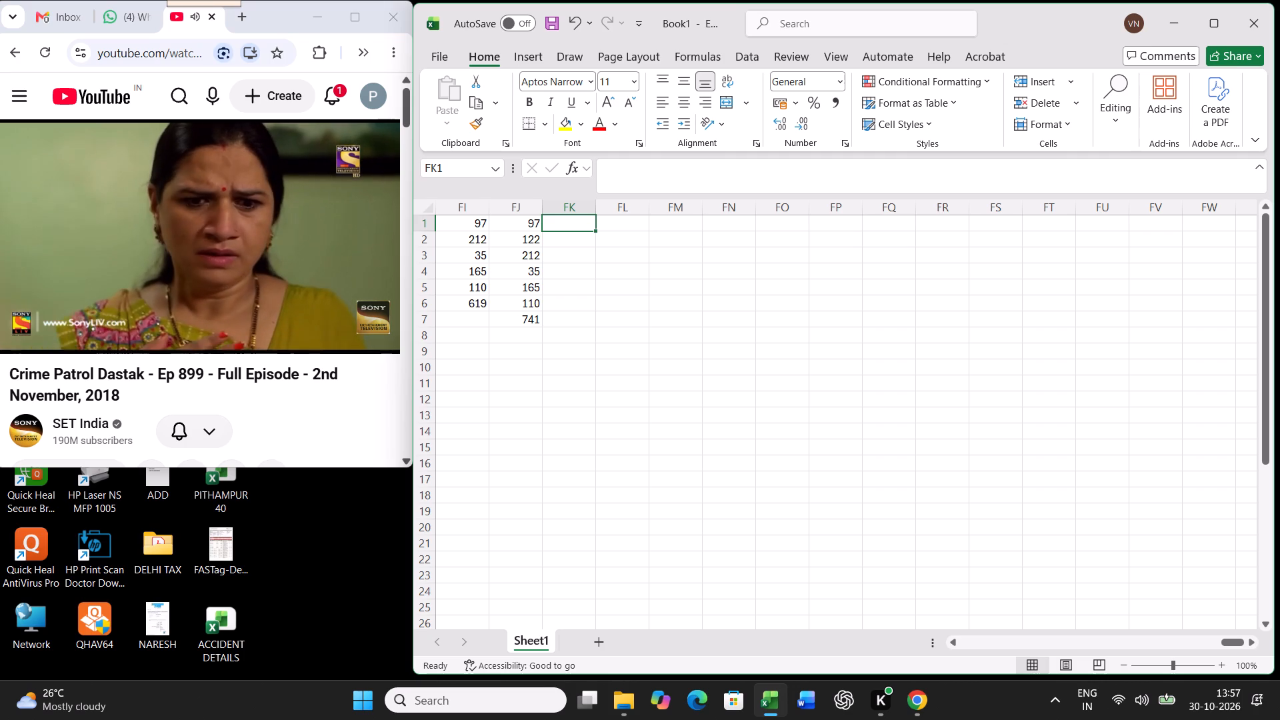
text(97)
key(Return)
text(122)
key(Return)
text(212)
key(Return)
text(35)
key(Return)
text(165)
key(Return)
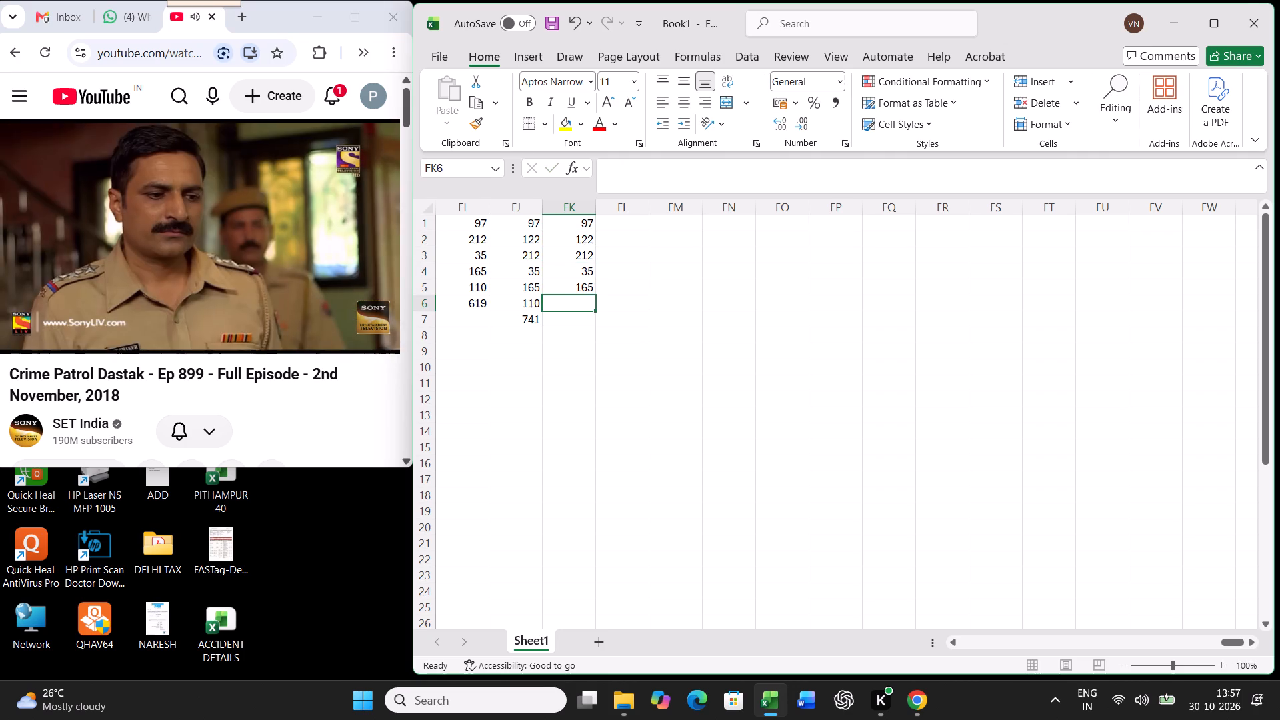
Total column FK in cell FK6 with AutoSum over FK1:FK5.
click(1214, 26)
click(987, 74)
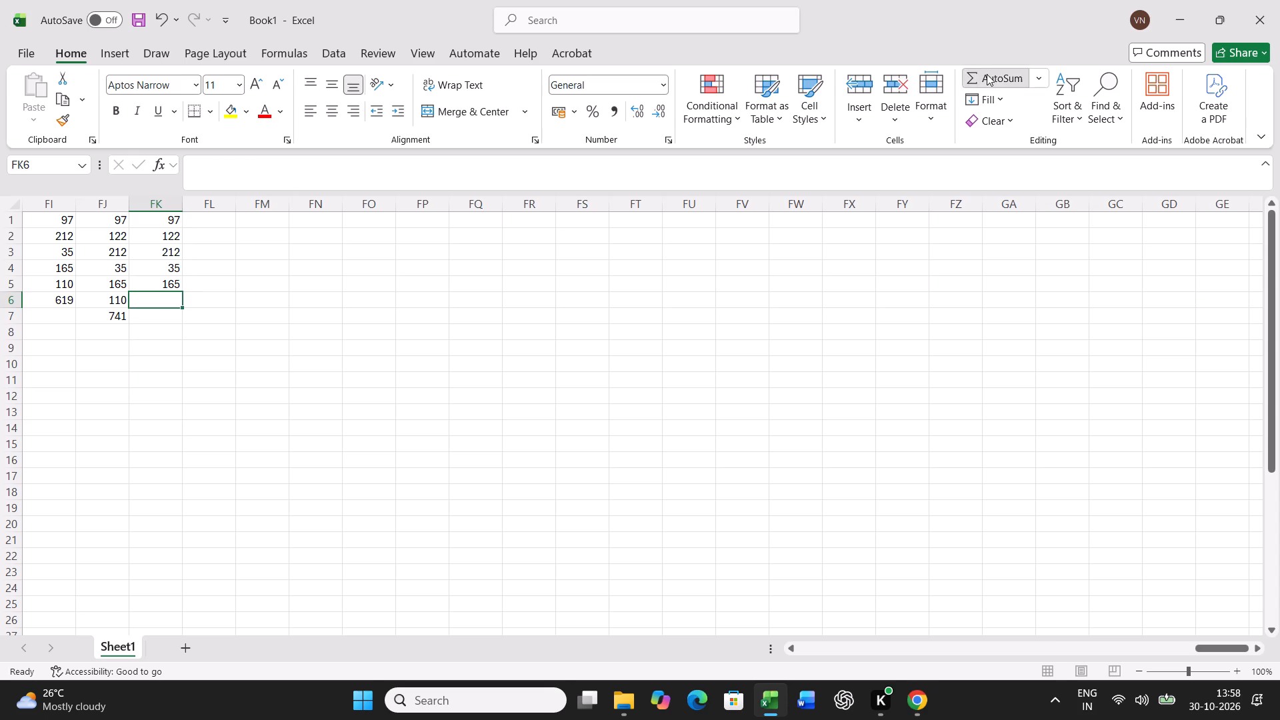
key(Return)
click(1232, 2)
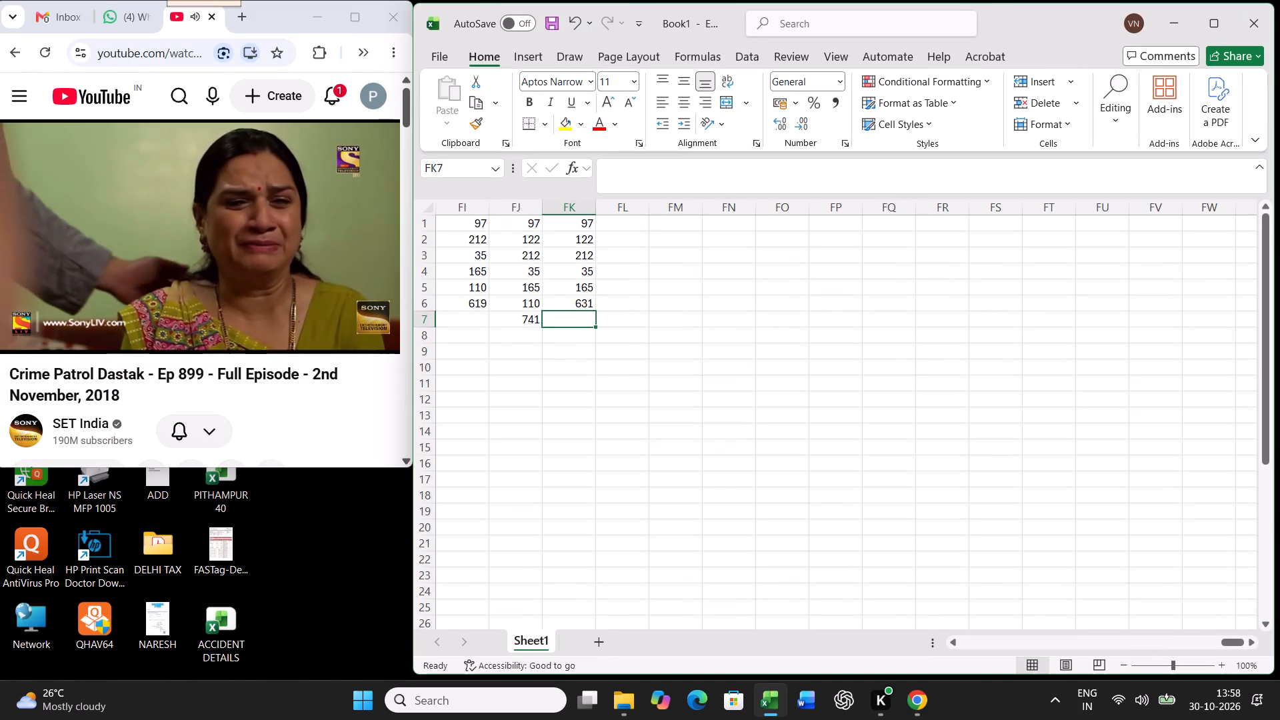
Fill column FL with 97, 122, 212, 35, 165 and 110 in cells FL1 to FL6.
key(Up)
key(Up)
key(Up)
key(Up)
key(Up)
key(Up)
key(Up)
key(Up)
key(Up)
key(Up)
key(Up)
key(Up)
key(Up)
key(Up)
key(Up)
key(Up)
key(Right)
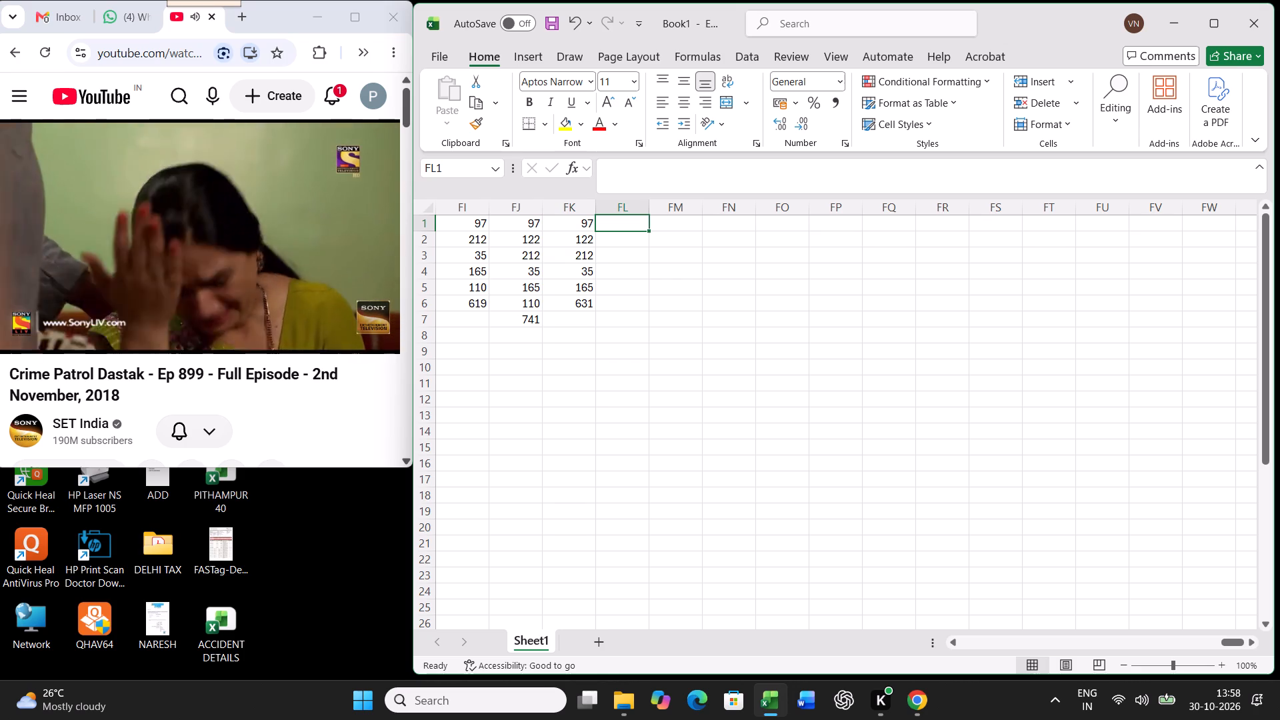
text(97)
key(Return)
text(122)
key(Return)
text(212)
key(Return)
text(35)
key(Return)
text(165)
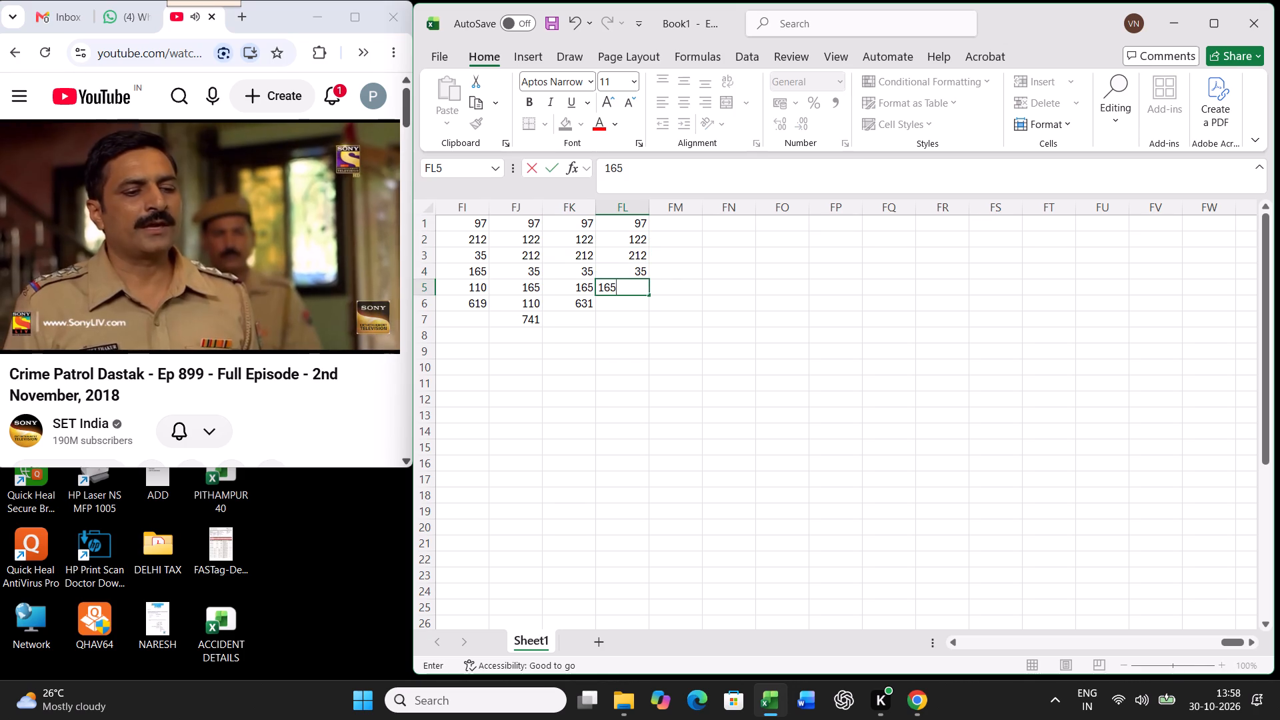
key(Return)
text(110)
key(Return)
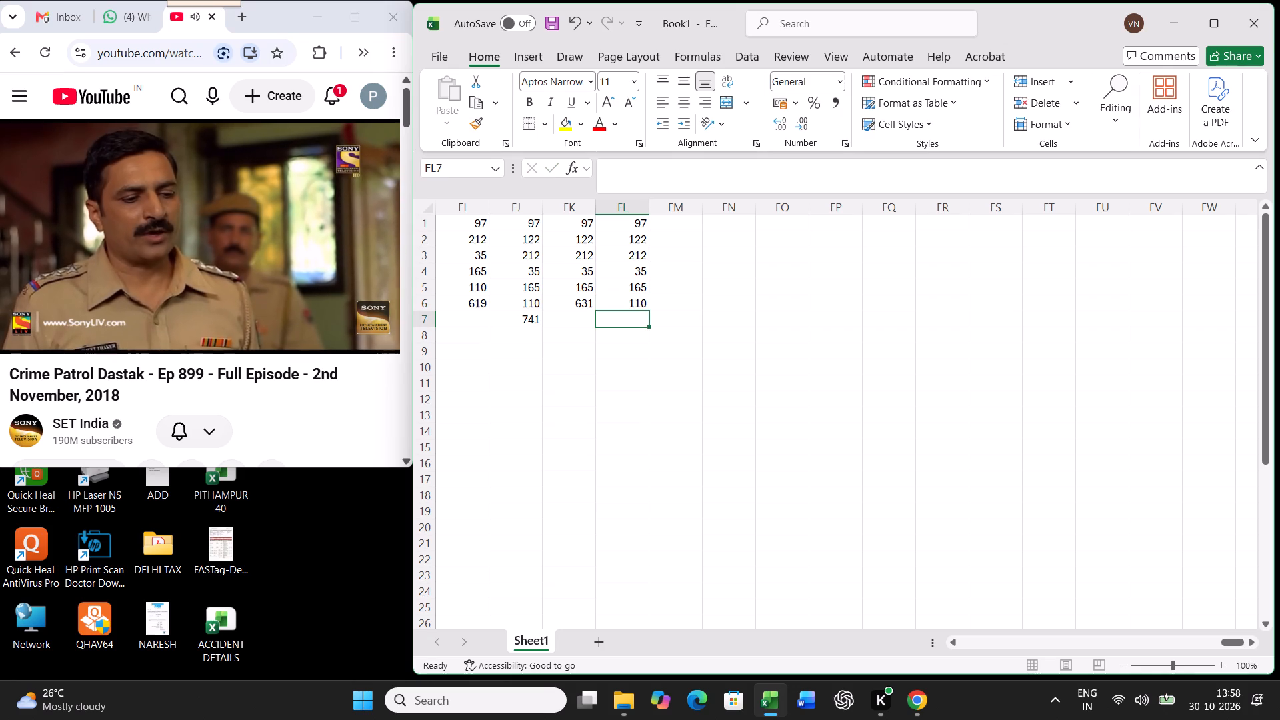
Total column FL in cell FL7 with AutoSum over FL1:FL6.
click(1213, 19)
click(1003, 72)
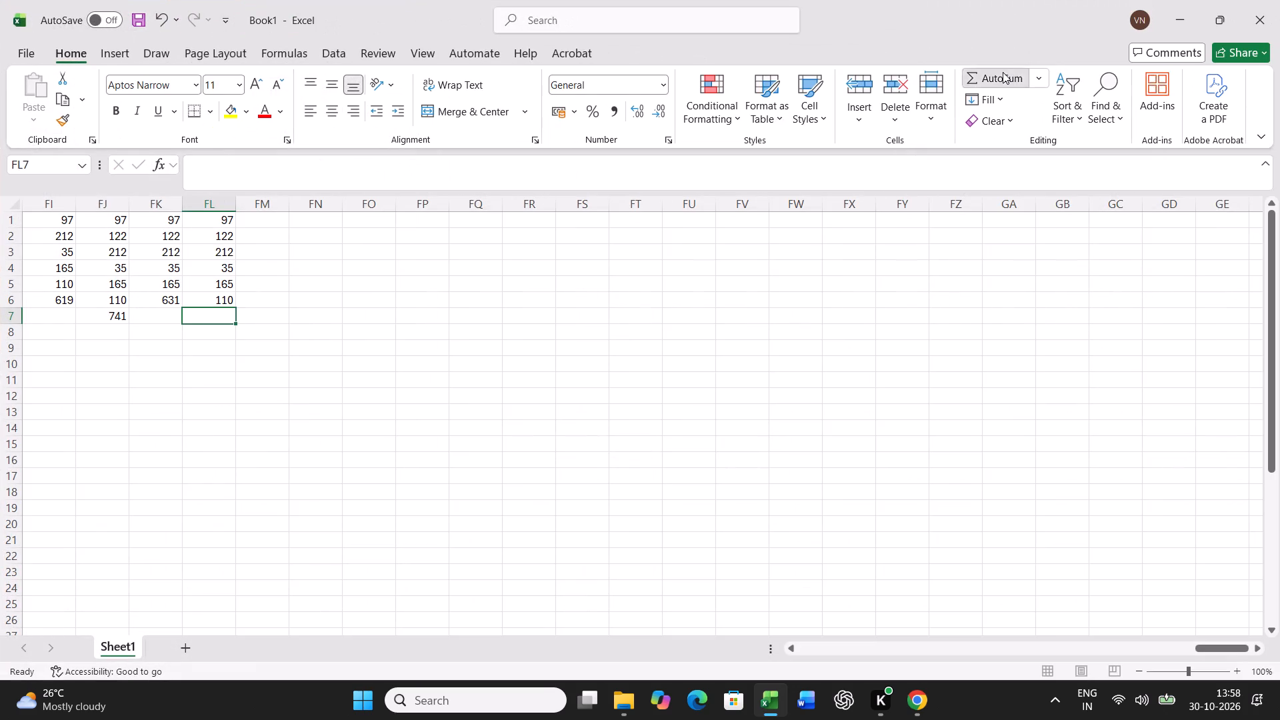
key(Return)
click(1239, 9)
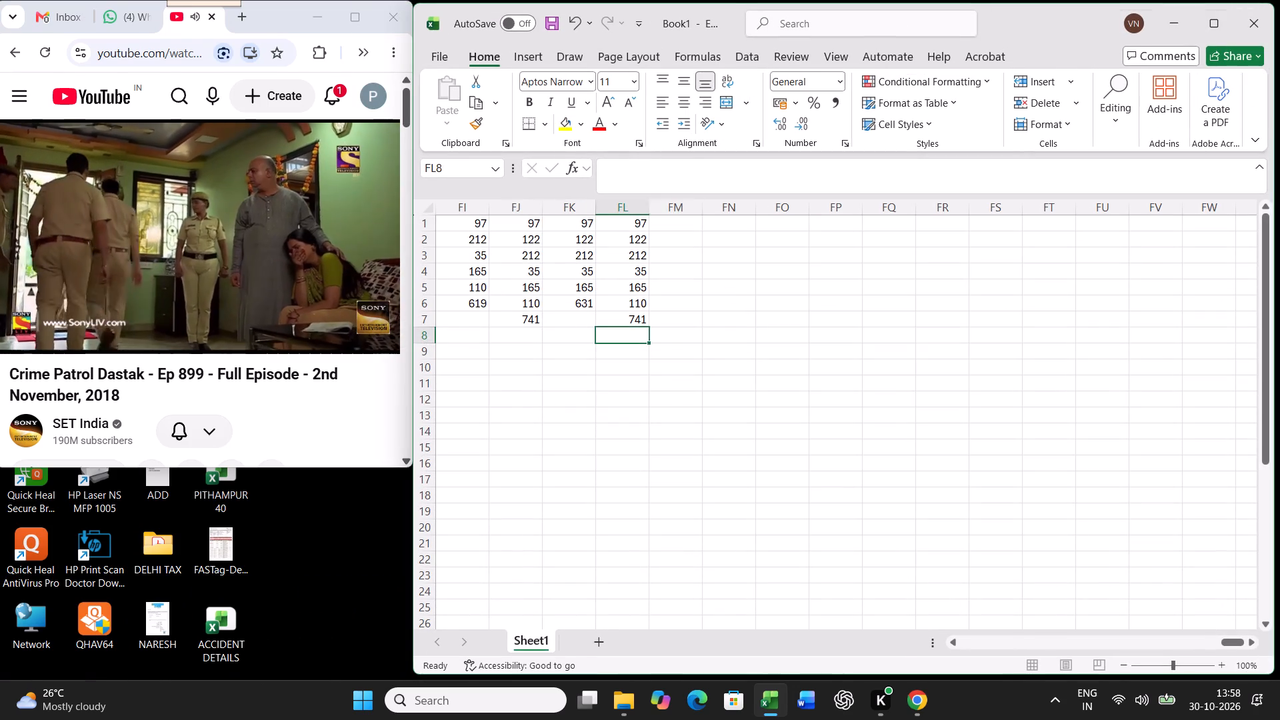
Fill column FM with 240, 240, 240, 241, 305, 527, 90, 350 and 70 in cells FM1 to FM9.
click(687, 220)
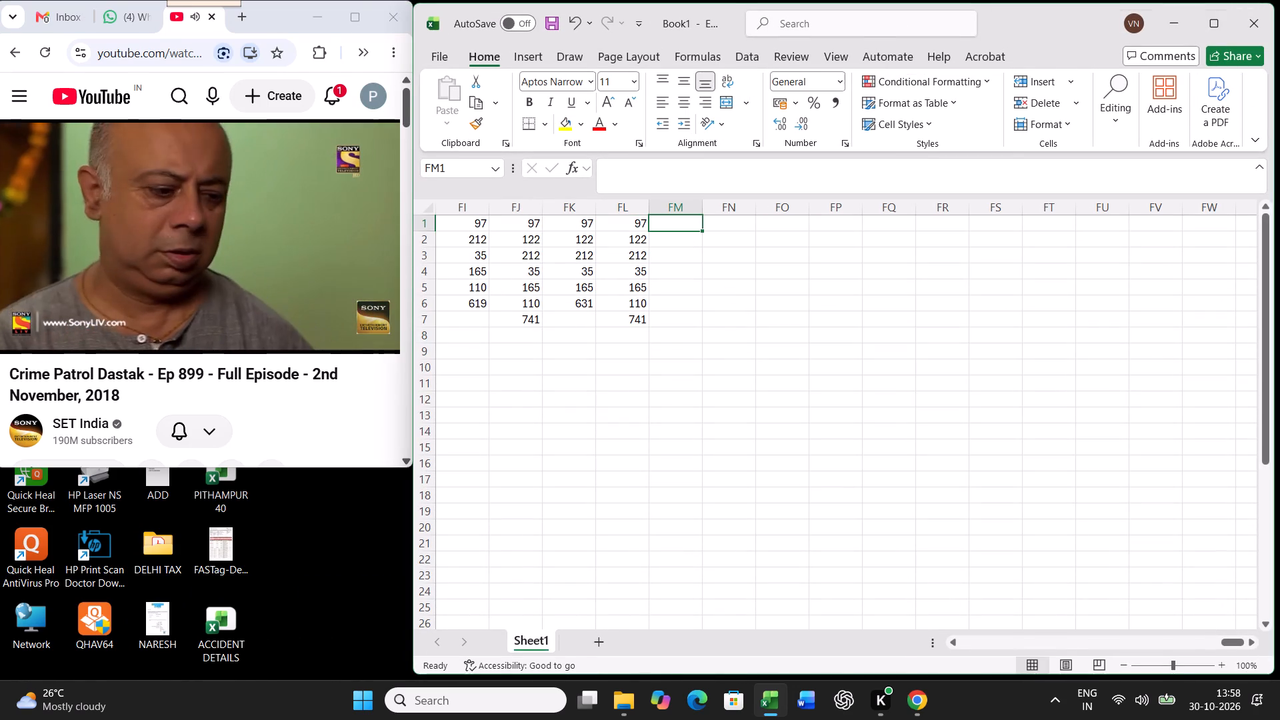
key(Up)
key(Up)
key(Up)
key(Up)
key(Up)
key(Up)
key(Up)
key(Up)
key(Up)
key(Up)
key(Up)
key(Up)
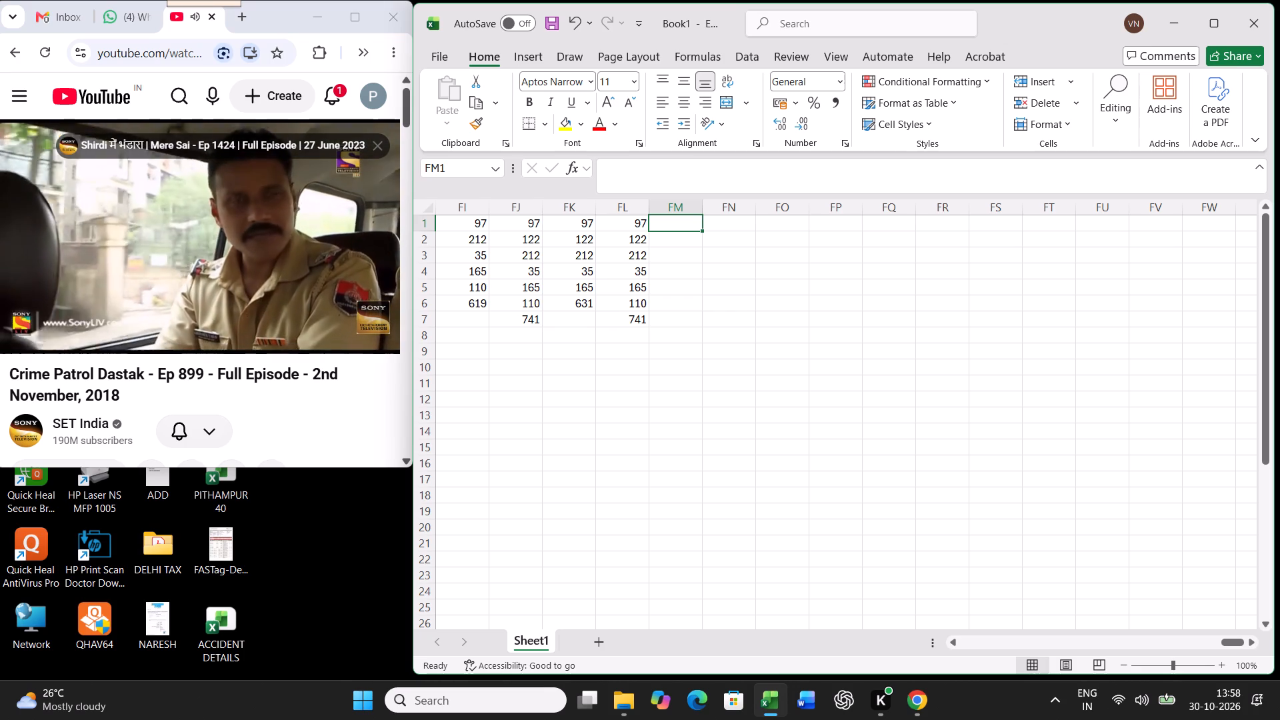
text(240)
key(Return)
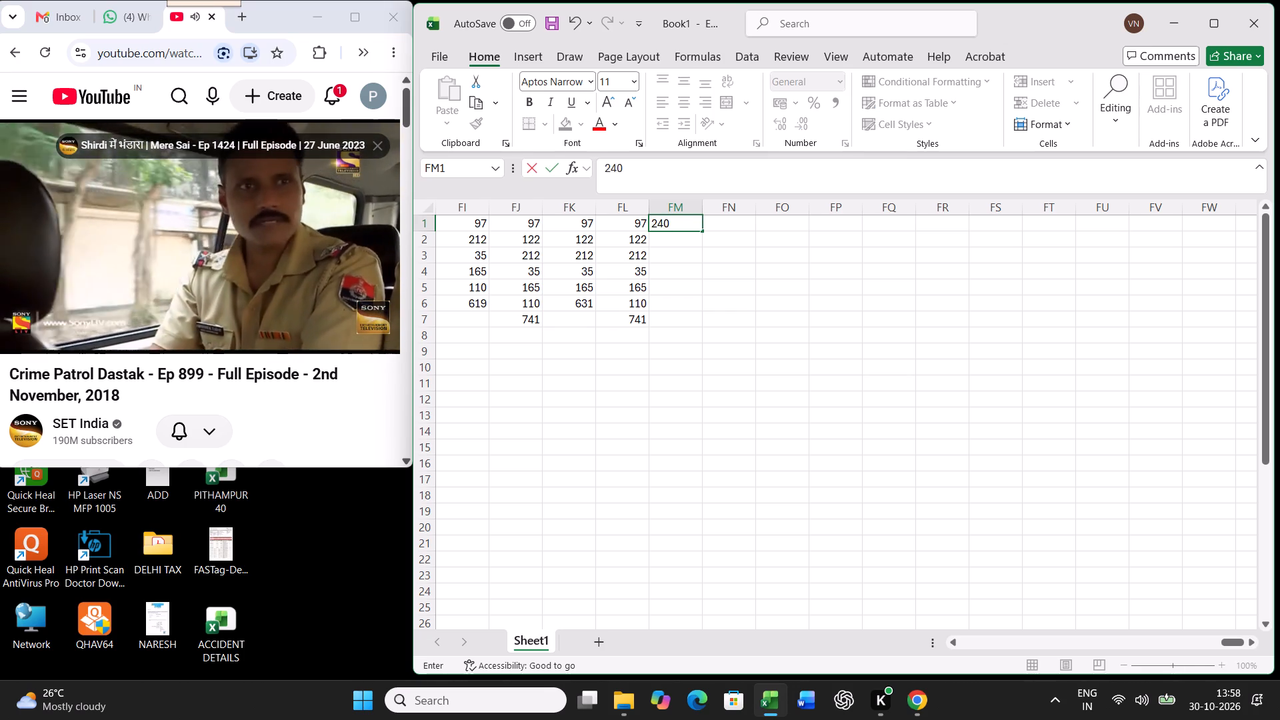
text(240)
key(Return)
text(240)
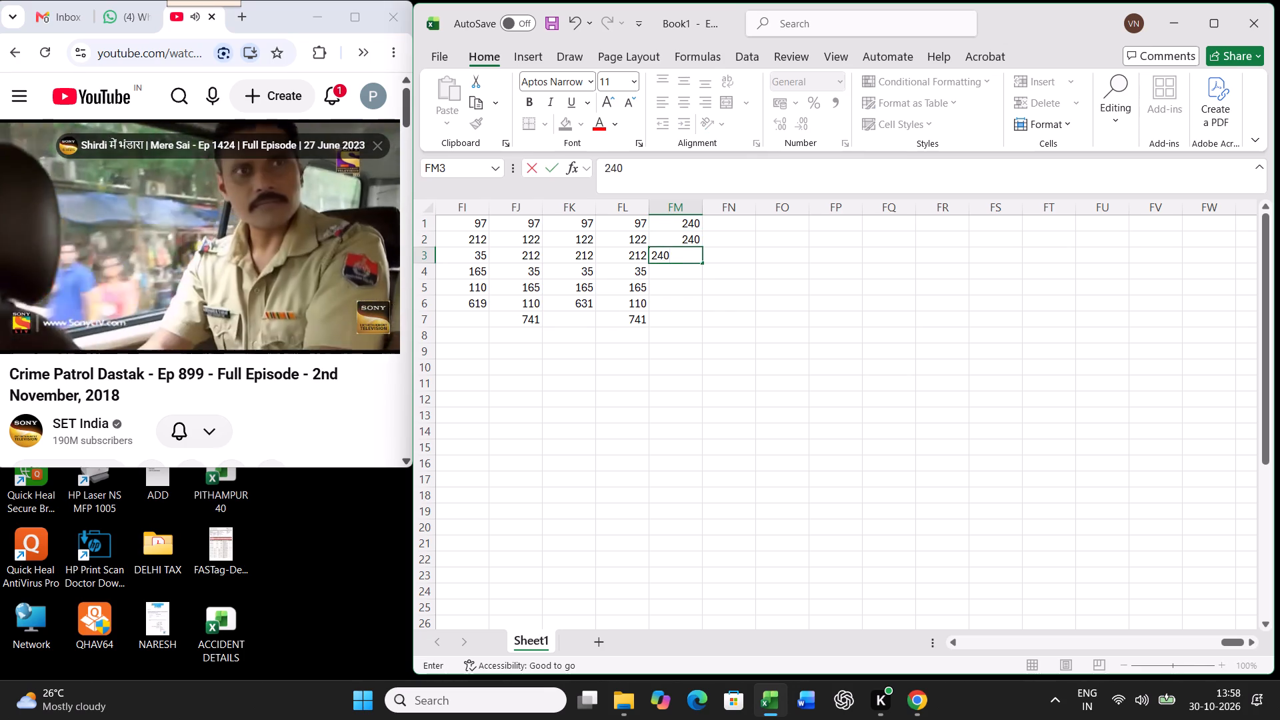
key(Return)
text(241)
key(Return)
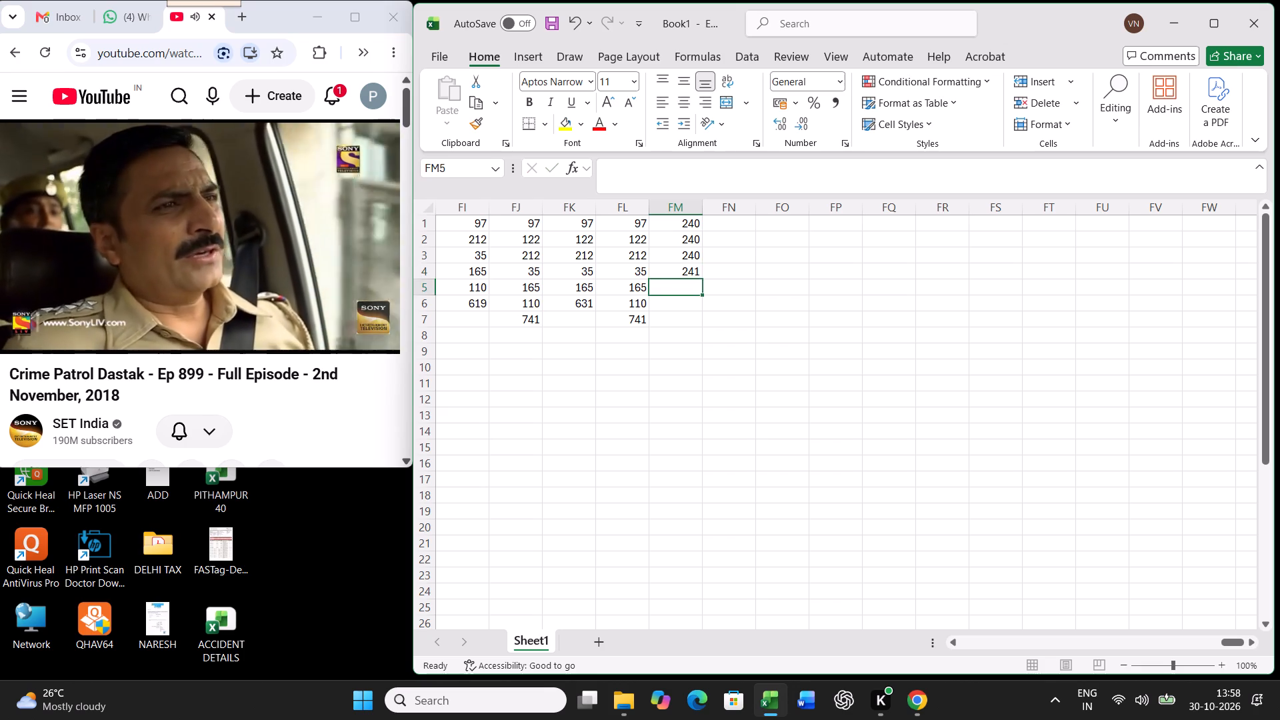
text(305)
key(Return)
text(527)
key(Return)
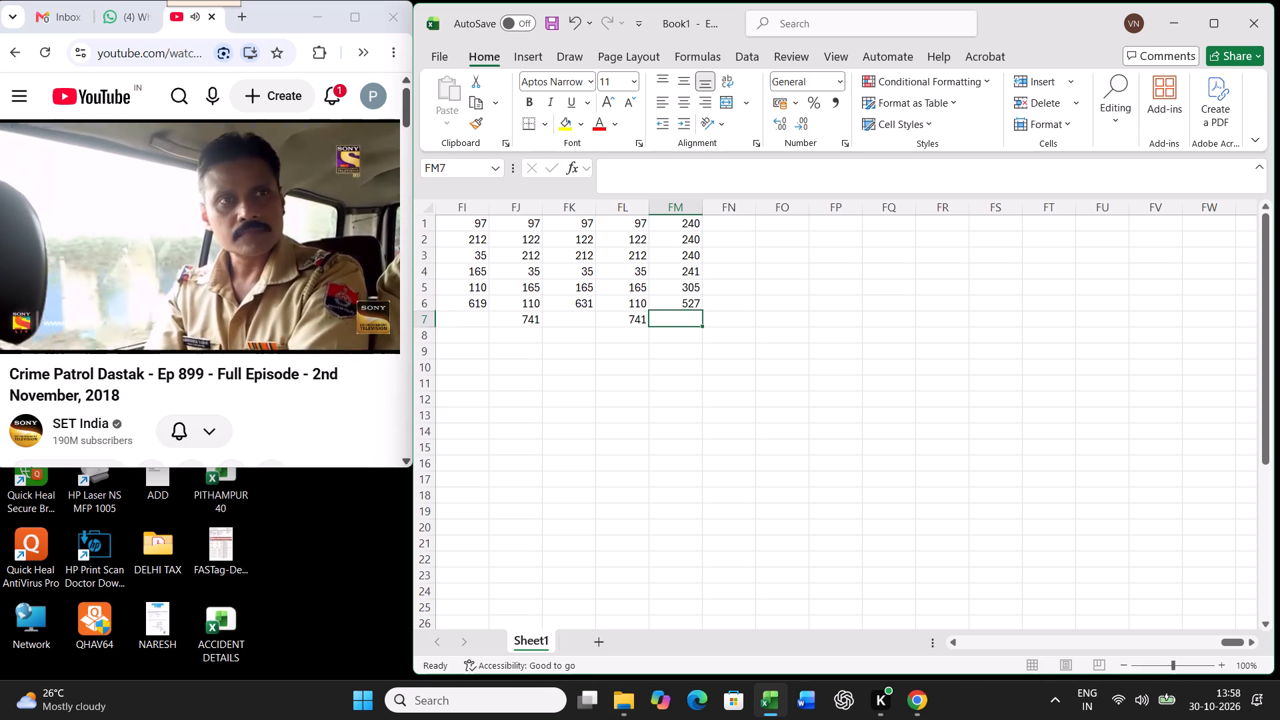
text(90)
key(Return)
text(350)
key(Return)
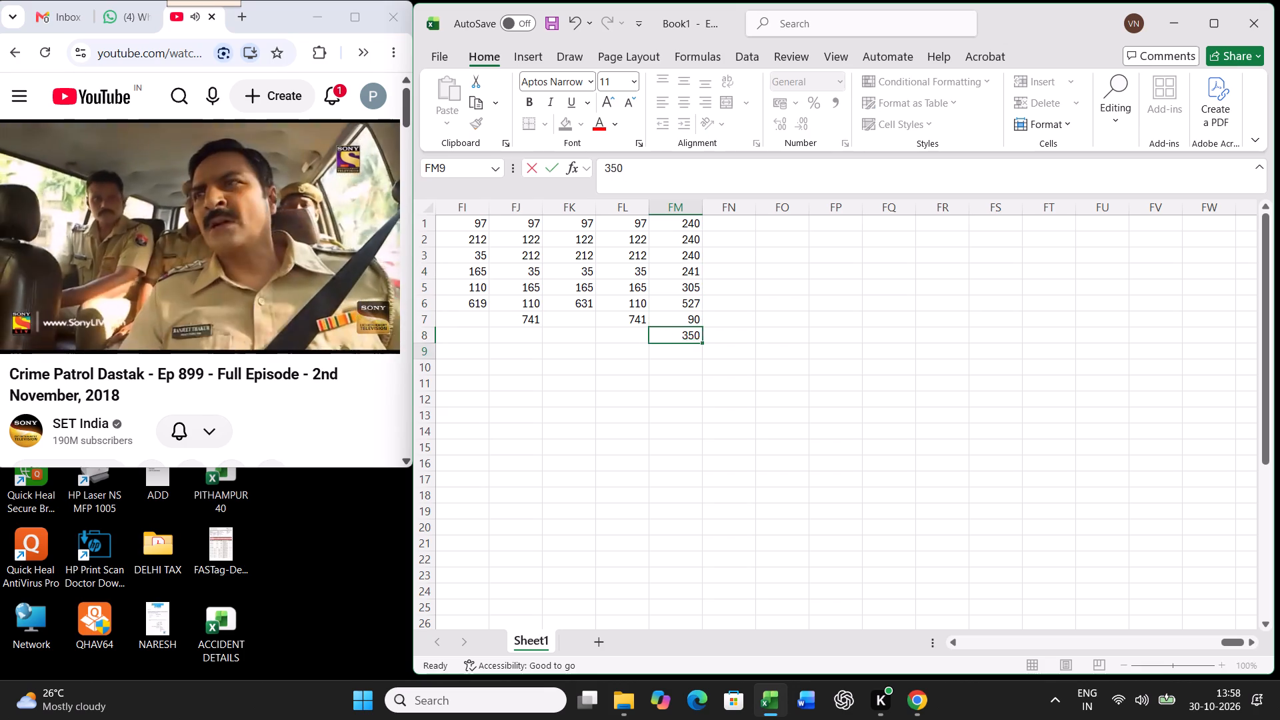
text(70)
key(Return)
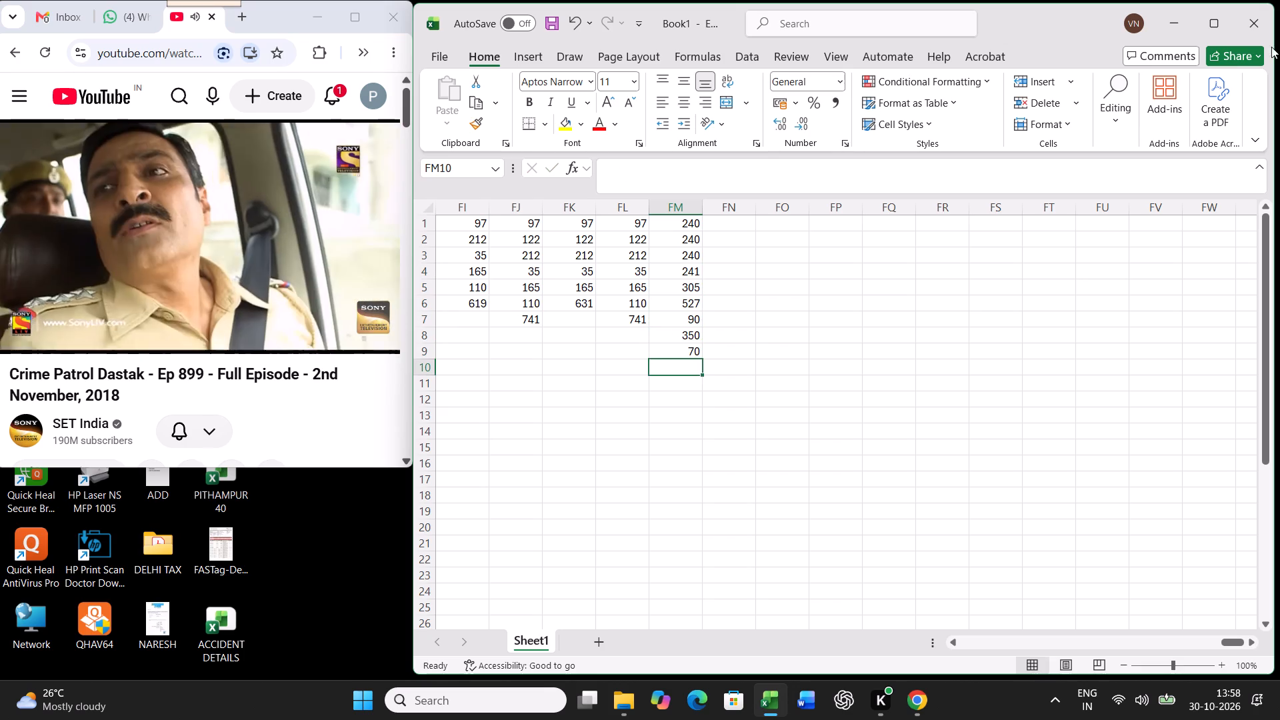
Total column FM in cell FM10 with AutoSum over FM1:FM9.
click(1216, 31)
click(1014, 75)
key(Return)
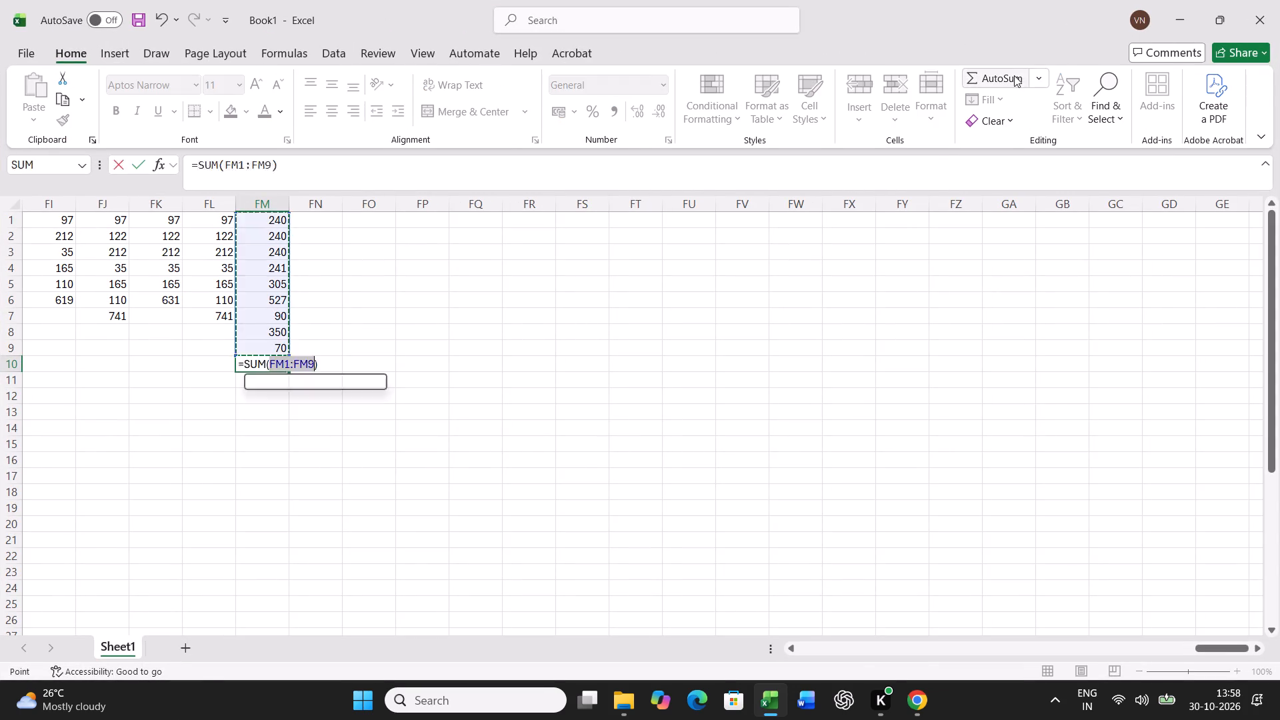
click(1222, 20)
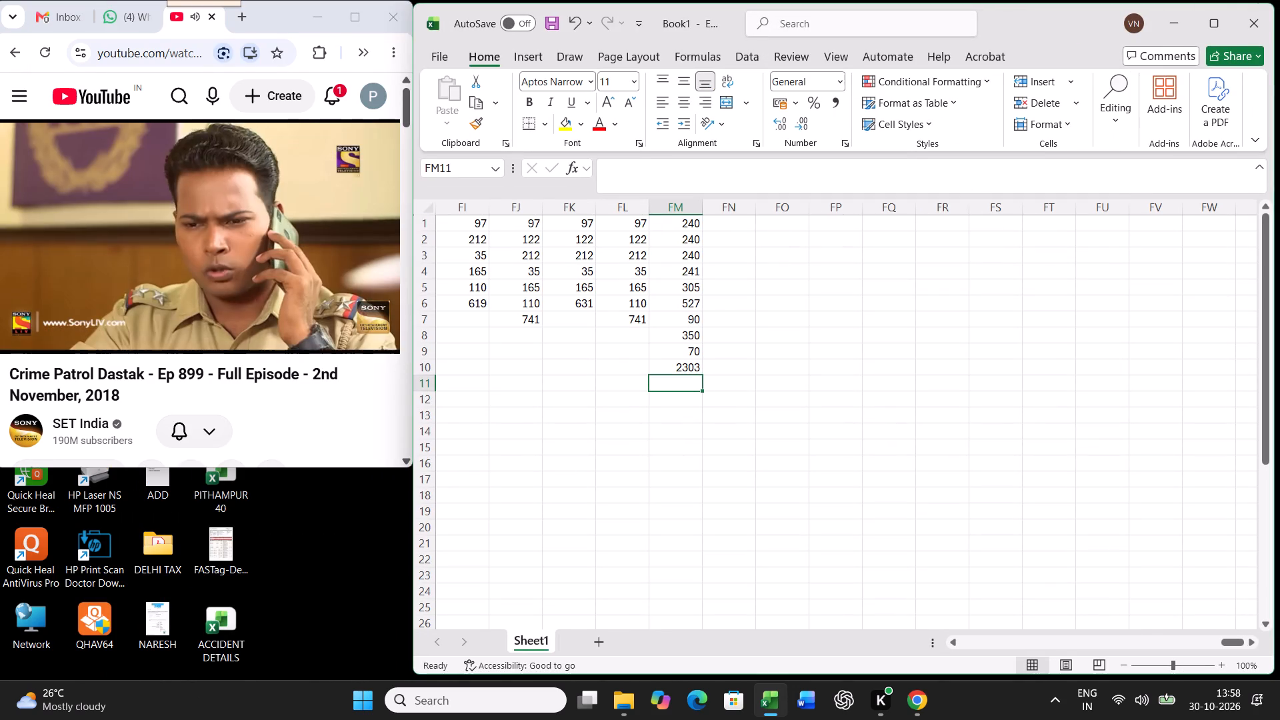
Start column FN with 230, 505, 350, 370, 255, 300 and 550 in cells FN1 to FN7.
click(711, 223)
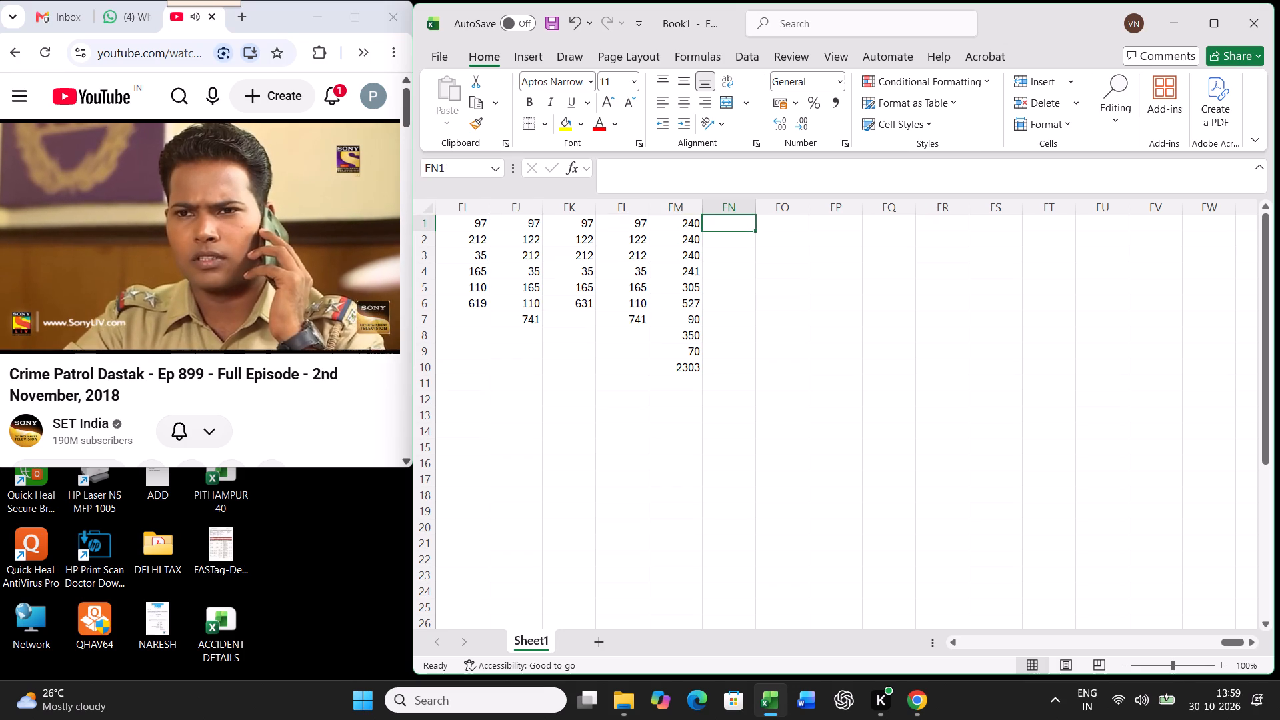
text(230)
key(Return)
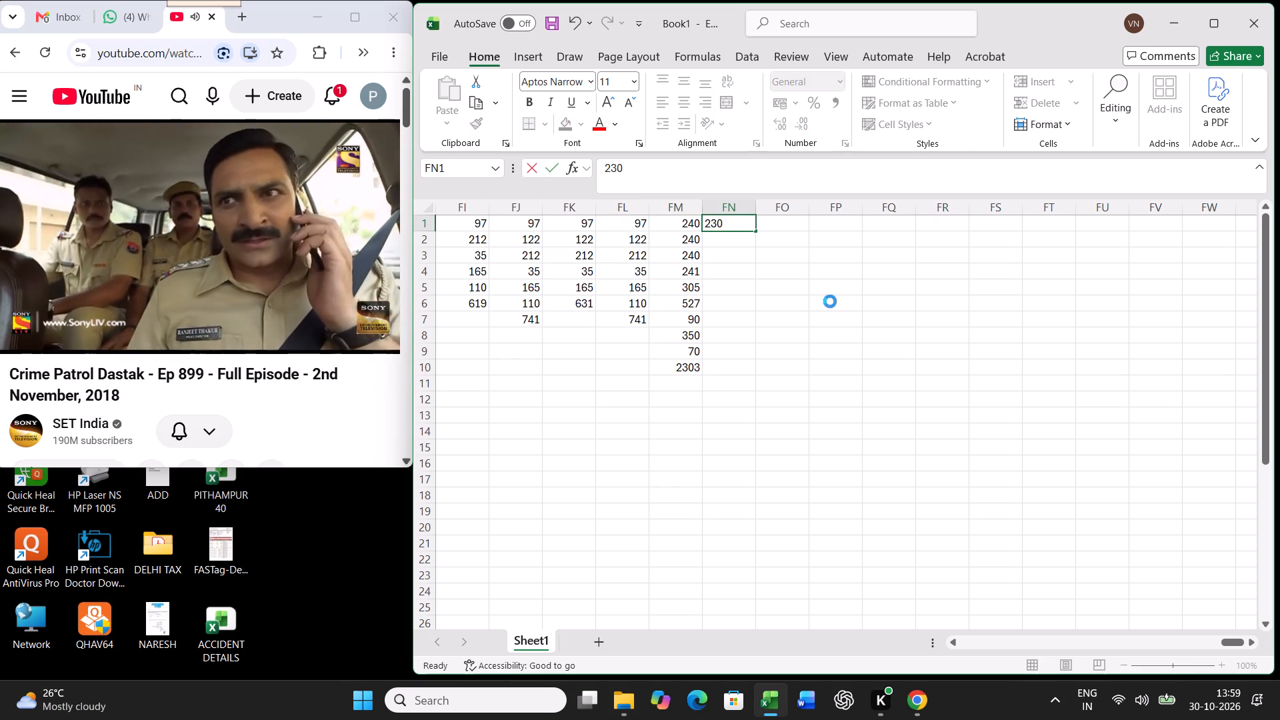
text(505)
key(Return)
text(350)
key(Return)
text(370)
key(Return)
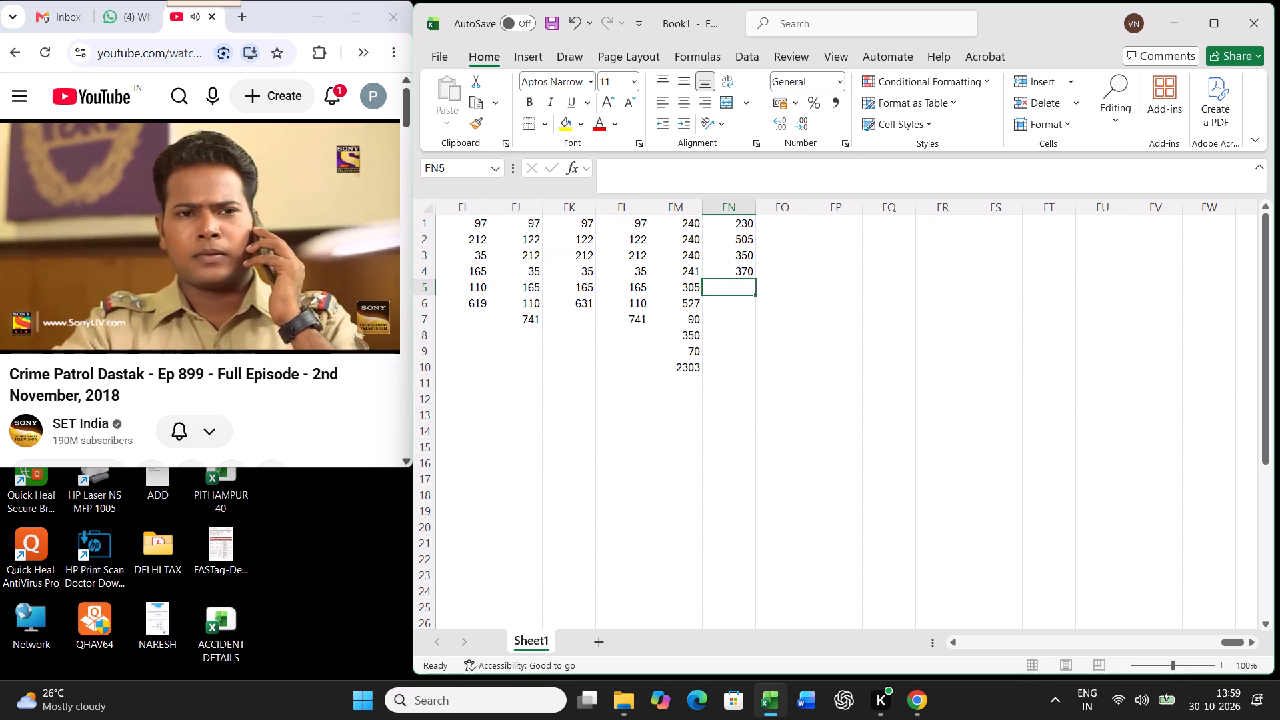
text(255)
key(Return)
text(300)
key(Return)
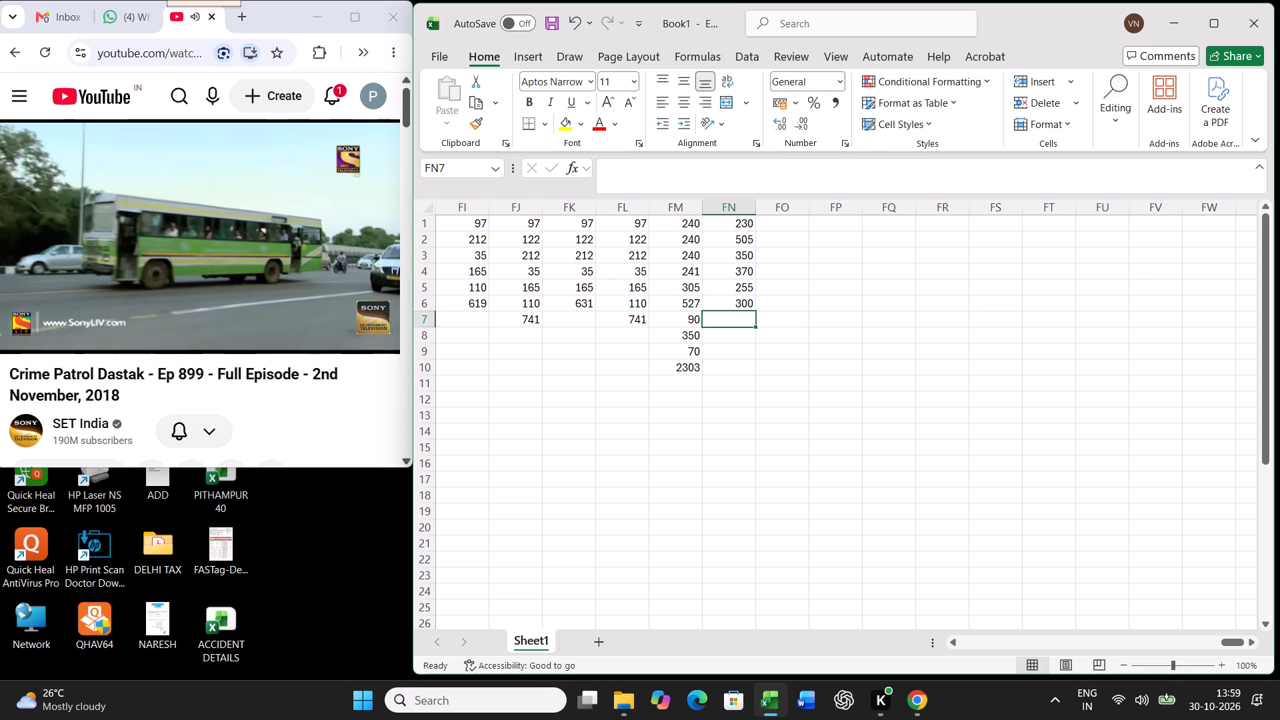
text(550)
key(Return)
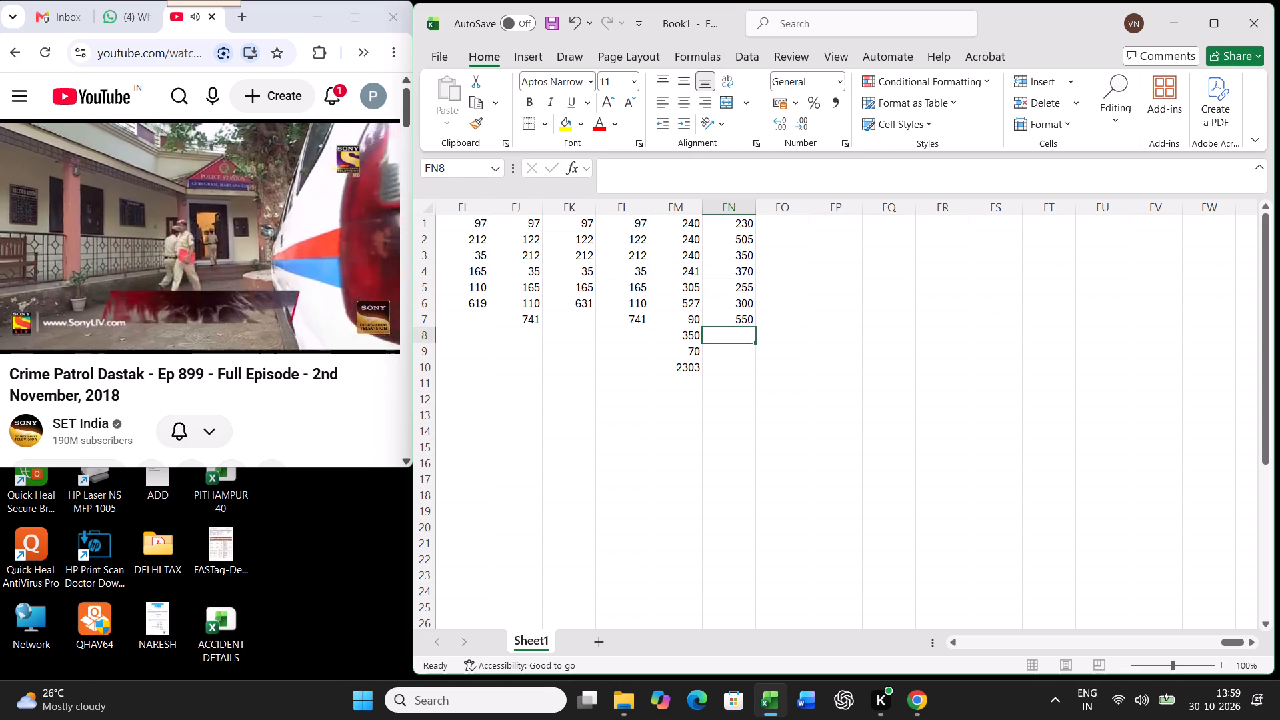
Continue column FN with 415, 410, 350, 180, 185, 205, 475 and 375 in cells FN8 to FN15.
text(415)
key(Return)
text(410)
key(Return)
text(350)
key(Return)
text(180)
key(Return)
text(185)
key(Return)
text(205)
key(Return)
text(475)
key(Return)
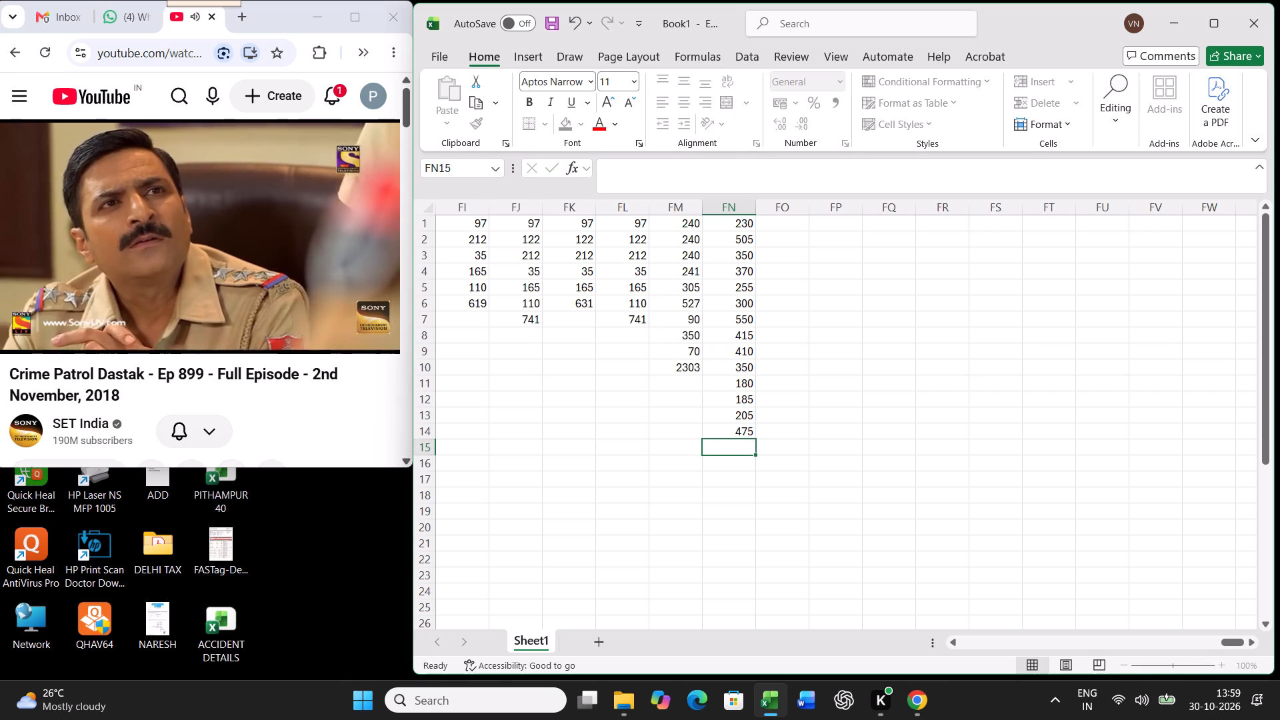
text(375)
key(Return)
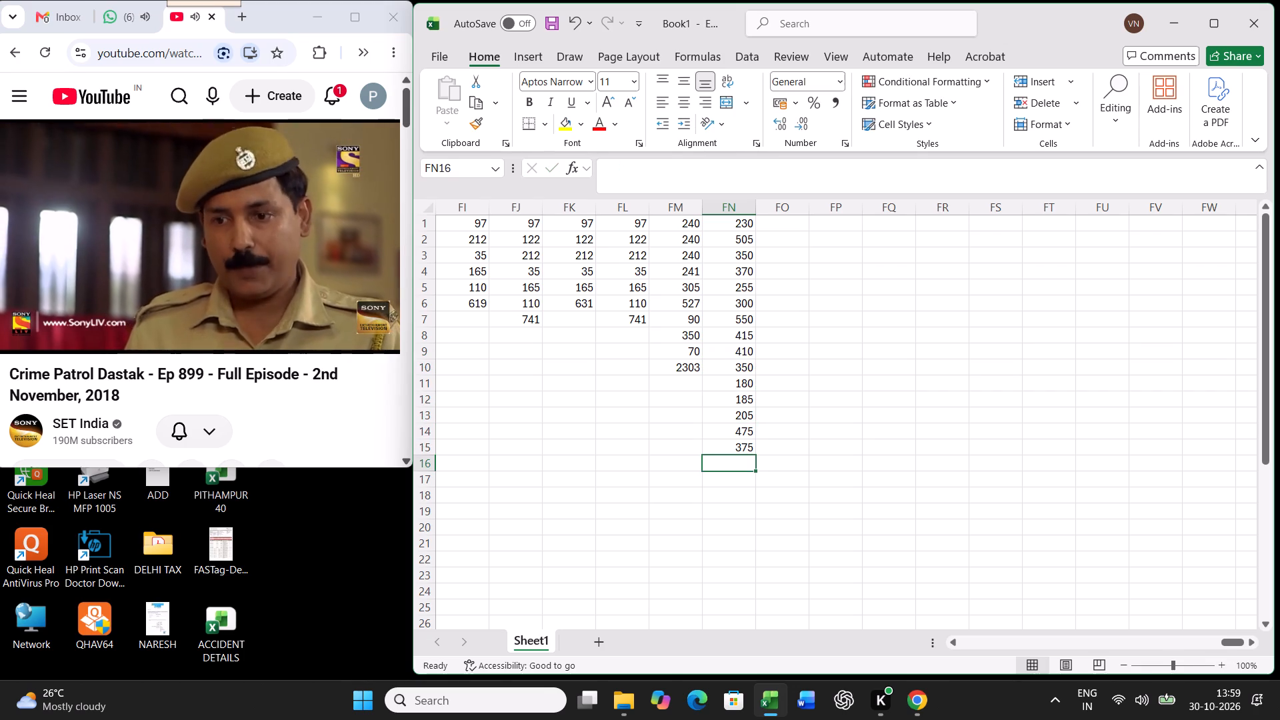
Total column FN in cell FN16 with AutoSum over FN1:FN15.
click(1220, 21)
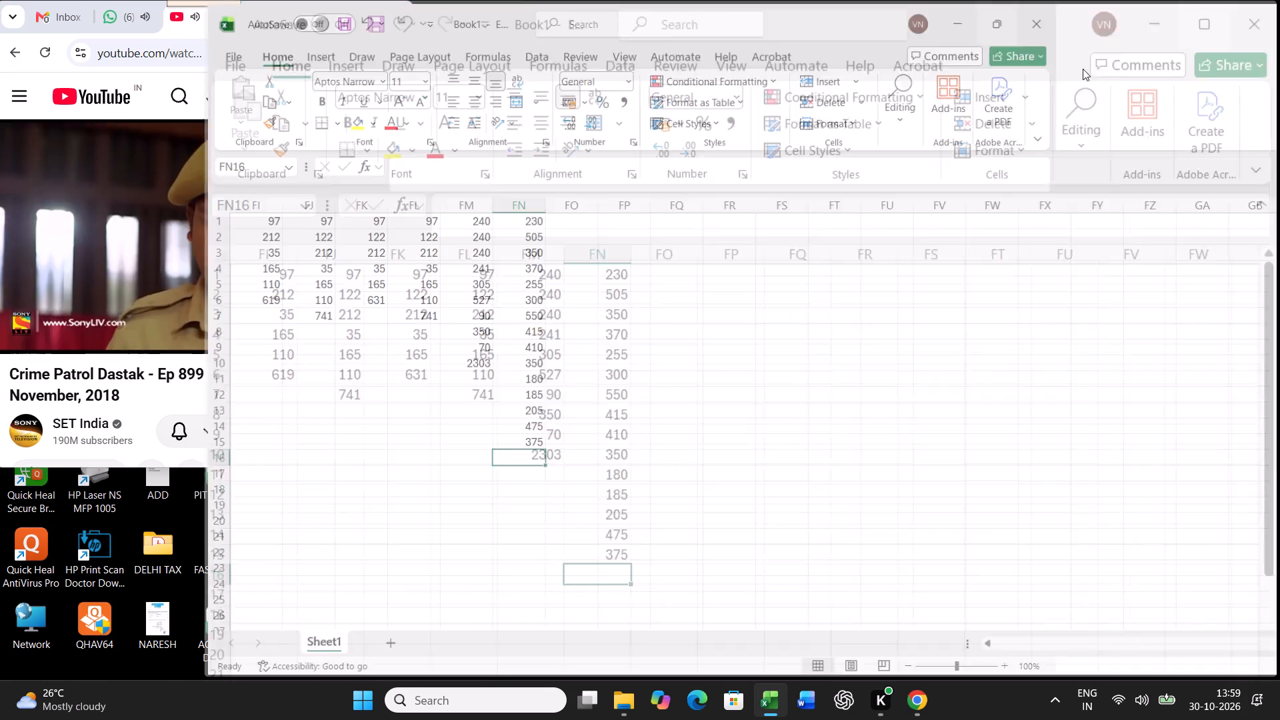
click(1003, 71)
key(Return)
click(1212, 19)
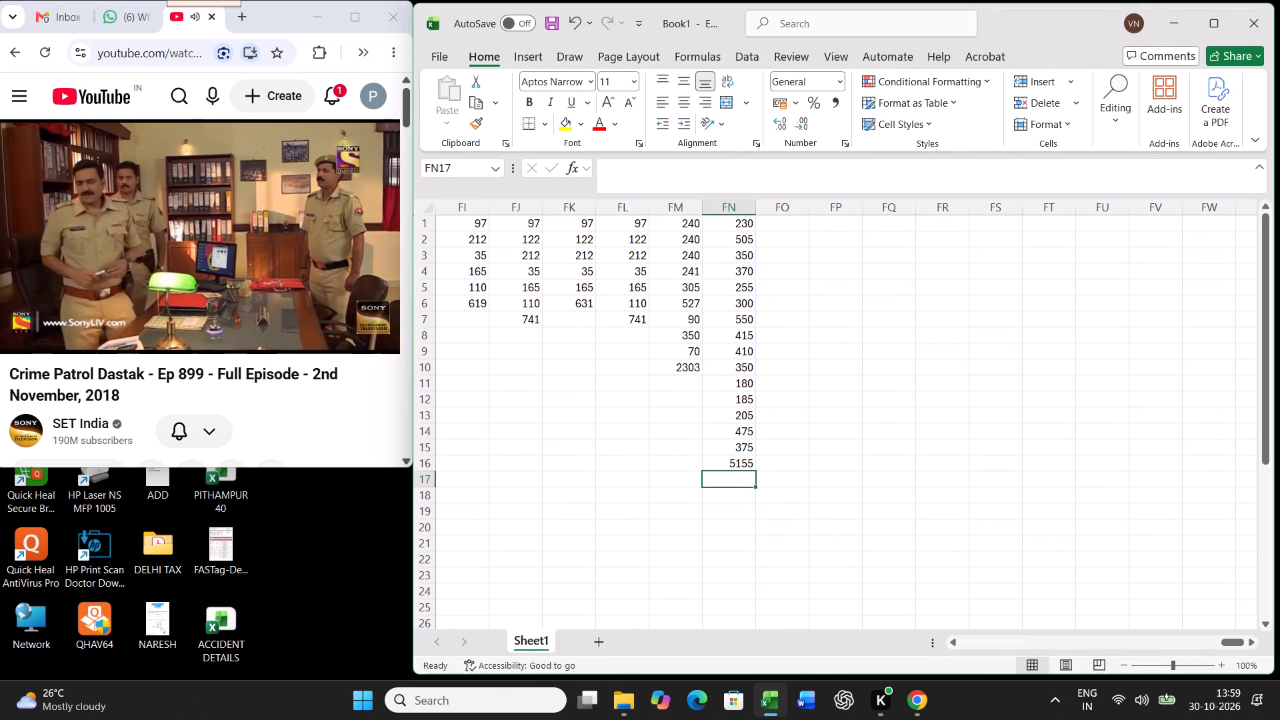
Start column FO with 250, 390, 300, 500, 400 and 470 in cells FO1 to FO6.
key(Up)
key(Up)
key(Up)
key(Up)
key(Up)
key(Up)
key(Up)
key(Up)
key(Up)
key(Up)
key(Up)
key(Up)
key(Up)
key(Up)
key(Up)
key(Up)
key(Up)
key(Up)
key(Up)
key(Up)
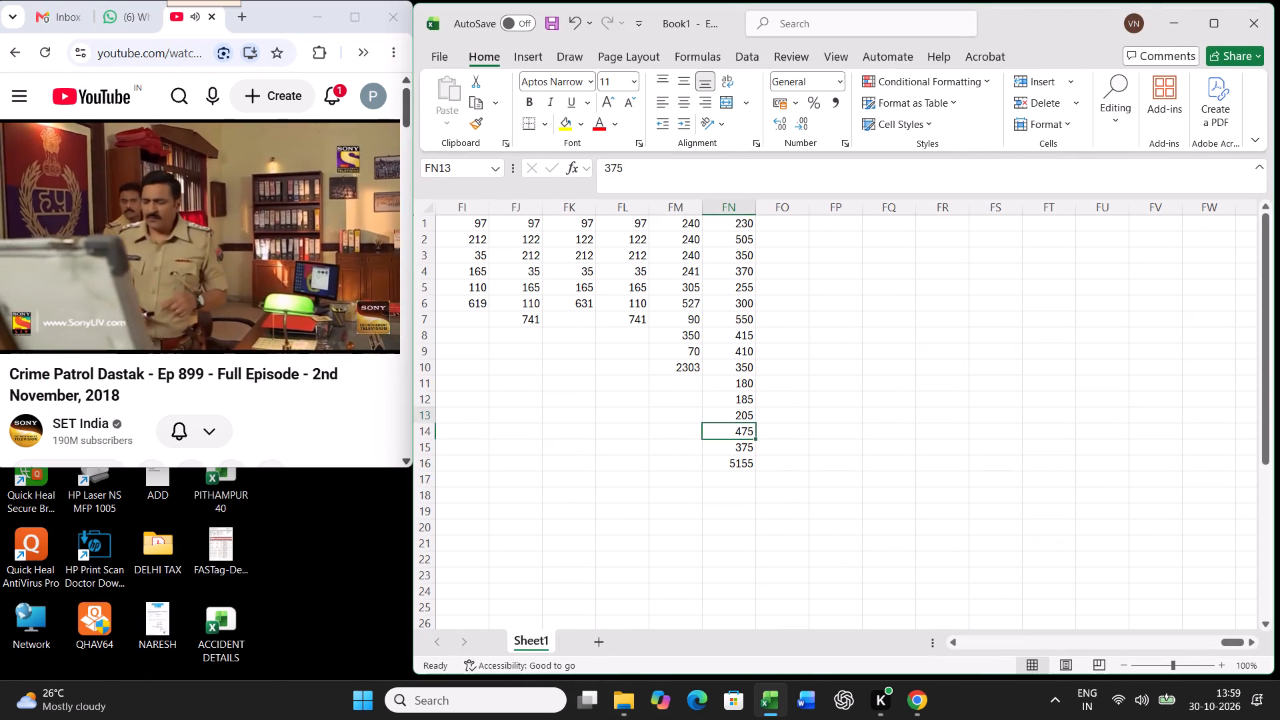
key(Right)
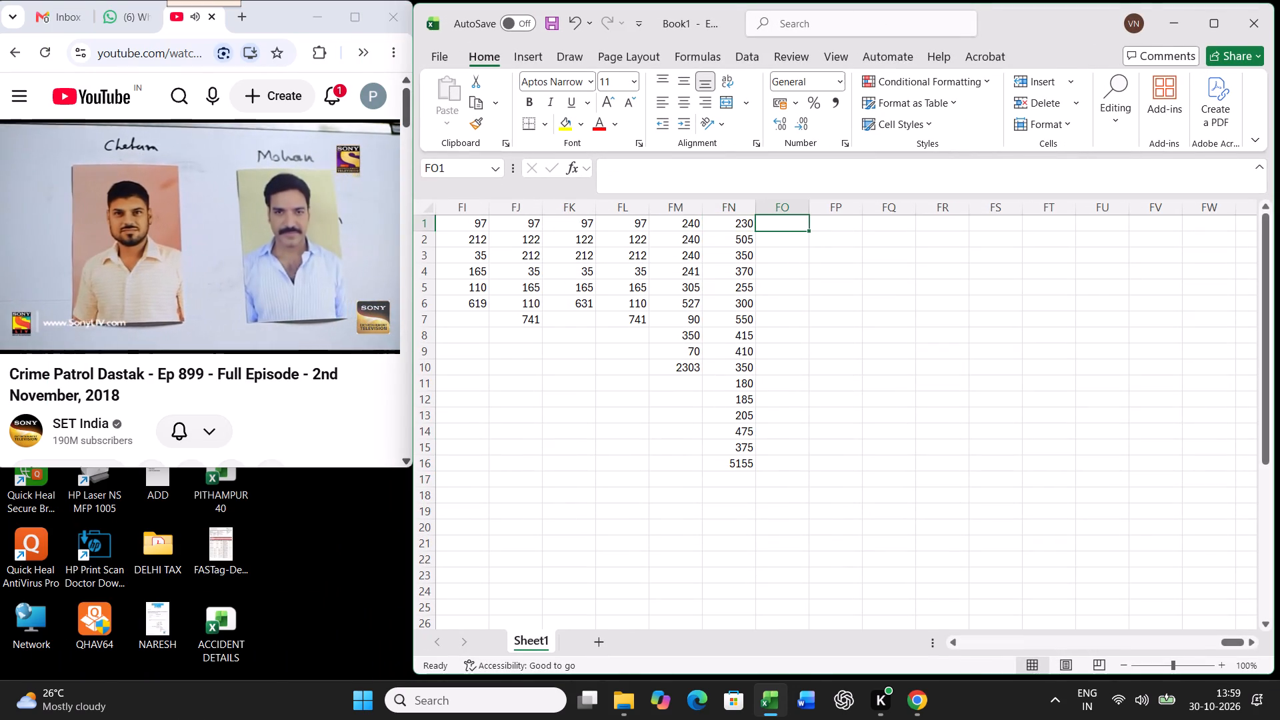
text(250)
key(Return)
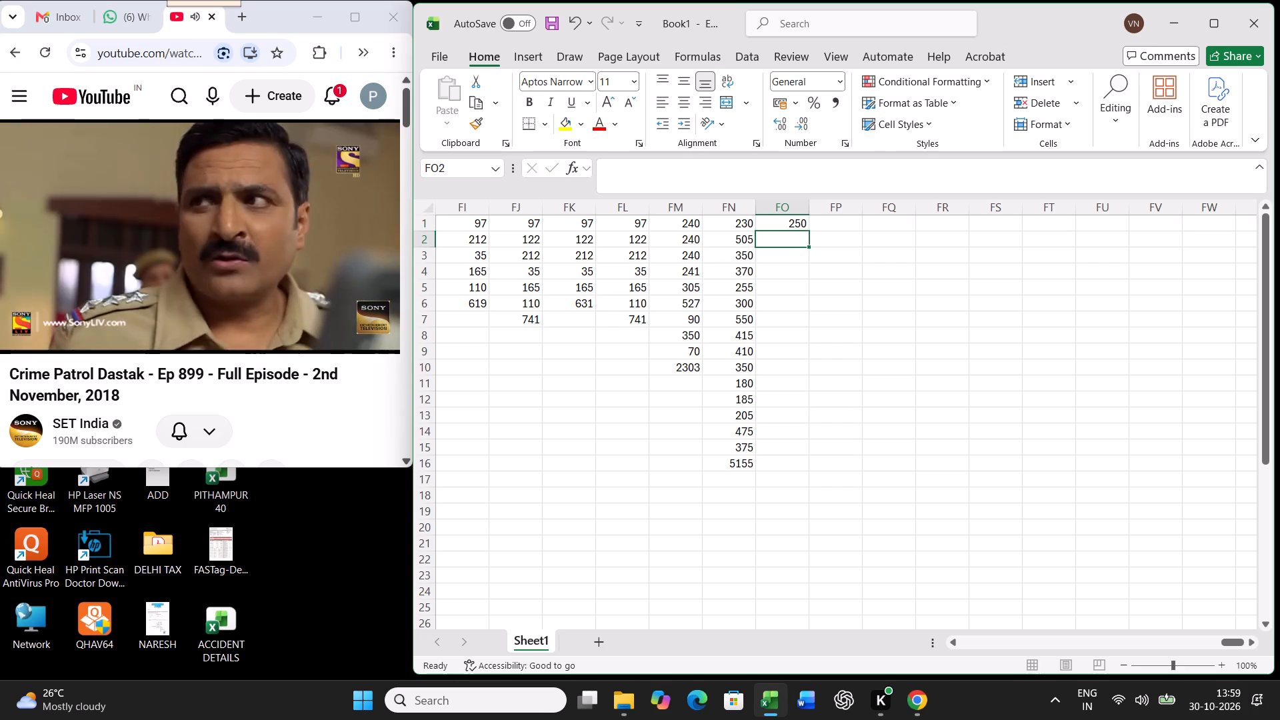
text(390)
key(Return)
text(300)
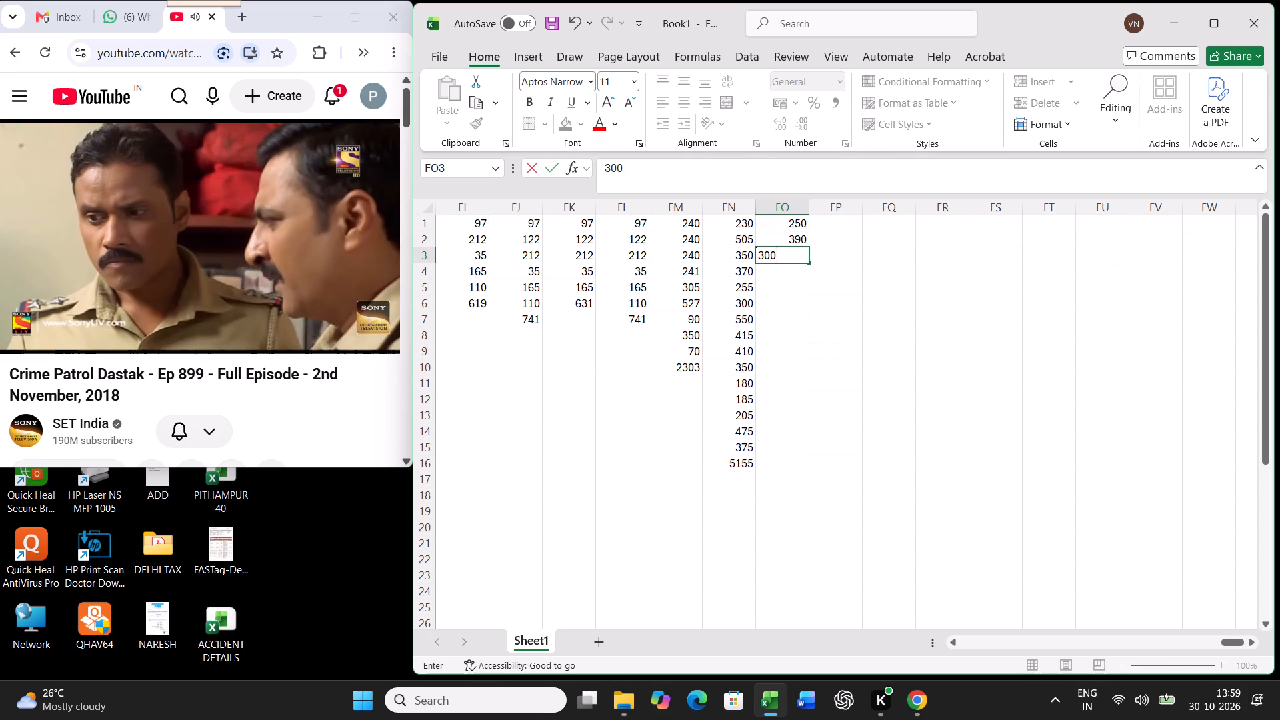
key(Return)
text(500)
key(Return)
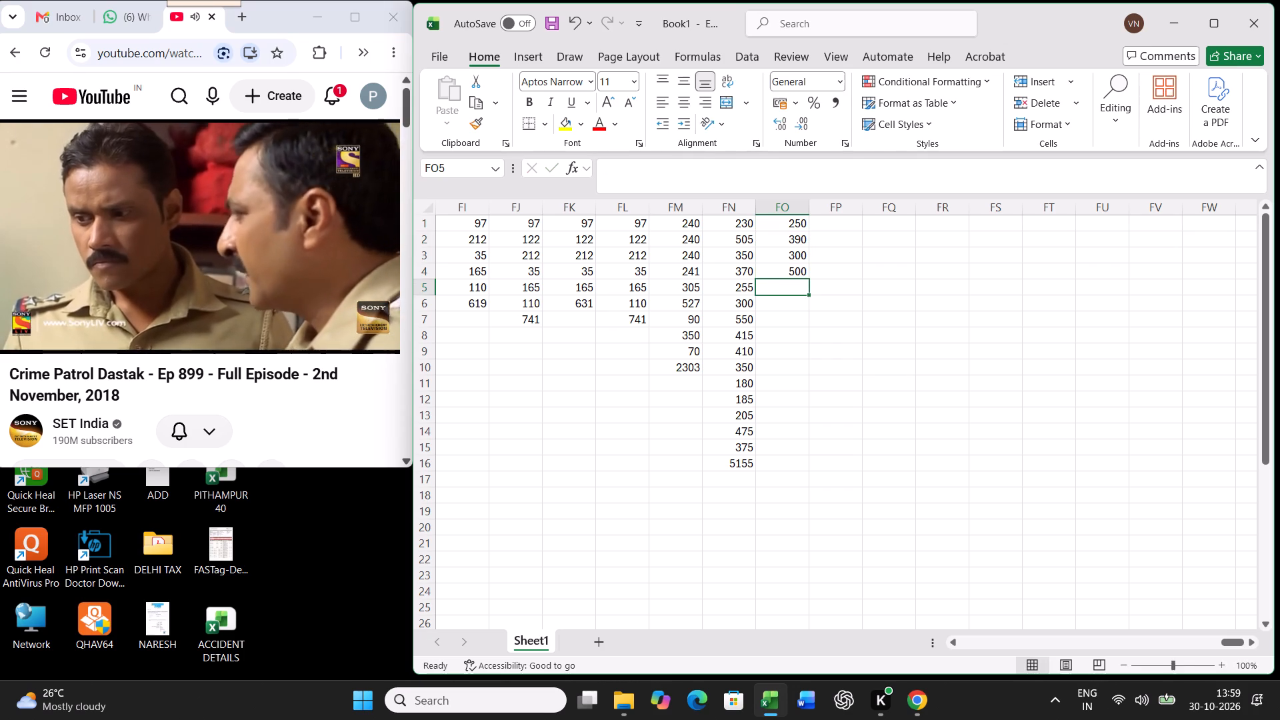
text(400)
key(Return)
text(470)
key(Return)
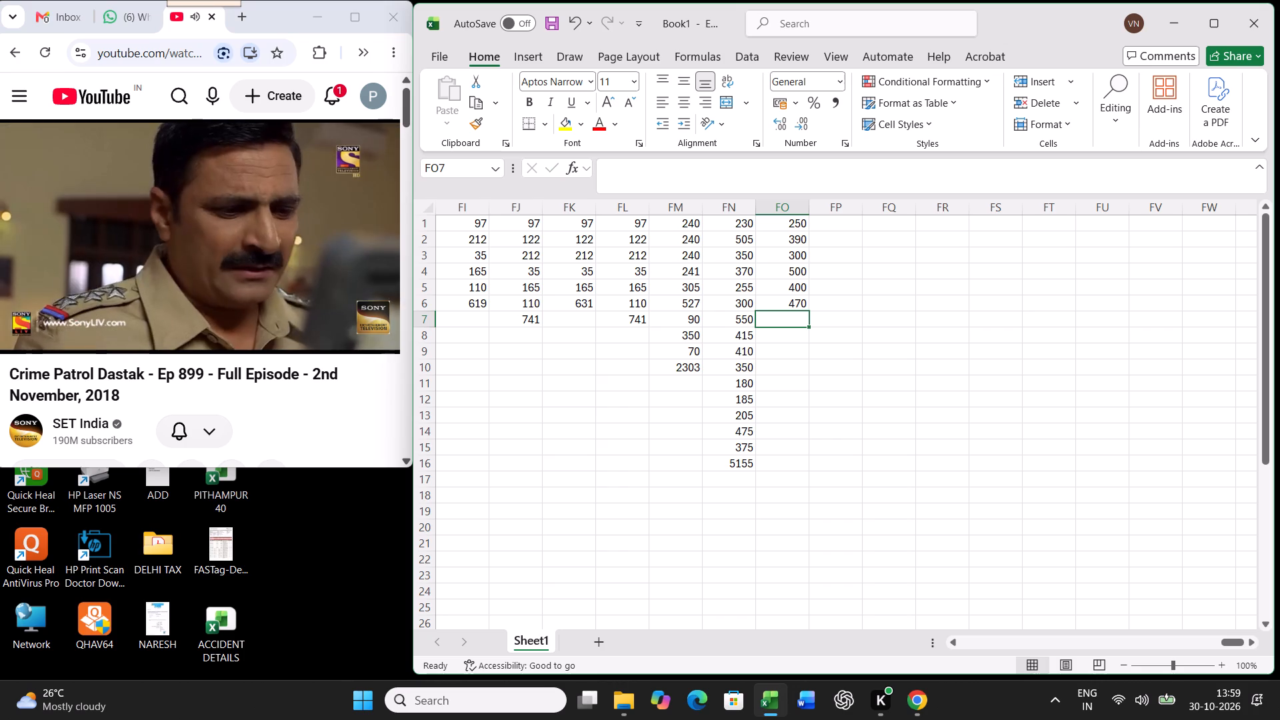
Continue column FO with 315, 470, 320, 470, 480, 495 and 350 in cells FO7 to FO13.
text(315)
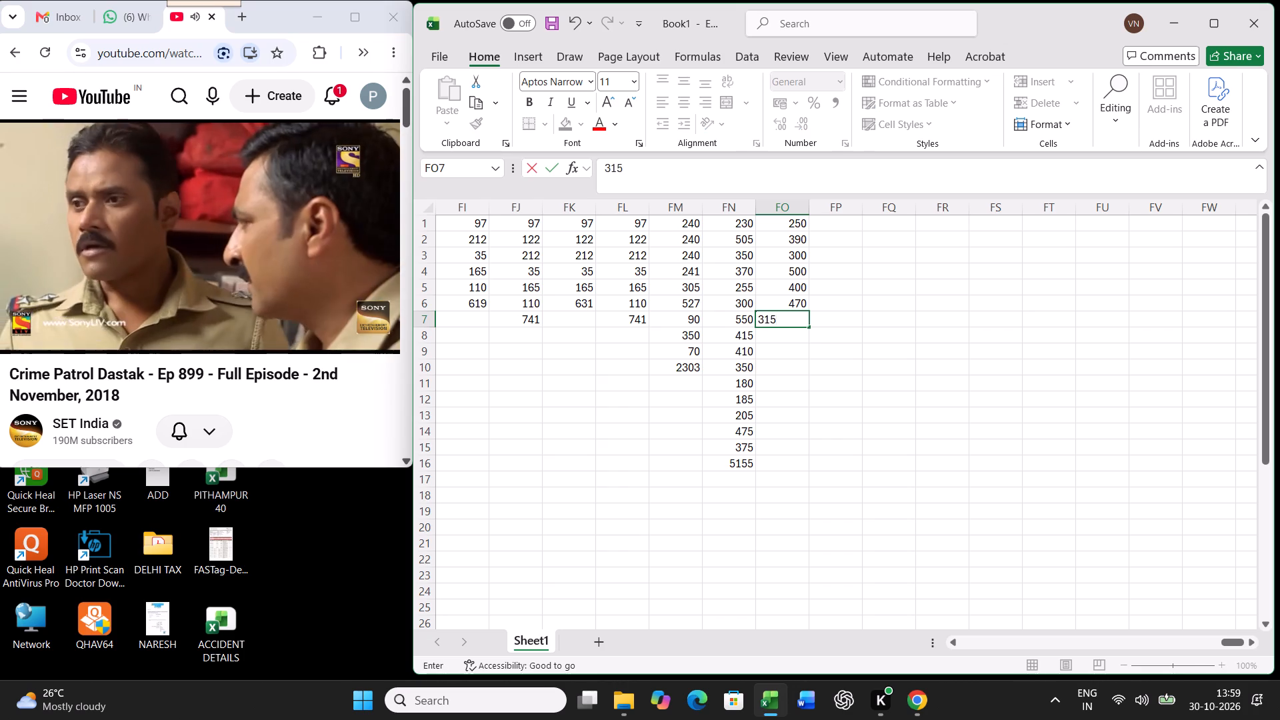
key(Return)
text(470)
key(Return)
text(320)
key(Return)
text(470)
key(Return)
text(480)
key(Return)
text(495)
key(Return)
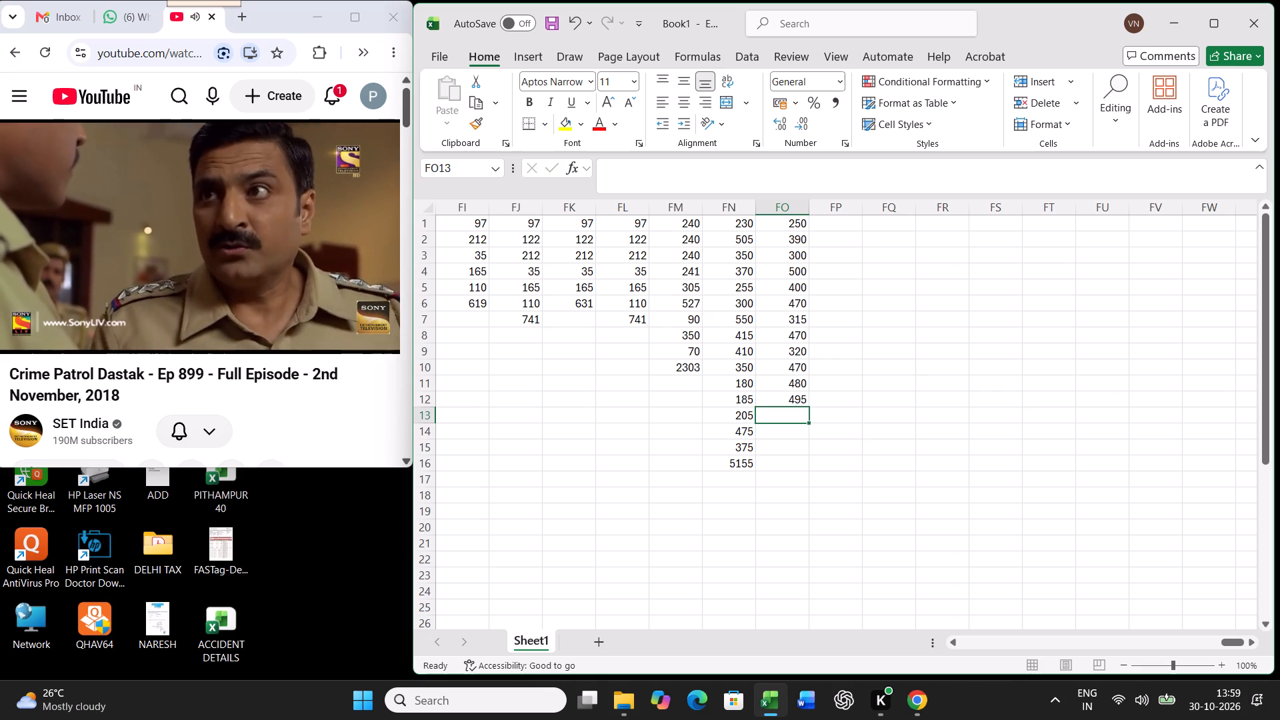
text(350)
key(Return)
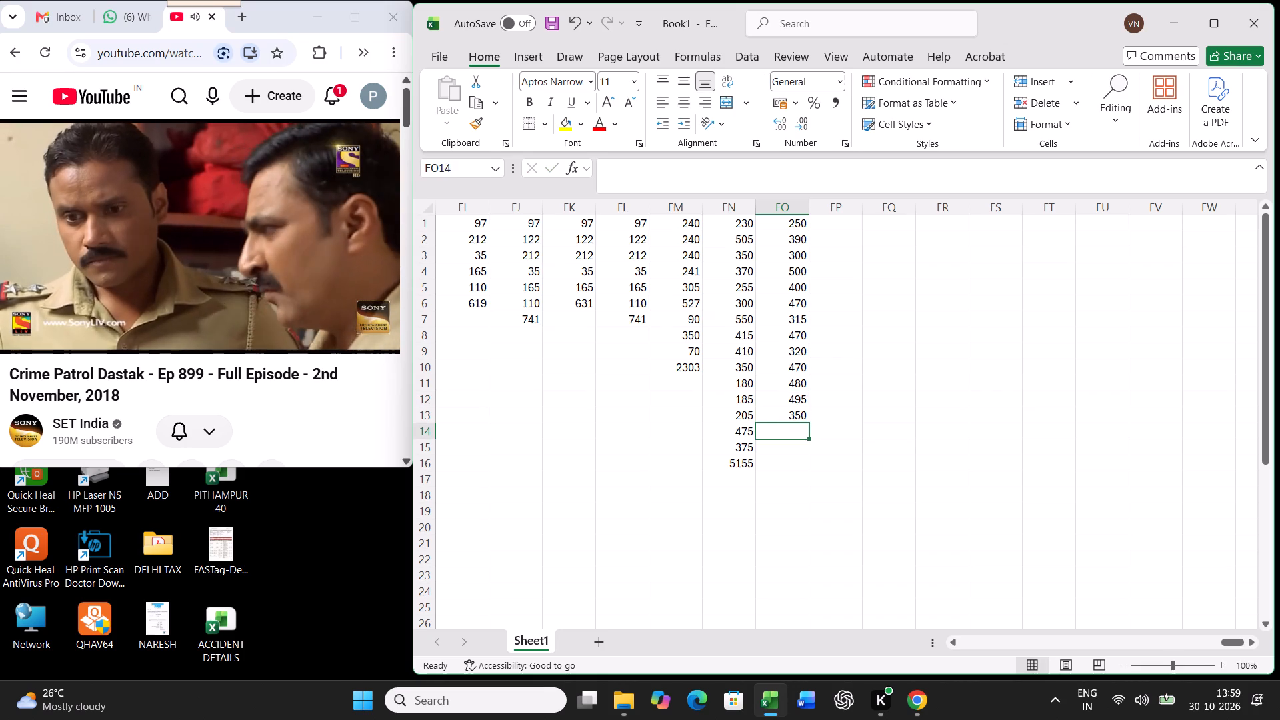
Total column FO in cell FO14 with AutoSum over FO1:FO13.
click(1225, 23)
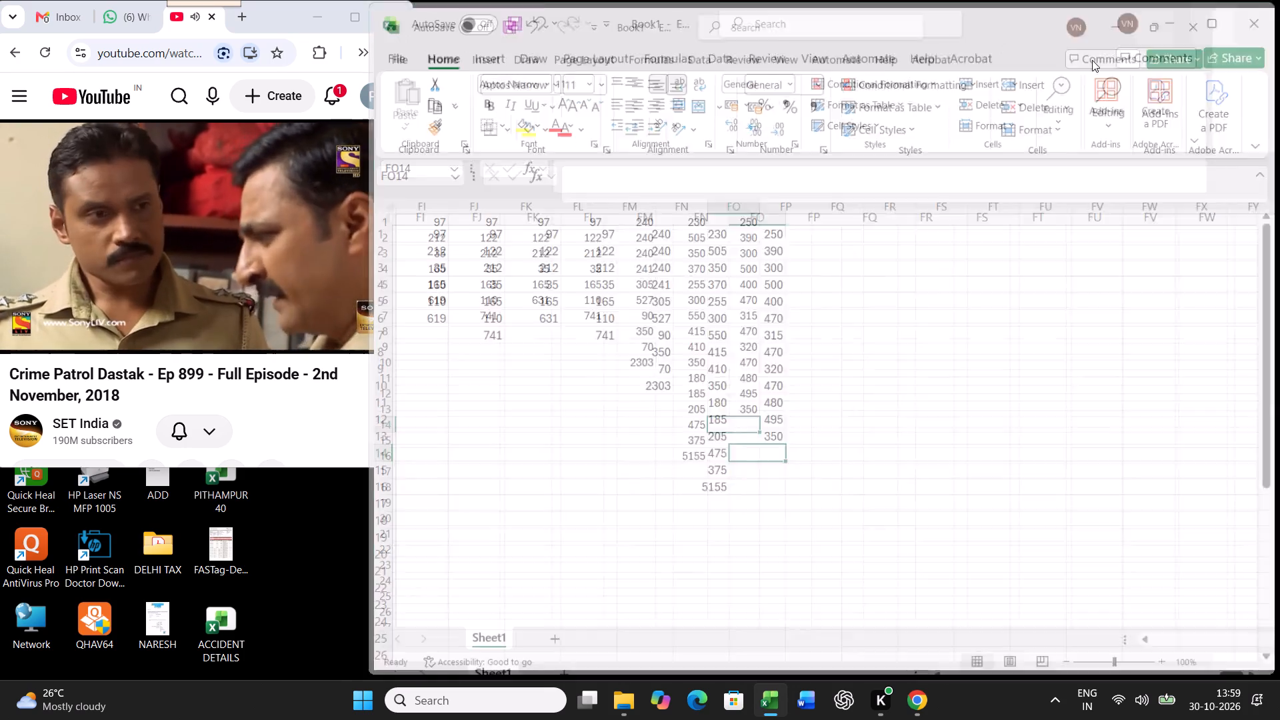
click(1001, 78)
key(Return)
click(1224, 0)
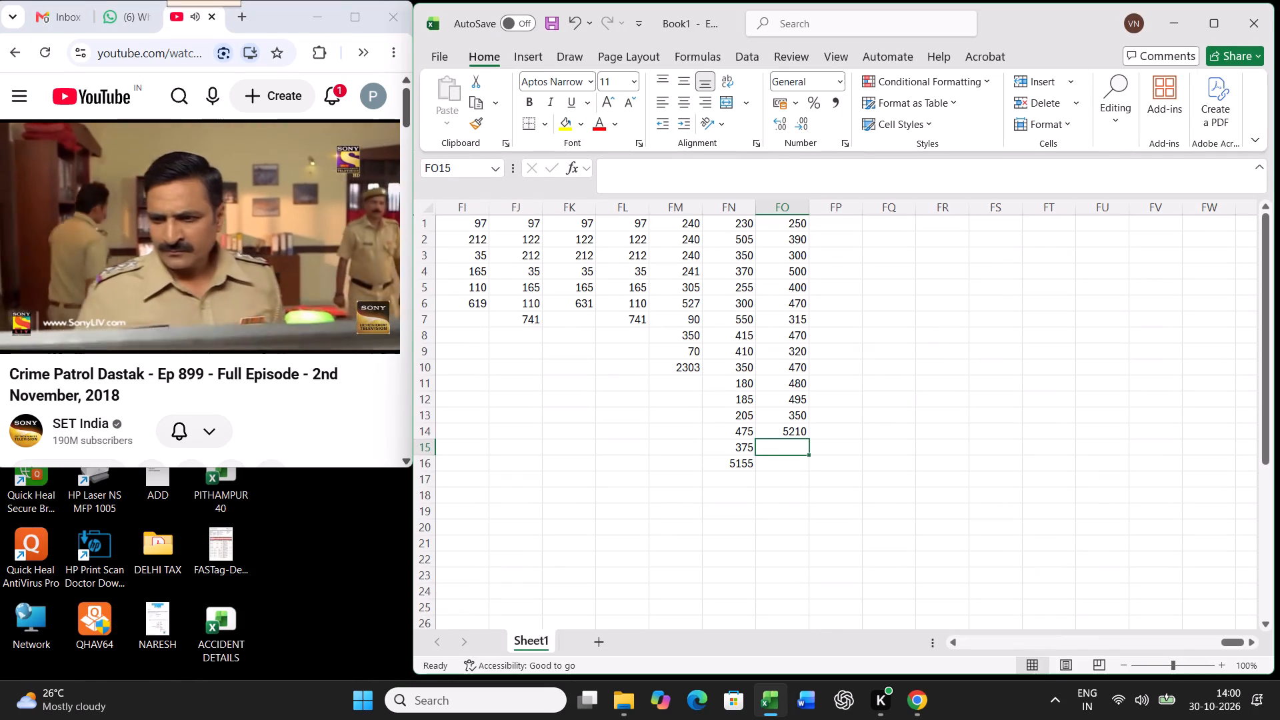
Enter 240, 241, 305, 527, 90, 350 and 230 in cells FP1 to FP7 of column FP.
key(Up)
key(Up)
key(Up)
key(Up)
key(Up)
key(Up)
key(Up)
key(Up)
key(Up)
key(Up)
key(Up)
key(Up)
key(Up)
key(Up)
key(Up)
key(Up)
key(Up)
key(Up)
key(Up)
key(Up)
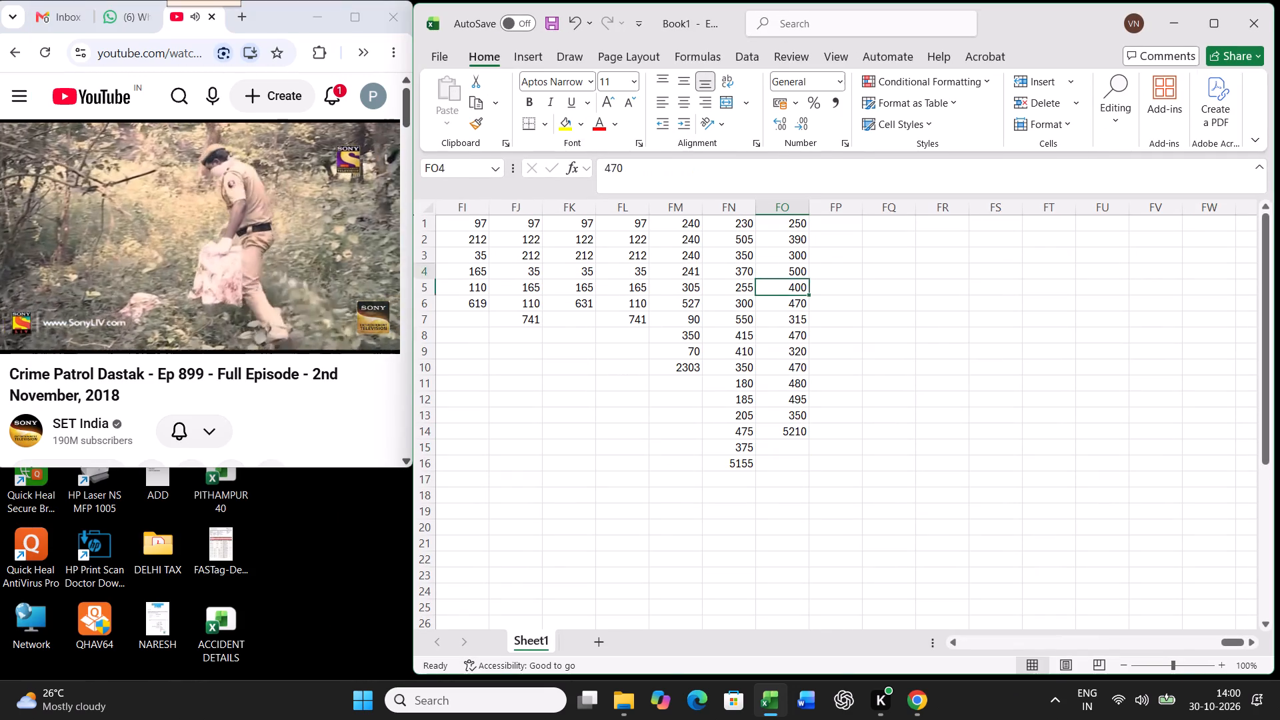
key(Right)
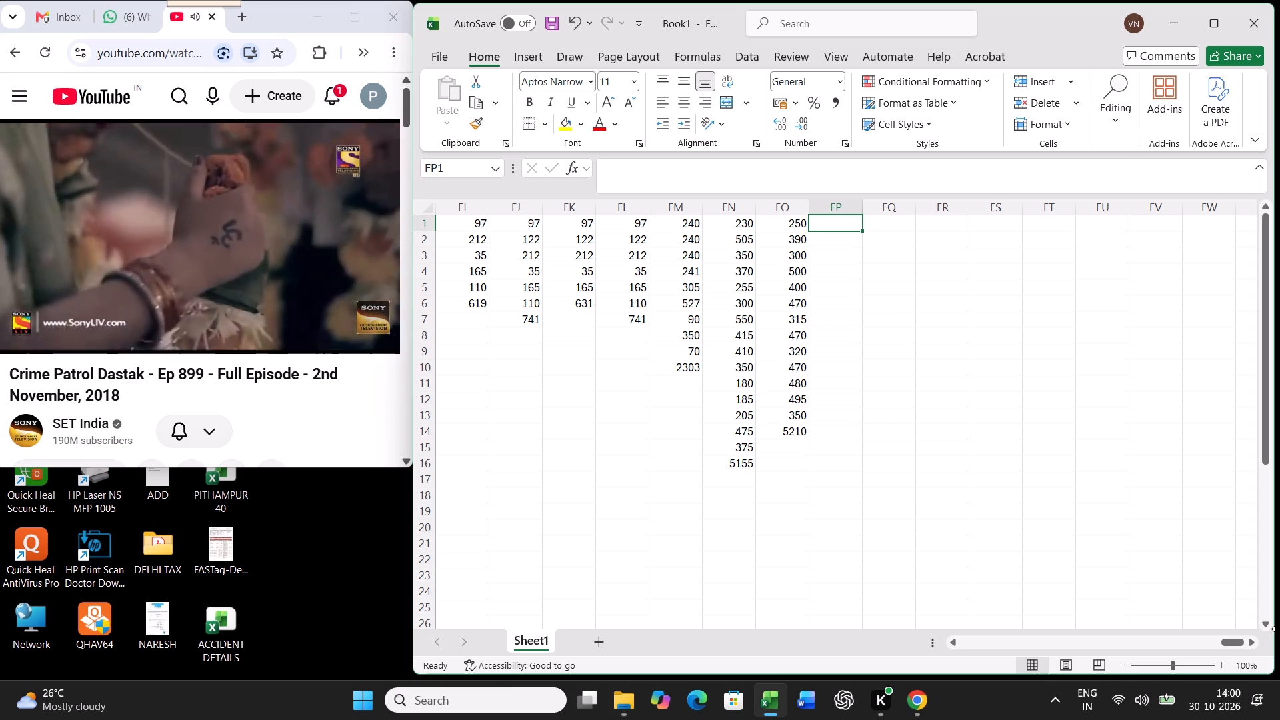
text(240)
key(Return)
text(241)
key(Return)
text(305)
key(Return)
text(527)
key(Return)
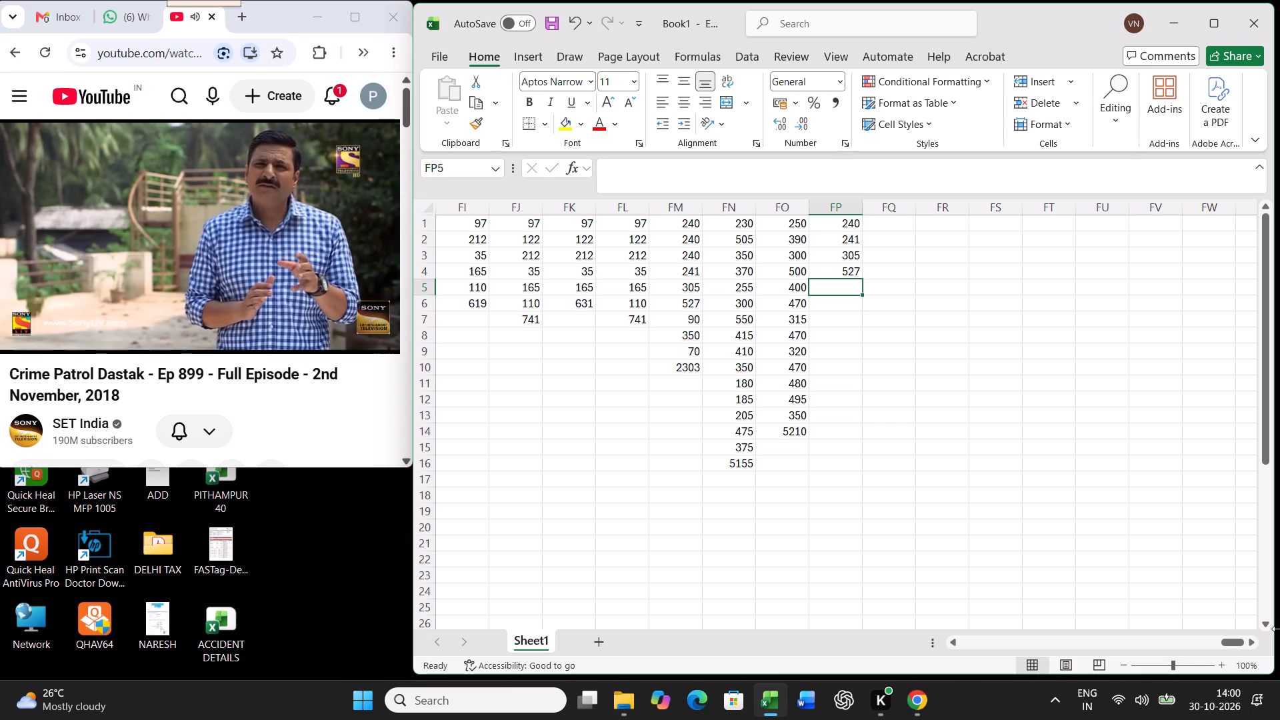
text(90)
key(Return)
text(350)
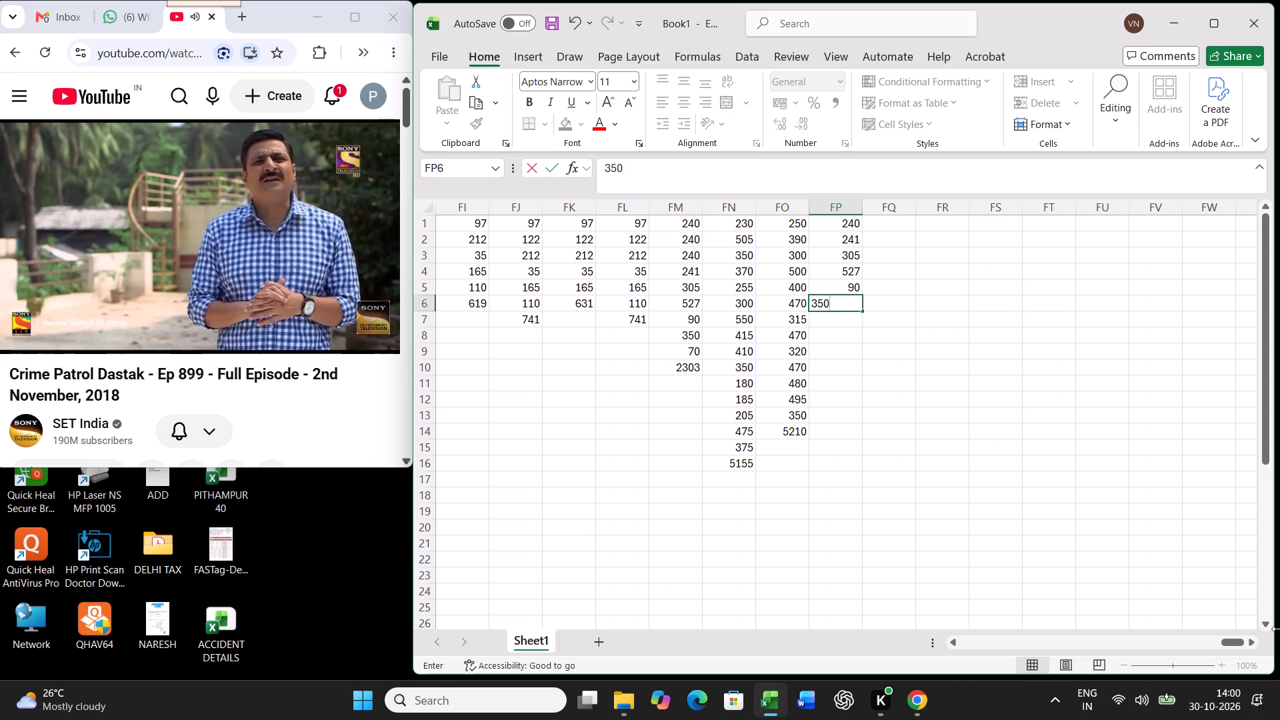
key(Return)
text(230)
key(Return)
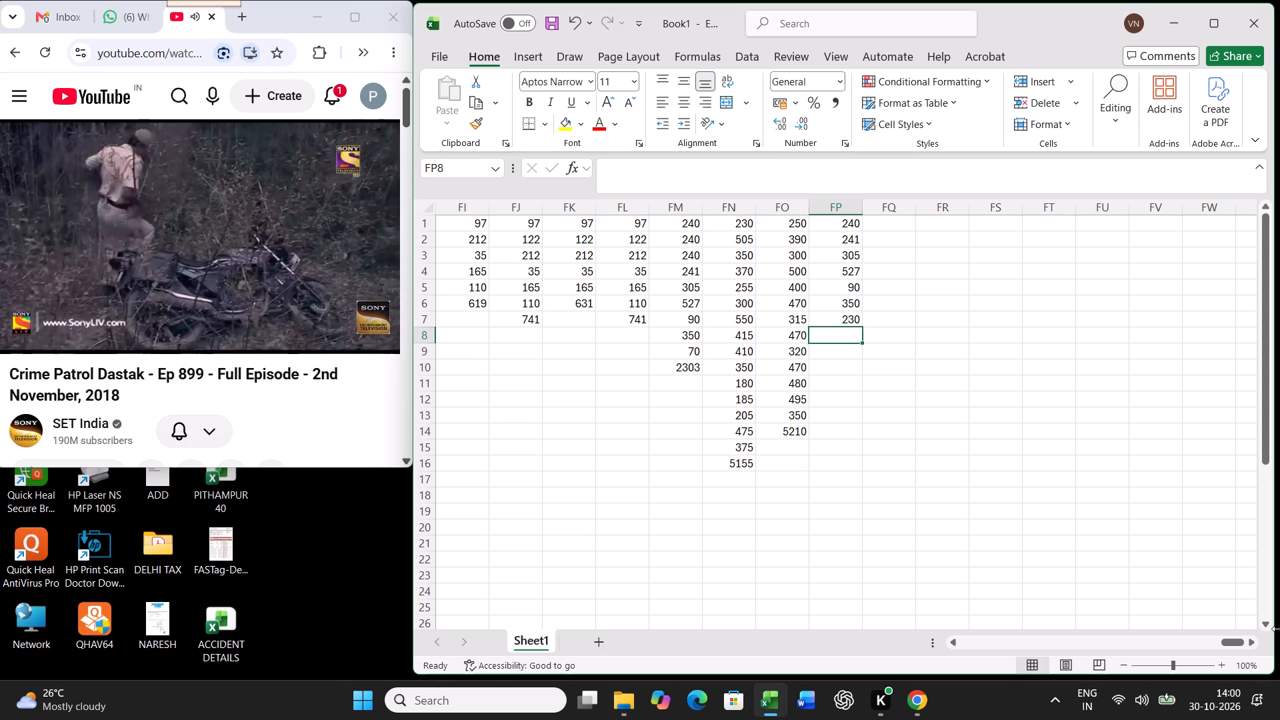
Total column FP in cell FP8 with AutoSum over FP1:FP7.
click(1215, 14)
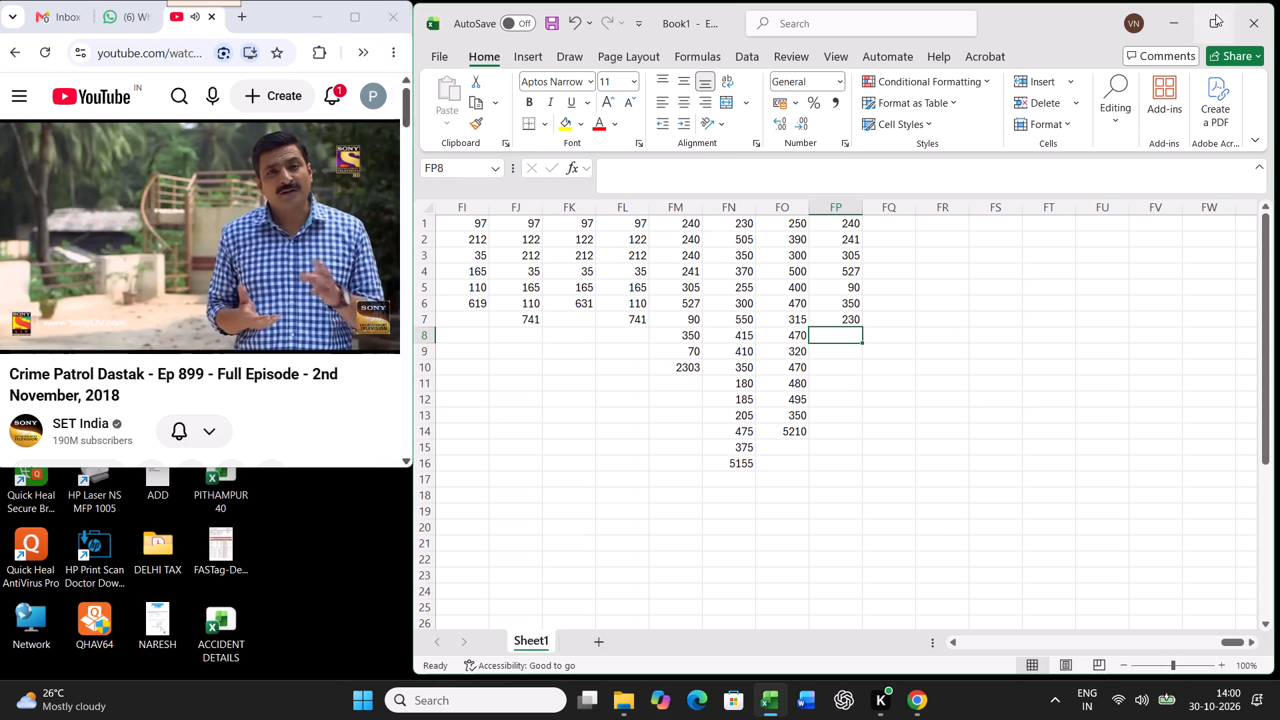
click(1002, 83)
key(Return)
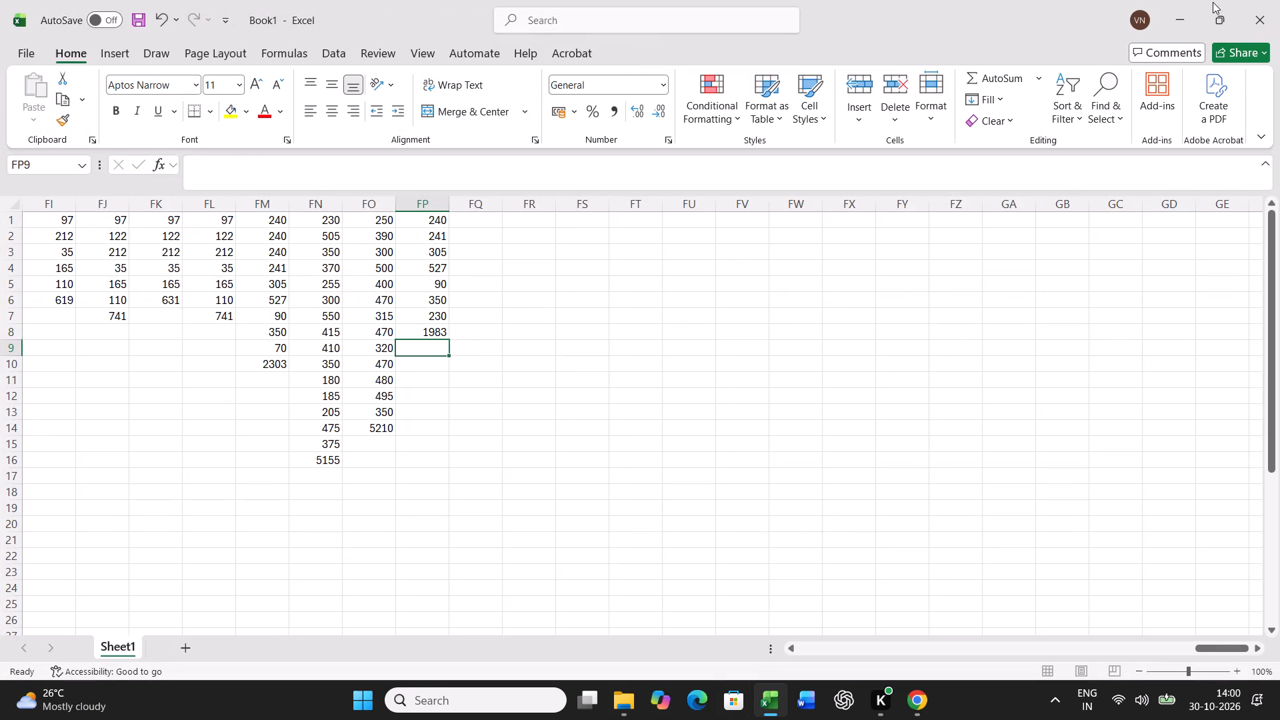
click(1213, 2)
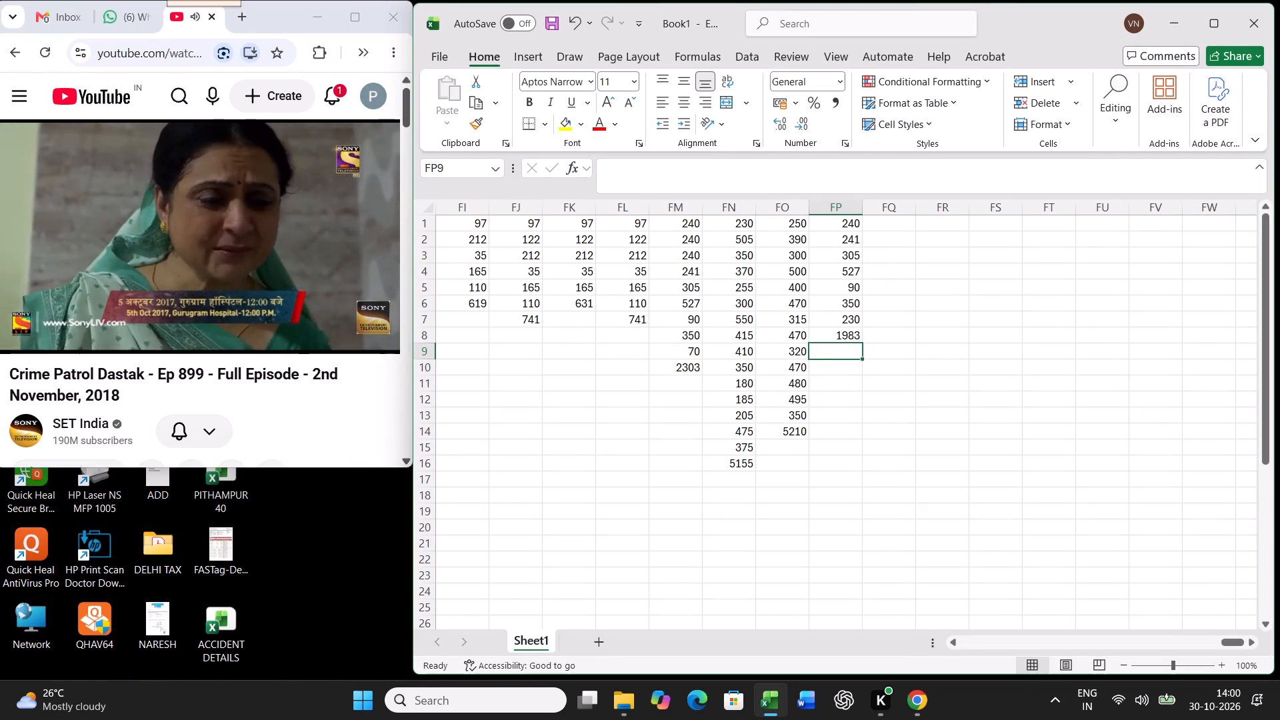
Enter 240, 240, 241, 305, 527, 90, 350 and 70 in cells FQ1 to FQ8 of column FQ.
key(Up)
key(Up)
key(Up)
key(Up)
key(Up)
key(Up)
key(Up)
key(Up)
key(Up)
key(Up)
key(Up)
key(Up)
key(Up)
key(Up)
key(Up)
key(Up)
key(Up)
key(Up)
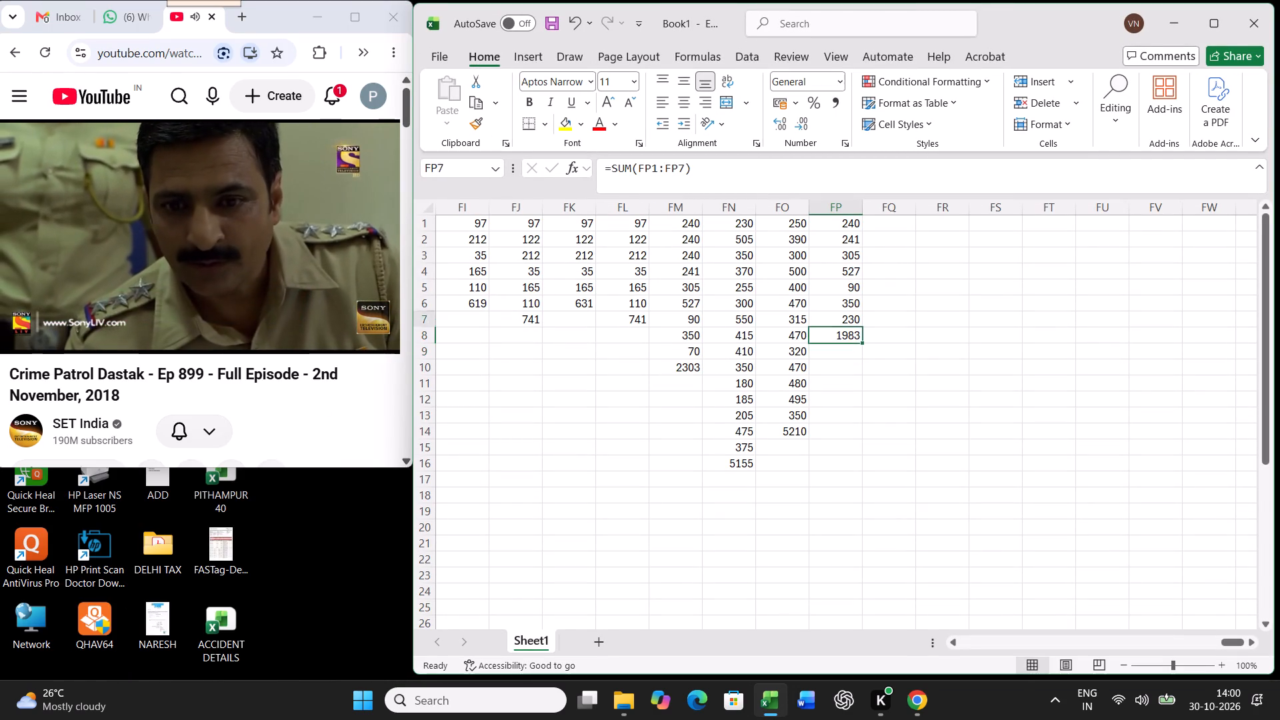
key(Right)
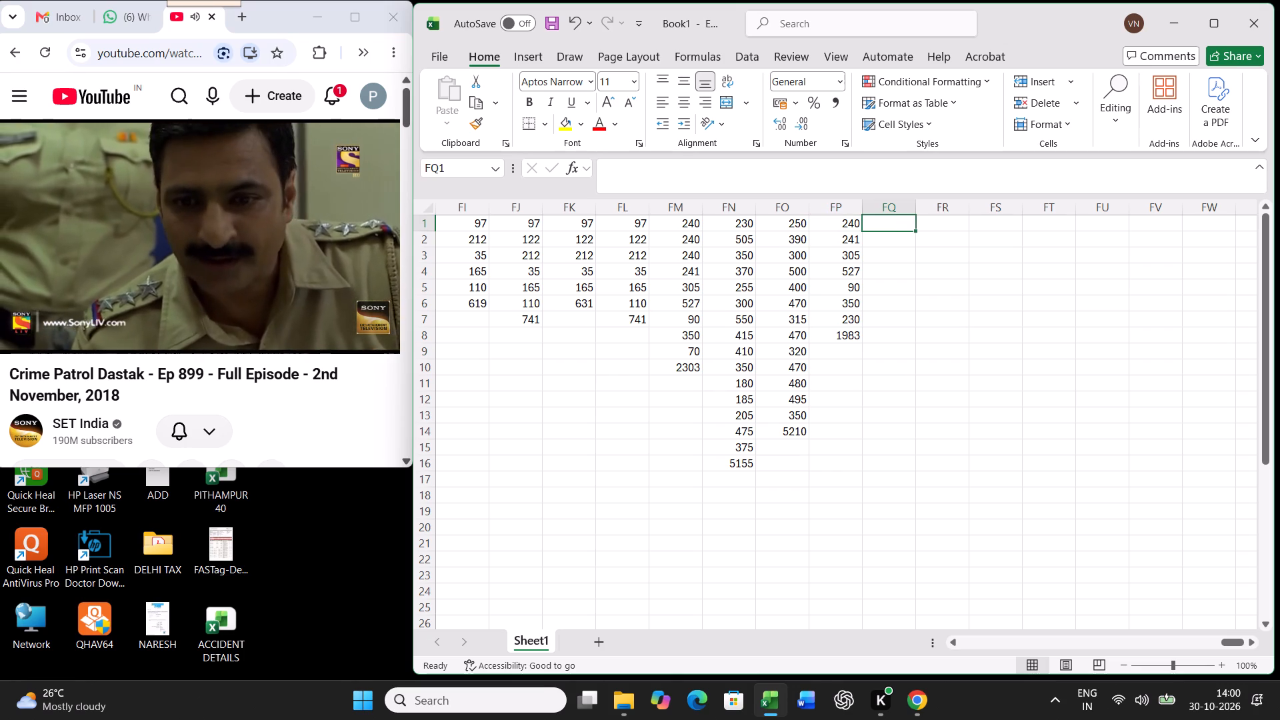
text(240)
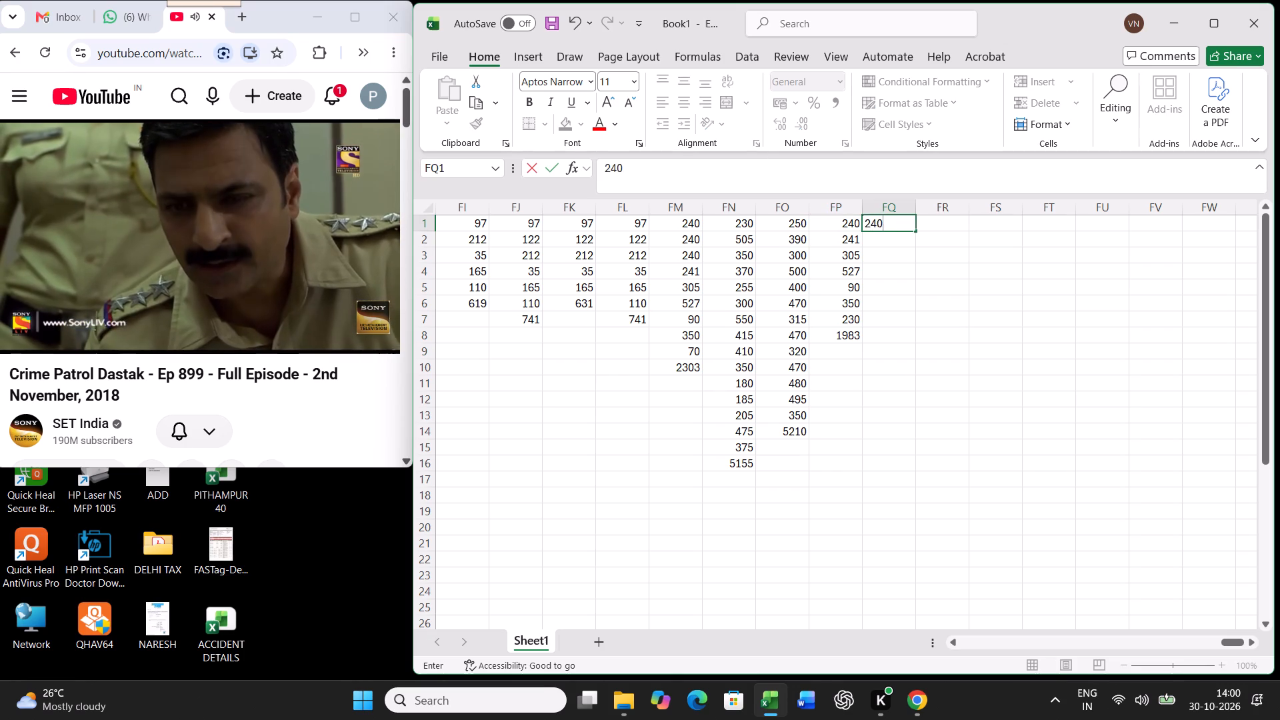
key(Return)
text(240)
key(Return)
text(241)
key(Return)
text(305)
key(Return)
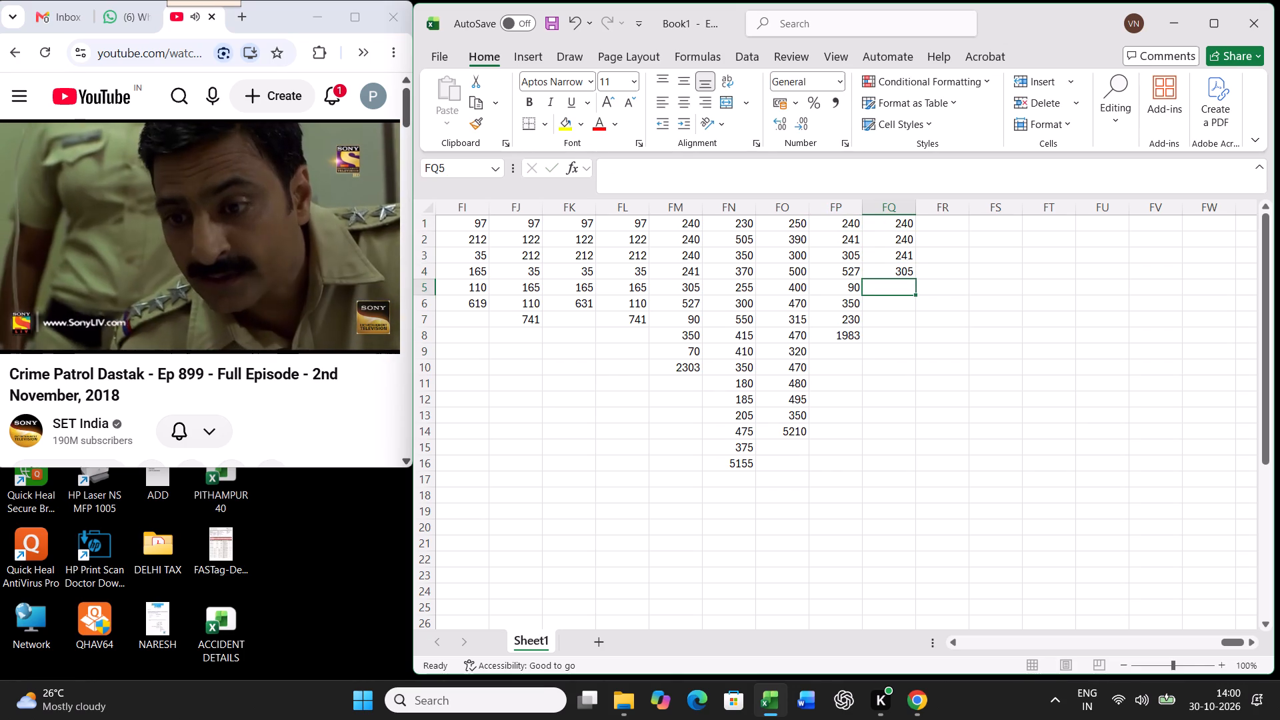
text(527)
key(Return)
text(90)
key(Return)
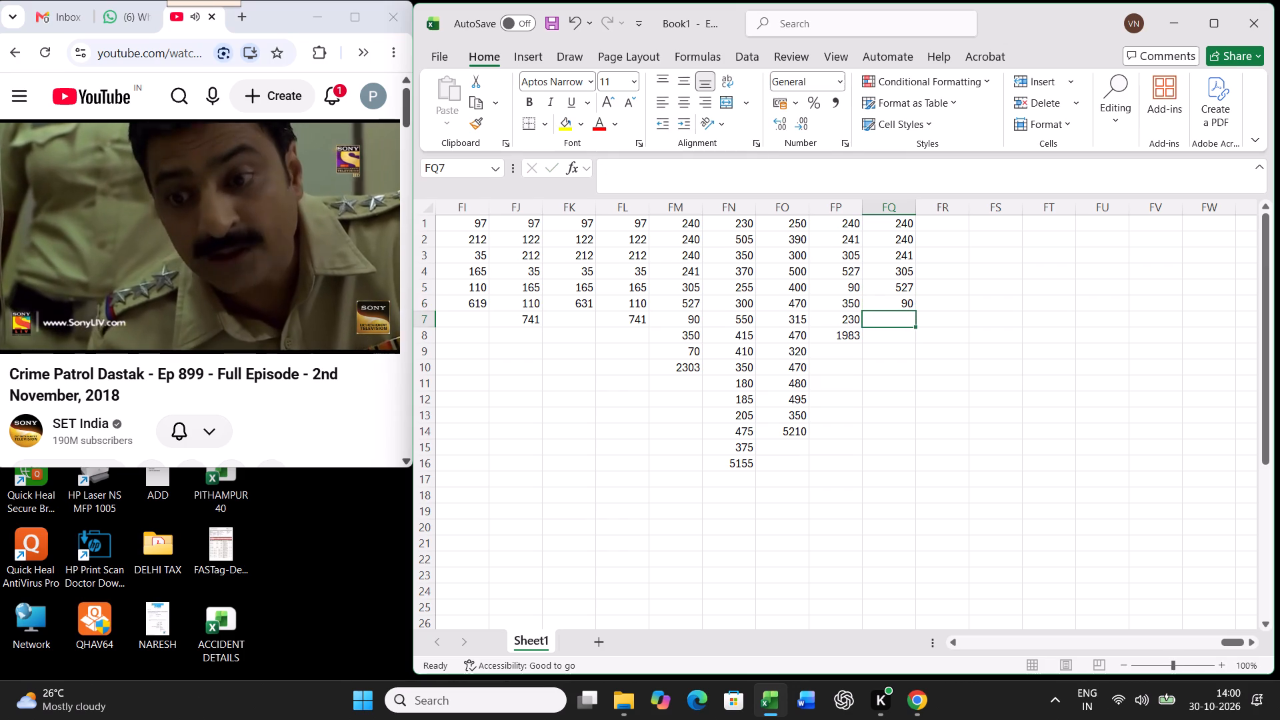
text(350)
key(Return)
text(70)
key(Return)
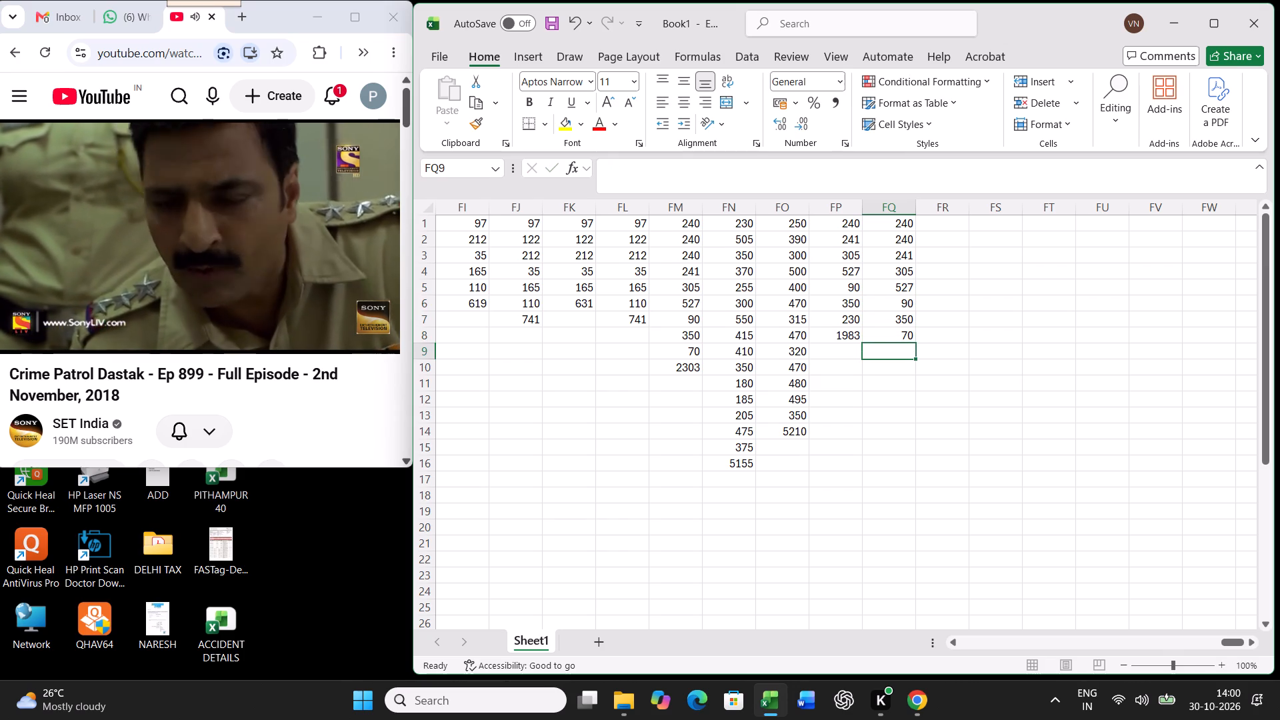
Total column FQ in cell FQ9 with AutoSum over FQ1:FQ8.
click(1219, 14)
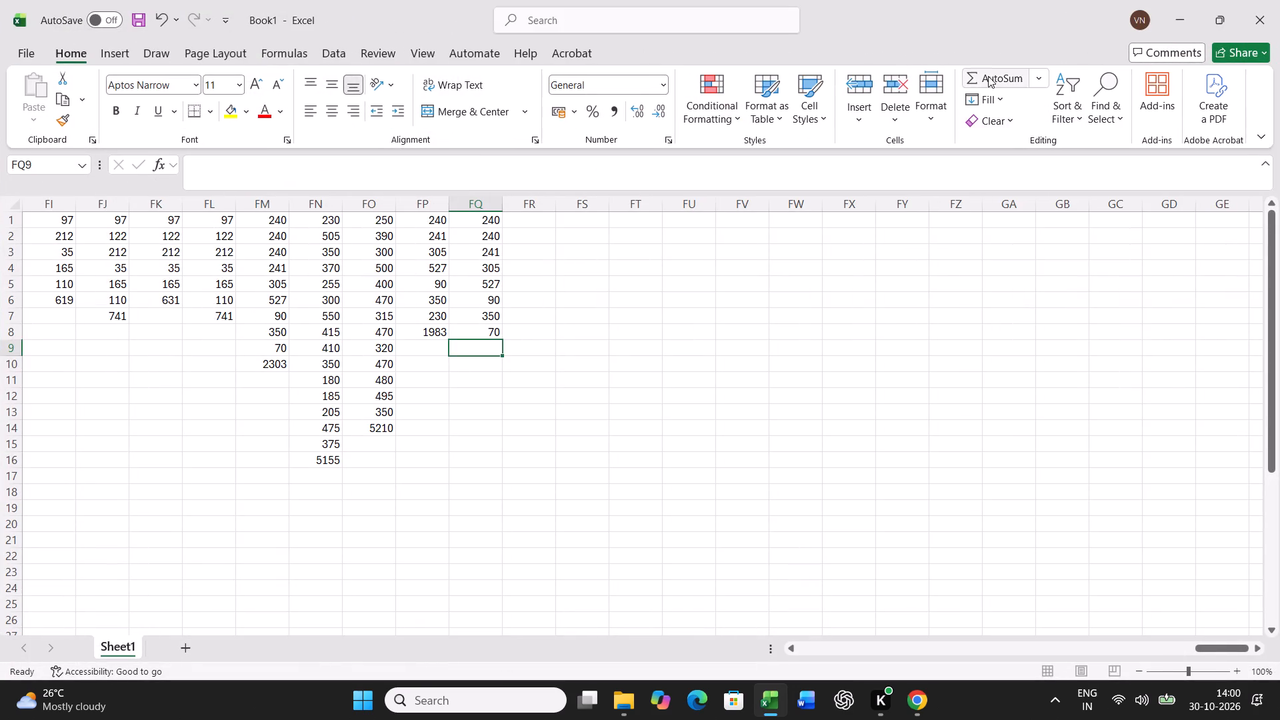
click(988, 76)
key(Return)
click(1225, 6)
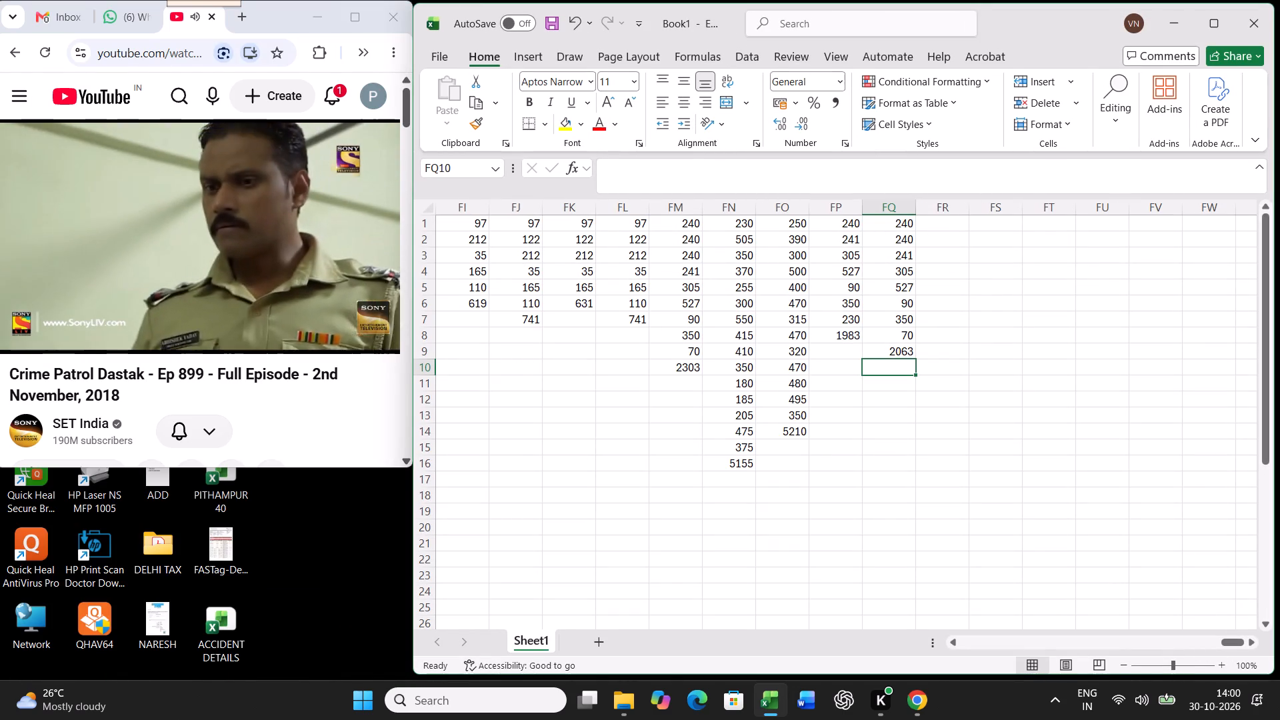
Enter 305, 527, 90, 350 and 70 in cells FR1 to FR5 of column FR.
key(Up)
key(Up)
key(Up)
key(Up)
key(Up)
key(Up)
key(Up)
key(Up)
key(Up)
key(Up)
key(Up)
key(Up)
key(Up)
key(Up)
key(Up)
key(Up)
key(Up)
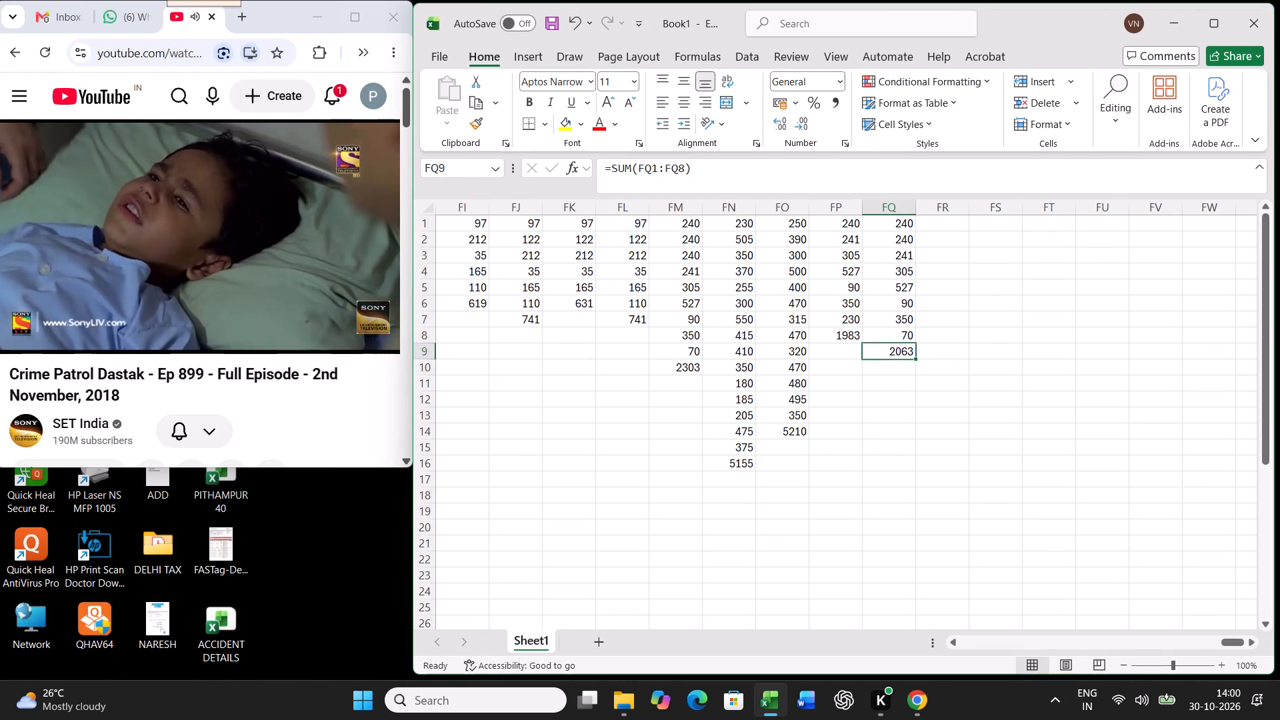
key(Right)
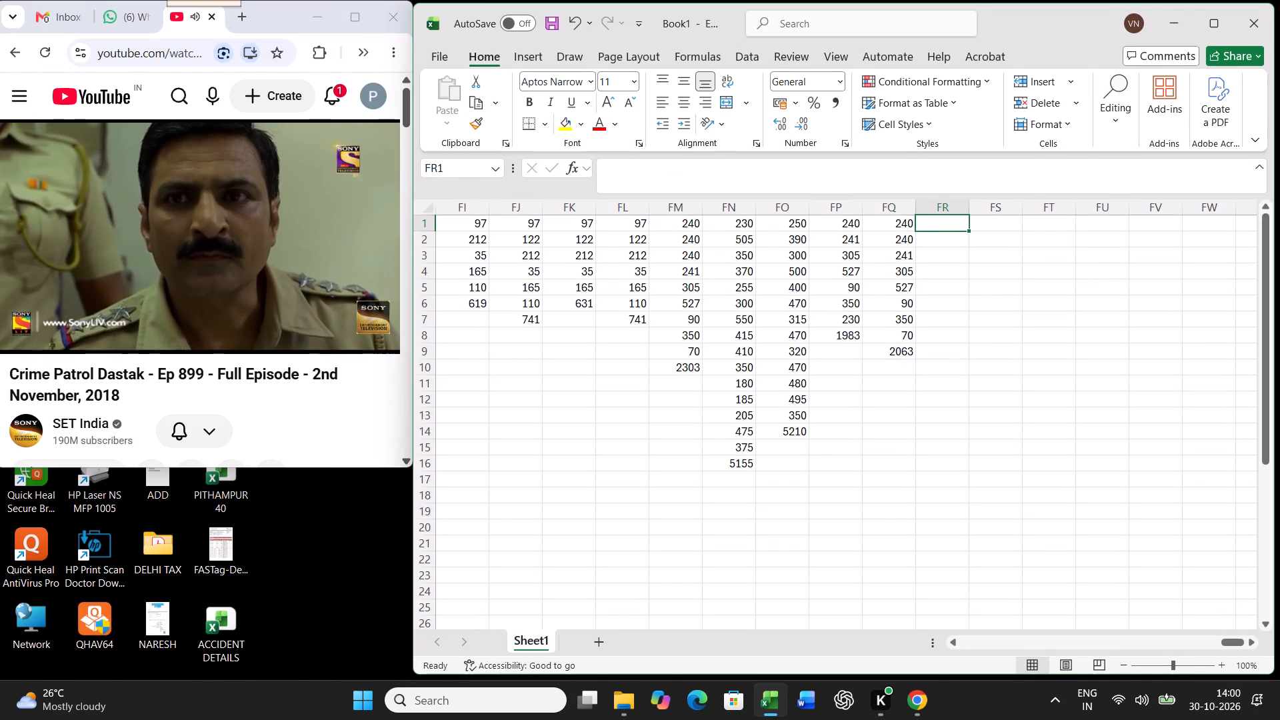
text(305)
key(Return)
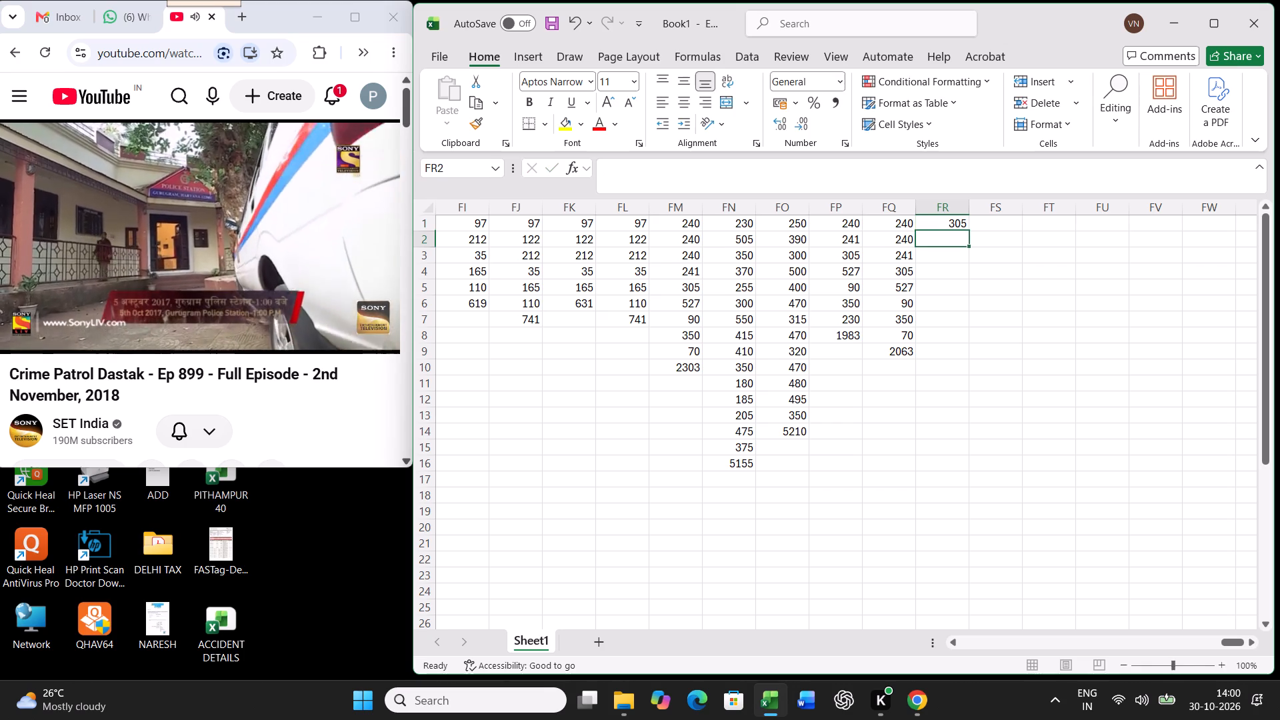
text(527)
key(Return)
text(90)
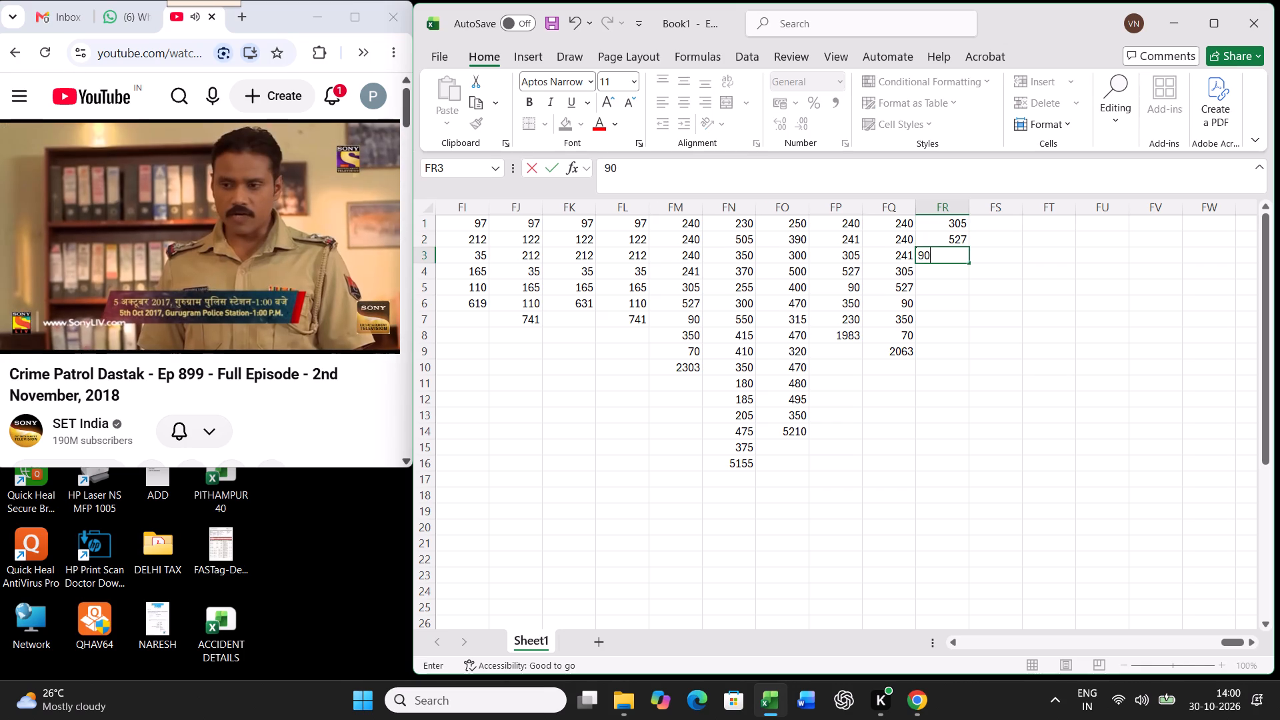
key(Return)
text(350)
key(Return)
text(70)
key(Return)
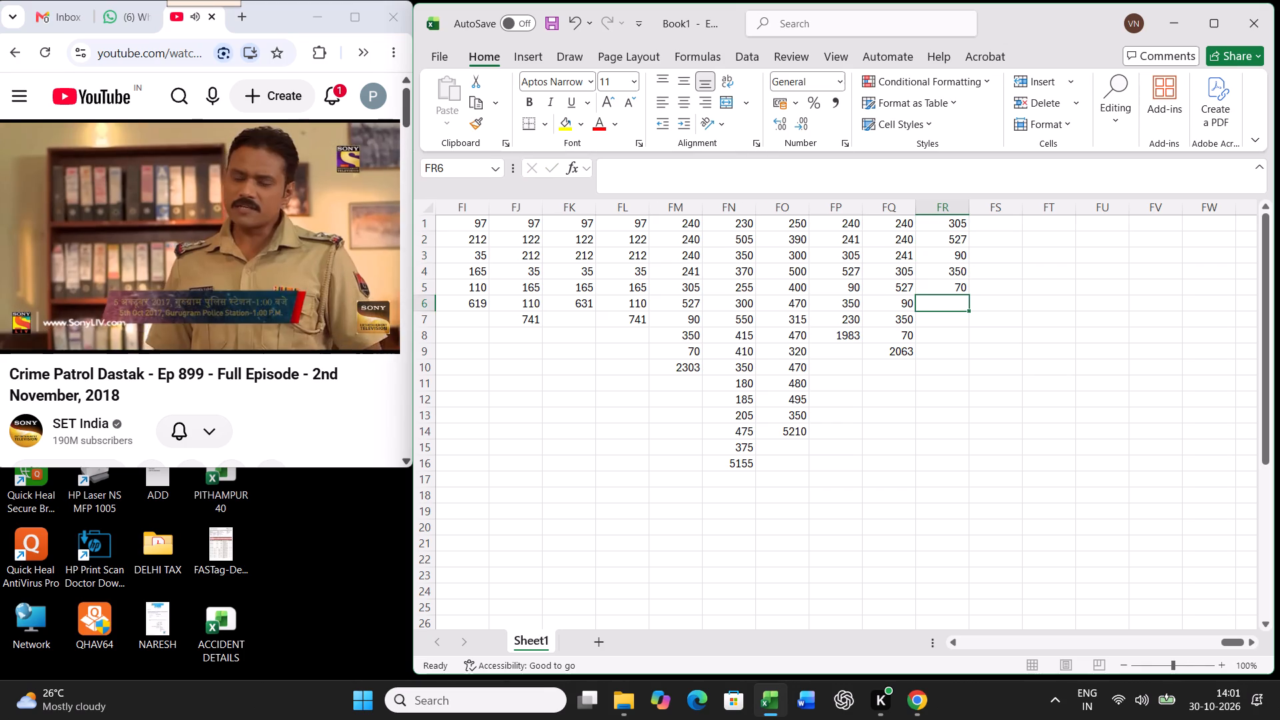
Total column FR in cell FR6 with AutoSum over FR1:FR5.
click(1224, 5)
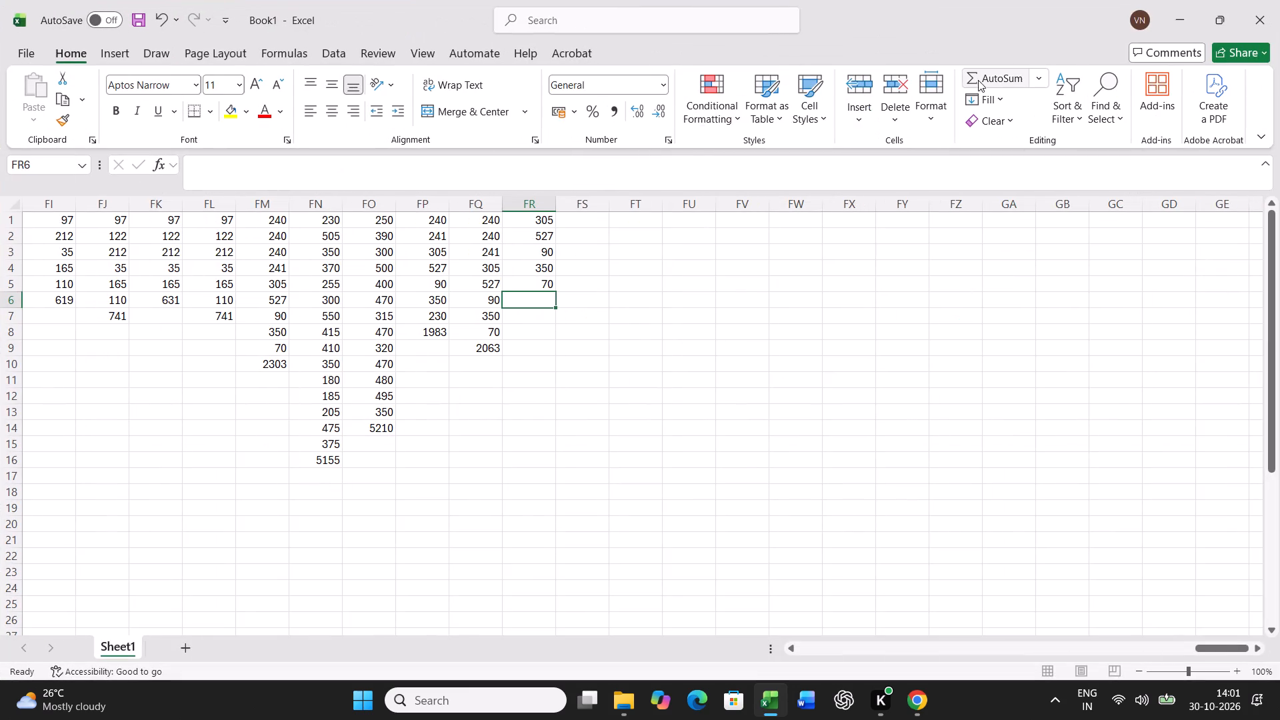
click(993, 72)
key(Return)
click(1216, 6)
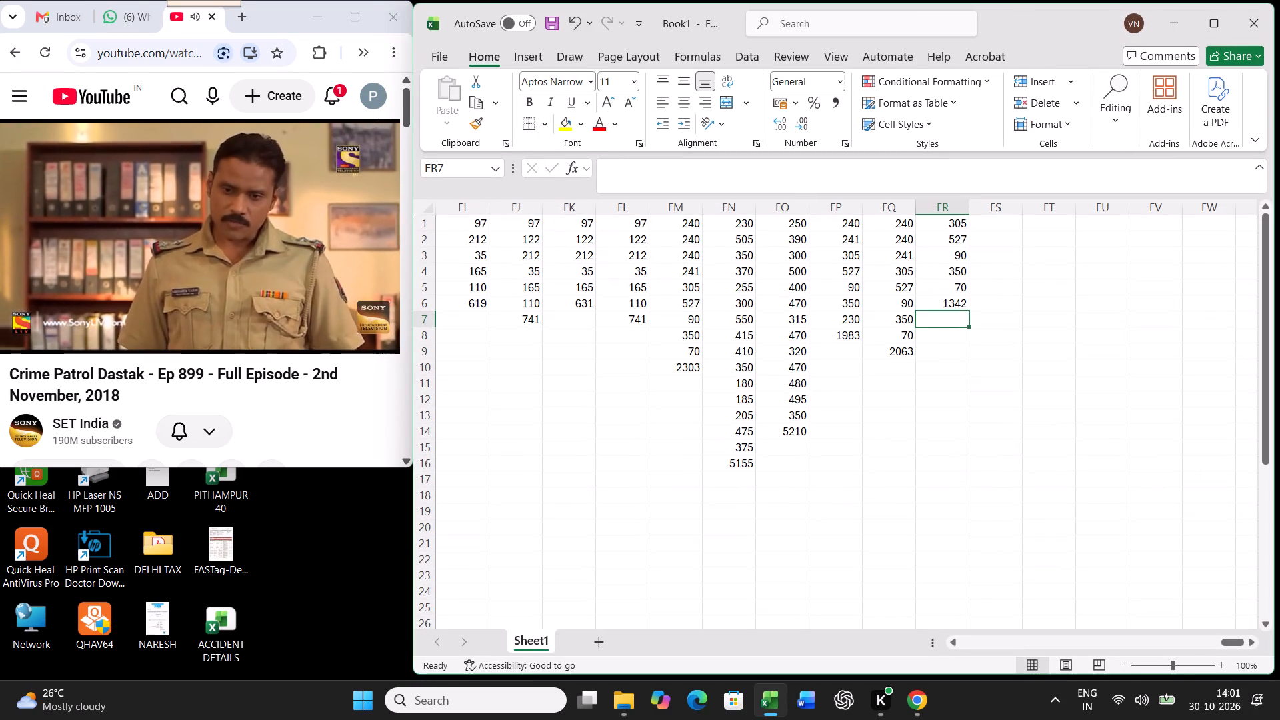
Enter 330, 425, 440, 285, 340, 315, 815, 245 and 260 in cells FS1 to FS9 of column FS.
key(Up)
key(Up)
key(Up)
key(Up)
key(Up)
key(Up)
key(Up)
key(Up)
key(Up)
key(Up)
key(Up)
key(Up)
key(Up)
key(Up)
key(Up)
key(Up)
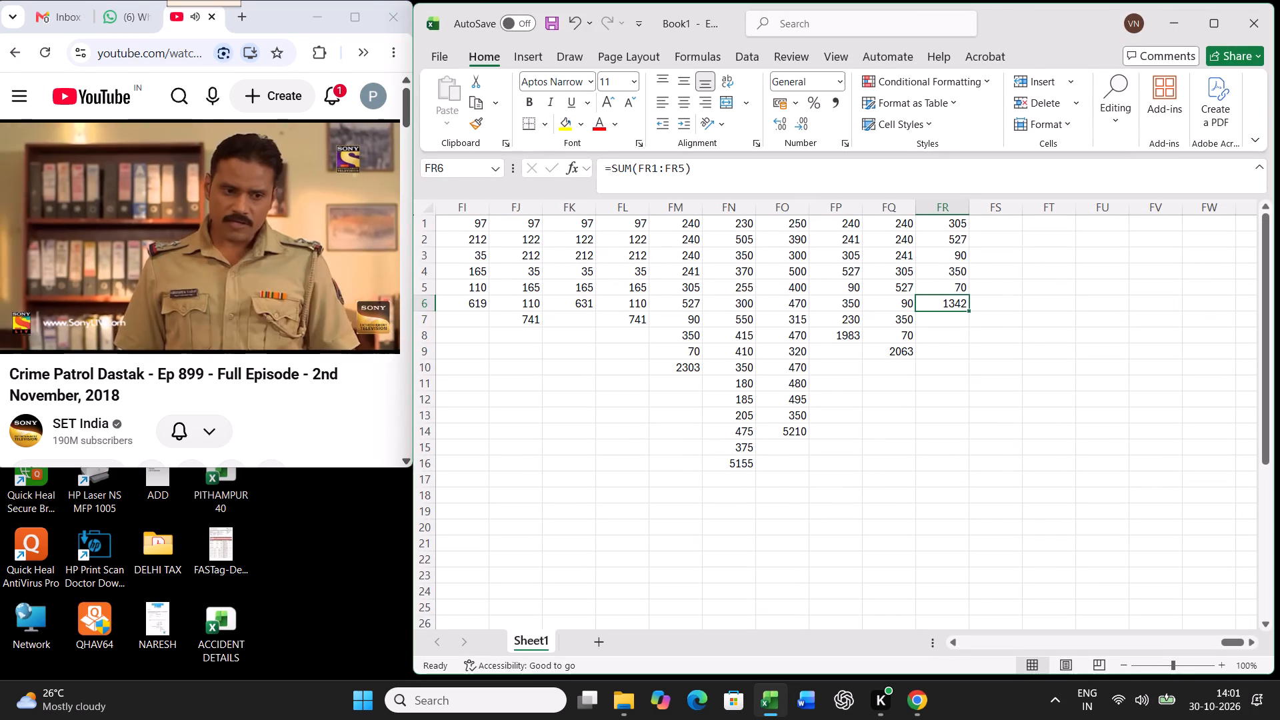
key(Right)
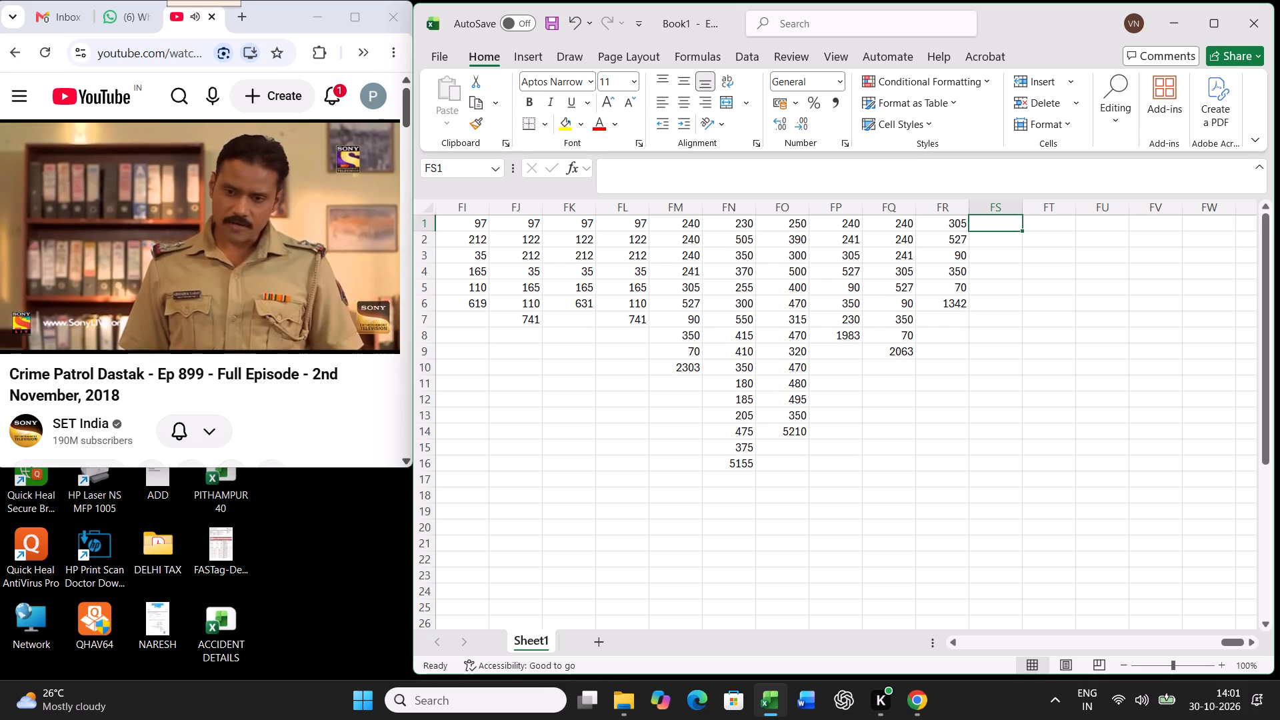
text(330)
key(Return)
text(425)
key(Return)
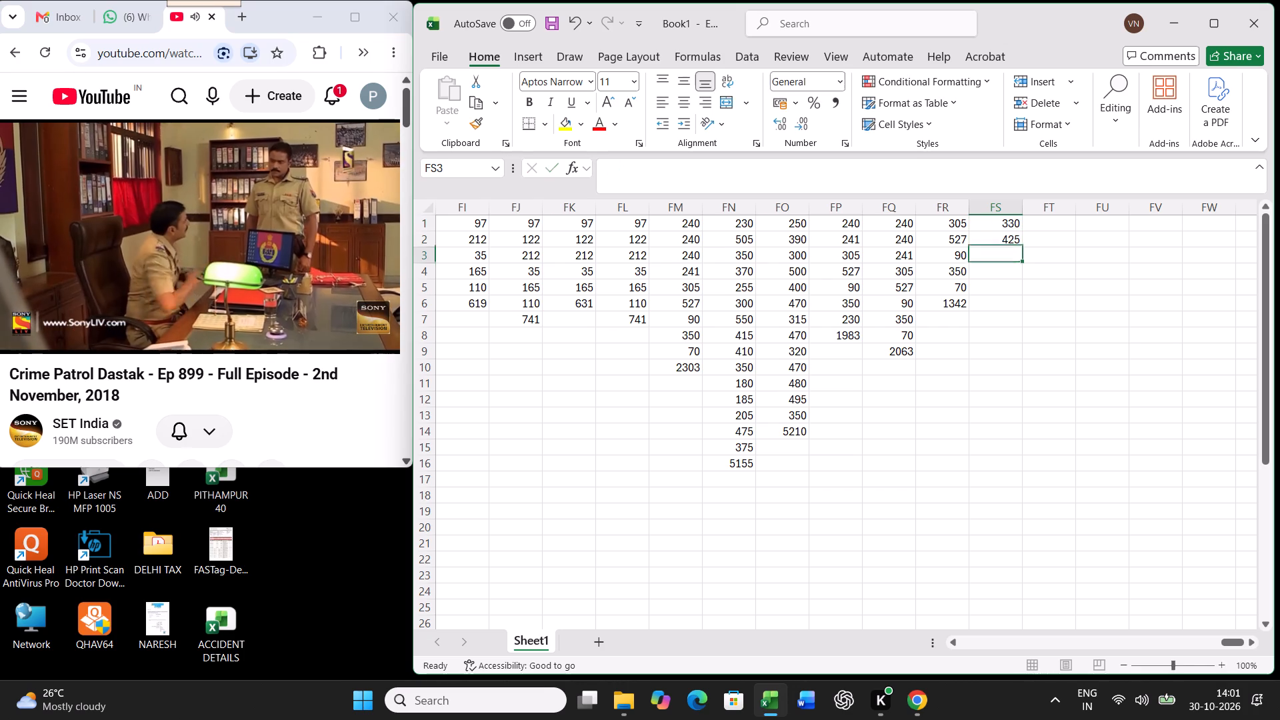
text(440)
key(Return)
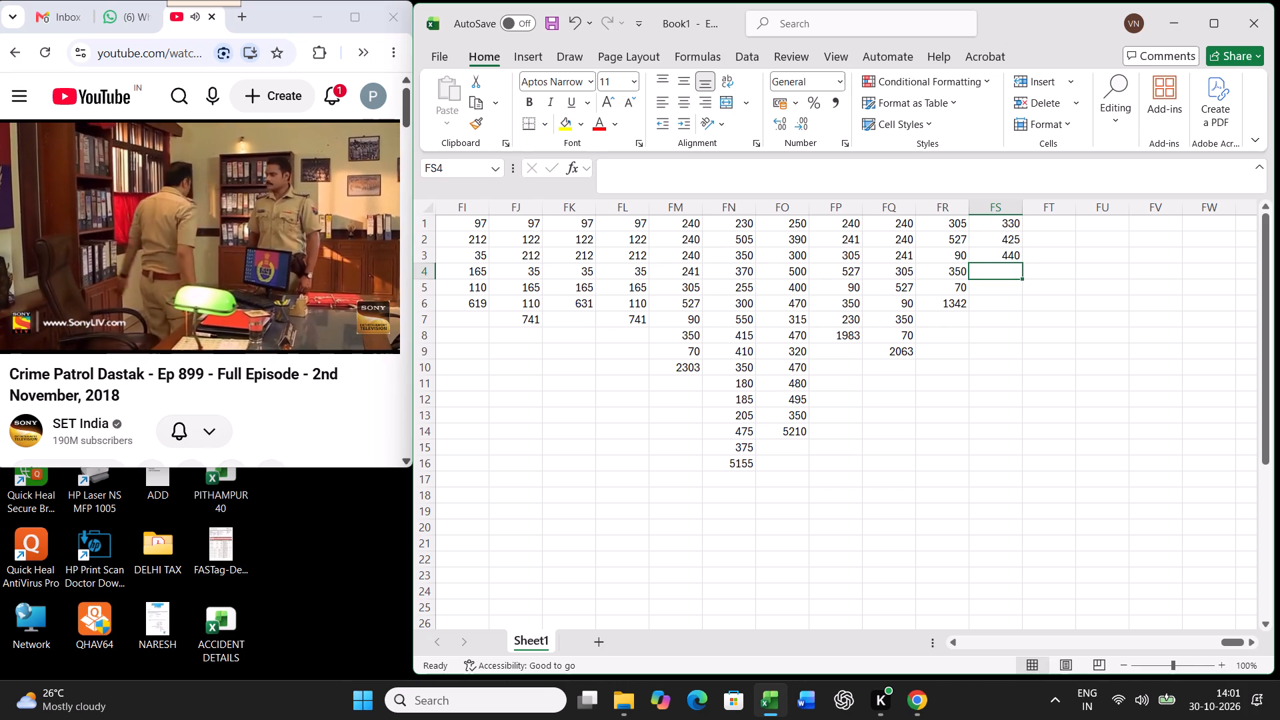
text(285)
key(Return)
text(340)
key(Return)
text(315)
key(Return)
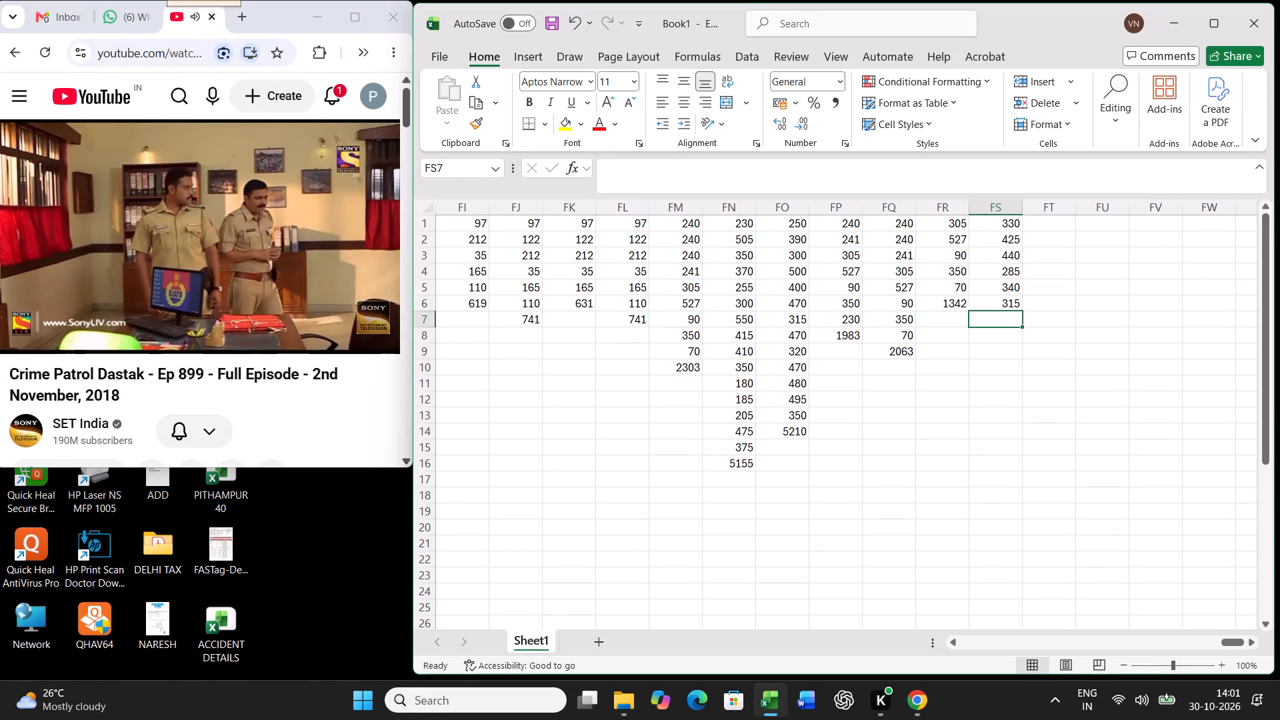
text(815)
key(Return)
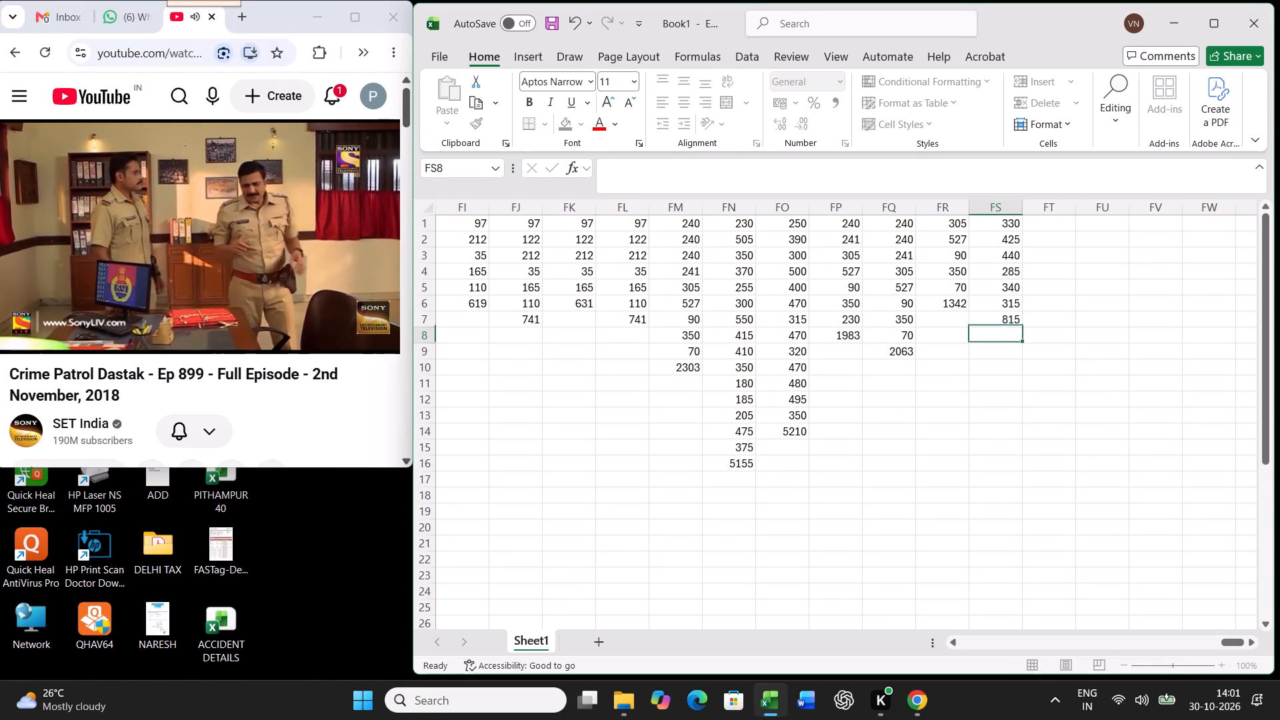
text(245)
key(Return)
text(260)
key(Return)
Total column FS in cell FS10 with AutoSum over FS1:FS9.
click(1208, 5)
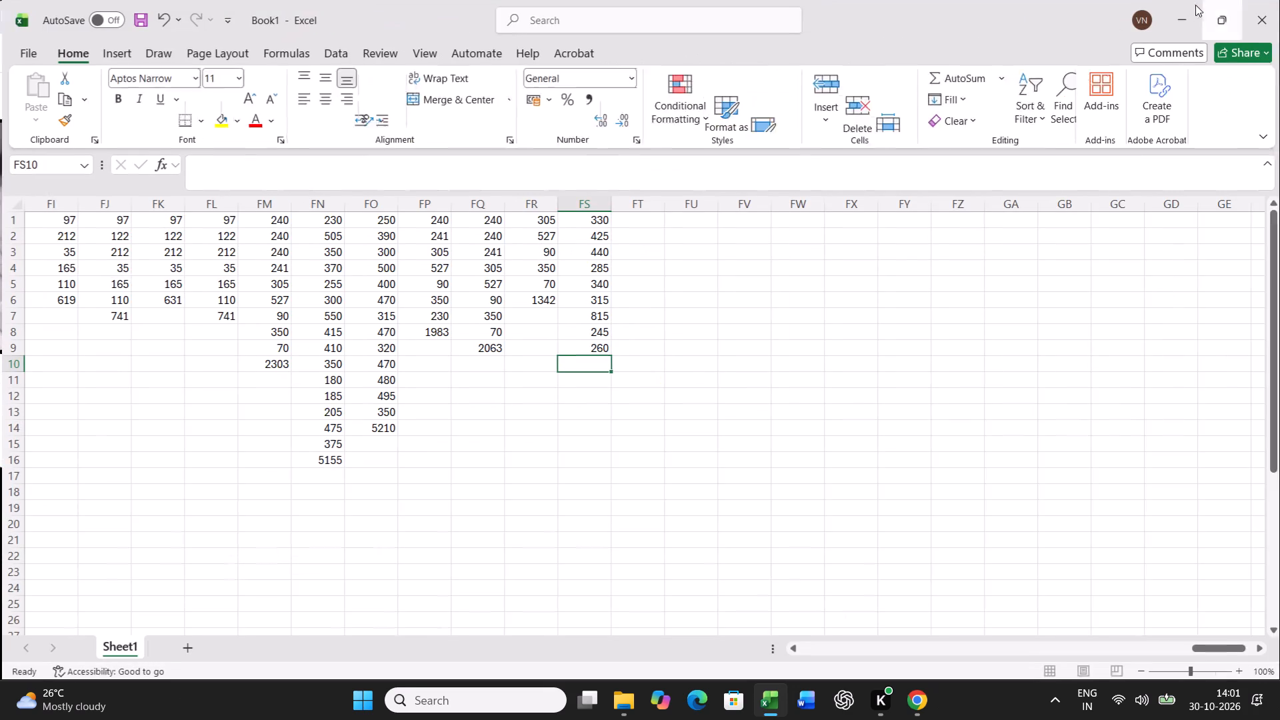
click(991, 73)
key(Return)
click(1215, 9)
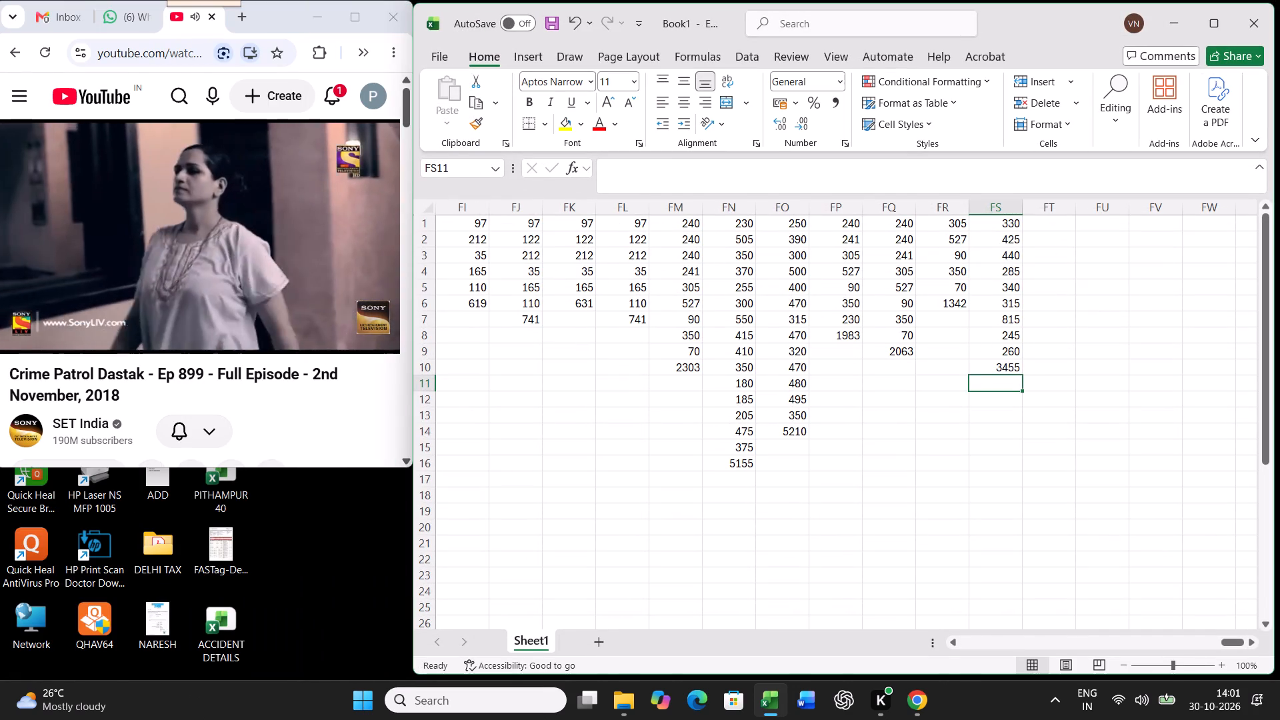
Enter 160, 210, 215, 140, 165, 150, 390, 115 and 125 in cells FT1 to FT9 of column FT.
key(Up)
key(Up)
key(Up)
key(Up)
key(Up)
key(Up)
key(Up)
key(Up)
key(Up)
key(Up)
key(Up)
key(Up)
key(Up)
key(Up)
key(Up)
key(Up)
key(Up)
key(Up)
key(Up)
key(Up)
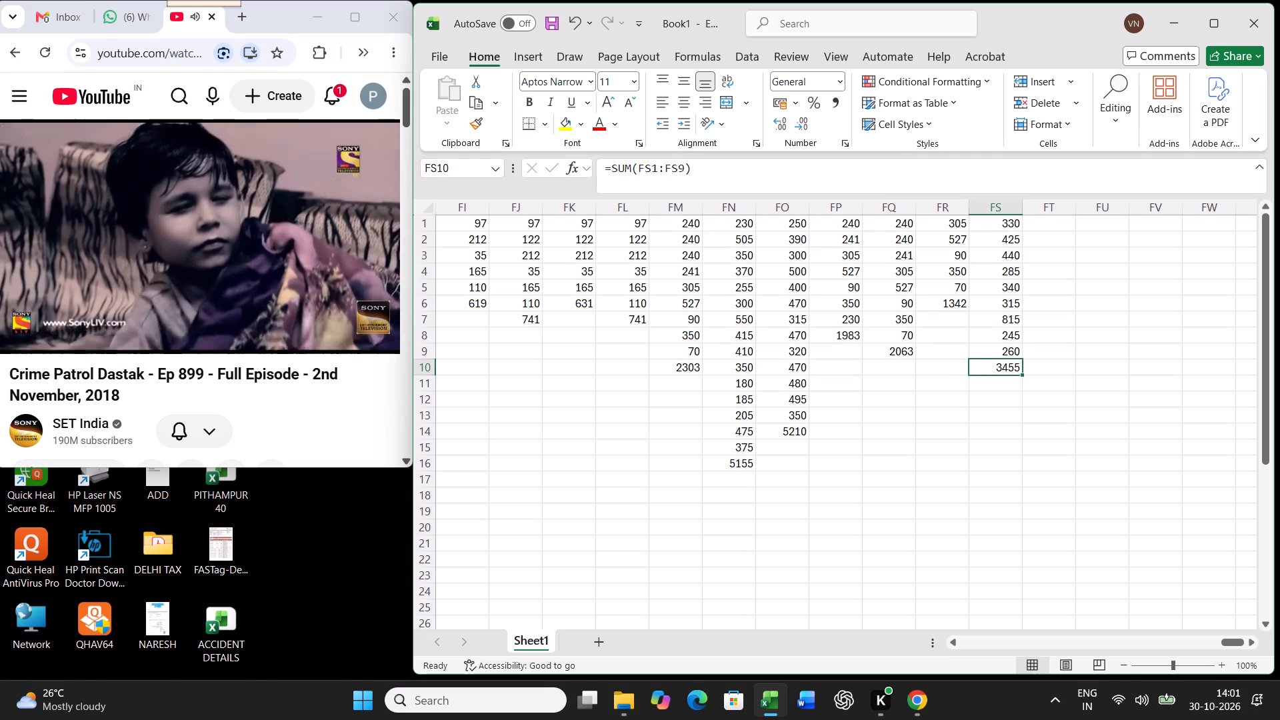
key(Right)
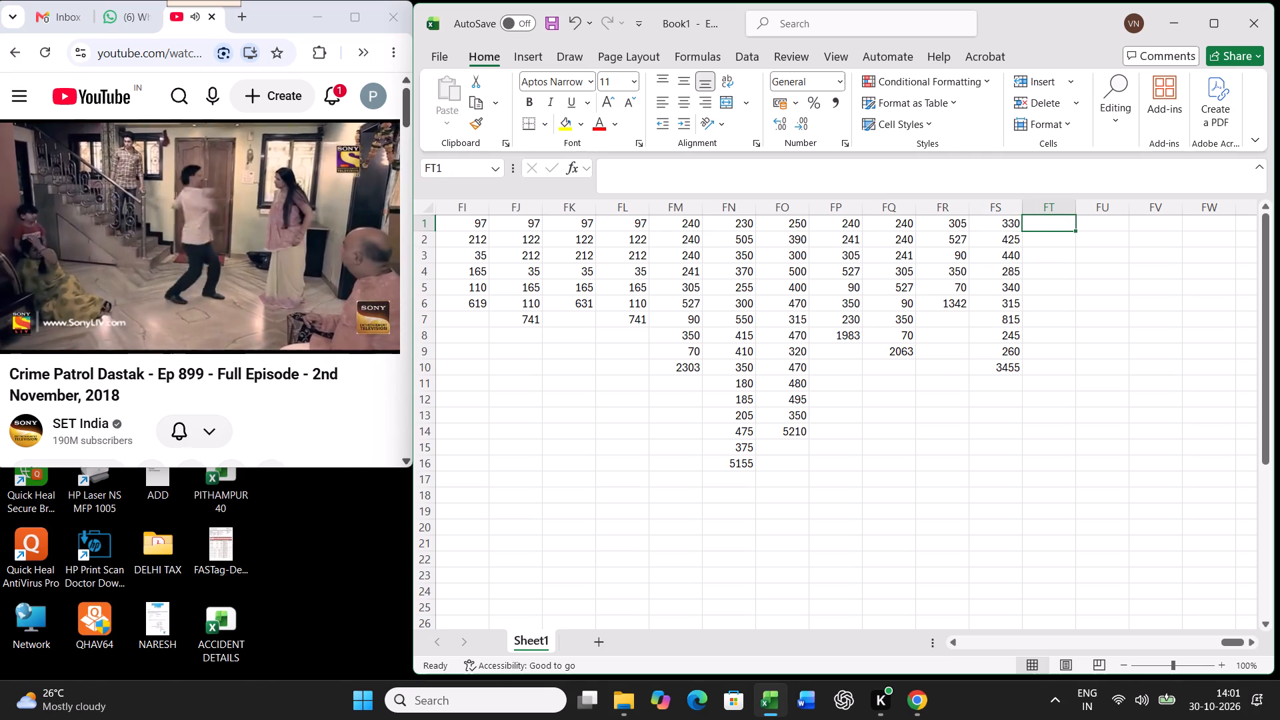
text(160)
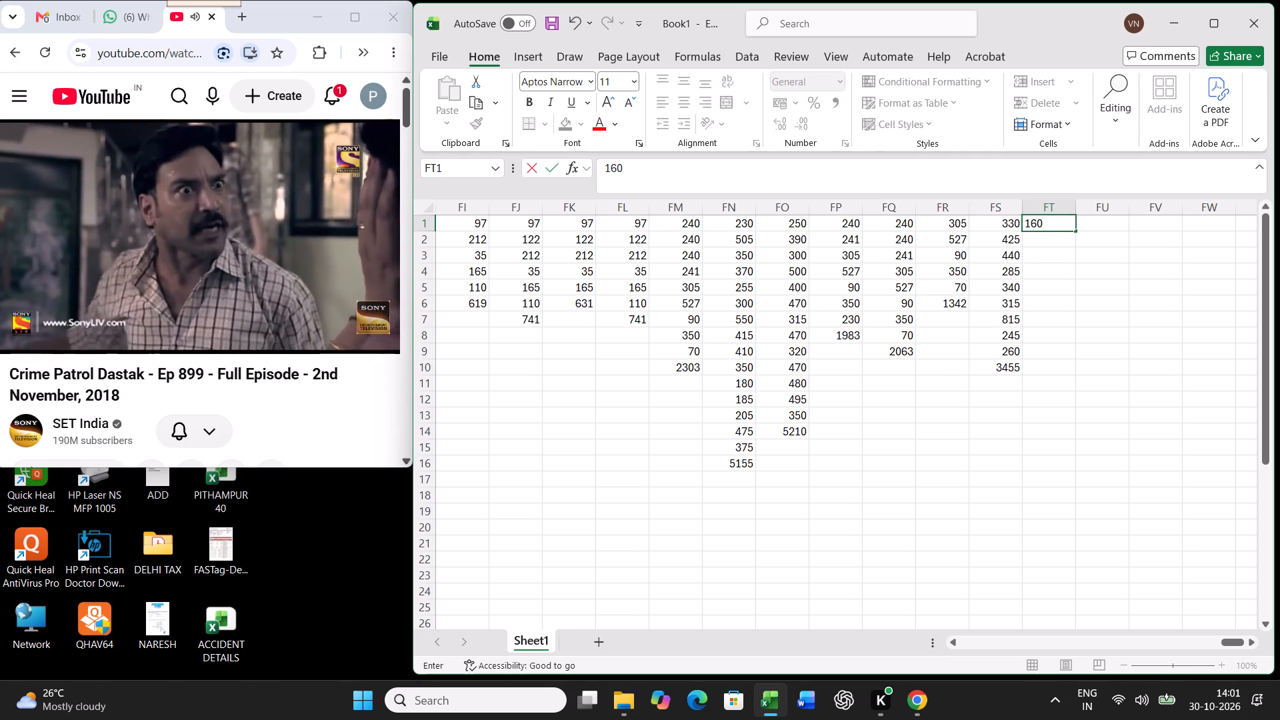
key(Return)
text(210)
key(Return)
text(215)
key(Return)
text(140)
key(Return)
text(165)
key(Return)
text(150)
key(Return)
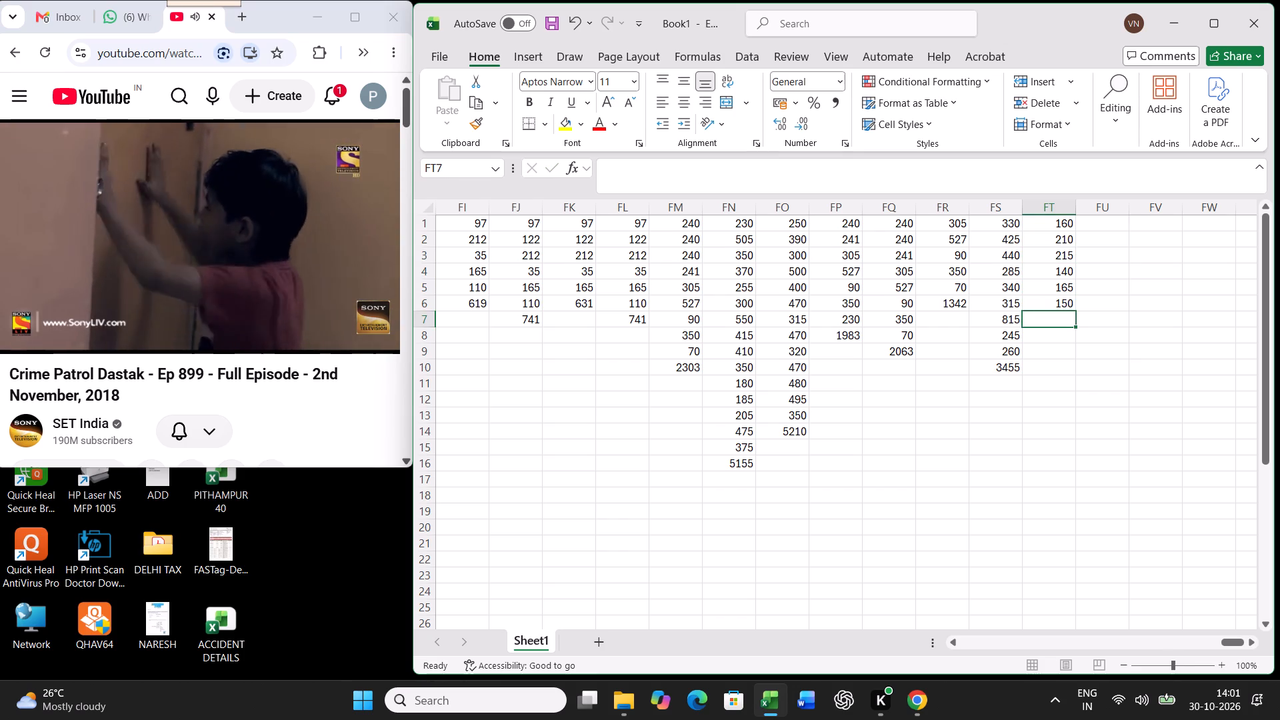
text(390)
key(Return)
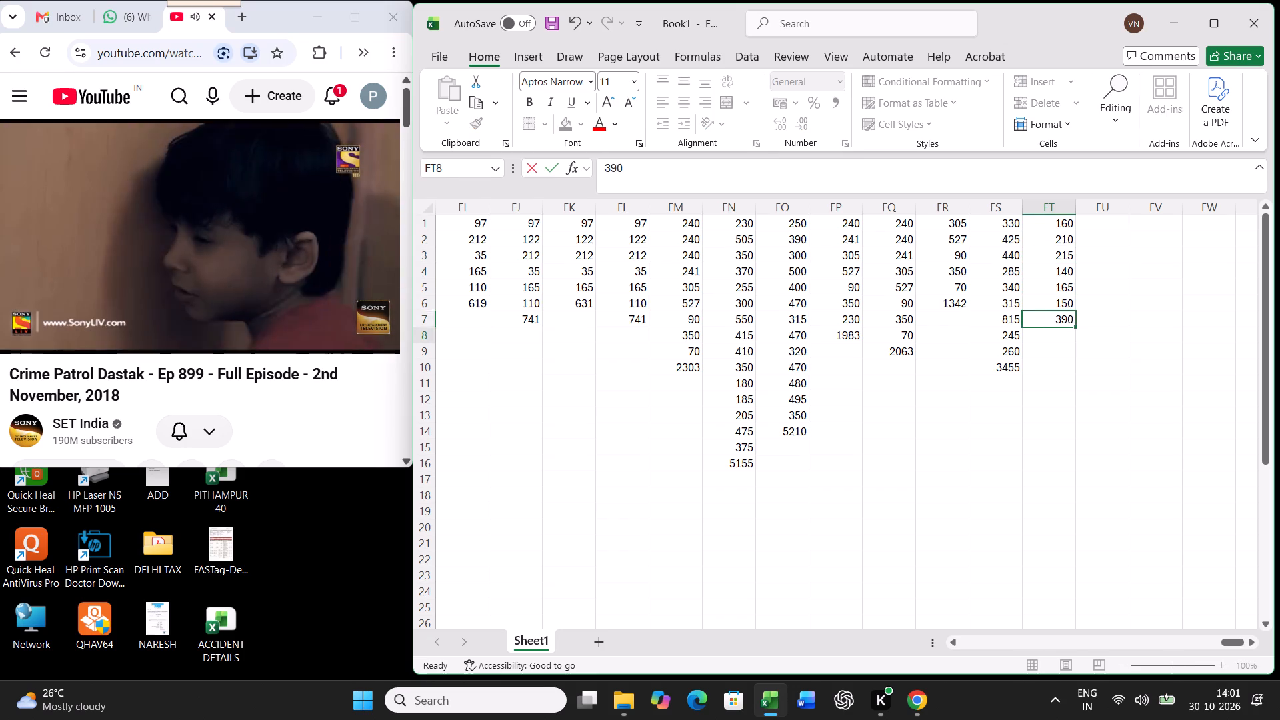
text(115)
key(Return)
text(125)
key(Return)
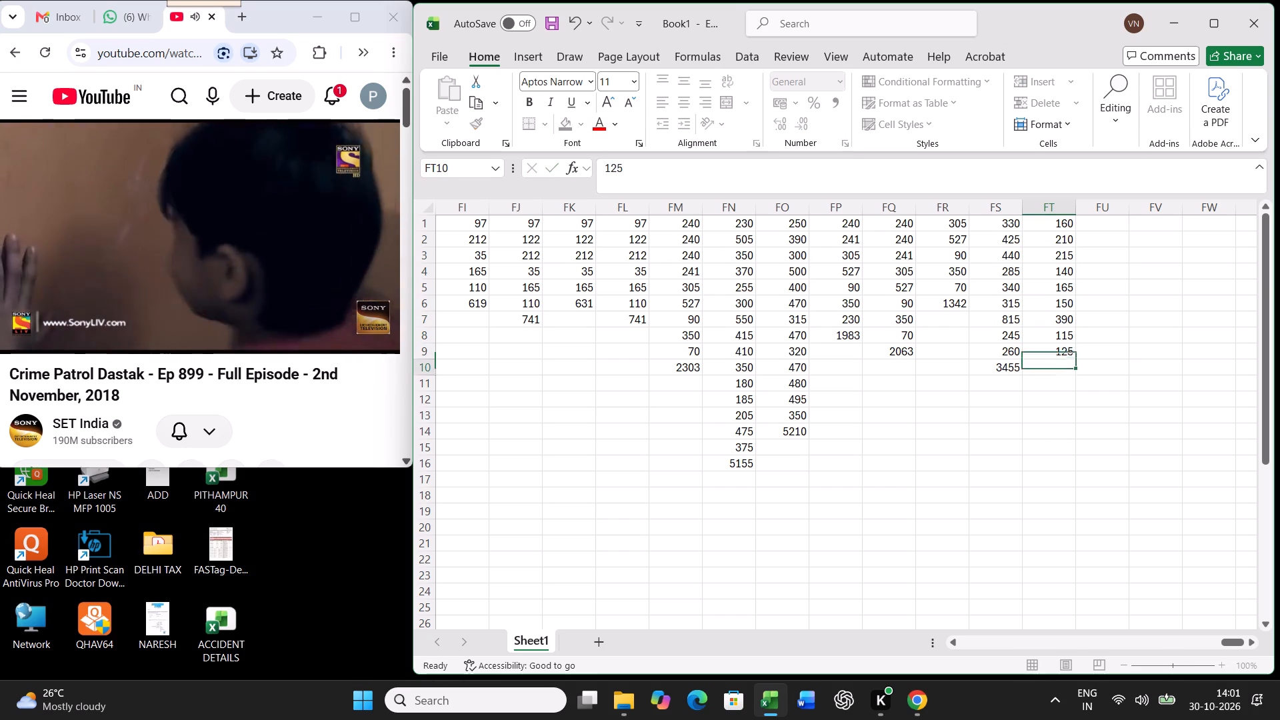
Total column FT in cell FT10 with AutoSum over FT1:FT9.
click(1221, 10)
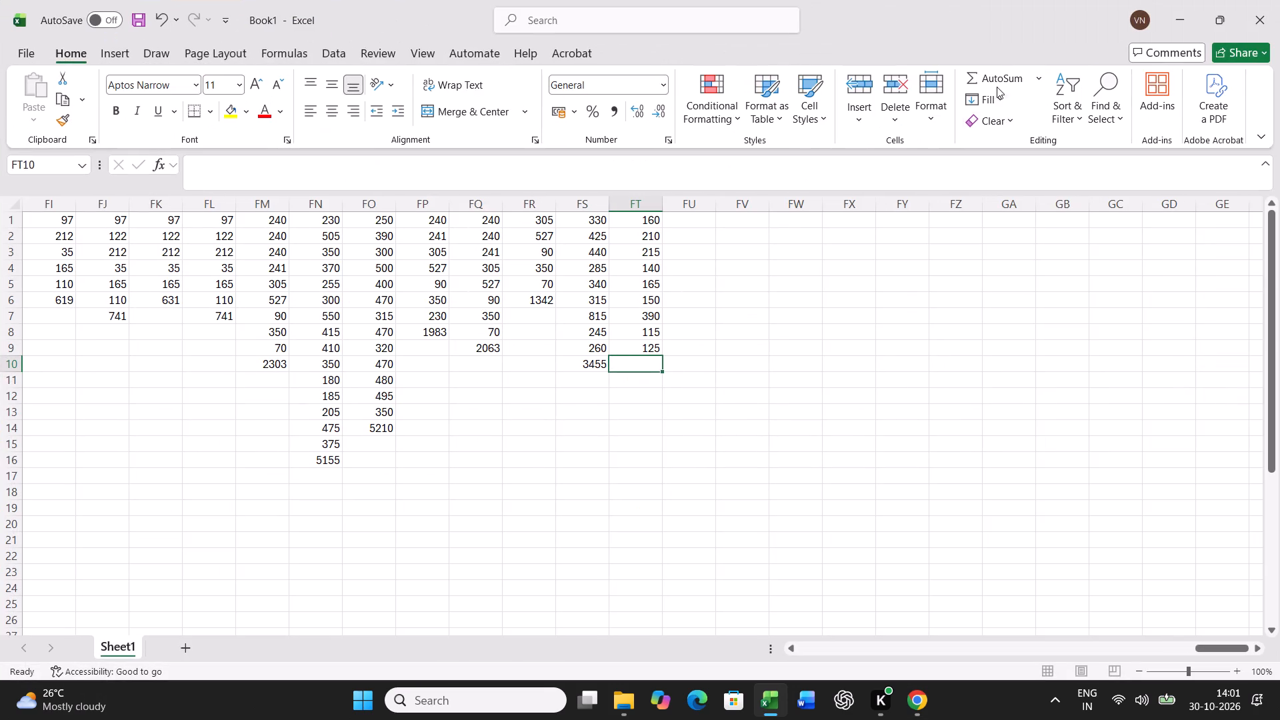
click(999, 83)
key(Return)
click(1230, 0)
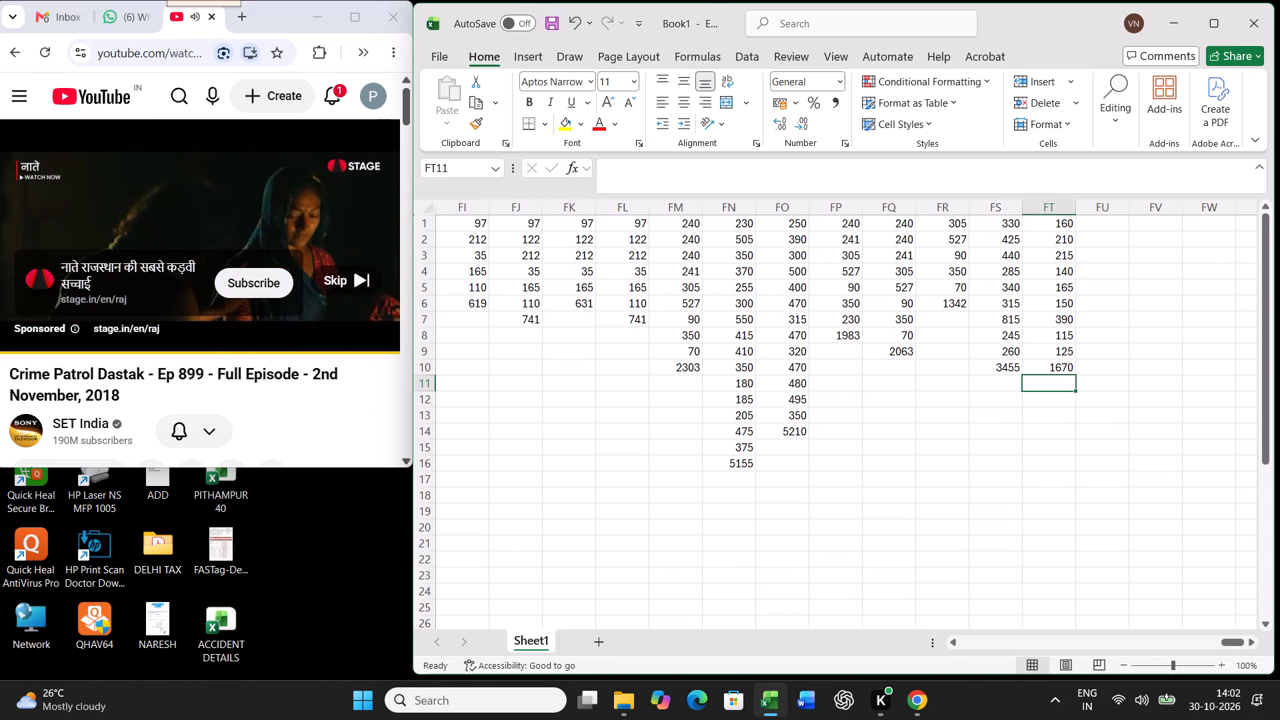
Switch to the YouTube window and skip the advertisement interrupting the video.
click(341, 285)
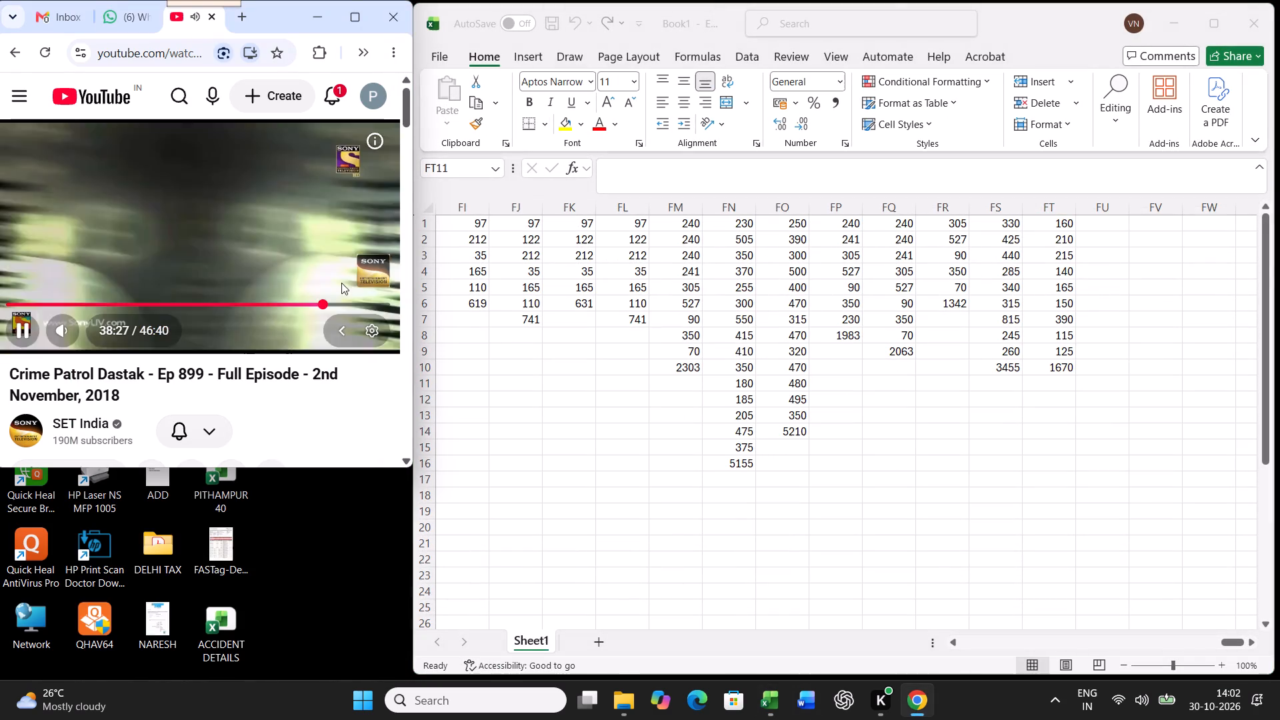
Enter 95, 97, 122, 212, 35, 165, 110 and 160 in cells FU1 to FU8 of column FU in Excel.
click(1124, 473)
click(1085, 229)
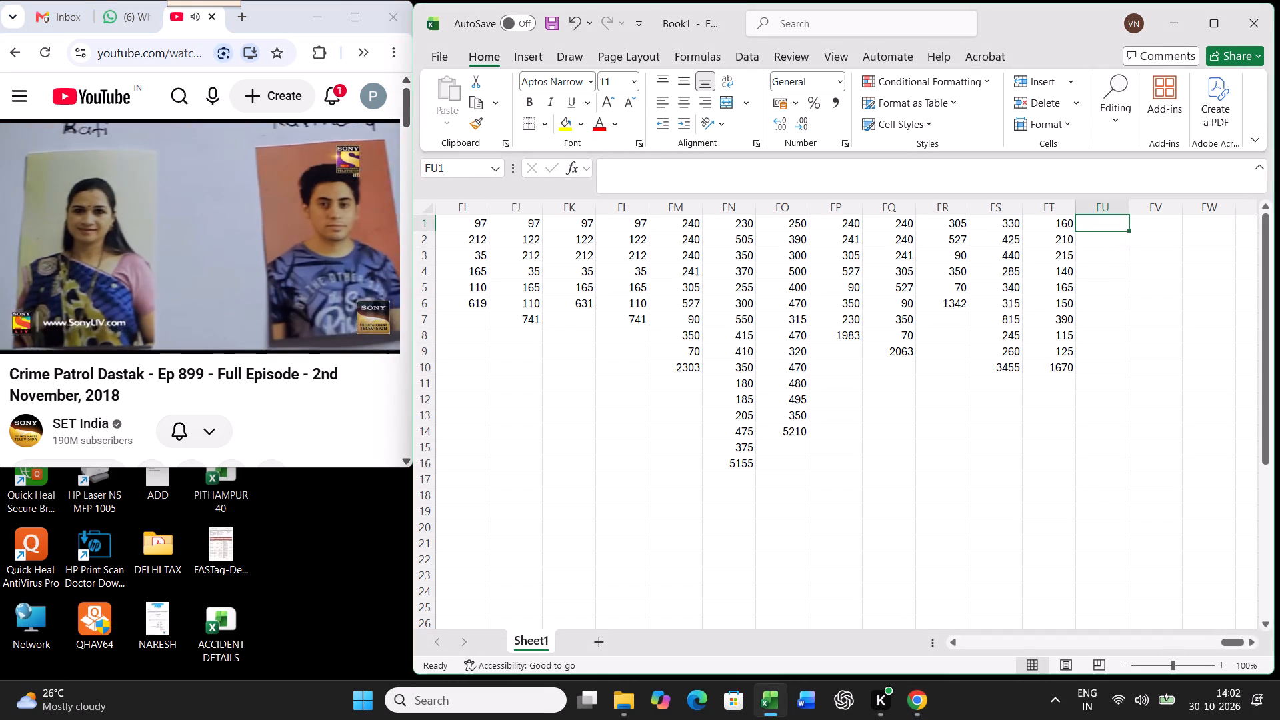
text(95)
key(Return)
text(97)
key(Return)
text(122)
key(Return)
text(212)
key(Return)
text(35)
key(Return)
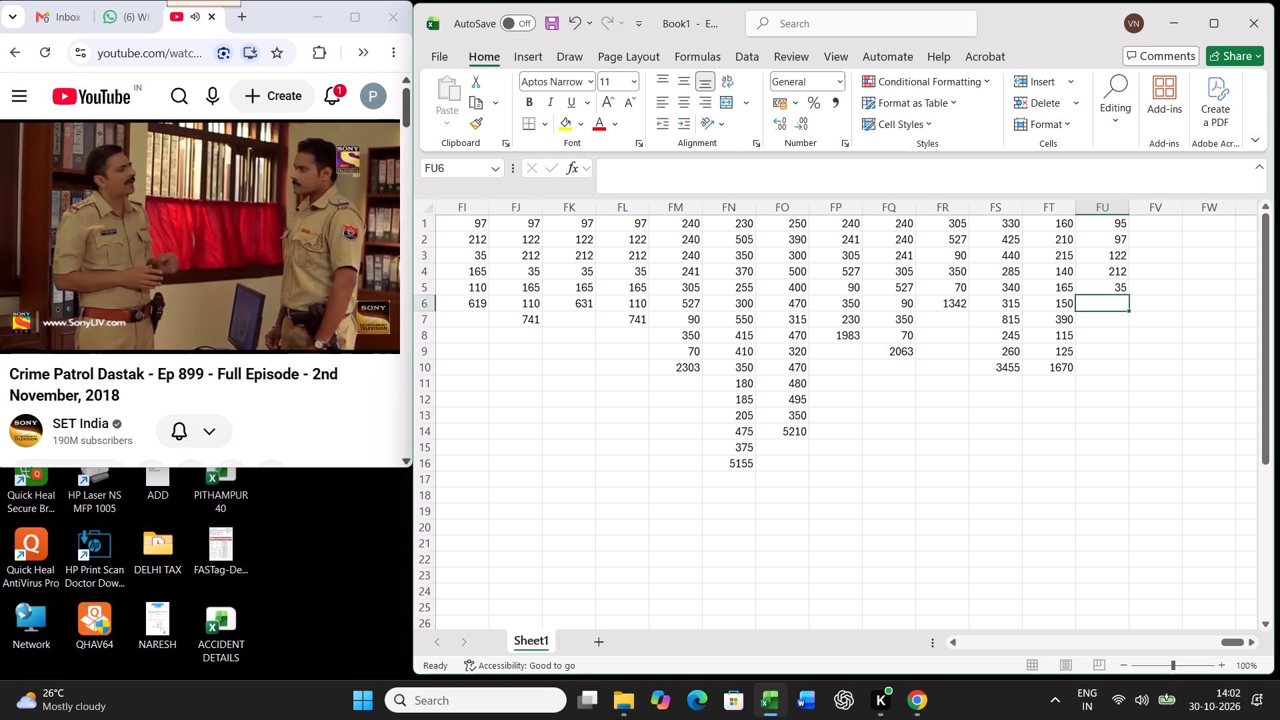
text(165)
key(Return)
text(110)
key(Return)
text(160)
key(Return)
Continue column FU with 210, 215, 140, 165, 145, 125, 140 and 170 in cells FU9 to FU16.
text(210)
key(Return)
text(215)
key(Return)
text(140)
key(Return)
text(165)
key(Return)
text(145)
key(Return)
text(125)
key(Return)
text(140)
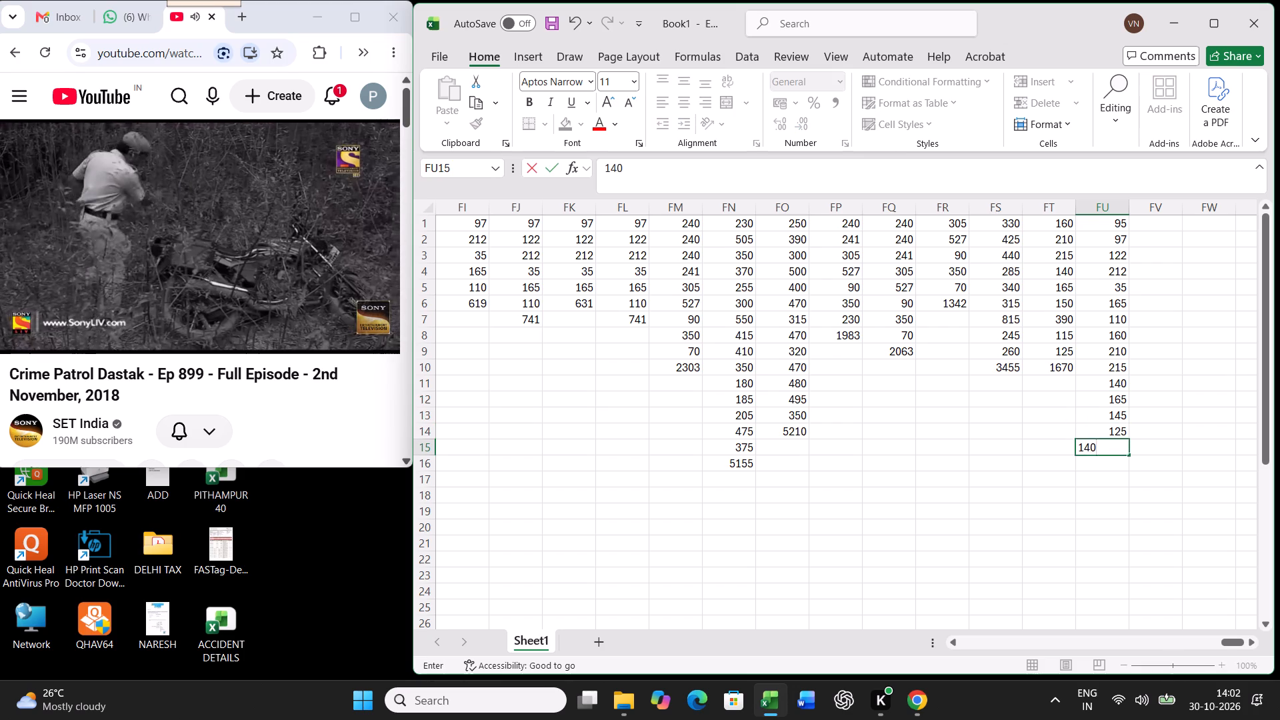
key(Return)
text(170)
key(Return)
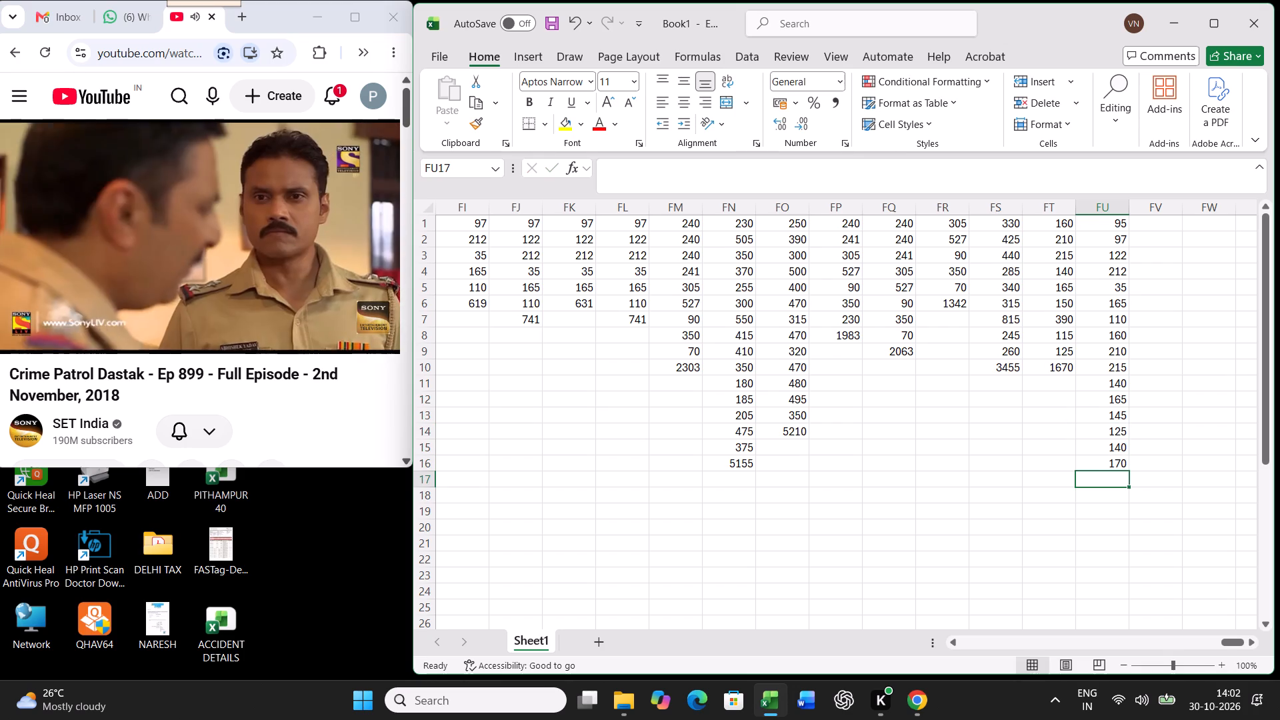
Total column FU in cell FU17 with AutoSum over FU1:FU16.
click(1209, 2)
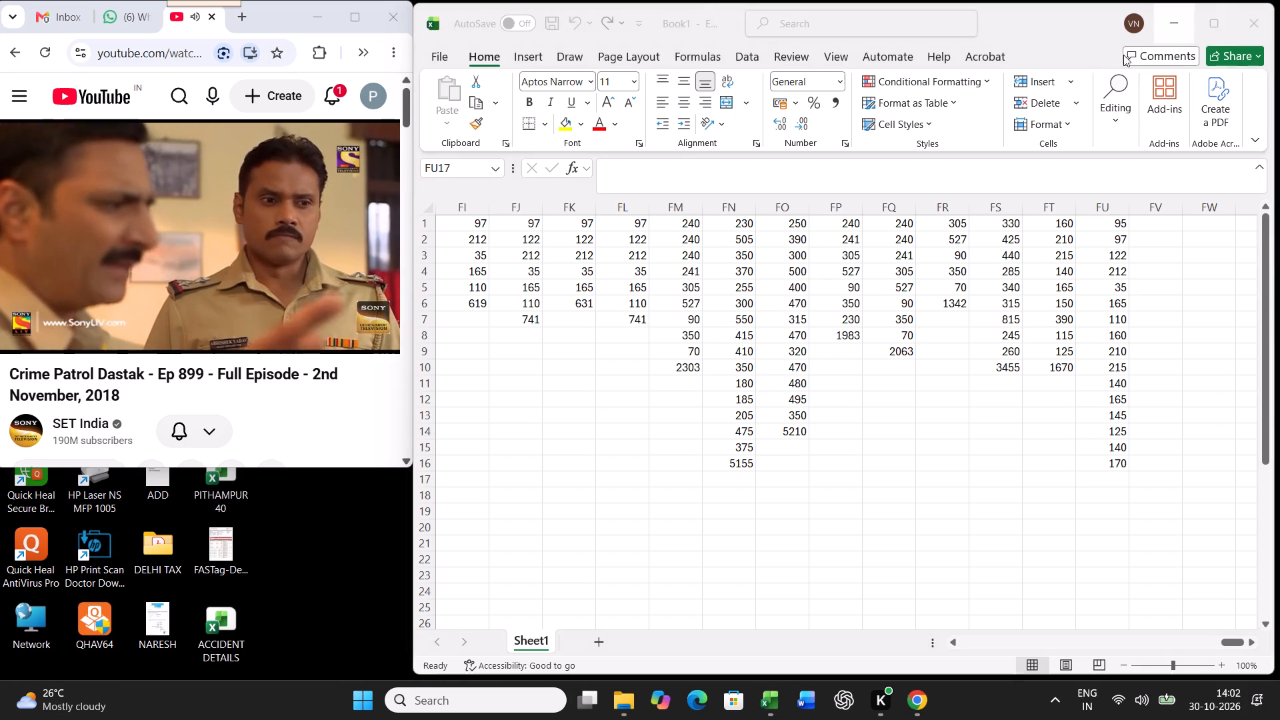
click(1223, 13)
click(1004, 73)
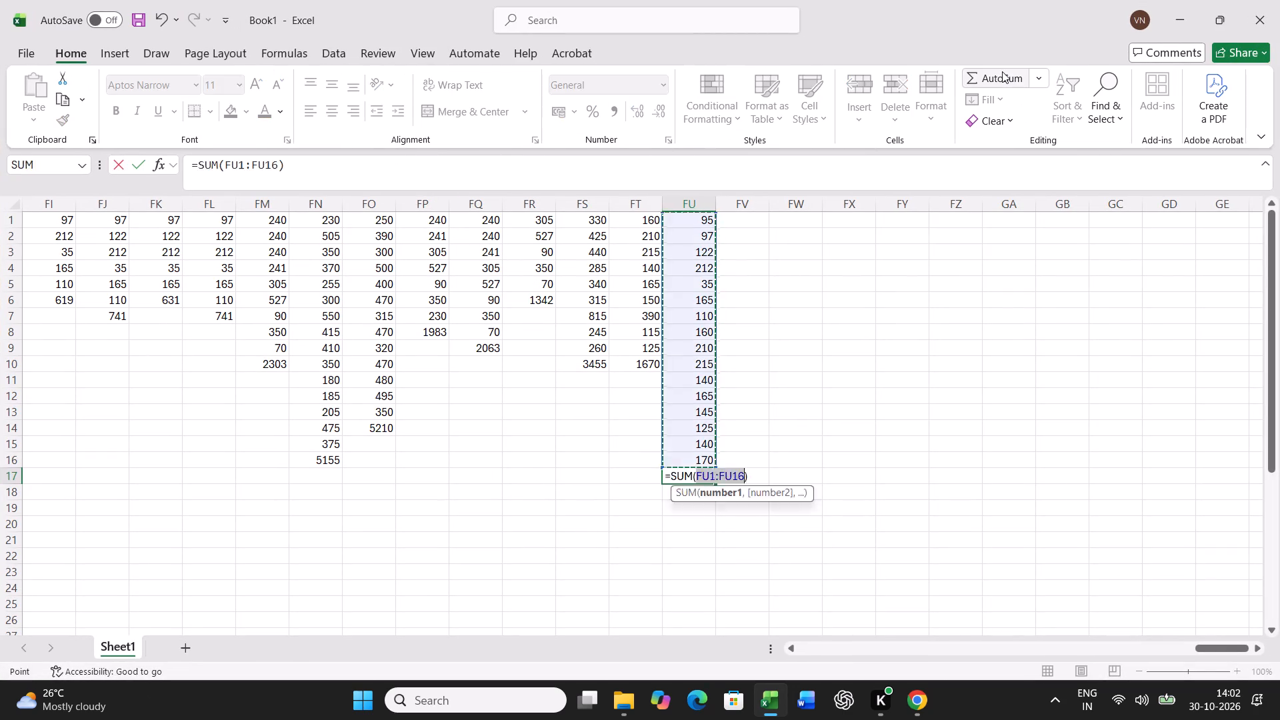
key(Return)
click(1218, 6)
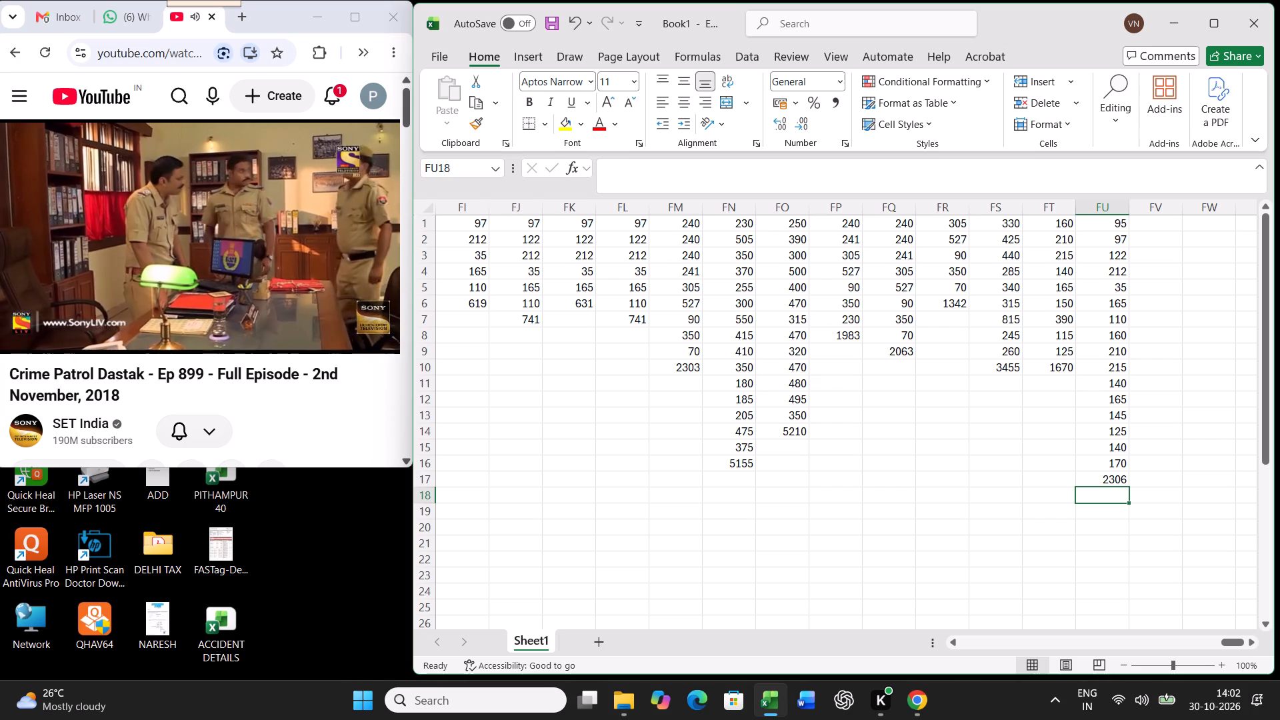
Enter 360, 680, 675, 435, 370, 430 and 510 in cells FV1 to FV7 of column FV.
key(Up)
key(Up)
key(Up)
key(Up)
key(Up)
key(Up)
key(Up)
key(Up)
key(Up)
key(Up)
key(Up)
key(Up)
key(Up)
key(Up)
key(Up)
key(Up)
key(Up)
key(Up)
key(Up)
key(Up)
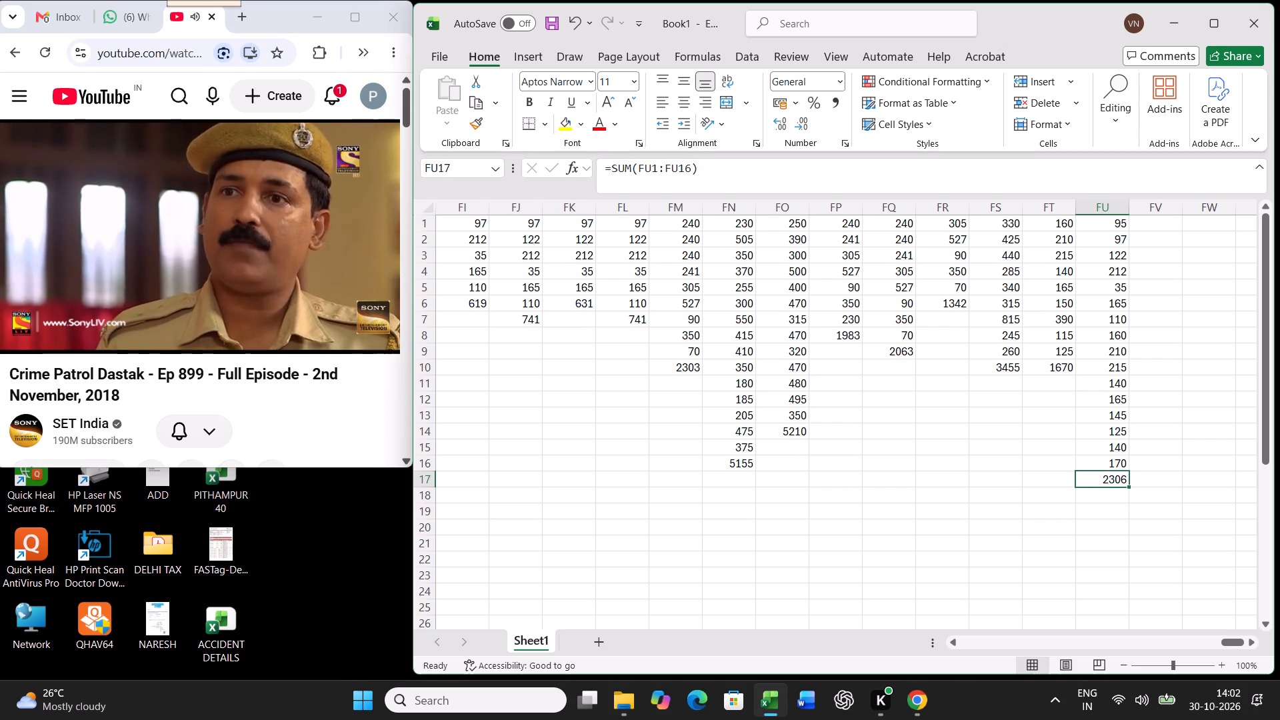
key(Right)
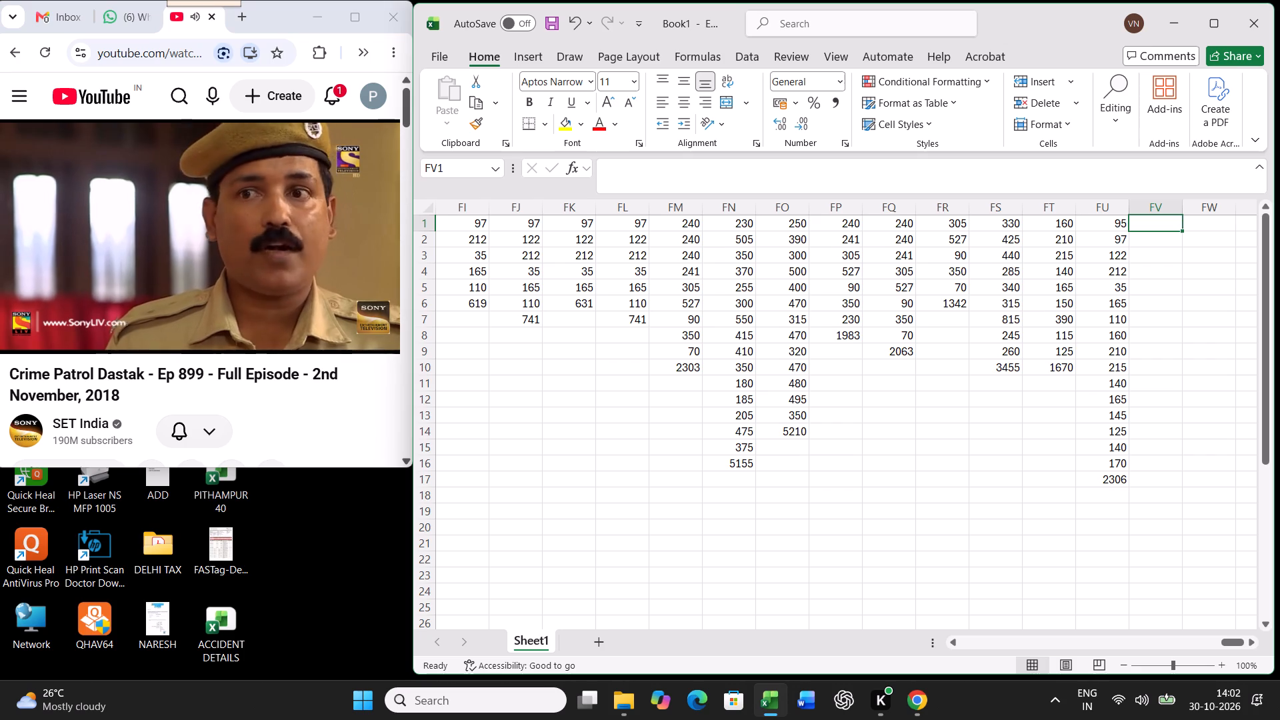
key(Up)
key(Up)
key(Up)
key(Up)
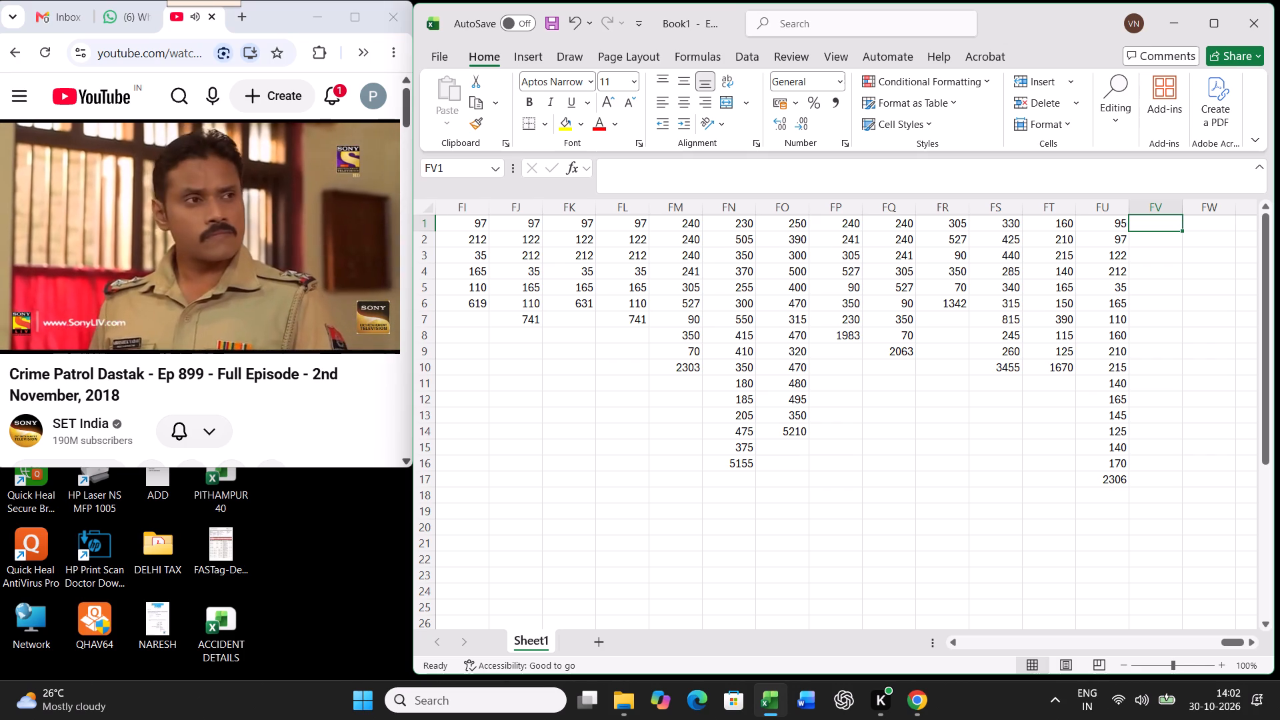
text(360)
key(Return)
text(680)
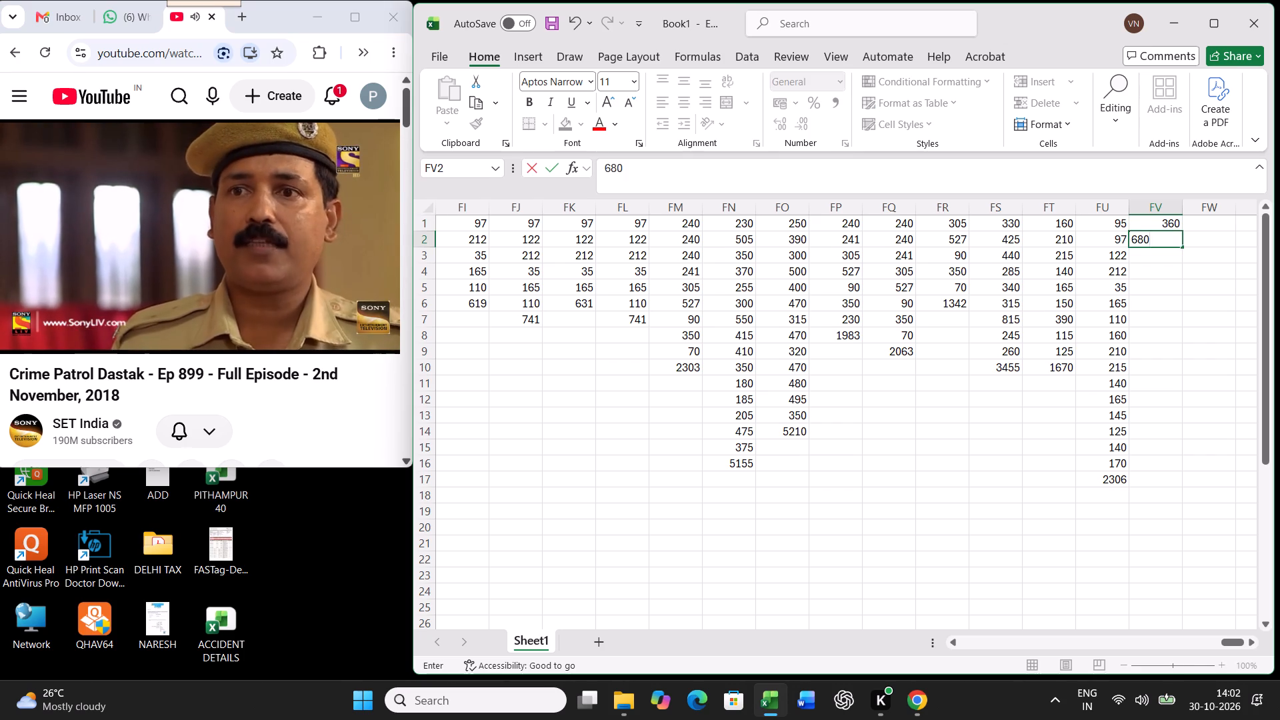
key(Return)
text(675)
key(Return)
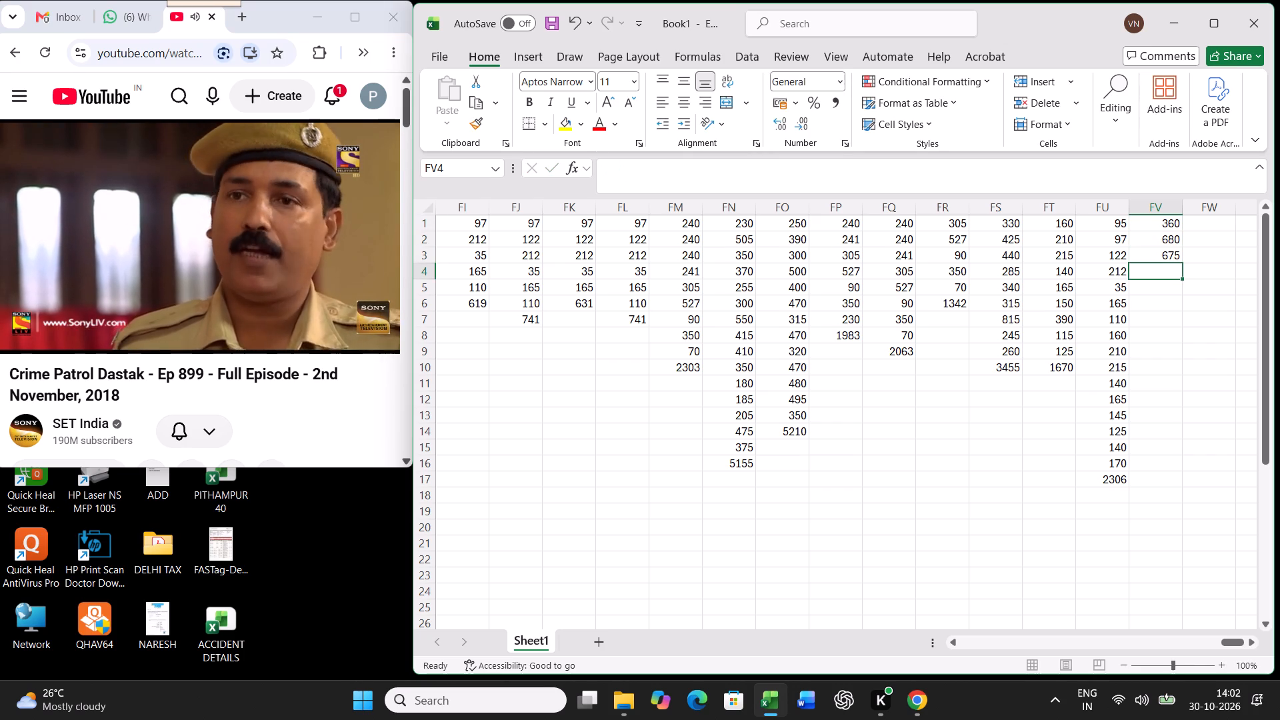
text(435)
key(Return)
text(370)
key(Return)
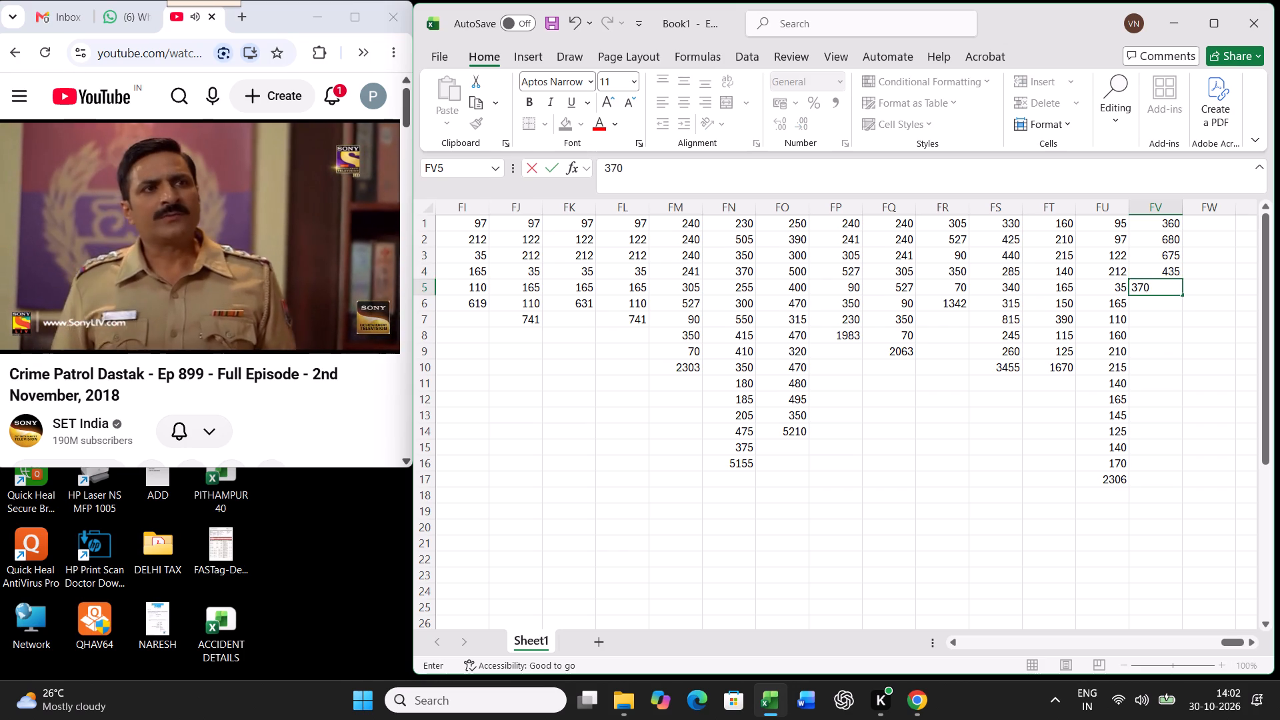
text(430)
key(Return)
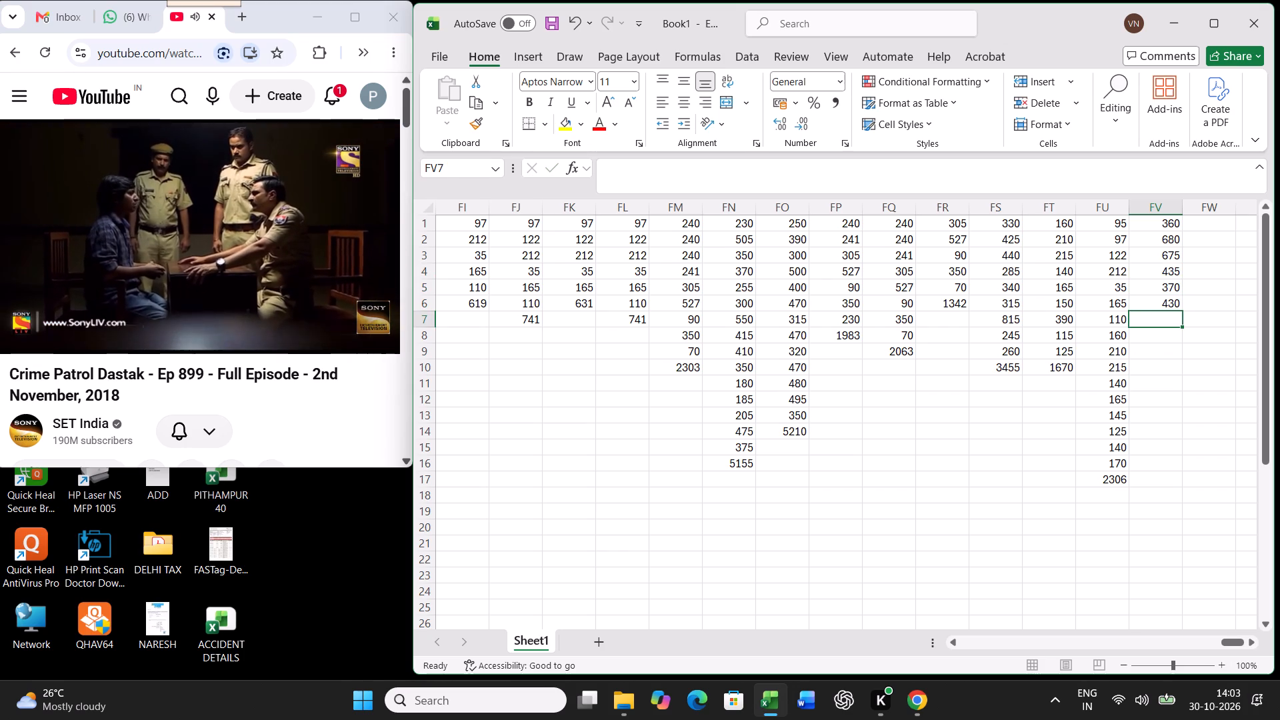
text(510)
key(Return)
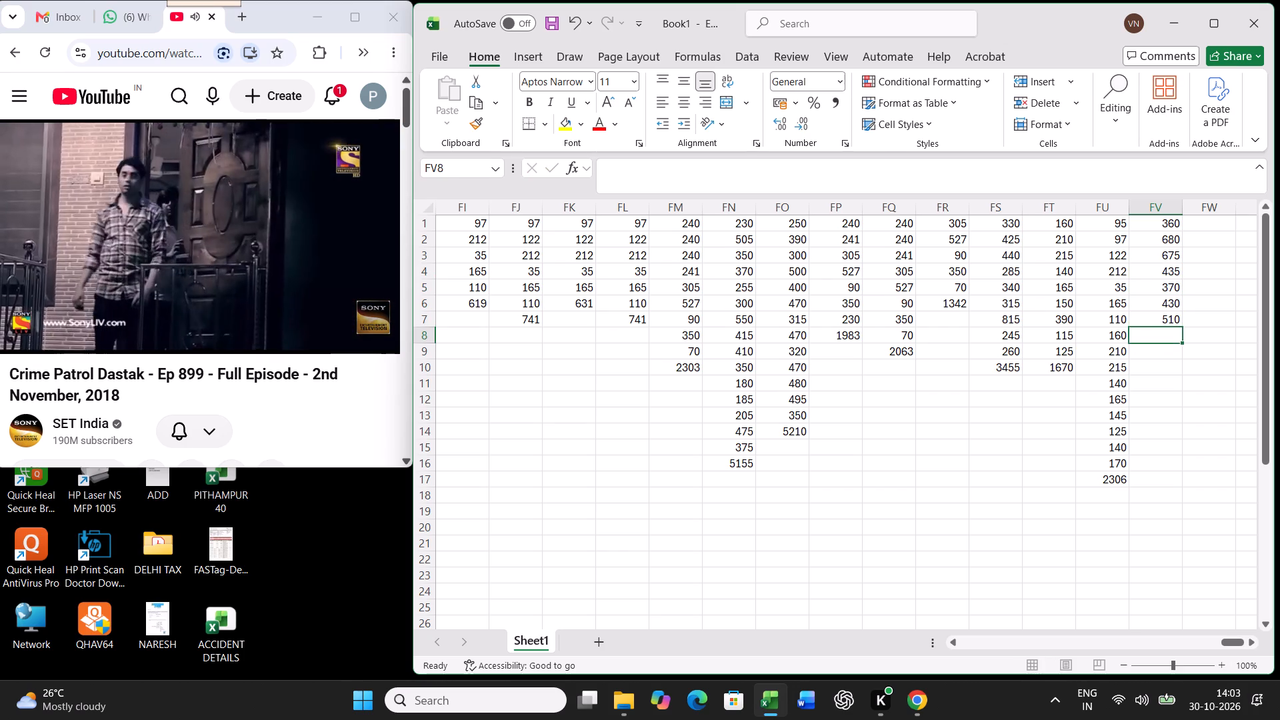
Total column FV in cell FV8 with AutoSum over FV1:FV7.
click(1225, 3)
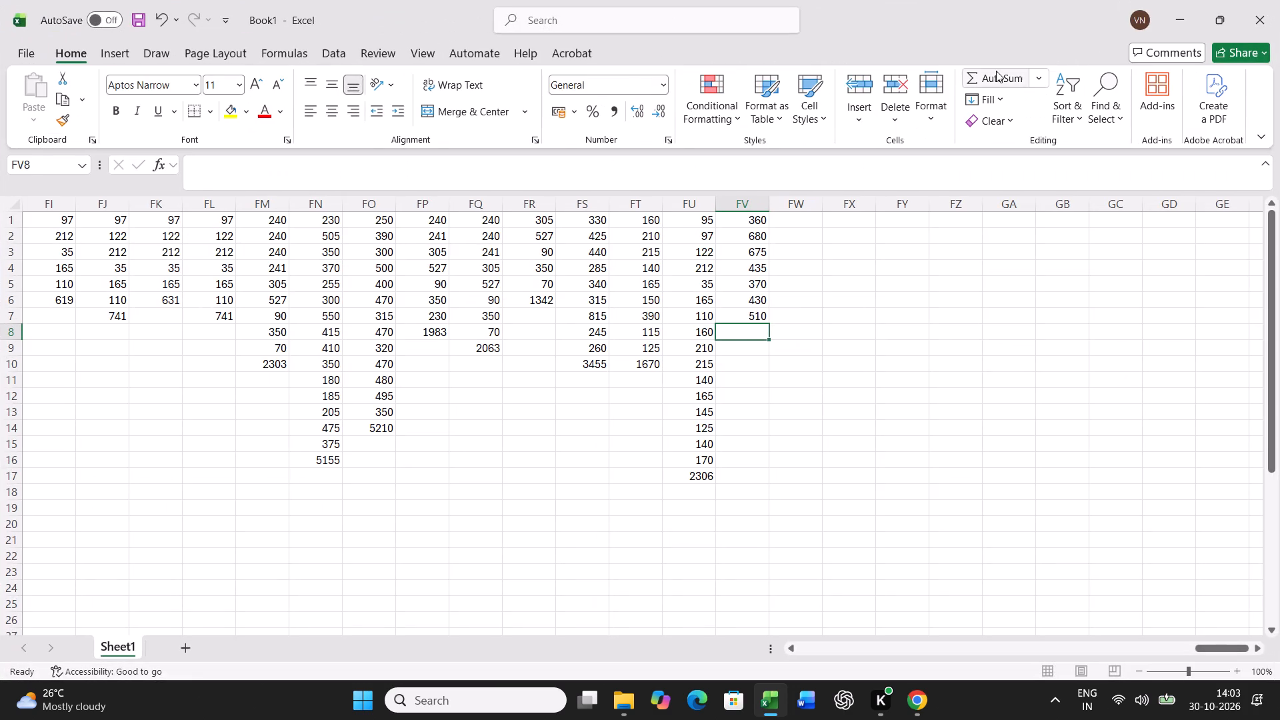
click(996, 71)
key(Return)
click(1218, 14)
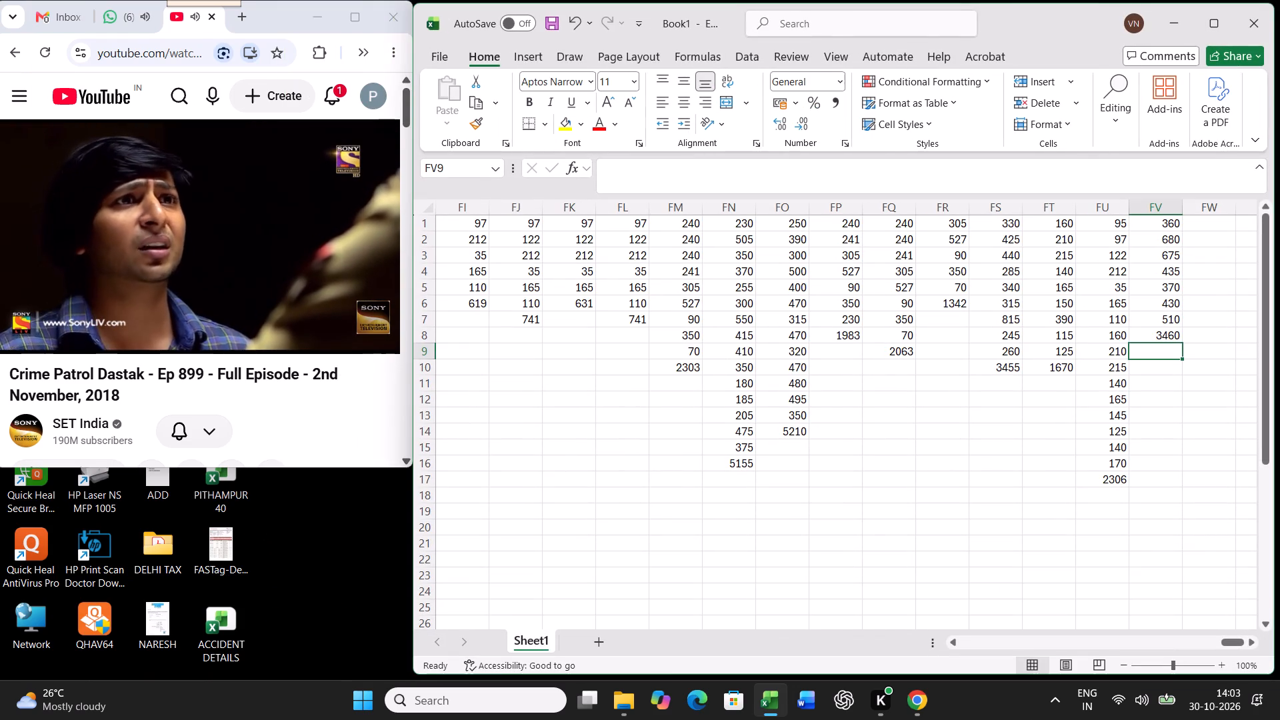
Enter 360, 680, 675, 435, 370, 430 and 510 in cells FW1 to FW7 of column FW.
key(Up)
key(Up)
key(Up)
key(Up)
key(Up)
key(Up)
key(Up)
key(Up)
key(Up)
key(Up)
key(Up)
key(Up)
key(Up)
key(Up)
key(Up)
key(Up)
key(Up)
key(Up)
key(Up)
key(Up)
key(Right)
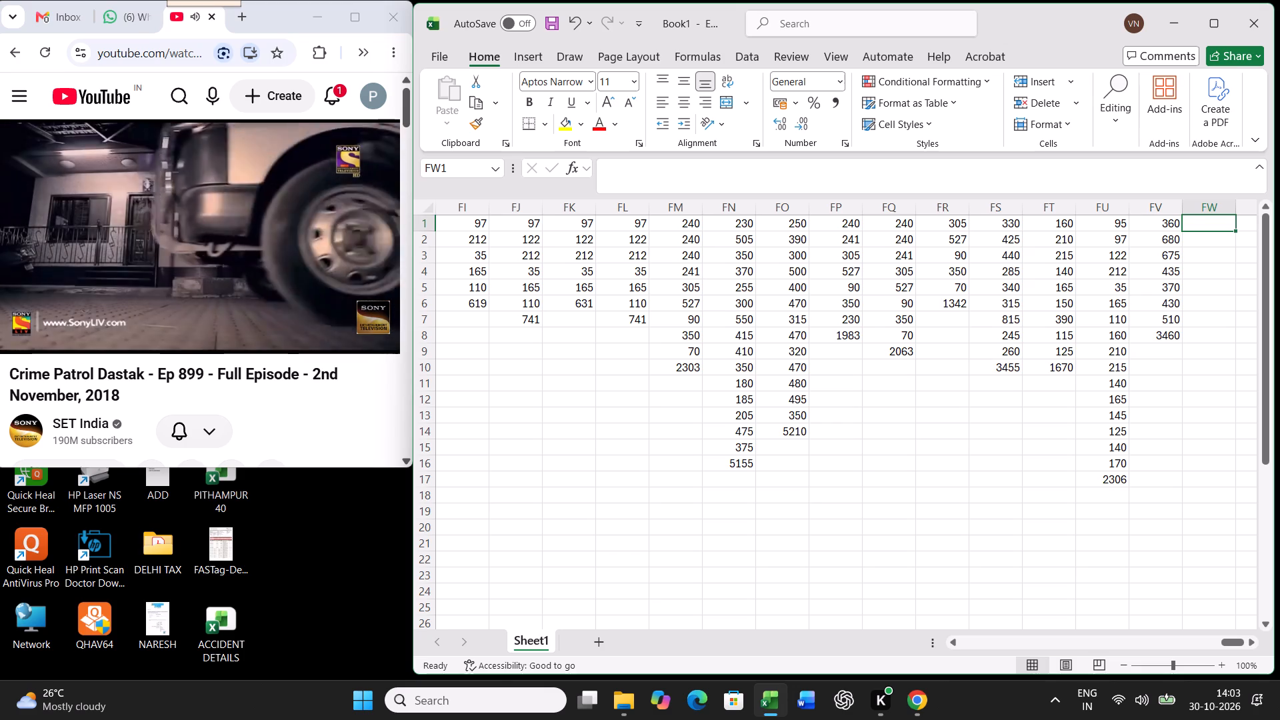
text(360)
key(Return)
text(680)
key(Return)
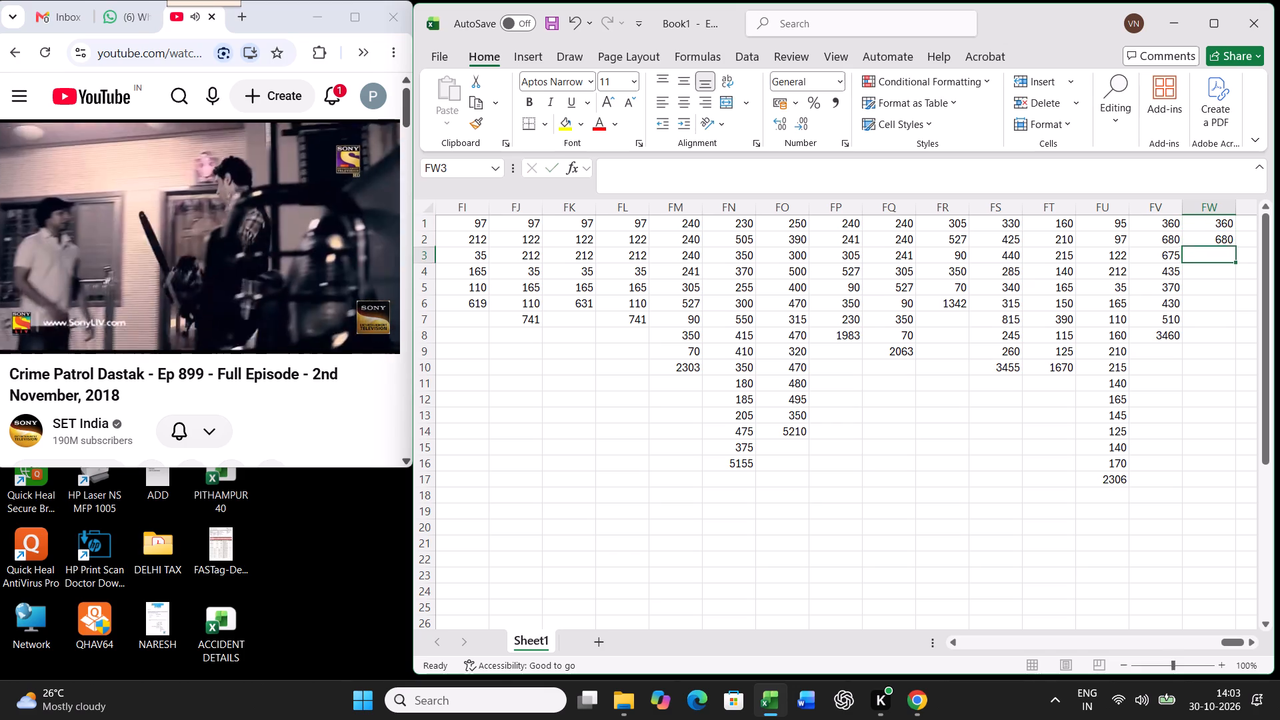
text(675)
key(Return)
text(435)
key(Return)
text(370)
key(Return)
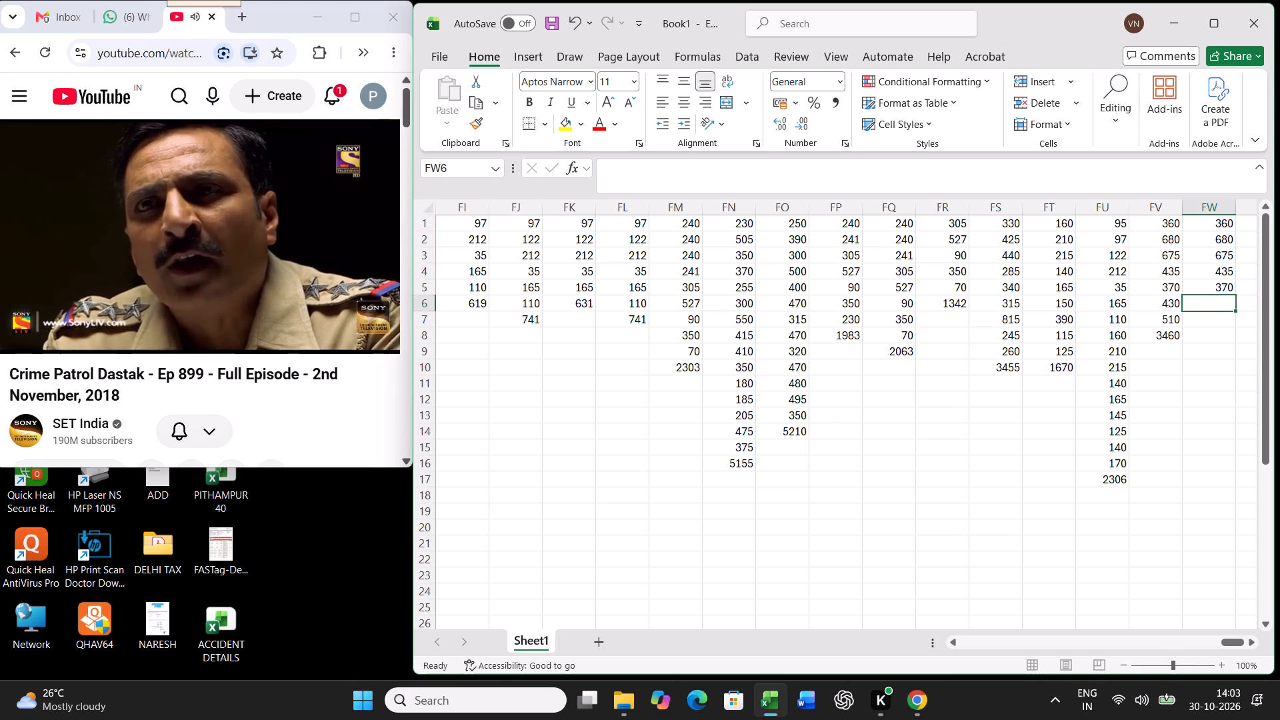
text(430)
key(Return)
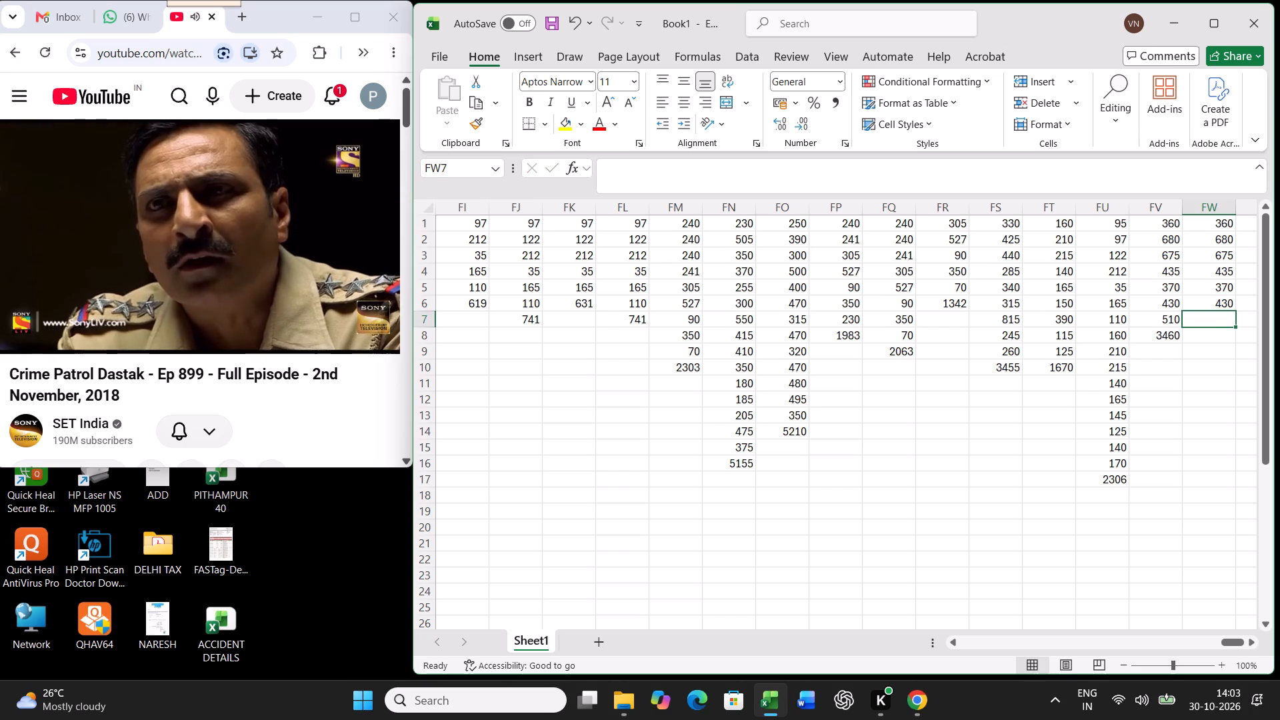
text(510)
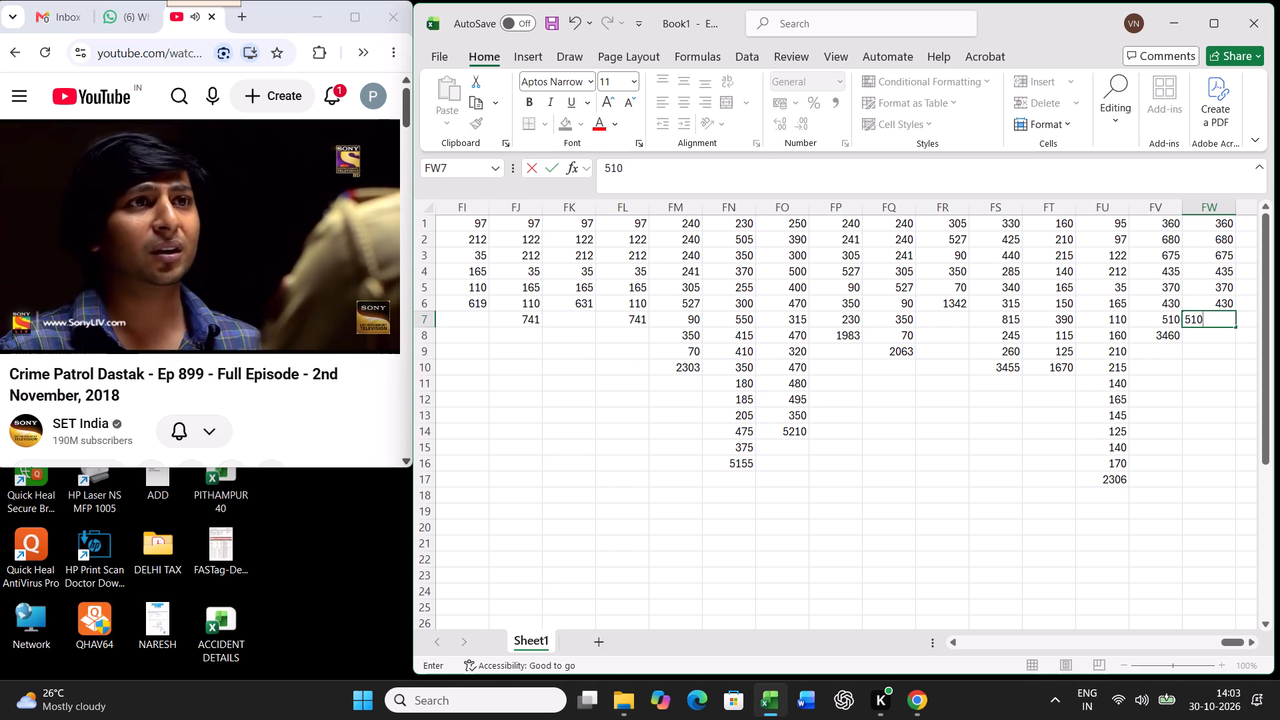
key(Return)
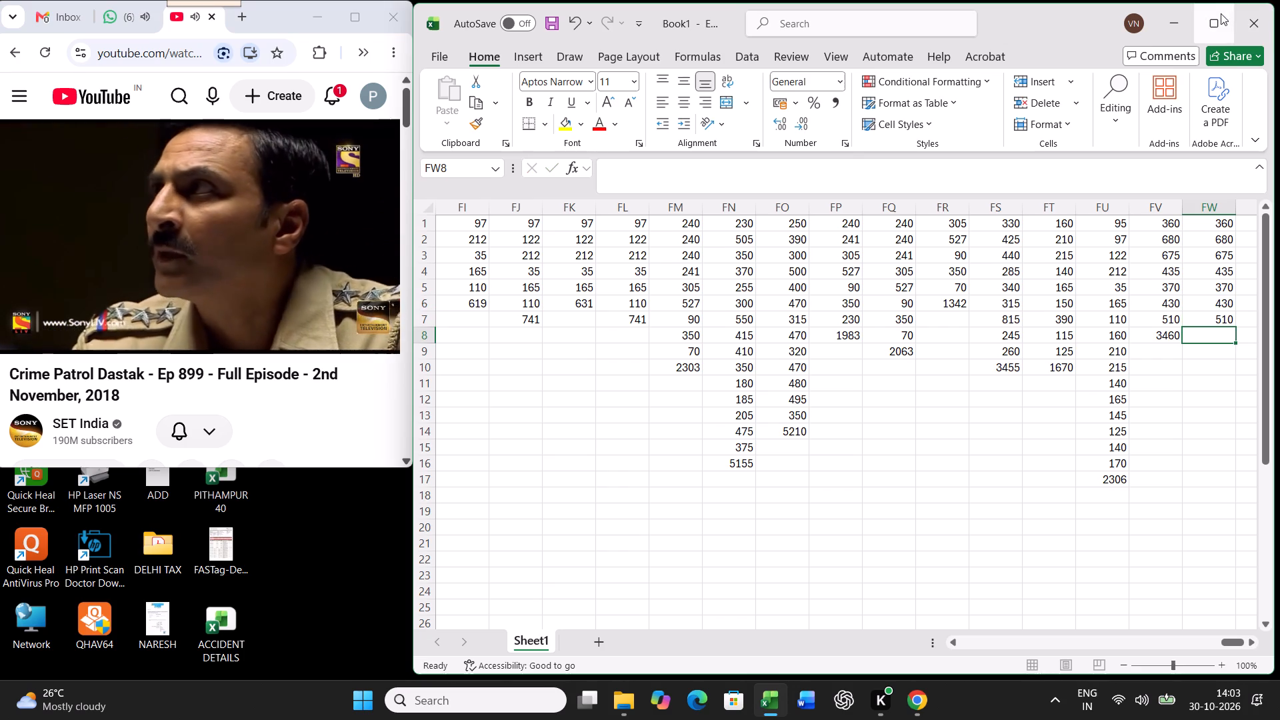
Total column FW in cell FW8 with AutoSum over FW1:FW7.
click(1221, 13)
click(1023, 73)
key(Return)
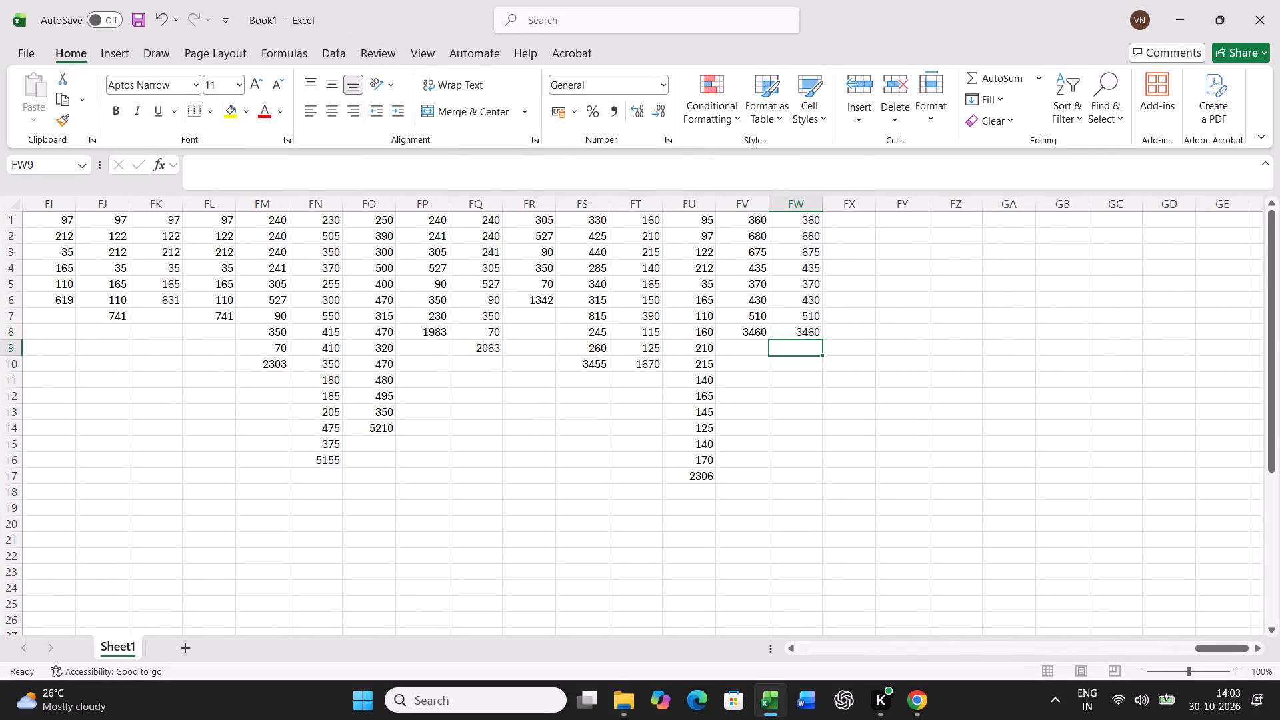
click(1227, 0)
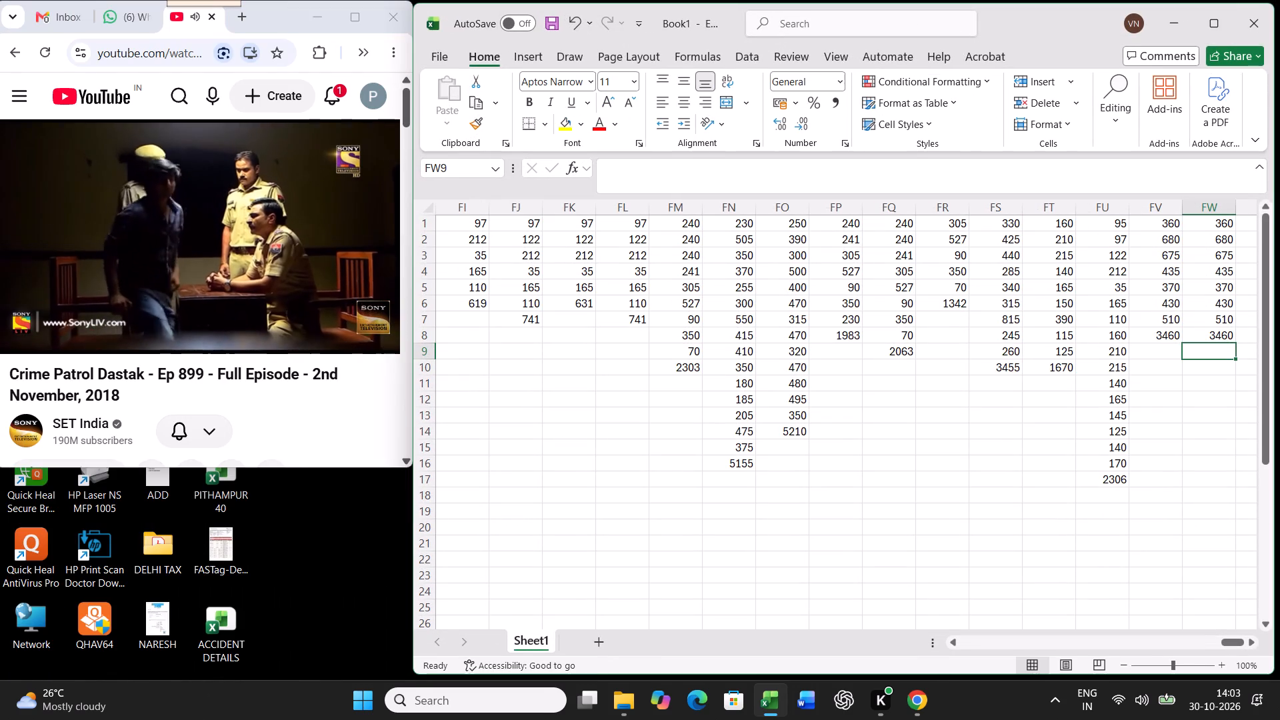
Enter 360, 680, 675, 435, 370, 430 and 510 in cells FX1 to FX7 of column FX.
key(Up)
key(Up)
key(Up)
key(Up)
key(Up)
key(Up)
key(Up)
key(Up)
key(Up)
key(Up)
key(Up)
key(Up)
key(Up)
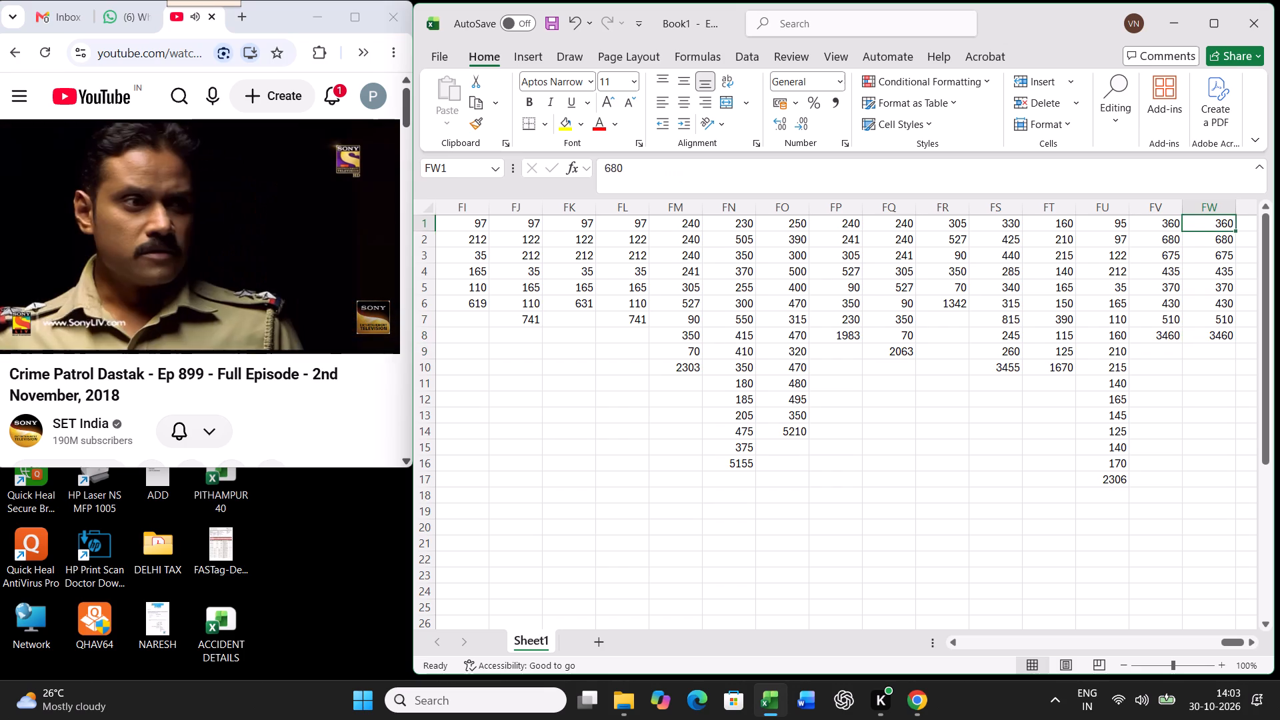
key(Right)
key(Right)
key(Right)
key(Right)
key(Right)
key(Right)
key(Right)
key(Right)
key(Right)
key(Right)
key(Right)
key(Right)
key(Right)
key(Right)
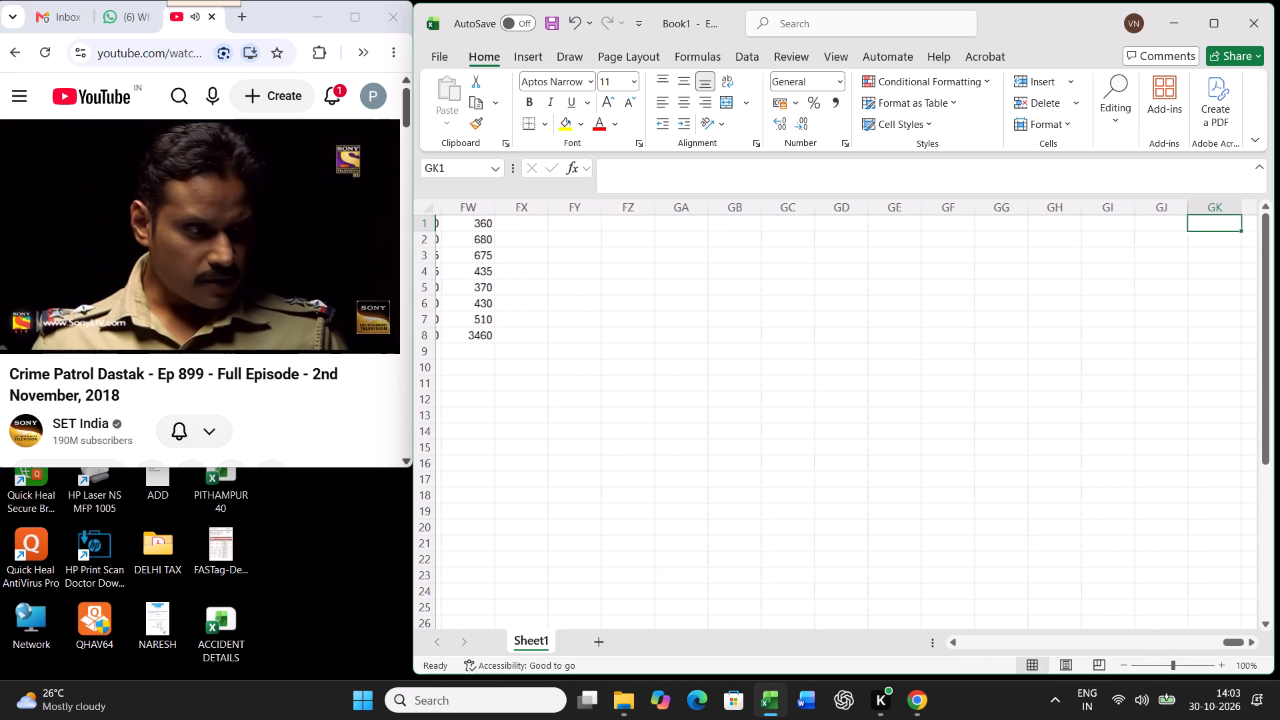
key(Right)
key(Left)
key(Left)
key(Left)
key(Left)
key(Left)
key(Left)
key(Left)
key(Left)
key(Left)
key(Left)
key(Left)
key(Left)
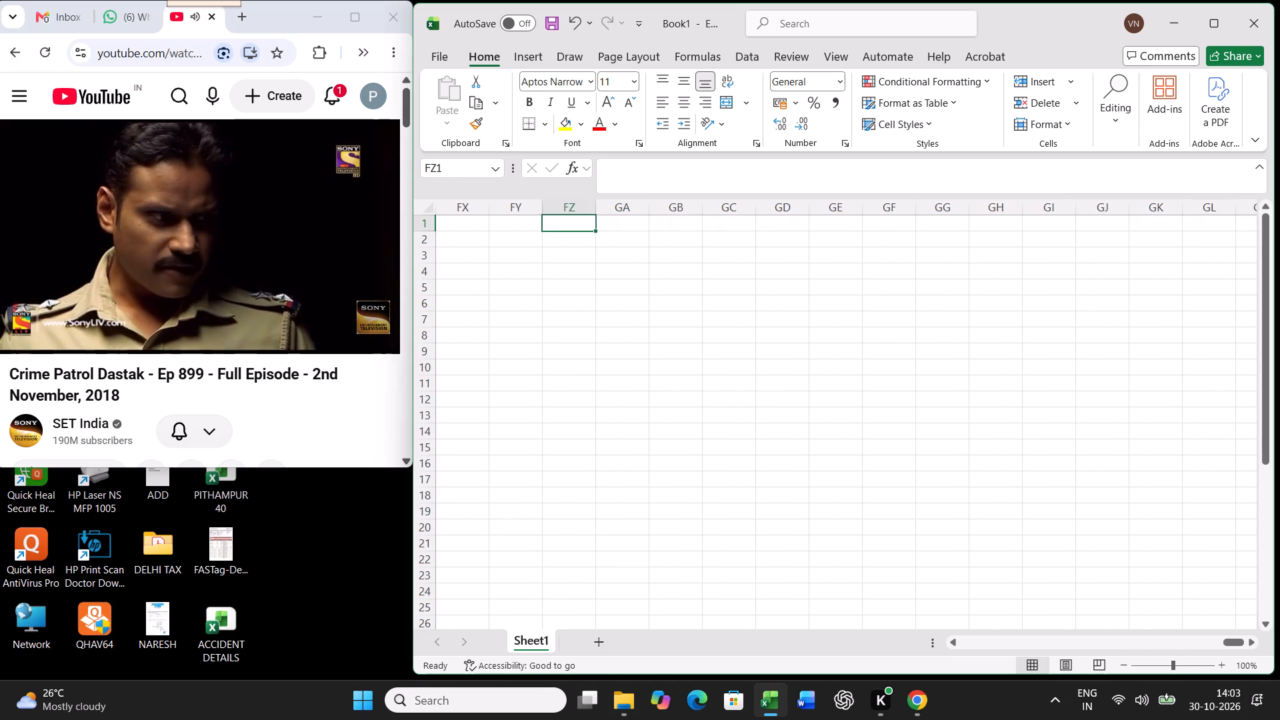
key(Left)
key(Left)
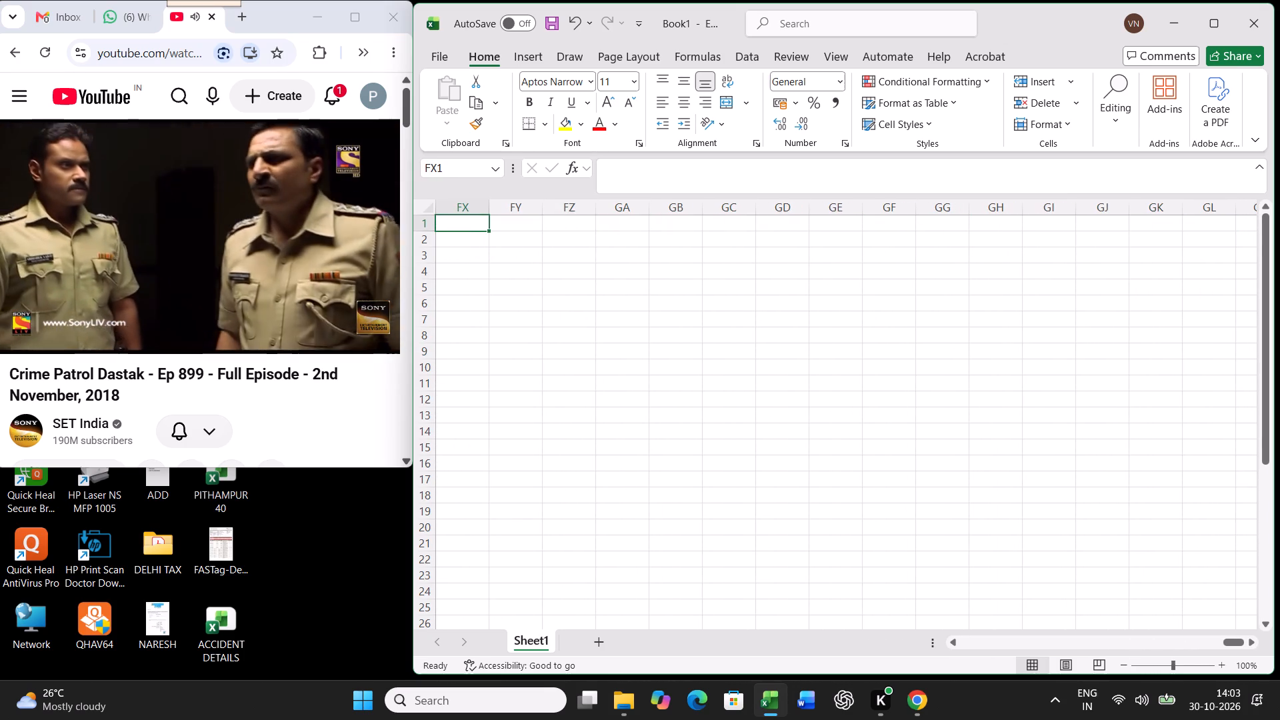
text(360)
key(Return)
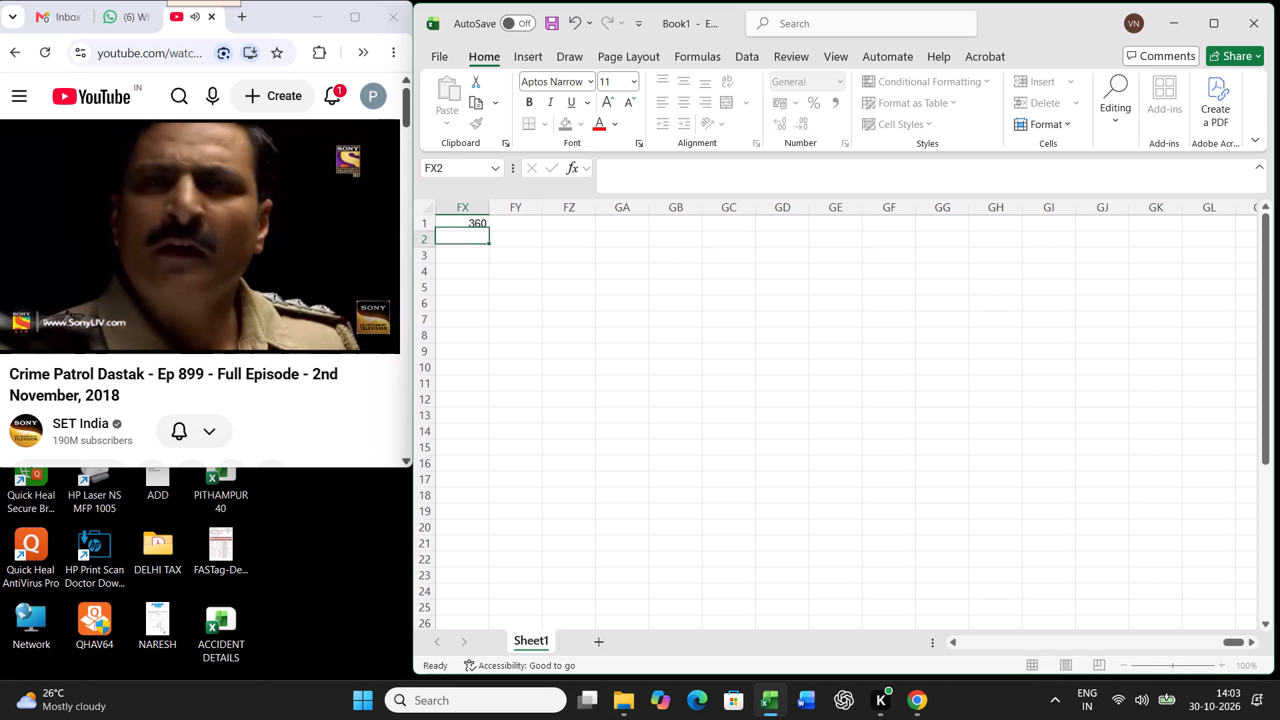
text(680)
key(Return)
text(675)
key(Return)
text(435)
key(Return)
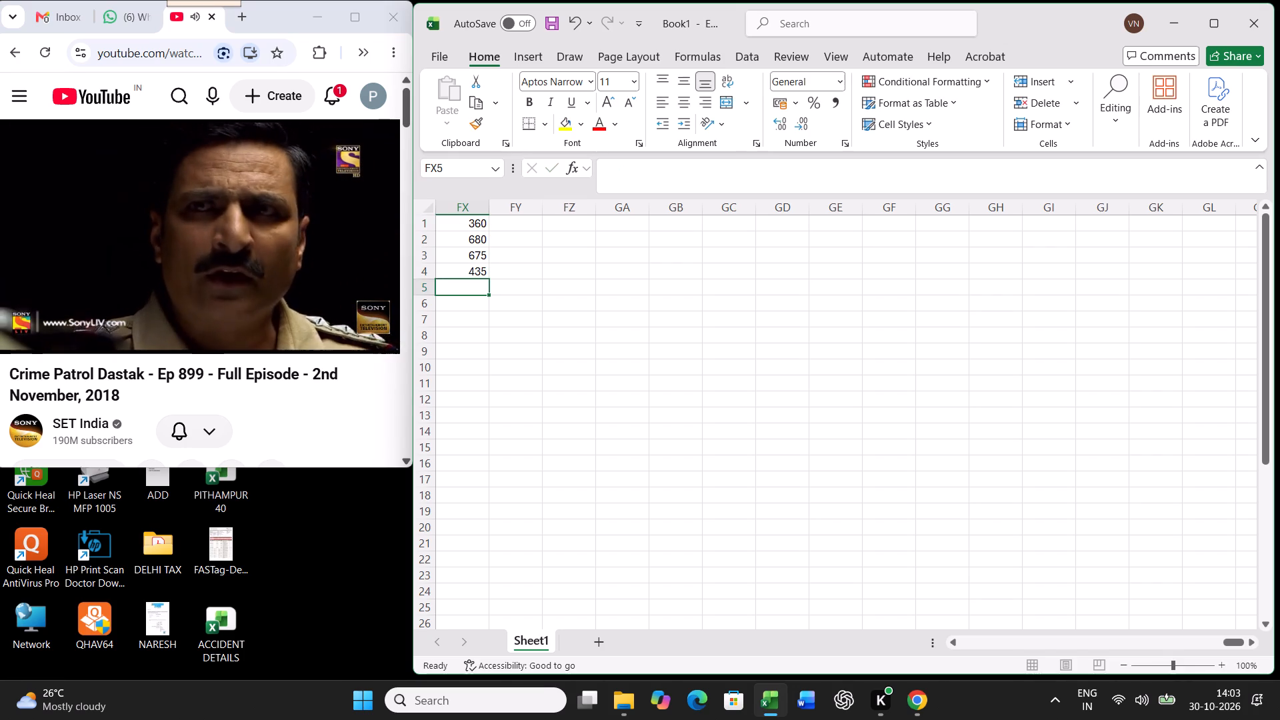
text(370)
key(Return)
text(430)
key(Return)
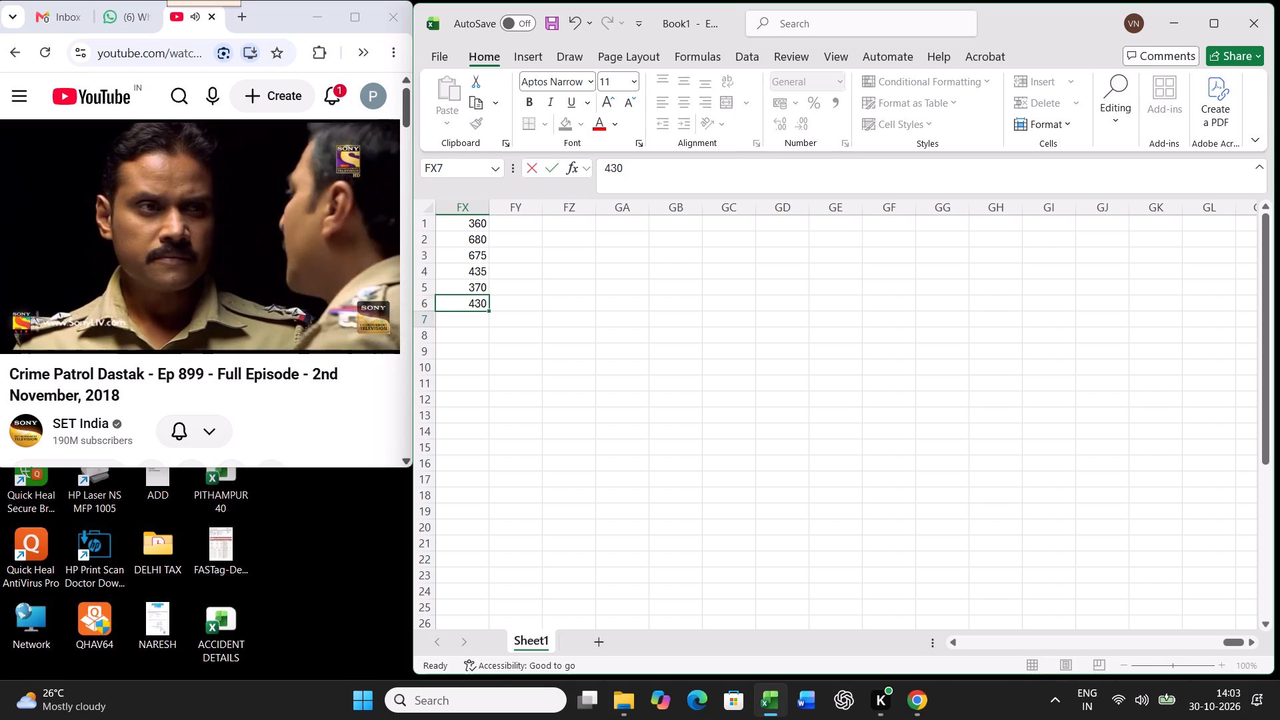
text(510)
key(Return)
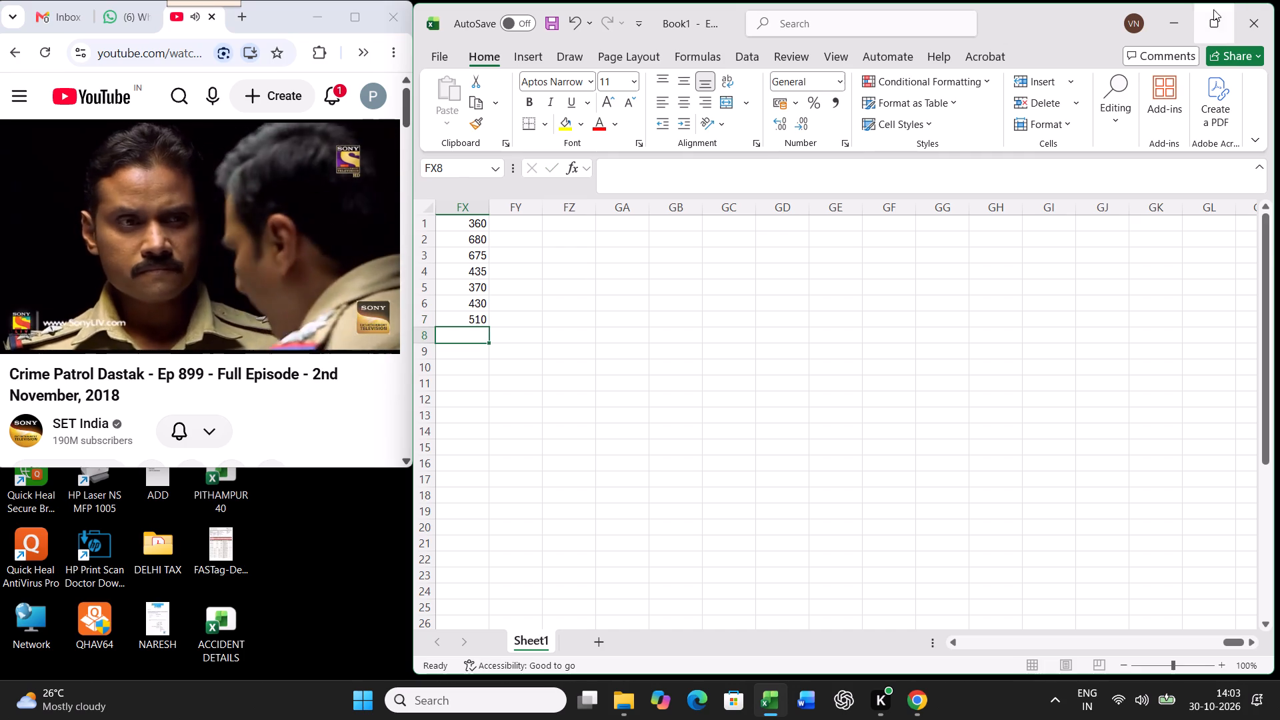
Total column FX in cell FX8 with AutoSum over FX1:FX7.
click(1213, 9)
click(1011, 74)
key(Return)
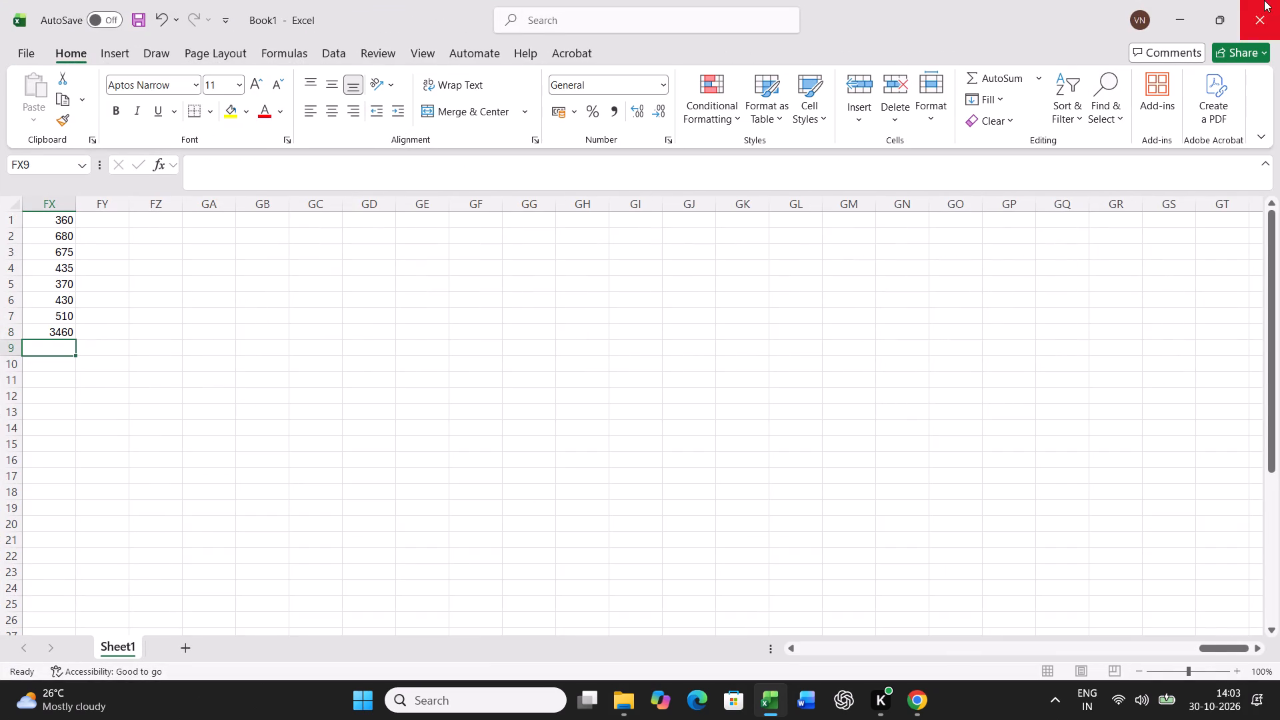
click(1229, 1)
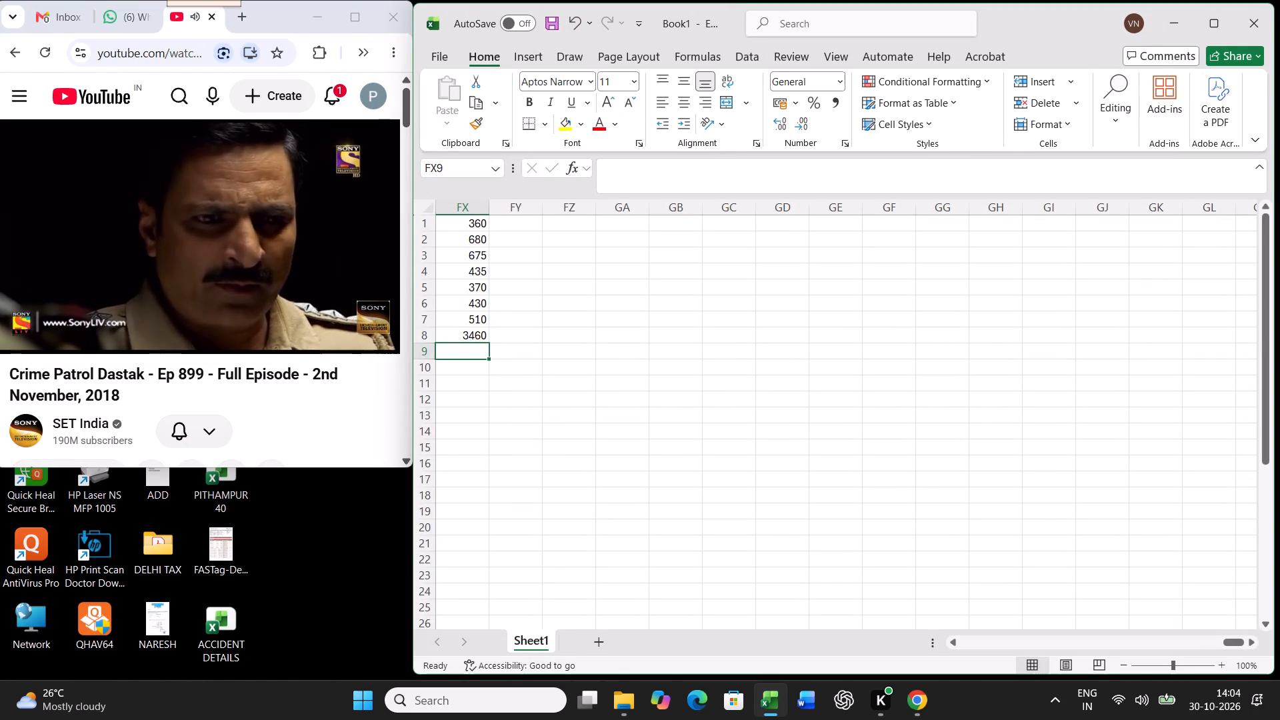
Enter 360, 680, 675, 435, 370, 430 and 510 in cells FY1 to FY7 of column FY.
key(Up)
key(Up)
key(Up)
key(Up)
key(Up)
key(Up)
key(Up)
key(Up)
key(Up)
key(Up)
key(Up)
key(Up)
key(Up)
key(Up)
key(Up)
key(Up)
key(Up)
key(Up)
key(Up)
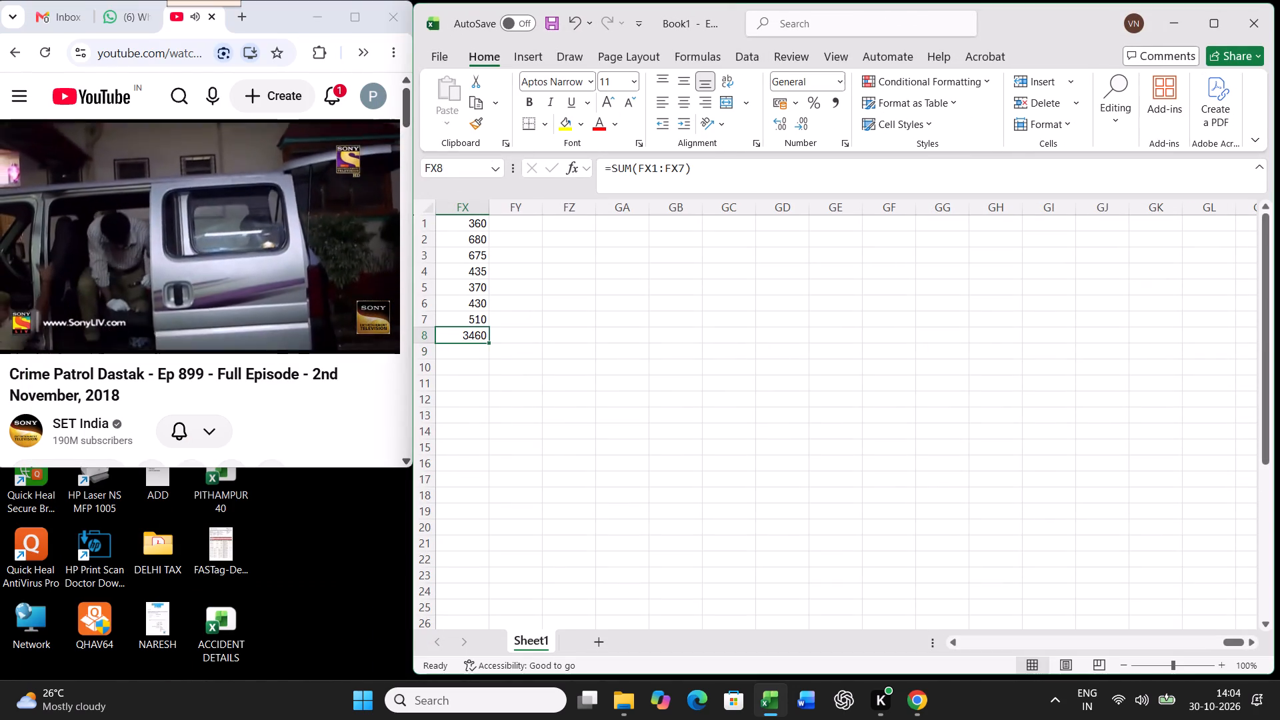
key(Right)
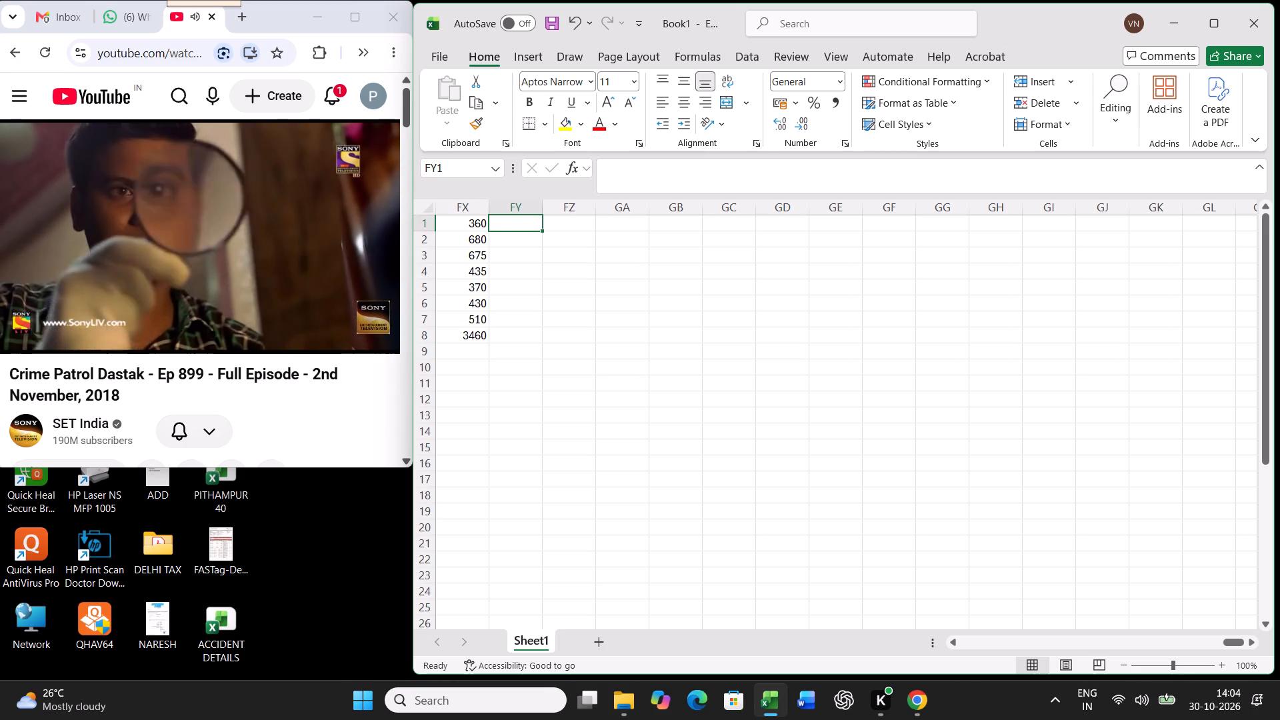
text(360)
key(Return)
text(680)
key(Return)
text(675)
key(Return)
text(435)
key(Return)
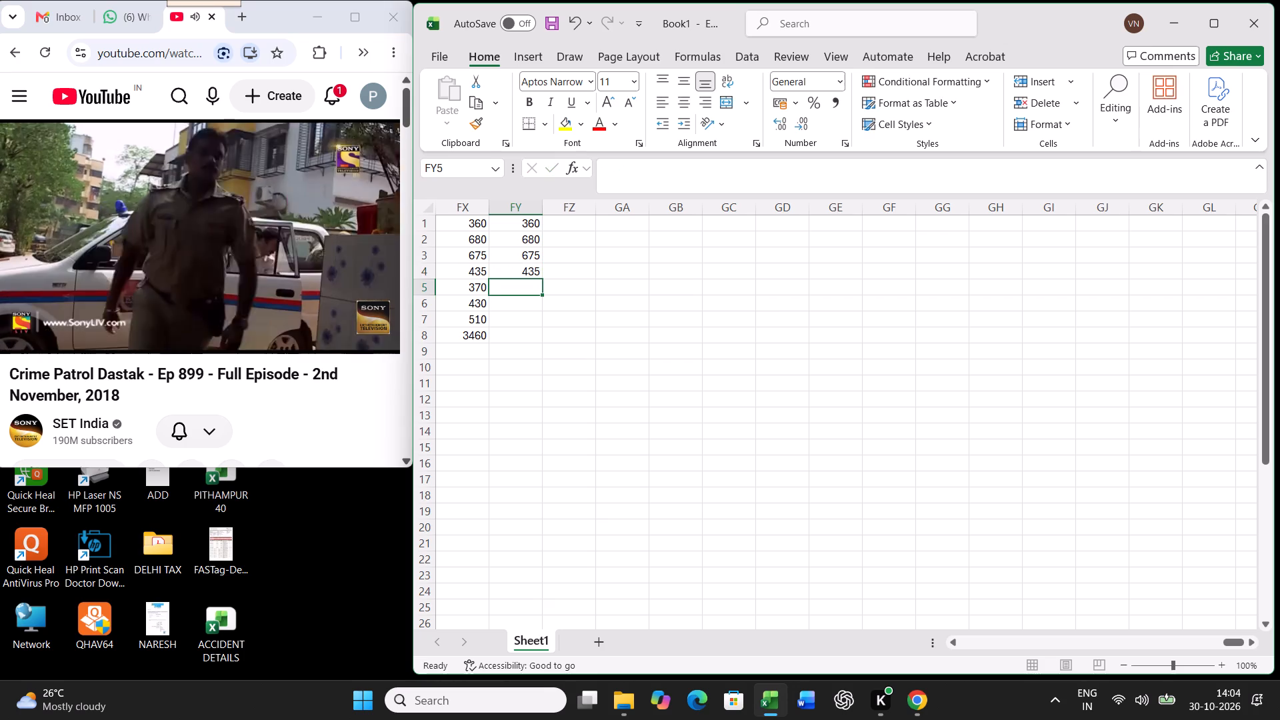
text(370)
key(Return)
text(430)
key(Return)
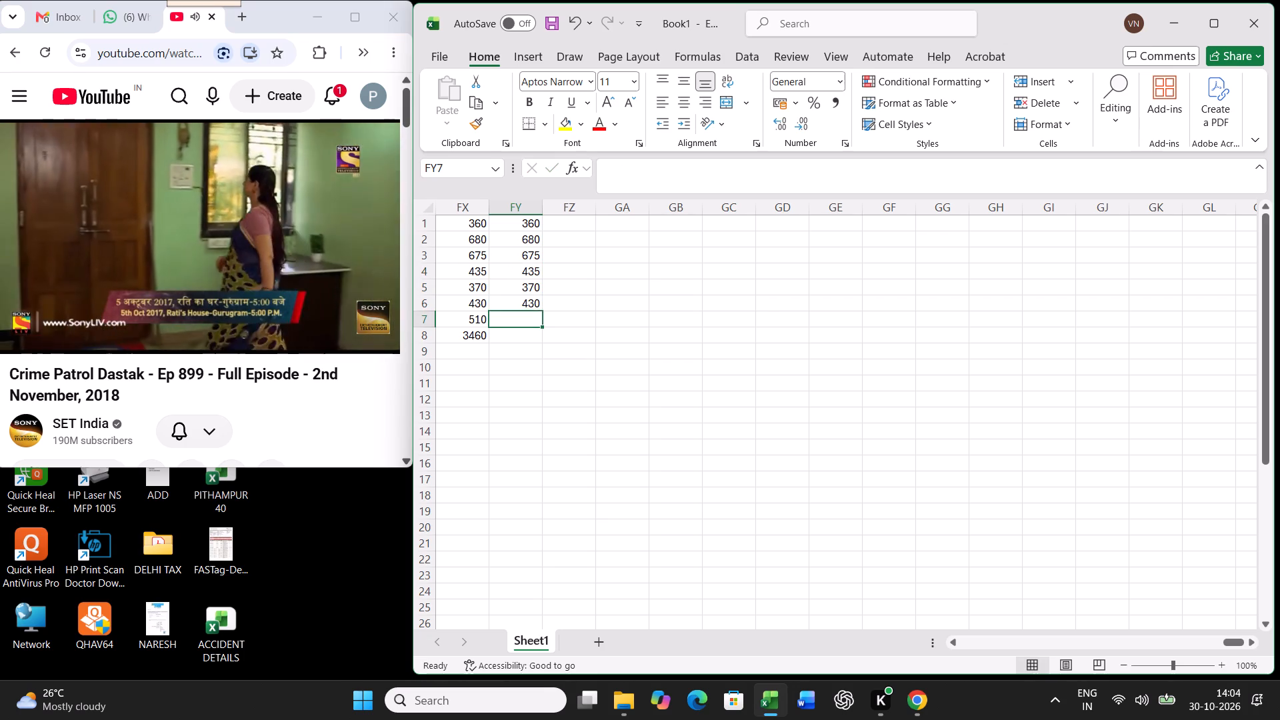
text(510)
key(Return)
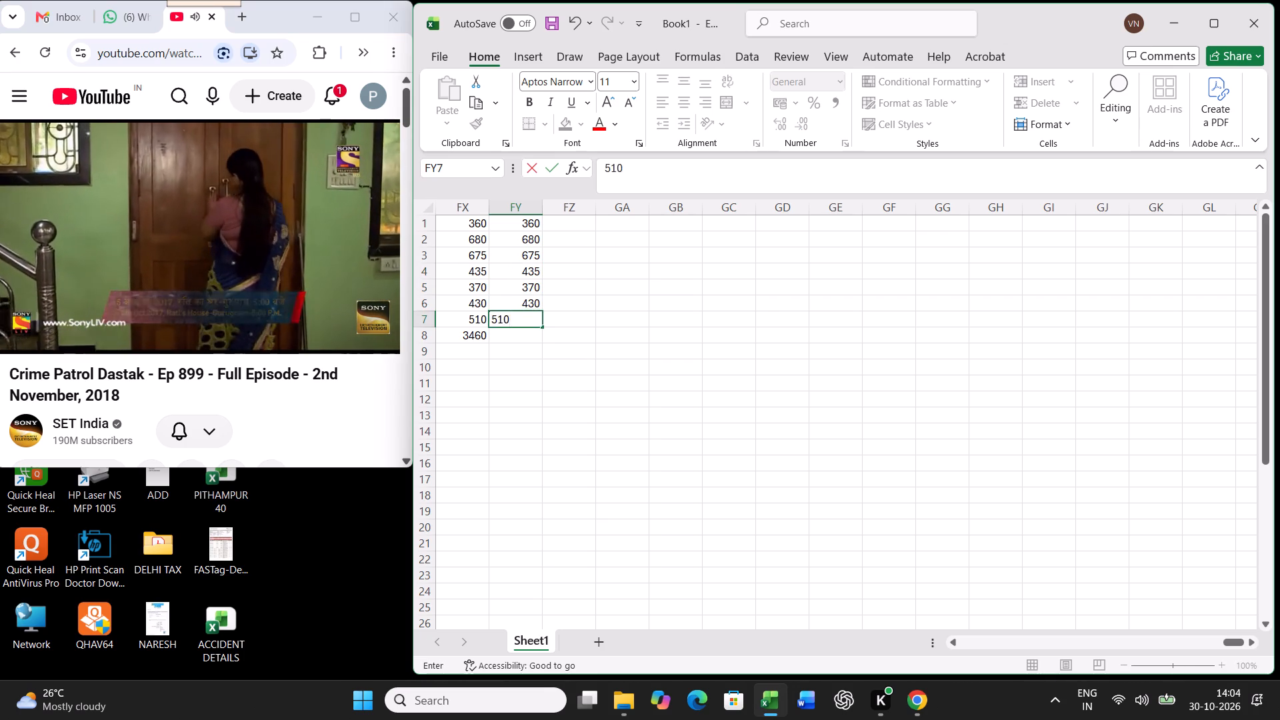
Total column FY in cell FY8 with AutoSum over FY1:FY7.
click(1223, 12)
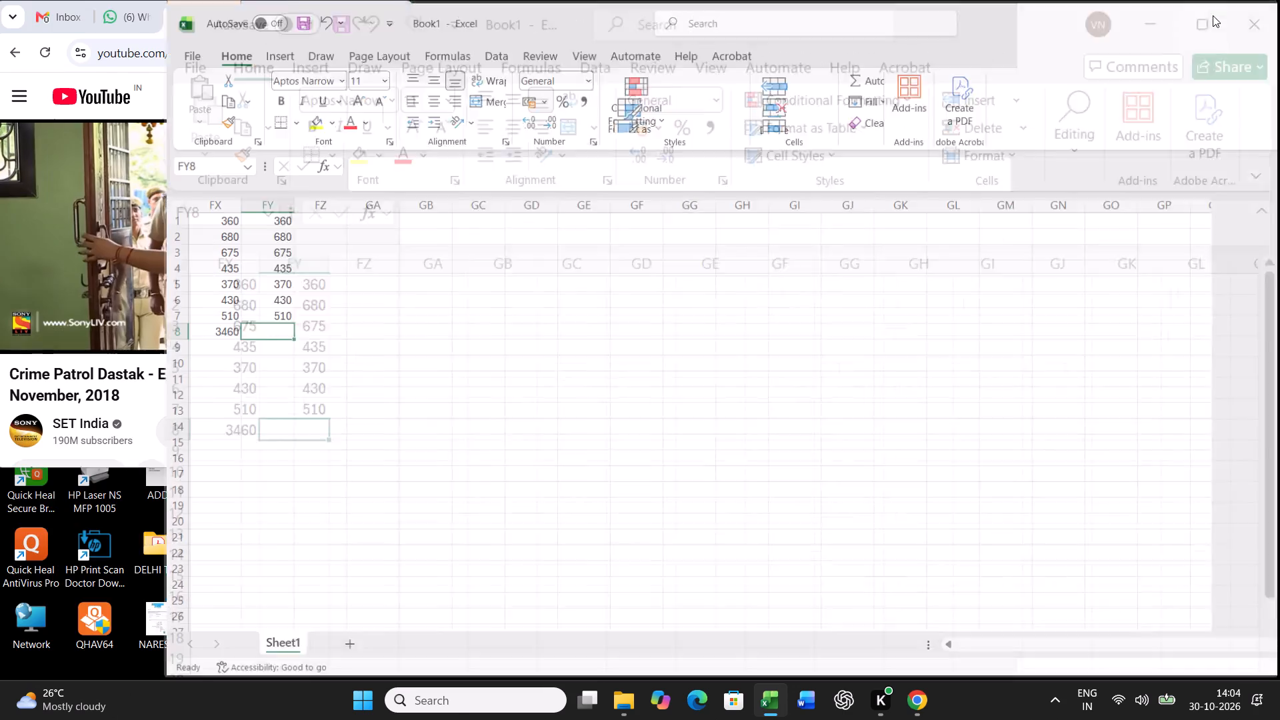
click(988, 79)
key(Return)
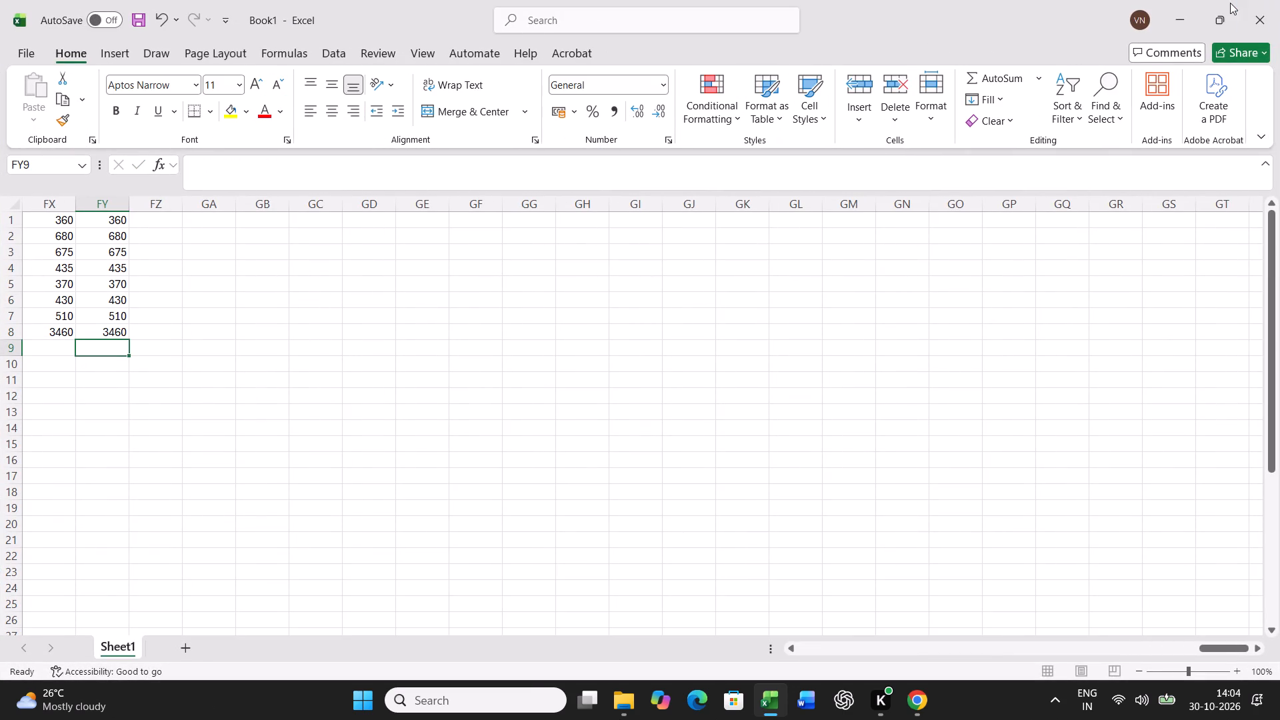
click(1215, 3)
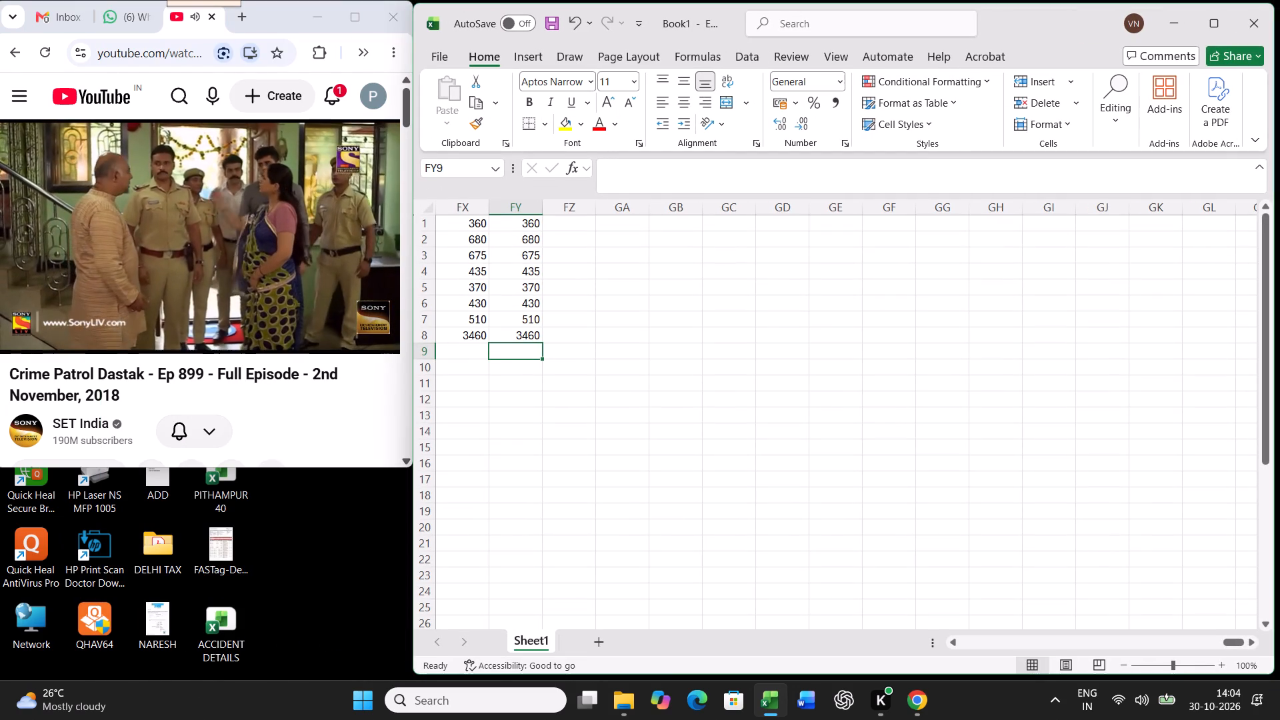
Enter 520, 680, 675, 435, 535 and 620 in cells FZ1 to FZ6 of column FZ.
key(Up)
key(Up)
key(Up)
key(Up)
key(Up)
key(Up)
key(Up)
key(Up)
key(Up)
key(Up)
key(Up)
key(Up)
key(Up)
key(Up)
key(Up)
key(Up)
key(Up)
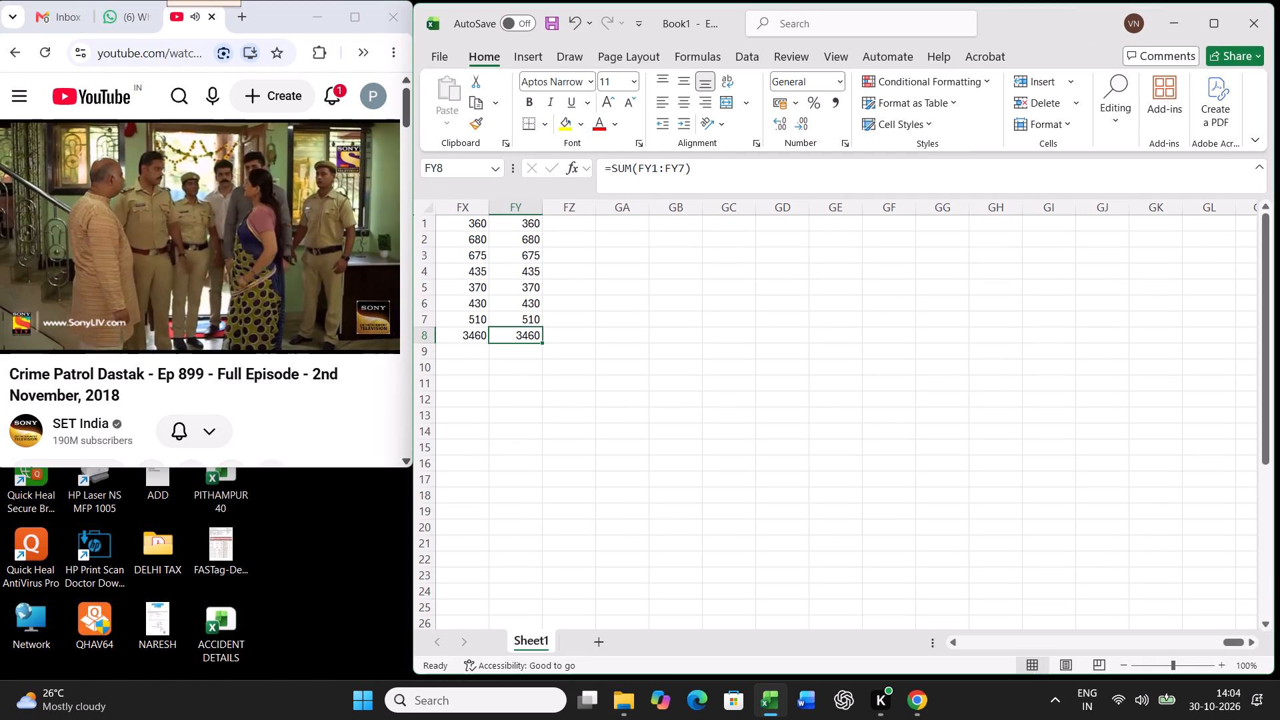
key(Right)
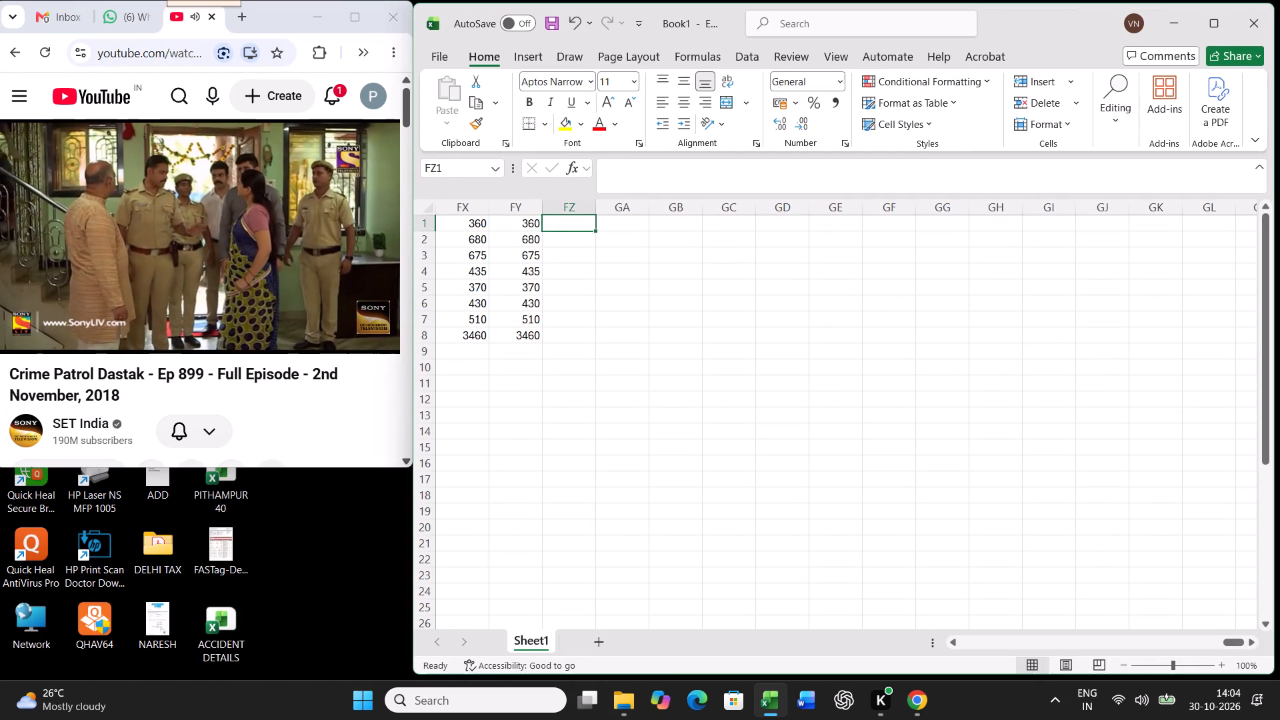
text(520)
key(Return)
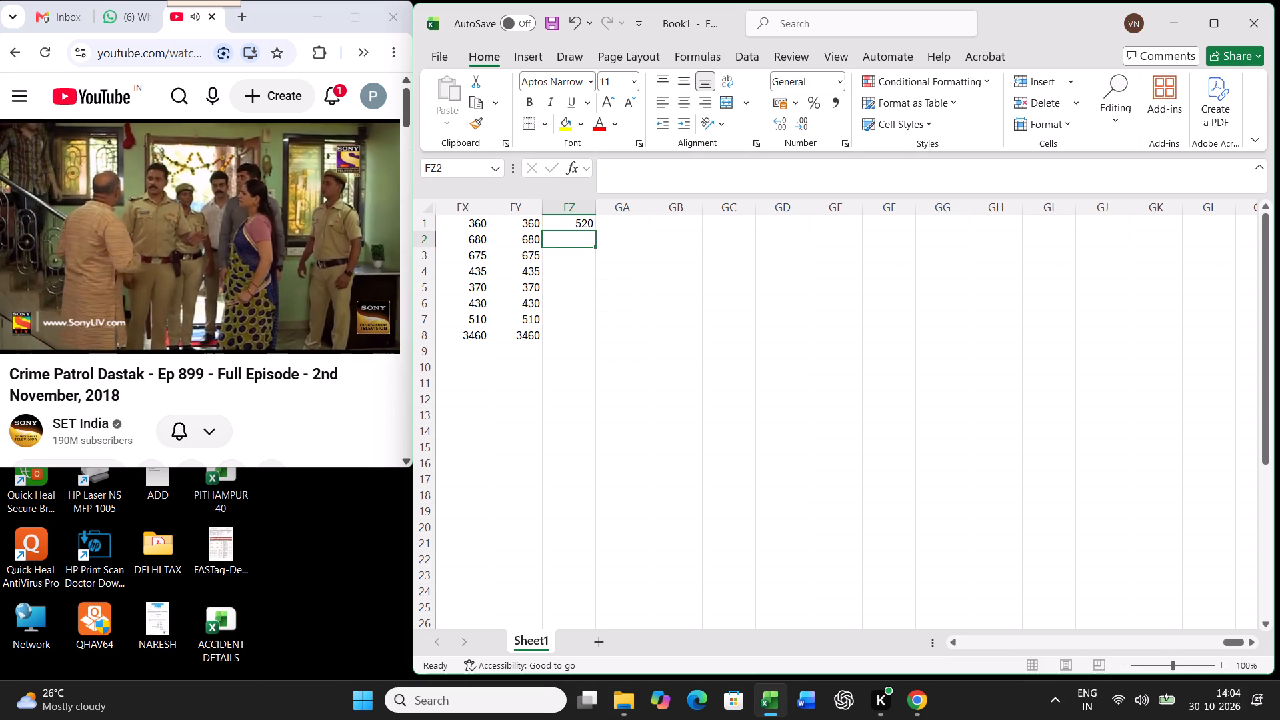
text(680)
key(Return)
text(675)
key(Return)
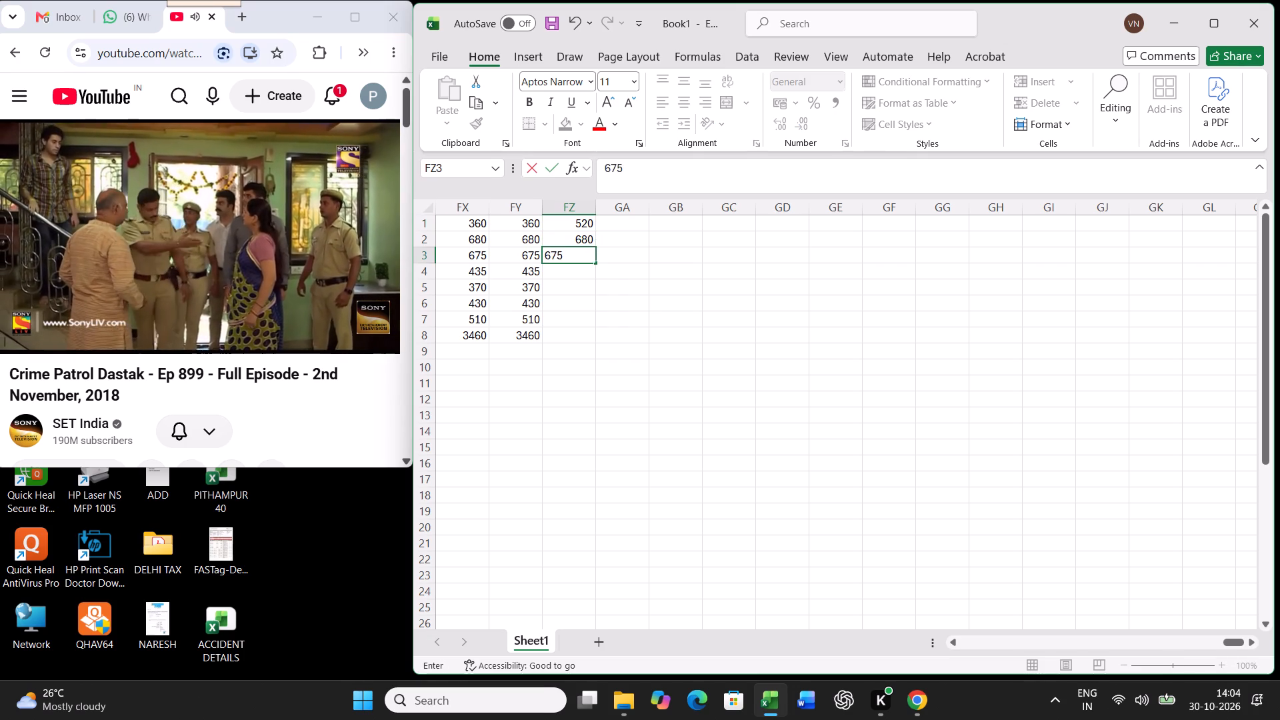
text(435)
key(Return)
text(535)
key(Return)
text(620)
key(Return)
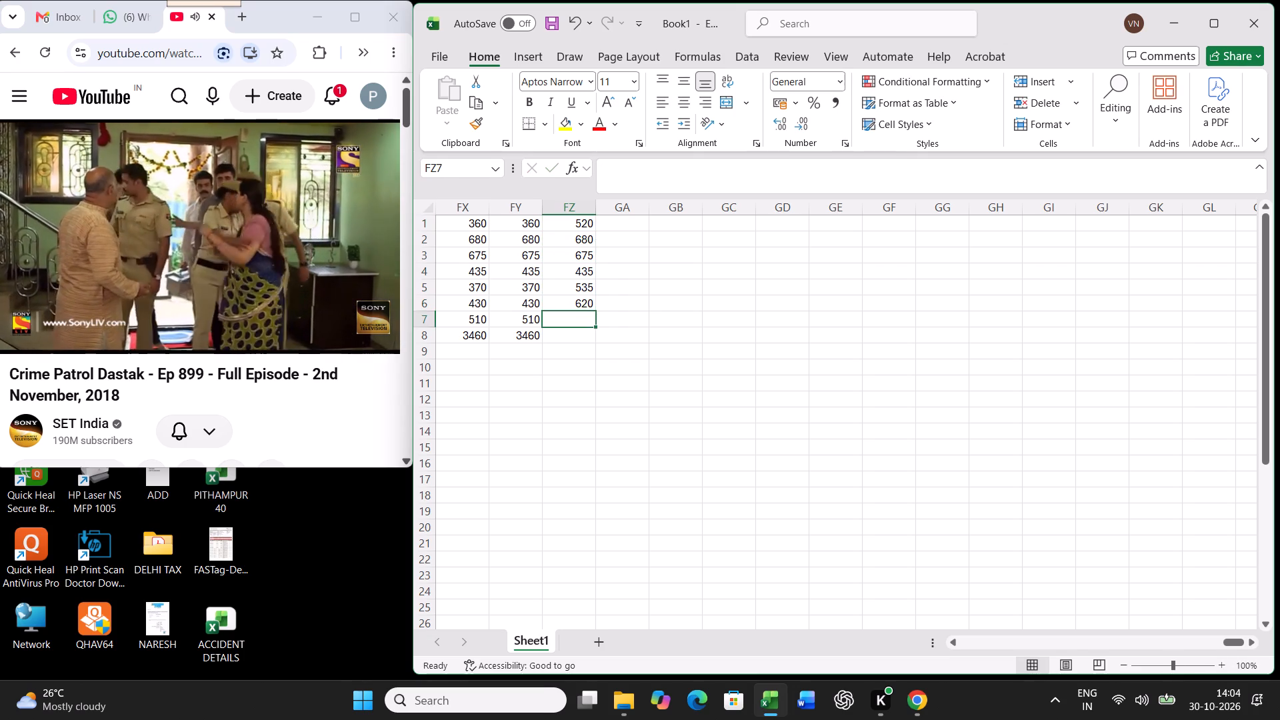
Total column FZ in cell FZ7 with AutoSum over the six amounts above it.
click(1220, 33)
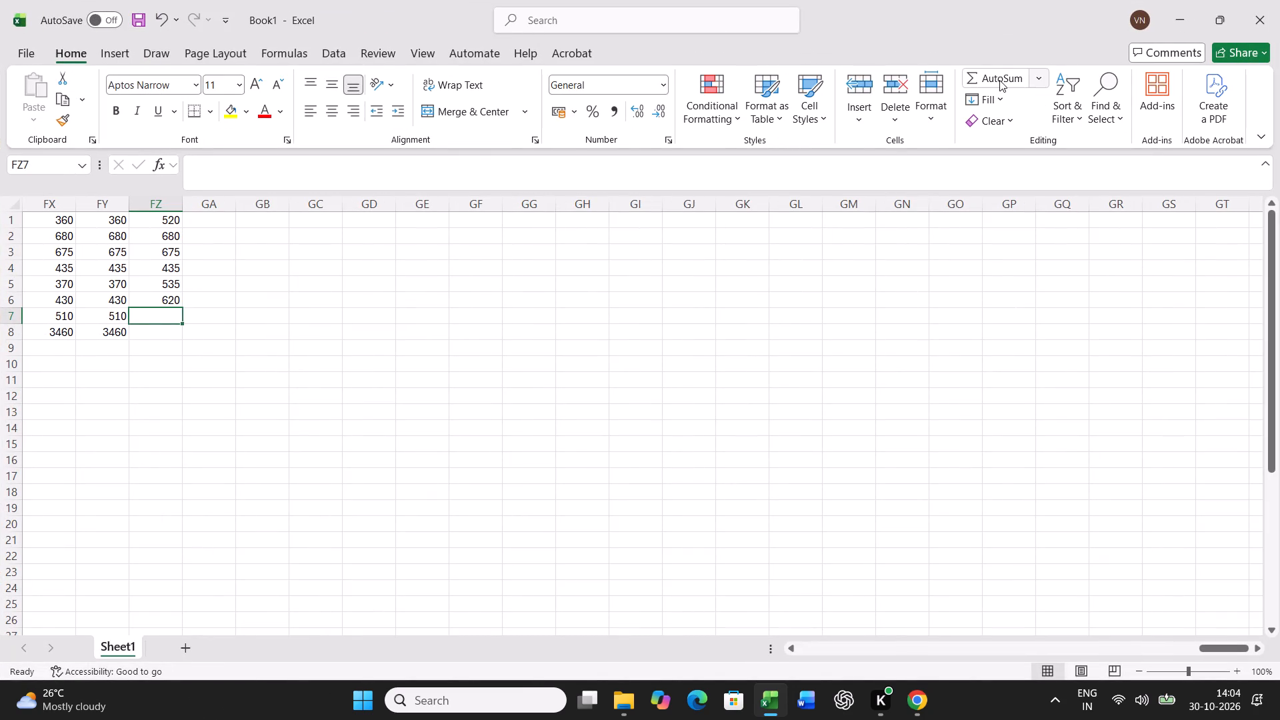
click(999, 80)
key(Return)
click(1216, 5)
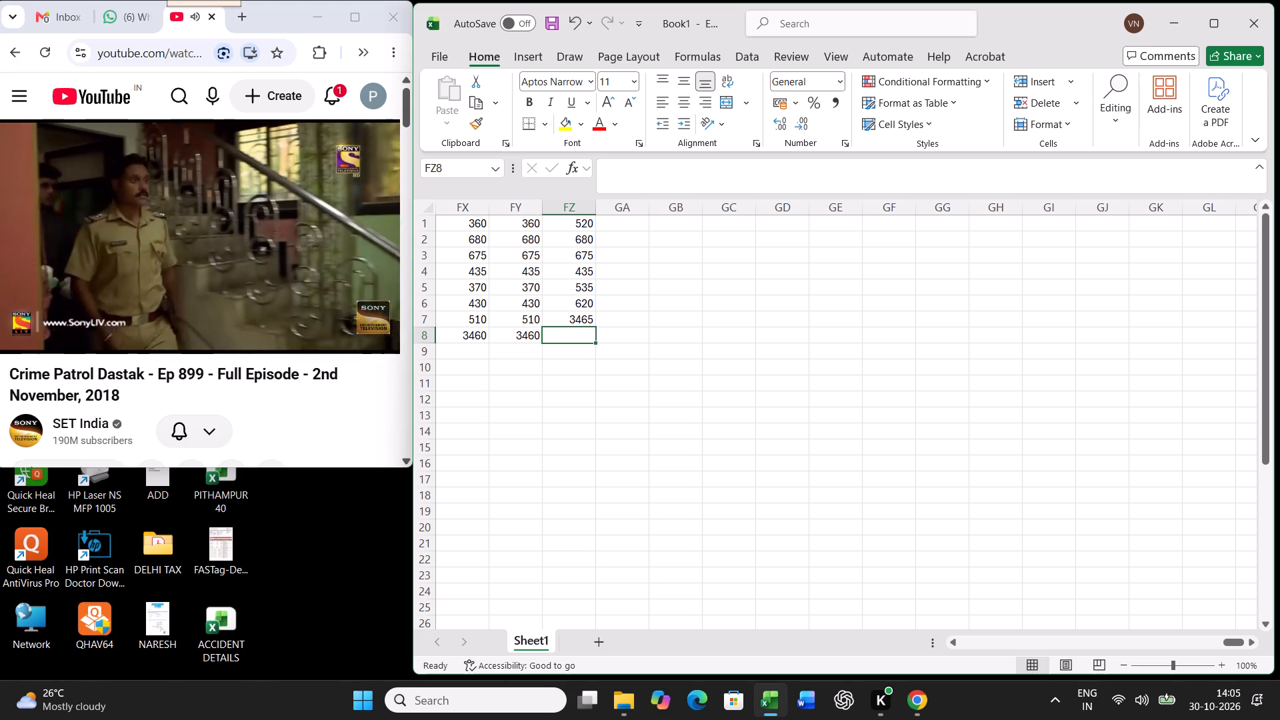
Enter 520, 680, 675, 435, 535 and 620 in cells GA1 to GA6 of column GA.
key(Up)
key(Up)
key(Up)
key(Up)
key(Up)
key(Up)
key(Up)
key(Up)
key(Up)
key(Up)
key(Up)
key(Up)
key(Up)
key(Right)
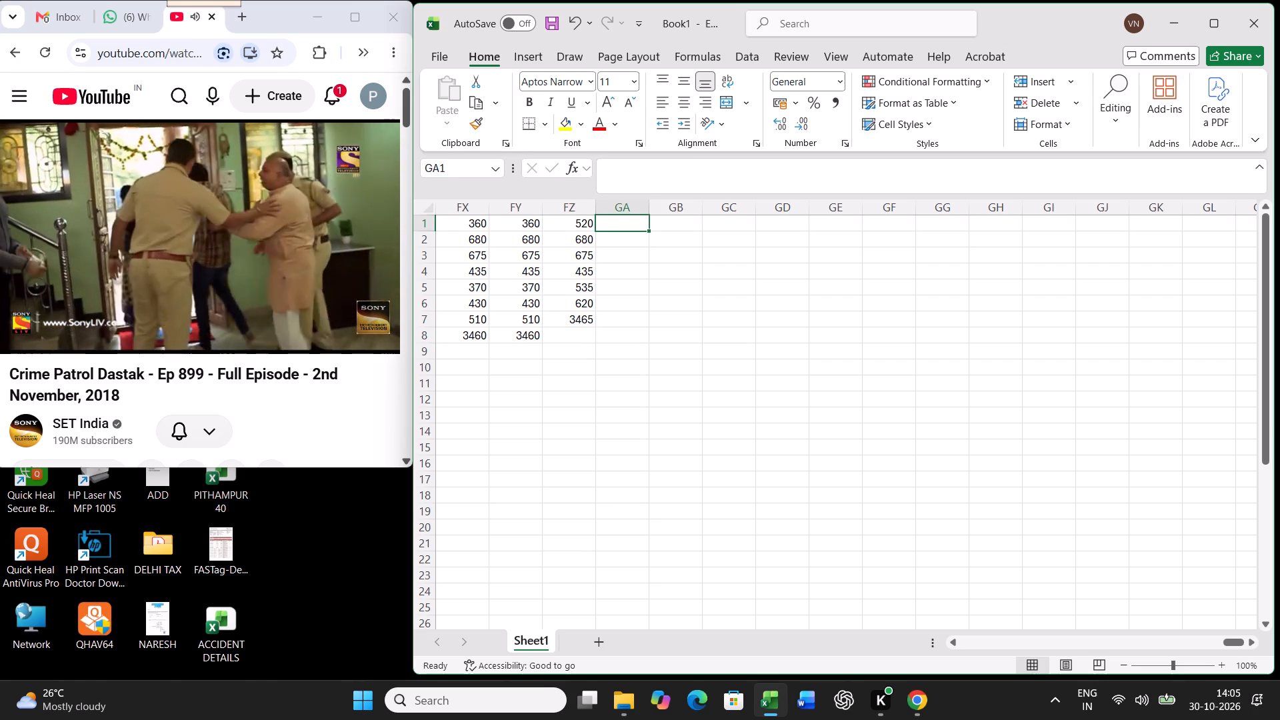
text(520)
key(Return)
text(680)
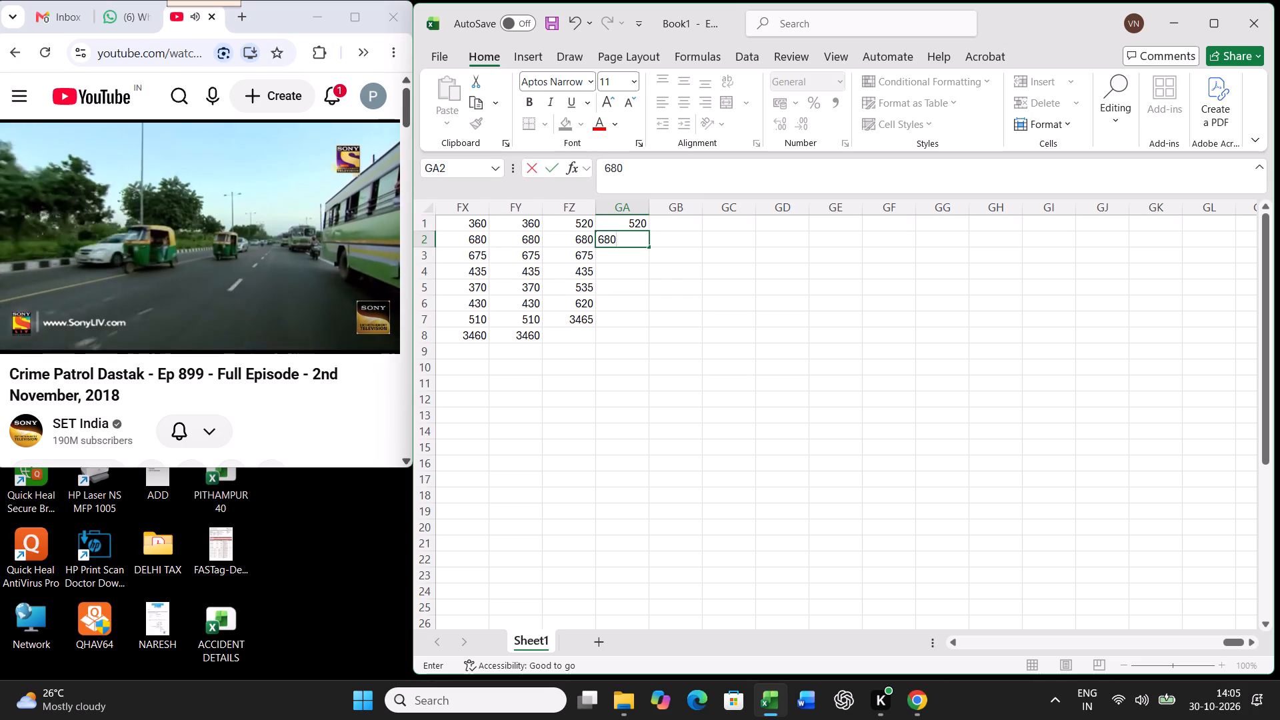
key(Return)
text(675)
key(Return)
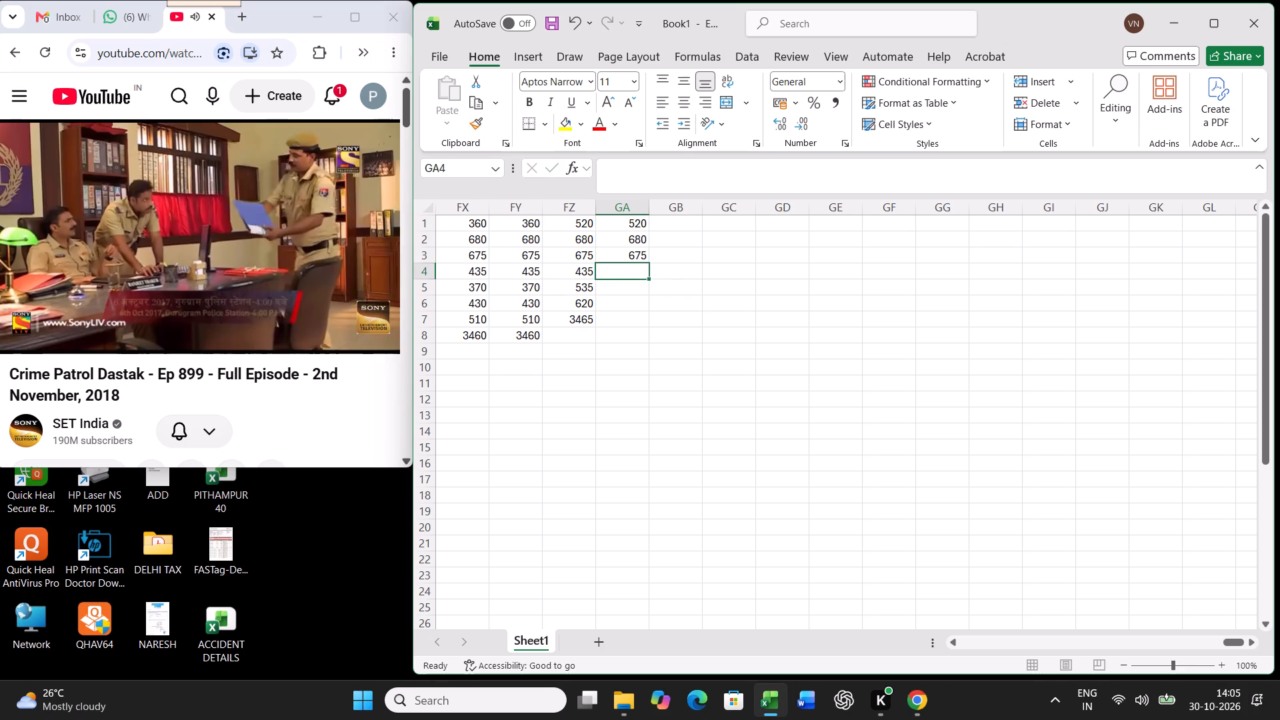
text(435)
key(Return)
text(535)
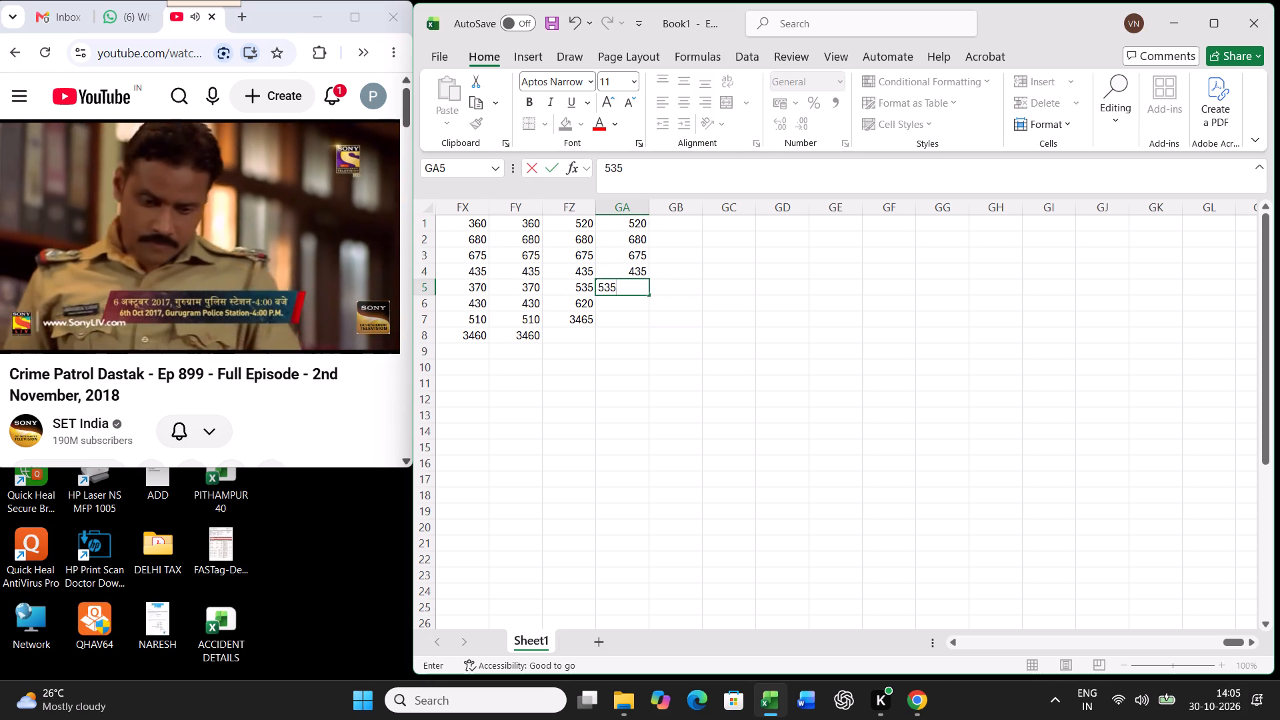
key(Return)
text(620)
key(Return)
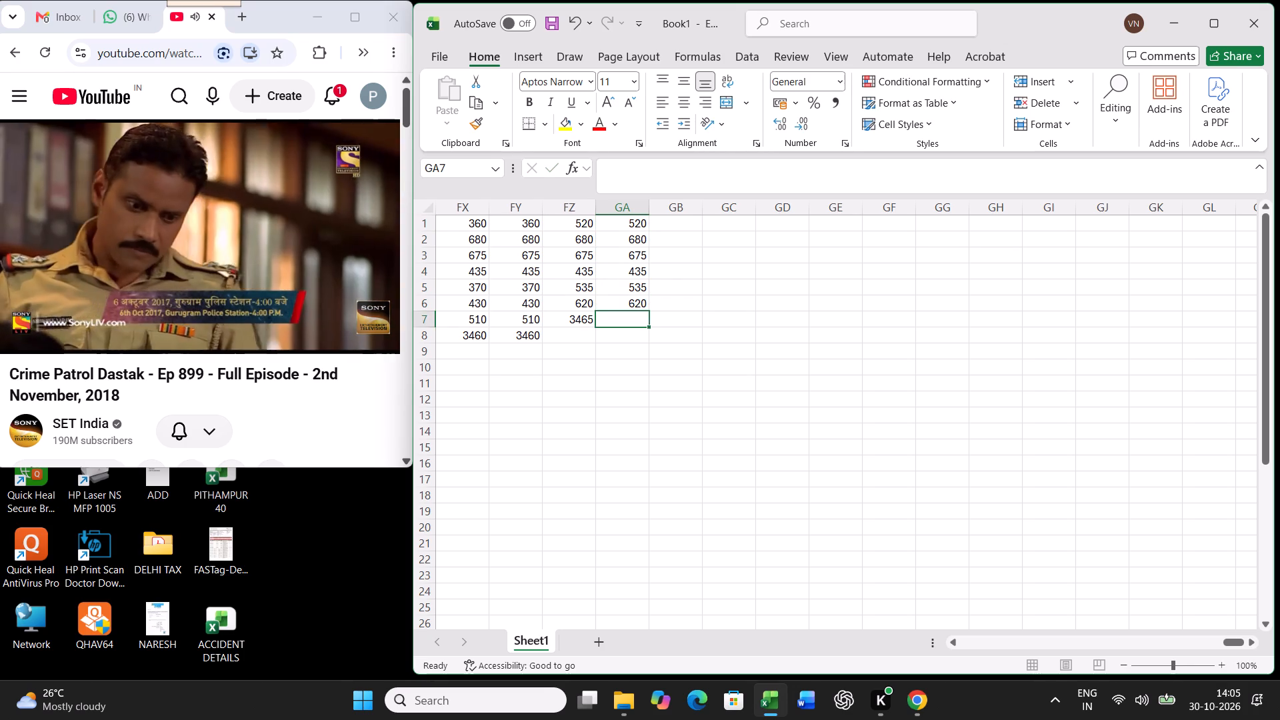
Total column GA in cell GA7 with AutoSum over the six amounts above it.
click(1215, 9)
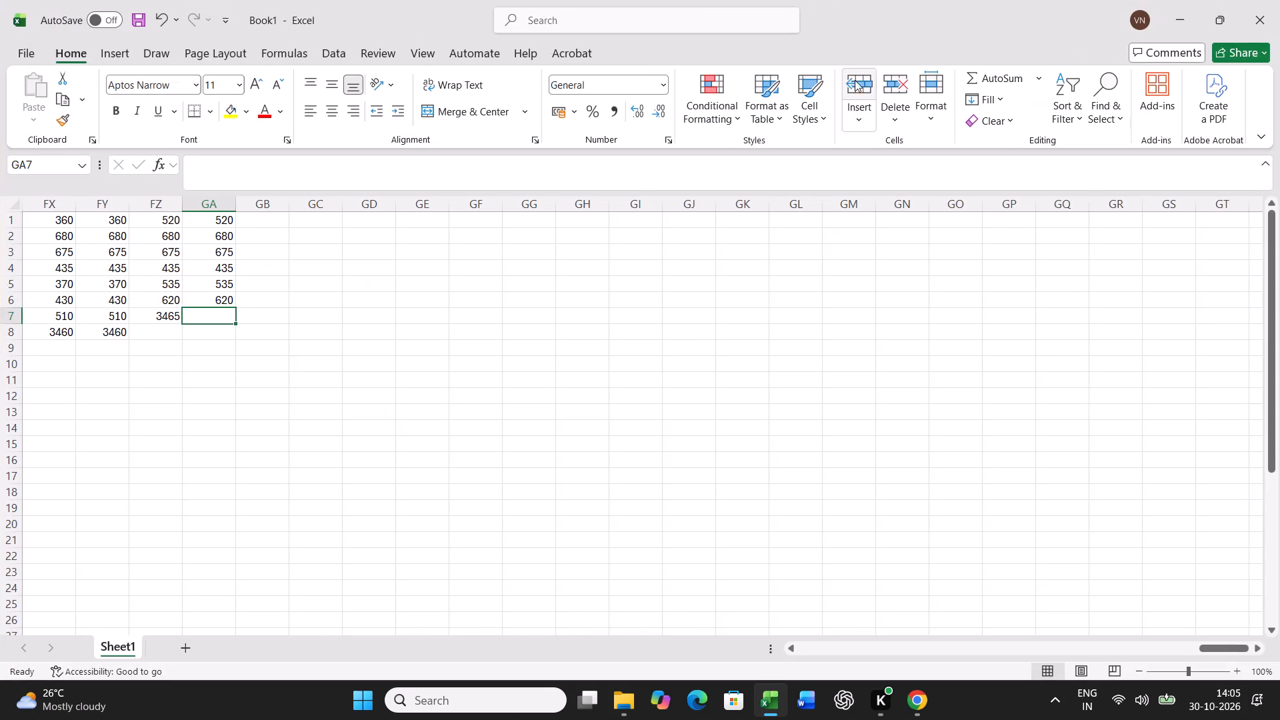
click(1007, 72)
key(Return)
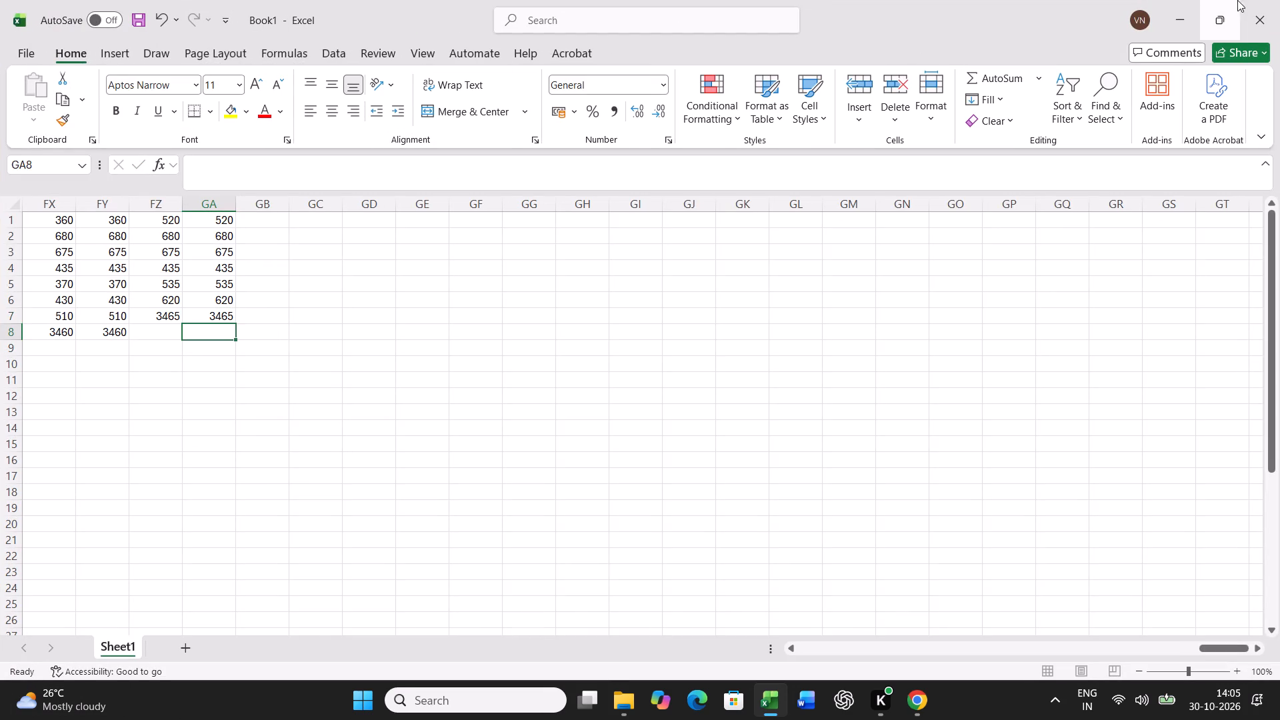
click(1230, 0)
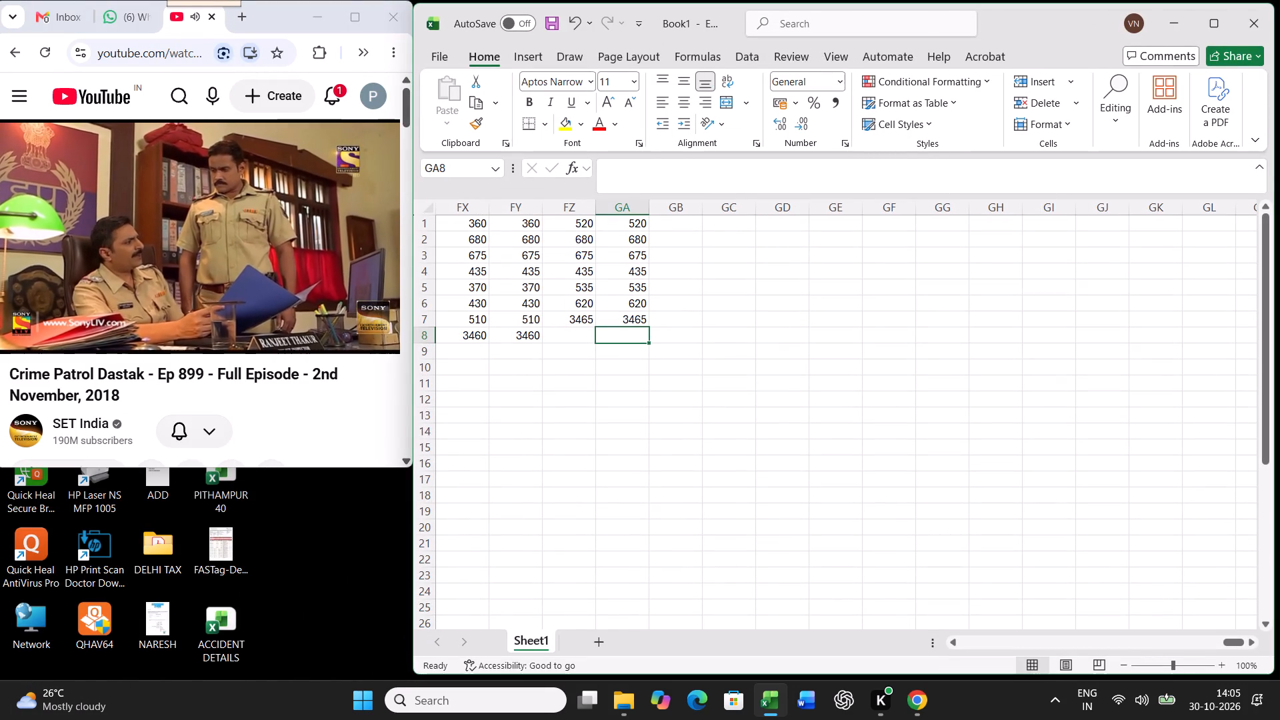
Enter 330, 425, 440, 285, 355 and 190 in cells GB1 to GB6 of column GB.
key(Up)
key(Up)
key(Up)
key(Up)
key(Up)
key(Up)
key(Up)
key(Up)
key(Up)
key(Up)
key(Up)
key(Up)
key(Up)
key(Up)
key(Up)
key(Up)
key(Up)
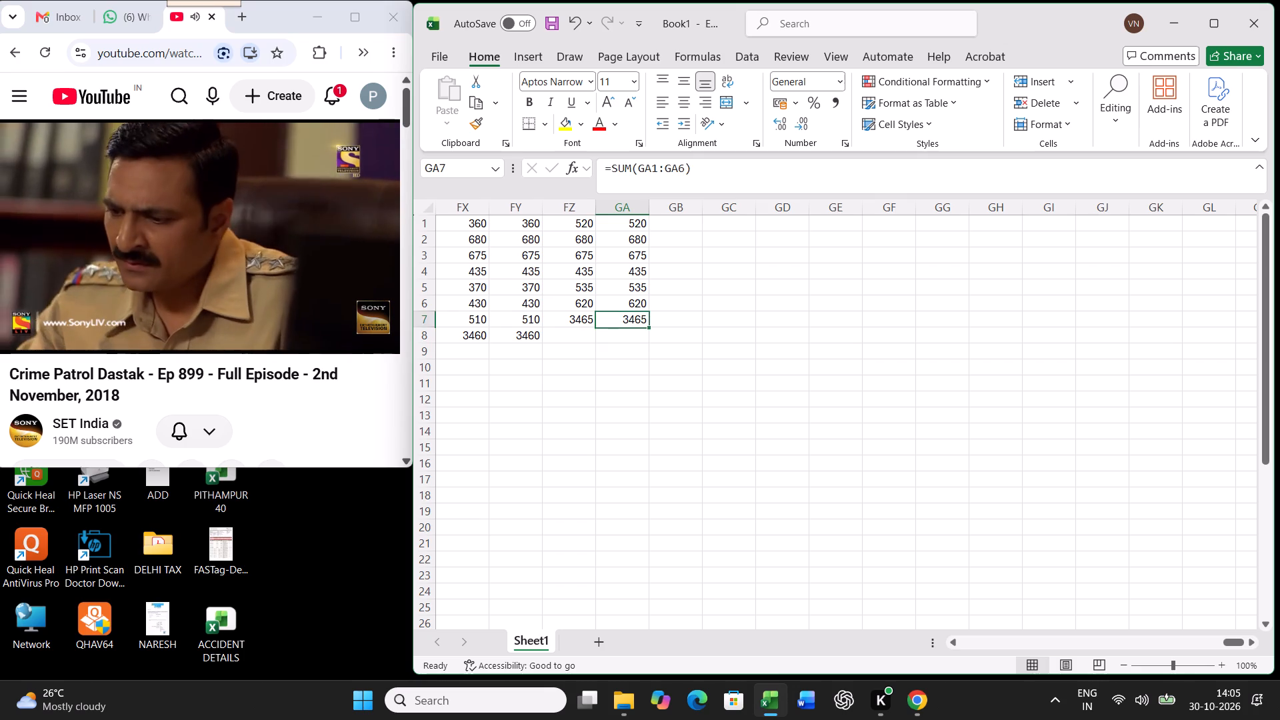
key(Right)
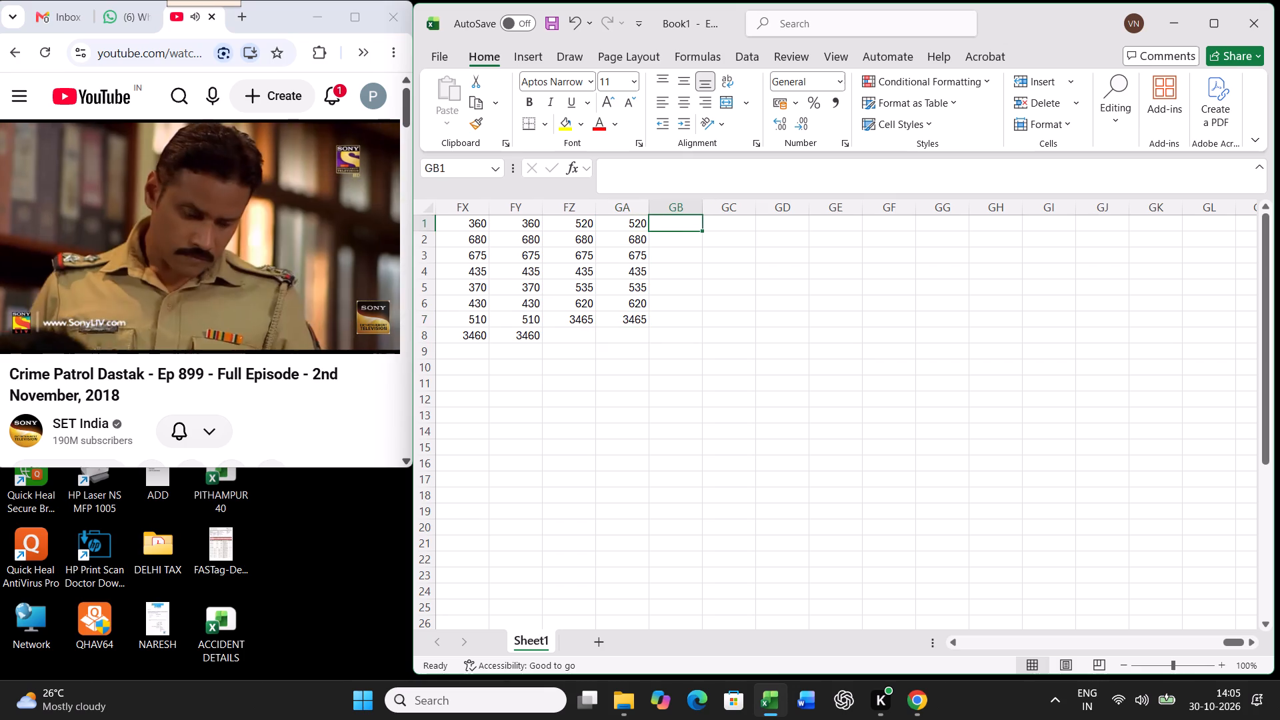
text(330)
key(Return)
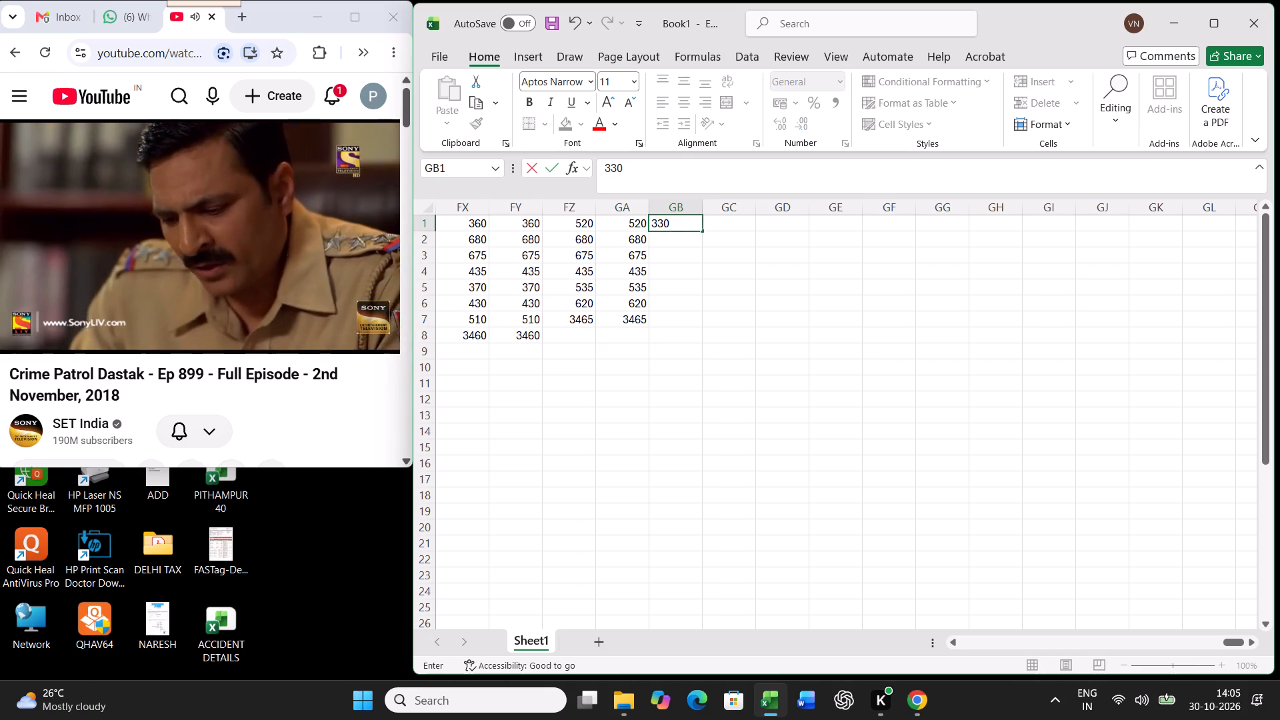
text(425)
key(Return)
text(440)
key(Return)
text(285)
key(Return)
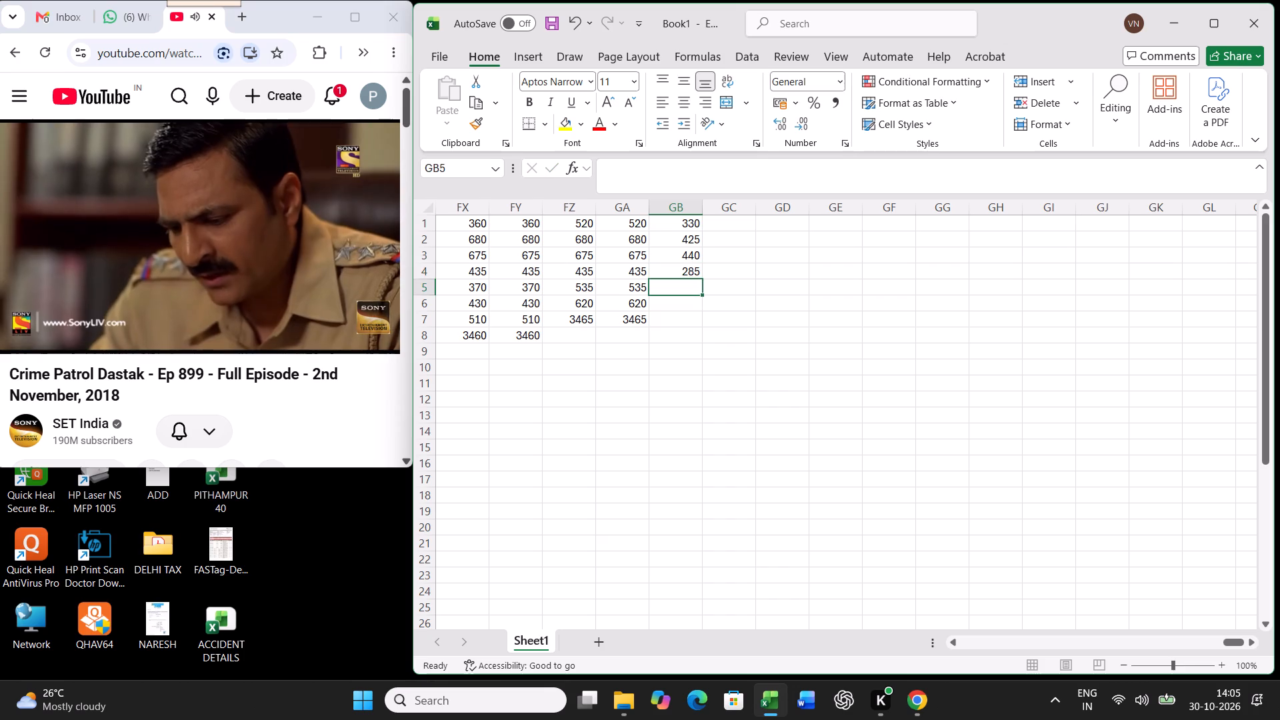
text(355)
key(Return)
text(190)
key(Return)
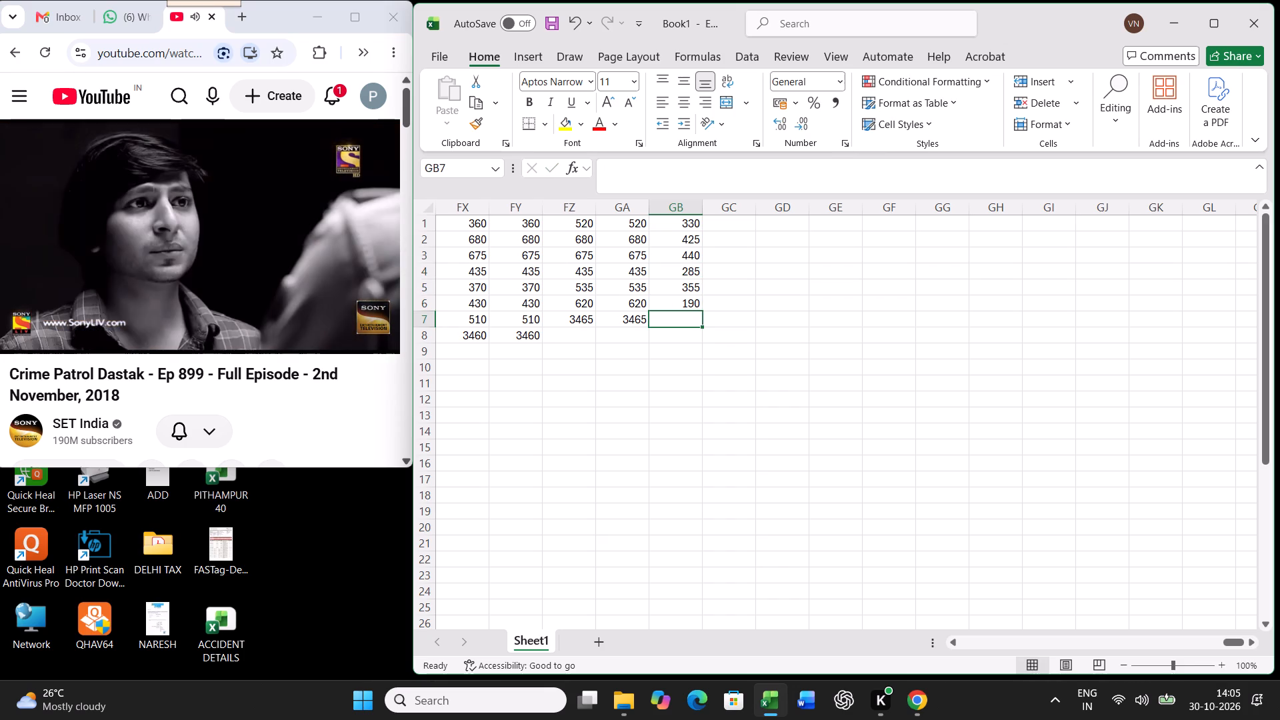
Continue column GB with 245, 390, 395, 285, 270 and 265 in cells GB7 to GB12.
text(245)
key(Return)
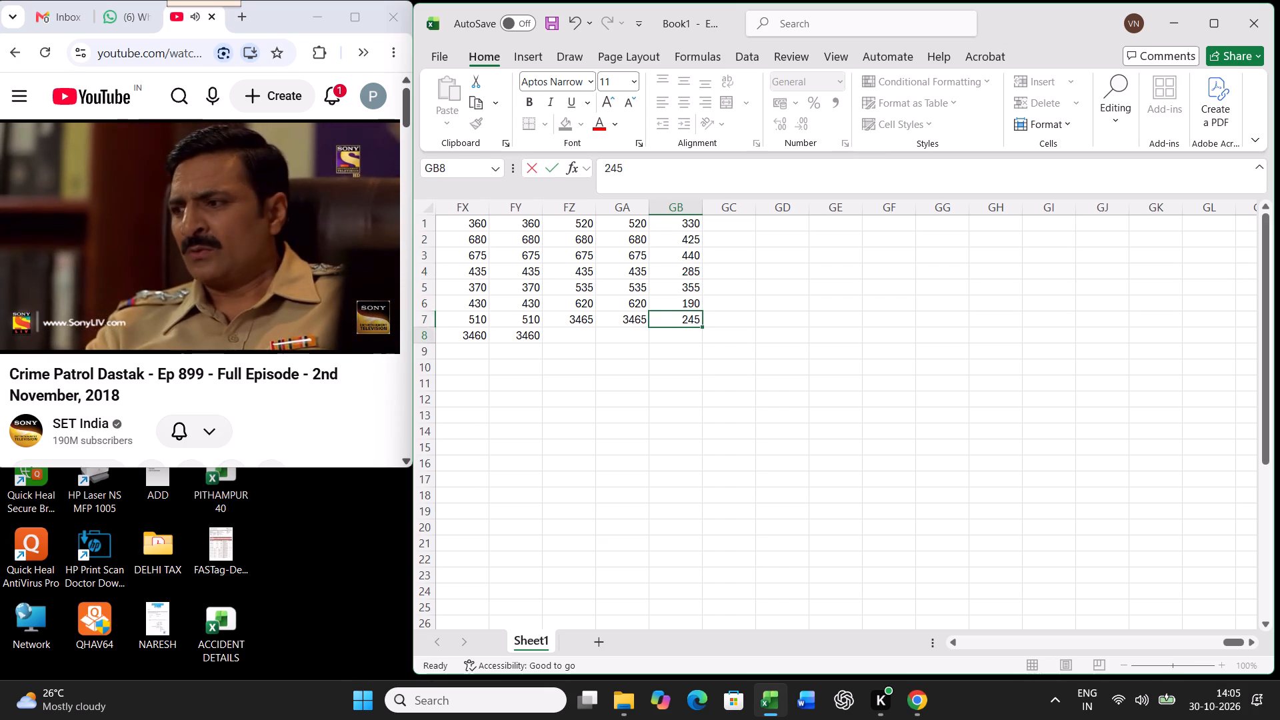
text(390)
key(Return)
text(395)
key(Return)
text(285)
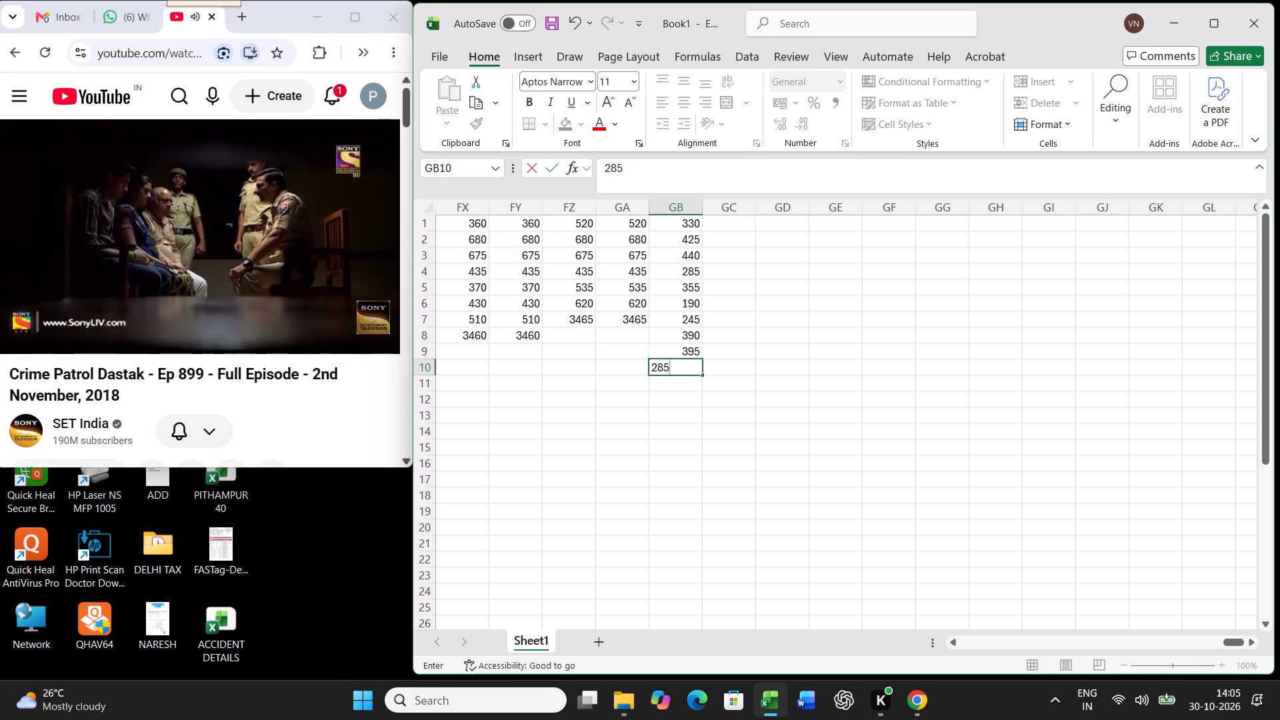
key(Return)
text(270)
key(Return)
text(265)
key(Return)
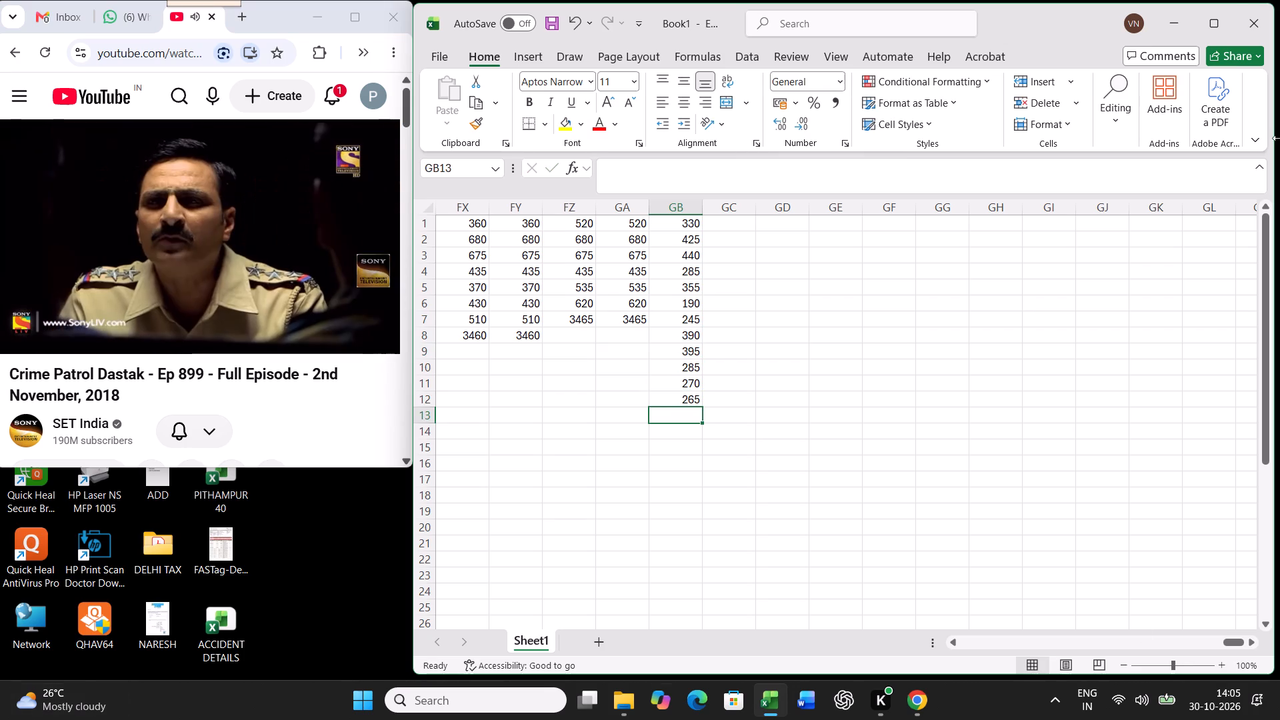
Total column GB in cell GB13 with AutoSum over the twelve amounts above it.
click(1219, 12)
click(977, 75)
key(Return)
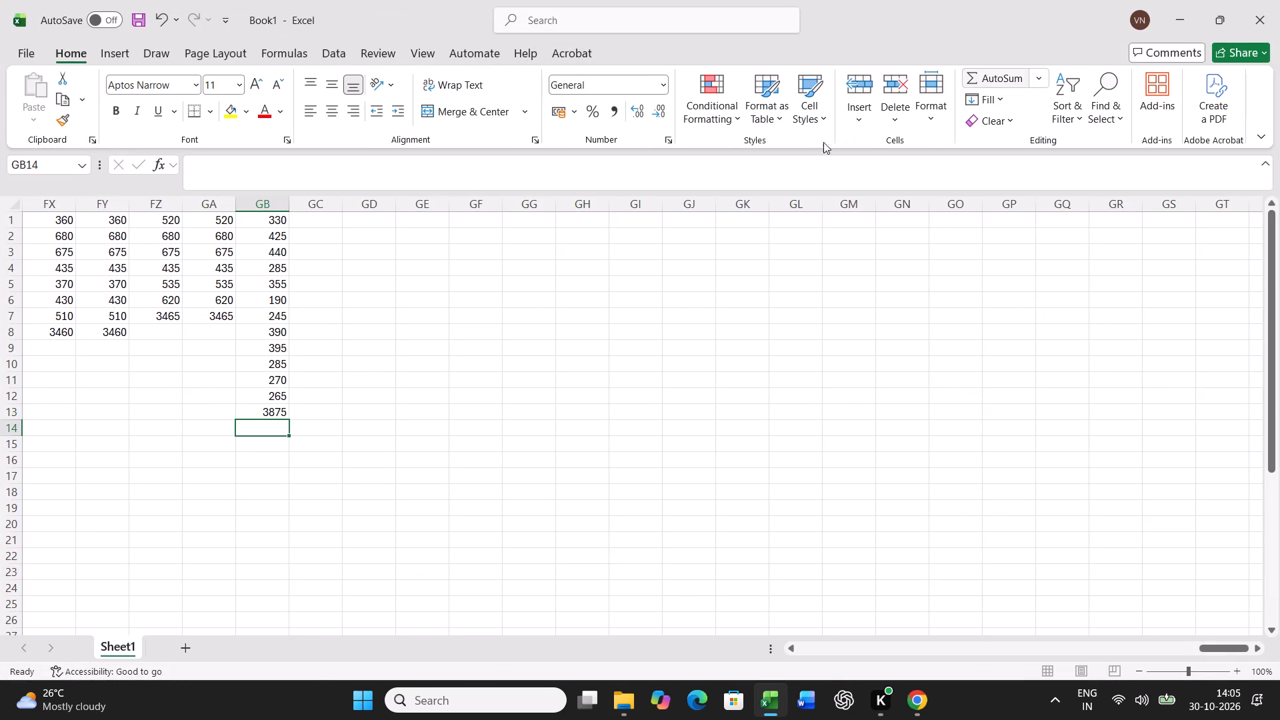
click(1227, 27)
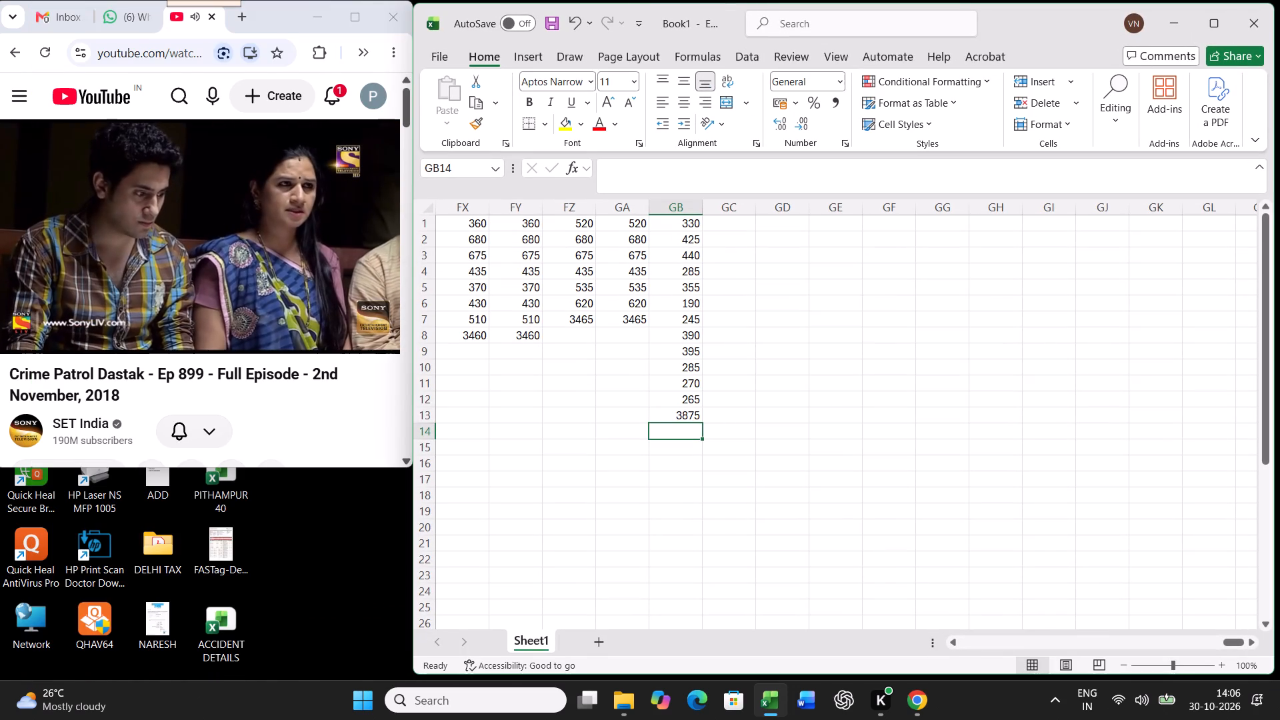
Enter 230, 360, 275, 460, 365, 430, 290 and 290 in cells GC1 to GC8 of column GC.
key(Up)
key(Up)
key(Up)
key(Up)
key(Up)
key(Up)
key(Up)
key(Up)
key(Up)
key(Up)
key(Up)
key(Up)
key(Up)
key(Up)
key(Up)
key(Up)
key(Up)
key(Up)
key(Up)
key(Up)
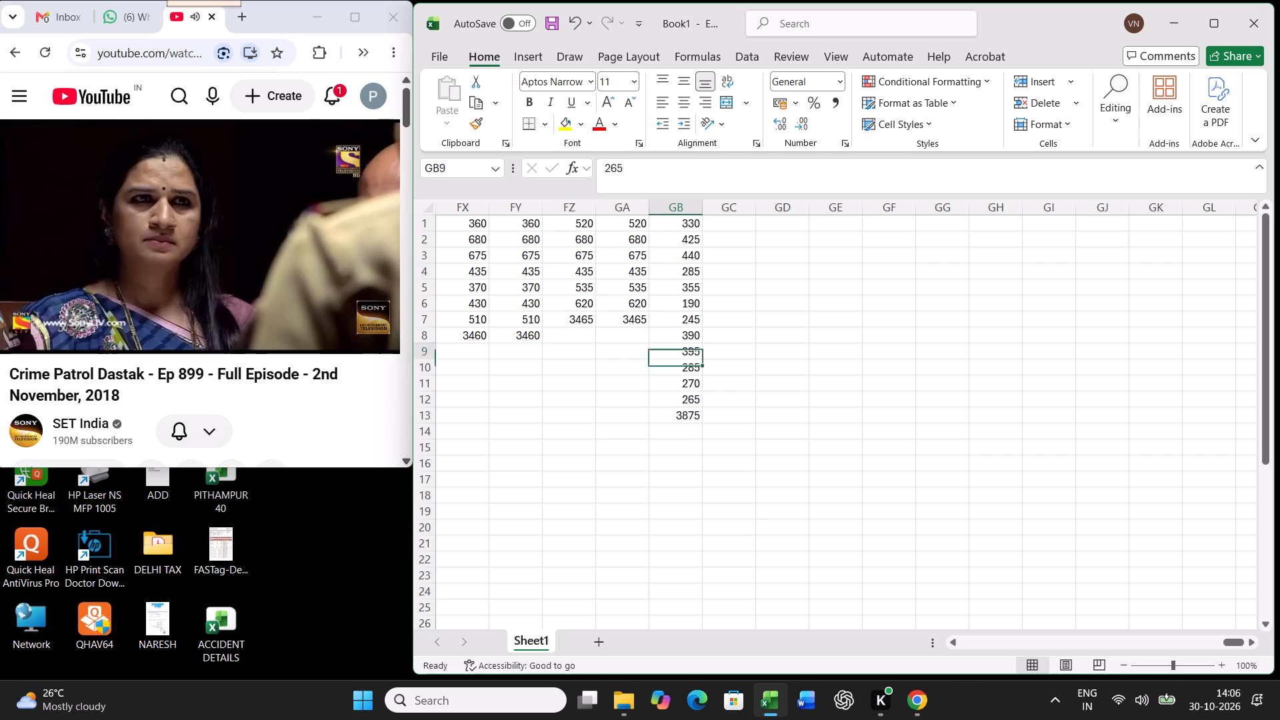
key(Right)
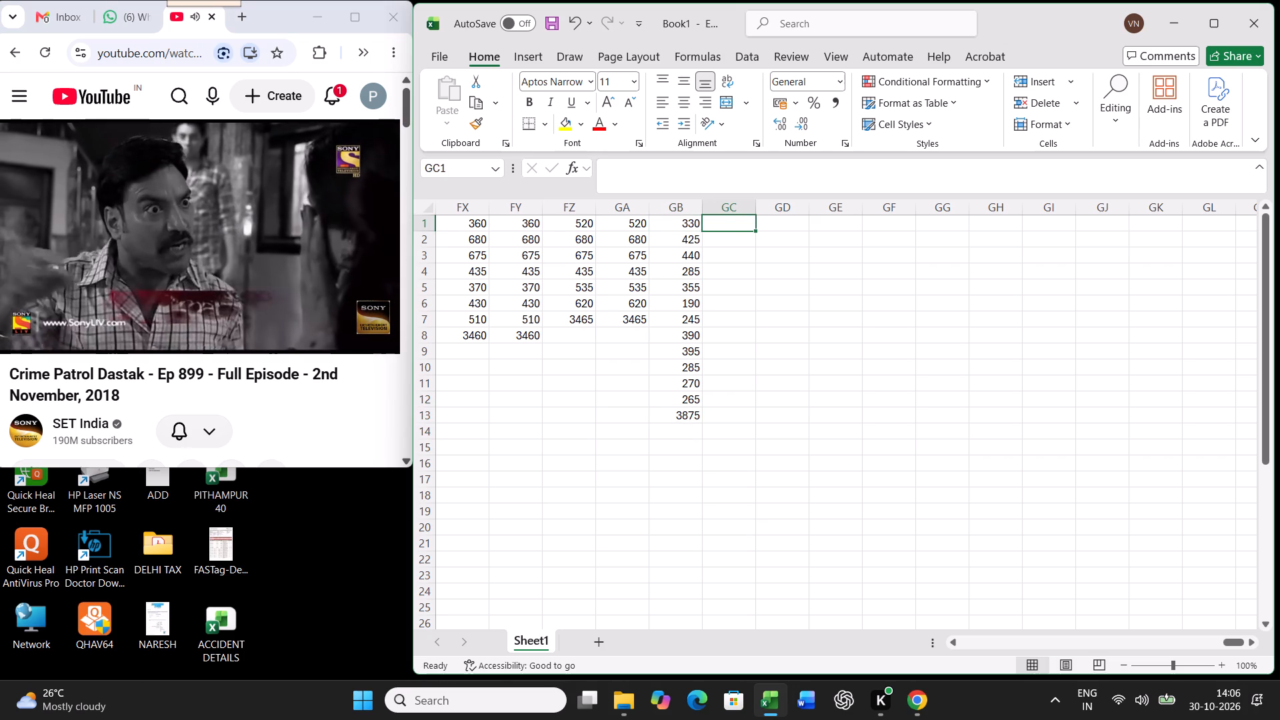
text(230)
key(Return)
text(360)
key(Return)
text(275)
key(Return)
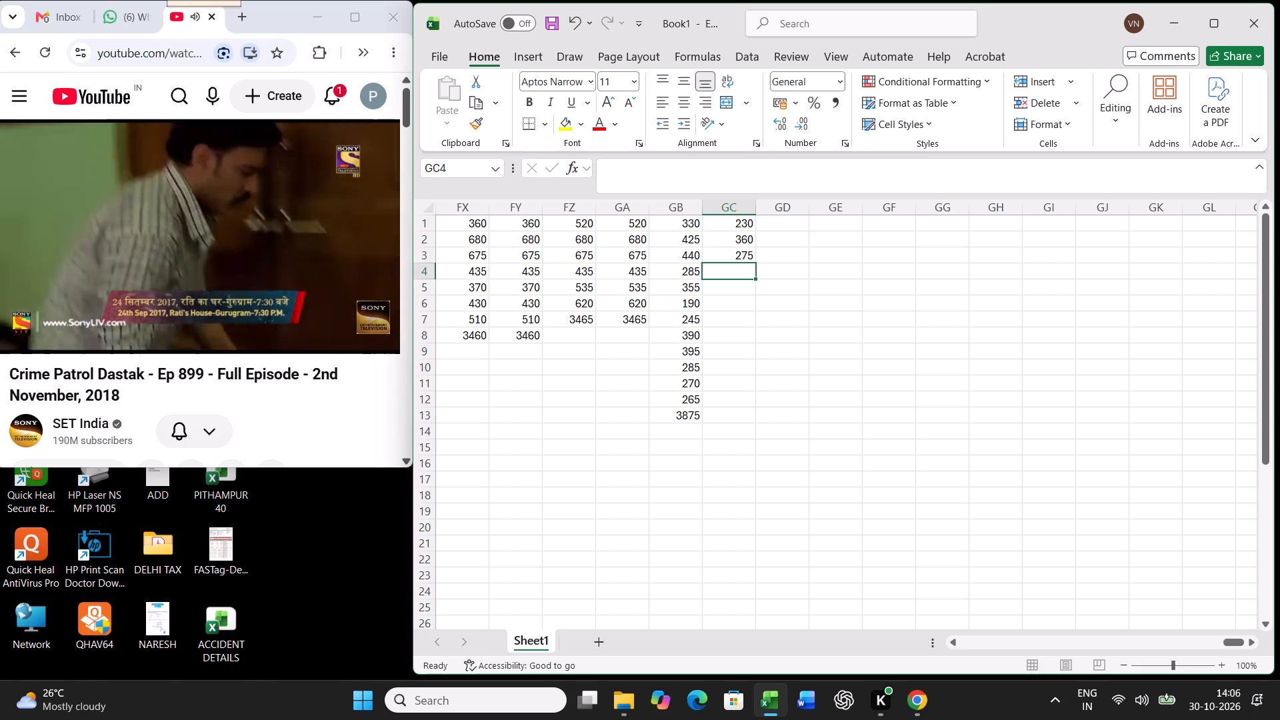
text(460)
key(Return)
text(365)
key(Return)
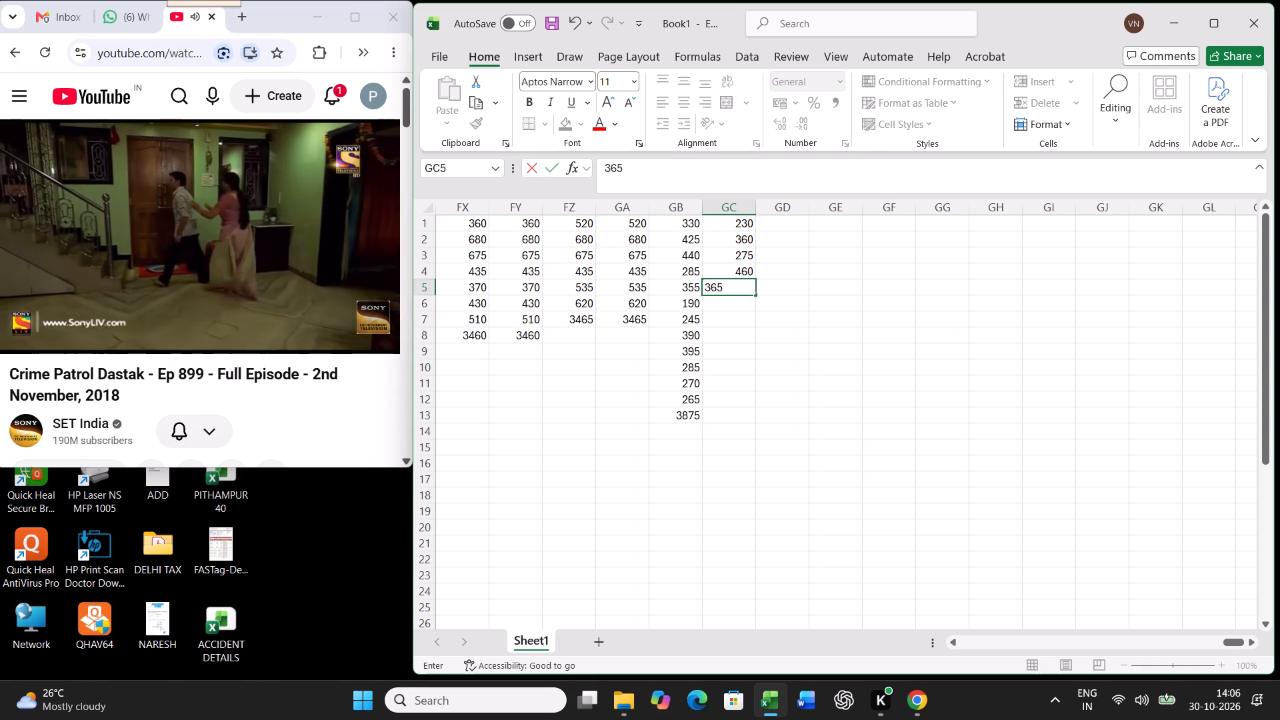
text(430)
key(Return)
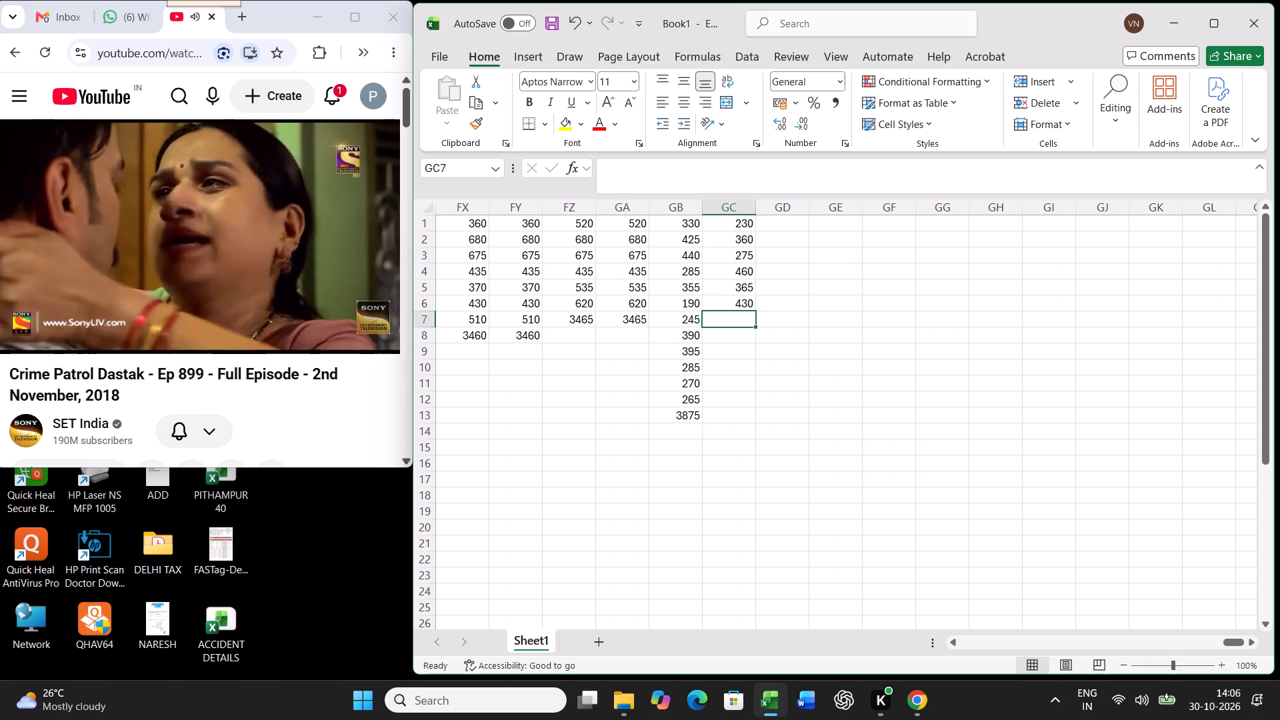
text(290)
key(Return)
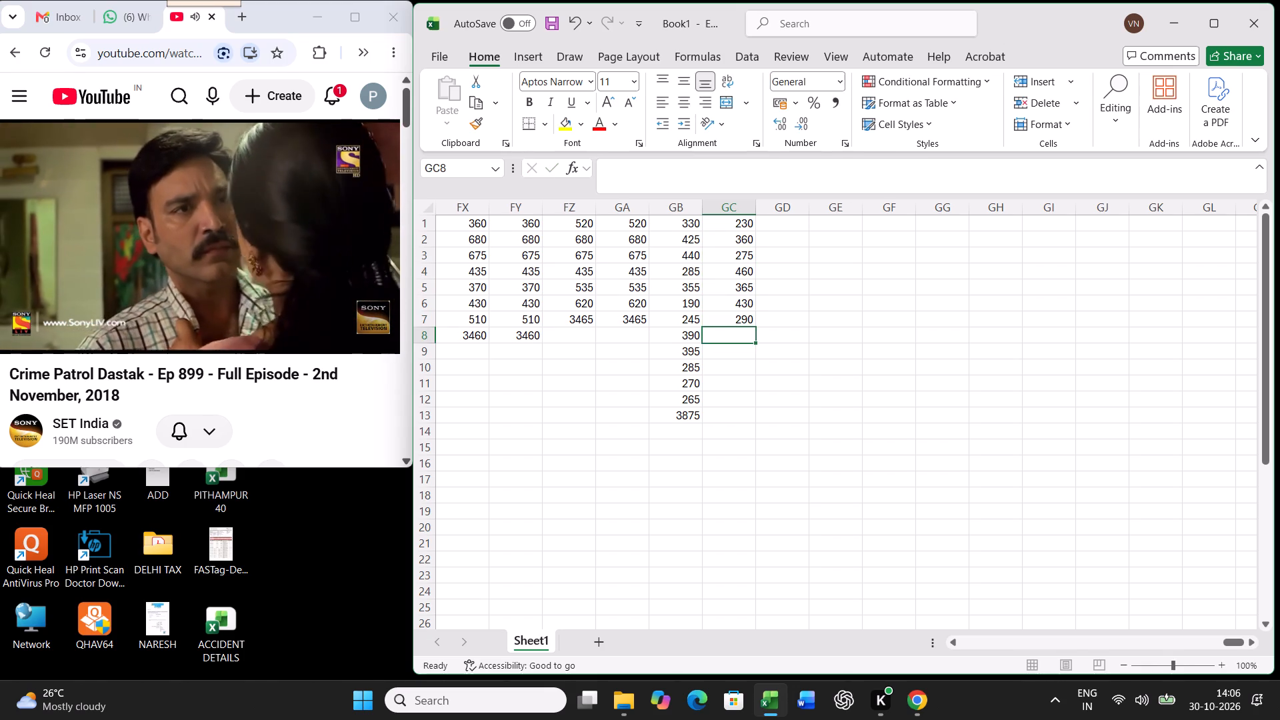
text(290)
key(Return)
Continue column GC with 300, 300, 440, 450, 500, 270, 322 and 485 in cells GC9 to GC16.
text(300)
key(Return)
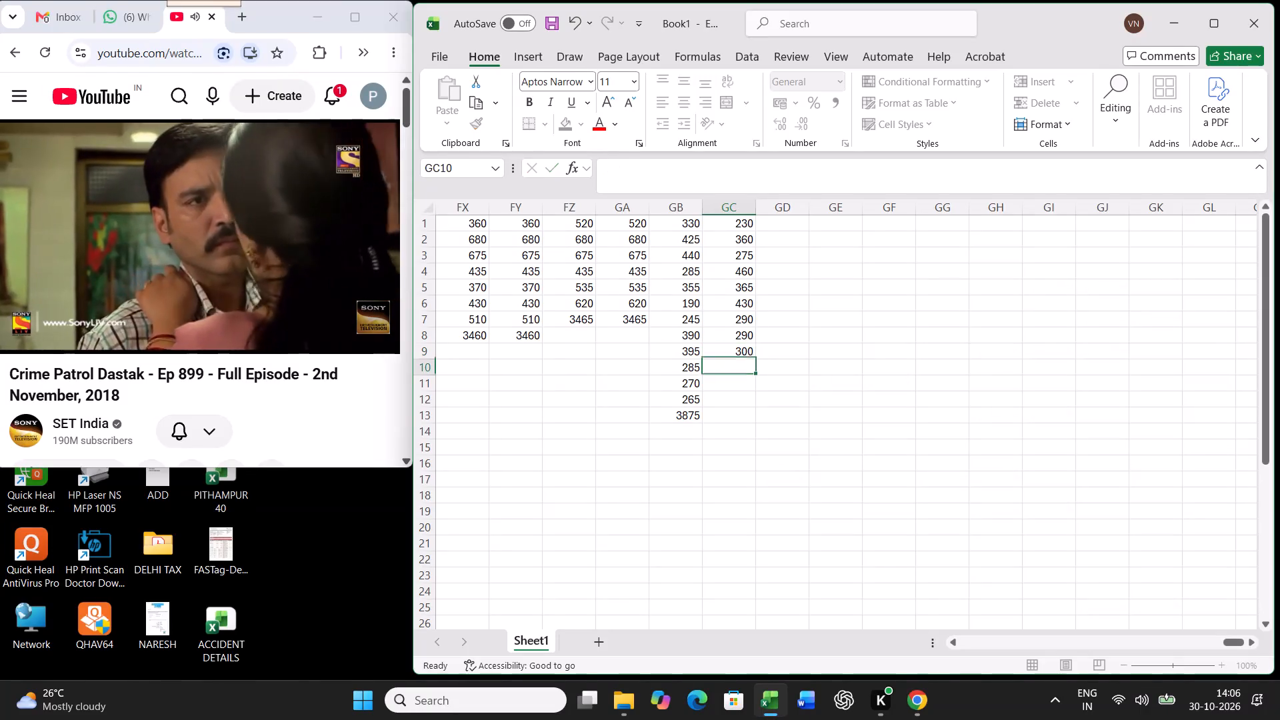
text(300)
key(Return)
text(440)
key(Return)
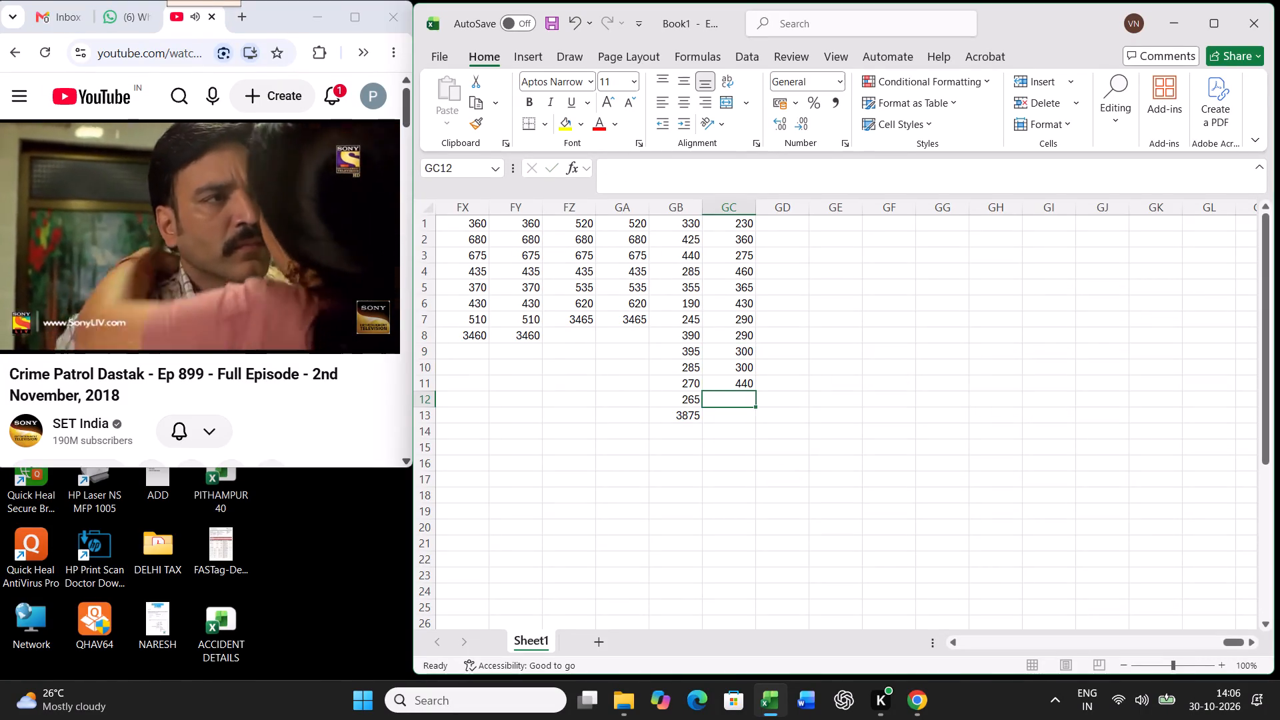
text(450)
key(Return)
text(500)
key(Return)
text(270)
key(Return)
text(322)
key(Return)
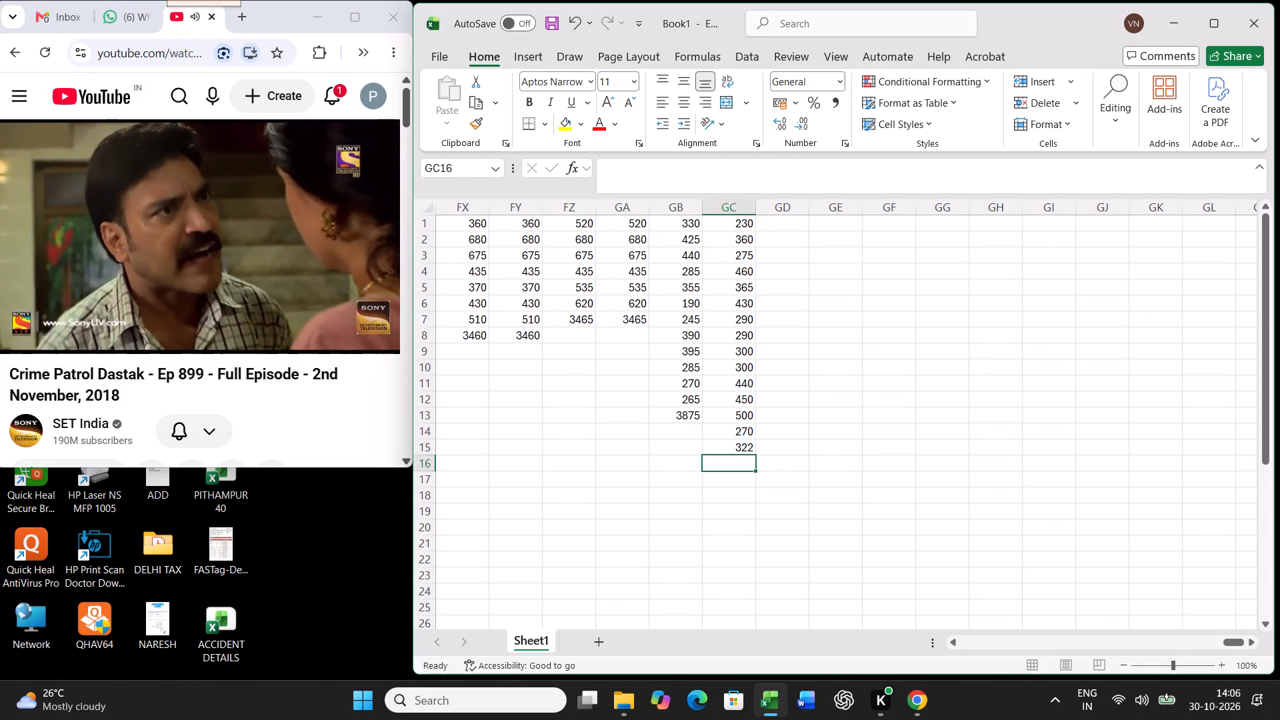
text(485)
key(Return)
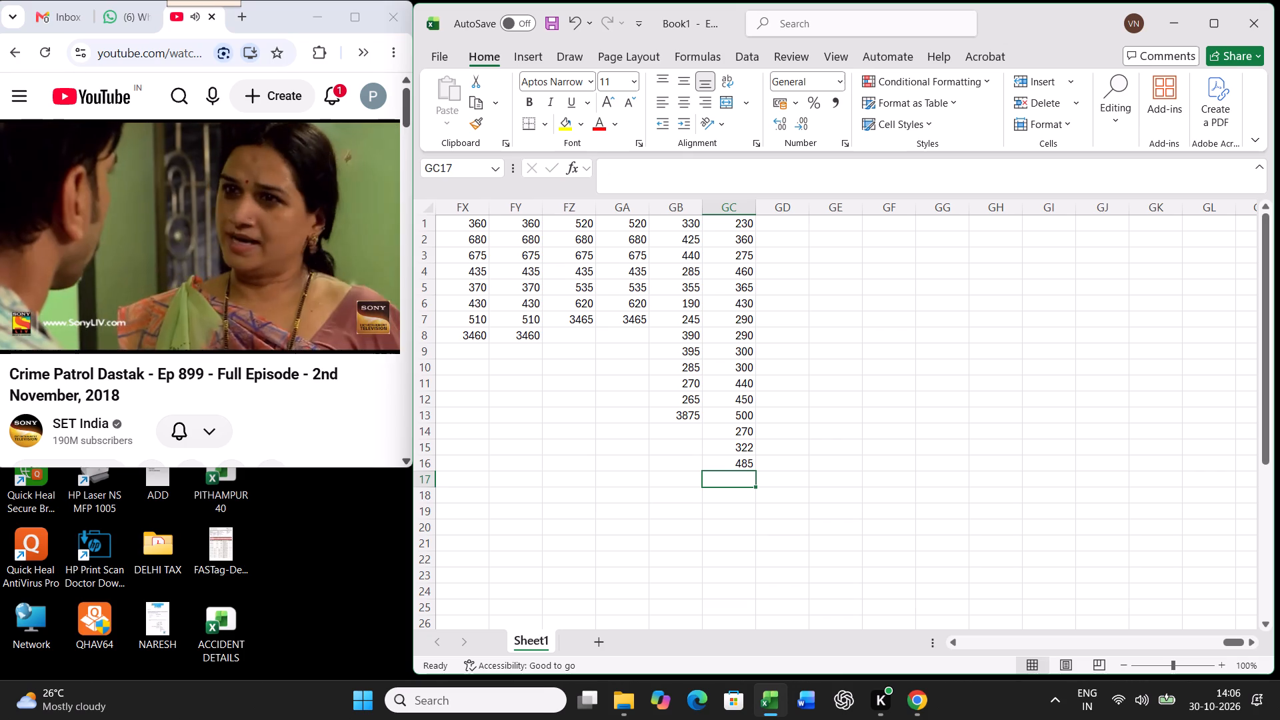
Total column GC in cell GC17 with AutoSum over the sixteen amounts above it.
click(1221, 9)
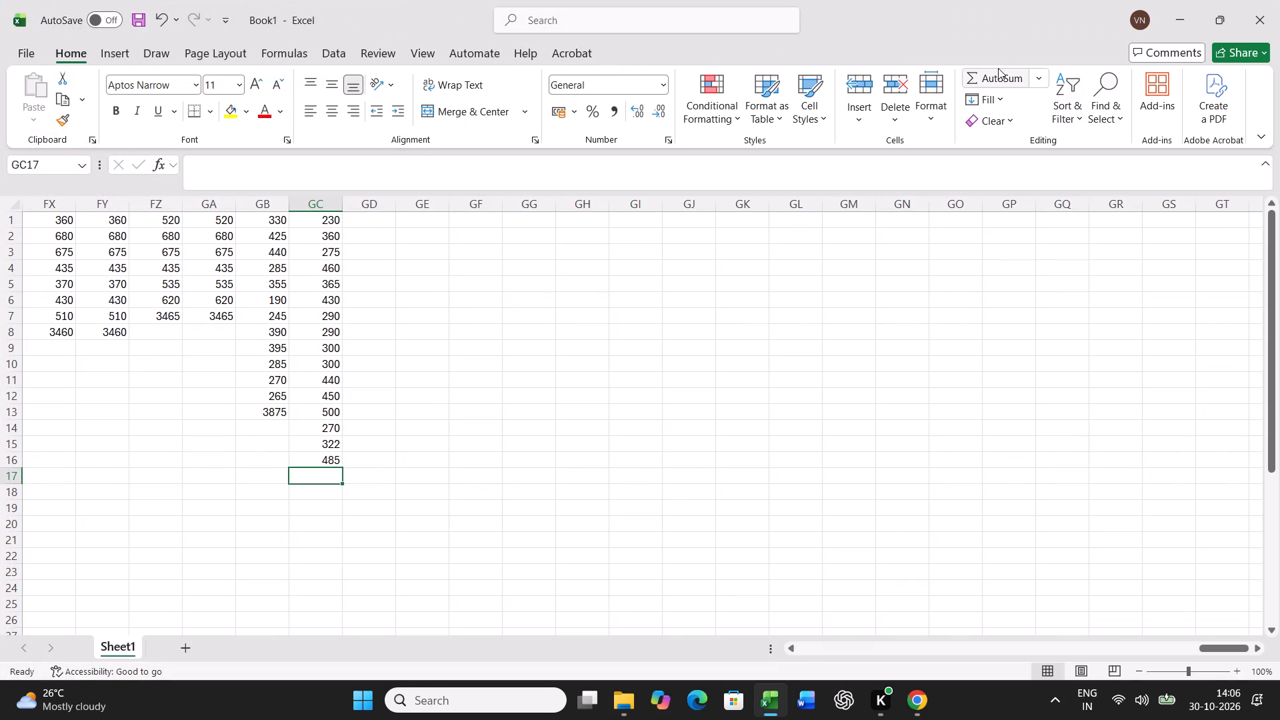
click(998, 68)
key(Return)
click(1216, 11)
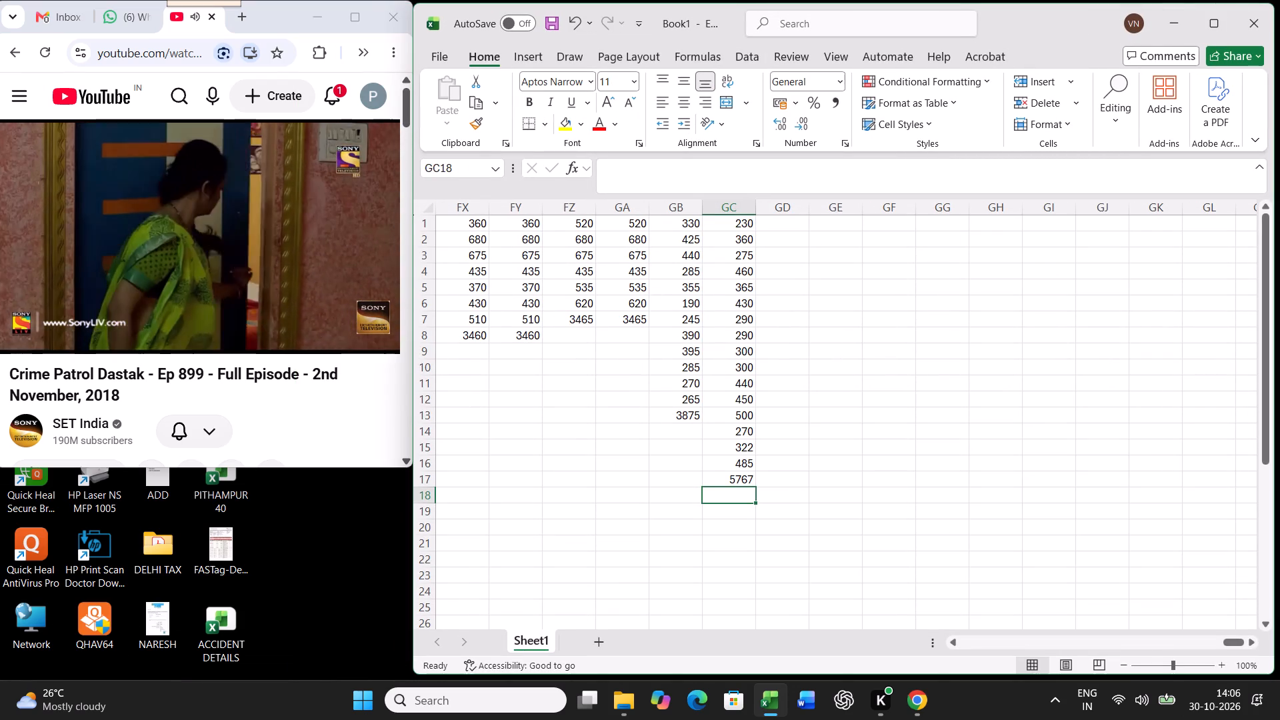
Enter 250, 1008, 881, 730, 745 and 469 in cells GD1 to GD6 of column GD.
key(Up)
key(Up)
key(Up)
key(Up)
key(Up)
key(Up)
key(Up)
key(Up)
key(Up)
key(Up)
key(Up)
key(Up)
key(Up)
key(Up)
key(Up)
key(Up)
key(Up)
key(Up)
key(Up)
key(Up)
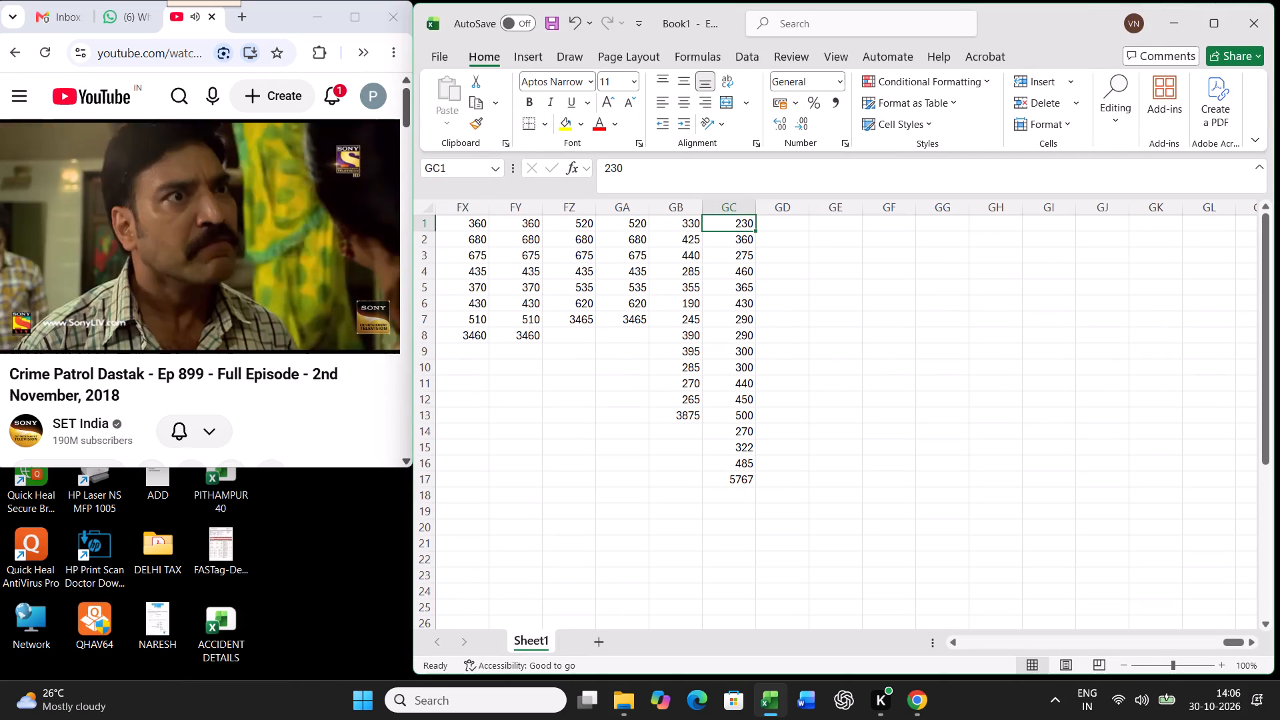
key(Right)
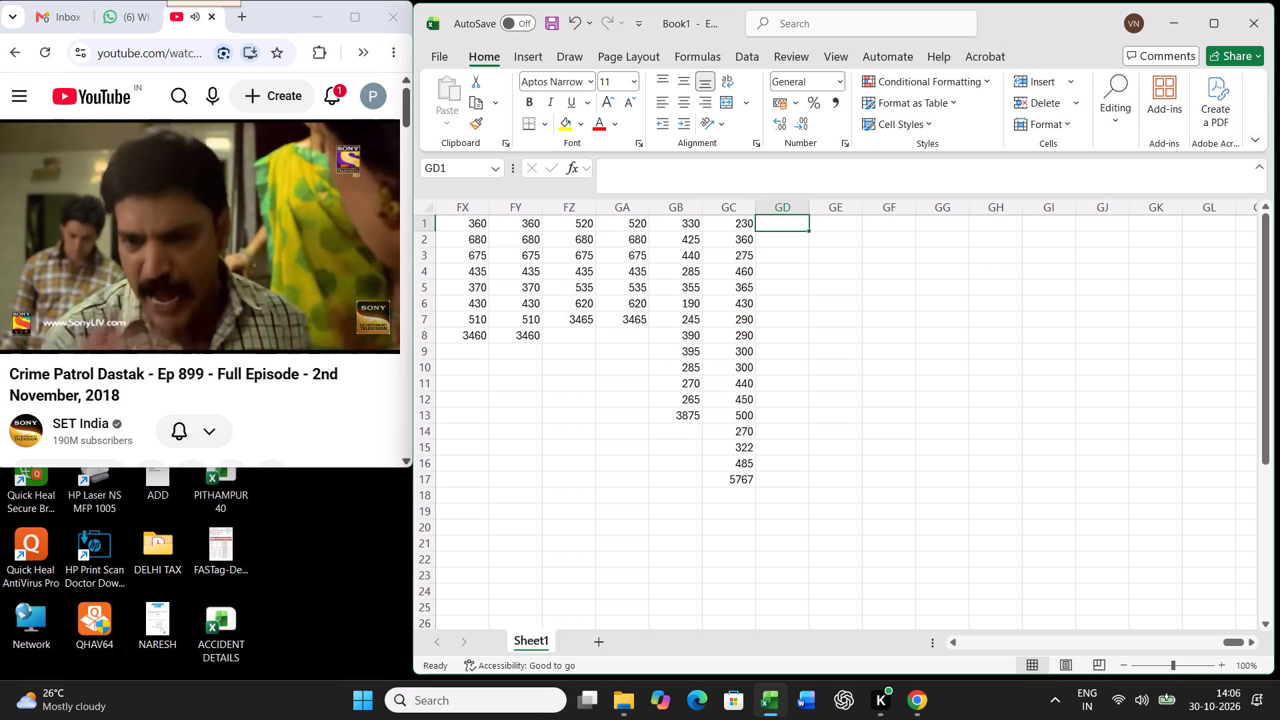
text(250)
key(Return)
text(1008)
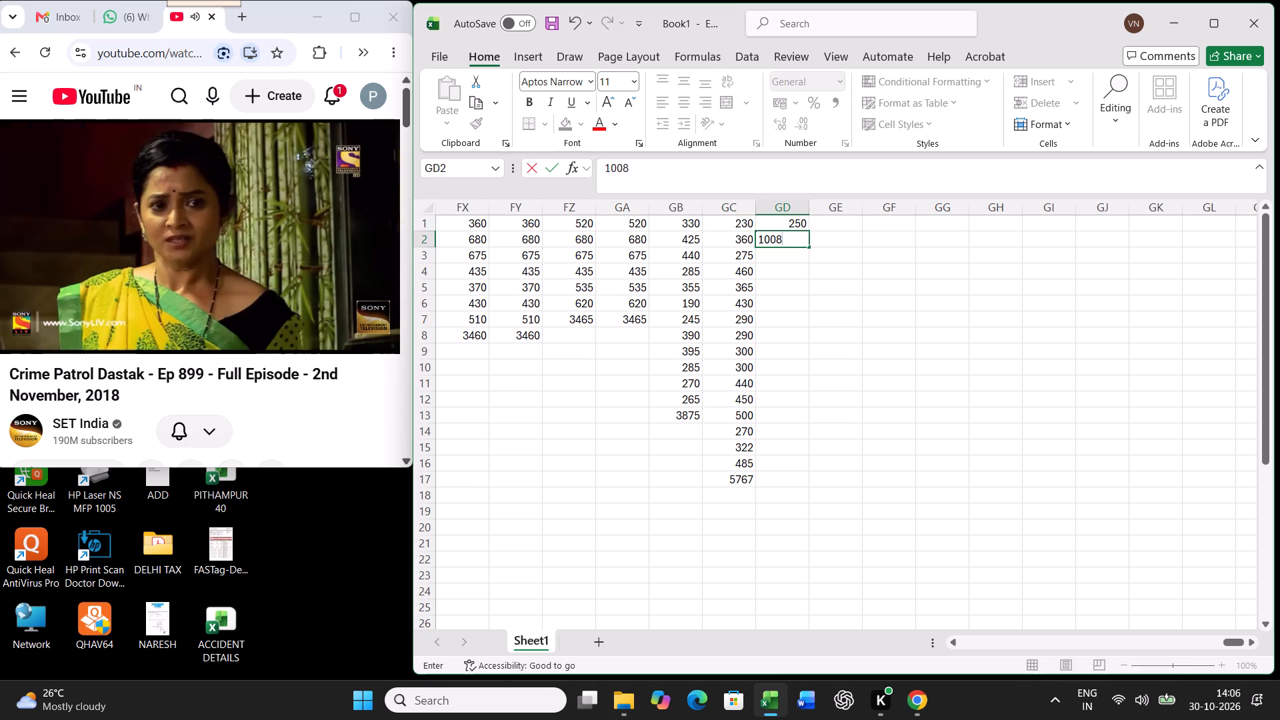
key(Return)
text(881)
key(Return)
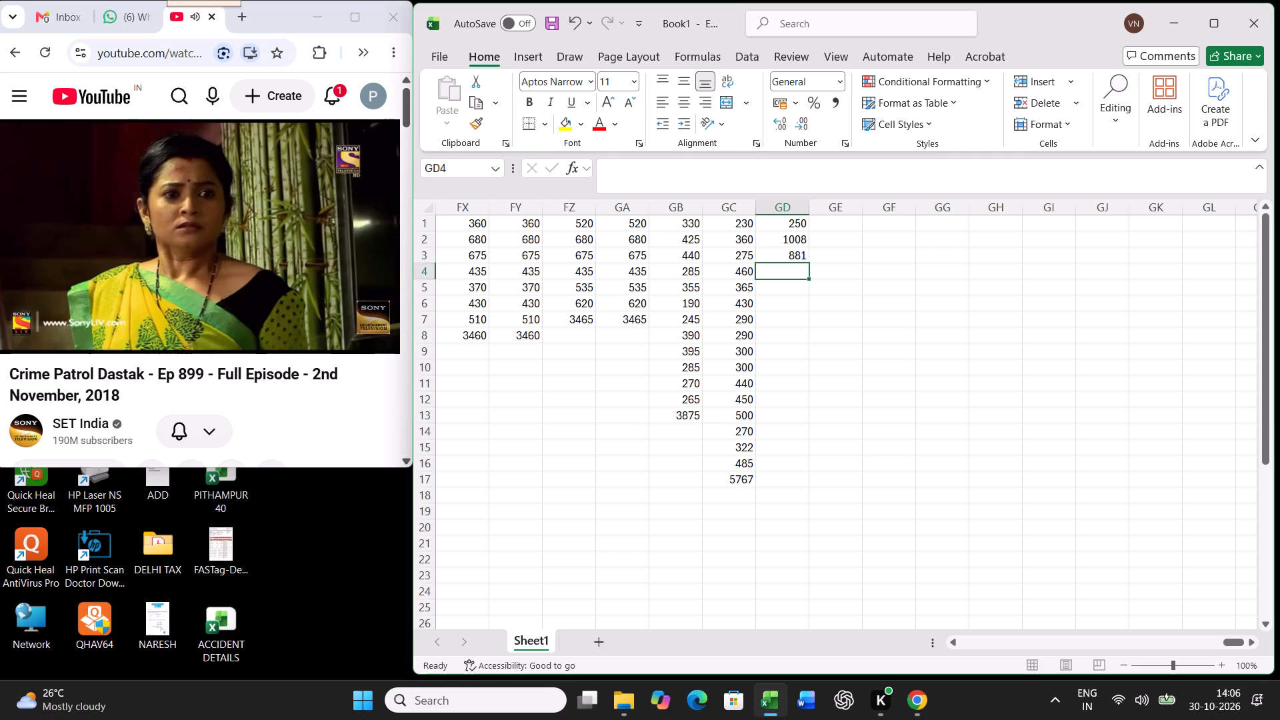
text(730)
key(Return)
text(745)
key(Return)
text(469)
key(Return)
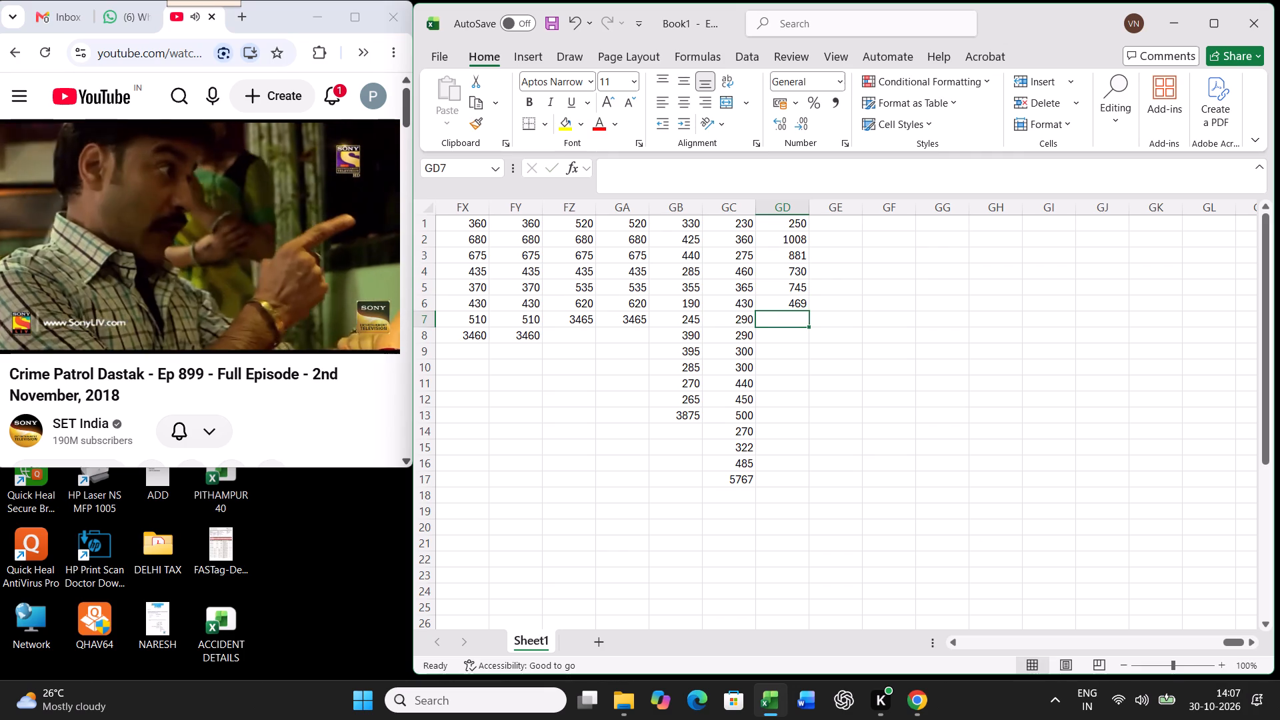
Continue column GD with 120, 185, 555, 315 and 280 in cells GD7 to GD11.
text(120)
key(Return)
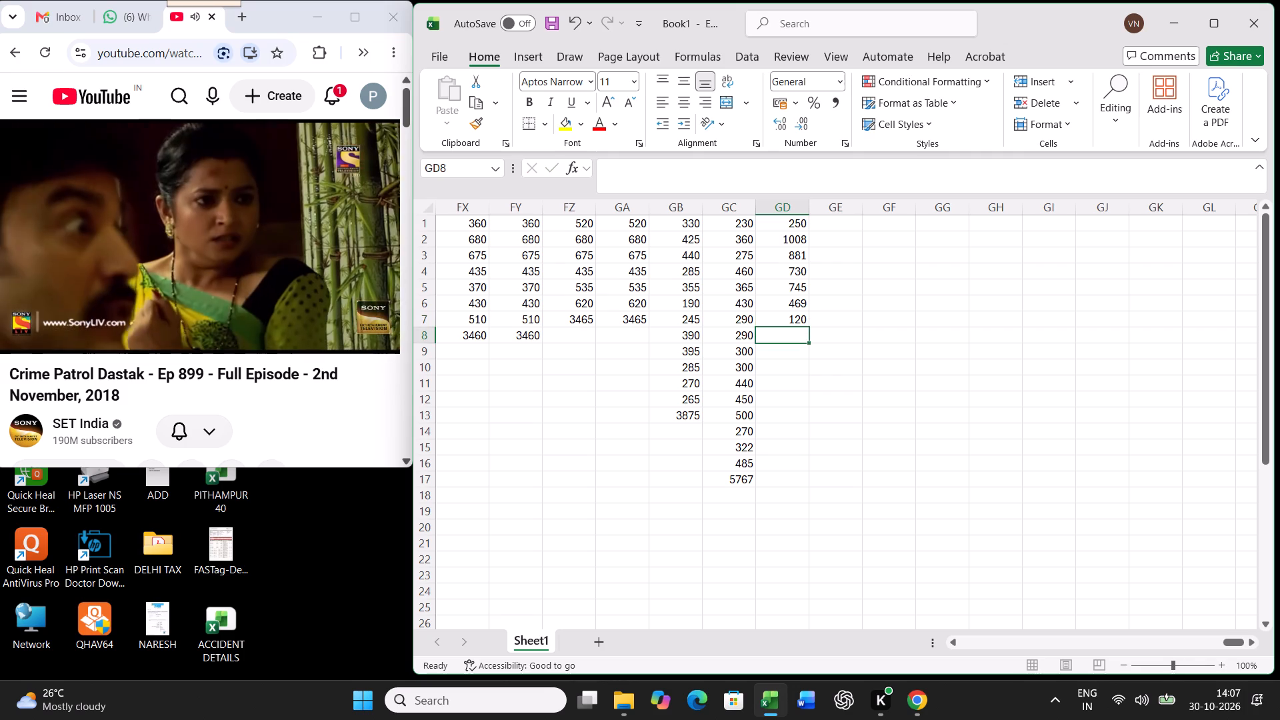
text(185)
key(Return)
text(555)
key(Return)
text(315)
key(Return)
text(280)
key(Return)
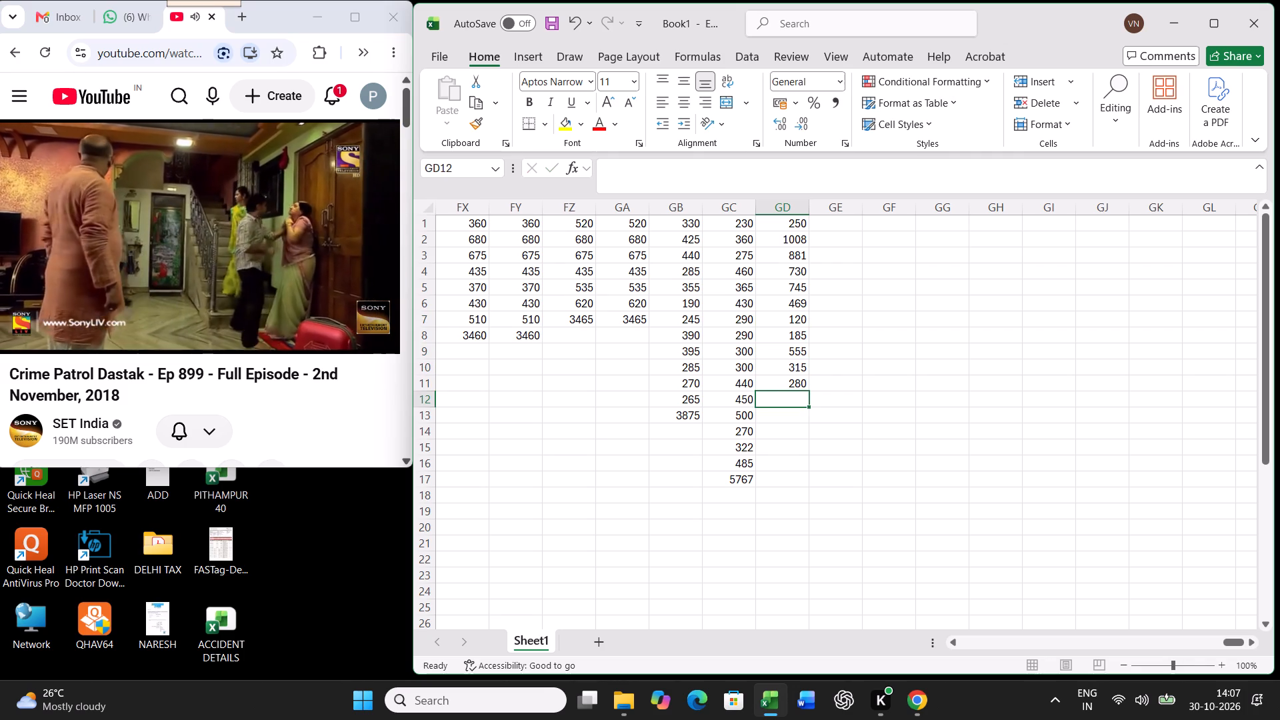
Total column GD in cell GD12 with AutoSum over the eleven amounts above it.
click(1215, 11)
click(1009, 78)
key(Return)
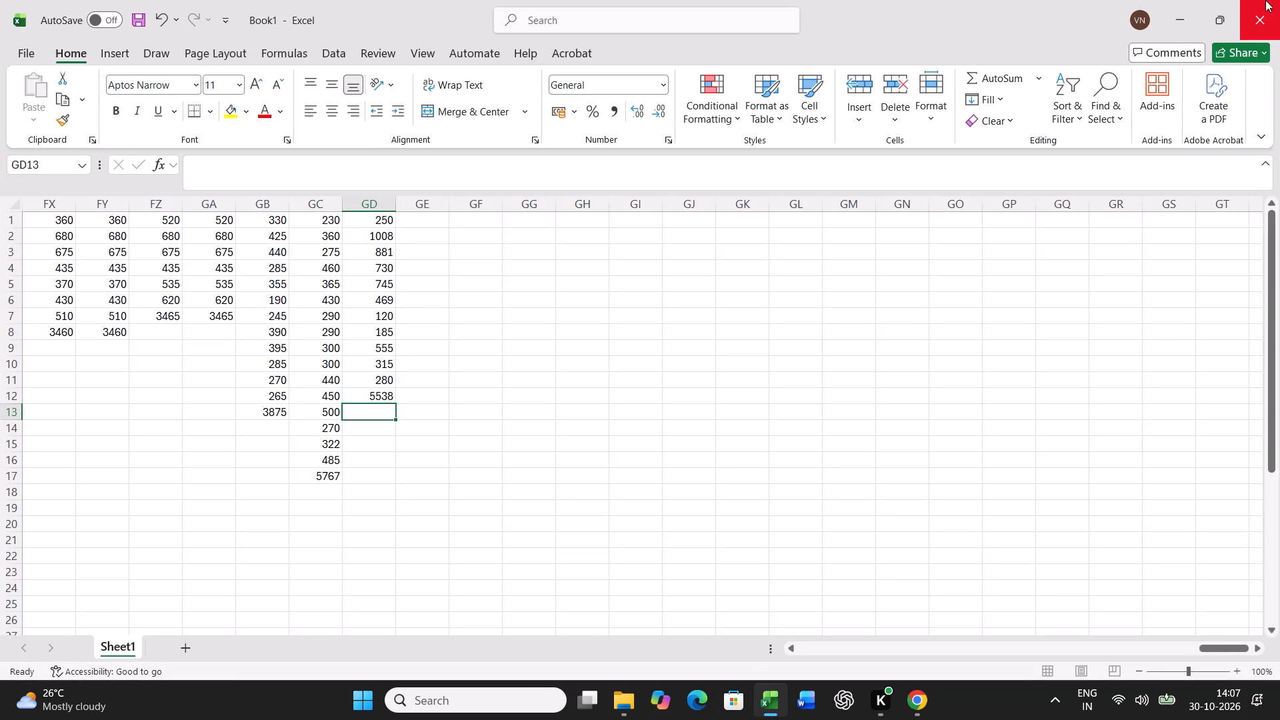
click(1221, 3)
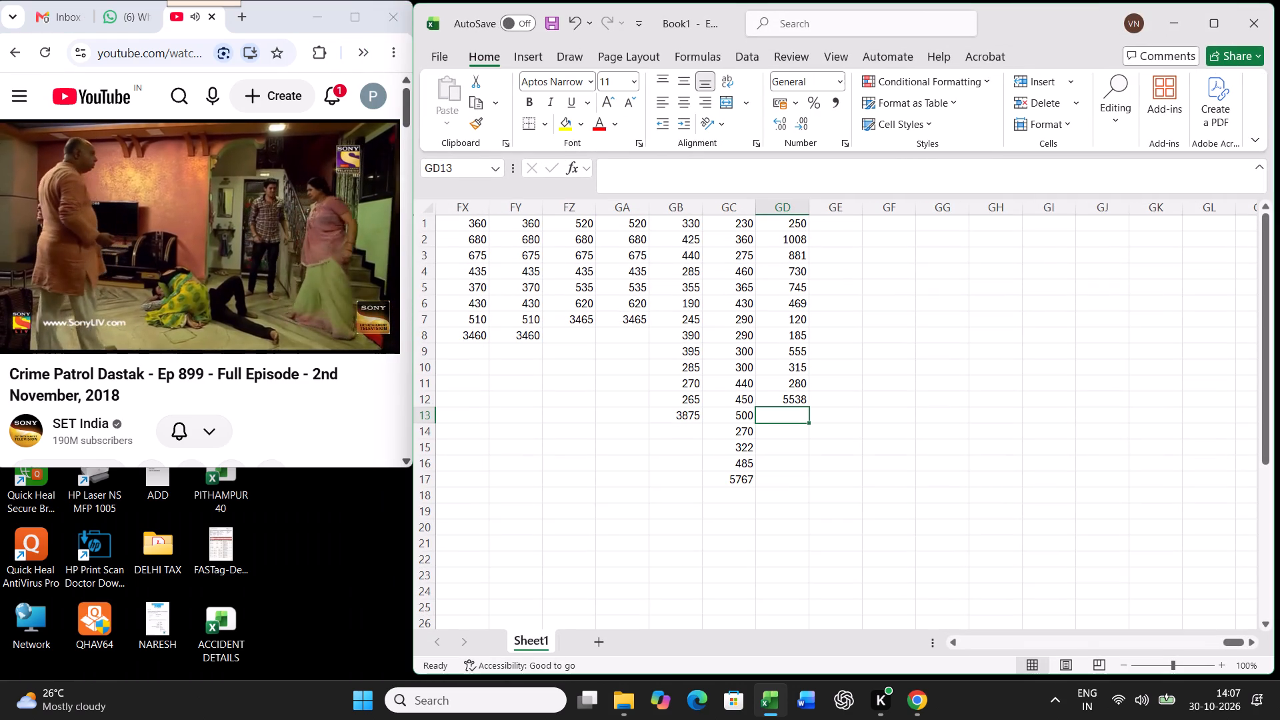
Enter 230, 360, 275, 460, 365 and 430 in cells GE1 to GE6 of column GE.
key(Up)
key(Up)
key(Up)
key(Up)
key(Up)
key(Up)
key(Up)
key(Up)
key(Up)
key(Up)
key(Up)
key(Up)
key(Up)
key(Up)
key(Up)
key(Up)
key(Up)
key(Up)
key(Up)
key(Up)
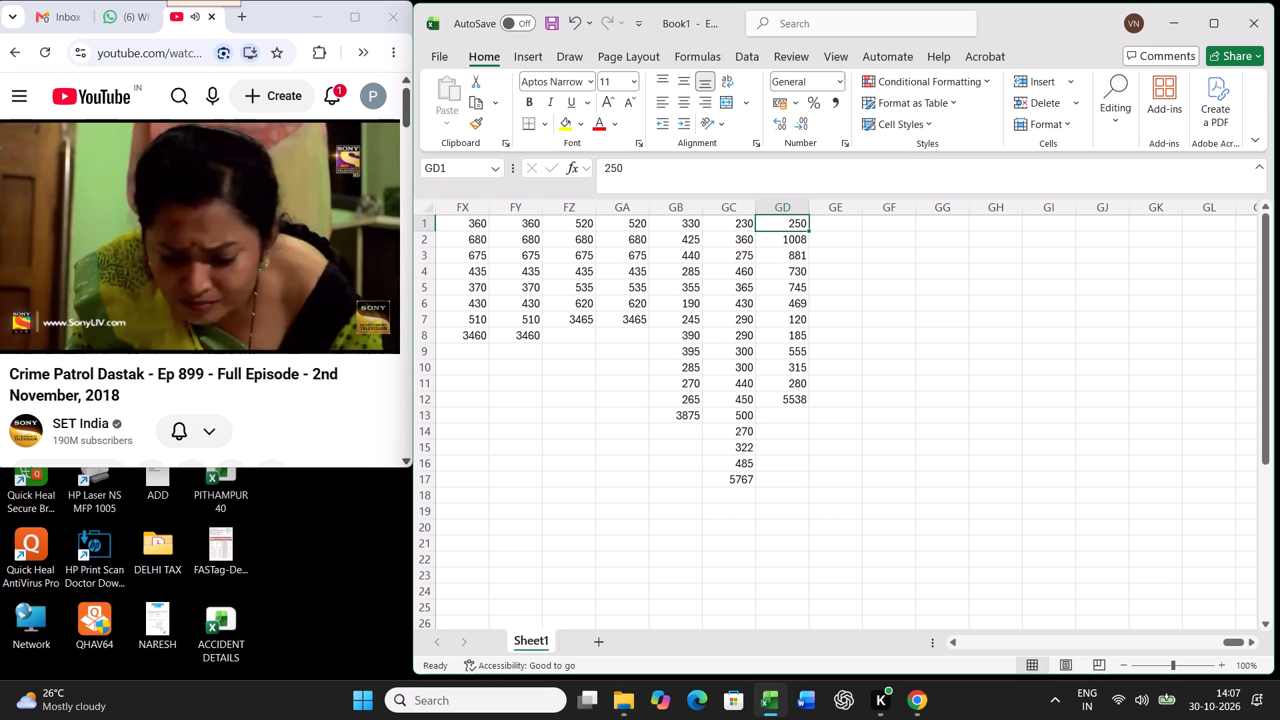
key(Right)
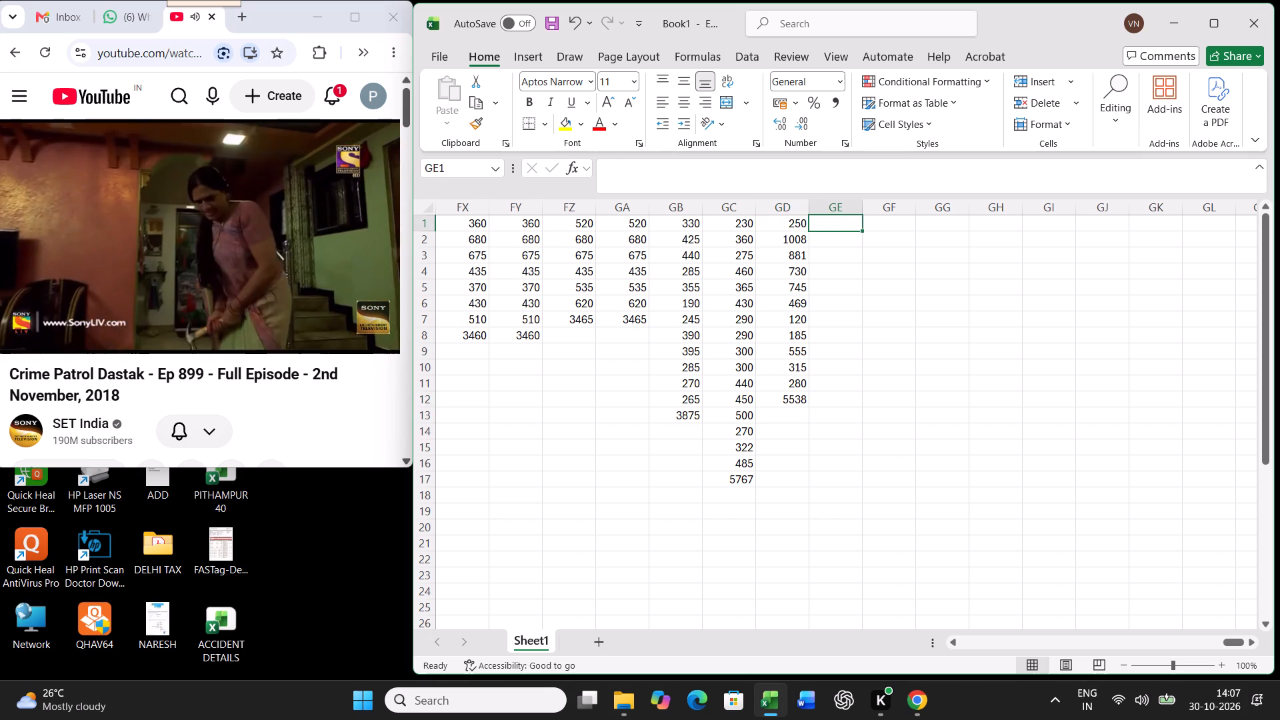
text(230)
key(Return)
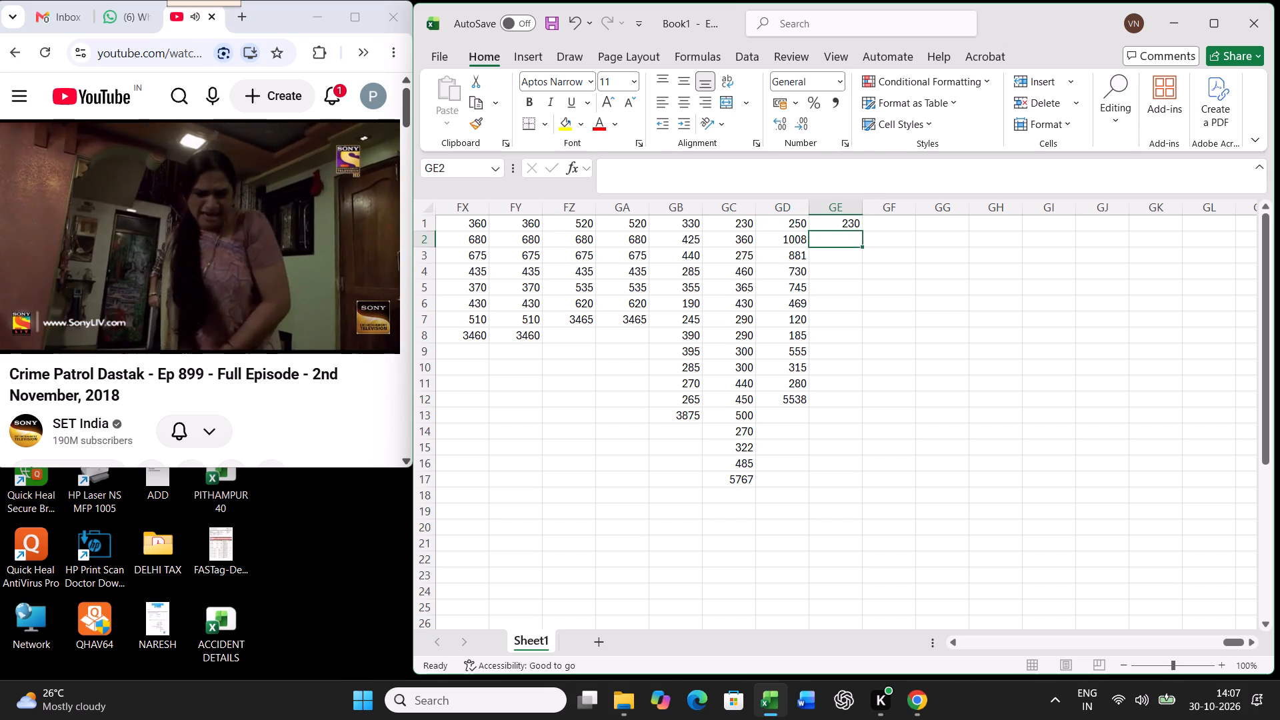
text(360)
key(Return)
text(275)
key(Return)
text(460)
key(Return)
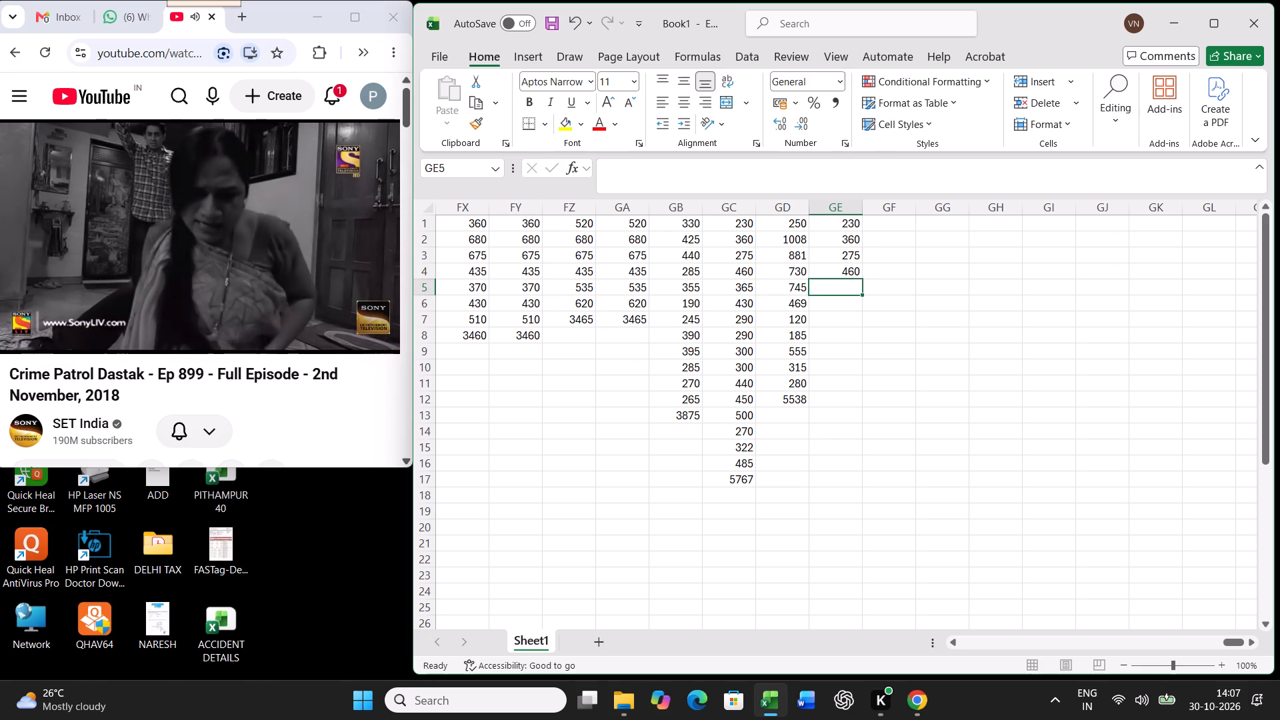
text(365)
key(Return)
text(430)
key(Return)
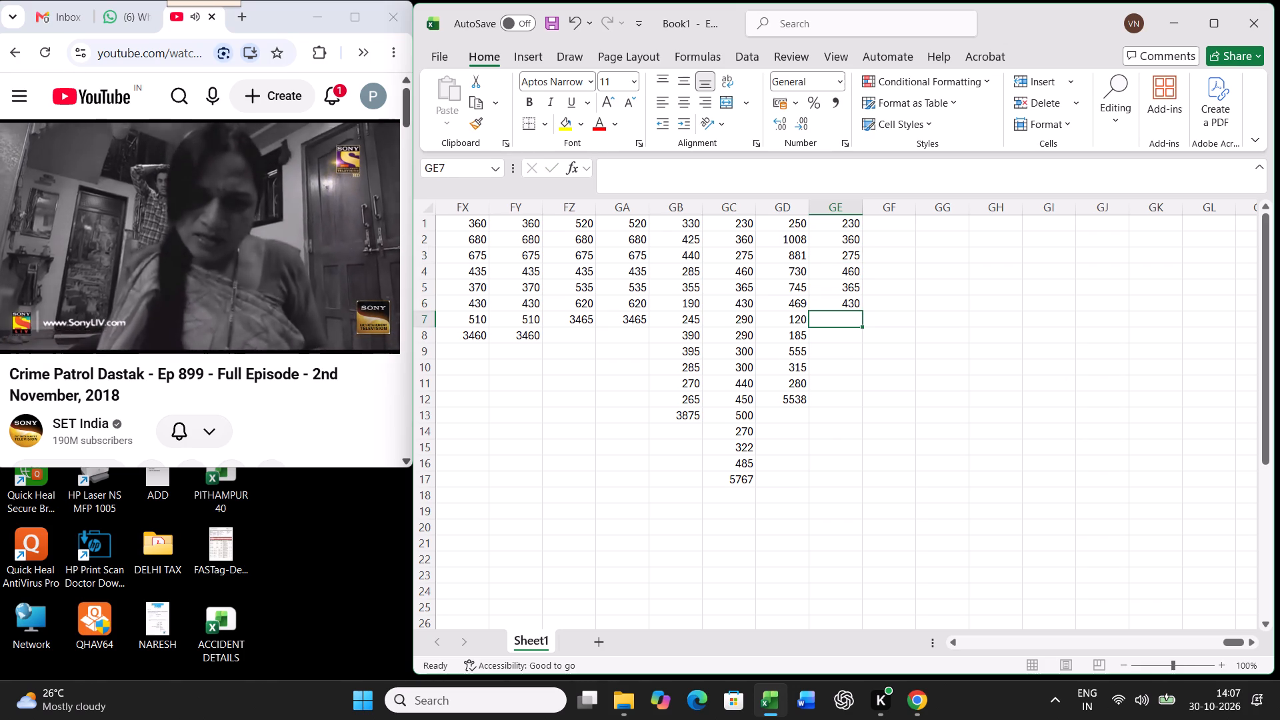
Continue column GE with 290, 290, 300, 300, 440 and 450 in cells GE7 to GE12.
text(290)
key(Return)
text(290)
key(Return)
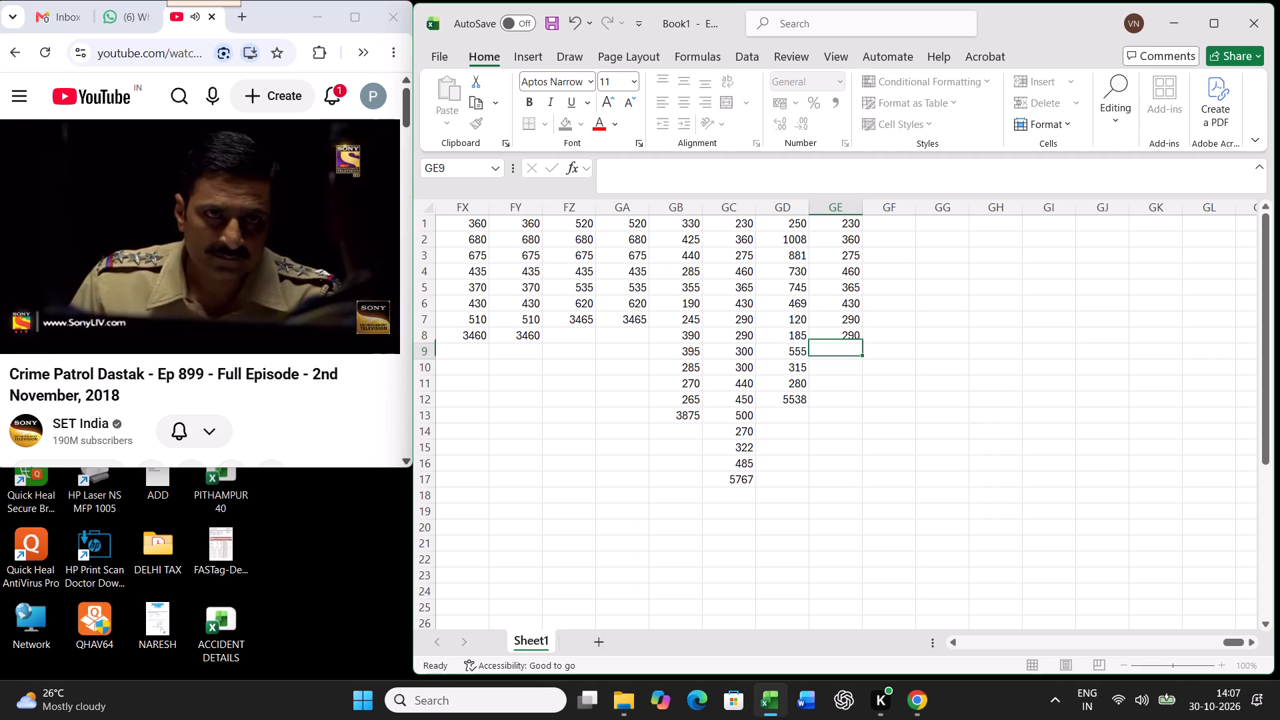
text(300)
key(Return)
text(300)
key(Return)
text(440)
key(Return)
text(450)
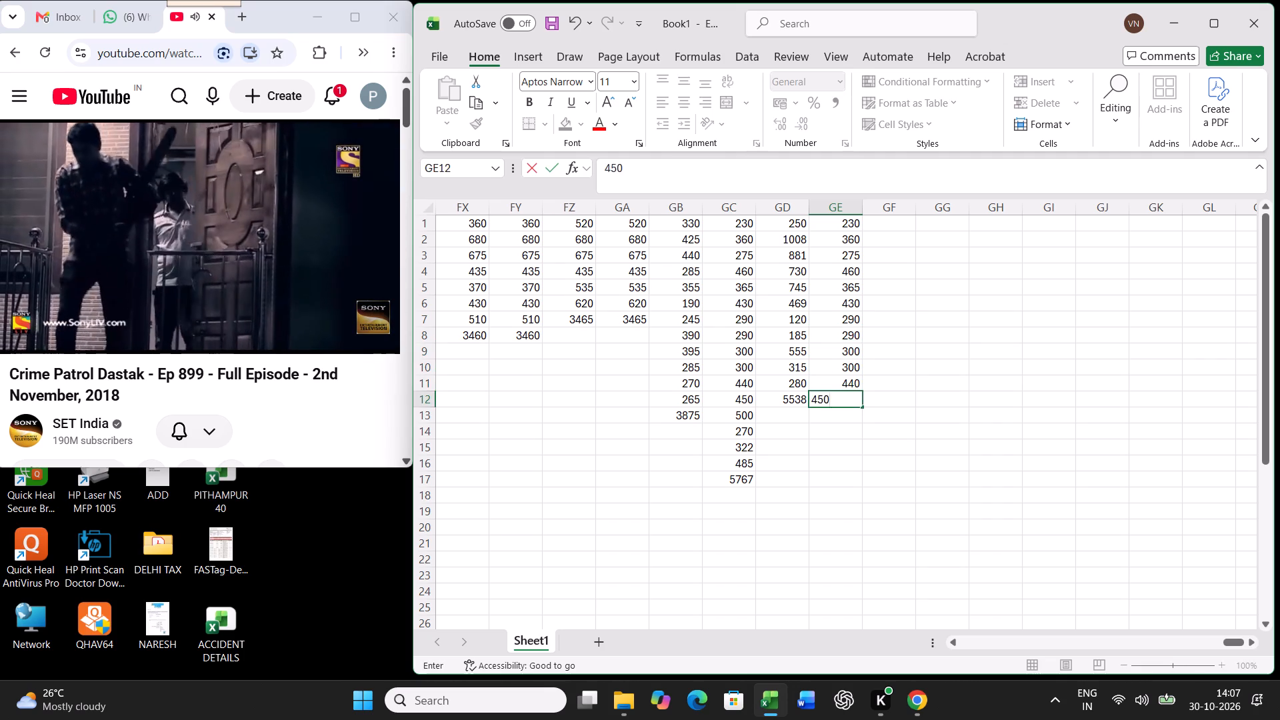
key(Return)
Continue column GE with 500, 270, 420, 430, 860 and 550 in cells GE13 to GE18.
text(500)
key(Return)
text(270)
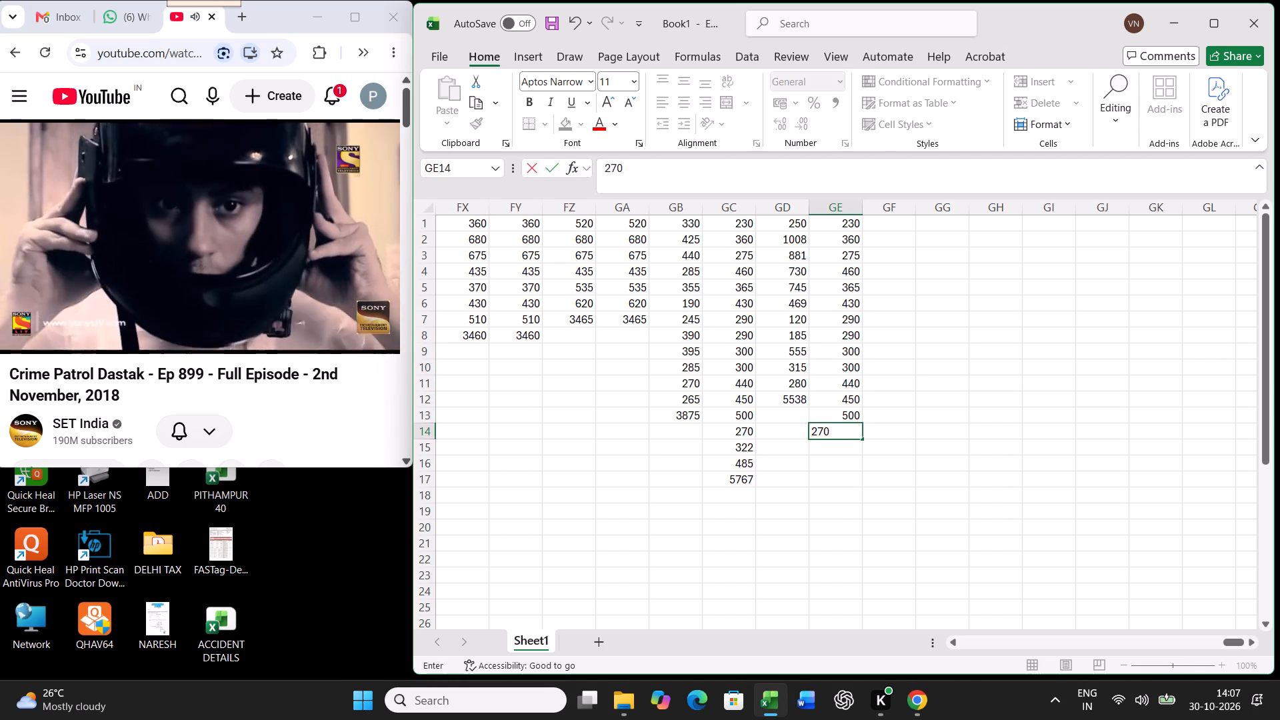
key(Return)
text(420)
key(Return)
text(430)
key(Return)
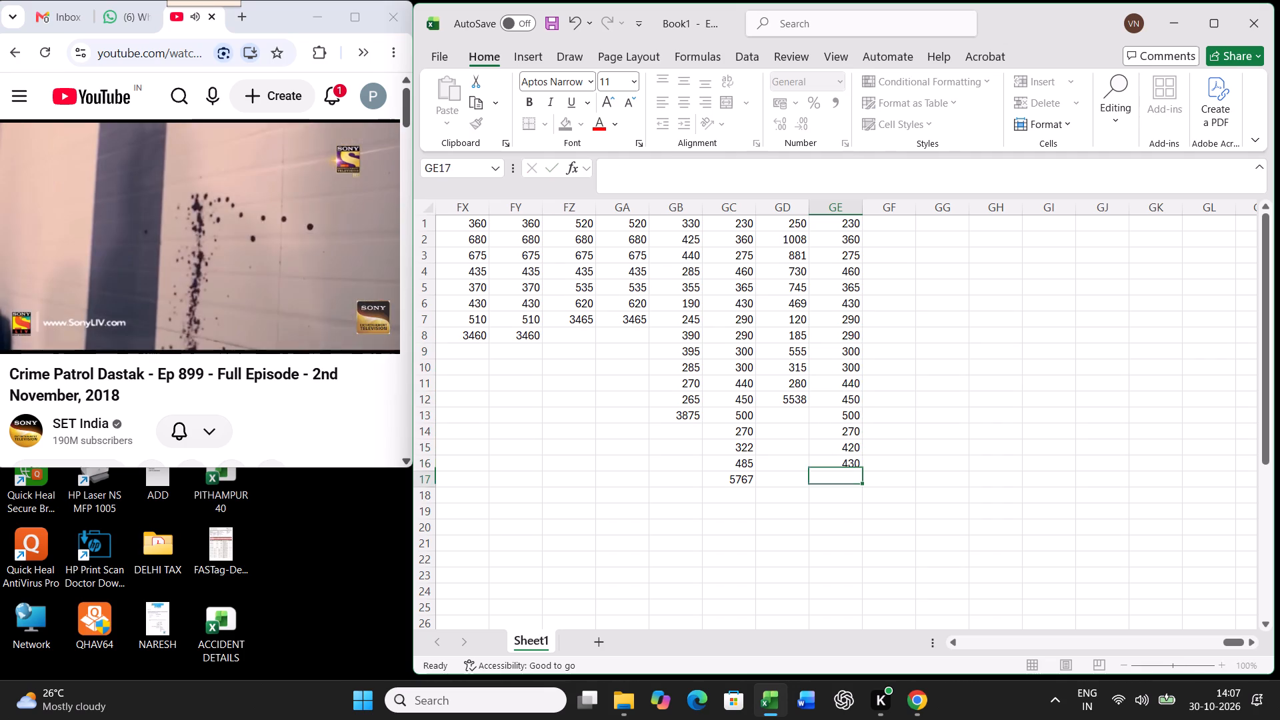
text(860)
key(Return)
text(550)
key(Return)
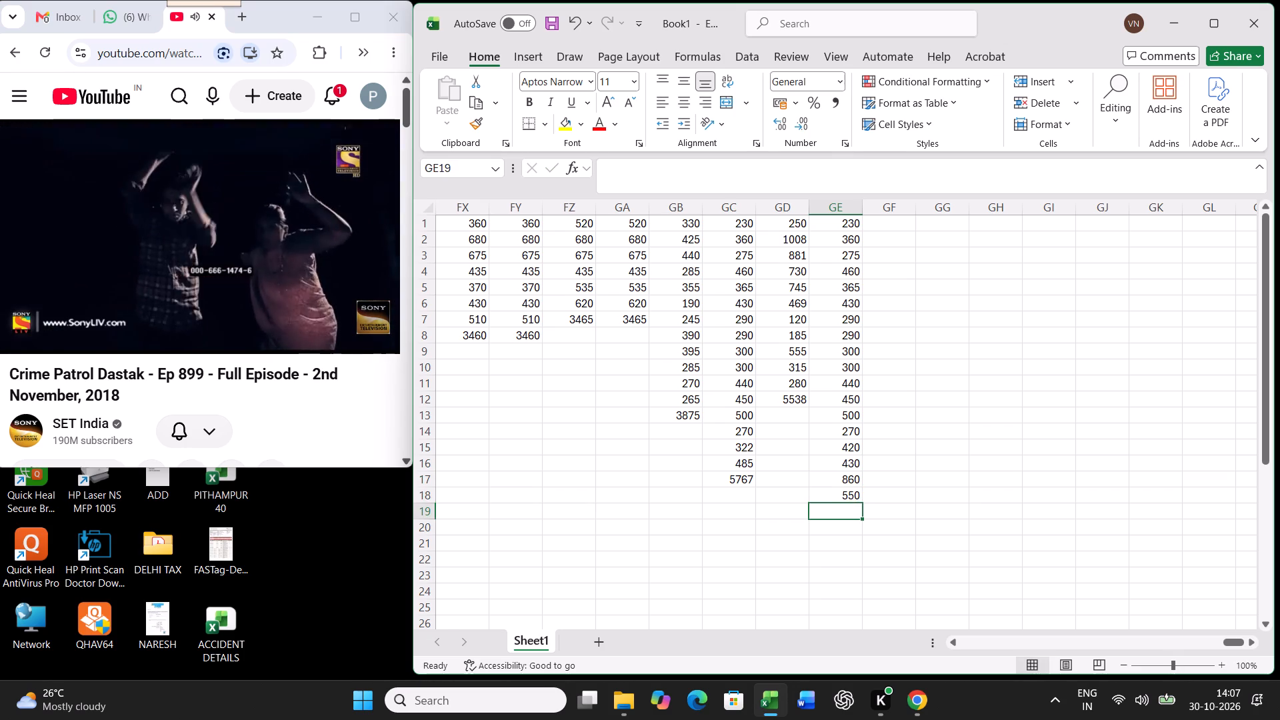
Total column GE in cell GE19 with AutoSum over the eighteen amounts above it.
click(1214, 3)
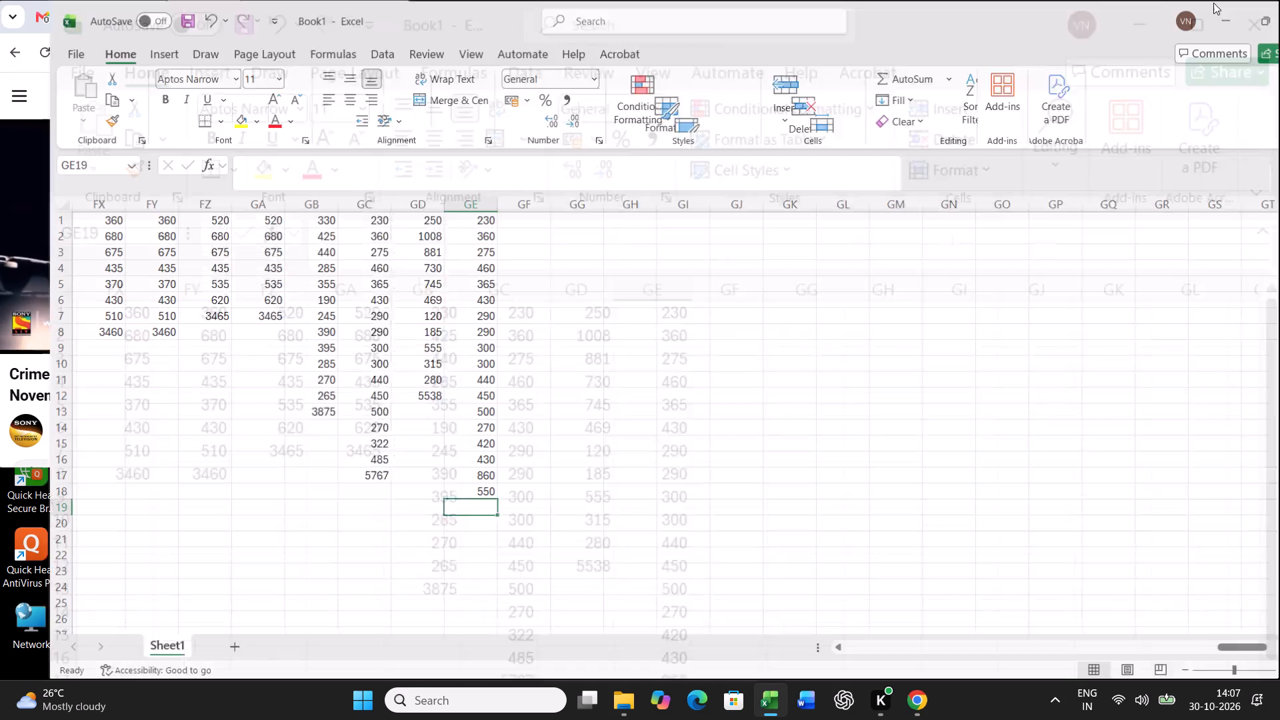
click(1009, 73)
key(Return)
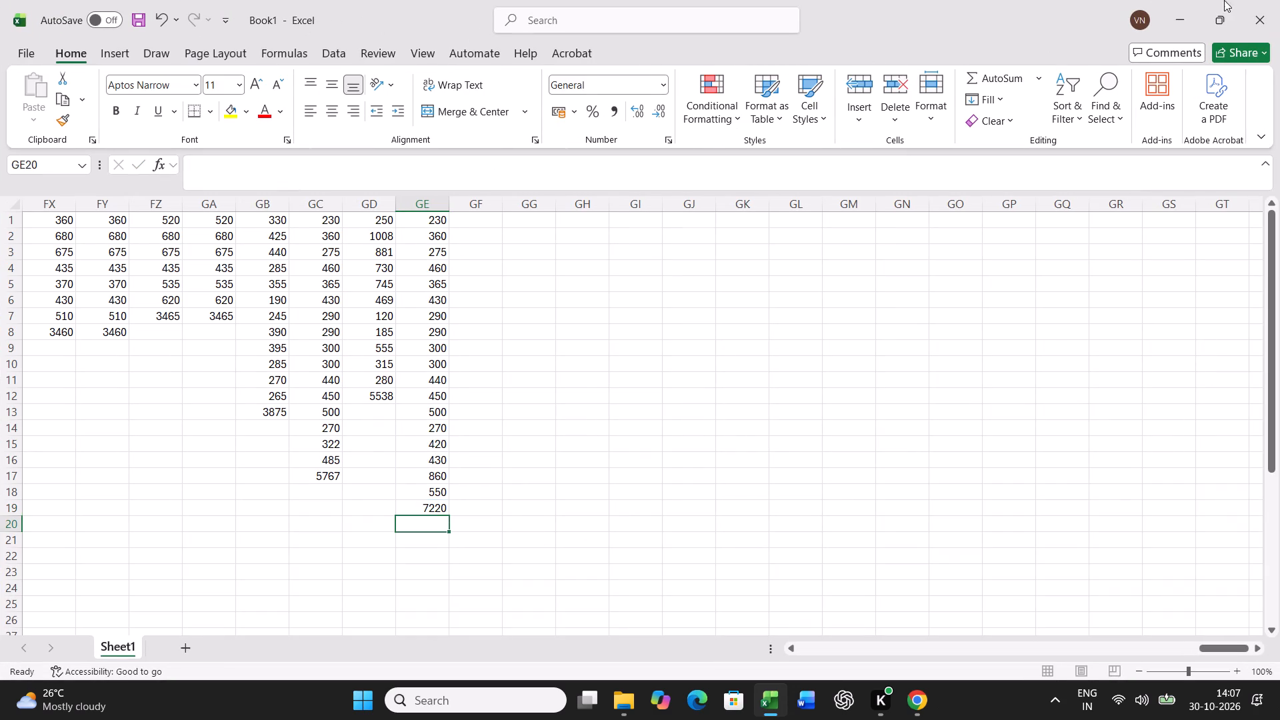
click(1217, 2)
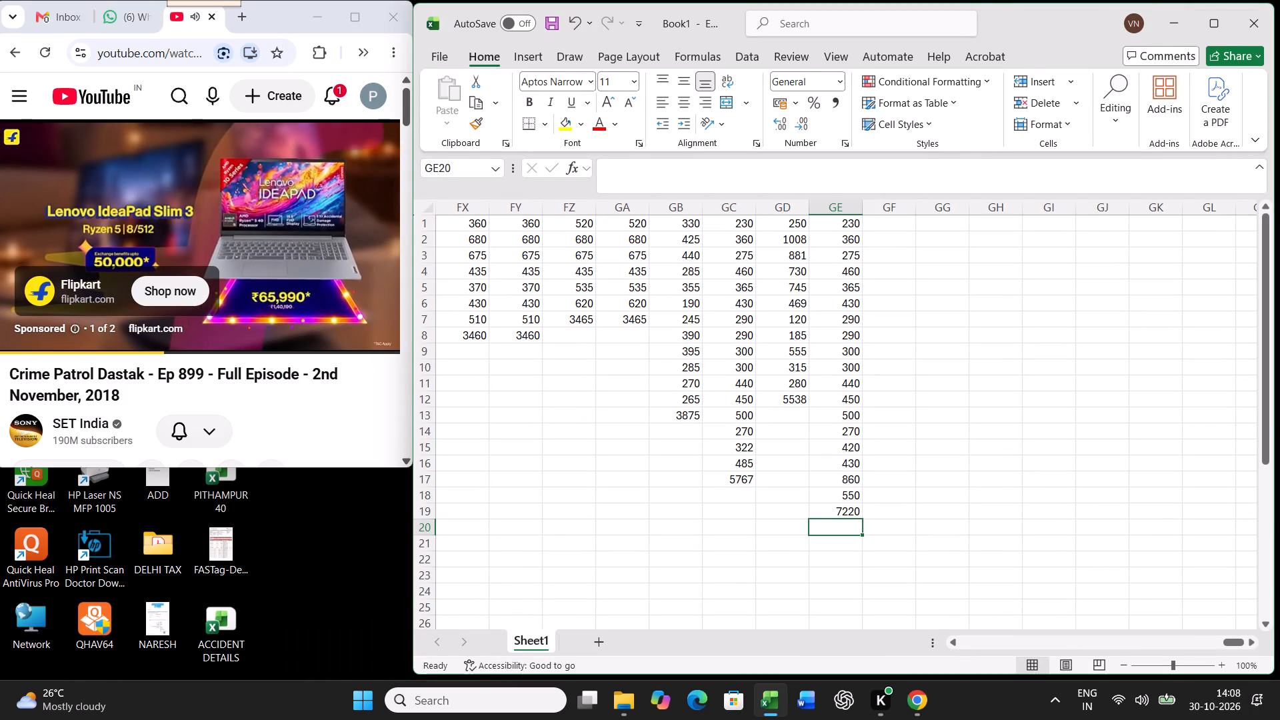
Enter 330 and 425 in cells GF1 and GF2 of column GF.
click(908, 228)
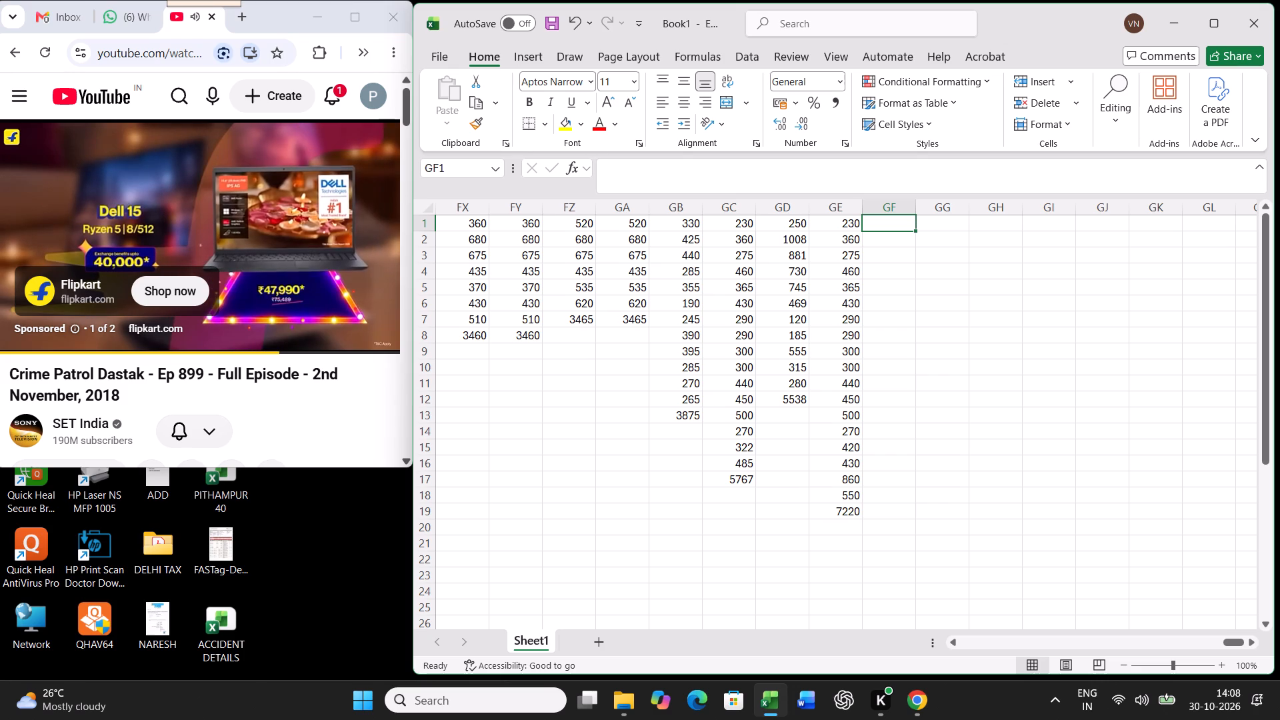
text(330)
key(Return)
text(425)
key(Return)
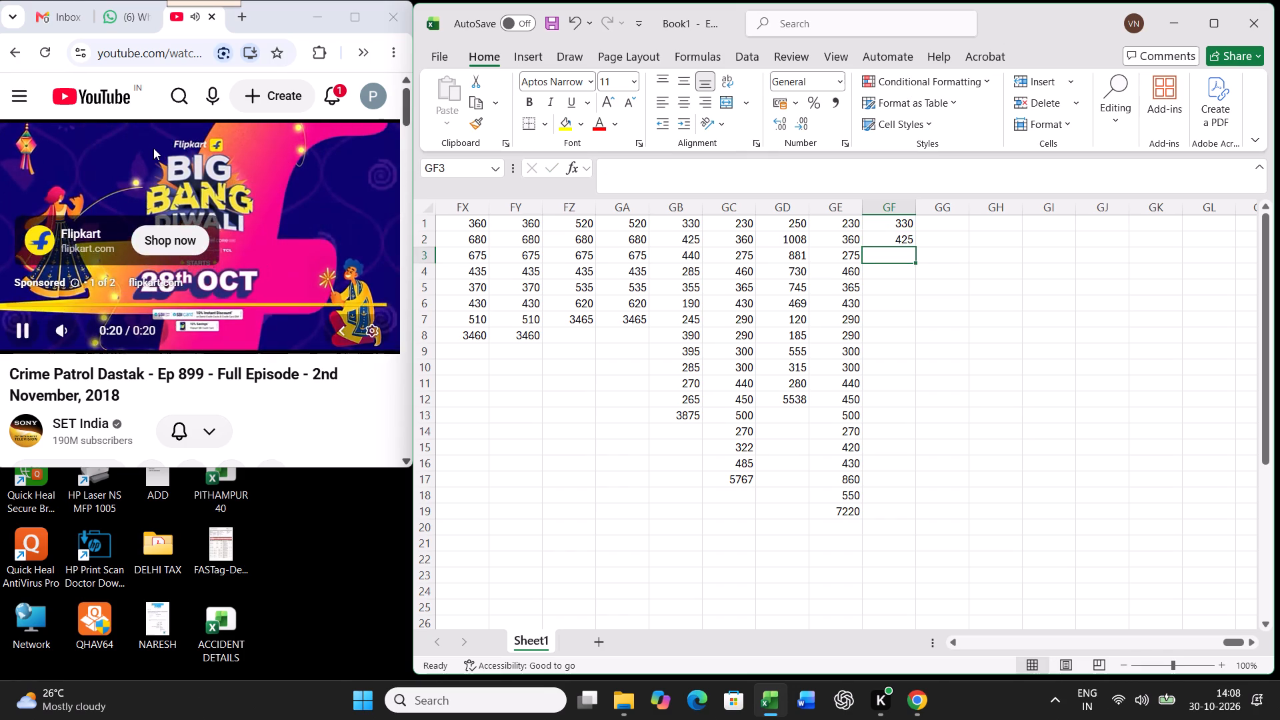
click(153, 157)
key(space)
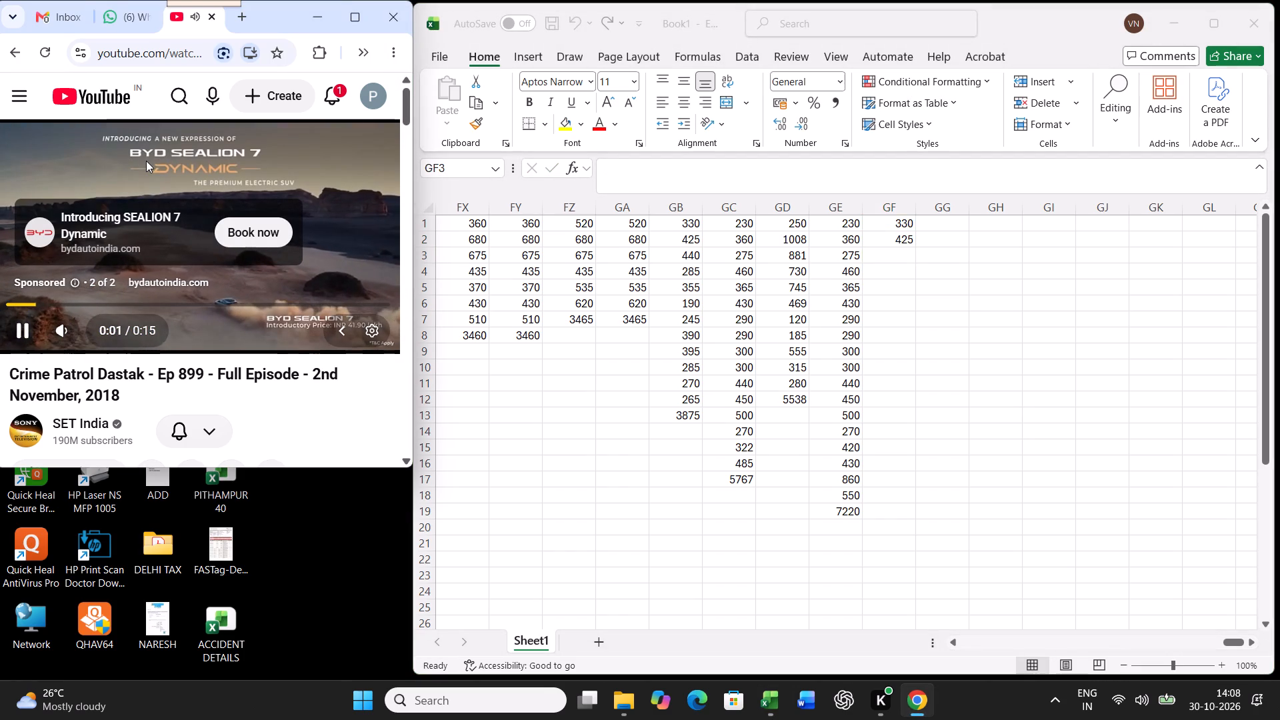
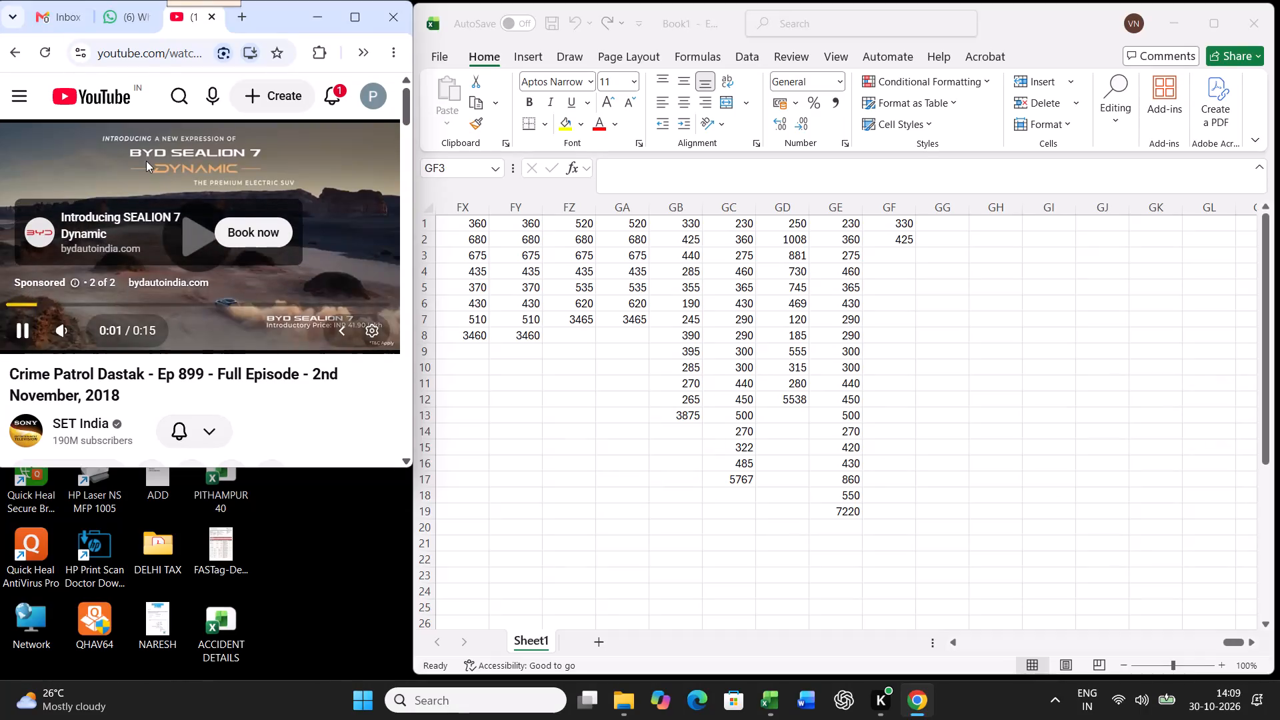
Back in the Excel sheet, continue column GF with 440, 285 and 340 in cells GF3 to GF5.
click(1073, 409)
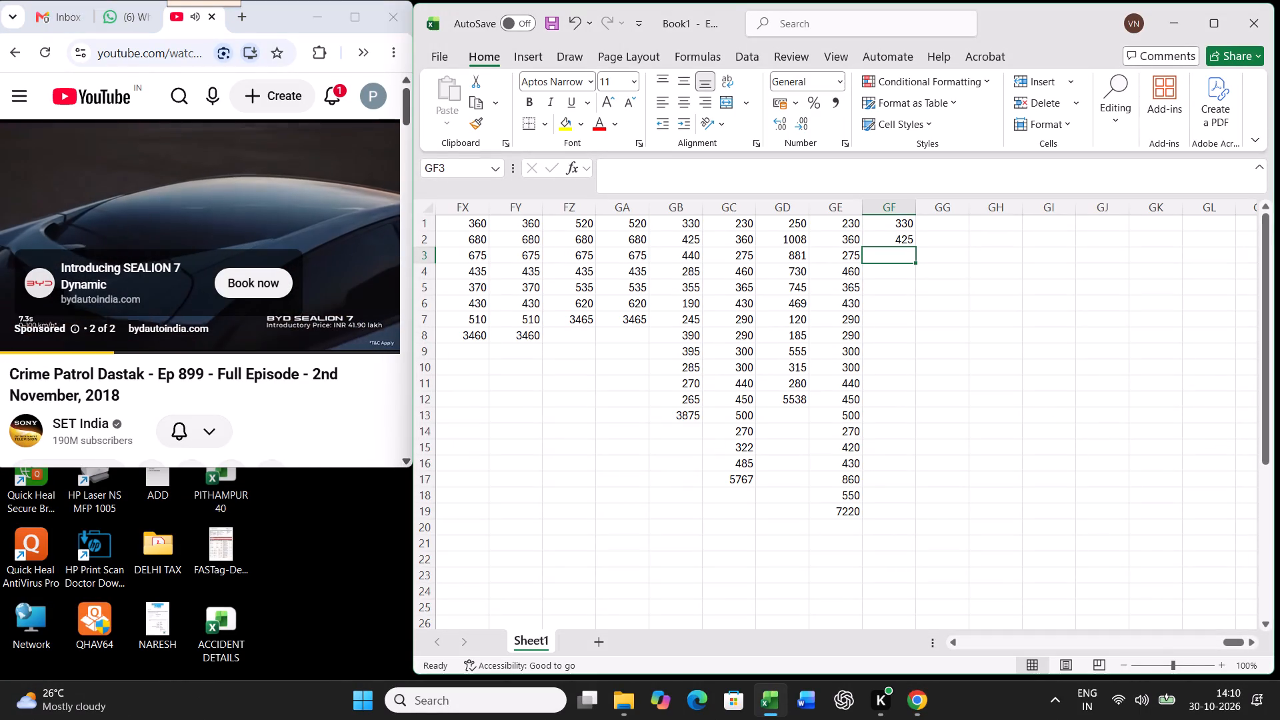
text(440)
key(Return)
text(285)
key(Return)
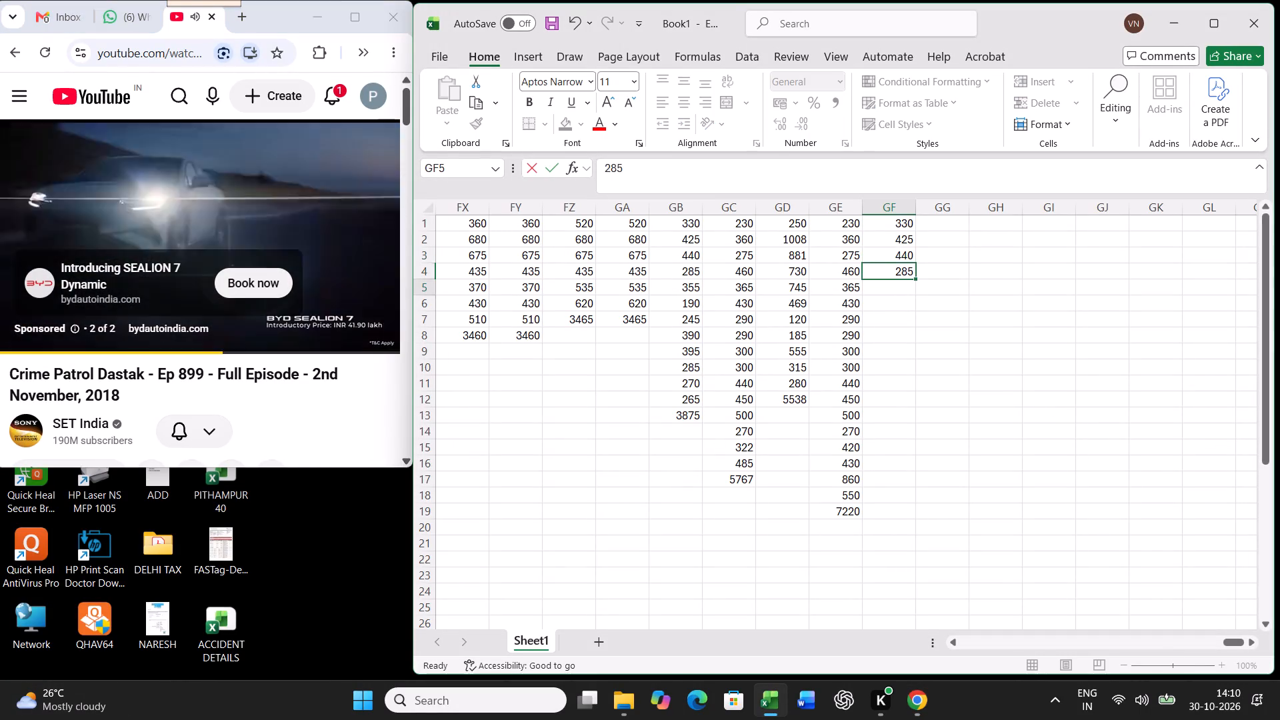
text(340)
key(Return)
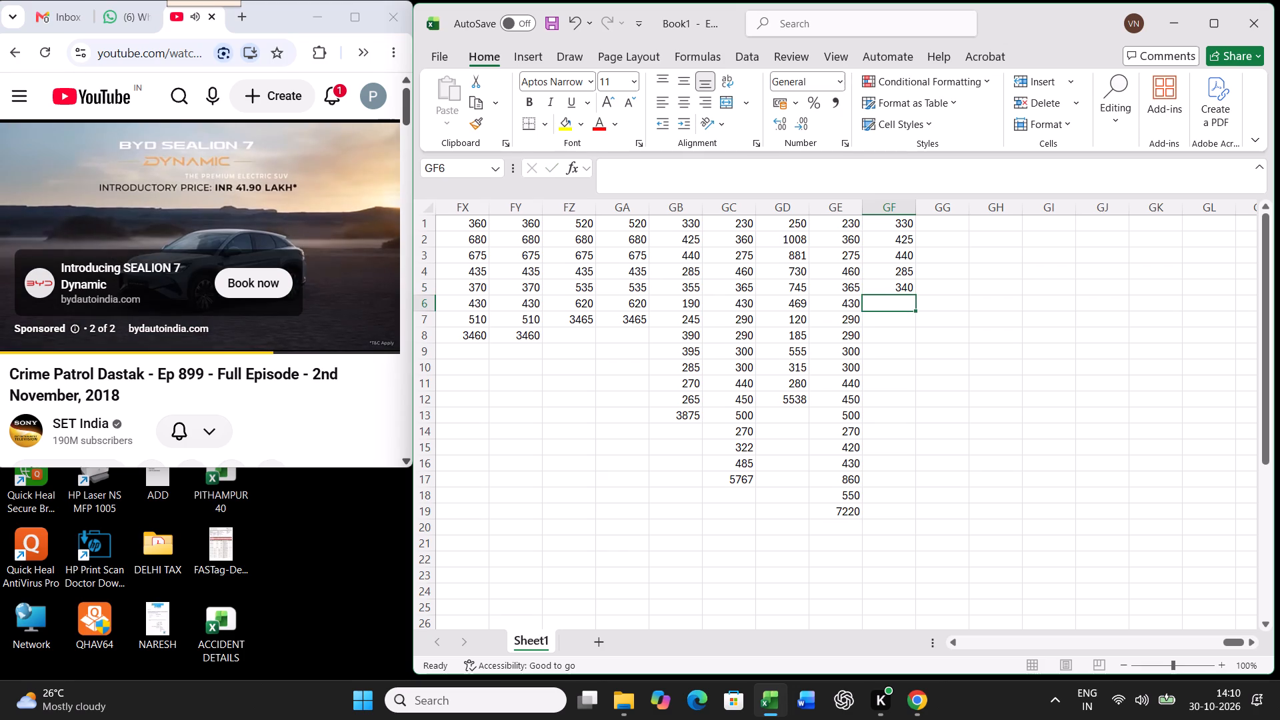
Total column GF in cell GF6 with AutoSum over the five amounts above it.
click(1217, 13)
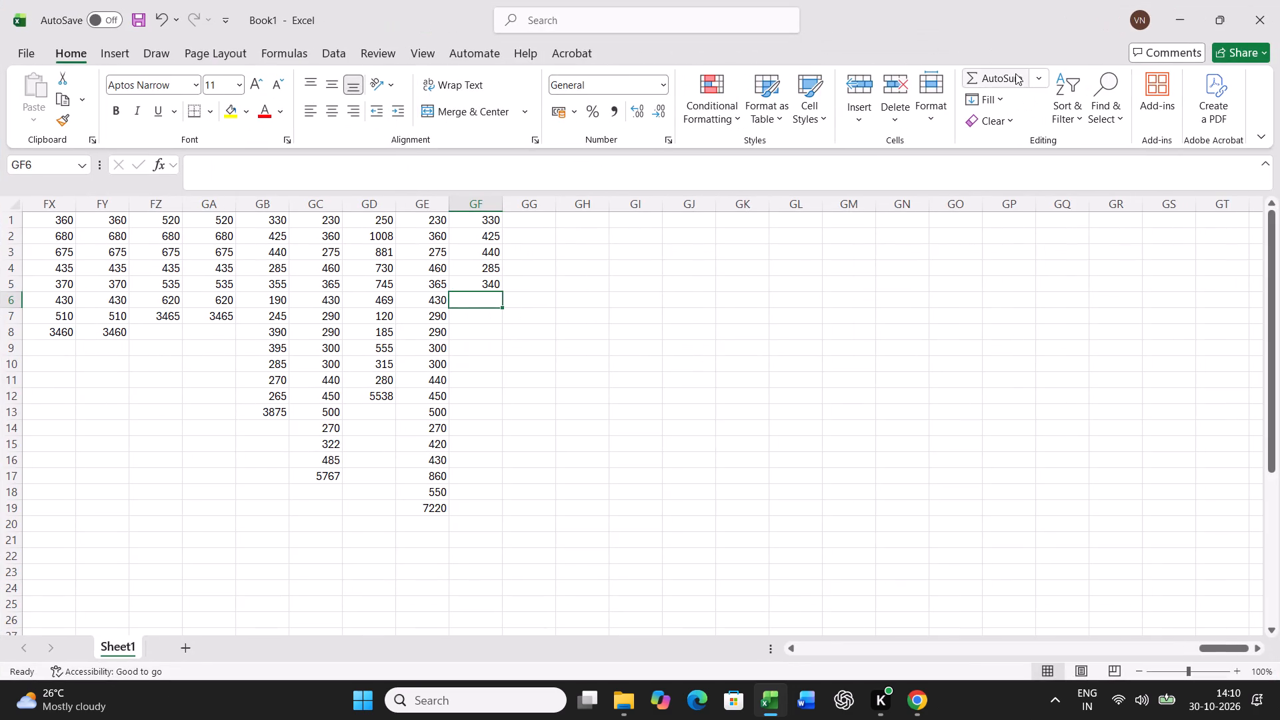
click(1013, 73)
key(Return)
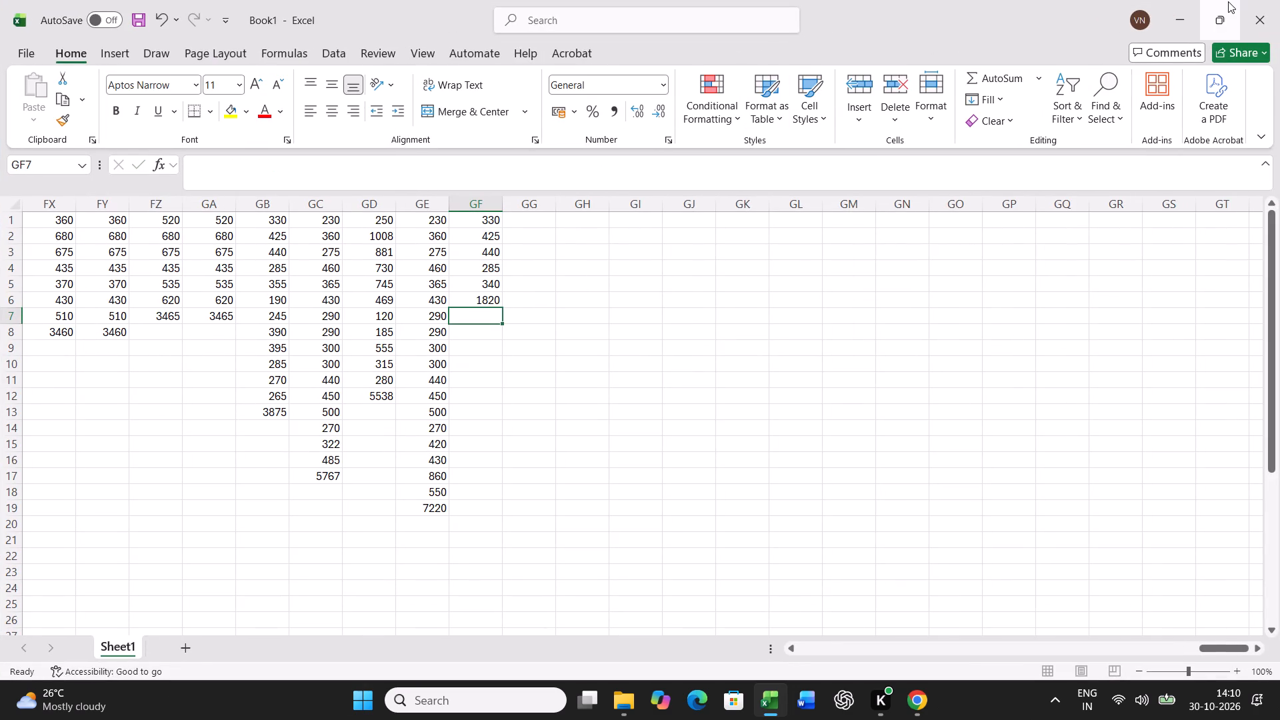
click(1228, 1)
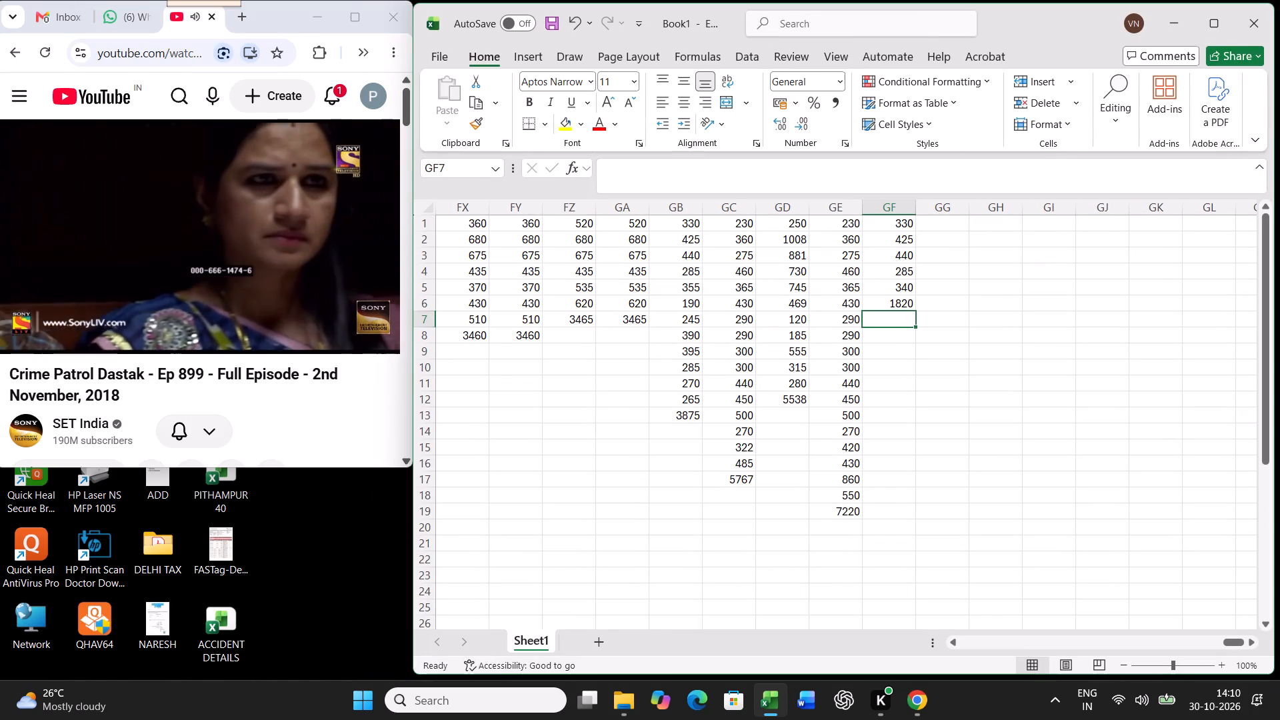
Enter 230 in cell GG1 and 230 in cell GH1, the first cells of the two columns after GF.
key(Up)
key(Up)
key(Up)
key(Up)
key(Up)
key(Up)
key(Up)
key(Up)
key(Up)
key(Up)
key(Up)
key(Up)
key(Up)
key(Up)
key(Up)
key(Up)
key(Up)
key(Up)
key(Up)
key(Up)
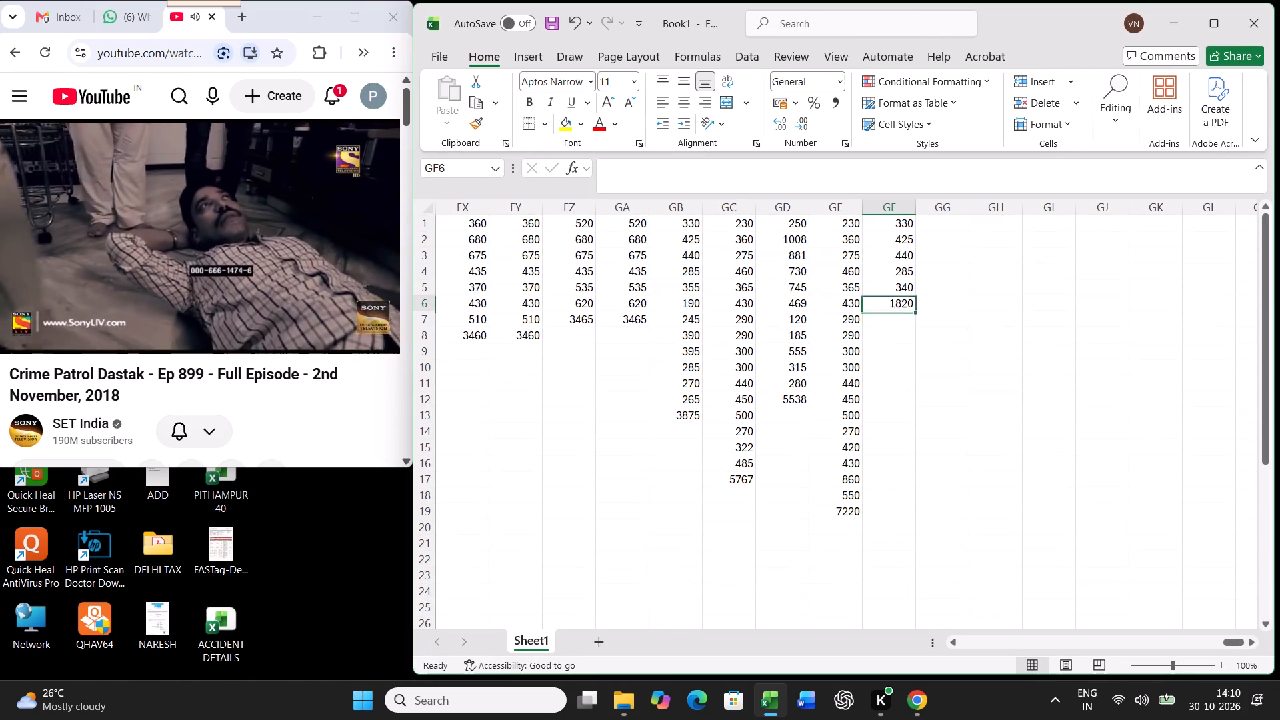
key(Right)
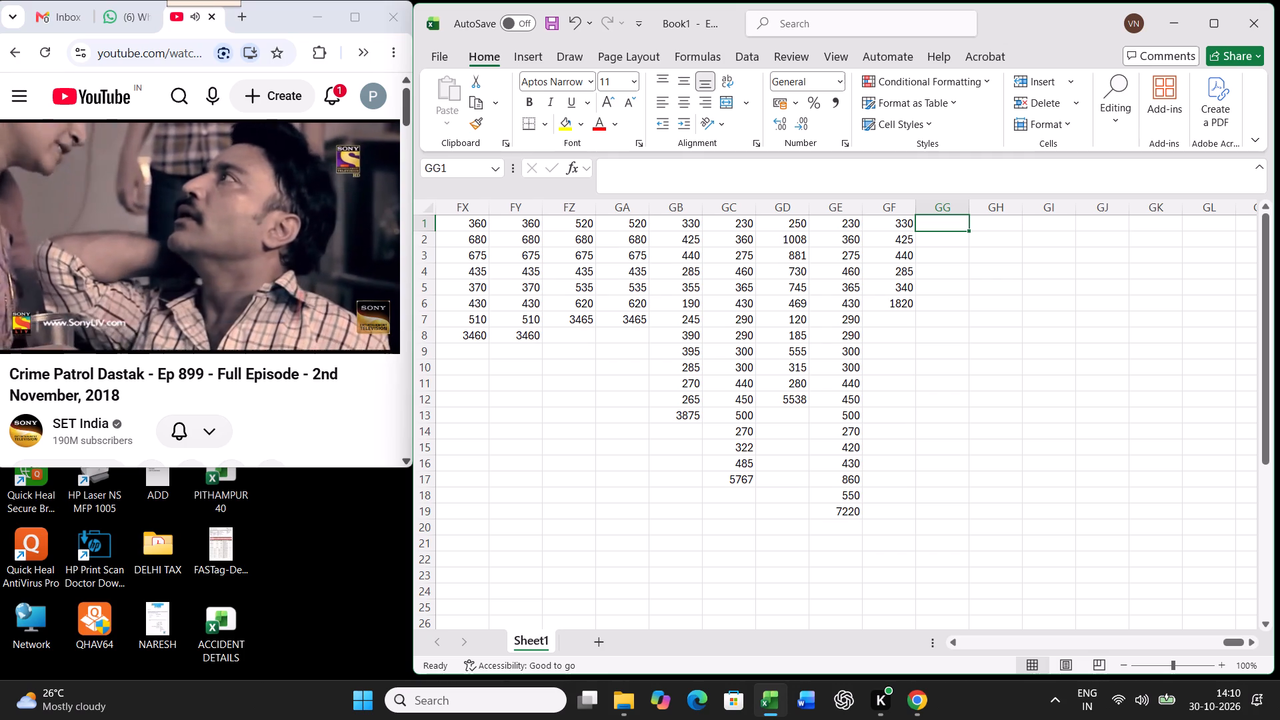
text(230)
key(Right)
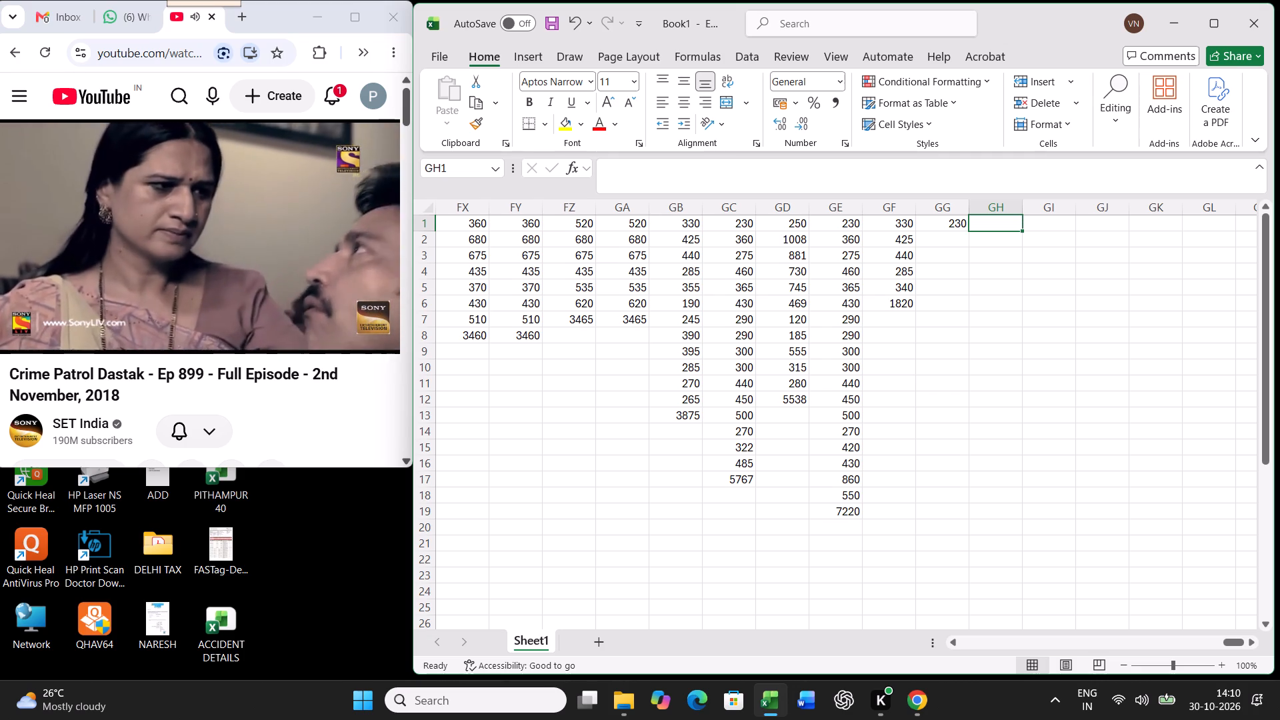
text(230)
key(Right)
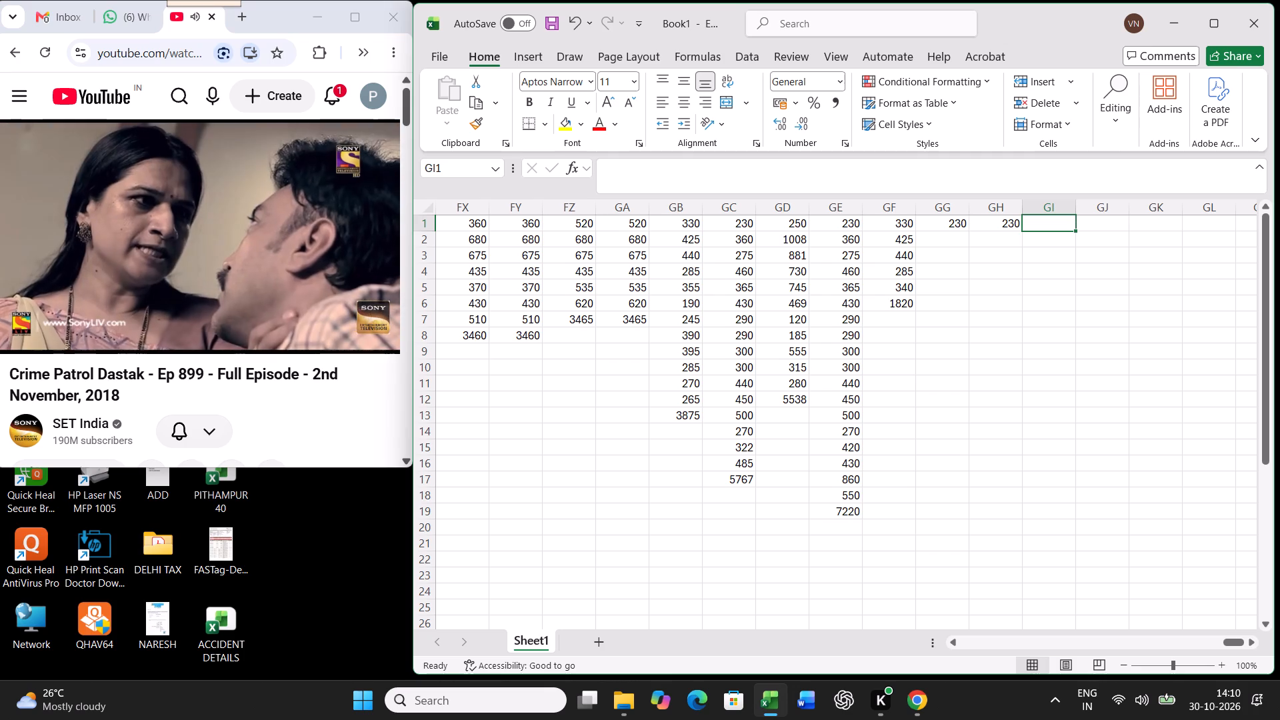
Enter 250, 390, 300, 500, 400 and 470 in cells GI1 to GI6 of column GI.
text(250)
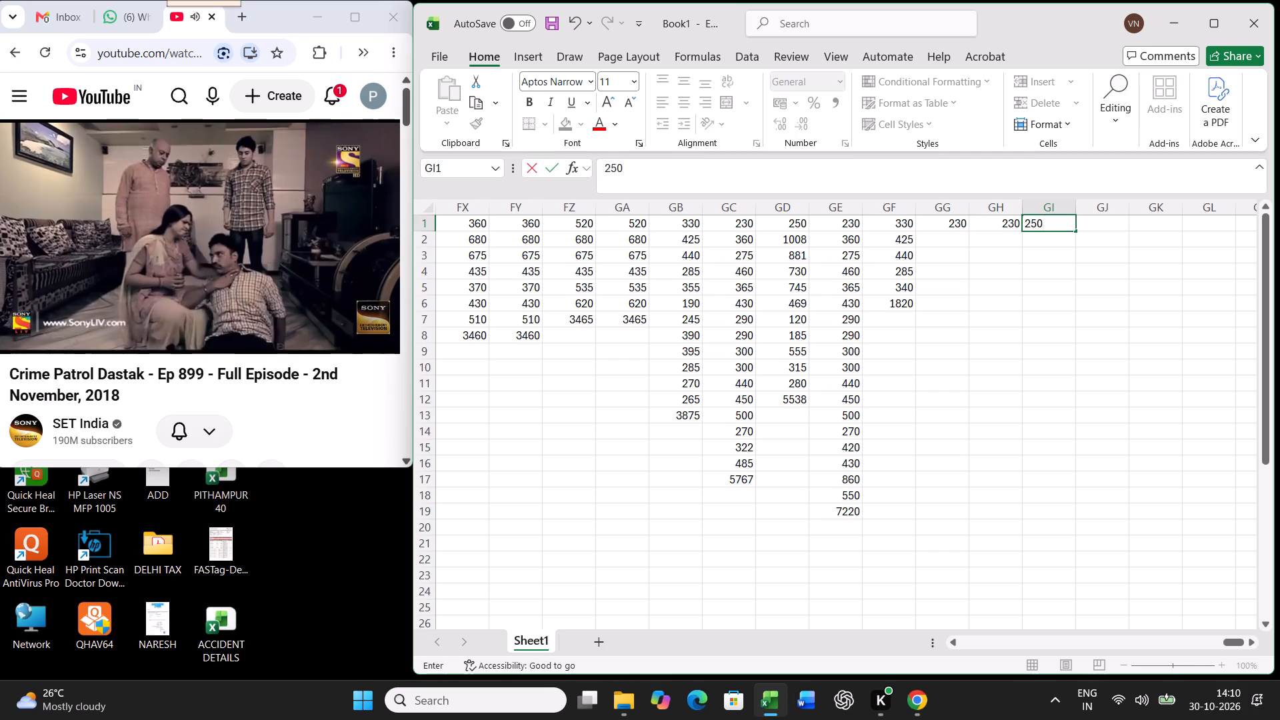
key(Return)
text(390)
key(Return)
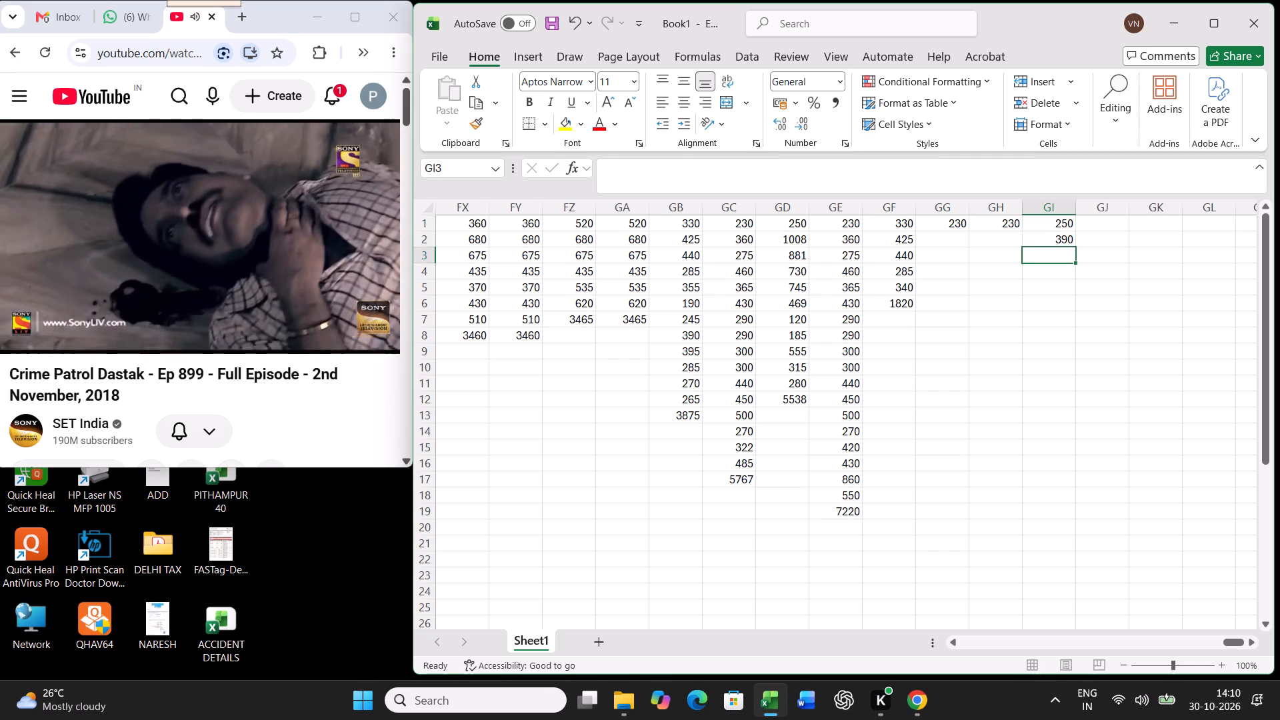
text(300)
key(Return)
text(500)
key(Return)
text(400)
key(Return)
text(470)
key(Return)
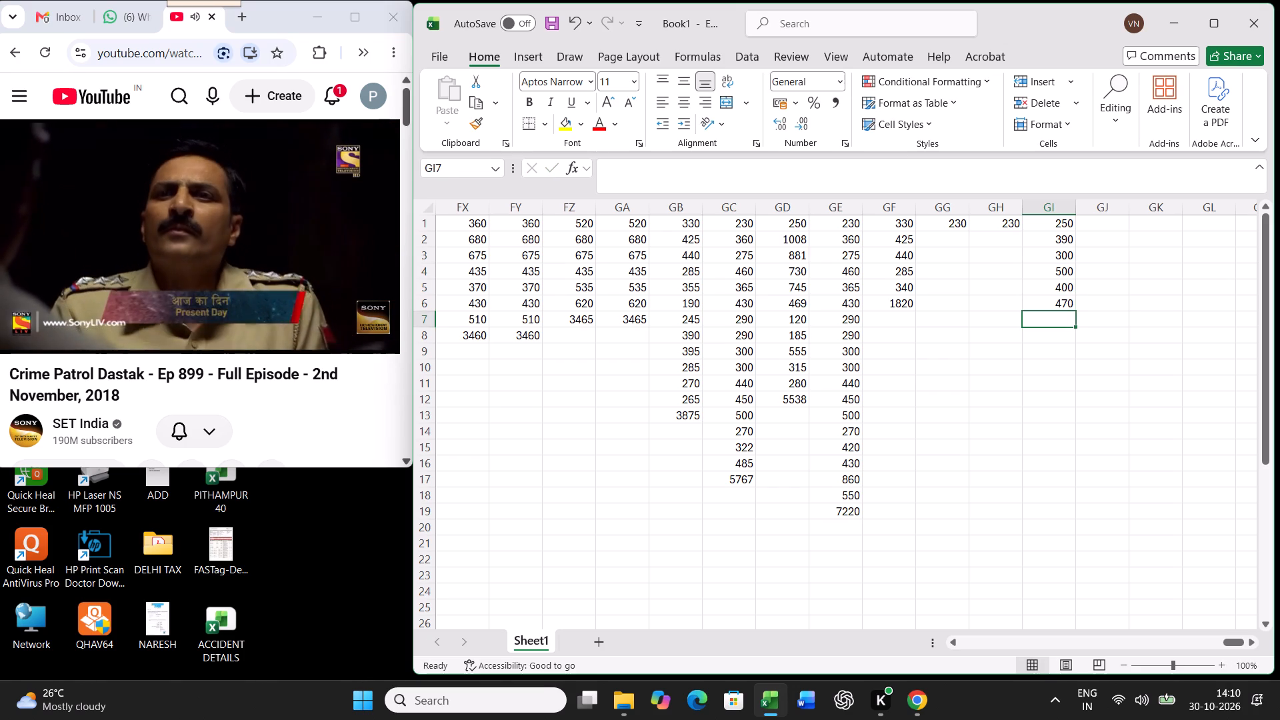
Continue column GI with 315, 320, 470, 470, 480, 495 and 350 in cells GI7 to GI13.
text(315)
key(Return)
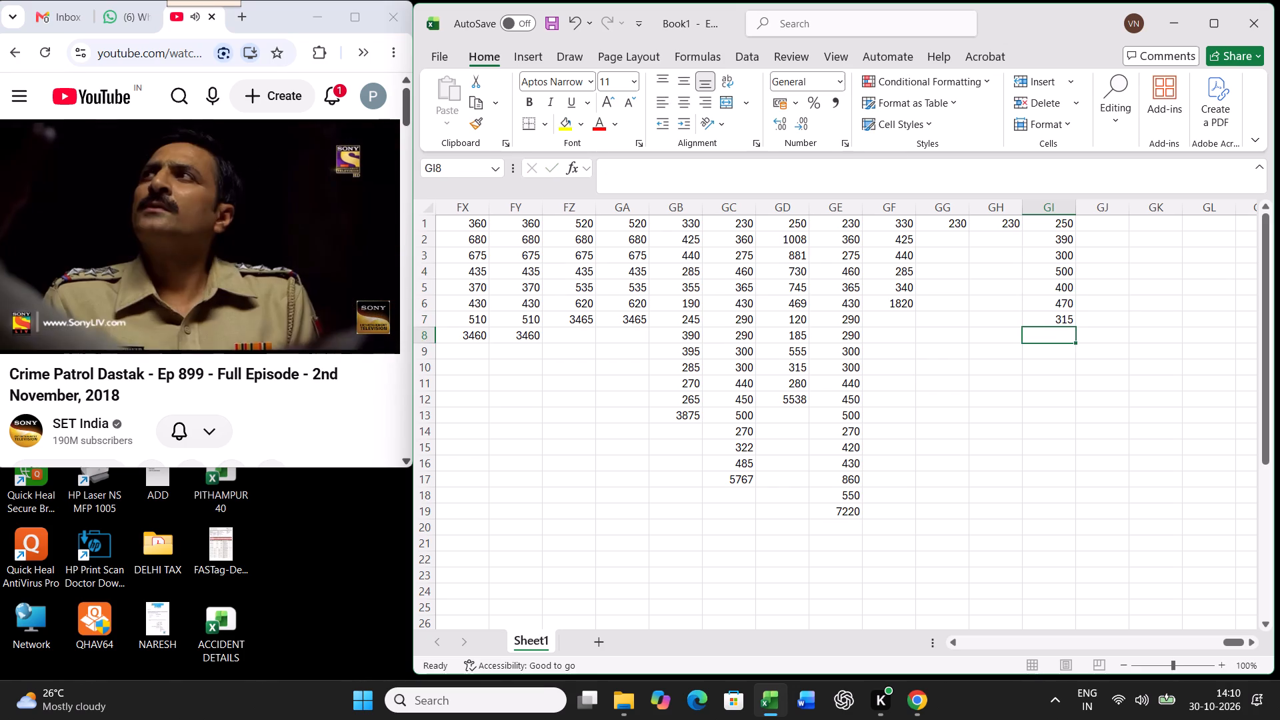
text(320)
key(Return)
text(470)
key(Return)
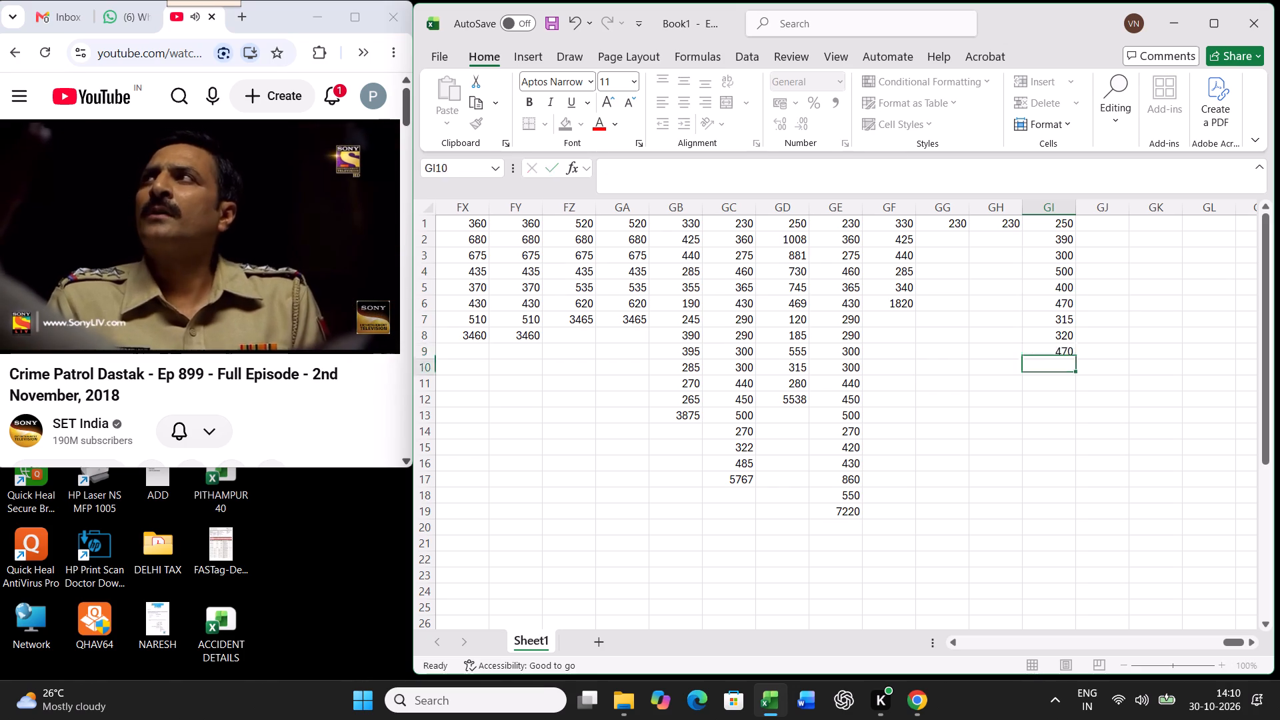
text(470)
key(Return)
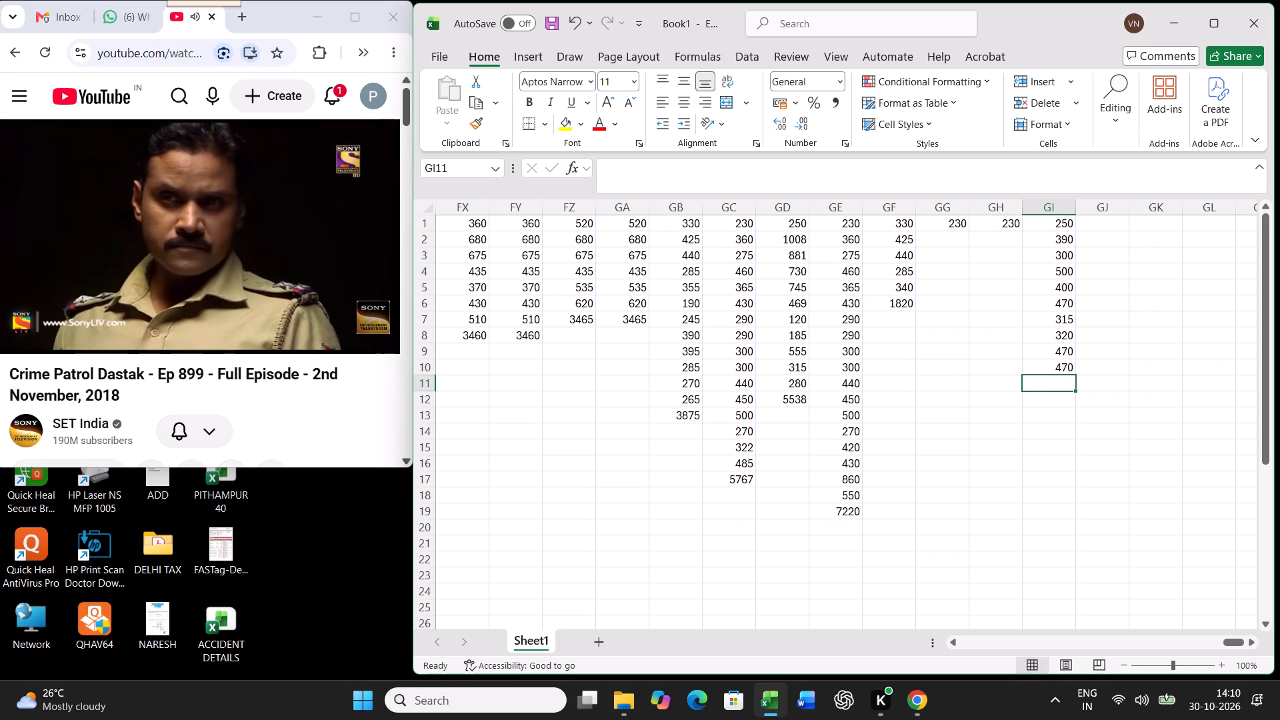
text(480)
key(Return)
text(495)
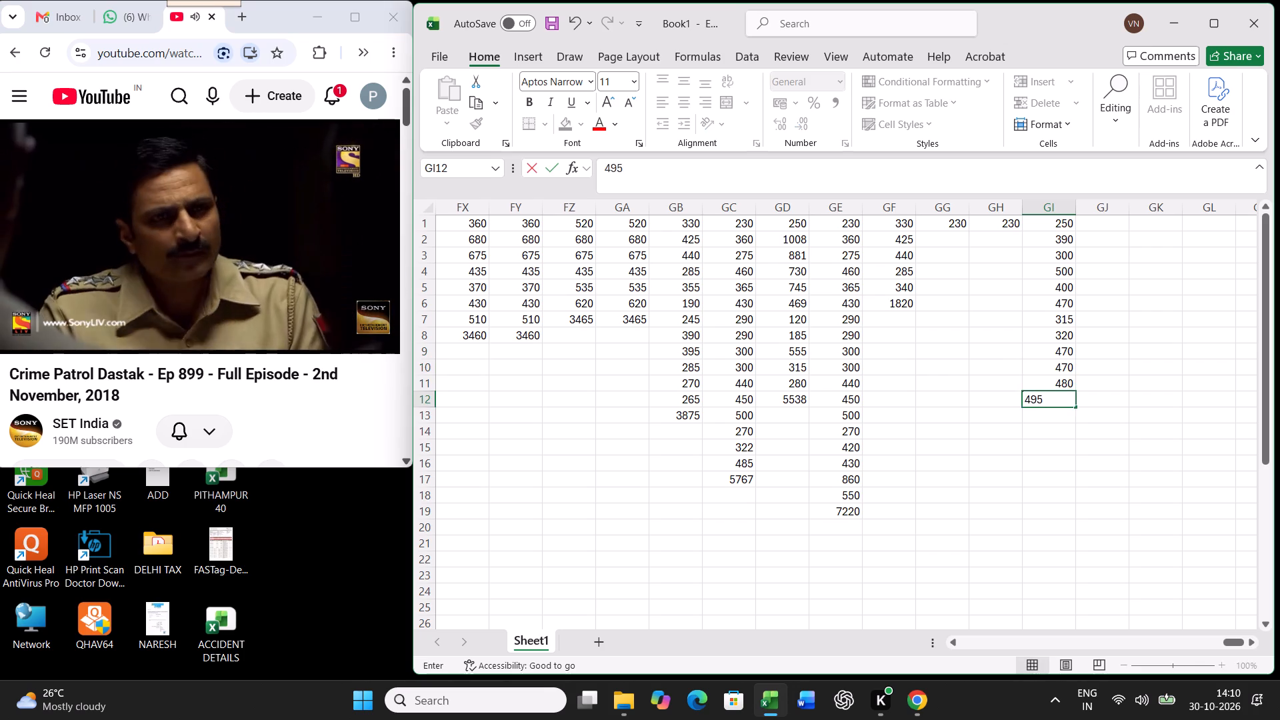
key(Return)
text(350)
key(Return)
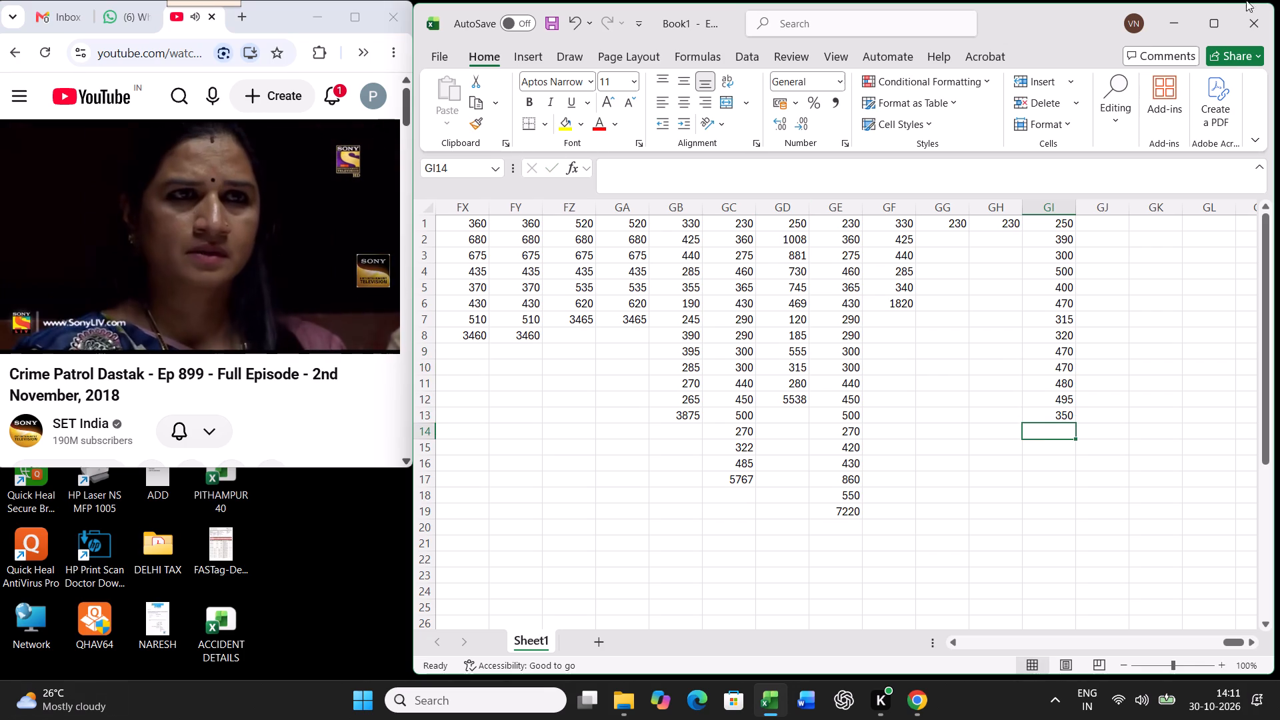
Total column GI in cell GI14 with AutoSum over the thirteen amounts above it.
click(1217, 16)
click(1013, 71)
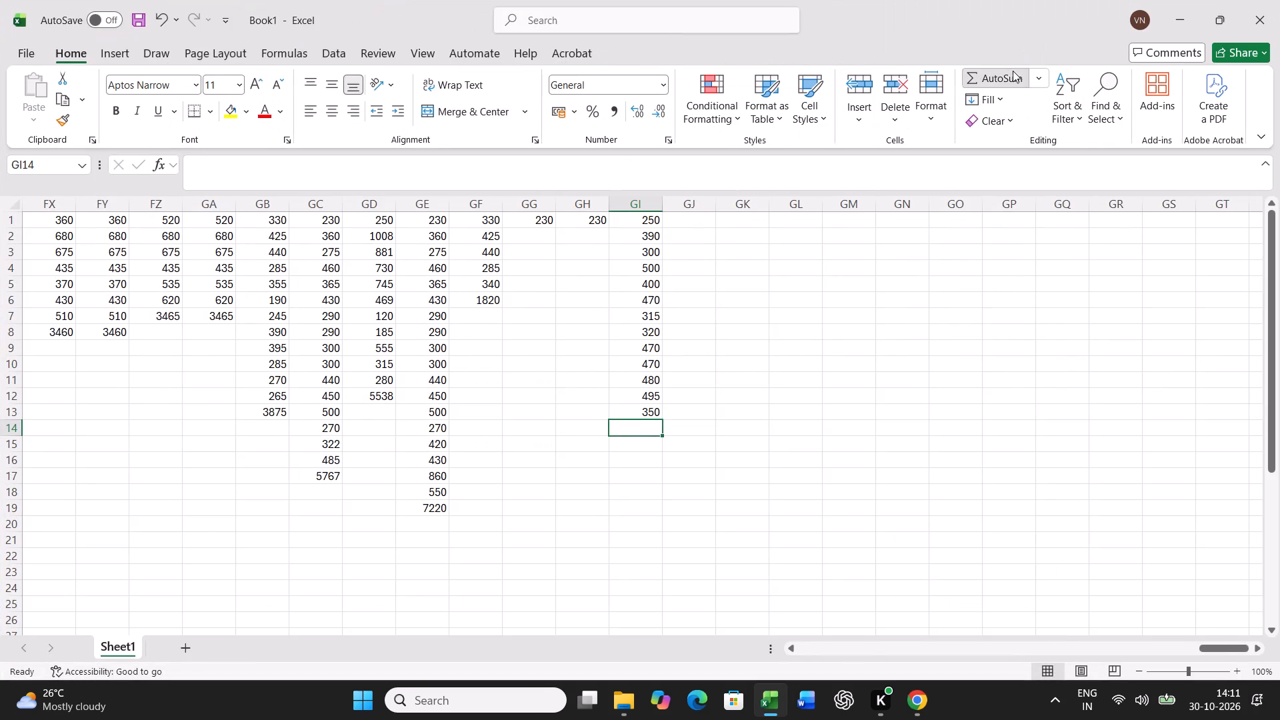
key(Return)
click(1226, 3)
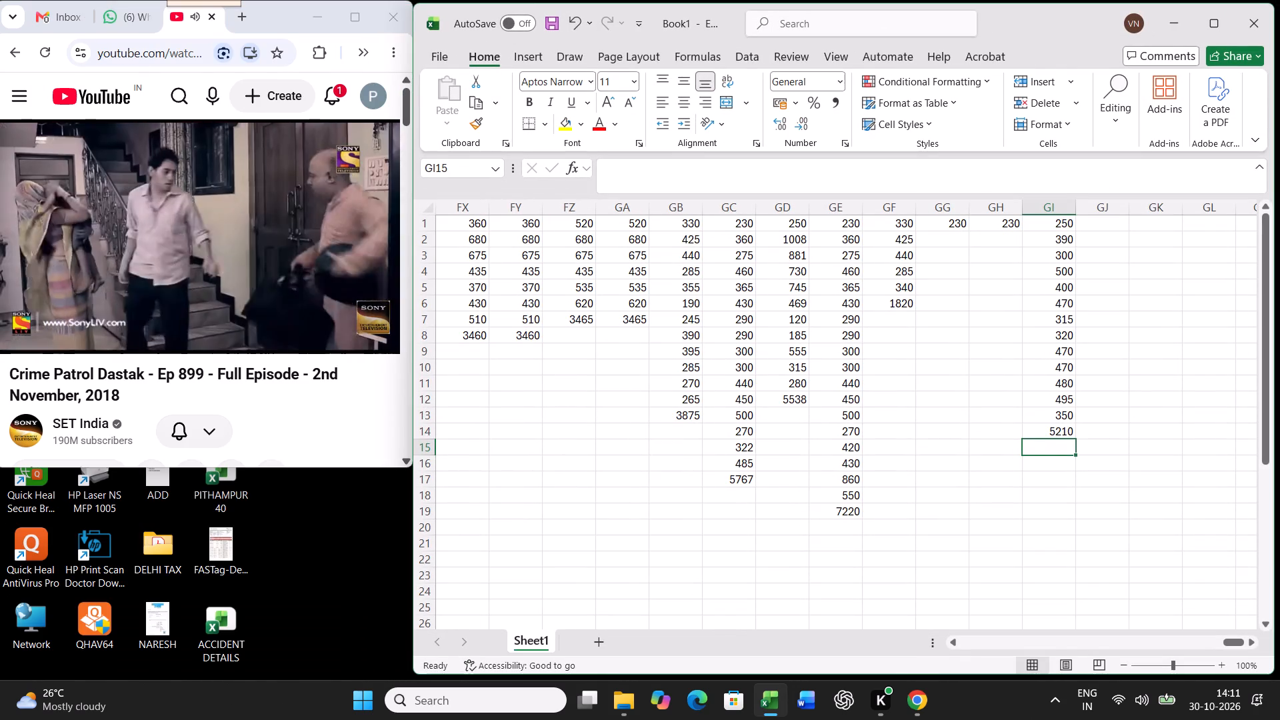
Enter 250, 390, 300, 500, 400 and 470 in cells GJ1 to GJ6 of column GJ.
key(Up)
key(Up)
key(Up)
key(Up)
key(Up)
key(Up)
key(Up)
key(Up)
key(Up)
key(Up)
key(Up)
key(Up)
key(Up)
key(Up)
key(Up)
key(Up)
key(Up)
key(Up)
key(Up)
key(Up)
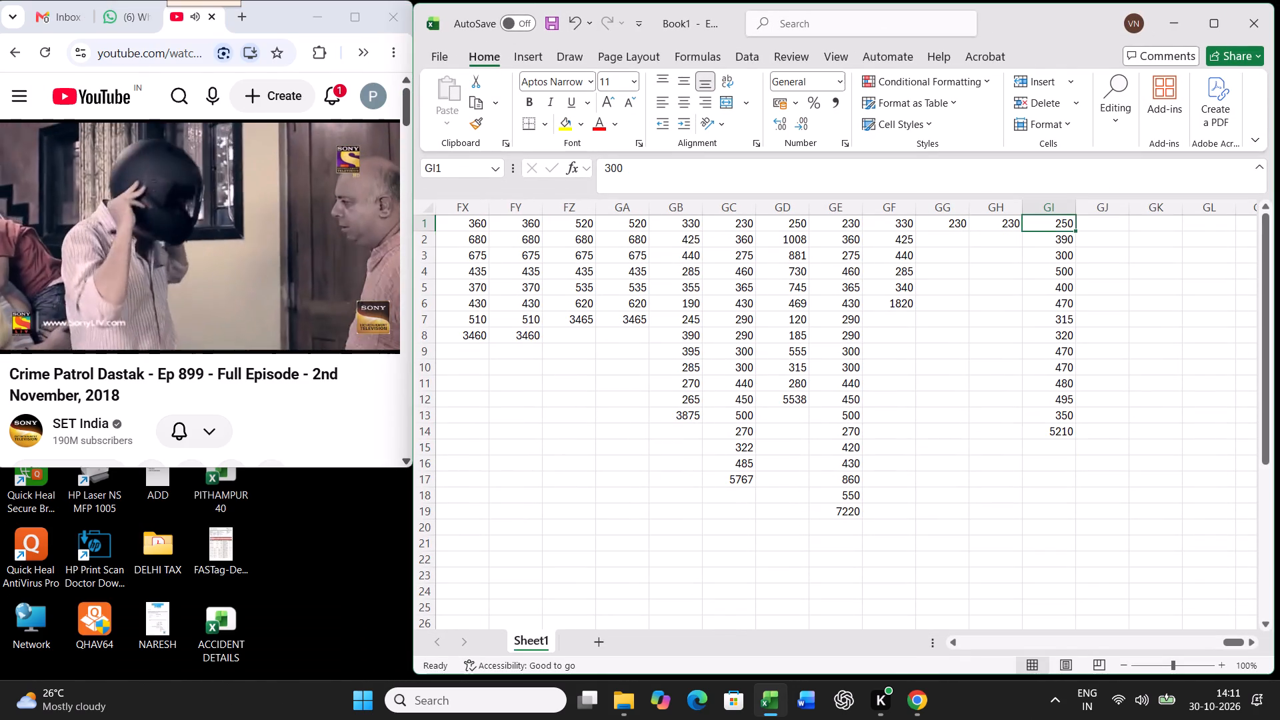
key(Right)
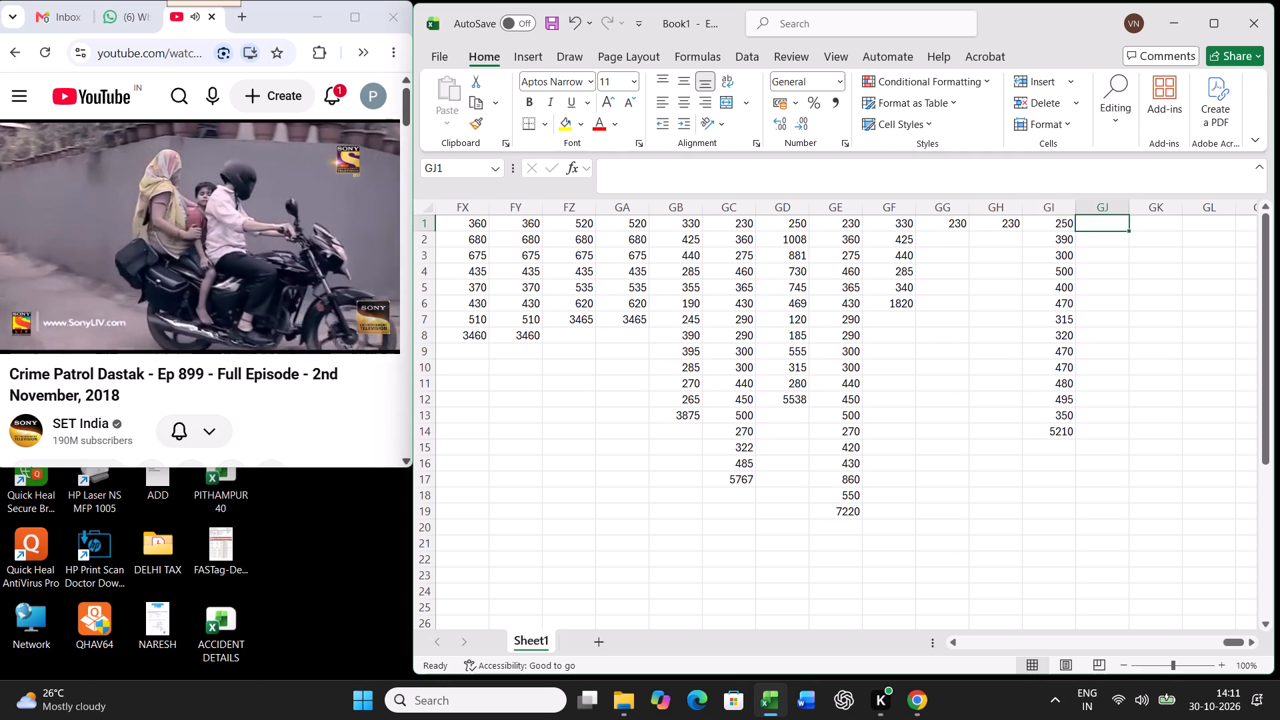
text(250)
key(Return)
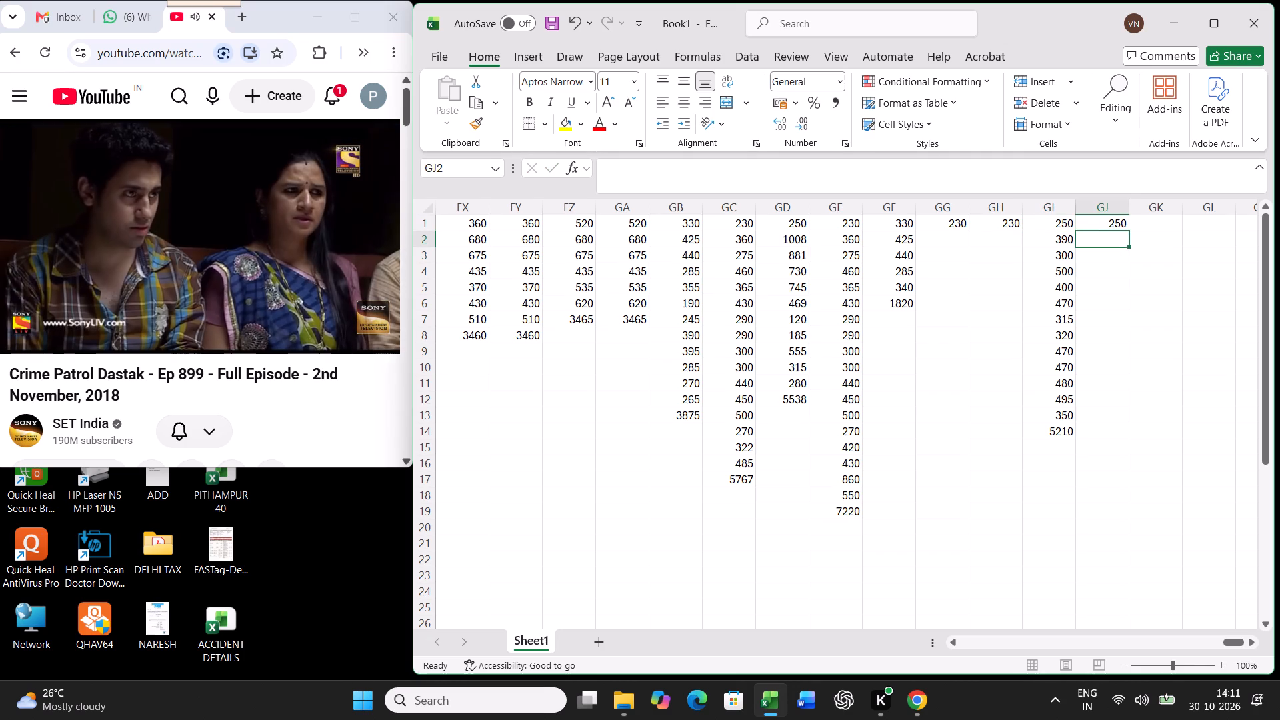
text(390)
key(Return)
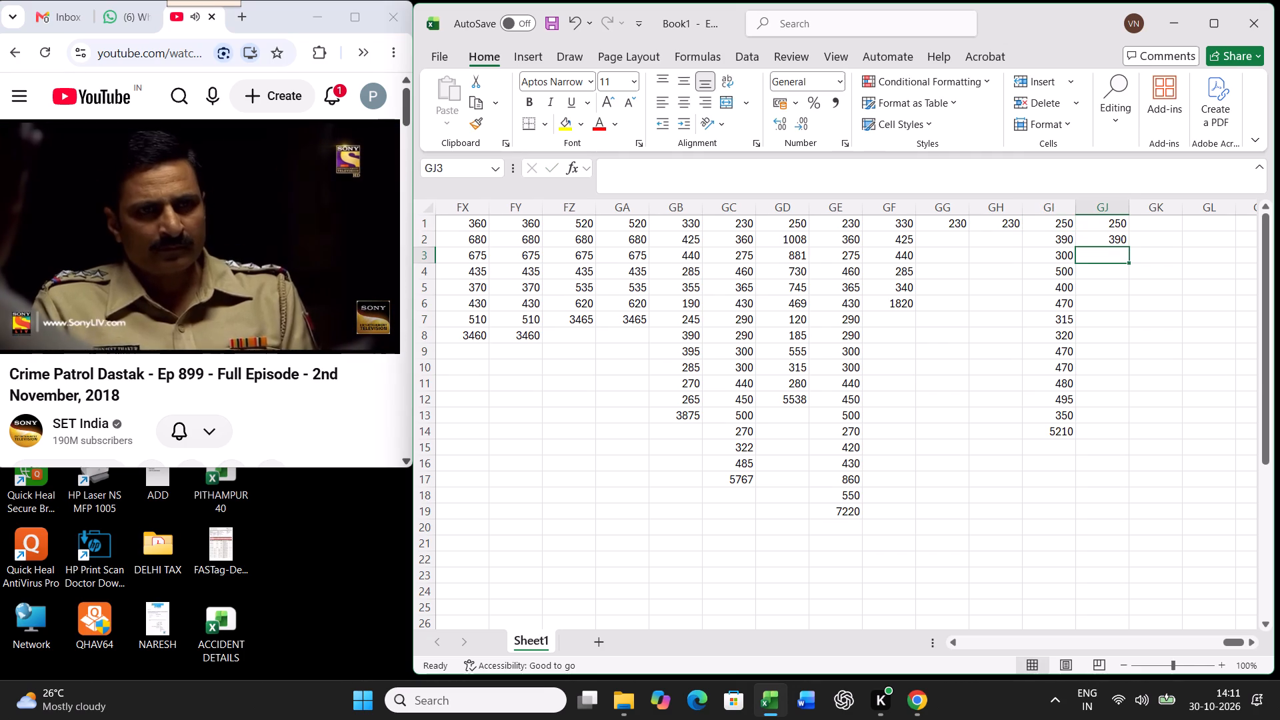
text(300)
key(Return)
text(500)
key(Return)
text(400)
key(Return)
text(470)
key(Return)
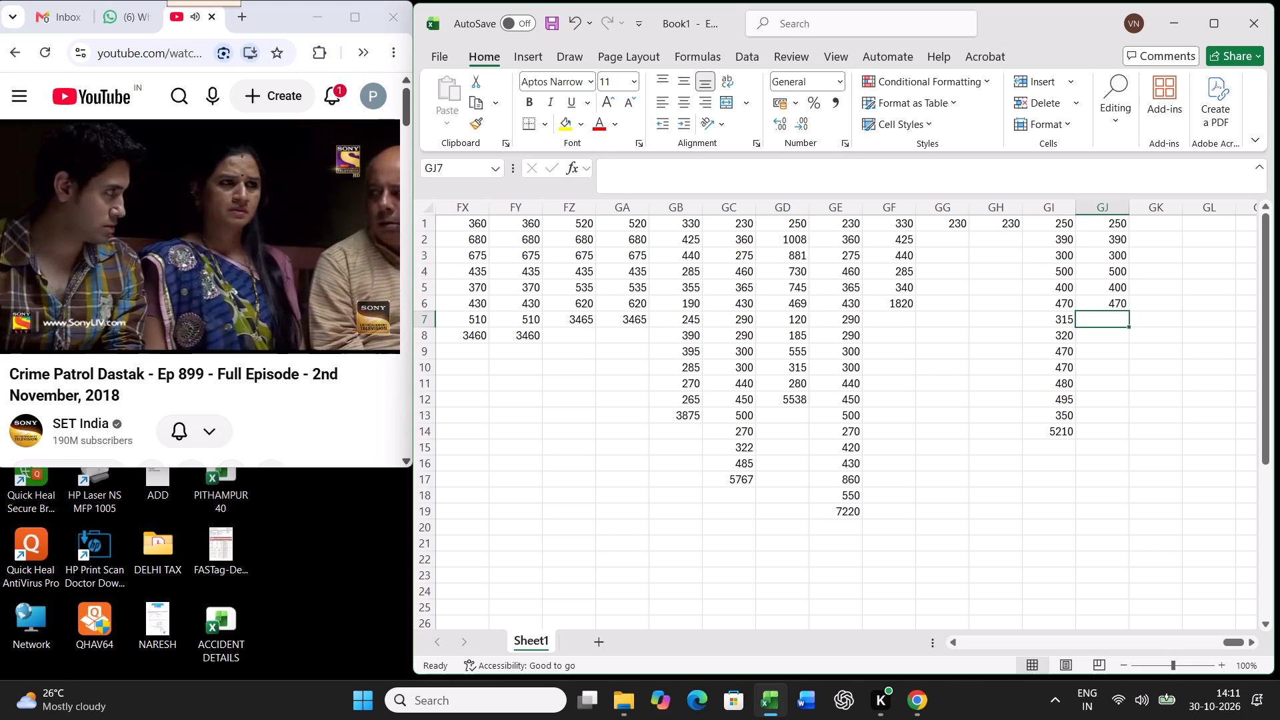
Continue column GJ with 315, 320, 470, 470, 480 and 350 in cells GJ7 to GJ12.
text(315)
key(Return)
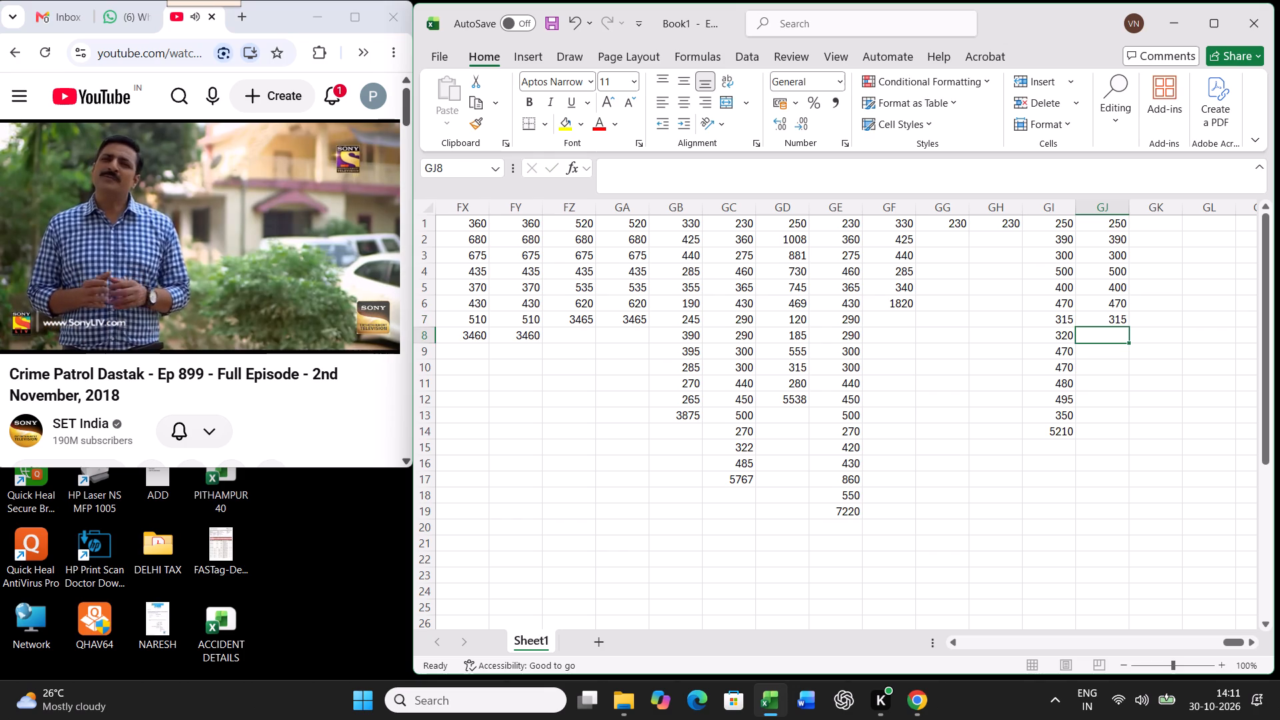
text(320)
key(Return)
text(470)
key(Return)
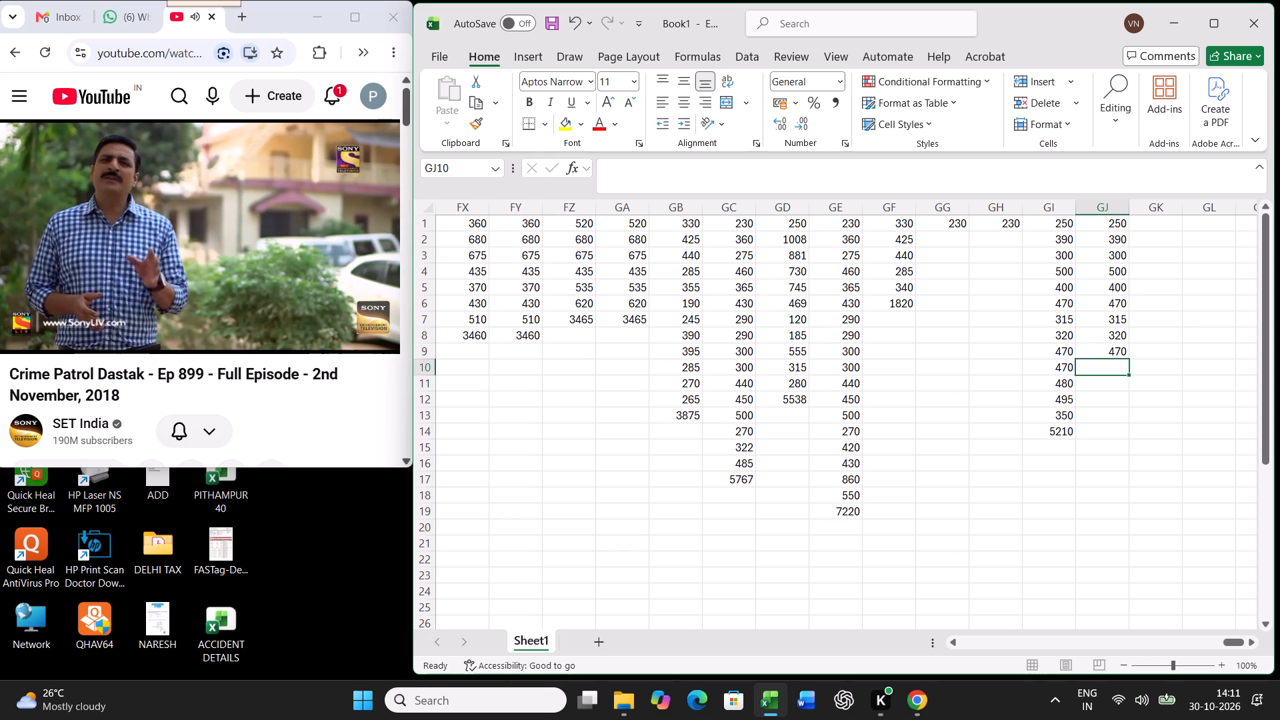
text(470)
key(Return)
text(480)
key(Return)
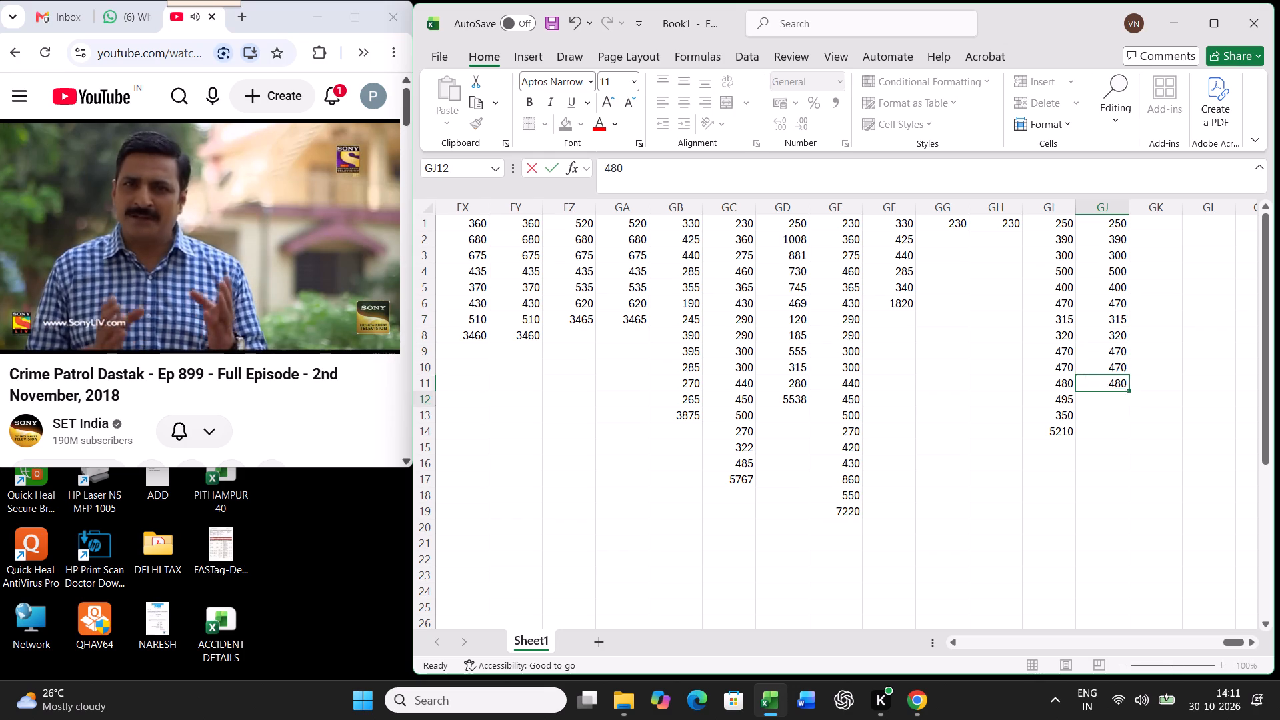
text(350)
key(Return)
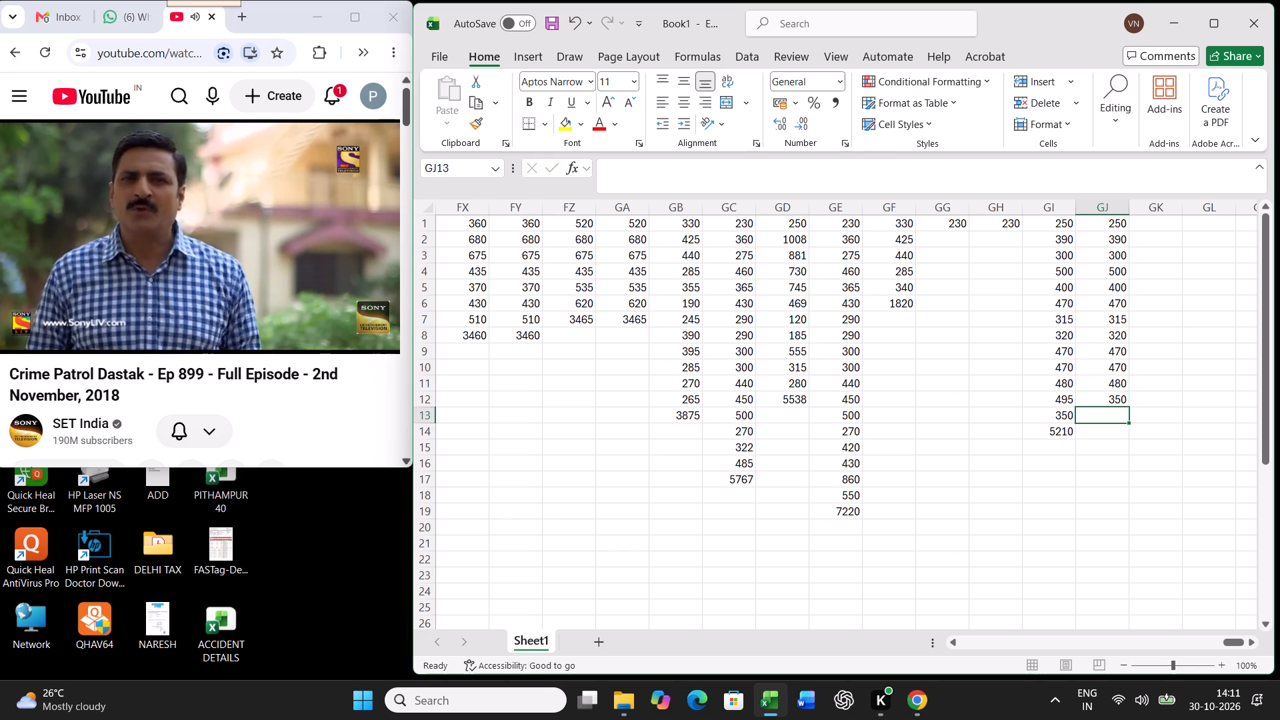
Total column GJ in cell GJ13 with AutoSum over the twelve amounts above it.
click(1218, 28)
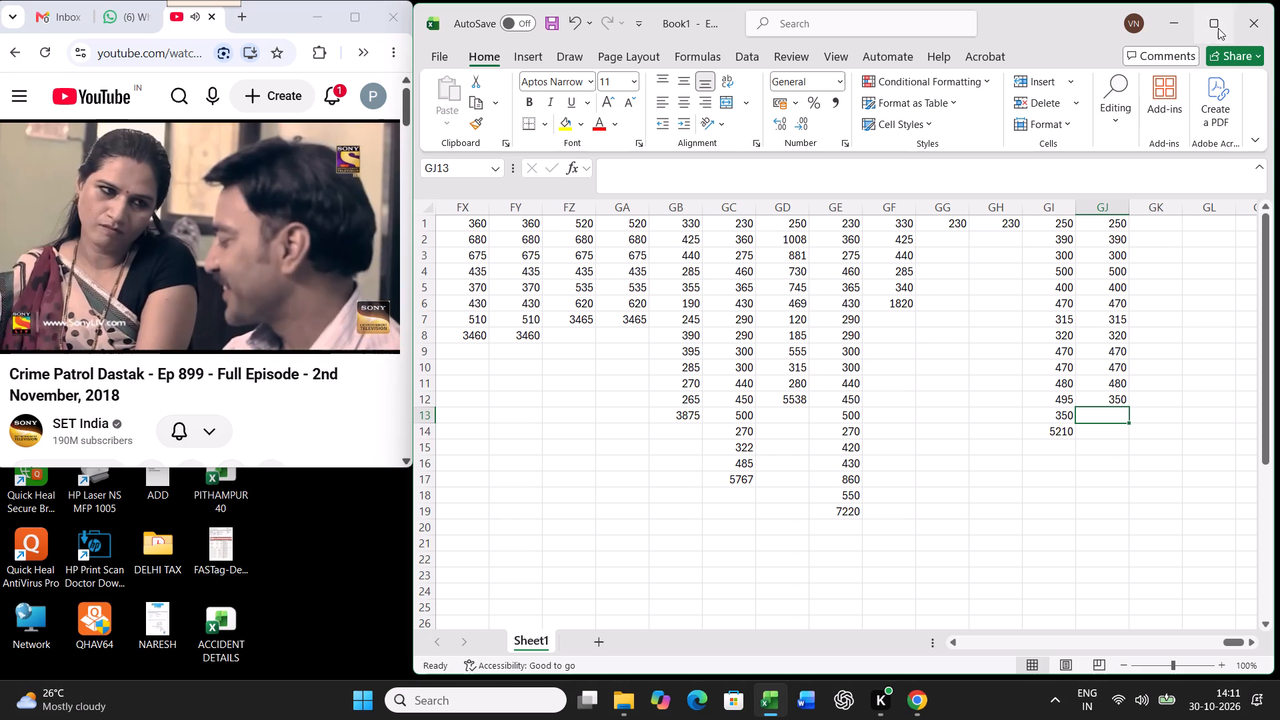
click(979, 77)
key(Return)
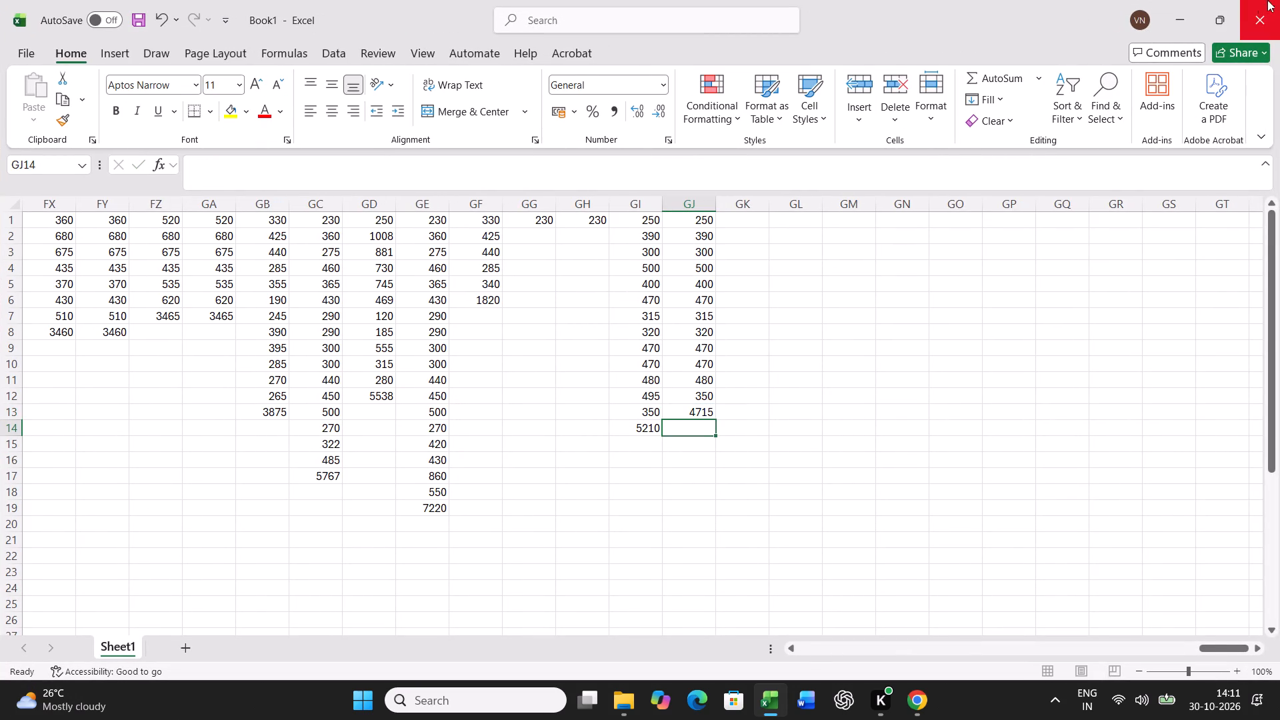
click(1220, 4)
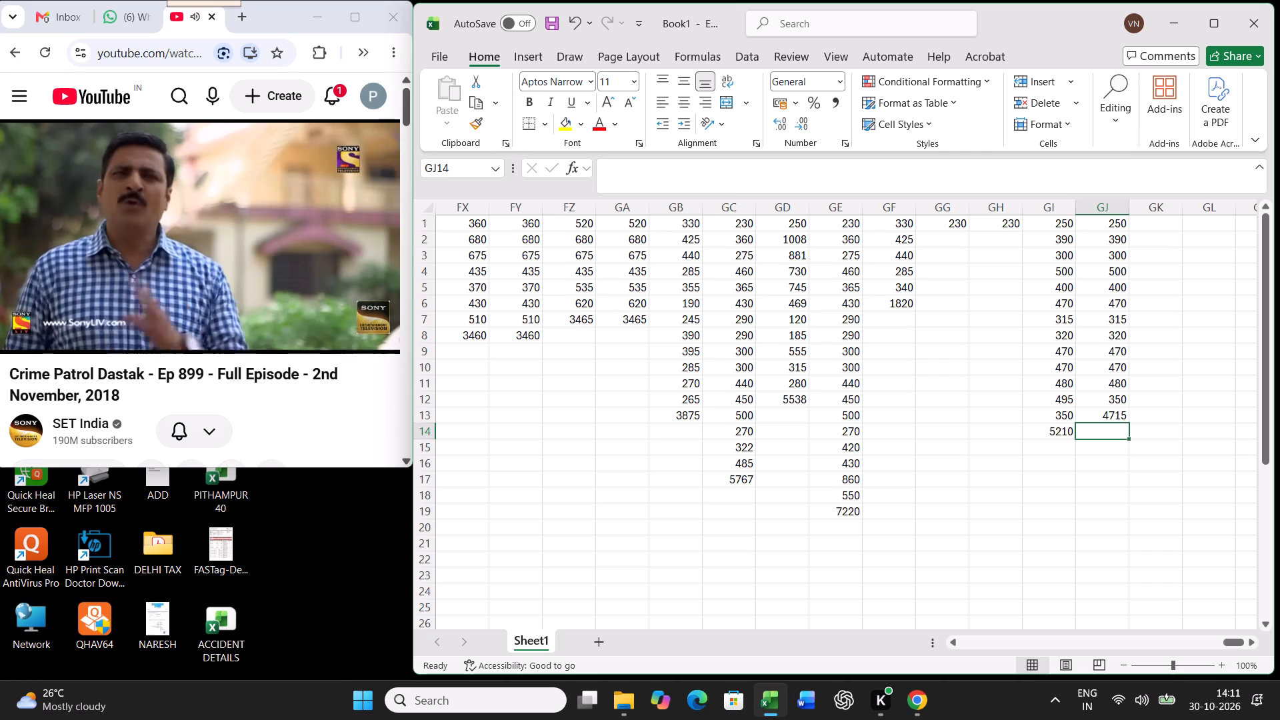
Enter 250, 390, 300, 500, 400 and 470 in cells GK1 to GK6 of column GK.
key(Up)
key(Up)
key(Up)
key(Up)
key(Up)
key(Up)
key(Up)
key(Up)
key(Up)
key(Up)
key(Up)
key(Up)
key(Up)
key(Up)
key(Up)
key(Up)
key(Up)
key(Up)
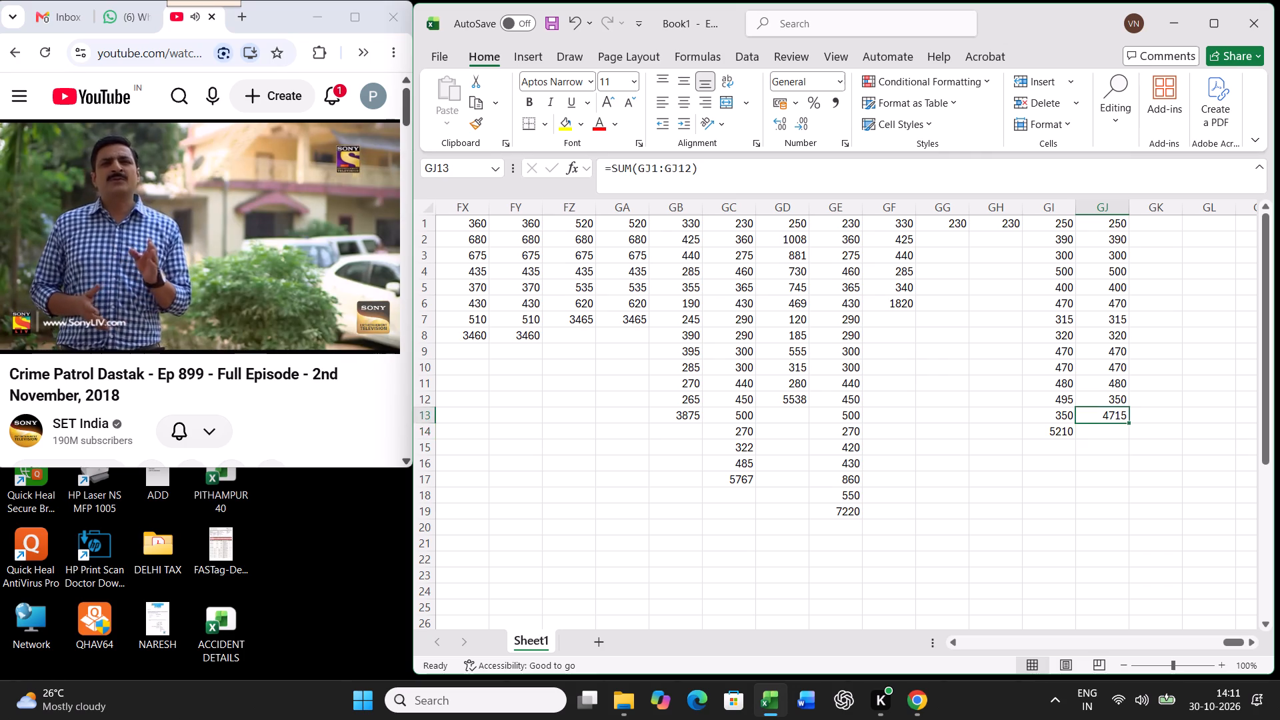
key(Right)
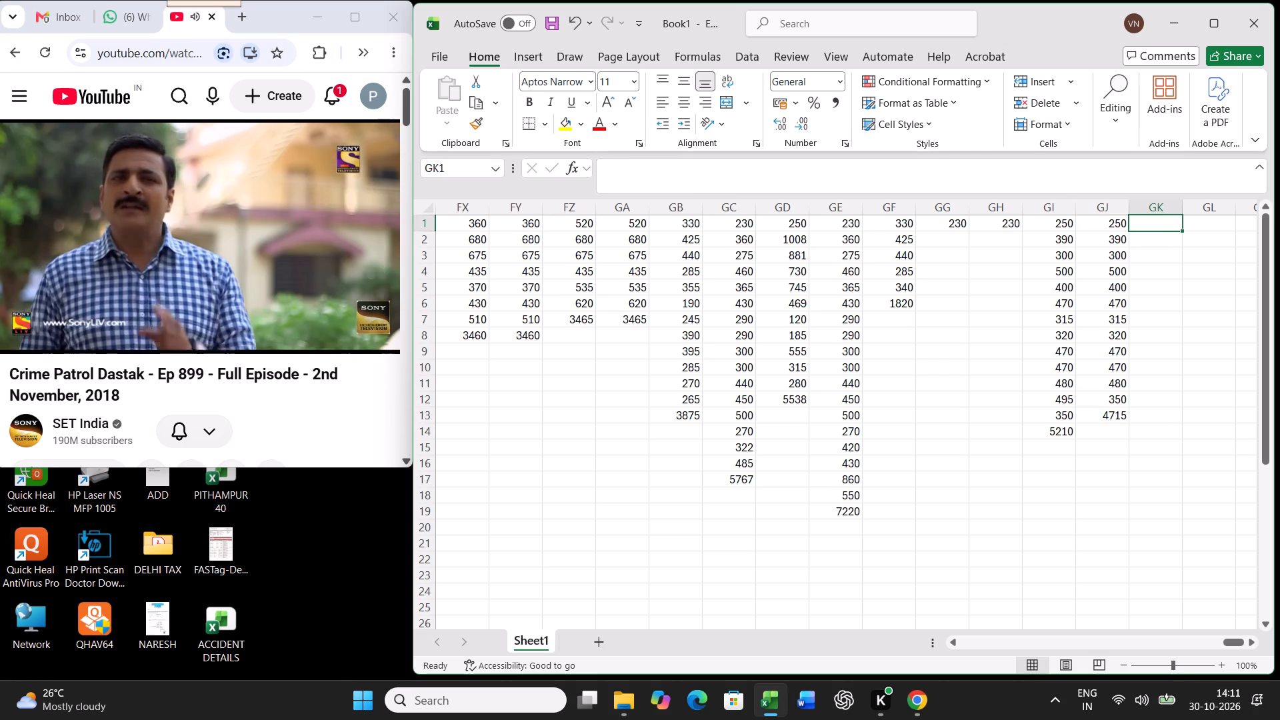
text(250)
key(Return)
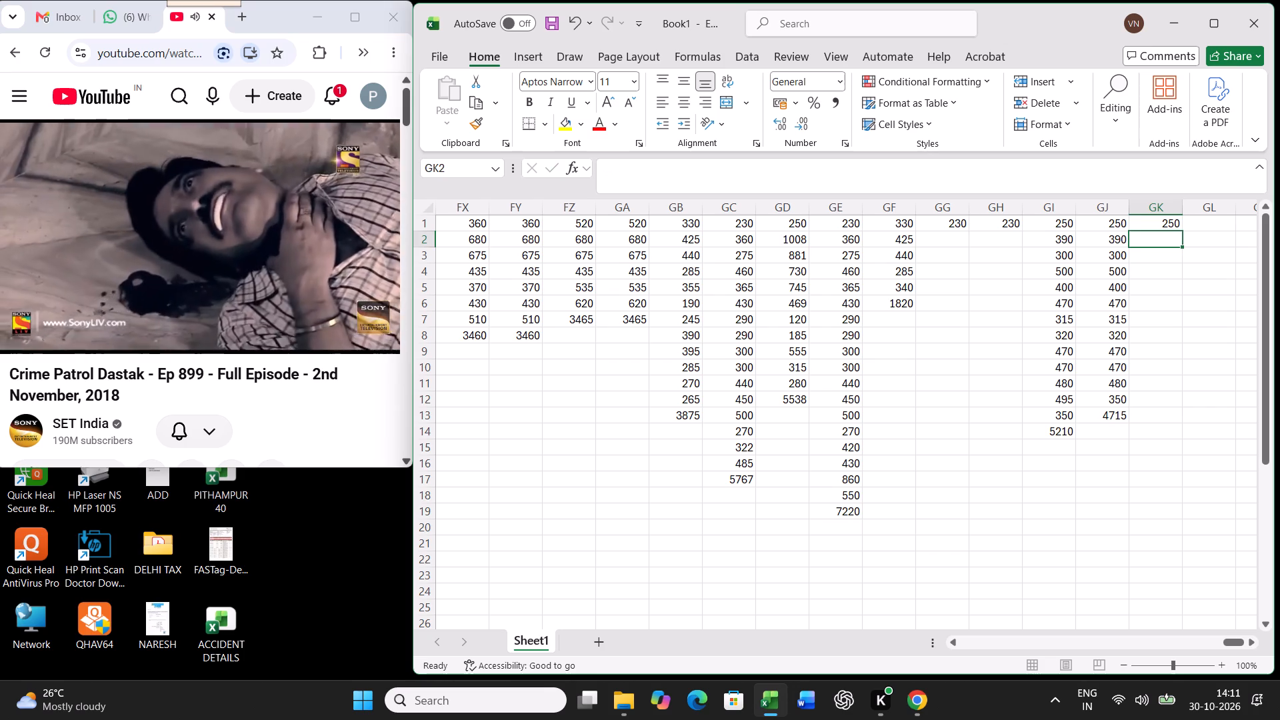
text(390)
key(Return)
text(300)
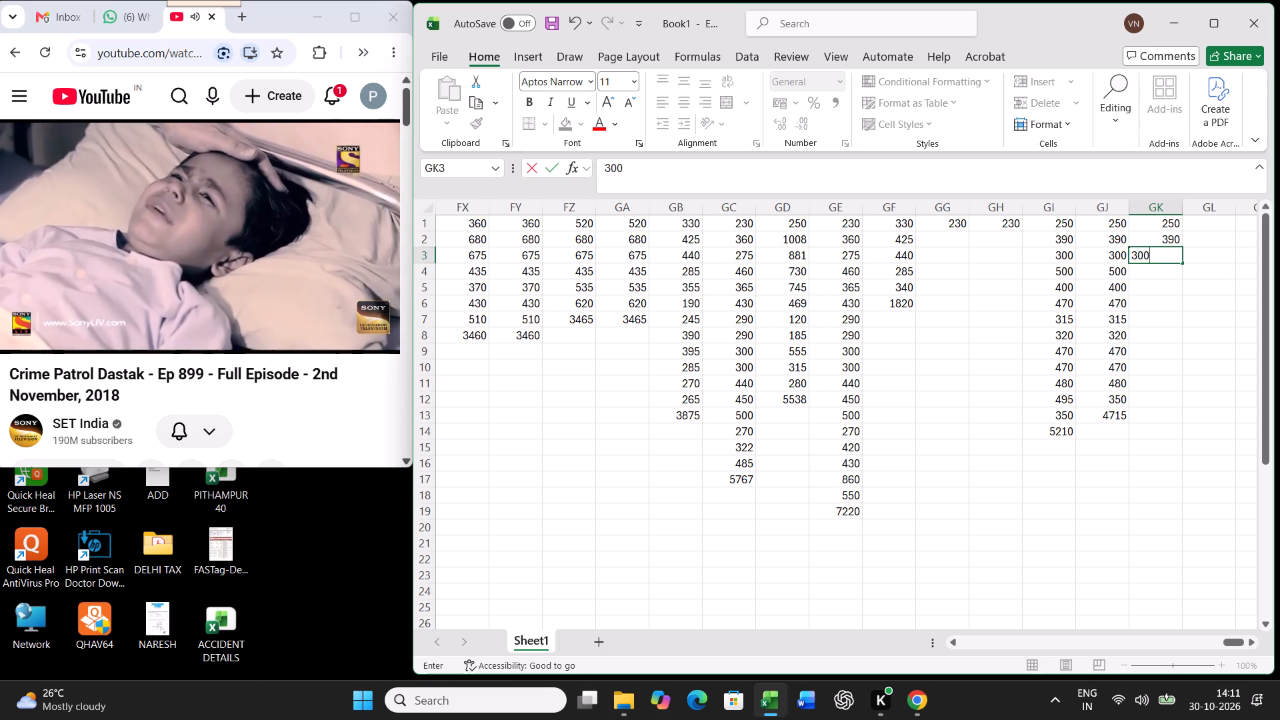
key(Return)
text(500)
key(Return)
text(400)
key(Return)
text(470)
key(Return)
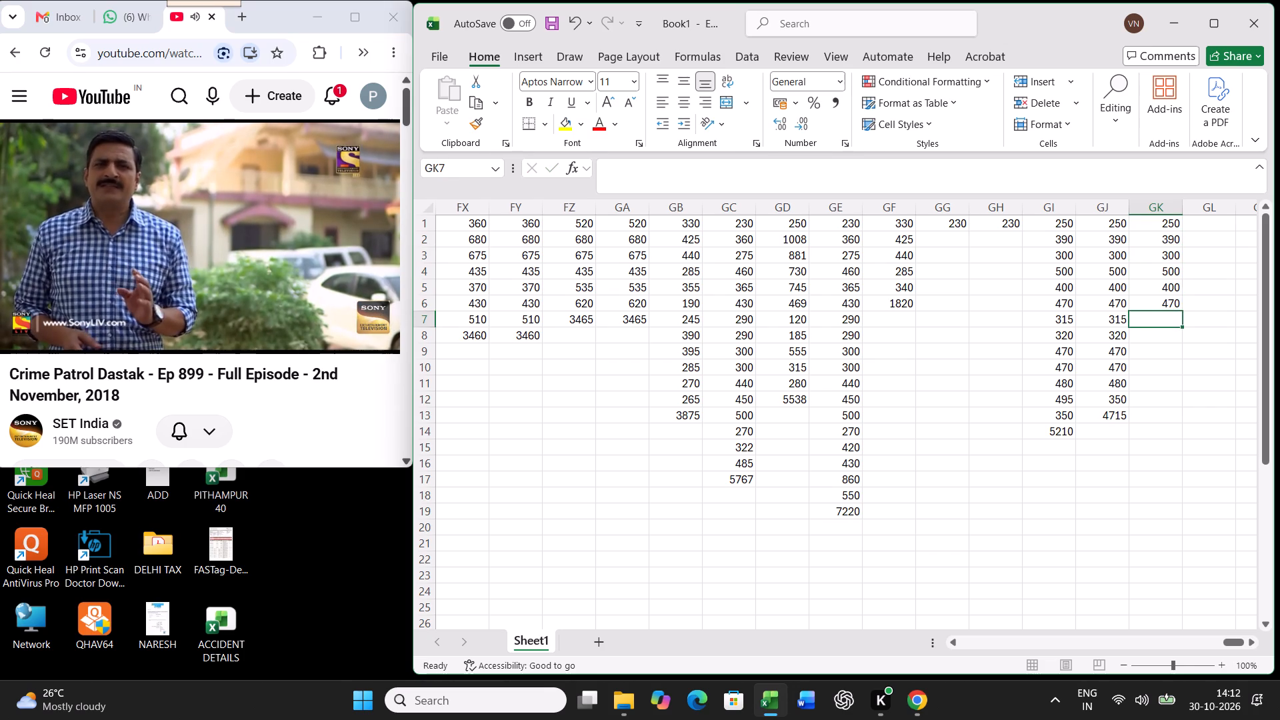
Continue column GK with 315, 320, 470, 470, 480 and 350 in cells GK7 to GK12.
text(315)
key(Return)
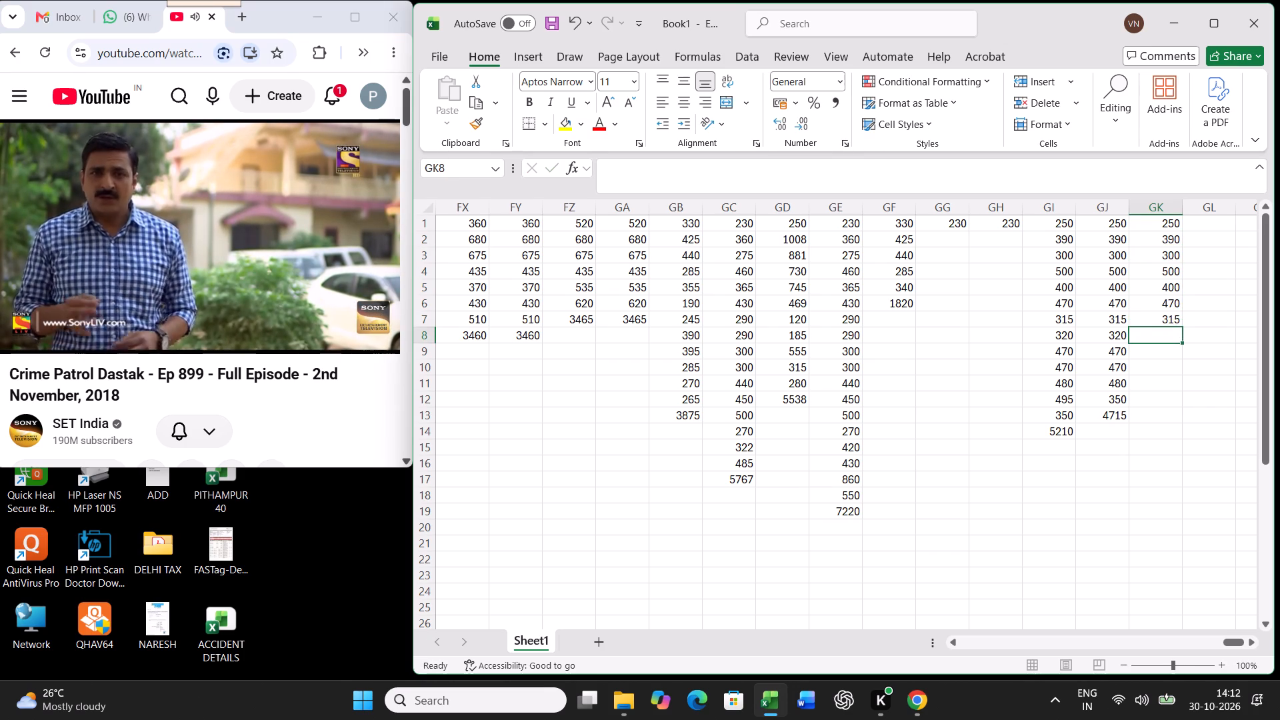
text(320)
key(Return)
text(470)
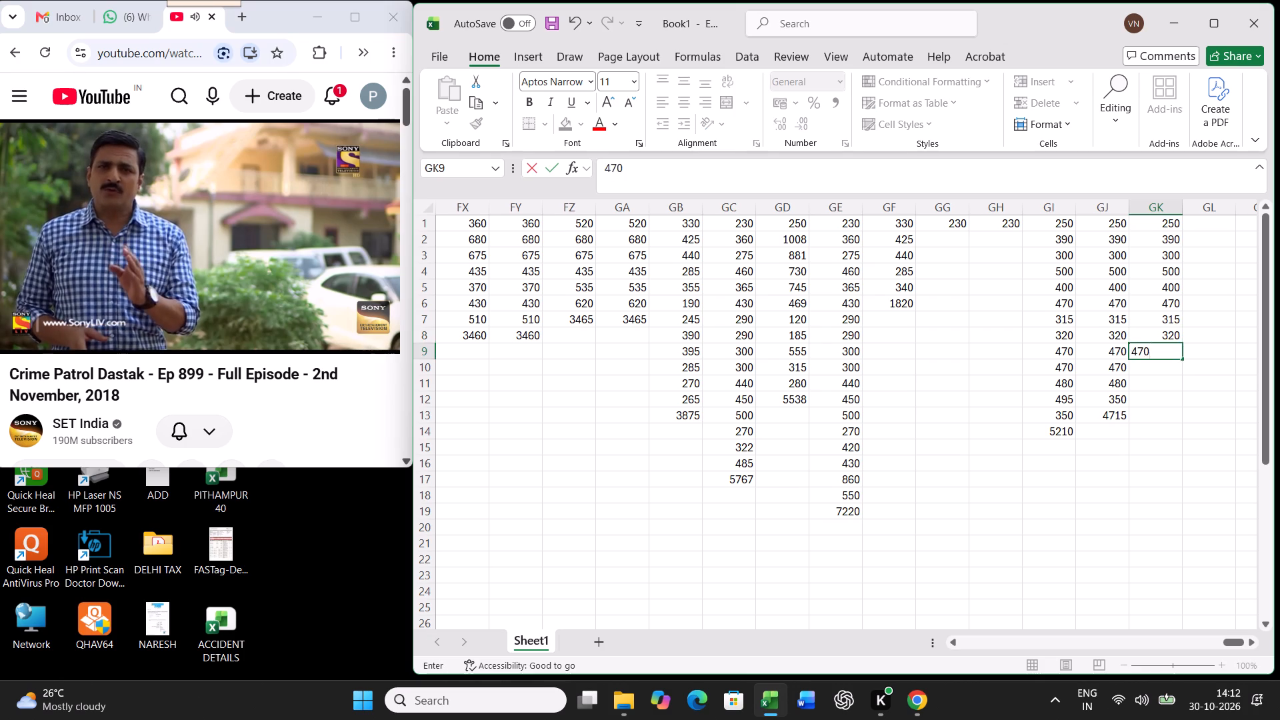
key(Return)
text(470)
key(Return)
text(480)
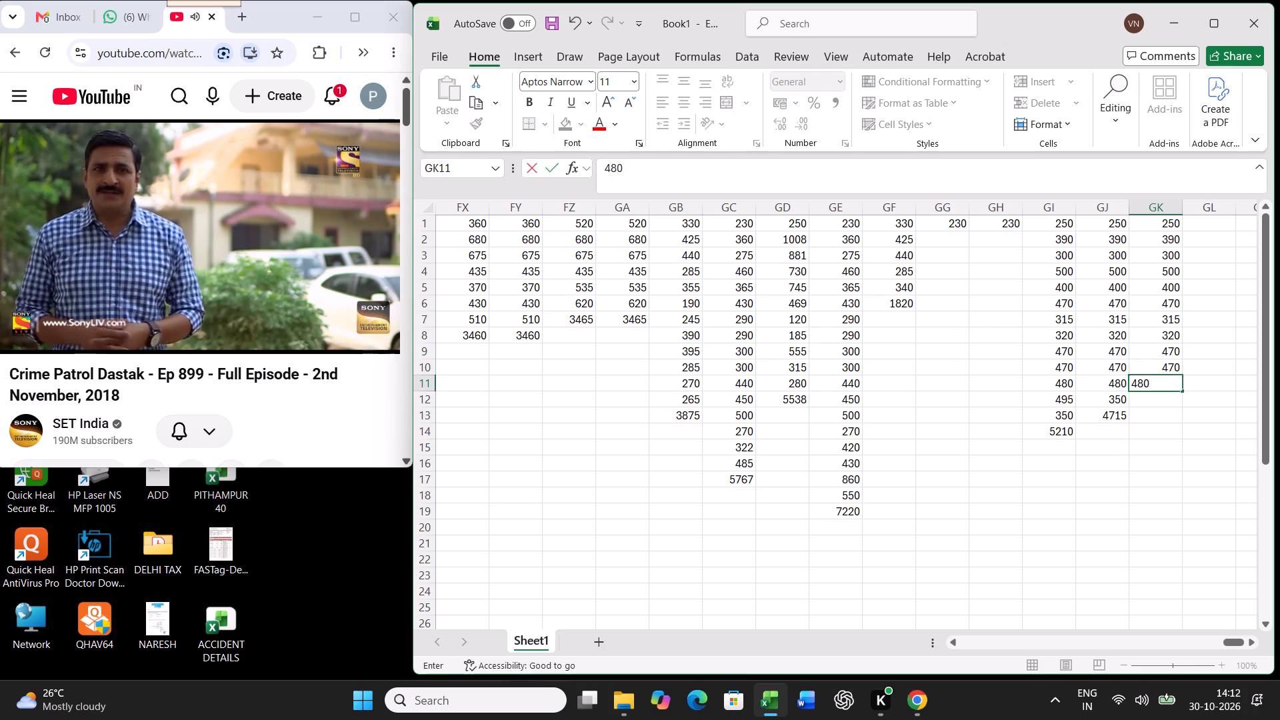
key(Return)
text(350)
key(Return)
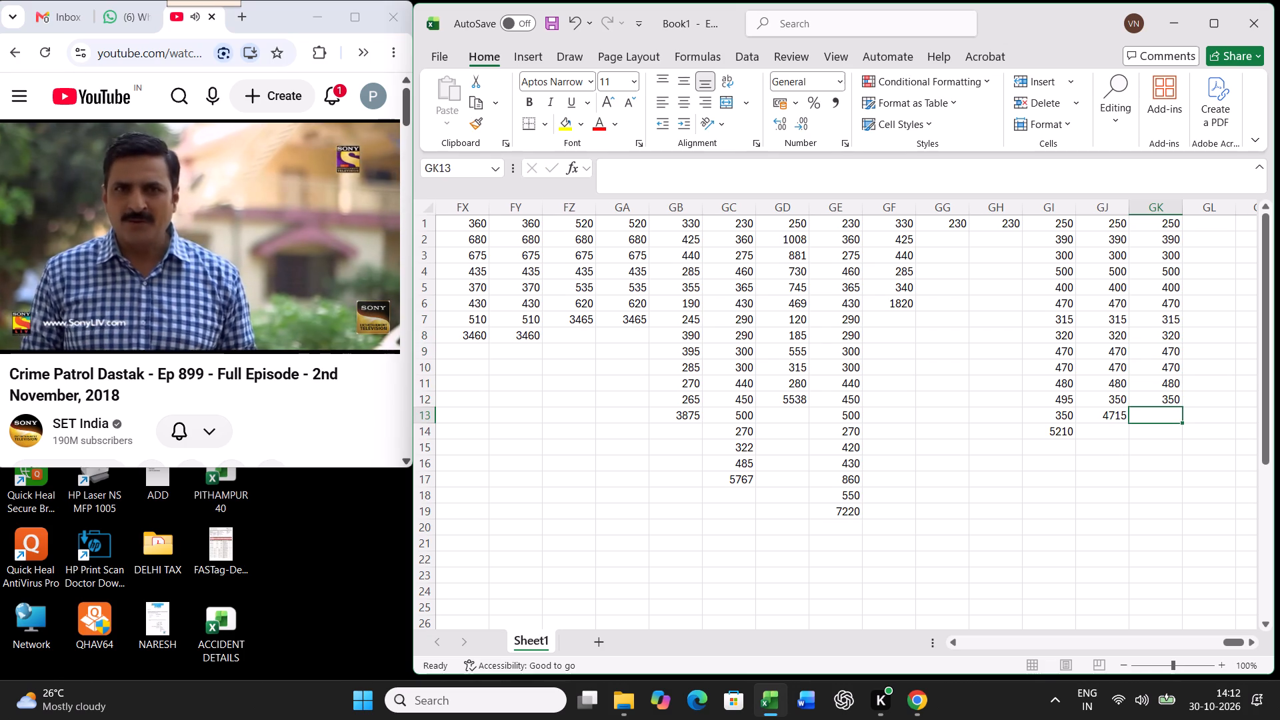
Total column GK in cell GK13 with AutoSum over the twelve amounts above it.
click(1217, 8)
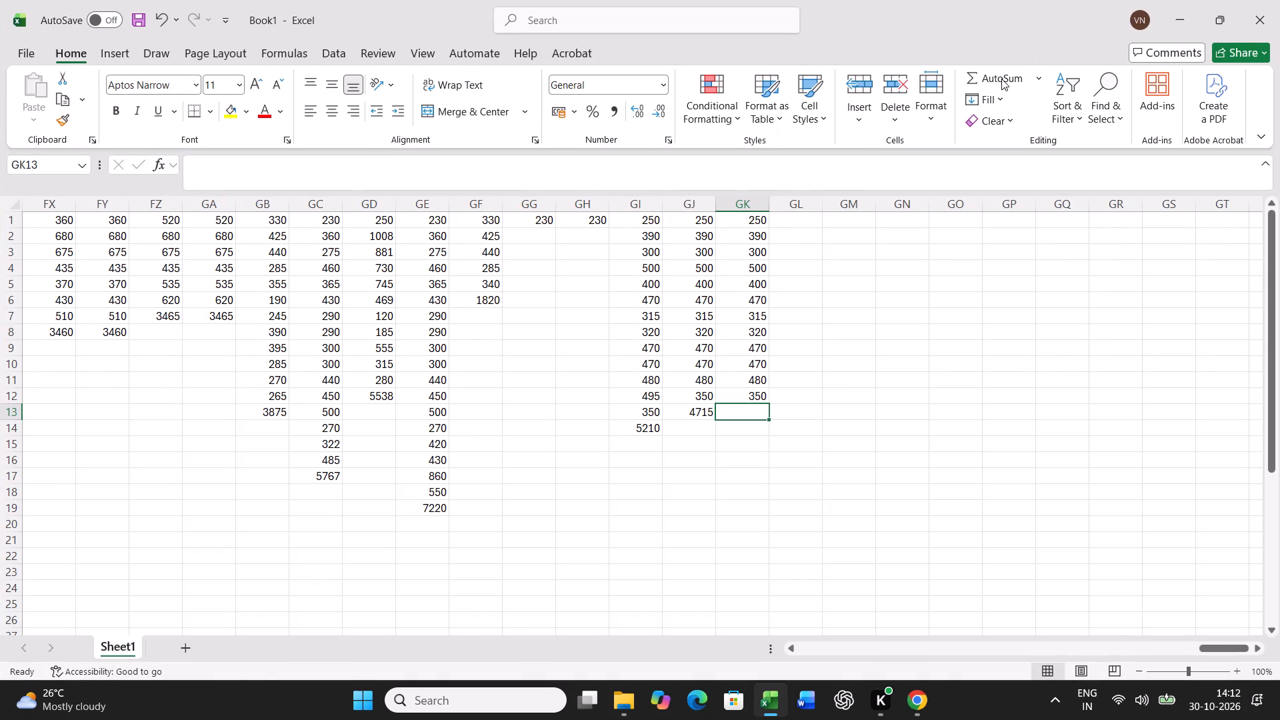
click(1002, 65)
click(1003, 74)
key(Return)
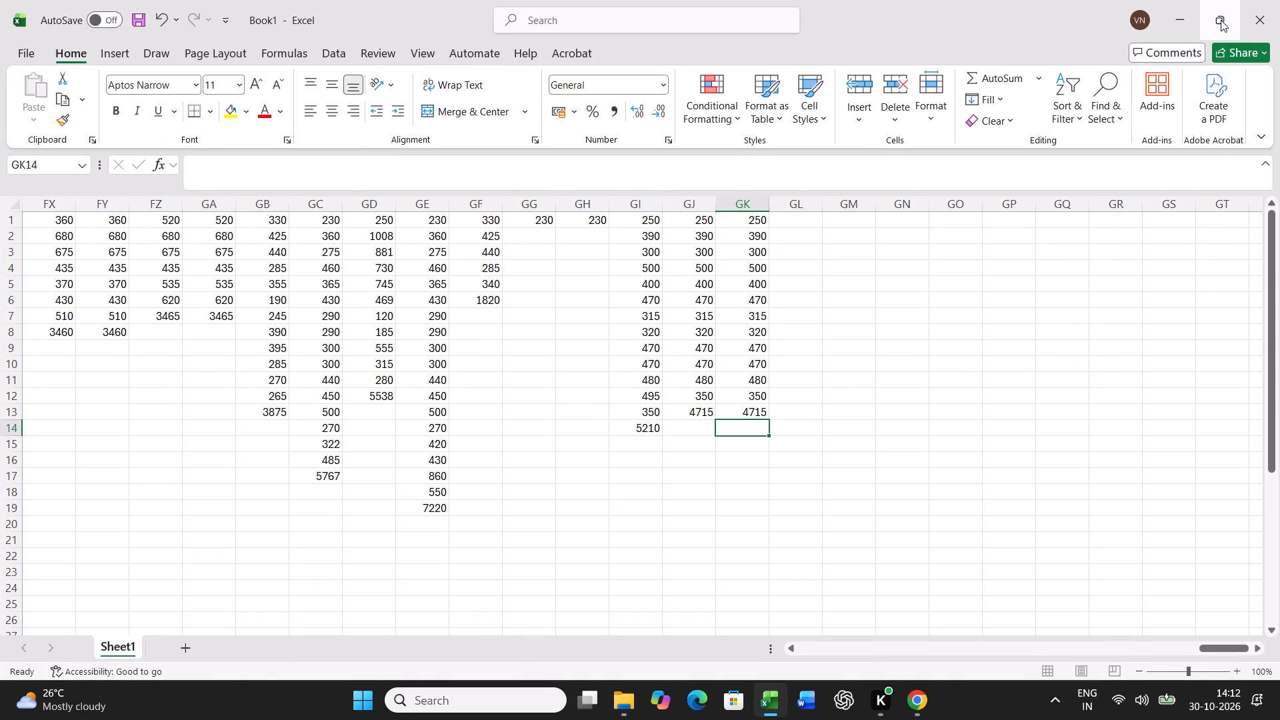
click(1221, 20)
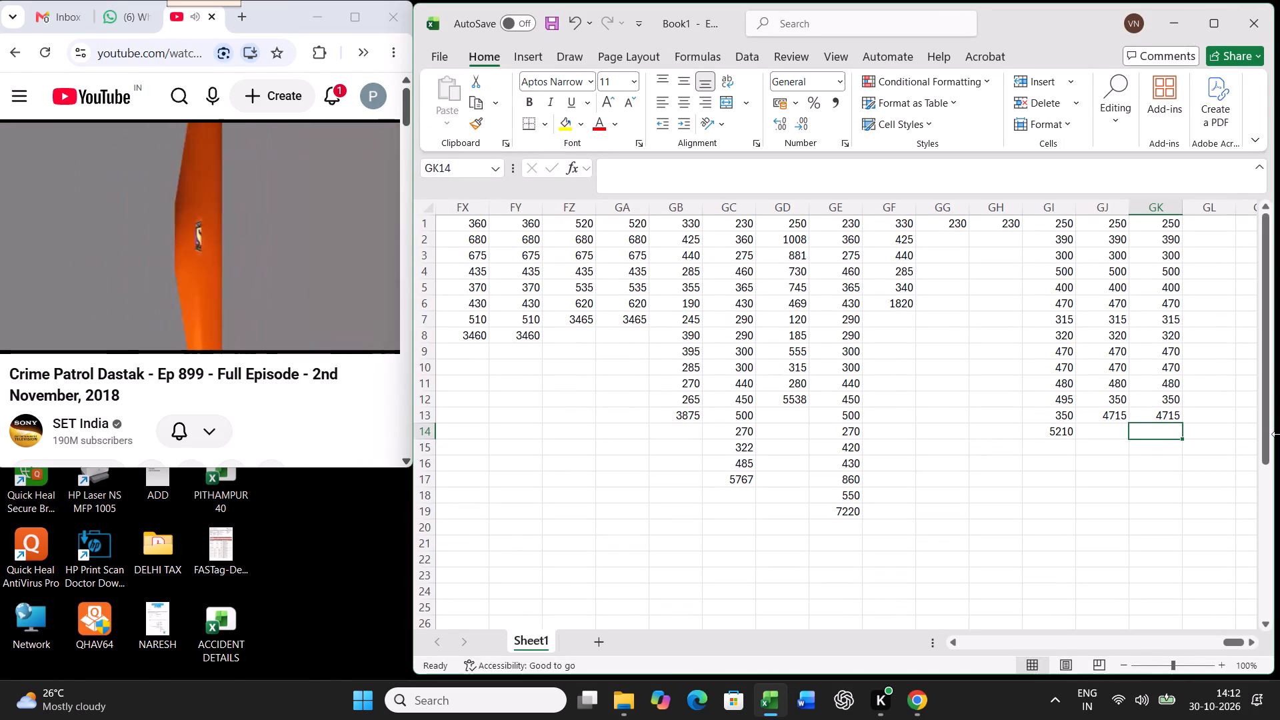
Start column GL with 250 in cell GL1.
key(Up)
key(Up)
key(Up)
key(Up)
key(Up)
key(Up)
key(Up)
key(Up)
key(Up)
key(Up)
key(Up)
key(Up)
key(Up)
key(Up)
key(Up)
key(Up)
key(Up)
key(Up)
key(Up)
key(Up)
key(Right)
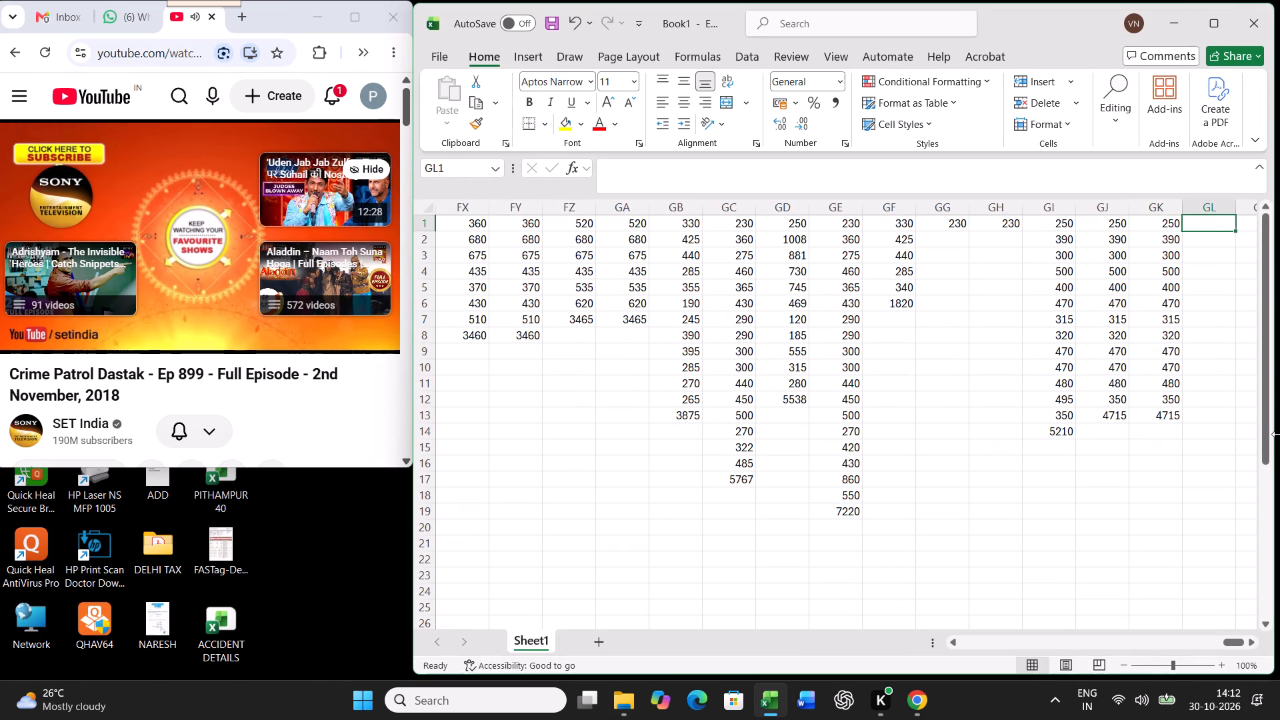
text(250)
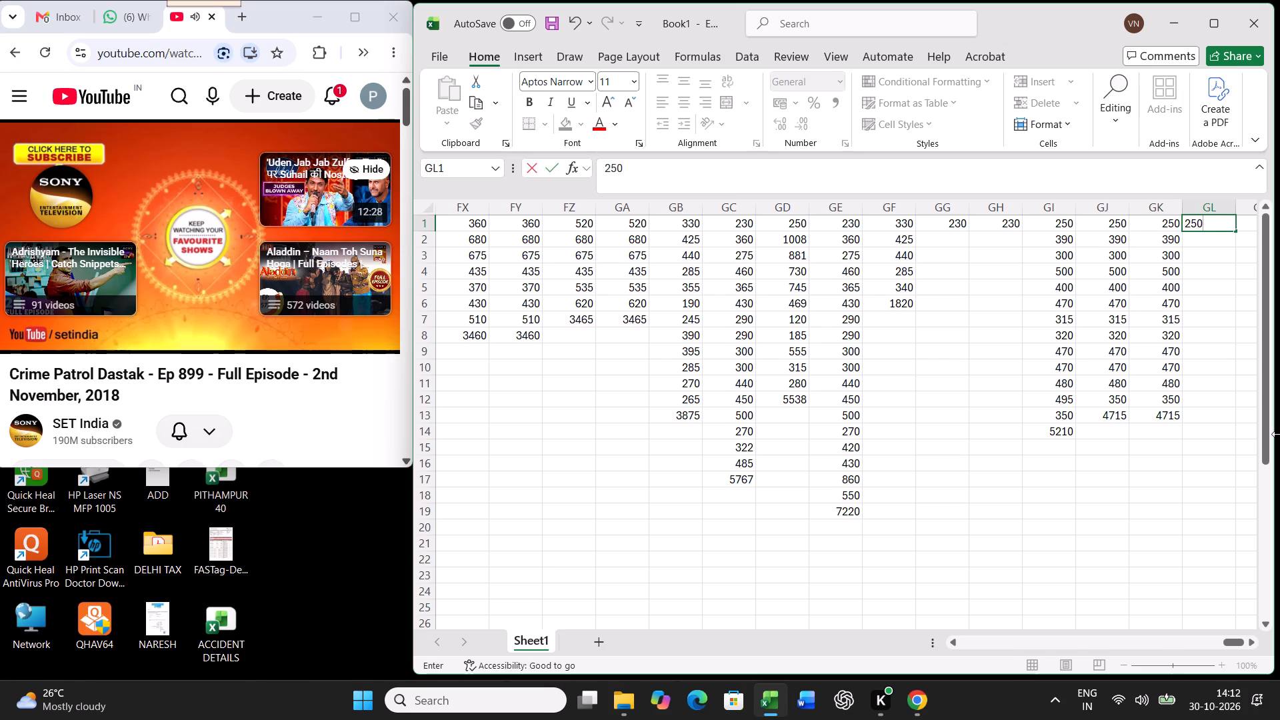
Continue column GL below the 250 with 390, 300, 500, 400, 470 and 315 in cells GL2 to GL7.
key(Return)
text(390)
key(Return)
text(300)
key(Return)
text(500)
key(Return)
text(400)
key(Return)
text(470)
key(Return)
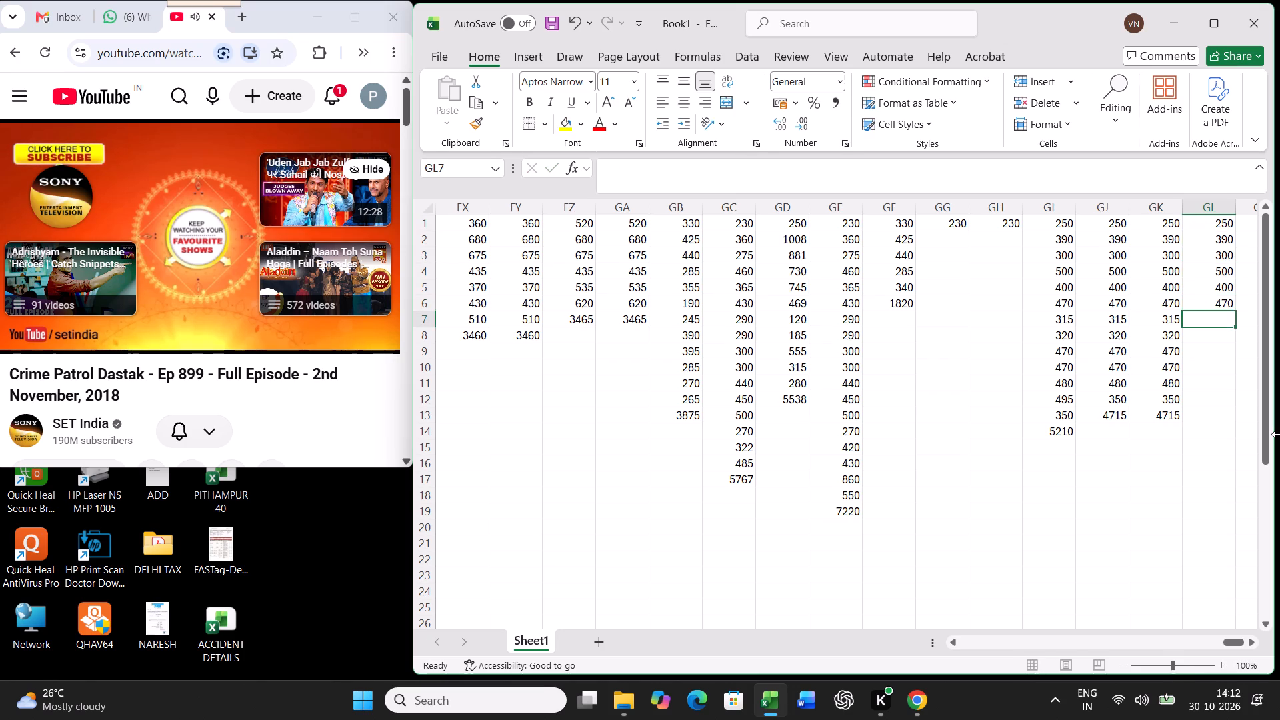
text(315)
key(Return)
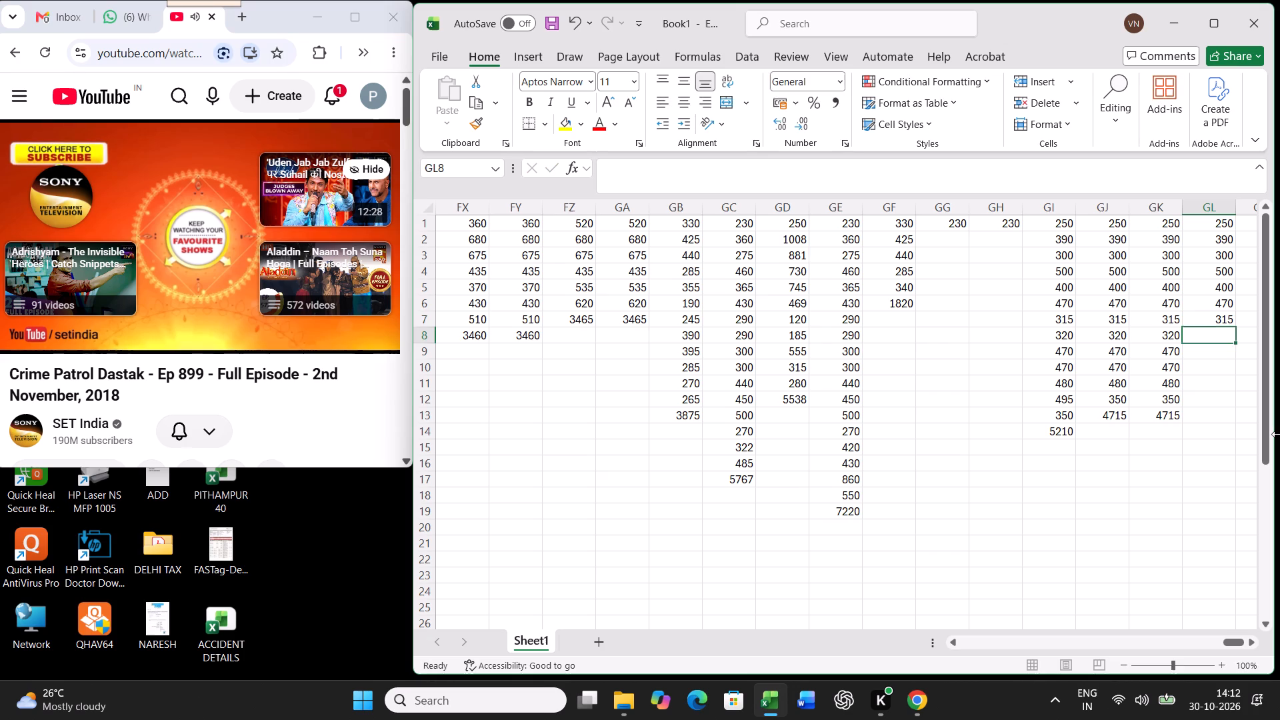
Continue column GL with 320, 470, 470, 480, 495 and 350 in cells GL8 to GL13.
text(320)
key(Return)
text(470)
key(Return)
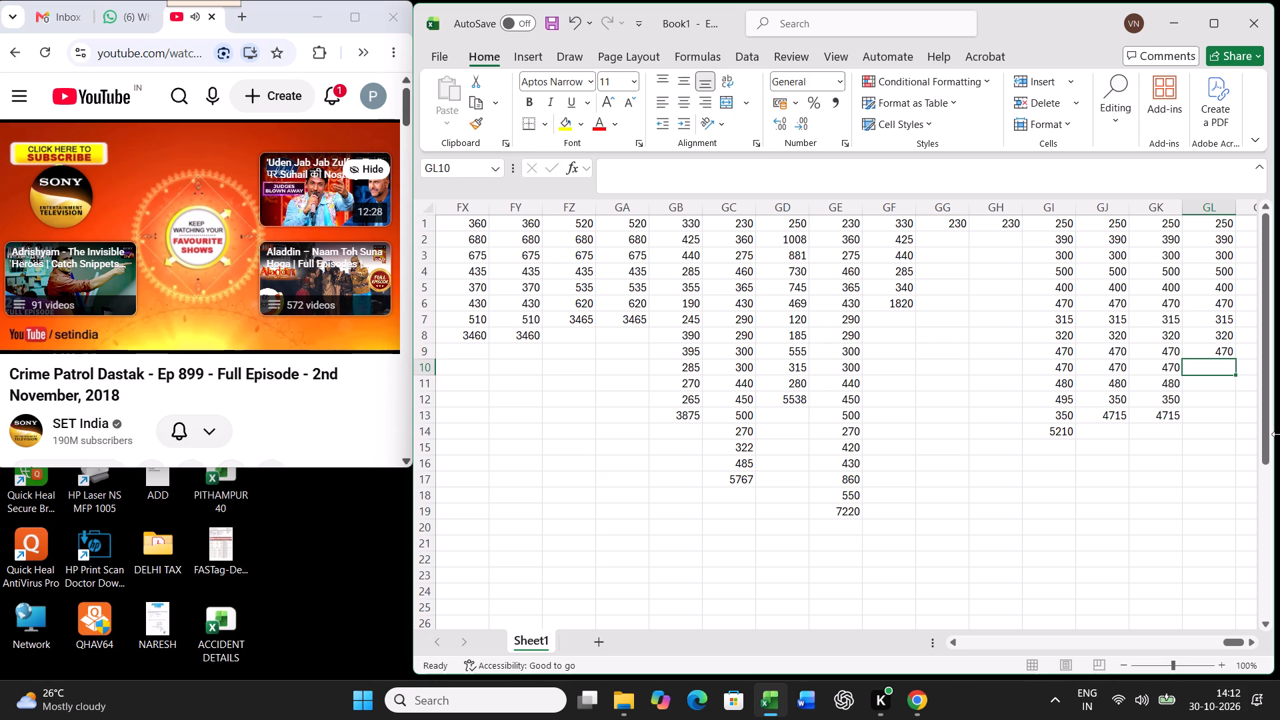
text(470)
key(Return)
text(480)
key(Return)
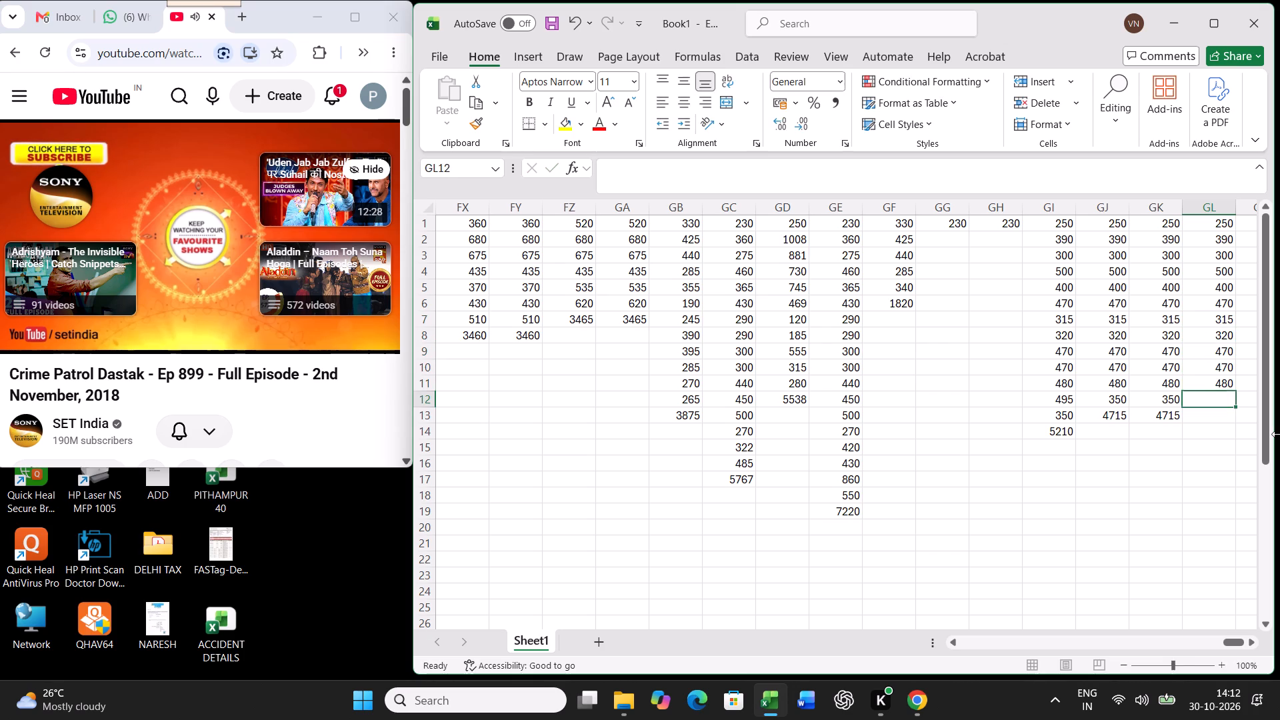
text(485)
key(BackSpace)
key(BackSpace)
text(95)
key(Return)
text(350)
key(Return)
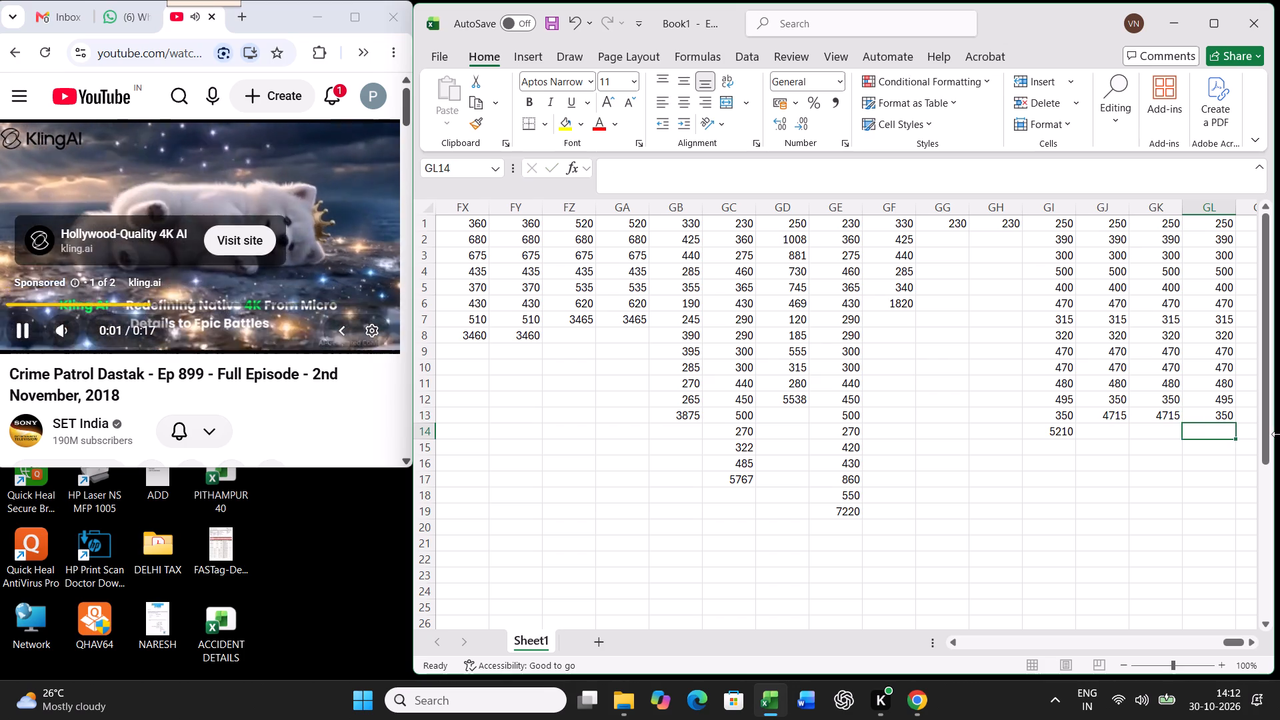
Total column GL in cell GL14 with AutoSum over the thirteen amounts above it.
click(1208, 15)
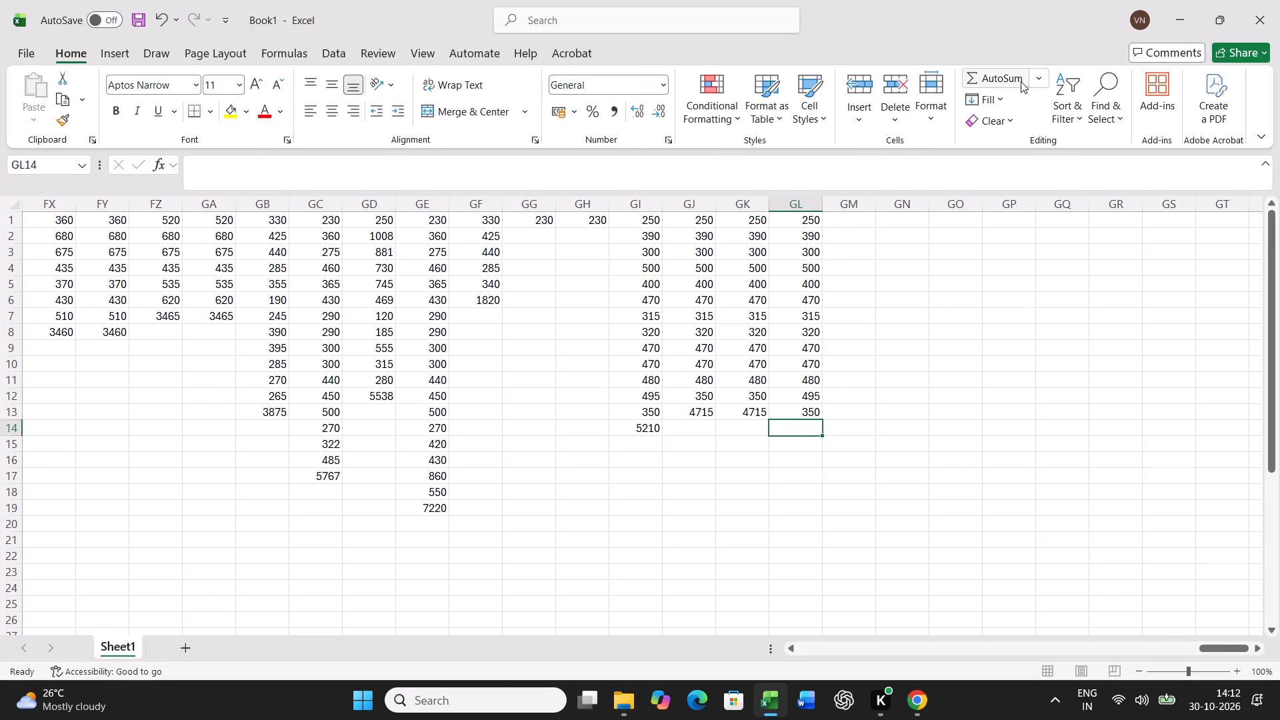
click(1021, 81)
key(Return)
click(1227, 8)
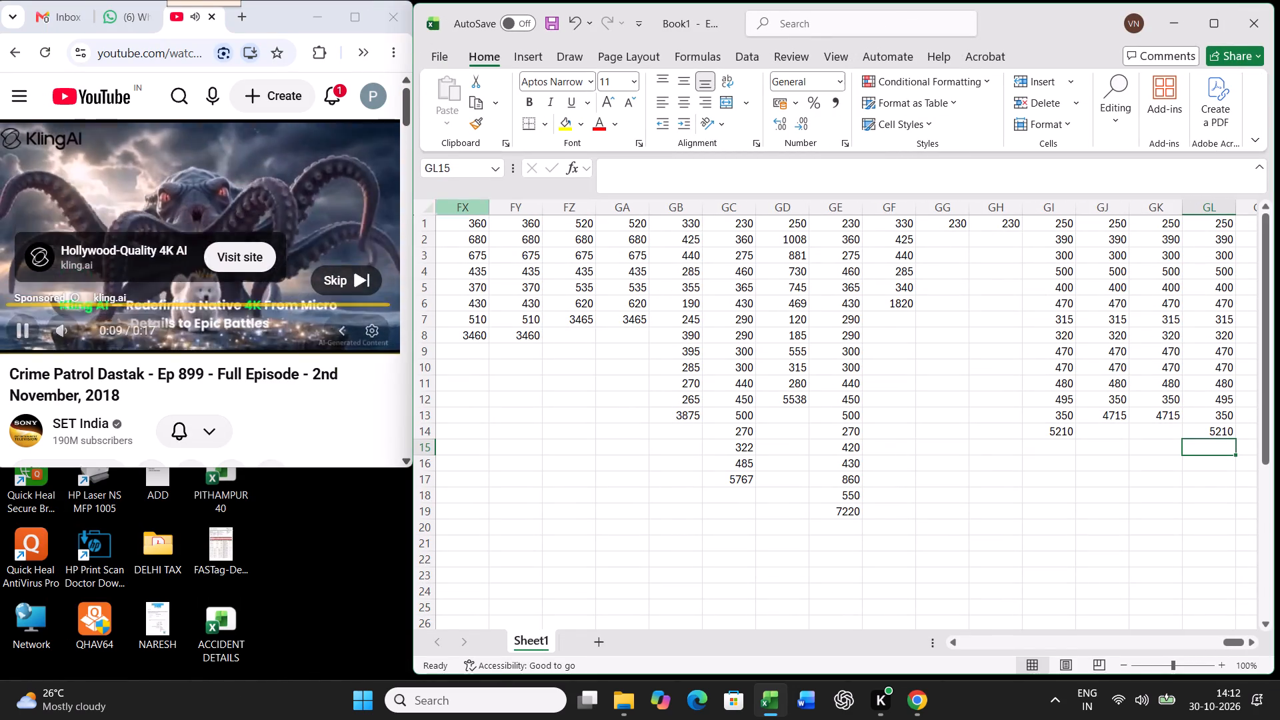
Switch to the YouTube video in Chrome and skip the advertisement.
click(344, 277)
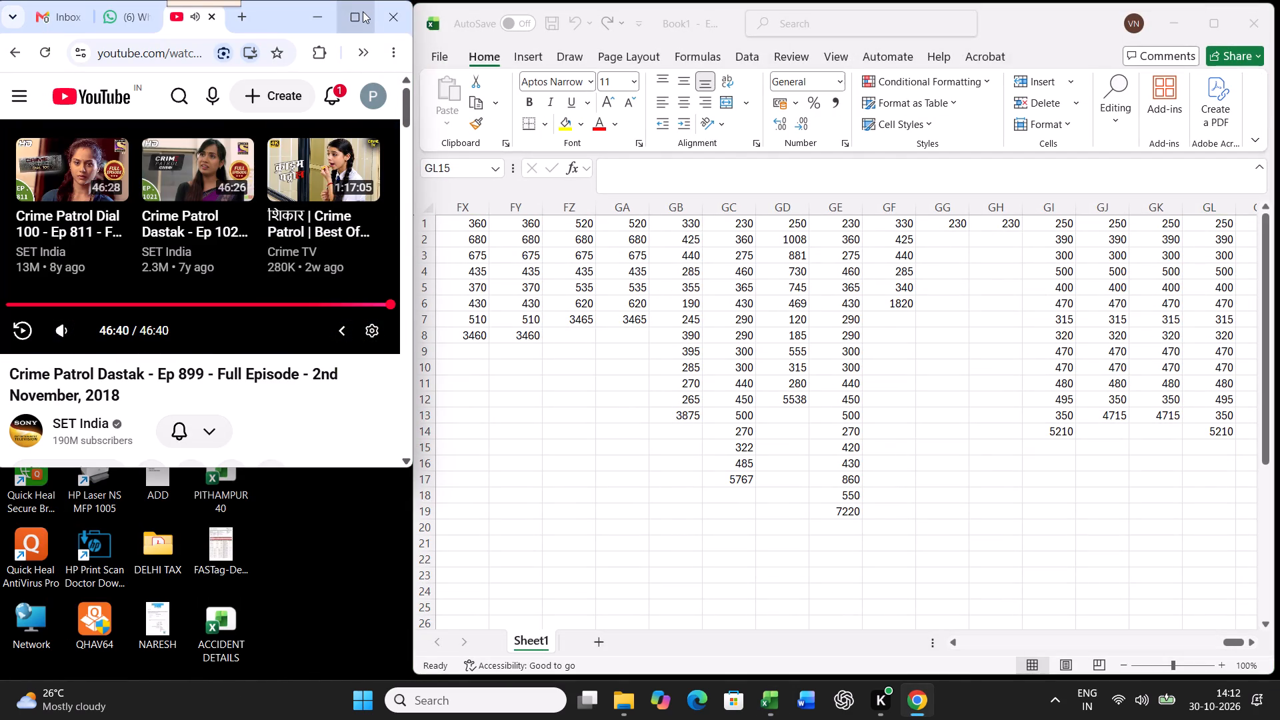
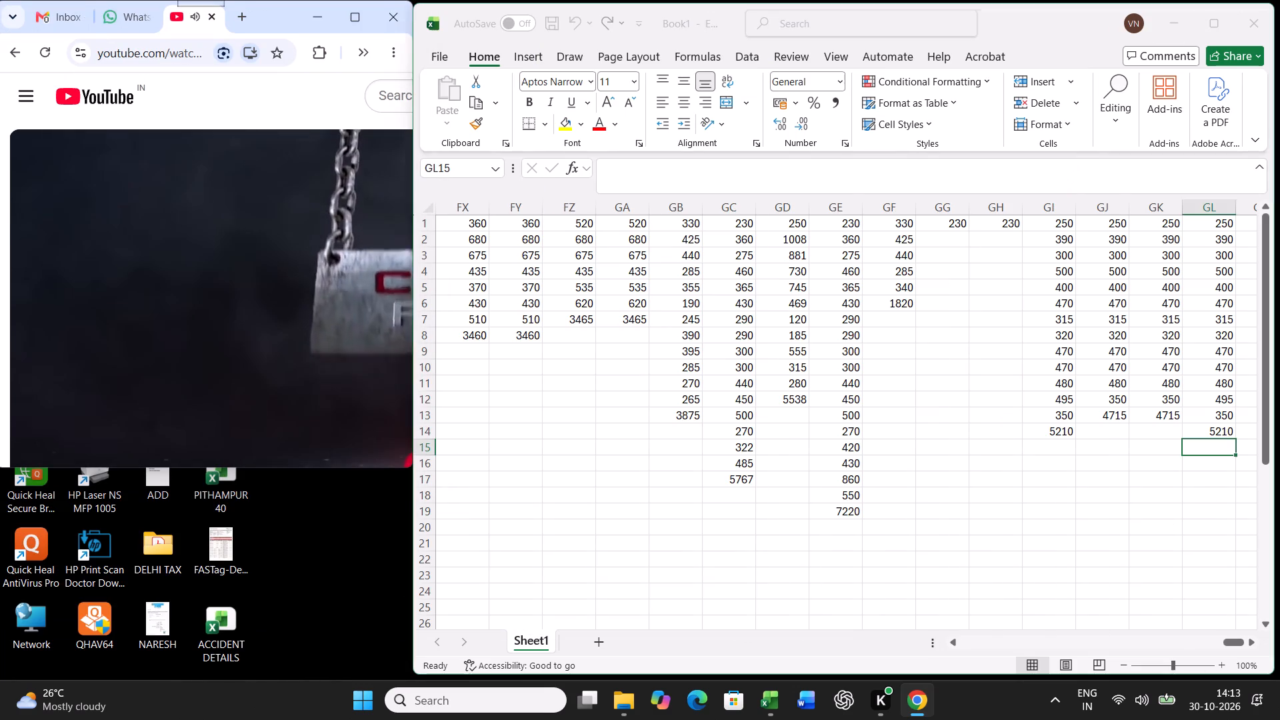
Select cell GM1, the top of the first empty column after column GL, ready for a new list of amounts.
key(Up)
key(Up)
key(Up)
key(Up)
key(Up)
key(Up)
key(Up)
key(Up)
key(Up)
key(Up)
key(Up)
key(Up)
key(Up)
key(Up)
key(Up)
key(Up)
key(Up)
key(Up)
key(Up)
key(Up)
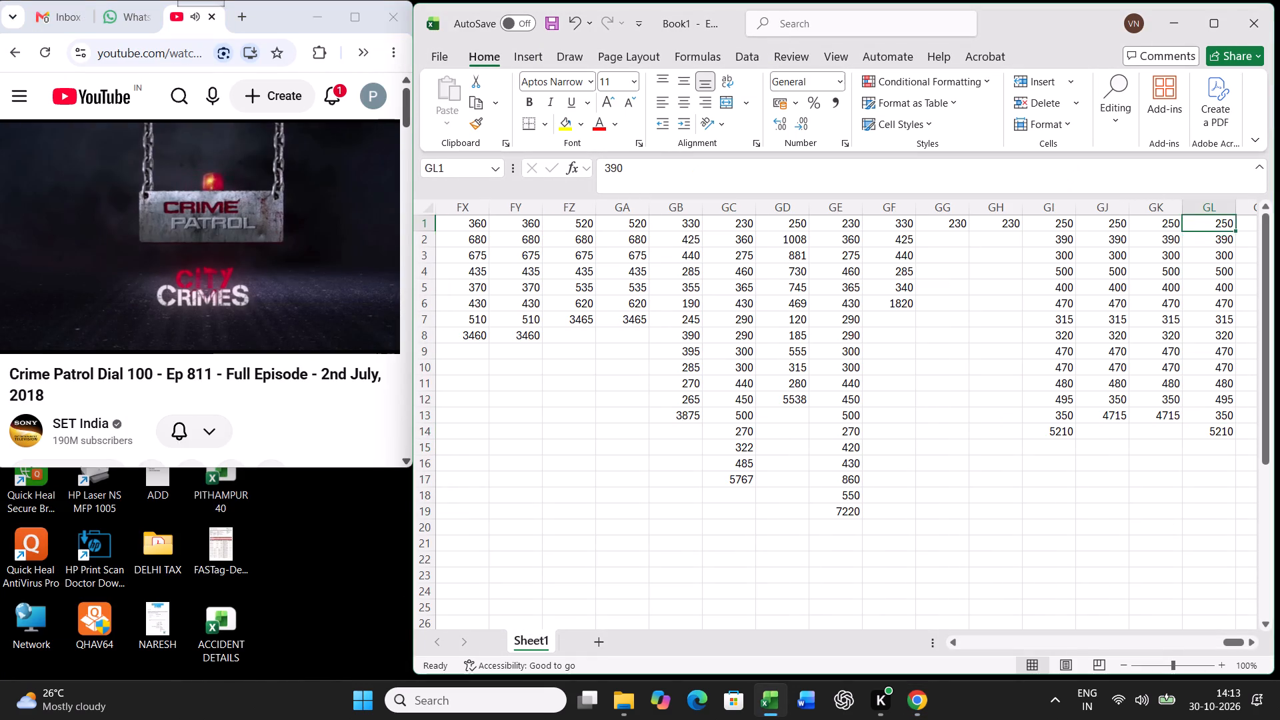
key(Right)
key(Right)
key(Right)
key(Right)
key(Right)
key(Right)
key(Right)
key(Right)
key(Right)
key(Right)
key(Right)
key(Right)
key(Right)
key(Right)
key(Right)
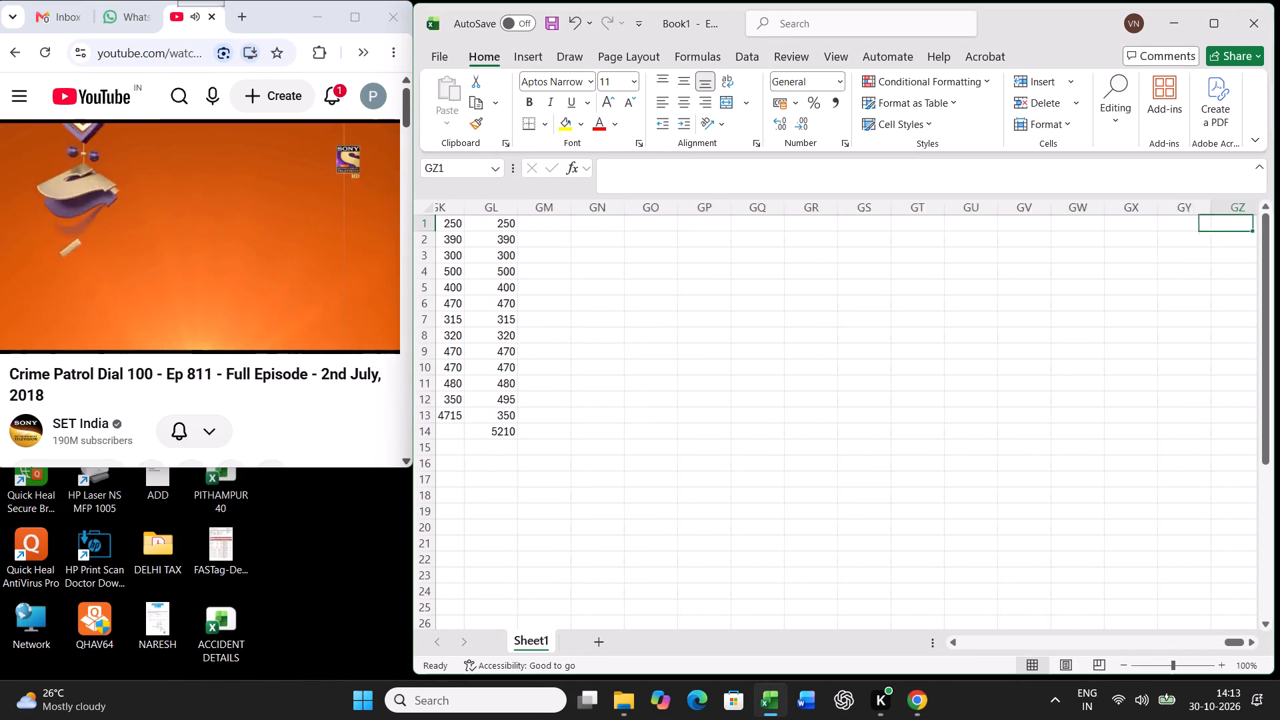
key(Right)
key(Left)
key(Left)
key(Left)
key(Left)
key(Left)
key(Left)
key(Left)
key(Left)
key(Left)
key(Left)
key(Left)
key(Left)
key(Left)
key(Left)
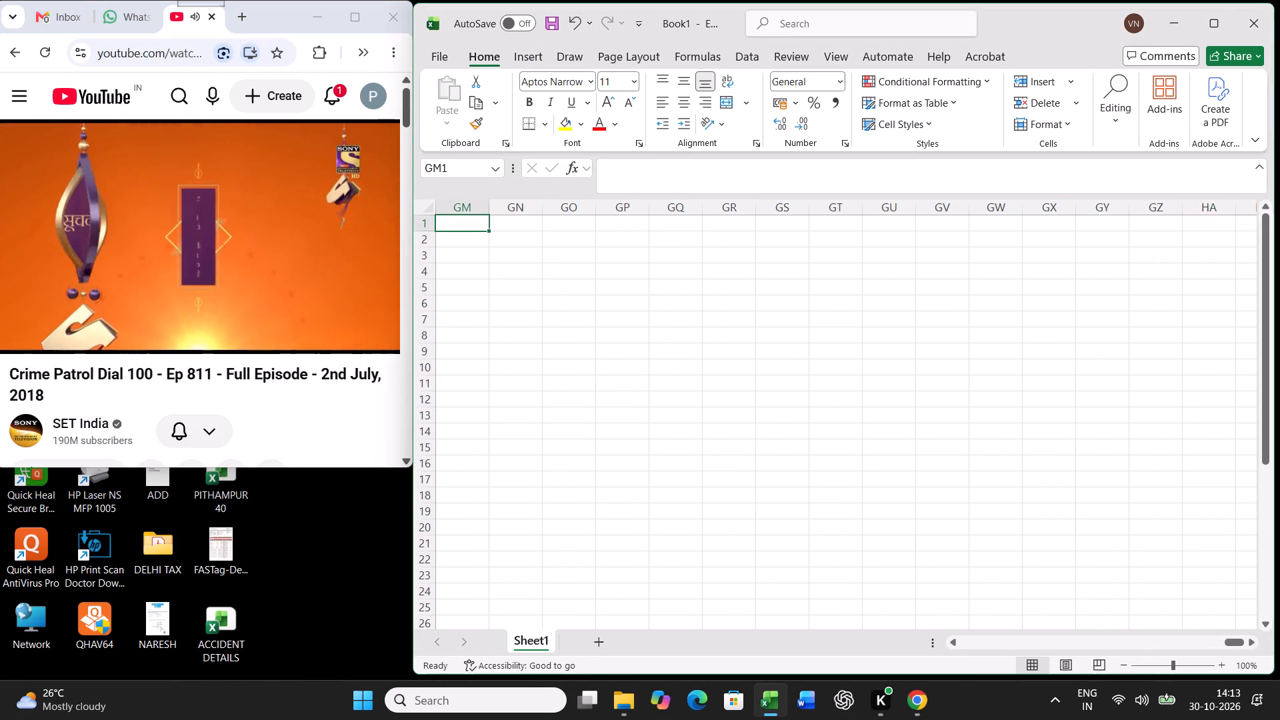
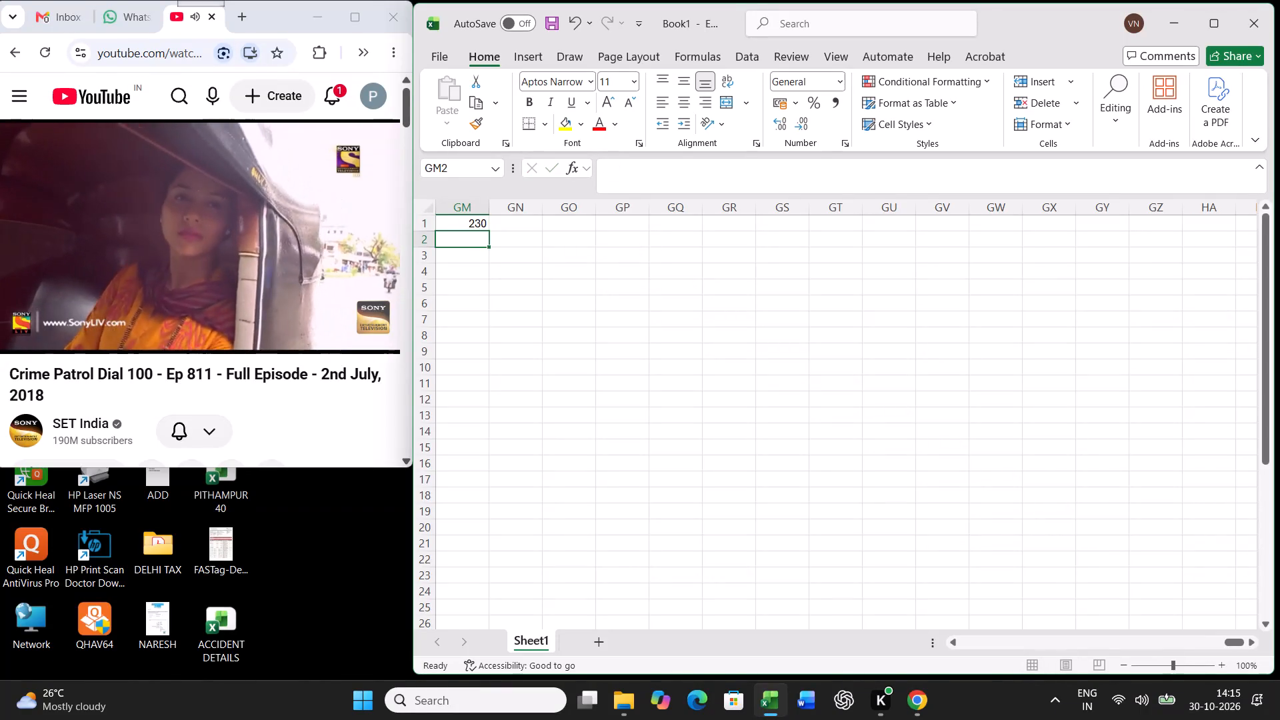
Continue the list in column GM by entering 360, 275, 460 and 165 in cells GM2 to GM5.
text(360)
key(Return)
text(275)
key(Return)
text(460)
key(Return)
text(165)
key(Return)
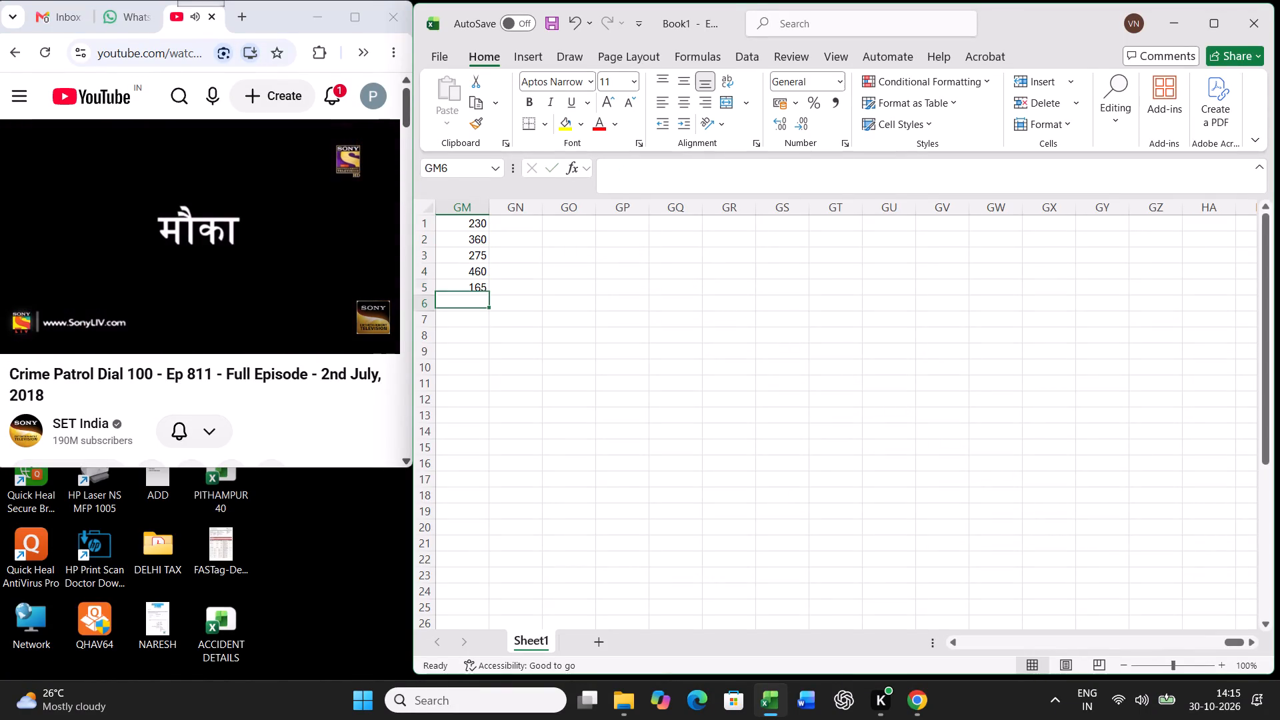
Total the column GM amounts with AutoSum in cell GM6, below the last entry.
click(1224, 7)
click(1010, 78)
key(Return)
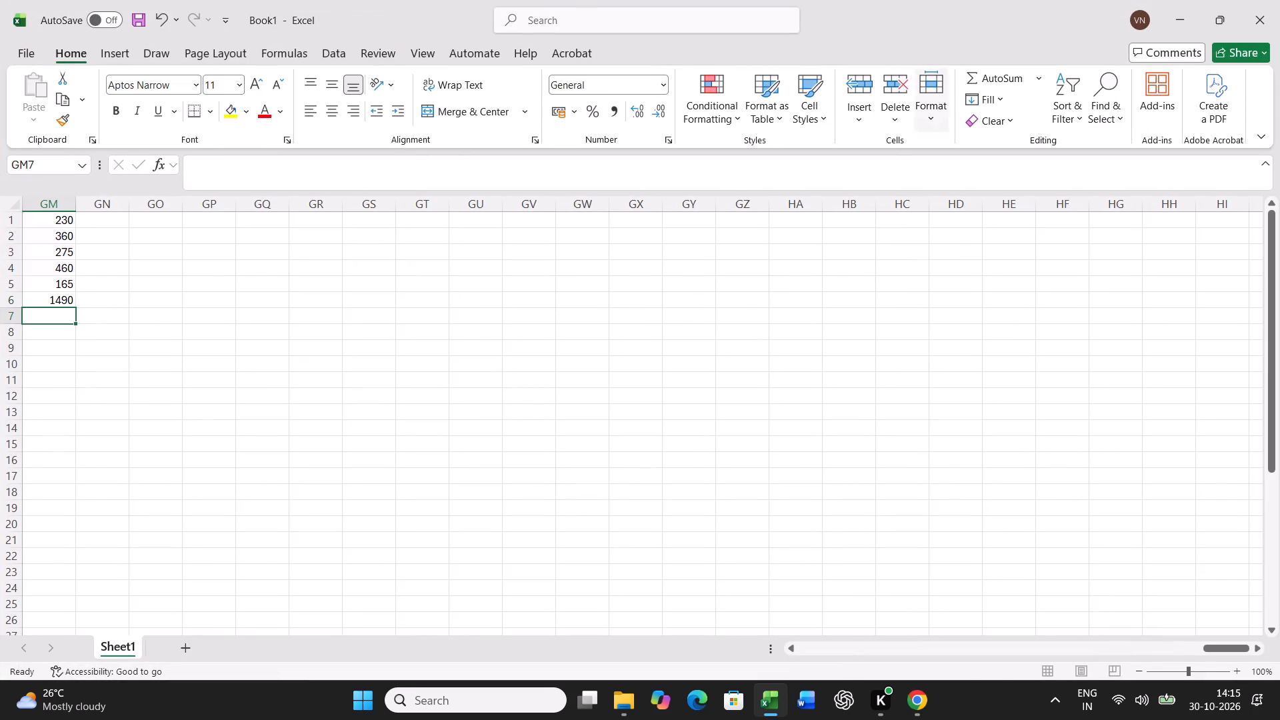
click(1211, 17)
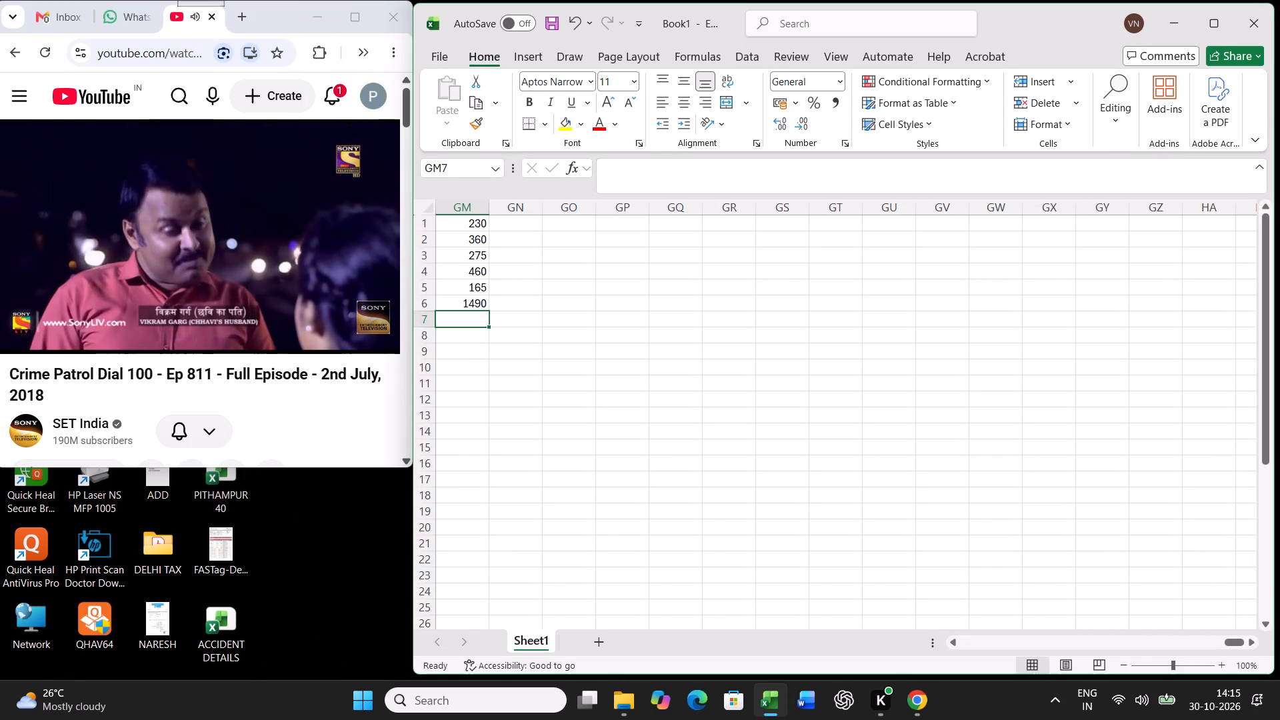
Start a new list at the top of column GN, entering 360, 565, 435, 720, 575 and 675 in cells GN1 to GN6.
key(Up)
key(Up)
key(Up)
key(Up)
key(Up)
key(Up)
key(Up)
key(Up)
key(Up)
key(Up)
key(Up)
key(Up)
key(Up)
key(Right)
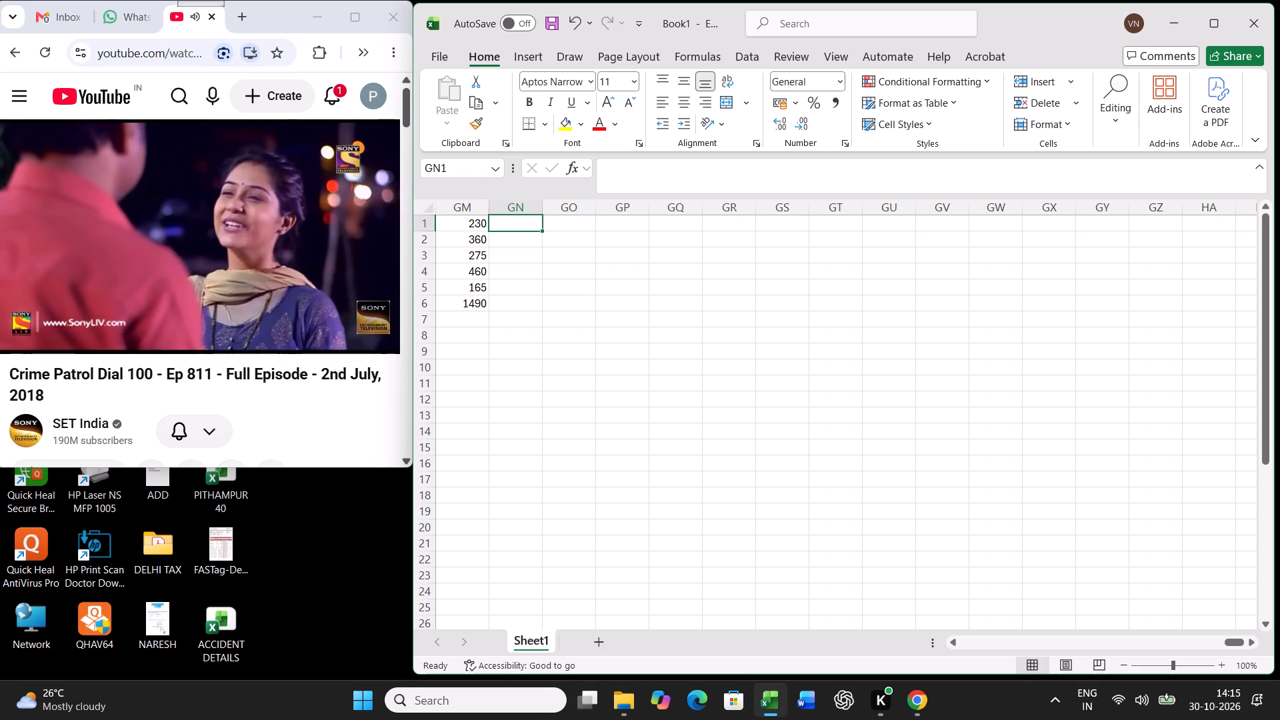
text(360)
key(Return)
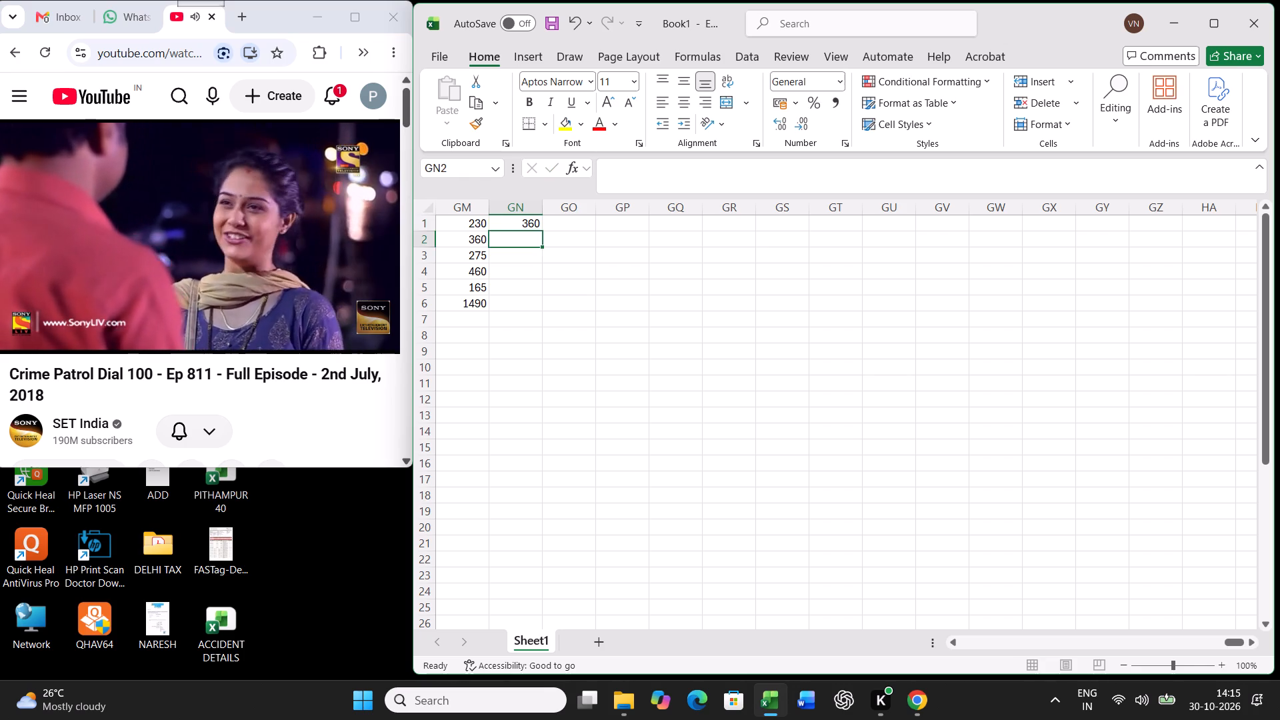
text(565)
key(Return)
text(435)
key(Return)
text(720)
key(Return)
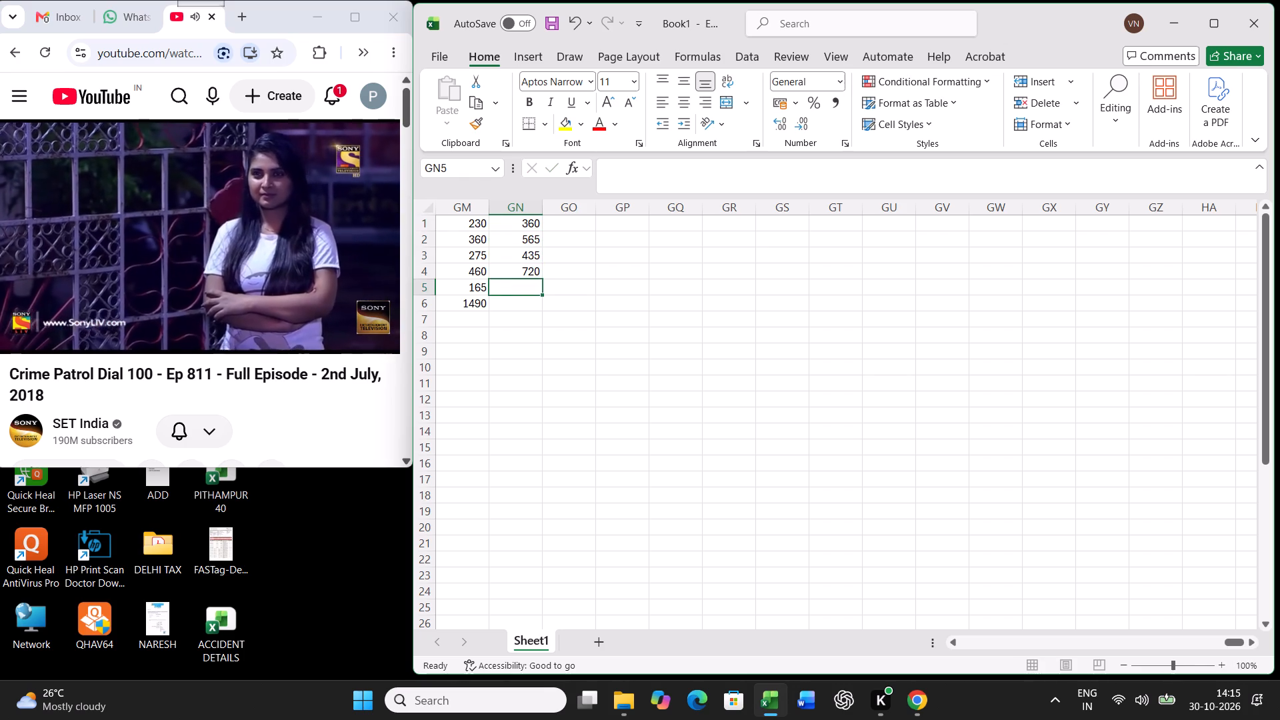
text(575)
key(Return)
text(675)
key(Return)
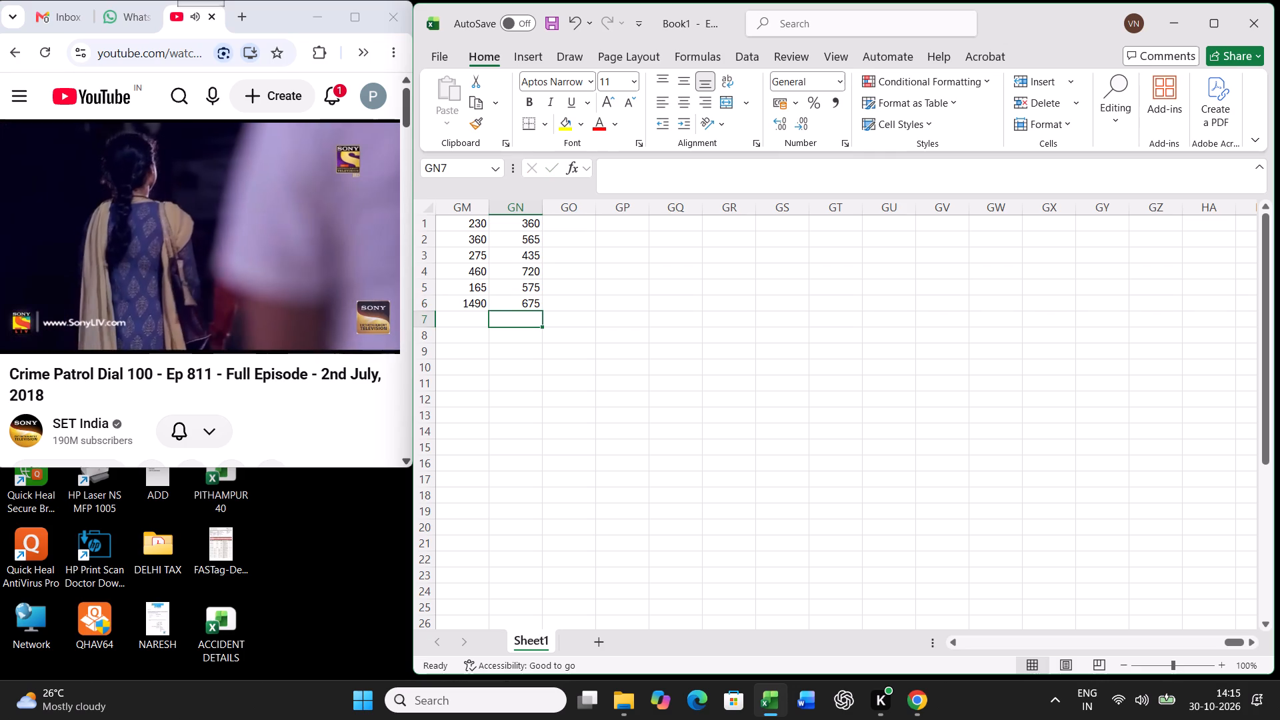
Continue column GN with 450, 460, 715, 715, 690, 710 and 370 in cells GN7 to GN13.
text(450)
key(Return)
text(460)
key(Return)
text(715)
key(Return)
text(715)
key(Return)
text(690)
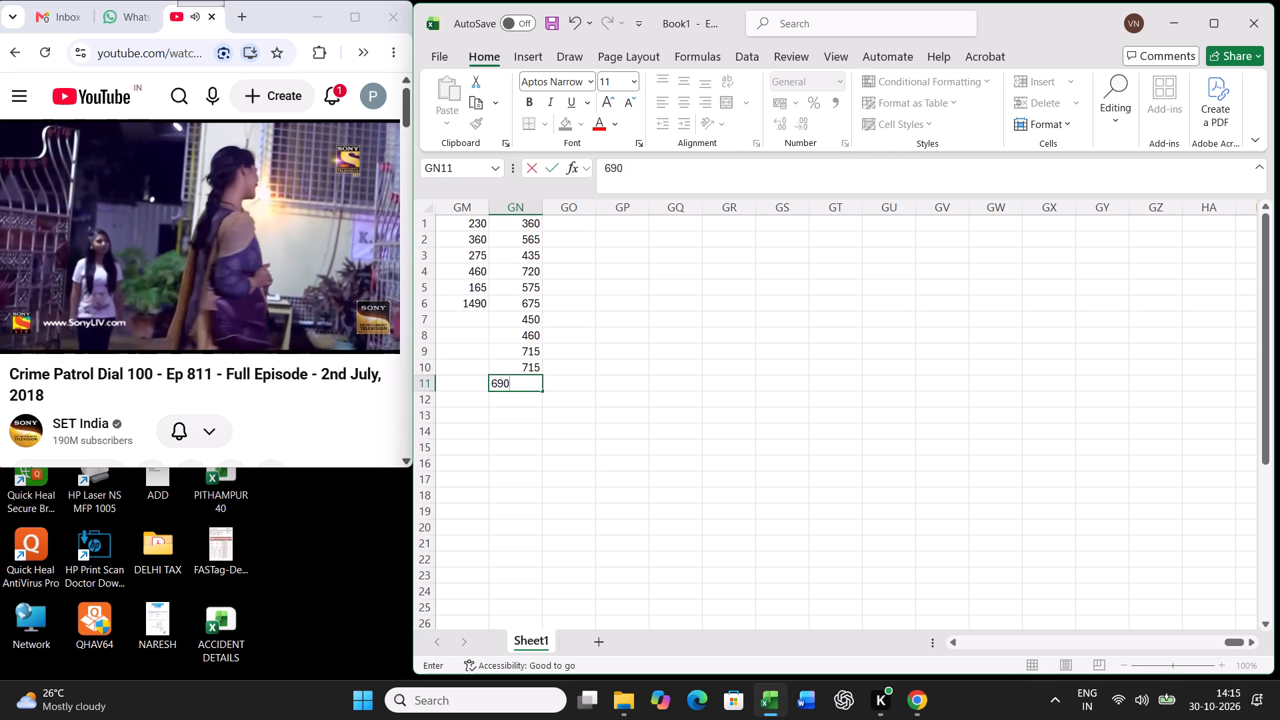
key(Return)
text(710)
key(Return)
text(370)
key(Return)
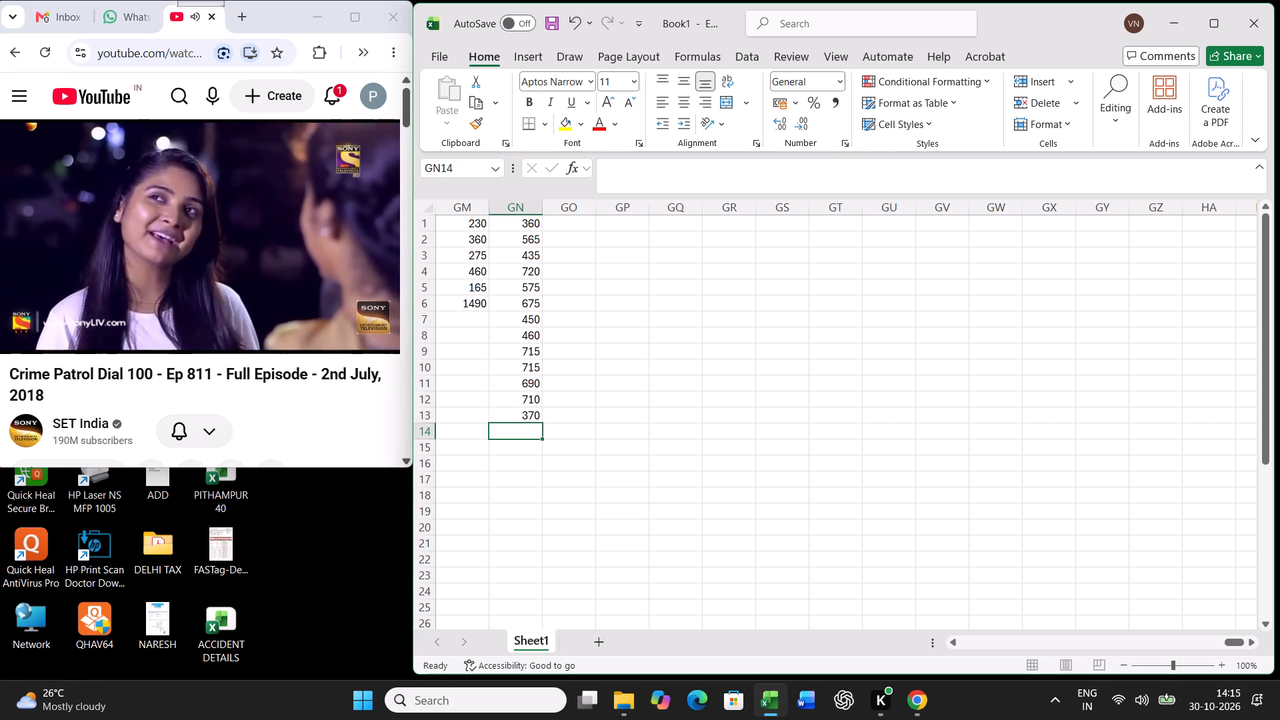
Total the column GN amounts with AutoSum in cell GN14, below the last entry.
click(1214, 9)
click(1021, 76)
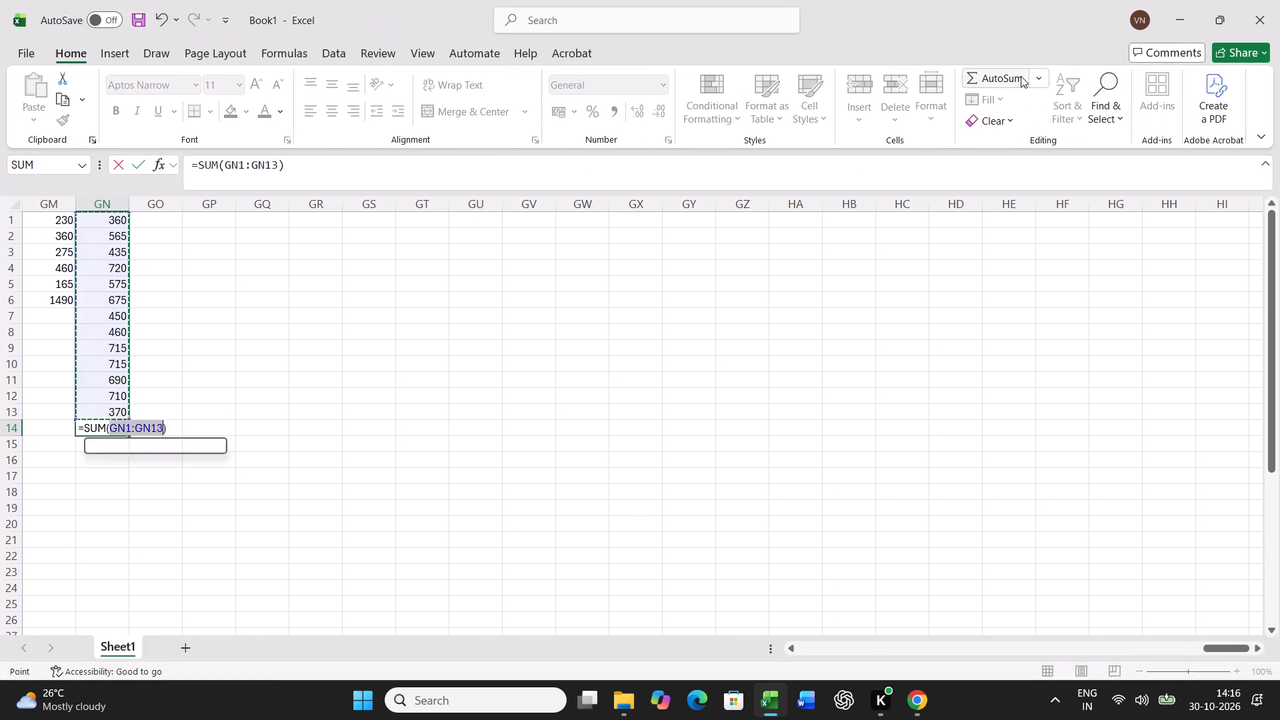
key(Return)
click(1229, 0)
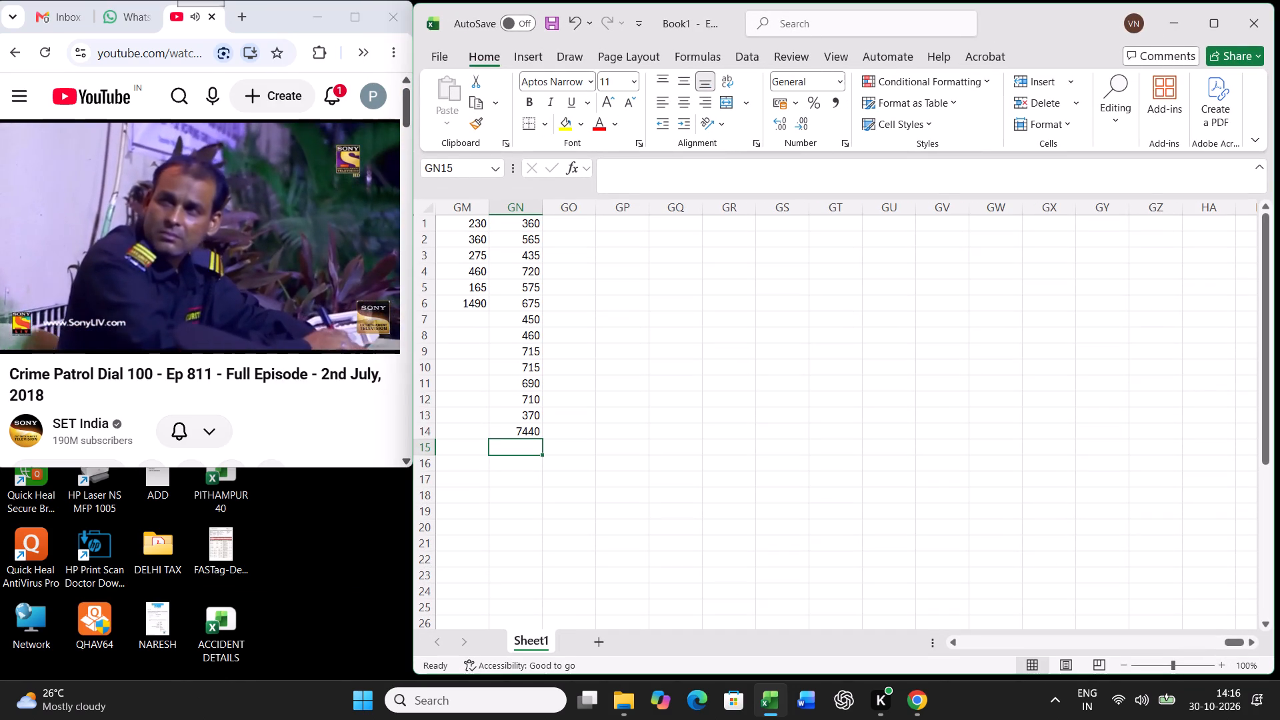
Start a new list at the top of column GO, entering 230, 360, 275 and 460 in cells GO1 to GO4.
key(Up)
key(Up)
key(Up)
key(Up)
key(Up)
key(Up)
key(Up)
key(Up)
key(Up)
key(Up)
key(Up)
key(Up)
key(Up)
key(Up)
key(Up)
key(Up)
key(Up)
key(Up)
key(Up)
key(Up)
key(Right)
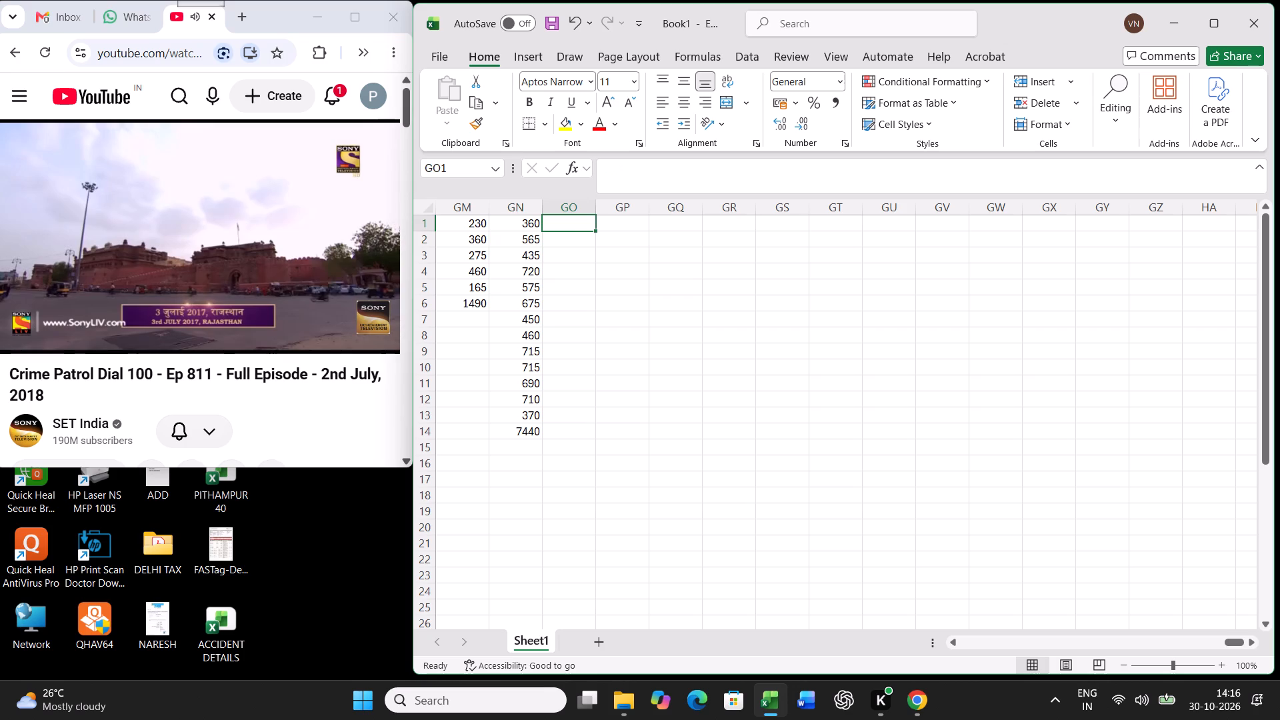
text(230)
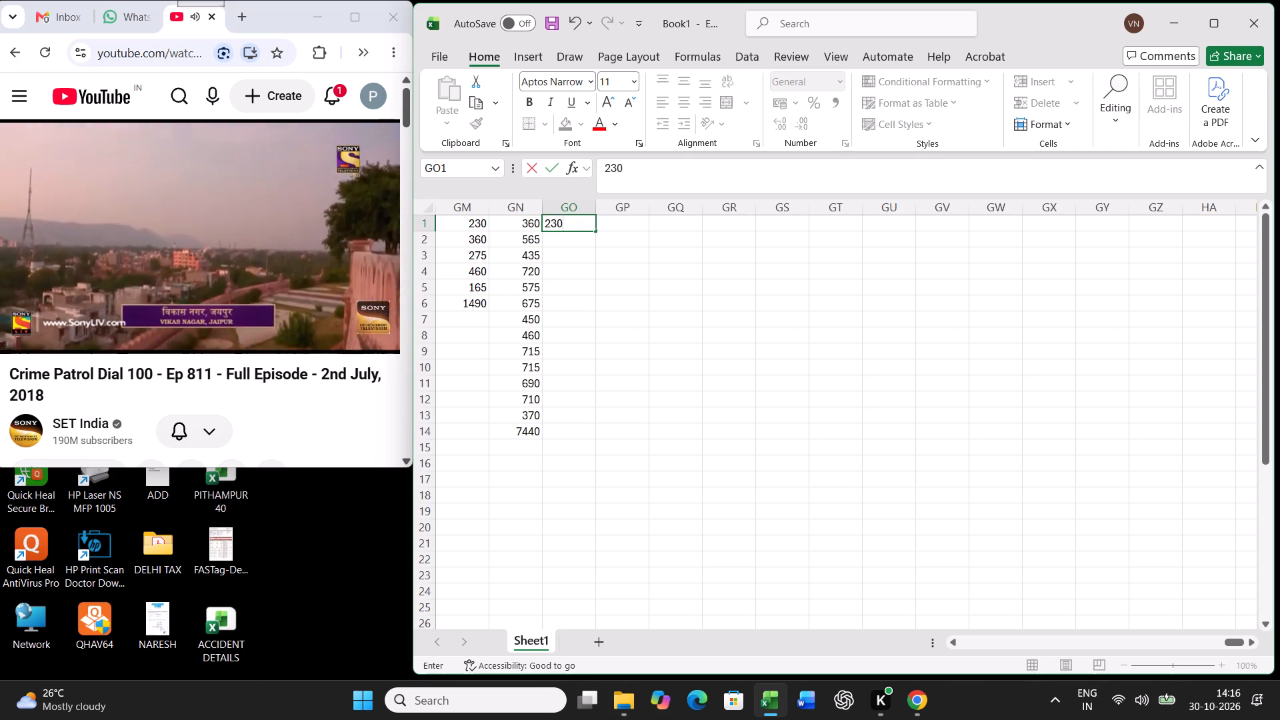
key(Return)
text(360)
key(Return)
text(275)
key(Return)
text(460)
key(Return)
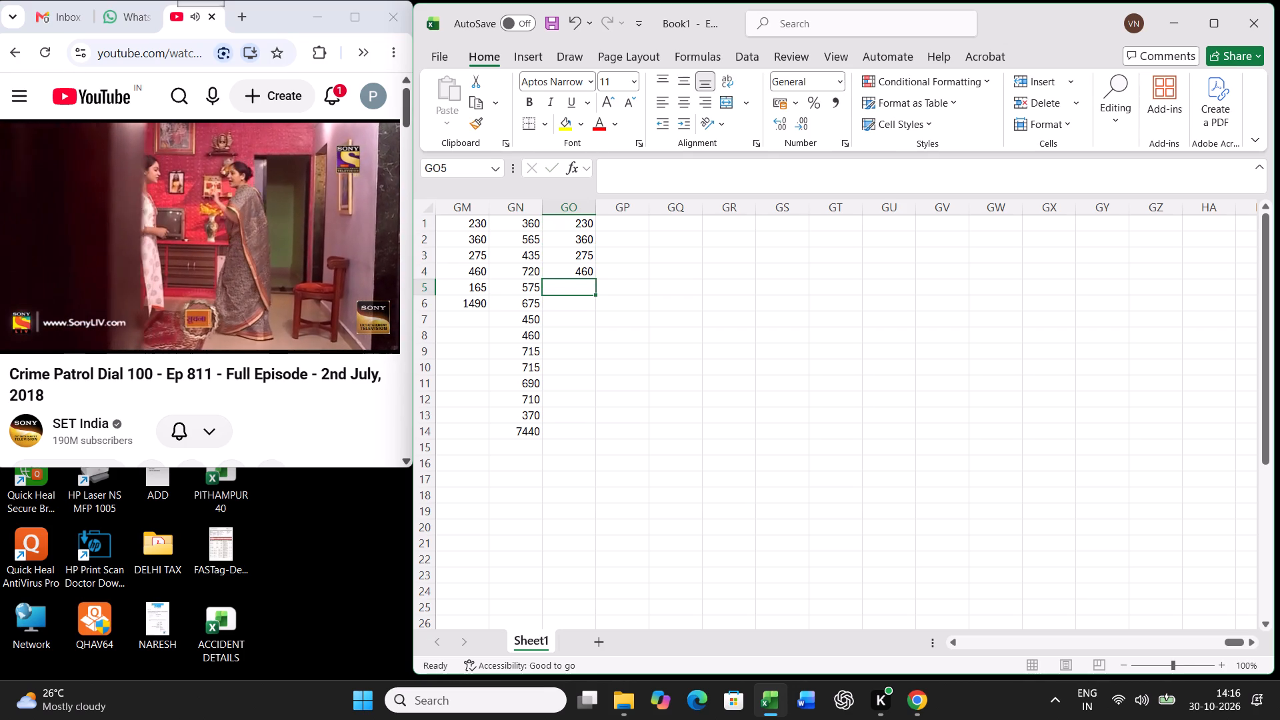
Continue column GO with 365, 430, 290, 290, 300, 300 and 313 in cells GO5 to GO11.
text(365)
key(Return)
text(430)
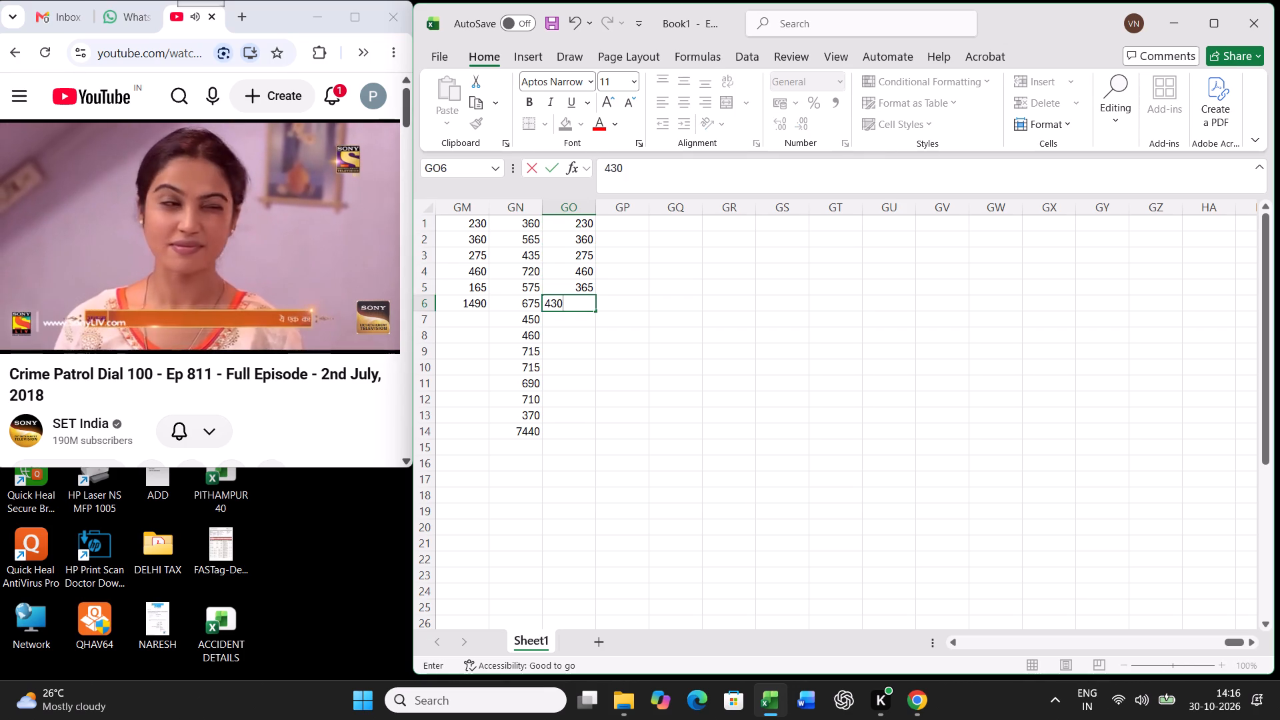
key(Return)
key(3)
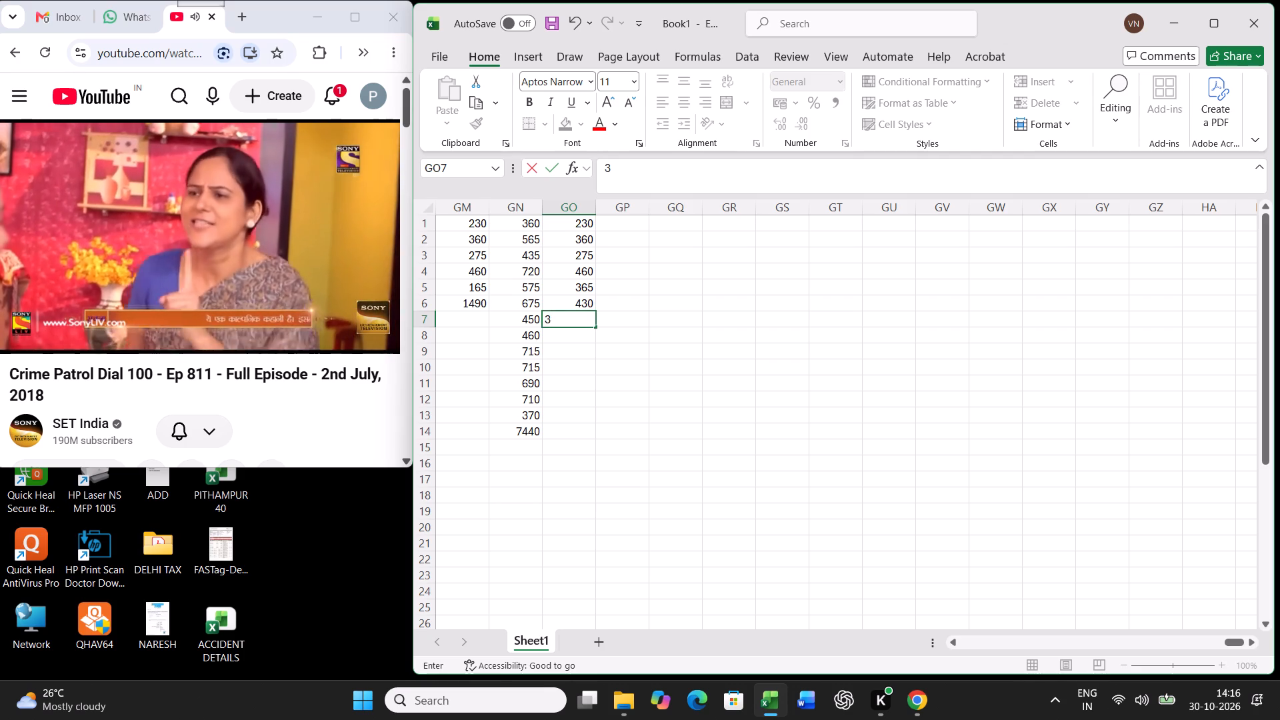
key(BackSpace)
text(290)
key(Return)
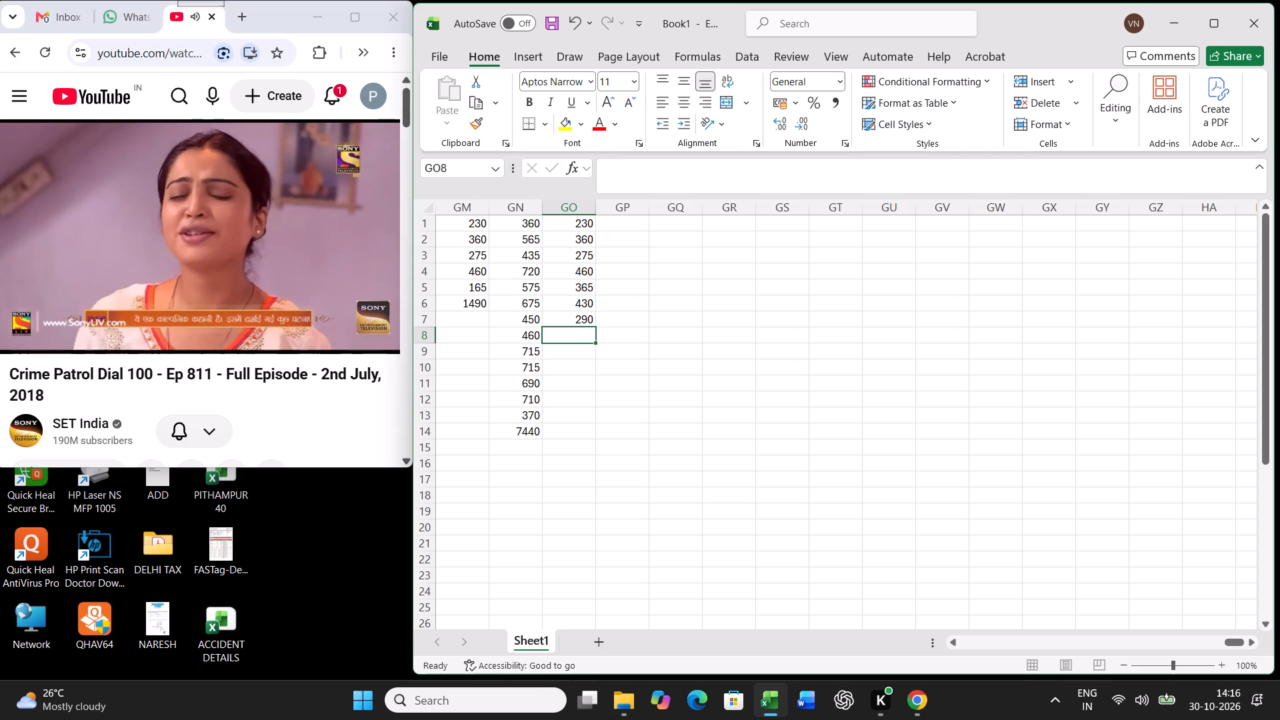
text(290)
key(Return)
text(300)
key(Return)
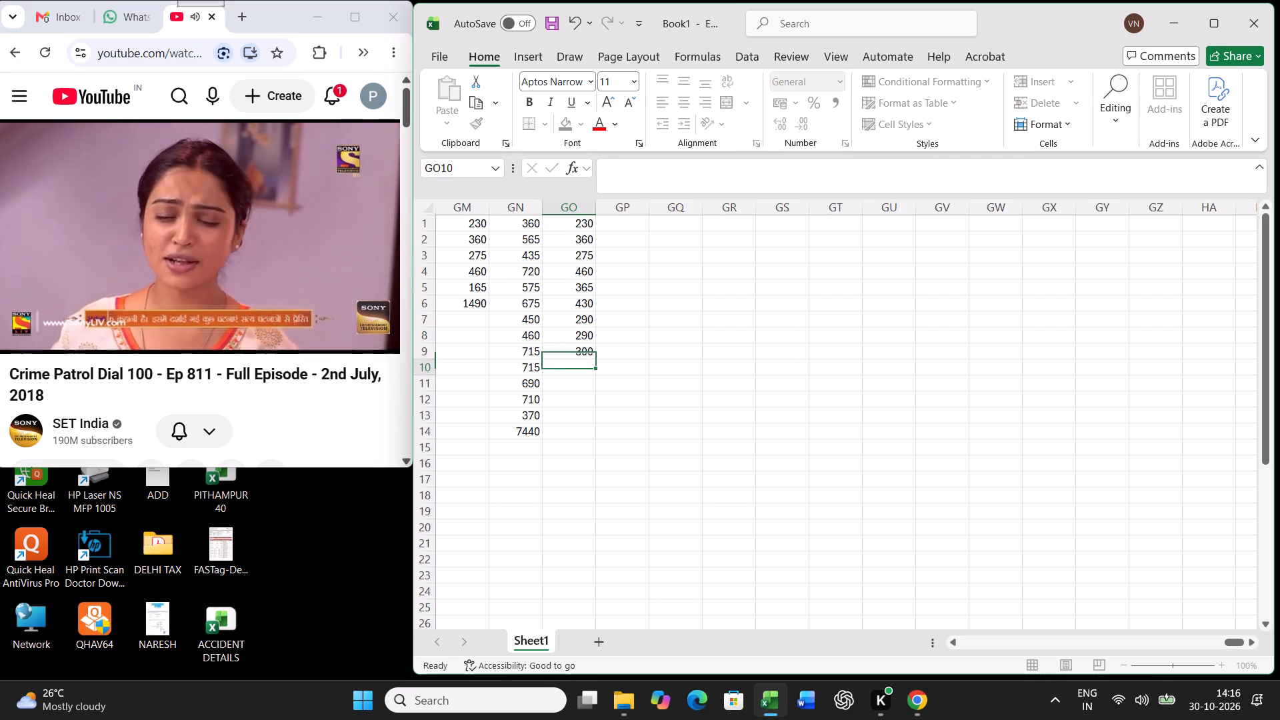
text(300)
key(Return)
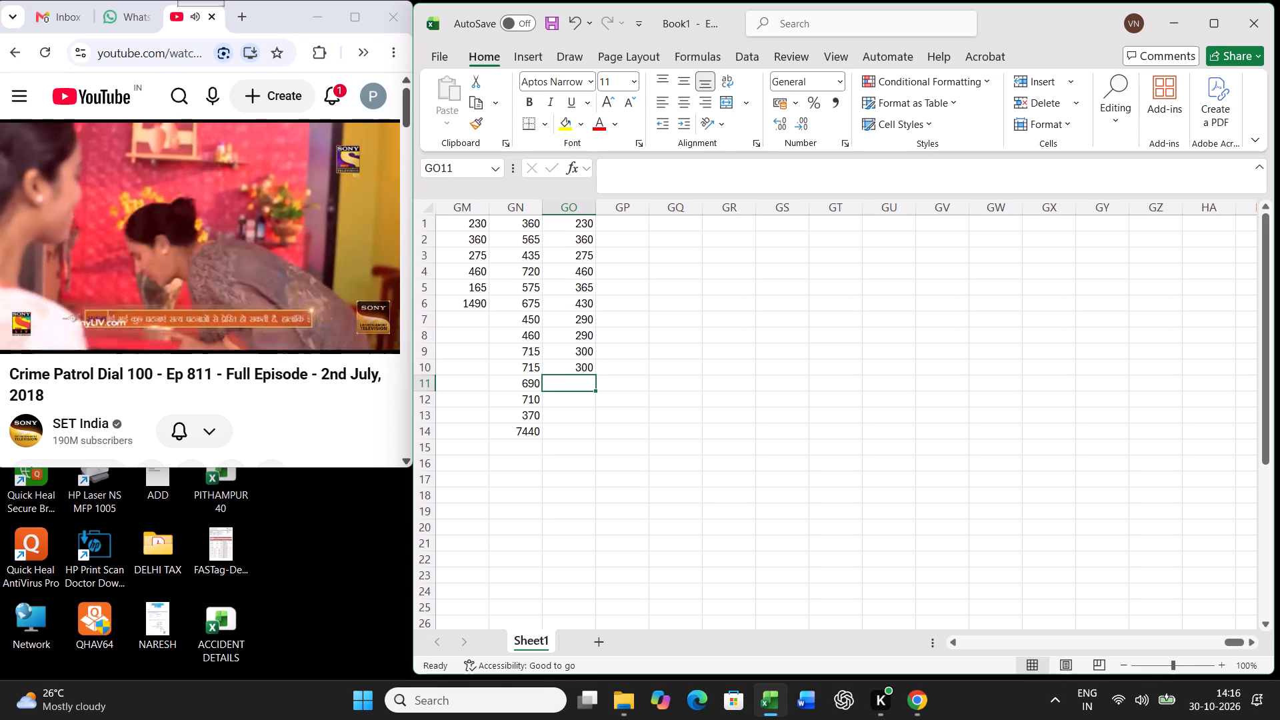
text(313)
key(Return)
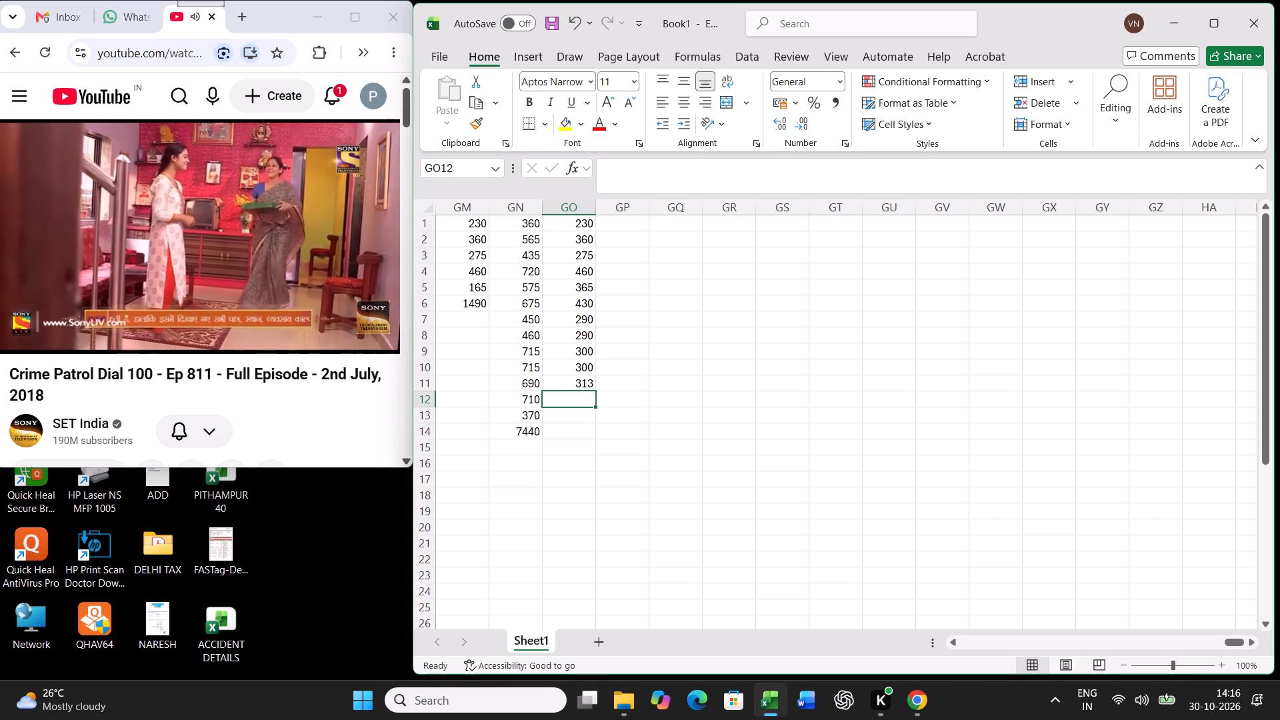
Total the column GO amounts with AutoSum in cell GO12, below the last entry.
click(1221, 18)
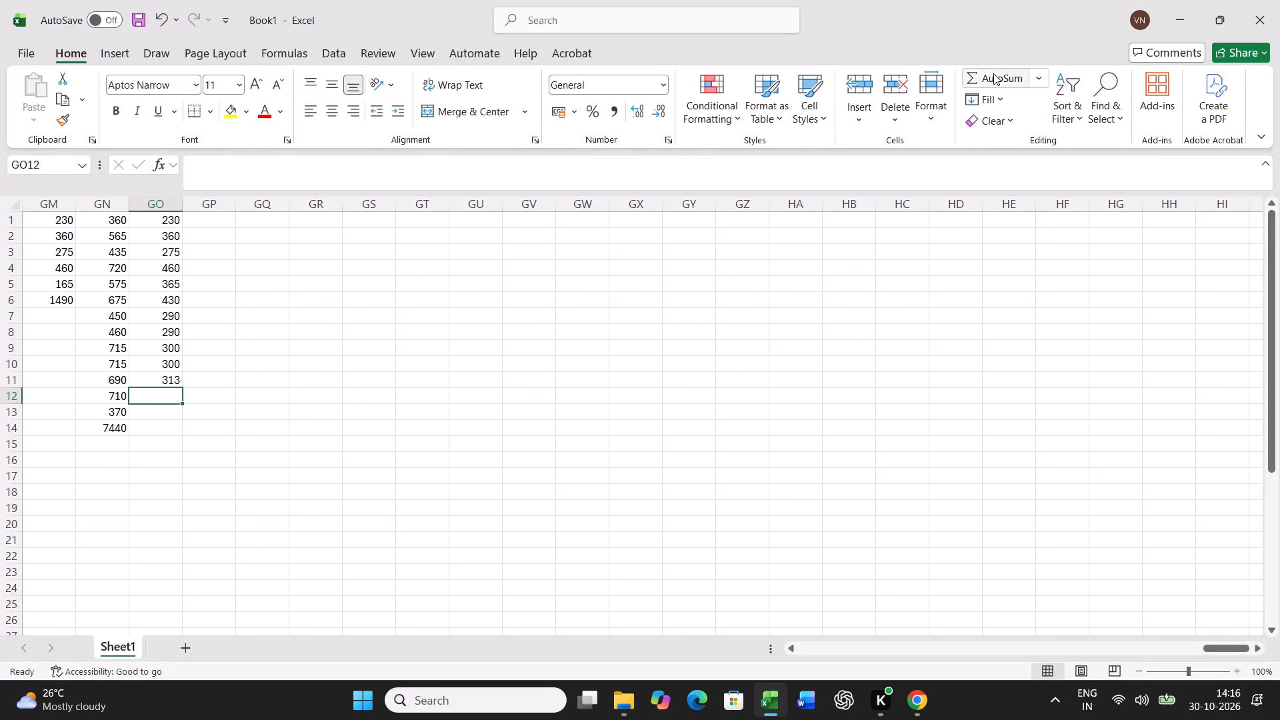
click(993, 73)
key(Return)
click(1226, 9)
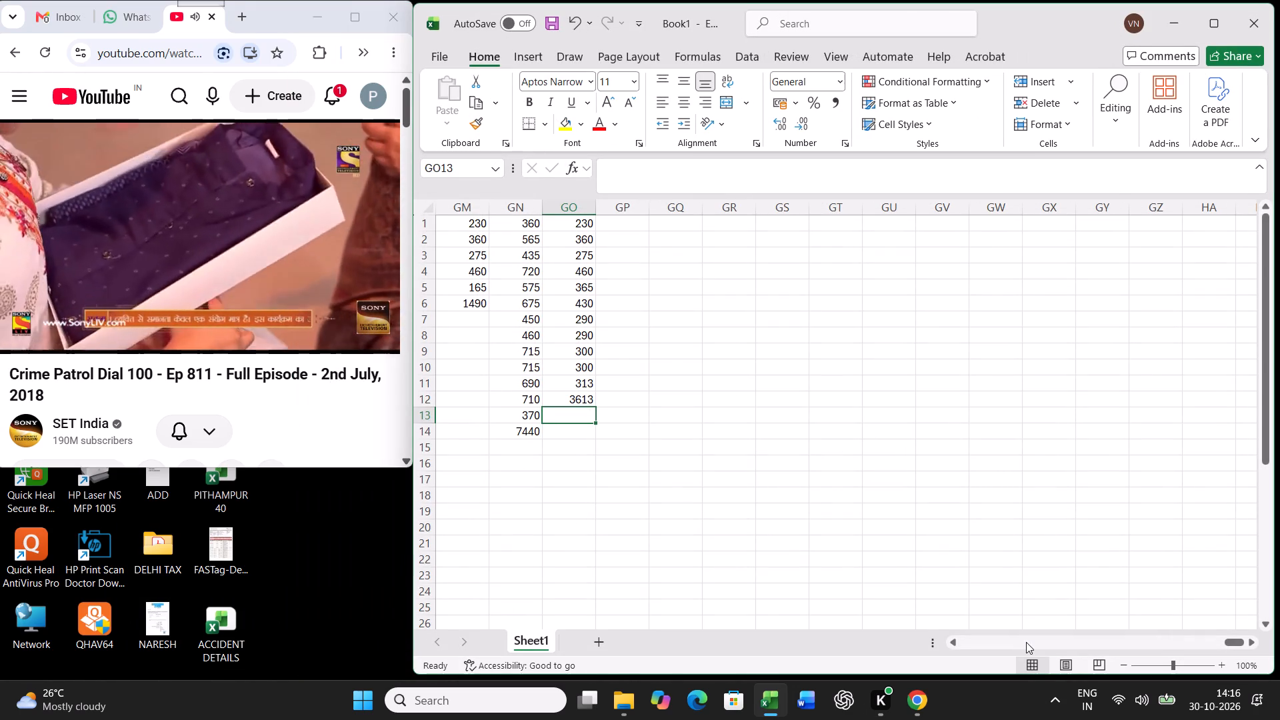
Start a new list at the top of column GP, entering 250, 1008, 881, 730 and 745 in cells GP1 to GP5.
key(Up)
key(Up)
key(Up)
key(Up)
key(Up)
key(Up)
key(Up)
key(Up)
key(Up)
key(Up)
key(Up)
key(Up)
key(Up)
key(Up)
key(Up)
key(Up)
key(Up)
key(Up)
key(Up)
key(Up)
key(Right)
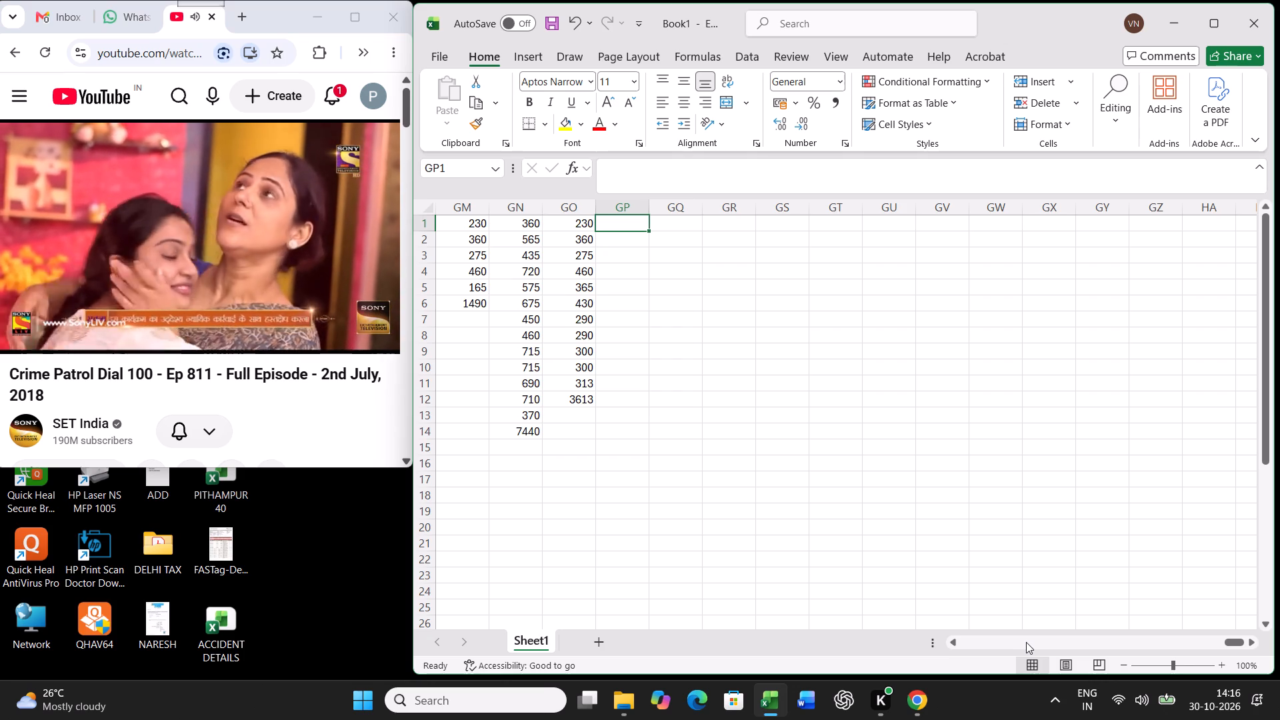
text(250)
key(Return)
text(1008)
key(Return)
text(55)
key(BackSpace)
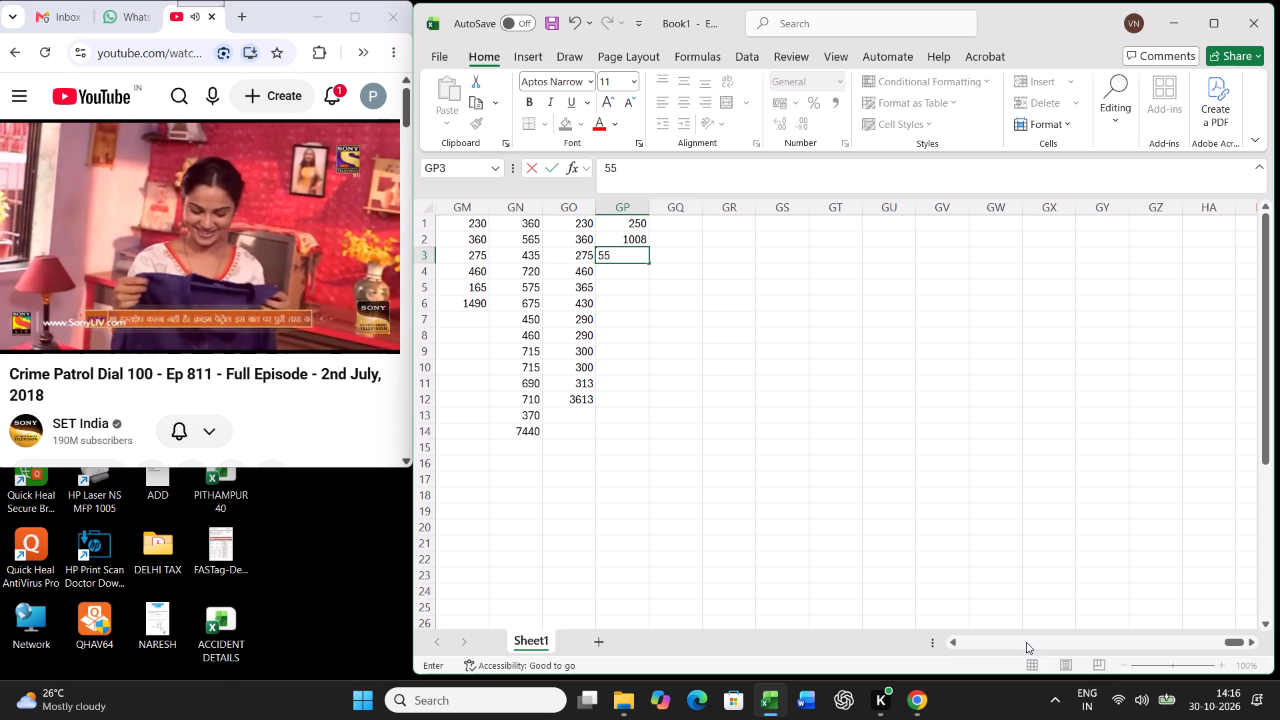
key(BackSpace)
text(881)
key(Return)
text(730)
key(Return)
text(745)
key(Return)
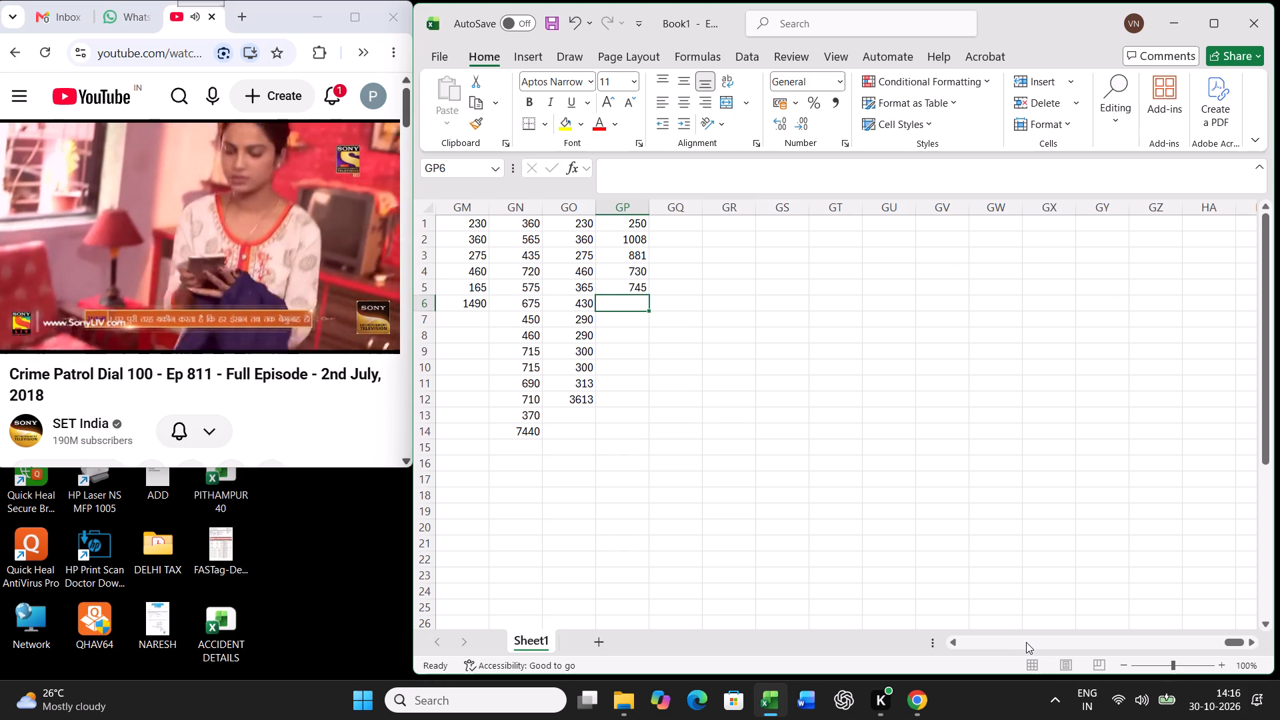
Continue column GP with 469, 469, 170, 265, 575, 555 and 810 in cells GP6 to GP12.
text(469)
key(Return)
text(469)
key(Return)
text(170)
key(Return)
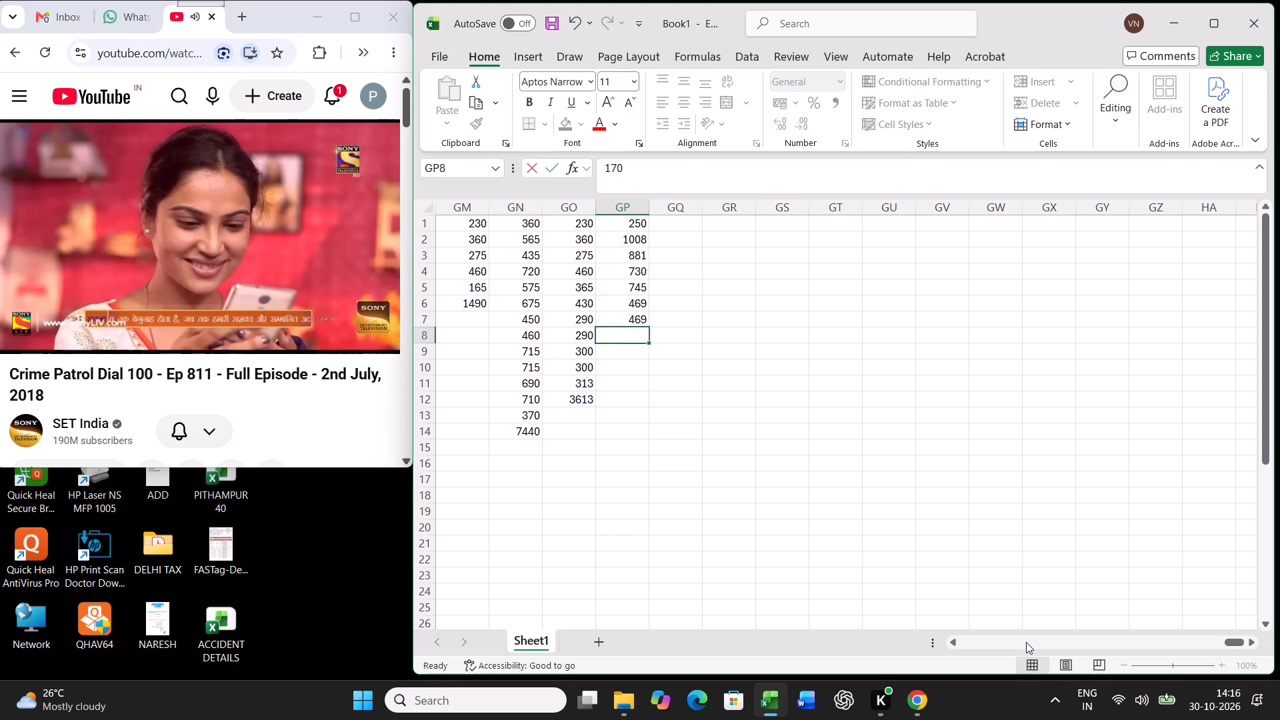
text(265)
key(Return)
text(575)
key(Return)
text(555)
key(Return)
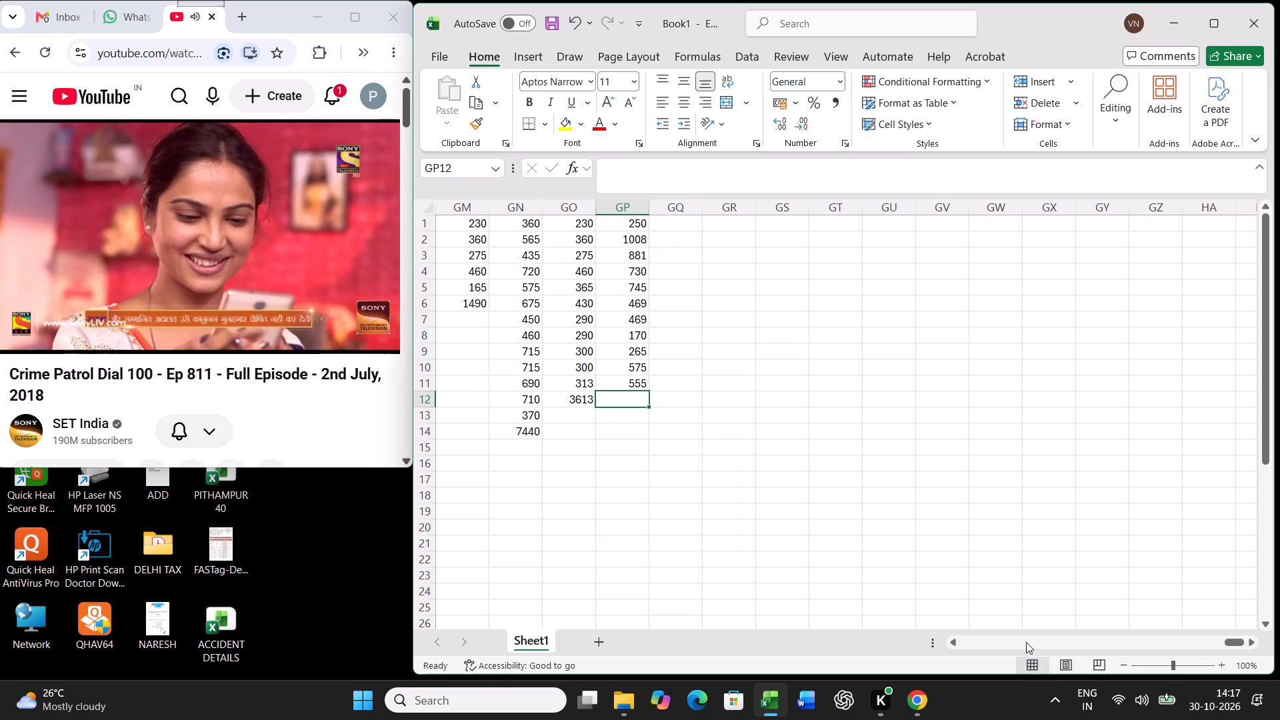
text(810)
key(Return)
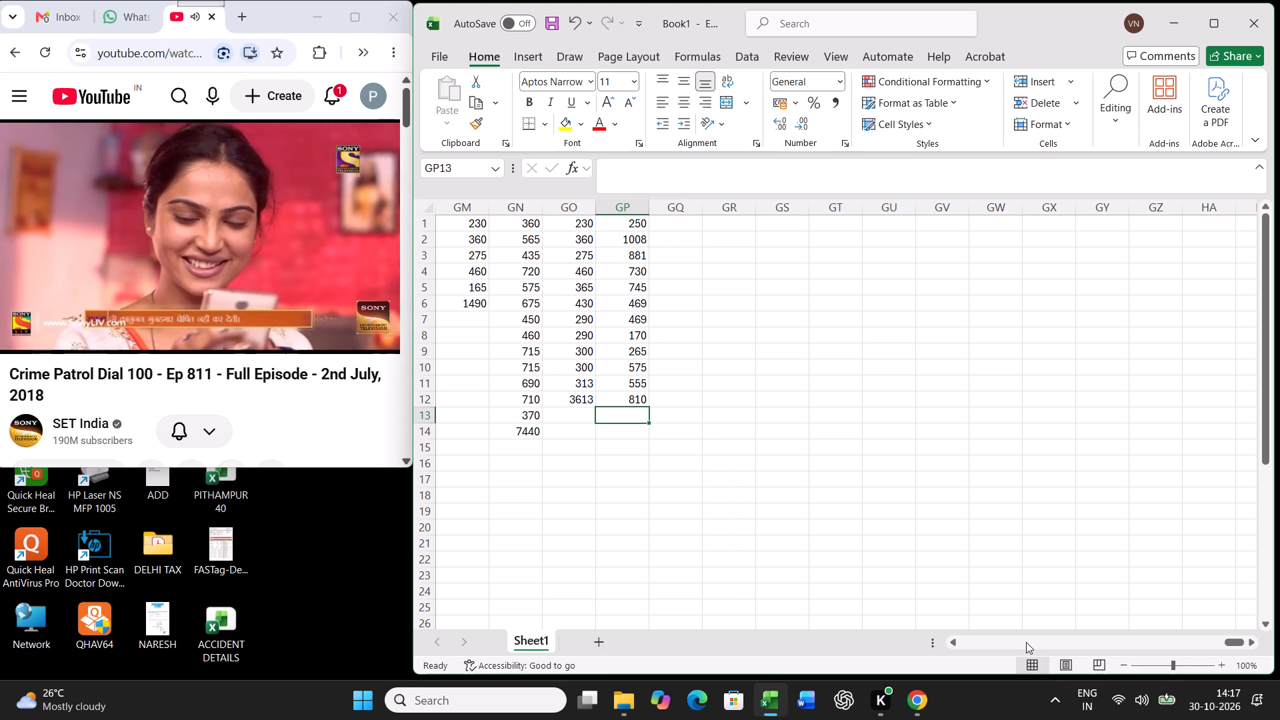
Total the column GP amounts with AutoSum in cell GP13, below the last entry.
click(1223, 7)
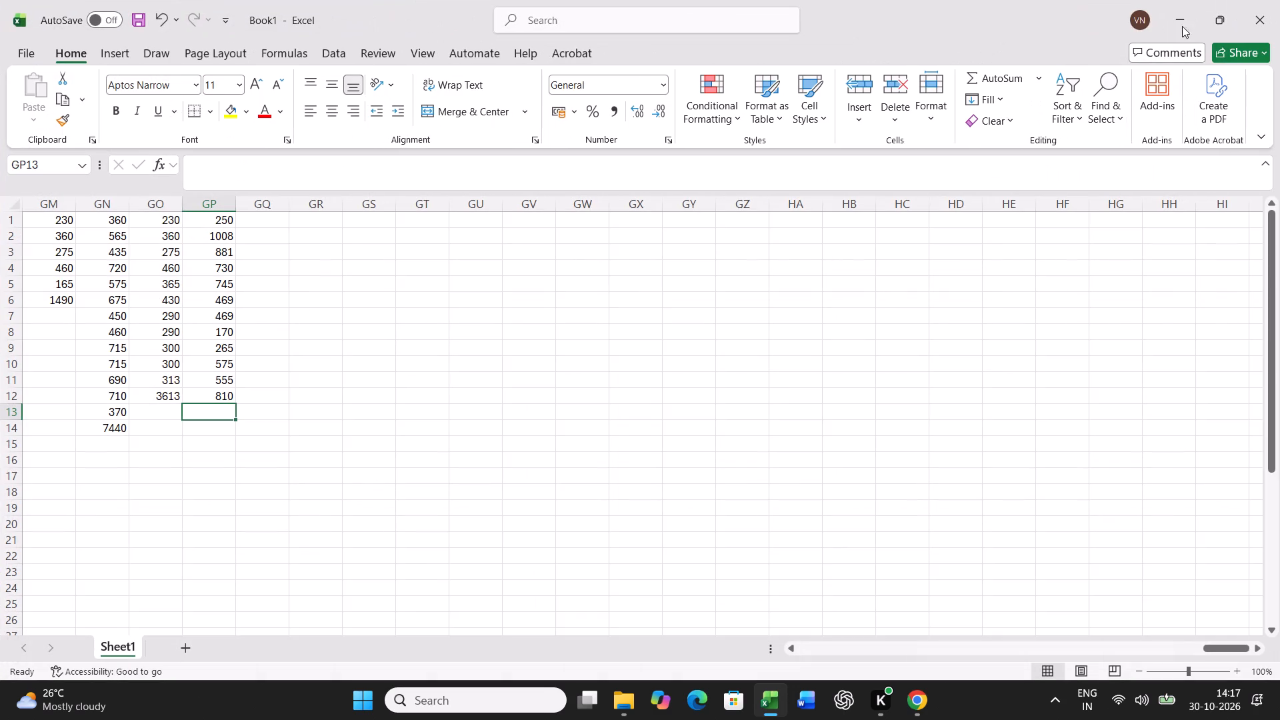
click(994, 86)
key(Return)
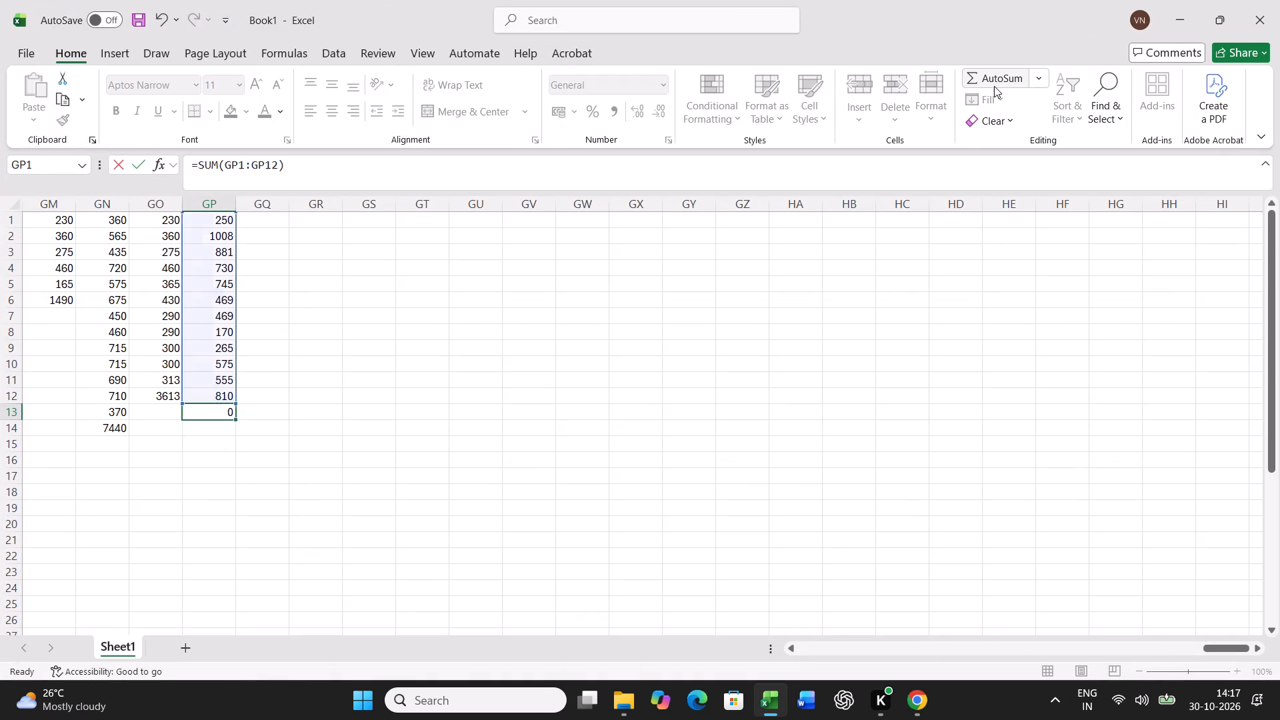
click(1231, 11)
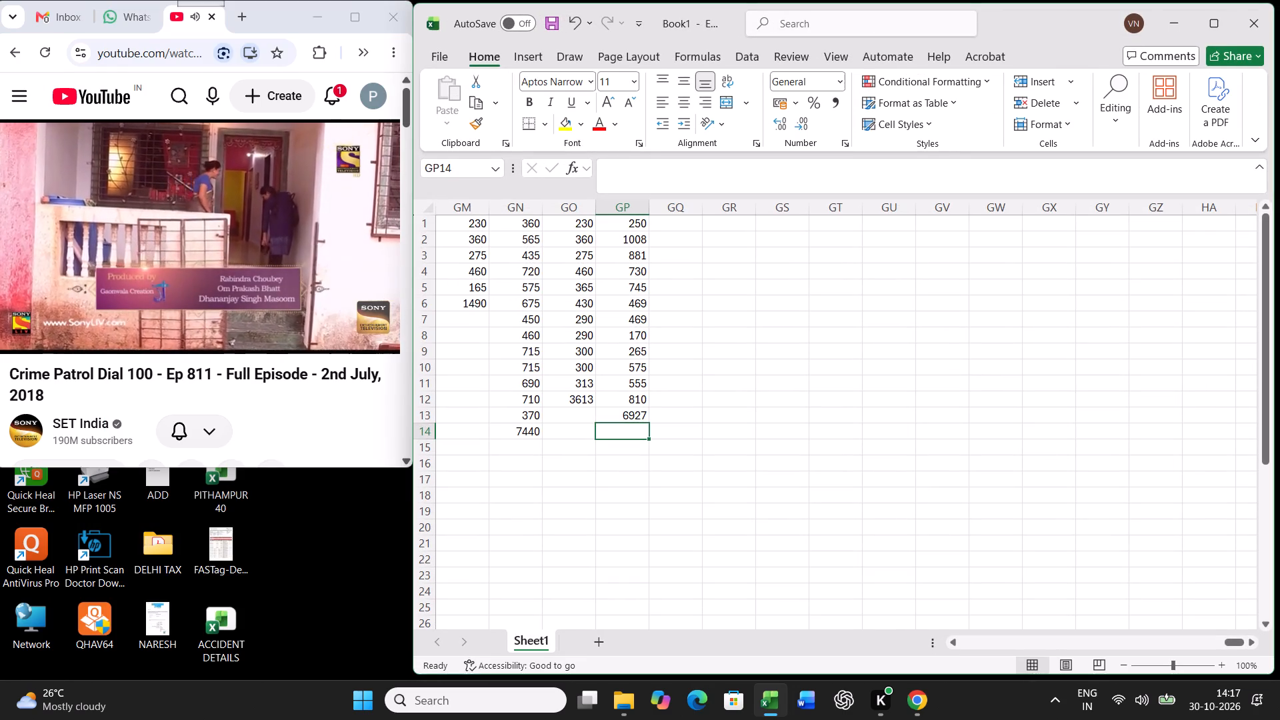
Start a new list at the top of column GQ, entering 230, 350, 90, 505 and 370 in cells GQ1 to GQ5.
key(Up)
key(Up)
key(Up)
key(Up)
key(Up)
key(Up)
key(Up)
key(Up)
key(Up)
key(Up)
key(Up)
key(Up)
key(Up)
key(Up)
key(Up)
key(Up)
key(Up)
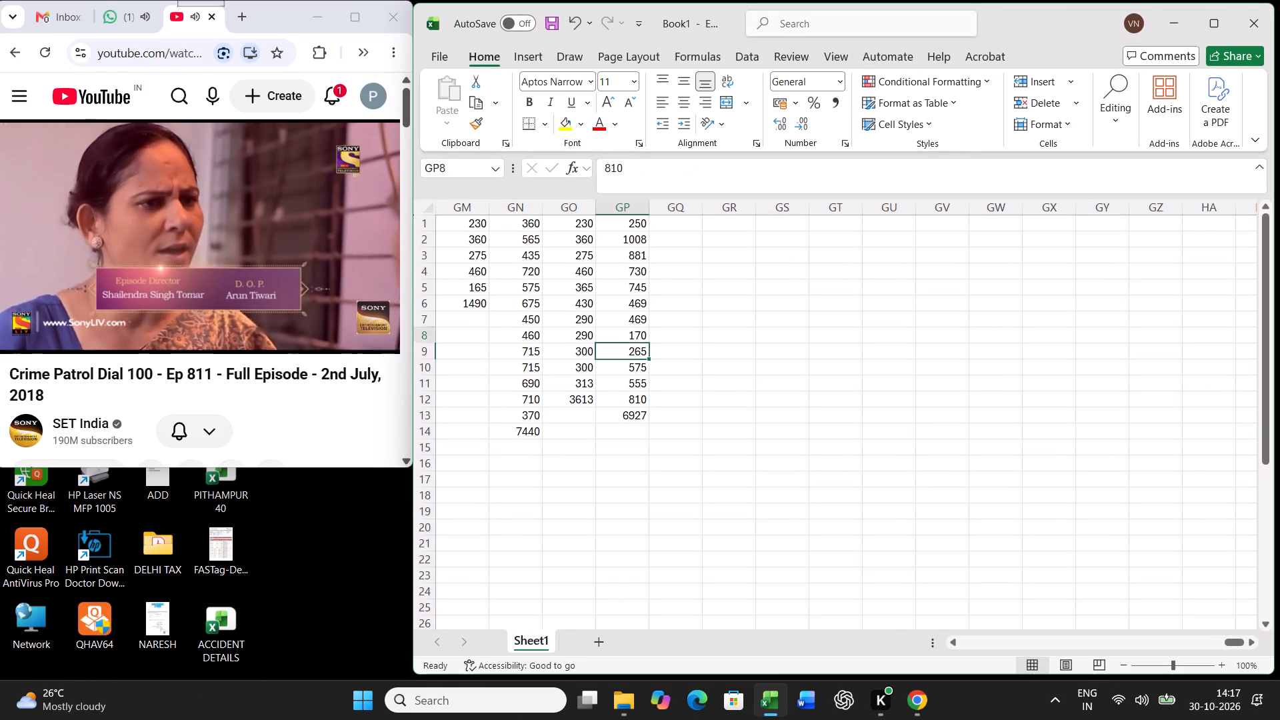
key(Right)
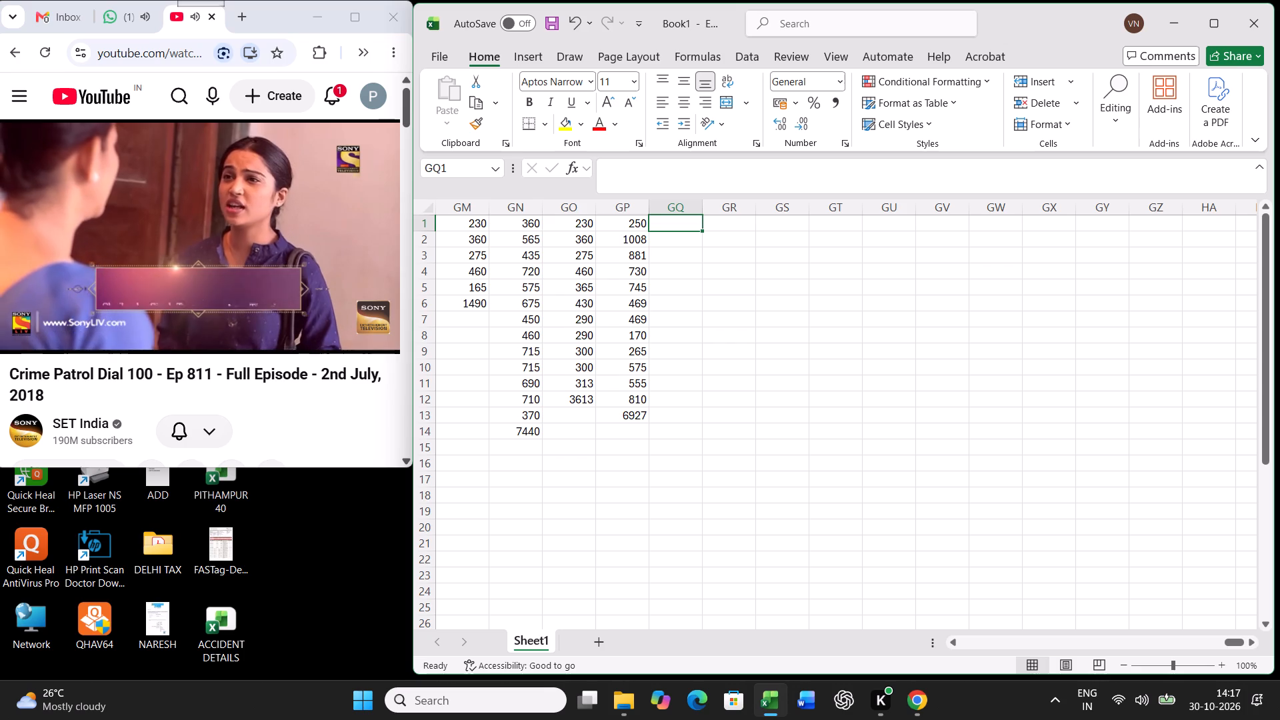
text(230)
key(Return)
text(350)
key(Return)
text(90)
key(Return)
text(505)
key(Return)
text(370)
key(Return)
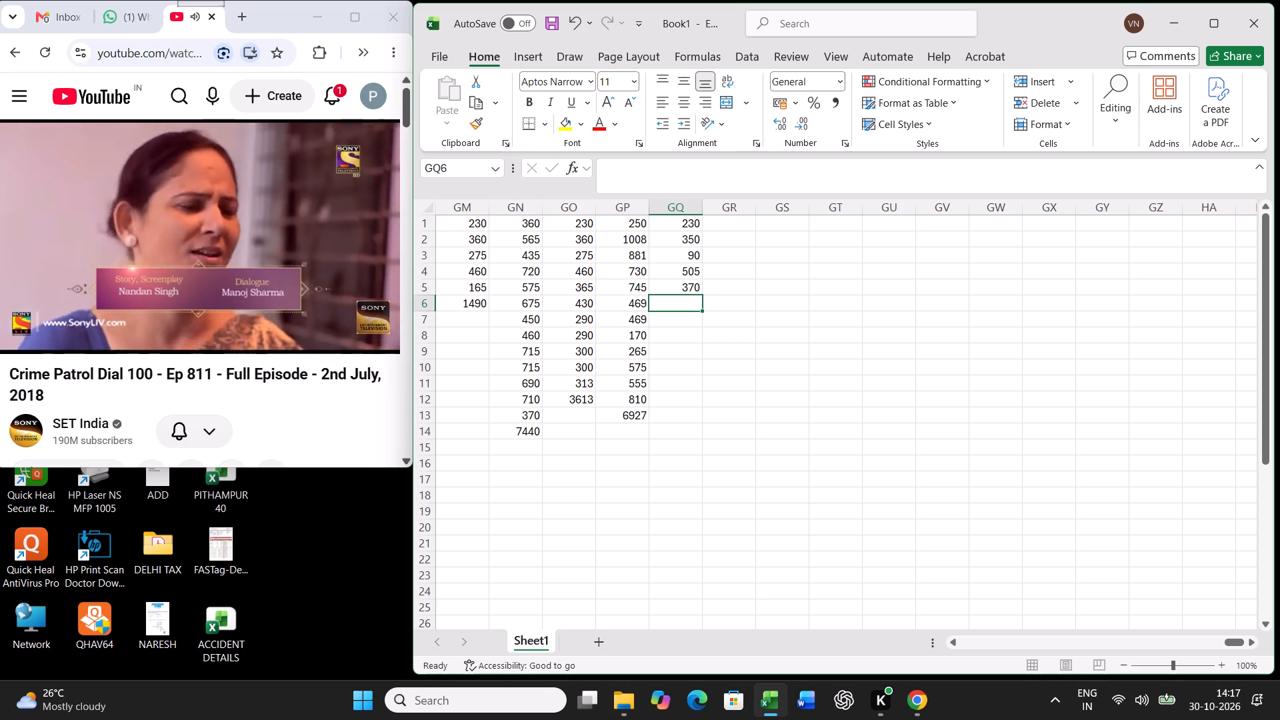
Continue column GQ with 255, 300, 550, 415 and 410 in cells GQ6 to GQ10.
text(255)
key(Return)
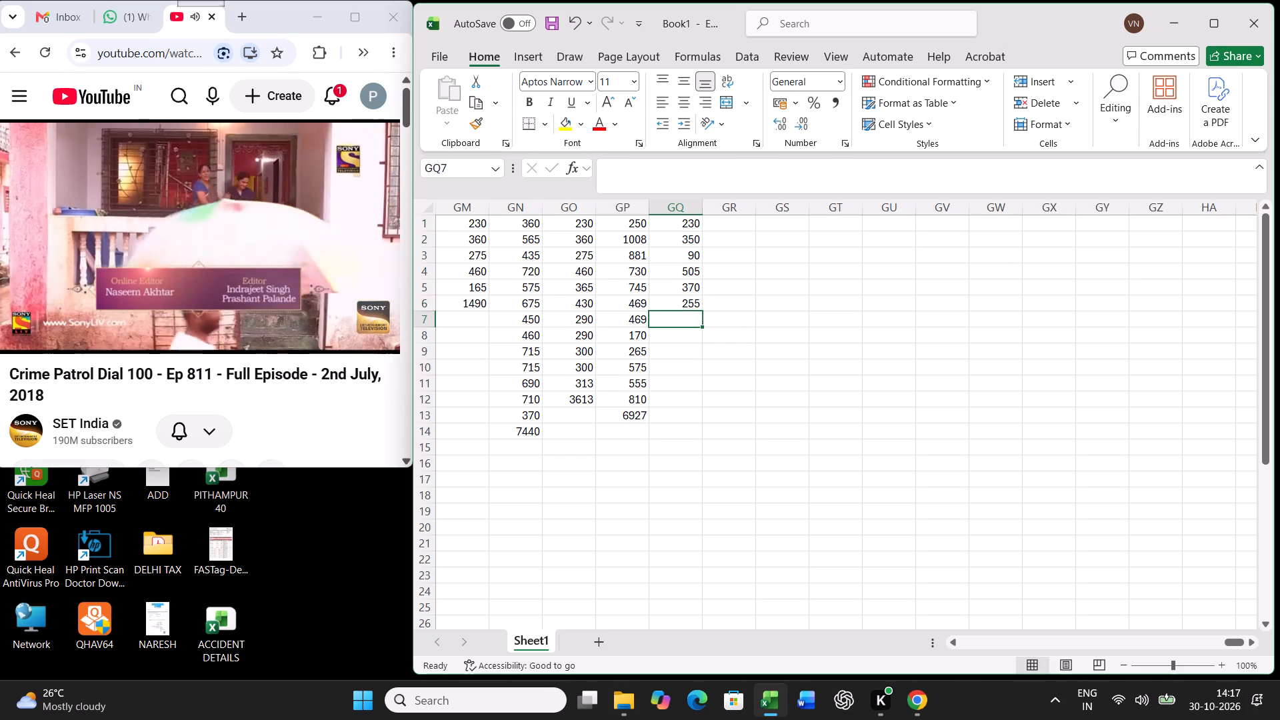
text(300)
key(Return)
text(550)
key(Return)
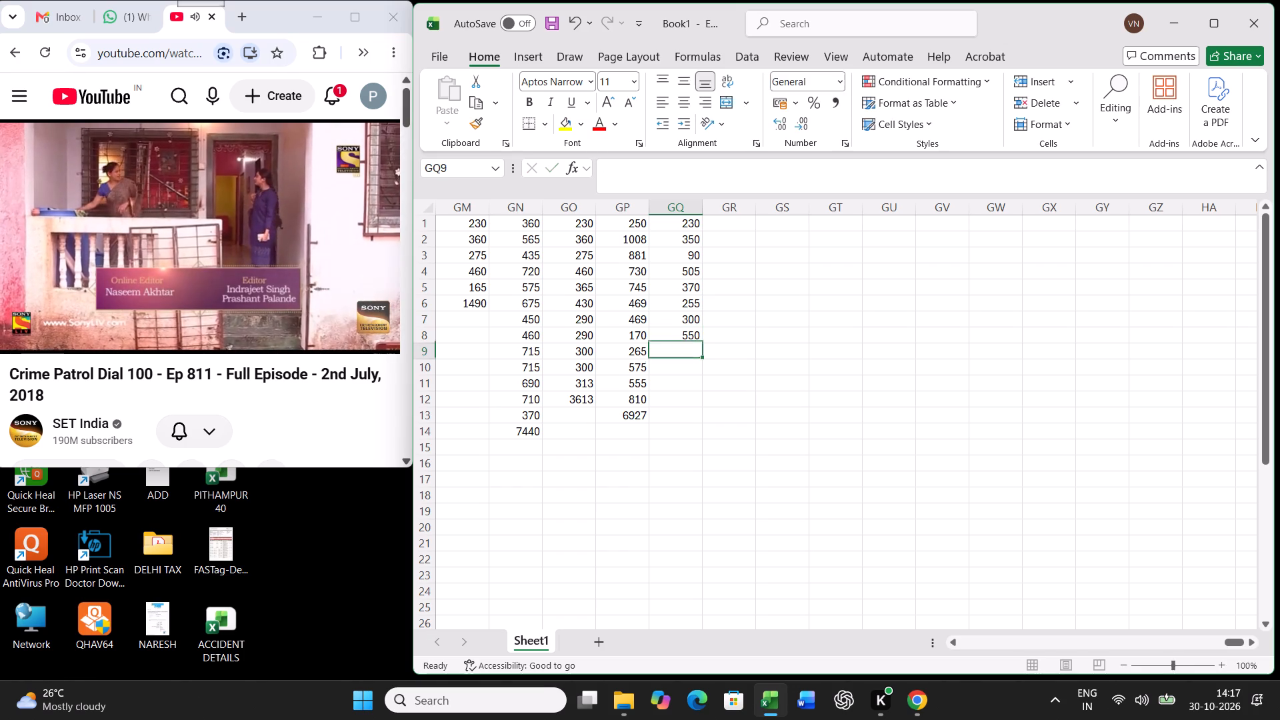
text(415)
key(Return)
text(410)
key(Return)
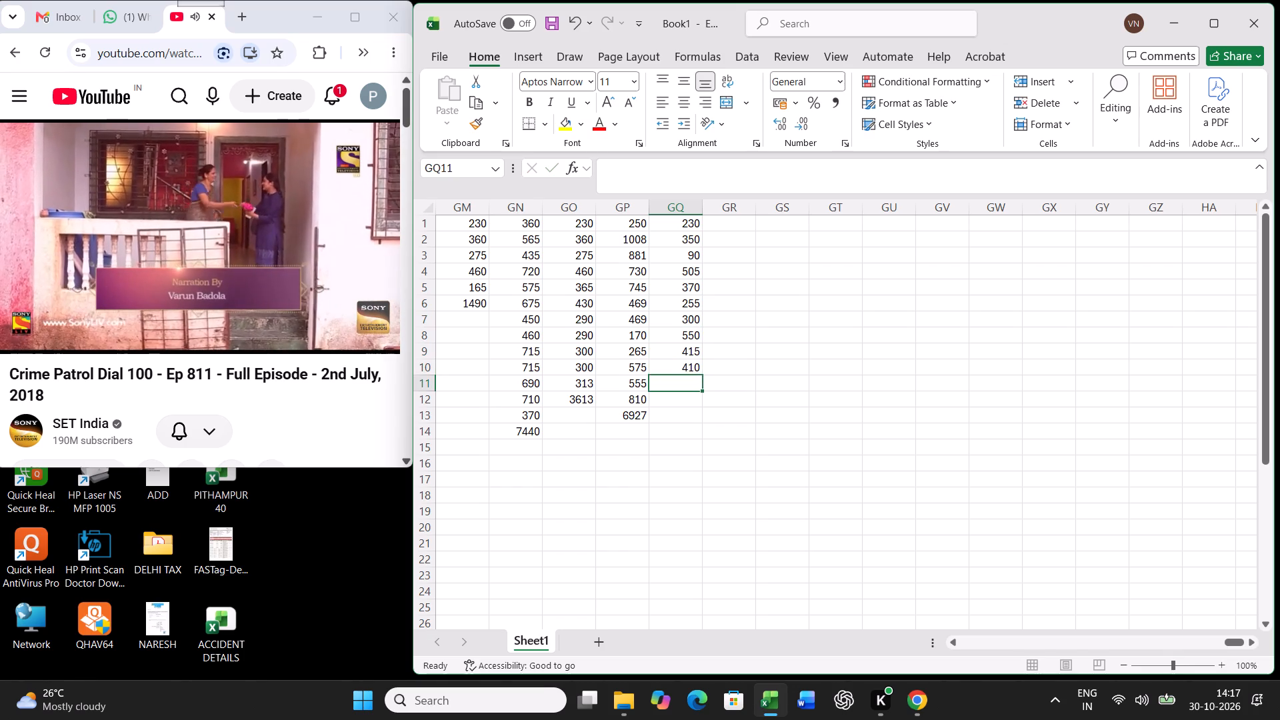
Total the column GQ amounts with AutoSum in cell GQ11, below the last entry.
click(1210, 18)
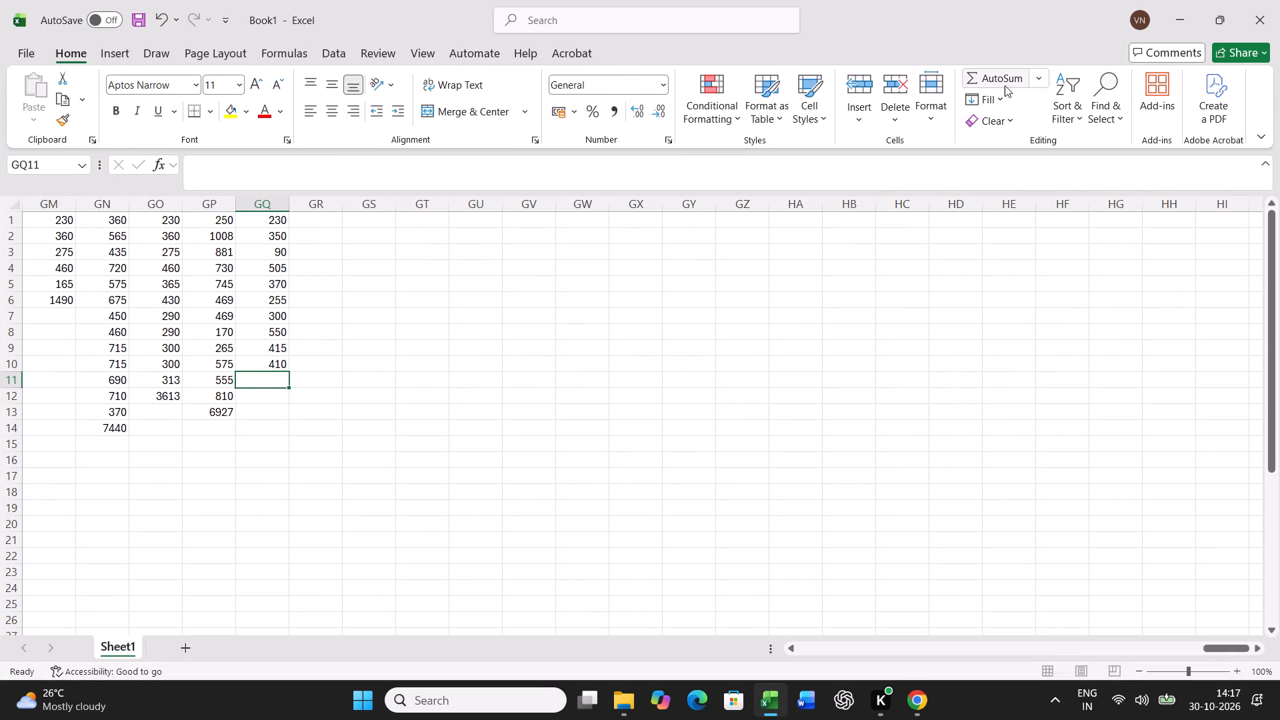
click(1005, 85)
key(Return)
click(1226, 5)
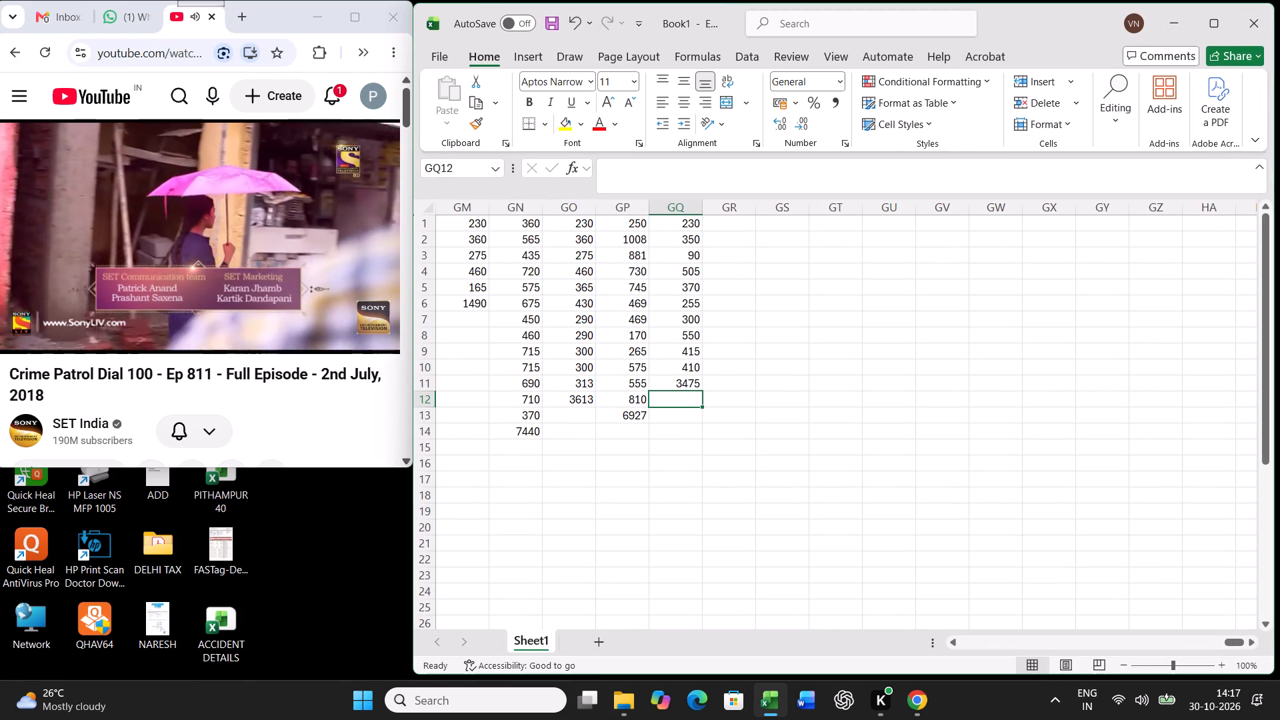
Start a new list at the top of column GR, entering 330, 425, 440 and 285 in cells GR1 to GR4.
key(Up)
key(Up)
key(Up)
key(Up)
key(Up)
key(Up)
key(Up)
key(Up)
key(Up)
key(Up)
key(Up)
key(Up)
key(Up)
key(Up)
key(Up)
key(Up)
key(Up)
key(Up)
key(Up)
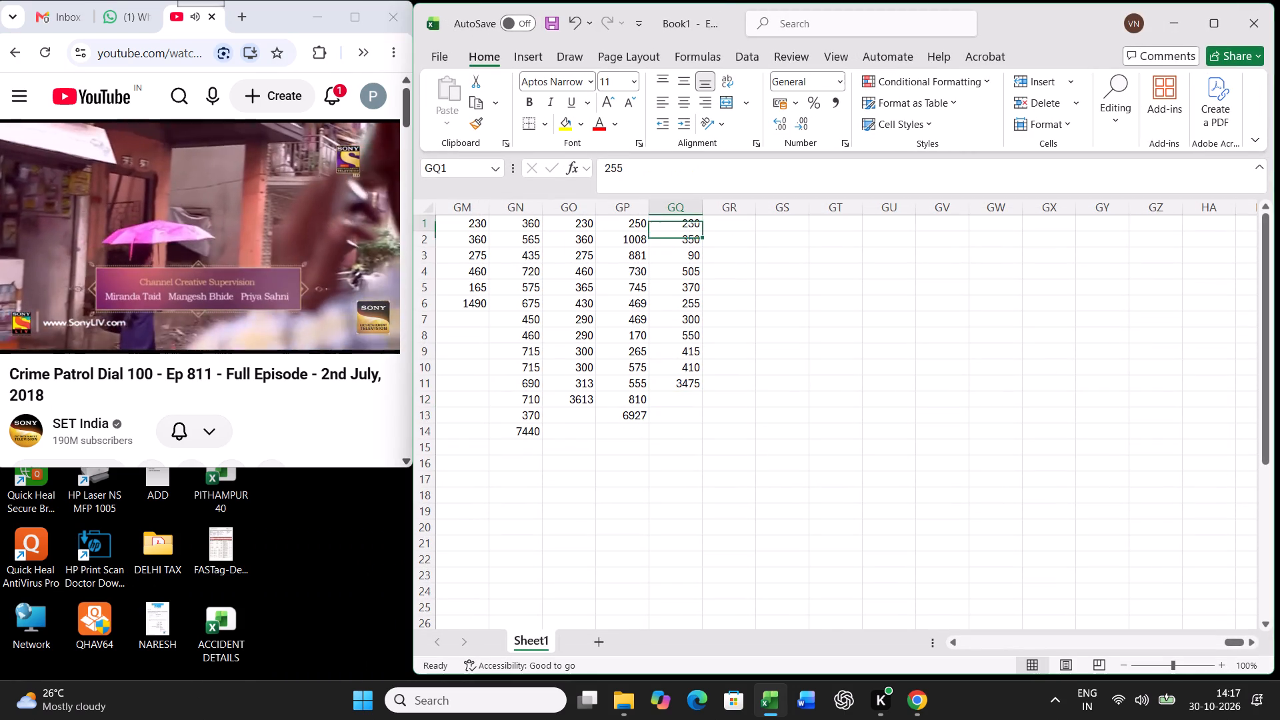
key(Right)
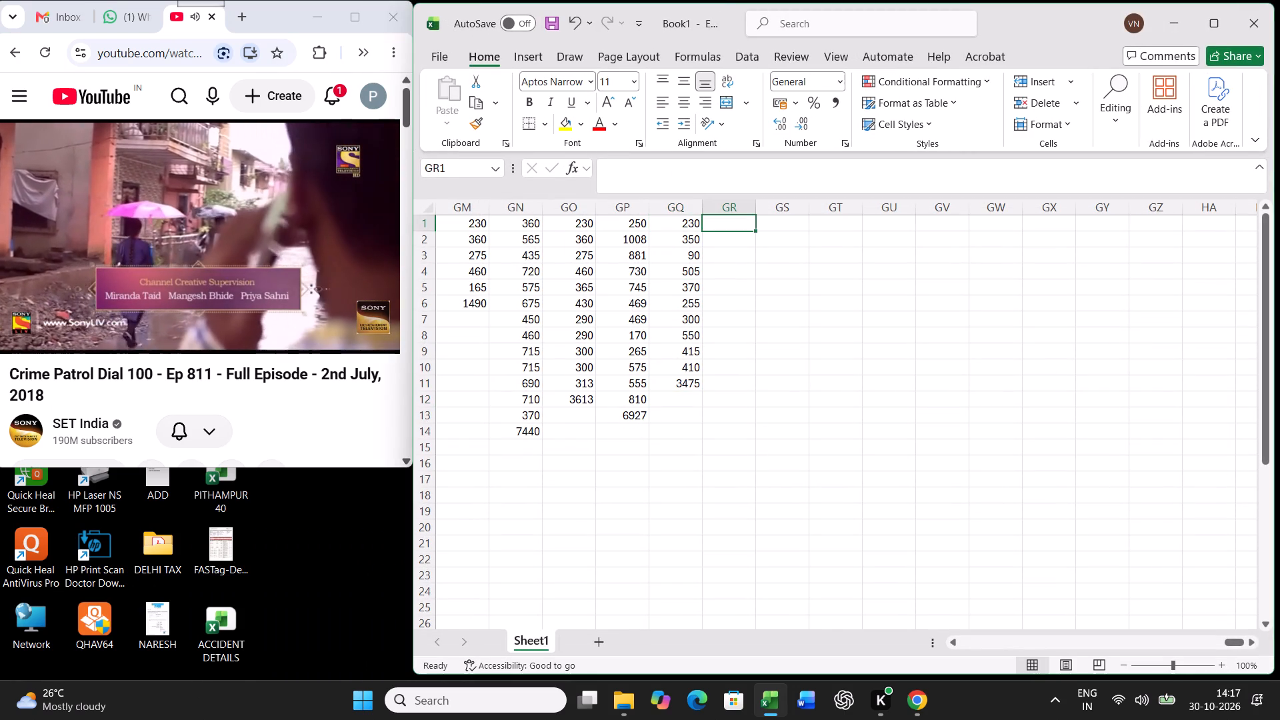
text(330)
key(Return)
text(425)
key(Return)
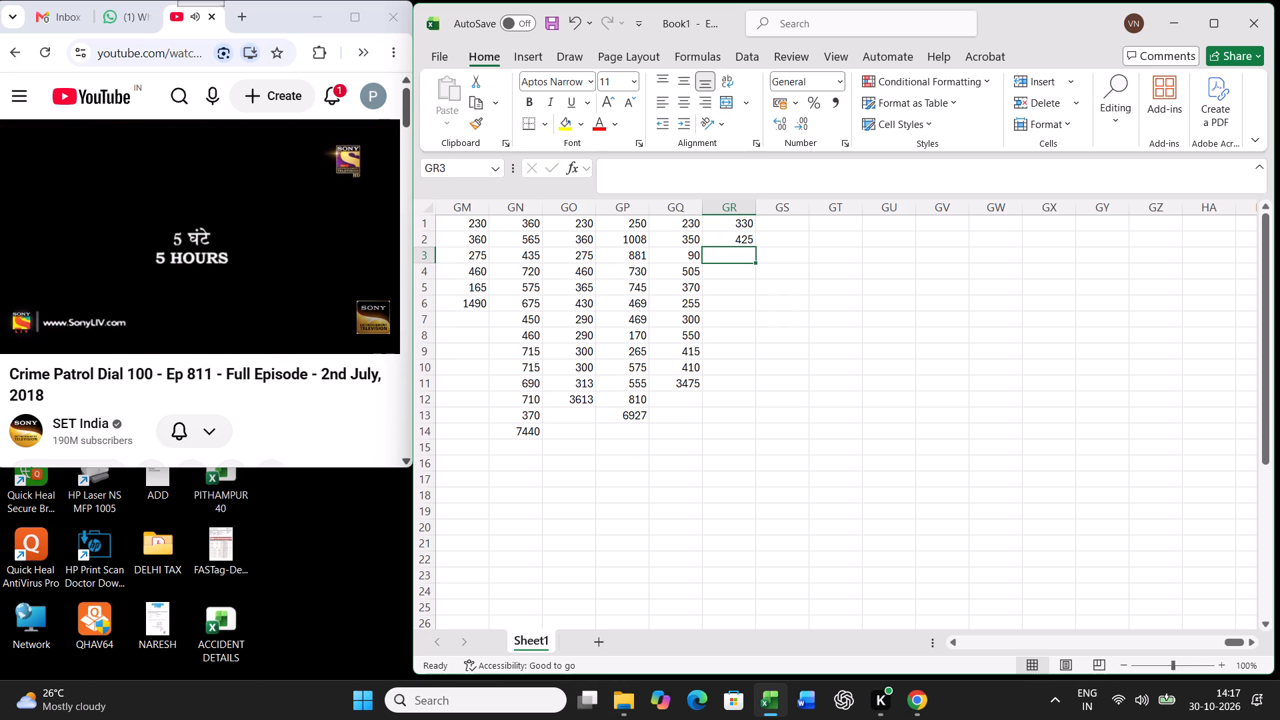
text(440)
key(Return)
text(285)
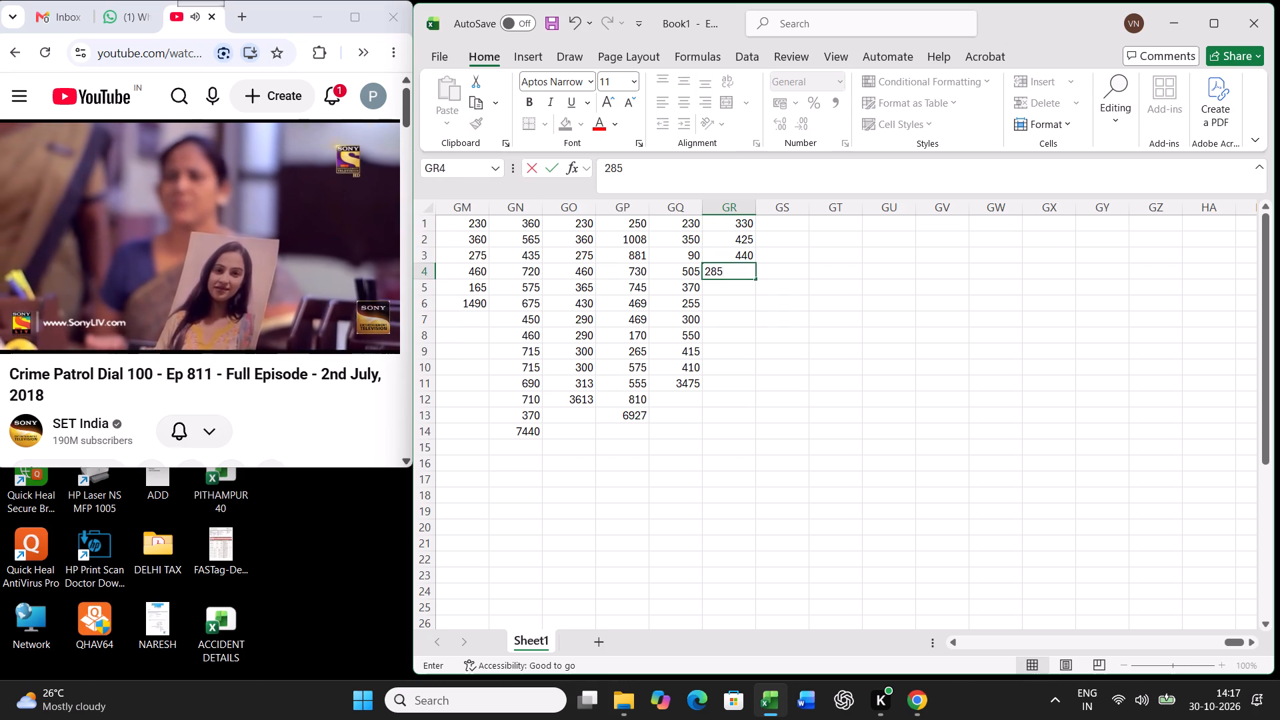
key(Return)
Continue column GR with 355, 190, 395 and 465 in cells GR5 to GR8.
text(355)
key(Return)
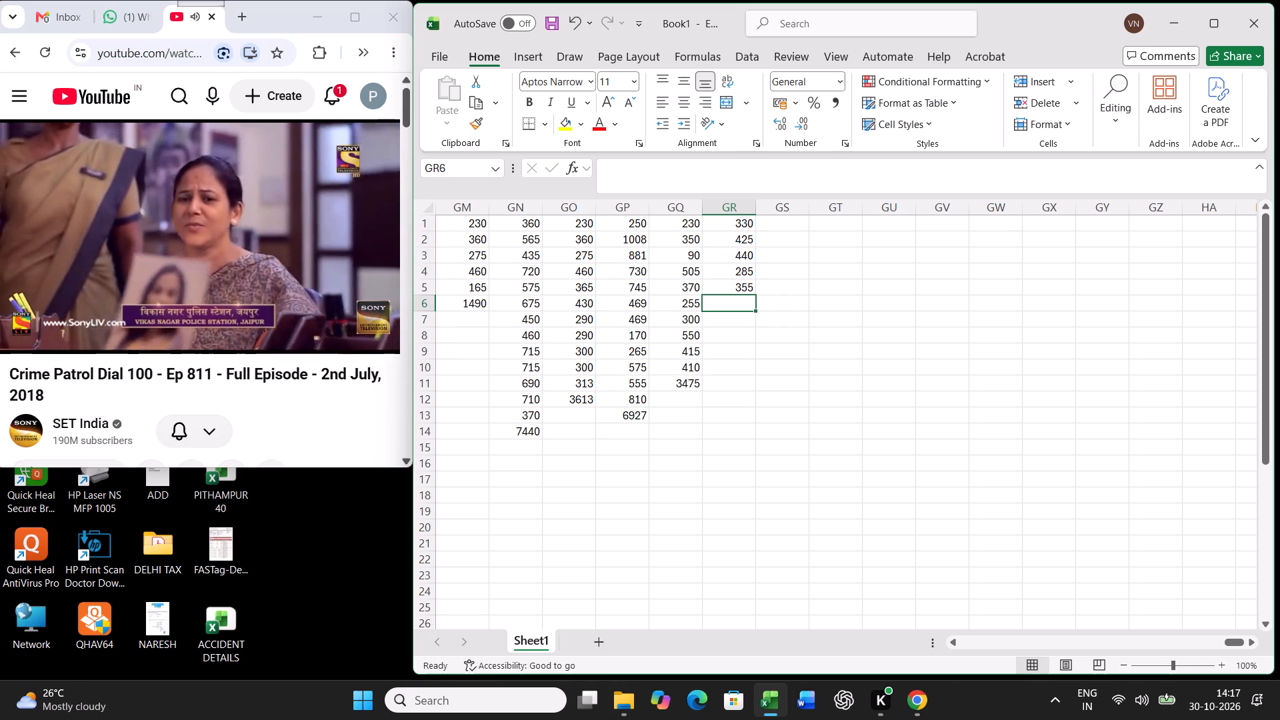
text(190)
key(Return)
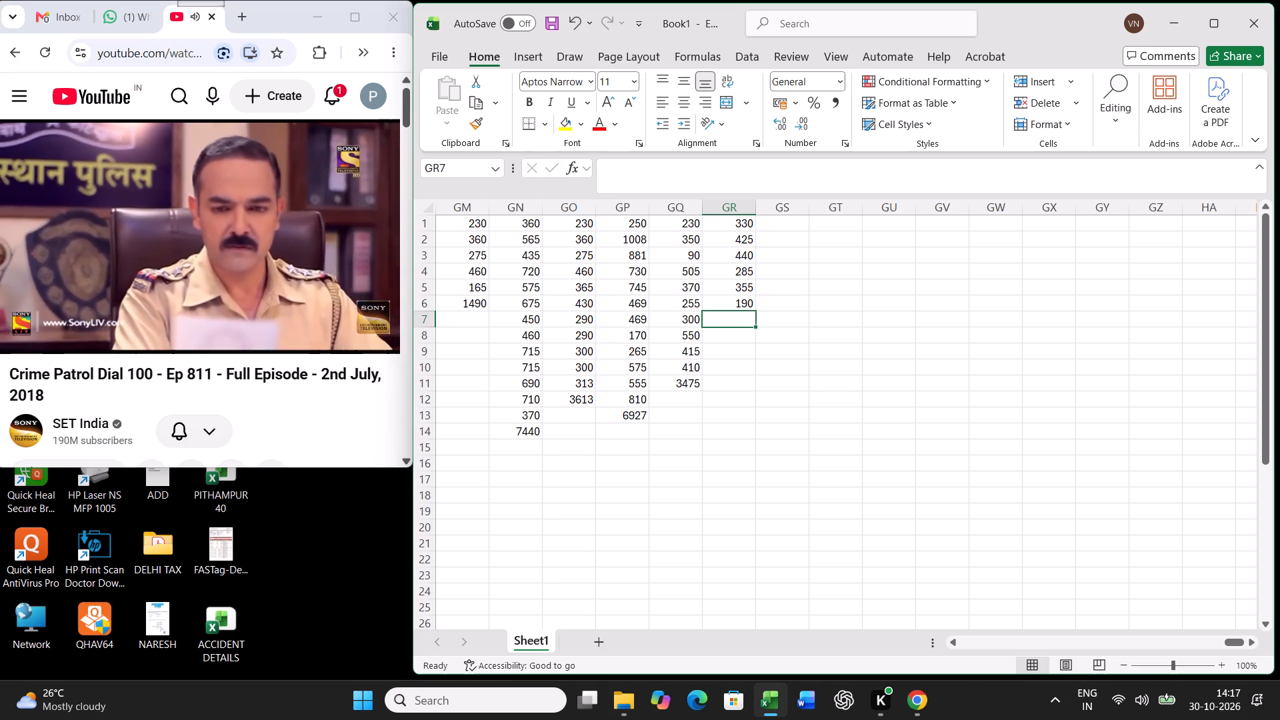
text(395)
key(Return)
text(465)
key(Return)
Total the column GR amounts with AutoSum in cell GR9, below the last entry.
click(1209, 20)
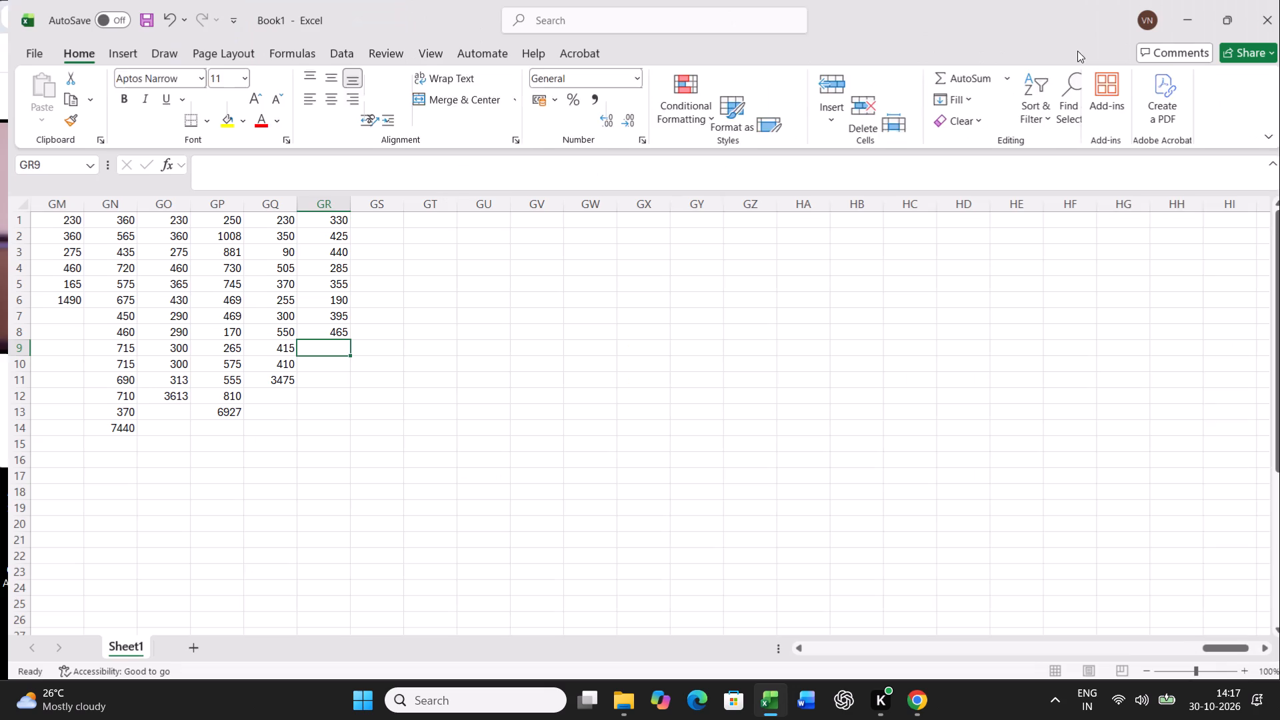
click(987, 77)
key(Return)
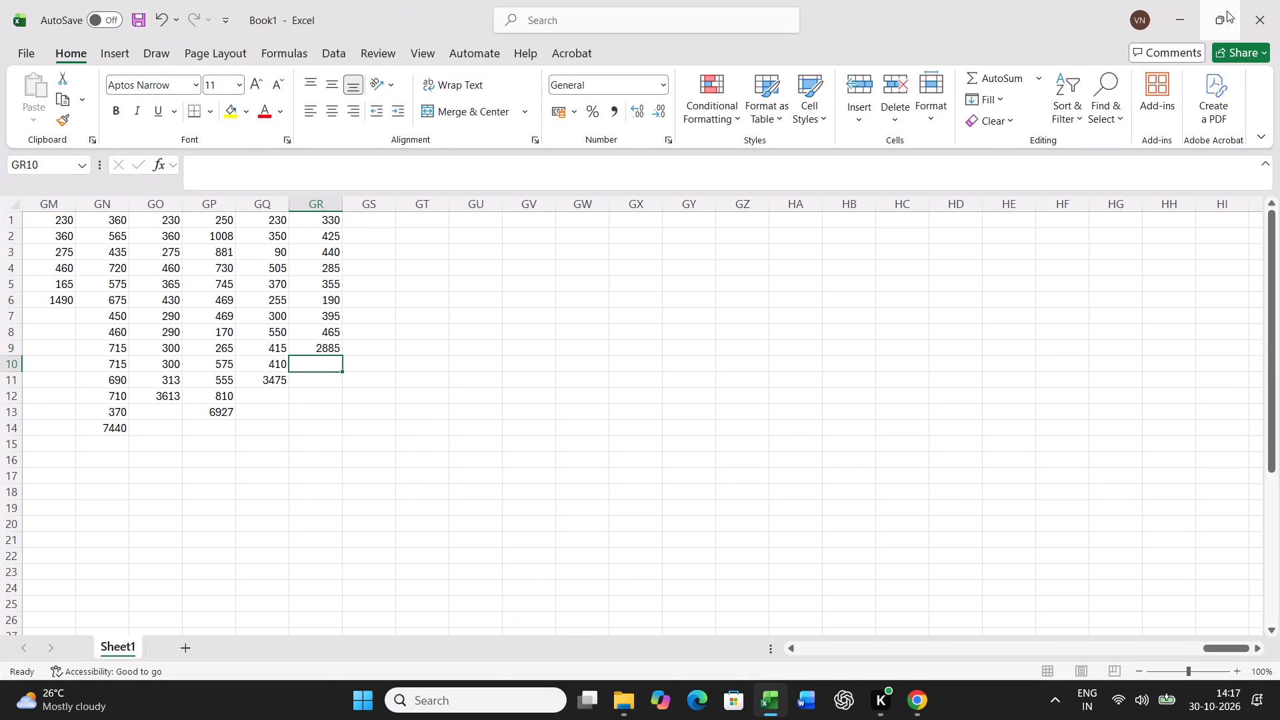
click(1227, 11)
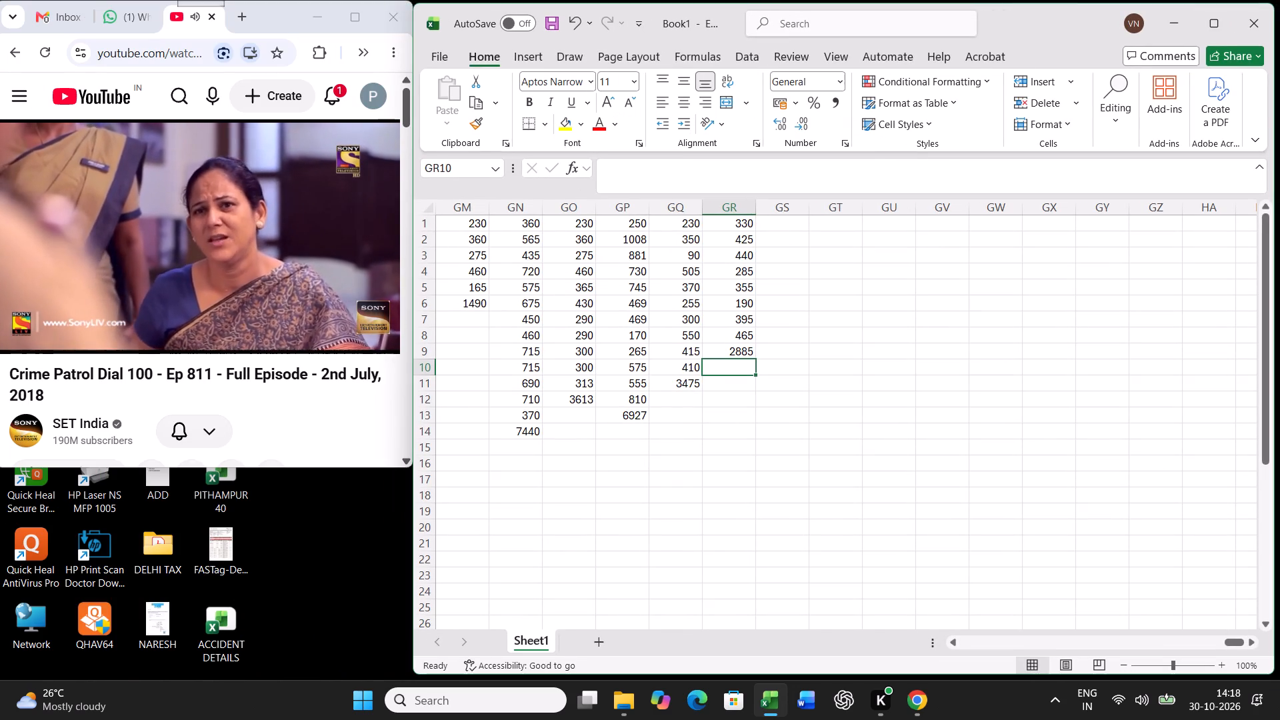
Start a new list at the top of column GS, entering 330, 425, 440 and 285 in cells GS1 to GS4.
key(Up)
key(Up)
key(Up)
key(Up)
key(Up)
key(Up)
key(Up)
key(Up)
key(Up)
key(Up)
key(Up)
key(Up)
key(Up)
key(Up)
key(Up)
key(Up)
key(Right)
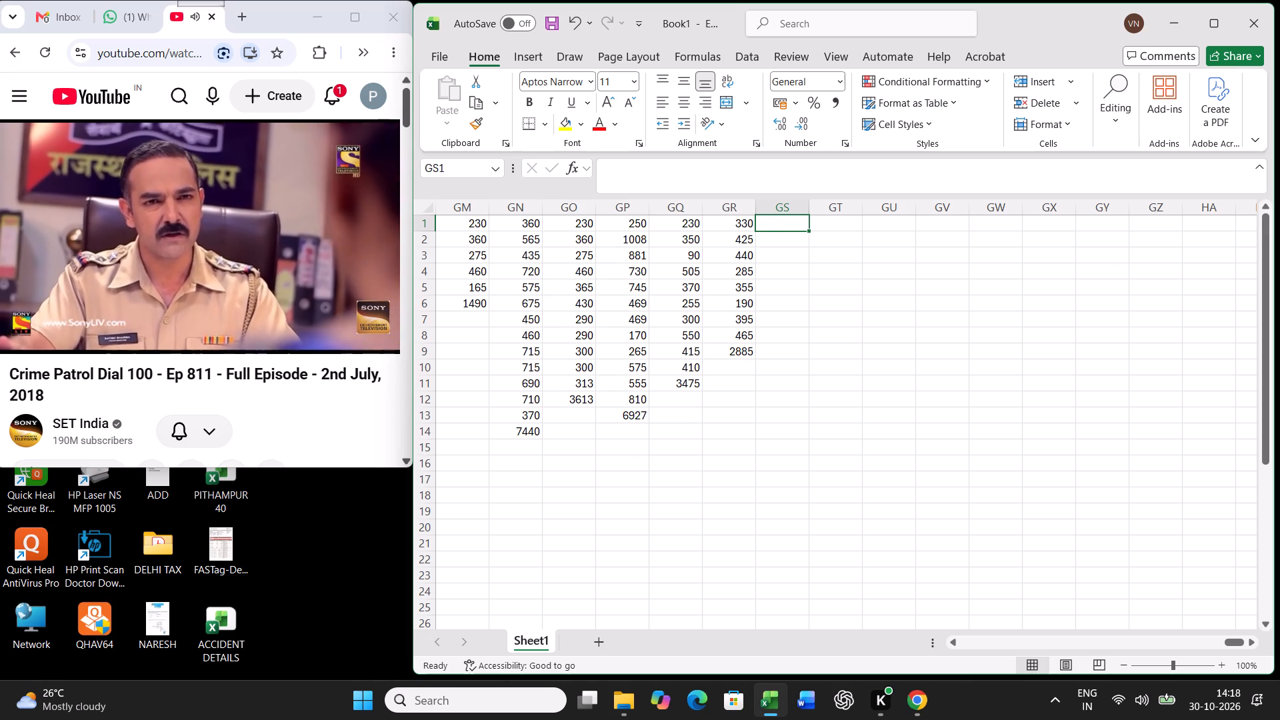
text(330)
key(Return)
text(425)
key(Return)
text(440)
key(Return)
text(285)
key(Return)
Continue column GS with 340, 395 and 465 in cells GS5 to GS7.
text(340)
key(Return)
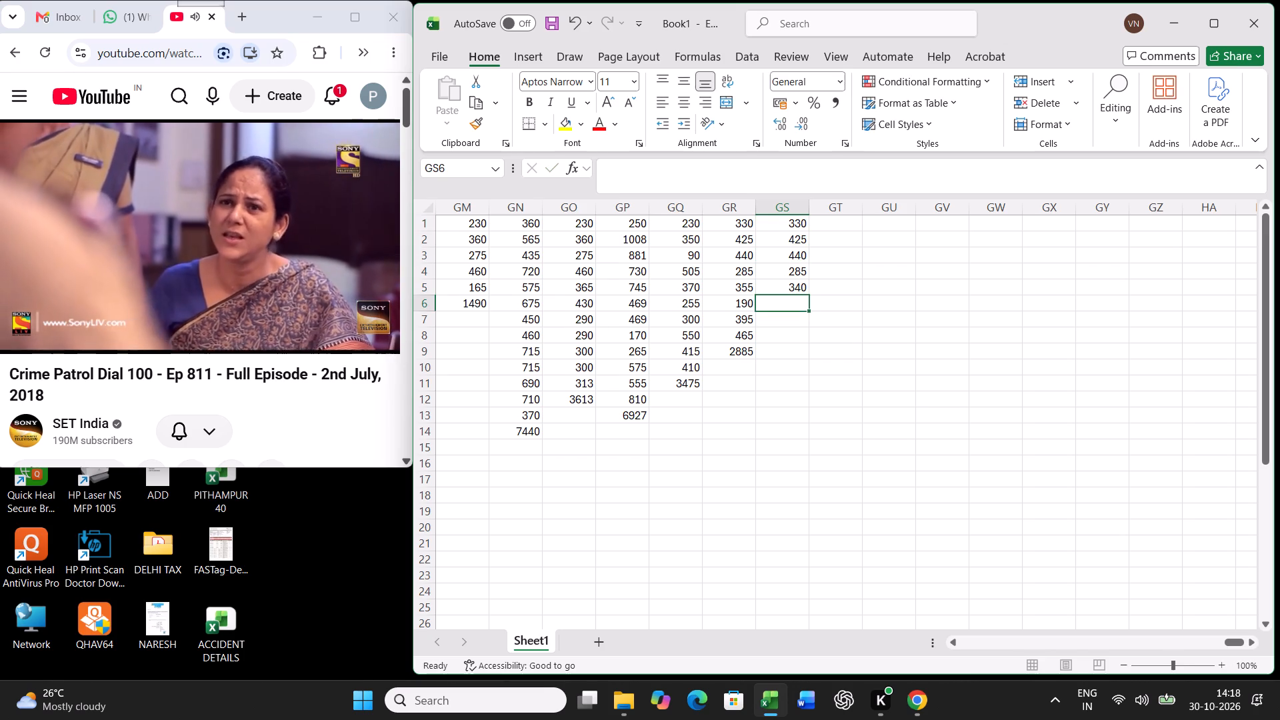
text(395)
key(Return)
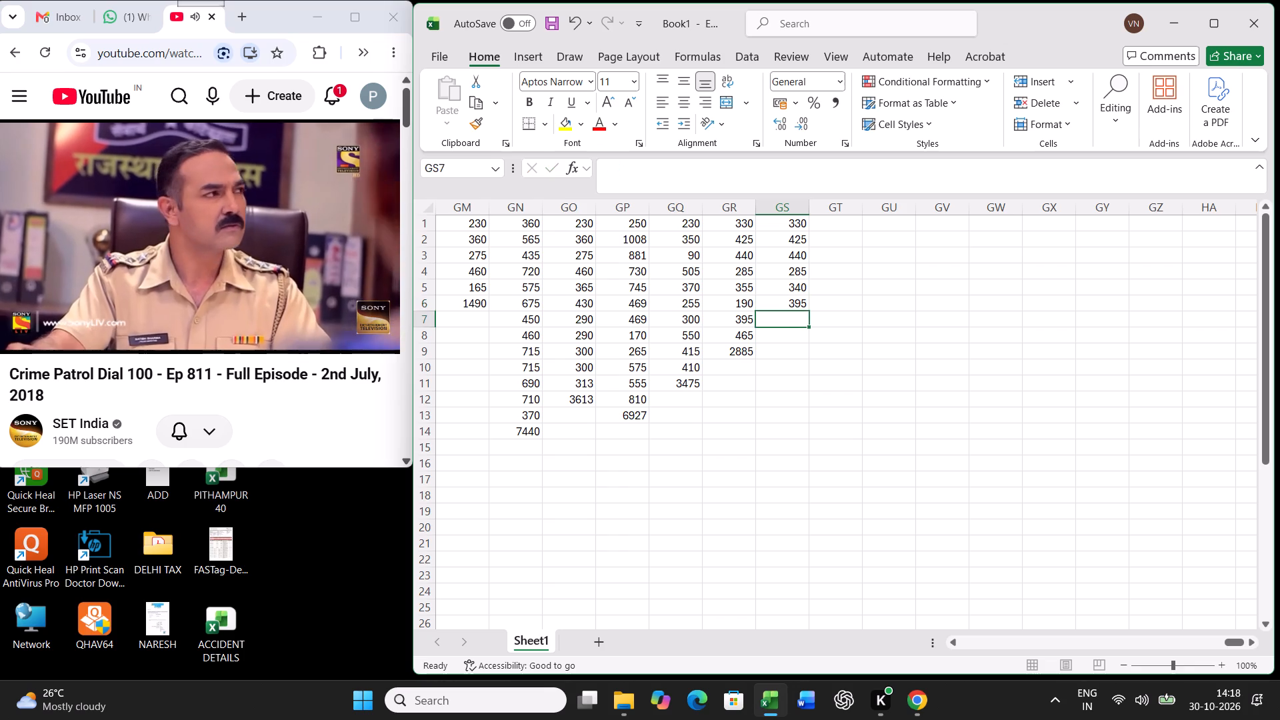
text(465)
key(Return)
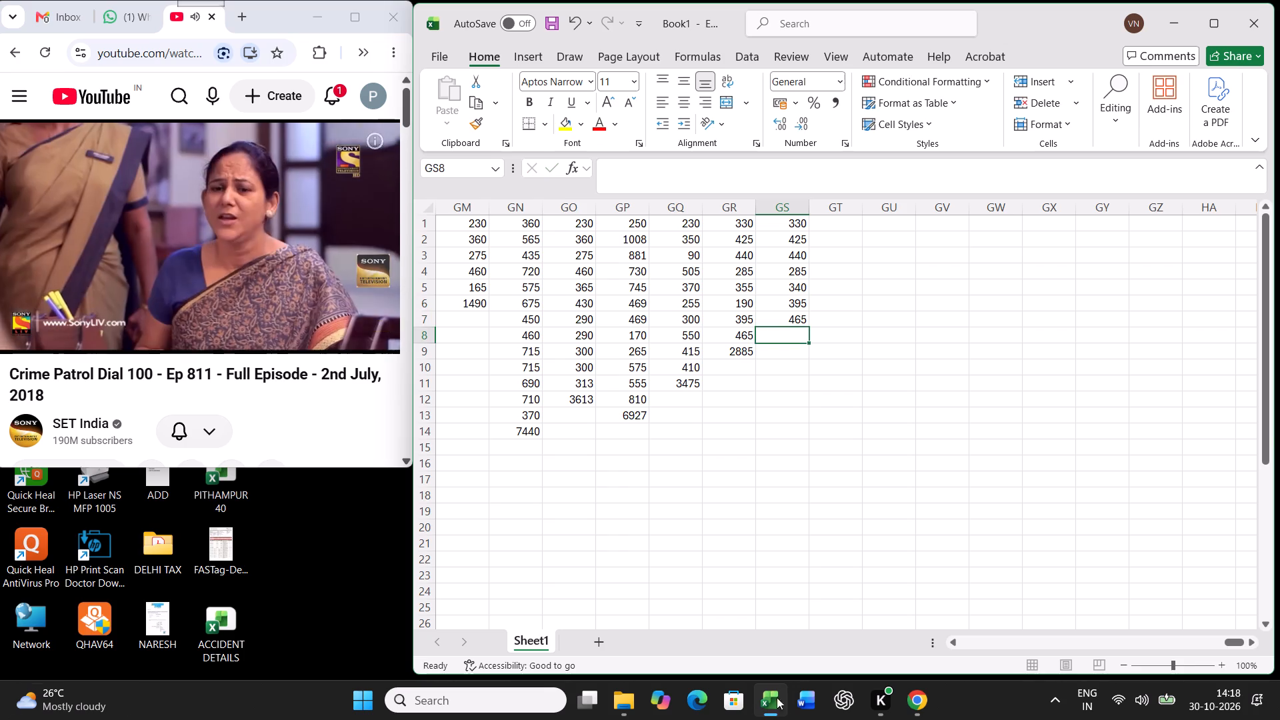
Total the column GS amounts with AutoSum in cell GS8, below the last entry.
click(1208, 10)
click(990, 79)
key(Return)
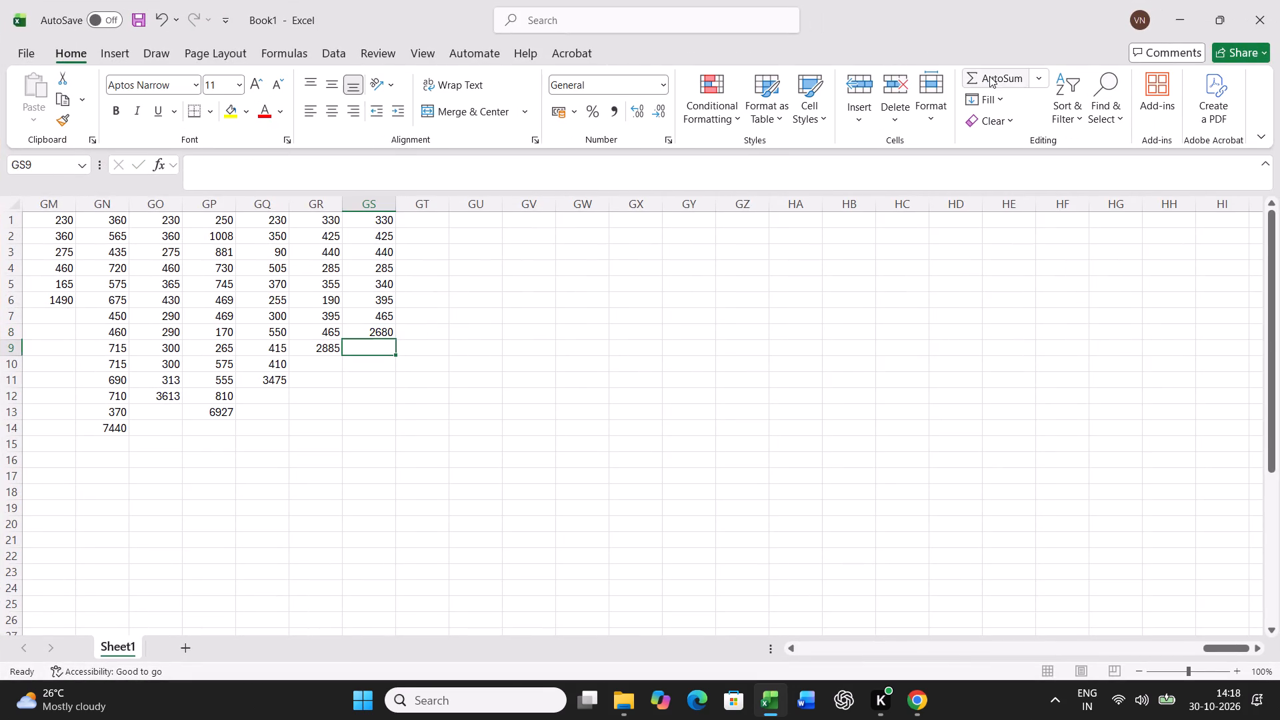
click(1229, 11)
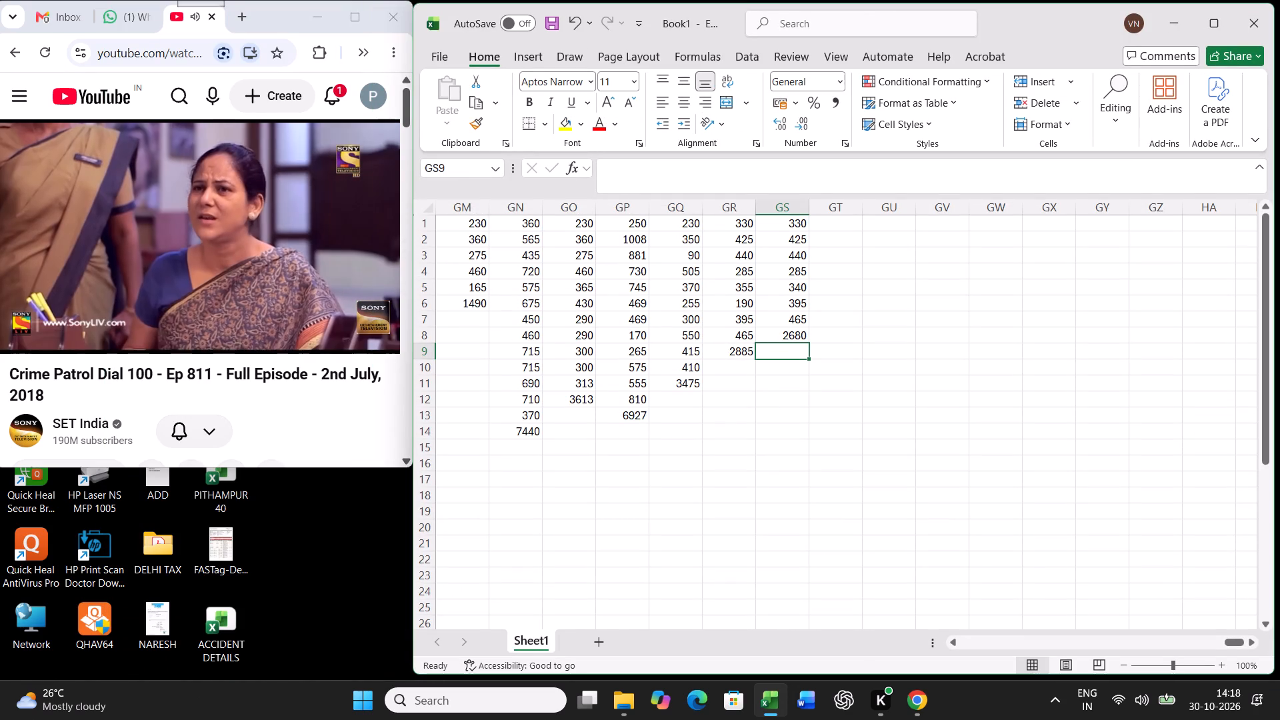
Enter a new list of 95, 97, 122, 212, 35 and 40 in column GT, cells GT1 to GT6.
key(Up)
key(Up)
key(Up)
key(Up)
key(Up)
key(Up)
key(Up)
key(Up)
key(Up)
key(Up)
key(Up)
key(Up)
key(Up)
key(Up)
key(Up)
key(Up)
key(Up)
key(Right)
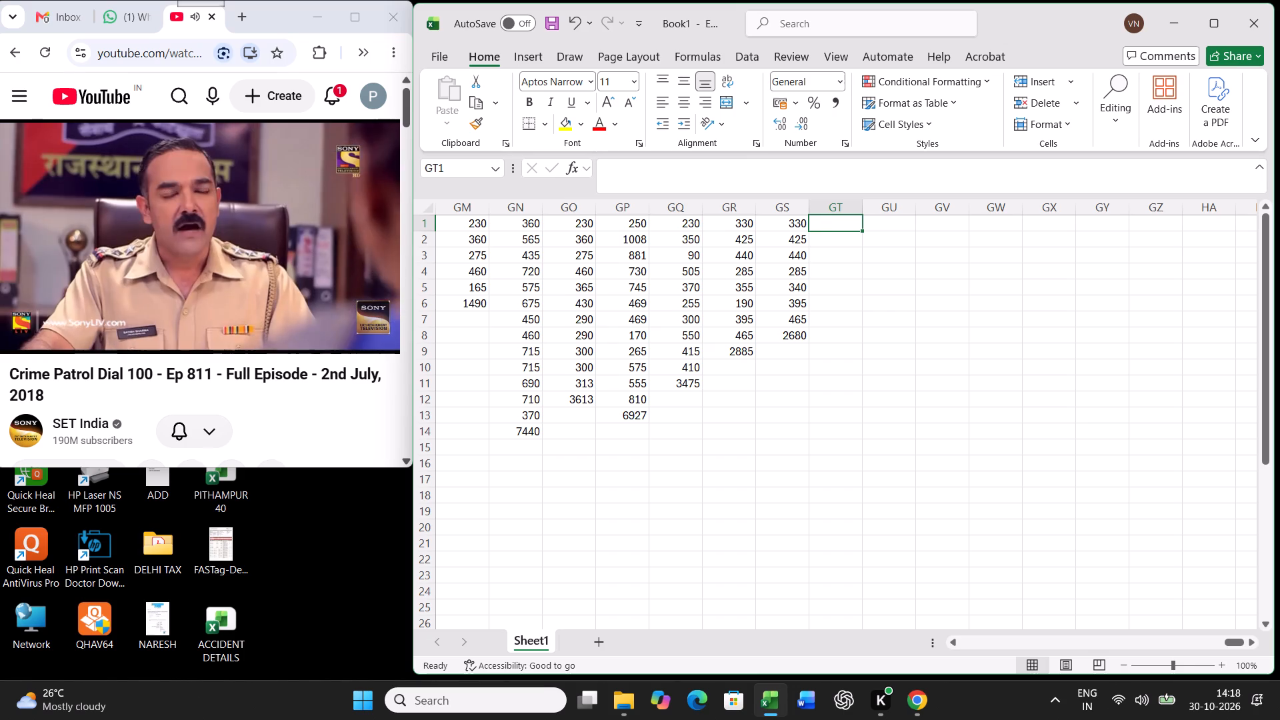
text(95)
key(Return)
text(97)
key(Return)
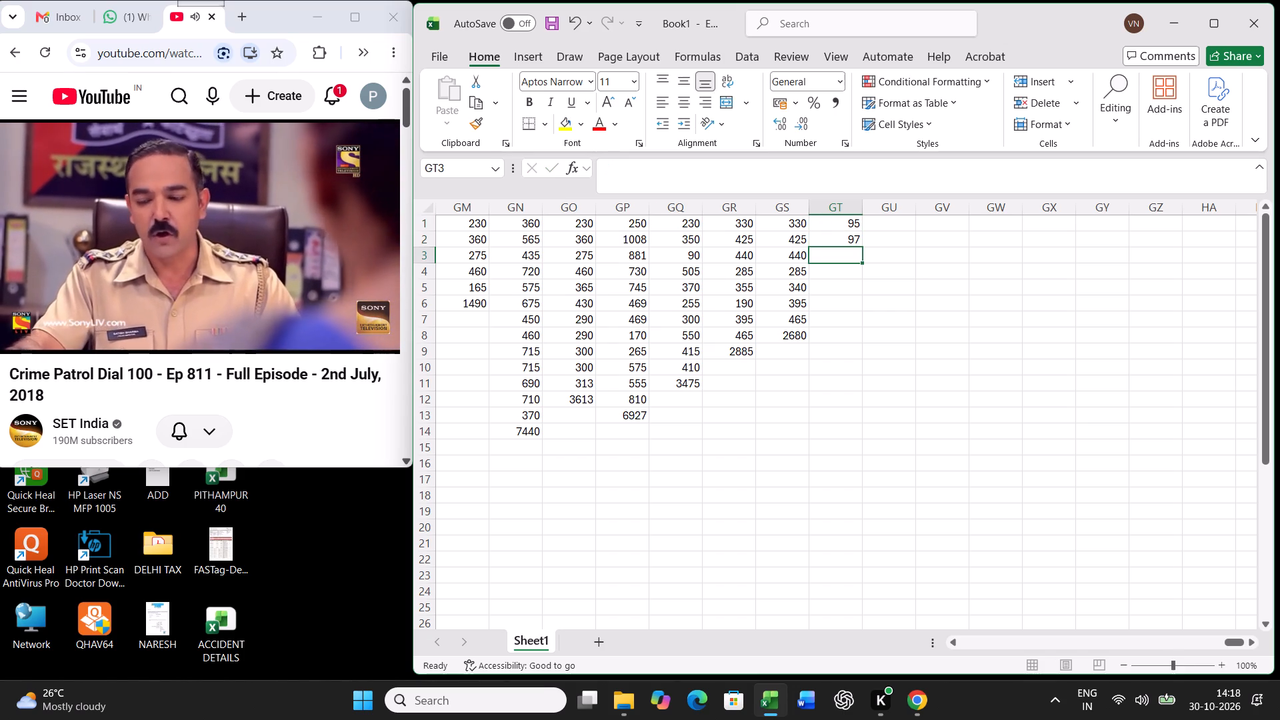
text(122)
key(Return)
text(212)
key(Return)
text(35)
key(Return)
text(40)
key(Return)
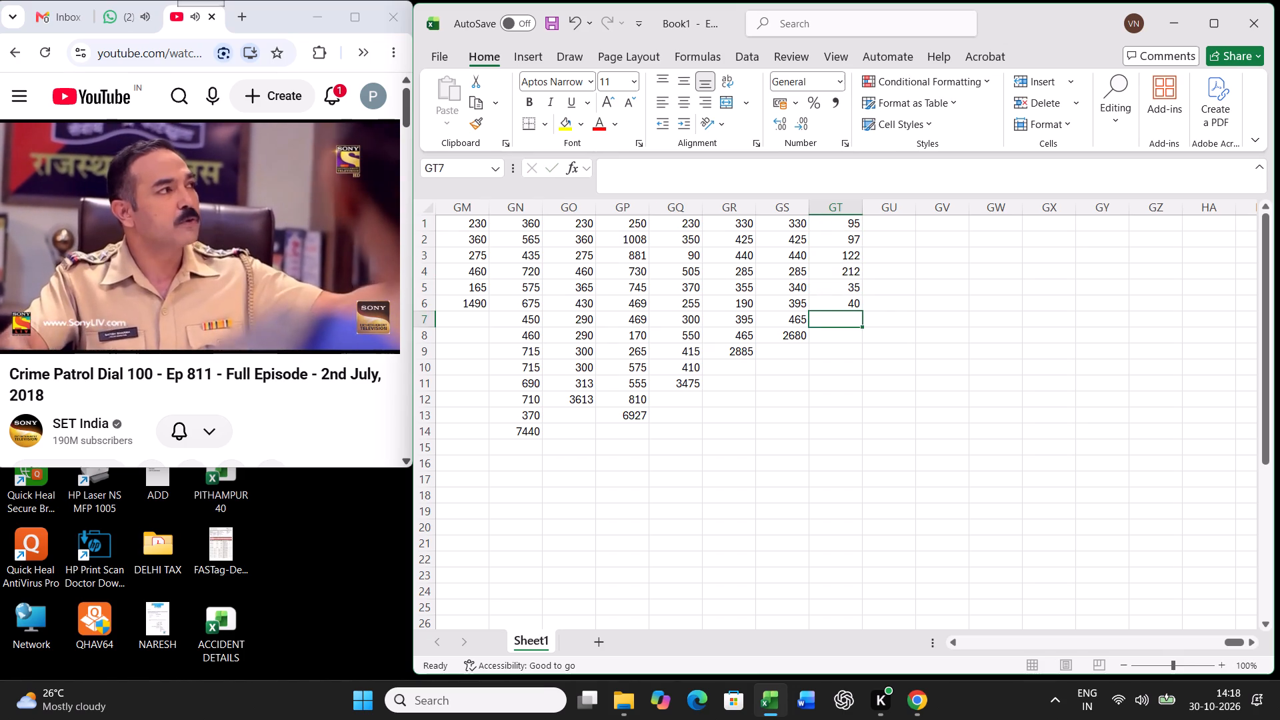
Total the column GT amounts with AutoSum in cell GT7, below the last entry.
click(1207, 33)
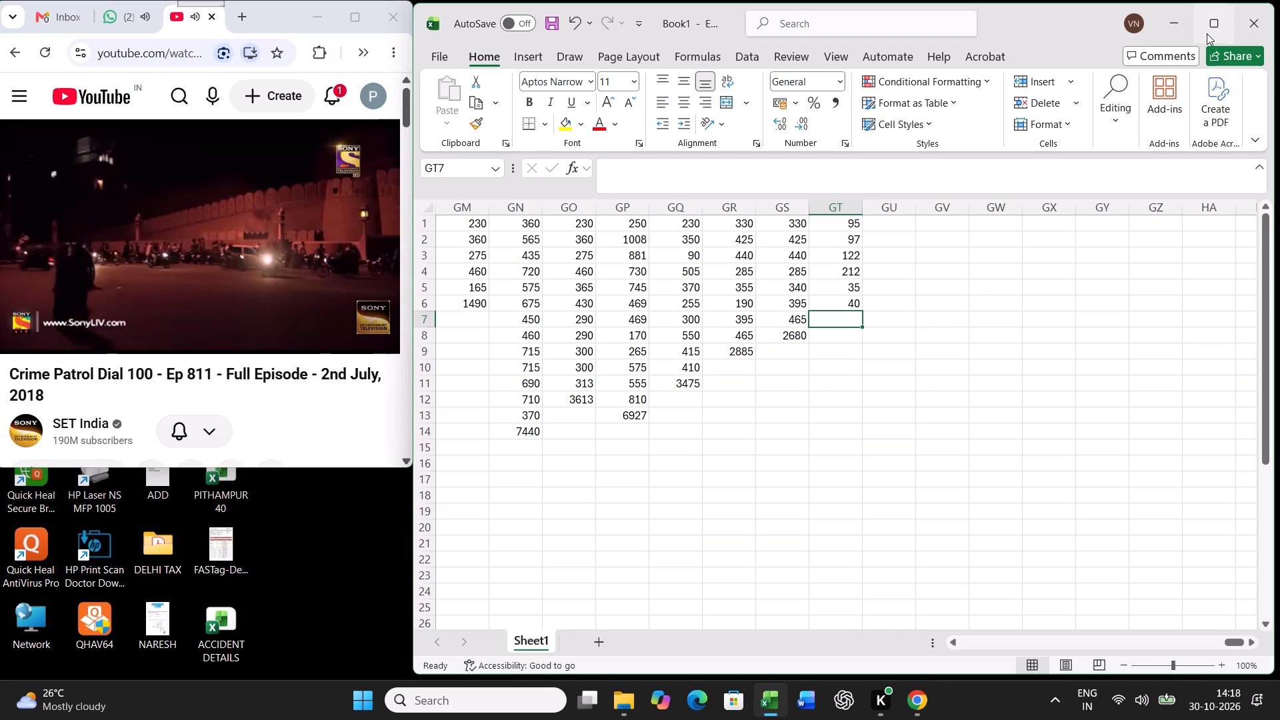
click(1017, 73)
key(Return)
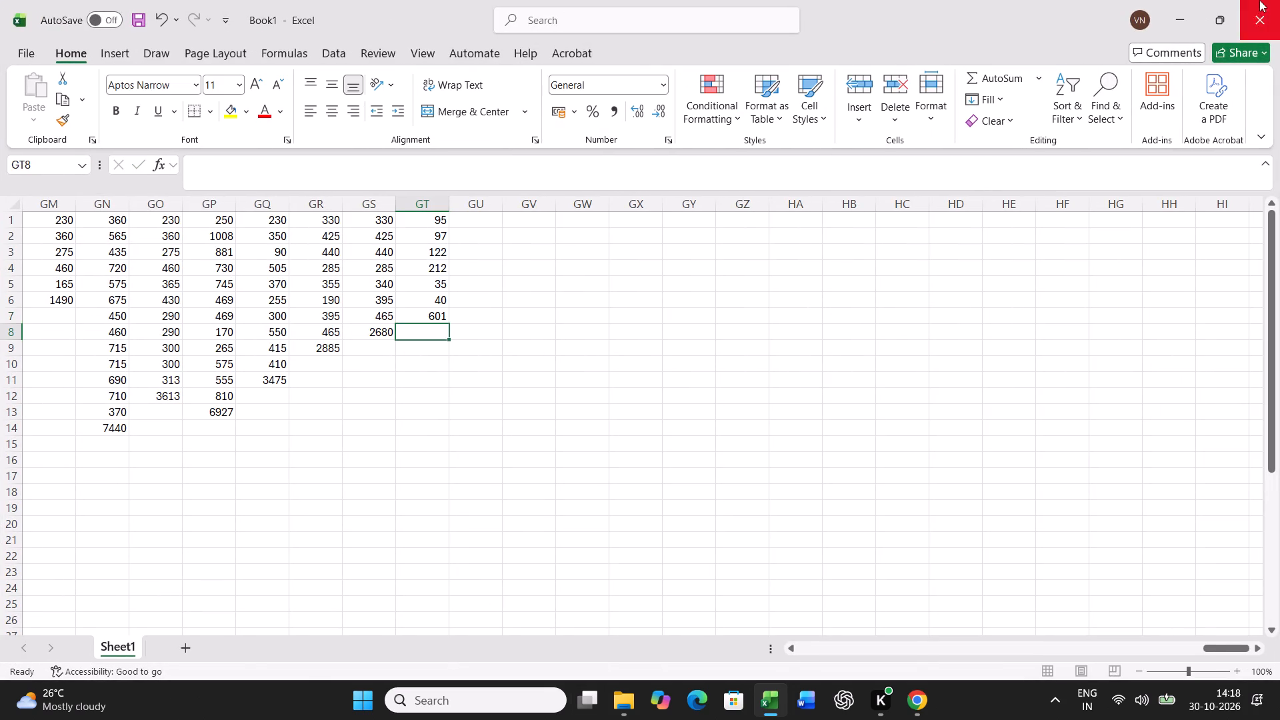
click(1215, 10)
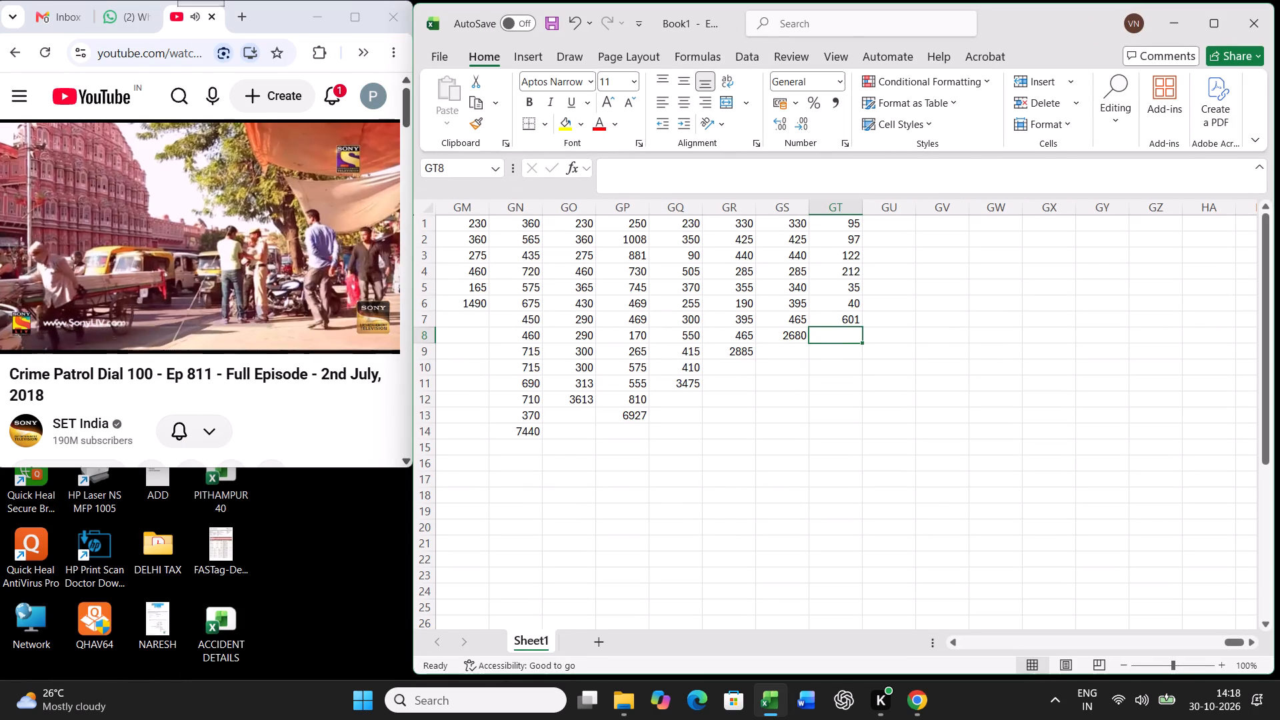
Enter a new list of 230, 320, 415, 345, 375, 360, 390 and 105 in column GU, cells GU1 to GU8.
key(Up)
key(Up)
key(Up)
key(Up)
key(Up)
key(Up)
key(Up)
key(Up)
key(Up)
key(Up)
key(Up)
key(Up)
key(Up)
key(Up)
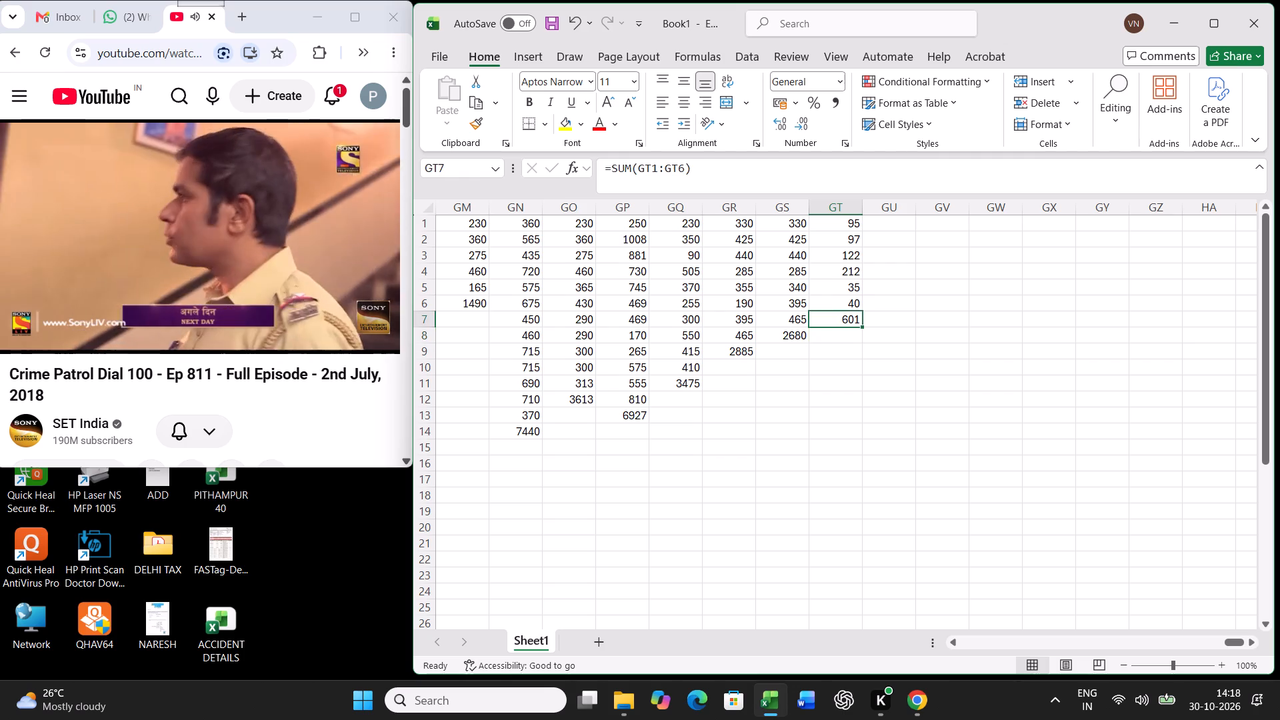
key(Right)
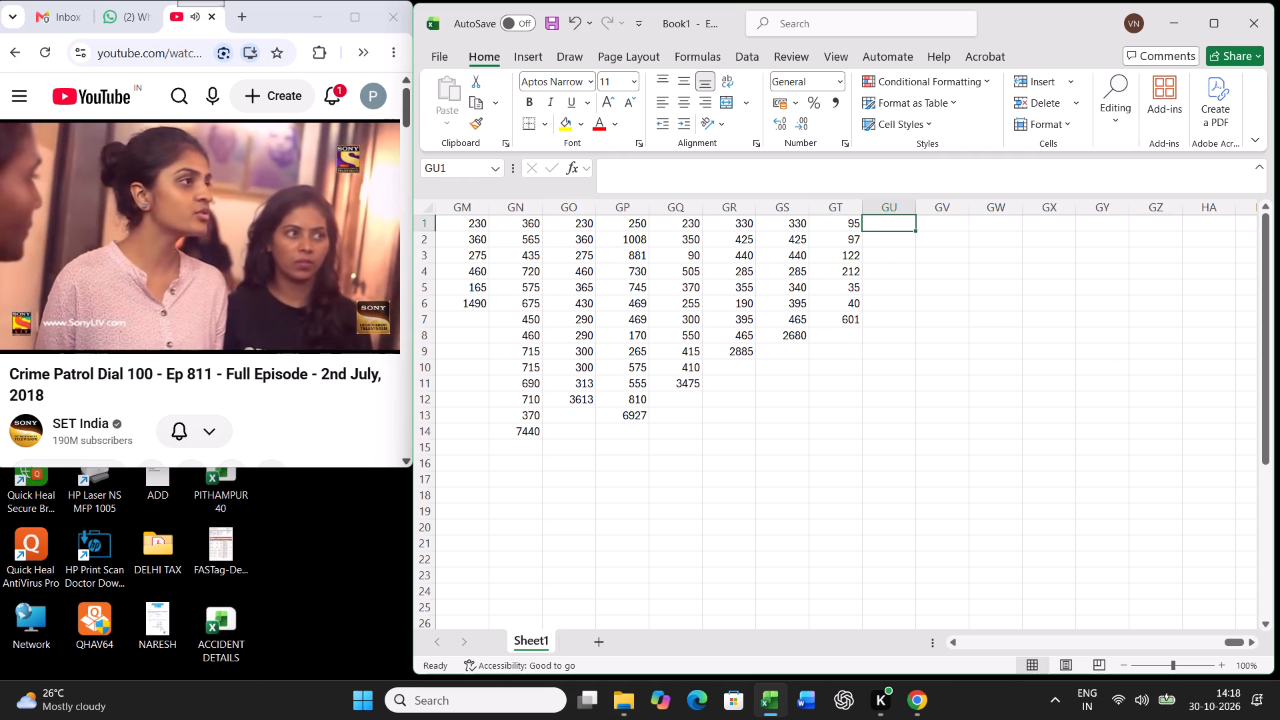
text(230)
key(Return)
text(320)
key(Return)
text(415)
key(Return)
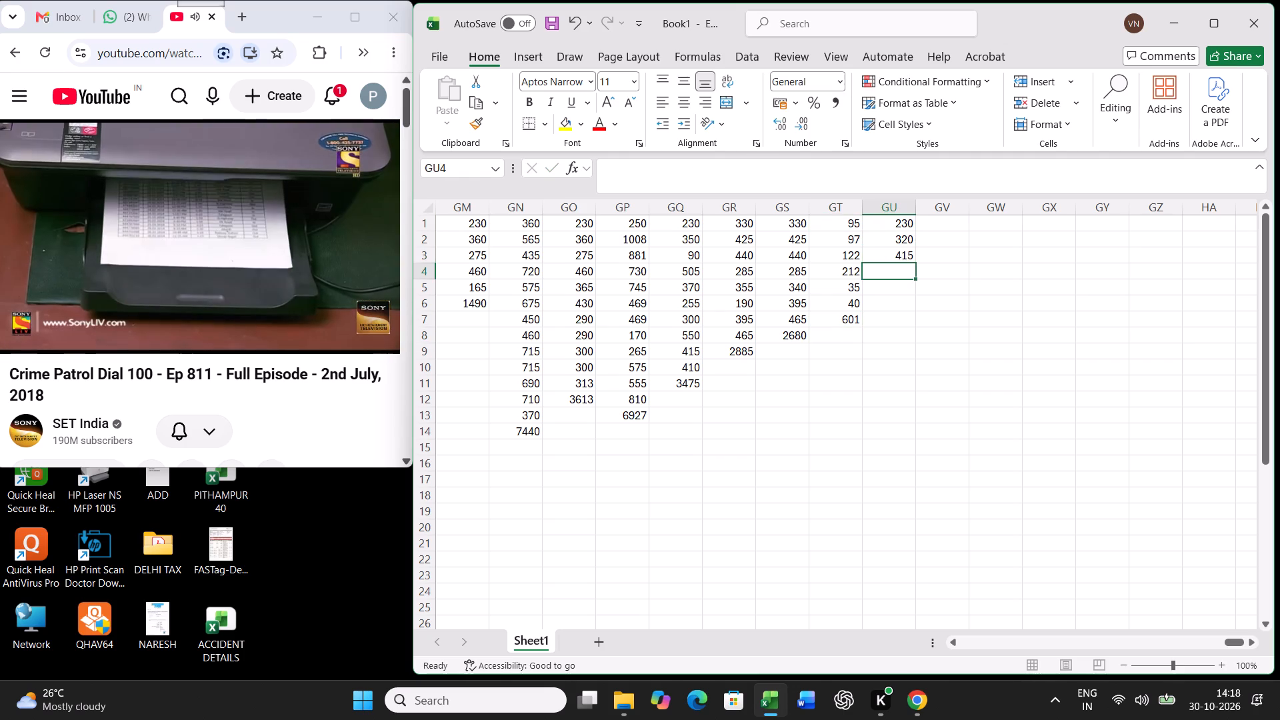
text(345)
key(Return)
text(375)
key(Return)
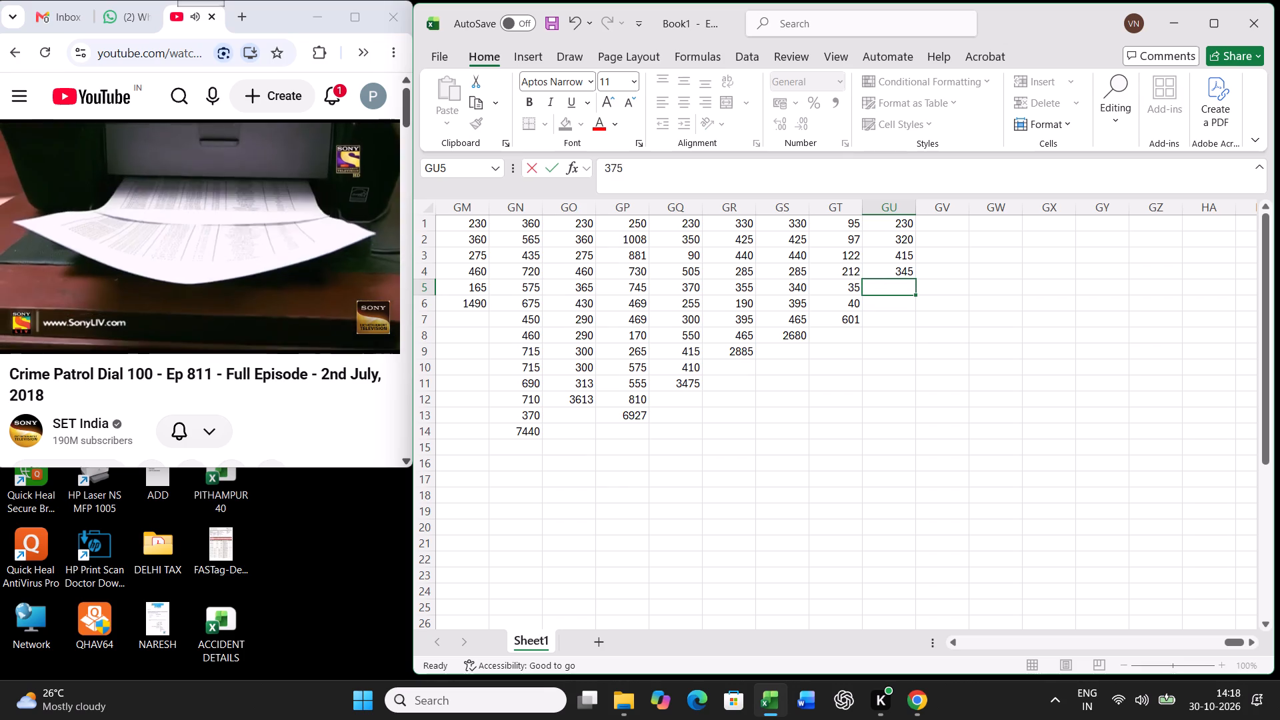
text(360)
key(Return)
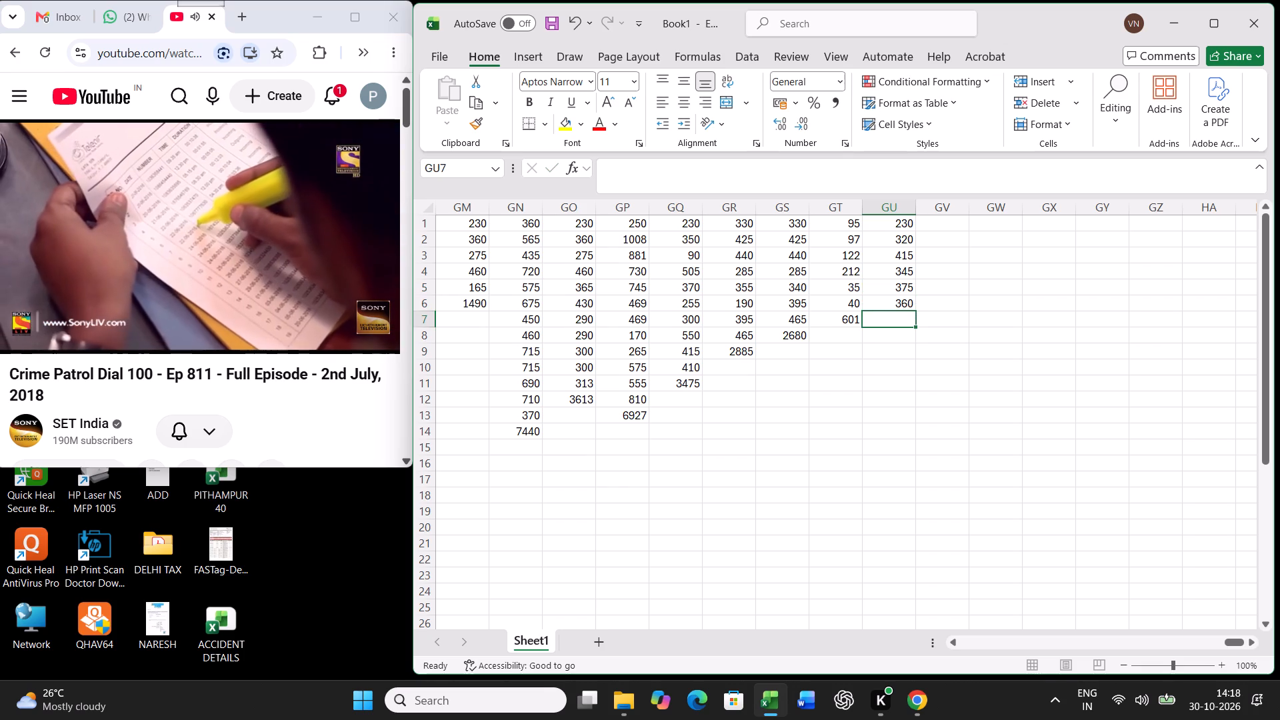
text(390)
key(Return)
text(105)
key(Return)
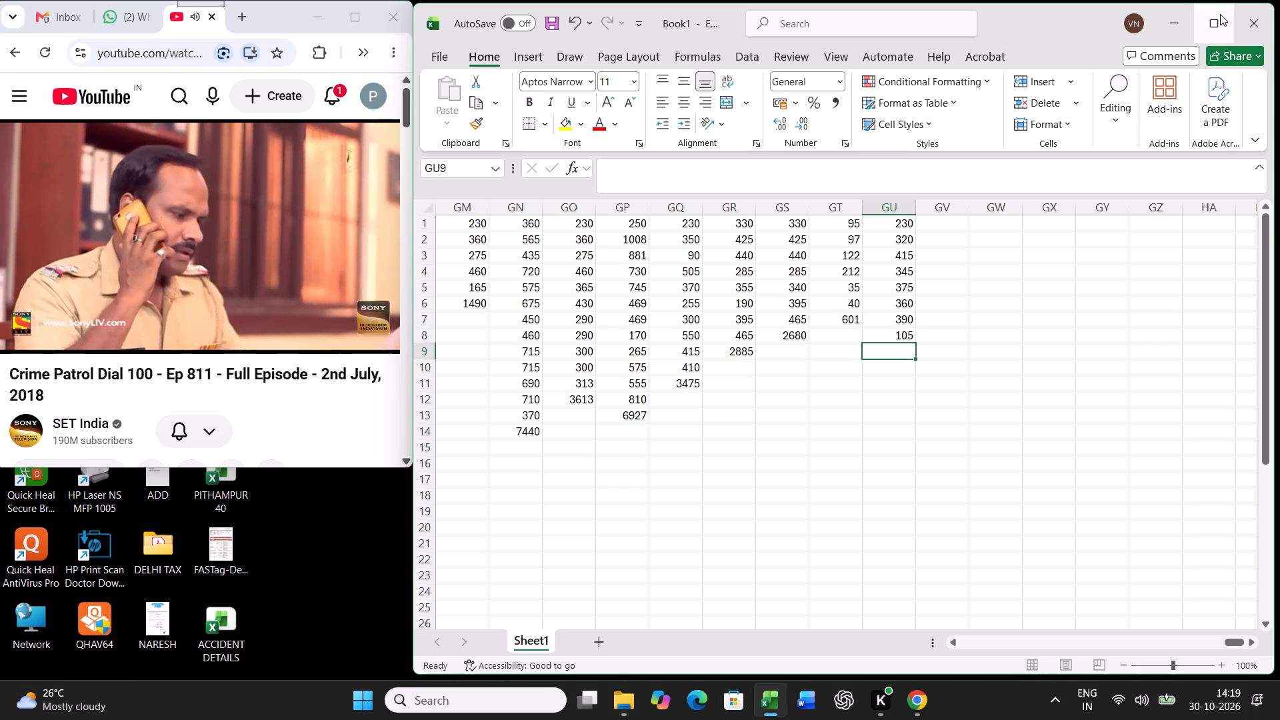
Total the column GU amounts with AutoSum in cell GU9, below the last entry.
click(1220, 14)
click(1009, 80)
key(Return)
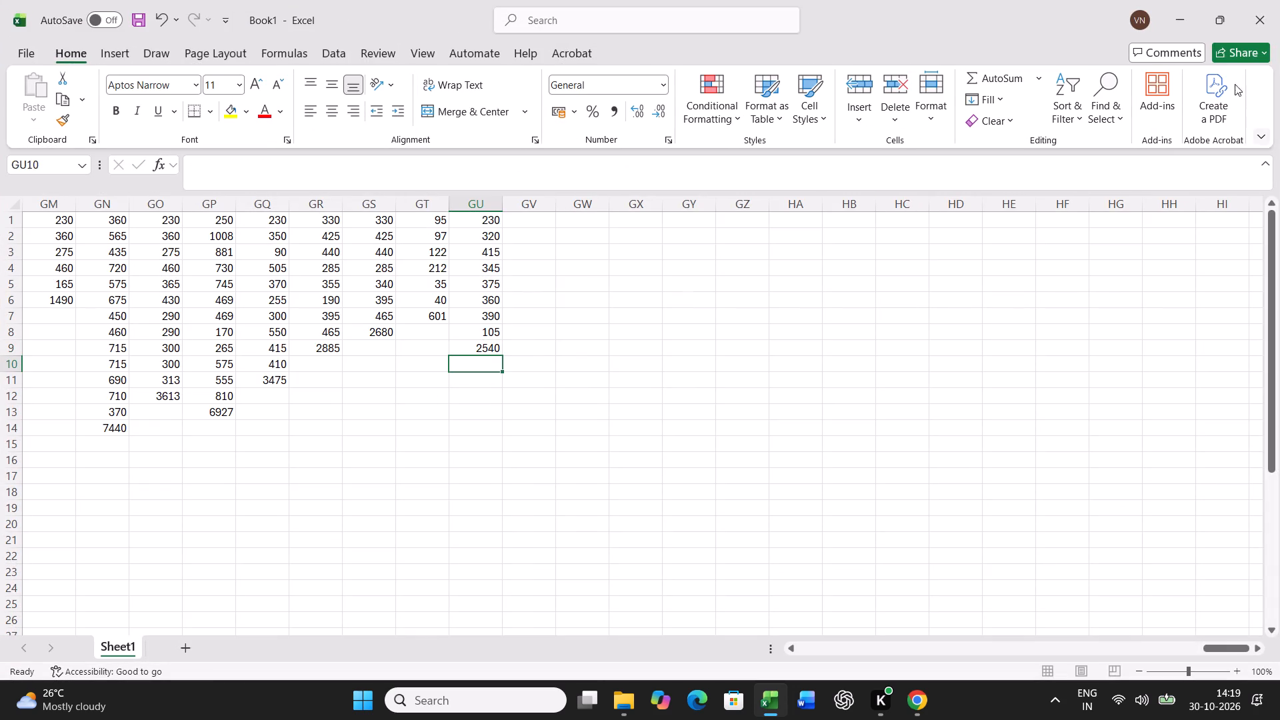
click(1208, 13)
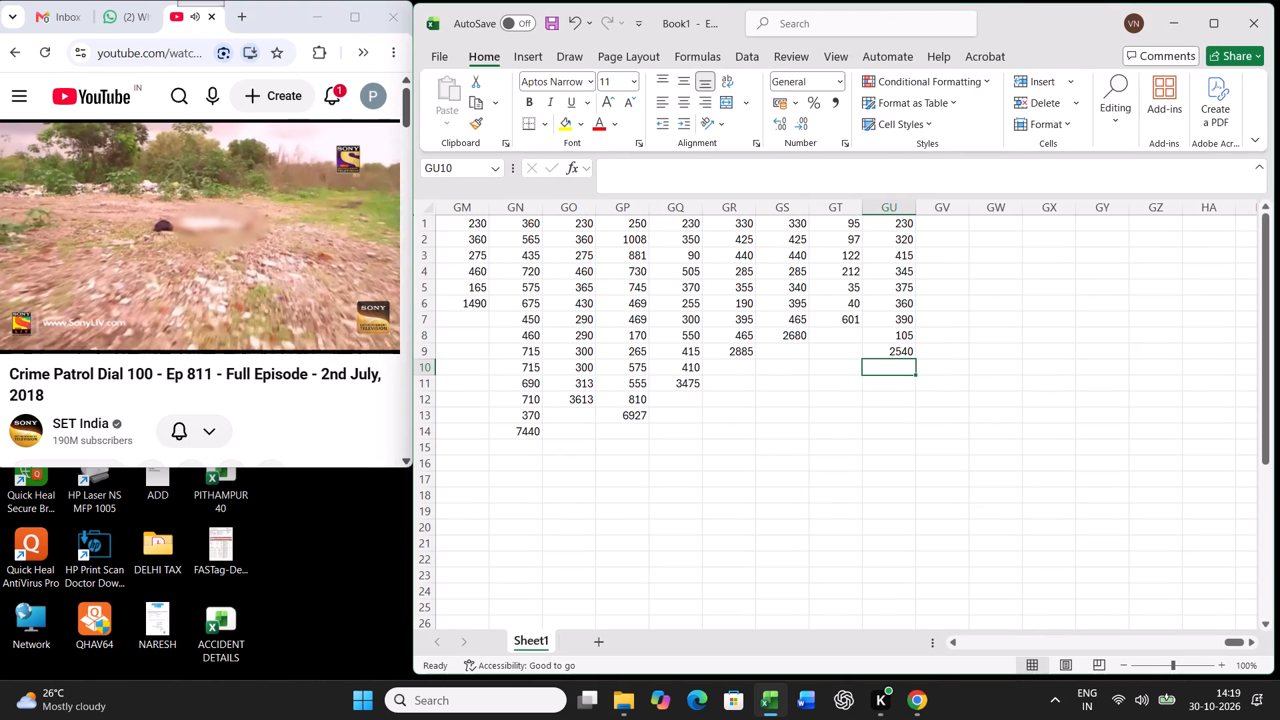
Enter a new list of 620, 535, 435, 675, 680 and 520 in column GV, cells GV1 to GV6.
key(Up)
key(Up)
key(Up)
key(Up)
key(Up)
key(Up)
key(Up)
key(Up)
key(Up)
key(Up)
key(Up)
key(Up)
key(Up)
key(Up)
key(Up)
key(Up)
key(Up)
key(Up)
key(Up)
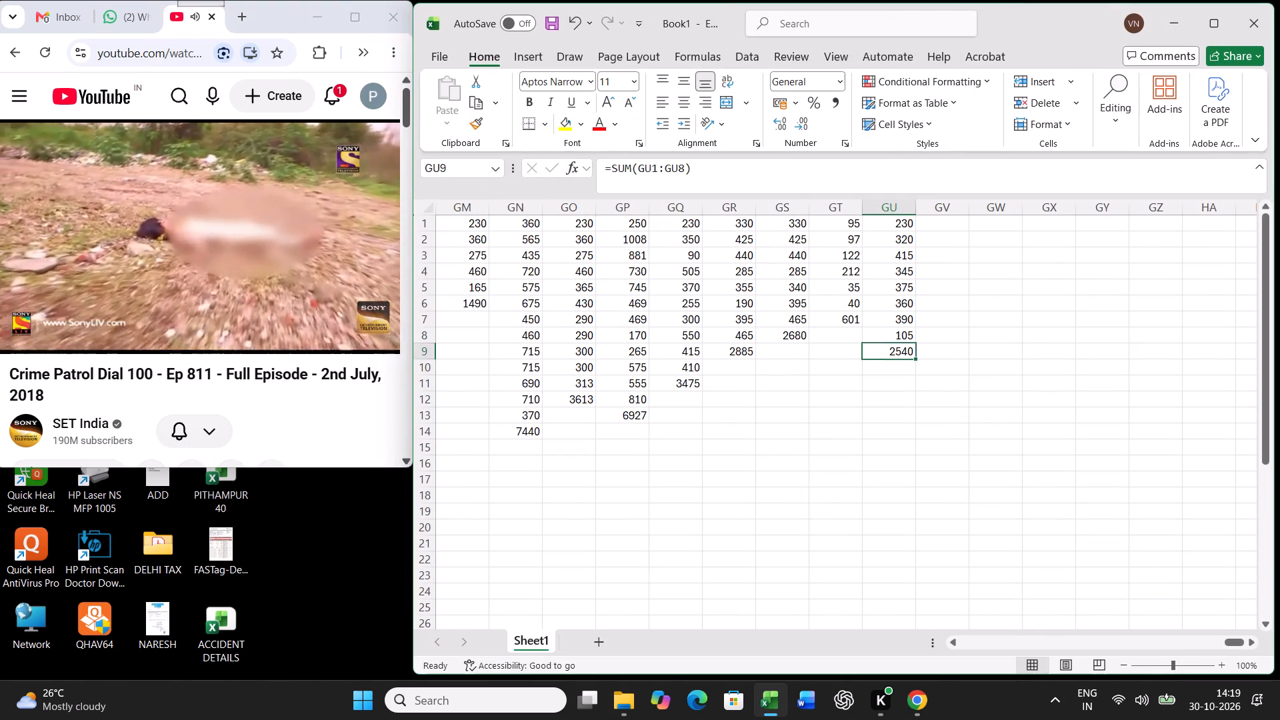
key(Right)
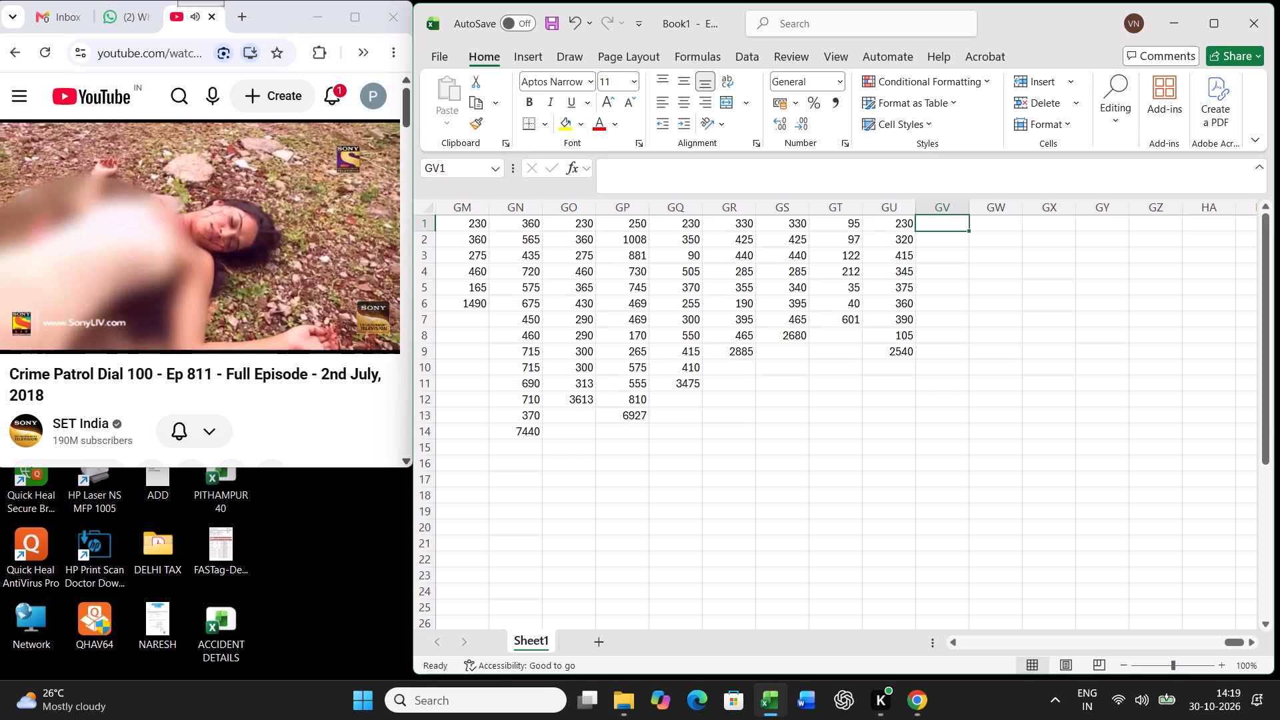
text(620)
key(Return)
text(535)
key(Return)
text(435)
key(Return)
text(675)
key(Return)
text(680)
key(Return)
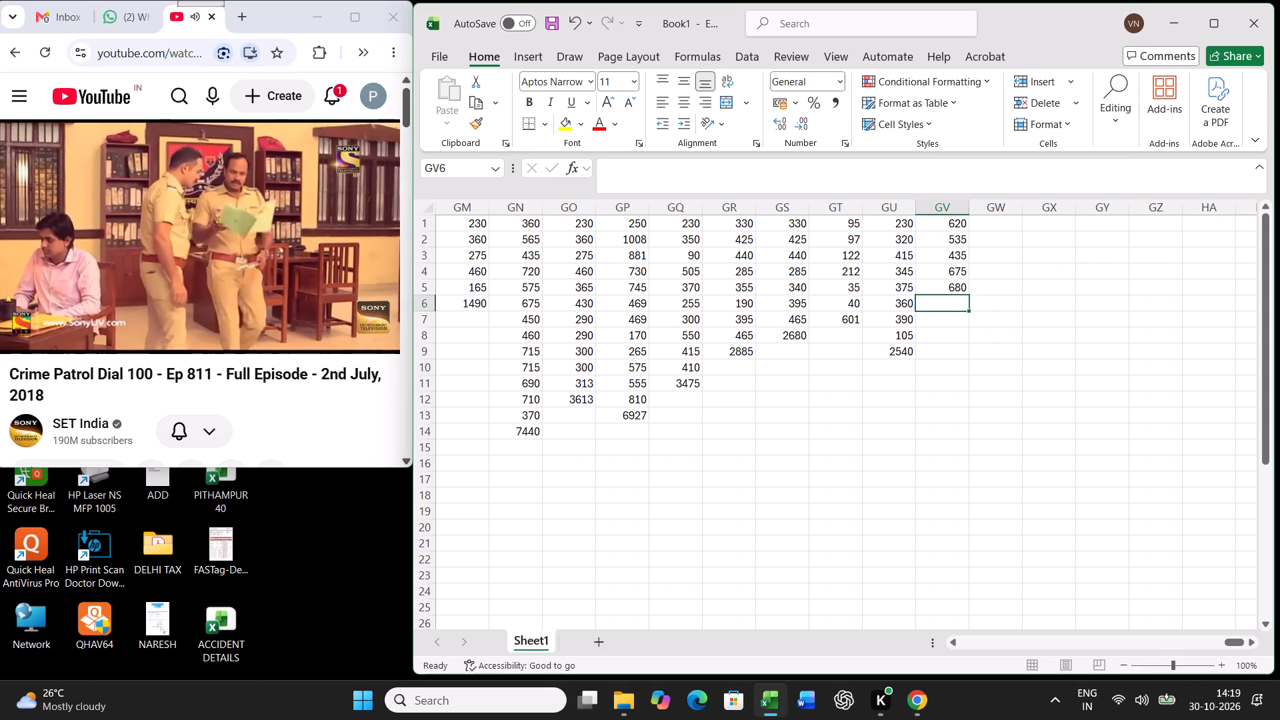
text(520)
key(Return)
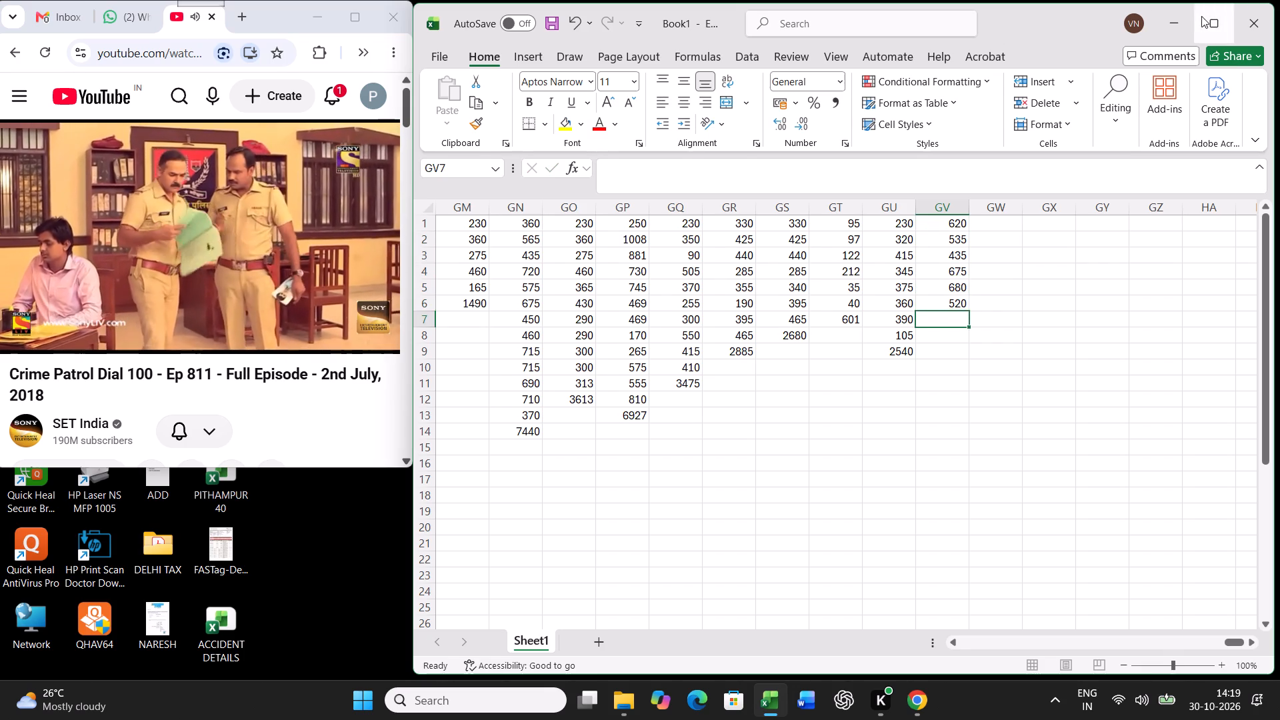
Total the column GV amounts with AutoSum in cell GV7, below the last entry.
click(1201, 16)
click(980, 75)
key(Return)
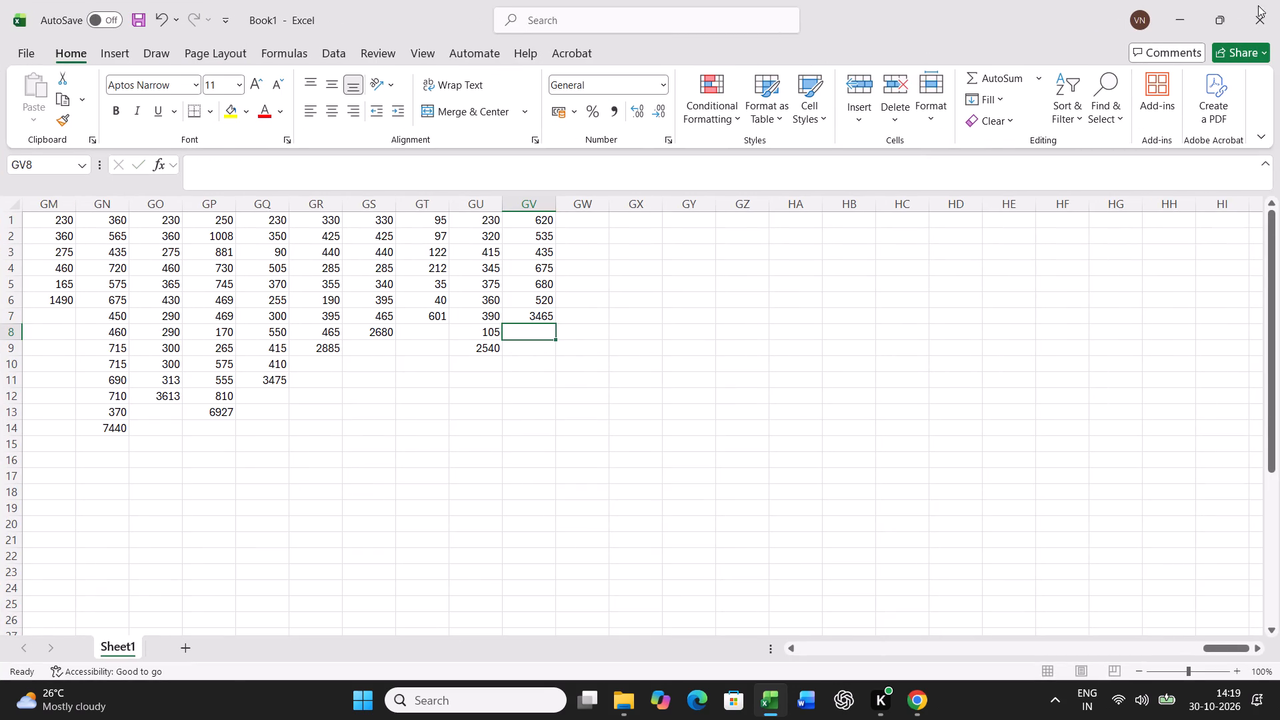
click(1224, 12)
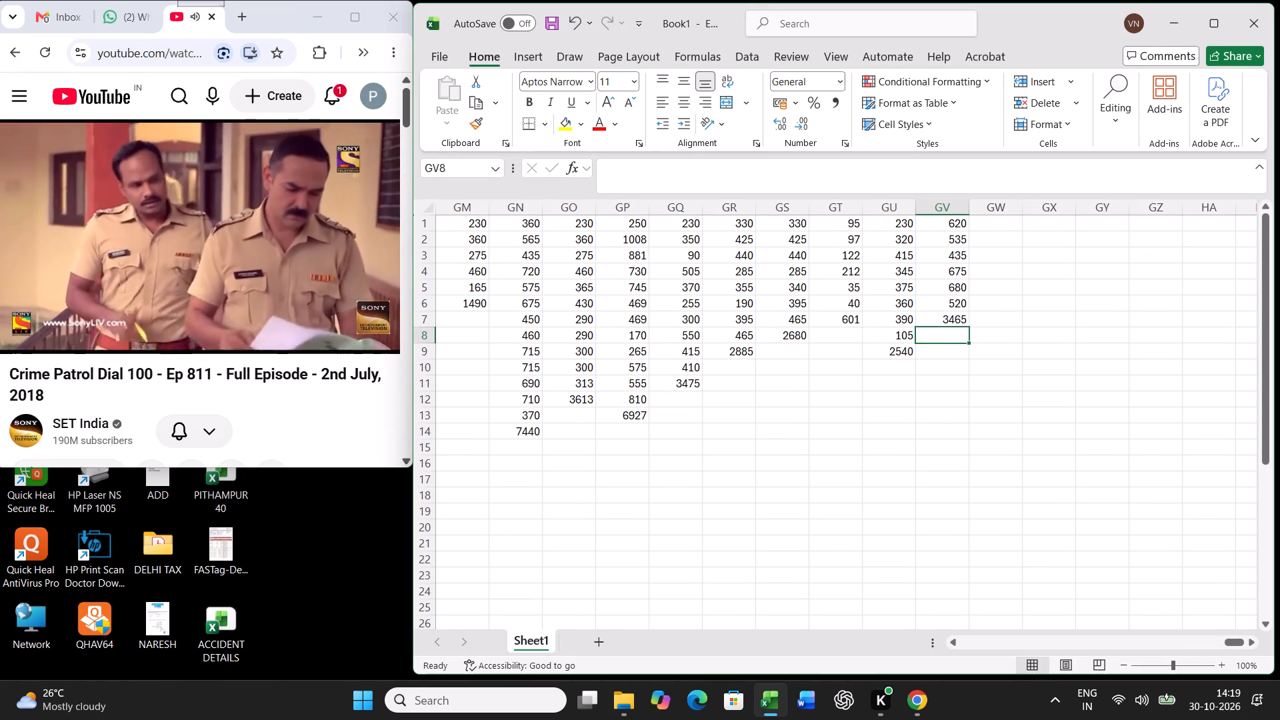
Enter a new list of 535, 435, 675, 680 and 520 in column GW, cells GW1 to GW5.
key(Up)
key(Up)
key(Up)
key(Up)
key(Up)
key(Up)
key(Up)
key(Up)
key(Up)
key(Up)
key(Up)
key(Up)
key(Up)
key(Right)
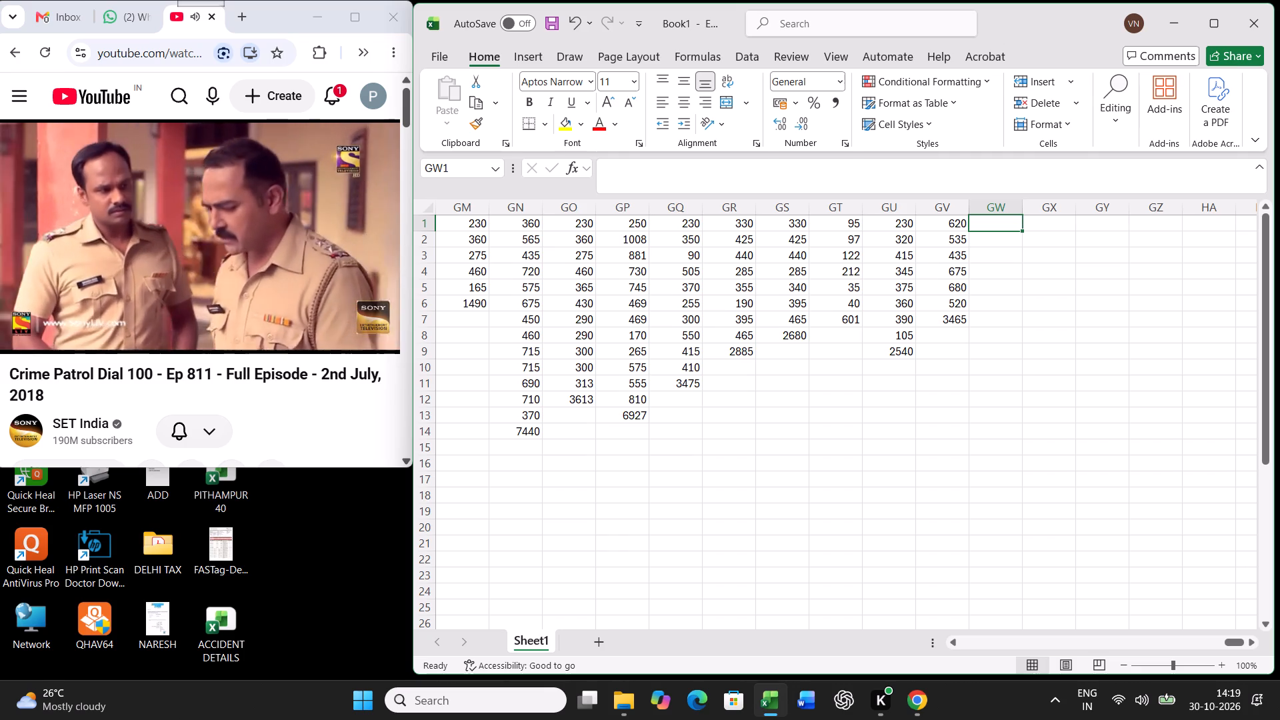
text(535)
key(Return)
text(435)
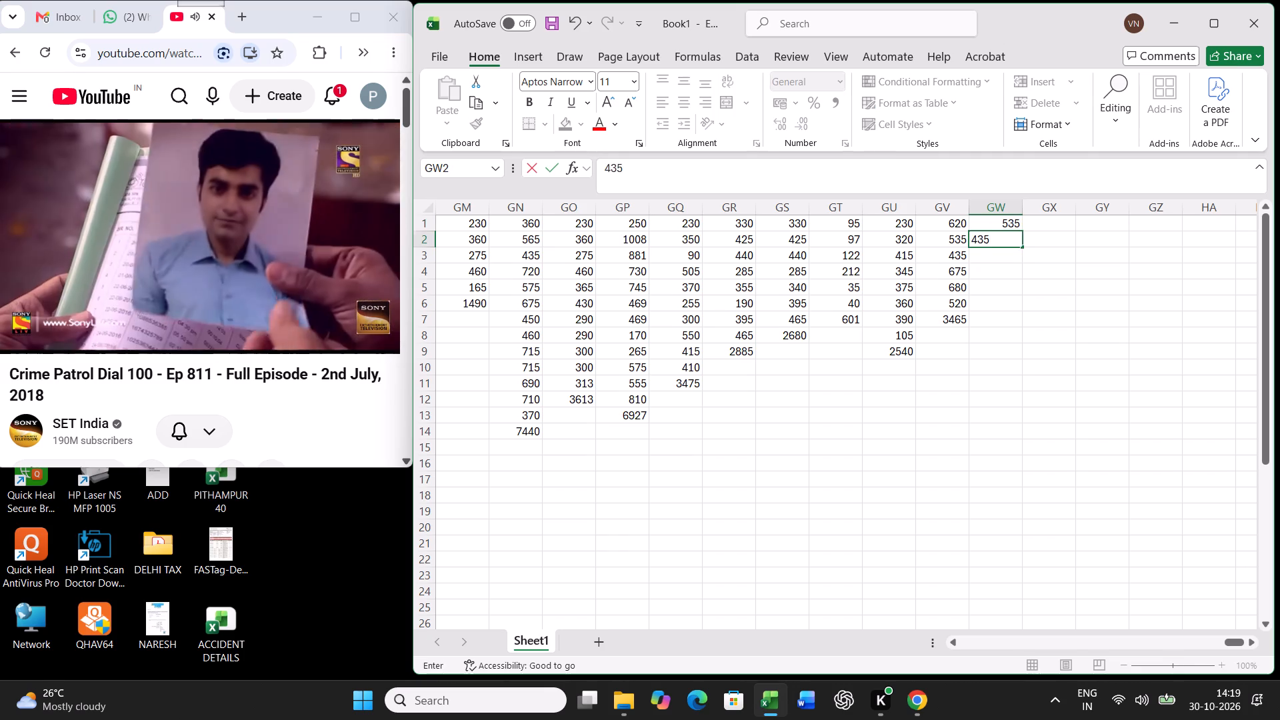
key(Return)
text(675)
key(Return)
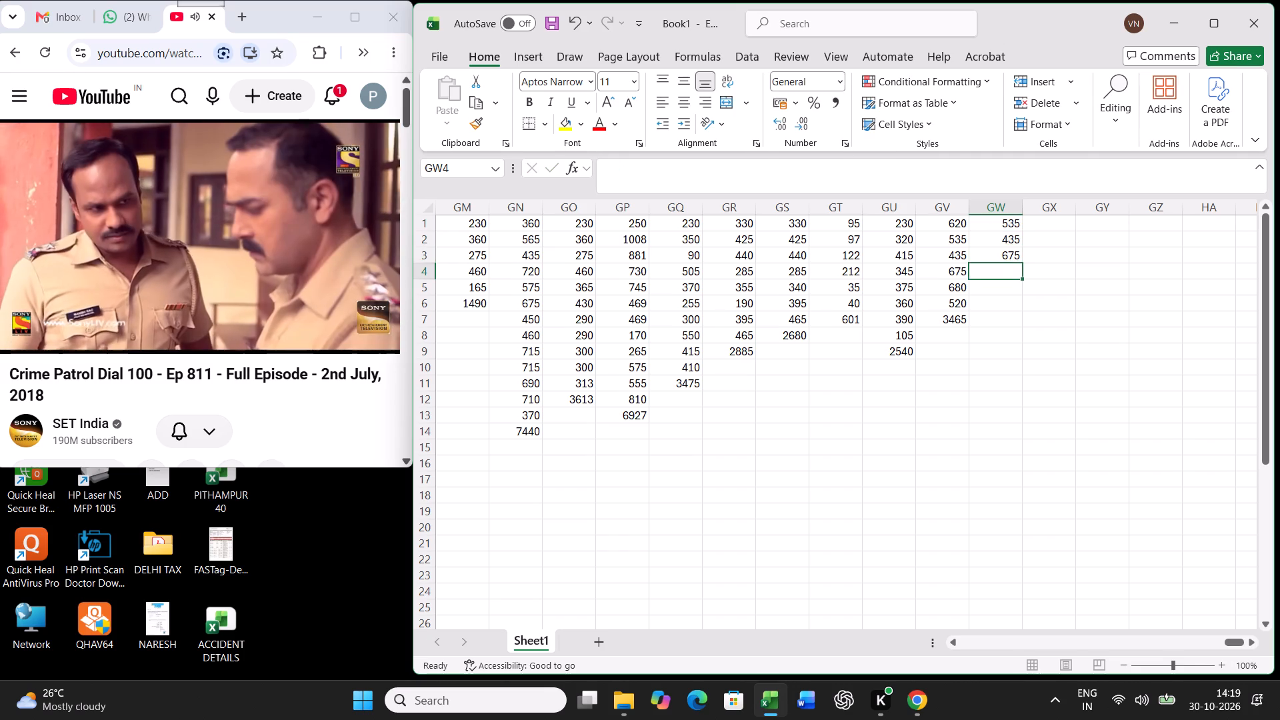
text(680)
key(Return)
text(520)
key(Return)
Total the column GW amounts with AutoSum in cell GW6, below the last entry.
click(1226, 5)
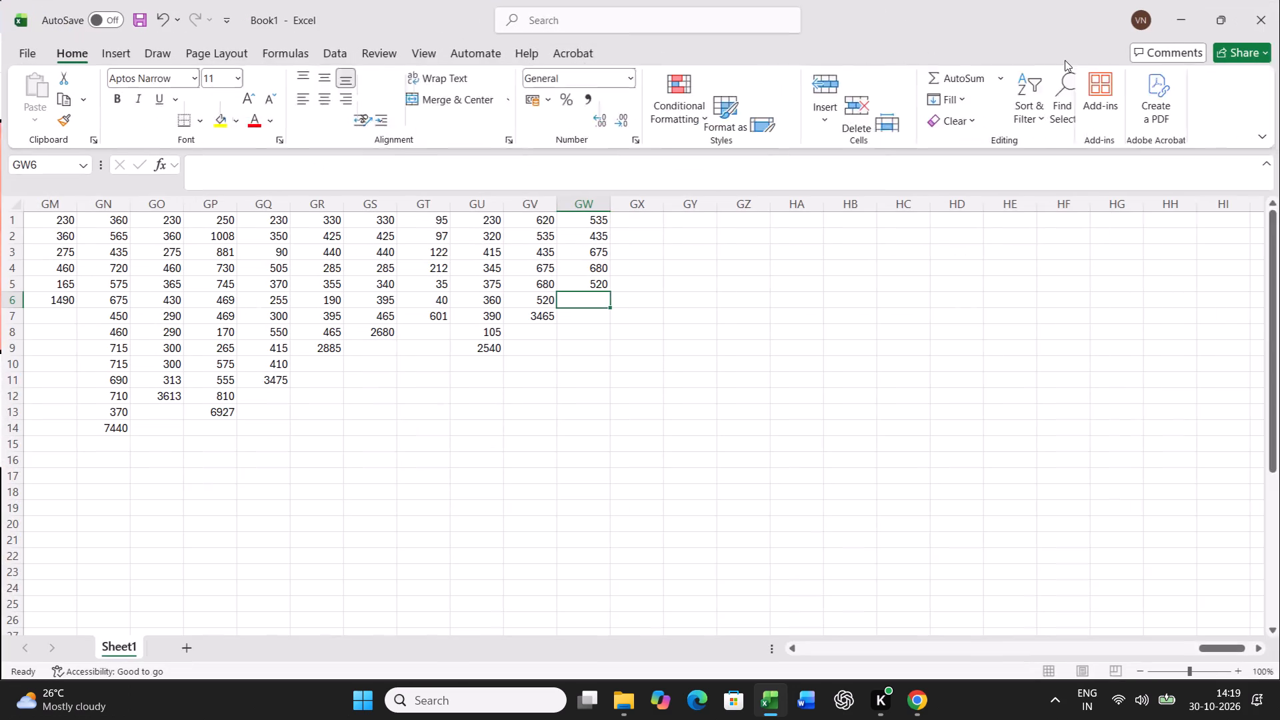
click(996, 79)
key(Return)
click(1229, 12)
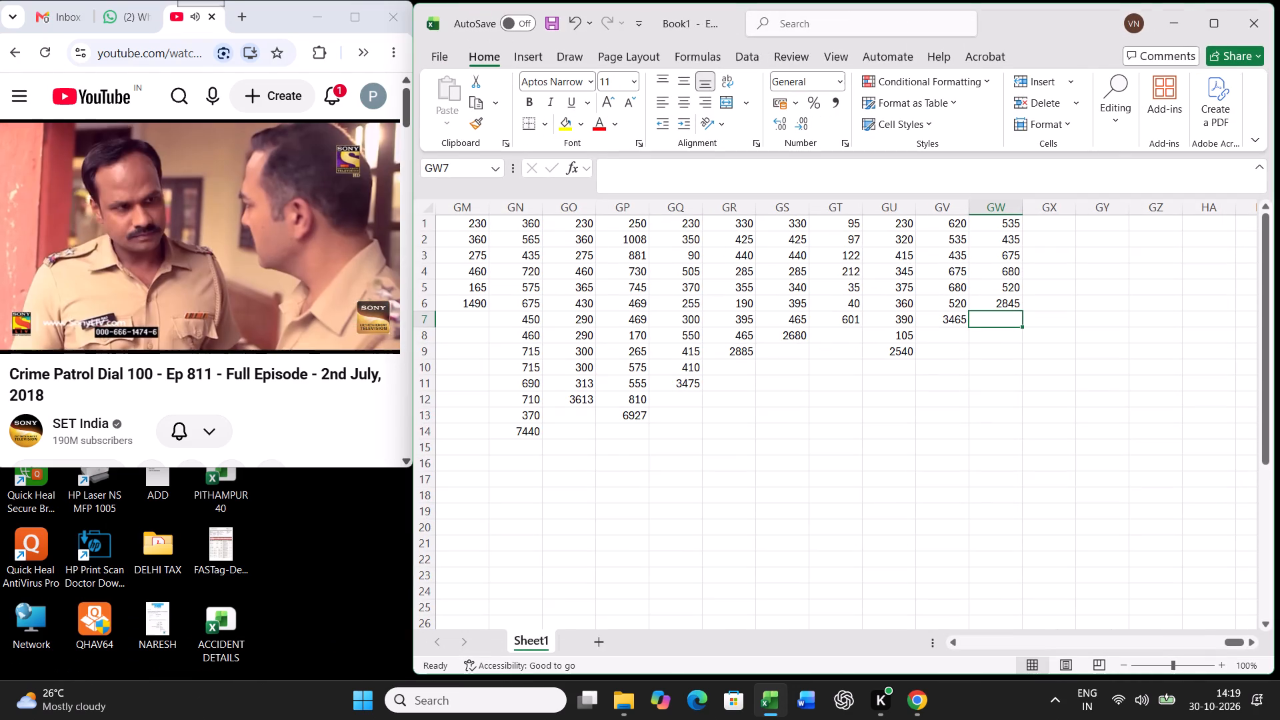
Enter a new list of 240, 241, 305, 527, 90, 85 and 230 in column GX, cells GX1 to GX7.
key(Up)
key(Up)
key(Up)
key(Up)
key(Up)
key(Up)
key(Up)
key(Up)
key(Up)
key(Up)
key(Up)
key(Up)
key(Up)
key(Up)
key(Up)
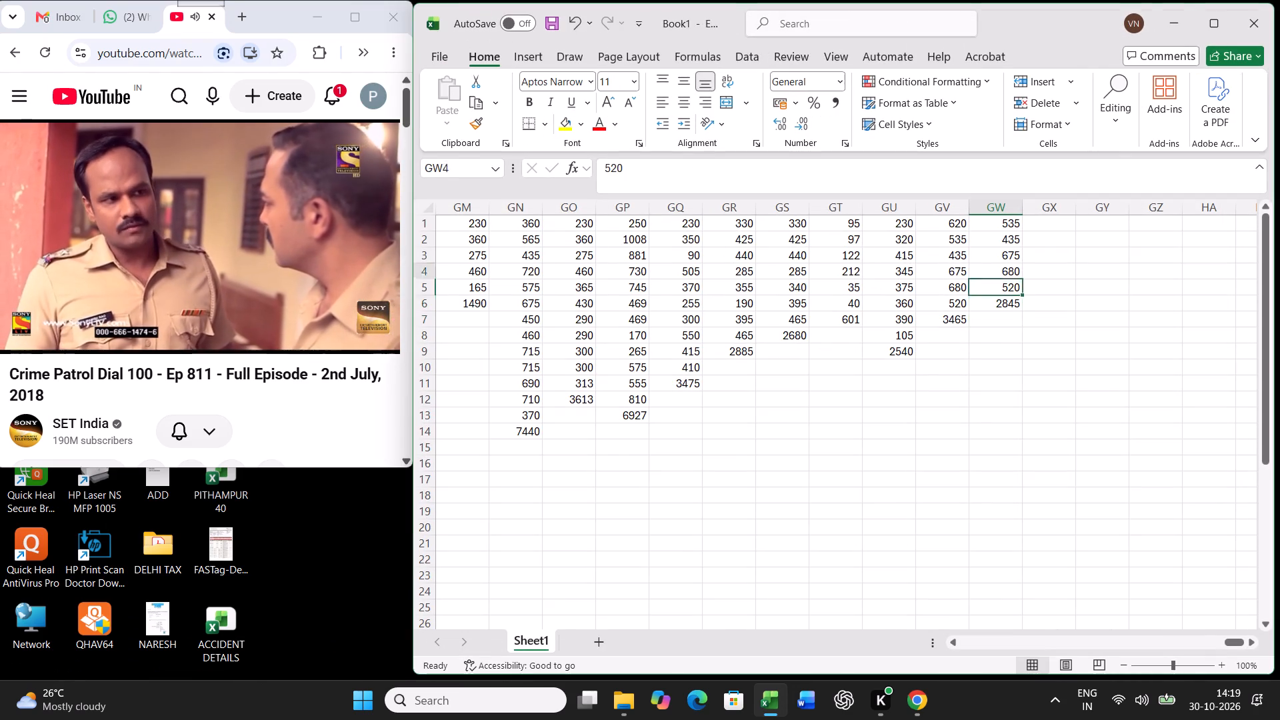
key(Right)
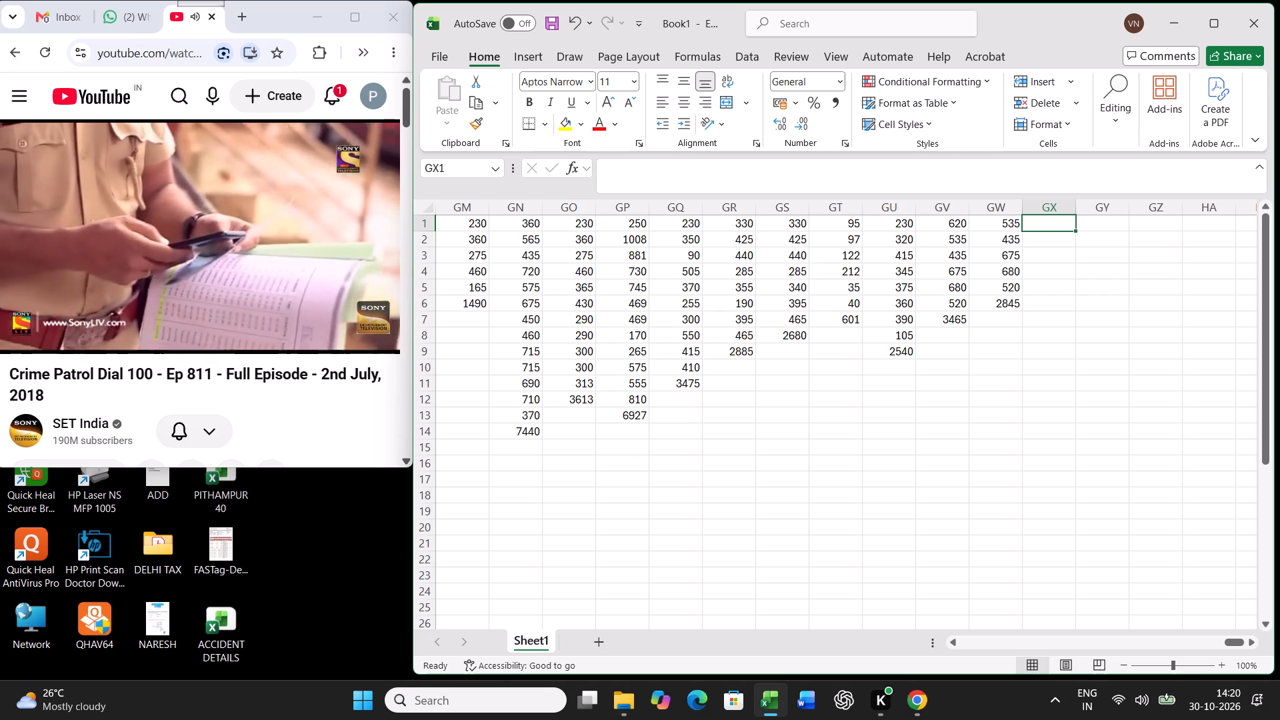
text(240)
key(Return)
text(241)
key(Return)
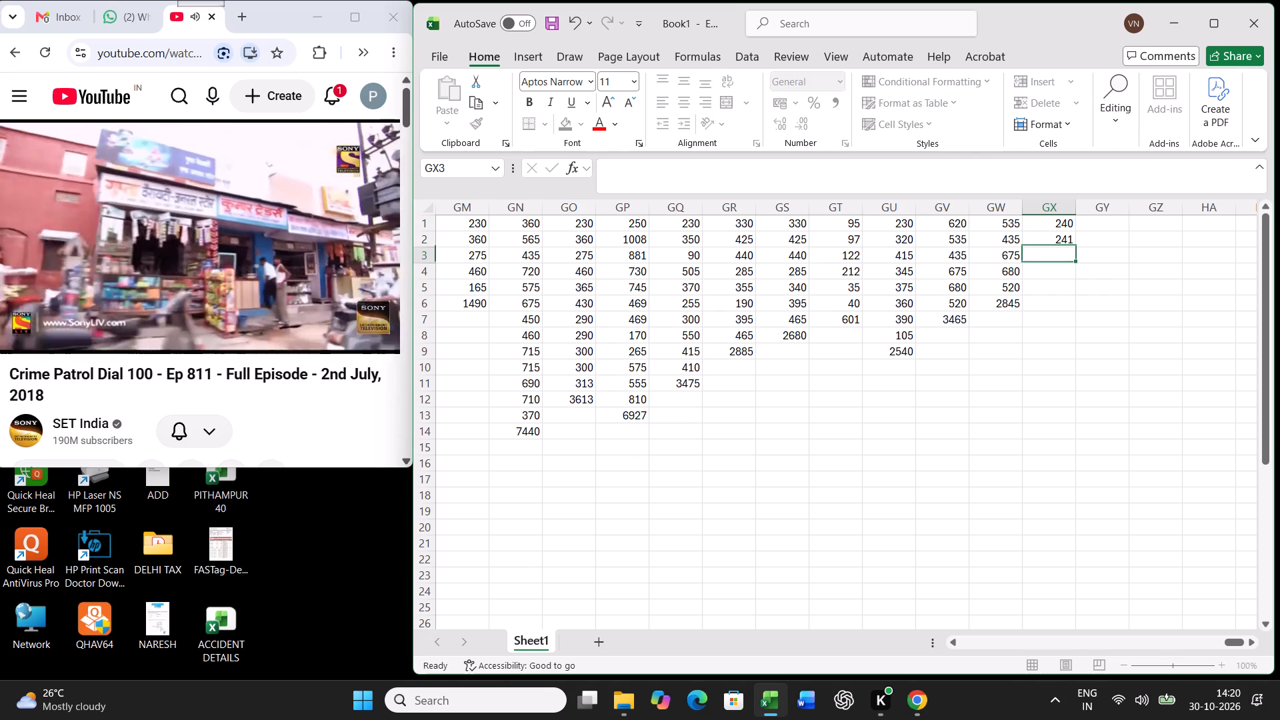
text(305)
key(Return)
text(527)
key(Return)
text(90)
key(Return)
text(85)
key(Return)
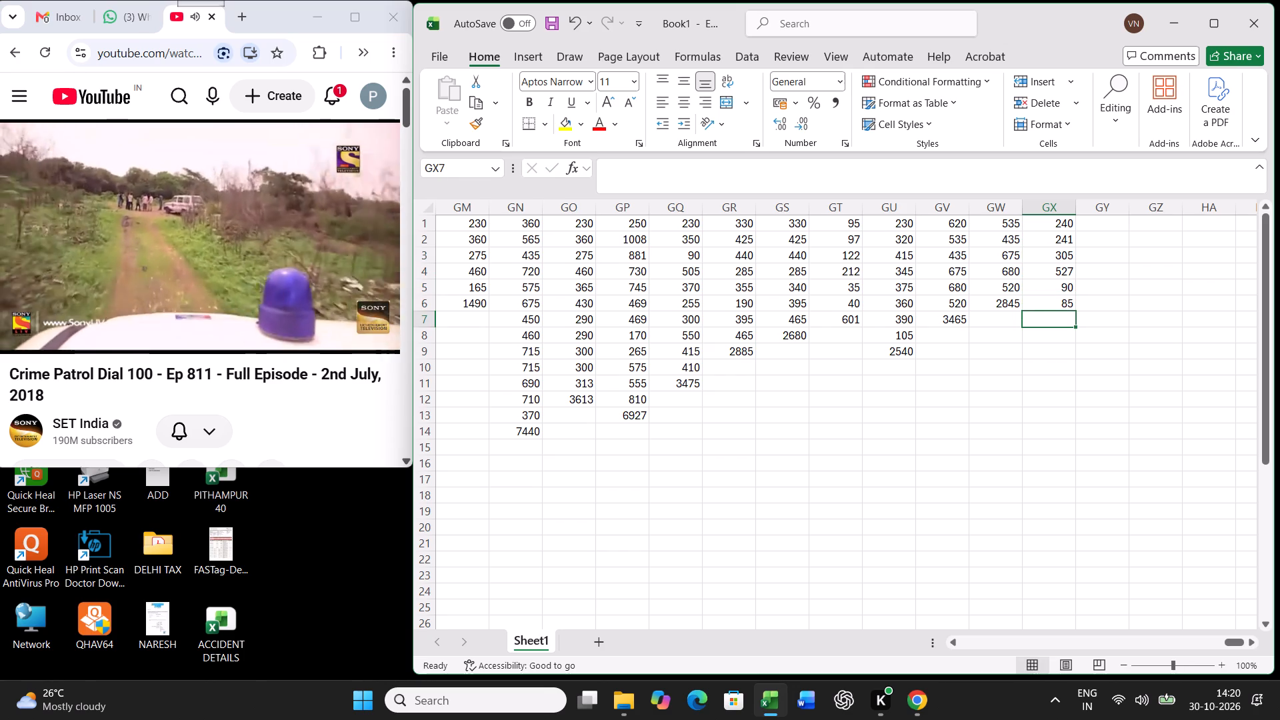
text(230)
key(Return)
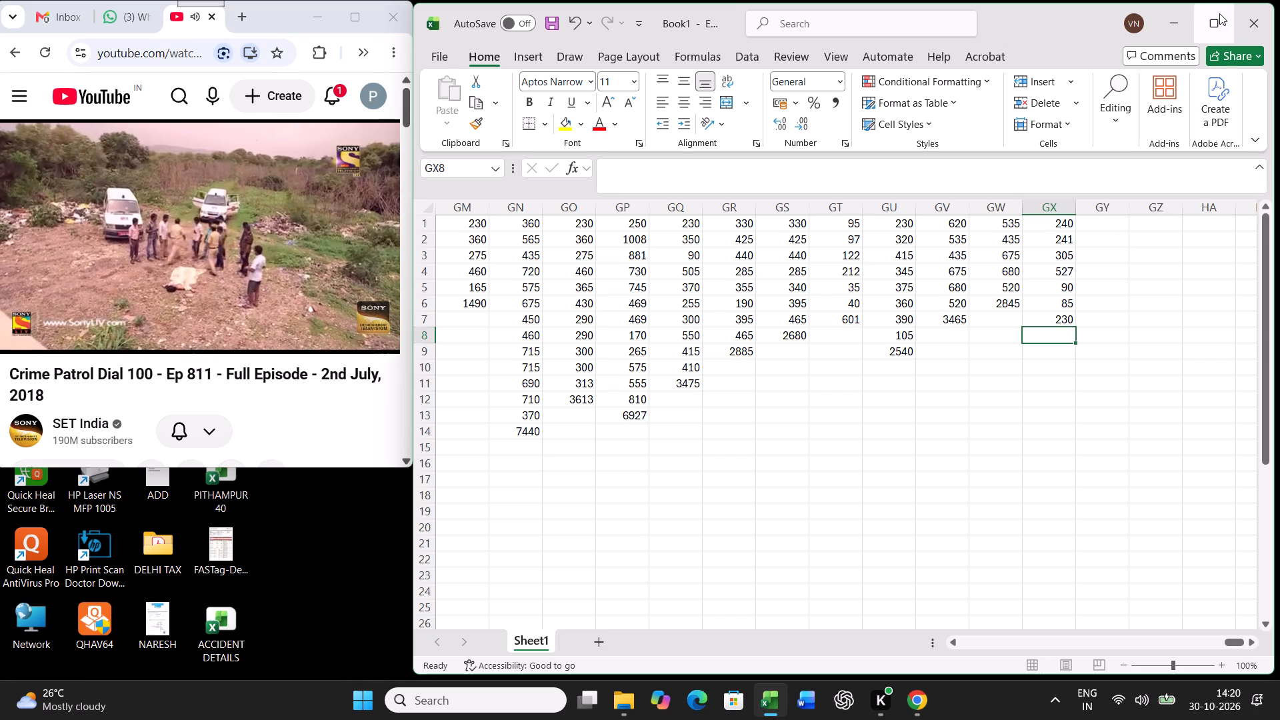
Total the column GX amounts with AutoSum in cell GX8, below the last entry.
click(1219, 13)
click(1015, 76)
key(Return)
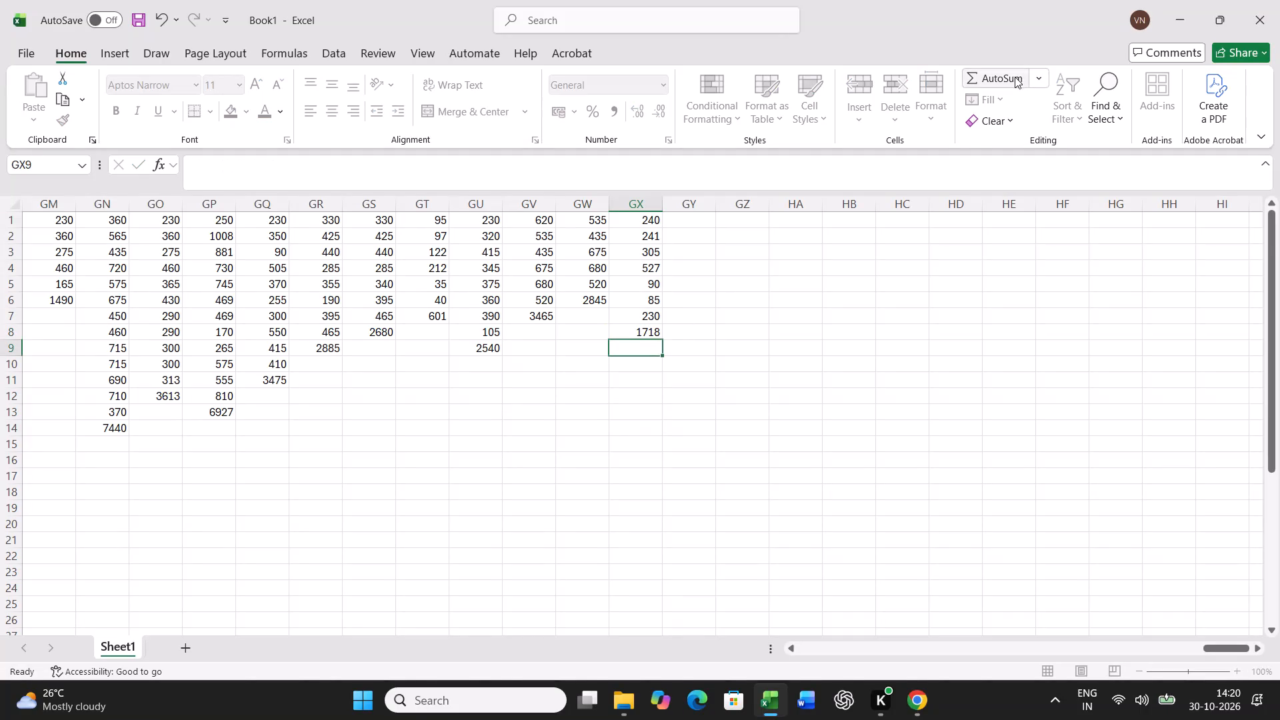
click(1227, 5)
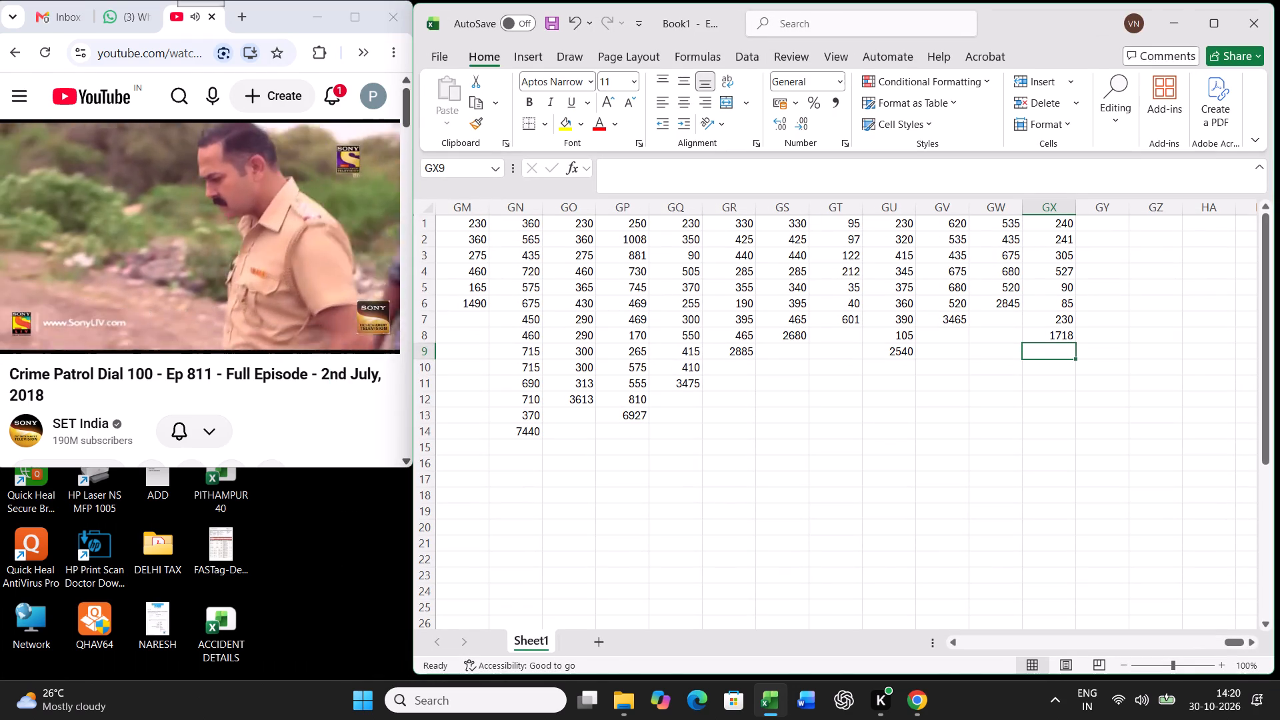
Start a new list in column GY with 230, 350, 90, 505, 370, 255 and 300 in cells GY1 to GY7.
key(Up)
key(Up)
key(Up)
key(Up)
key(Up)
key(Up)
key(Up)
key(Up)
key(Up)
key(Up)
key(Up)
key(Up)
key(Up)
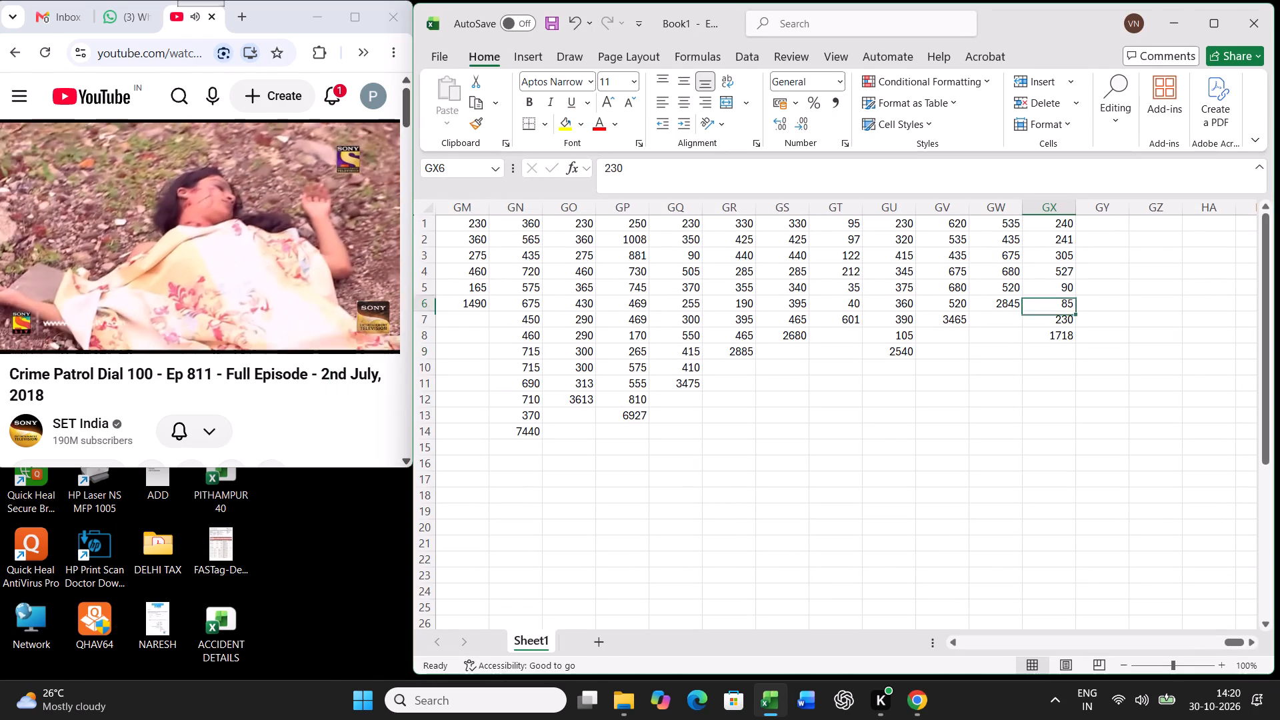
key(Right)
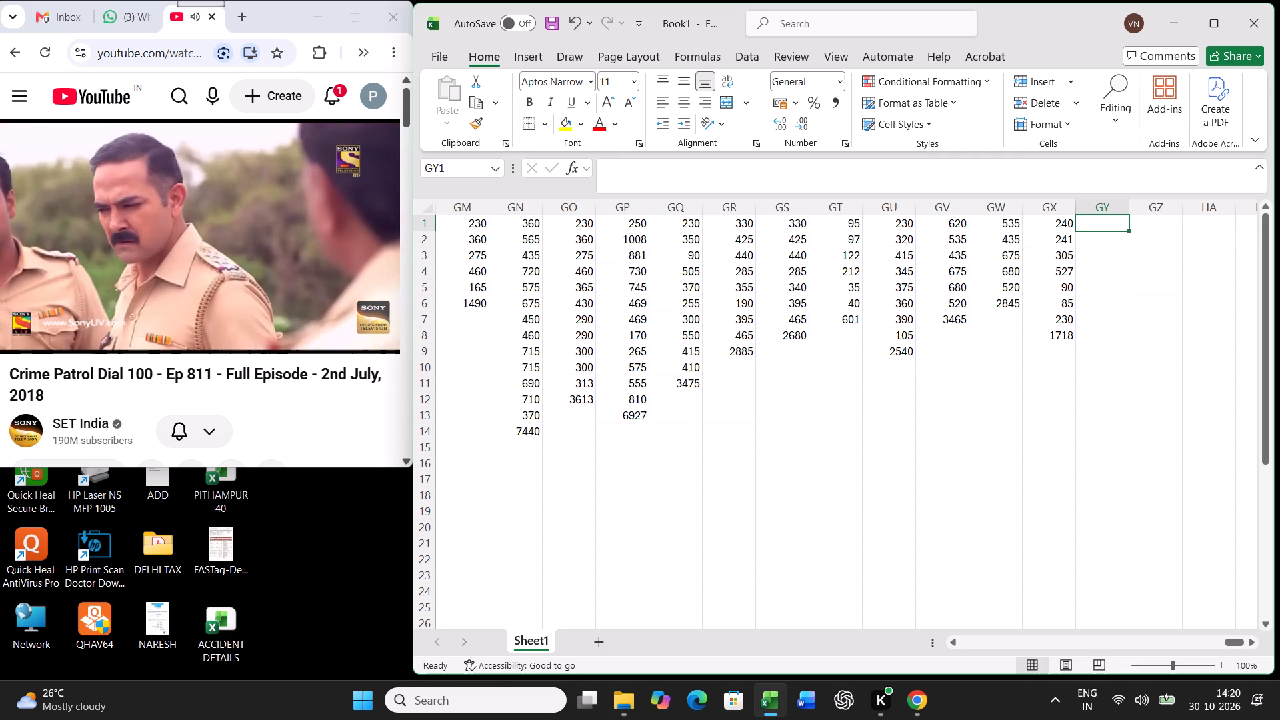
text(230)
key(Return)
text(350)
key(Return)
text(90)
key(Return)
text(505)
key(Return)
text(370)
key(Return)
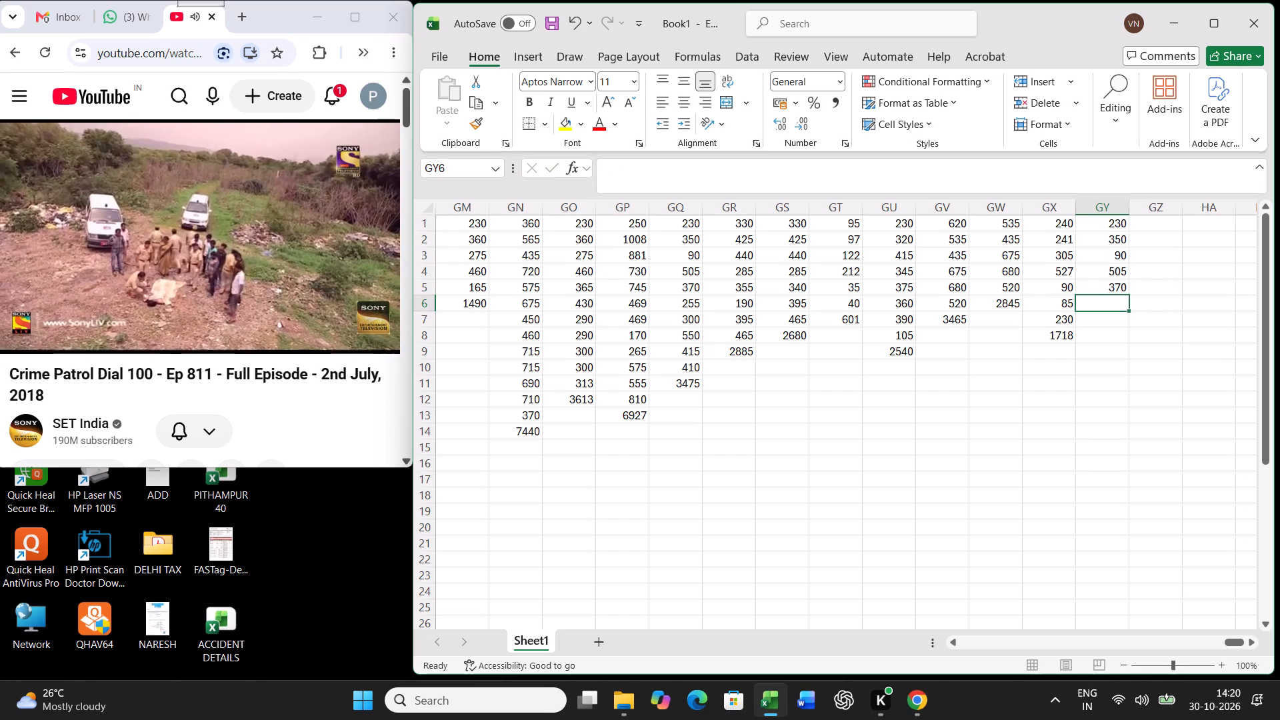
text(255)
key(Return)
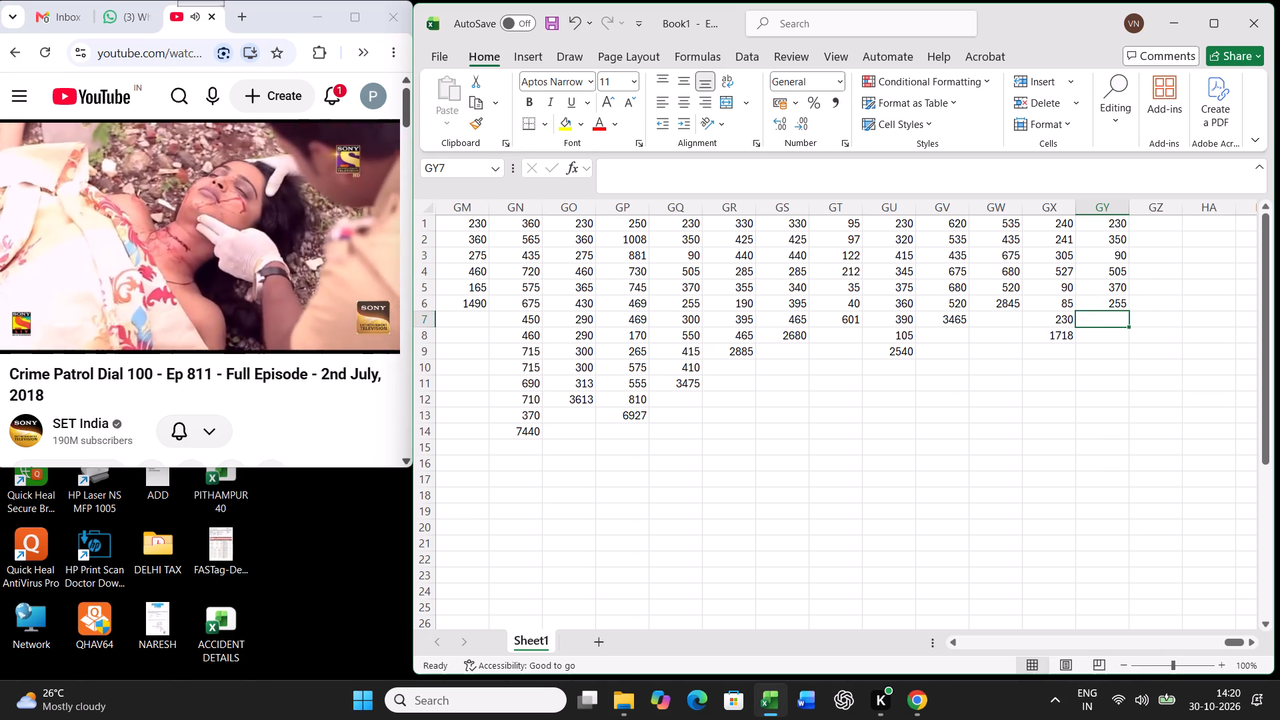
text(300)
key(Return)
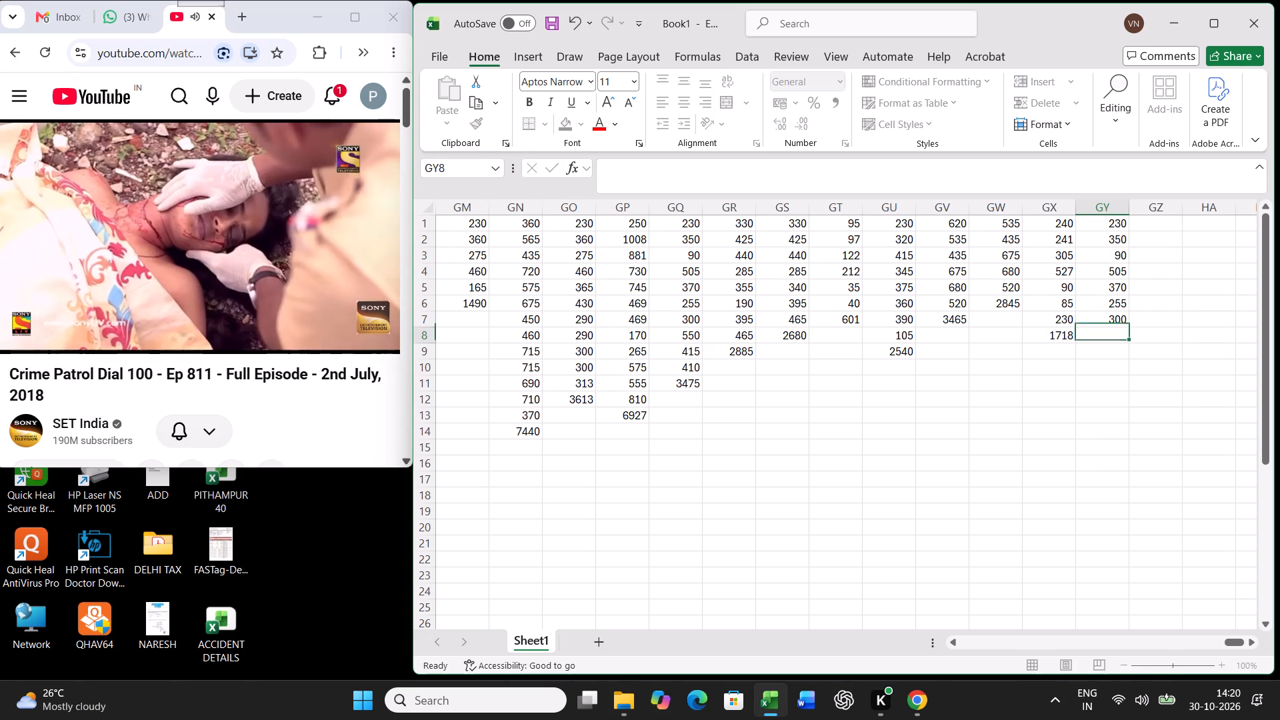
Continue the column GY list with 550, 415, 410, 350, 345, 320 and 250 in cells GY8 to GY14.
text(550)
key(Return)
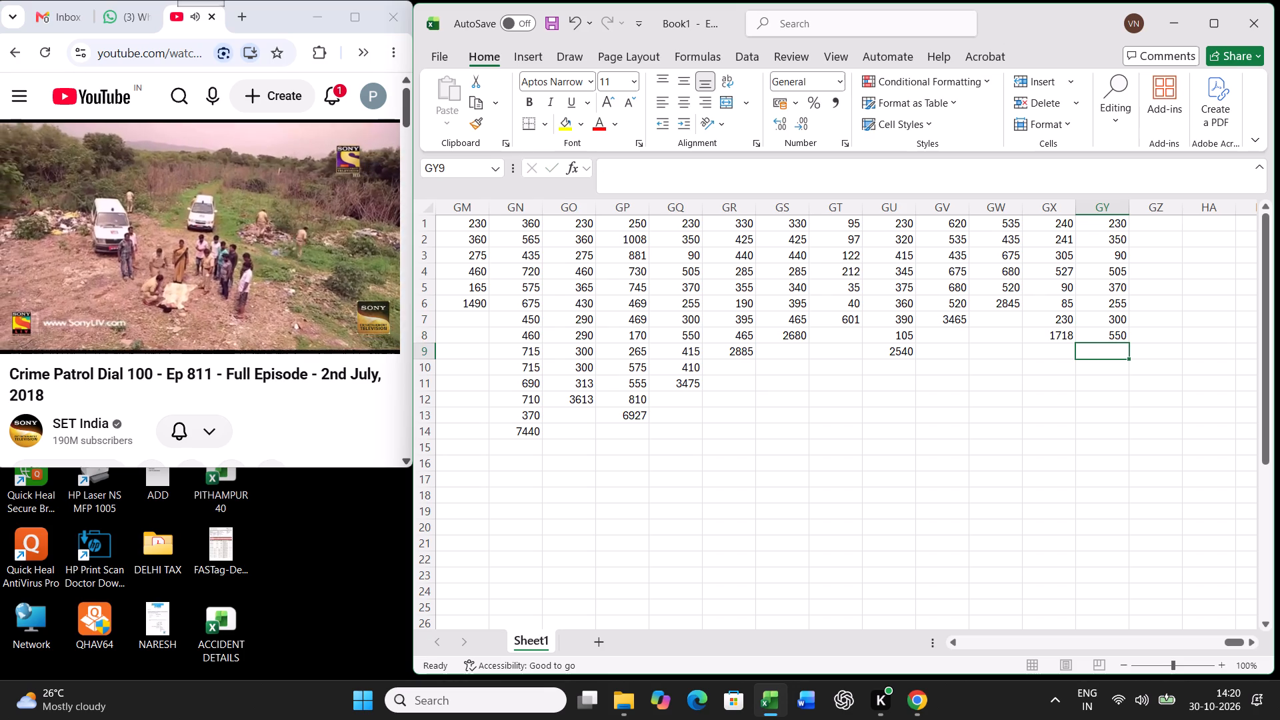
text(415)
key(Return)
text(410)
key(Return)
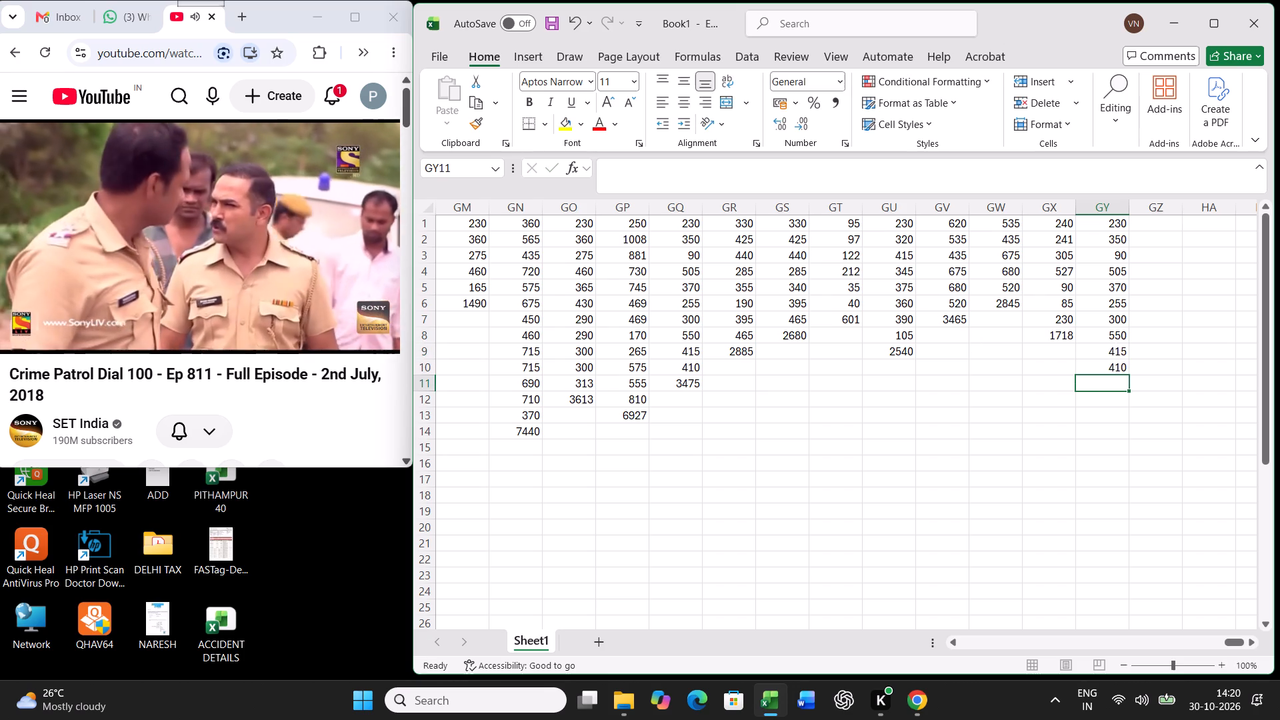
text(350)
key(Return)
text(345)
key(Return)
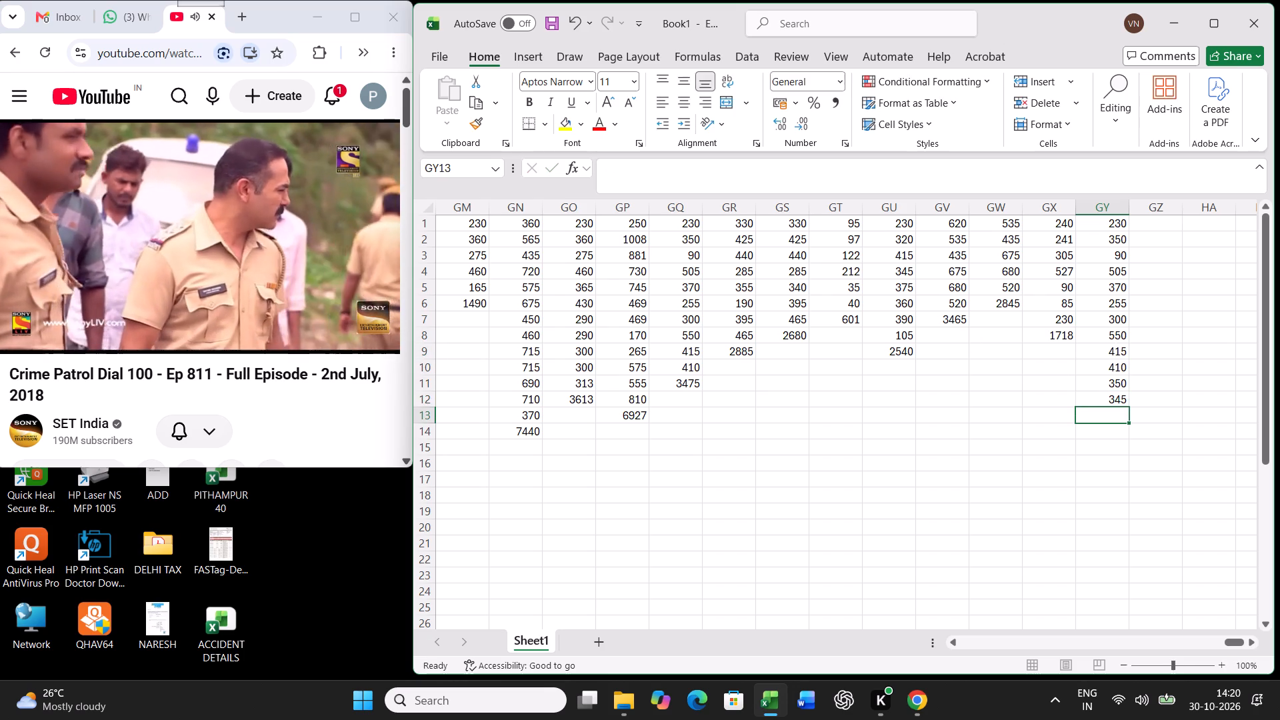
text(320)
key(Return)
text(250)
key(Return)
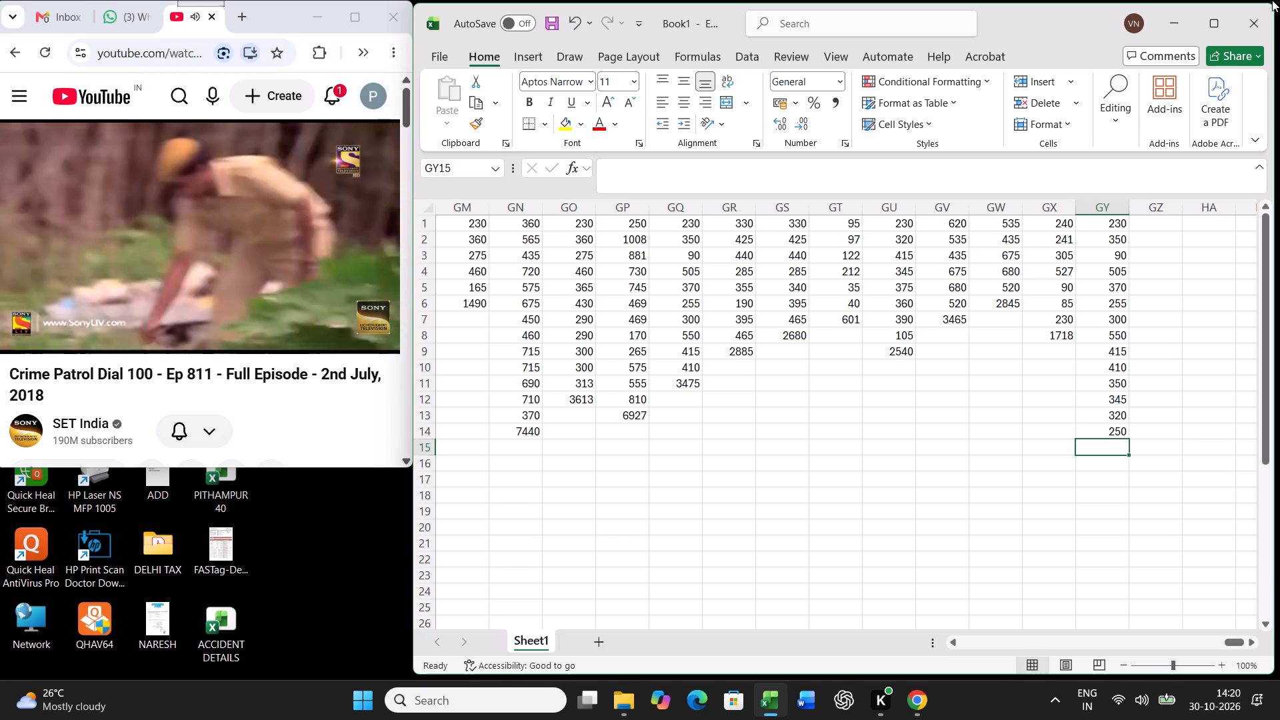
Total the column GY amounts with AutoSum in cell GY15, below the last entry.
click(1219, 9)
click(1011, 81)
key(Return)
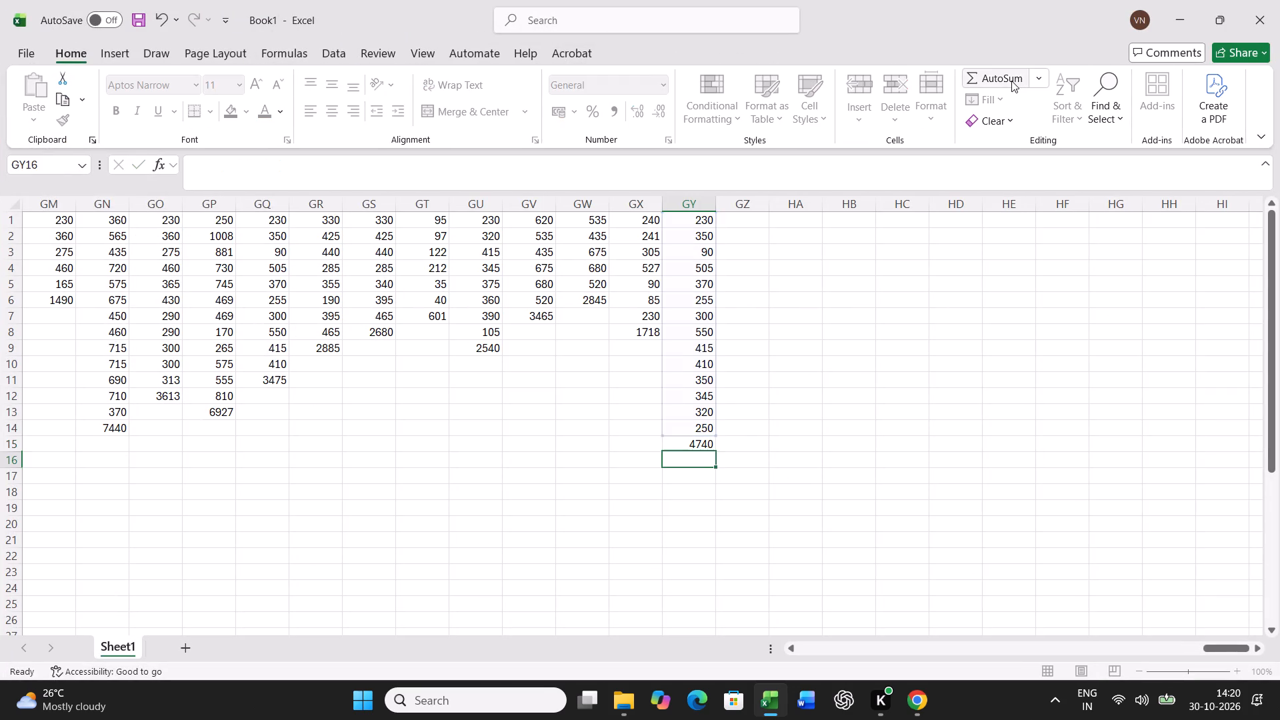
click(1221, 5)
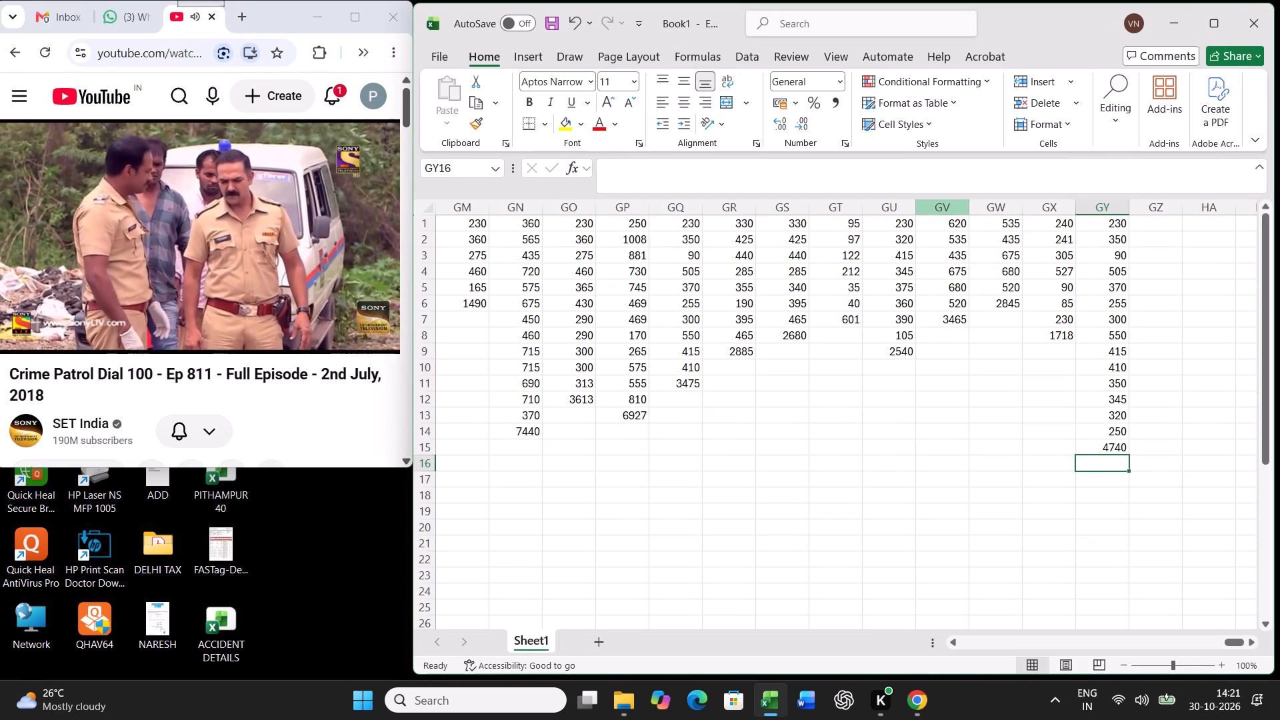
Start a new list in column GZ with 250, 380, 275, 815, 1935 and 315 in cells GZ1 to GZ6.
key(Up)
key(Up)
key(Up)
key(Up)
key(Up)
key(Up)
key(Up)
key(Up)
key(Up)
key(Up)
key(Up)
key(Up)
key(Up)
key(Up)
key(Up)
key(Up)
key(Up)
key(Up)
key(Up)
key(Up)
key(Right)
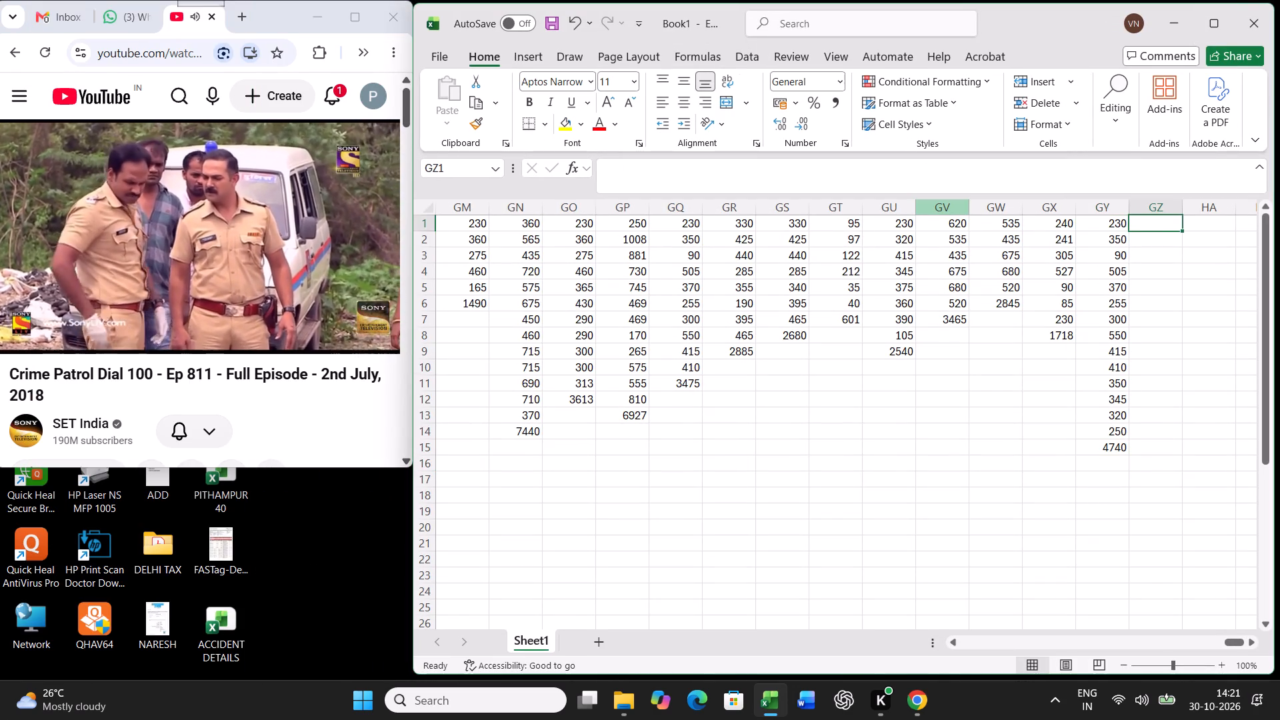
text(250)
key(Return)
text(380)
key(Return)
text(275)
key(Return)
text(815)
key(Return)
text(1935)
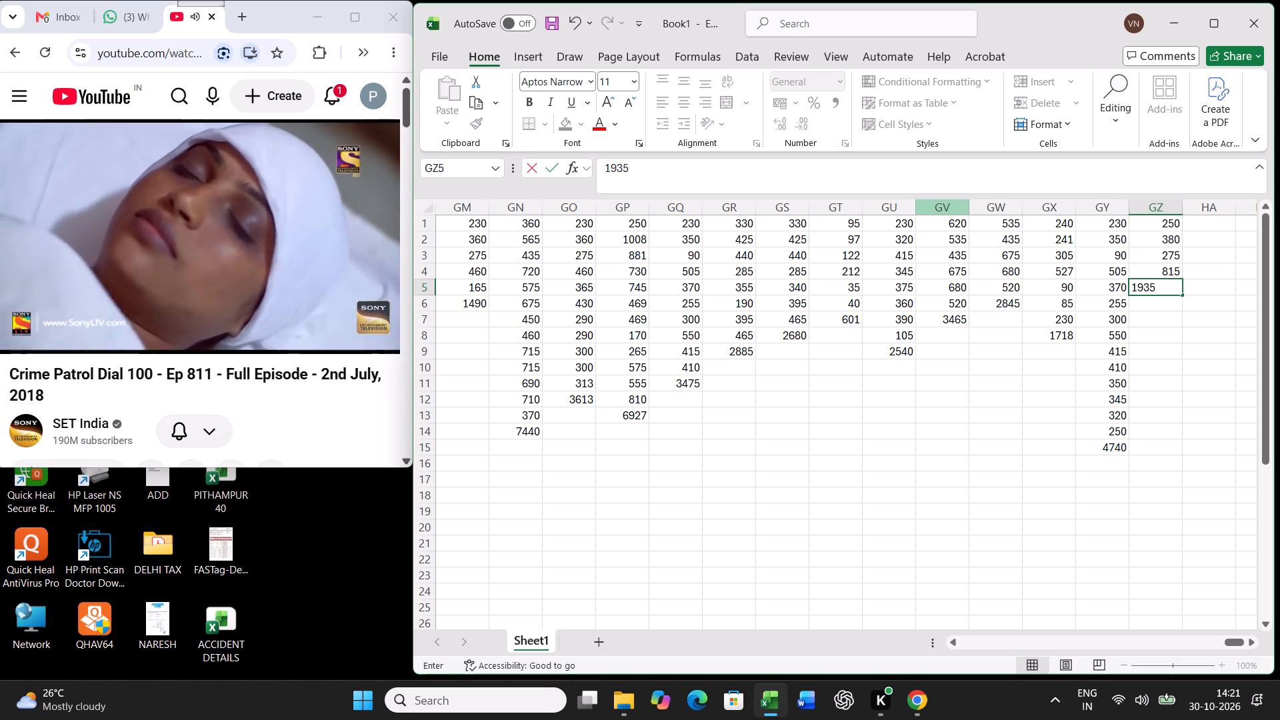
key(Return)
text(315)
key(Return)
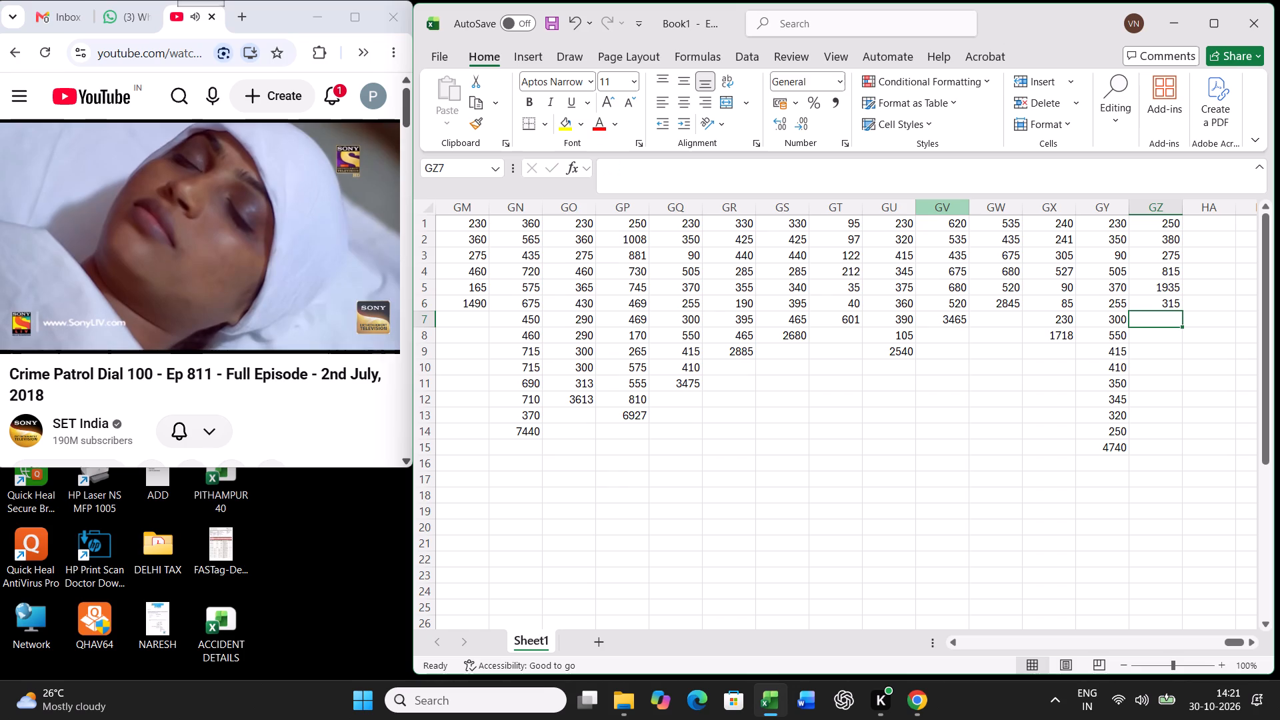
Continue the column GZ list with 240, 345, 525, 1415, 390 and 465 in cells GZ7 to GZ12.
text(240)
key(Return)
text(345)
key(Return)
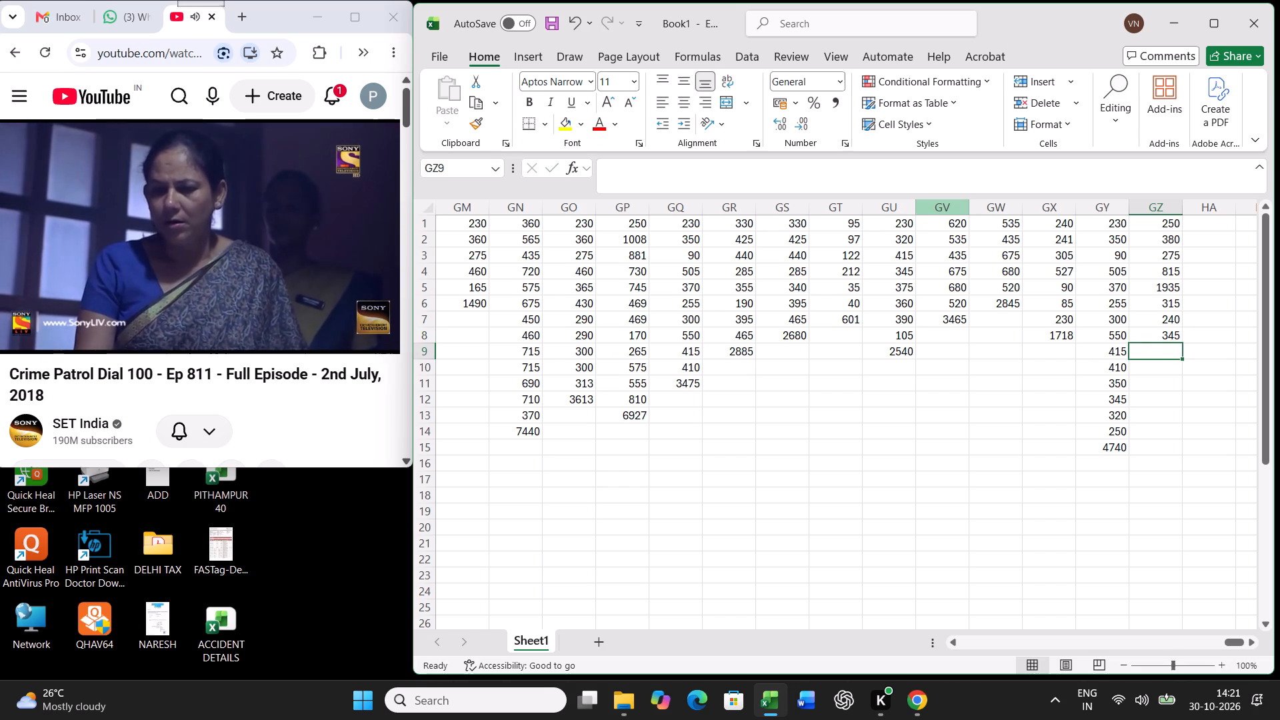
text(525)
key(Return)
text(1415)
key(Return)
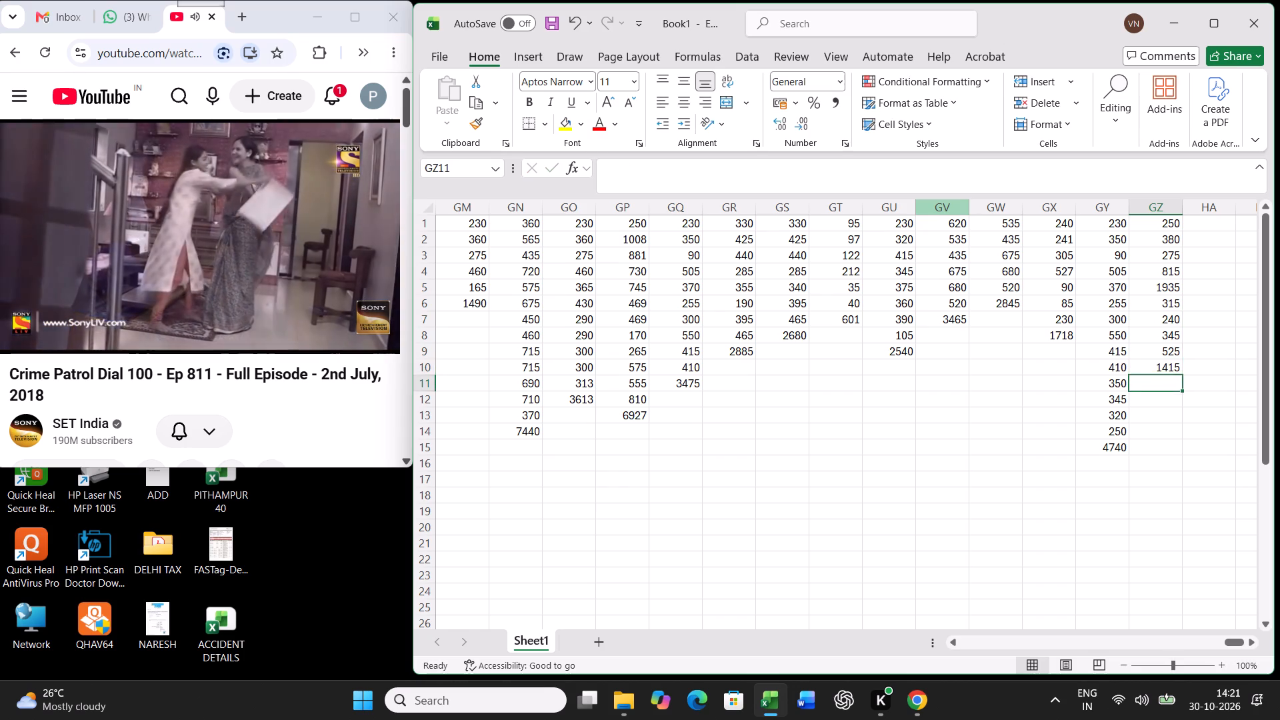
text(390)
key(Return)
text(465)
key(Return)
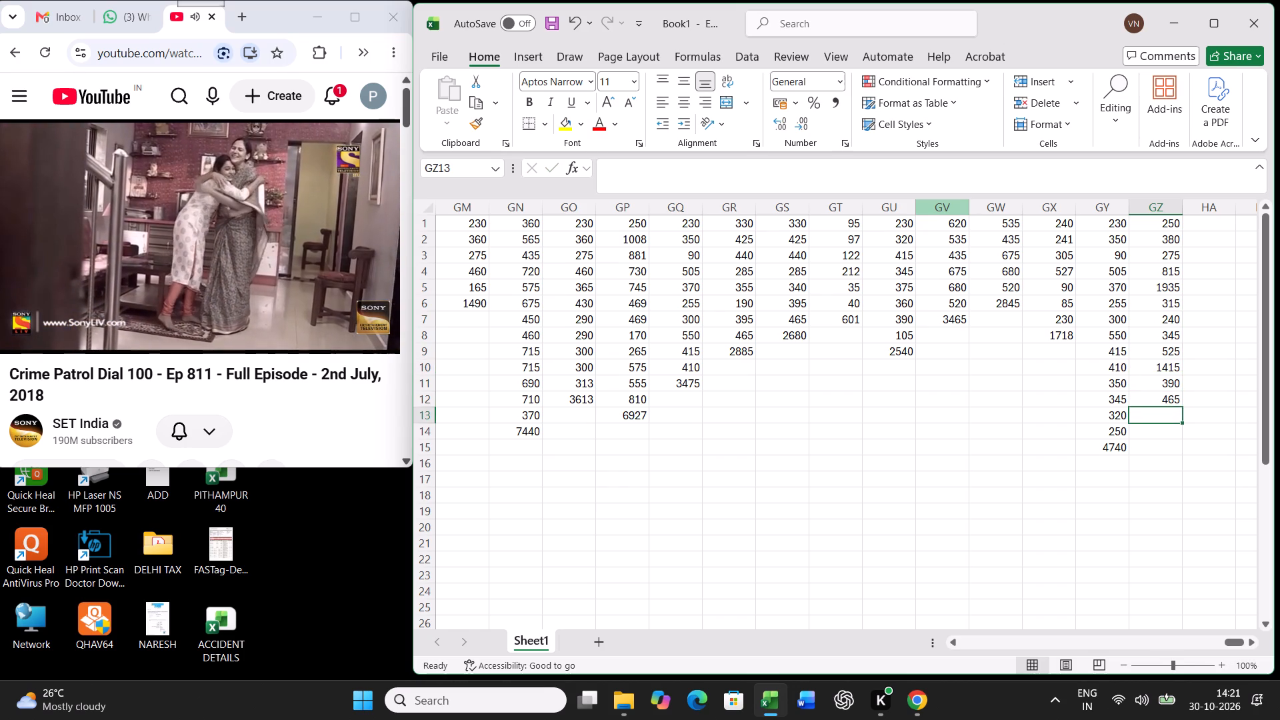
Total the column GZ amounts with AutoSum in cell GZ13, below the last entry.
click(1219, 14)
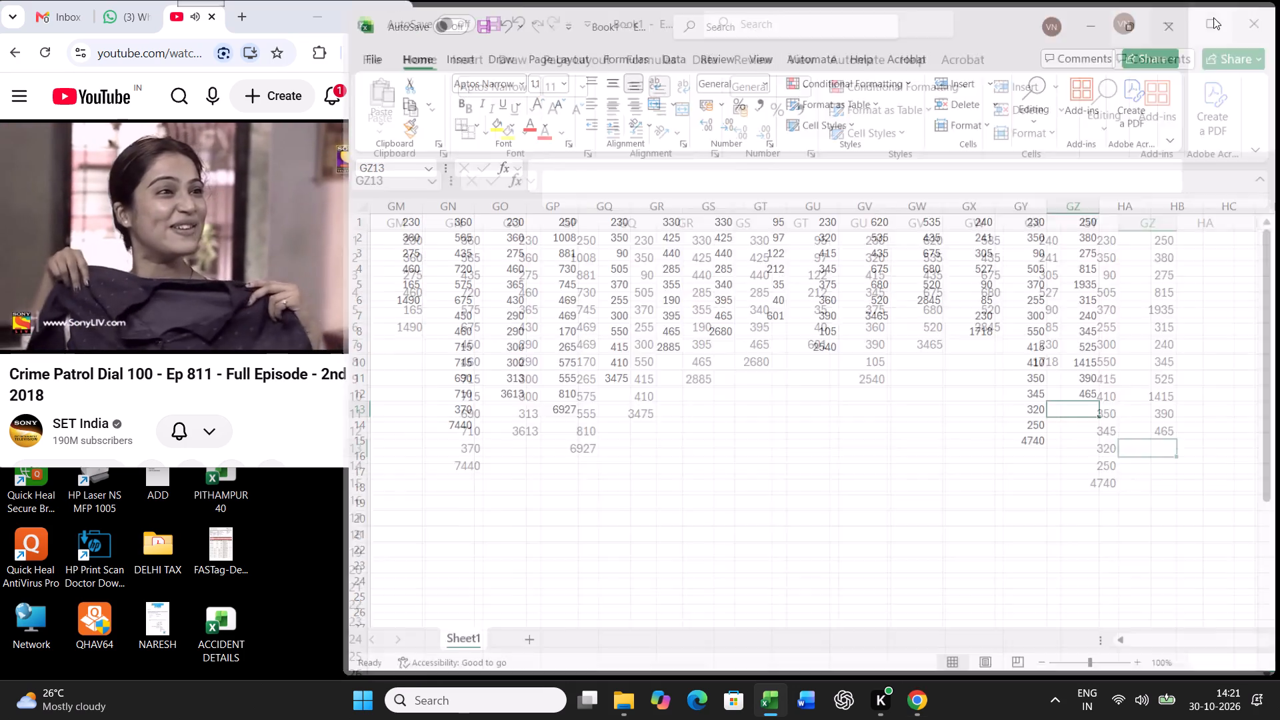
click(1001, 73)
key(Return)
click(1224, 9)
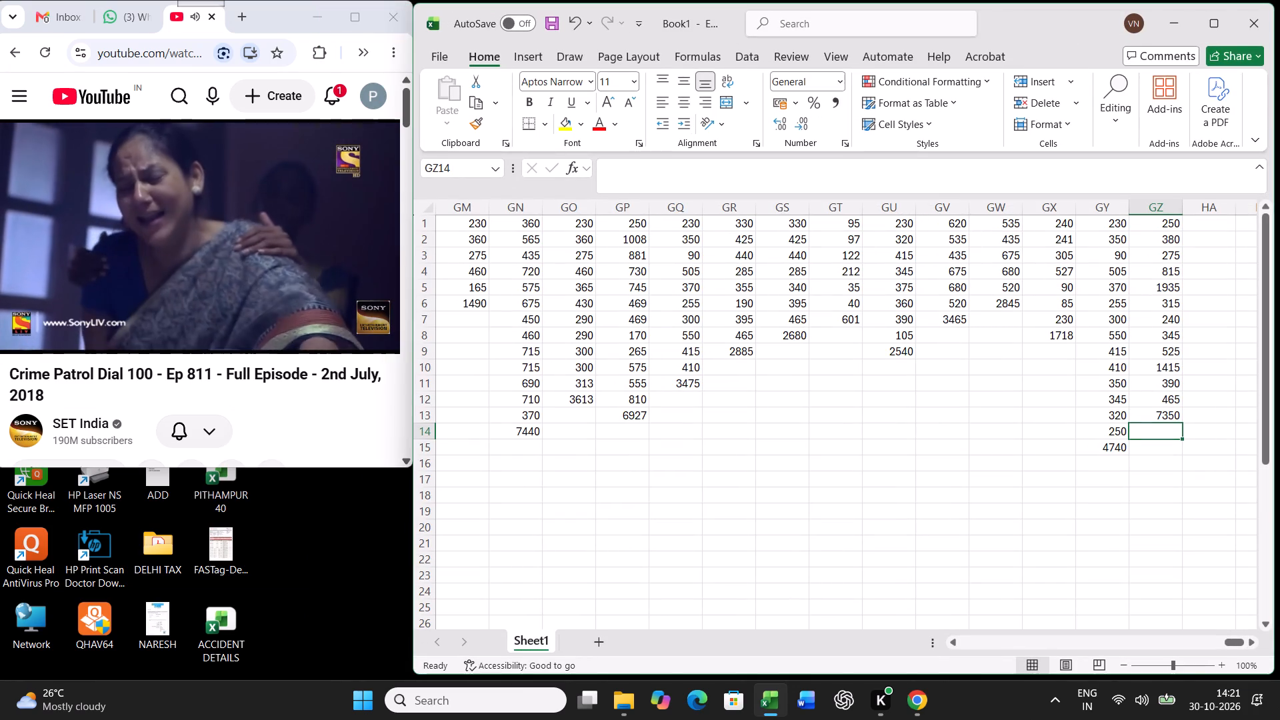
Enter a new list of 230, 350, 250, 745, 2920 and 285 in column HA, cells HA1 to HA6.
key(Up)
key(Up)
key(Up)
key(Up)
key(Up)
key(Up)
key(Up)
key(Up)
key(Up)
key(Up)
key(Up)
key(Up)
key(Up)
key(Up)
key(Up)
key(Up)
key(Up)
key(Up)
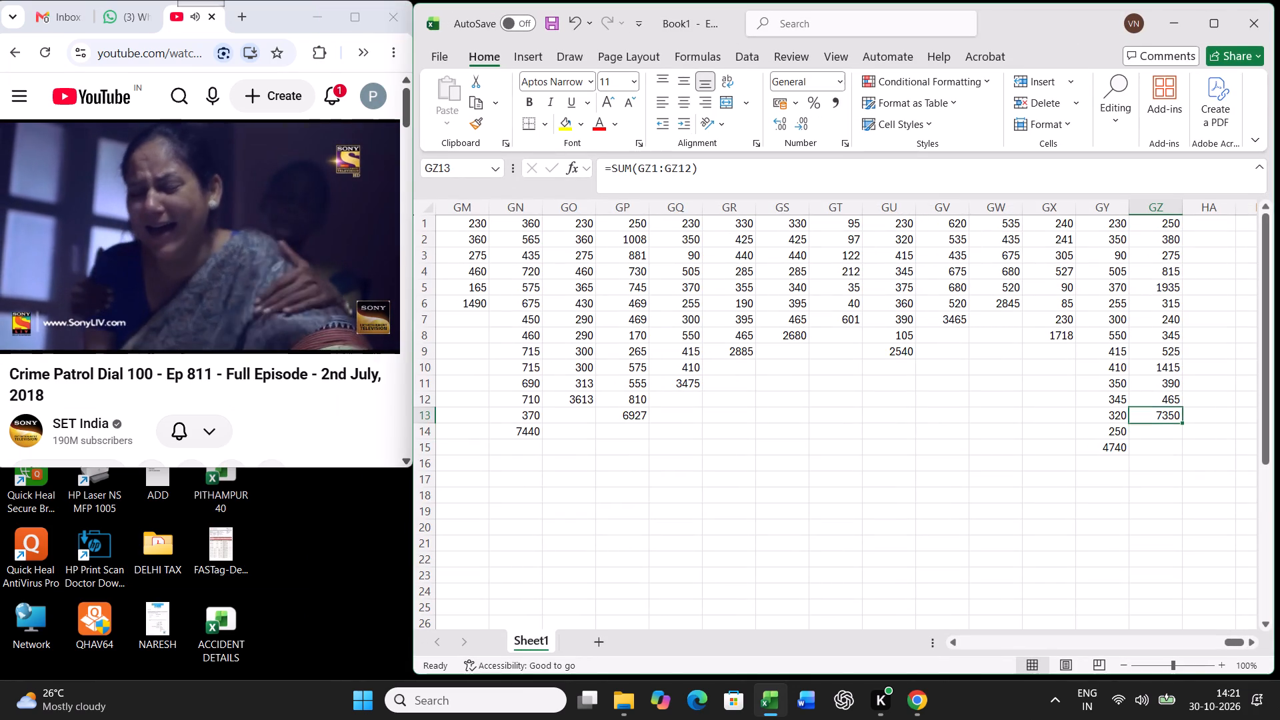
key(Right)
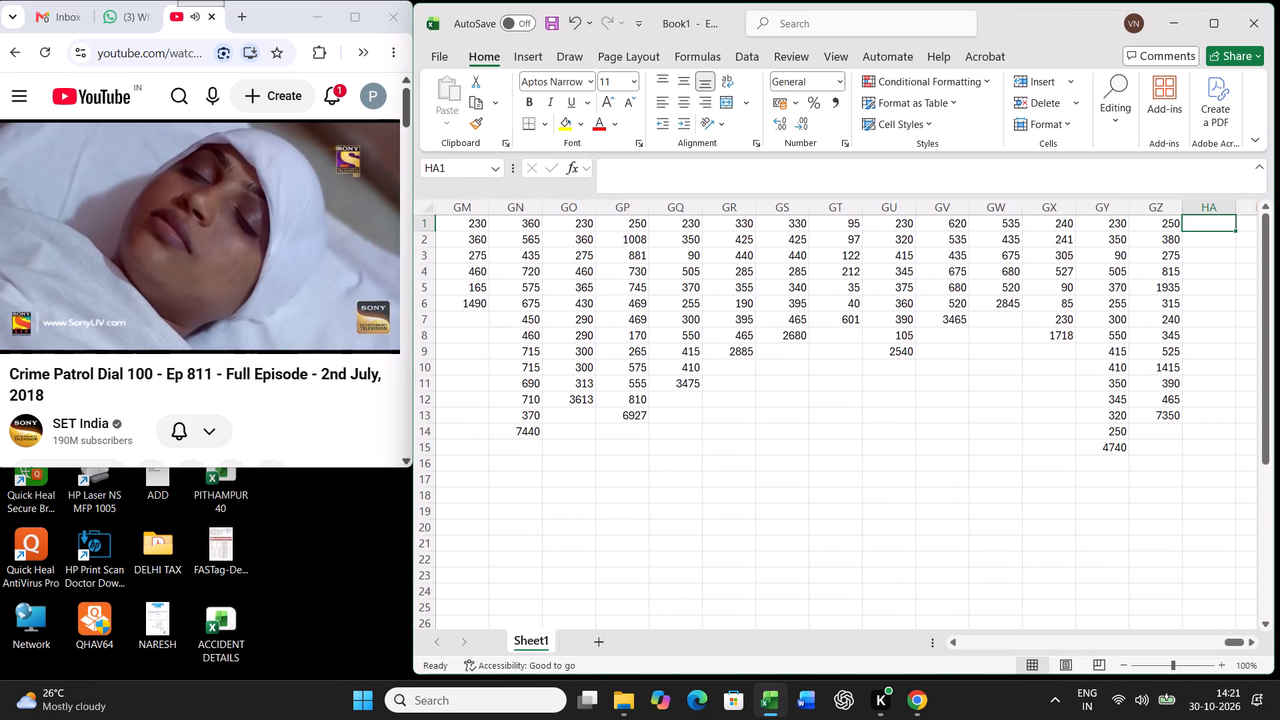
text(230)
key(Return)
text(350)
key(Return)
text(250)
key(Return)
text(745)
key(Return)
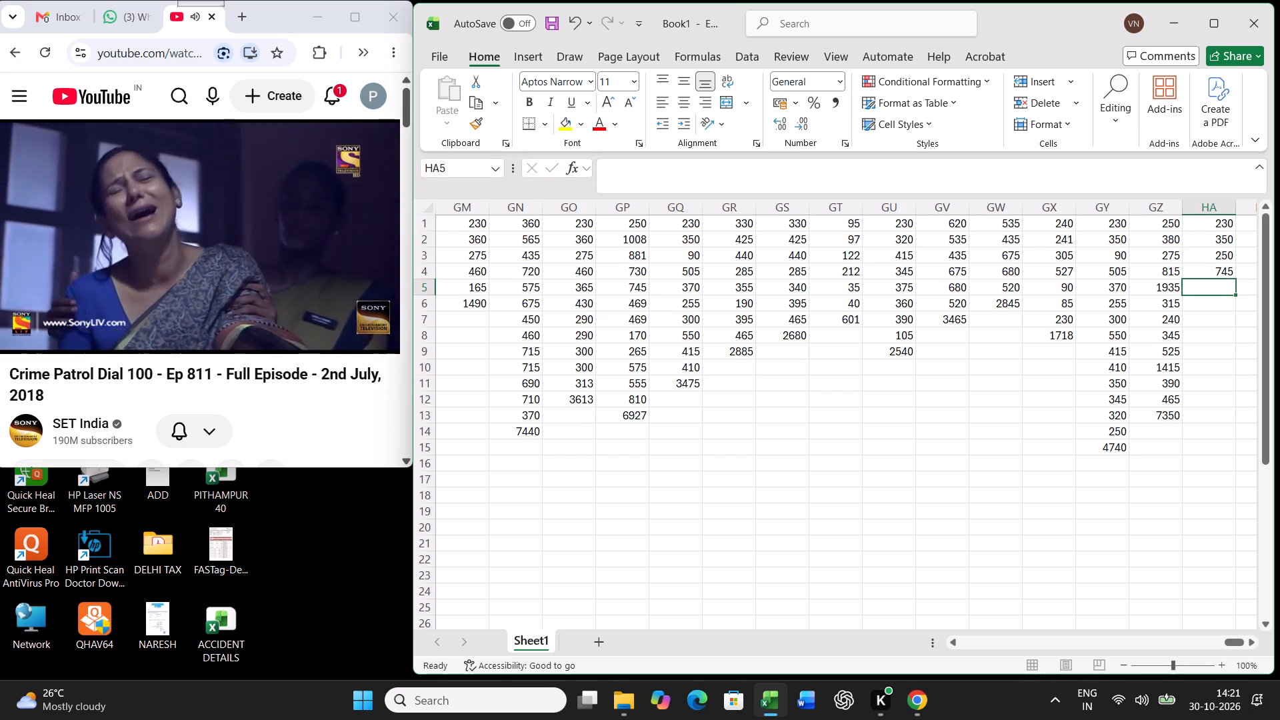
text(2920)
key(Return)
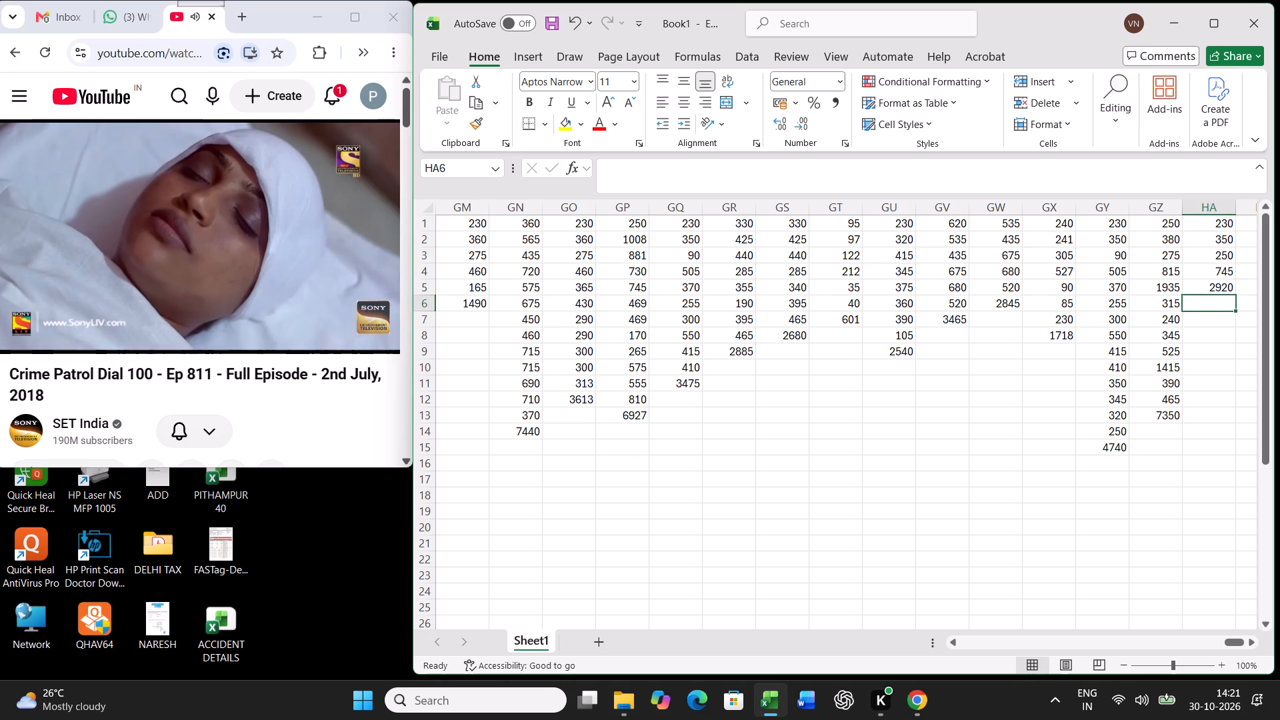
text(285)
key(Return)
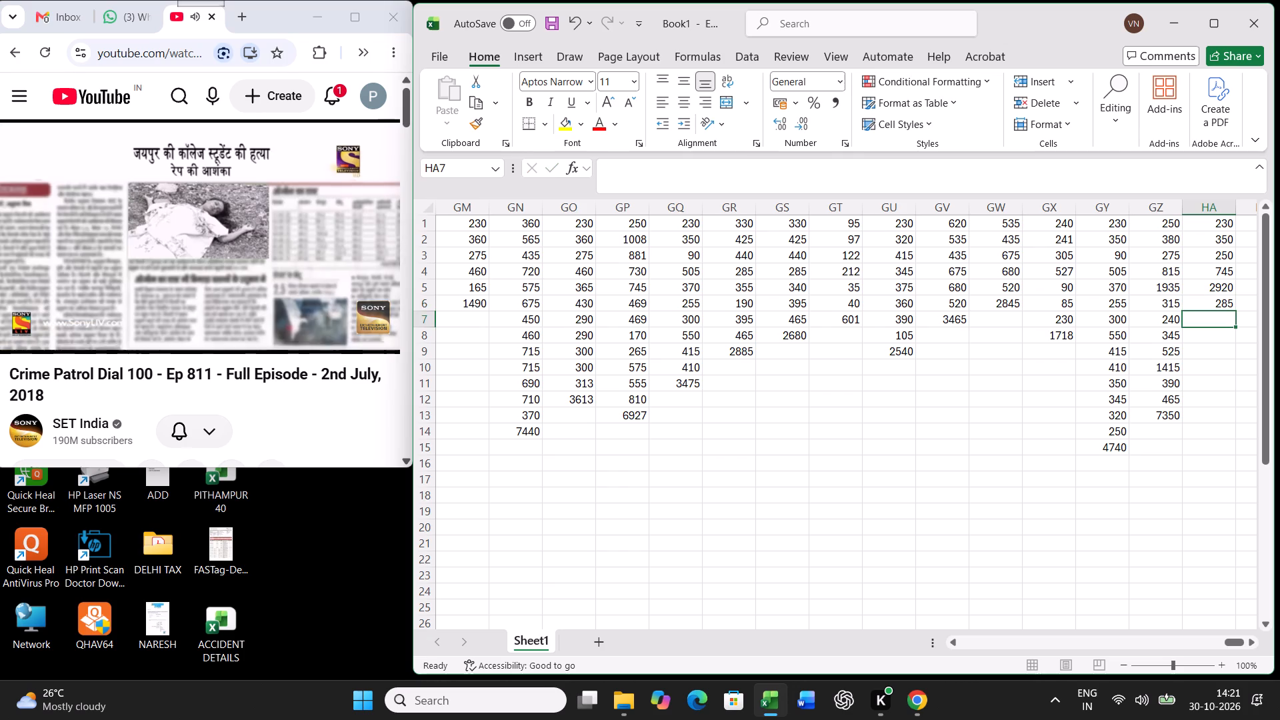
Total the column HA amounts with AutoSum in cell HA7, below the last entry.
click(1214, 11)
click(1016, 76)
key(Return)
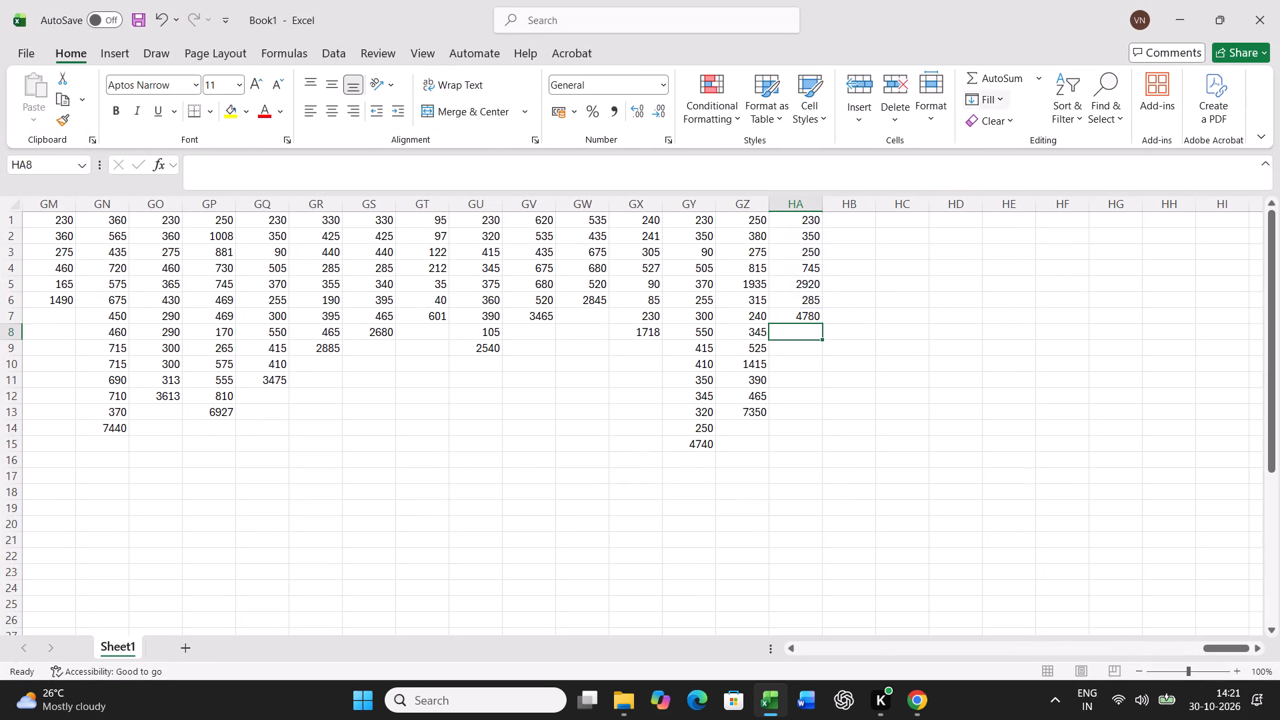
click(1229, 1)
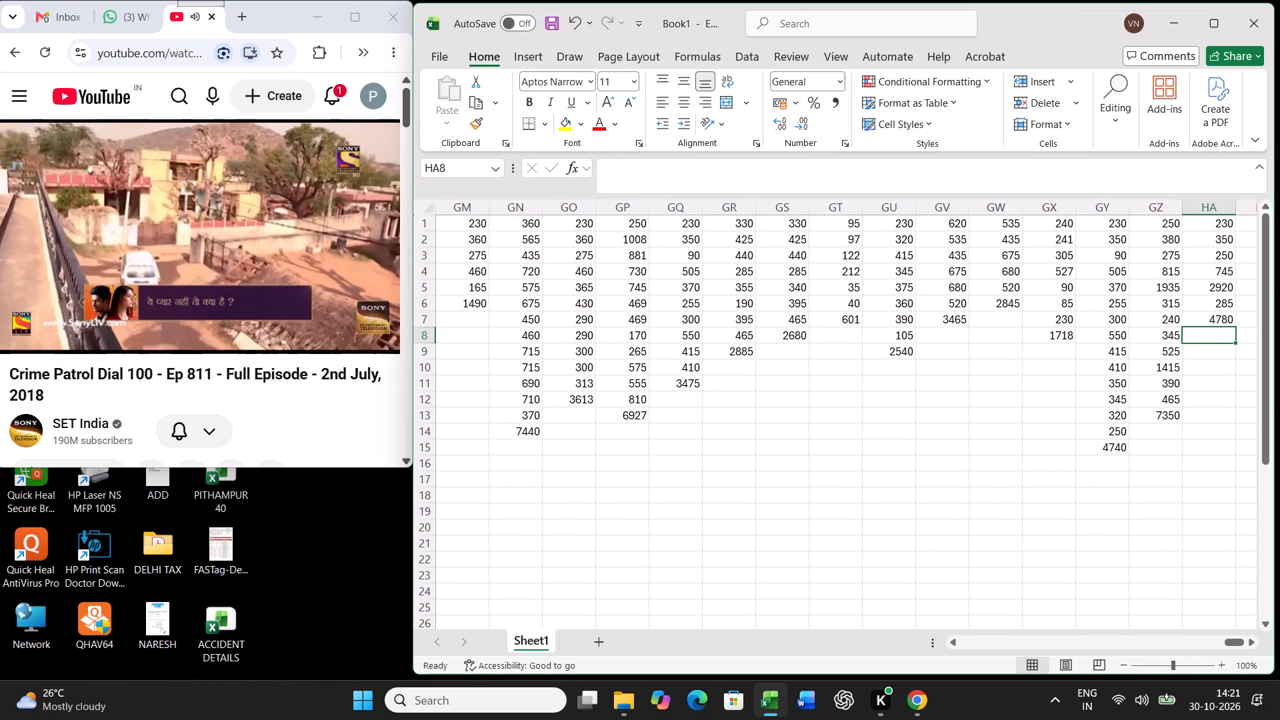
Enter a new list of 230, 505, 350, 370, 255 and 300 in column HB, cells HB1 to HB6.
key(Up)
key(Up)
key(Up)
key(Up)
key(Up)
key(Up)
key(Up)
key(Up)
key(Up)
key(Up)
key(Up)
key(Up)
key(Up)
key(Up)
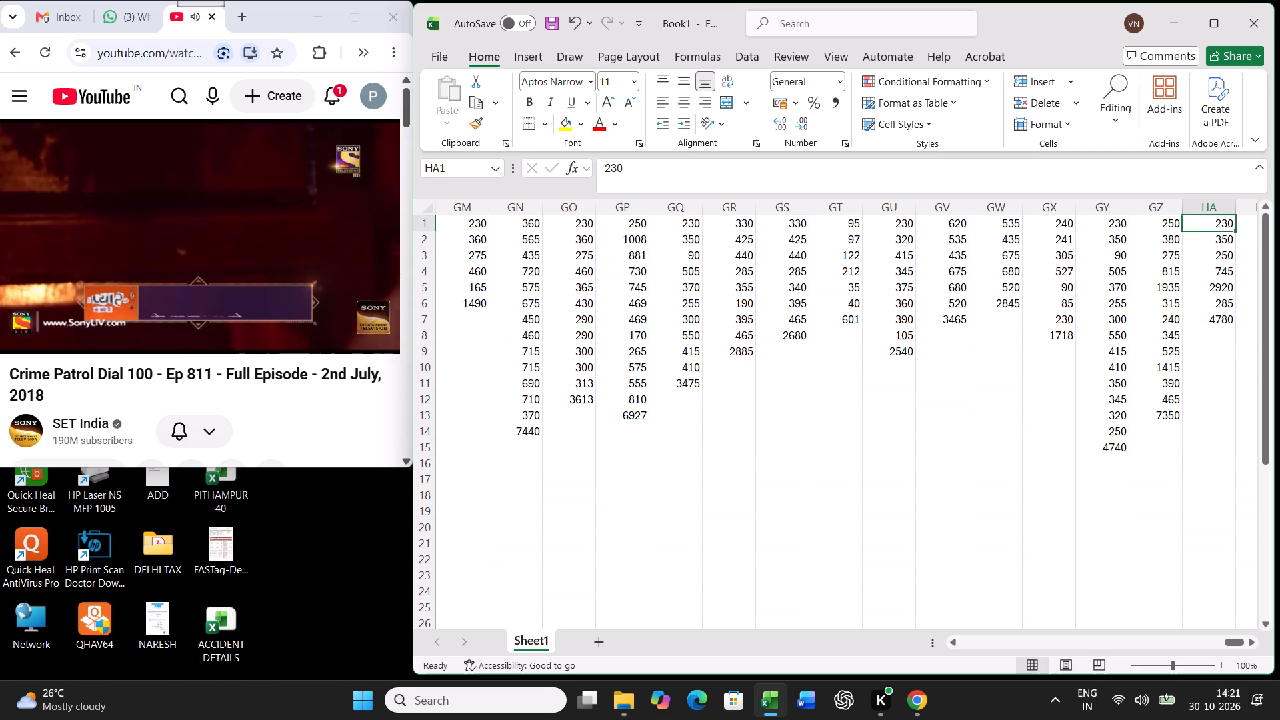
key(Right)
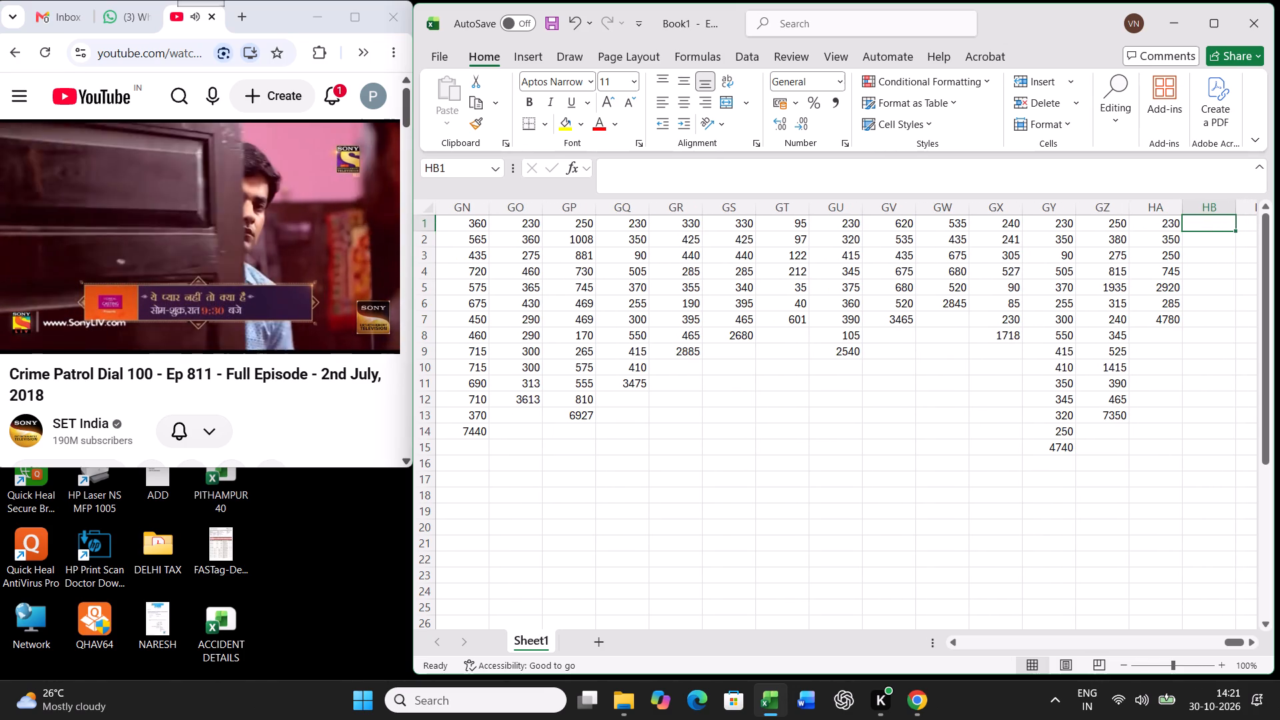
text(230)
key(Return)
text(505)
key(Return)
text(350)
key(Return)
text(370)
key(Return)
text(255)
key(Return)
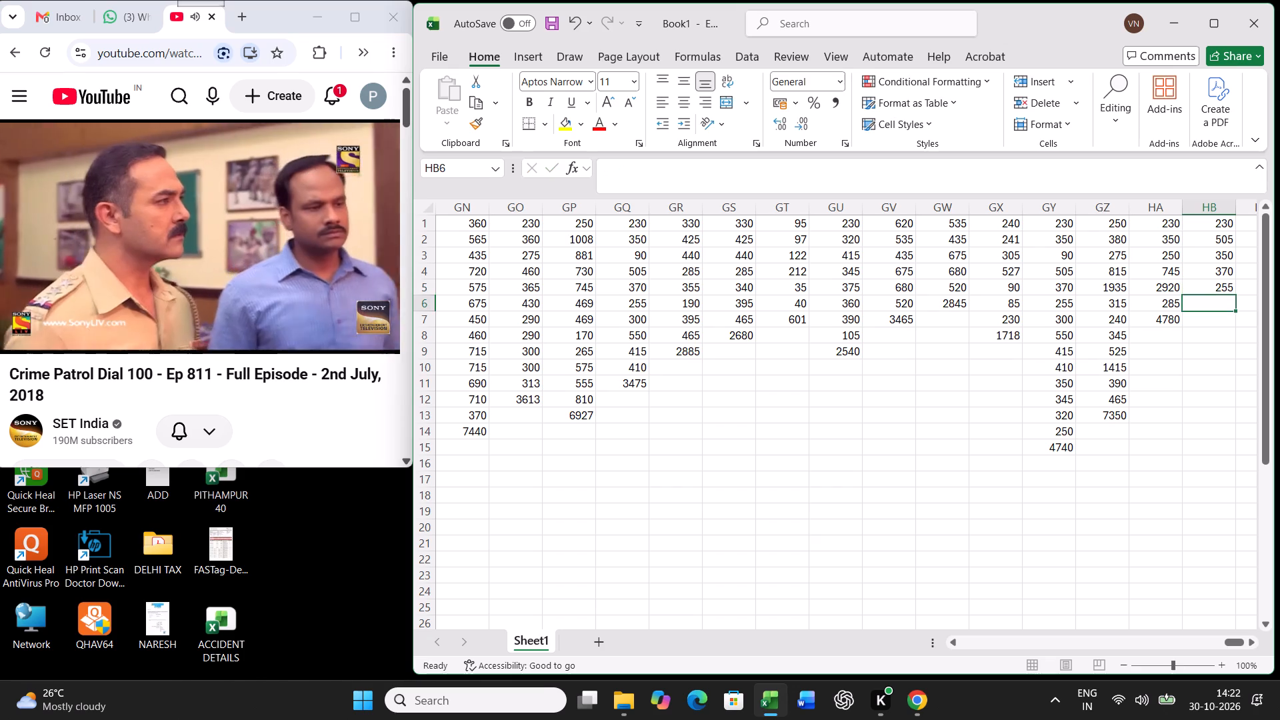
text(300)
key(Return)
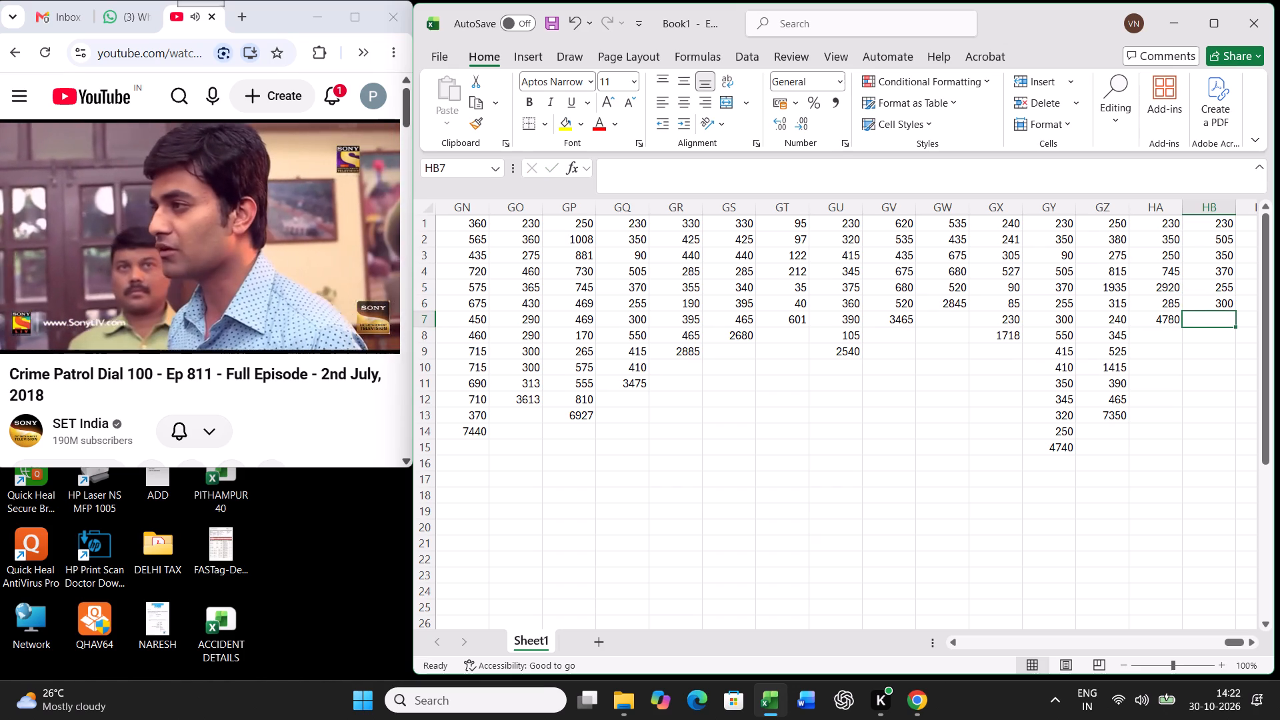
Continue the column HB list with 550, 135, 250, 545, 480, 345 and 755 in cells HB7 to HB13.
text(550)
key(Return)
text(135)
key(Return)
text(250)
key(Return)
text(545)
key(Return)
text(480)
key(Return)
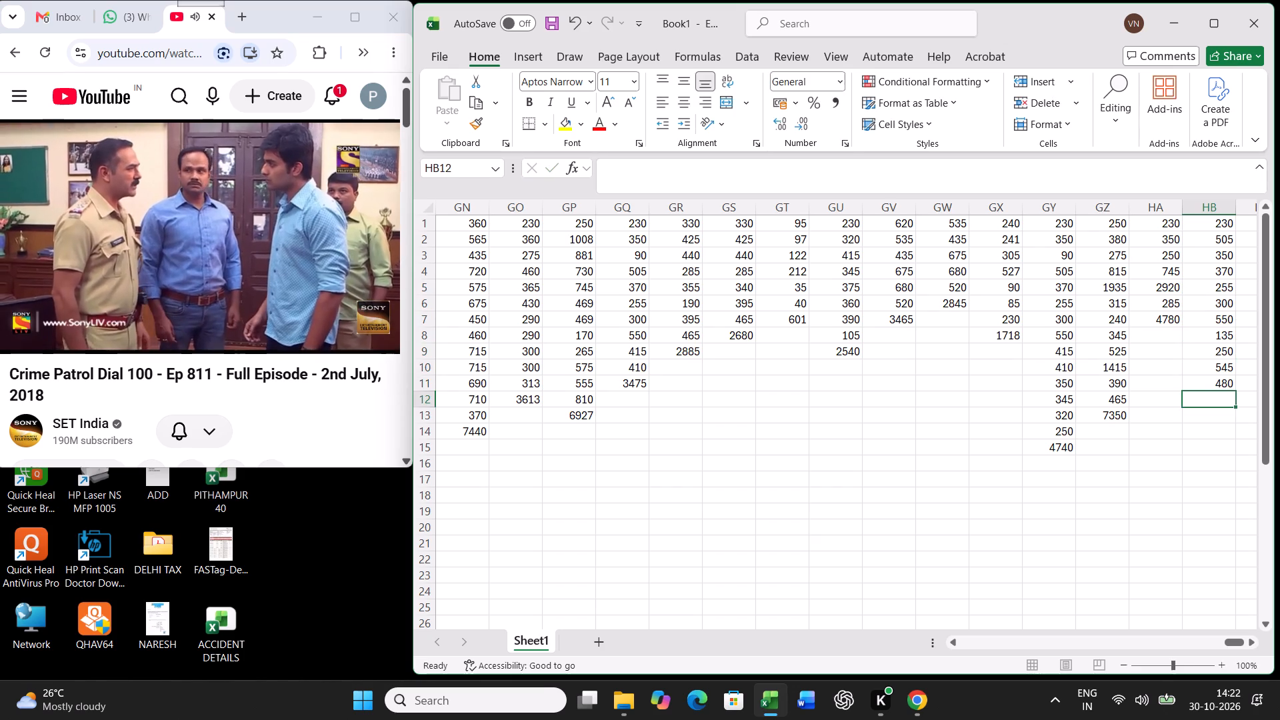
key(3)
text(45)
key(Return)
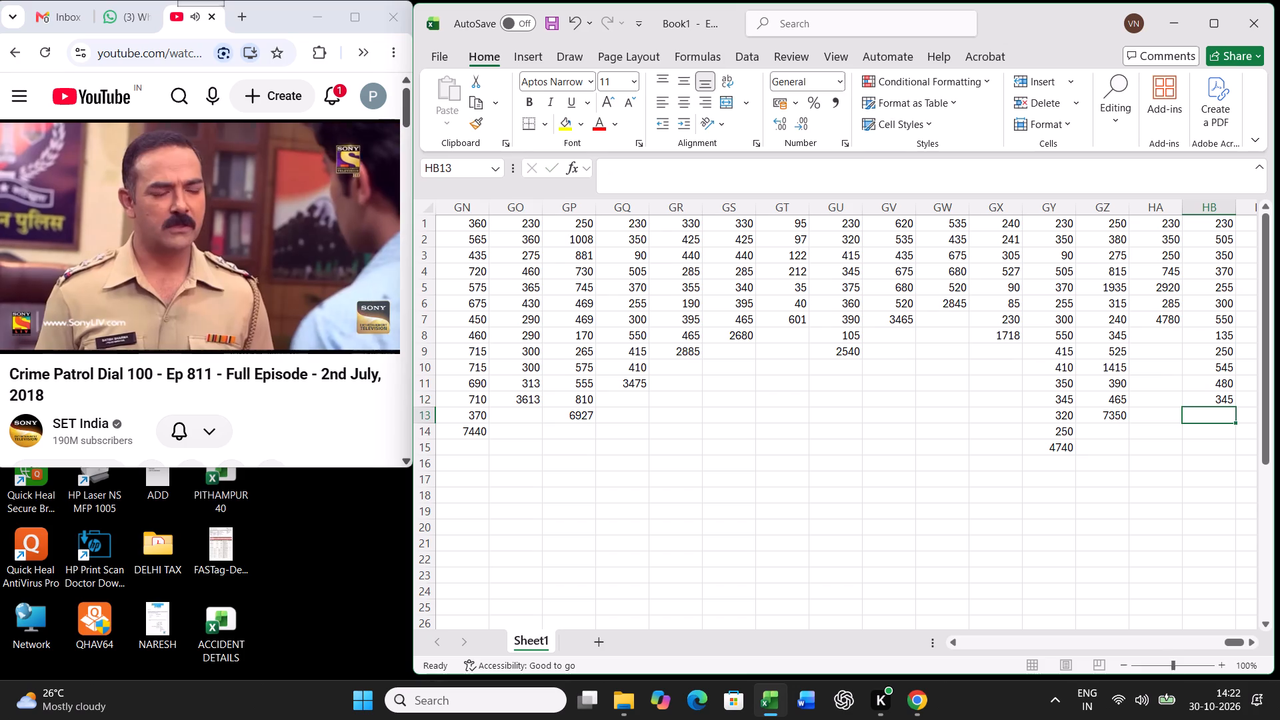
text(755)
key(Return)
Complete the column HB list with 820, 290, 225, 500, 345, 440 and 460 in cells HB14 to HB20.
text(820)
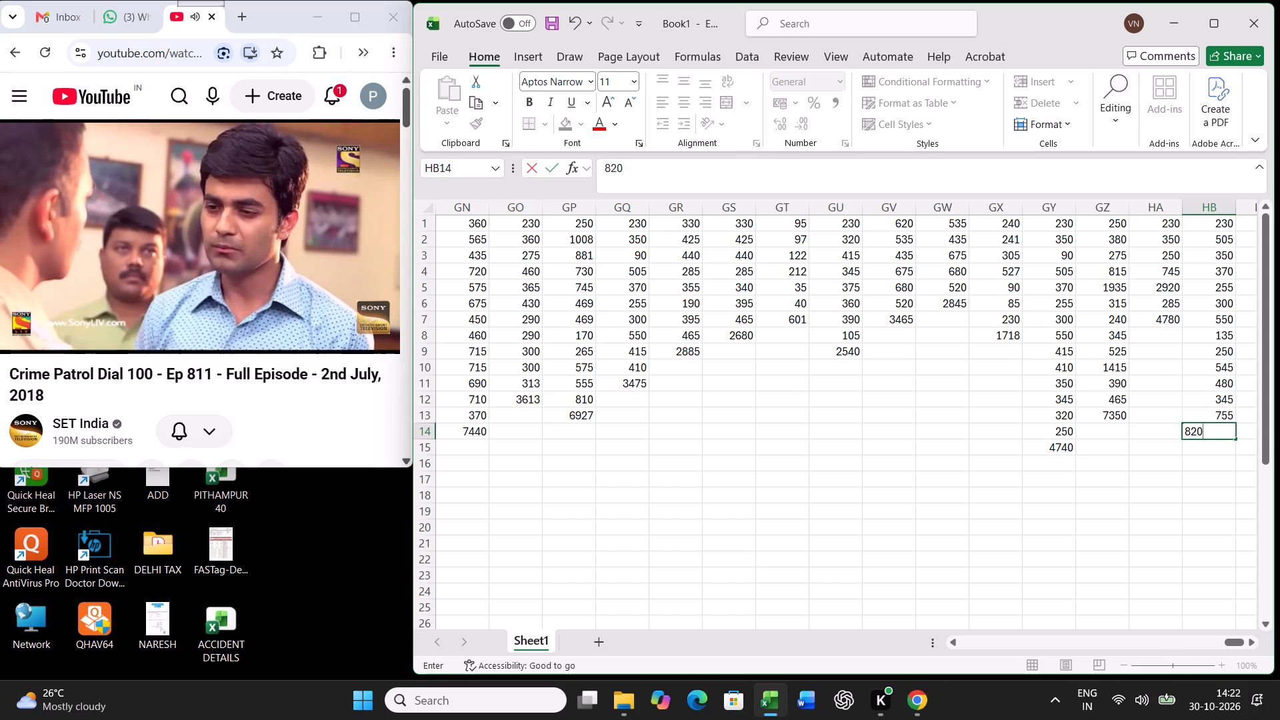
key(Return)
text(290)
key(Return)
text(225)
key(Return)
text(500)
key(Return)
text(345)
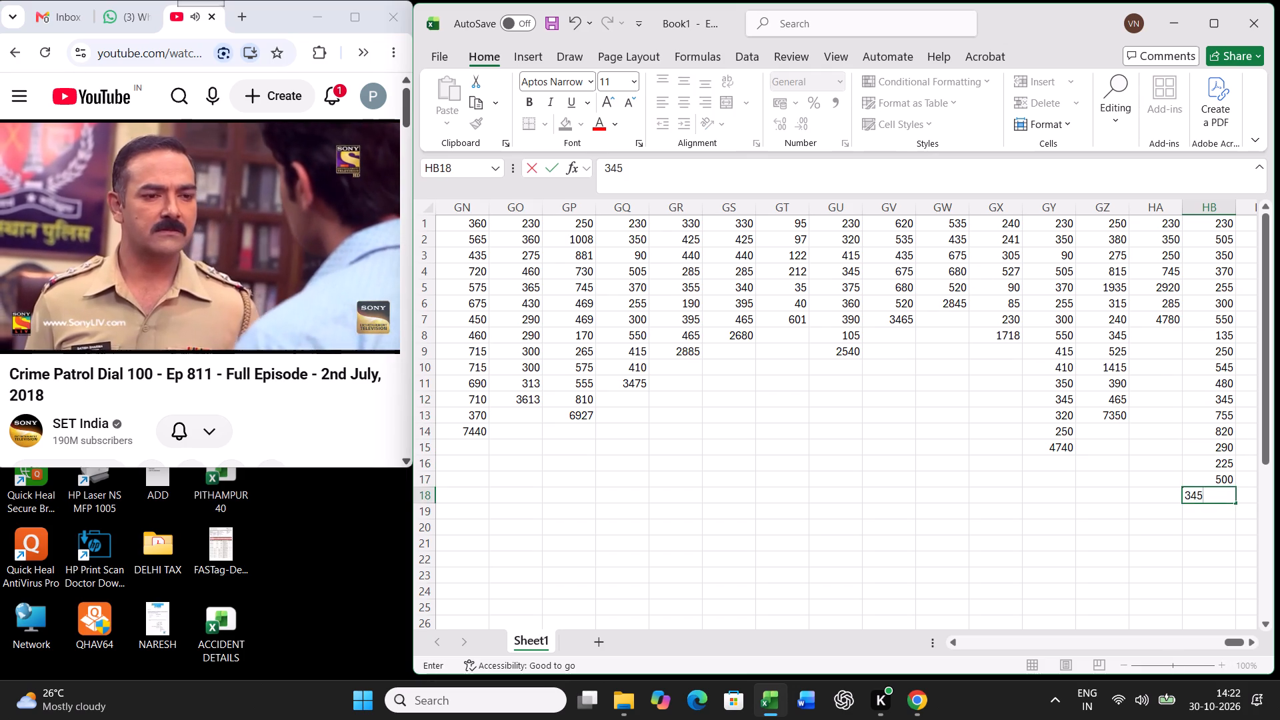
key(Return)
text(440)
key(Return)
text(460)
key(Return)
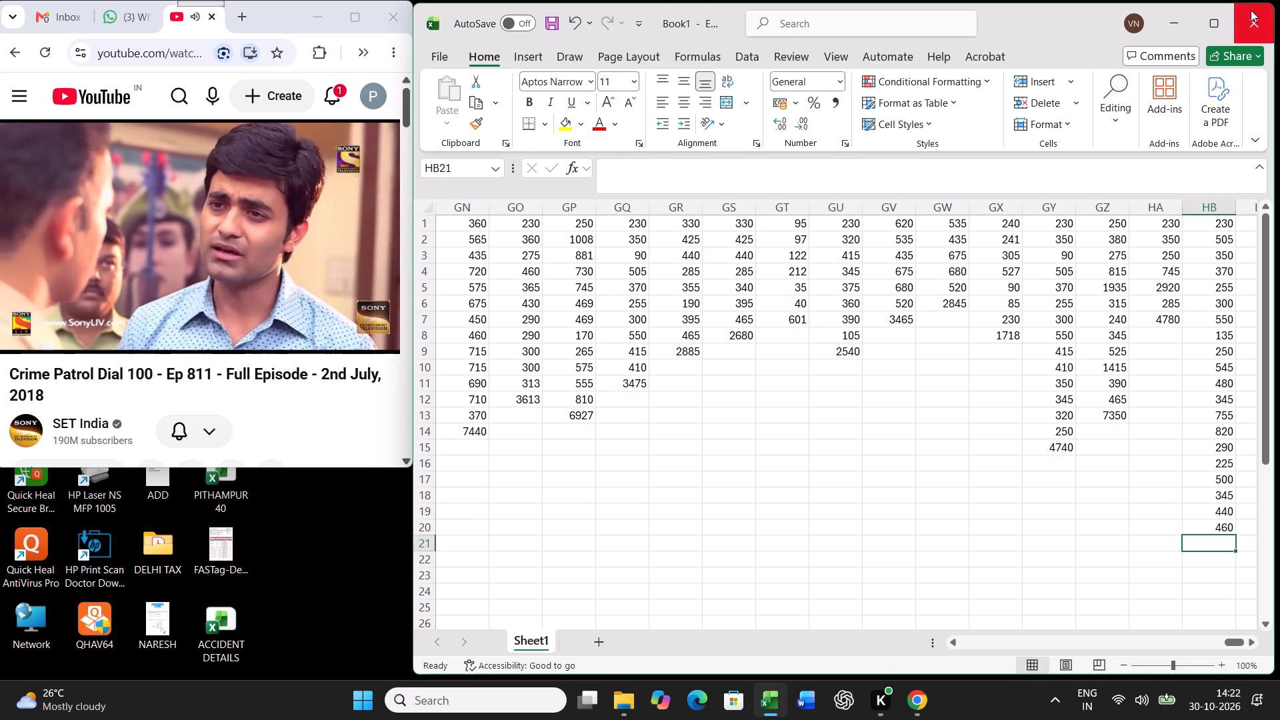
Total the column HB amounts with AutoSum in cell HB21, below the last entry.
click(1221, 13)
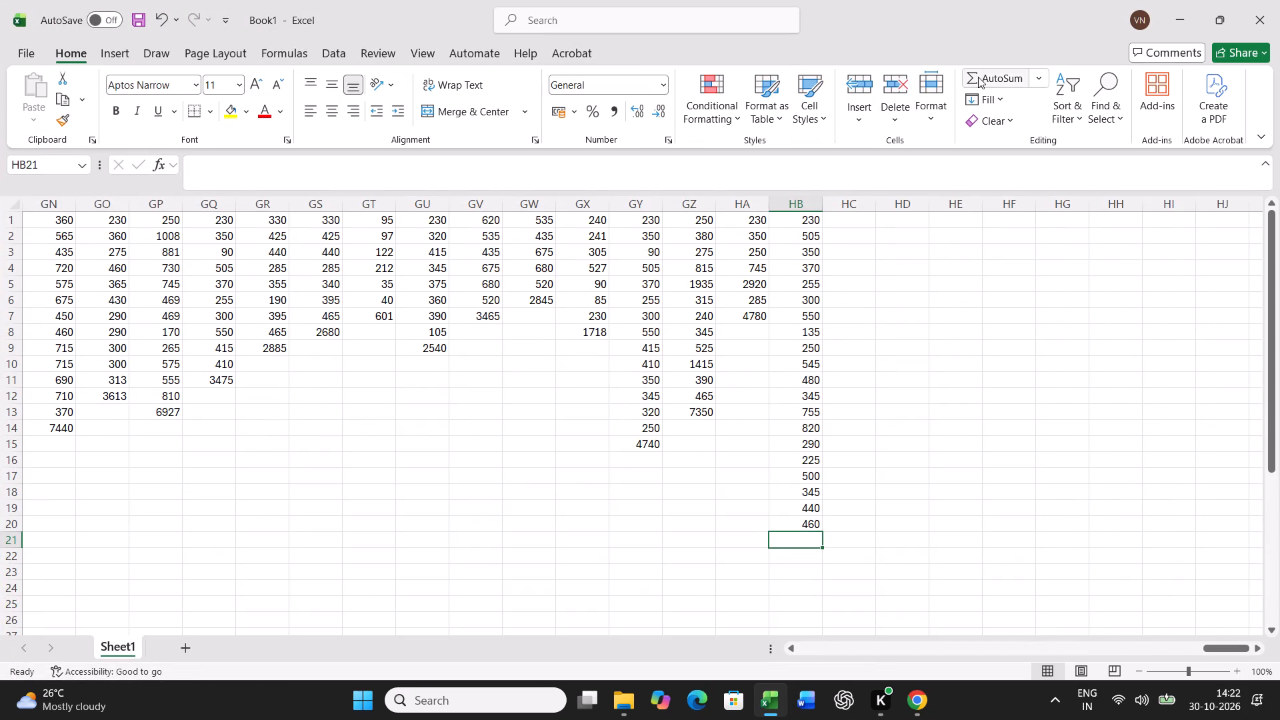
click(991, 75)
key(Return)
click(1227, 19)
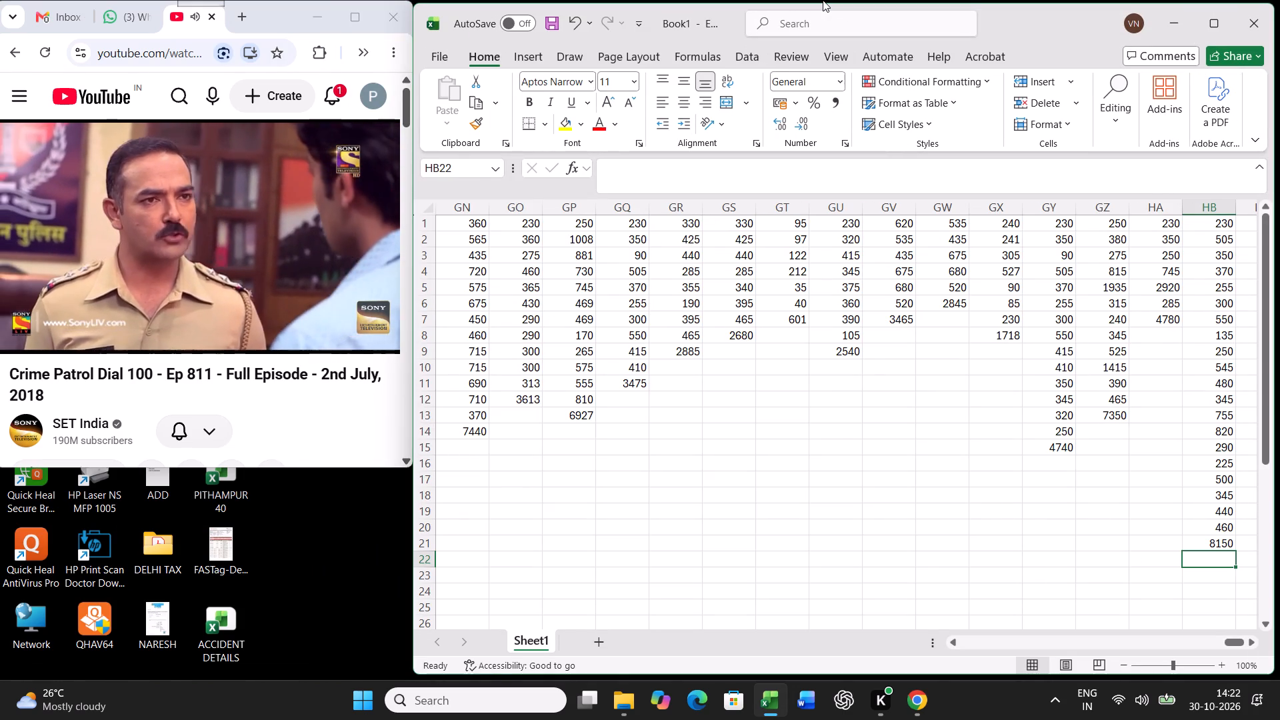
Select the first-row amounts from HB1 back to A1 to check the count of the lists entered.
key(Up)
key(Up)
key(Up)
key(Up)
key(Up)
key(Up)
key(Up)
key(Up)
key(Up)
key(Up)
key(Up)
key(Up)
key(Up)
key(Up)
key(Up)
key(Up)
key(Up)
key(Up)
key(Up)
key(Up)
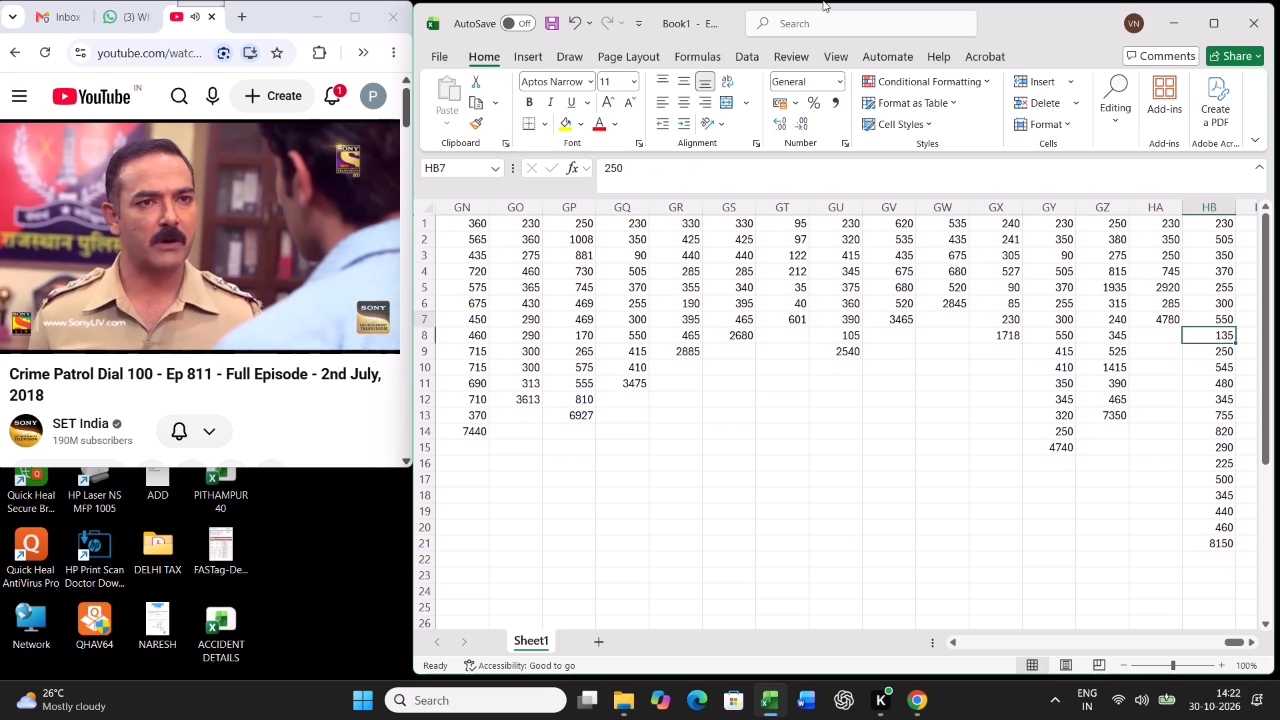
key(shift+Left)
key(shift+Left)
key(shift+Left)
key(shift+Left)
key(shift+Left)
key(shift+Left)
key(shift+Left)
key(shift+Left)
key(shift+Left)
key(shift+Left)
key(shift+Left)
key(shift+Left)
key(shift+Left)
key(shift+Left)
key(shift+Left)
key(shift+Left)
key(shift+Left)
key(shift+Left)
key(shift+Left)
key(shift+Left)
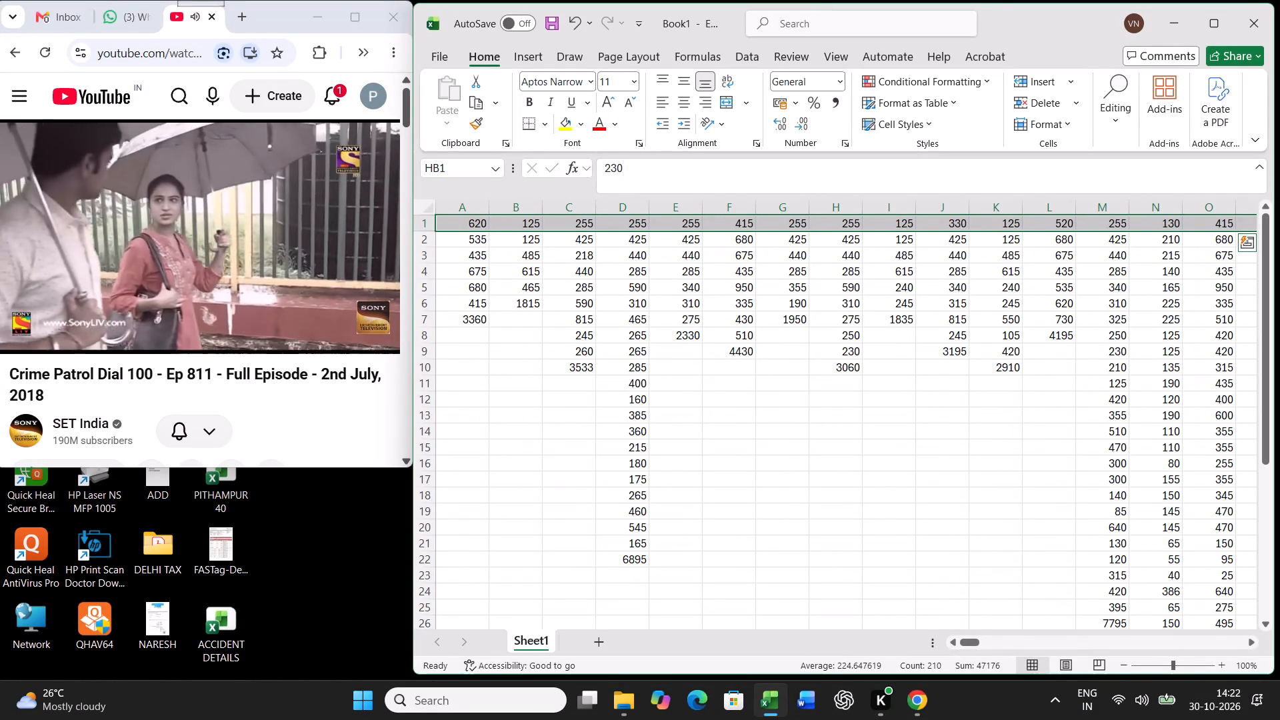
Close the Book1 workbook without saving the changes.
click(1255, 26)
click(914, 445)
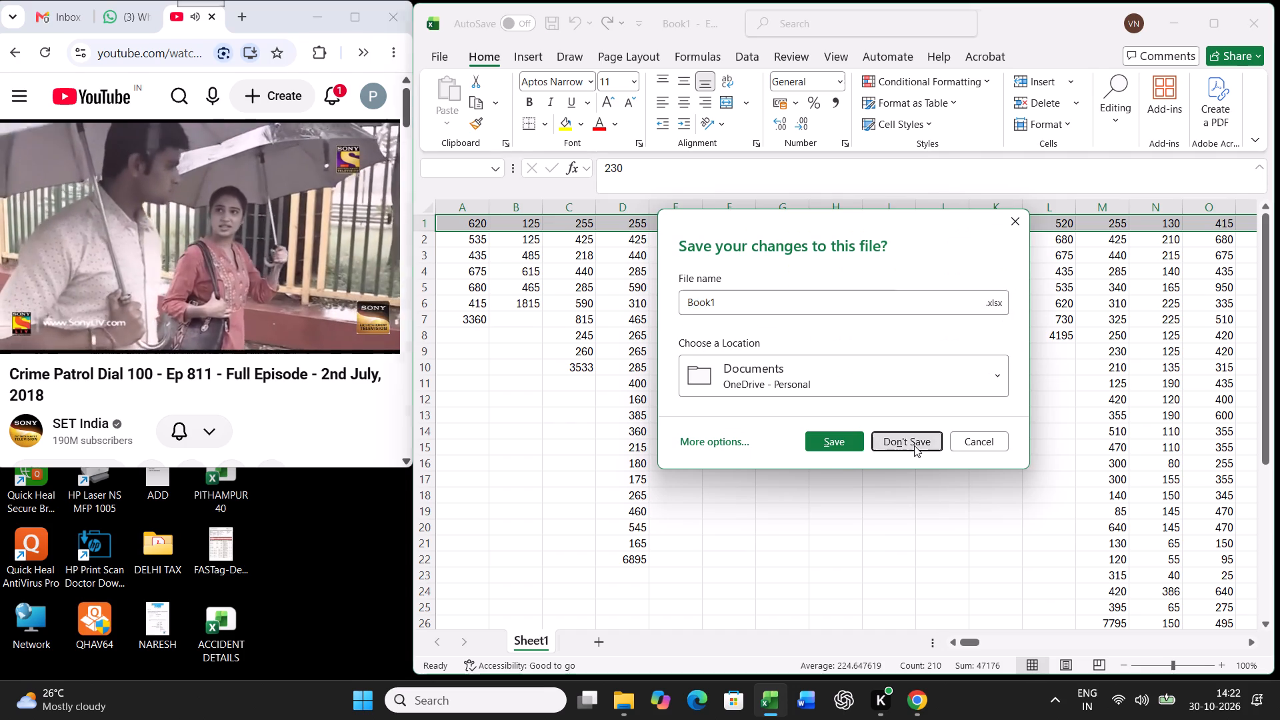
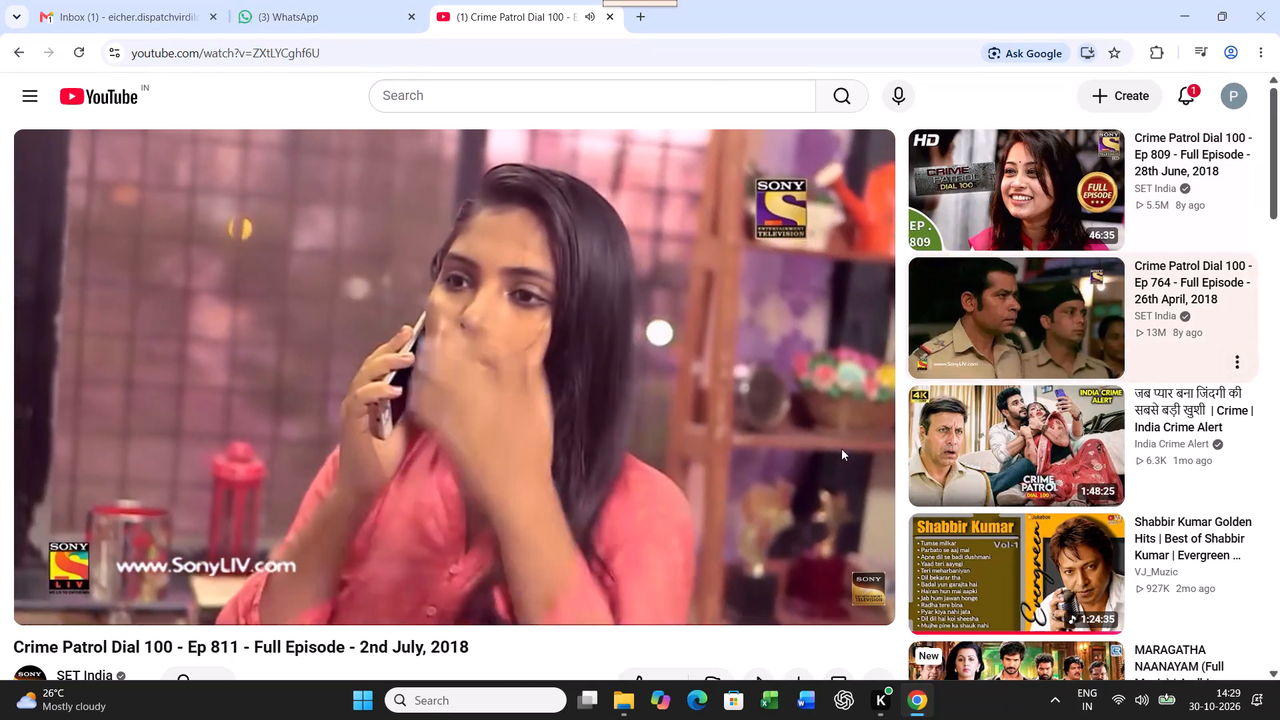
Switch to Excel and open a new blank workbook.
click(763, 712)
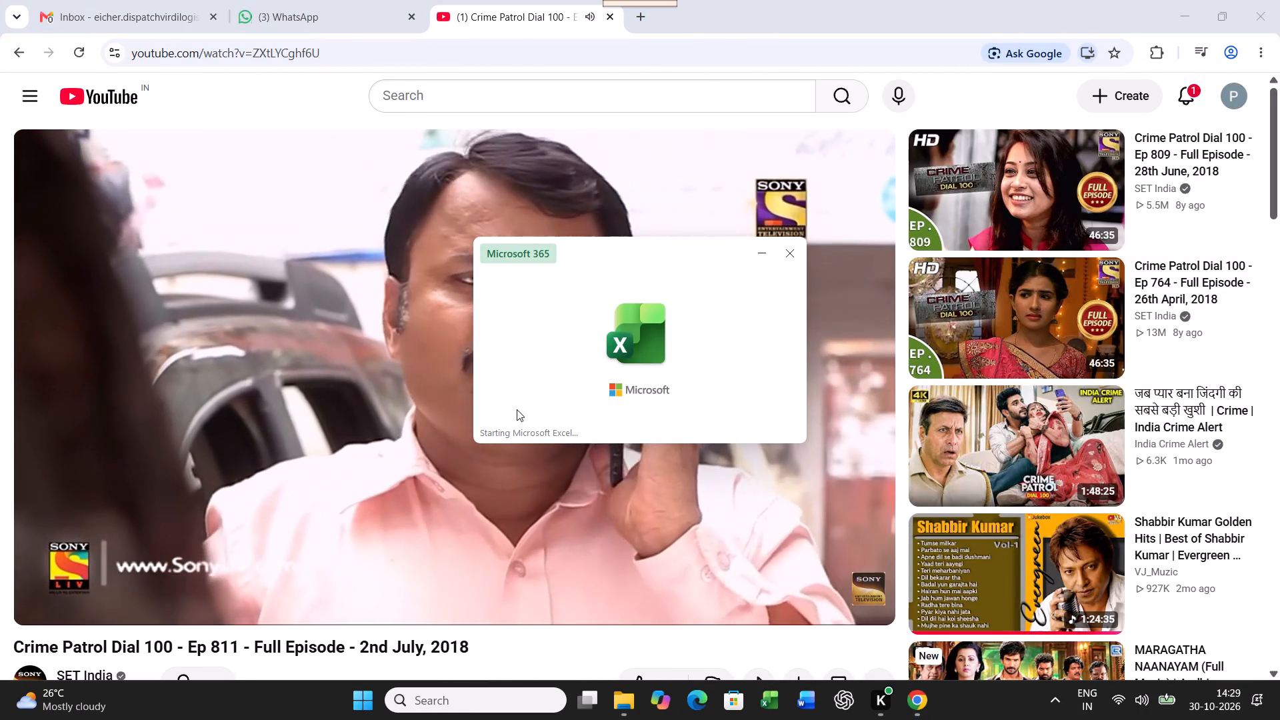
click(587, 208)
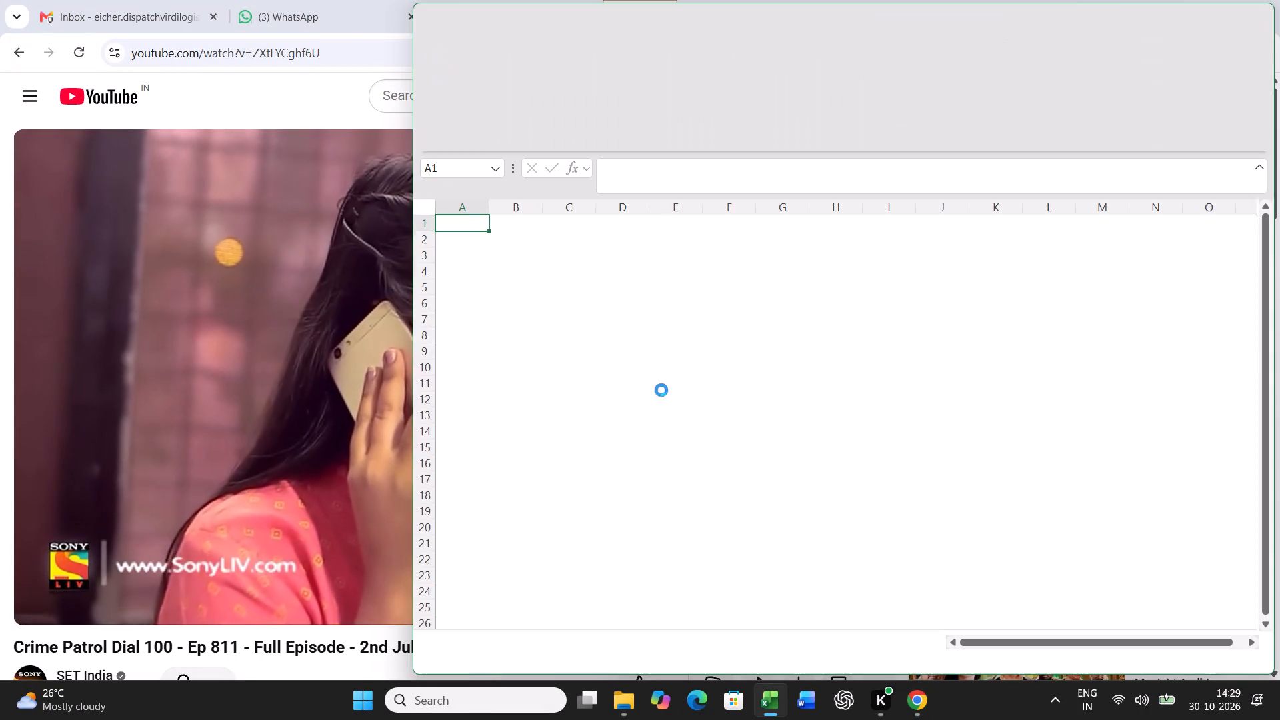
Enter the formula =7220-550 in cell E11 of the blank sheet to subtract 550 from 7220.
click(684, 381)
key(equal)
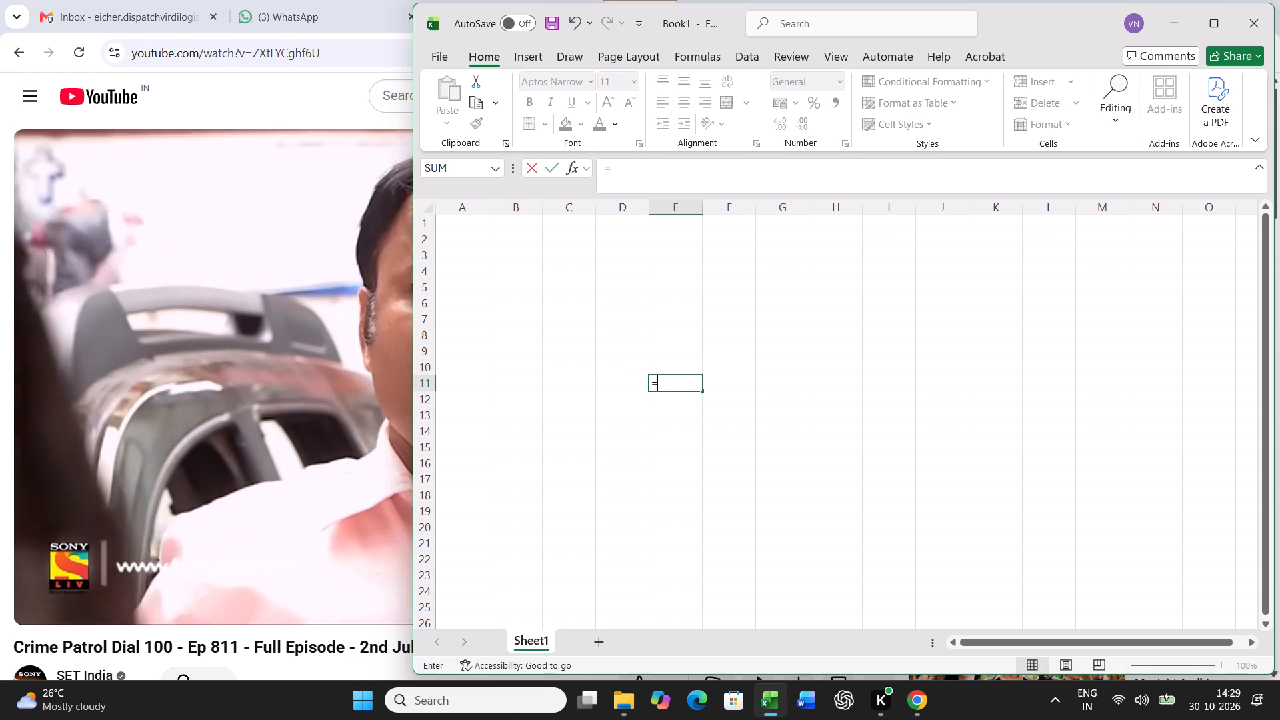
text(7220)
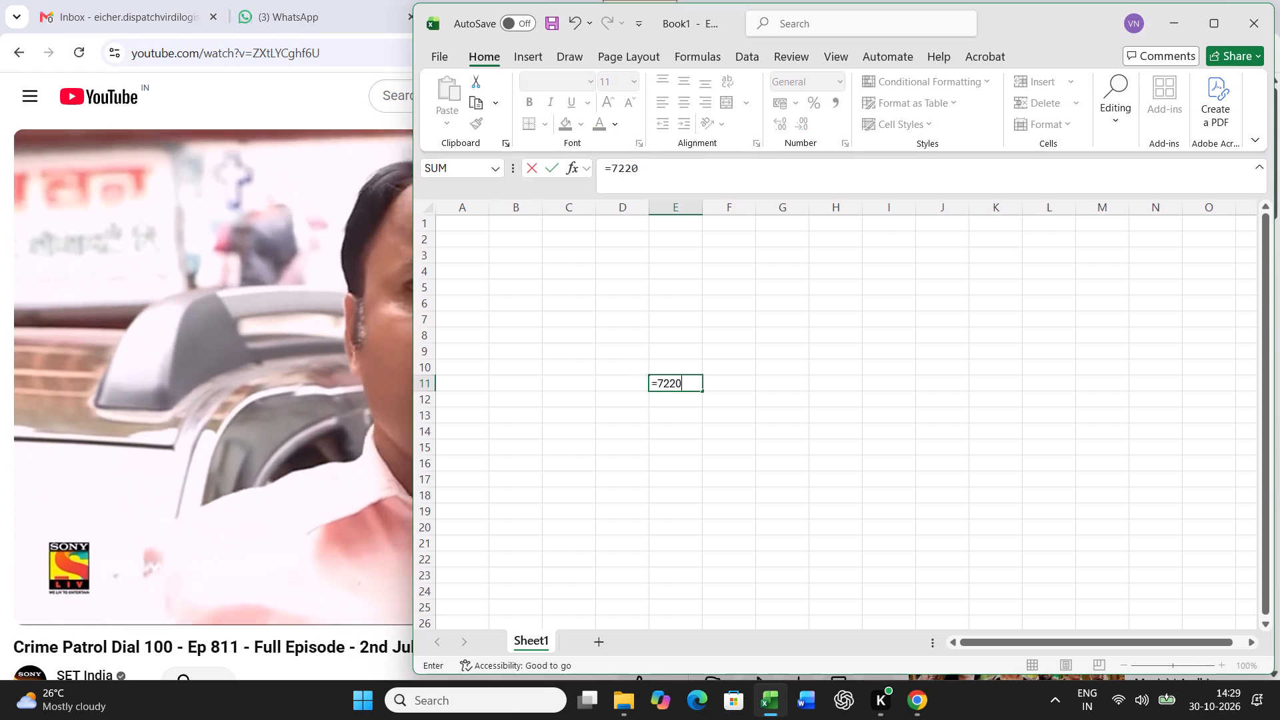
key(minus)
text(550)
key(Return)
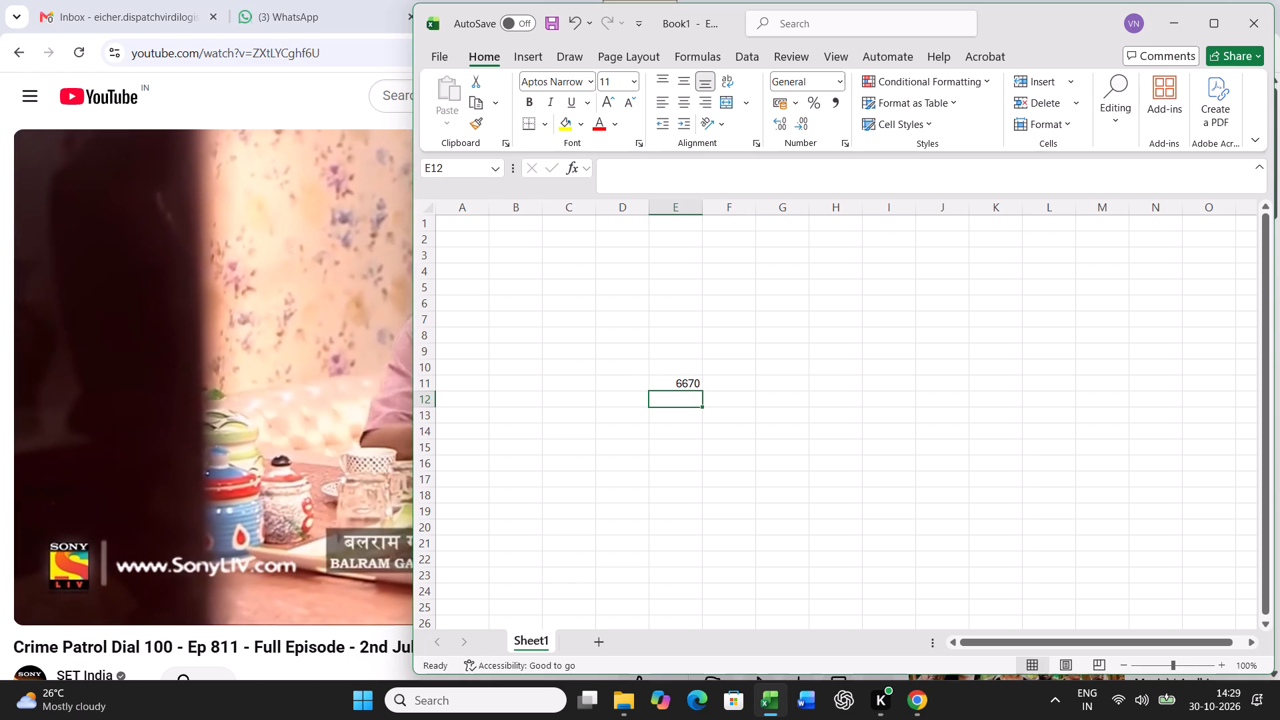
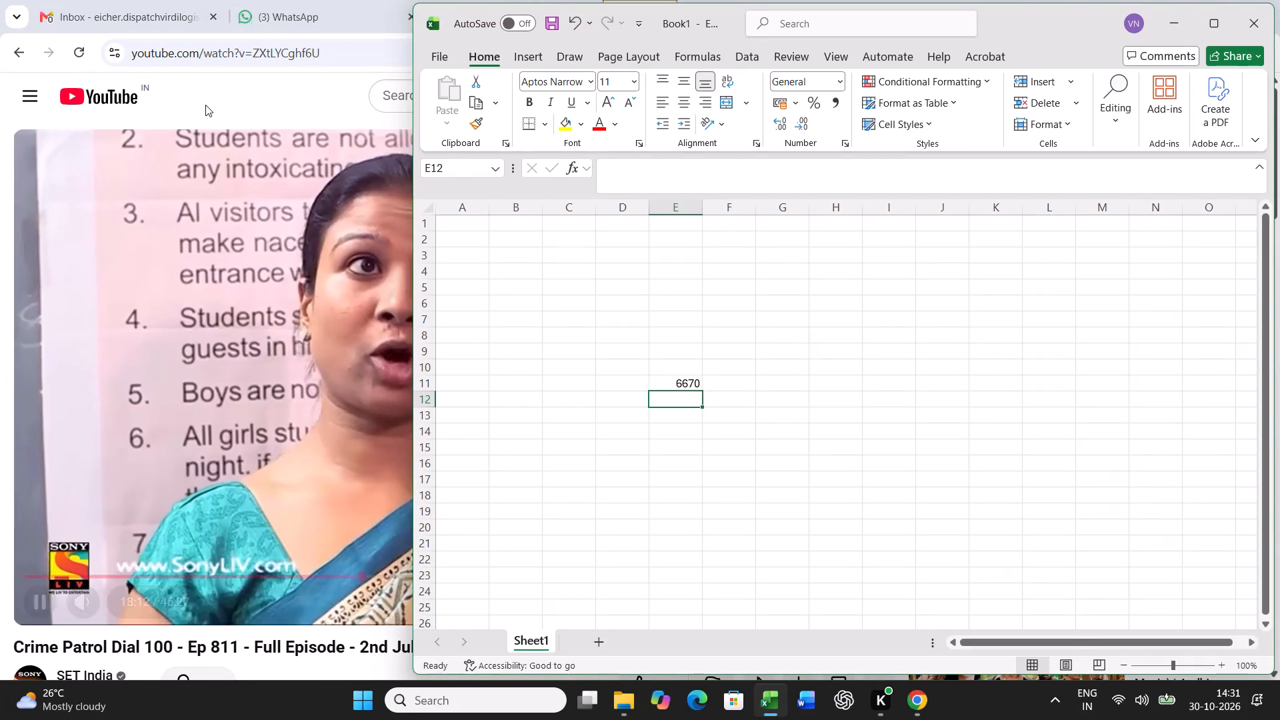
Switch from the workbook to the Chrome window with the YouTube video.
click(205, 105)
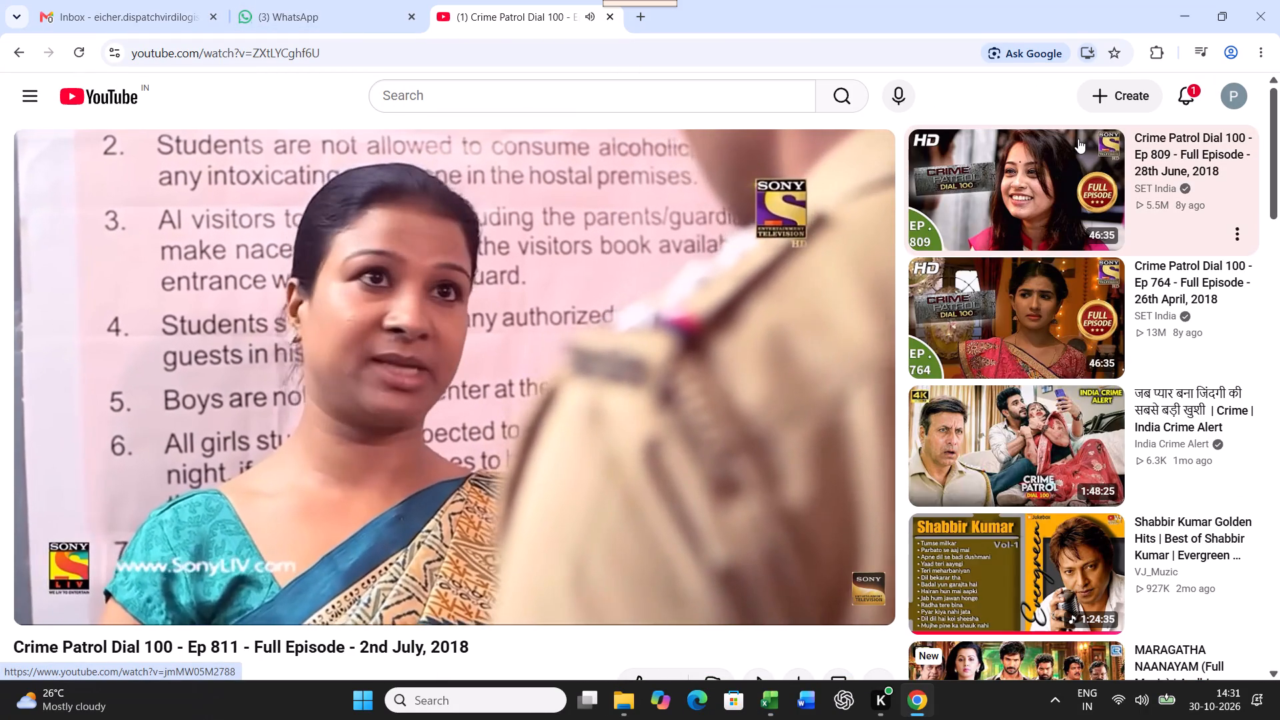
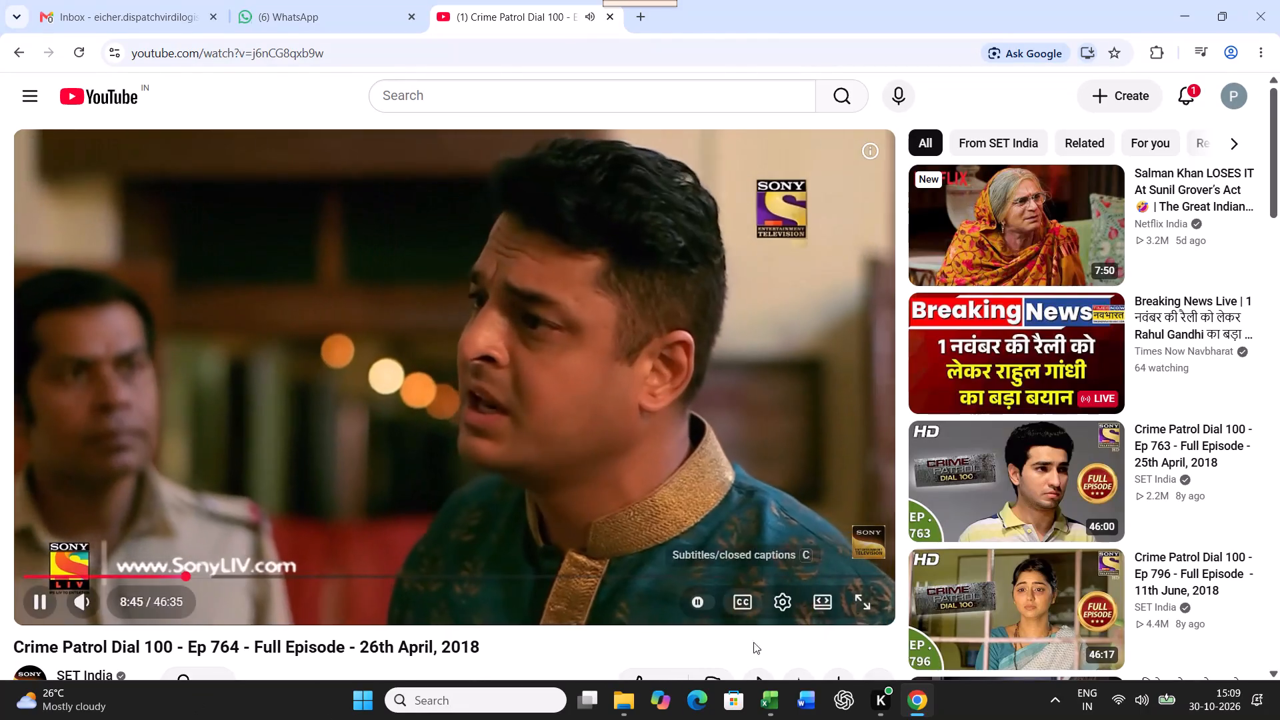
Switch to the Book1 workbook in Excel and close it without saving.
click(777, 692)
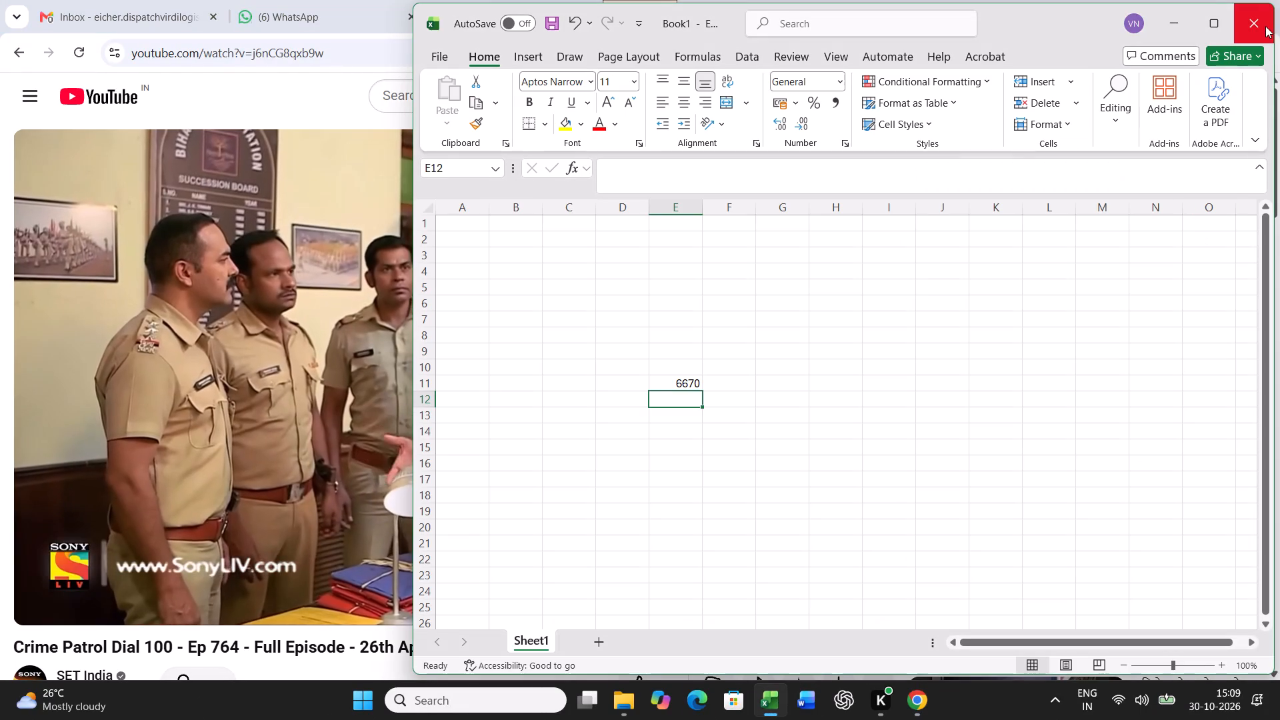
click(1265, 26)
click(908, 440)
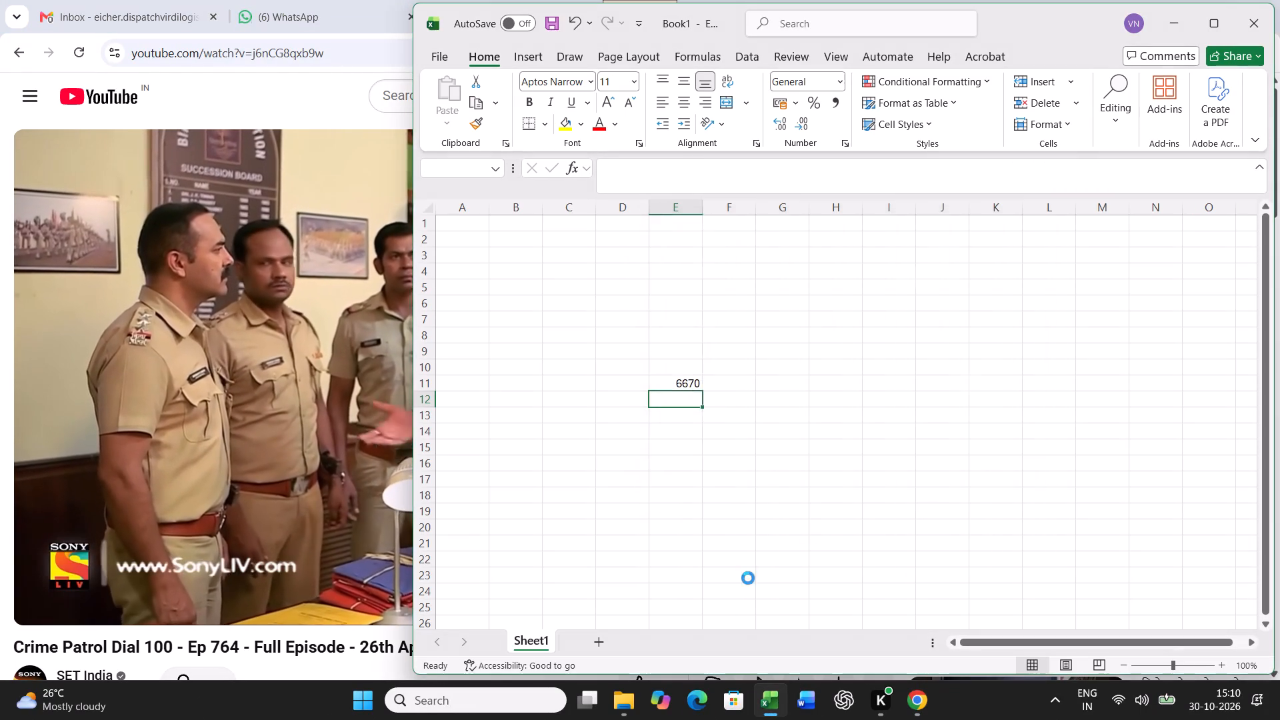
Open NEW RATE FILE 01.06.2026 TO 31.10.2026 from the DIESEL RATE folder in YEAR-26-27, maximise its window and enable editing.
click(623, 705)
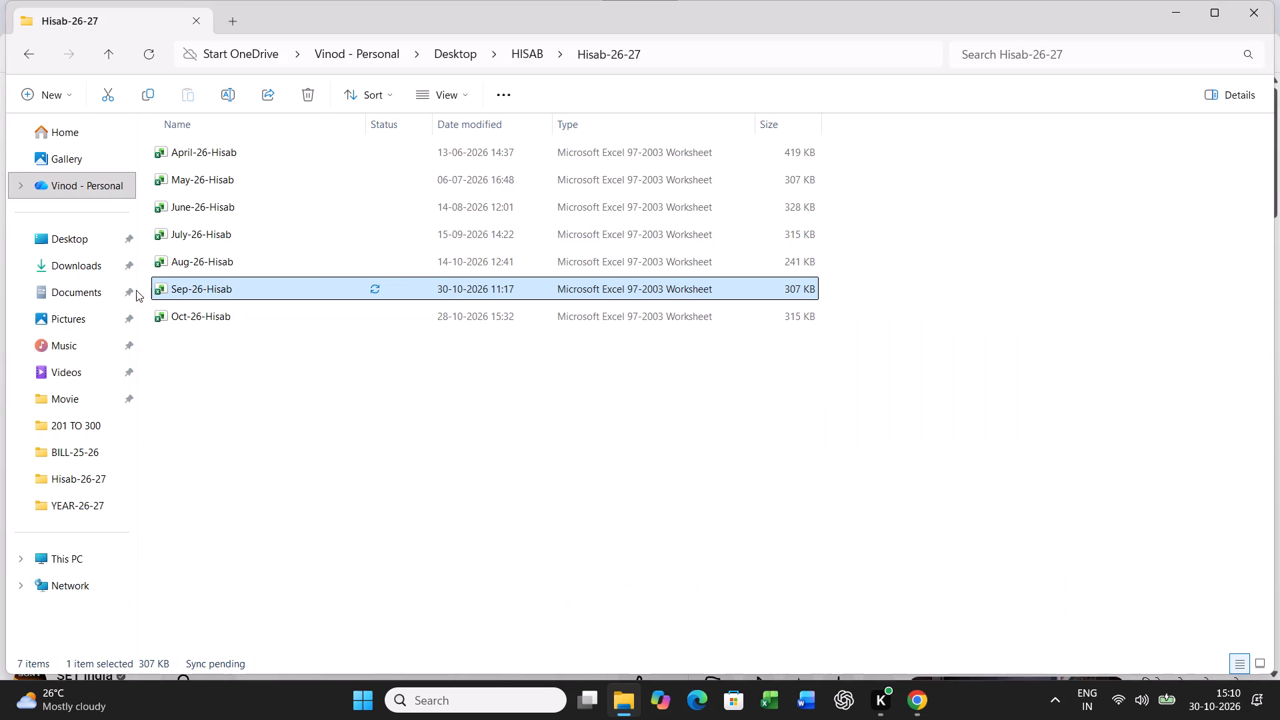
click(87, 497)
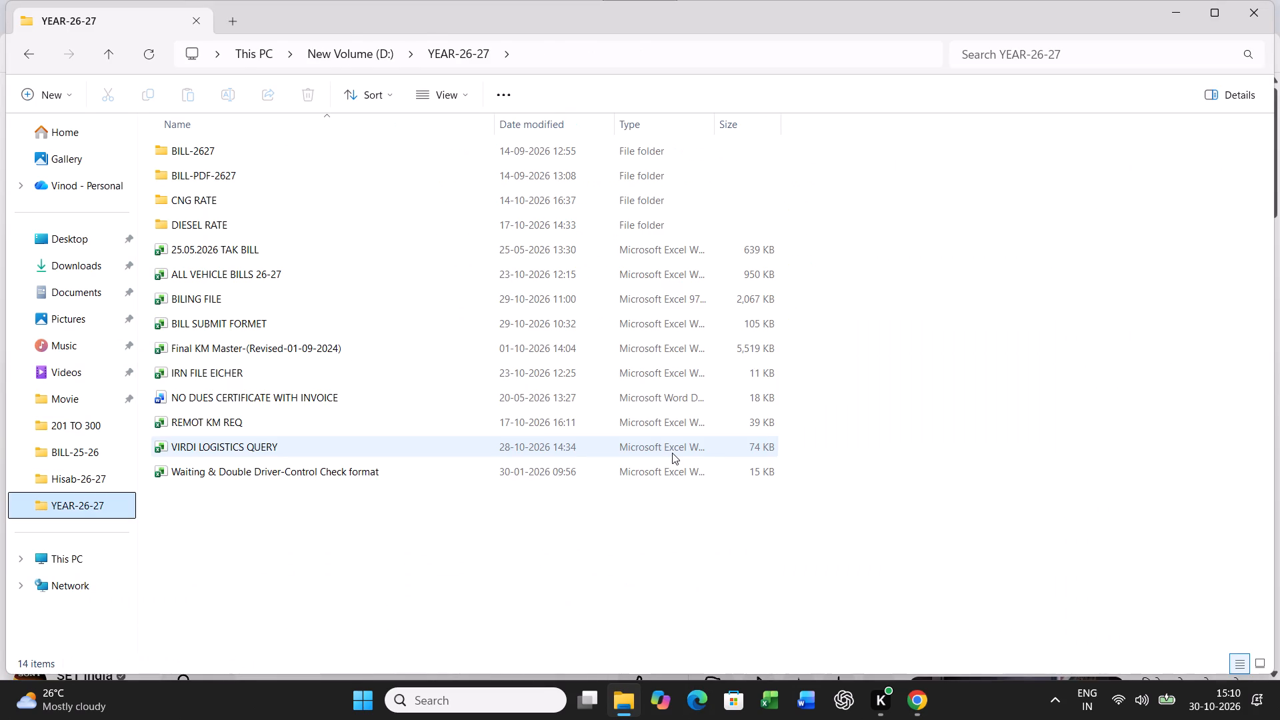
click(265, 341)
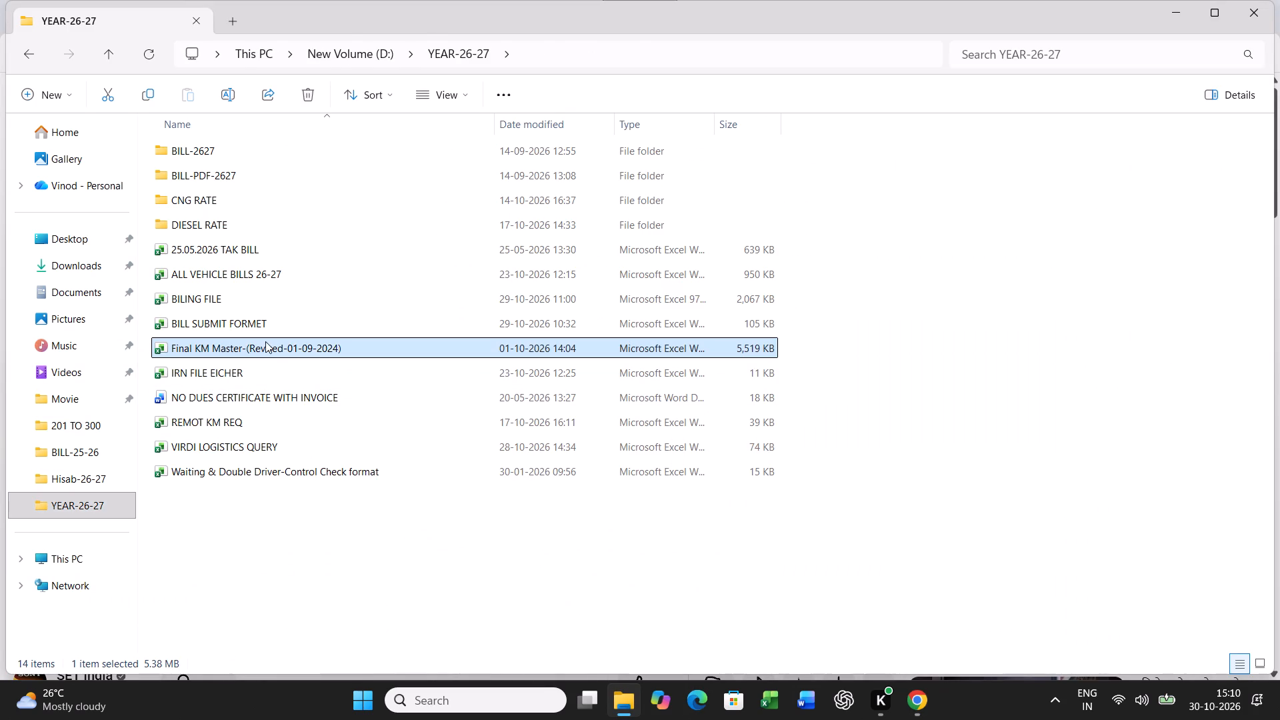
double_click(215, 219)
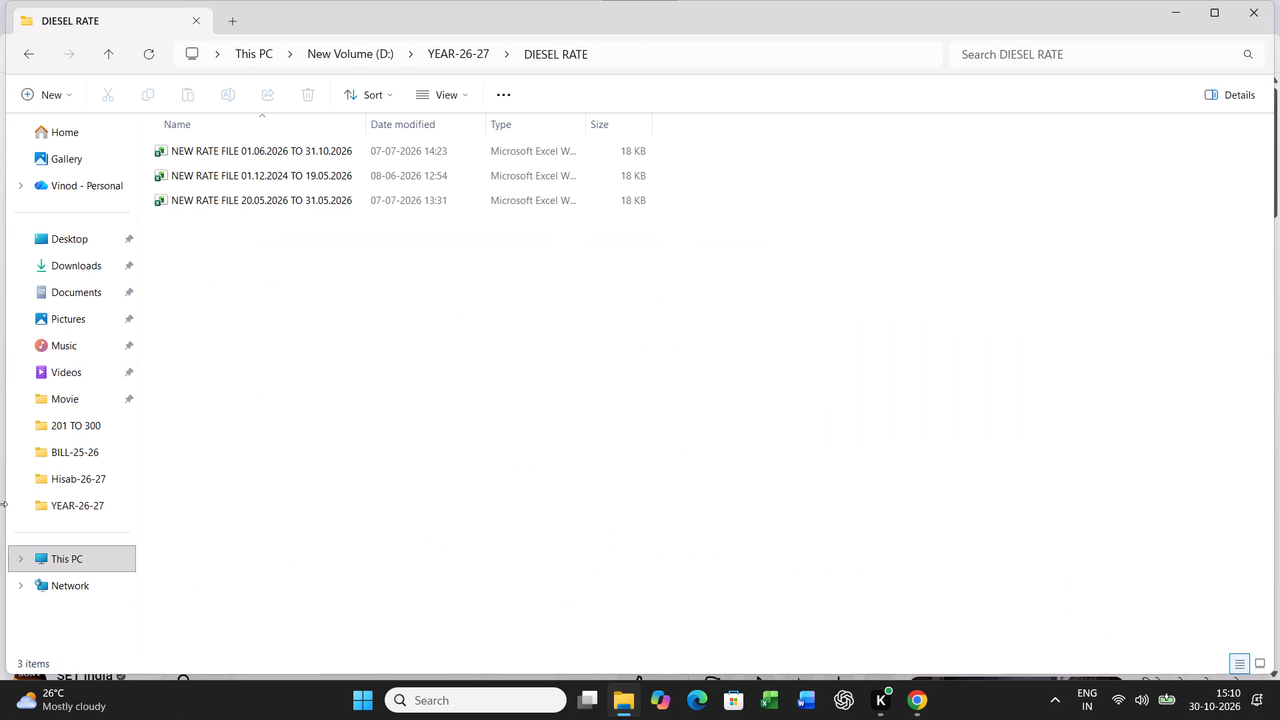
click(322, 154)
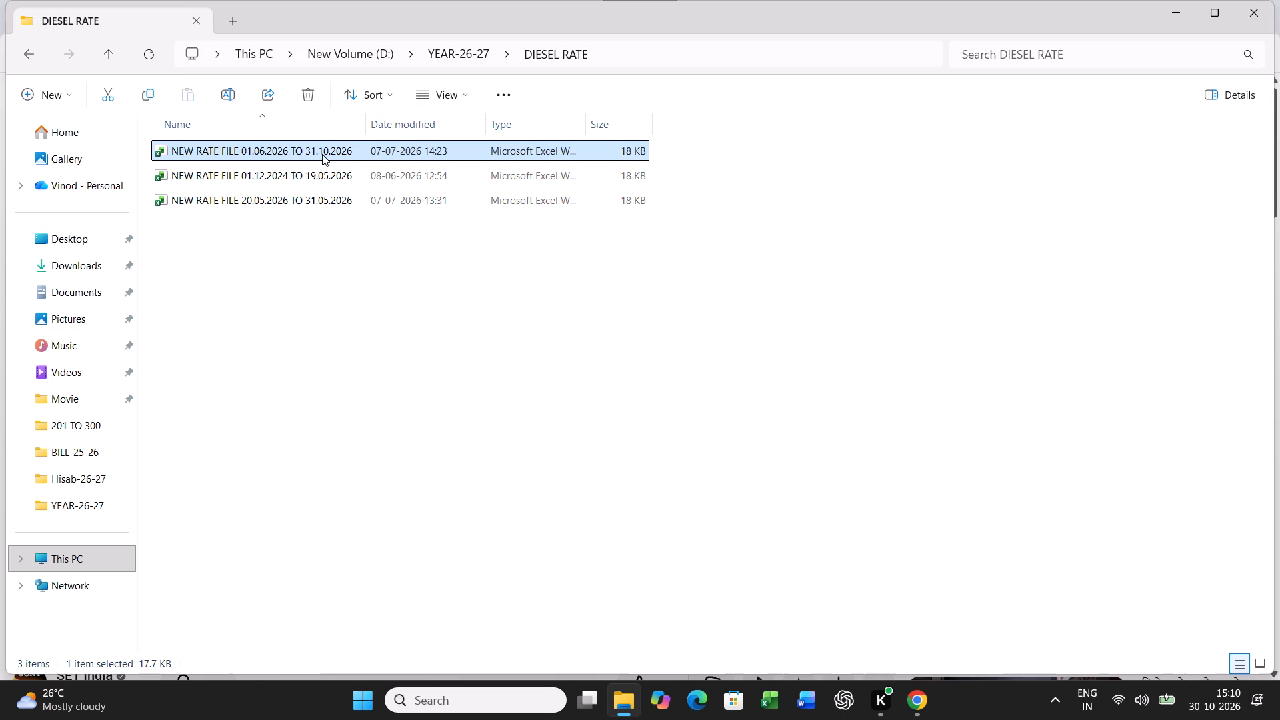
double_click(316, 149)
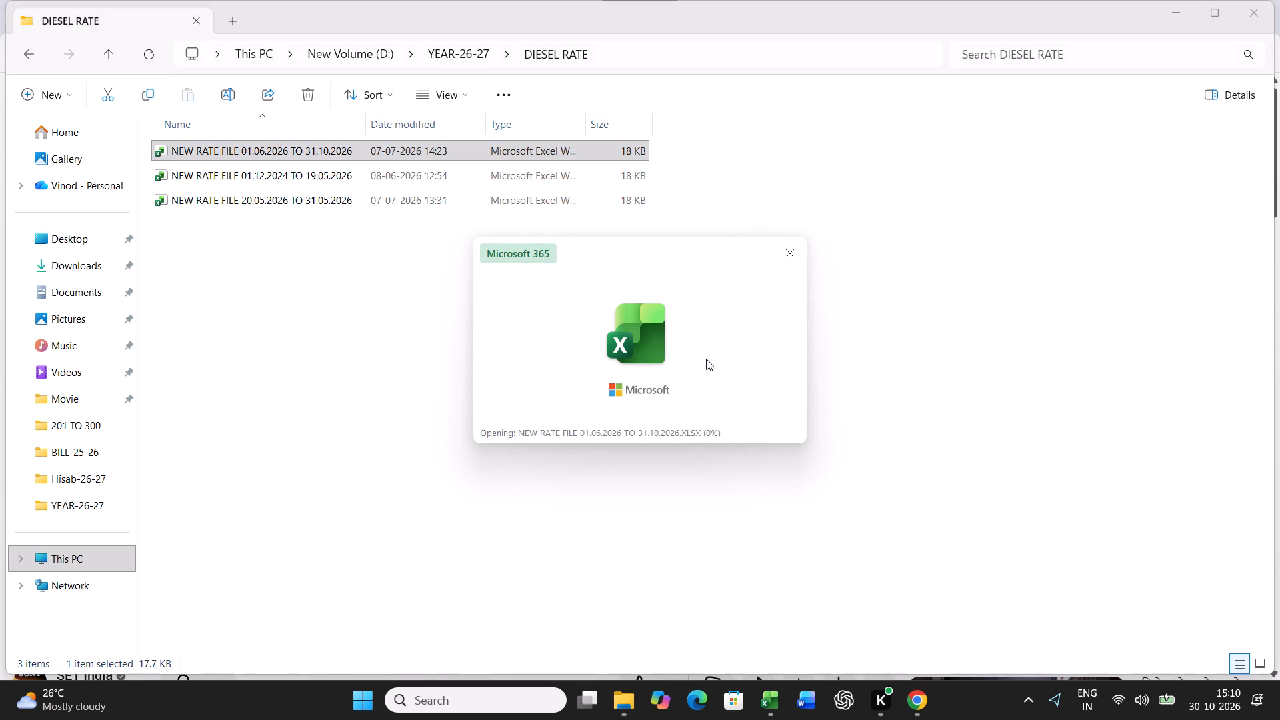
click(1213, 31)
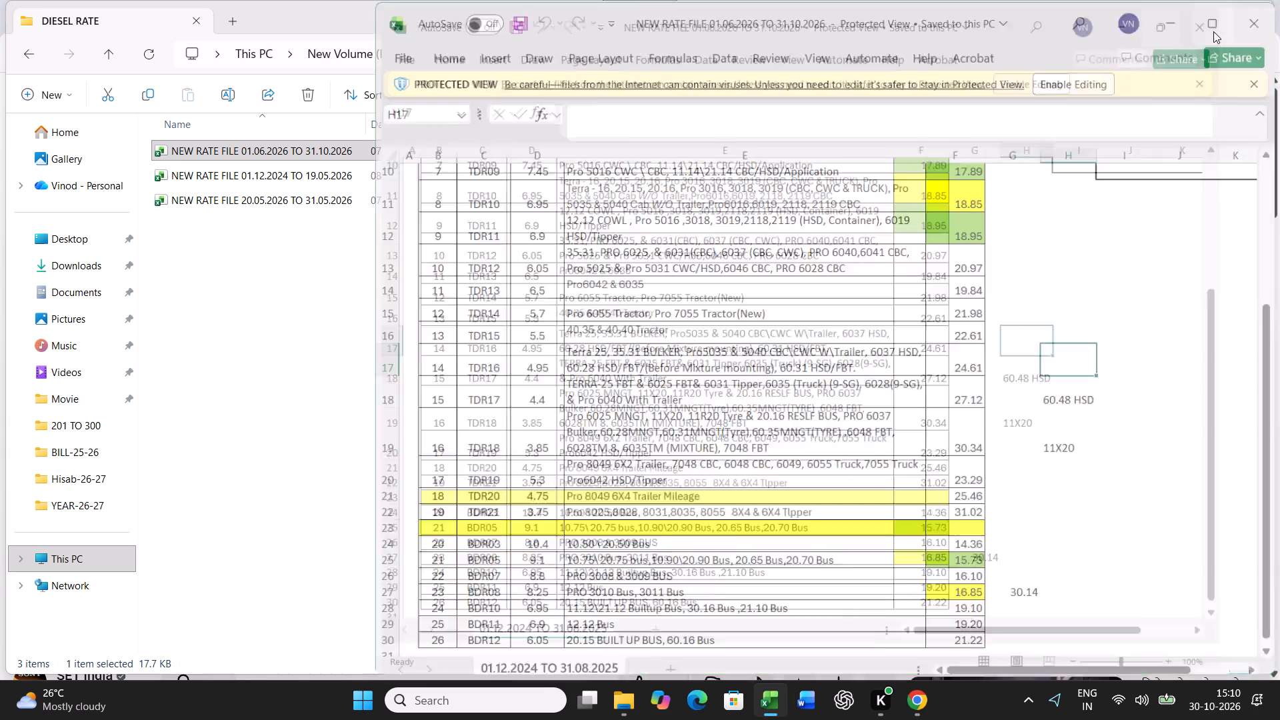
click(683, 73)
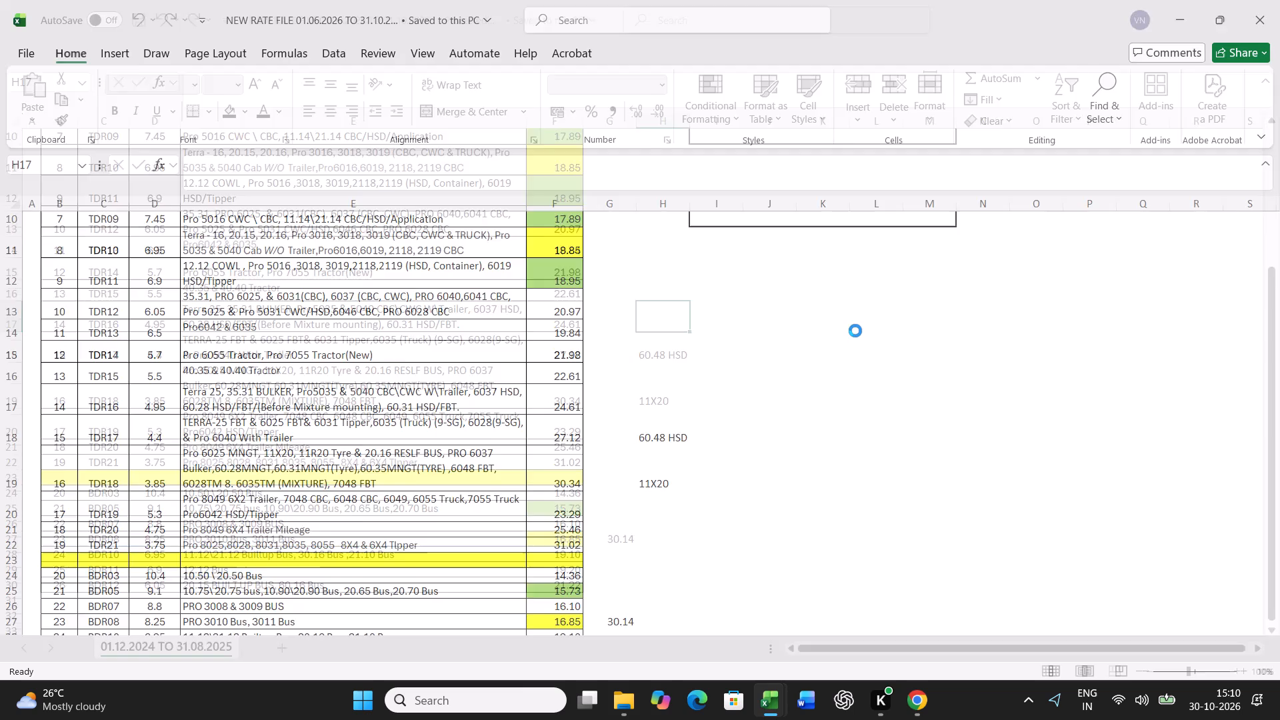
Examine the truck and bus models in the rate table and the formulas in its Rates column.
scroll(801, 457, down, 2)
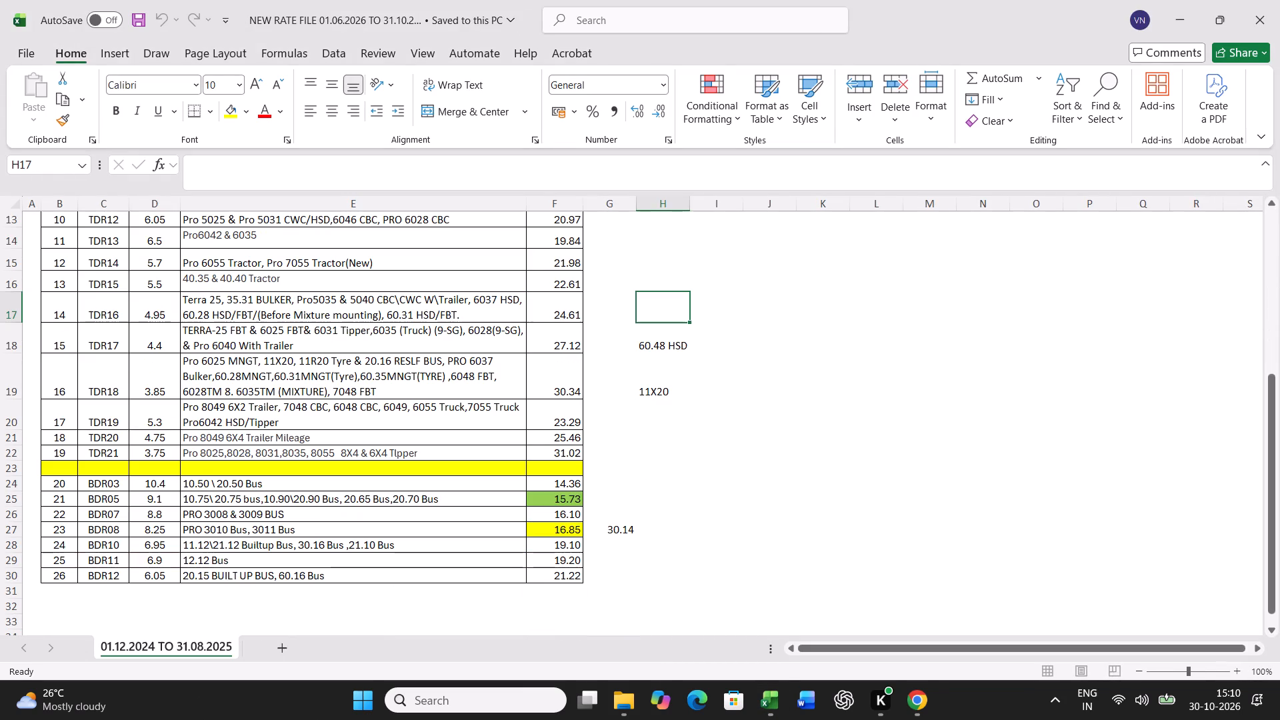
scroll(801, 457, up, 6)
scroll(801, 457, down, 2)
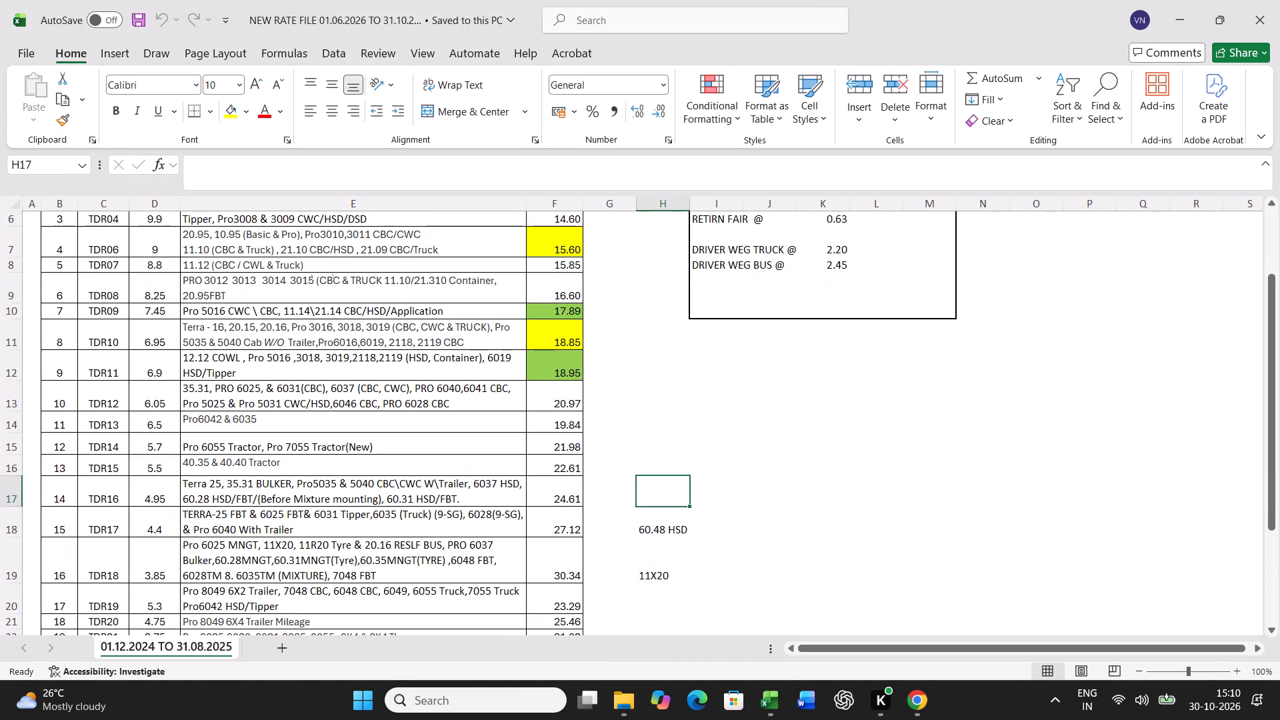
scroll(801, 457, down, 3)
click(563, 385)
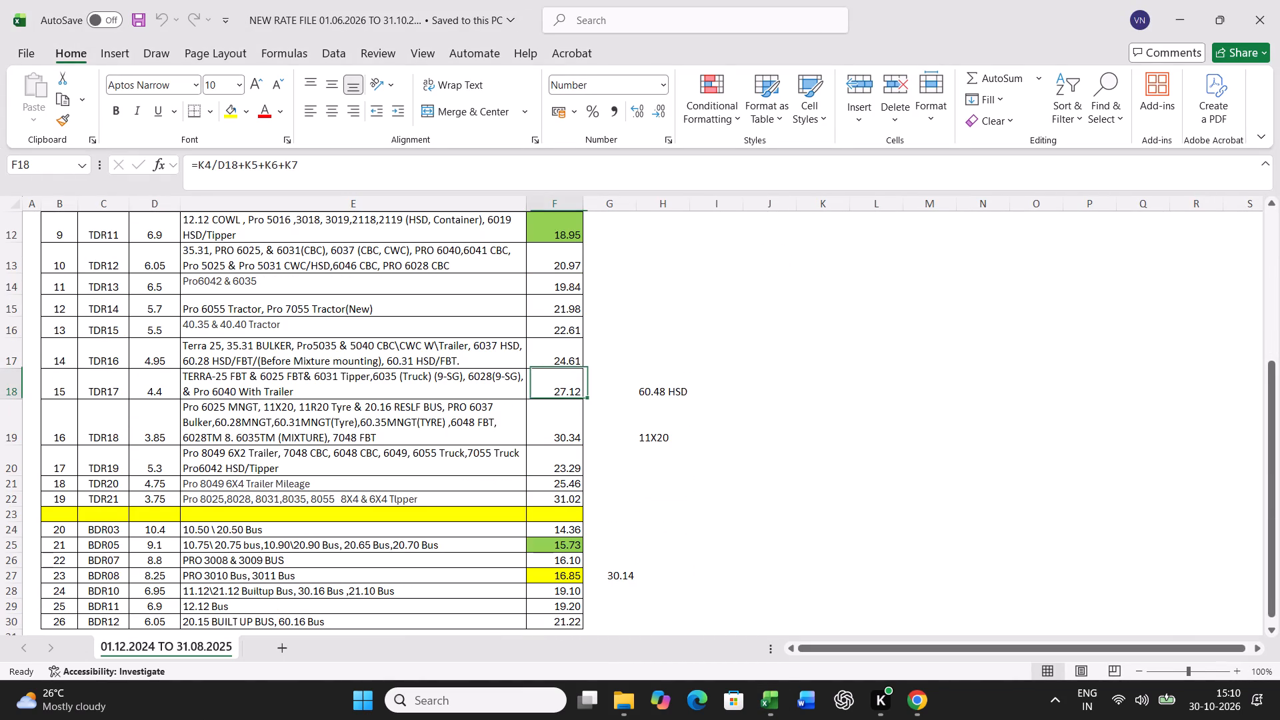
scroll(903, 525, down, 2)
click(548, 481)
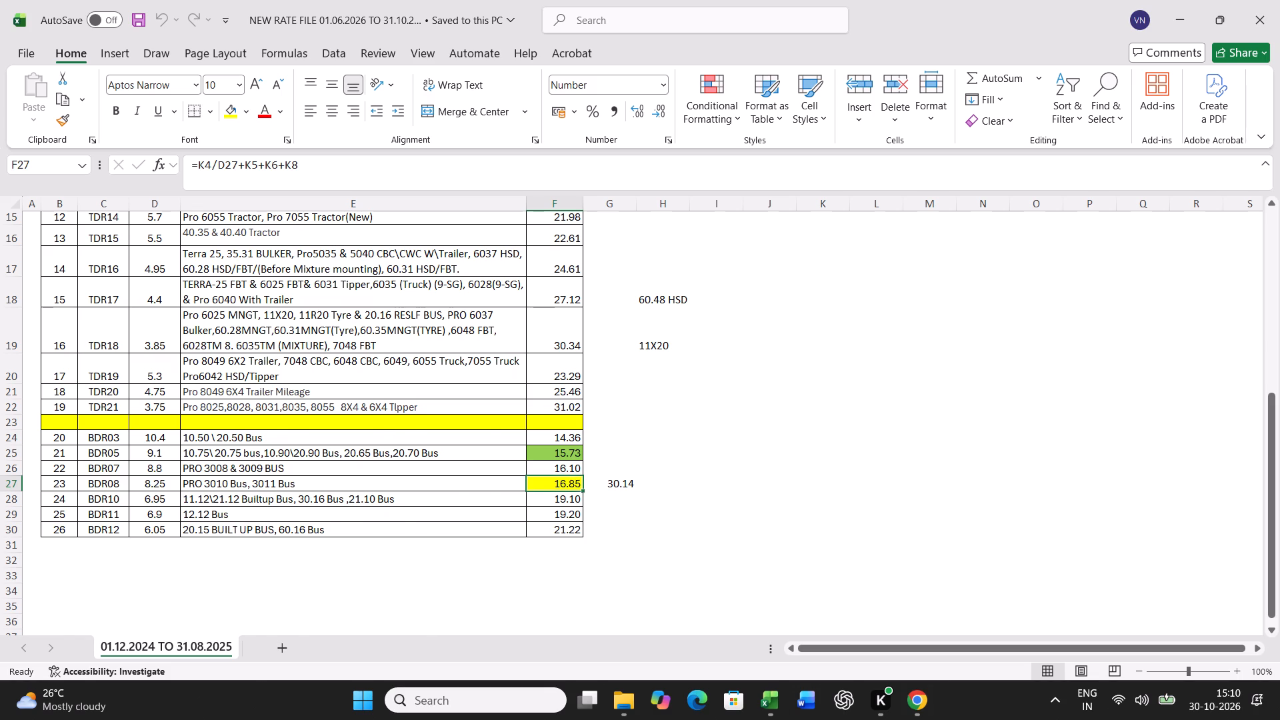
scroll(870, 433, up, 8)
click(582, 333)
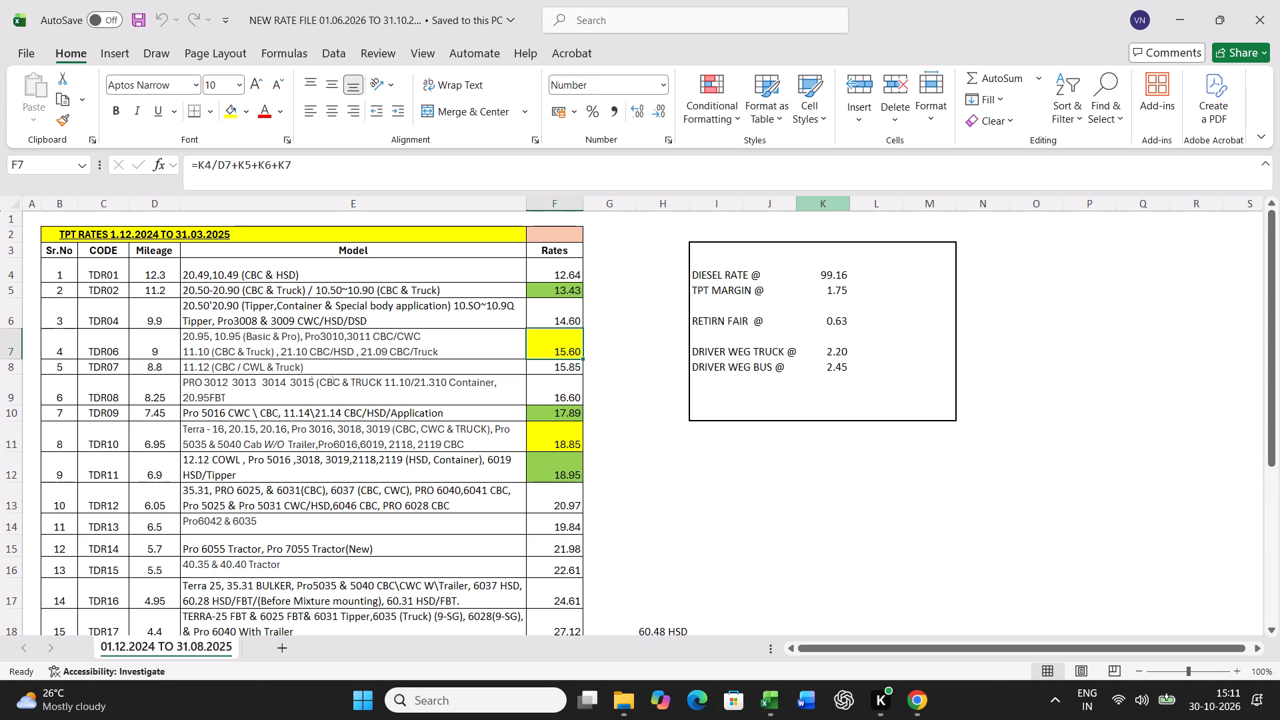
click(347, 444)
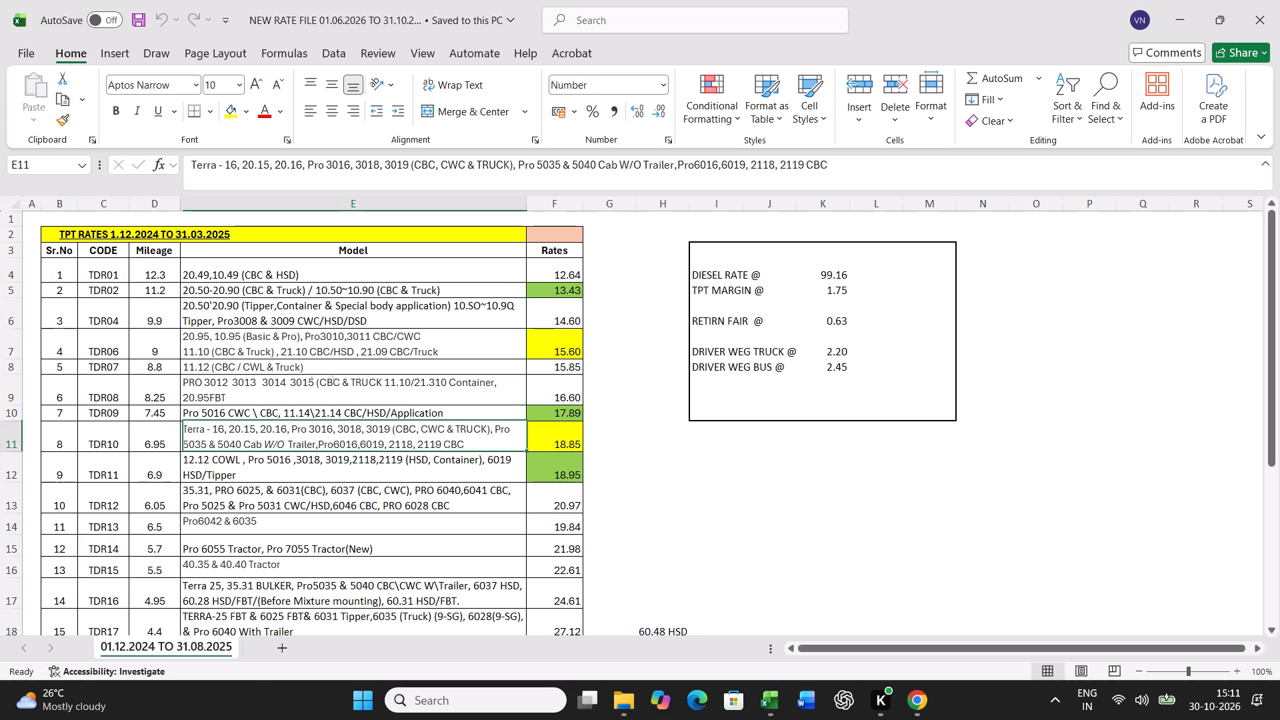
click(564, 412)
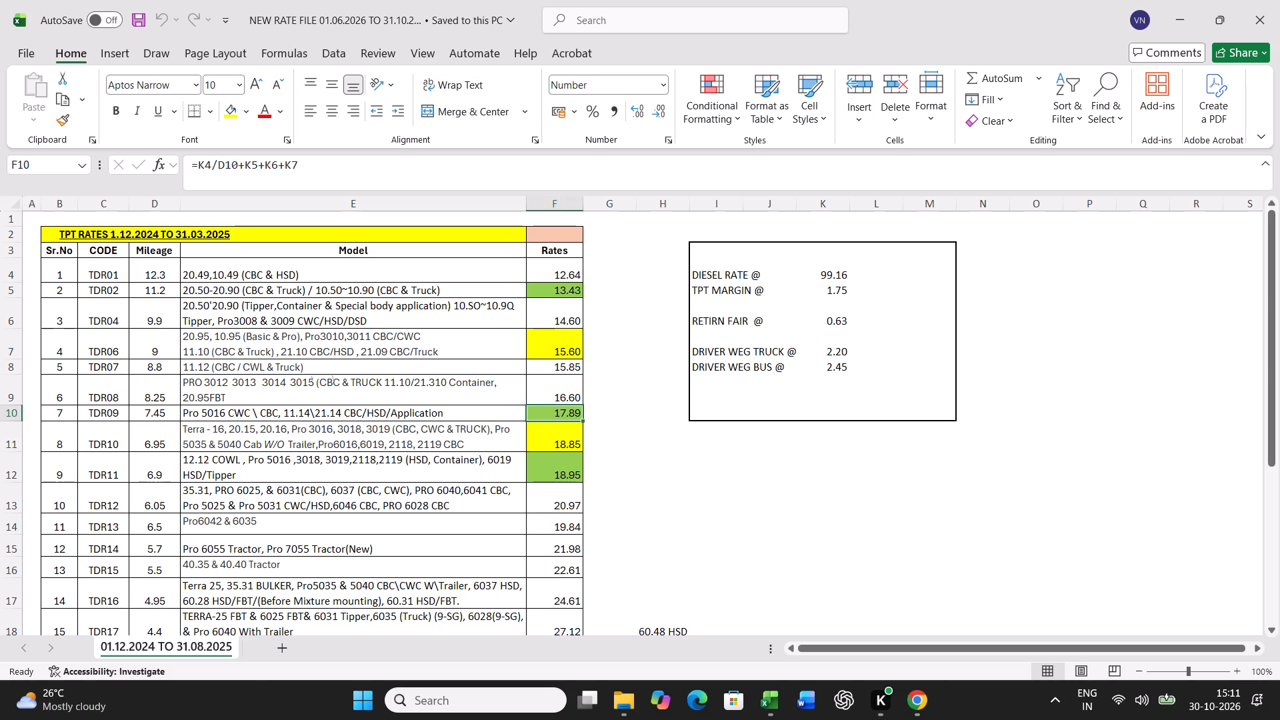
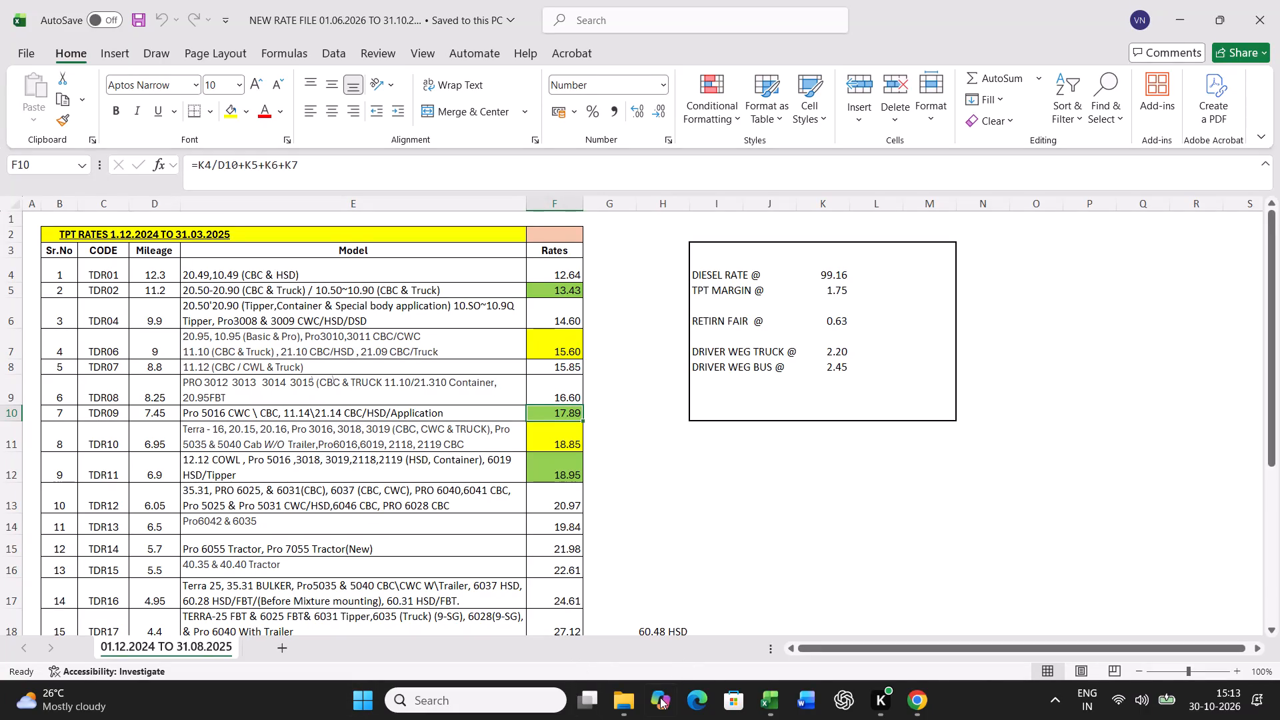
Switch to File Explorer and open the CNG RATE PDF for October 2026 from the CNG RATE folder in YEAR-26-27.
click(634, 693)
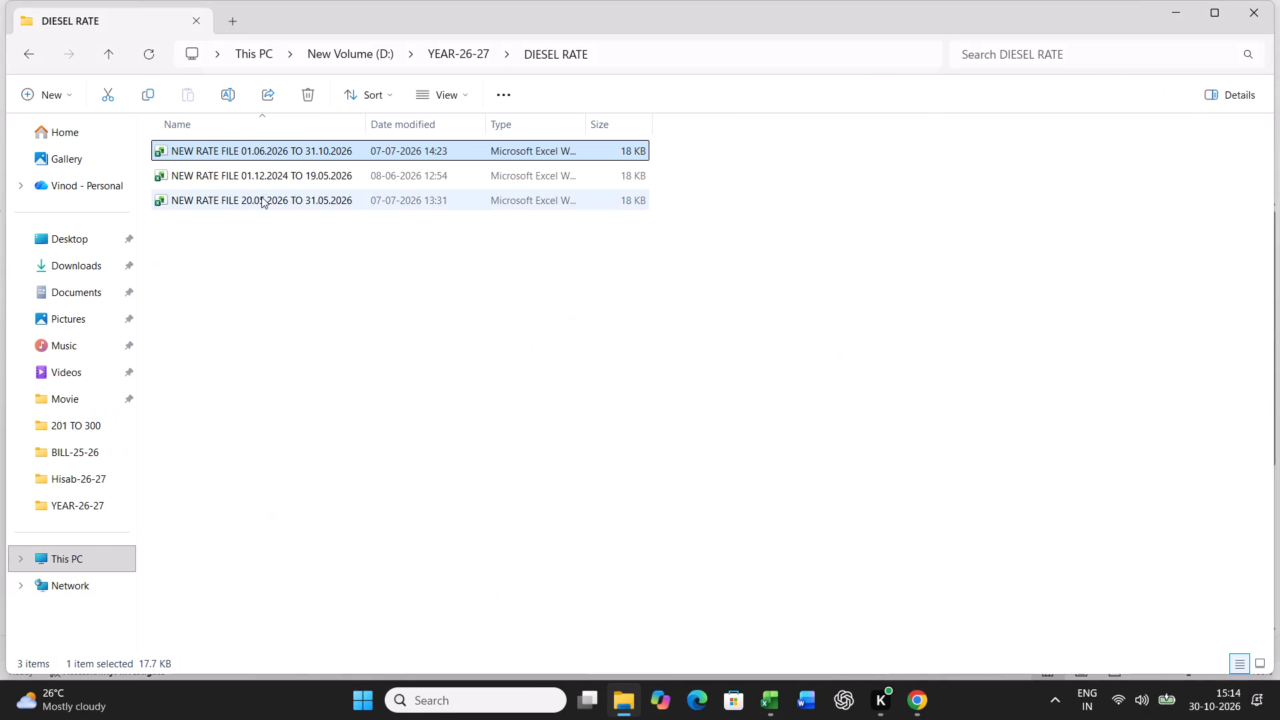
click(32, 49)
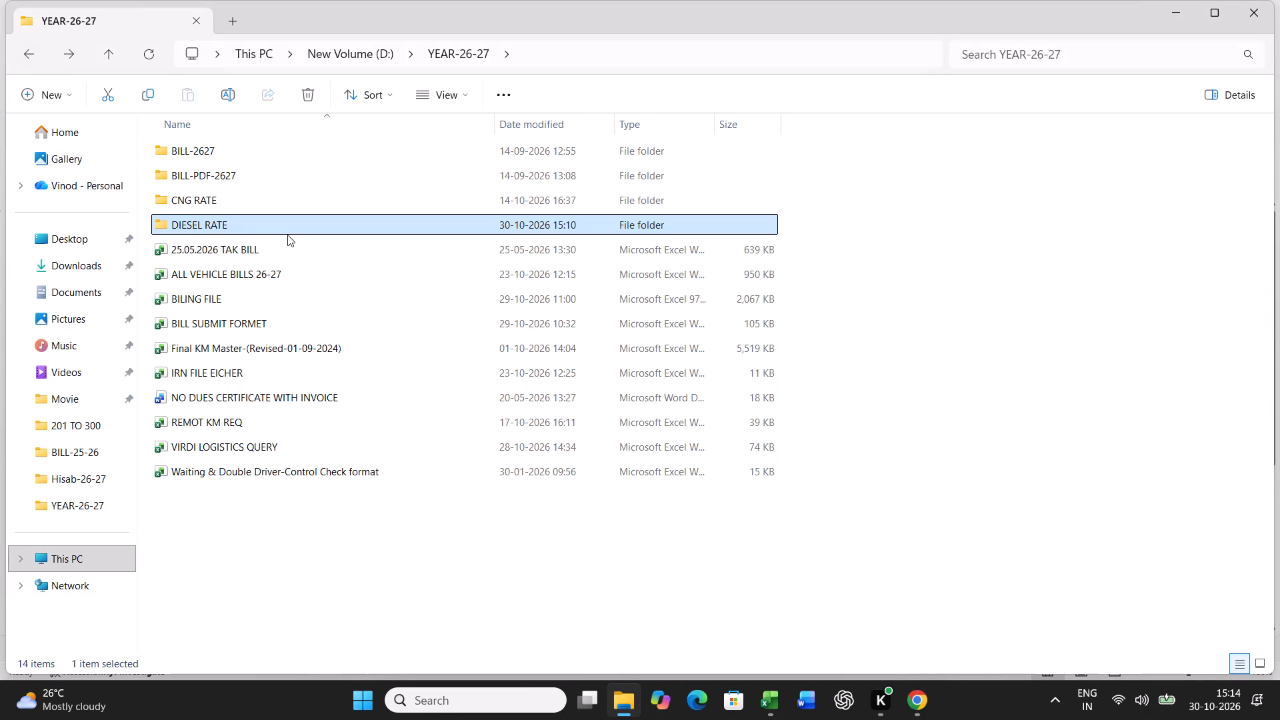
double_click(219, 205)
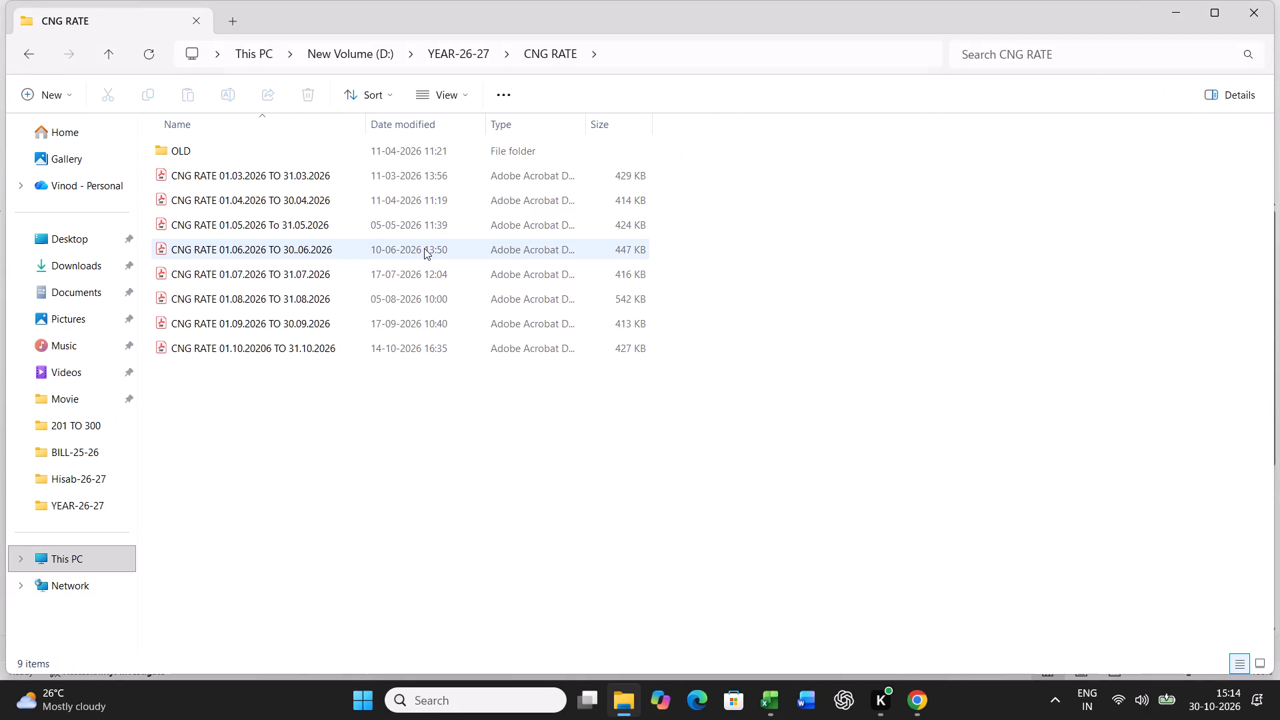
double_click(318, 348)
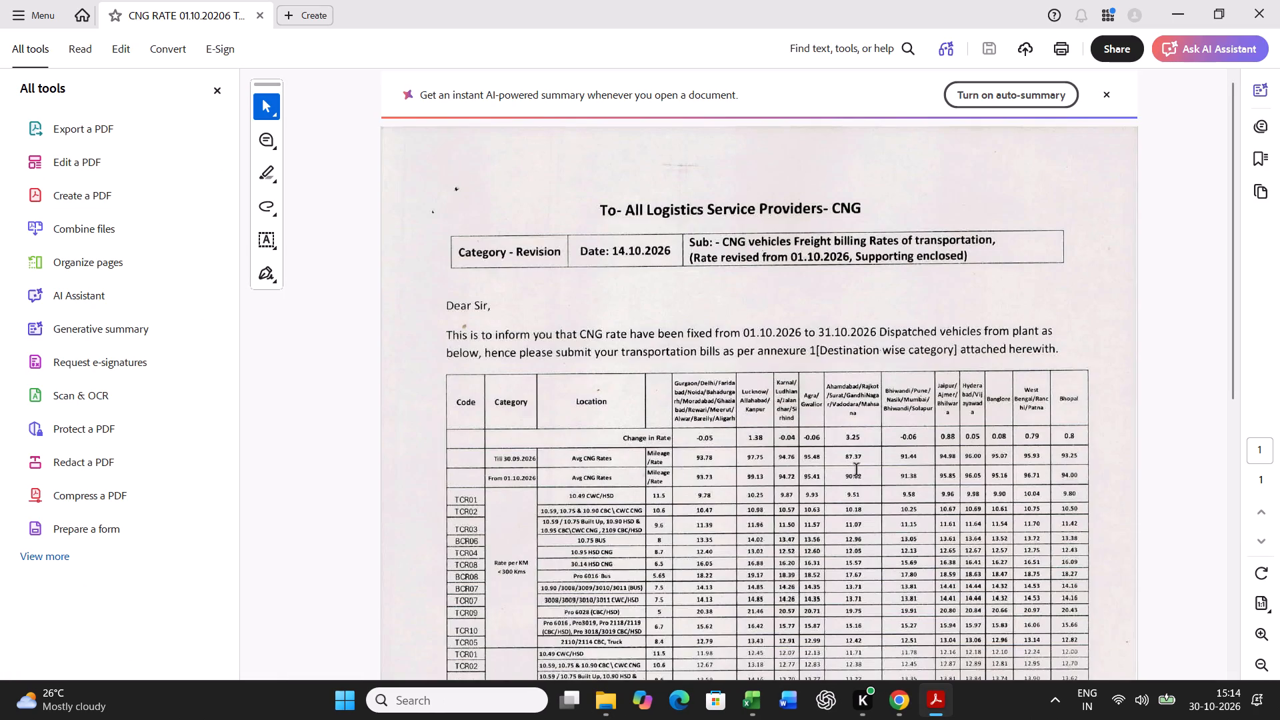
Examine the Bhiwandi/Pune/Nasik/Mumbai rates in the CNG table, especially for 10.75 BUS and 2110/2114 CBC Truck above 300 km.
click(1258, 629)
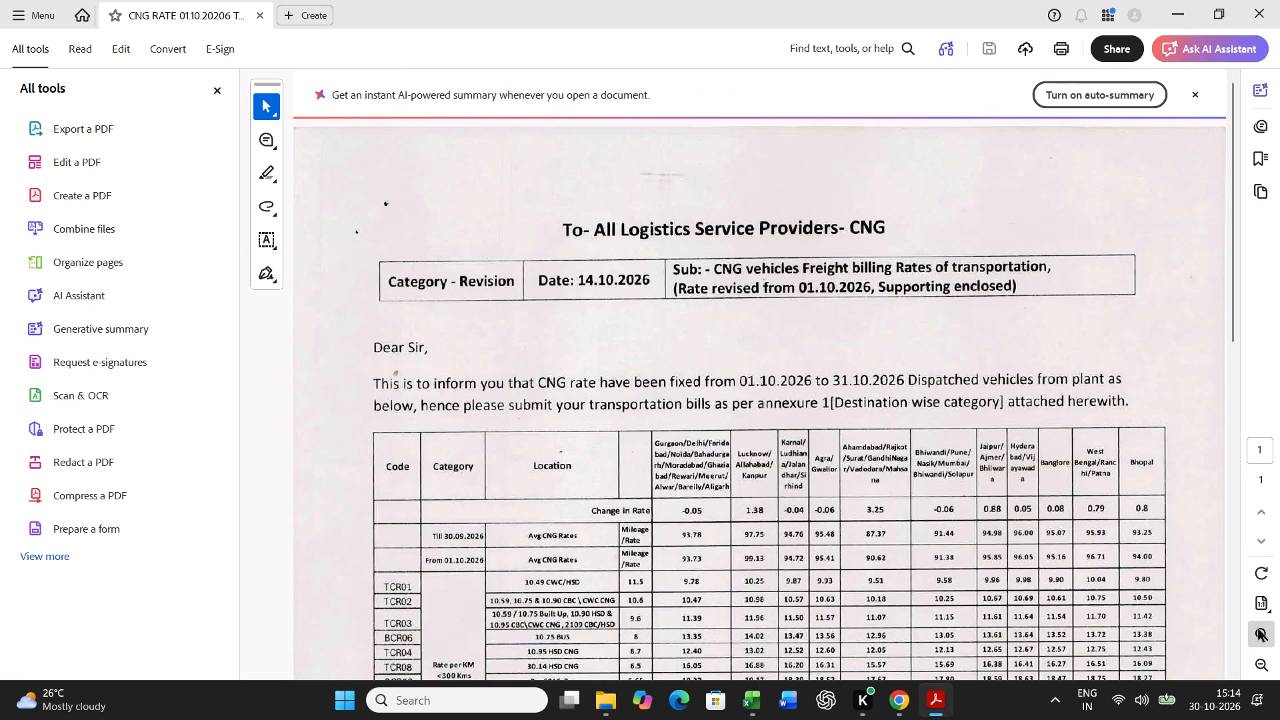
click(1258, 629)
drag(994, 673, 1118, 673)
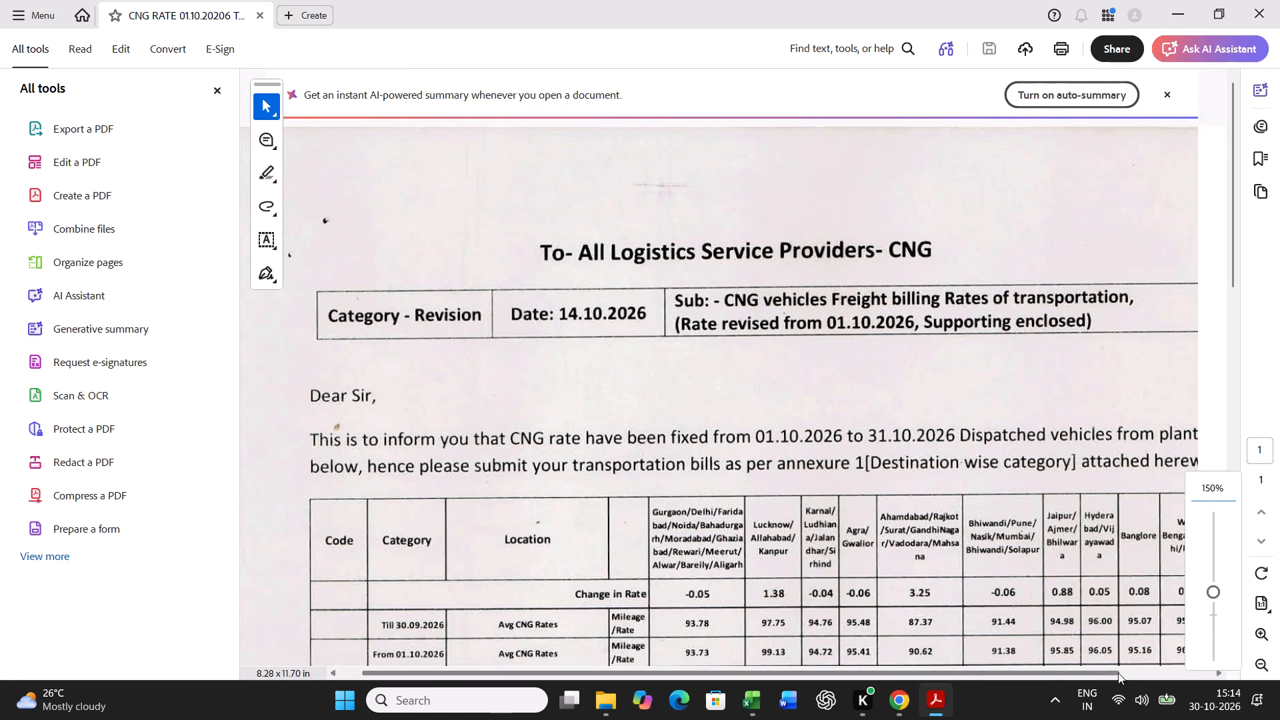
drag(1118, 673, 1128, 671)
scroll(1053, 553, down, 3)
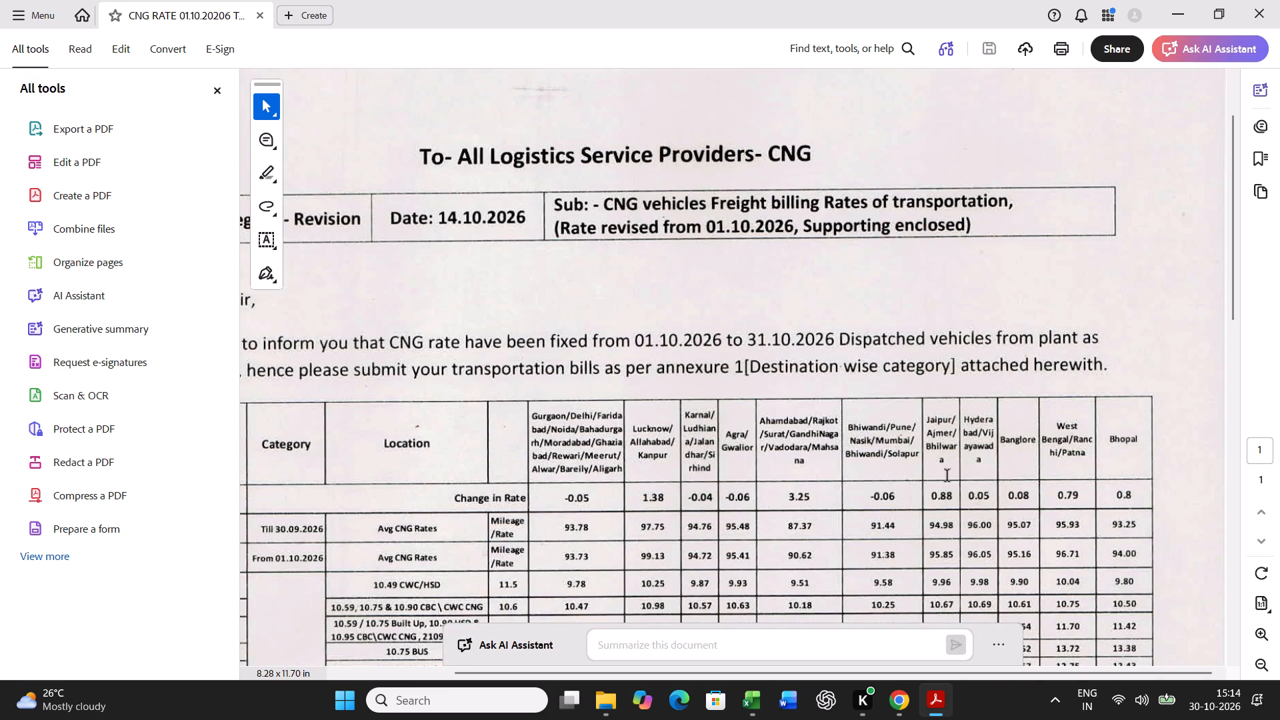
drag(882, 431, 895, 434)
scroll(901, 520, down, 6)
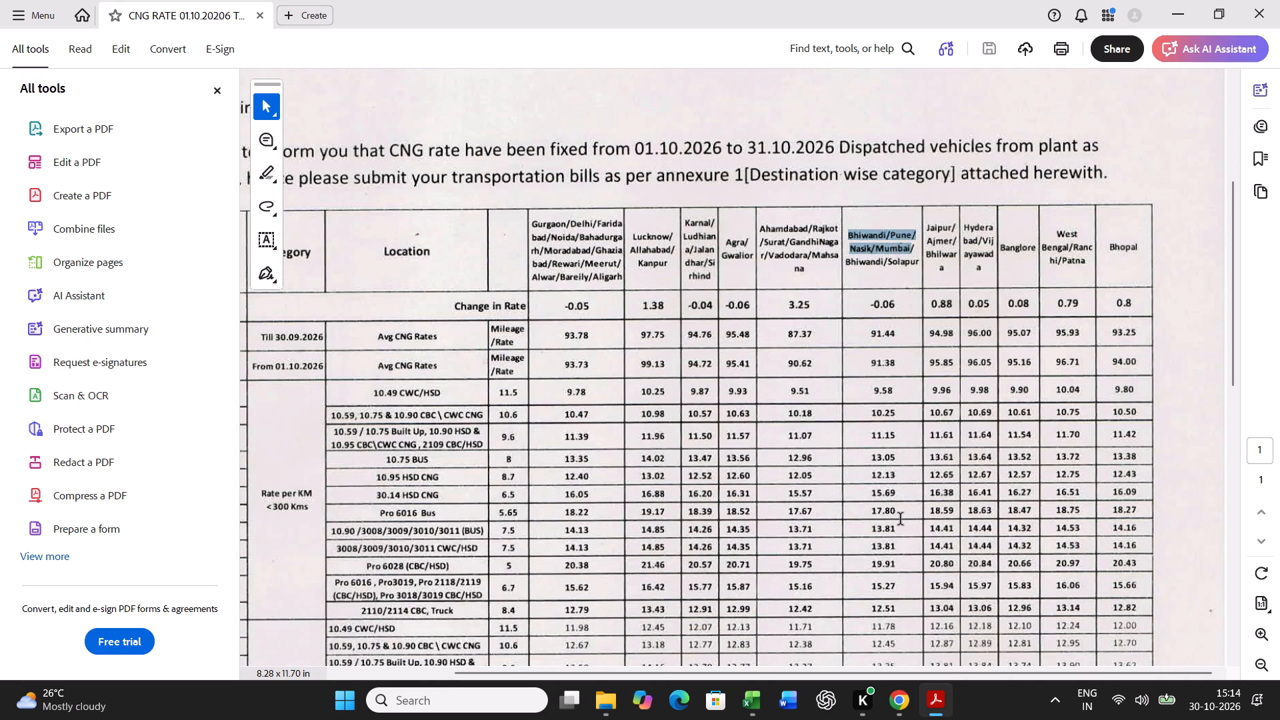
scroll(901, 520, down, 5)
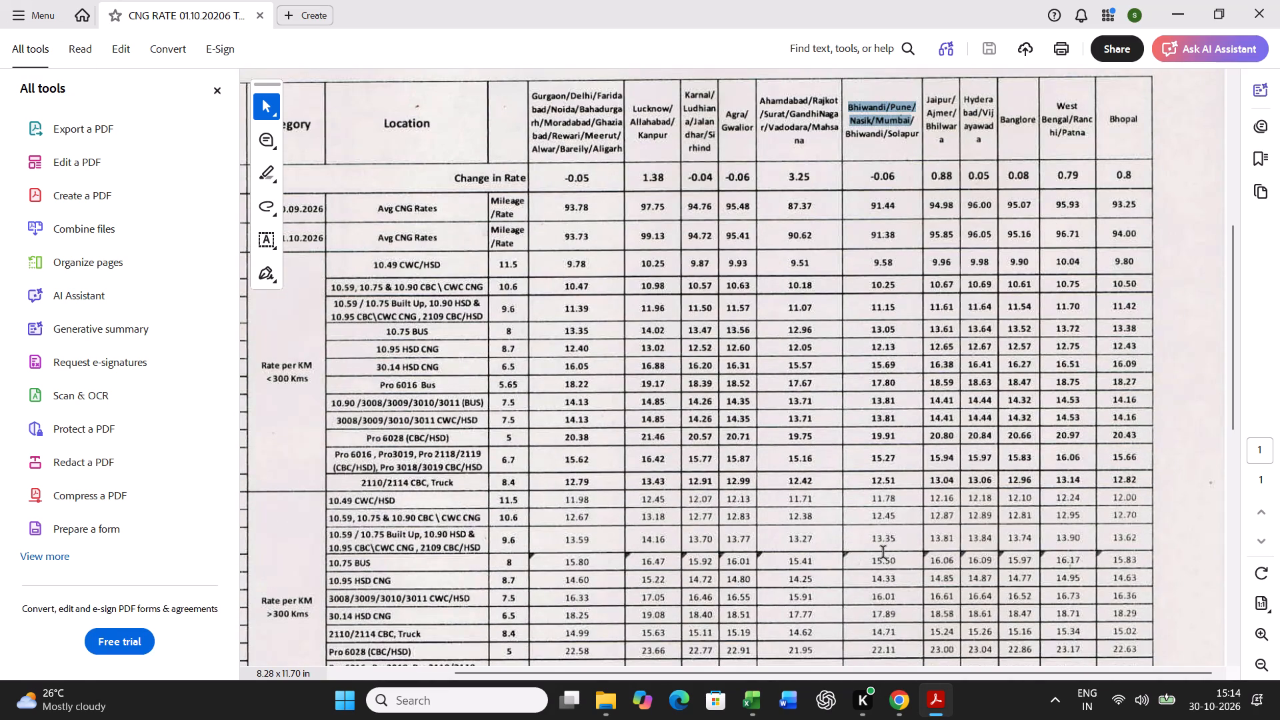
drag(872, 559, 892, 558)
scroll(873, 443, down, 2)
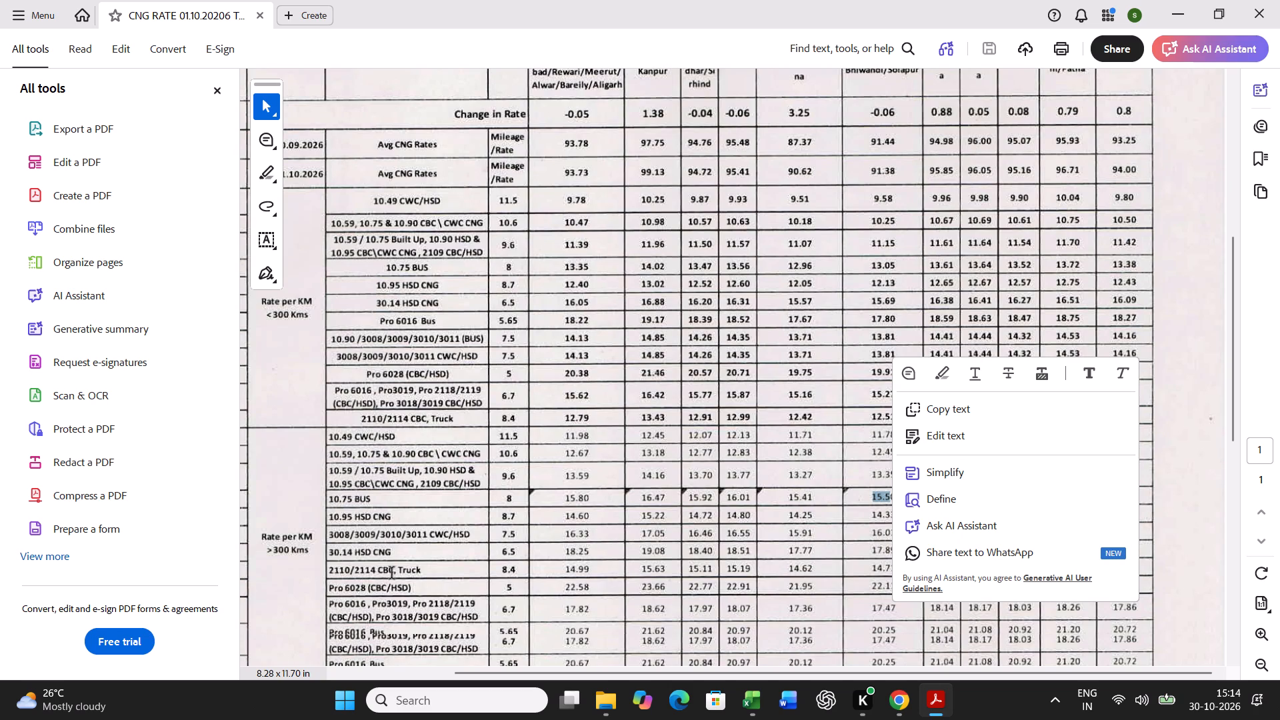
drag(869, 567, 885, 567)
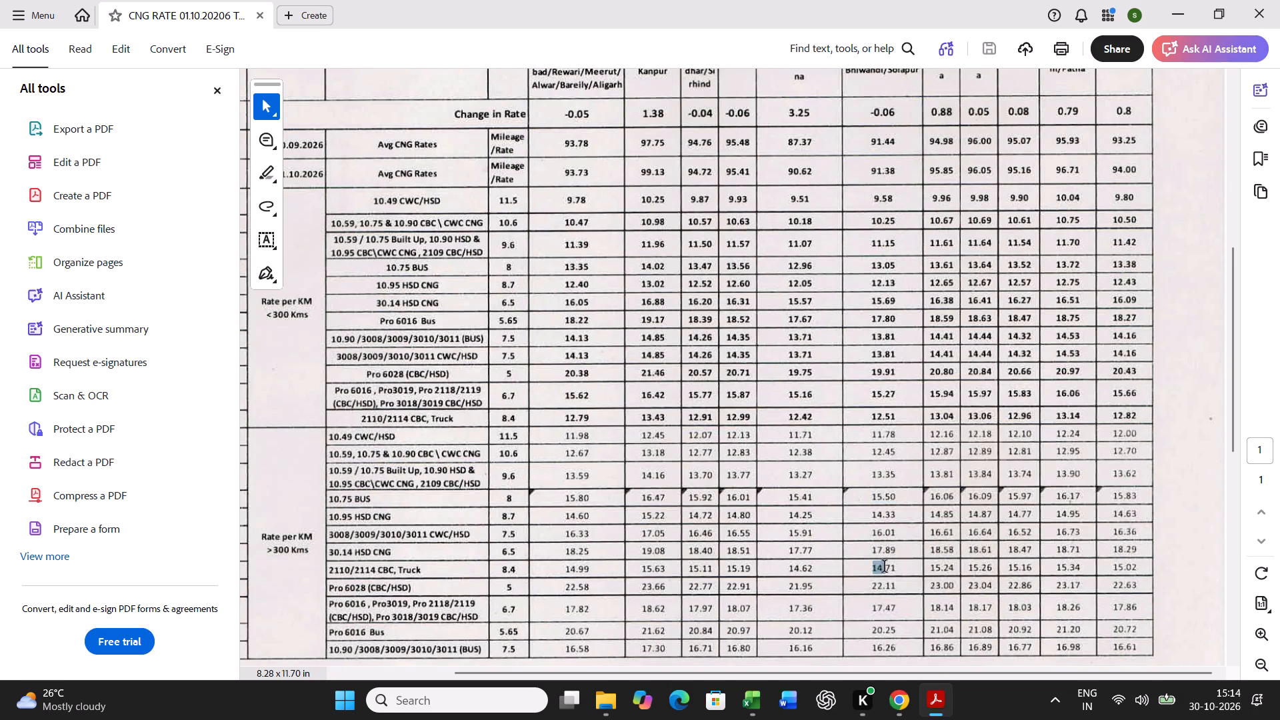
drag(885, 567, 914, 571)
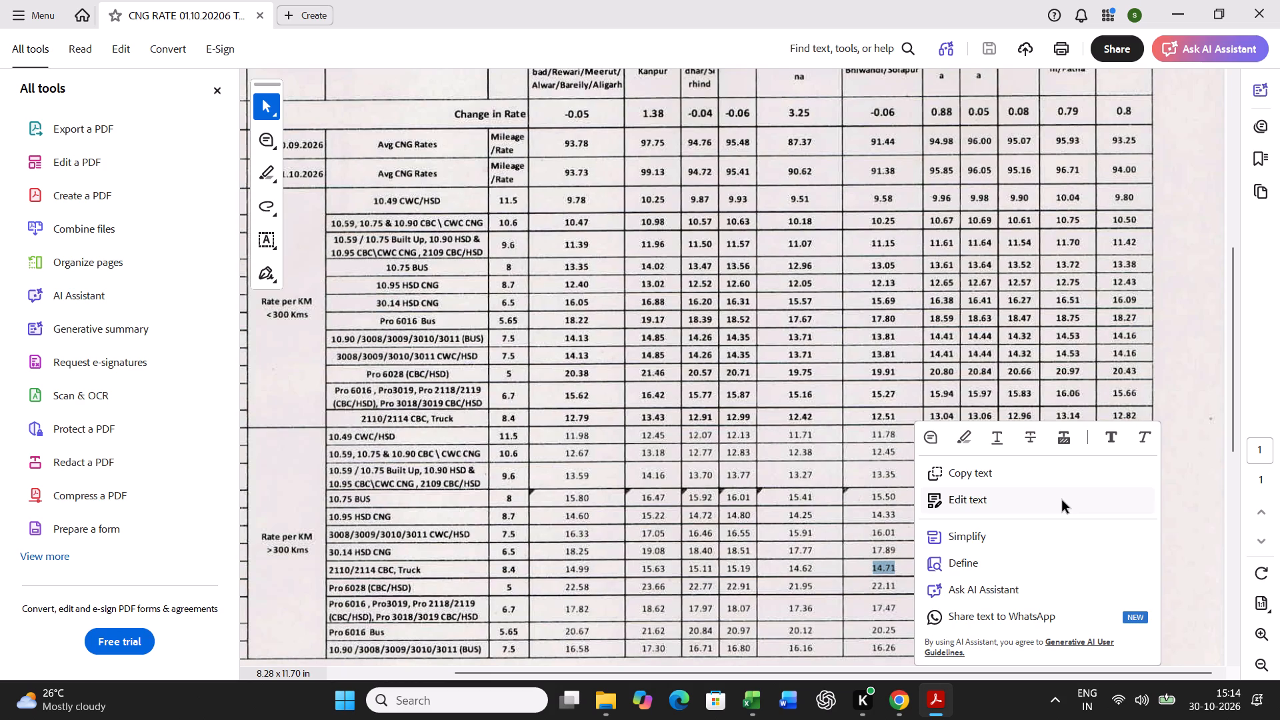
Minimise the CNG rate PDF and switch back to the diesel rate workbook in Excel.
click(1172, 7)
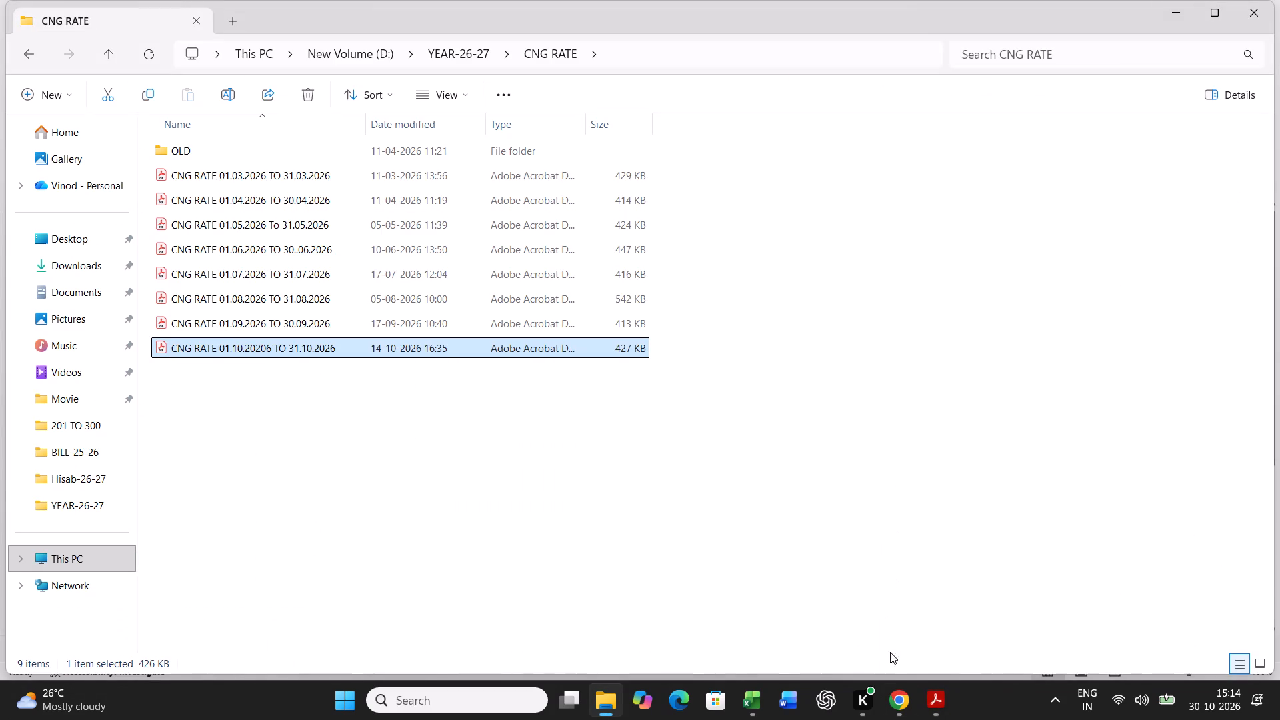
click(765, 699)
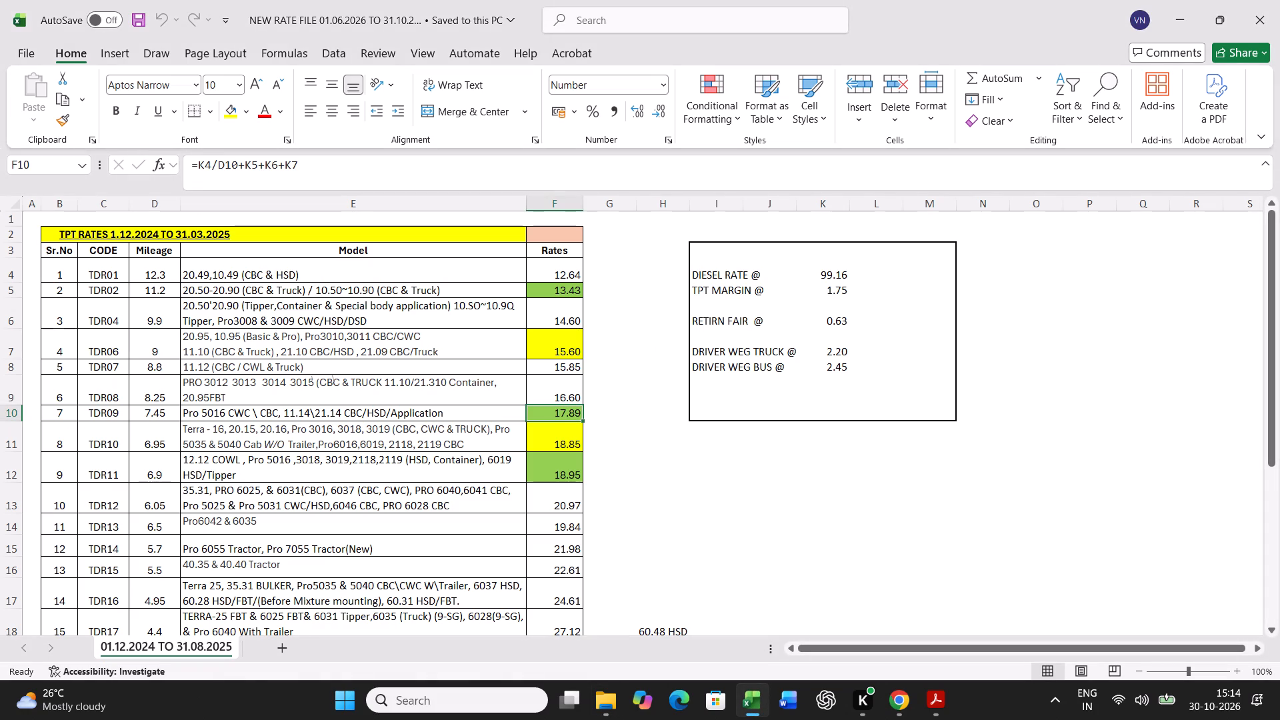
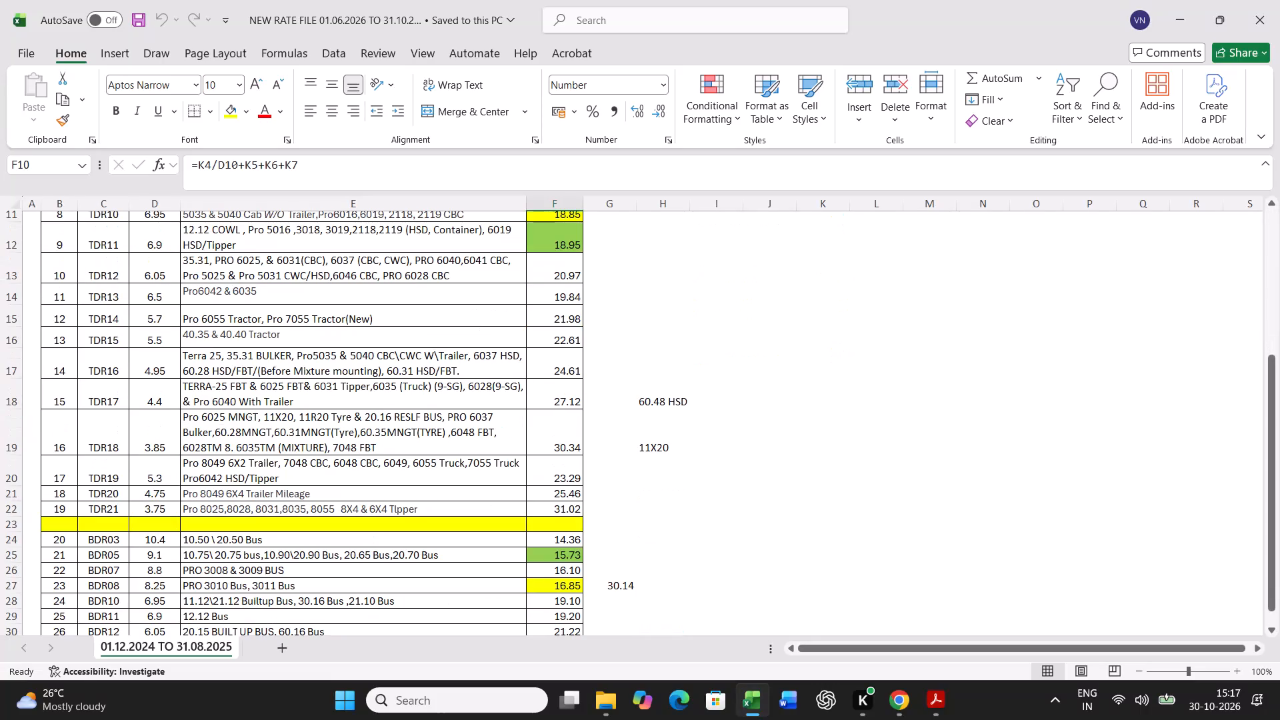
Check the diesel rates for the TDR21 and TDR18 vehicle rows in the rate table.
click(564, 512)
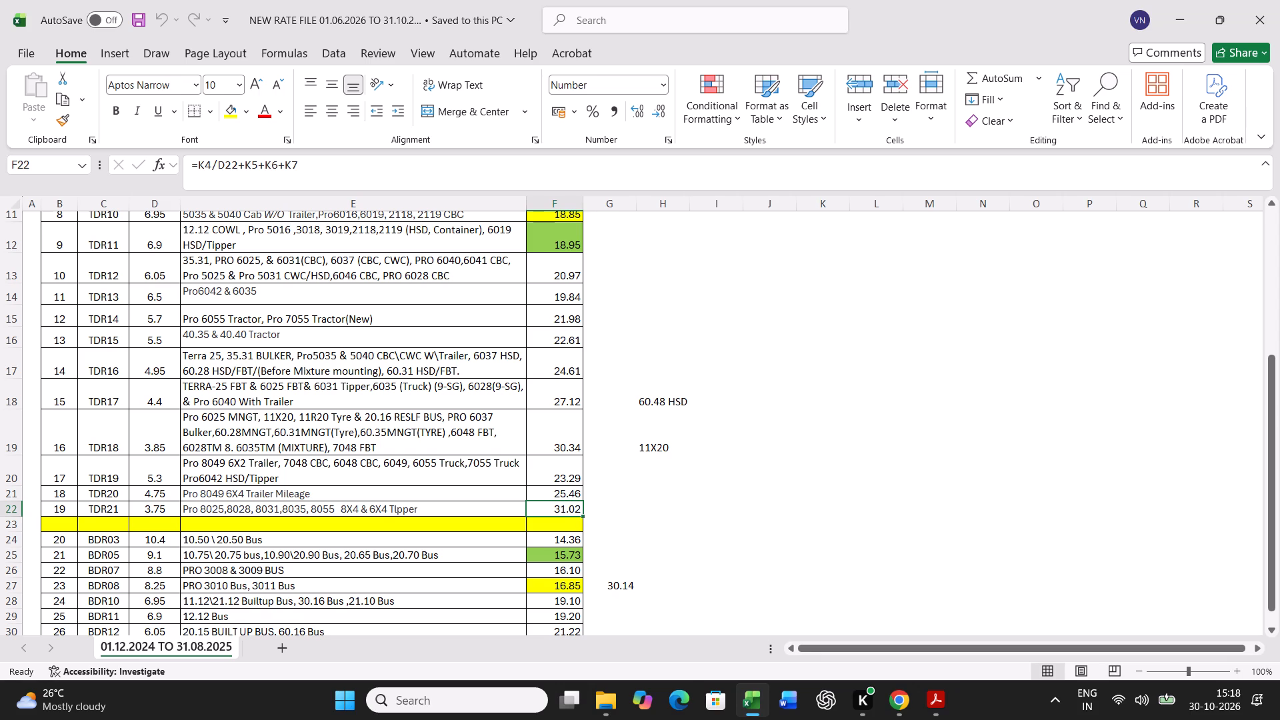
click(558, 433)
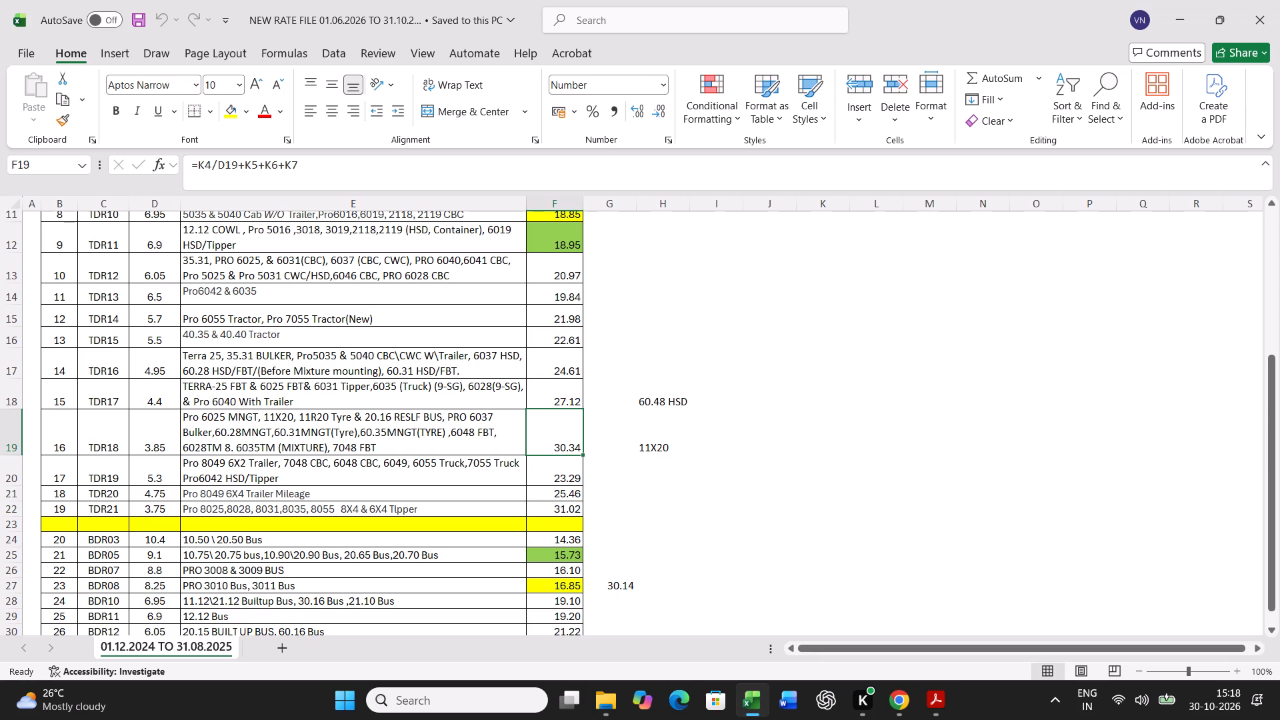
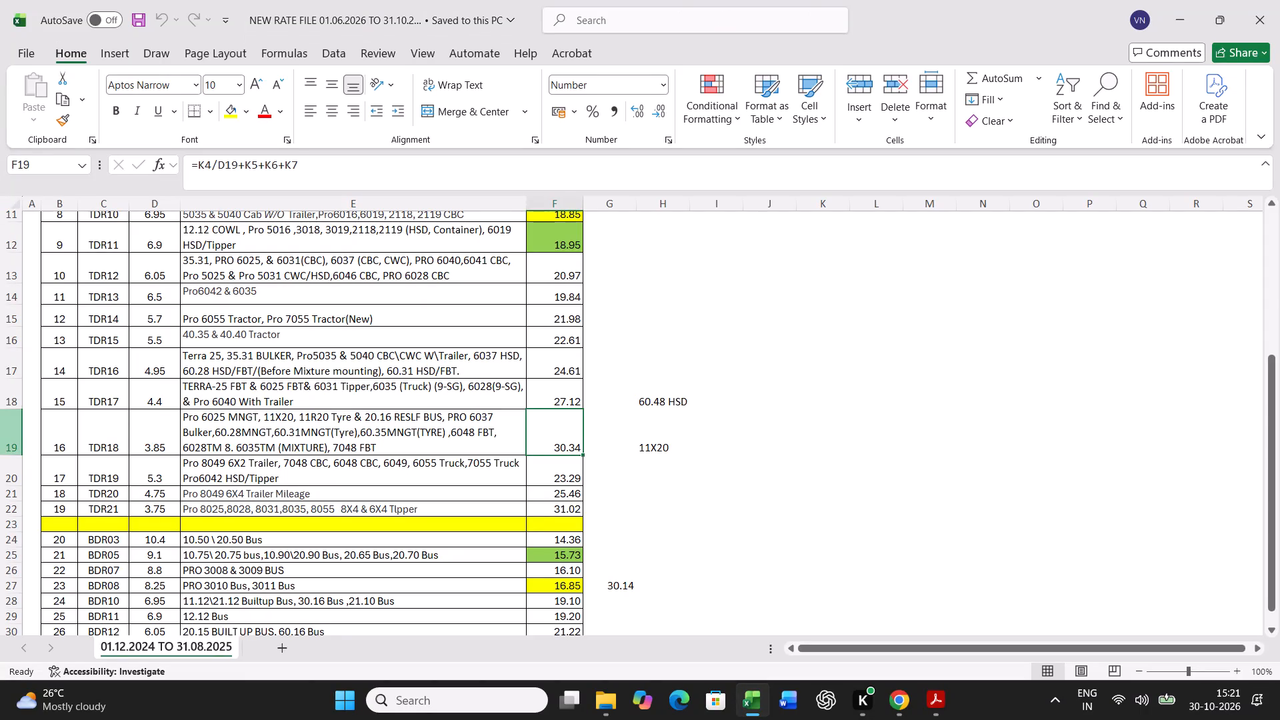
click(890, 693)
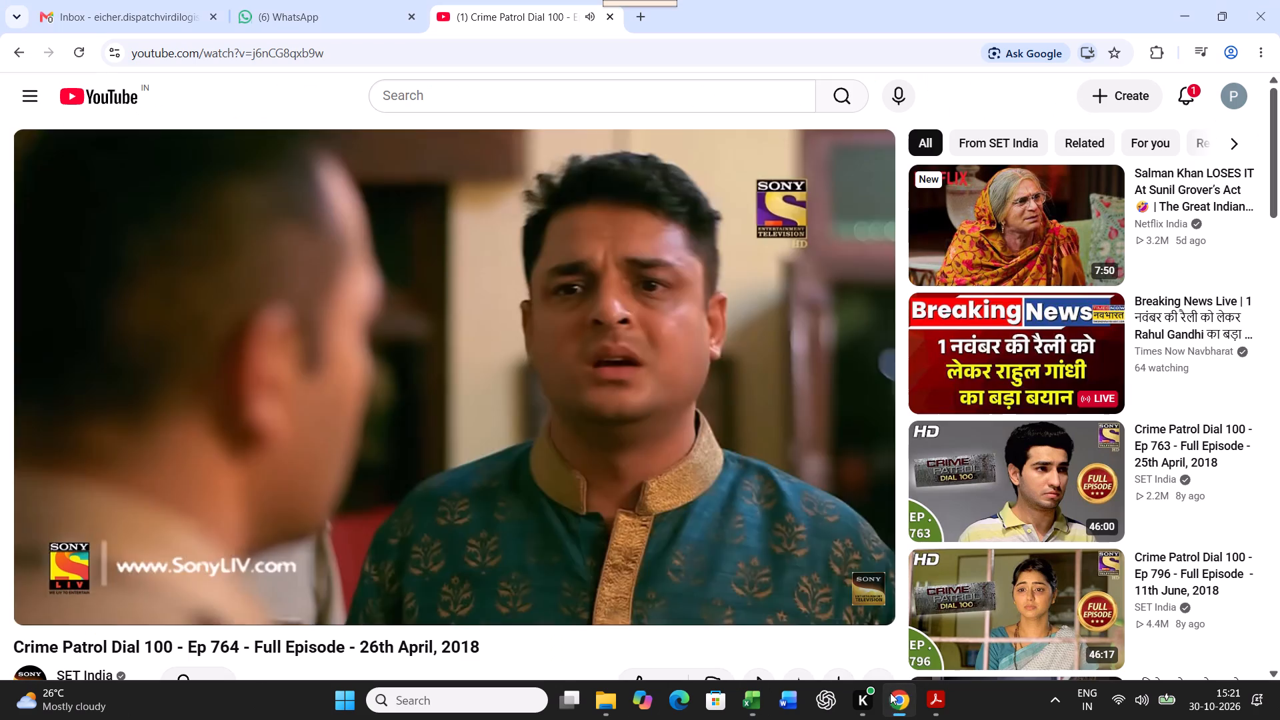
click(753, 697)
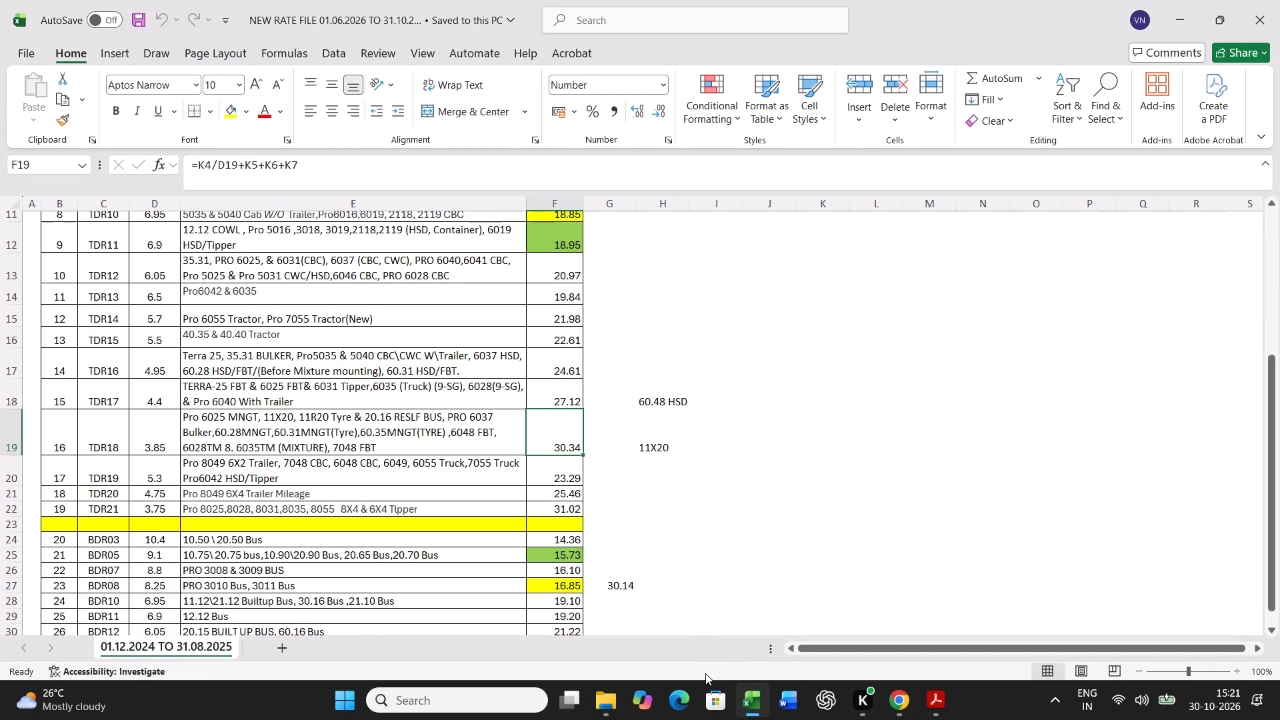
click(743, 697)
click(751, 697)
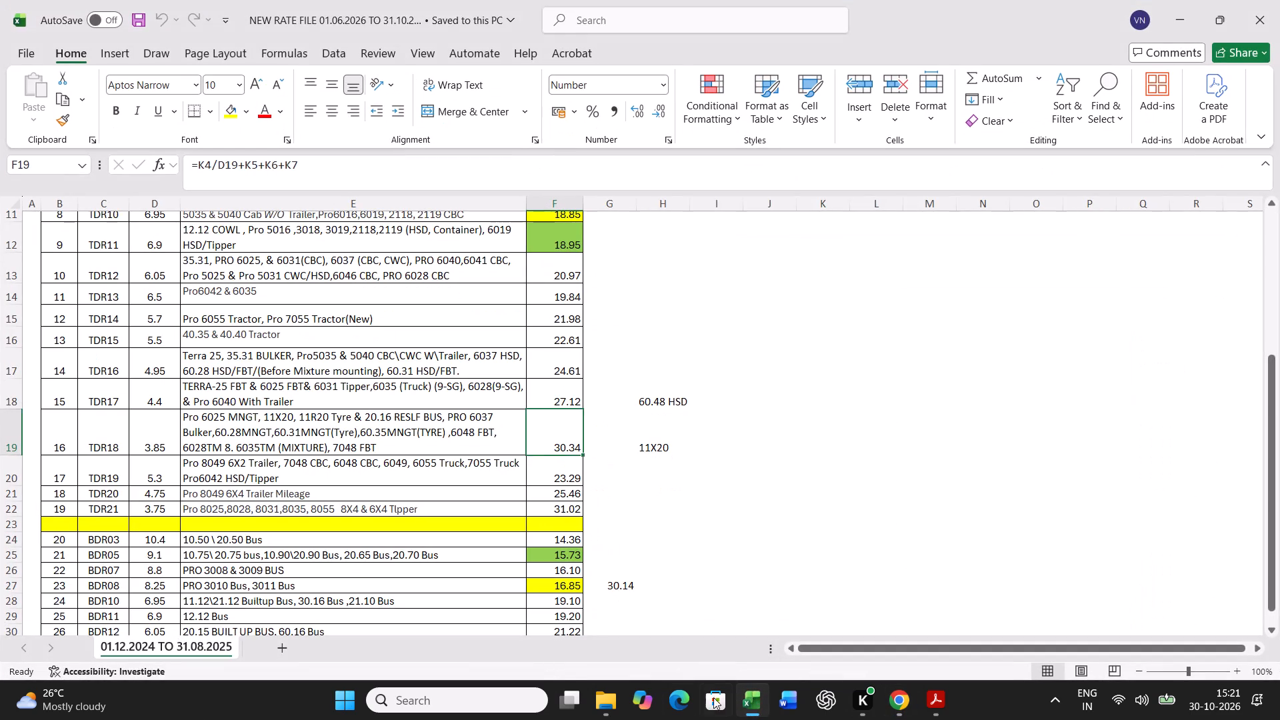
Open the Final KM Master-(Revised-01-09-2024) workbook from the YEAR-26-27 folder.
click(609, 697)
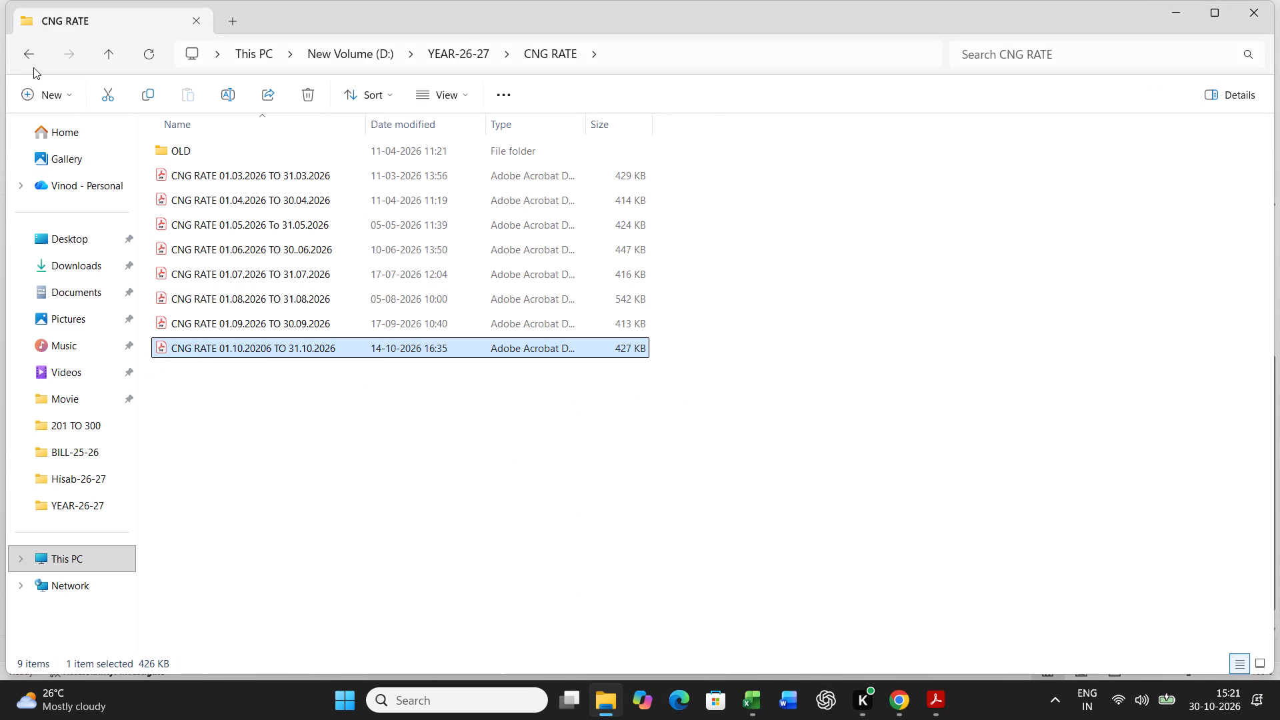
click(26, 51)
click(1211, 9)
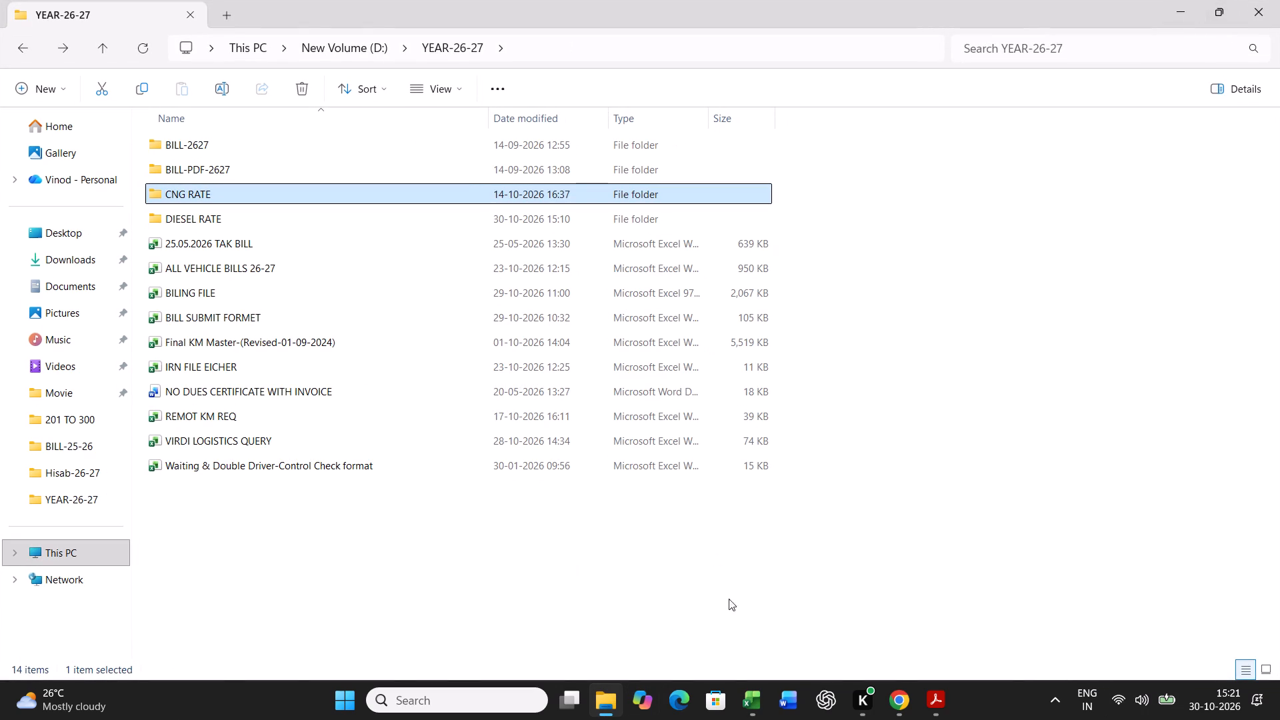
double_click(297, 340)
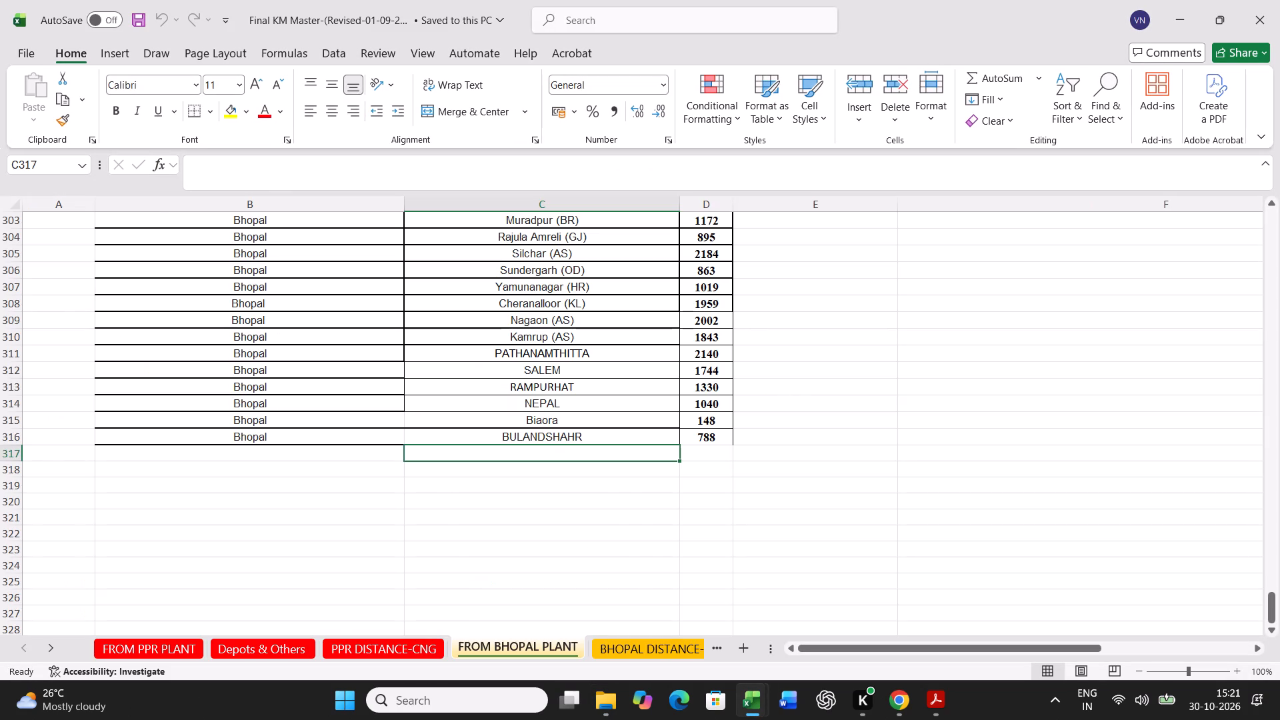
Search the FROM BHOPAL PLANT sheet for "yeva".
click(497, 497)
key(ctrl+f)
key(y)
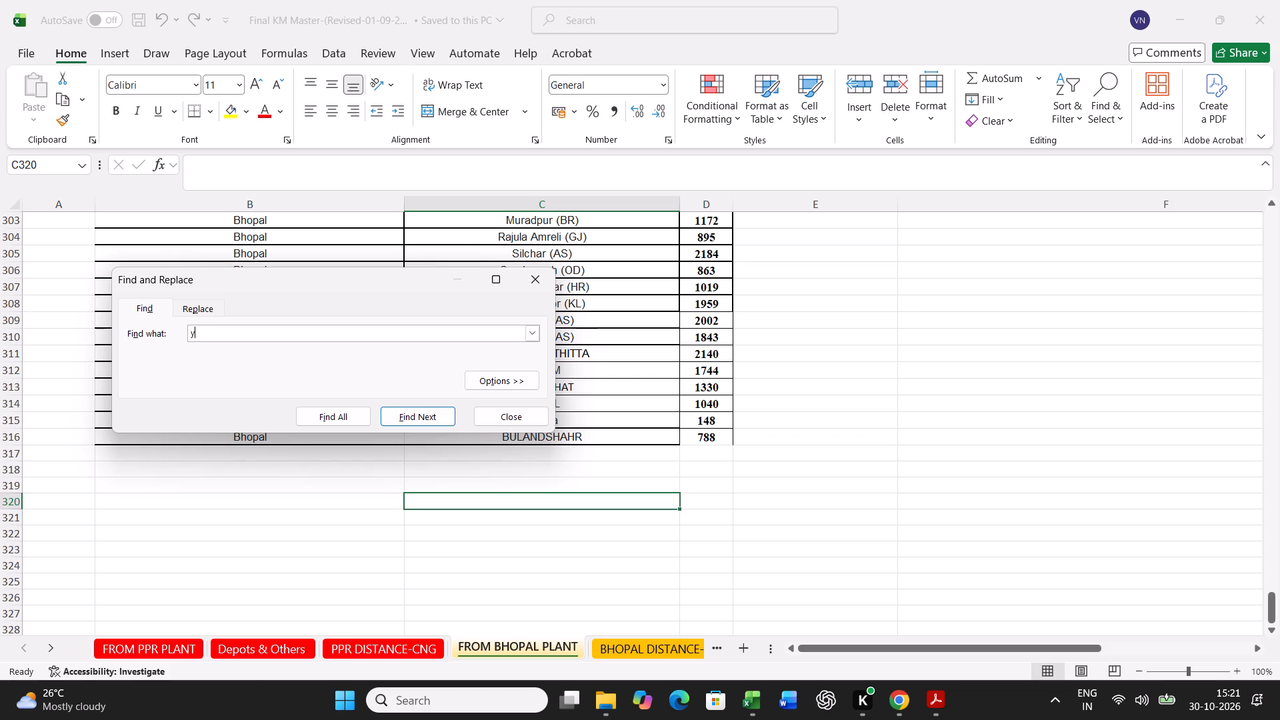
text(eva)
key(Return)
key(Return)
key(Return)
key(Escape)
key(Escape)
Search the FROM PPR PLANT sheet for "yeva".
click(183, 642)
click(402, 504)
key(ctrl+f)
key(Return)
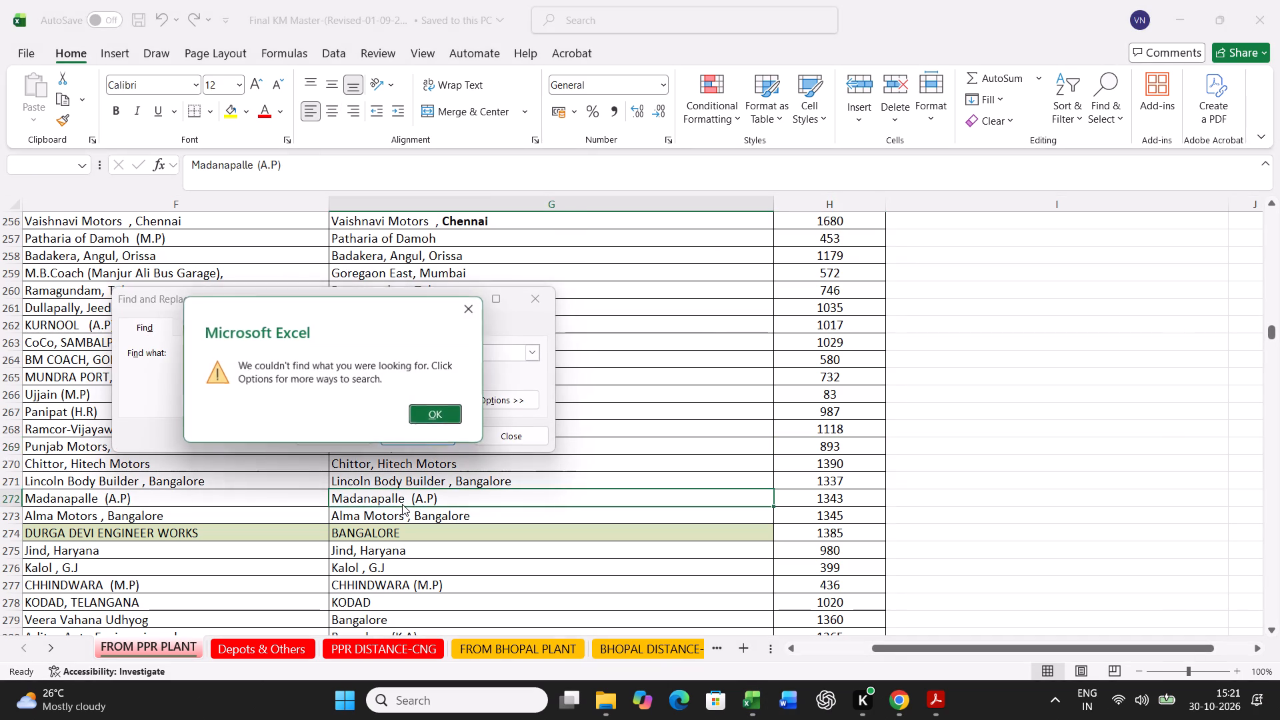
key(Return)
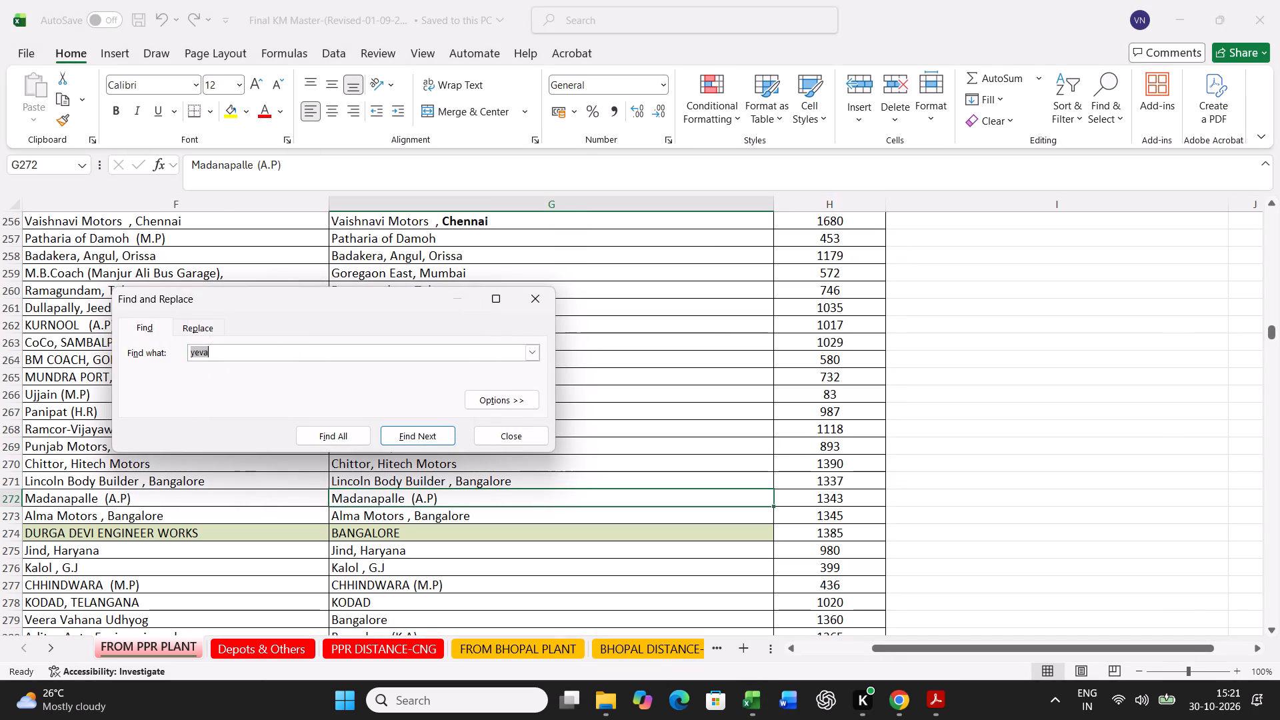
Search the FROM PPR PLANT sheet for "yavat" to look up the Yavatmal distance.
key(y)
text(ay)
key(BackSpace)
text(vat)
key(Return)
key(Return)
key(Return)
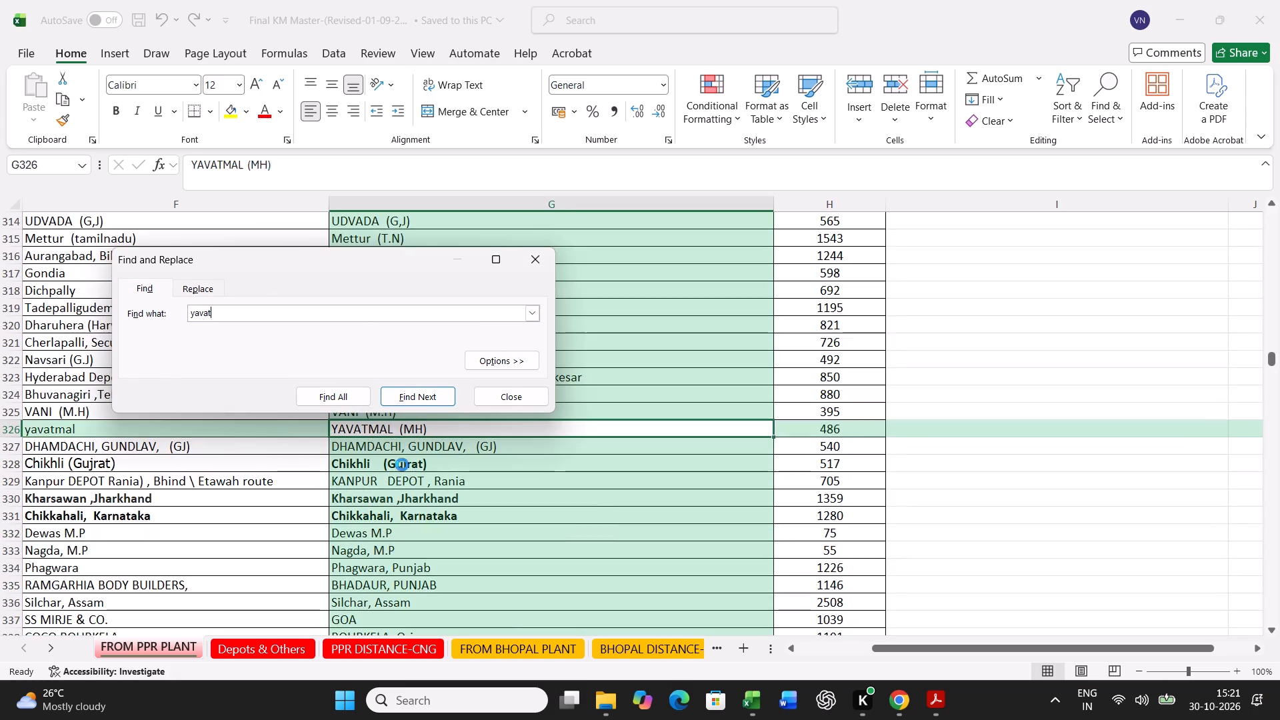
key(Return)
key(Return)
key(Escape)
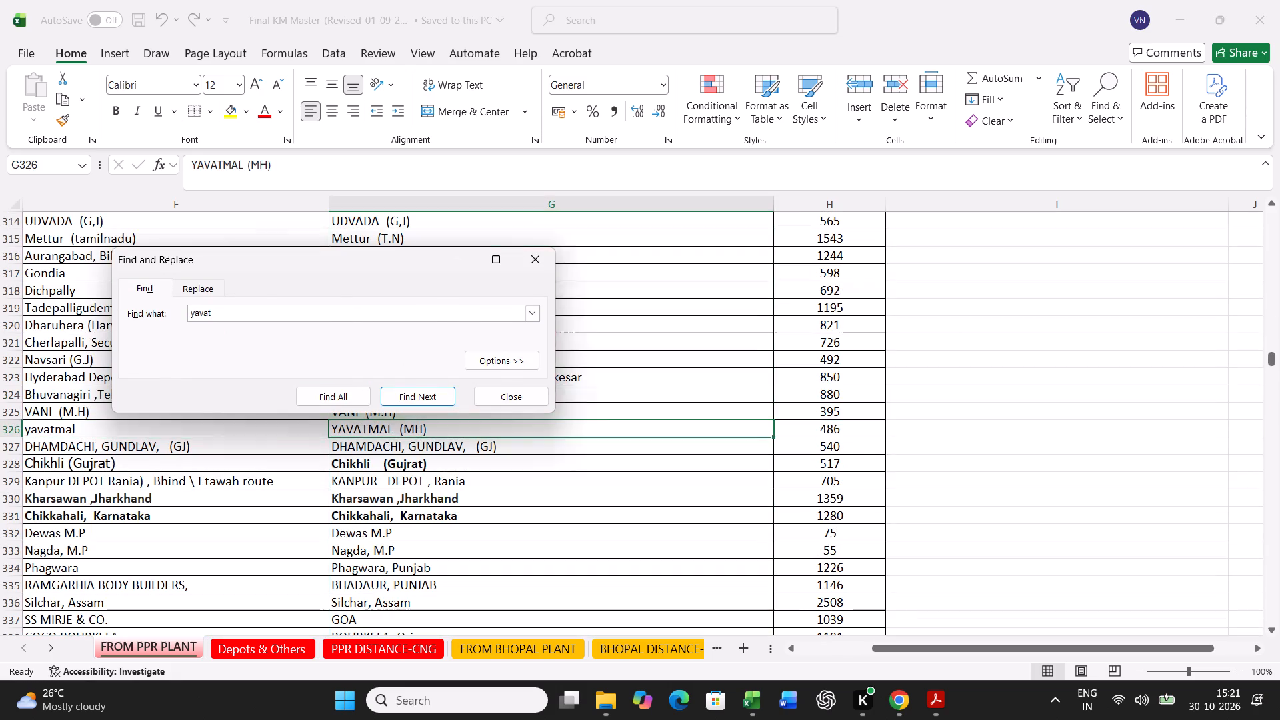
Search the FROM BHOPAL PLANT sheet for "yavat" to look up the Yavatmal distance.
click(545, 653)
click(540, 502)
key(ctrl+f)
key(Return)
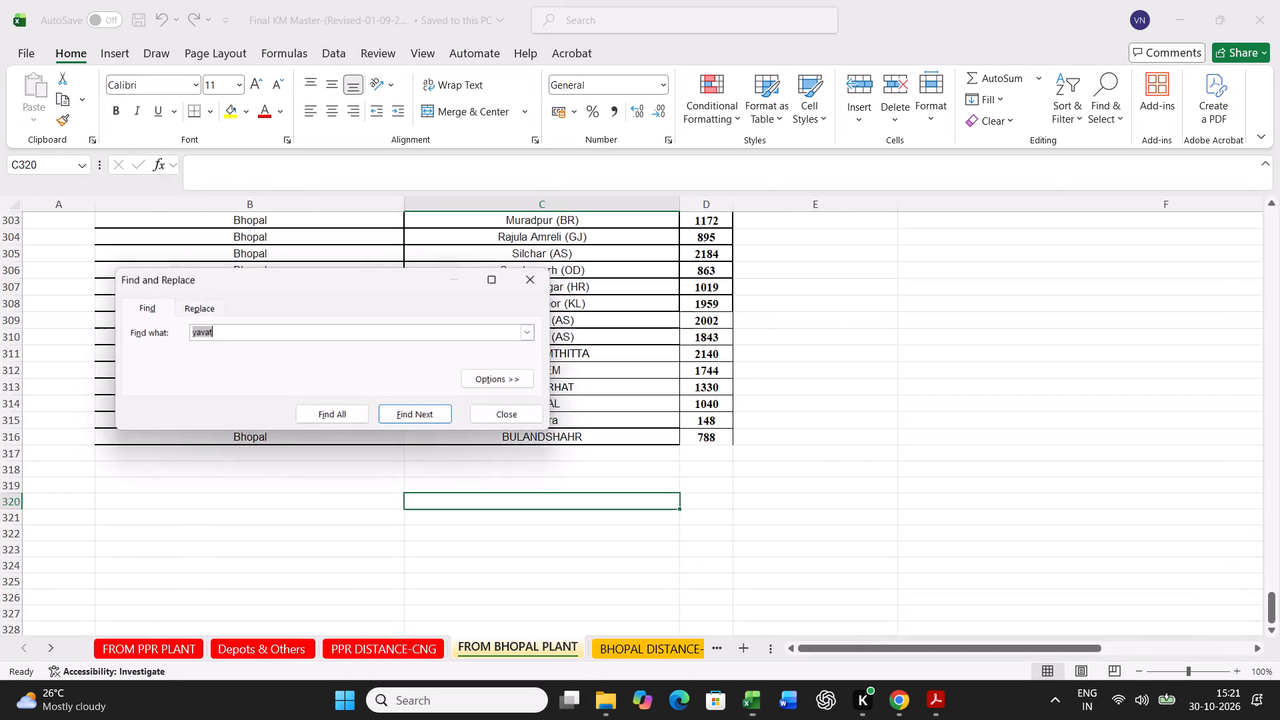
key(Return)
key(Return)
key(Return)
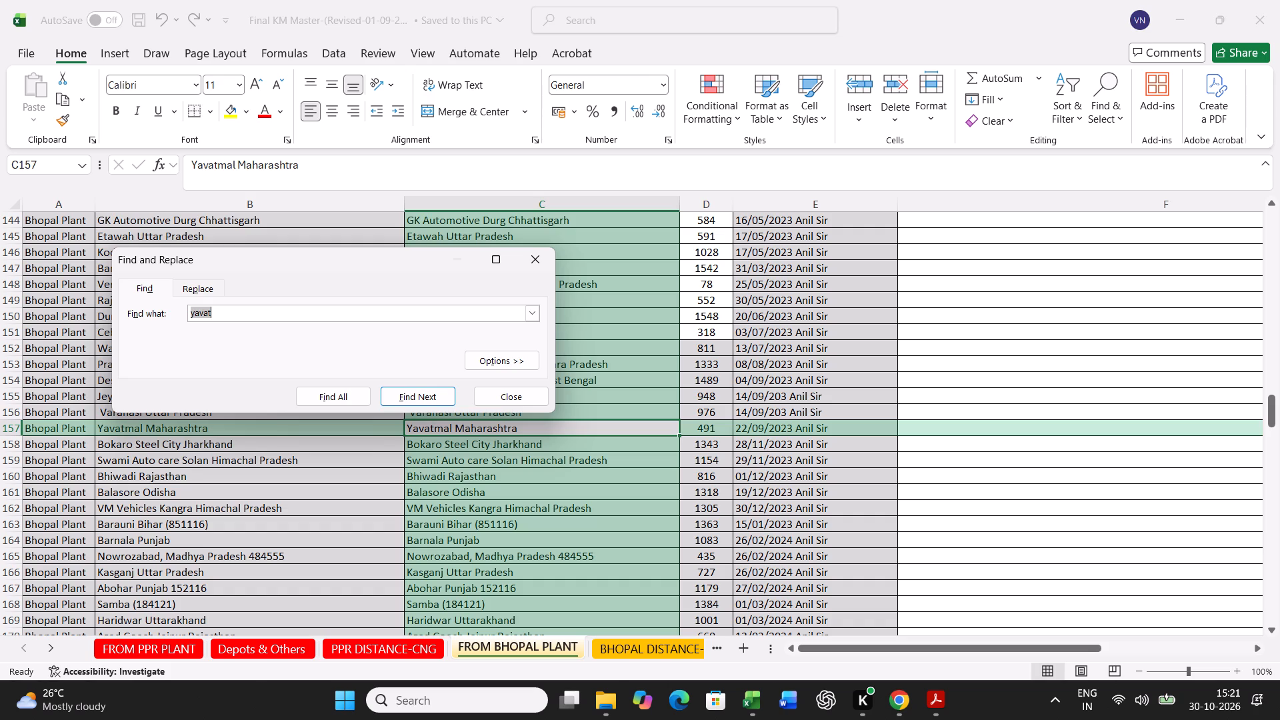
Search the FROM BHOPAL PLANT sheet for "kanp" to look up the Kanpur distance.
key(BackSpace)
text(kanp)
key(Return)
key(Return)
key(Return)
key(Return)
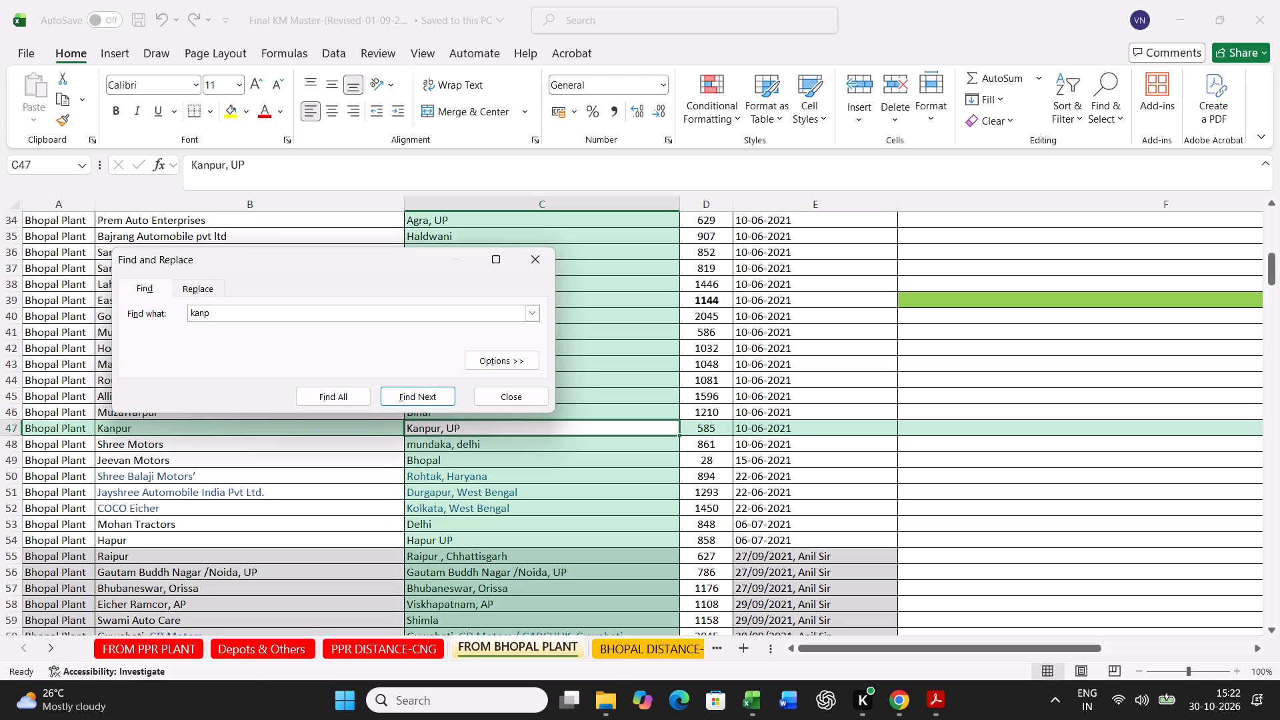
Search the FROM BHOPAL PLANT sheet for "samba" to look up the Sambalpur distance.
key(BackSpace)
key(BackSpace)
key(BackSpace)
key(BackSpace)
key(BackSpace)
key(BackSpace)
text(sa)
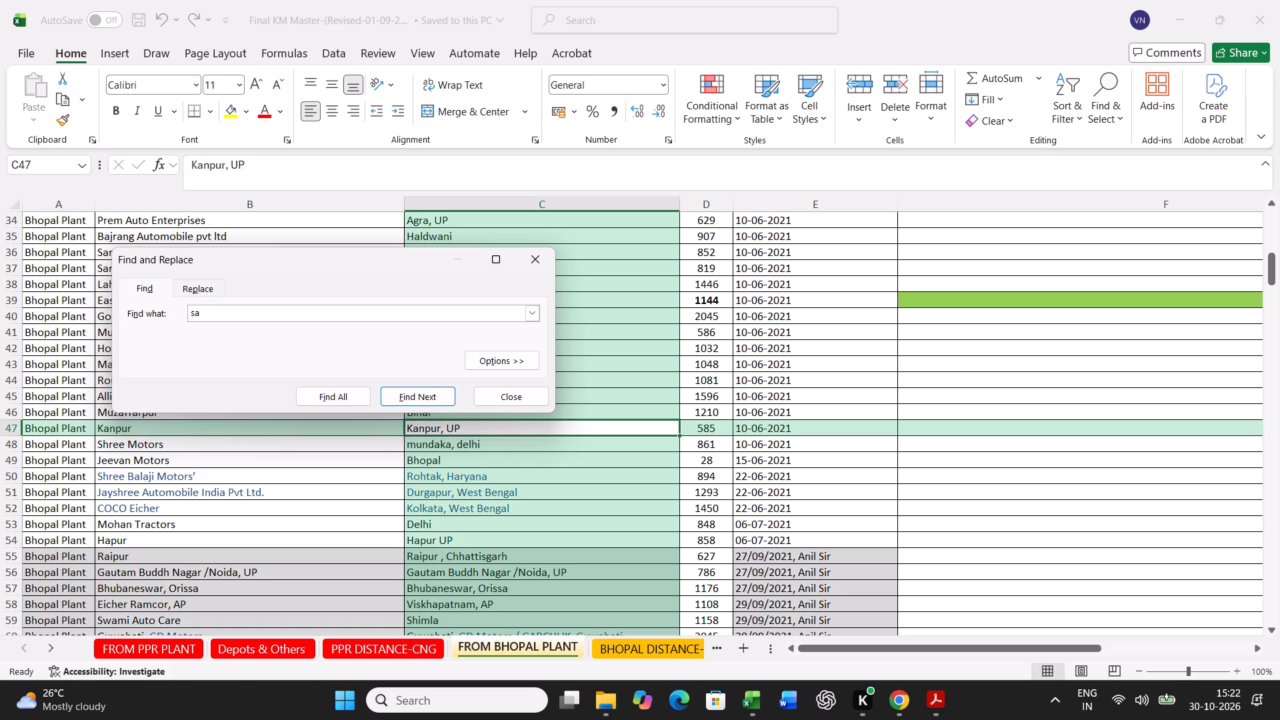
text(mba)
key(Return)
key(Return)
key(Return)
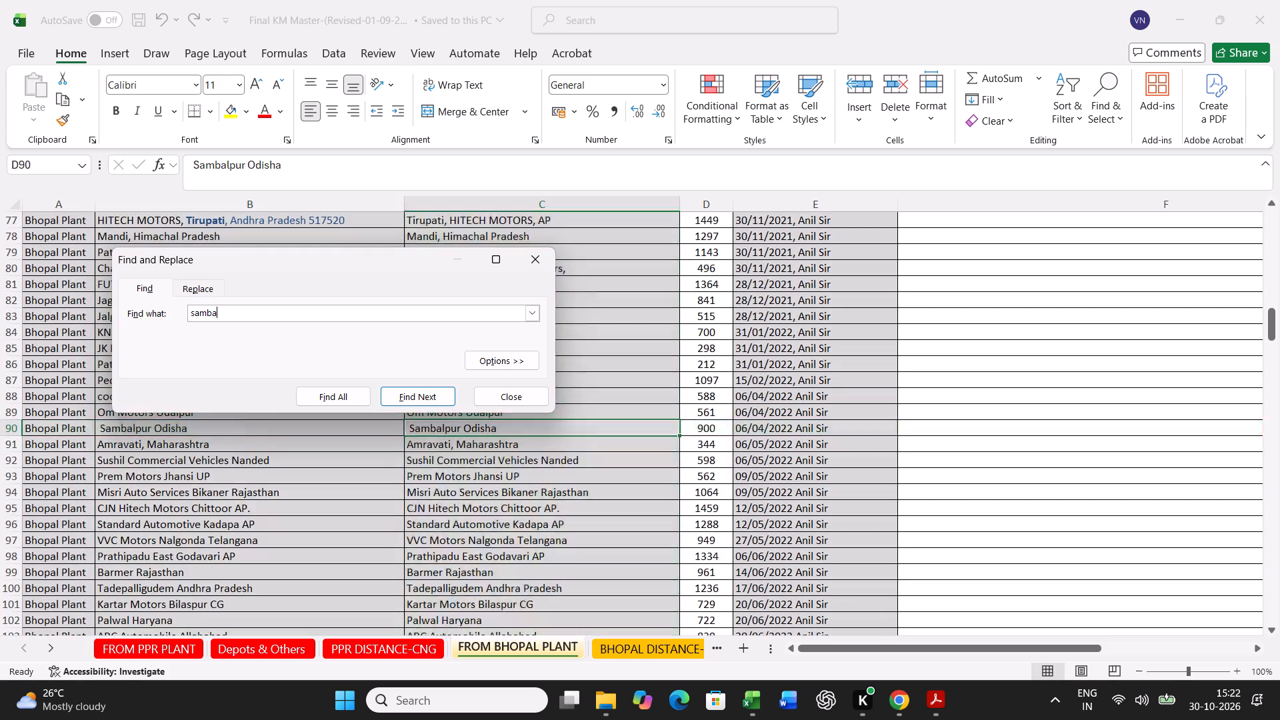
key(Return)
key(Return)
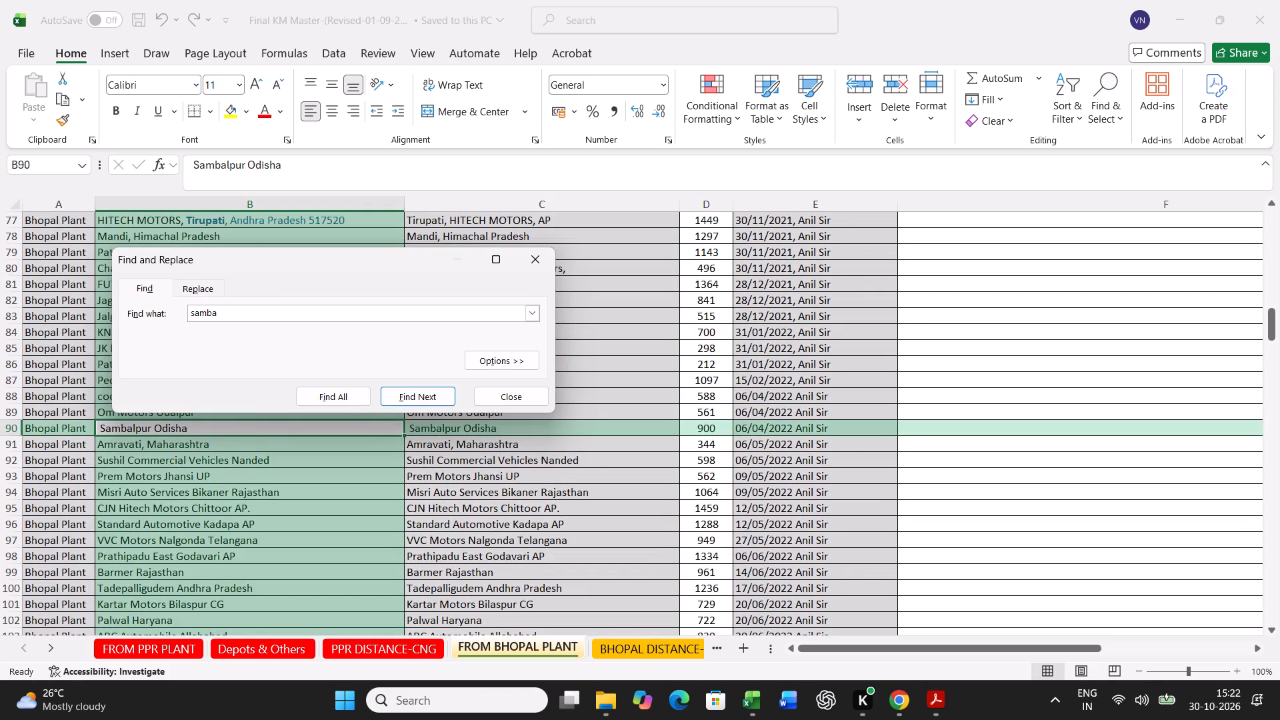
Search the FROM BHOPAL PLANT sheet for "morada" to look up the Moradabad distance.
key(BackSpace)
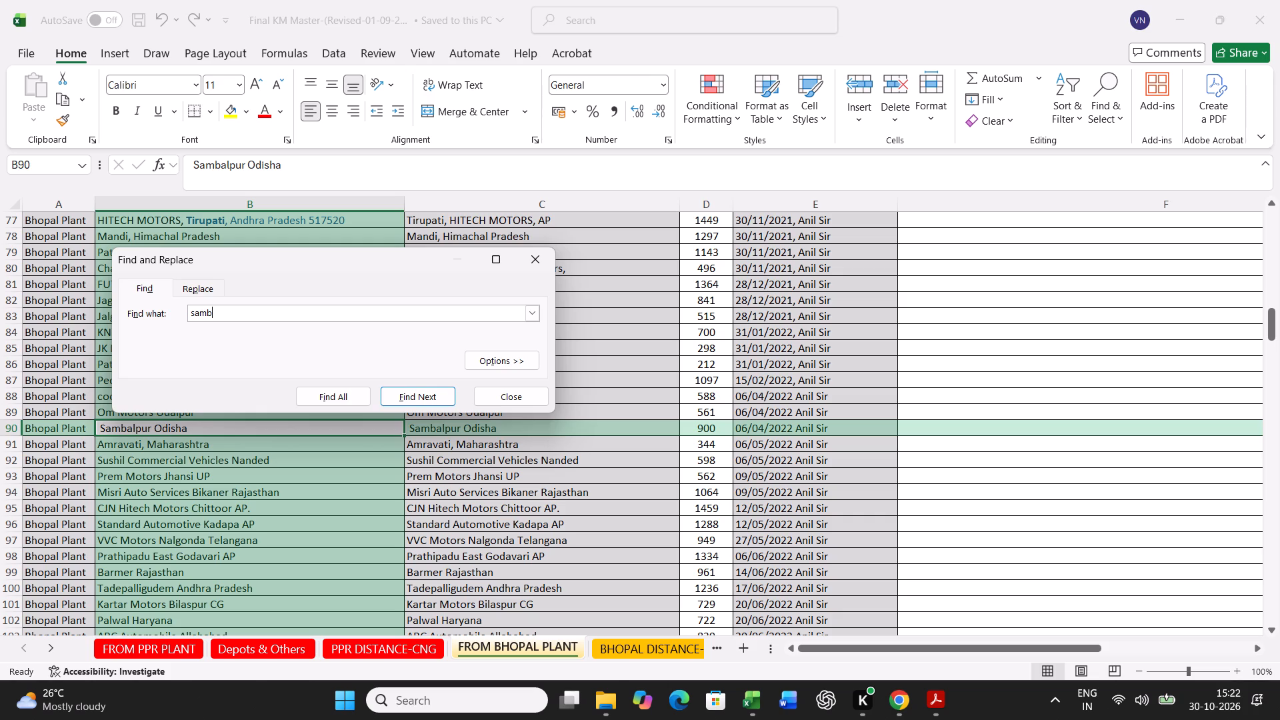
key(BackSpace)
key(BackSpace)
key(BackSpace)
key(BackSpace)
key(BackSpace)
key(BackSpace)
key(BackSpace)
key(BackSpace)
text(morada)
key(Return)
key(Return)
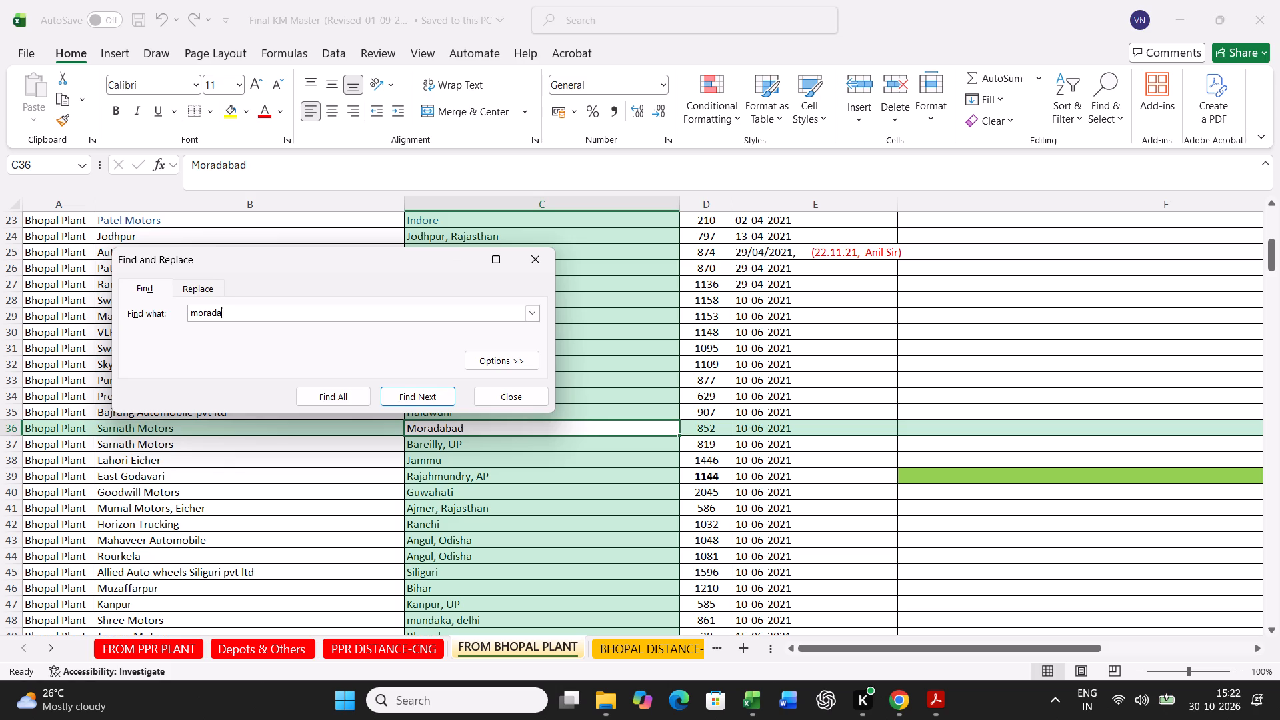
Search the FROM BHOPAL PLANT sheet for "agra" to look up the Agra distance.
key(BackSpace)
key(BackSpace)
key(BackSpace)
key(BackSpace)
key(BackSpace)
key(BackSpace)
key(BackSpace)
key(BackSpace)
key(BackSpace)
key(BackSpace)
text(agra)
key(Return)
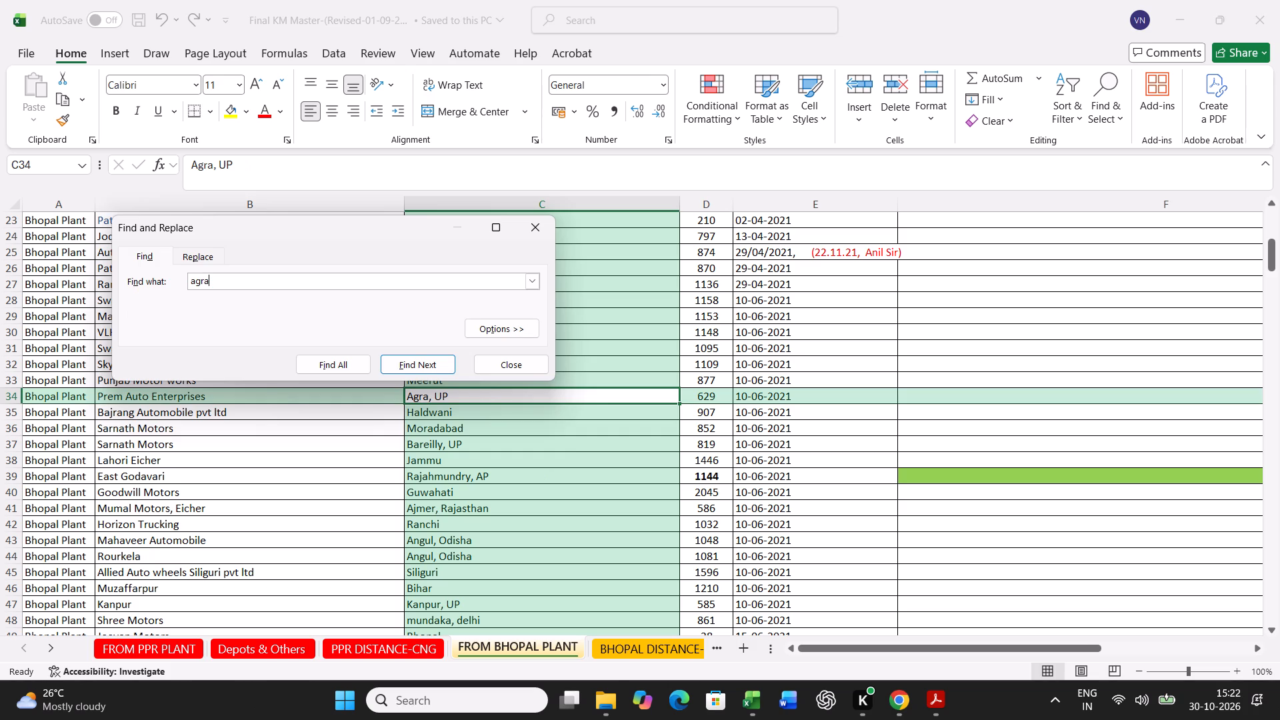
Search the FROM BHOPAL PLANT sheet for "jhita" to look up the Jhita Kalan distance.
key(BackSpace)
key(BackSpace)
key(BackSpace)
key(BackSpace)
key(BackSpace)
key(BackSpace)
key(BackSpace)
key(h)
key(BackSpace)
key(BackSpace)
text(jhita)
key(Return)
key(Return)
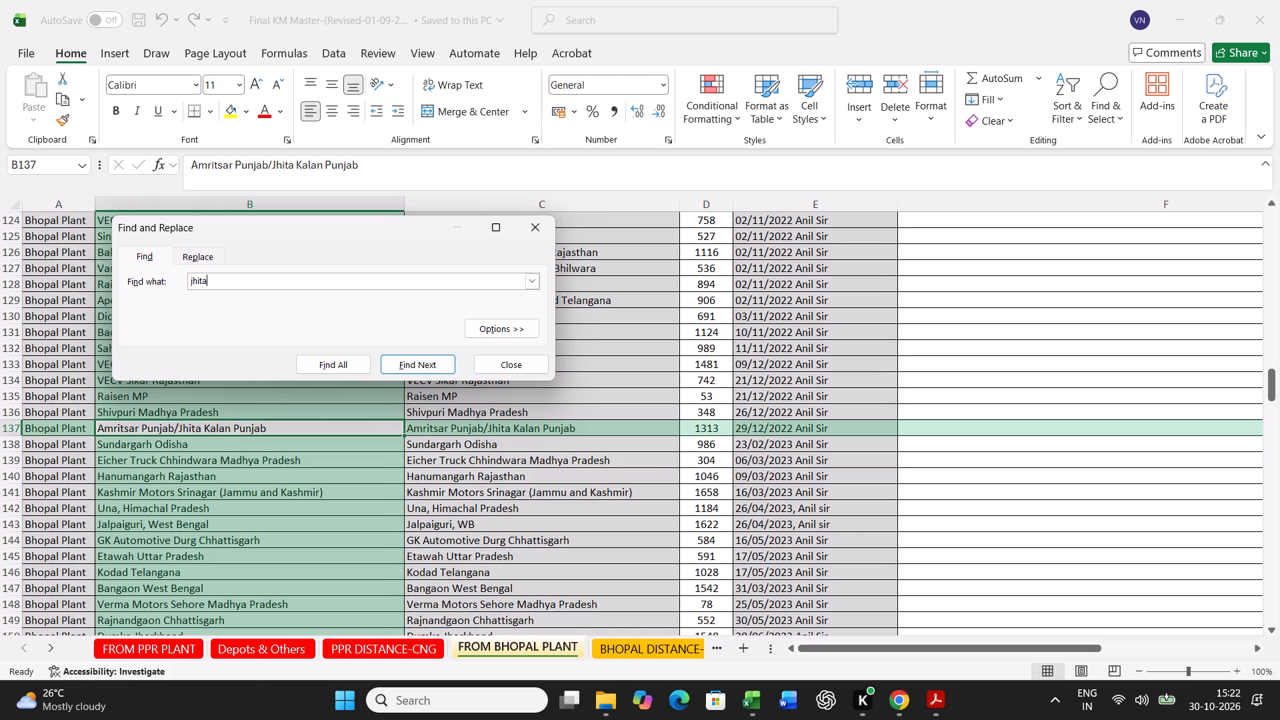
key(Return)
key(Return)
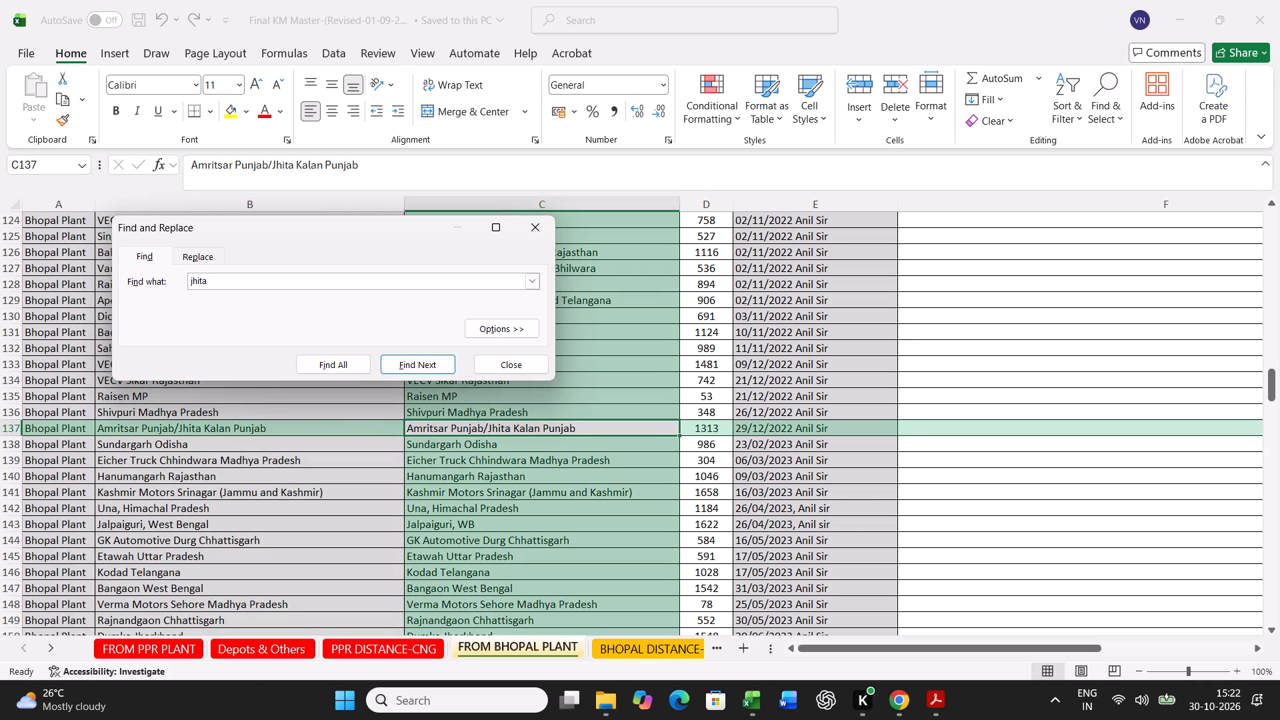
Search the FROM BHOPAL PLANT sheet for "ludh" to look up the Ludhiana distance.
key(BackSpace)
key(BackSpace)
key(BackSpace)
key(BackSpace)
key(BackSpace)
key(BackSpace)
text(ludh)
key(Return)
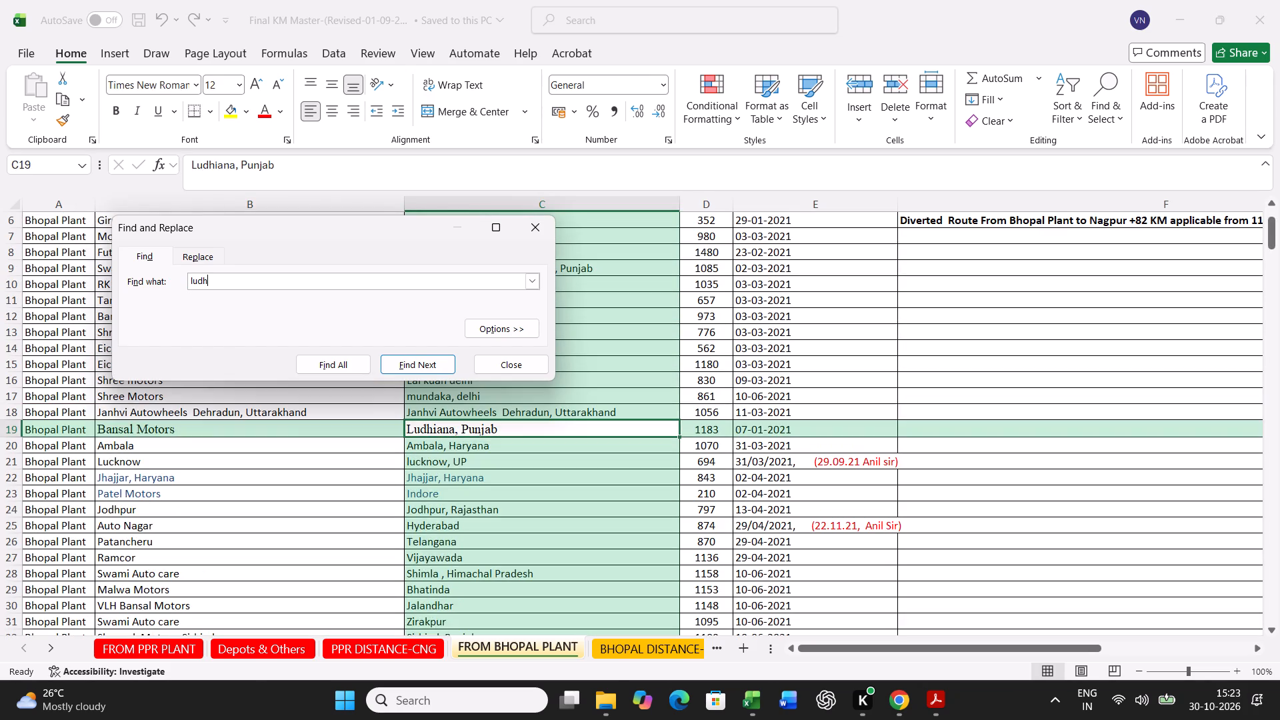
key(Return)
key(Return)
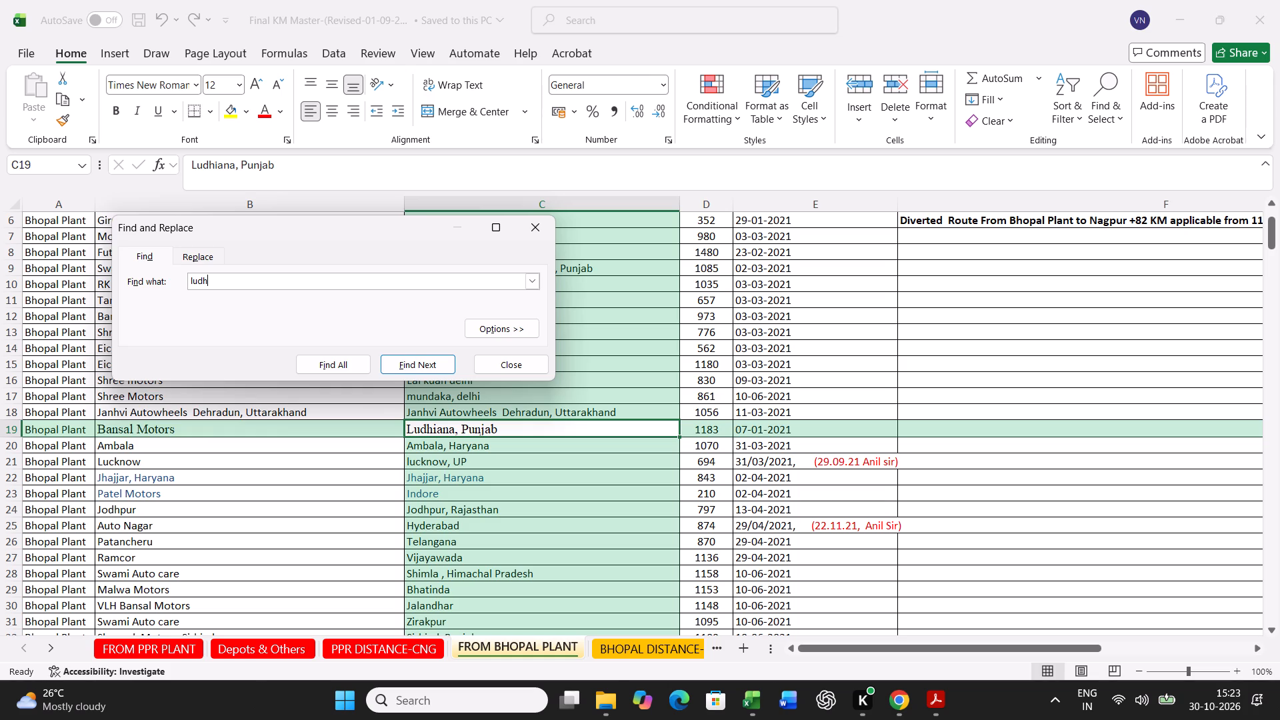
Search the FROM BHOPAL PLANT sheet for "nagp" to look up the Nagpur distance.
key(BackSpace)
key(BackSpace)
key(BackSpace)
key(BackSpace)
key(BackSpace)
key(BackSpace)
text(nagp)
key(Return)
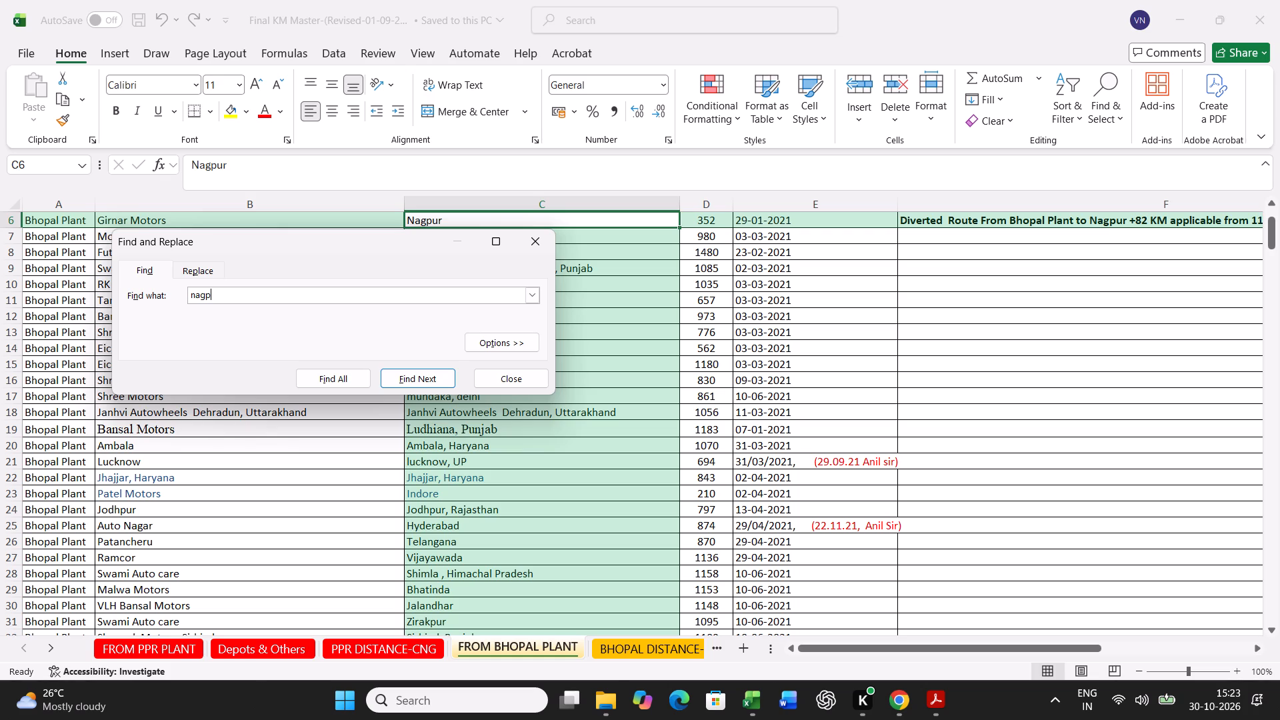
Search the FROM BHOPAL PLANT sheet for "nello" and go through the matches to look up the Nellore distance.
key(BackSpace)
key(BackSpace)
key(BackSpace)
key(BackSpace)
key(BackSpace)
key(BackSpace)
key(BackSpace)
key(BackSpace)
key(BackSpace)
text(nello)
key(Return)
key(Return)
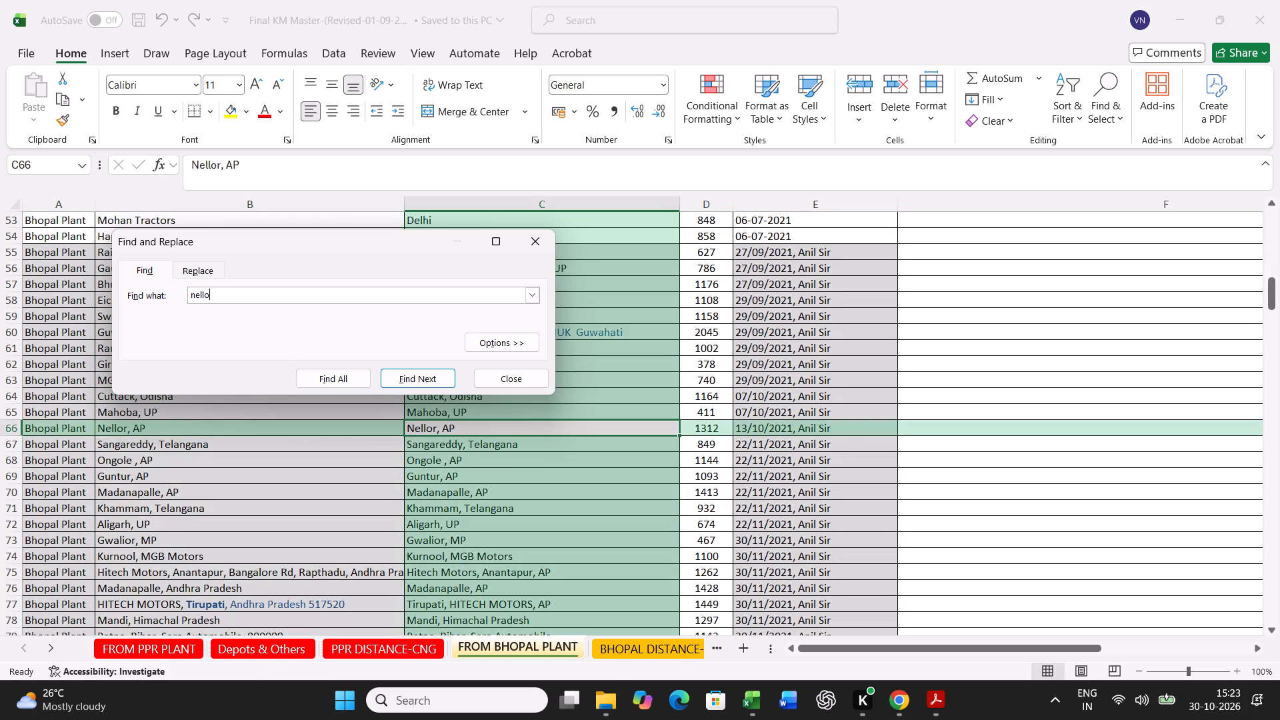
key(Return)
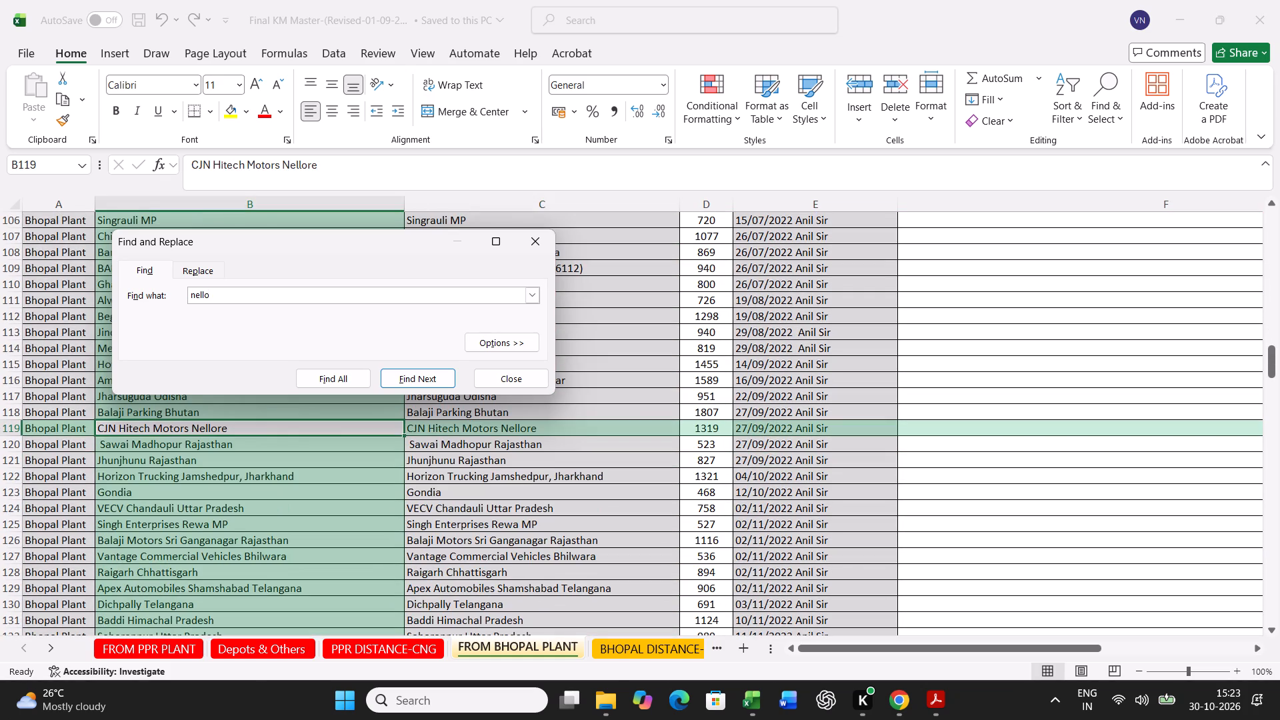
key(Return)
key(Return)
key(Return)
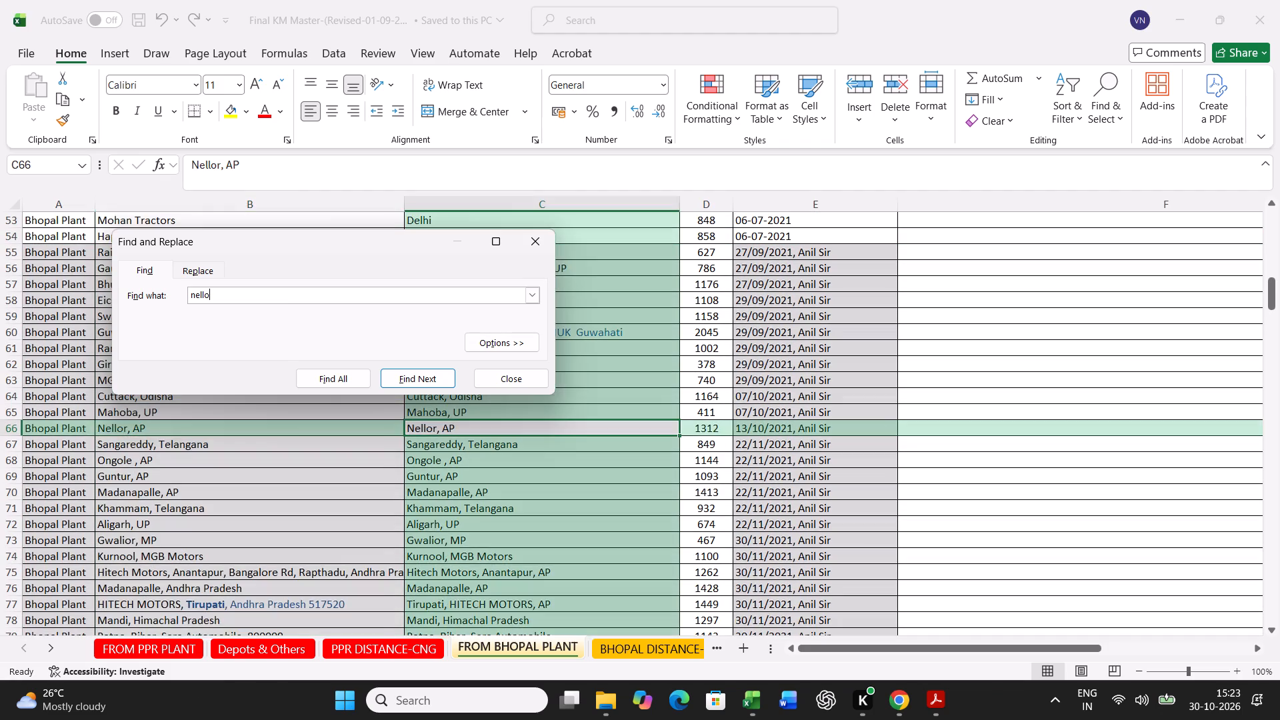
key(Return)
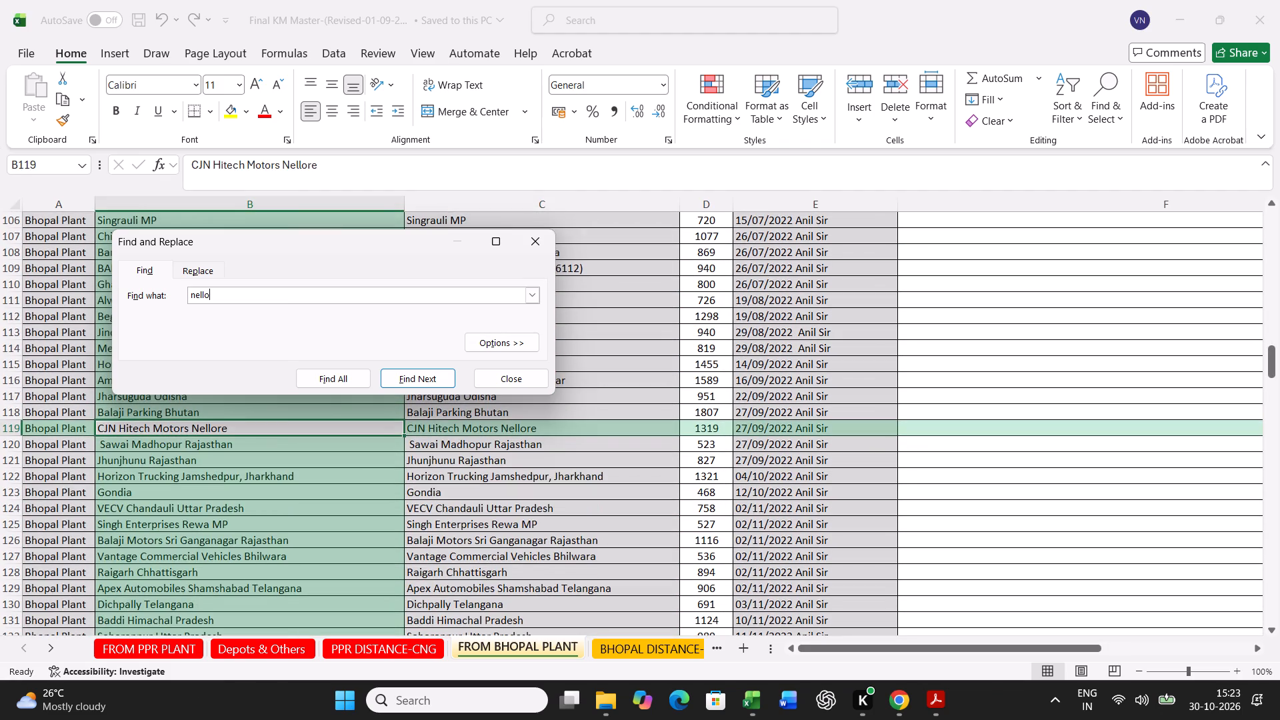
Search the FROM BHOPAL PLANT sheet for "karnal" to look up the Karnal distance.
key(BackSpace)
key(BackSpace)
key(BackSpace)
key(BackSpace)
key(BackSpace)
key(BackSpace)
key(BackSpace)
key(BackSpace)
text(karnal)
key(Return)
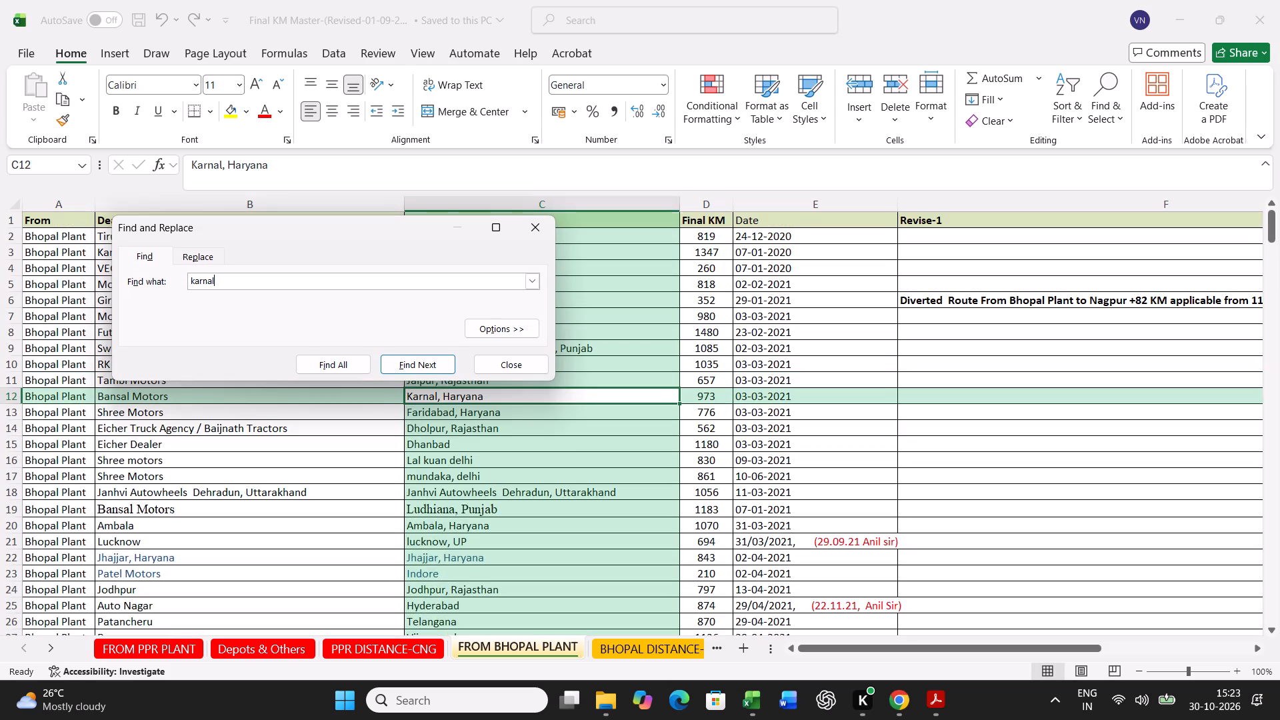
key(Return)
Search the FROM BHOPAL PLANT sheet for "nagp" again to recheck the Nagpur distance.
key(BackSpace)
key(BackSpace)
key(BackSpace)
key(BackSpace)
key(BackSpace)
key(BackSpace)
key(BackSpace)
key(BackSpace)
key(BackSpace)
key(BackSpace)
text(nagp)
key(Return)
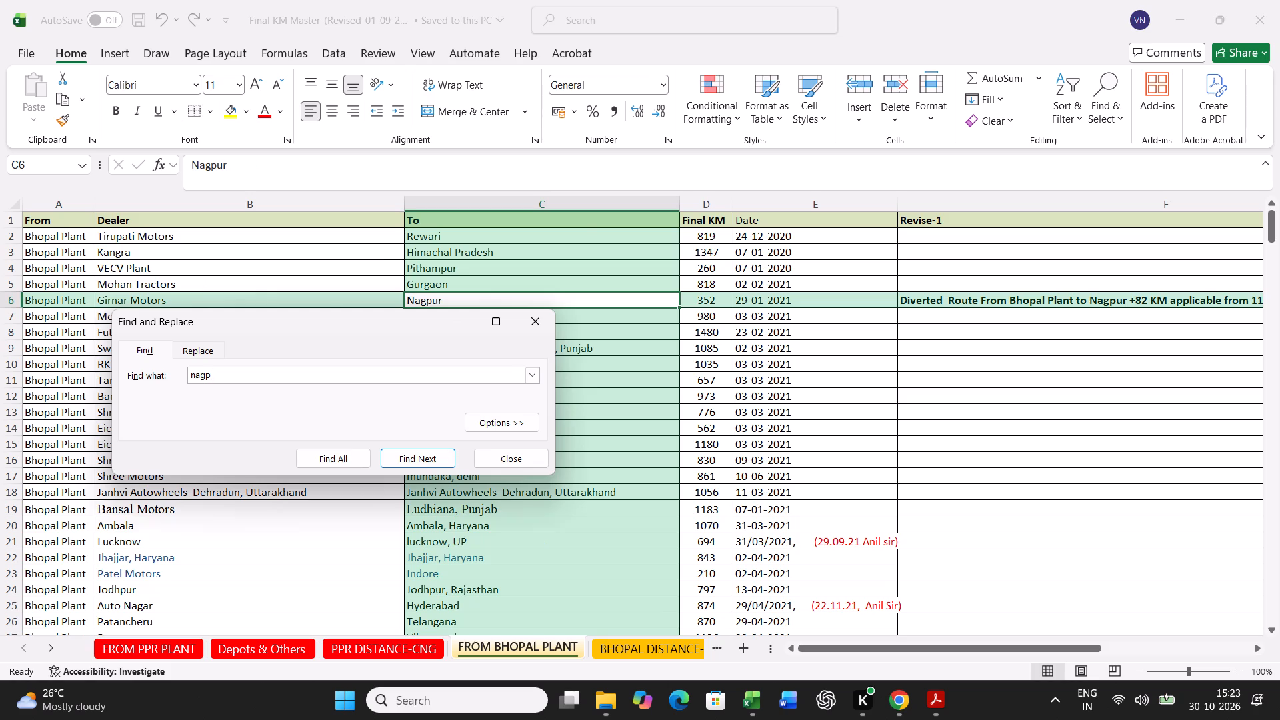
Search the FROM BHOPAL PLANT sheet for "banga" and go through the matches to look up the Bangalore distance.
key(BackSpace)
key(BackSpace)
key(BackSpace)
key(BackSpace)
key(BackSpace)
key(BackSpace)
key(BackSpace)
key(BackSpace)
key(BackSpace)
text(banga)
key(Return)
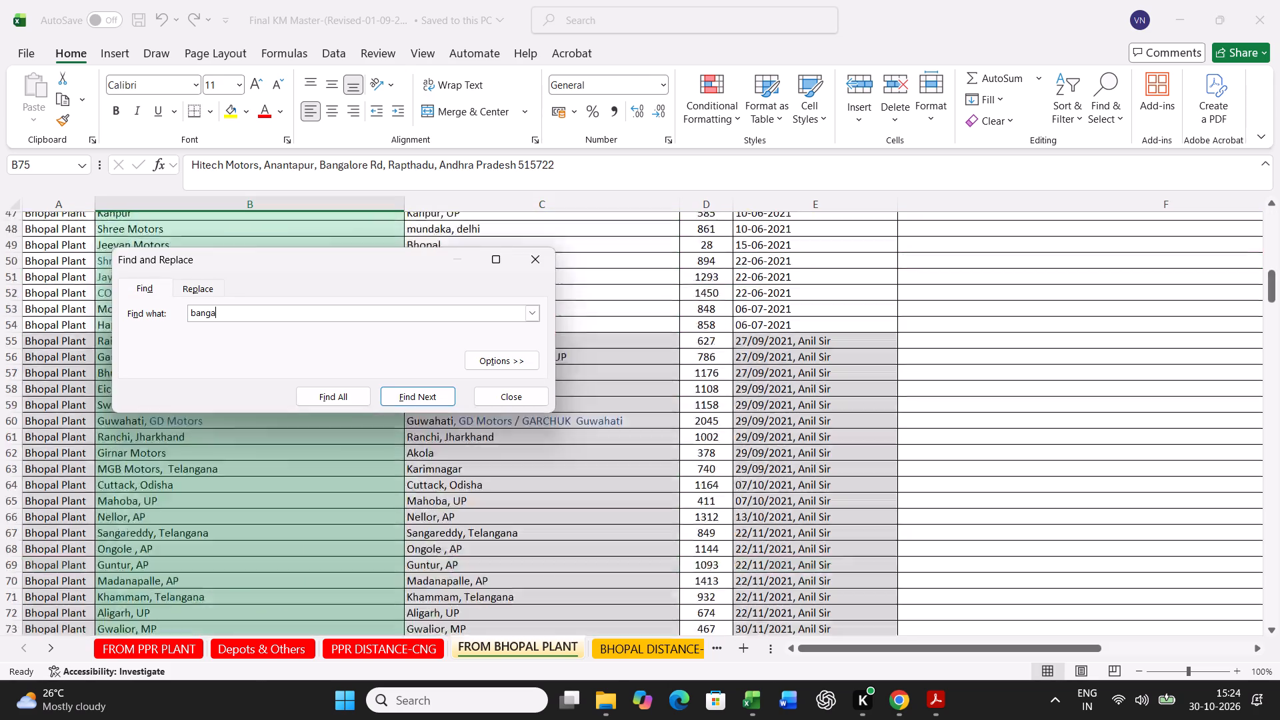
key(Return)
key(Return)
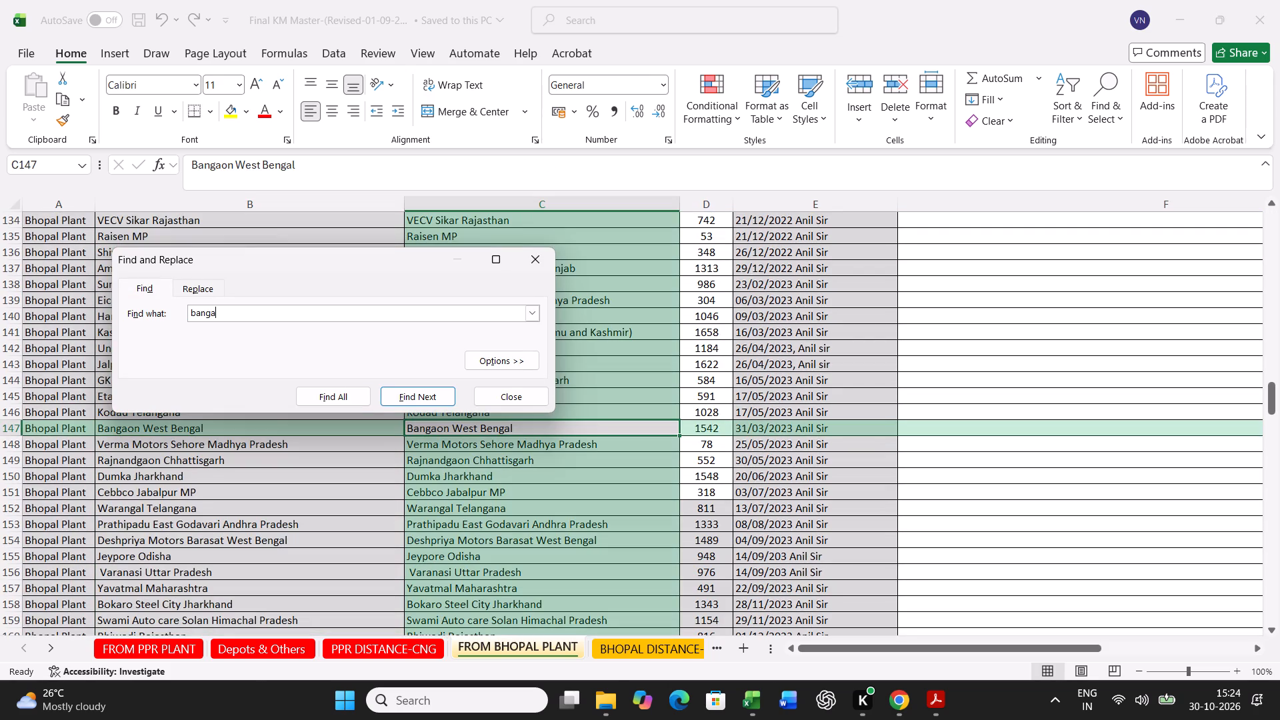
key(Return)
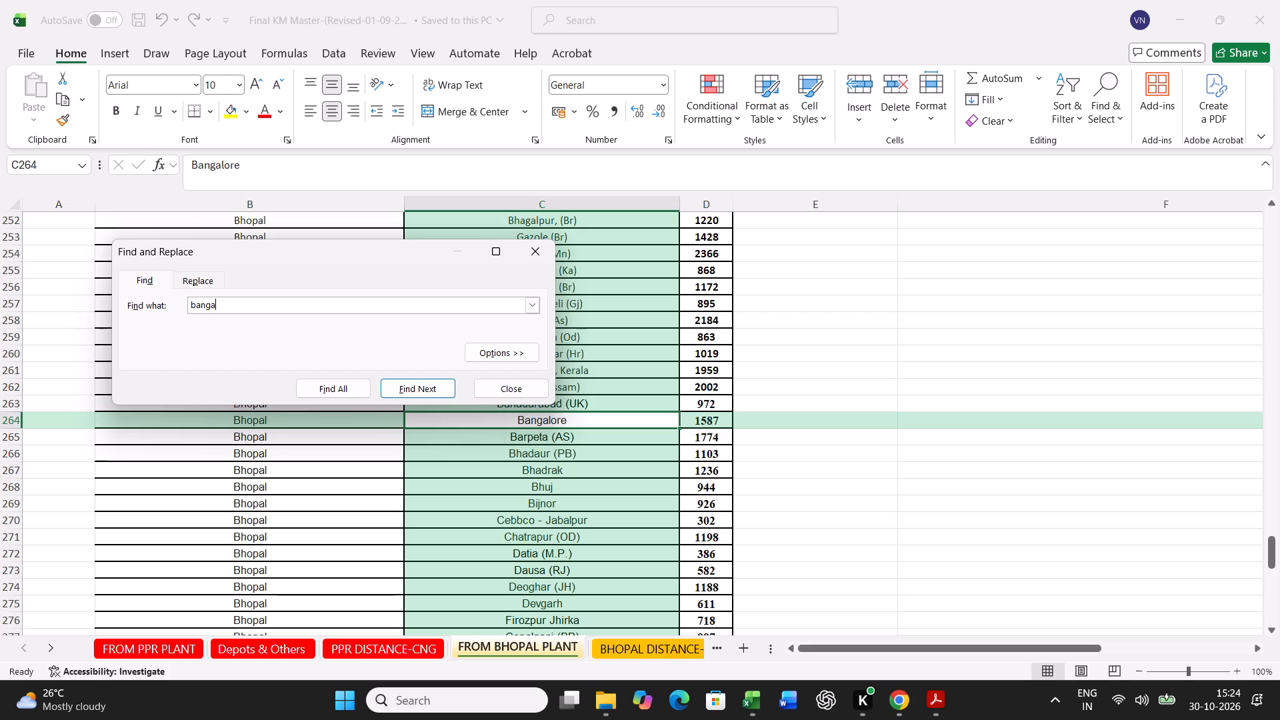
Search the FROM BHOPAL PLANT sheet for "kolka" to look up the Kolkata distance.
key(BackSpace)
key(BackSpace)
key(BackSpace)
key(BackSpace)
key(BackSpace)
key(BackSpace)
key(BackSpace)
key(BackSpace)
key(BackSpace)
key(BackSpace)
text(kolka)
key(Return)
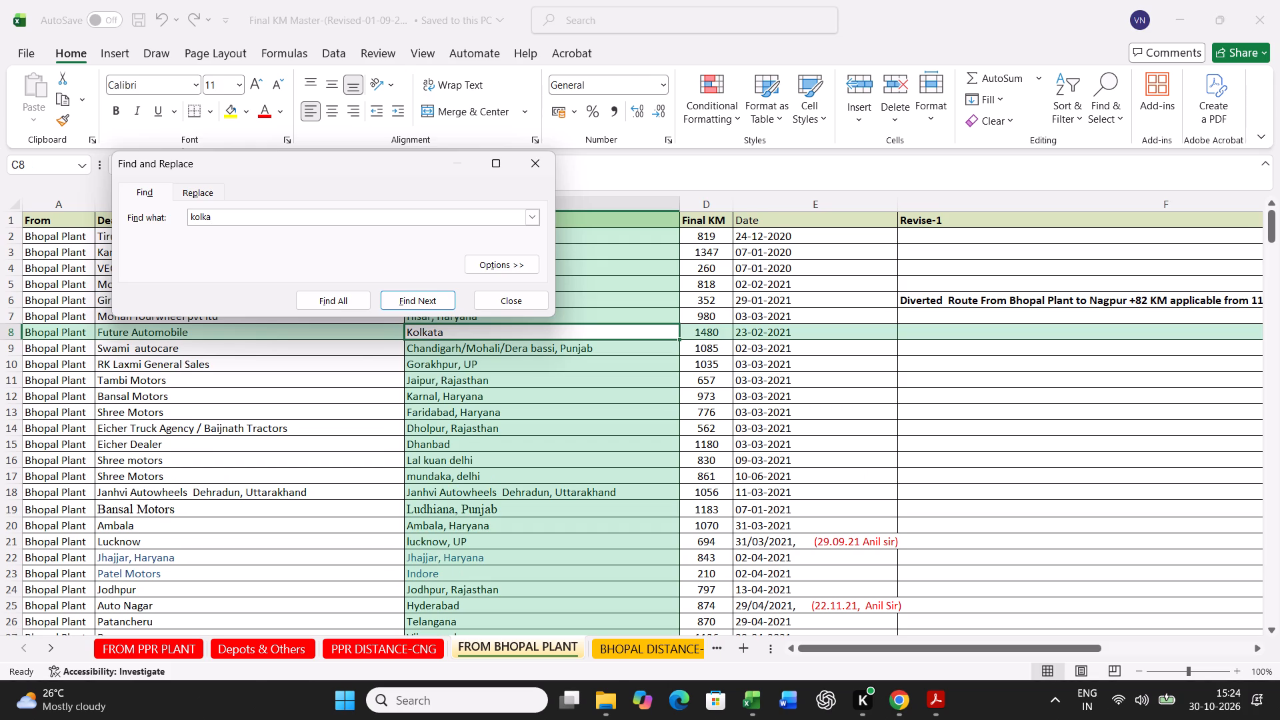
Search the FROM BHOPAL PLANT sheet for "medch" to look up the Medchal distance.
key(BackSpace)
key(BackSpace)
key(BackSpace)
key(BackSpace)
key(BackSpace)
key(BackSpace)
key(BackSpace)
key(BackSpace)
key(BackSpace)
key(BackSpace)
text(medch)
key(Return)
key(Return)
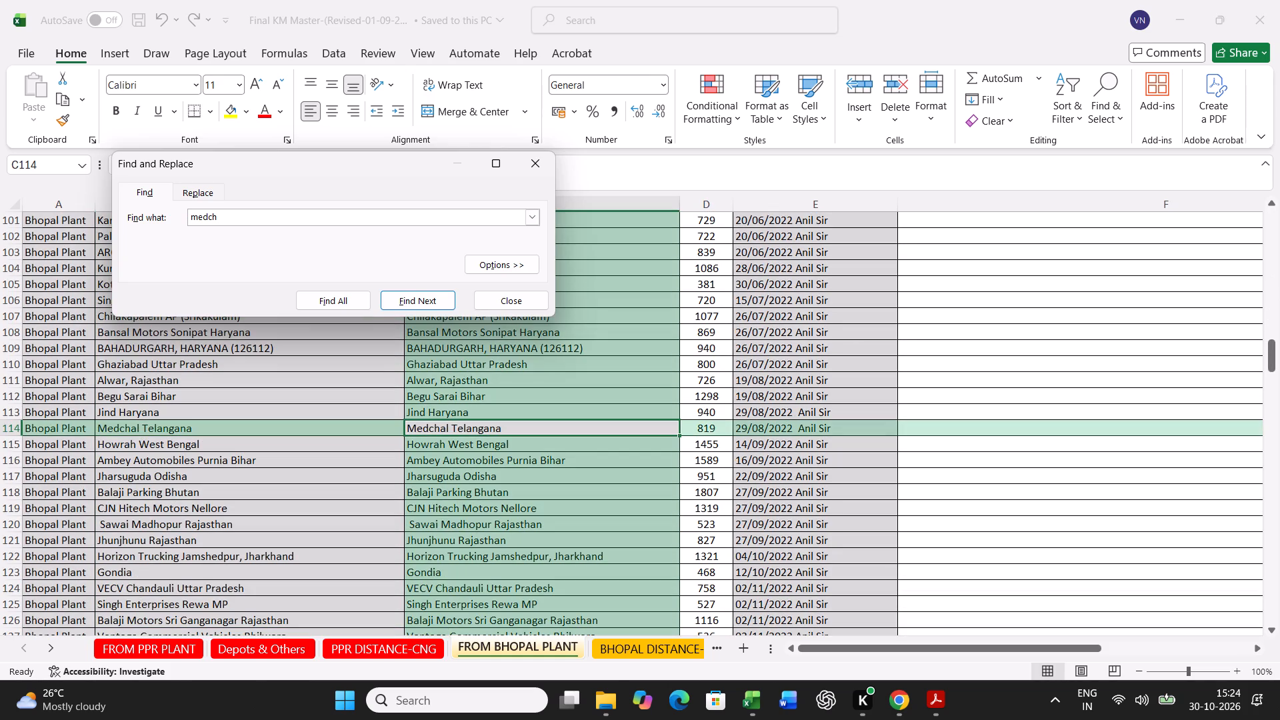
Search the FROM BHOPAL PLANT sheet for "sing", refined to "singr", to look up the Singrauli distance.
key(BackSpace)
key(BackSpace)
key(BackSpace)
key(BackSpace)
key(BackSpace)
key(BackSpace)
key(BackSpace)
key(BackSpace)
key(BackSpace)
key(BackSpace)
text(sing)
key(Return)
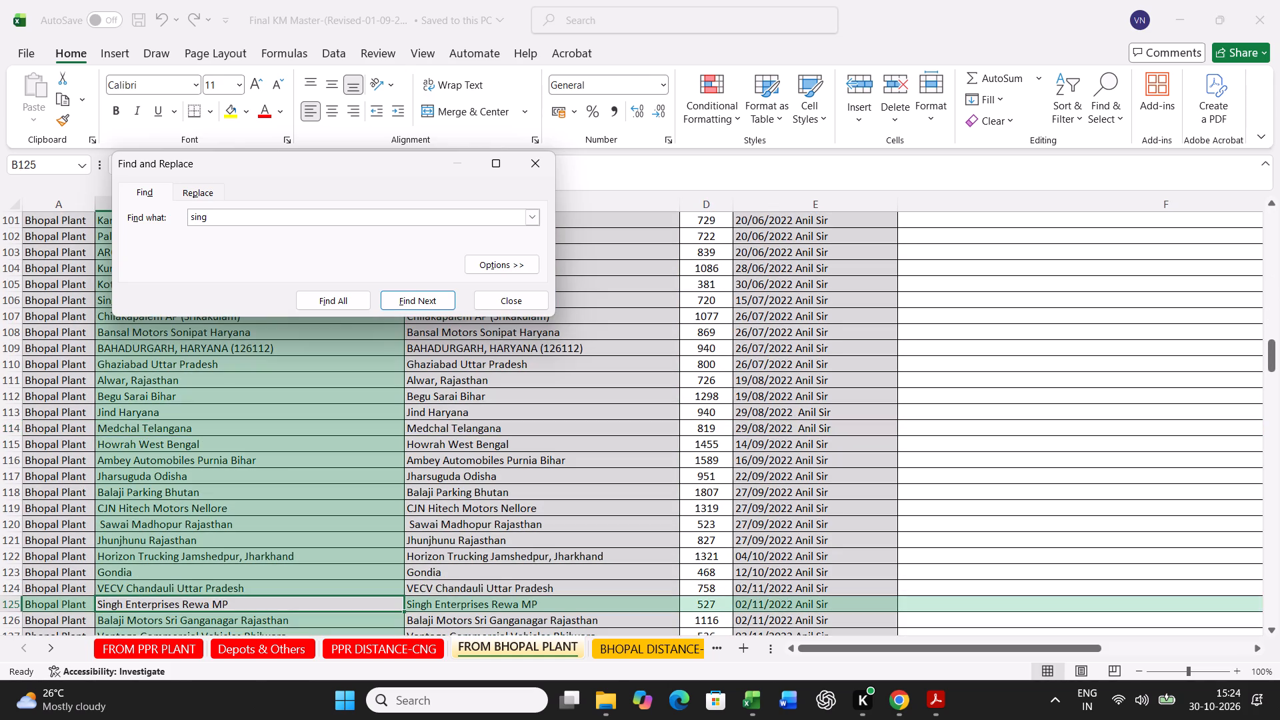
key(r)
key(Return)
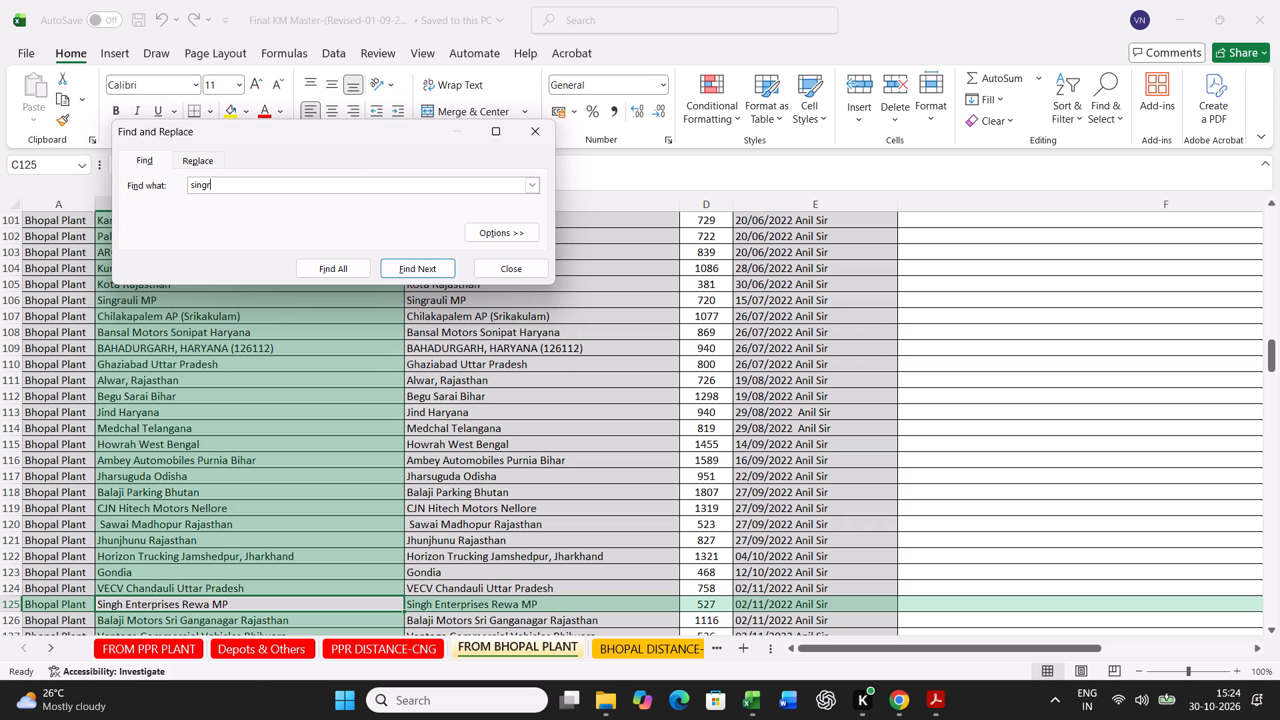
key(Return)
key(Return)
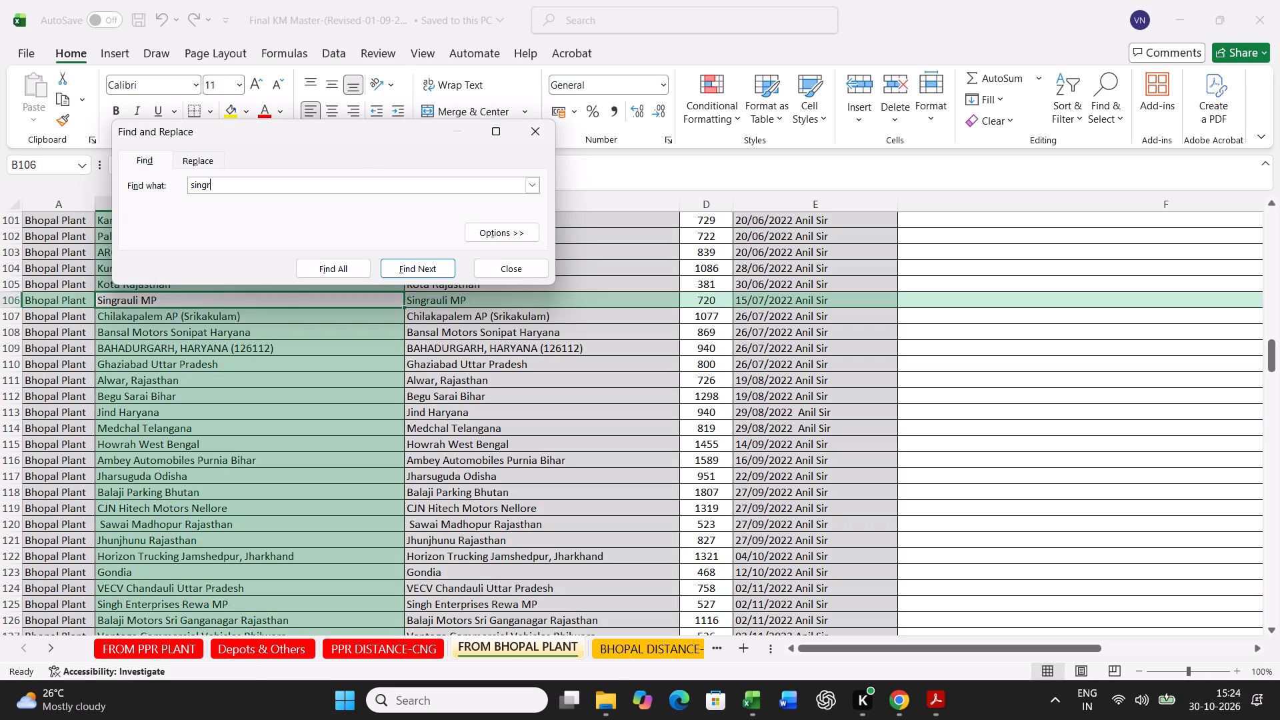
Search the FROM BHOPAL PLANT sheet for "dhanb" to look up the Dhanbad distance, and close the search.
key(BackSpace)
key(BackSpace)
key(BackSpace)
key(BackSpace)
key(BackSpace)
key(BackSpace)
key(BackSpace)
key(BackSpace)
text(dhanb)
key(Return)
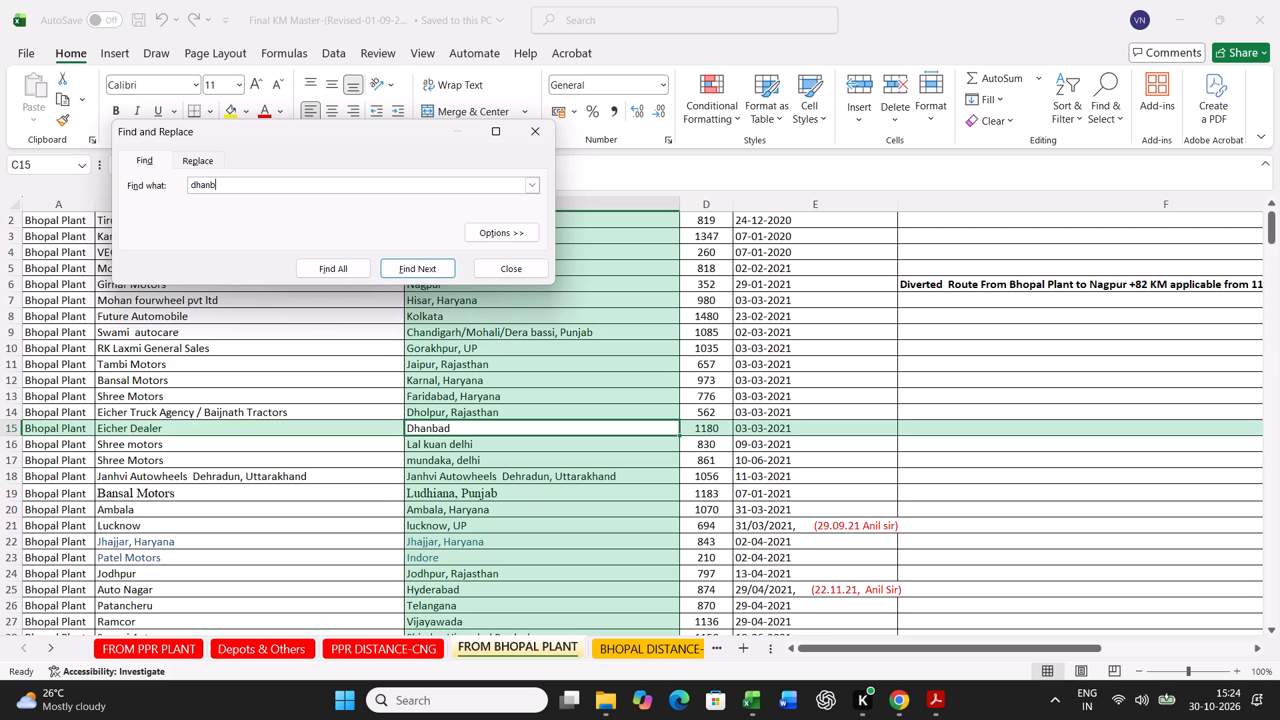
key(Return)
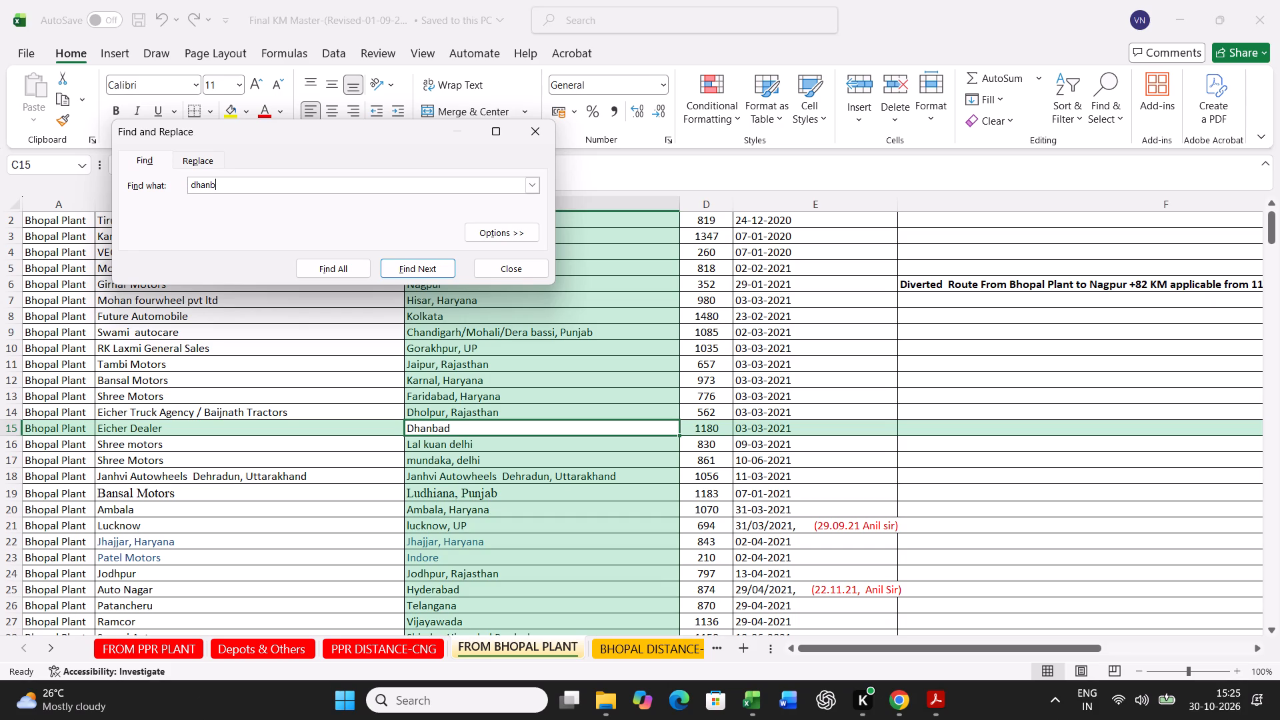
key(1)
key(Escape)
key(Escape)
key(Escape)
key(Escape)
key(Escape)
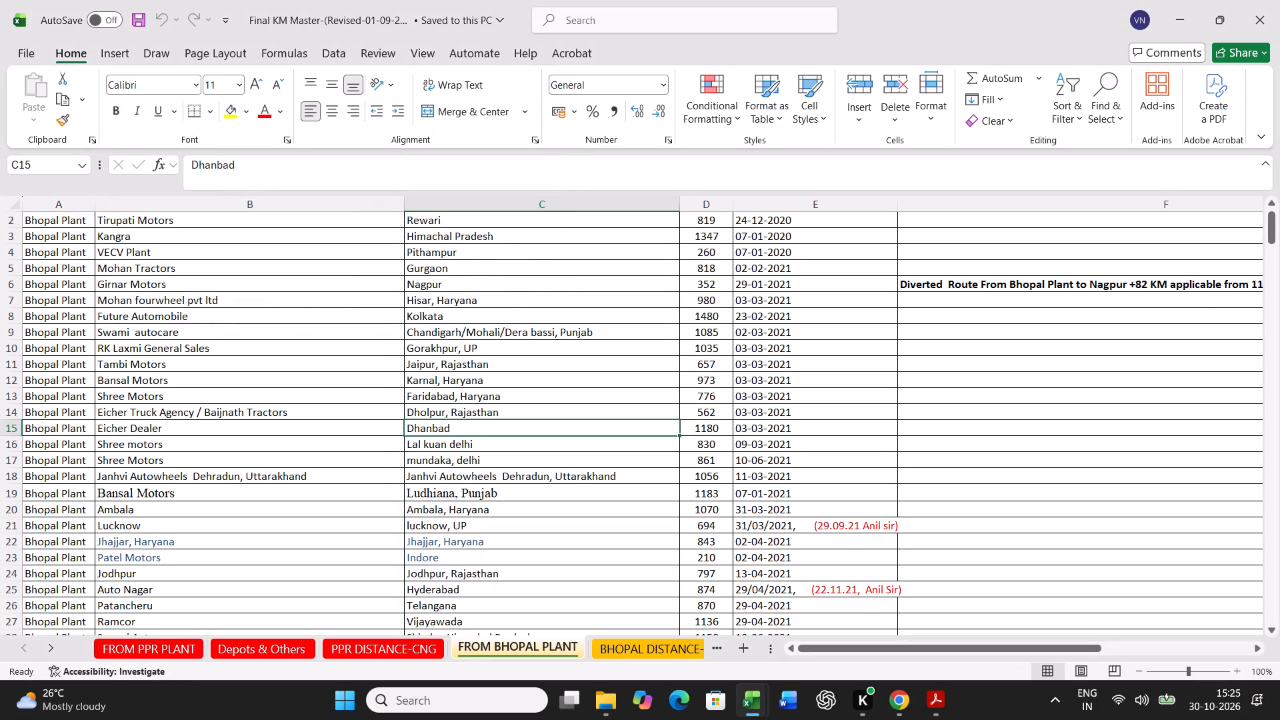
Search the FROM PPR PLANT sheet for "madur", refined to "madurai", and go through the matches to look up the Madurai distance.
click(179, 662)
click(179, 647)
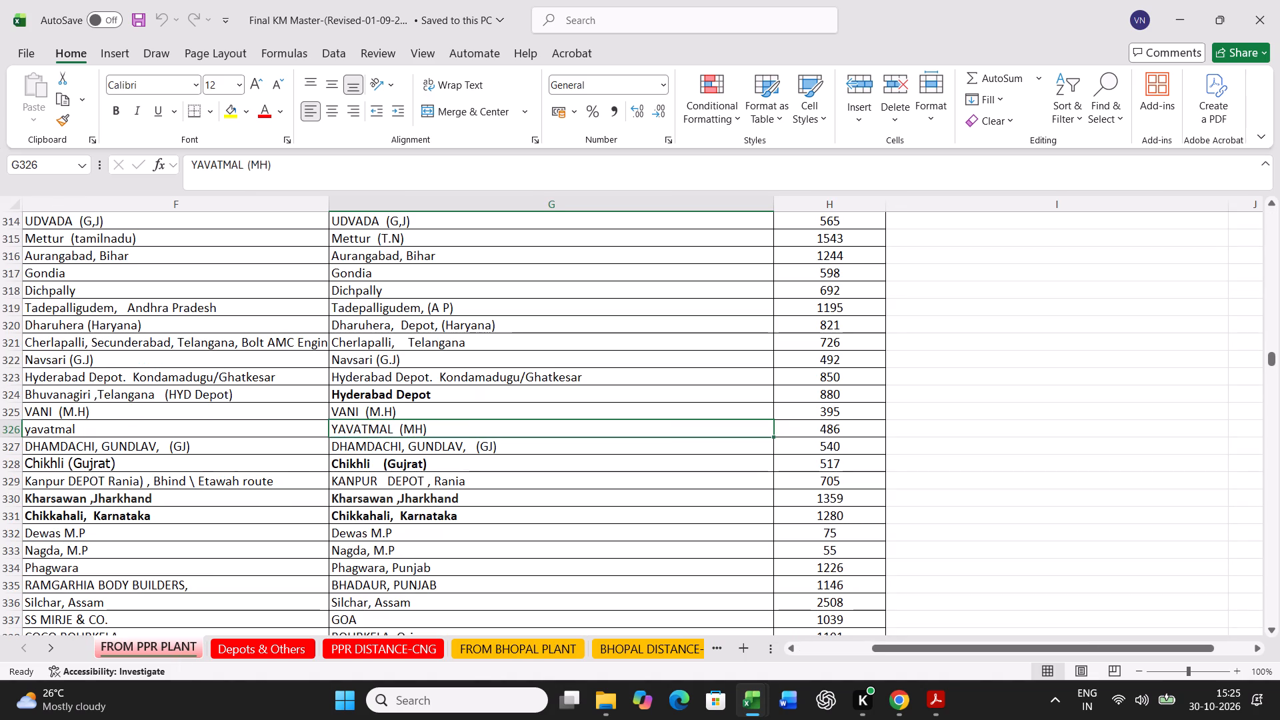
click(503, 487)
key(ctrl+f)
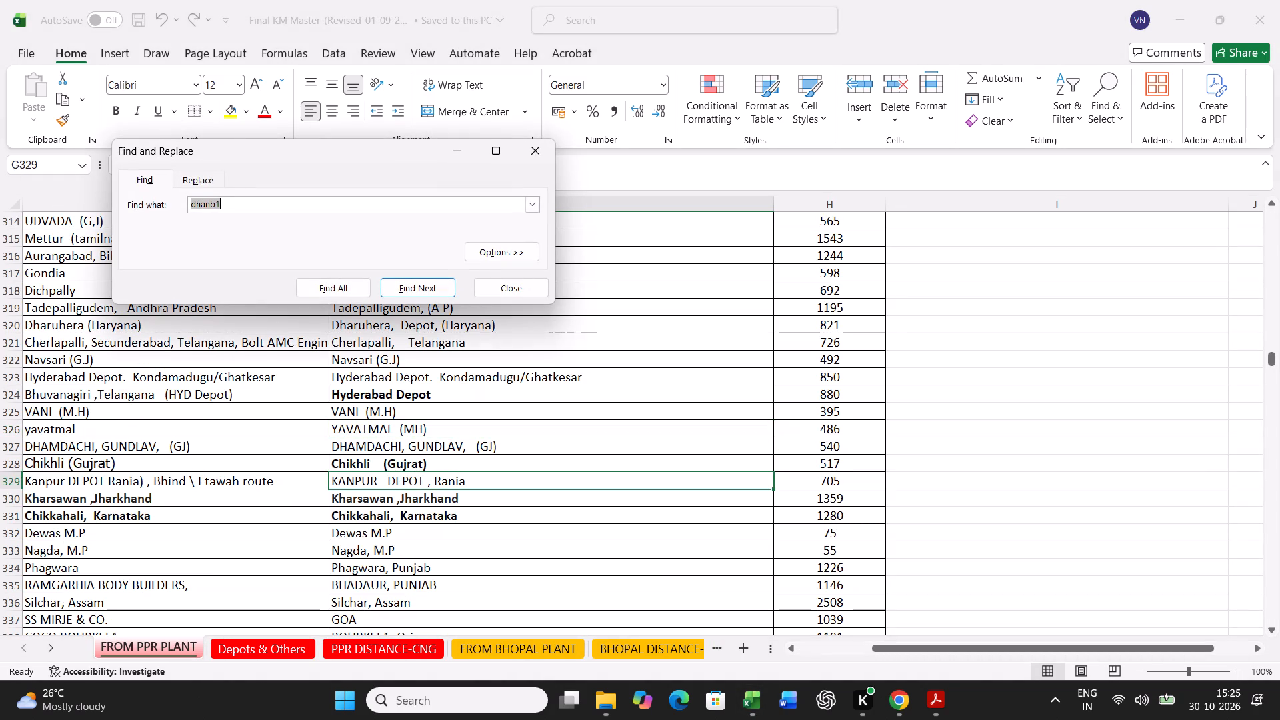
text(madur)
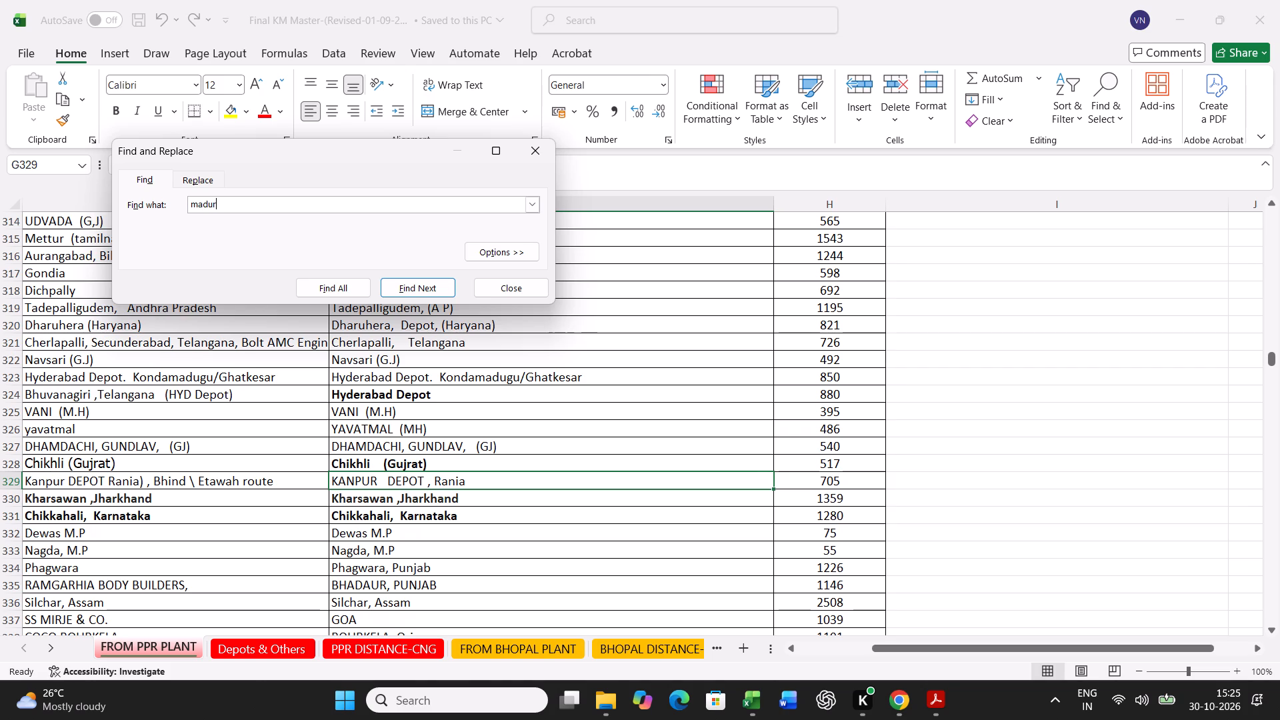
key(Return)
key(Return)
key(Return)
key(Return)
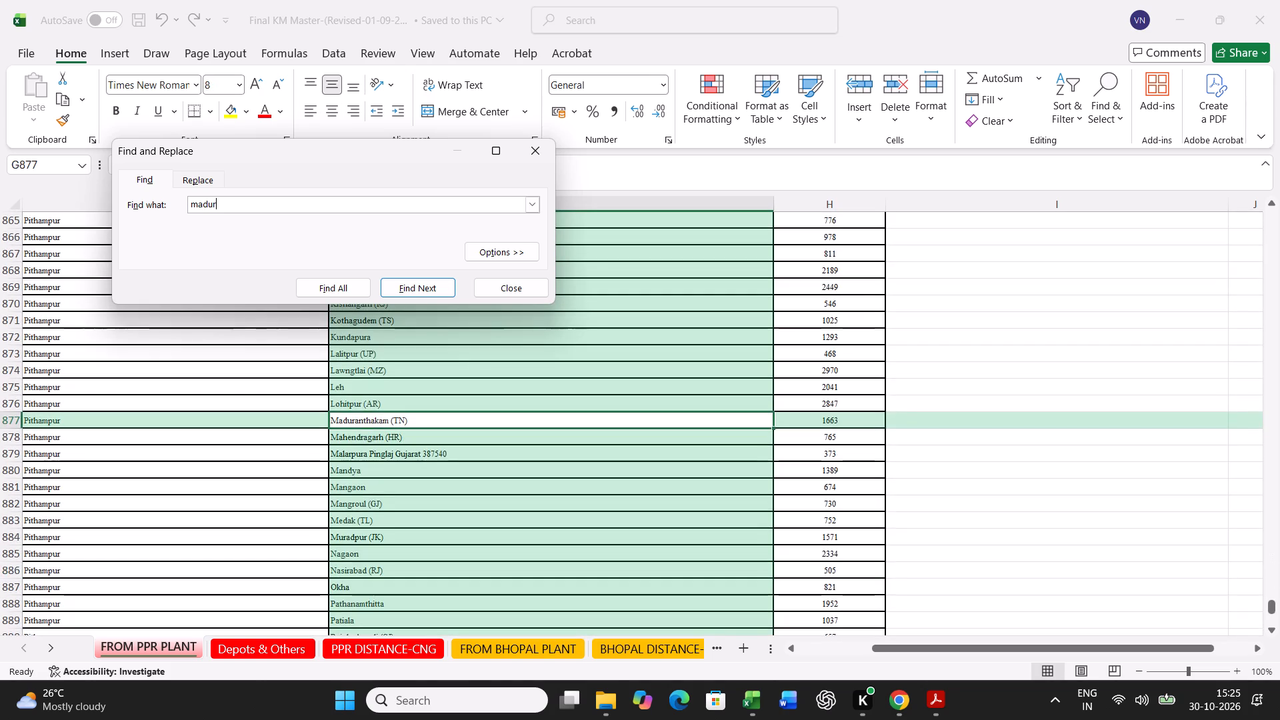
text(ai)
key(Return)
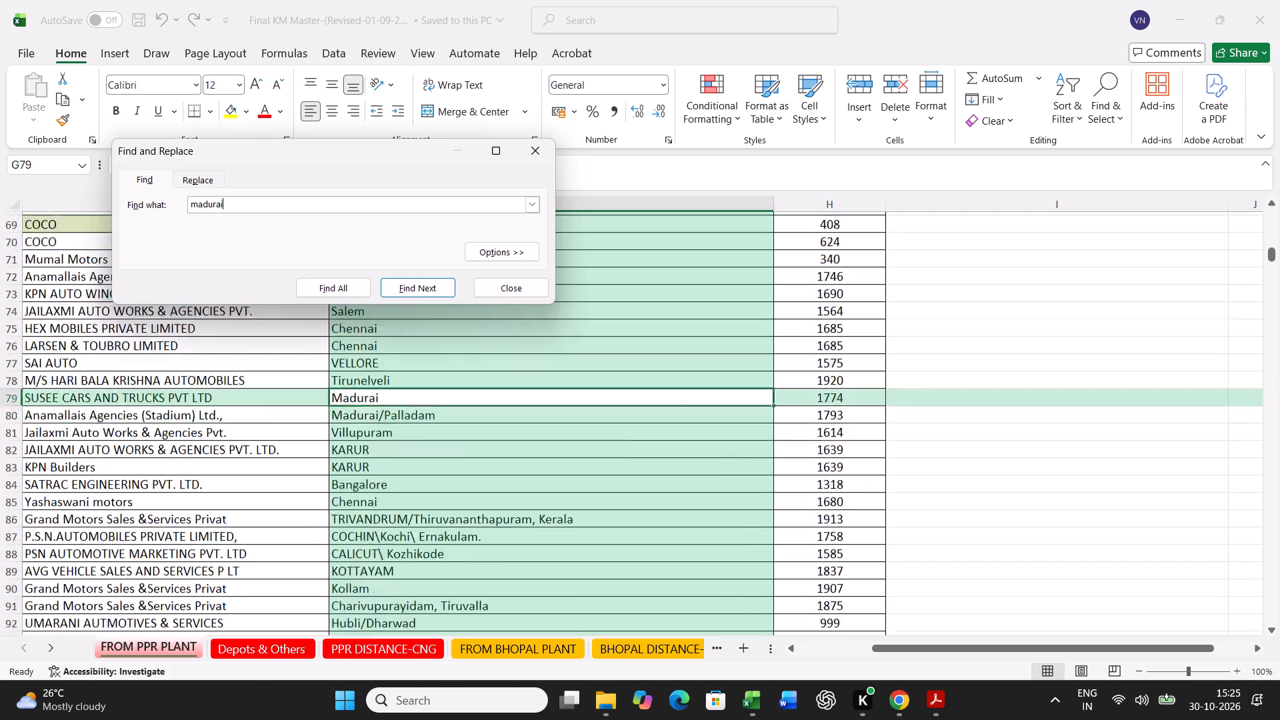
key(Return)
key(Return)
key(Return)
key(Return)
key(Return)
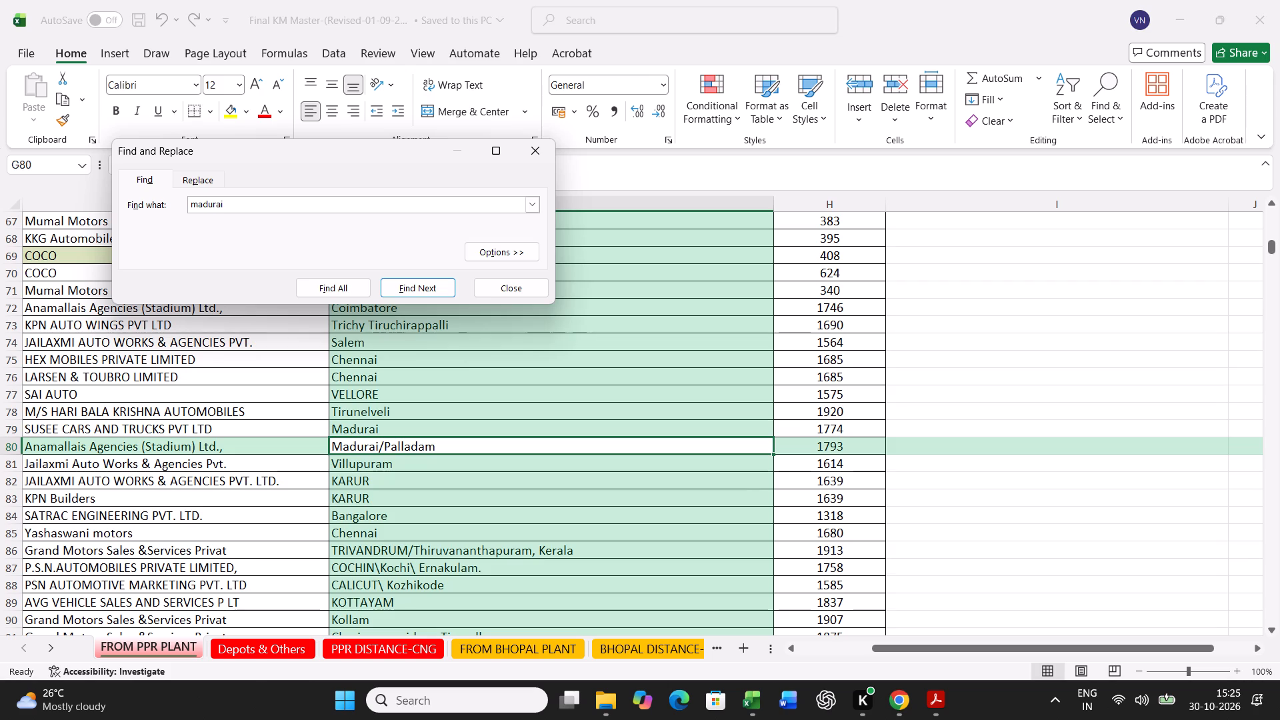
Search the FROM PPR PLANT sheet for "vadod" and go through the matches to look up the Vadodara distance.
key(BackSpace)
key(BackSpace)
key(BackSpace)
key(BackSpace)
key(BackSpace)
key(BackSpace)
key(BackSpace)
key(BackSpace)
key(BackSpace)
key(BackSpace)
key(BackSpace)
key(BackSpace)
text(vadod)
key(Return)
key(Return)
key(Return)
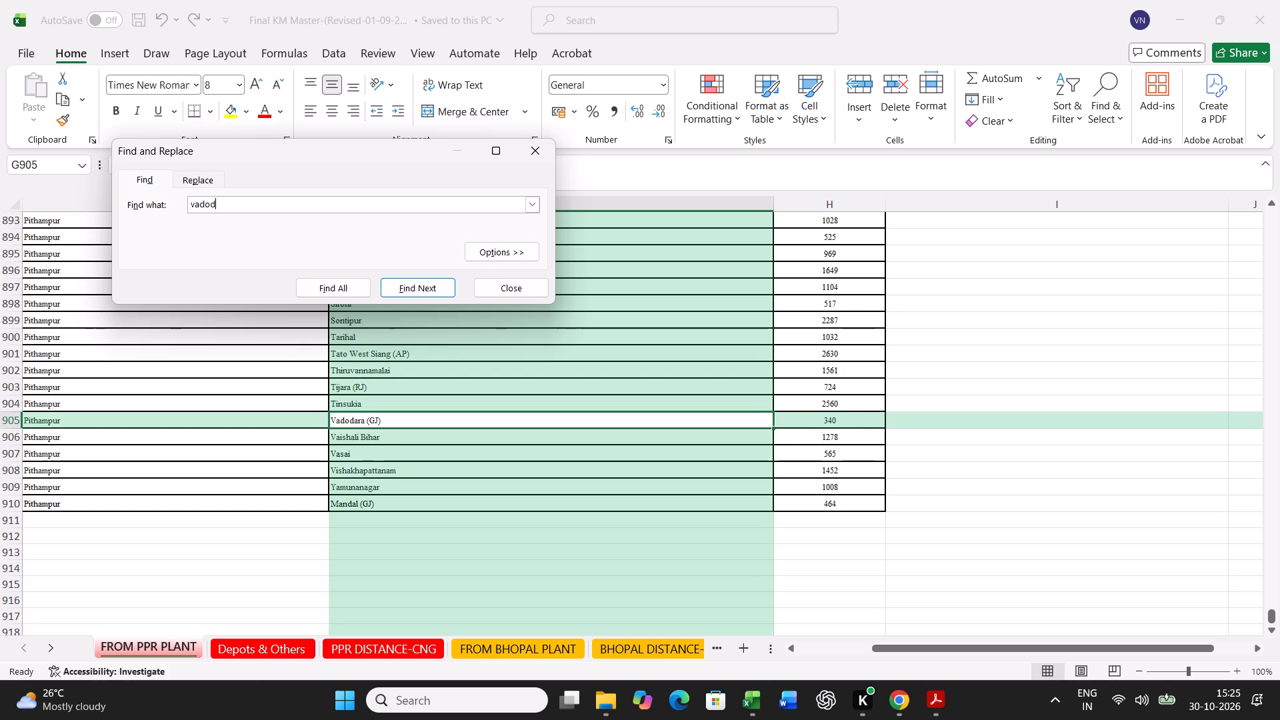
Search the FROM PPR PLANT sheet for "gandhi" to look up the matching destination's distance.
key(BackSpace)
key(BackSpace)
key(BackSpace)
key(BackSpace)
key(BackSpace)
key(BackSpace)
key(BackSpace)
text(gandhi)
key(Return)
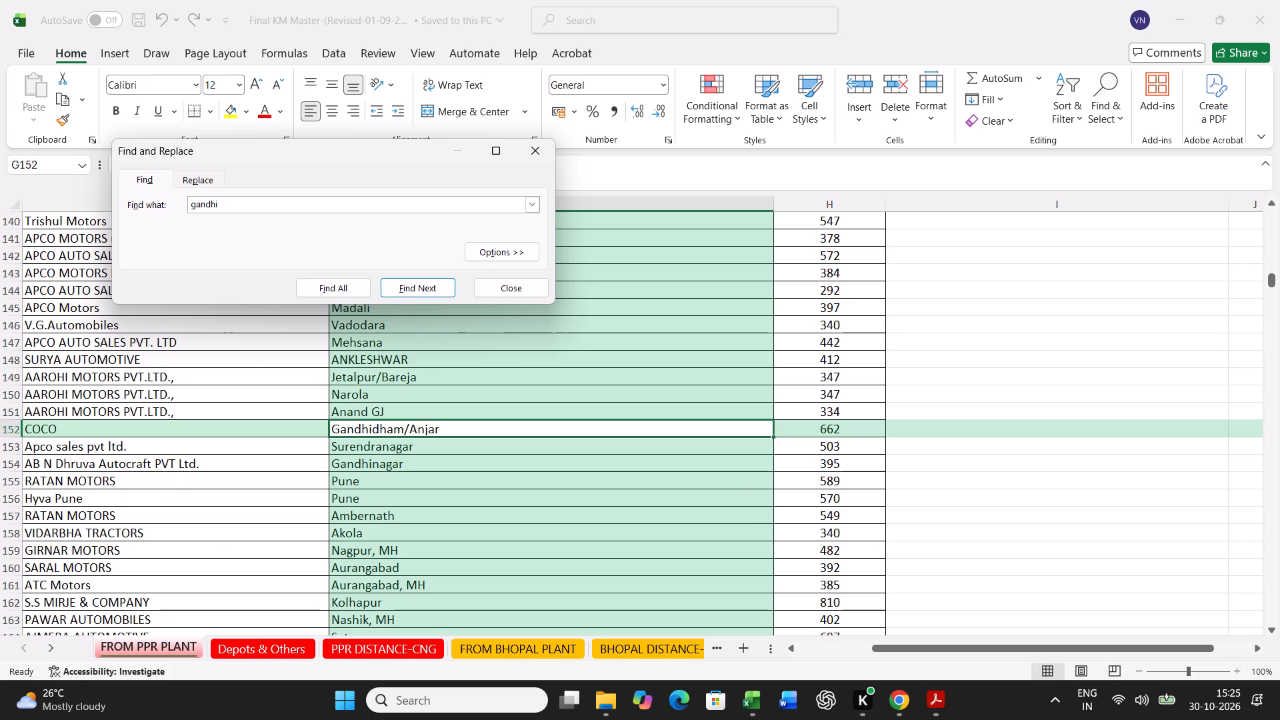
Search the FROM PPR PLANT sheet for "rajk" to look up the Rajkot distance.
key(BackSpace)
key(BackSpace)
key(BackSpace)
key(BackSpace)
key(BackSpace)
key(BackSpace)
key(BackSpace)
key(BackSpace)
key(BackSpace)
key(BackSpace)
key(BackSpace)
key(BackSpace)
key(BackSpace)
key(BackSpace)
key(BackSpace)
text(rajk)
key(Return)
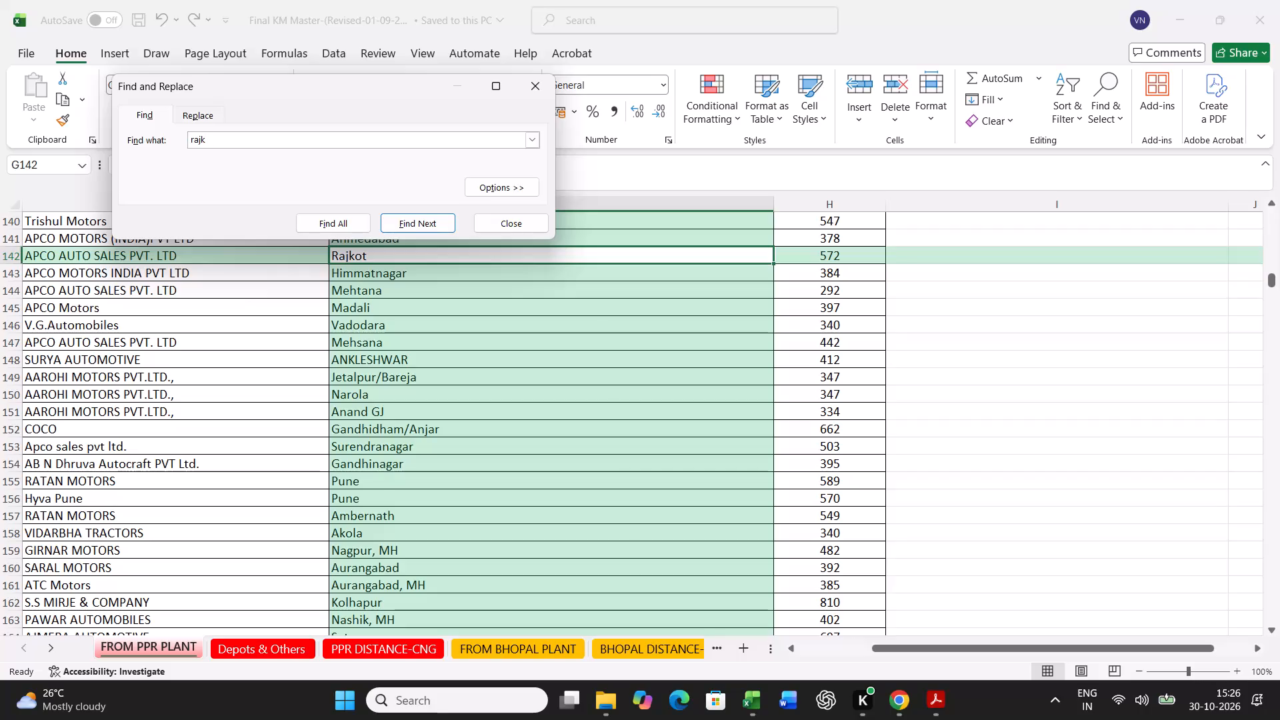
Search the FROM PPR PLANT sheet for "anand" and go through the matches to look up the Anand distance.
key(BackSpace)
key(BackSpace)
key(BackSpace)
key(BackSpace)
key(BackSpace)
key(BackSpace)
key(BackSpace)
key(BackSpace)
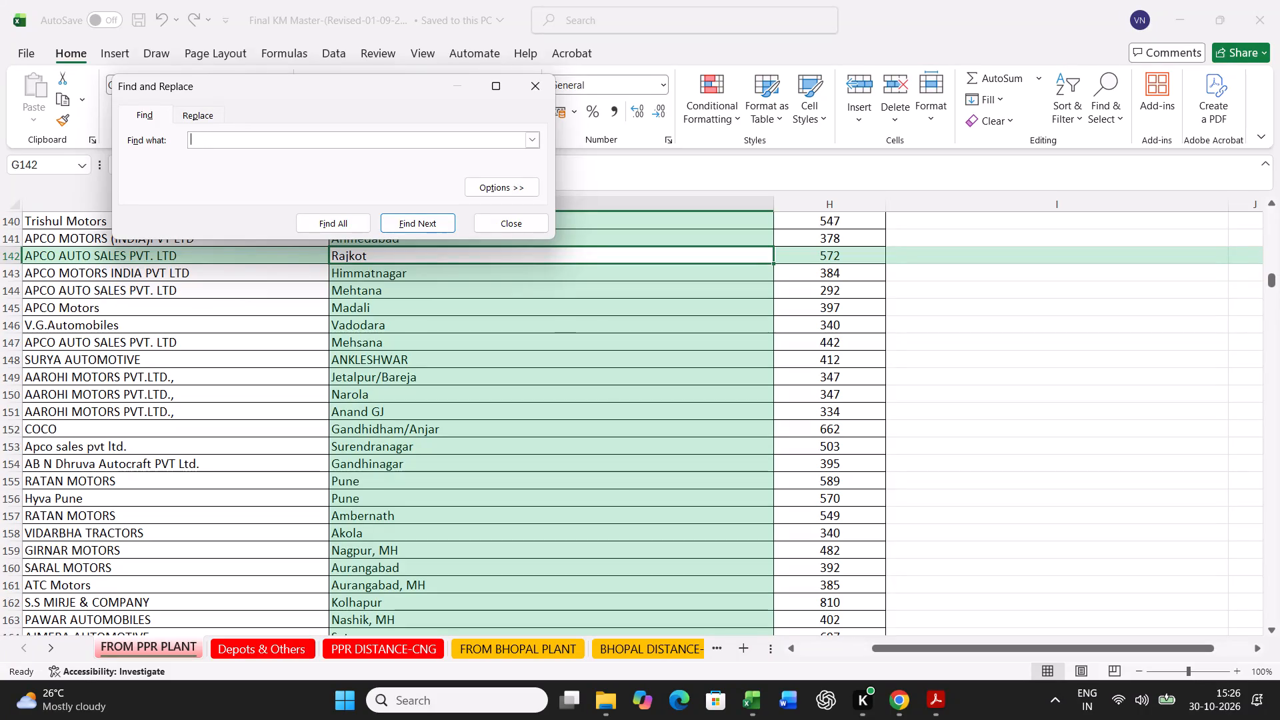
text(anand)
key(Return)
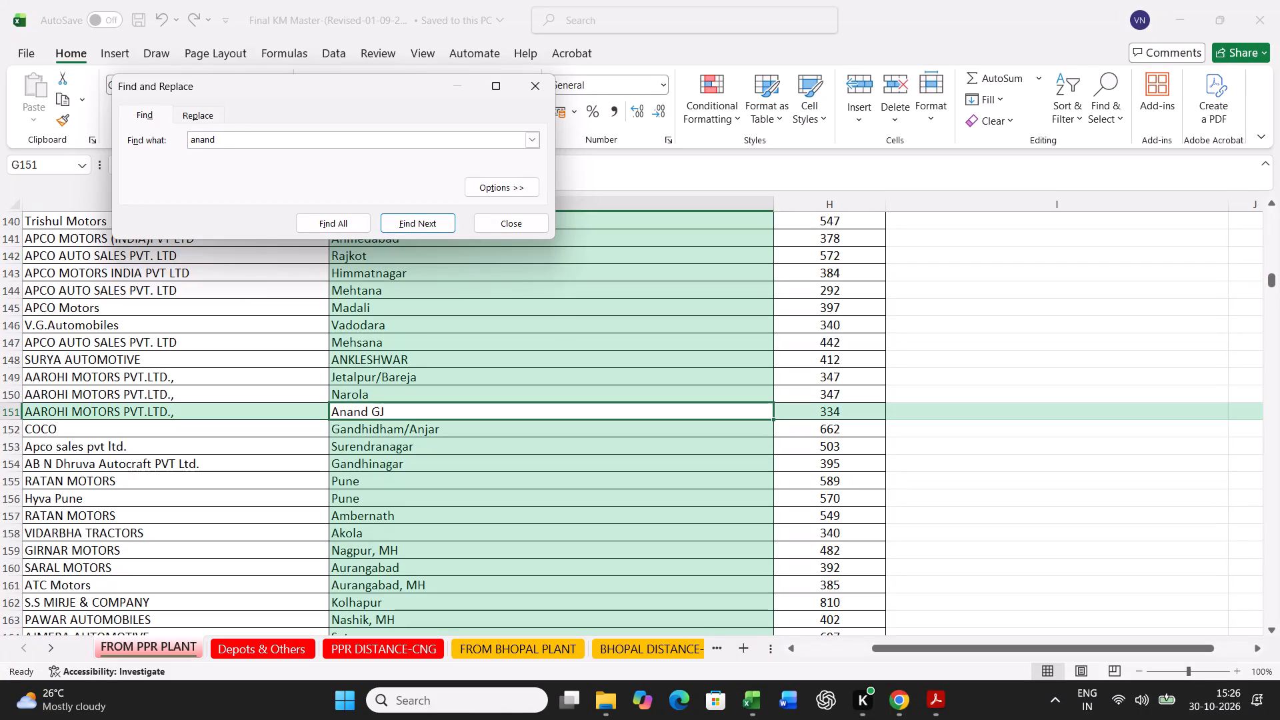
key(Return)
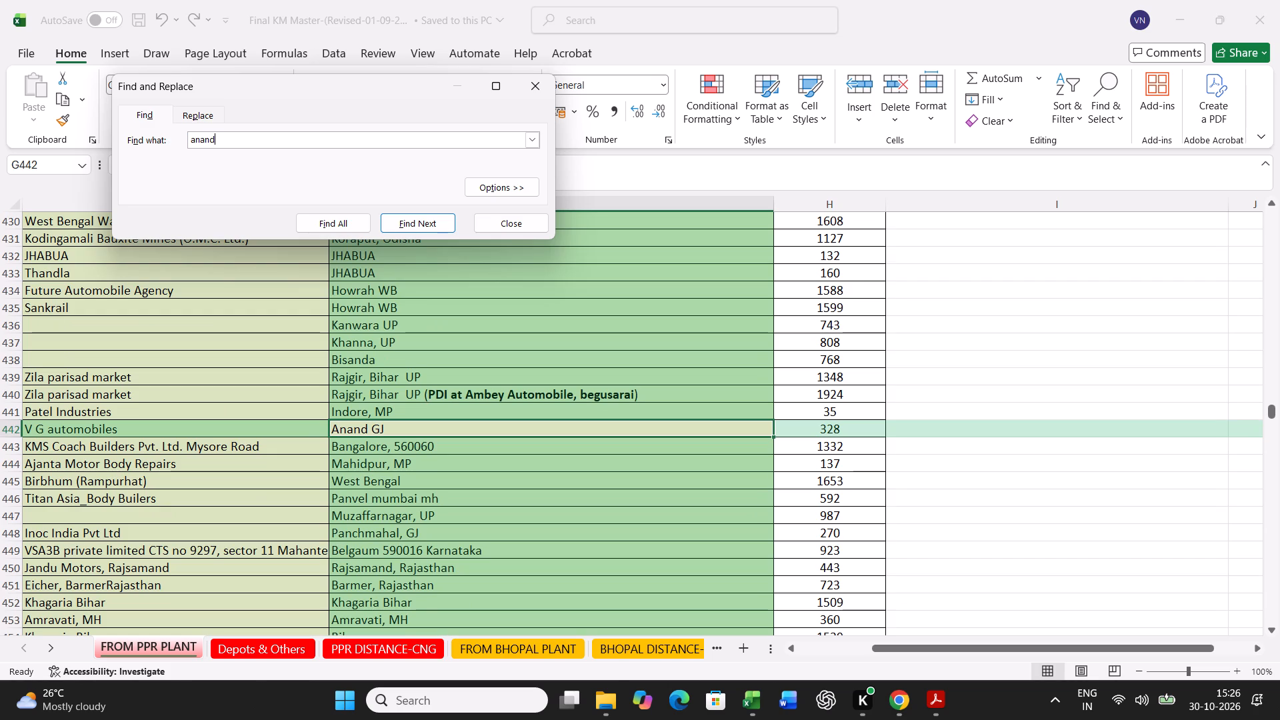
Search the FROM PPR PLANT sheet for "ahmeda" and go through the matches to look up the Ahmedabad distance.
key(BackSpace)
key(BackSpace)
key(BackSpace)
key(BackSpace)
key(BackSpace)
key(BackSpace)
key(BackSpace)
key(BackSpace)
key(BackSpace)
key(BackSpace)
key(BackSpace)
key(BackSpace)
text(ahmeda)
key(Return)
key(Return)
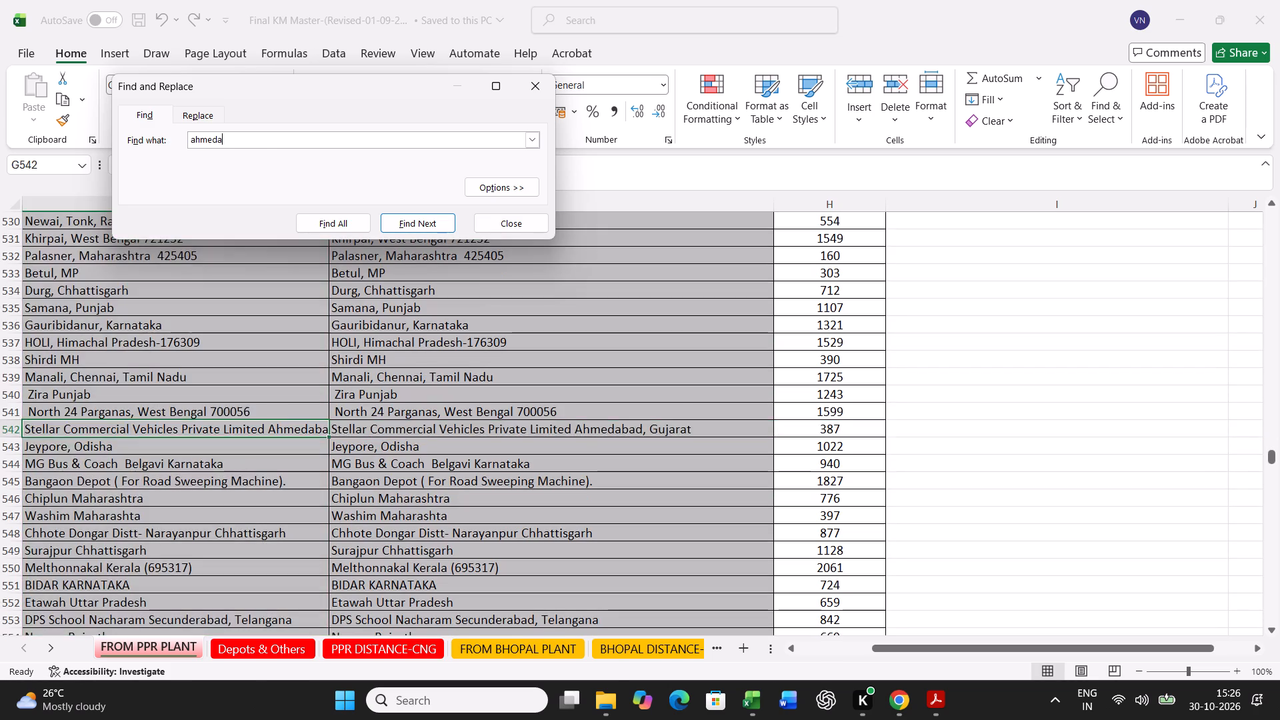
key(Return)
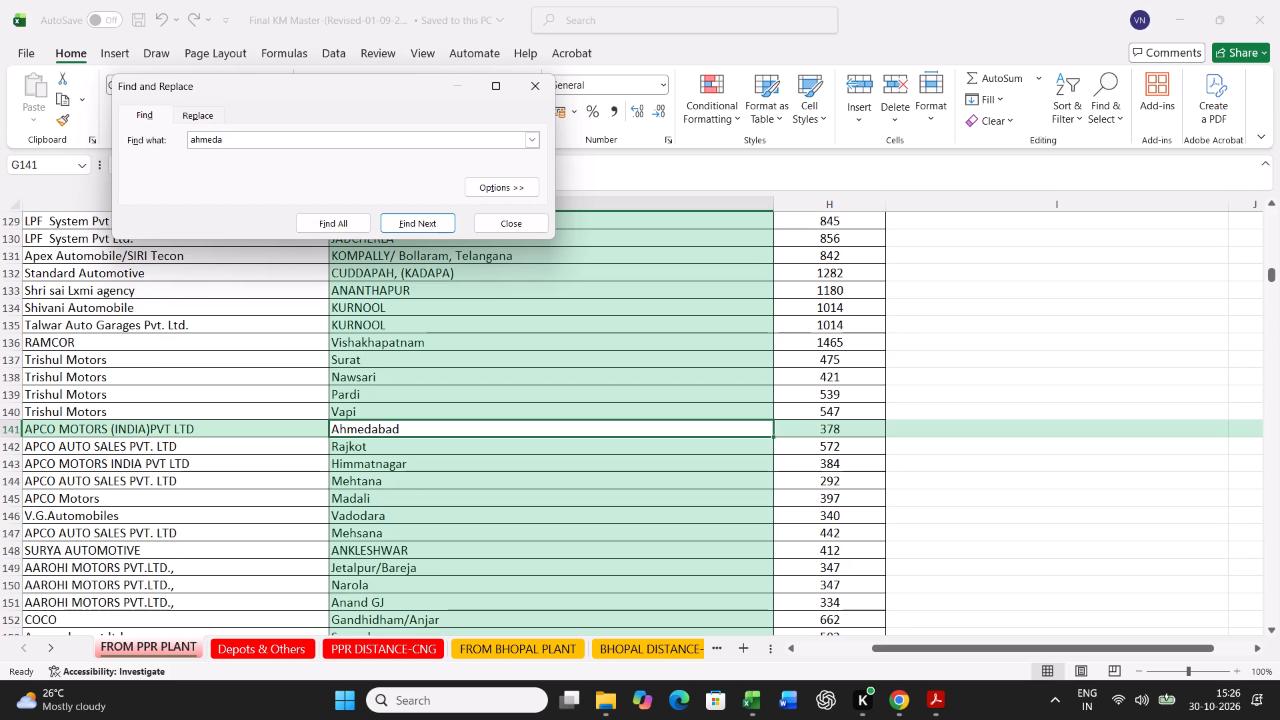
Search the FROM PPR PLANT sheet for "ernak" and check for further matches to look up the Ernakulam distance.
key(BackSpace)
key(BackSpace)
key(BackSpace)
key(BackSpace)
key(BackSpace)
key(BackSpace)
key(BackSpace)
key(BackSpace)
key(BackSpace)
key(BackSpace)
key(BackSpace)
key(BackSpace)
key(BackSpace)
key(BackSpace)
key(BackSpace)
key(BackSpace)
text(ernak)
key(Return)
key(Return)
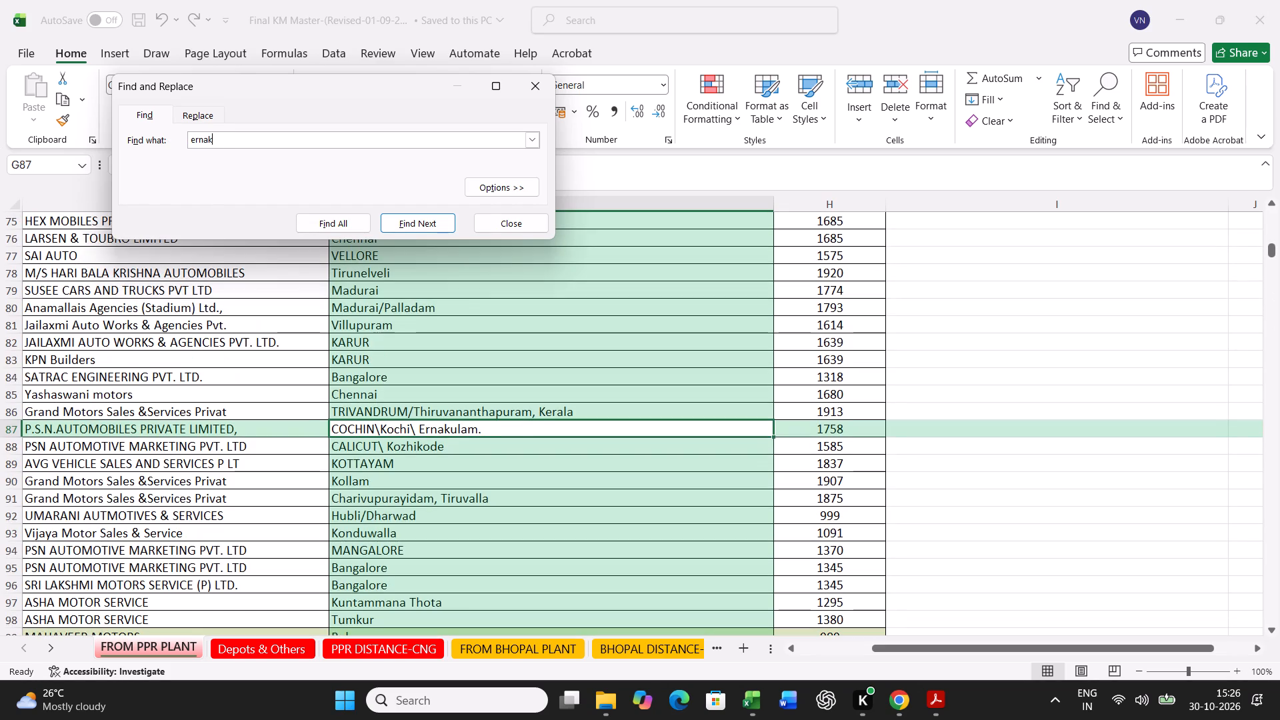
key(Return)
key(Return)
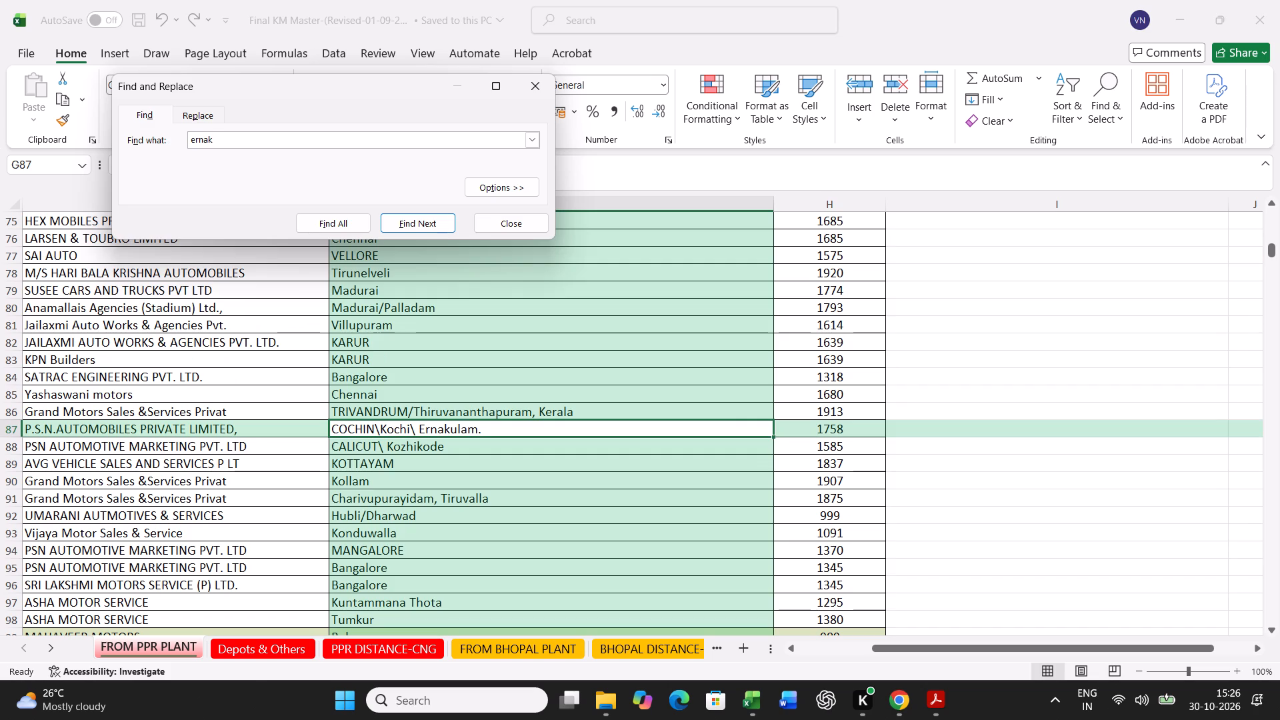
Search the FROM PPR PLANT sheet for "malapp" and check for further matches to look up the Malappuram distance.
key(BackSpace)
key(BackSpace)
key(BackSpace)
key(BackSpace)
key(BackSpace)
key(BackSpace)
key(BackSpace)
key(BackSpace)
key(BackSpace)
key(BackSpace)
key(BackSpace)
key(BackSpace)
key(BackSpace)
text(mala)
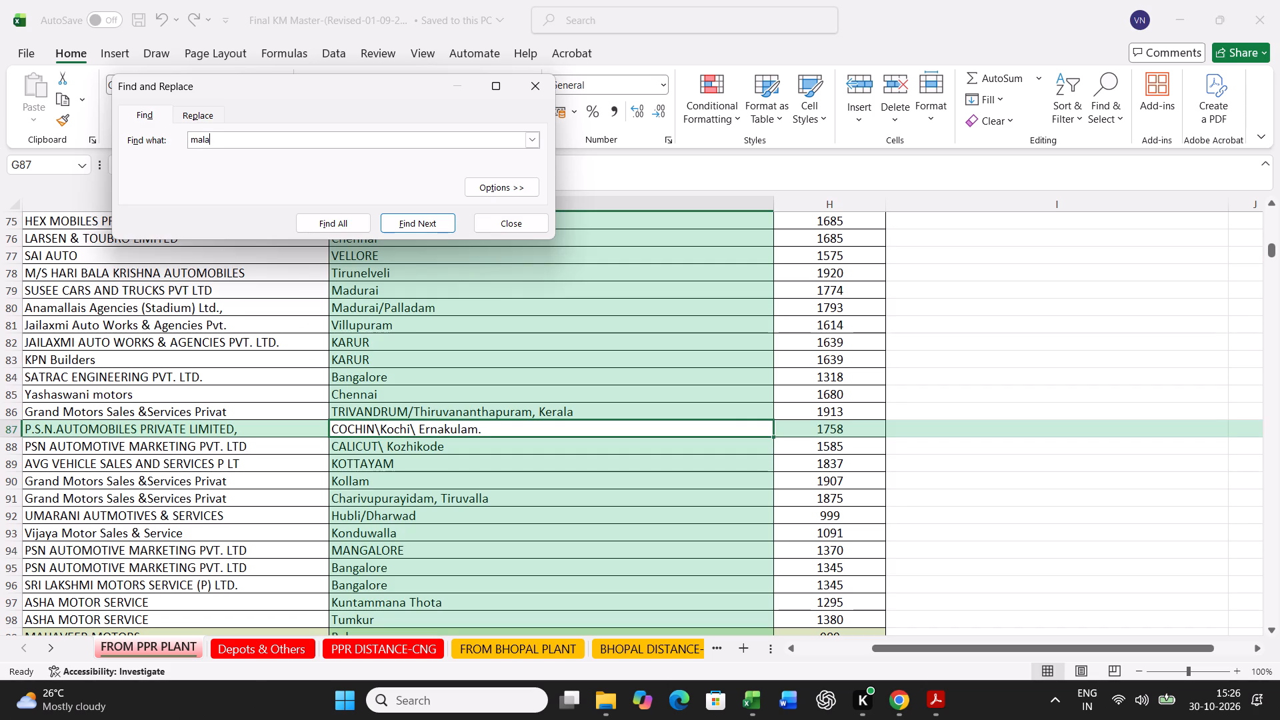
text(pp)
key(Return)
key(Return)
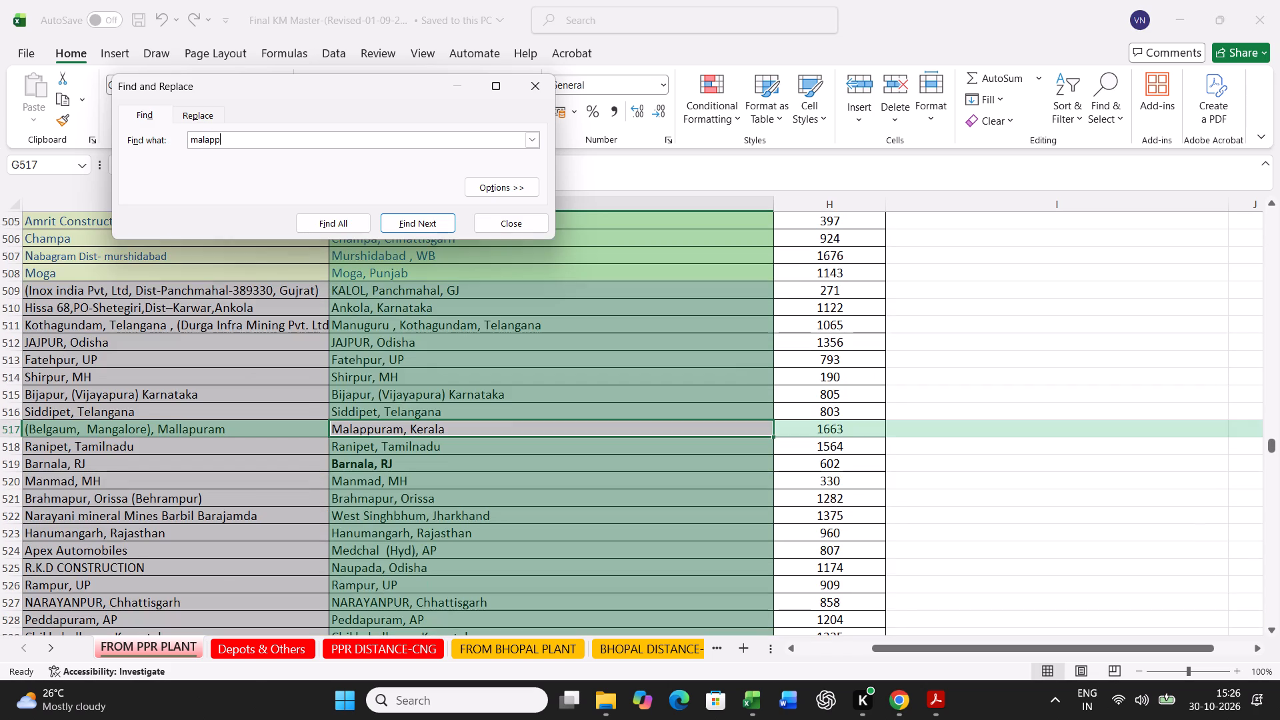
key(Return)
key(Return)
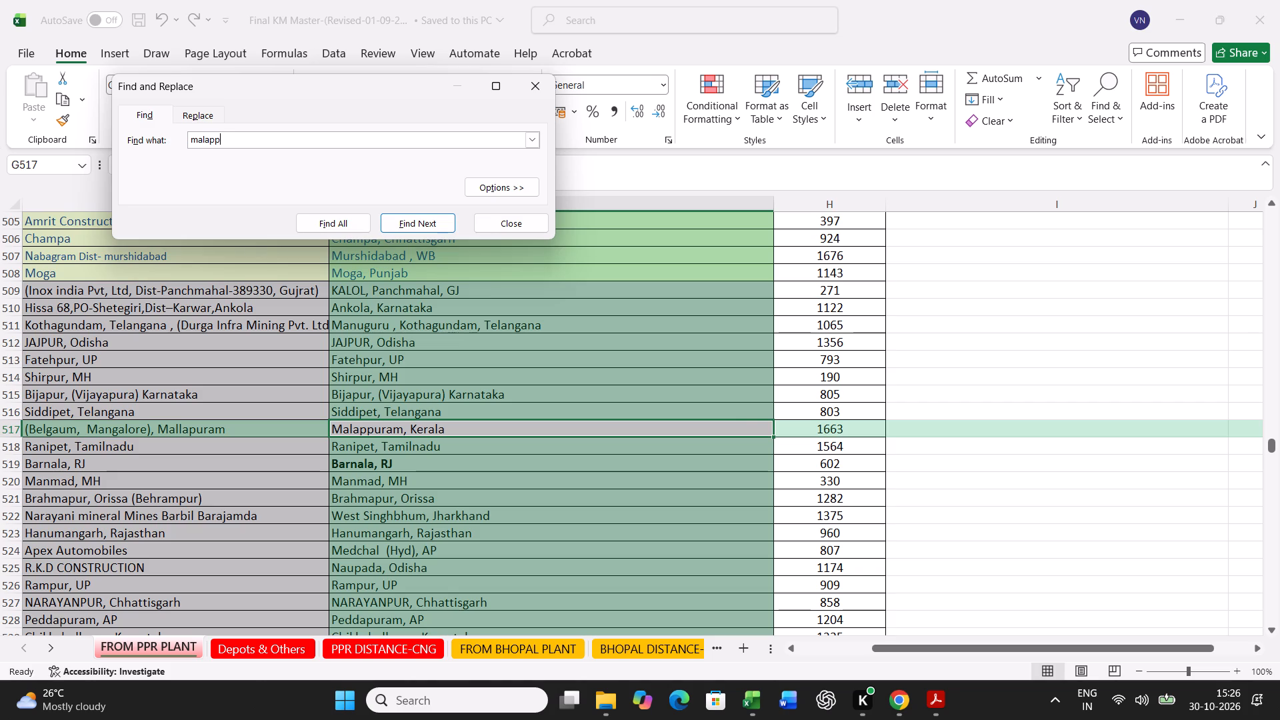
Search the FROM PPR PLANT sheet for "surat" and check for further matches to look up the Surat distance.
key(BackSpace)
key(BackSpace)
key(BackSpace)
key(BackSpace)
key(BackSpace)
key(BackSpace)
key(BackSpace)
key(BackSpace)
key(BackSpace)
key(BackSpace)
text(surat)
key(Return)
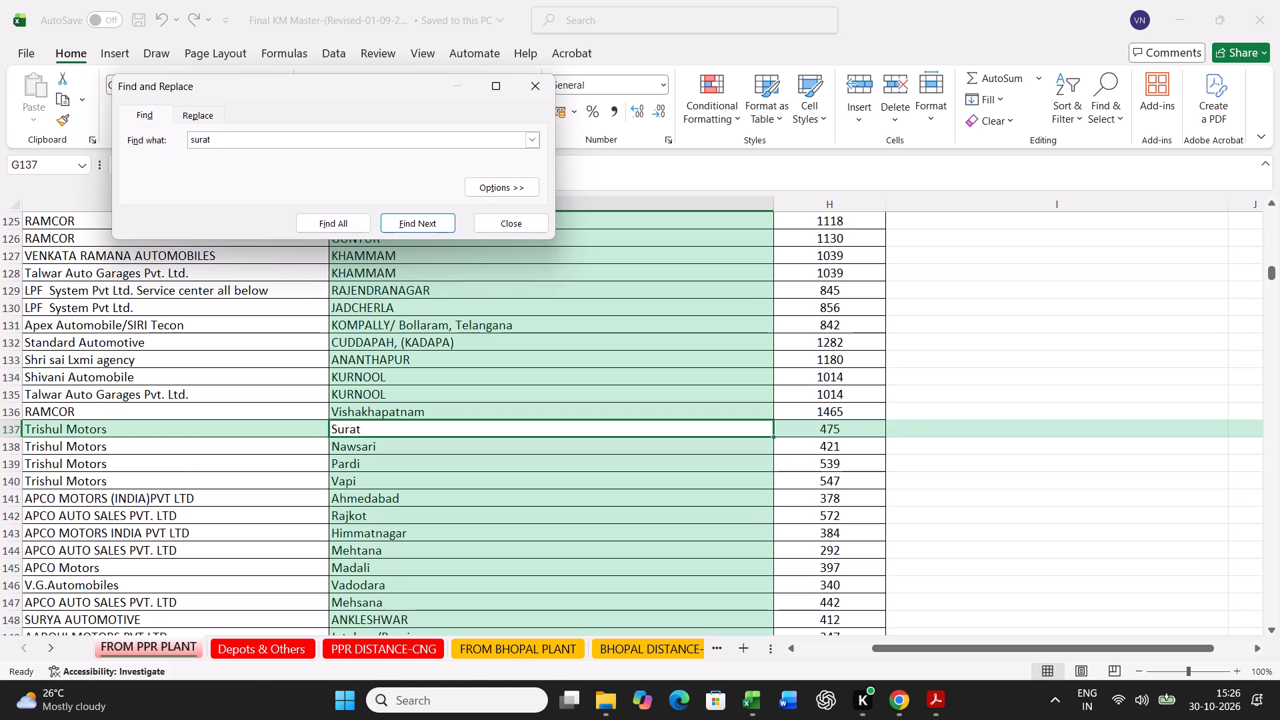
key(Return)
key(Return)
Search the FROM PPR PLANT sheet for "kasarg", shortened to "kasar", and go through the matches to look up the Kasaragod distance.
key(BackSpace)
key(BackSpace)
key(BackSpace)
key(BackSpace)
key(BackSpace)
key(BackSpace)
key(BackSpace)
key(BackSpace)
key(BackSpace)
key(BackSpace)
key(BackSpace)
key(BackSpace)
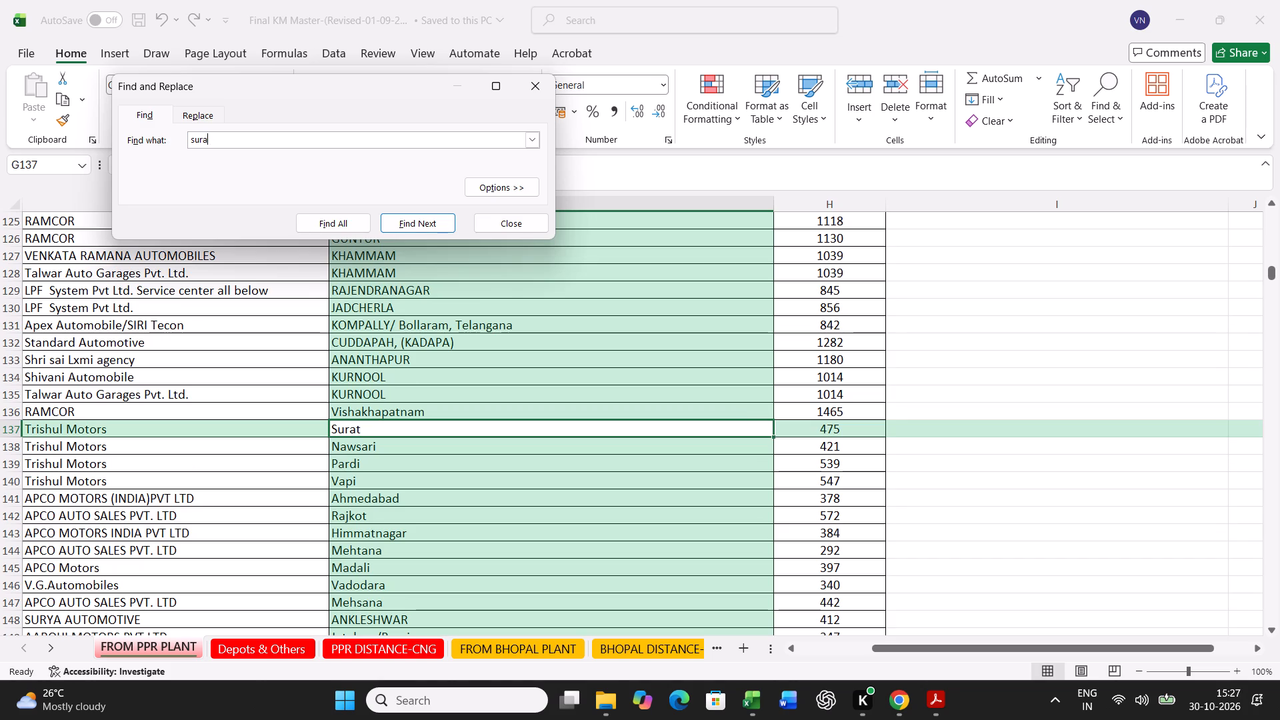
text(kasarg)
key(Return)
key(Return)
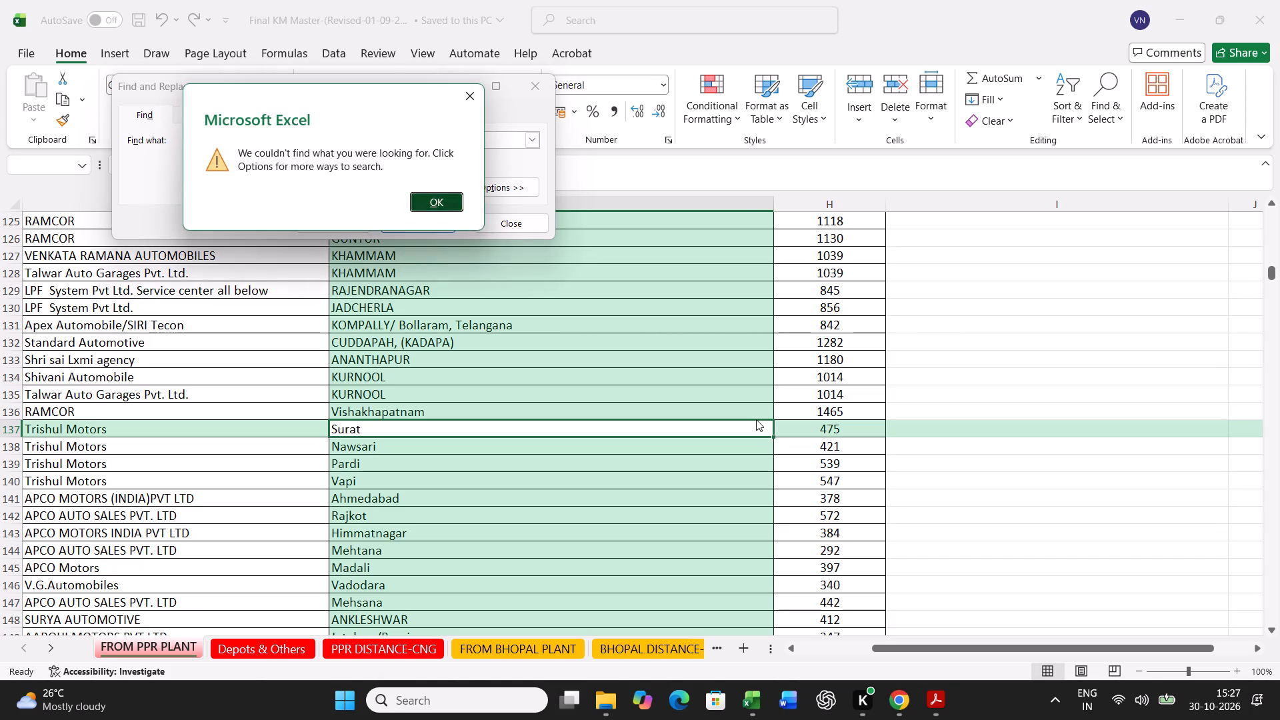
key(BackSpace)
key(Return)
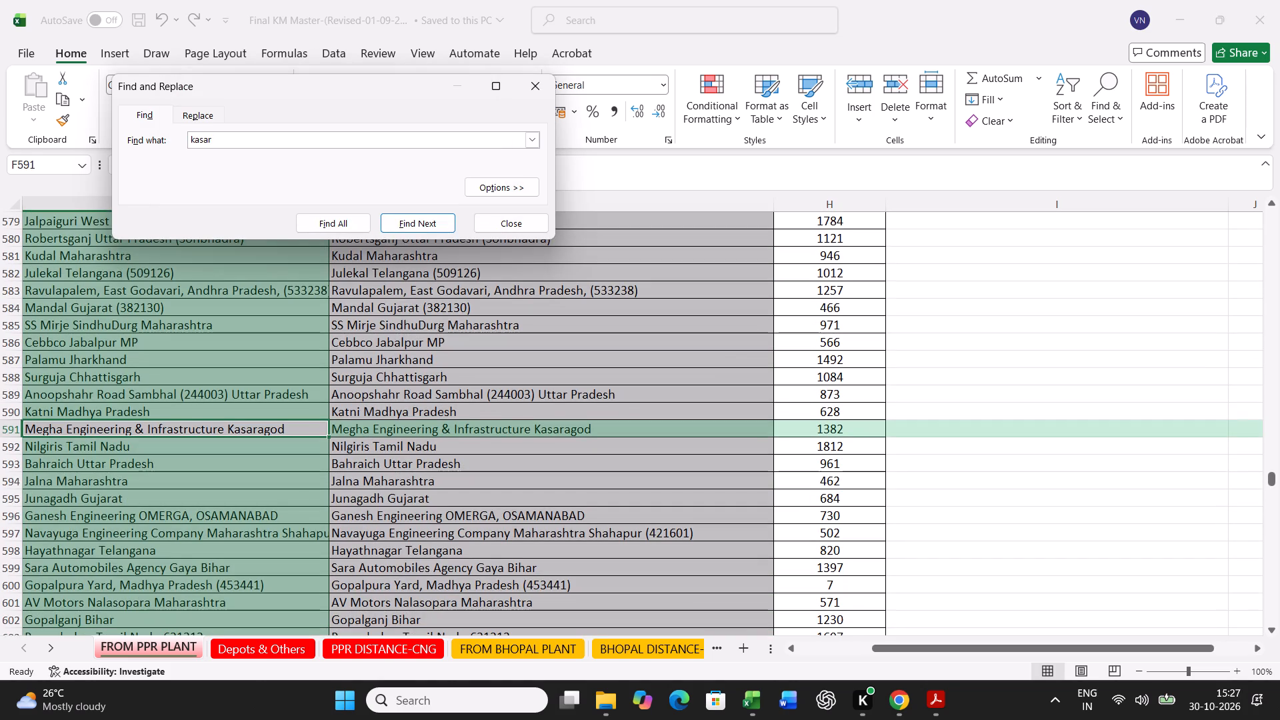
key(Return)
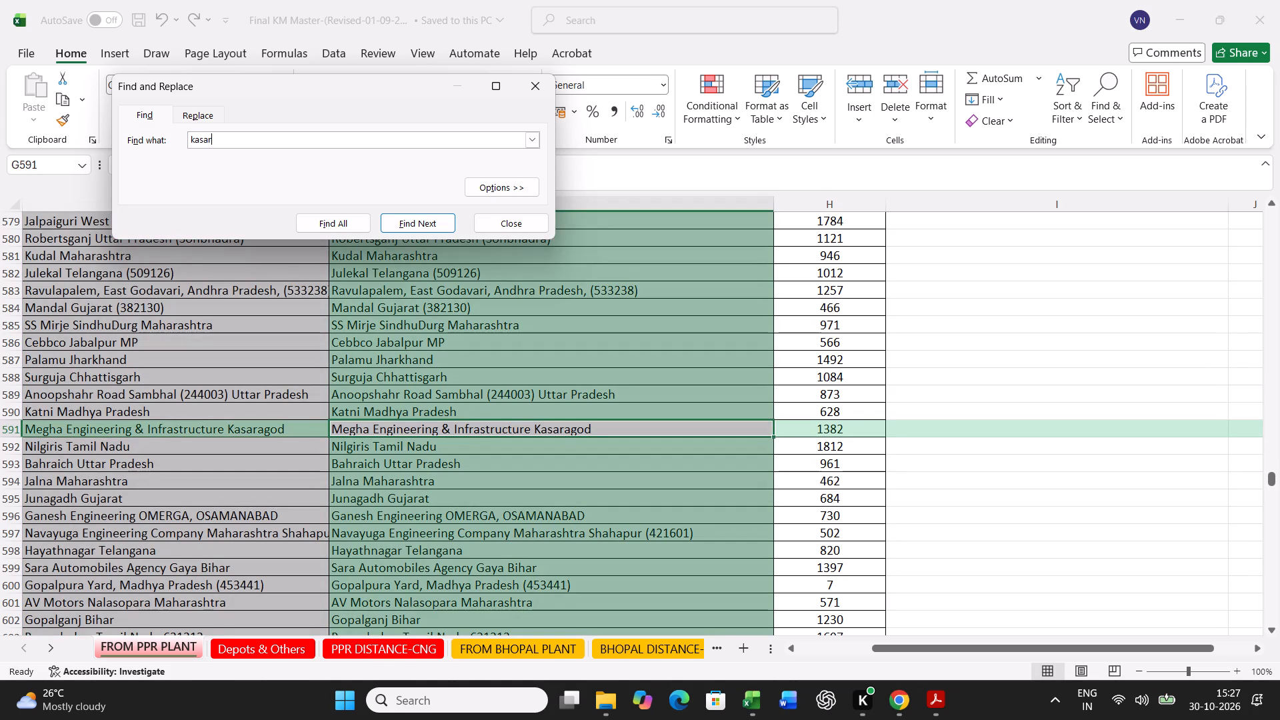
key(Return)
key(Return)
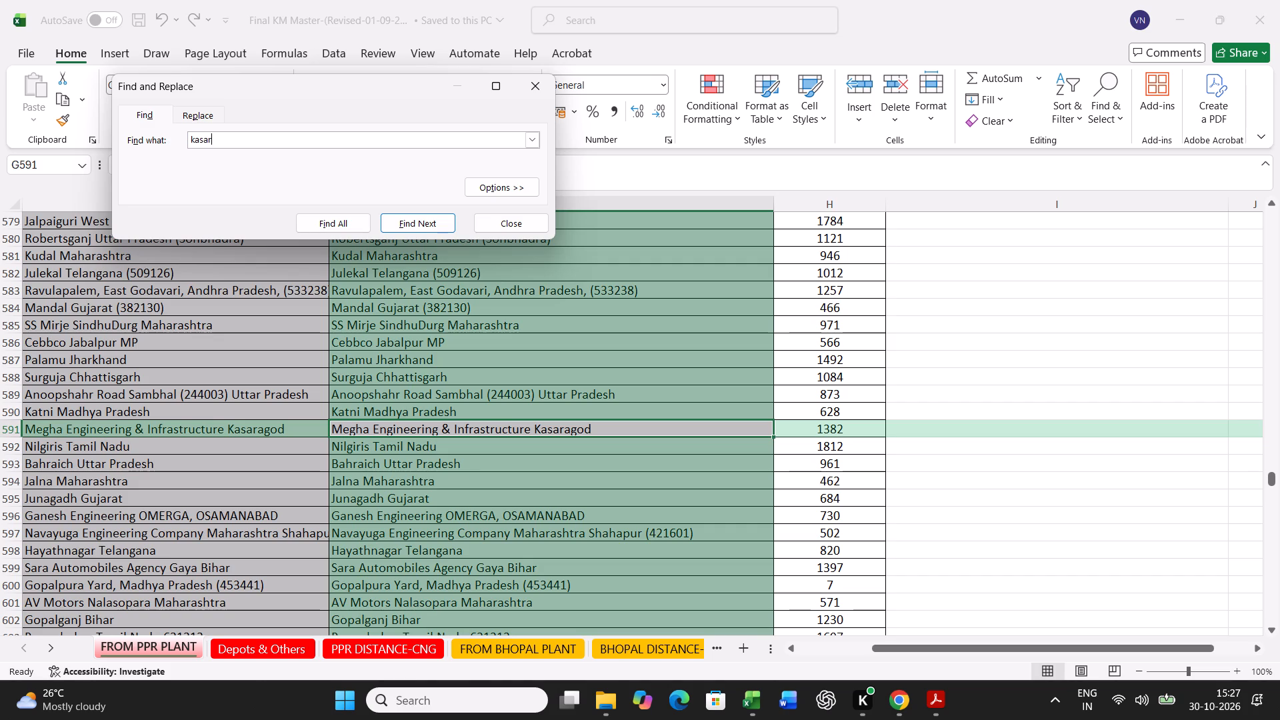
key(Return)
key(Return)
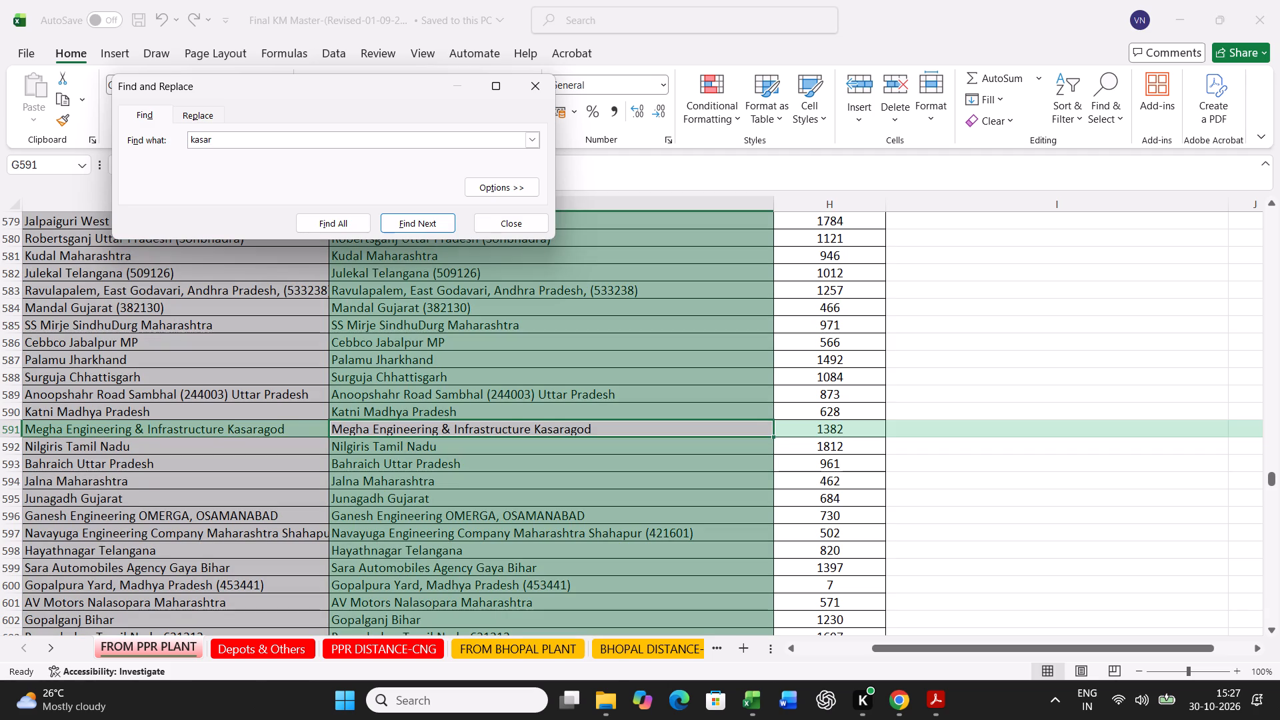
Search the FROM PPR PLANT sheet for "manga" and go through the matches to look up the Mangalore distance.
key(BackSpace)
key(BackSpace)
key(BackSpace)
key(BackSpace)
key(BackSpace)
key(BackSpace)
key(BackSpace)
key(BackSpace)
key(BackSpace)
key(BackSpace)
key(BackSpace)
text(manga)
key(Return)
key(Return)
key(Return)
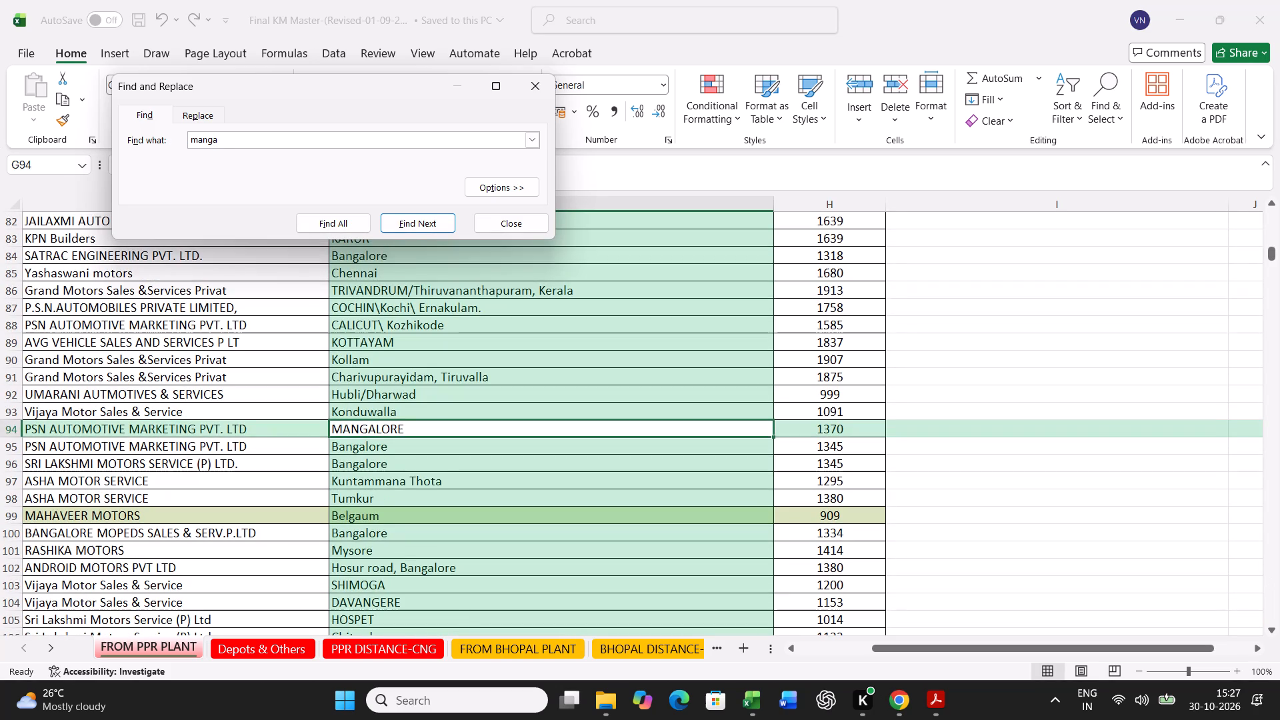
Search the FROM PPR PLANT sheet for "hubli" and go through the matches to look up the Hubli distance.
key(BackSpace)
key(BackSpace)
key(BackSpace)
key(BackSpace)
key(BackSpace)
key(BackSpace)
key(BackSpace)
key(BackSpace)
key(BackSpace)
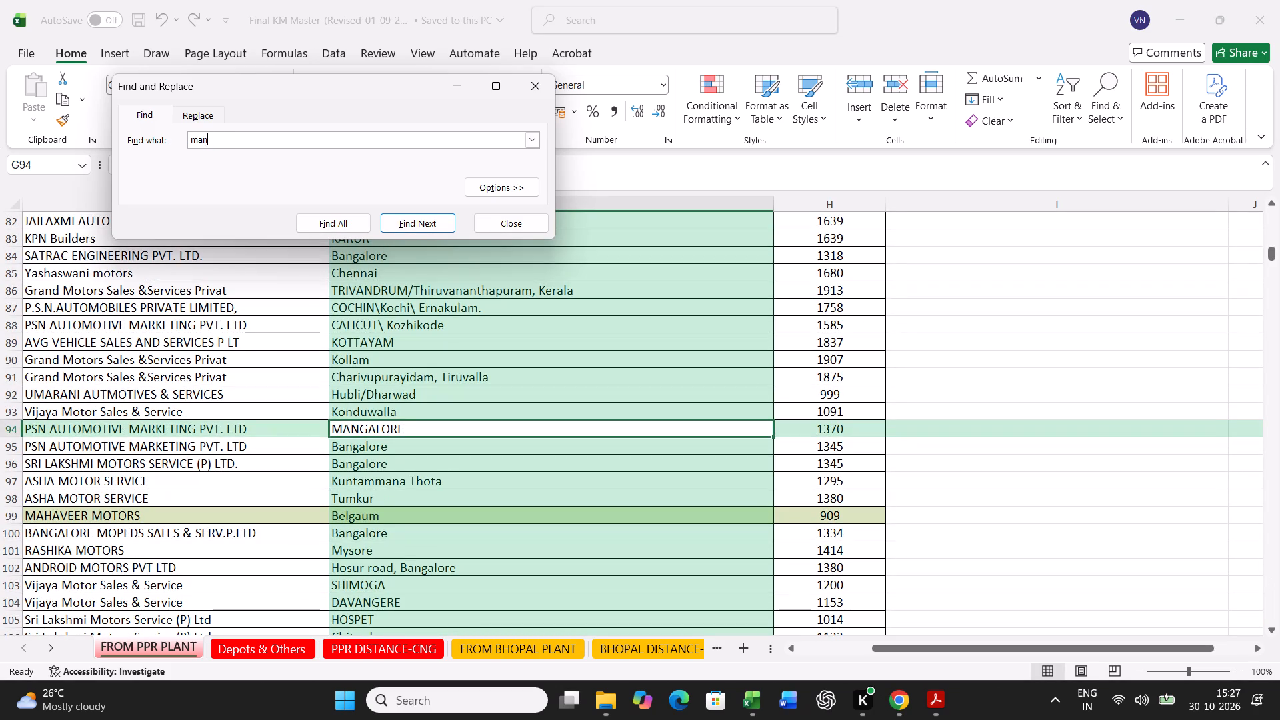
text(hubli)
key(Return)
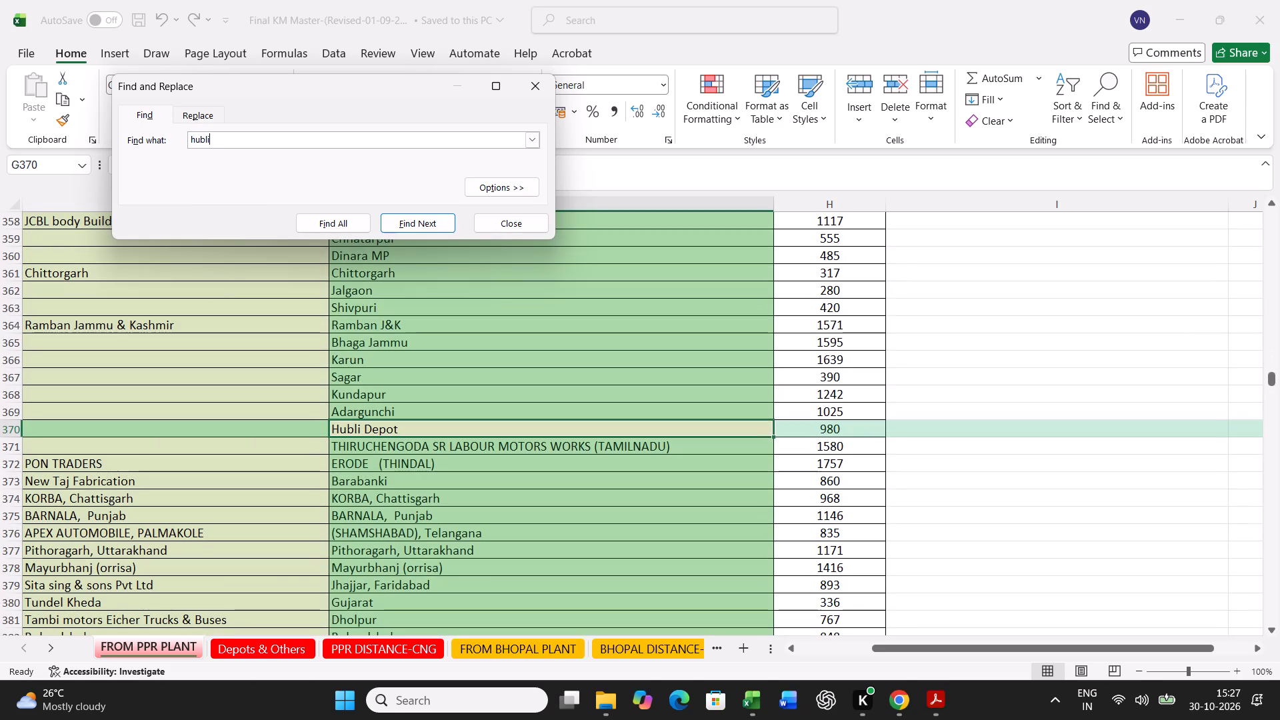
key(Return)
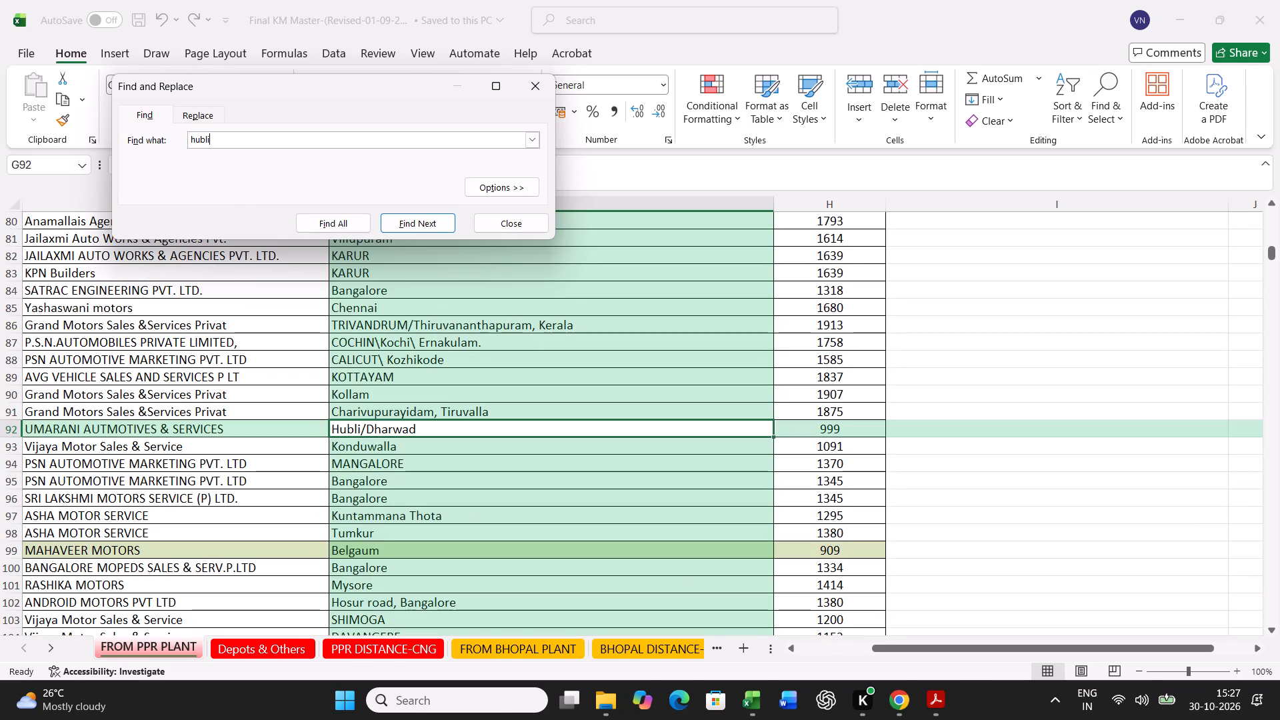
Search the FROM PPR PLANT sheet for "kannu" and go through the matches to look up the Kannur distance.
key(BackSpace)
key(BackSpace)
key(BackSpace)
key(BackSpace)
key(BackSpace)
key(BackSpace)
key(BackSpace)
key(BackSpace)
key(BackSpace)
text(kannu)
key(Return)
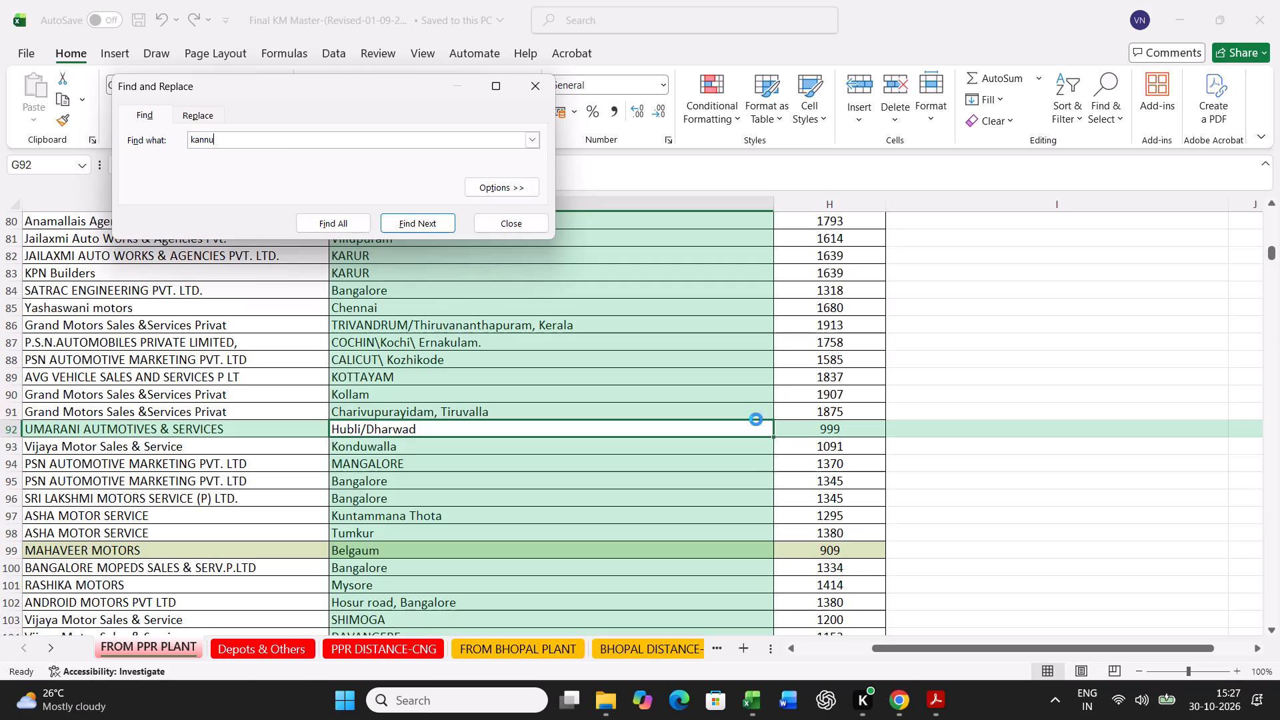
key(Return)
key(Return)
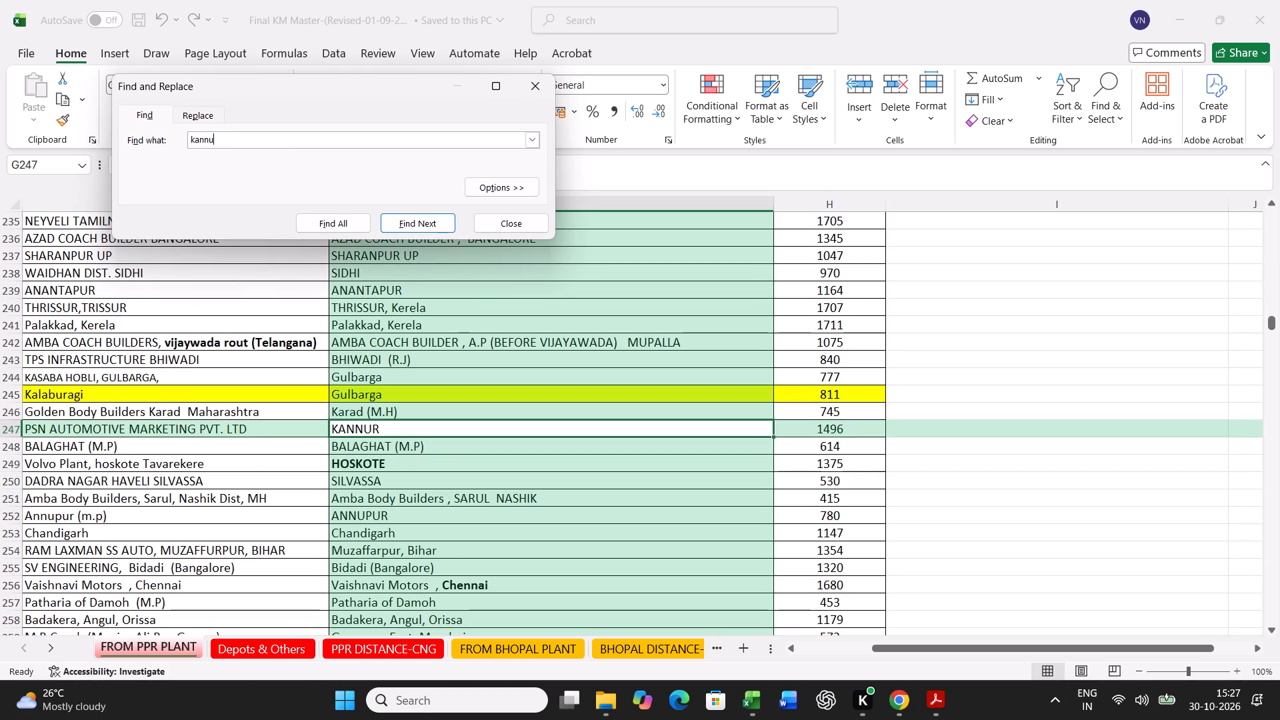
Search the FROM PPR PLANT sheet for "coimmba", corrected to "coimba", and check for further matches to look up the Coimbatore distance.
key(BackSpace)
key(BackSpace)
key(BackSpace)
key(BackSpace)
key(BackSpace)
key(BackSpace)
key(BackSpace)
key(BackSpace)
key(BackSpace)
key(BackSpace)
text(coimmba)
key(Return)
key(Return)
key(BackSpace)
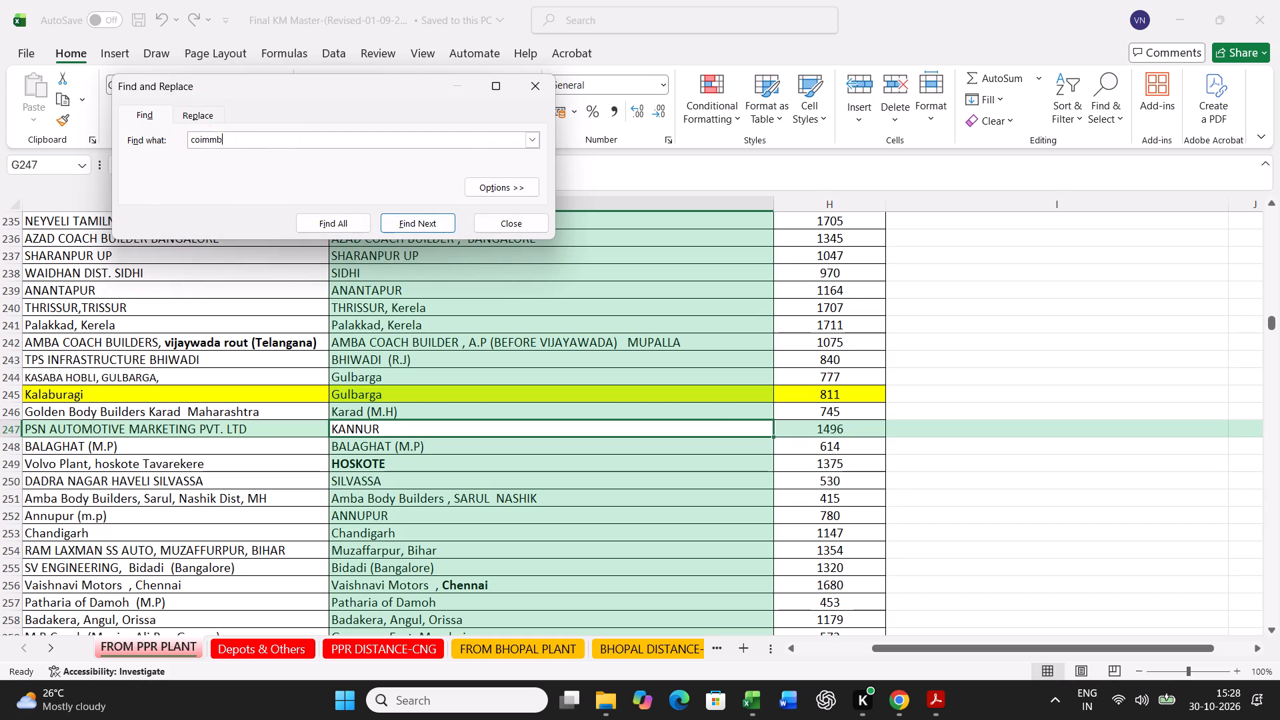
key(BackSpace)
key(BackSpace)
text(ba)
key(Return)
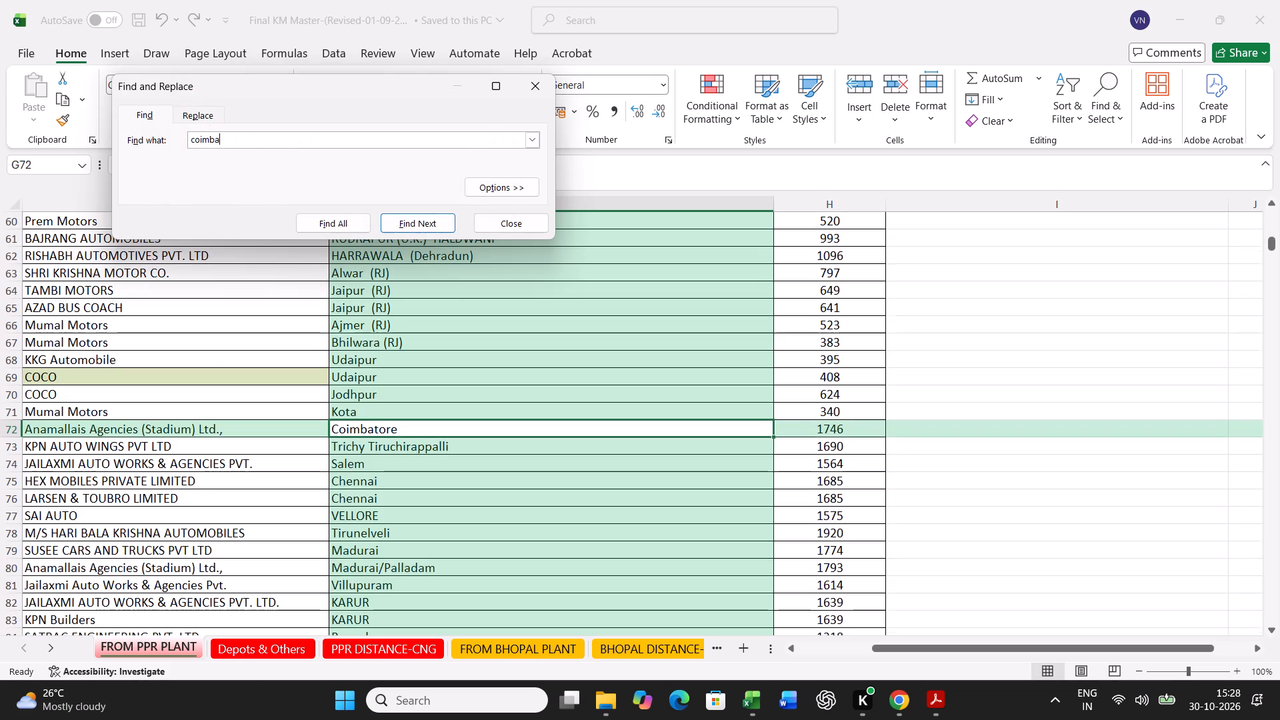
key(Return)
key(Return)
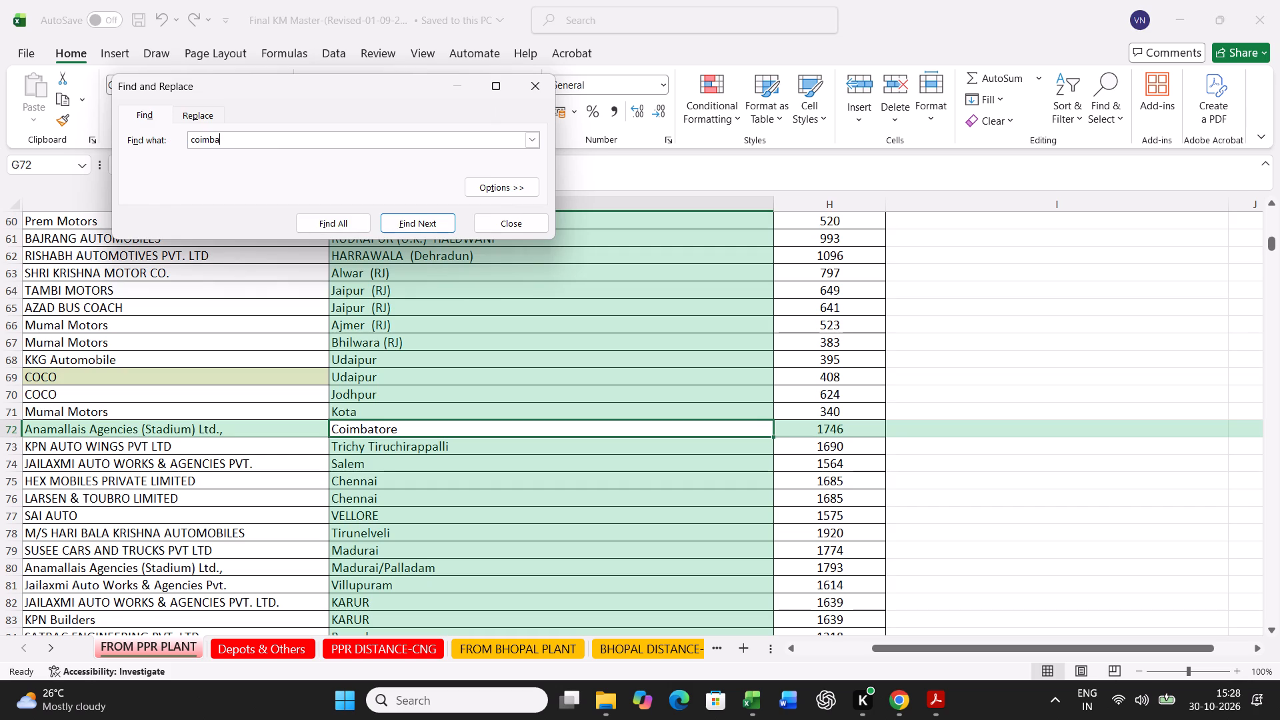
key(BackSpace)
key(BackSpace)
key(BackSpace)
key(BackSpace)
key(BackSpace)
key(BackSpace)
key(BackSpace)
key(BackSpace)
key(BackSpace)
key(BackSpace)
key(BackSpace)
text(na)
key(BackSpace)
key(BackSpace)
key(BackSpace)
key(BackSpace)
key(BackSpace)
Search the FROM PPR PLANT sheet for "aurnga", corrected to "auranga", and go through the matches to look up the Aurangabad distance.
text(aur)
text(nga)
key(Return)
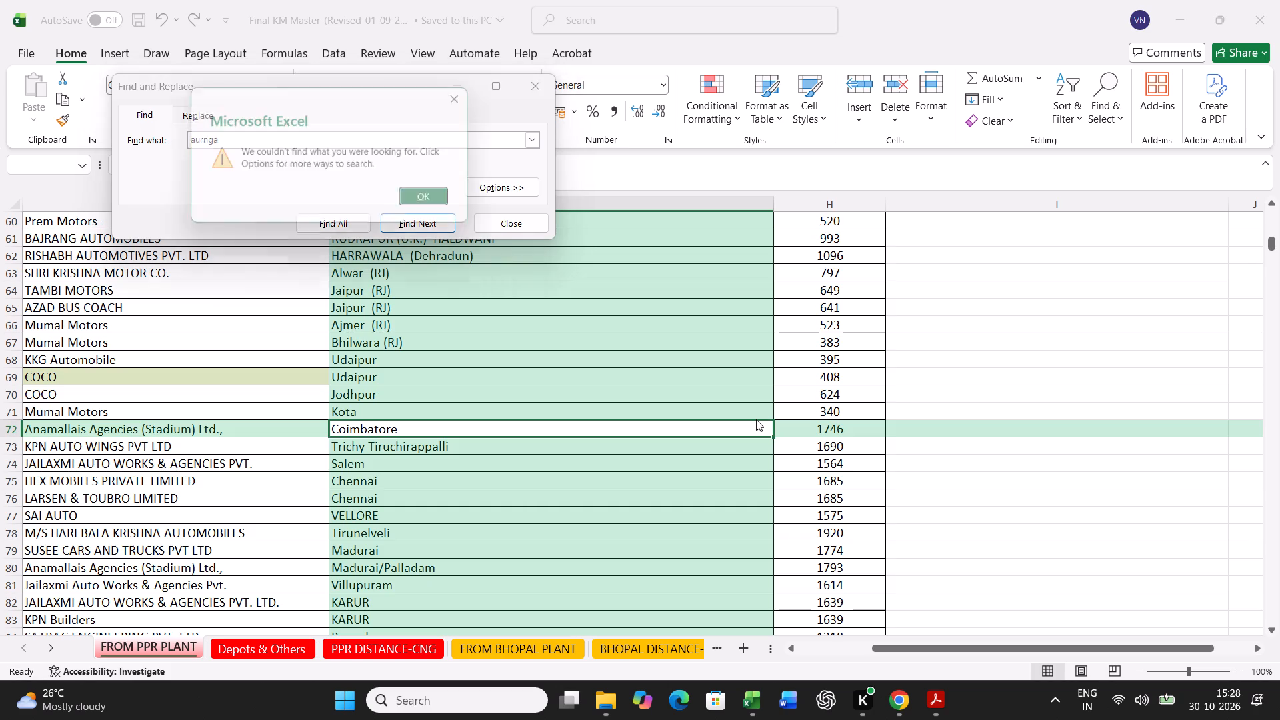
key(Return)
key(BackSpace)
key(BackSpace)
key(BackSpace)
key(BackSpace)
key(BackSpace)
key(BackSpace)
key(BackSpace)
key(BackSpace)
key(BackSpace)
text(auranga)
key(Return)
key(Return)
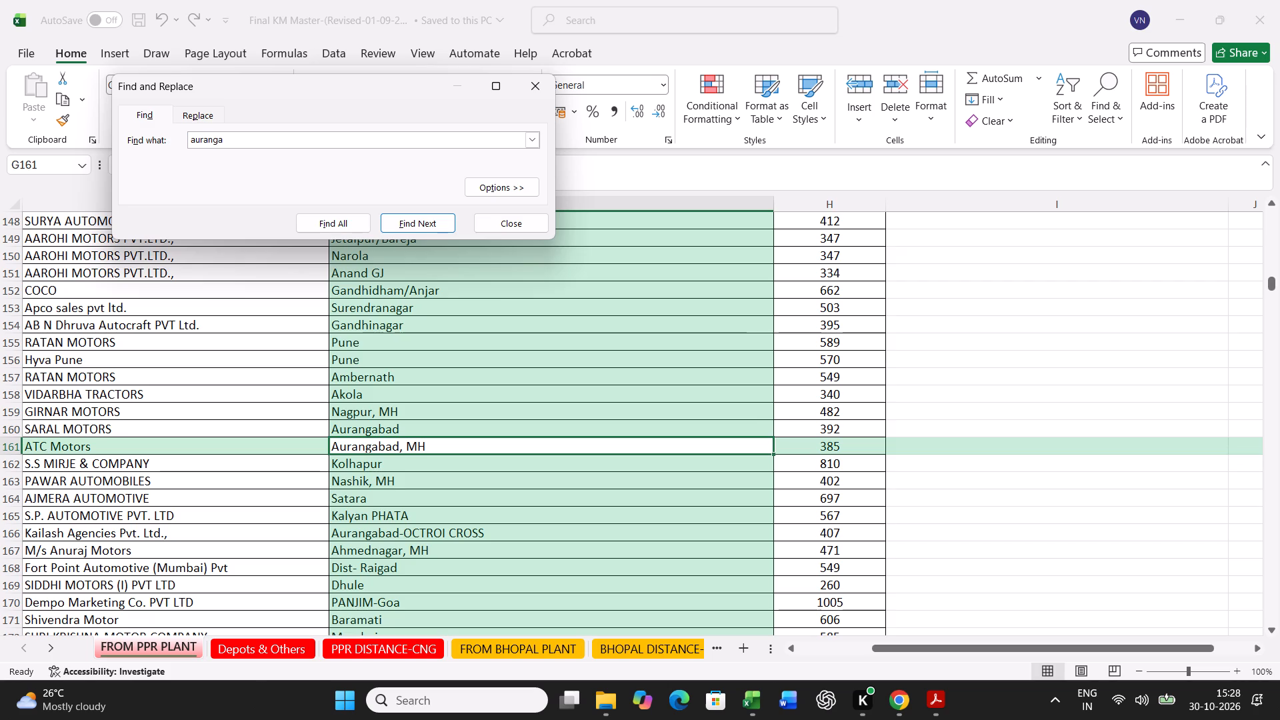
Search the FROM PPR PLANT sheet for "satara" to look up the Satara distance.
key(BackSpace)
key(BackSpace)
key(BackSpace)
key(BackSpace)
key(BackSpace)
key(BackSpace)
key(BackSpace)
key(BackSpace)
key(BackSpace)
key(BackSpace)
key(BackSpace)
key(BackSpace)
key(BackSpace)
text(satara)
key(Return)
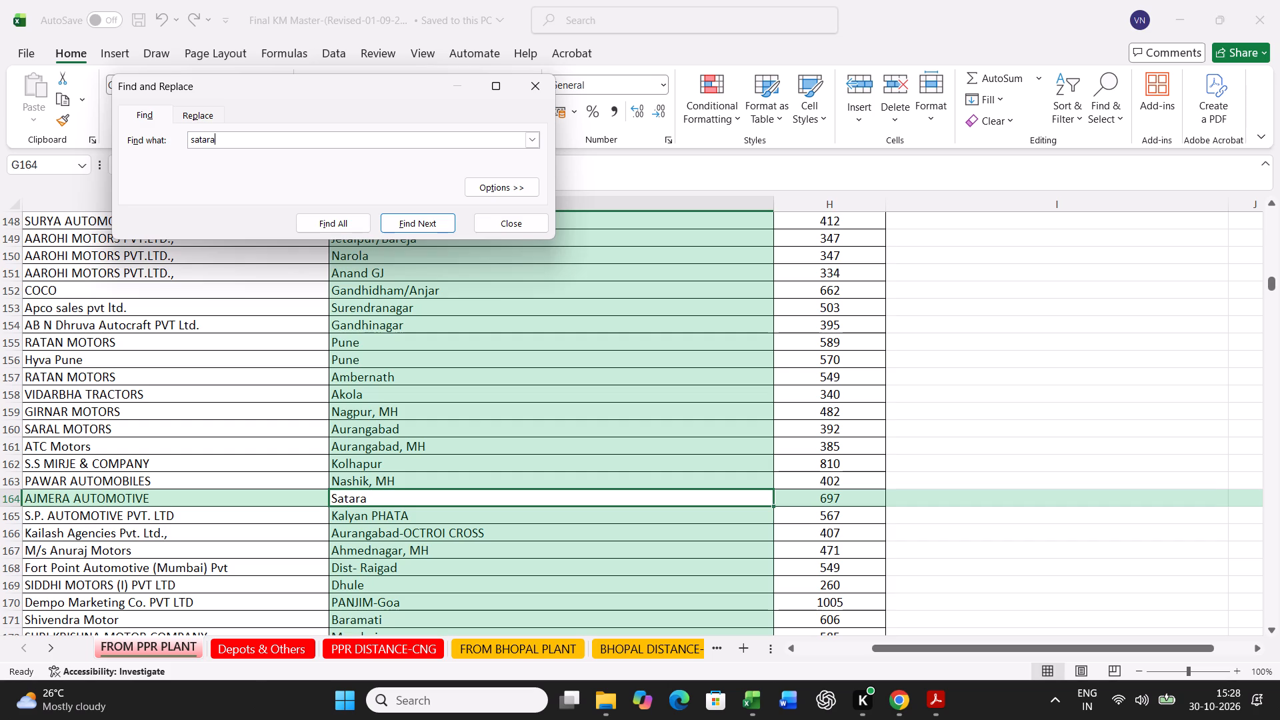
Switch to the Chrome browser window.
click(902, 697)
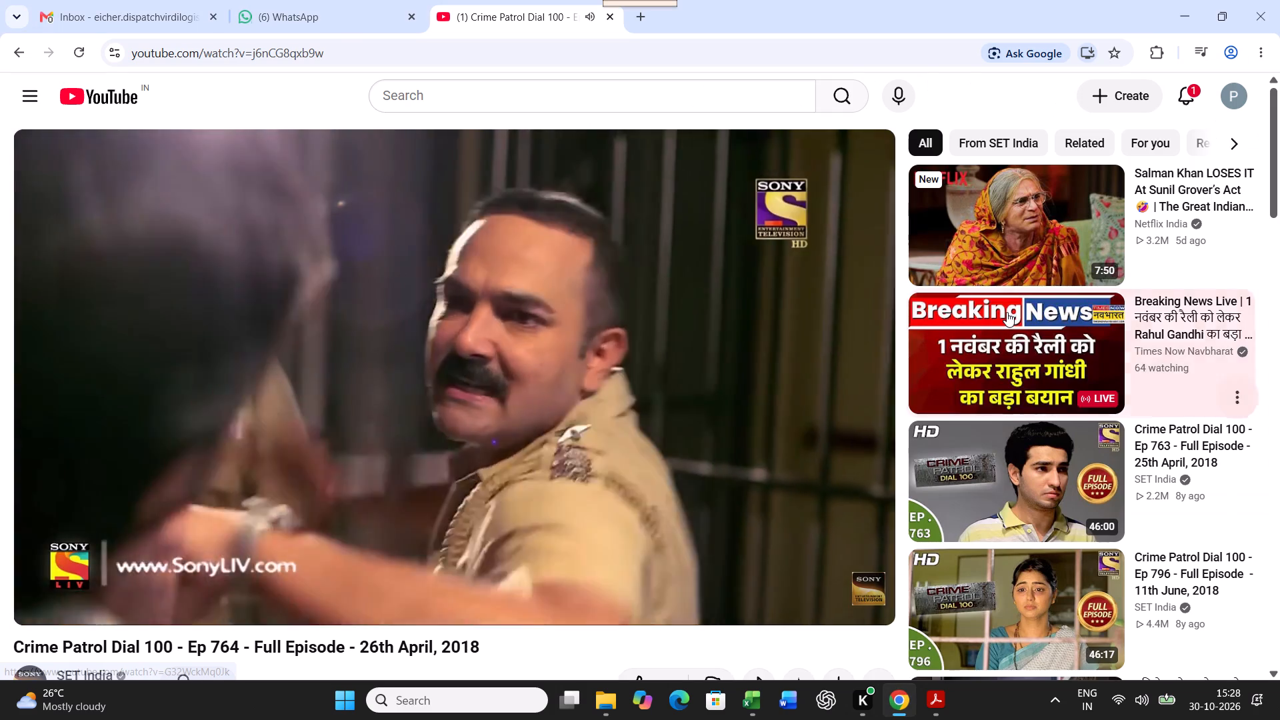
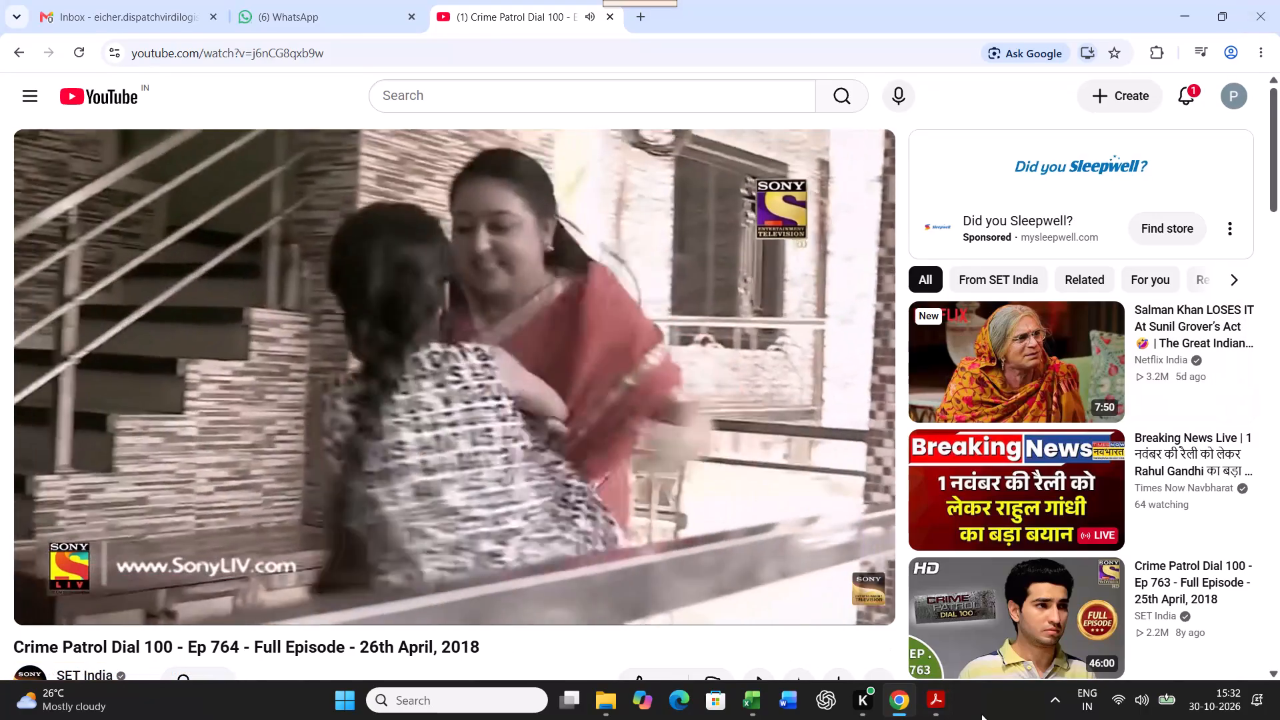
Switch to the CNG rate PDF in Acrobat and check the >300 Kms rates for 10.49 CWC/HSD under Bhiwandi/Solapur and 10.59/10.75 Built Up under Meerut/Alwar.
click(946, 701)
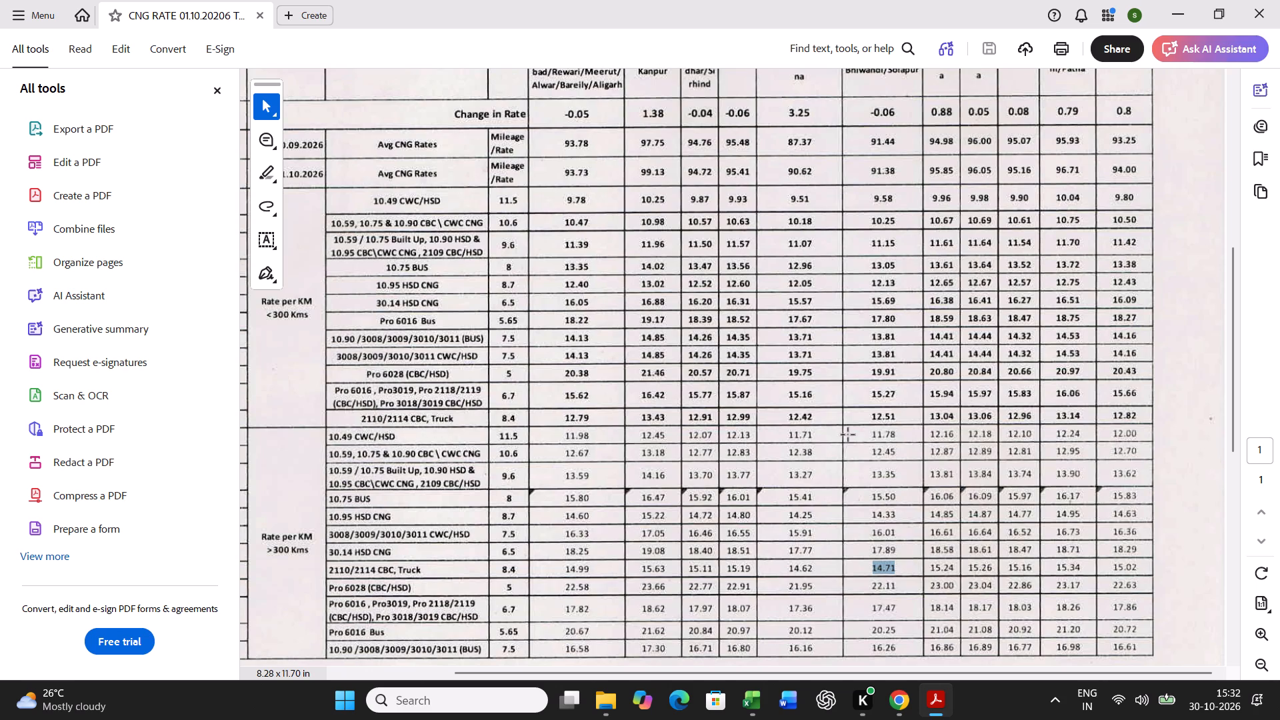
drag(864, 435, 899, 435)
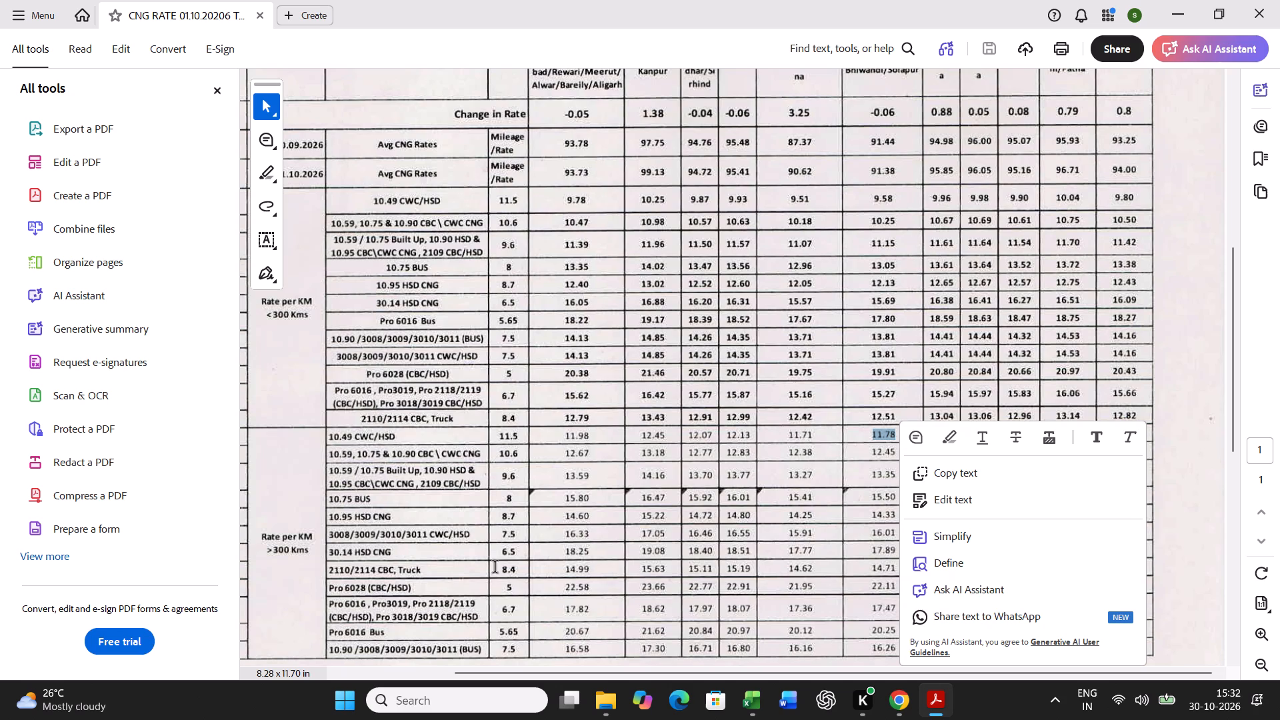
drag(566, 477, 577, 477)
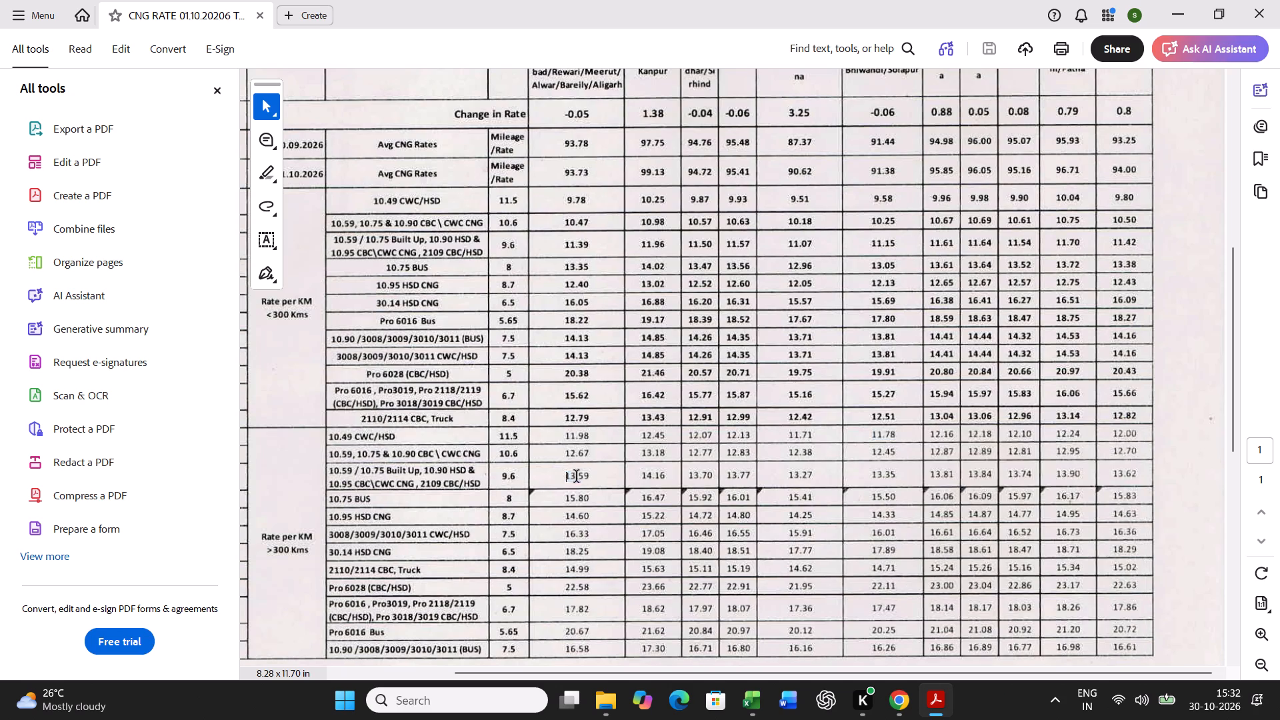
drag(577, 477, 598, 478)
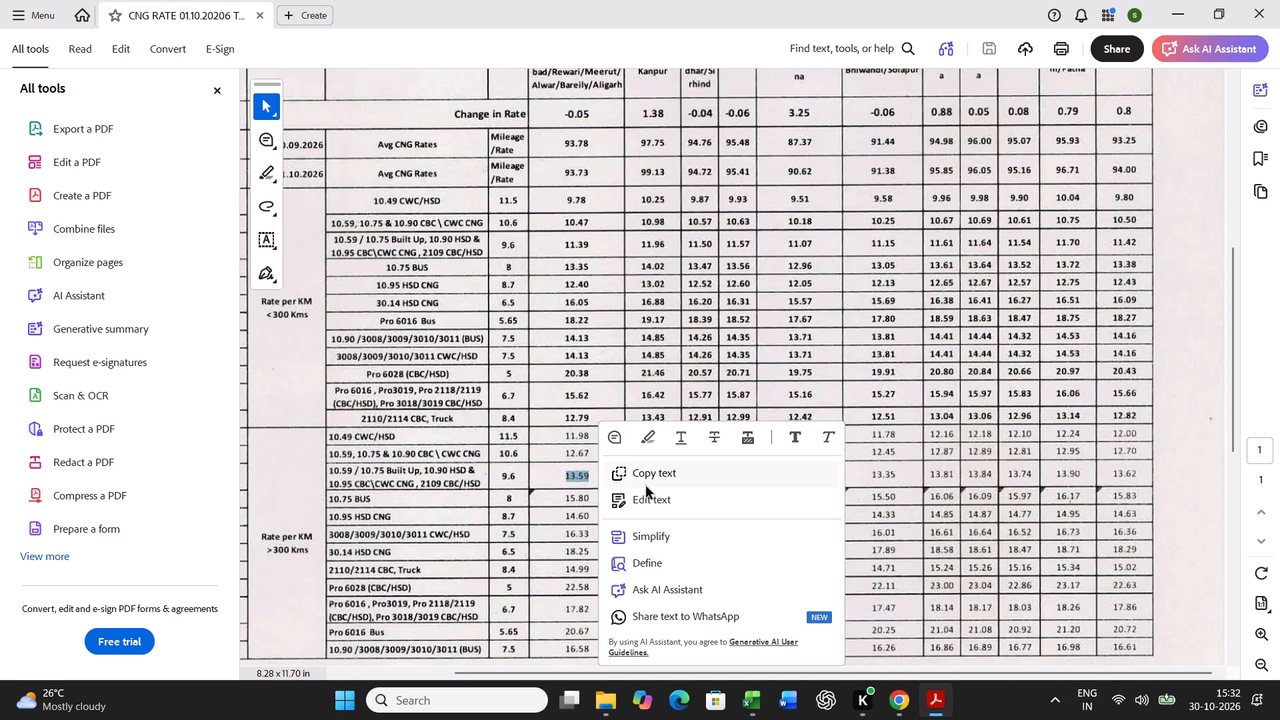
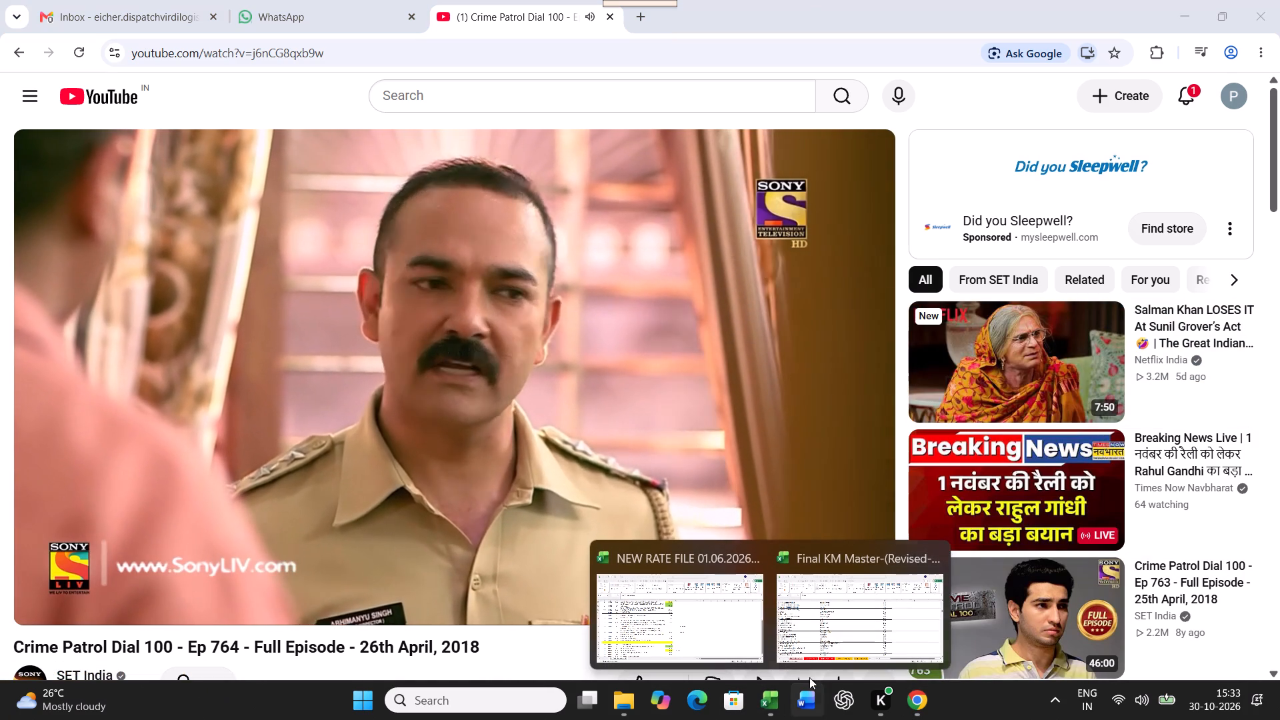
Switch to the NEW RATE FILE workbook in Excel, dismiss the search window and check the TDR06 rate for 20.95, 10.95 (Basic & Pro).
click(735, 622)
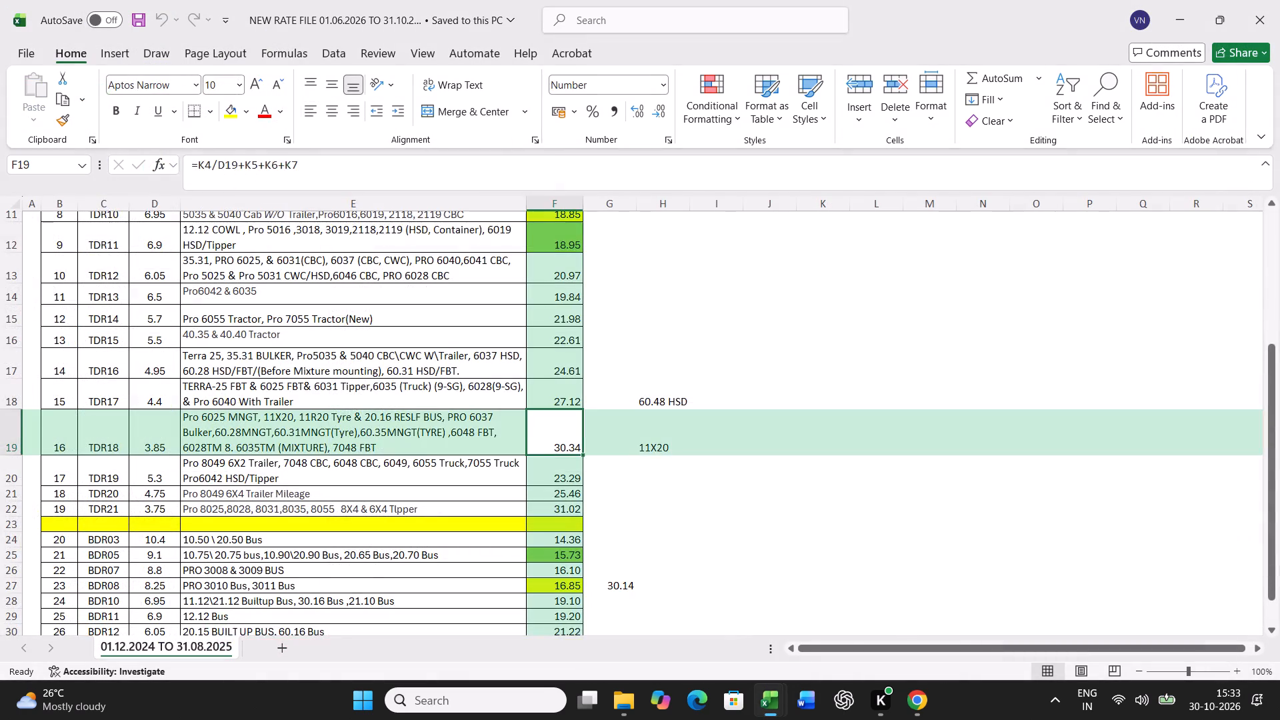
scroll(751, 567, up, 7)
click(537, 83)
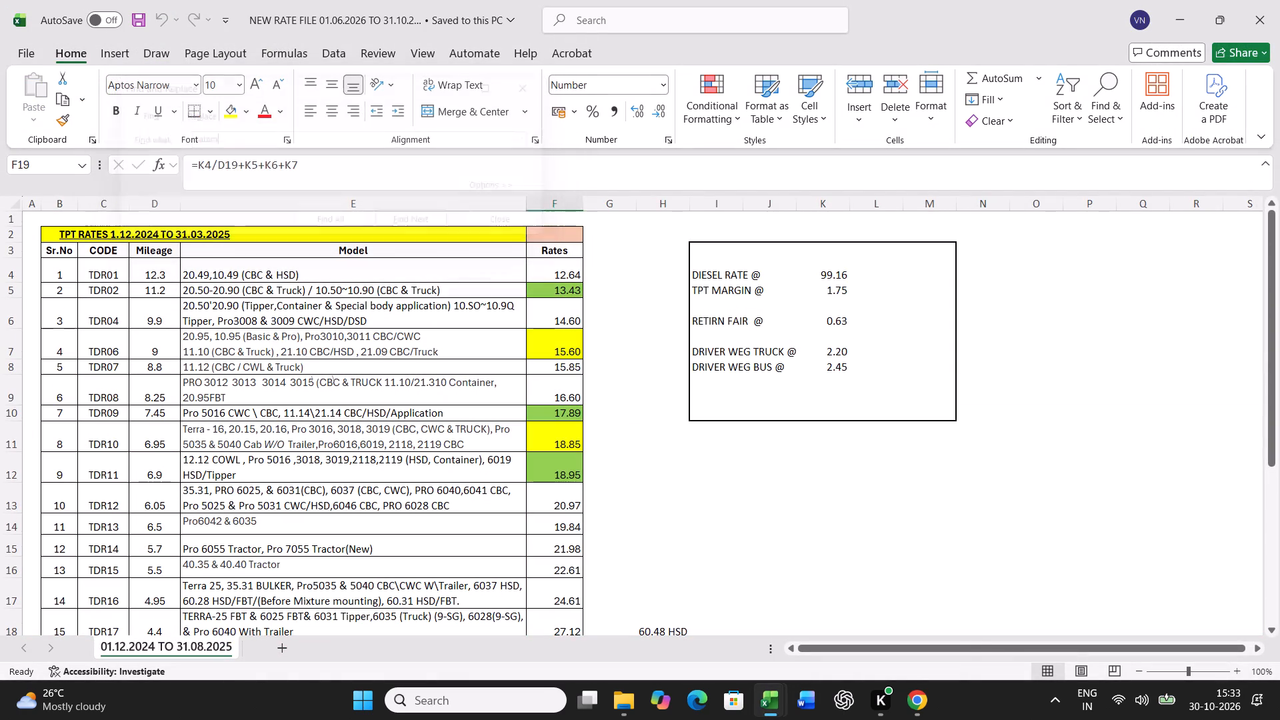
click(603, 419)
scroll(653, 449, up, 3)
click(565, 344)
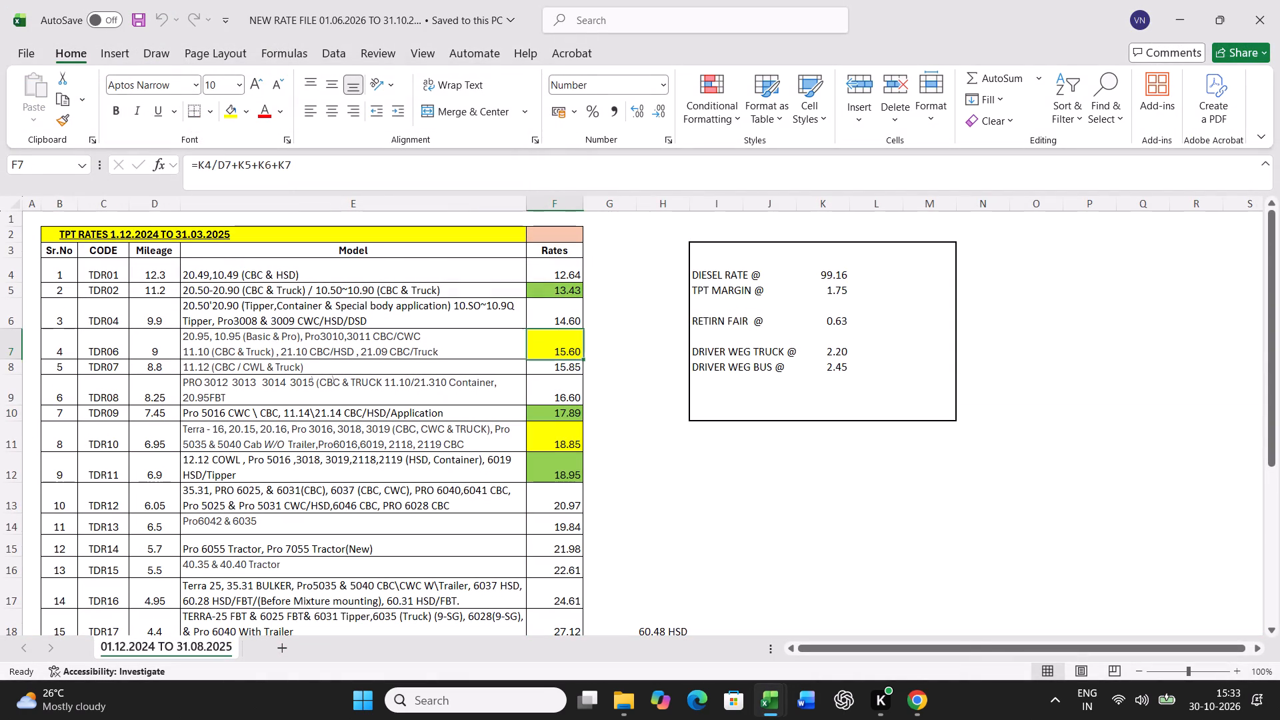
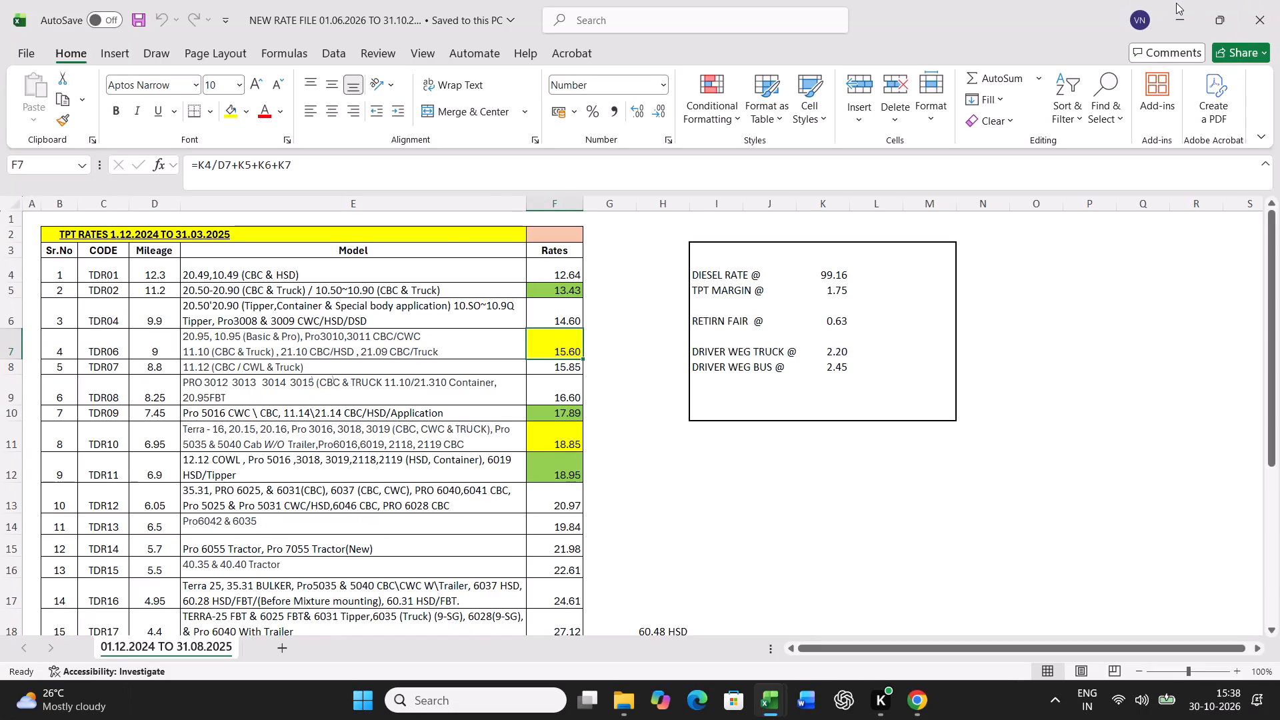
Minimize the NEW RATE FILE workbook window to return to Chrome.
click(1176, 3)
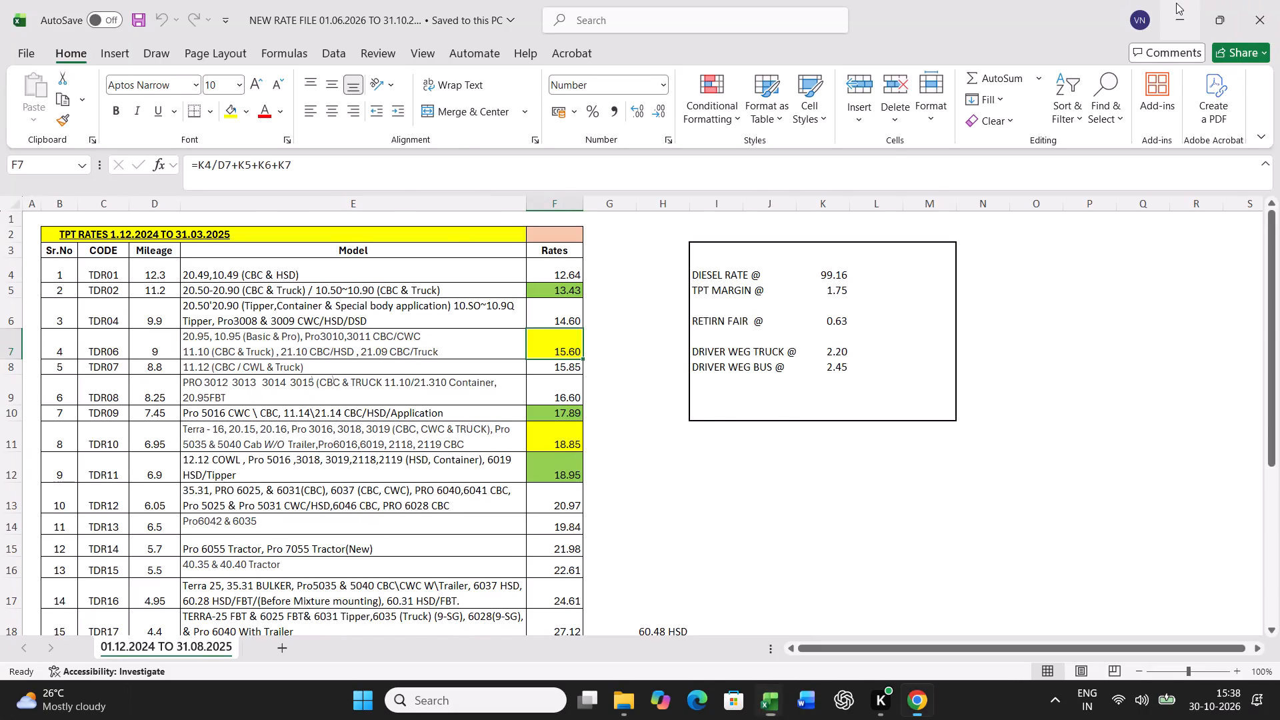